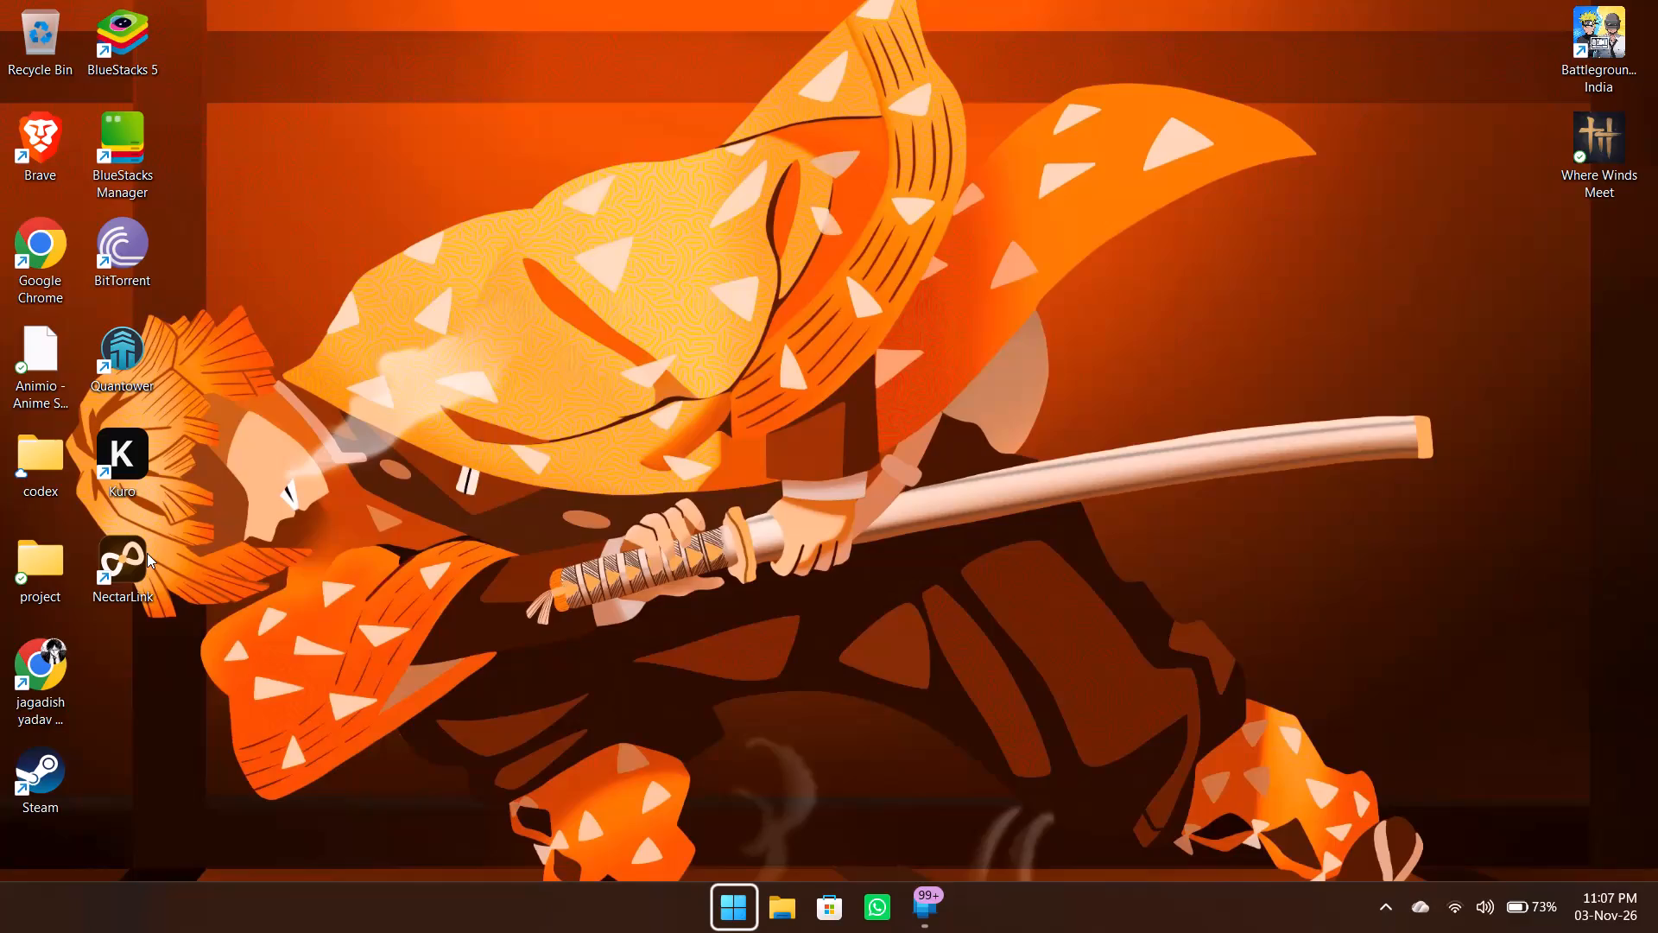
Launch the NectarLink application from the desktop.
{"action": "double_click", "coordinate": [130, 562]}
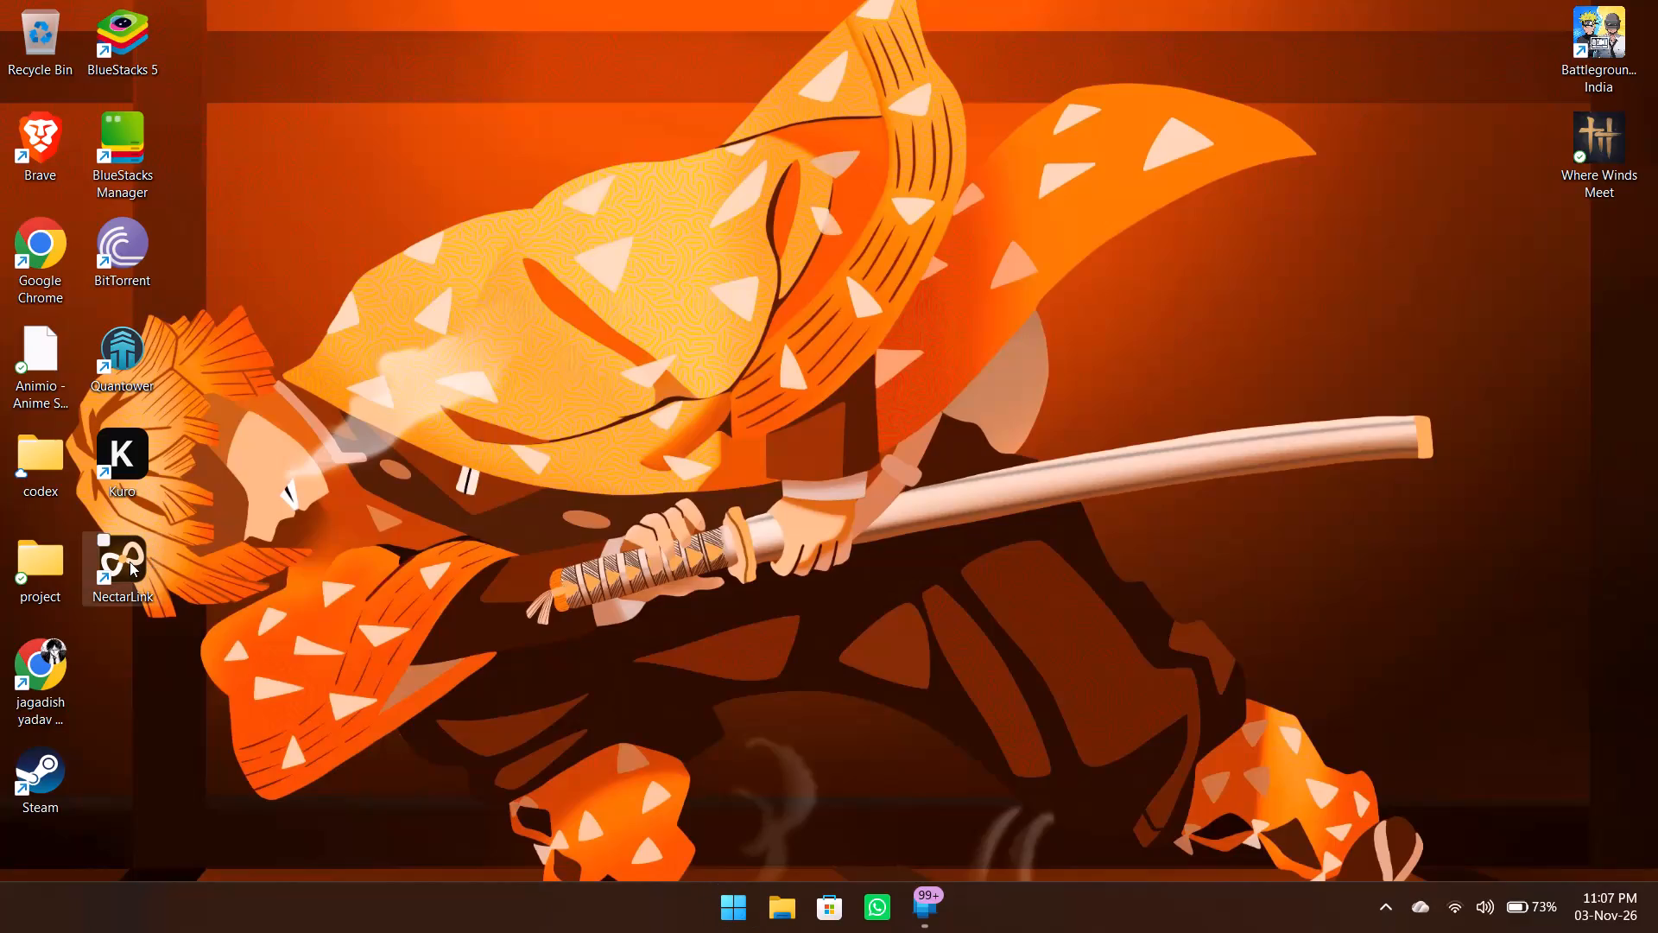
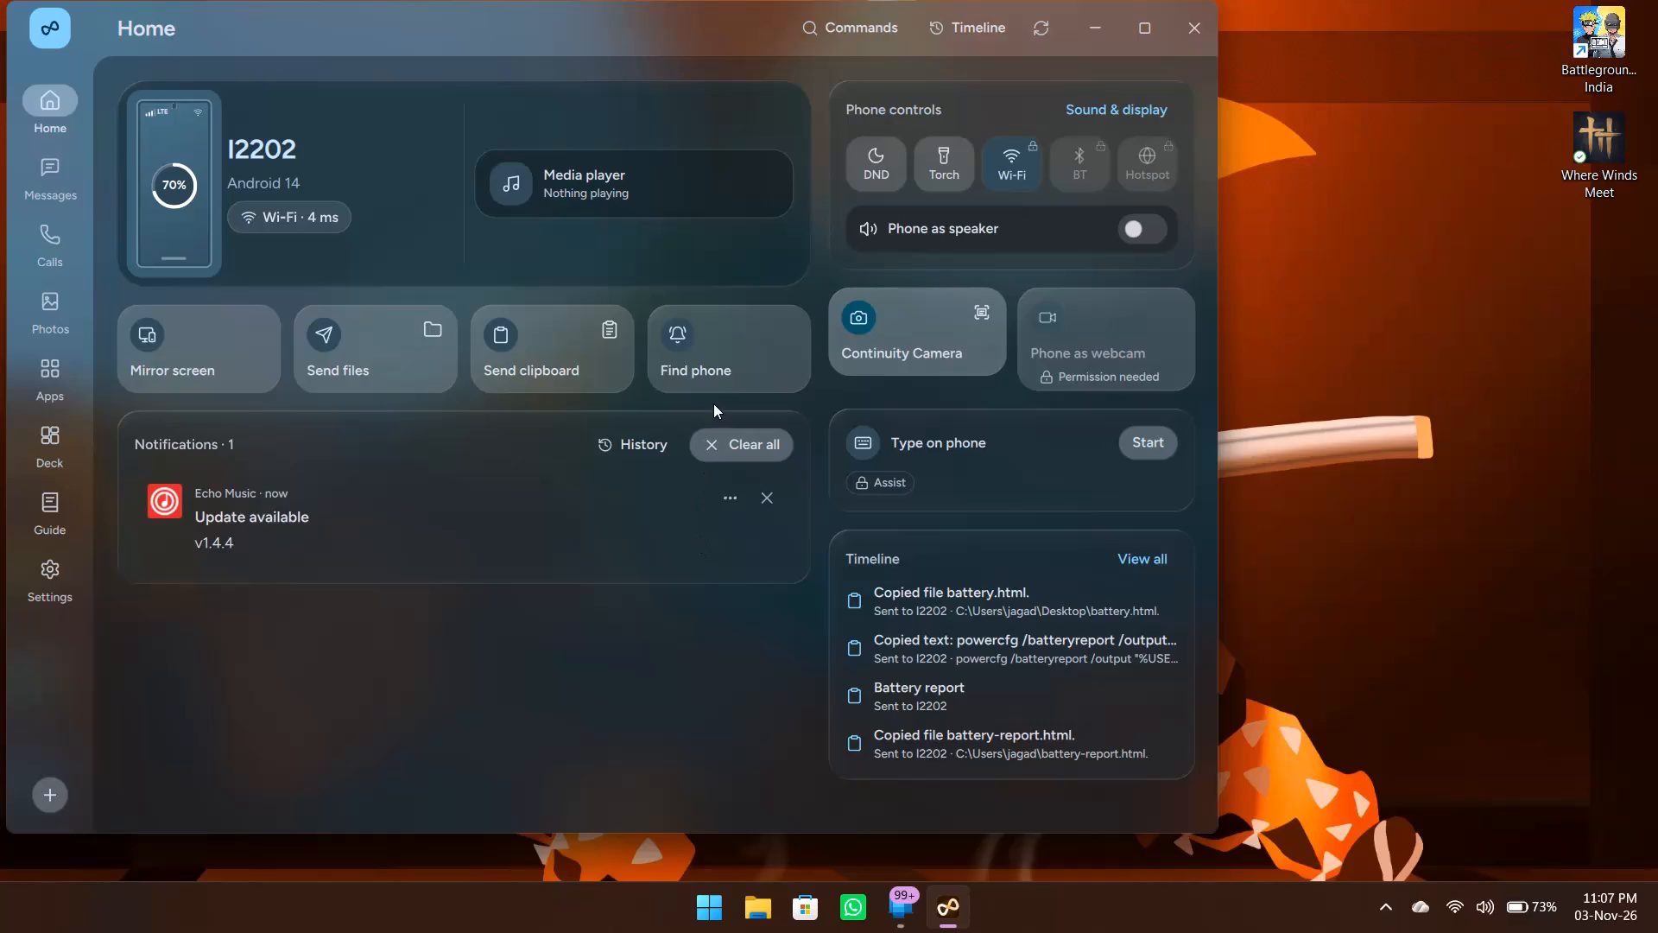
Clear all phone notifications on the NectarLink home page.
{"action": "left_click", "coordinate": [735, 435]}
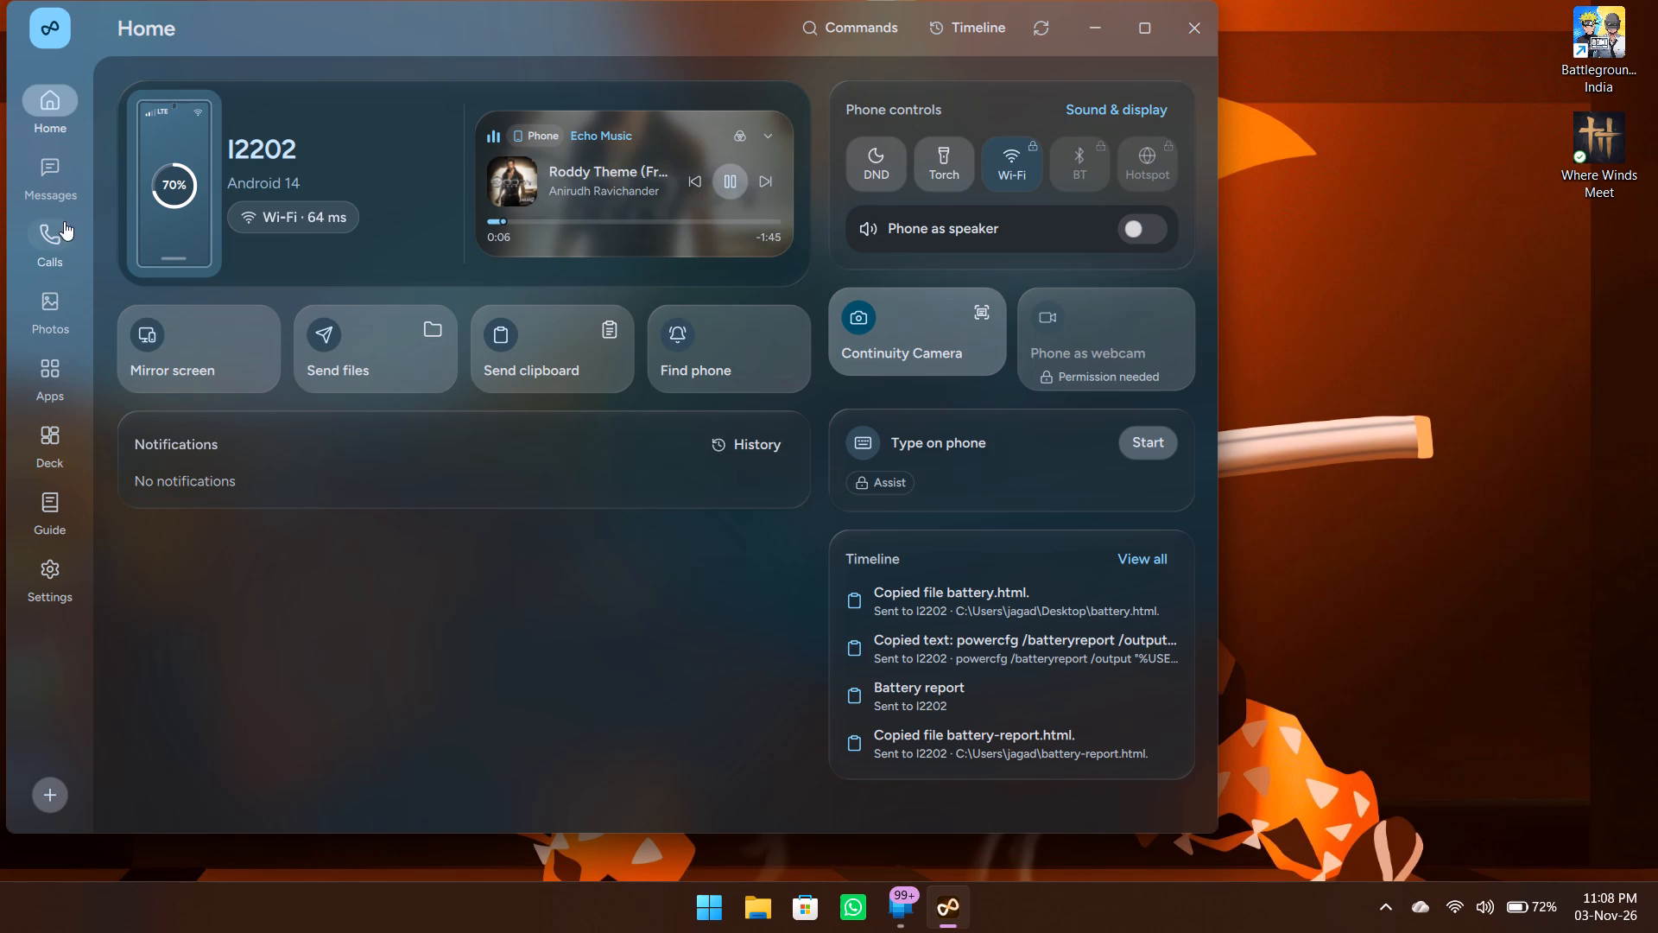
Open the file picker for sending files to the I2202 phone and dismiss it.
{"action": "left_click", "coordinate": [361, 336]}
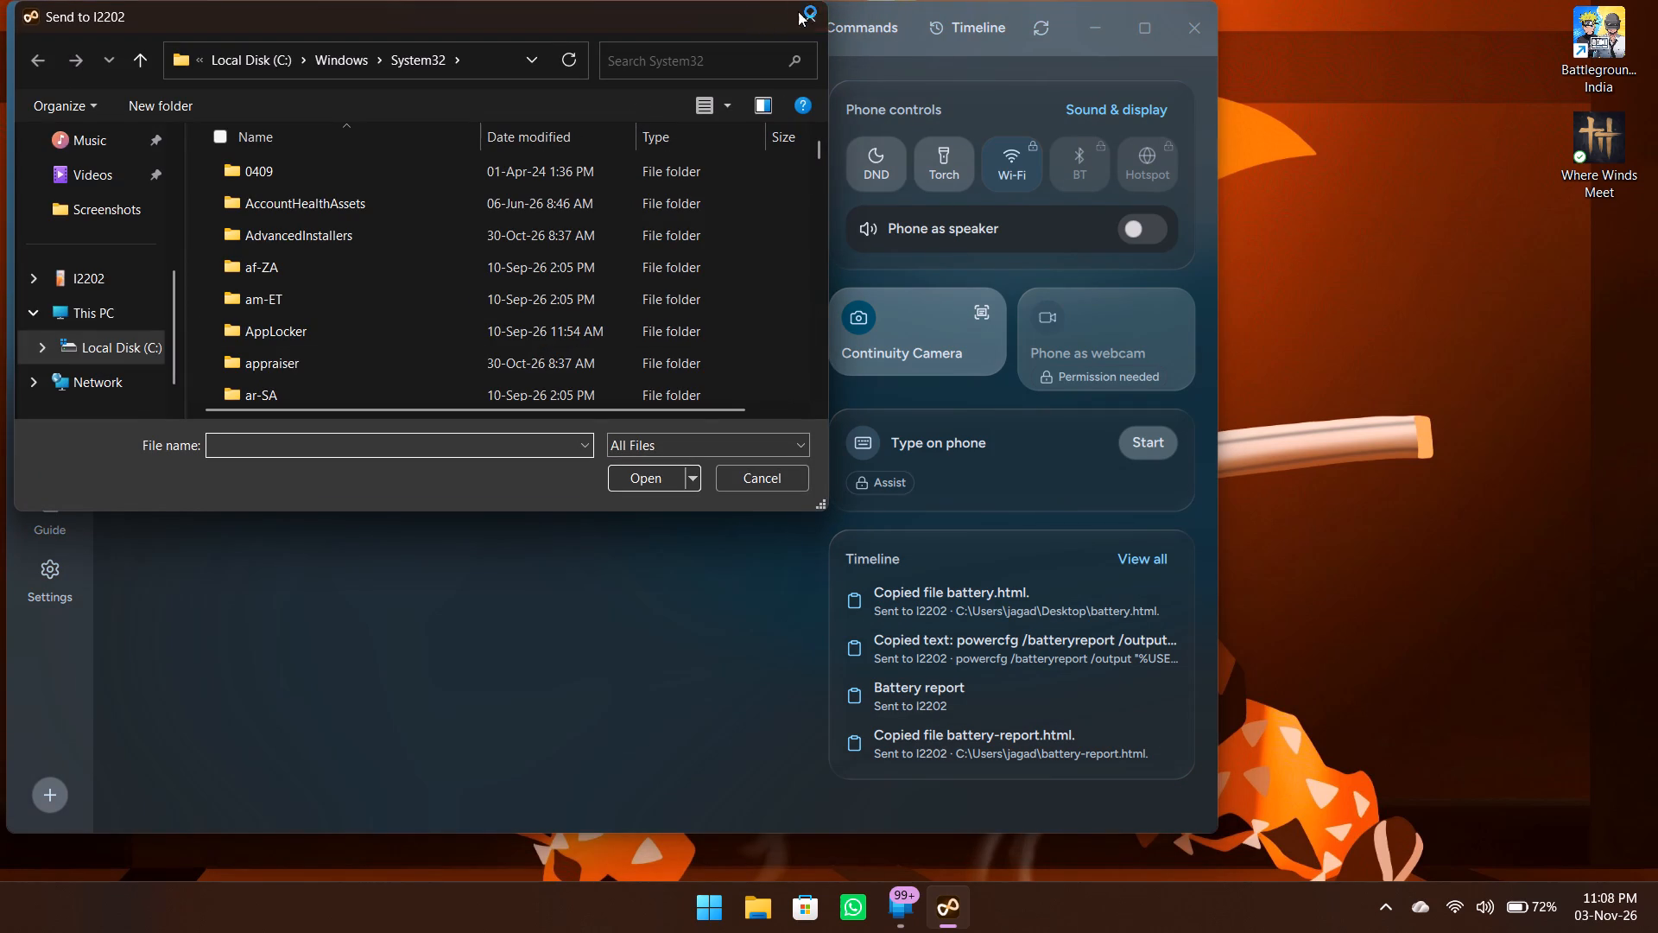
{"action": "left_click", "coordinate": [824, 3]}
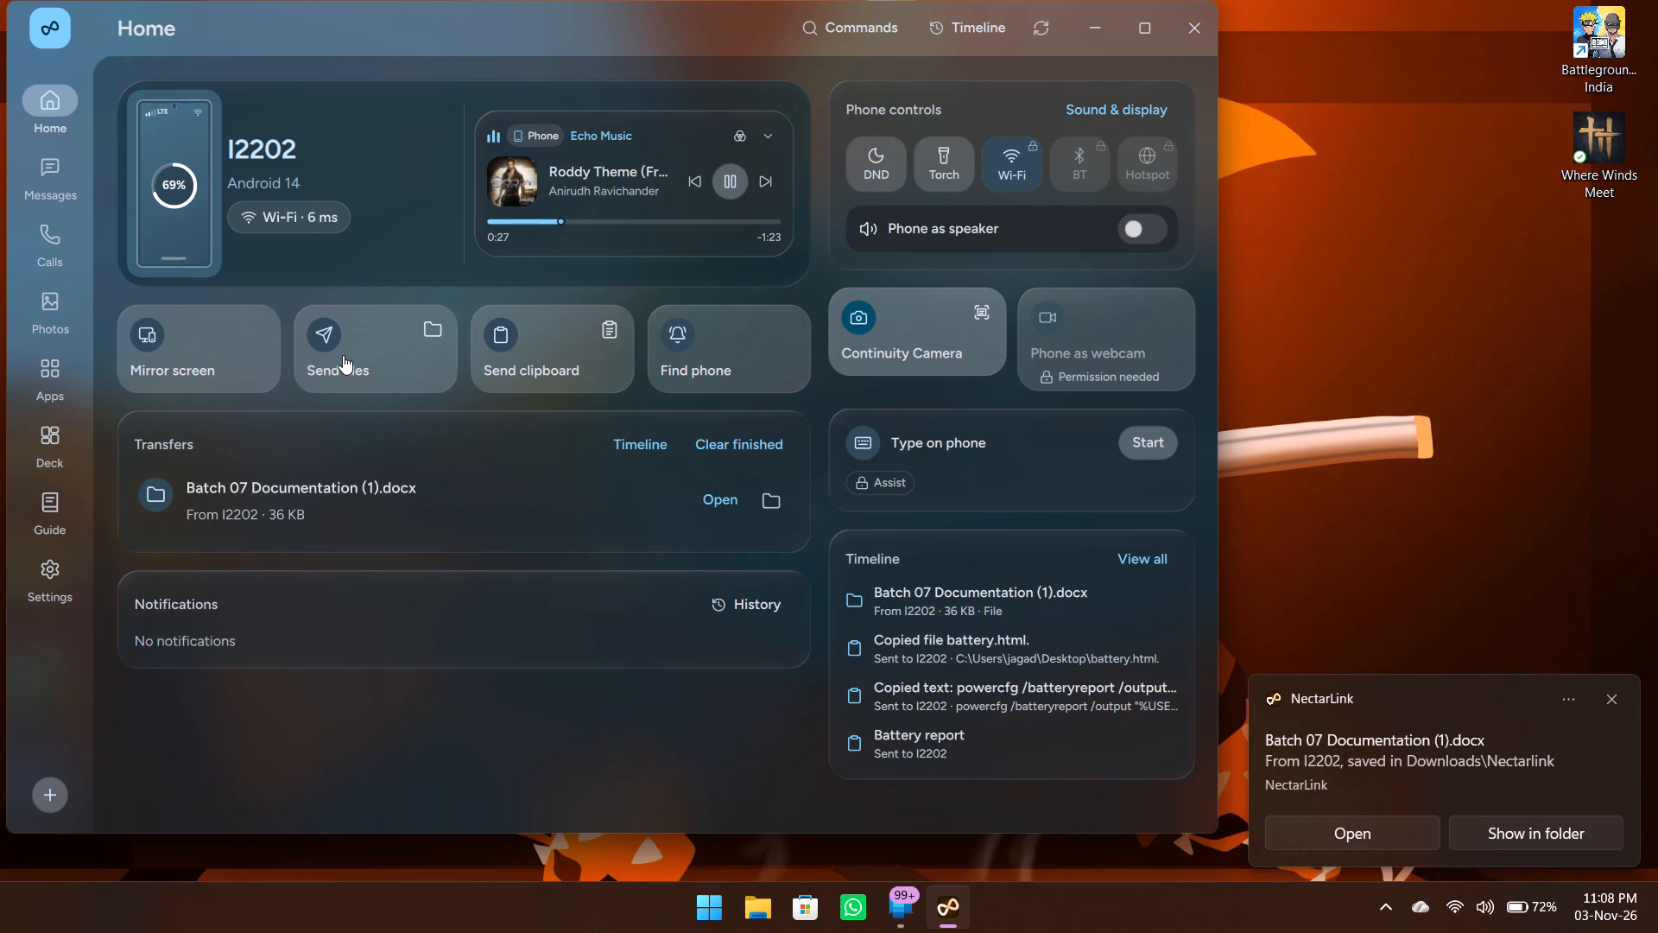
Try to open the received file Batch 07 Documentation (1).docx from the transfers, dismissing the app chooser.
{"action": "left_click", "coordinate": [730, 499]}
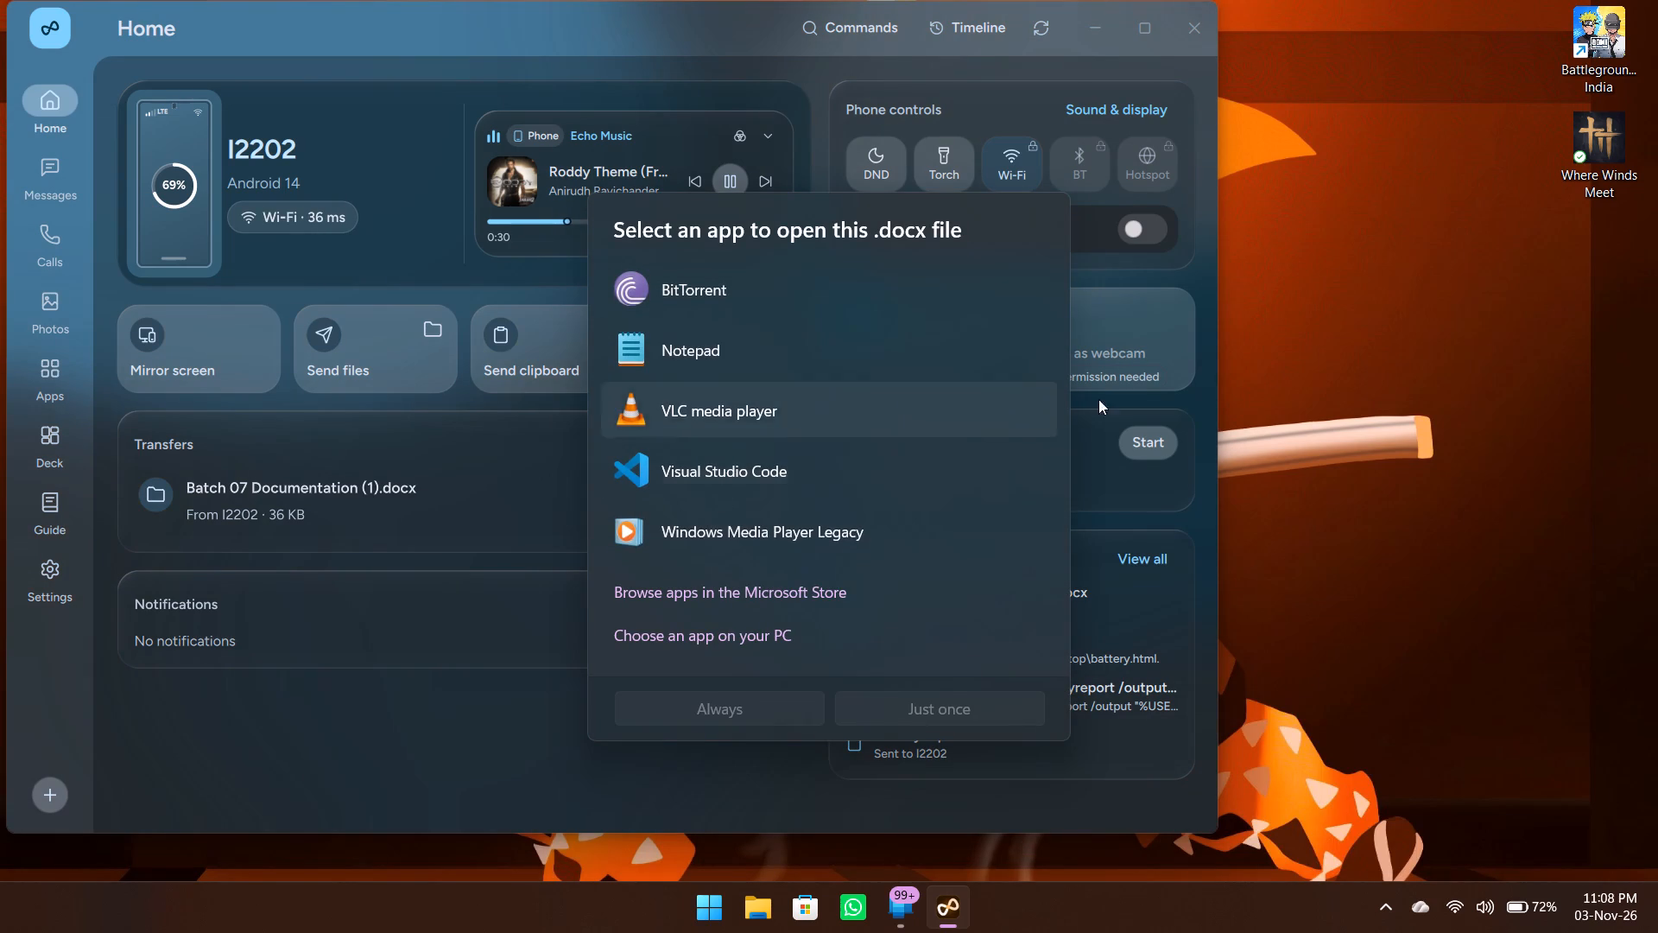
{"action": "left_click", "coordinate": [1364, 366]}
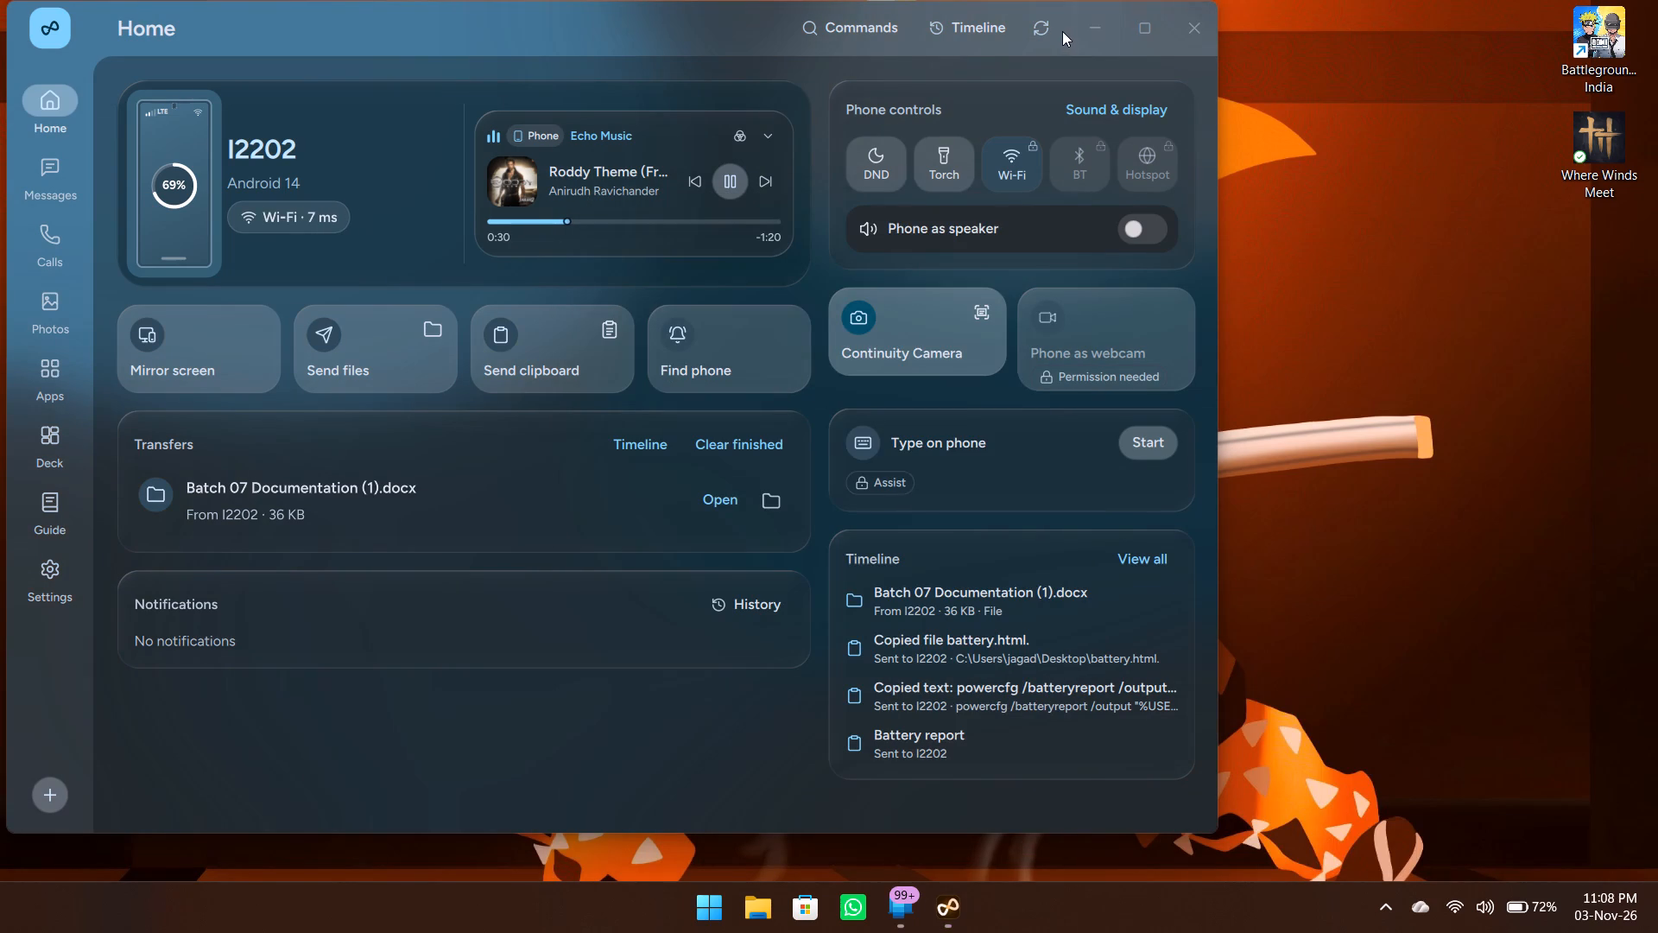
Minimize the NectarLink window to get back to the desktop.
{"action": "left_click", "coordinate": [1066, 31]}
{"action": "left_click", "coordinate": [1089, 31]}
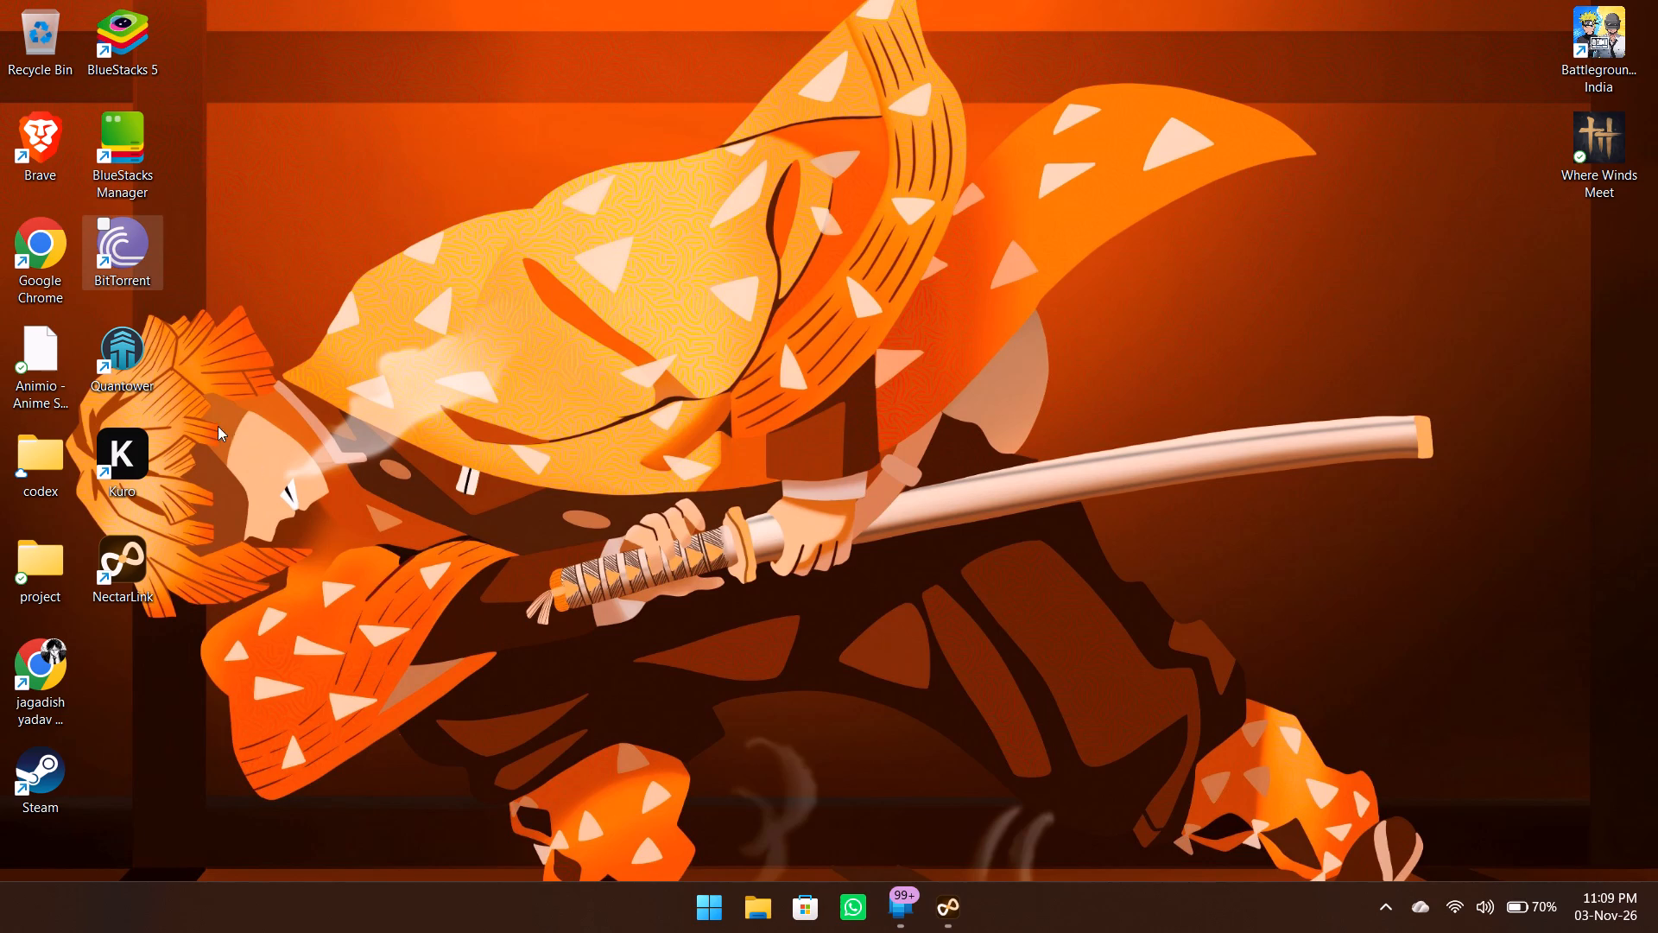
Launch Google Chrome from the desktop with the profile marked with the letter J.
{"action": "double_click", "coordinate": [47, 259]}
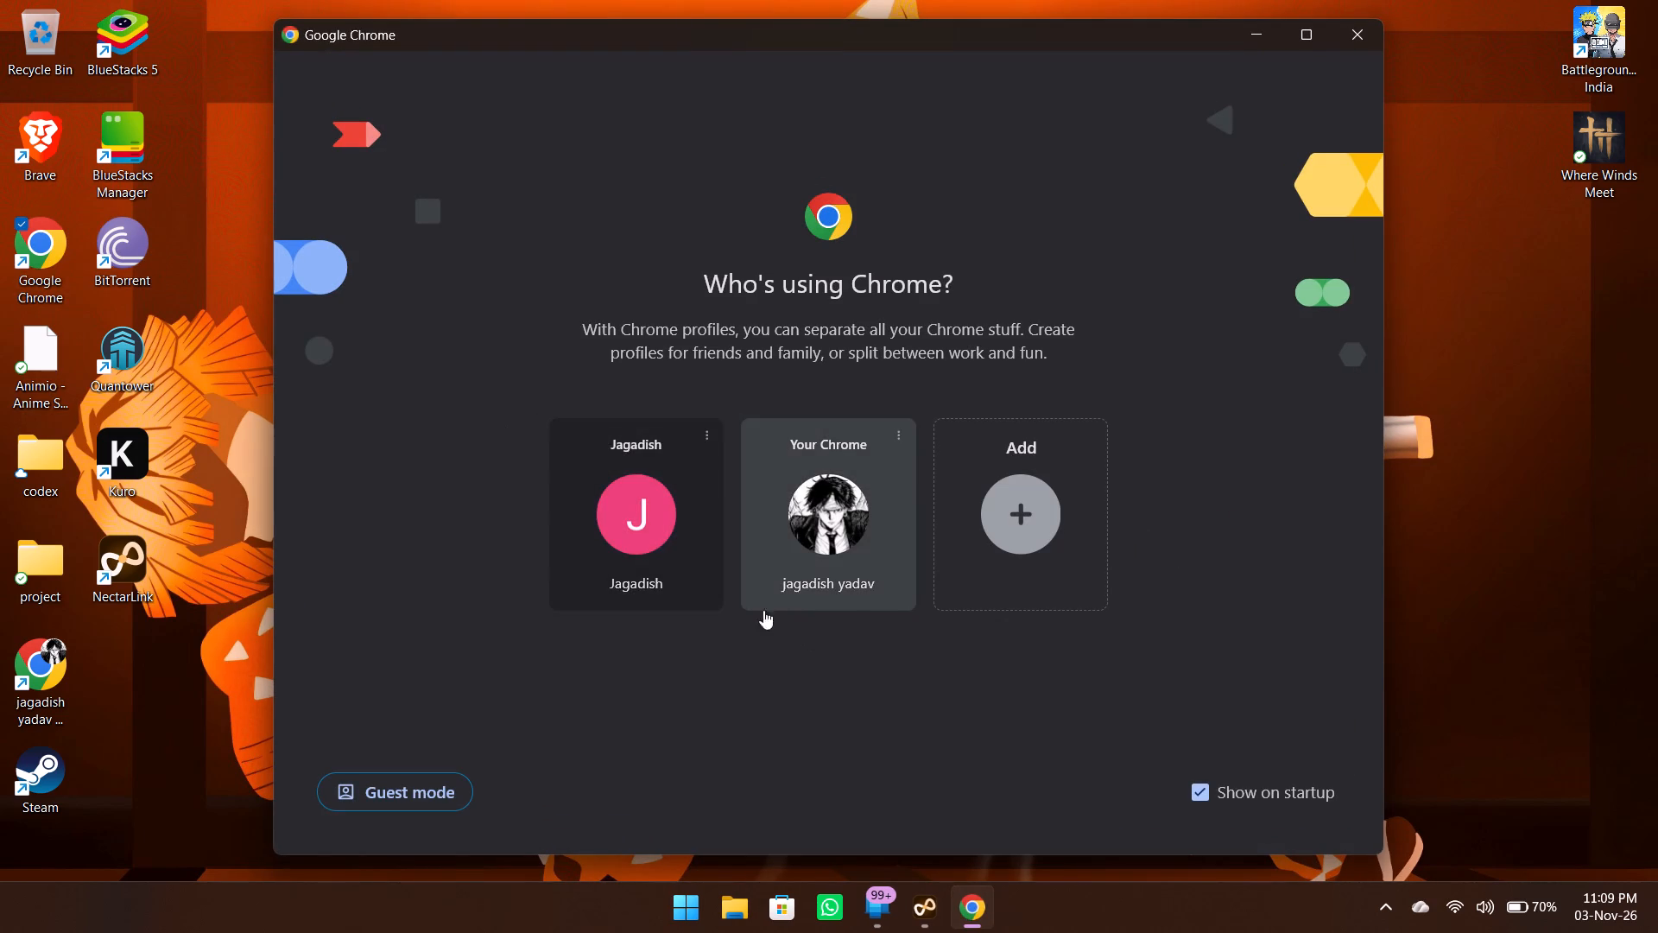
{"action": "left_click", "coordinate": [641, 543]}
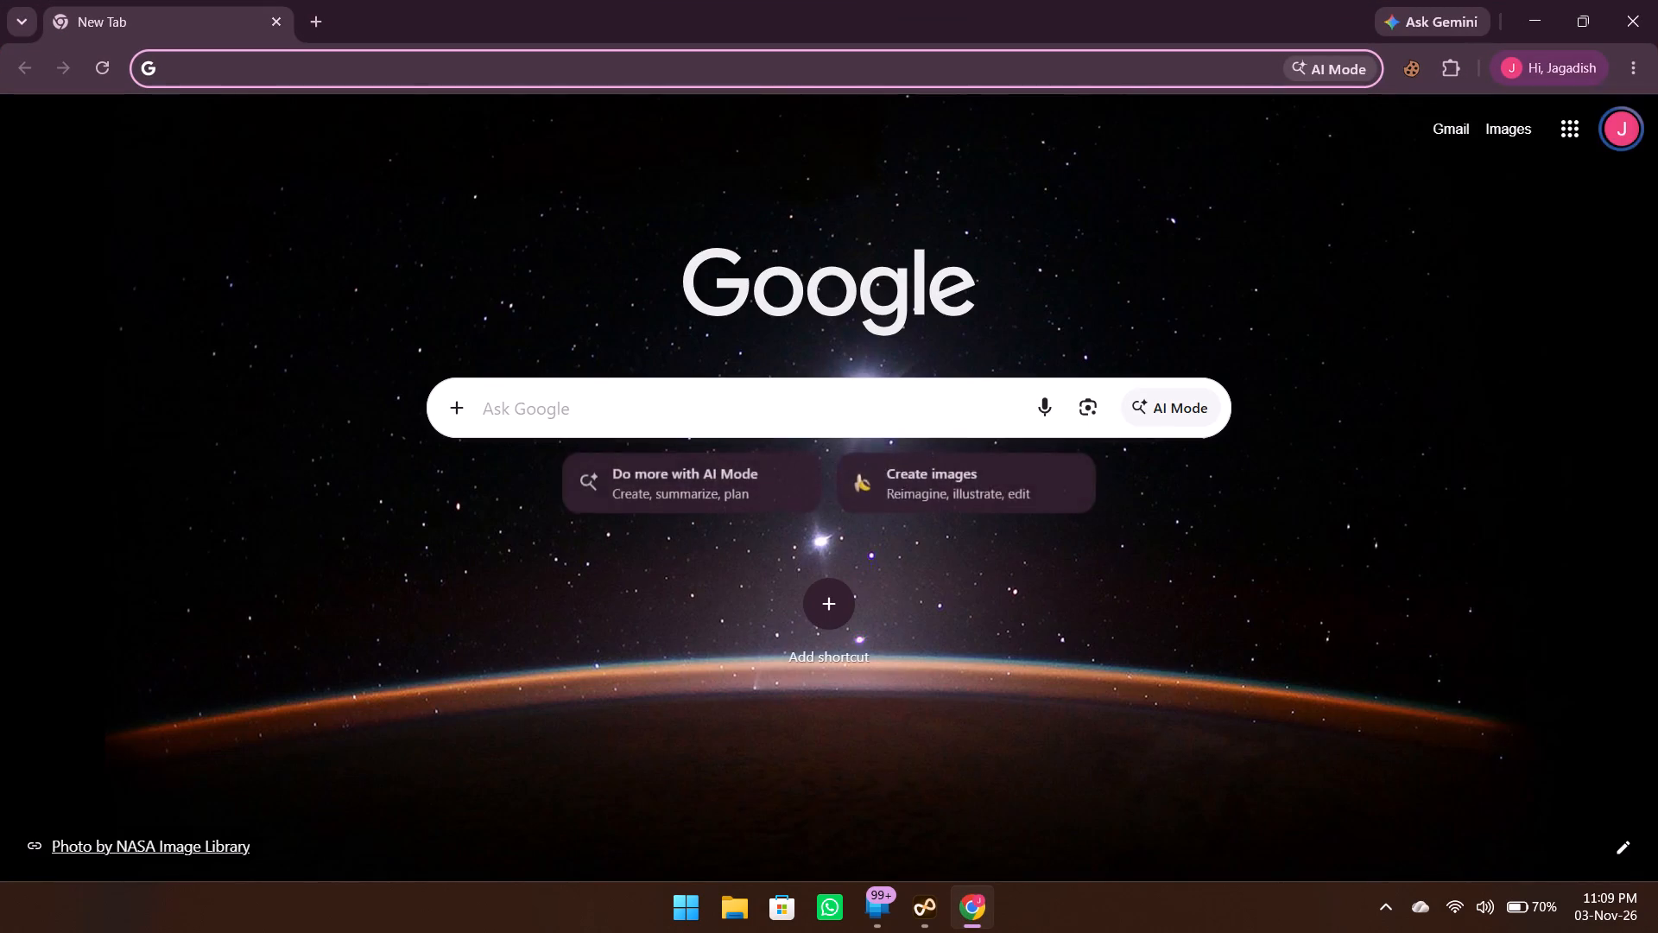
Search Google for "how to open 365".
{"action": "left_click", "coordinate": [547, 405]}
{"action": "type", "text": "how to"}
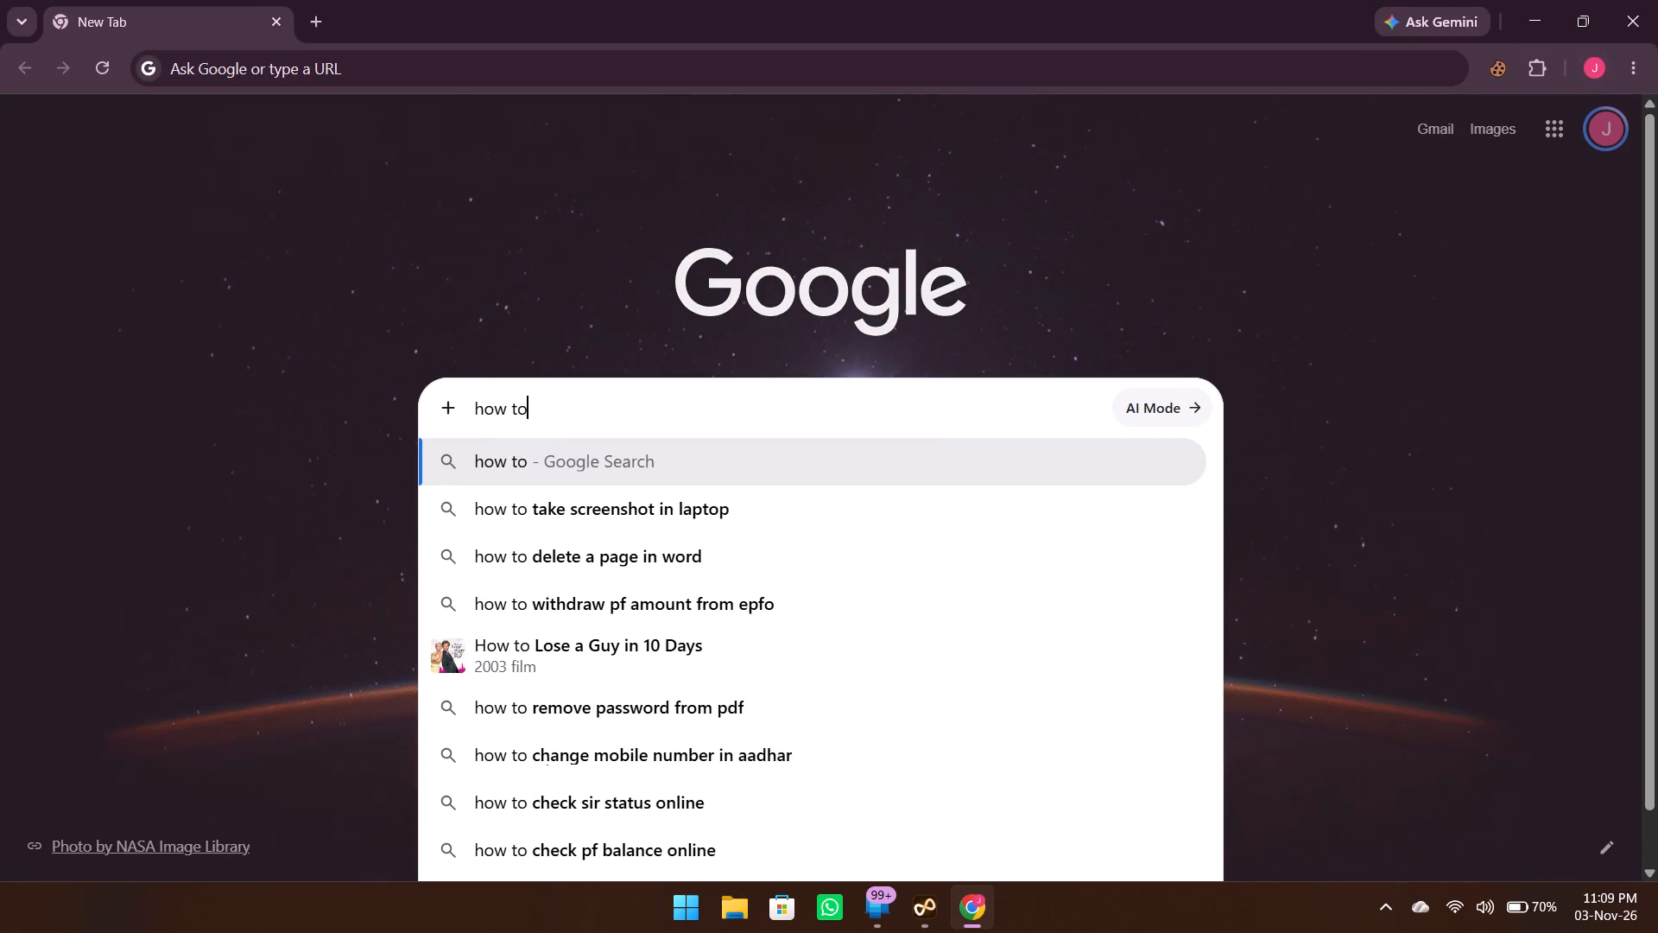
{"action": "key", "text": "space"}
{"action": "type", "text": "open"}
{"action": "key", "text": "space"}
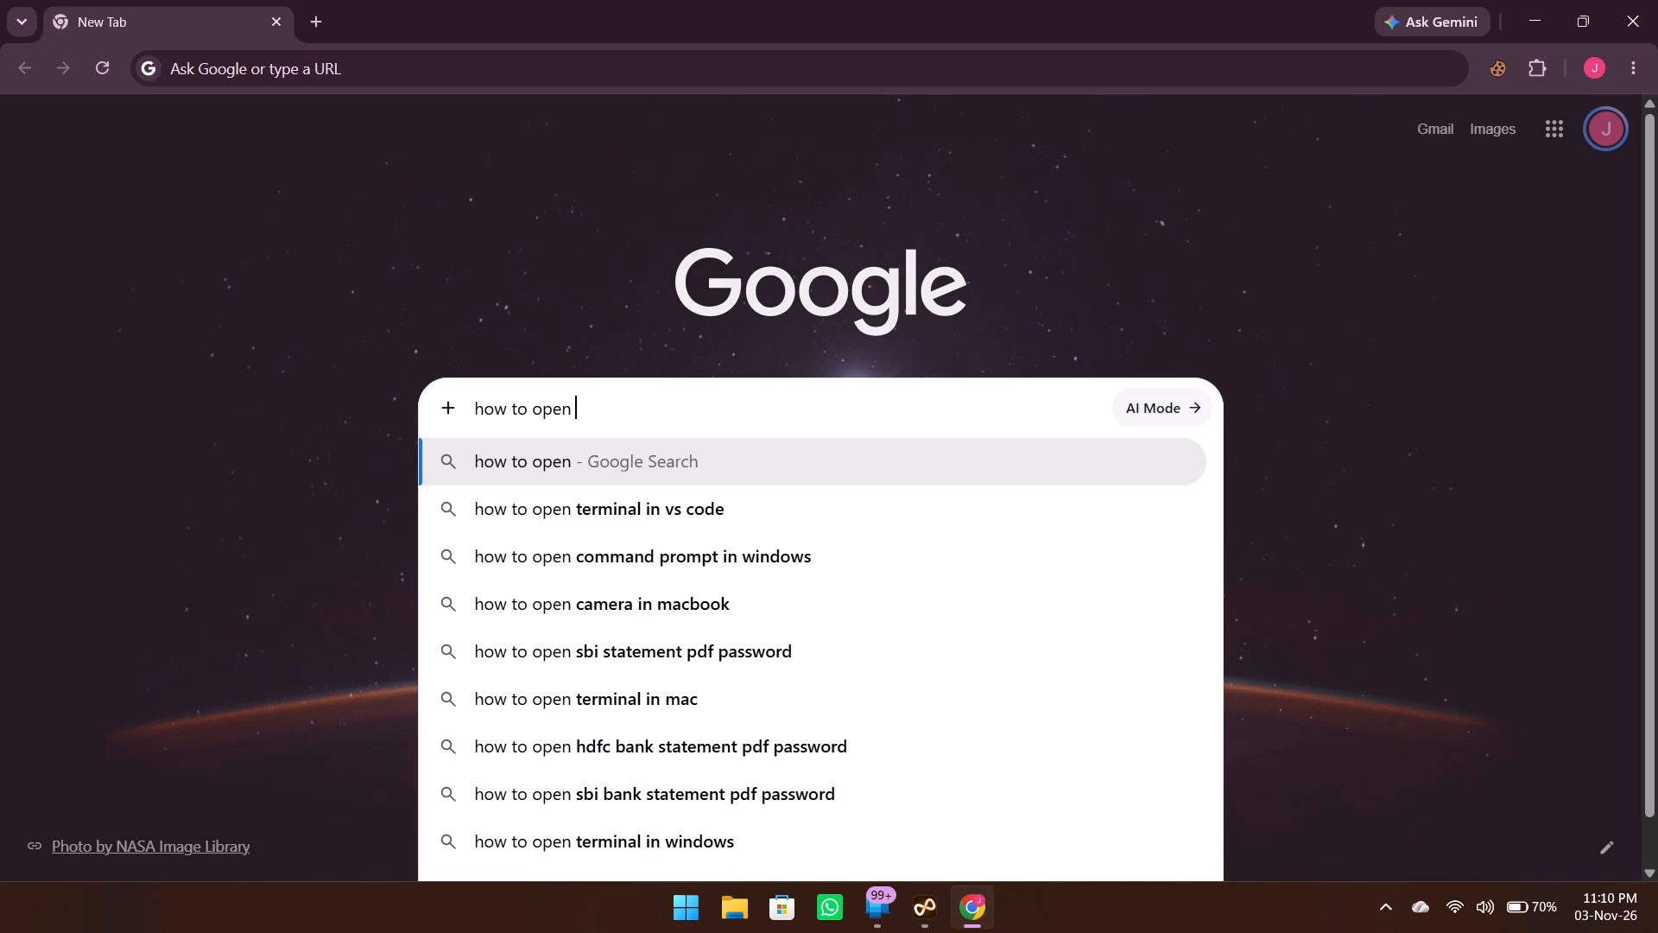
{"action": "key", "text": "3"}
{"action": "type", "text": "65"}
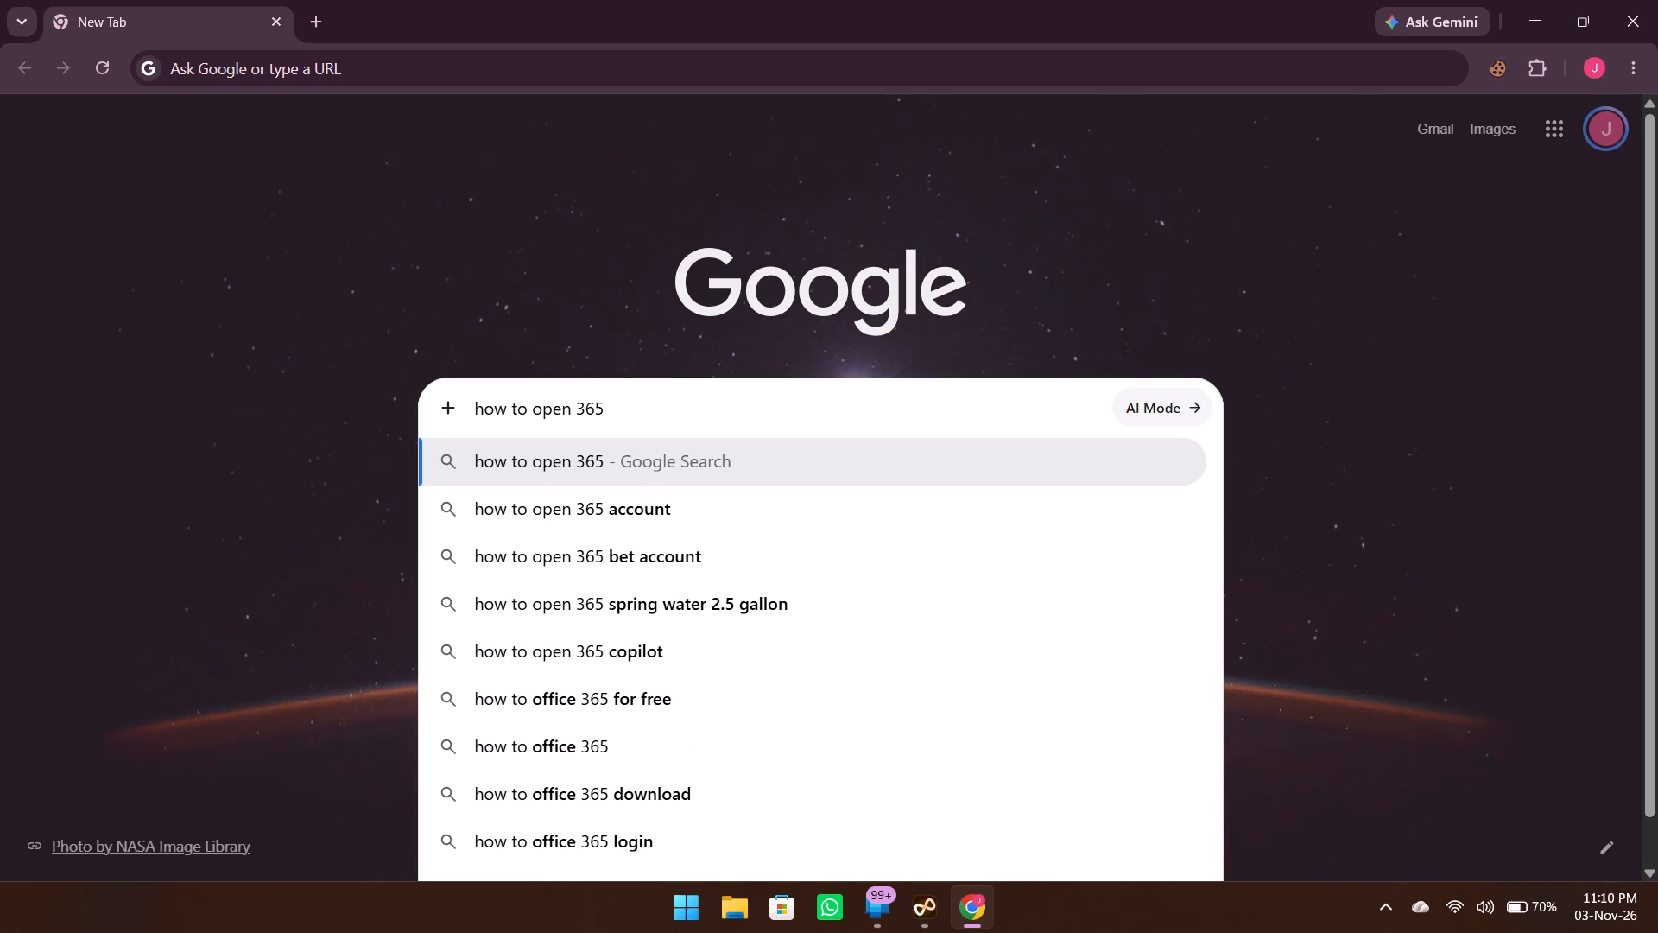
{"action": "key", "text": "Return"}
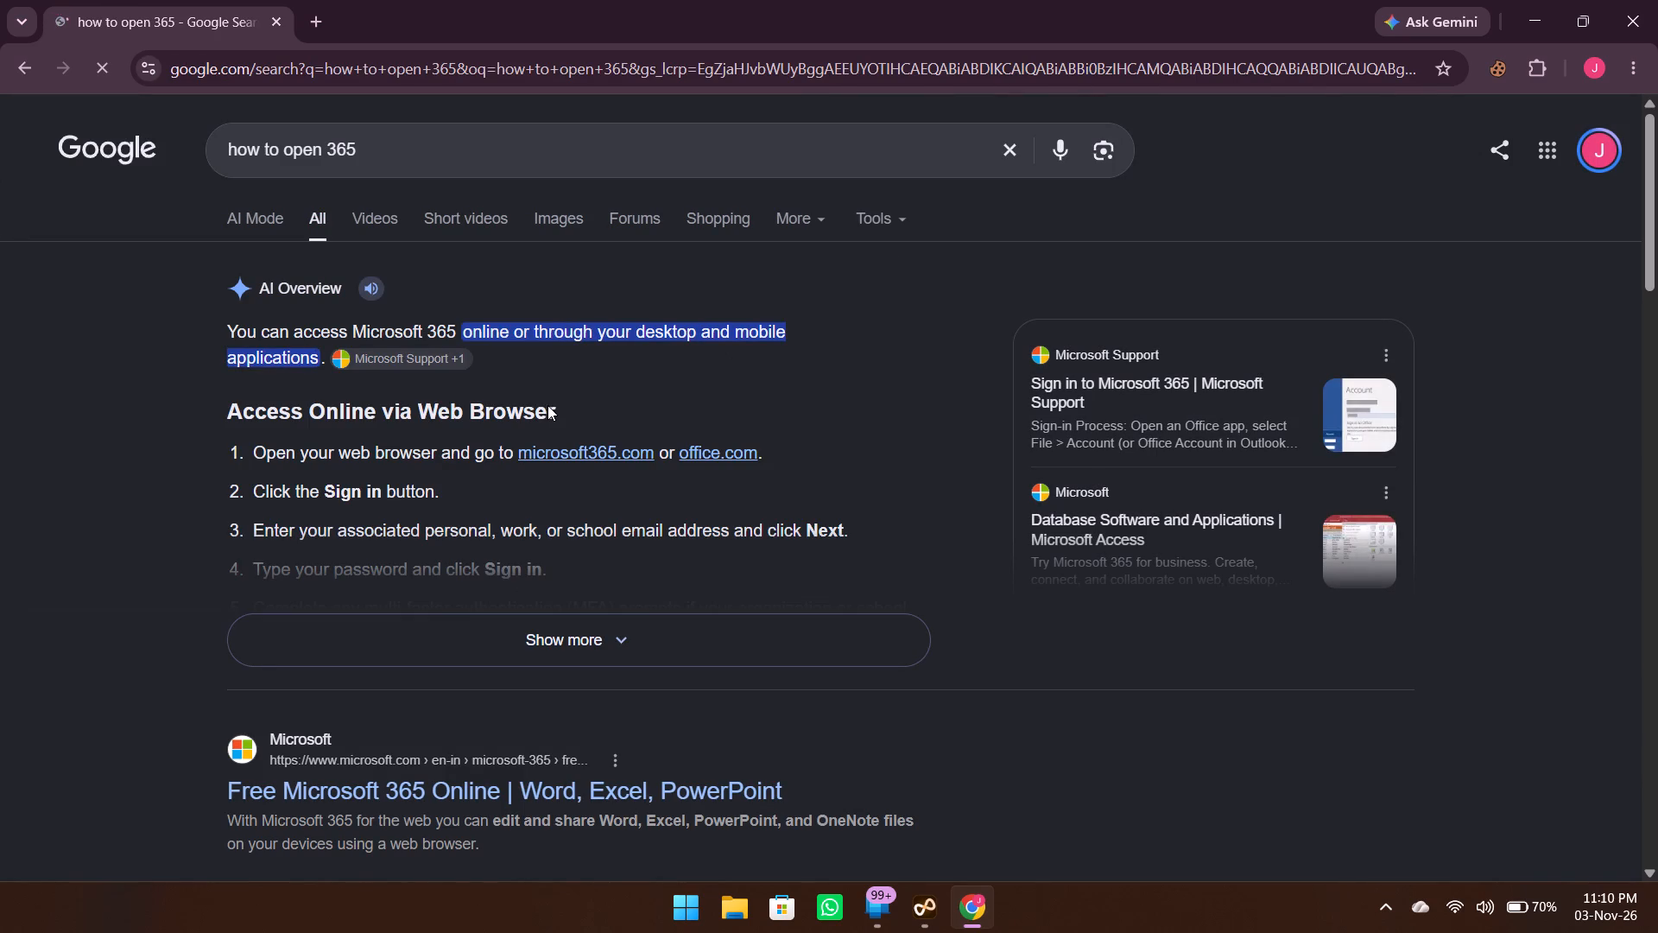
Expand the AI Overview to read it, then open the Microsoft result "Free Microsoft 365 Online | Word, Excel, PowerPoint".
{"action": "left_click", "coordinate": [598, 633]}
{"action": "scroll", "coordinate": [543, 639], "scroll_direction": "down", "scroll_amount": 1}
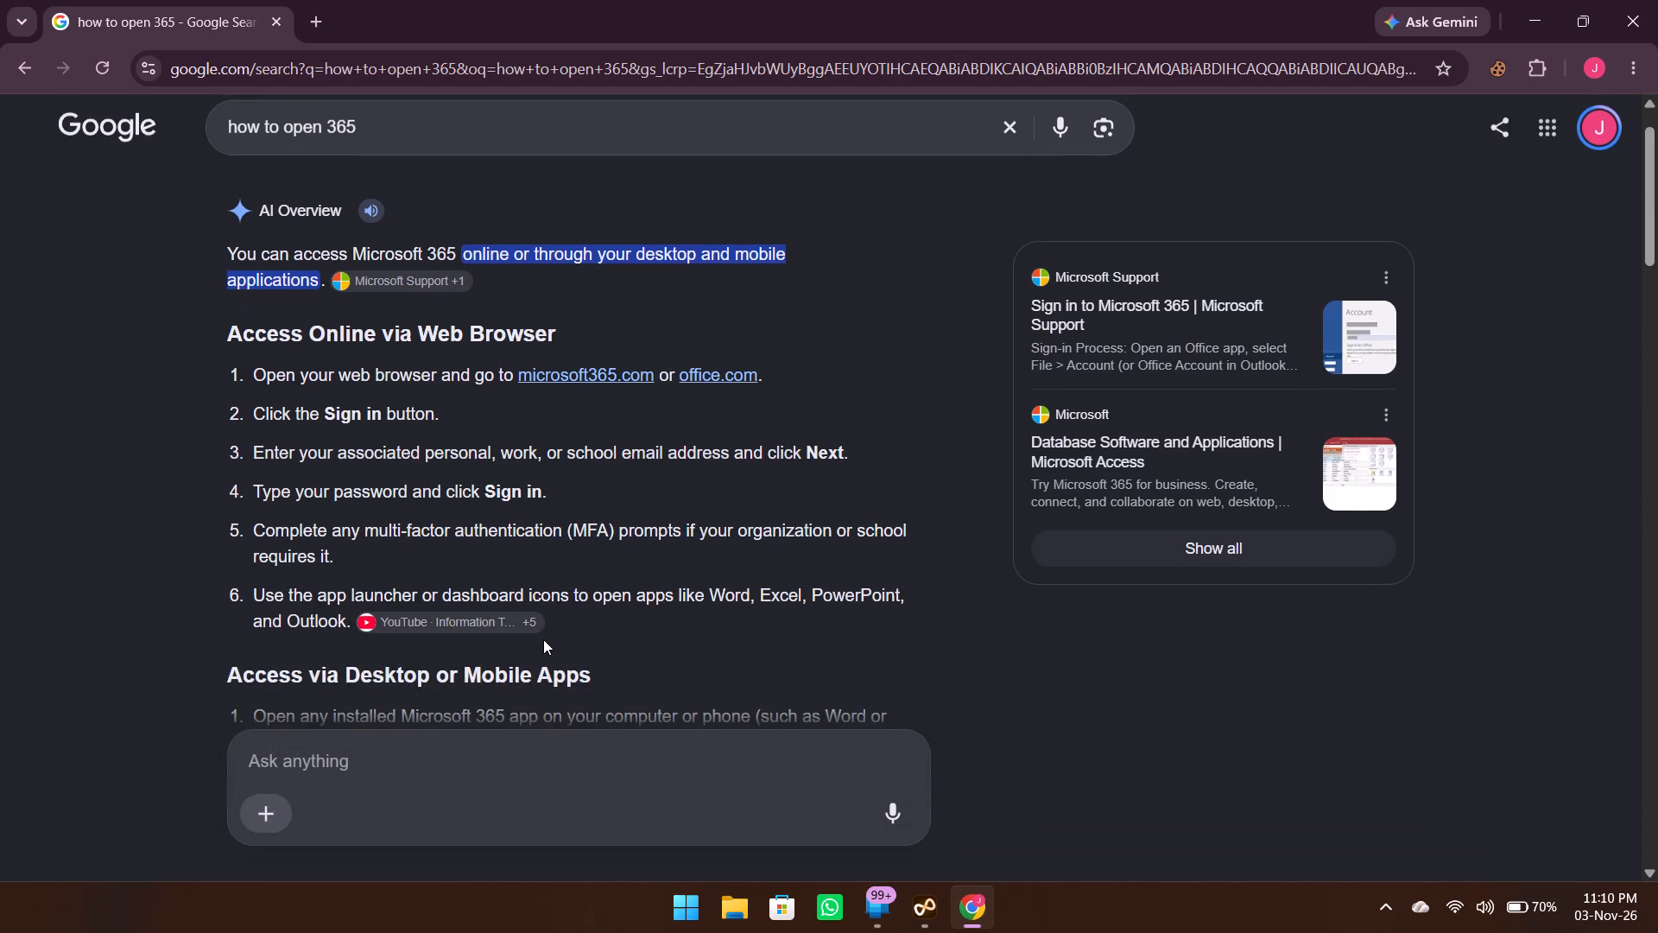
{"action": "scroll", "coordinate": [543, 639], "scroll_direction": "down", "scroll_amount": 6}
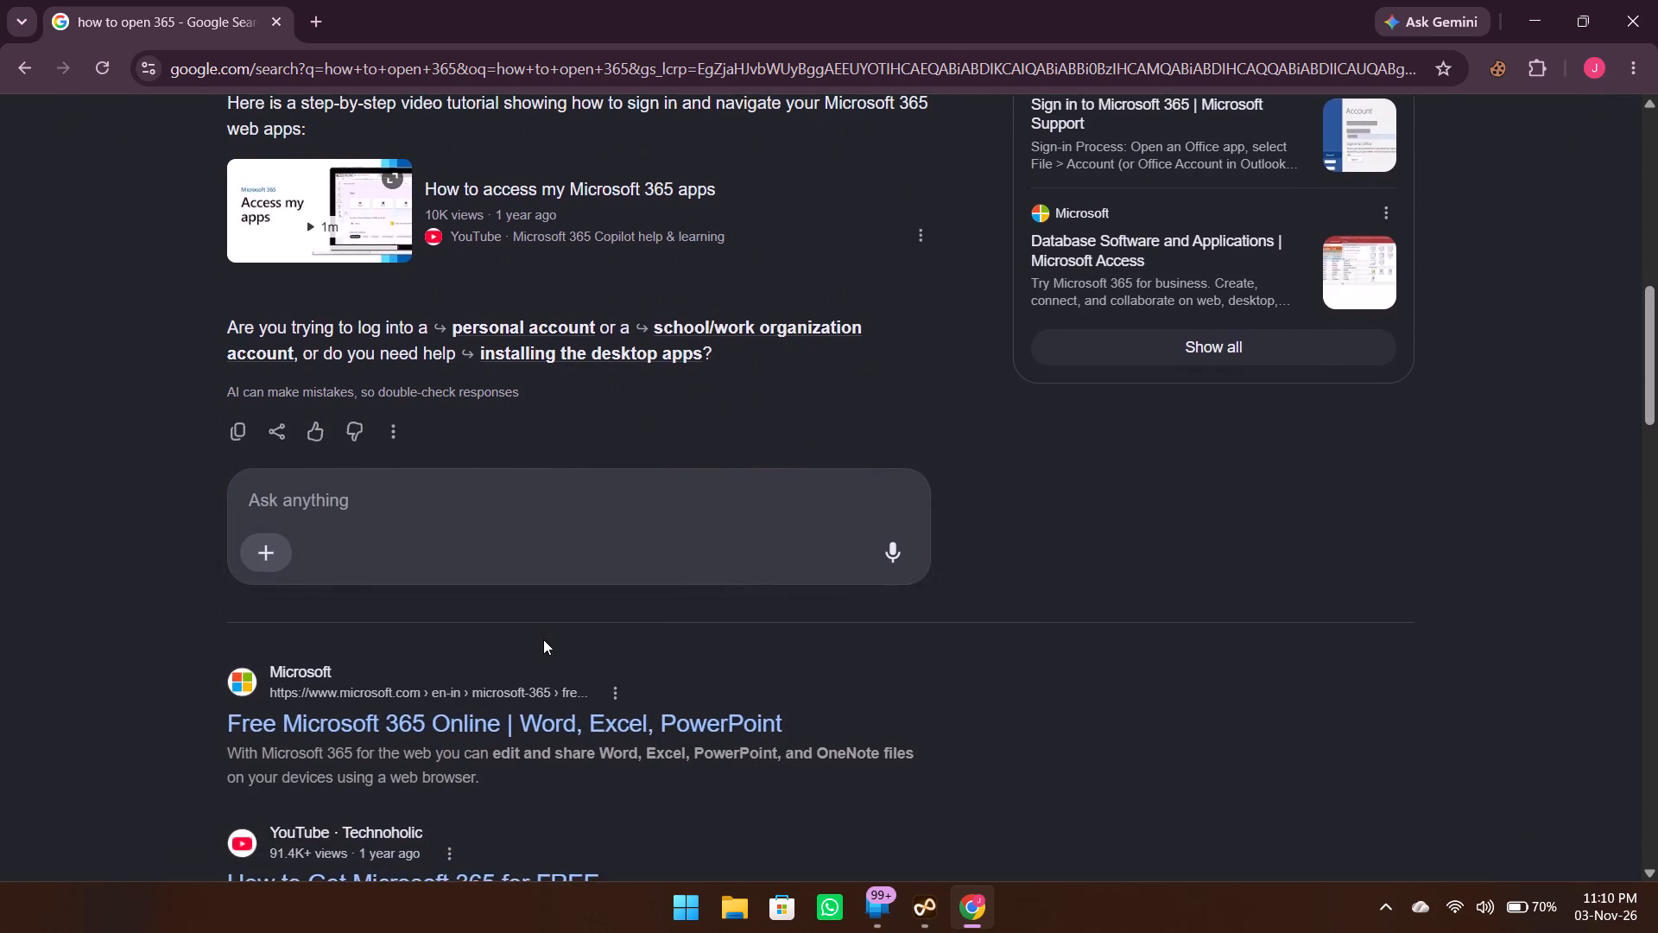
{"action": "scroll", "coordinate": [543, 639], "scroll_direction": "down", "scroll_amount": 1}
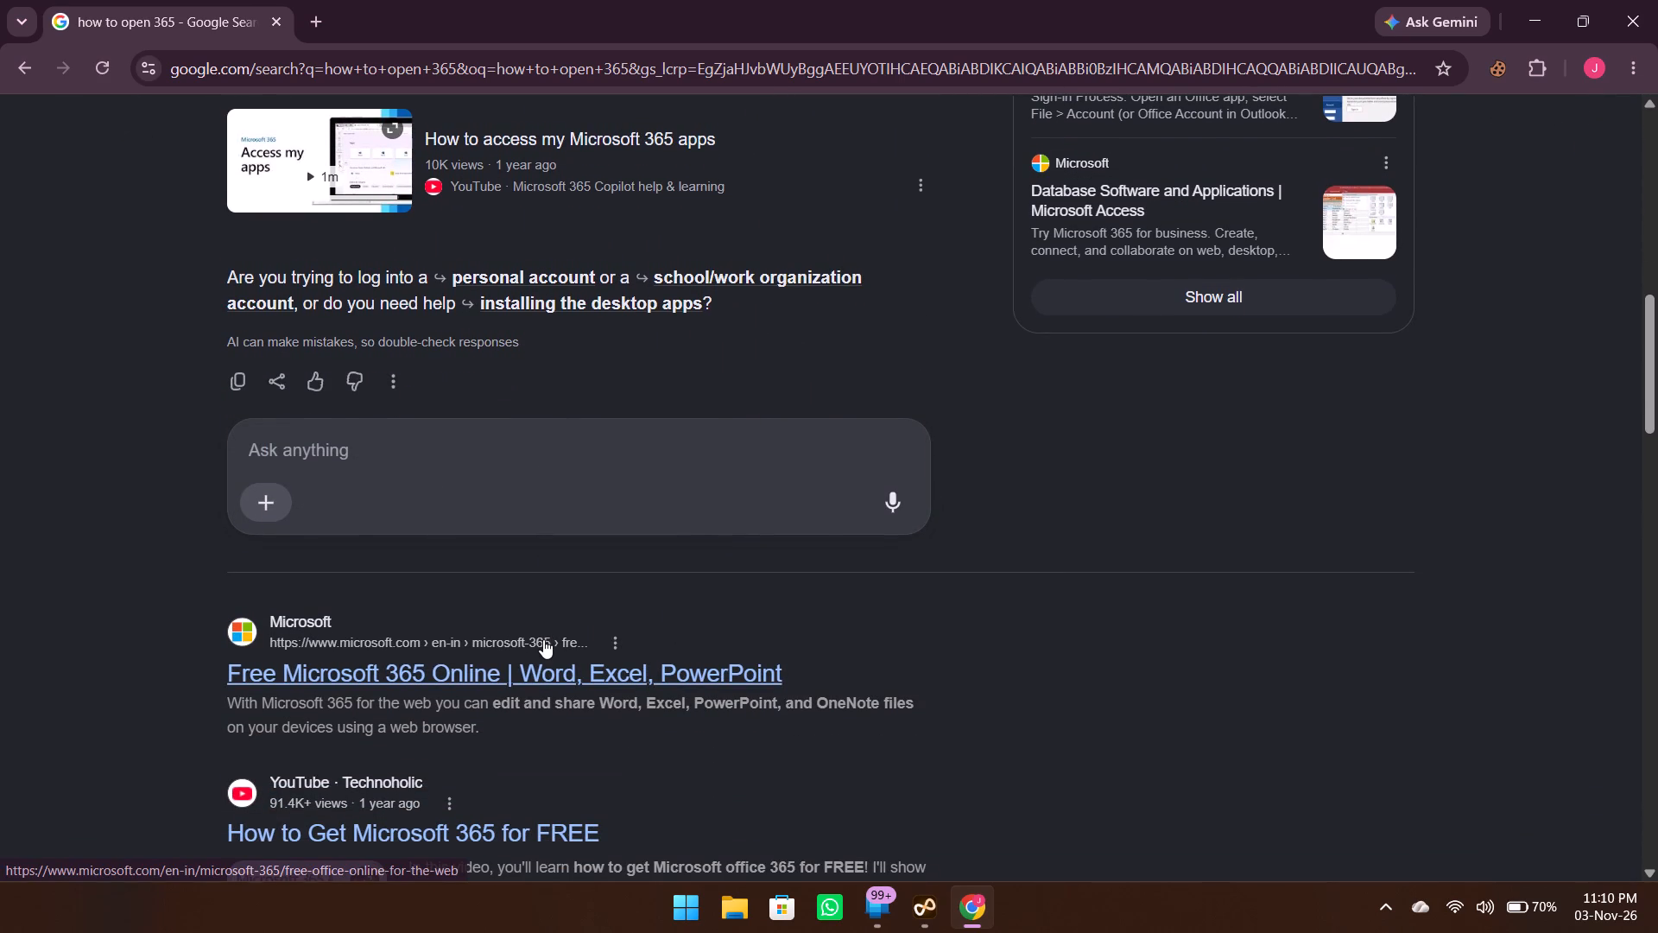
{"action": "left_click", "coordinate": [514, 659]}
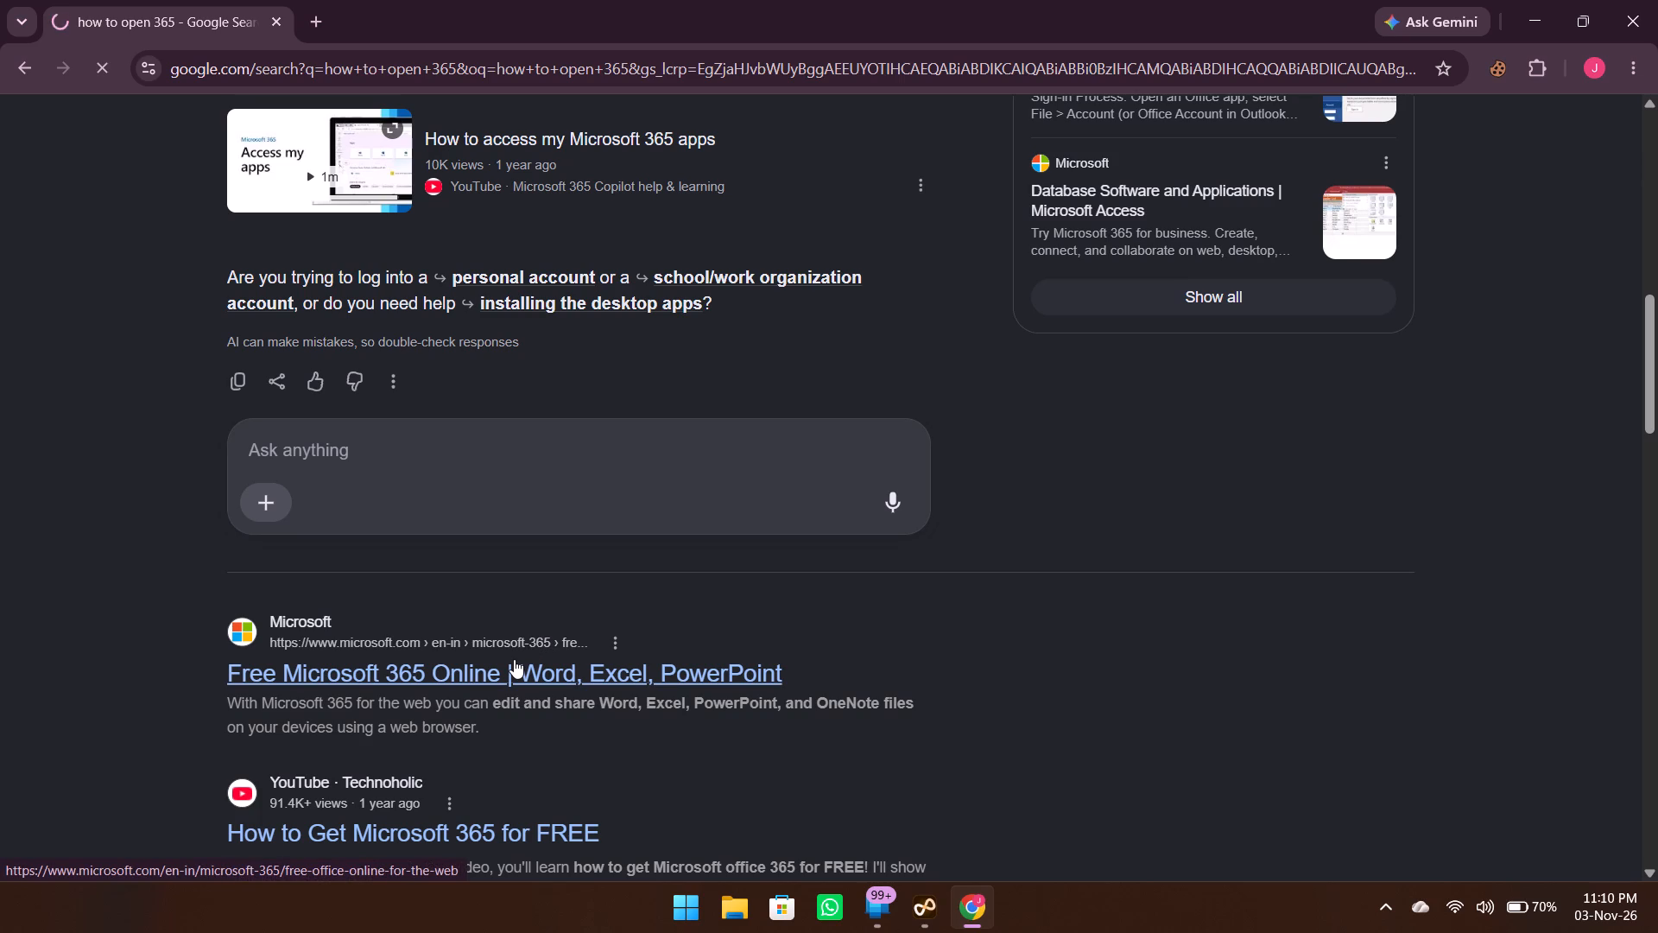
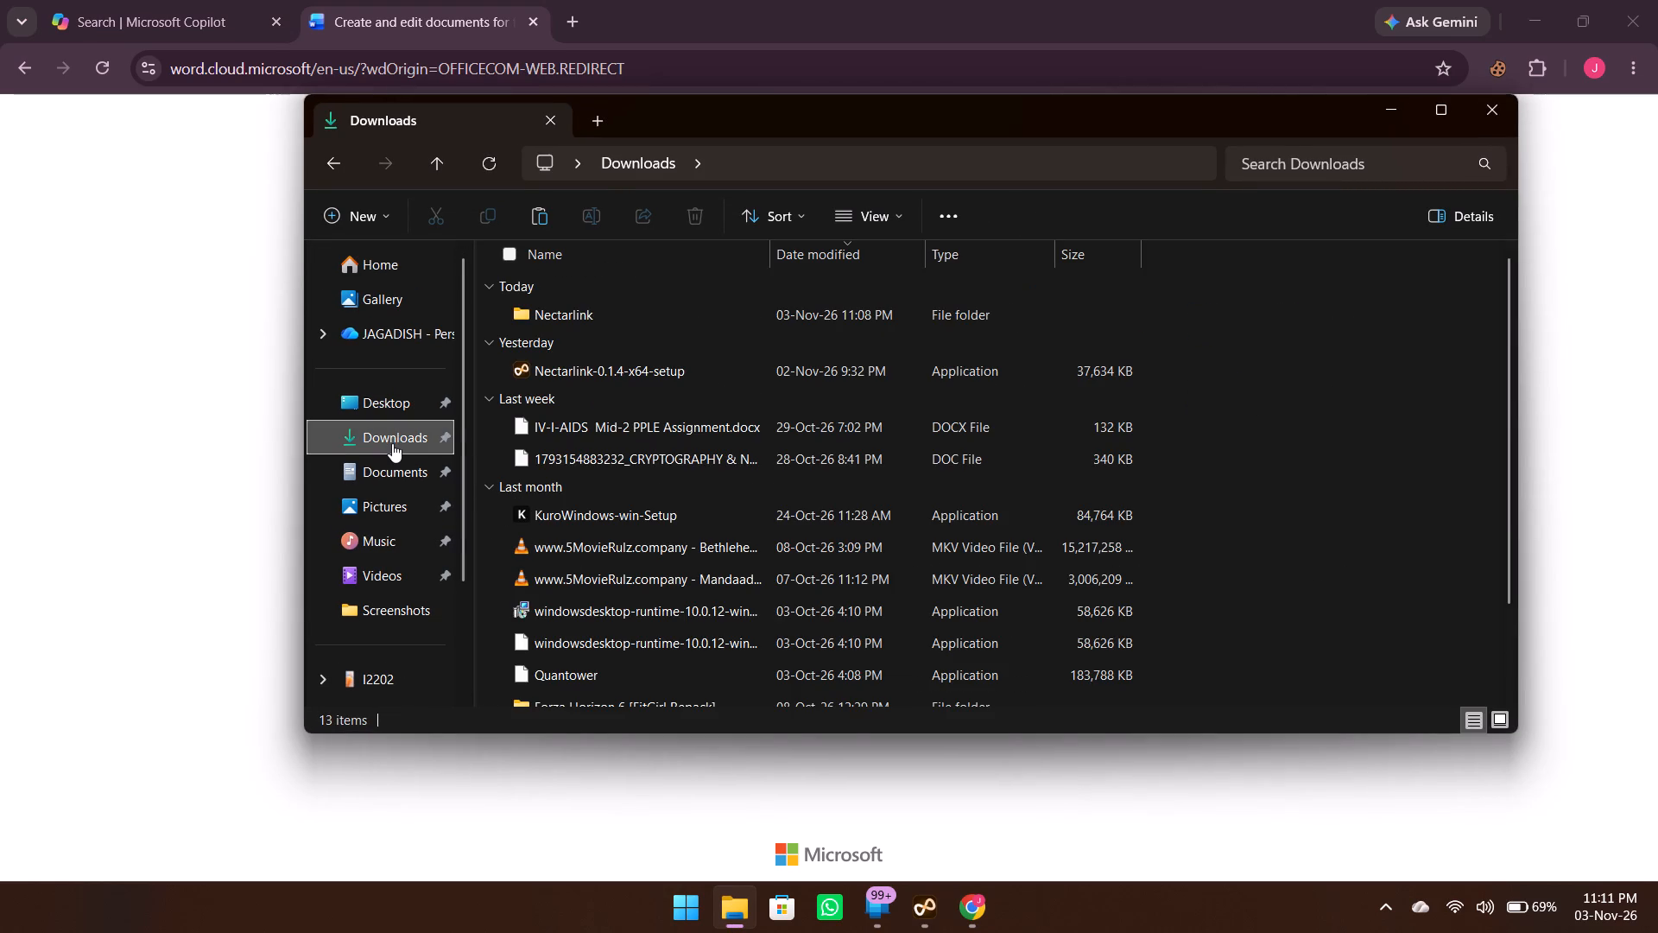
{"action": "double_click", "coordinate": [620, 321]}
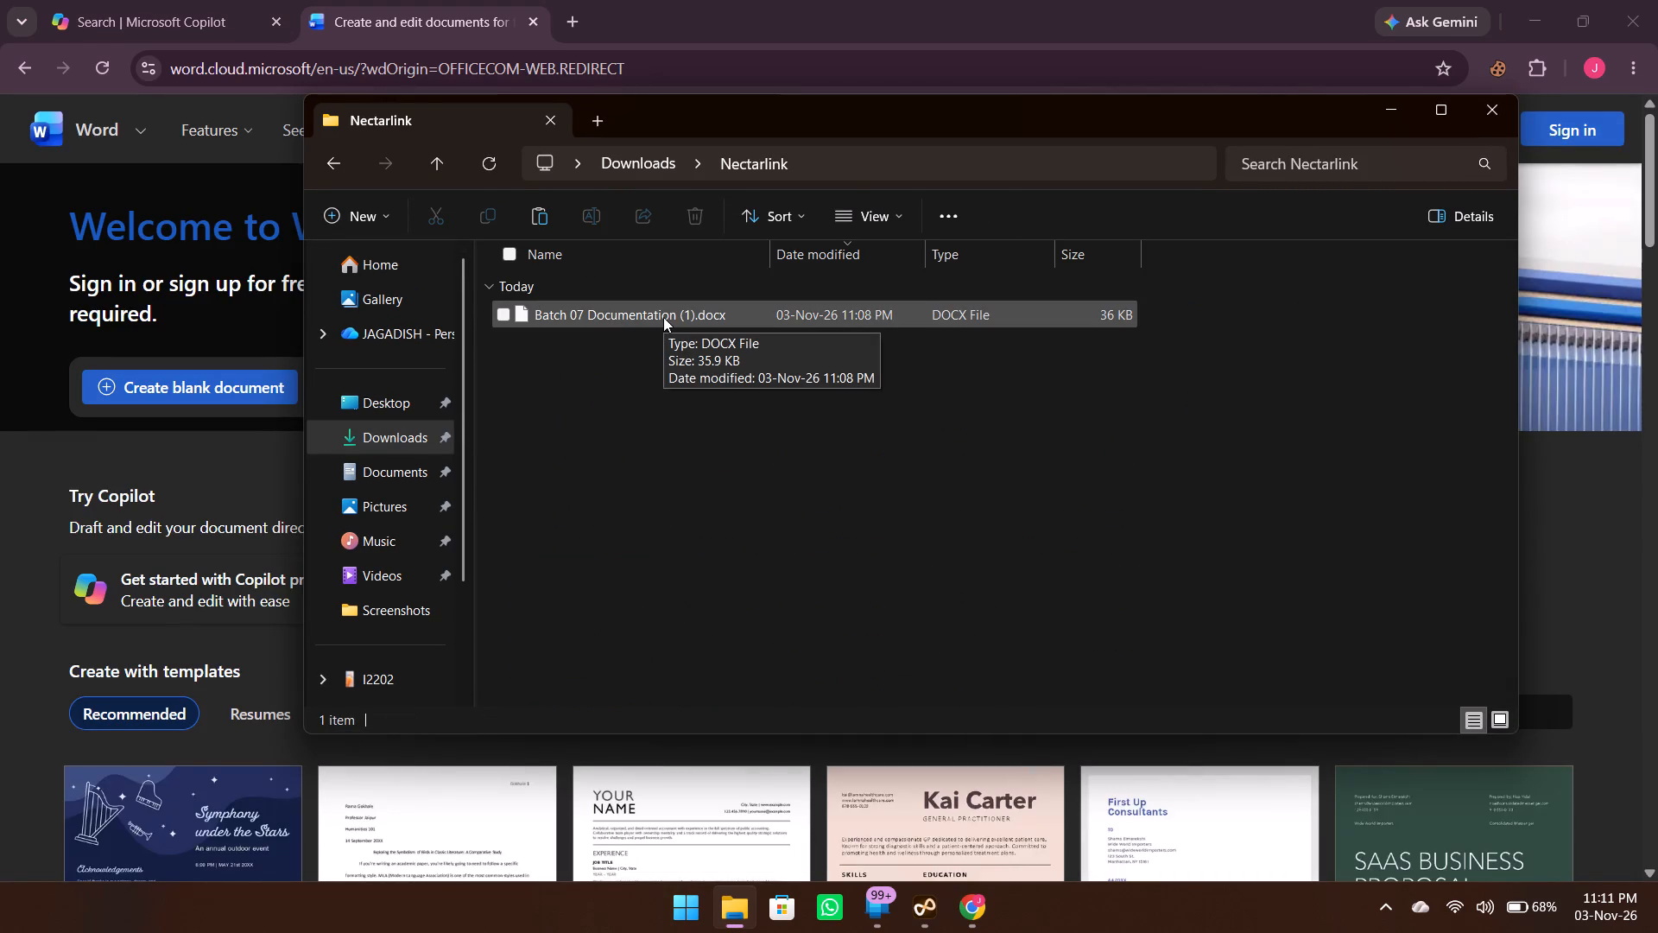
Move the Nectarlink folder window aside and try to upload Batch 07 Documentation (1).docx by dropping it onto the Word web page.
{"action": "left_click_drag", "start_coordinate": [851, 117], "coordinate": [1461, 129]}
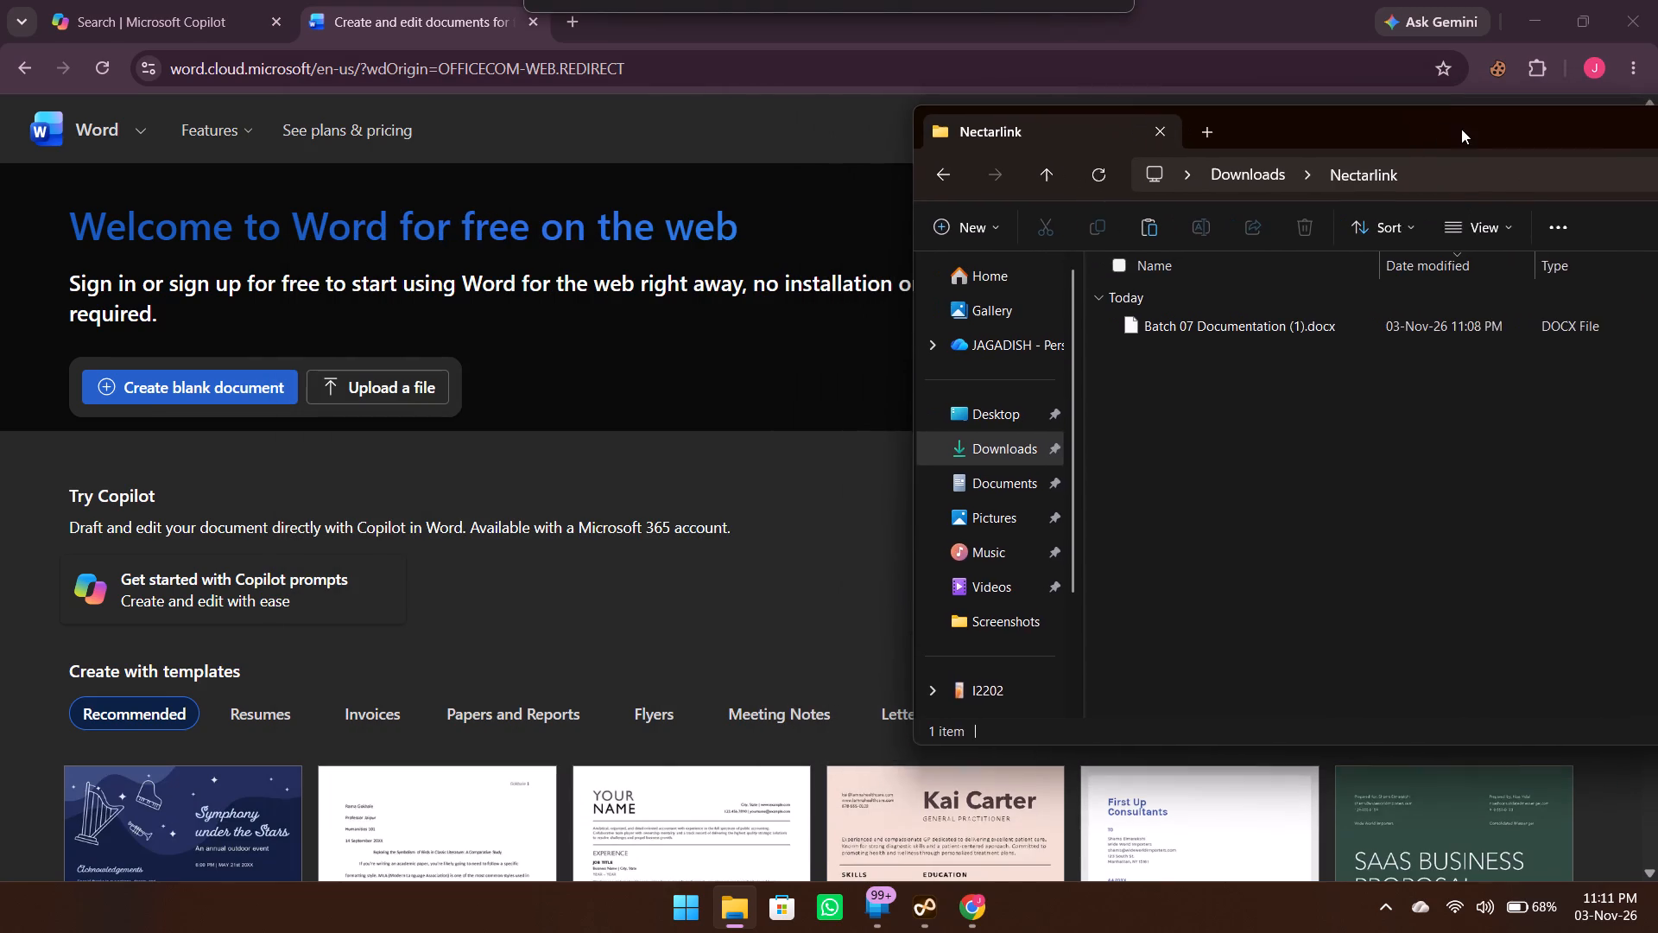
{"action": "left_click_drag", "start_coordinate": [1461, 129], "coordinate": [1480, 132]}
{"action": "left_click_drag", "start_coordinate": [1344, 341], "coordinate": [997, 391]}
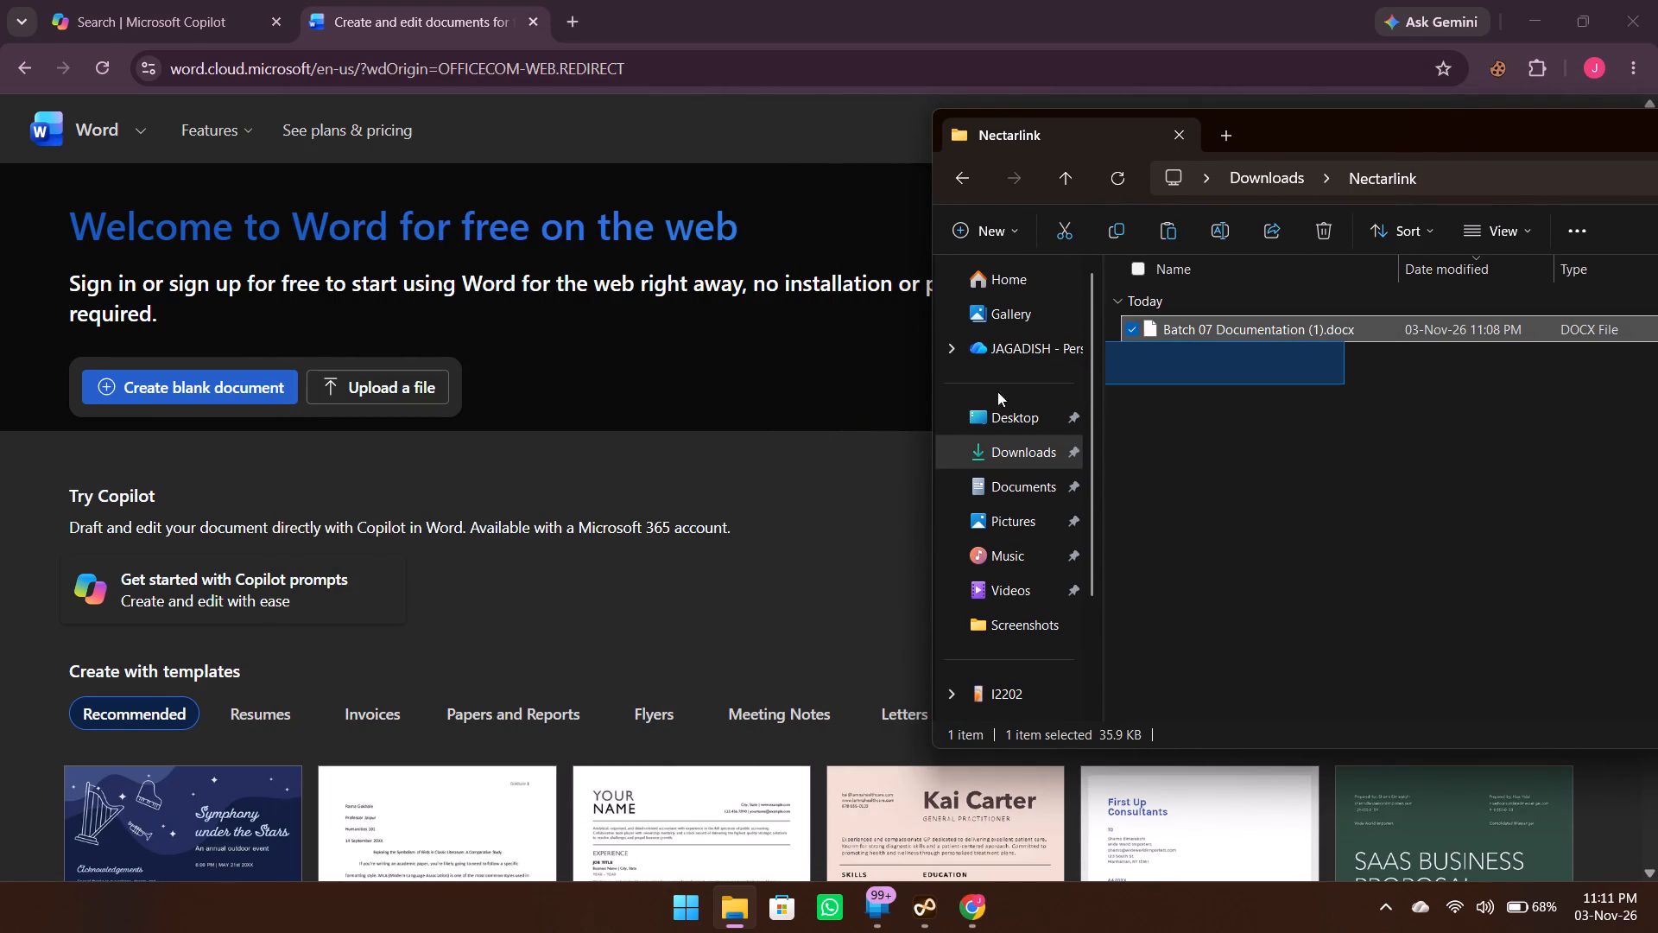
{"action": "left_click_drag", "start_coordinate": [997, 391], "coordinate": [1273, 321]}
{"action": "left_click_drag", "start_coordinate": [1273, 321], "coordinate": [1082, 343]}
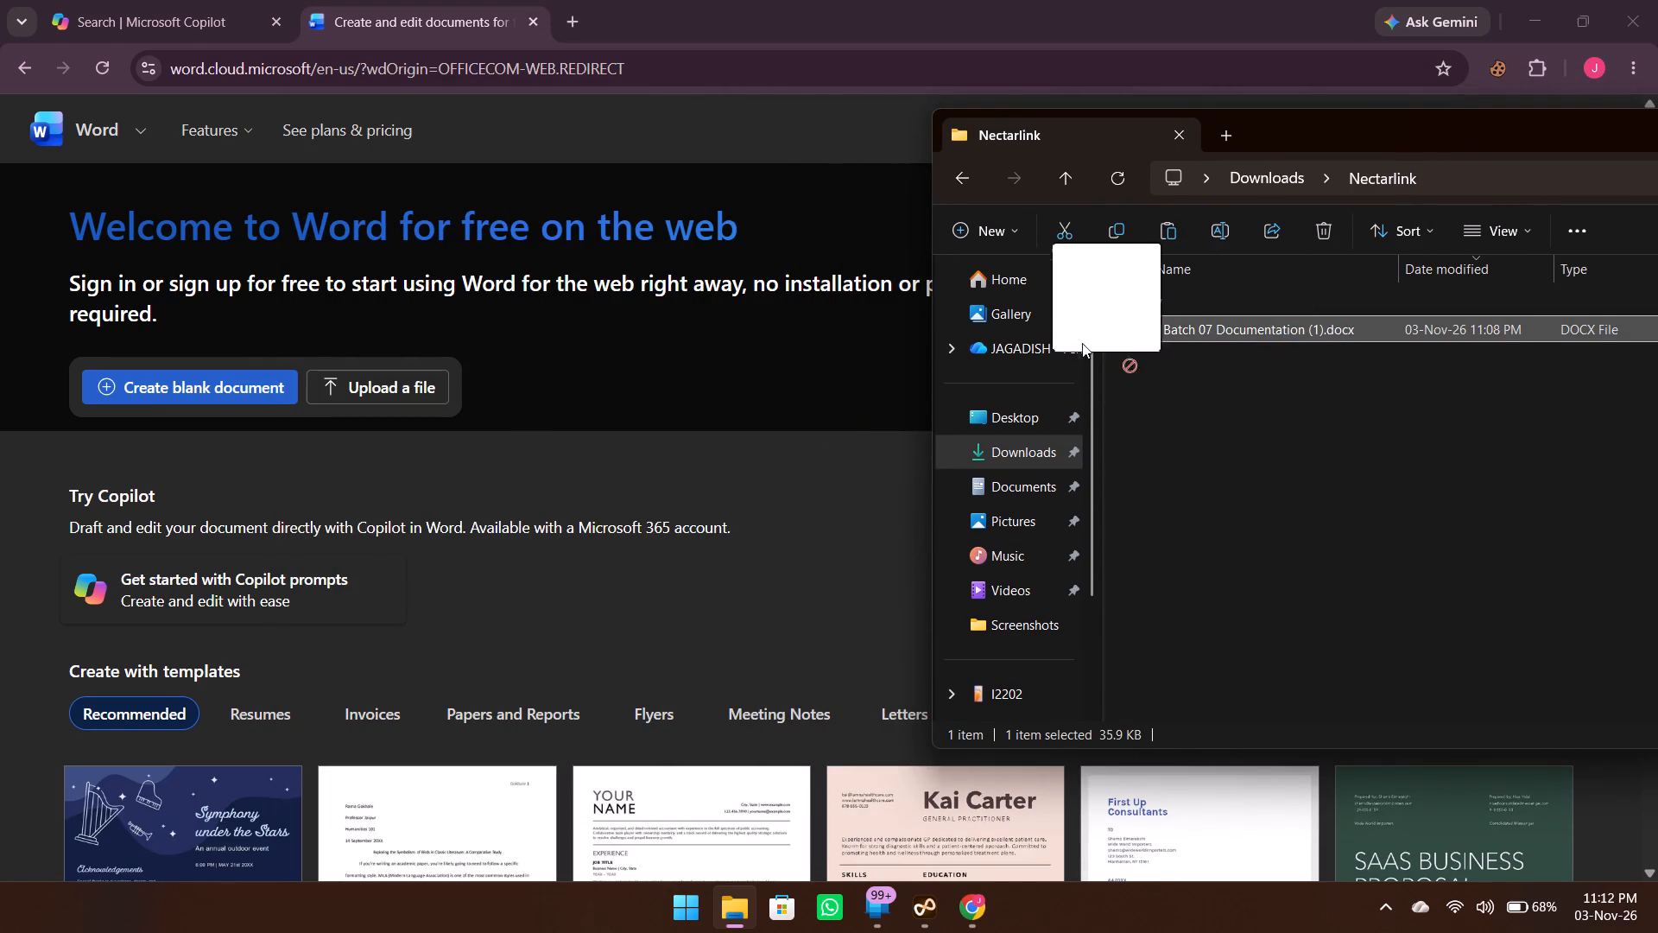
{"action": "left_click_drag", "start_coordinate": [1082, 343], "coordinate": [459, 395]}
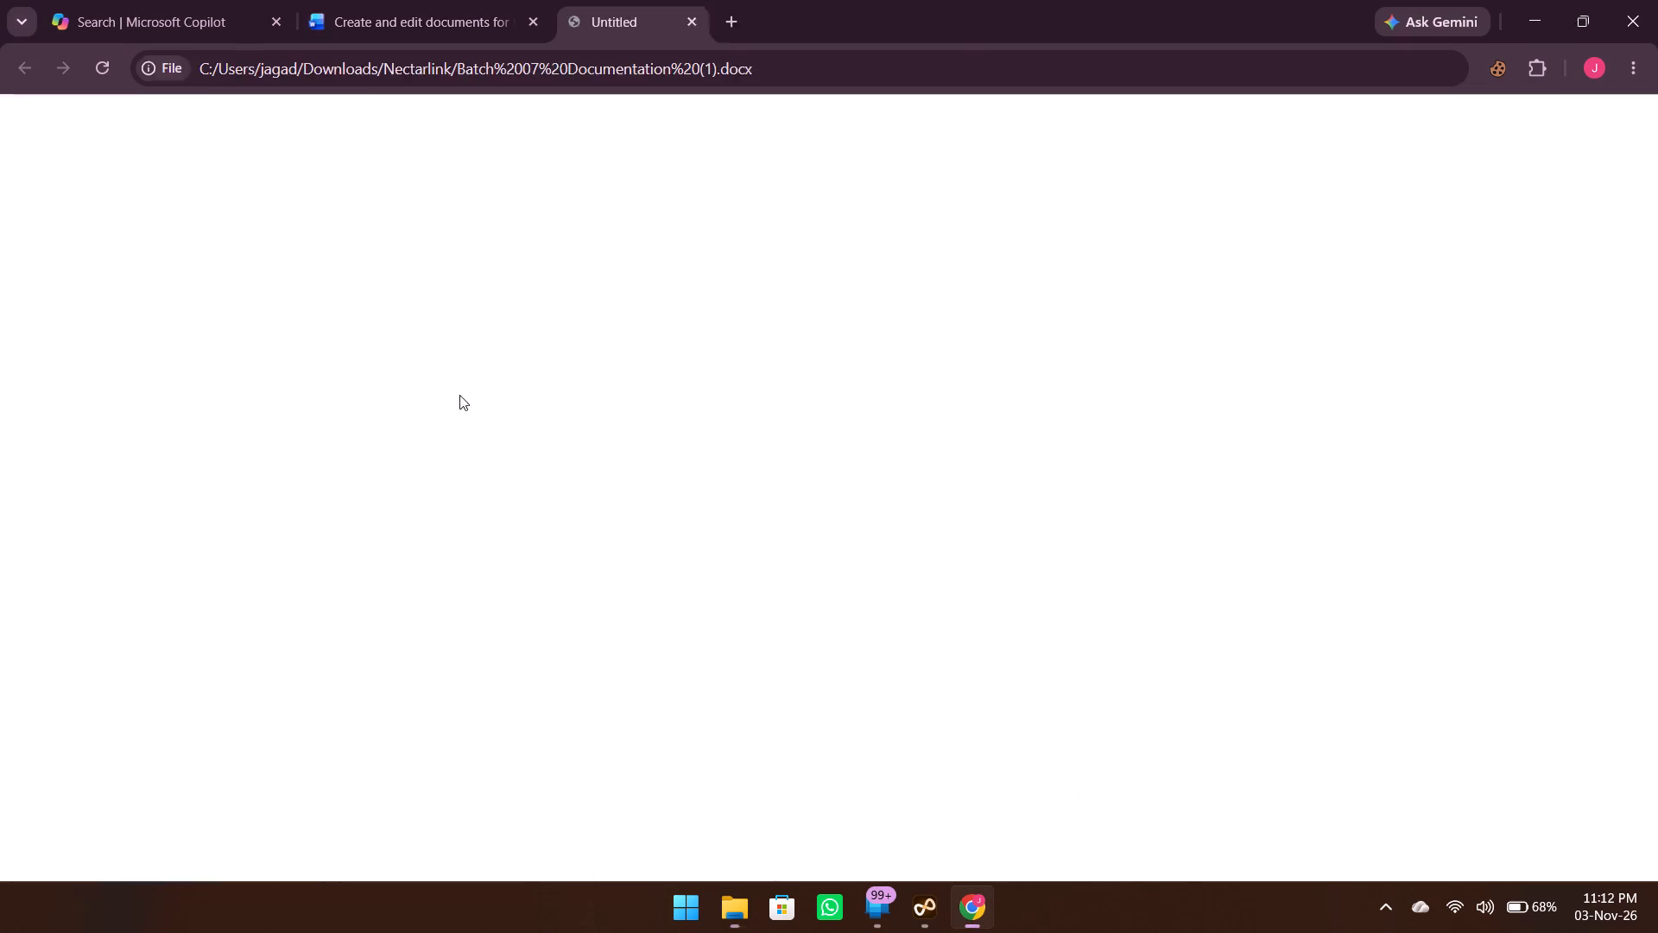
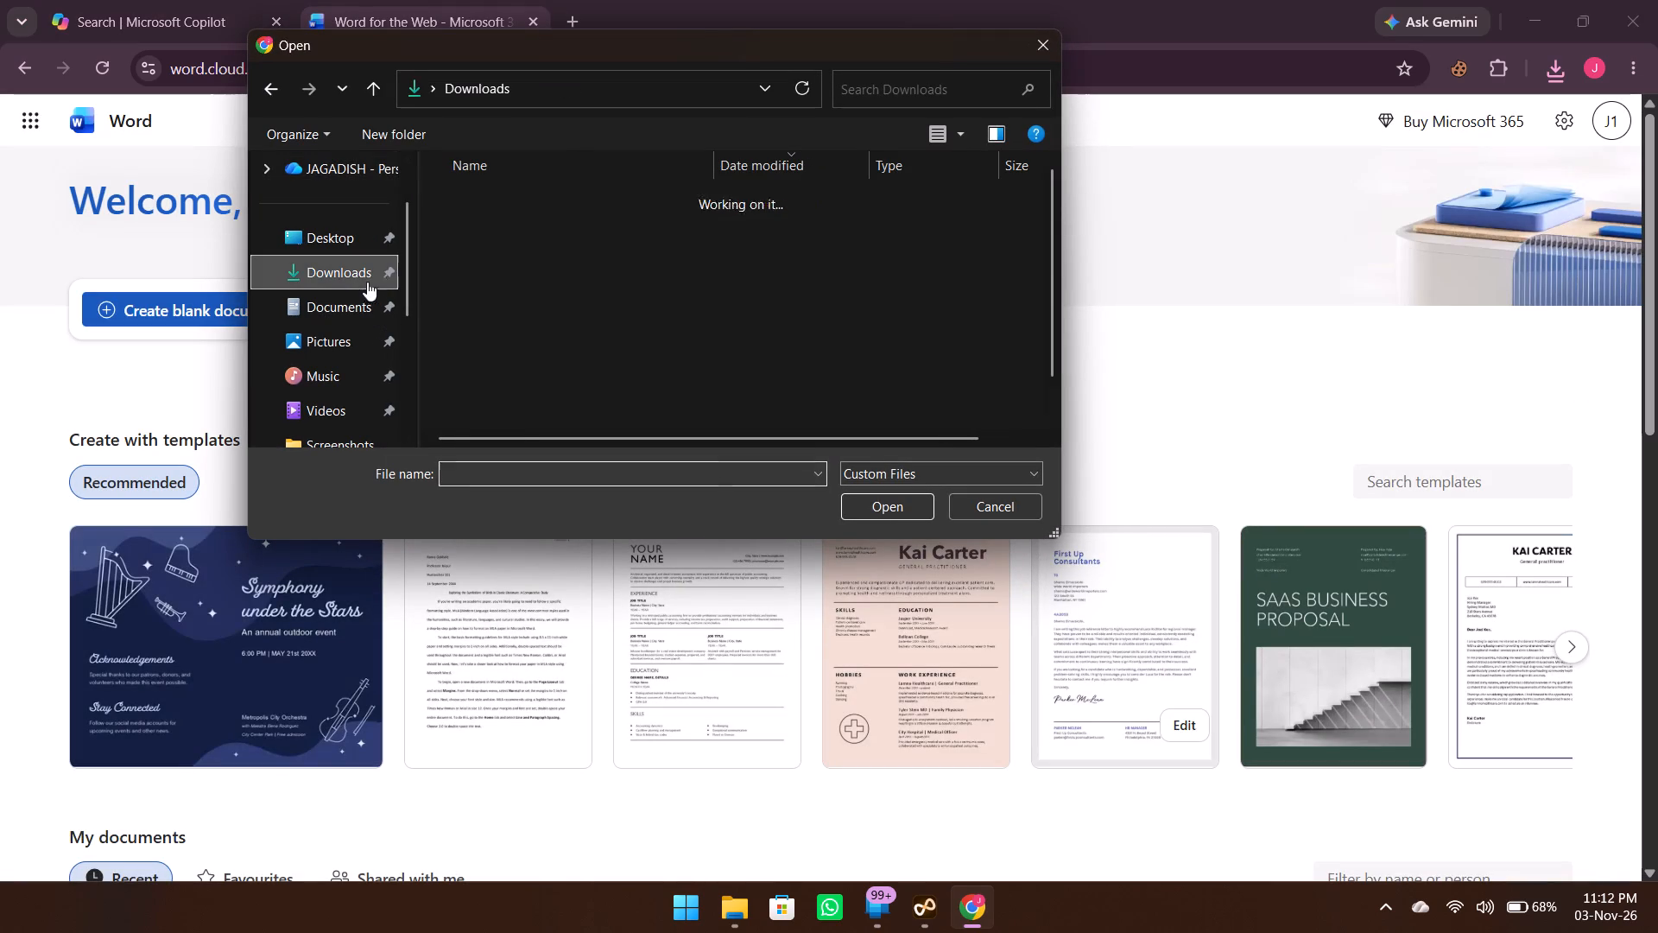
Choose Batch 07 Documentation (1).docx from the Downloads folder and open it in Word on the web.
{"action": "left_click", "coordinate": [568, 230]}
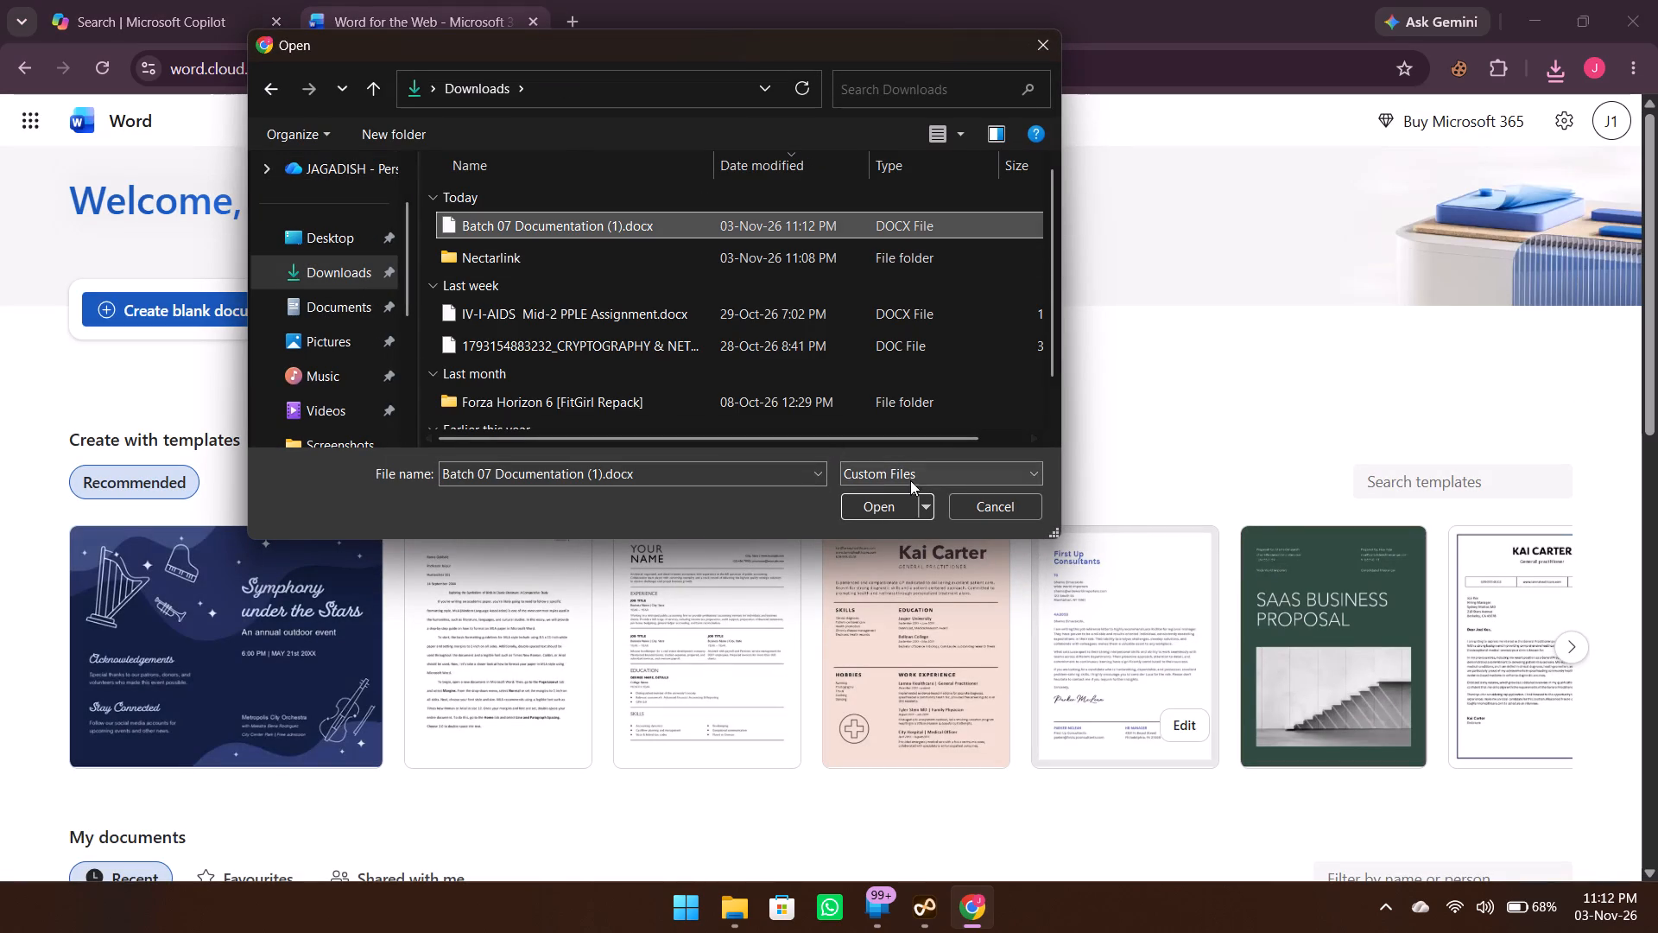
{"action": "left_click", "coordinate": [881, 498]}
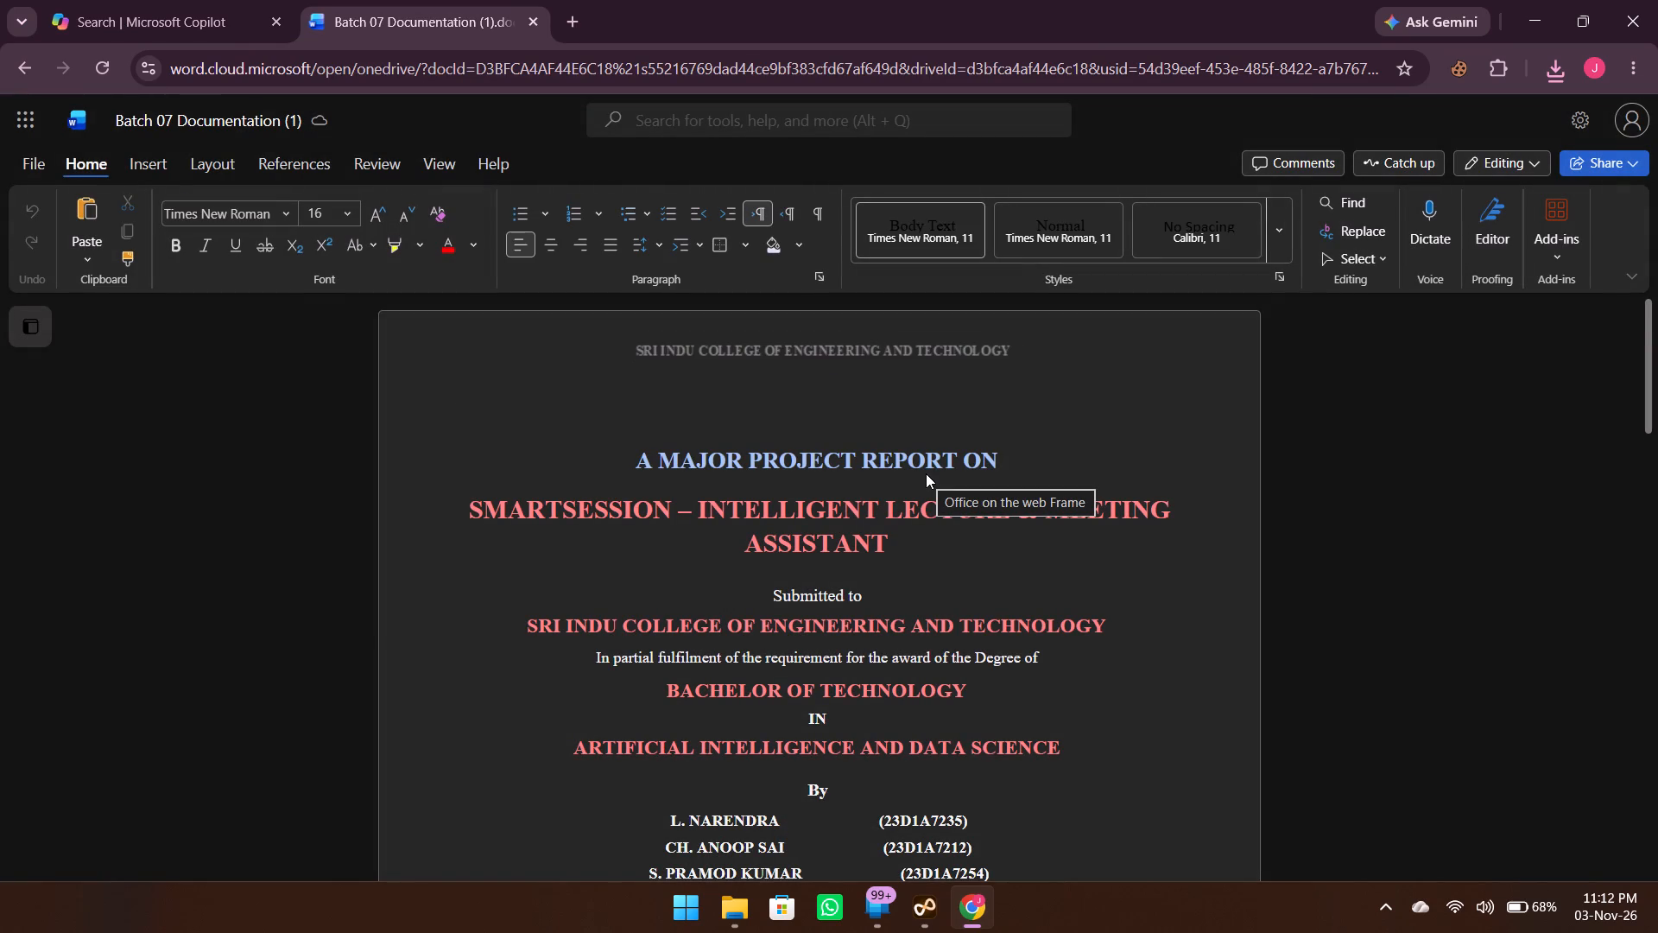
Remove the extra indentation before the first, second and fourth student names on the cover page, lining them up with the third.
{"action": "left_click_drag", "start_coordinate": [926, 473], "coordinate": [951, 593]}
{"action": "scroll", "coordinate": [951, 593], "scroll_direction": "down", "scroll_amount": 1}
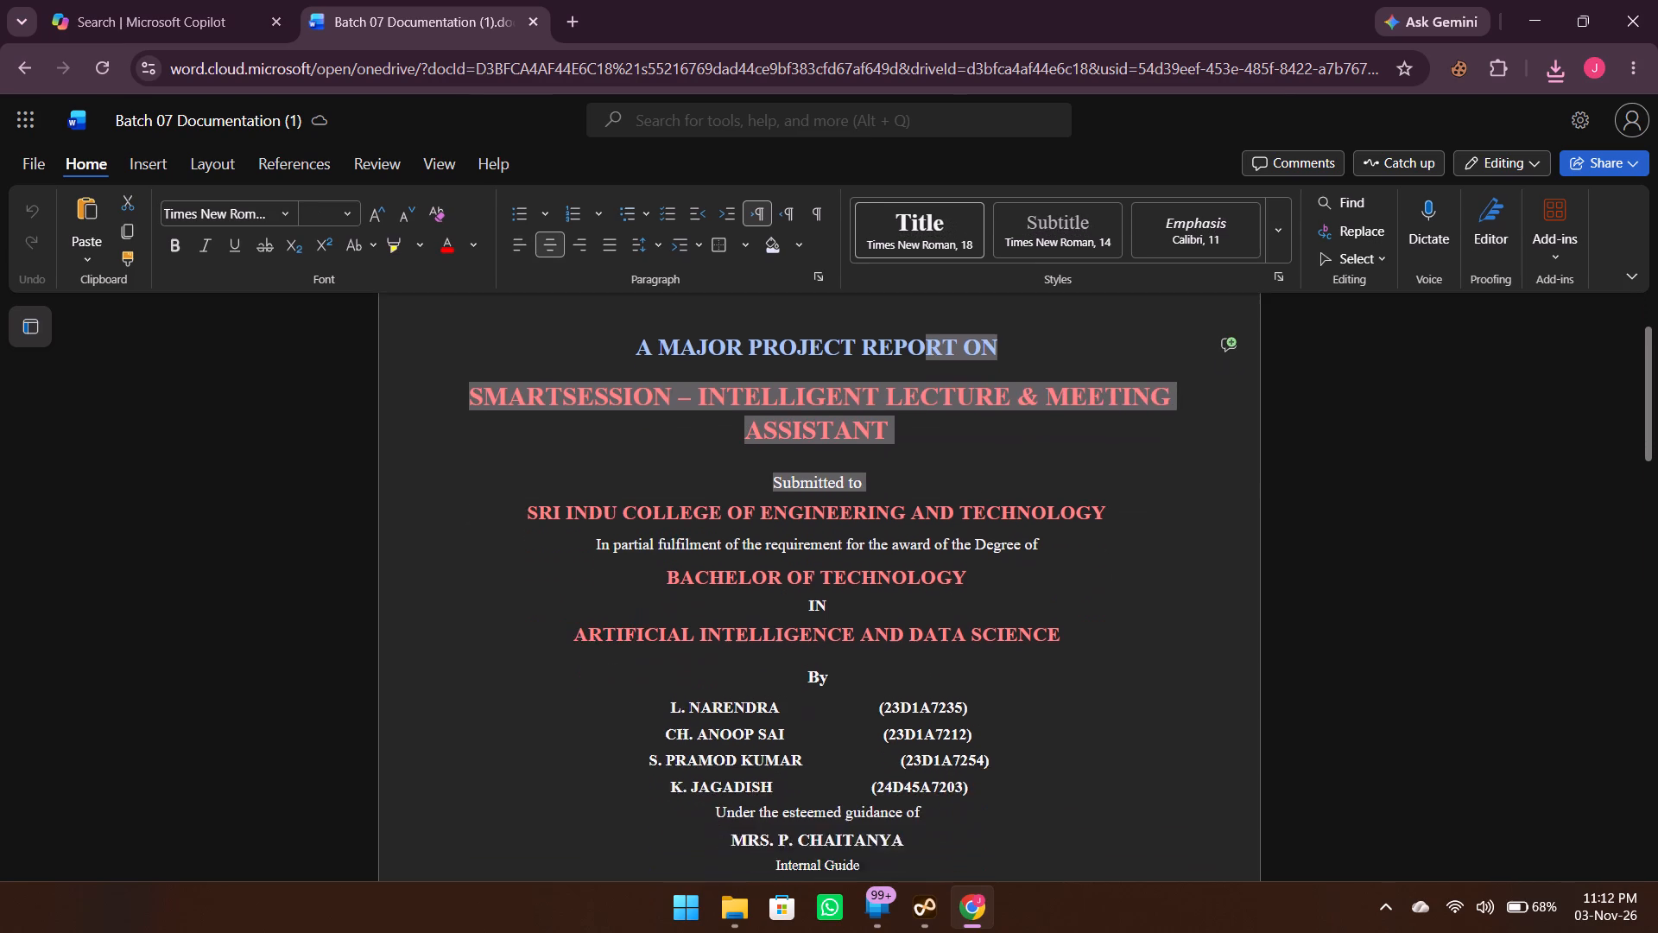
{"action": "scroll", "coordinate": [951, 593], "scroll_direction": "down", "scroll_amount": 2}
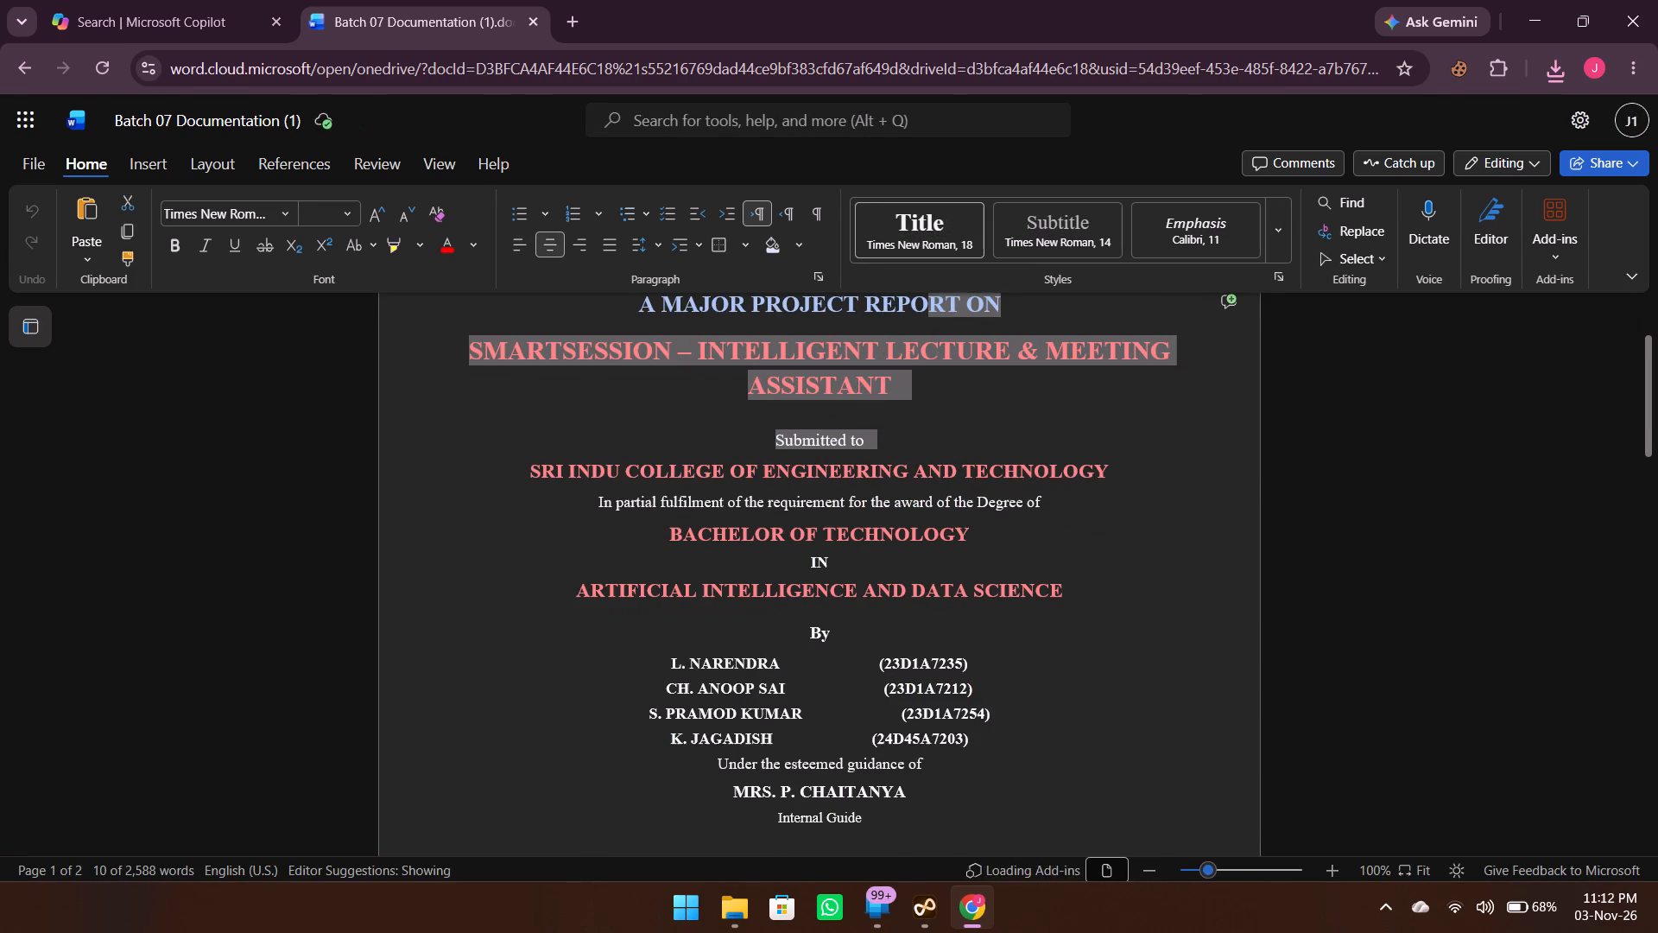
{"action": "left_click", "coordinate": [668, 684]}
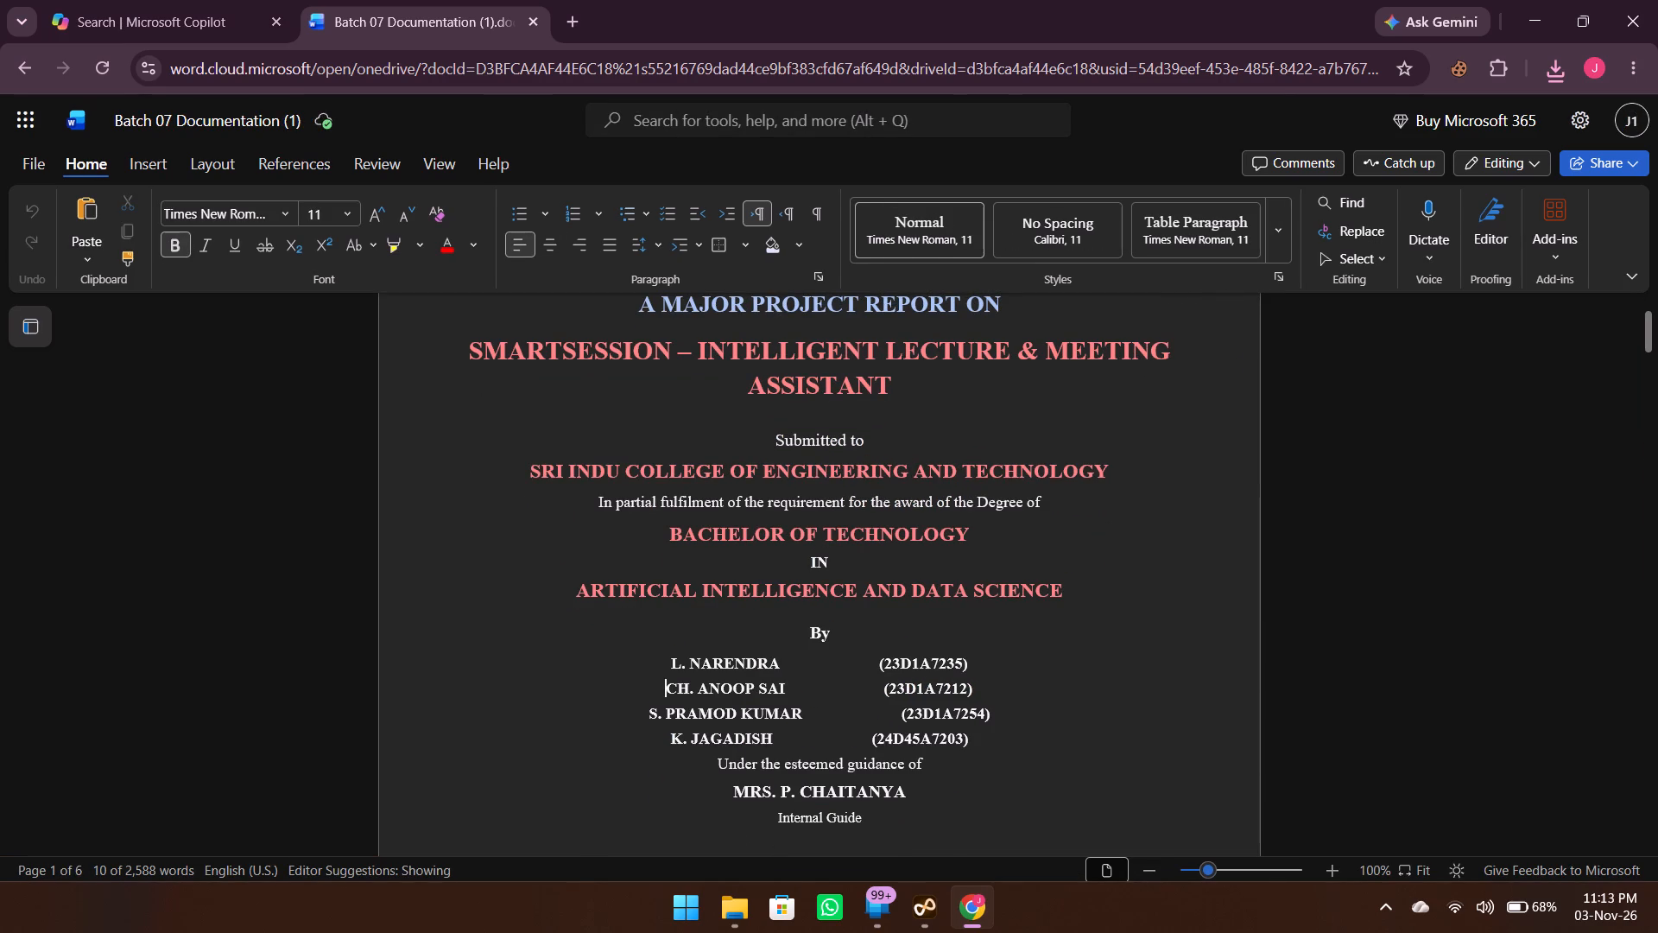
{"action": "key", "text": "BackSpace"}
{"action": "key", "text": "BackSpace"}
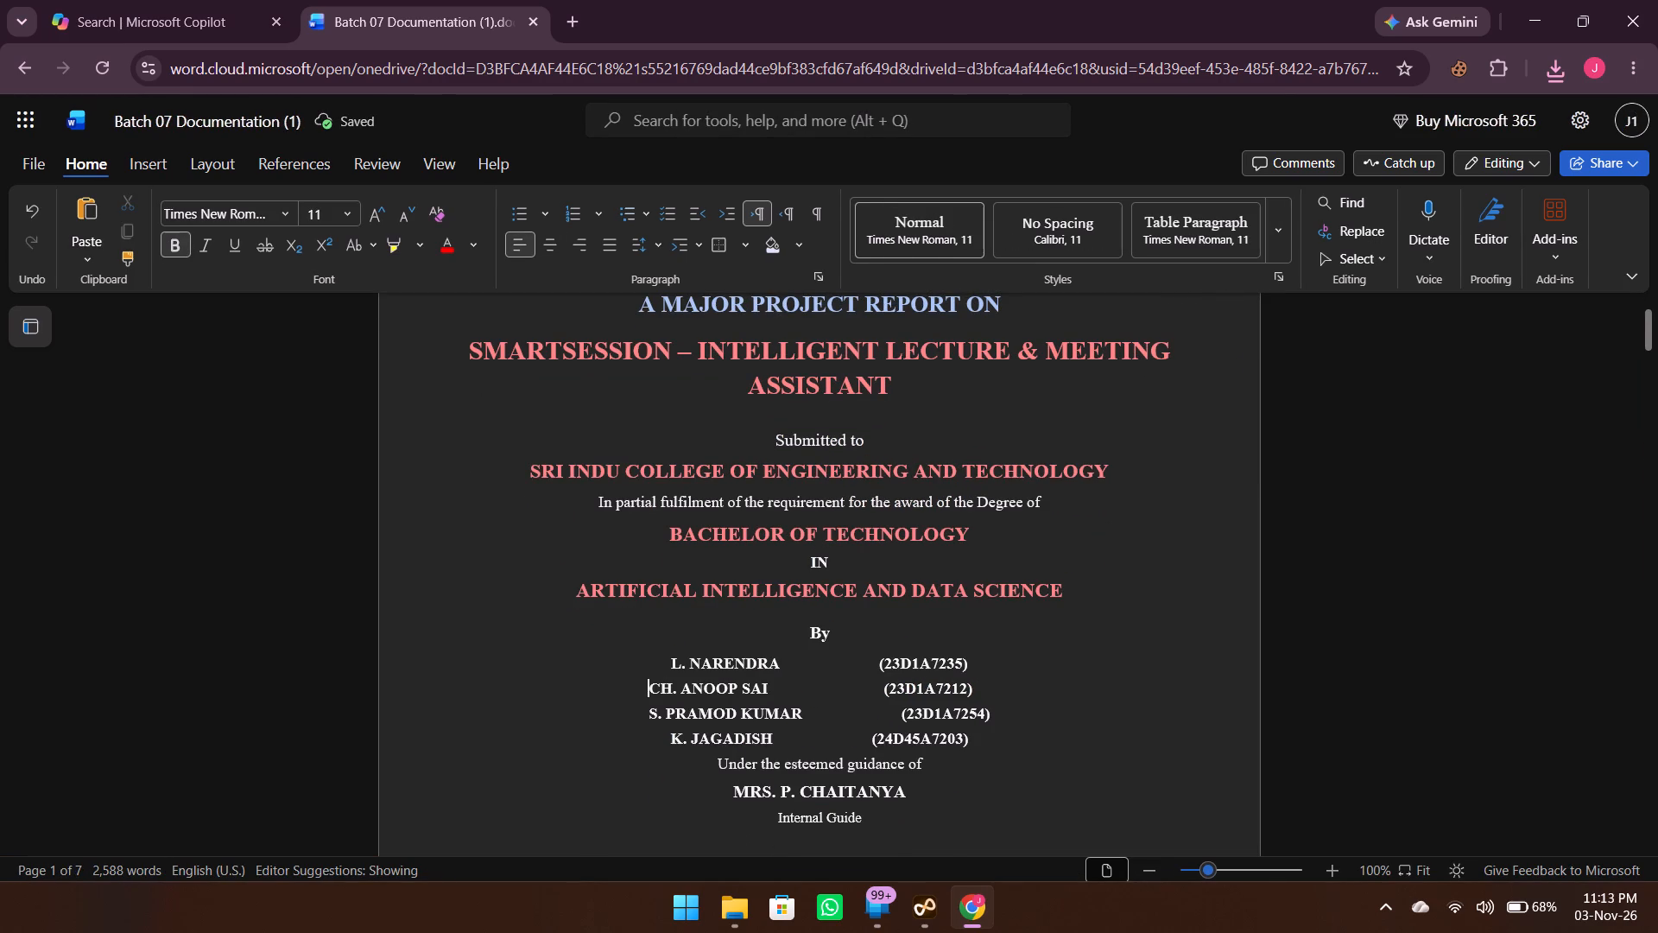
{"action": "left_click", "coordinate": [673, 661]}
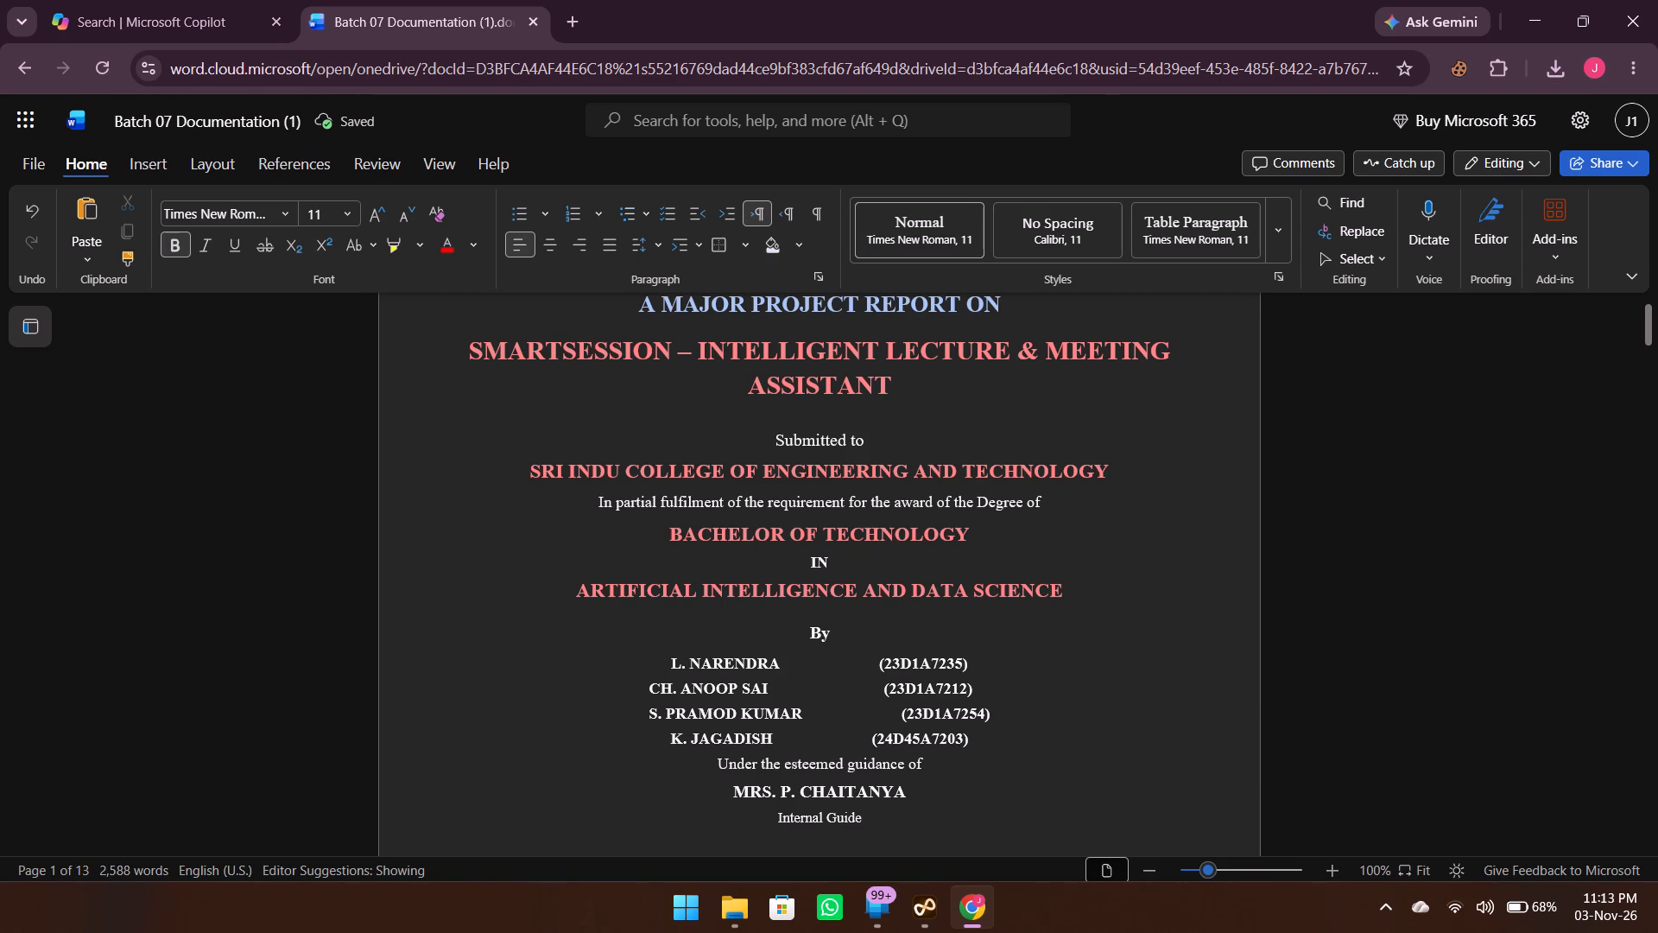
{"action": "key", "text": "BackSpace"}
{"action": "key", "text": "BackSpace"}
{"action": "key", "text": "space"}
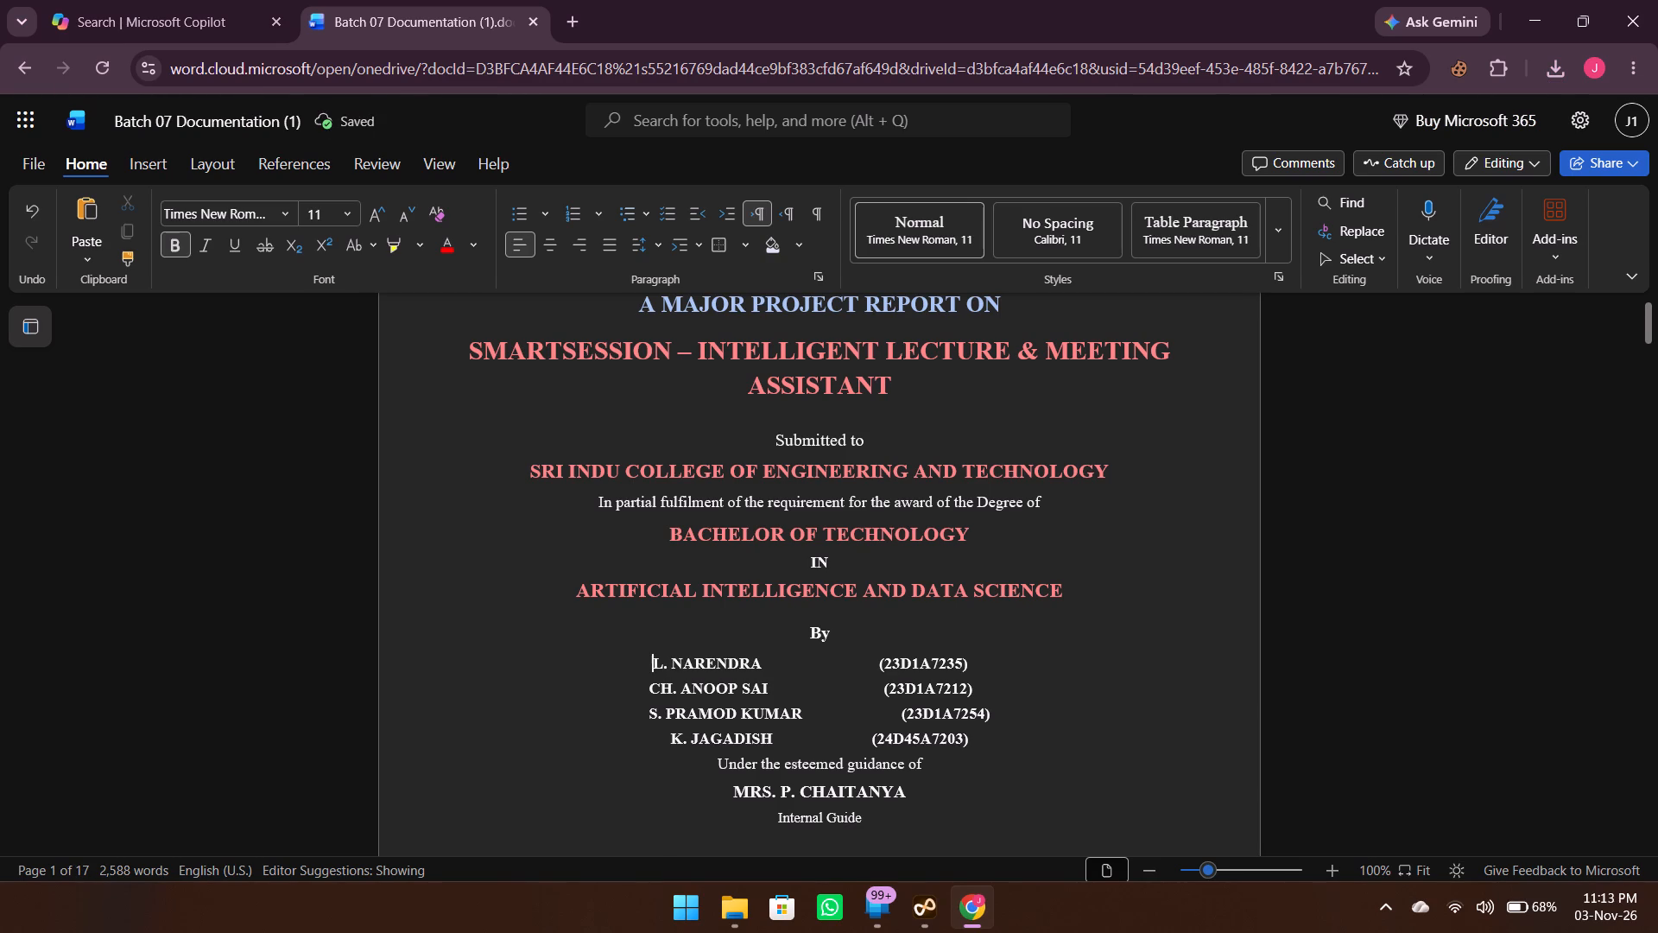
{"action": "left_click", "coordinate": [669, 733]}
{"action": "key", "text": "BackSpace"}
{"action": "key", "text": "BackSpace"}
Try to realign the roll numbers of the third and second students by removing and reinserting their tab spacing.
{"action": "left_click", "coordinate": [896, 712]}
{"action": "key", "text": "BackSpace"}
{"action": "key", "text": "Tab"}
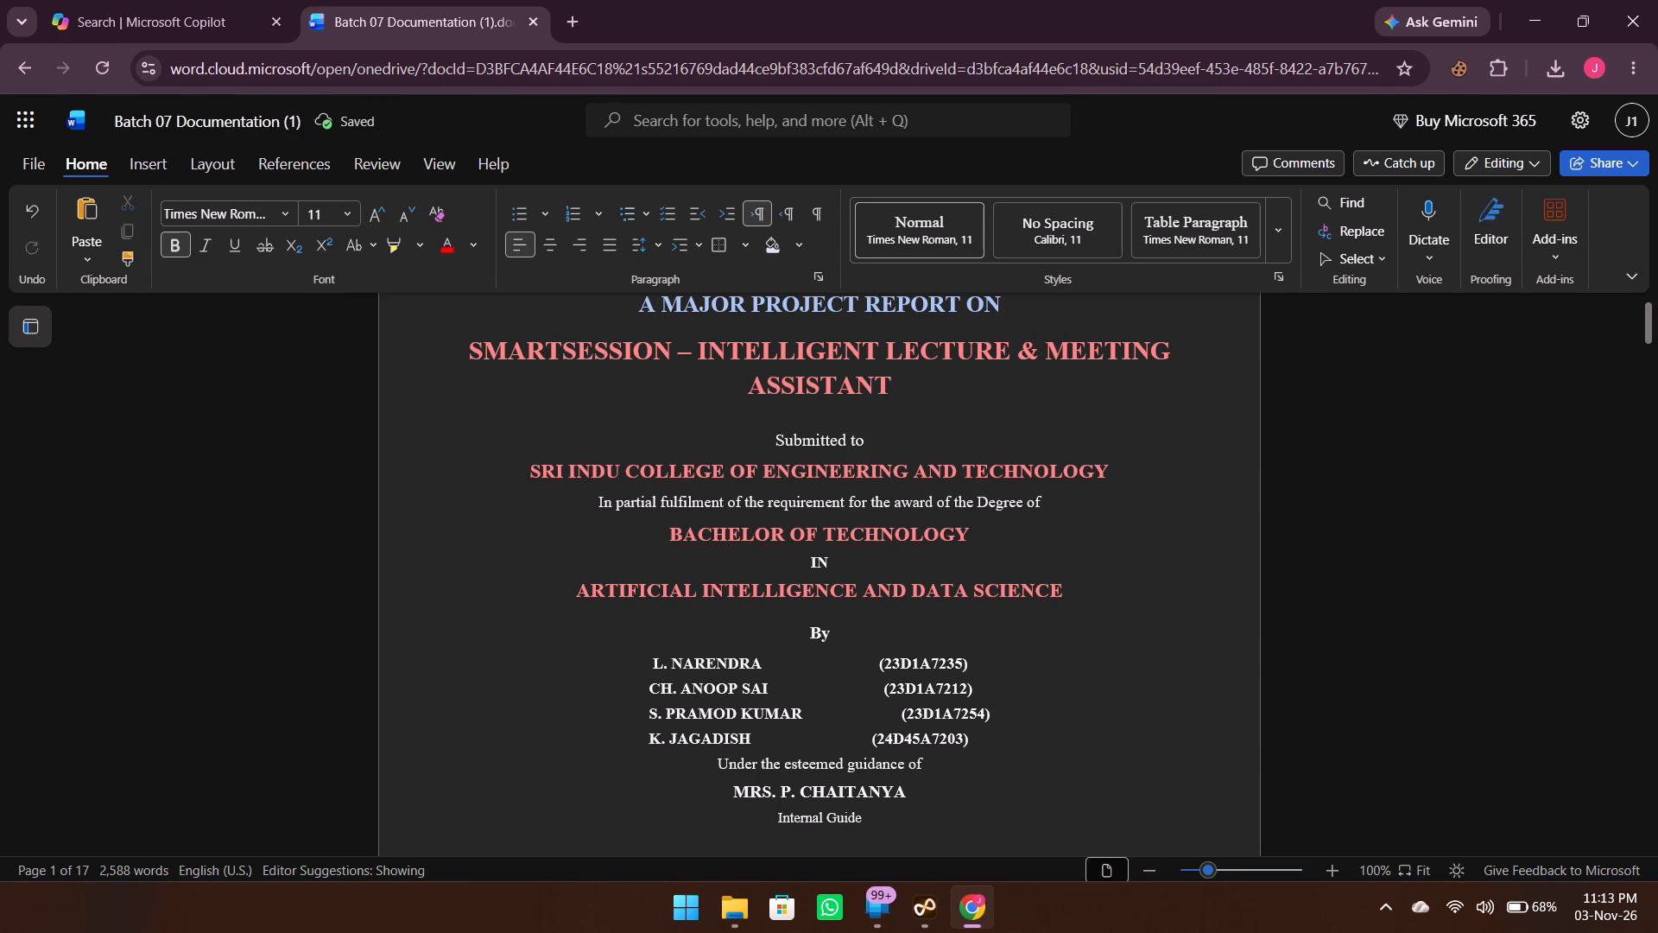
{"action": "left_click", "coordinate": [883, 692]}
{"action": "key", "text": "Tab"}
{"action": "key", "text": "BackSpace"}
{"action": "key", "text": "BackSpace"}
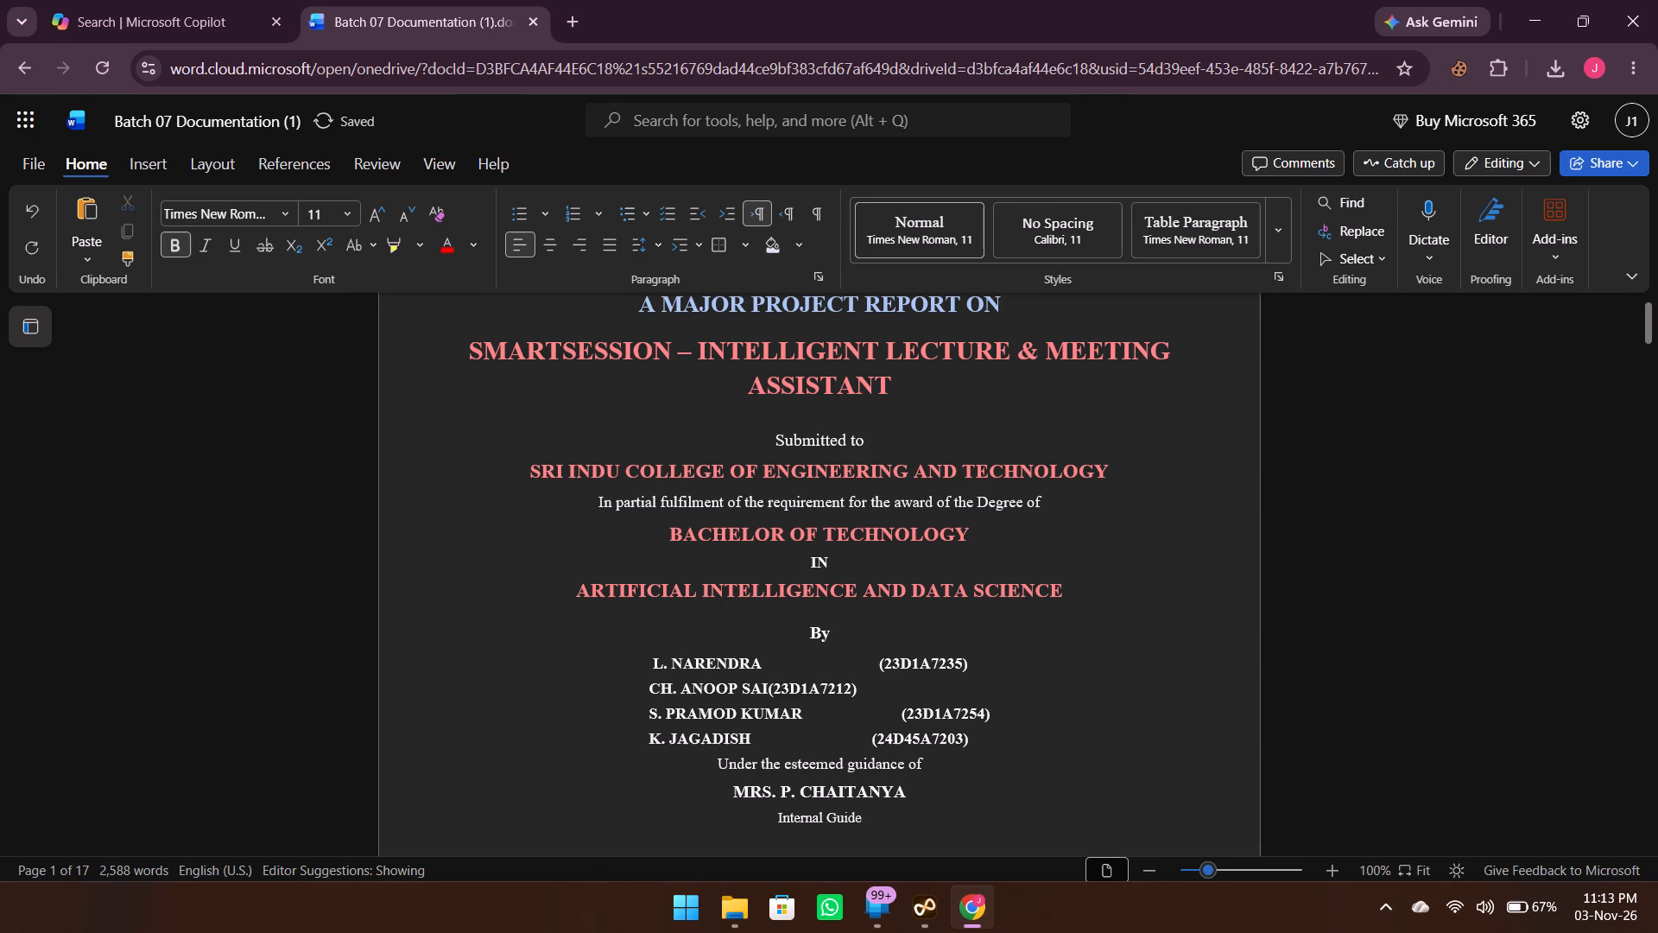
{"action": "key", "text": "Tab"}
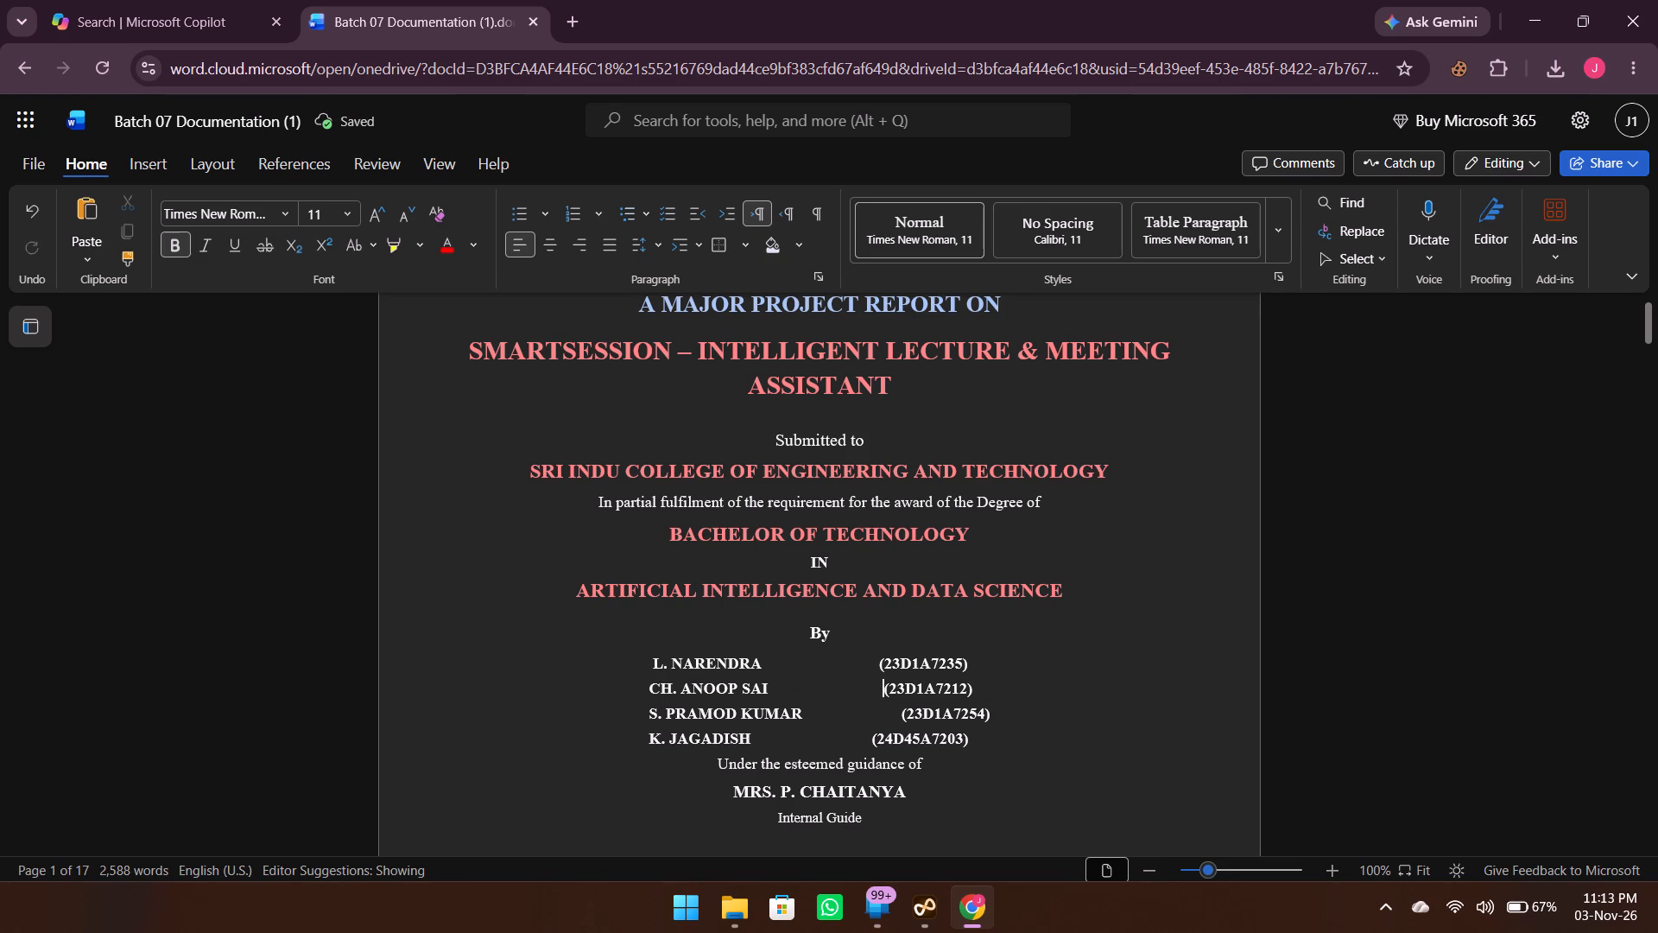
Move the first and second students' roll numbers one tab stop further from the names so they align.
{"action": "key", "text": "Up"}
{"action": "key", "text": "Tab"}
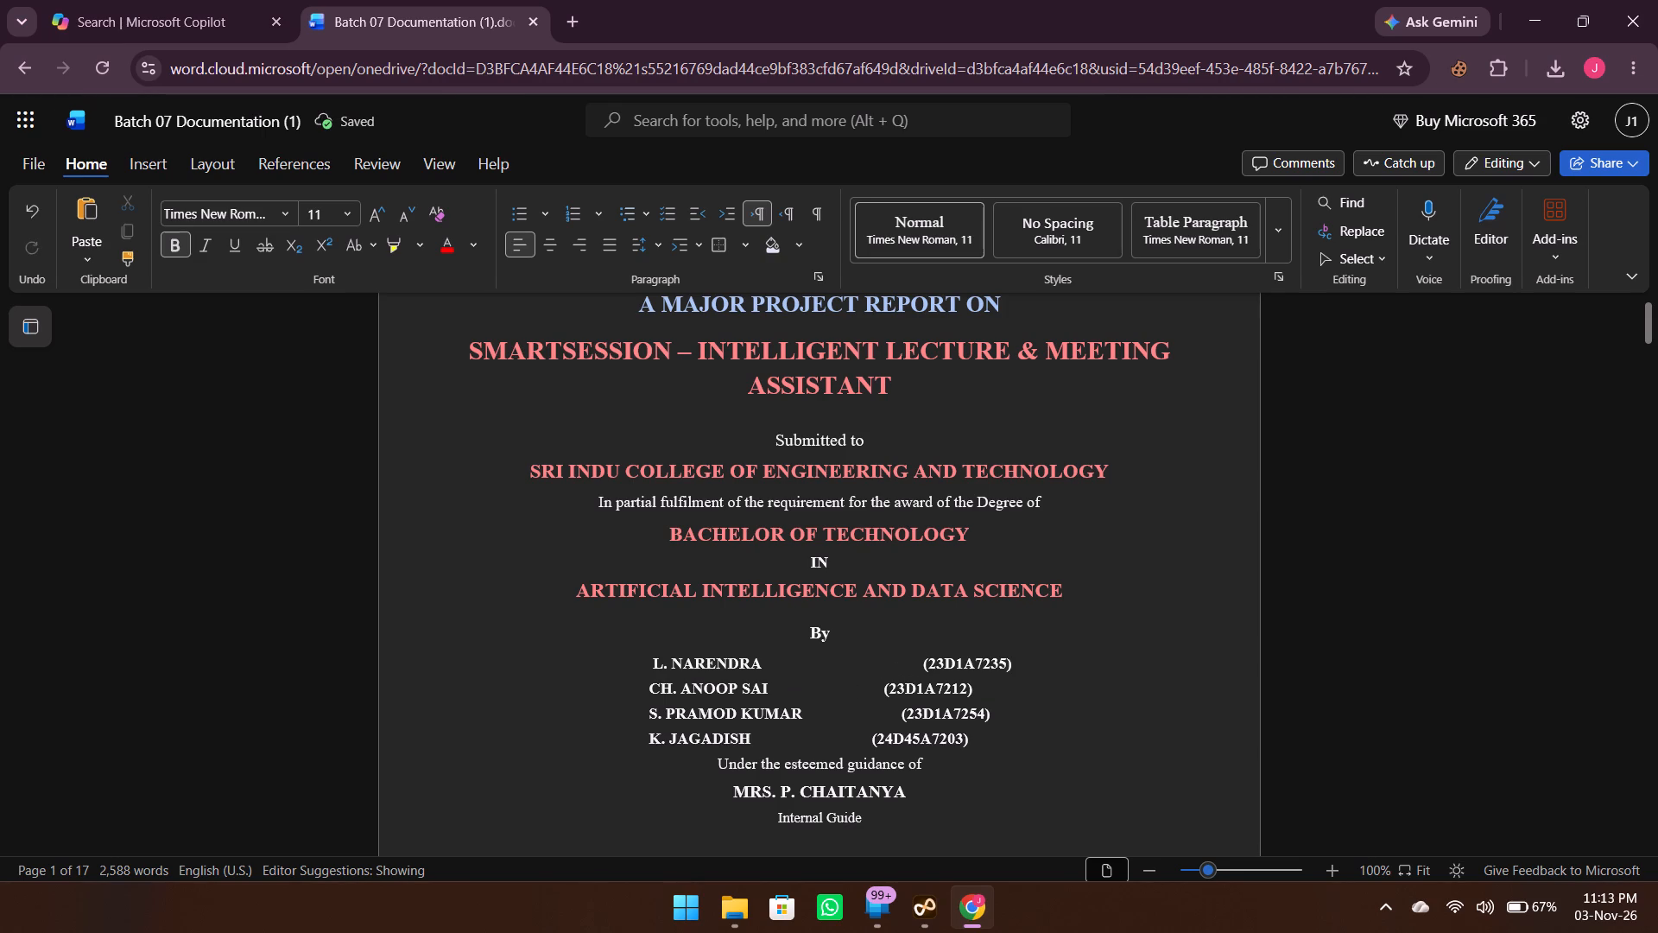
{"action": "key", "text": "Down"}
{"action": "key", "text": "Left"}
{"action": "key", "text": "Left"}
{"action": "key", "text": "Left"}
{"action": "key", "text": "Left"}
{"action": "key", "text": "Tab"}
Insert six spaces before the third student's roll number to bring it under the two roll numbers above.
{"action": "key", "text": "Down"}
{"action": "key", "text": "Left"}
{"action": "key", "text": "Left"}
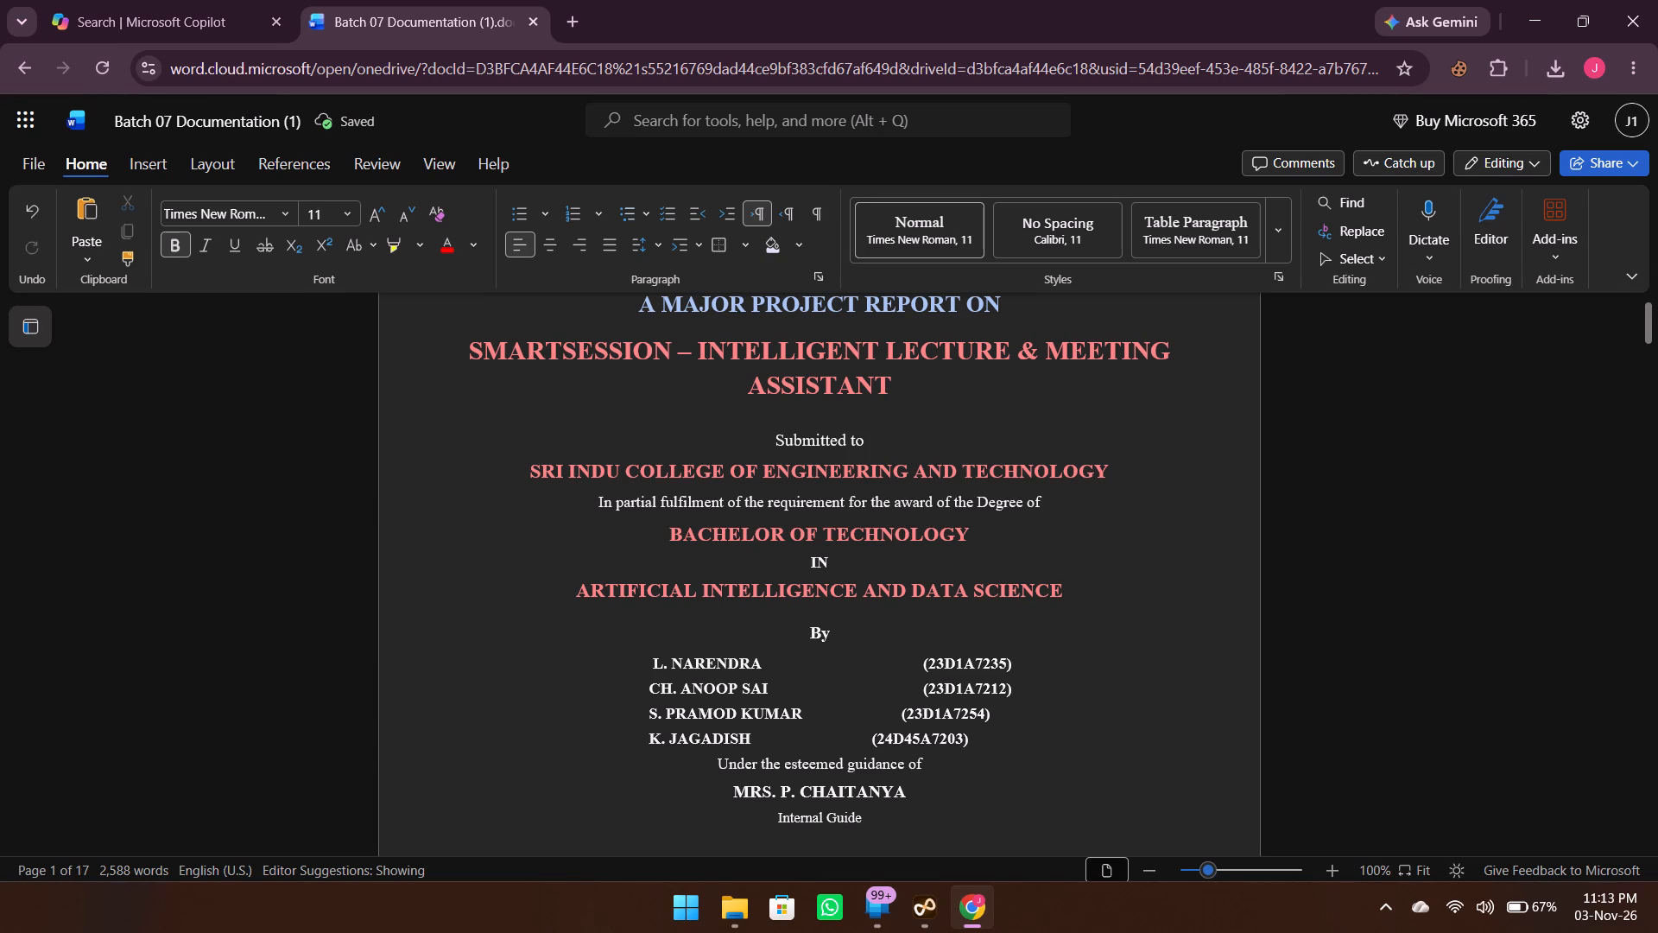
{"action": "key", "text": "Left"}
{"action": "key", "text": "space"}
{"action": "key", "text": "space"}
{"action": "key", "text": "space"}
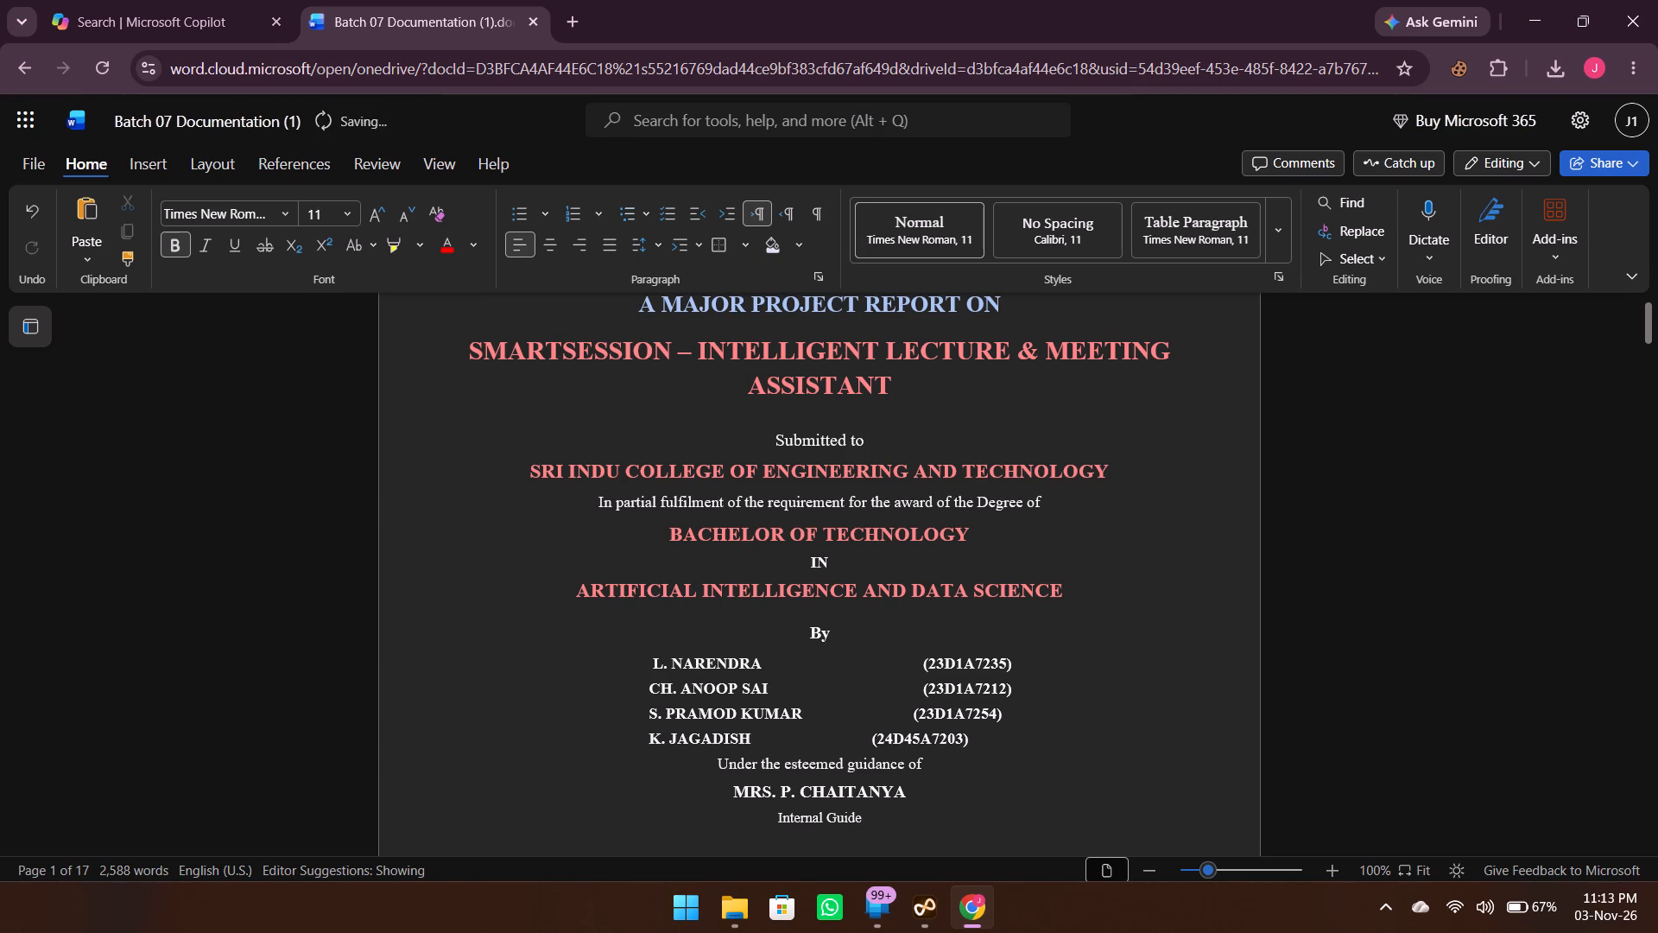
{"action": "key", "text": "space"}
{"action": "key", "text": "space"}
{"action": "key", "text": "space"}
Add a tab before the fourth student's roll number to align it with the roll number column.
{"action": "key", "text": "Down"}
{"action": "key", "text": "Left"}
{"action": "key", "text": "Left"}
{"action": "key", "text": "Left"}
{"action": "key", "text": "Left"}
{"action": "key", "text": "Left"}
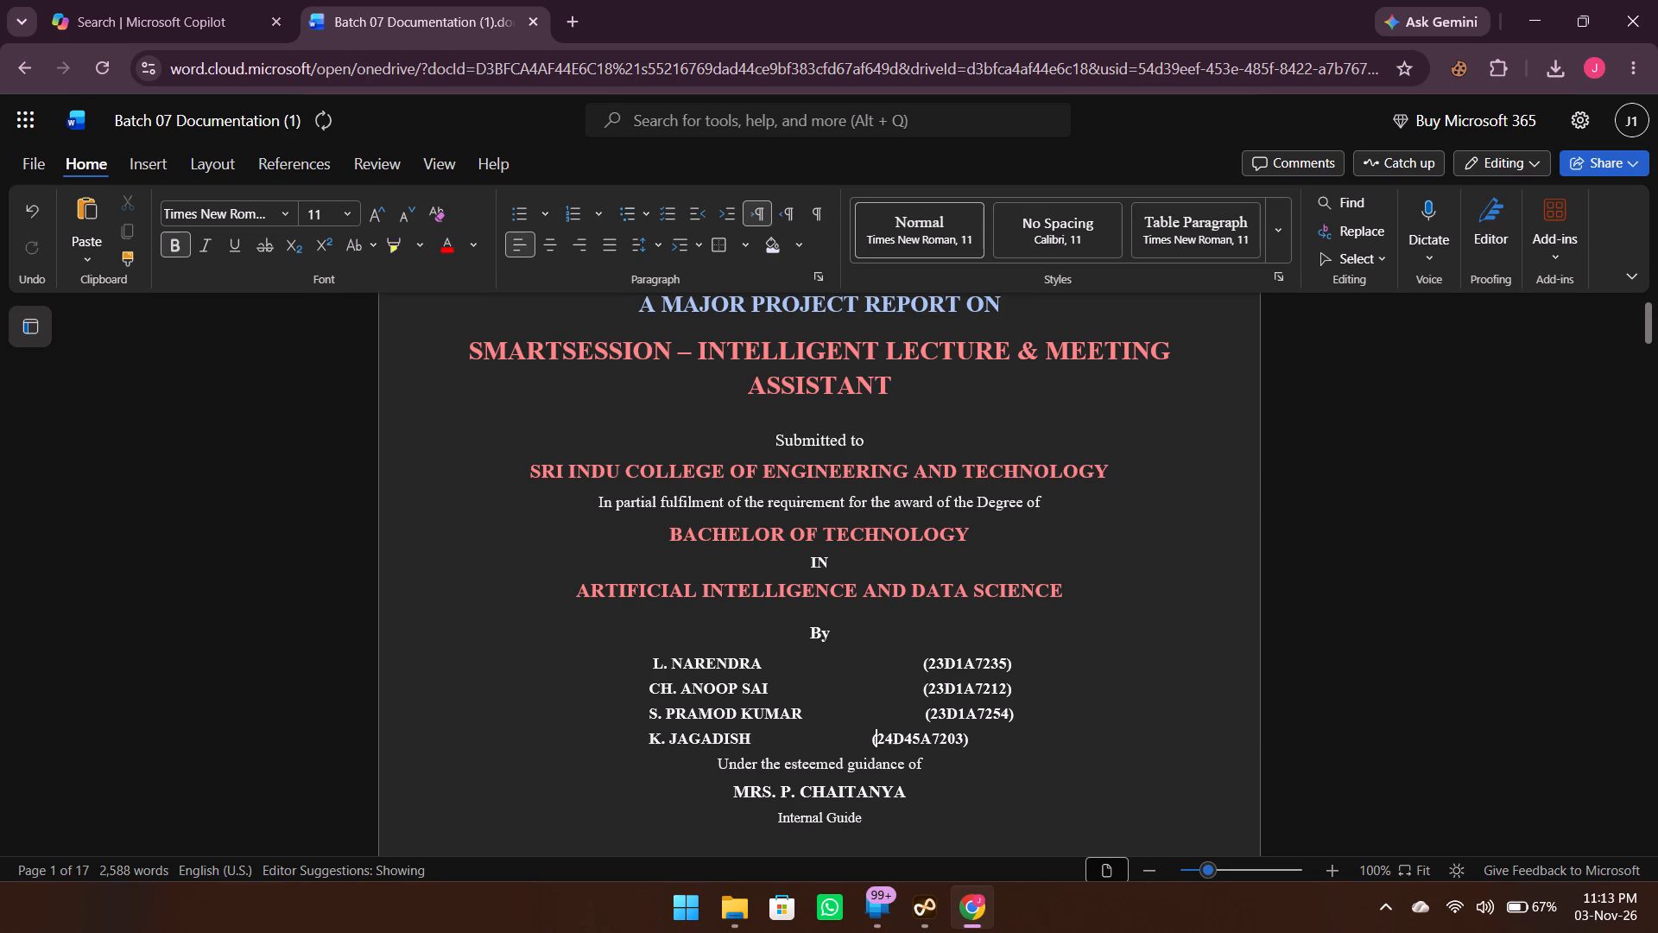
{"action": "key", "text": "Left"}
{"action": "key", "text": "Tab"}
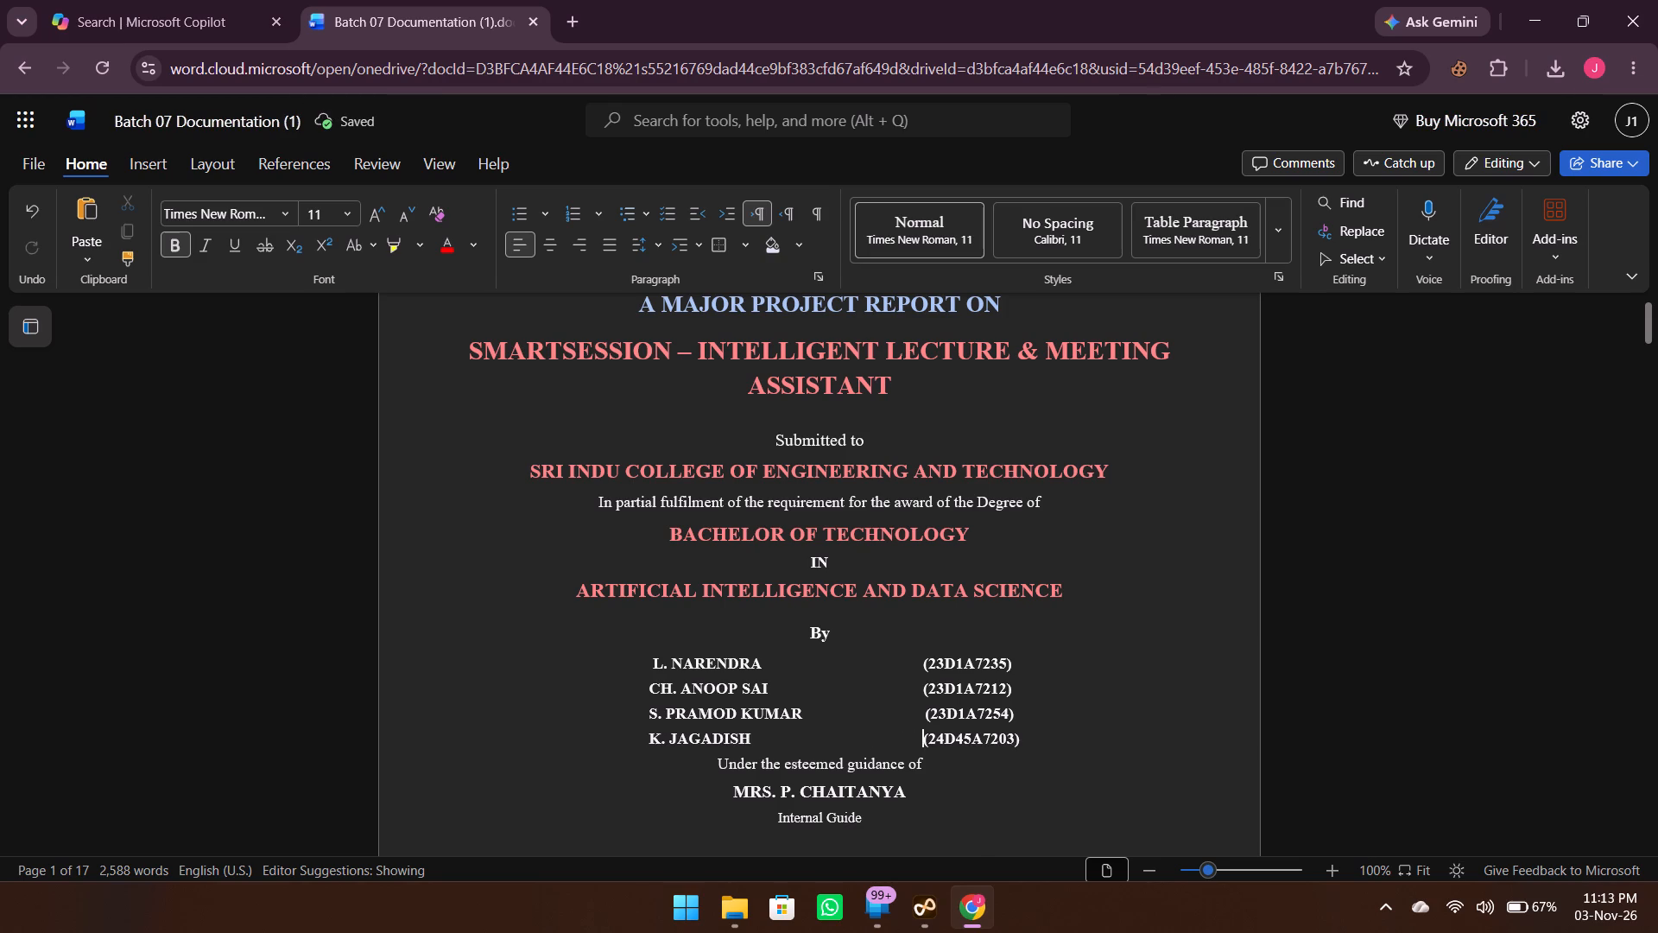
Insert a blank line between the last student entry and "Under the esteemed guidance of".
{"action": "scroll", "coordinate": [970, 677], "scroll_direction": "down", "scroll_amount": 2}
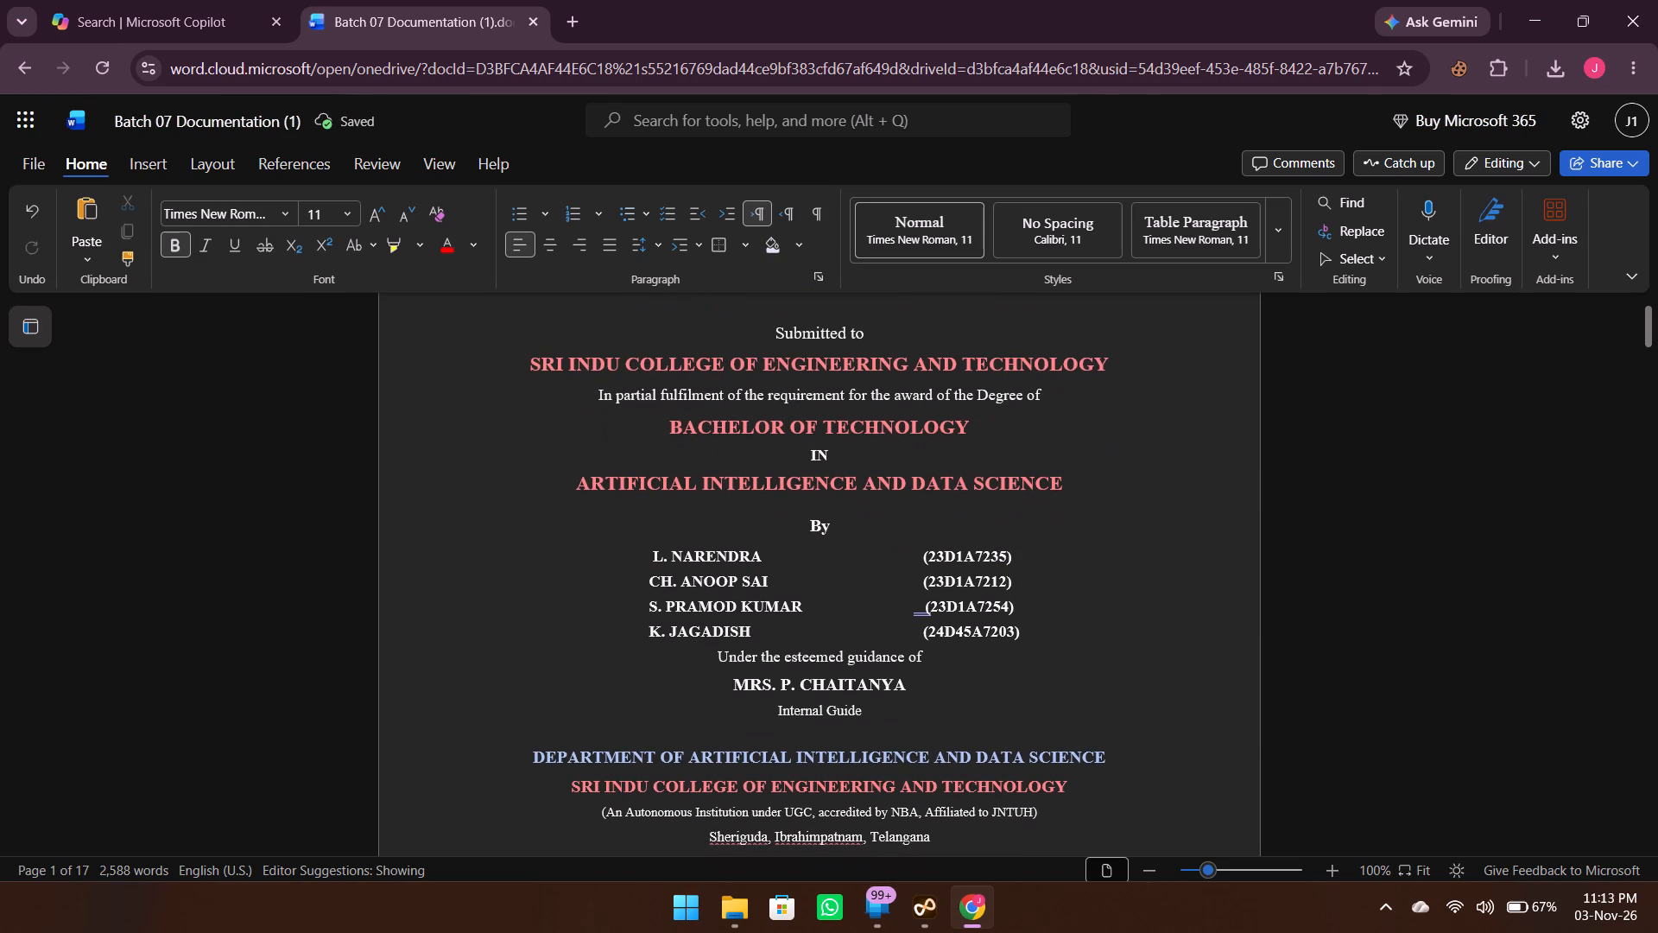
{"action": "left_click", "coordinate": [1022, 637]}
{"action": "key", "text": "Return"}
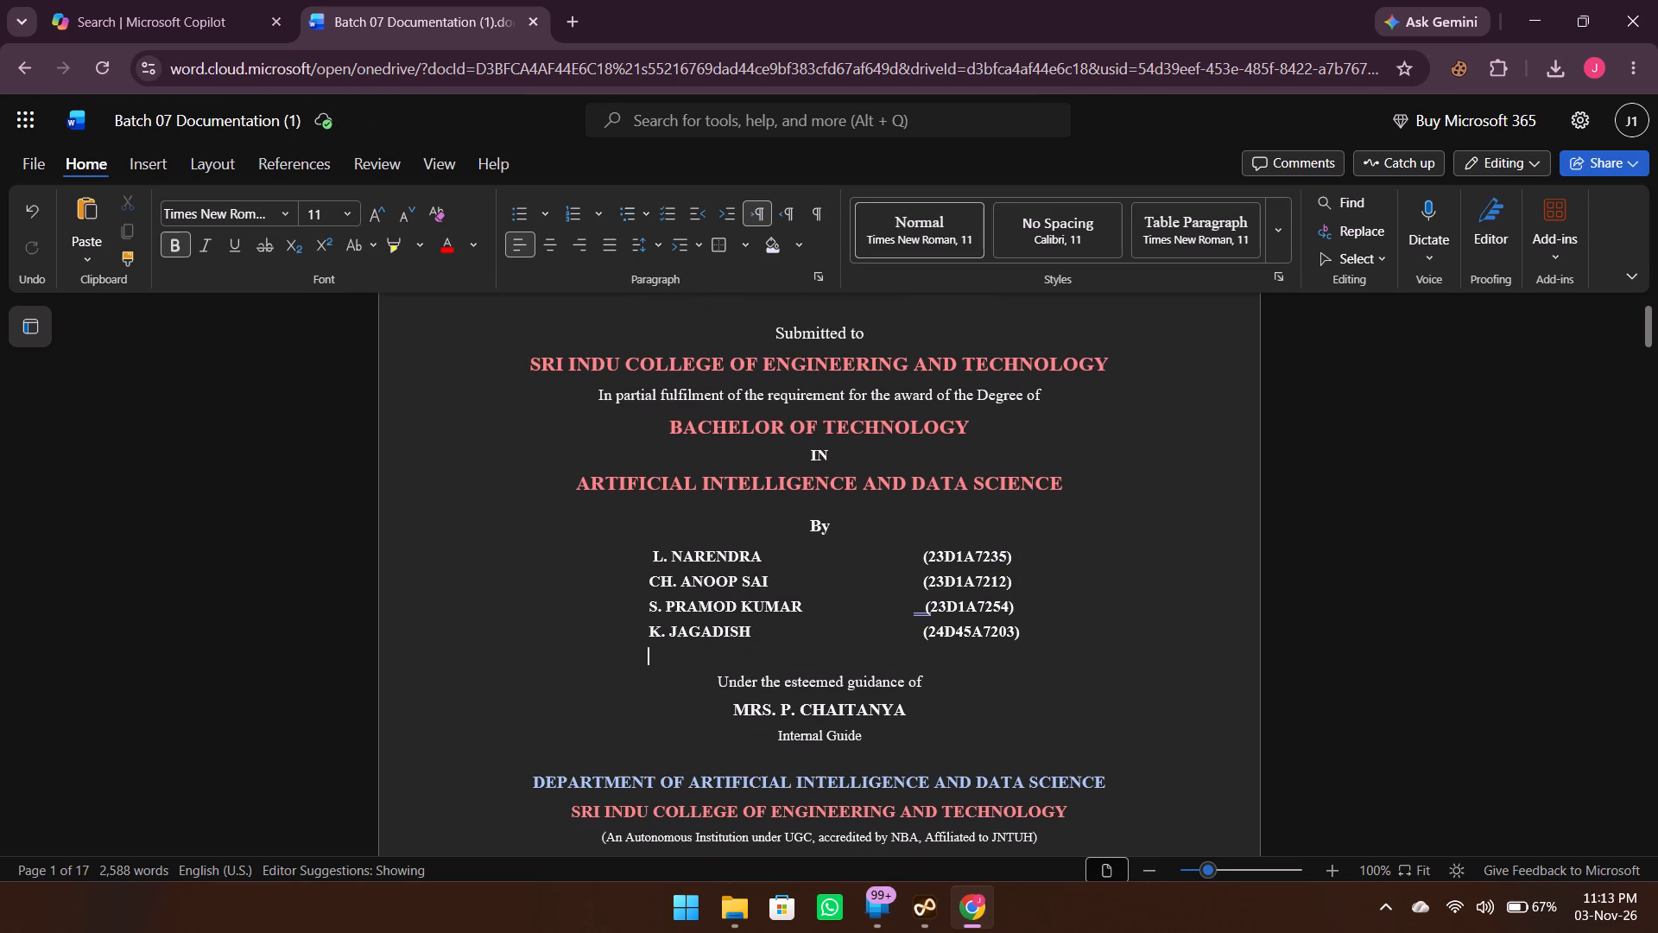
Delete the leading space before the first student's name so it lines up exactly with the other names.
{"action": "scroll", "coordinate": [1022, 637], "scroll_direction": "down", "scroll_amount": 3}
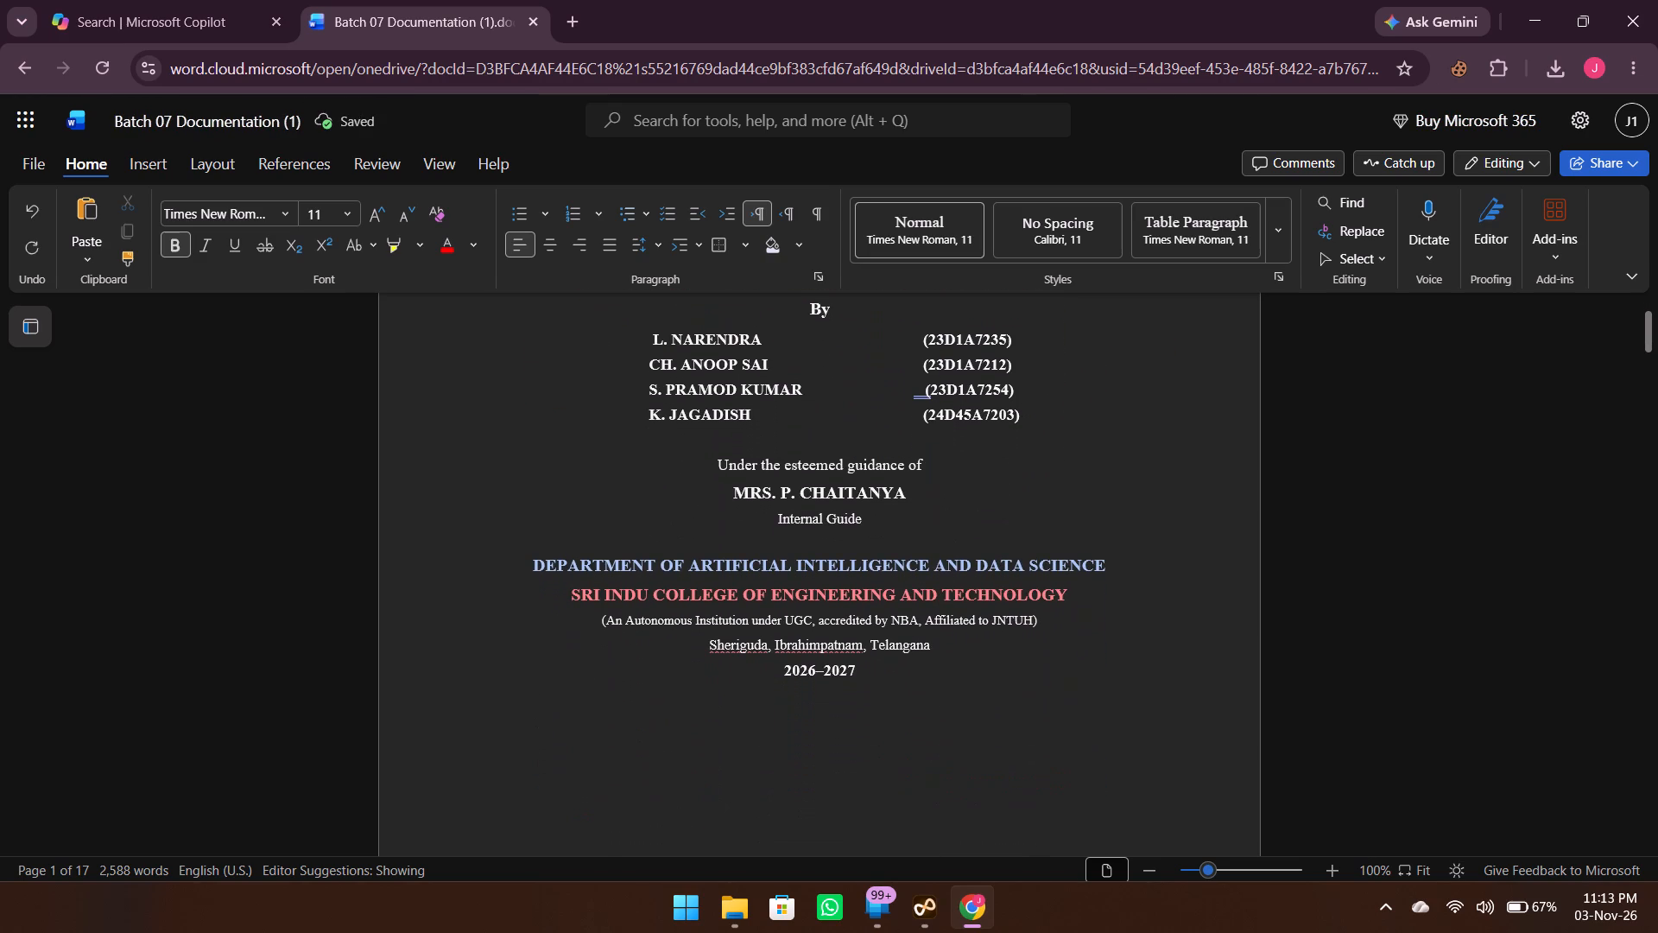
{"action": "scroll", "coordinate": [964, 525], "scroll_direction": "up", "scroll_amount": 3}
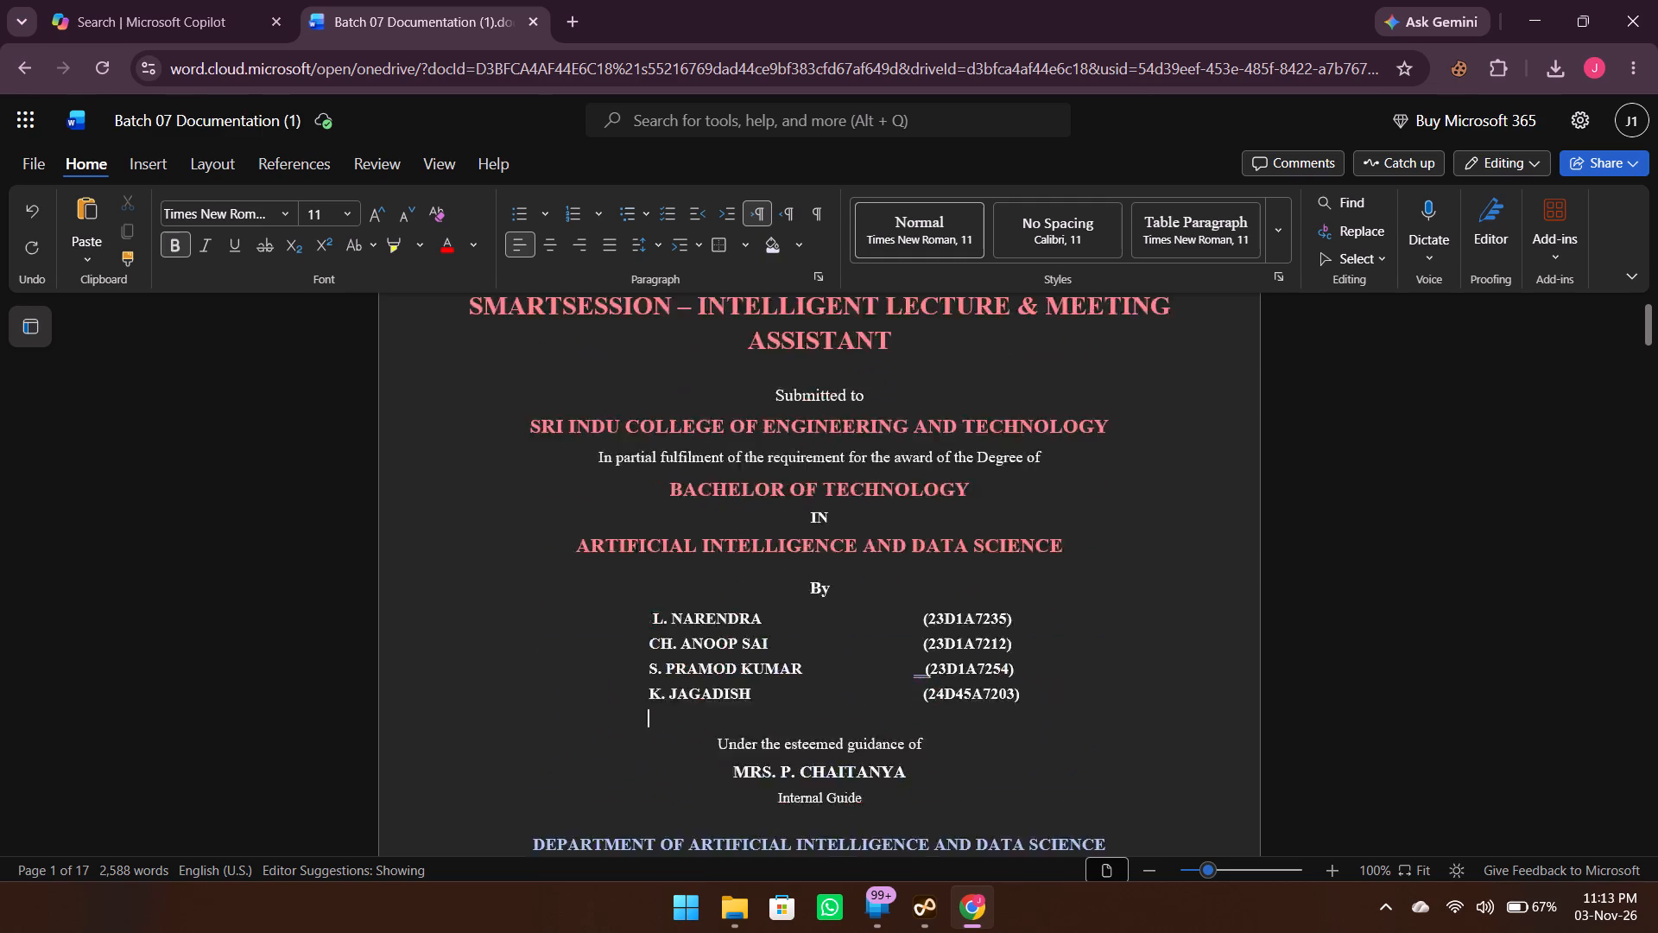
{"action": "scroll", "coordinate": [964, 525], "scroll_direction": "up", "scroll_amount": 1}
{"action": "scroll", "coordinate": [964, 525], "scroll_direction": "down", "scroll_amount": 2}
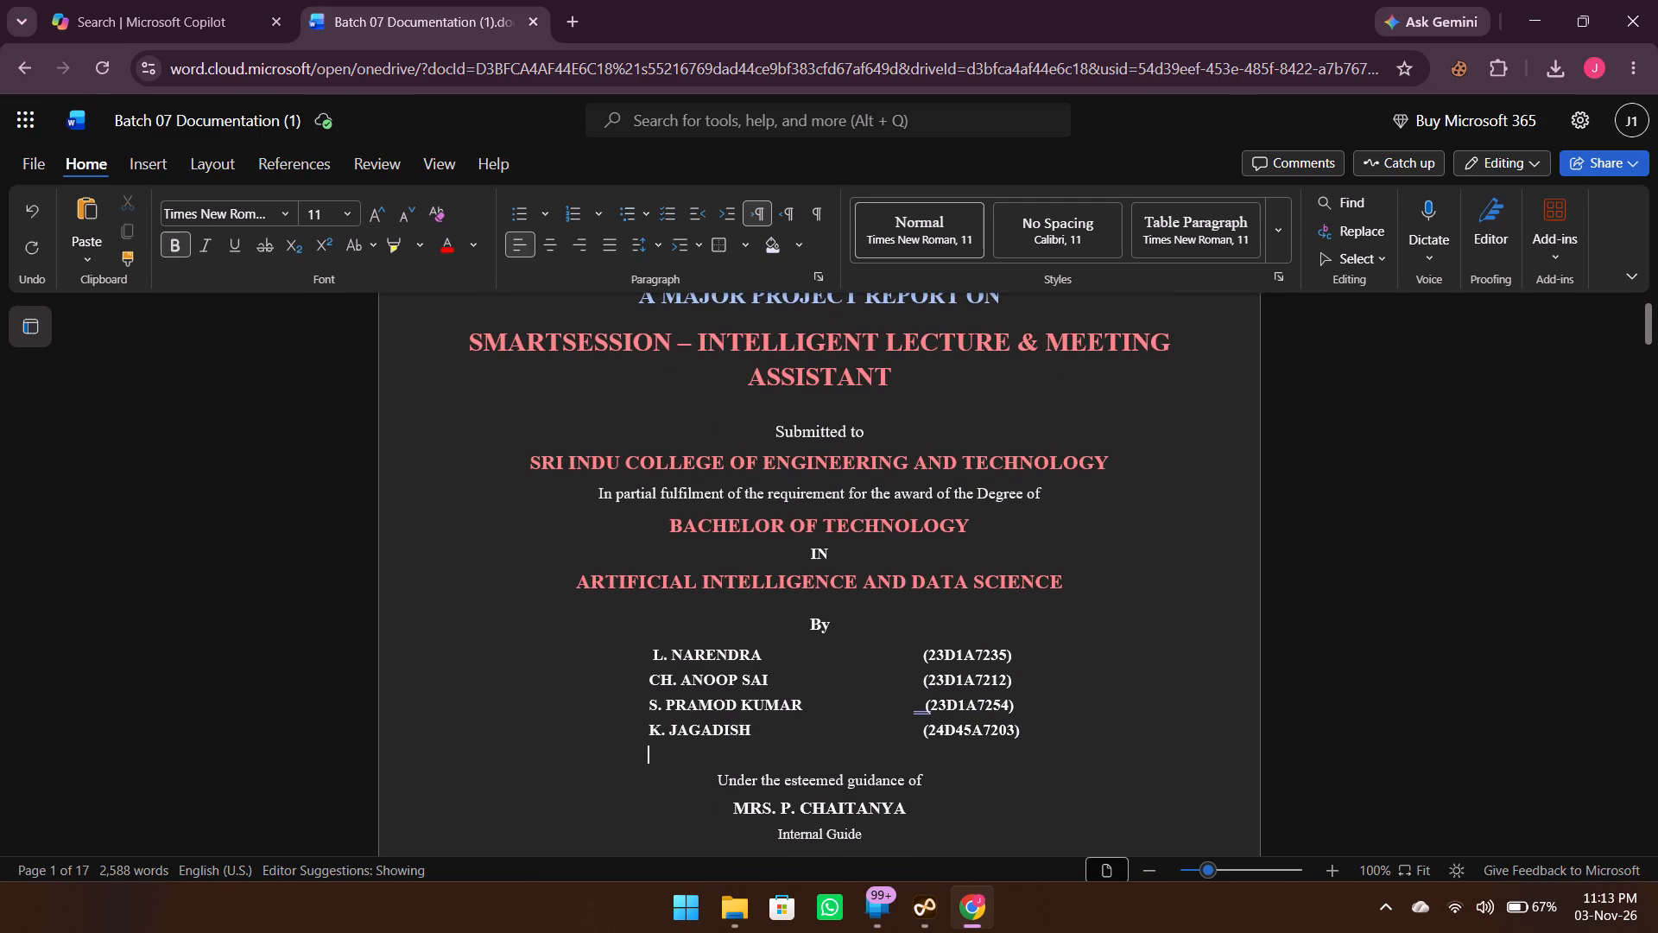
{"action": "scroll", "coordinate": [964, 525], "scroll_direction": "down", "scroll_amount": 3}
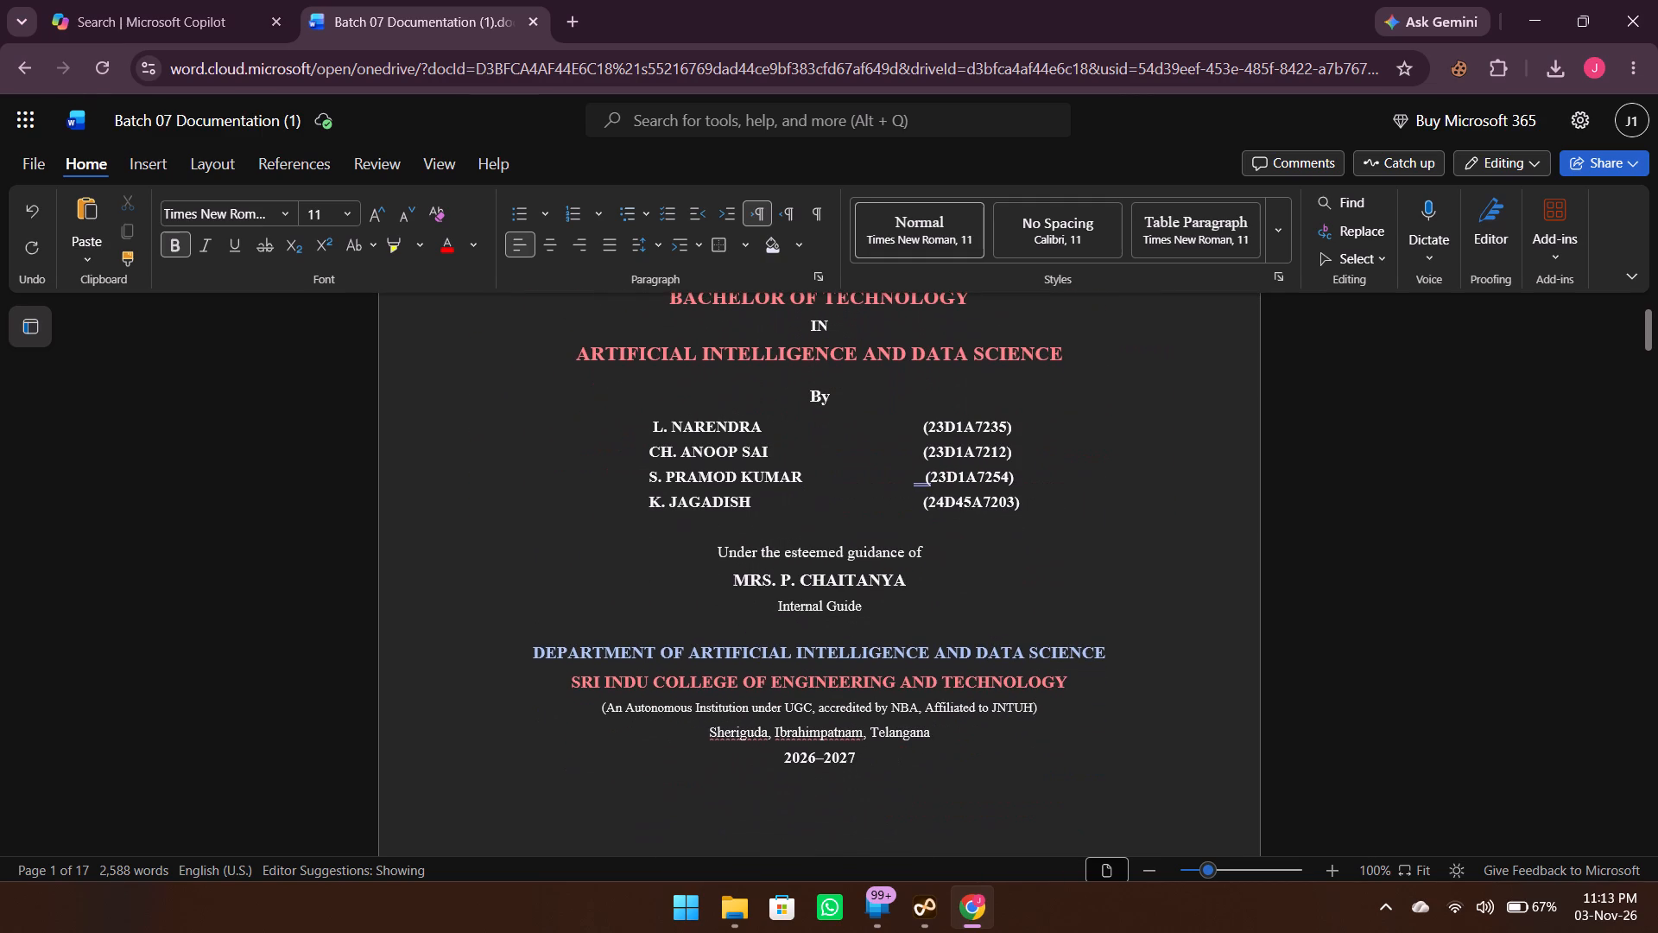
{"action": "left_click", "coordinate": [651, 426]}
{"action": "key", "text": "BackSpace"}
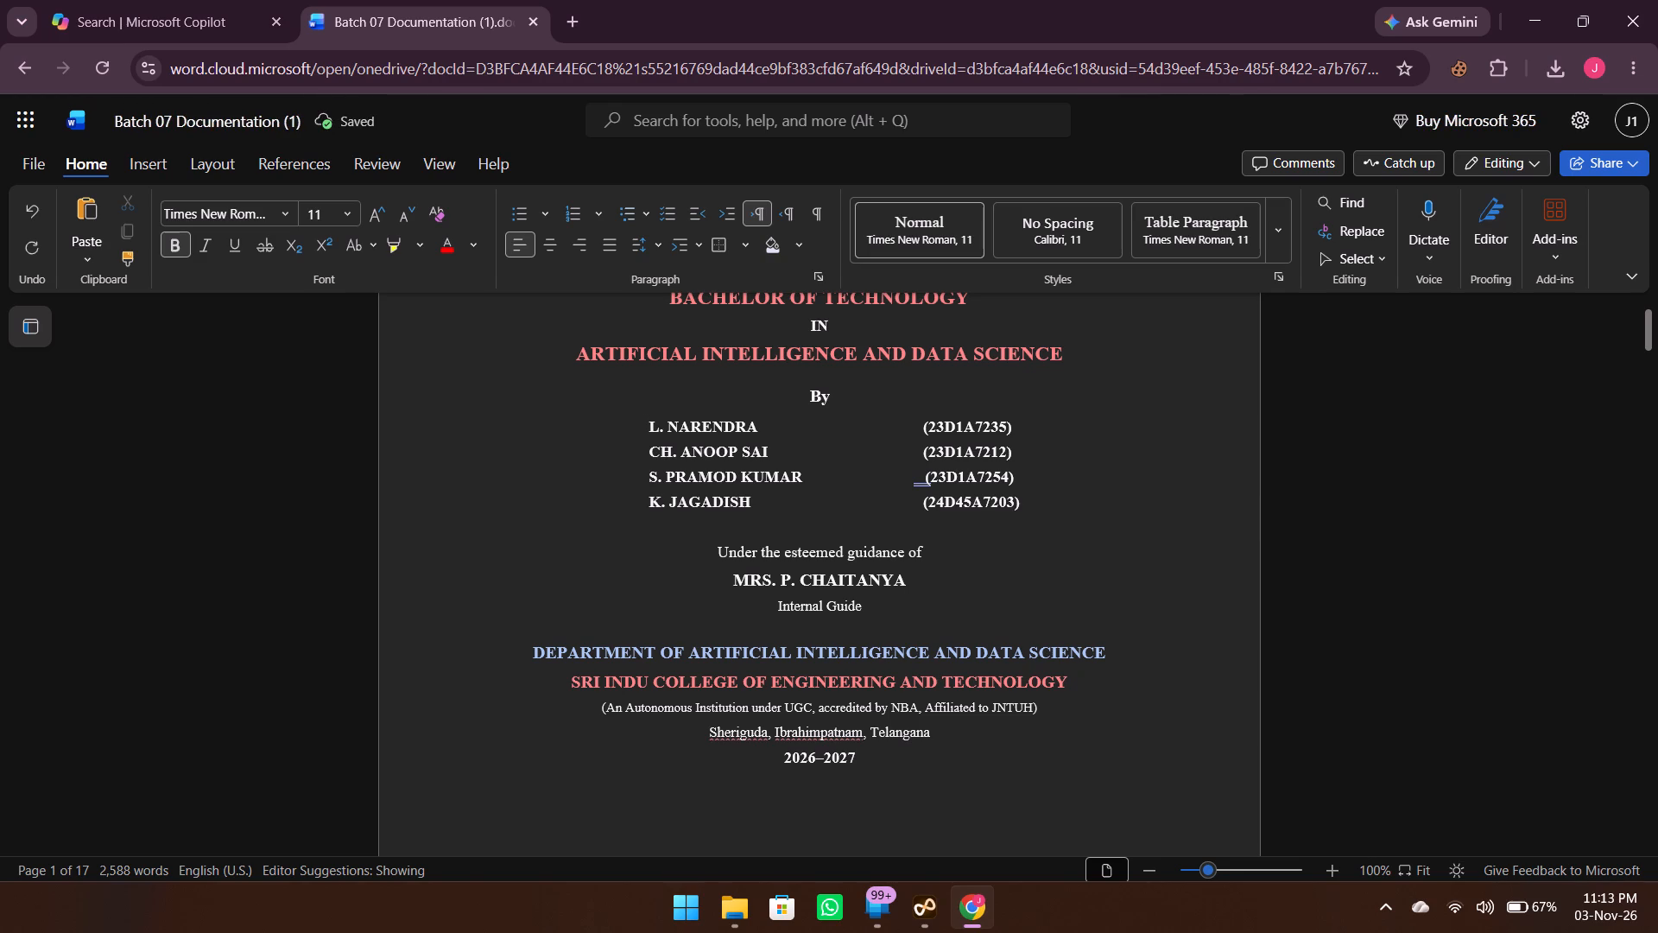
Justify the four student name and roll number lines under "By" on the cover page.
{"action": "left_click_drag", "start_coordinate": [769, 498], "coordinate": [623, 428]}
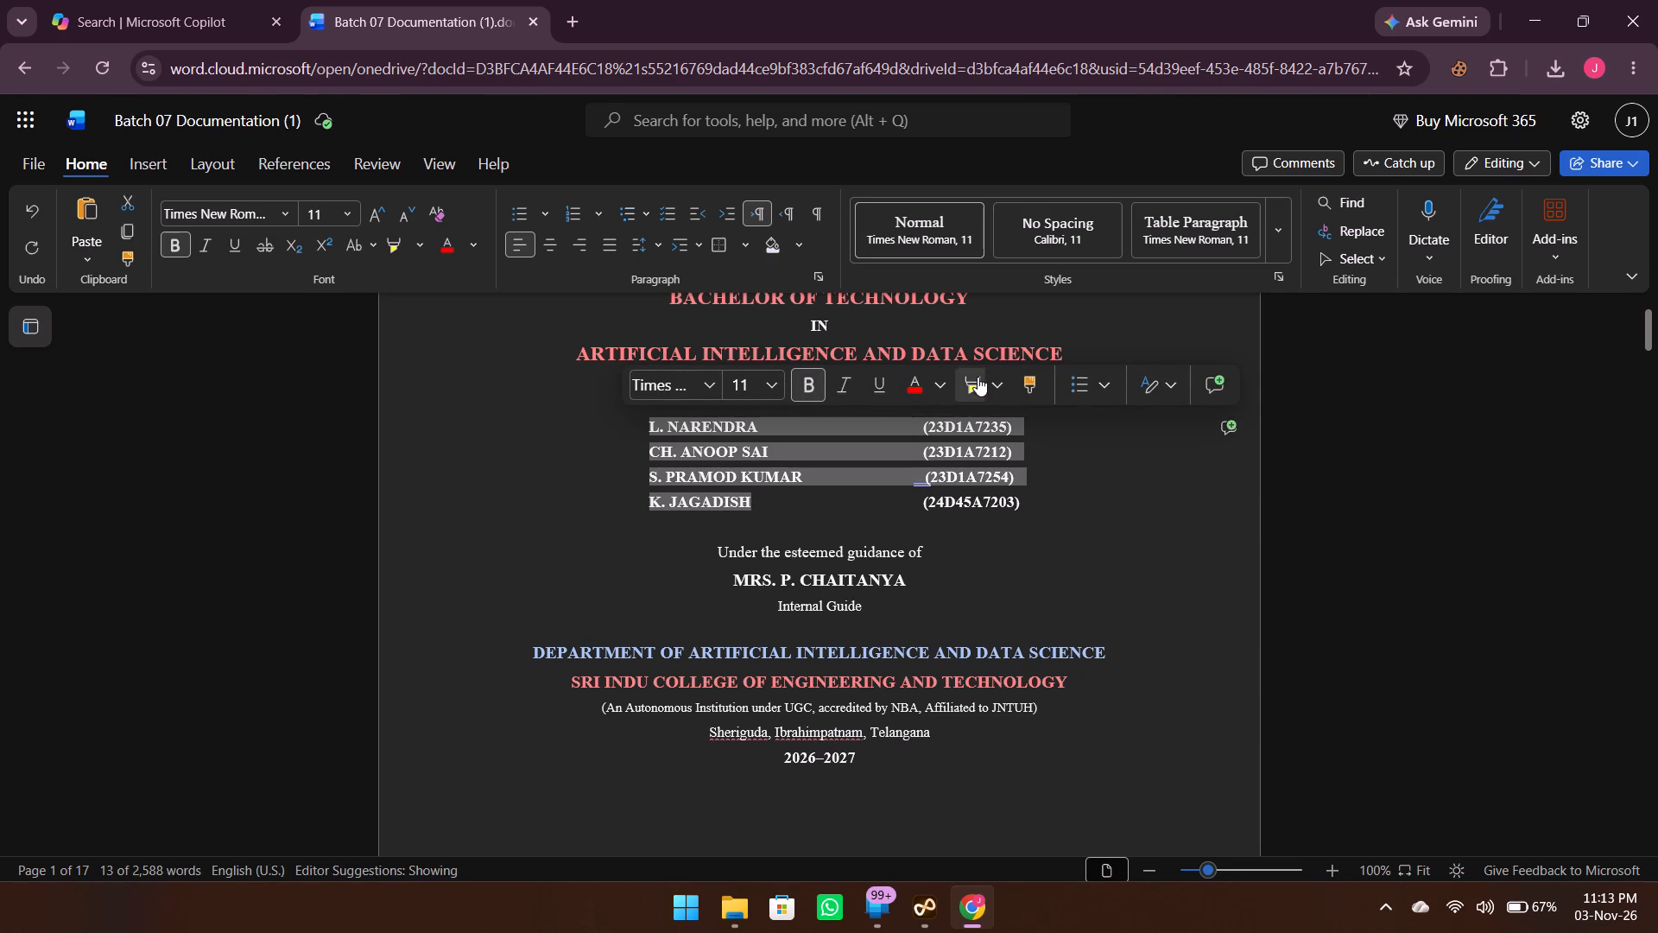
{"action": "left_click", "coordinate": [1069, 517]}
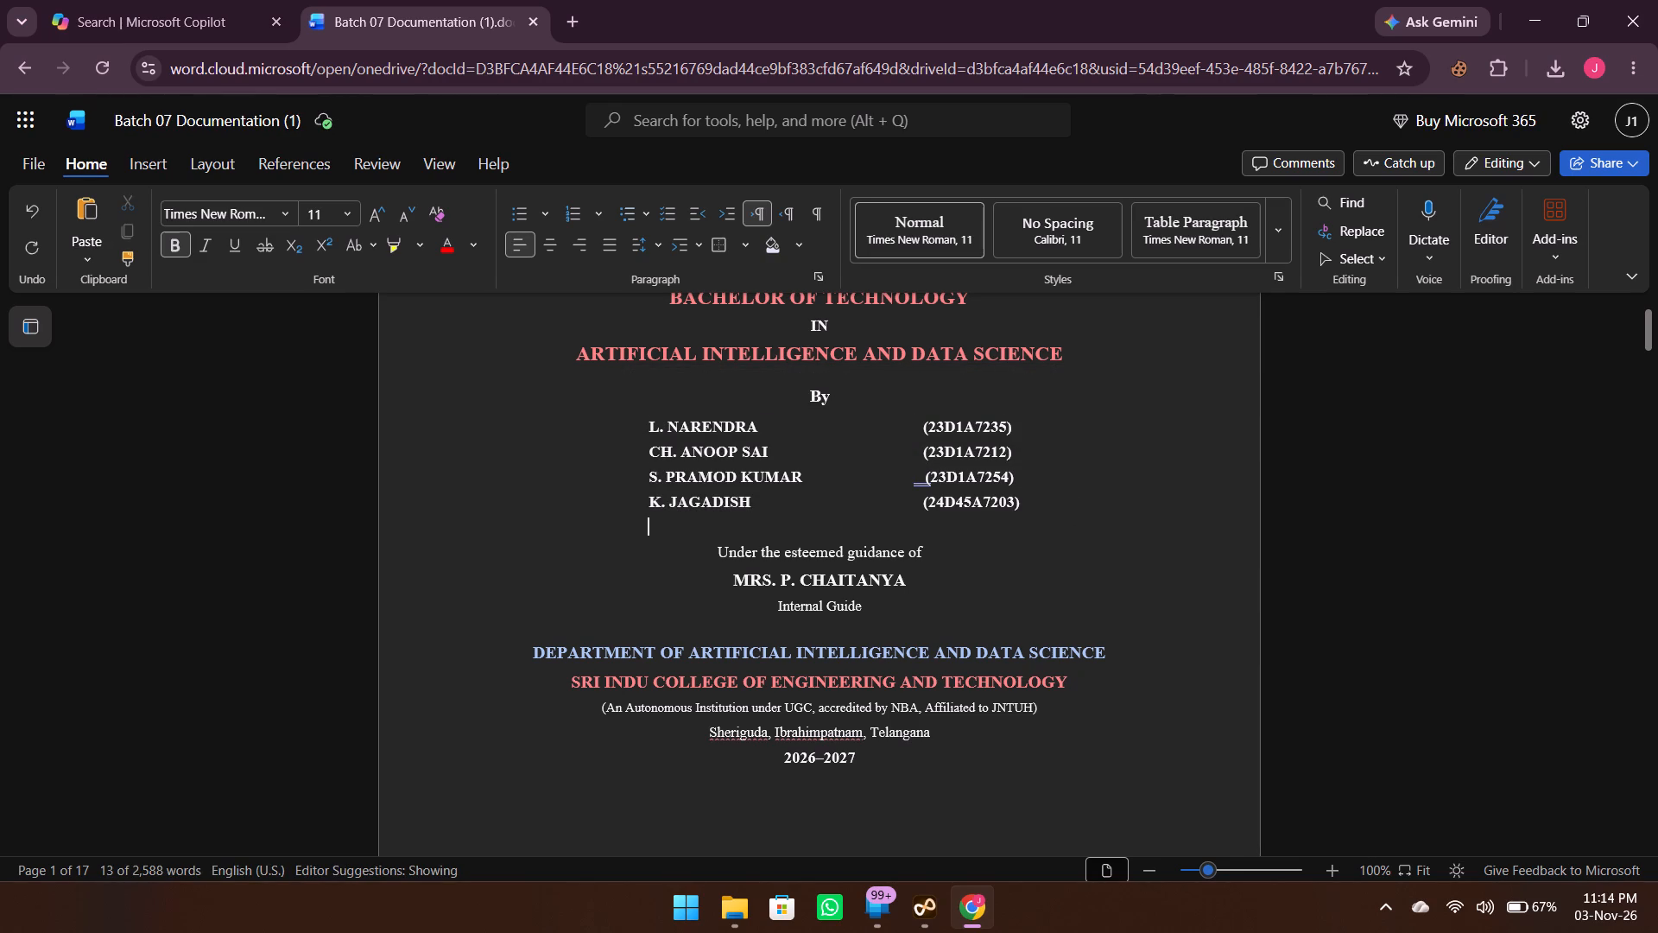
{"action": "left_click_drag", "start_coordinate": [1036, 511], "coordinate": [669, 483]}
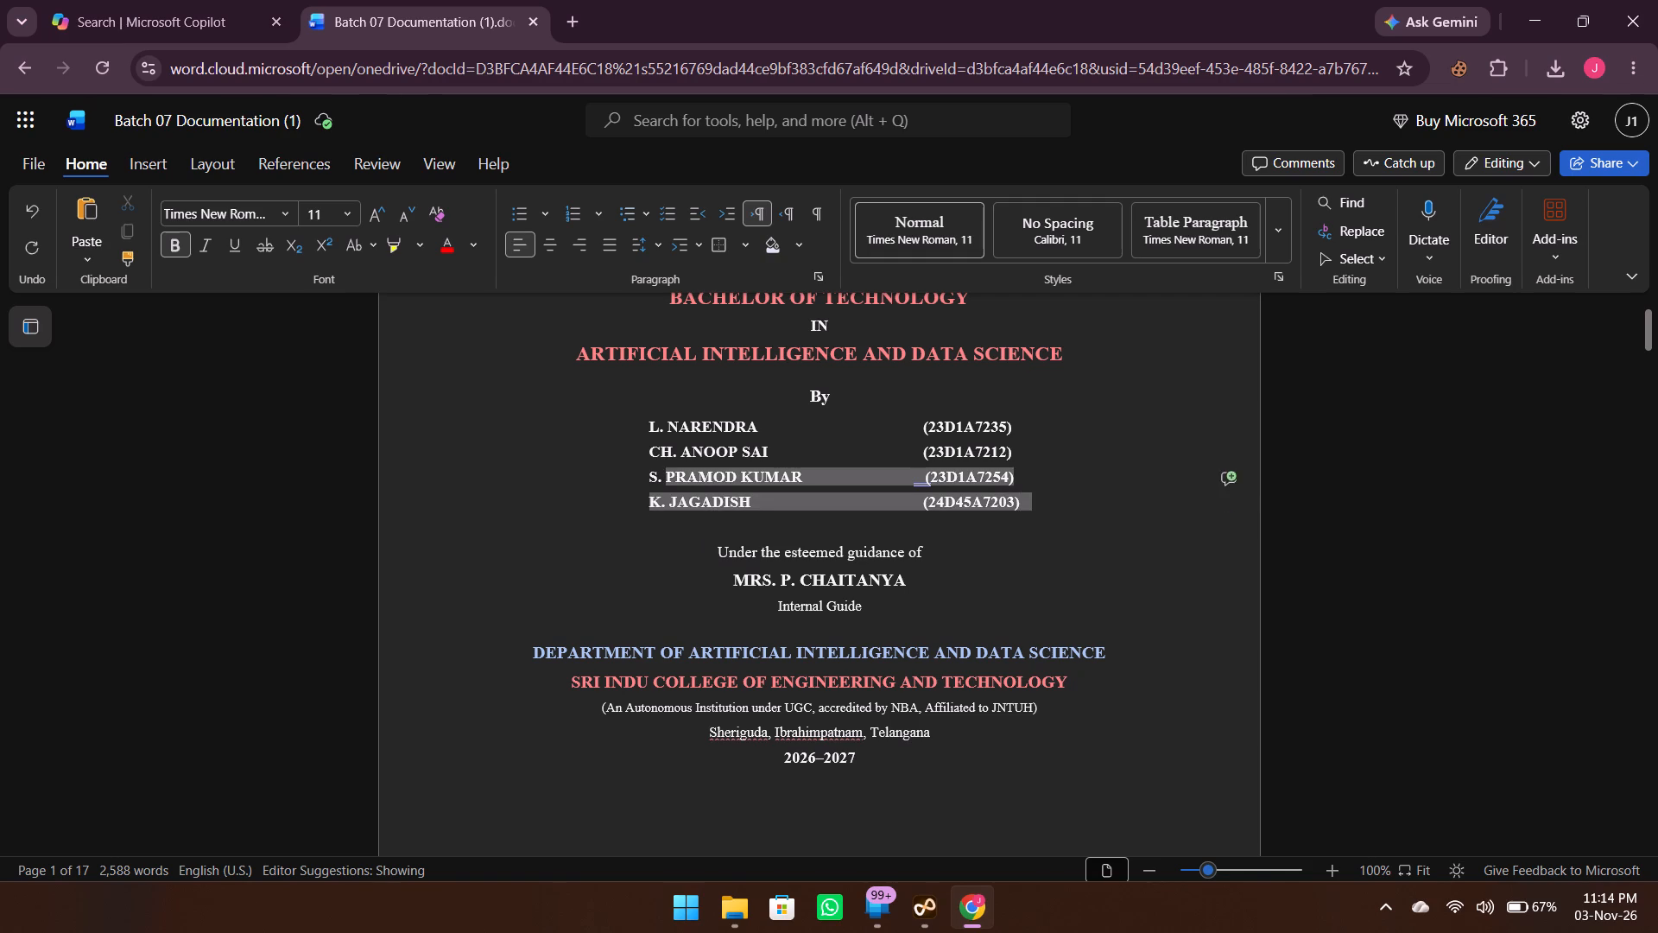
{"action": "left_click_drag", "start_coordinate": [669, 483], "coordinate": [630, 431]}
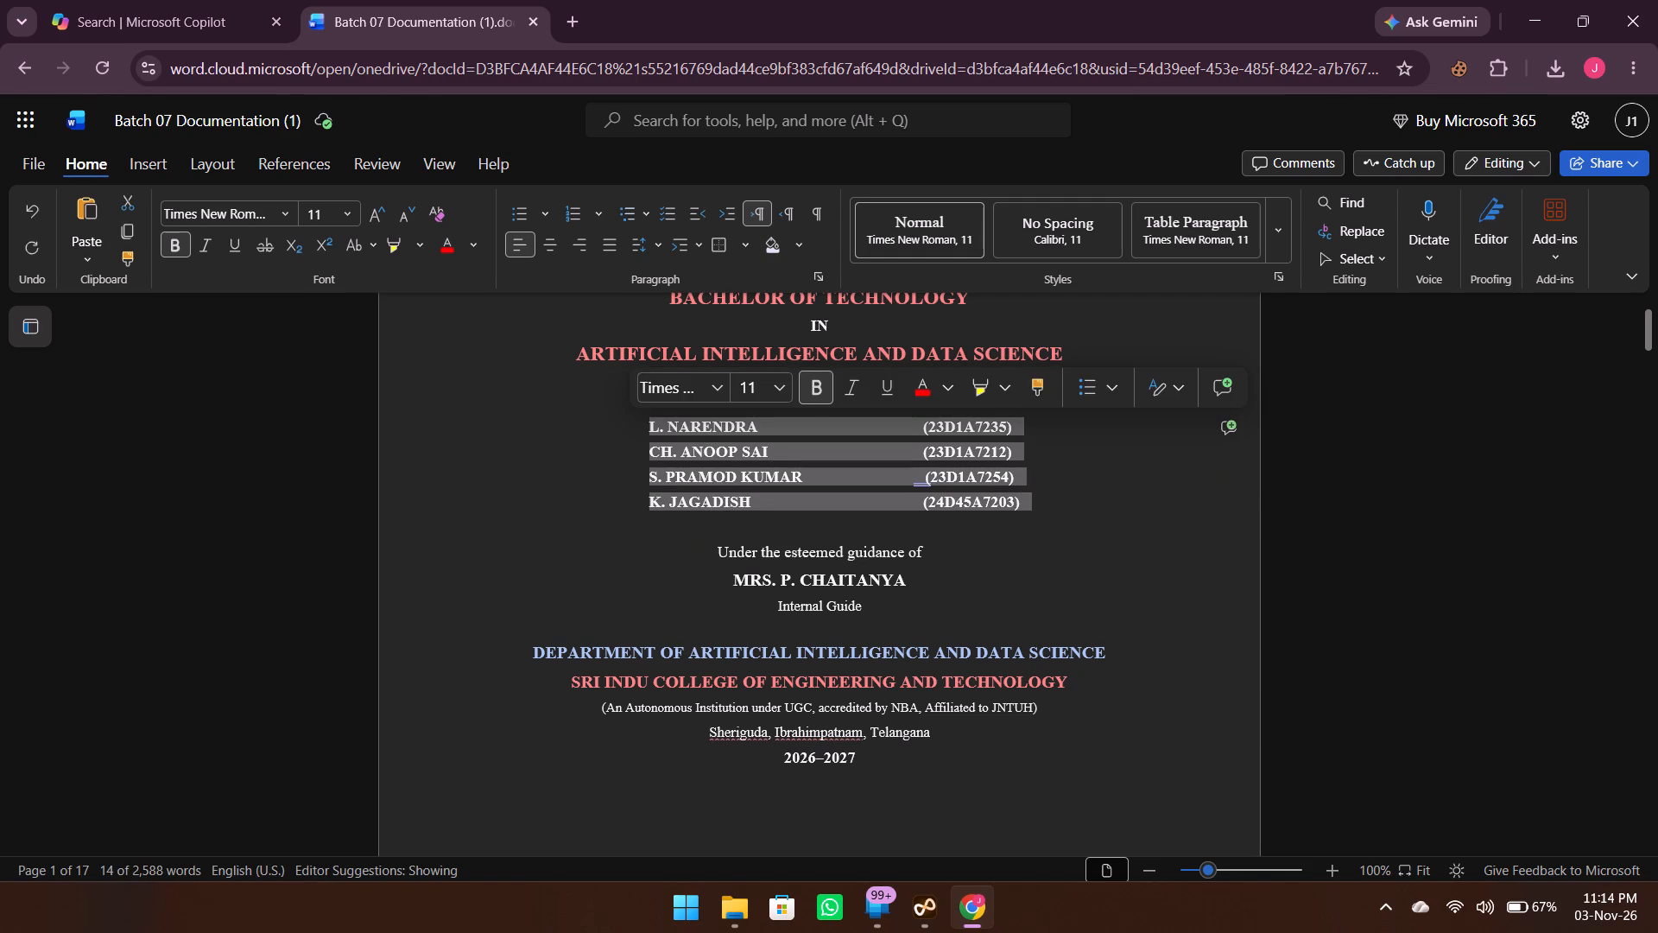
{"action": "left_click", "coordinate": [609, 238]}
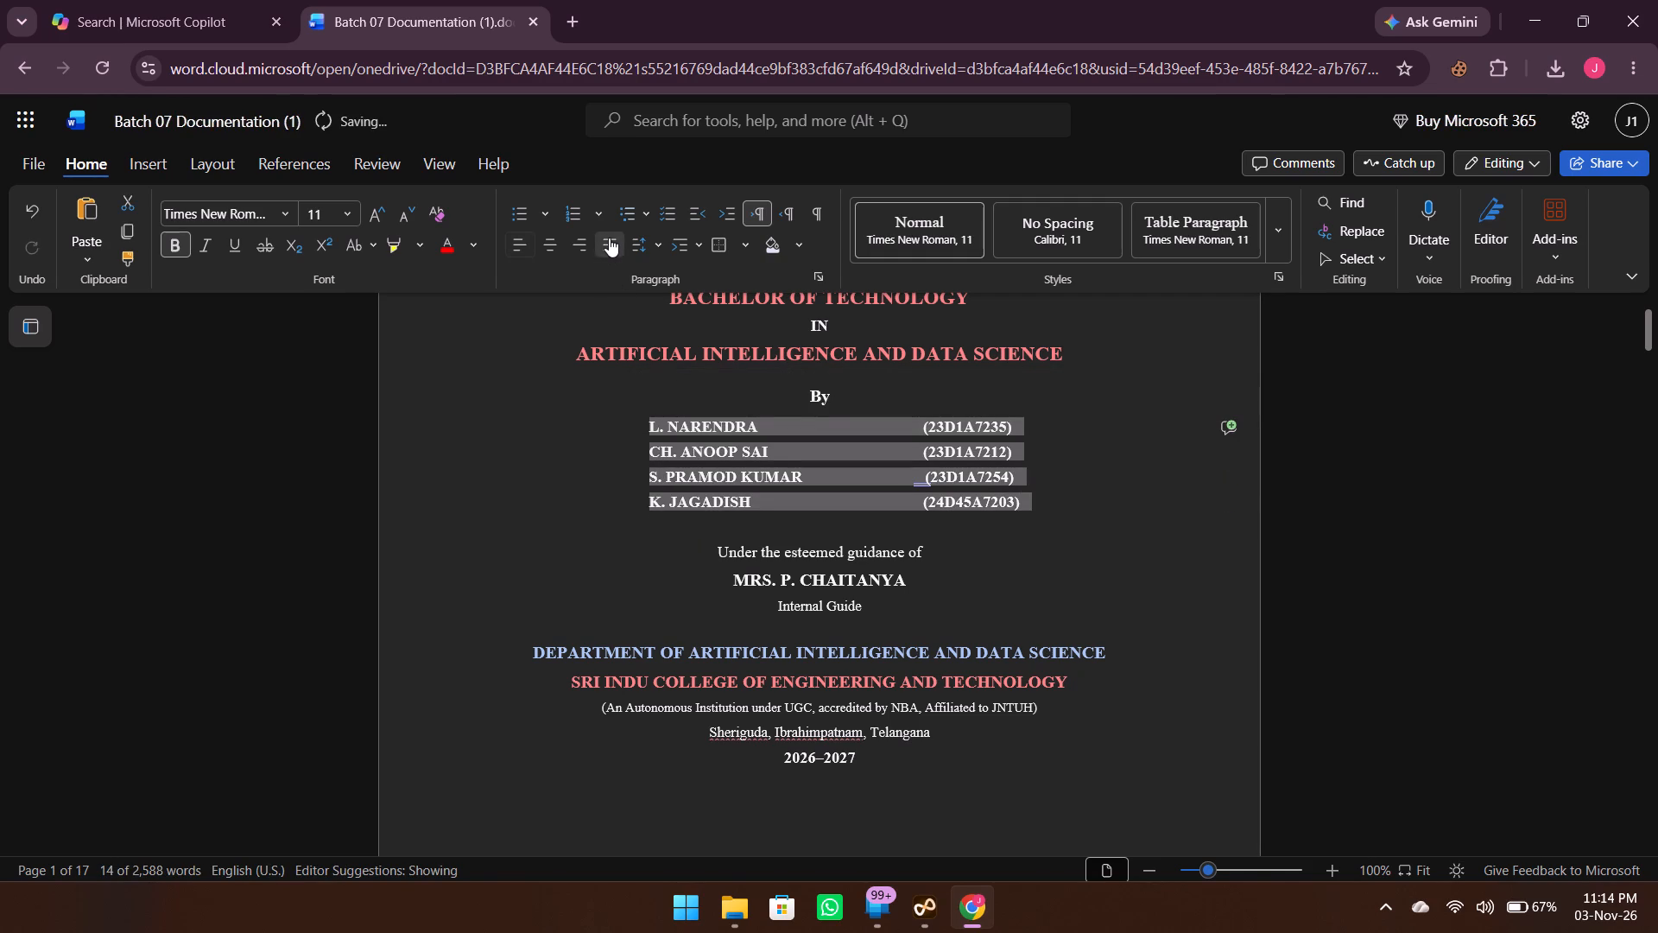
{"action": "left_click", "coordinate": [1131, 660]}
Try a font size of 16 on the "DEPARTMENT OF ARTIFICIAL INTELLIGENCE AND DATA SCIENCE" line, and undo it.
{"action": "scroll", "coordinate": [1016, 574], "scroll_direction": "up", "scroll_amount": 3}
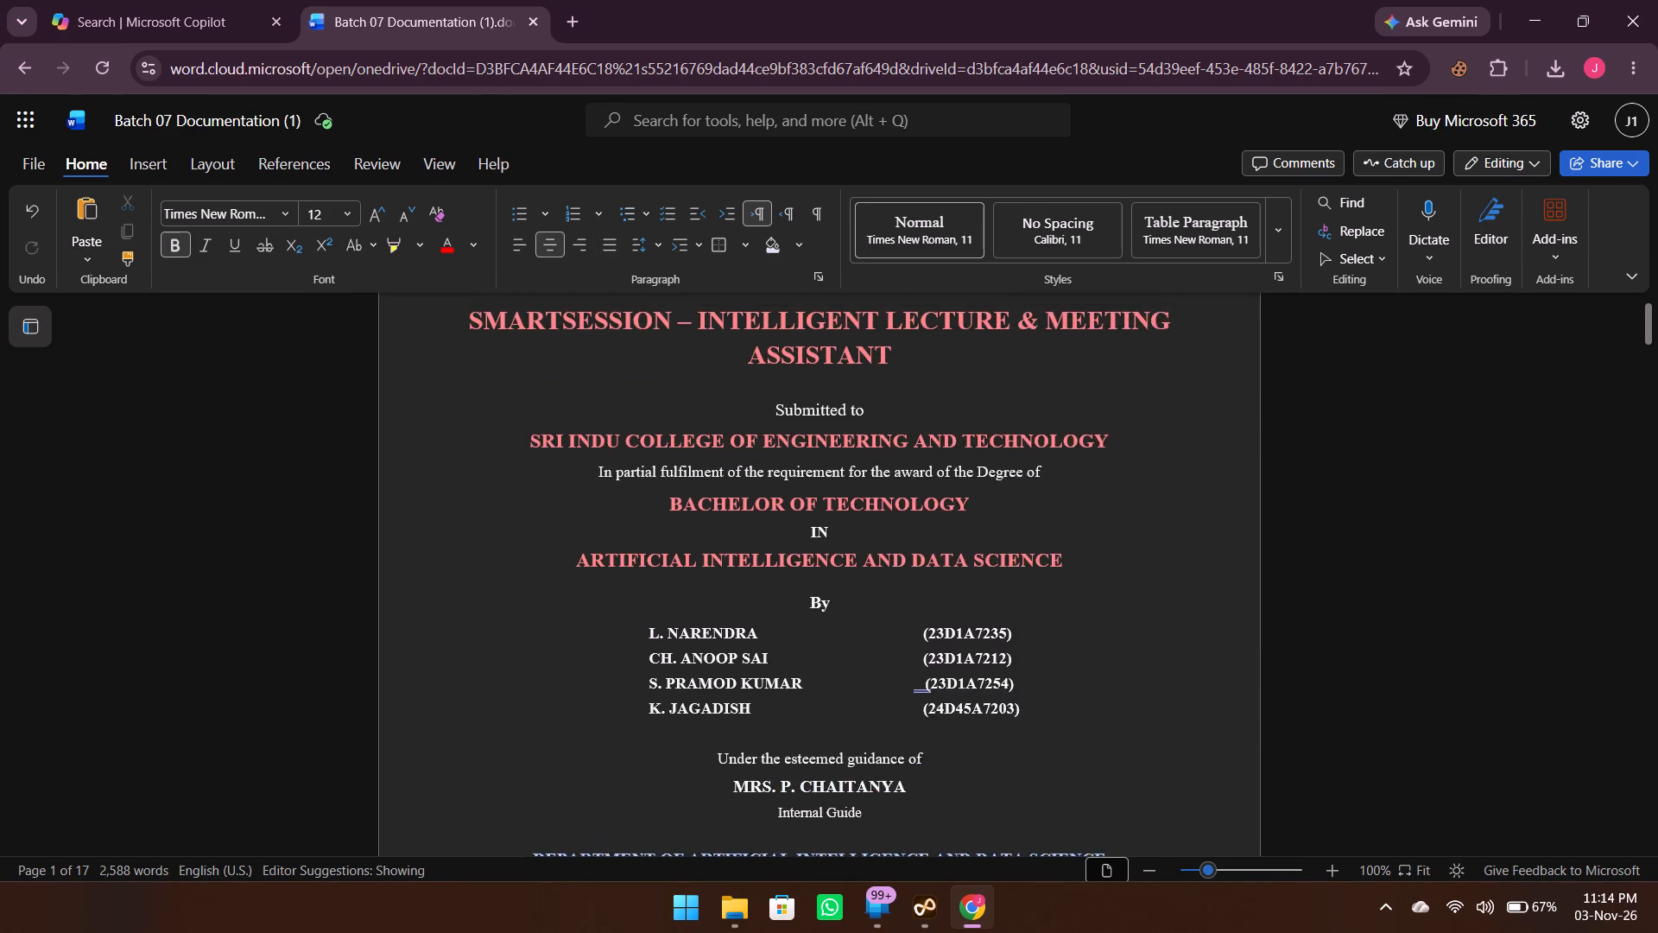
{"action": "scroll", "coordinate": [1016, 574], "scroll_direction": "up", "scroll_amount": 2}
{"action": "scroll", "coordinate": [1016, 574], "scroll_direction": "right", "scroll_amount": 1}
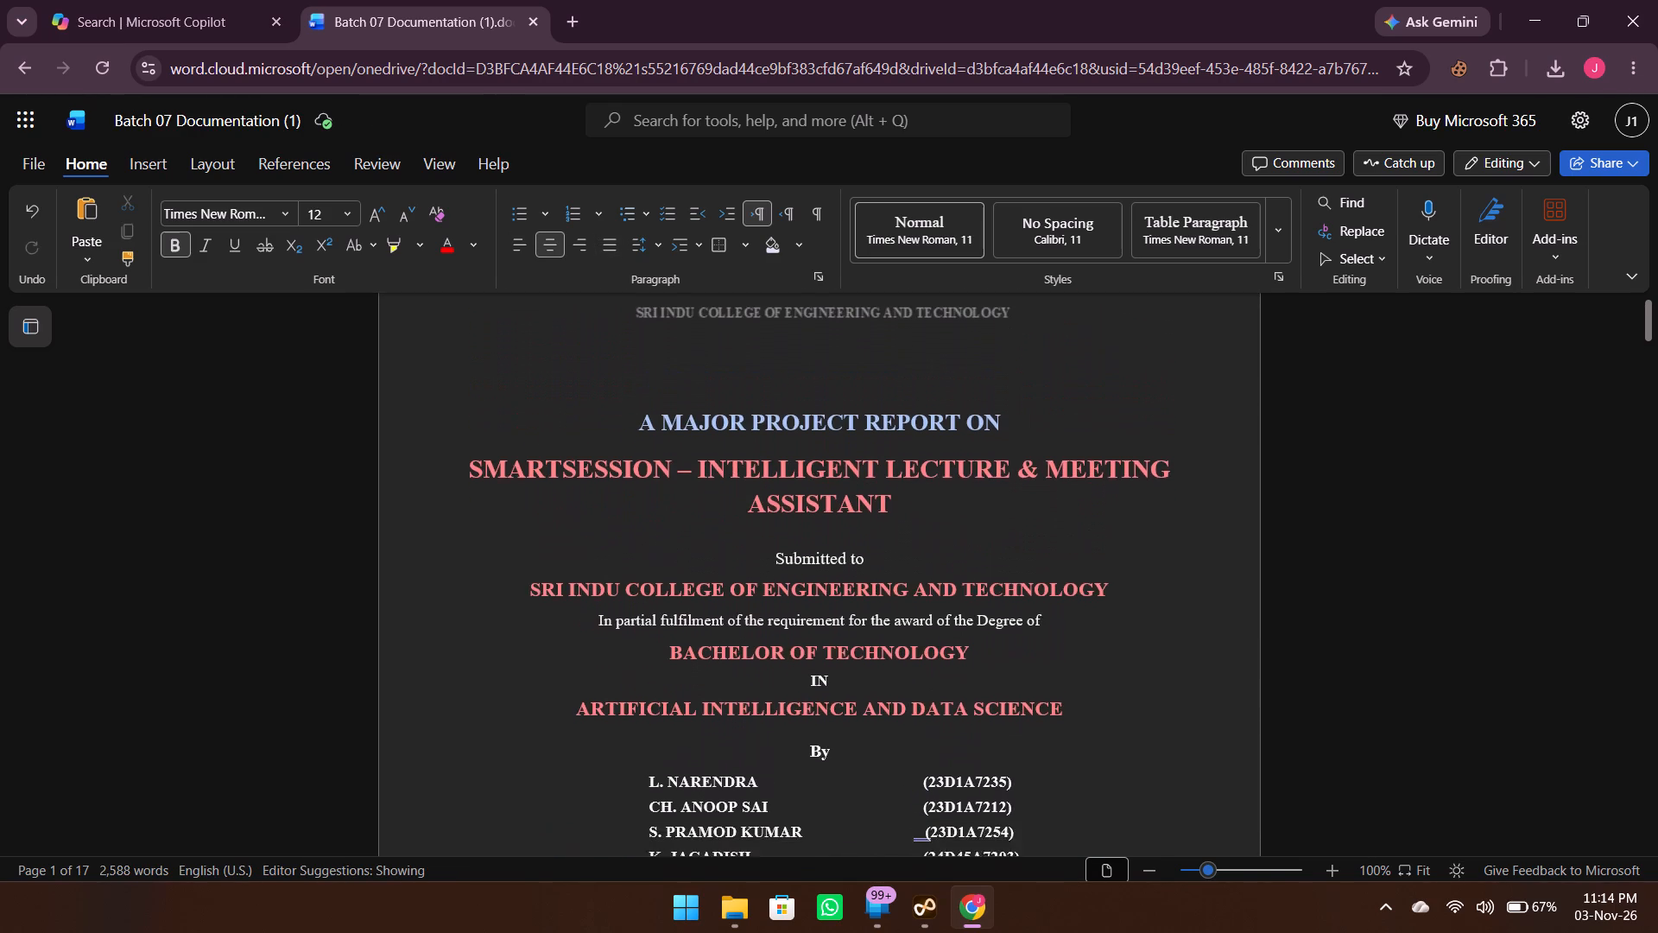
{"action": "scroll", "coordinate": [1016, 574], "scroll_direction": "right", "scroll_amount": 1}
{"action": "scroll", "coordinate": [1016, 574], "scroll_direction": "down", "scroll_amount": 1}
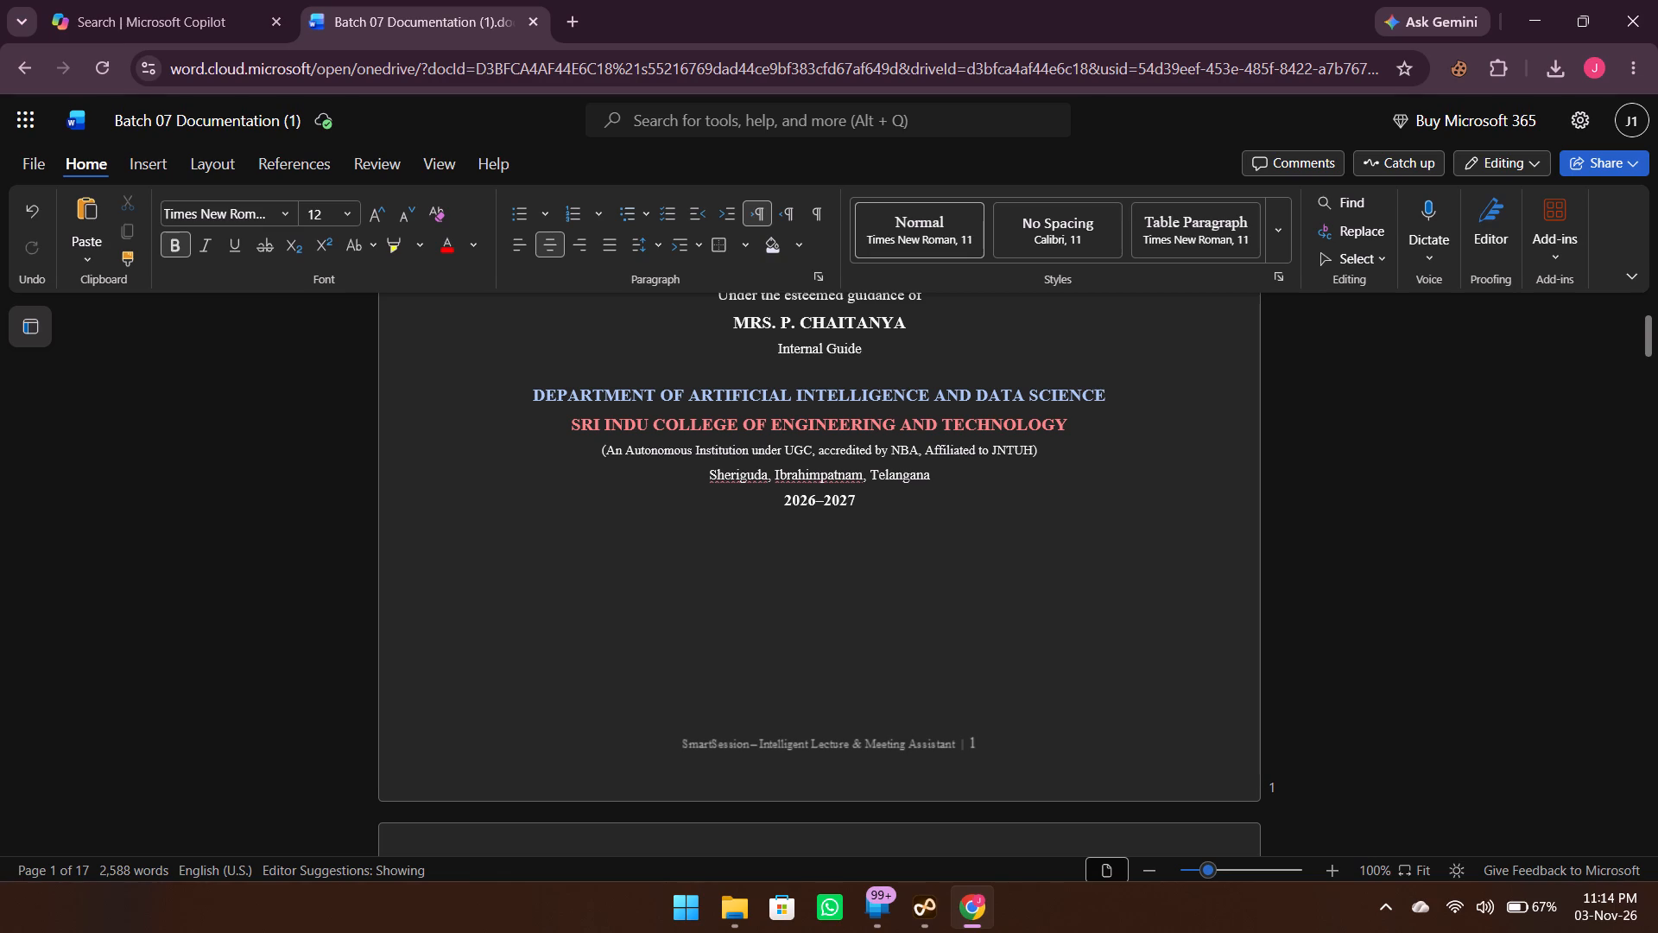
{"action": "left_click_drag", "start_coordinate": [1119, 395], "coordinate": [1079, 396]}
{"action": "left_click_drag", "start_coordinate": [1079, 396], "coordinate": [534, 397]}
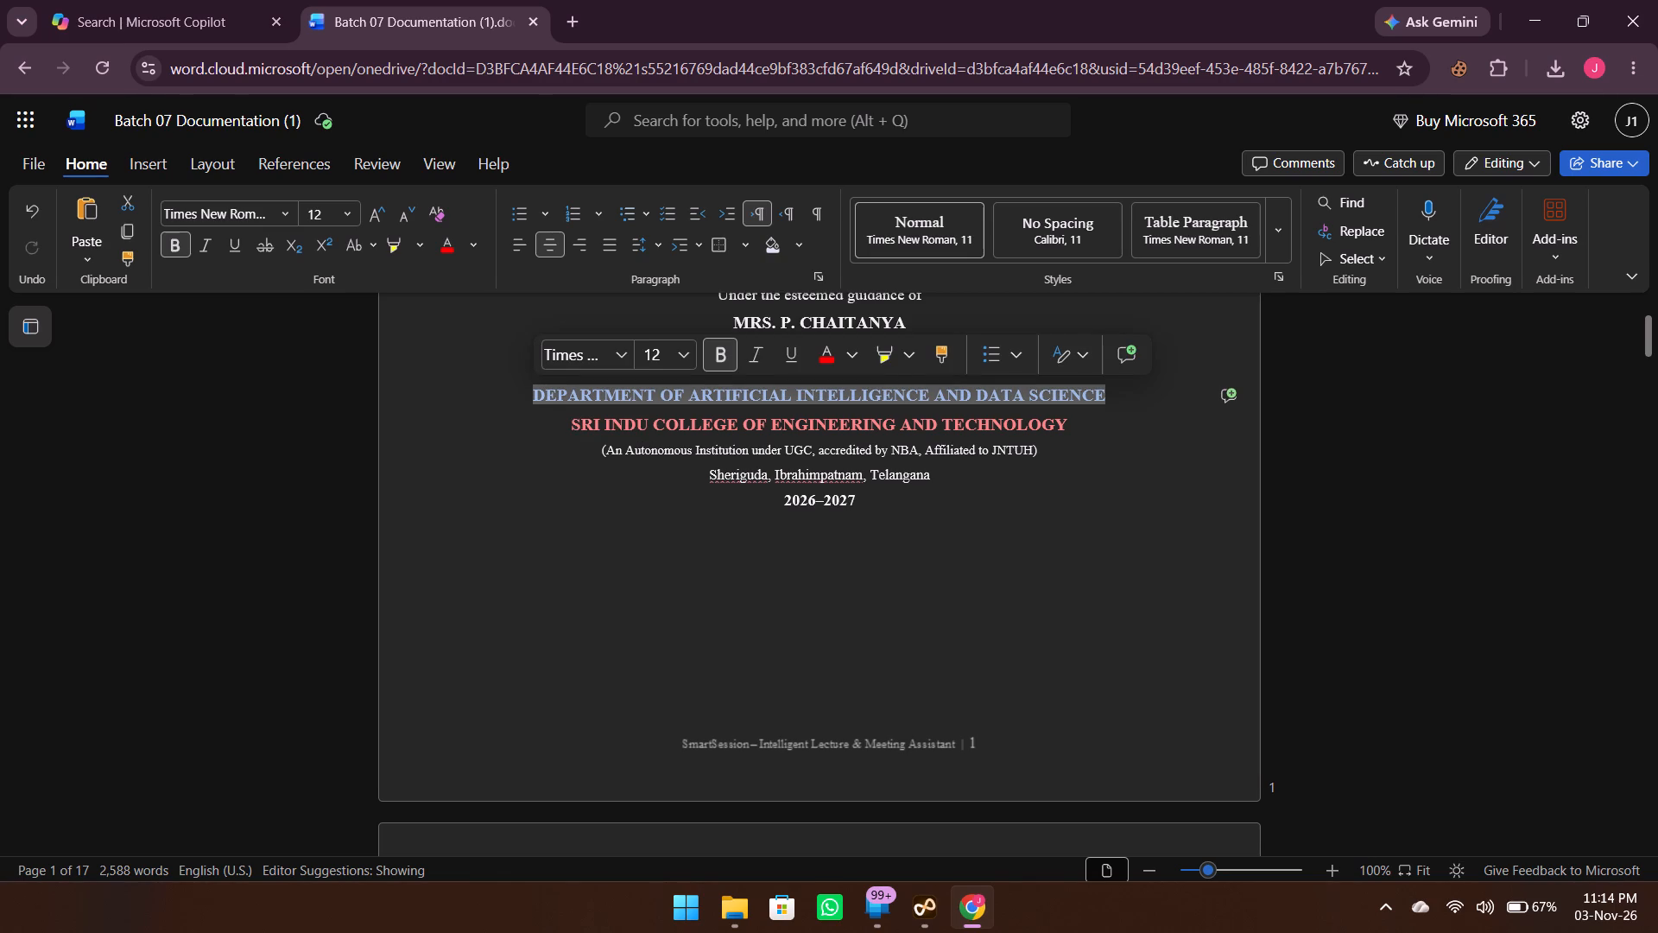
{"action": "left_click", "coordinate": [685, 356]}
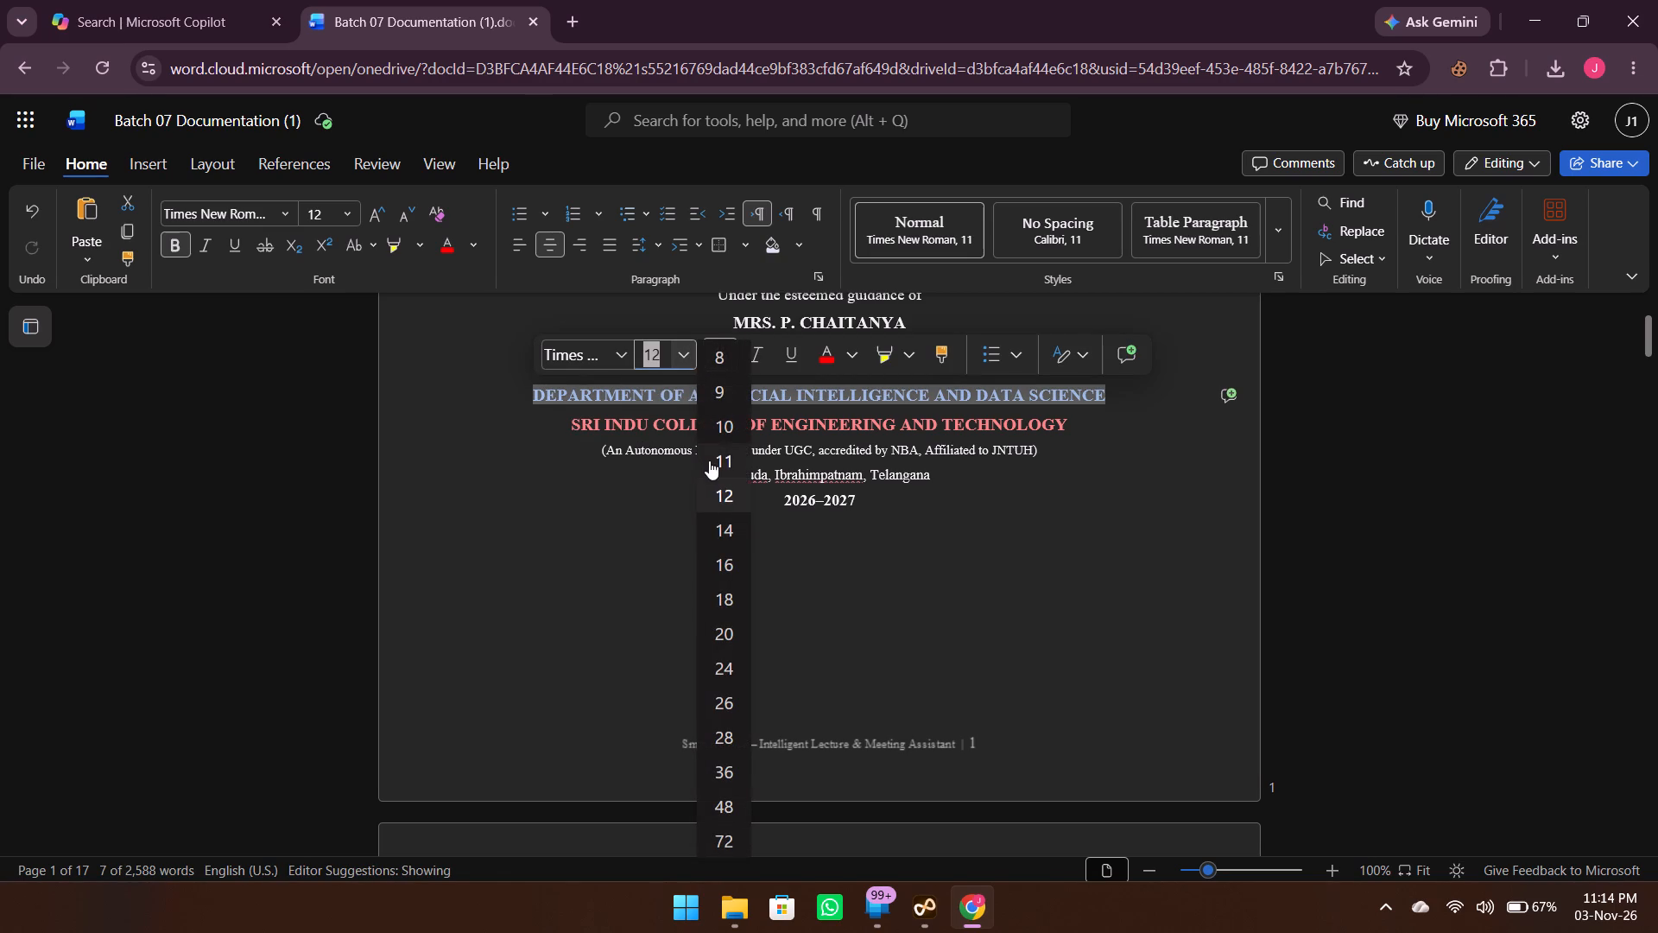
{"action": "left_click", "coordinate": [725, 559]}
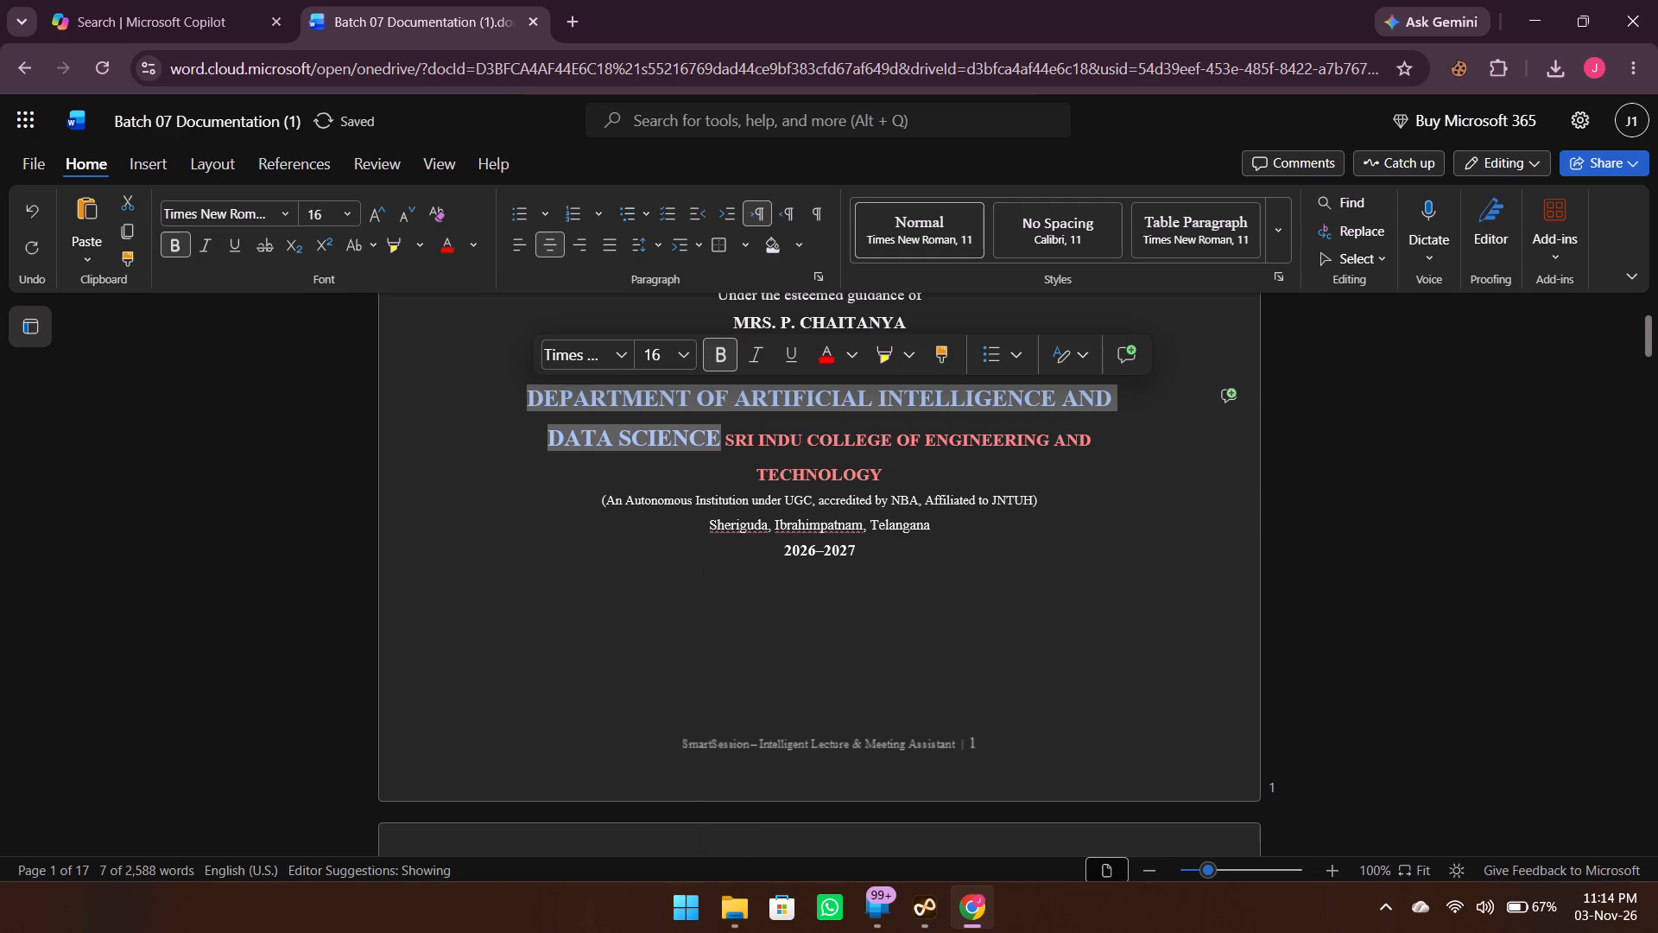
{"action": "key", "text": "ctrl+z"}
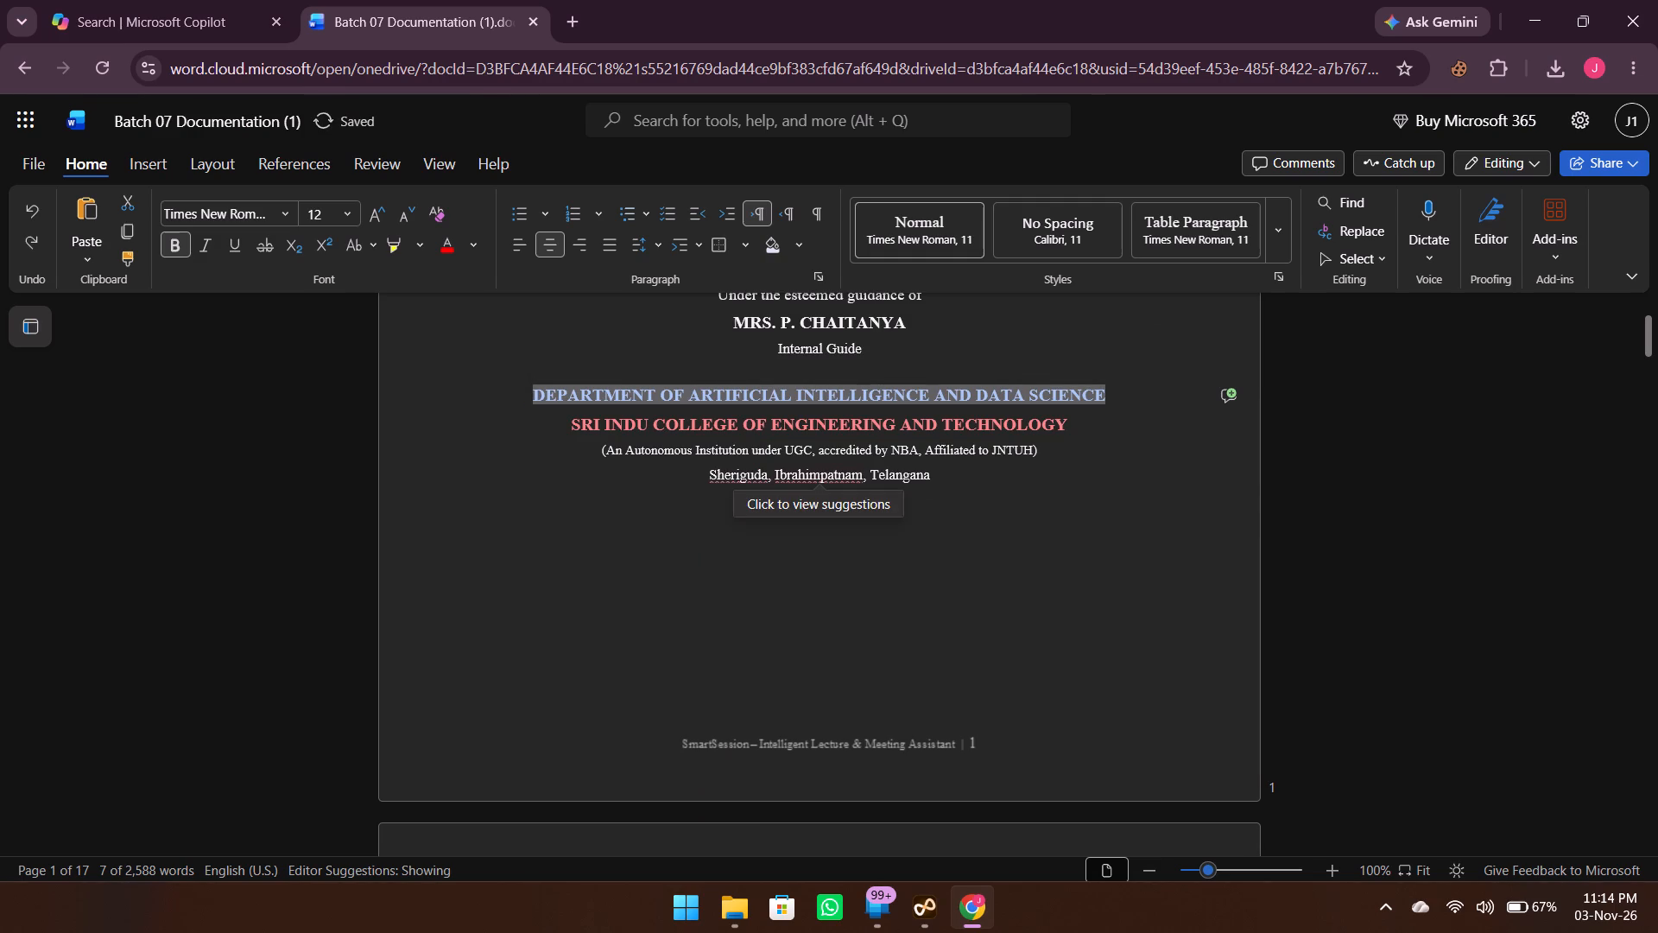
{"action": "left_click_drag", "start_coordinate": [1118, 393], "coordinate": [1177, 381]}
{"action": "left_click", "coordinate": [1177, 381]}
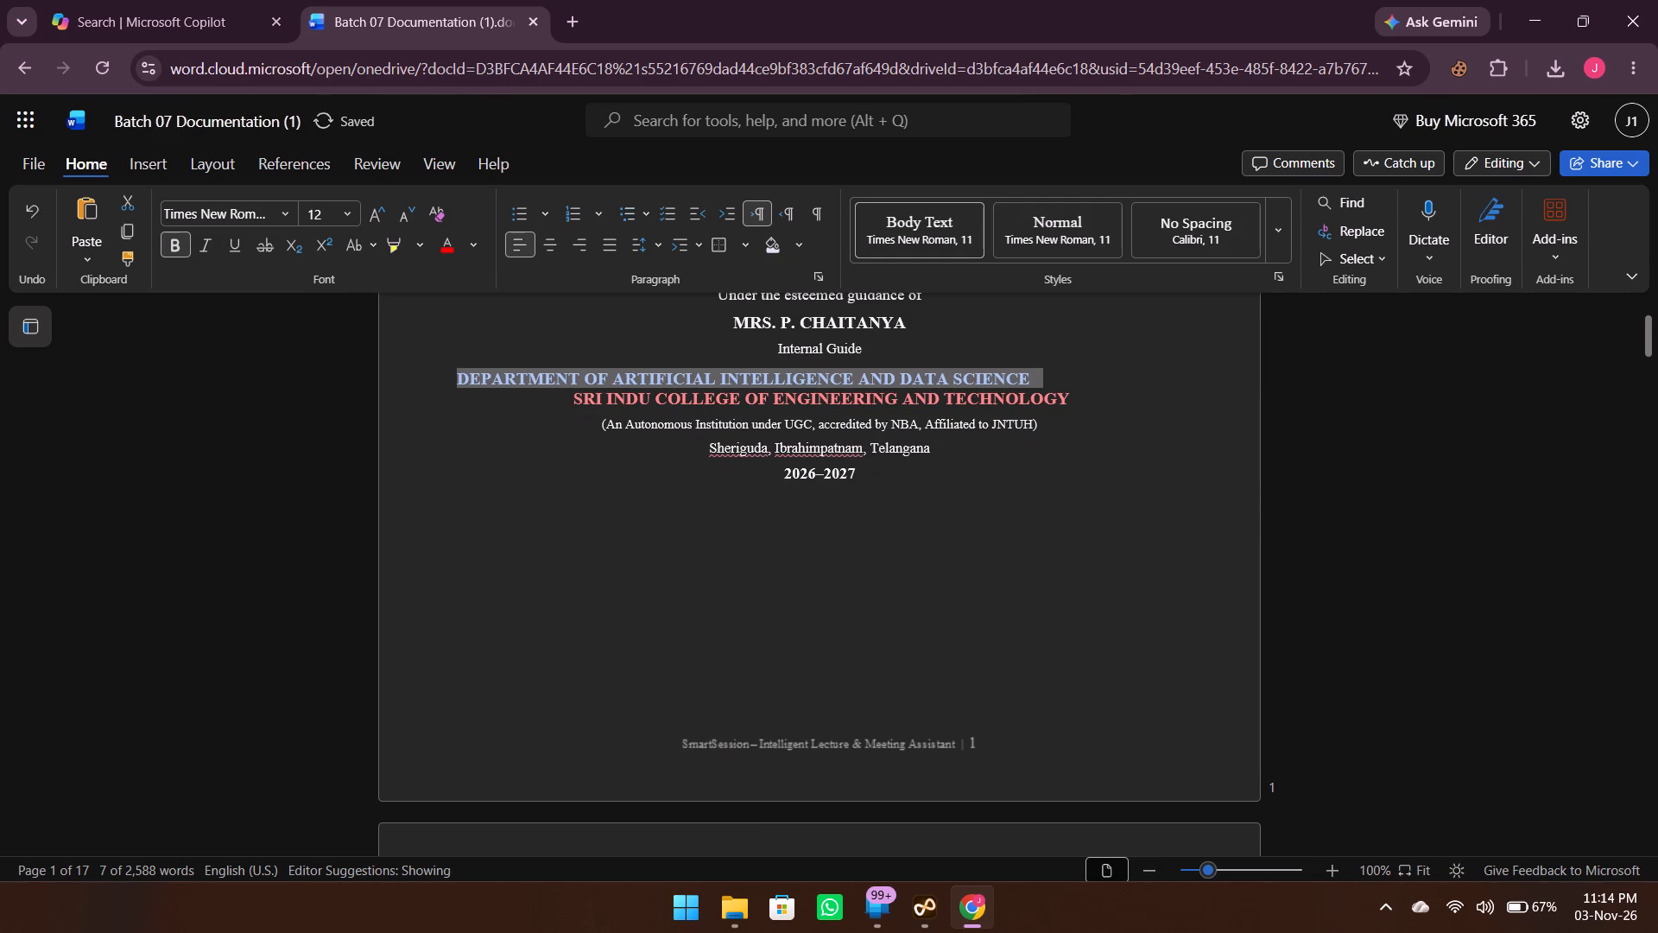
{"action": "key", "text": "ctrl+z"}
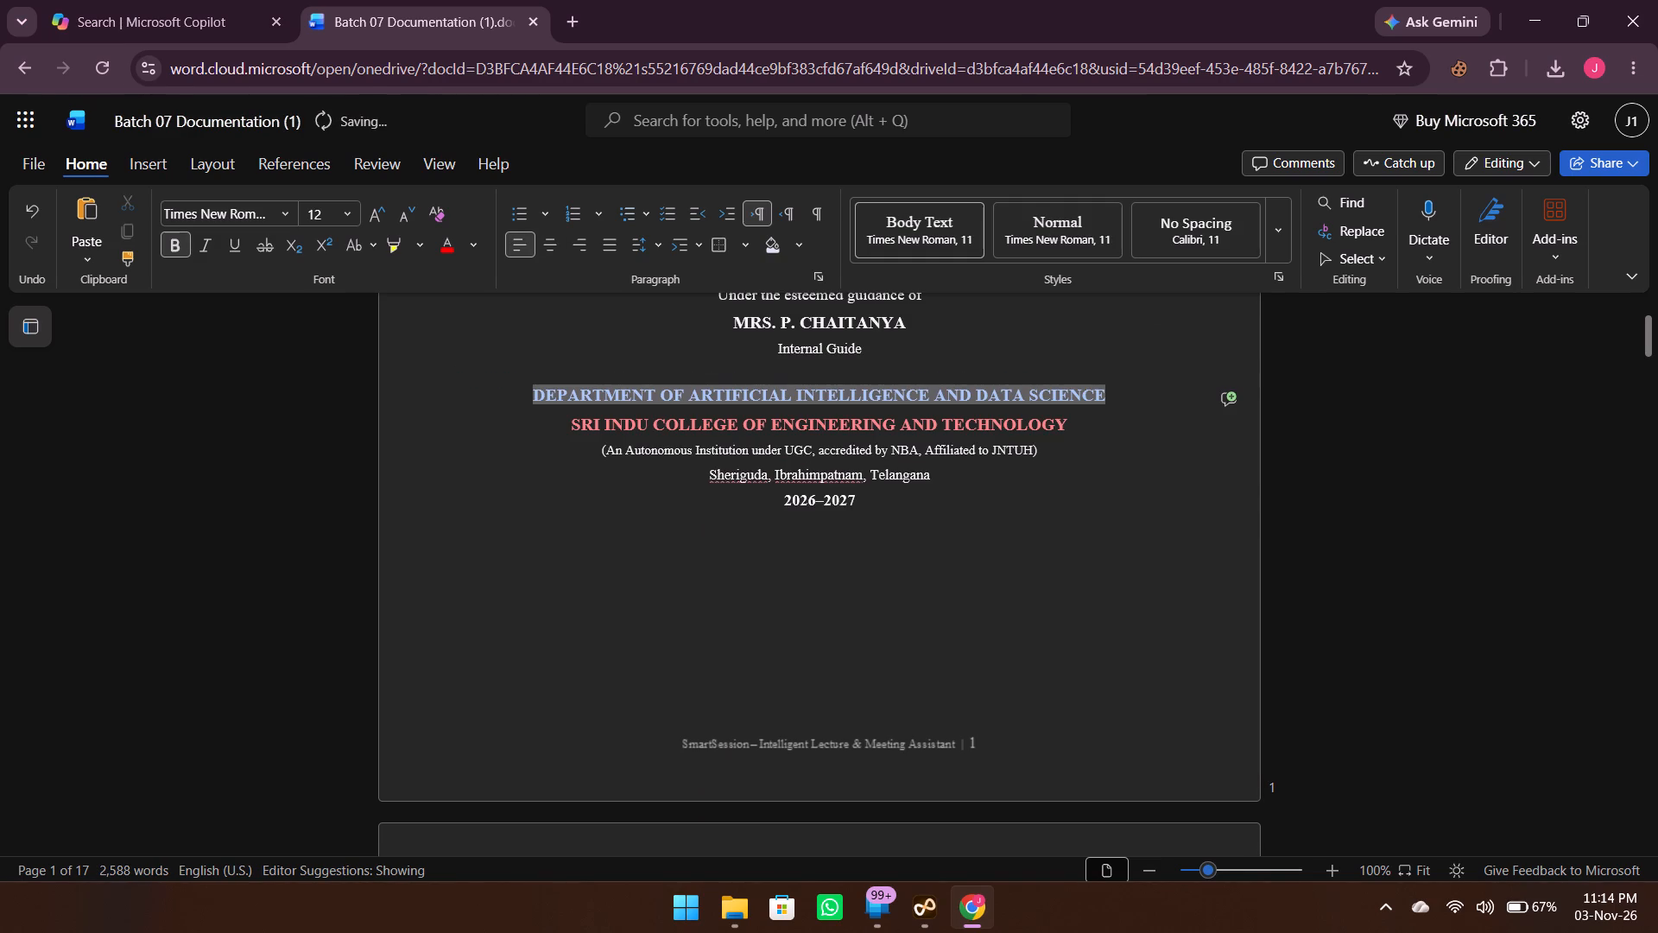
Set the "DEPARTMENT OF ARTIFICIAL INTELLIGENCE AND DATA SCIENCE" line to font size 14.
{"action": "left_click", "coordinate": [1116, 393]}
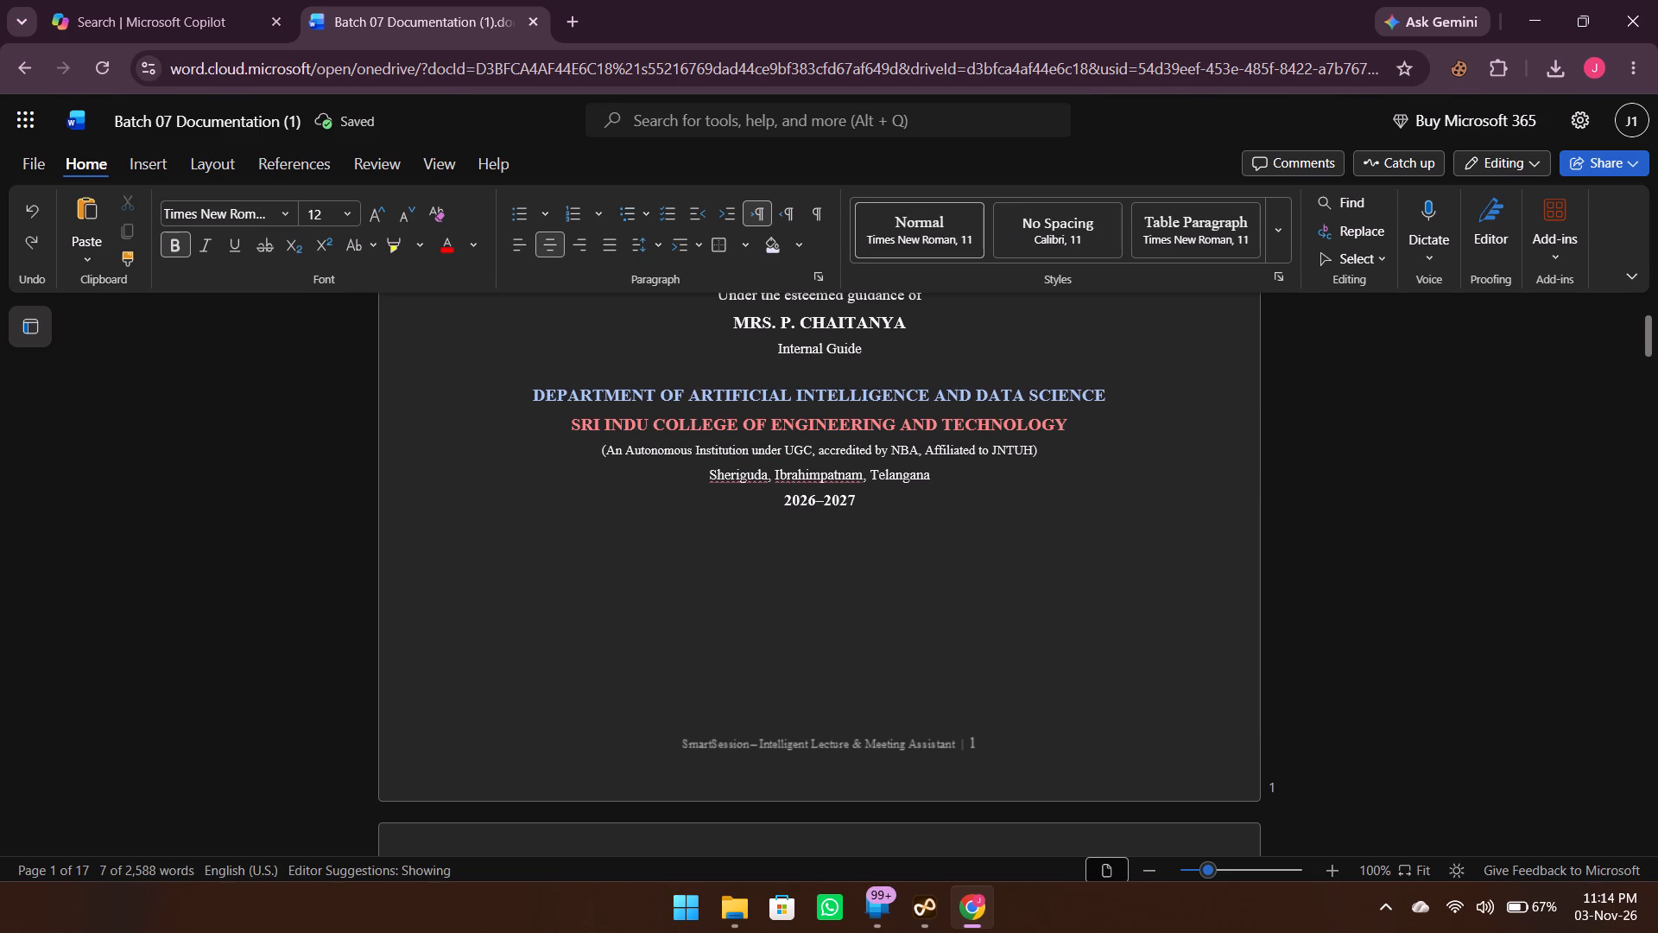
{"action": "left_click_drag", "start_coordinate": [1116, 393], "coordinate": [526, 402]}
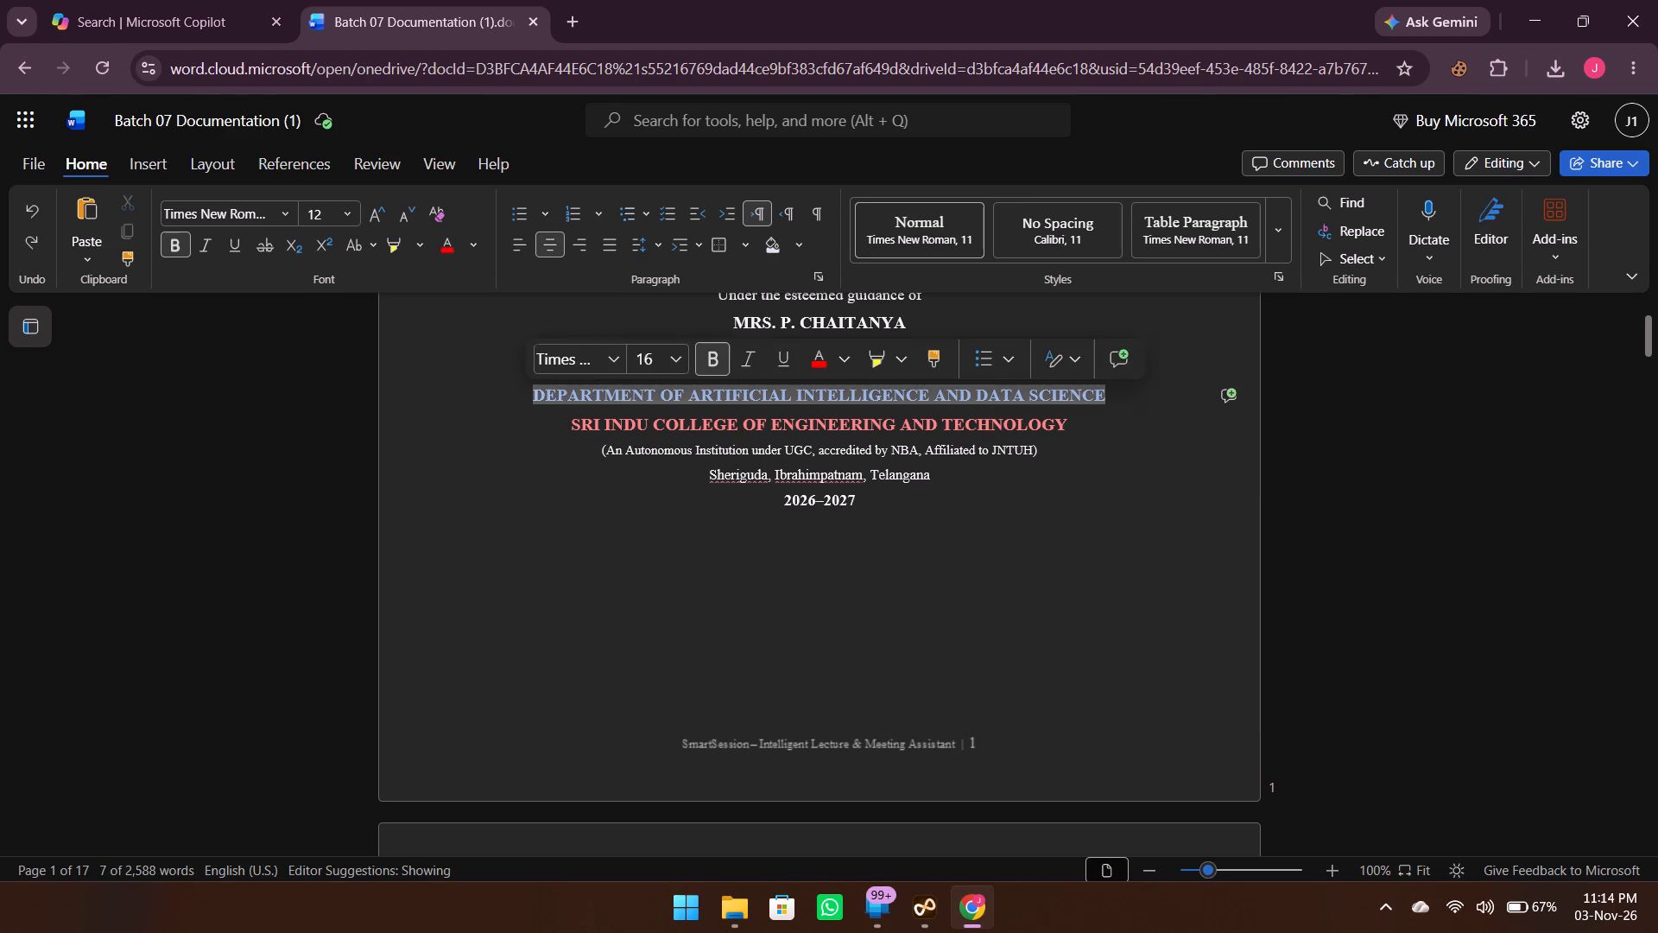
{"action": "left_click", "coordinate": [678, 358]}
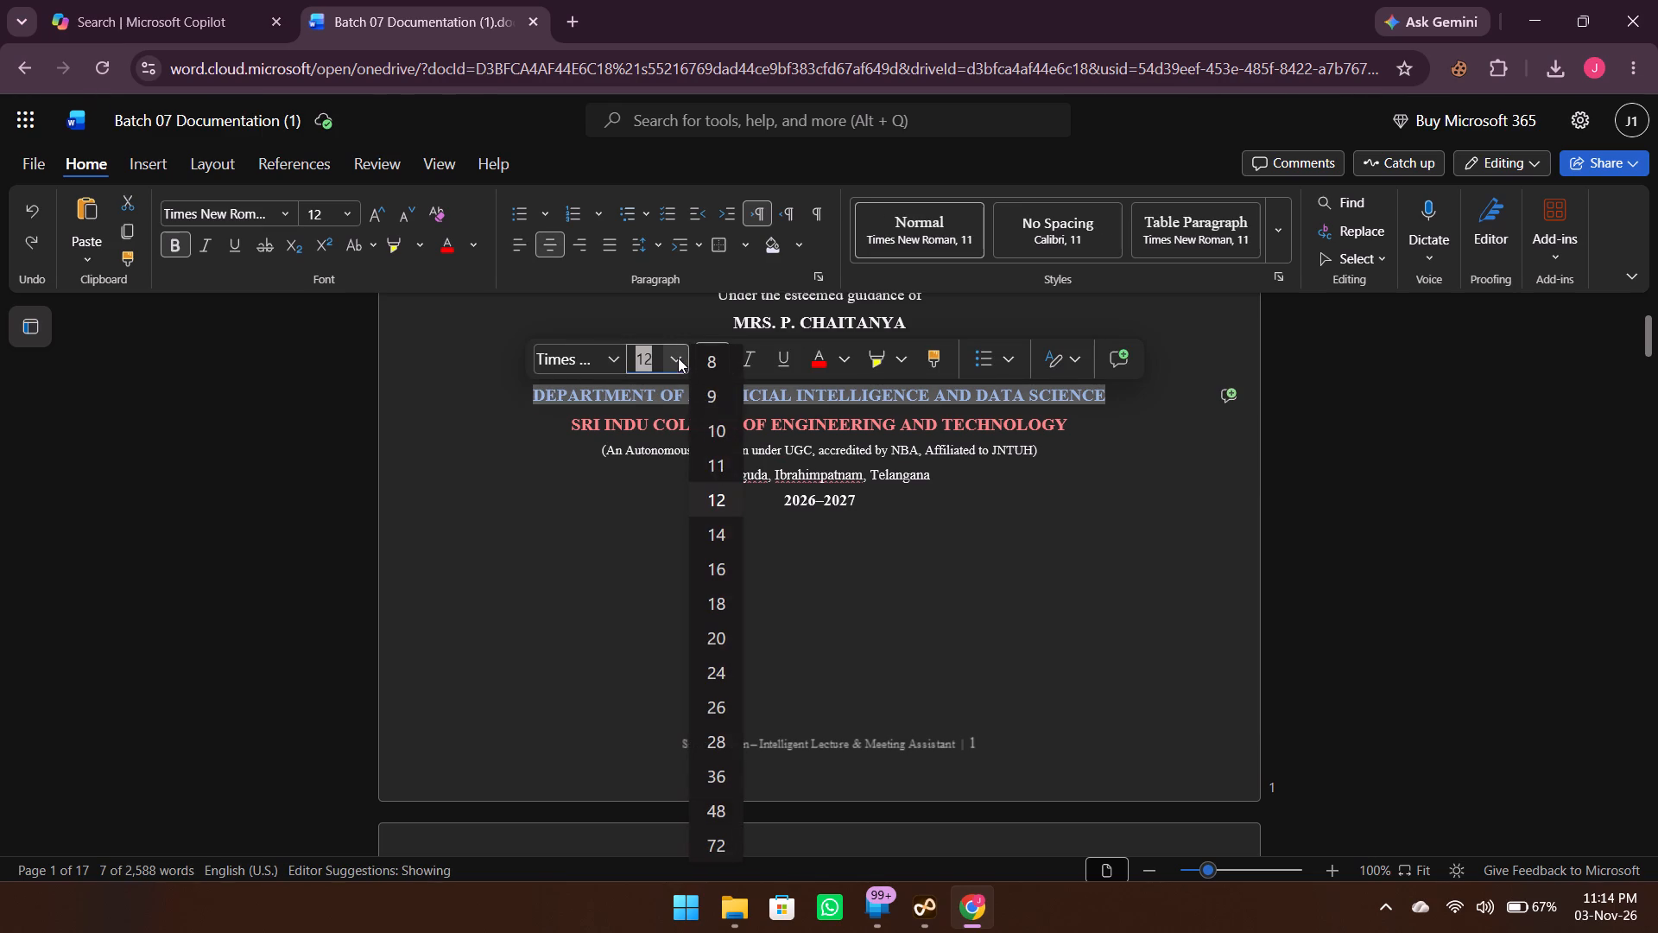
{"action": "left_click", "coordinate": [720, 525]}
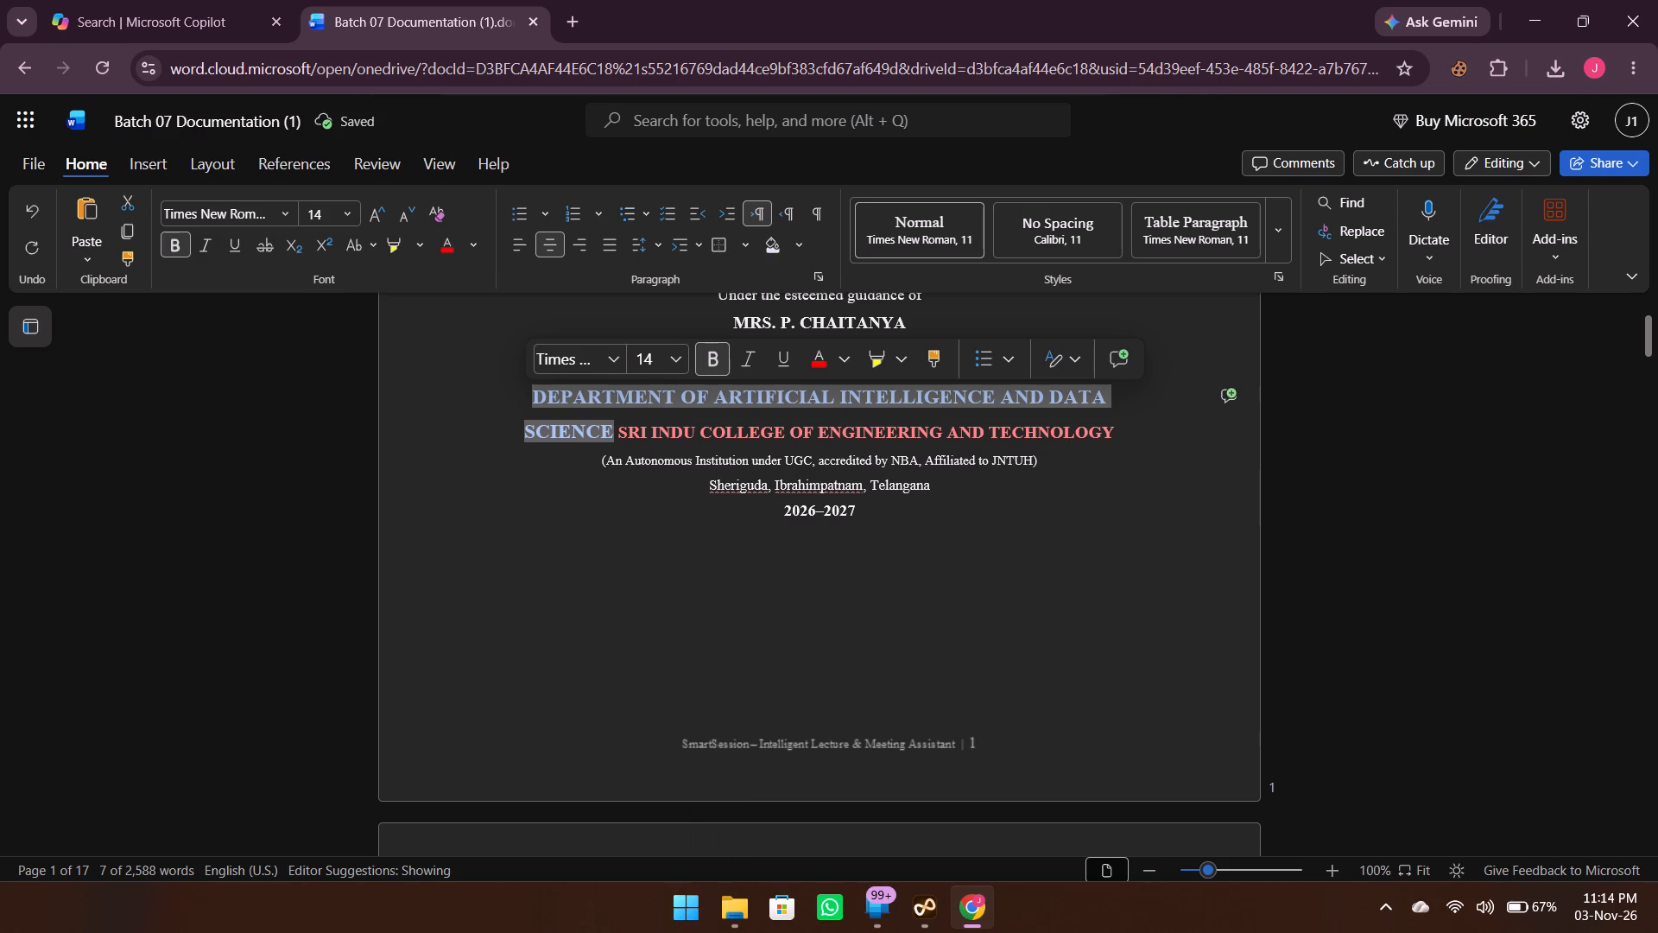
Delete the leading space and the extra gap before the department line beneath "Internal Guide".
{"action": "left_click", "coordinate": [528, 384]}
{"action": "key", "text": "BackSpace"}
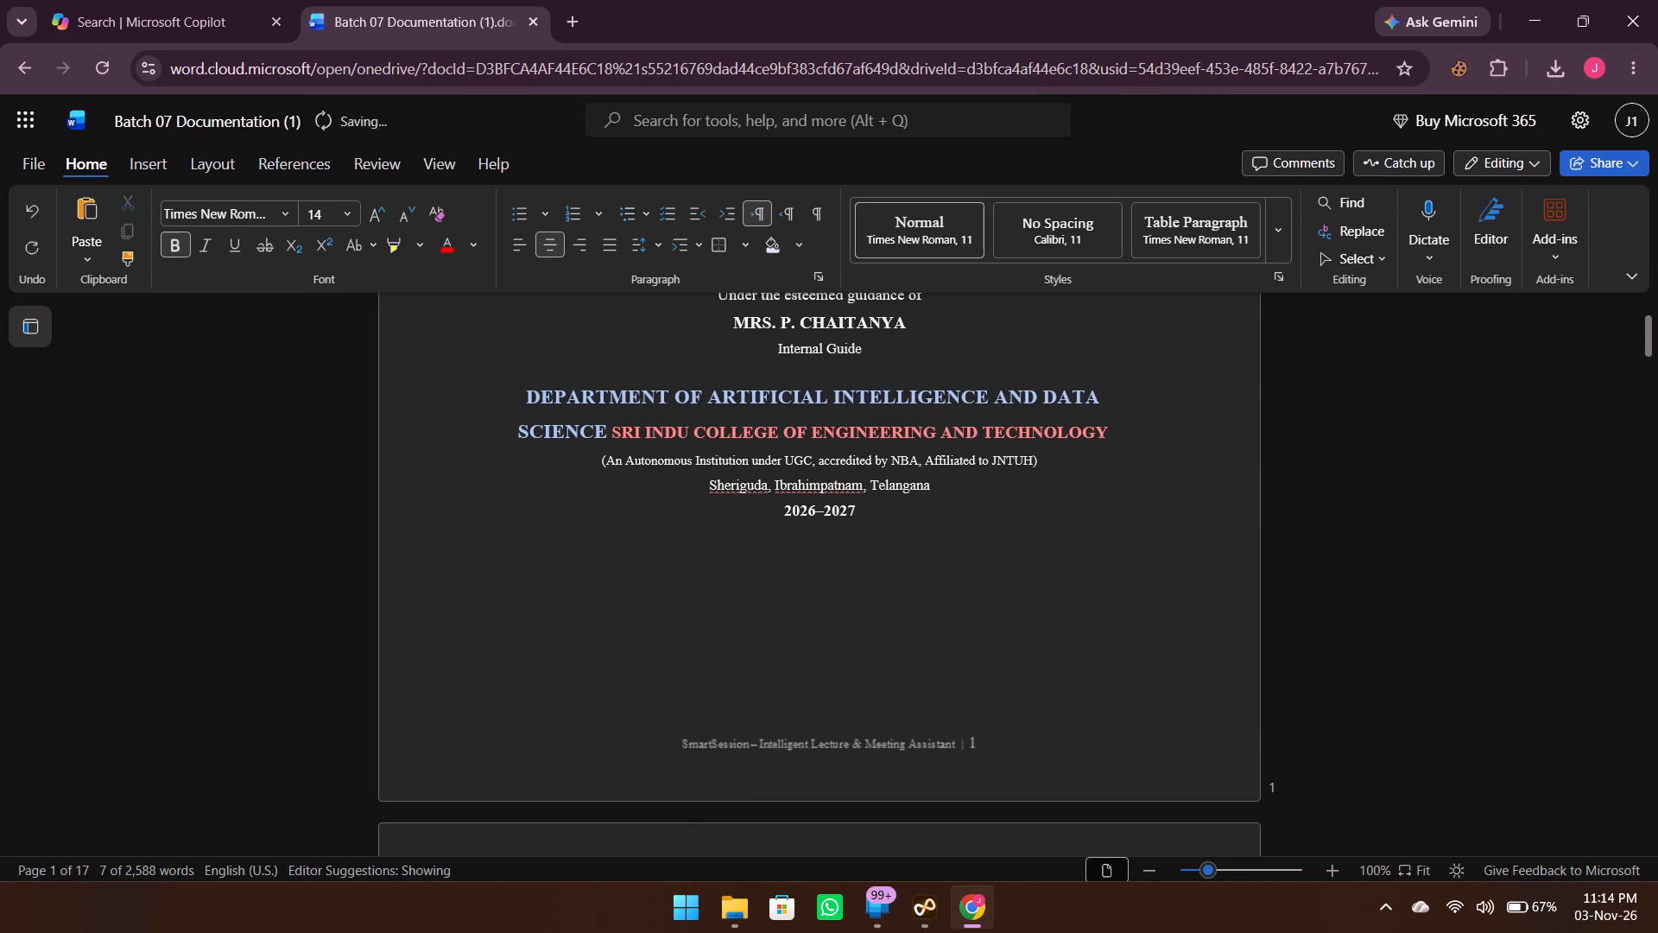
{"action": "key", "text": "BackSpace"}
{"action": "key", "text": "BackSpace"}
{"action": "key", "text": "BackSpace"}
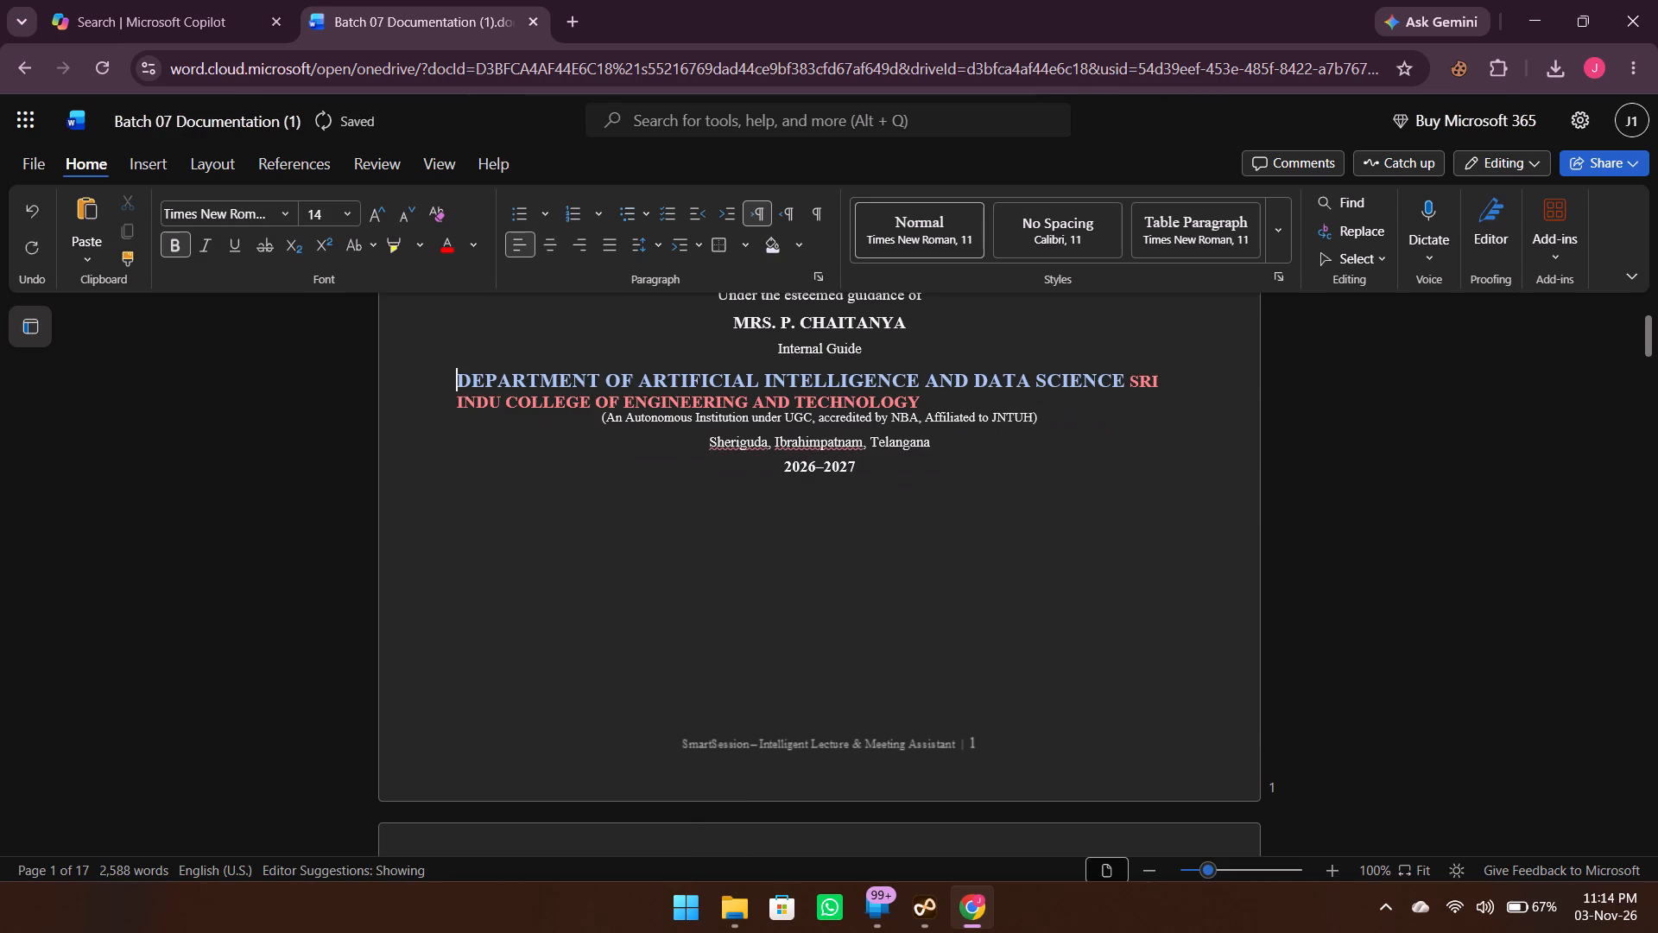
Insert two paragraph breaks after "DATA SCIENCE" to put the college name on its own line below a blank line.
{"action": "left_click", "coordinate": [1128, 378]}
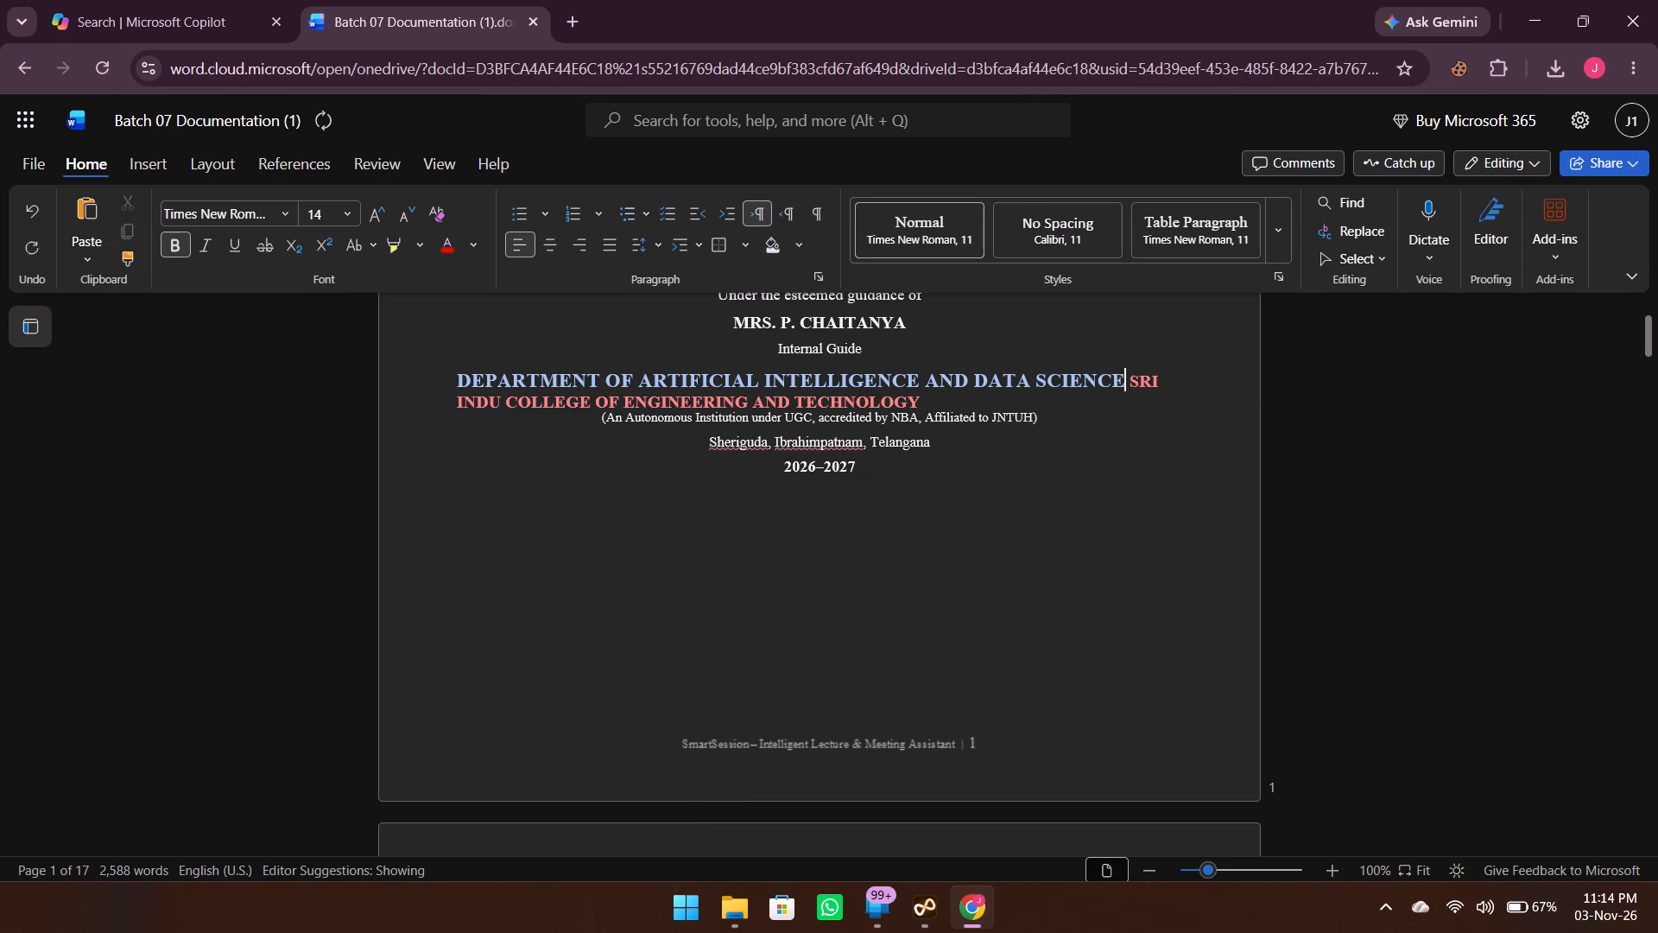
{"action": "key", "text": "Return"}
{"action": "key", "text": "Return"}
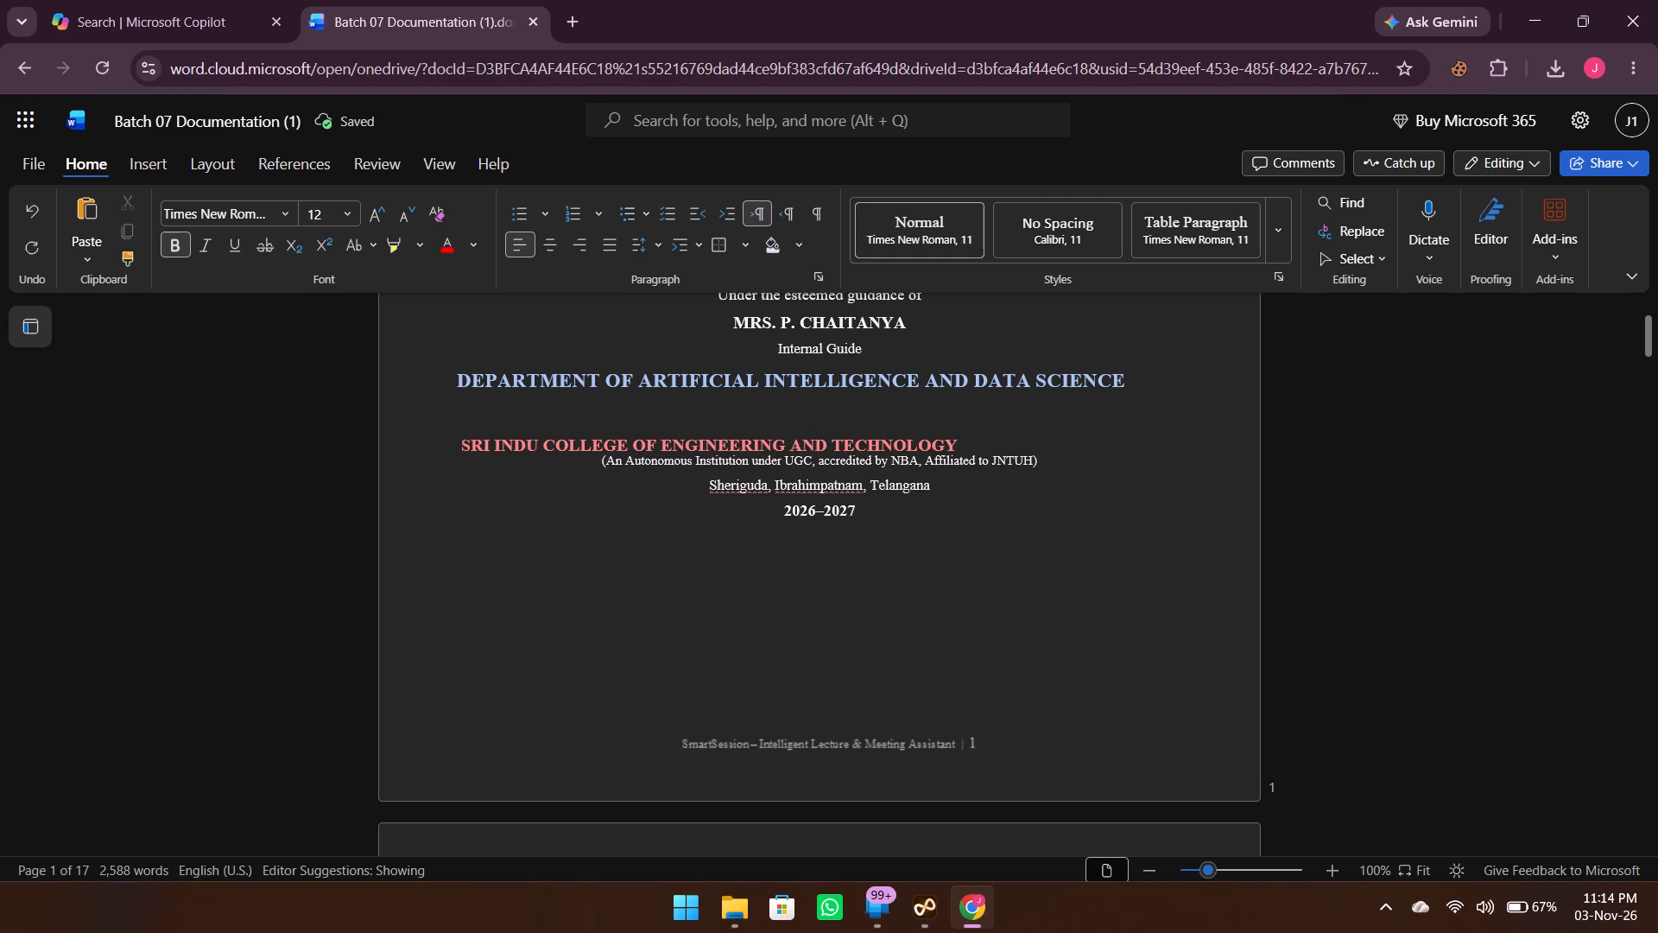
Center the department line and the "SRI INDU COLLEGE OF ENGINEERING AND TECHNOLOGY" line below it.
{"action": "left_click_drag", "start_coordinate": [1152, 377], "coordinate": [1104, 378]}
{"action": "left_click_drag", "start_coordinate": [1104, 378], "coordinate": [394, 381]}
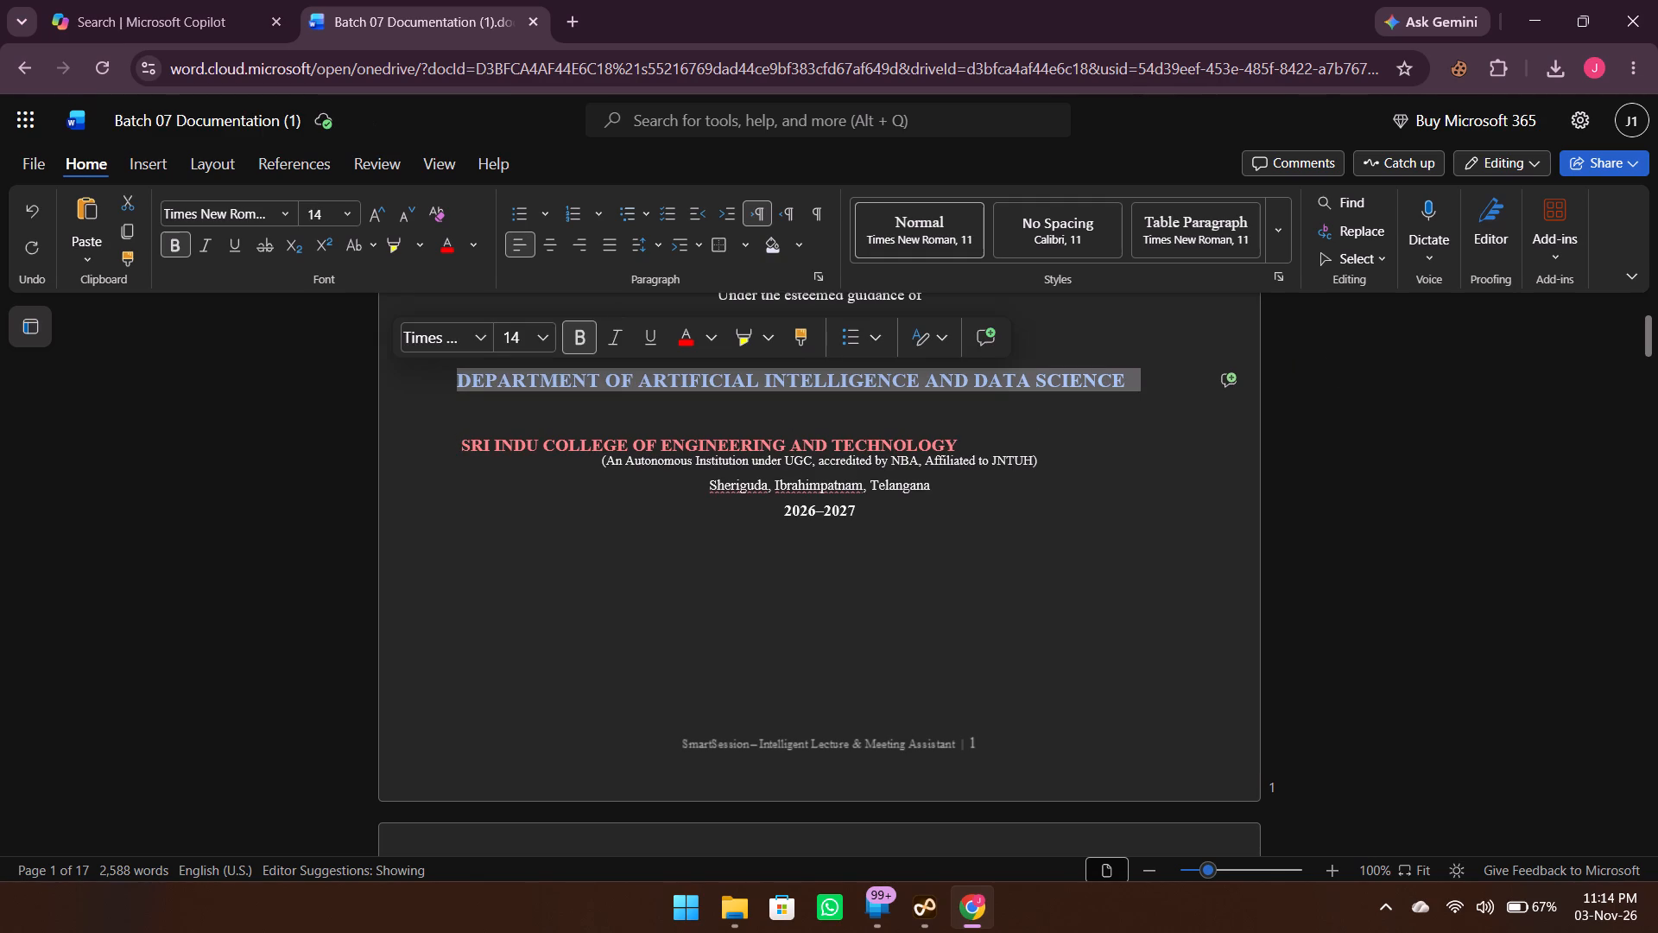
{"action": "left_click", "coordinate": [550, 242]}
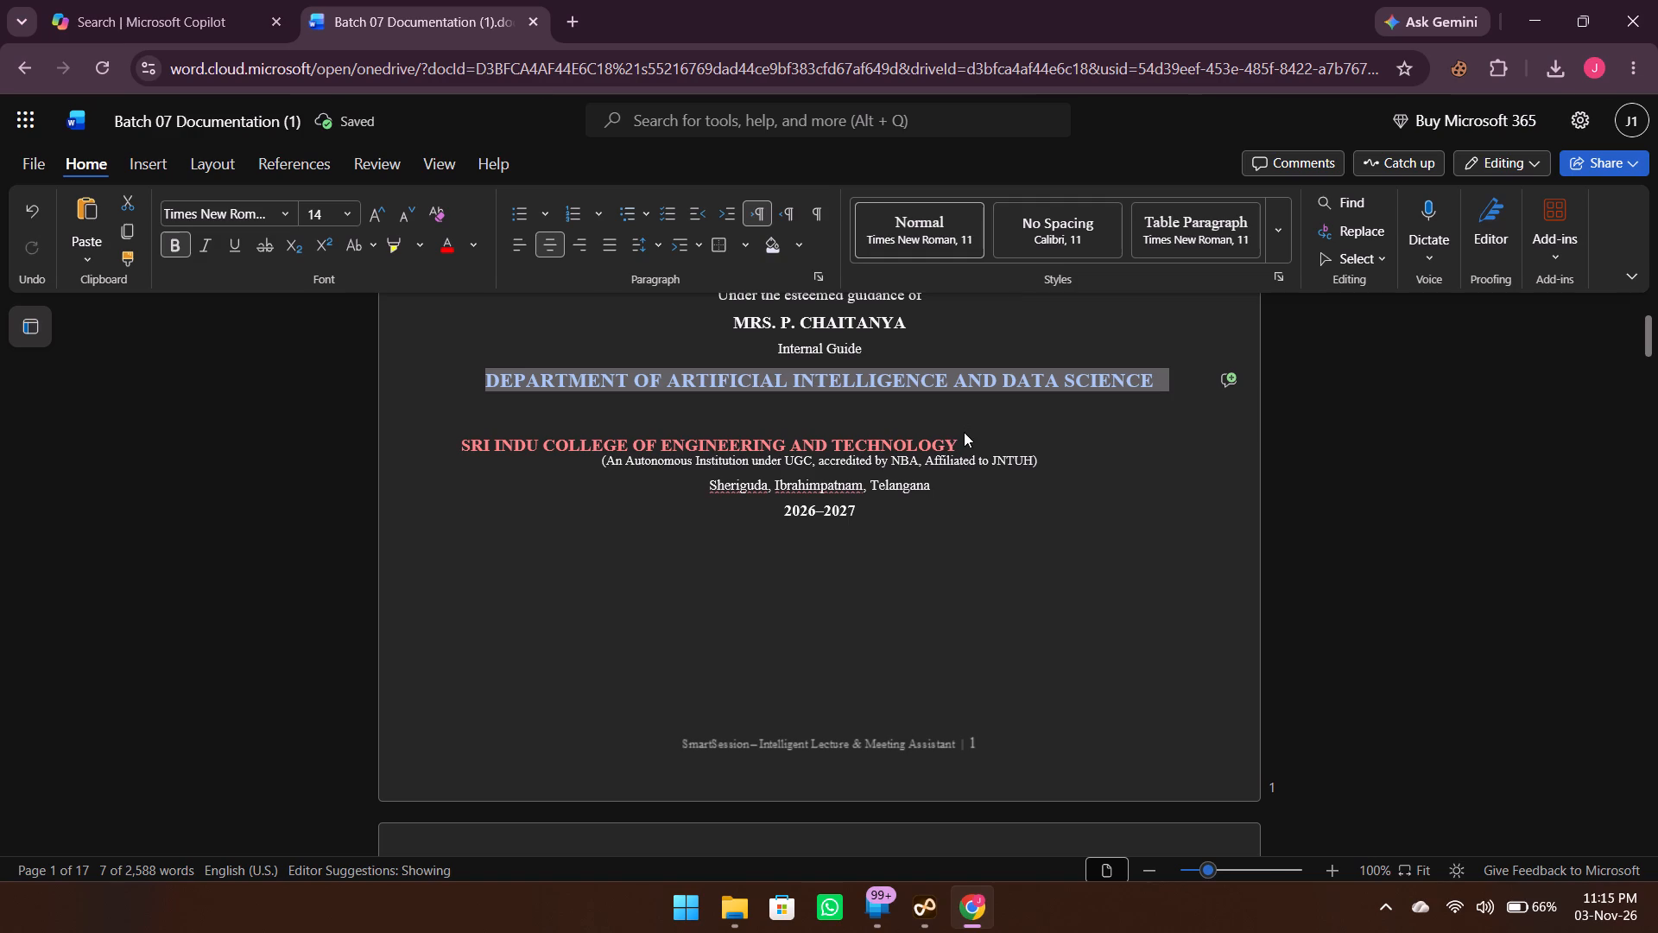
{"action": "left_click_drag", "start_coordinate": [963, 436], "coordinate": [453, 440]}
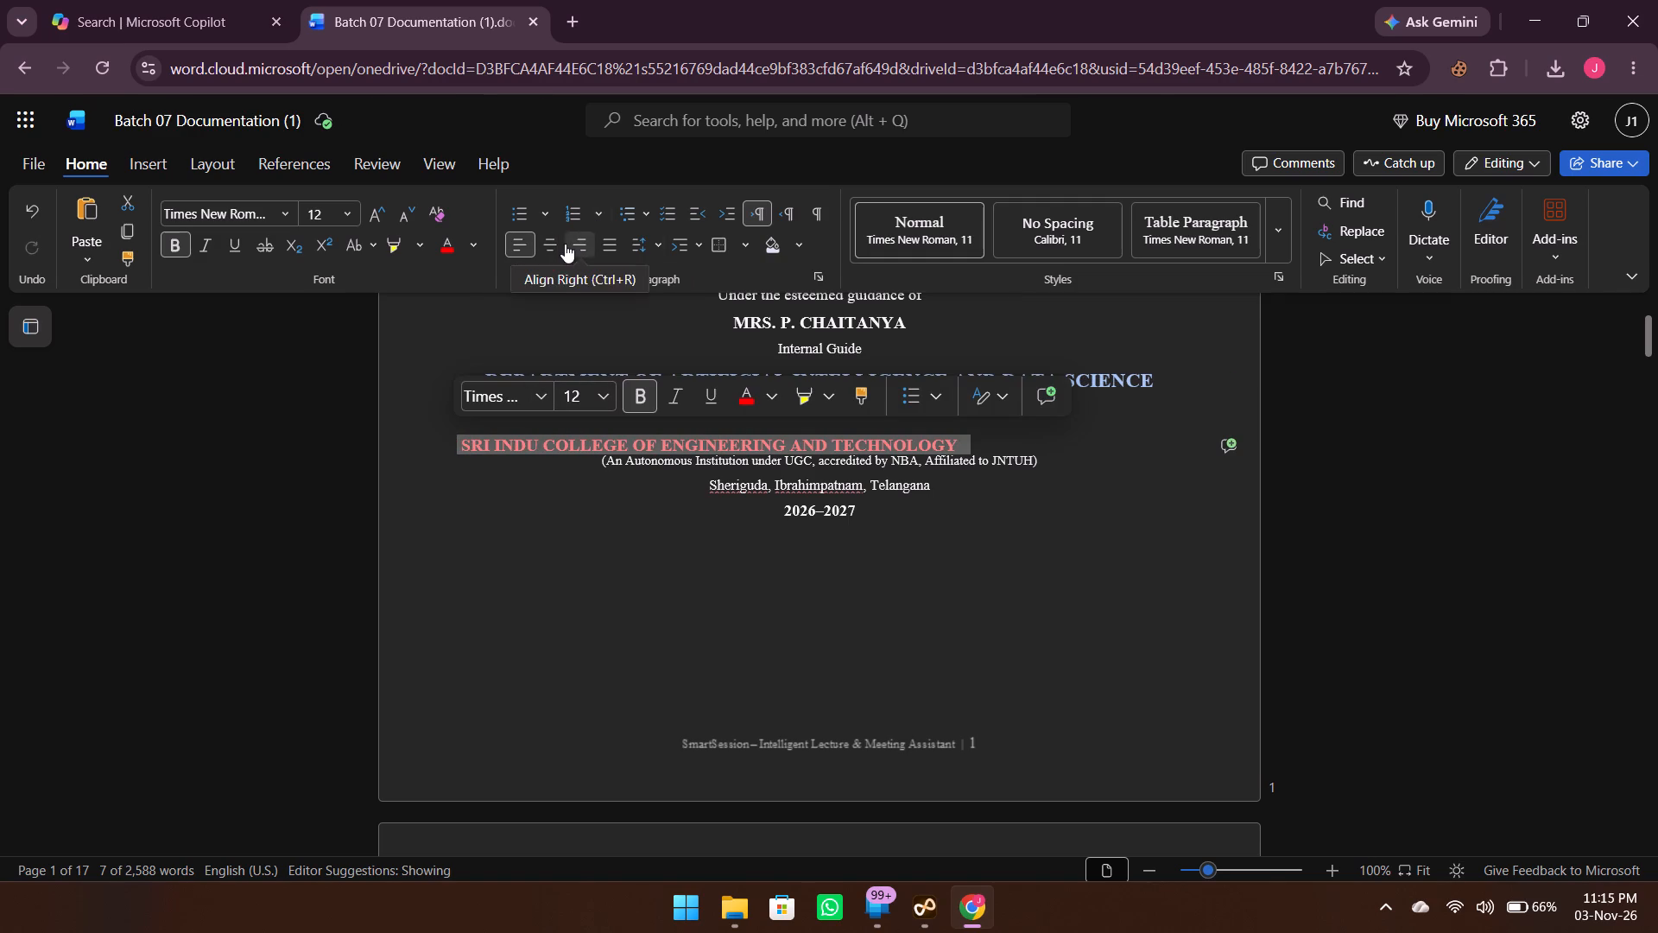
{"action": "left_click", "coordinate": [543, 243]}
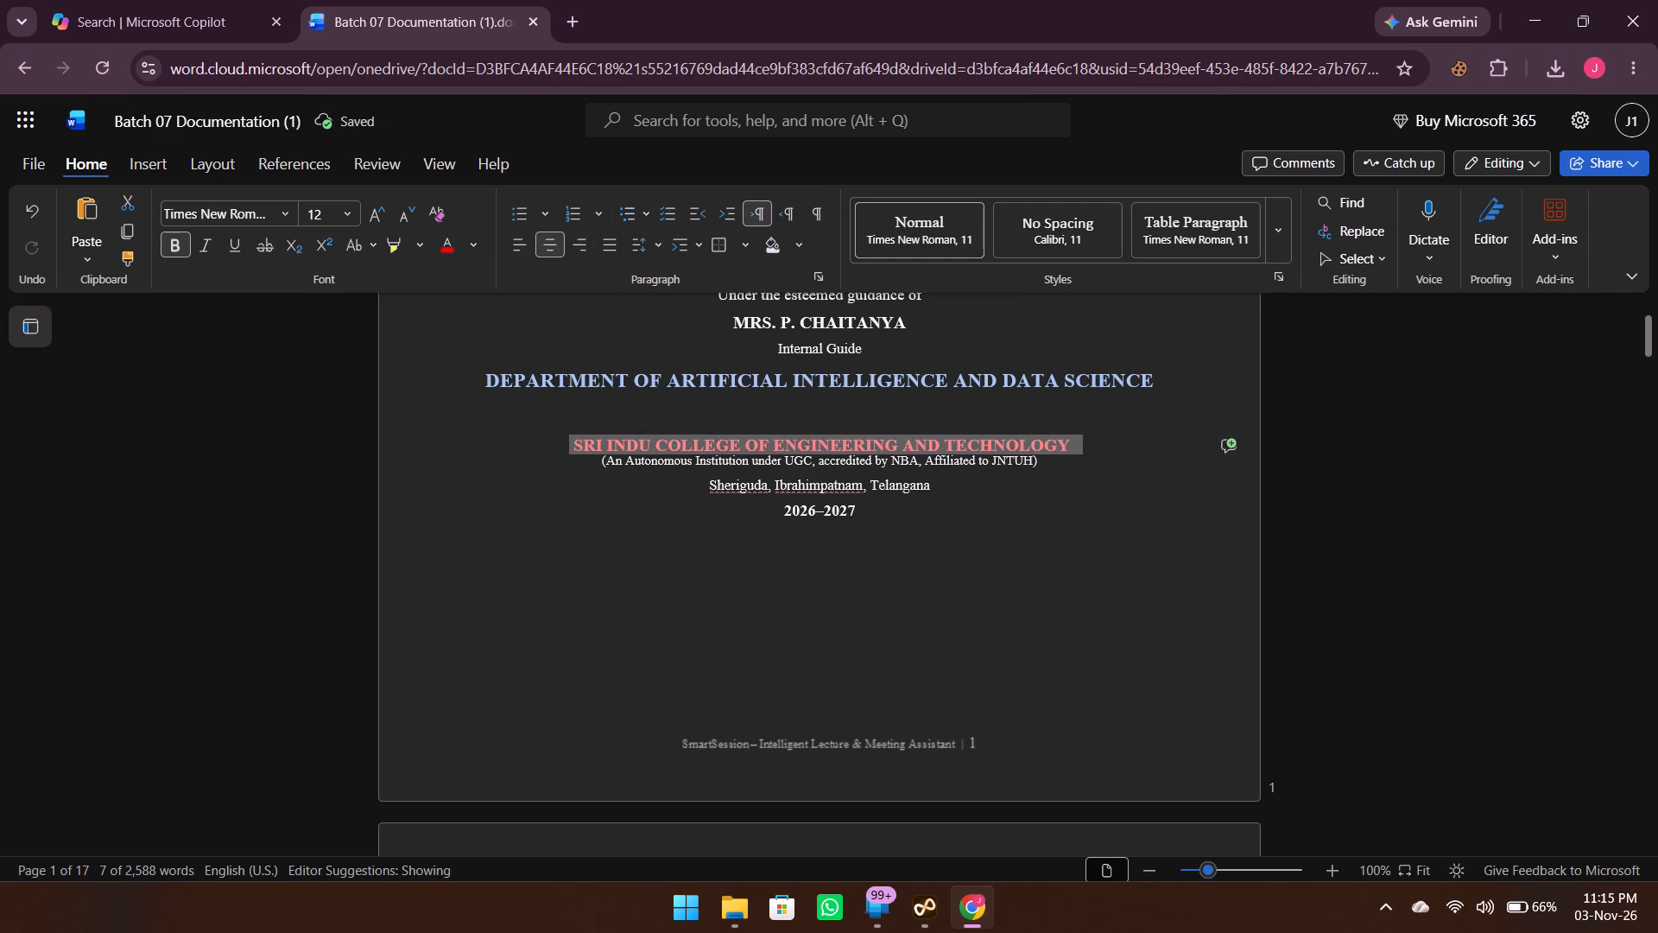
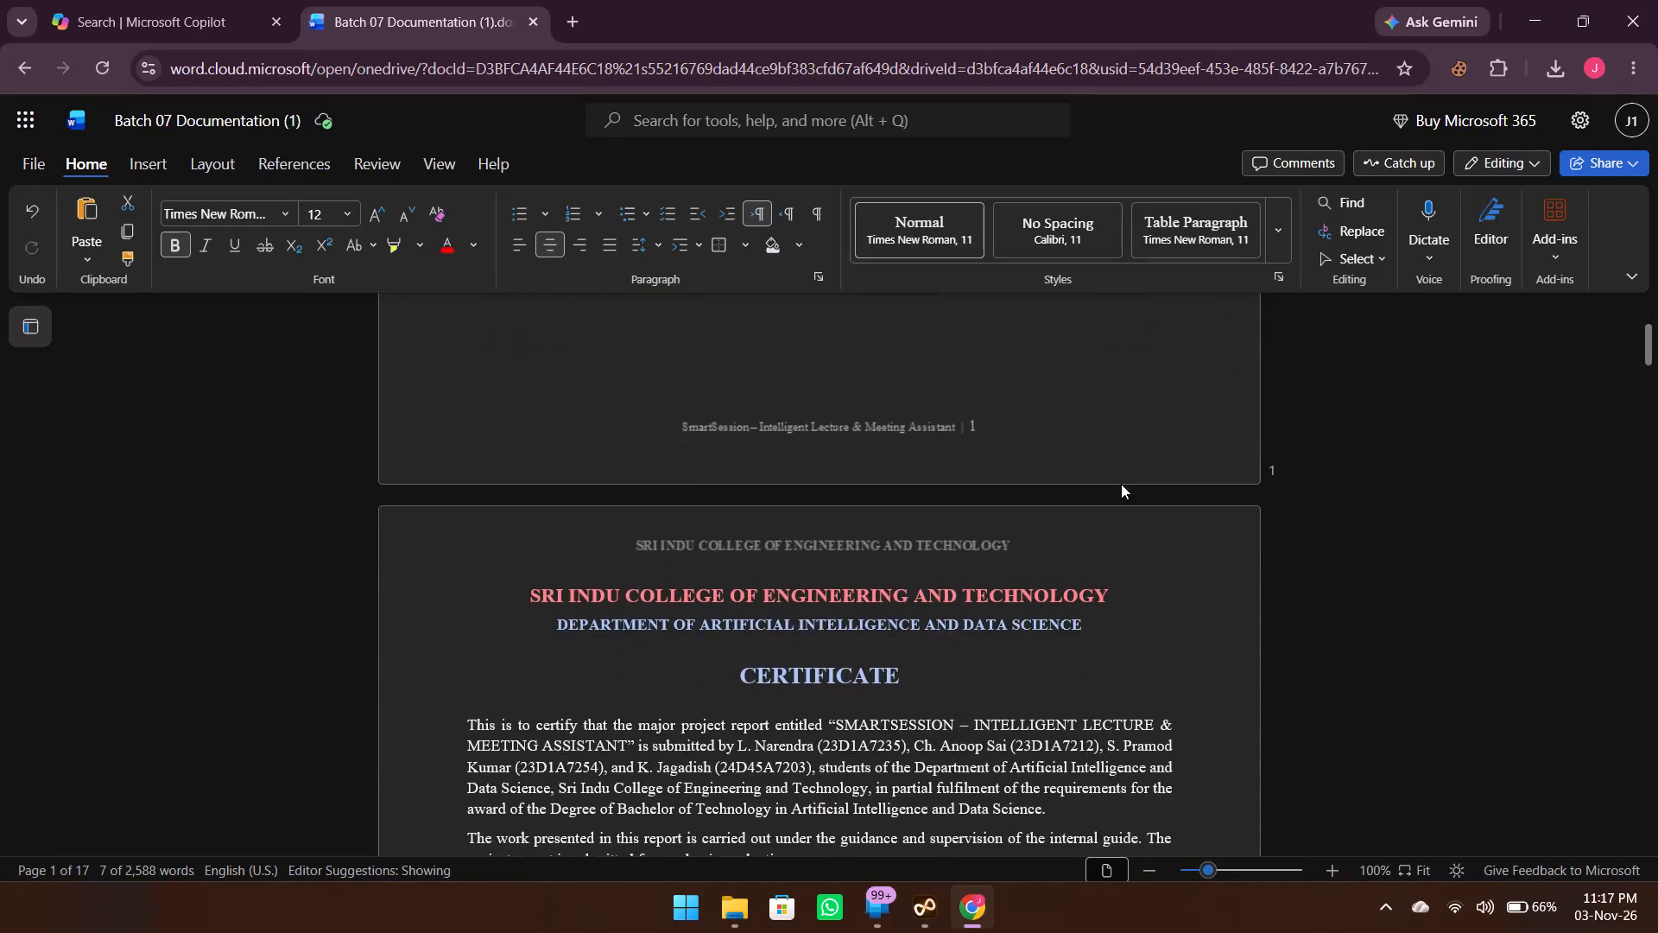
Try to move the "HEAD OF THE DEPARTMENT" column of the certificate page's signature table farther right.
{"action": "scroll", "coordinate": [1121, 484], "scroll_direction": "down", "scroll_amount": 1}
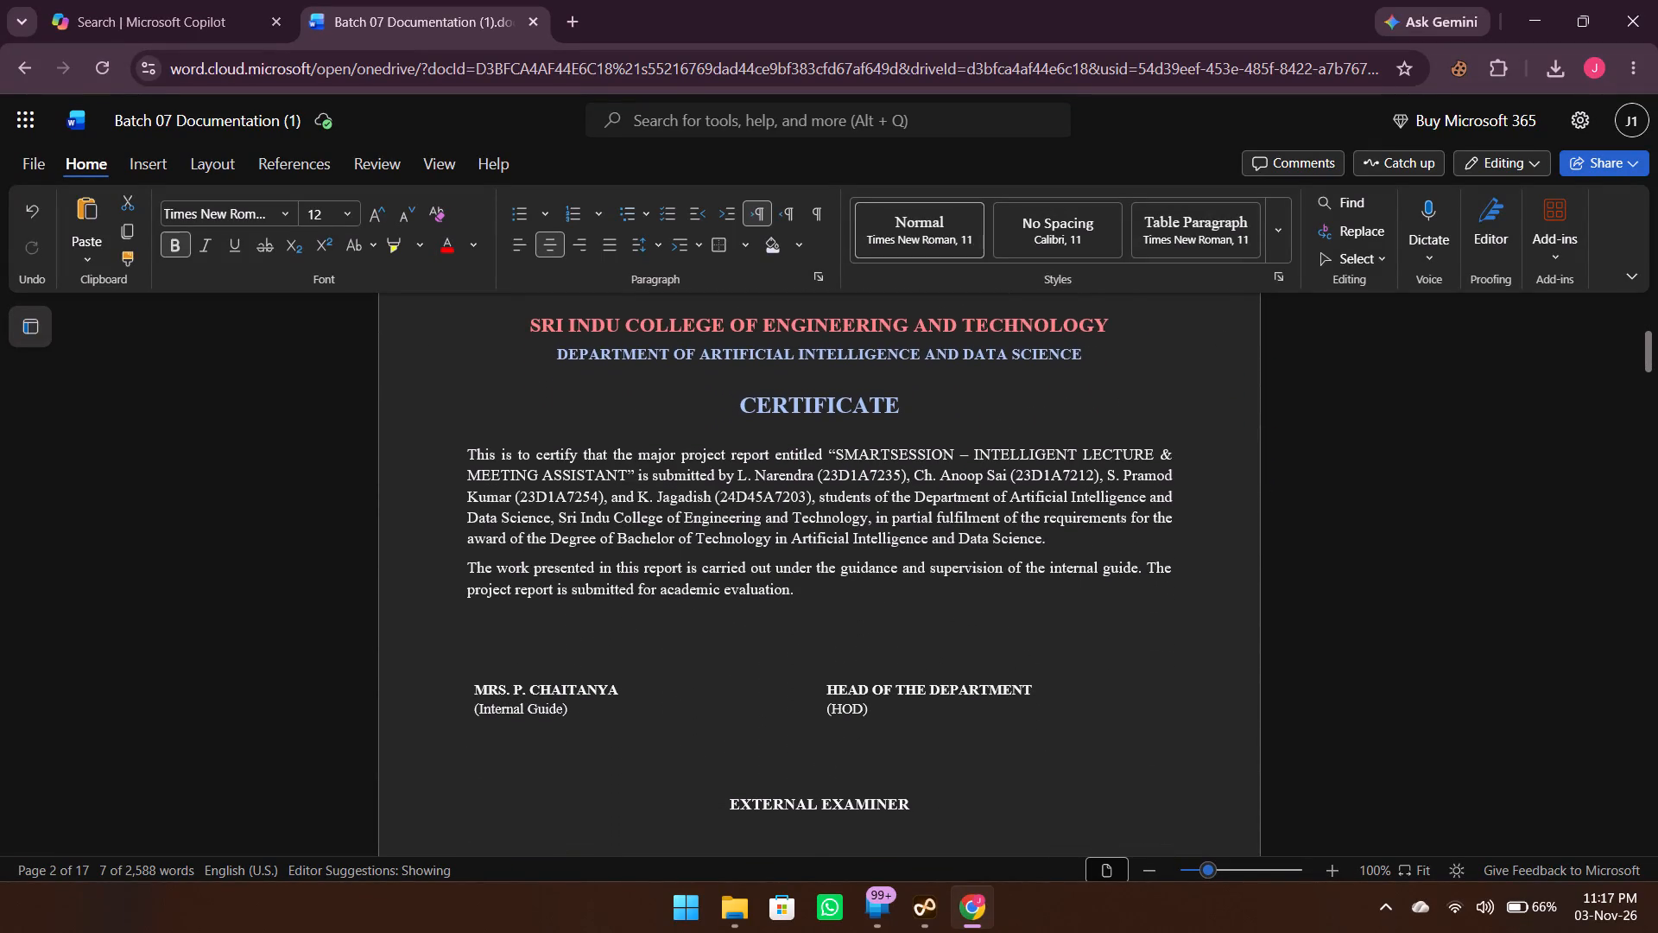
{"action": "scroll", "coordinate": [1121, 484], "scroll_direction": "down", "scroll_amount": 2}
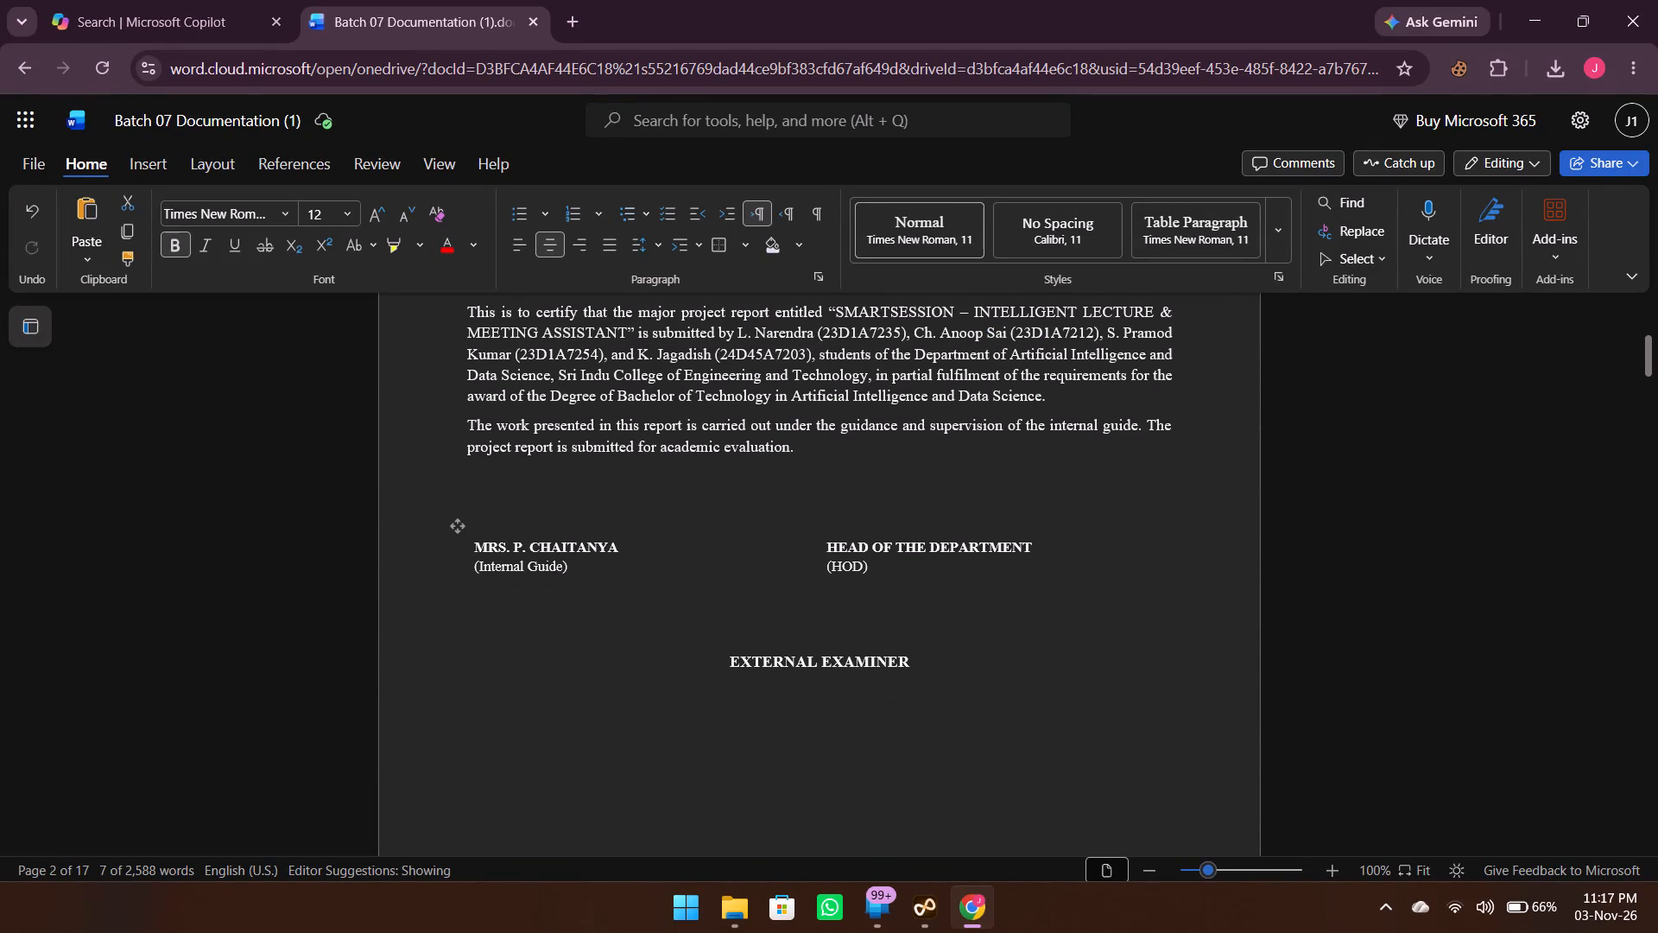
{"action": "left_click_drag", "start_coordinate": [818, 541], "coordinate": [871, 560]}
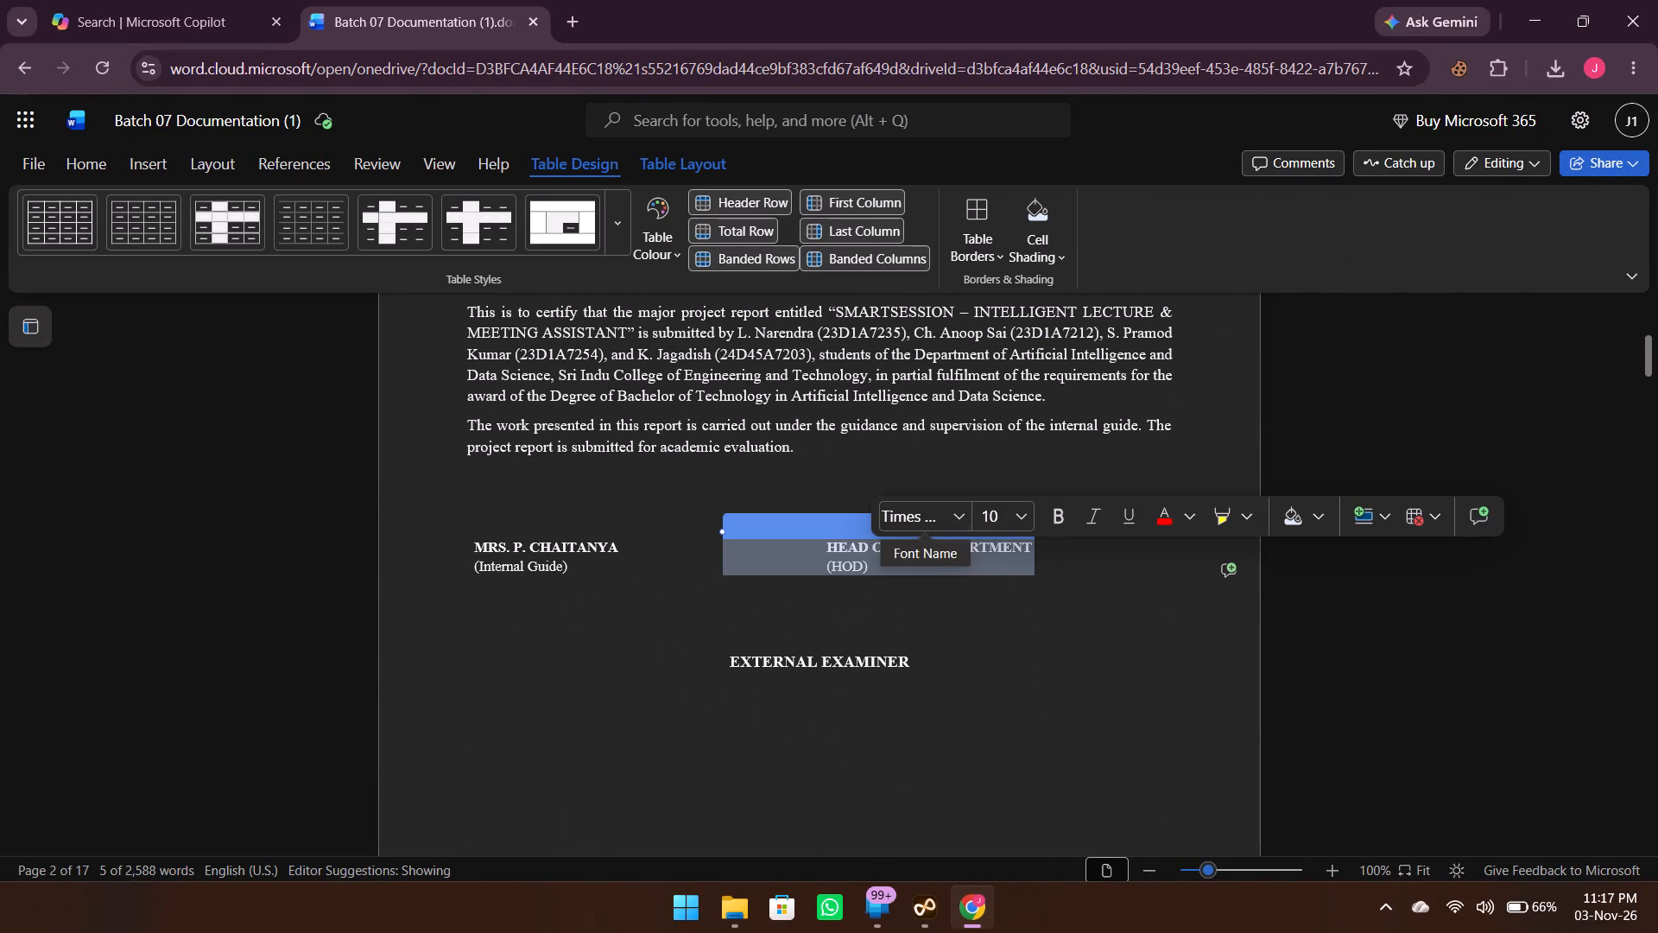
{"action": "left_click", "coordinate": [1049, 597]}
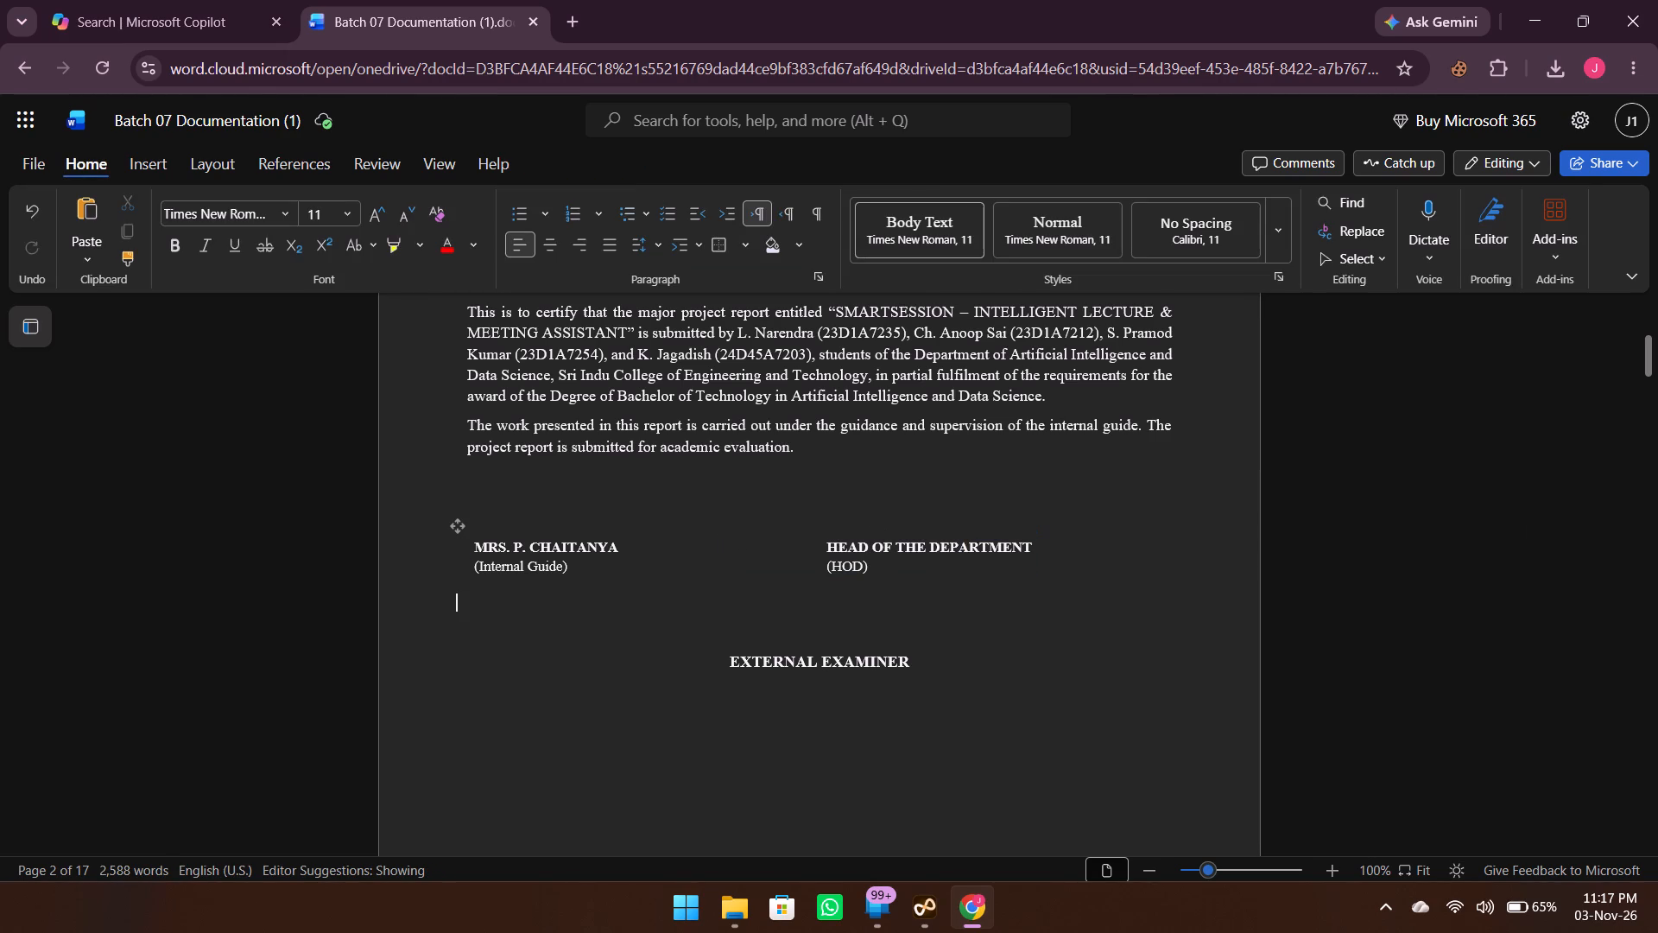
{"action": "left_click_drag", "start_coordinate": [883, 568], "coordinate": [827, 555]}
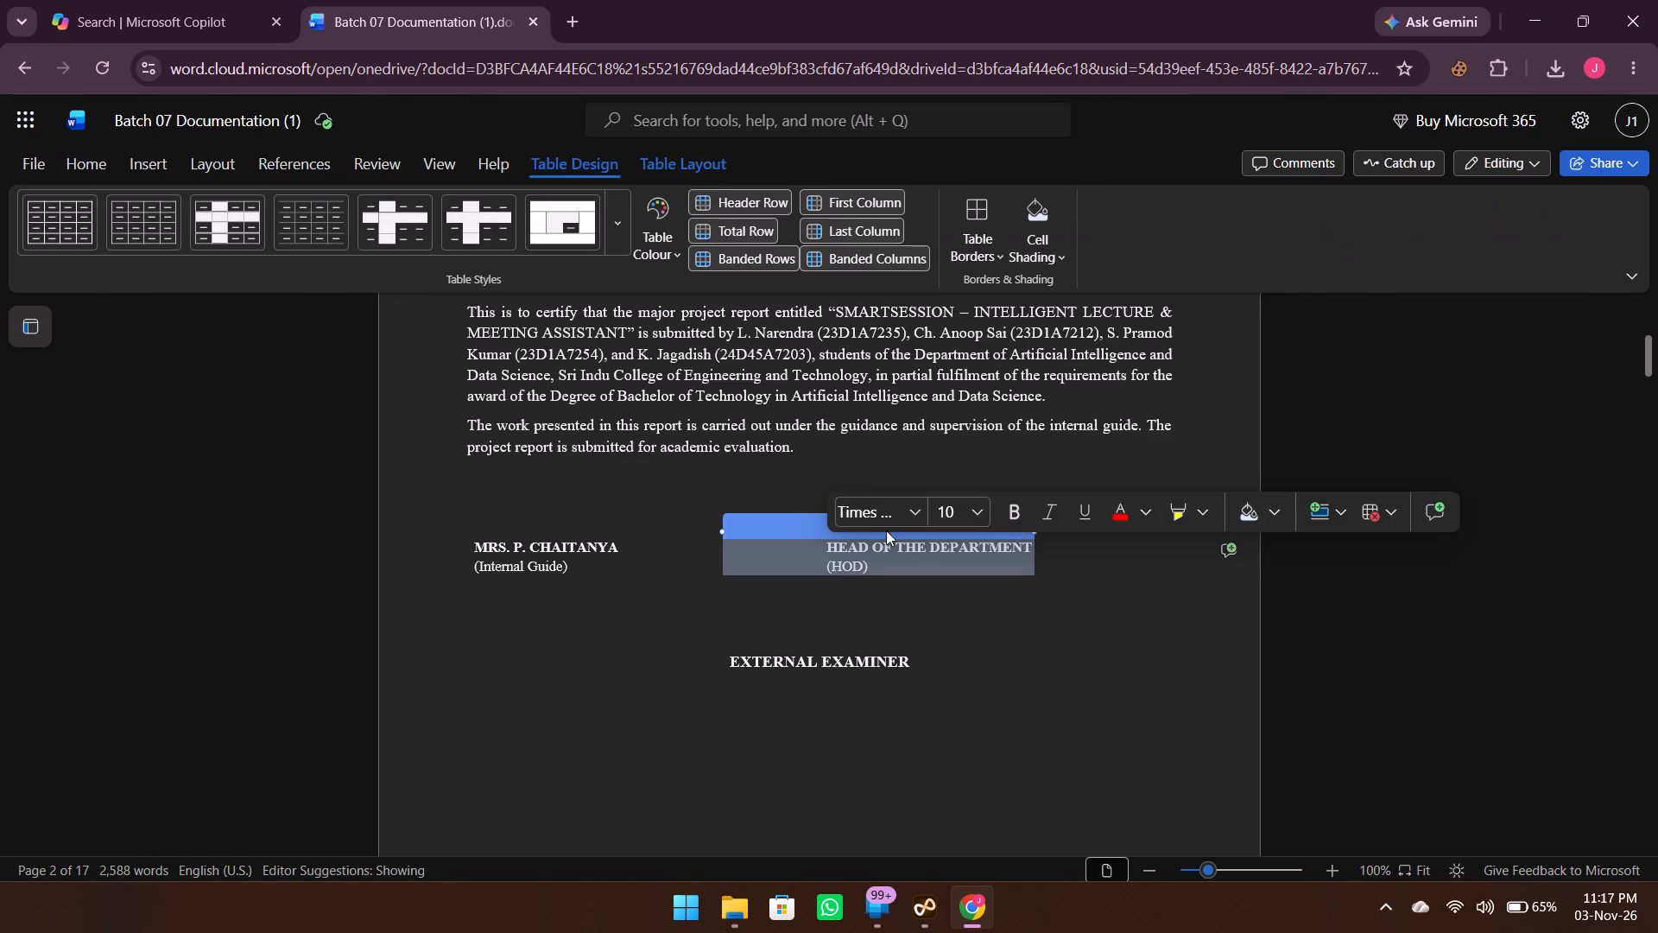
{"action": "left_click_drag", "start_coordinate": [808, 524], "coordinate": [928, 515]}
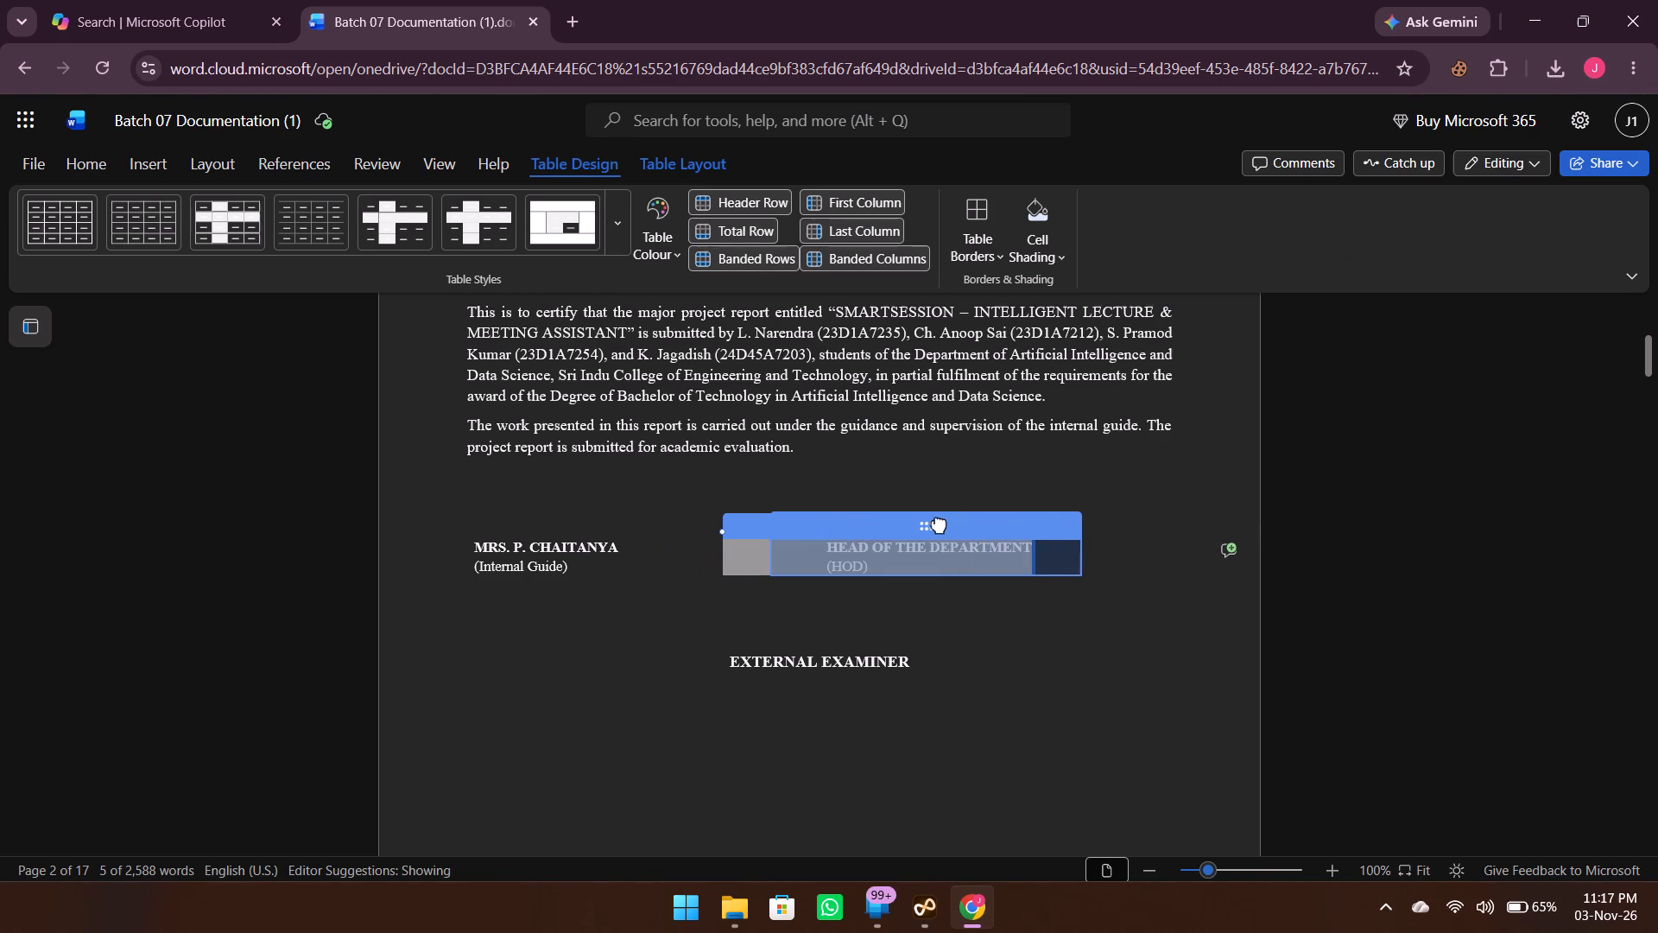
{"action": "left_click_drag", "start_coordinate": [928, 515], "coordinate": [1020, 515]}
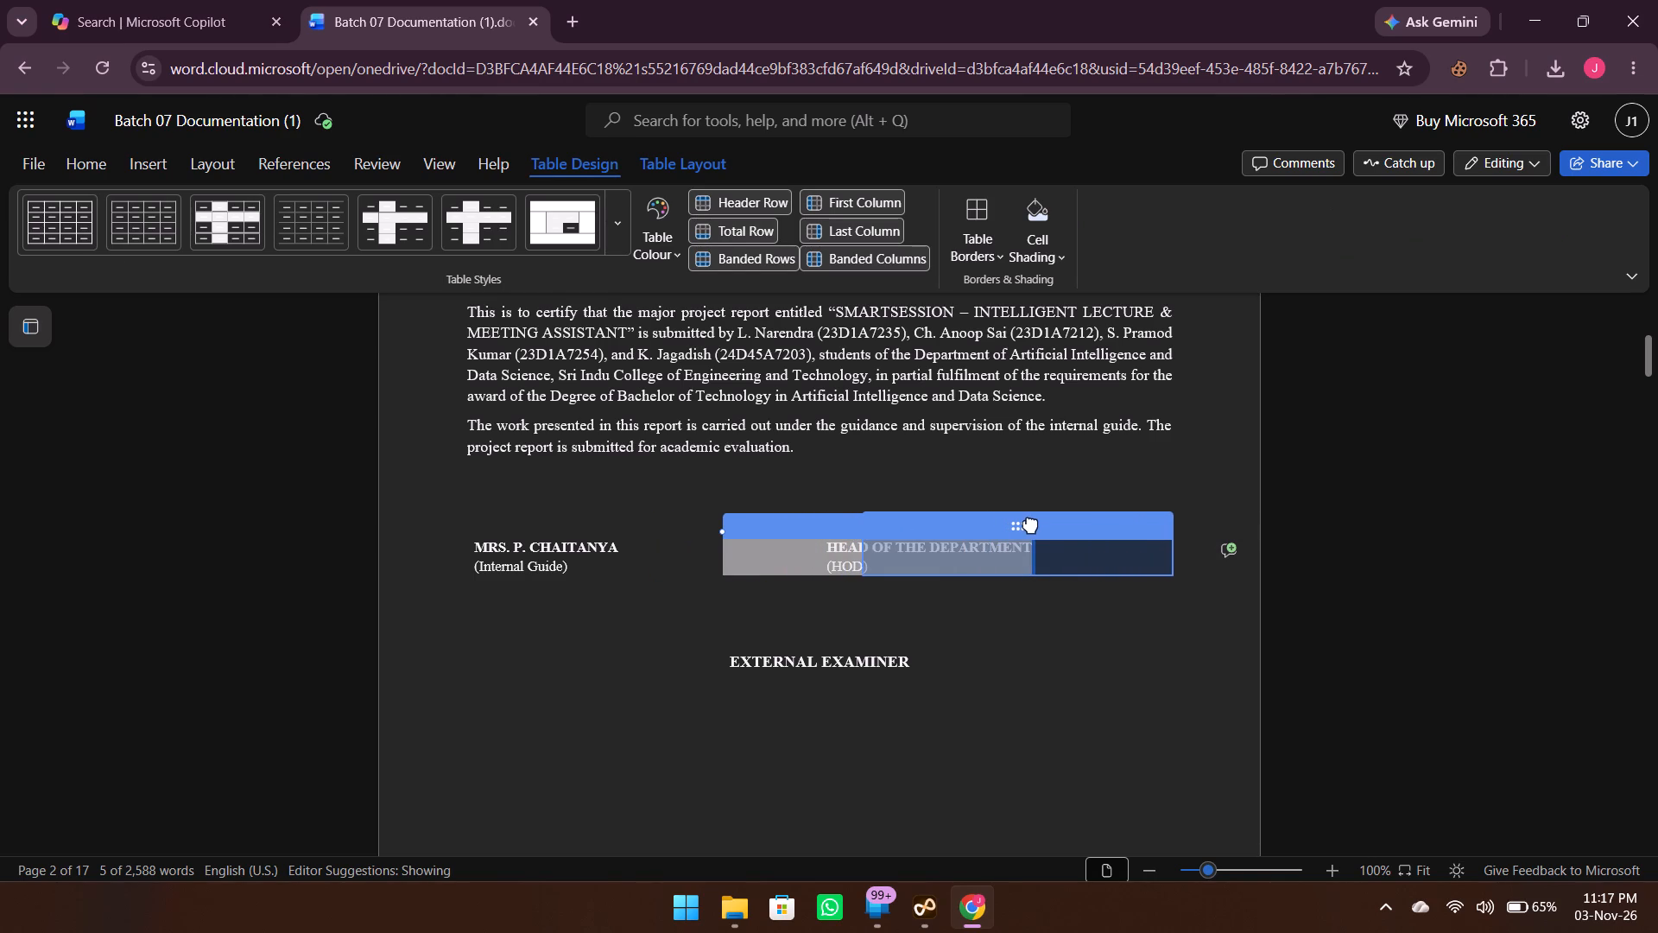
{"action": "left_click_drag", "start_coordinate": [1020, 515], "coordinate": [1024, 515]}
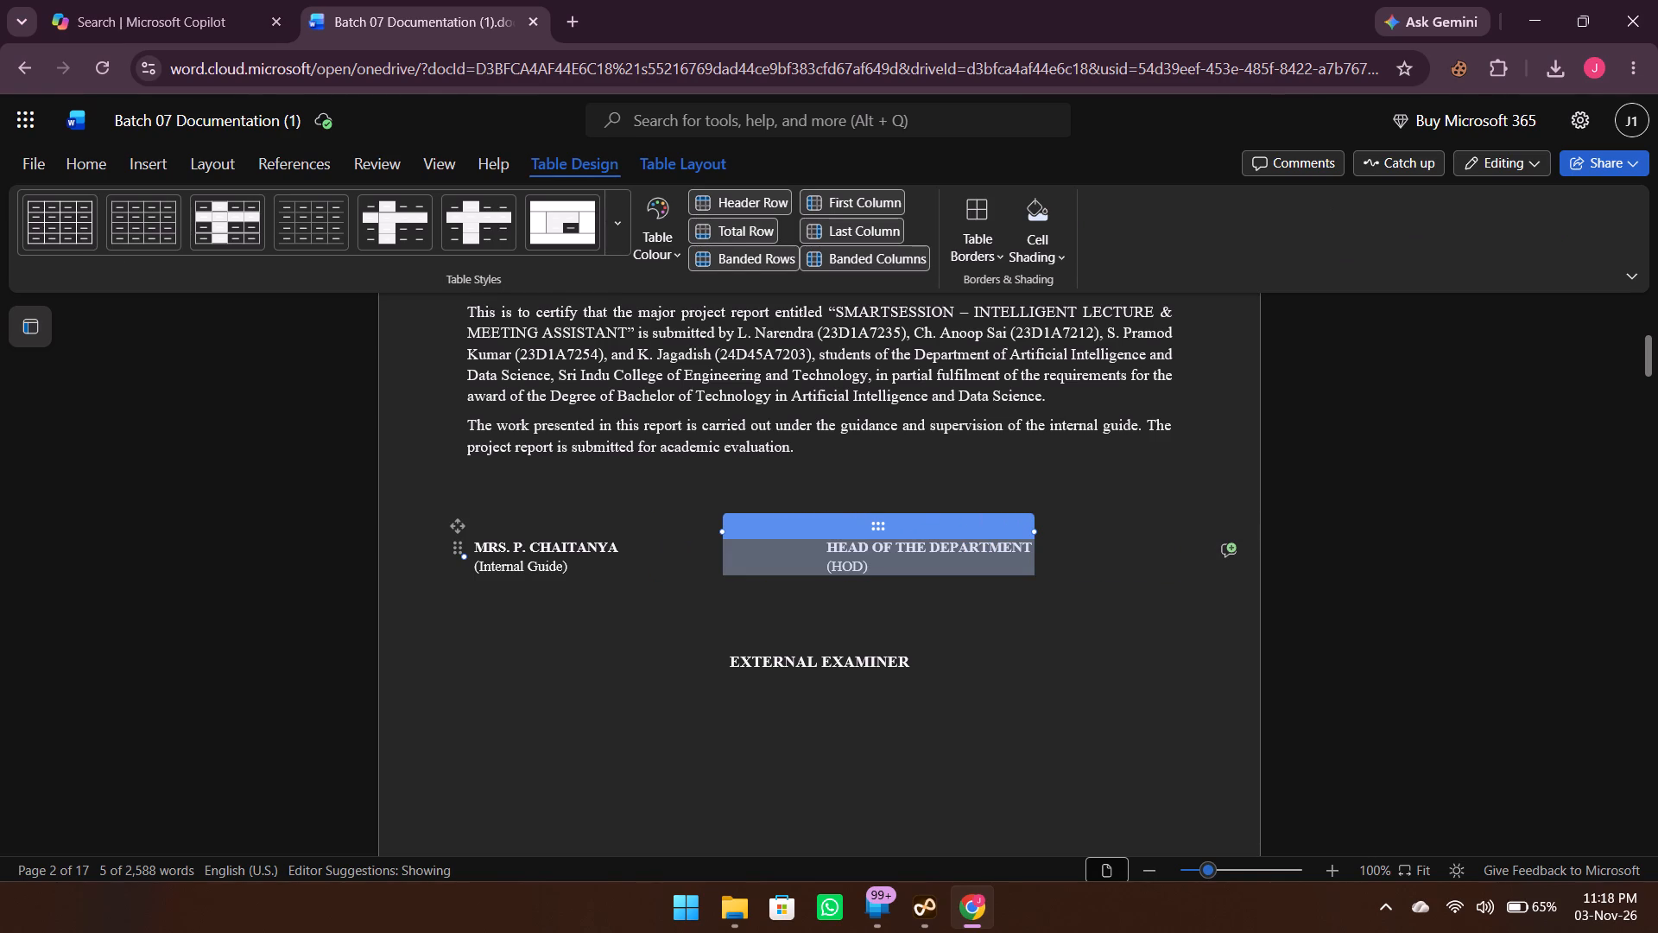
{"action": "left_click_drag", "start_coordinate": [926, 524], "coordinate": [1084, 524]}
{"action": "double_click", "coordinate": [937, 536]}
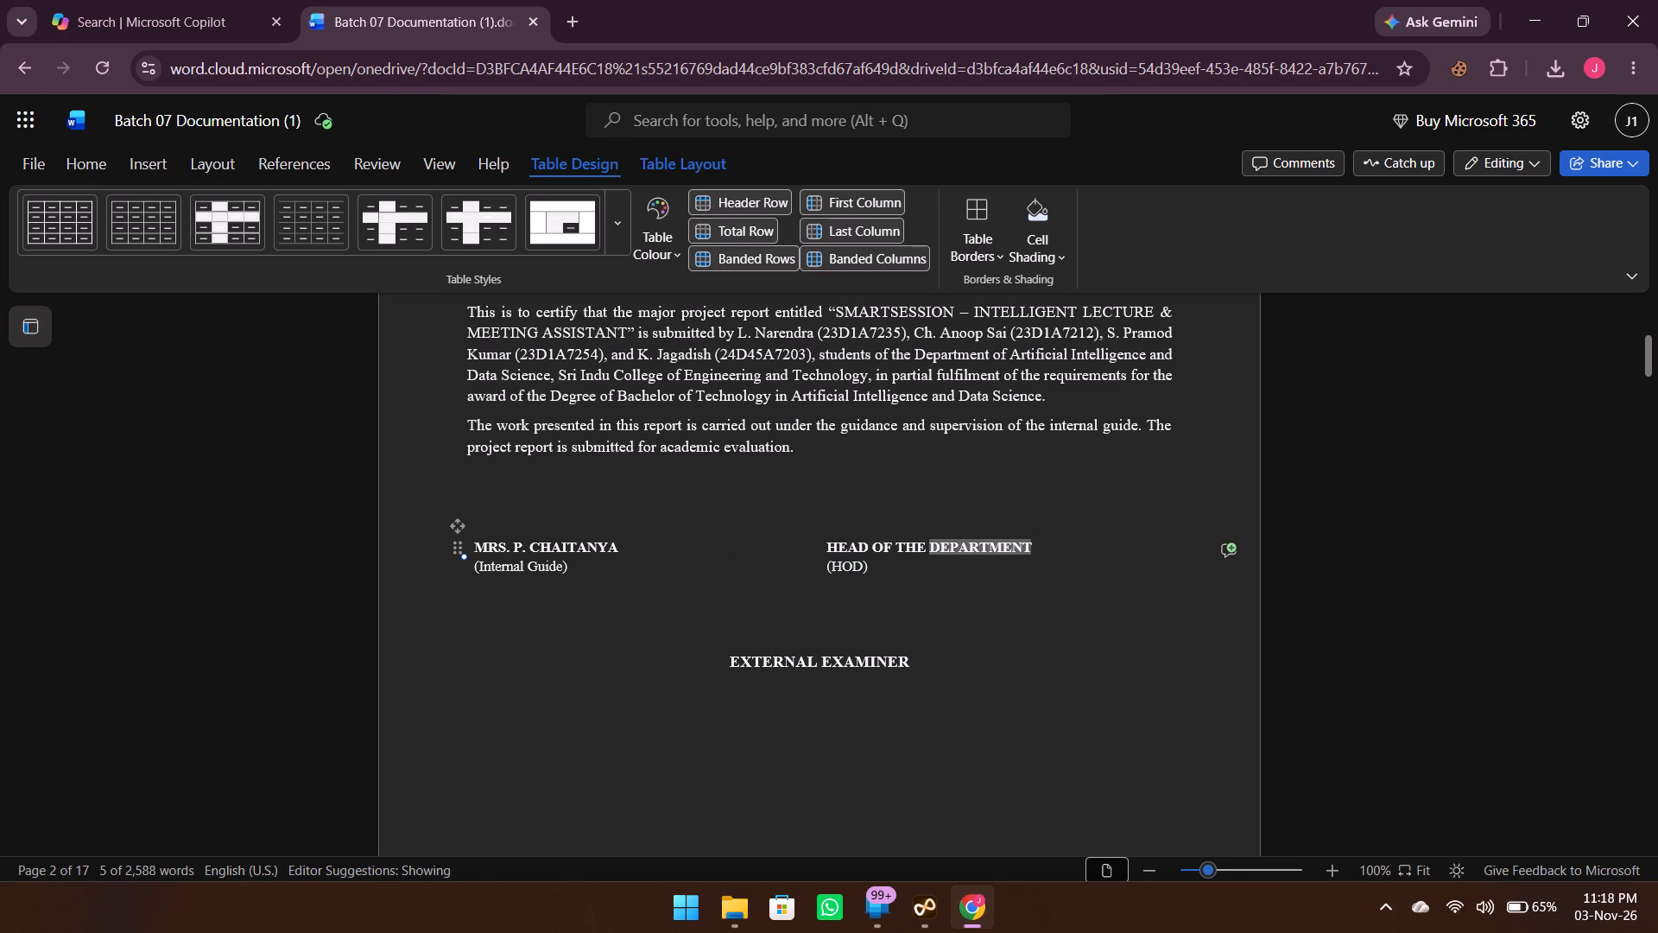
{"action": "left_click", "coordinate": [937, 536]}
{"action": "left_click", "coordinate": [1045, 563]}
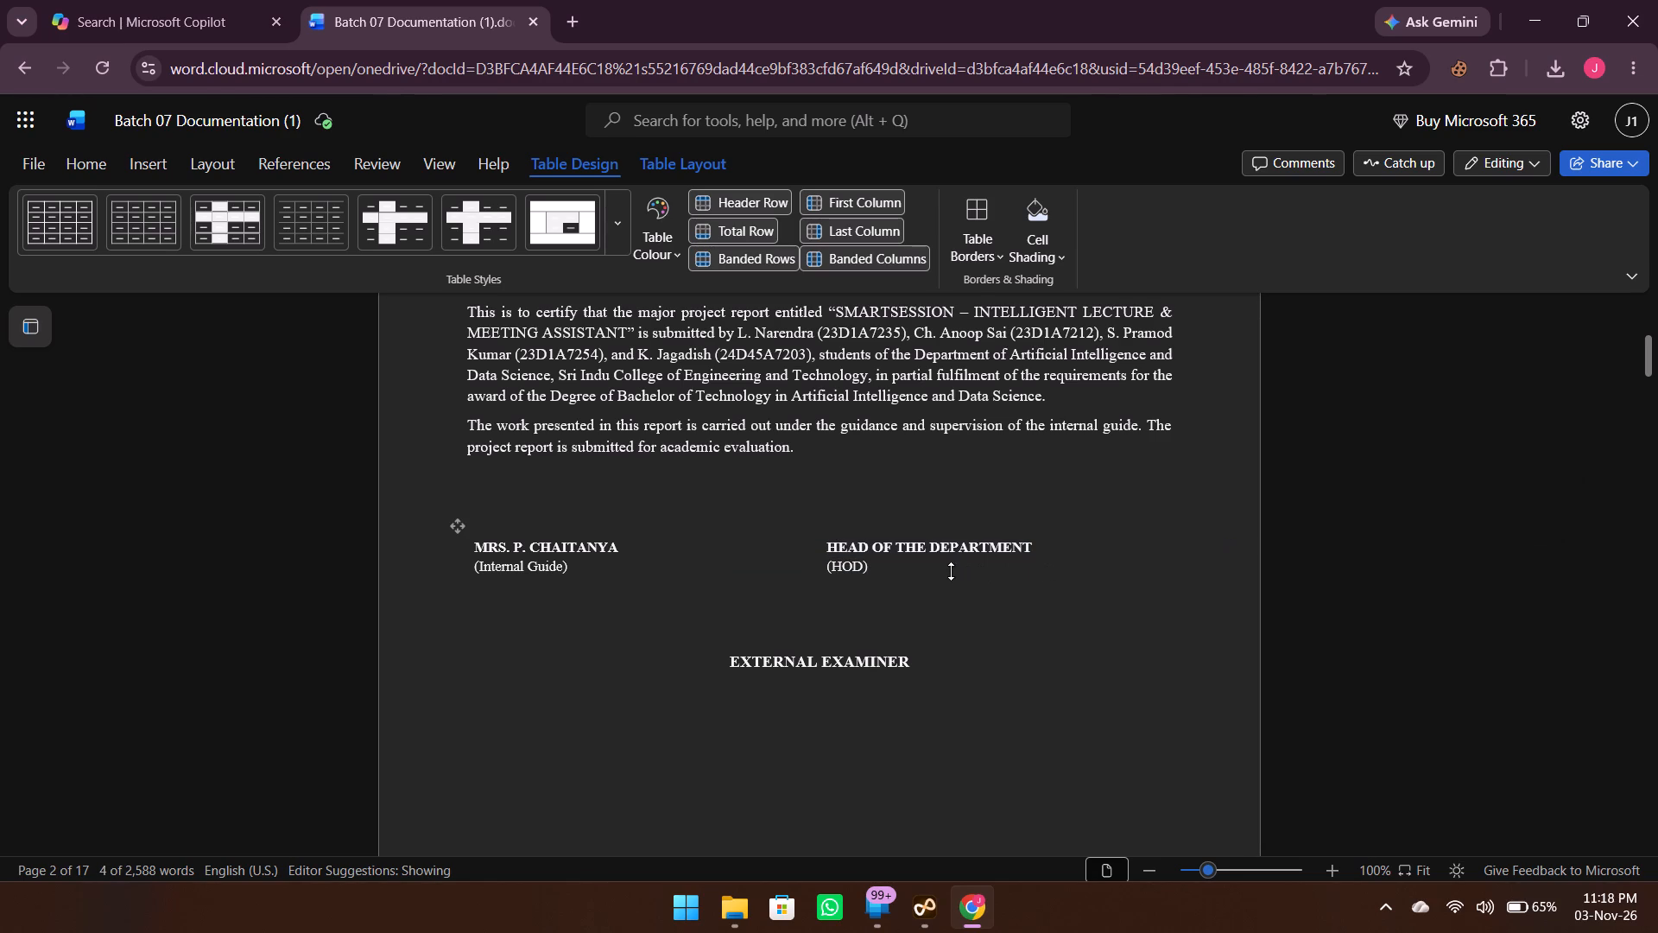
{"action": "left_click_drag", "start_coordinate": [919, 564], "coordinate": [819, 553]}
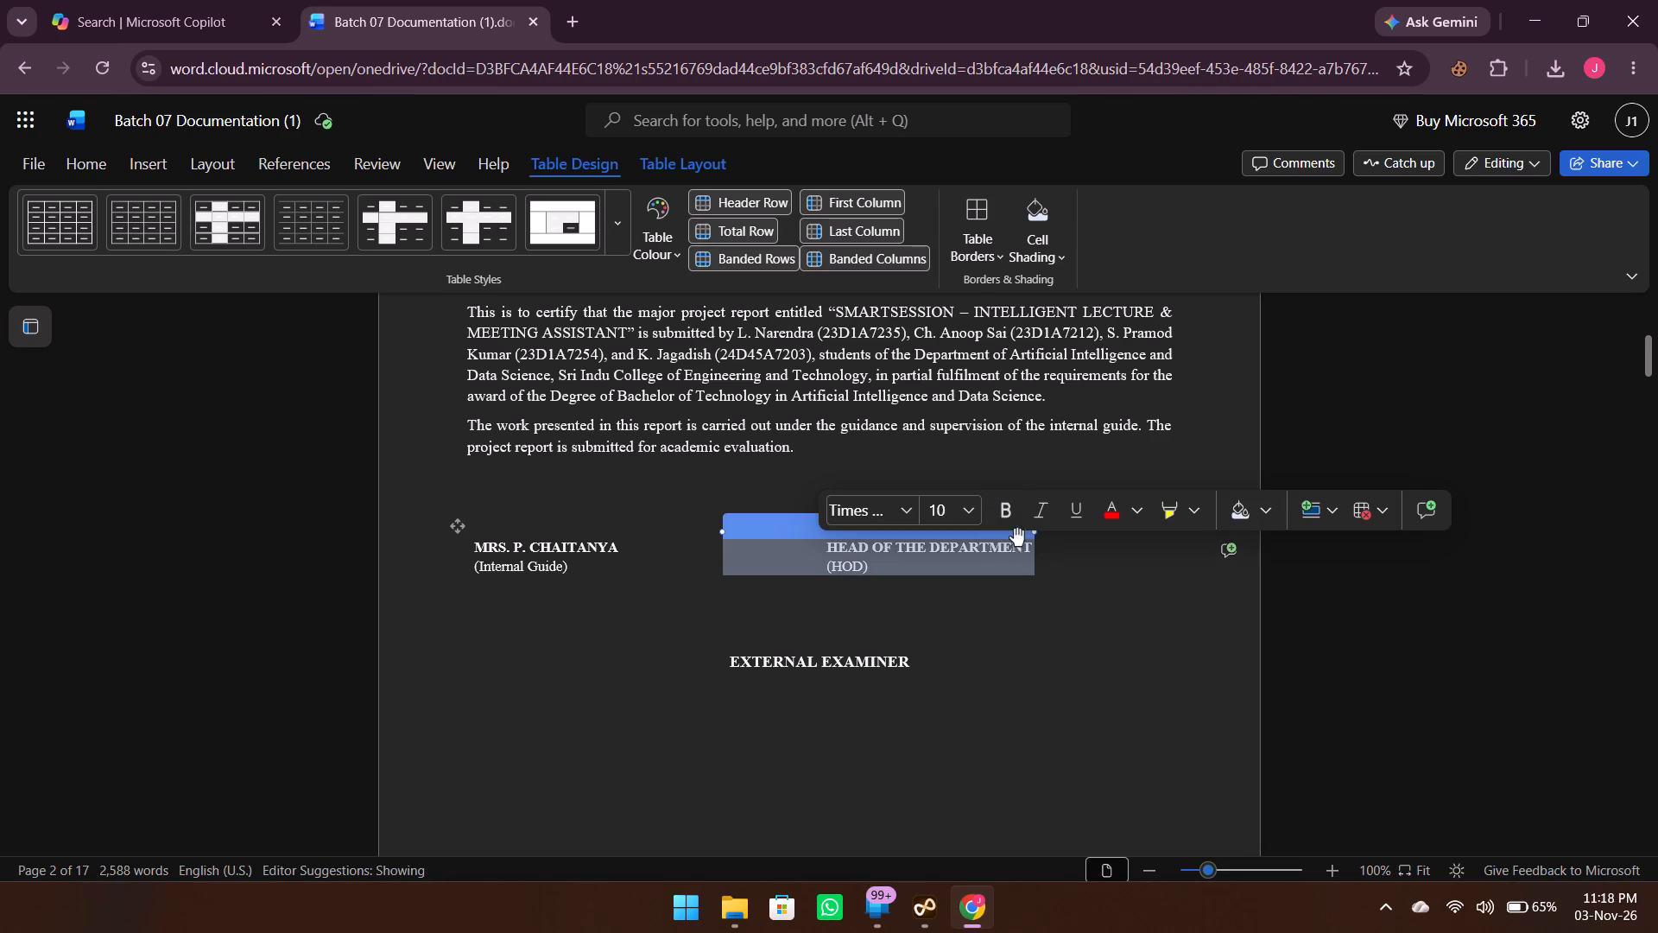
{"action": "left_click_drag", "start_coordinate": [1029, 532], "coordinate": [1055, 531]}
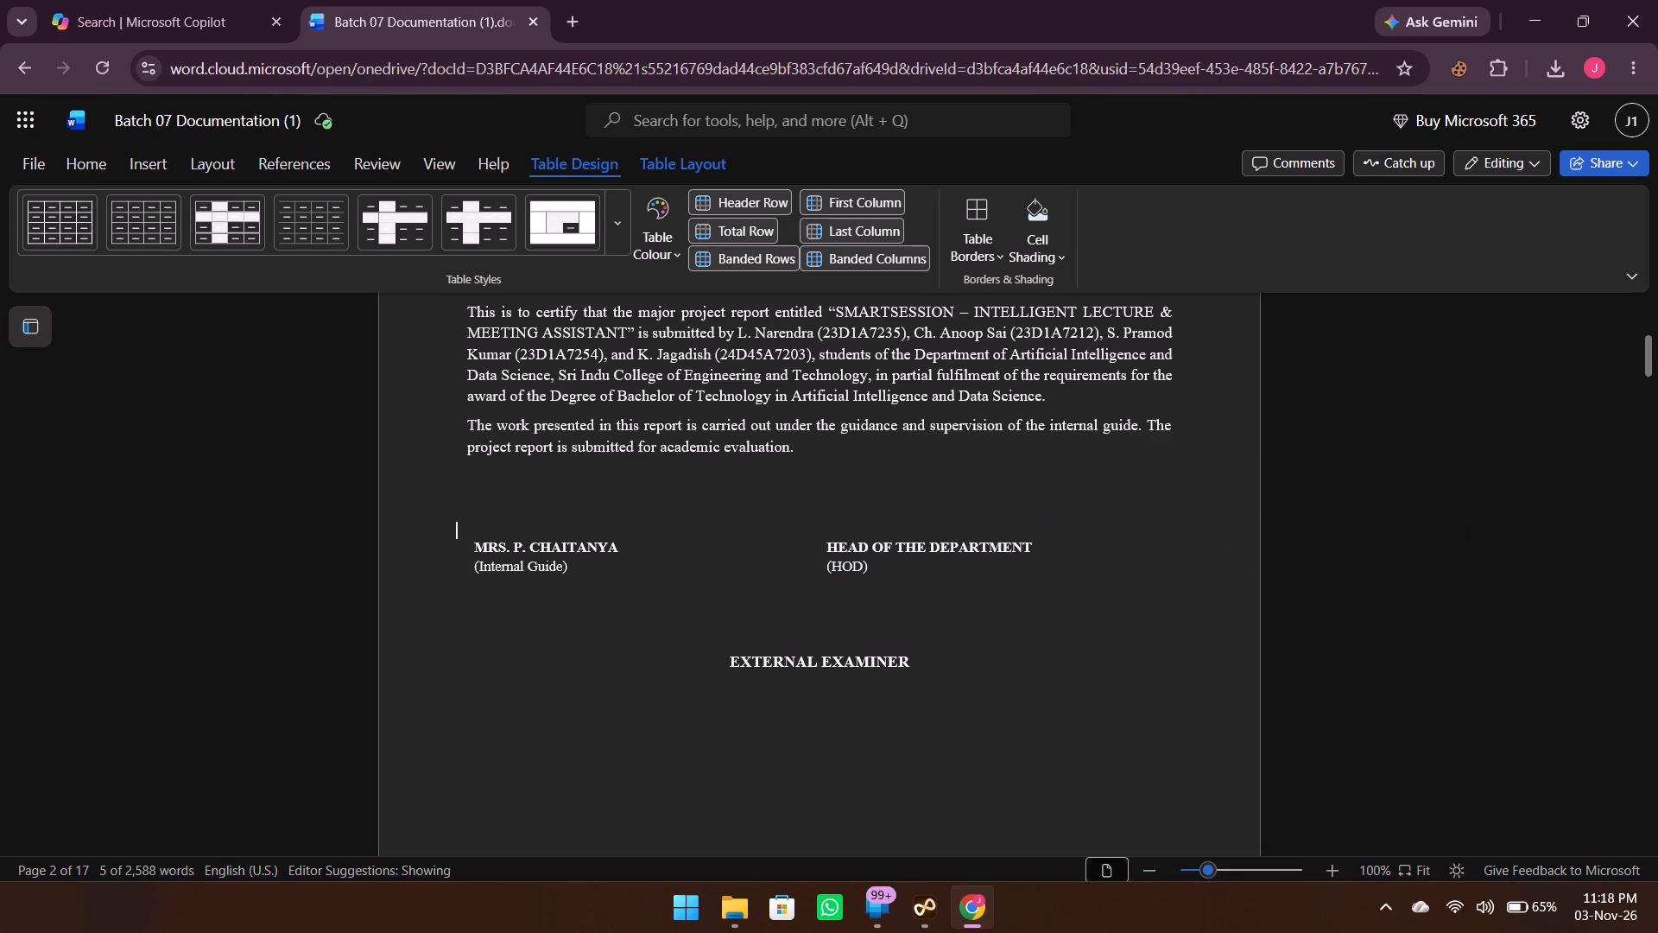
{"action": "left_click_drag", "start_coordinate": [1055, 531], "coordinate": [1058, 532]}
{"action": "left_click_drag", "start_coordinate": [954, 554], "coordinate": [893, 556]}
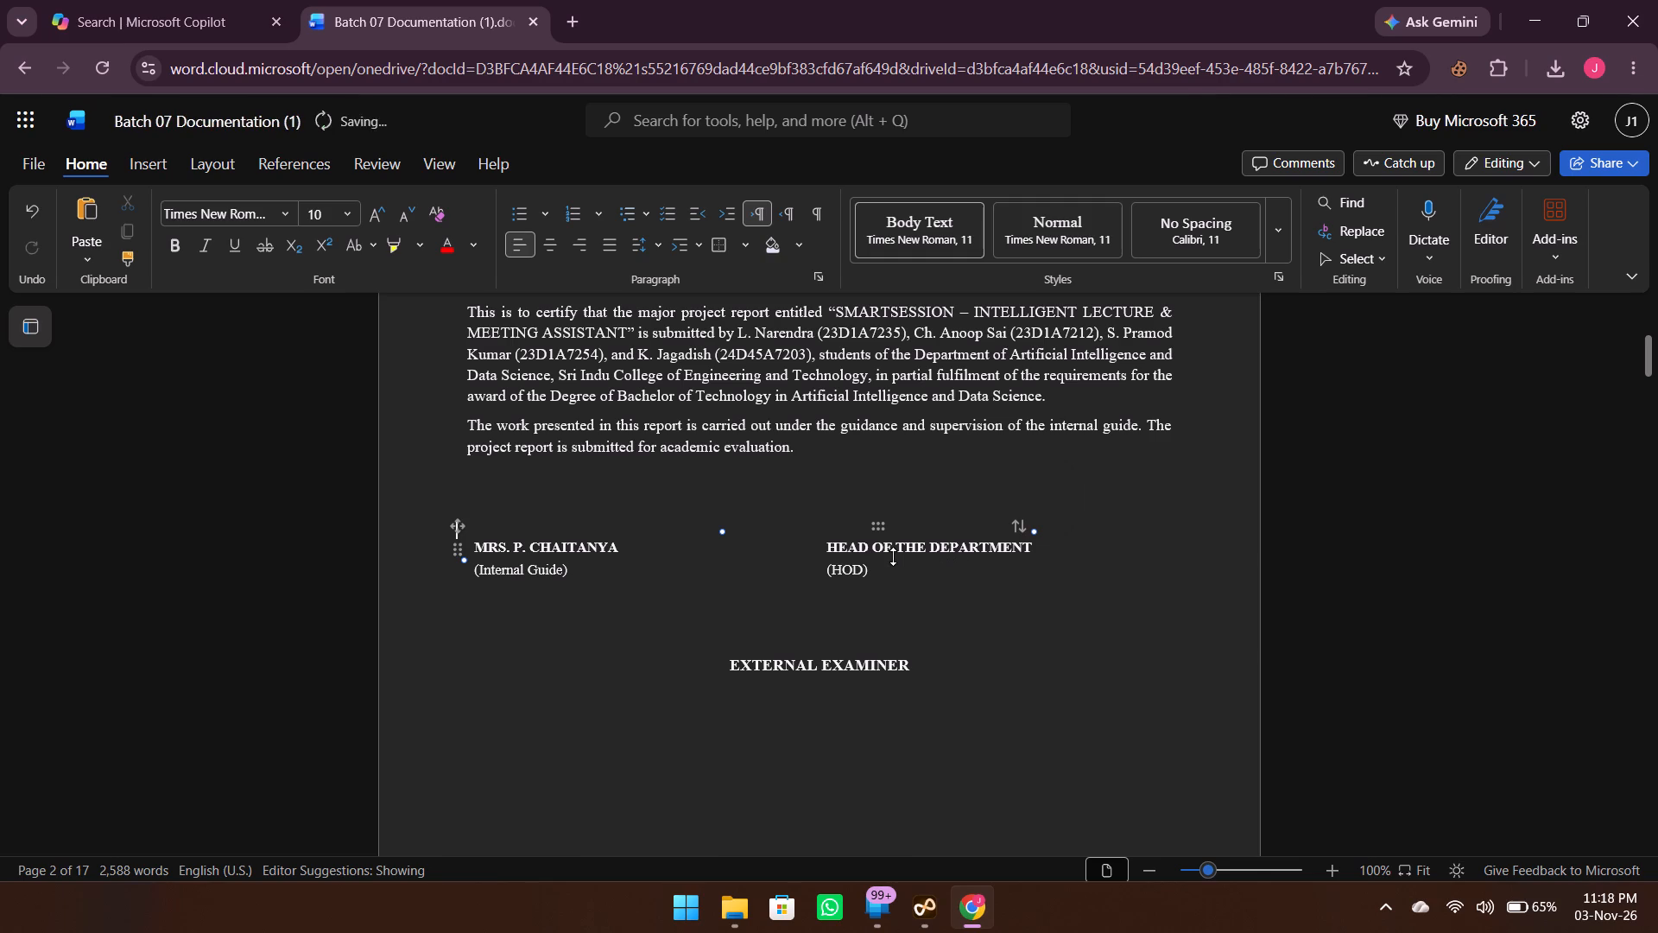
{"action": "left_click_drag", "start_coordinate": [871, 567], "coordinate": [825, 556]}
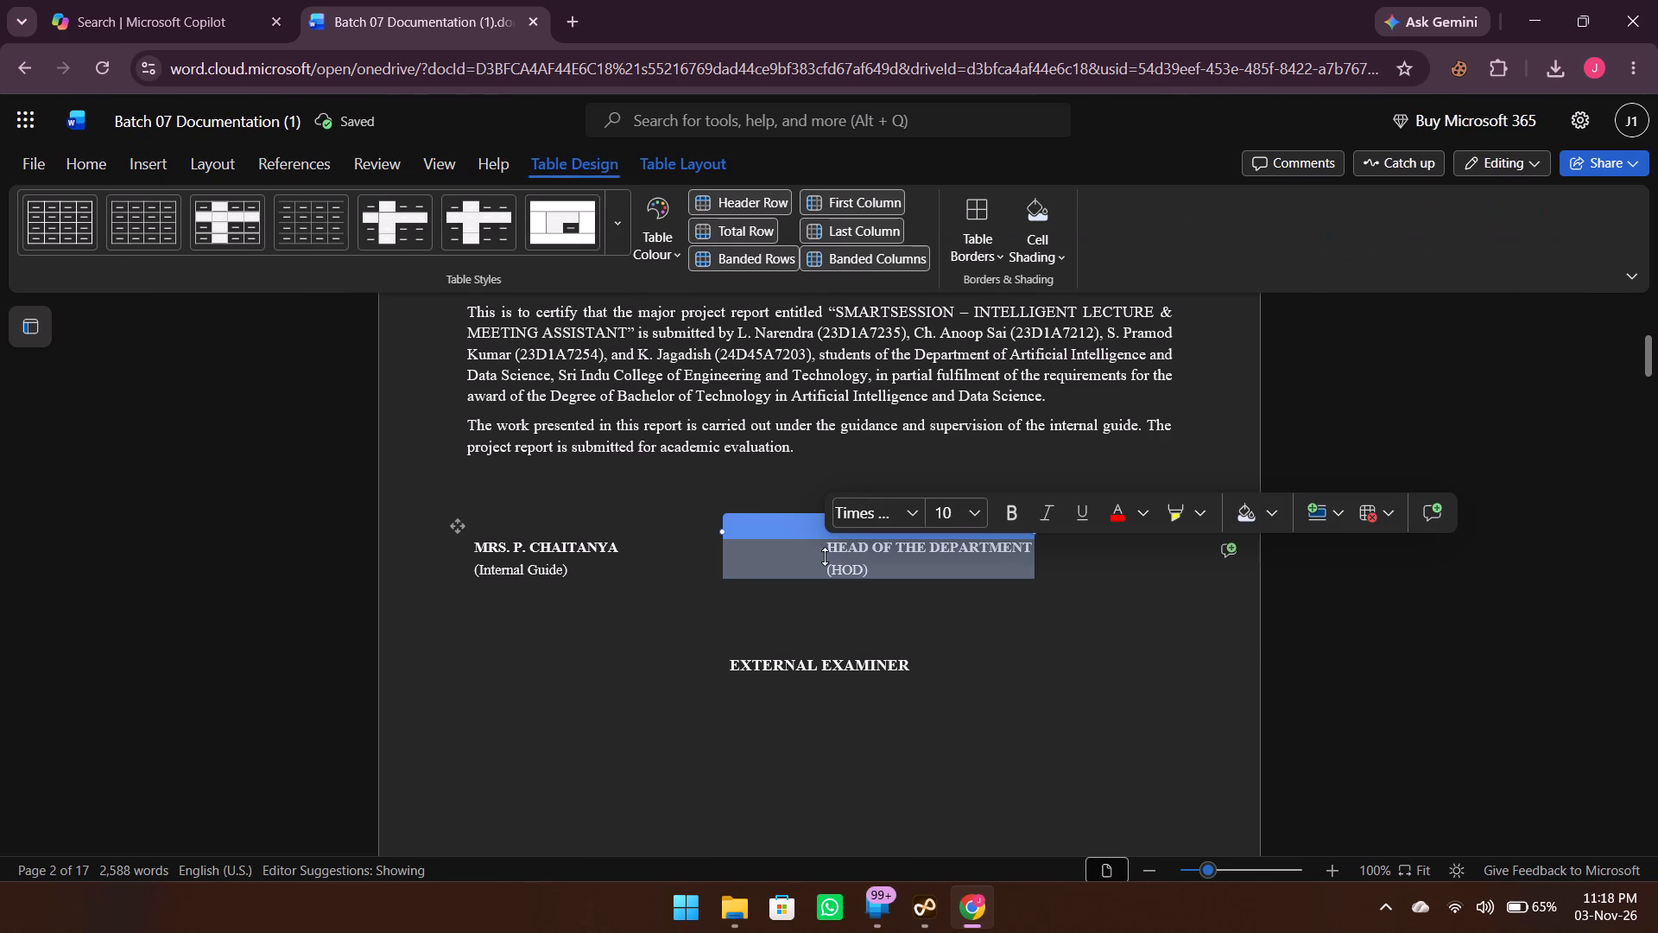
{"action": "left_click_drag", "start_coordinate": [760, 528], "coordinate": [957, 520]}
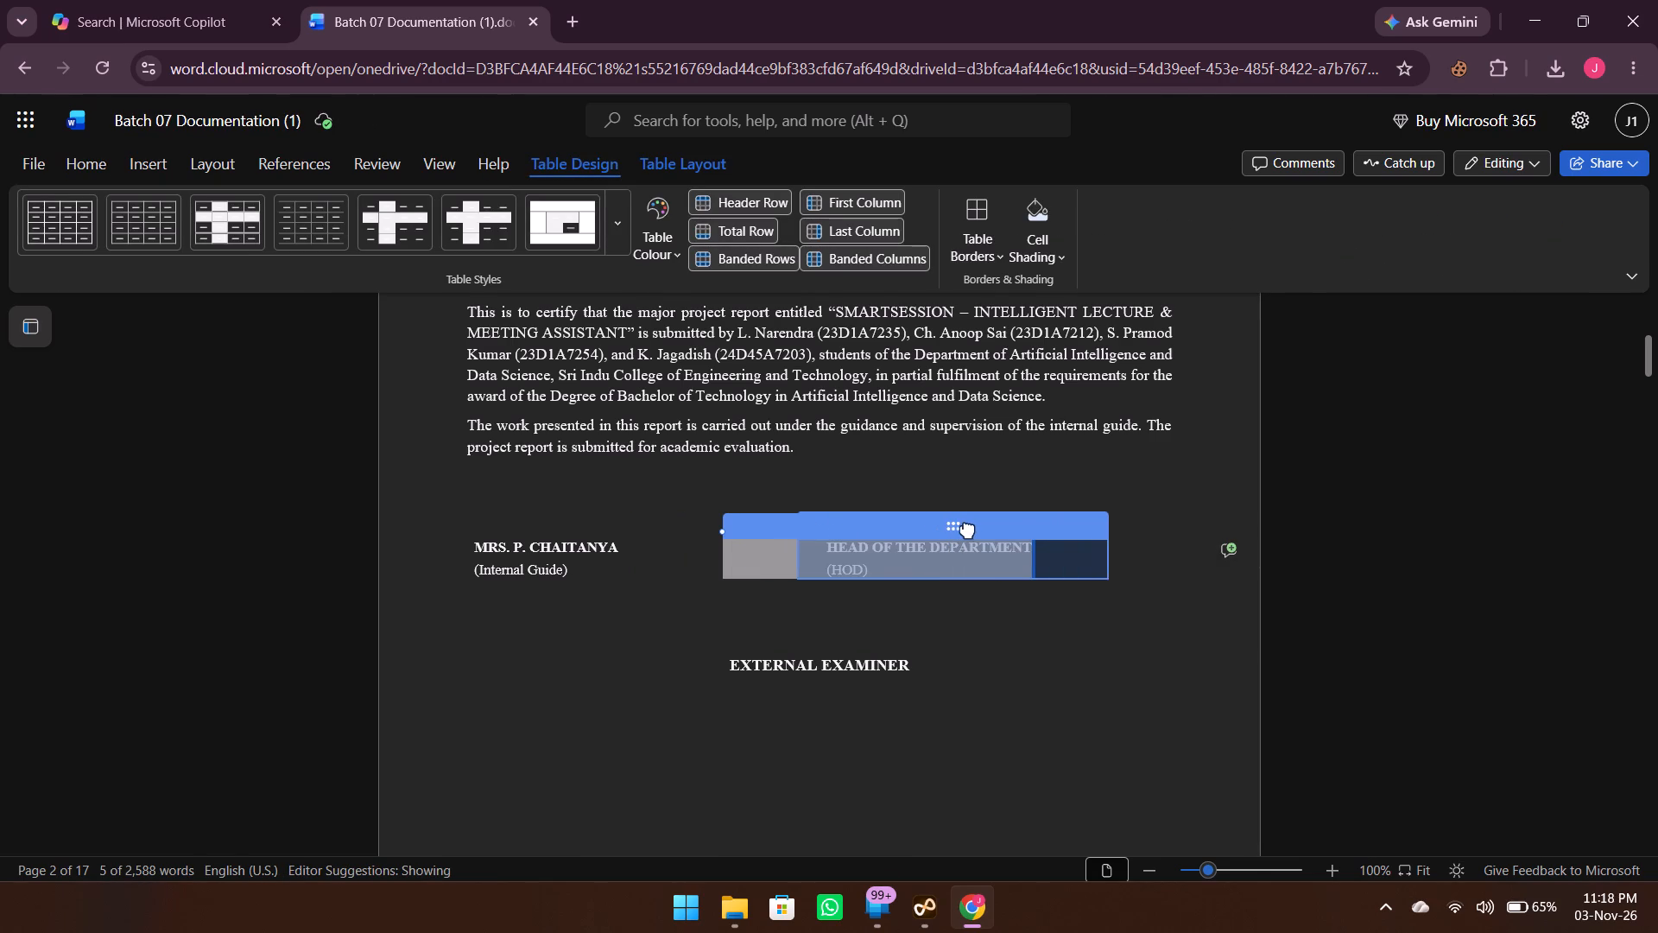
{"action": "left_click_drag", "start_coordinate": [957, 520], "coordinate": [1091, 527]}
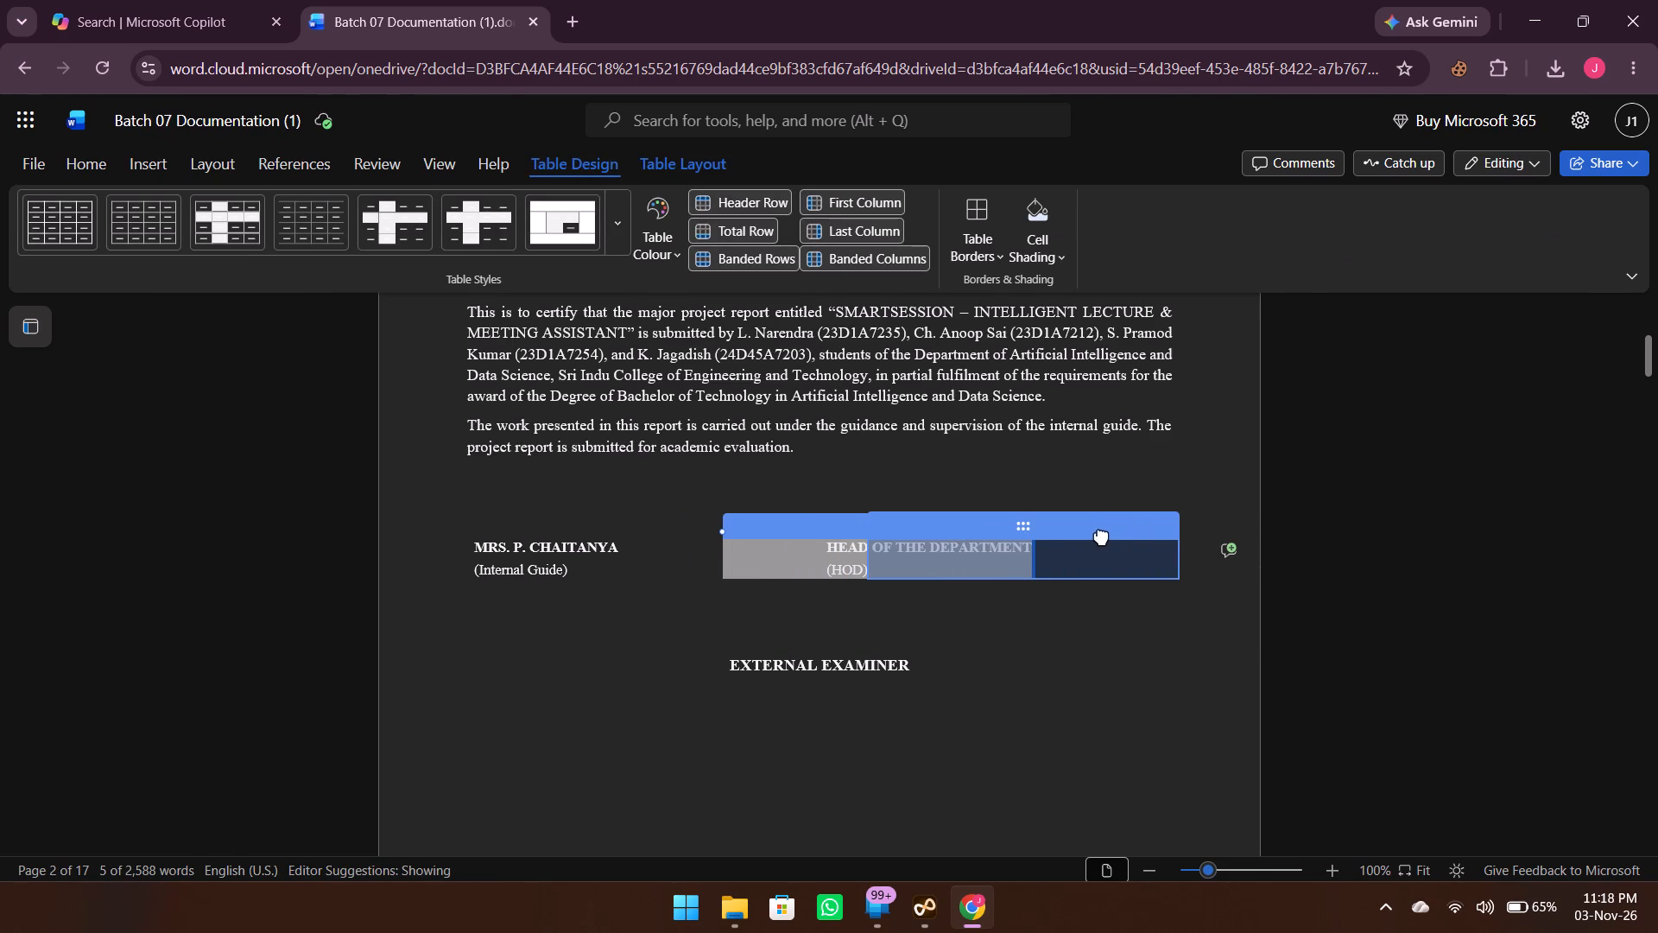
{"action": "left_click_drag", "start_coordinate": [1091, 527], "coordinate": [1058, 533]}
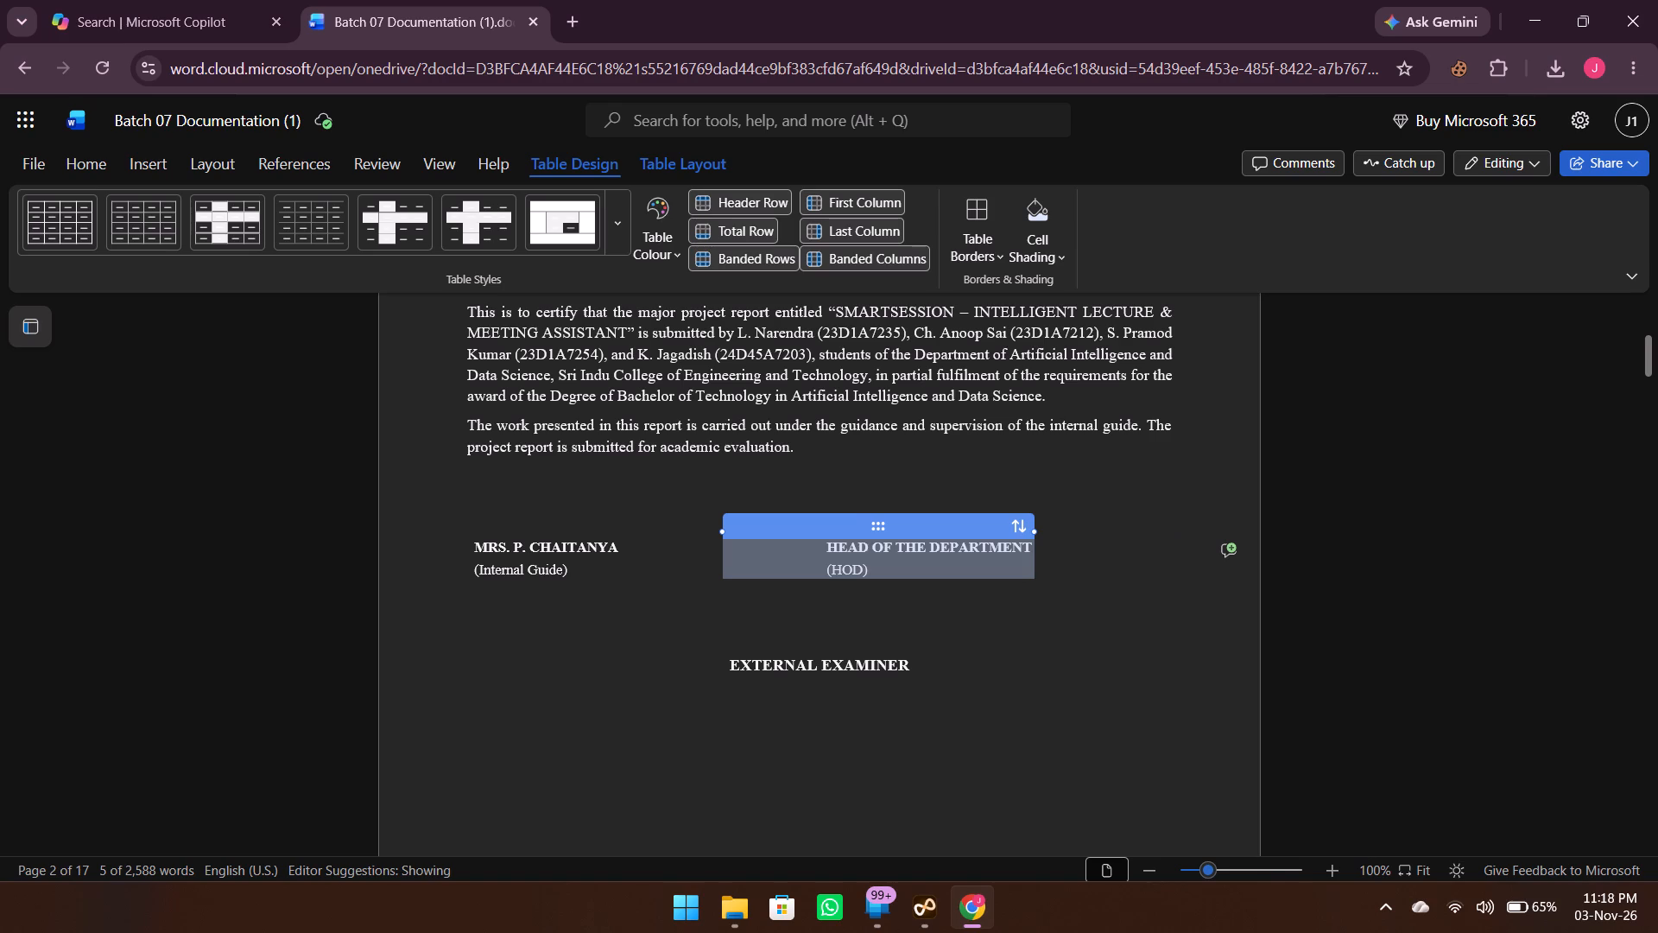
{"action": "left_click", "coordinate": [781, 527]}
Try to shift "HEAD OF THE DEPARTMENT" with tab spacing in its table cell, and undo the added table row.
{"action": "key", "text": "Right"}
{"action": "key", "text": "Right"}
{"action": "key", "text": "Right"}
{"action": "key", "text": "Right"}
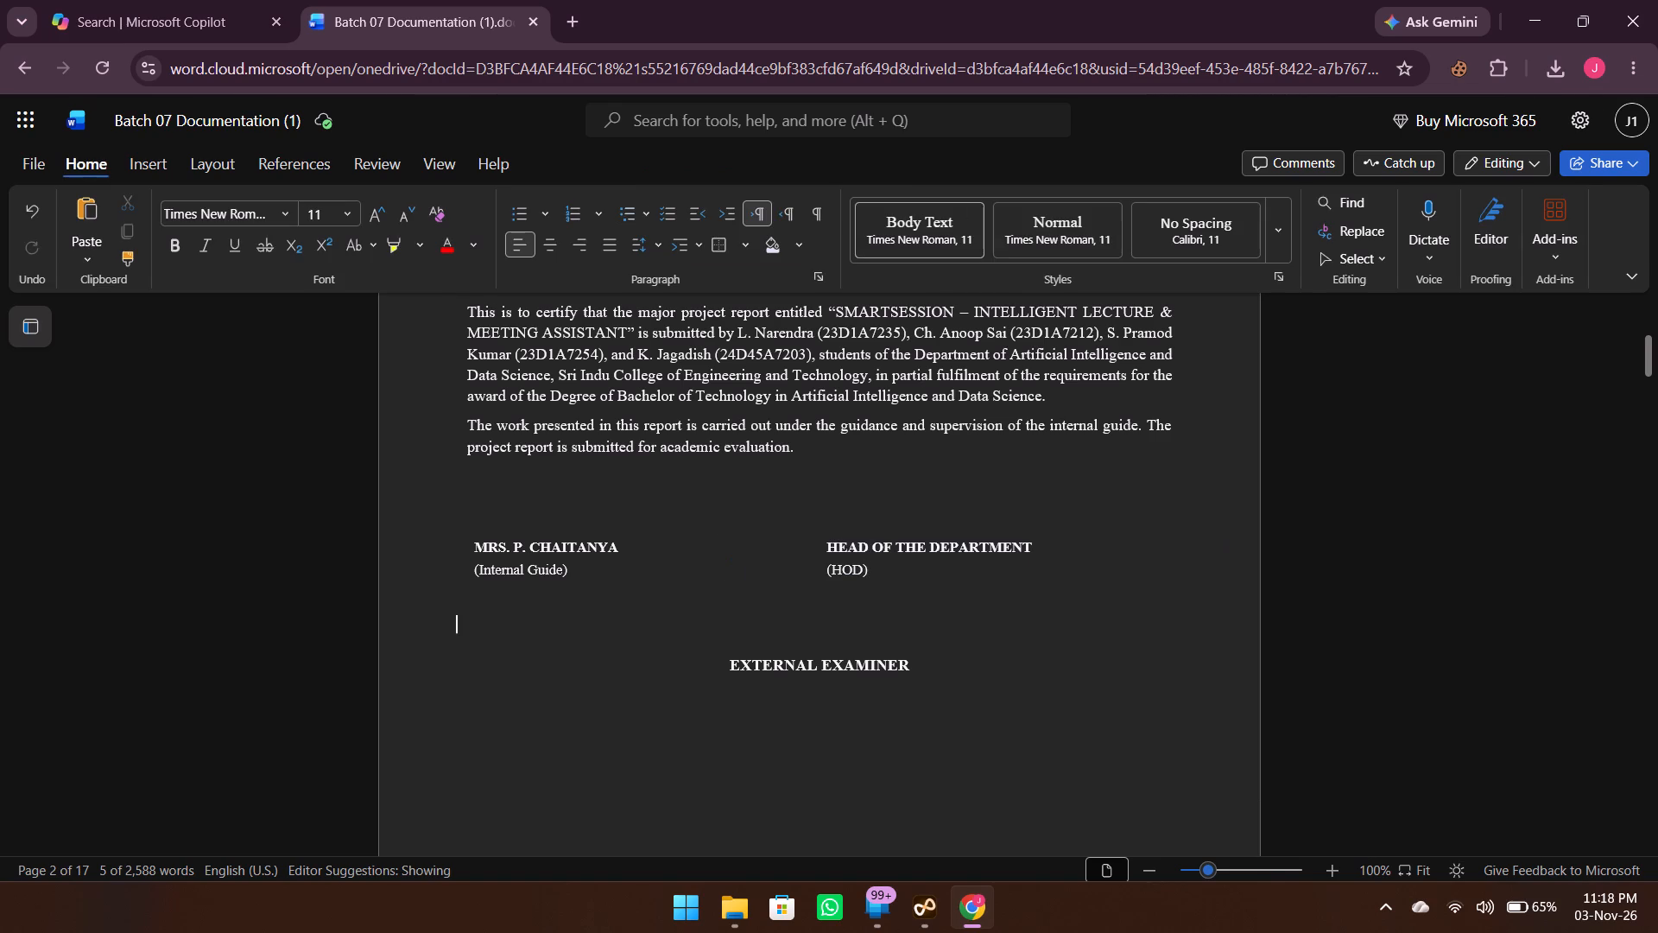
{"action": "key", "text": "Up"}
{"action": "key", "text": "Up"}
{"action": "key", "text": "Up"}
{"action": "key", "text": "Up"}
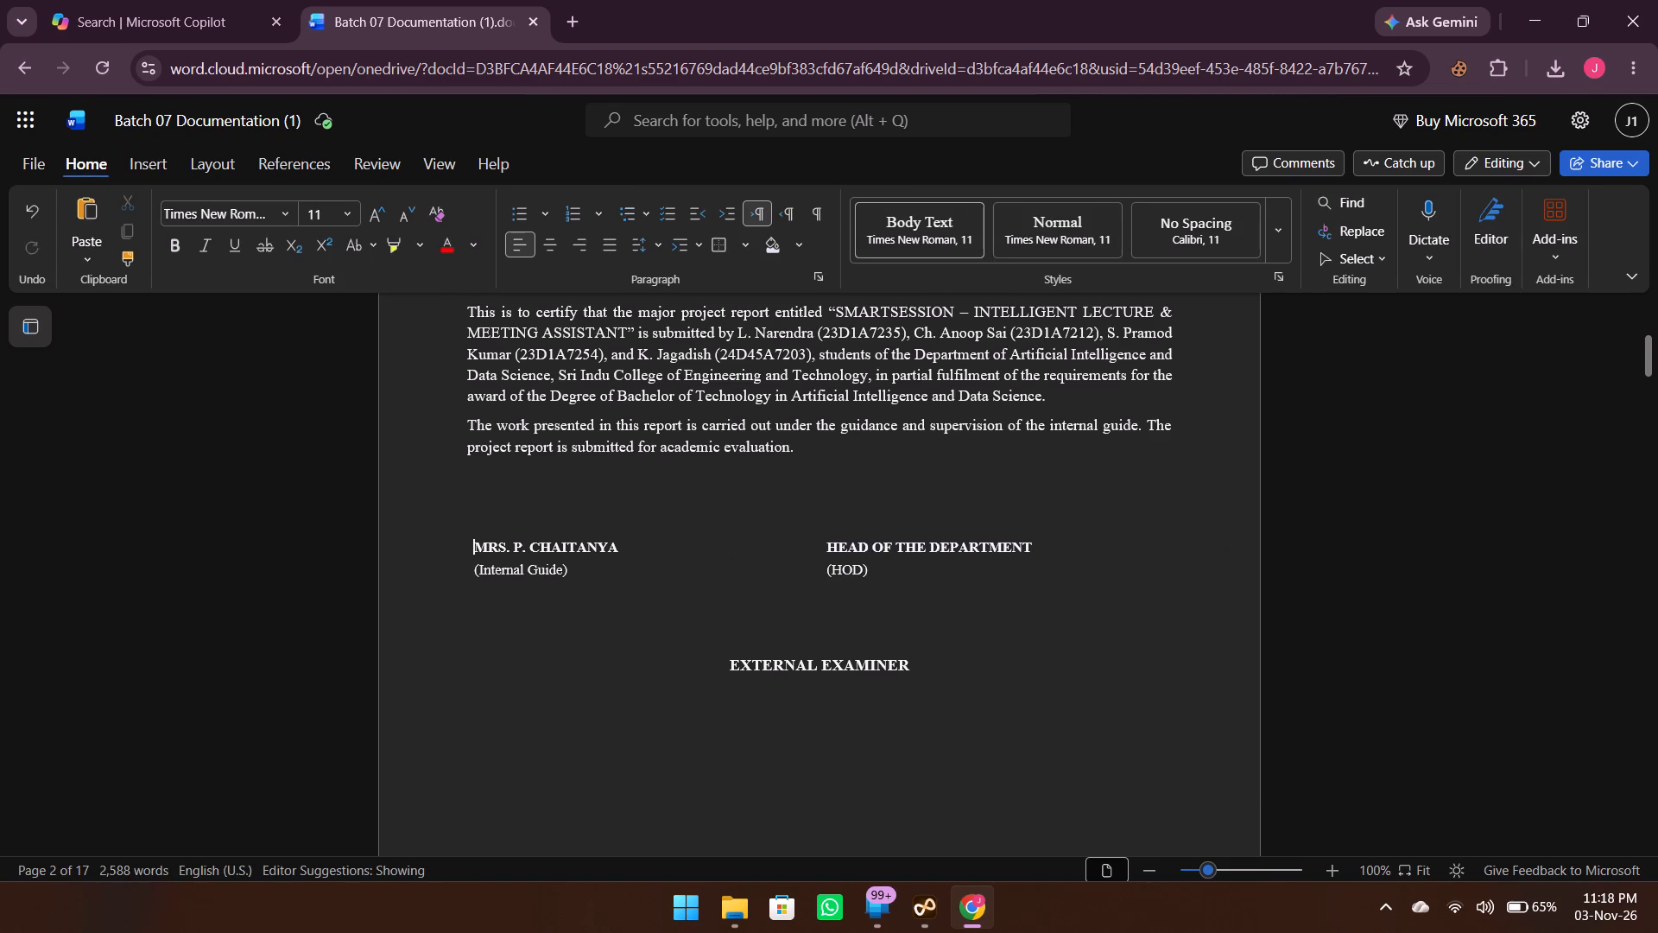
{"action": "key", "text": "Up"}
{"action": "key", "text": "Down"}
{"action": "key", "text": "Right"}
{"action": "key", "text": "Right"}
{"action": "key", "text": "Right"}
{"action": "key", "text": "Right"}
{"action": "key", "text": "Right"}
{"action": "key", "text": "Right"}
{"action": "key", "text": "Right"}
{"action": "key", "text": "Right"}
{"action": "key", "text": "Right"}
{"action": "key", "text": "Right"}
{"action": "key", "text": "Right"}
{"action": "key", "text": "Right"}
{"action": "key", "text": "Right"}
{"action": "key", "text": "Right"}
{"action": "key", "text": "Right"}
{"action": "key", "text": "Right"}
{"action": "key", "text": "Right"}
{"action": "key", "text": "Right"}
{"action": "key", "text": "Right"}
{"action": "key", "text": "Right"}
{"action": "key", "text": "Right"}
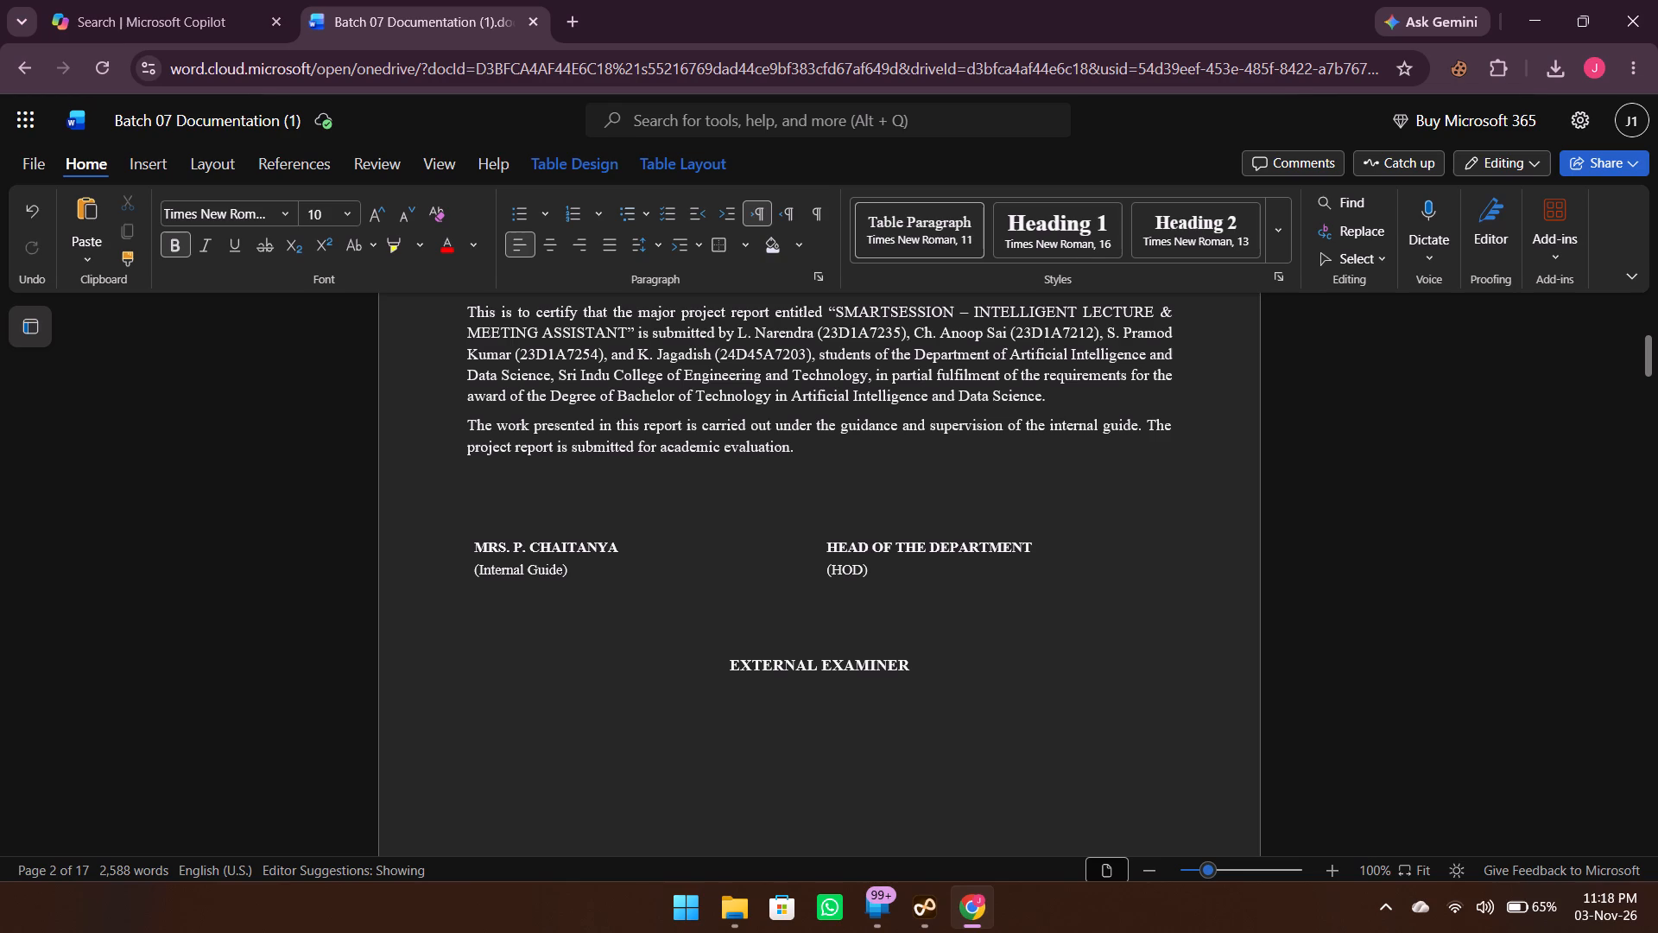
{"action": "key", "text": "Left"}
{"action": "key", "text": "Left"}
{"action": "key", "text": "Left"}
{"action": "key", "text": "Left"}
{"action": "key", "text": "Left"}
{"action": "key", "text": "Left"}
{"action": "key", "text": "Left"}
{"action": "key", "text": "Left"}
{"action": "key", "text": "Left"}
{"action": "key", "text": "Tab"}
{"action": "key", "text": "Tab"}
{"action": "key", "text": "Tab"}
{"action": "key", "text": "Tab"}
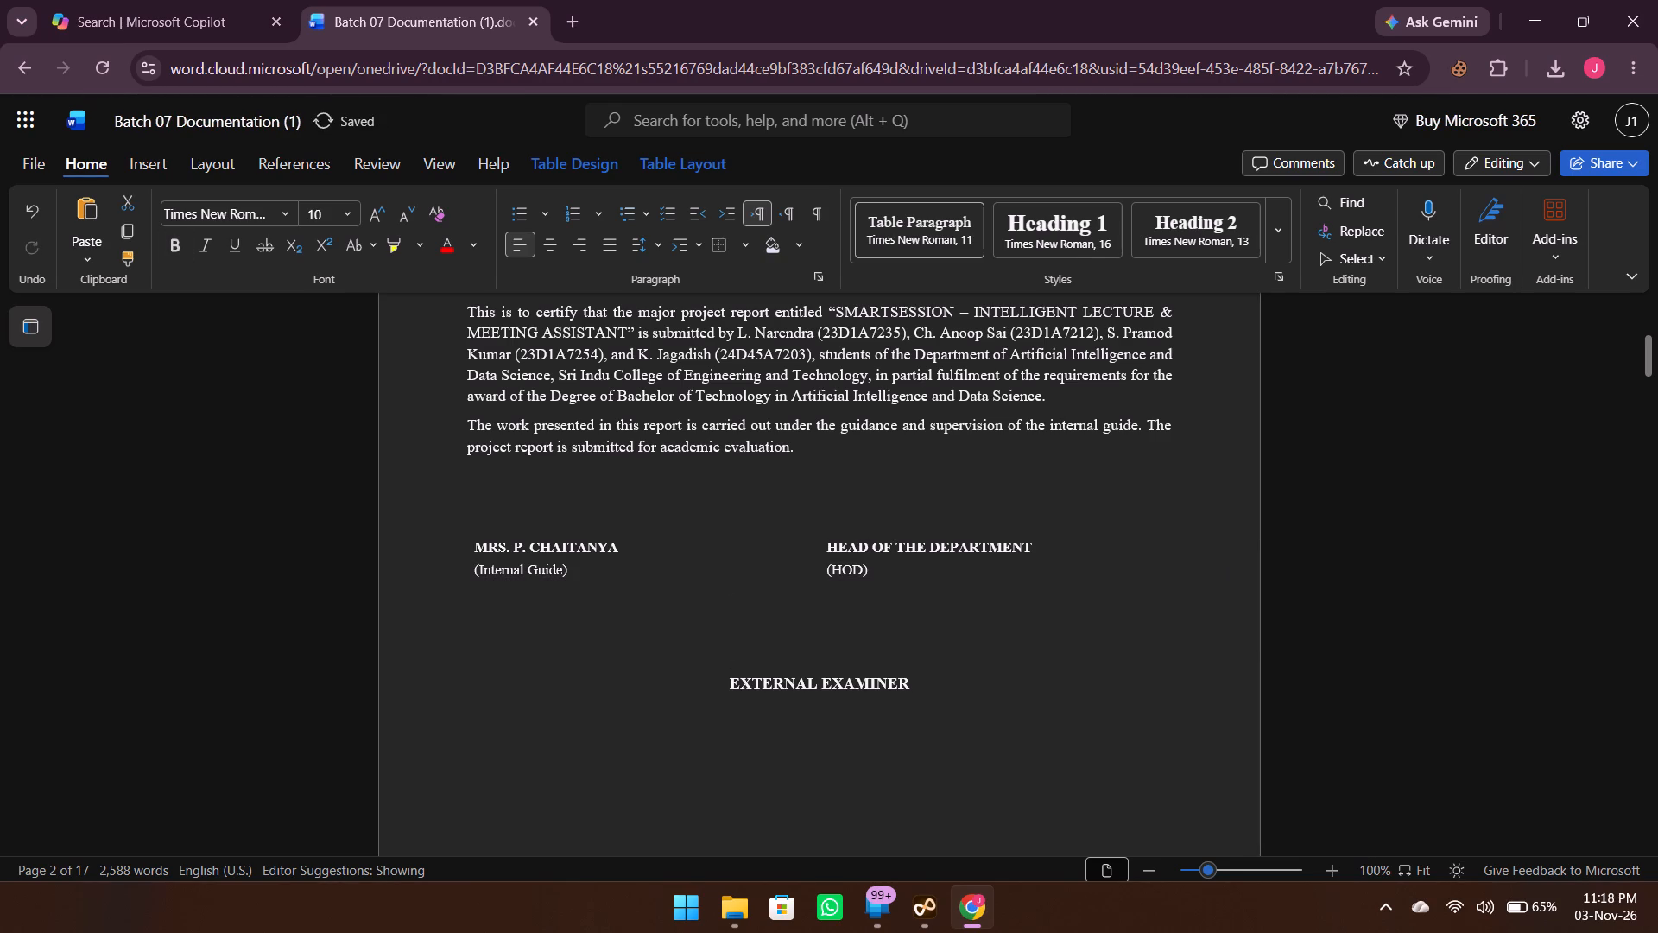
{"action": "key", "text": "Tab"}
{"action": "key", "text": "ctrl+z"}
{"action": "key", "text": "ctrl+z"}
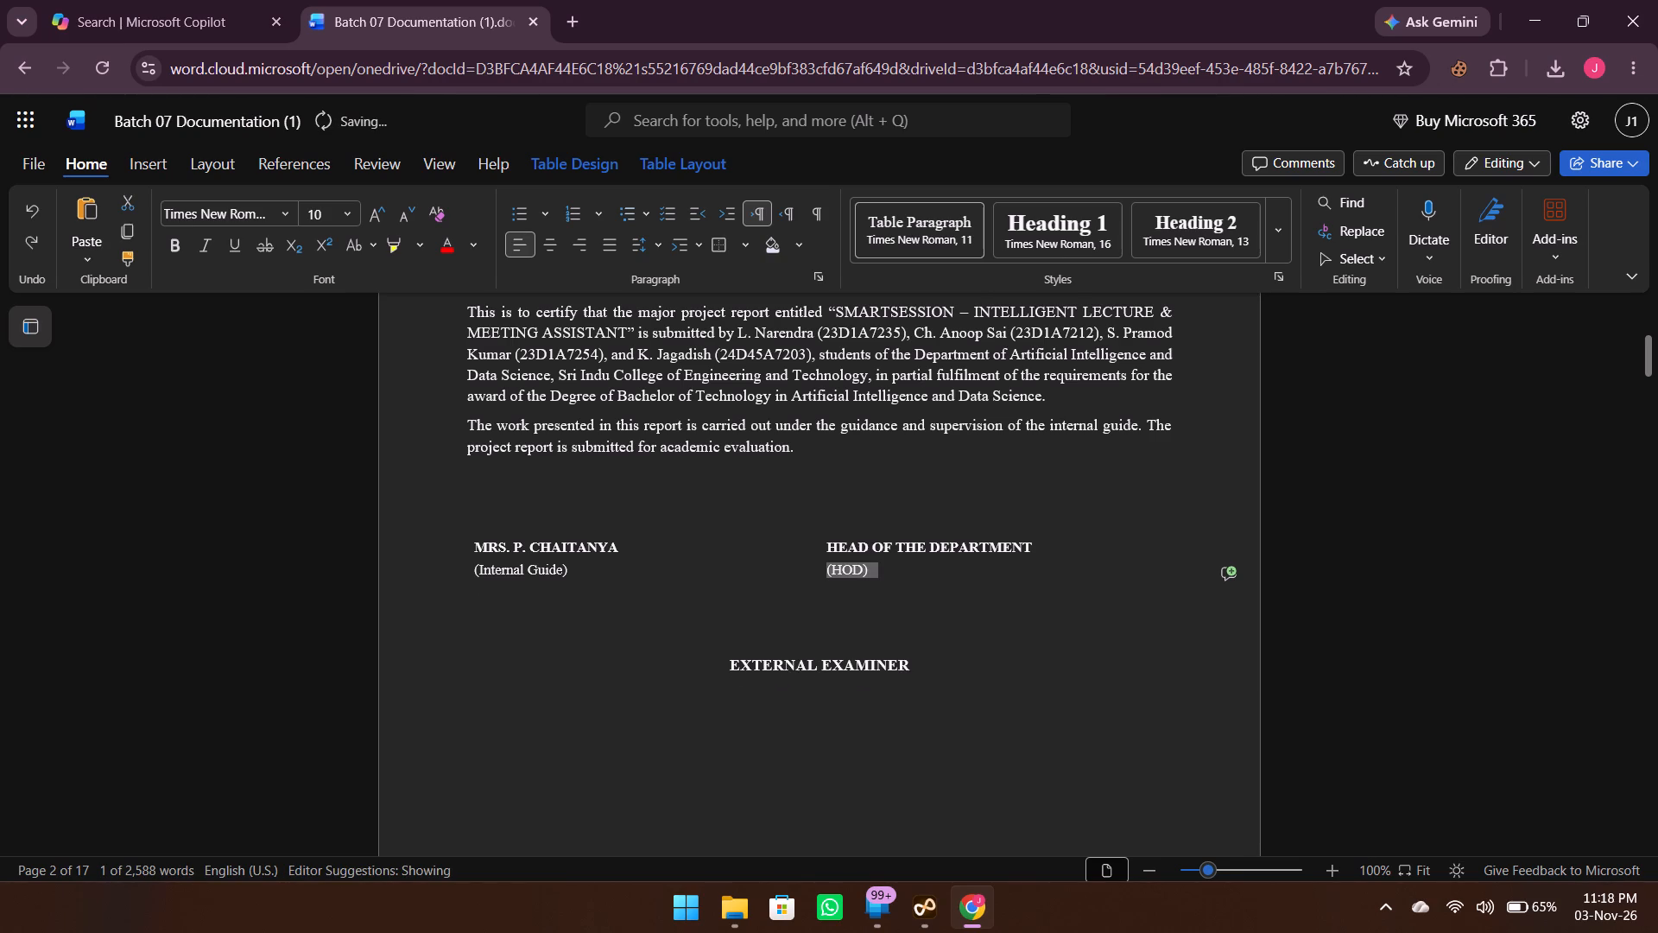
Insert an empty column between the Internal Guide and "HEAD OF THE DEPARTMENT" columns of the signature table.
{"action": "left_click", "coordinate": [807, 542]}
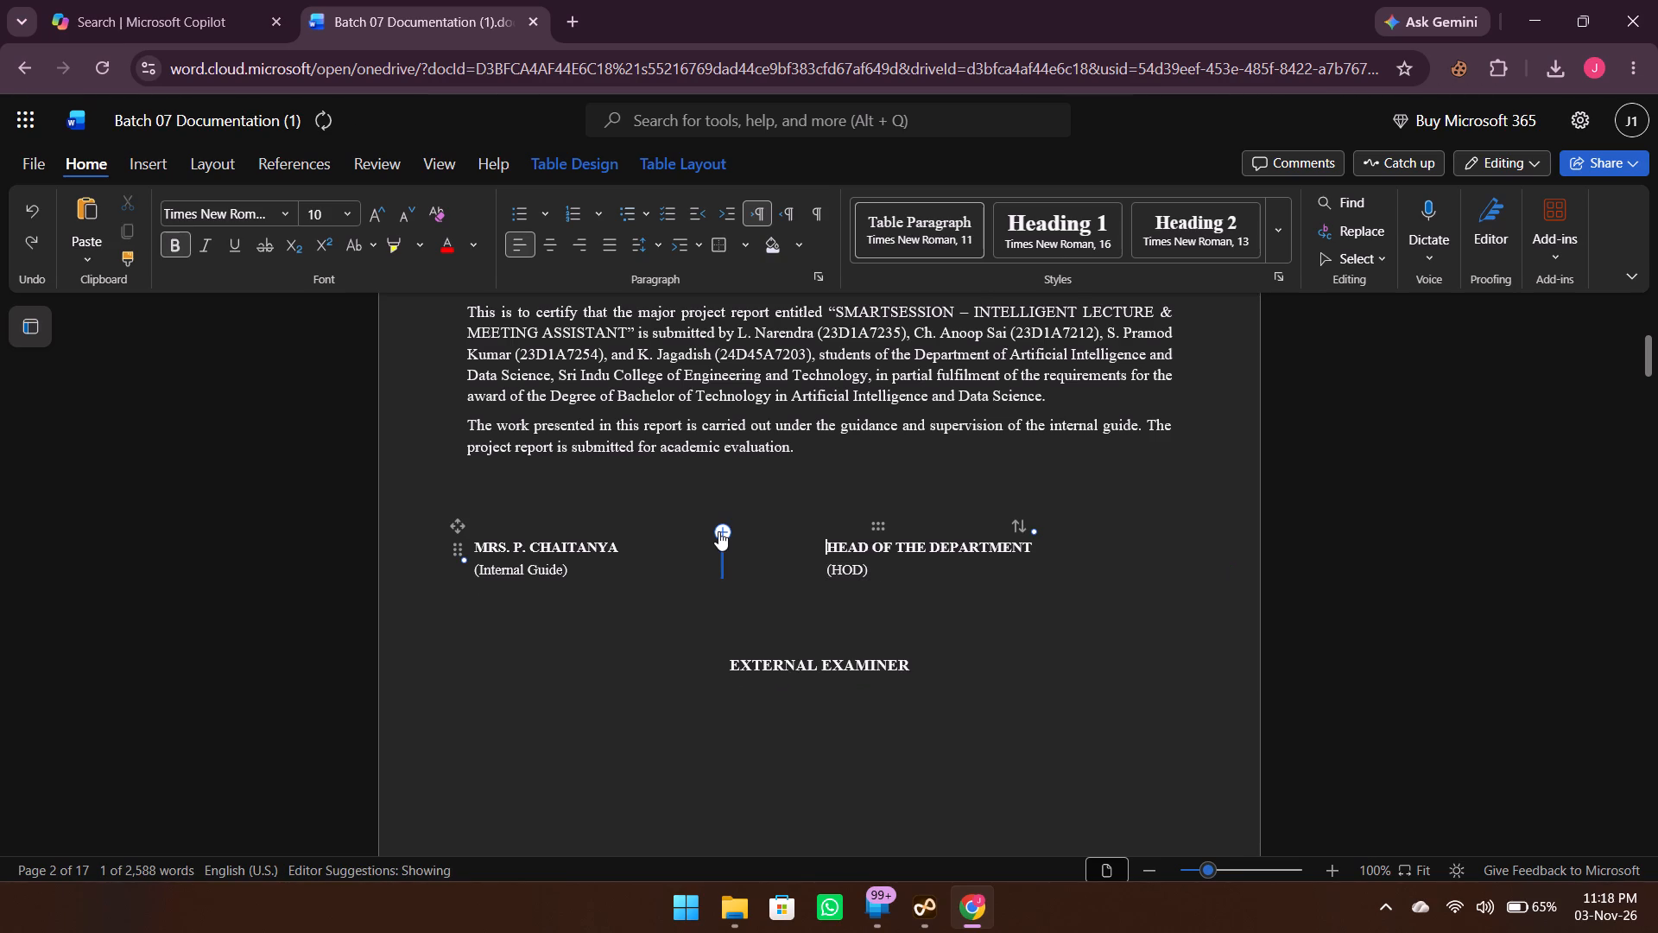
{"action": "left_click_drag", "start_coordinate": [718, 531], "coordinate": [760, 532]}
{"action": "left_click", "coordinate": [723, 528]}
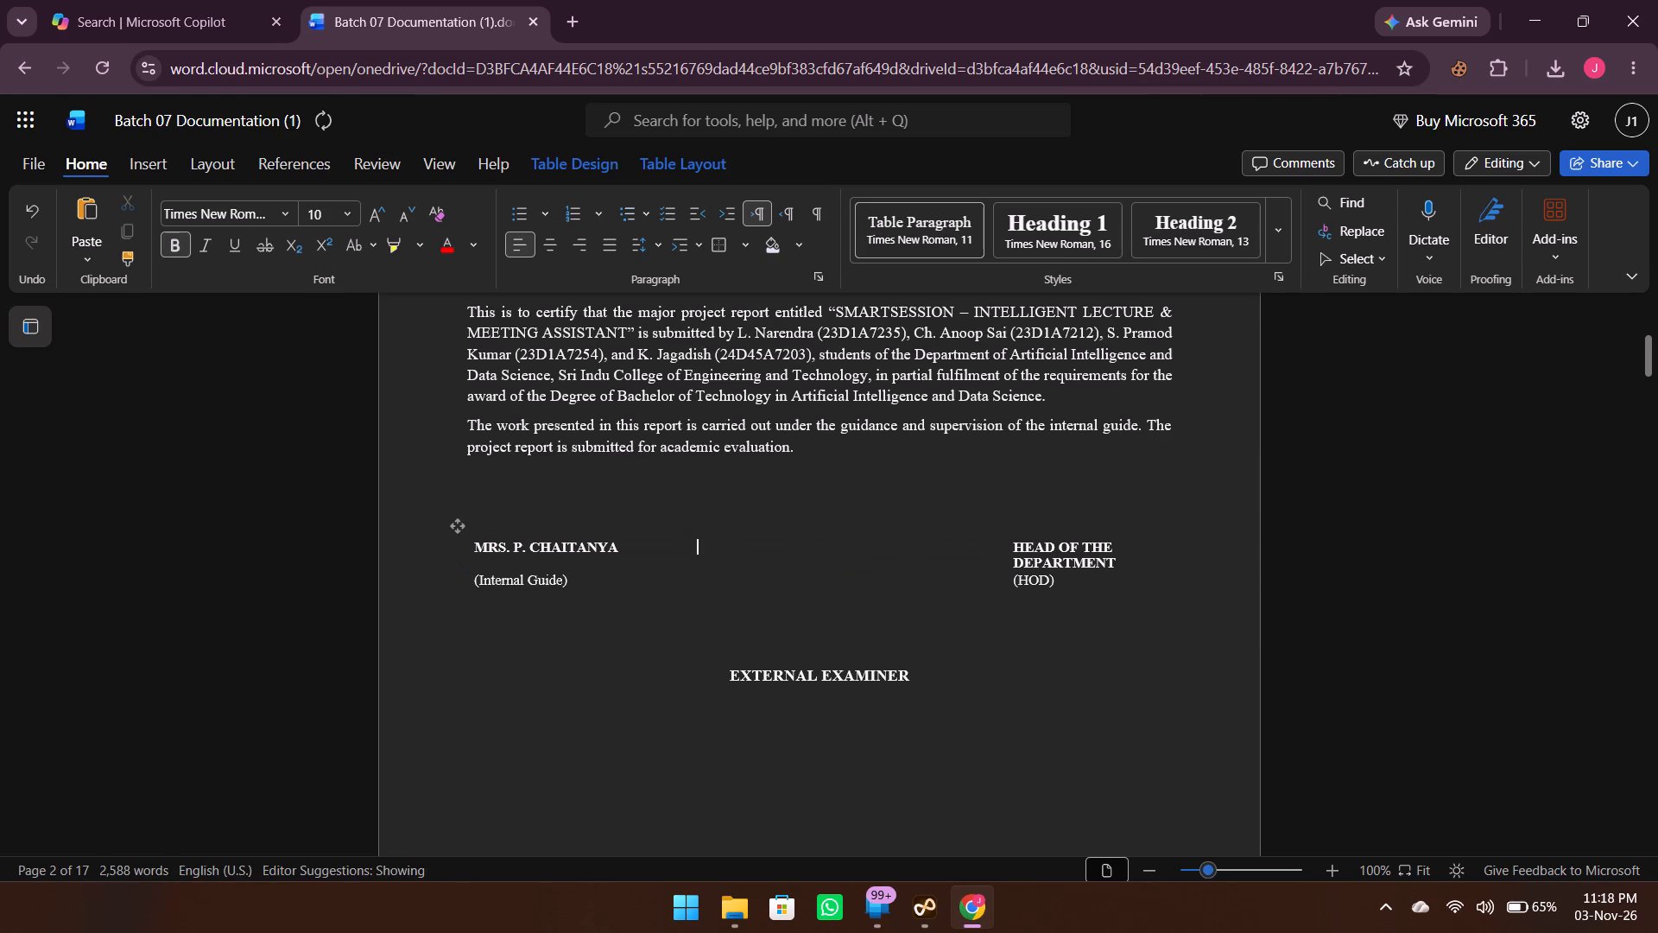
Remove the indent before "HEAD OF THE DEPARTMENT" so that the heading fits on one line in its cell.
{"action": "left_click", "coordinate": [1003, 549]}
{"action": "key", "text": "BackSpace"}
{"action": "key", "text": "BackSpace"}
{"action": "key", "text": "BackSpace"}
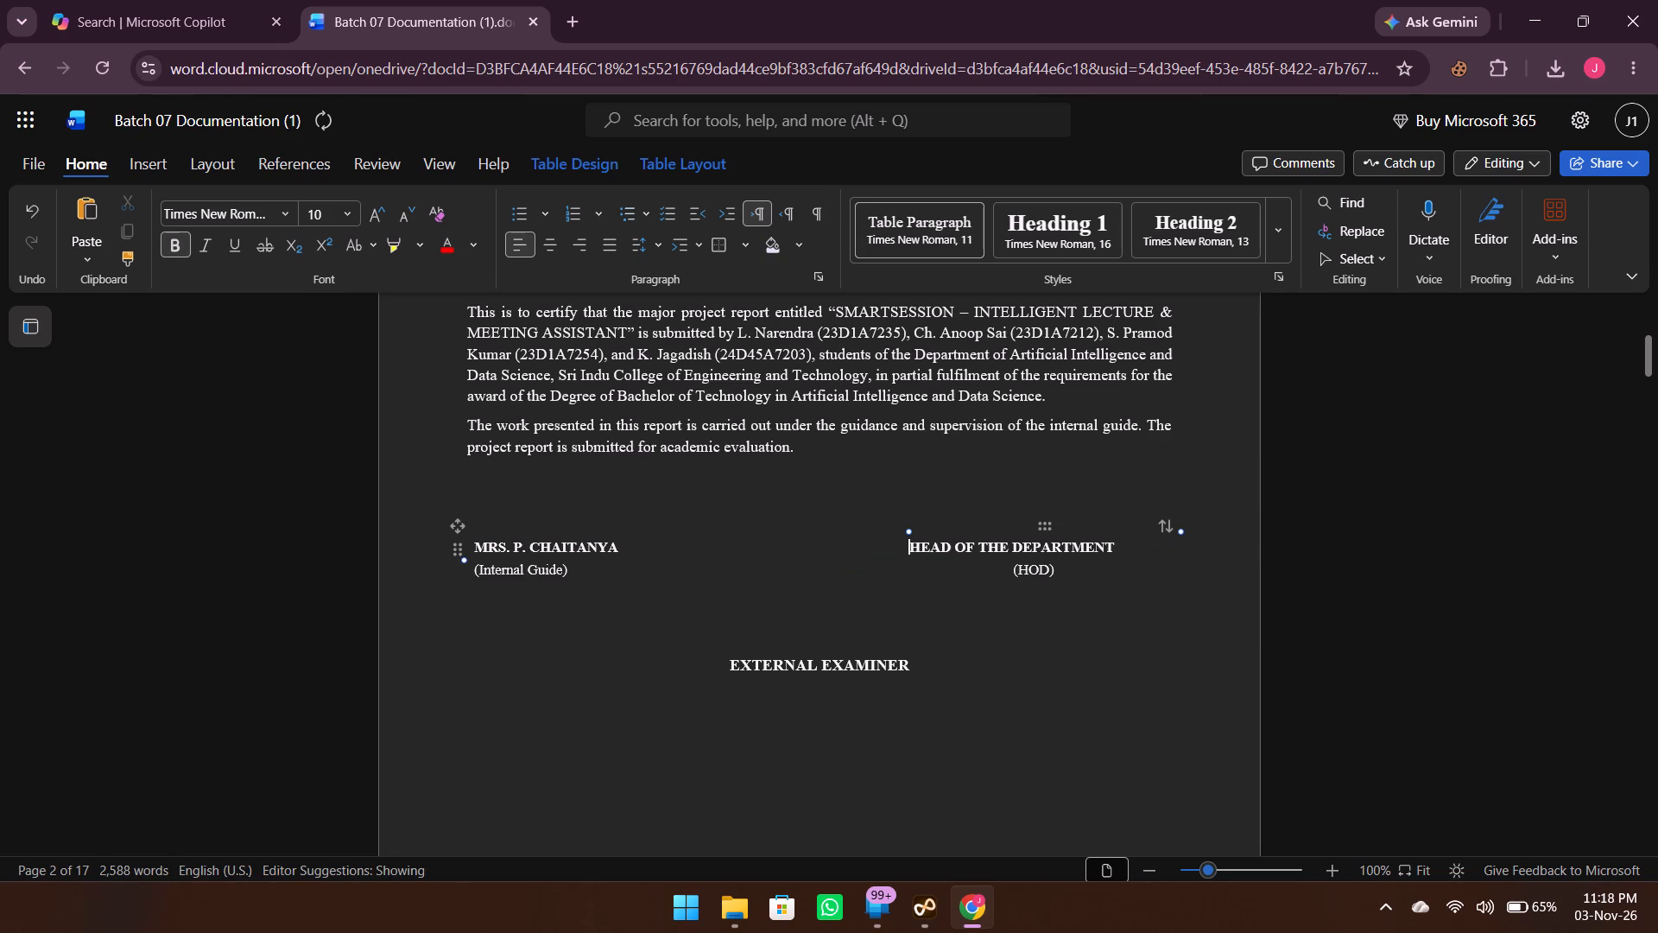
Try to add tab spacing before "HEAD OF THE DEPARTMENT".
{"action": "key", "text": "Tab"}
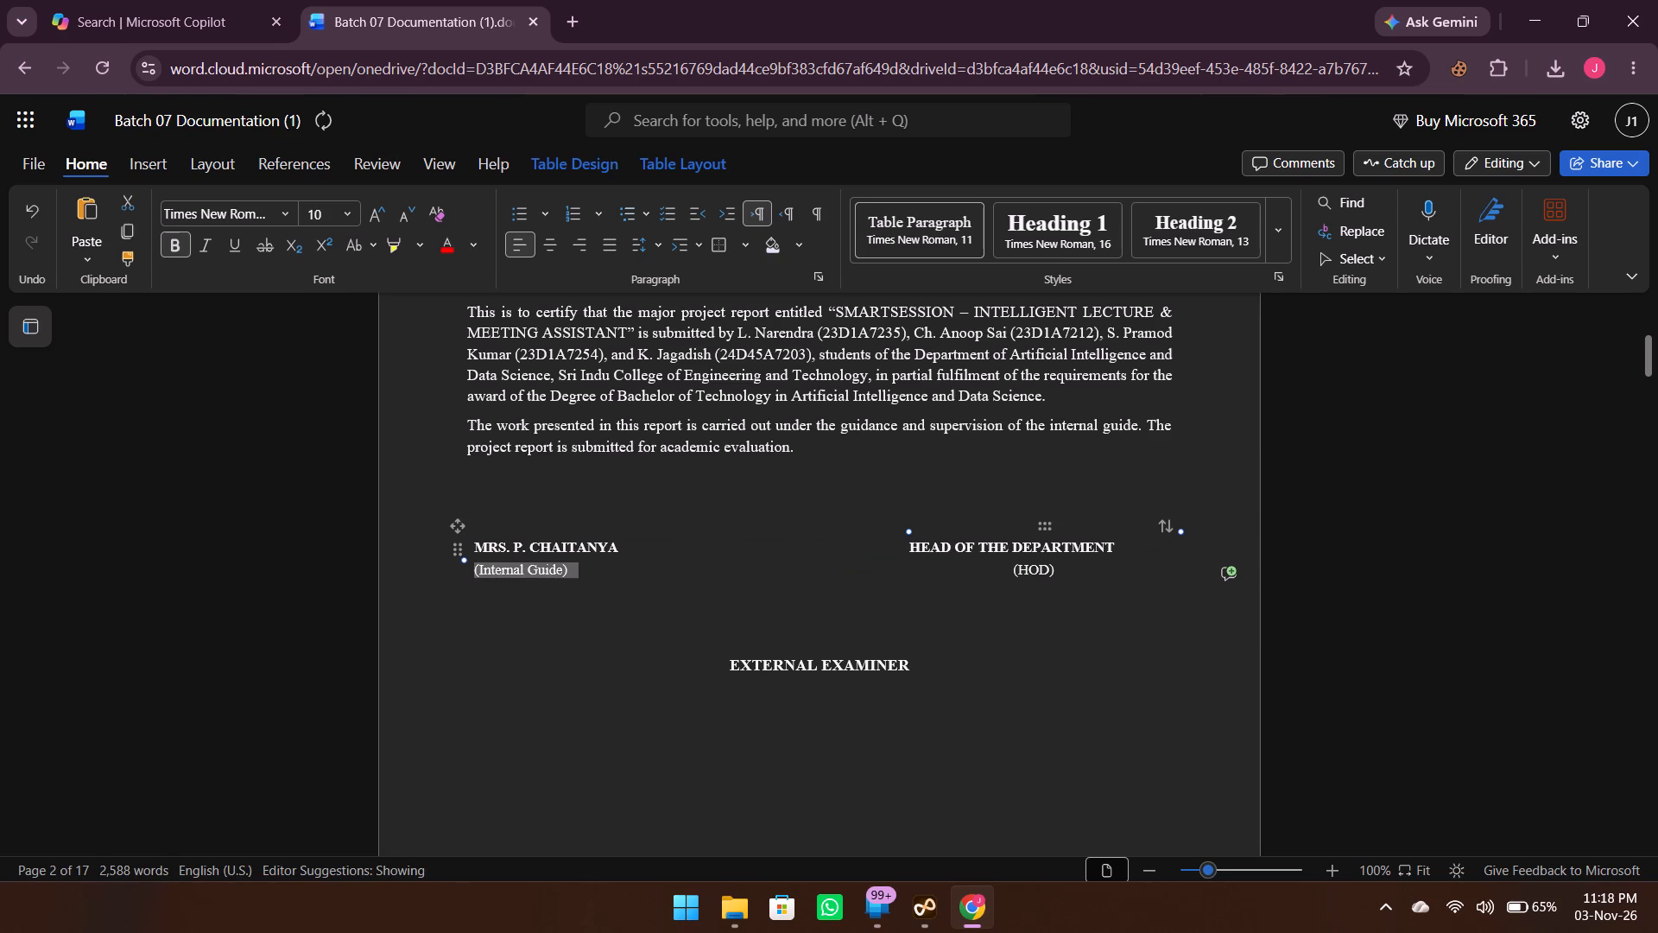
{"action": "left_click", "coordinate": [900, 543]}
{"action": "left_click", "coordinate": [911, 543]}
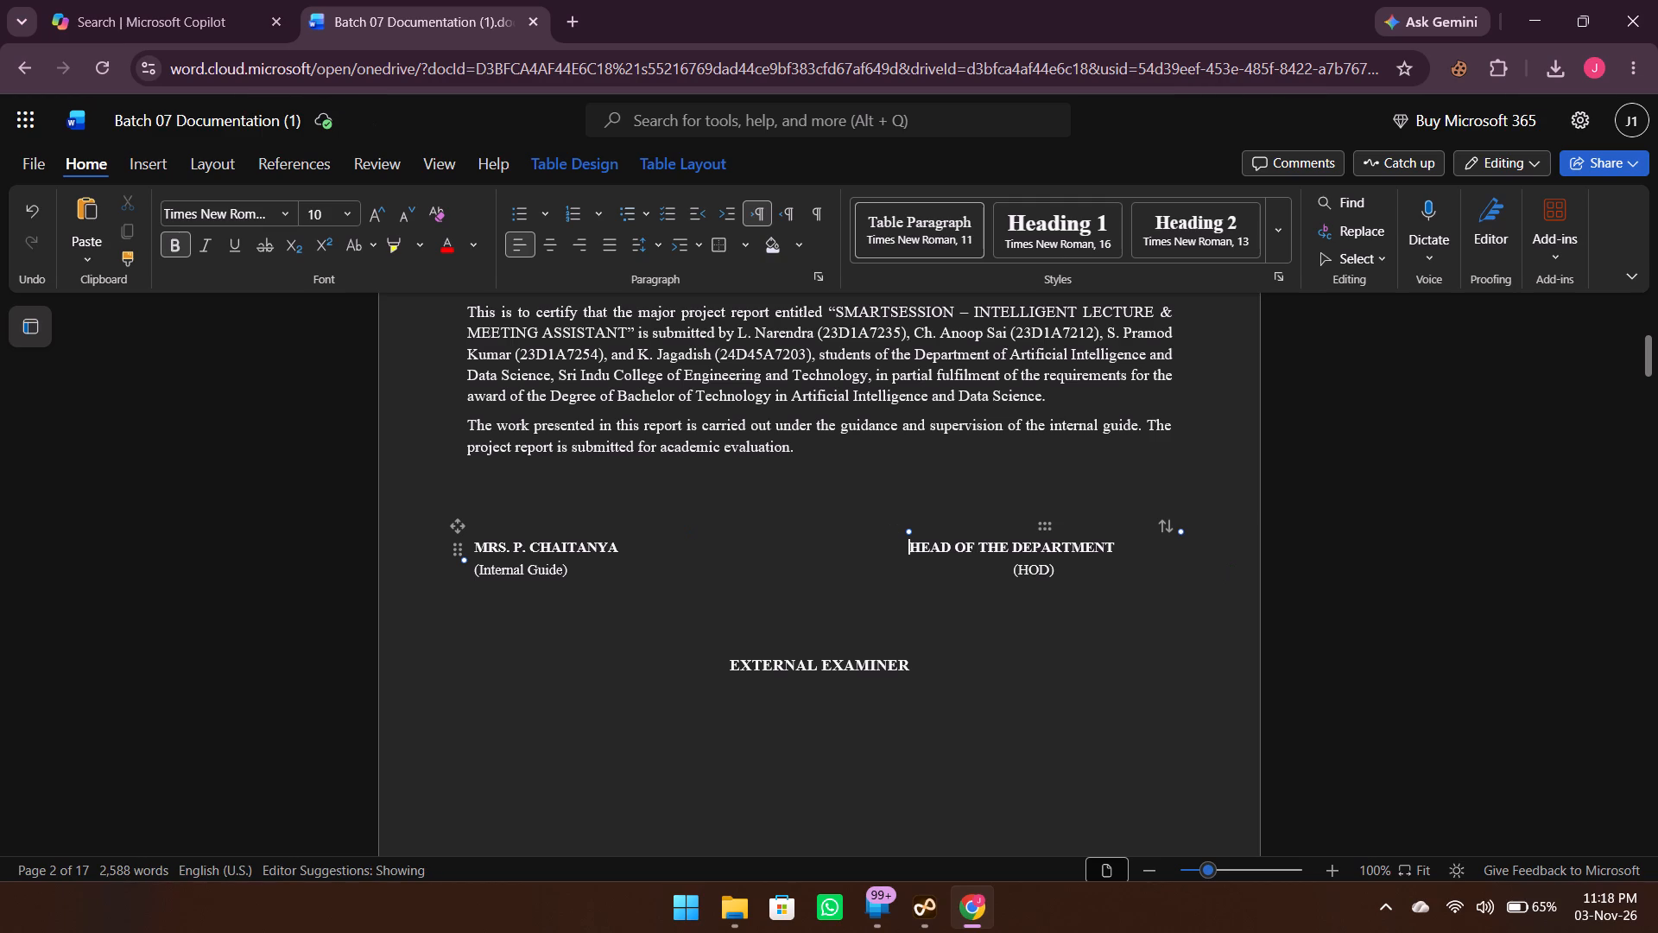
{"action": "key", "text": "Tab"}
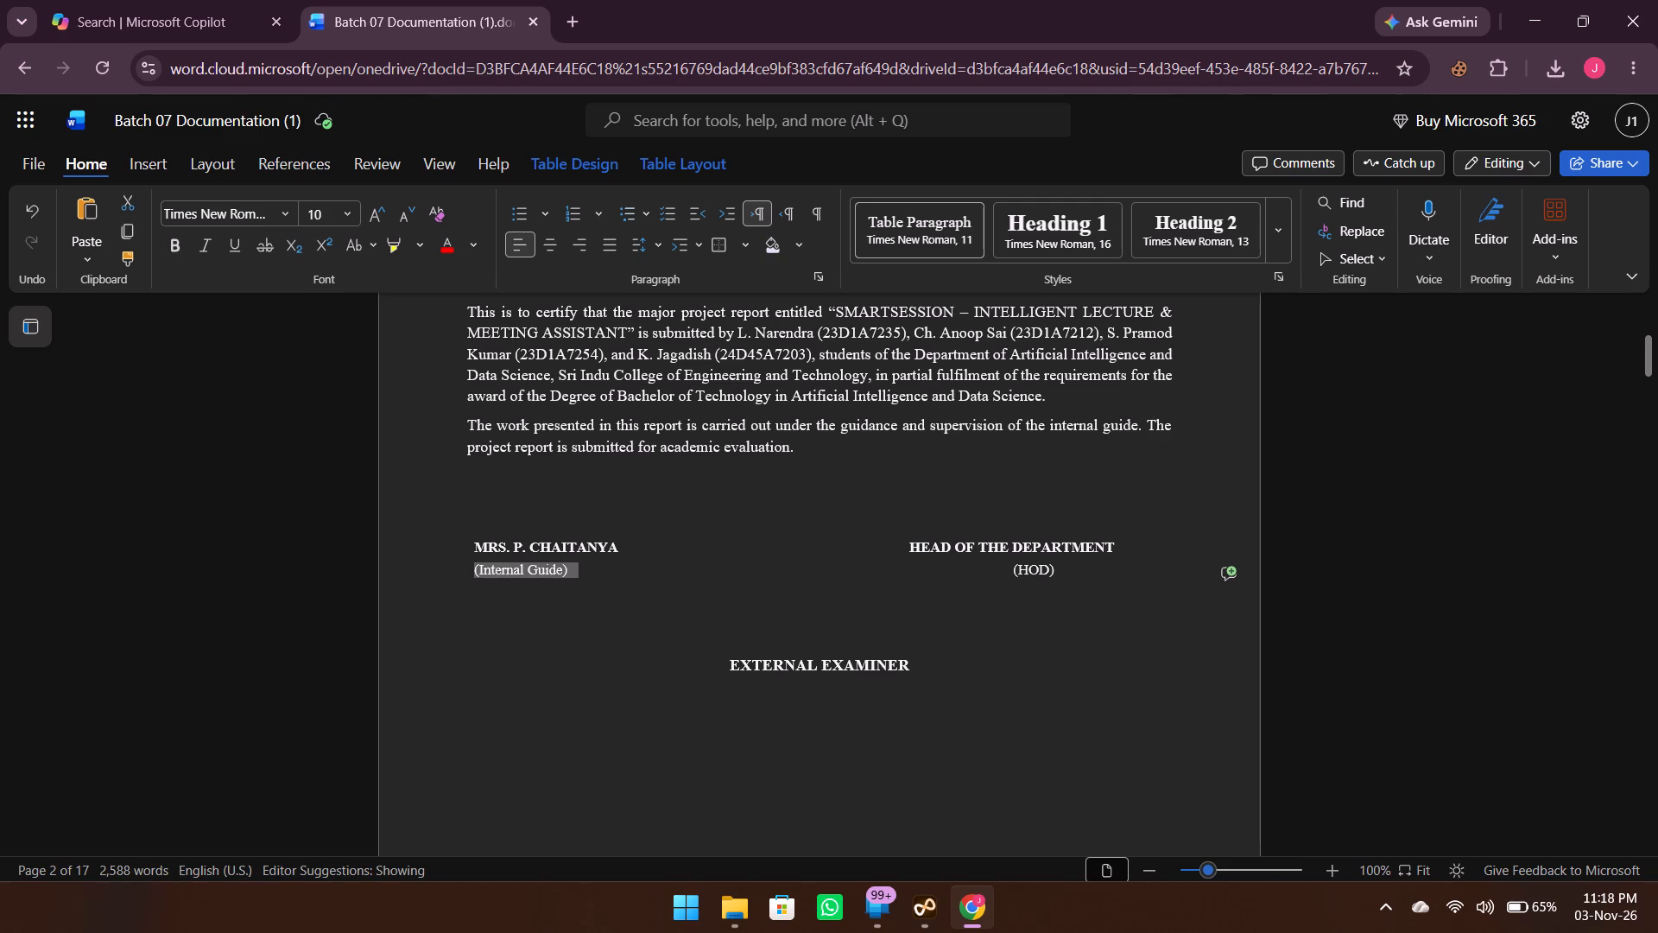
Reduce the indent before "(HOD)" beneath "HEAD OF THE DEPARTMENT".
{"action": "left_click", "coordinate": [1015, 568]}
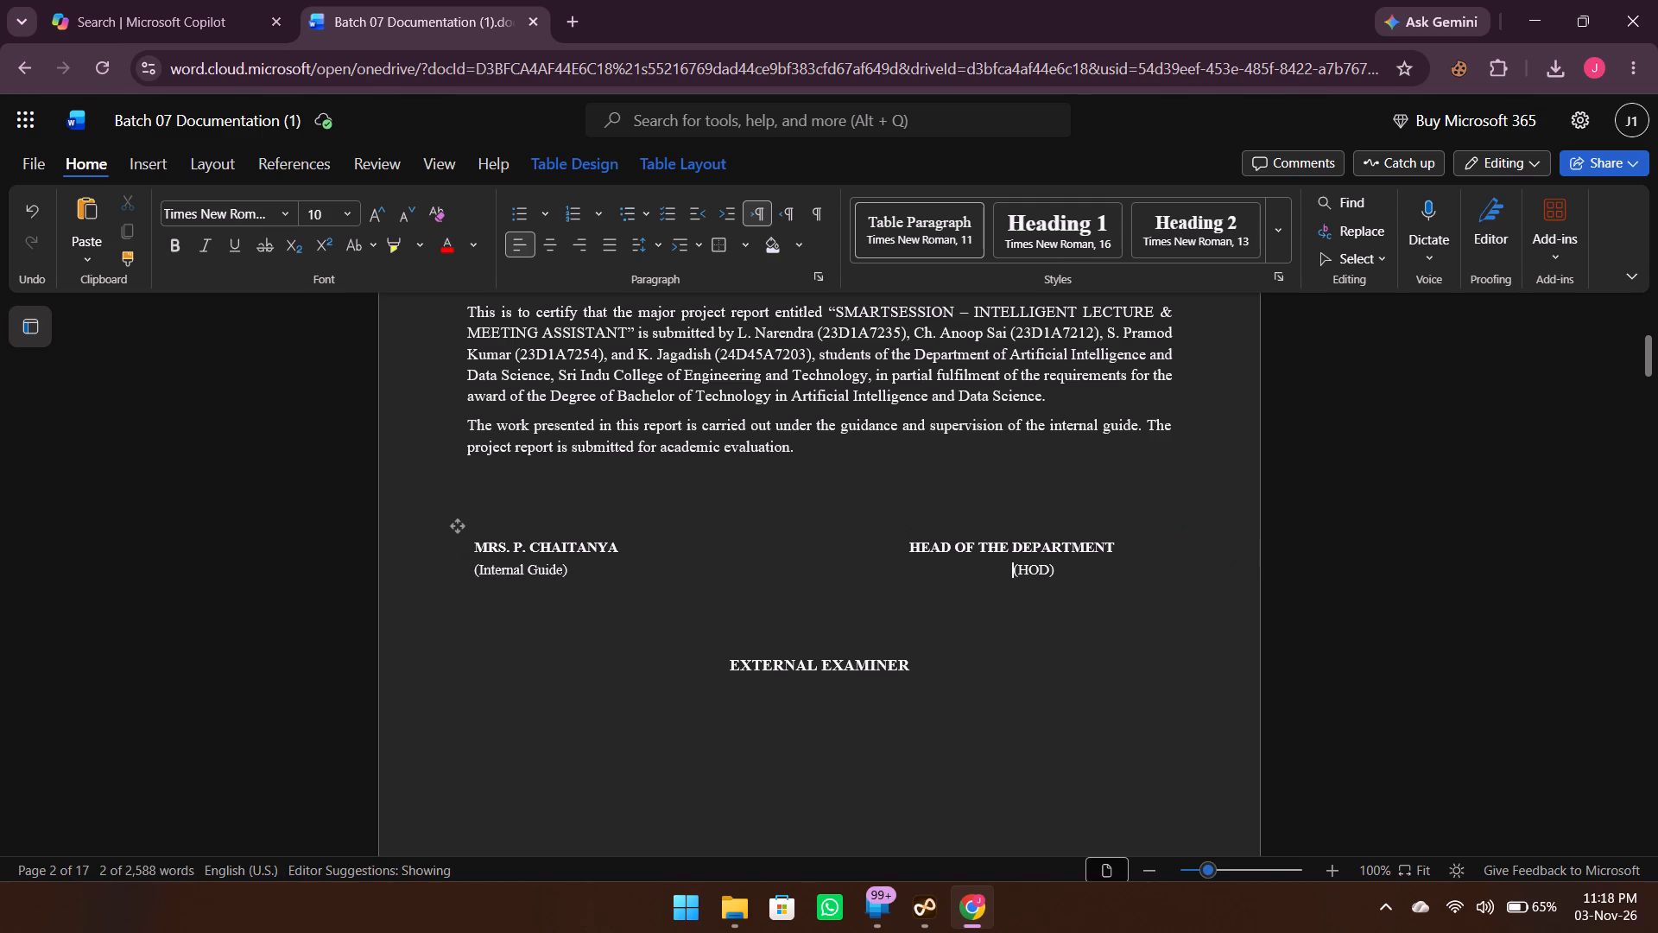
{"action": "key", "text": "BackSpace"}
{"action": "key", "text": "BackSpace"}
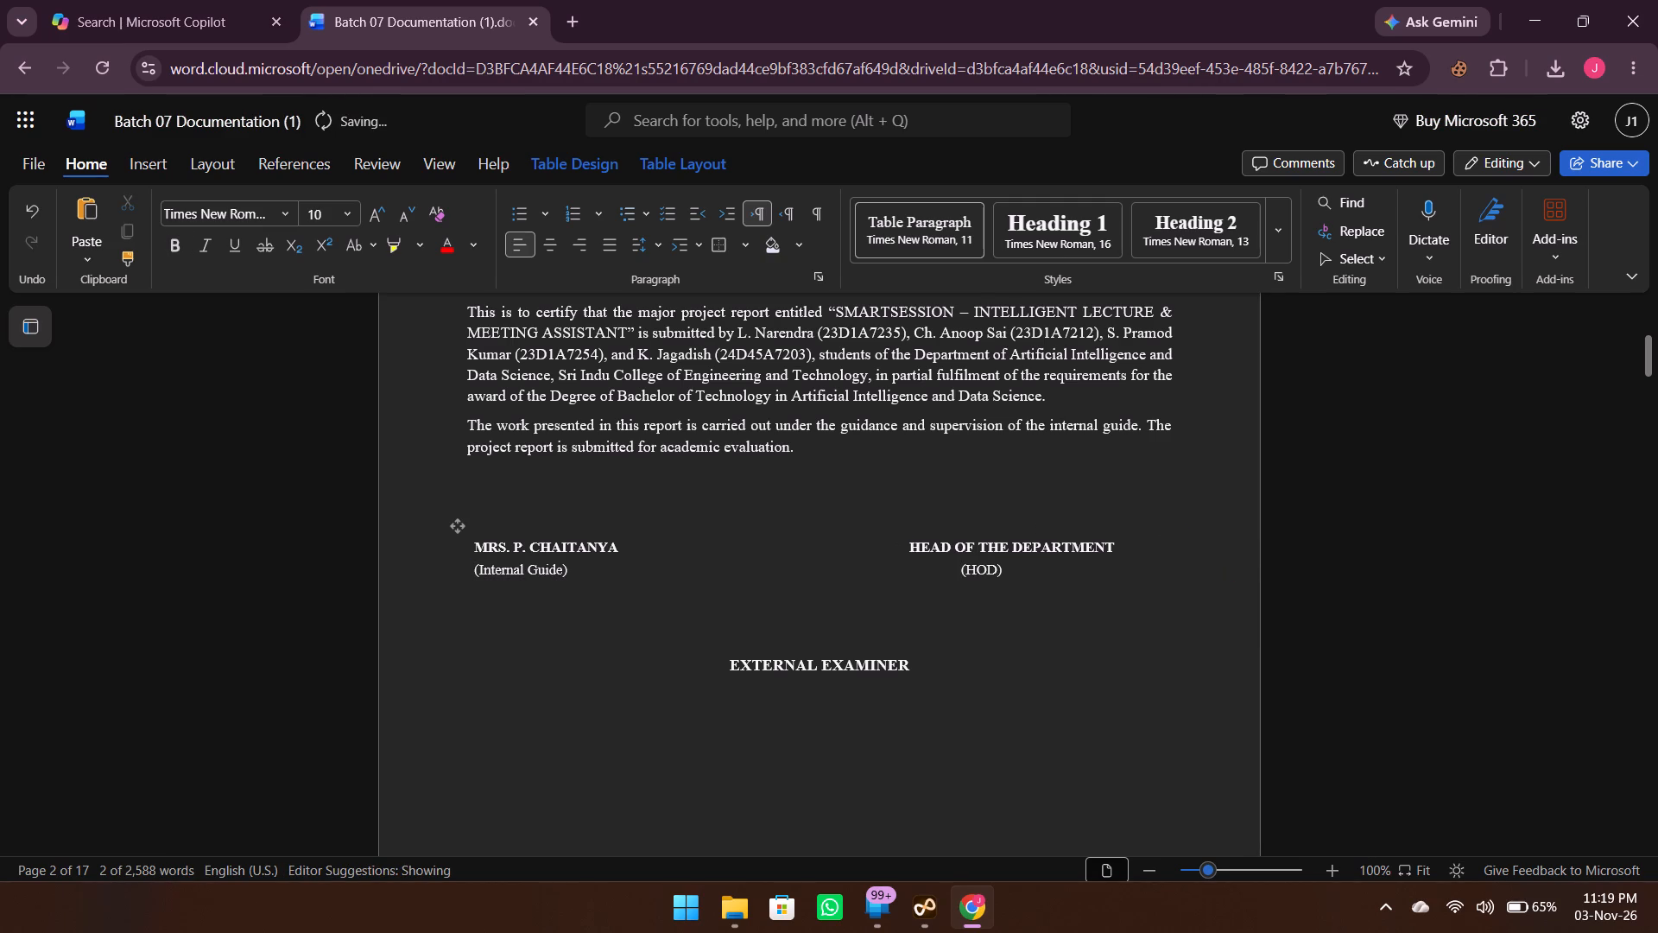
Add spaces before "(HOD)" in the certificate's signature table to centre it beneath "HEAD OF THE DEPARTMENT".
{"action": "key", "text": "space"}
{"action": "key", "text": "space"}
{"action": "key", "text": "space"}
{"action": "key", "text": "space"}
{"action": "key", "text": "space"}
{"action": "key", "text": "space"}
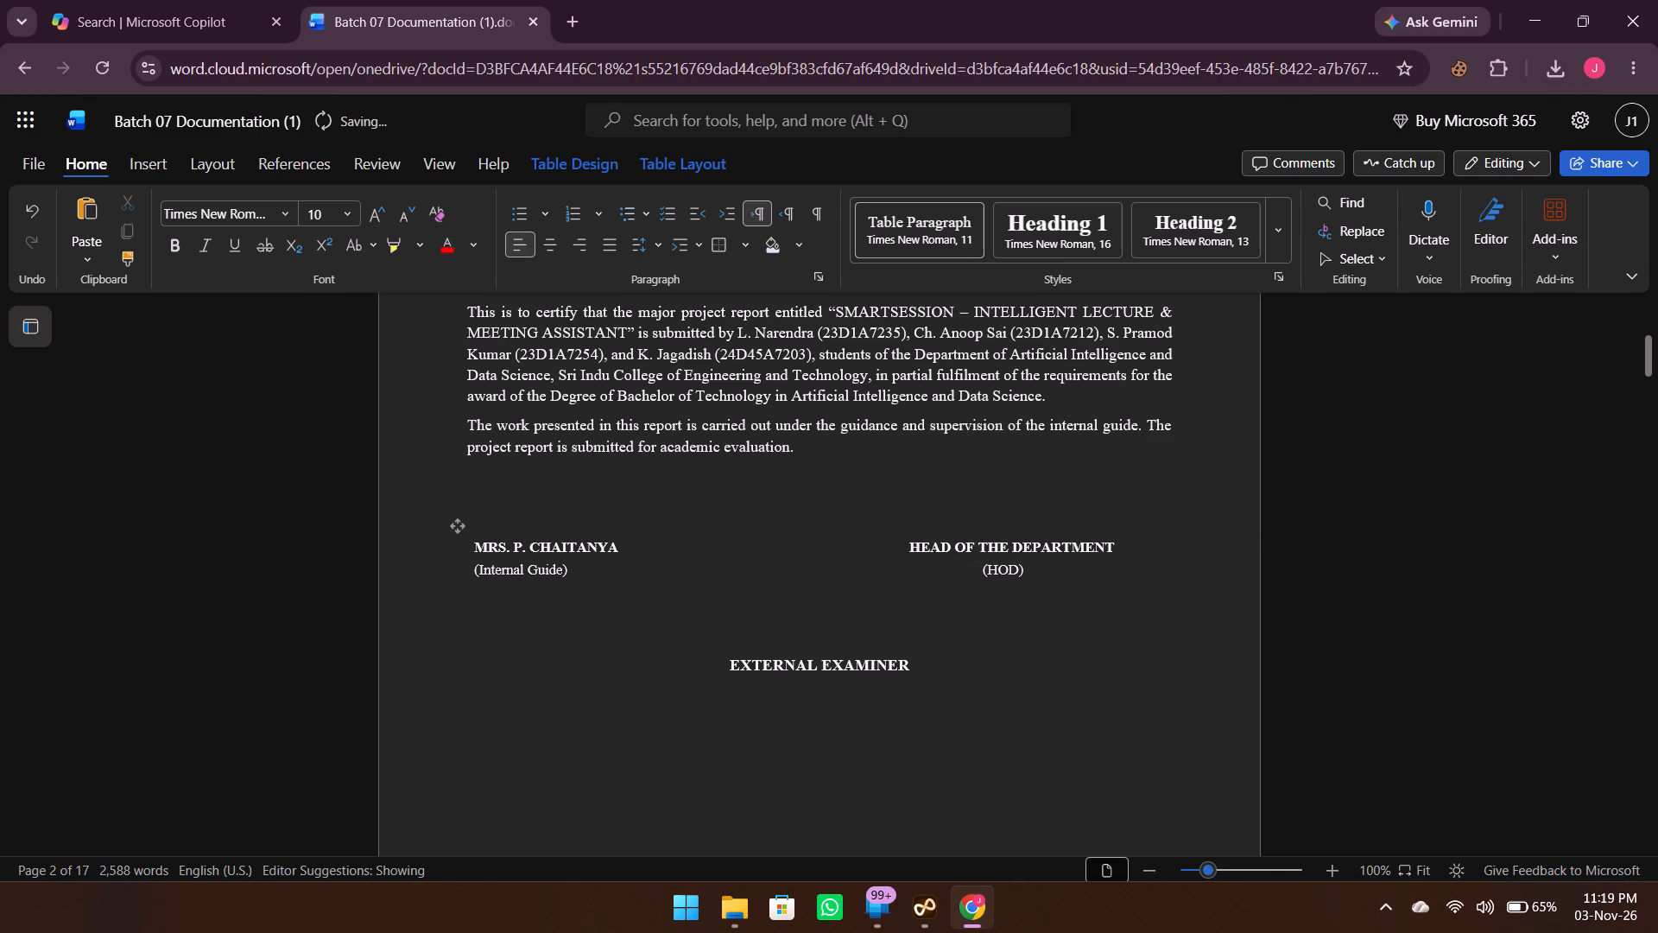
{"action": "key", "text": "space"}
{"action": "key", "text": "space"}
Review the layout of the cover, certificate and declaration pages.
{"action": "scroll", "coordinate": [888, 607], "scroll_direction": "down", "scroll_amount": 1}
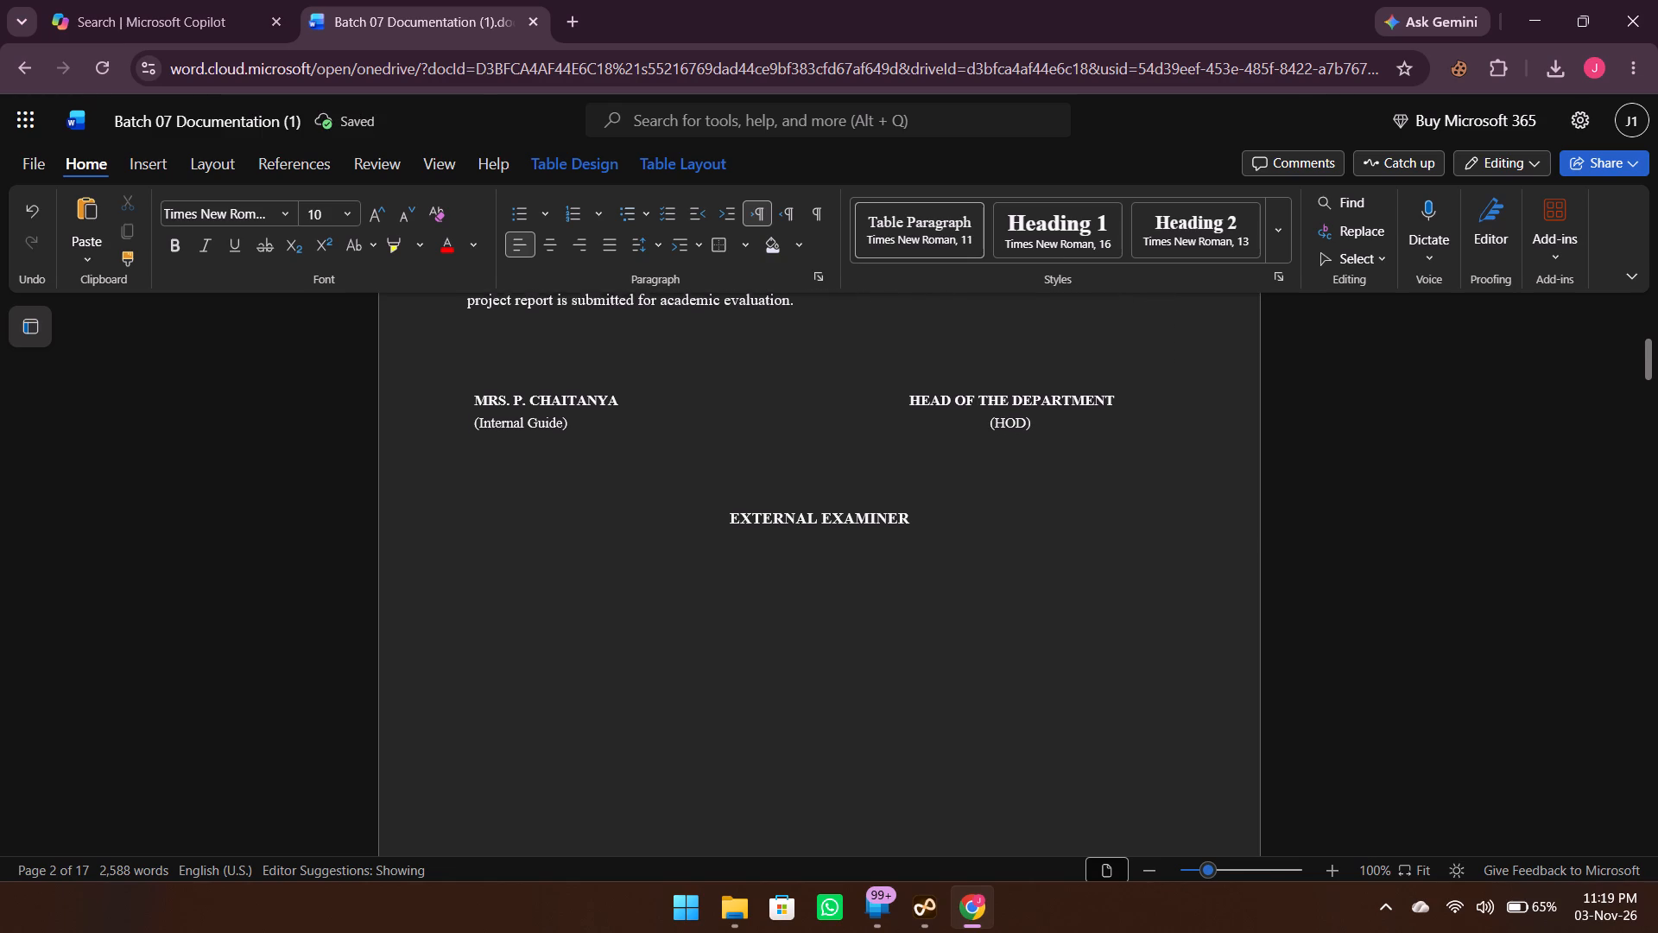
{"action": "scroll", "coordinate": [888, 607], "scroll_direction": "down", "scroll_amount": 3}
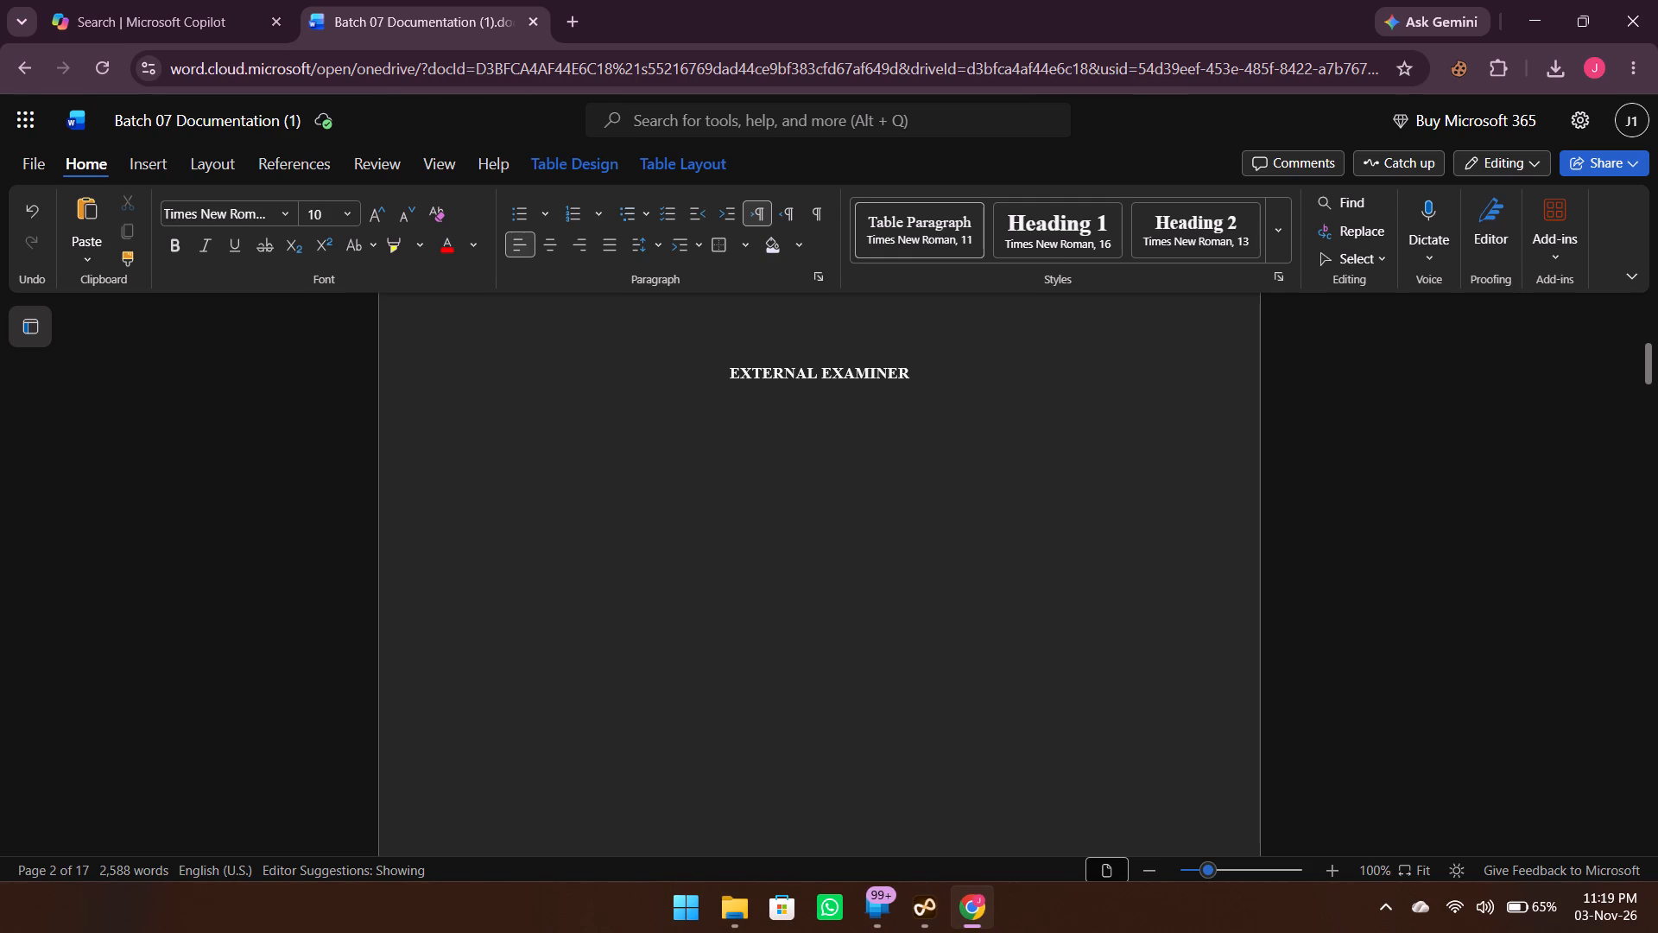
{"action": "scroll", "coordinate": [783, 581], "scroll_direction": "up", "scroll_amount": 5}
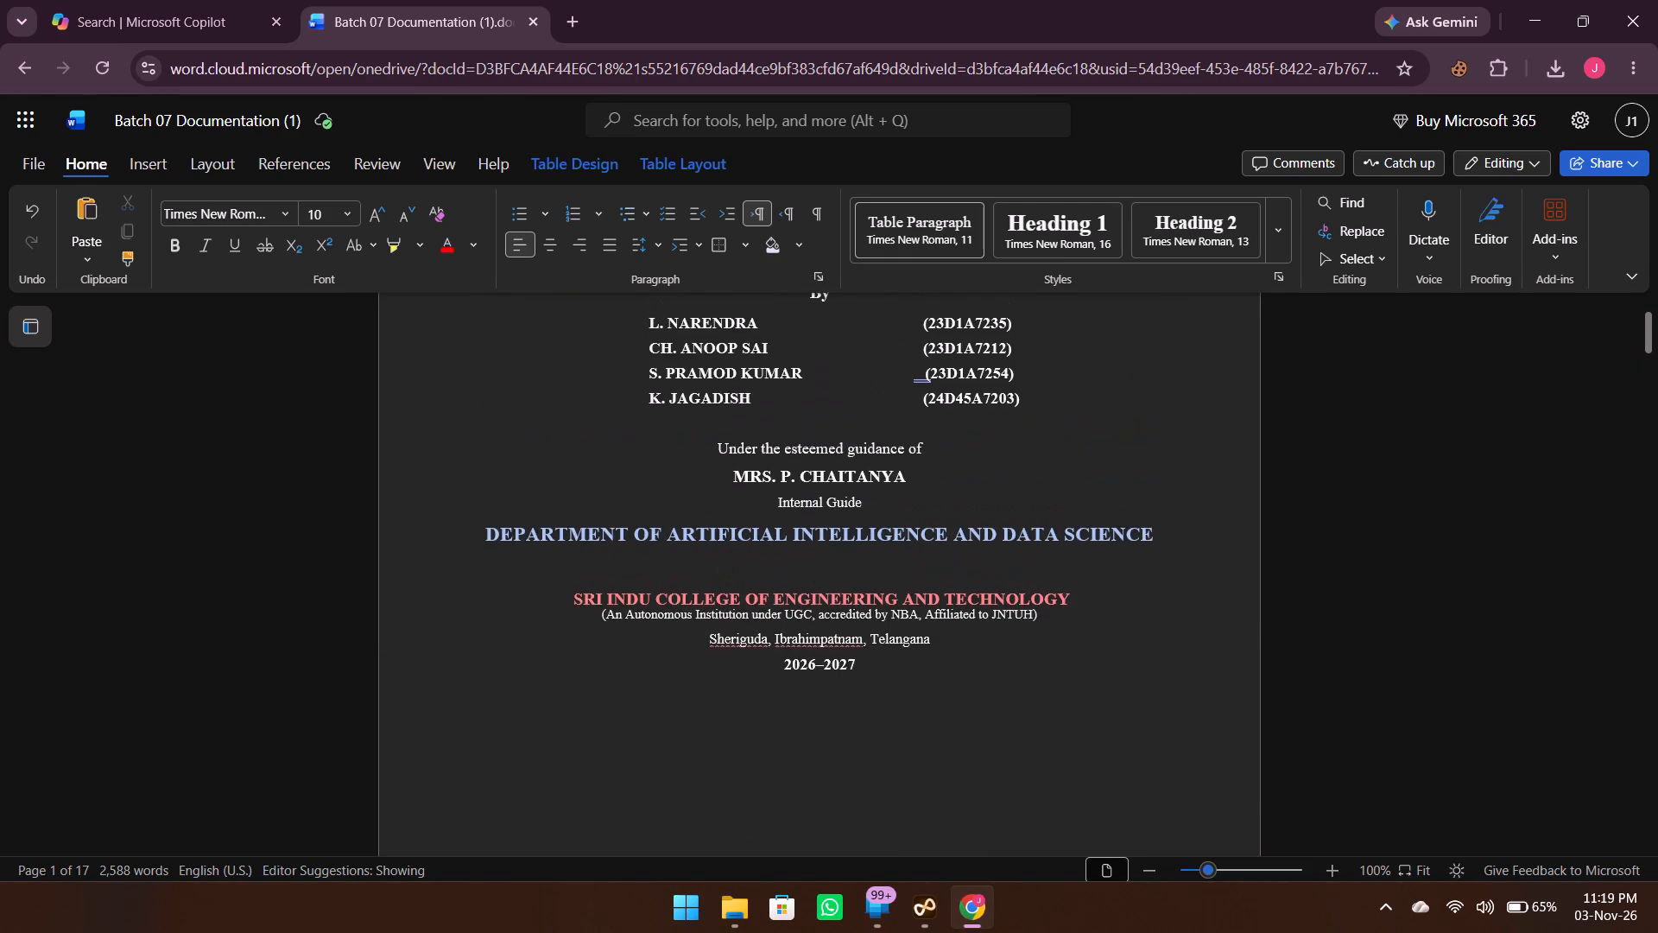
{"action": "scroll", "coordinate": [783, 581], "scroll_direction": "up", "scroll_amount": 3}
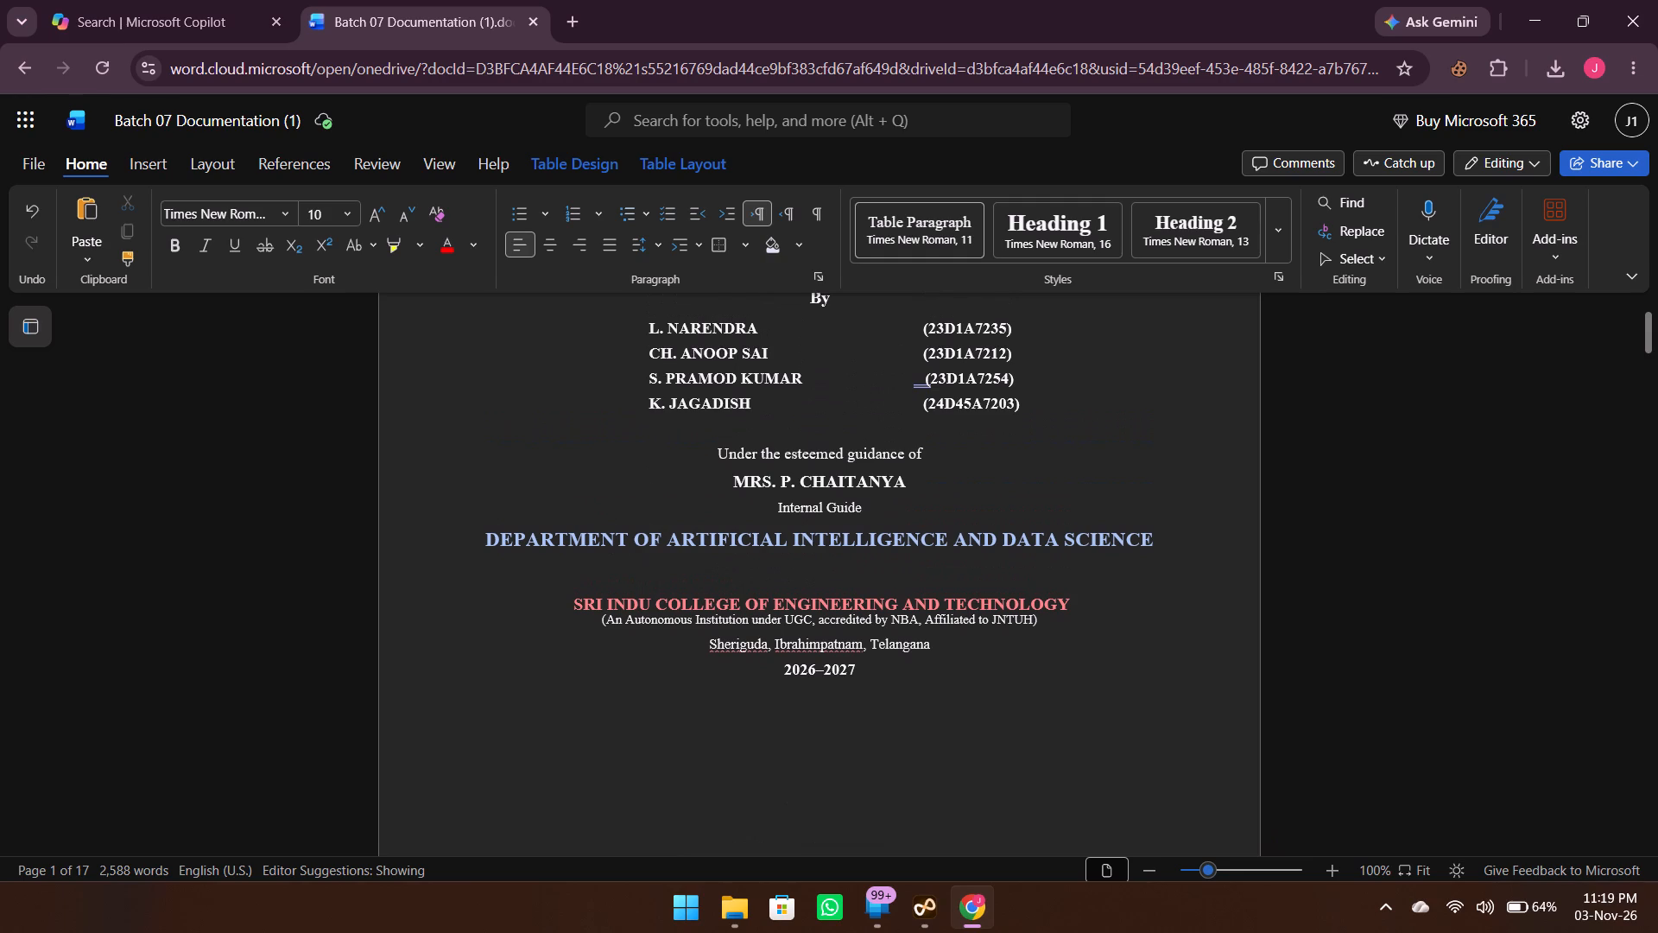
{"action": "scroll", "coordinate": [783, 581], "scroll_direction": "up", "scroll_amount": 6}
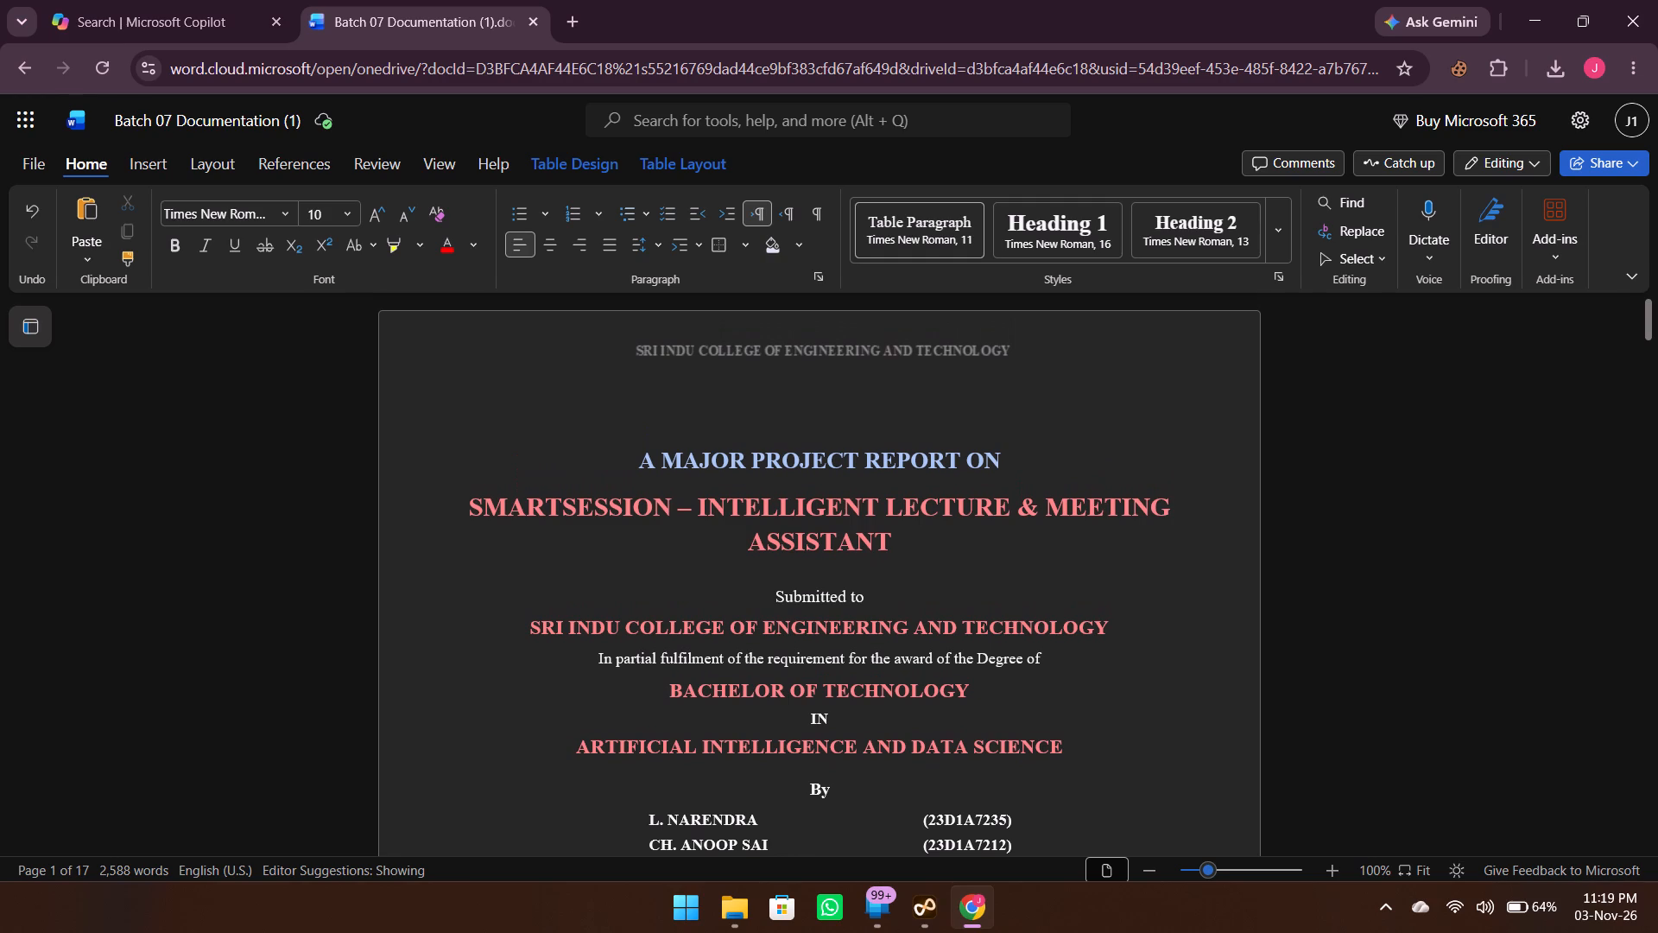
{"action": "scroll", "coordinate": [783, 581], "scroll_direction": "down", "scroll_amount": 8}
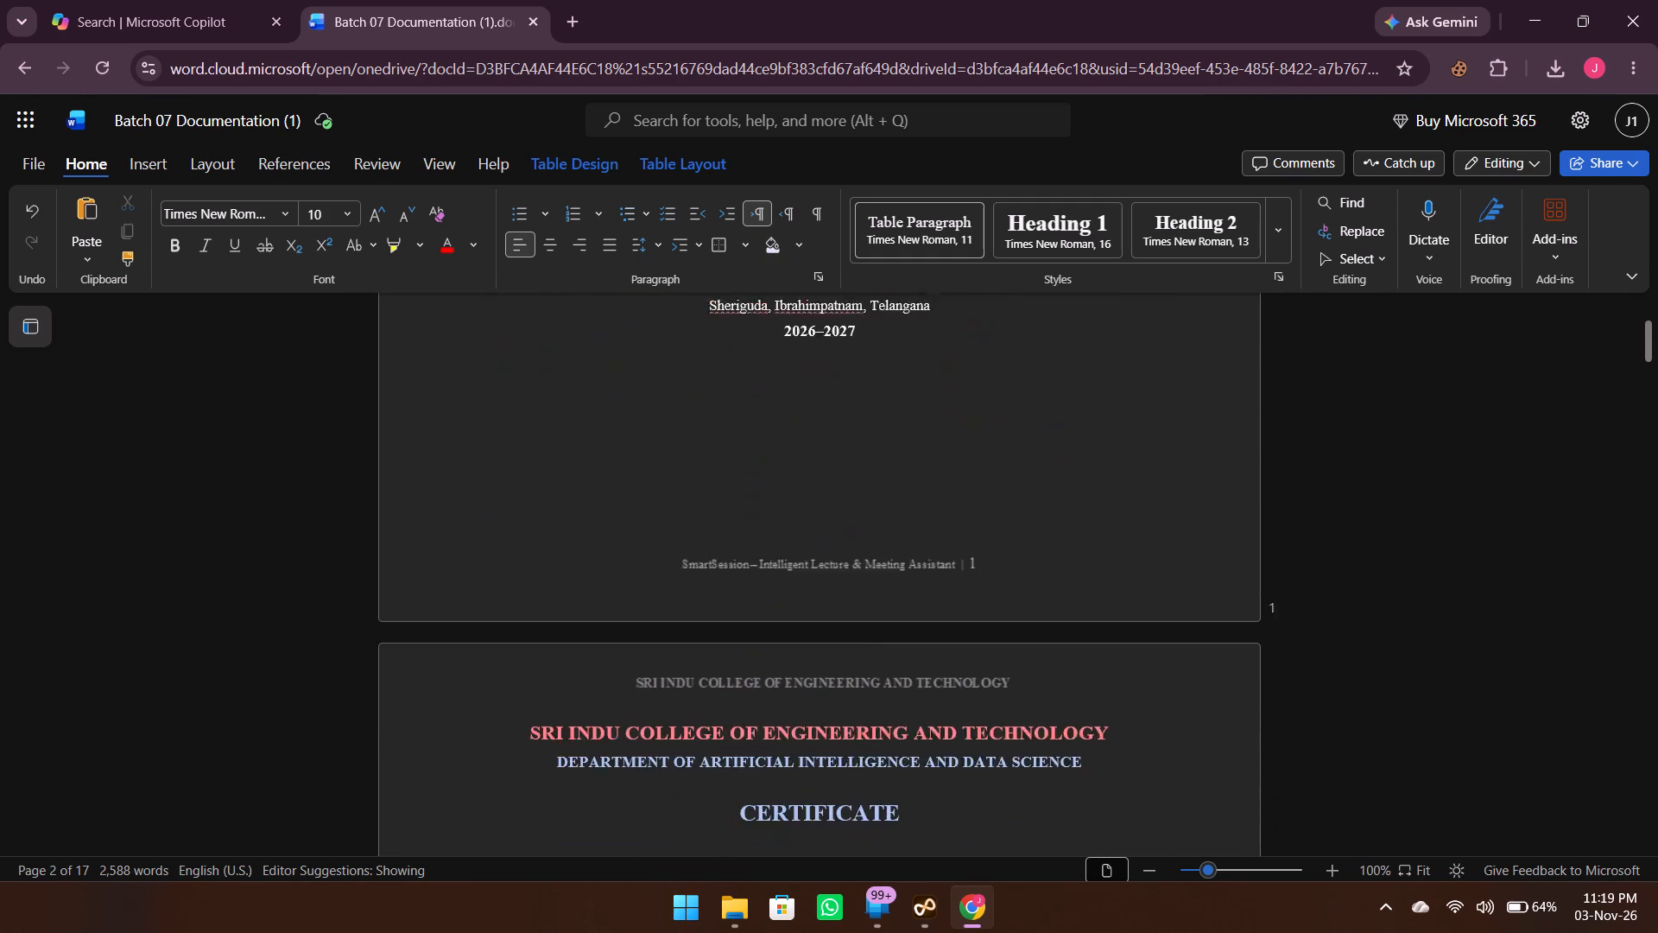
{"action": "scroll", "coordinate": [783, 581], "scroll_direction": "down", "scroll_amount": 2}
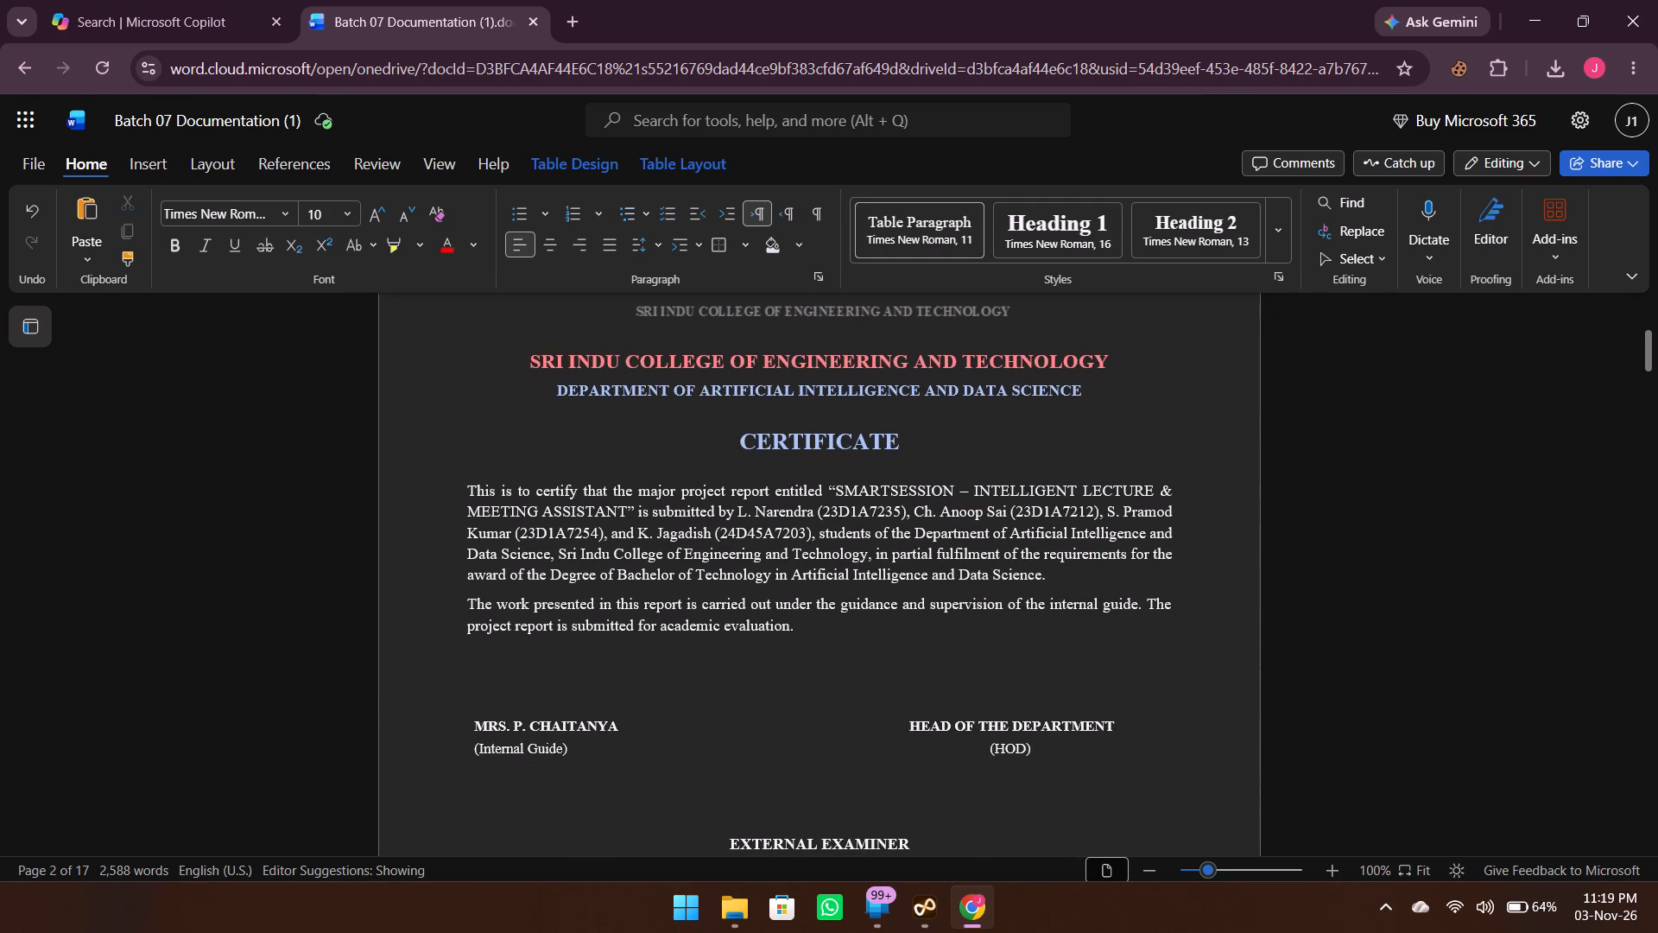
{"action": "scroll", "coordinate": [783, 581], "scroll_direction": "down", "scroll_amount": 3}
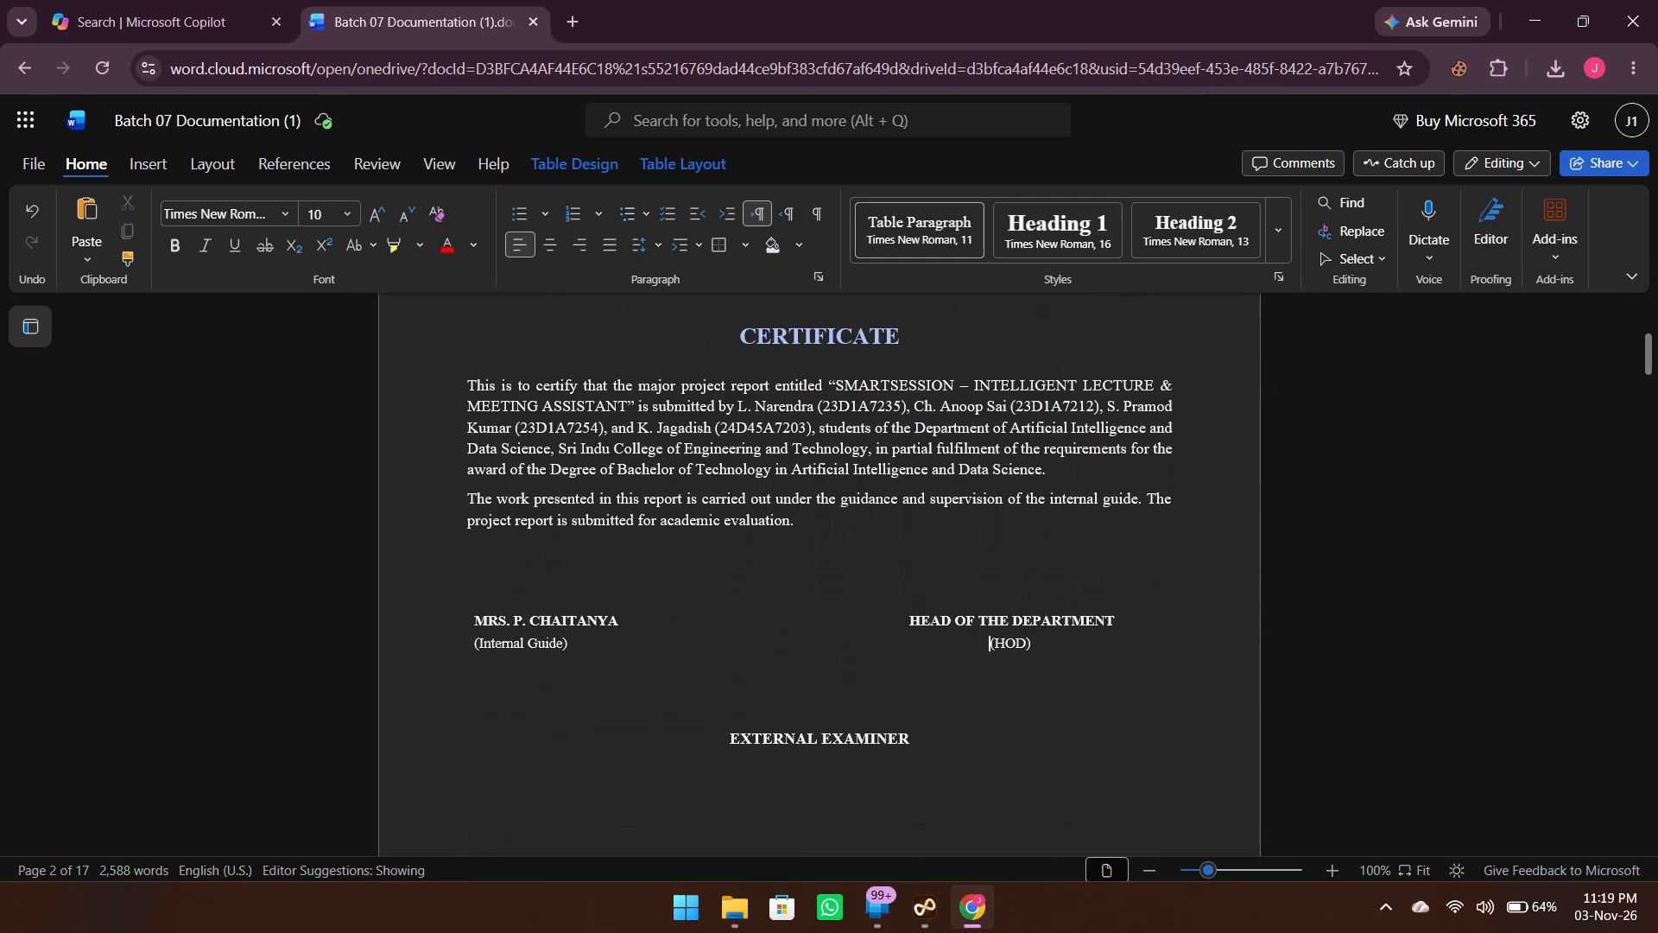
{"action": "scroll", "coordinate": [783, 581], "scroll_direction": "down", "scroll_amount": 2}
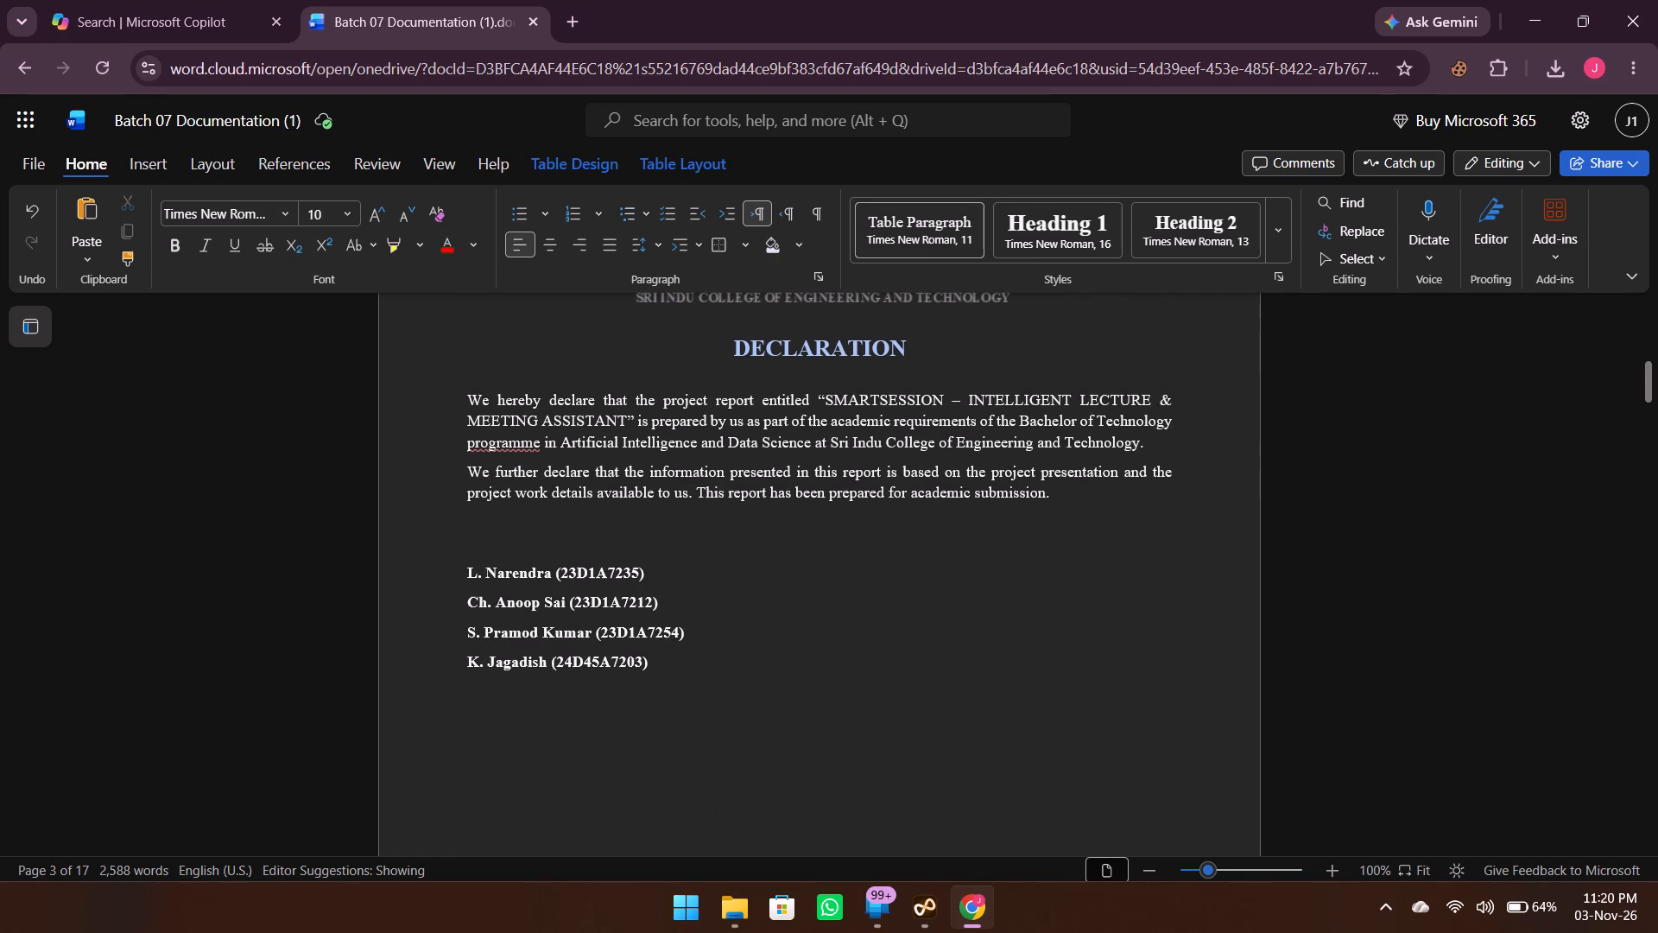
{"action": "scroll", "coordinate": [783, 581], "scroll_direction": "down", "scroll_amount": 2}
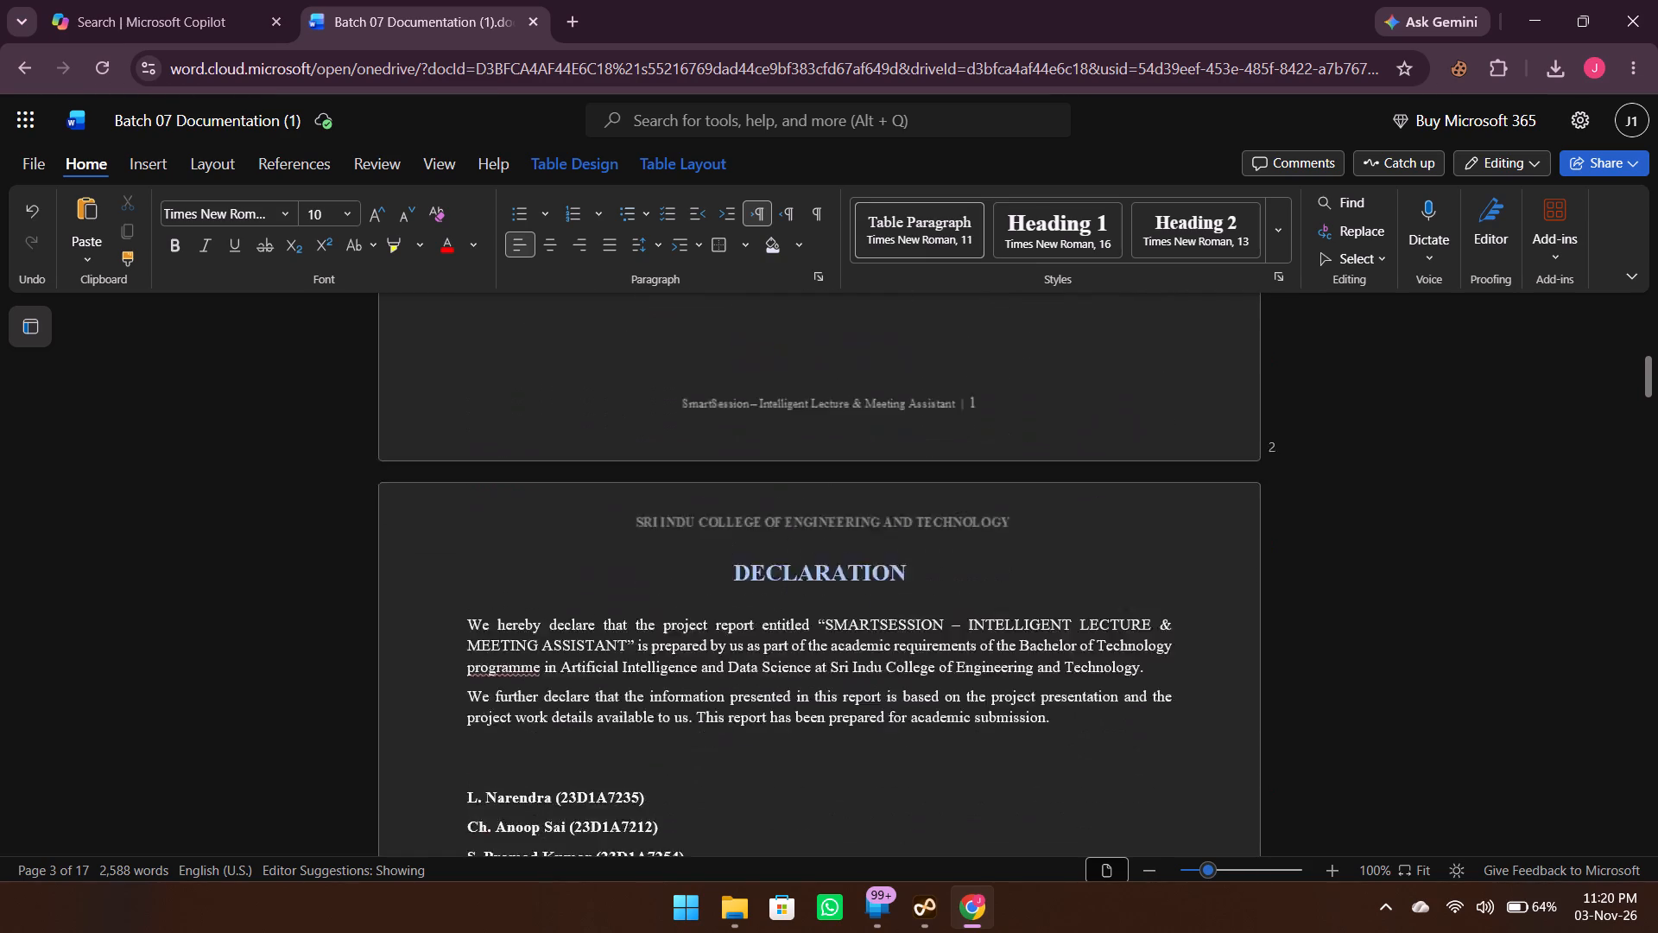
{"action": "scroll", "coordinate": [783, 581], "scroll_direction": "down", "scroll_amount": 2}
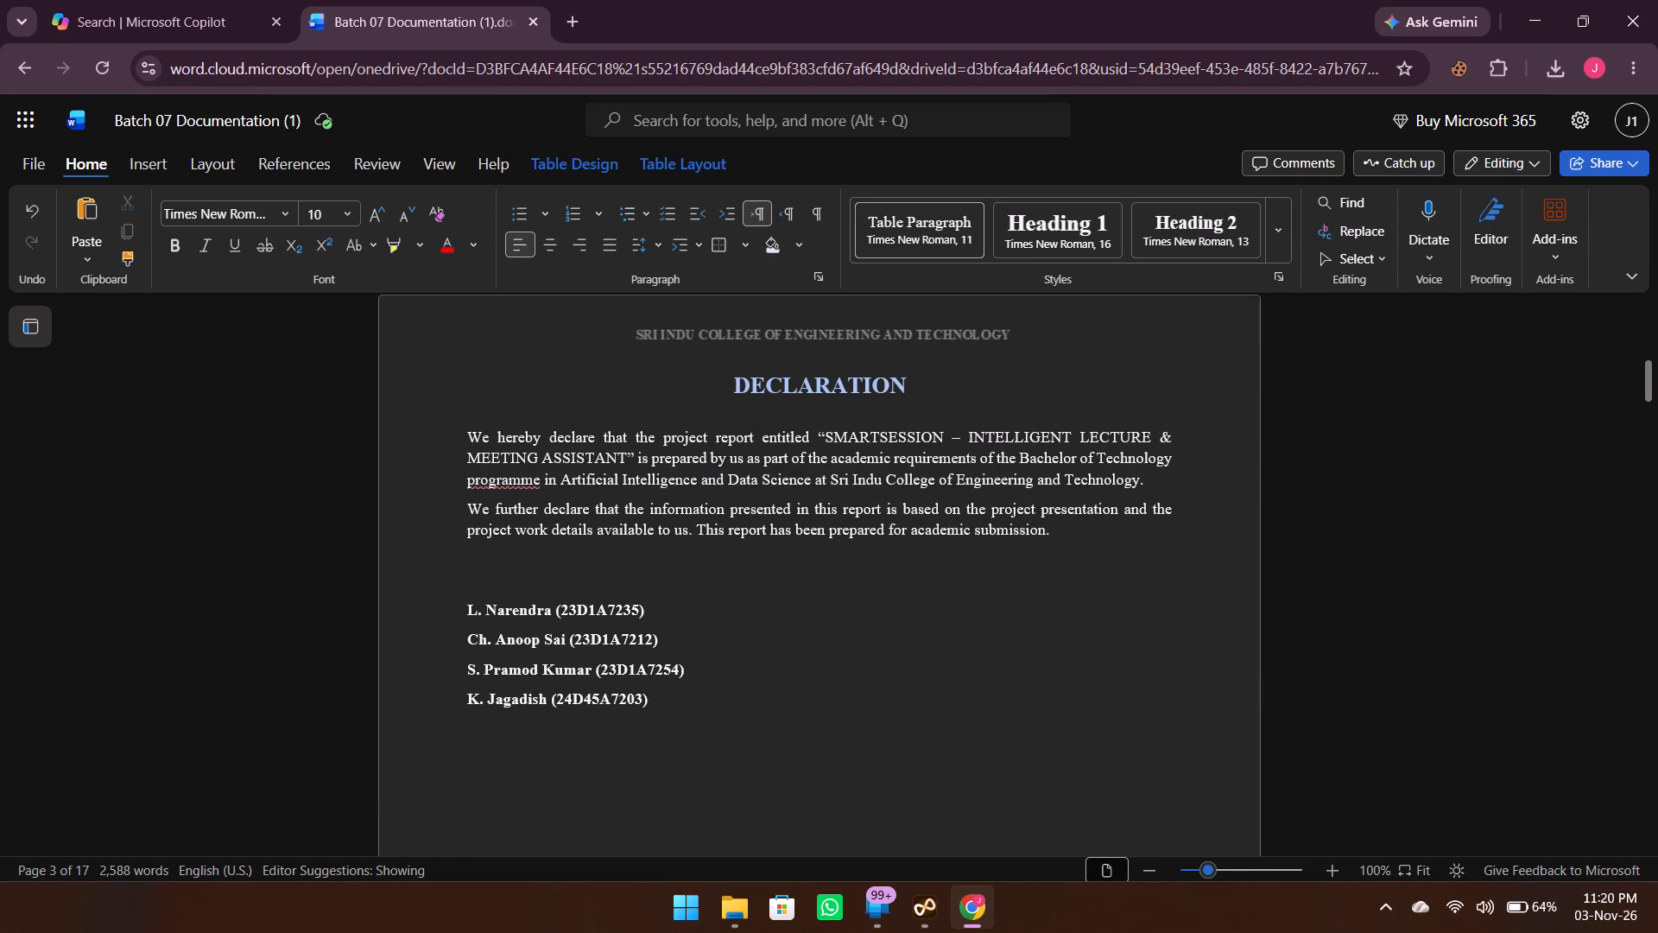
Insert blank space above the "DECLARATION" heading to separate it from the page header.
{"action": "left_click", "coordinate": [1016, 322]}
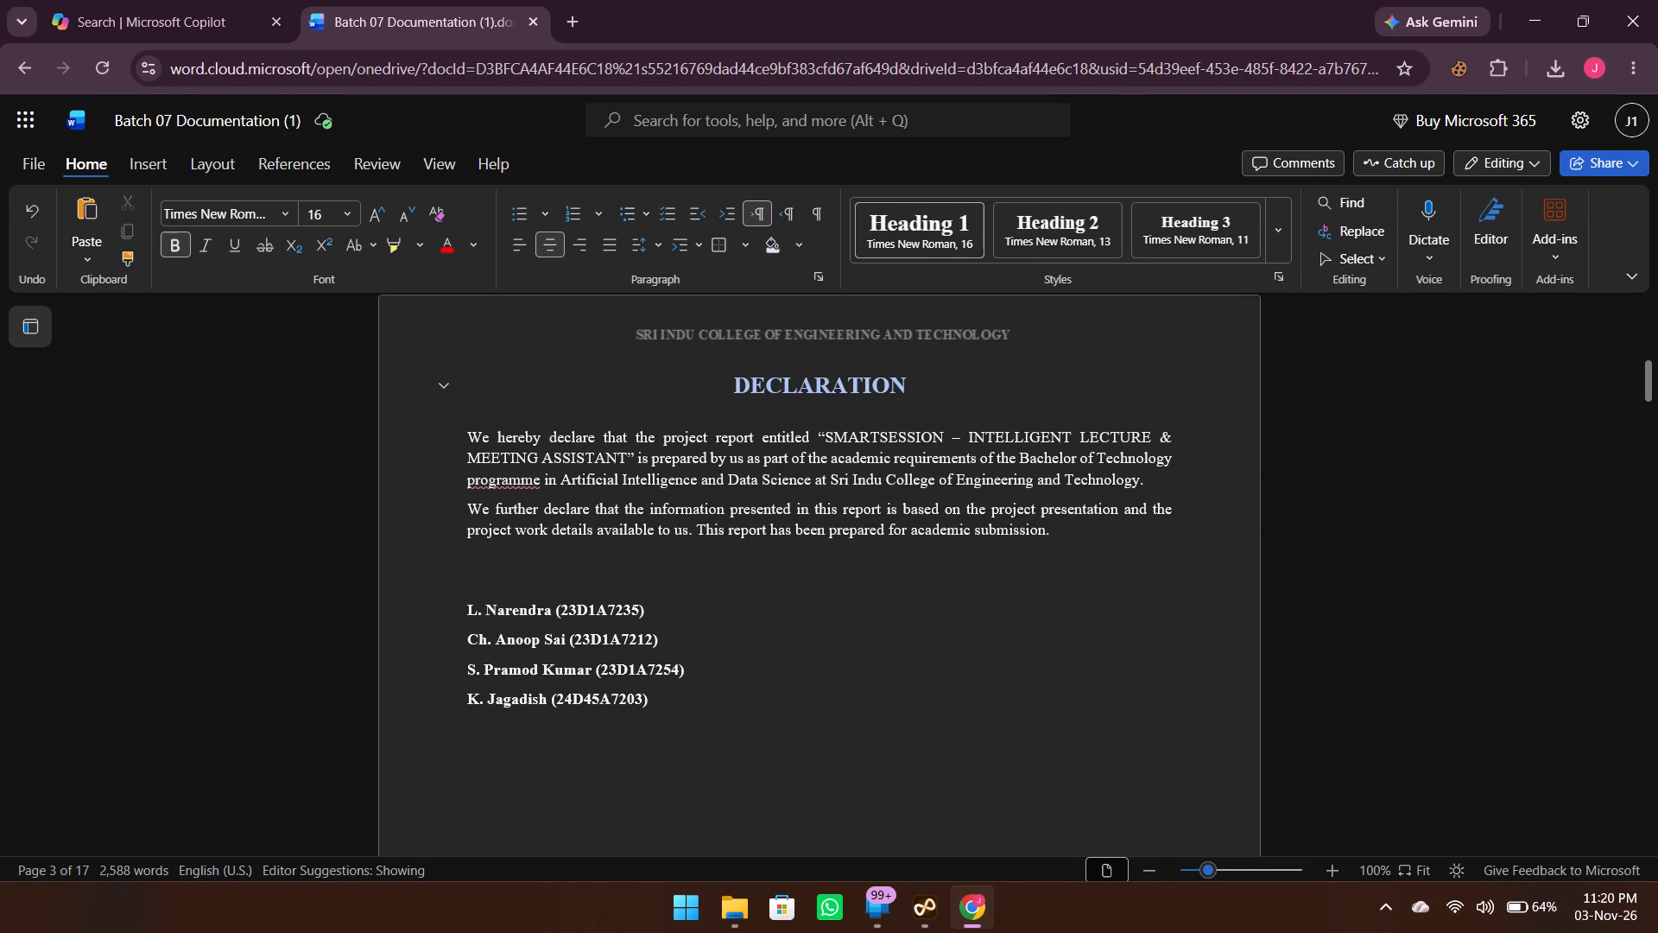
{"action": "left_click", "coordinate": [737, 378]}
{"action": "key", "text": "Return"}
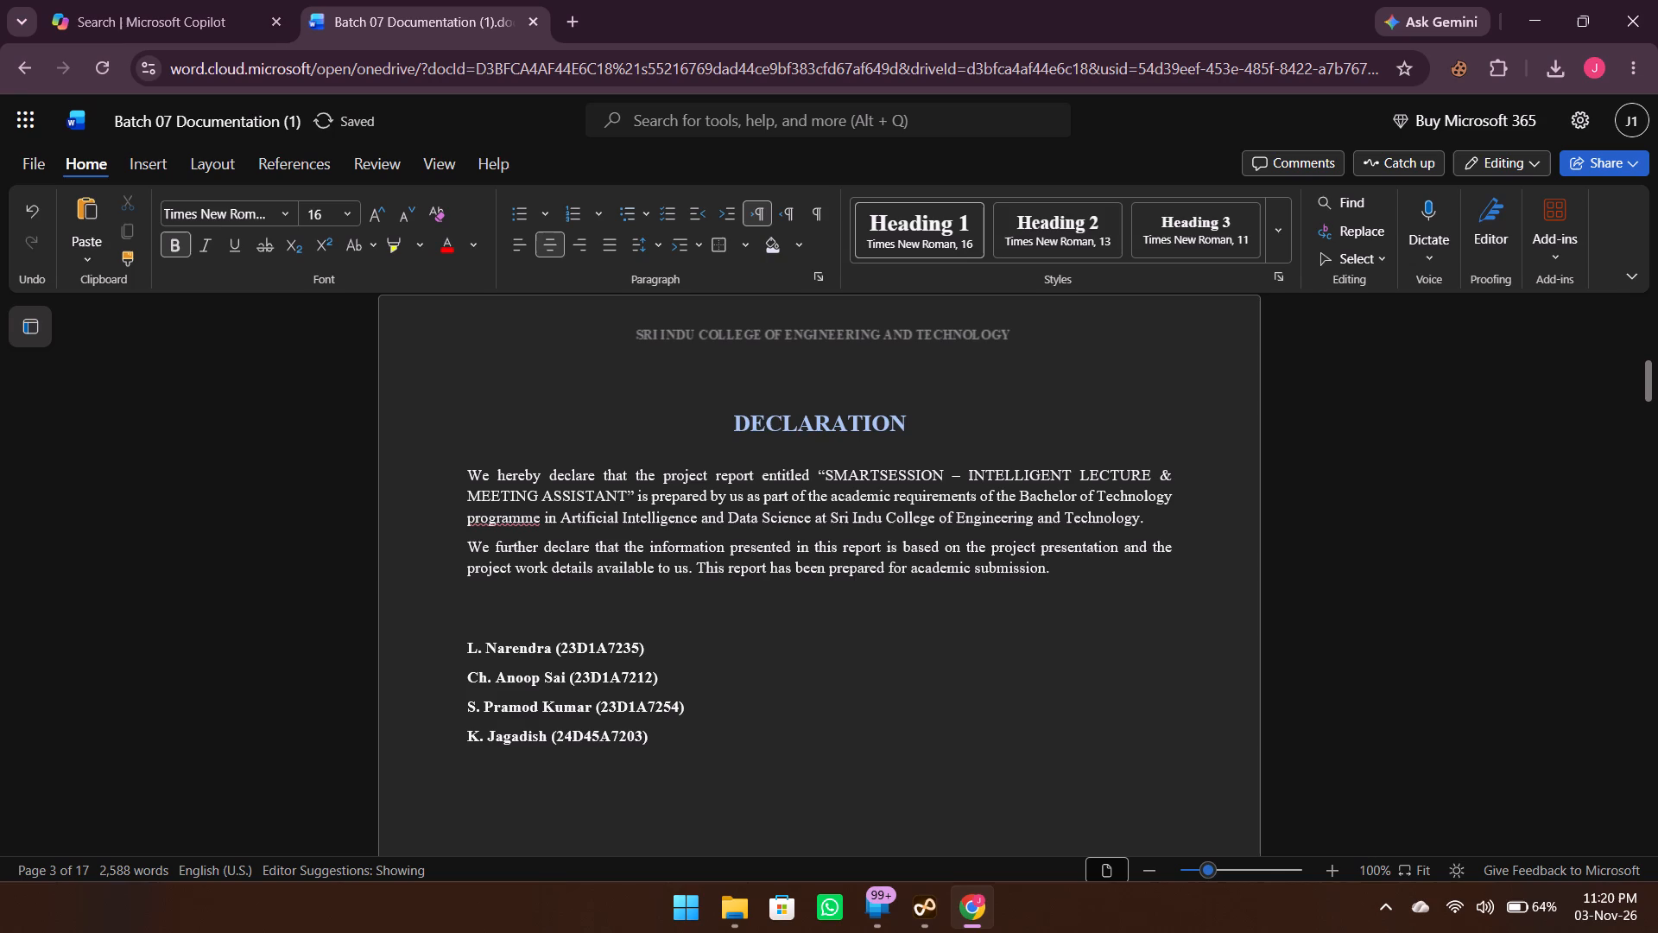
{"action": "key", "text": "Return"}
{"action": "key", "text": "BackSpace"}
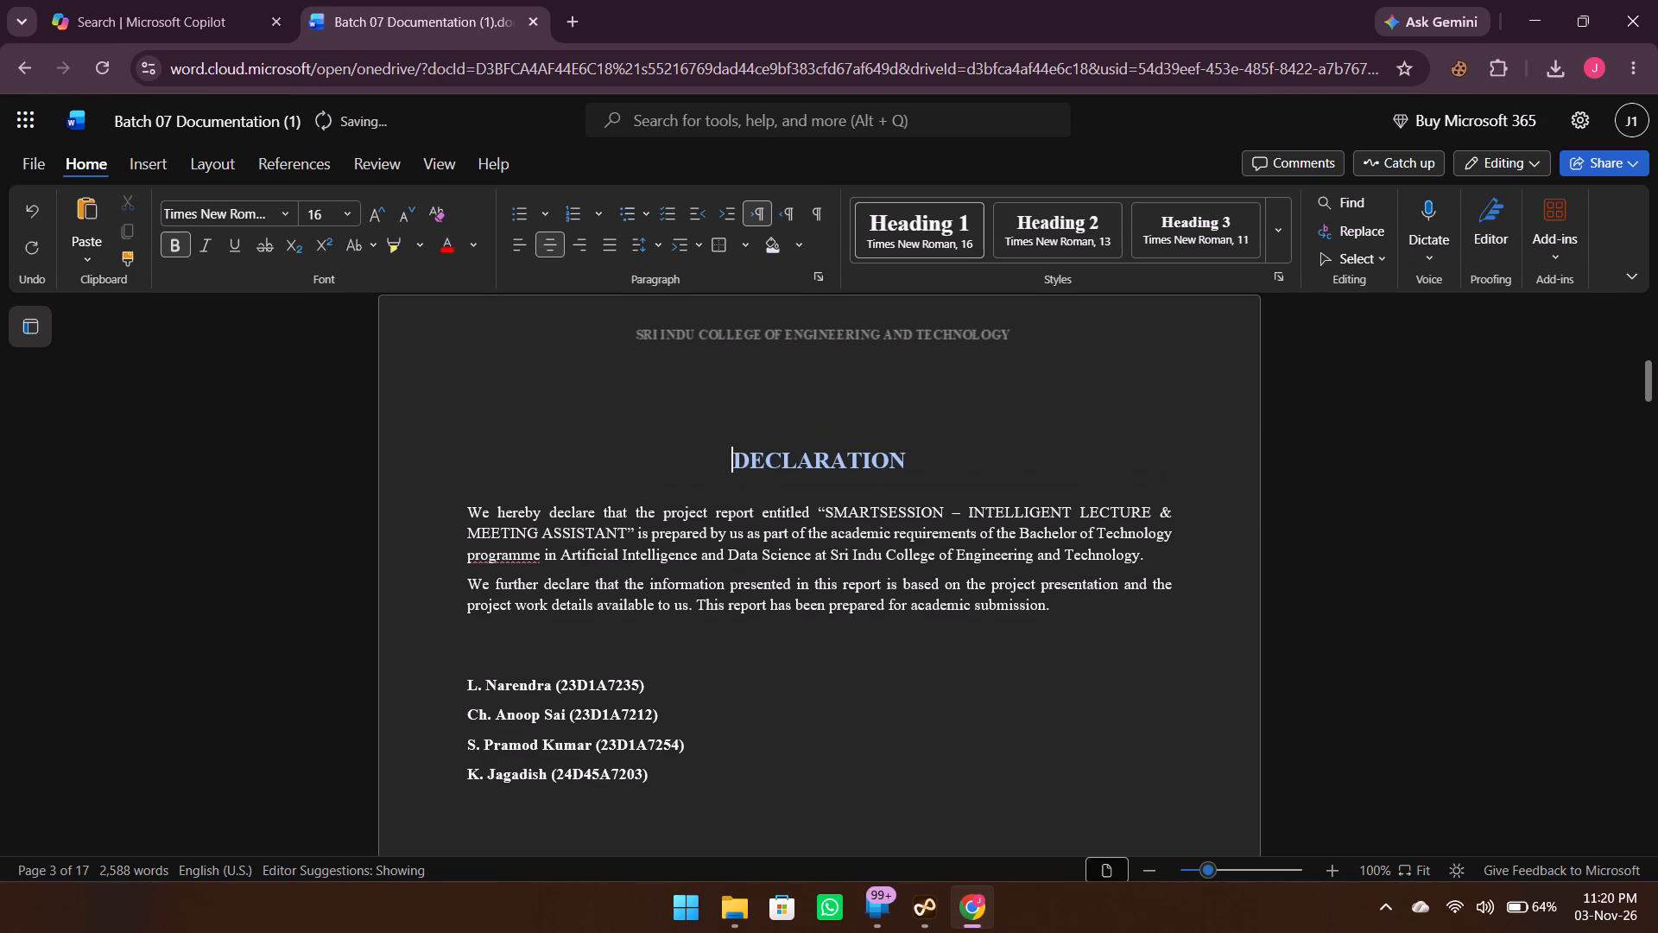
{"action": "key", "text": "BackSpace"}
{"action": "scroll", "coordinate": [802, 505], "scroll_direction": "down", "scroll_amount": 1}
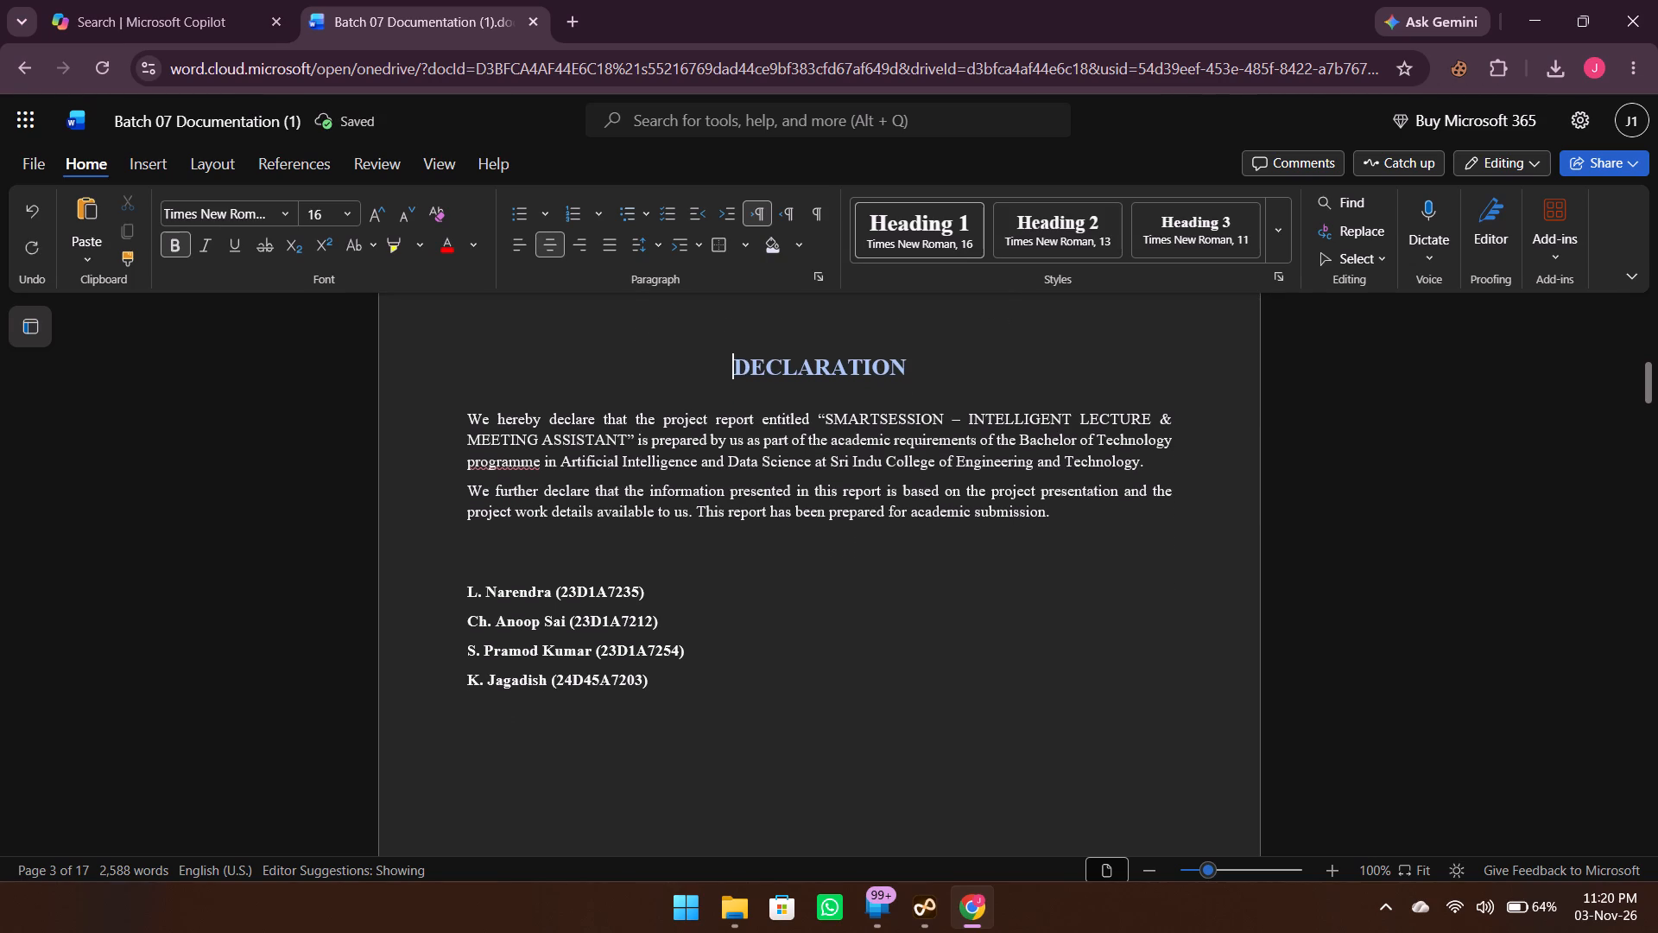
{"action": "scroll", "coordinate": [802, 505], "scroll_direction": "down", "scroll_amount": 1}
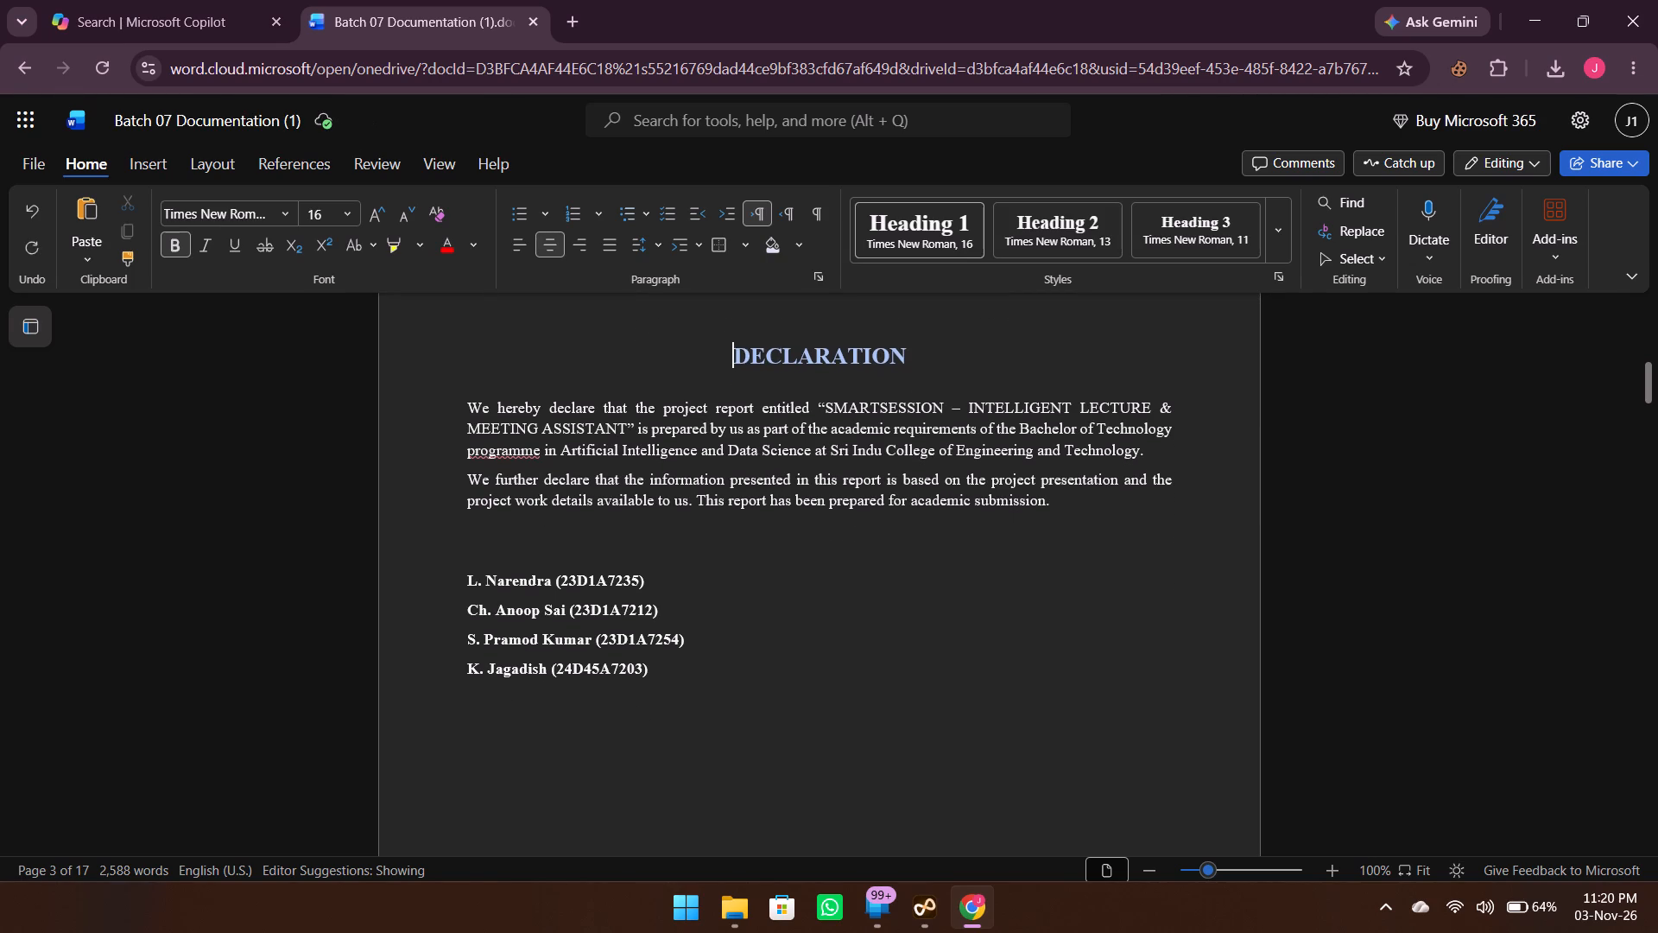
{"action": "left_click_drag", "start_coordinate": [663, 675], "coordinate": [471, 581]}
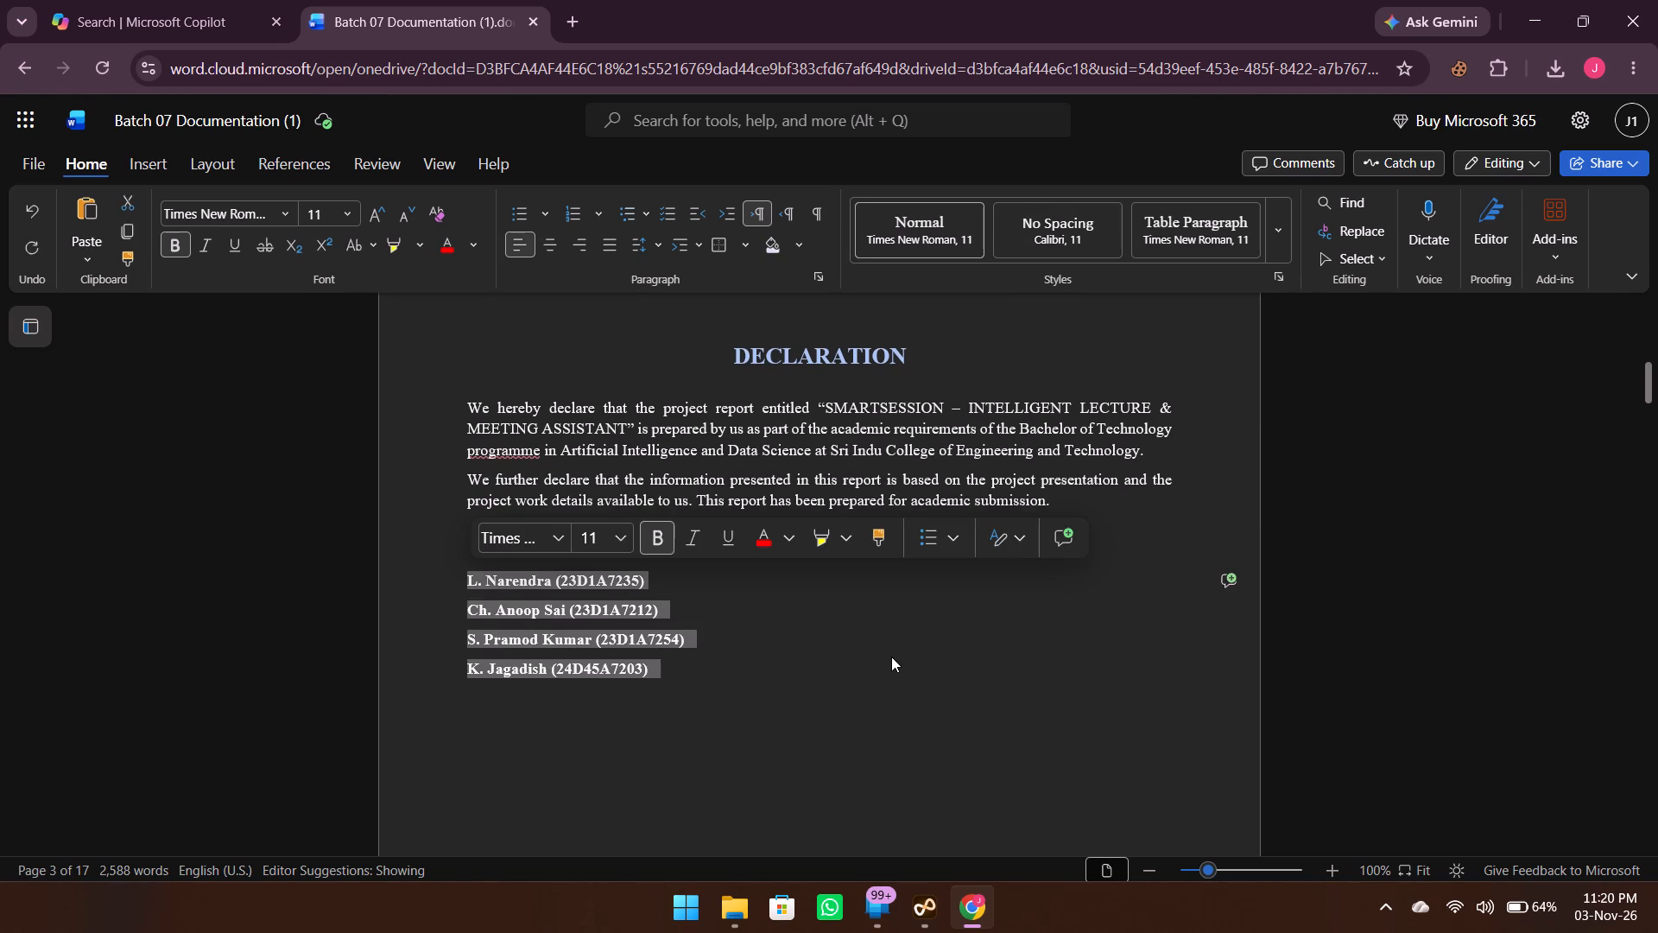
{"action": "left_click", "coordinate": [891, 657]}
Insert one blank line above the "ACKNOWLEDGMENT" heading to separate it from the page header.
{"action": "scroll", "coordinate": [952, 709], "scroll_direction": "down", "scroll_amount": 2}
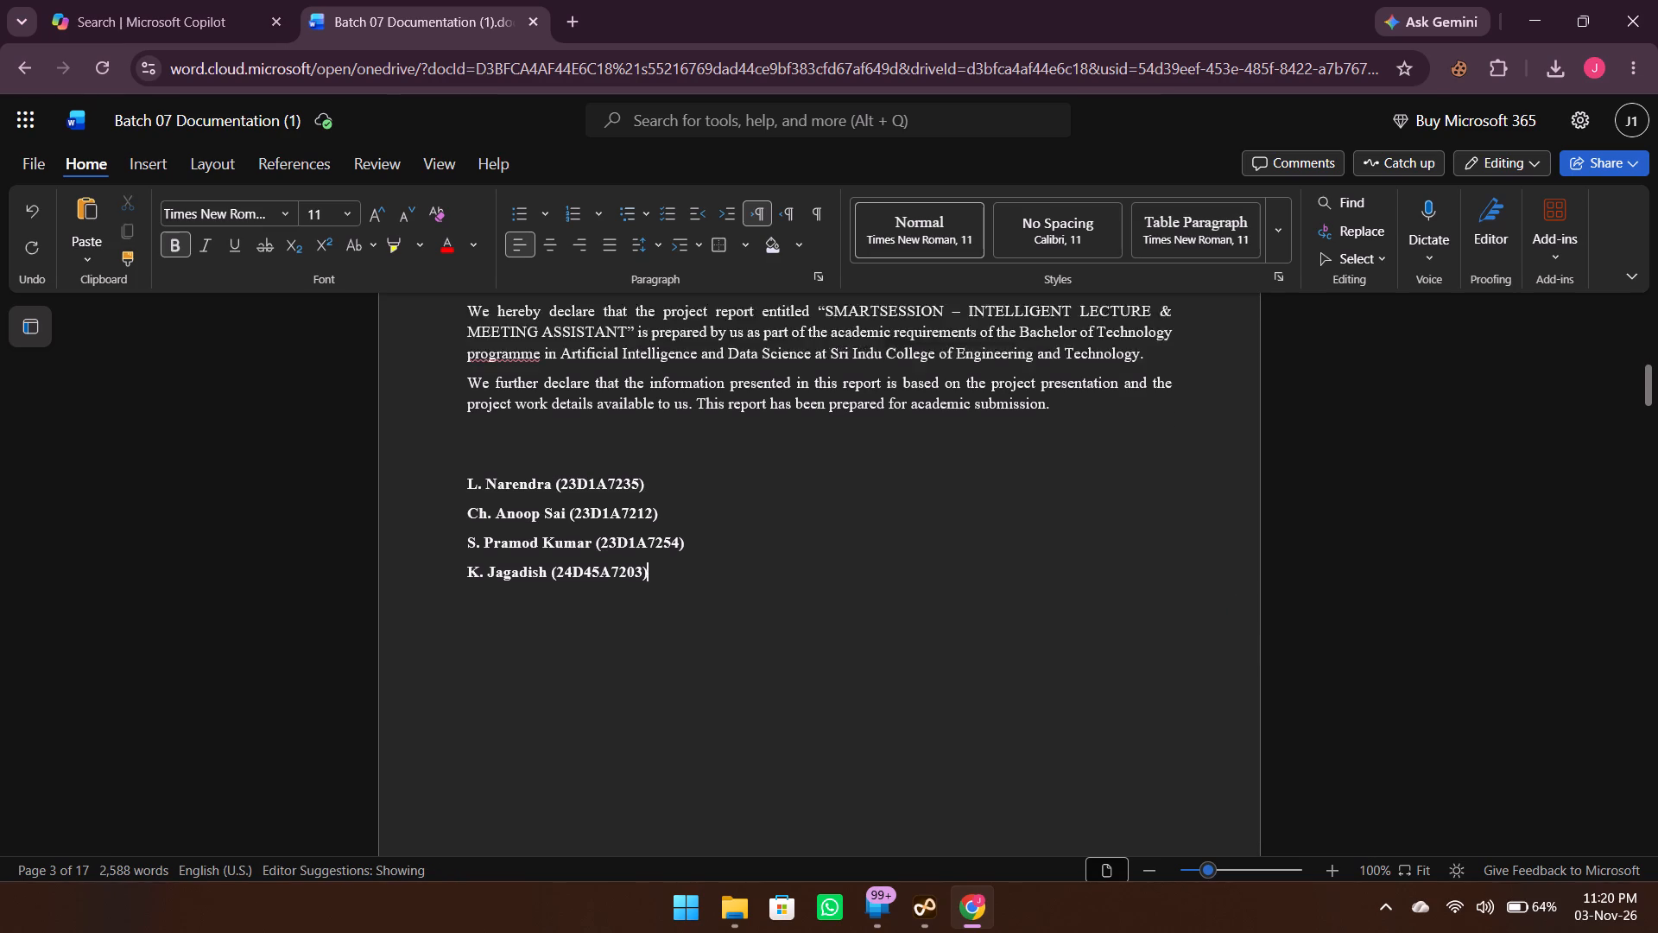
{"action": "scroll", "coordinate": [952, 709], "scroll_direction": "down", "scroll_amount": 6}
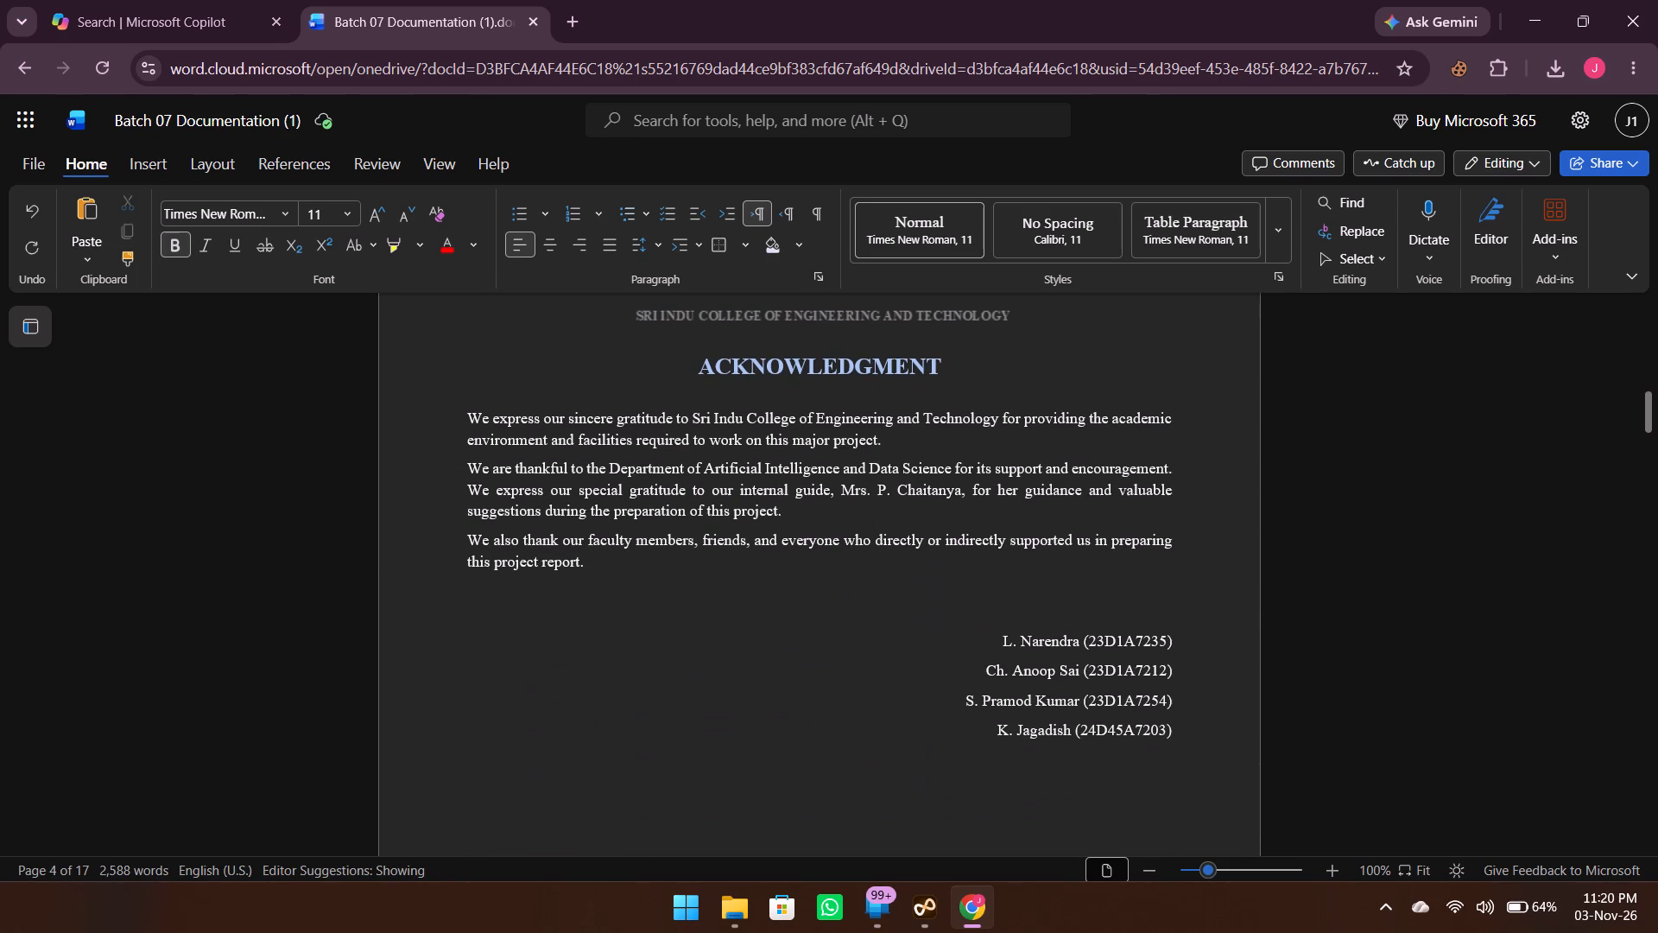
{"action": "left_click", "coordinate": [1022, 322]}
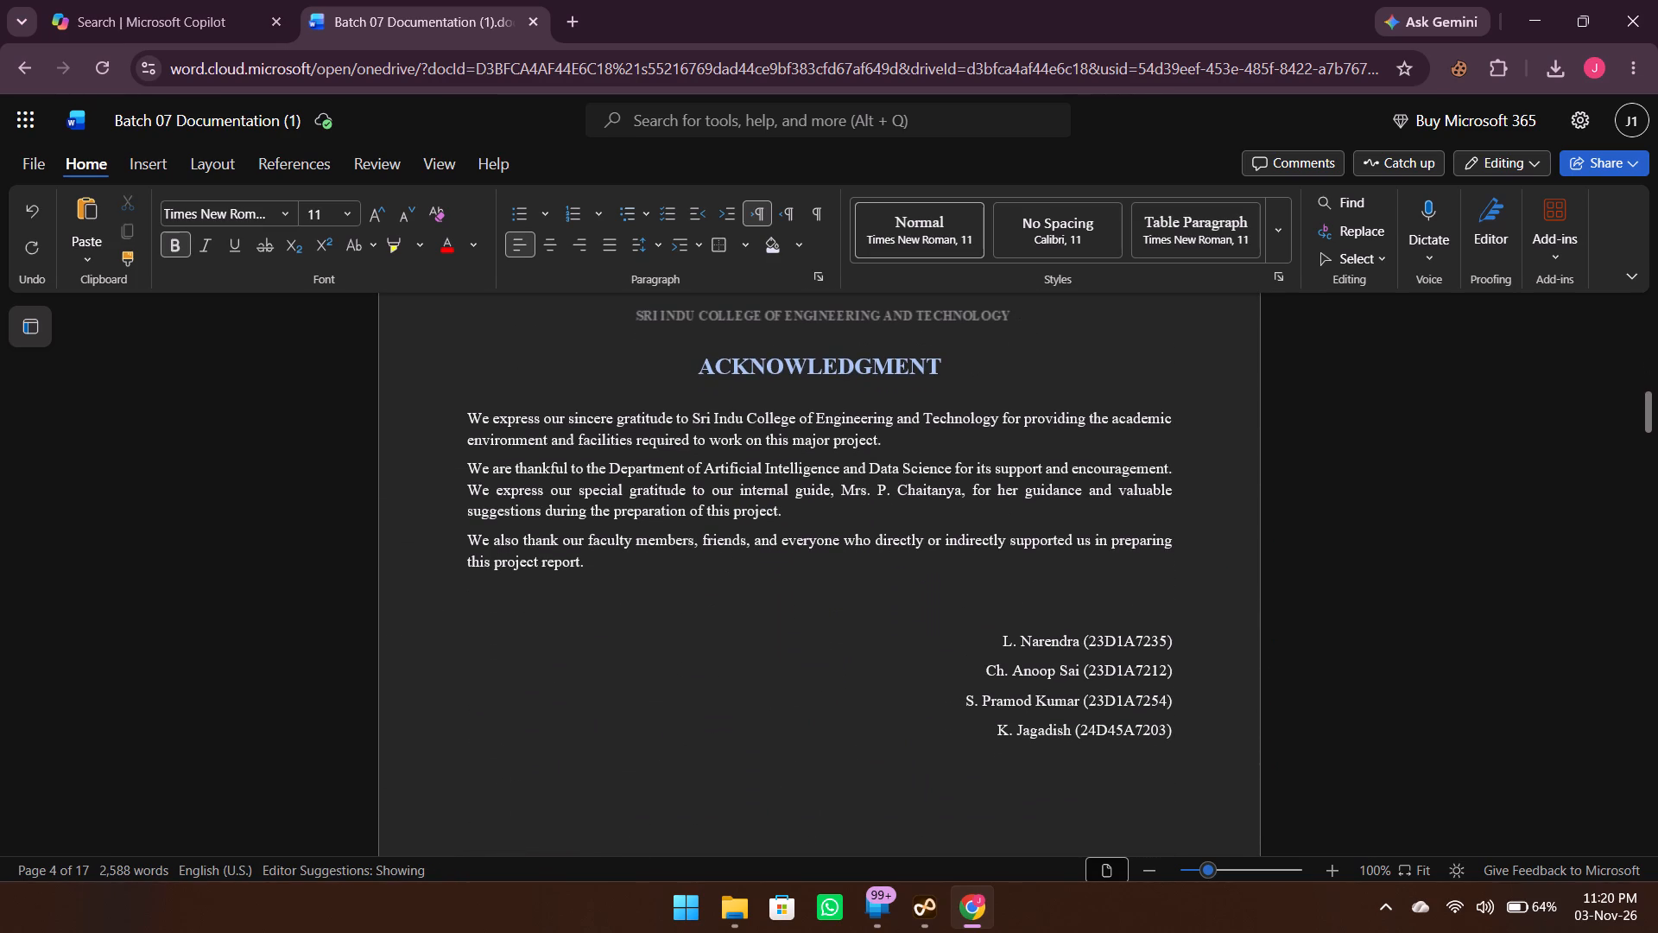
{"action": "left_click", "coordinate": [1011, 310]}
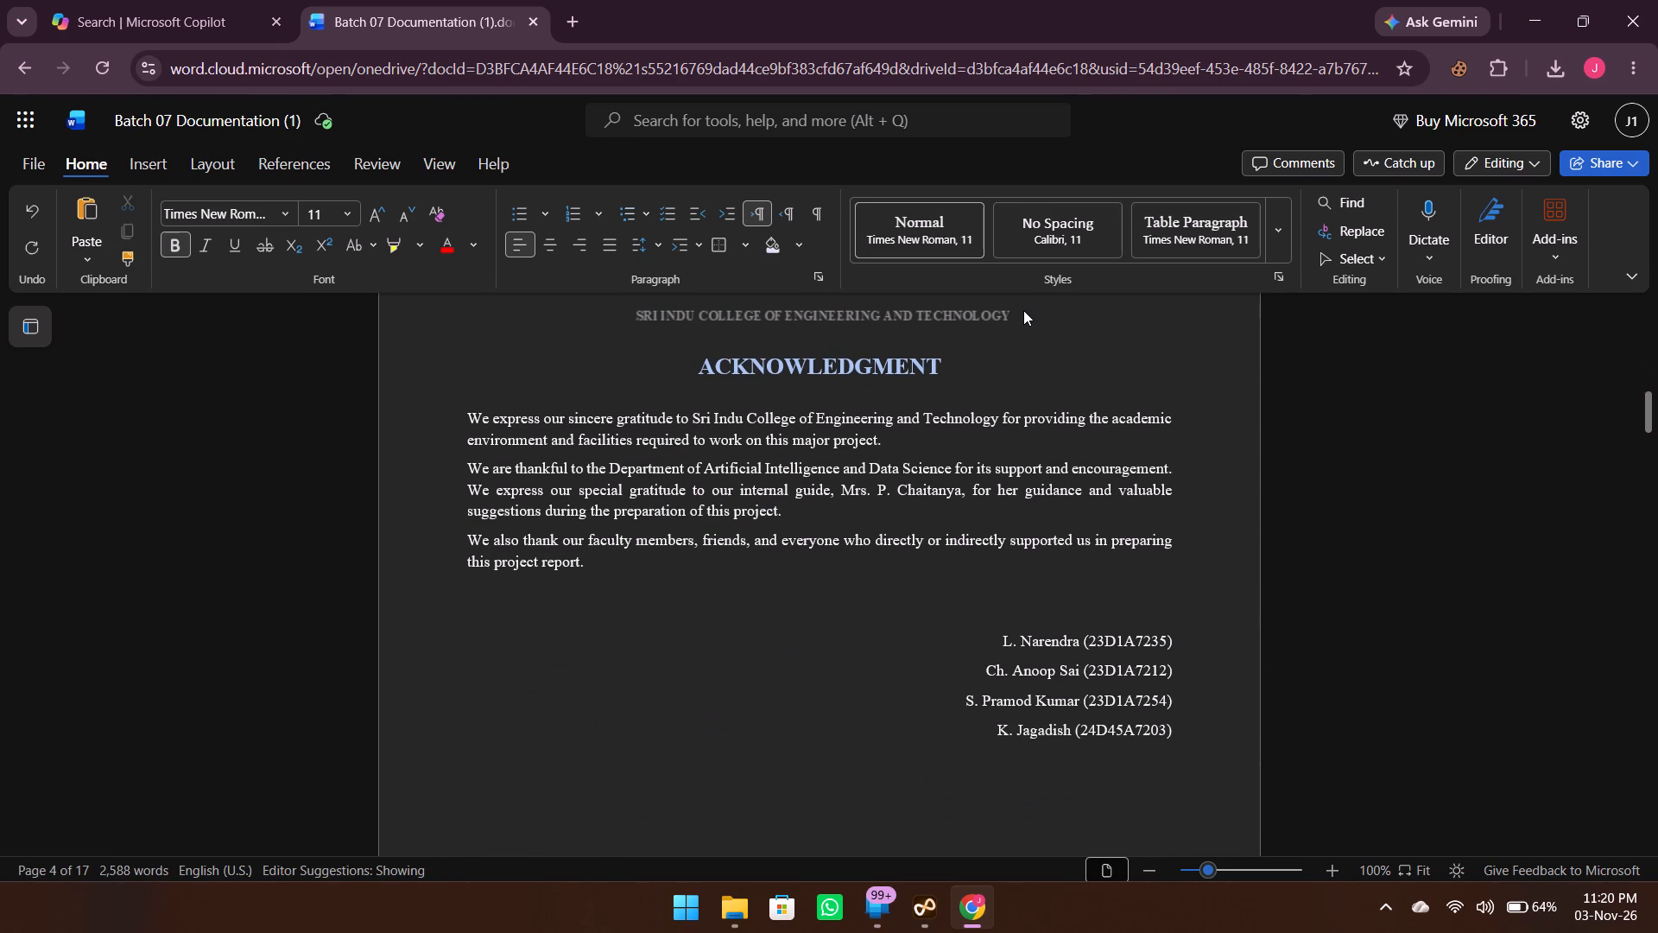
{"action": "left_click", "coordinate": [1023, 310]}
{"action": "left_click", "coordinate": [1006, 310]}
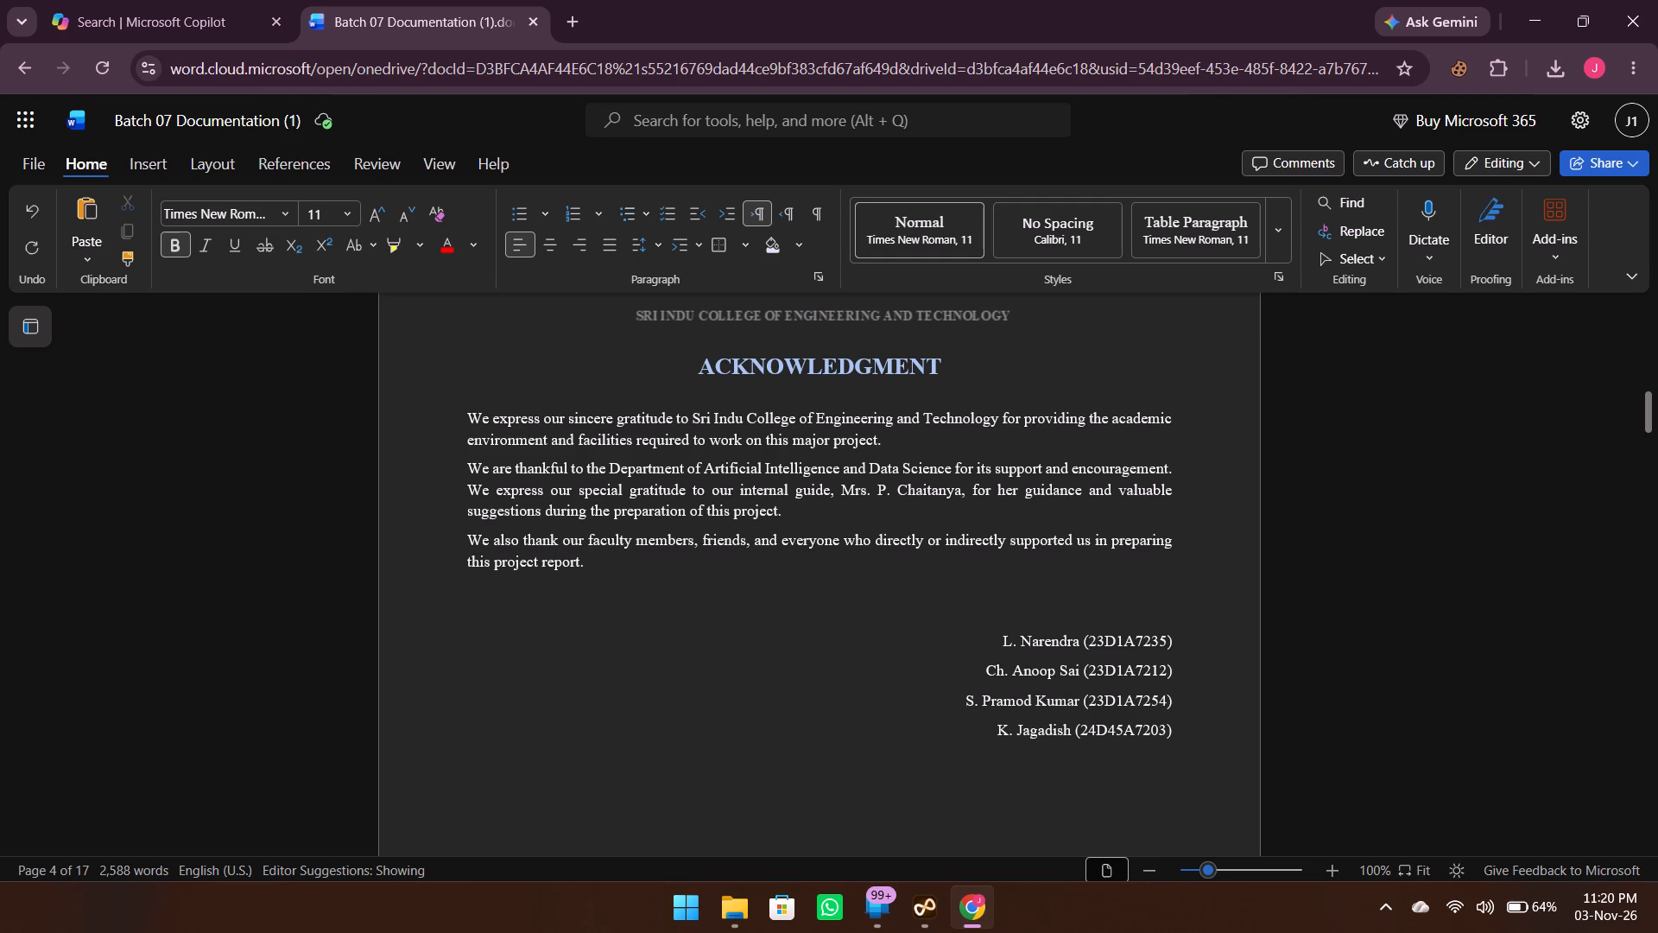
{"action": "left_click", "coordinate": [1004, 308]}
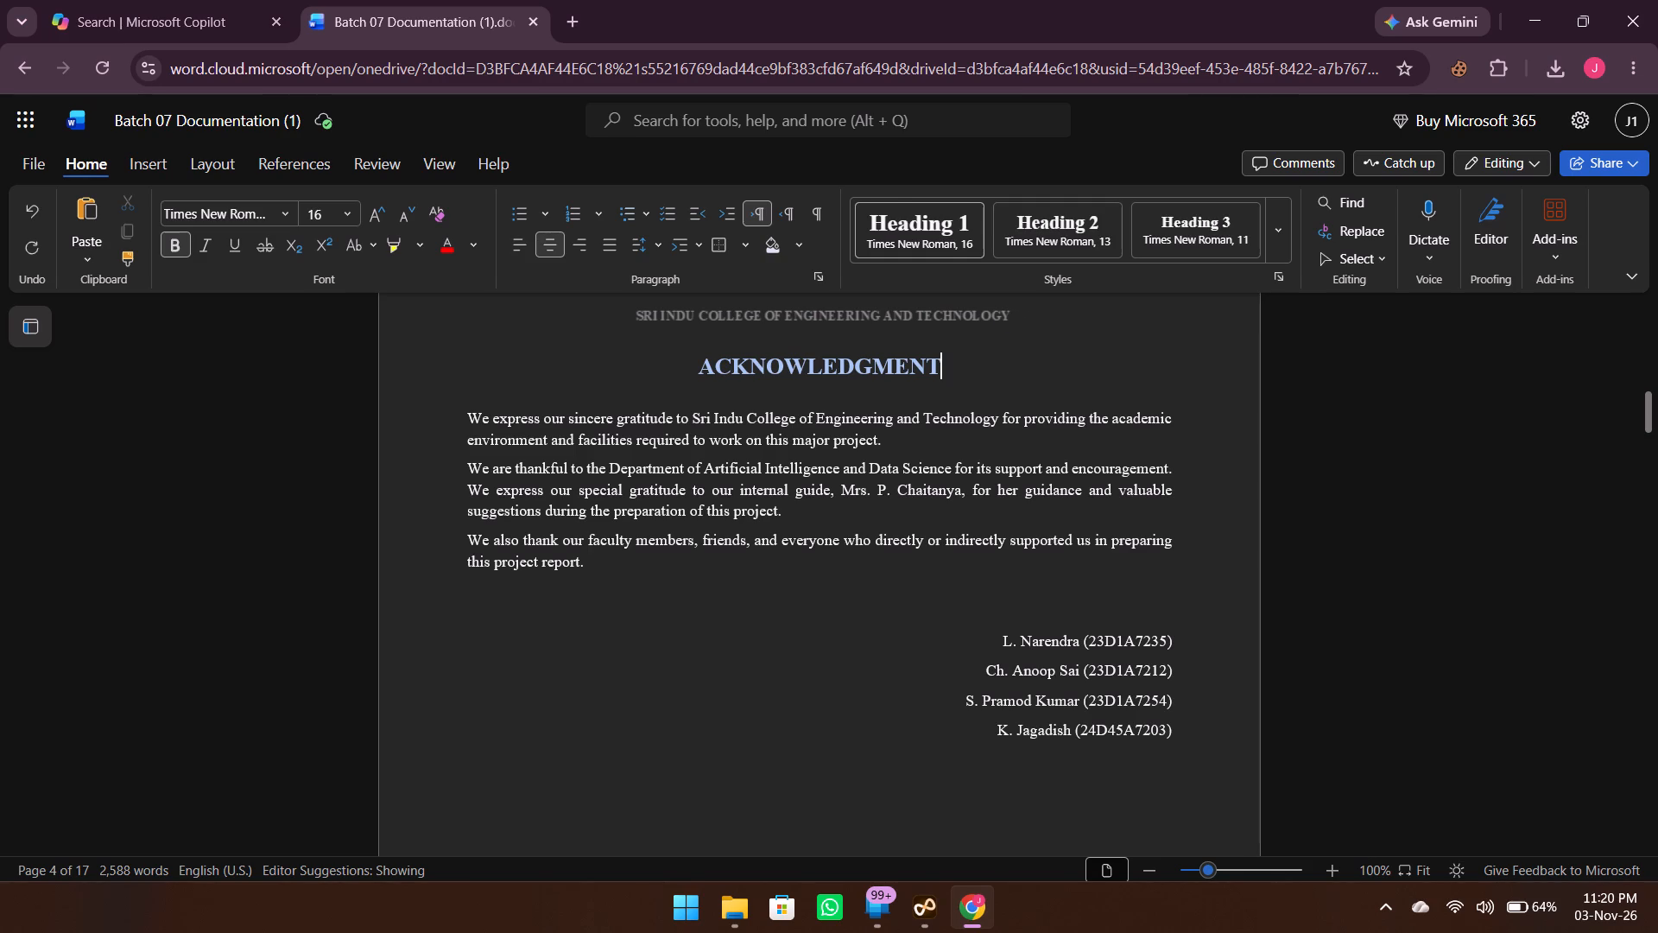
{"action": "key", "text": "Left"}
{"action": "key", "text": "Left"}
{"action": "key", "text": "Left"}
{"action": "key", "text": "Left"}
{"action": "key", "text": "Left"}
{"action": "key", "text": "Left"}
{"action": "key", "text": "Left"}
{"action": "key", "text": "Left"}
{"action": "key", "text": "Left"}
{"action": "key", "text": "Left"}
{"action": "key", "text": "Left"}
{"action": "key", "text": "Left"}
{"action": "key", "text": "Left"}
{"action": "key", "text": "Left"}
{"action": "key", "text": "Return"}
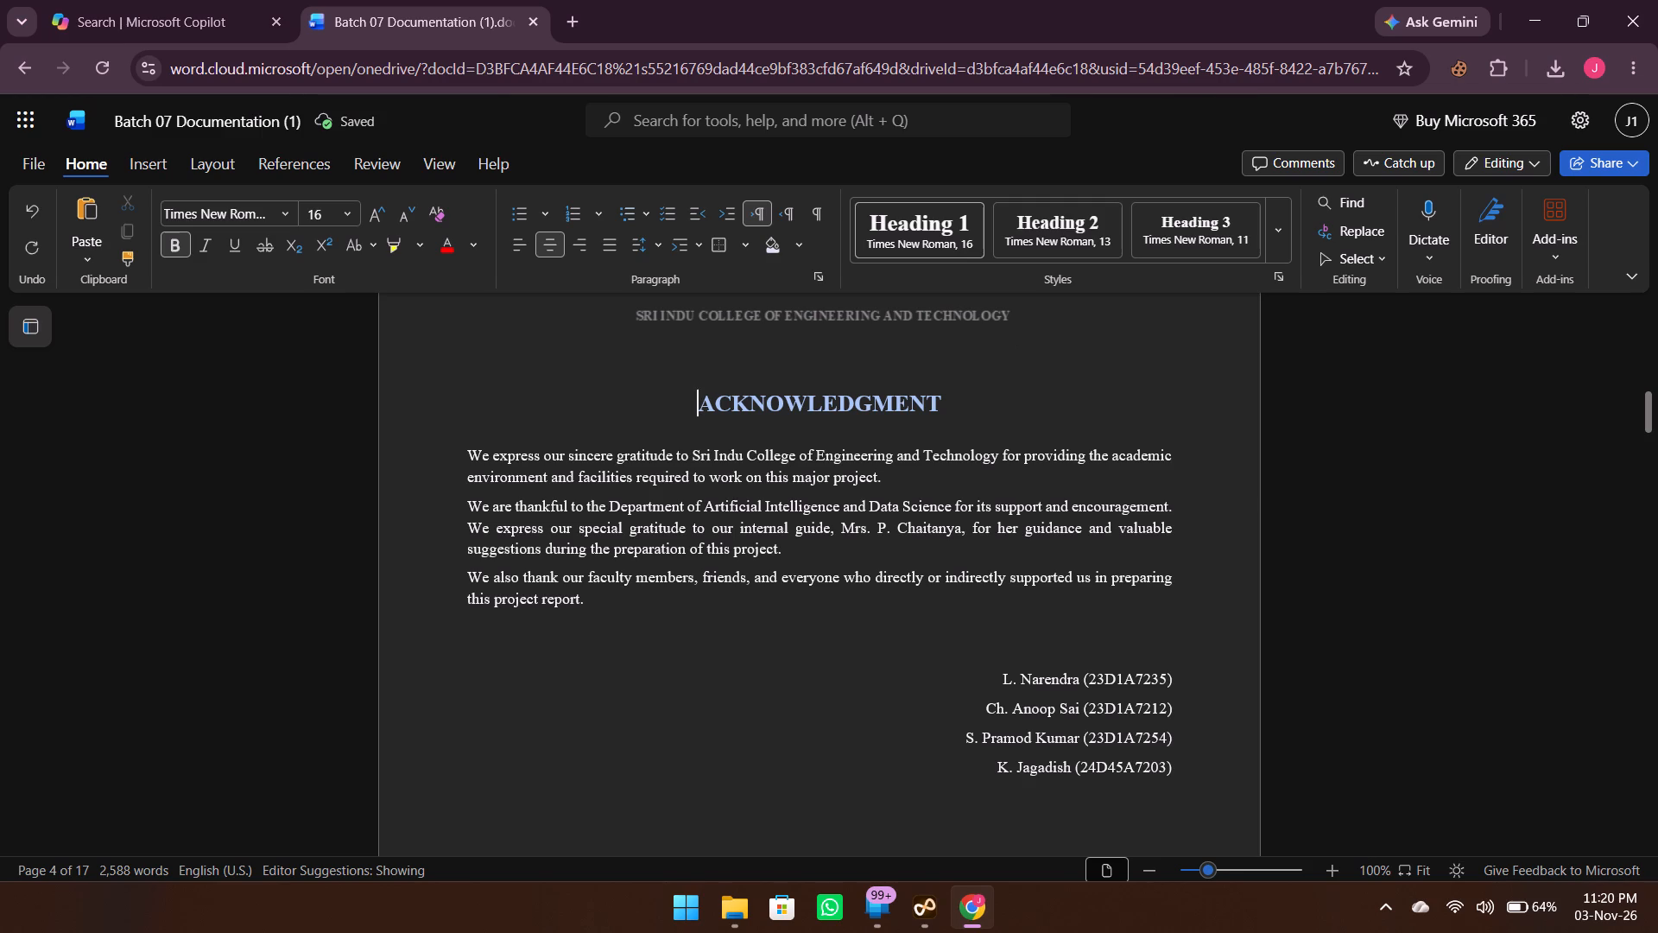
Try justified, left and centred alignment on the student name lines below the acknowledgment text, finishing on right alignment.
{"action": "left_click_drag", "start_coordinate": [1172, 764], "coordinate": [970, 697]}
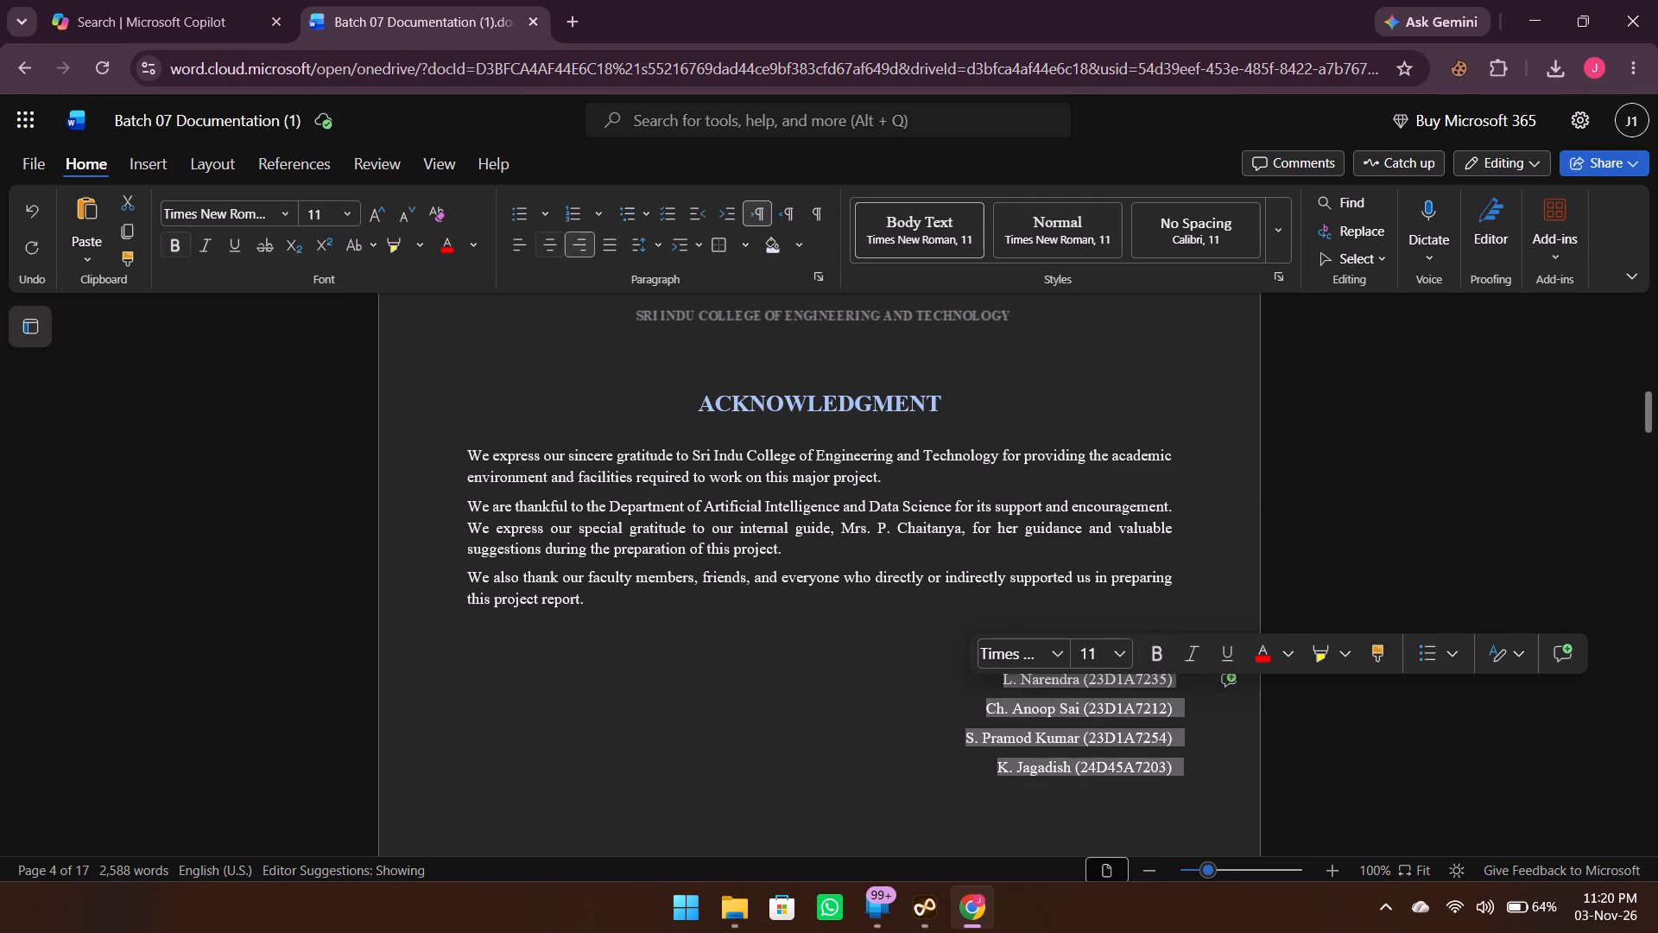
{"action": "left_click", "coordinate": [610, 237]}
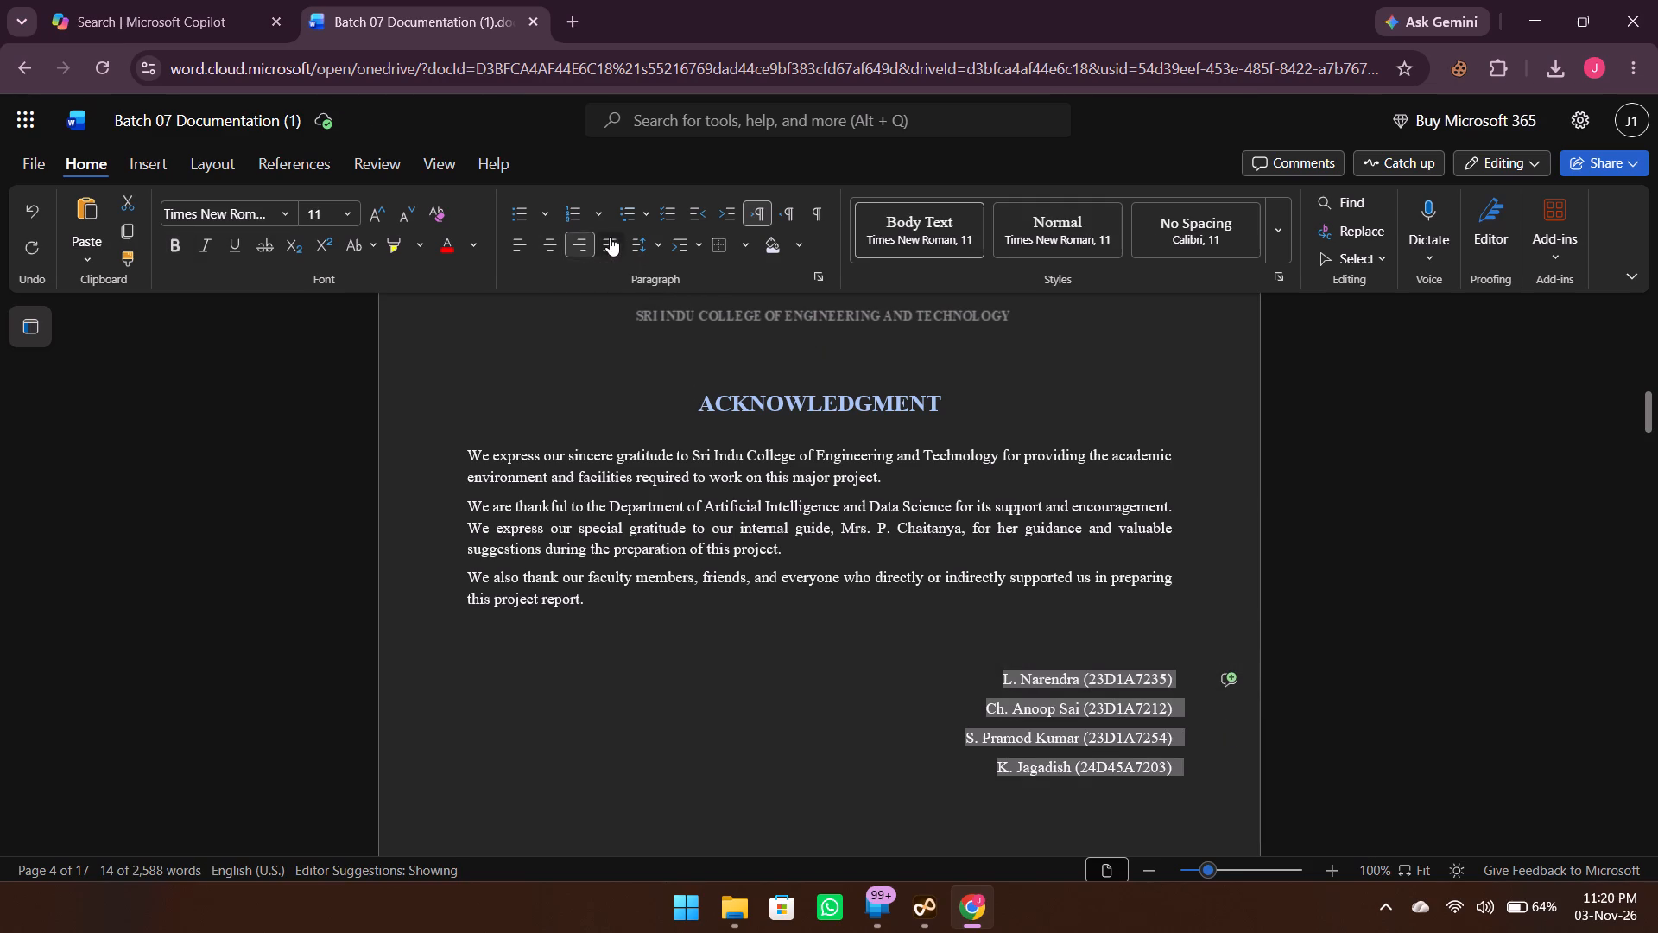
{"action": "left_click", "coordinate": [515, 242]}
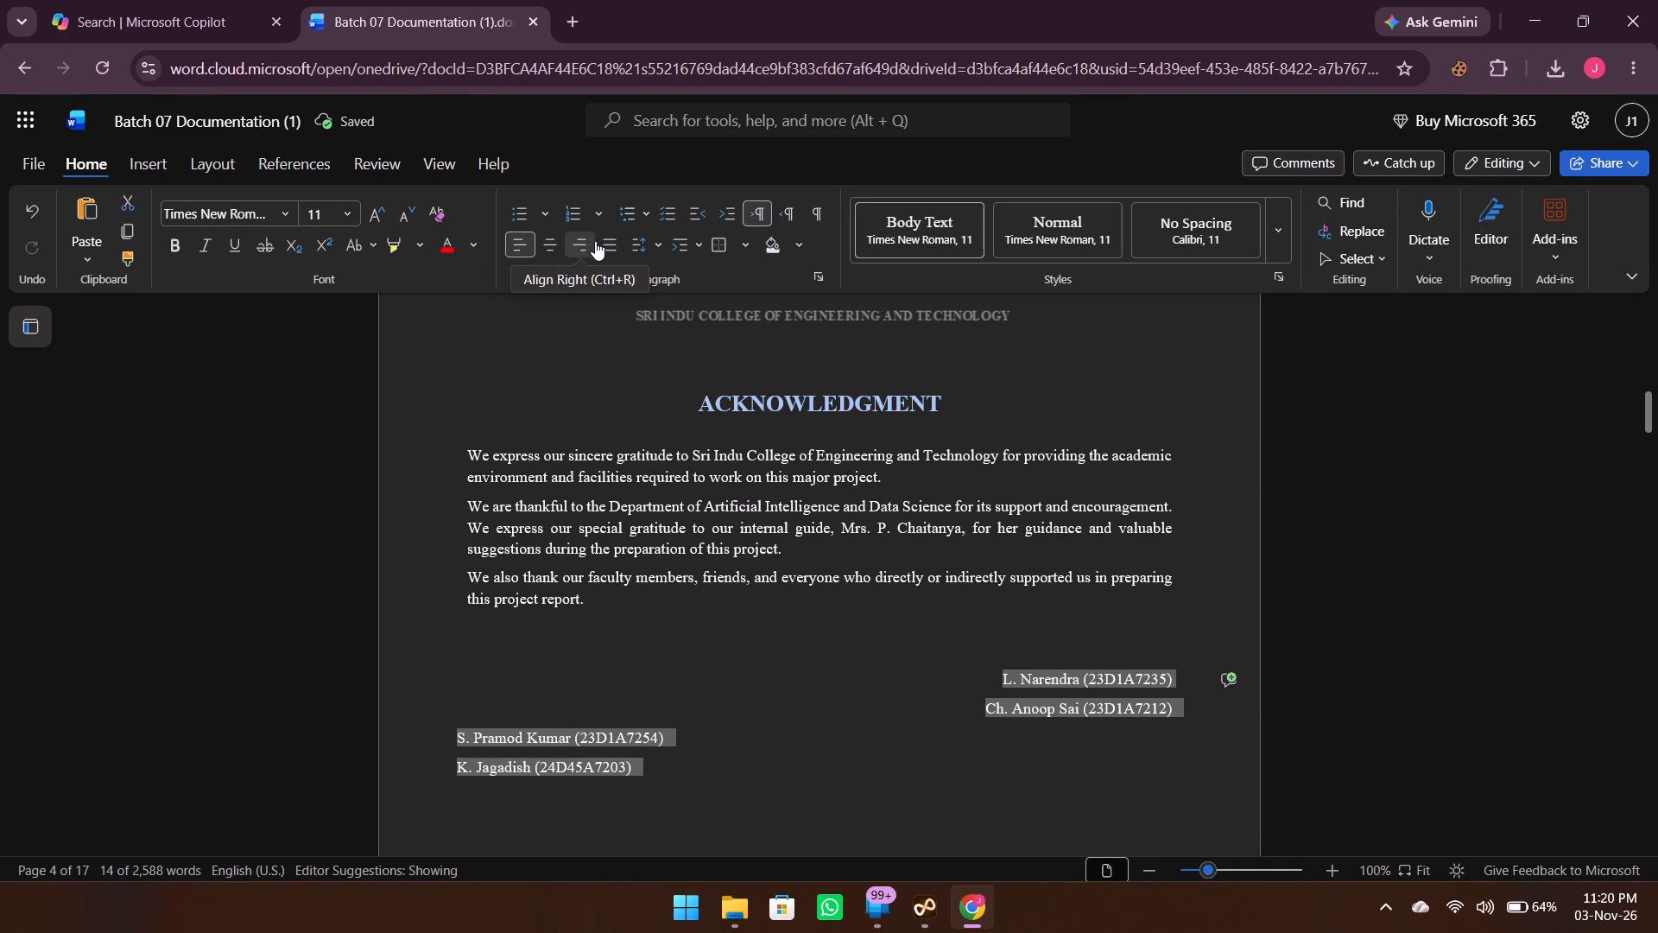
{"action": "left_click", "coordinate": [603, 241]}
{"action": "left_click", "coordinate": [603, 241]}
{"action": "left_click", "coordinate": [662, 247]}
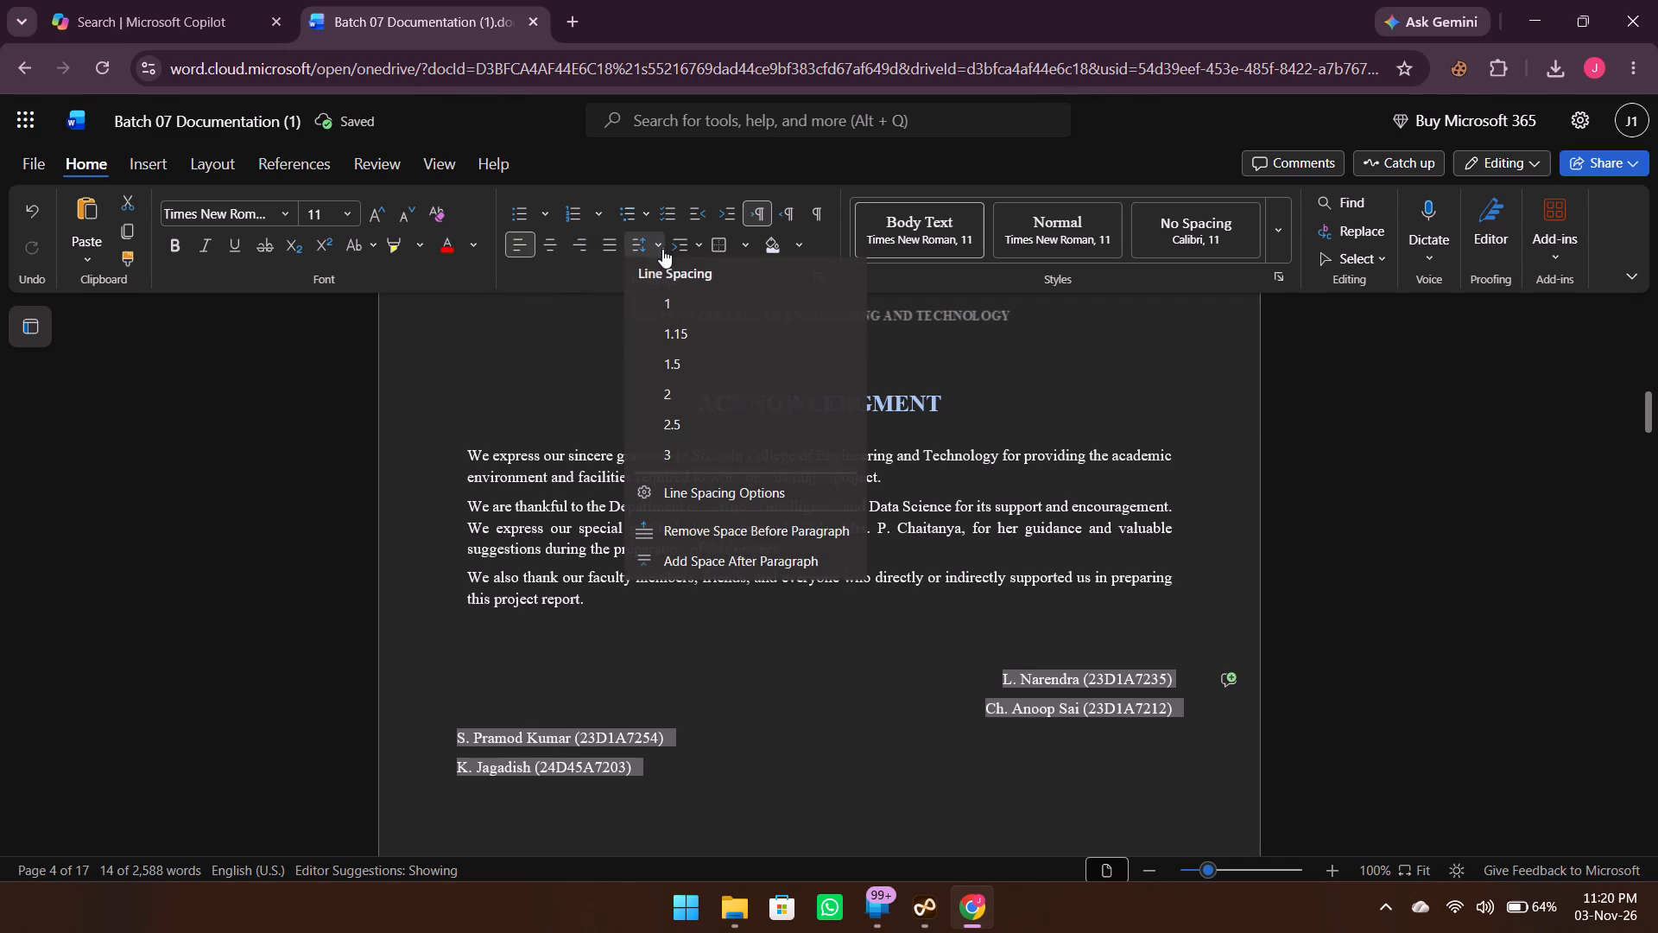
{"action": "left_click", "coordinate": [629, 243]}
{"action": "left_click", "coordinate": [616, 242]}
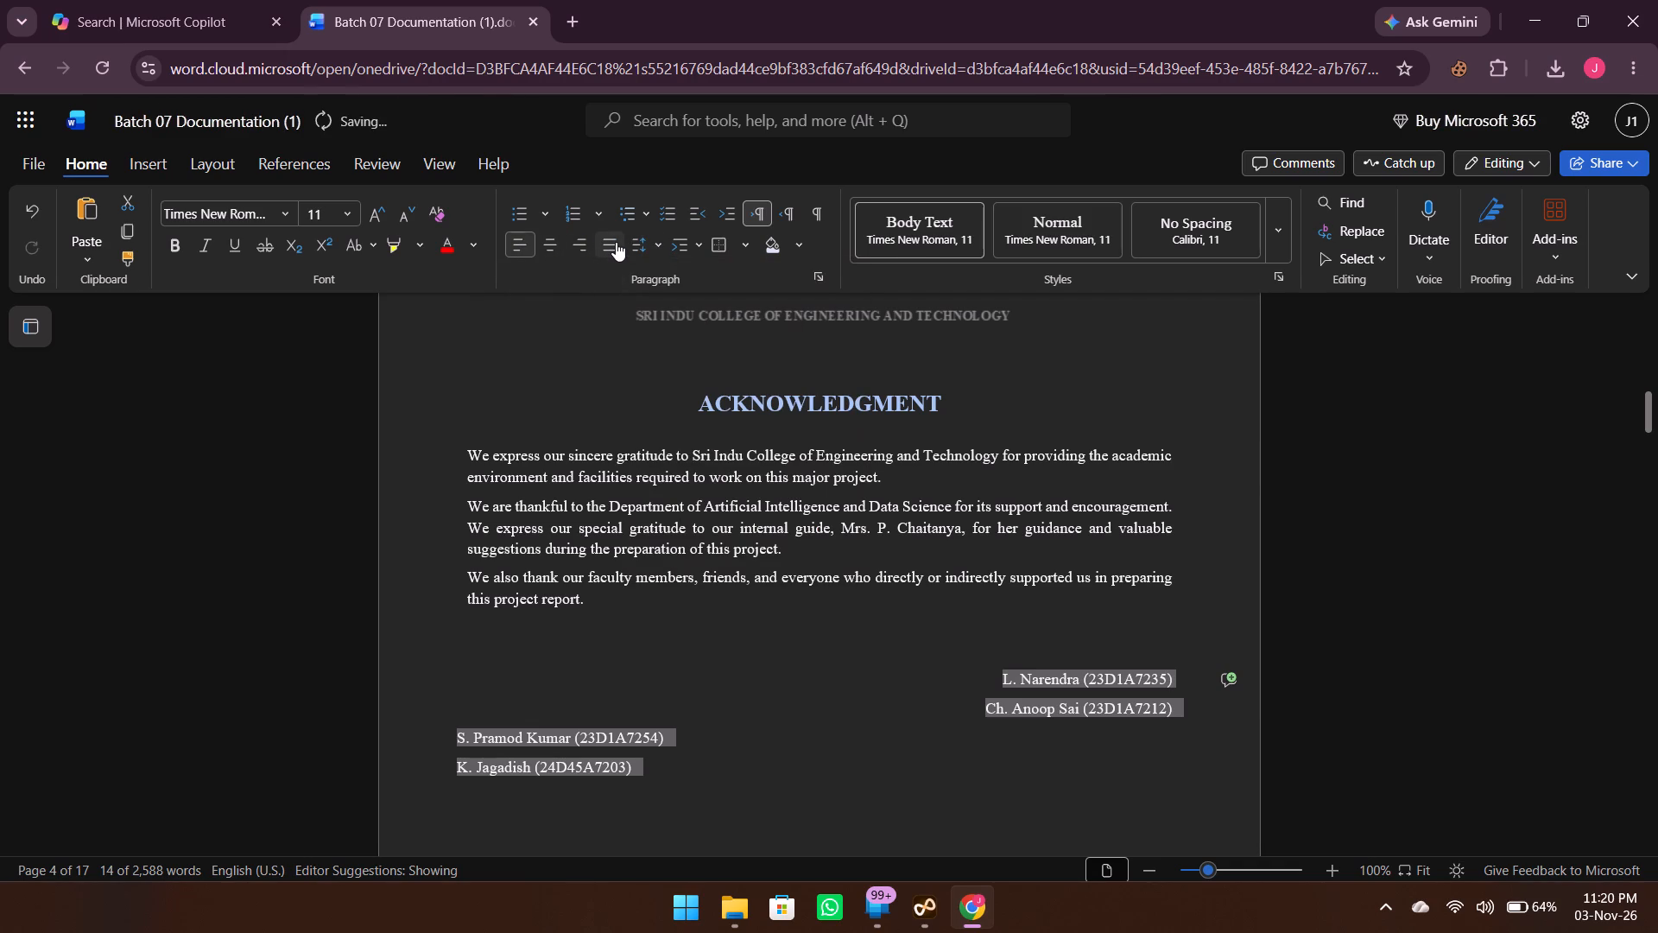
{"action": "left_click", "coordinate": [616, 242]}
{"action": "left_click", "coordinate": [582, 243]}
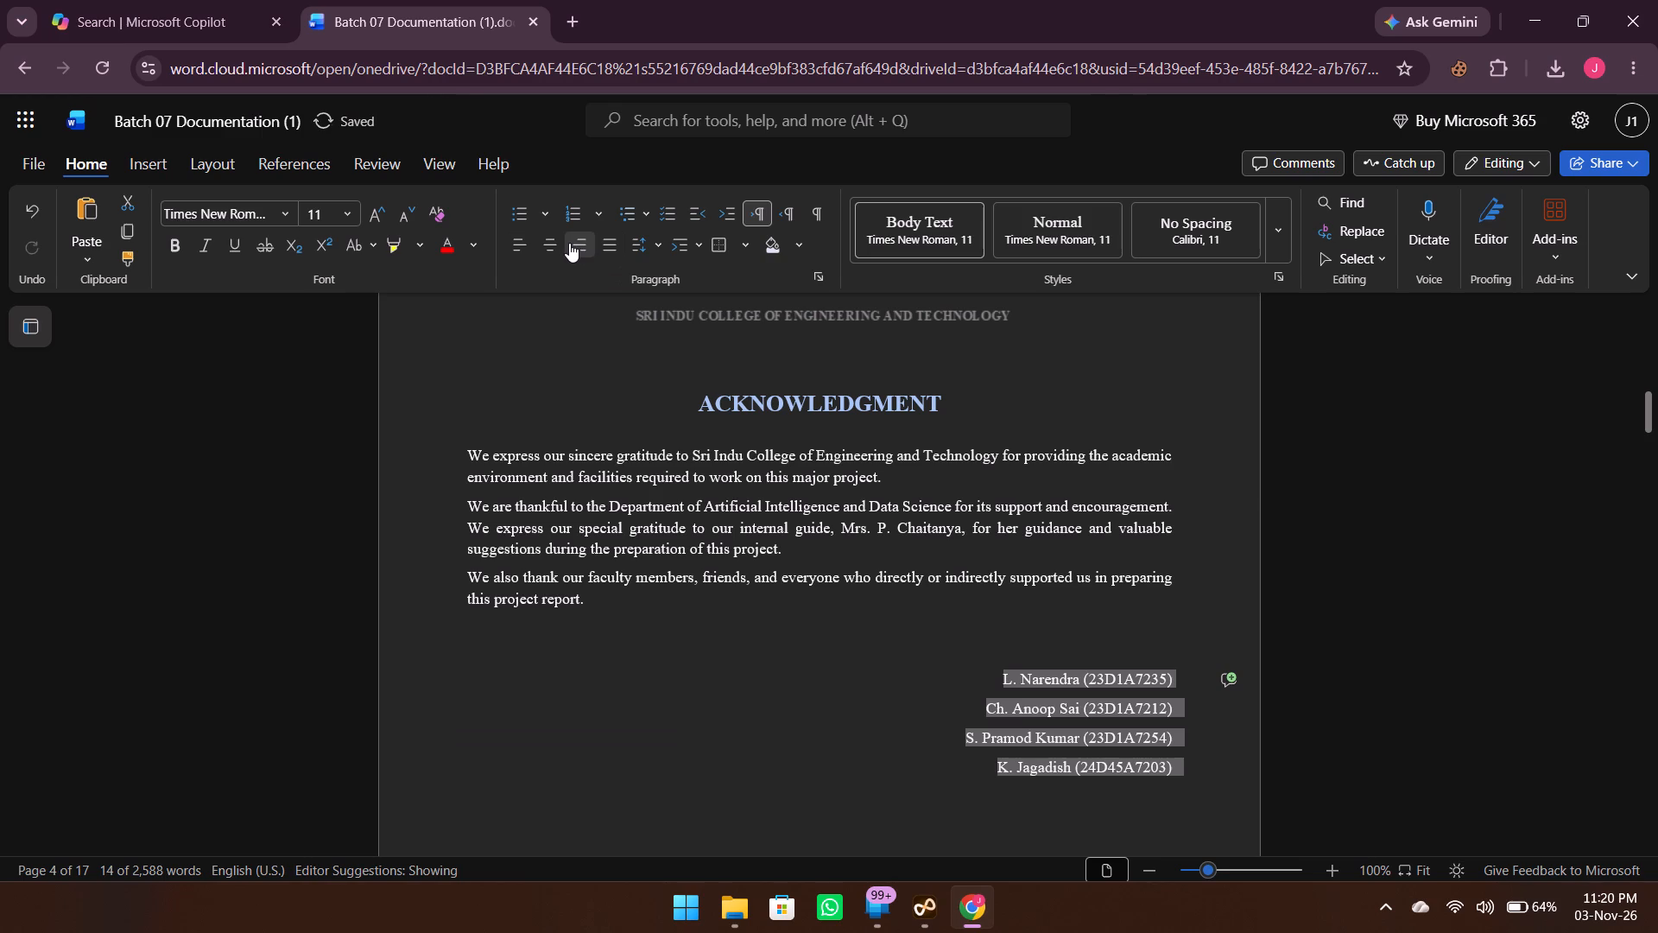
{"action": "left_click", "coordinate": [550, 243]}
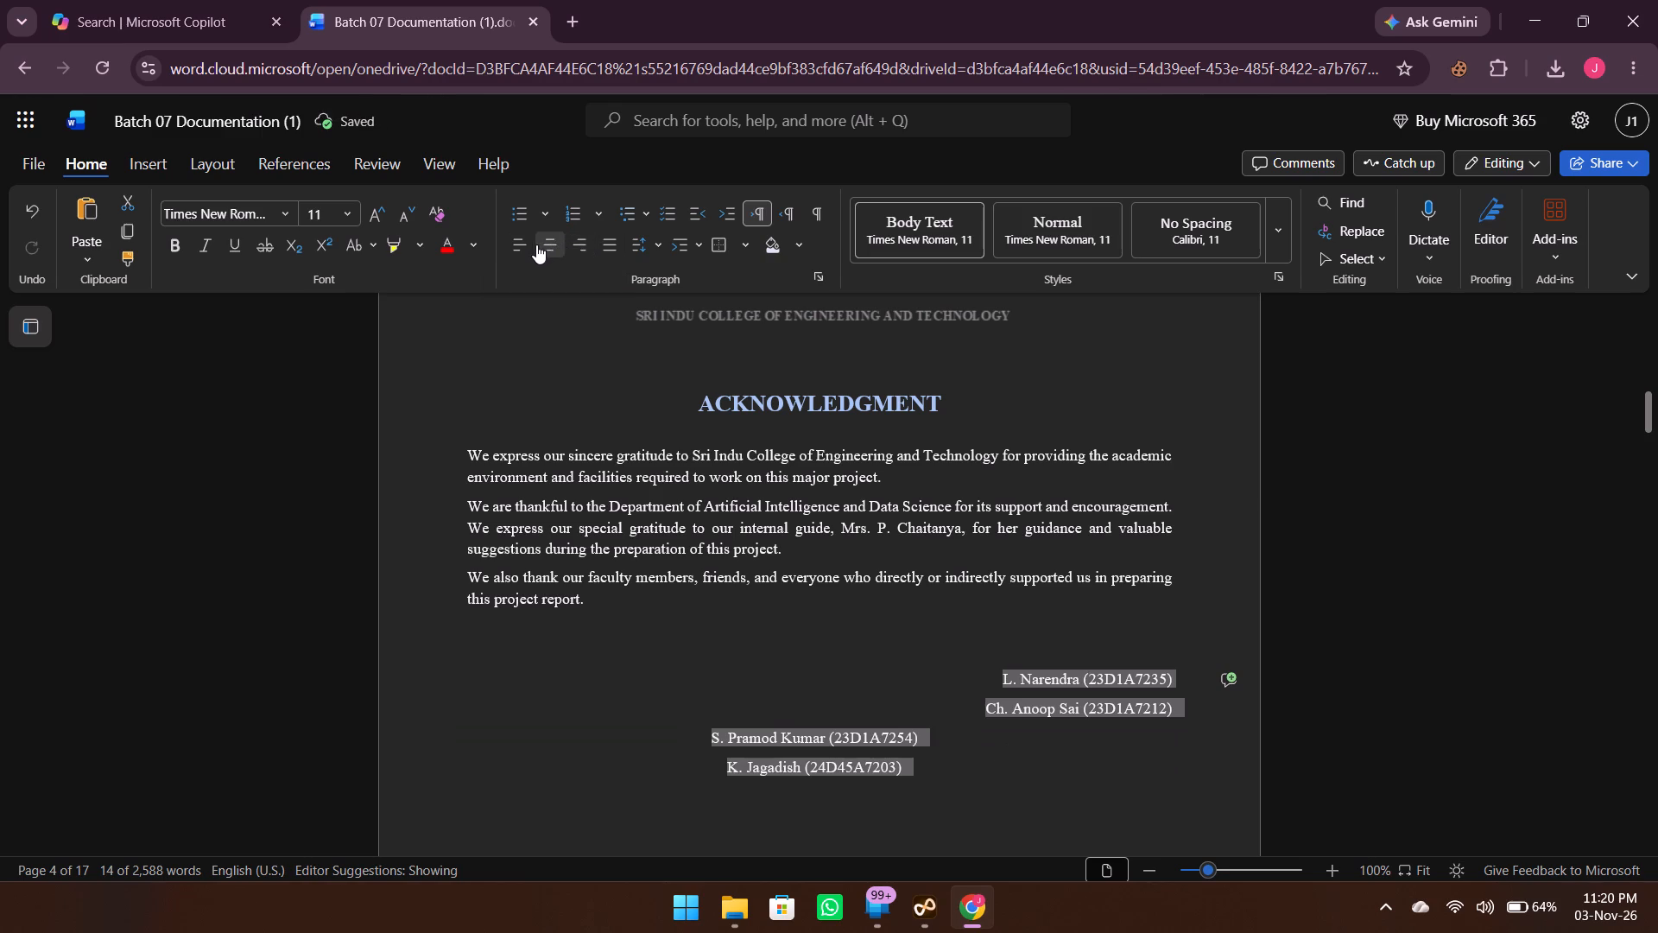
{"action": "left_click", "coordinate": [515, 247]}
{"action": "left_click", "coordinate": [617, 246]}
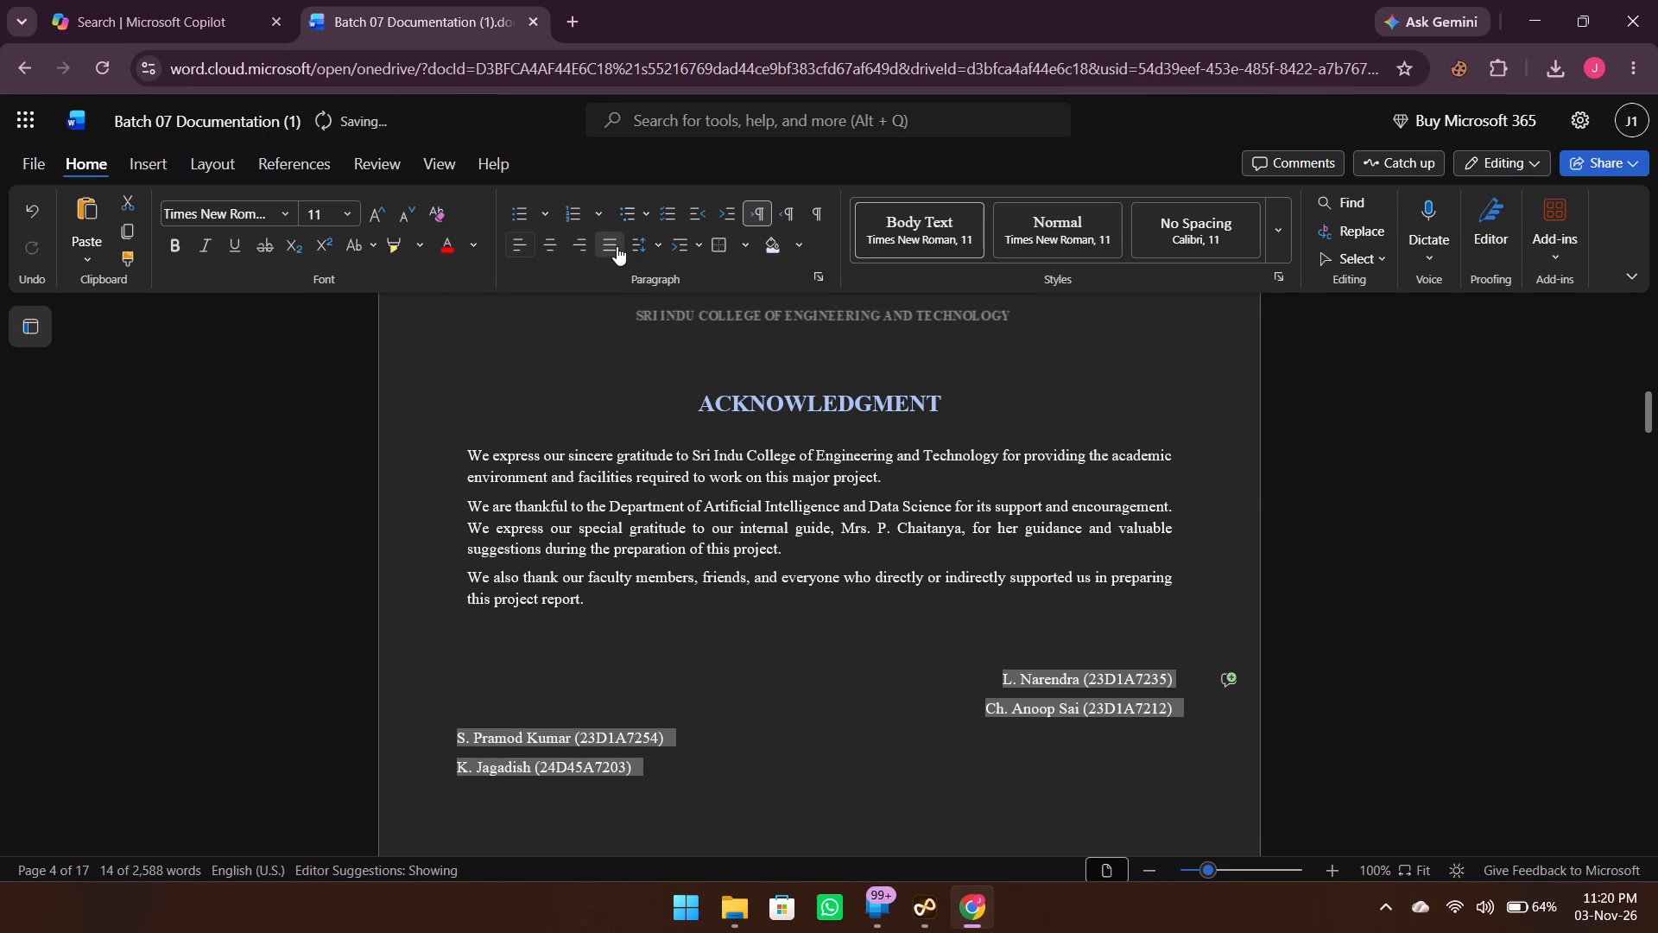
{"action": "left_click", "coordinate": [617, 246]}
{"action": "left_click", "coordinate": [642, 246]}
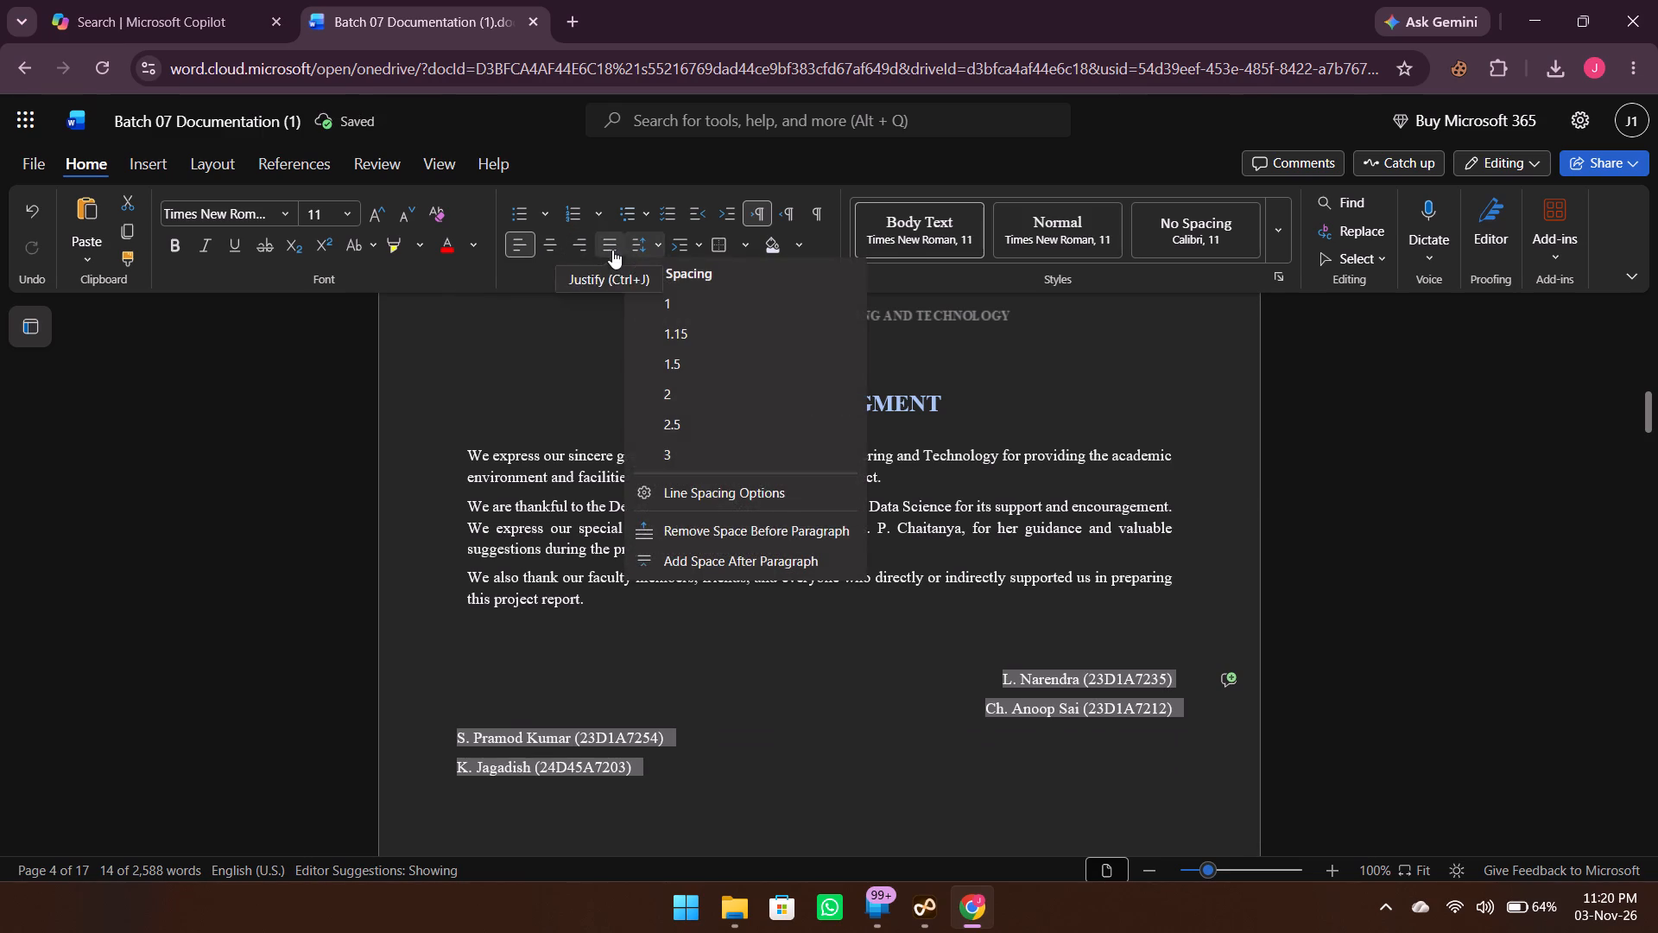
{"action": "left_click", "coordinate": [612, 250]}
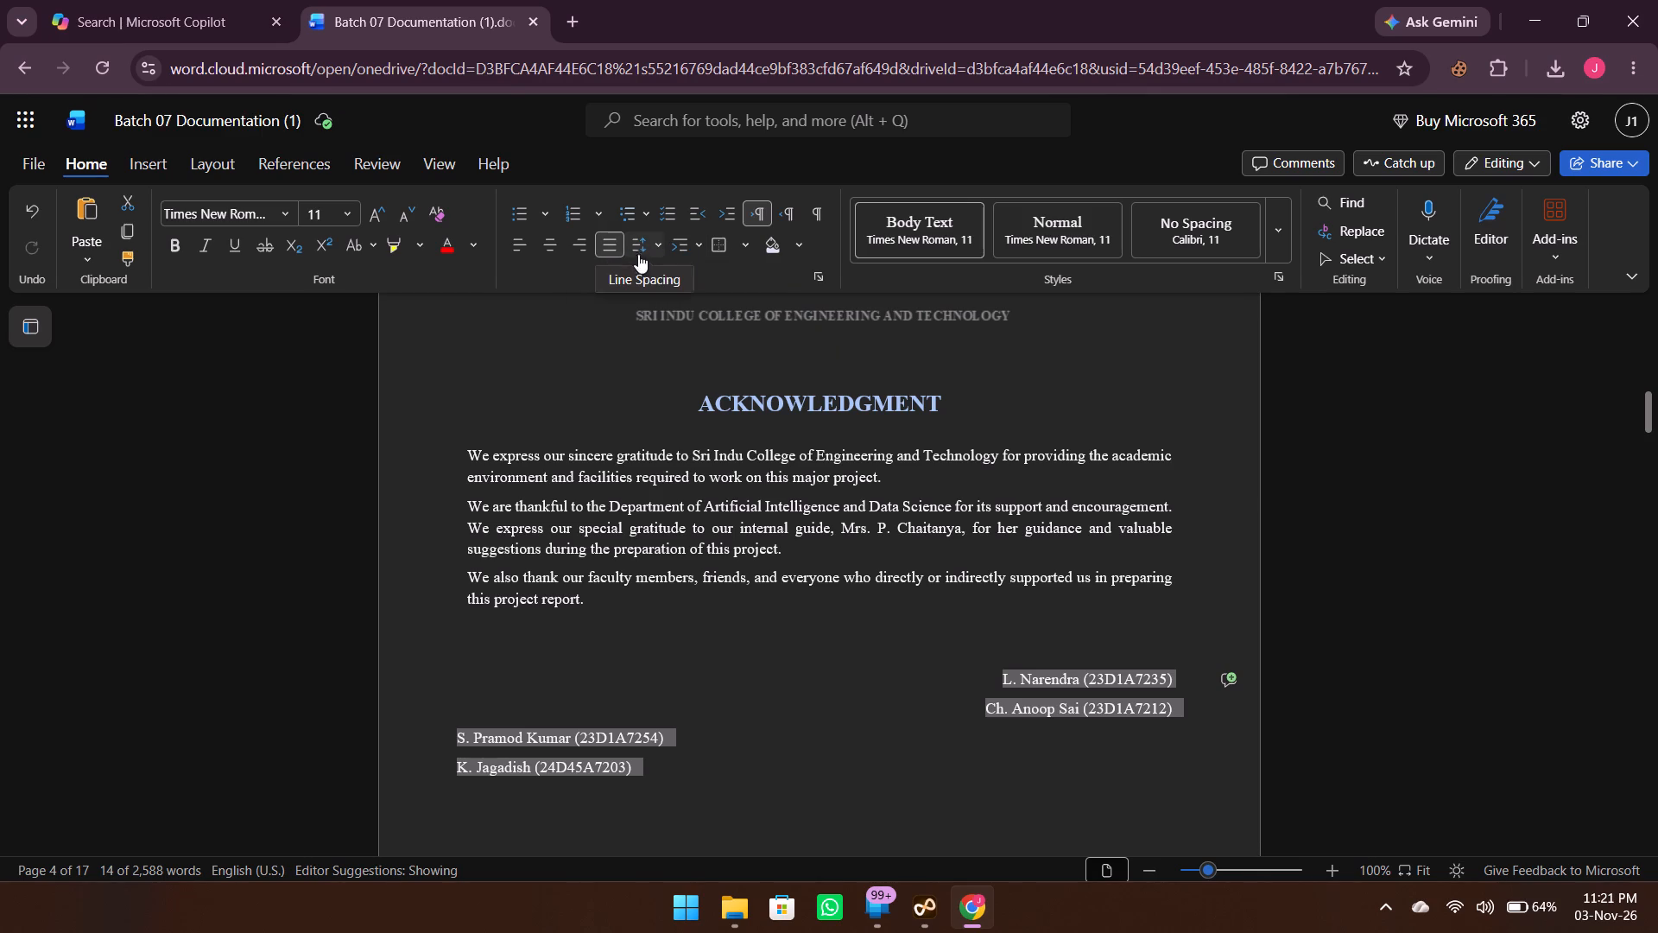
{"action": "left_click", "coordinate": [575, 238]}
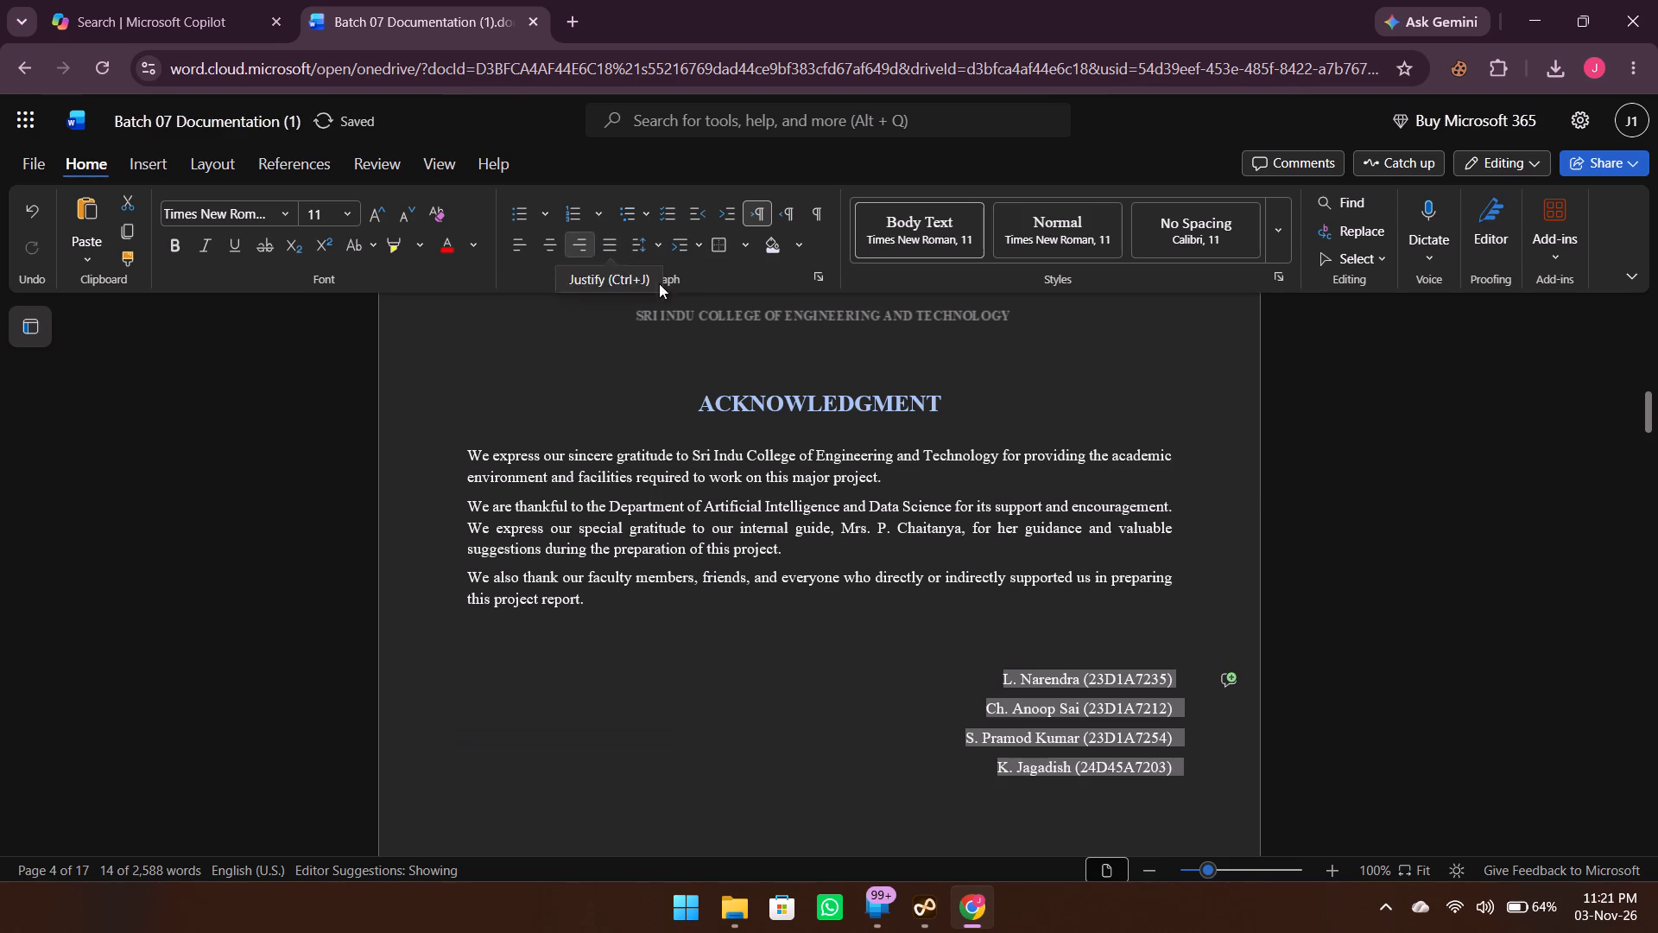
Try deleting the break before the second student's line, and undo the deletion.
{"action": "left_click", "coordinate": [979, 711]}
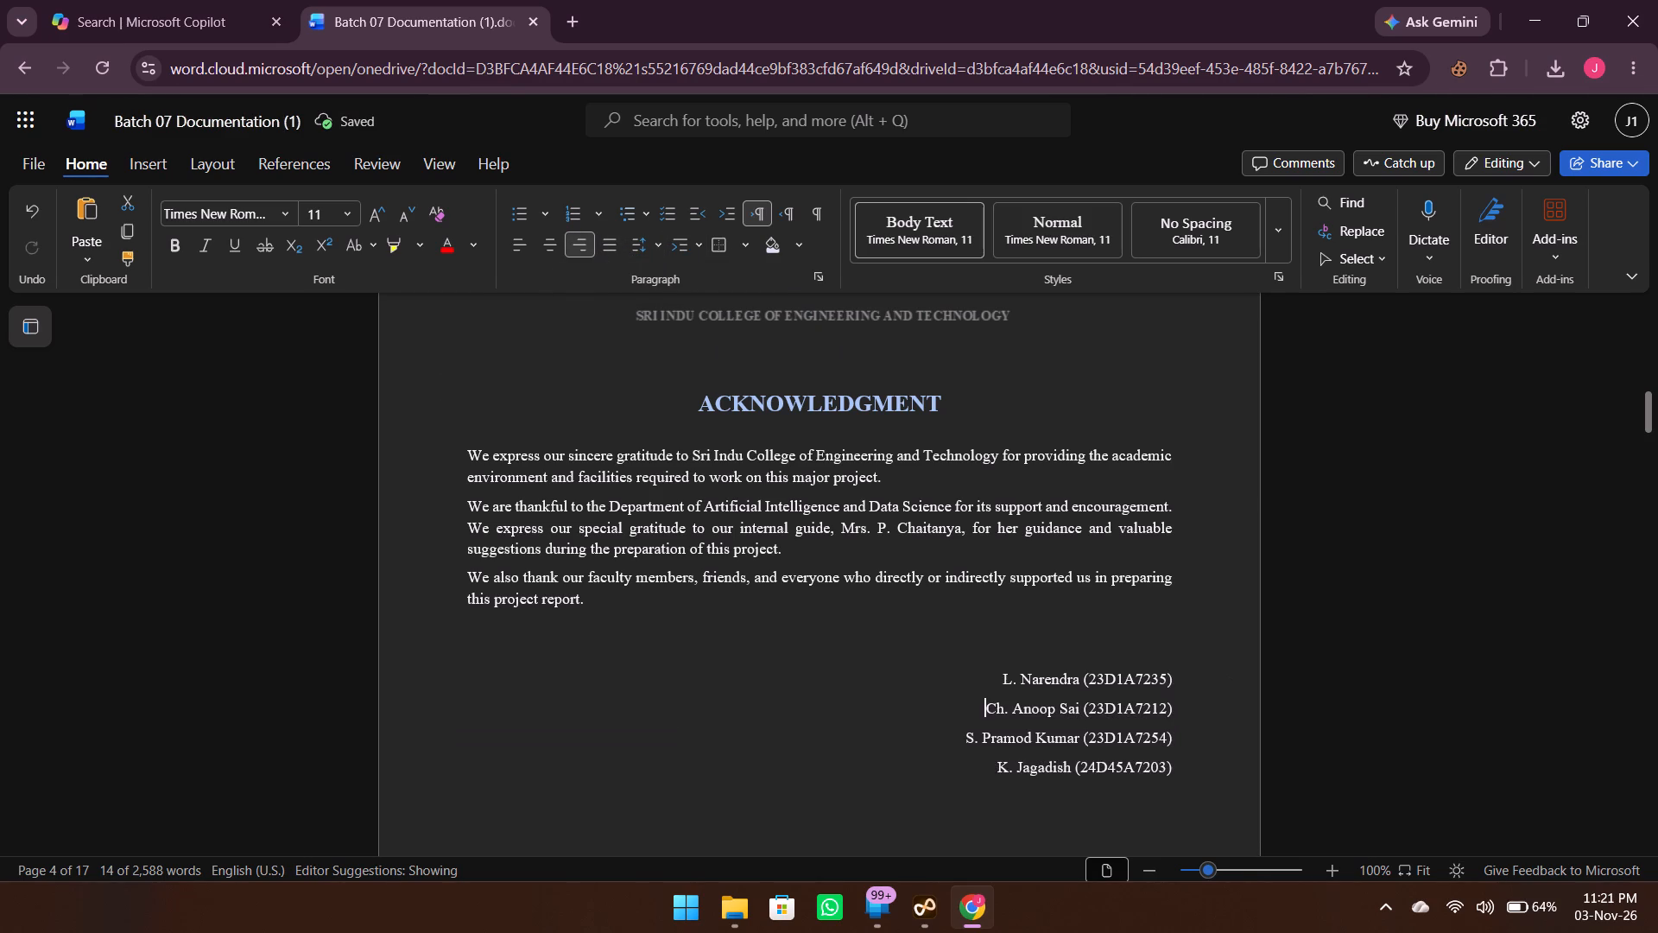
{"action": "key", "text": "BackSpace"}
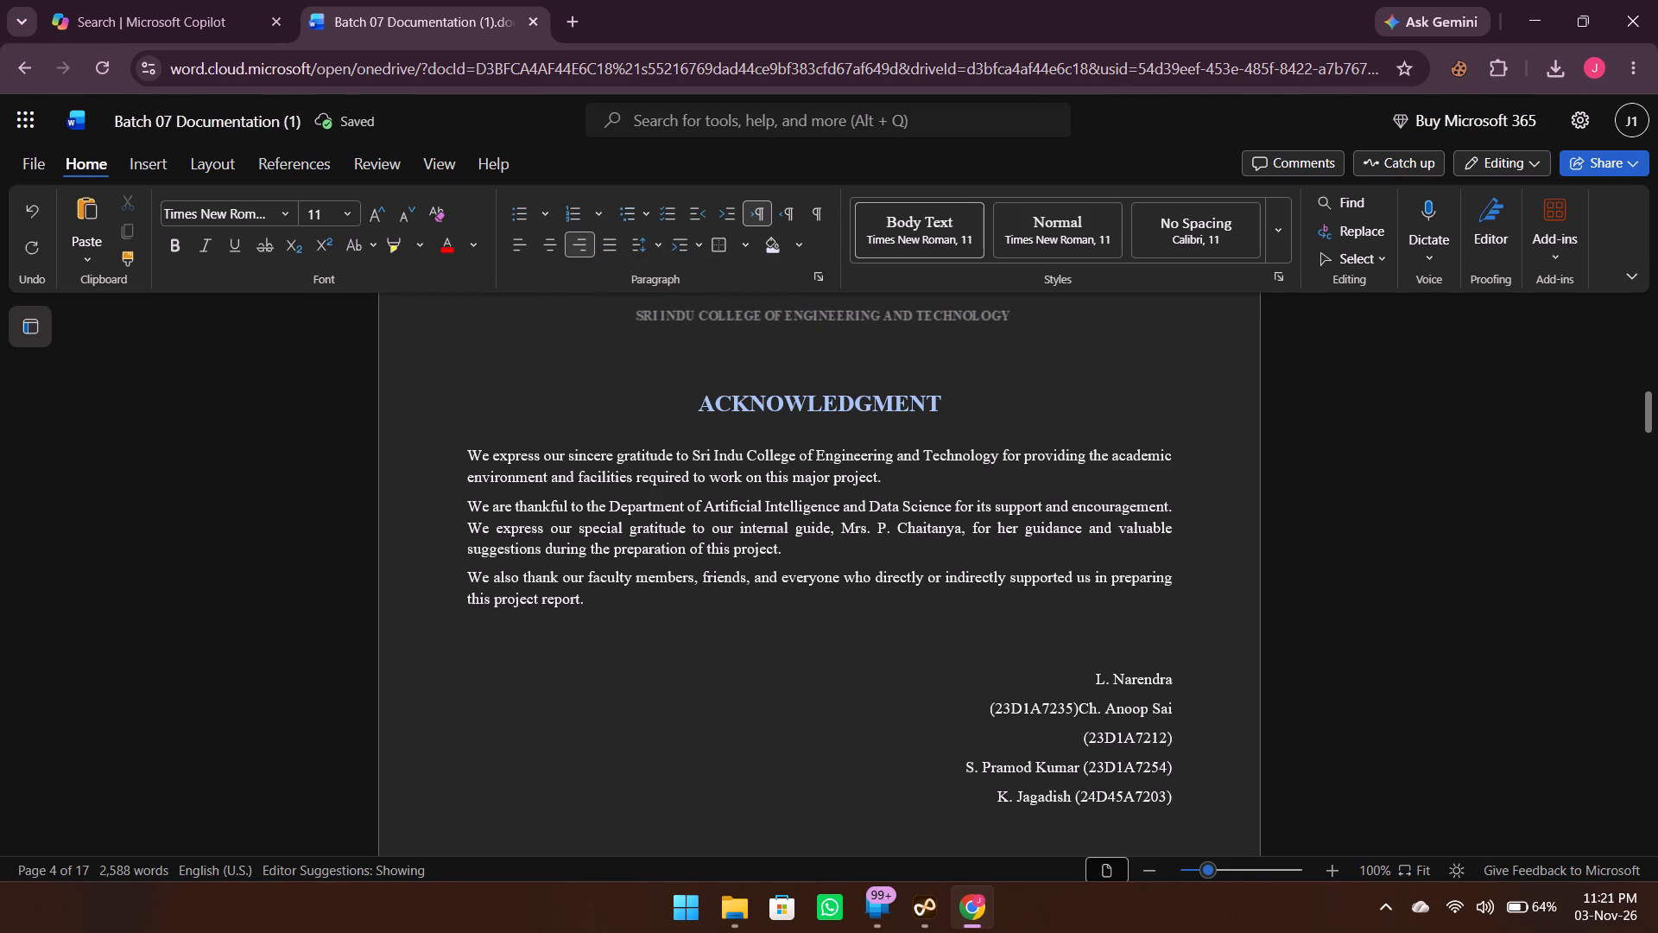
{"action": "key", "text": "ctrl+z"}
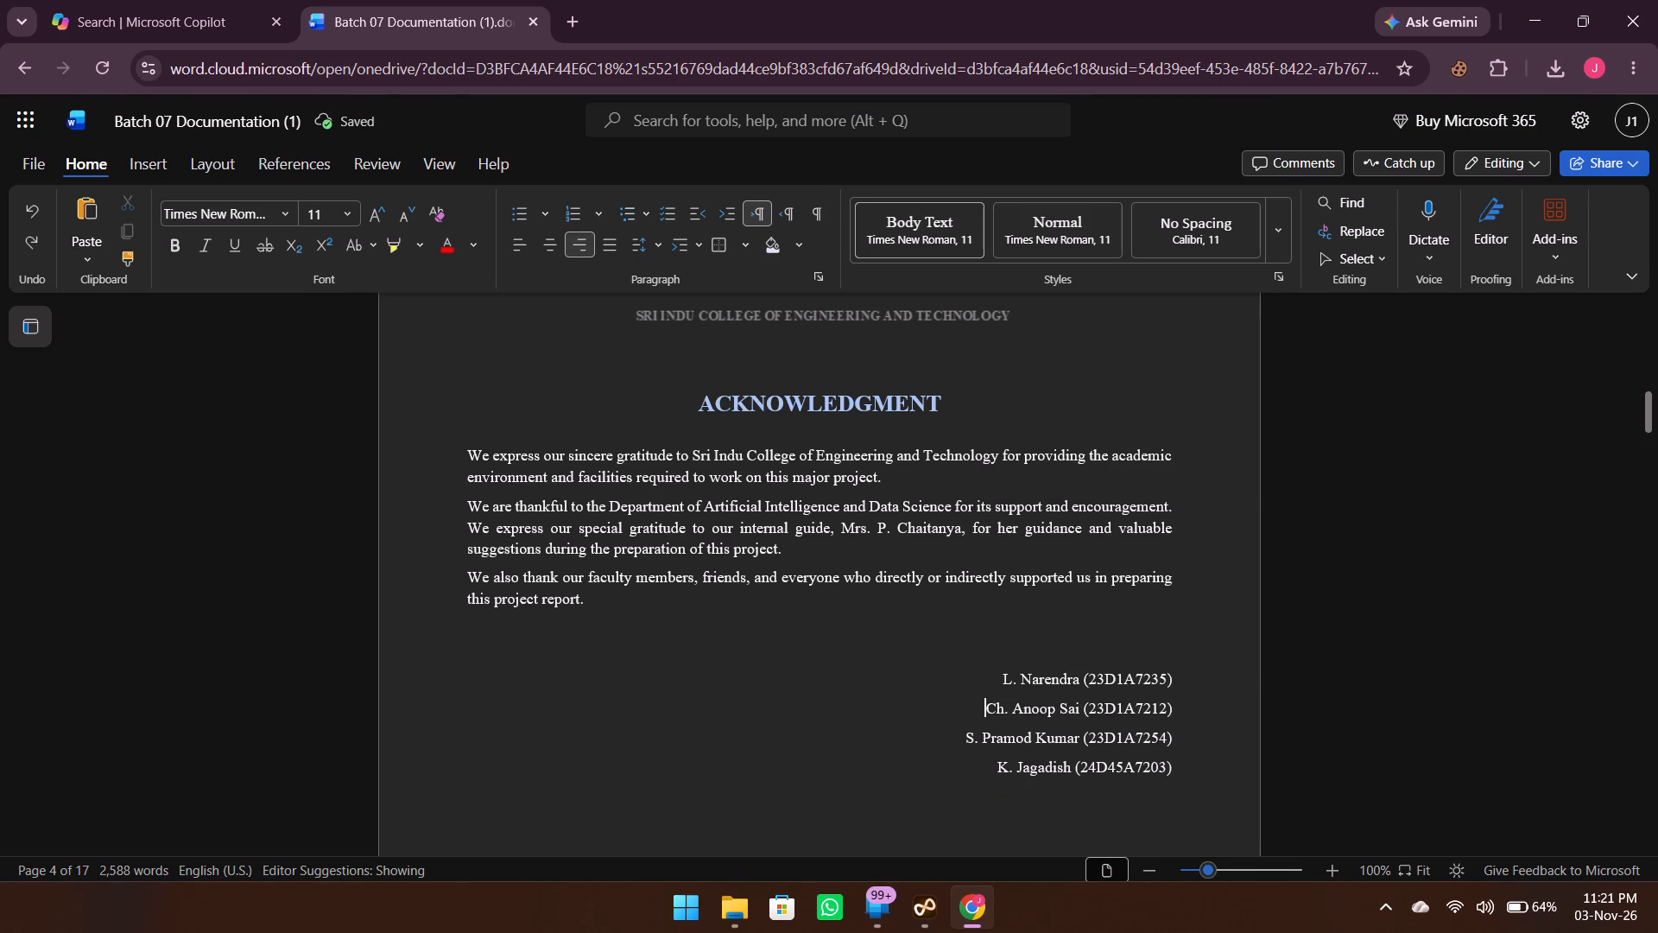
Set the first two student name lines on the acknowledgment page to left alignment.
{"action": "left_click_drag", "start_coordinate": [1176, 705], "coordinate": [980, 680]}
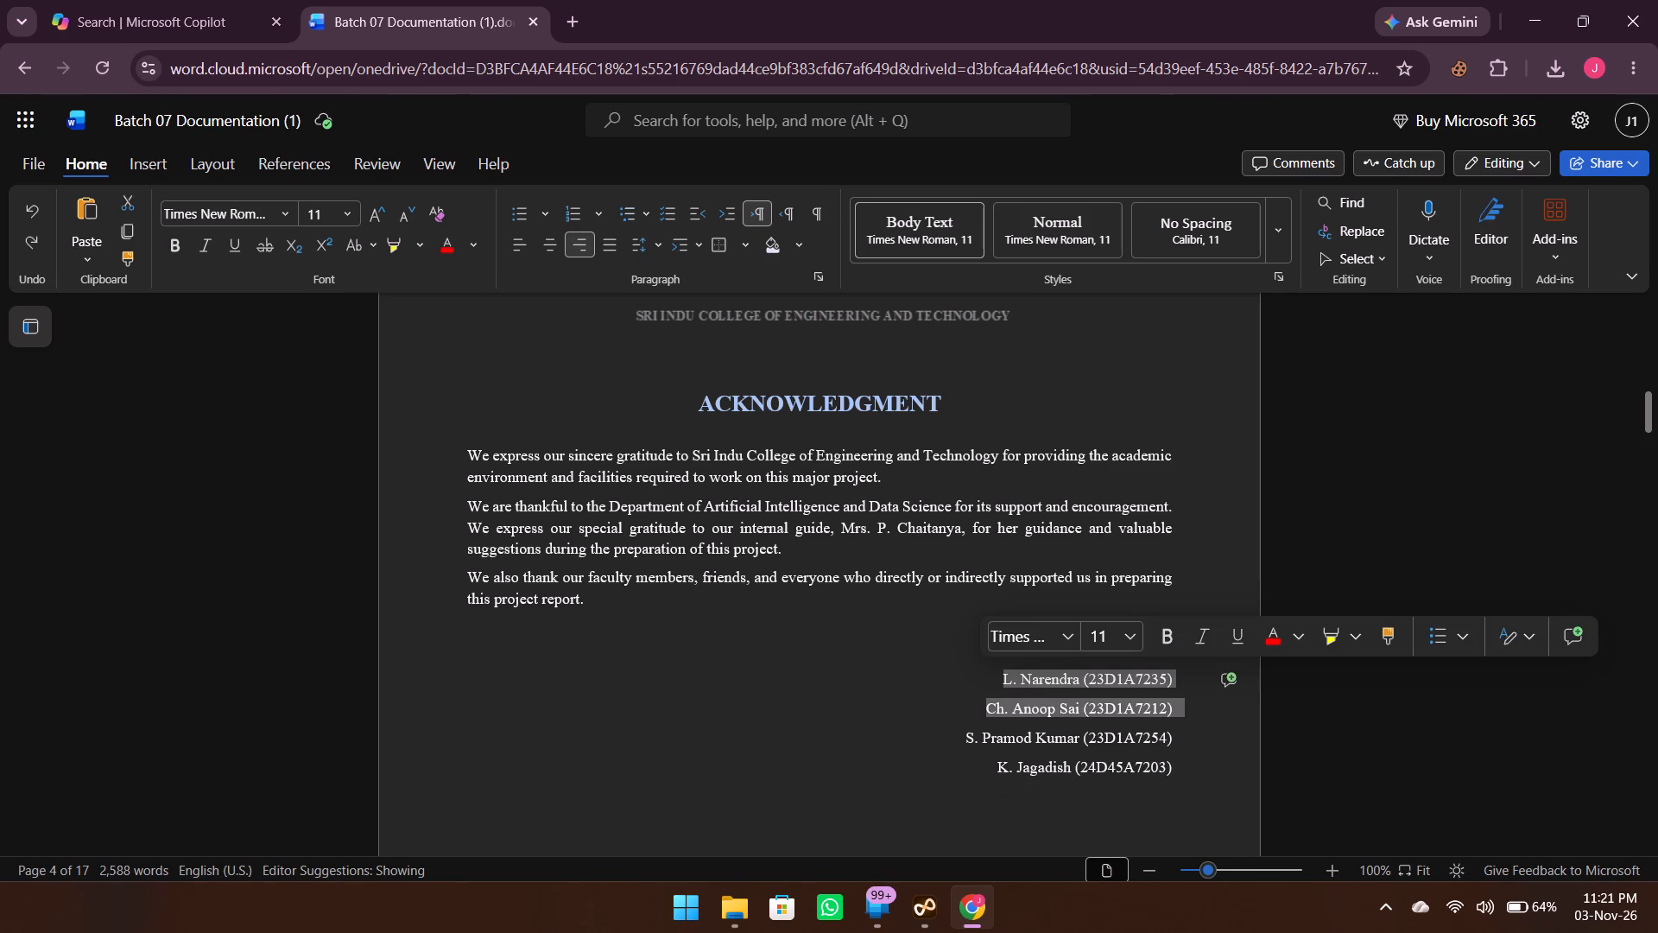
{"action": "left_click", "coordinate": [605, 240]}
{"action": "left_click", "coordinate": [605, 240]}
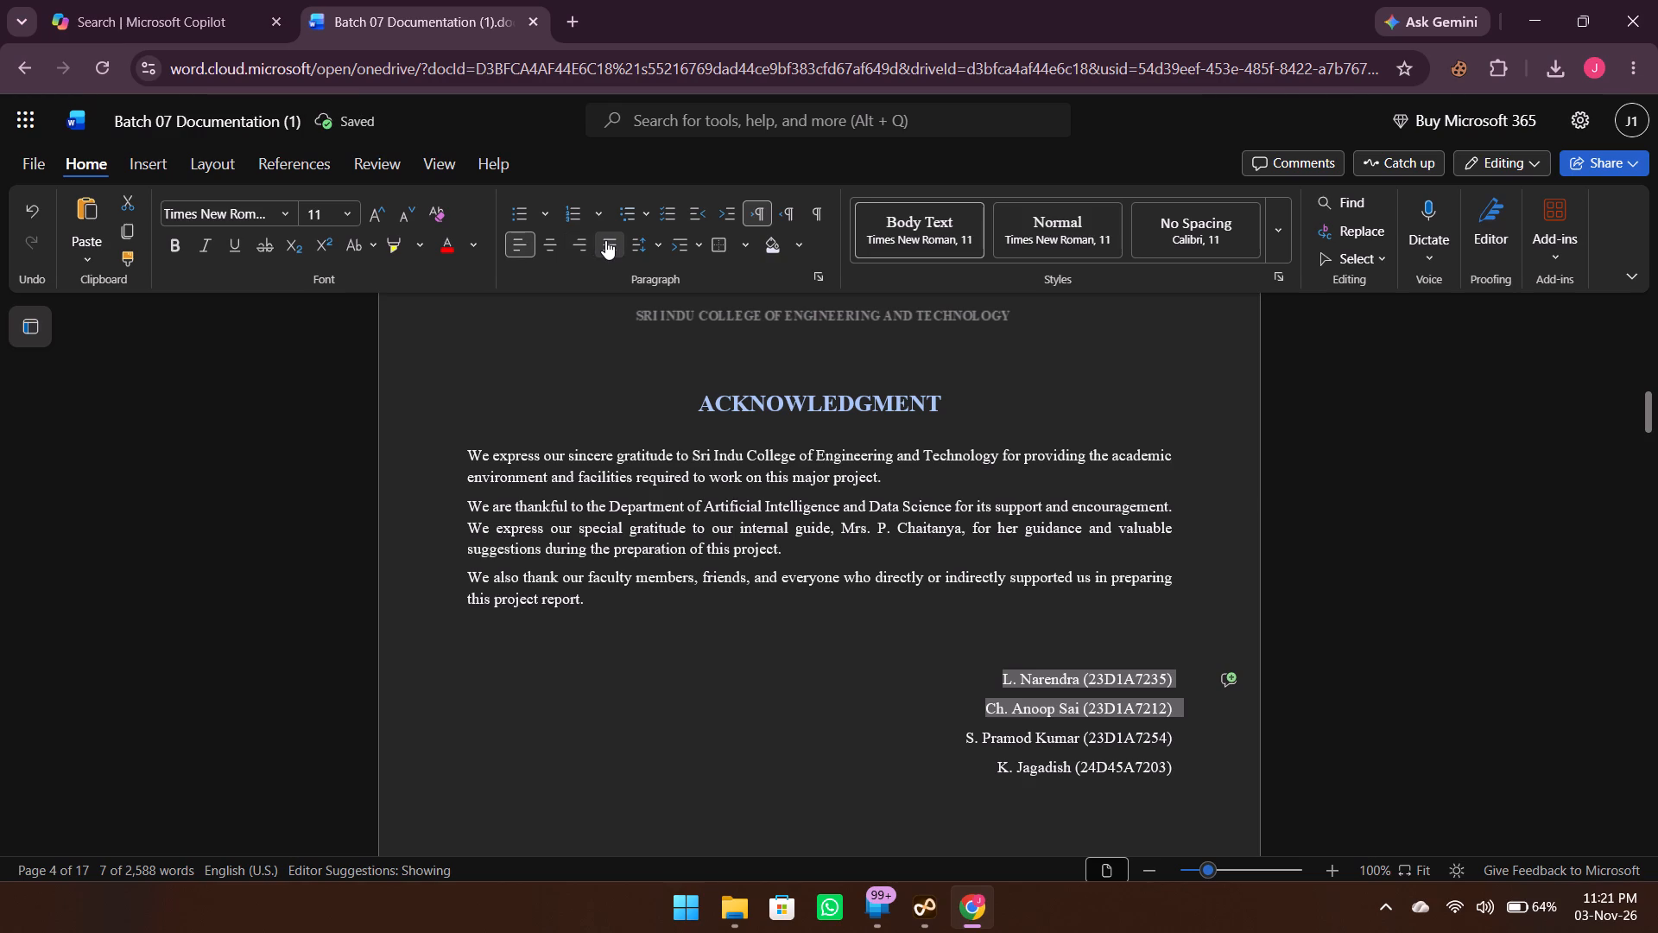
{"action": "left_click", "coordinate": [585, 244]}
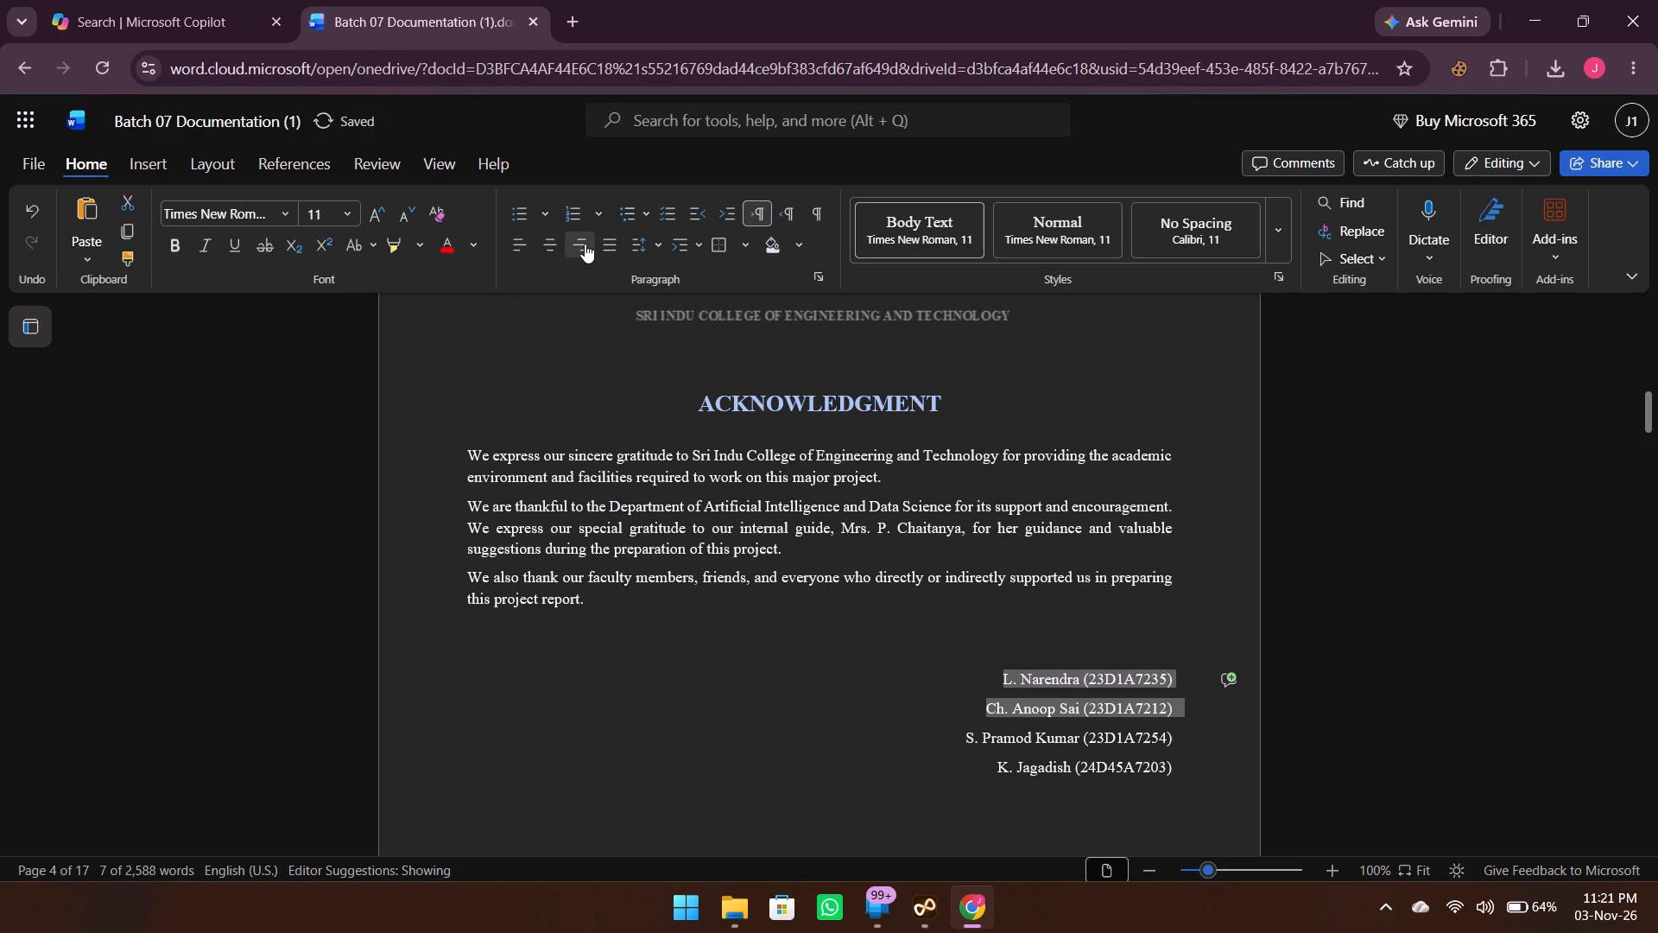
{"action": "left_click", "coordinate": [521, 251]}
{"action": "triple_click", "coordinate": [521, 251]}
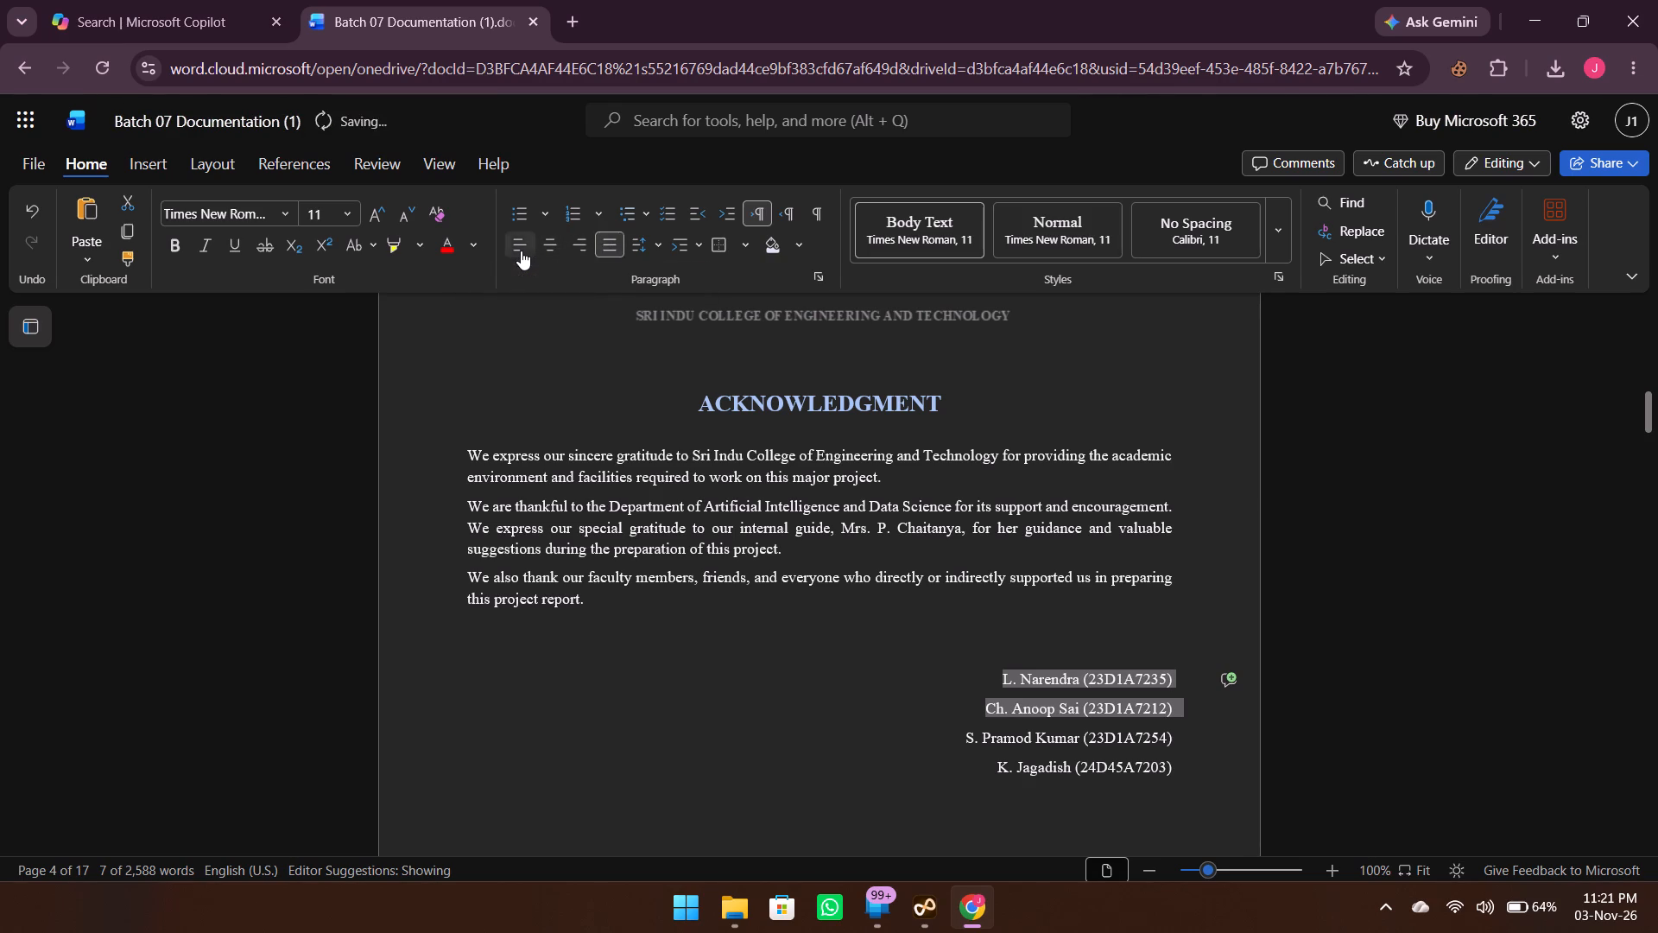
{"action": "left_click", "coordinate": [521, 251]}
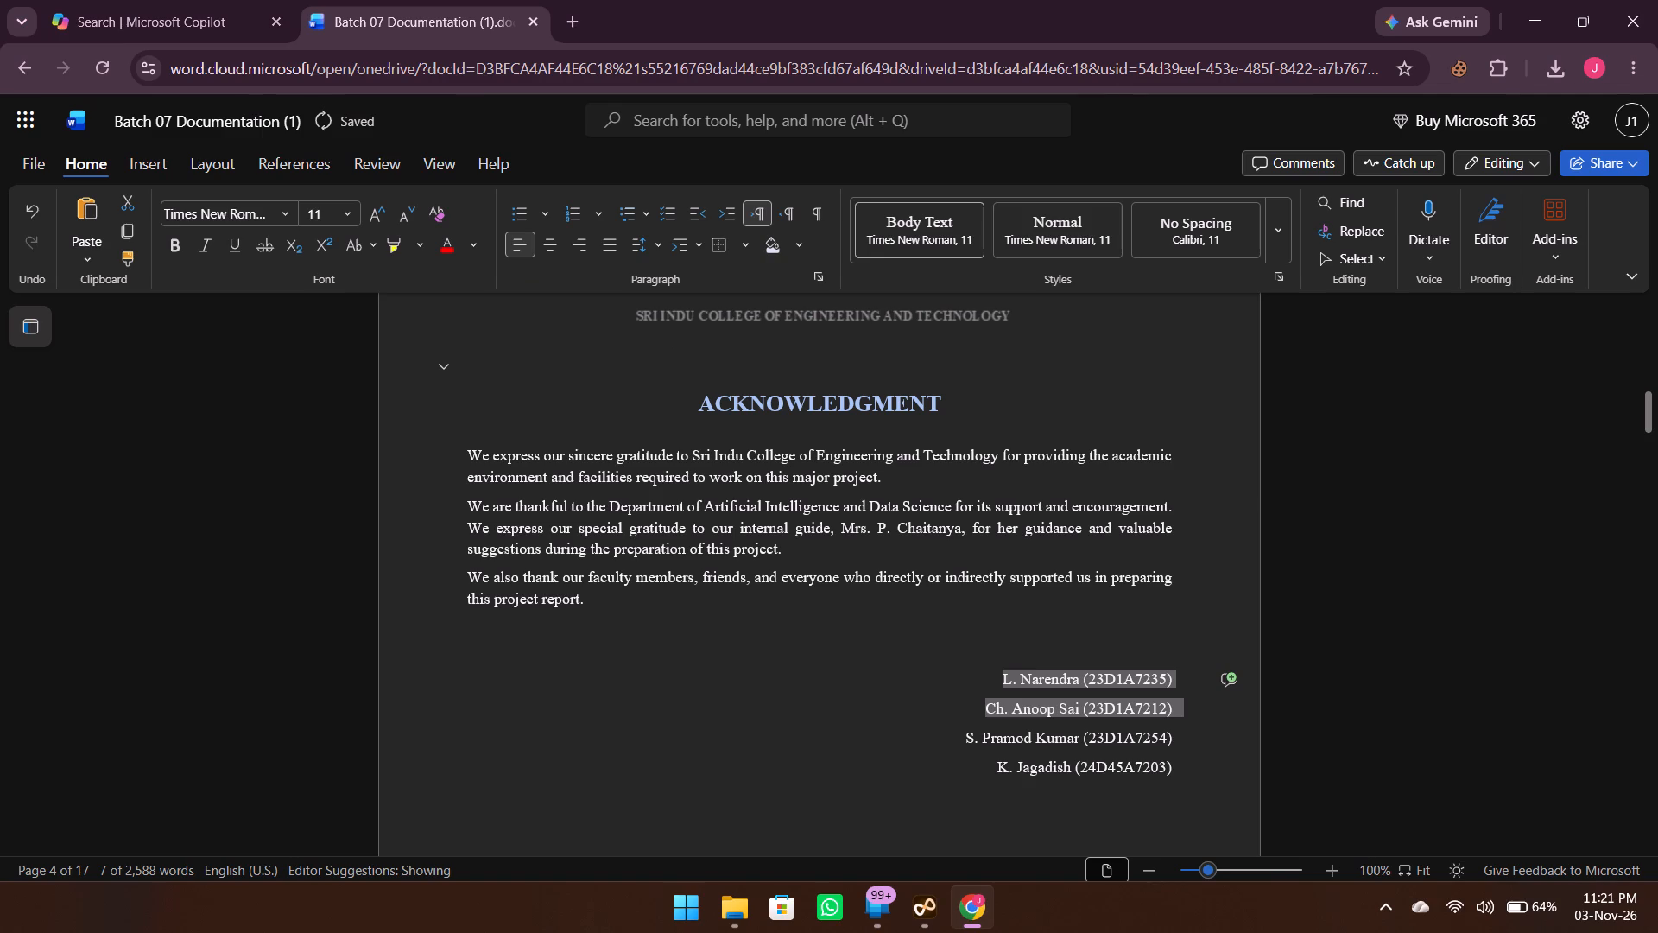
Remove the extra indent before the first student's line so it starts level with the second student's line.
{"action": "left_click", "coordinate": [995, 683]}
{"action": "key", "text": "BackSpace"}
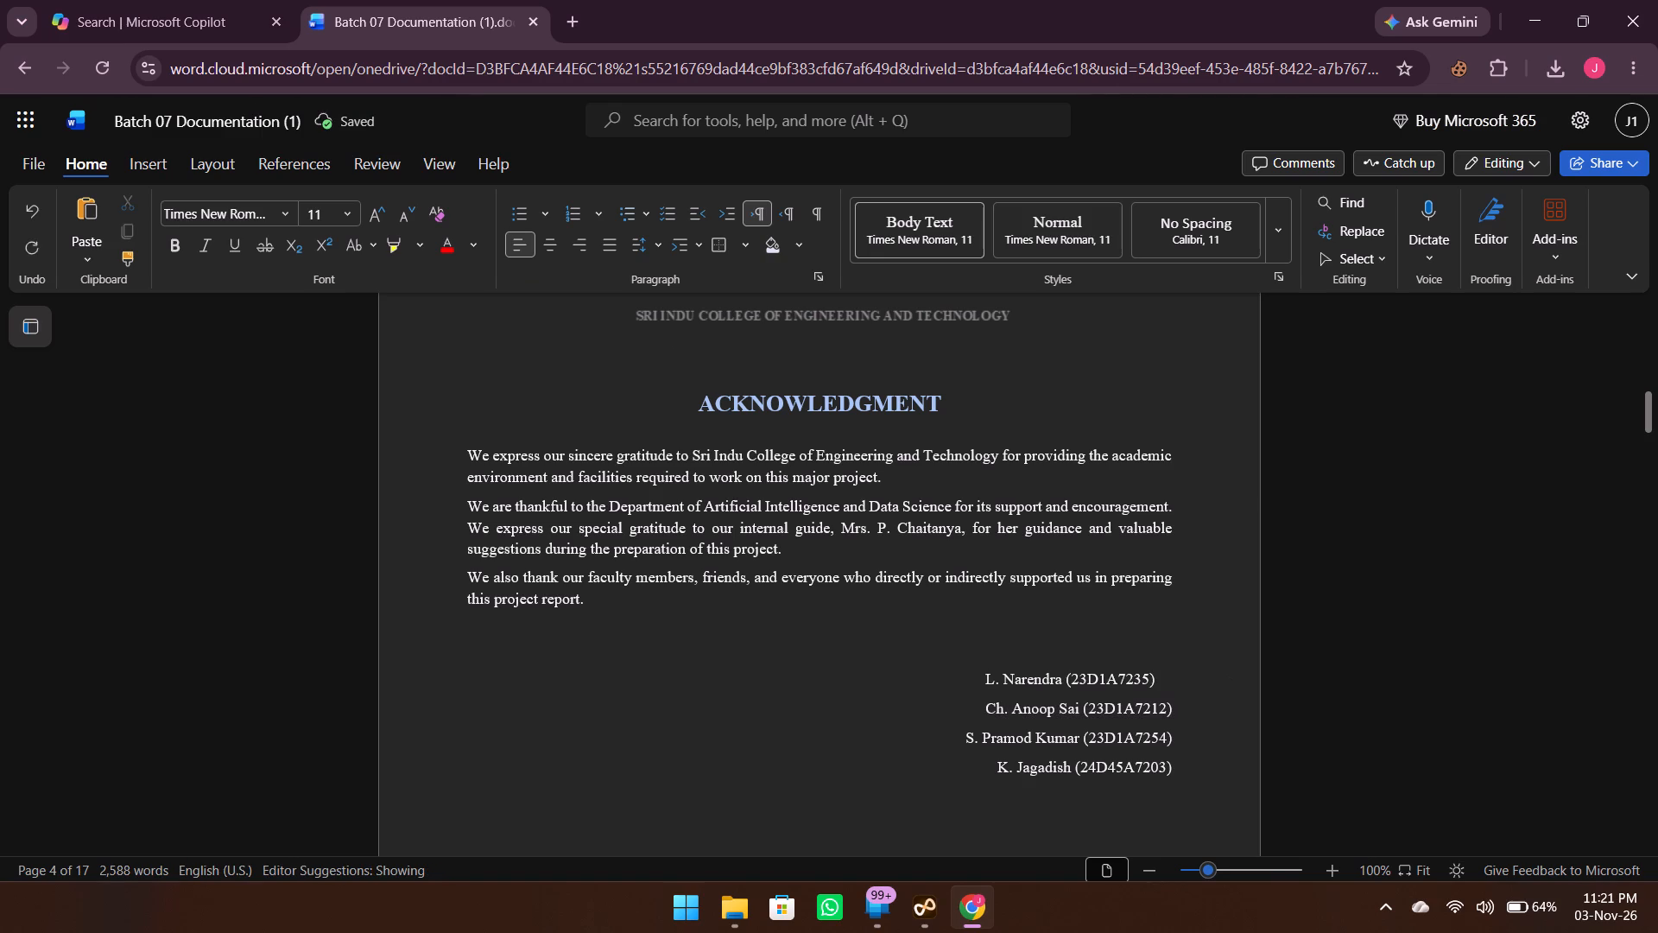
Insert five spaces before the third student's name on the acknowledgment page.
{"action": "left_click", "coordinate": [965, 742]}
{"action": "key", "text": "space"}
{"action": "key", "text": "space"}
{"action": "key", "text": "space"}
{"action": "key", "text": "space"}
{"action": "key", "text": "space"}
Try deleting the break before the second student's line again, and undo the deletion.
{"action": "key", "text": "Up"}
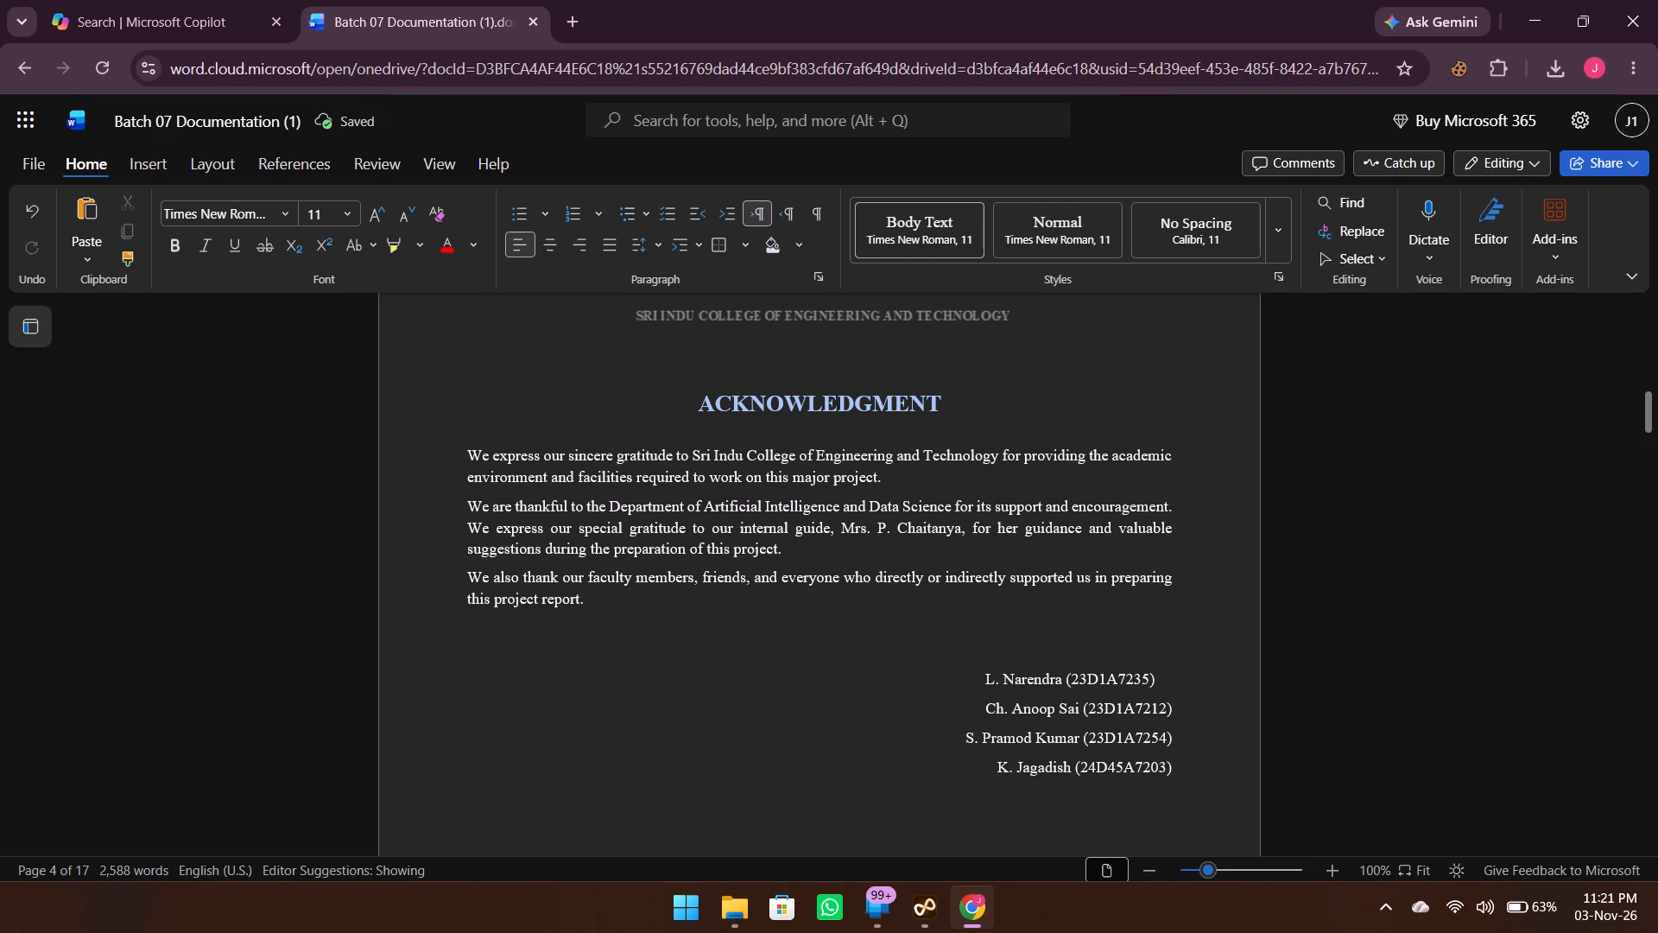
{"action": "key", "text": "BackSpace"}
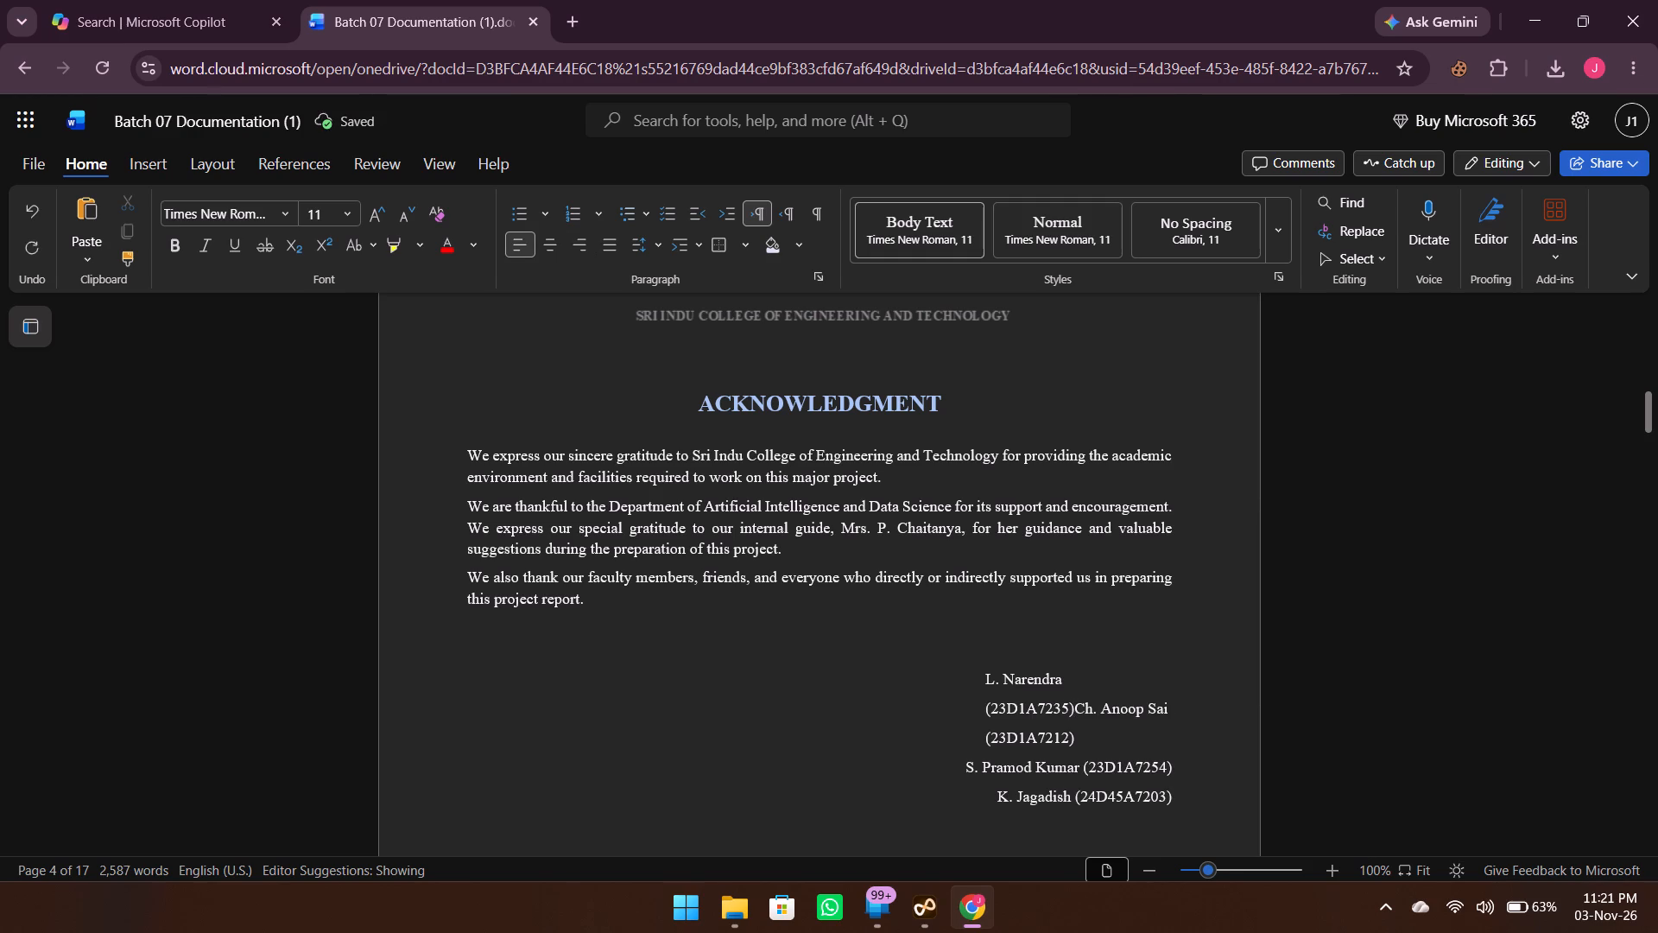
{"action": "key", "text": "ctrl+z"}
Reduce the left indent of the first two student entries by two increments.
{"action": "key", "text": "Up"}
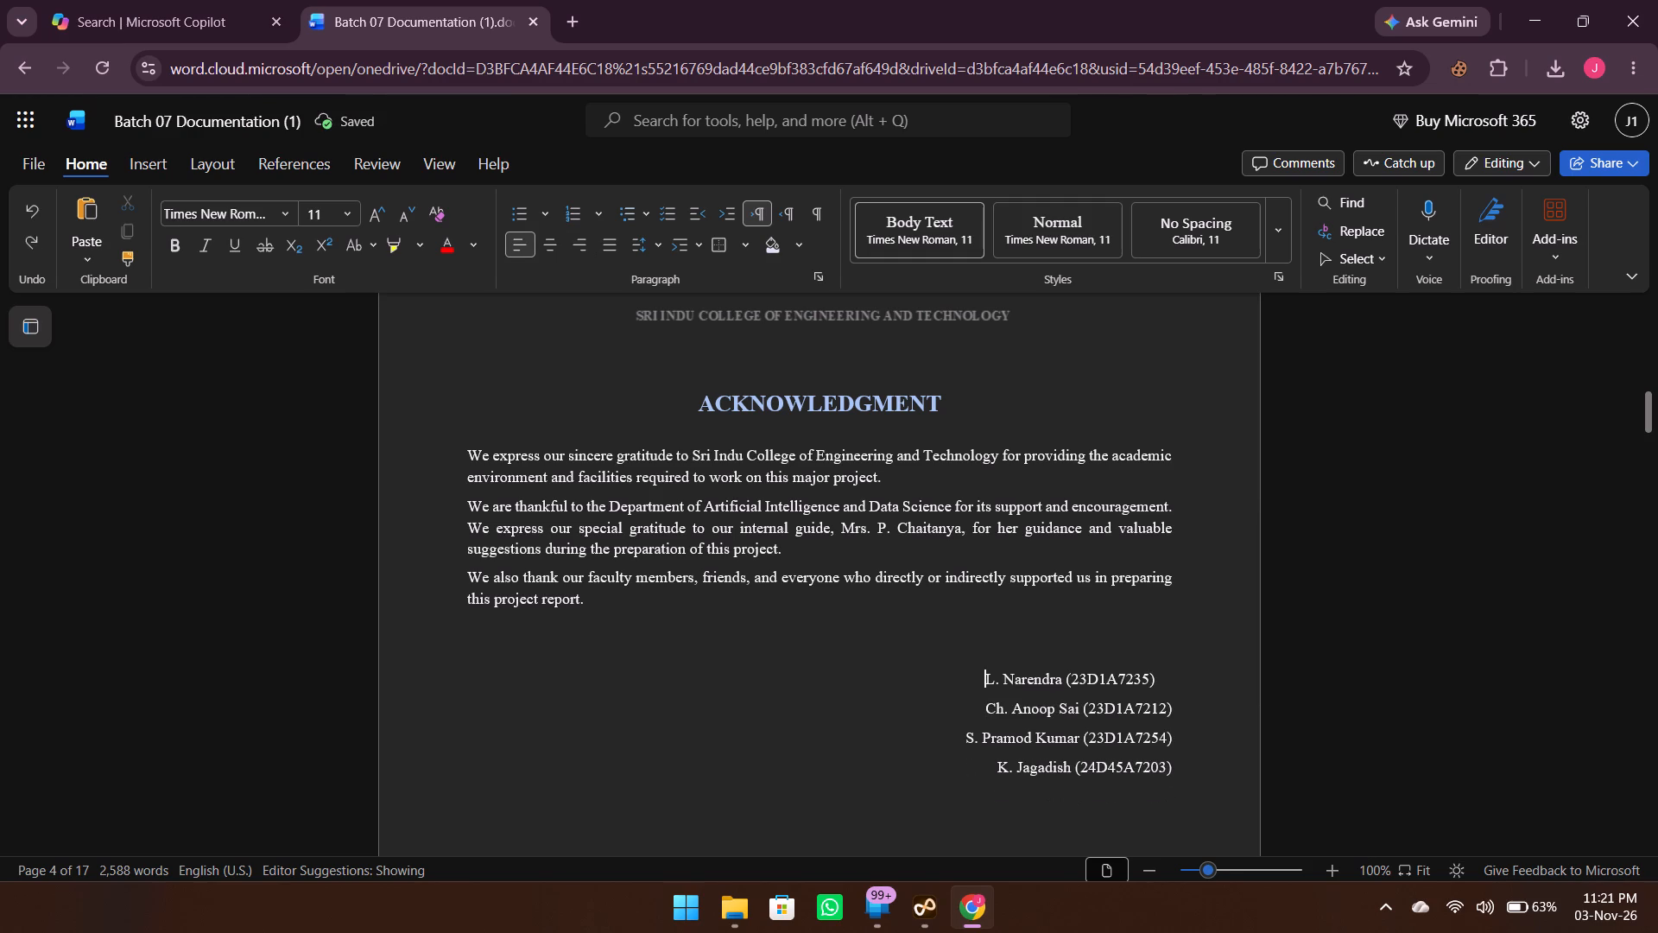
{"action": "key", "text": "BackSpace"}
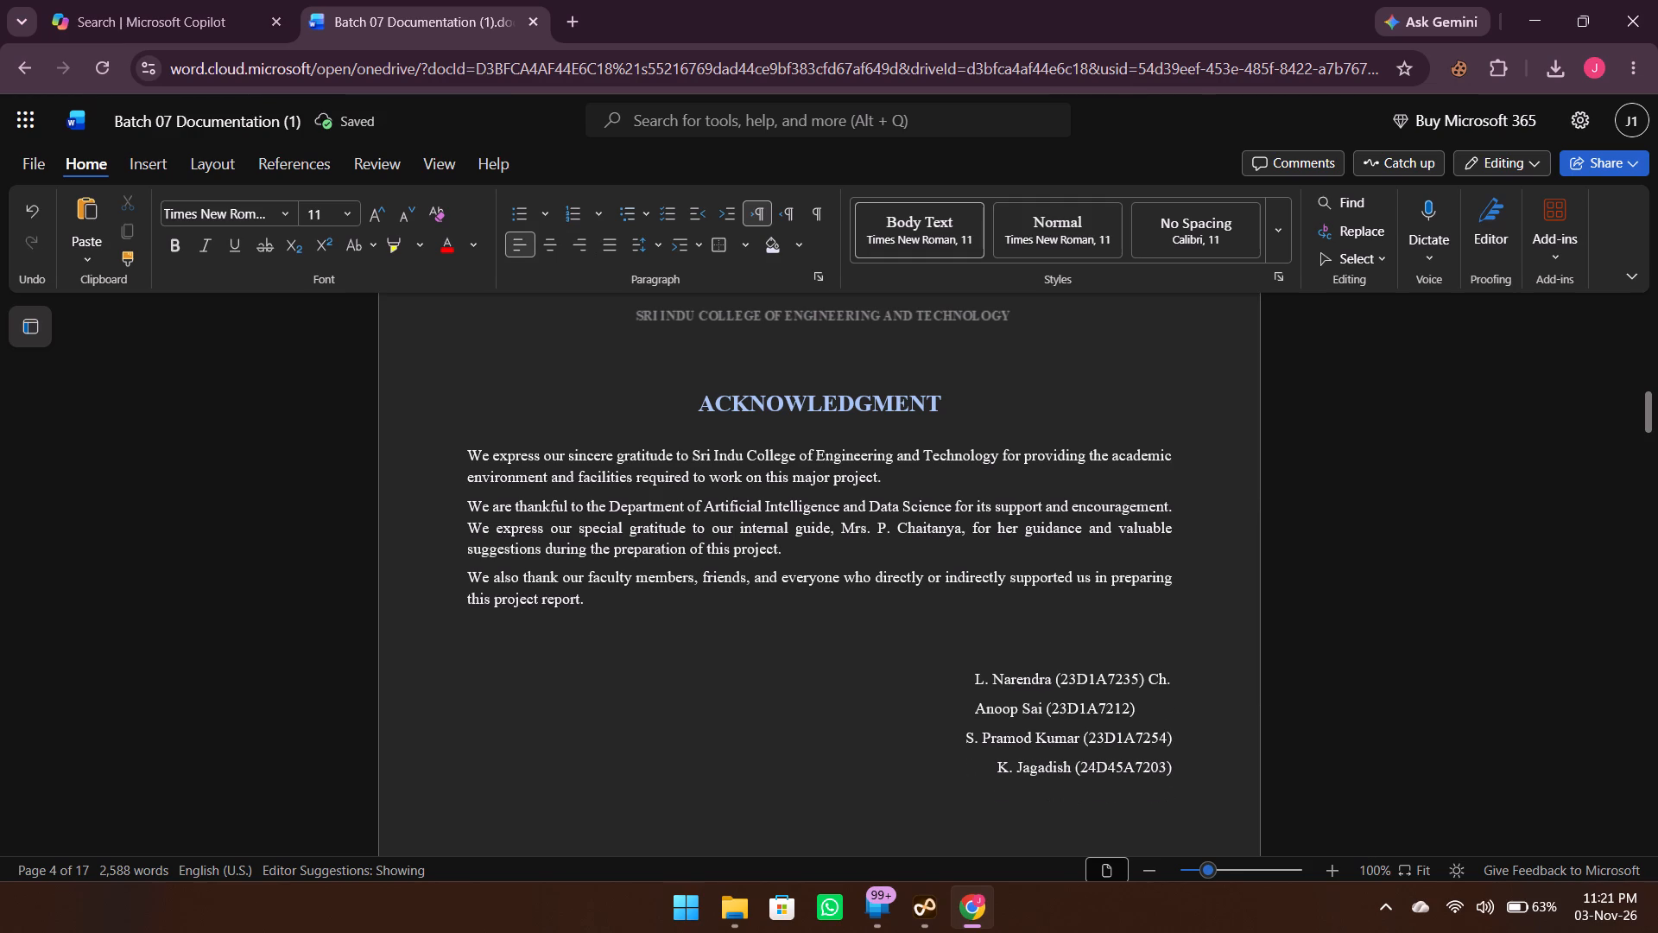
{"action": "key", "text": "BackSpace"}
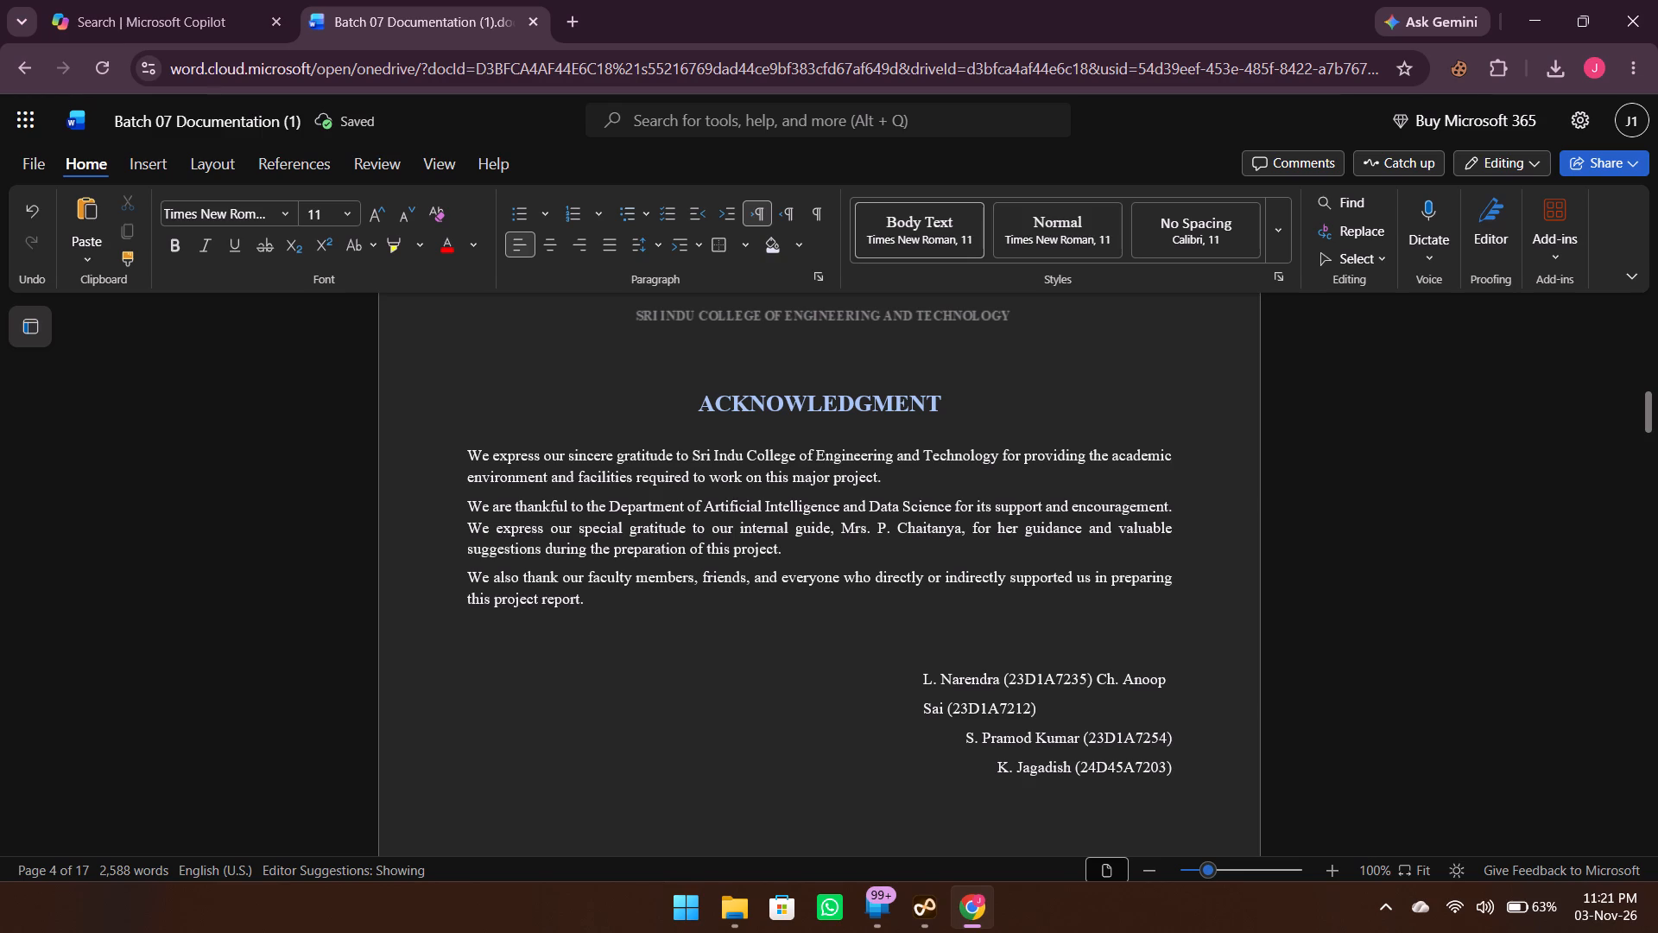
Insert ten spaces before the first student's name to shift it toward the third student's starting position.
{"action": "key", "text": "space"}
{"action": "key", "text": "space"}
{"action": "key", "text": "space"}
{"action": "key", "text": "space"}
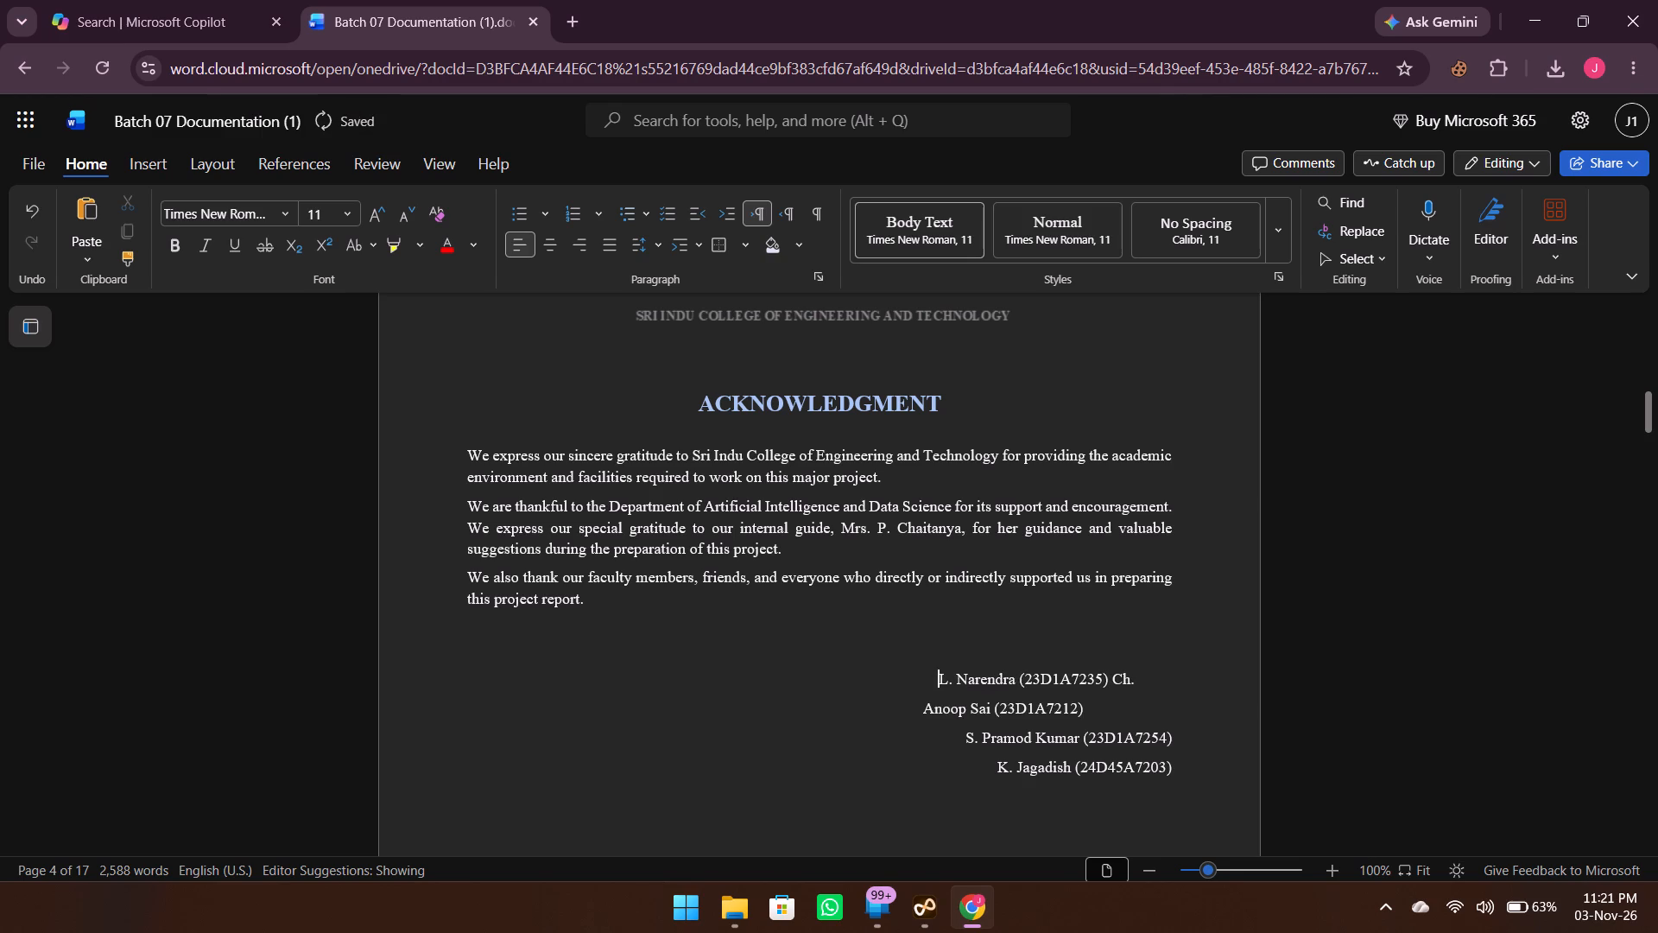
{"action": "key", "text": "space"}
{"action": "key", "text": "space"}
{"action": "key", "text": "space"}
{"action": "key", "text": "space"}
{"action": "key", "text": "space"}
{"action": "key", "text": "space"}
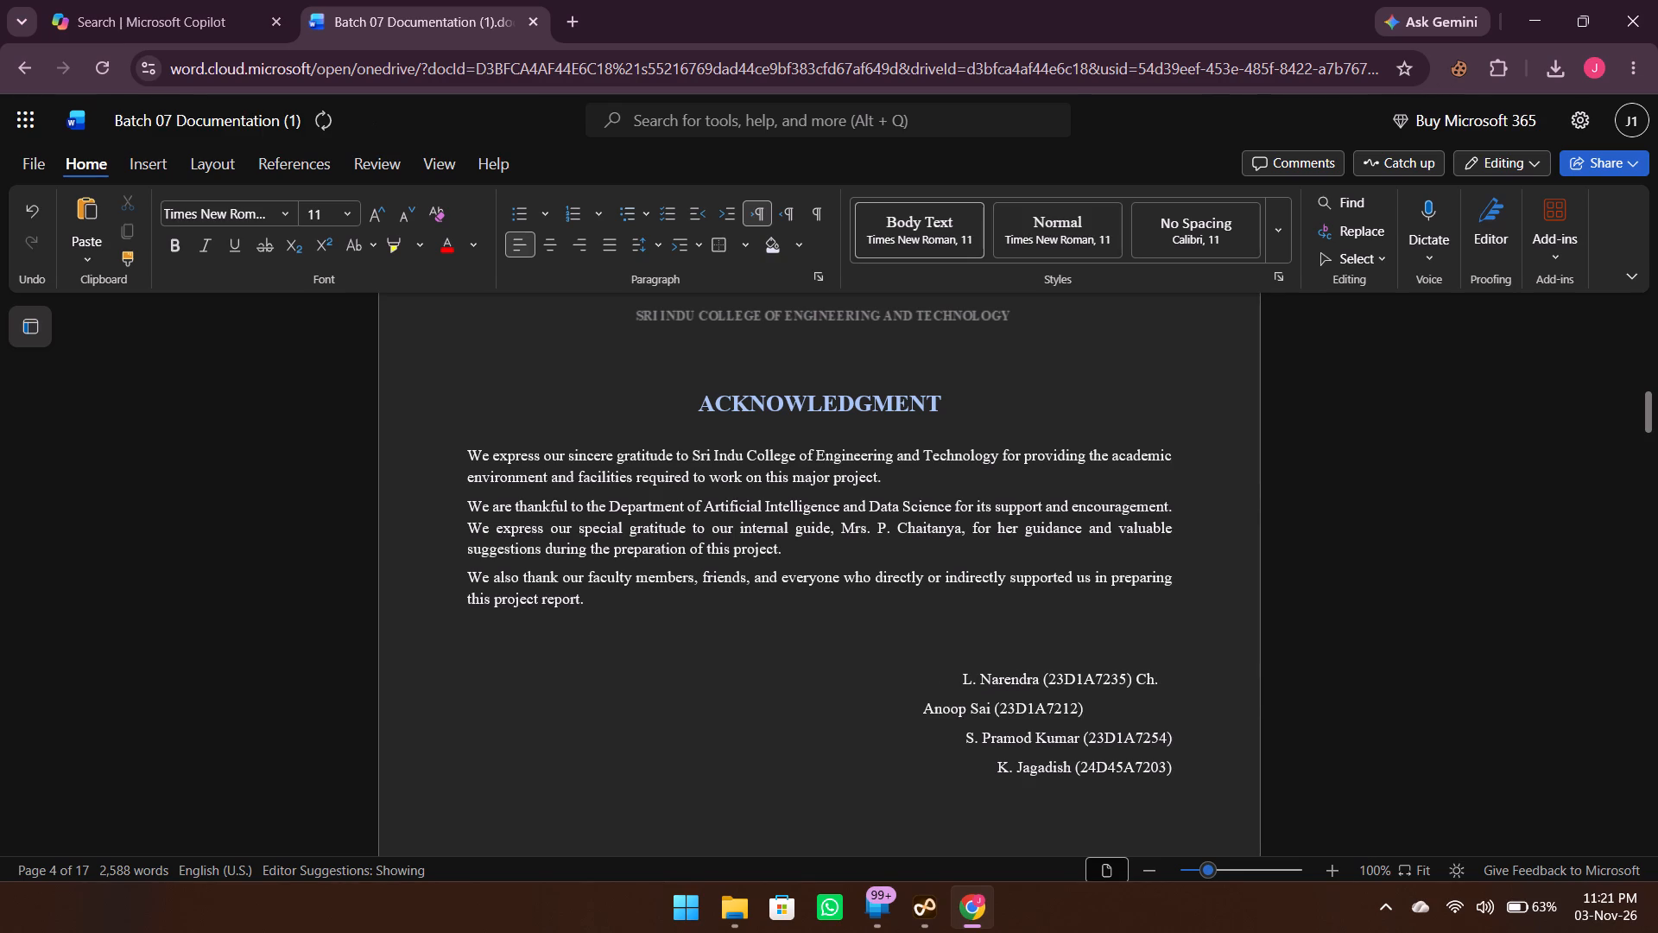
Insert seven spaces after the first student's roll number to push the second student's full entry onto its own line.
{"action": "left_click", "coordinate": [1132, 681]}
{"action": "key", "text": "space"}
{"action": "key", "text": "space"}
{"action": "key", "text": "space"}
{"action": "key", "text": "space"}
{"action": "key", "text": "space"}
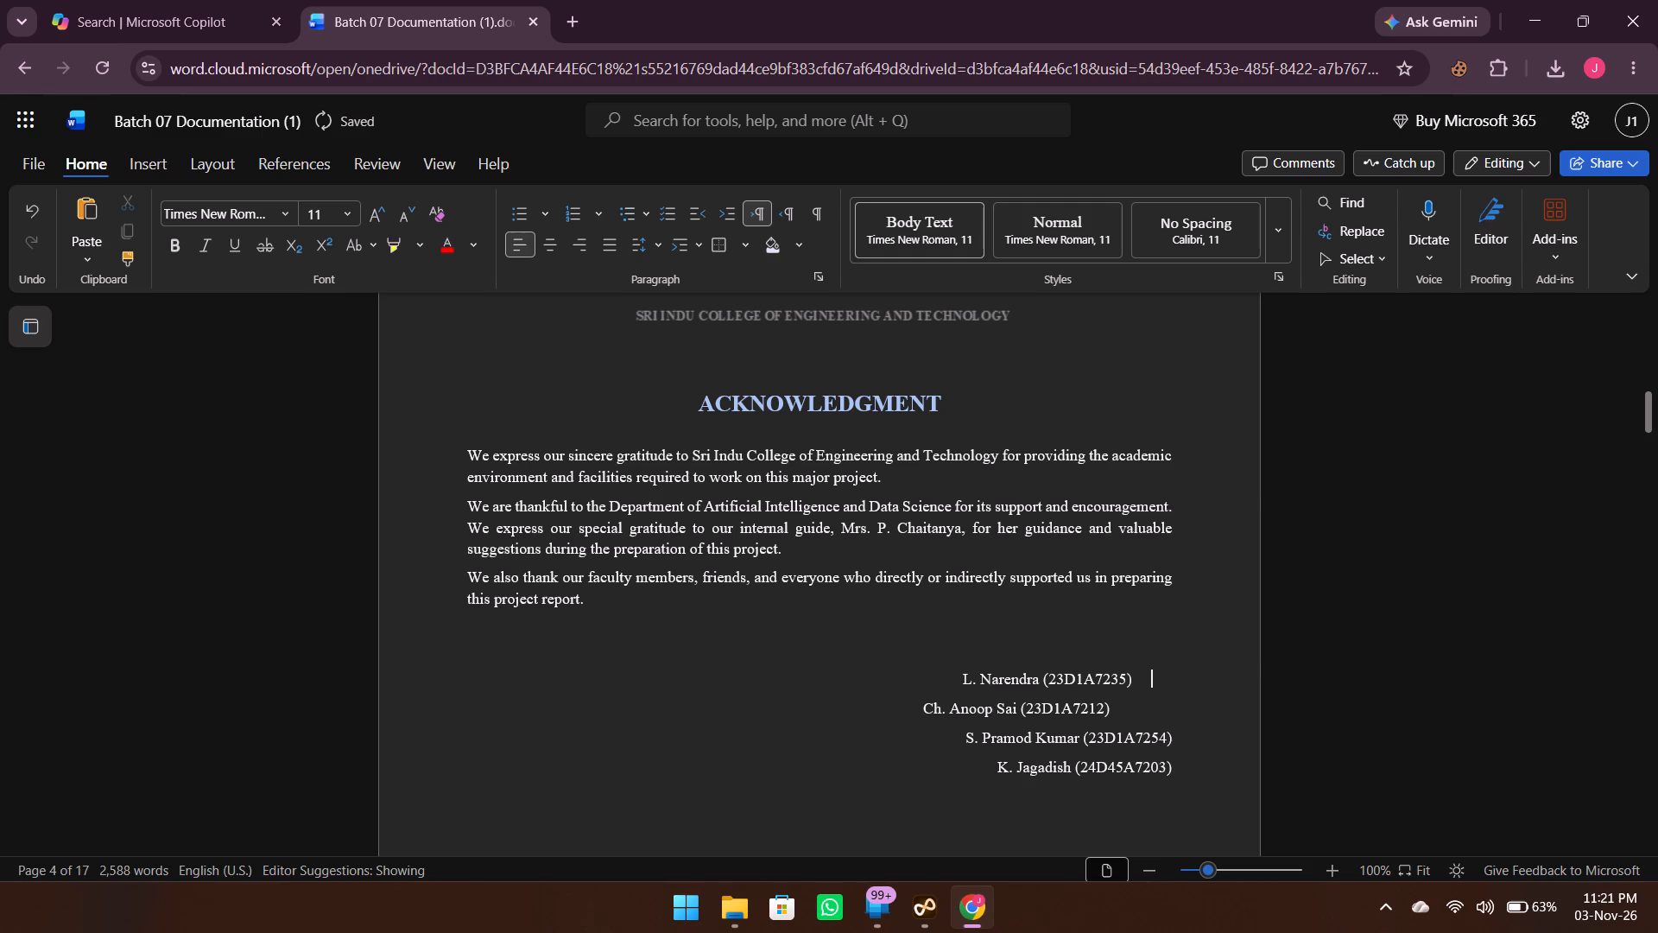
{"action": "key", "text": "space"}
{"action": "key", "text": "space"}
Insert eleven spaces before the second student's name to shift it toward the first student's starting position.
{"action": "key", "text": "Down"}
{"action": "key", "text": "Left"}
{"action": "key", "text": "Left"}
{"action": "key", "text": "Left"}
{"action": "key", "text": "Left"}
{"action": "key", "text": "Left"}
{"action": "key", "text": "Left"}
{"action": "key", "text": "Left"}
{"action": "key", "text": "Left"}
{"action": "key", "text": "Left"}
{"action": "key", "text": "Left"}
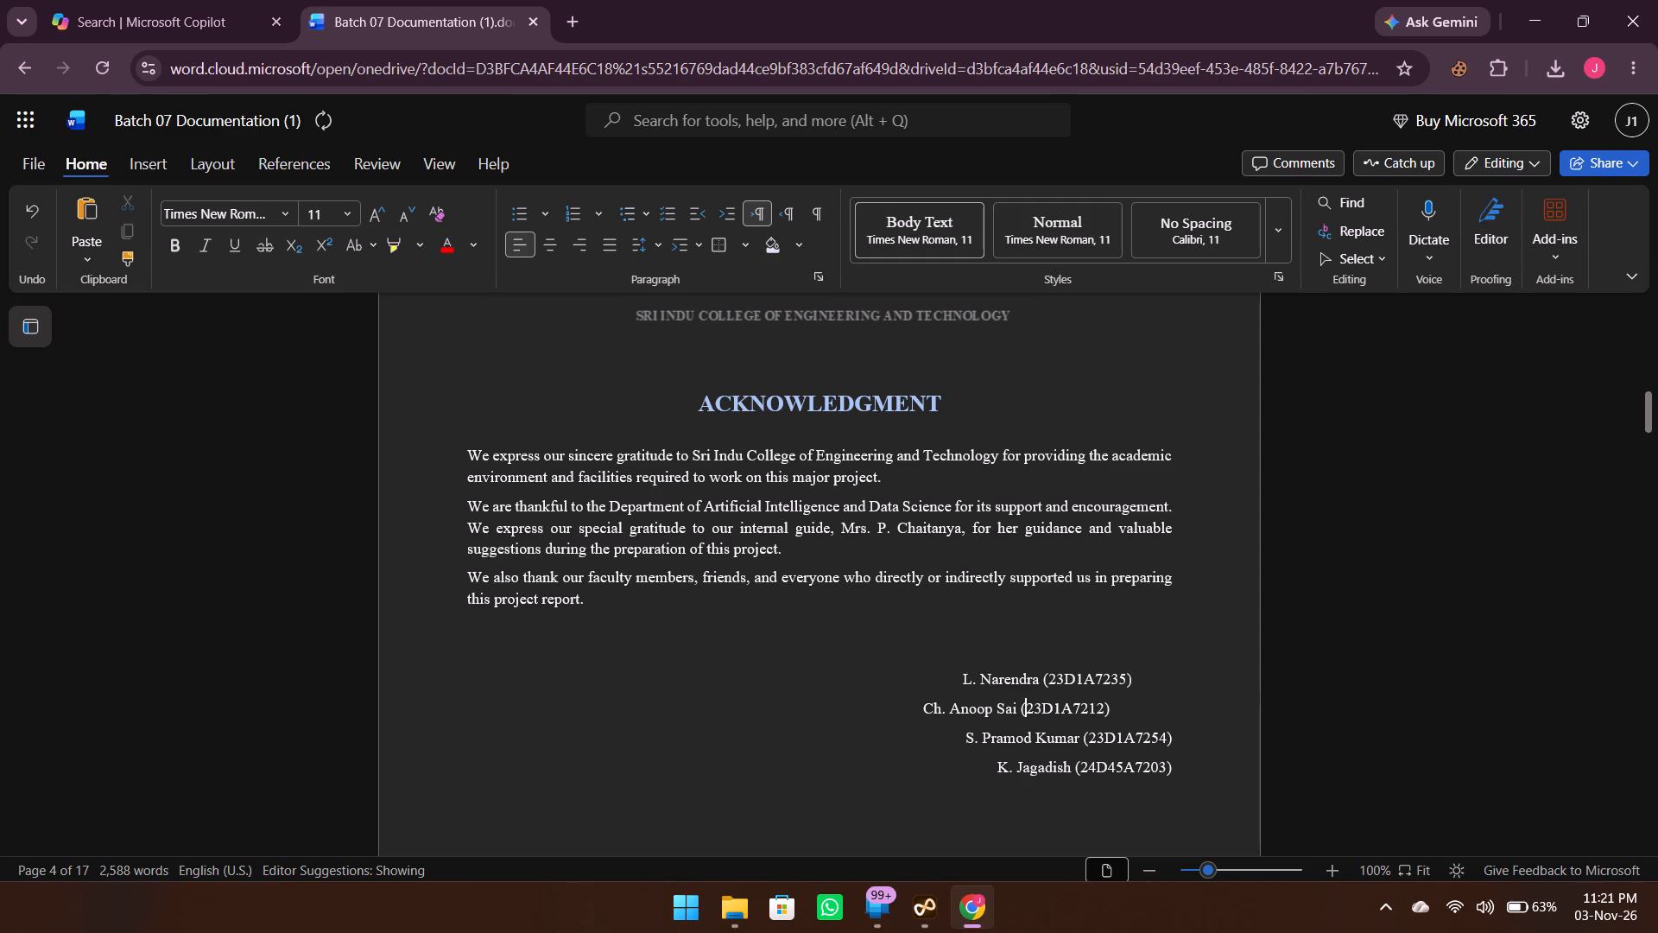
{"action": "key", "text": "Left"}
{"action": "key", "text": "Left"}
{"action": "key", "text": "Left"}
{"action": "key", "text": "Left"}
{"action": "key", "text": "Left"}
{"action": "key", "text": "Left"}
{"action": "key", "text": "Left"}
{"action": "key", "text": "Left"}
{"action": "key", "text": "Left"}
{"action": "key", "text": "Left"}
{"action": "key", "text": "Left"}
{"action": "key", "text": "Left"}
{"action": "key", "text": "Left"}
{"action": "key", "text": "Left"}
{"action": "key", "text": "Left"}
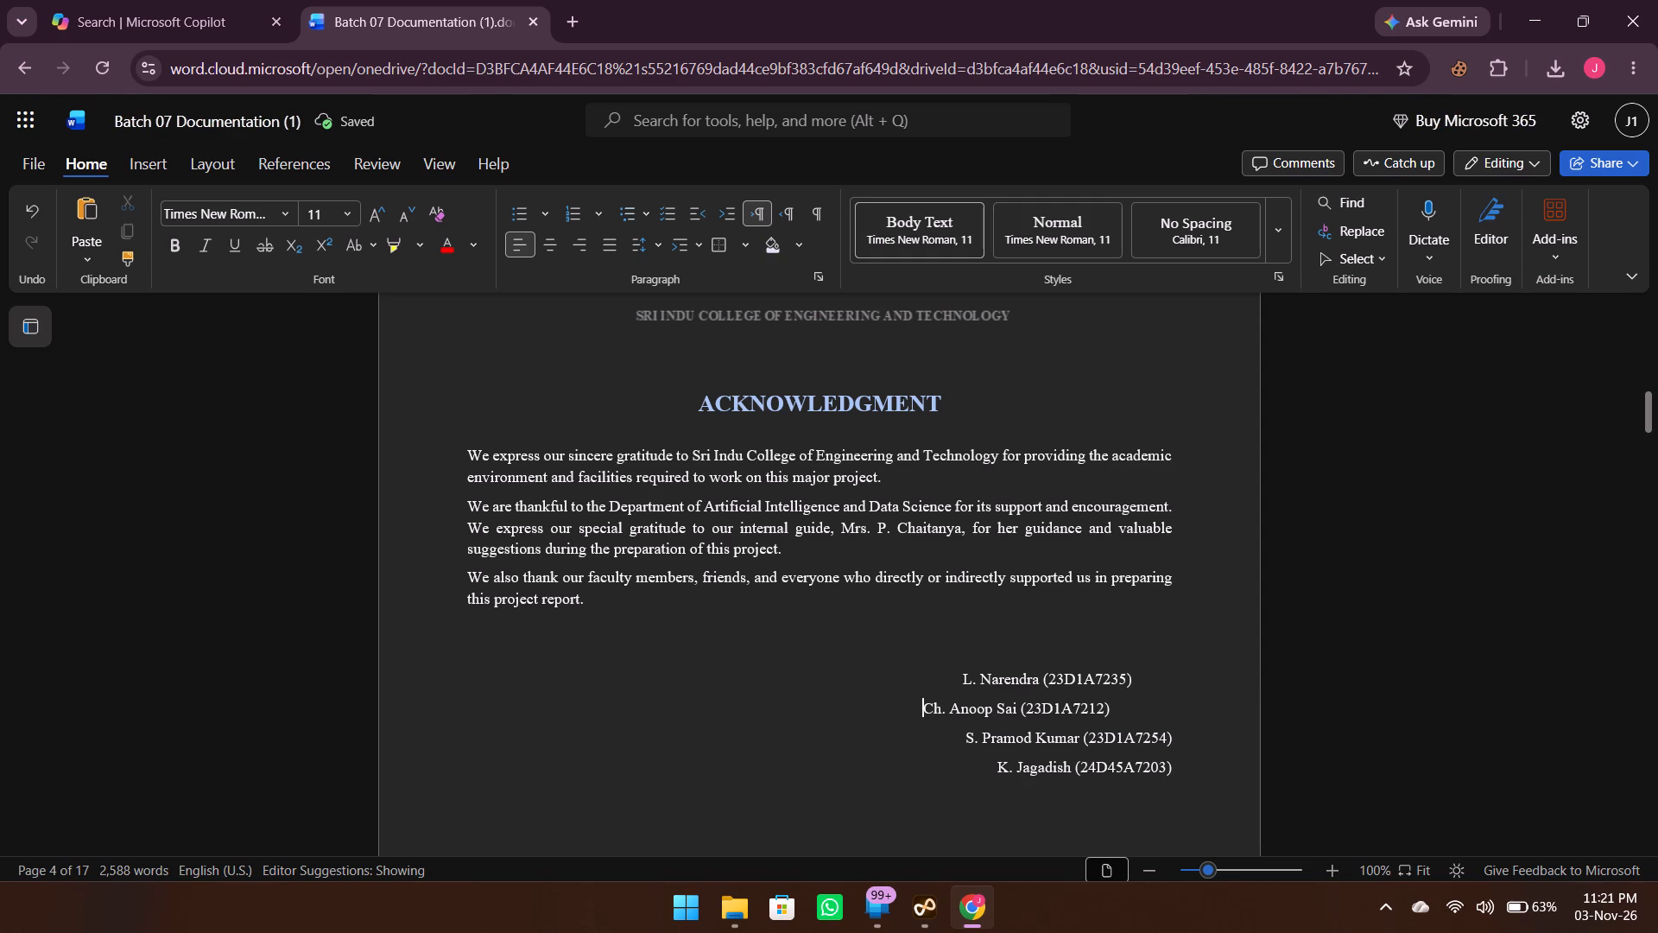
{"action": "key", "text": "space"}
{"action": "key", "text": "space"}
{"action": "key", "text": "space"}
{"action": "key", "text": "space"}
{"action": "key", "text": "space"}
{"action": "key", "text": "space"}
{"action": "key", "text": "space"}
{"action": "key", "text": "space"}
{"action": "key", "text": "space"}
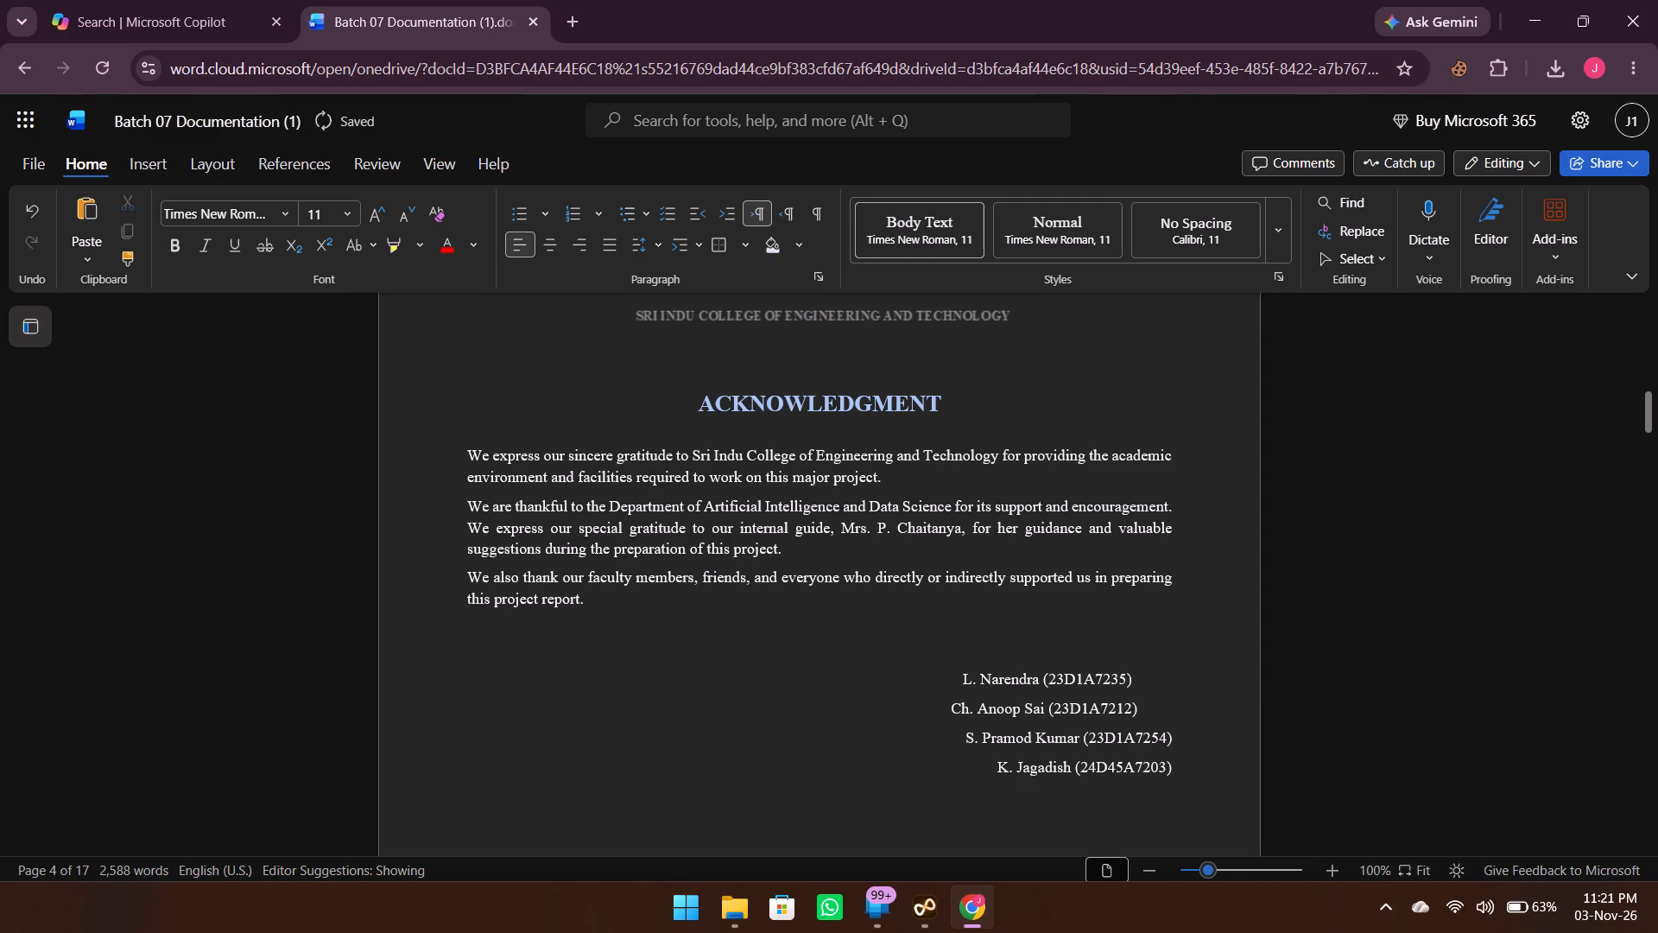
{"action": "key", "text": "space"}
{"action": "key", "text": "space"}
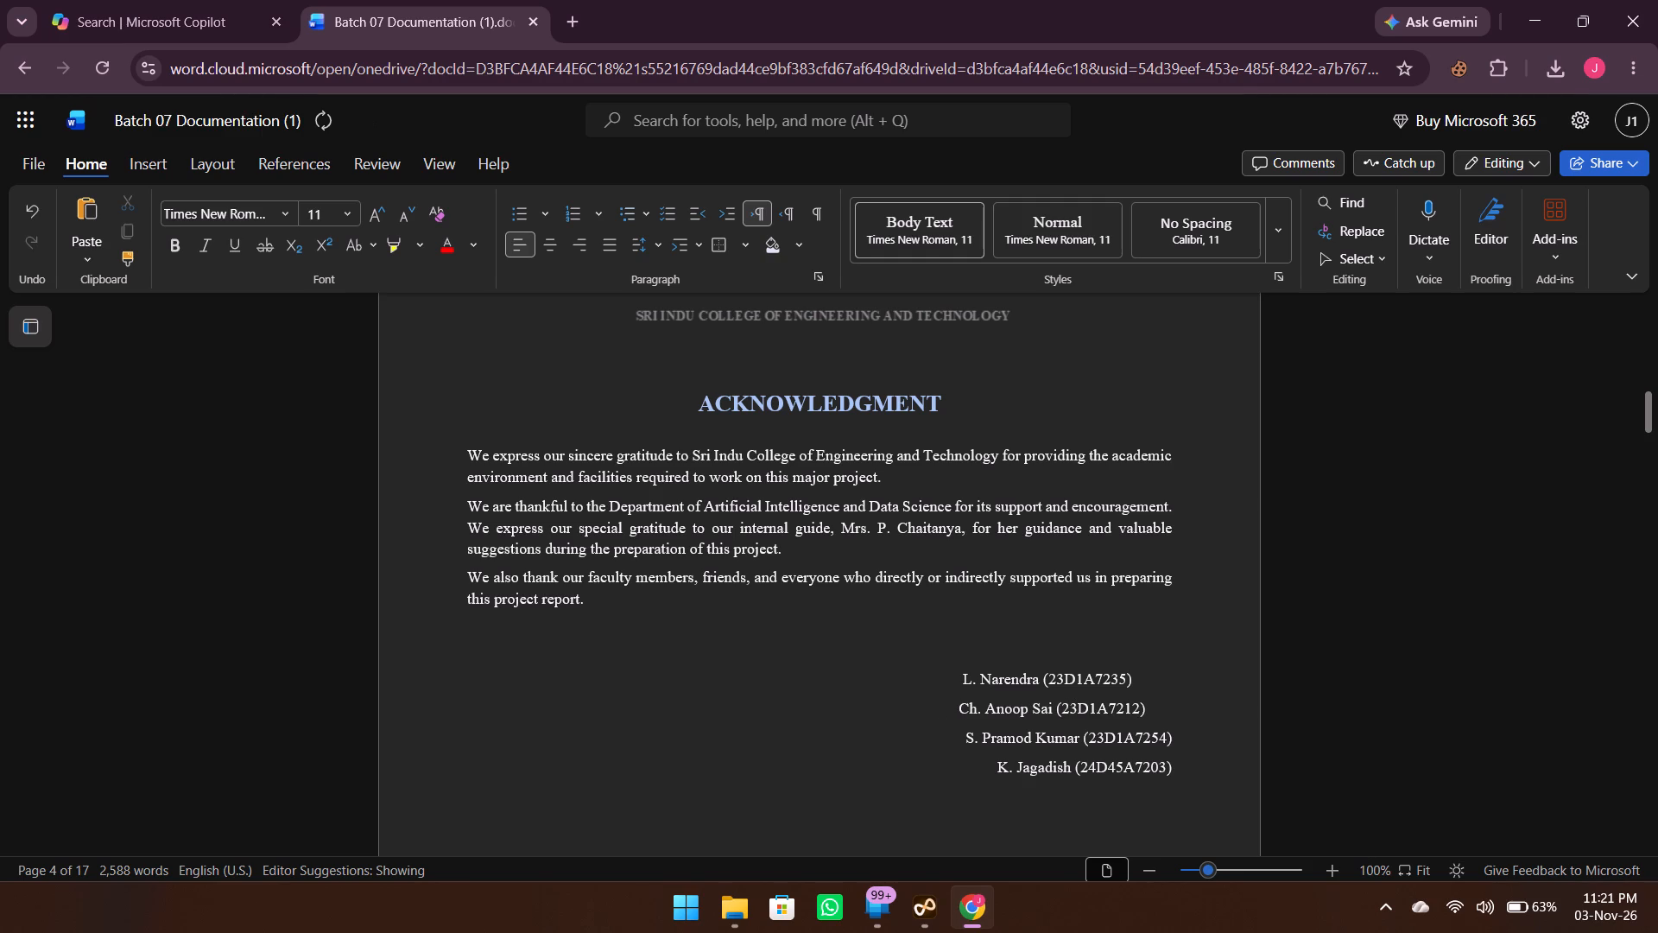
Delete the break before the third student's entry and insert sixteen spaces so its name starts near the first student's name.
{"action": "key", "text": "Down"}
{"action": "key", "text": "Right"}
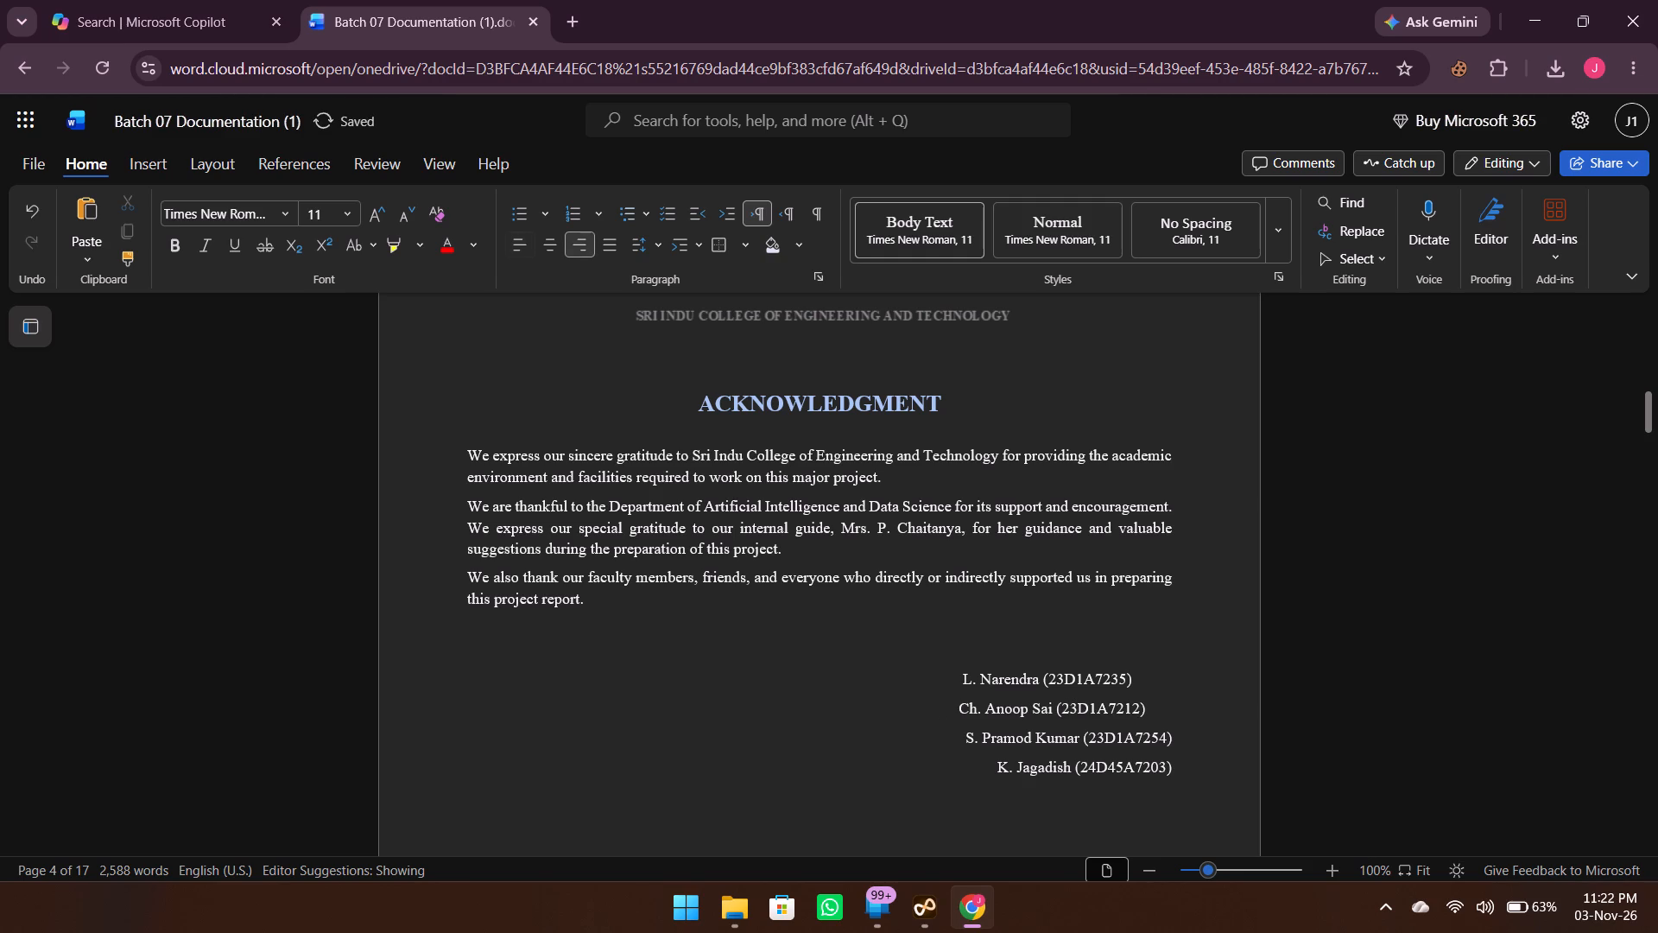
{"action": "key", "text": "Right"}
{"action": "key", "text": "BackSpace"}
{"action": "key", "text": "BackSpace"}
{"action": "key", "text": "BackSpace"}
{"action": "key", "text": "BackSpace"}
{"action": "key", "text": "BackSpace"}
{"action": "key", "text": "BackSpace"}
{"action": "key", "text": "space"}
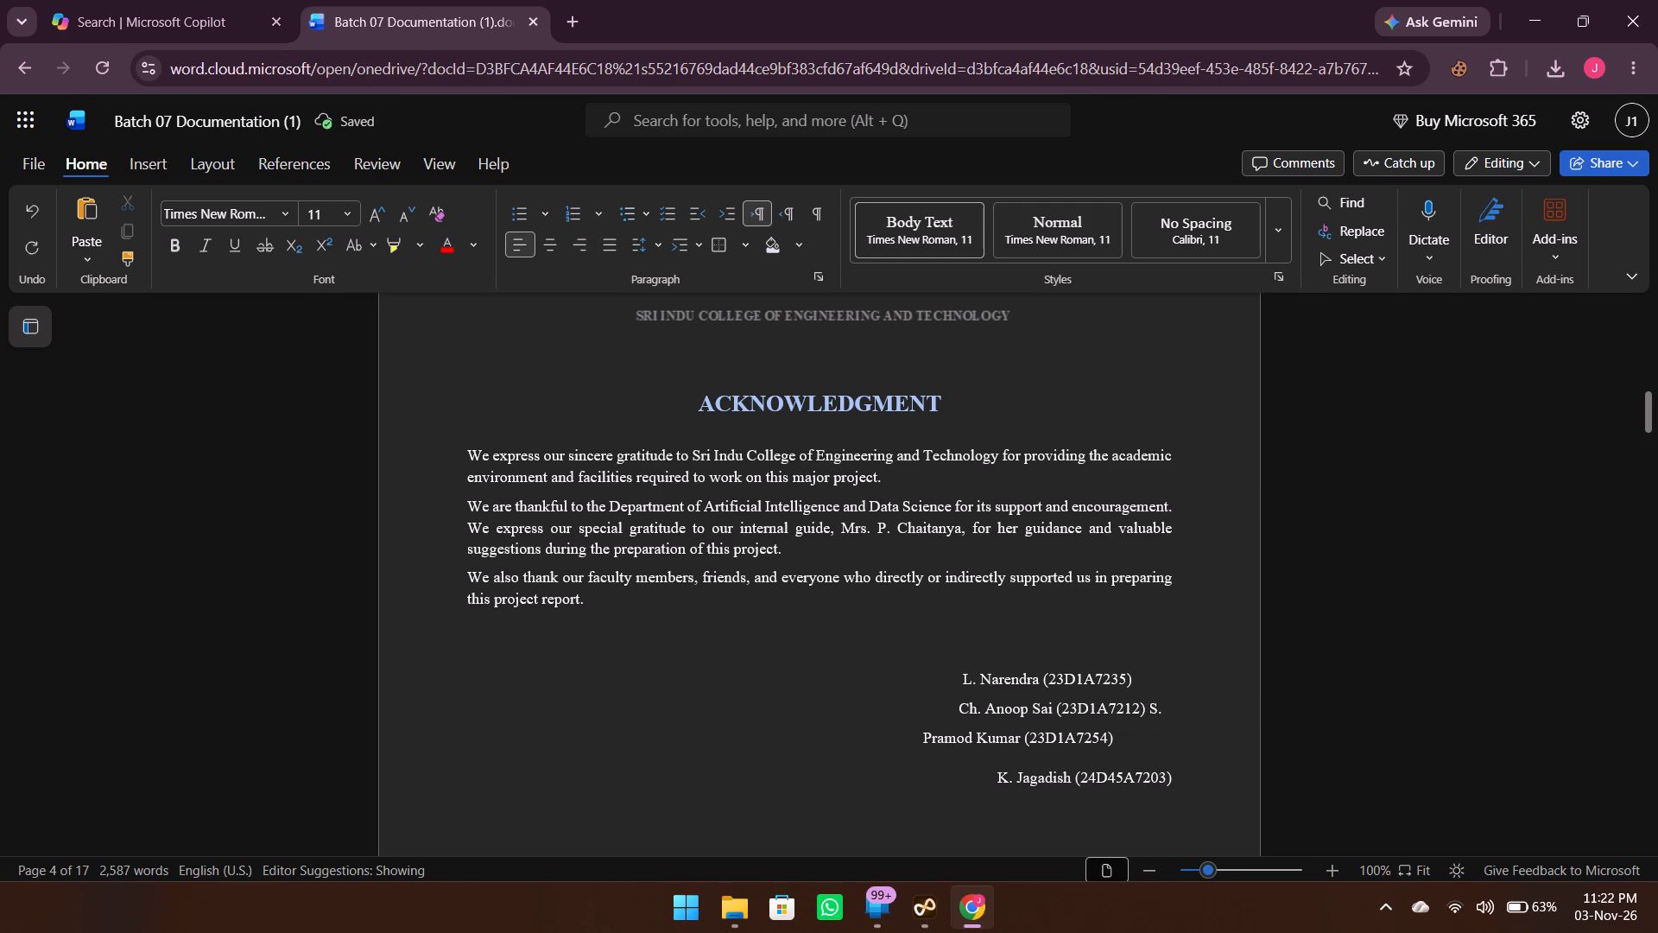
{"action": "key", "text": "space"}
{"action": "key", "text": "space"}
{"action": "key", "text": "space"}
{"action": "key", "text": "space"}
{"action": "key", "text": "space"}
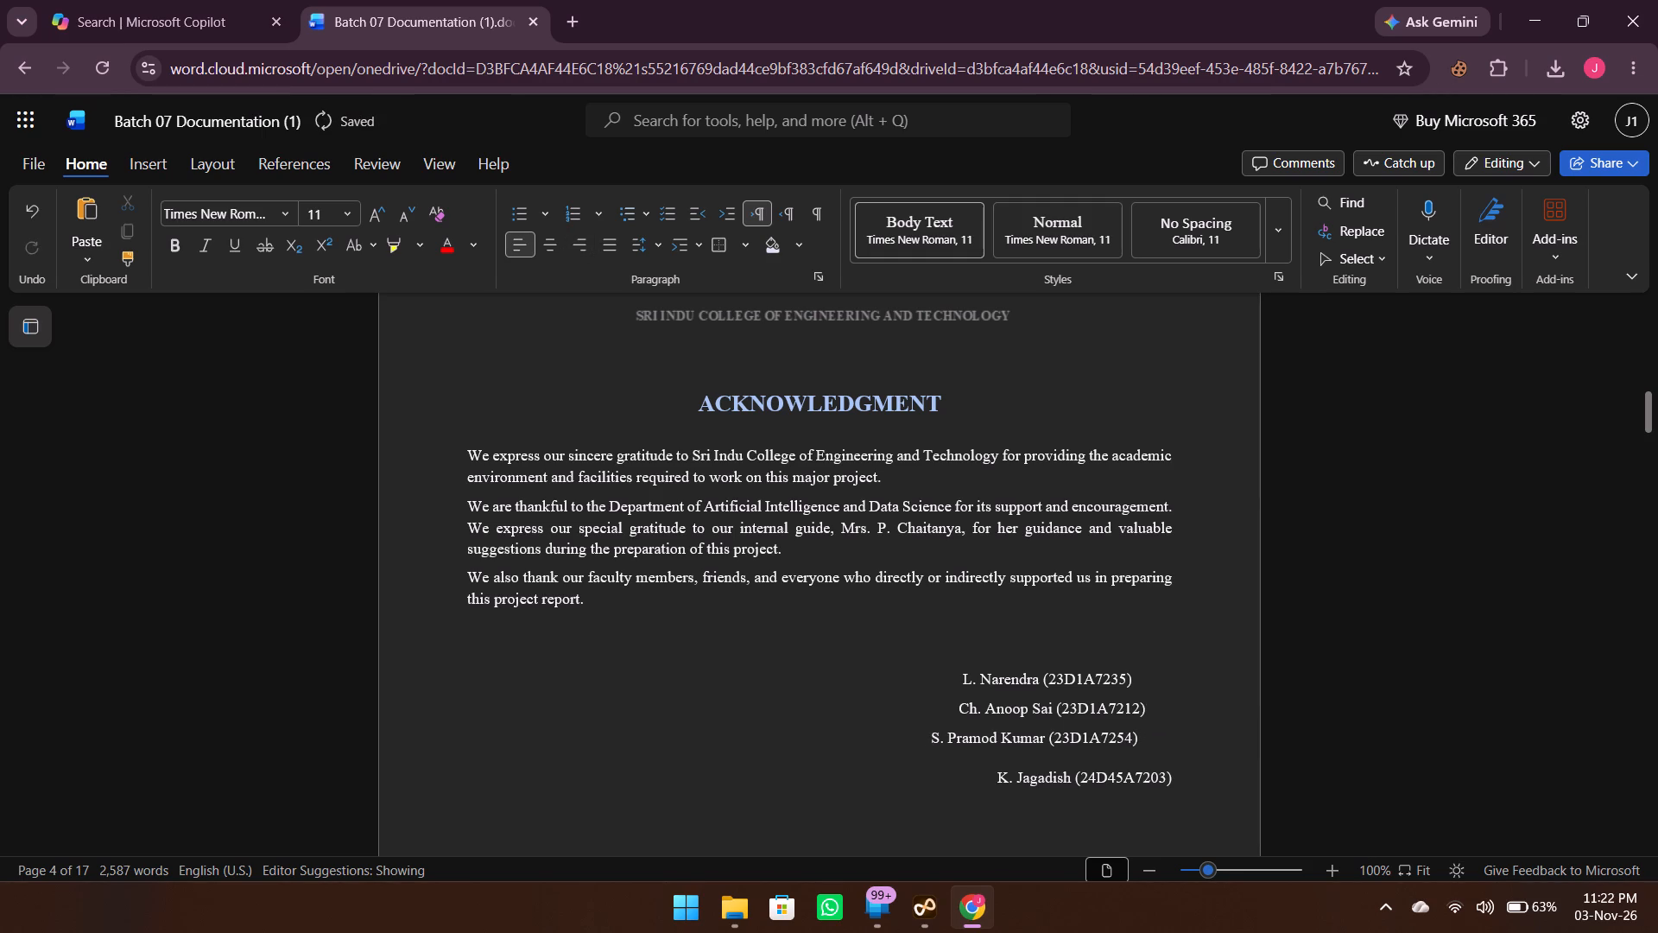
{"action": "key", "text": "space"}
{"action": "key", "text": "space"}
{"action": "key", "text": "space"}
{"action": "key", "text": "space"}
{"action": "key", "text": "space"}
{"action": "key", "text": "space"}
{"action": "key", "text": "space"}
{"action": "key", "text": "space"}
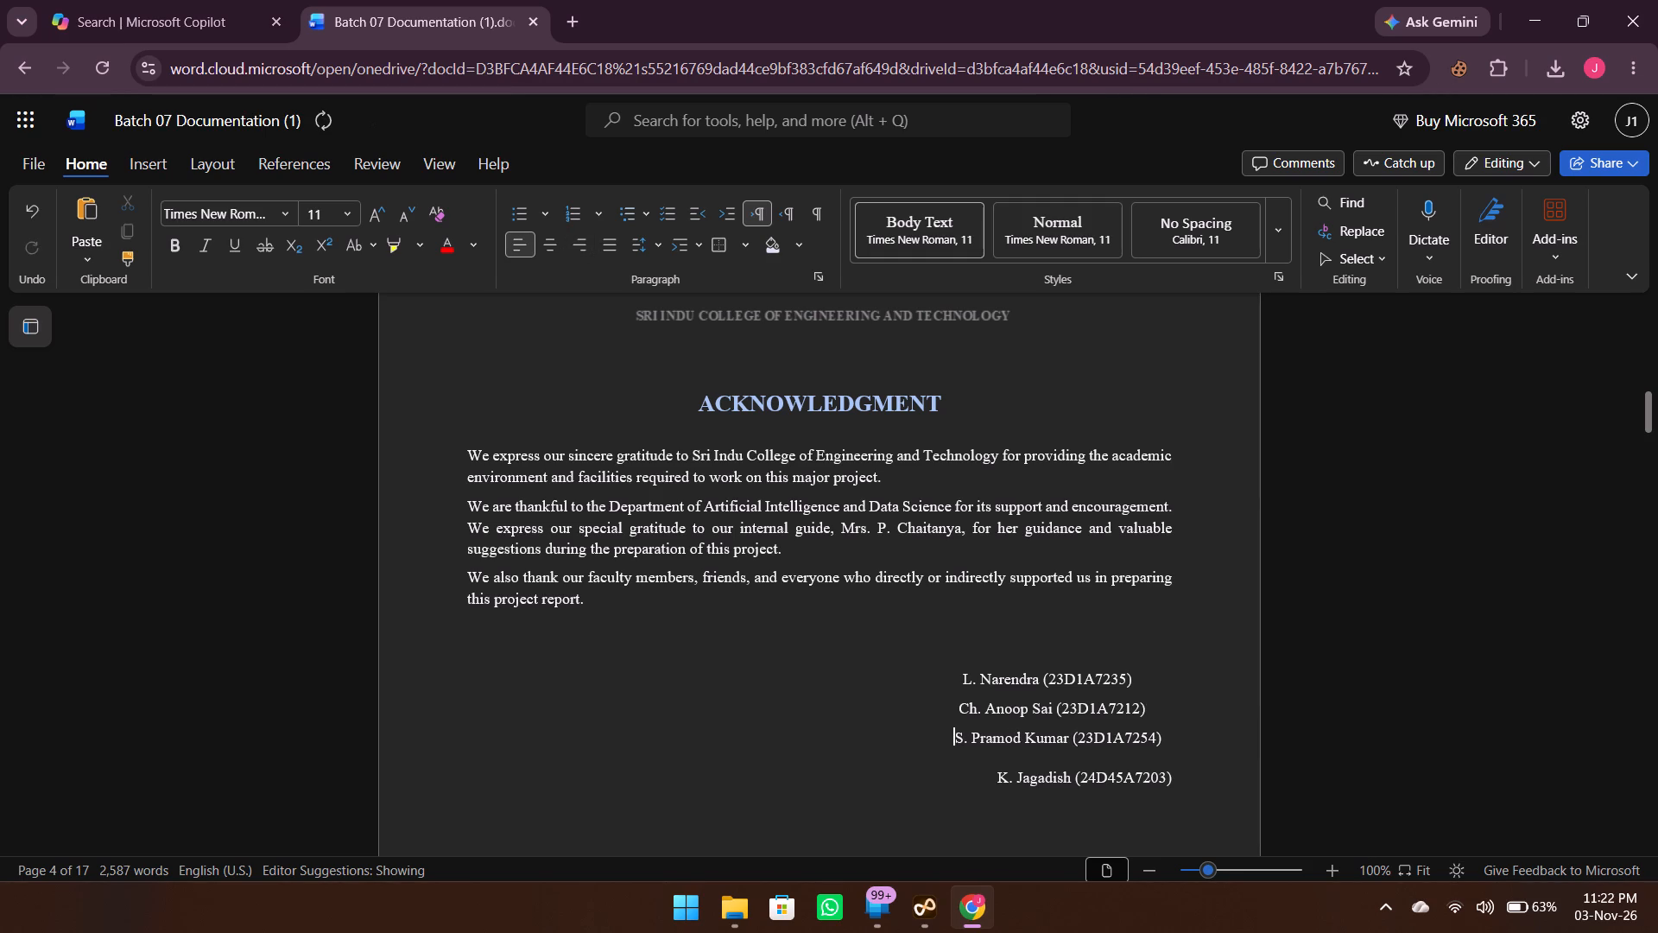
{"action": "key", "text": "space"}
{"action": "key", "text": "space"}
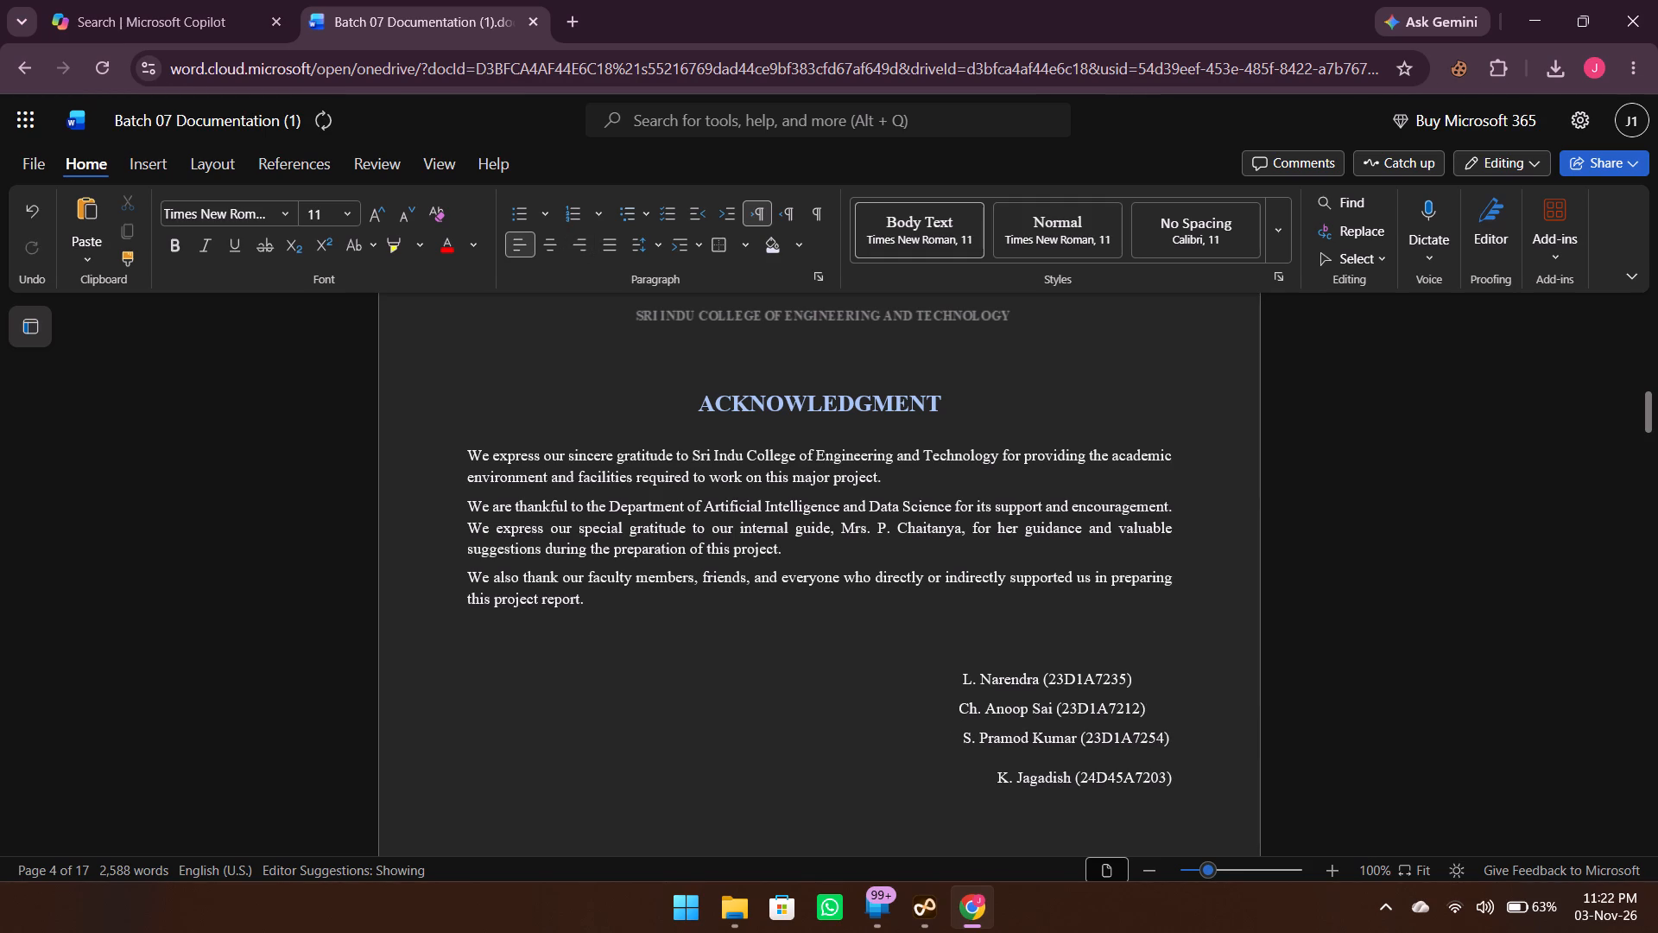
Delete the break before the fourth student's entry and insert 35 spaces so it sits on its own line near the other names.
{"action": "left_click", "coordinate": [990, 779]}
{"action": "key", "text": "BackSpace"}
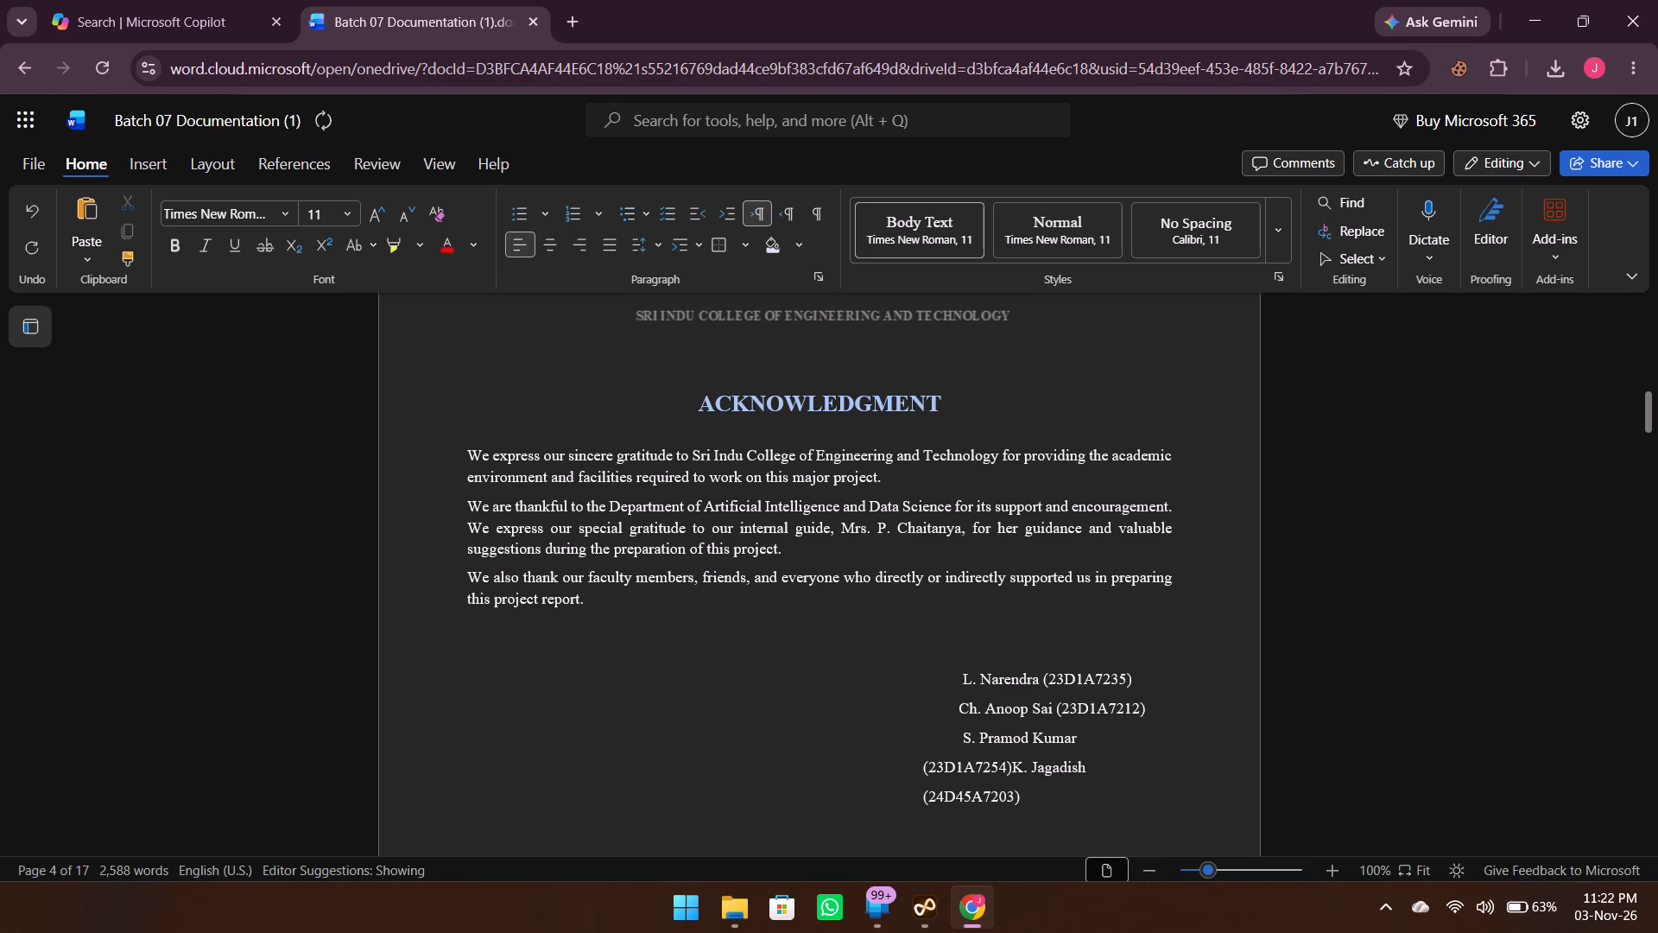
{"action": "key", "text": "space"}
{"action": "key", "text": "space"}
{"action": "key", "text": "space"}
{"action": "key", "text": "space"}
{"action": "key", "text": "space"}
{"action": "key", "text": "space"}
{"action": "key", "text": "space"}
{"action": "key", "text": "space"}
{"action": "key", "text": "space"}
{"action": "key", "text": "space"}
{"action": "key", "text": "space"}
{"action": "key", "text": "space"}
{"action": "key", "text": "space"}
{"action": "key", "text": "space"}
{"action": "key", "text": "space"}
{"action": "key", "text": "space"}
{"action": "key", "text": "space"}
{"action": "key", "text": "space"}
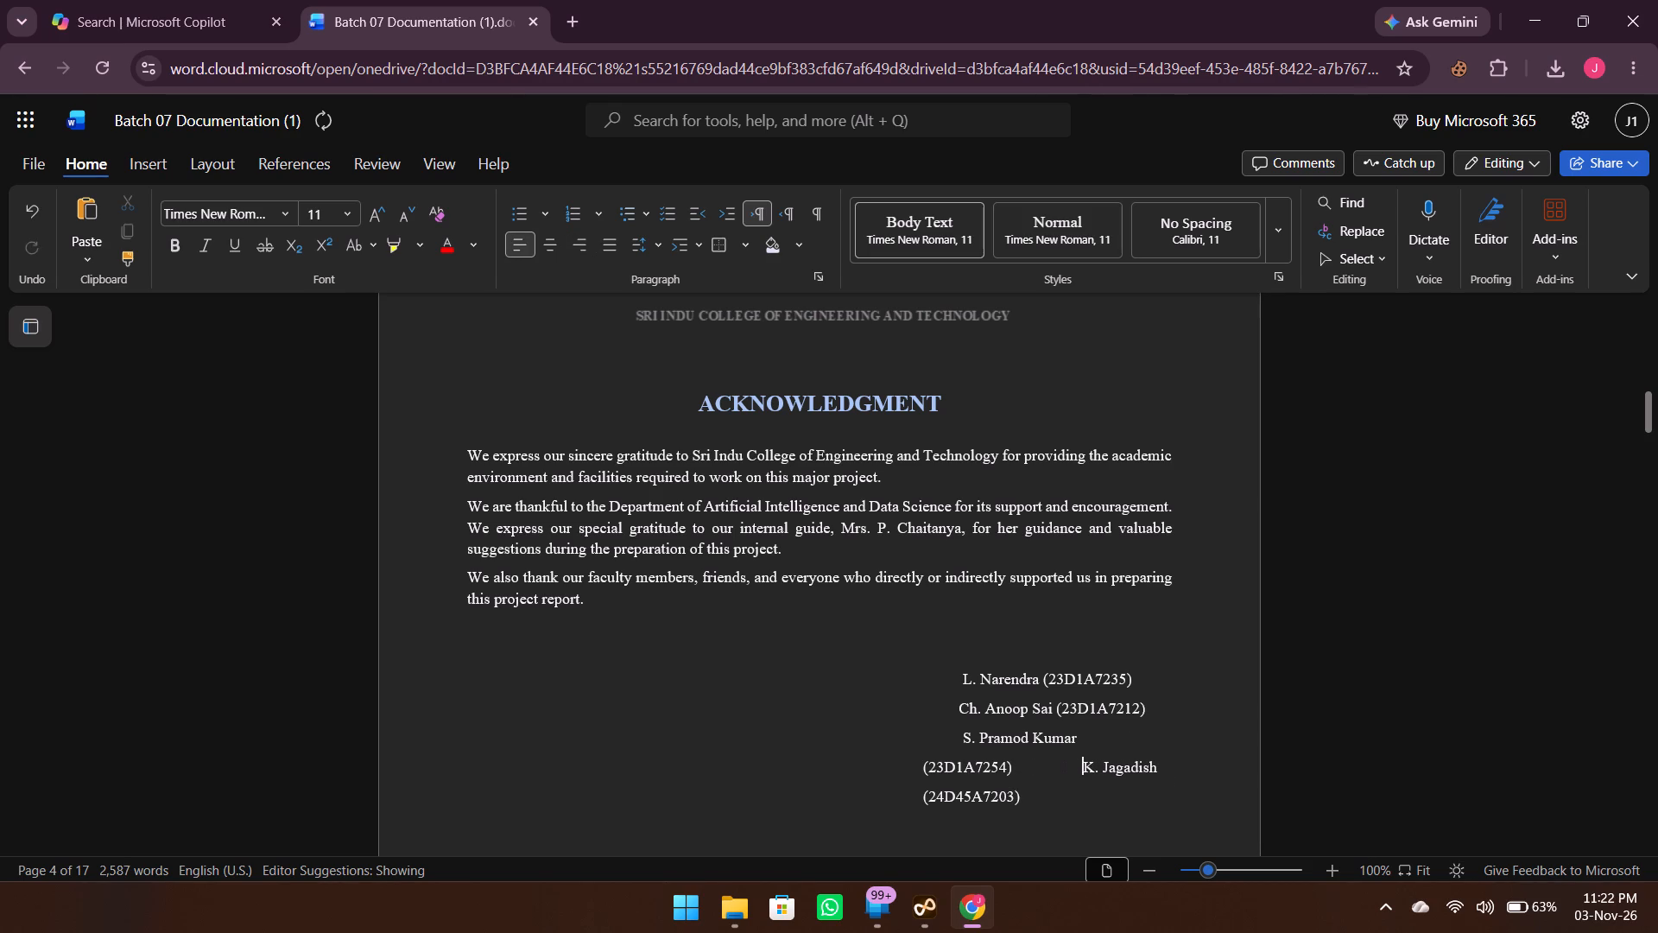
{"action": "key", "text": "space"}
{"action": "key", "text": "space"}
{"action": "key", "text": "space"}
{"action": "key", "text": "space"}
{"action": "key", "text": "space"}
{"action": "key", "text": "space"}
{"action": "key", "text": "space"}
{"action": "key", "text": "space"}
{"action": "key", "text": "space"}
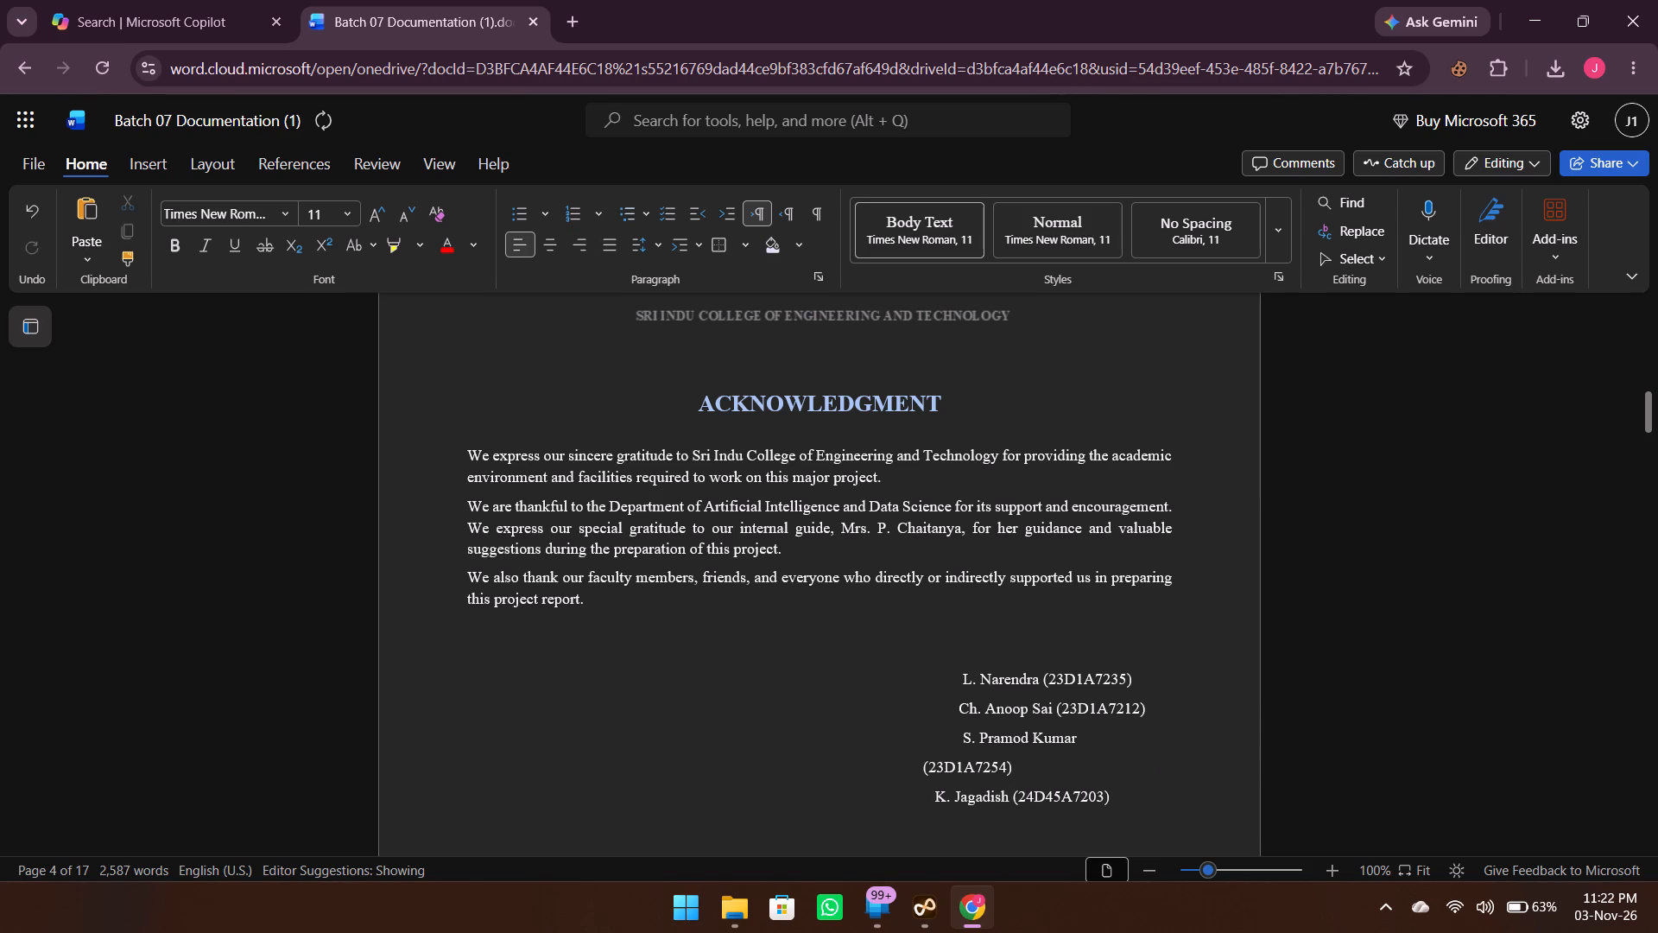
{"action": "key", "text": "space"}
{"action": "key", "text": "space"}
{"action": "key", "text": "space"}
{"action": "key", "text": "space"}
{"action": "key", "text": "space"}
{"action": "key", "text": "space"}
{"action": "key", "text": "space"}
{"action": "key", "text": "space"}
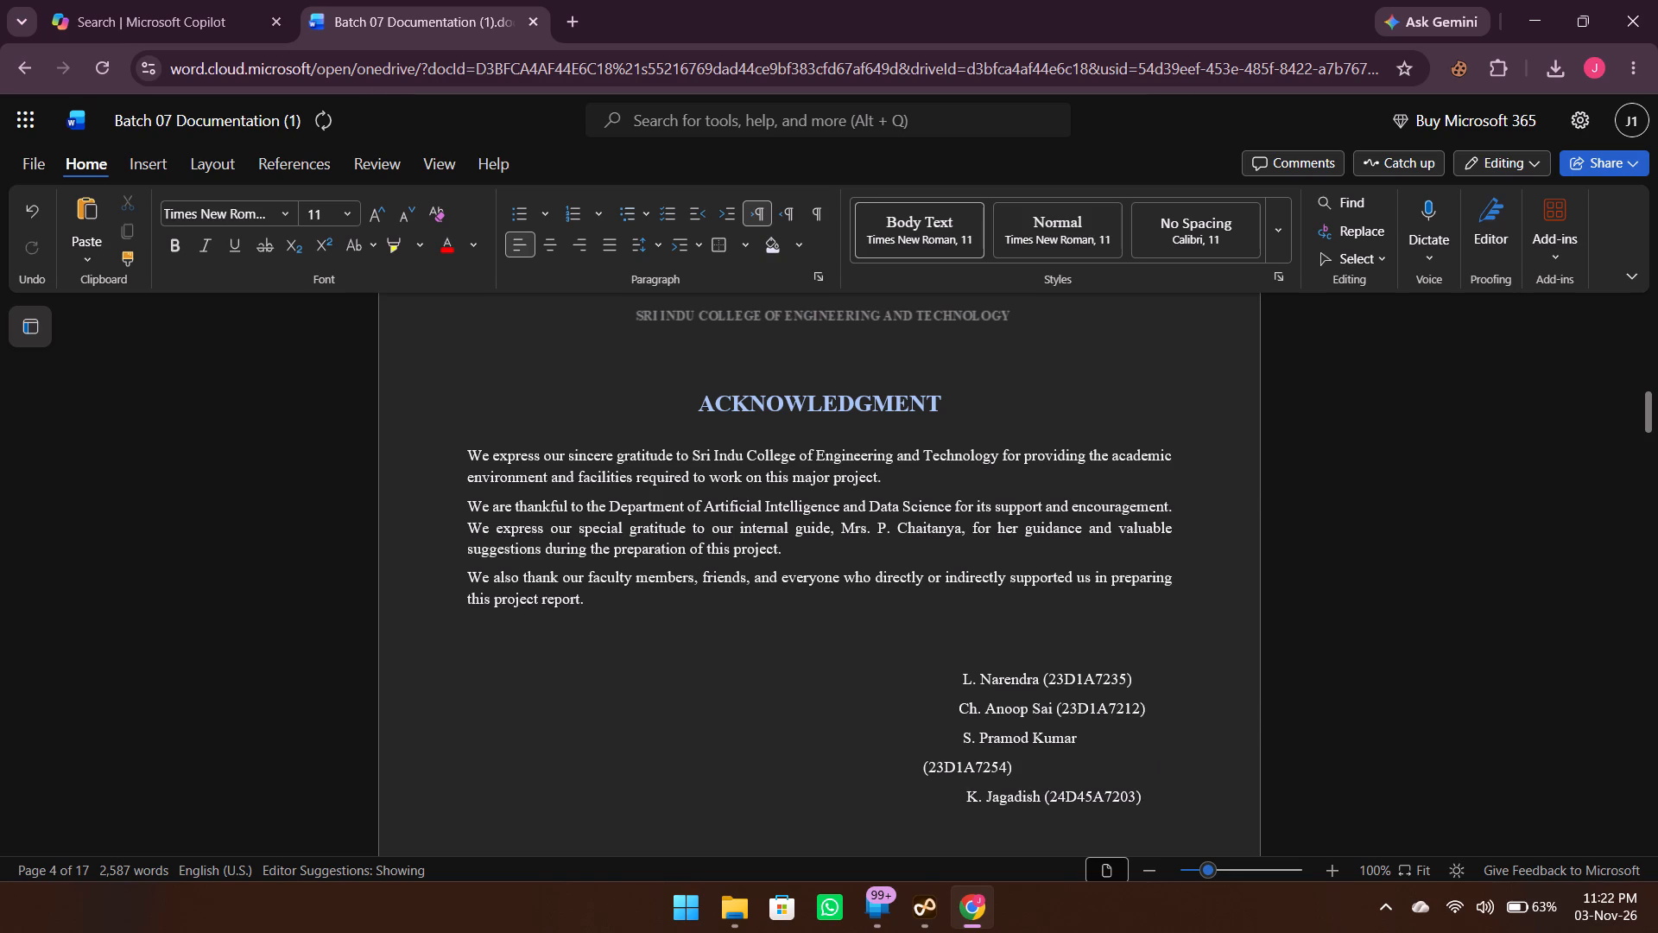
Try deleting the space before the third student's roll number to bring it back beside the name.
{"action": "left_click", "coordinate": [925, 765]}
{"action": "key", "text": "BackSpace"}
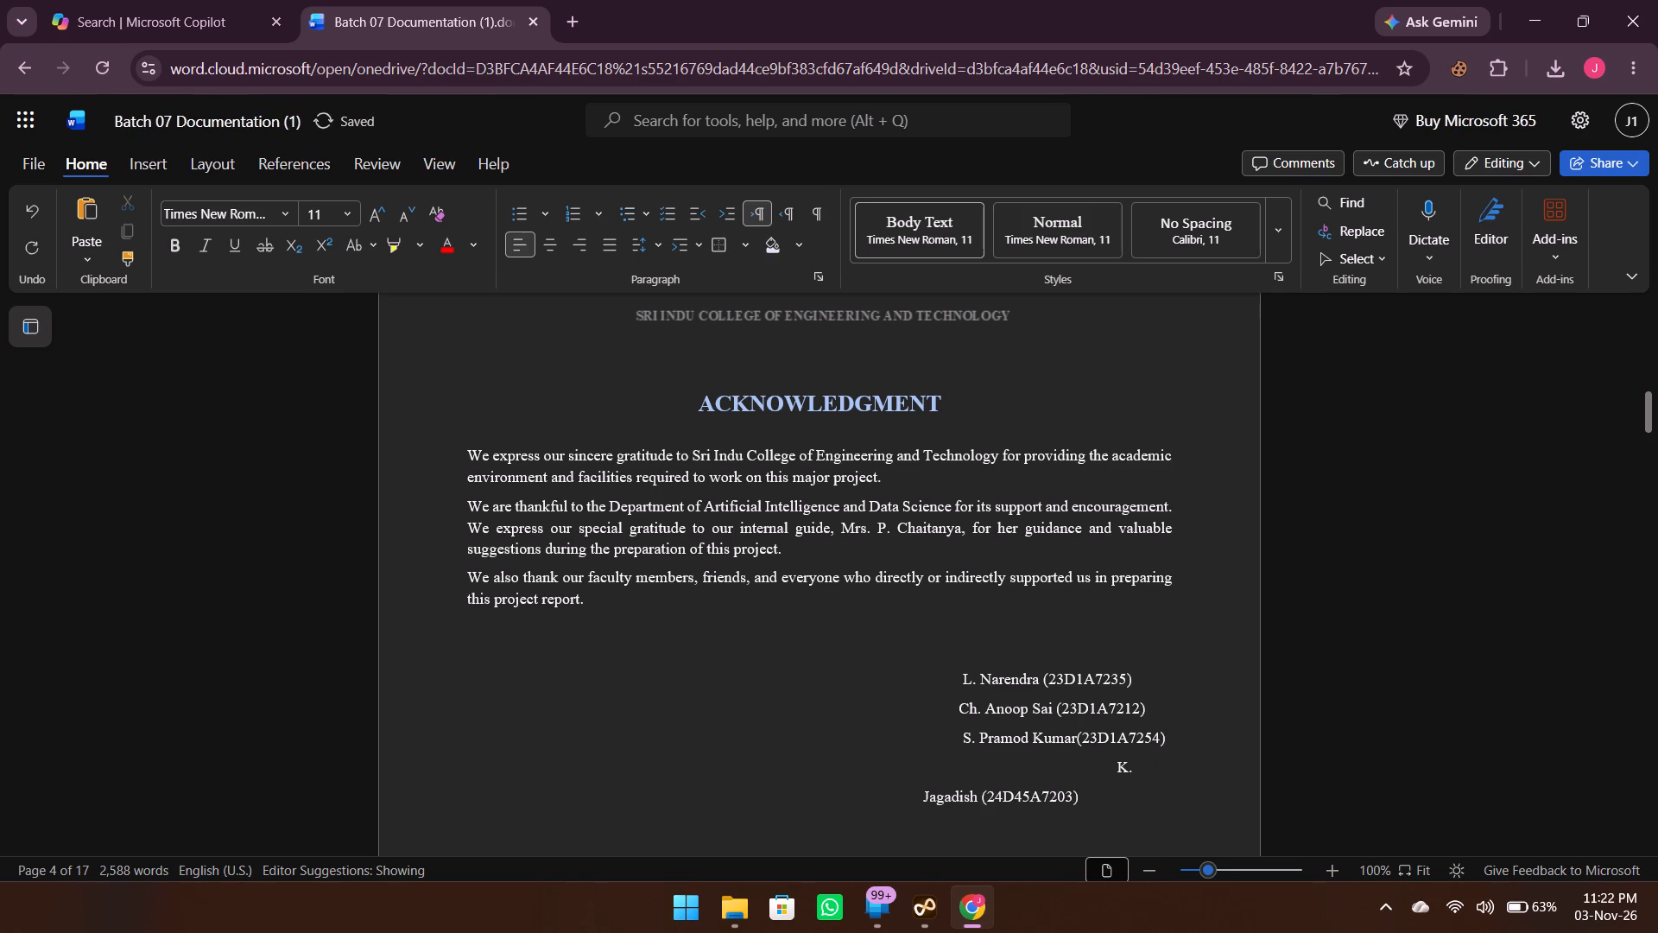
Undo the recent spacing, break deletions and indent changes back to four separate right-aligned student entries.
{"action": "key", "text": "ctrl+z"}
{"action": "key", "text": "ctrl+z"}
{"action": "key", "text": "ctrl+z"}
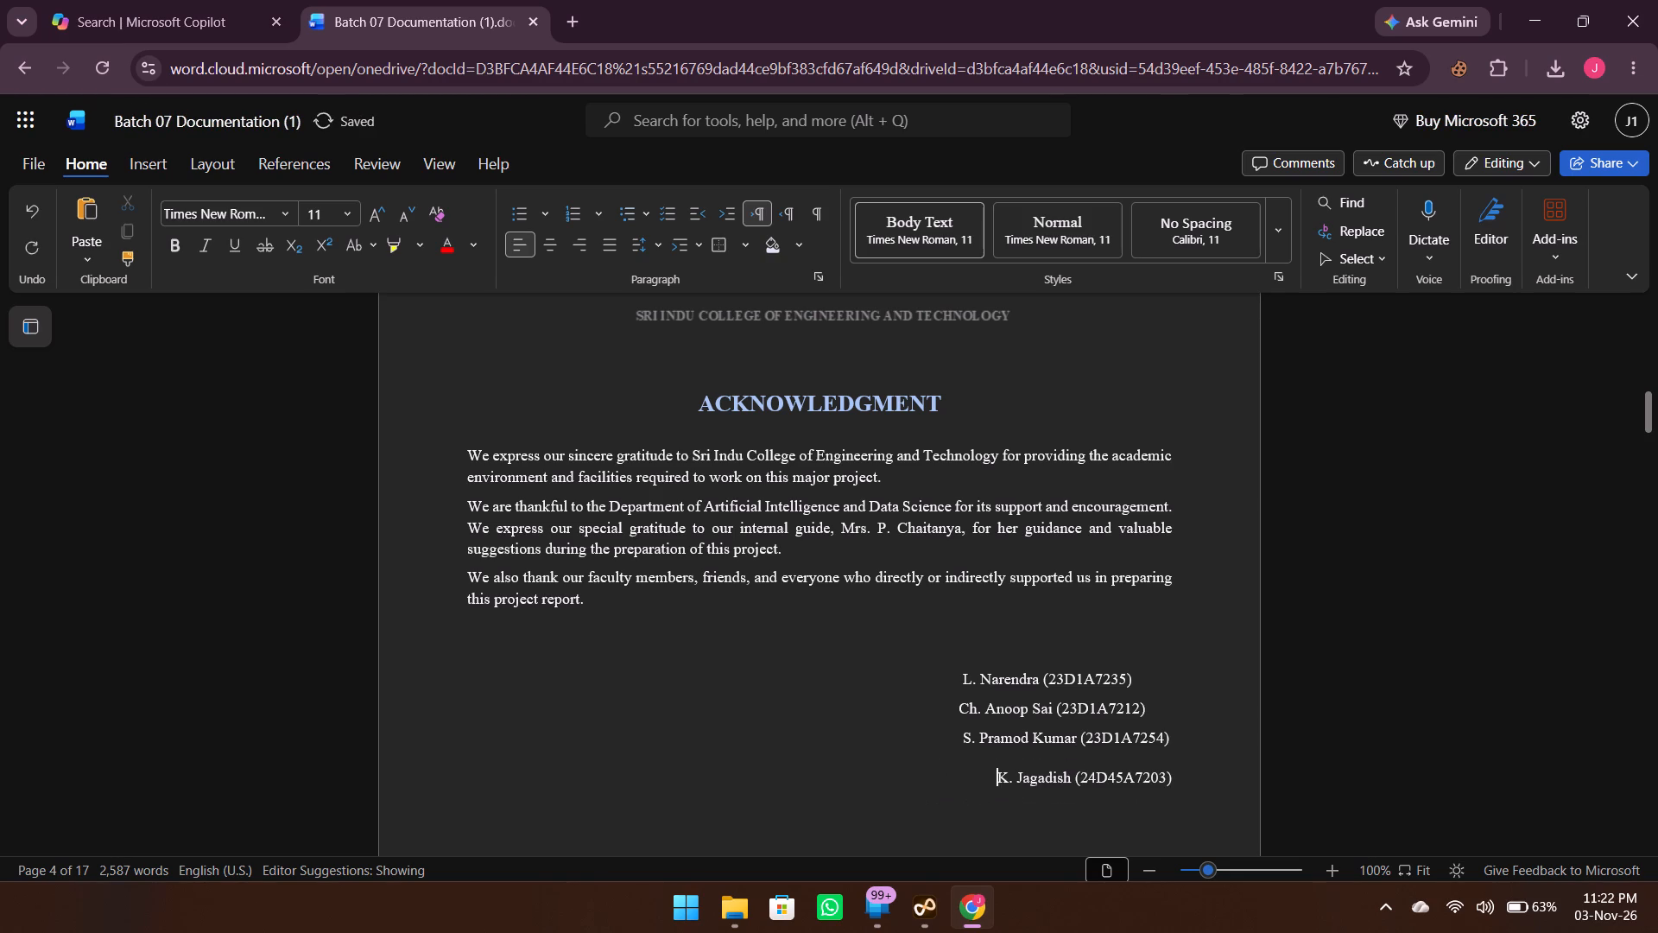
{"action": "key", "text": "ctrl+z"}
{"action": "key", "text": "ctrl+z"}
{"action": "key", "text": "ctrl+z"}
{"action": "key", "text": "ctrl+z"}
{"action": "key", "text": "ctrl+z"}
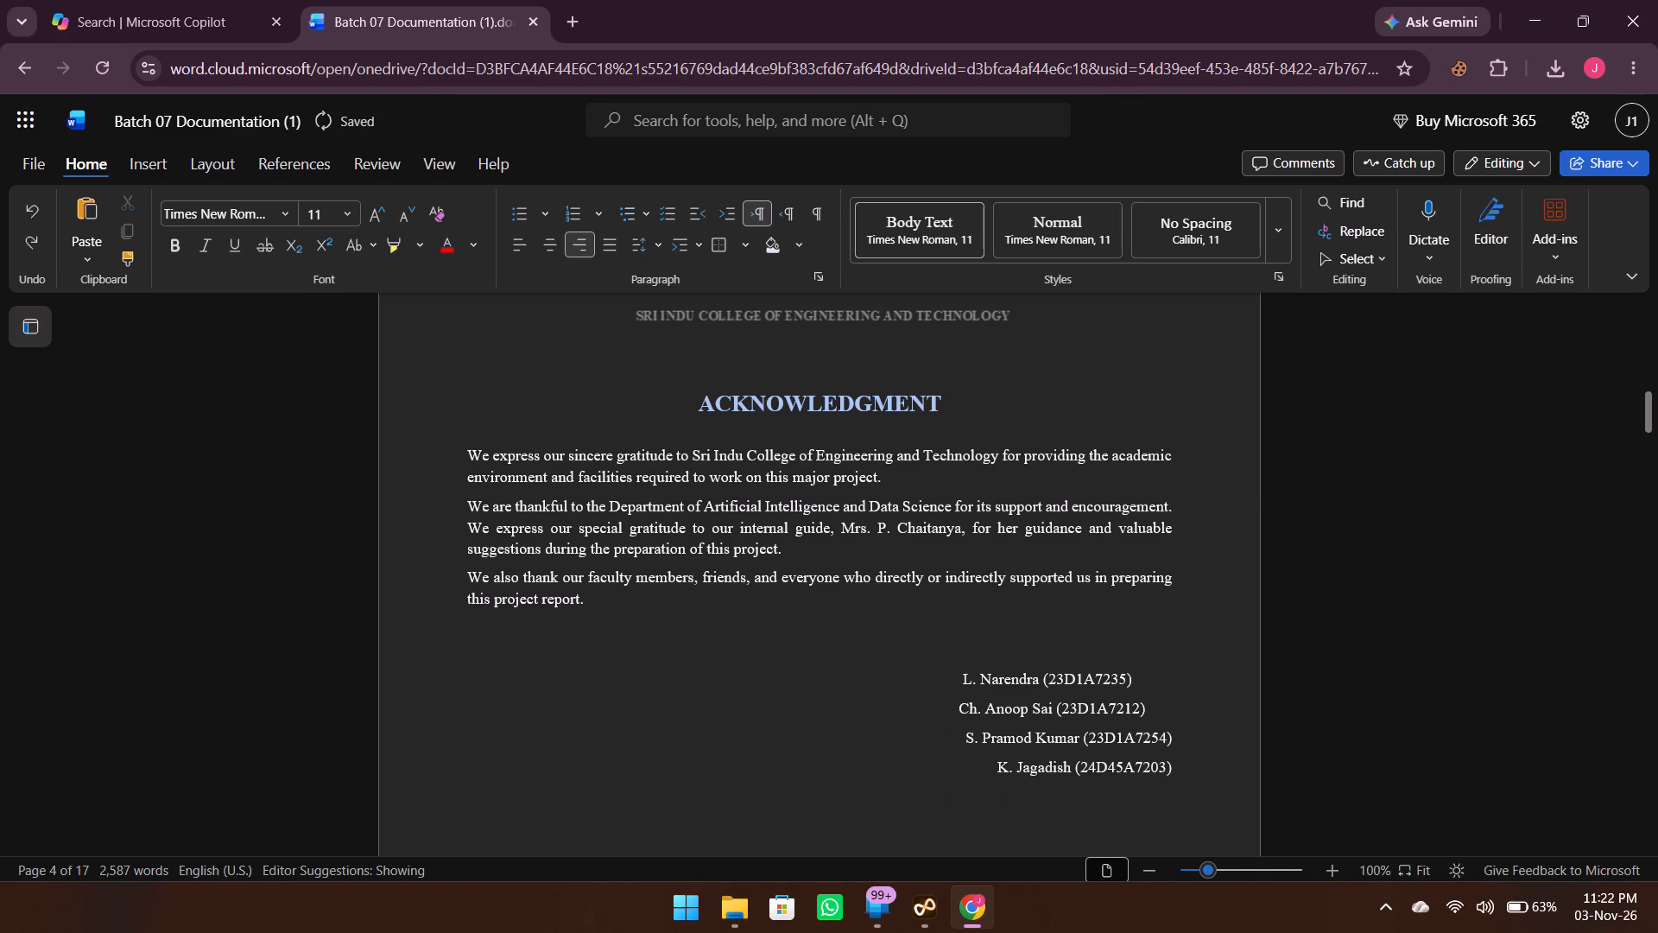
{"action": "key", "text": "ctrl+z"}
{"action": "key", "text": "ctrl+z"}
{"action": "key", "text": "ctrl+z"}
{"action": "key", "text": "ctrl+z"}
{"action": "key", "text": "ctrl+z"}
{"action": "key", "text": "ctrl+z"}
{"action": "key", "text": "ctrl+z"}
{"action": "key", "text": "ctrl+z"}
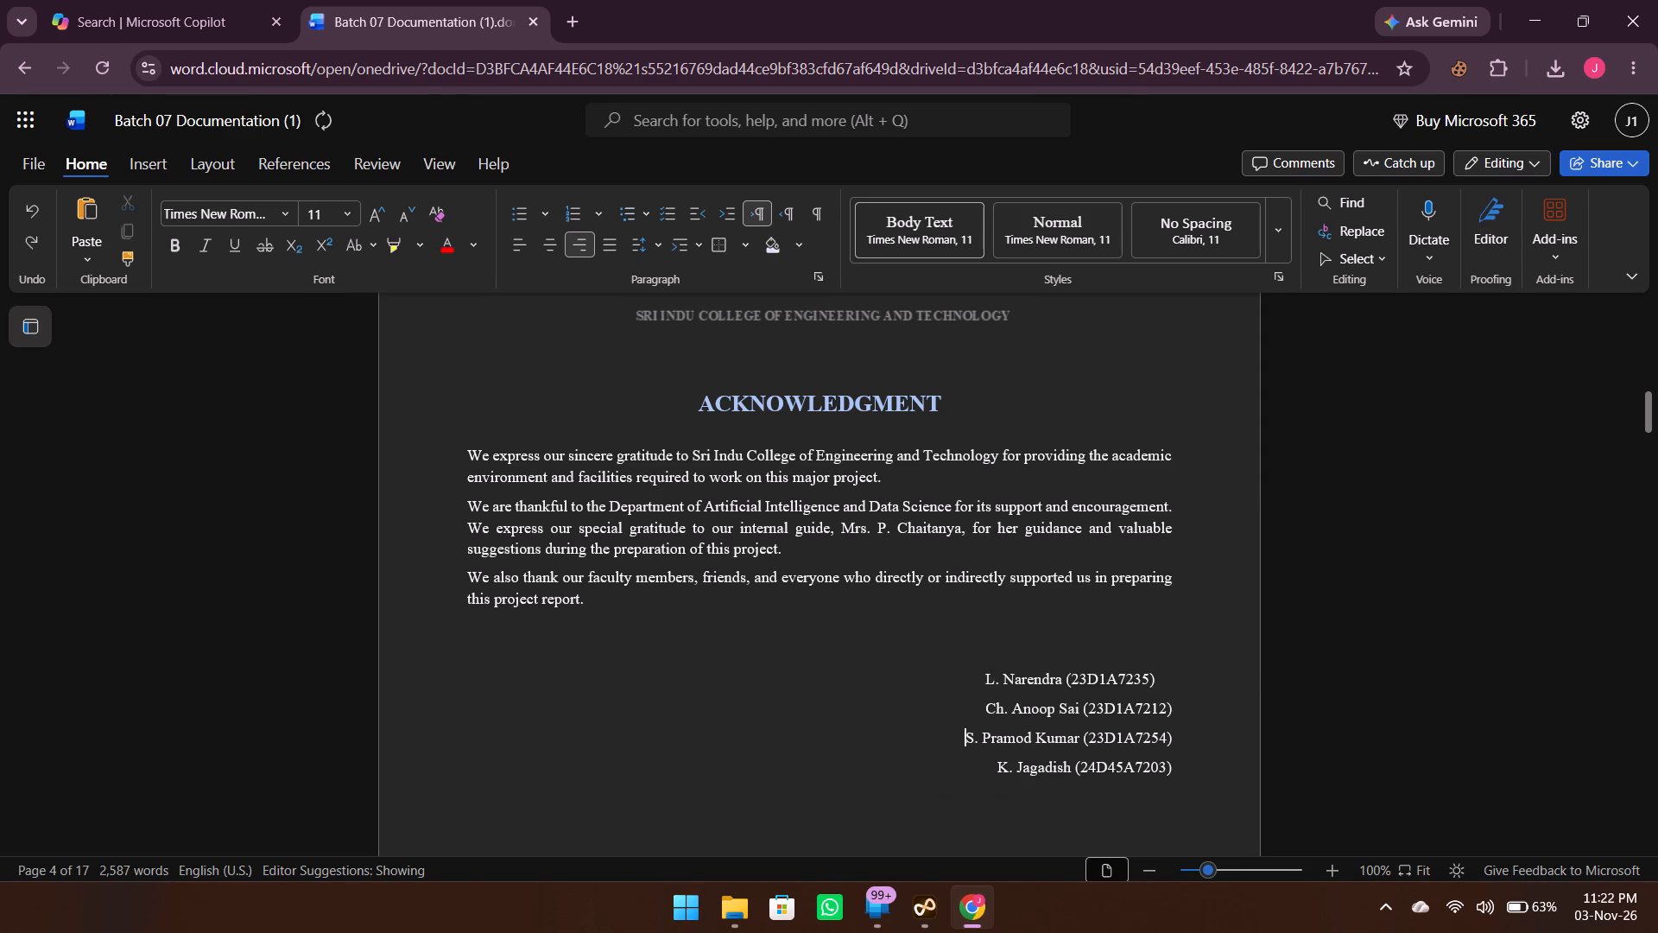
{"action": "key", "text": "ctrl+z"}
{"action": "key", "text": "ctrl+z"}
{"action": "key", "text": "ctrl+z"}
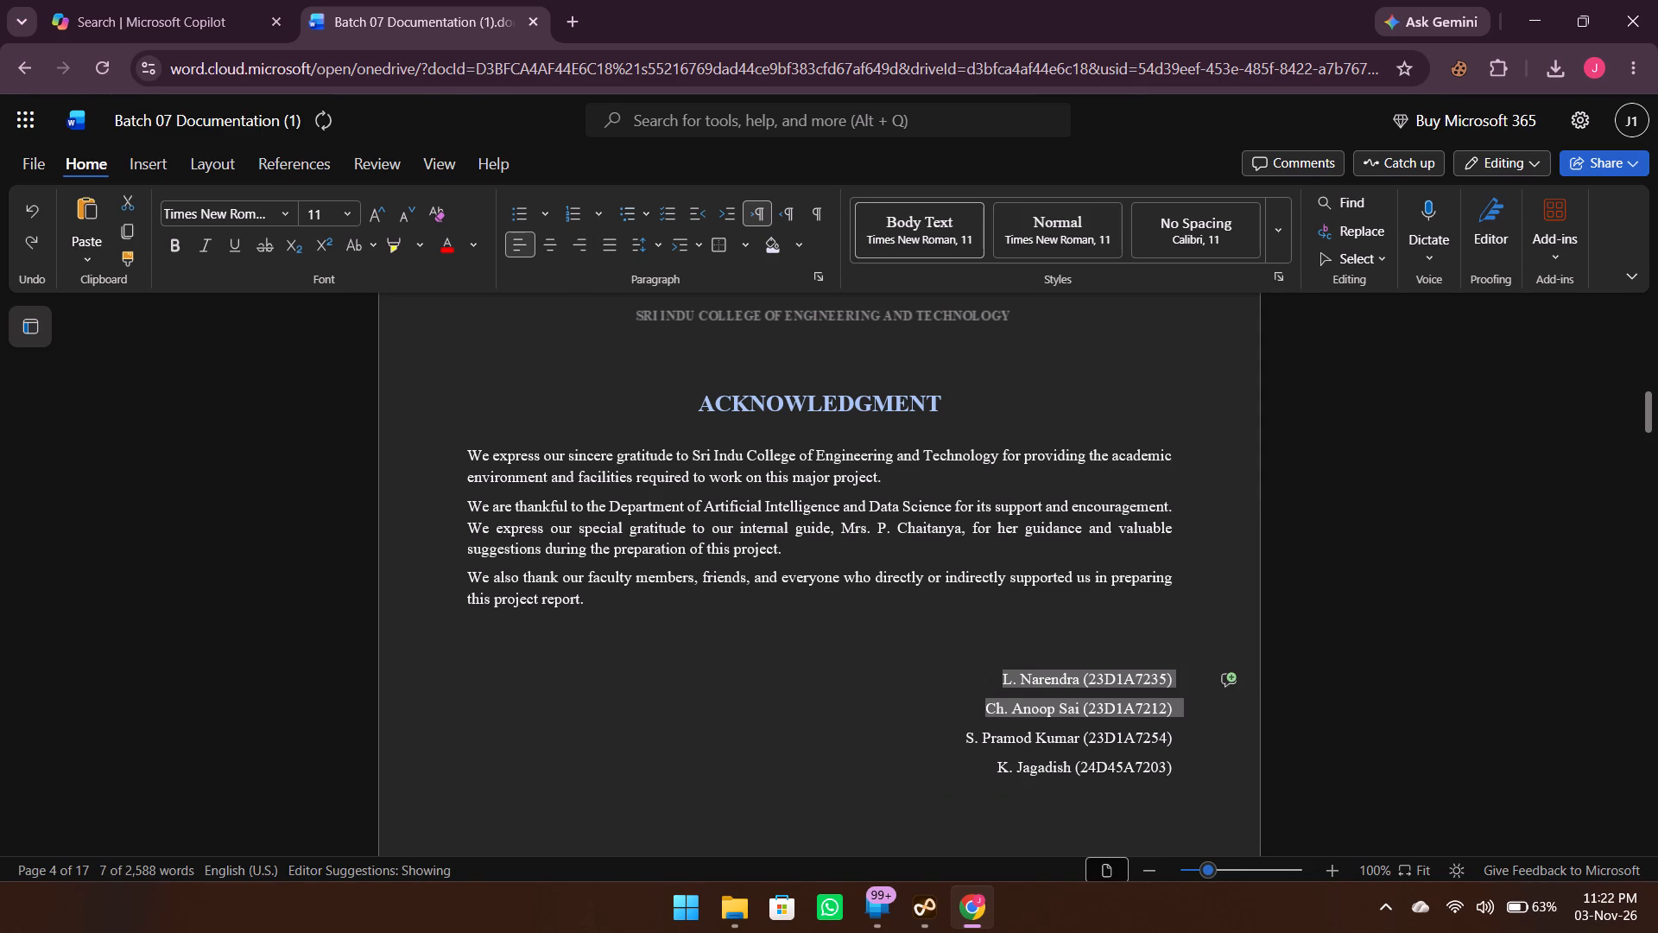
Try justified, right and centred alignment on the third student's entry, and settle on left alignment.
{"action": "left_click", "coordinate": [1222, 735]}
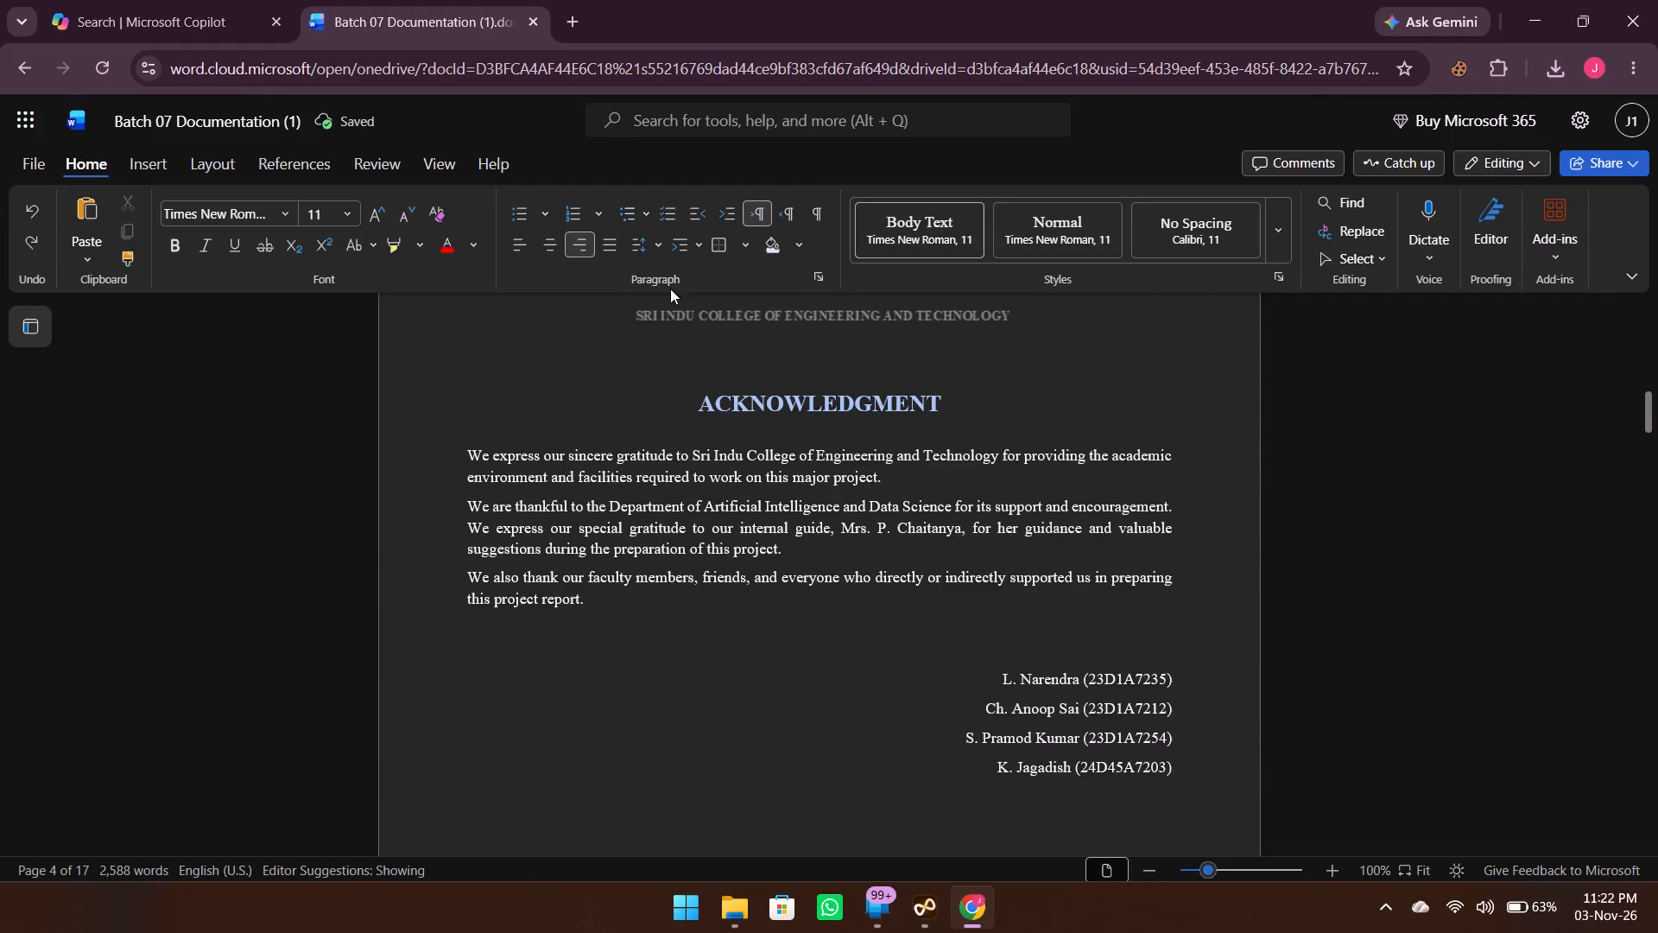
{"action": "left_click", "coordinate": [599, 242]}
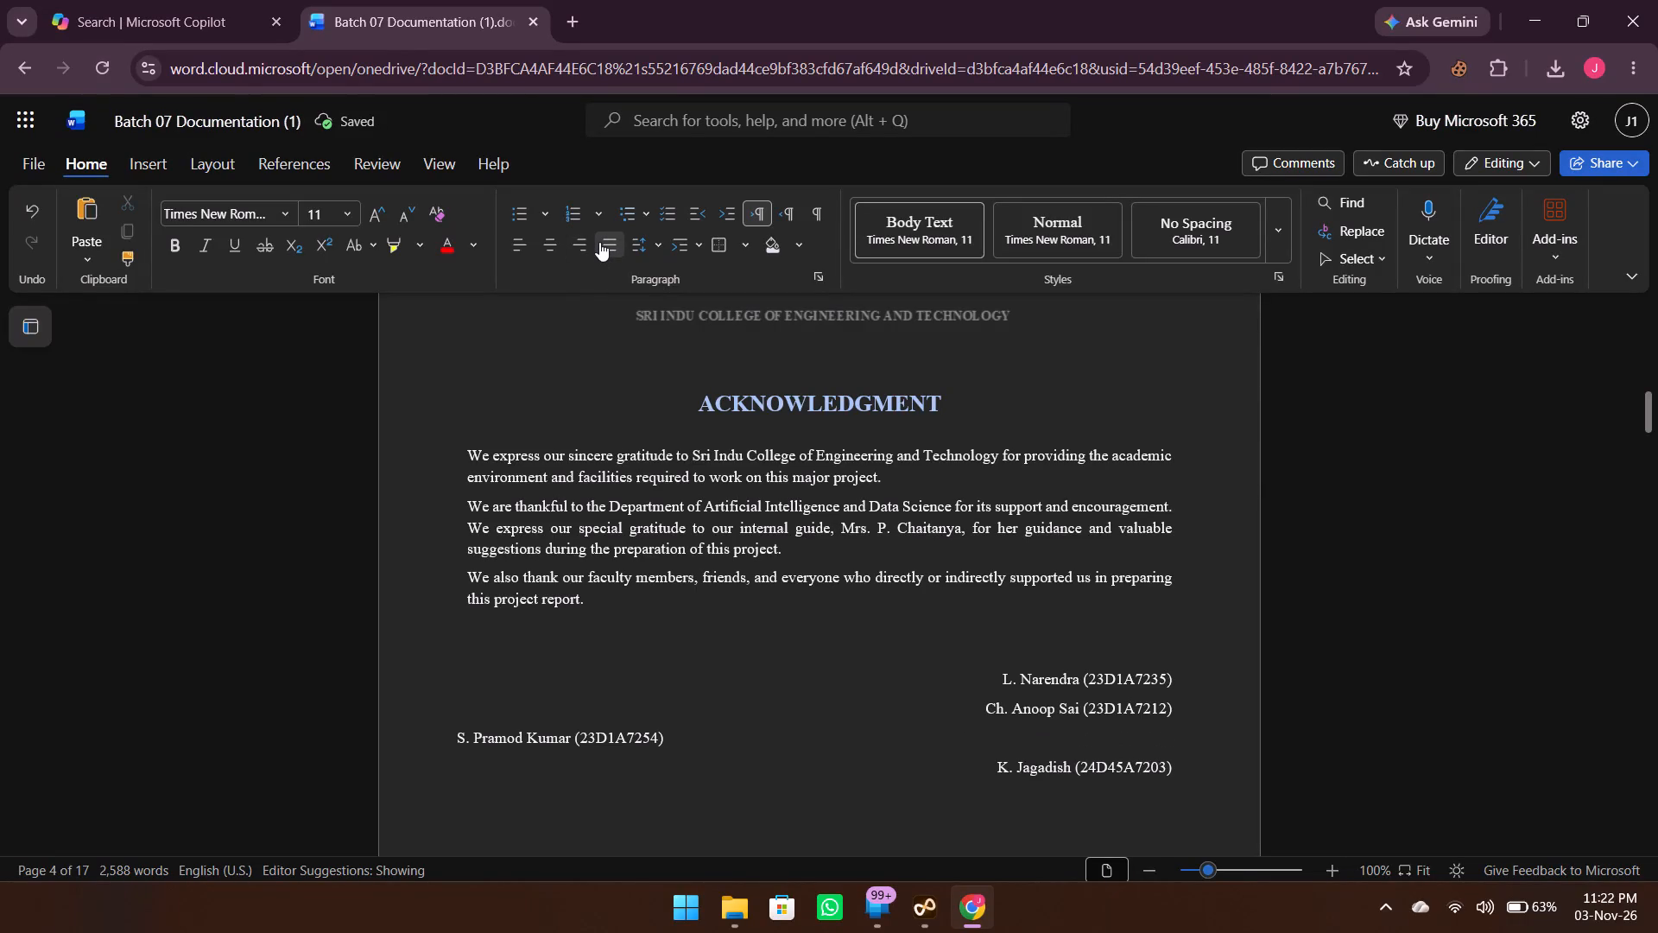
{"action": "left_click", "coordinate": [571, 245]}
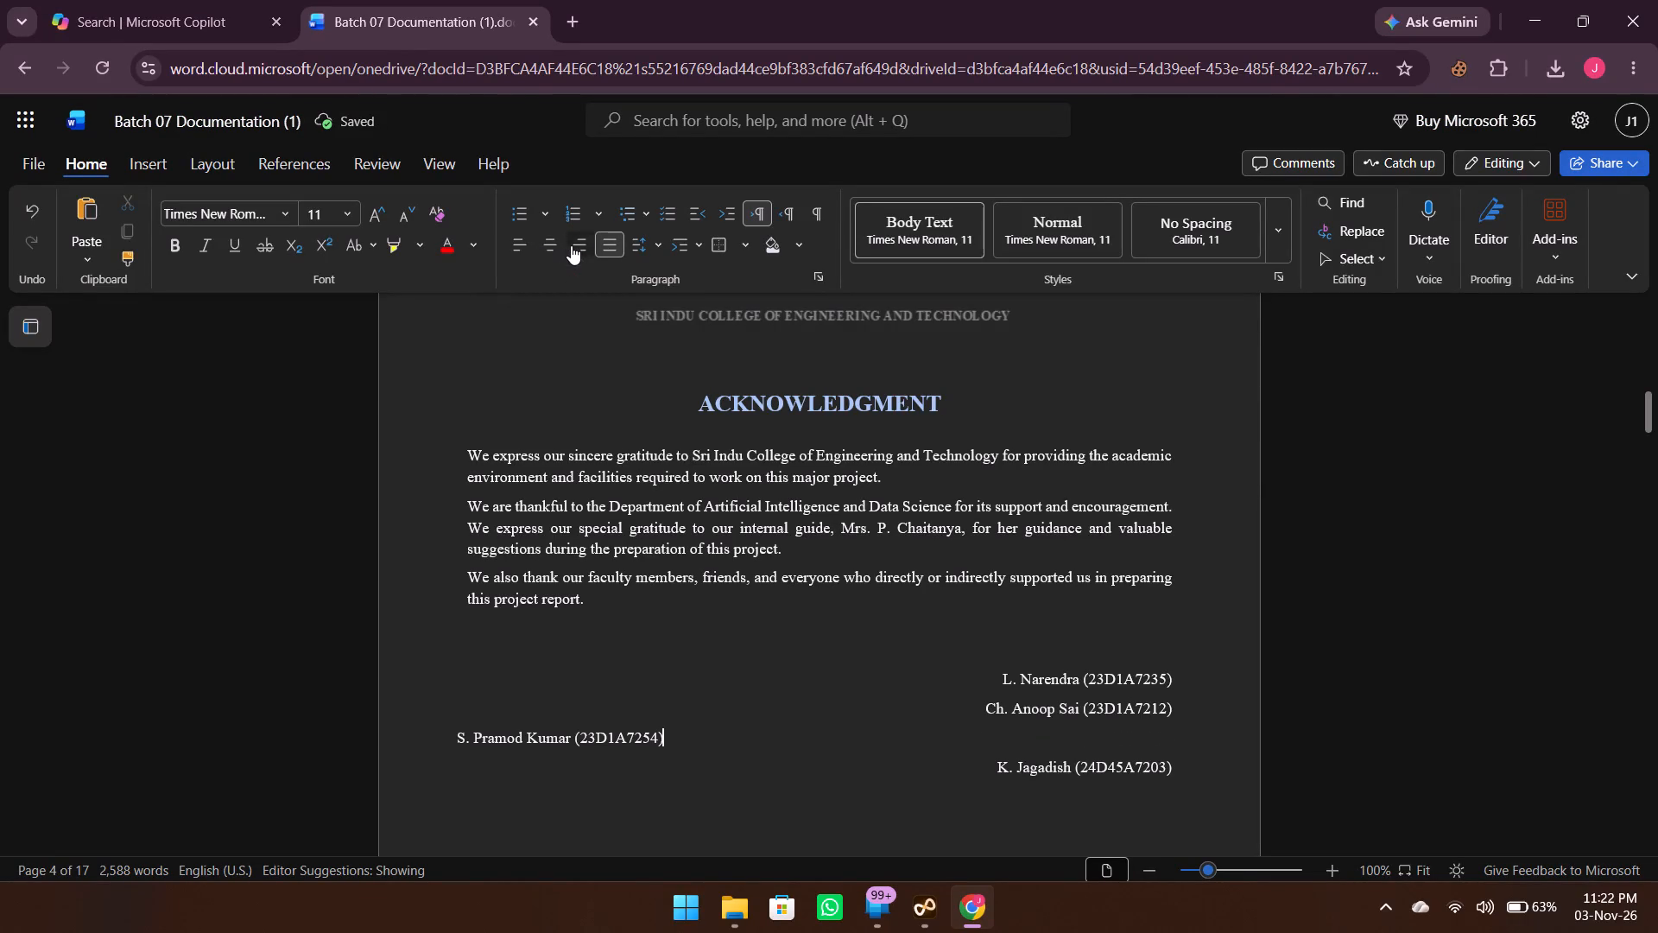
{"action": "left_click", "coordinate": [554, 245]}
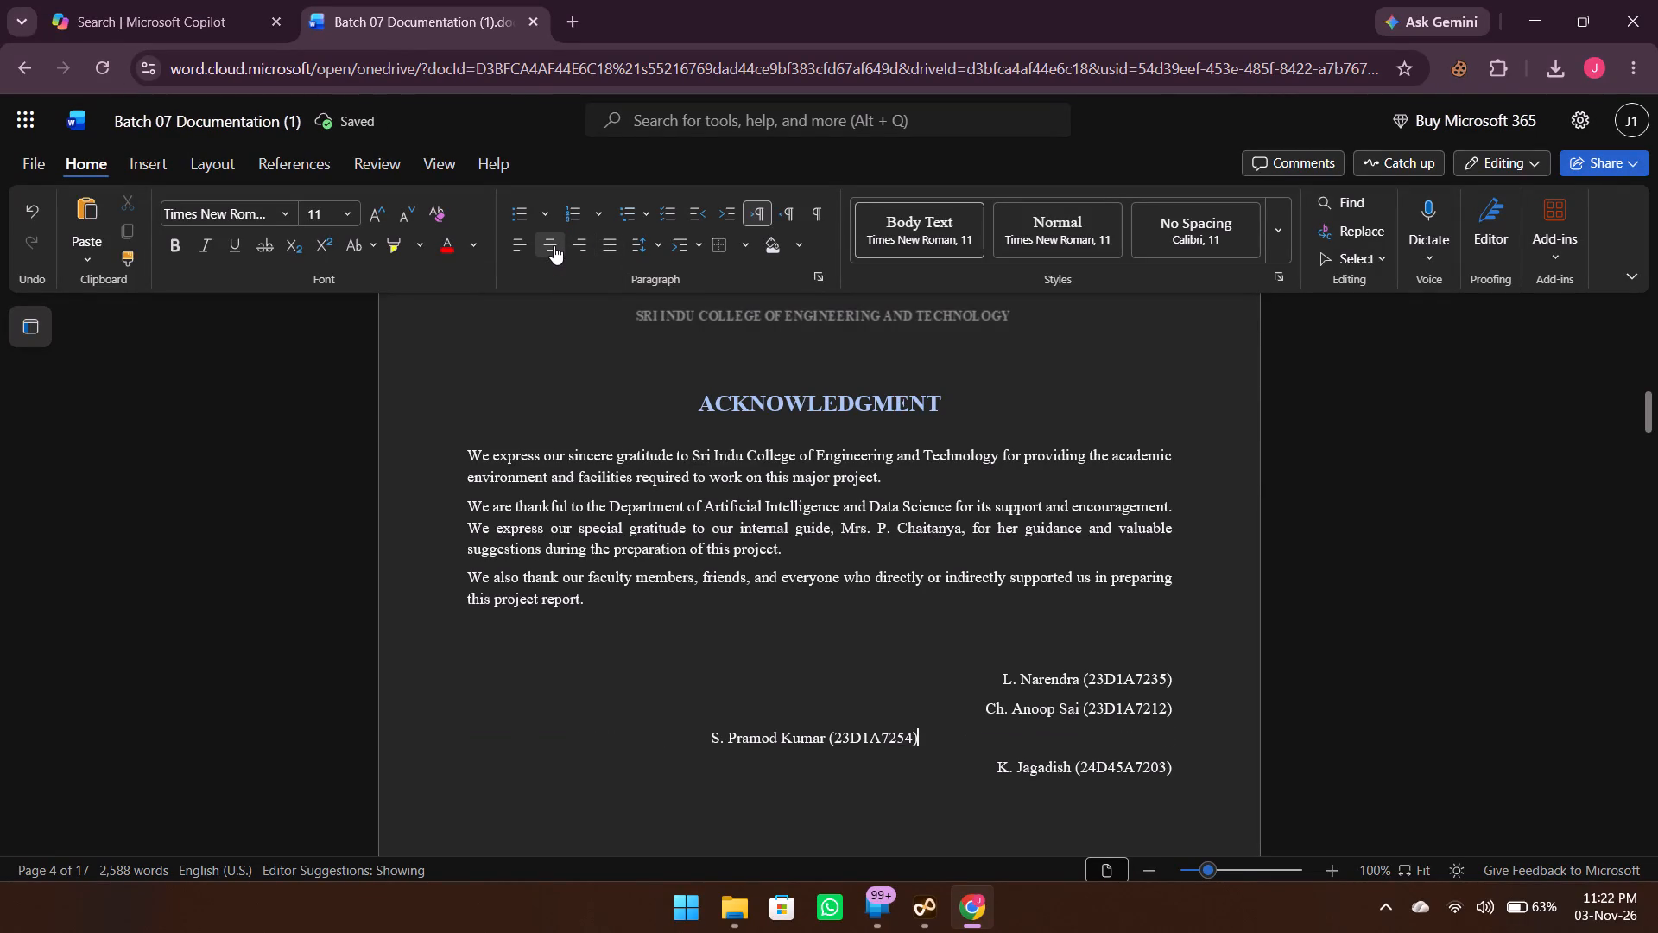
{"action": "left_click", "coordinate": [524, 249]}
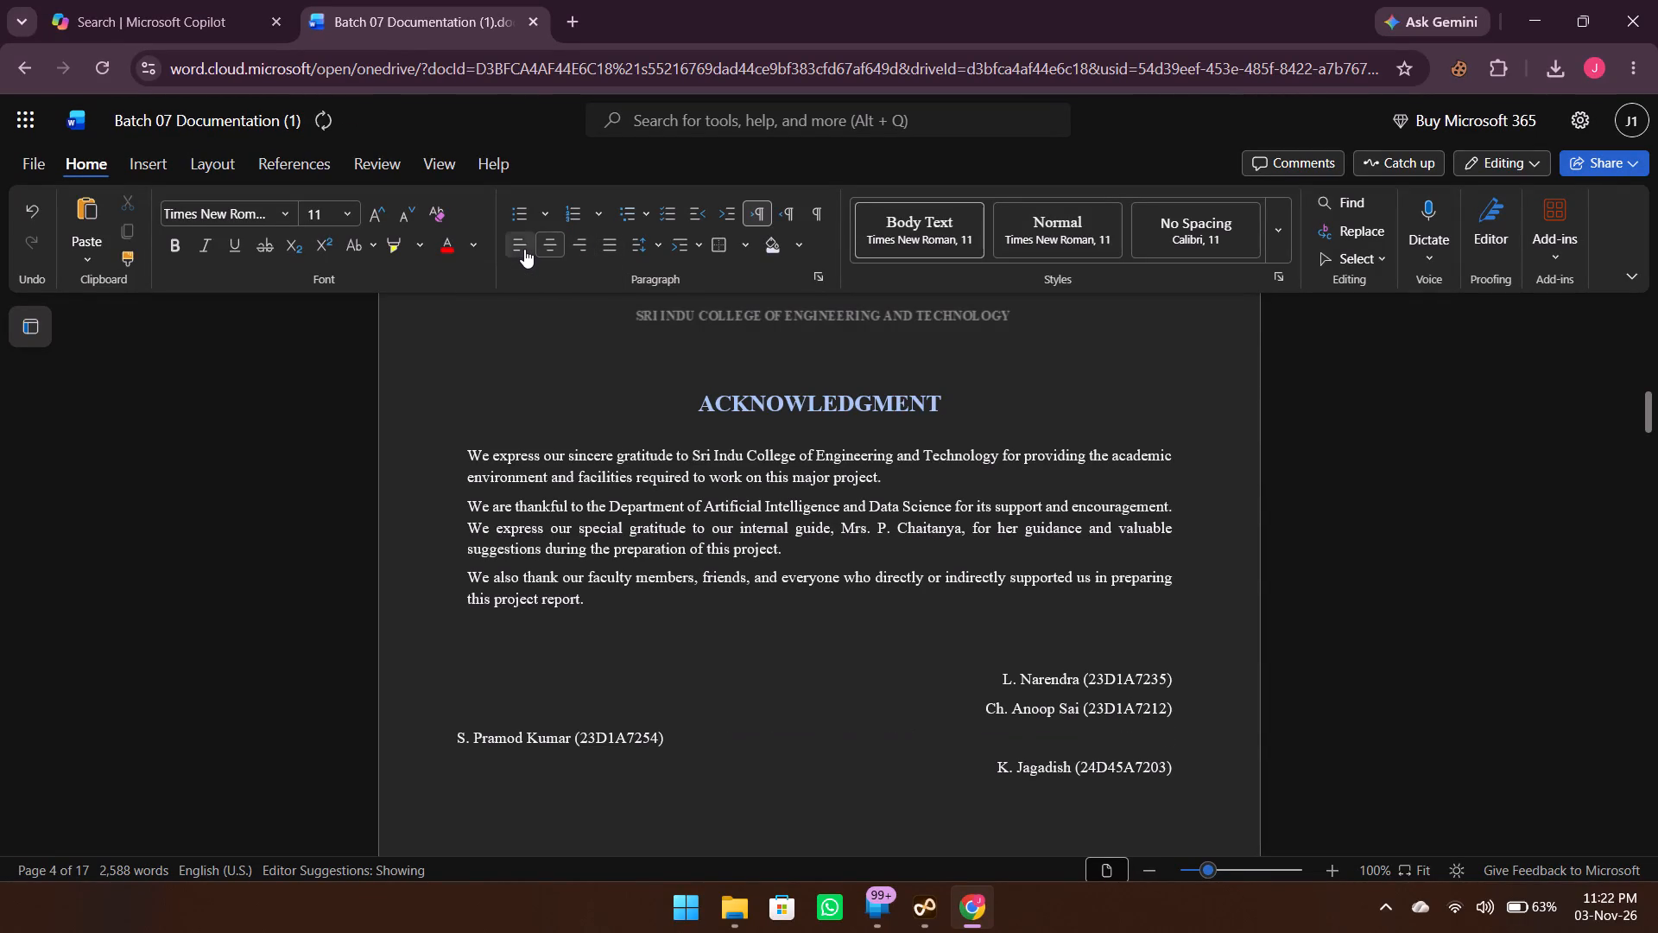
{"action": "left_click", "coordinate": [524, 249]}
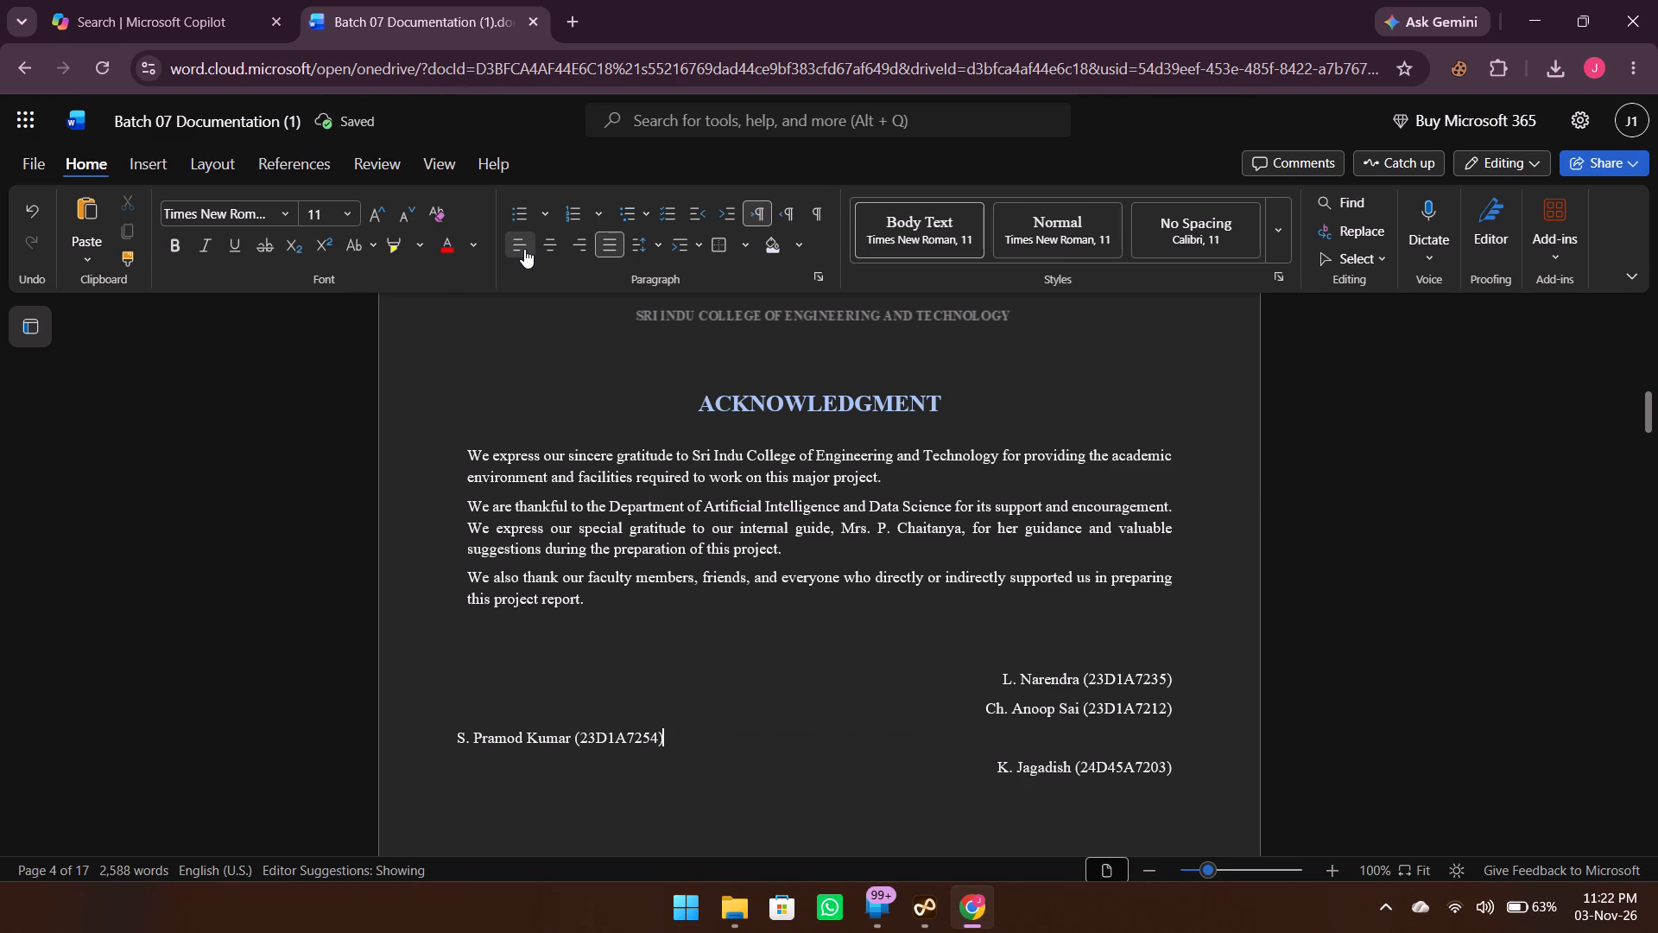
{"action": "left_click", "coordinate": [524, 249]}
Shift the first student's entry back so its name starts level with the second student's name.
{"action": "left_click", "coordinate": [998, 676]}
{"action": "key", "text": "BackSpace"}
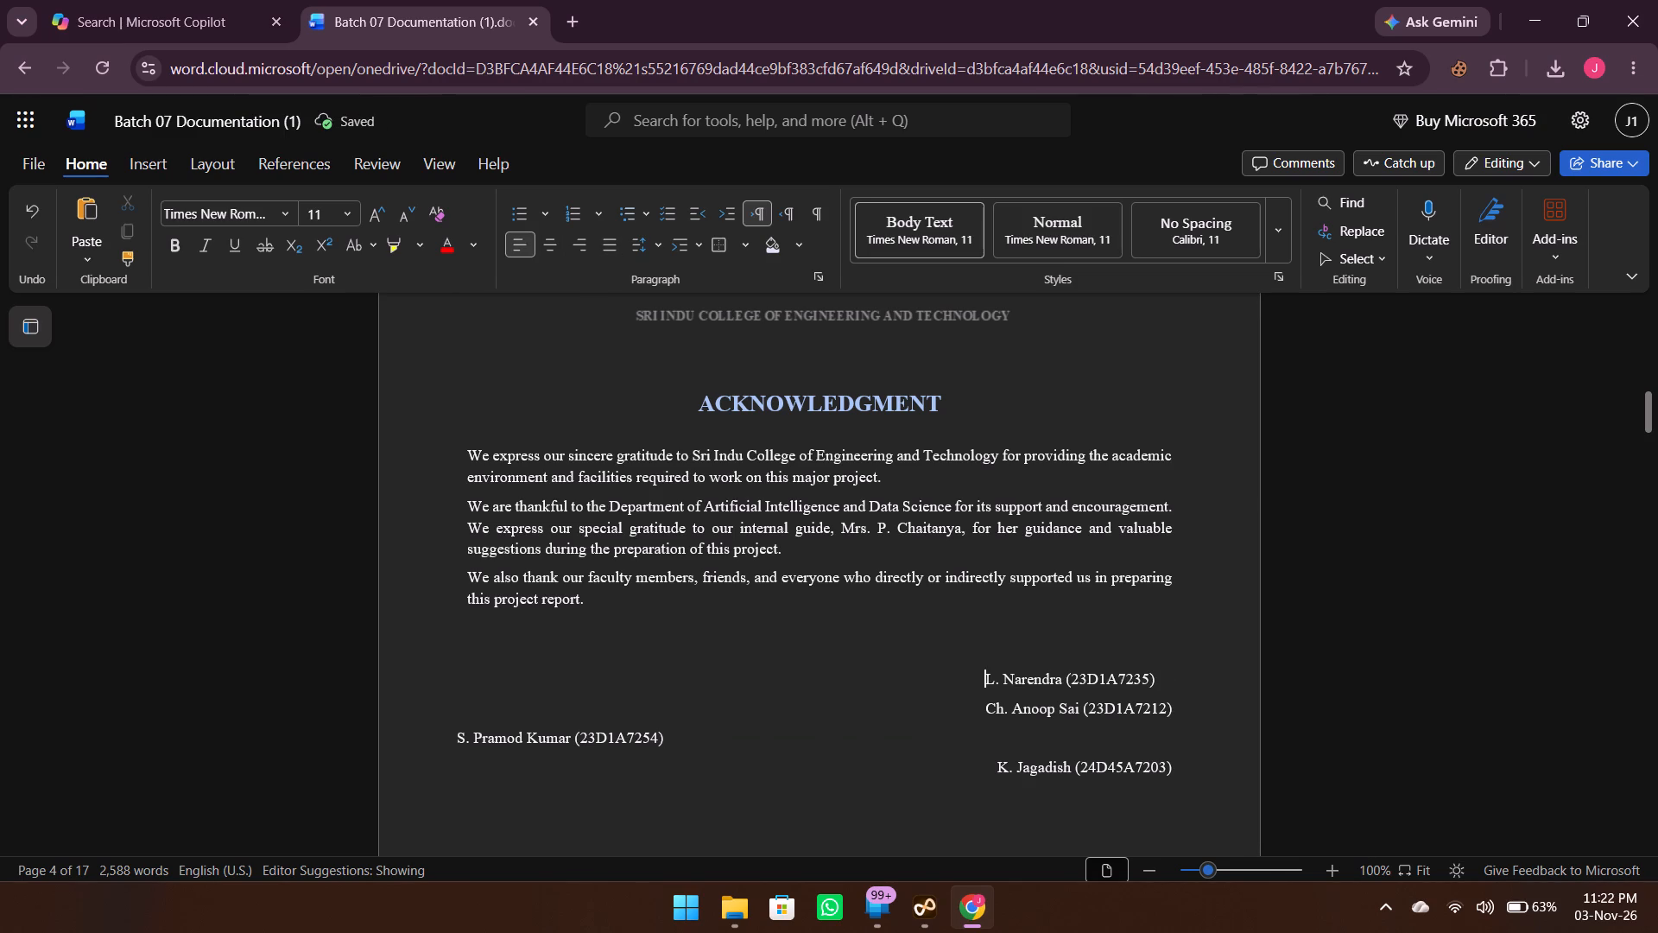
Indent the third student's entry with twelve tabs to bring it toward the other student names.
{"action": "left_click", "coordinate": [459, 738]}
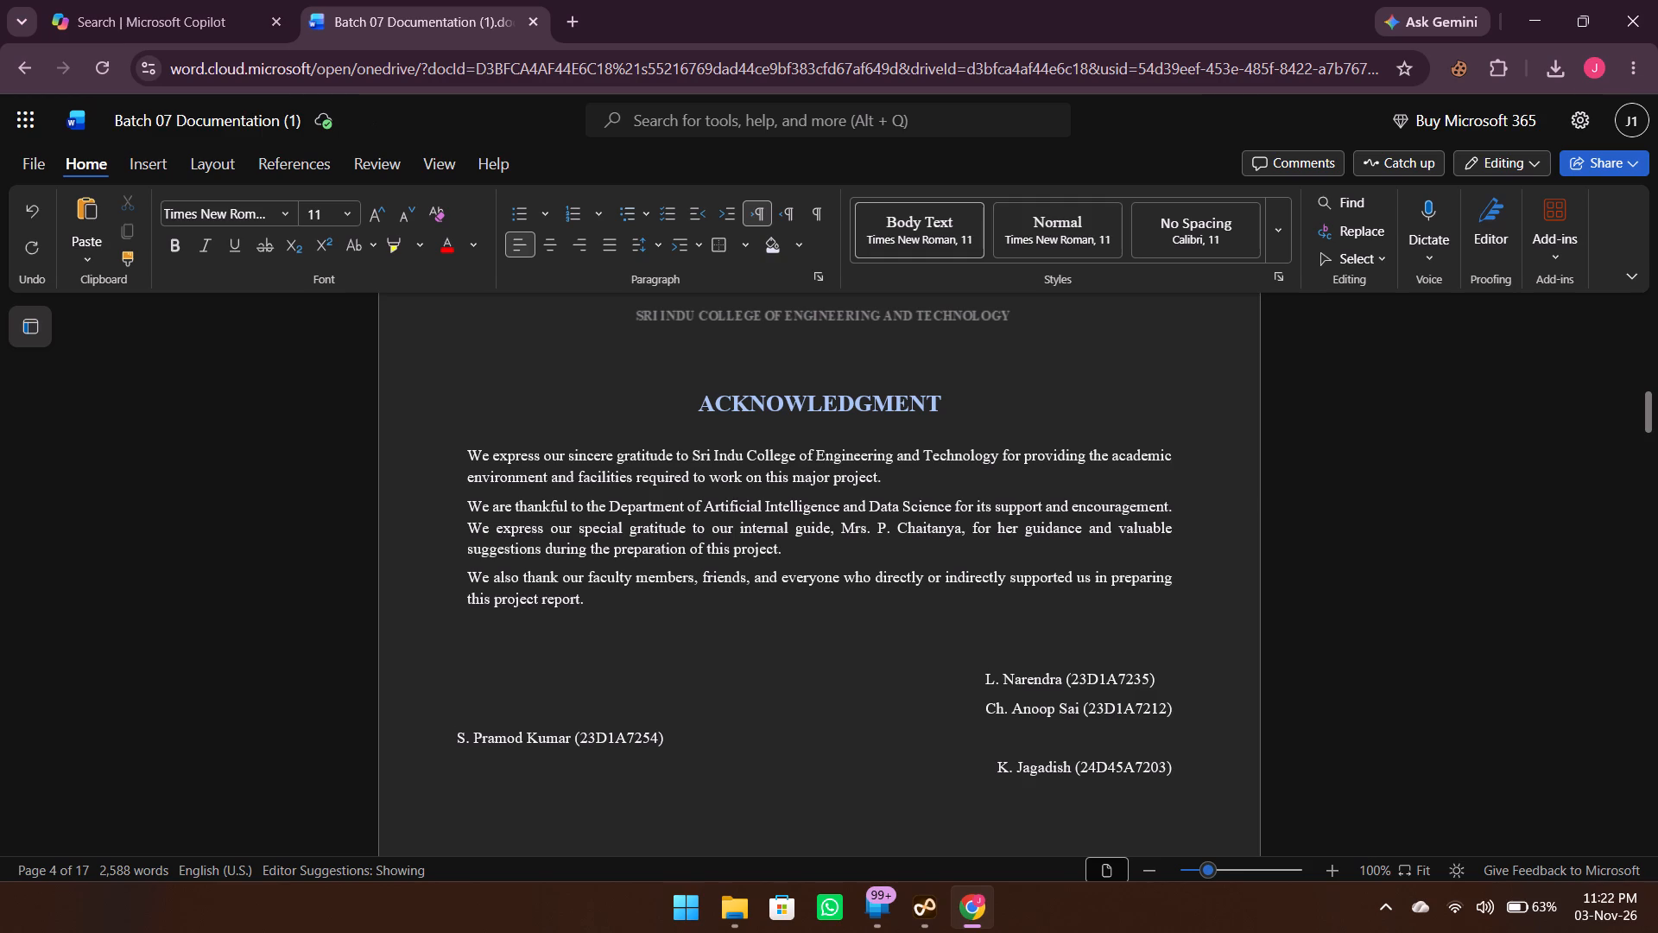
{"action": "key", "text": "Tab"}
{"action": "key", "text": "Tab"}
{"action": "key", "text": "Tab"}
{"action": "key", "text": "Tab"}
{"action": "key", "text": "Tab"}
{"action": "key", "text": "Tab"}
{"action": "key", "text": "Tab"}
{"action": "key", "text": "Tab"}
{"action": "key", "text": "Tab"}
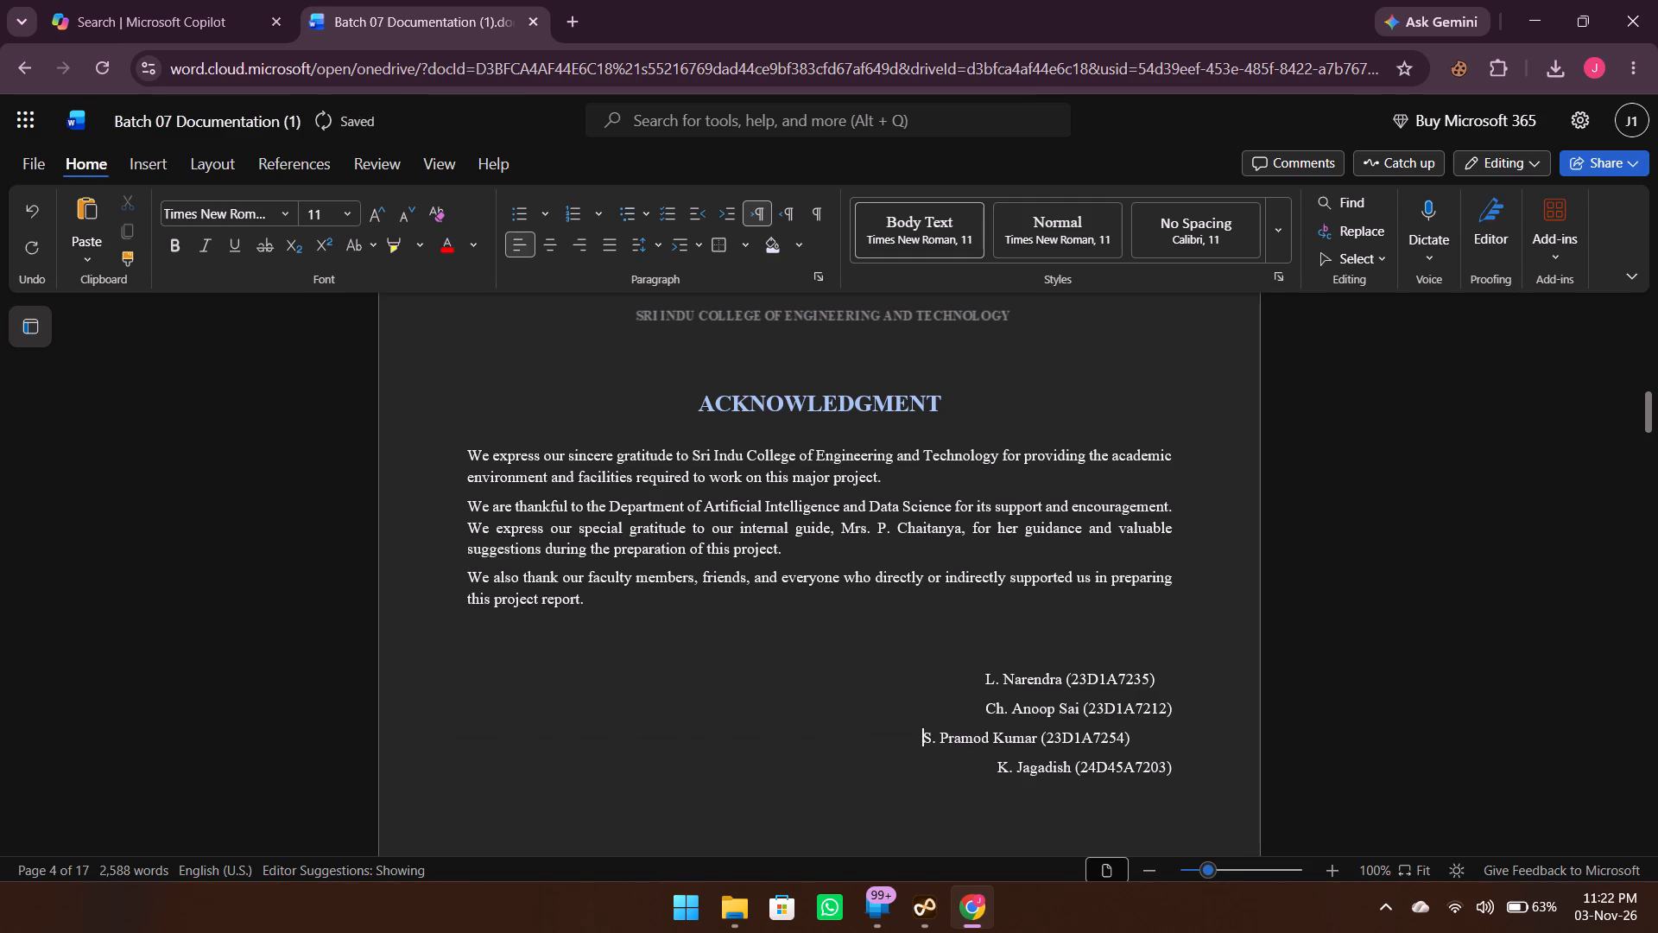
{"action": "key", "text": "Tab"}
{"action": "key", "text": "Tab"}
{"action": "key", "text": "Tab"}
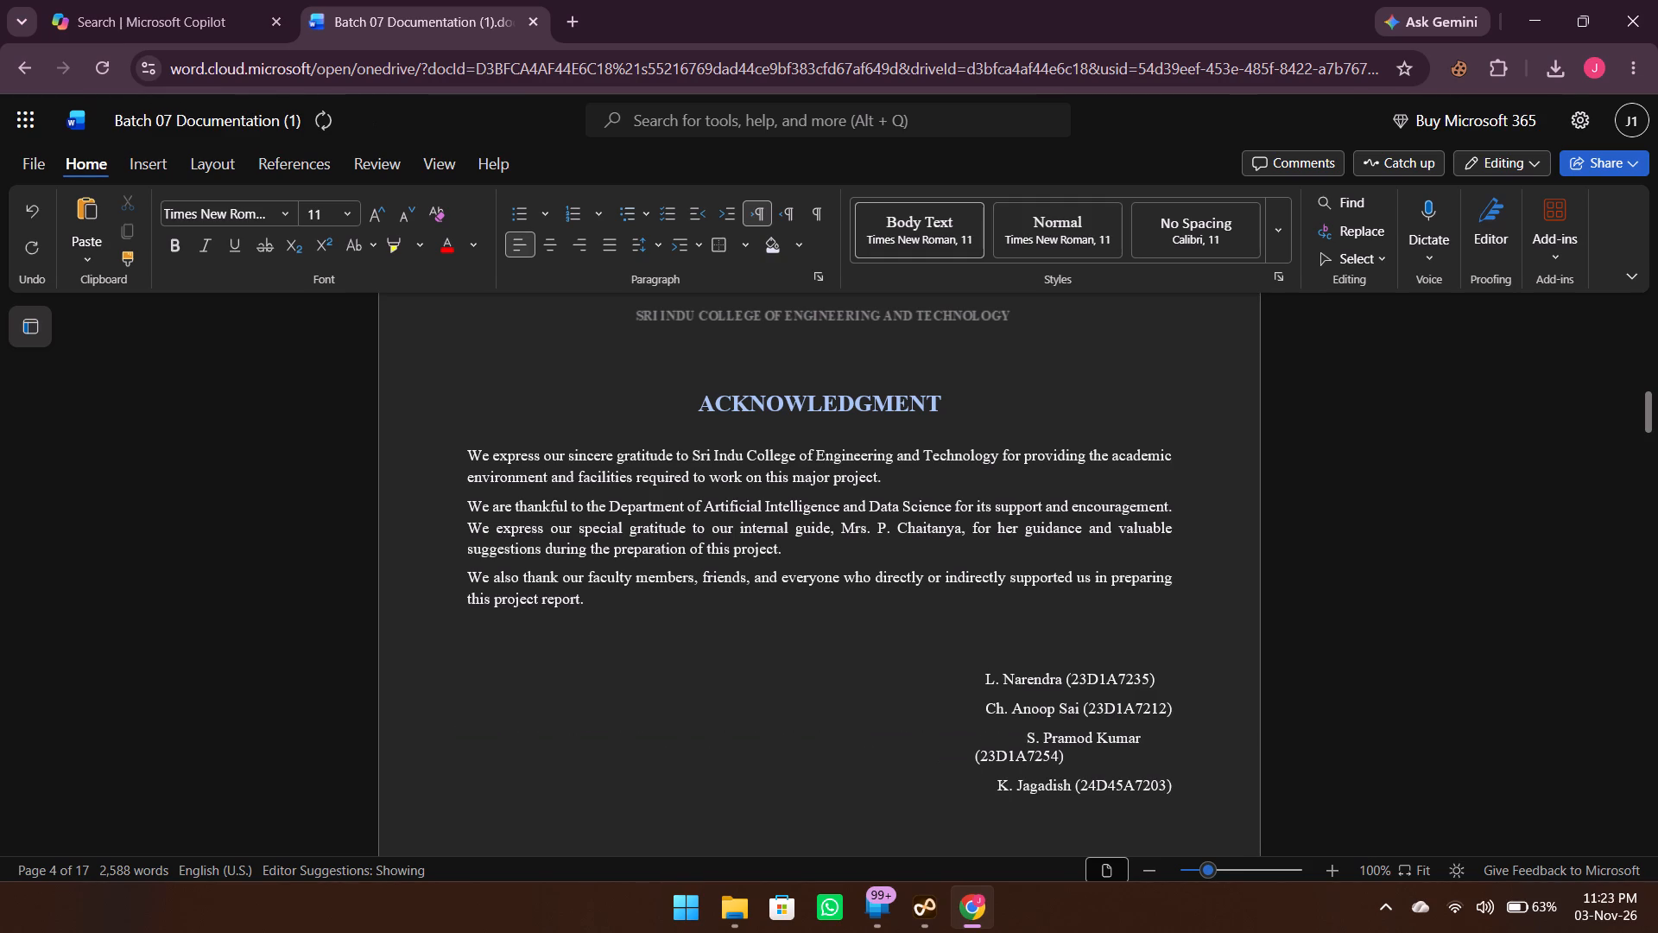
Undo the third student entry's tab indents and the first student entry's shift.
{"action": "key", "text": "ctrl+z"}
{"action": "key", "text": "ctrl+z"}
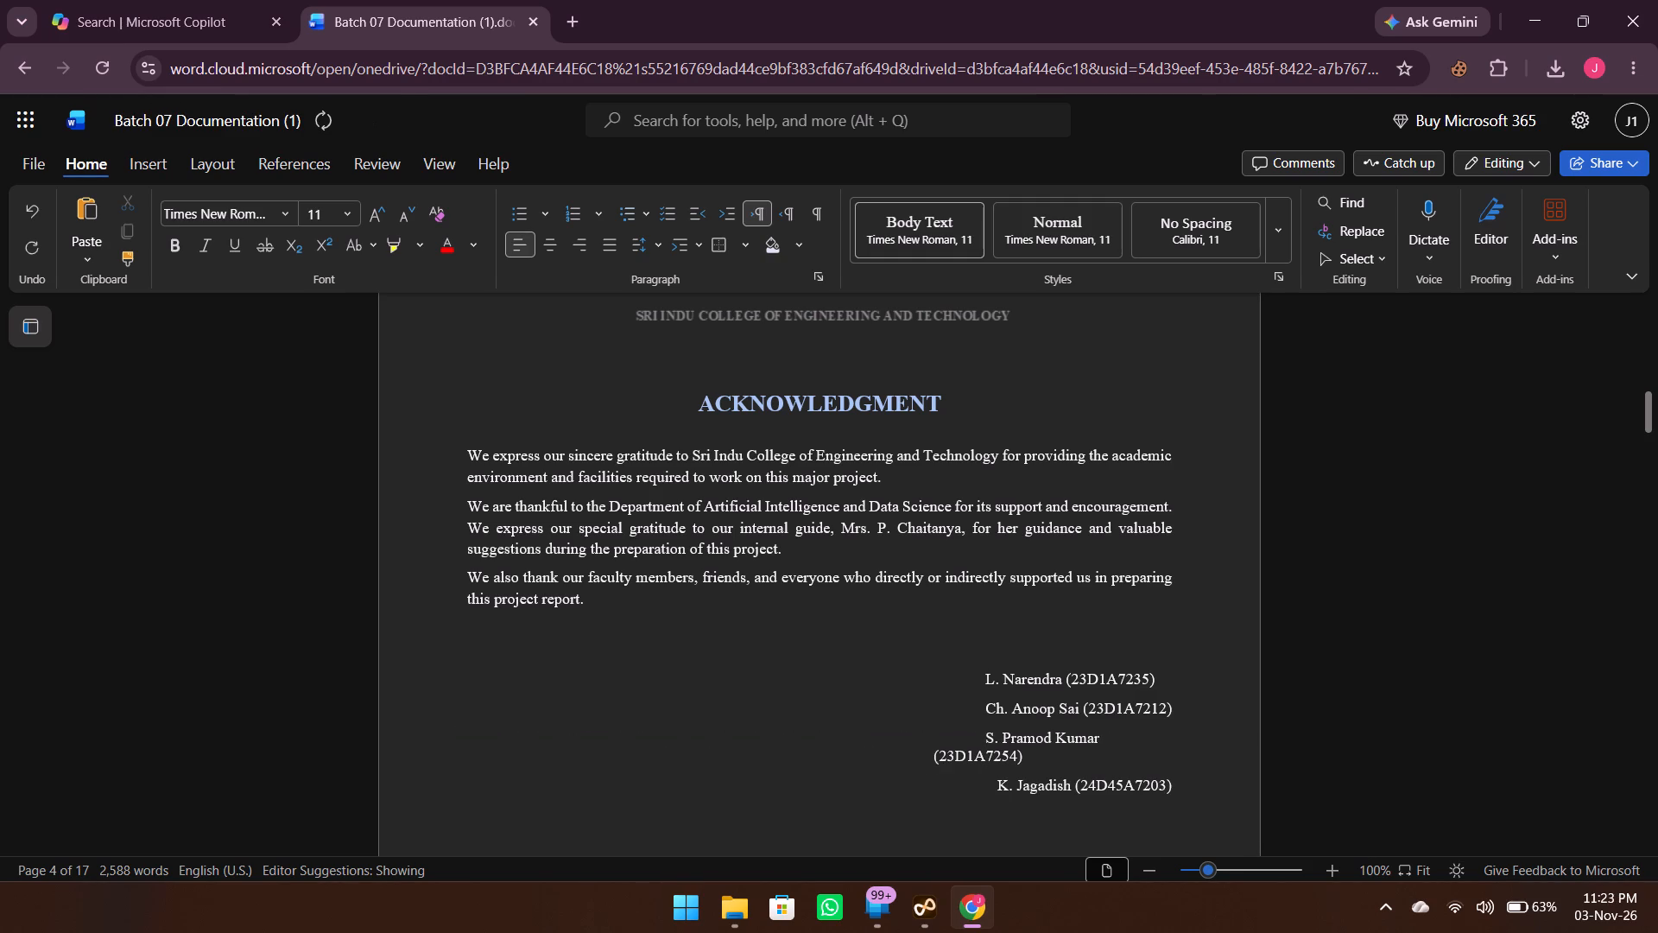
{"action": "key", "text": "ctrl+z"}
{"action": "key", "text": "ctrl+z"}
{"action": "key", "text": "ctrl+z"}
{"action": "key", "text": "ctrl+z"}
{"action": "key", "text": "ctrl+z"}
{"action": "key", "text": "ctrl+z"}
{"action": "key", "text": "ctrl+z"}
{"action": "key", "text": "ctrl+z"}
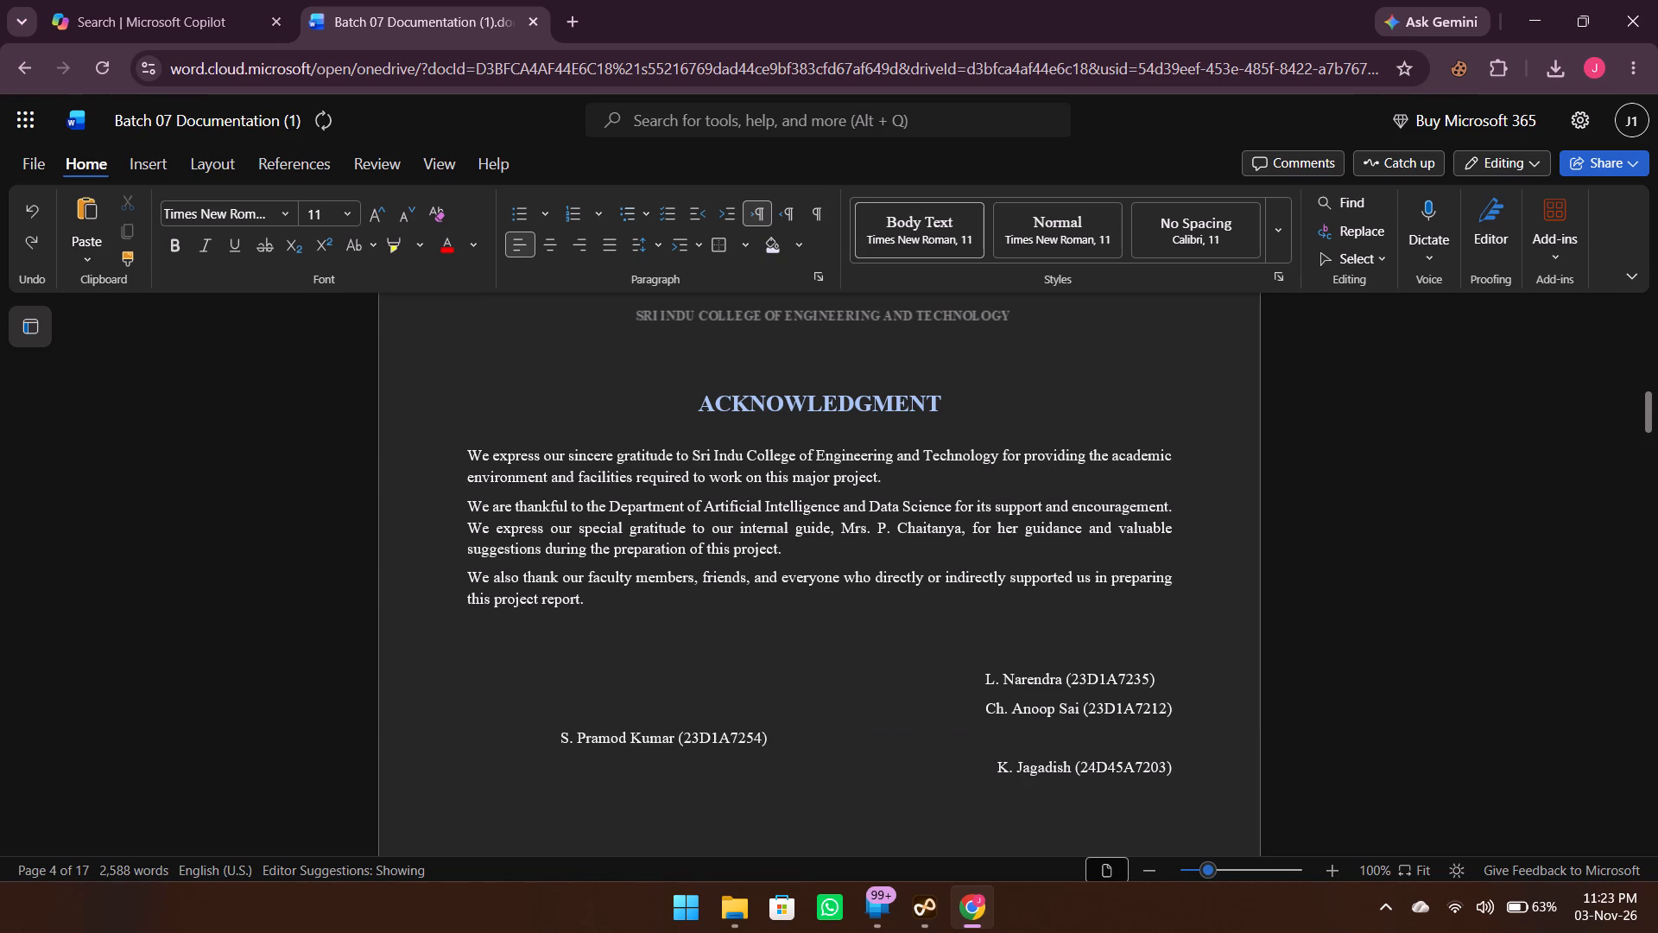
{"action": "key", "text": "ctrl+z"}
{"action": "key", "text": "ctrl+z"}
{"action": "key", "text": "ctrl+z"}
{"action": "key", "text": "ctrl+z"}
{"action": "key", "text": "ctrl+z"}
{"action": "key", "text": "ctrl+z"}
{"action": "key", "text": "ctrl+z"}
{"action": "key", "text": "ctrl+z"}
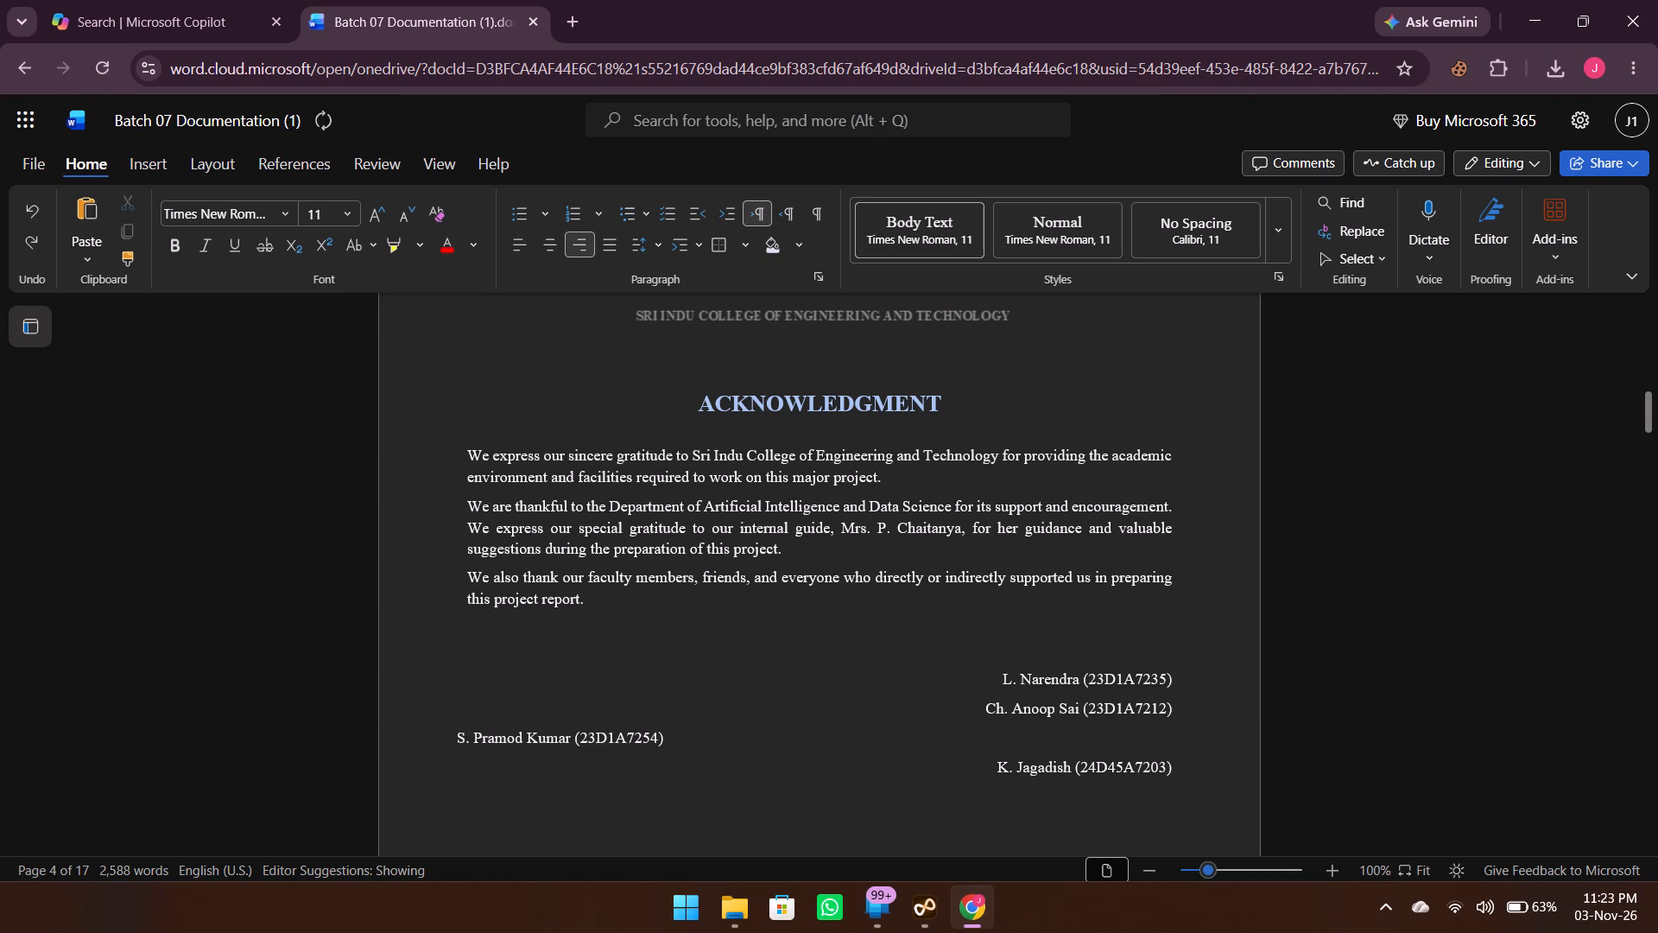
Undo further changes to the third student's entry on the acknowledgment page until it is right-aligned with the other students.
{"action": "key", "text": "ctrl+z"}
{"action": "key", "text": "ctrl+z"}
{"action": "key", "text": "ctrl+z"}
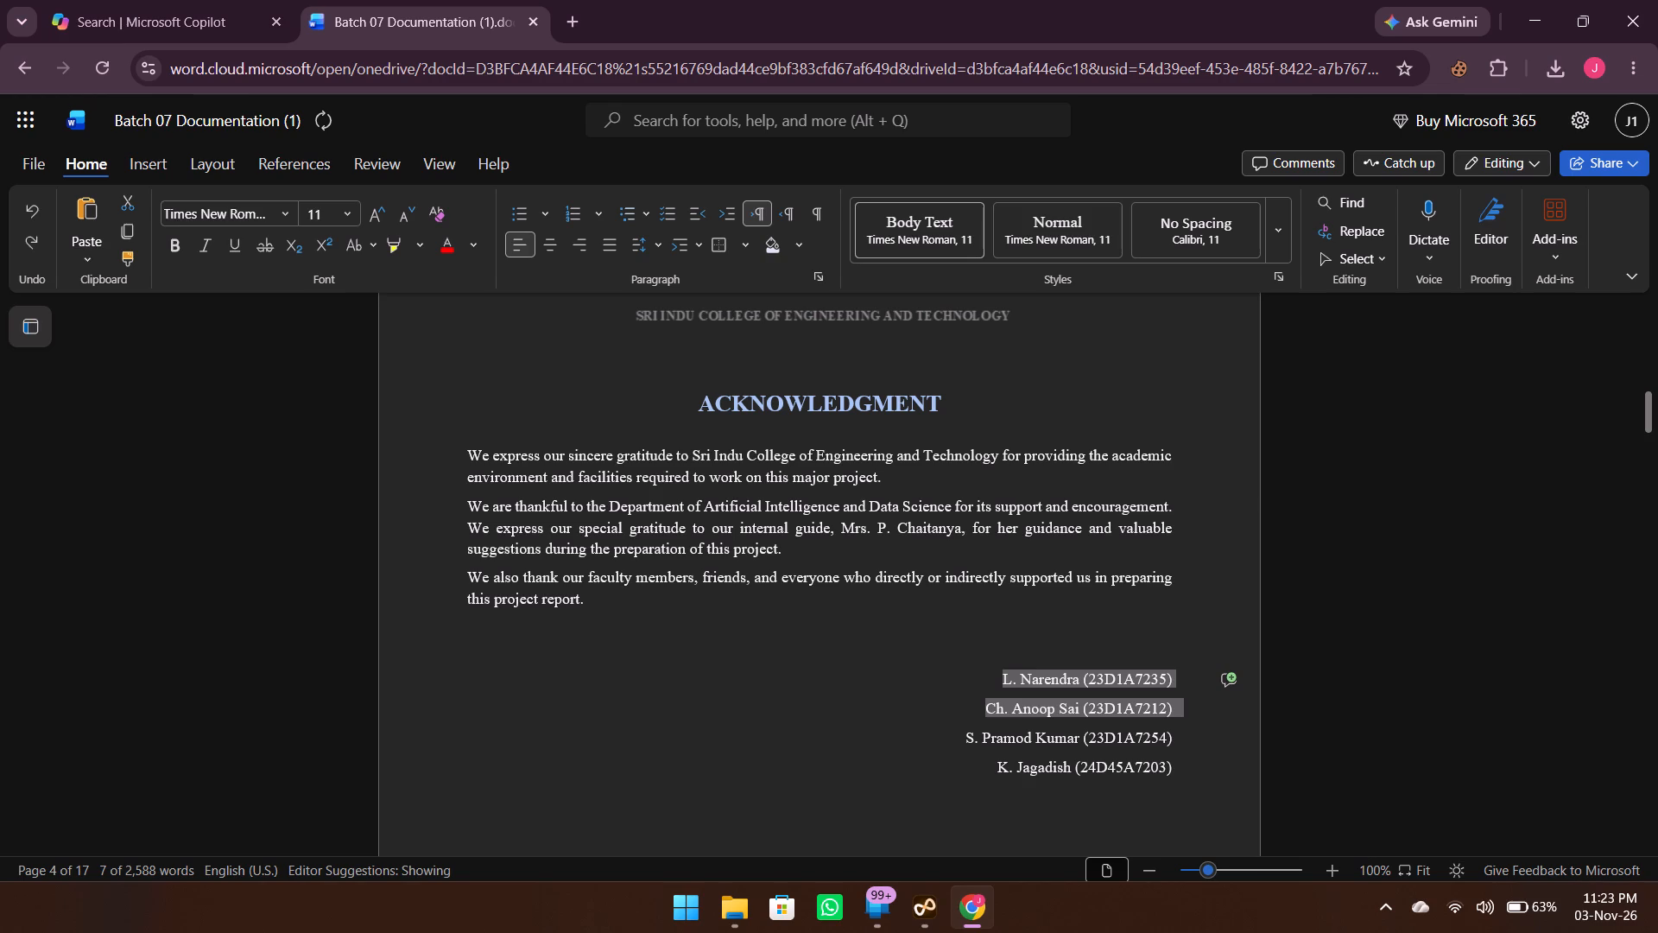
{"action": "left_click", "coordinate": [459, 738]}
Review the abstract and chapter pages that follow the acknowledgment, and return to the cover page to check its layout.
{"action": "scroll", "coordinate": [443, 757], "scroll_direction": "down", "scroll_amount": 3}
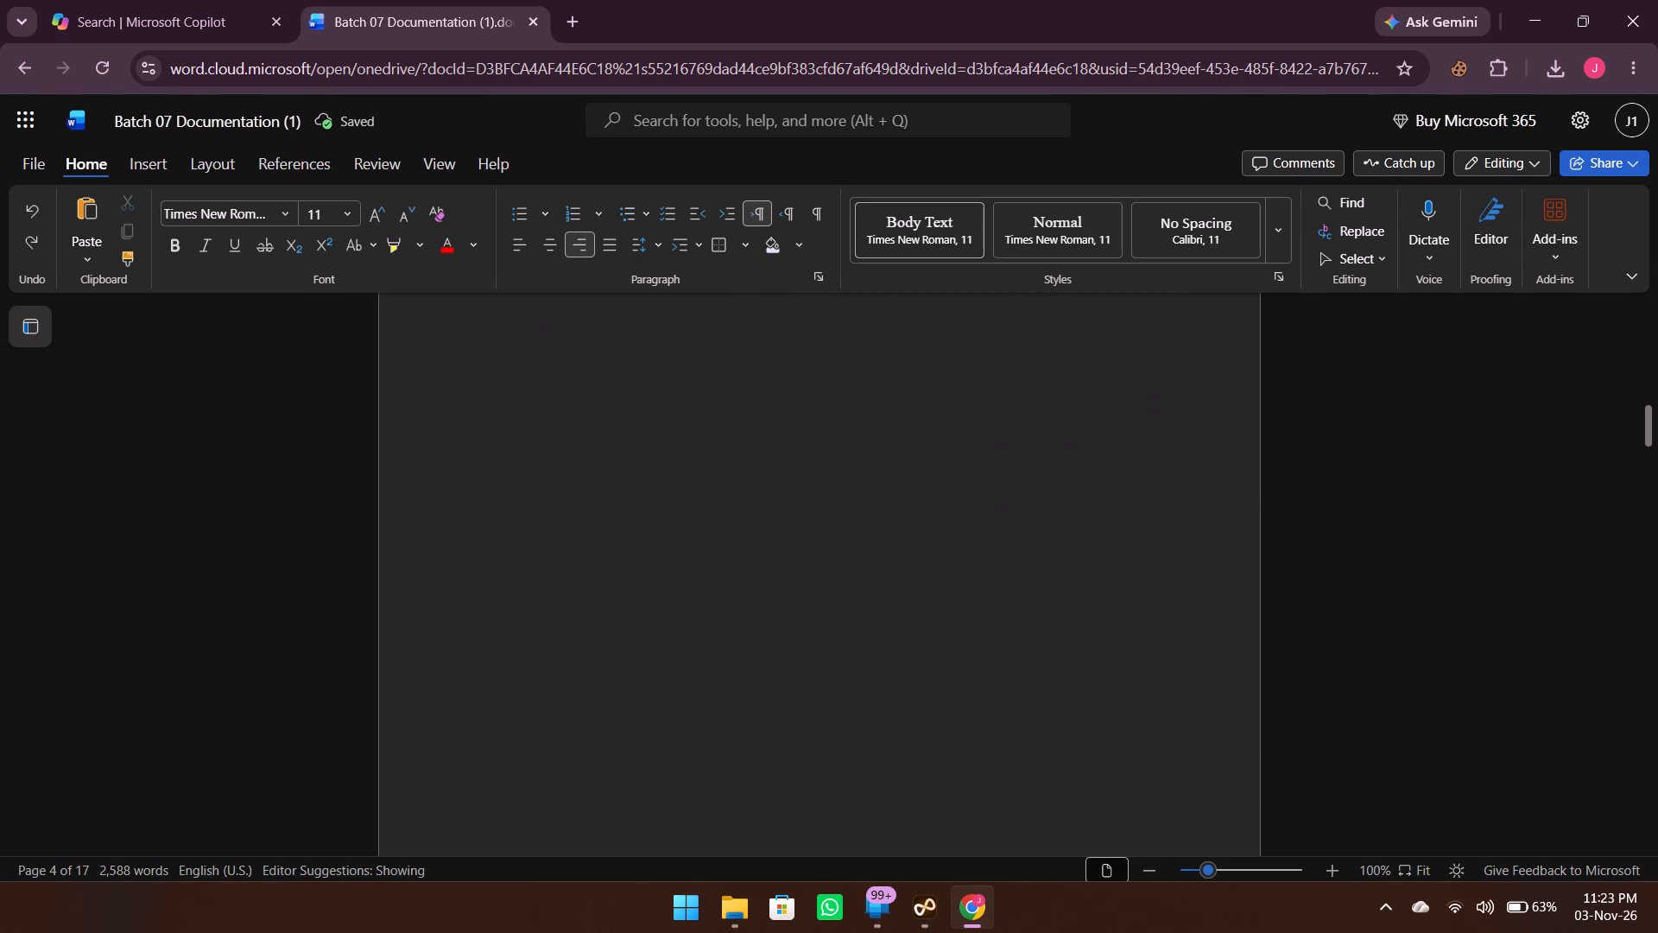
{"action": "scroll", "coordinate": [443, 757], "scroll_direction": "down", "scroll_amount": 5}
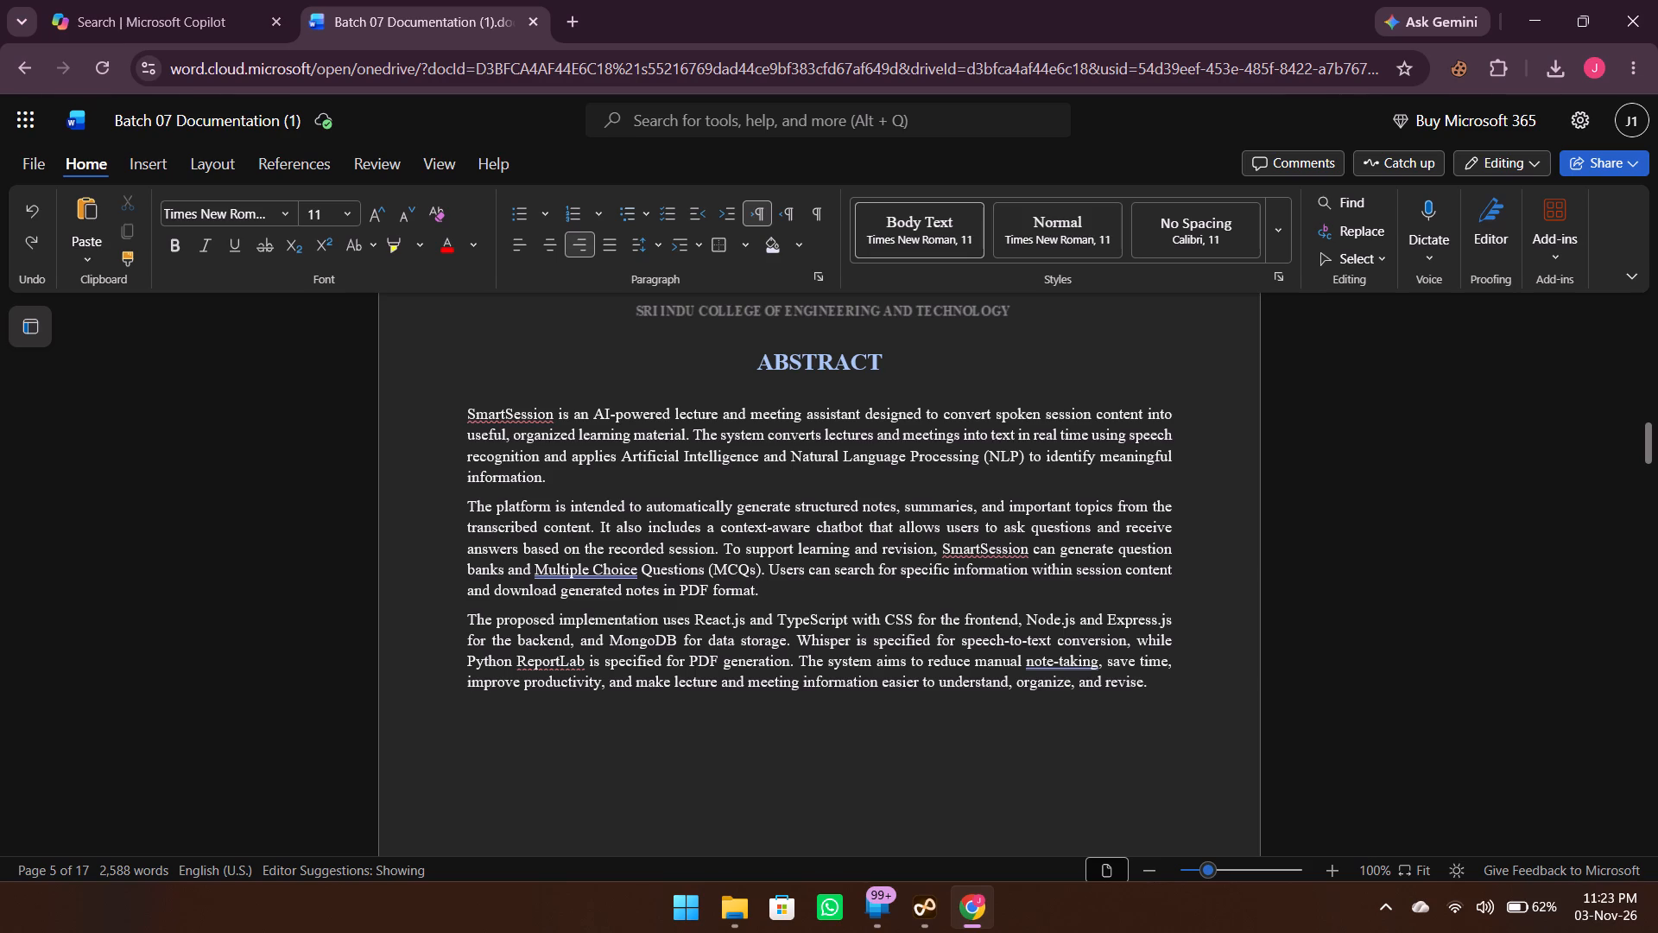
{"action": "left_click", "coordinate": [1013, 316]}
{"action": "left_click", "coordinate": [1023, 303]}
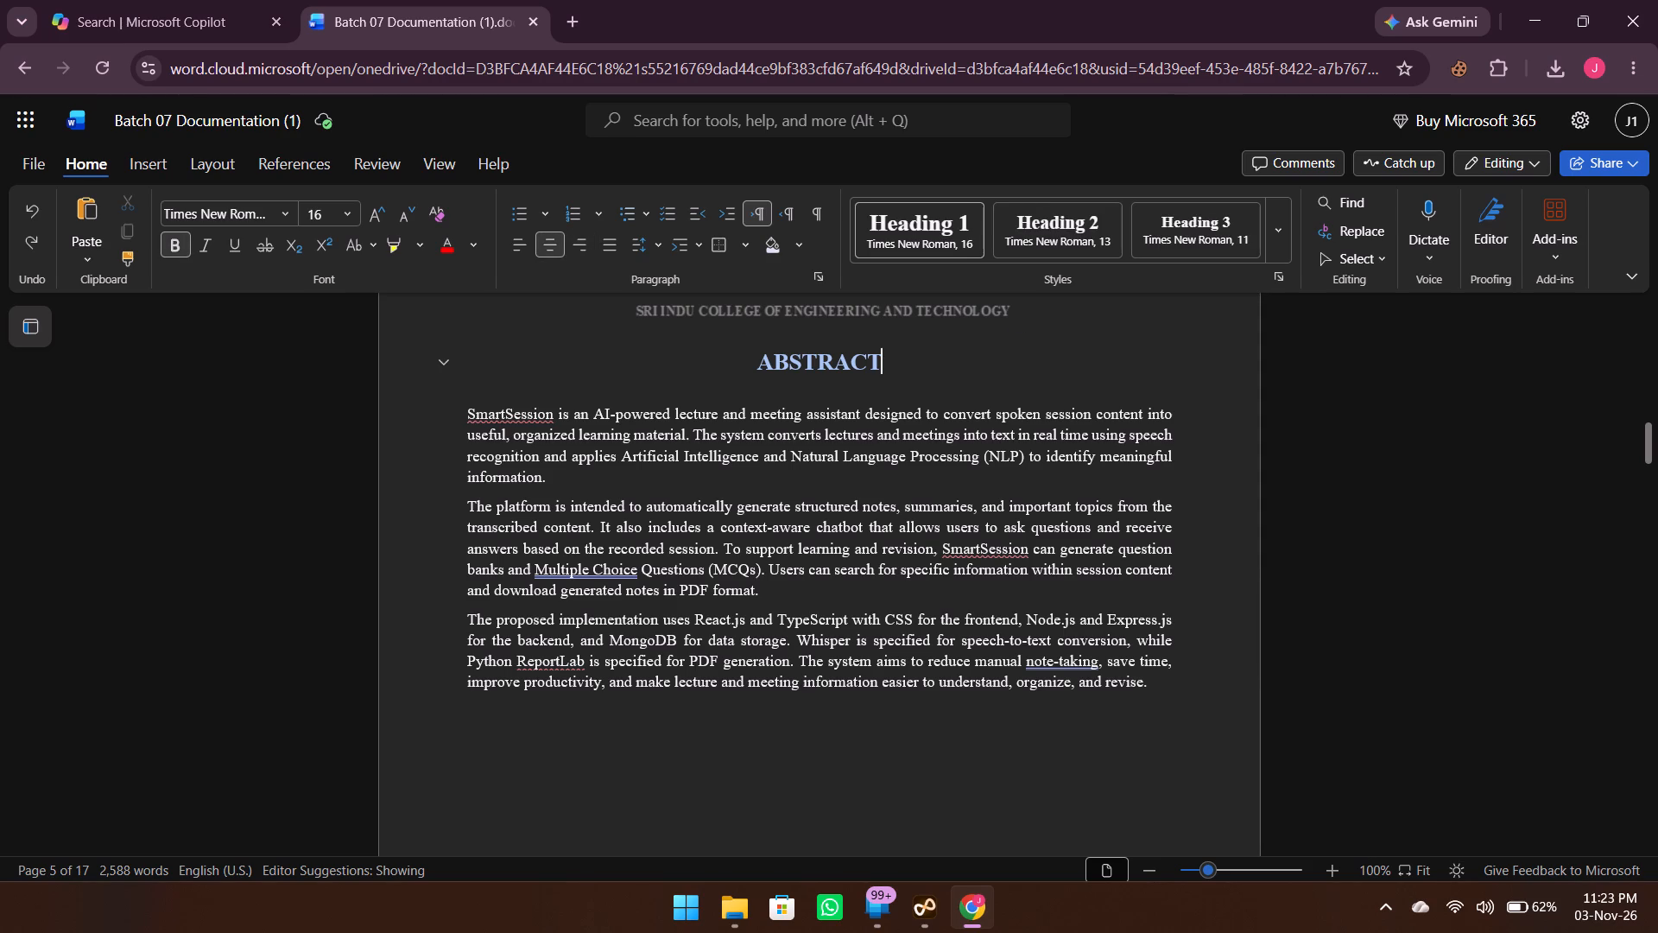
{"action": "scroll", "coordinate": [932, 582], "scroll_direction": "down", "scroll_amount": 12}
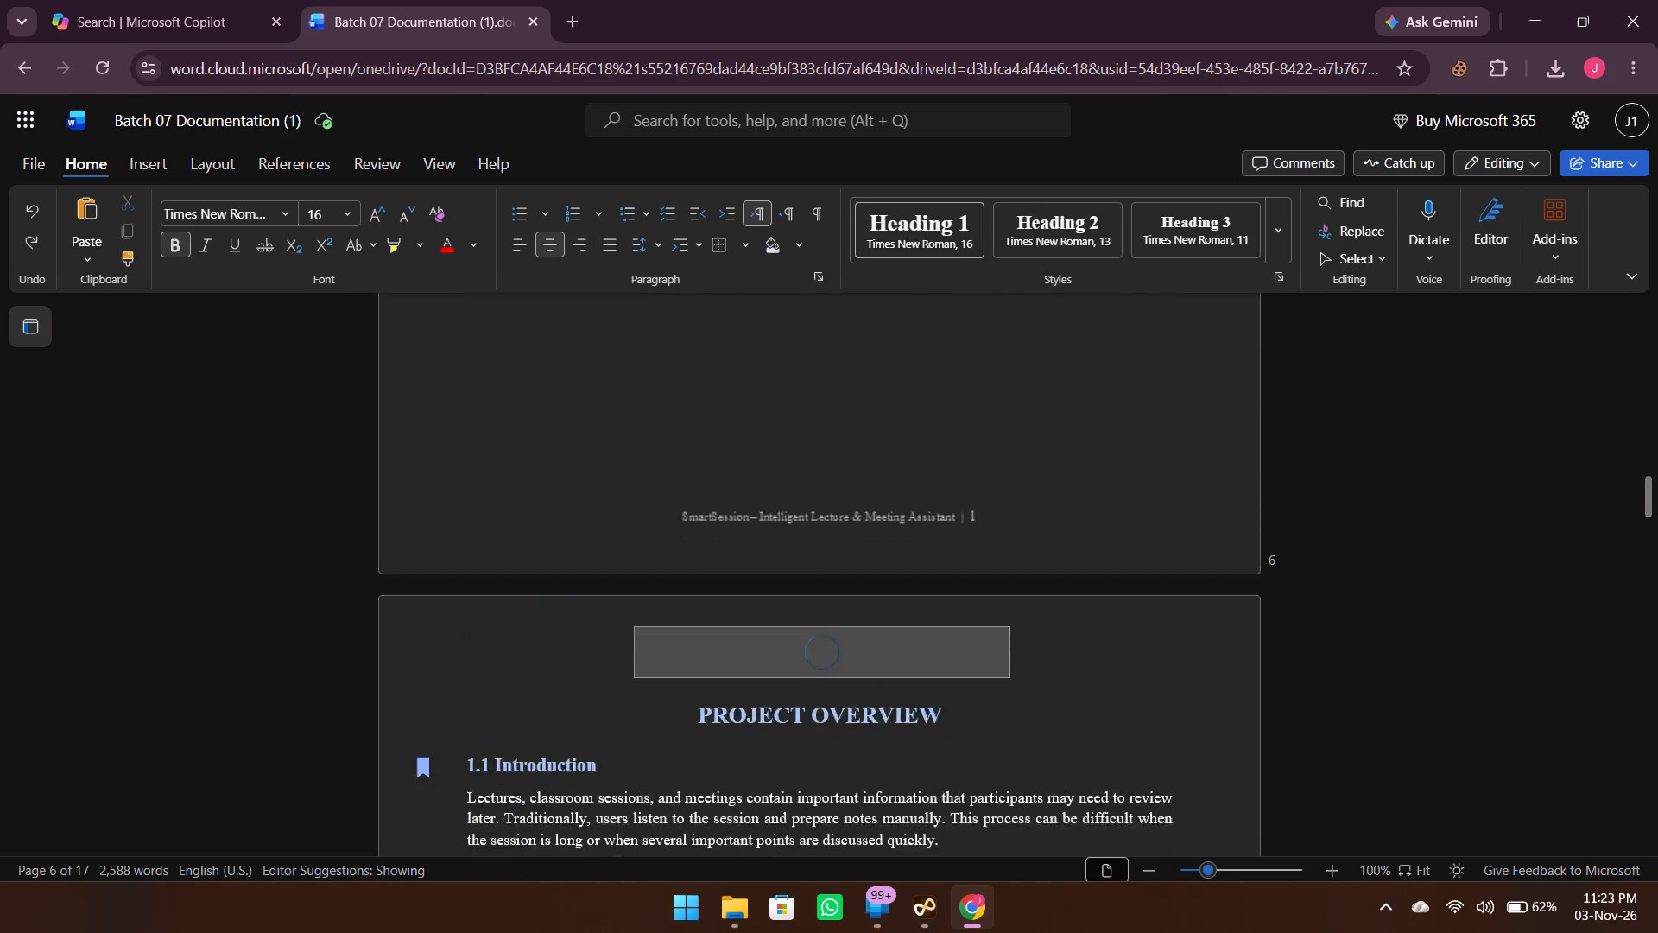
{"action": "scroll", "coordinate": [932, 582], "scroll_direction": "down", "scroll_amount": 1}
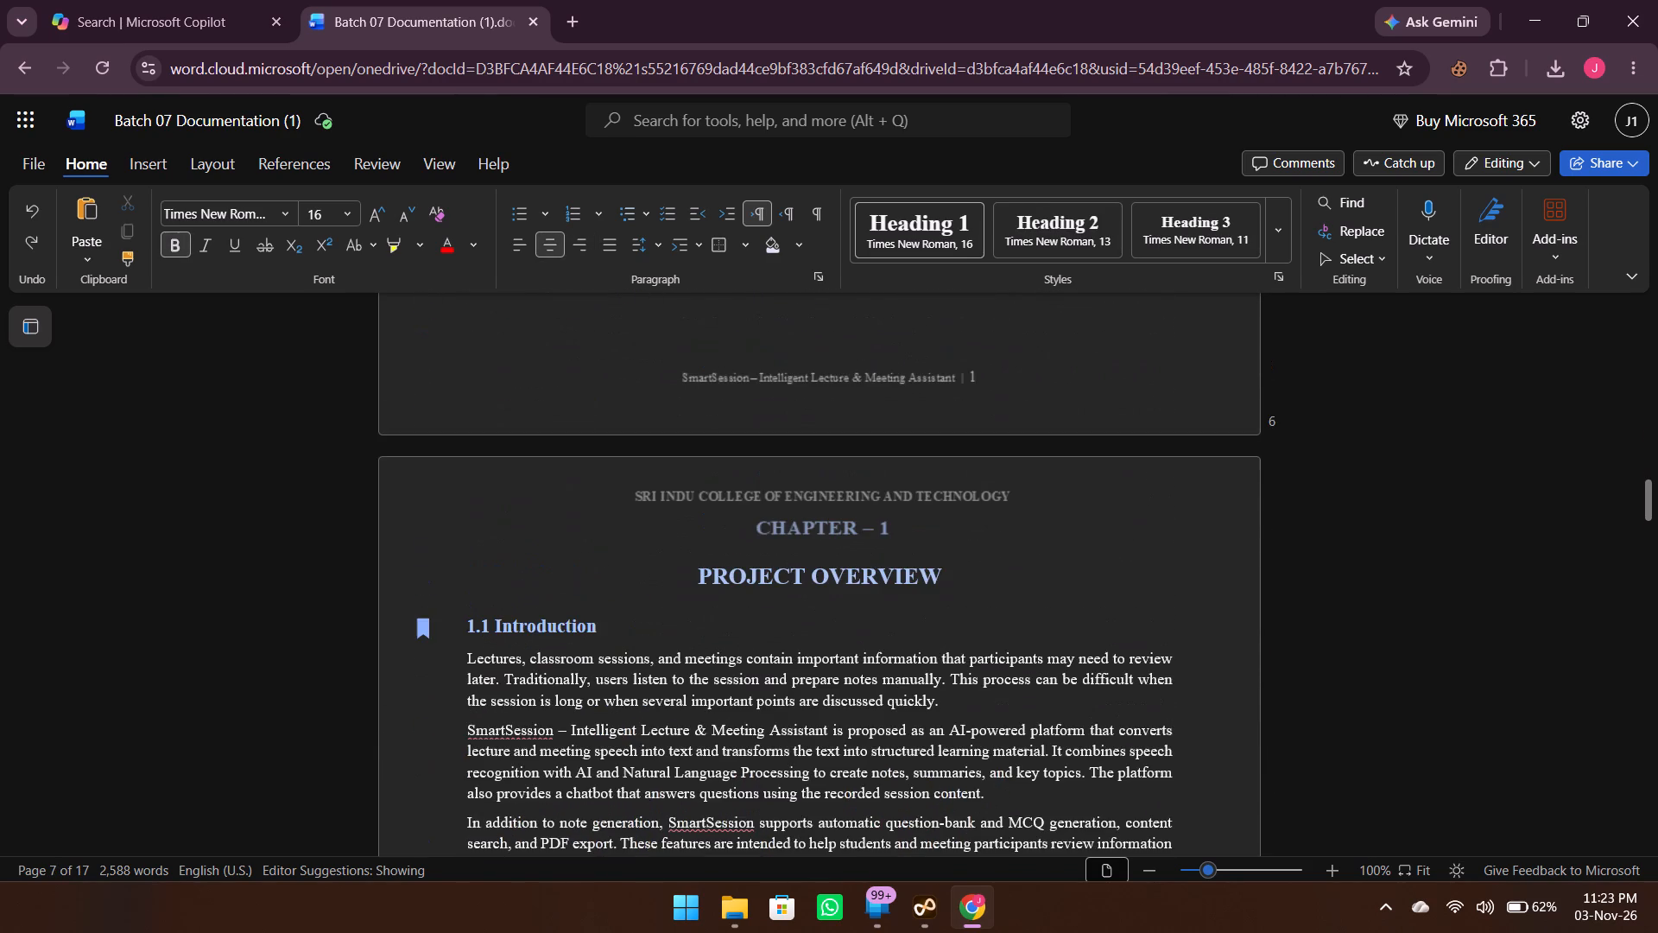
{"action": "scroll", "coordinate": [932, 582], "scroll_direction": "down", "scroll_amount": 1}
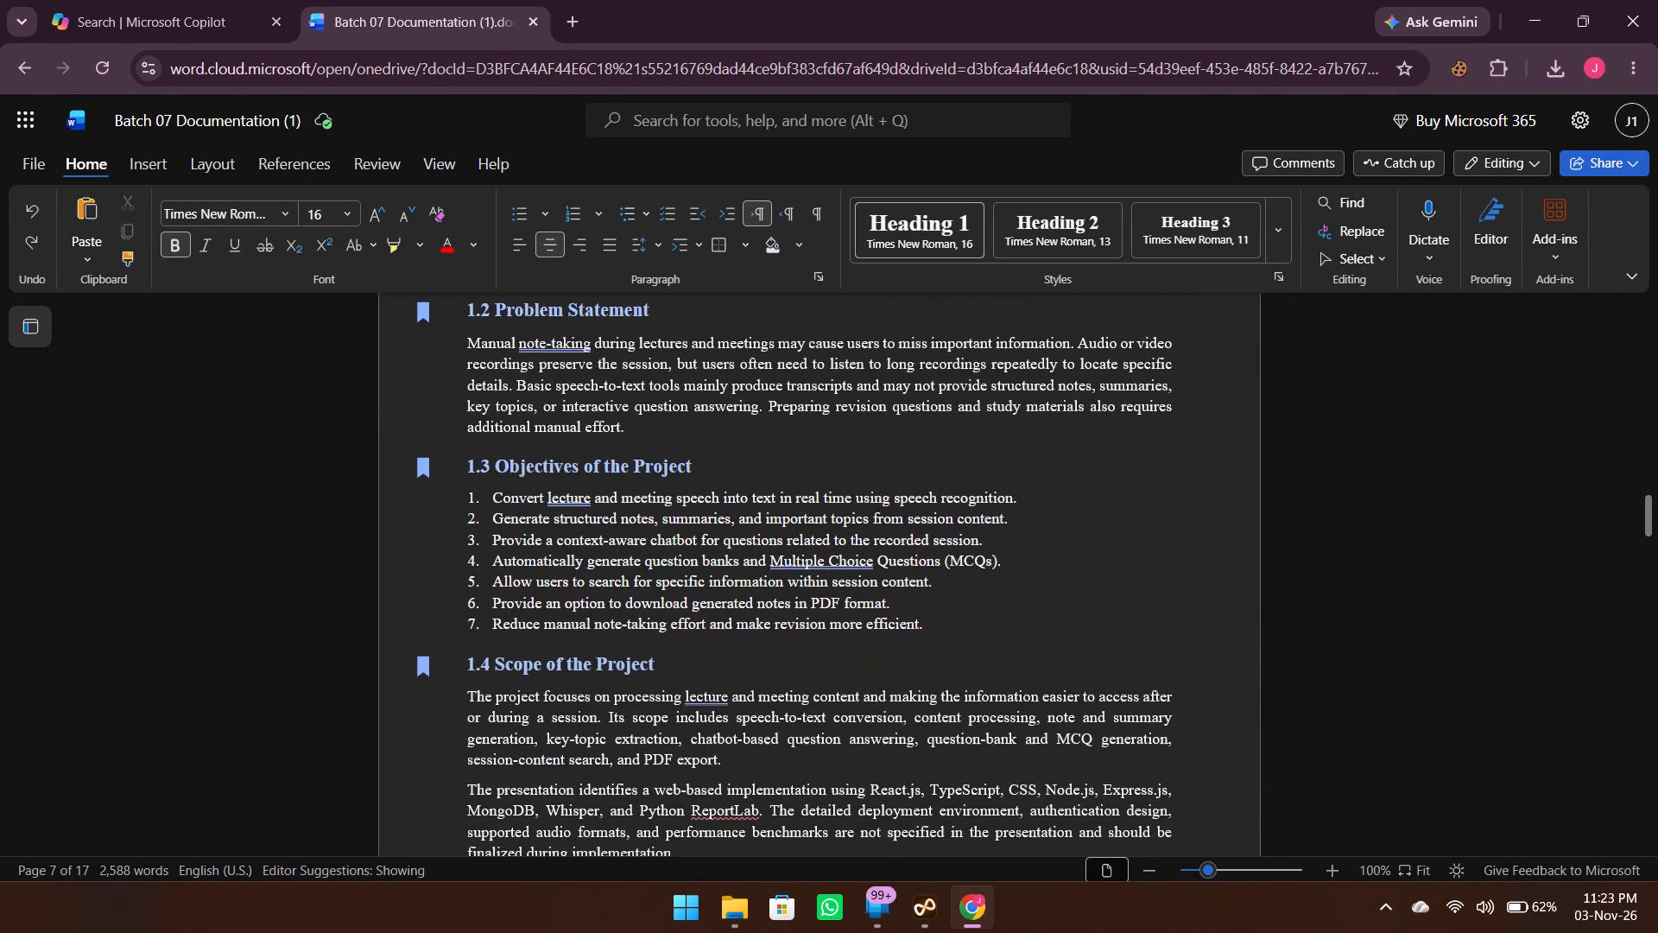
{"action": "scroll", "coordinate": [932, 582], "scroll_direction": "down", "scroll_amount": 4}
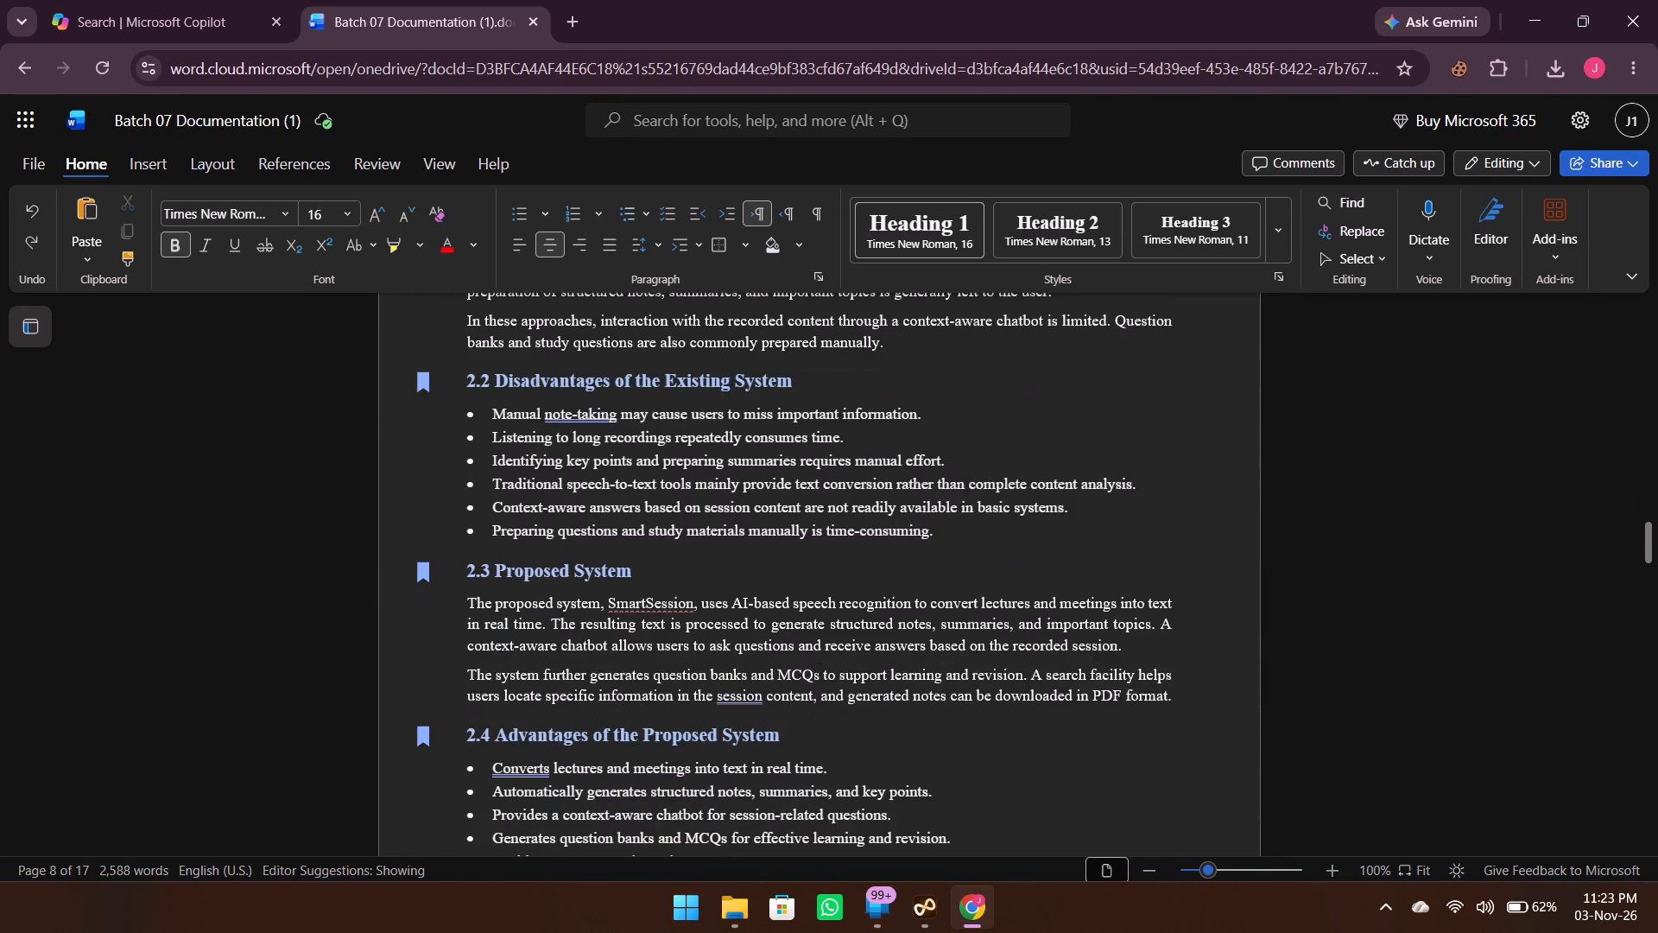
{"action": "scroll", "coordinate": [932, 582], "scroll_direction": "up", "scroll_amount": 10}
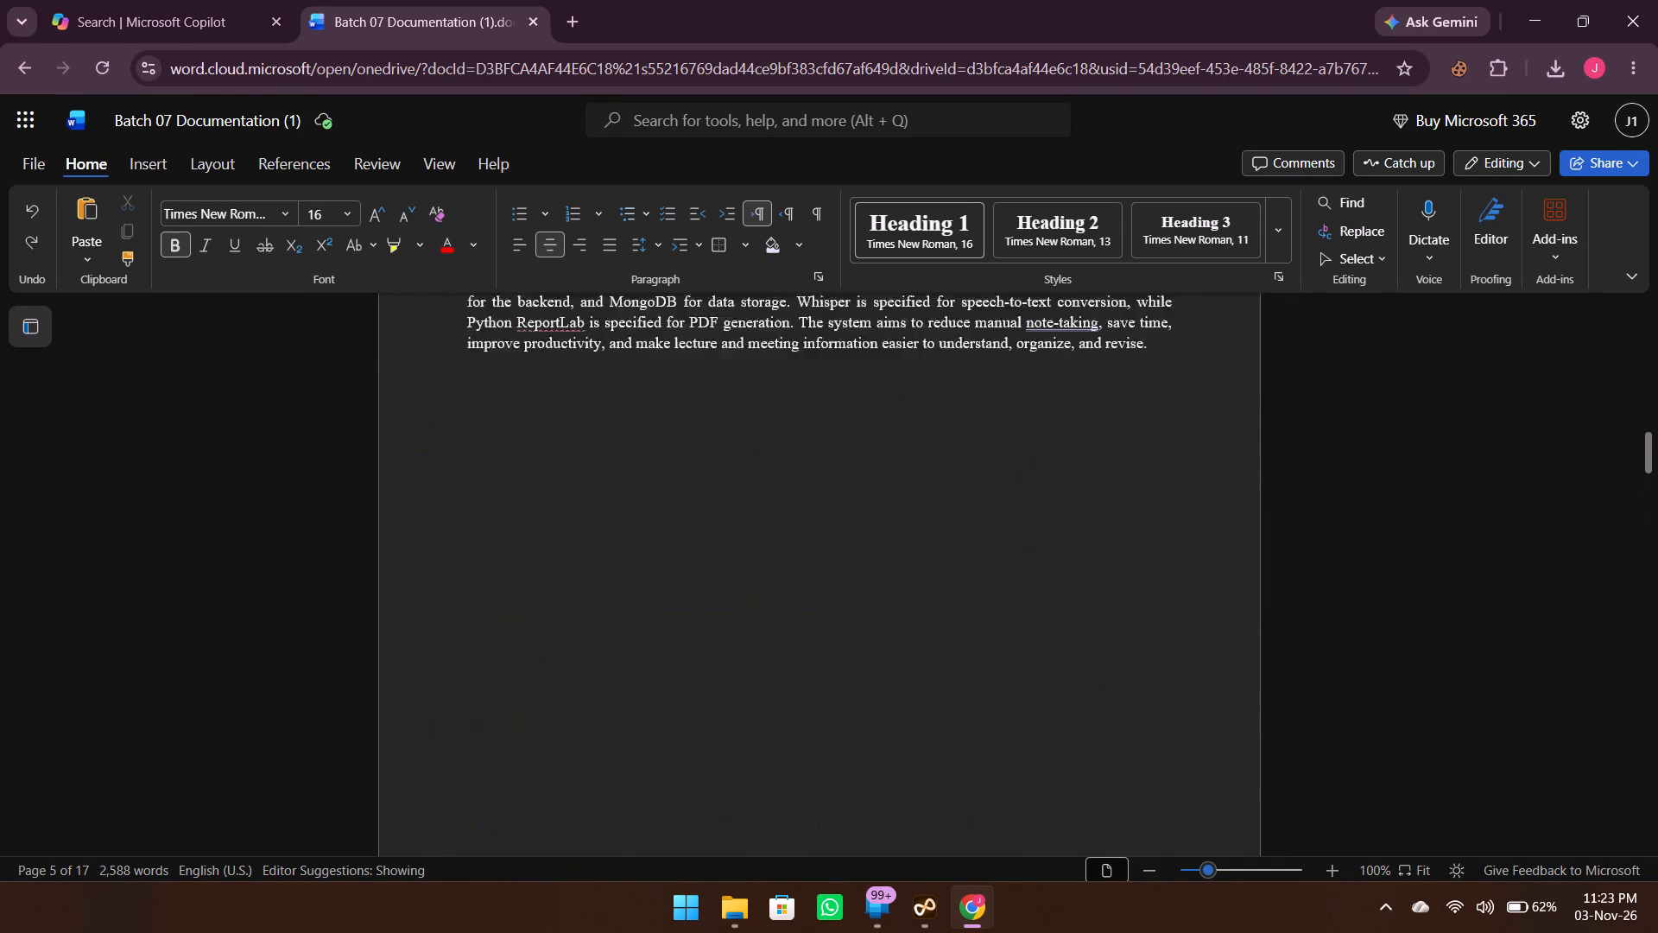
{"action": "scroll", "coordinate": [932, 582], "scroll_direction": "up", "scroll_amount": 11}
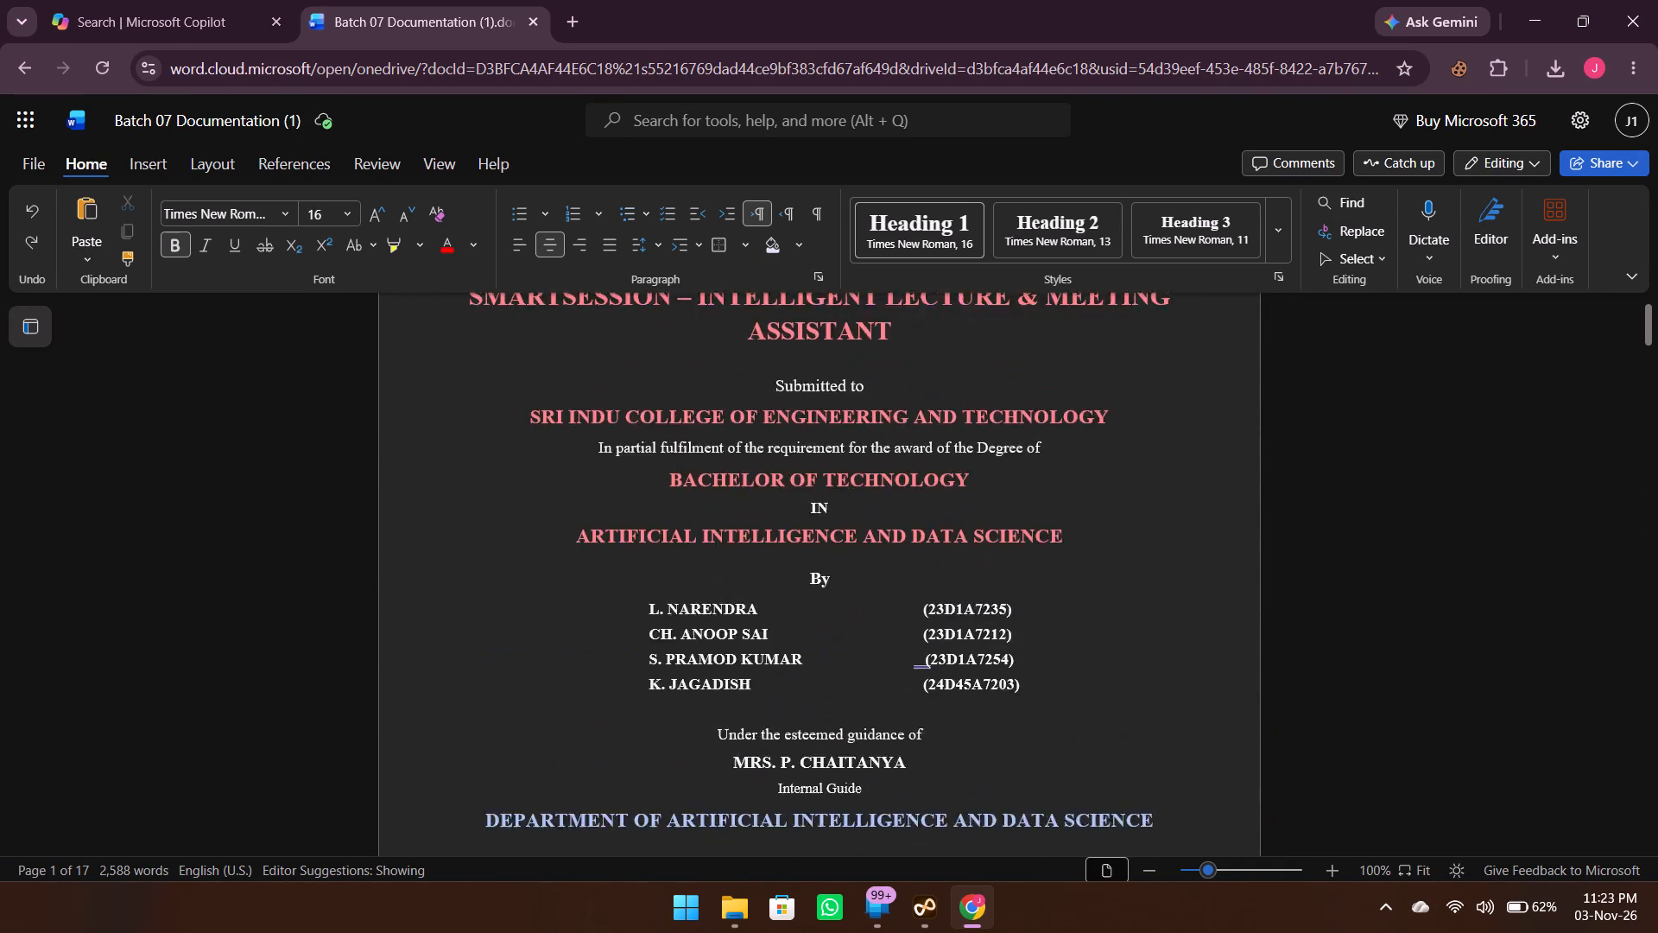
{"action": "scroll", "coordinate": [932, 582], "scroll_direction": "up", "scroll_amount": 3}
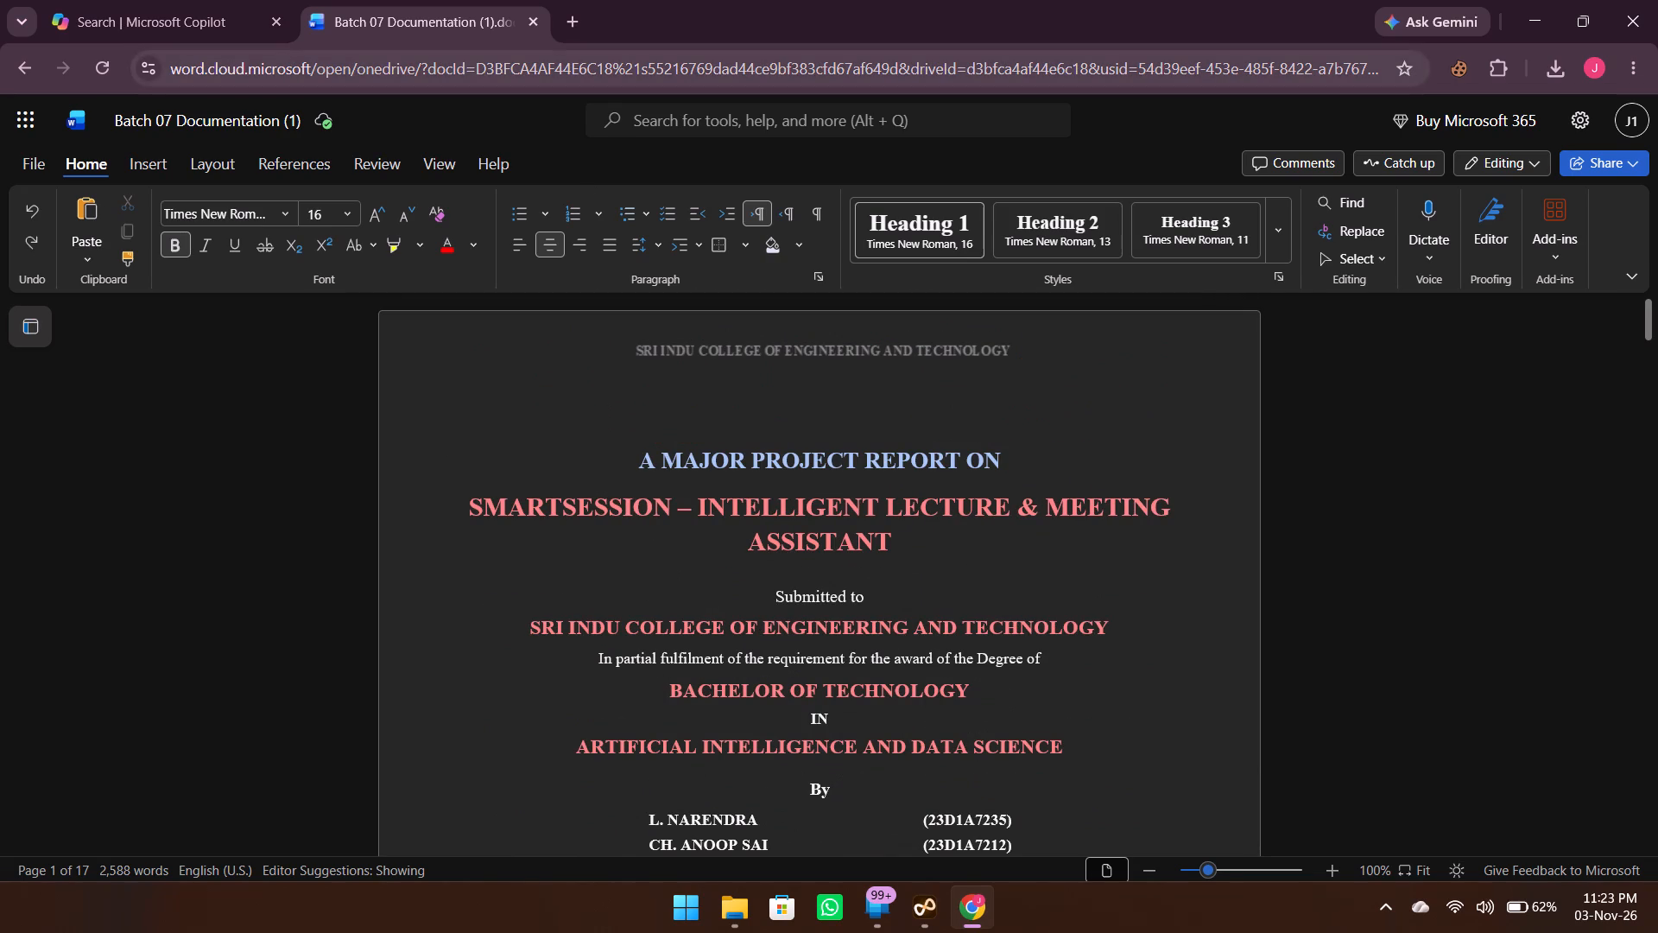
Open MIPL-PDG2007-INTELLIGENT ACCIDENT DETECTION SYSTEM USING CNN AND LSTM (2) (1) 1 from Word's recent documents in a separate browser tab.
{"action": "left_click", "coordinate": [584, 20]}
{"action": "left_click", "coordinate": [162, 15]}
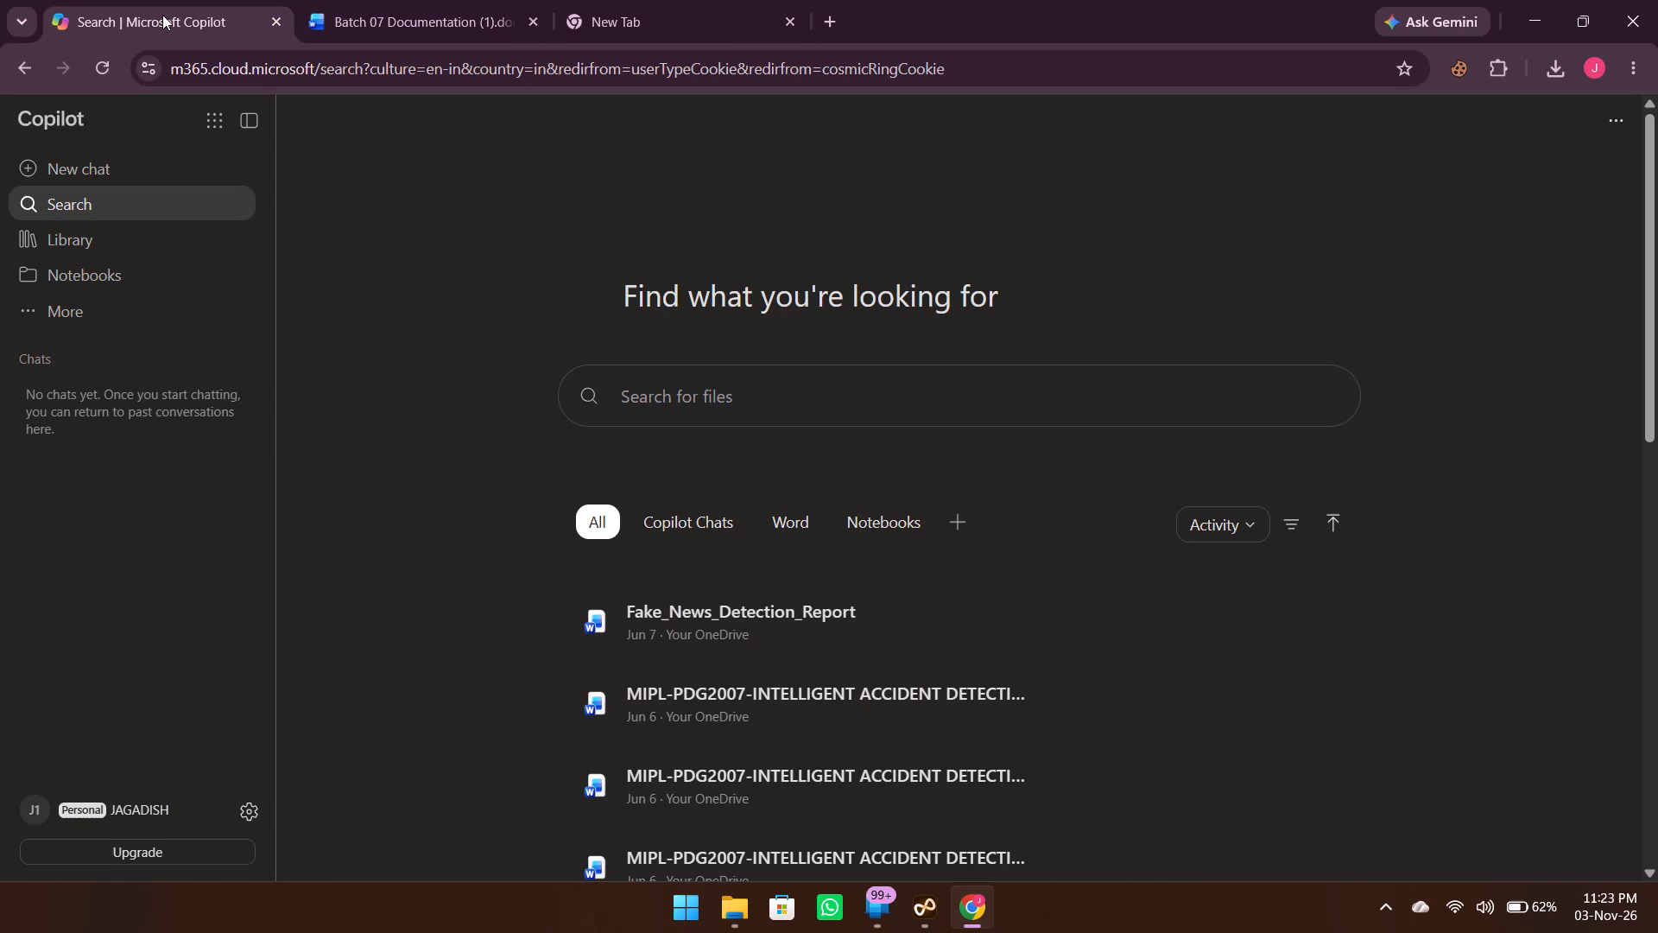
{"action": "left_click", "coordinate": [219, 116]}
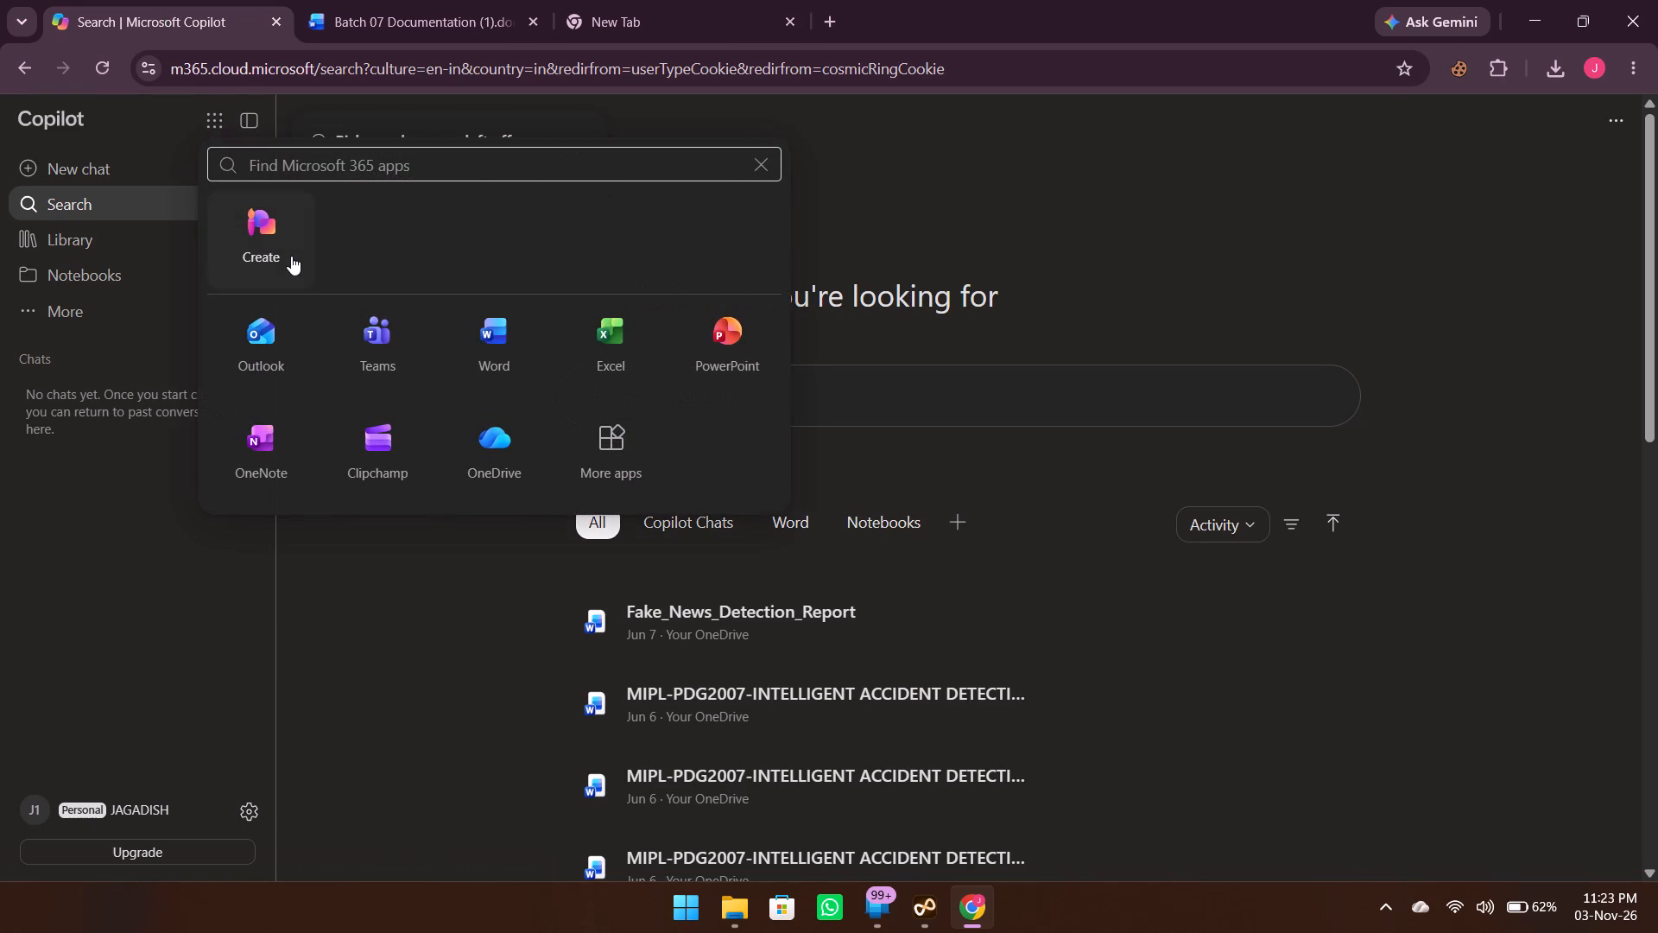
{"action": "left_click", "coordinate": [484, 342]}
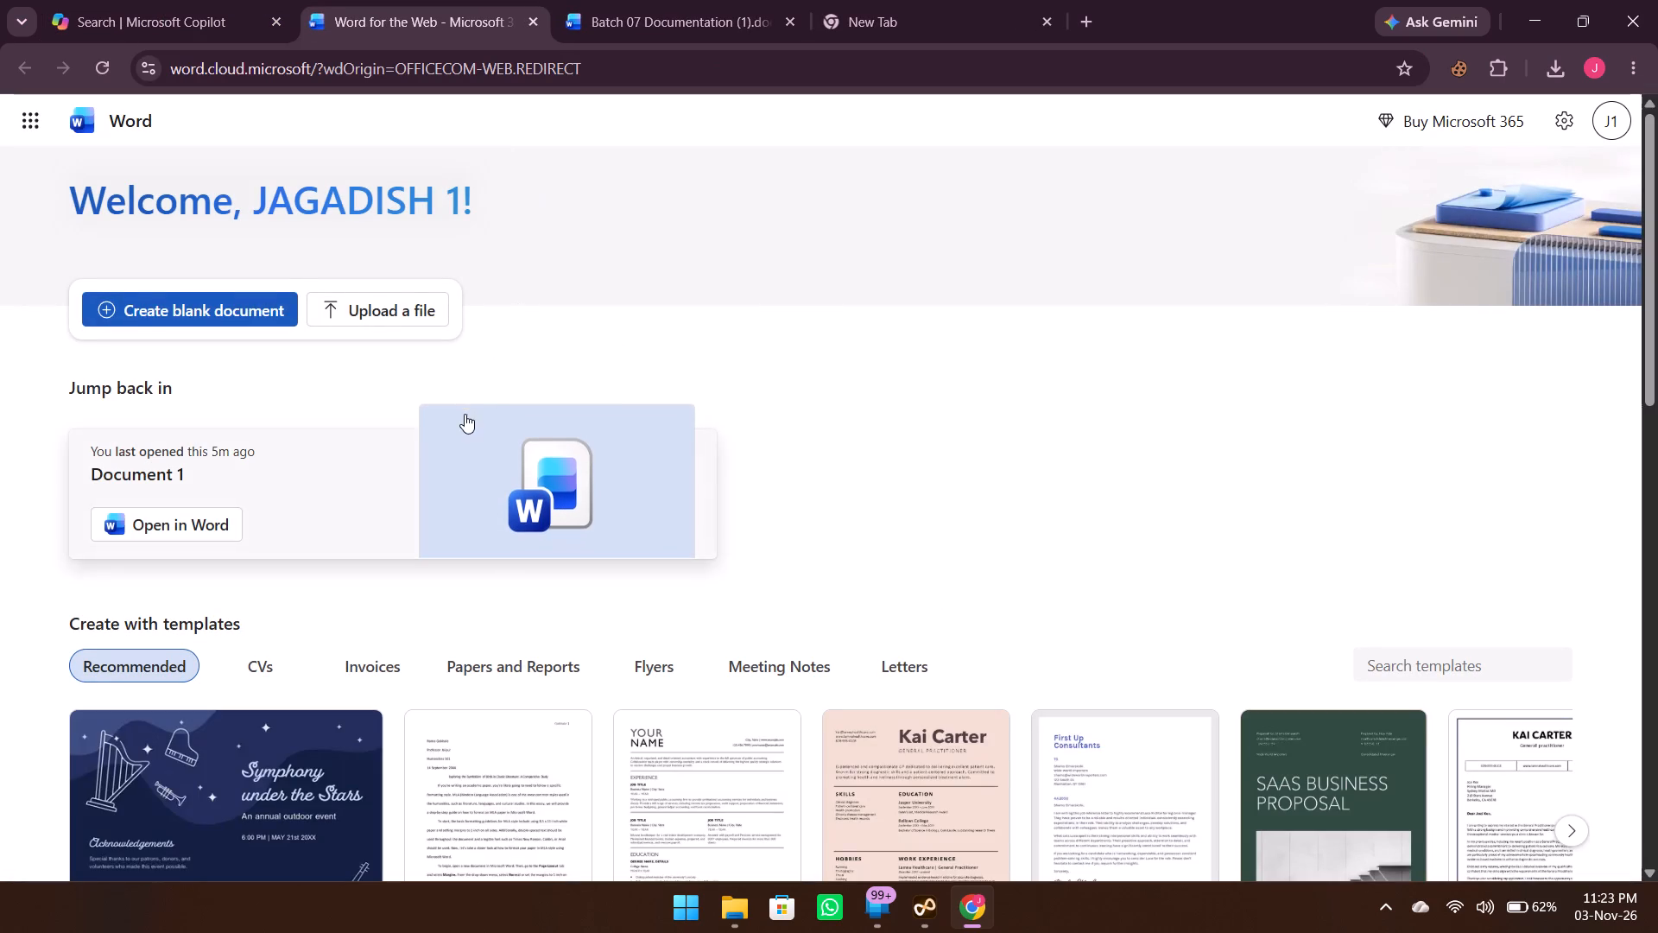
{"action": "scroll", "coordinate": [501, 616], "scroll_direction": "down", "scroll_amount": 6}
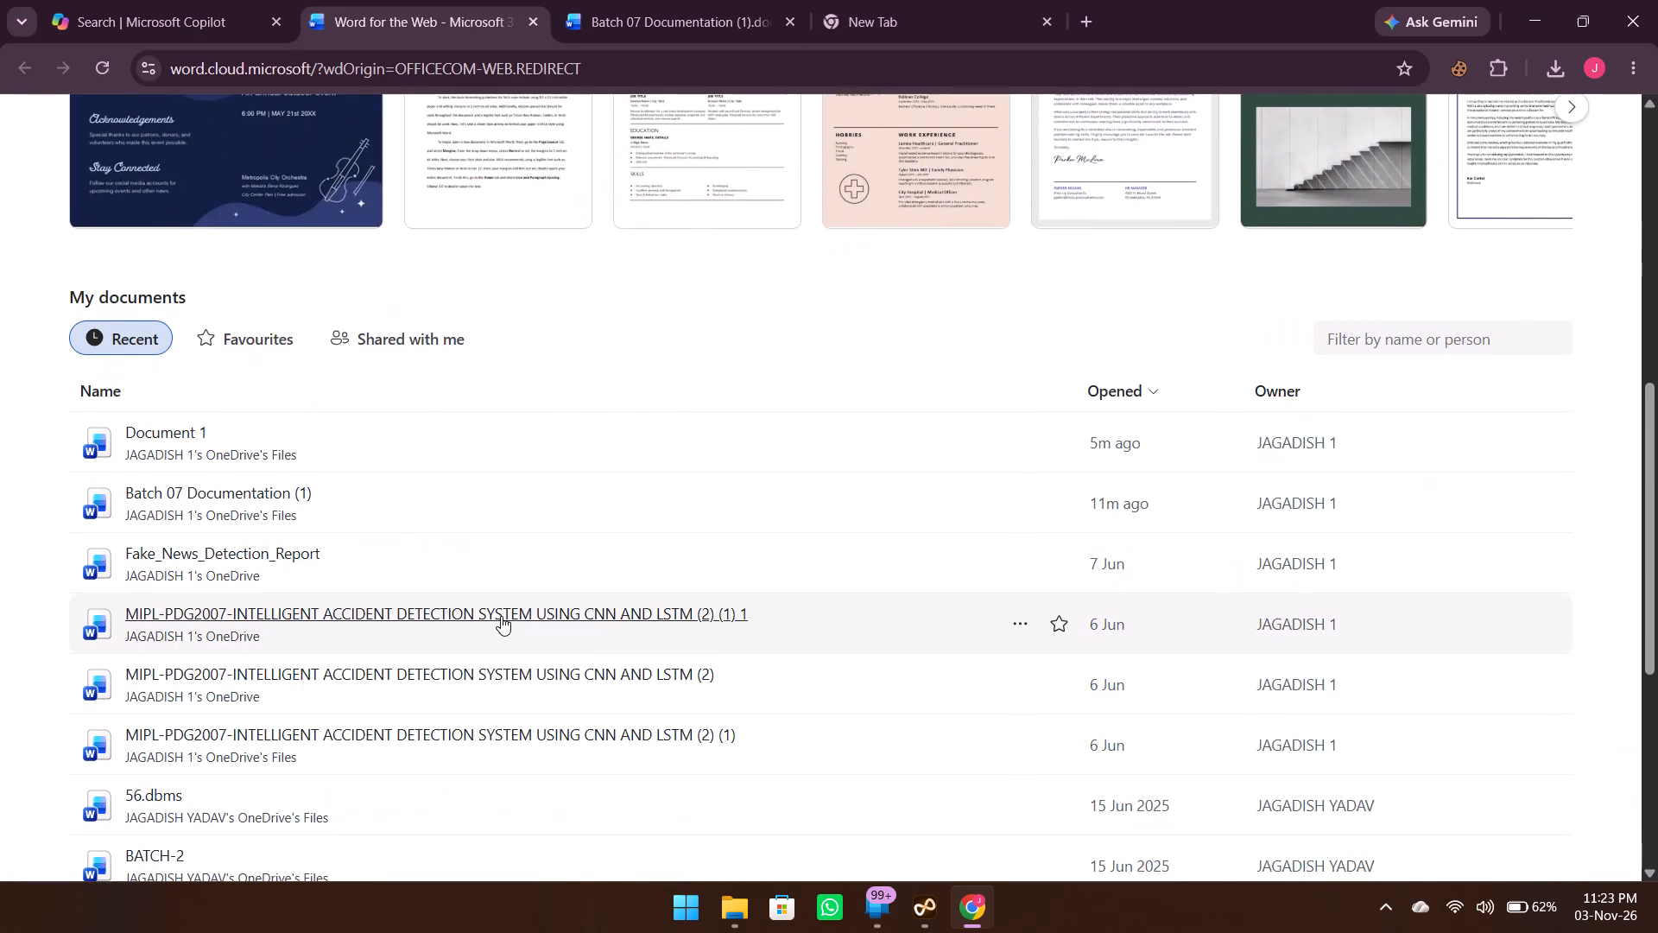
{"action": "scroll", "coordinate": [501, 616], "scroll_direction": "down", "scroll_amount": 1}
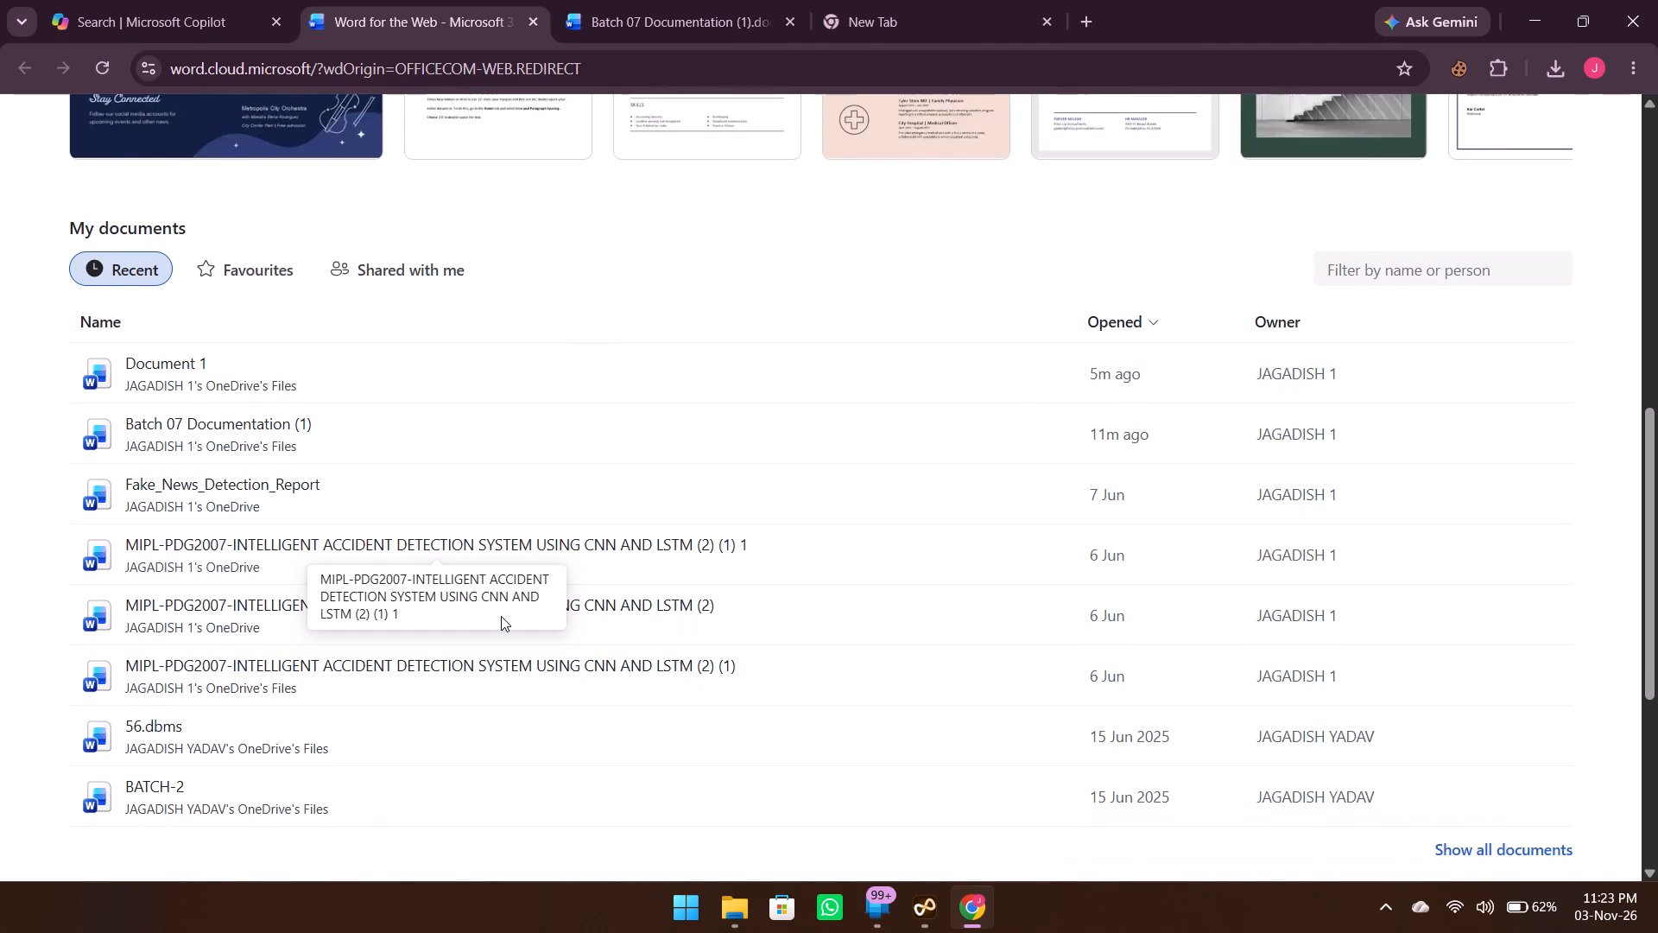
{"action": "left_click", "coordinate": [613, 559]}
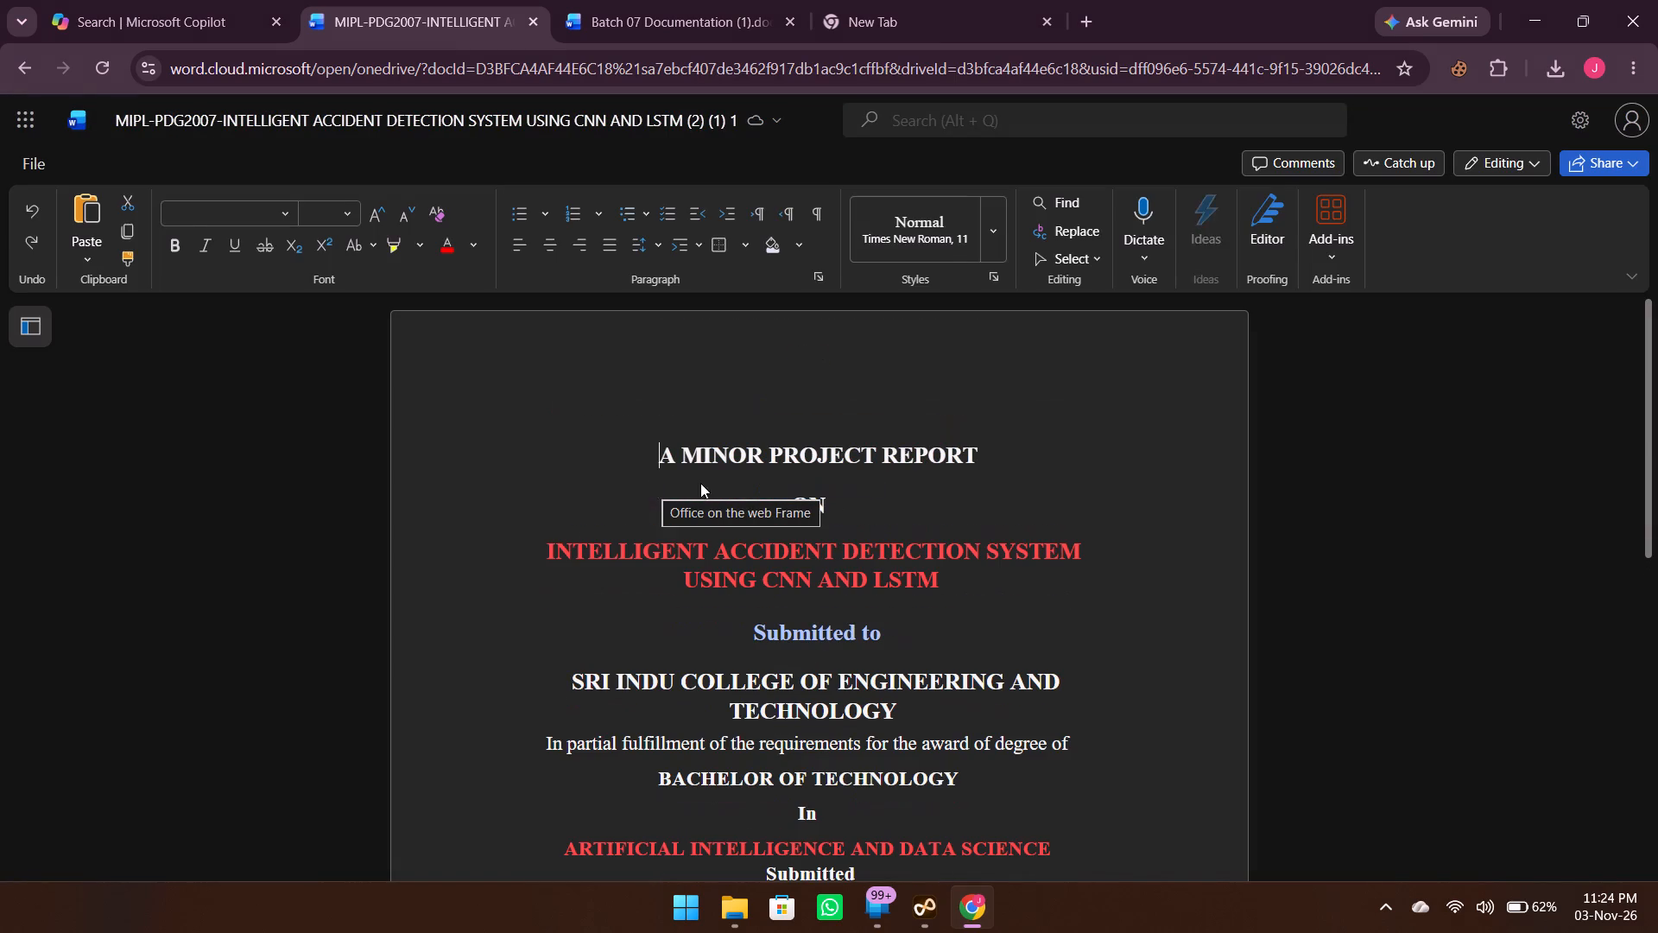
Examine the accident detection report's cover page and check the font size of its department line.
{"action": "scroll", "coordinate": [1070, 627], "scroll_direction": "down", "scroll_amount": 3}
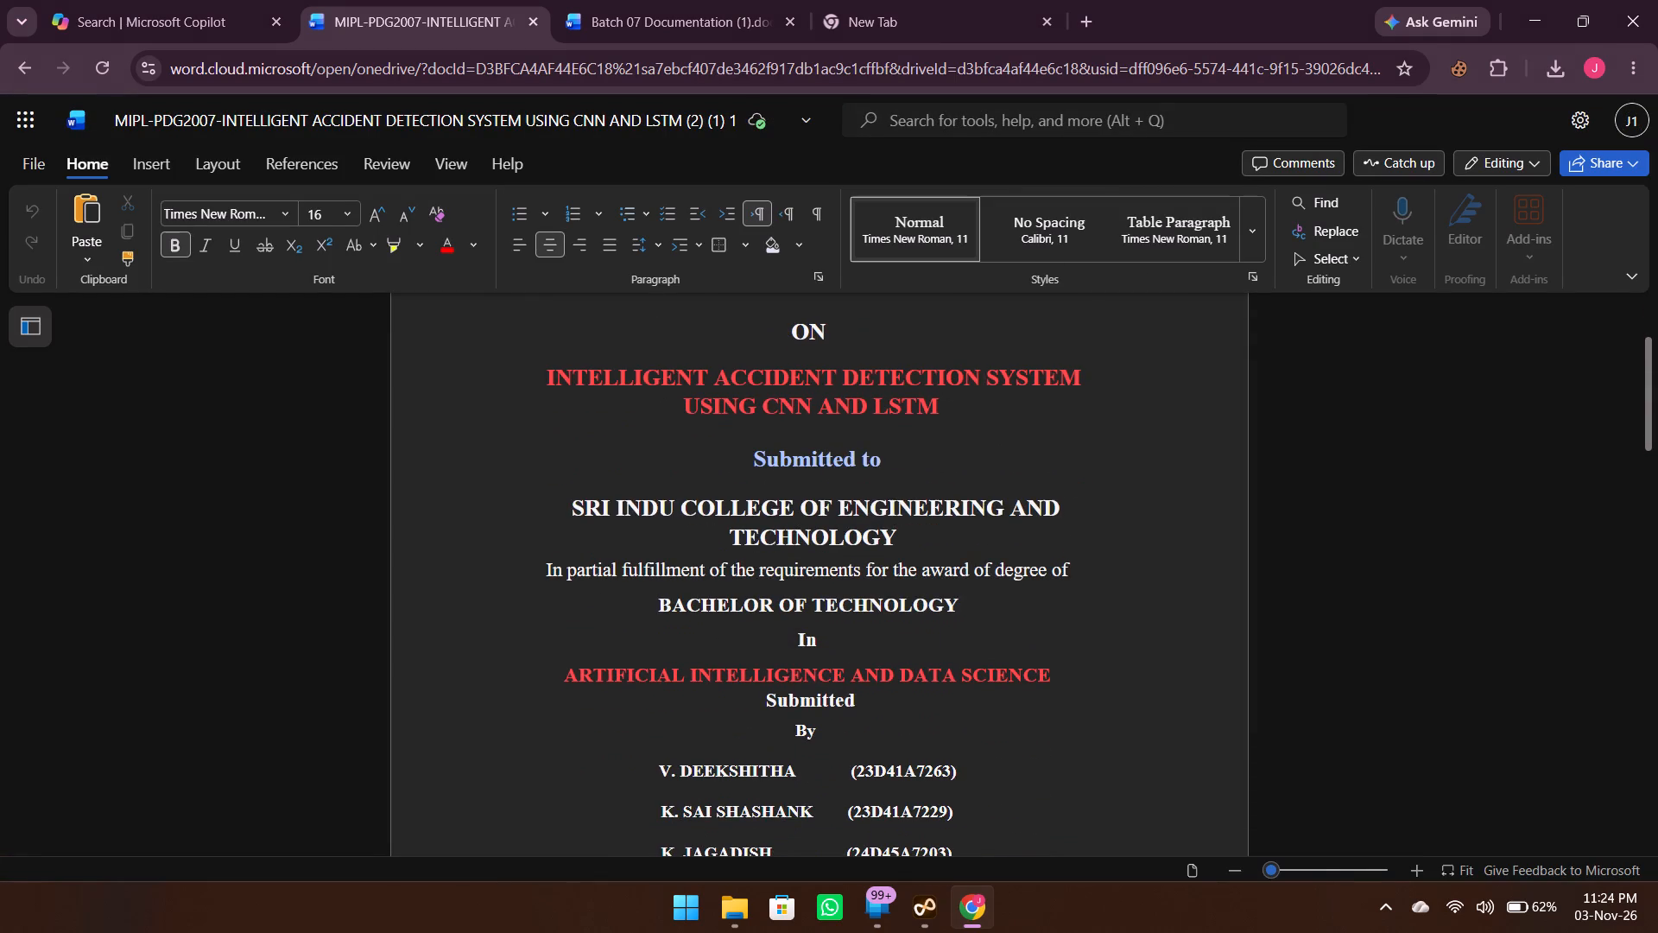
{"action": "scroll", "coordinate": [1070, 627], "scroll_direction": "down", "scroll_amount": 4}
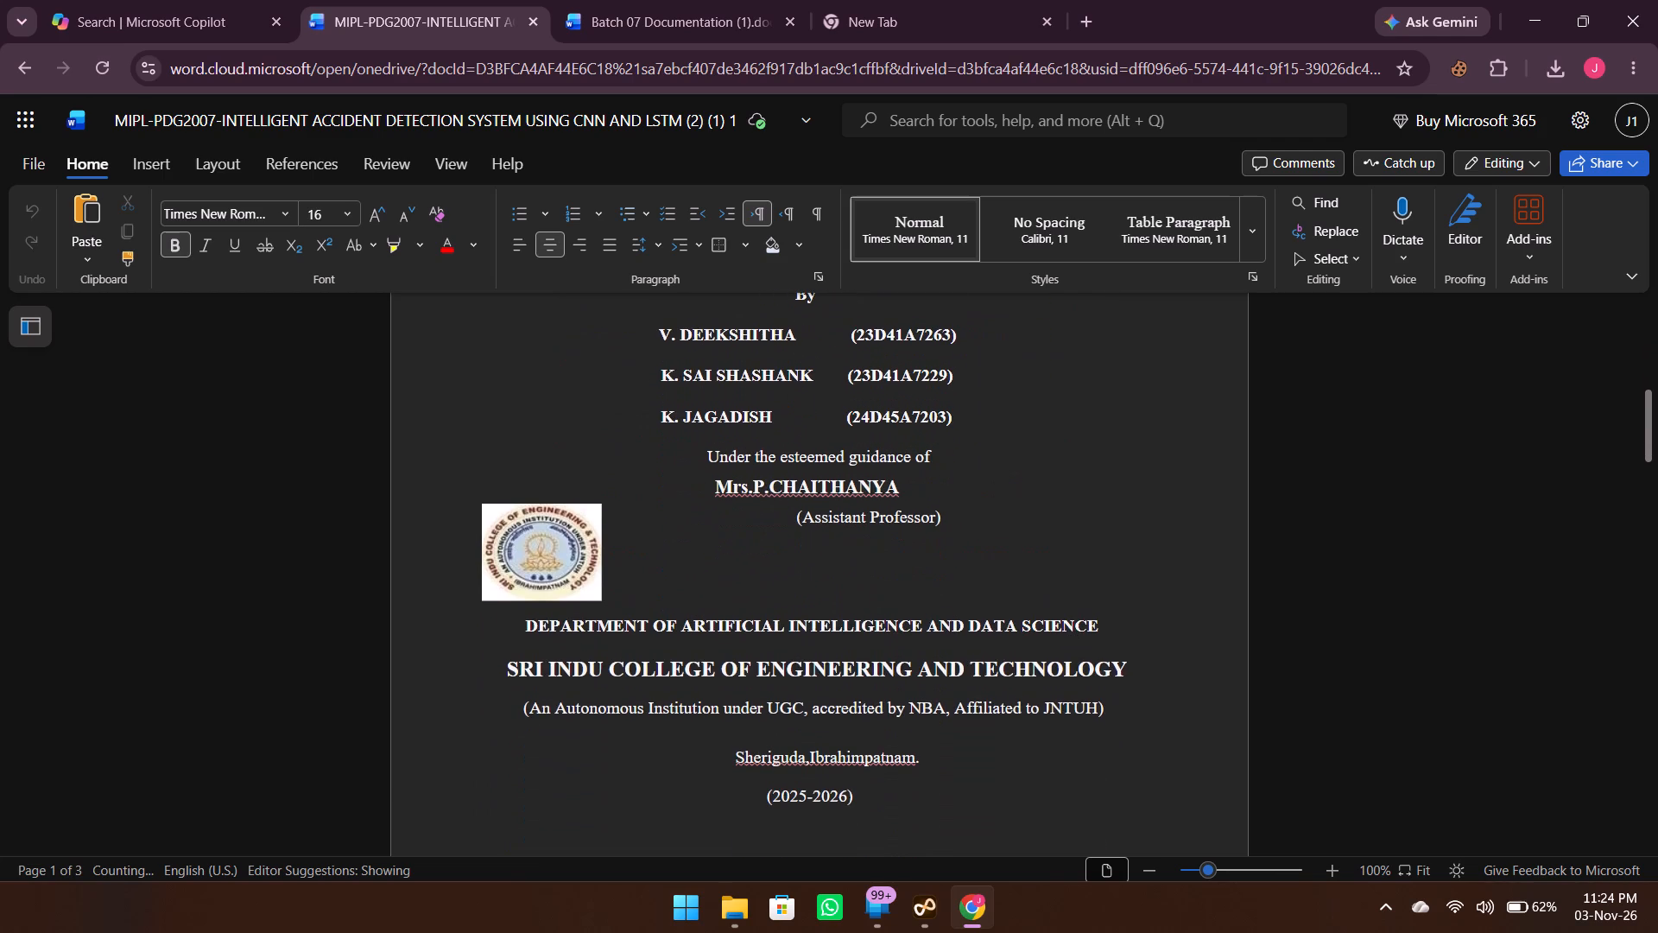
{"action": "scroll", "coordinate": [1070, 627], "scroll_direction": "down", "scroll_amount": 1}
{"action": "left_click_drag", "start_coordinate": [1111, 625], "coordinate": [857, 620]}
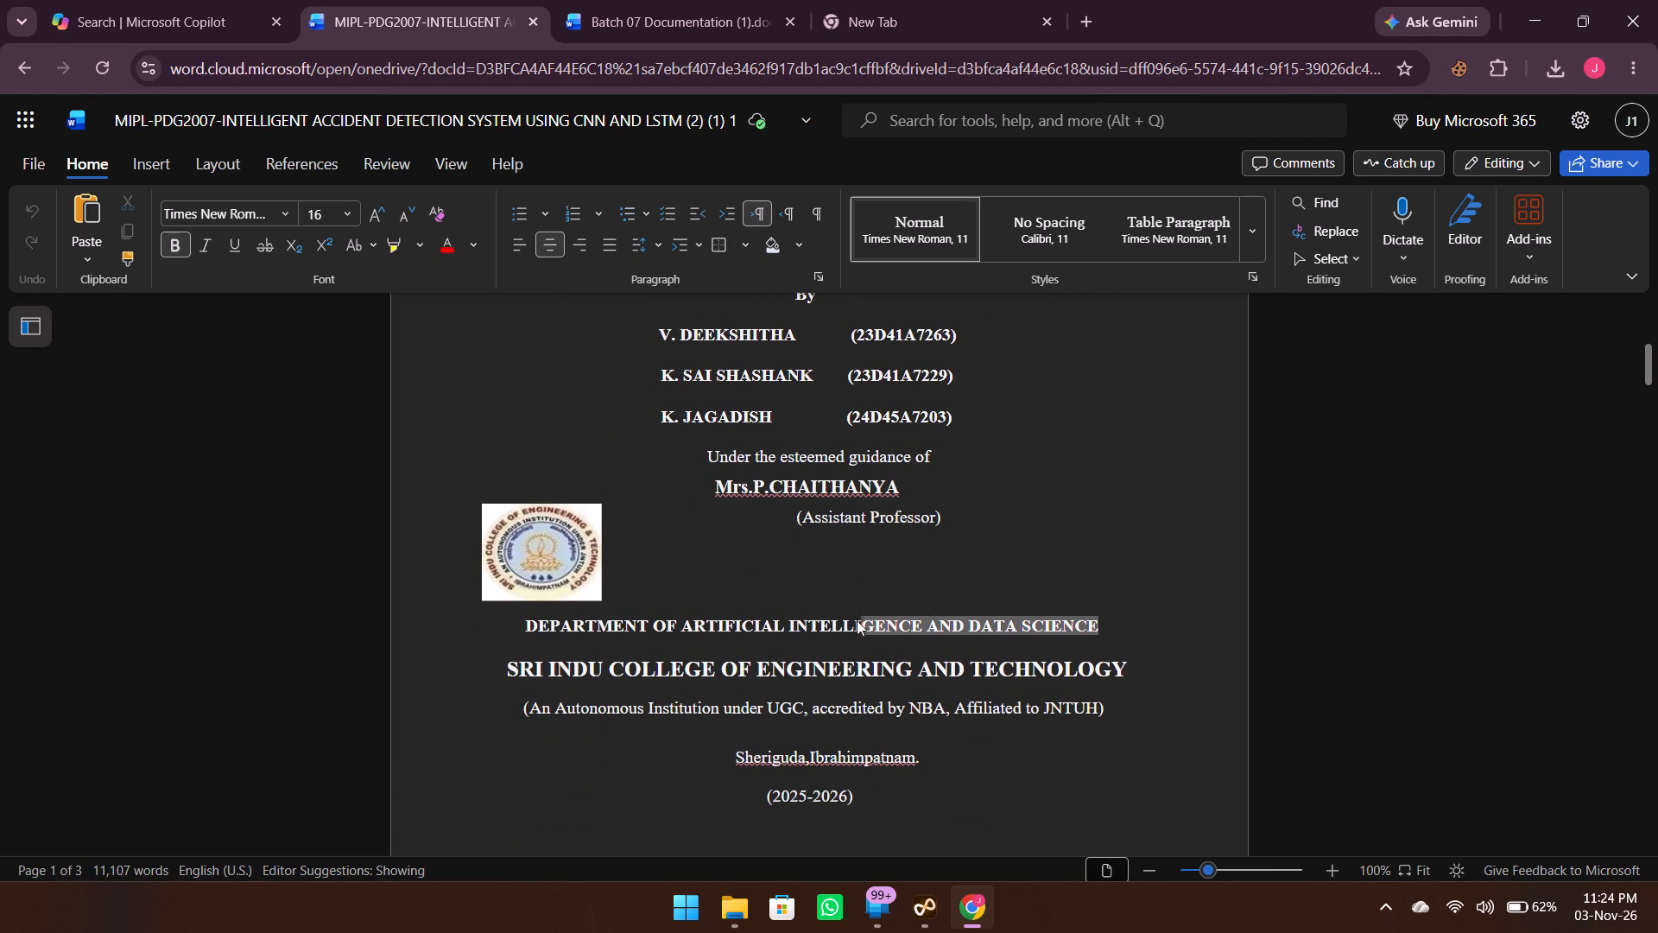
{"action": "left_click_drag", "start_coordinate": [857, 620], "coordinate": [525, 626]}
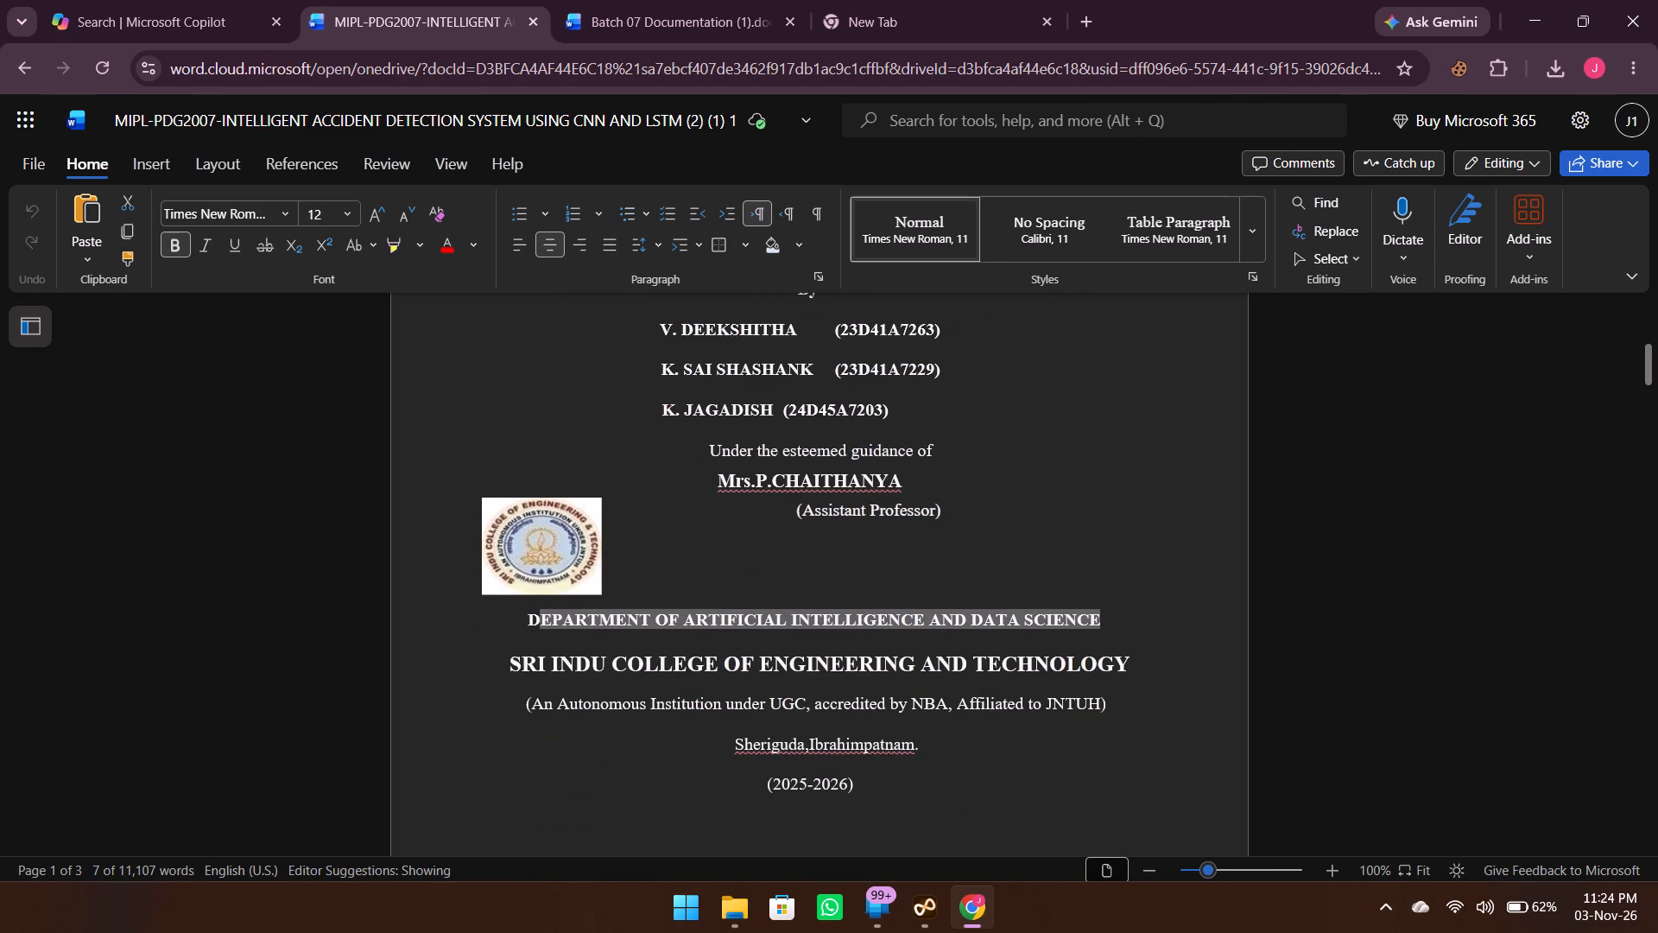
{"action": "right_click", "coordinate": [577, 621]}
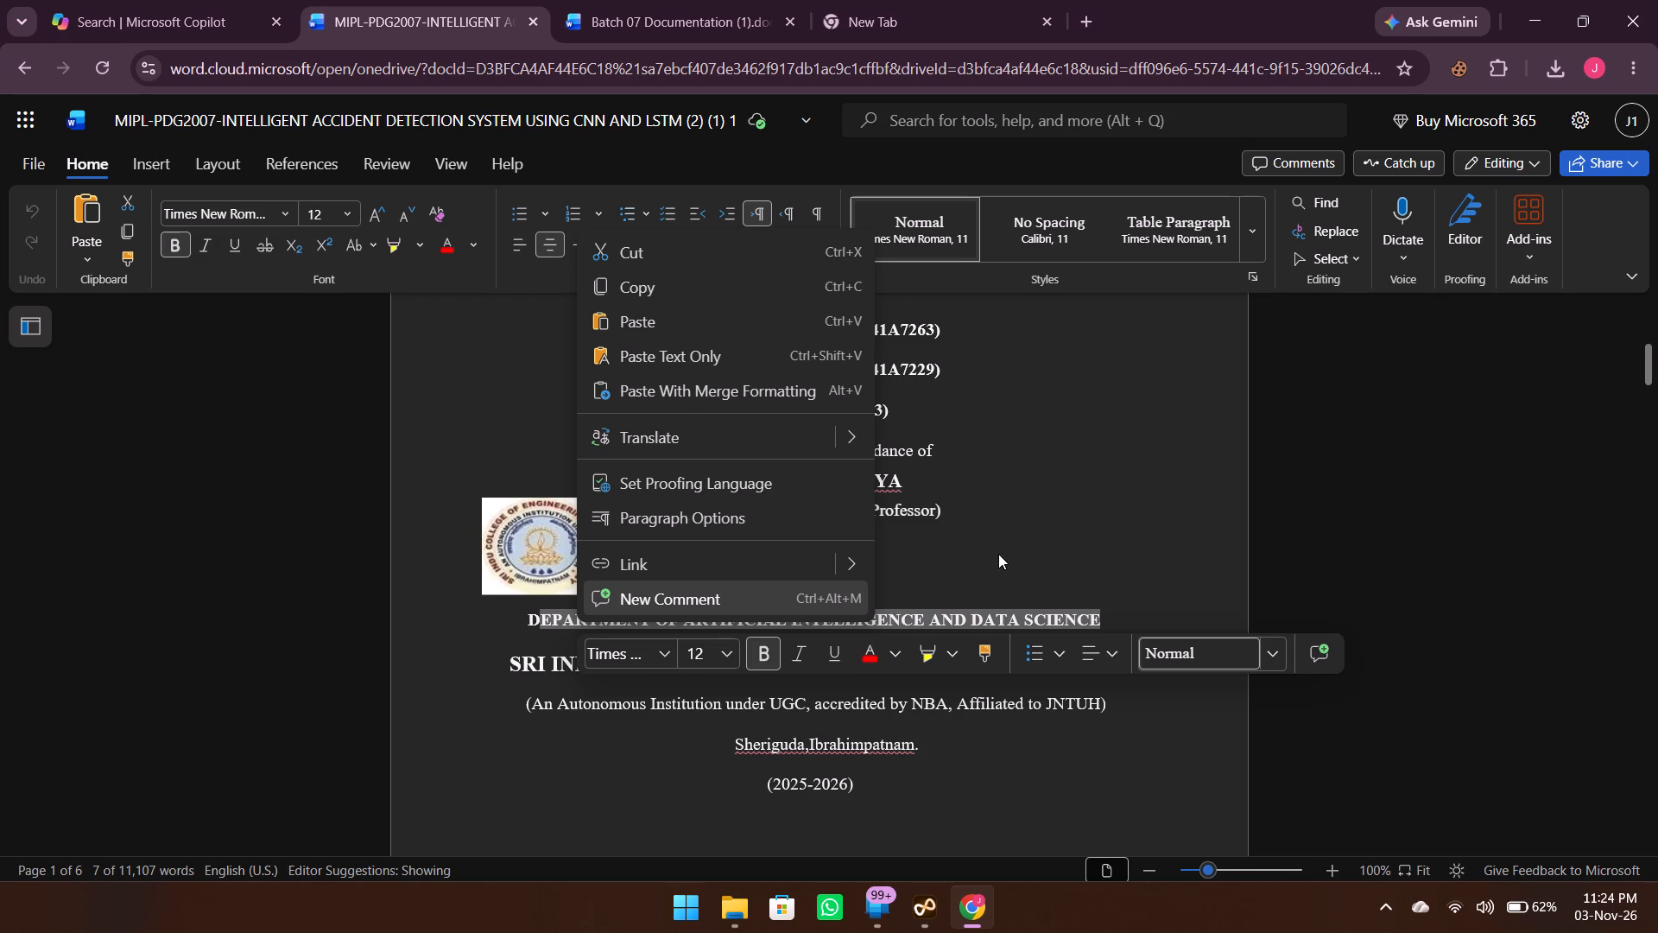
{"action": "left_click", "coordinate": [998, 554]}
Switch to Batch 07 Documentation (1) and set the cover page's DEPARTMENT OF ARTIFICIAL INTELLIGENCE AND DATA SCIENCE line to font size 12.
{"action": "left_click", "coordinate": [661, 0]}
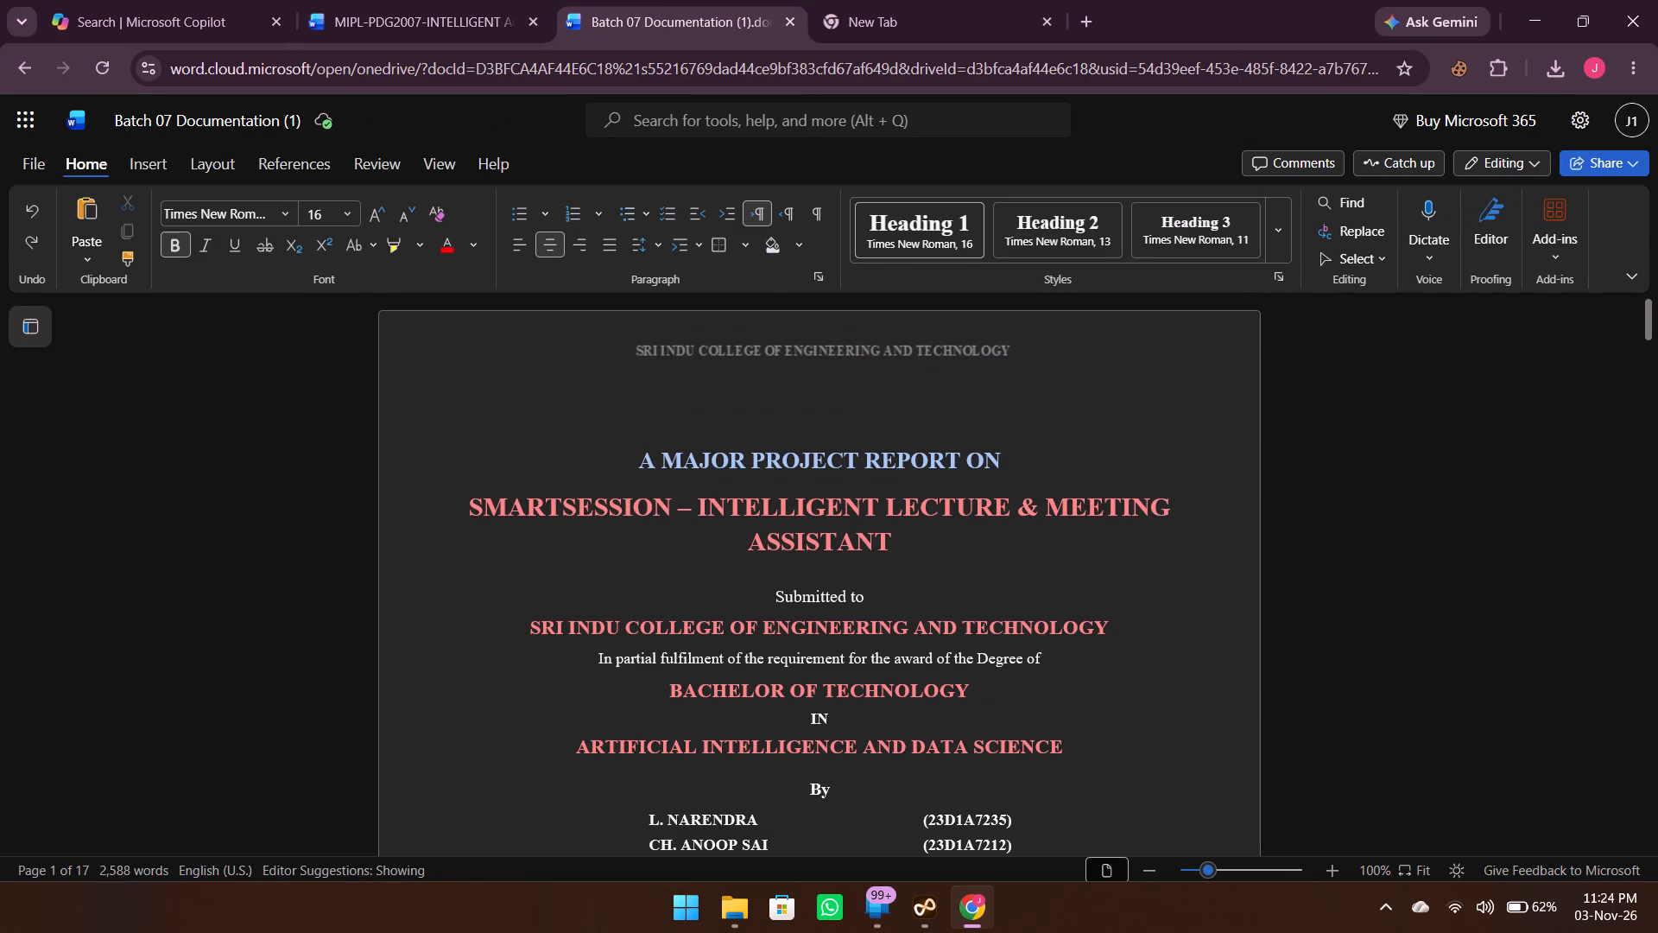
{"action": "scroll", "coordinate": [870, 575], "scroll_direction": "down", "scroll_amount": 6}
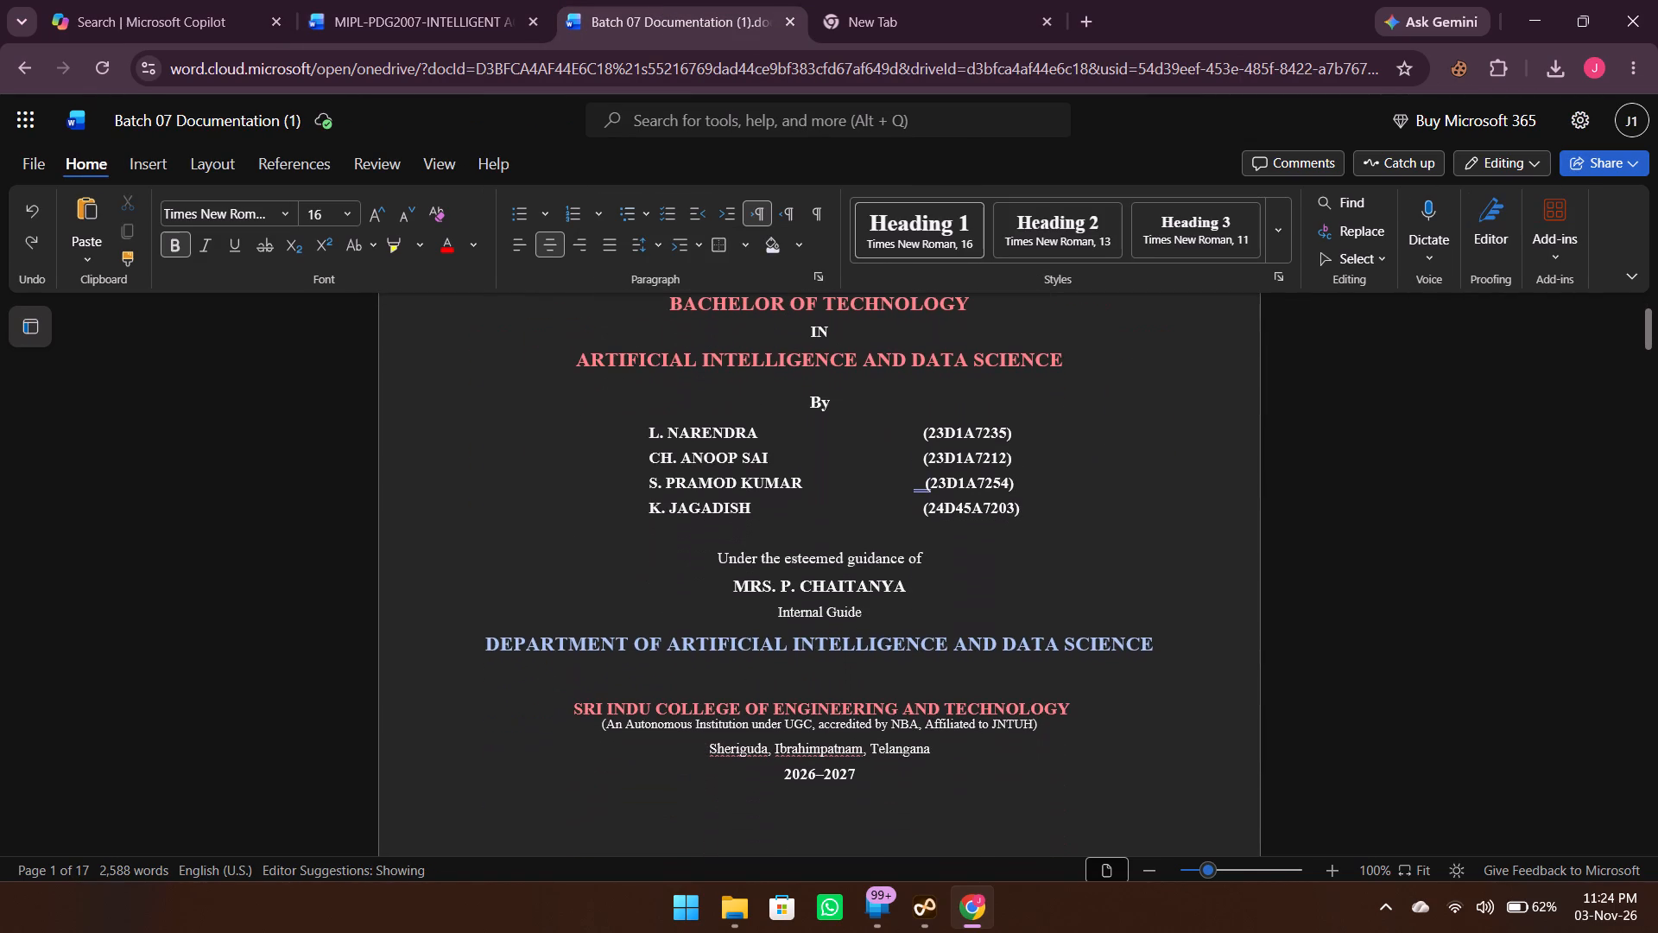
{"action": "left_click_drag", "start_coordinate": [1166, 642], "coordinate": [484, 638]}
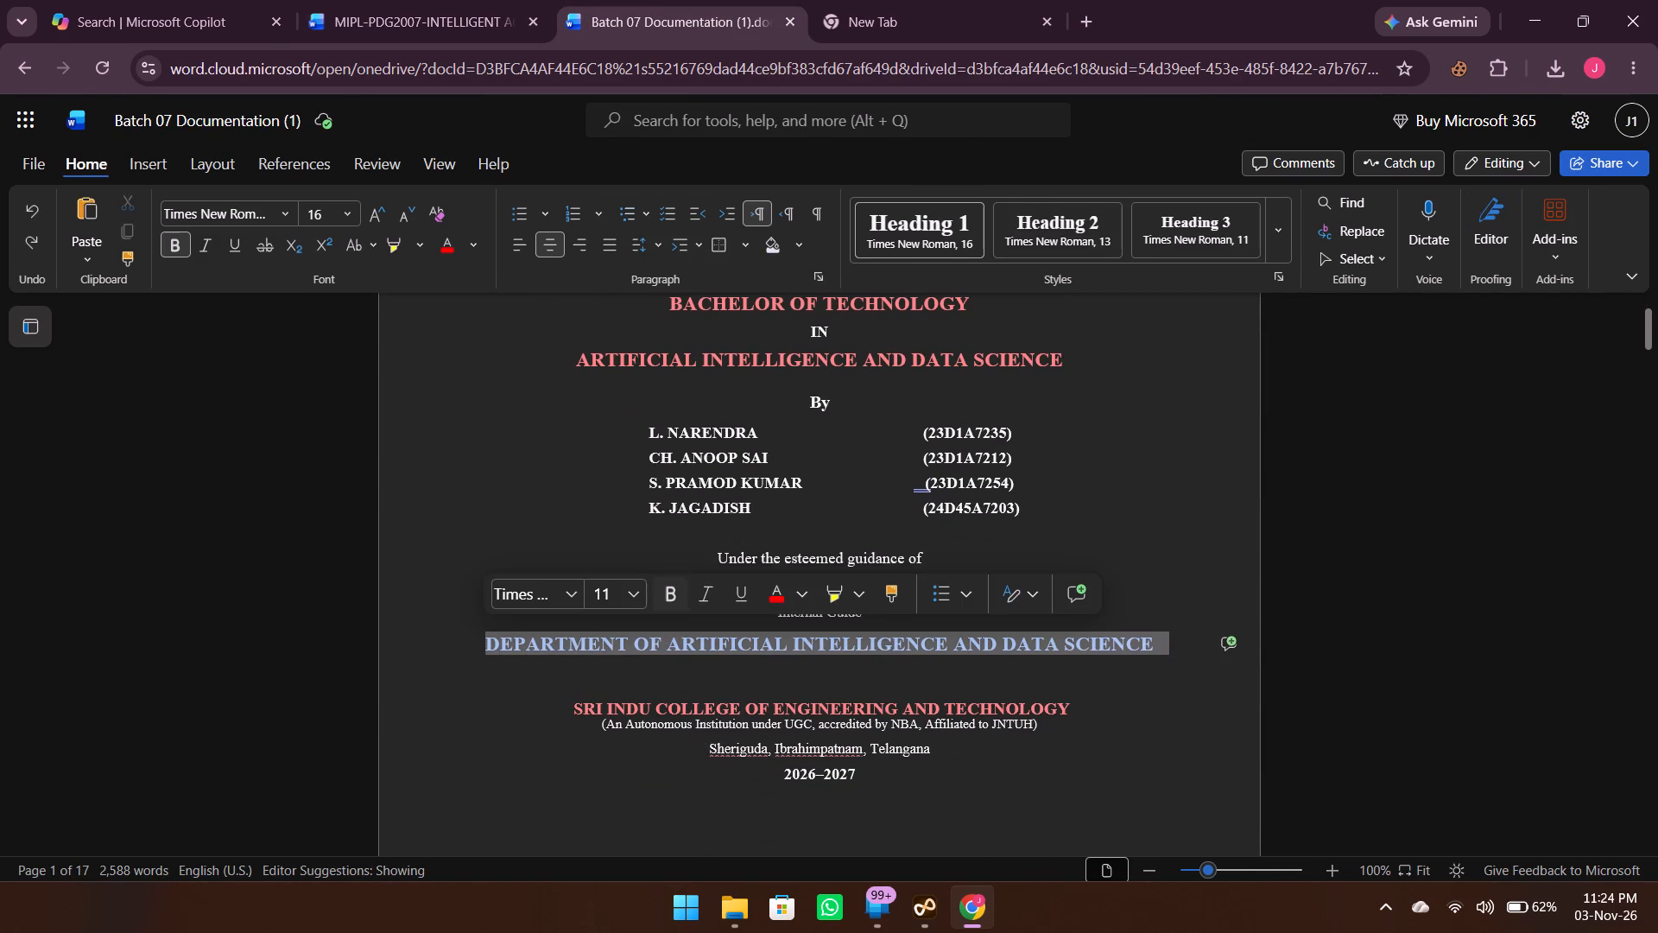
{"action": "left_click", "coordinate": [629, 585]}
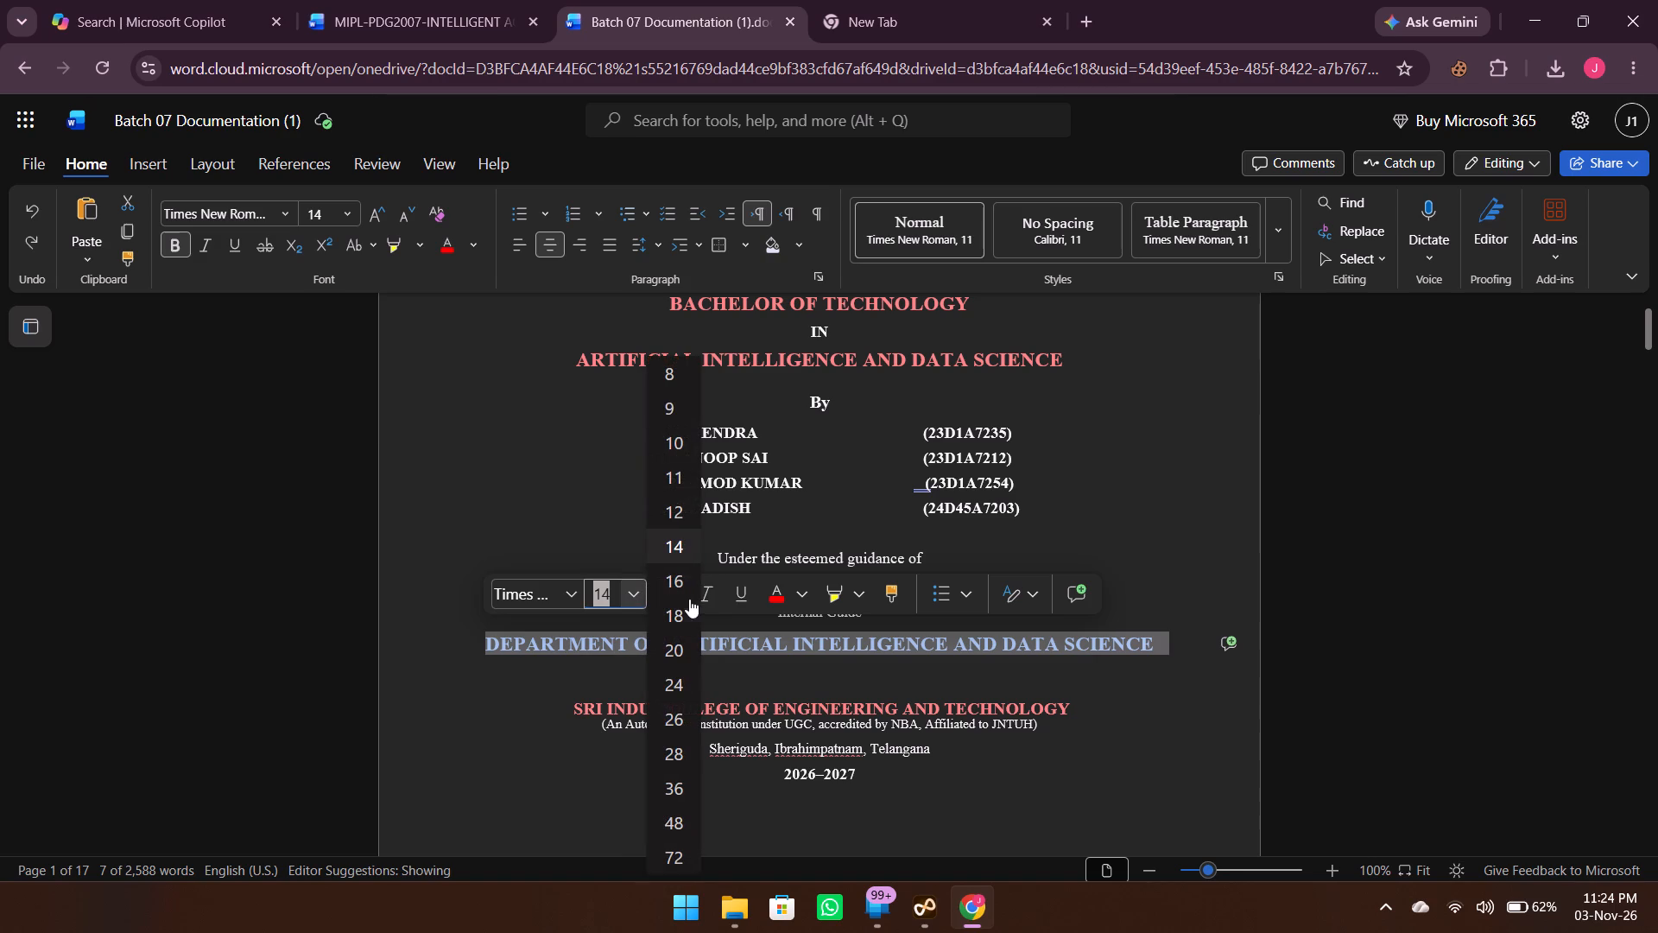
{"action": "left_click", "coordinate": [681, 517]}
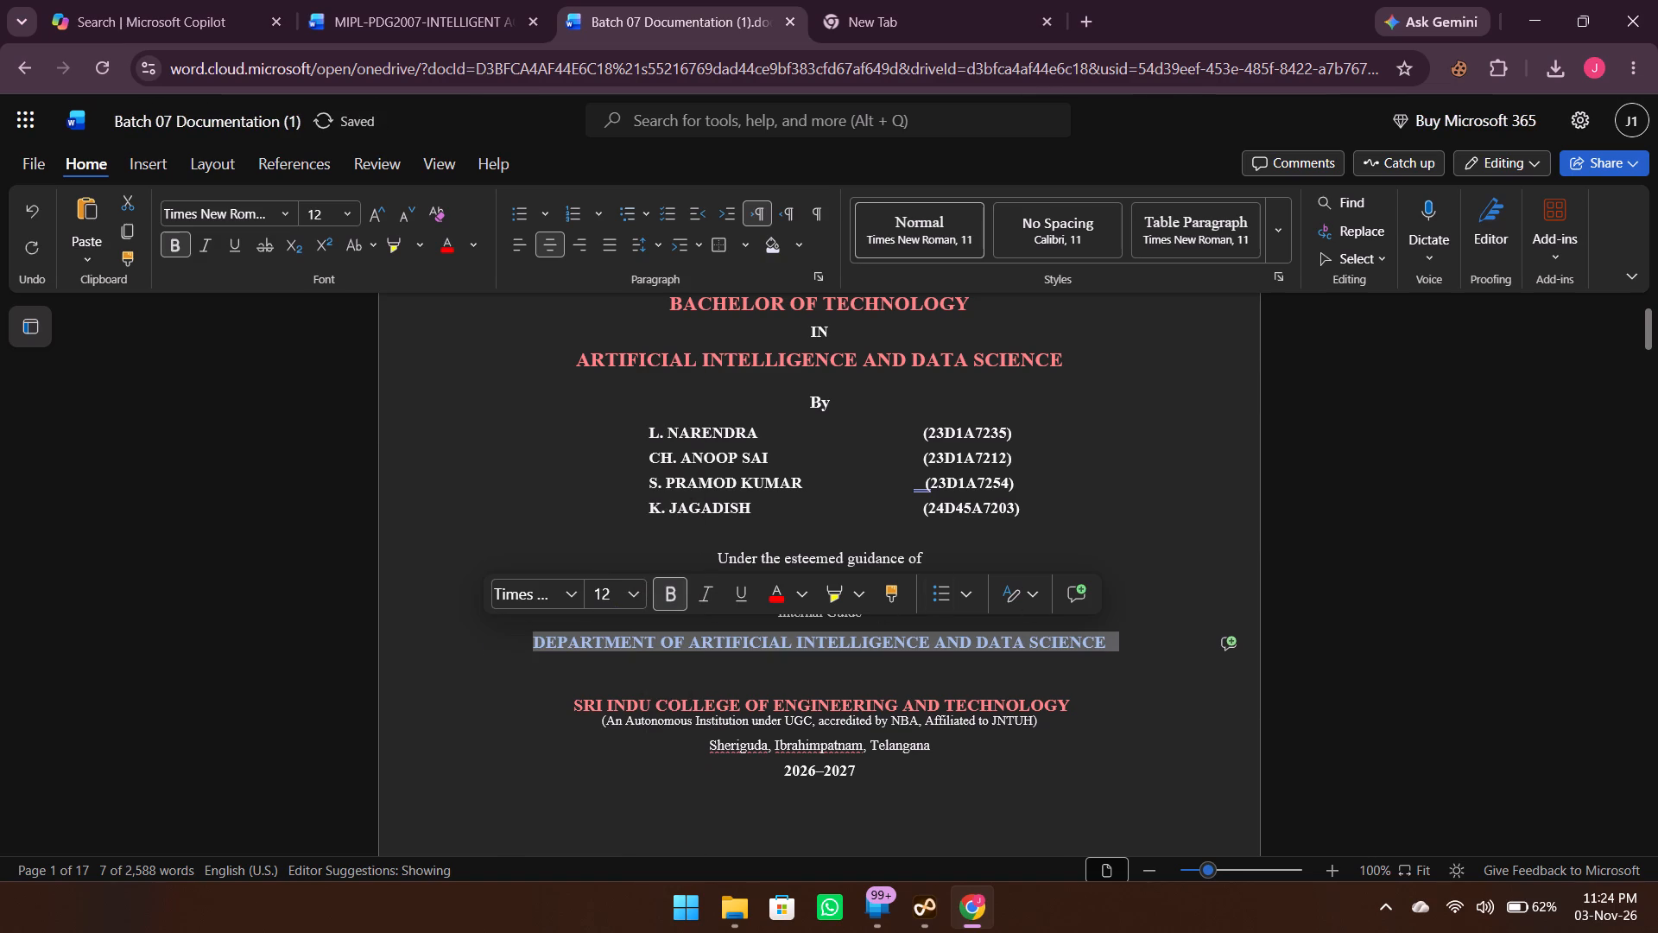
{"action": "left_click", "coordinate": [1133, 640]}
Check the college name's font size in the accident detection report and set the lower college name line in Batch 07 Documentation (1) to 15.
{"action": "left_click", "coordinate": [427, 5]}
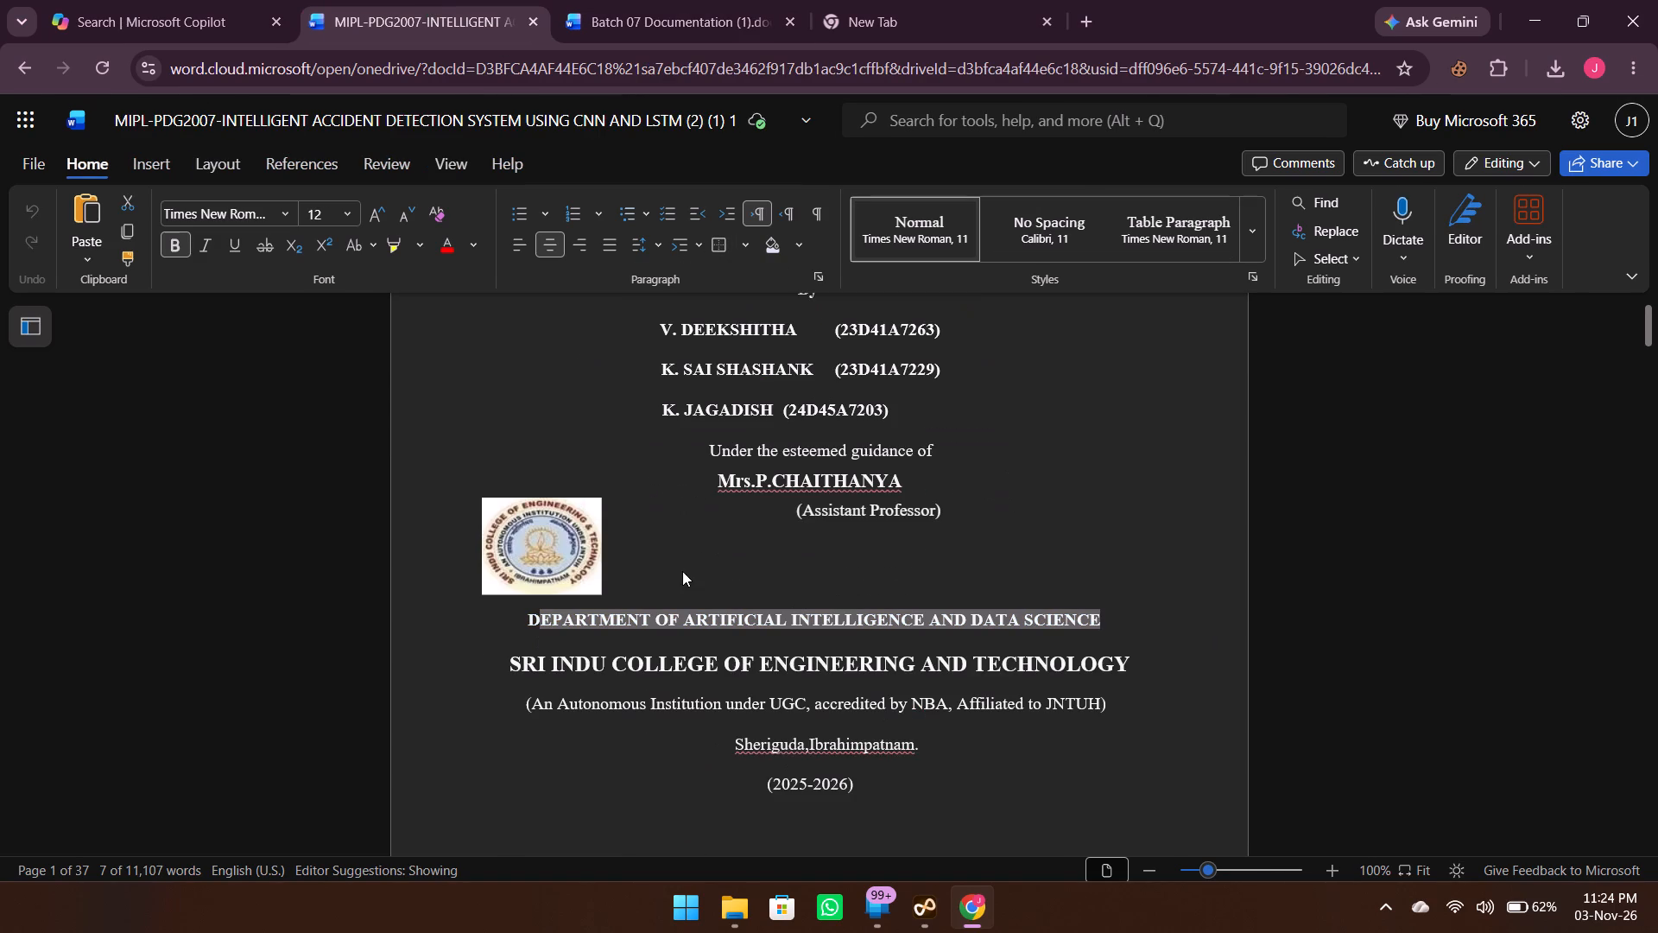
{"action": "left_click_drag", "start_coordinate": [1142, 659], "coordinate": [554, 664]}
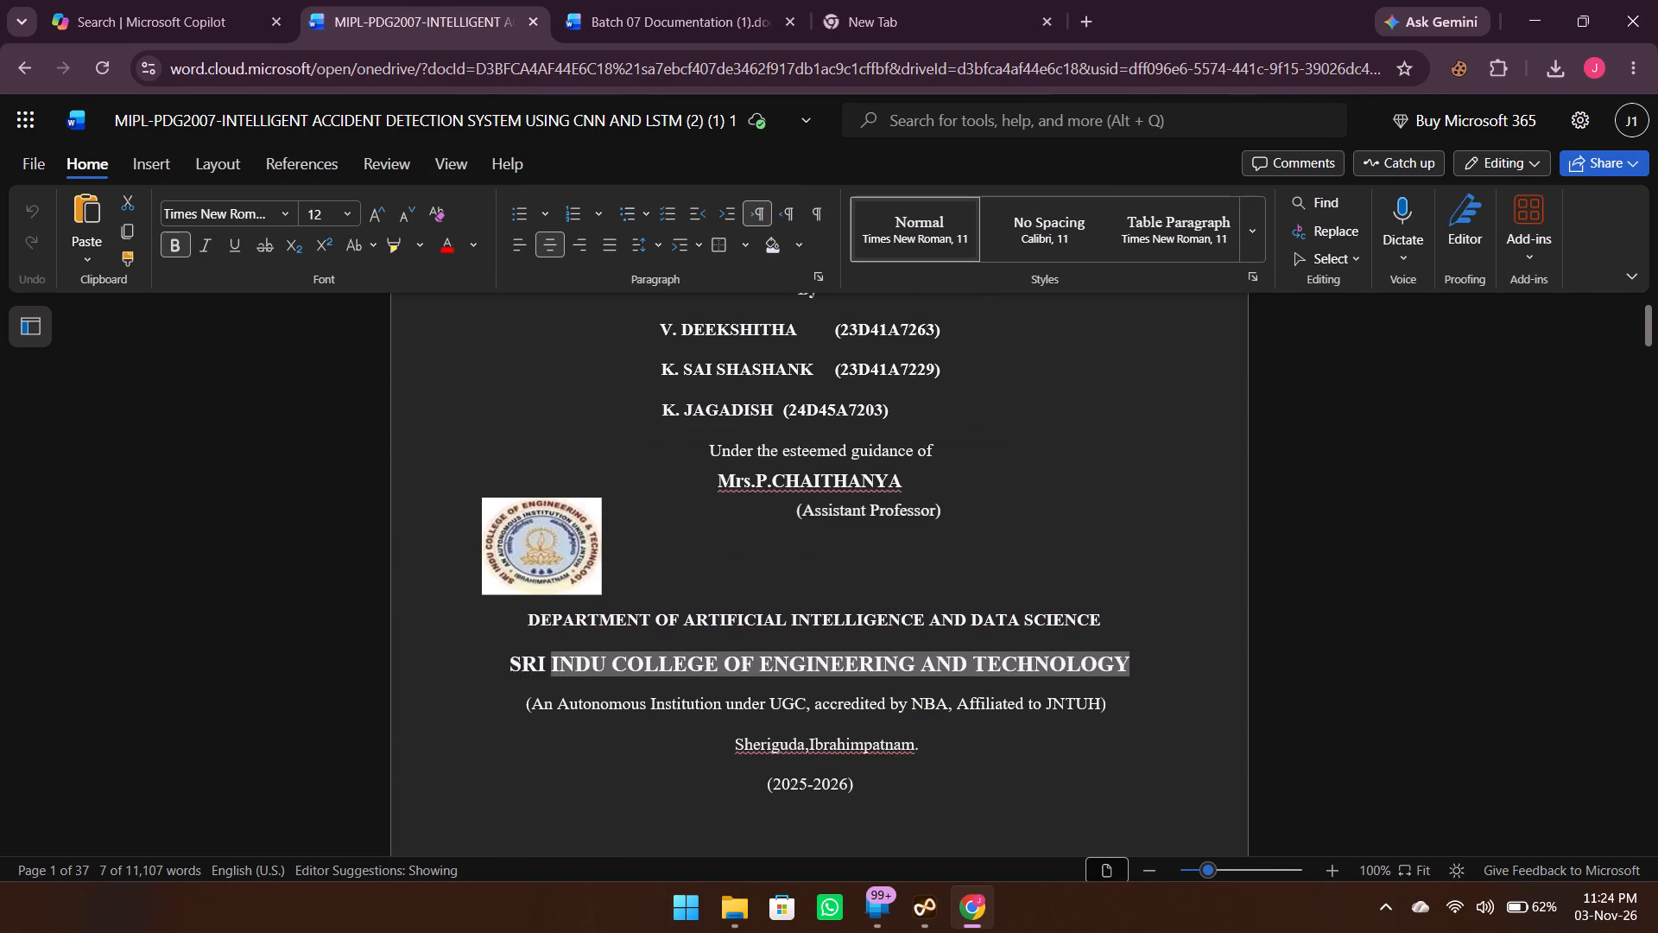
{"action": "left_click_drag", "start_coordinate": [554, 664], "coordinate": [509, 663]}
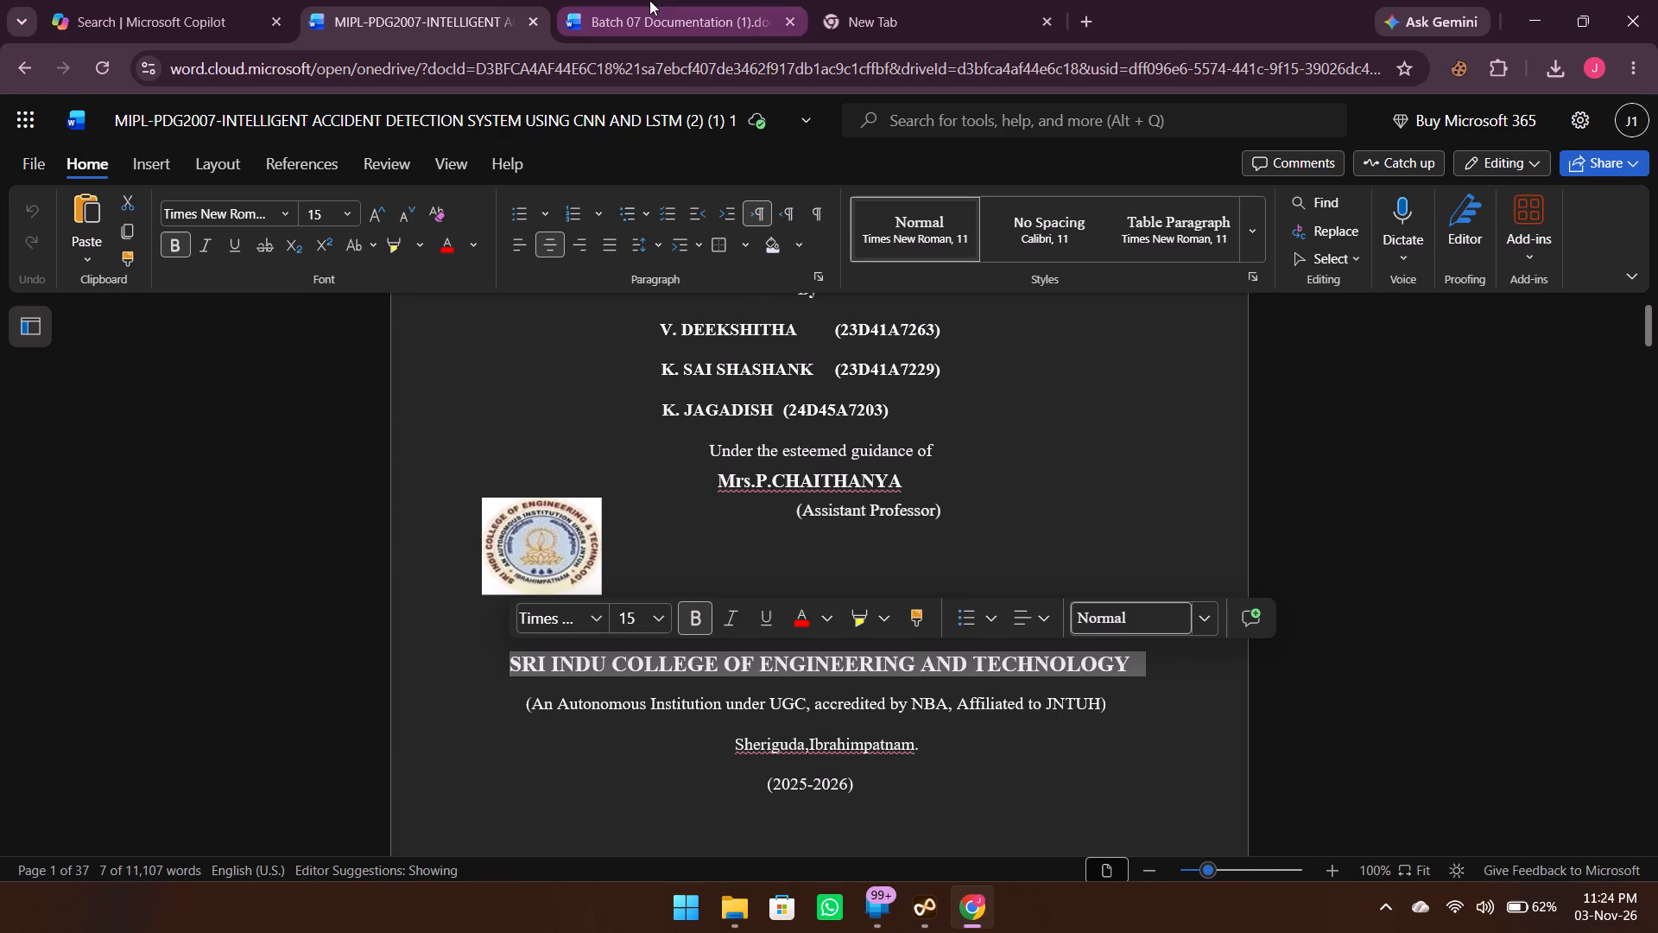
{"action": "left_click", "coordinate": [649, 0]}
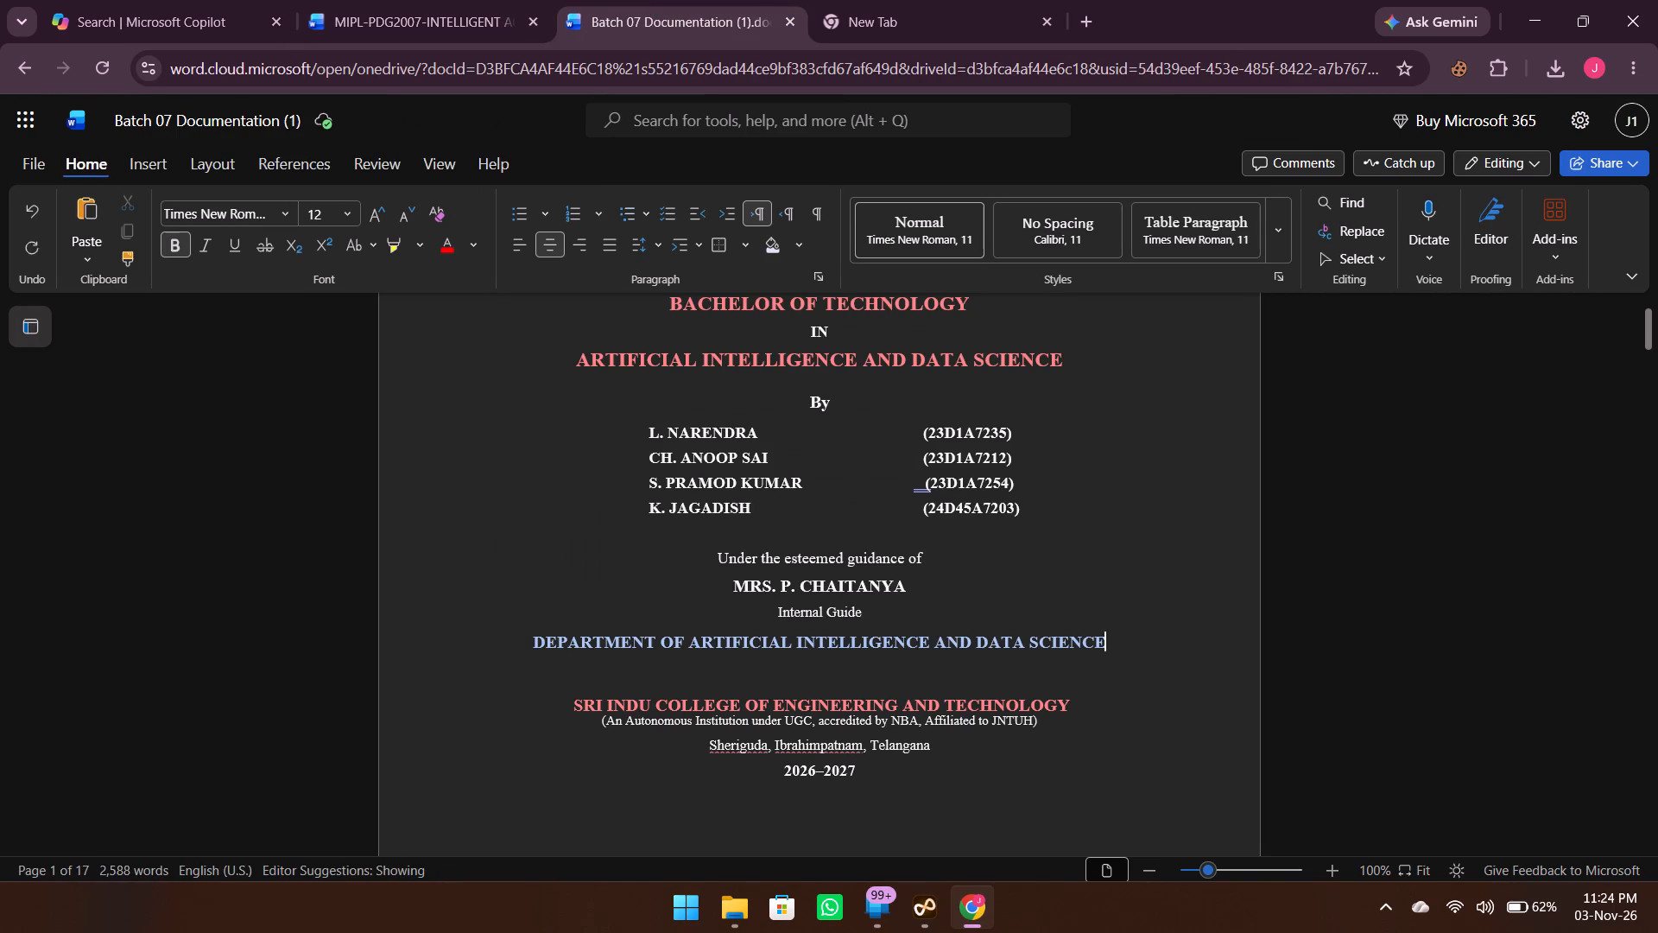
{"action": "left_click_drag", "start_coordinate": [1083, 708], "coordinate": [576, 701]}
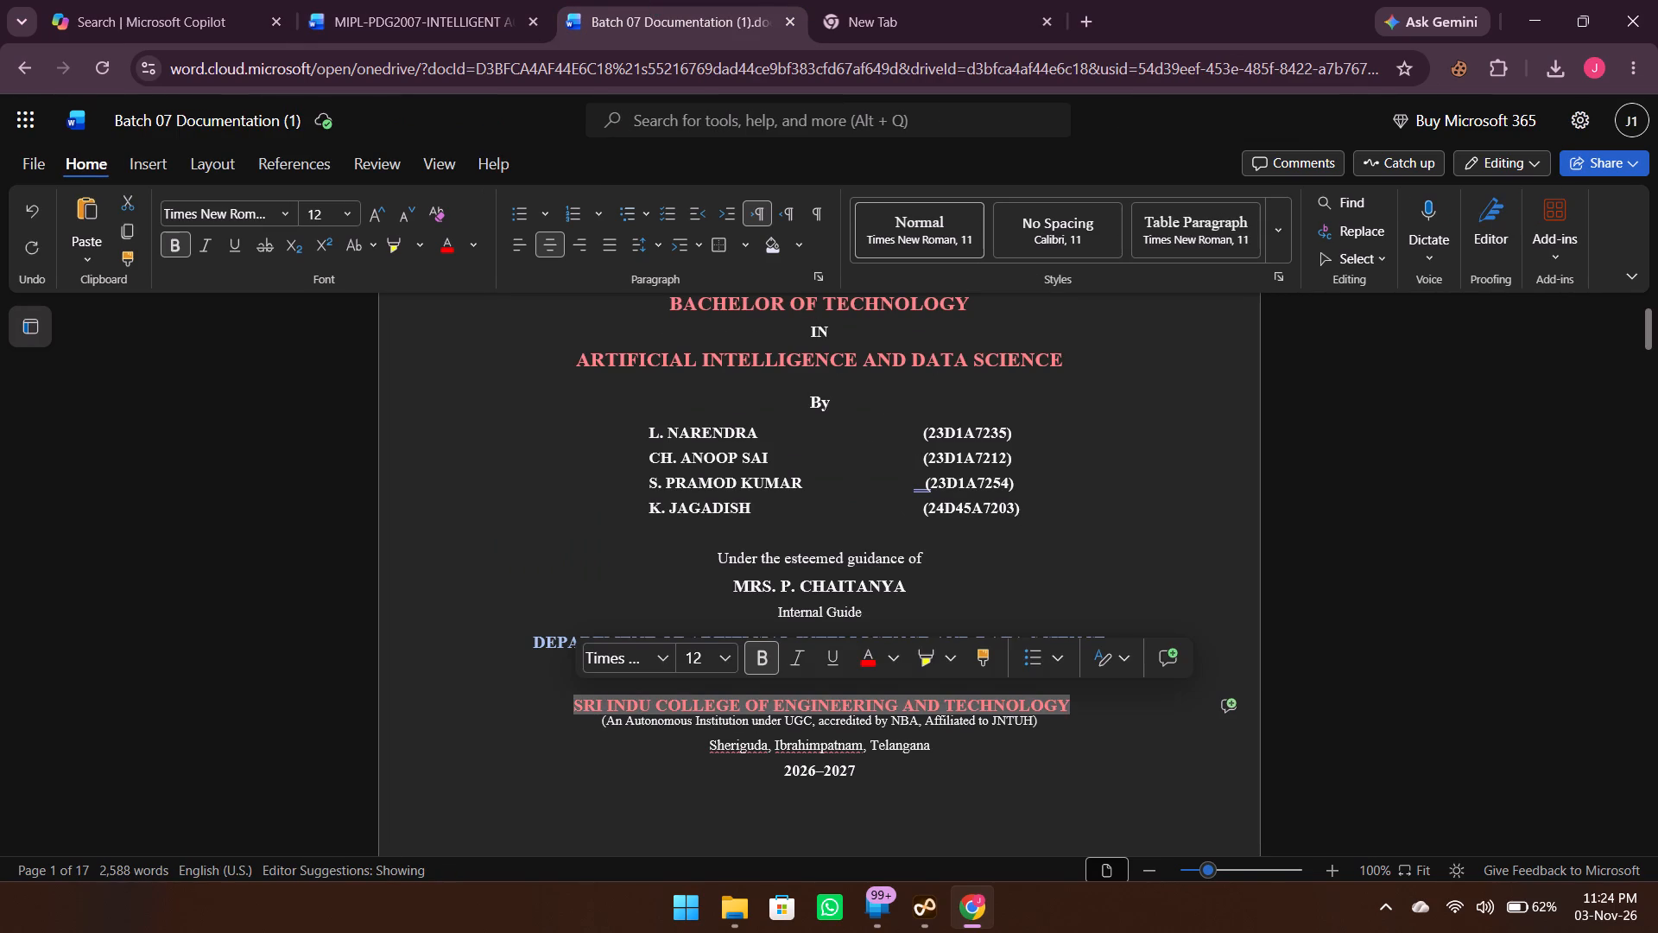
{"action": "left_click", "coordinate": [730, 651]}
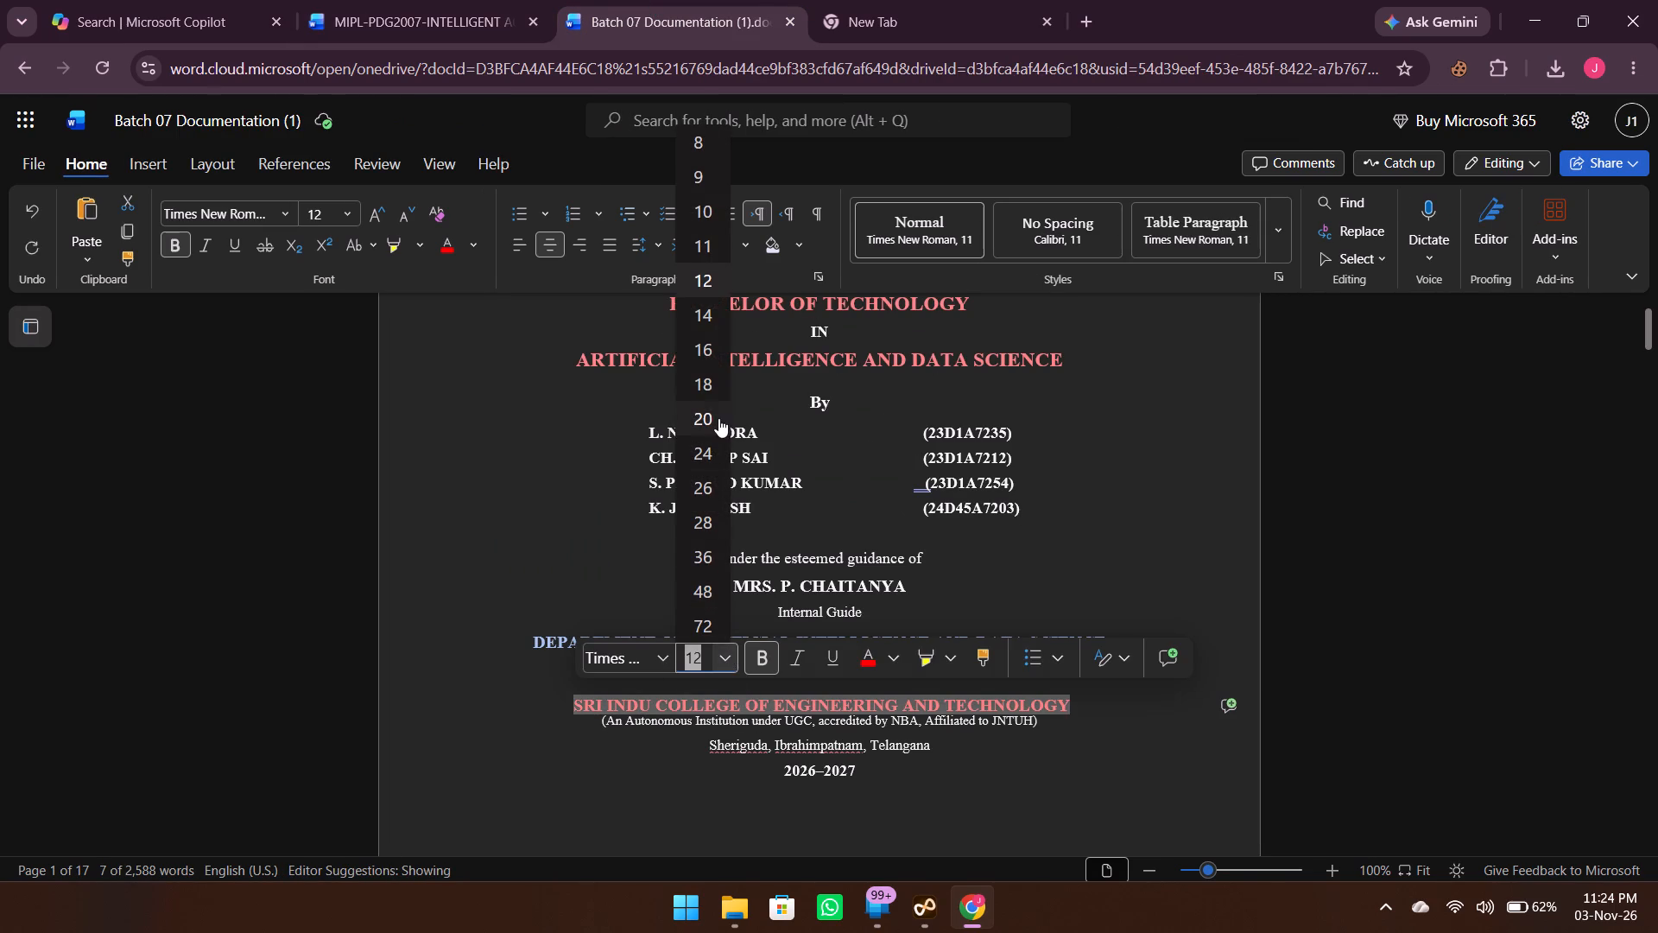
{"action": "left_click", "coordinate": [712, 319]}
{"action": "left_click", "coordinate": [701, 658]}
{"action": "key", "text": "BackSpace"}
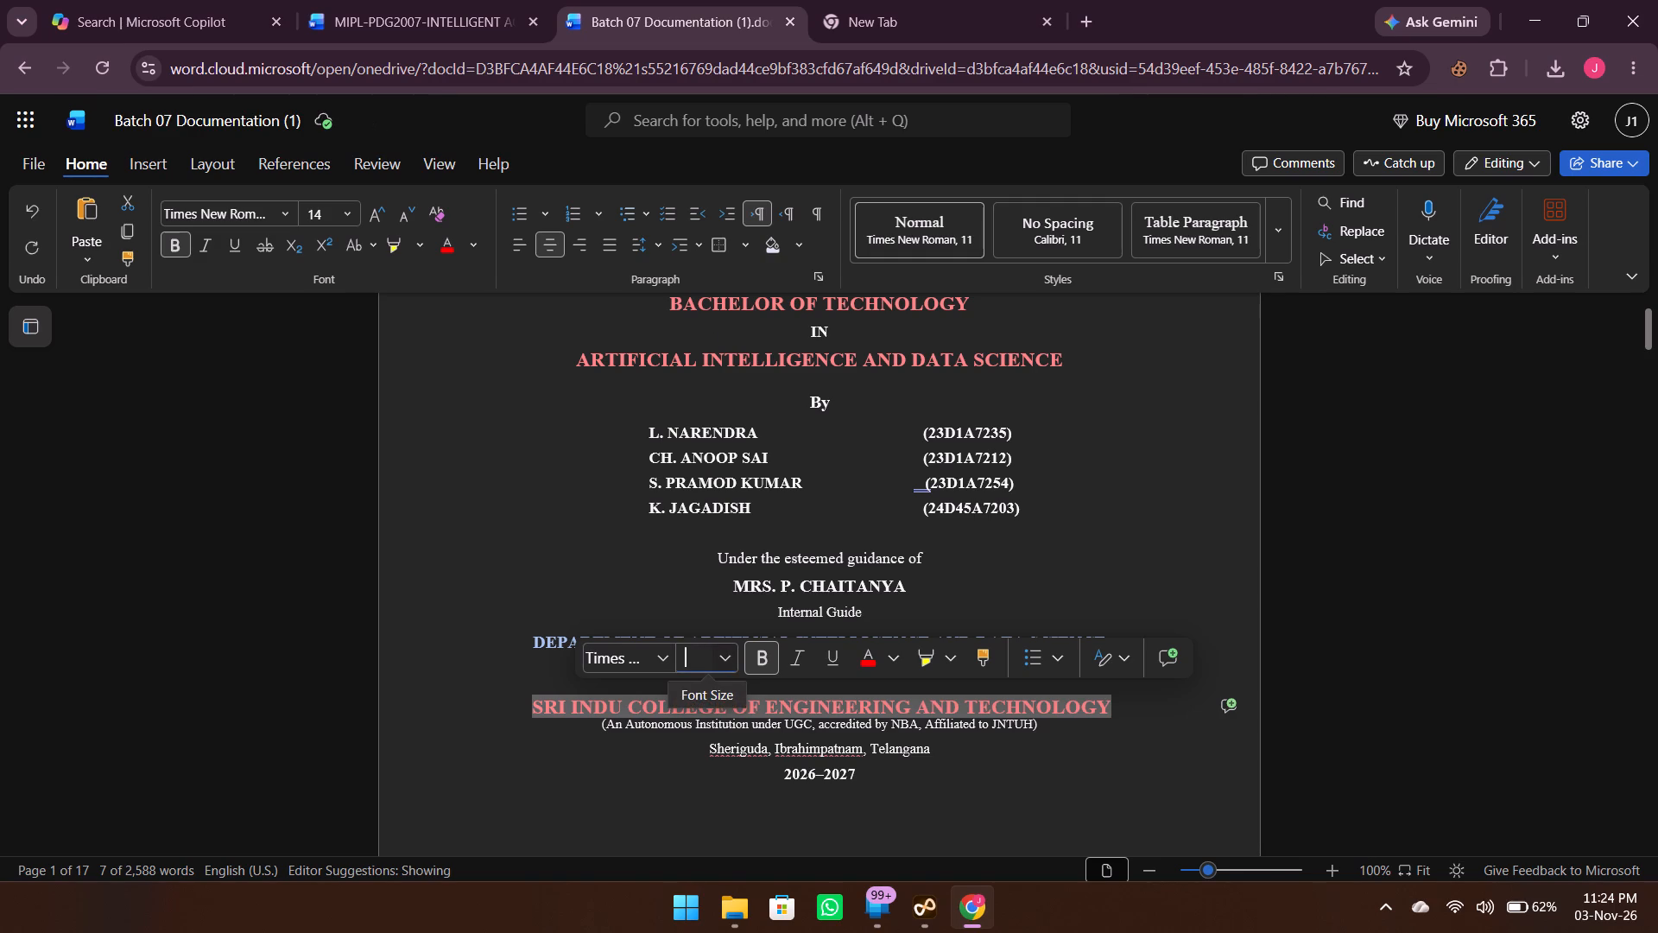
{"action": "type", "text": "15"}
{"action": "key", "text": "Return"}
{"action": "left_click", "coordinate": [1244, 541]}
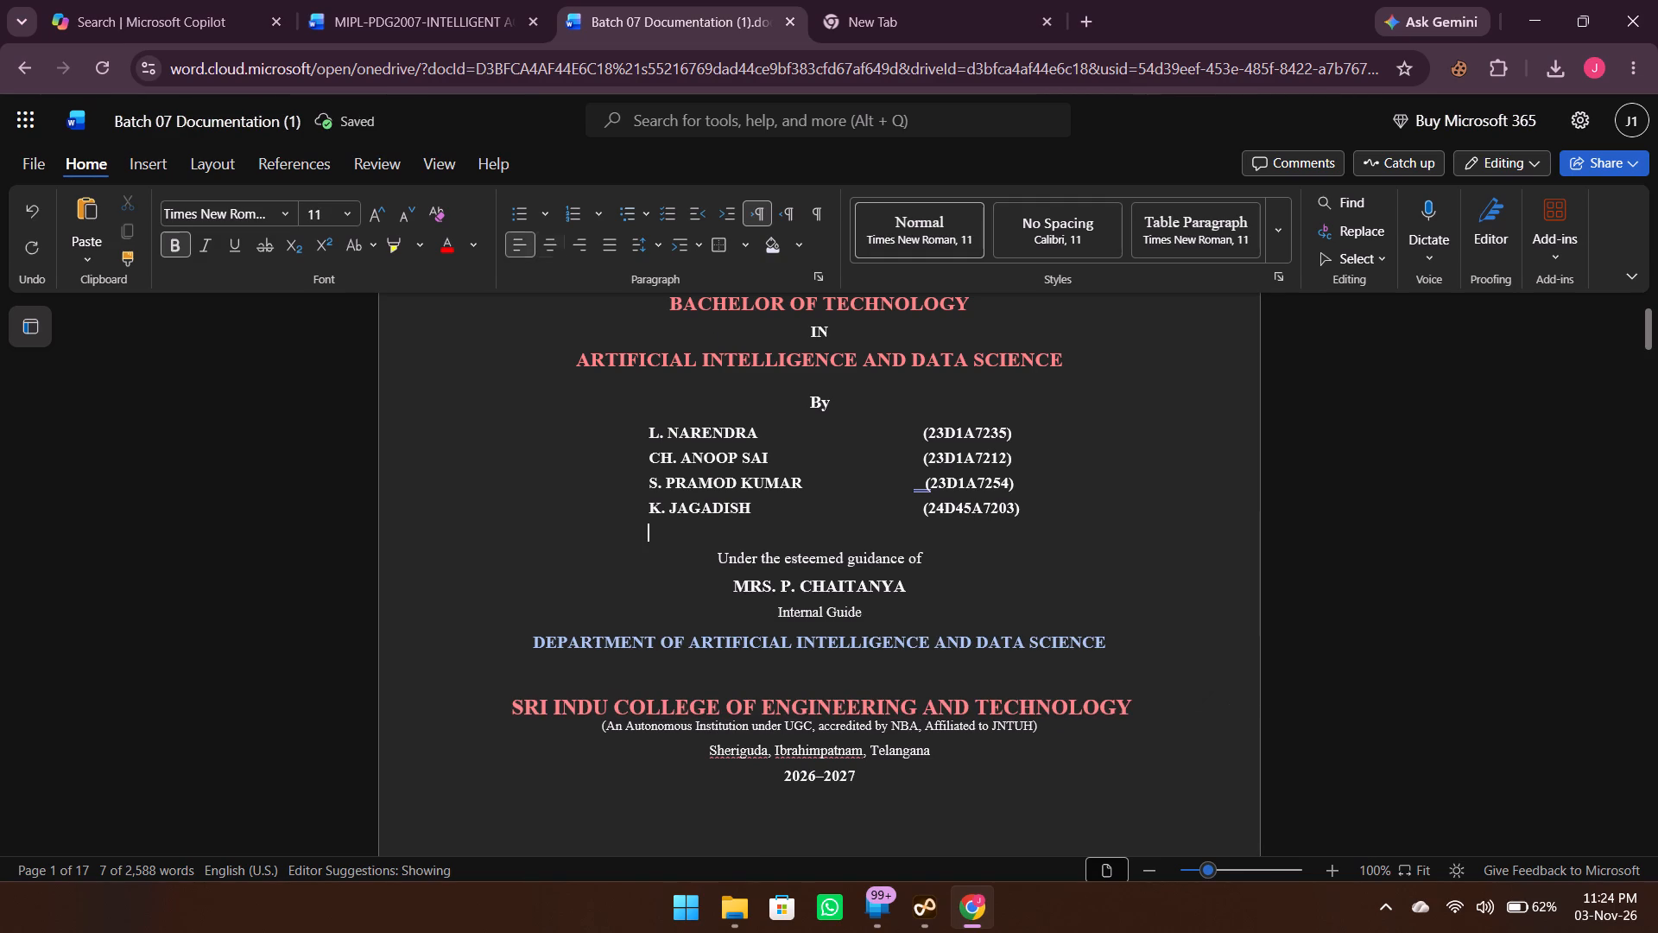
Delete the empty line between the department and college name lines on the cover page, and centre the college name.
{"action": "double_click", "coordinate": [736, 667]}
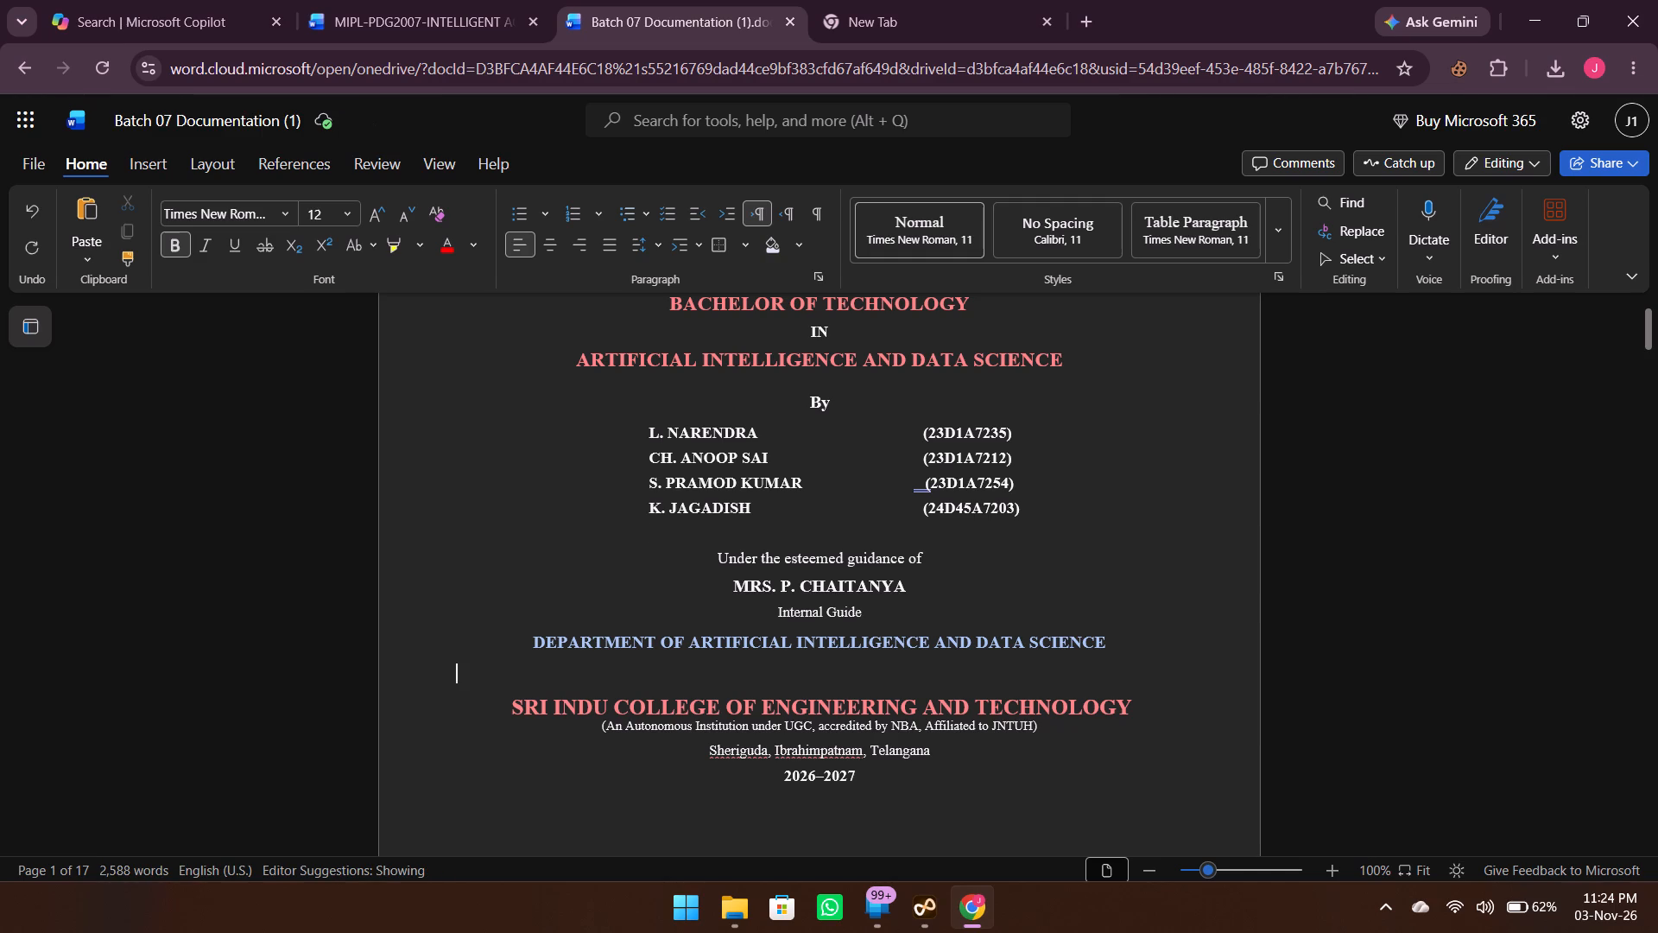
{"action": "key", "text": "BackSpace"}
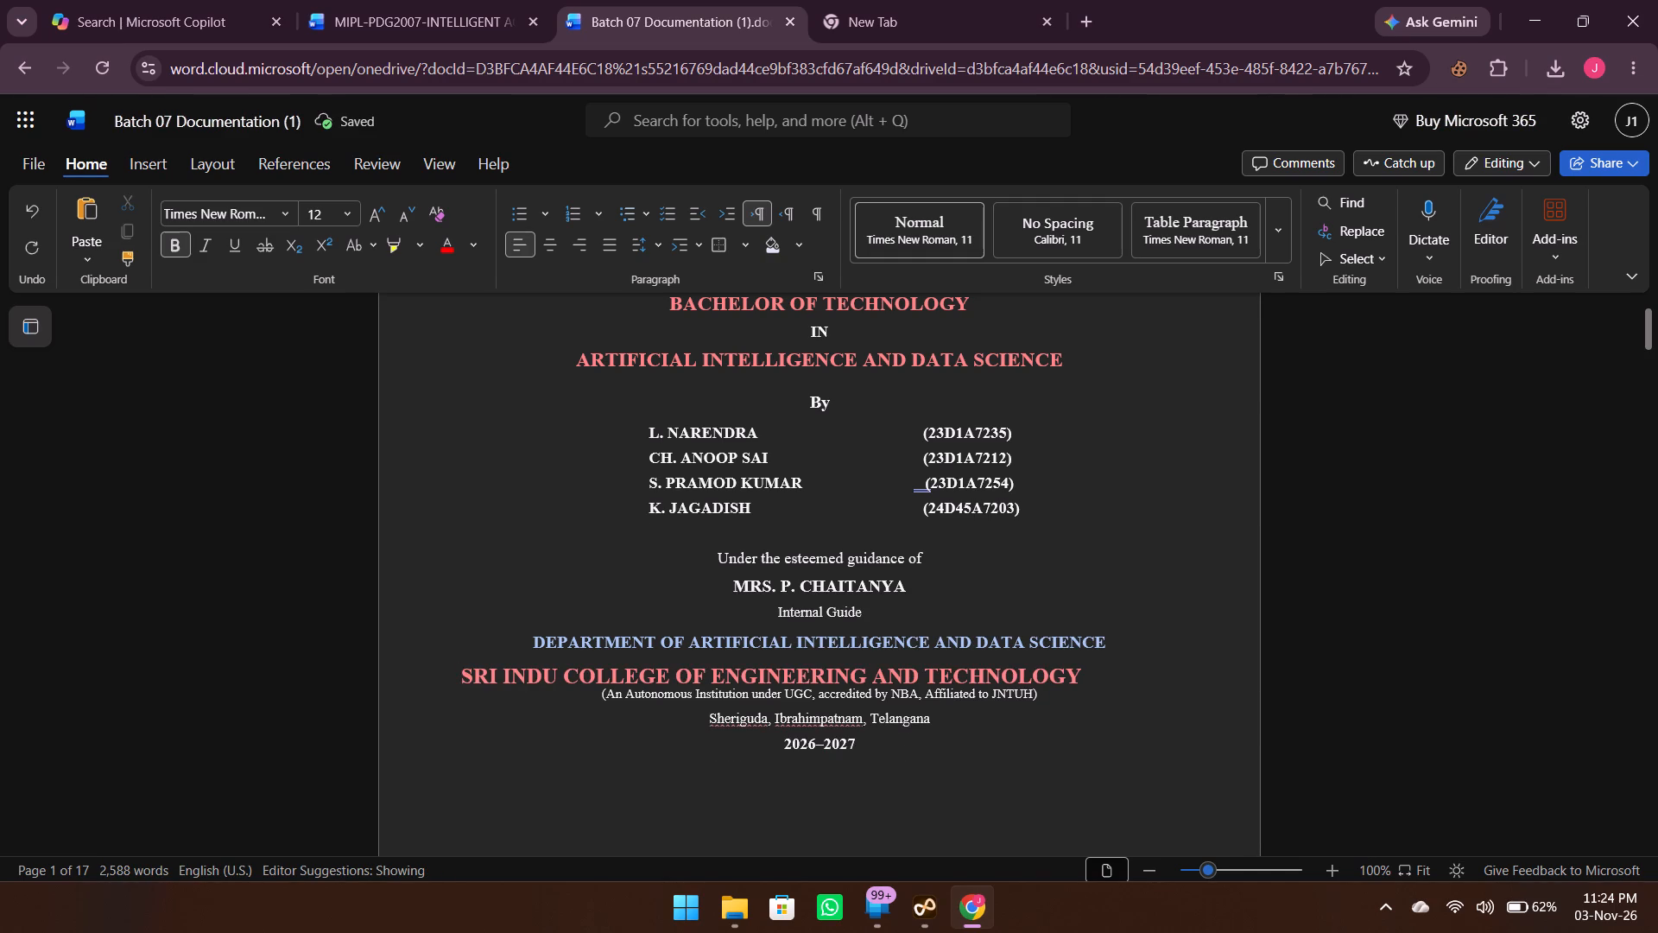
{"action": "left_click_drag", "start_coordinate": [1099, 664], "coordinate": [458, 680]}
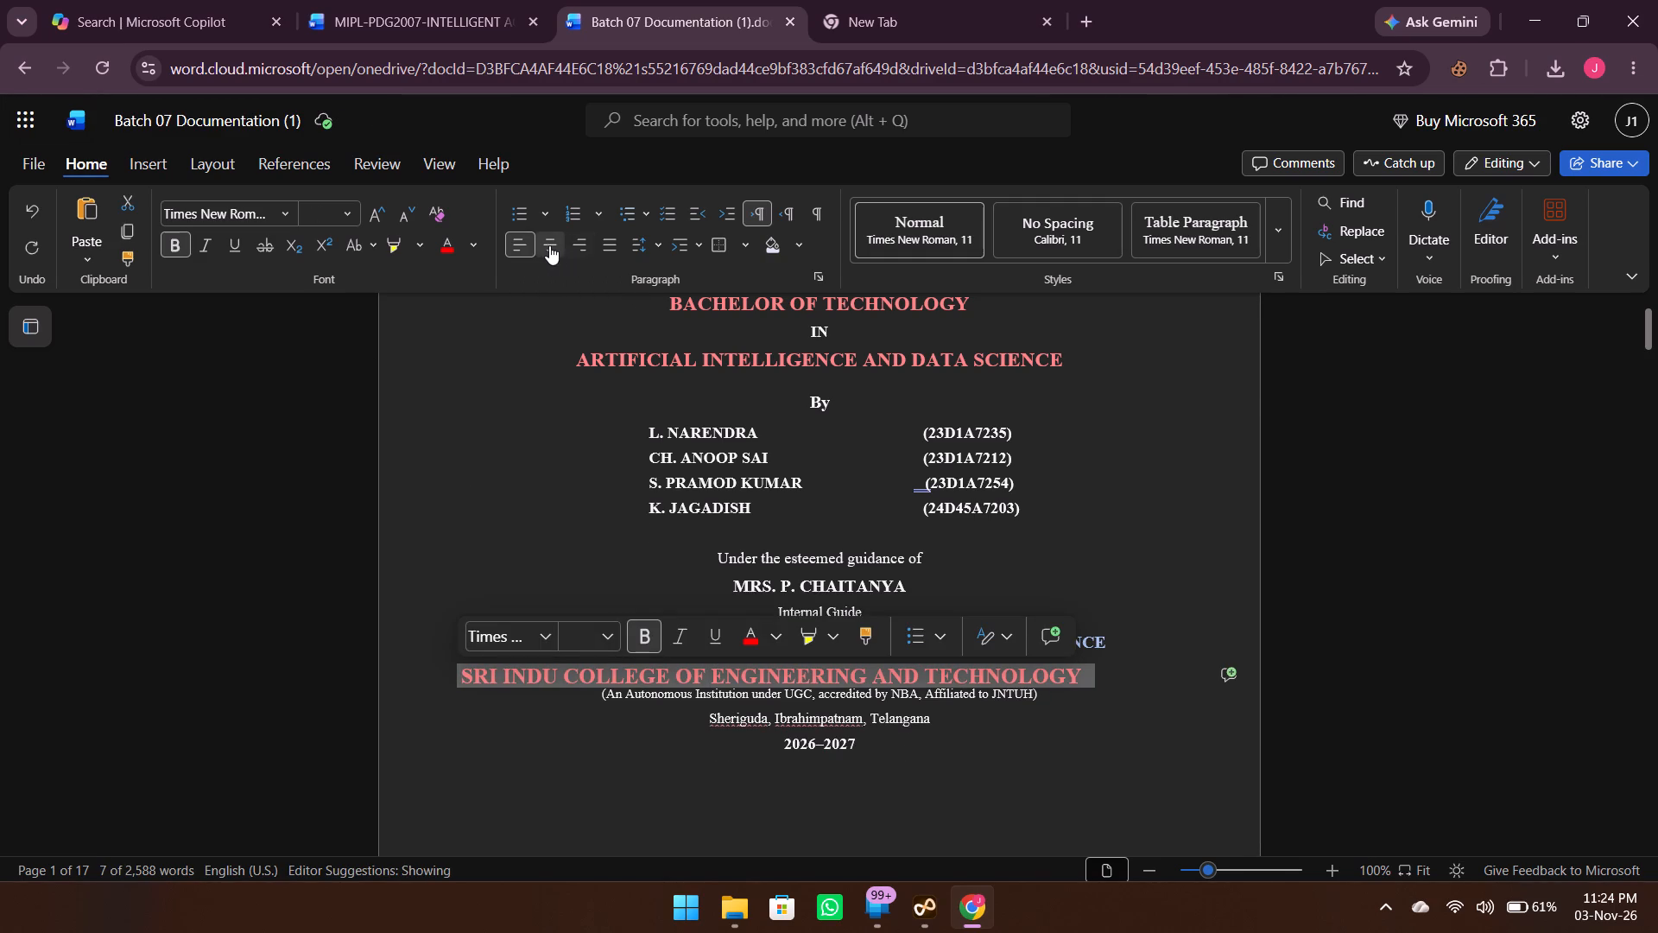
{"action": "left_click", "coordinate": [545, 245]}
{"action": "left_click", "coordinate": [1116, 488]}
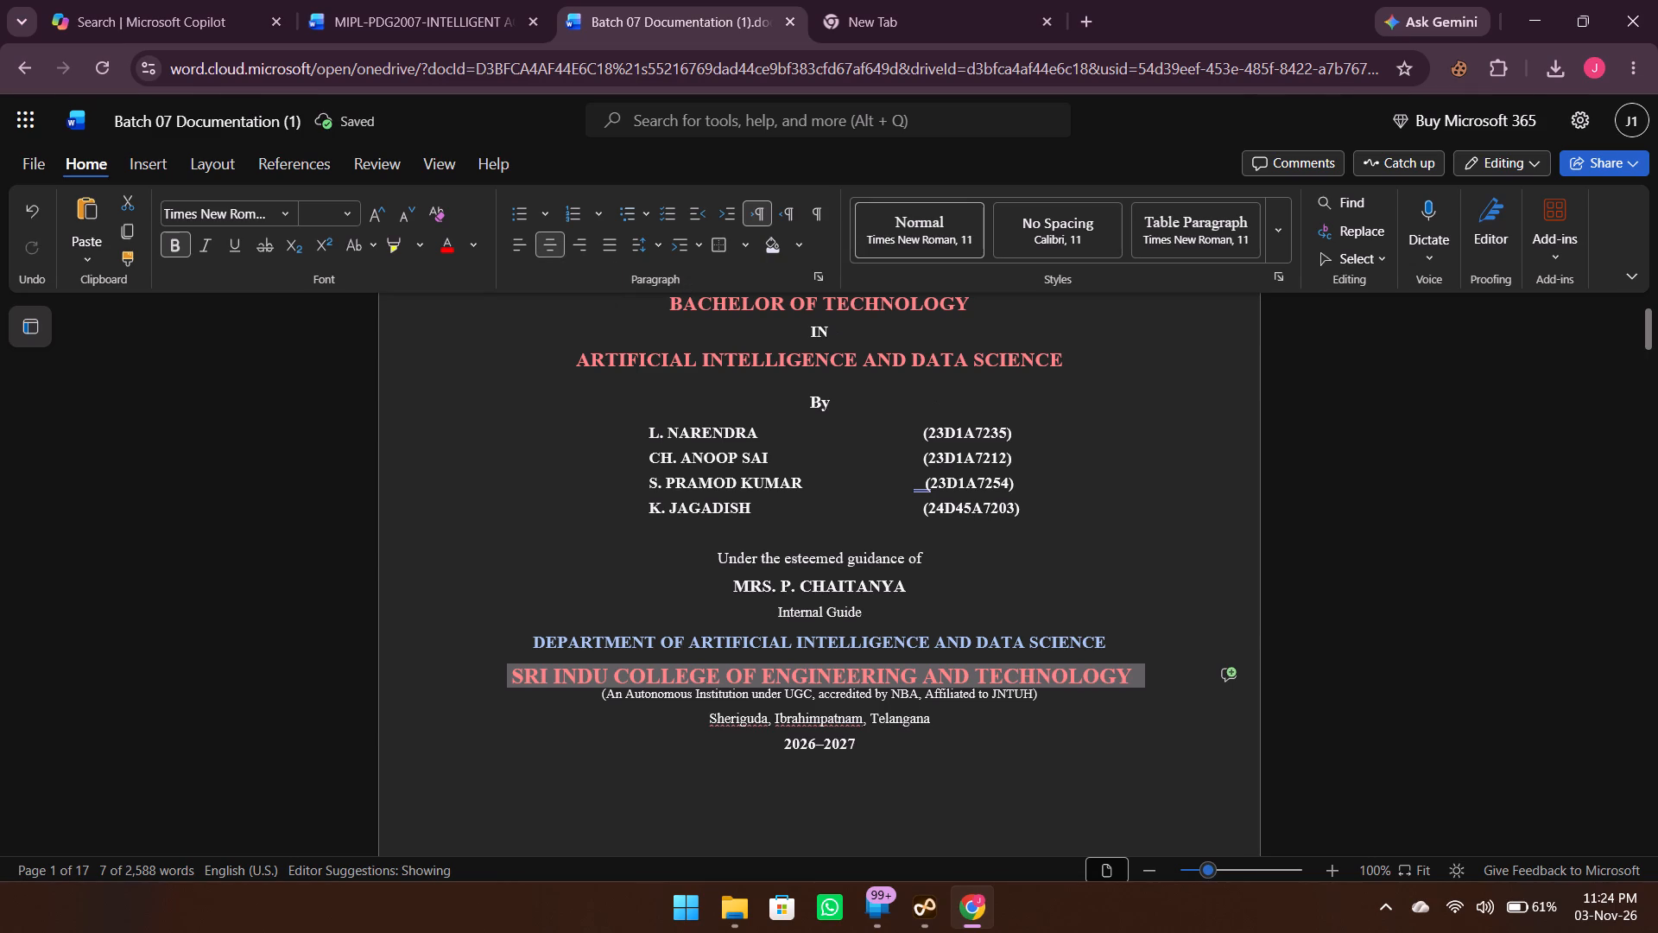
Check the accident report's affiliation, location and year lines, and set the same three lines in Batch 07 Documentation (1) to font size 12.
{"action": "left_click", "coordinate": [422, 0]}
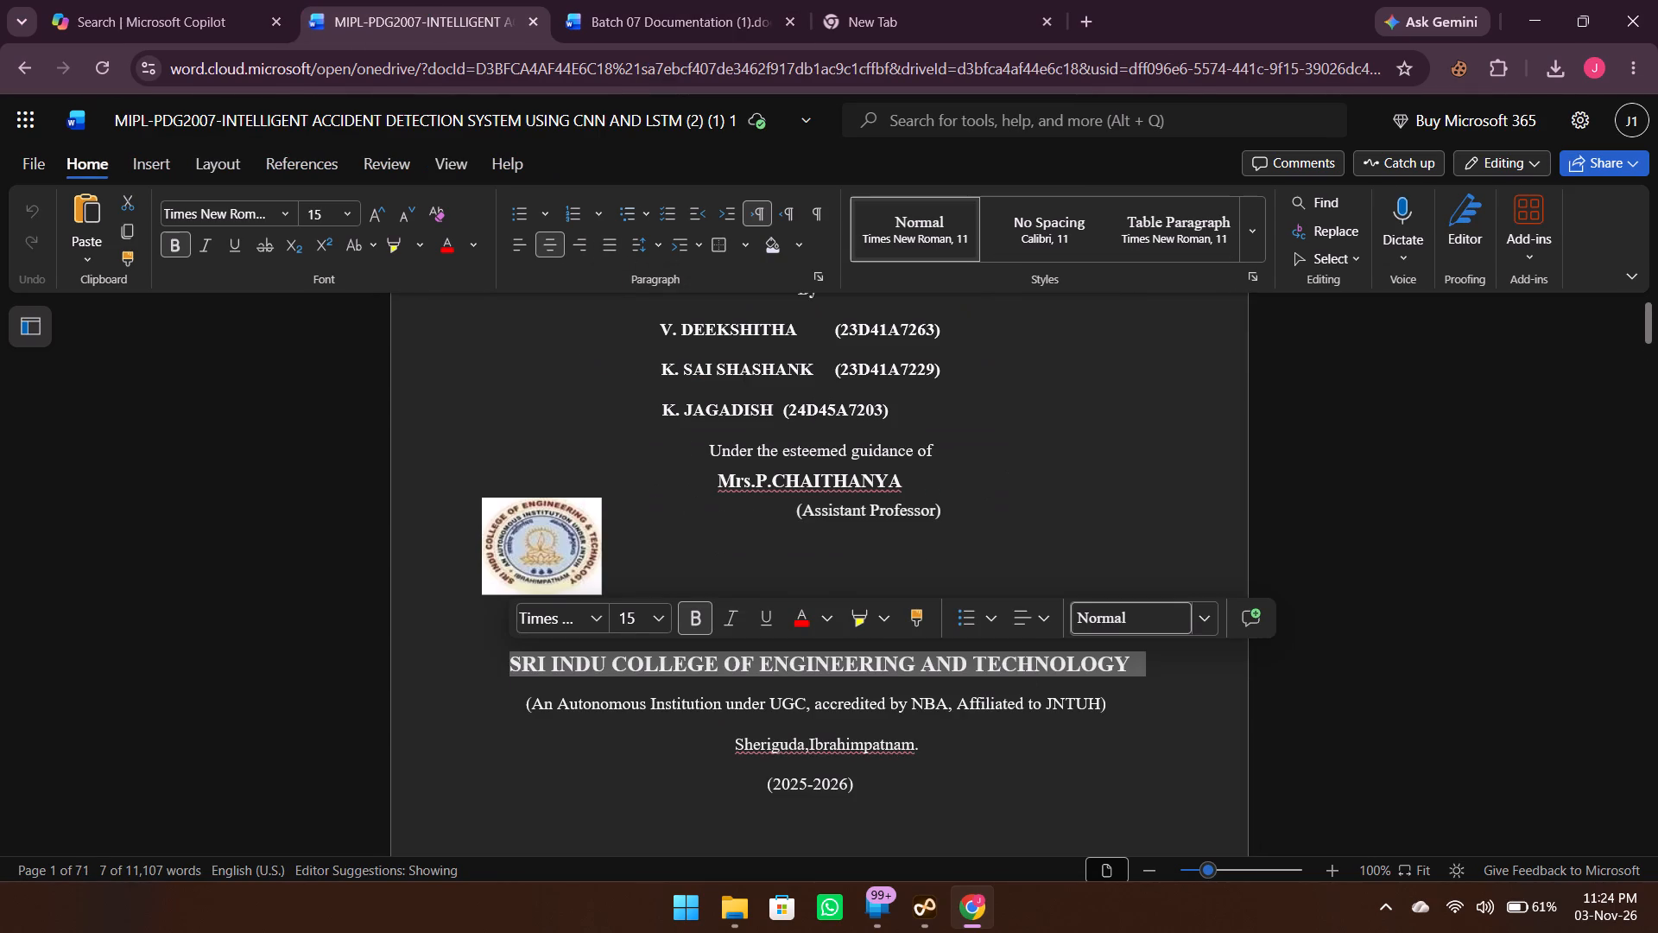
{"action": "left_click_drag", "start_coordinate": [911, 781], "coordinate": [865, 772]}
{"action": "left_click_drag", "start_coordinate": [865, 772], "coordinate": [519, 699]}
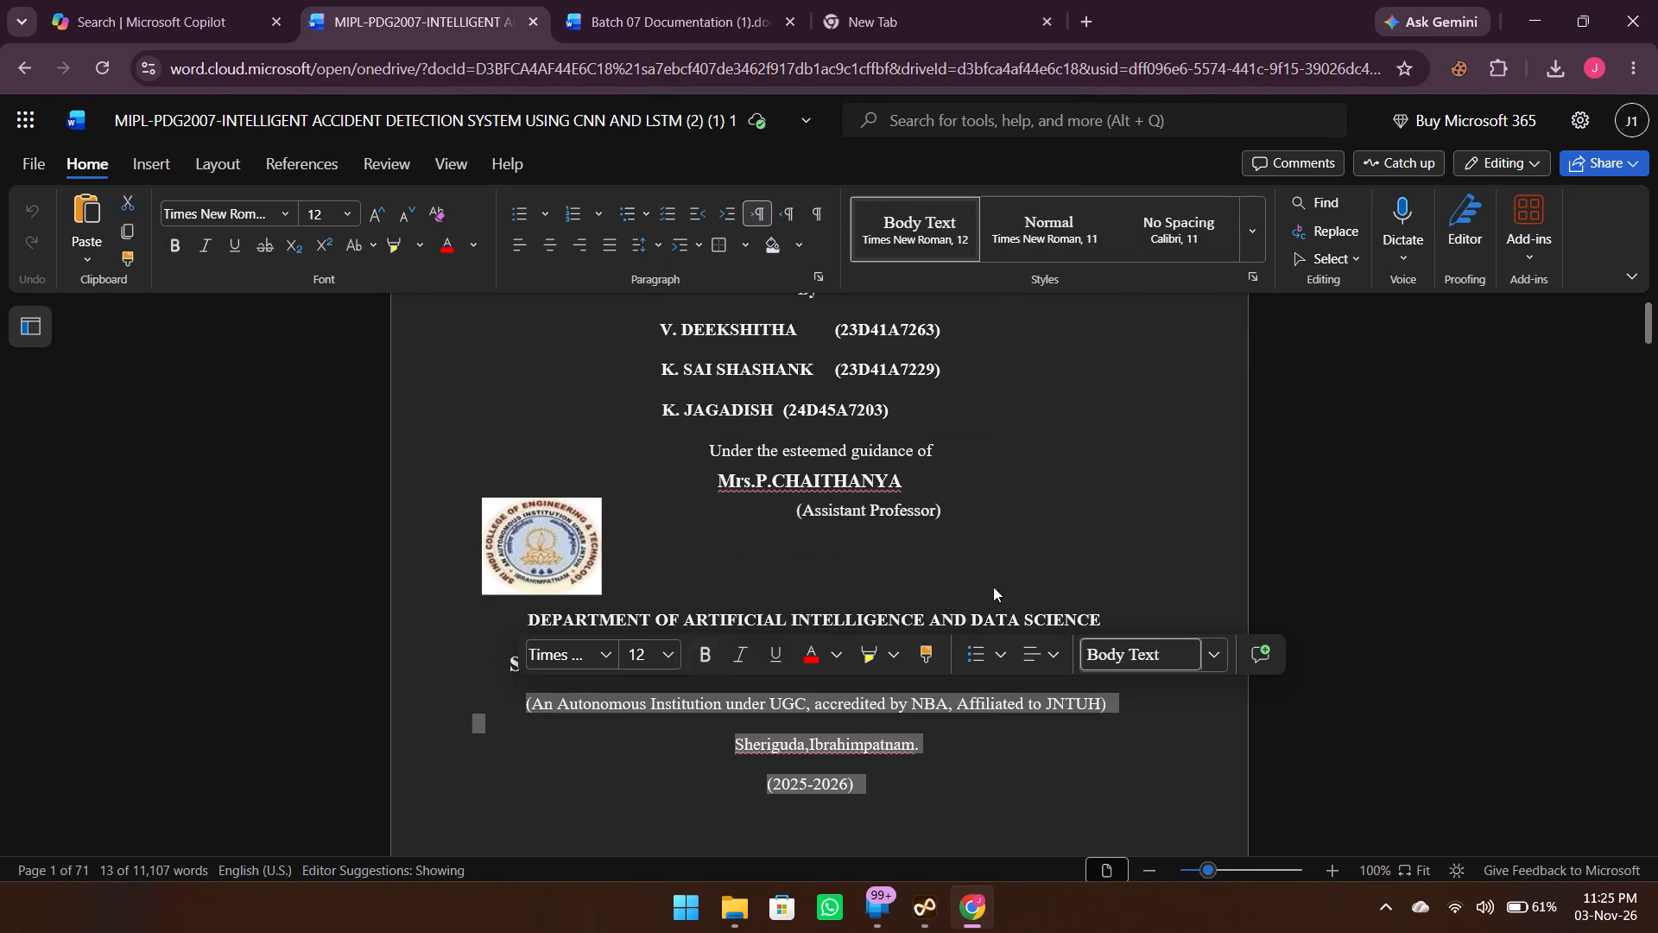
{"action": "left_click", "coordinate": [1073, 557]}
{"action": "left_click", "coordinate": [697, 0]}
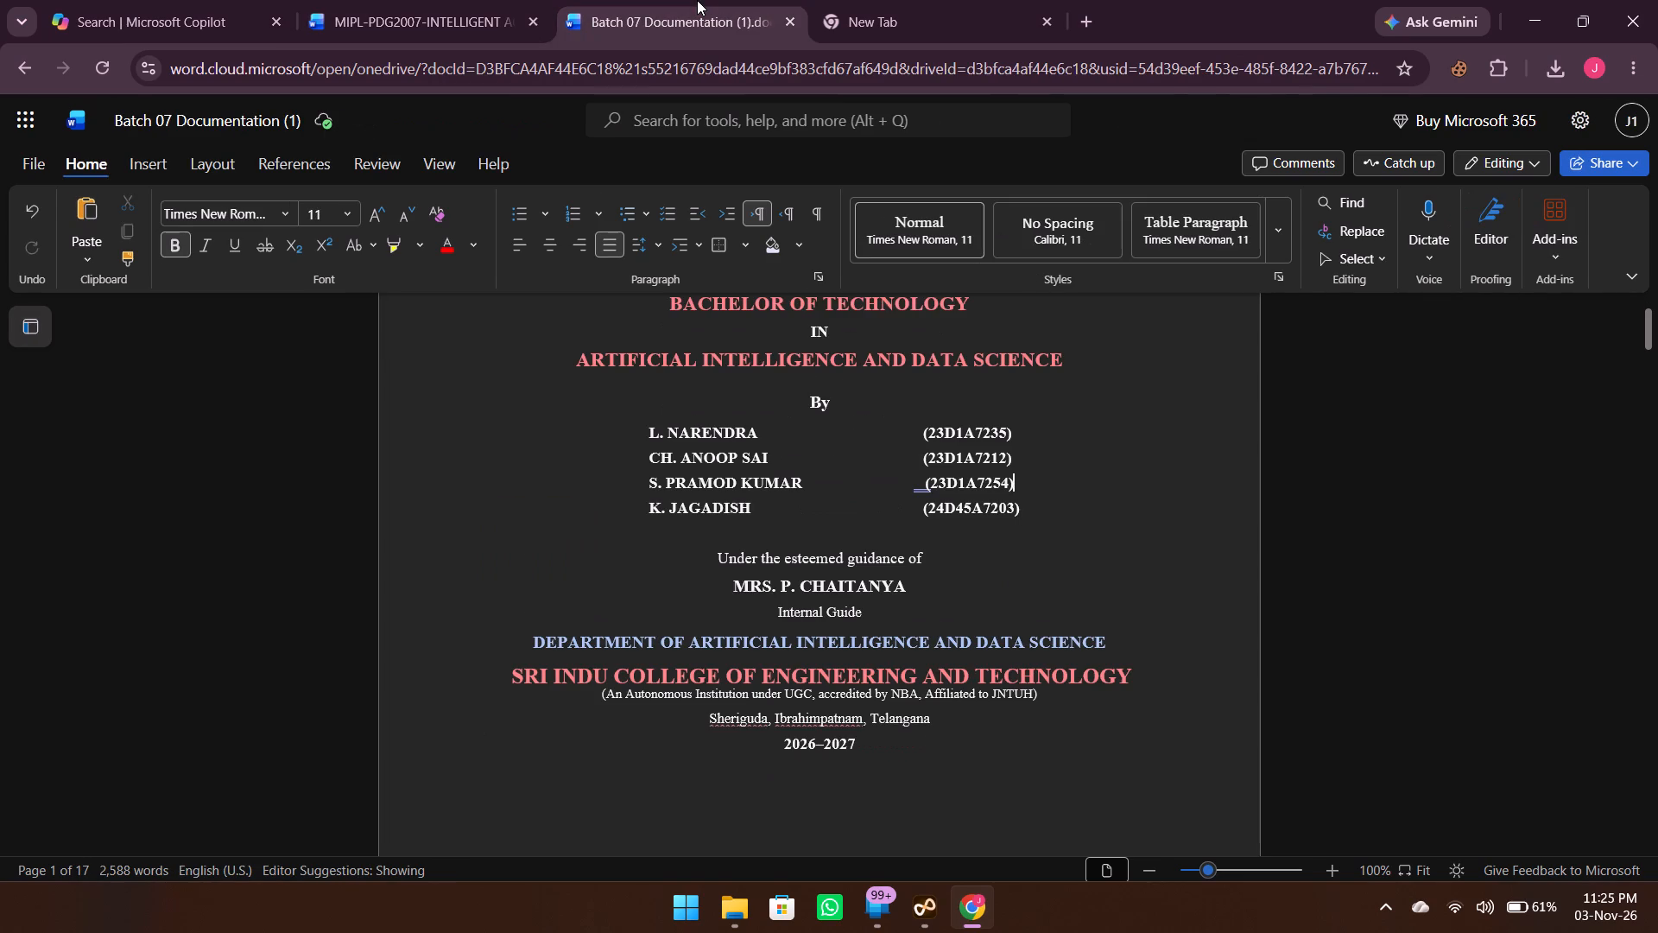
{"action": "left_click_drag", "start_coordinate": [900, 752], "coordinate": [662, 720]}
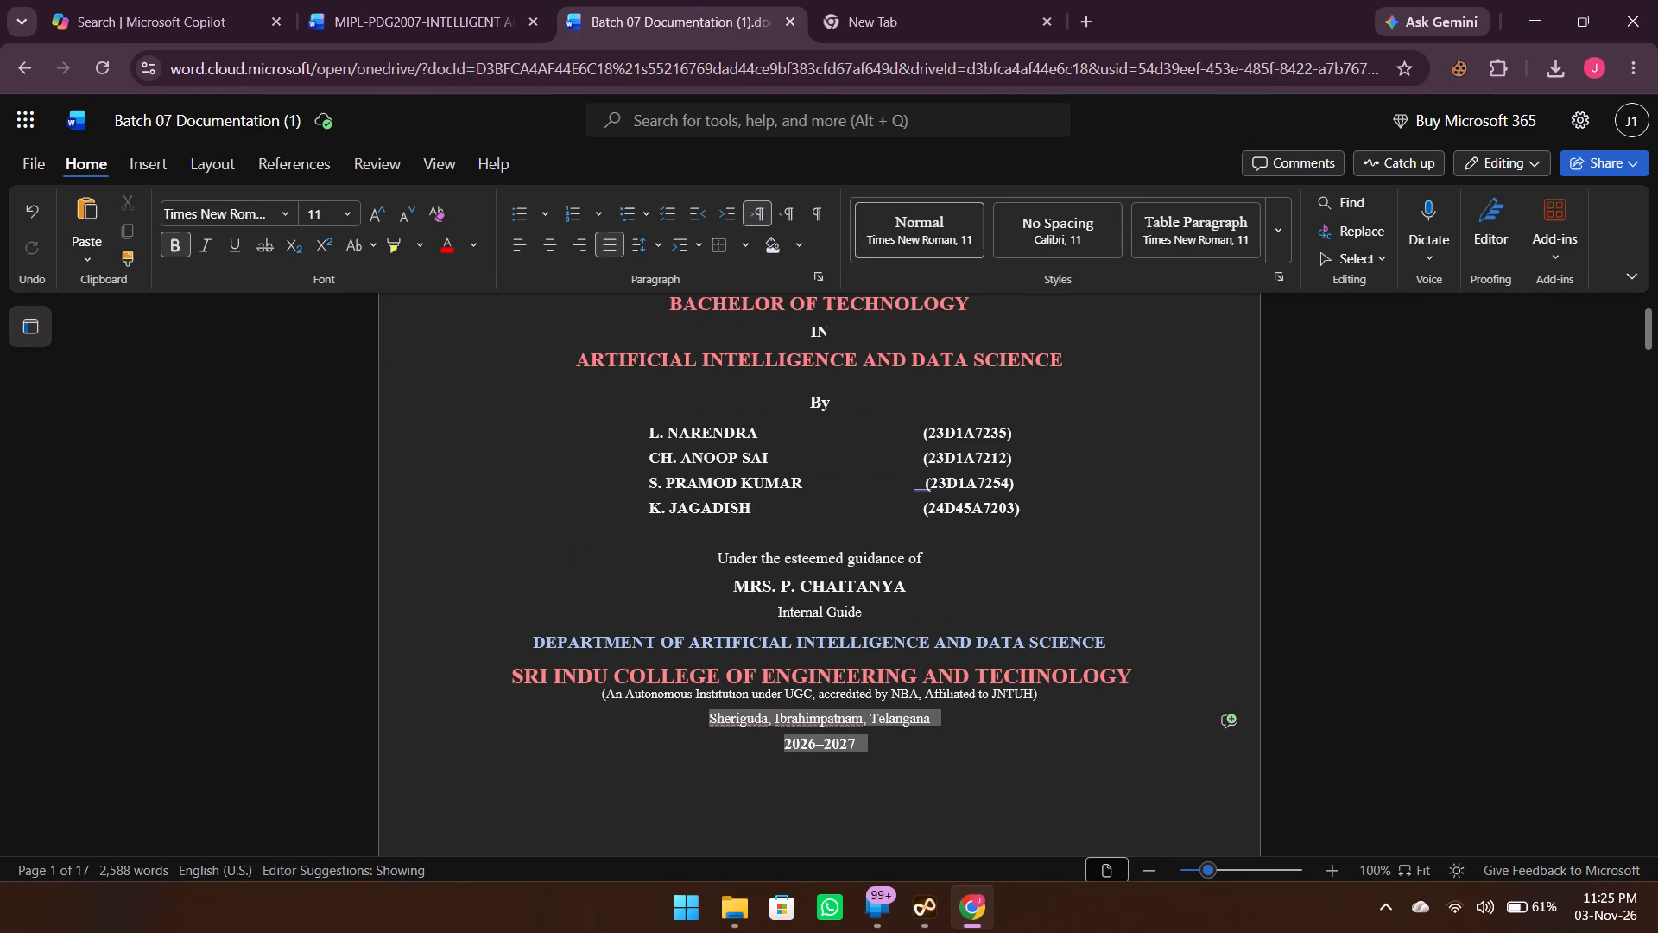
{"action": "left_click_drag", "start_coordinate": [662, 720], "coordinate": [602, 697]}
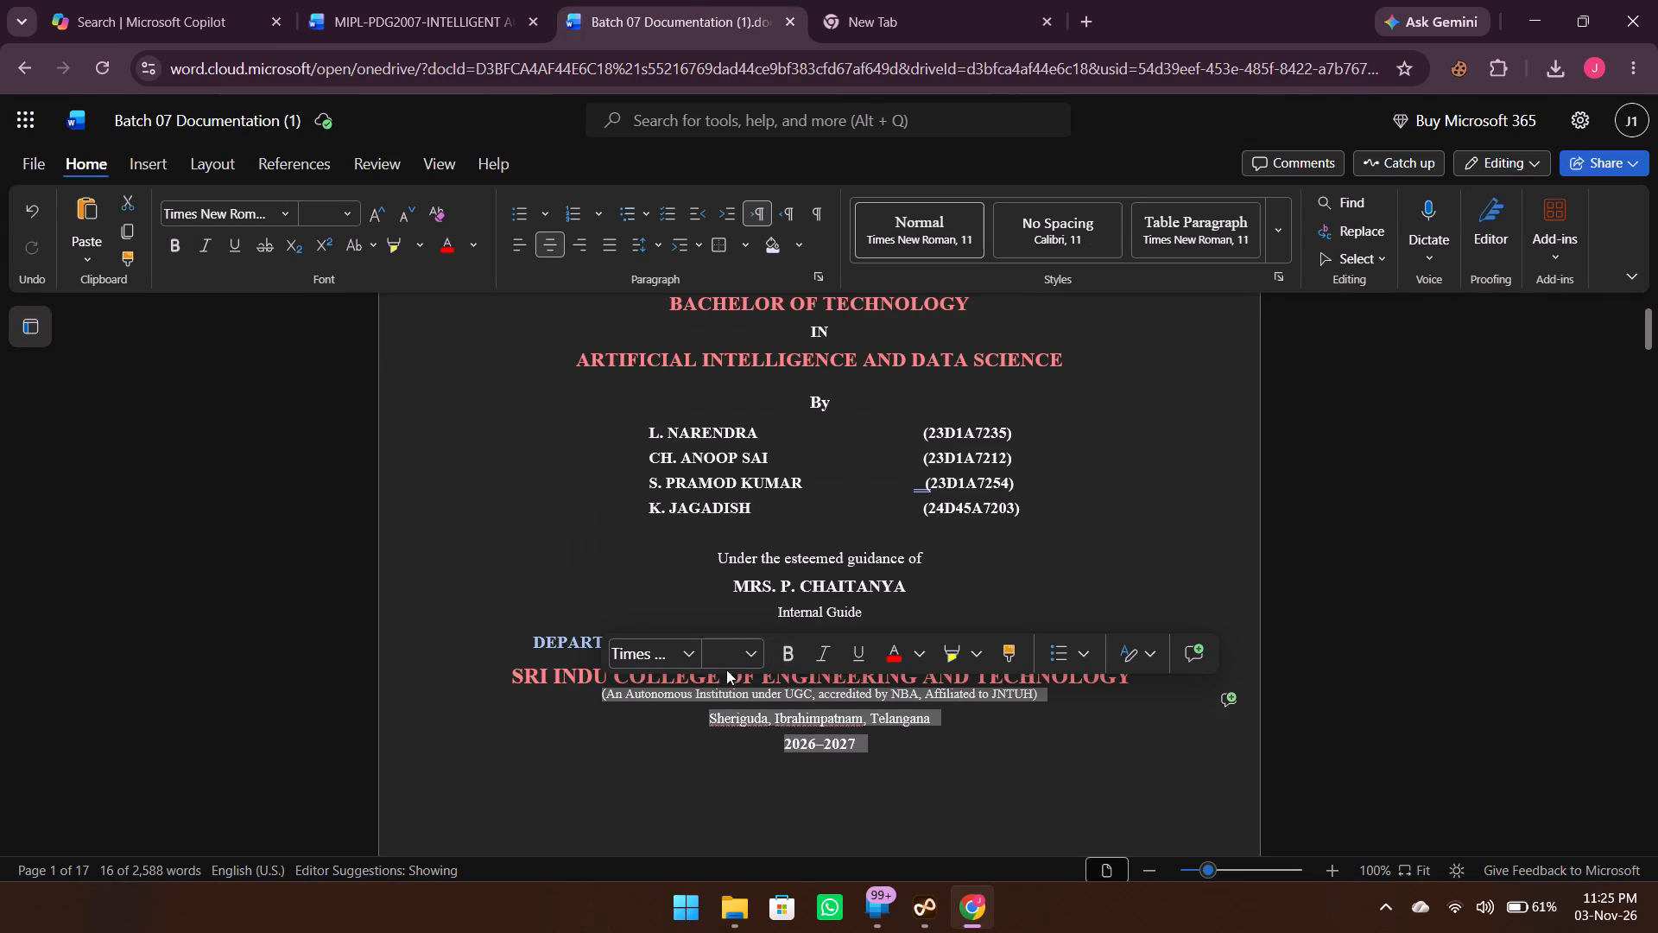
{"action": "left_click", "coordinate": [747, 651]}
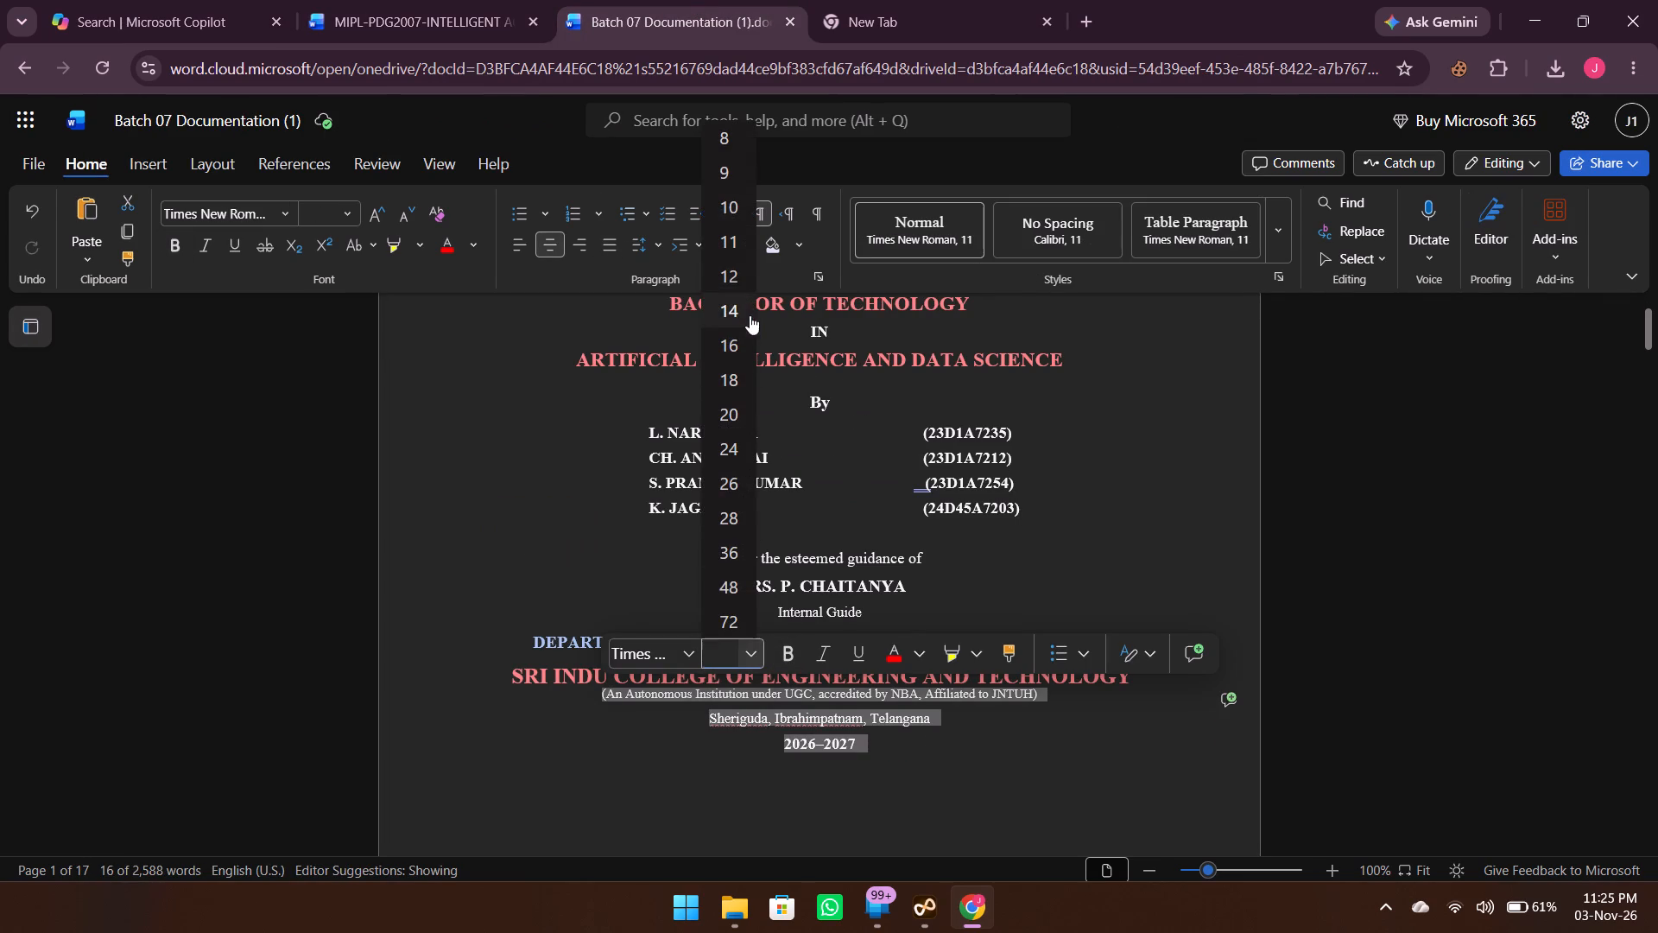
{"action": "left_click", "coordinate": [732, 278]}
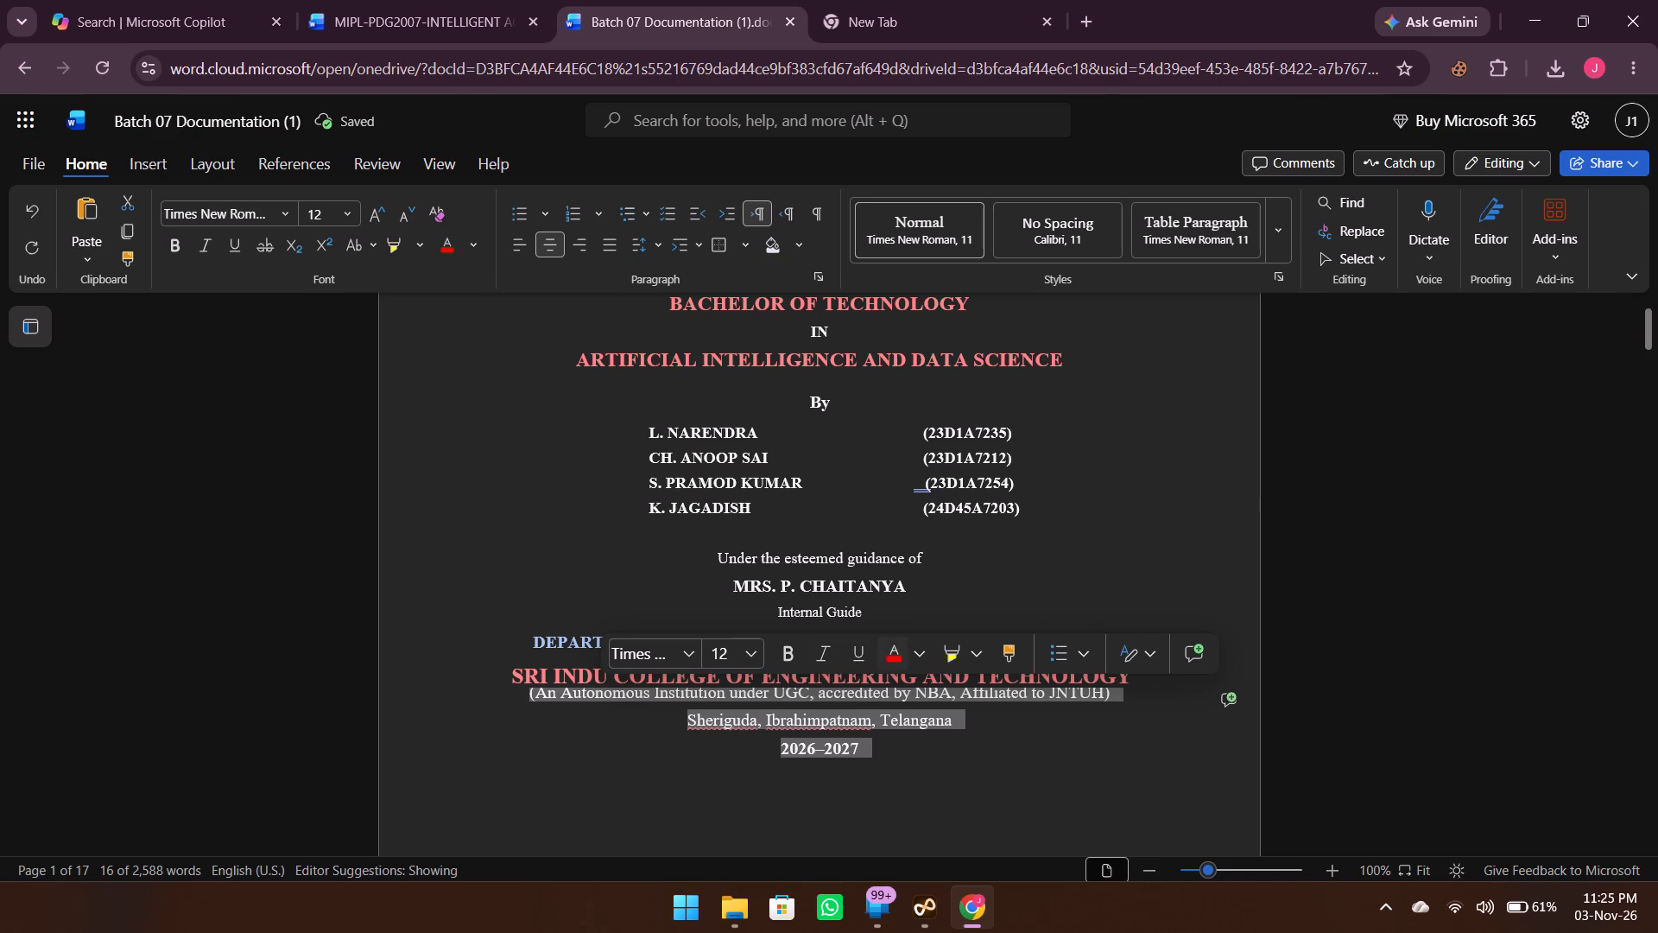
{"action": "left_click", "coordinate": [1025, 782]}
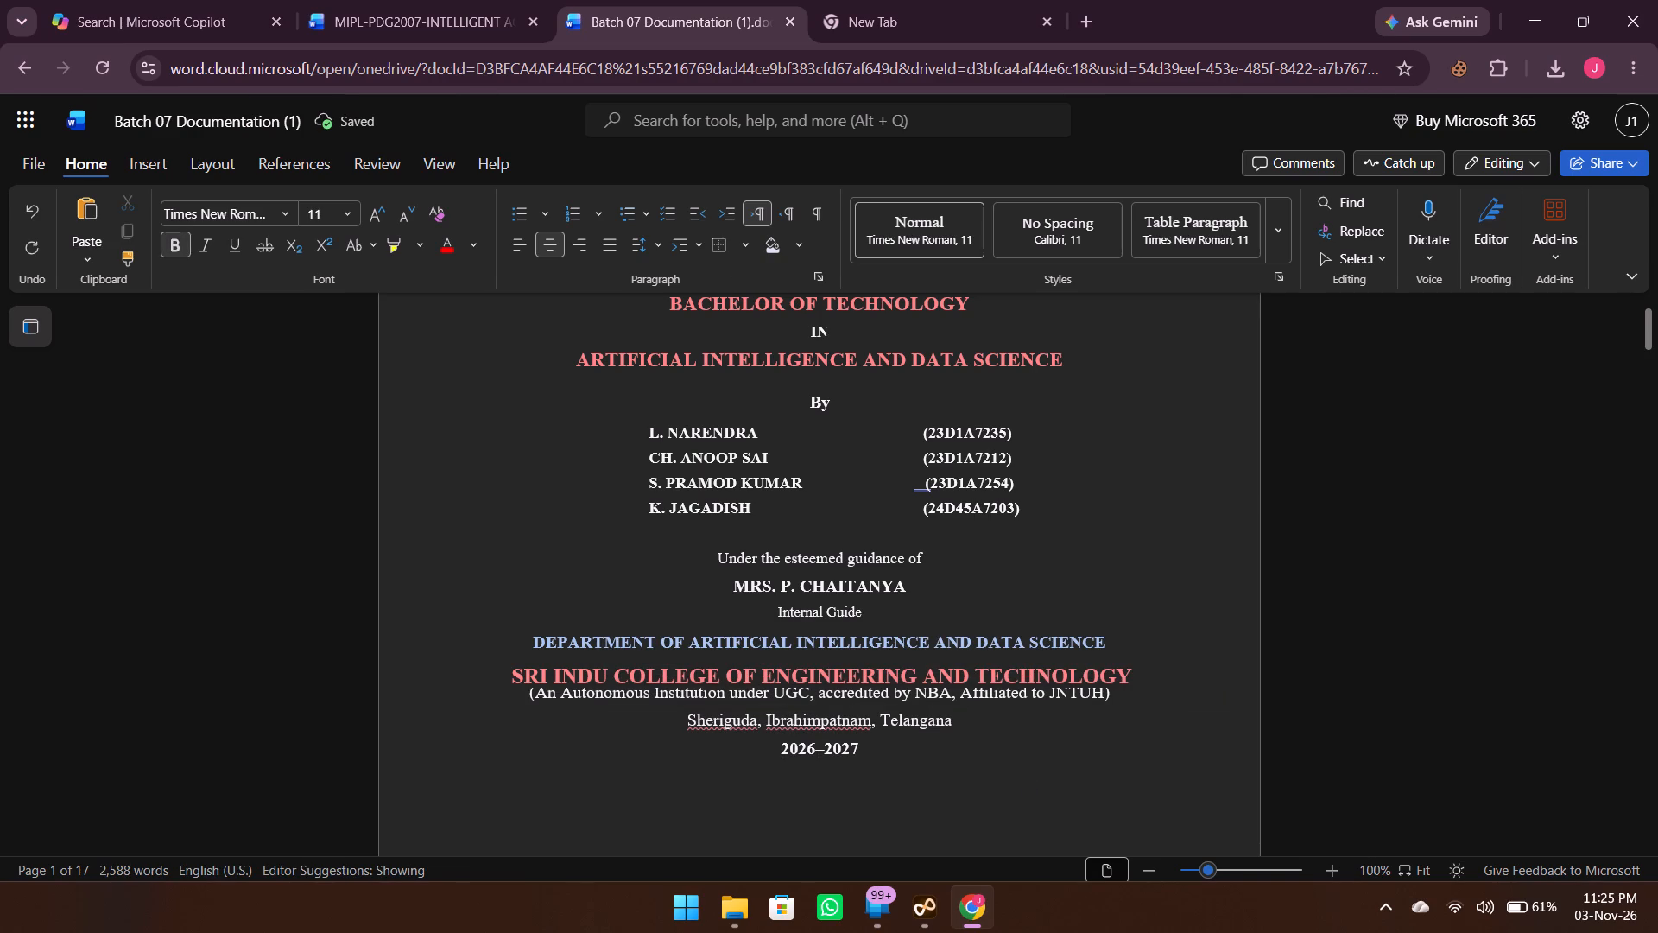
Insert a paragraph break before the (An Autonomous Institution under UGC...) line on the cover page.
{"action": "left_click", "coordinate": [522, 699]}
{"action": "key", "text": "Return"}
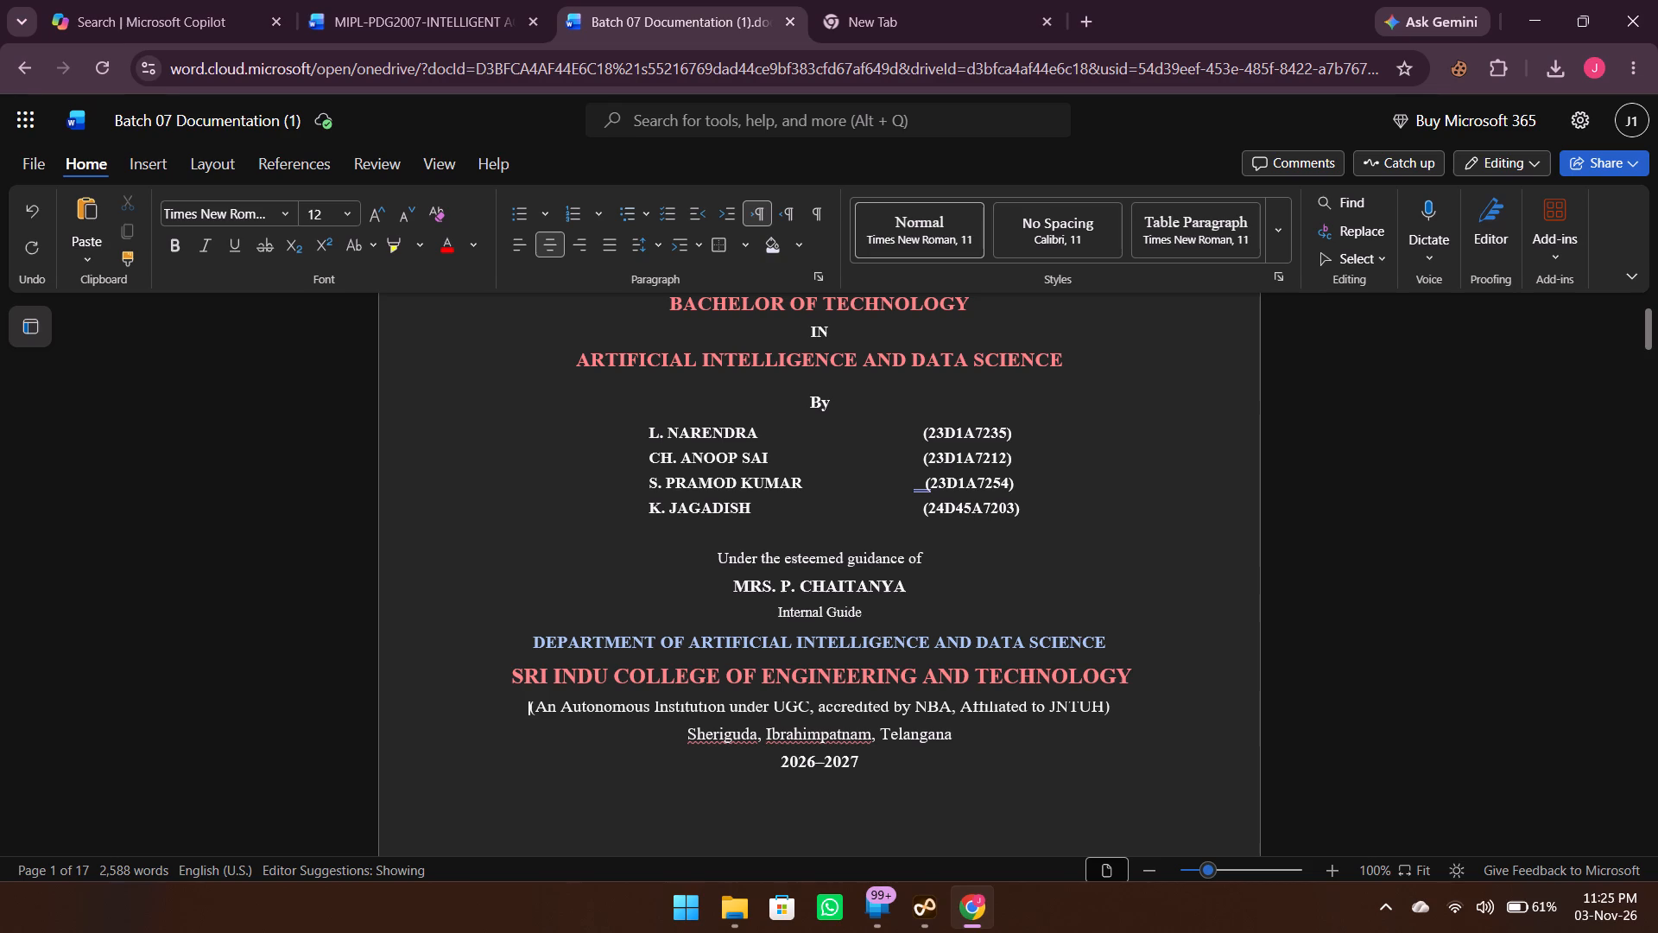
Review the Batch 07 cover page from the college details up to the report title.
{"action": "scroll", "coordinate": [1072, 531], "scroll_direction": "up", "scroll_amount": 1}
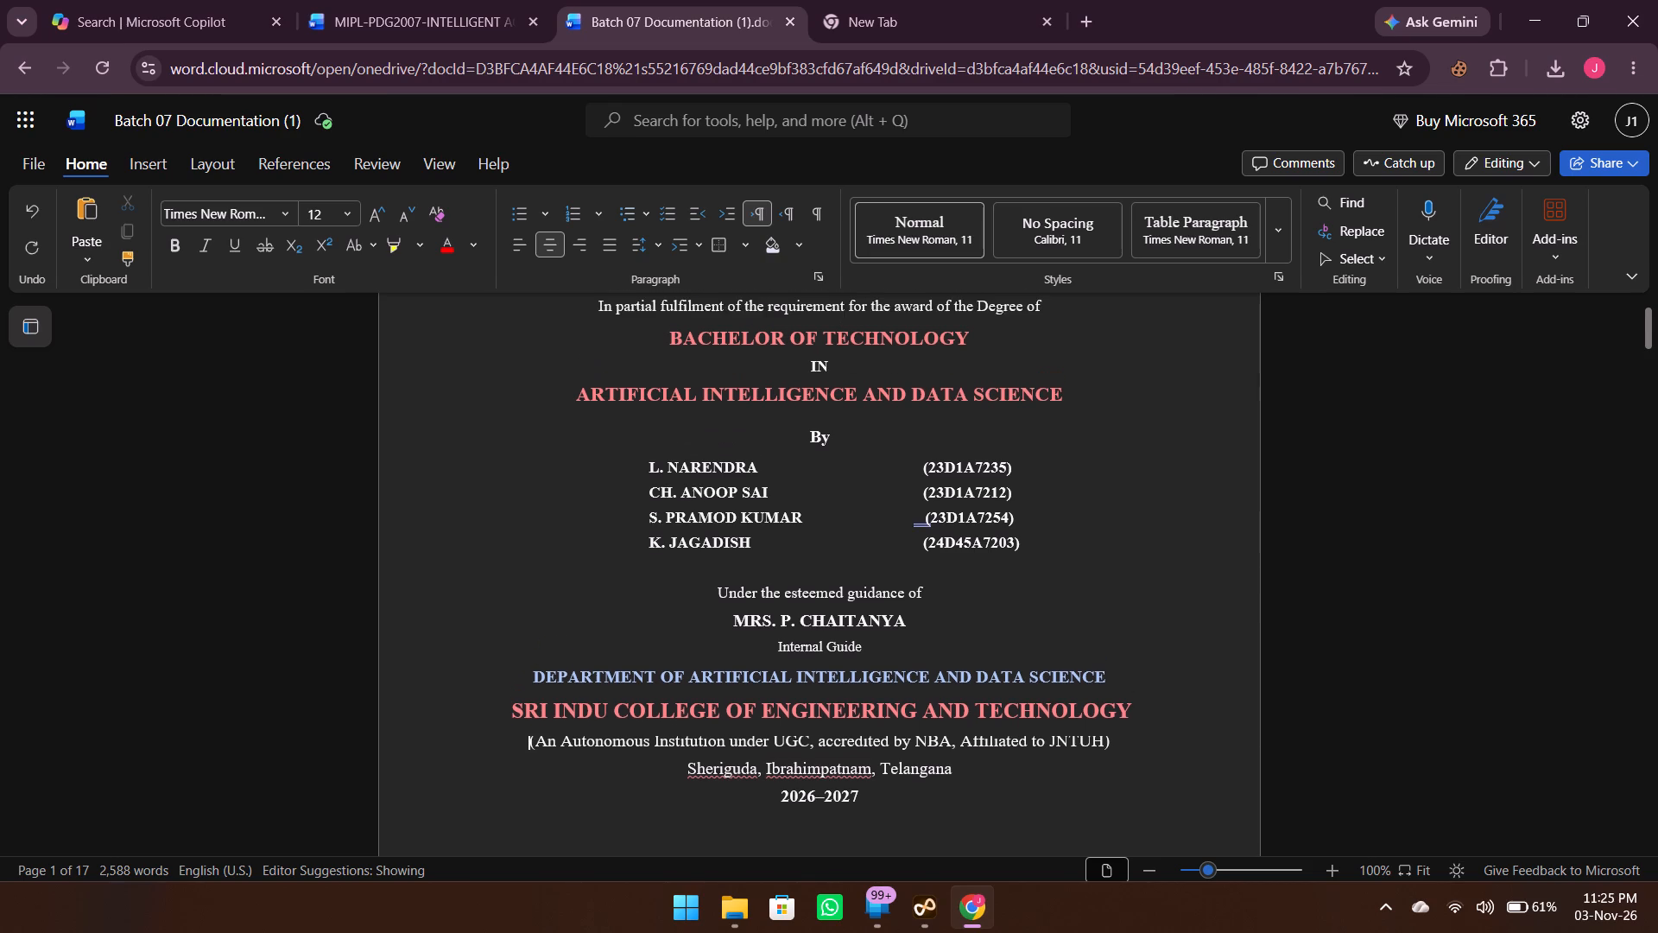
{"action": "scroll", "coordinate": [1072, 531], "scroll_direction": "up", "scroll_amount": 1}
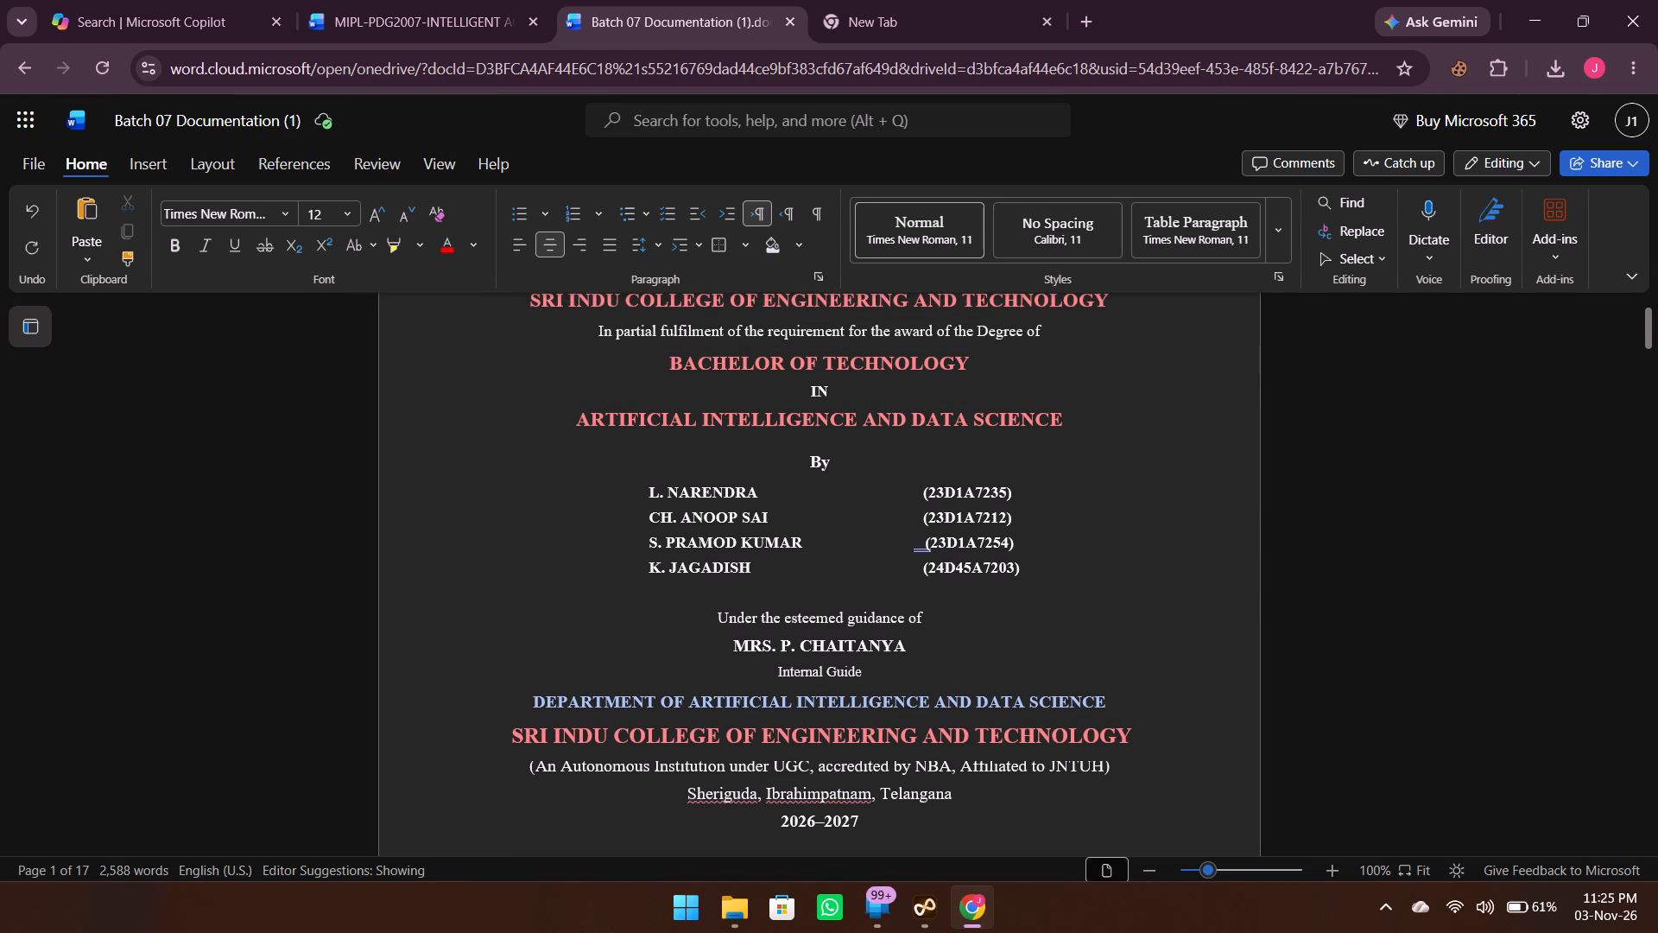
{"action": "left_click", "coordinate": [763, 799]}
{"action": "scroll", "coordinate": [1075, 664], "scroll_direction": "up", "scroll_amount": 2}
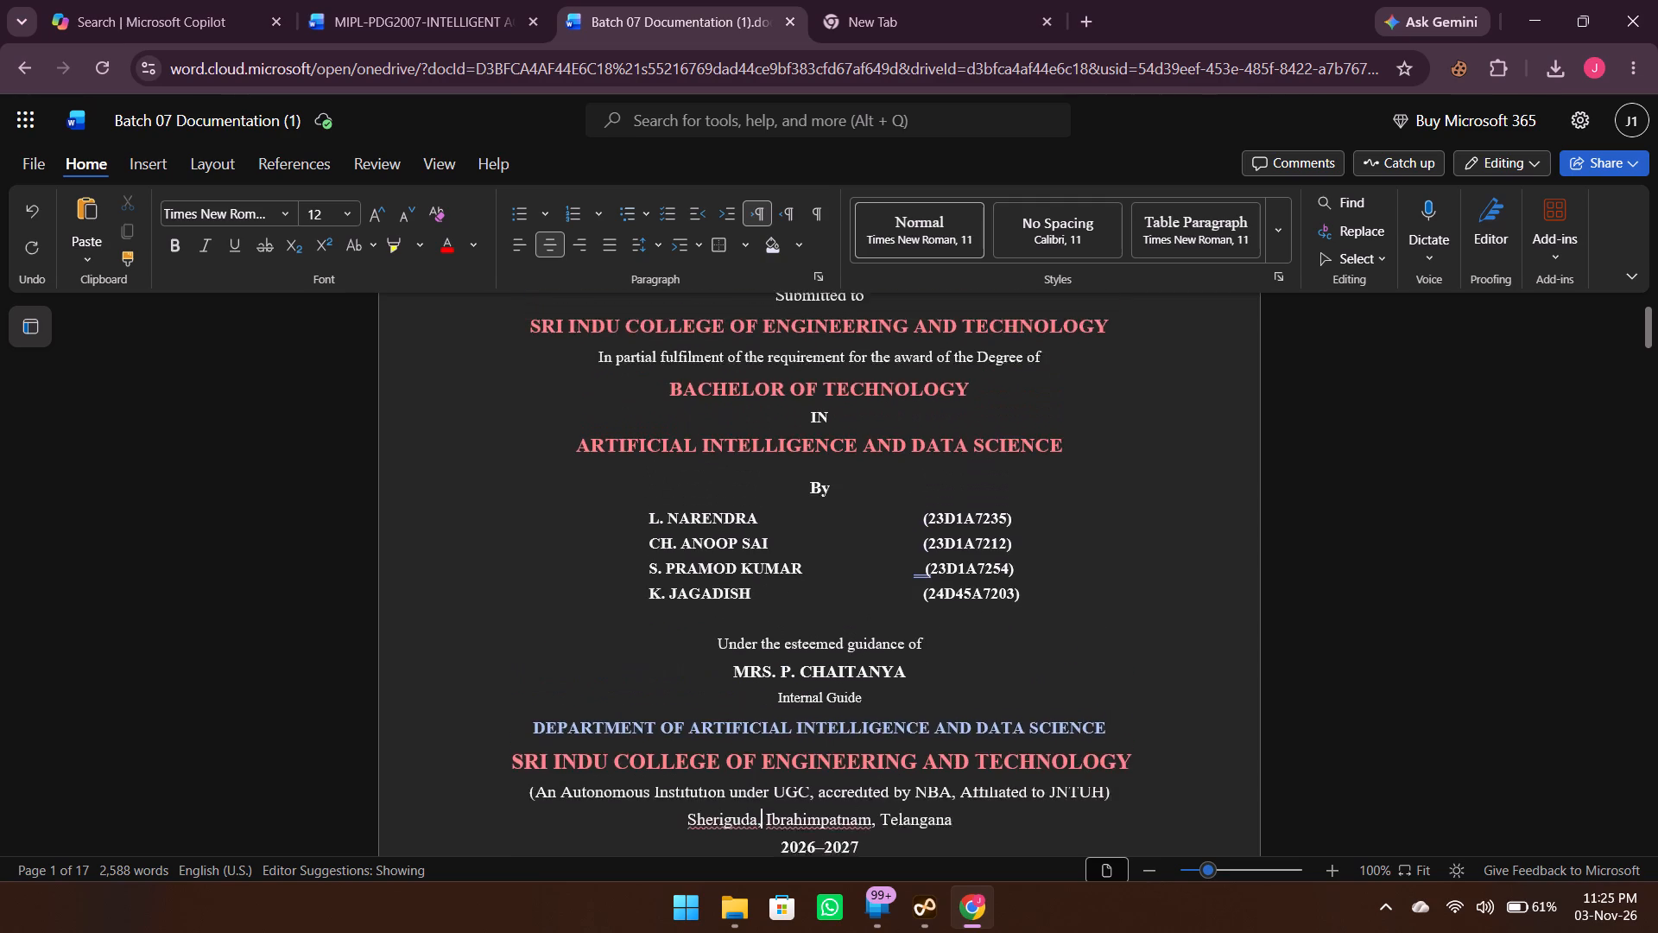
{"action": "scroll", "coordinate": [1075, 664], "scroll_direction": "up", "scroll_amount": 1}
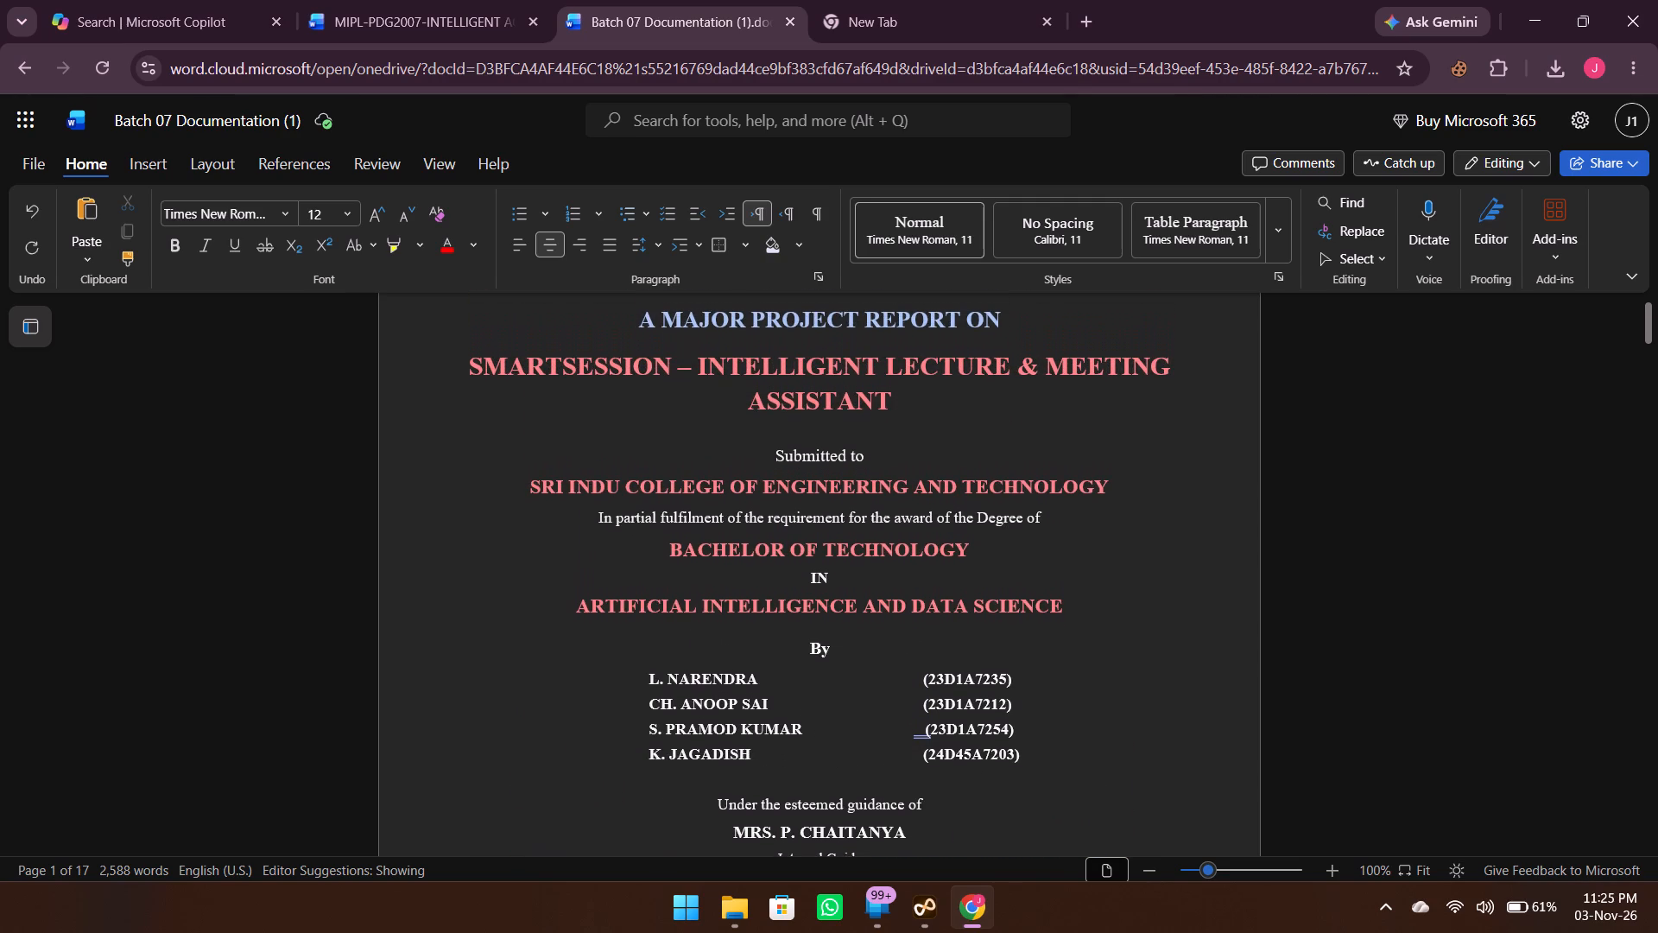
{"action": "scroll", "coordinate": [1075, 664], "scroll_direction": "up", "scroll_amount": 5}
{"action": "scroll", "coordinate": [1075, 664], "scroll_direction": "down", "scroll_amount": 1}
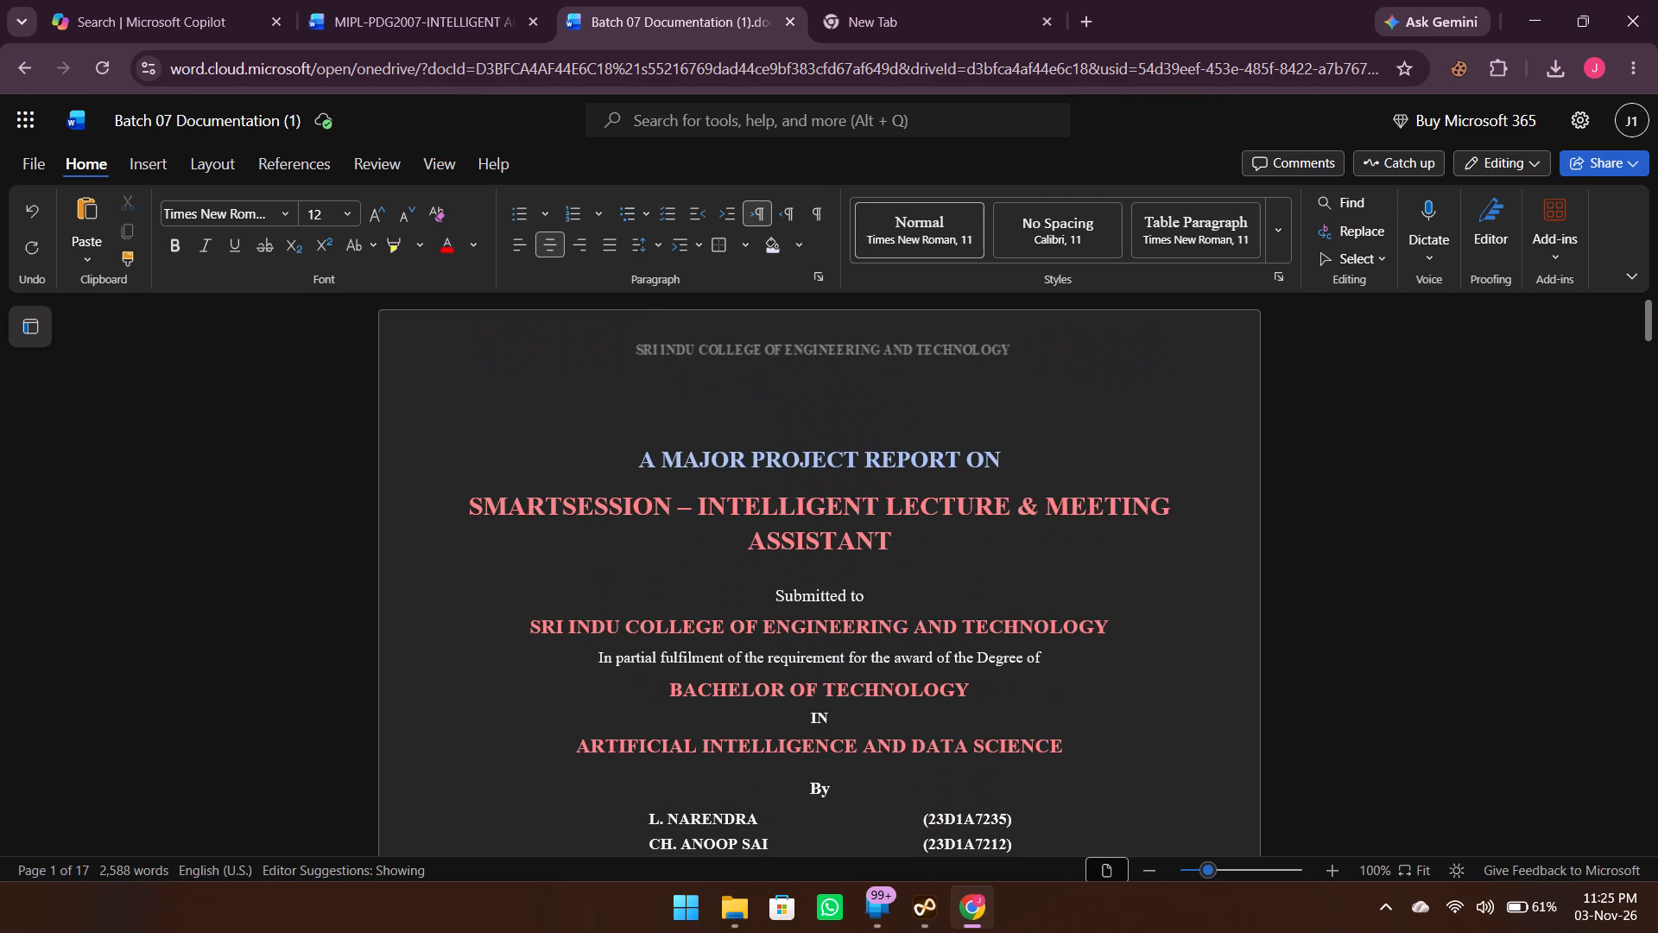
{"action": "scroll", "coordinate": [1075, 664], "scroll_direction": "down", "scroll_amount": 1}
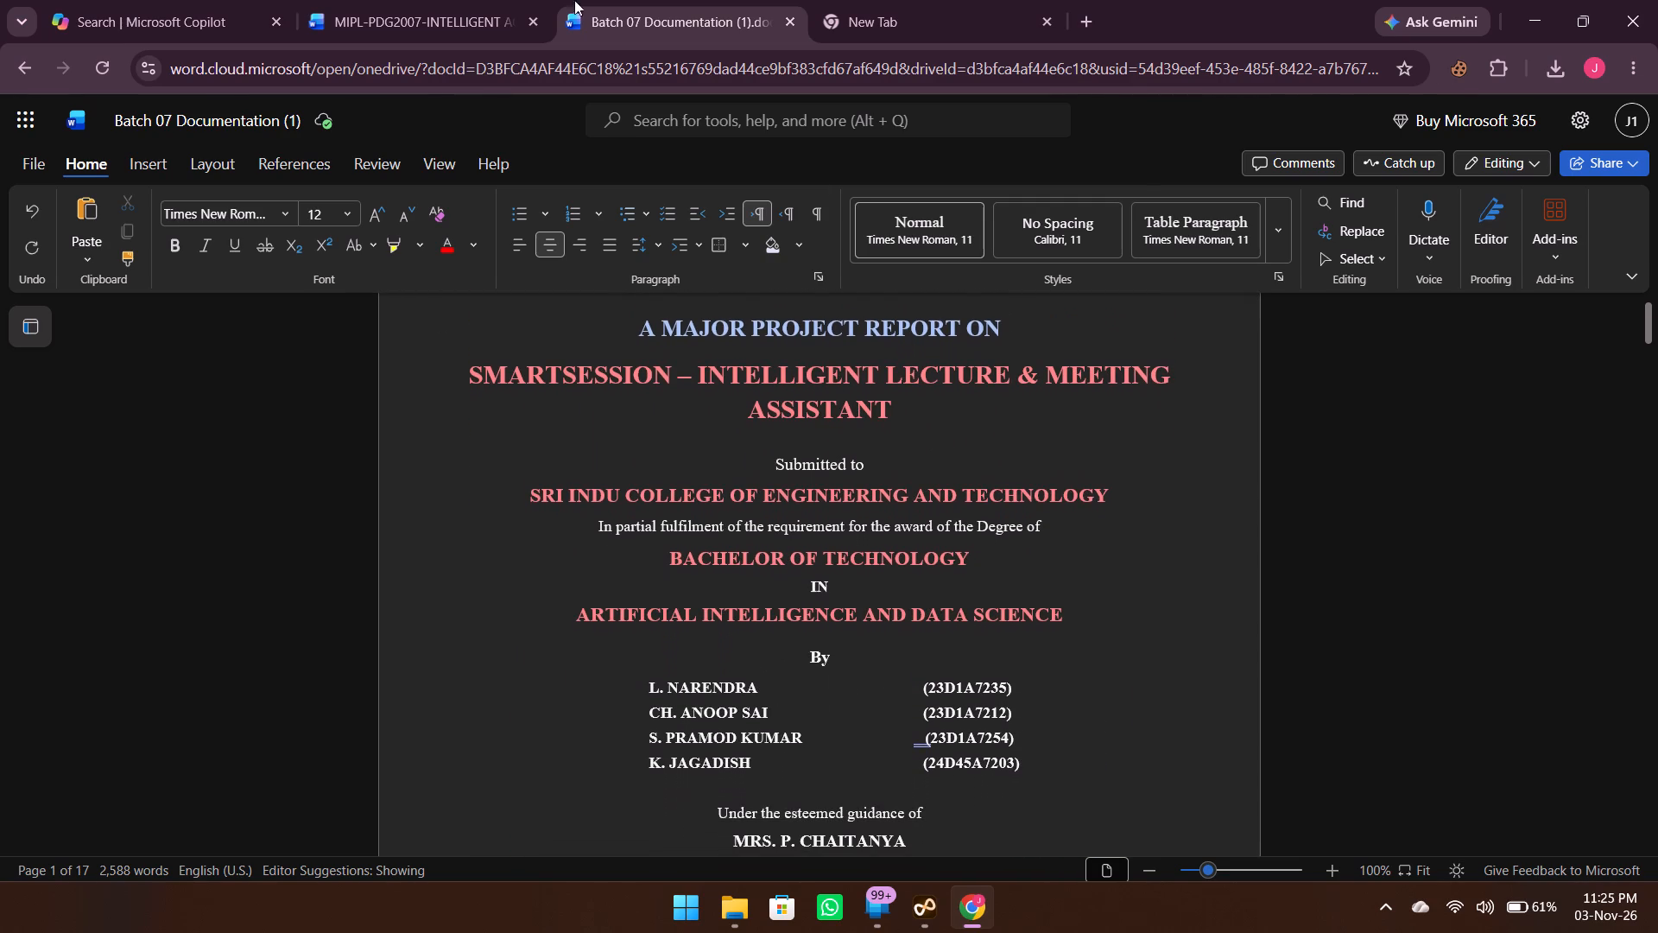
Compare the upper cover-page lines of the accident detection report with those of Batch 07 Documentation (1).
{"action": "left_click", "coordinate": [447, 0]}
{"action": "scroll", "coordinate": [610, 523], "scroll_direction": "up", "scroll_amount": 1}
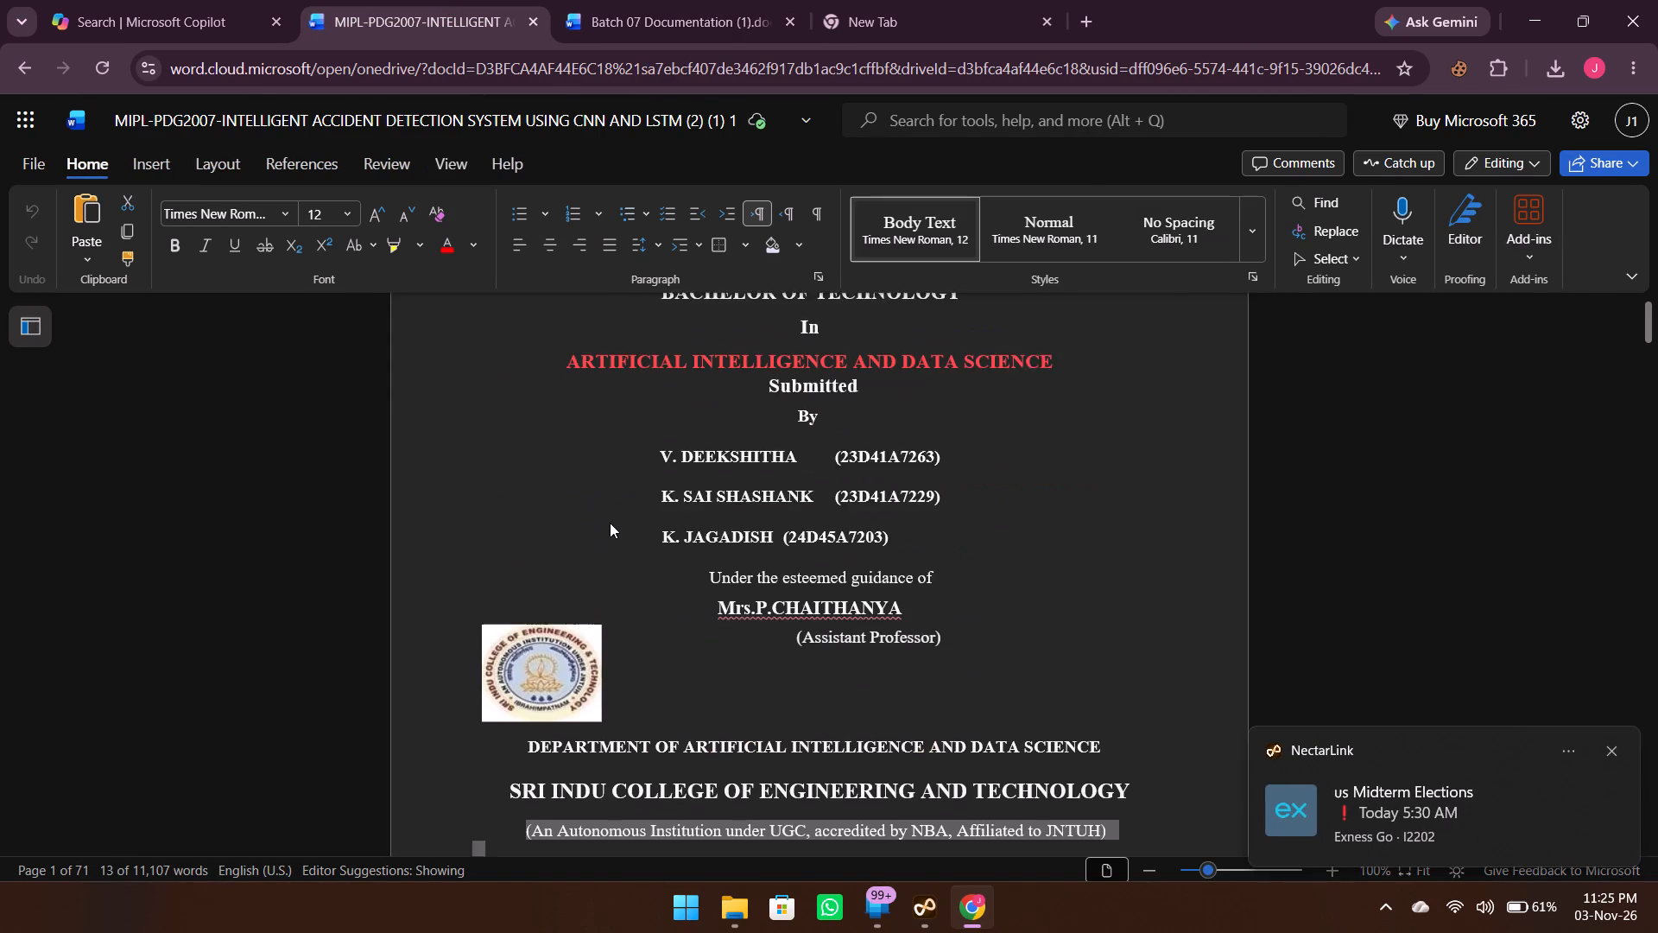
{"action": "scroll", "coordinate": [610, 523], "scroll_direction": "up", "scroll_amount": 4}
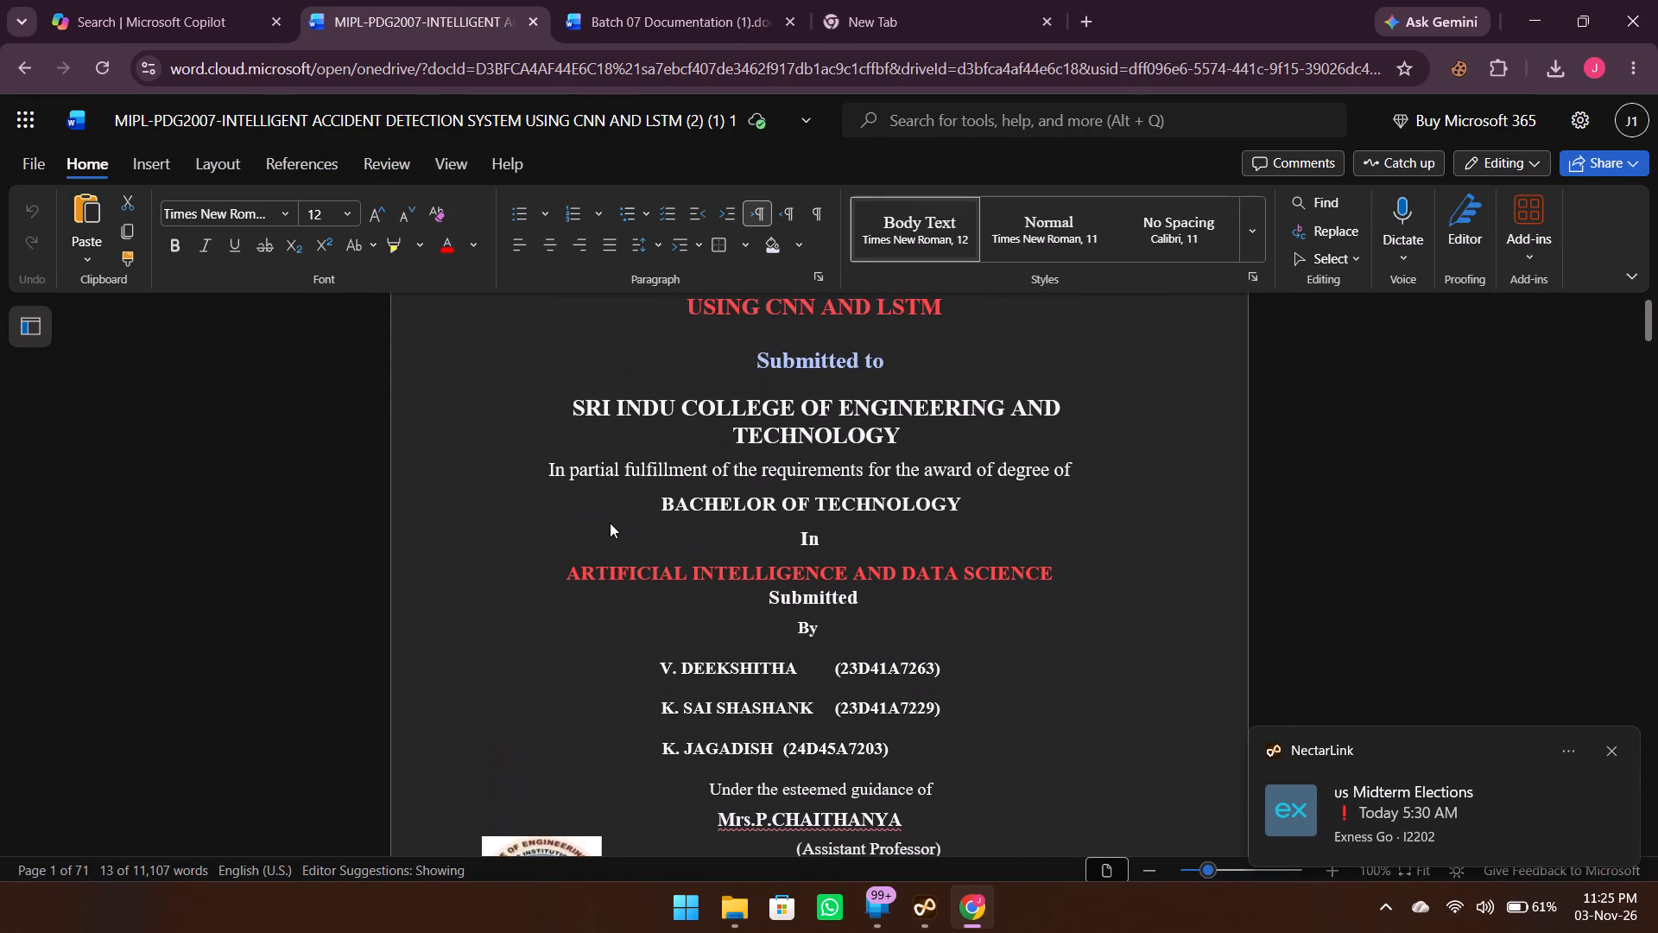
{"action": "scroll", "coordinate": [610, 523], "scroll_direction": "up", "scroll_amount": 1}
{"action": "left_click", "coordinate": [623, 0]}
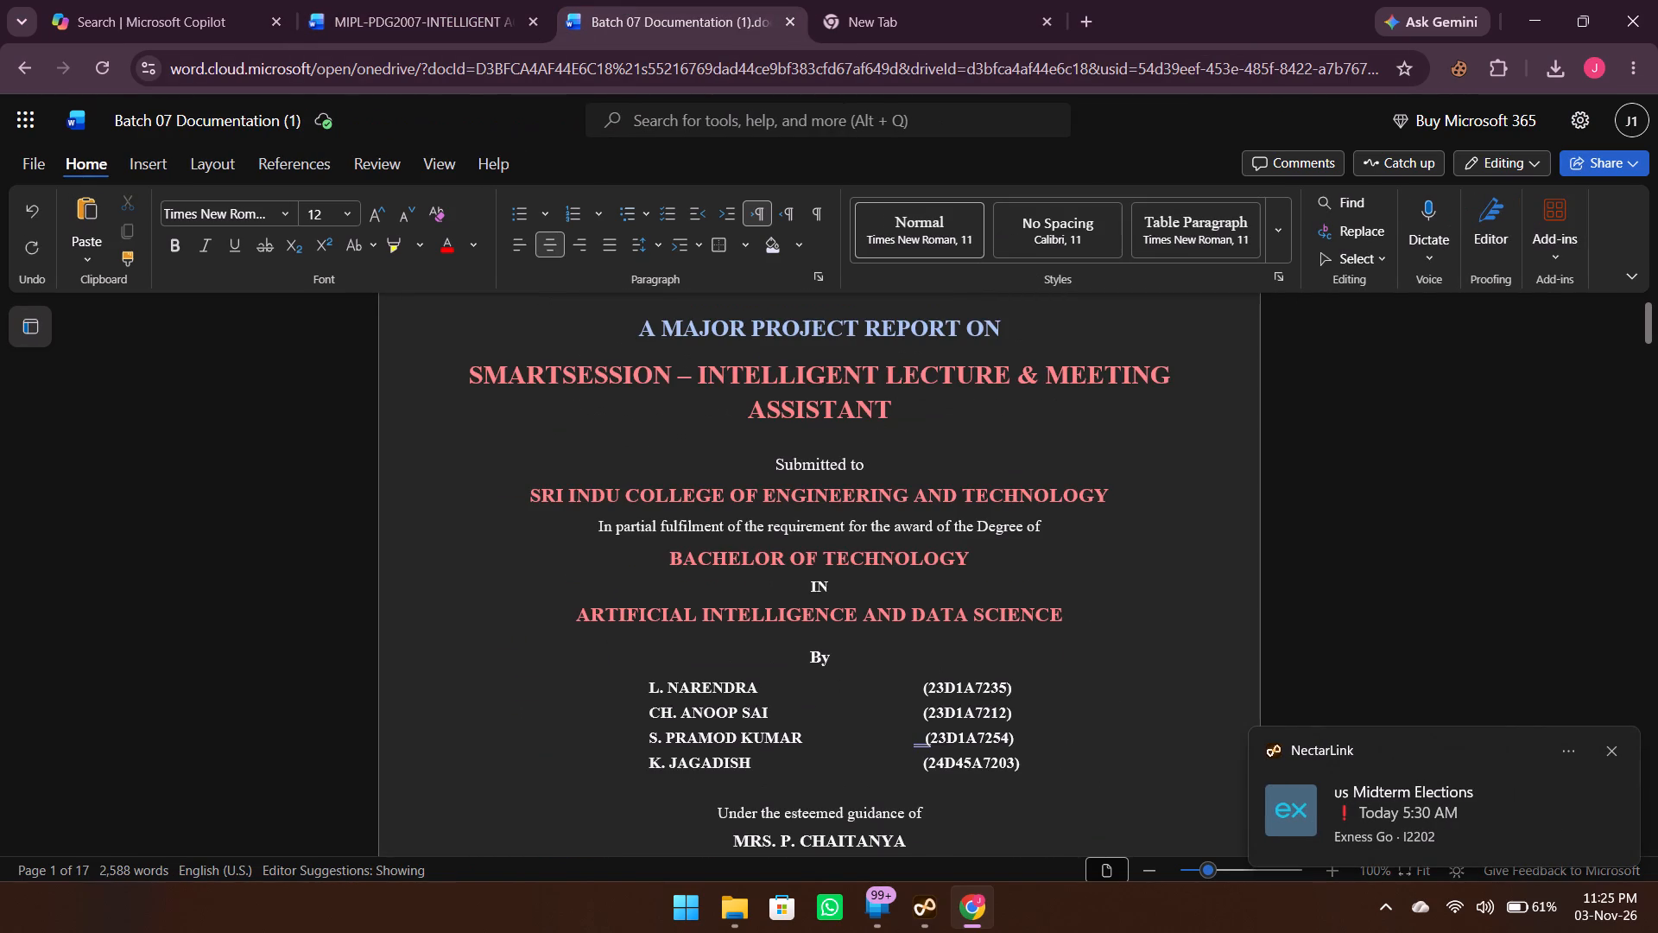
{"action": "scroll", "coordinate": [706, 500], "scroll_direction": "up", "scroll_amount": 1}
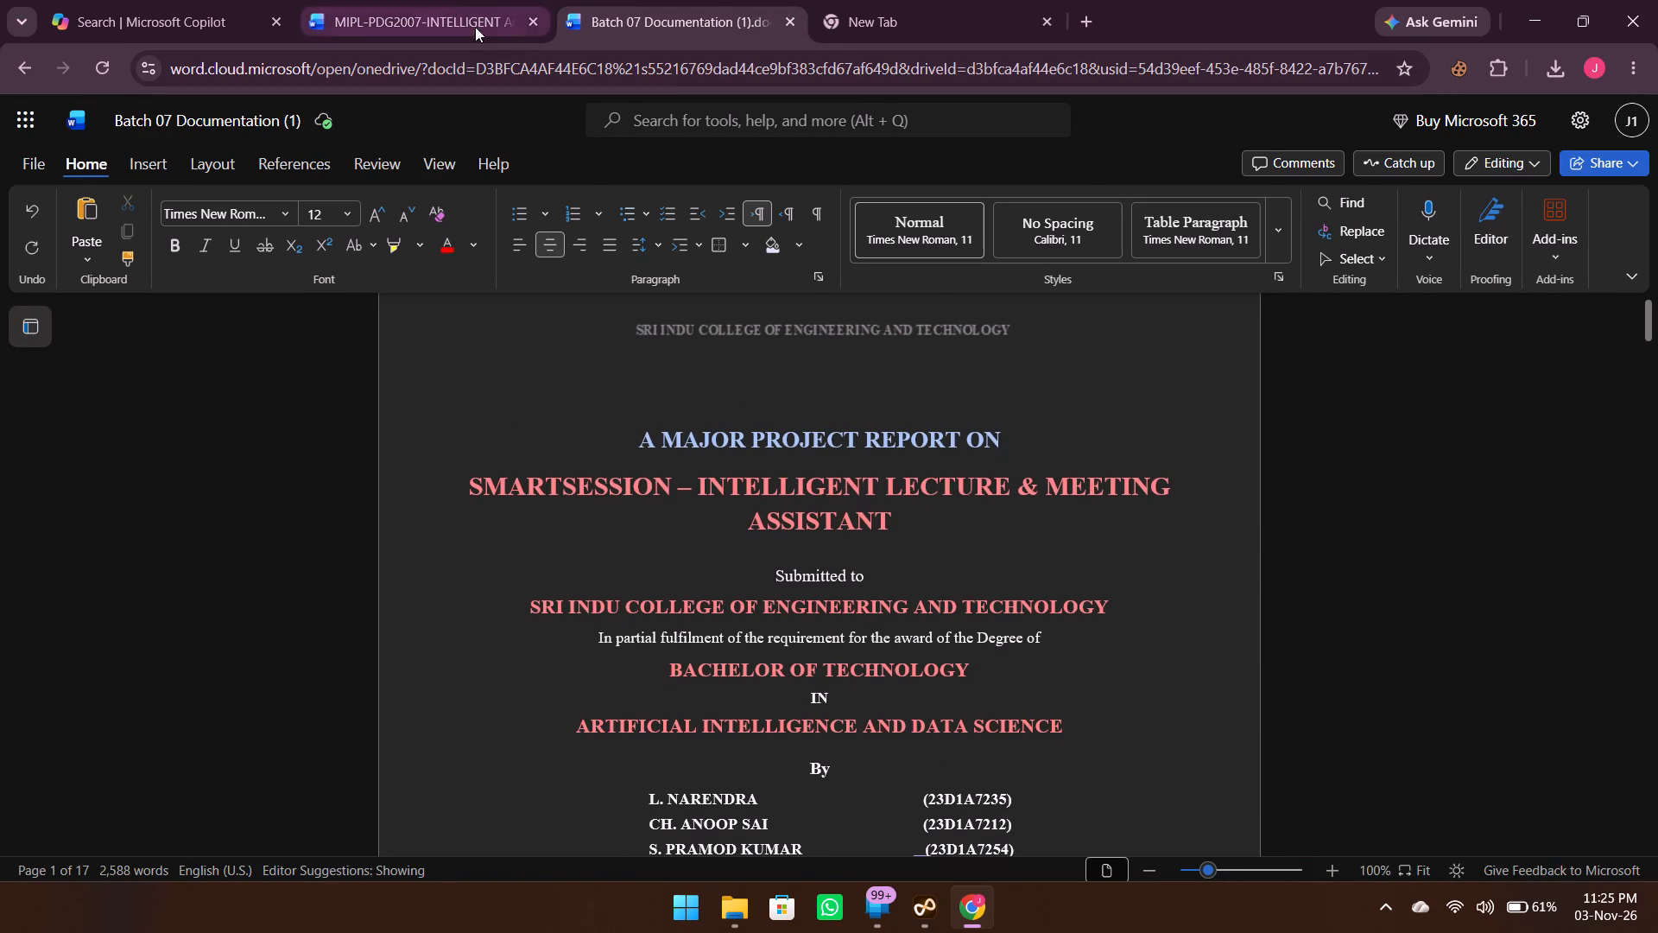
{"action": "left_click", "coordinate": [448, 0]}
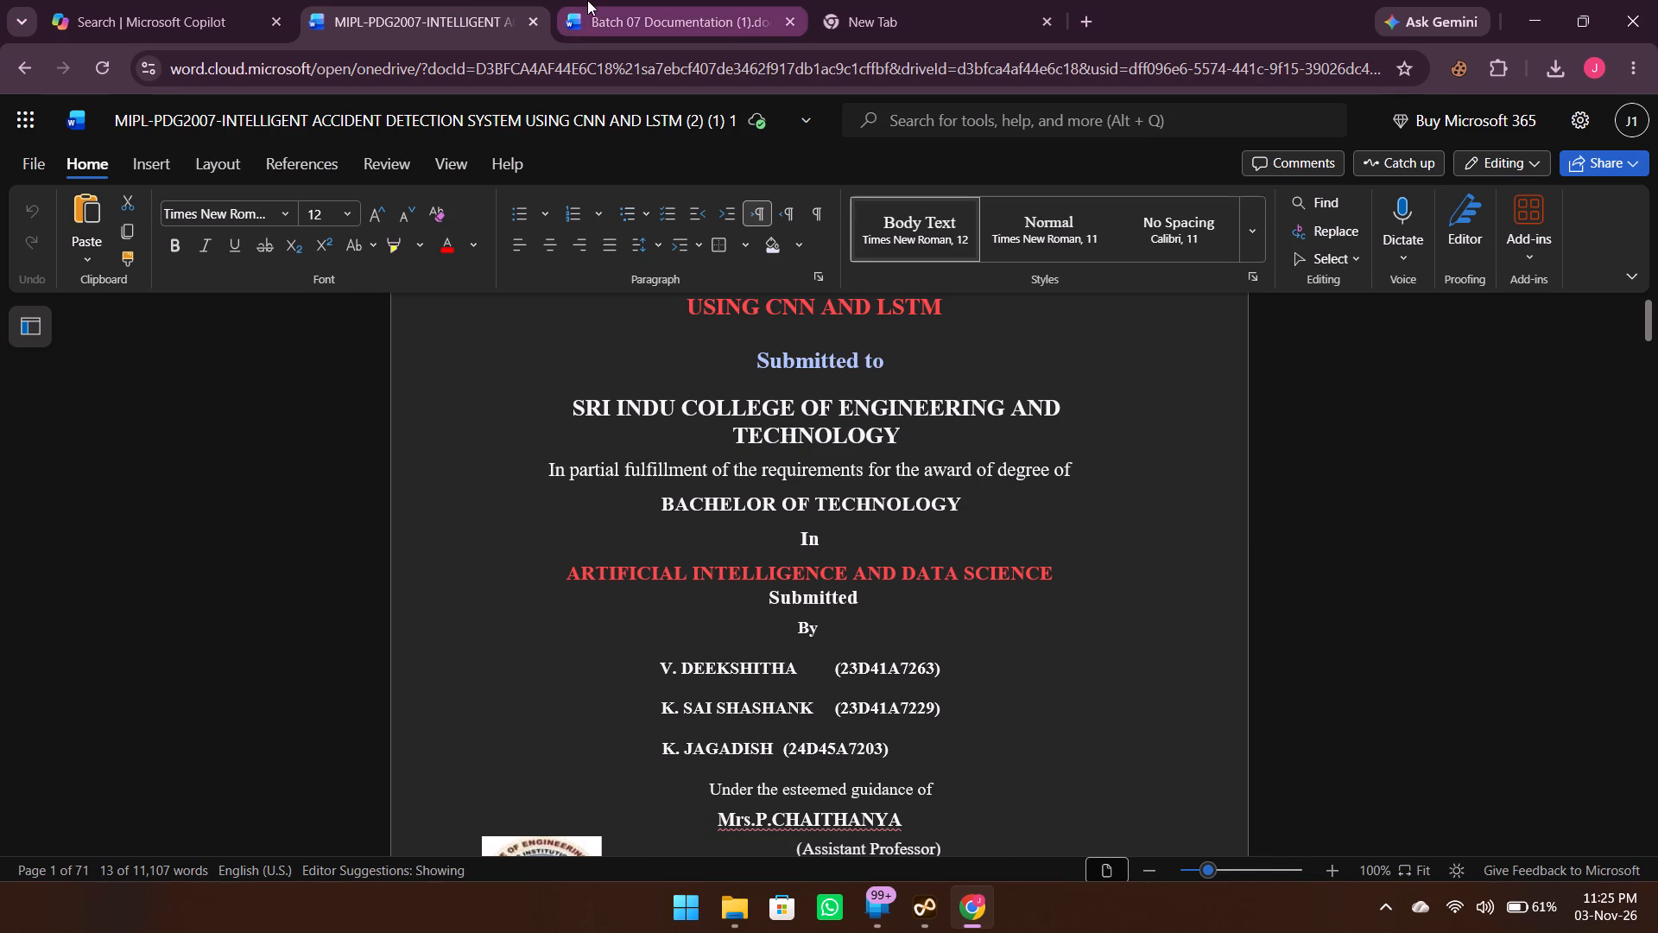
{"action": "scroll", "coordinate": [695, 555], "scroll_direction": "up", "scroll_amount": 2}
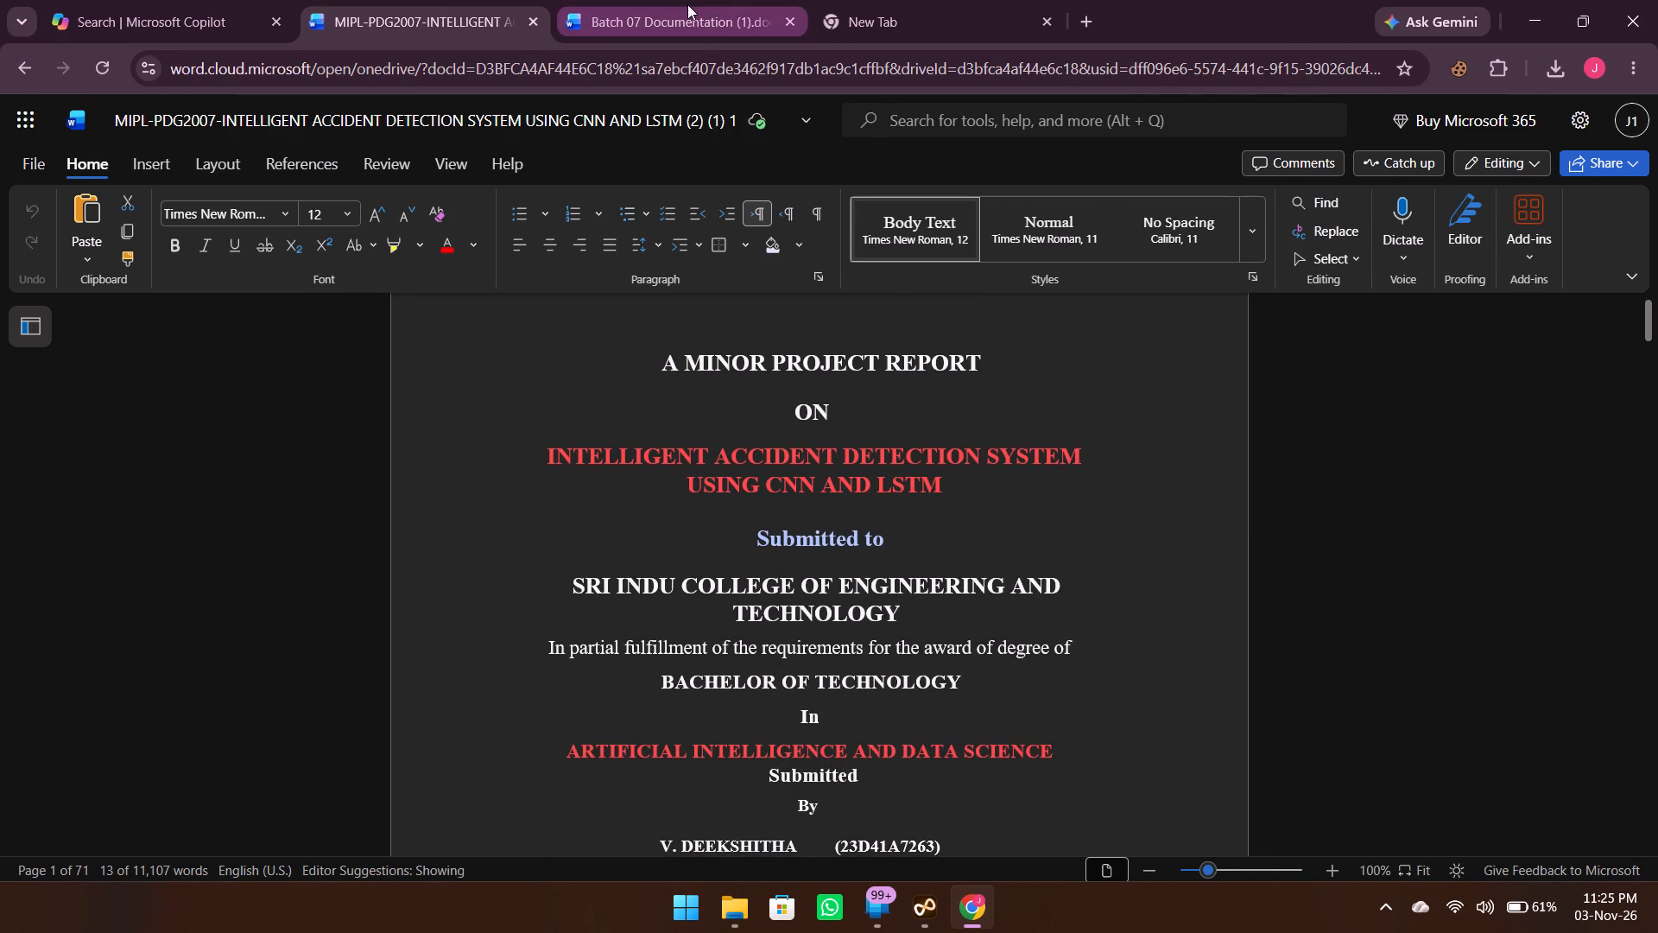
{"action": "left_click", "coordinate": [687, 4]}
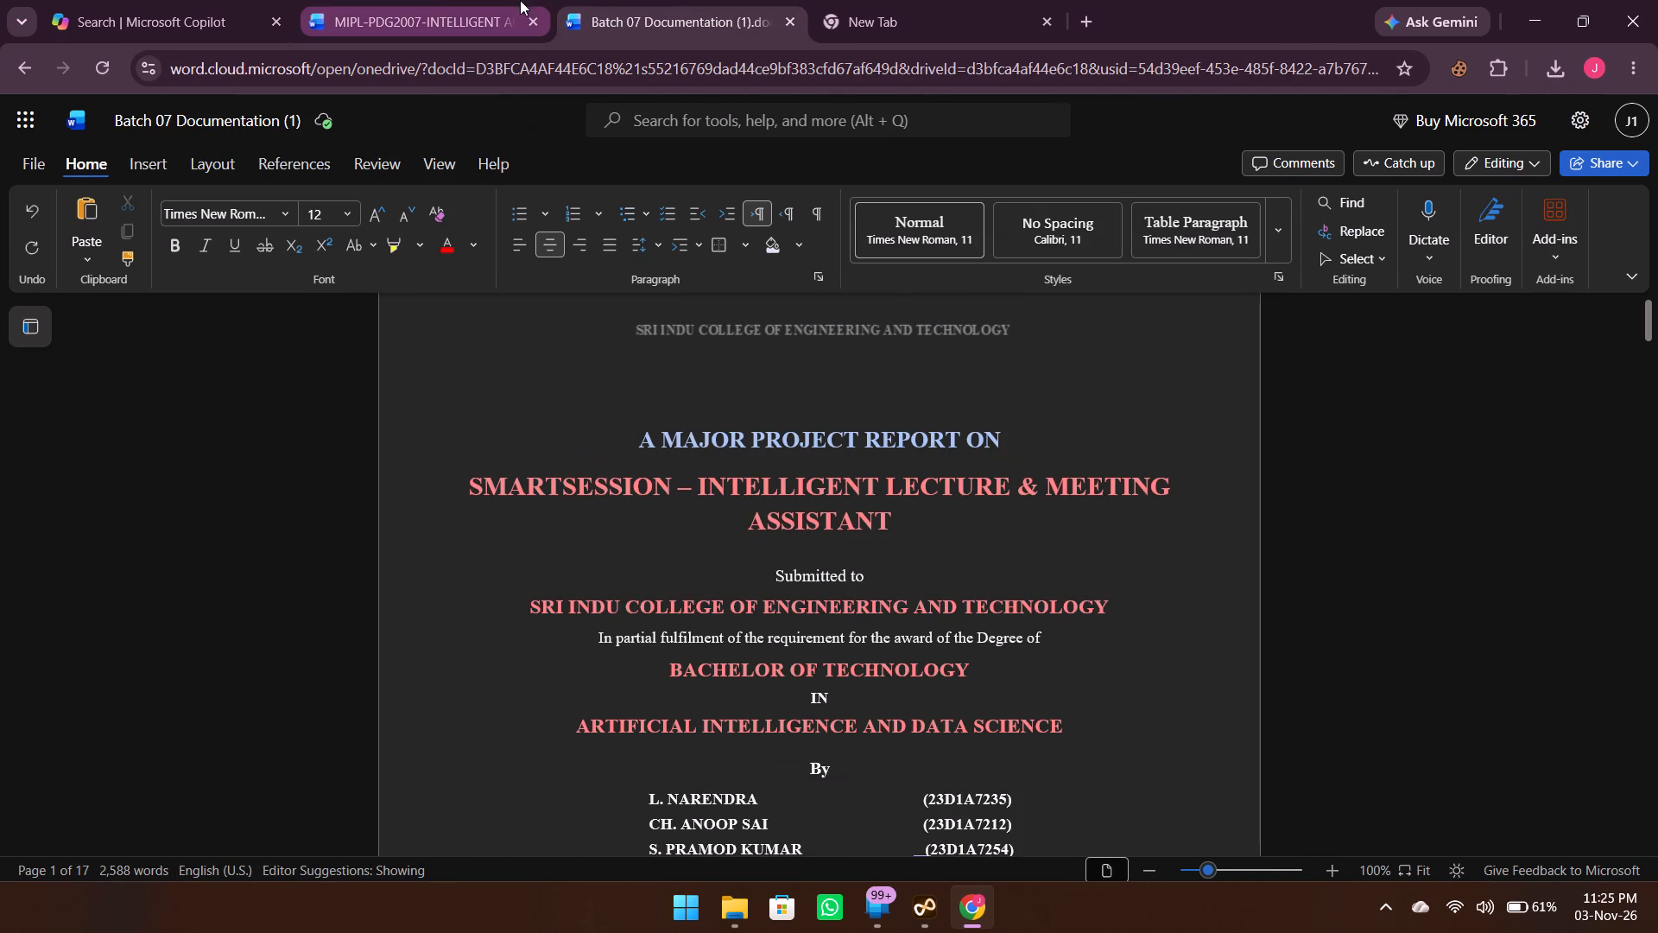
Check the font size of "Submitted to" in the accident report, and set the same line in Batch 07 Documentation (1) to size 16.
{"action": "left_click", "coordinate": [453, 0]}
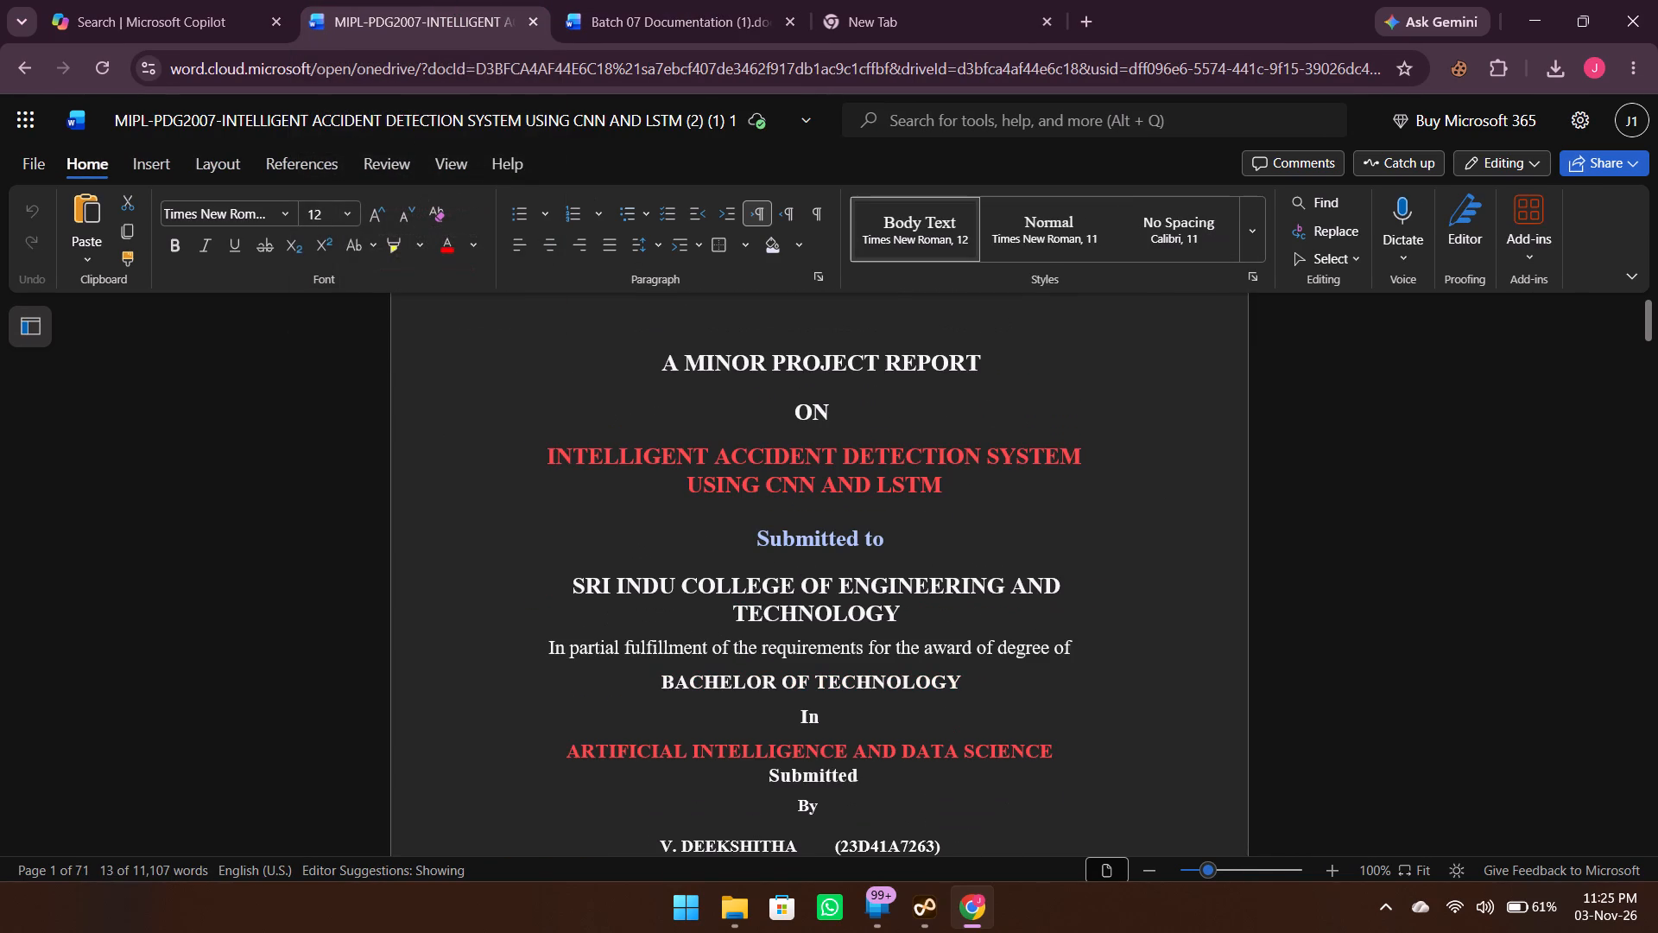
{"action": "left_click_drag", "start_coordinate": [891, 549], "coordinate": [761, 542]}
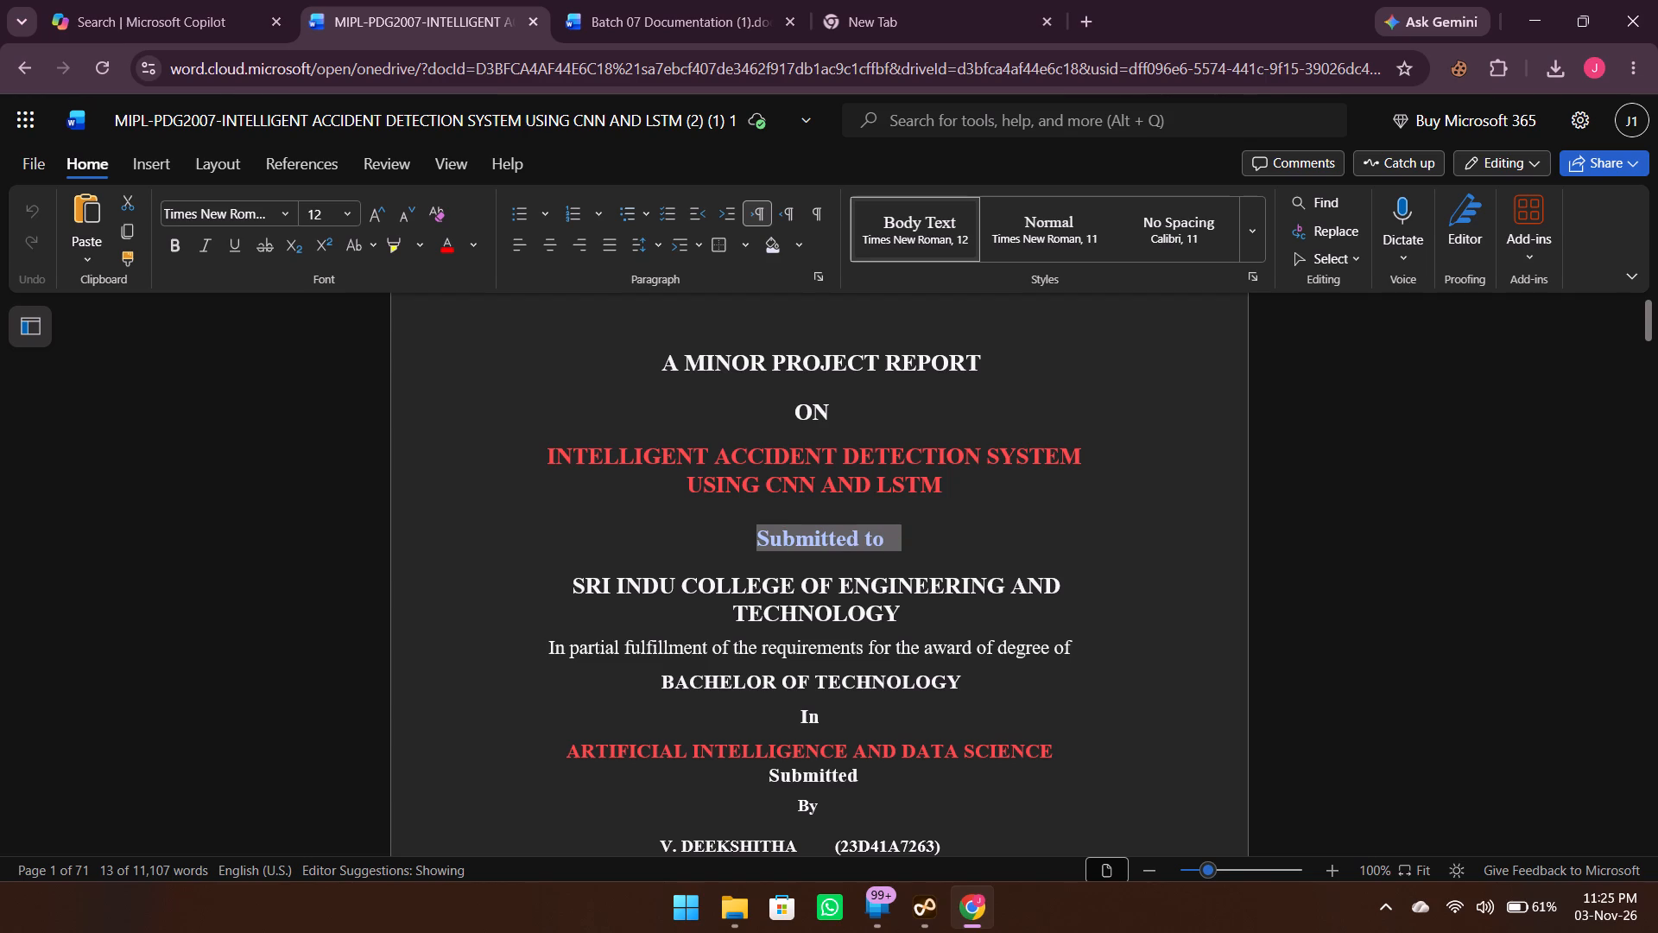
{"action": "left_click_drag", "start_coordinate": [761, 542], "coordinate": [760, 542]}
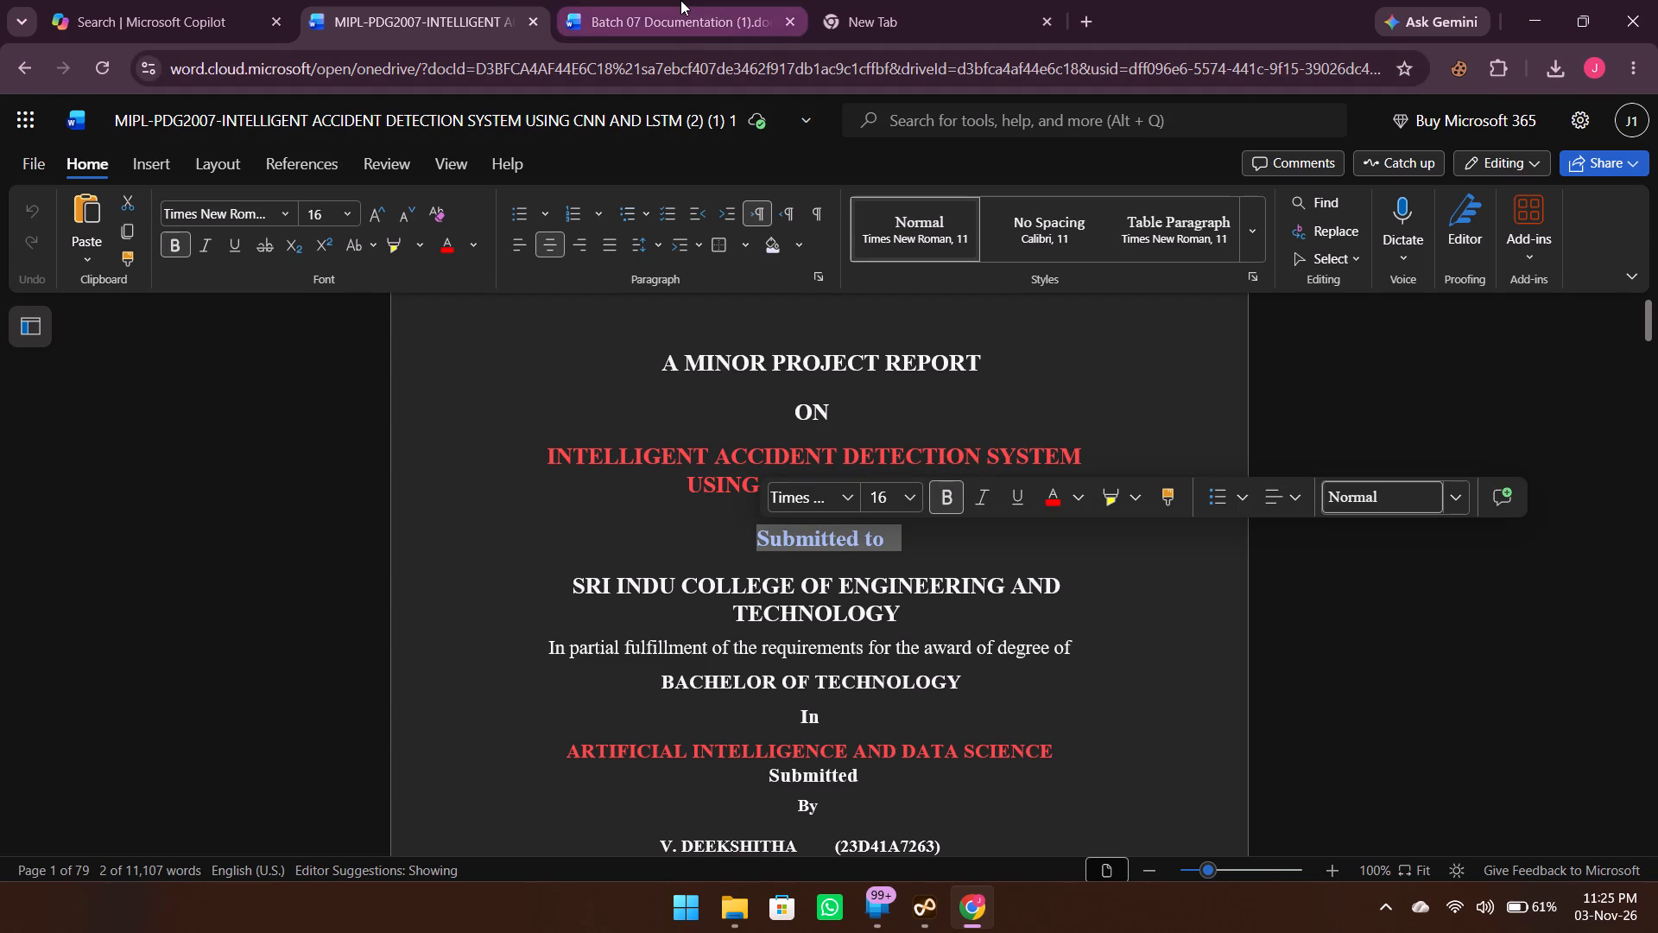
{"action": "left_click", "coordinate": [680, 0]}
{"action": "left_click_drag", "start_coordinate": [864, 575], "coordinate": [857, 575]}
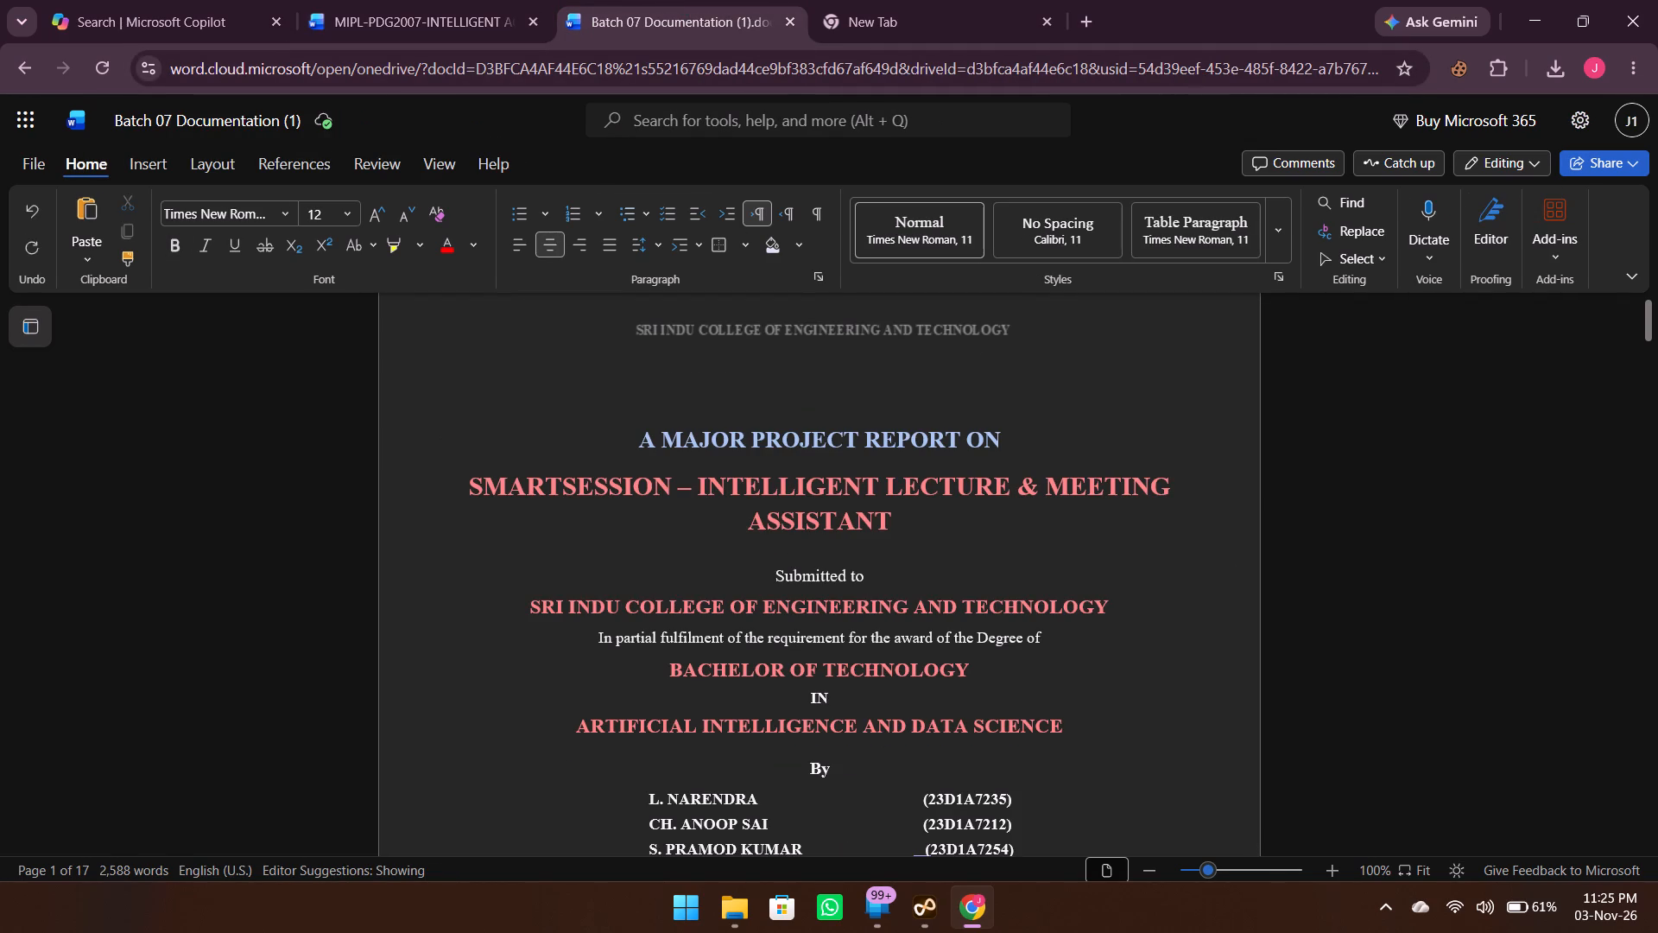
{"action": "left_click_drag", "start_coordinate": [857, 575], "coordinate": [775, 574]}
{"action": "left_click", "coordinate": [921, 527]}
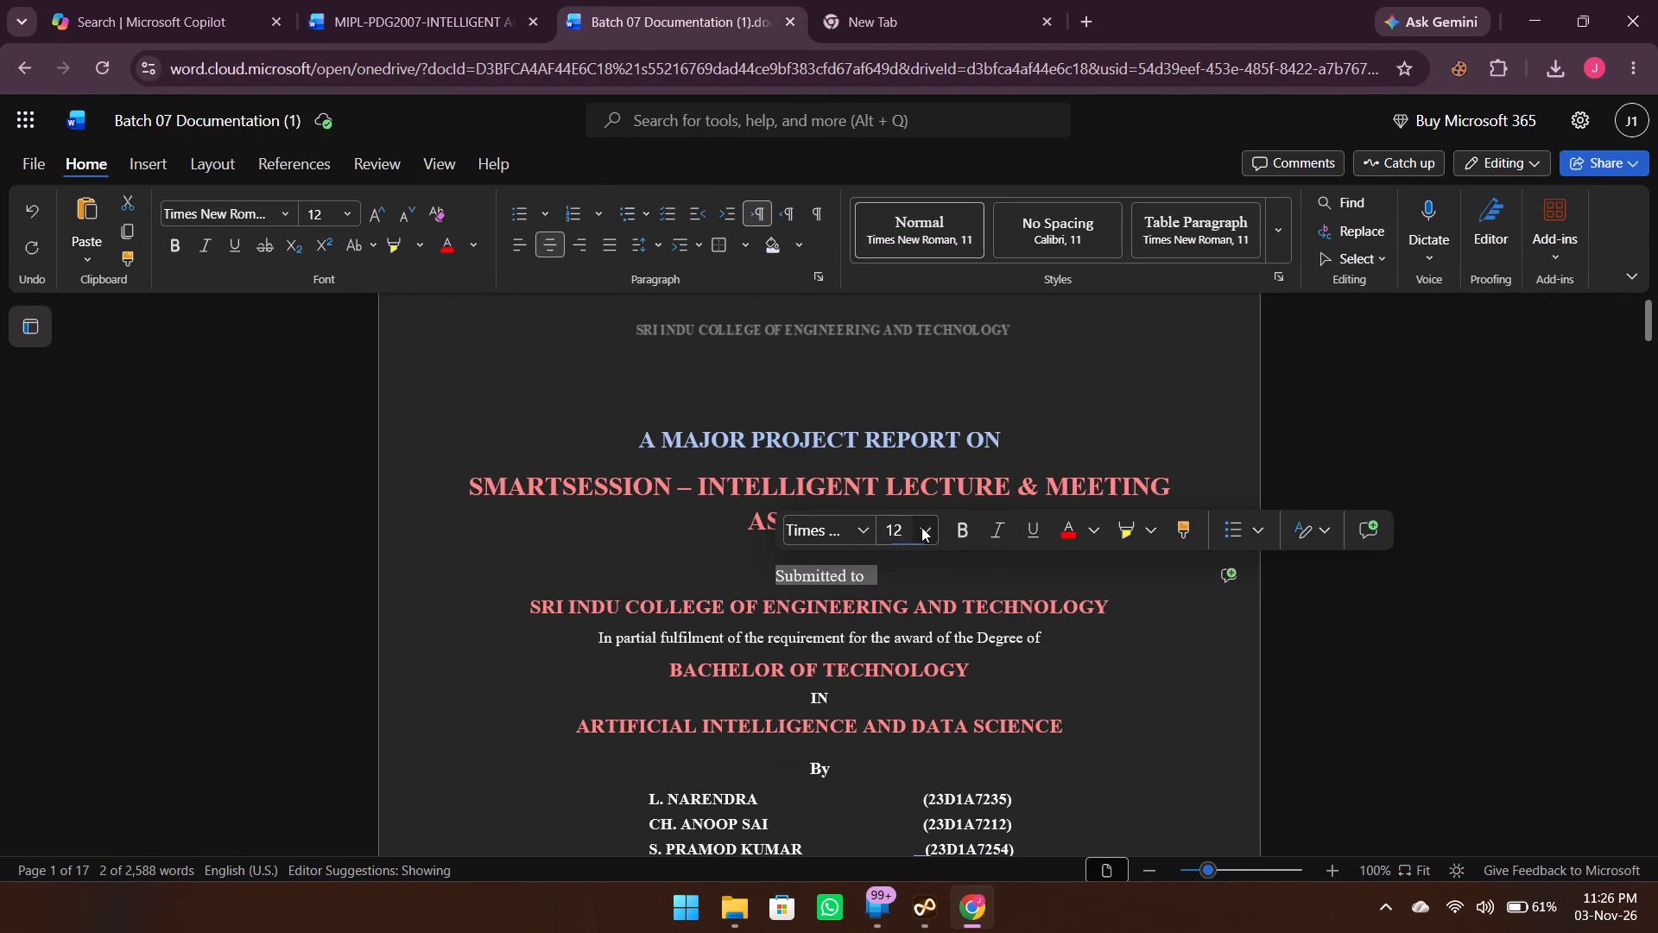
{"action": "left_click", "coordinate": [977, 580]}
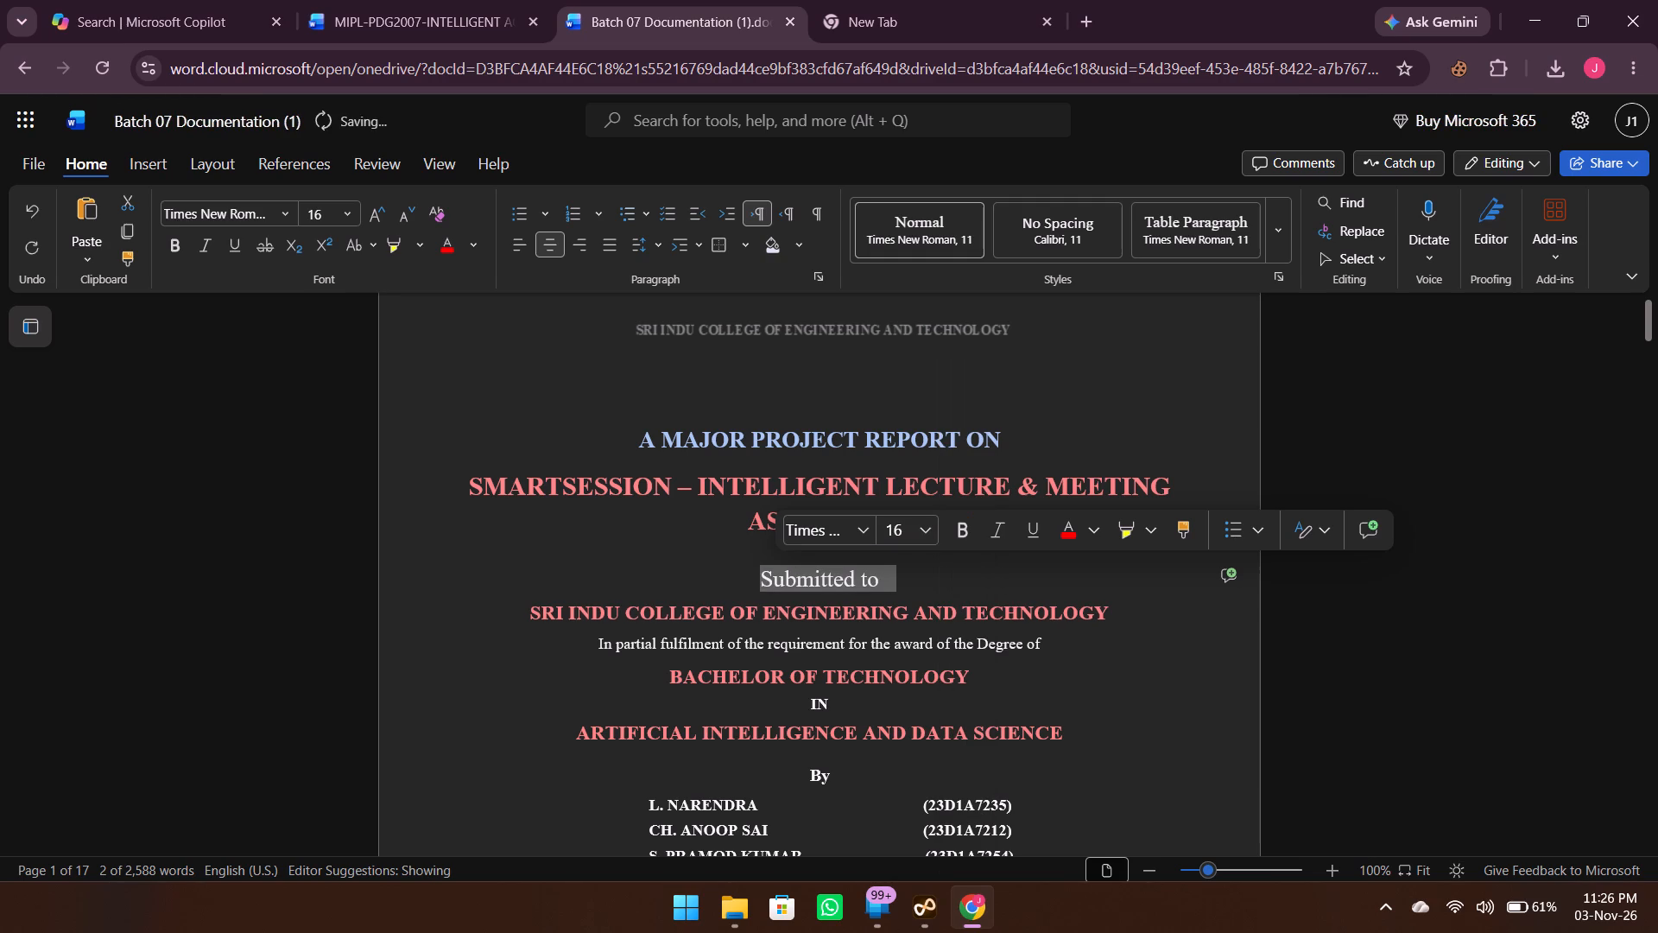
{"action": "left_click", "coordinate": [1049, 587]}
{"action": "left_click", "coordinate": [978, 571]}
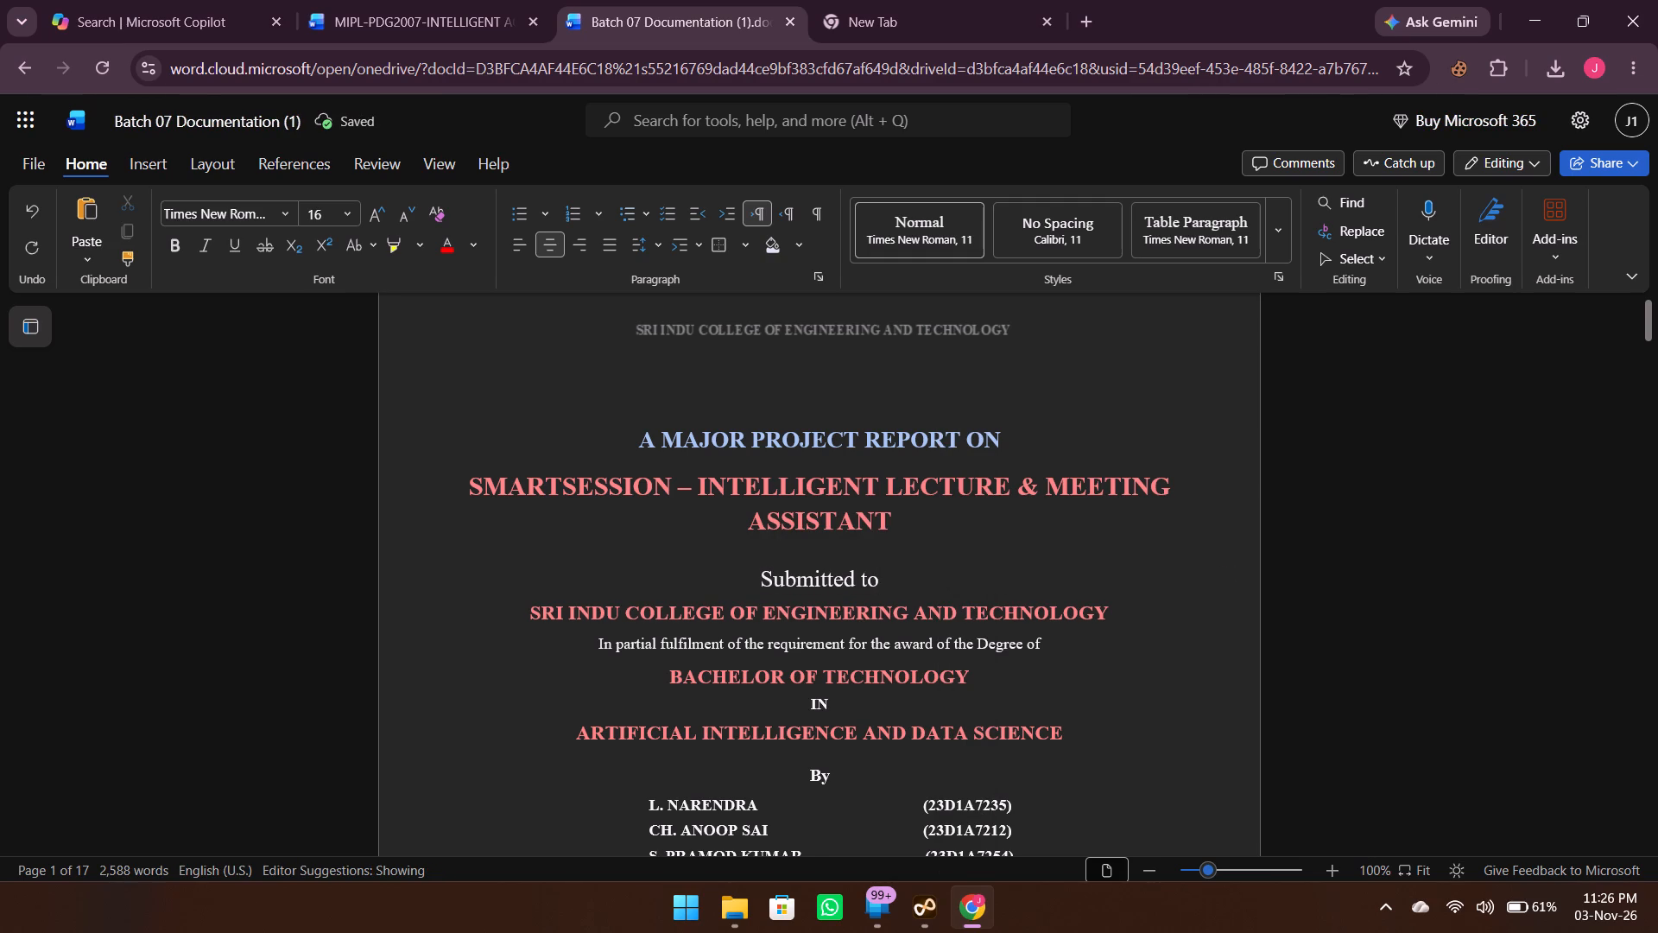
Check the accident report's college name below "Submitted to", and set the same line in Batch 07 Documentation (1) to font size 16.
{"action": "scroll", "coordinate": [978, 571], "scroll_direction": "down", "scroll_amount": 1}
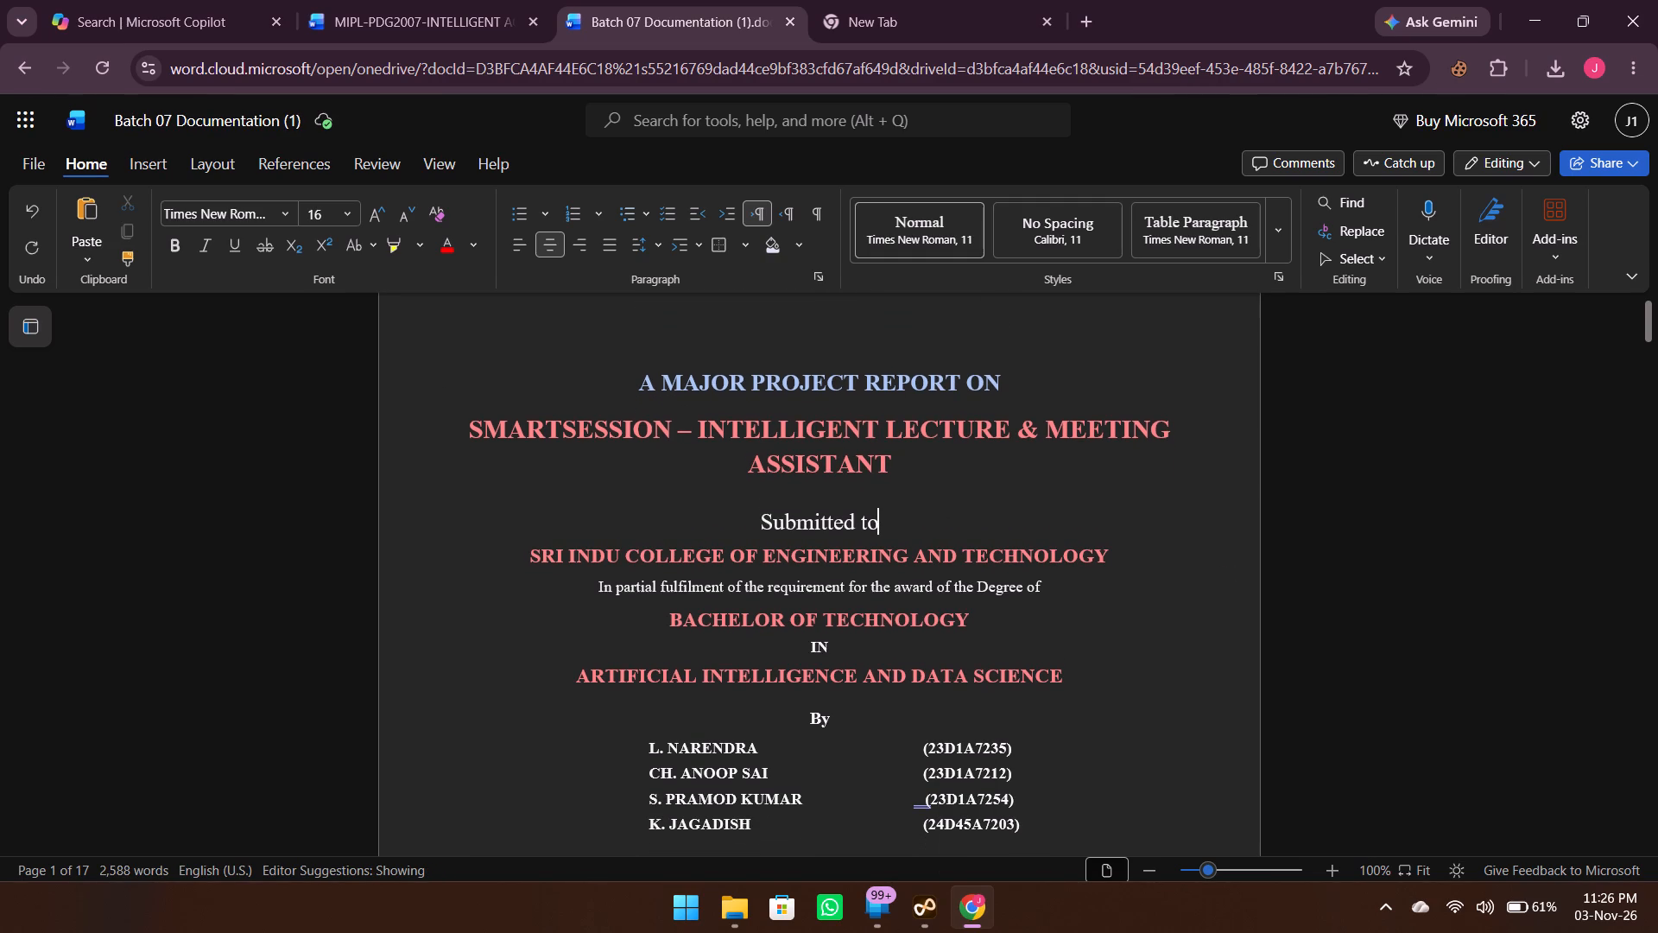
{"action": "left_click_drag", "start_coordinate": [1103, 562], "coordinate": [530, 549]}
{"action": "left_click", "coordinate": [441, 22]}
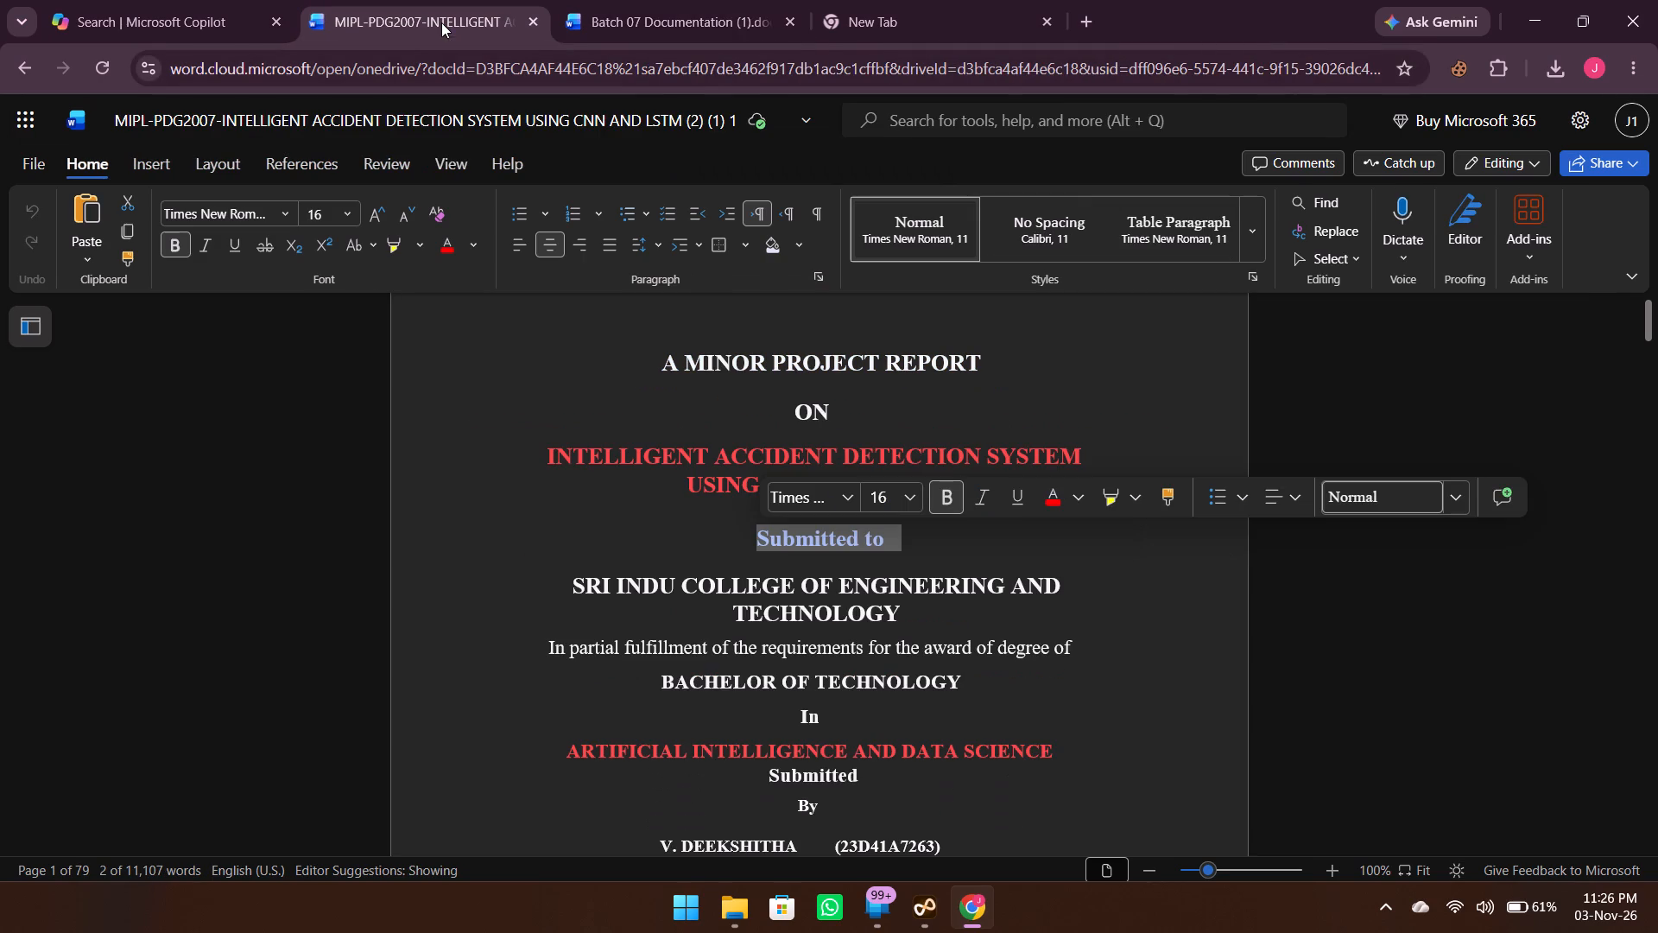
{"action": "left_click_drag", "start_coordinate": [1055, 572], "coordinate": [634, 573]}
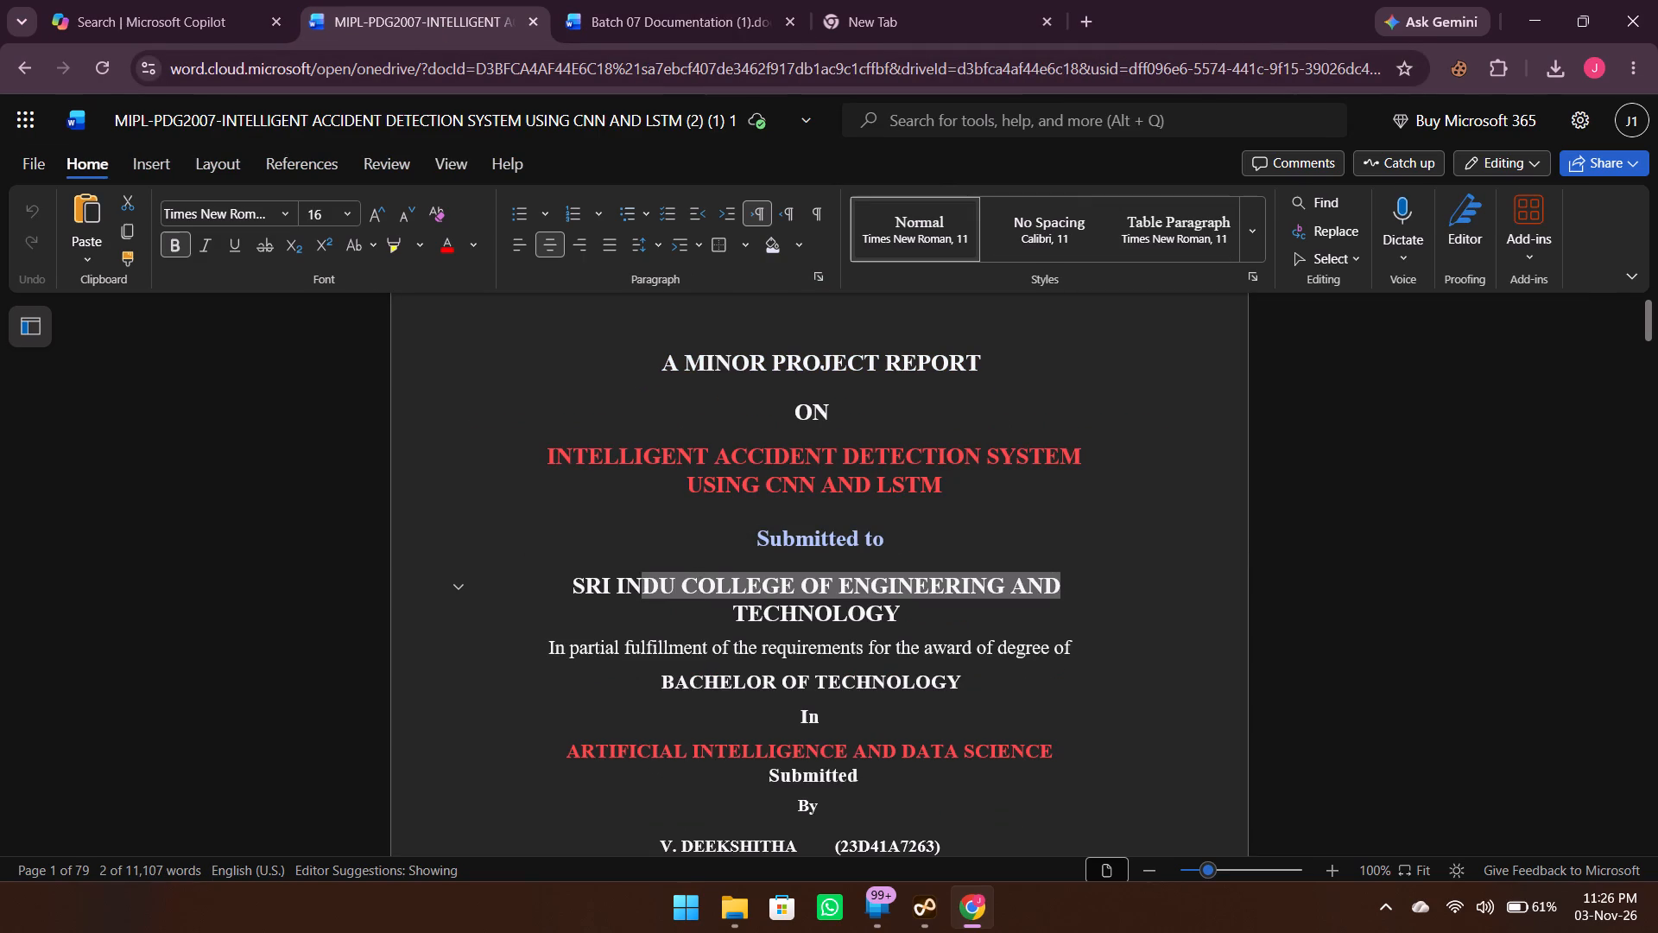
{"action": "left_click_drag", "start_coordinate": [634, 573], "coordinate": [585, 581]}
{"action": "left_click_drag", "start_coordinate": [930, 625], "coordinate": [556, 589]}
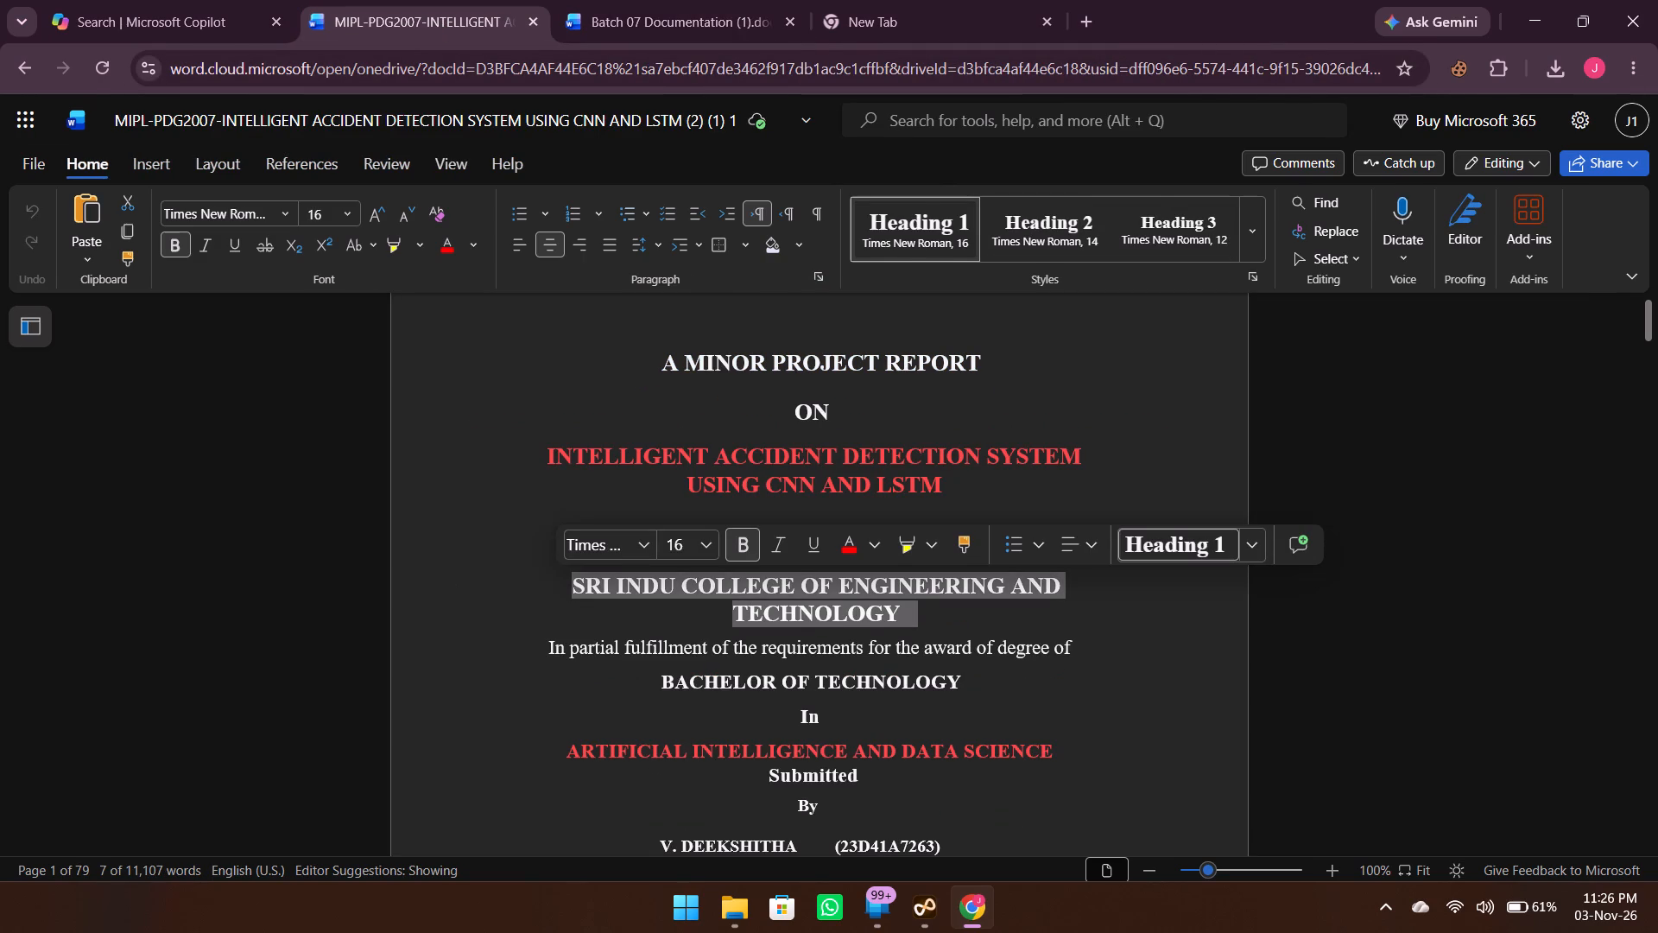
{"action": "left_click", "coordinate": [560, 479]}
{"action": "left_click", "coordinate": [617, 0]}
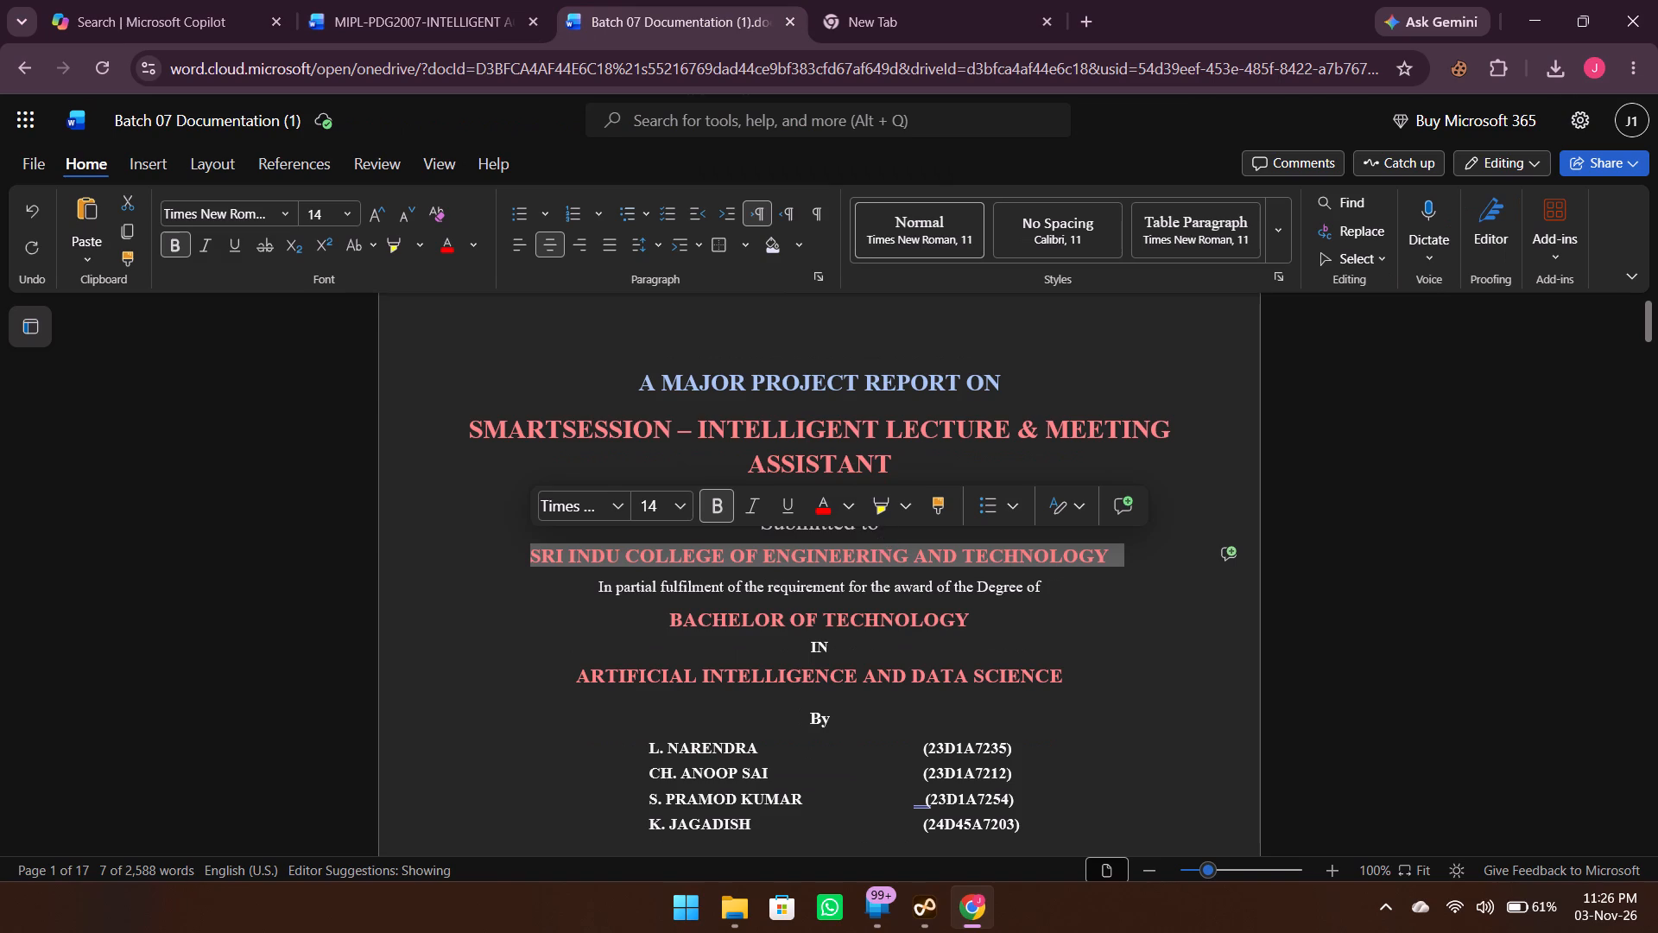
{"action": "left_click", "coordinate": [677, 505]}
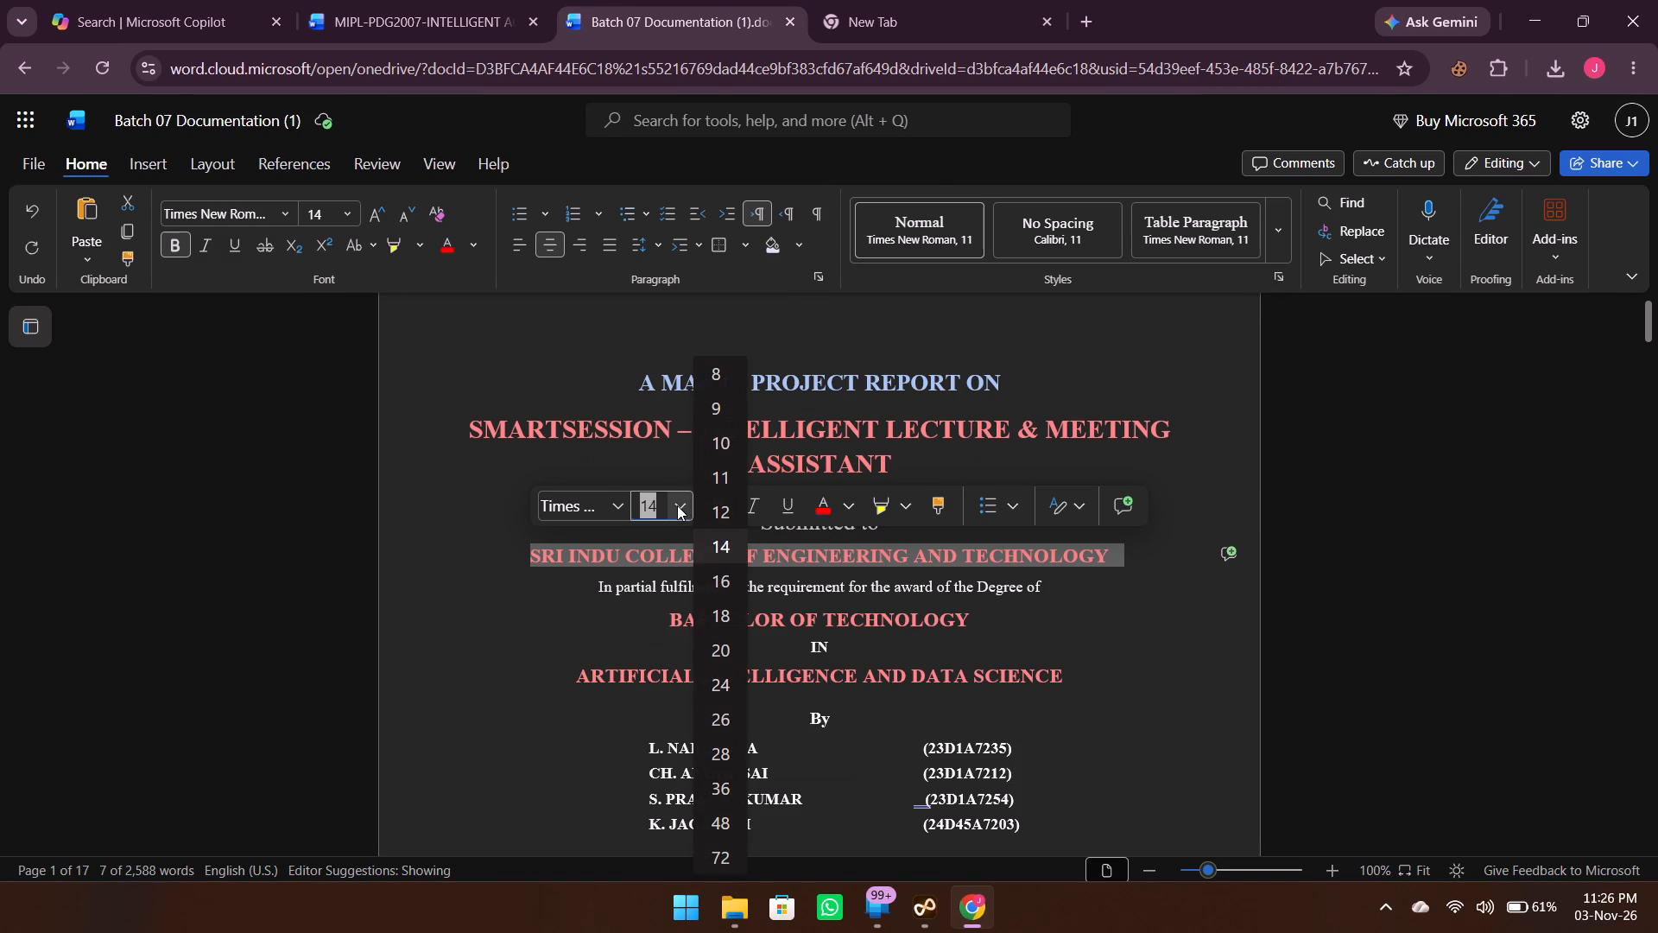
{"action": "left_click", "coordinate": [710, 574]}
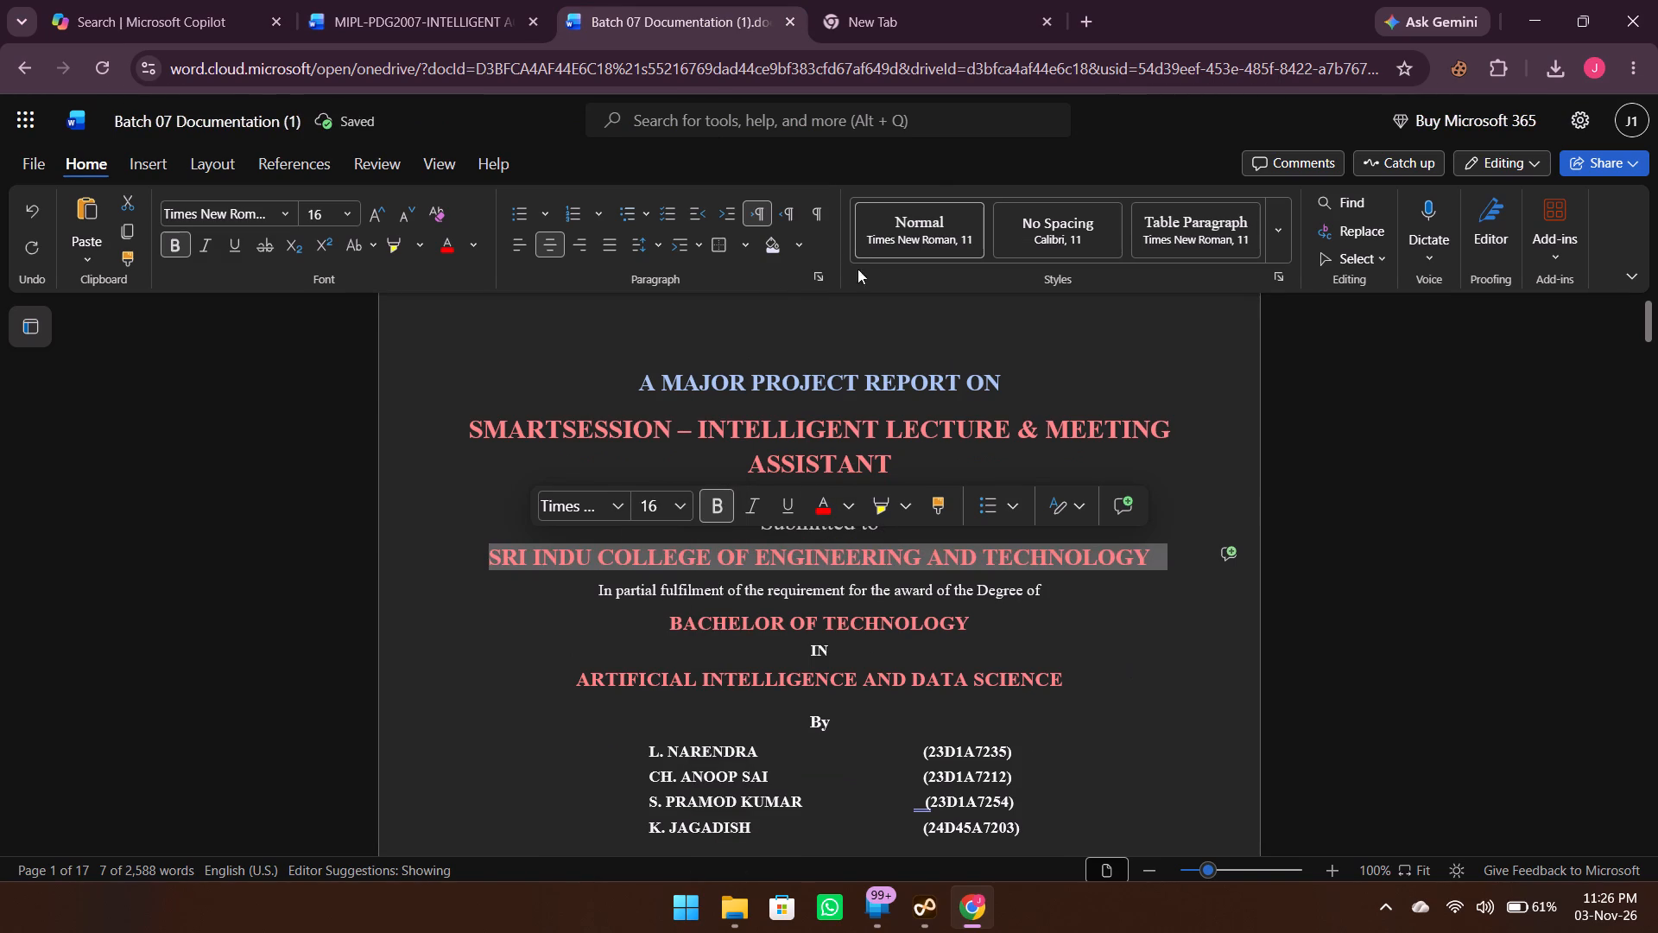
Compare the font size of the "ARTIFICIAL INTELLIGENCE AND DATA SCIENCE" degree line in the accident report and Batch 07 Documentation (1).
{"action": "left_click", "coordinate": [474, 12]}
{"action": "scroll", "coordinate": [938, 612], "scroll_direction": "down", "scroll_amount": 2}
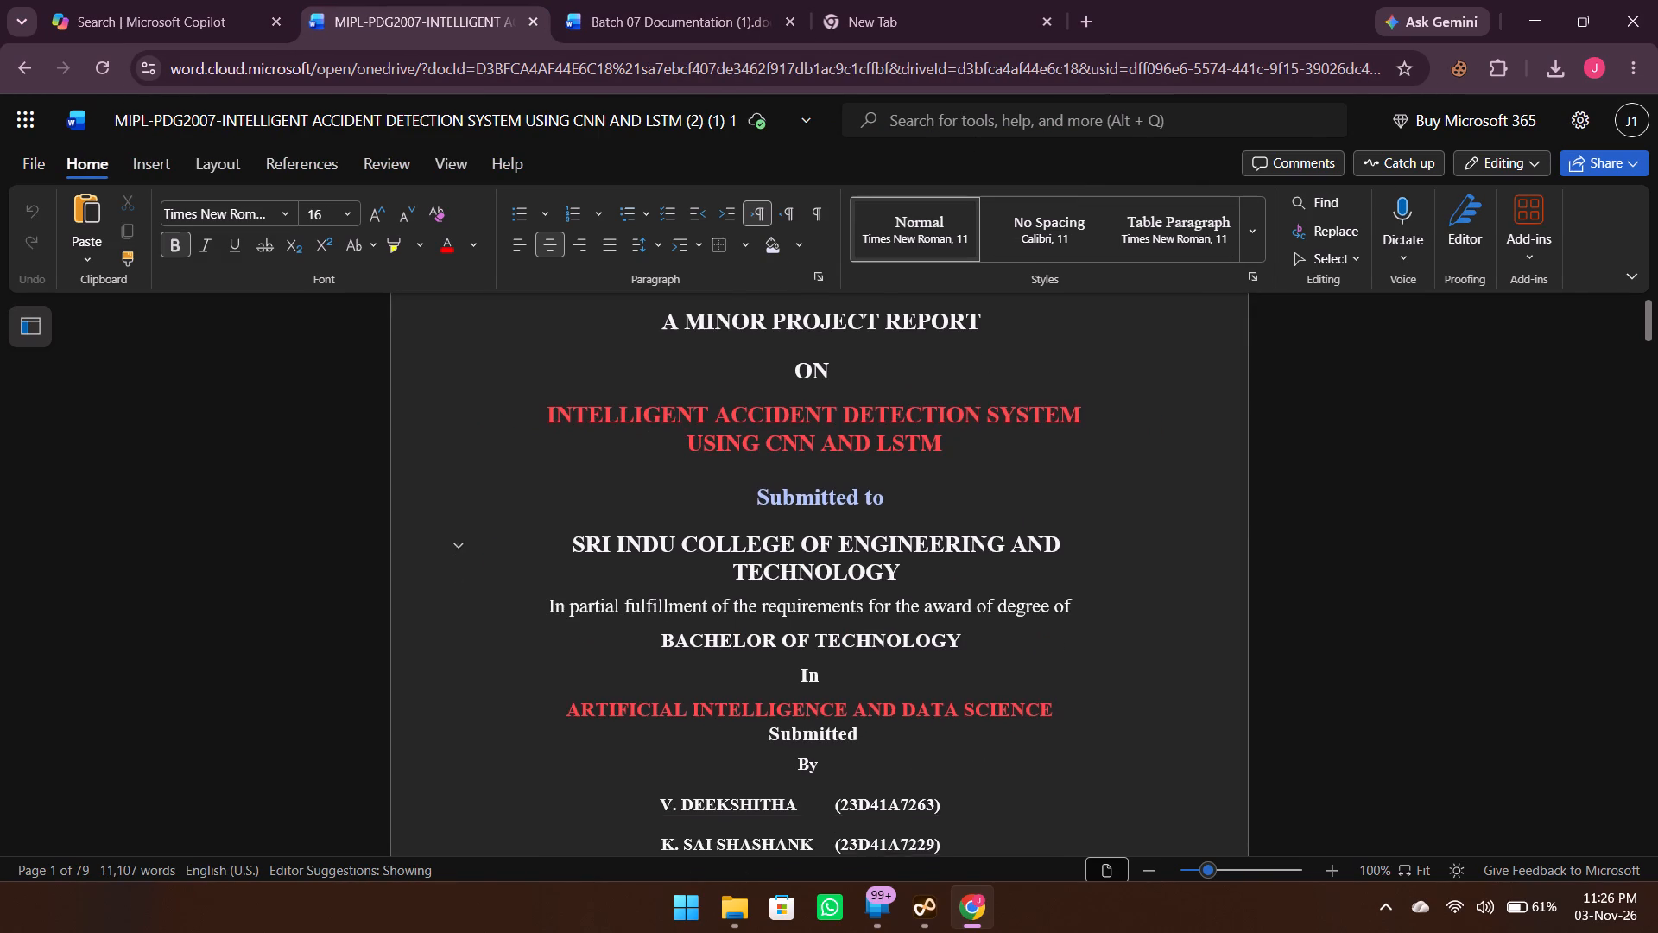
{"action": "scroll", "coordinate": [938, 612], "scroll_direction": "down", "scroll_amount": 3}
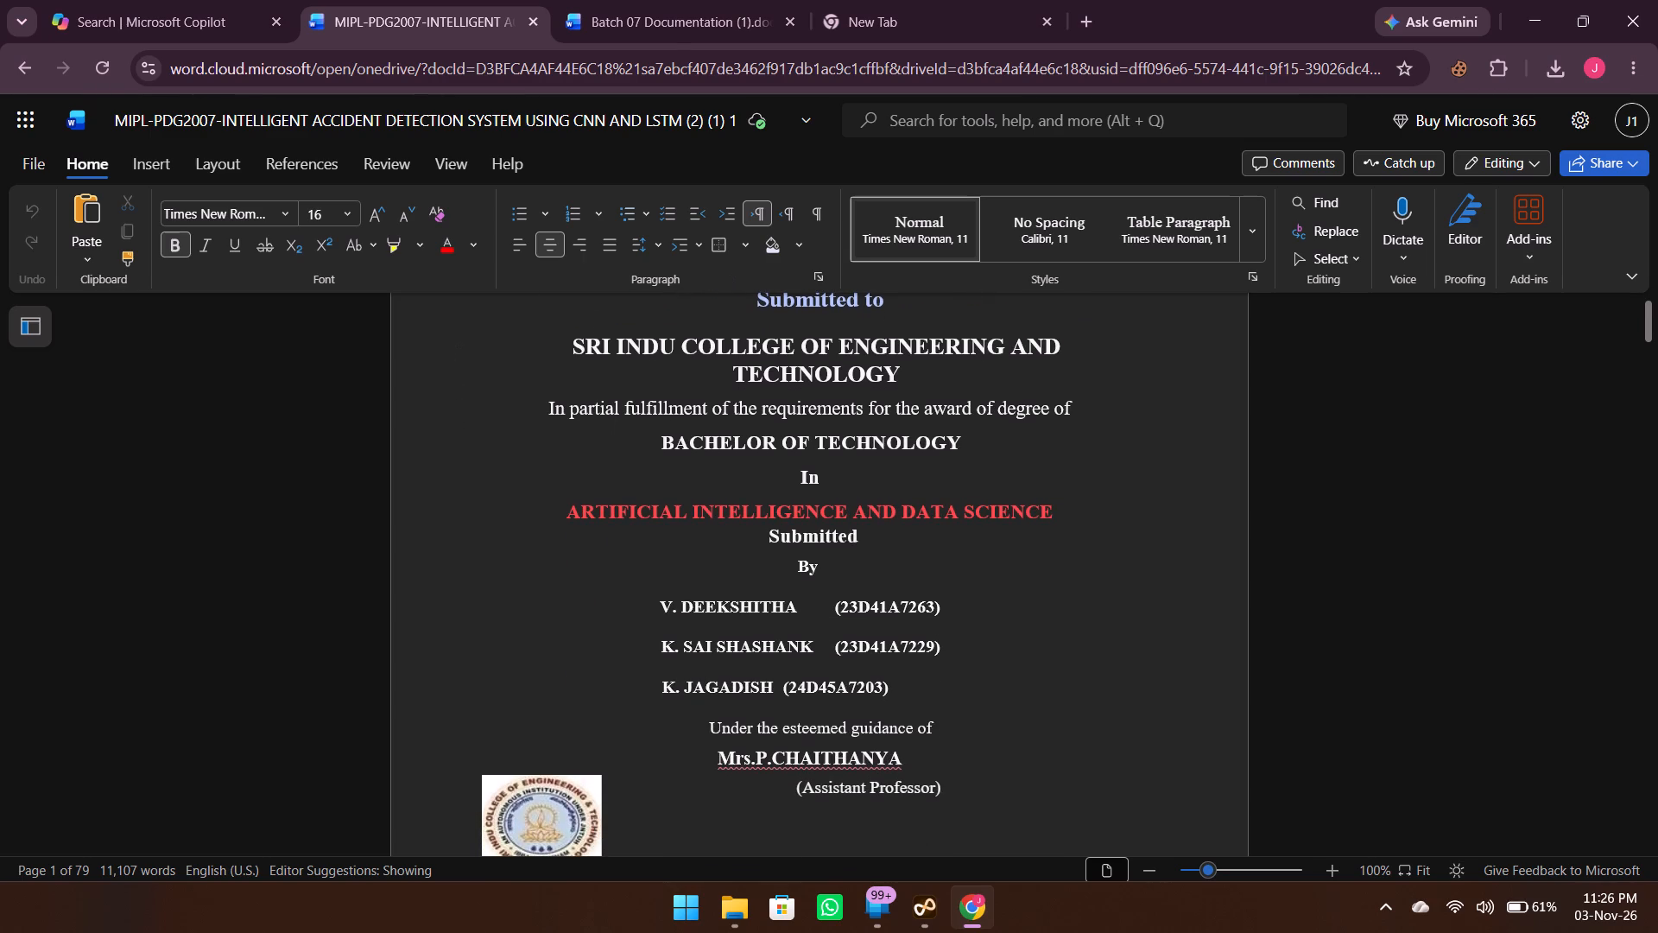
{"action": "left_click_drag", "start_coordinate": [1045, 511], "coordinate": [689, 501]}
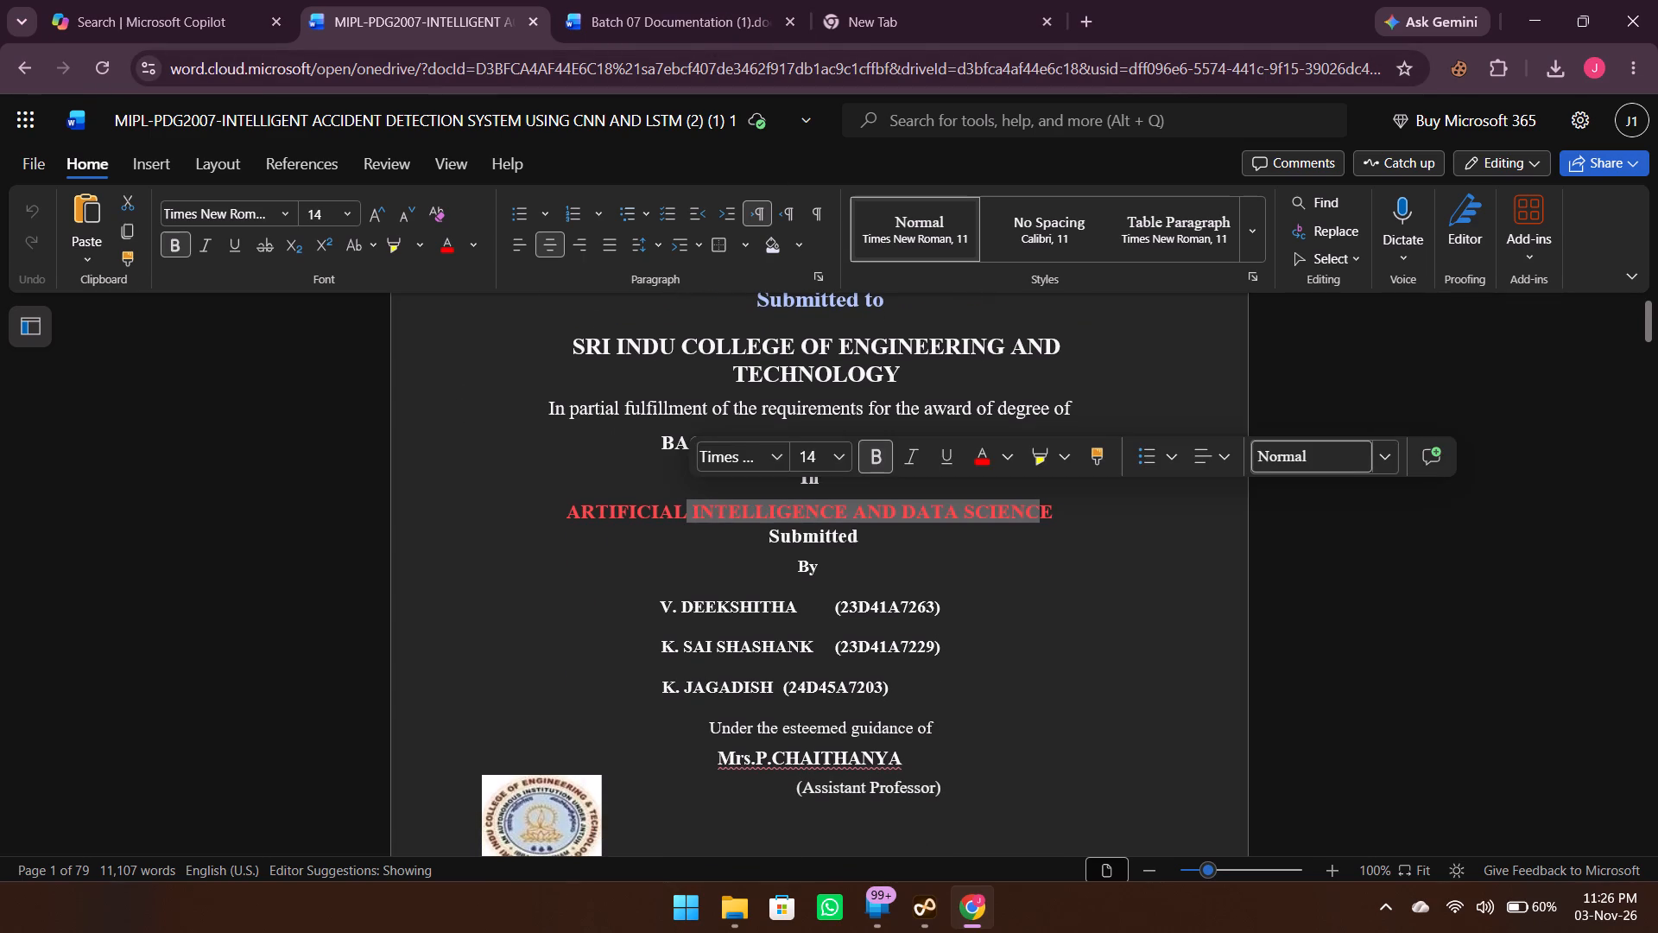
{"action": "left_click", "coordinate": [651, 3]}
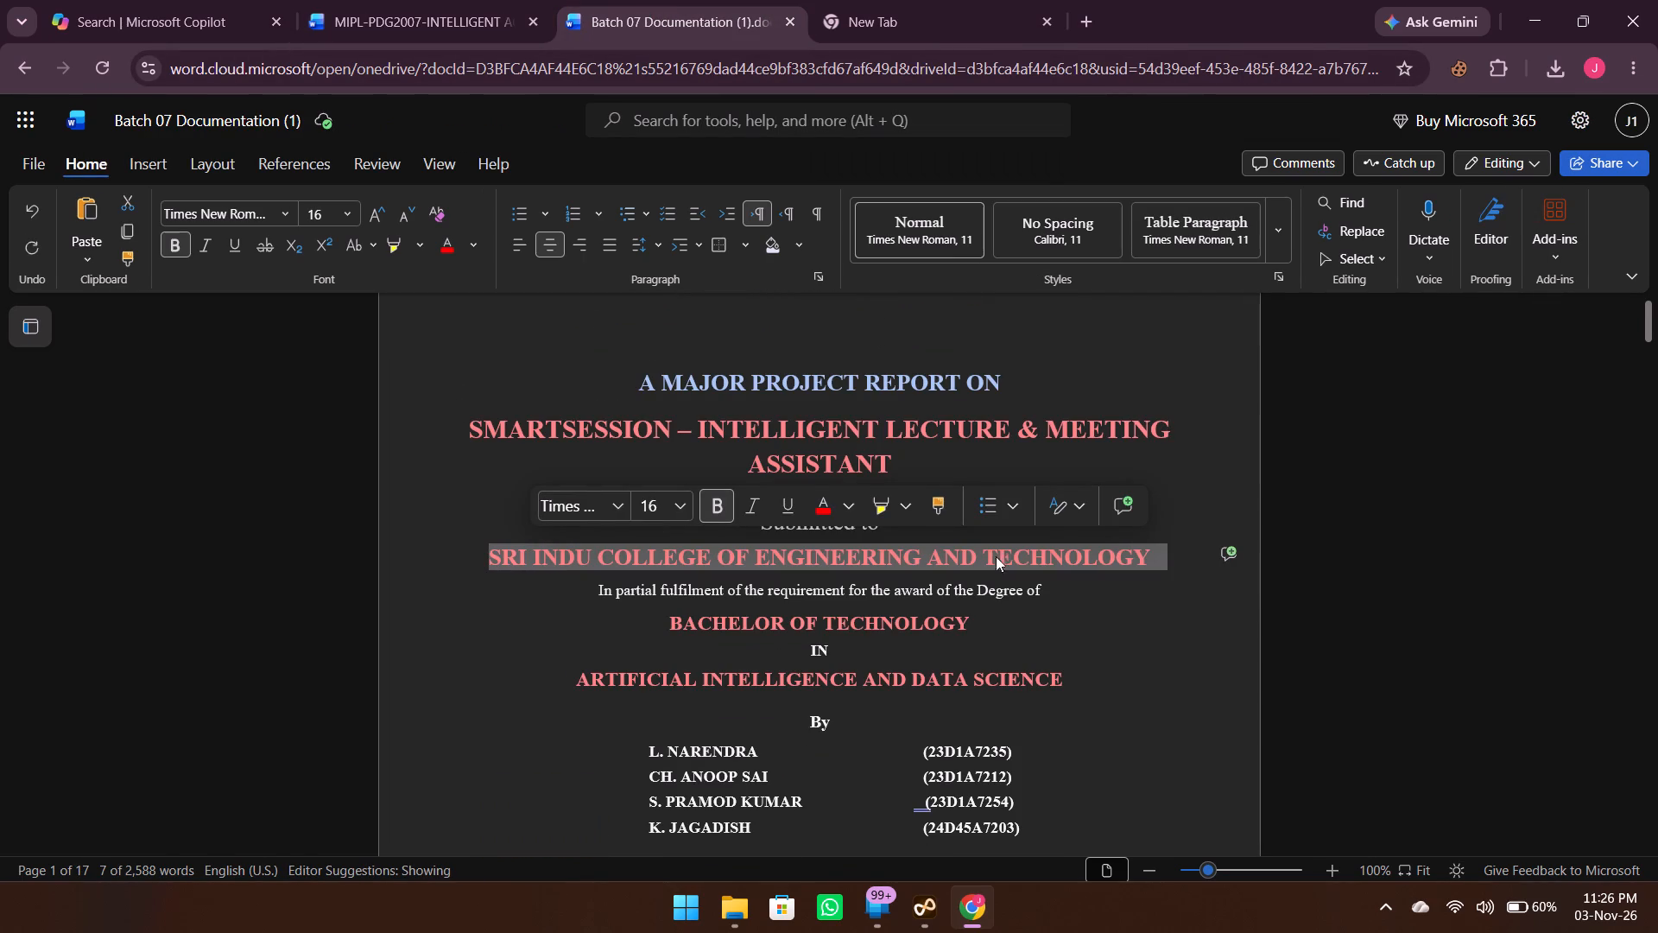
{"action": "left_click_drag", "start_coordinate": [1052, 671], "coordinate": [768, 678]}
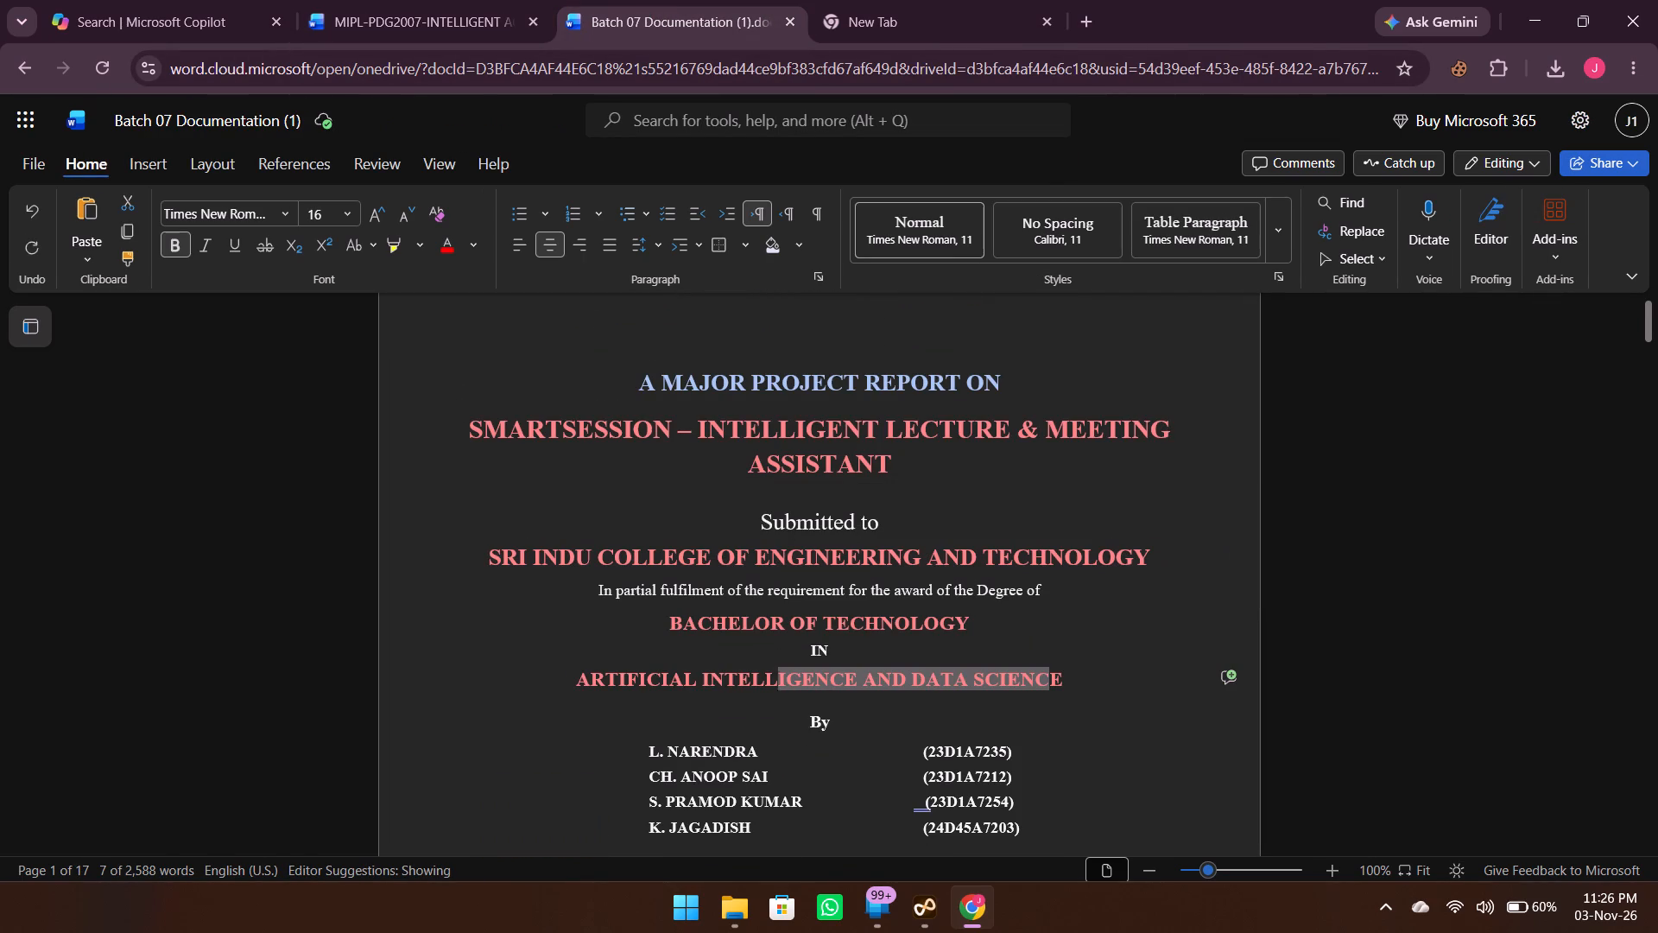
{"action": "left_click_drag", "start_coordinate": [768, 678], "coordinate": [570, 676]}
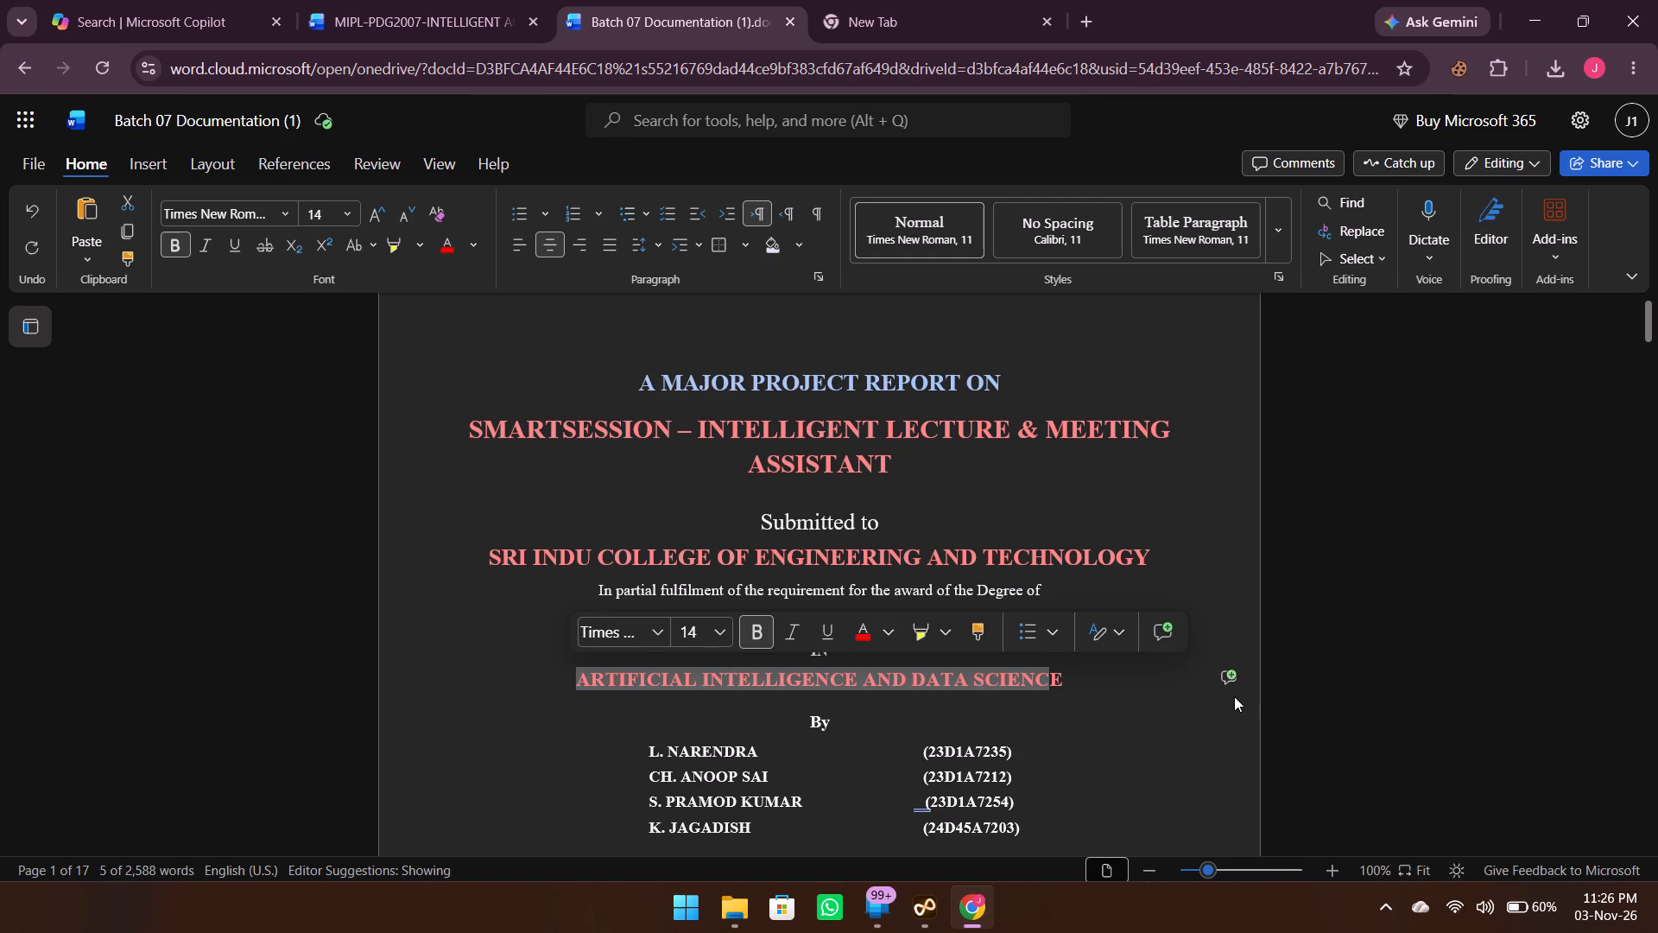
{"action": "left_click", "coordinate": [1234, 696]}
{"action": "left_click", "coordinate": [1069, 708]}
{"action": "left_click_drag", "start_coordinate": [1069, 708], "coordinate": [1059, 710]}
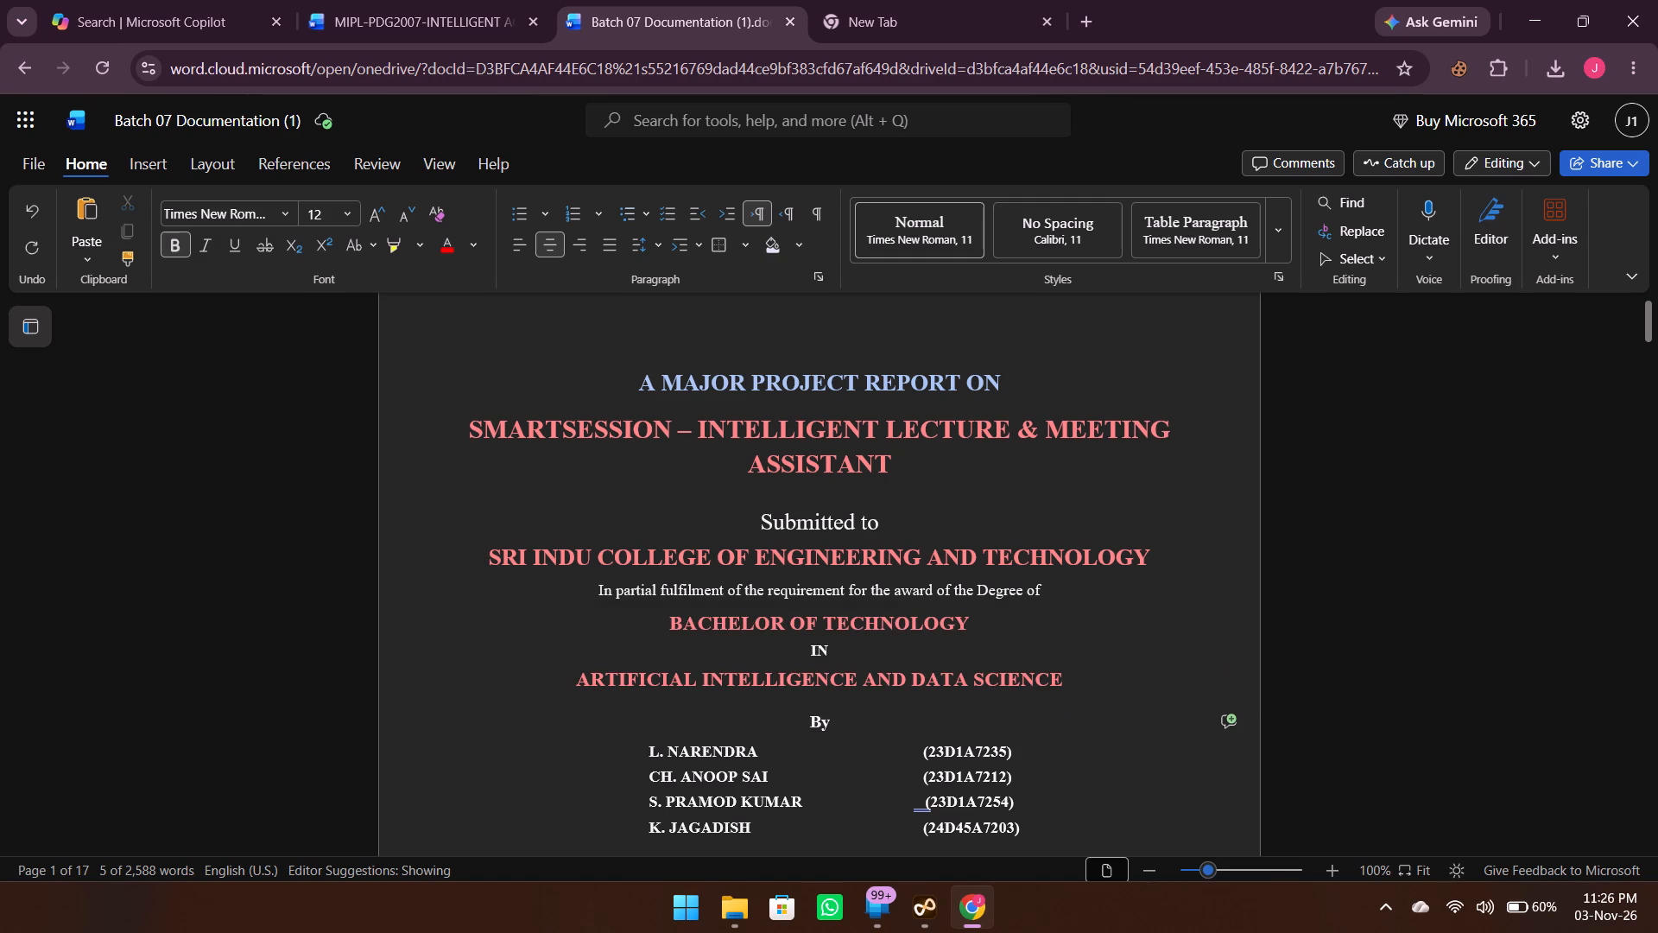
{"action": "left_click_drag", "start_coordinate": [1059, 710], "coordinate": [1052, 720]}
{"action": "left_click", "coordinate": [1123, 720]}
Check the "(Assistant Professor)" line's font size in the accident report, and set "Internal Guide" in Batch 07 Documentation (1) to size 12.
{"action": "scroll", "coordinate": [1123, 720], "scroll_direction": "down", "scroll_amount": 2}
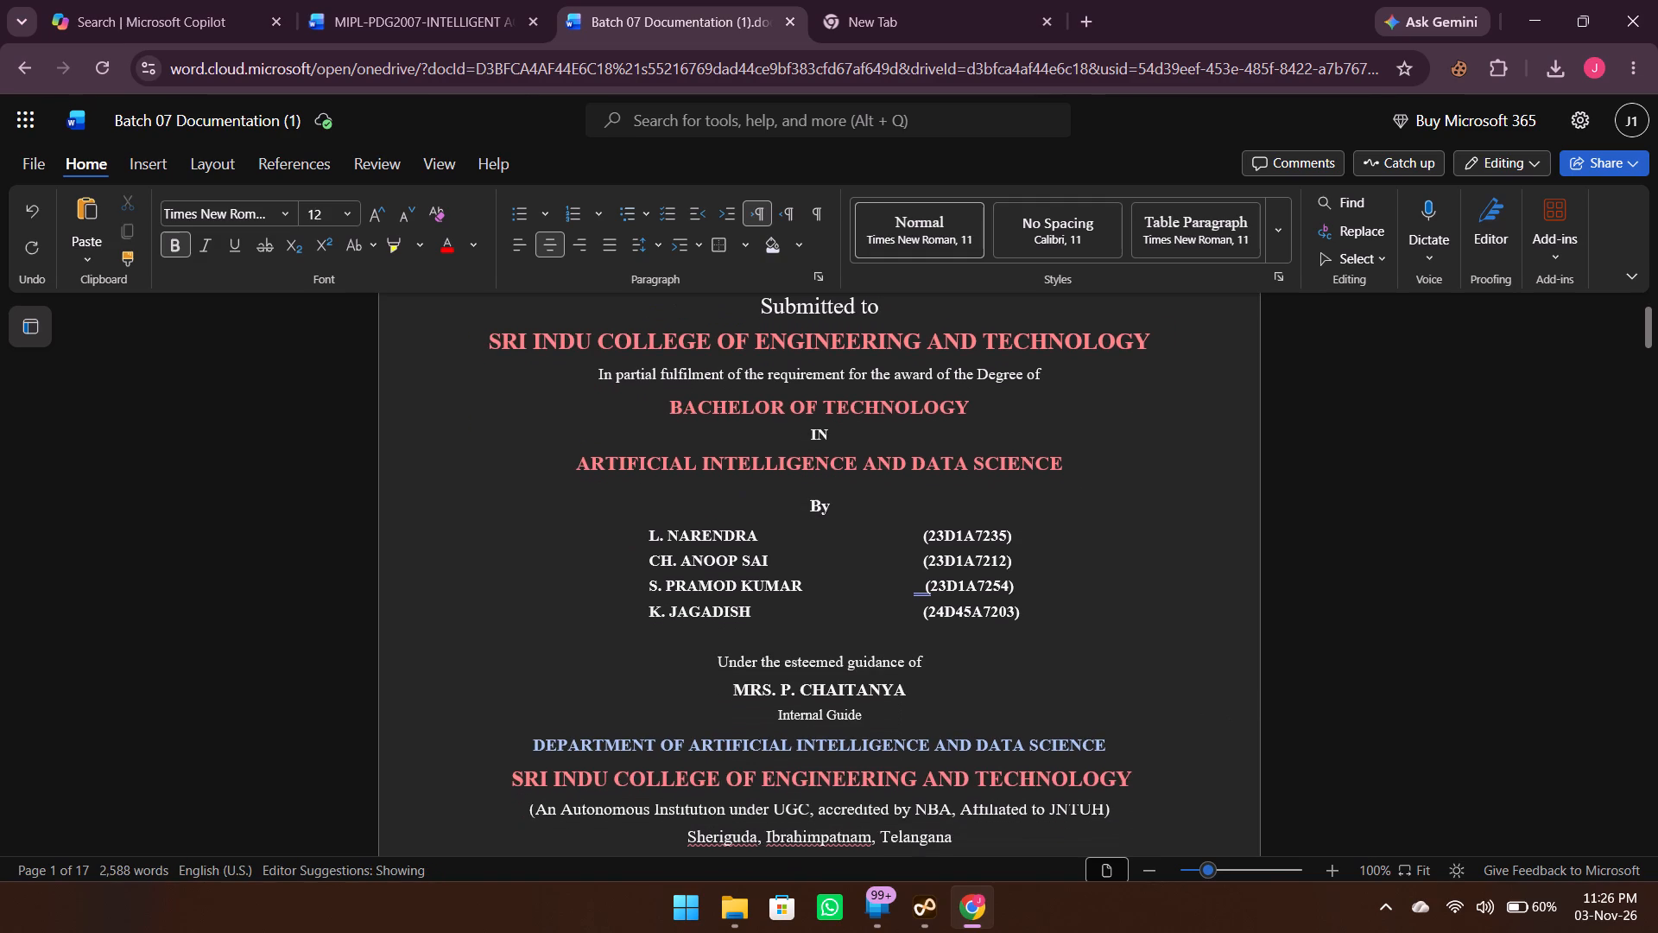
{"action": "scroll", "coordinate": [1123, 720], "scroll_direction": "down", "scroll_amount": 1}
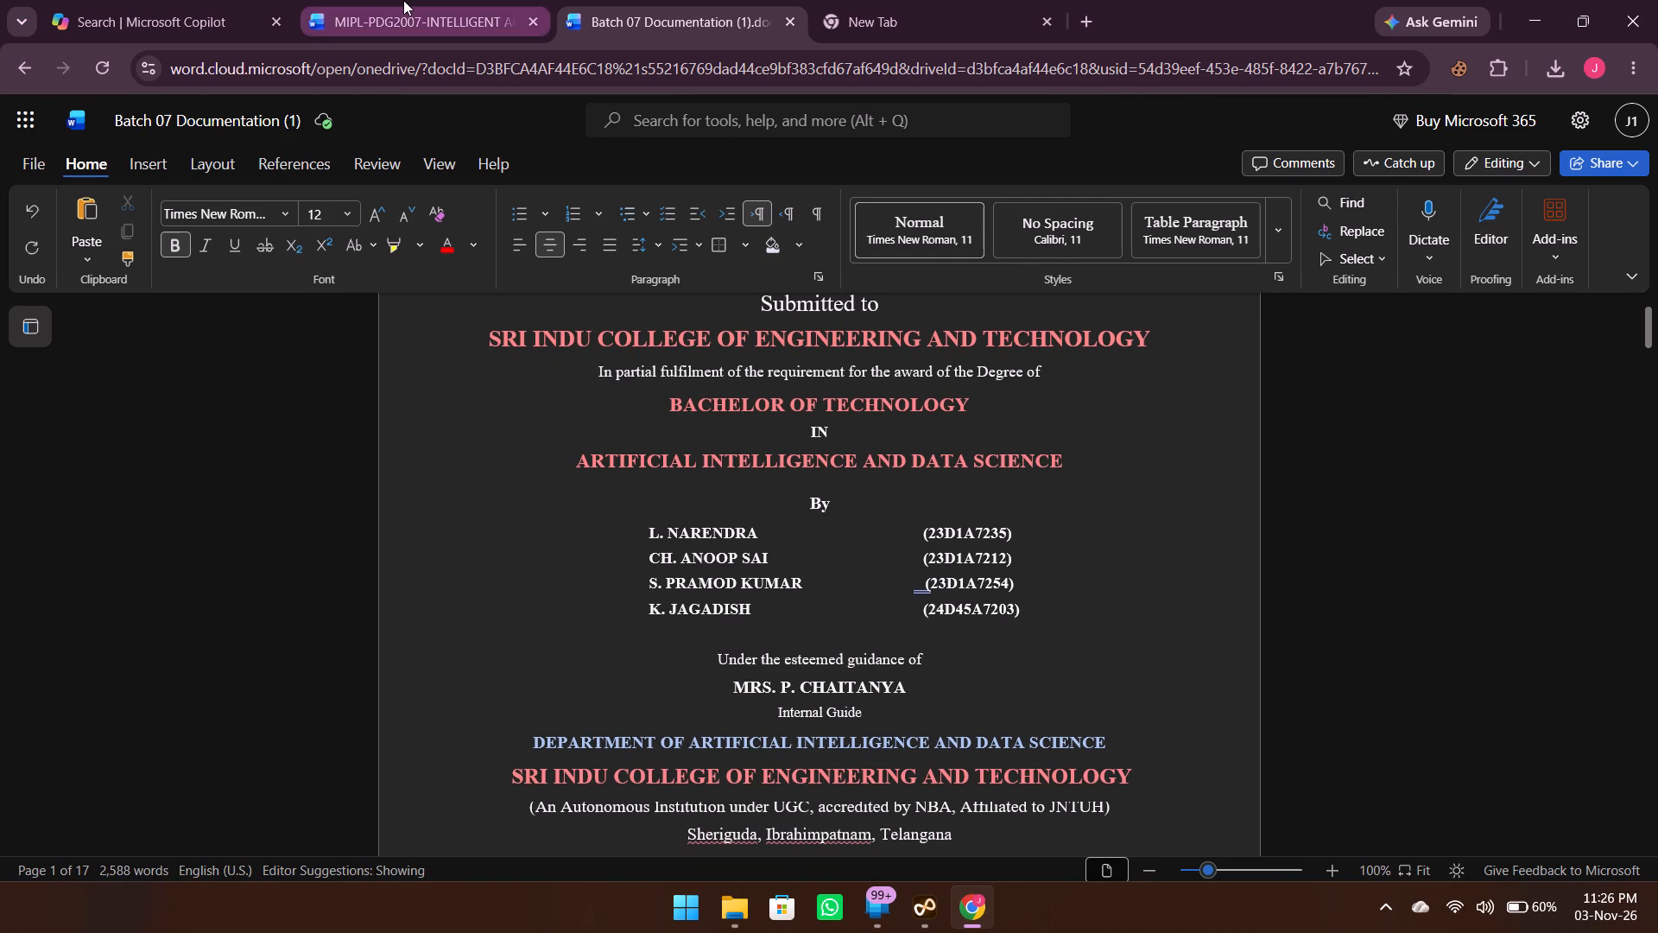
{"action": "left_click", "coordinate": [403, 0]}
{"action": "scroll", "coordinate": [702, 479], "scroll_direction": "down", "scroll_amount": 2}
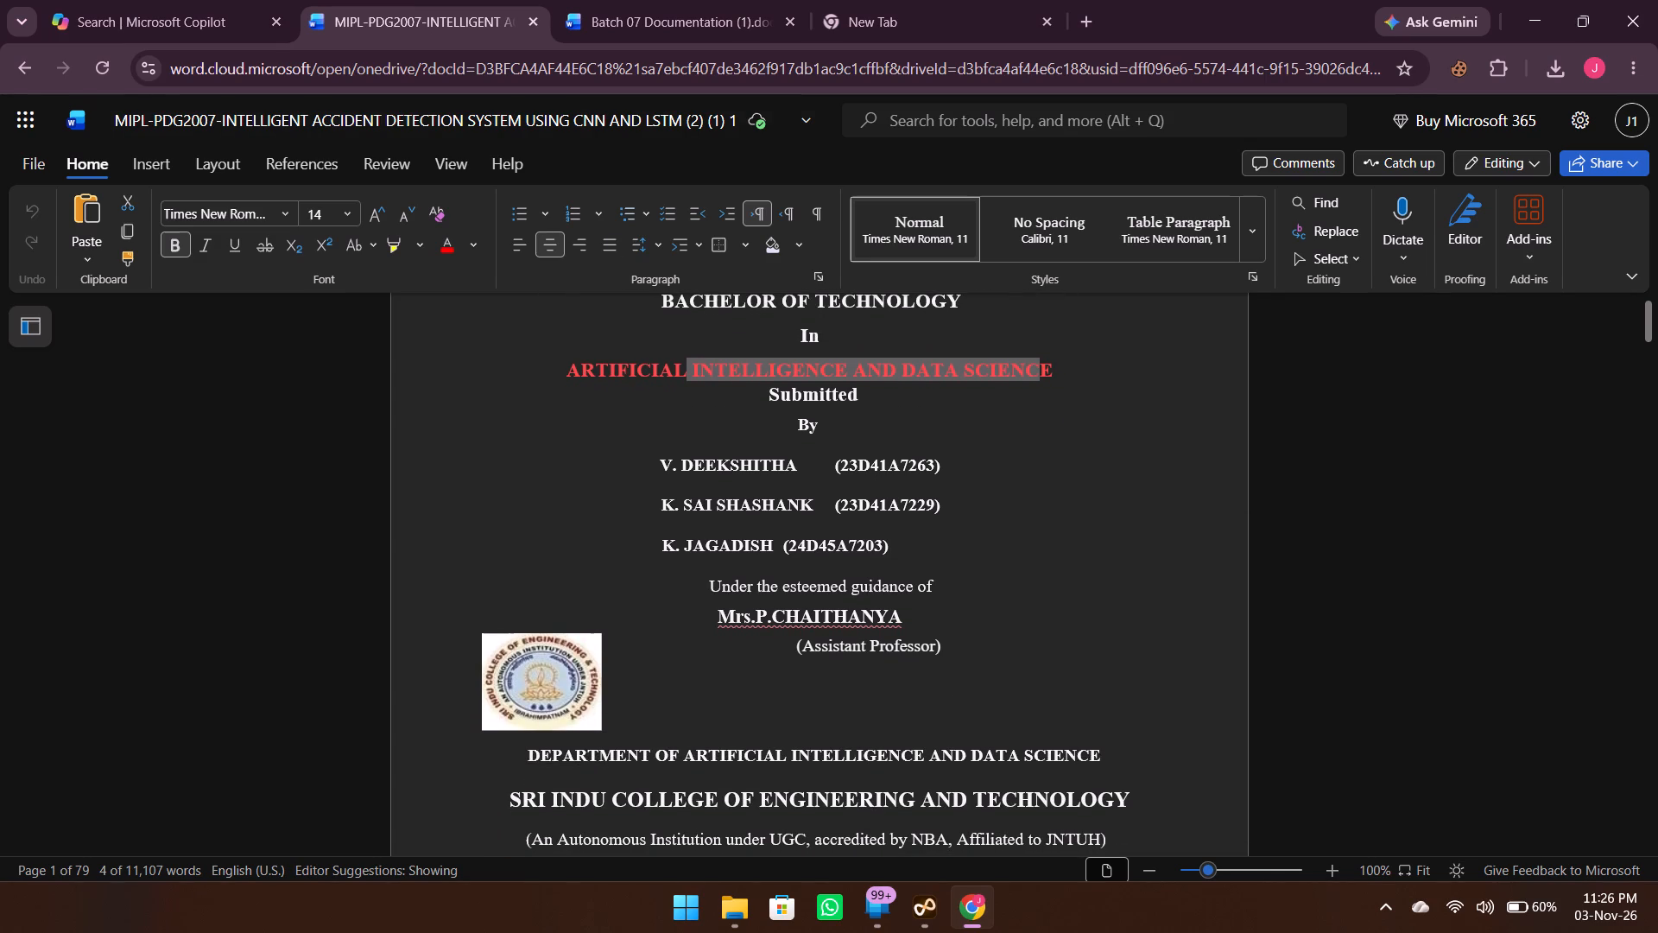
{"action": "scroll", "coordinate": [702, 479], "scroll_direction": "down", "scroll_amount": 2}
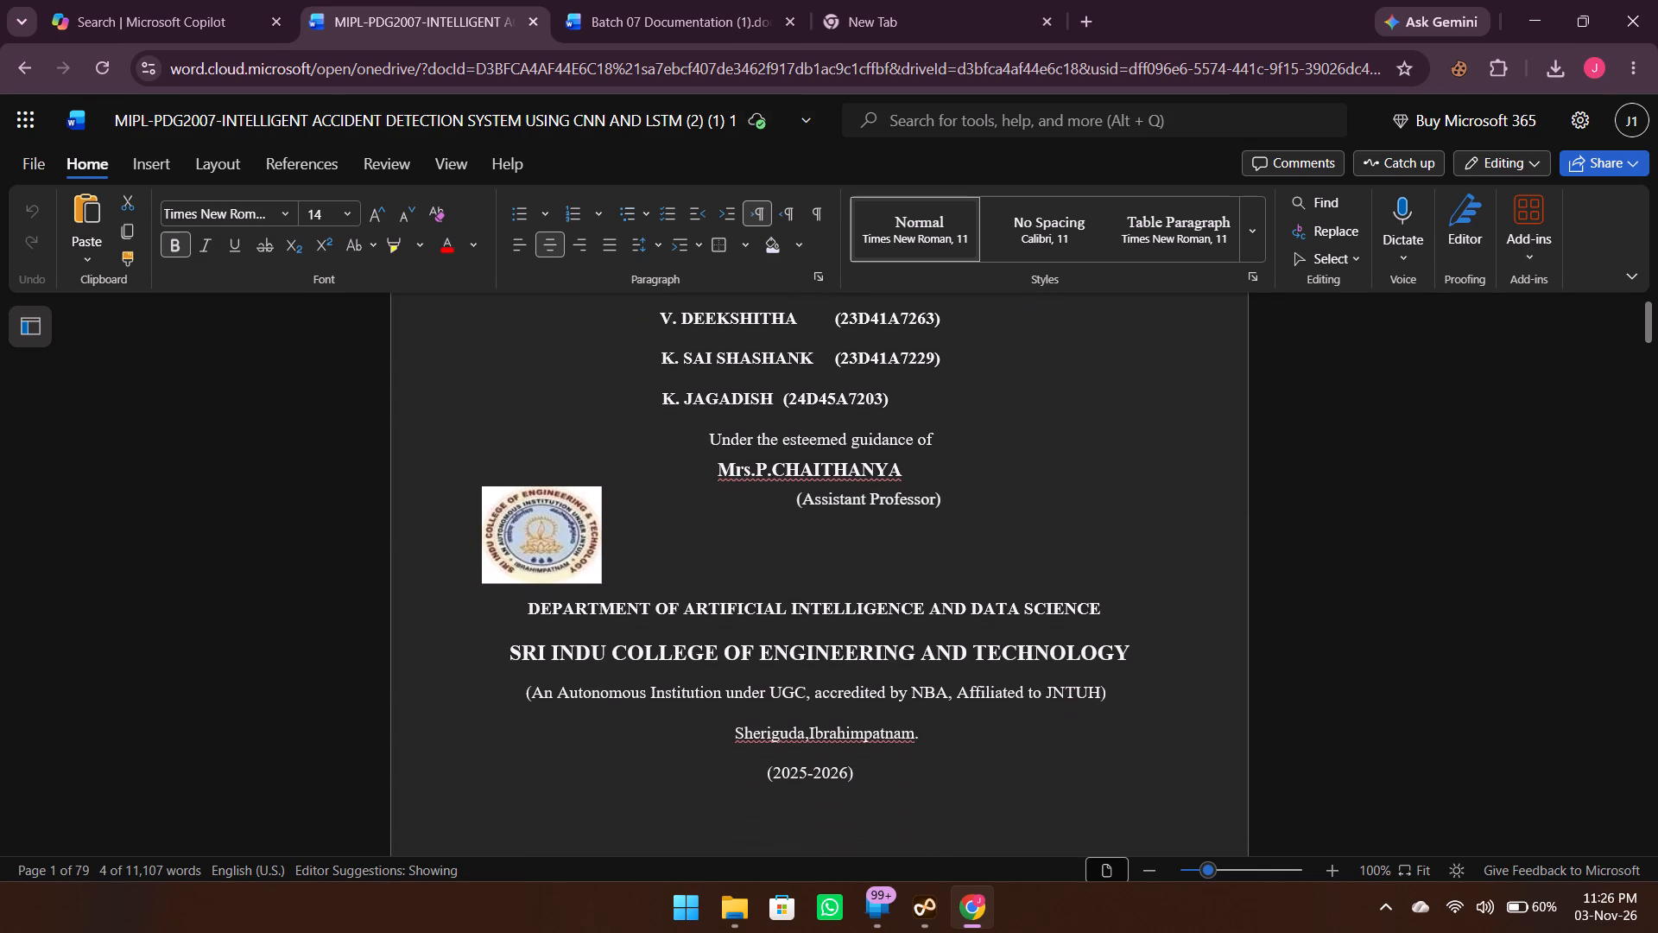
{"action": "left_click", "coordinate": [624, 17]}
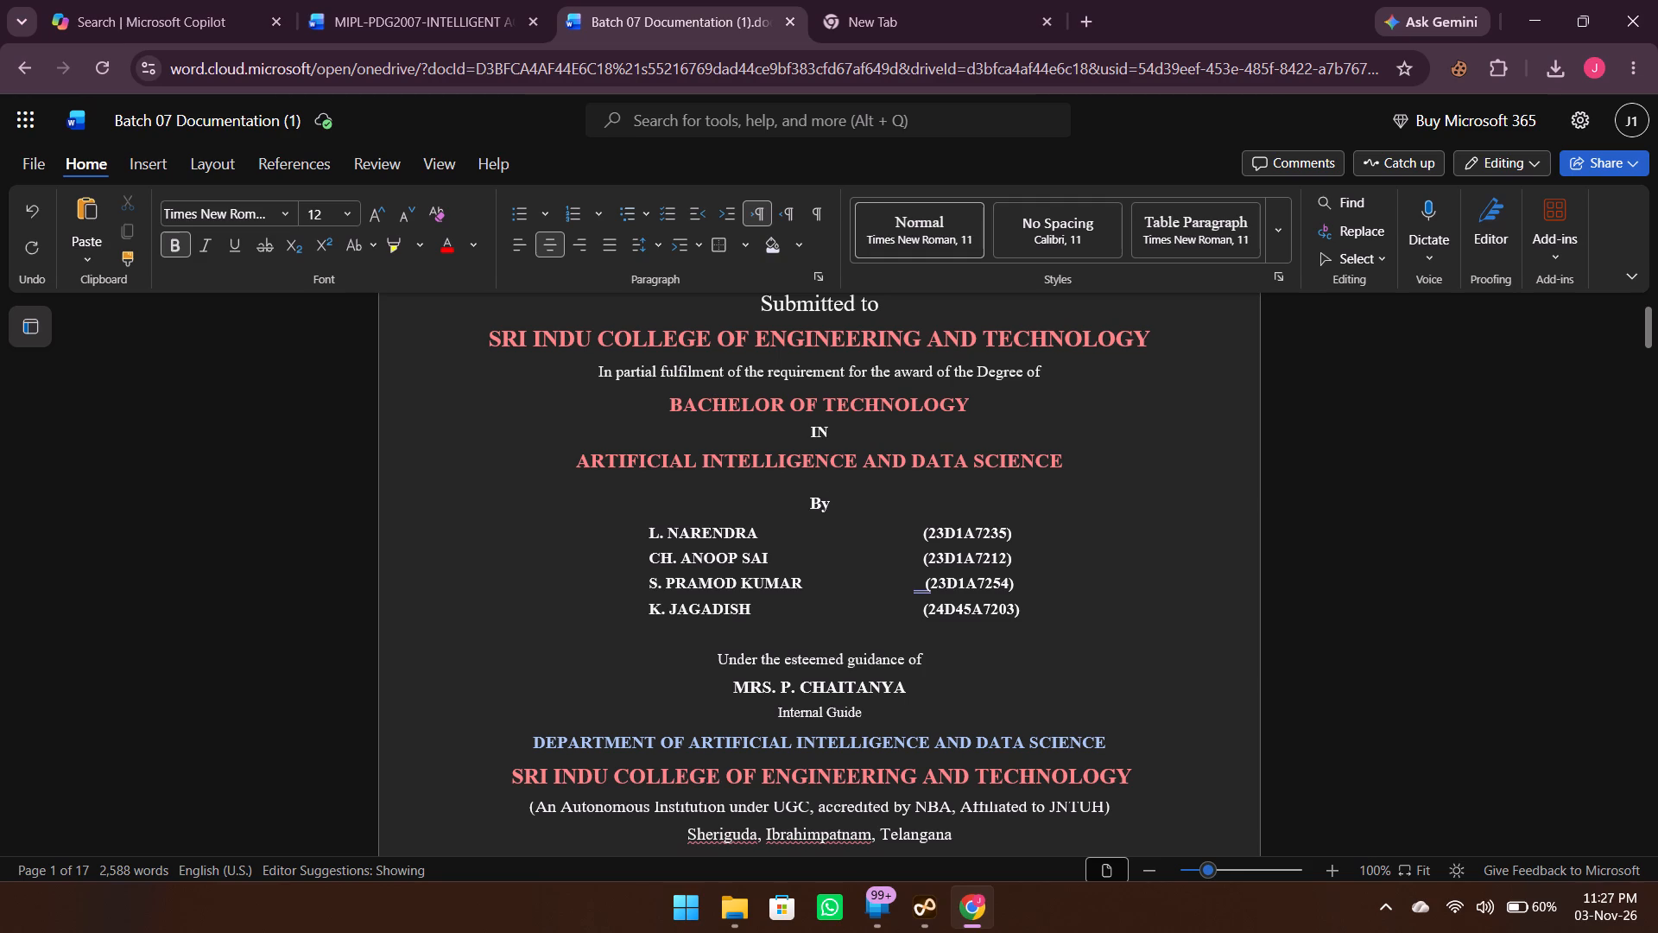
{"action": "left_click", "coordinate": [452, 15]}
{"action": "left_click_drag", "start_coordinate": [949, 506], "coordinate": [805, 488]}
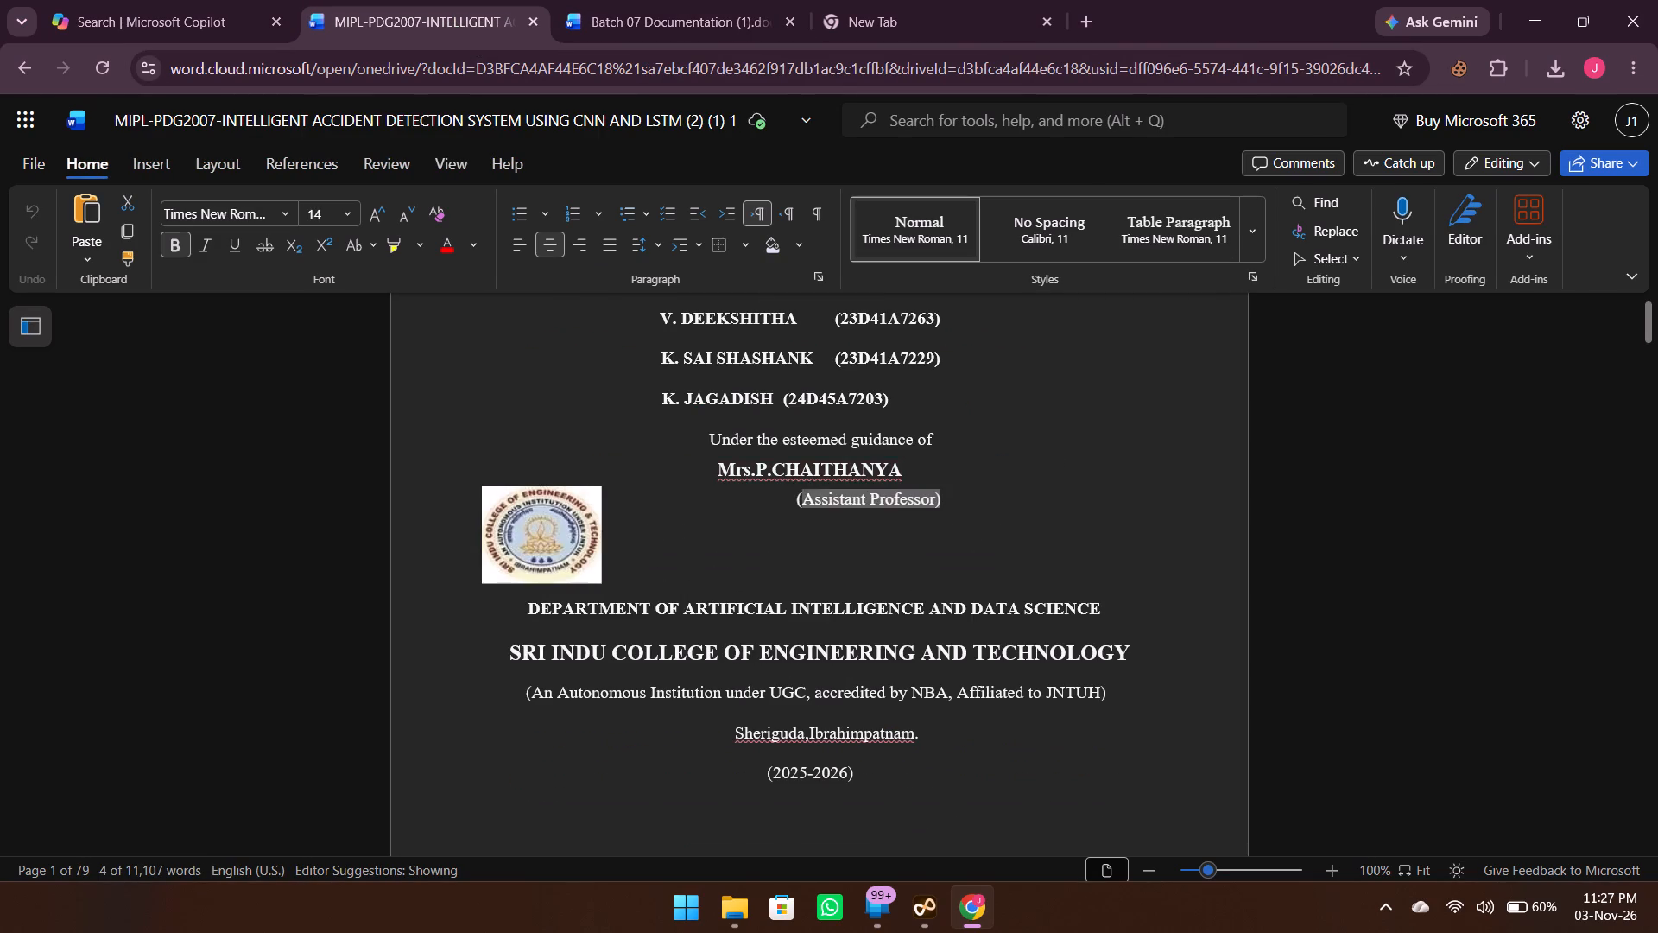
{"action": "left_click_drag", "start_coordinate": [805, 488], "coordinate": [780, 485]}
{"action": "left_click", "coordinate": [648, 0]}
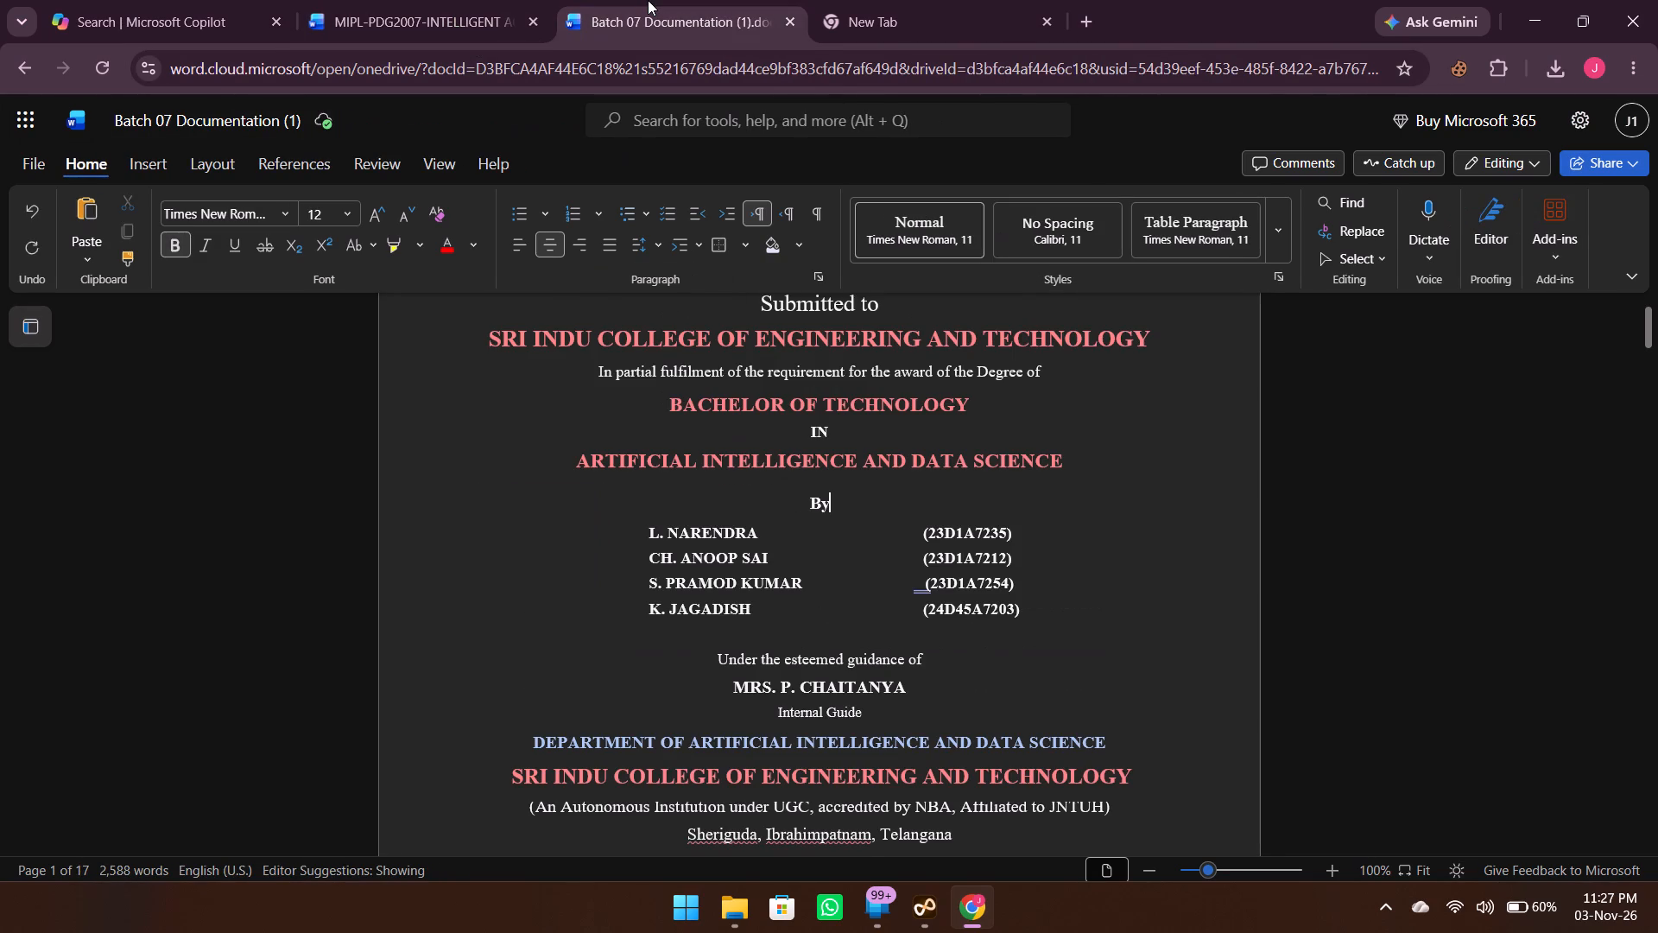
{"action": "left_click_drag", "start_coordinate": [860, 714], "coordinate": [774, 714]}
{"action": "left_click", "coordinate": [925, 678]}
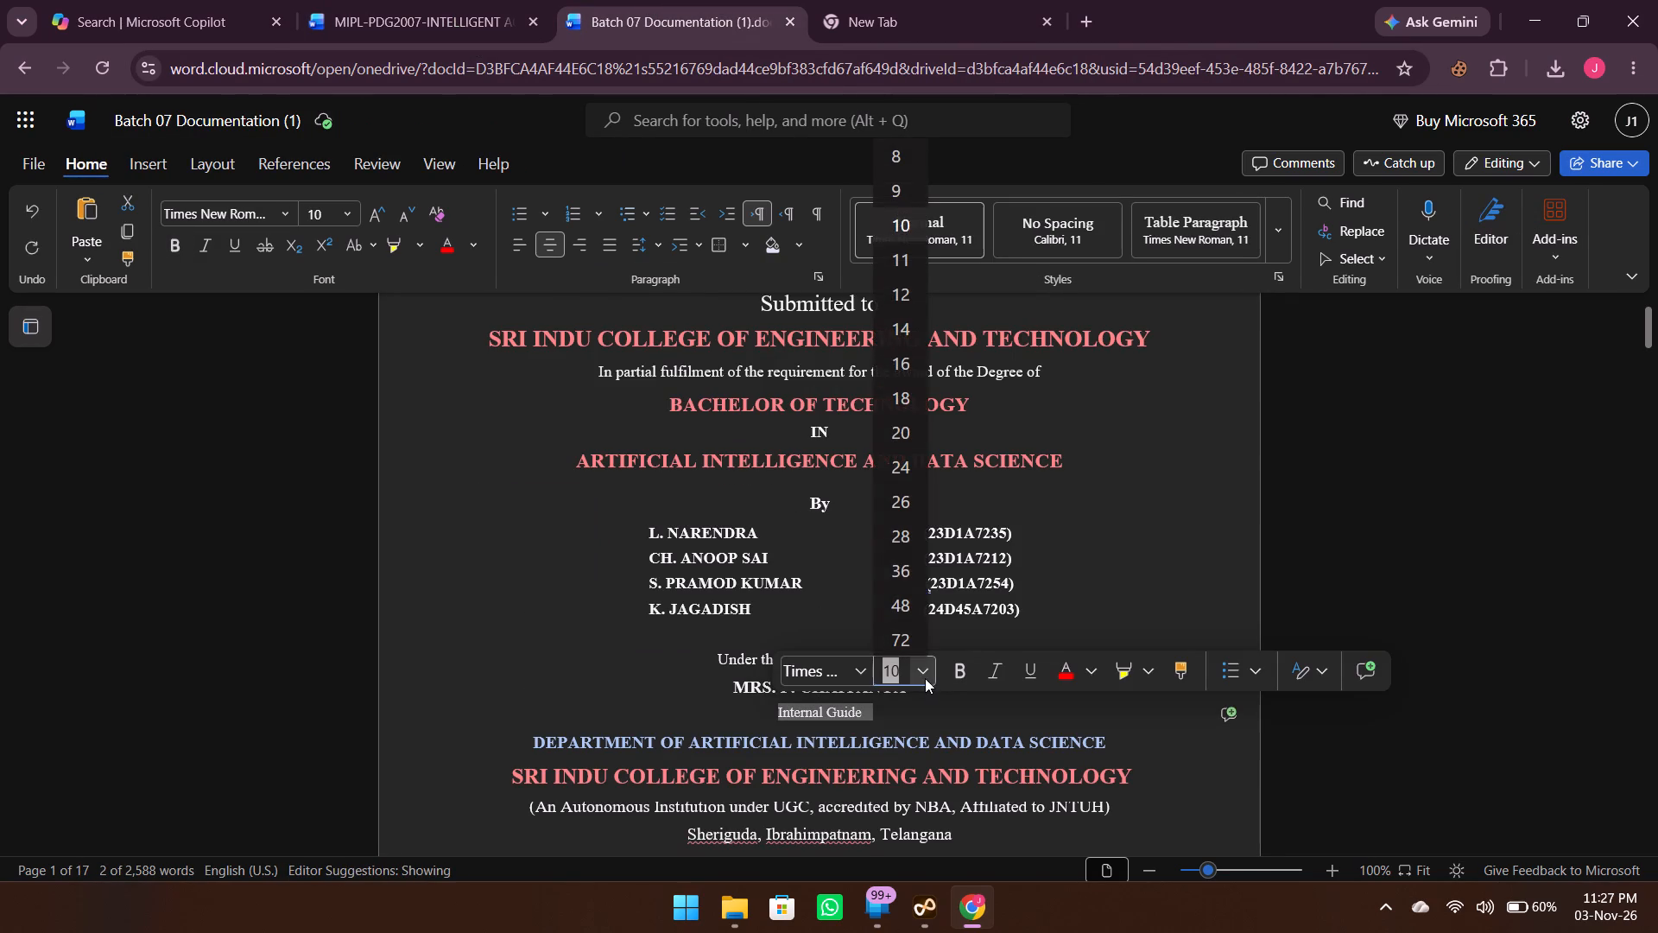
{"action": "left_click", "coordinate": [902, 289]}
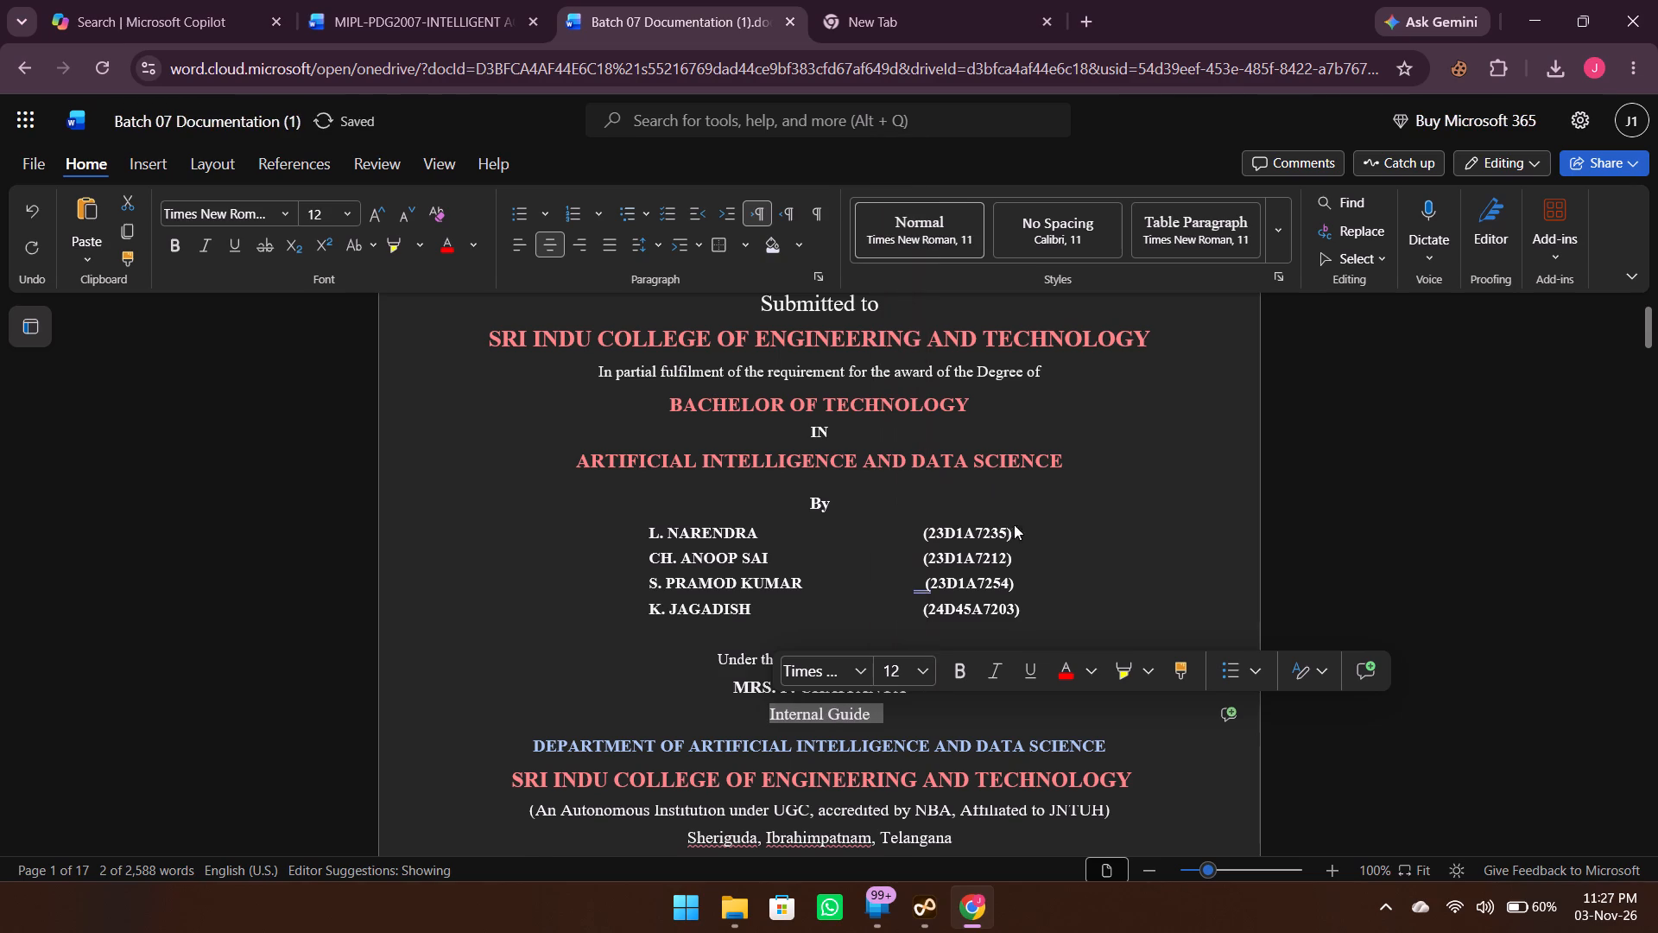
{"action": "left_click", "coordinate": [1091, 616]}
Check the guide's name and "Under the esteemed guidance of" in the accident report, and set the latter line in Batch 07 Documentation (1) to size 12.
{"action": "left_click", "coordinate": [419, 0]}
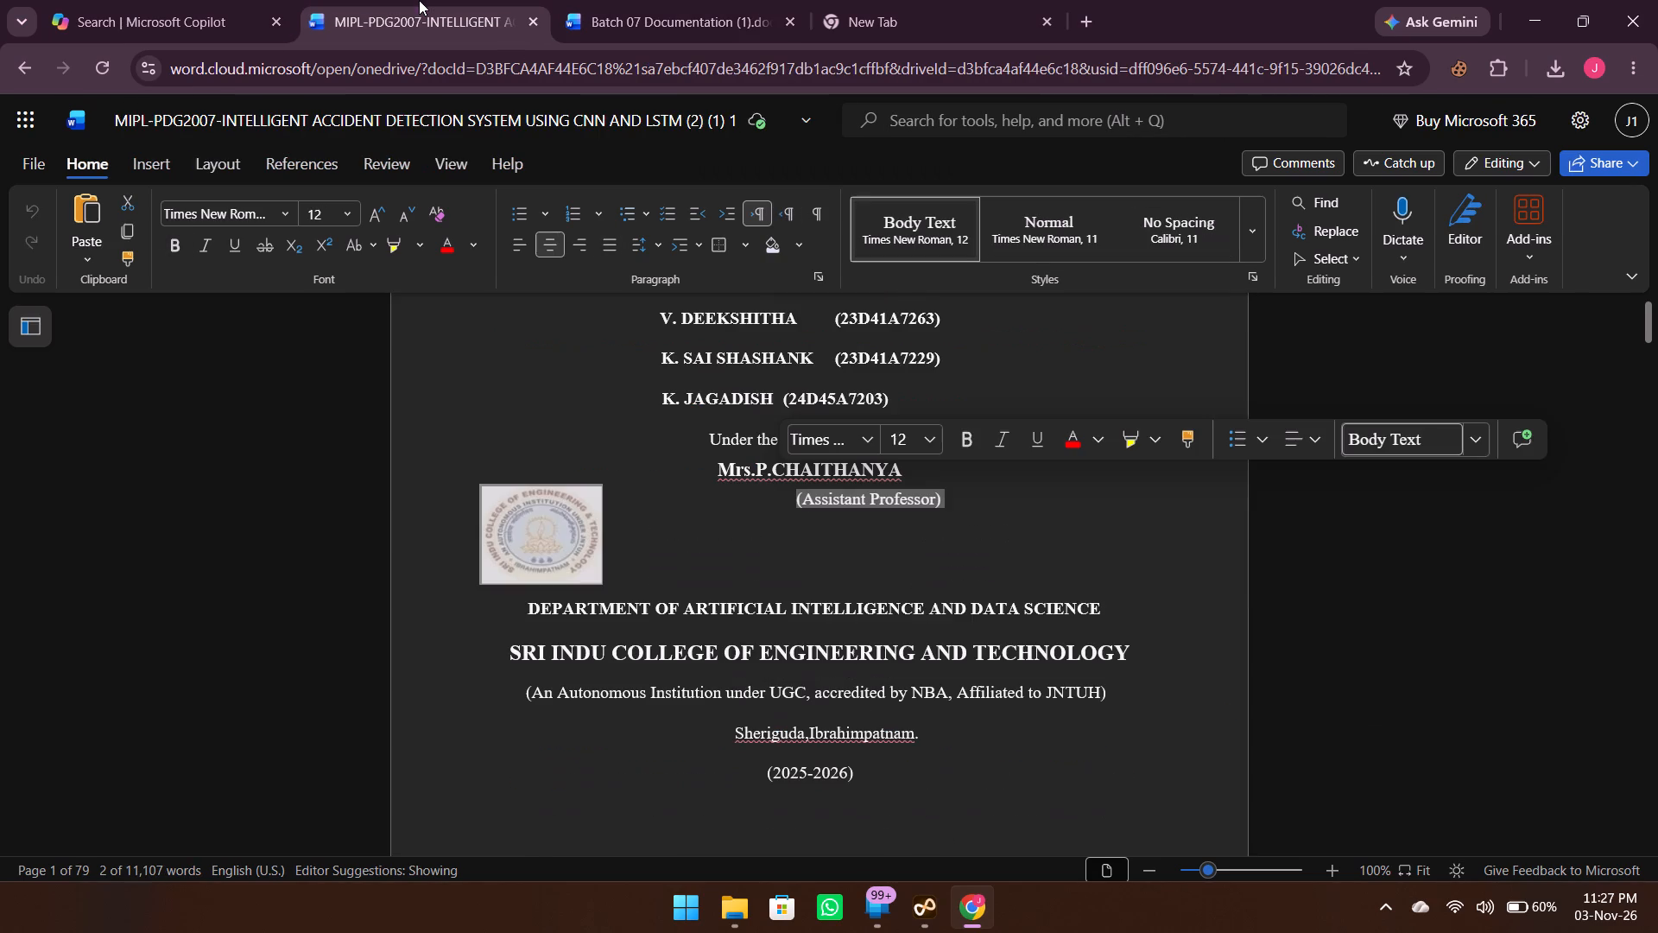
{"action": "left_click_drag", "start_coordinate": [998, 511], "coordinate": [913, 460]}
{"action": "left_click_drag", "start_coordinate": [913, 460], "coordinate": [695, 460]}
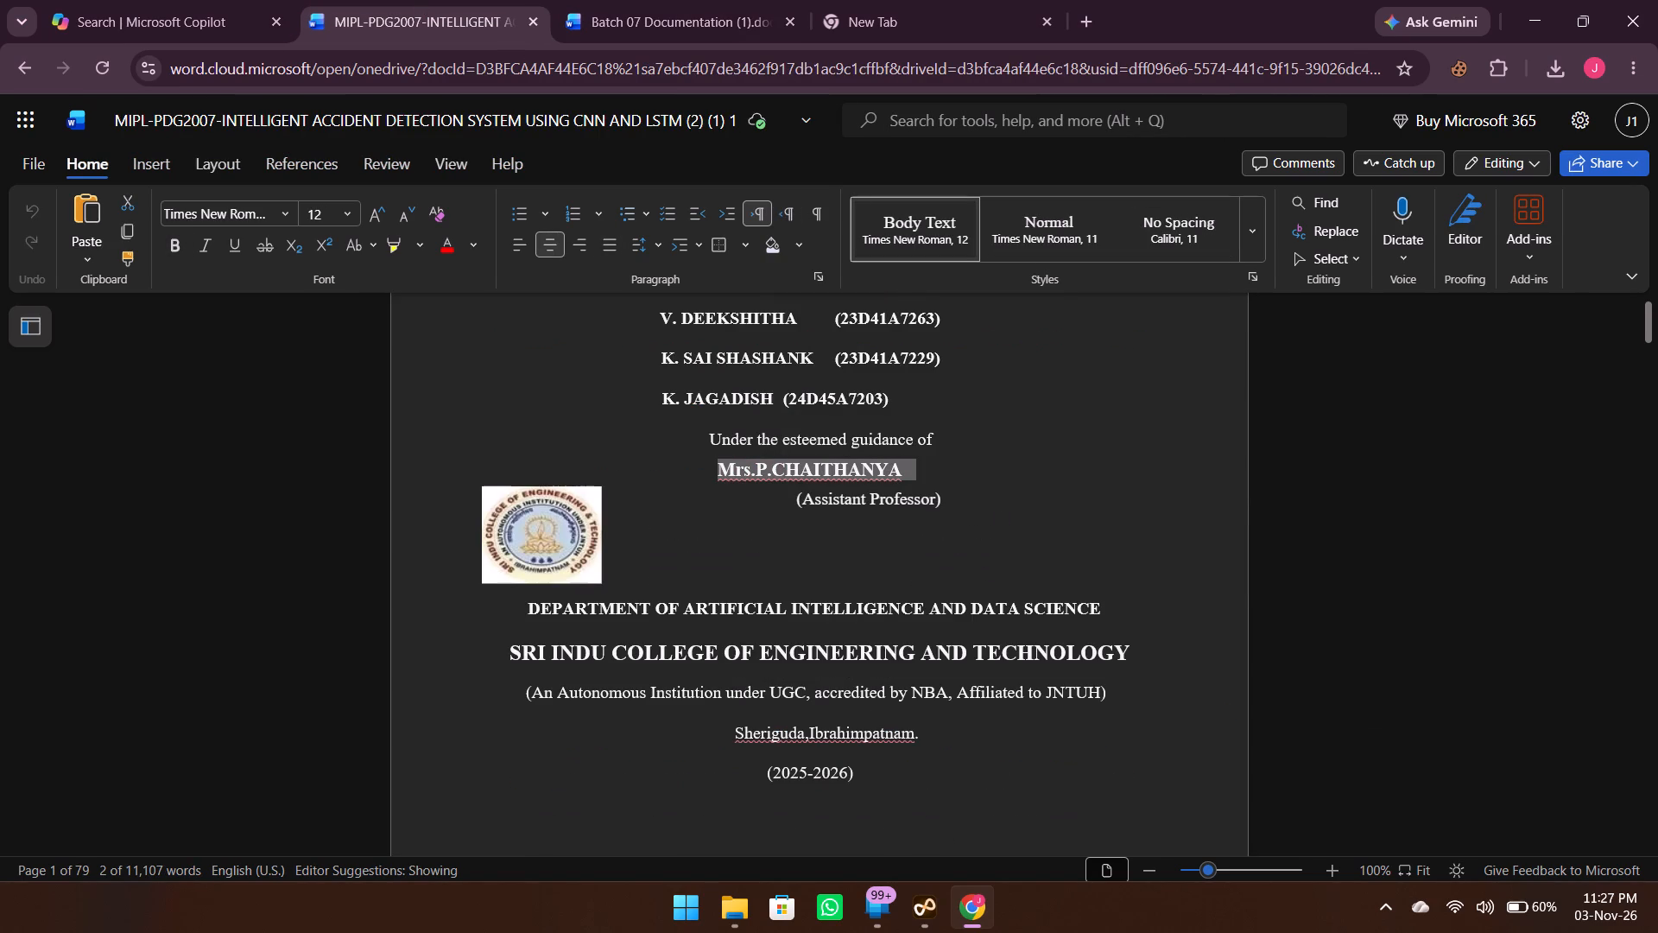
{"action": "left_click_drag", "start_coordinate": [695, 460], "coordinate": [696, 460]}
{"action": "left_click", "coordinate": [990, 493]}
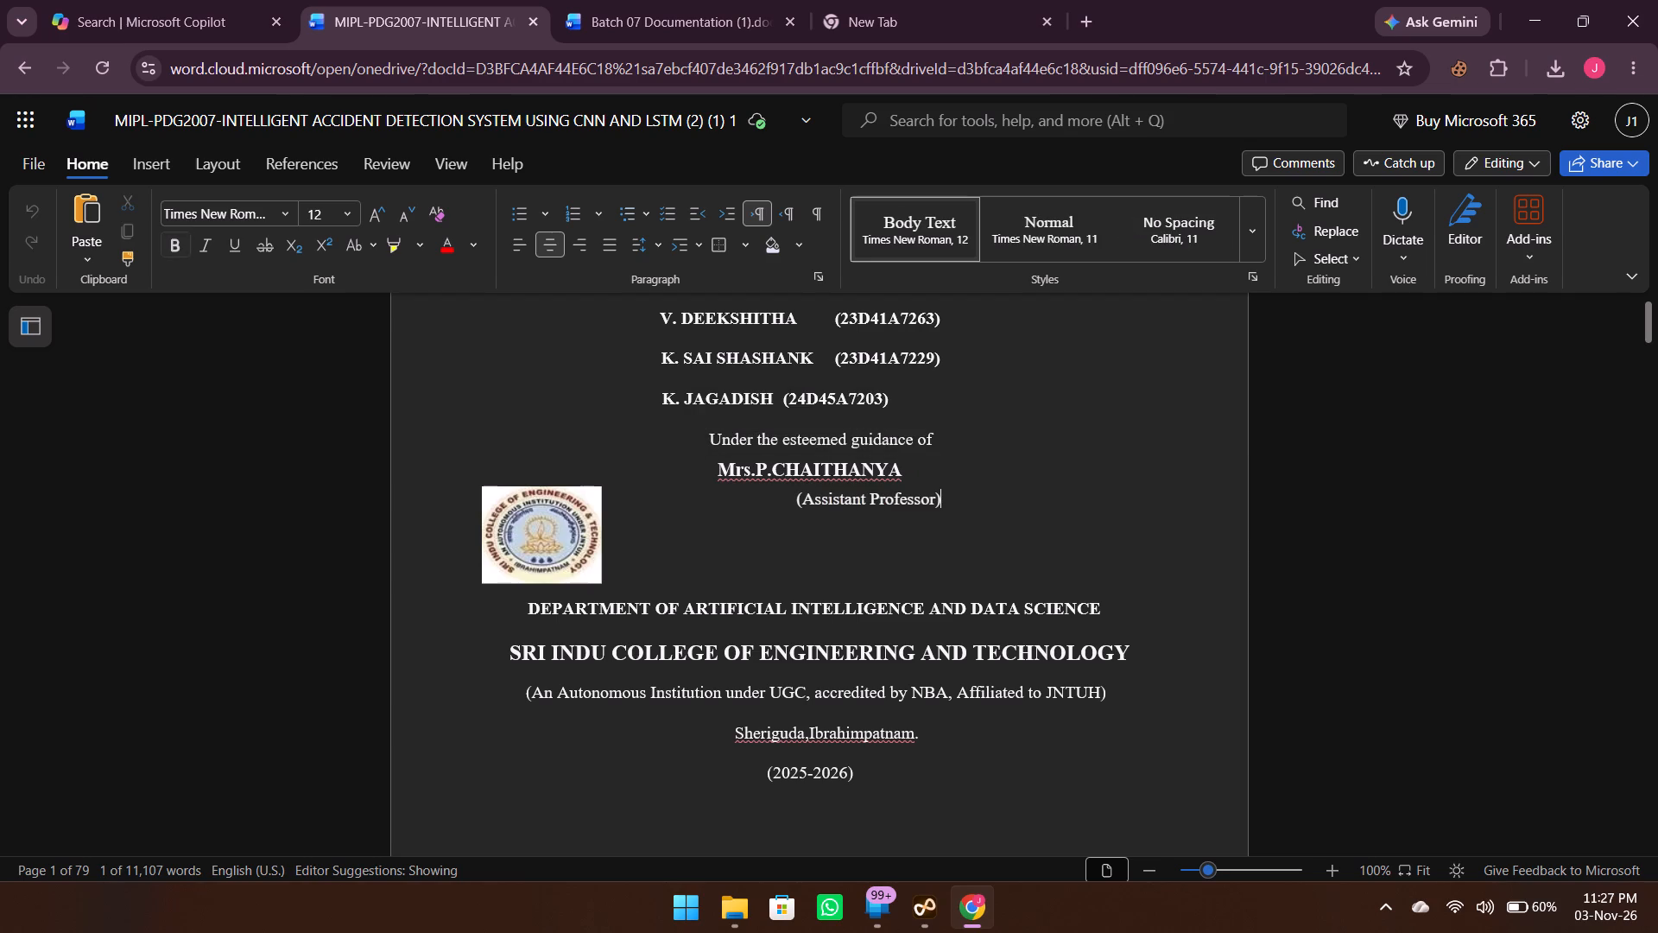
{"action": "left_click_drag", "start_coordinate": [941, 446], "coordinate": [754, 441]}
{"action": "left_click", "coordinate": [1087, 477]}
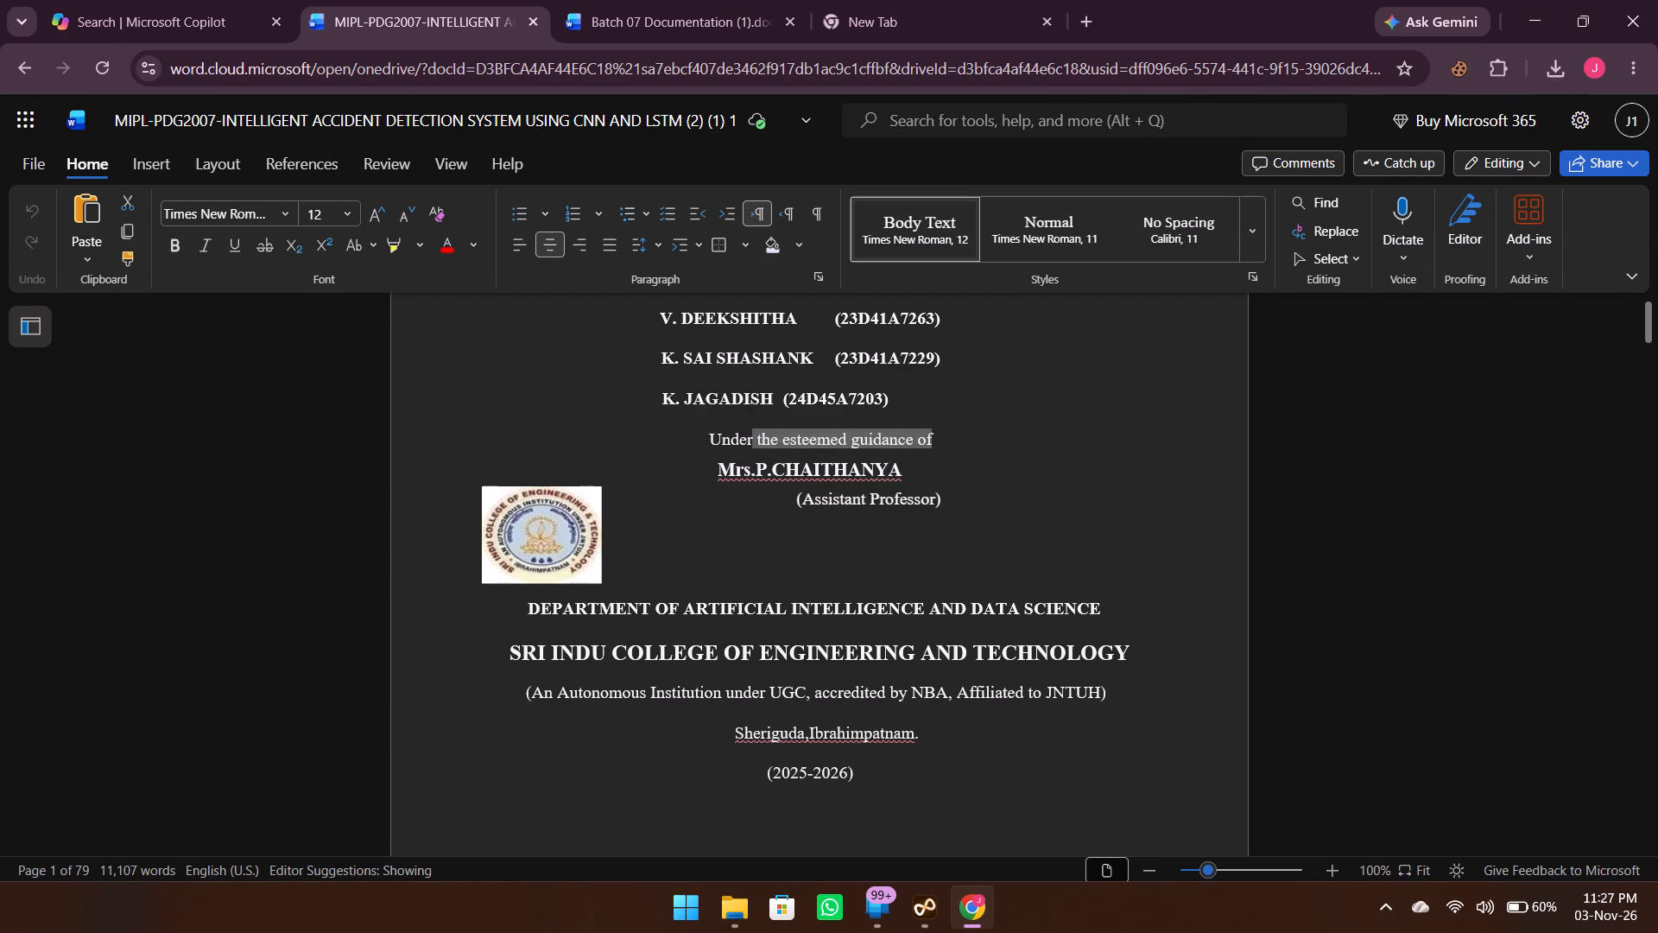
{"action": "left_click", "coordinate": [678, 0]}
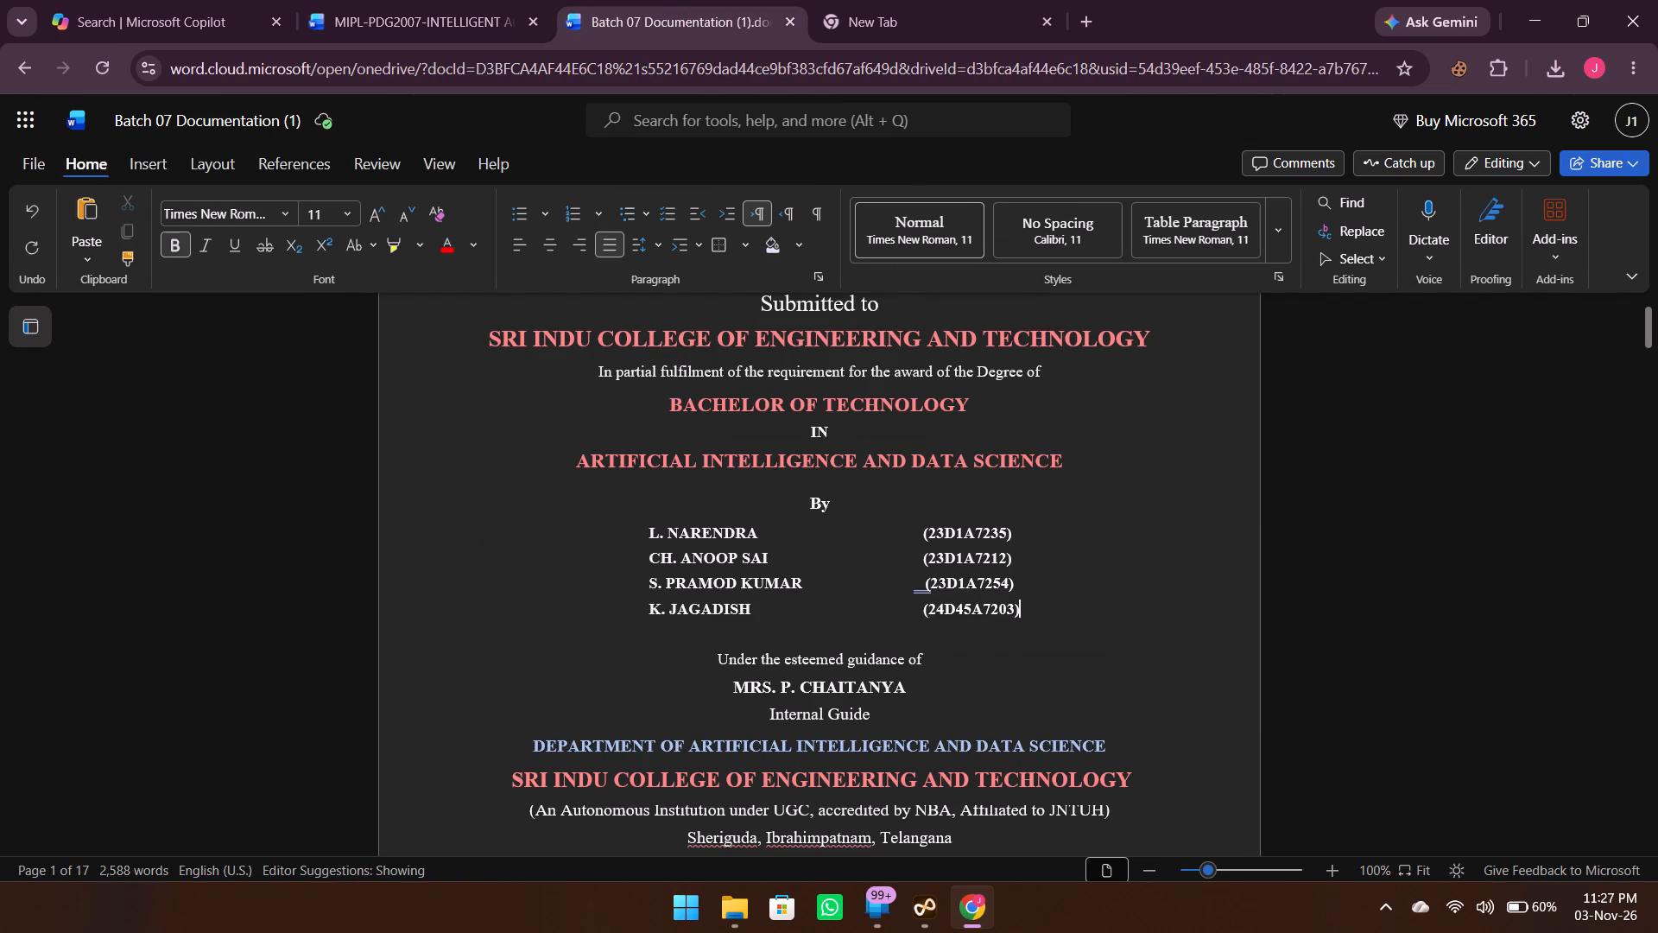
{"action": "left_click_drag", "start_coordinate": [929, 655], "coordinate": [718, 659]}
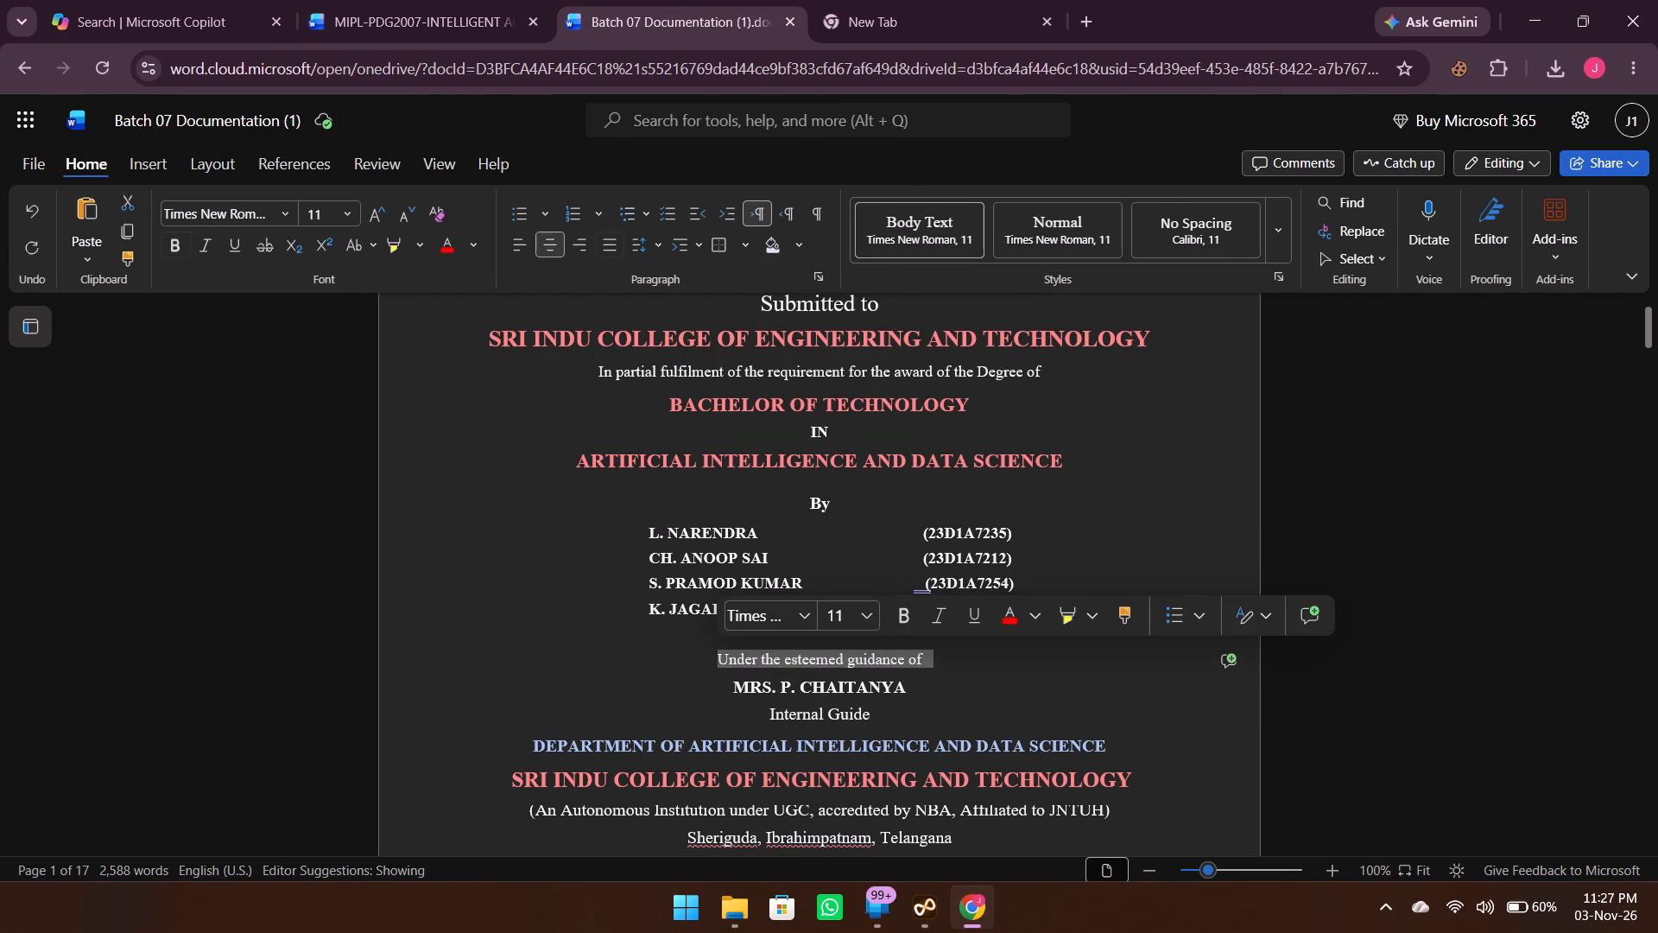
{"action": "left_click", "coordinate": [865, 611]}
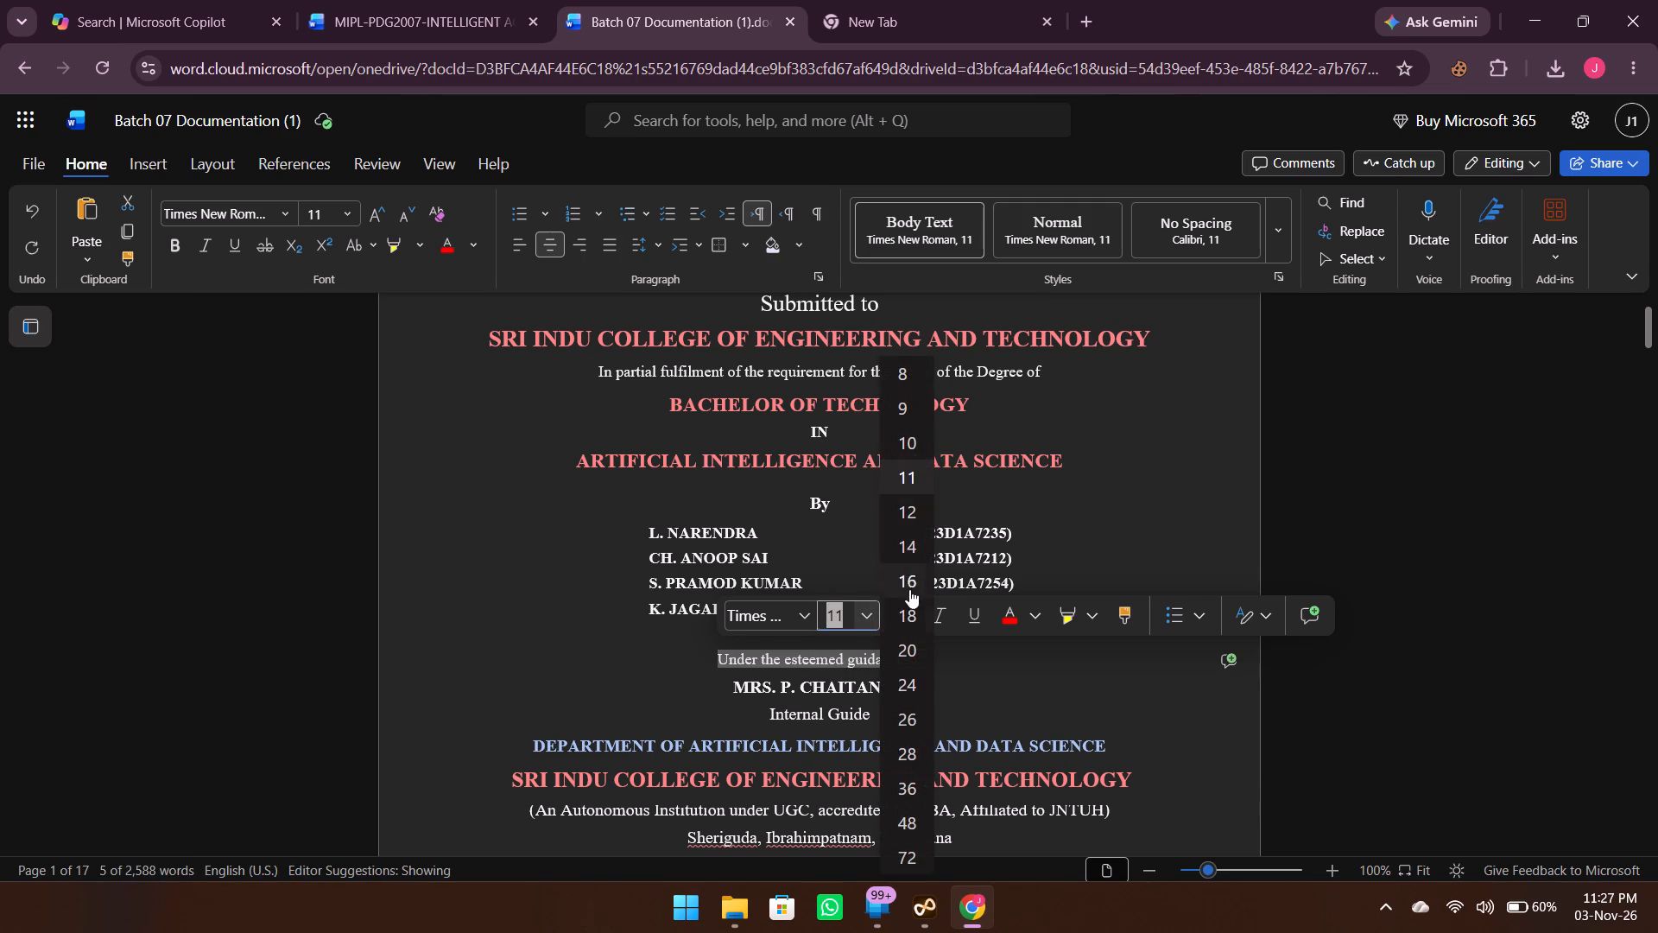
{"action": "left_click", "coordinate": [911, 519]}
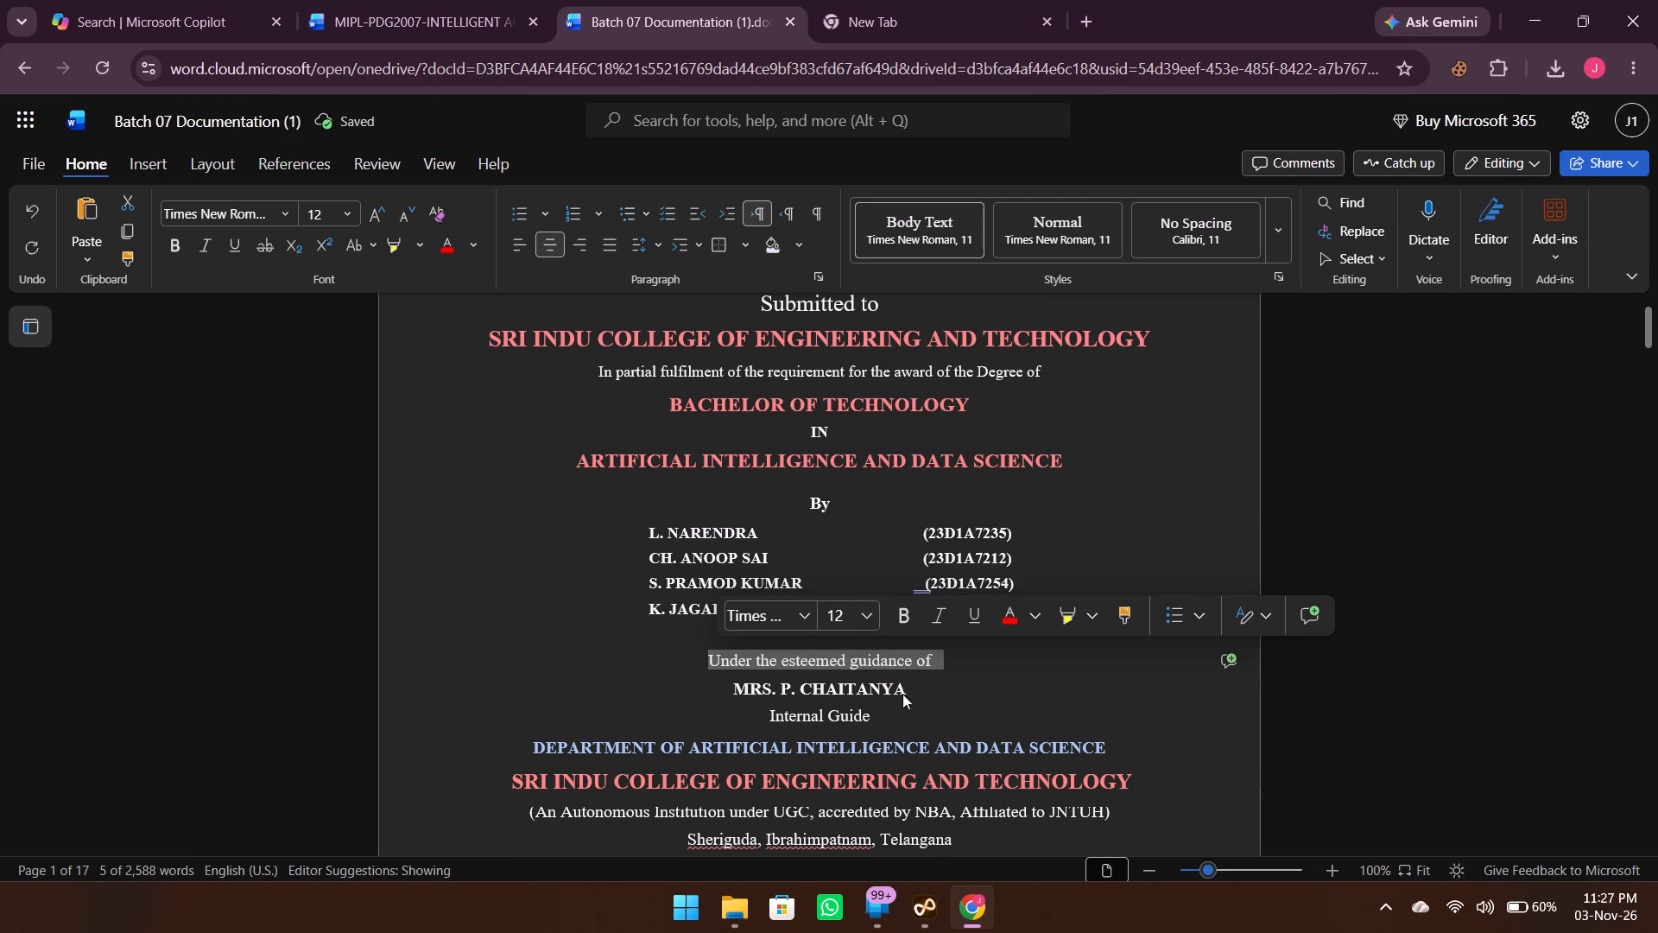
Set the guide's name above "Internal Guide" on the cover page to font size 13.
{"action": "left_click_drag", "start_coordinate": [902, 687], "coordinate": [737, 689]}
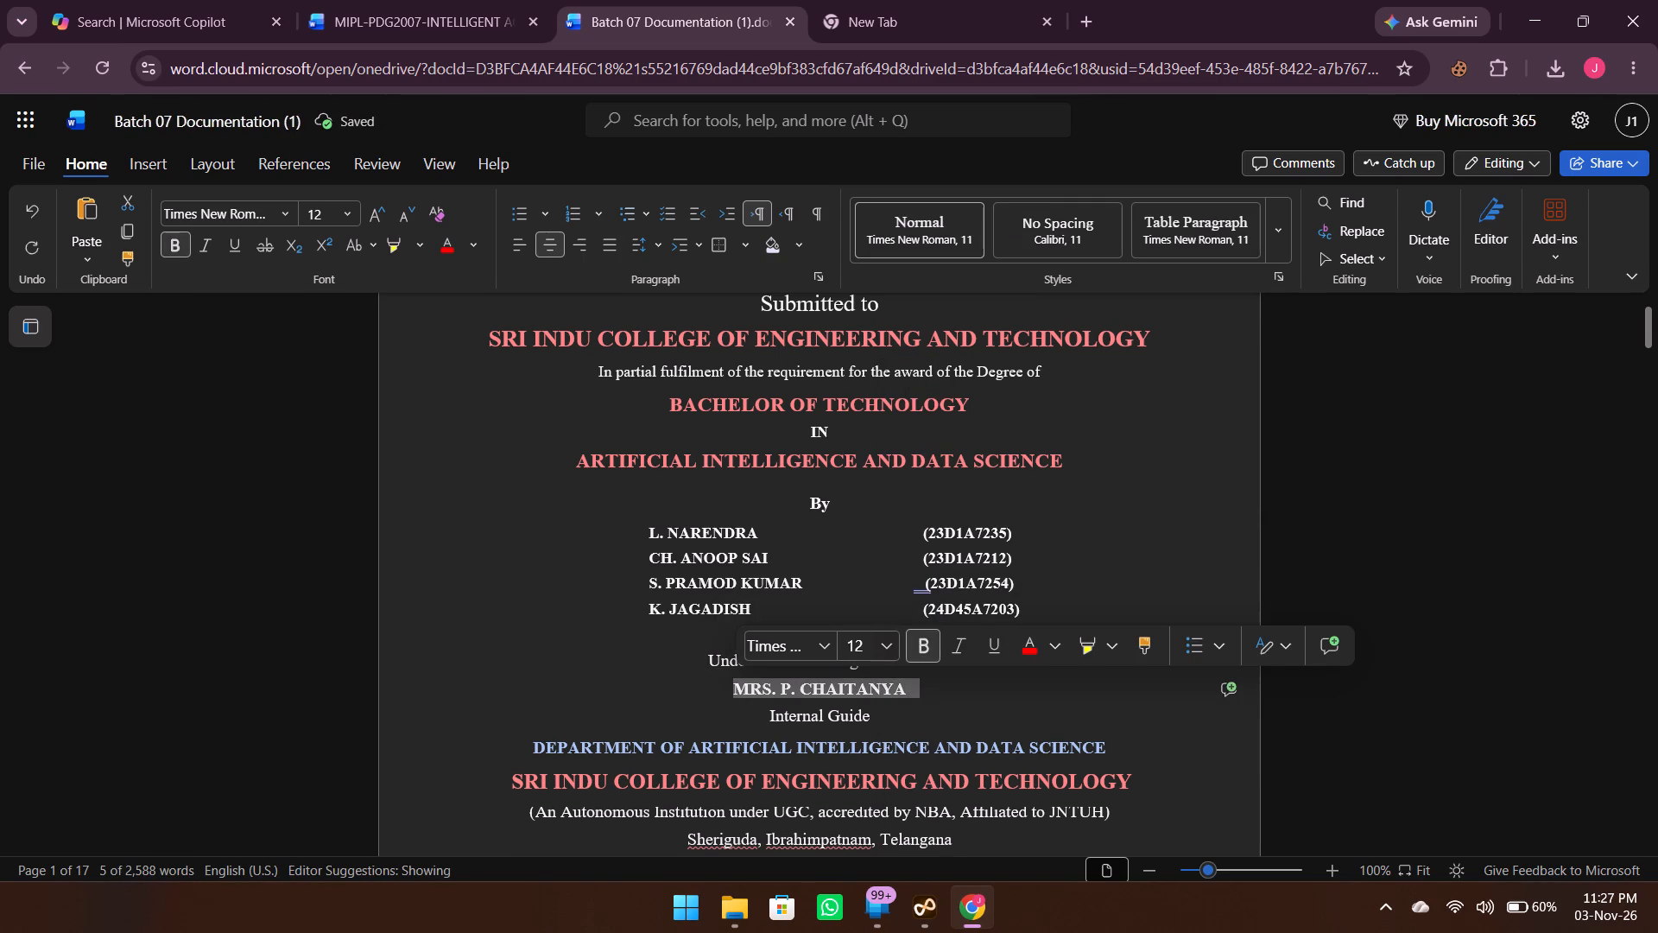
{"action": "left_click", "coordinate": [886, 641]}
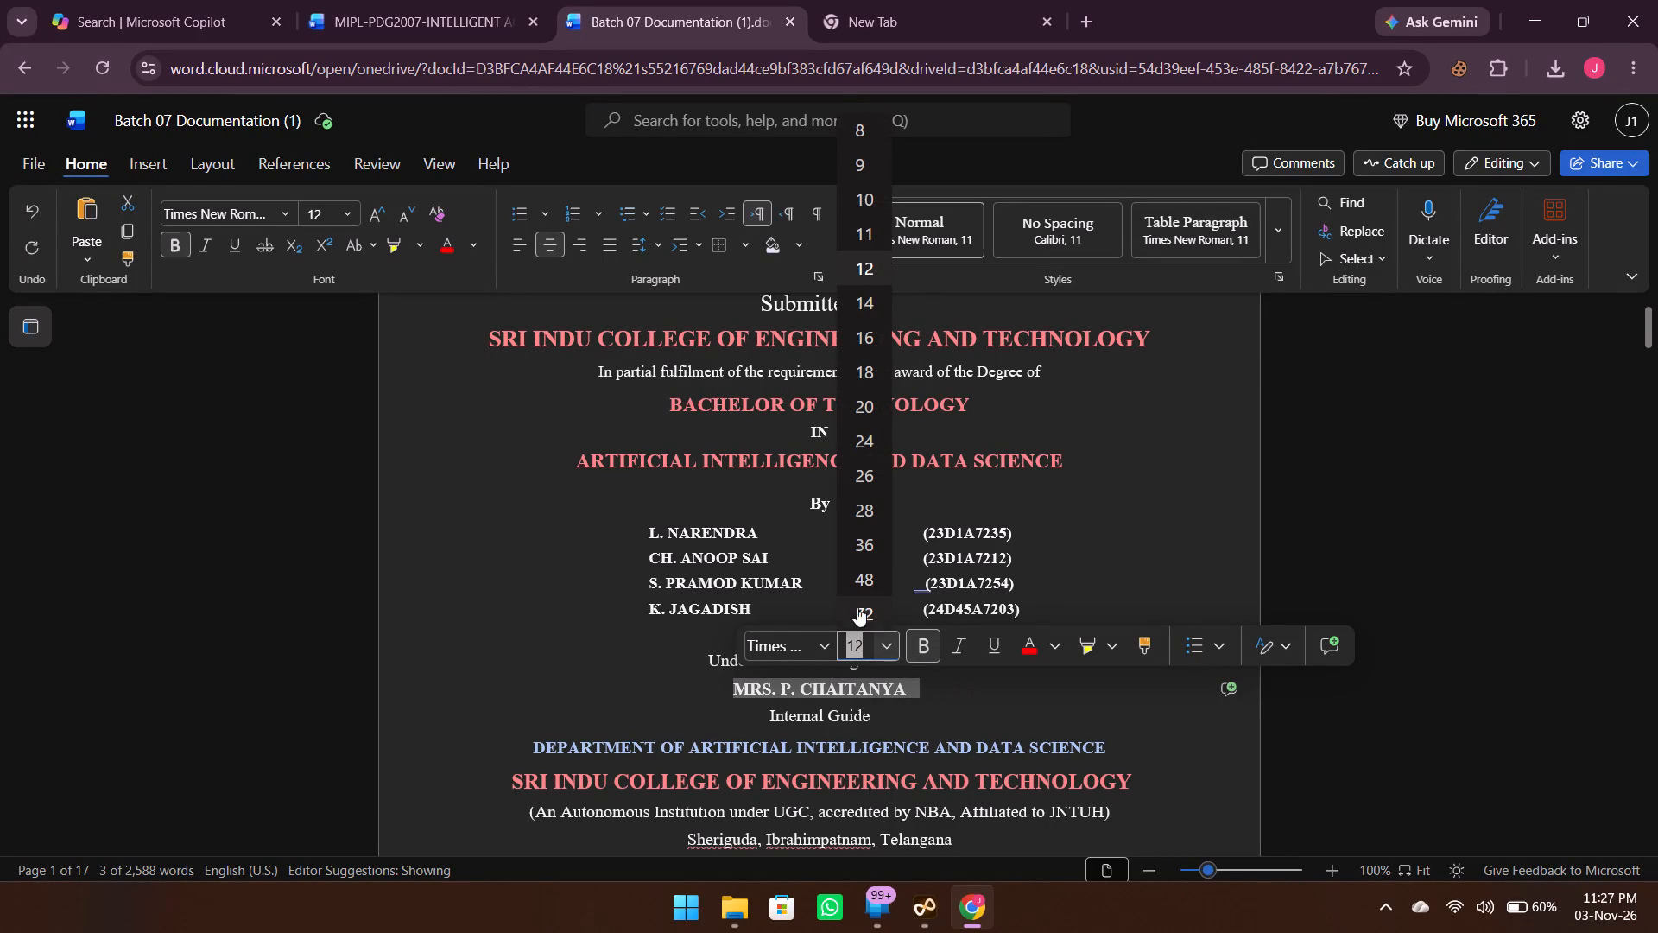
{"action": "key", "text": "BackSpace"}
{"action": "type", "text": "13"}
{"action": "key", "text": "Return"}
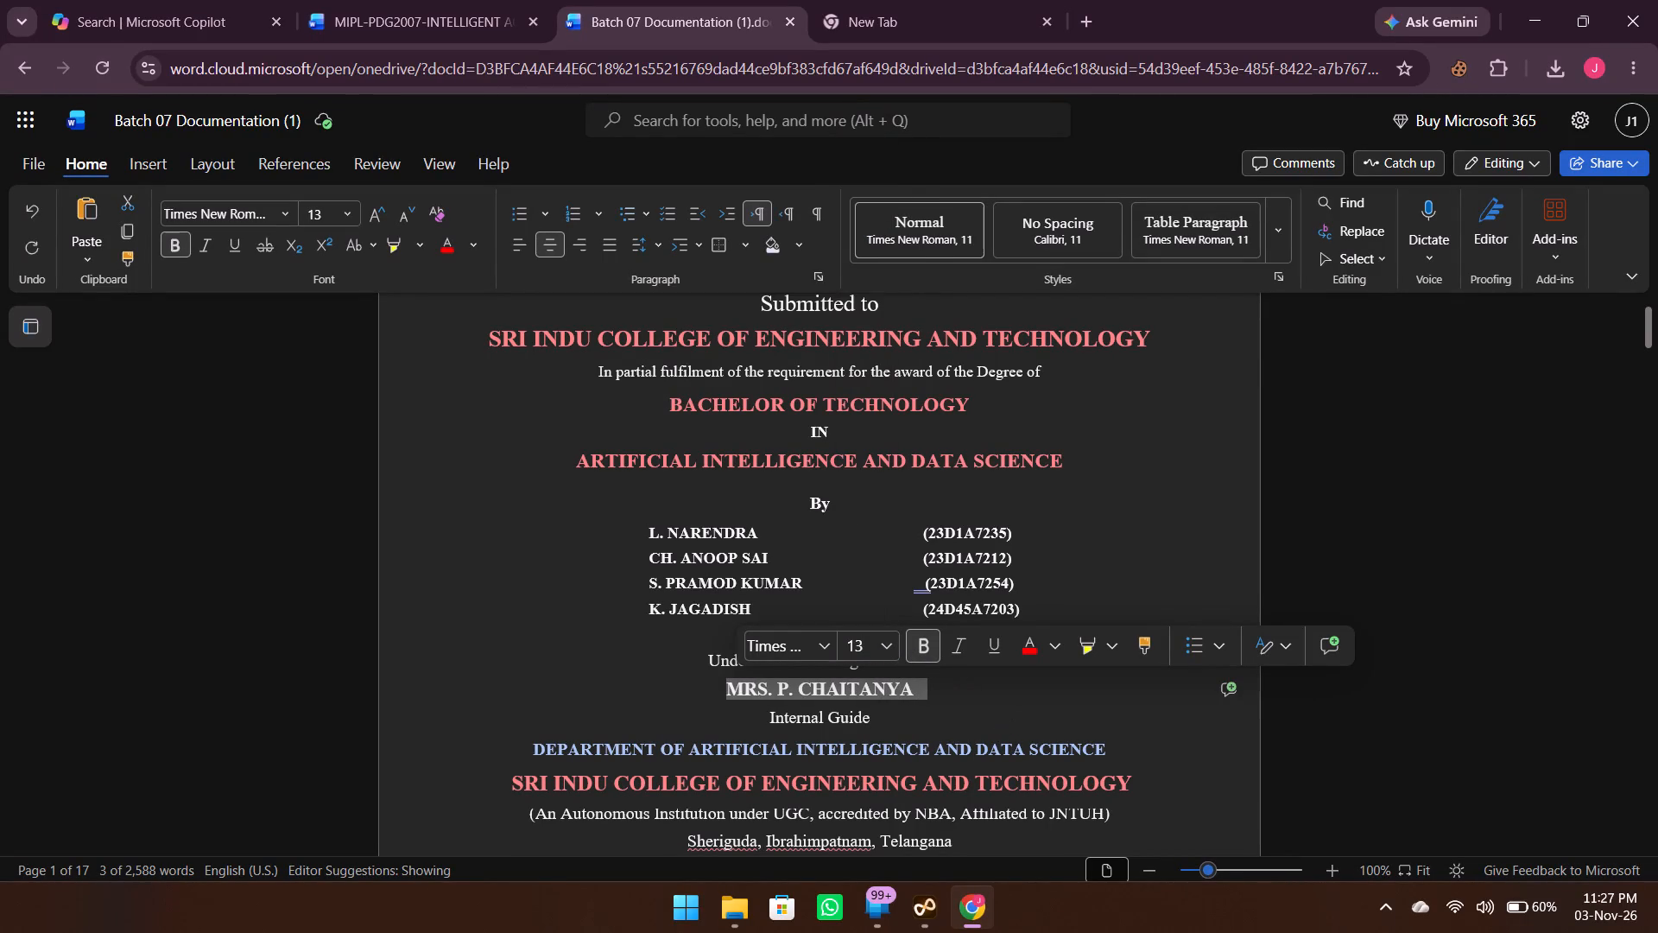
{"action": "left_click", "coordinate": [976, 685]}
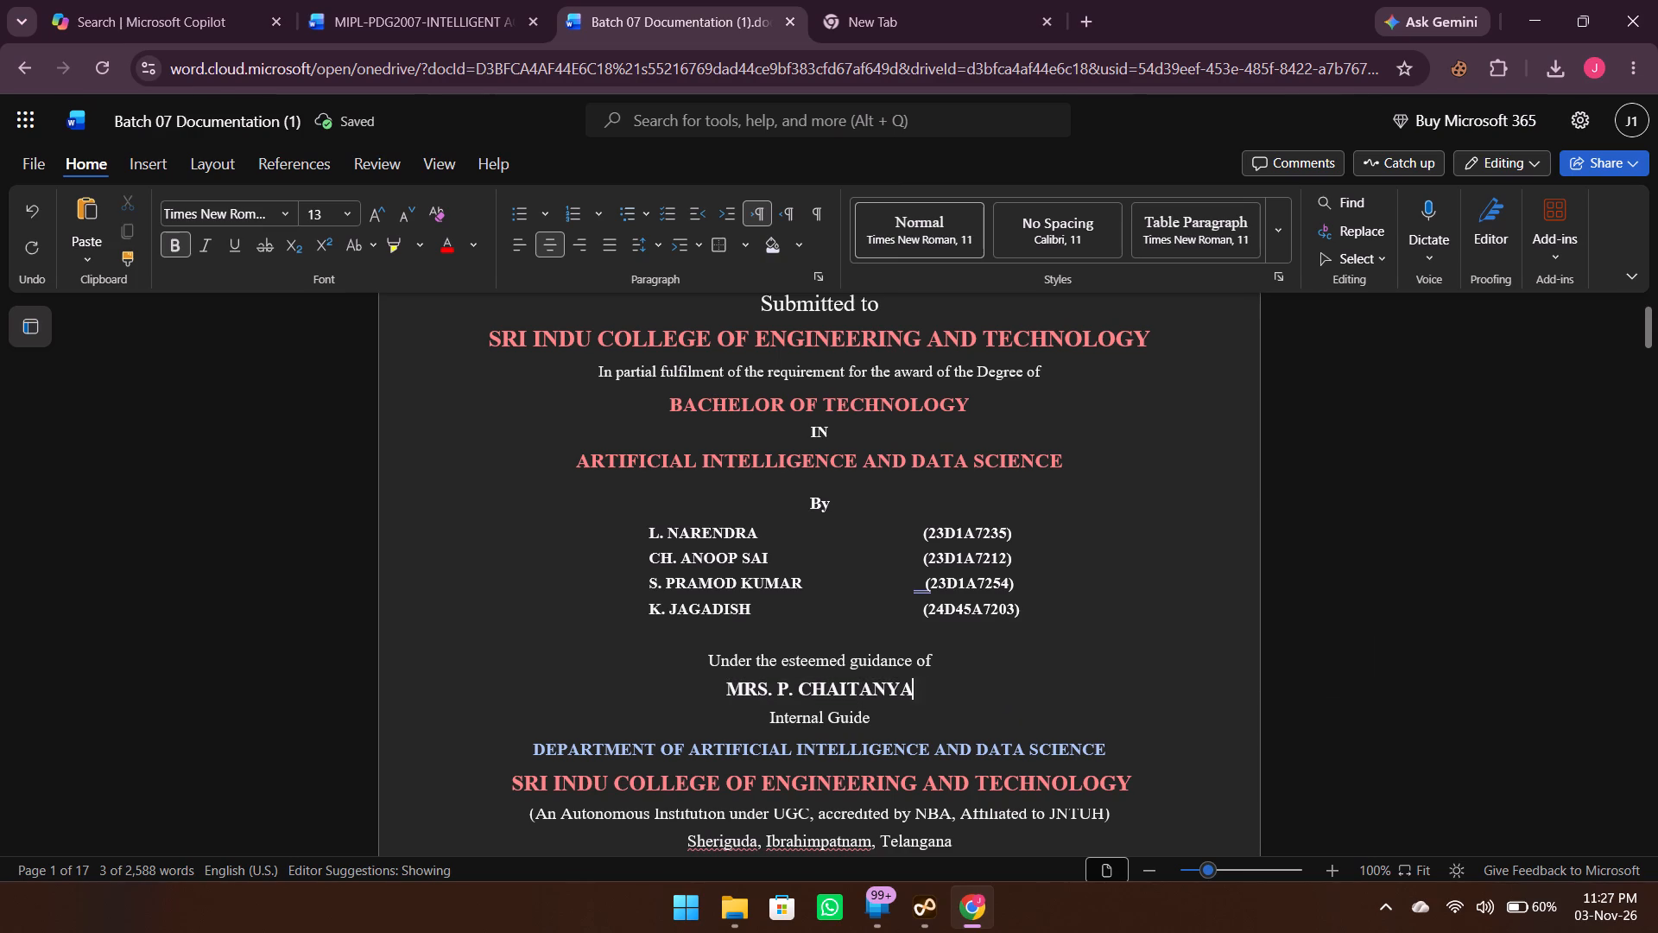
Insert five blank lines between "Internal Guide" and the department line on the cover page.
{"action": "left_click", "coordinate": [881, 715]}
{"action": "key", "text": "Return"}
{"action": "key", "text": "Return"}
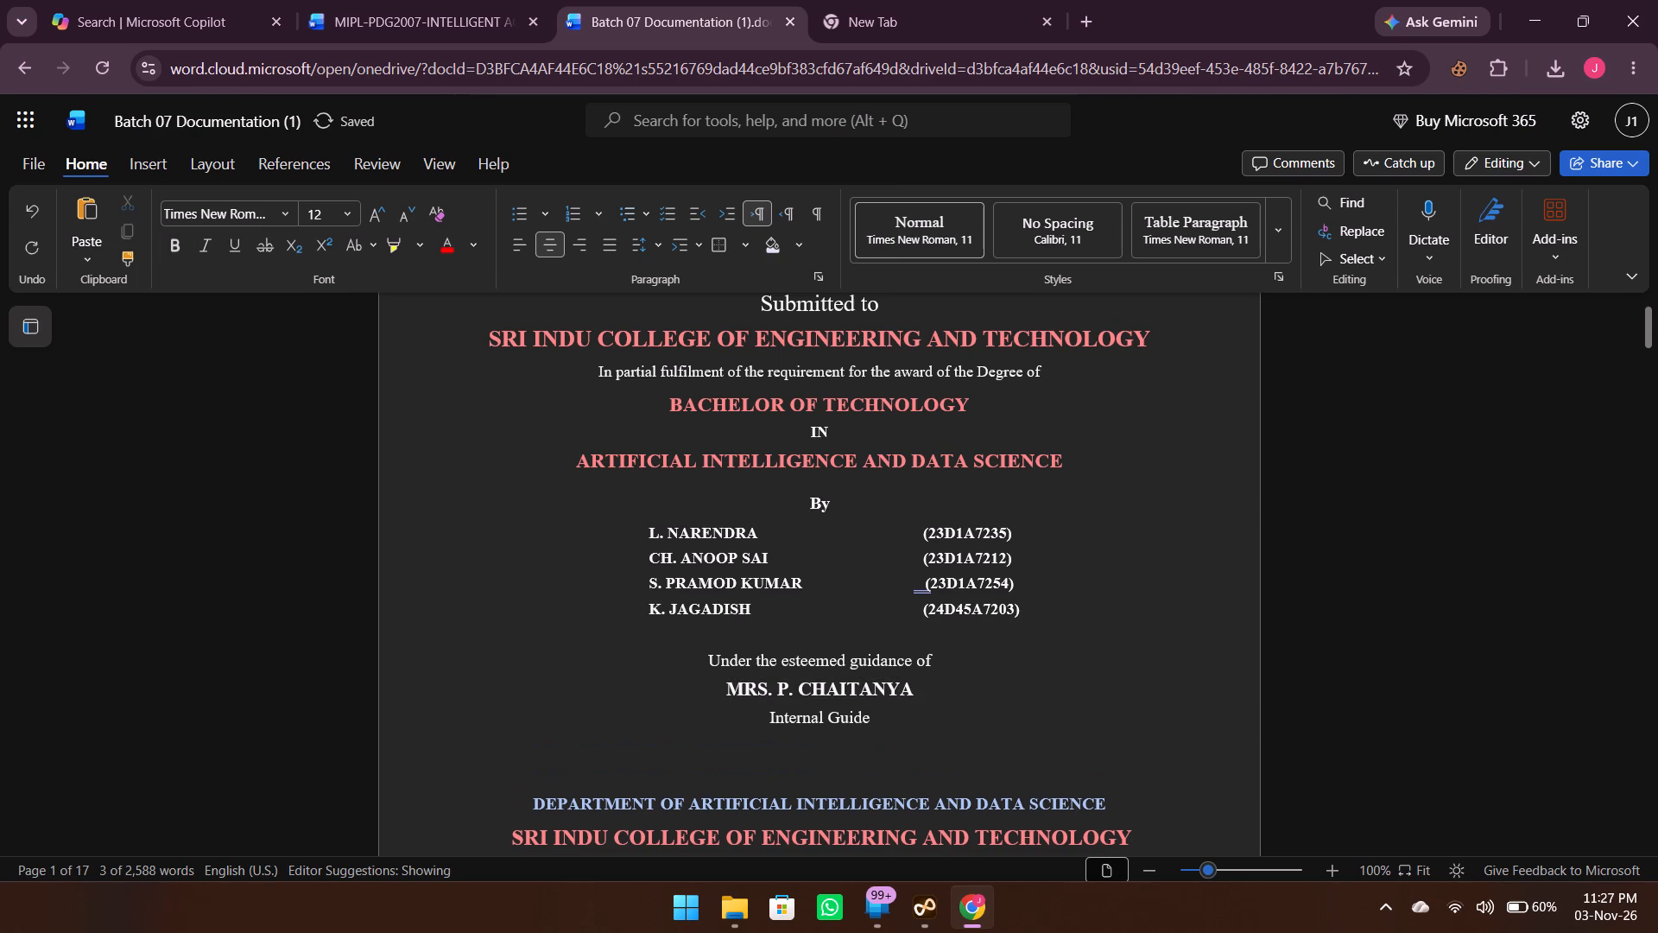
{"action": "scroll", "coordinate": [881, 715], "scroll_direction": "up", "scroll_amount": 5}
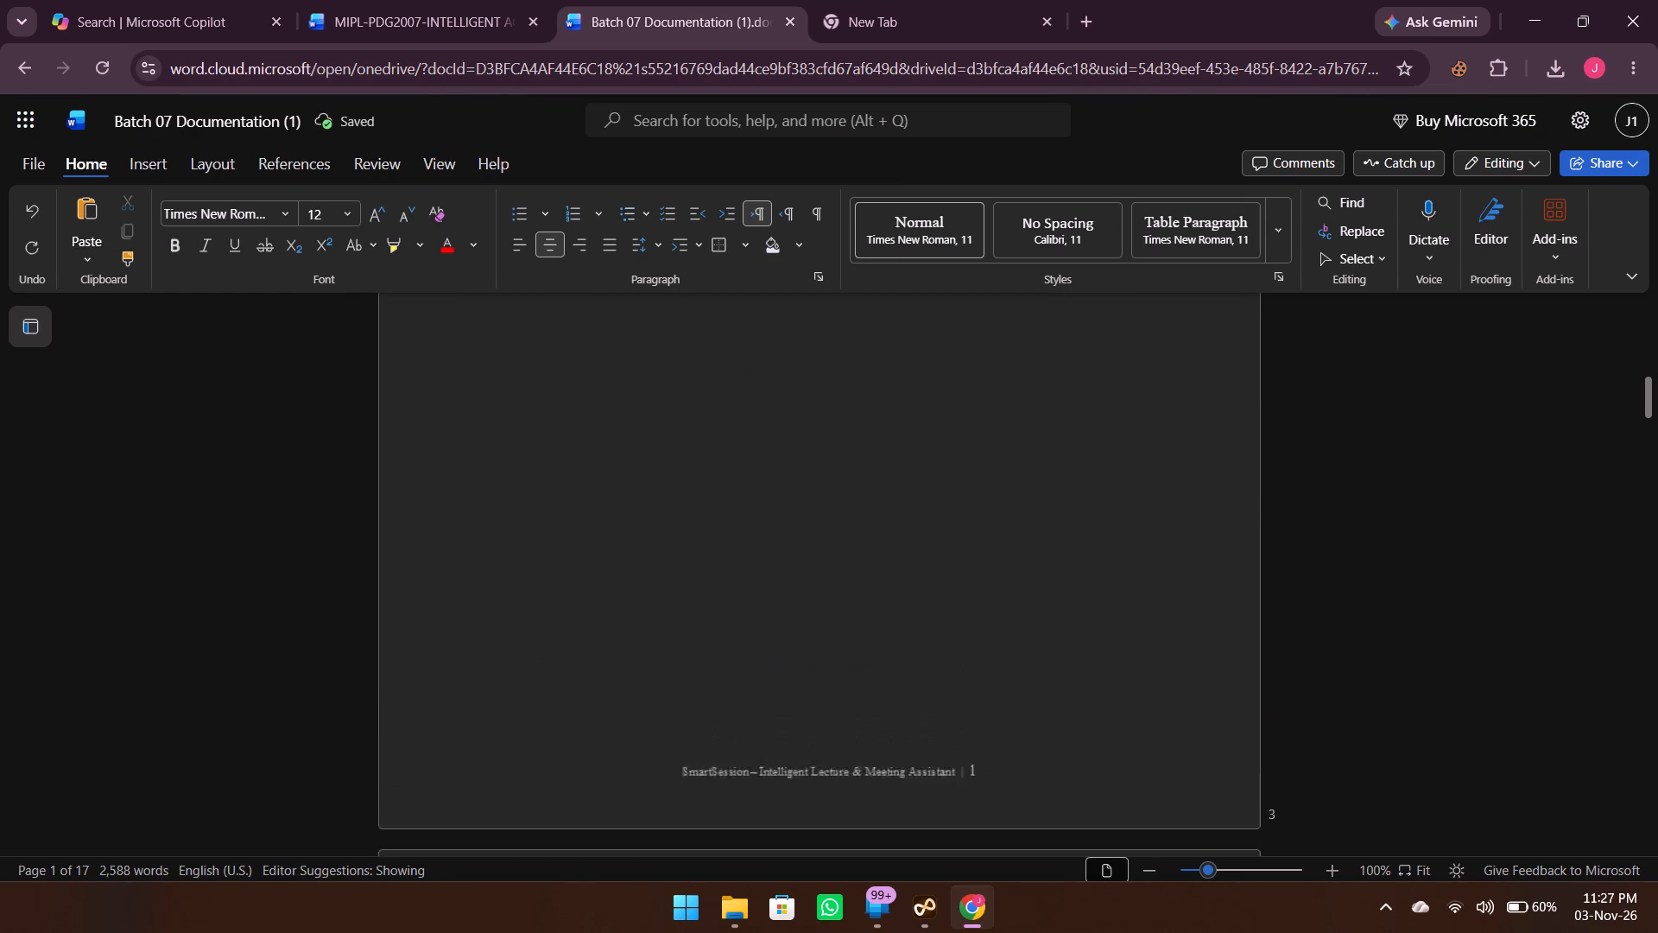
{"action": "scroll", "coordinate": [881, 715], "scroll_direction": "up", "scroll_amount": 6}
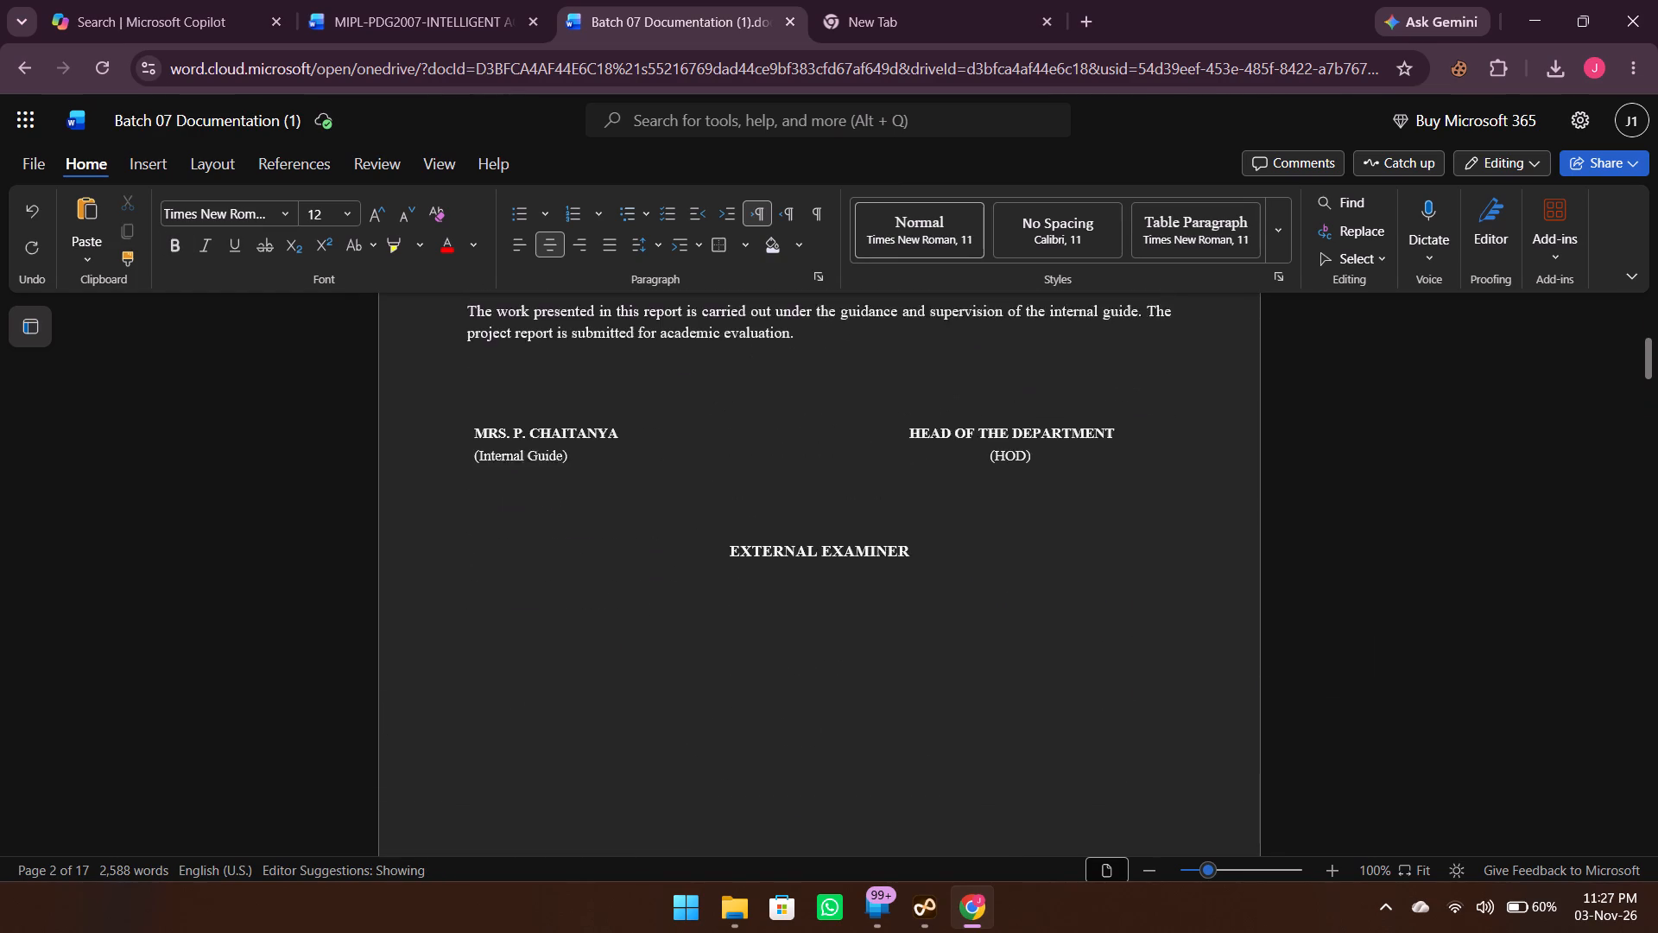
{"action": "scroll", "coordinate": [881, 715], "scroll_direction": "up", "scroll_amount": 5}
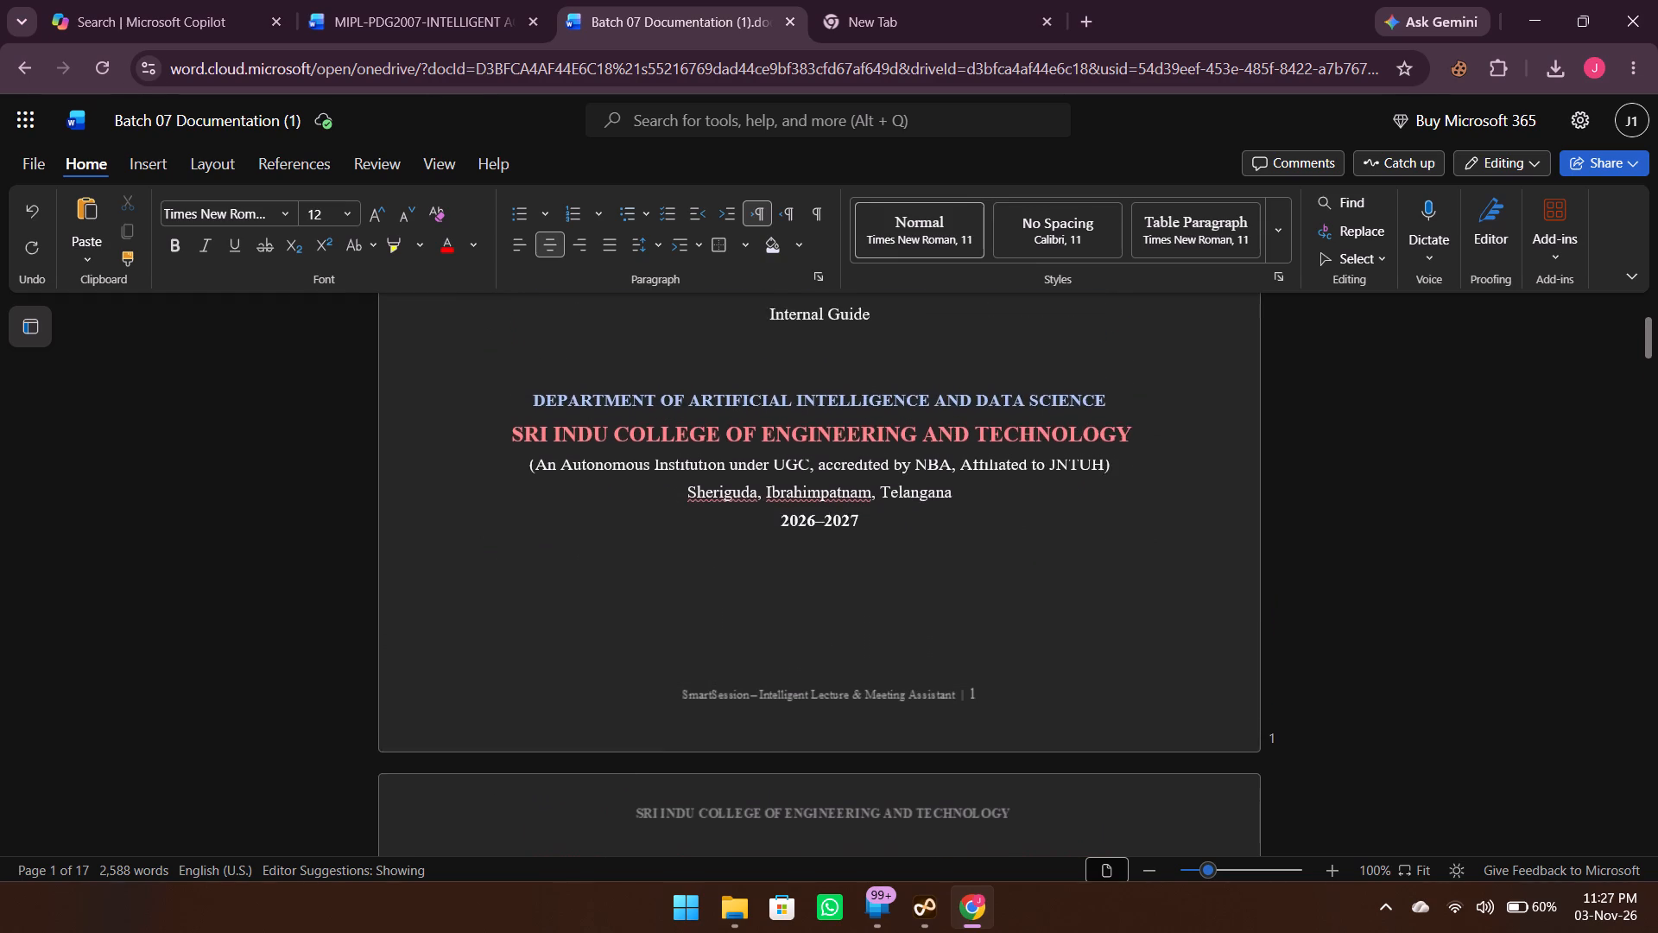
{"action": "scroll", "coordinate": [881, 715], "scroll_direction": "up", "scroll_amount": 1}
{"action": "key", "text": "Return"}
{"action": "key", "text": "Return"}
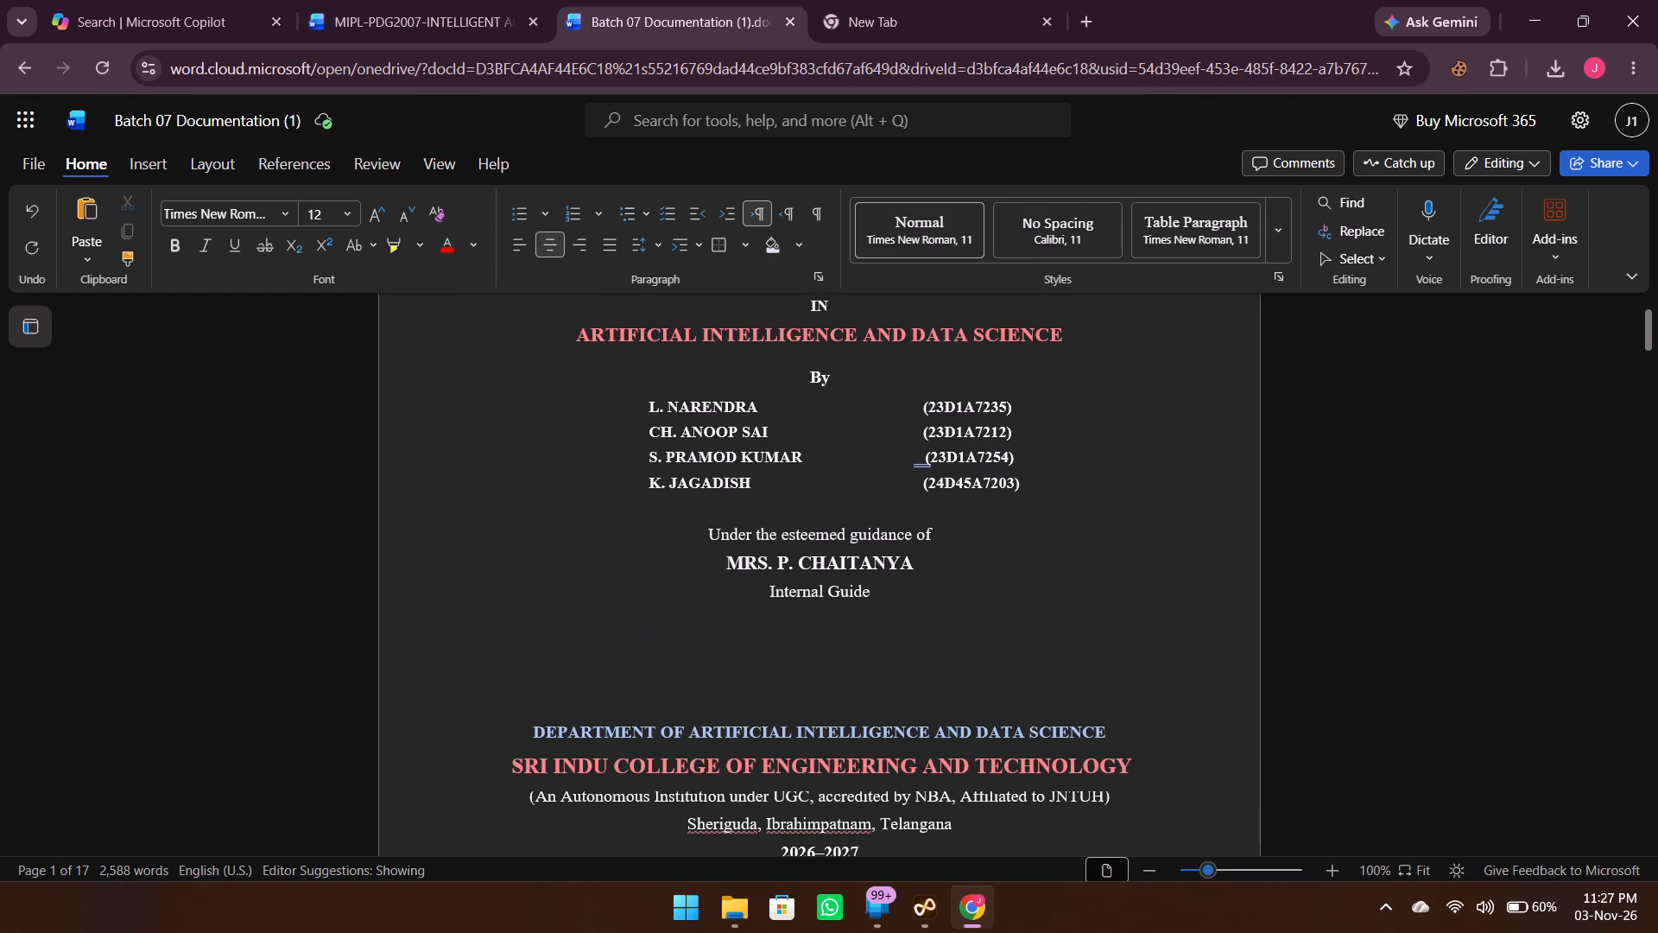
{"action": "scroll", "coordinate": [881, 715], "scroll_direction": "down", "scroll_amount": 2}
{"action": "key", "text": "Return"}
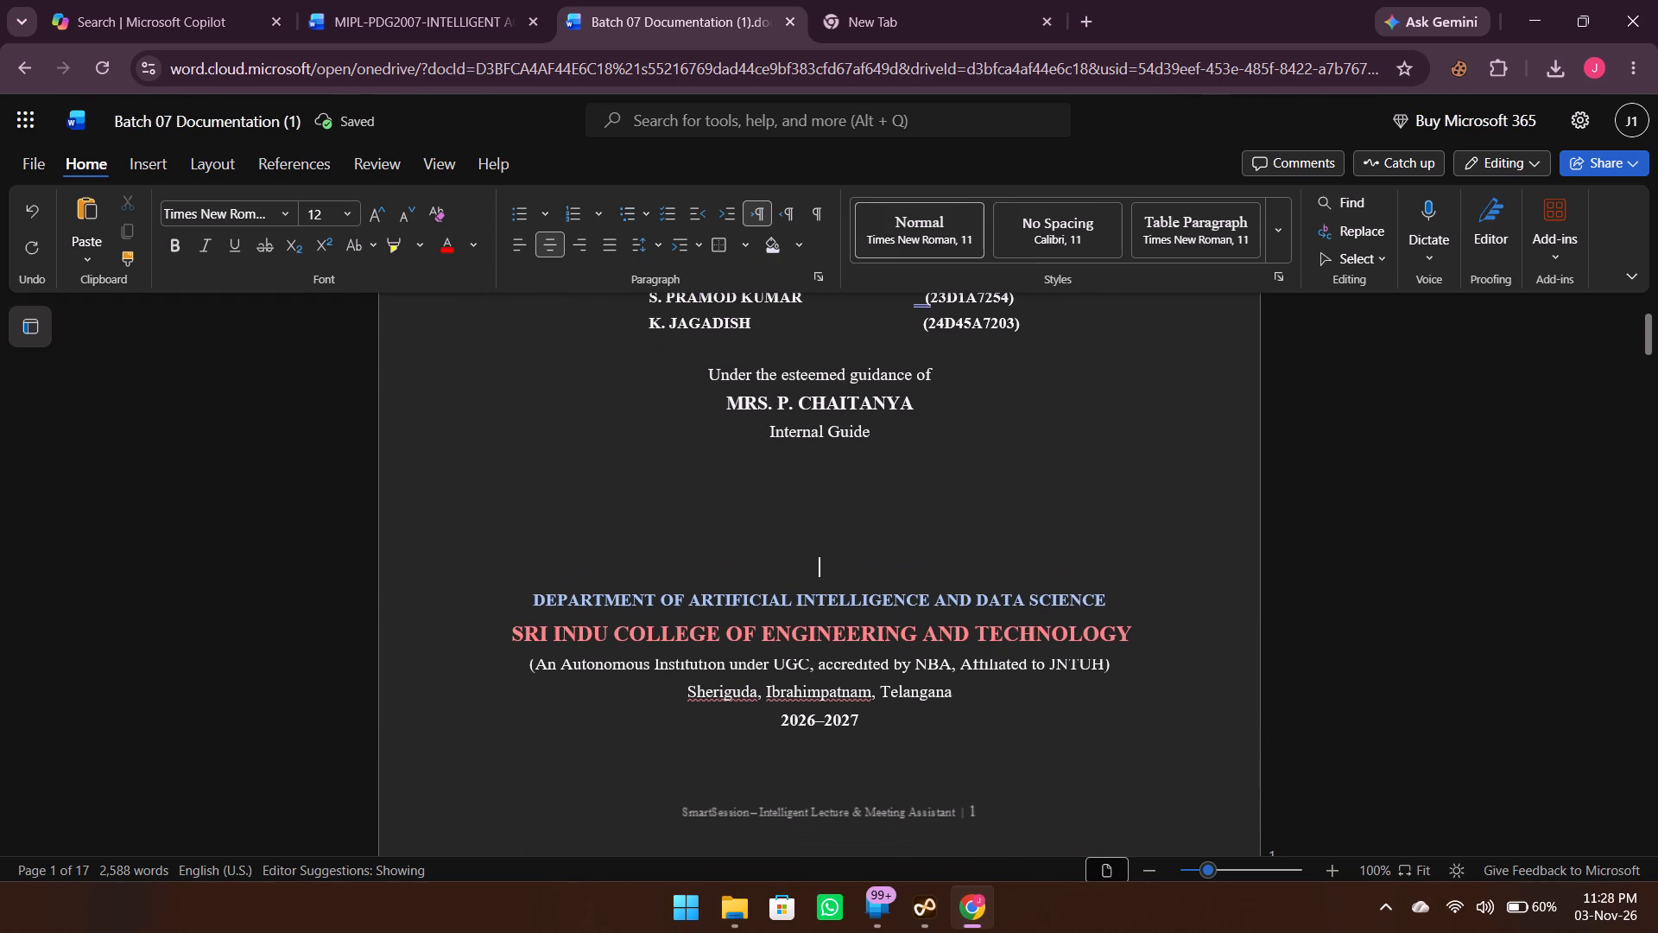
Copy the college logo from the accident report's cover page and paste it below "Internal Guide" in Batch 07 Documentation (1).
{"action": "left_click", "coordinate": [455, 3]}
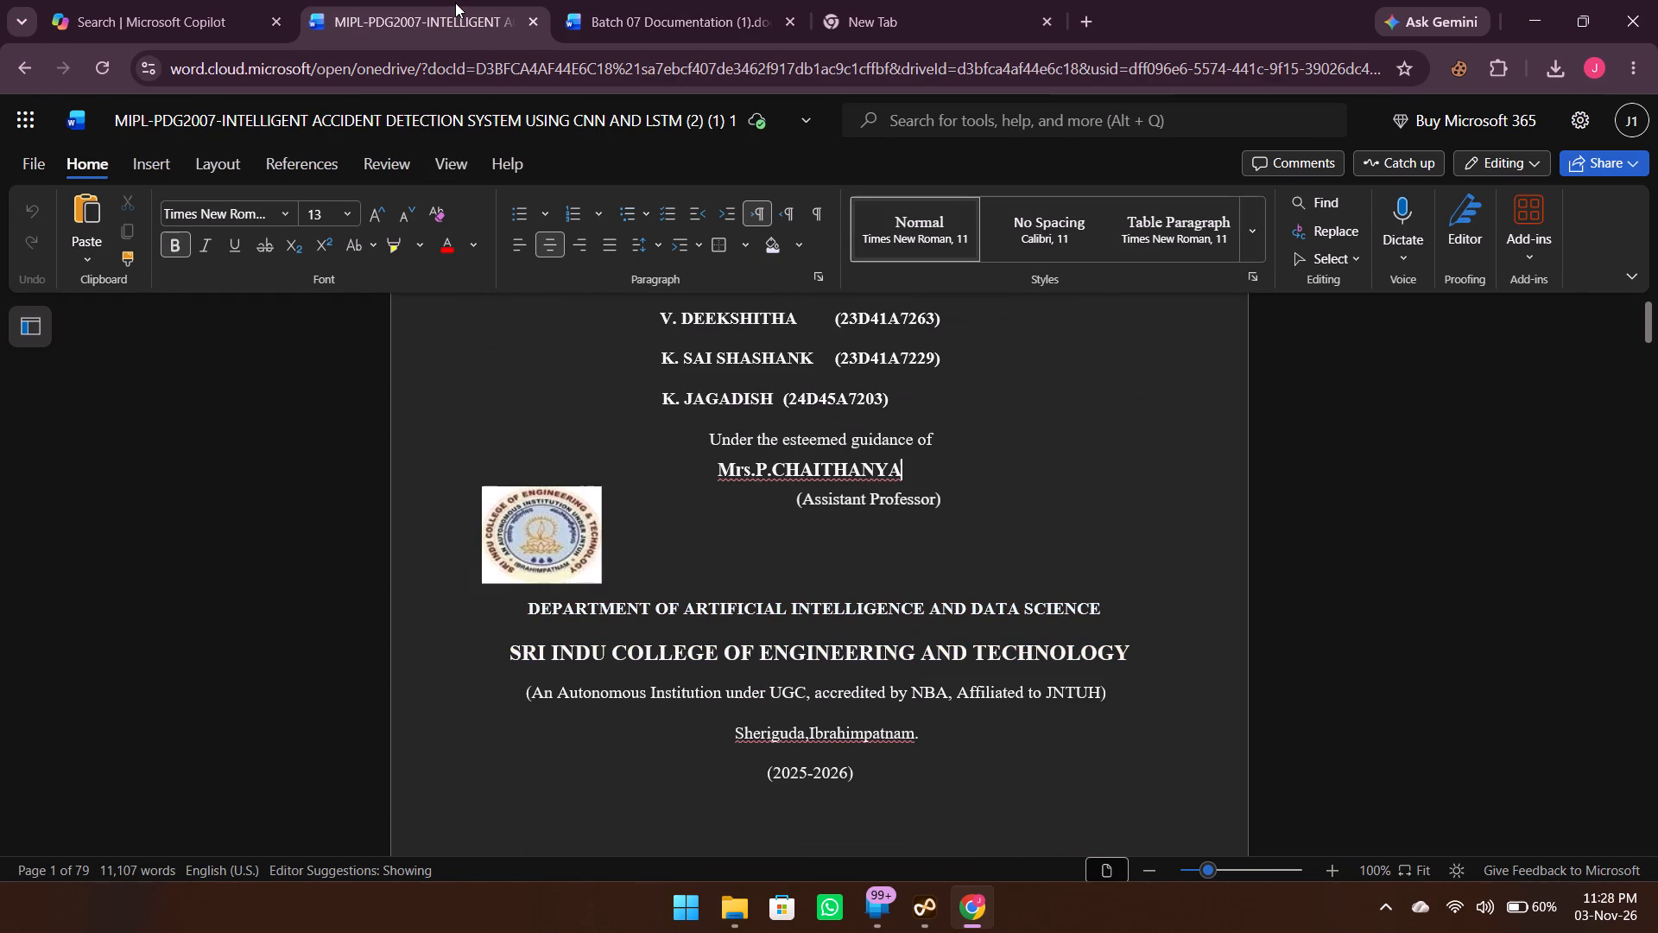
{"action": "left_click", "coordinate": [524, 519]}
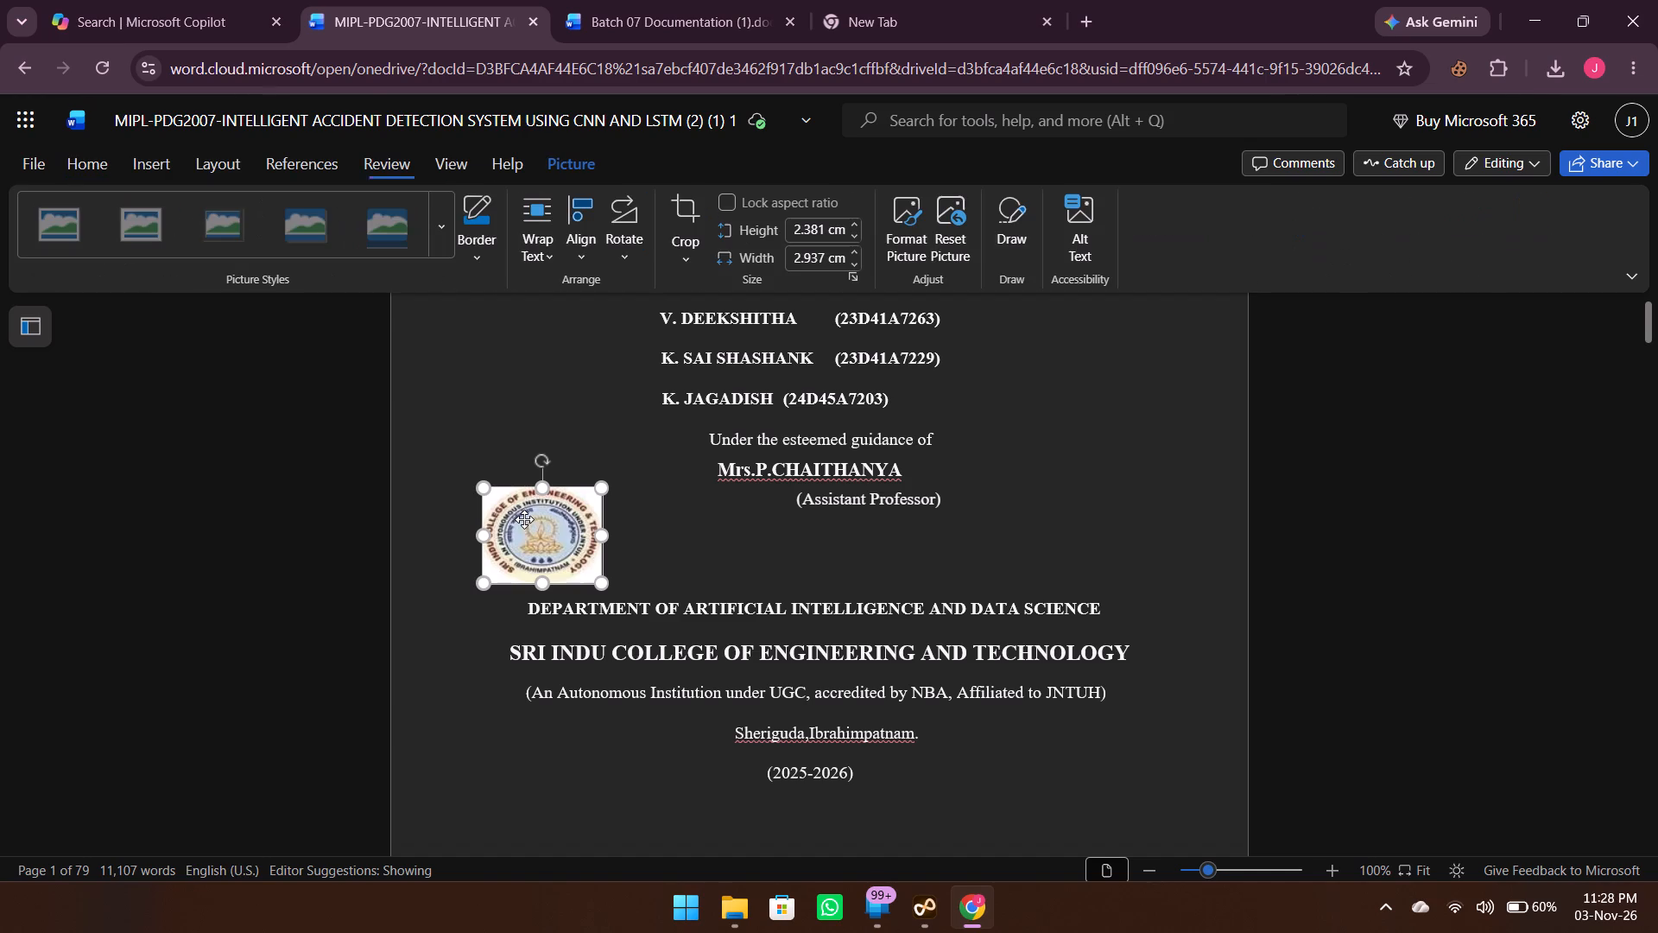
{"action": "right_click", "coordinate": [524, 519]}
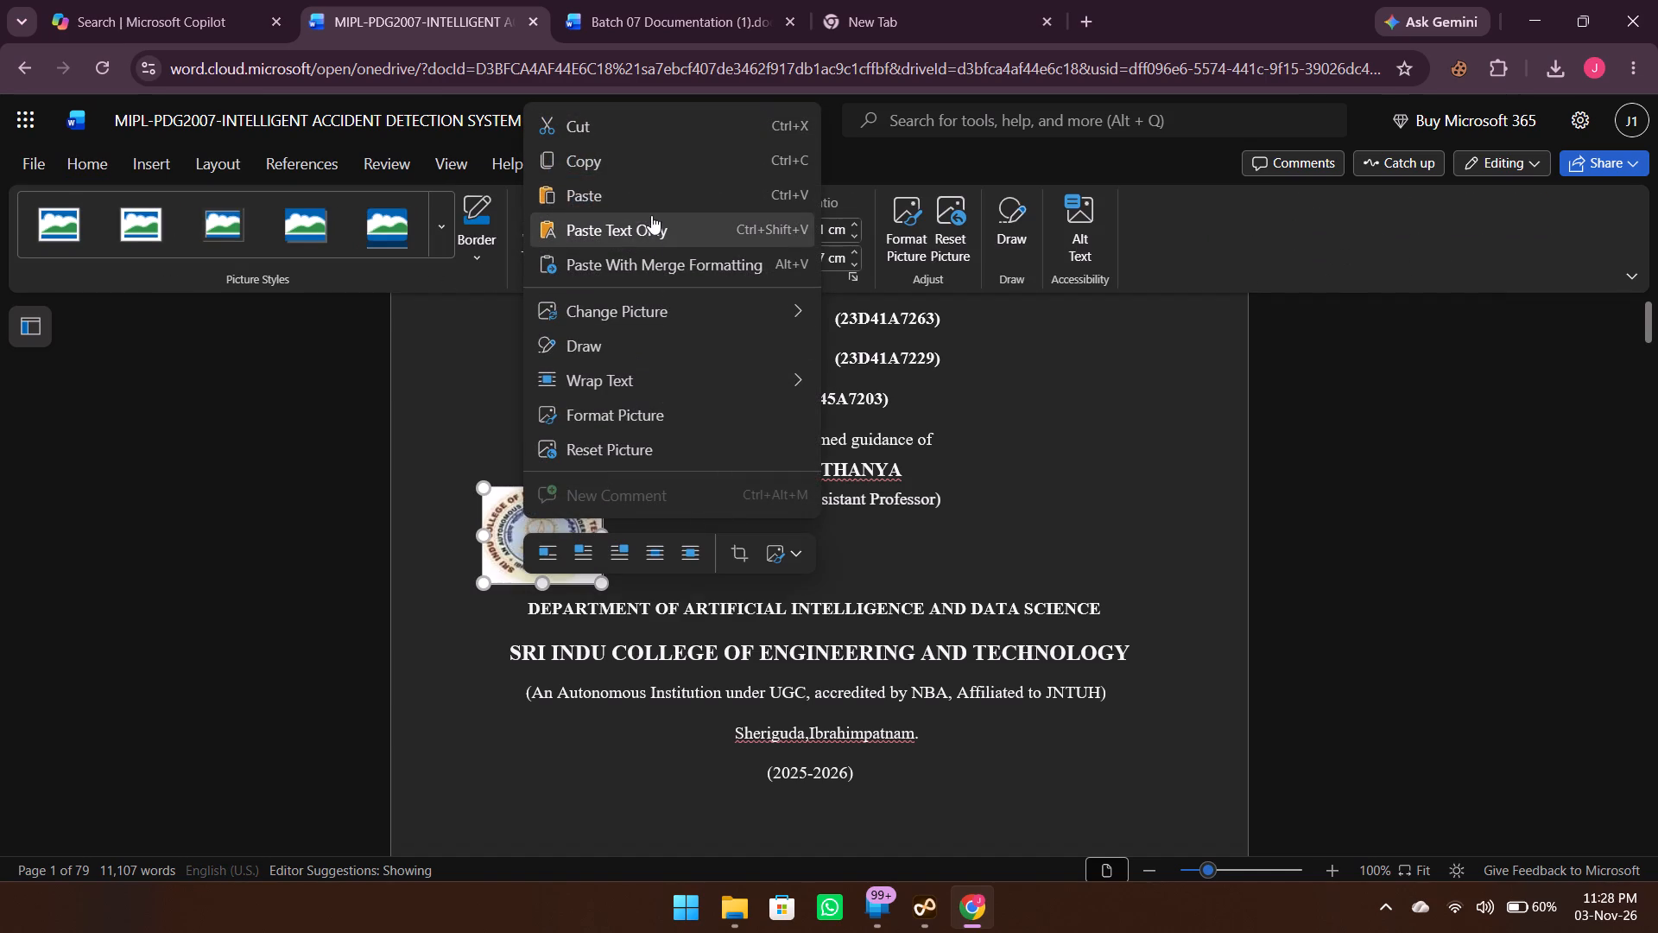
{"action": "left_click", "coordinate": [638, 170]}
{"action": "left_click", "coordinate": [658, 10]}
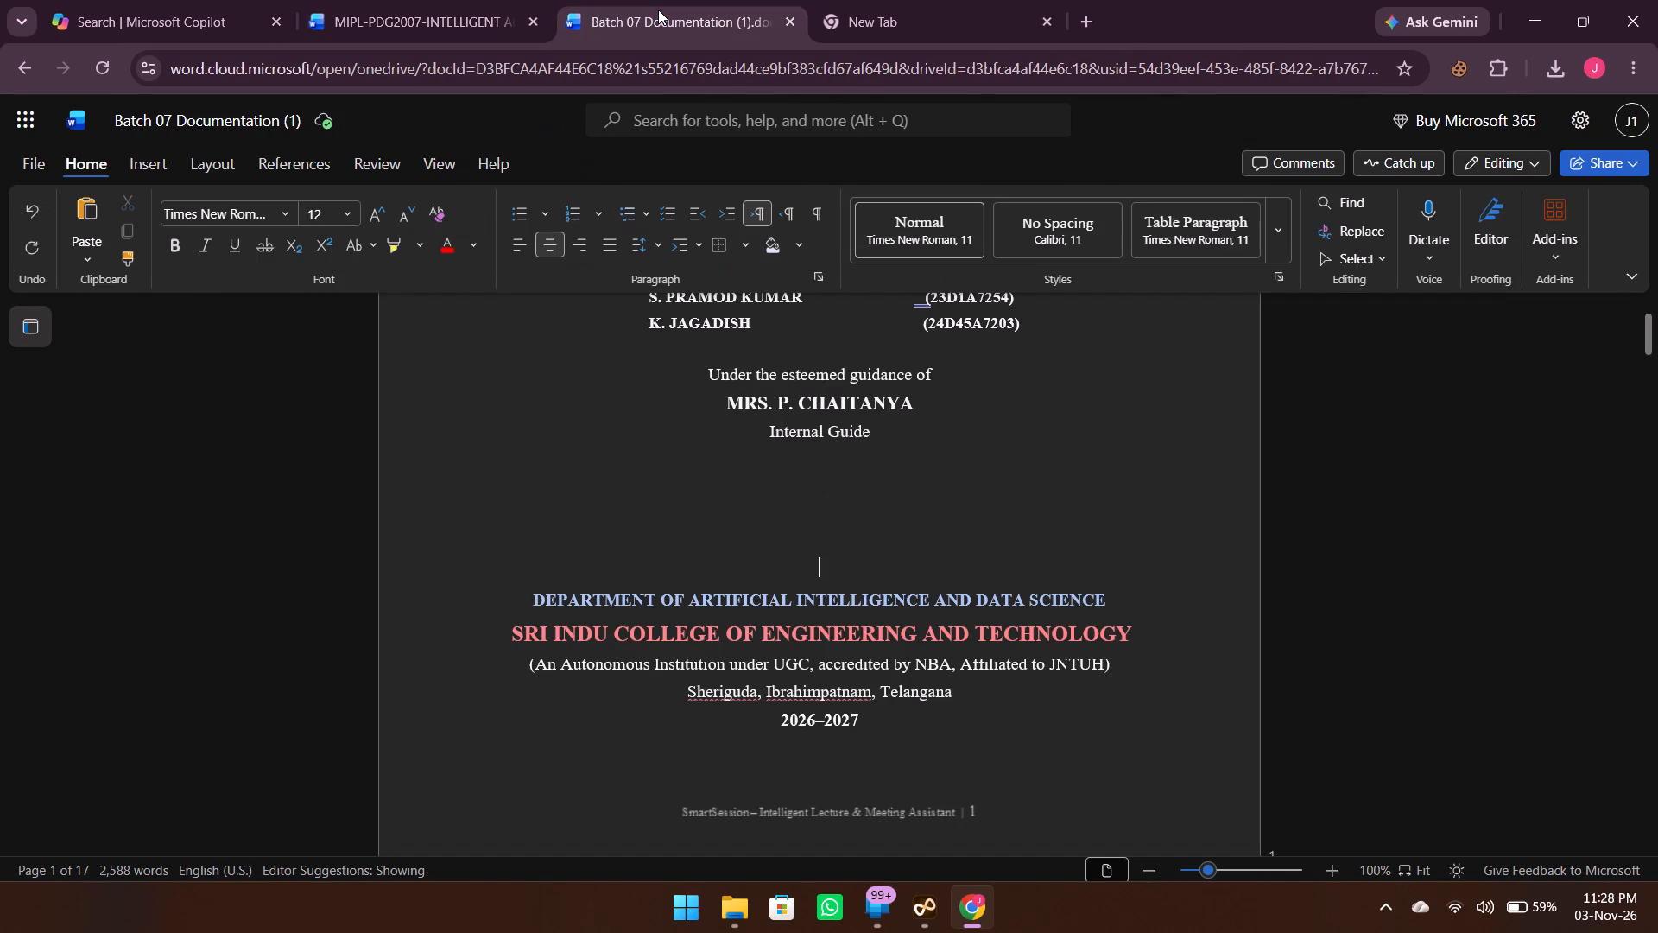
{"action": "left_click", "coordinate": [807, 470]}
{"action": "key", "text": "ctrl+v"}
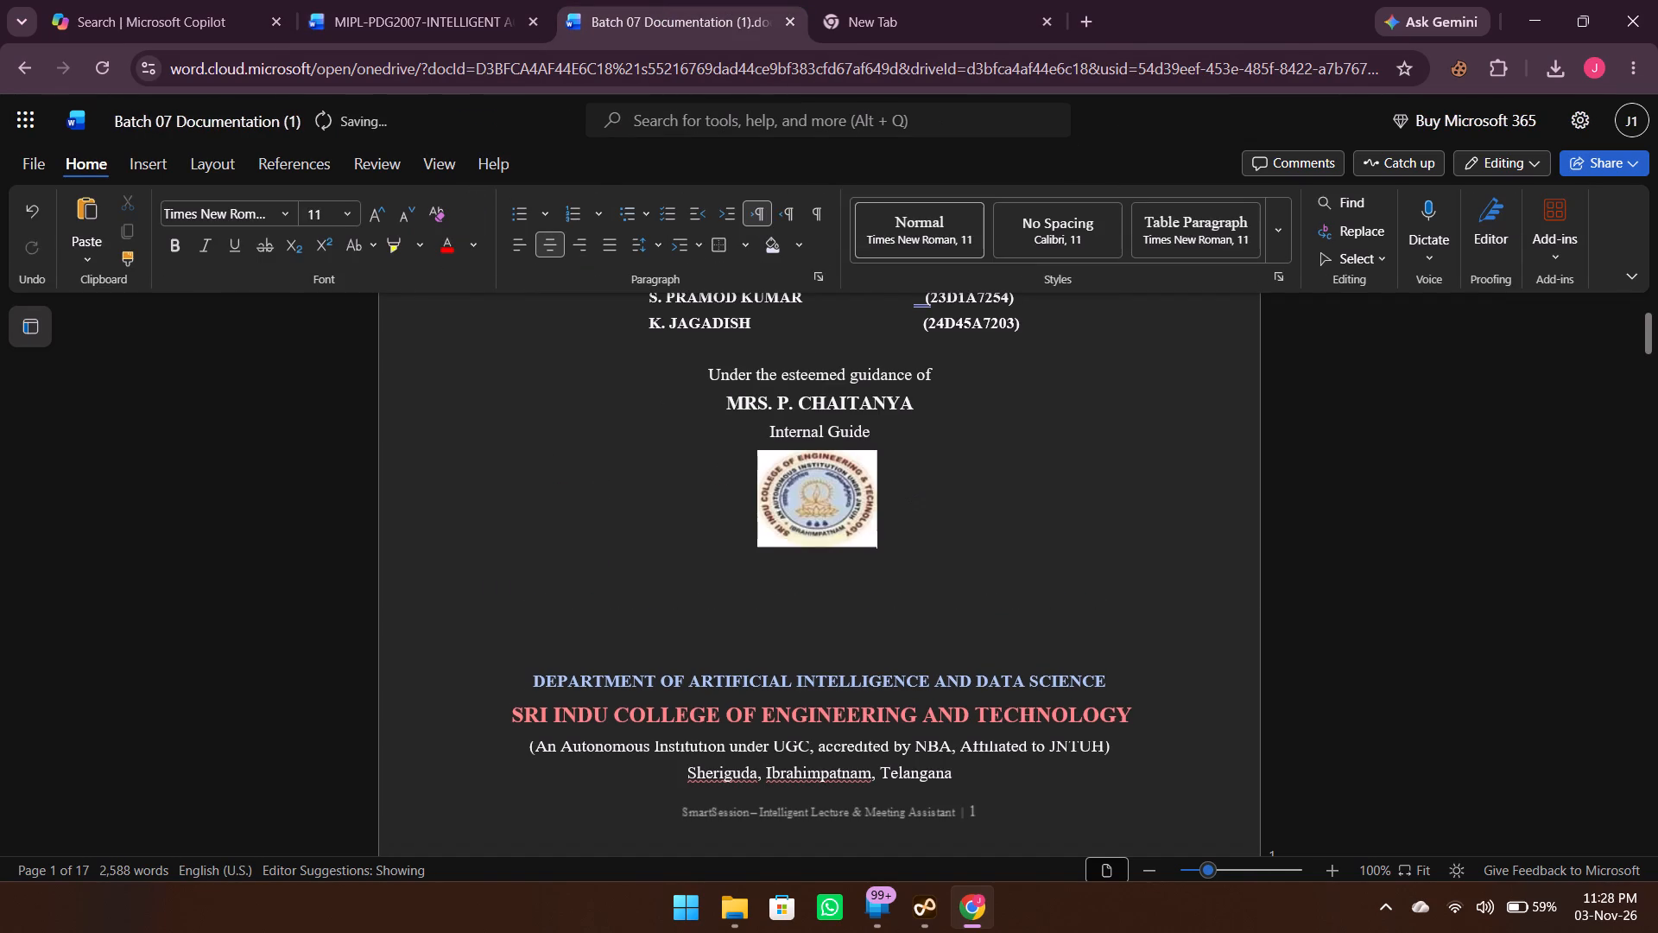
Stretch the pasted college logo vertically to a height of about 2.7 cm.
{"action": "left_click", "coordinate": [819, 547]}
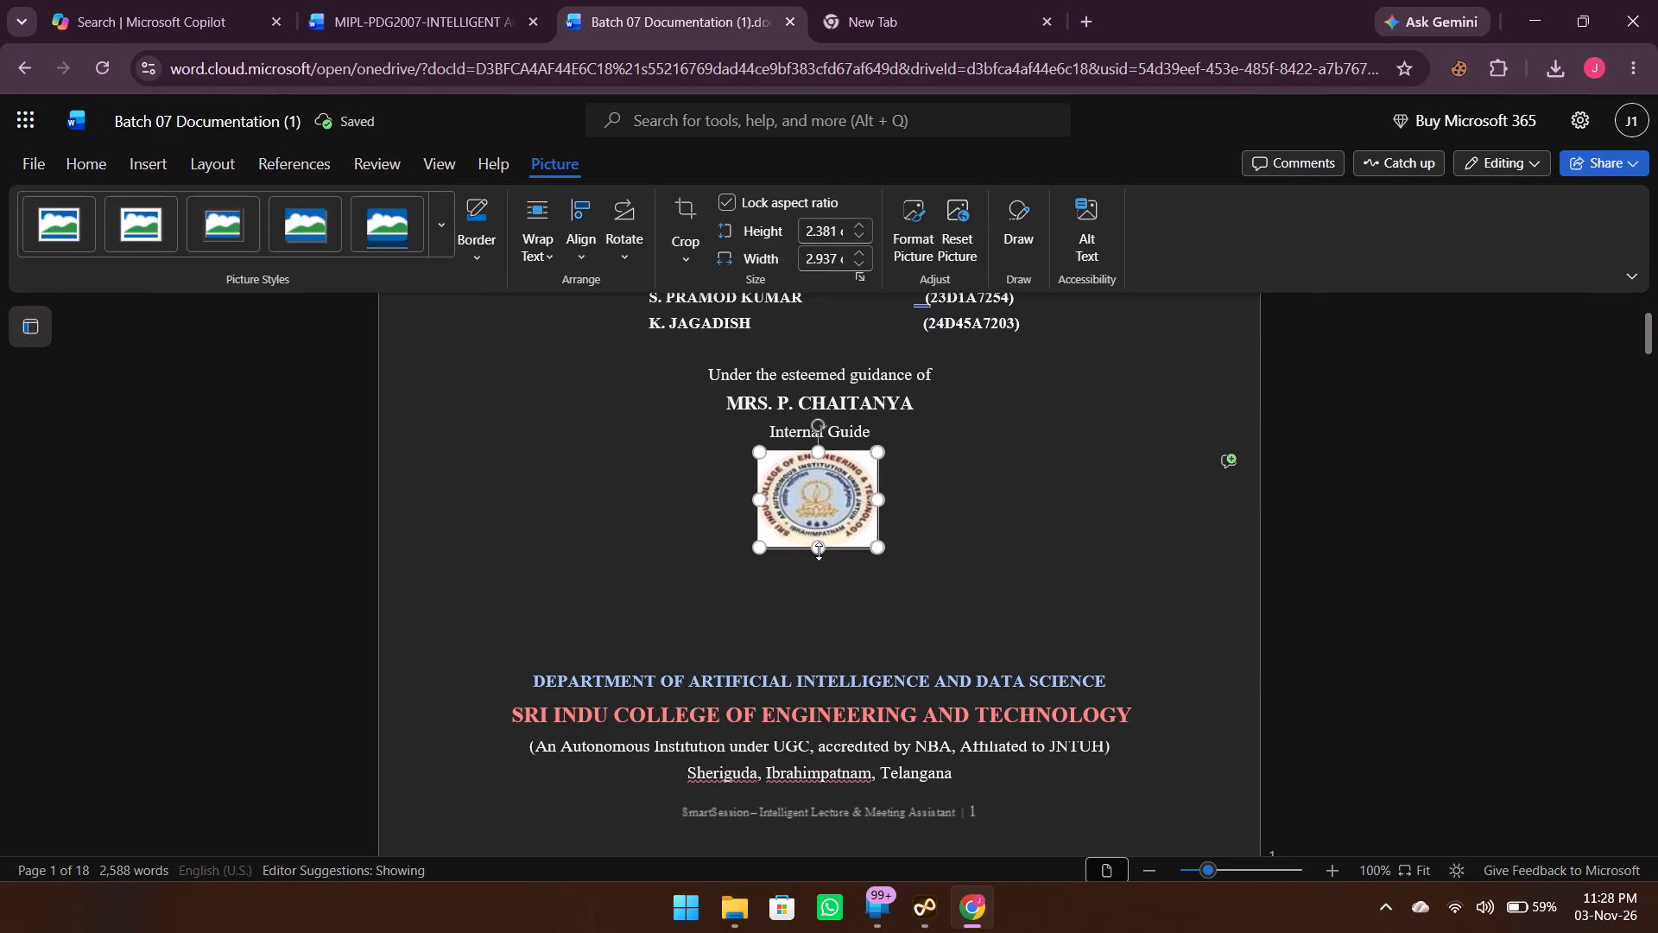
{"action": "left_click", "coordinate": [819, 551]}
{"action": "left_click_drag", "start_coordinate": [819, 551], "coordinate": [819, 564]}
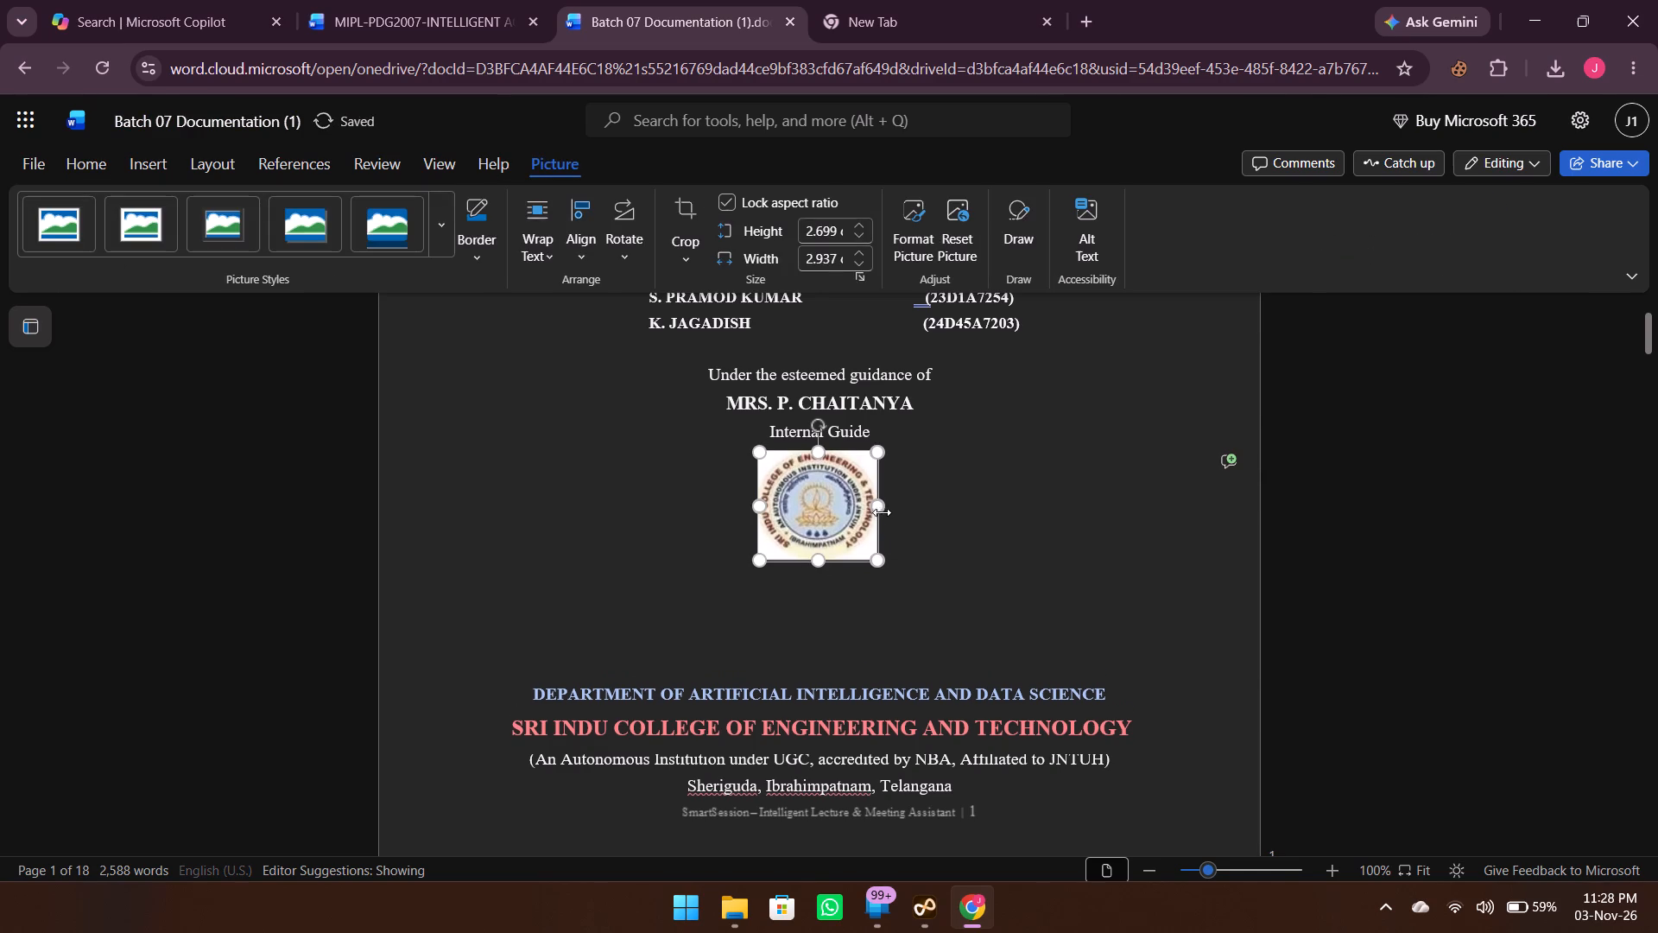
Stretch the college logo on the cover page horizontally to a width of about 3.5 cm.
{"action": "left_click_drag", "start_coordinate": [883, 510], "coordinate": [906, 509]}
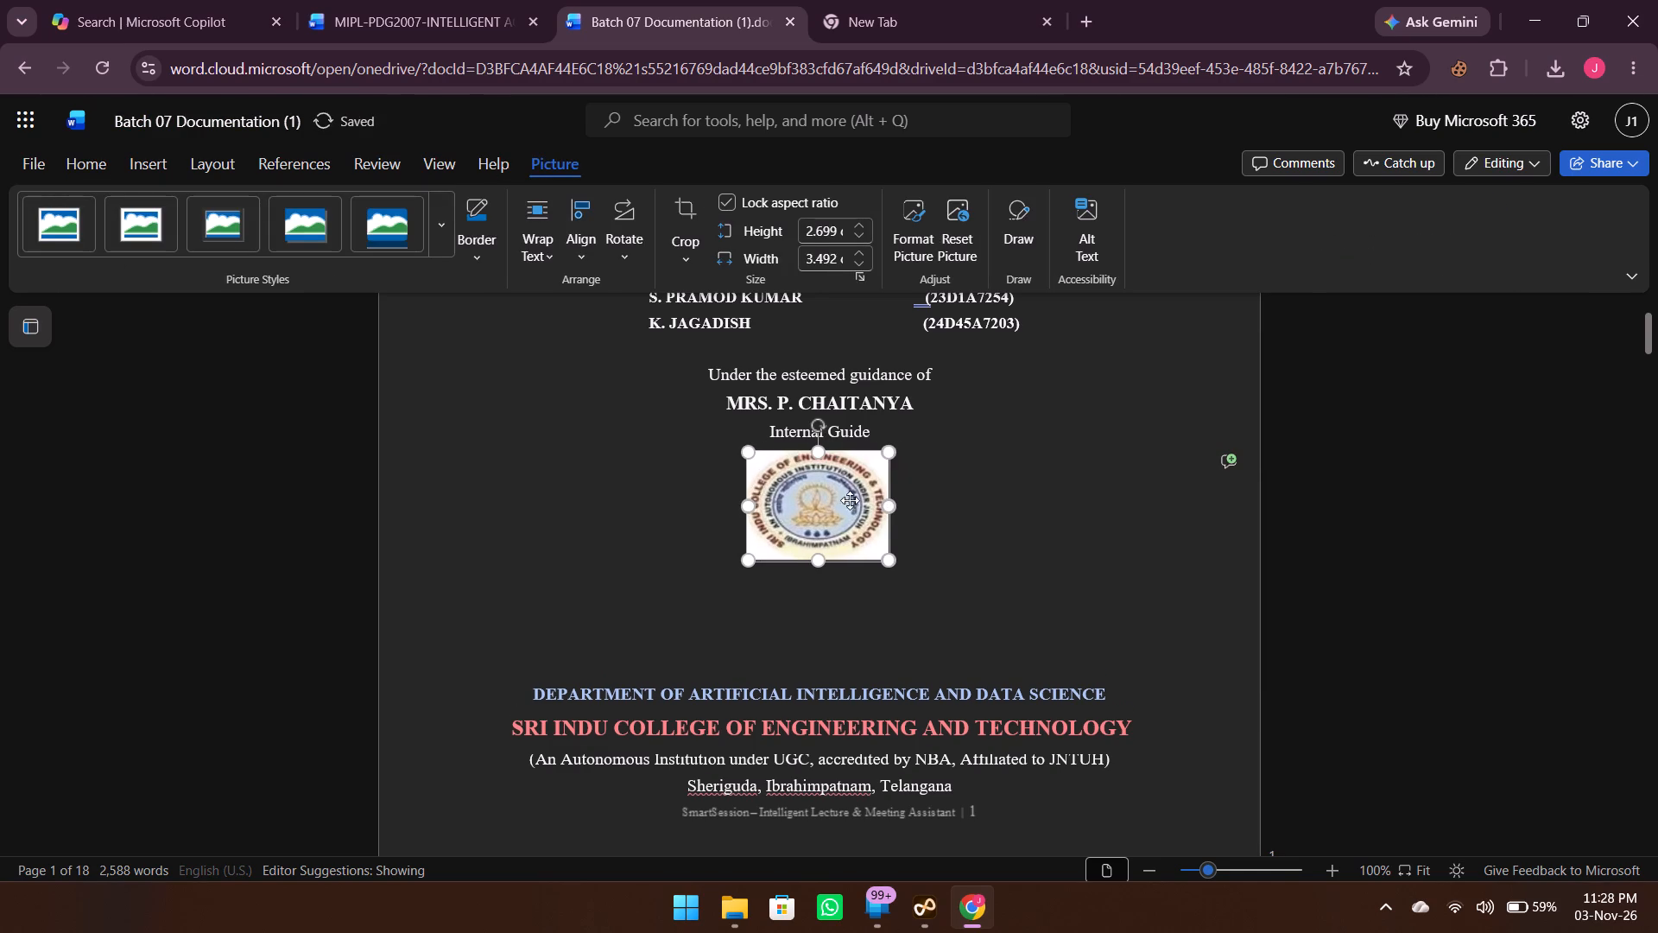
{"action": "left_click", "coordinate": [813, 524]}
Delete the four blank lines between the college logo and the department line on the cover page.
{"action": "left_click", "coordinate": [714, 660]}
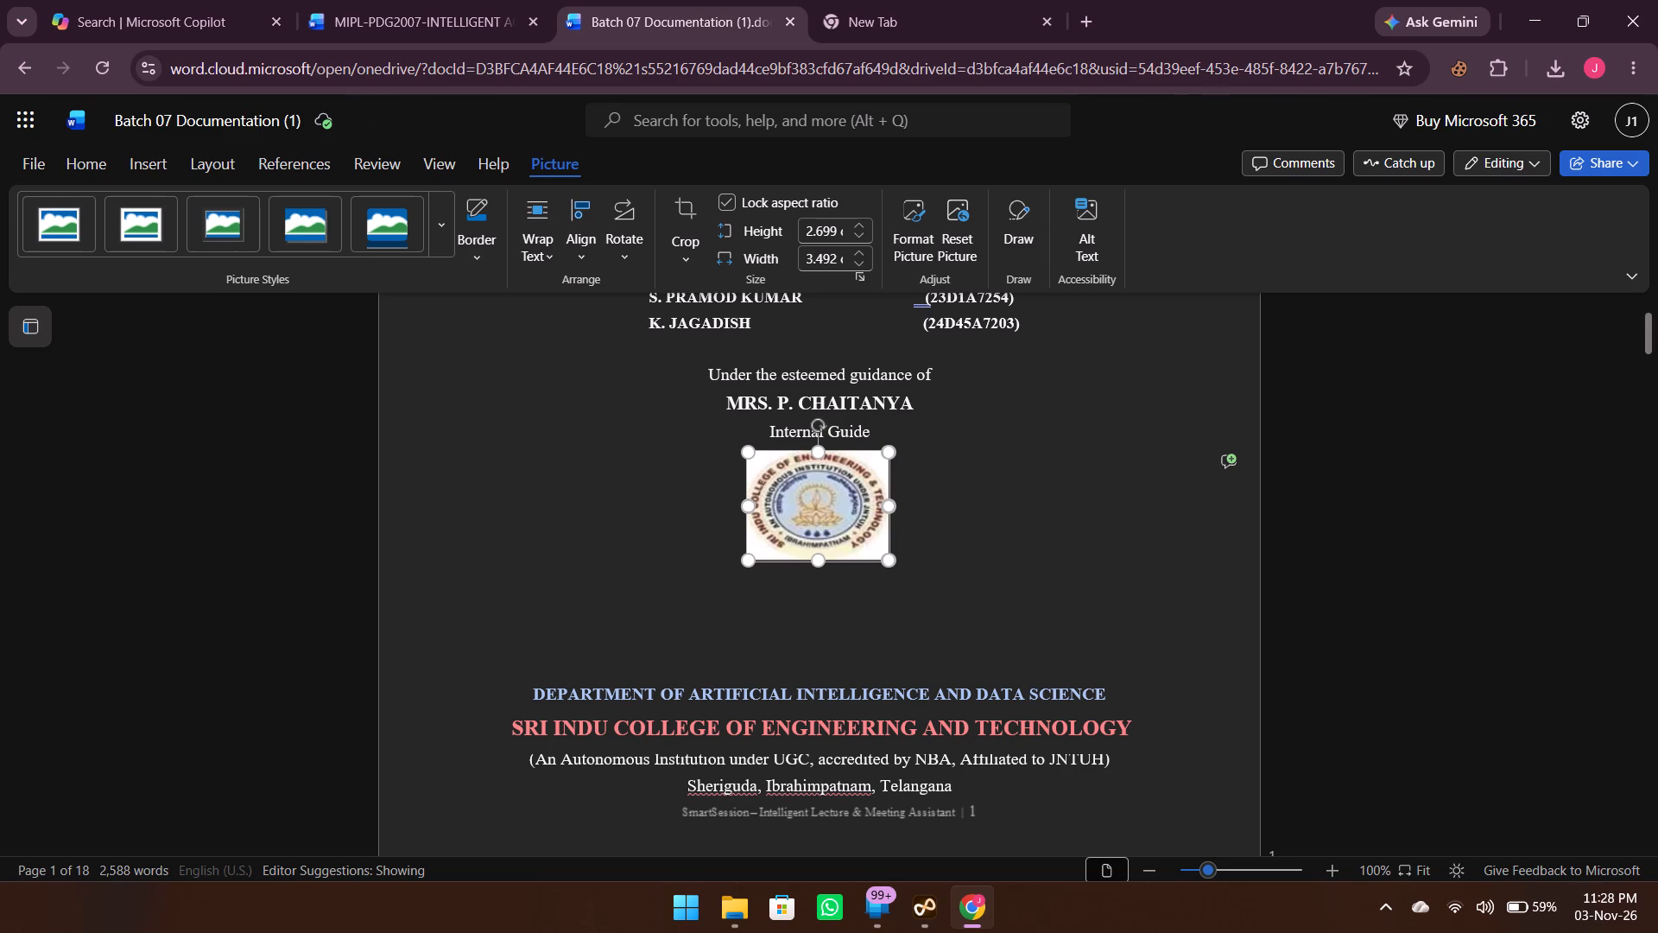
{"action": "key", "text": "BackSpace"}
{"action": "key", "text": "BackSpace"}
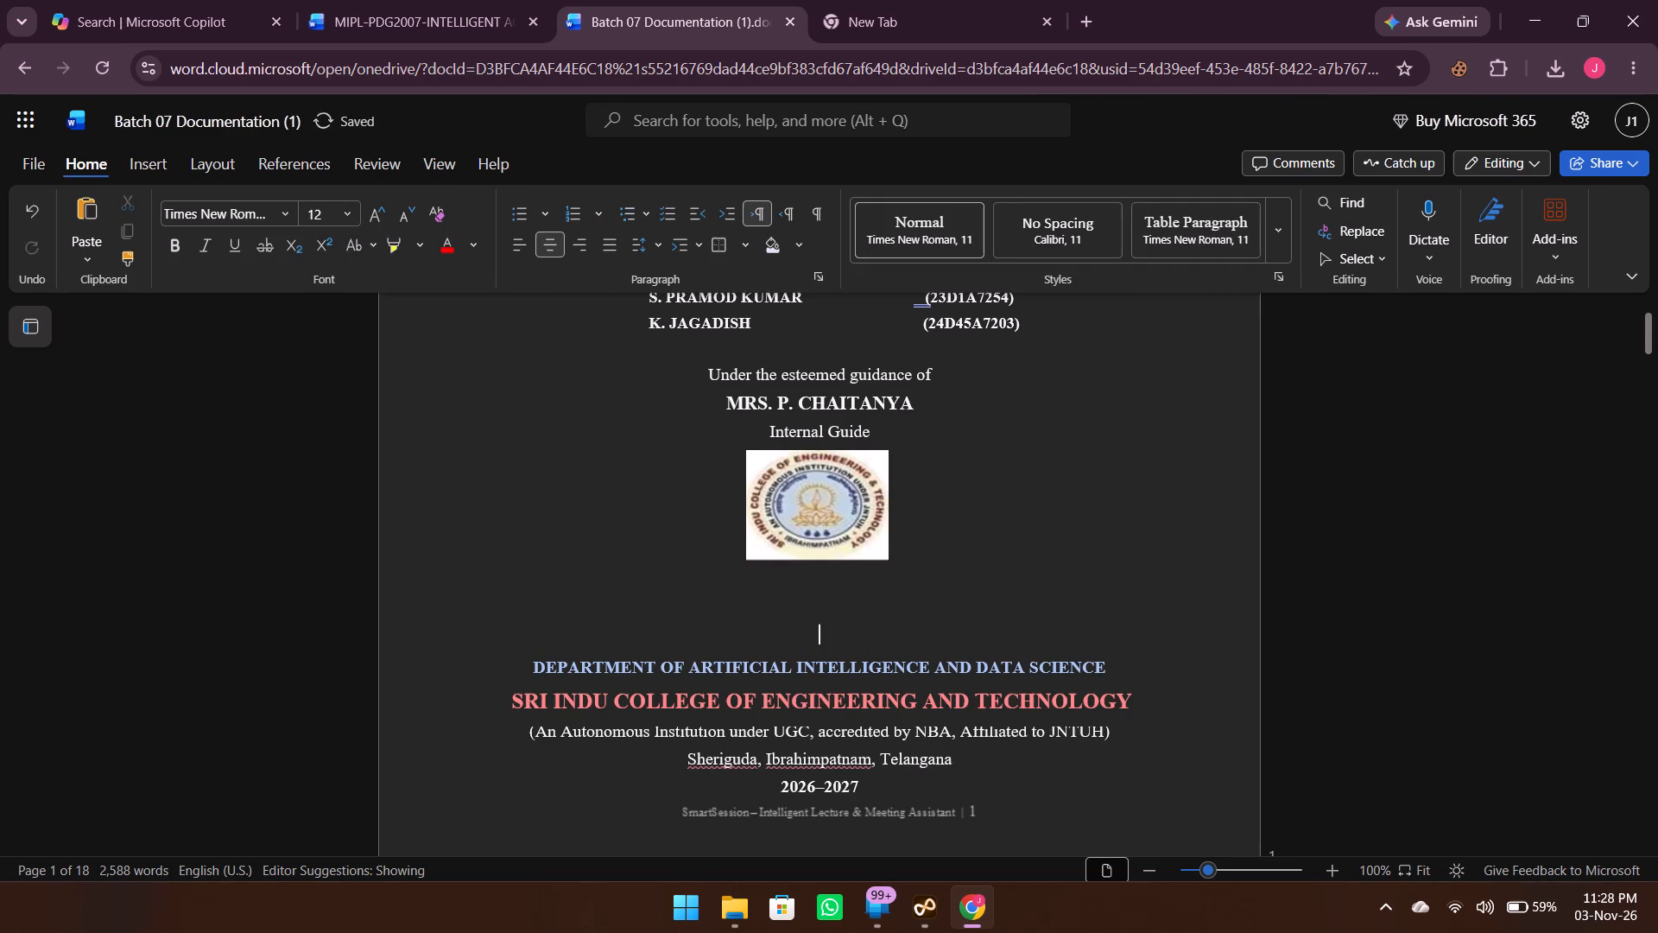
{"action": "key", "text": "BackSpace"}
{"action": "key", "text": "BackSpace"}
{"action": "key", "text": "BackSpace"}
{"action": "left_click", "coordinate": [714, 660]}
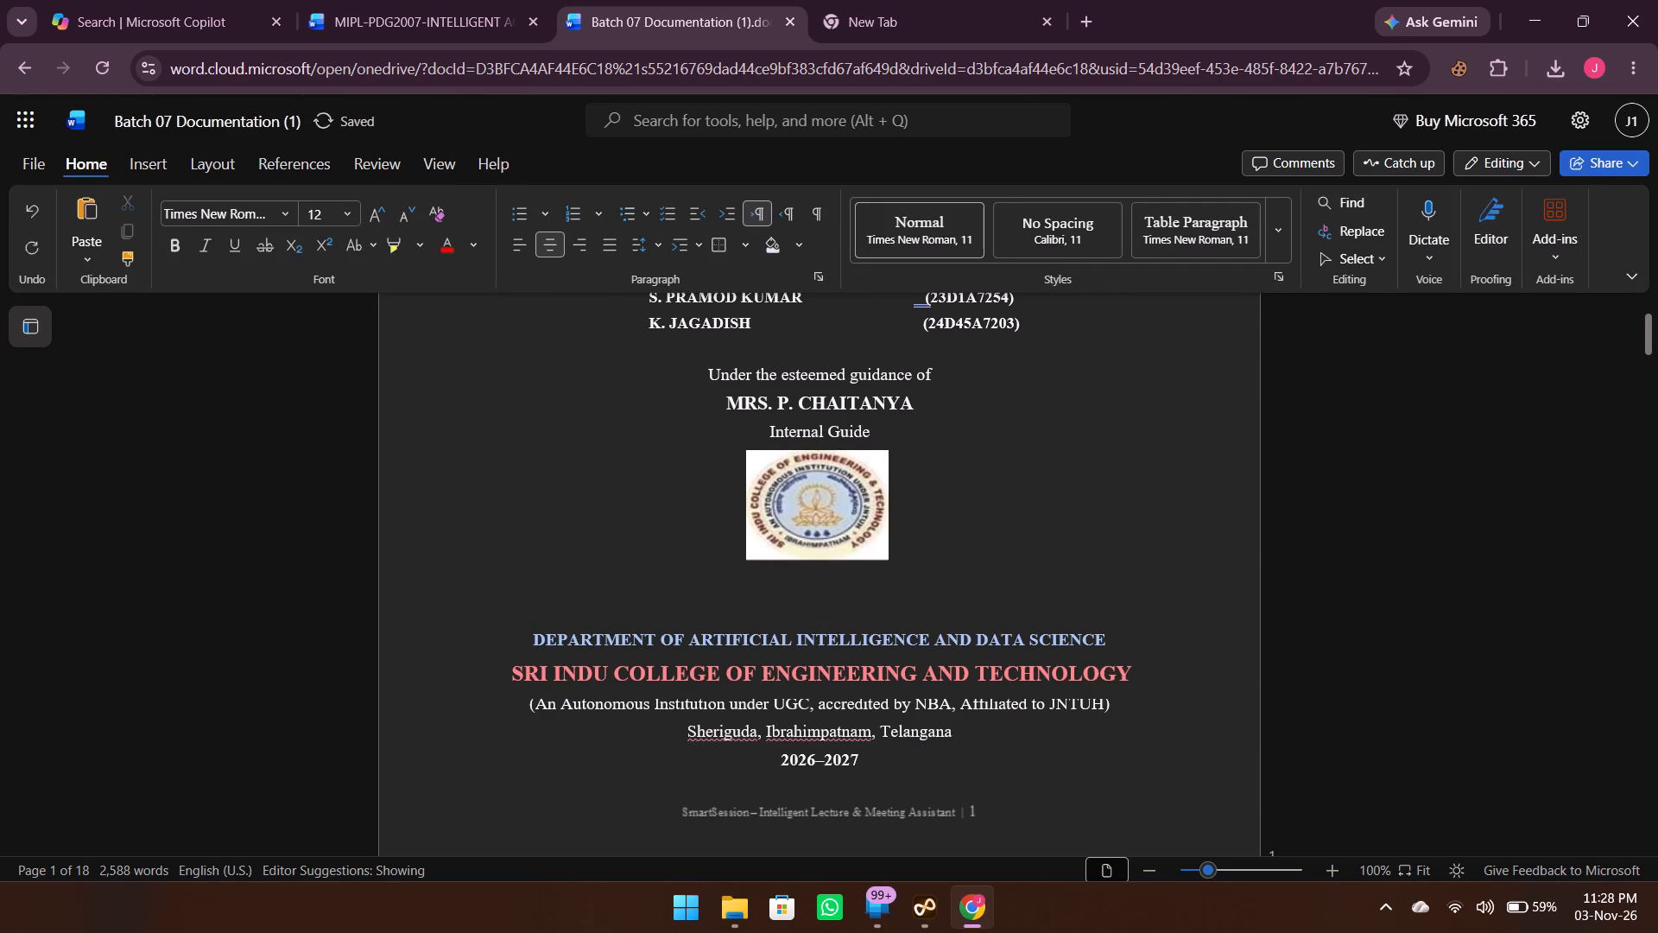
{"action": "key", "text": "BackSpace"}
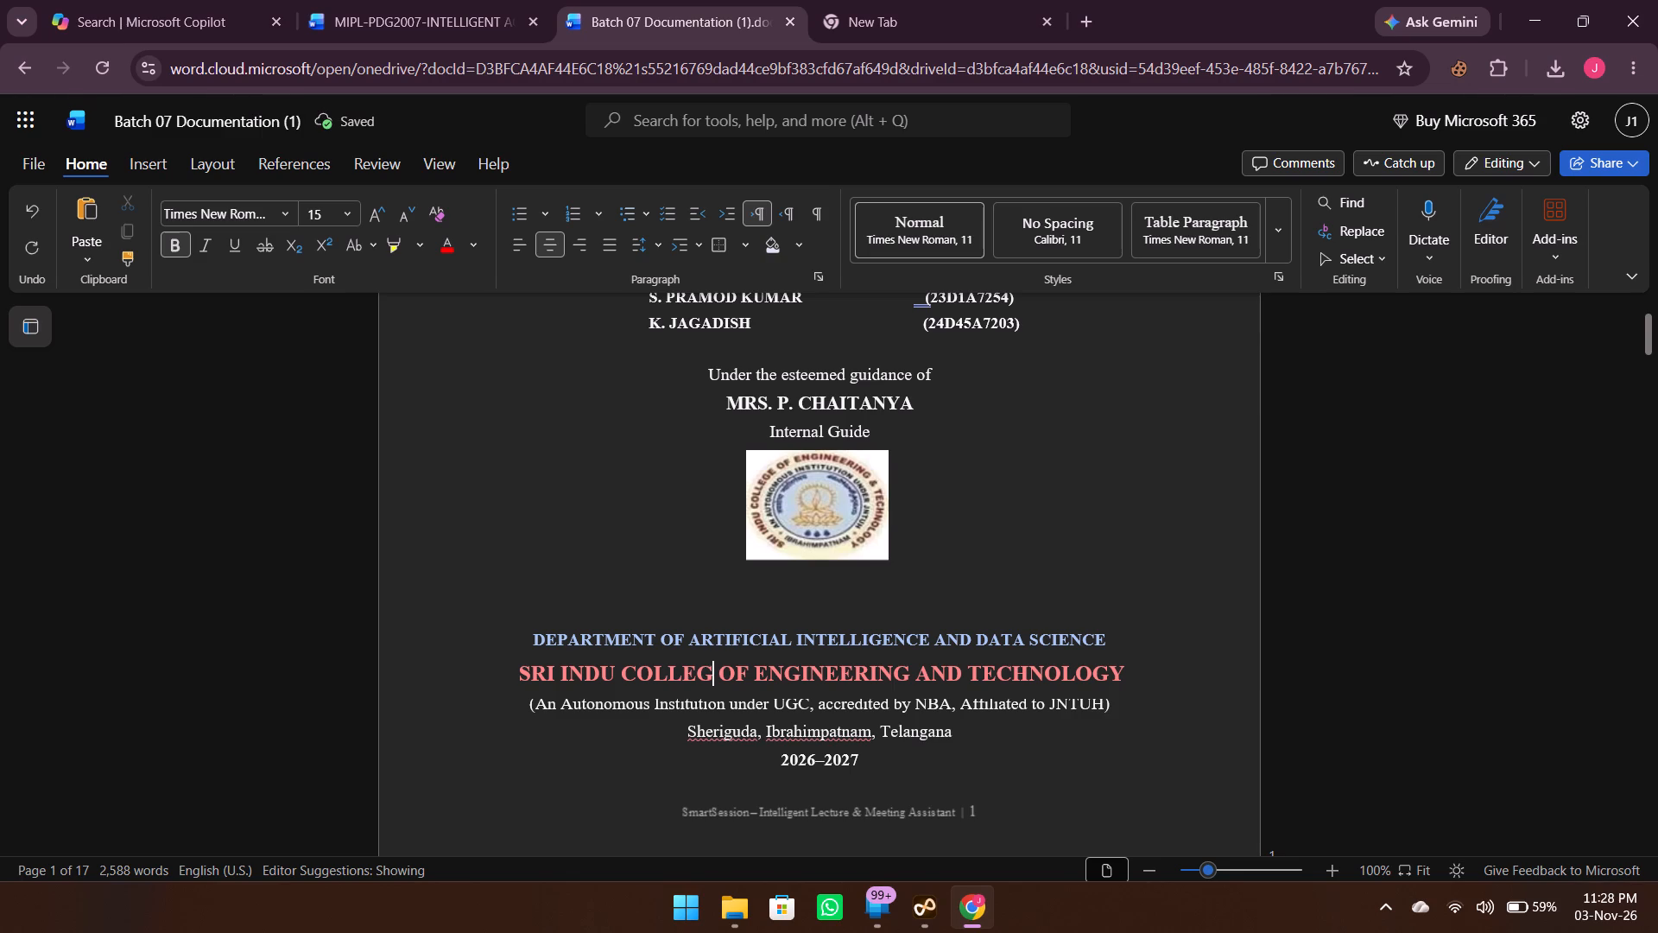
{"action": "key", "text": "ctrl+z"}
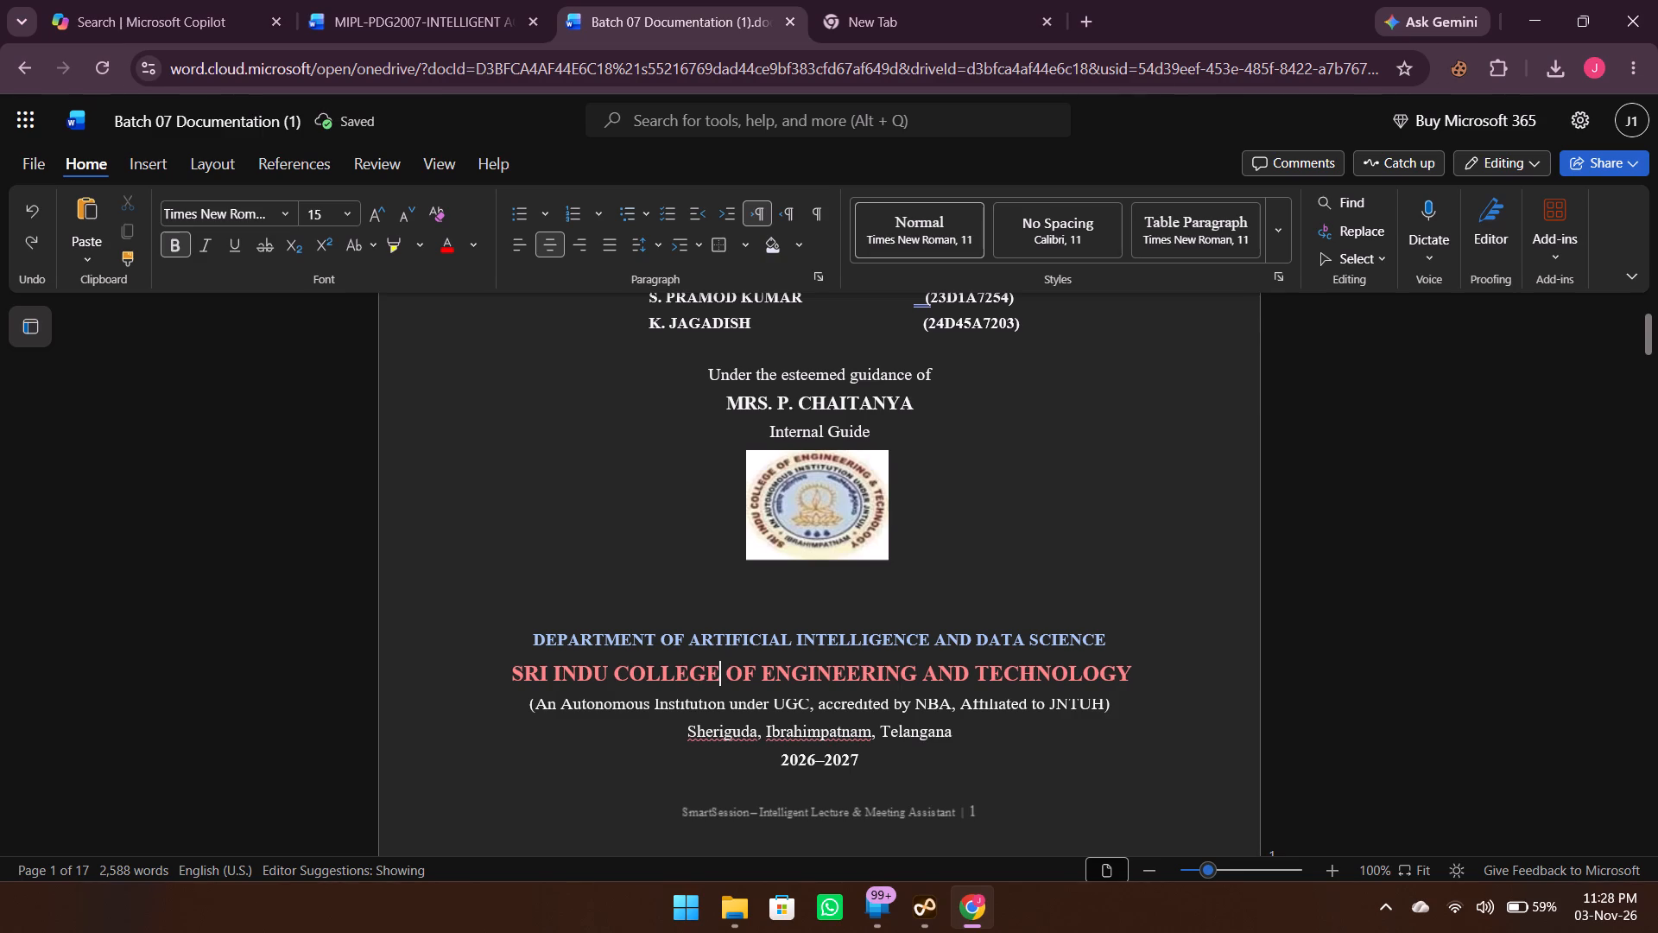
{"action": "left_click", "coordinate": [805, 609]}
{"action": "key", "text": "BackSpace"}
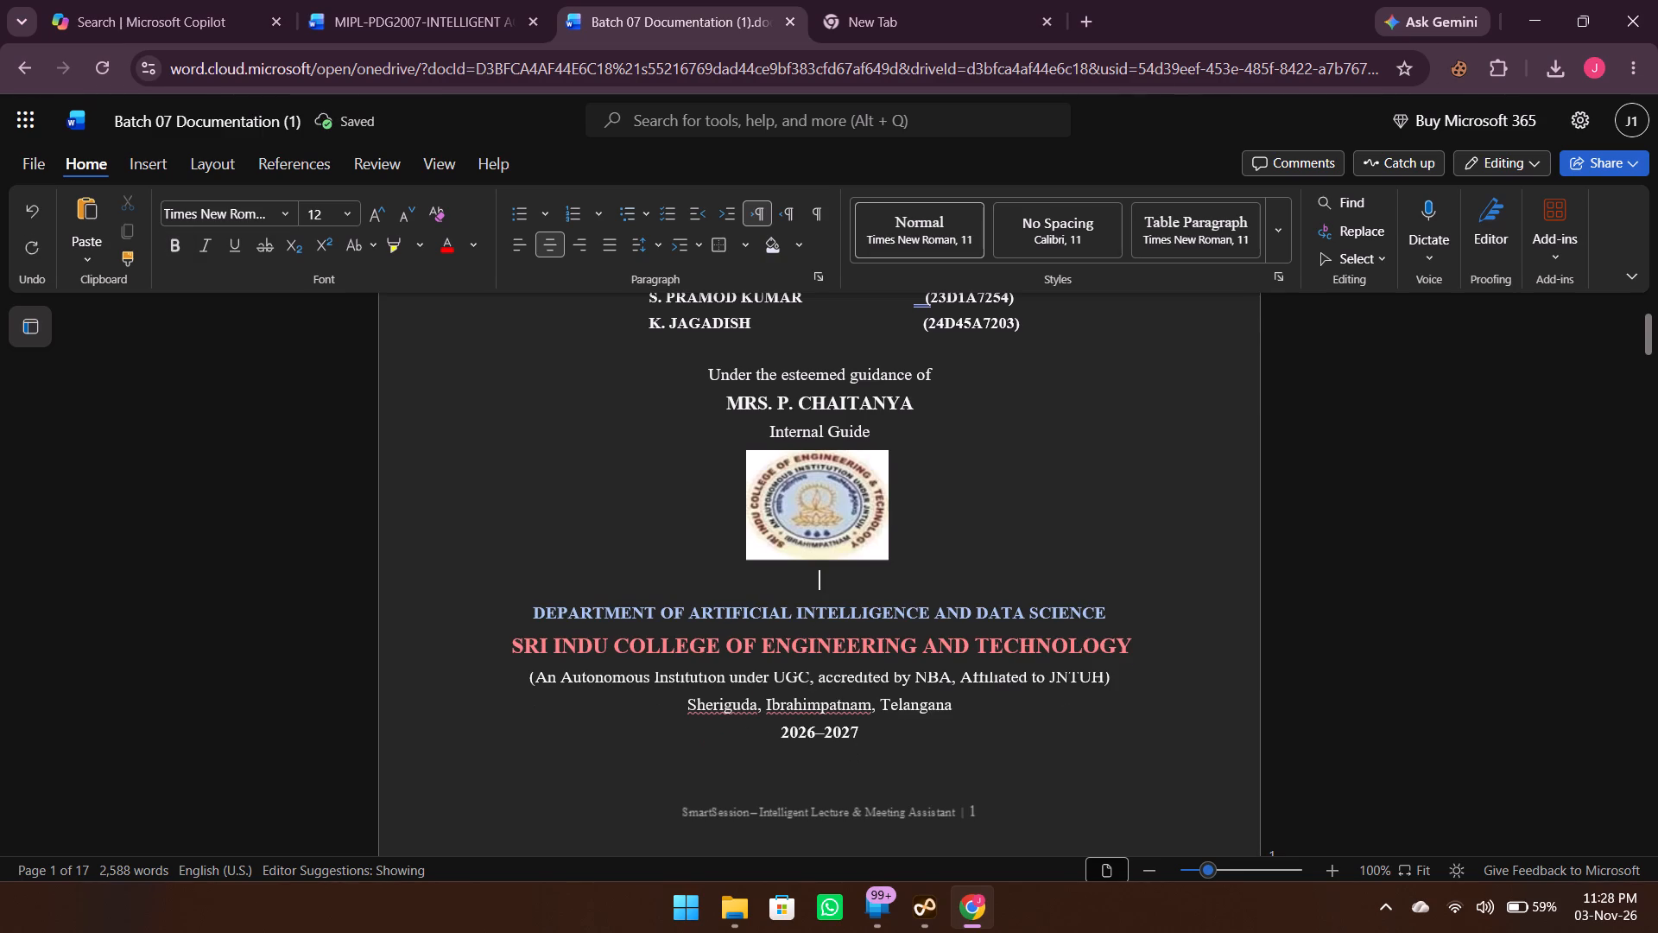
{"action": "key", "text": "BackSpace"}
{"action": "key", "text": "BackSpace"}
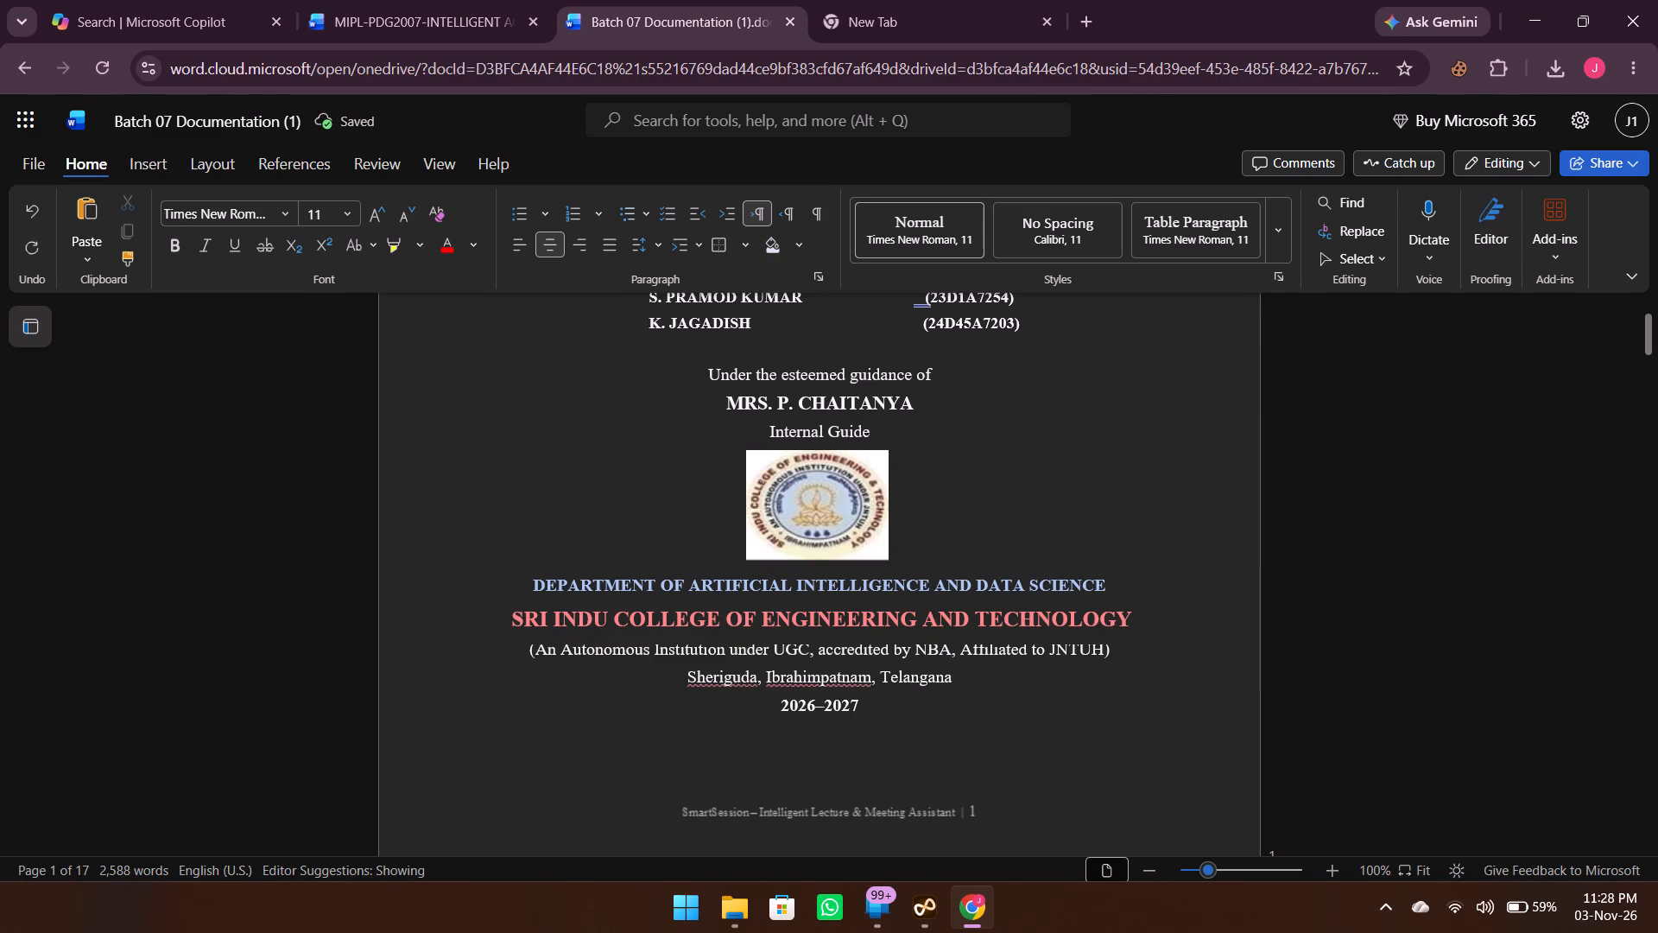
Compare the department line's font formatting on the accident report's cover page with that in Batch 07 Documentation (1).
{"action": "scroll", "coordinate": [965, 632], "scroll_direction": "up", "scroll_amount": 5}
{"action": "scroll", "coordinate": [965, 632], "scroll_direction": "down", "scroll_amount": 1}
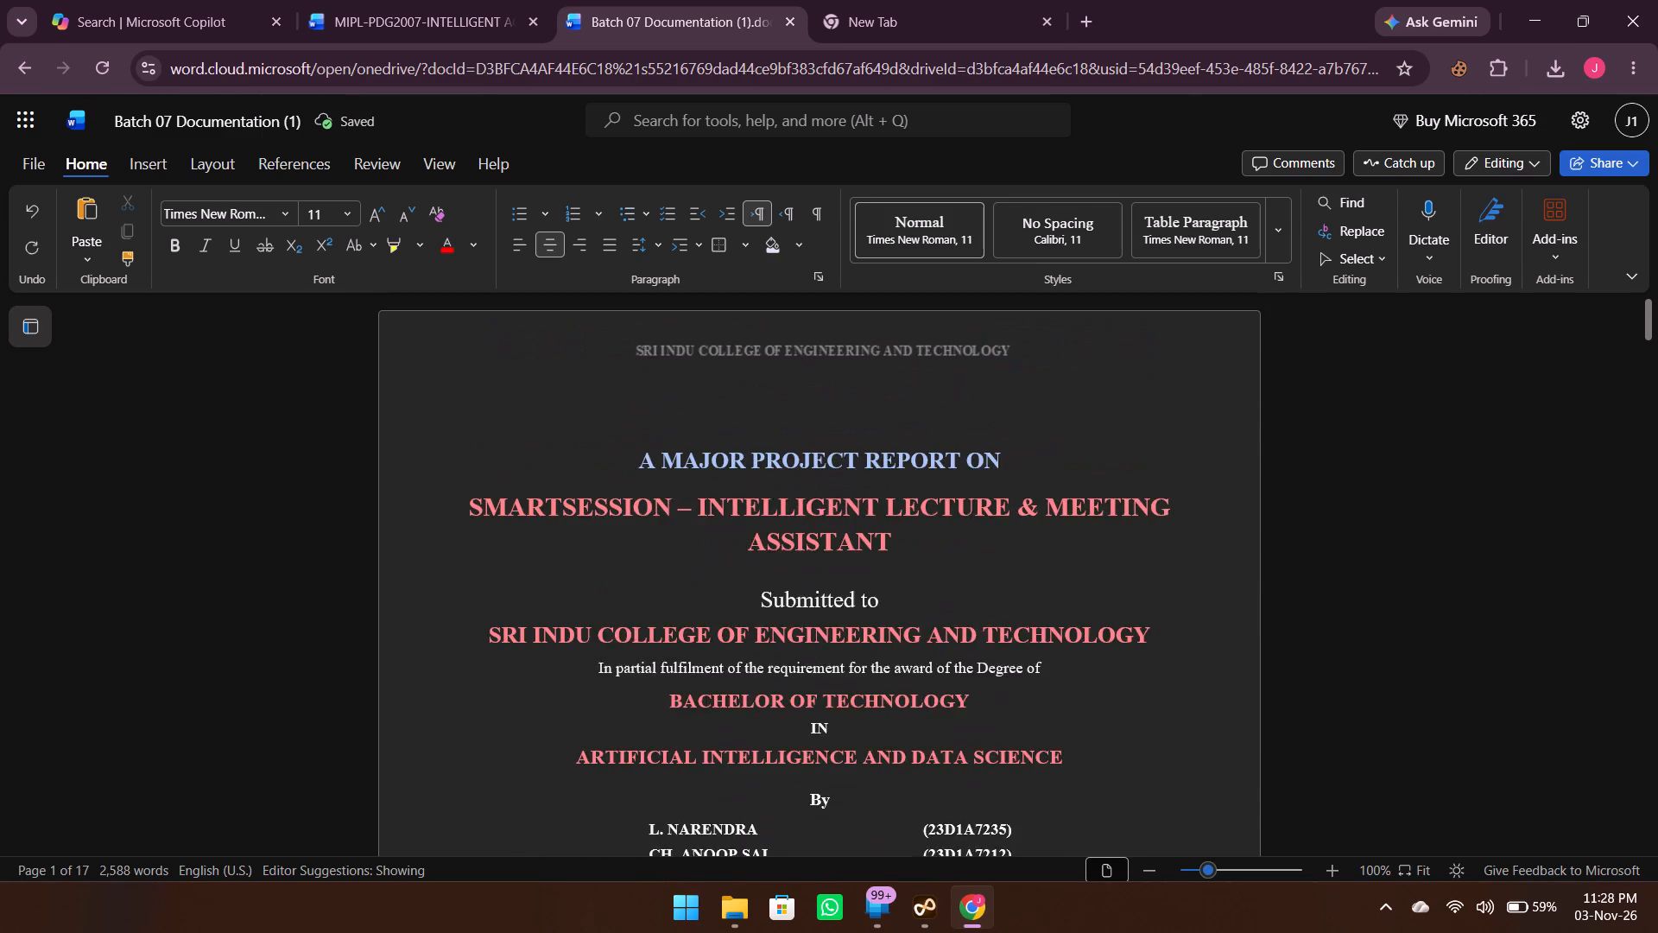
{"action": "scroll", "coordinate": [965, 632], "scroll_direction": "down", "scroll_amount": 1}
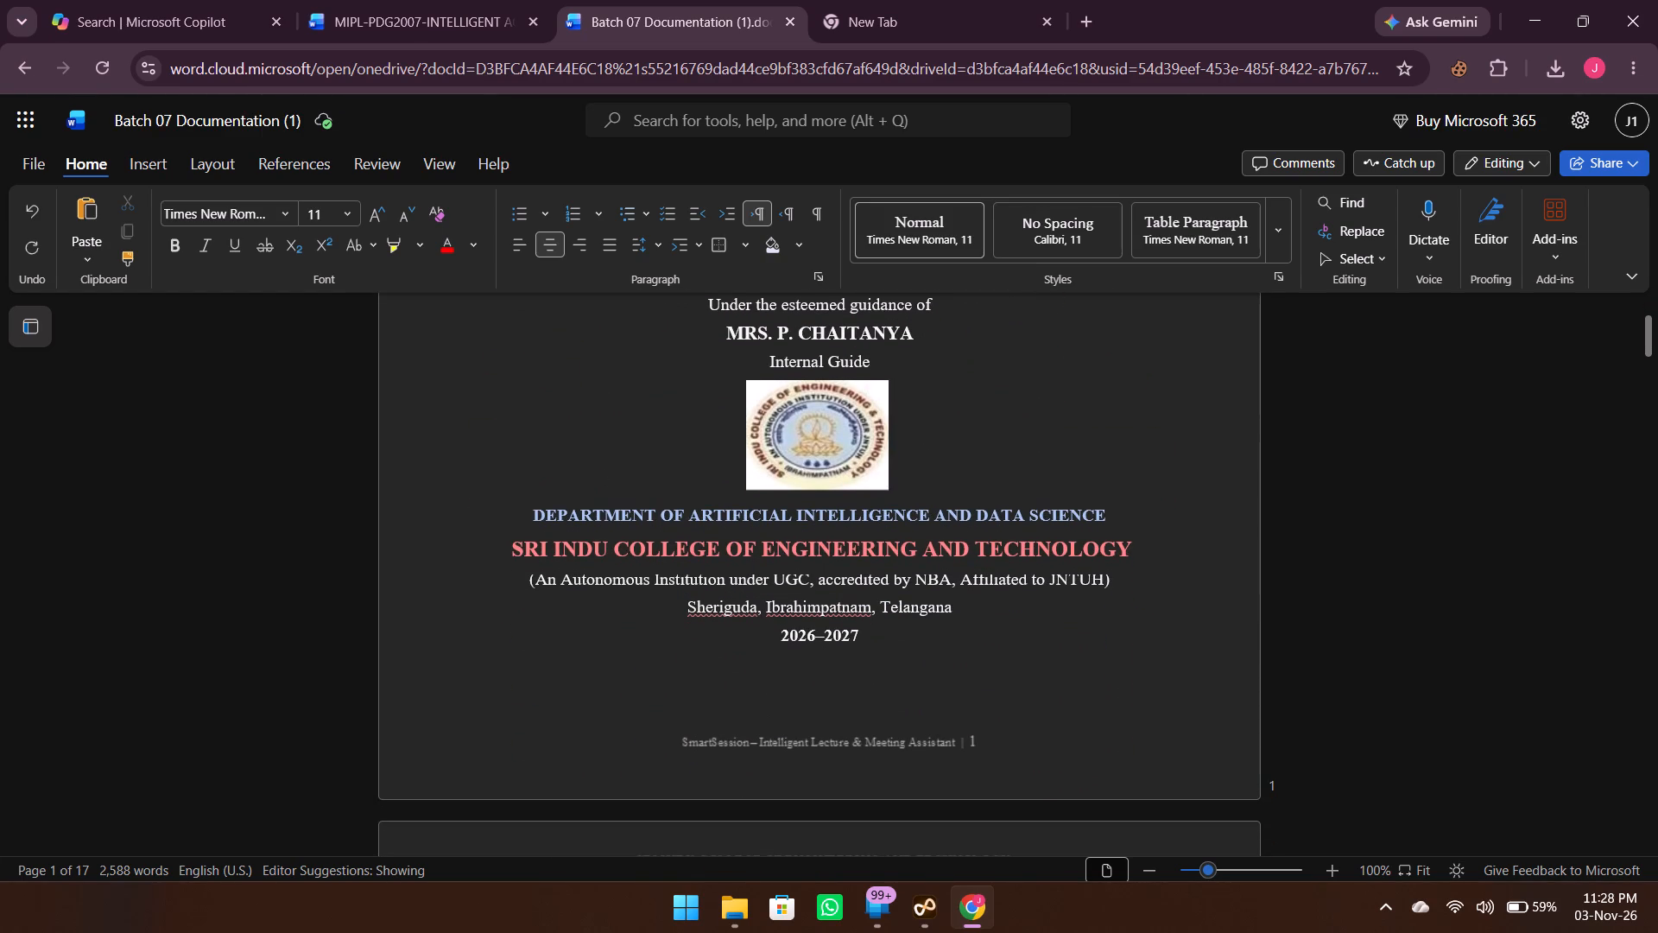
{"action": "scroll", "coordinate": [965, 632], "scroll_direction": "down", "scroll_amount": 1}
{"action": "left_click", "coordinate": [377, 1]}
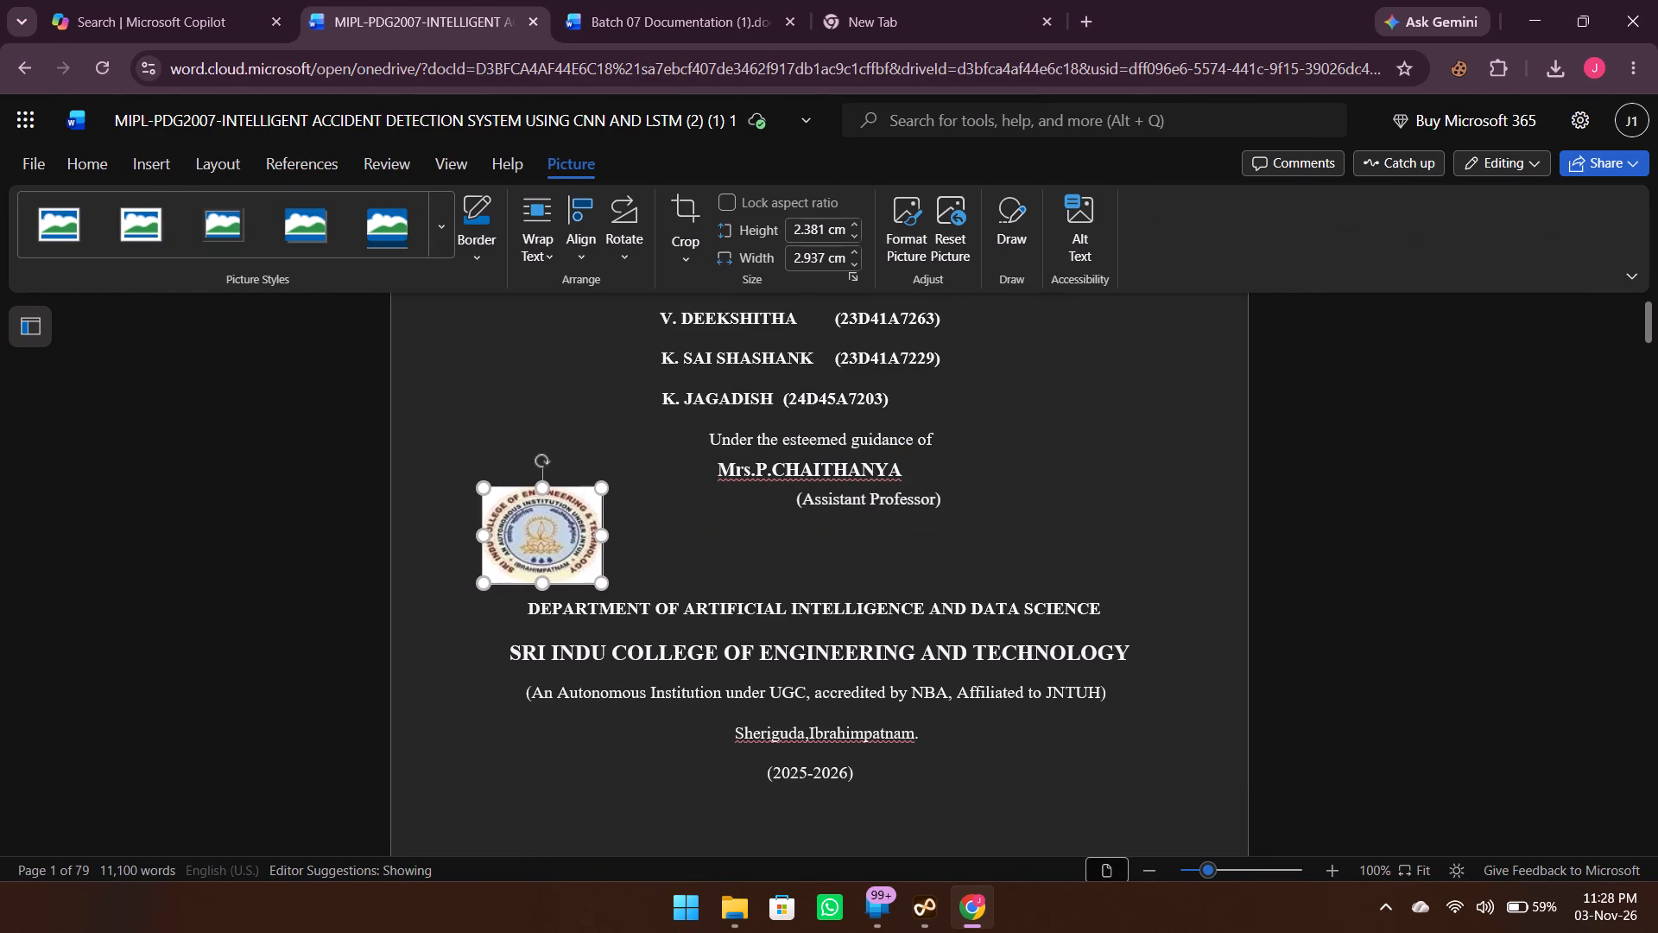
{"action": "left_click_drag", "start_coordinate": [1106, 609], "coordinate": [848, 618]}
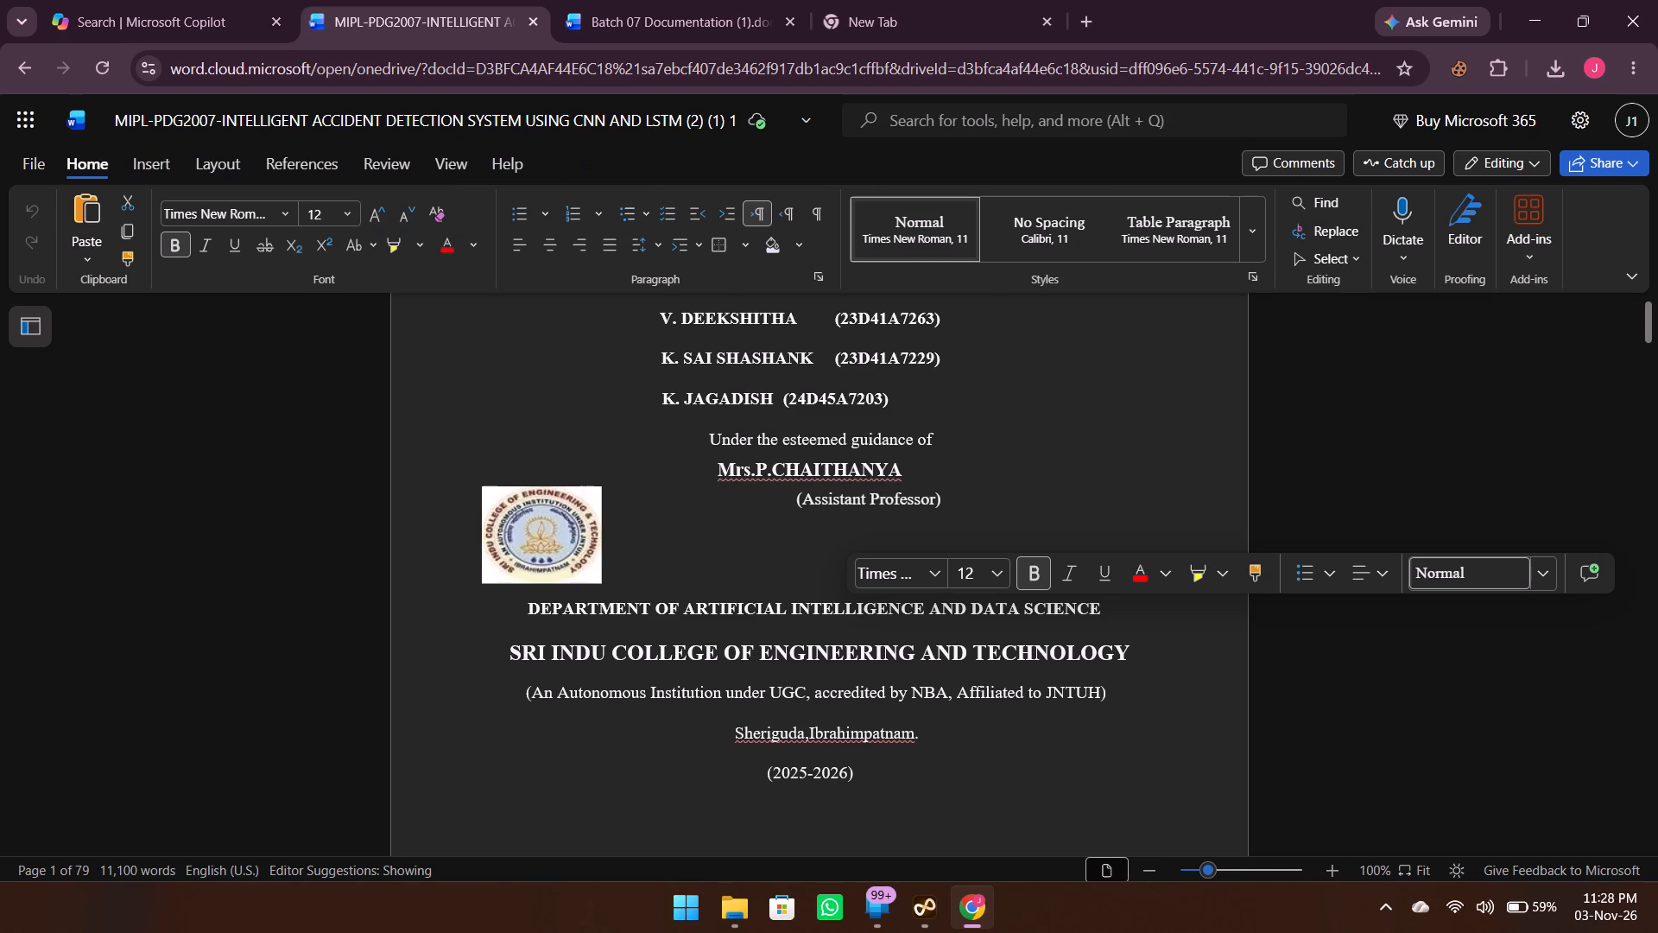
{"action": "left_click_drag", "start_coordinate": [673, 616], "coordinate": [764, 621]}
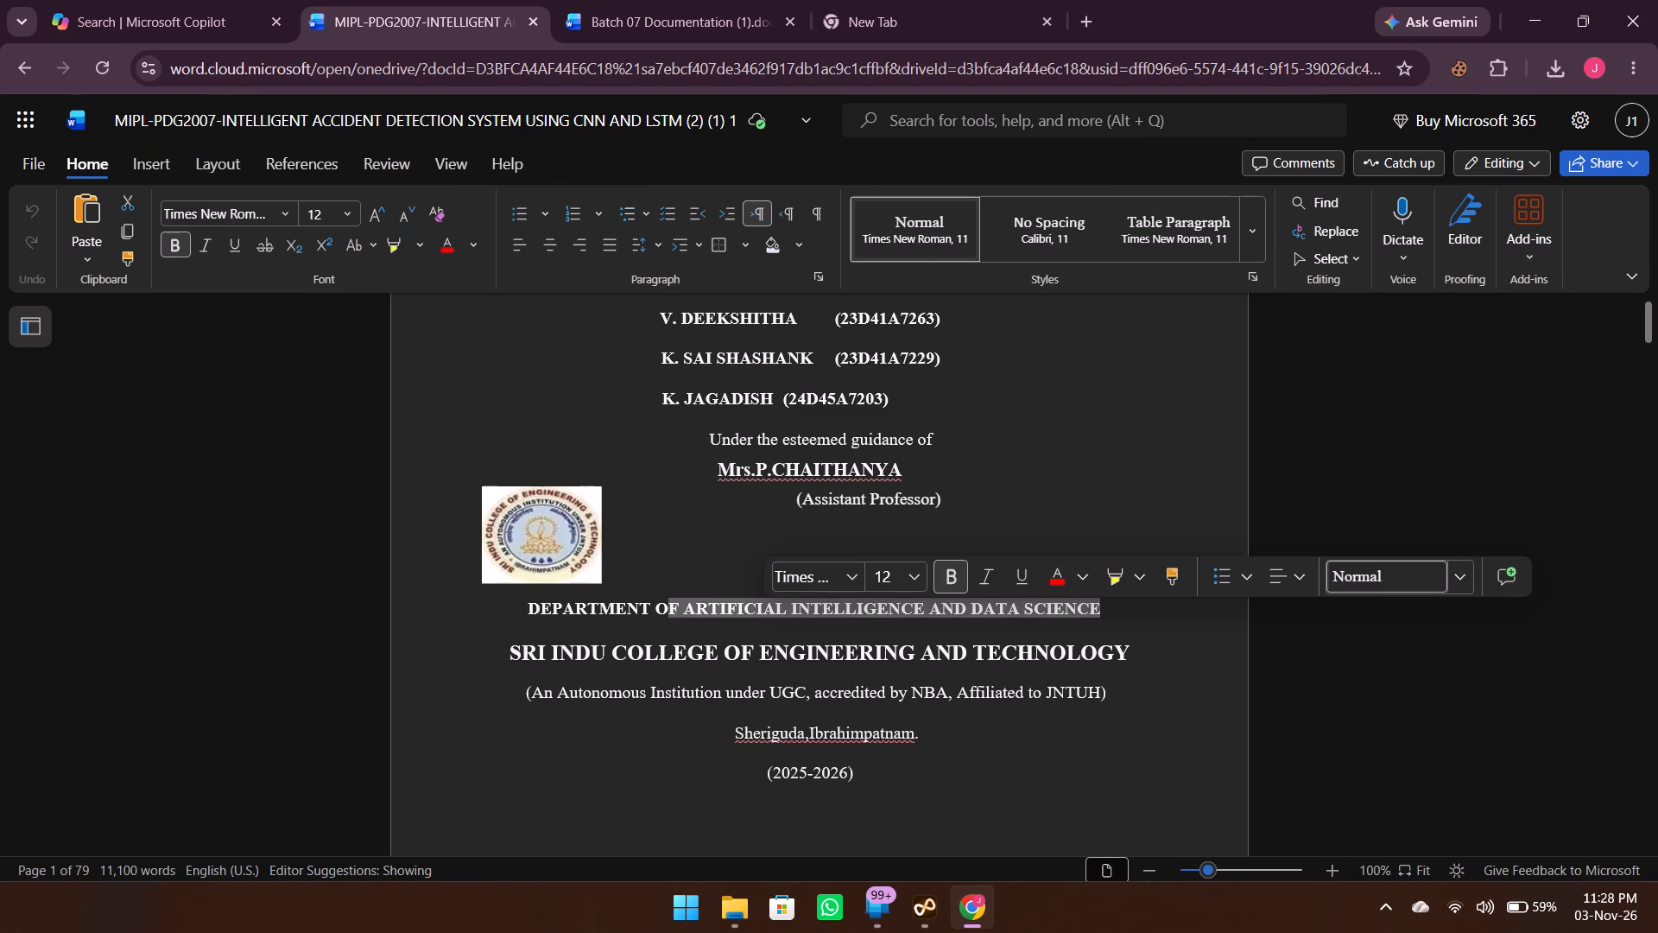
{"action": "left_click", "coordinate": [617, 0]}
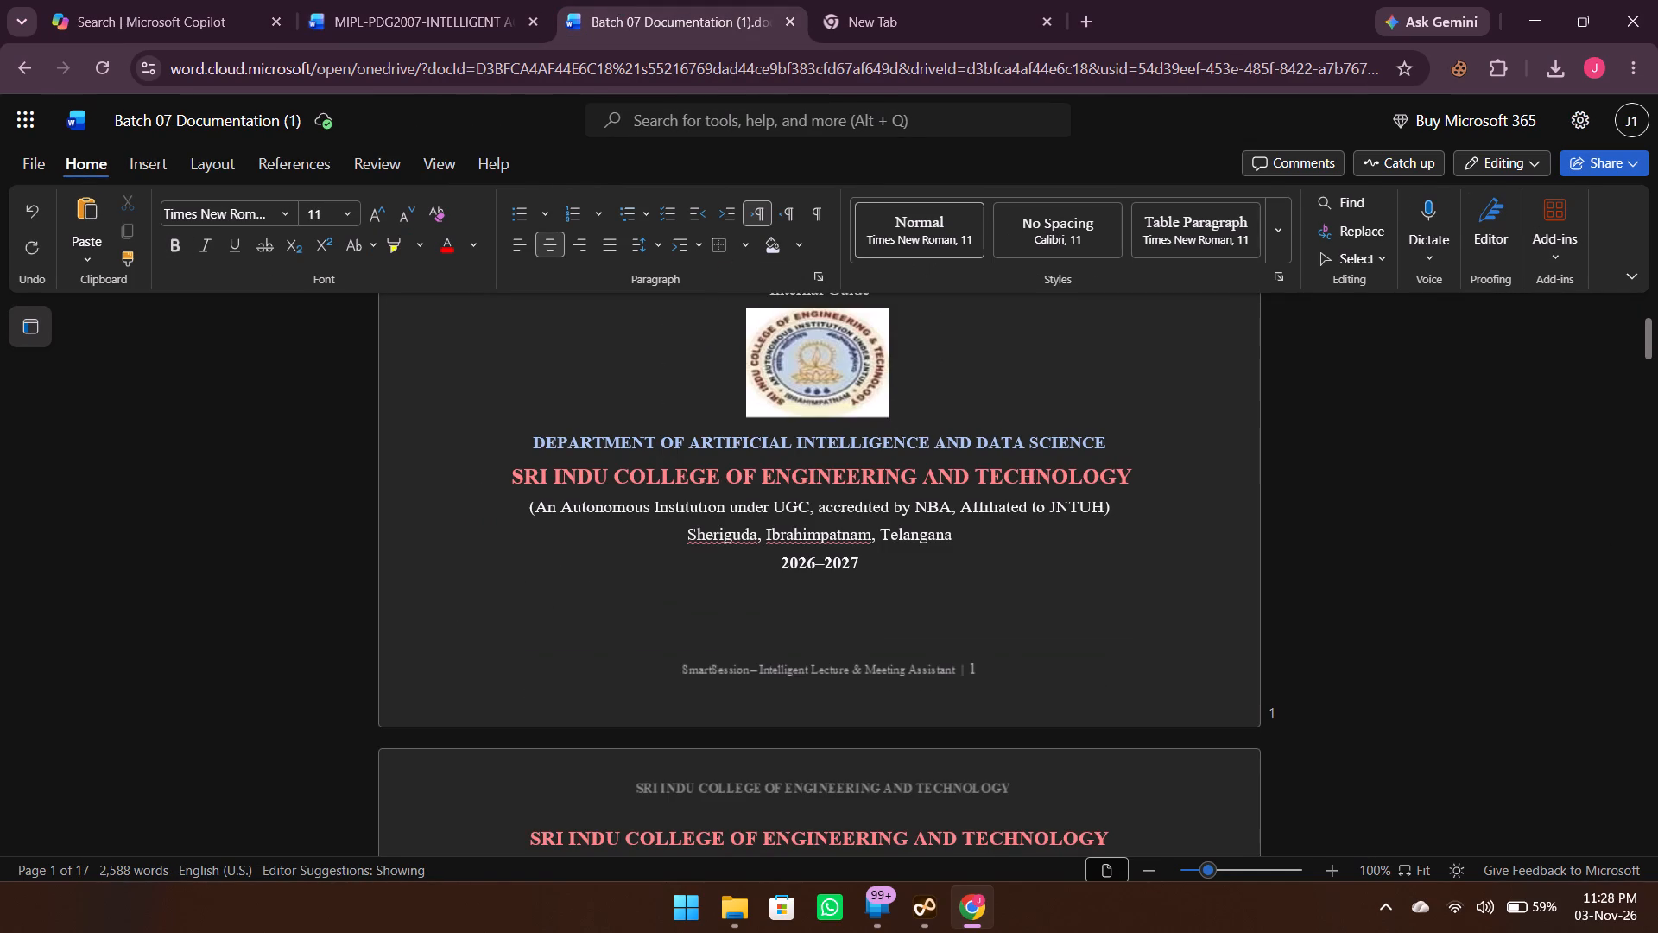
{"action": "left_click_drag", "start_coordinate": [975, 436], "coordinate": [788, 434]}
{"action": "left_click", "coordinate": [652, 397]}
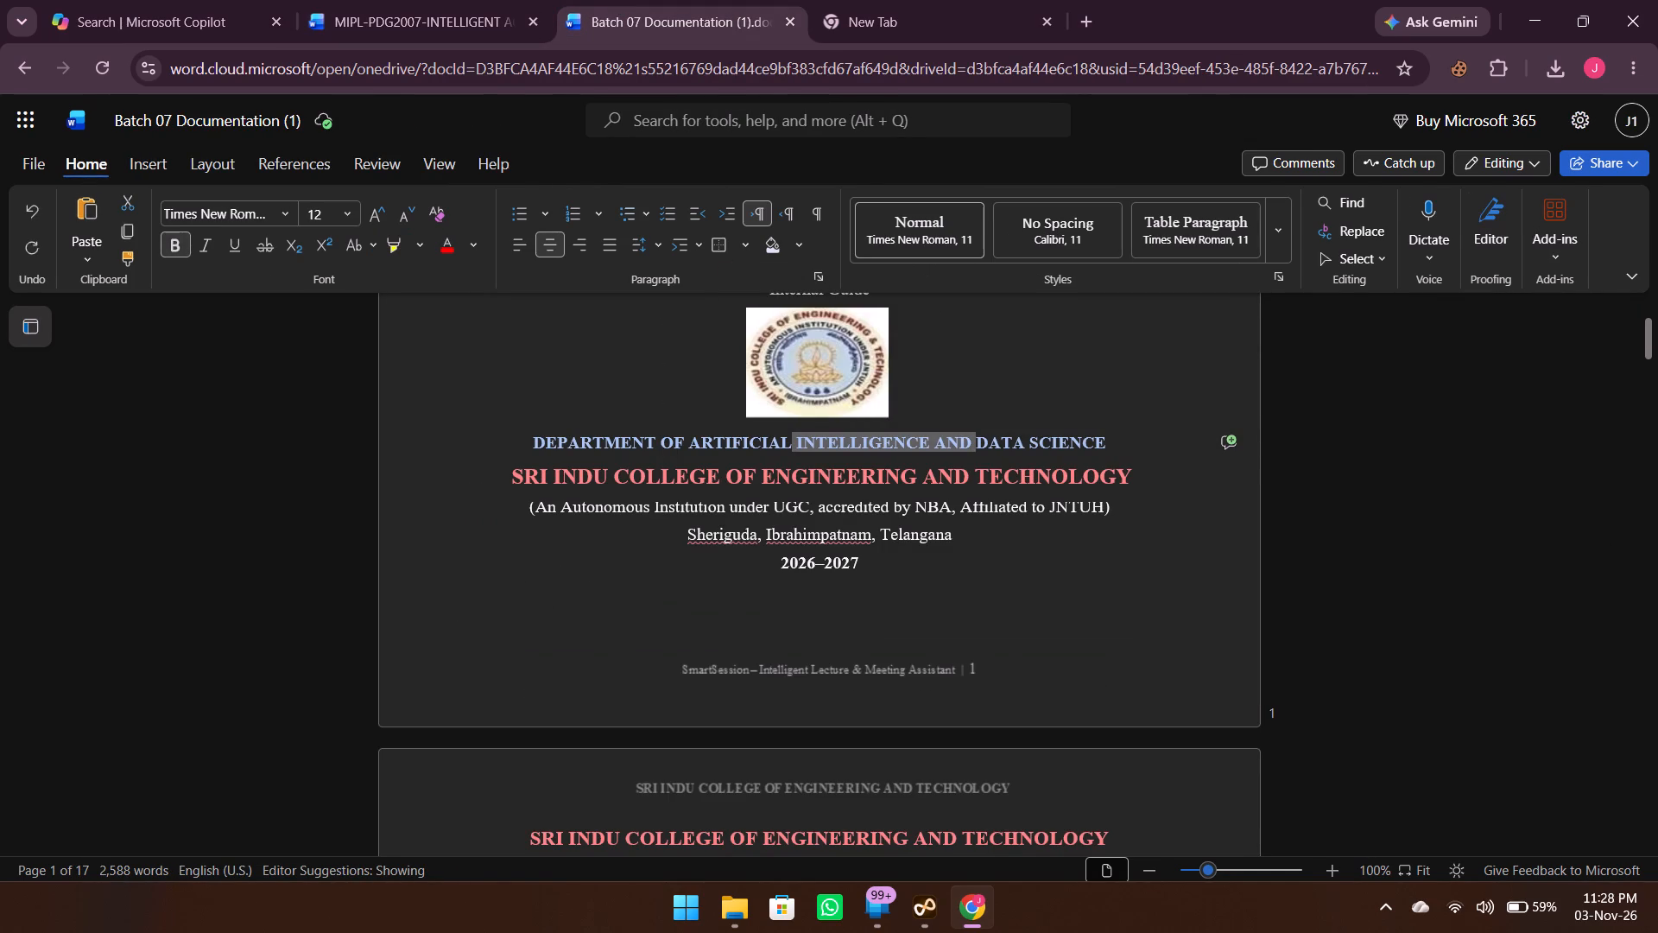
Review the layout of the cover page and the certificate page in Batch 07 Documentation (1).
{"action": "scroll", "coordinate": [1042, 661], "scroll_direction": "up", "scroll_amount": 3}
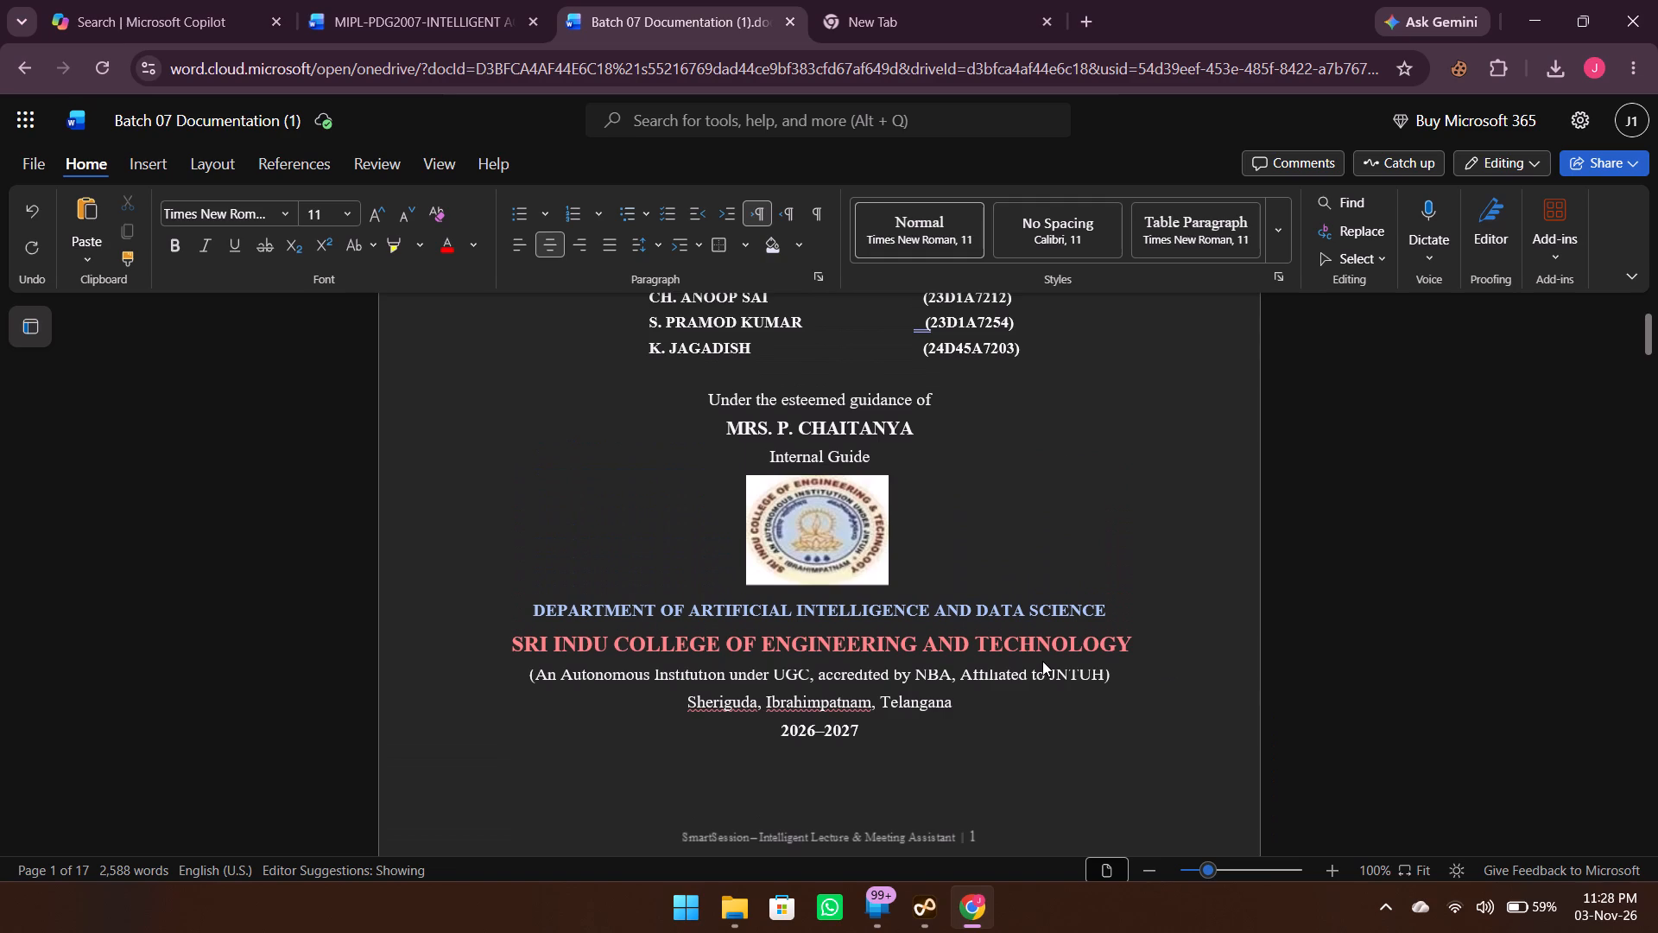
{"action": "scroll", "coordinate": [1042, 661], "scroll_direction": "up", "scroll_amount": 5}
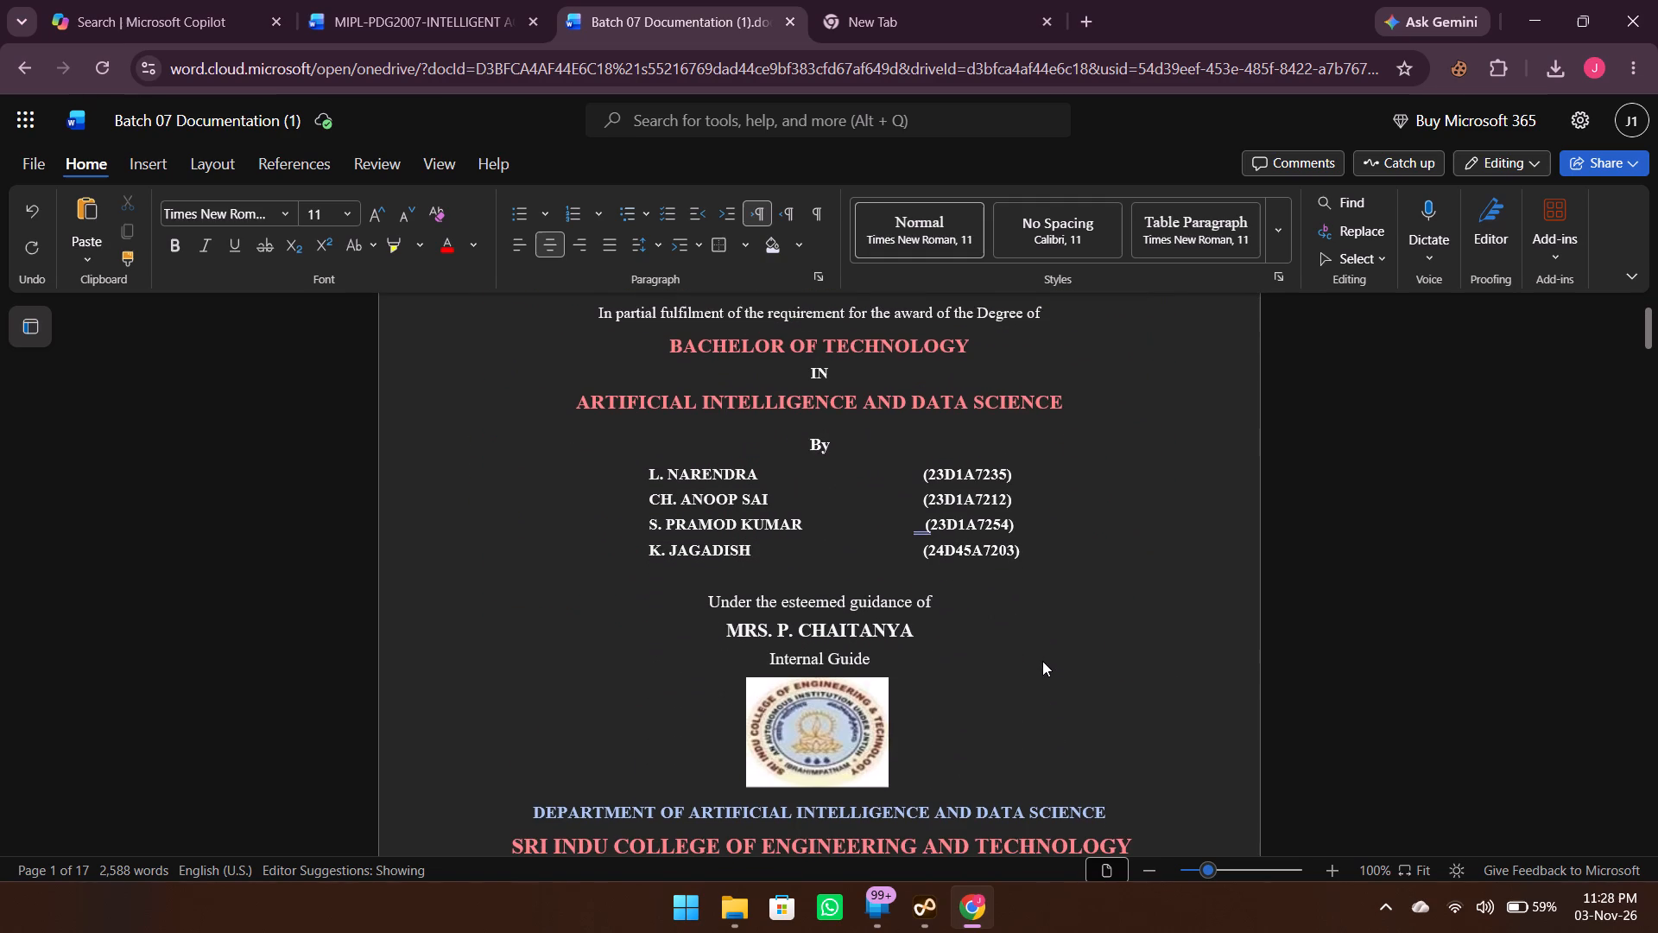
{"action": "scroll", "coordinate": [1042, 661], "scroll_direction": "down", "scroll_amount": 3}
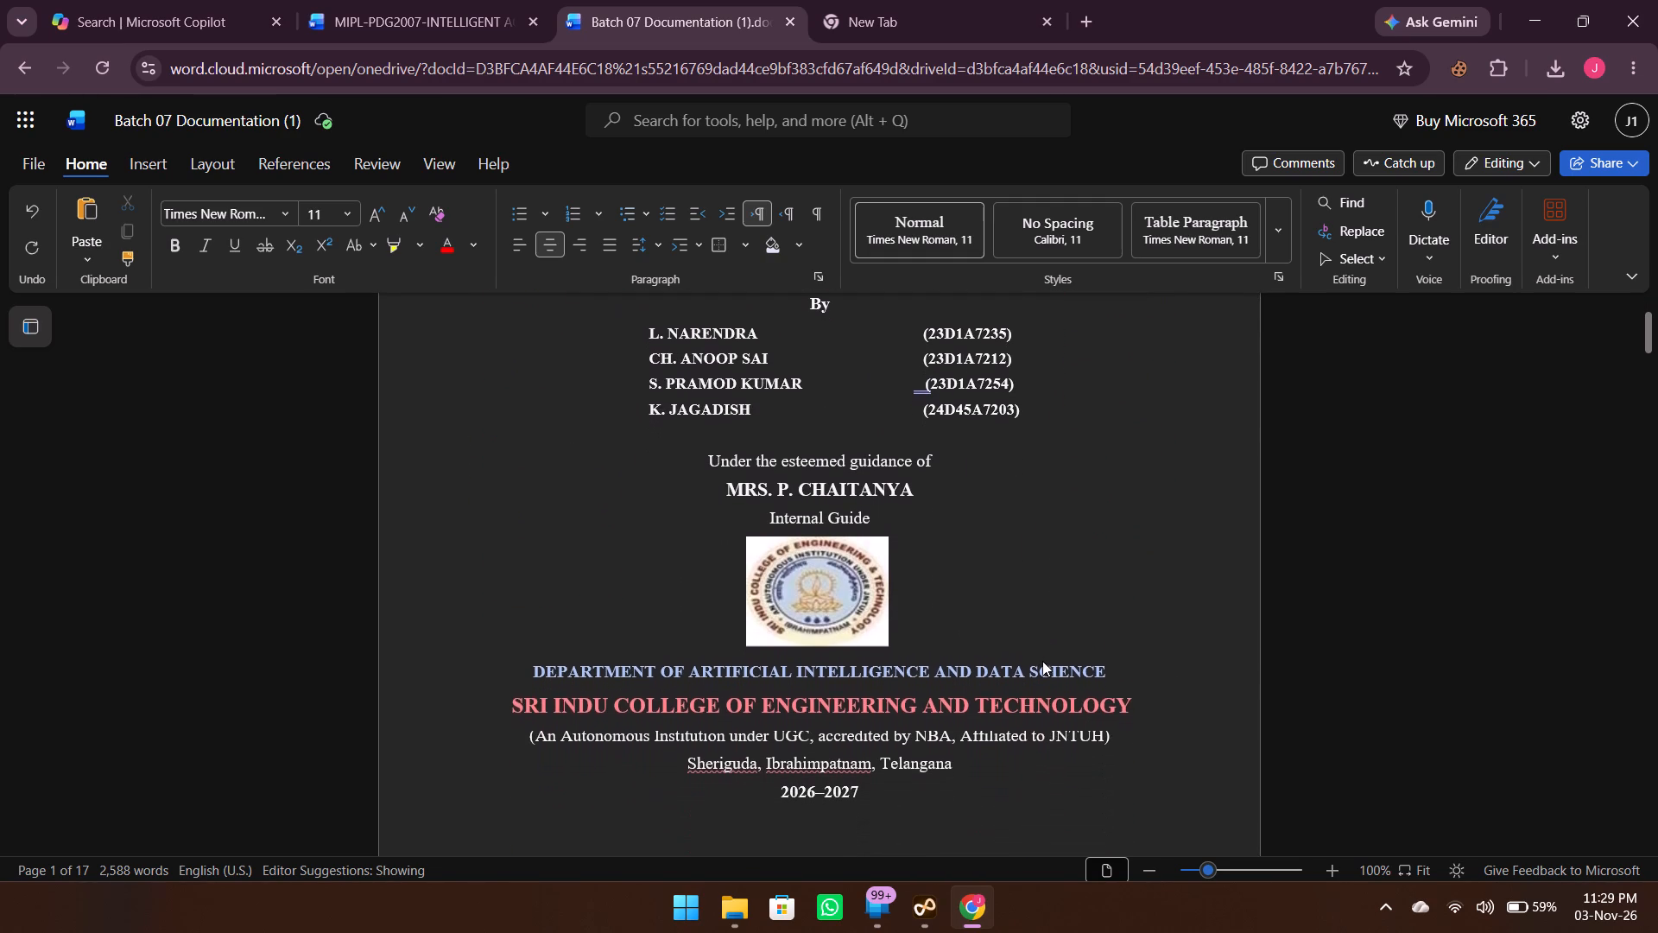
{"action": "scroll", "coordinate": [1042, 661], "scroll_direction": "down", "scroll_amount": 5}
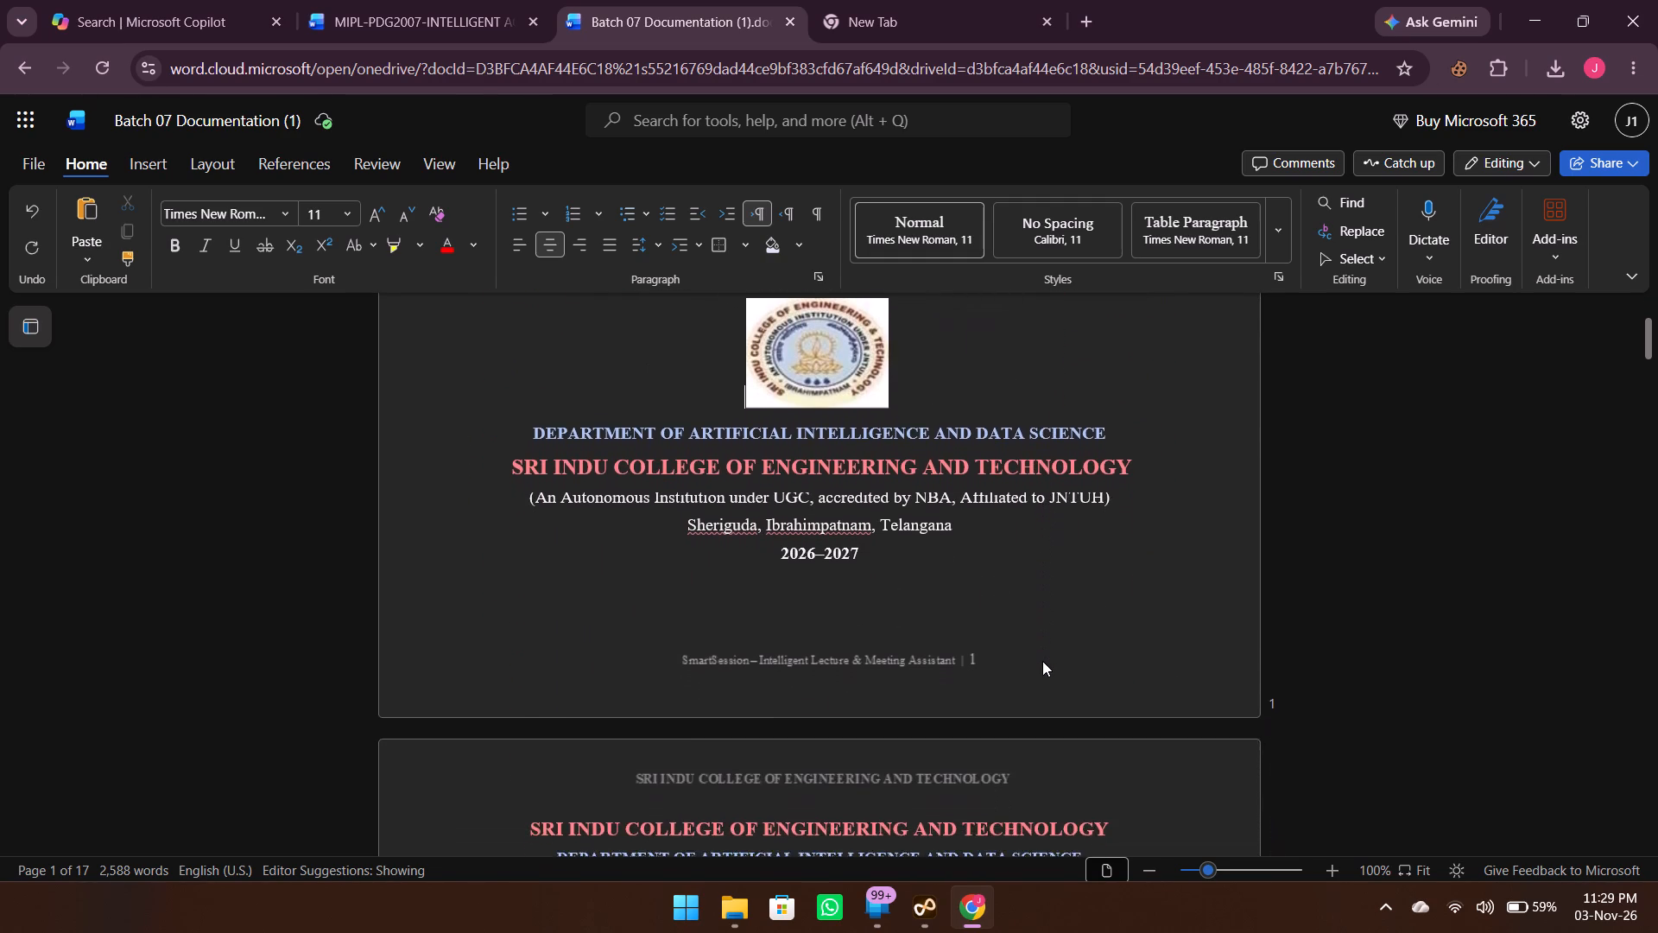
{"action": "scroll", "coordinate": [1042, 661], "scroll_direction": "down", "scroll_amount": 4}
{"action": "scroll", "coordinate": [1042, 661], "scroll_direction": "up", "scroll_amount": 4}
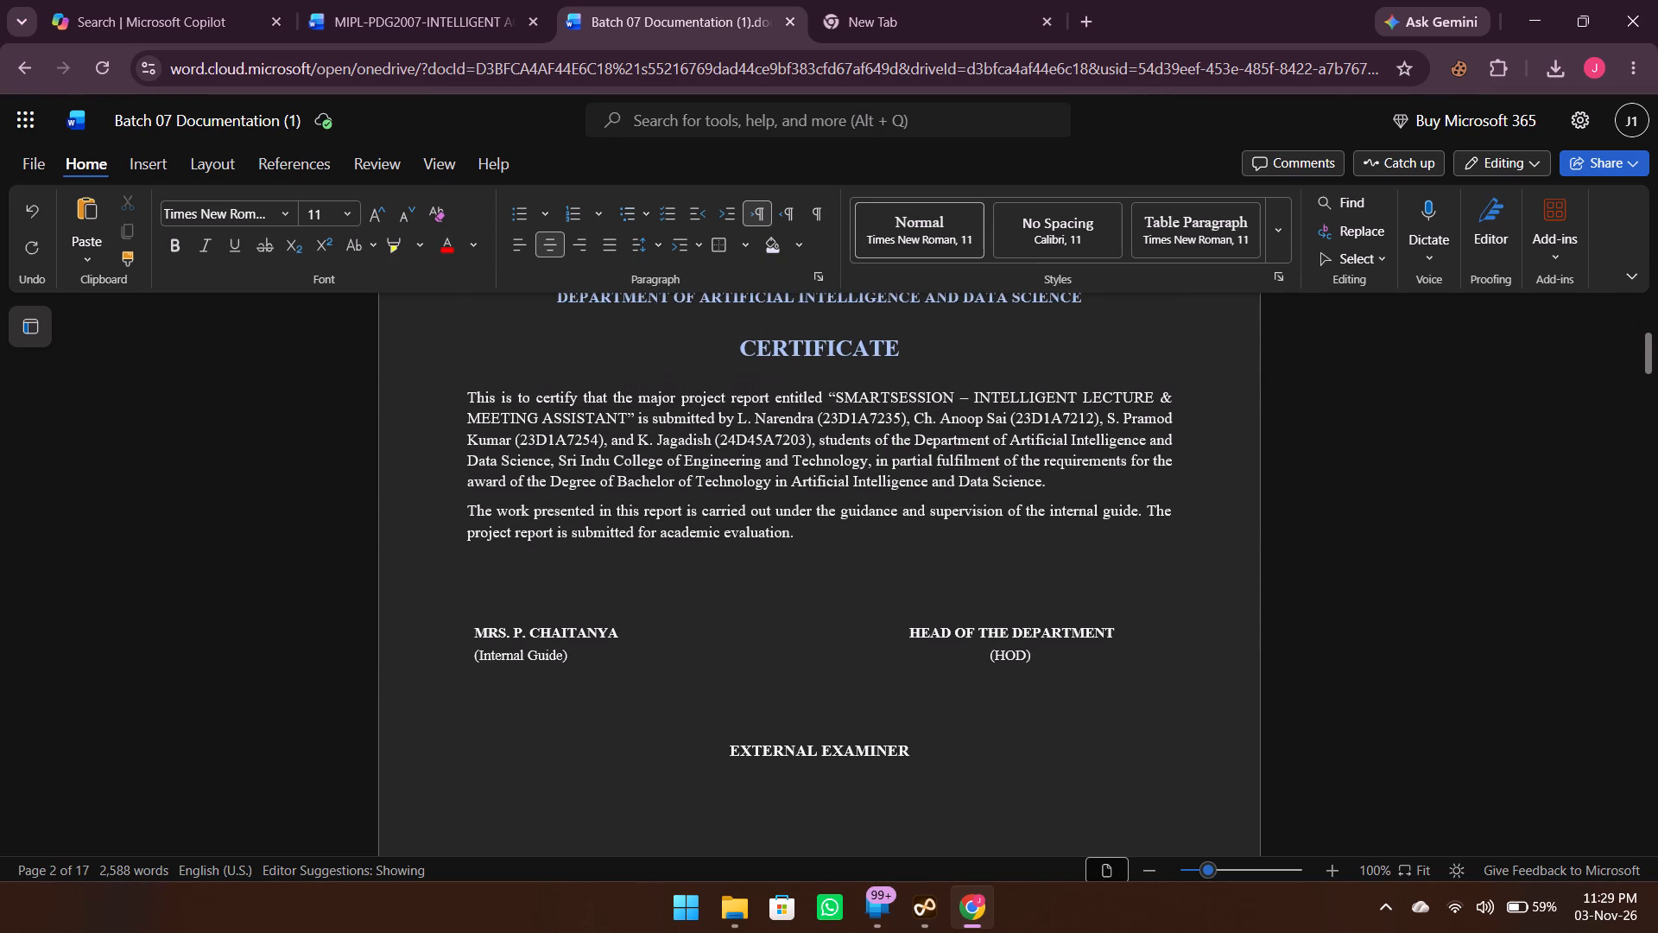
{"action": "scroll", "coordinate": [1042, 661], "scroll_direction": "up", "scroll_amount": 1}
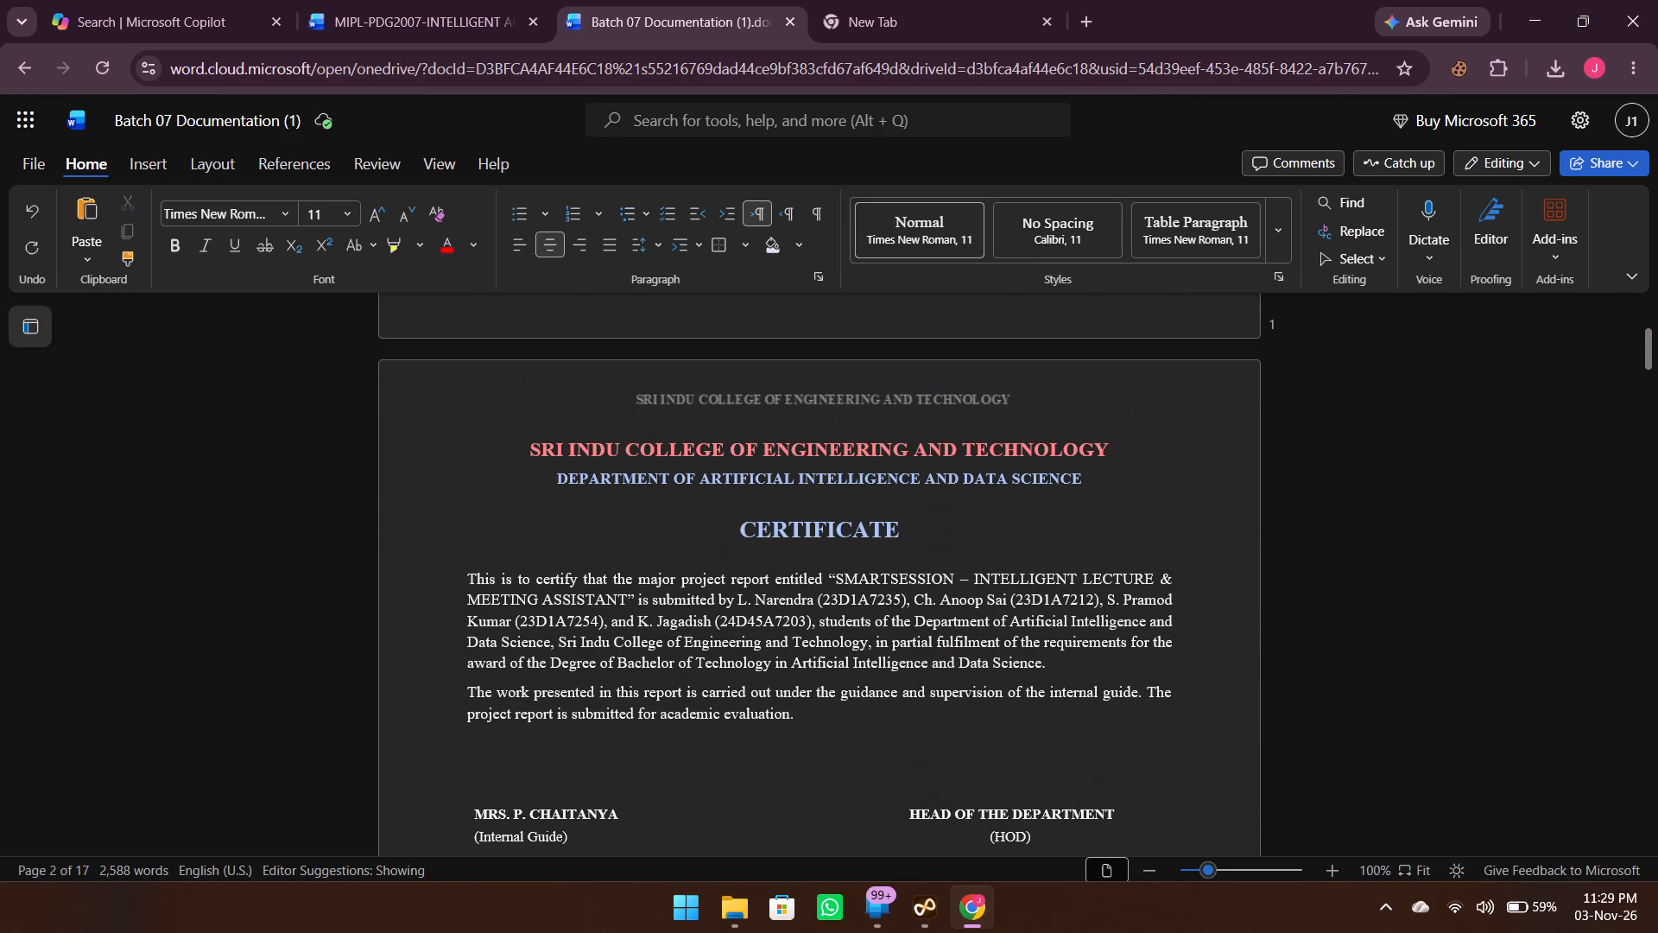
{"action": "scroll", "coordinate": [1042, 661], "scroll_direction": "up", "scroll_amount": 2}
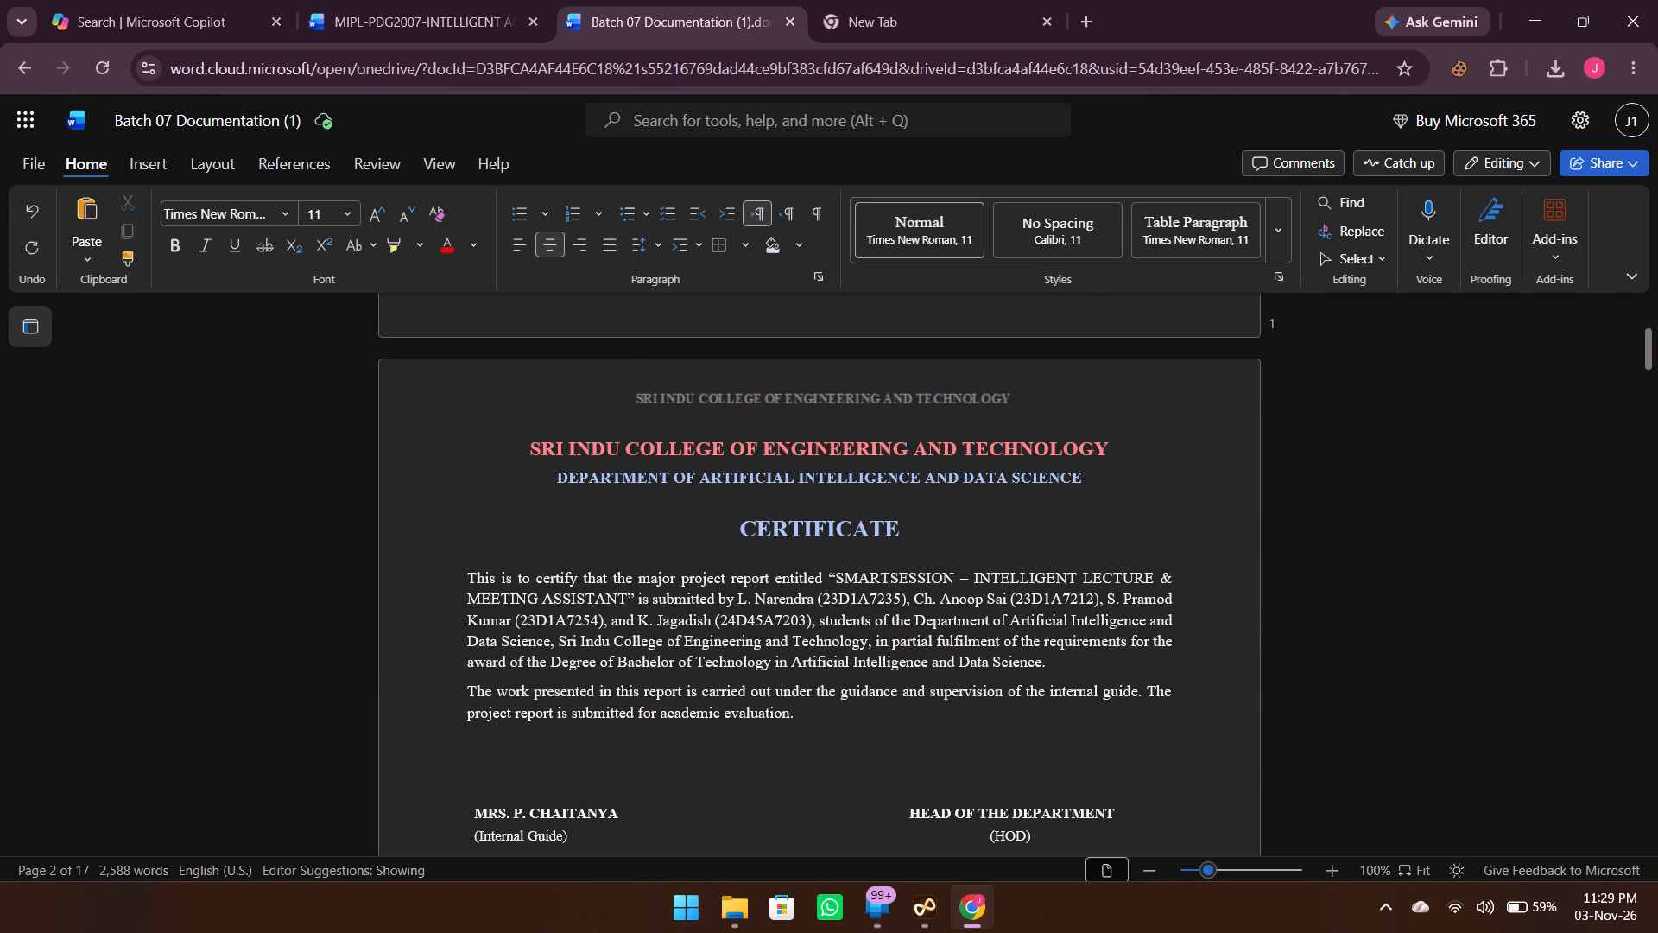
{"action": "scroll", "coordinate": [1042, 661], "scroll_direction": "up", "scroll_amount": 2}
Copy the "(An Autonomous Institution under UGC, accredited by NBA, Affiliated to JNTUH)" line from the cover page to below the certificate page's college name.
{"action": "scroll", "coordinate": [1042, 661], "scroll_direction": "up", "scroll_amount": 4}
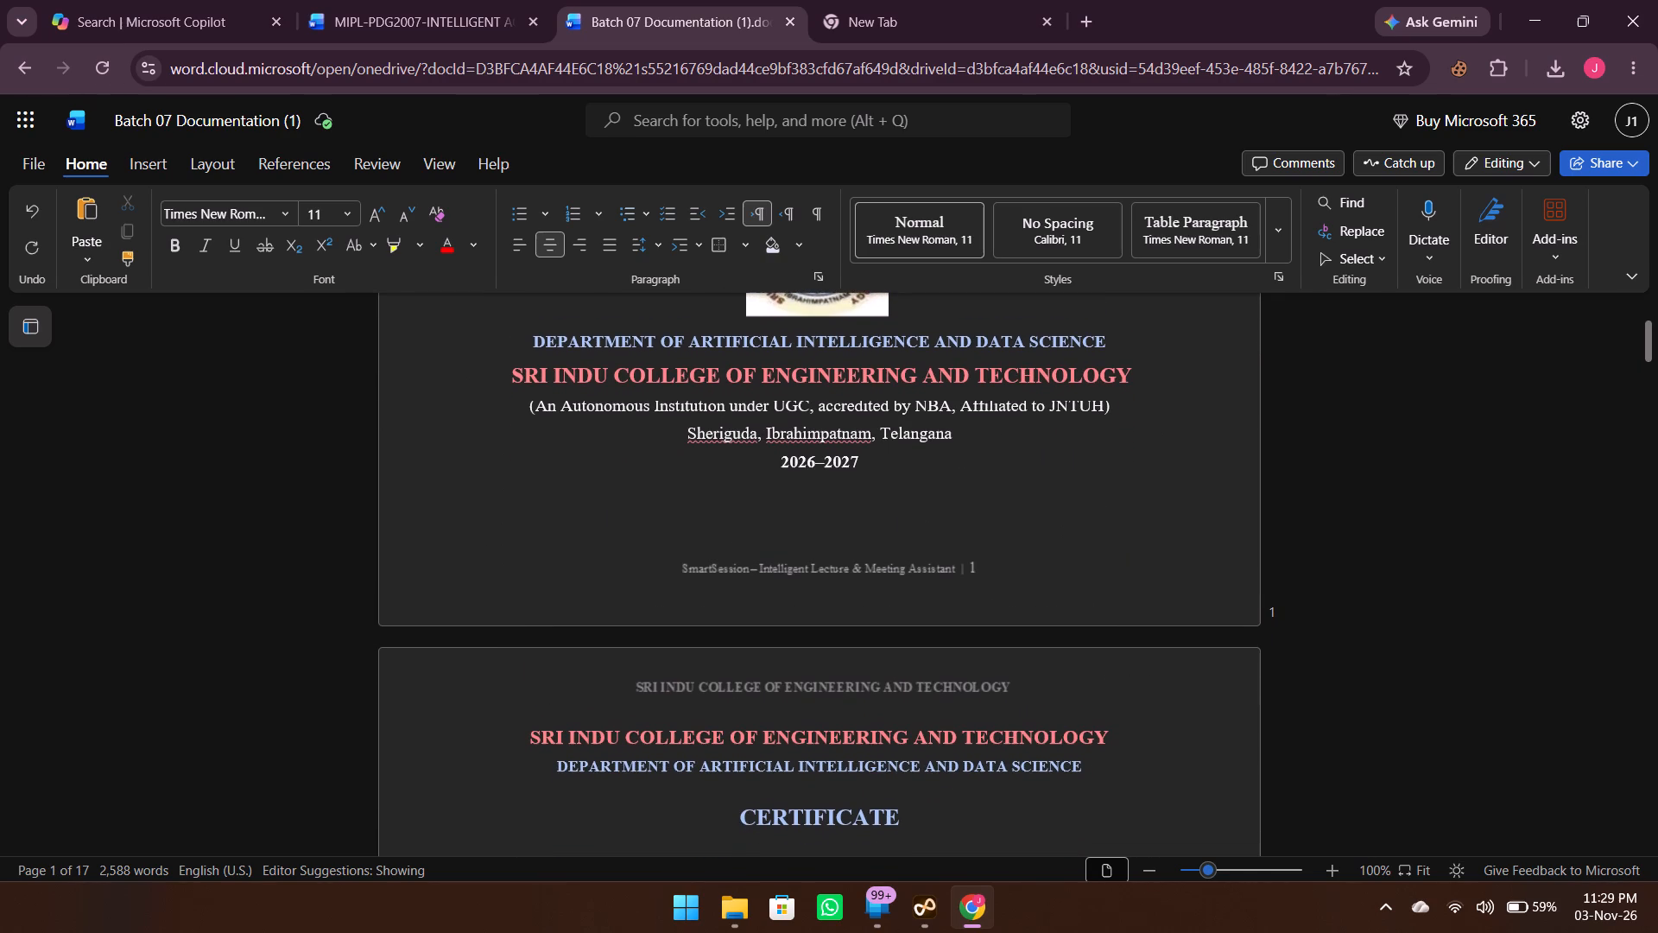
{"action": "left_click_drag", "start_coordinate": [1124, 399], "coordinate": [1105, 397]}
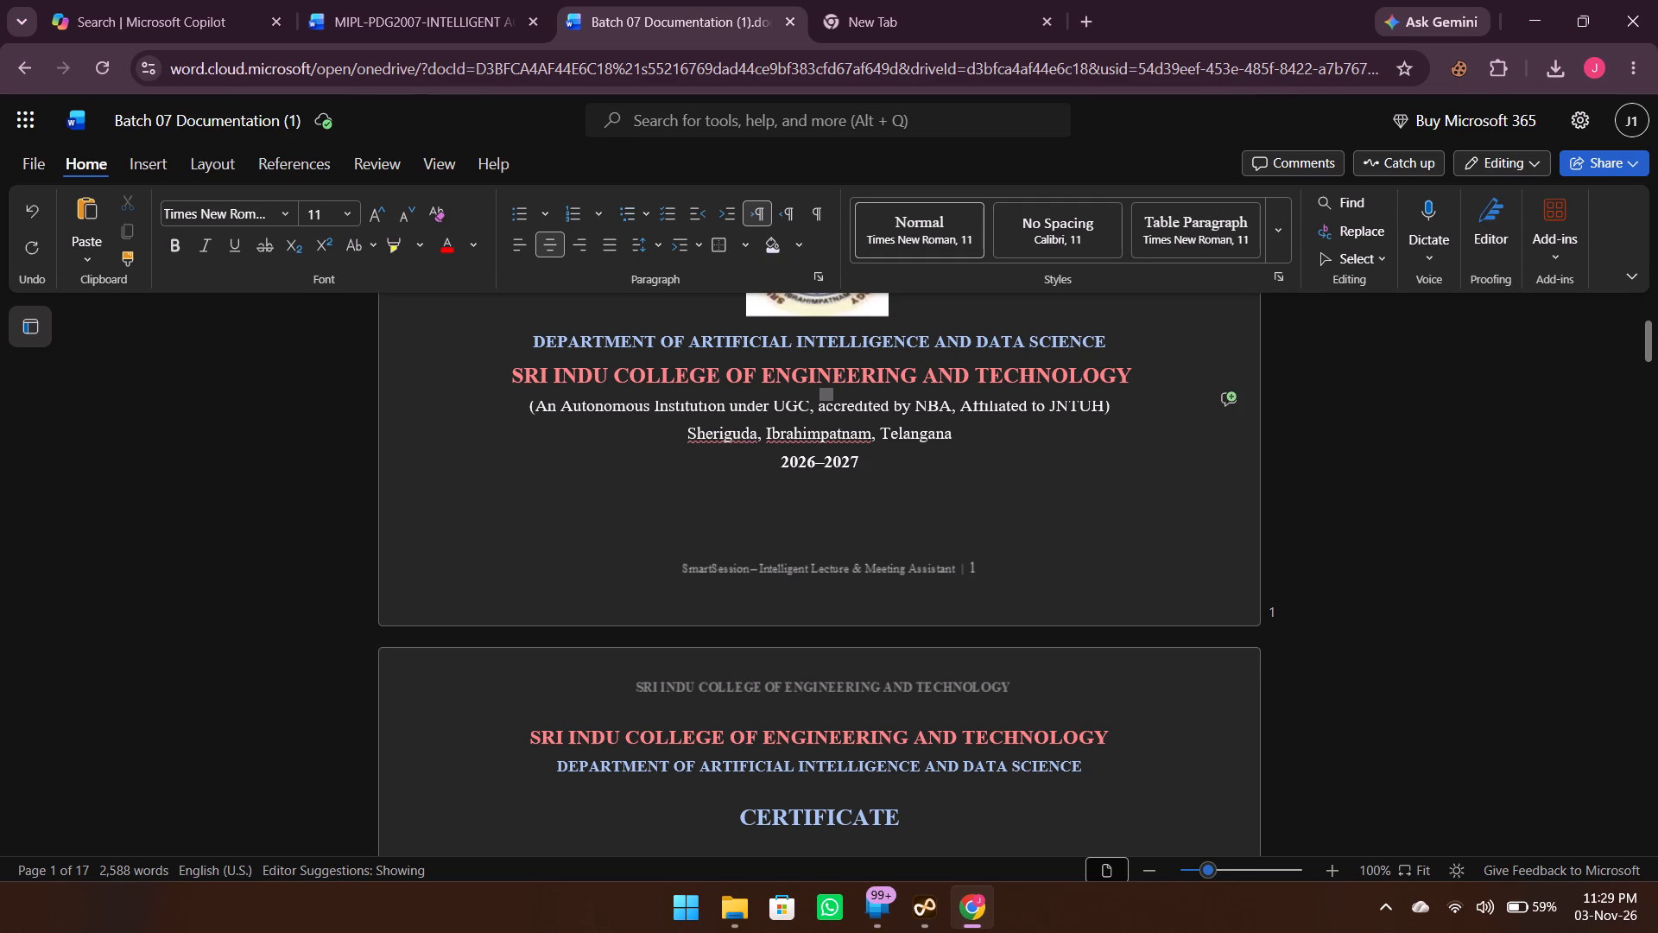
{"action": "left_click_drag", "start_coordinate": [1108, 403], "coordinate": [972, 406]}
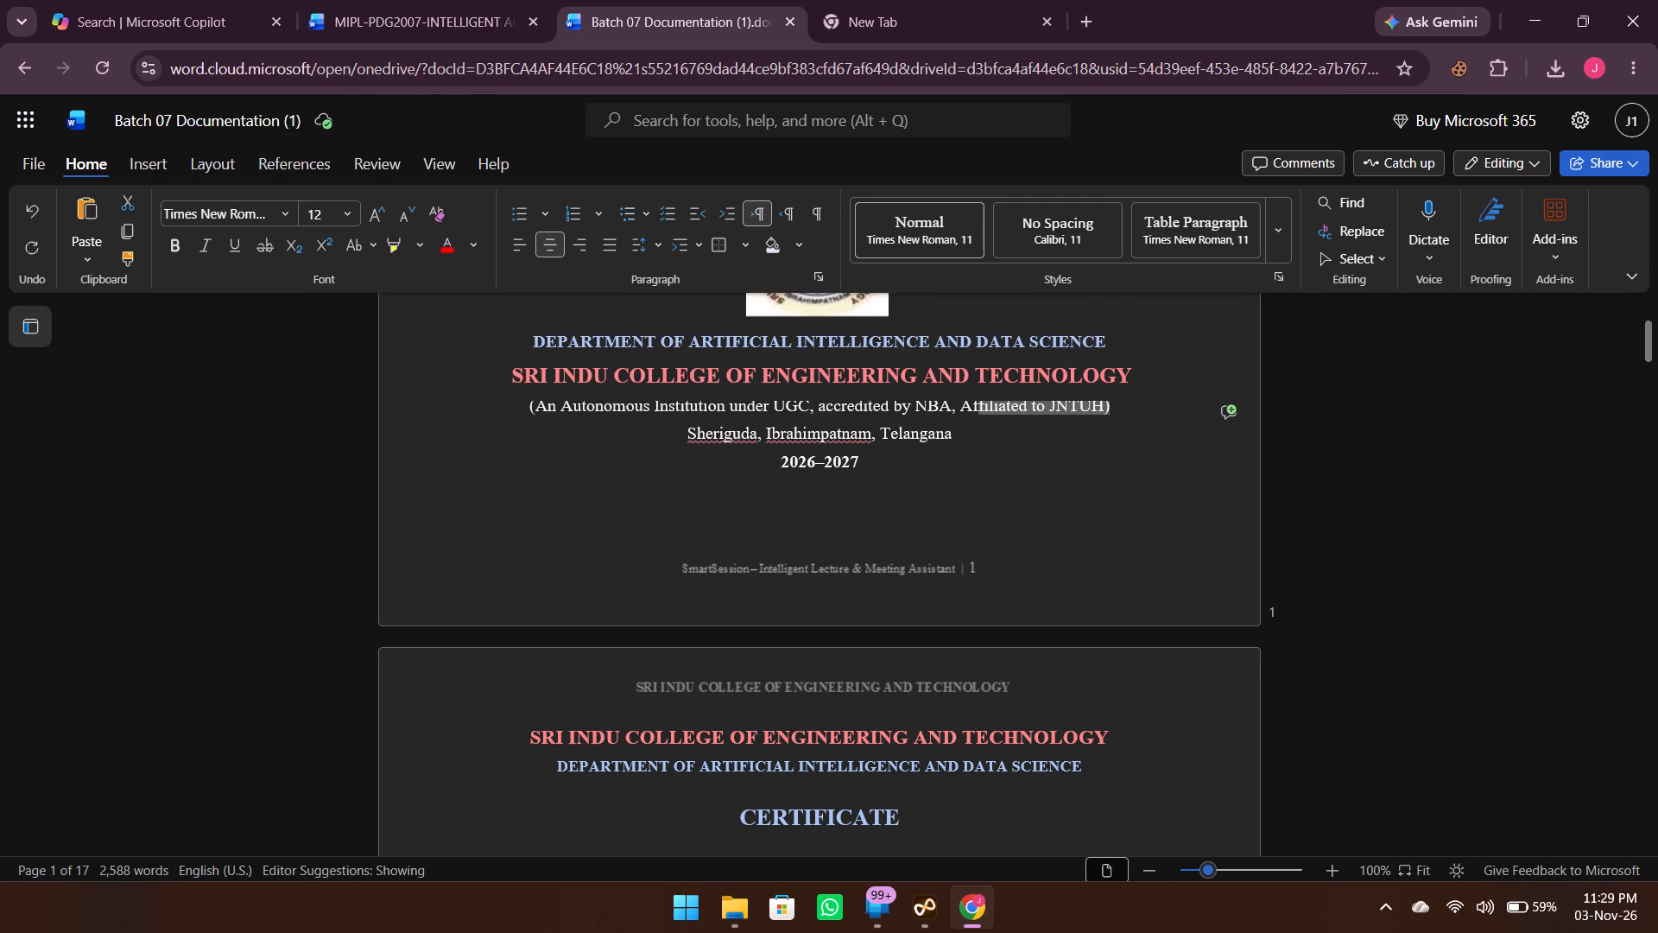
{"action": "left_click_drag", "start_coordinate": [972, 406], "coordinate": [529, 410]}
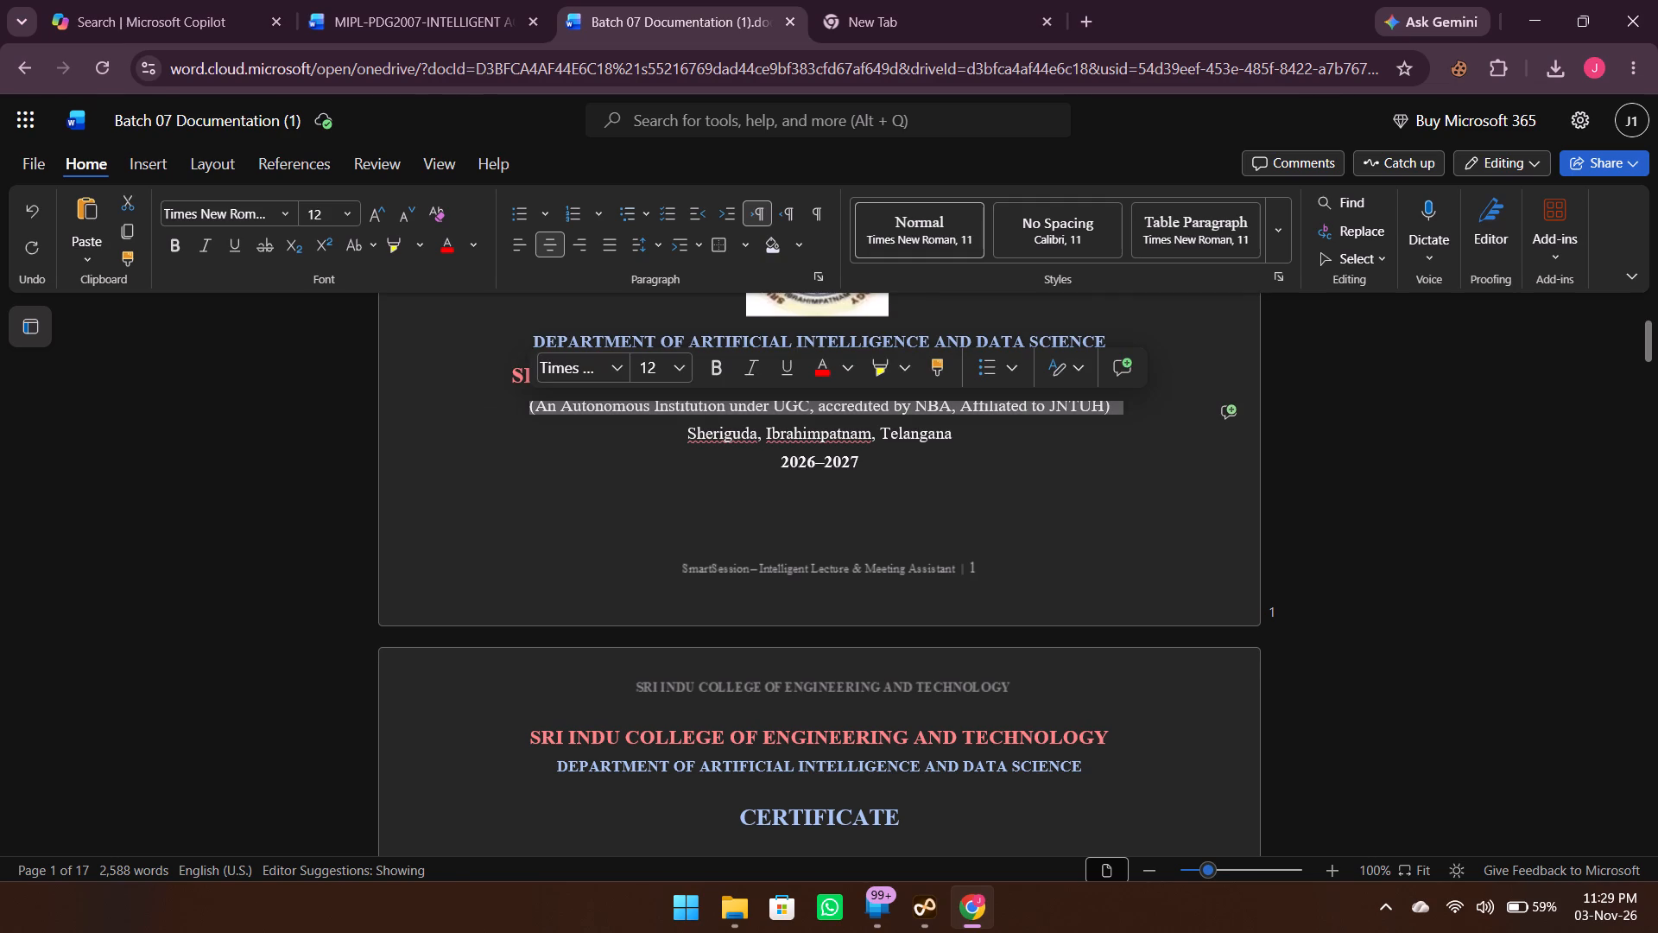
{"action": "right_click", "coordinate": [633, 404]}
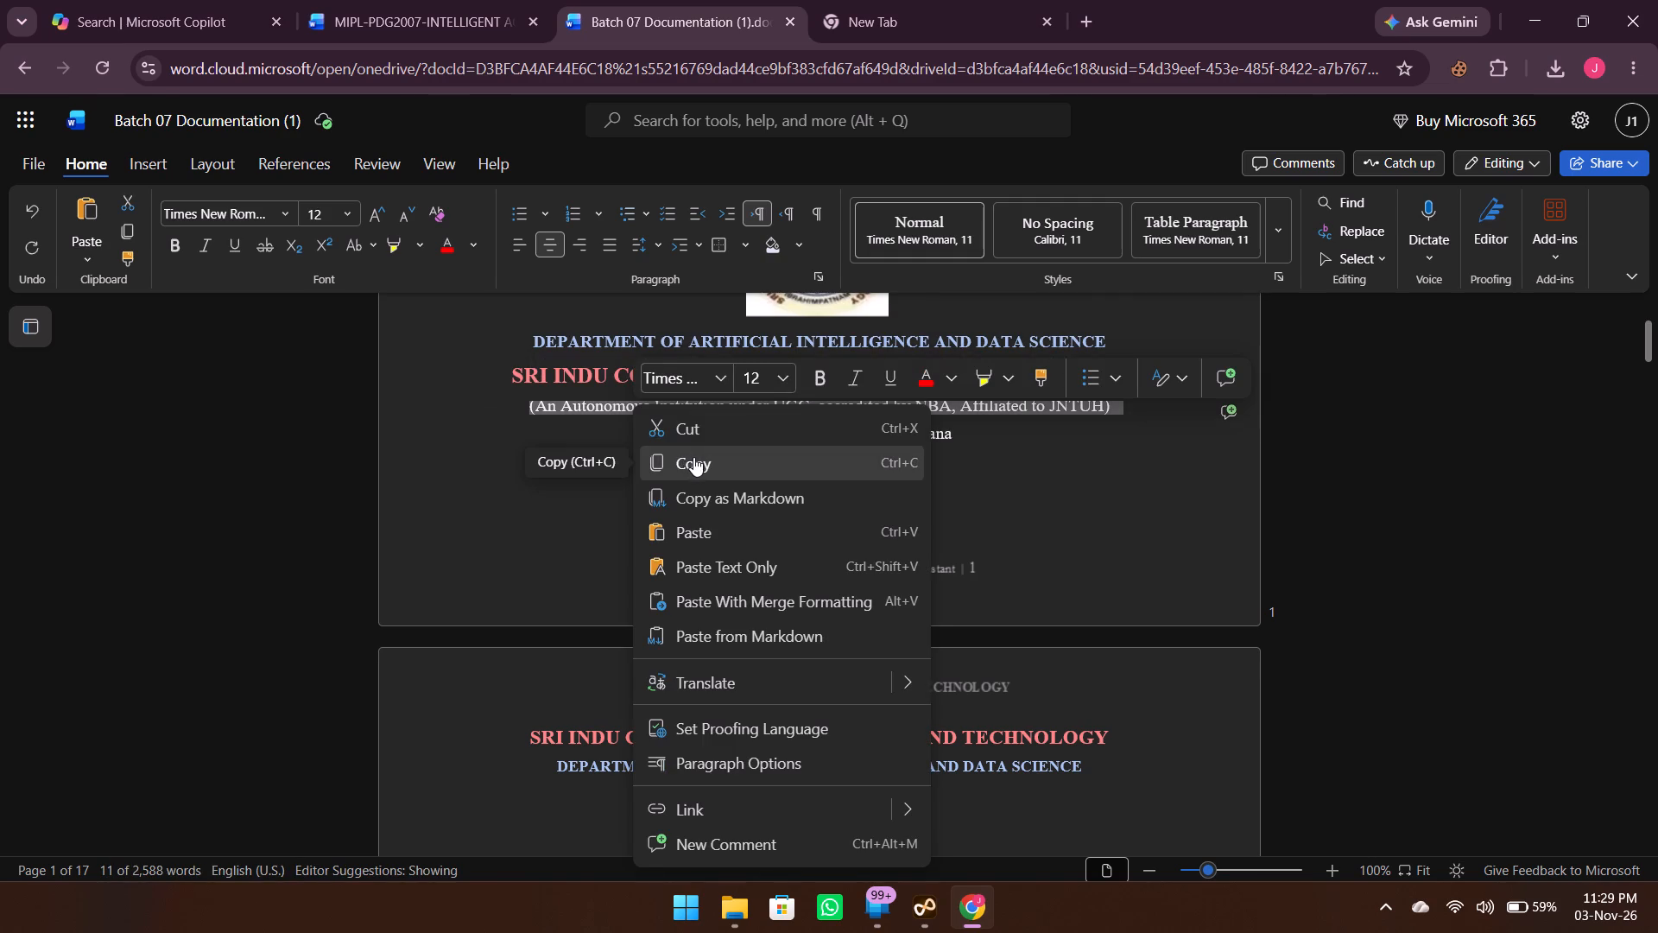
{"action": "left_click", "coordinate": [693, 457]}
{"action": "scroll", "coordinate": [944, 657], "scroll_direction": "down", "scroll_amount": 1}
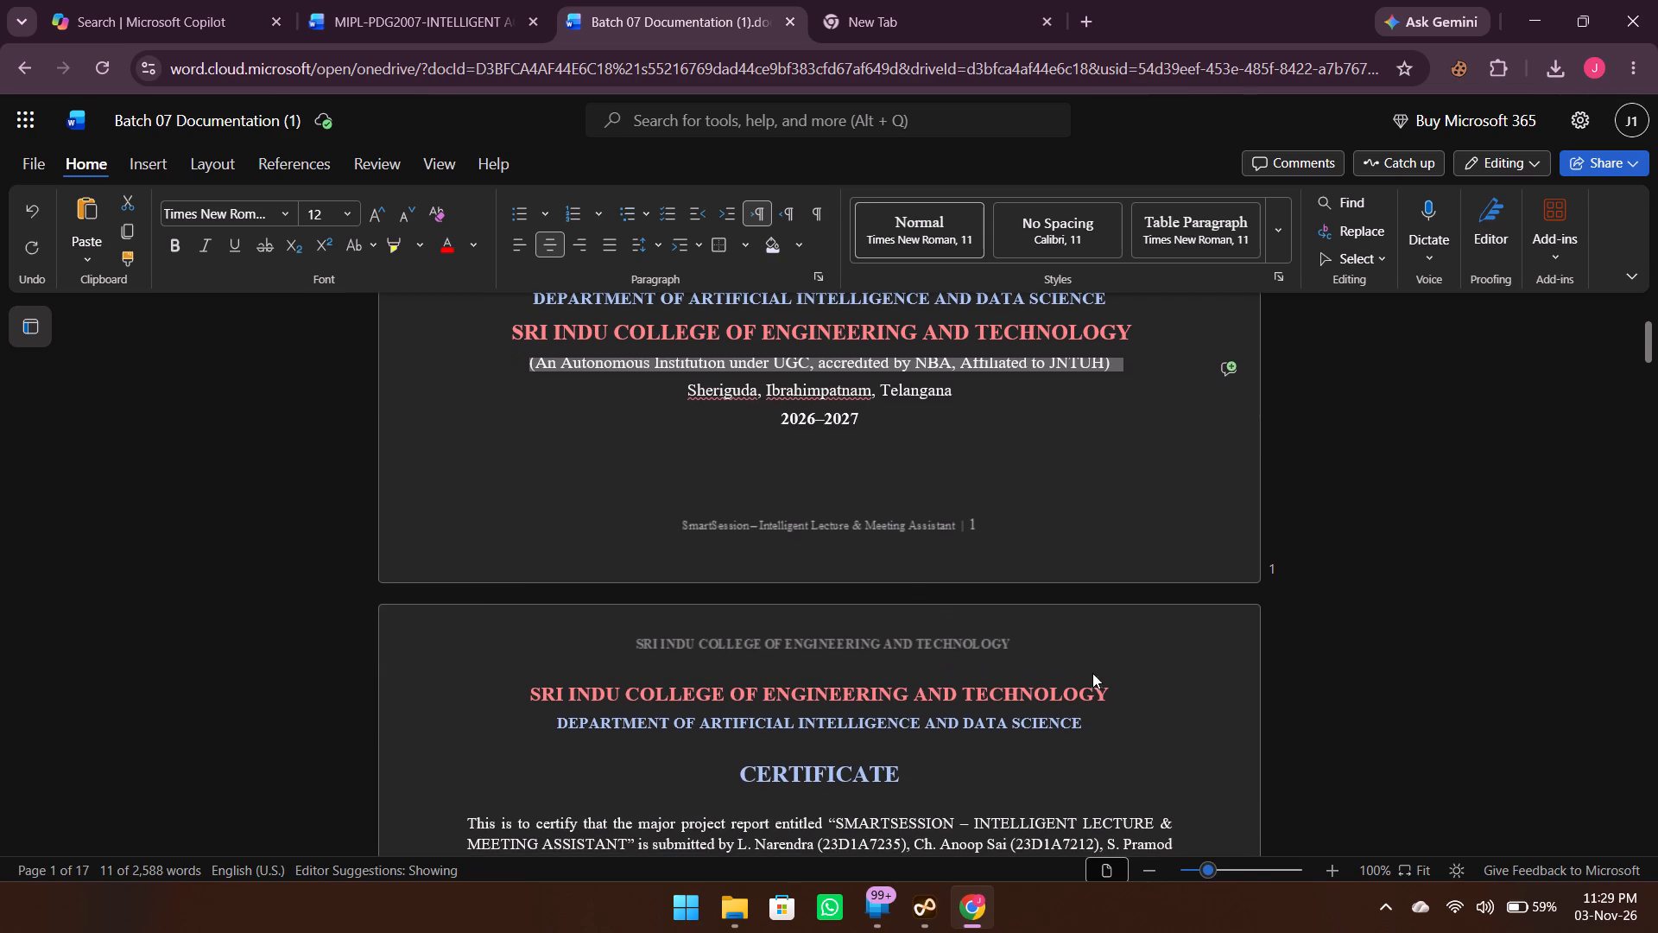
{"action": "left_click", "coordinate": [1113, 692]}
{"action": "key", "text": "Return"}
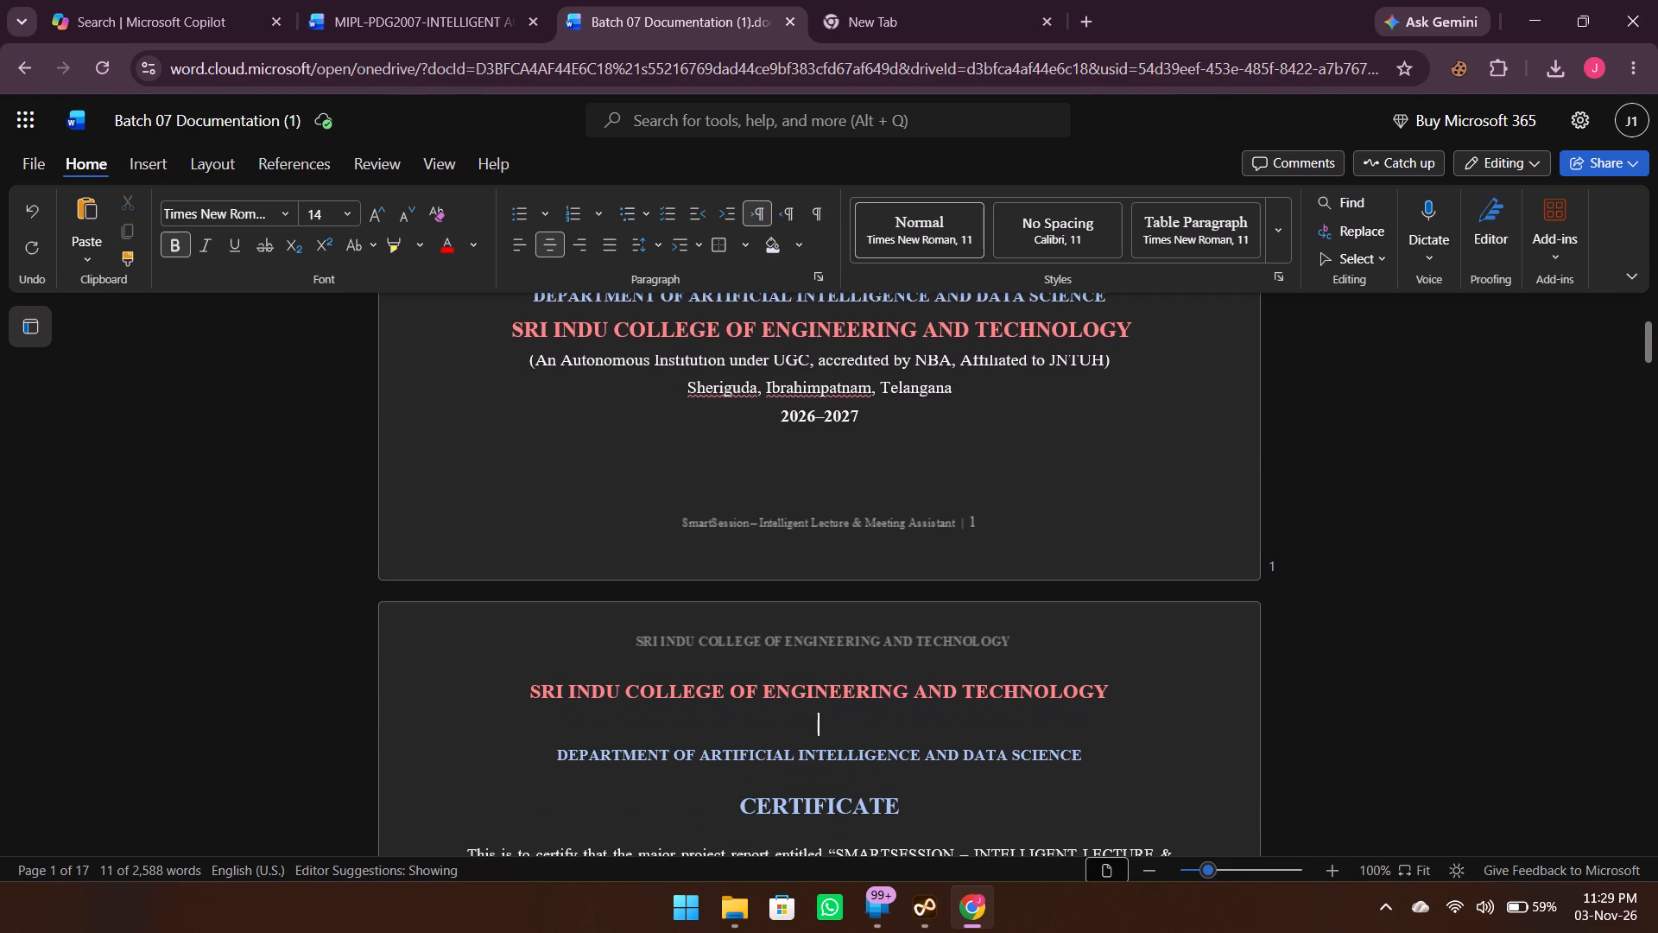
{"action": "key", "text": "ctrl+v"}
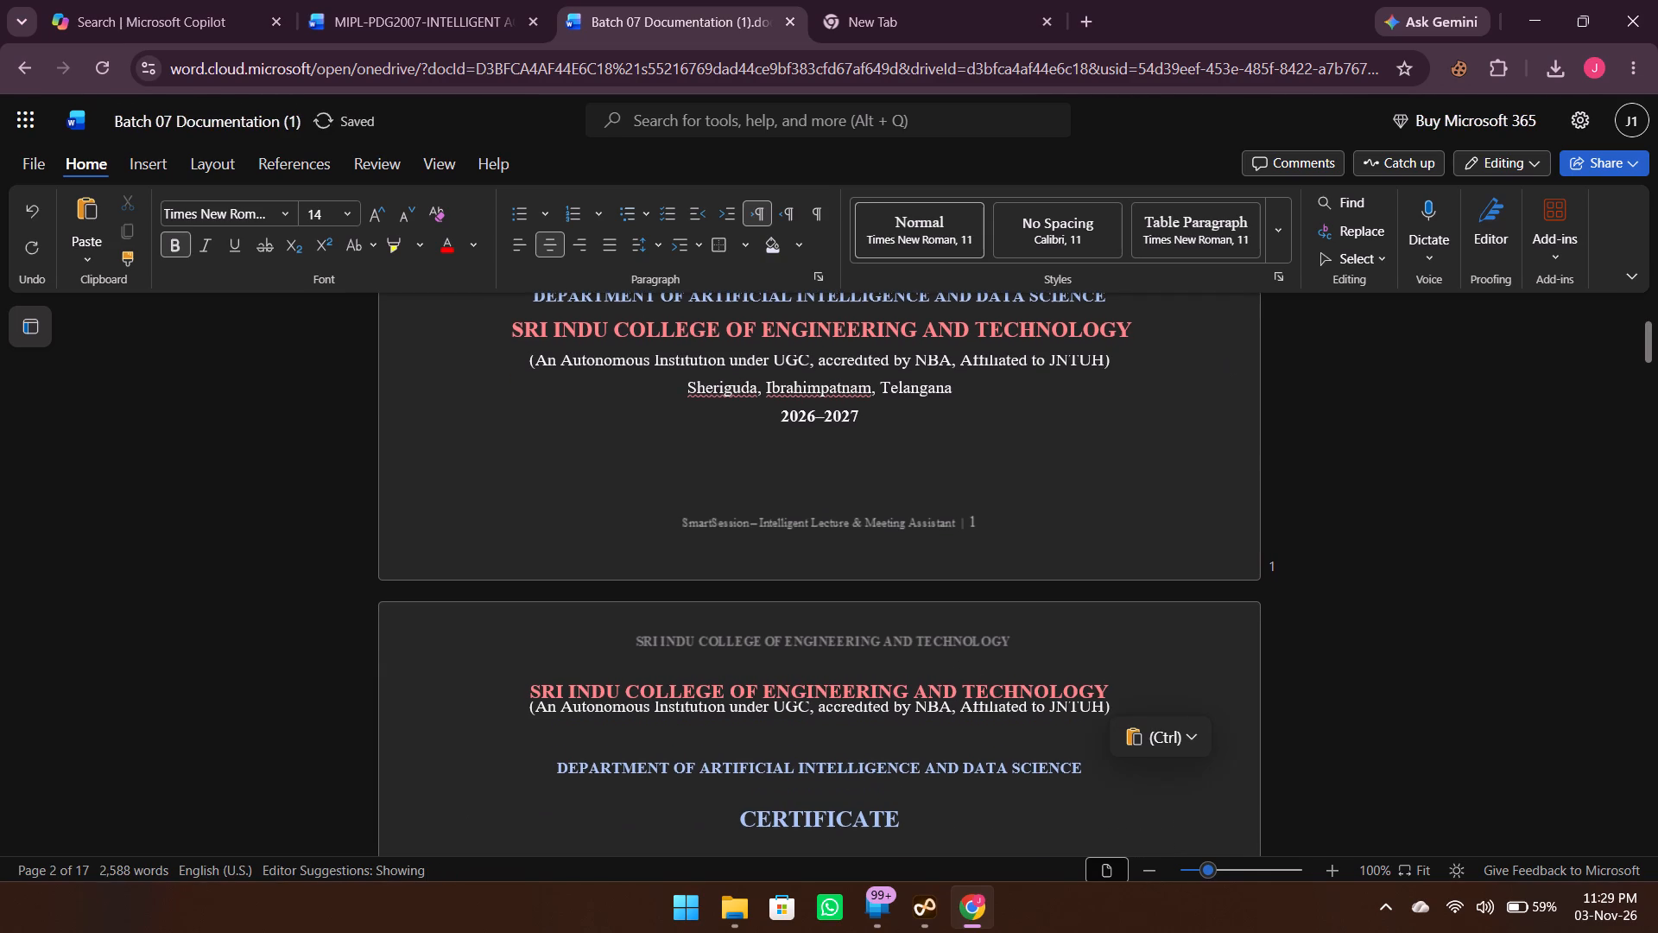
Insert a blank line between the college name and the accreditation line on the certificate page.
{"action": "left_click", "coordinate": [1125, 682]}
{"action": "key", "text": "Return"}
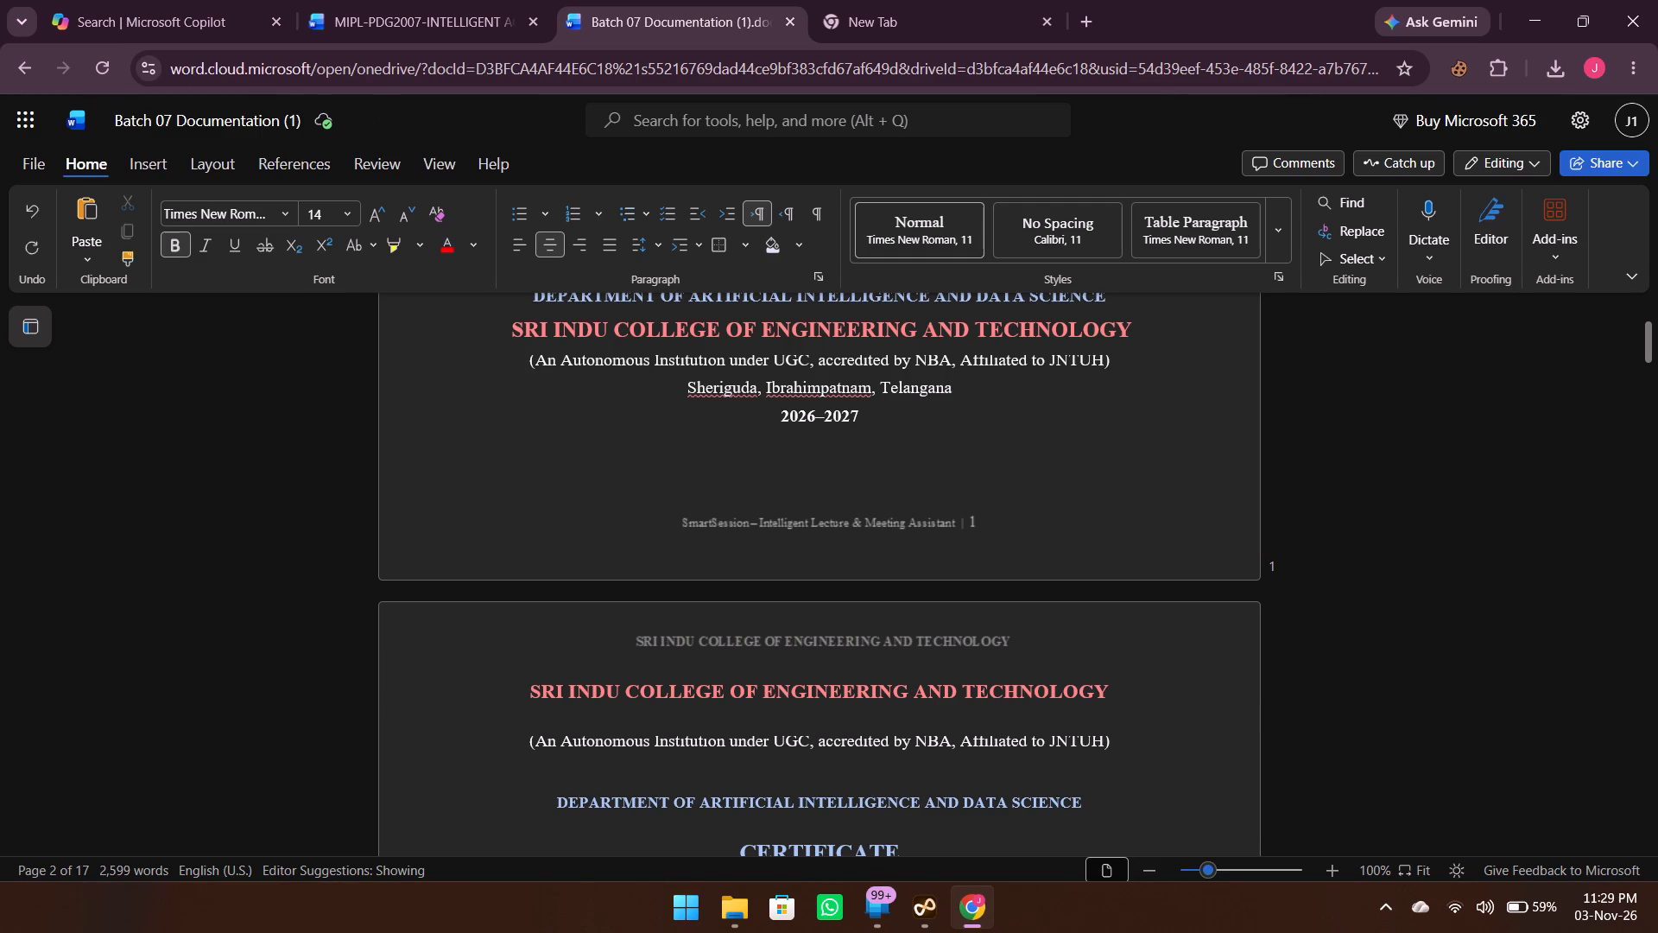
Check the college name's font size on the accident report's certificate page, and set it to 16 on Batch 07 Documentation (1)'s certificate page.
{"action": "left_click", "coordinate": [414, 0]}
{"action": "scroll", "coordinate": [784, 693], "scroll_direction": "down", "scroll_amount": 5}
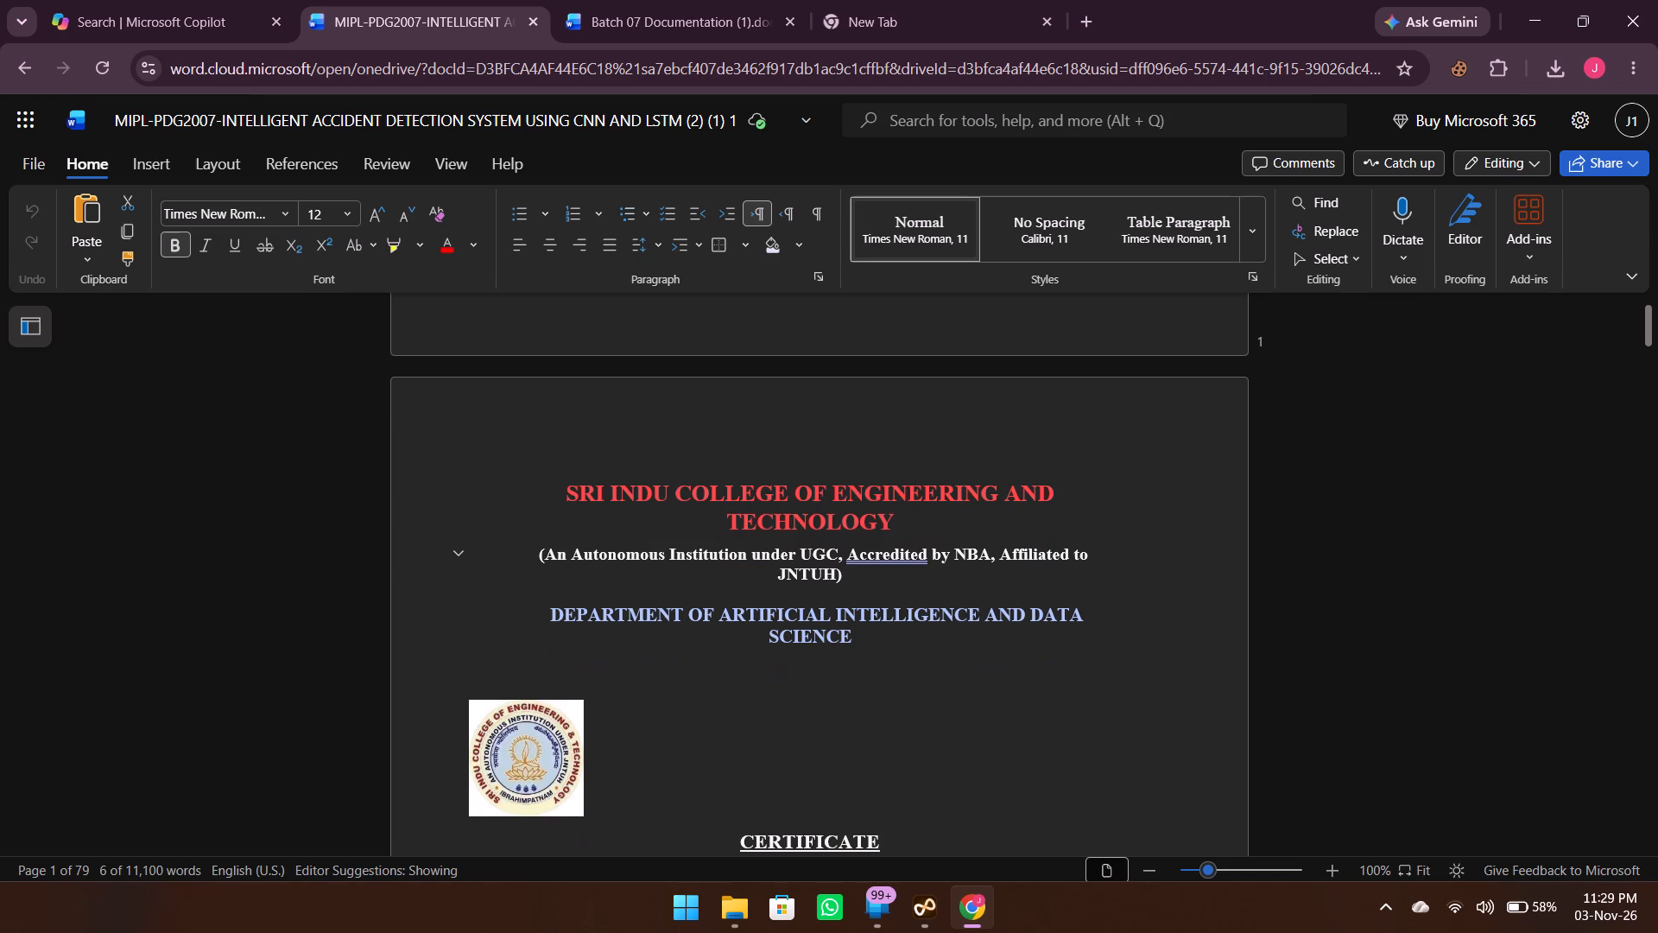
{"action": "left_click_drag", "start_coordinate": [892, 542], "coordinate": [719, 510]}
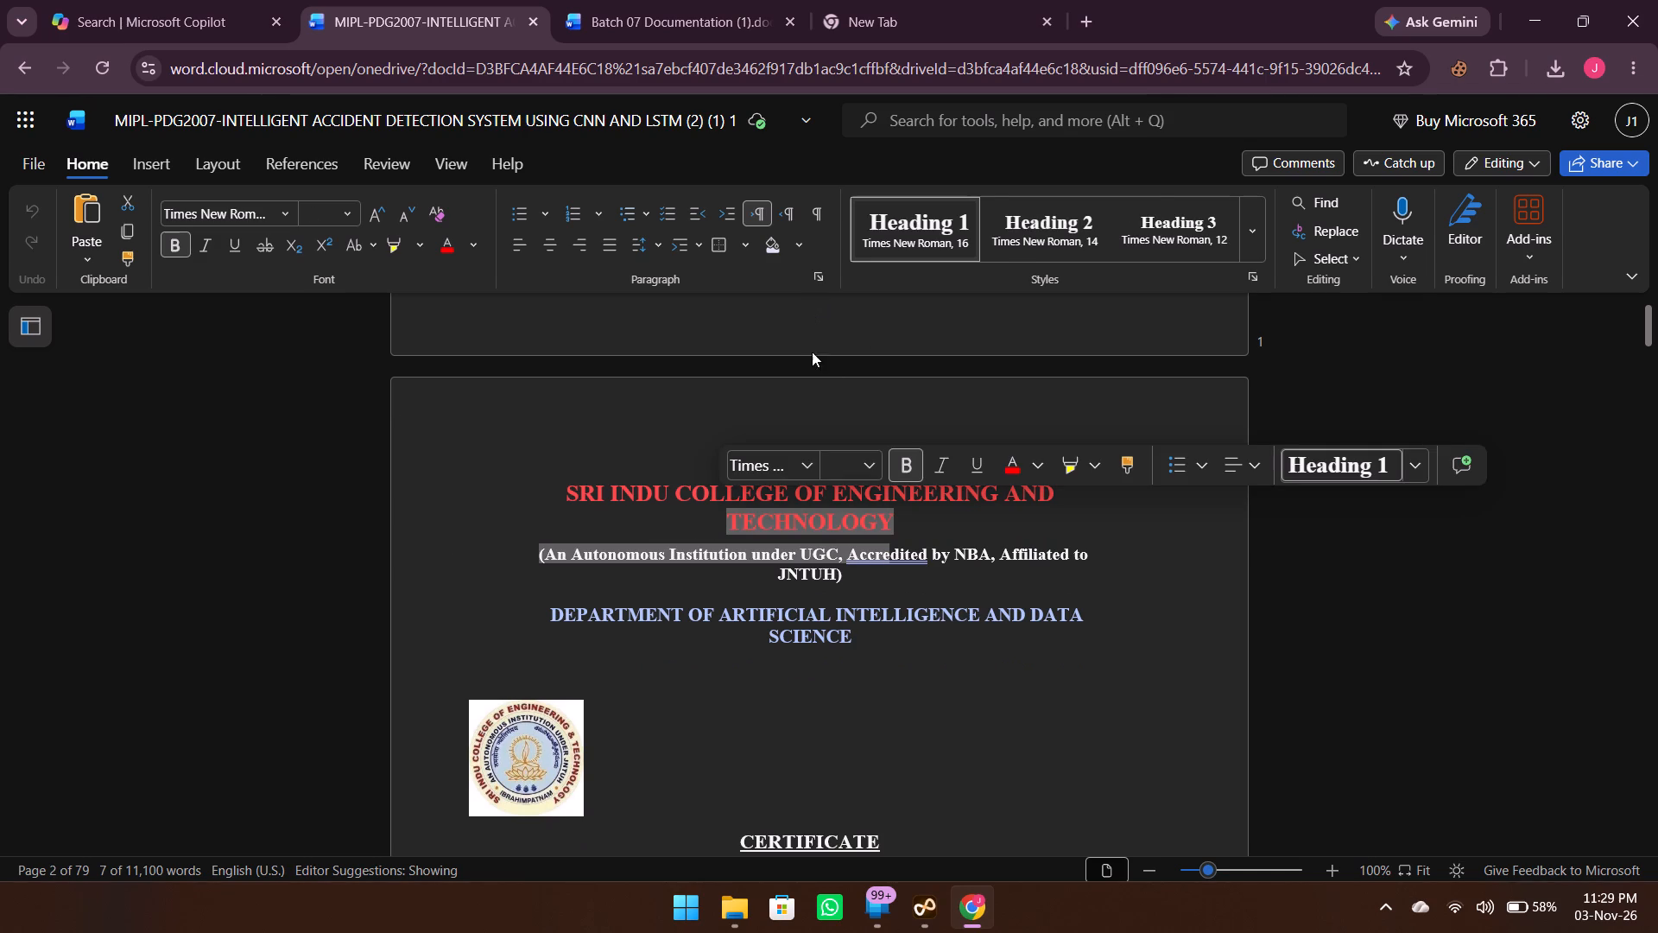
{"action": "left_click", "coordinate": [856, 465]}
{"action": "left_click", "coordinate": [868, 465]}
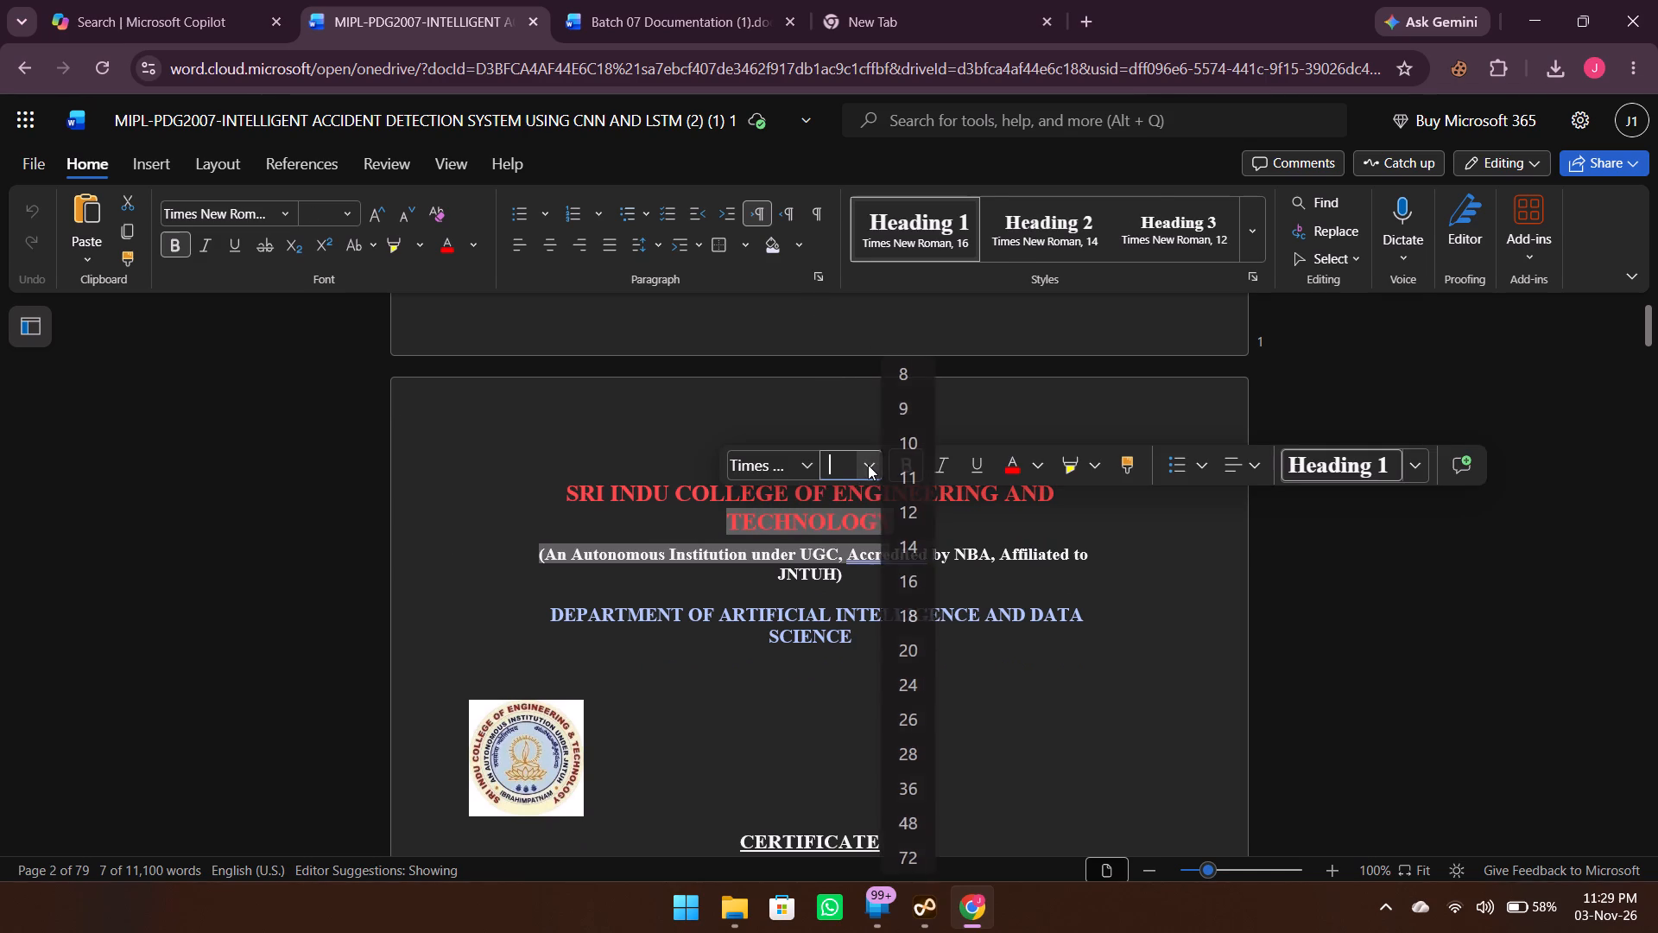
{"action": "left_click", "coordinate": [1038, 669]}
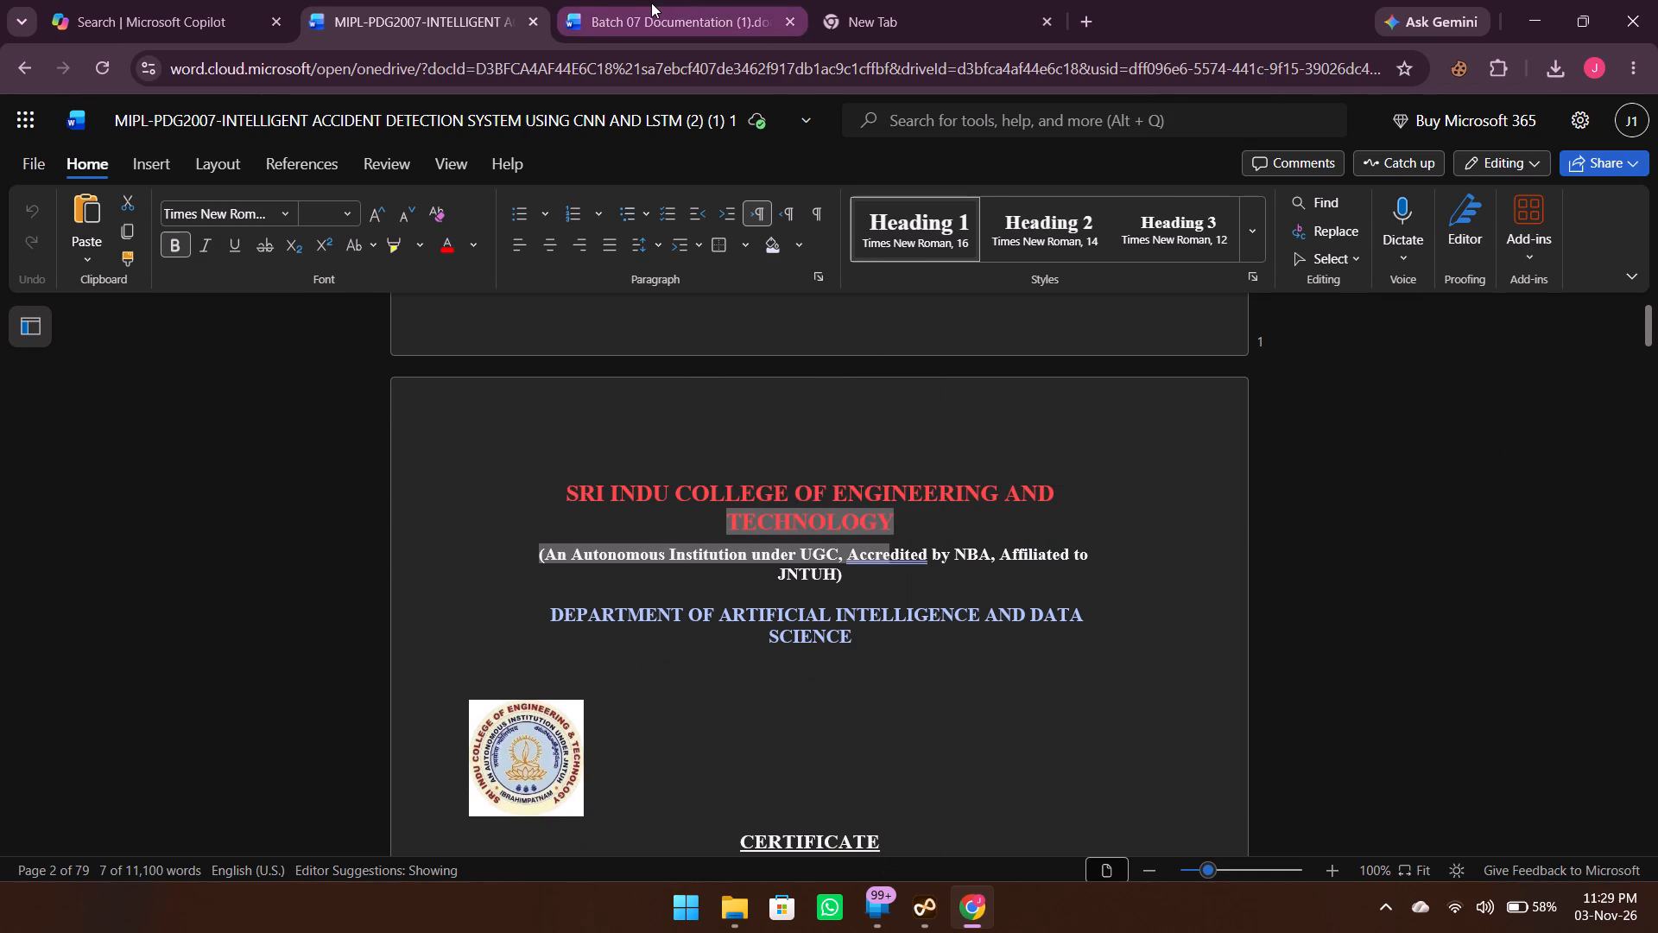
{"action": "left_click", "coordinate": [651, 3]}
{"action": "left_click_drag", "start_coordinate": [1111, 696], "coordinate": [522, 681]}
{"action": "left_click", "coordinate": [676, 633]}
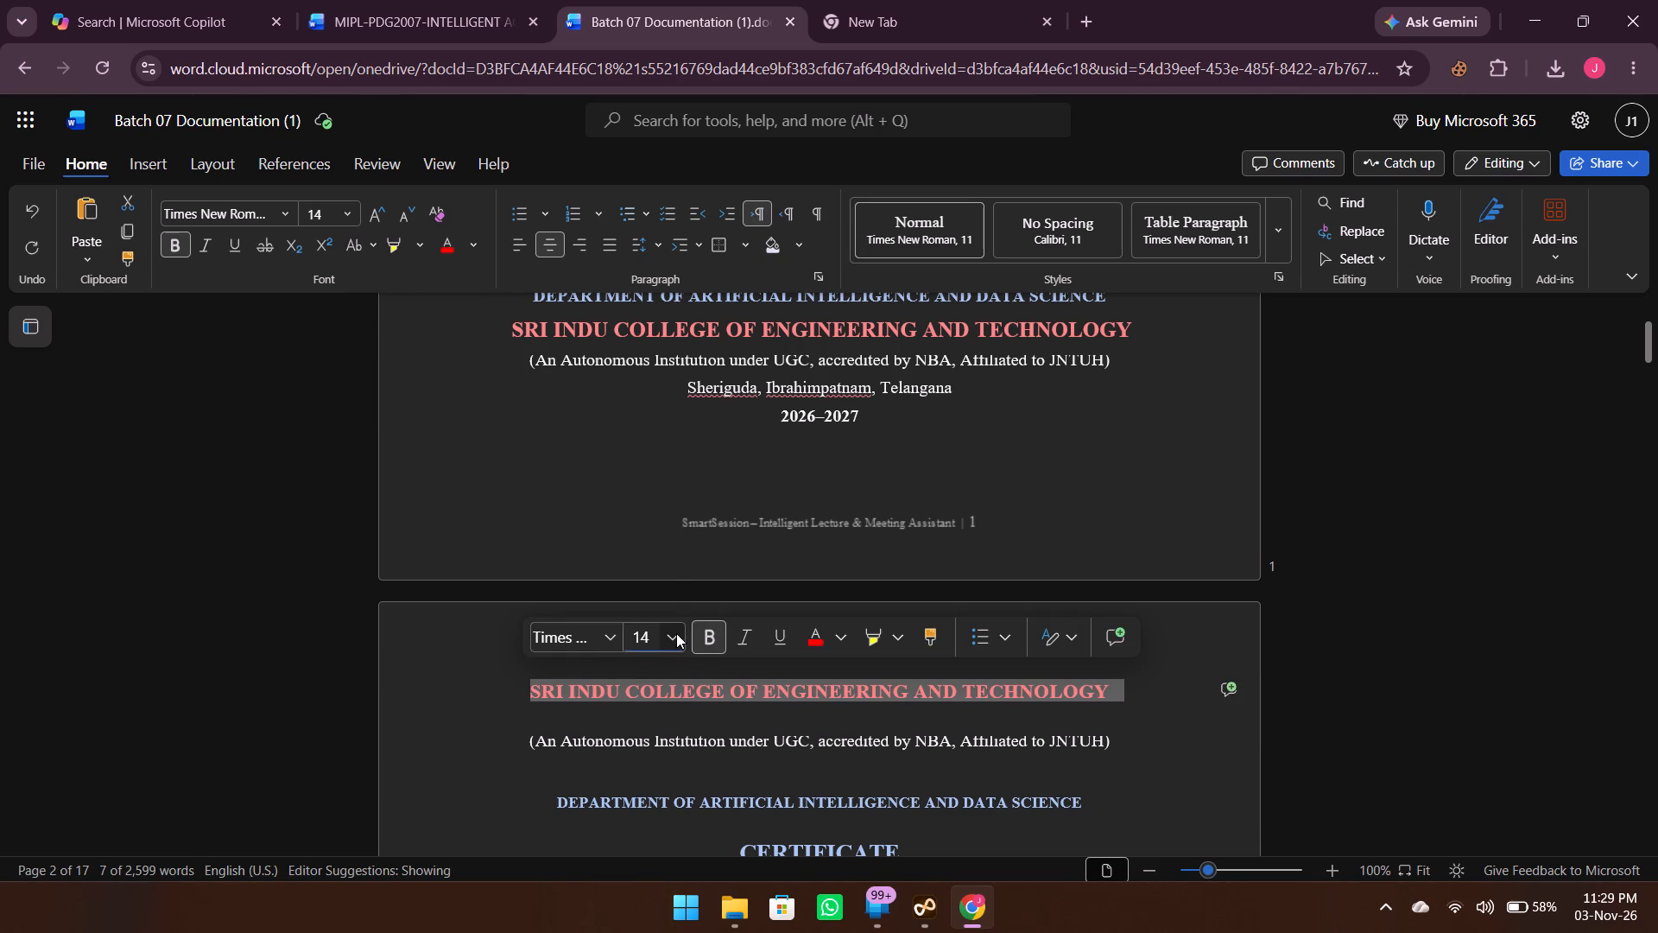
{"action": "left_click", "coordinate": [661, 328]}
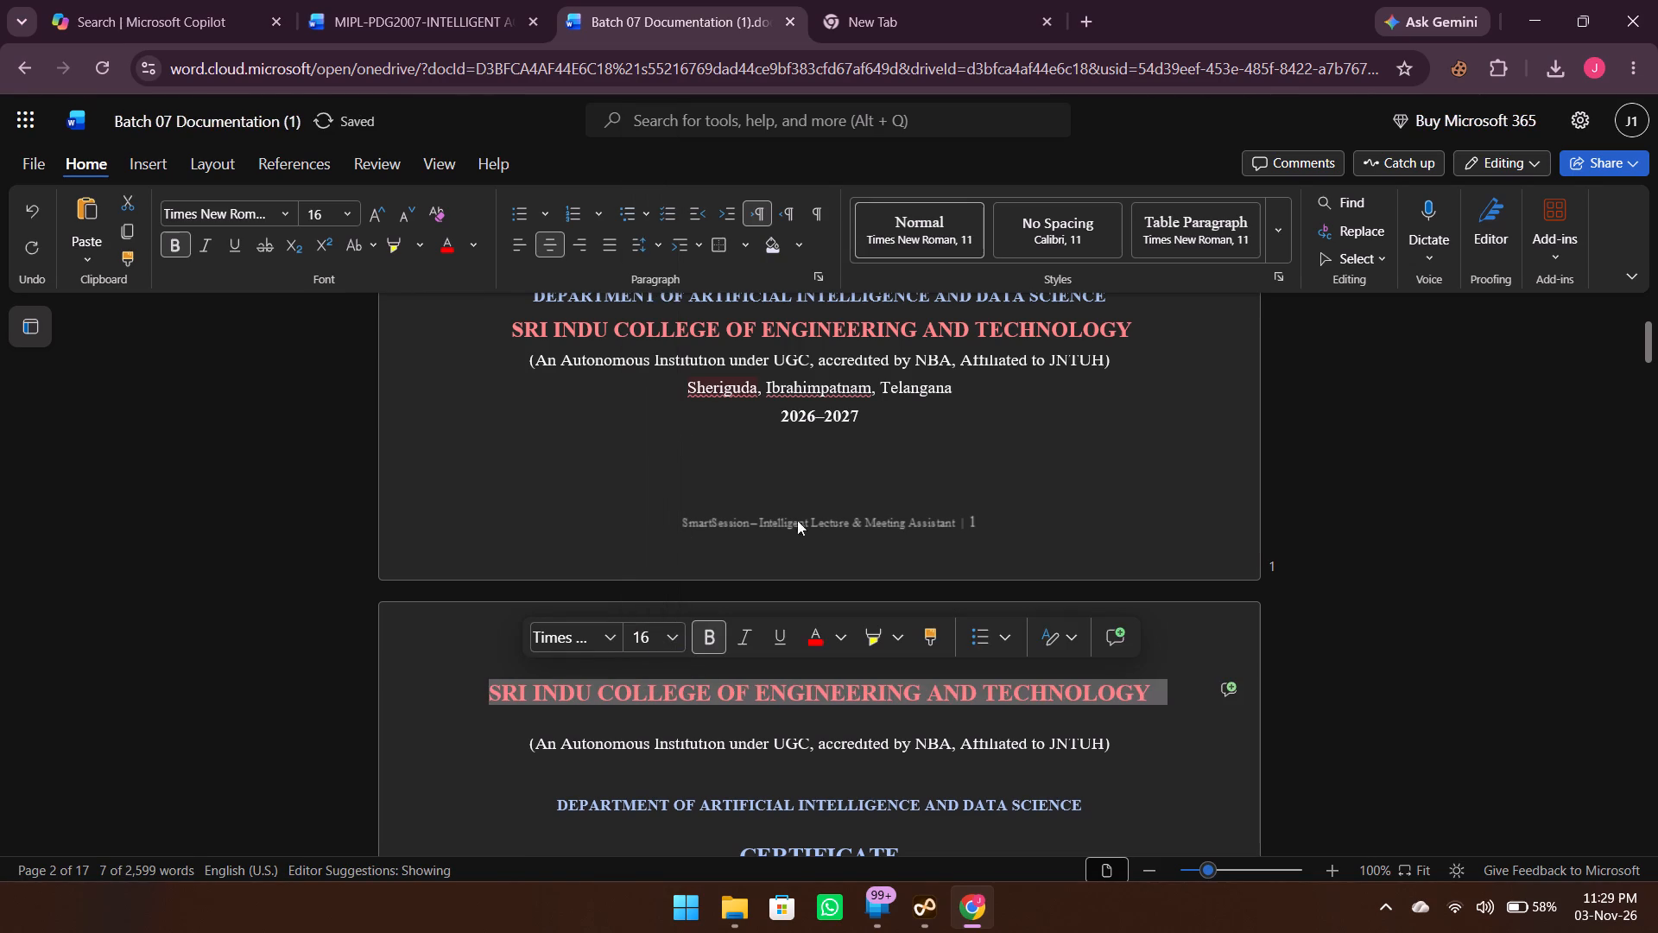
{"action": "left_click", "coordinate": [1172, 747]}
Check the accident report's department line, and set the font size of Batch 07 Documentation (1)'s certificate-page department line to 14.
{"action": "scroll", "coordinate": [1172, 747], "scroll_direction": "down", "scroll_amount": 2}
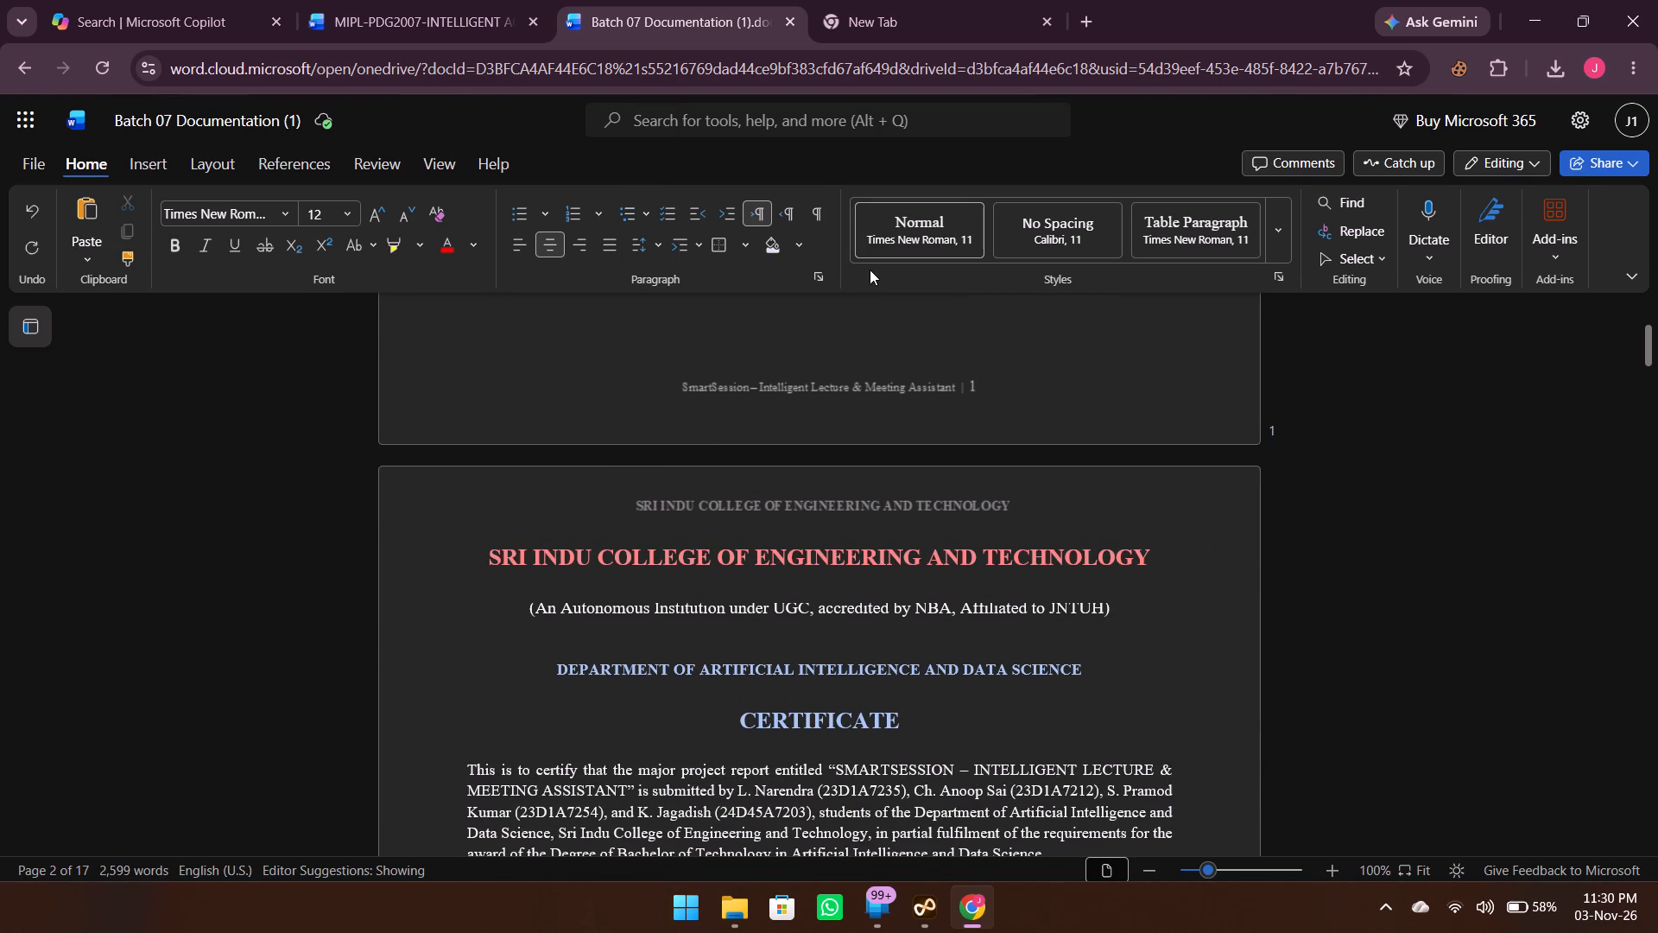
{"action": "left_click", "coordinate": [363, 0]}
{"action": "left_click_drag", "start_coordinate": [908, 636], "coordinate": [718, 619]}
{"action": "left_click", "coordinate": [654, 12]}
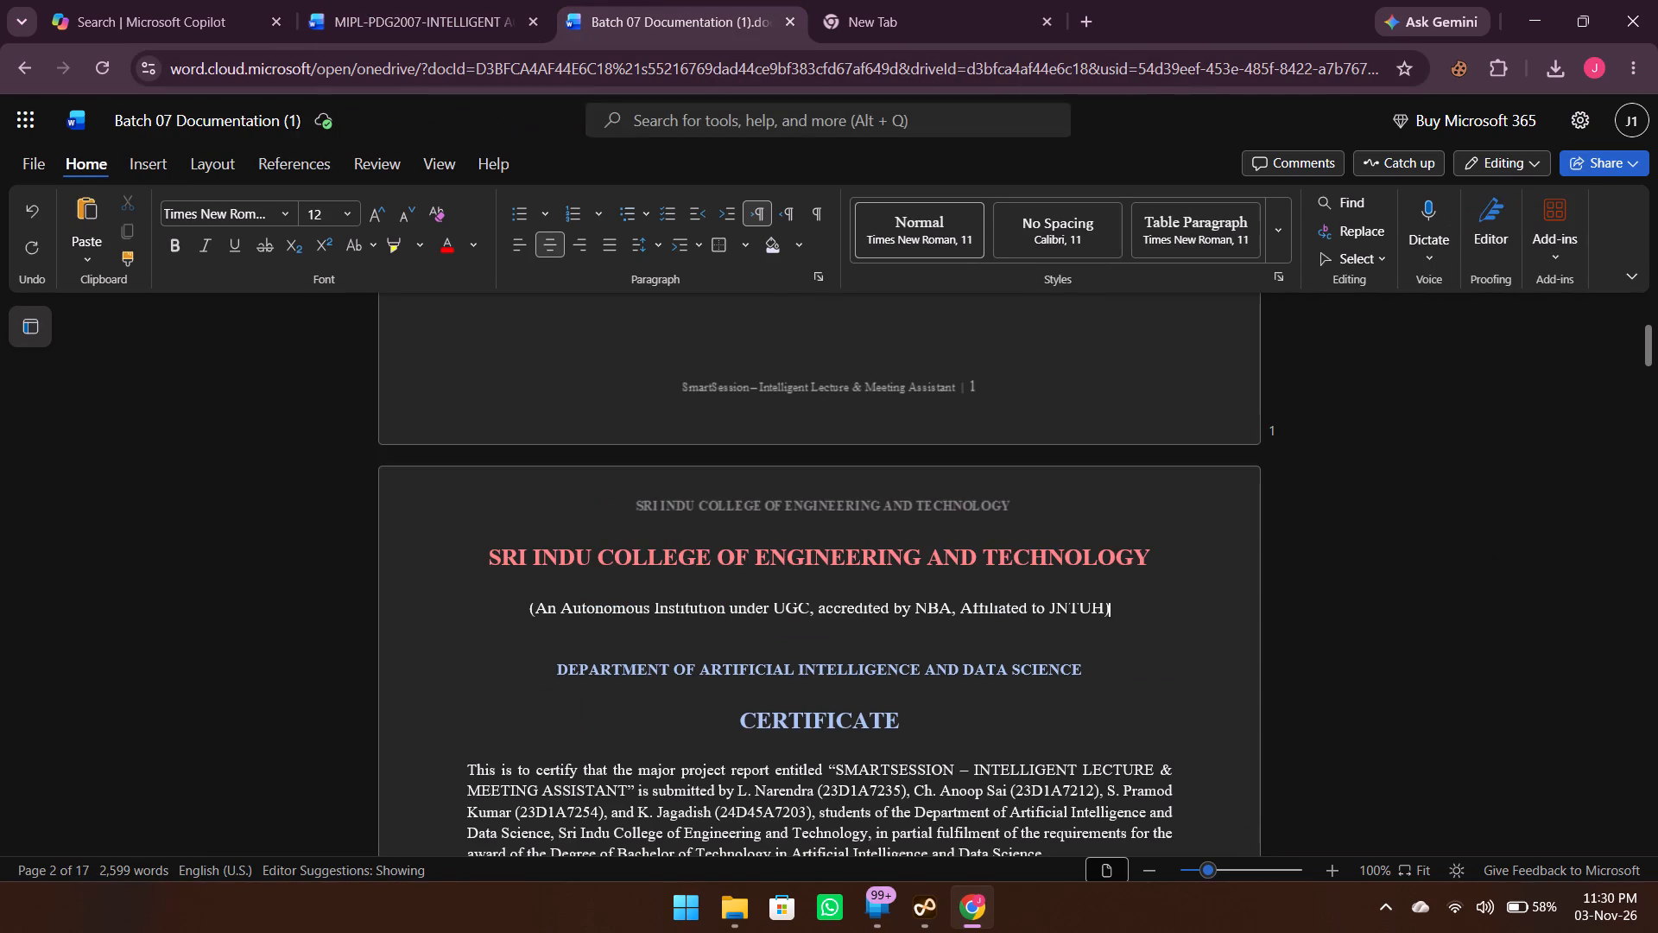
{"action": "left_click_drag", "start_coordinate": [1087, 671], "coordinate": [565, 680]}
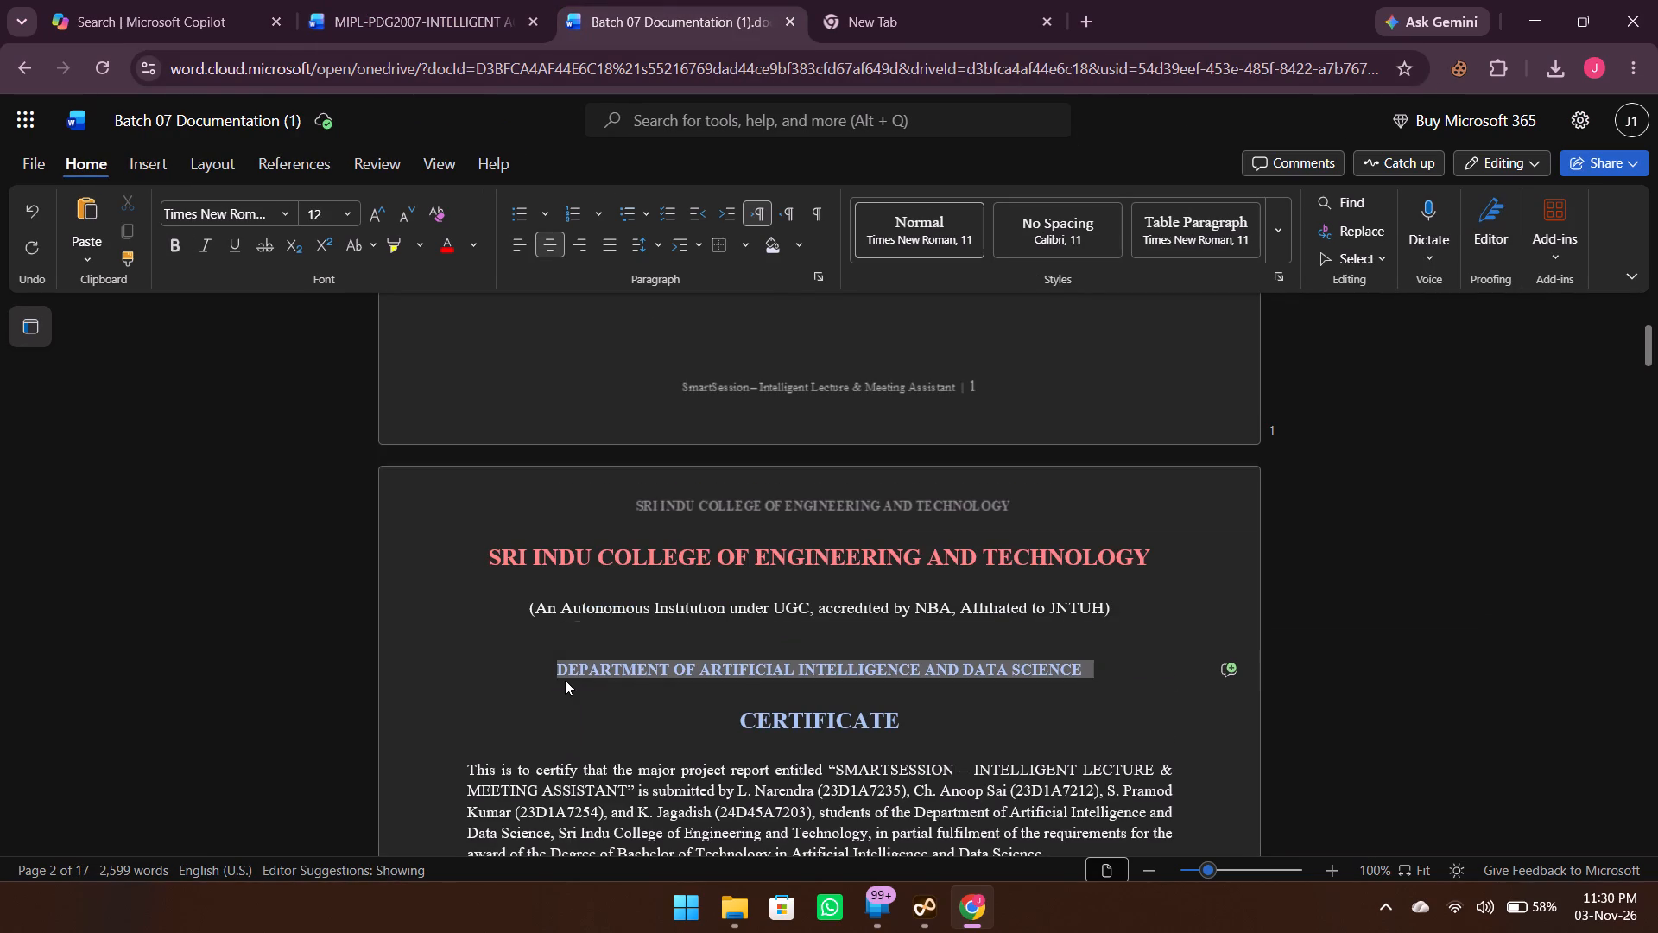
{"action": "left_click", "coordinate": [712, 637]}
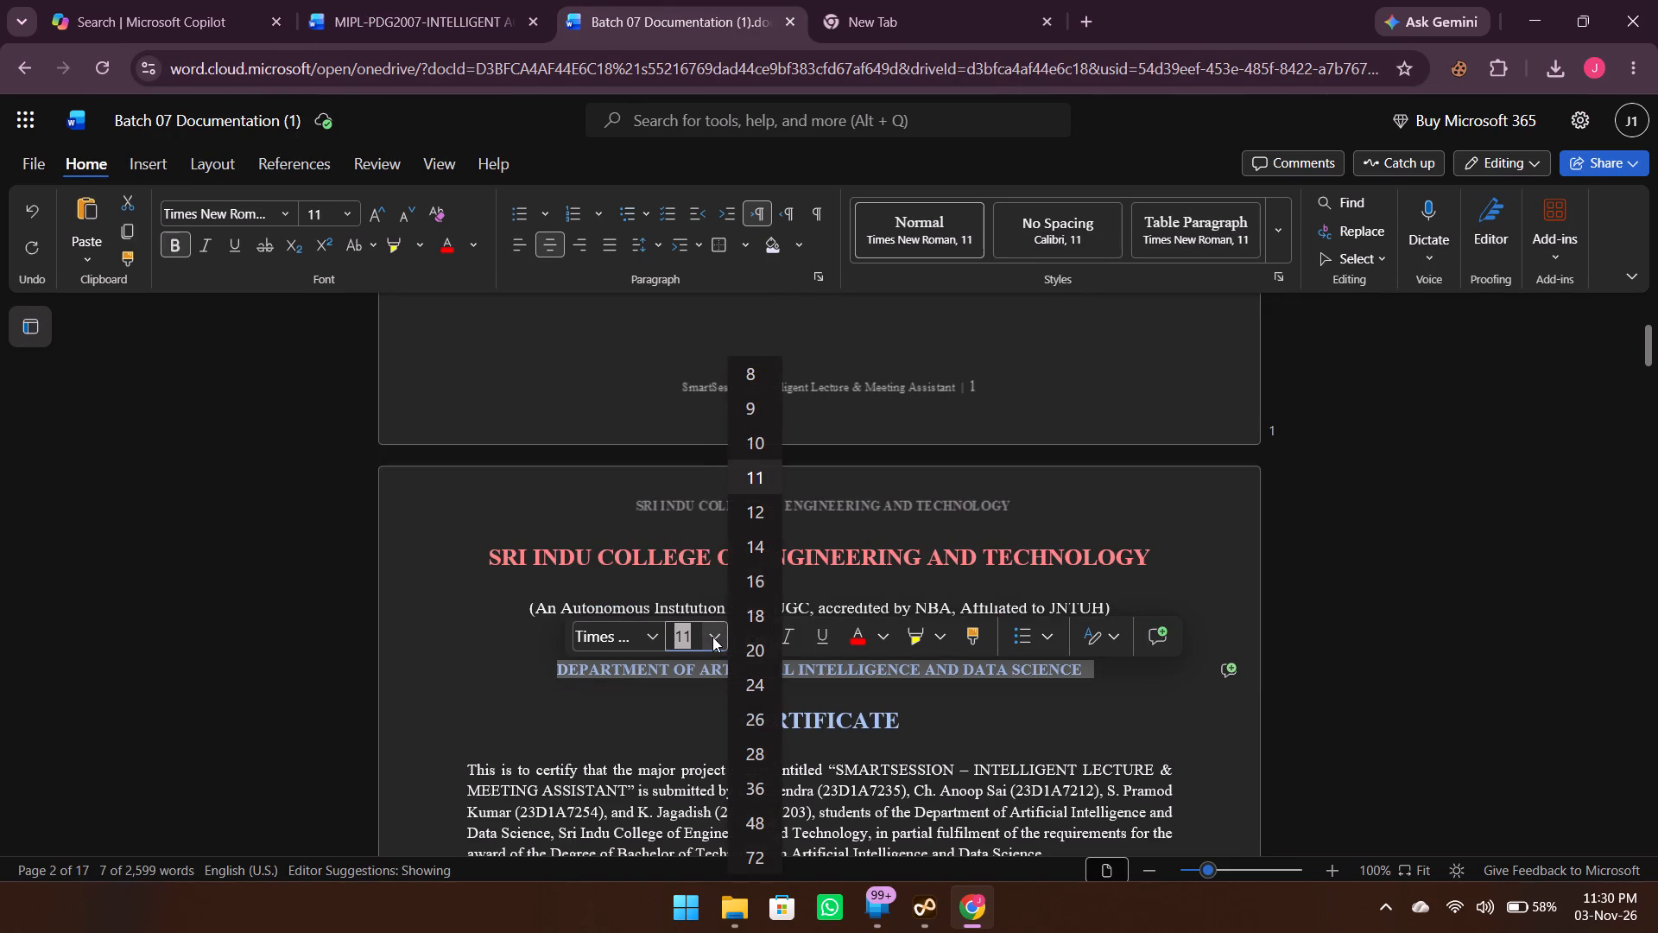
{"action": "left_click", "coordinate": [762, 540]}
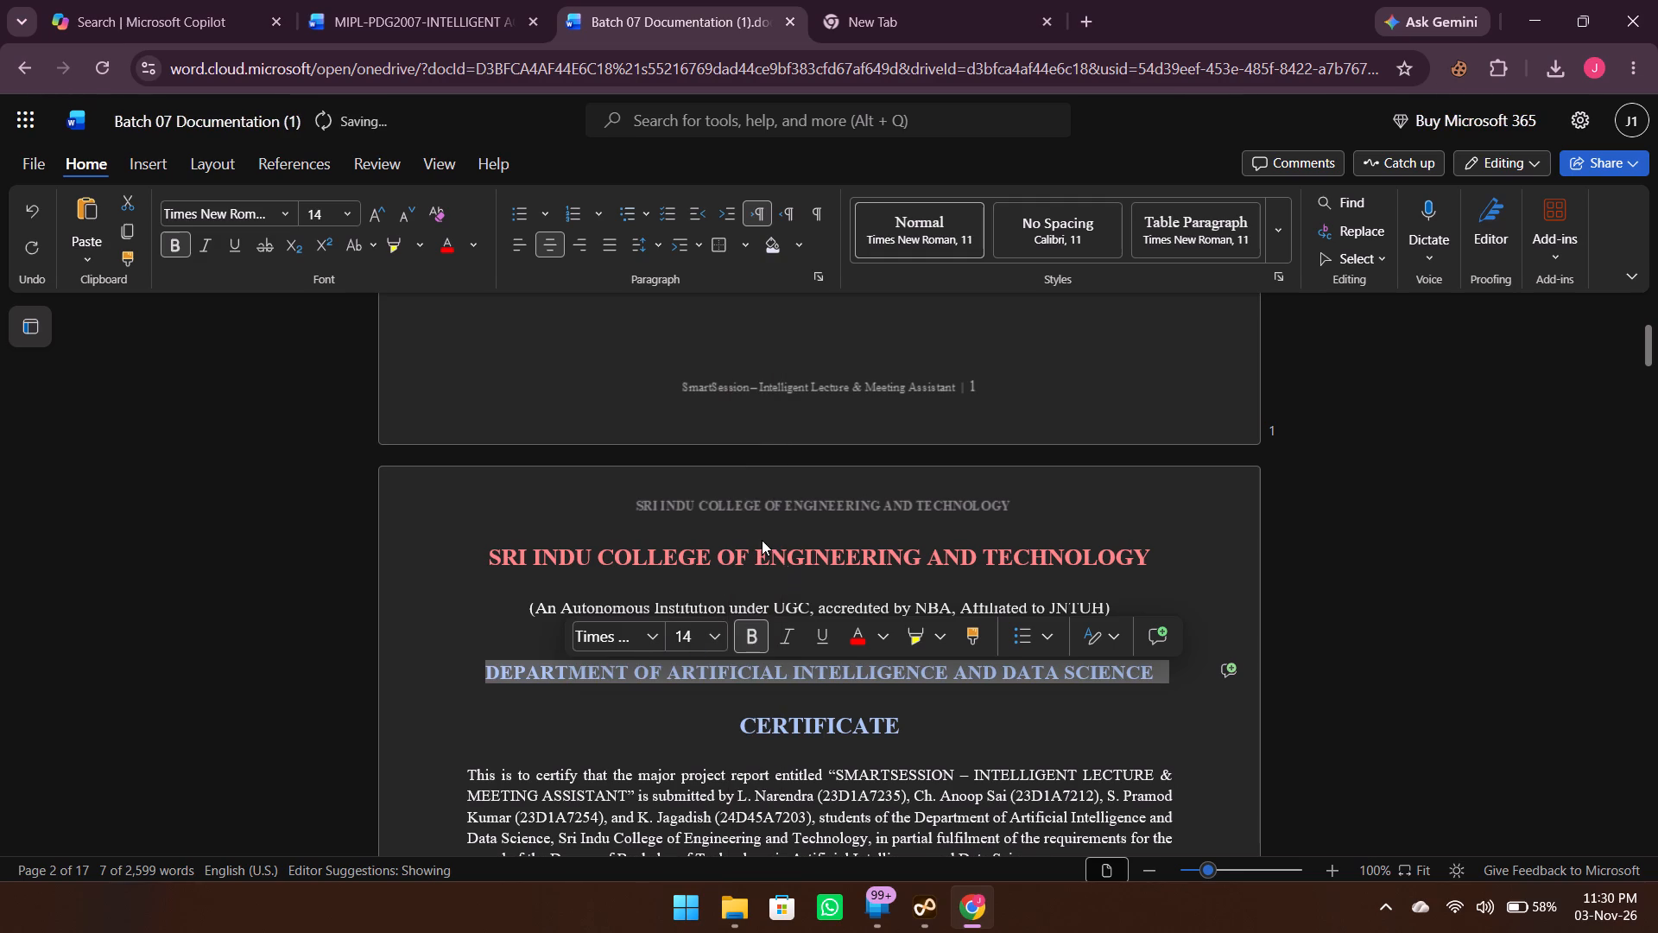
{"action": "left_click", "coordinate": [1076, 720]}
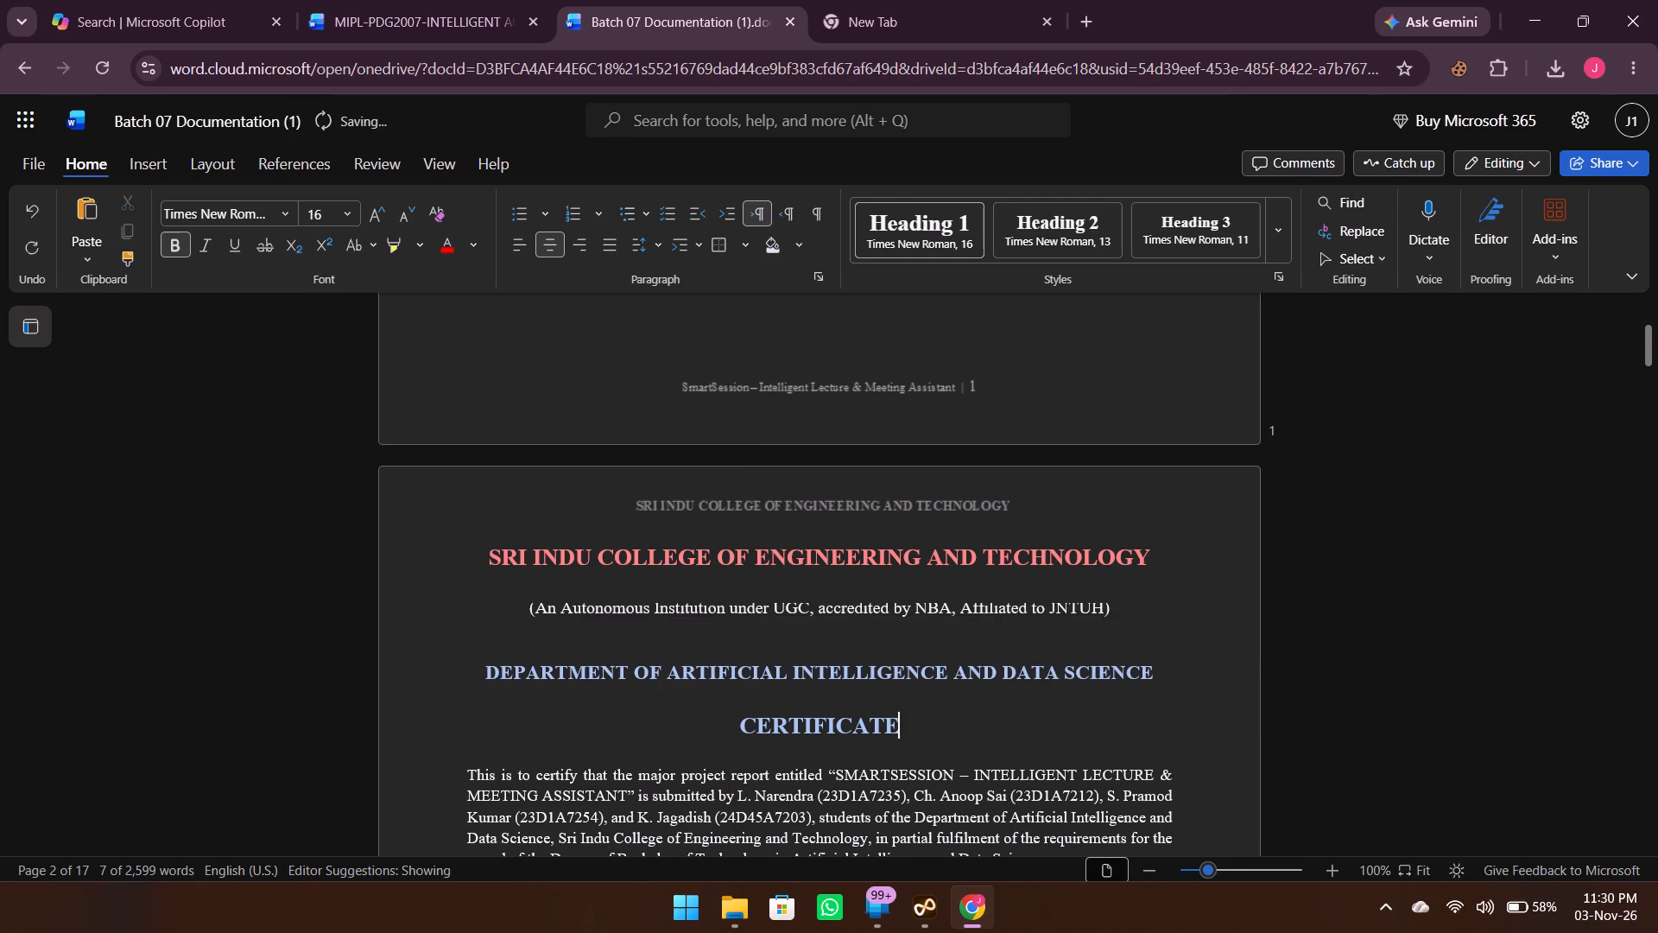
Set the font size of the "DEPARTMENT OF ARTIFICIAL INTELLIGENCE AND DATA SCIENCE" line on the certificate page to 13.
{"action": "scroll", "coordinate": [1015, 695], "scroll_direction": "down", "scroll_amount": 3}
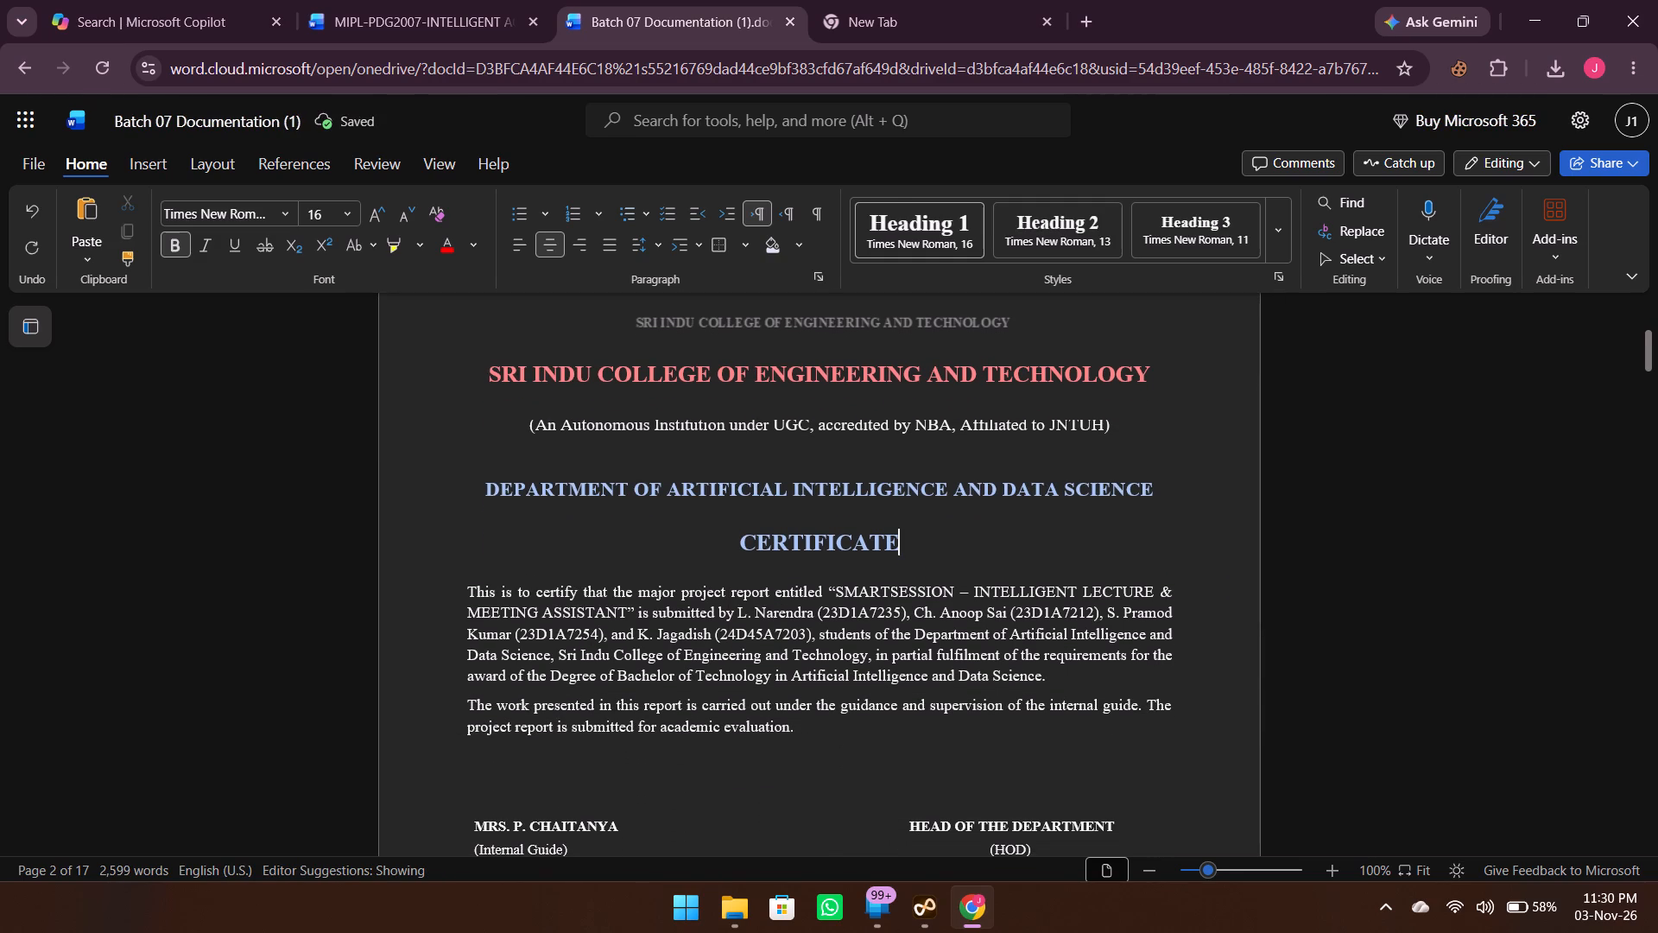
{"action": "left_click_drag", "start_coordinate": [1158, 492], "coordinate": [699, 505]}
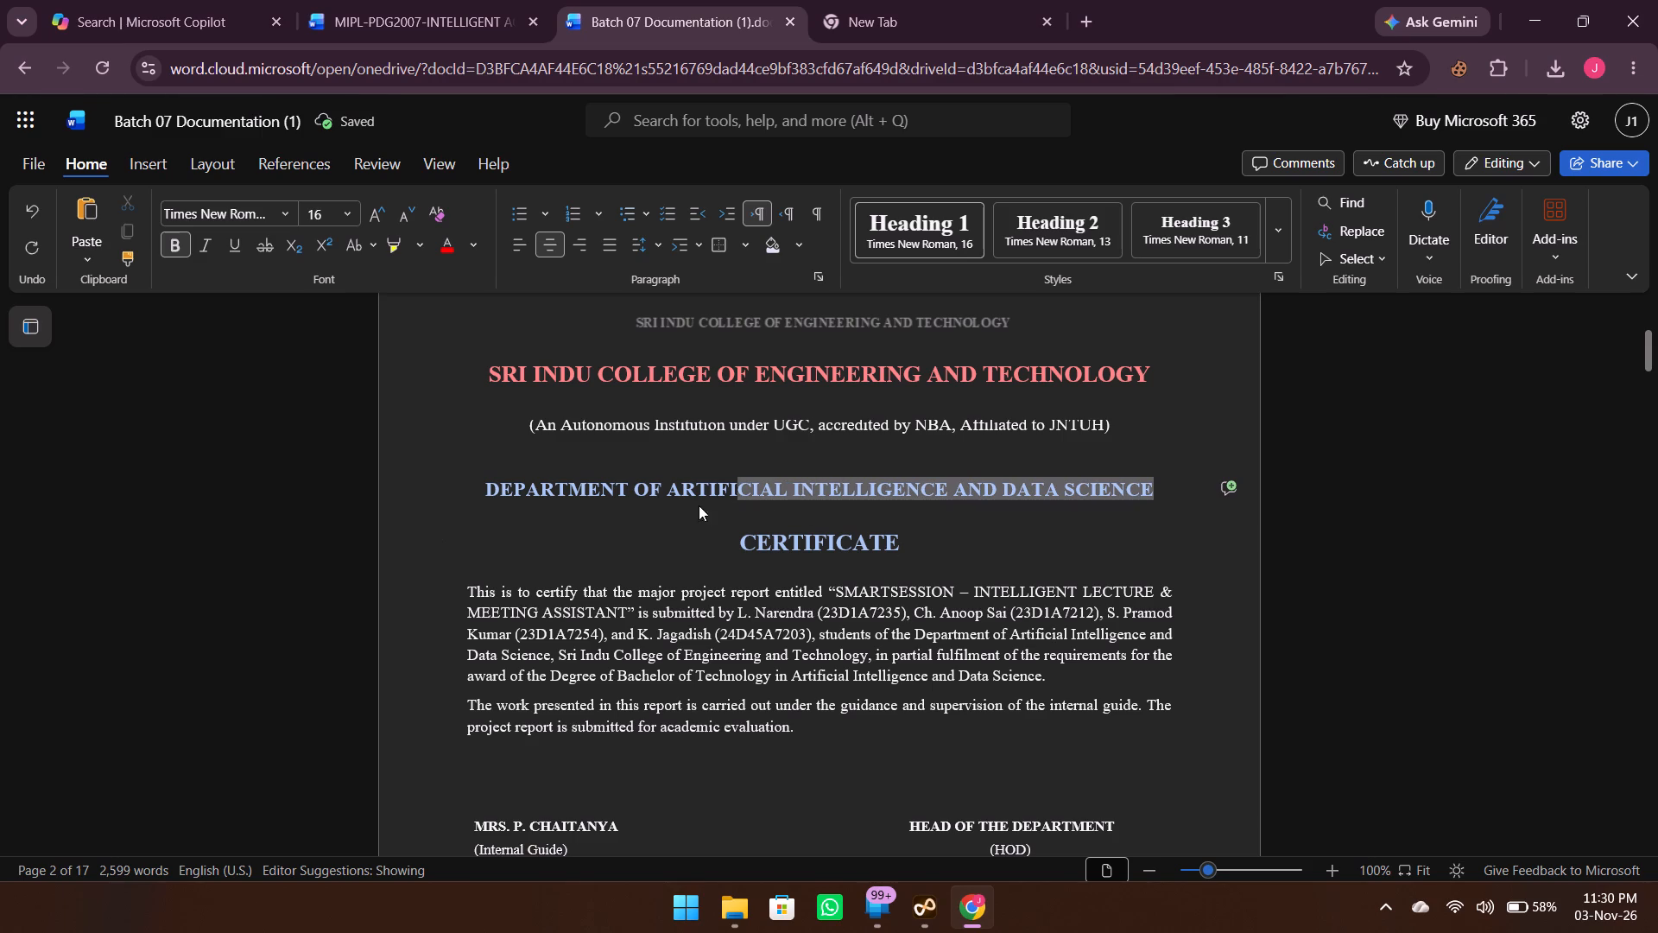
{"action": "left_click_drag", "start_coordinate": [699, 505], "coordinate": [477, 488]}
{"action": "left_click", "coordinate": [610, 447]}
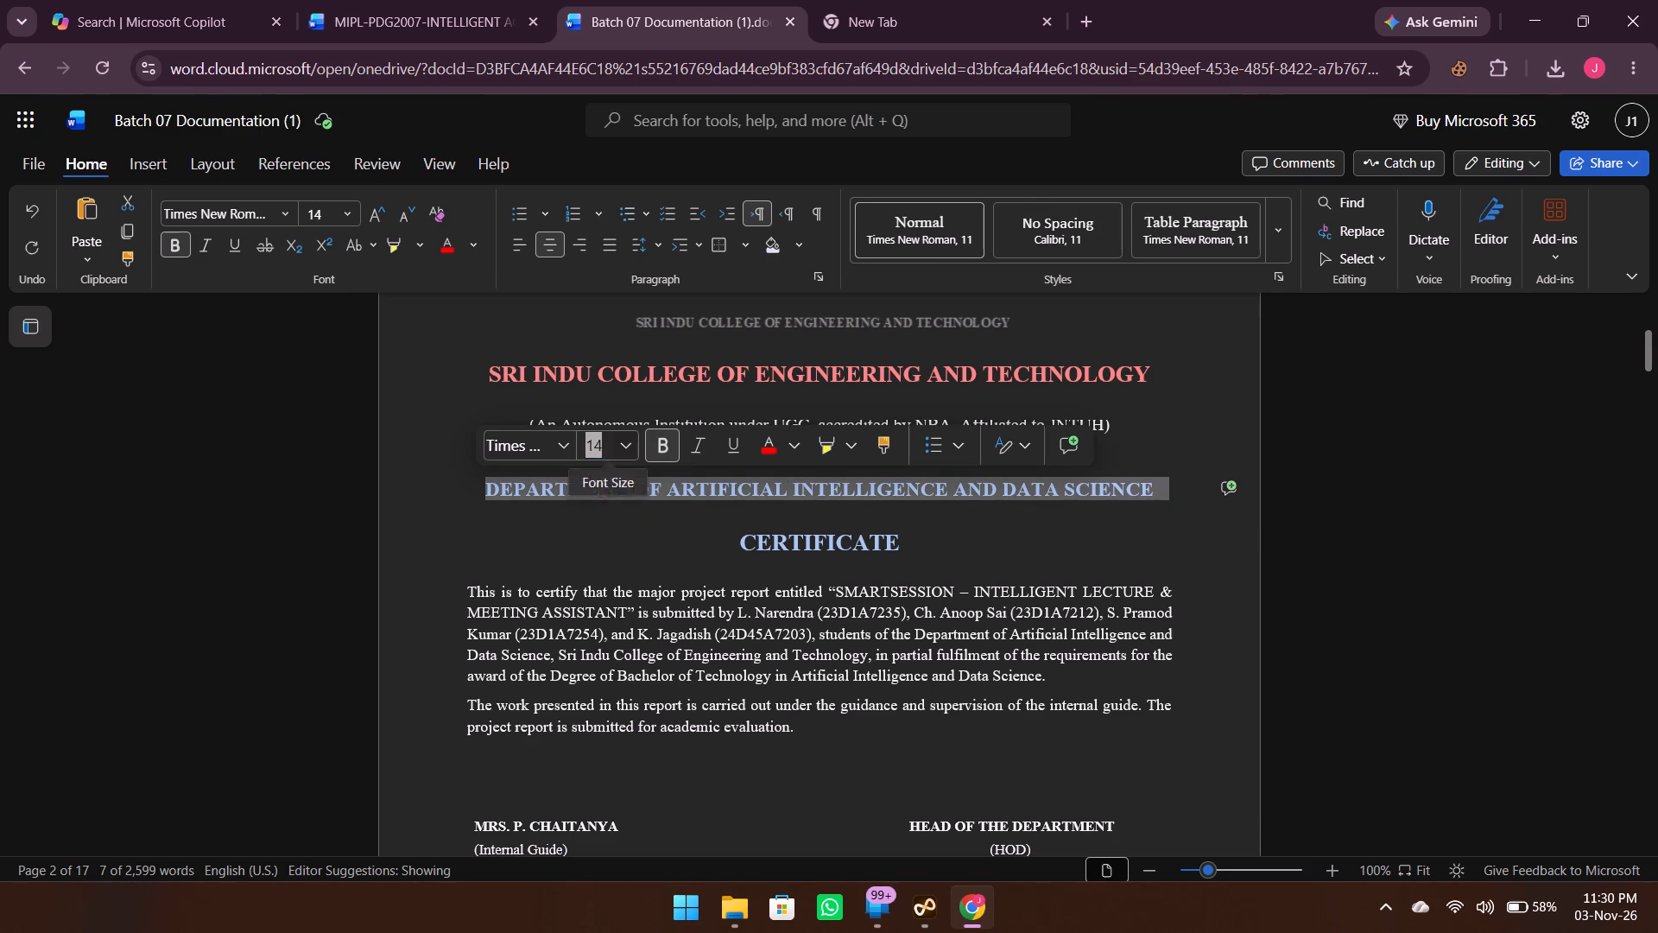
{"action": "key", "text": "BackSpace"}
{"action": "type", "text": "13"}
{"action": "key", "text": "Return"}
{"action": "left_click", "coordinate": [972, 536]}
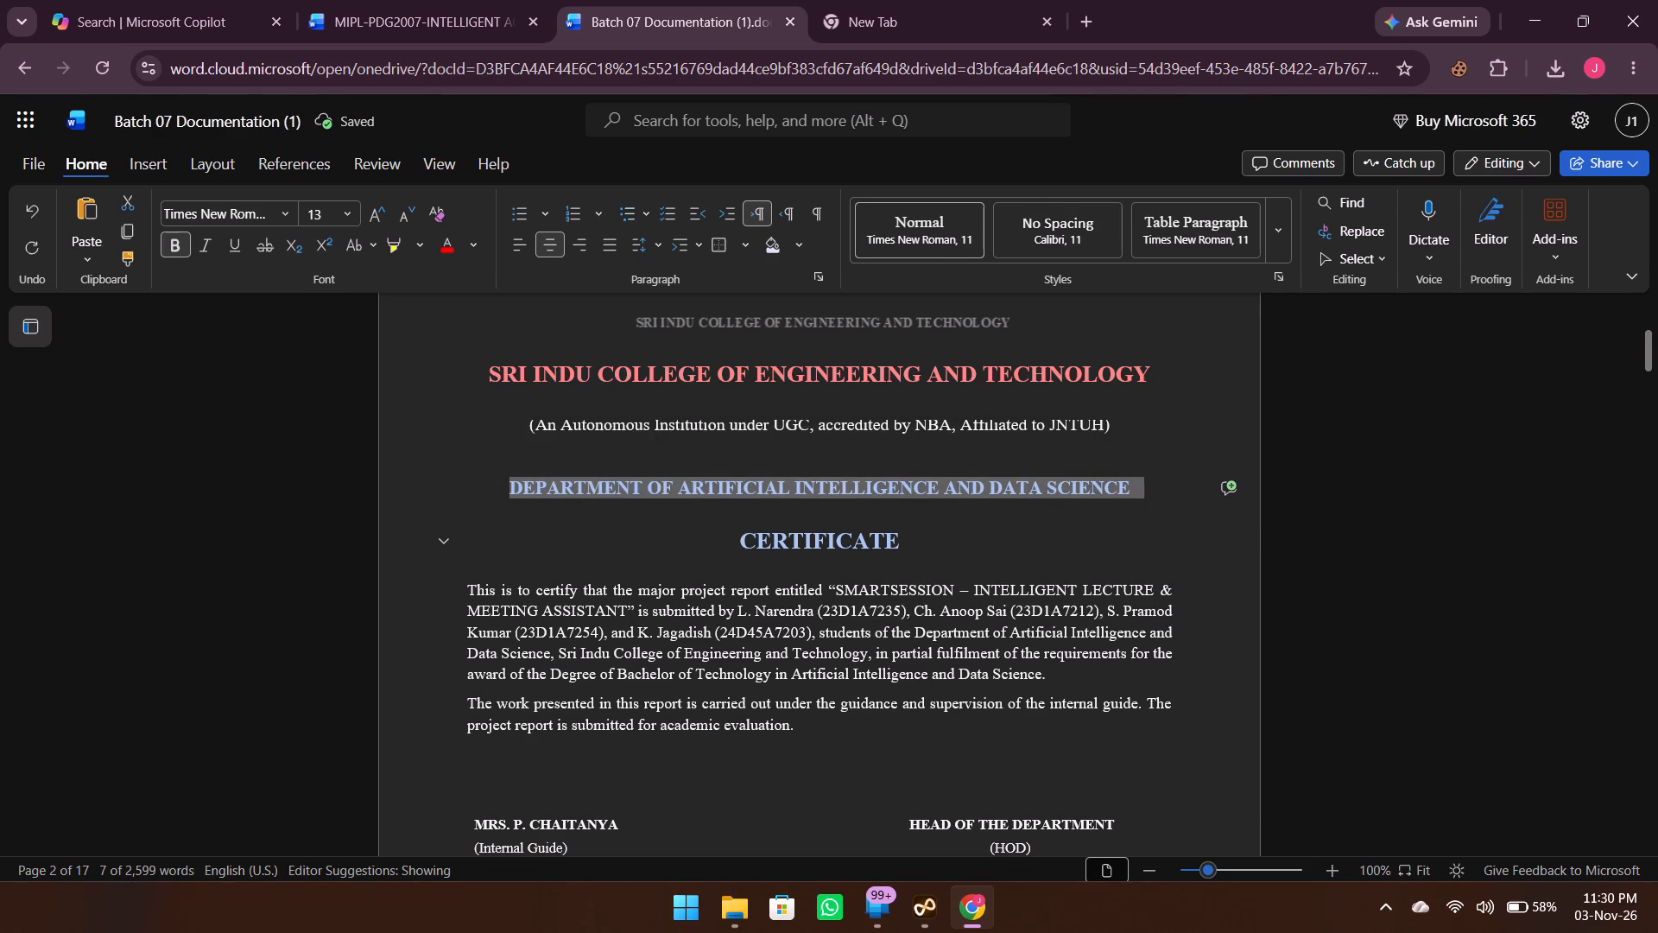
Insert four more blank lines between the department line and the CERTIFICATE heading.
{"action": "left_click", "coordinate": [813, 516]}
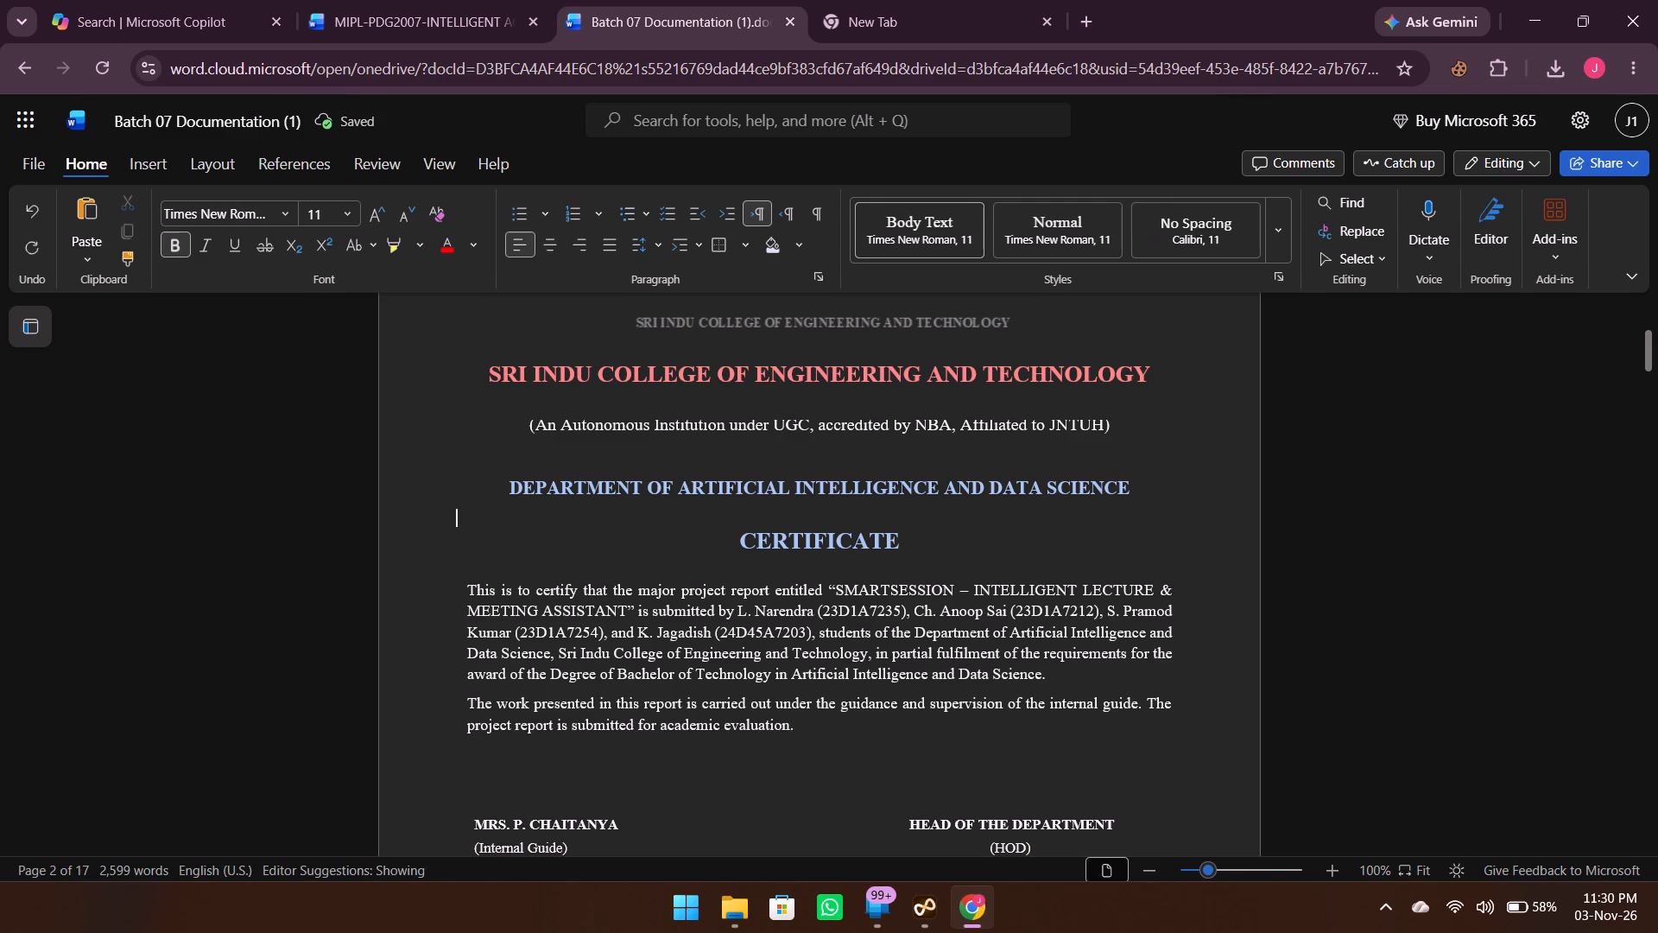
{"action": "key", "text": "Return"}
{"action": "key", "text": "Return"}
{"action": "key", "text": "Return"}
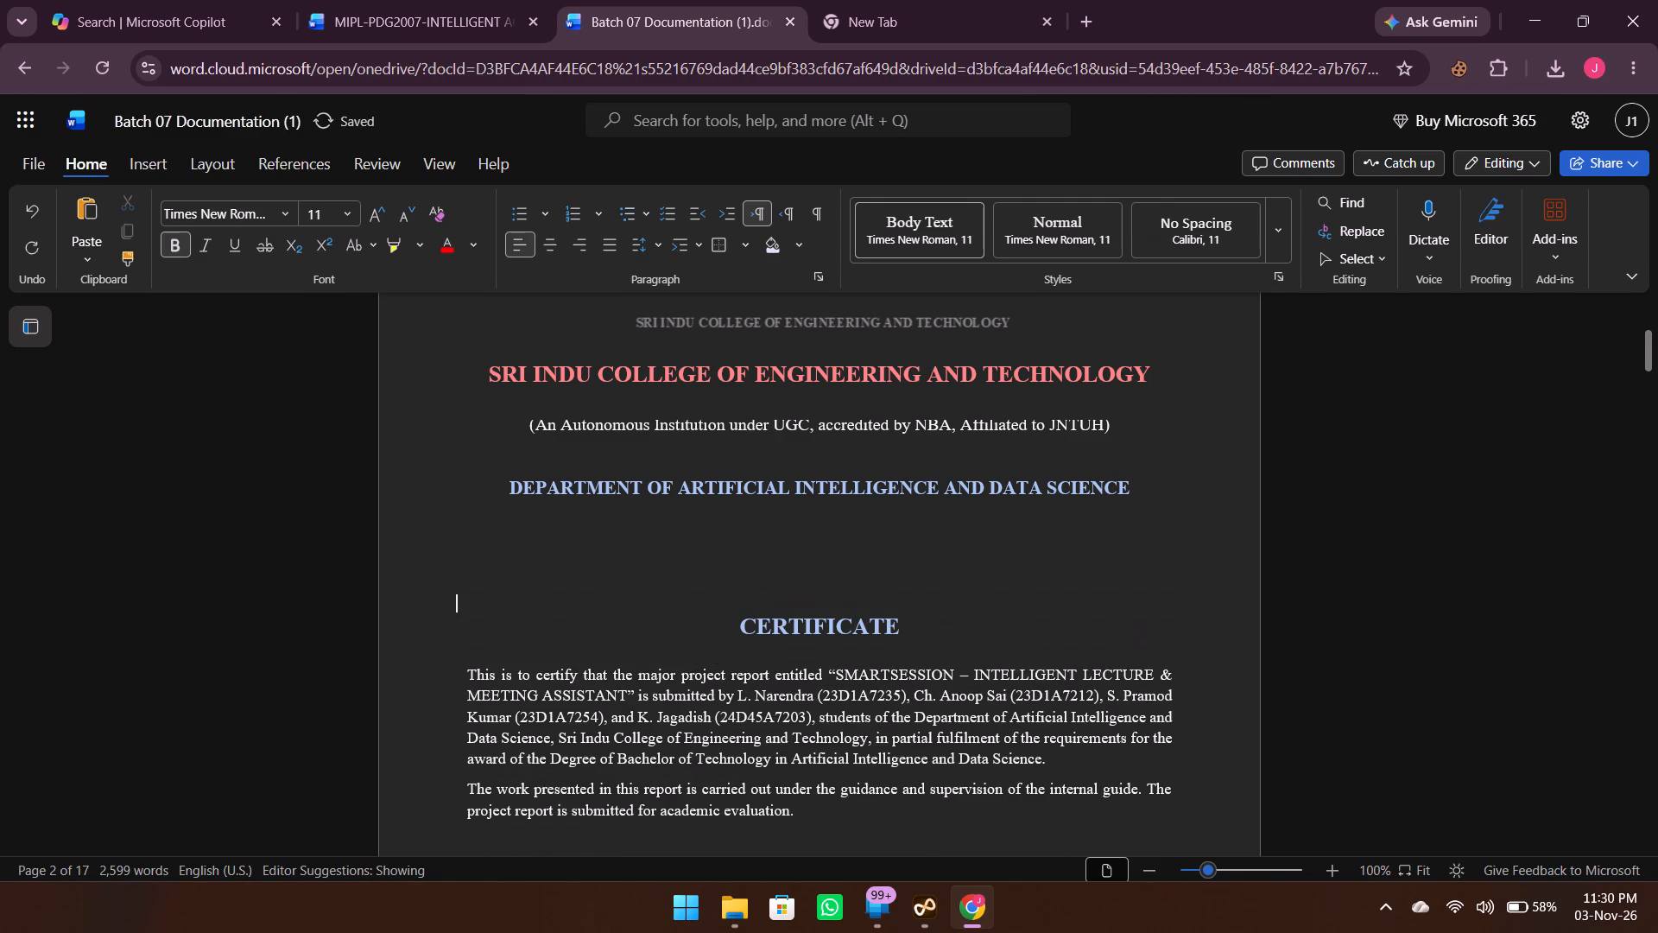
{"action": "key", "text": "Return"}
Indent the second blank line below the certificate page's department line by seven tab stops, to the middle of the page.
{"action": "key", "text": "Up"}
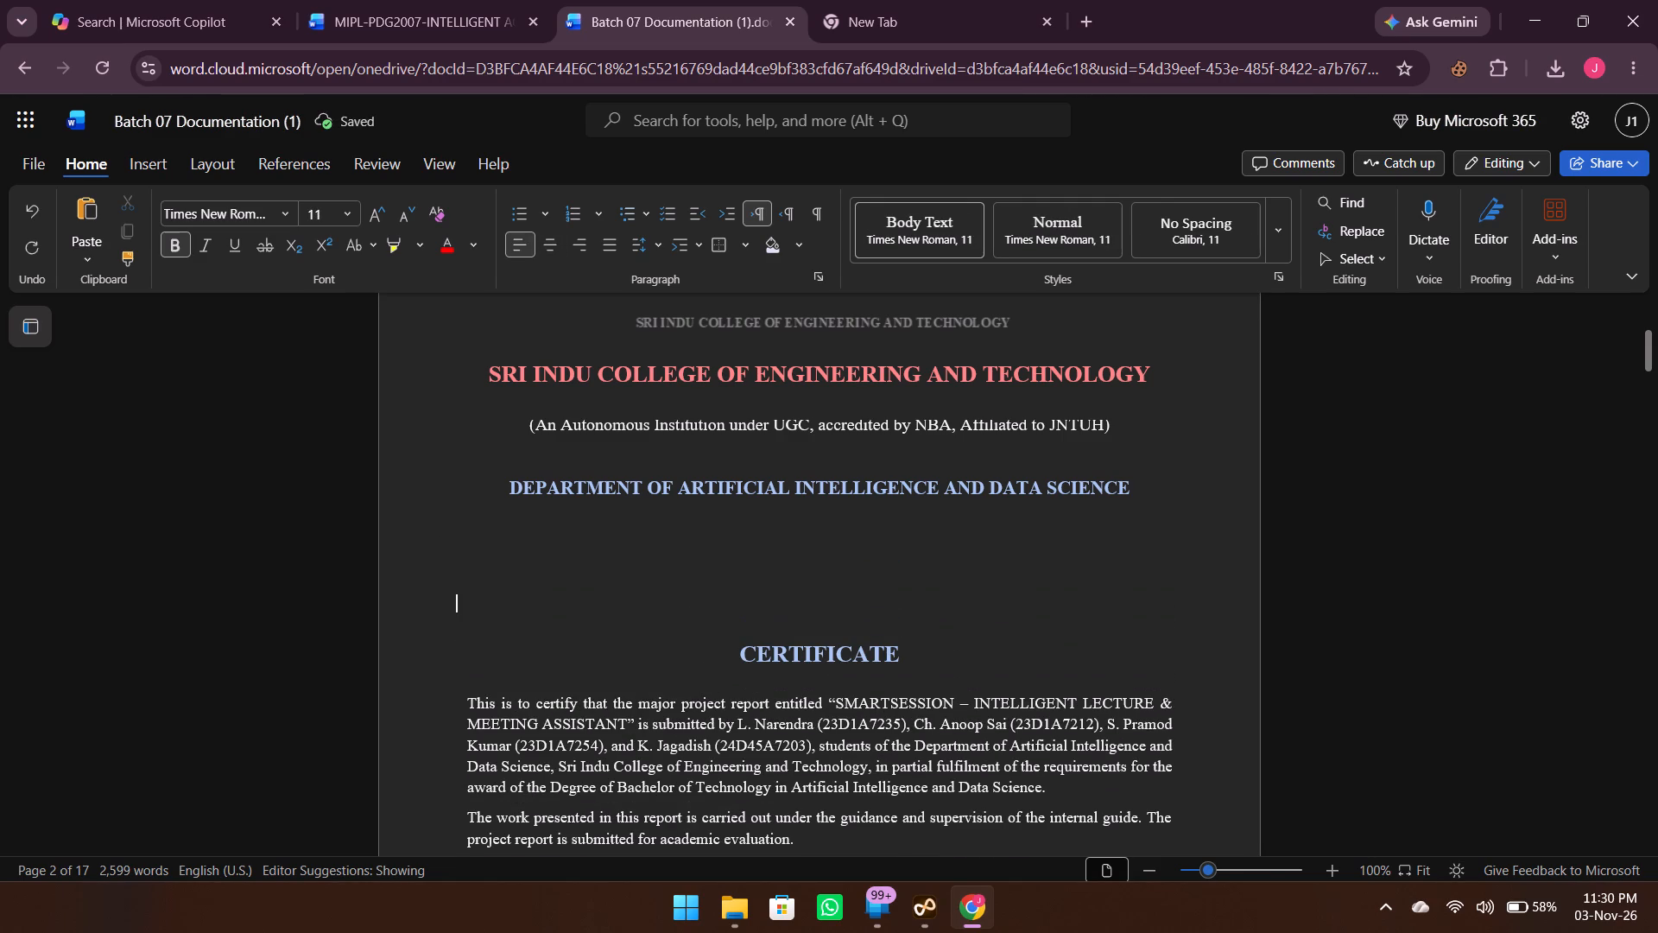
{"action": "key", "text": "Up"}
{"action": "key", "text": "Up"}
{"action": "key", "text": "Right"}
{"action": "key", "text": "Right"}
{"action": "key", "text": "Right"}
{"action": "key", "text": "Up"}
{"action": "key", "text": "Up"}
{"action": "key", "text": "Up"}
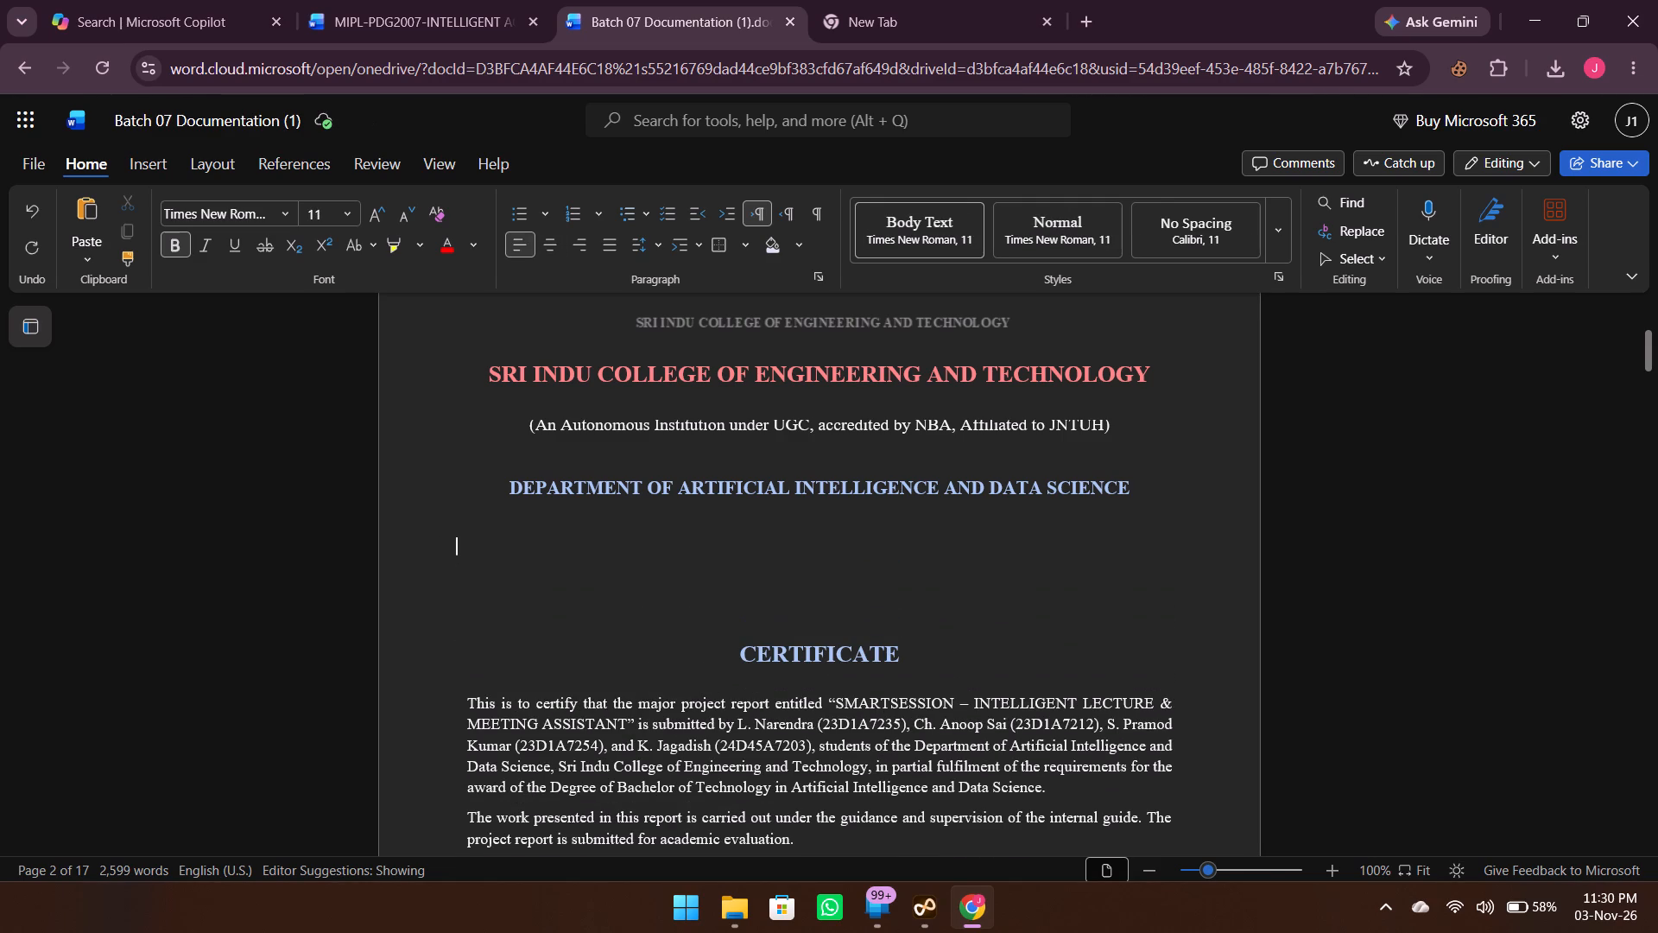
{"action": "key", "text": "Up"}
{"action": "key", "text": "Down"}
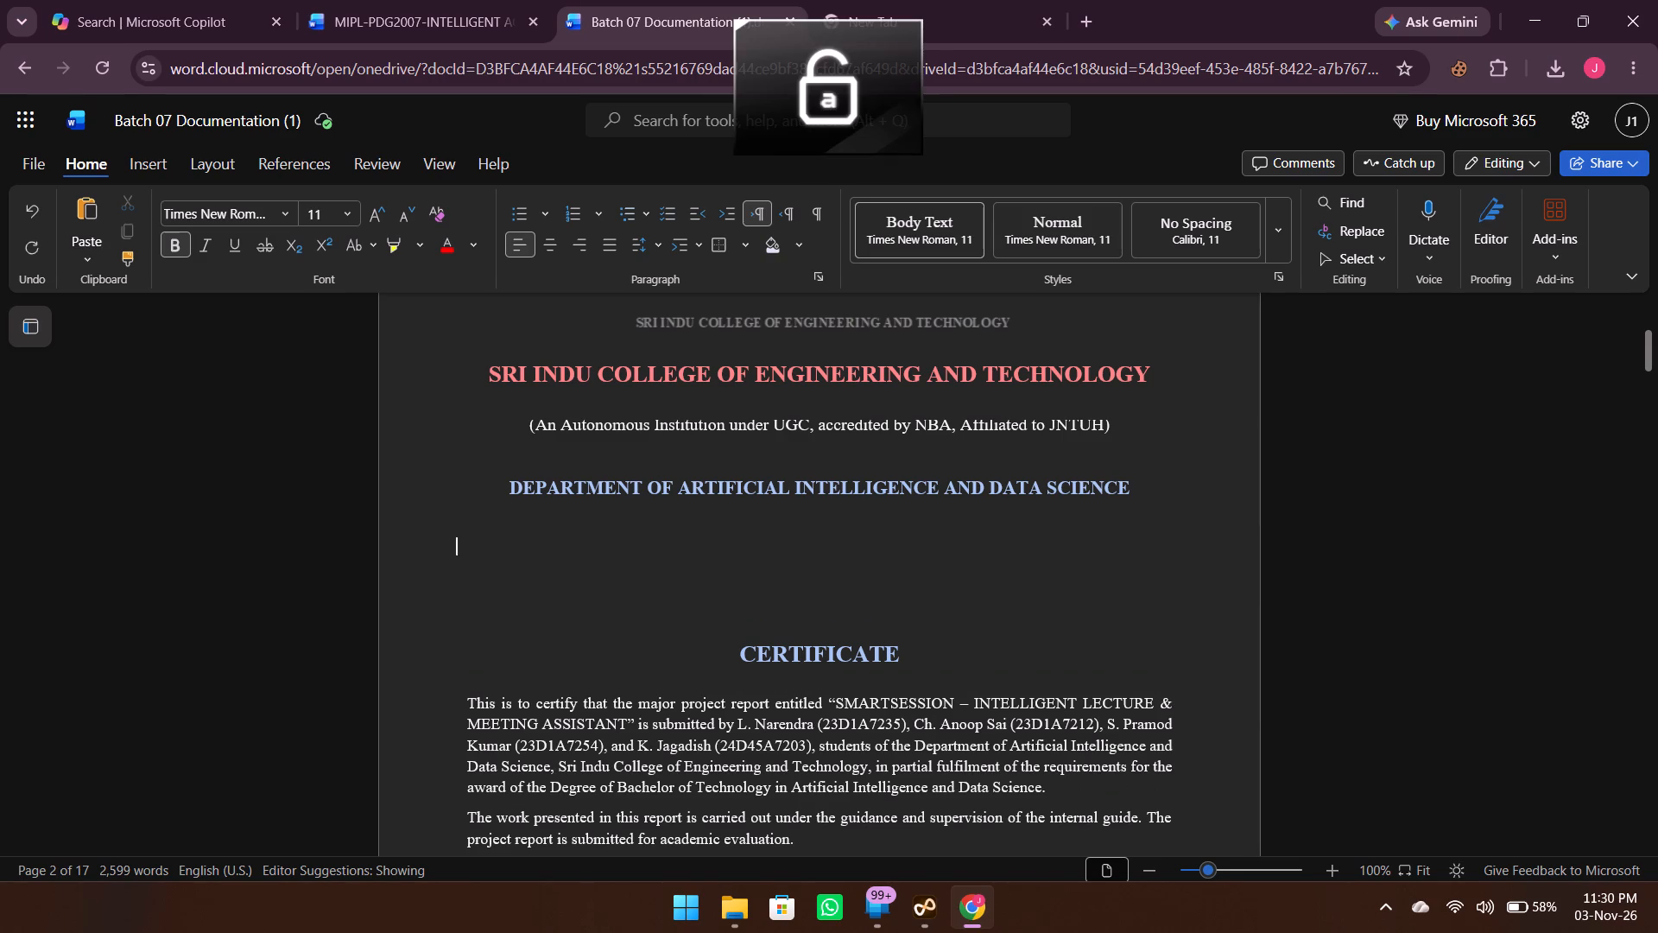
{"action": "key", "text": "Tab"}
{"action": "key", "text": "Tab"}
{"action": "key", "text": "Tab"}
{"action": "key", "text": "Tab"}
{"action": "key", "text": "Tab"}
{"action": "key", "text": "Tab"}
{"action": "key", "text": "Tab"}
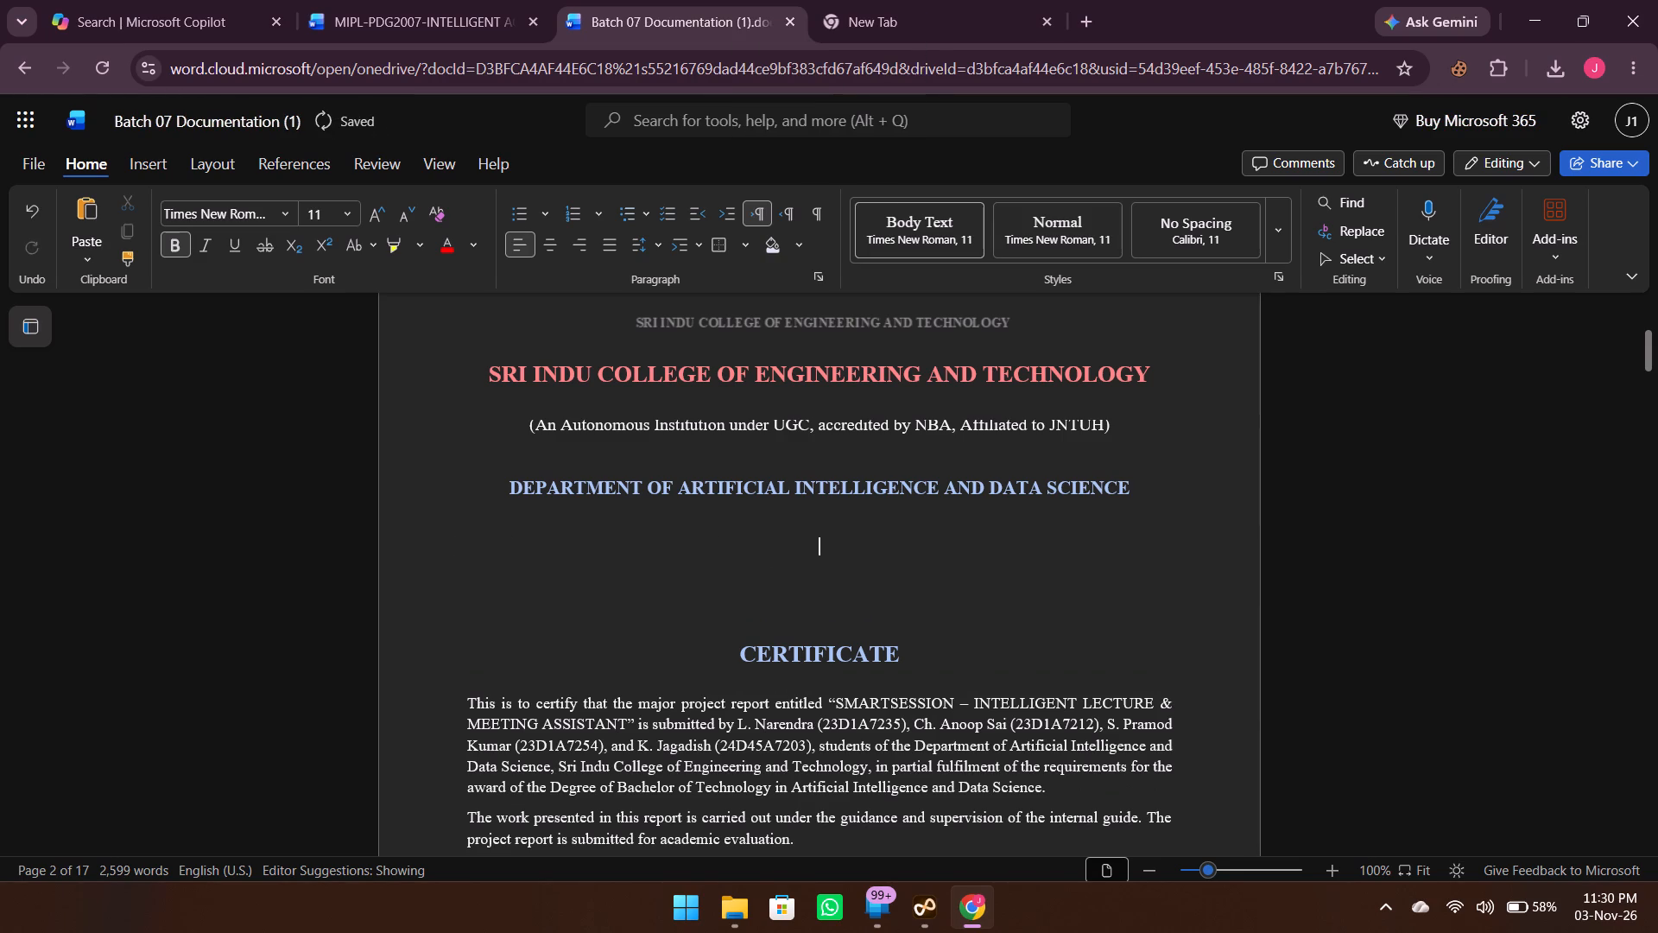
Copy the college logo from the cover page to the indented blank line below the certificate page's department line, allowing clipboard access.
{"action": "scroll", "coordinate": [830, 416], "scroll_direction": "up", "scroll_amount": 2}
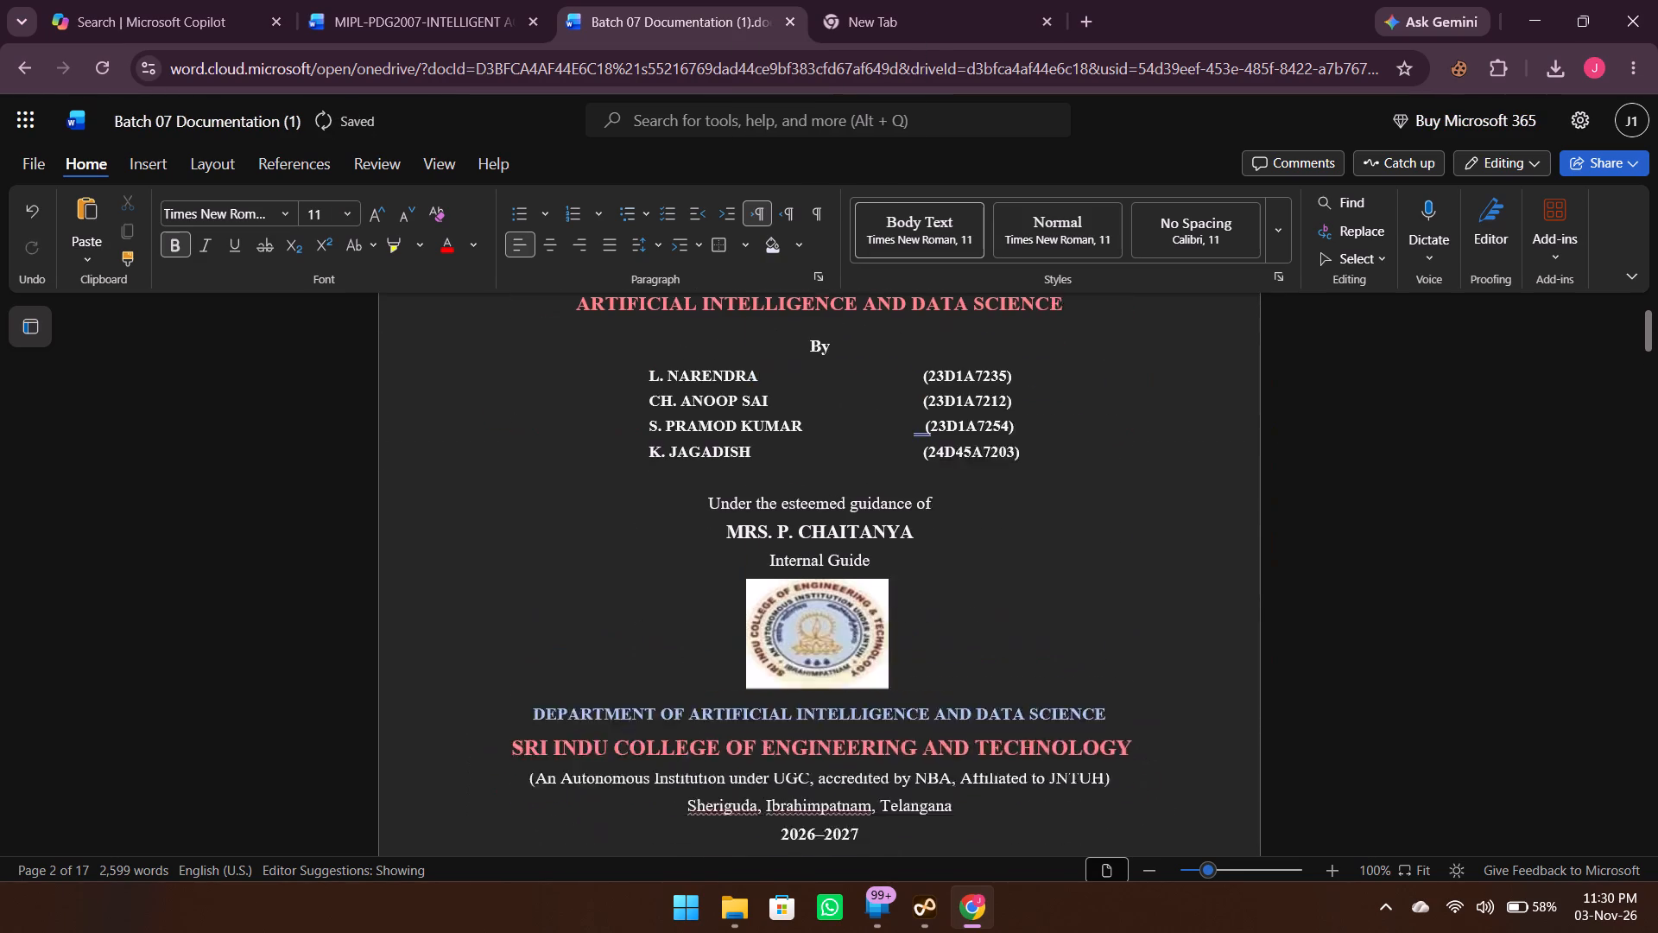
{"action": "scroll", "coordinate": [830, 416], "scroll_direction": "up", "scroll_amount": 2}
{"action": "right_click", "coordinate": [797, 554]}
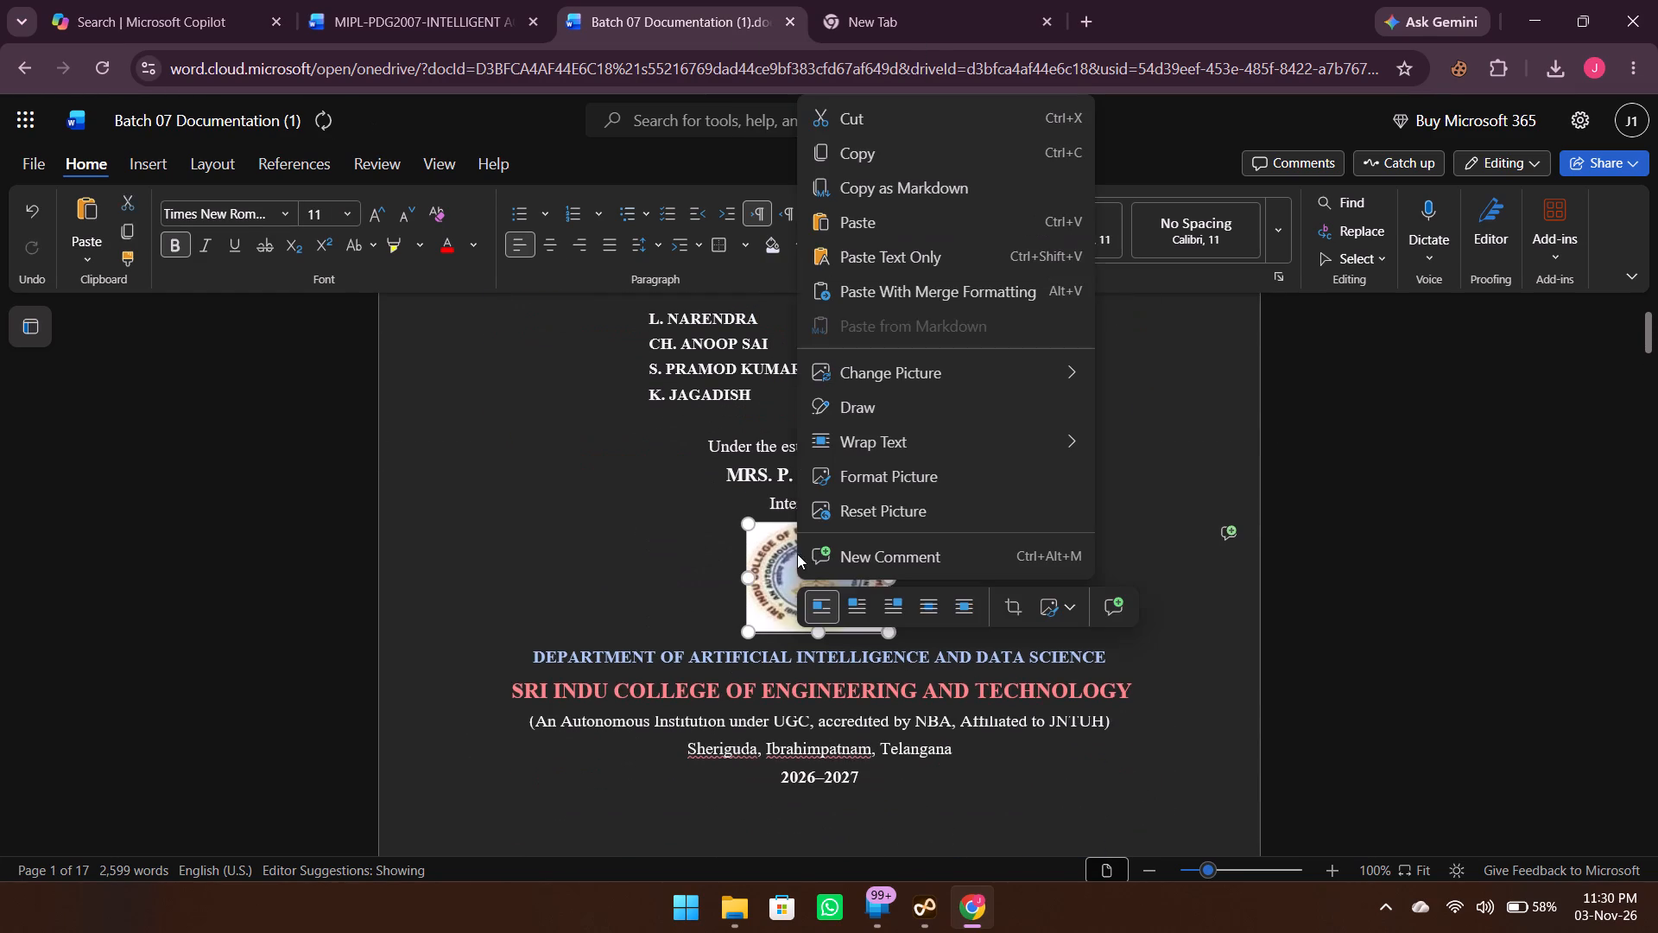
{"action": "left_click", "coordinate": [885, 156]}
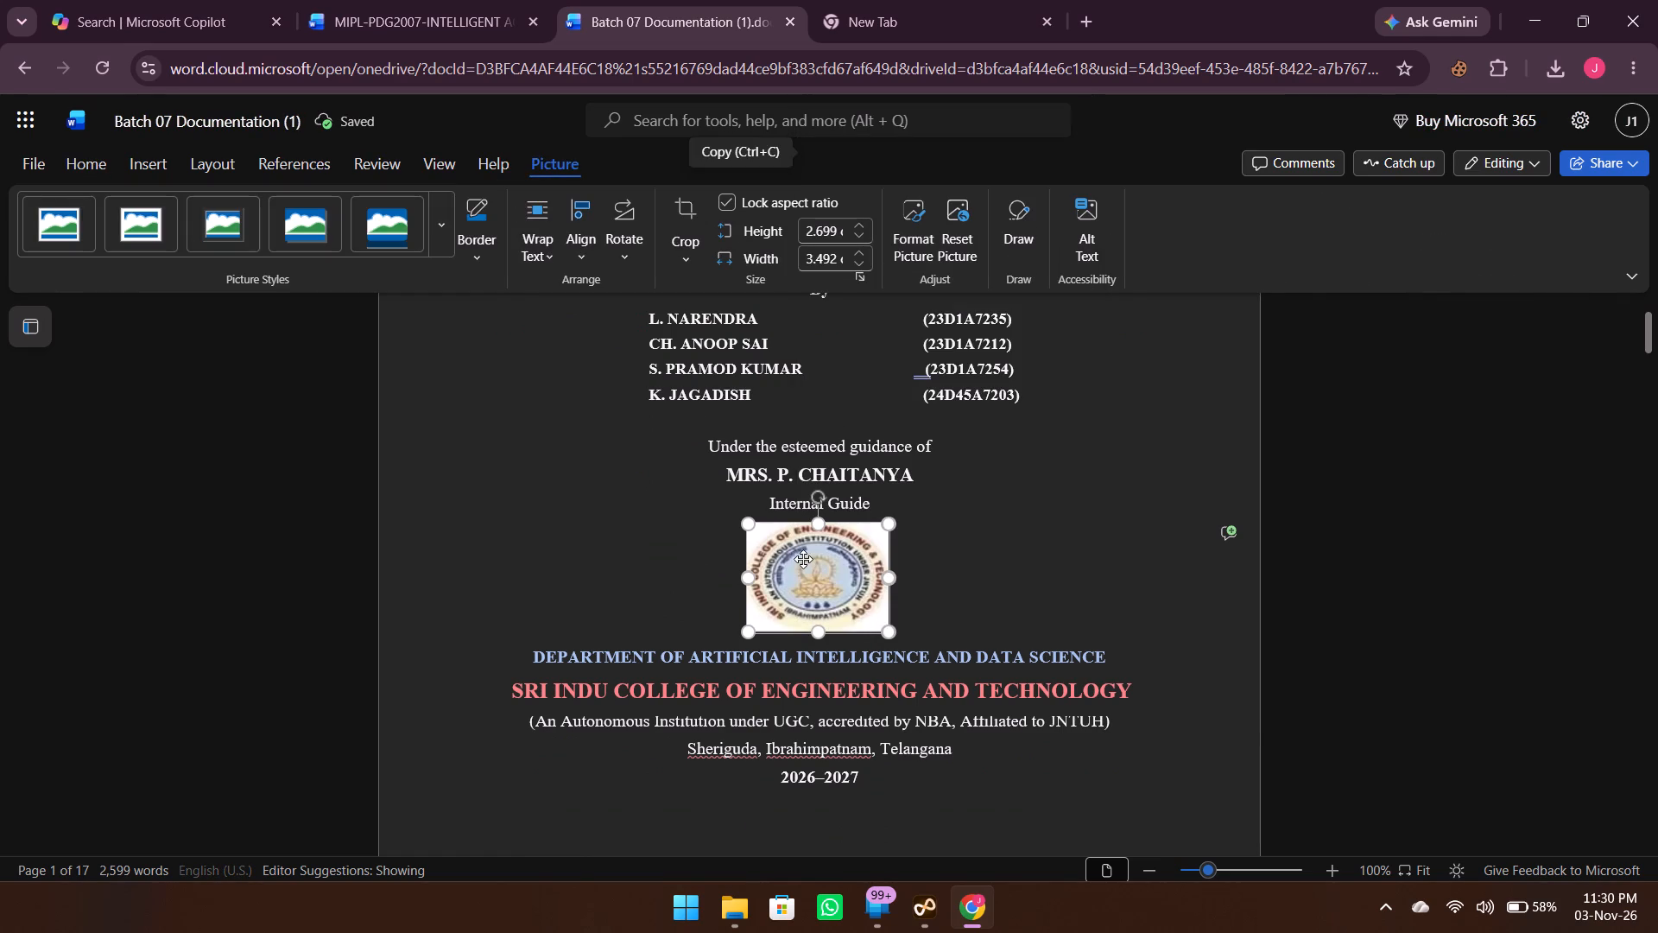
{"action": "scroll", "coordinate": [803, 559], "scroll_direction": "down", "scroll_amount": 6}
{"action": "left_click", "coordinate": [805, 498]}
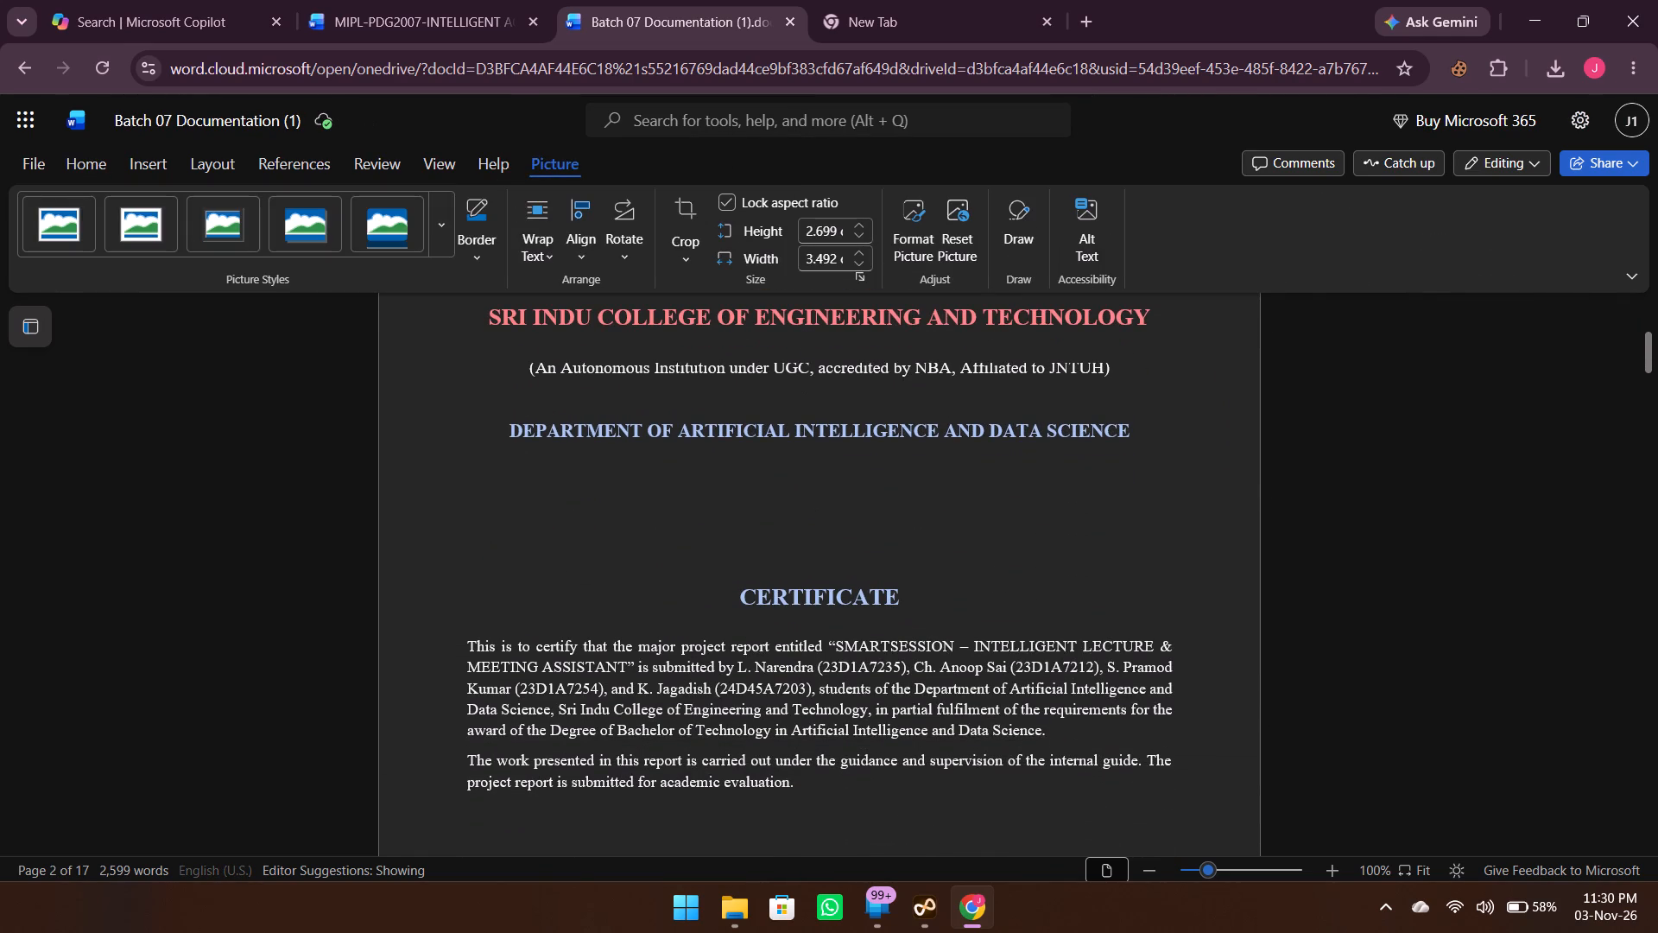
{"action": "right_click", "coordinate": [805, 498]}
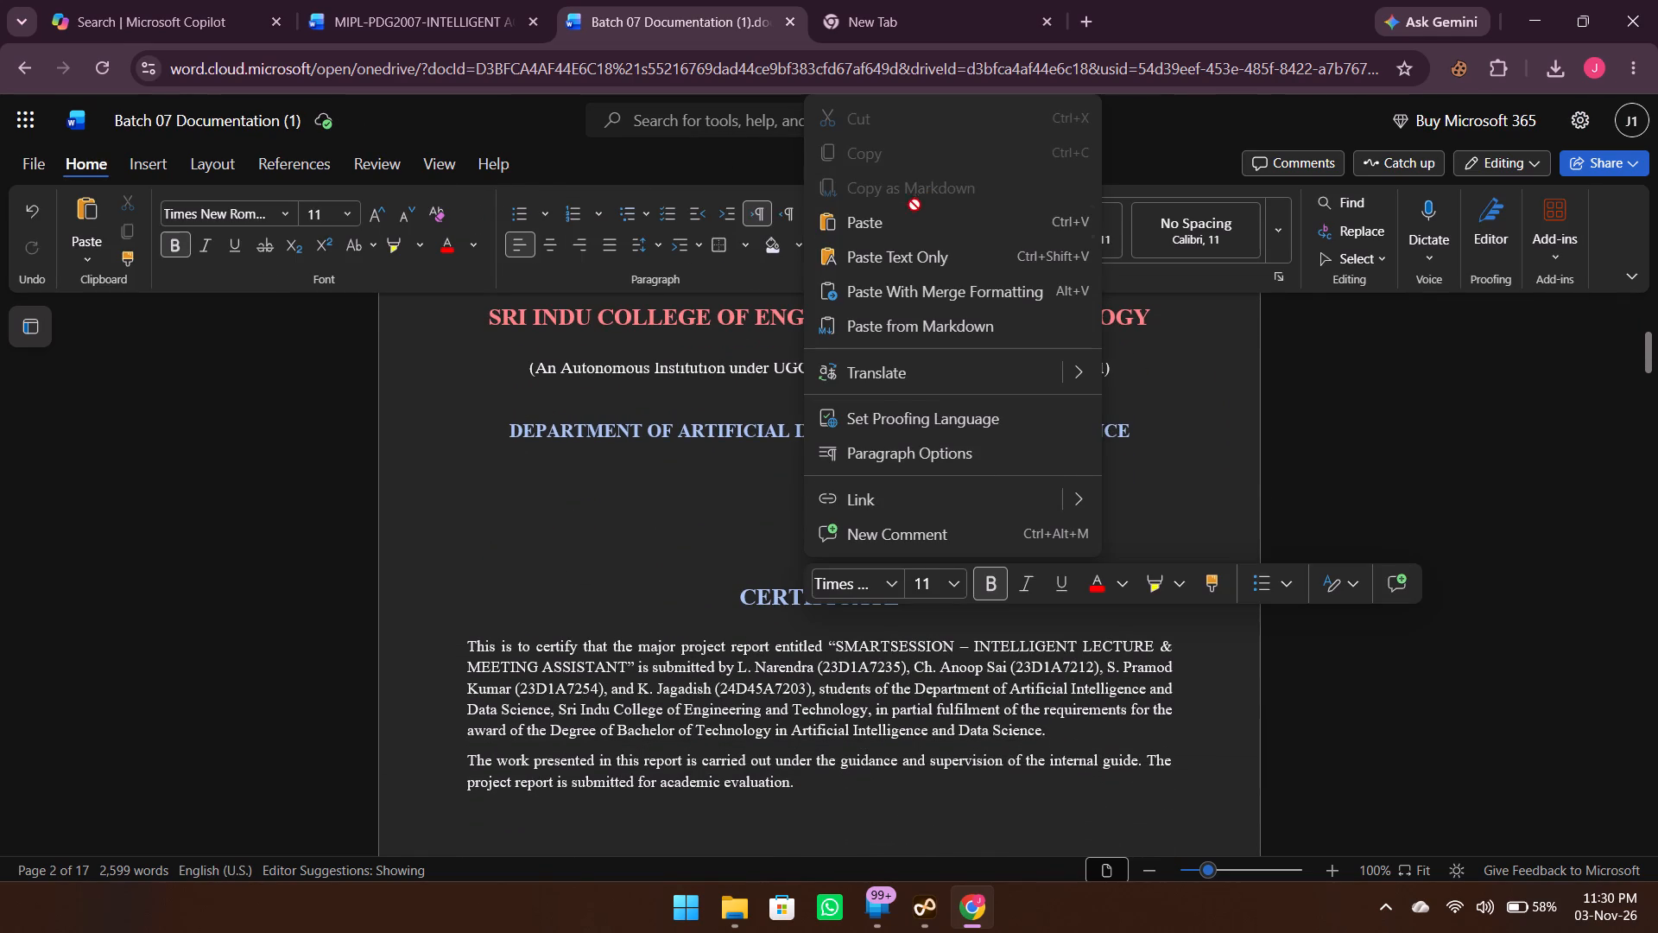
{"action": "left_click", "coordinate": [910, 217]}
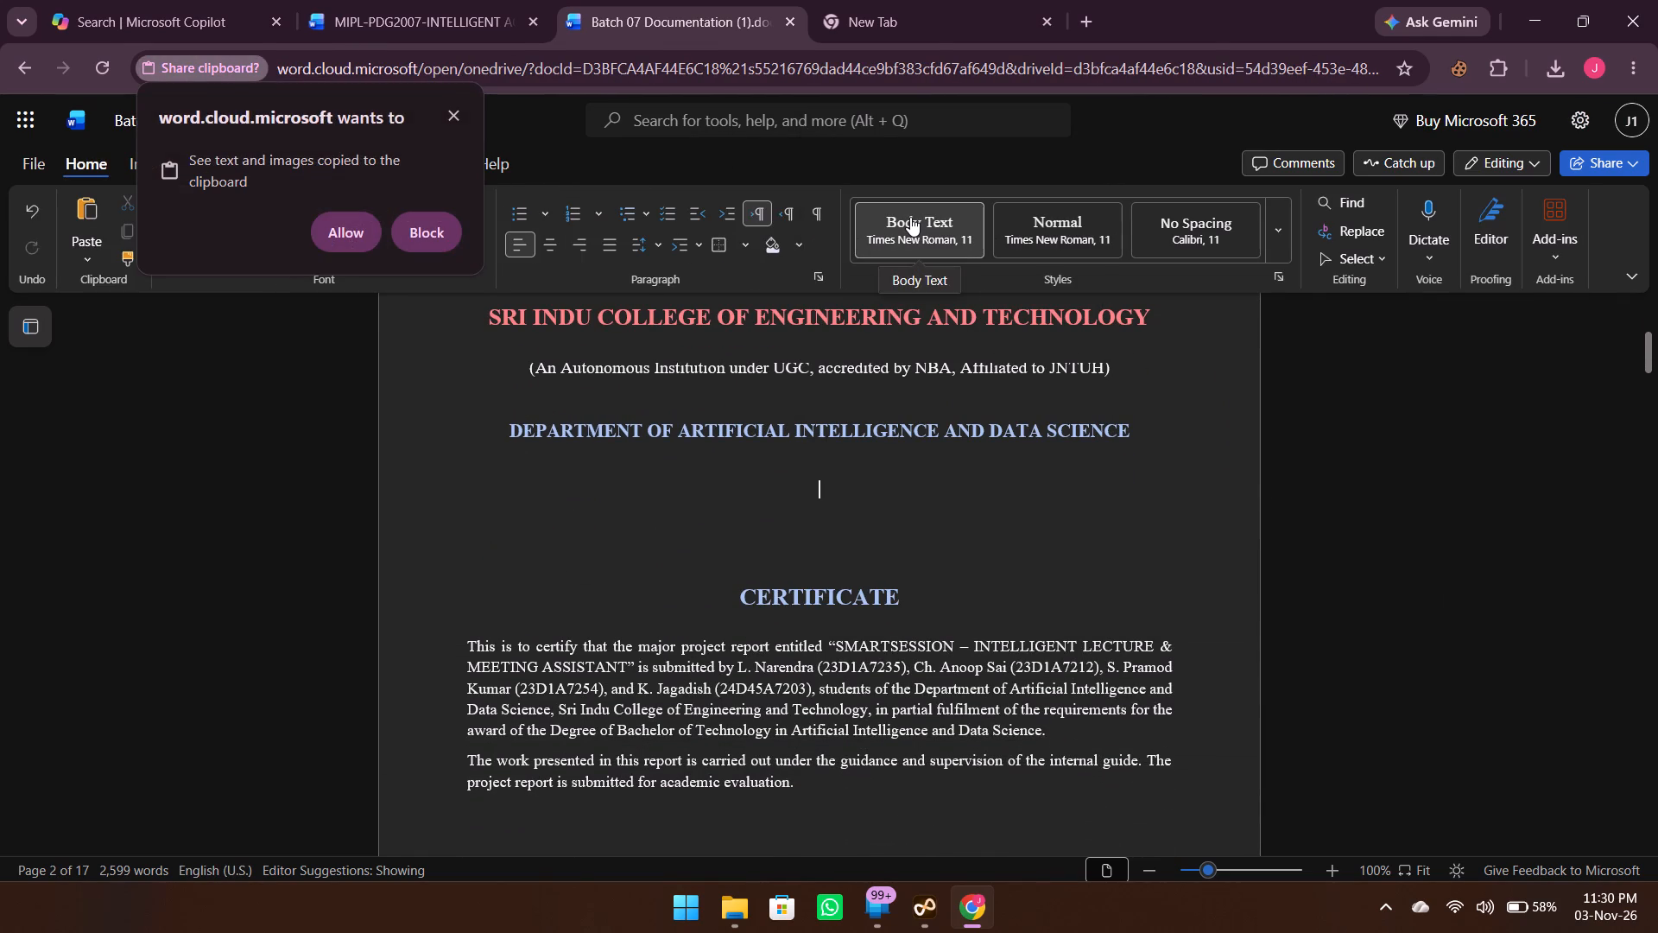
{"action": "left_click", "coordinate": [336, 230]}
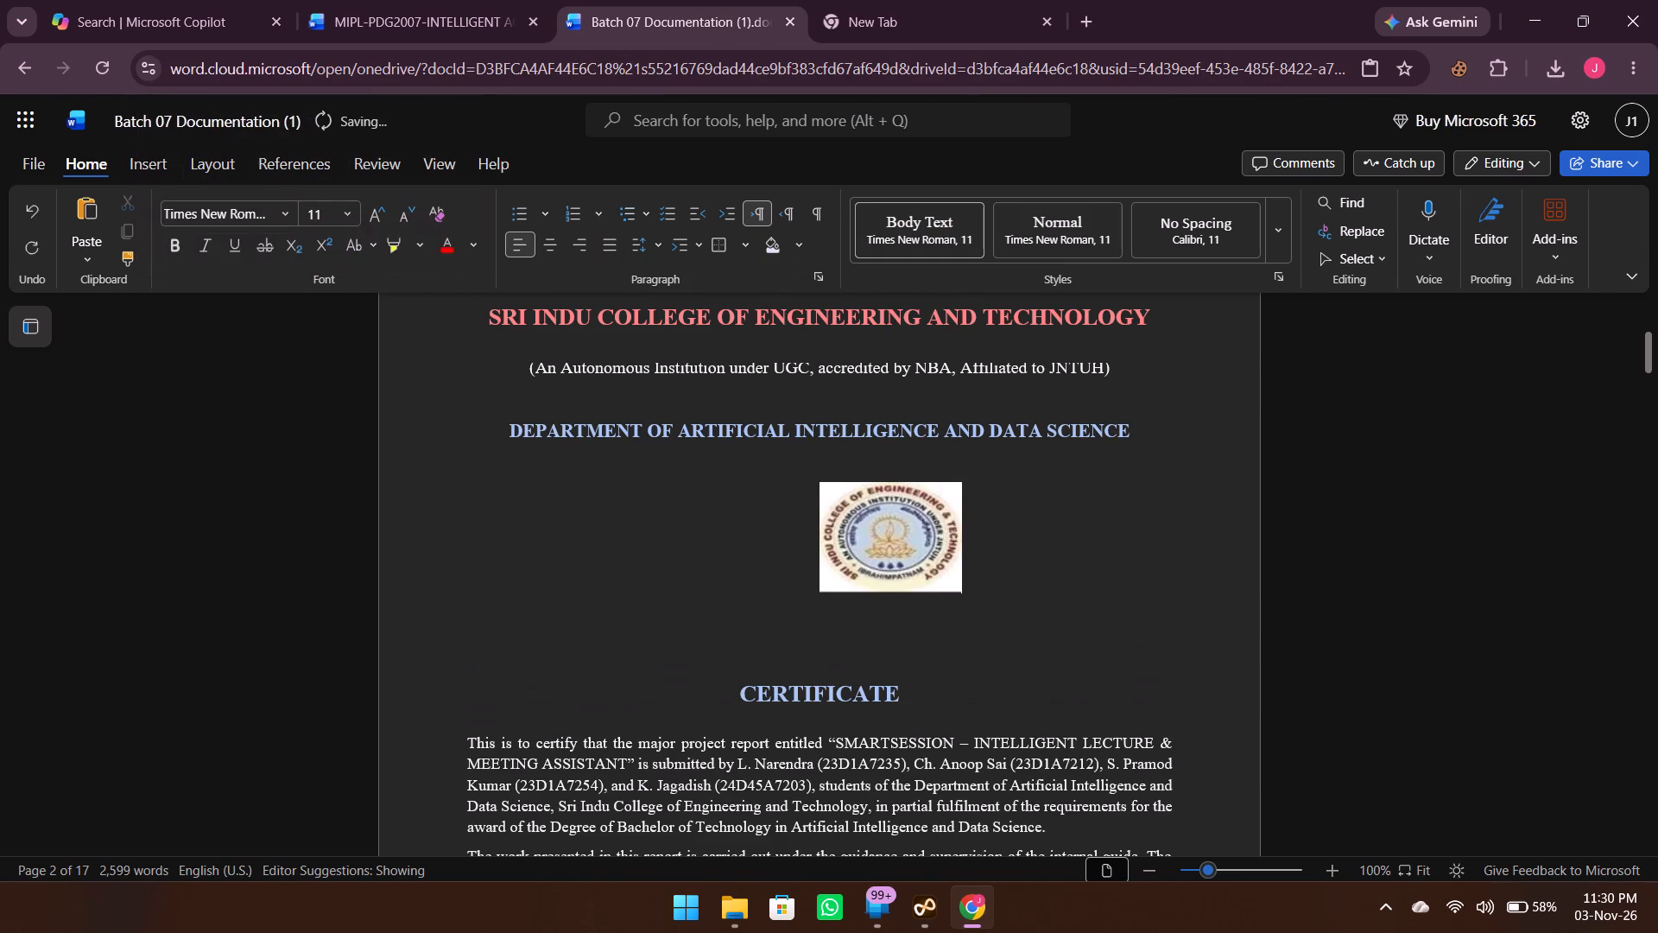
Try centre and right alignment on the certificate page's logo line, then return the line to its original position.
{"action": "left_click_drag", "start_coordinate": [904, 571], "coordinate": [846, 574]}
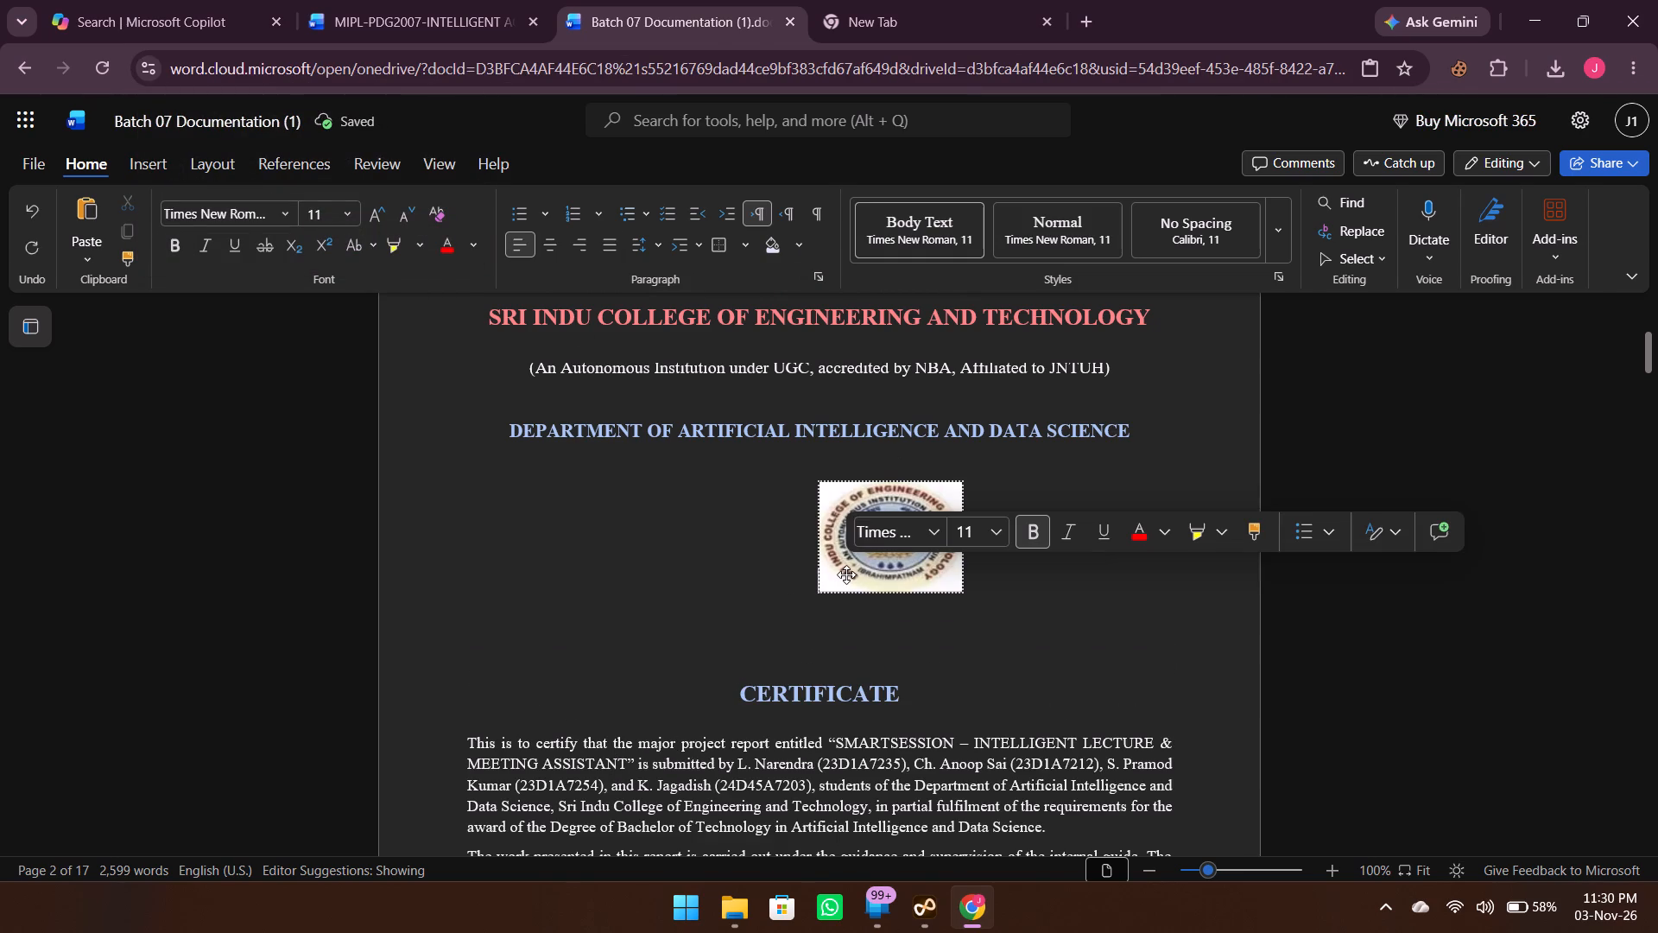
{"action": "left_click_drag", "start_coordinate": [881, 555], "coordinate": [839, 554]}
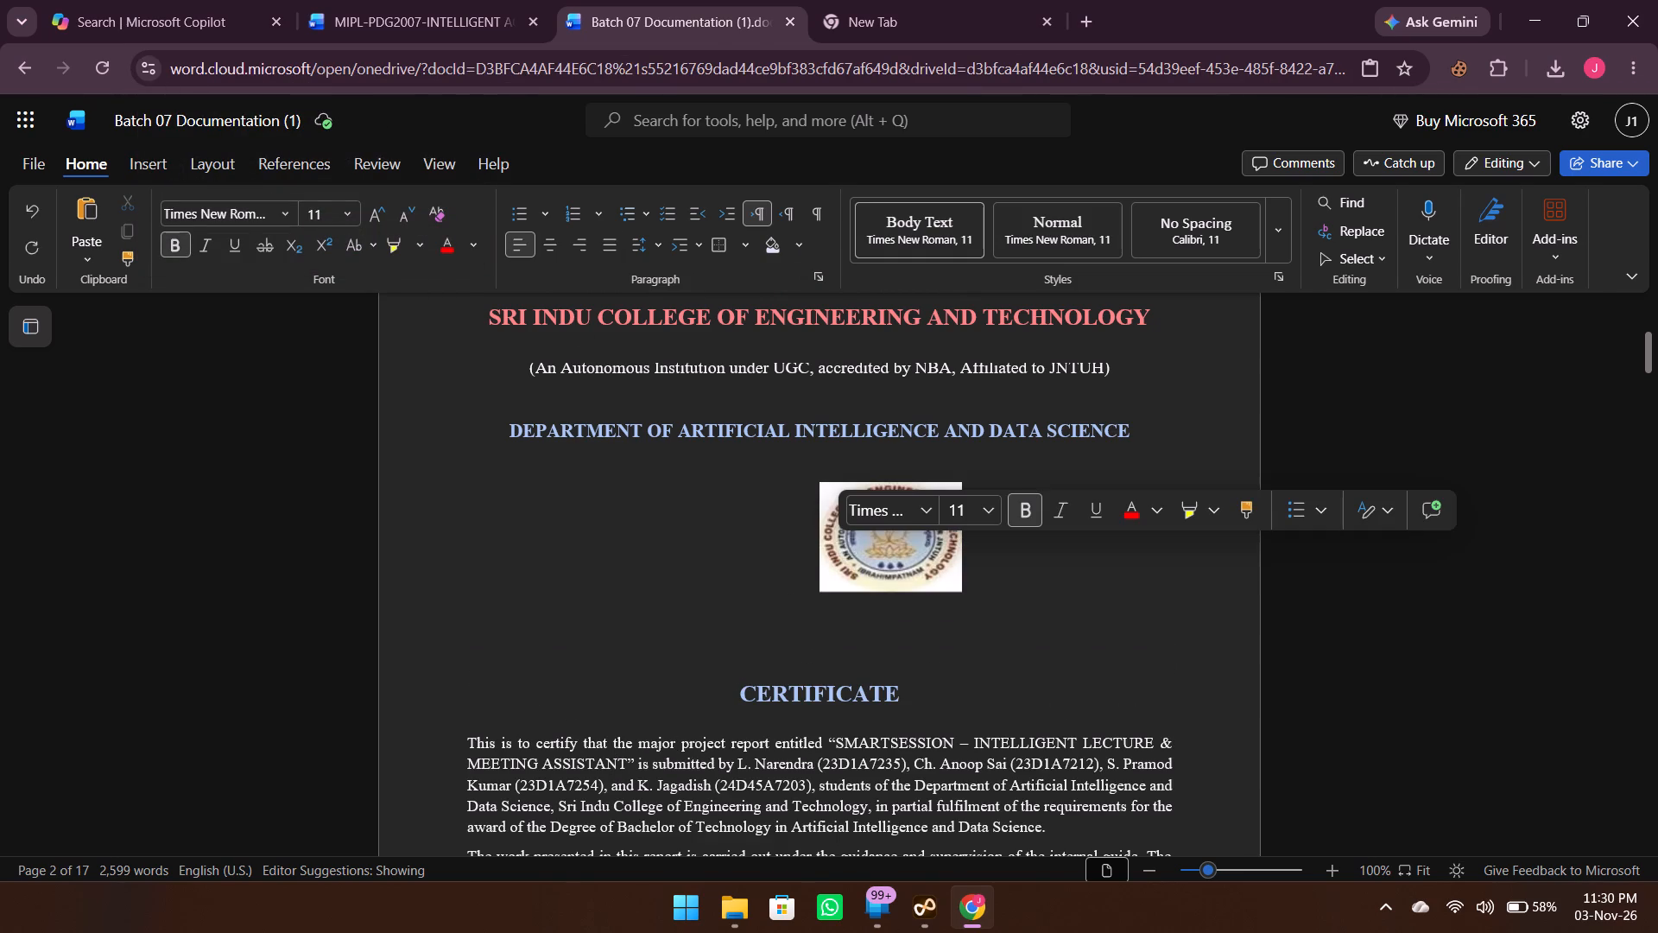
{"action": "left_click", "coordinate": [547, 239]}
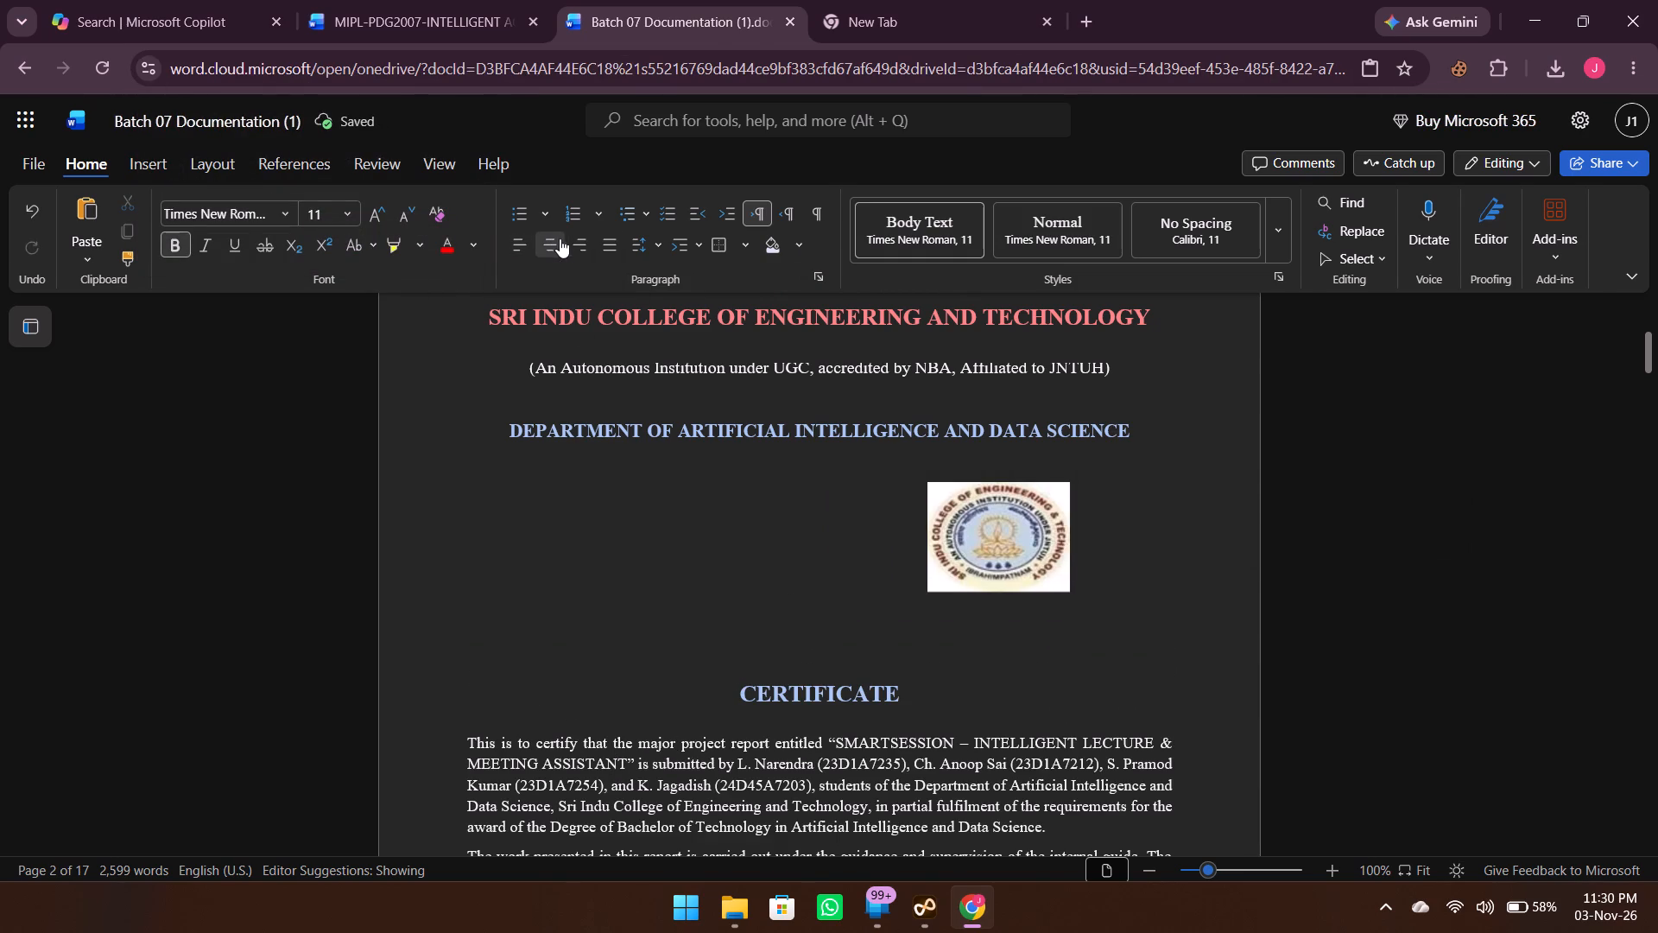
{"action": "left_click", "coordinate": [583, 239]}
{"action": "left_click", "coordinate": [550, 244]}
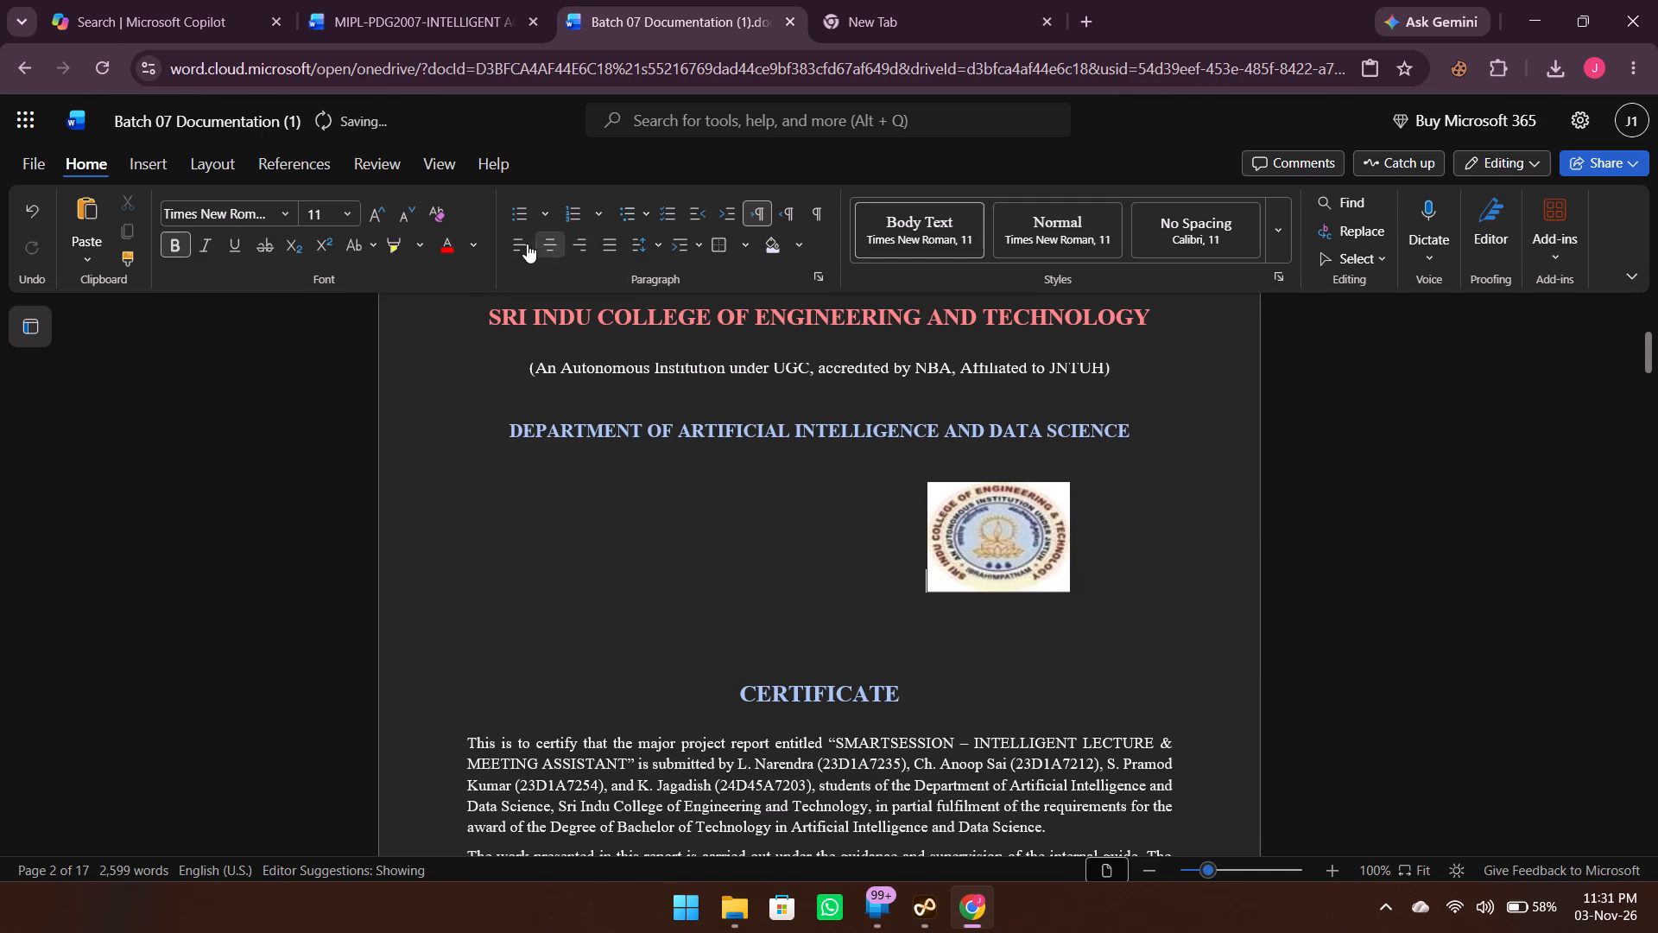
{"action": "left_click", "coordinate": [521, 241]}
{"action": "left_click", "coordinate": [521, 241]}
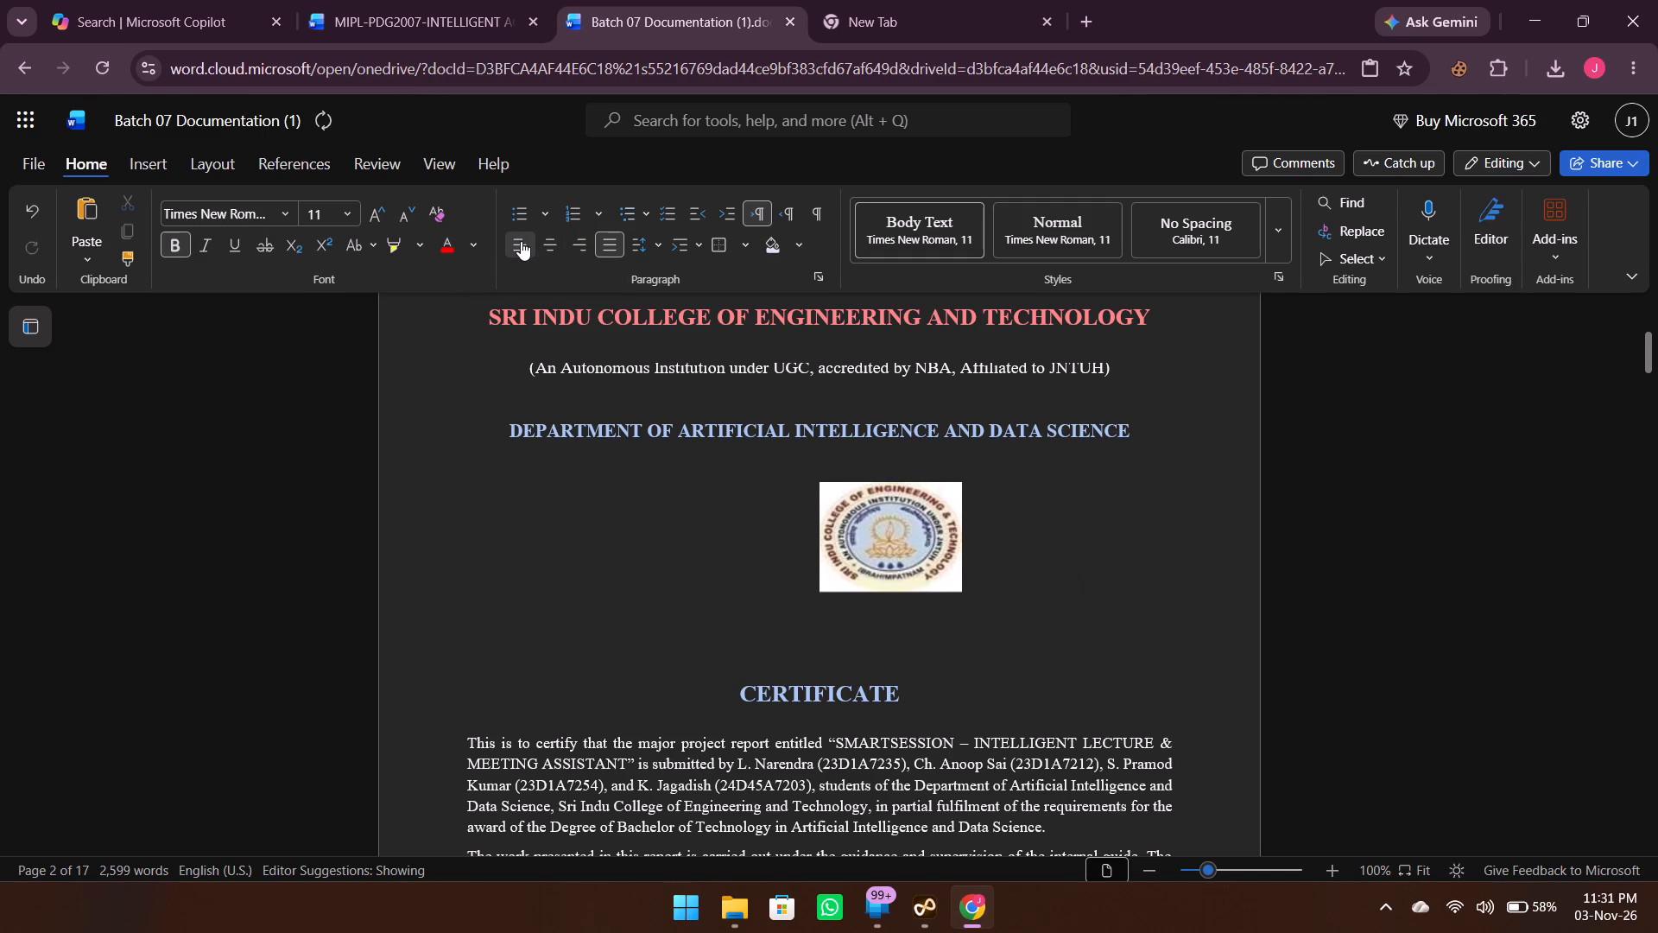
Move the college logo back two tab stops along its line, toward the centre beneath the certificate page's department line.
{"action": "left_click_drag", "start_coordinate": [885, 523], "coordinate": [831, 526]}
{"action": "left_click_drag", "start_coordinate": [831, 526], "coordinate": [814, 526]}
{"action": "left_click_drag", "start_coordinate": [868, 532], "coordinate": [813, 538]}
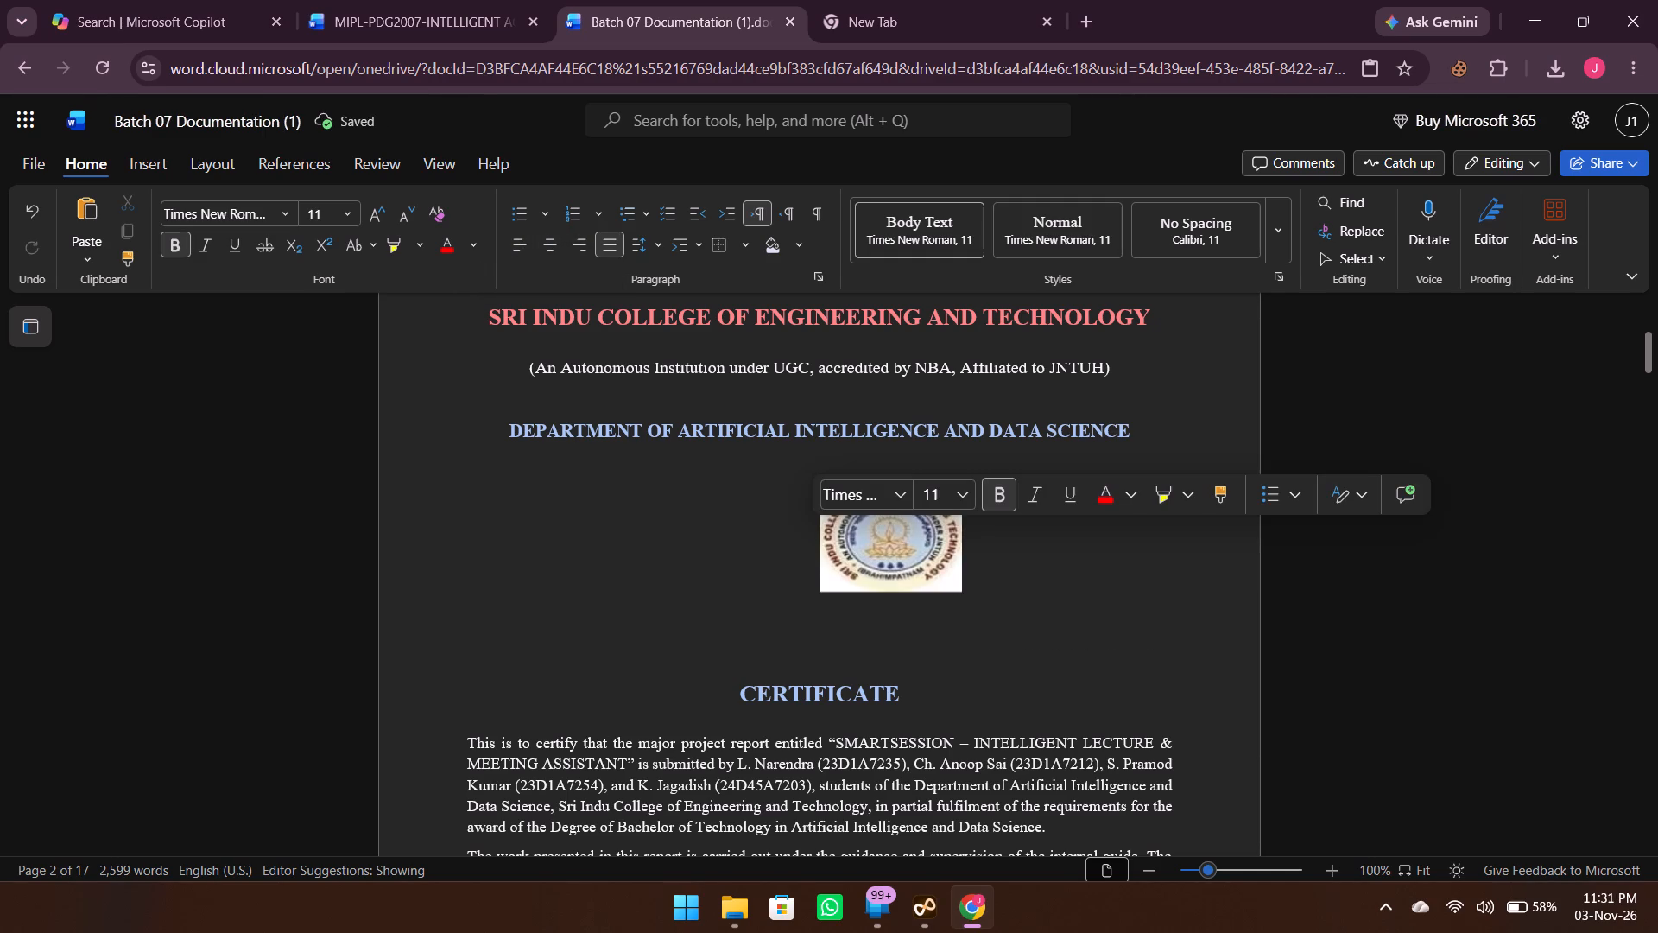
{"action": "left_click", "coordinate": [1053, 563]}
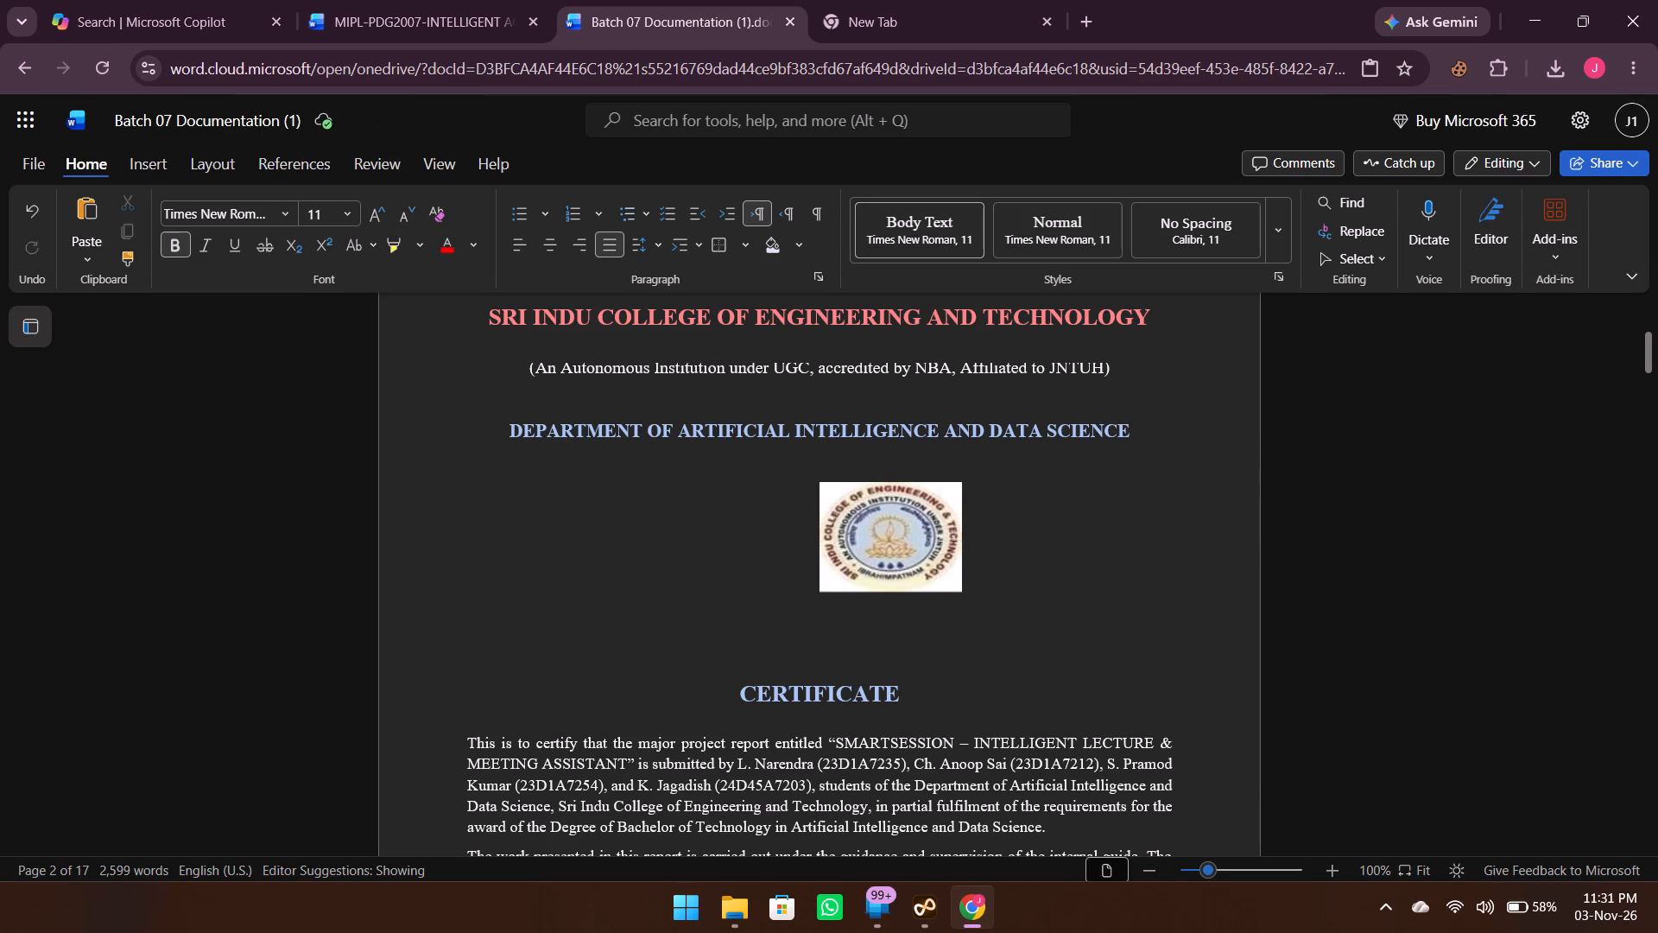
{"action": "left_click_drag", "start_coordinate": [895, 543], "coordinate": [804, 550]}
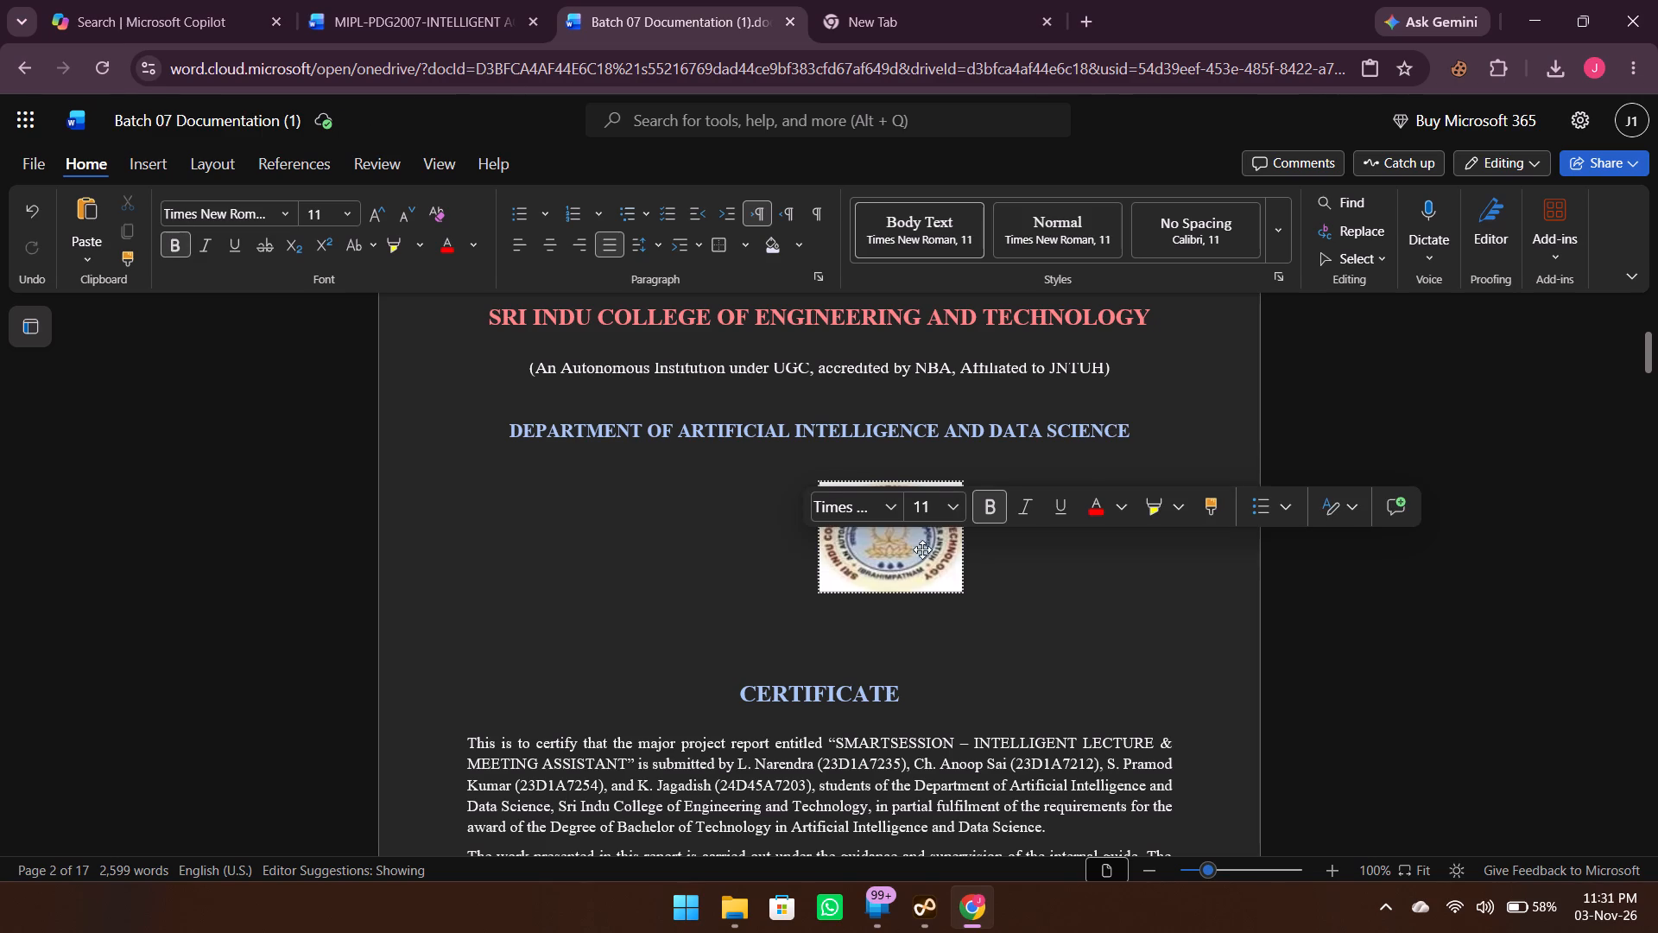
{"action": "left_click", "coordinate": [937, 562]}
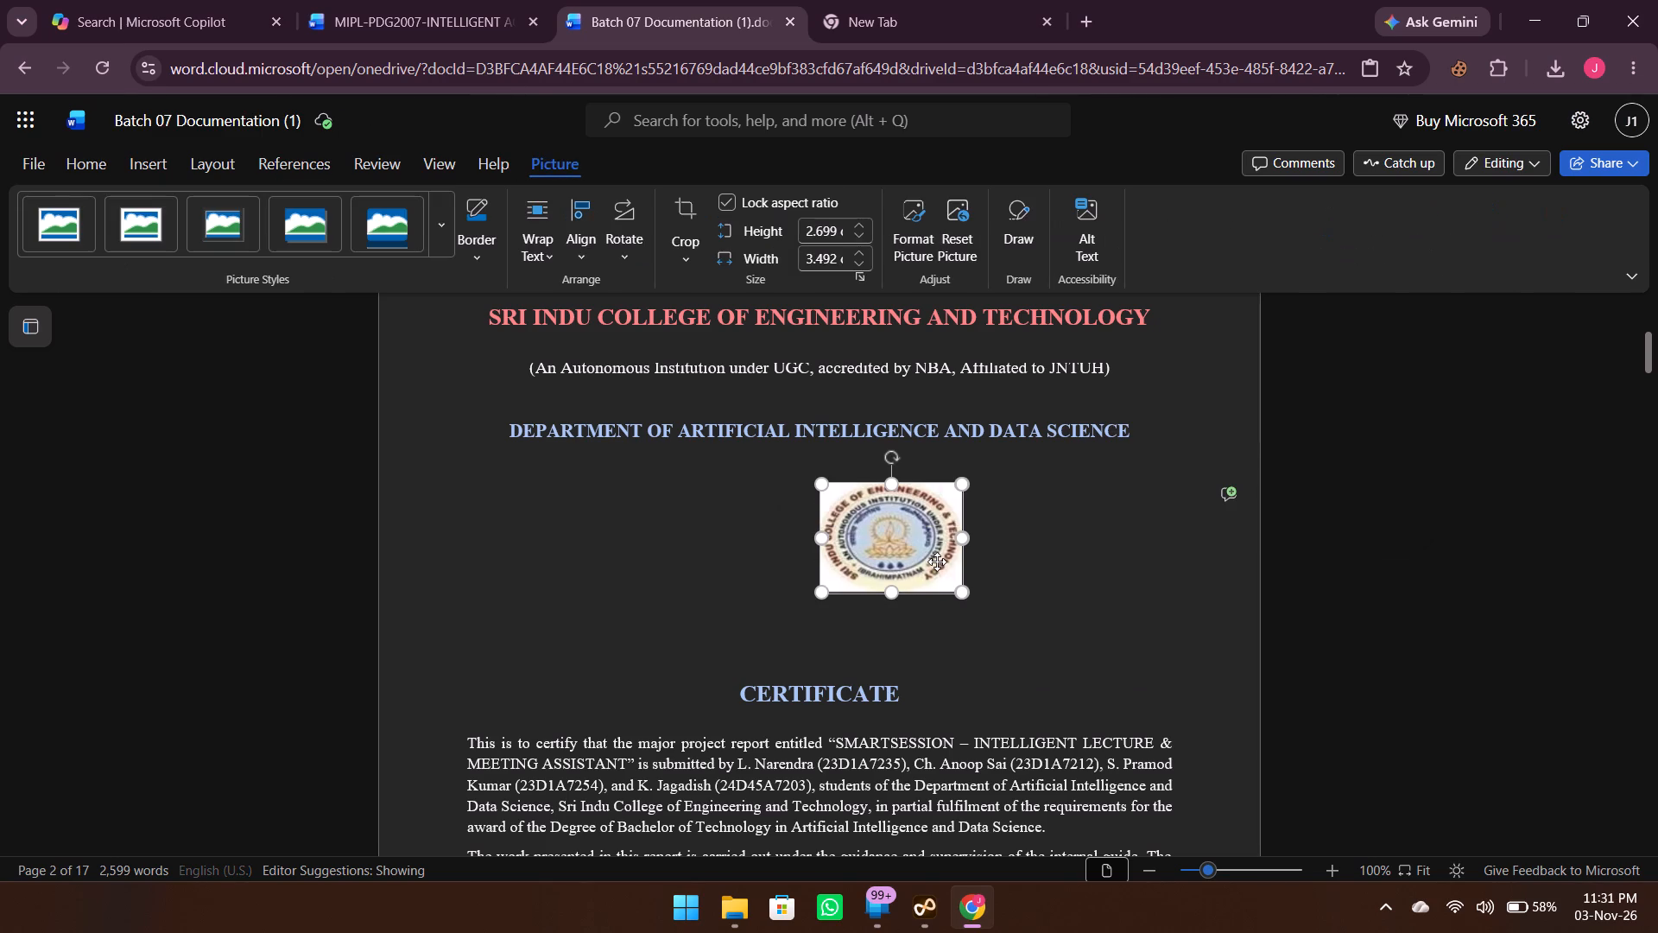
{"action": "left_click_drag", "start_coordinate": [929, 562], "coordinate": [782, 549]}
{"action": "left_click_drag", "start_coordinate": [782, 549], "coordinate": [779, 548]}
{"action": "left_click_drag", "start_coordinate": [845, 540], "coordinate": [831, 541]}
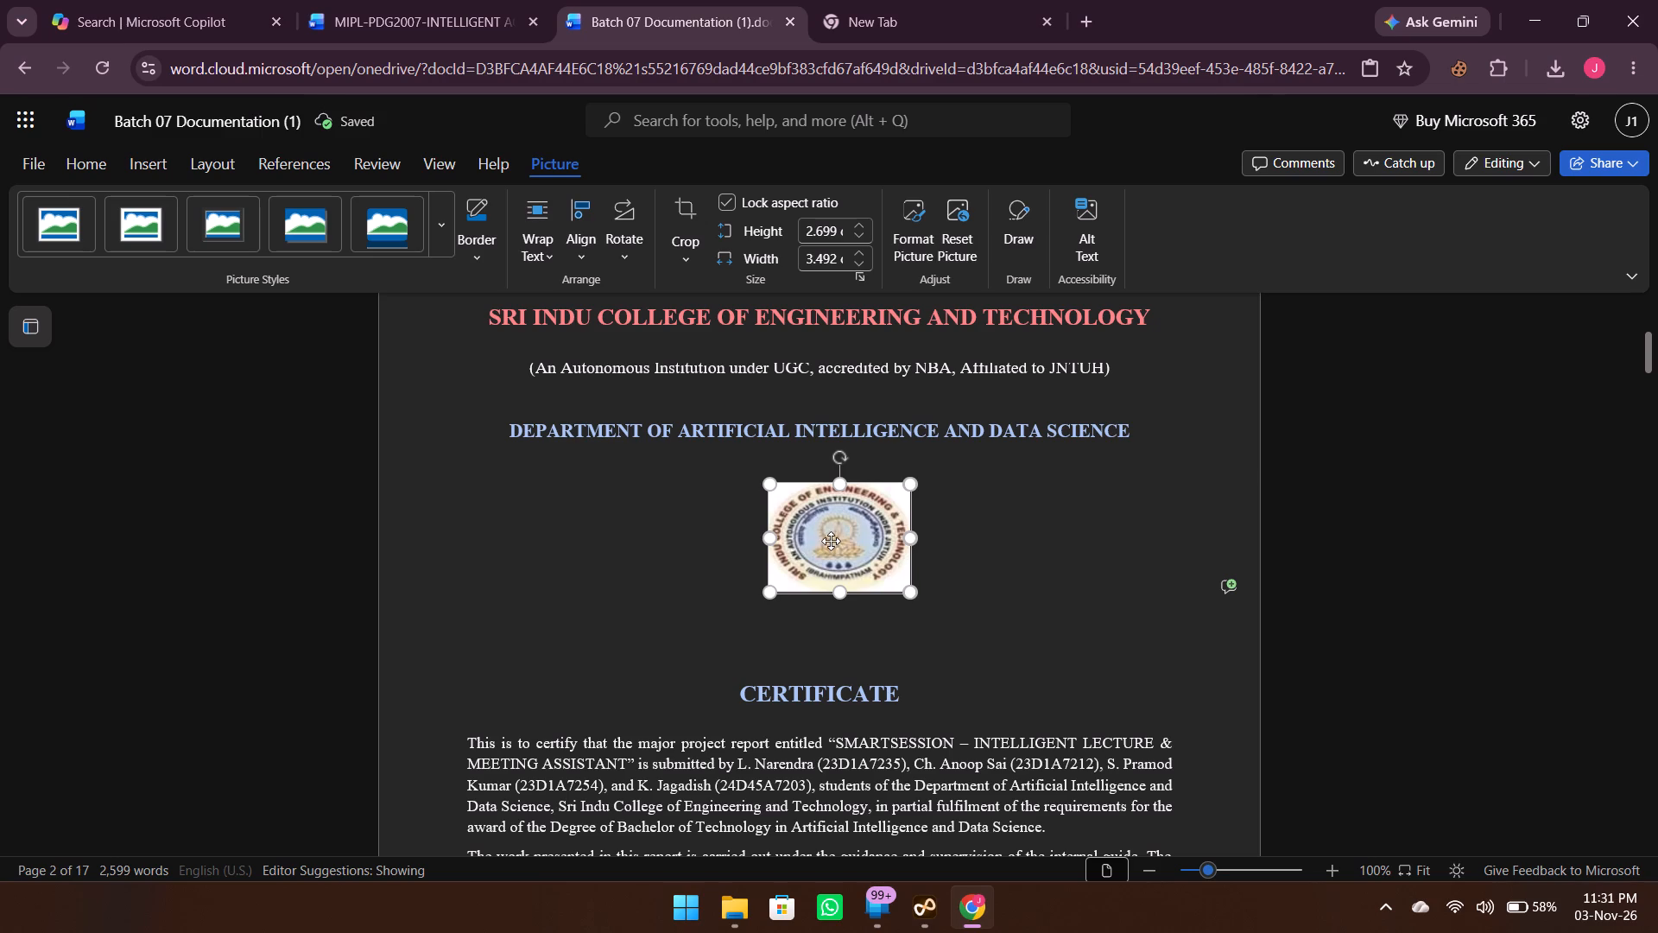
{"action": "left_click_drag", "start_coordinate": [831, 541], "coordinate": [786, 542]}
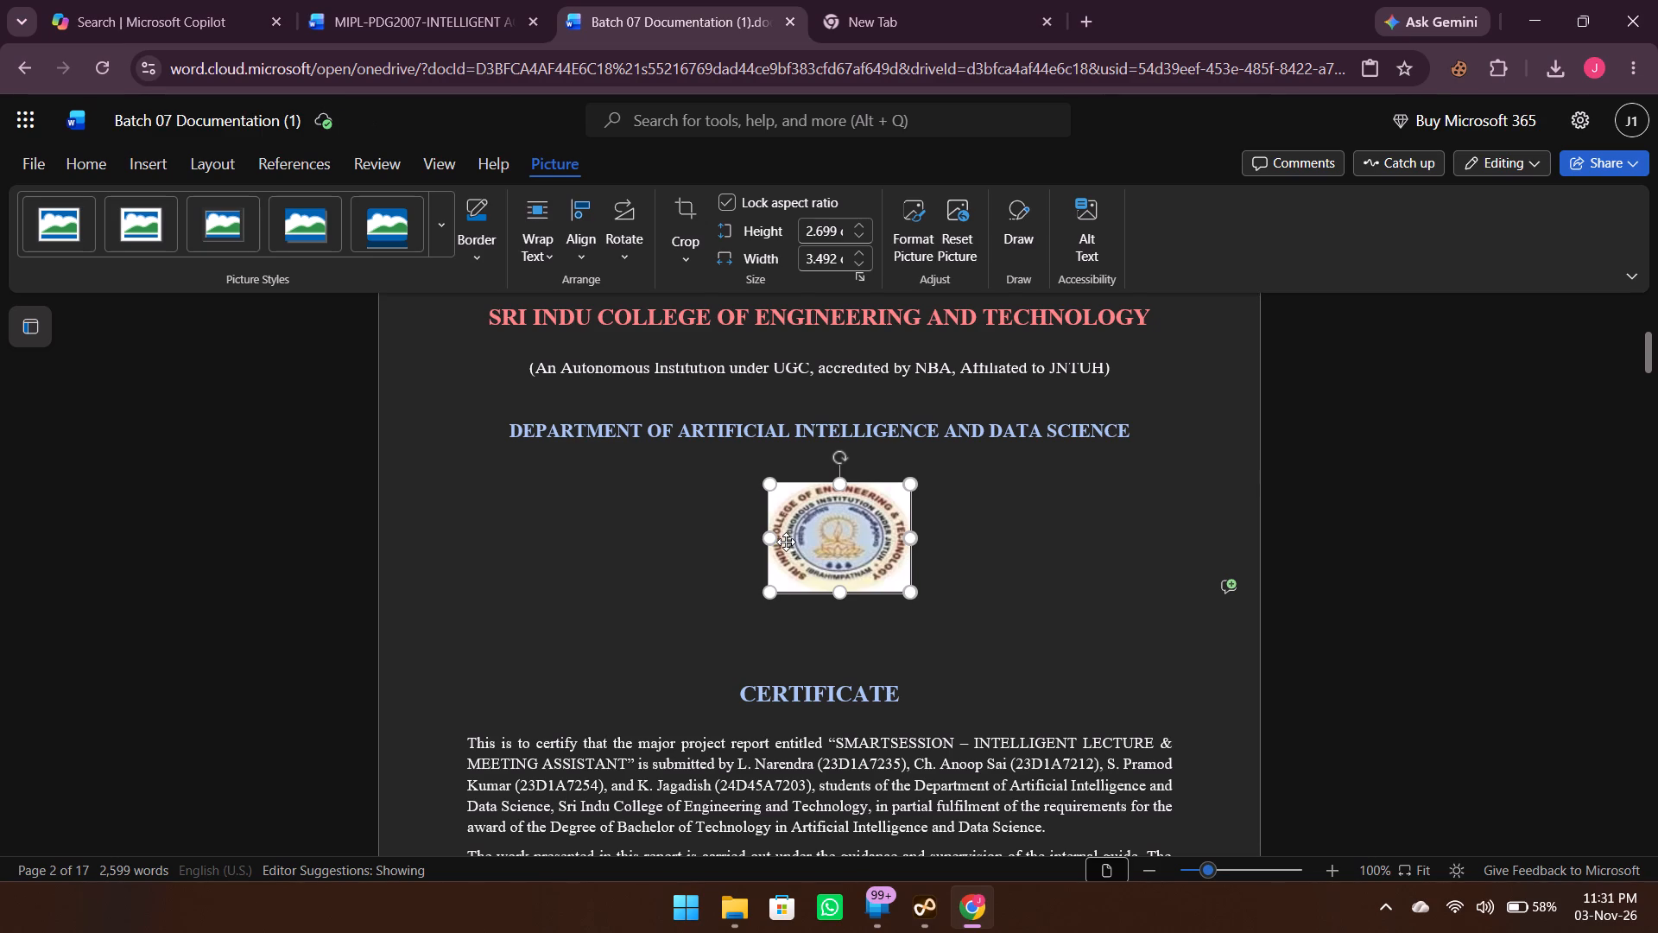
{"action": "left_click_drag", "start_coordinate": [786, 542], "coordinate": [737, 543]}
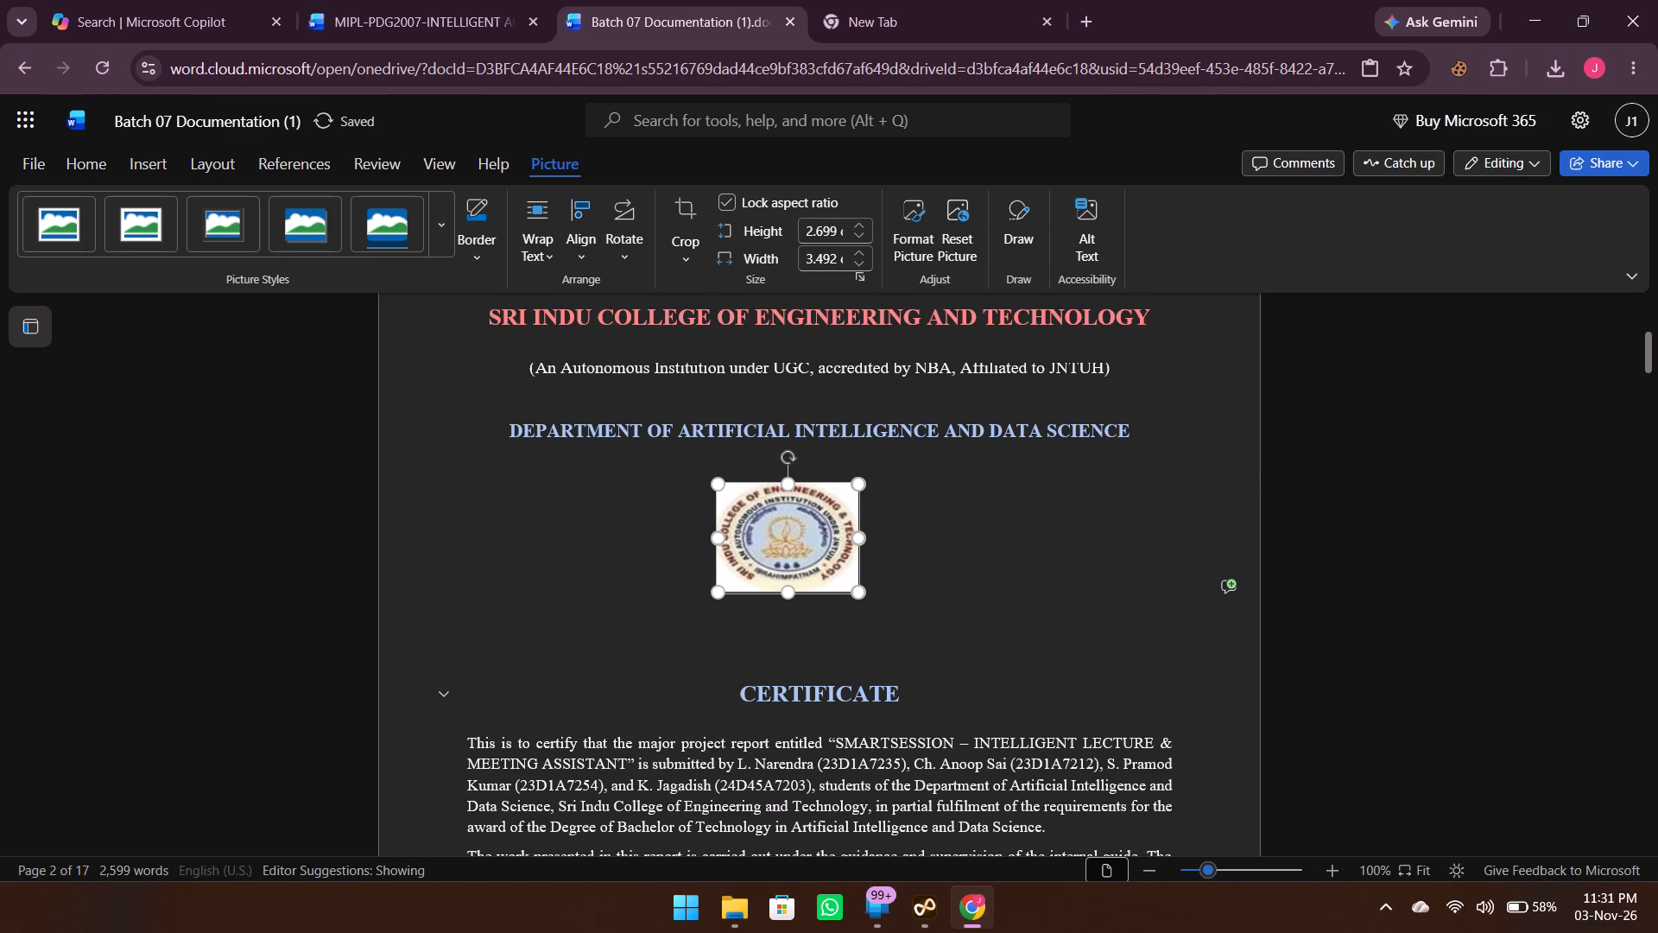
Delete the two blank lines between the logo and the CERTIFICATE heading, plus one trailing tab after the logo.
{"action": "left_click", "coordinate": [736, 688]}
{"action": "left_click", "coordinate": [749, 646]}
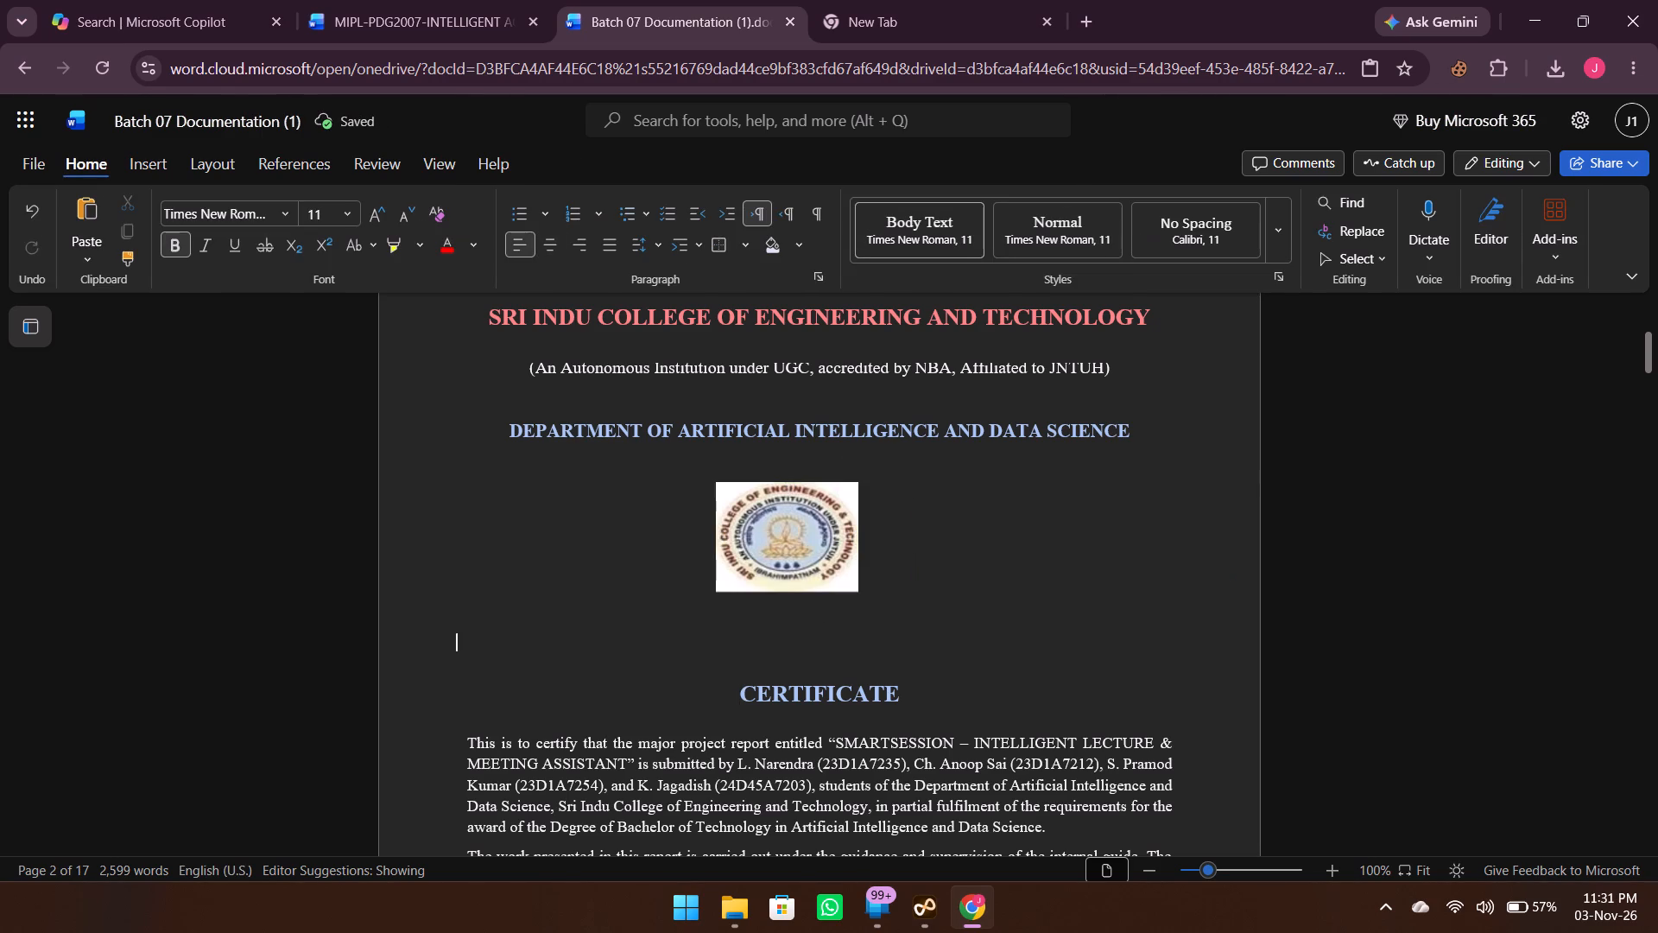
{"action": "key", "text": "BackSpace"}
{"action": "key", "text": "BackSpace"}
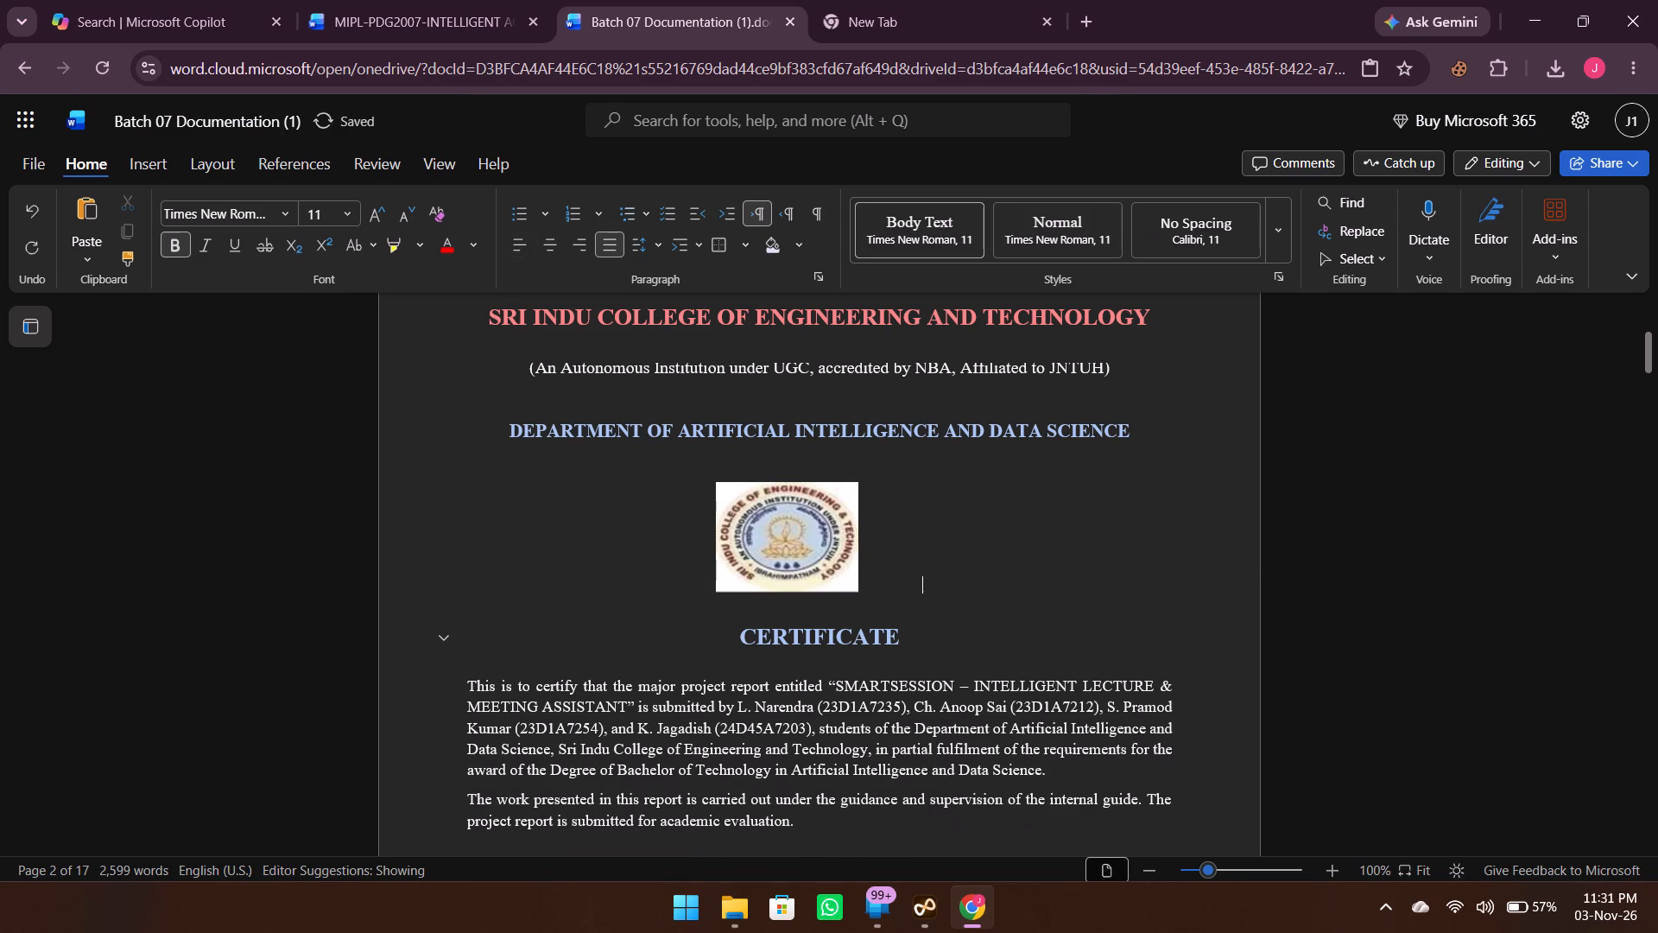
{"action": "key", "text": "BackSpace"}
Check the certificate text's font size in the accident report and set Batch 07's two certificate body paragraphs to size 12.
{"action": "scroll", "coordinate": [892, 746], "scroll_direction": "down", "scroll_amount": 1}
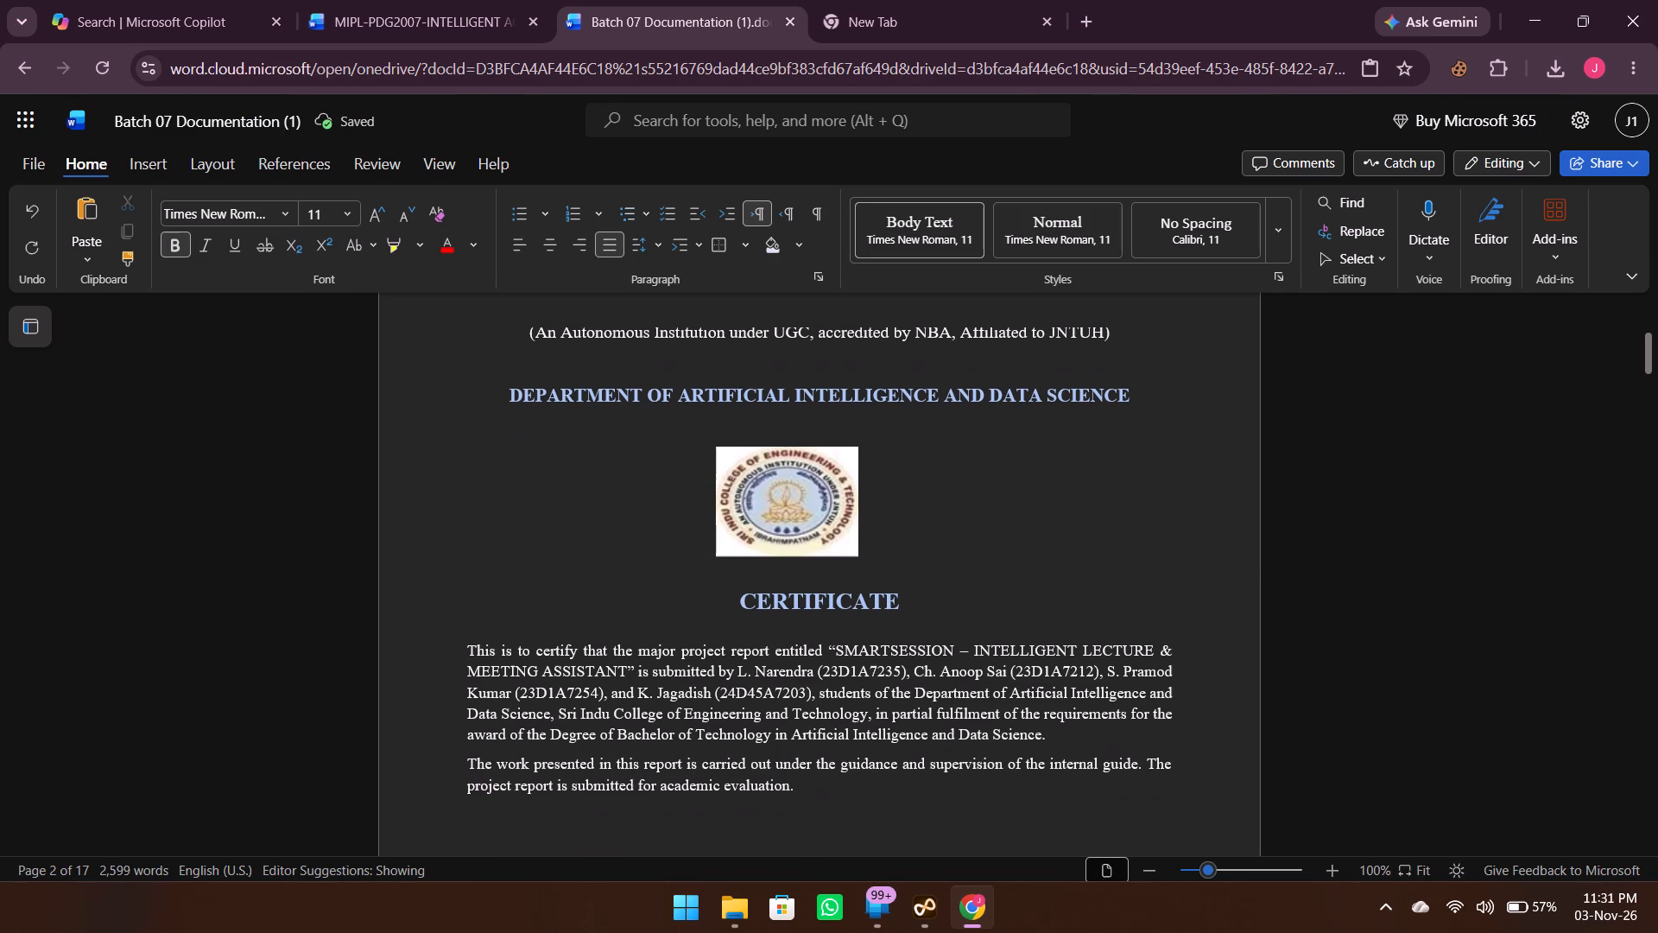
{"action": "scroll", "coordinate": [892, 746], "scroll_direction": "down", "scroll_amount": 2}
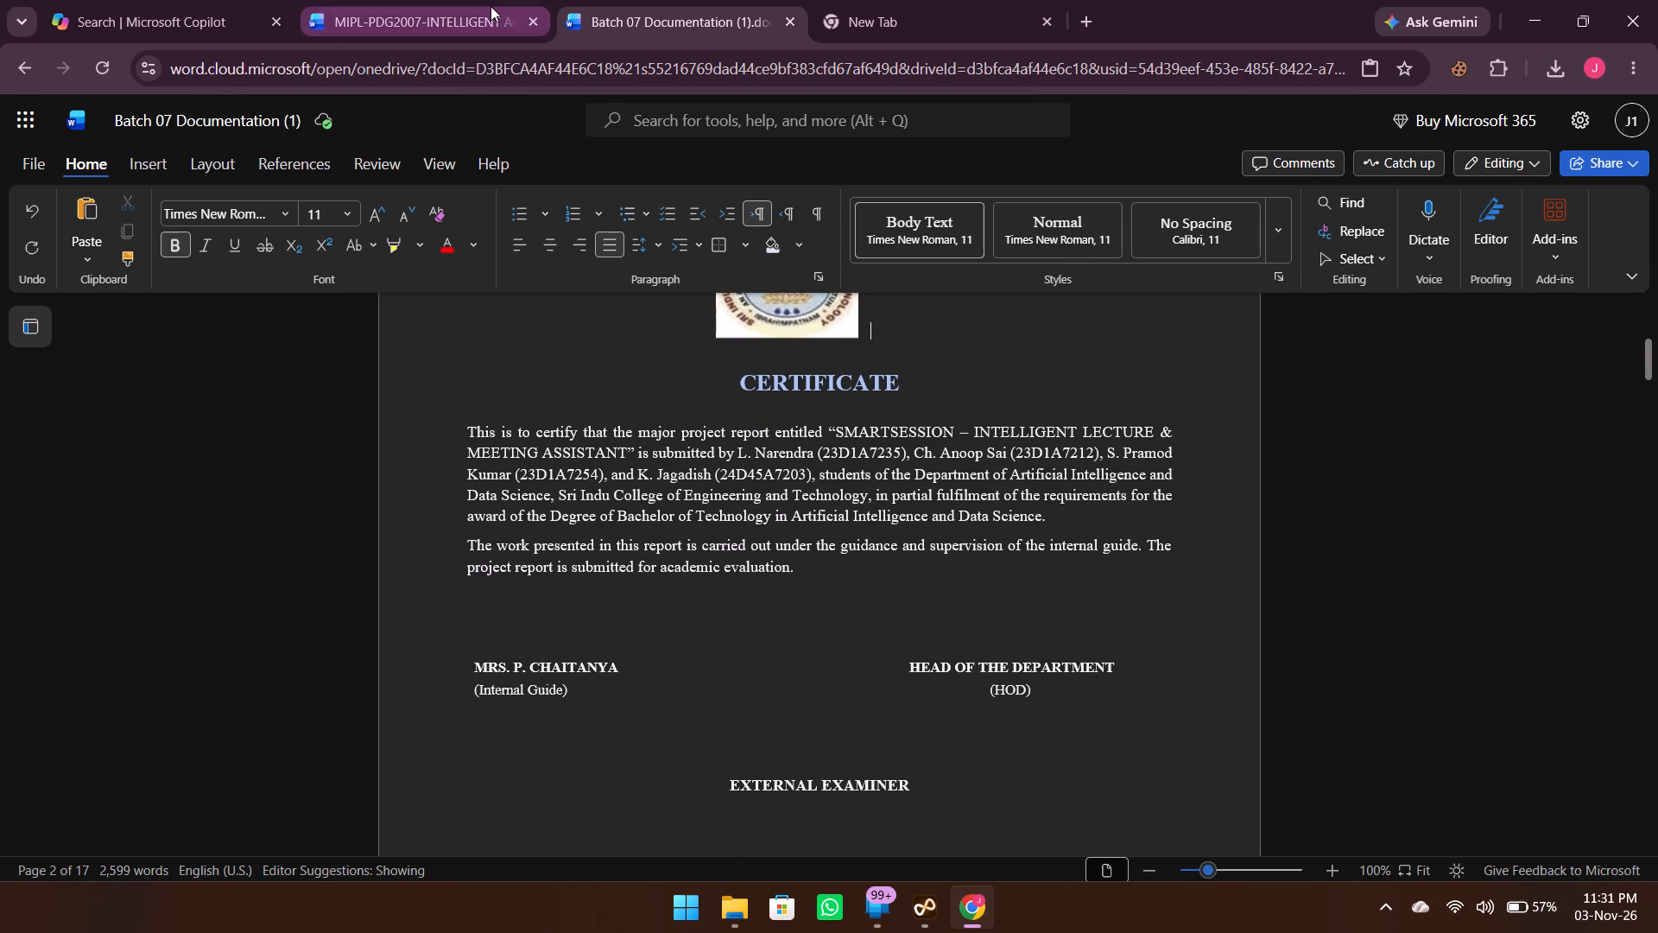
{"action": "left_click", "coordinate": [490, 6]}
{"action": "scroll", "coordinate": [798, 744], "scroll_direction": "down", "scroll_amount": 4}
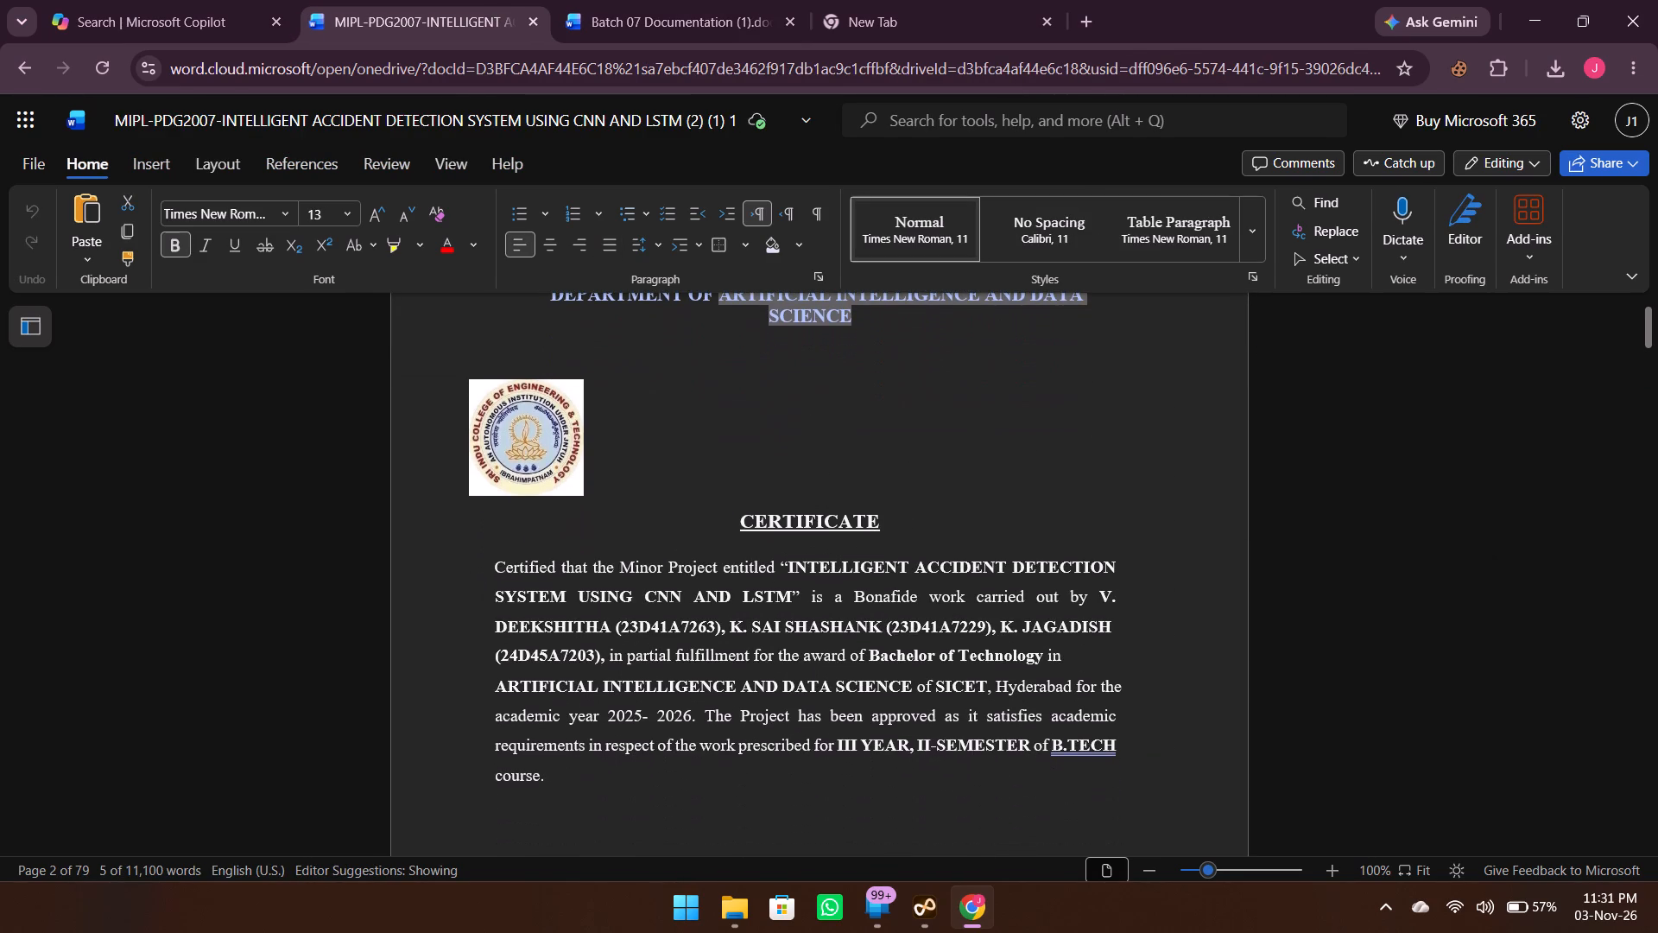
{"action": "left_click_drag", "start_coordinate": [822, 792], "coordinate": [471, 574]}
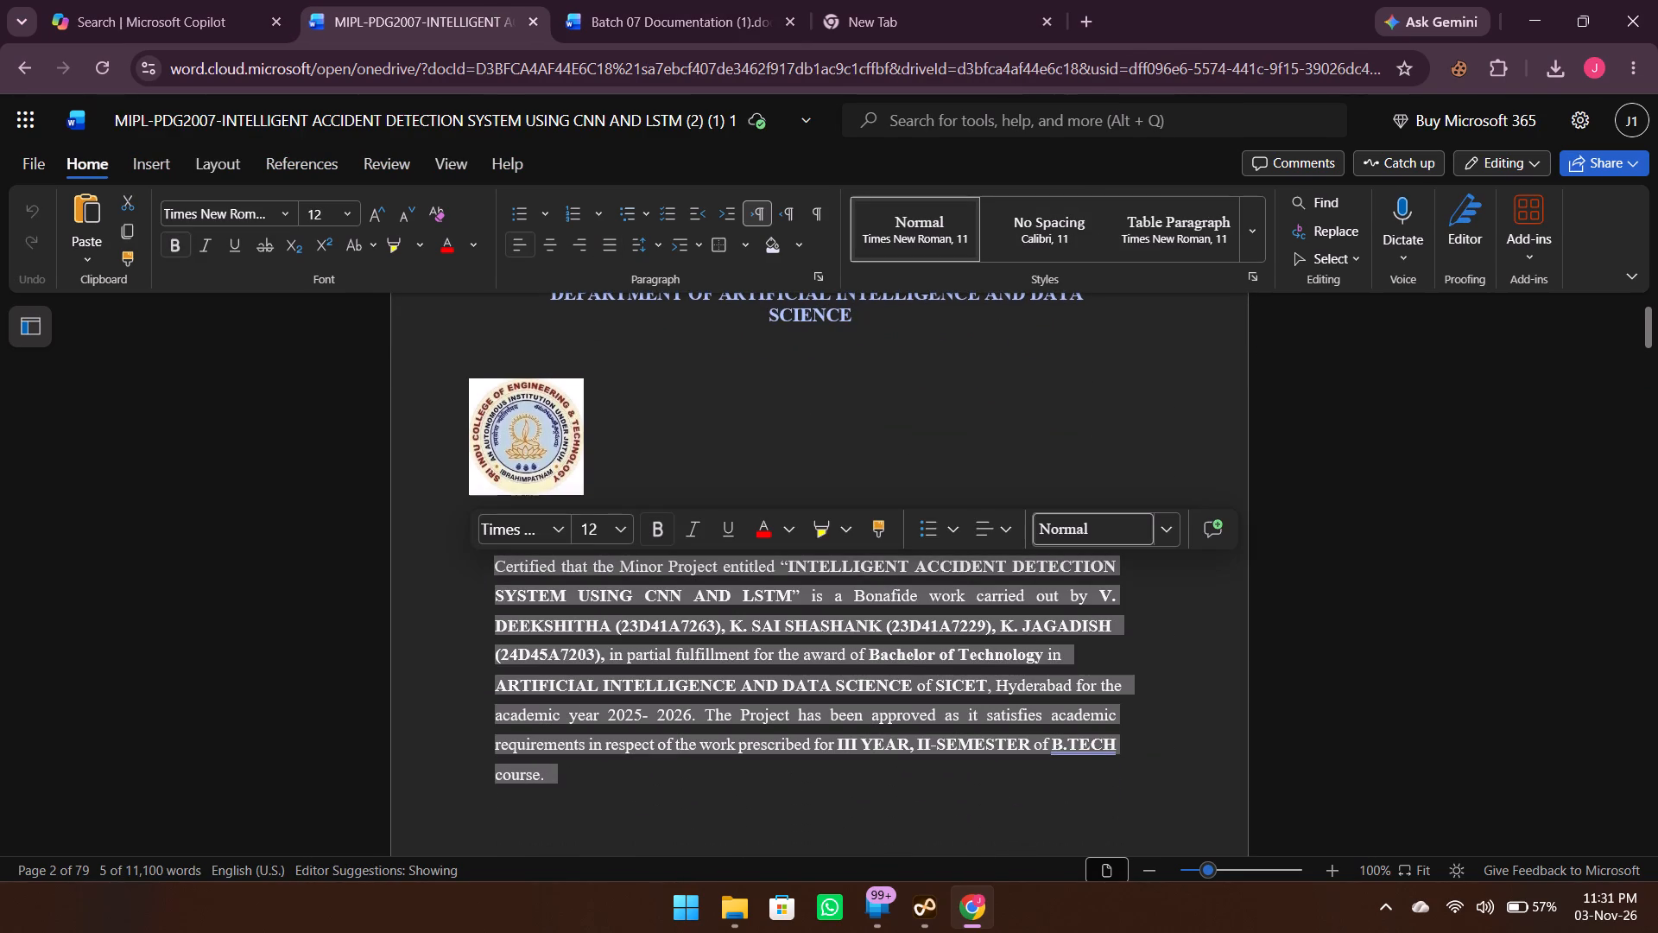
{"action": "left_click", "coordinate": [666, 1]}
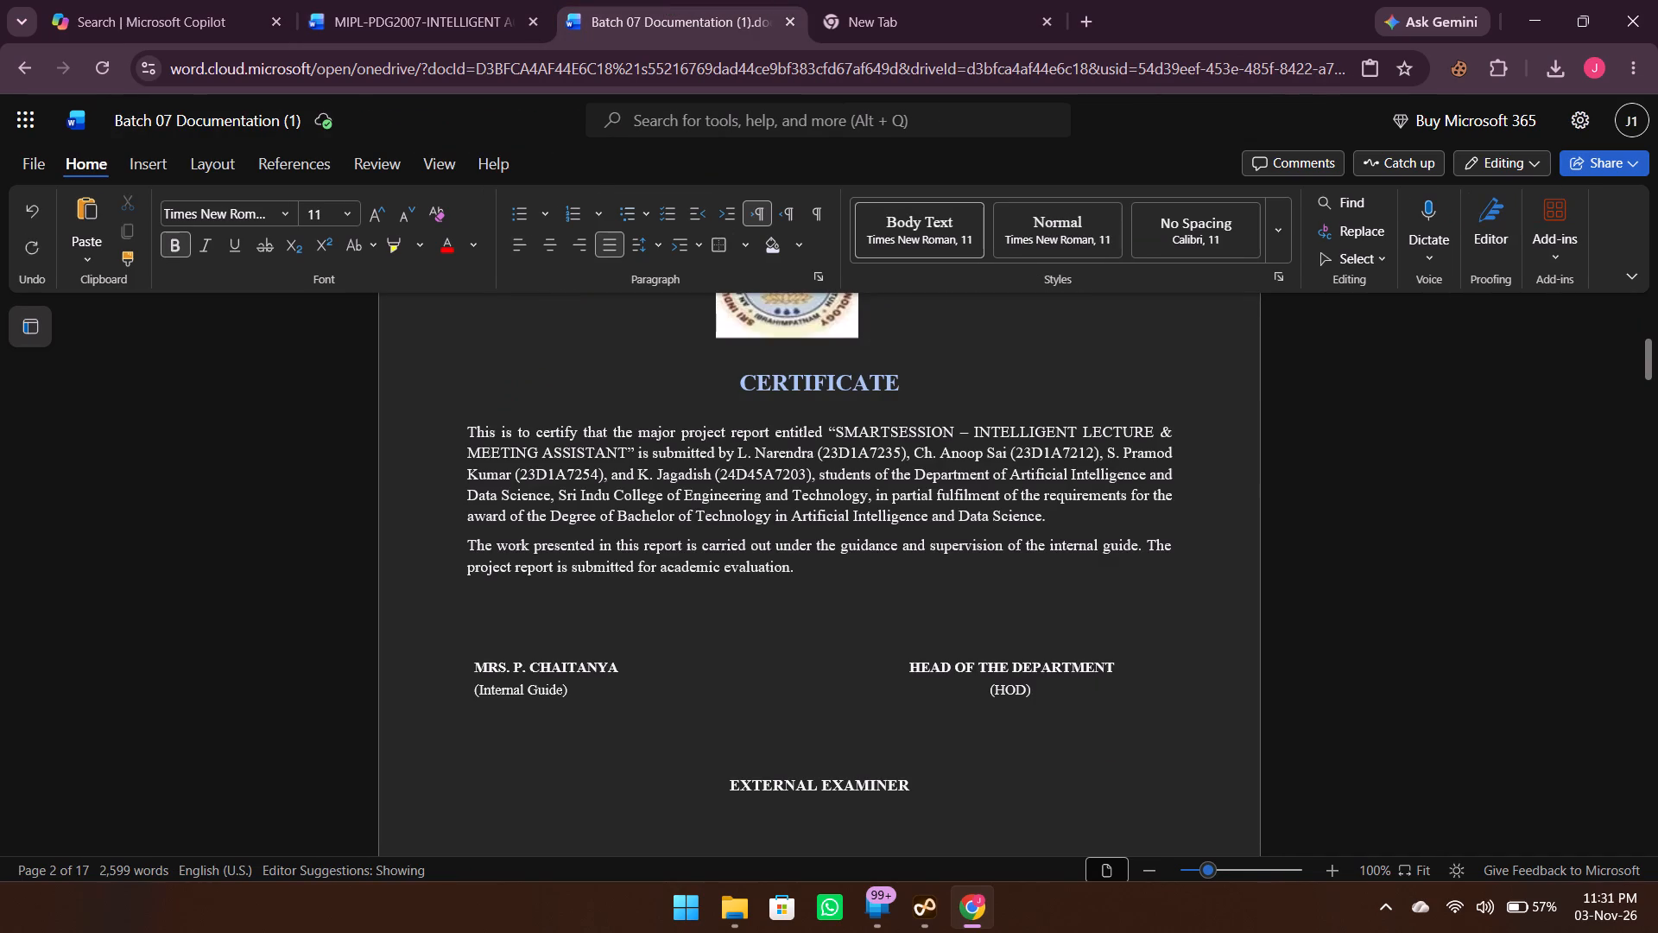
{"action": "left_click_drag", "start_coordinate": [811, 580], "coordinate": [465, 435]}
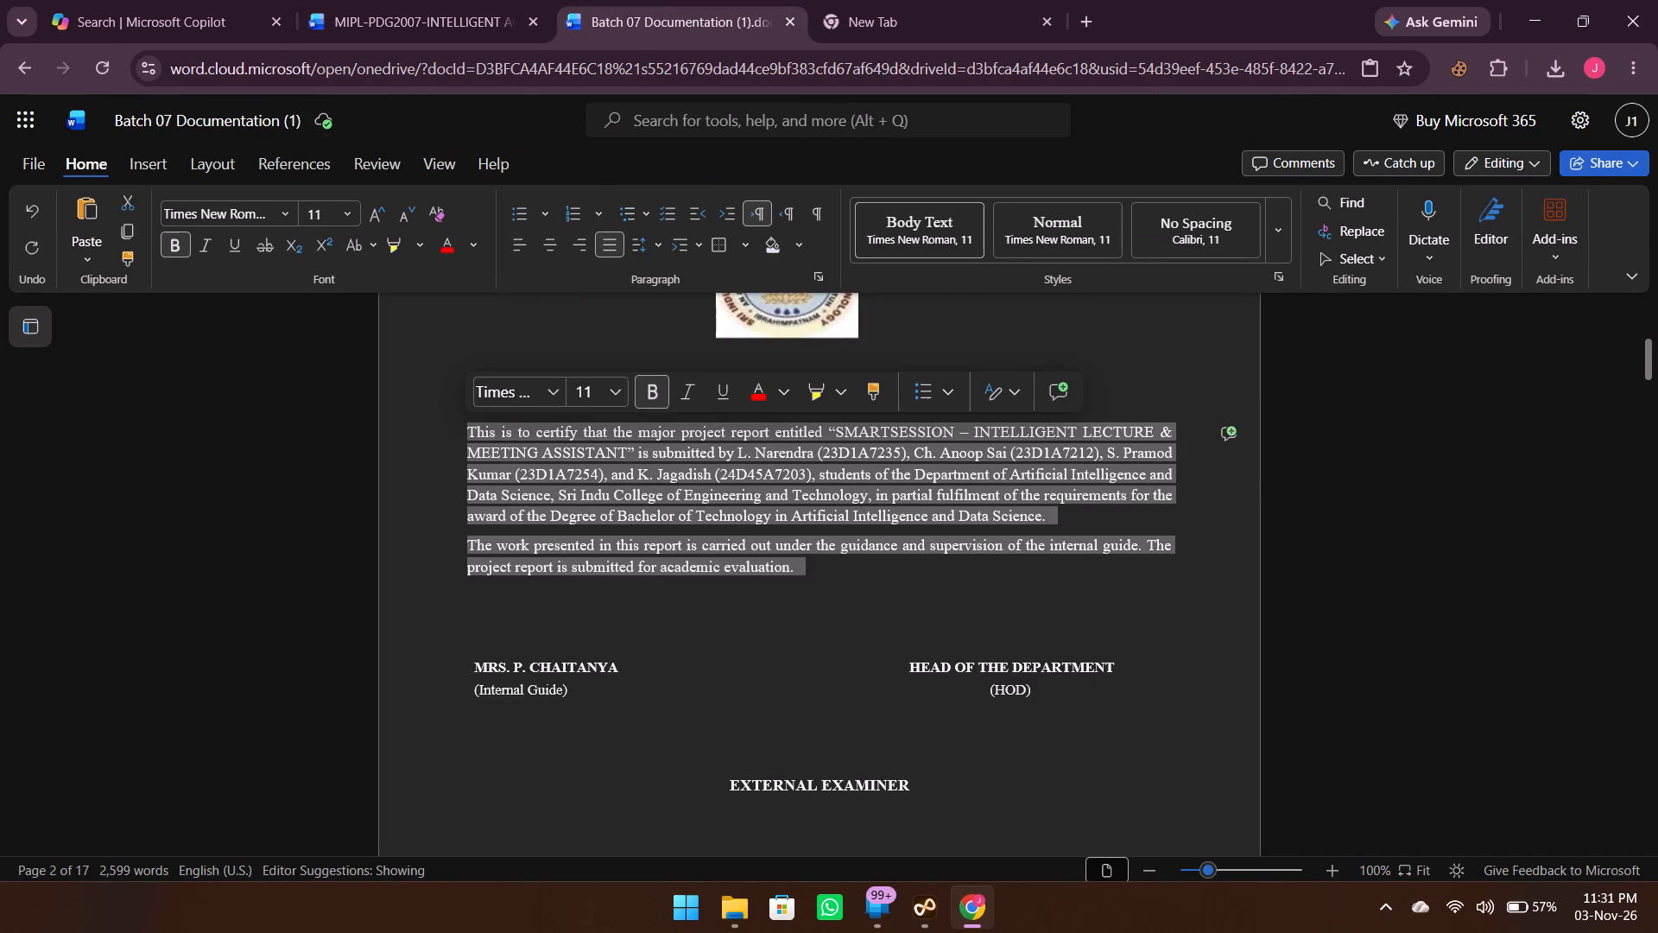
{"action": "left_click", "coordinate": [618, 388]}
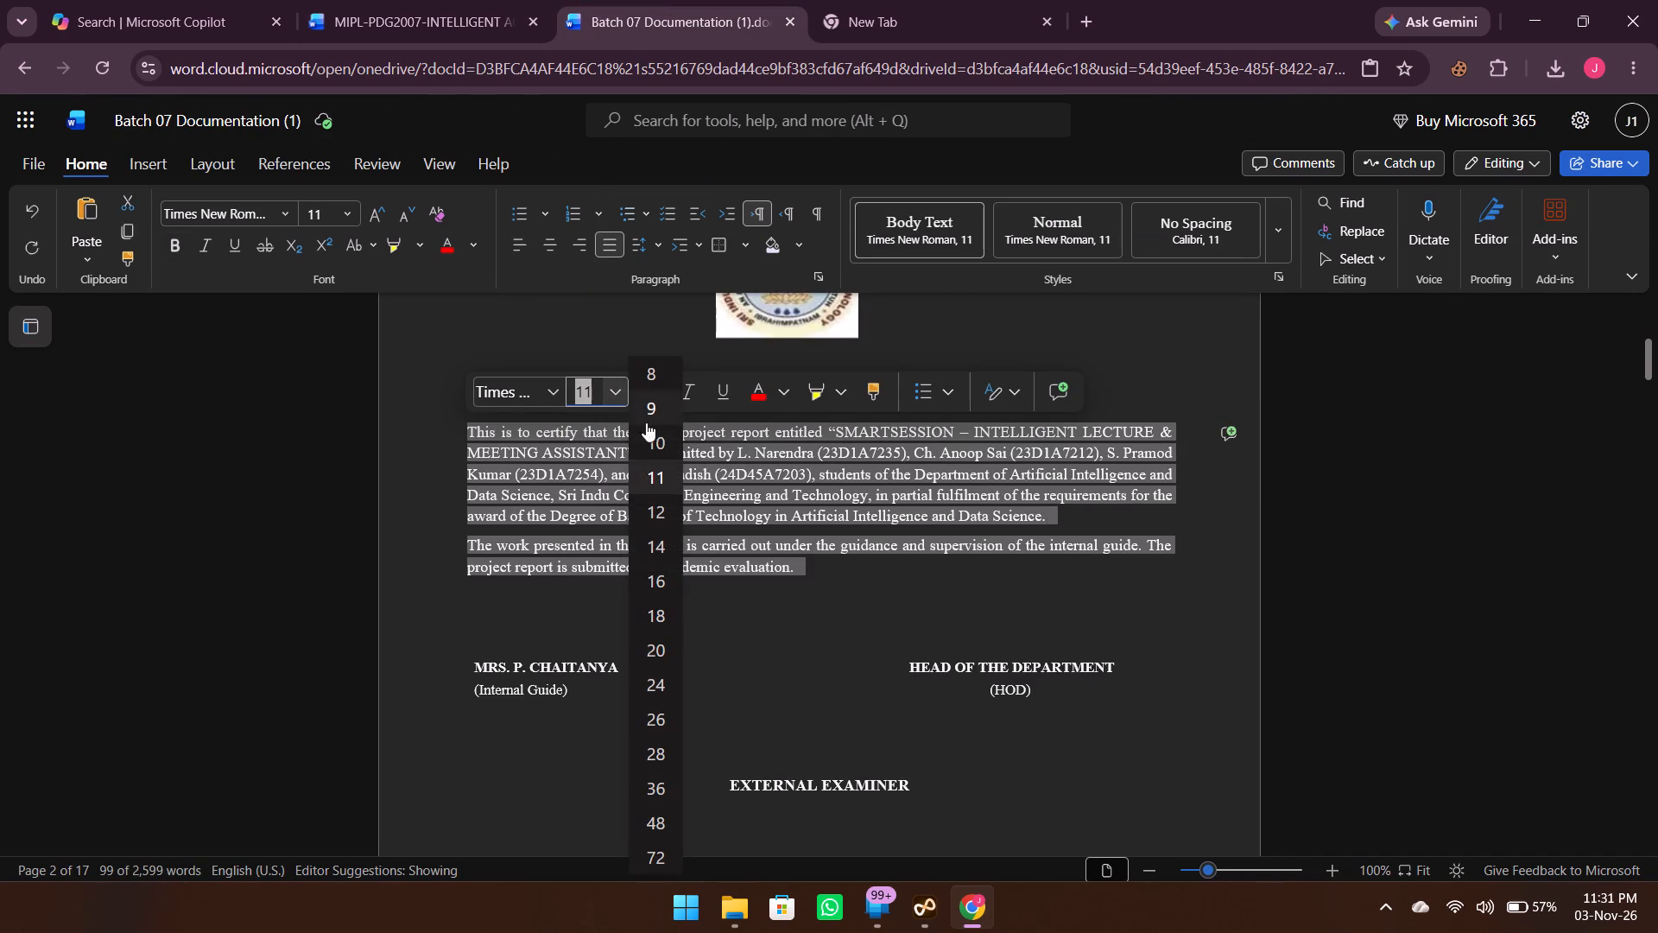
{"action": "left_click", "coordinate": [649, 513]}
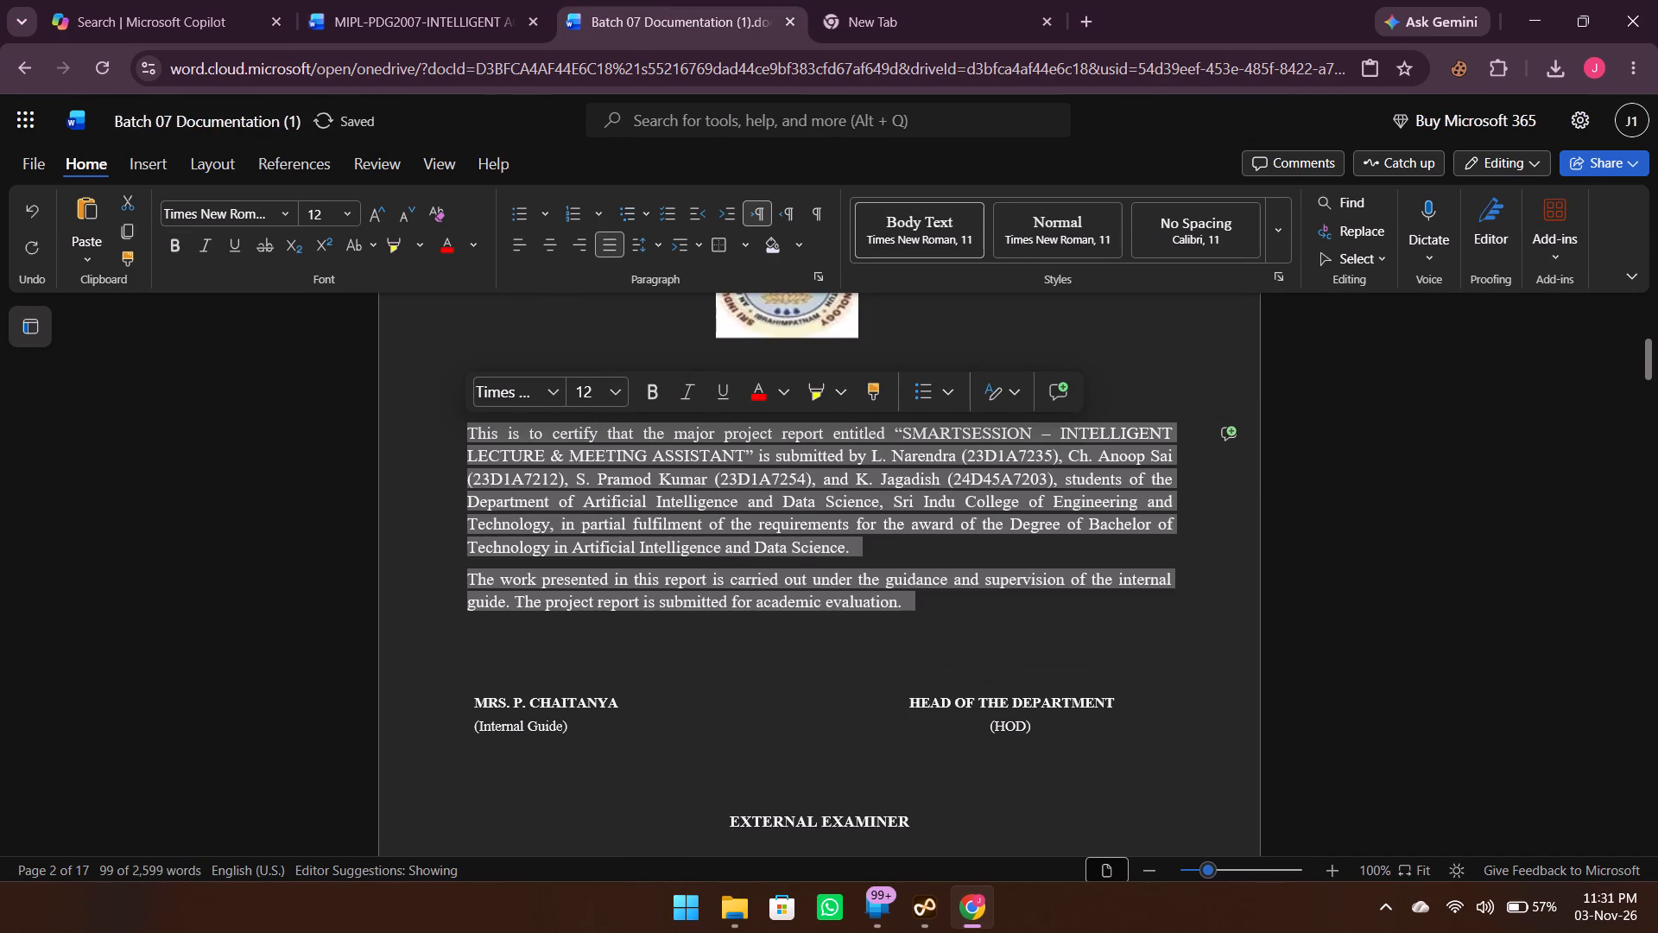
{"action": "left_click", "coordinate": [1172, 625]}
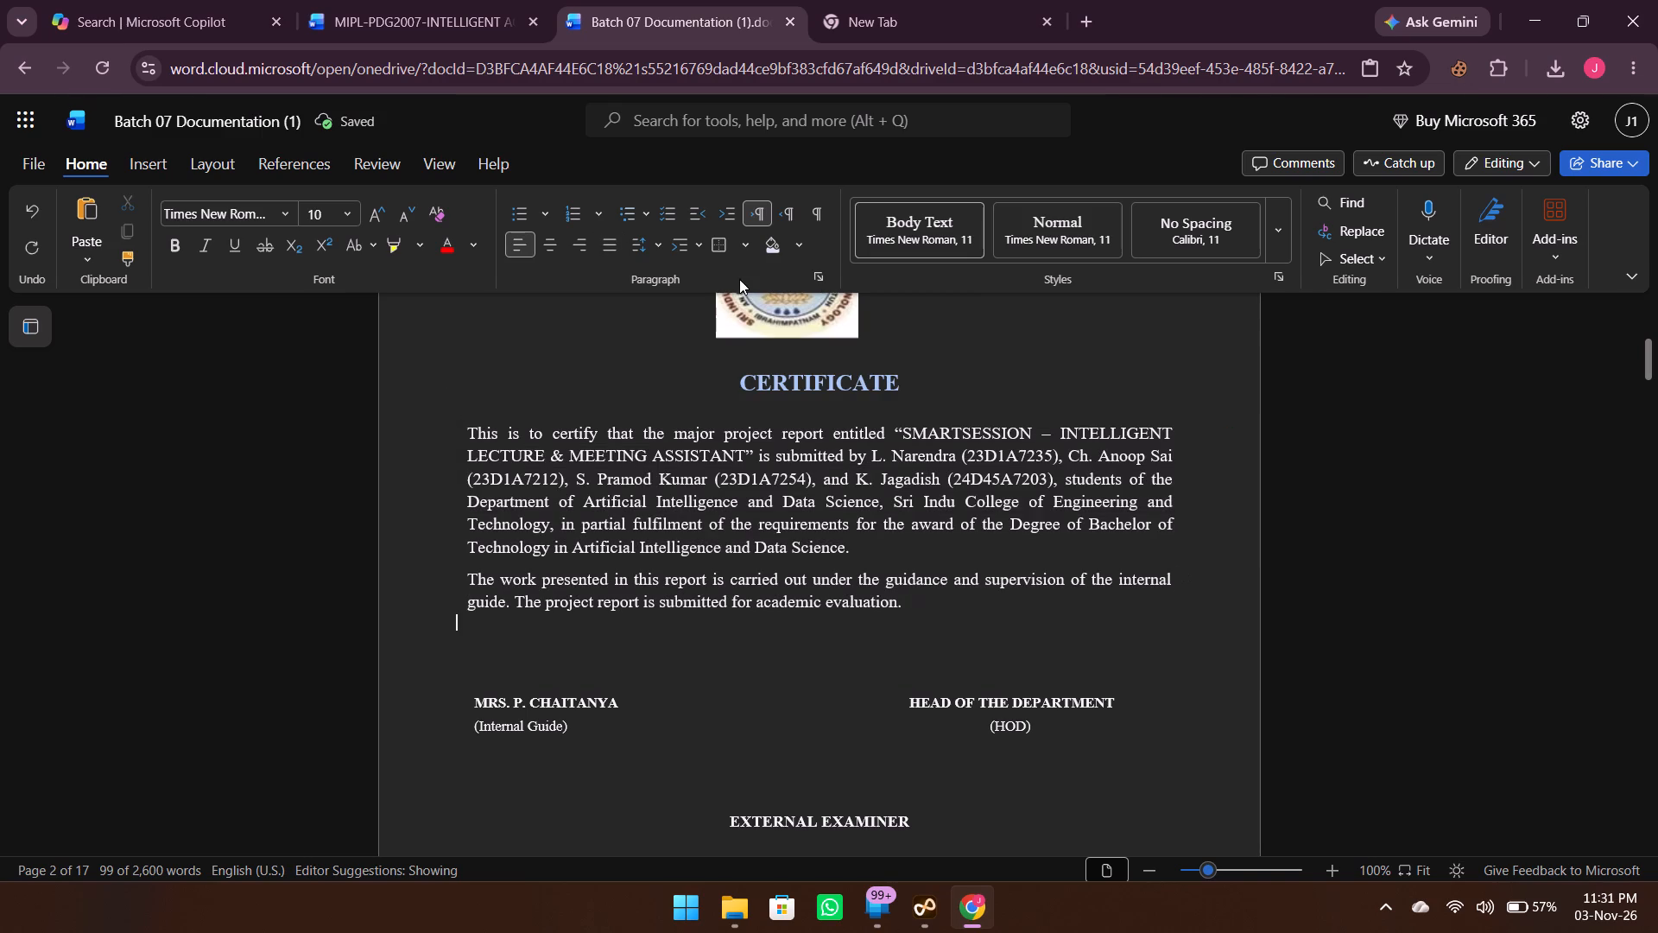
Check the HEAD OF THE DEPARTMENT font size in the accident report and set the same line in Batch 07's certificate to 12.
{"action": "left_click", "coordinate": [424, 0]}
{"action": "scroll", "coordinate": [710, 442], "scroll_direction": "down", "scroll_amount": 2}
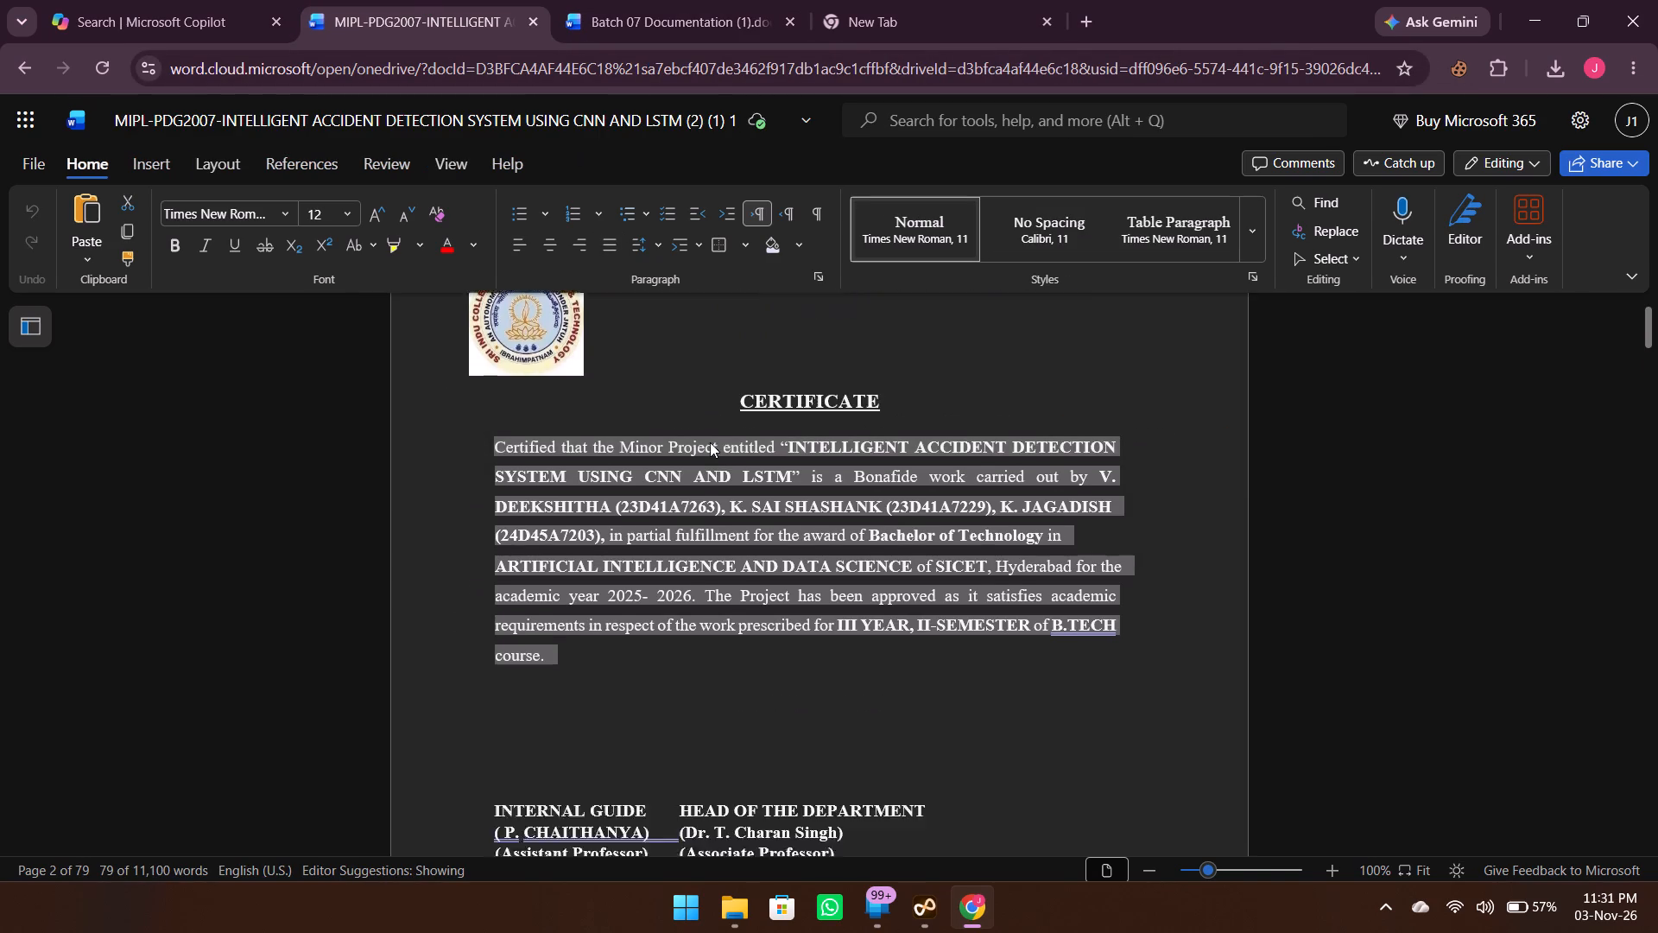
{"action": "scroll", "coordinate": [710, 442], "scroll_direction": "down", "scroll_amount": 1}
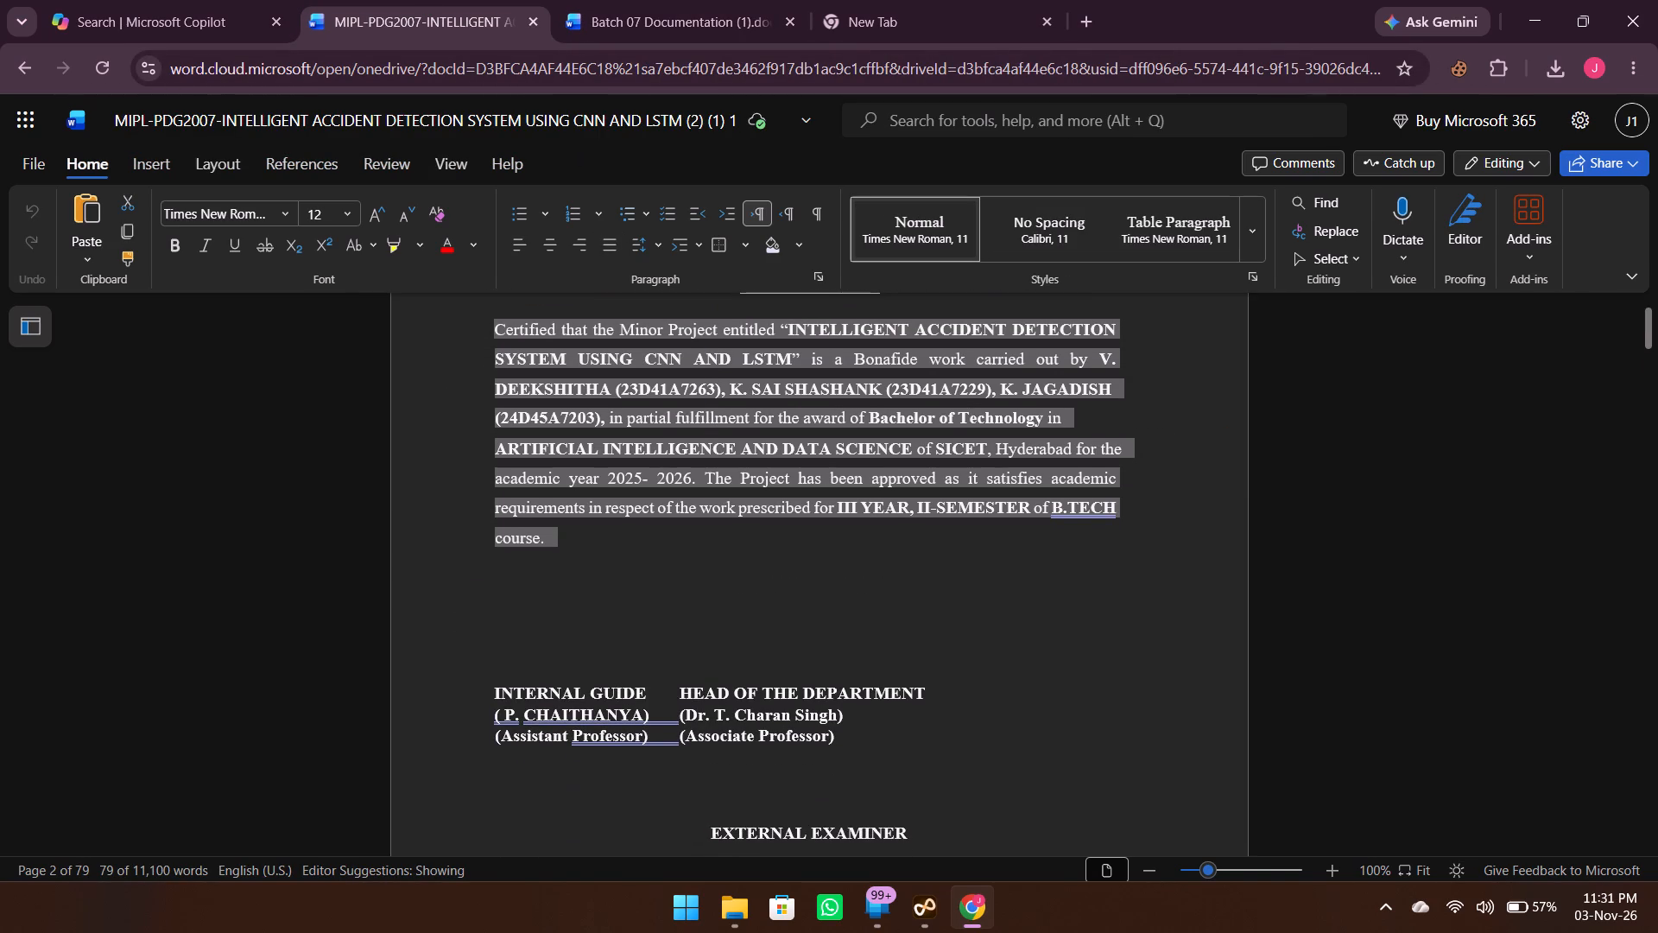
{"action": "left_click", "coordinate": [864, 733]}
{"action": "left_click_drag", "start_coordinate": [928, 693], "coordinate": [701, 695]}
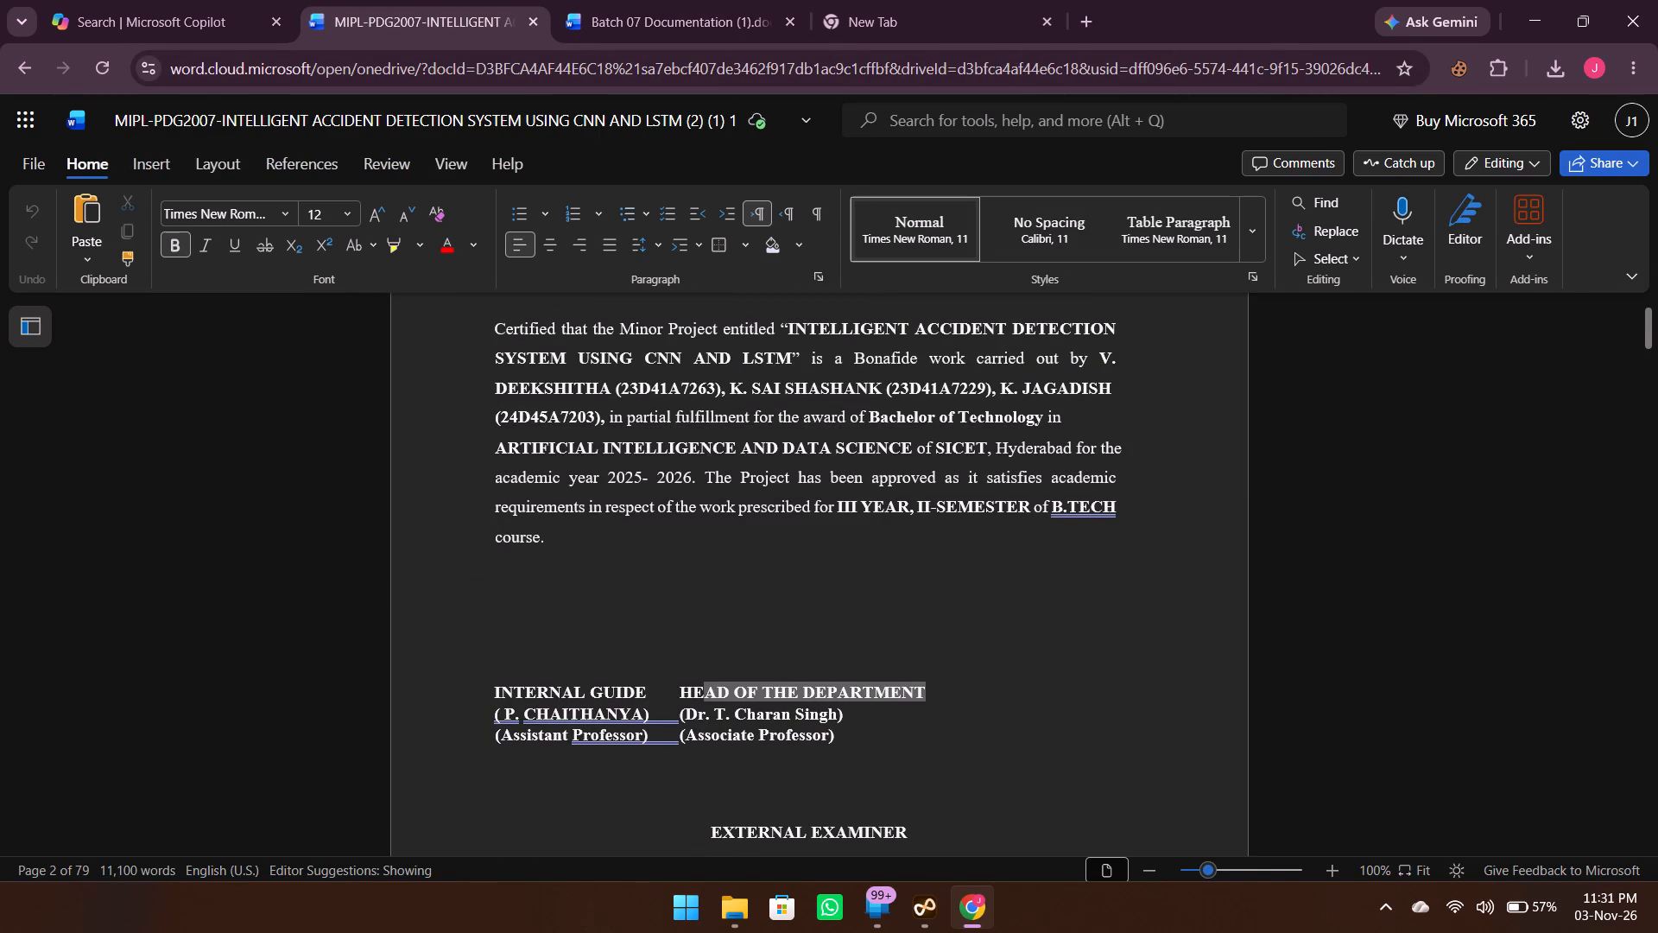
{"action": "left_click_drag", "start_coordinate": [701, 695], "coordinate": [678, 695]}
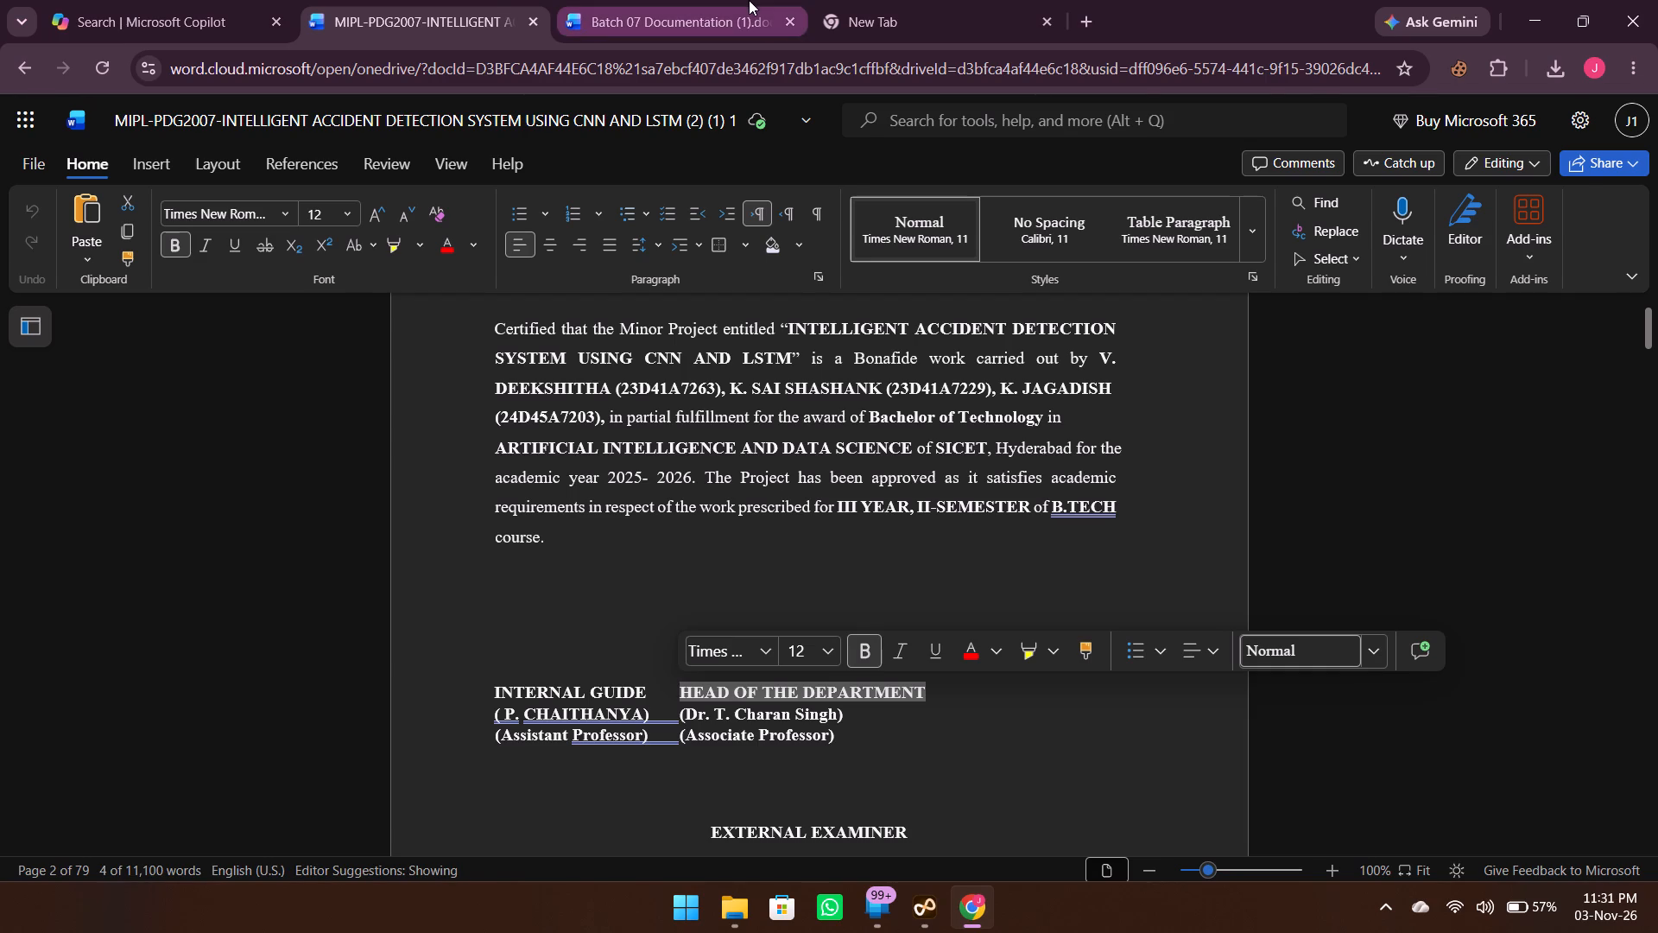
{"action": "left_click", "coordinate": [749, 0]}
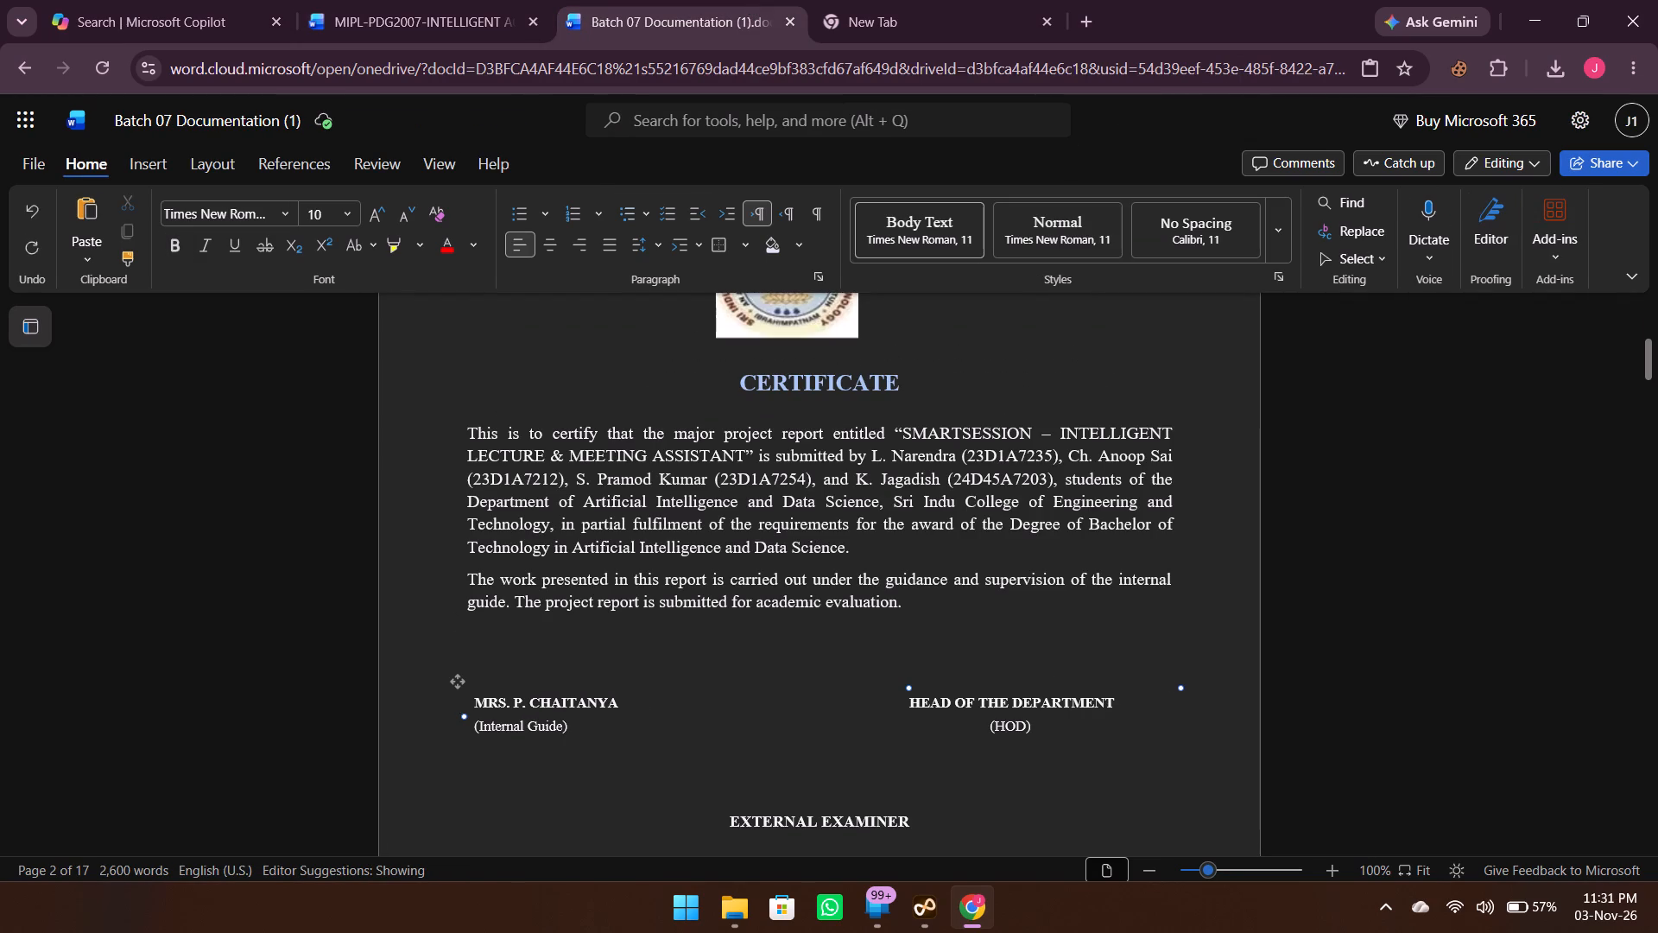
{"action": "left_click_drag", "start_coordinate": [1124, 696], "coordinate": [908, 702]}
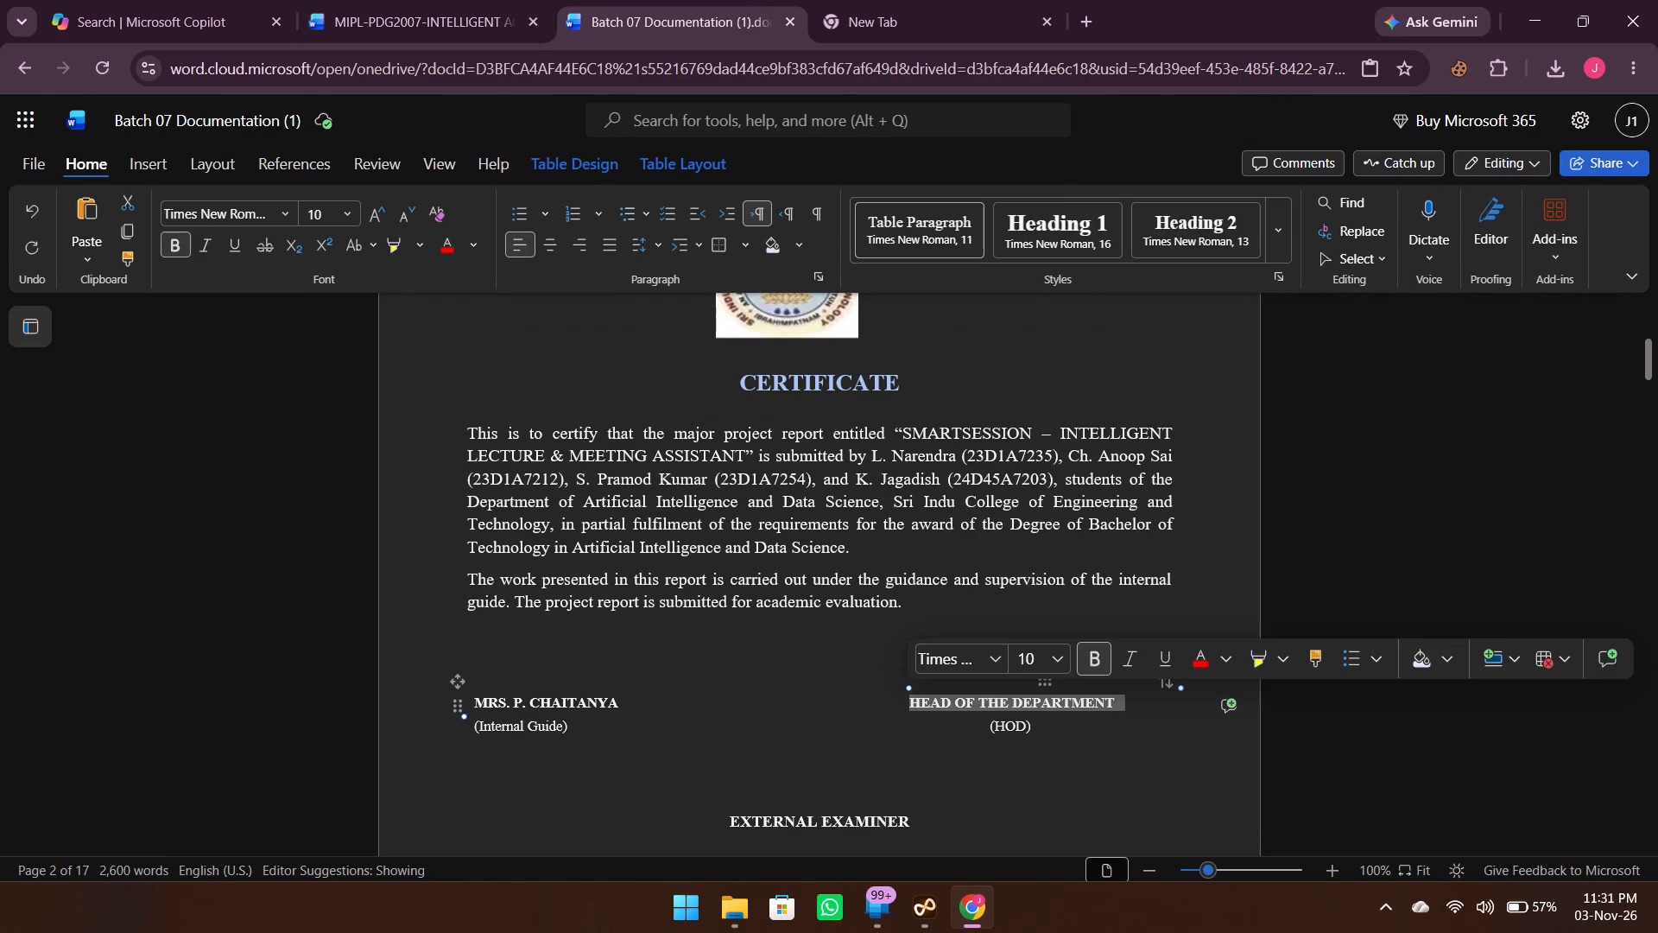
{"action": "left_click", "coordinate": [1060, 662]}
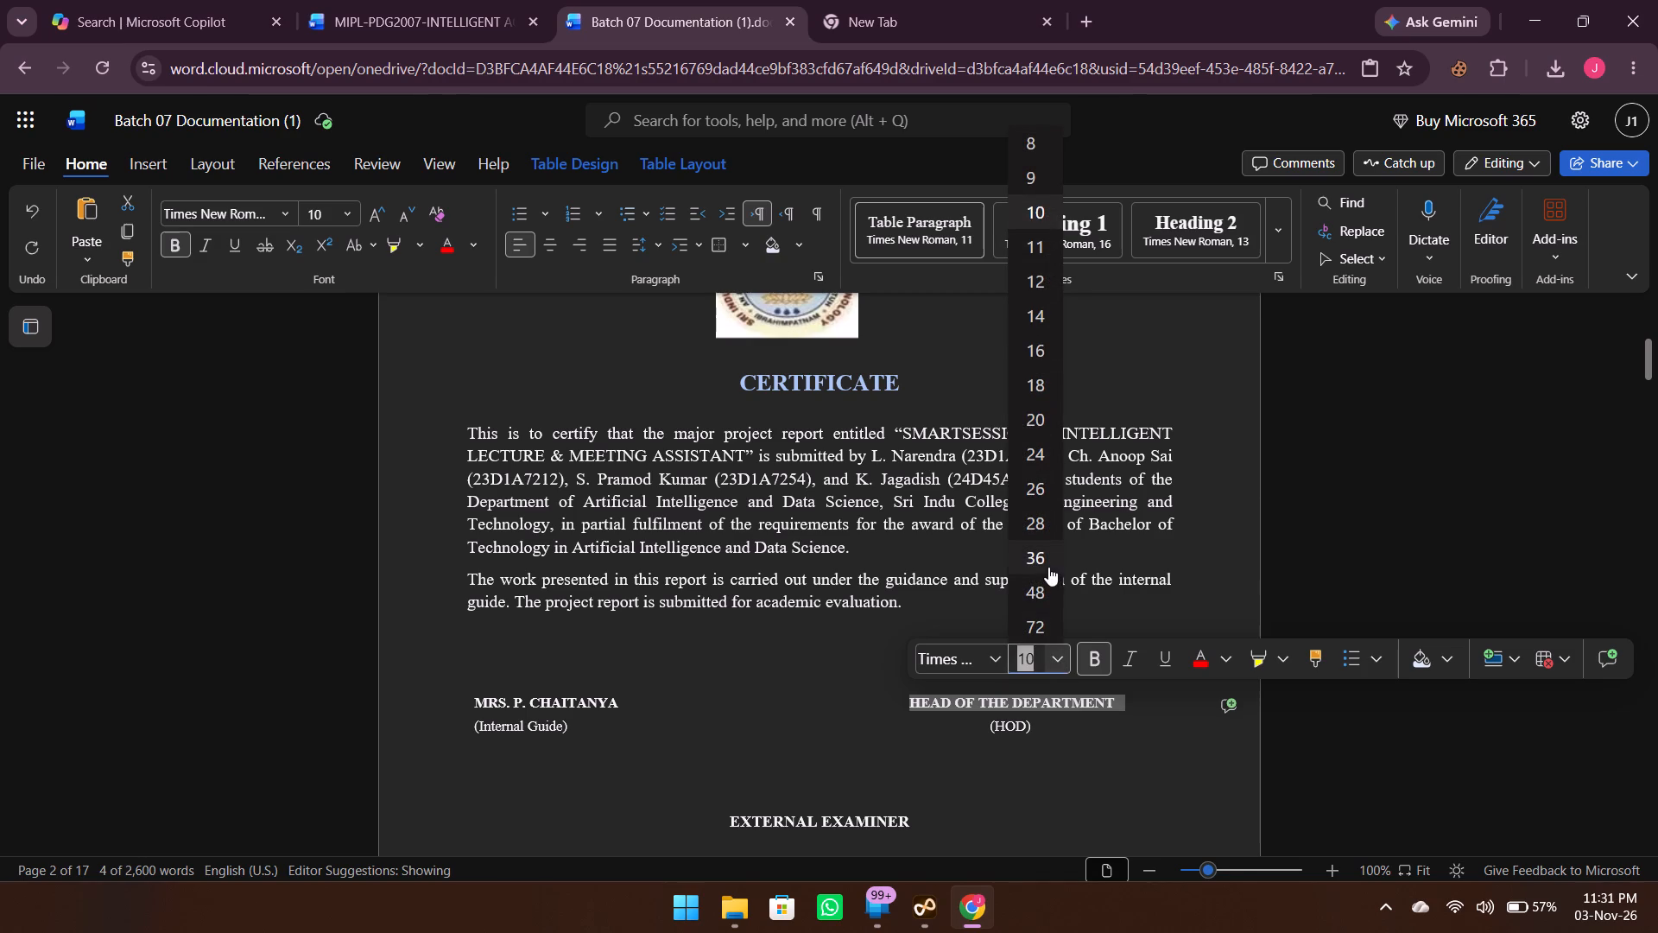
{"action": "left_click", "coordinate": [1047, 284]}
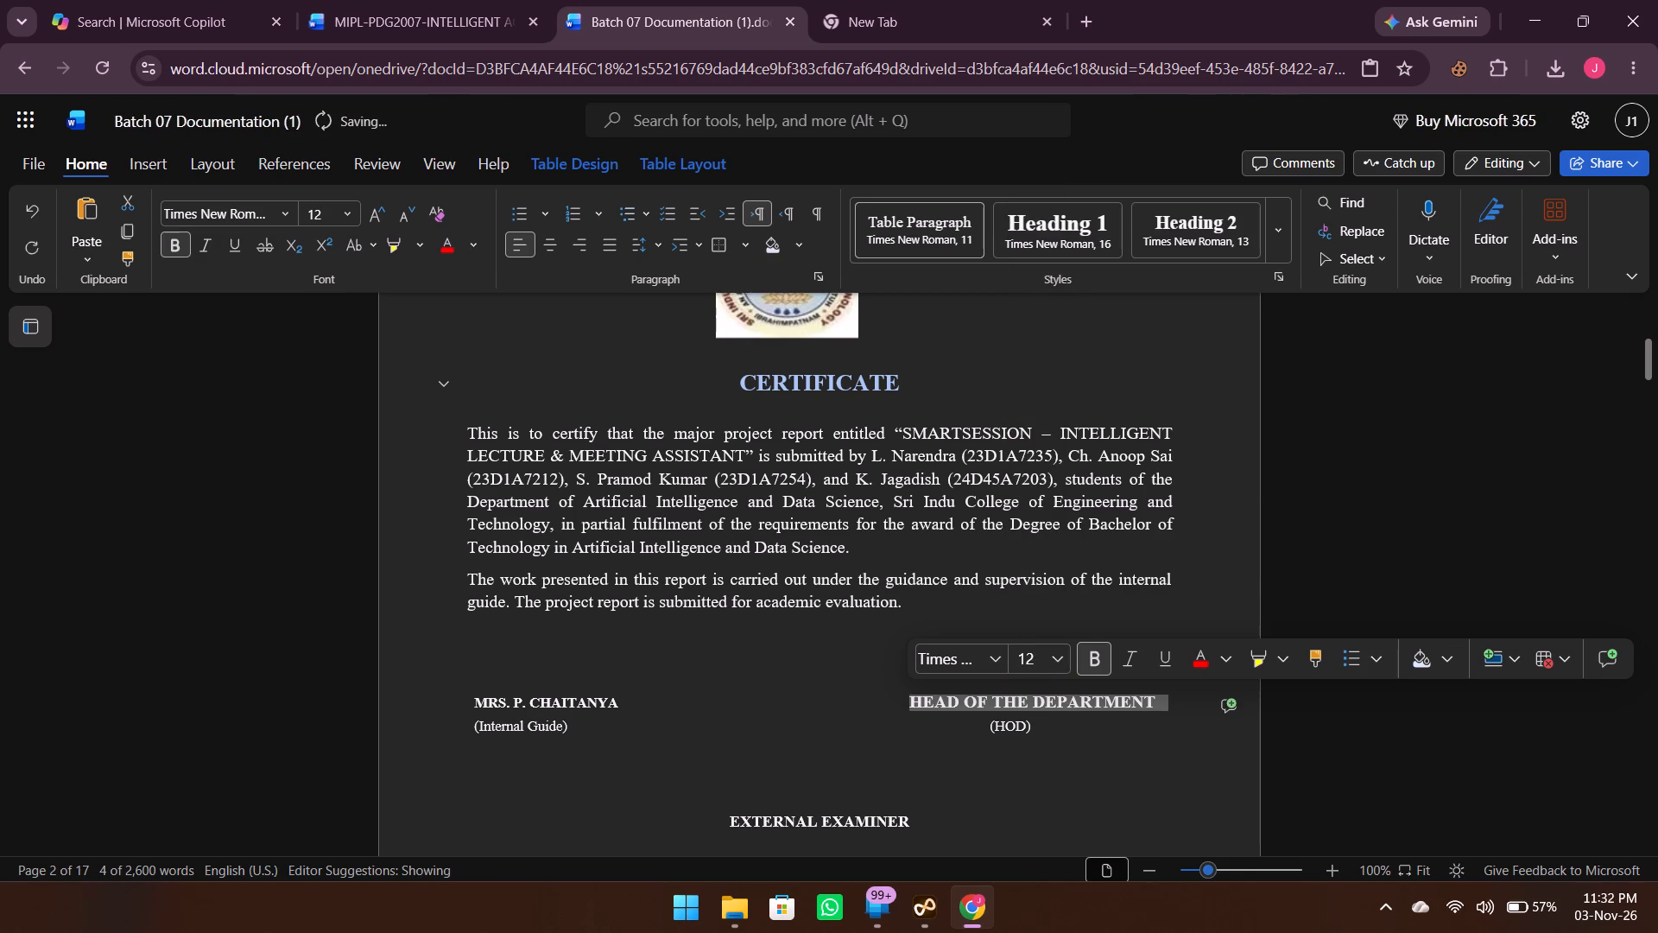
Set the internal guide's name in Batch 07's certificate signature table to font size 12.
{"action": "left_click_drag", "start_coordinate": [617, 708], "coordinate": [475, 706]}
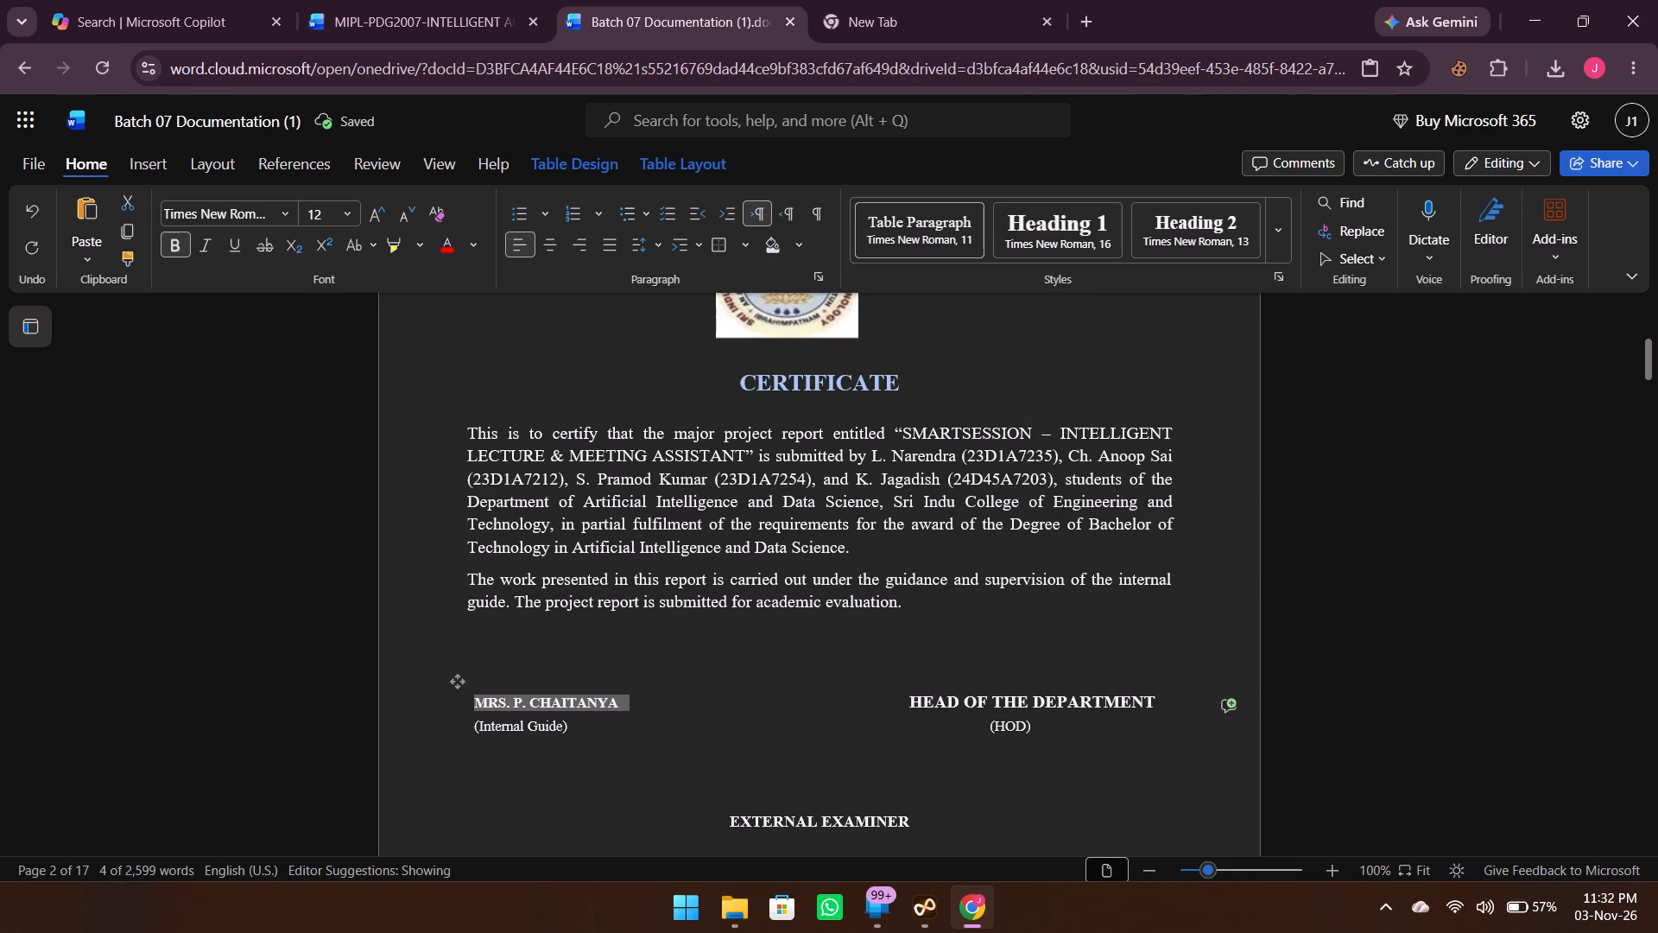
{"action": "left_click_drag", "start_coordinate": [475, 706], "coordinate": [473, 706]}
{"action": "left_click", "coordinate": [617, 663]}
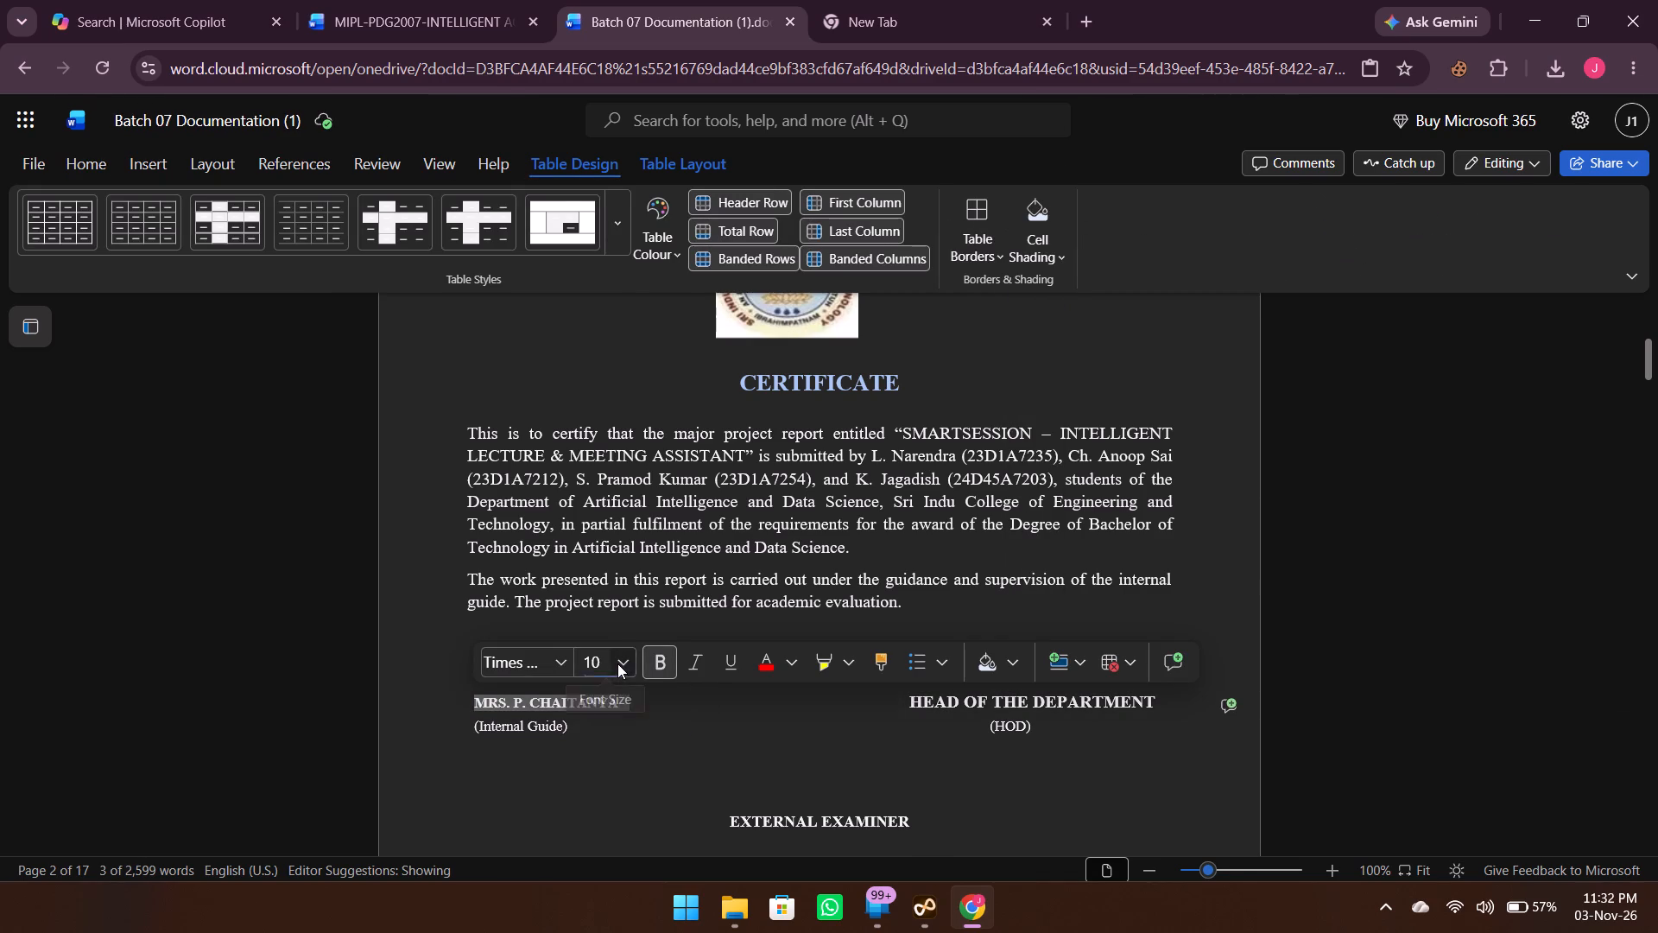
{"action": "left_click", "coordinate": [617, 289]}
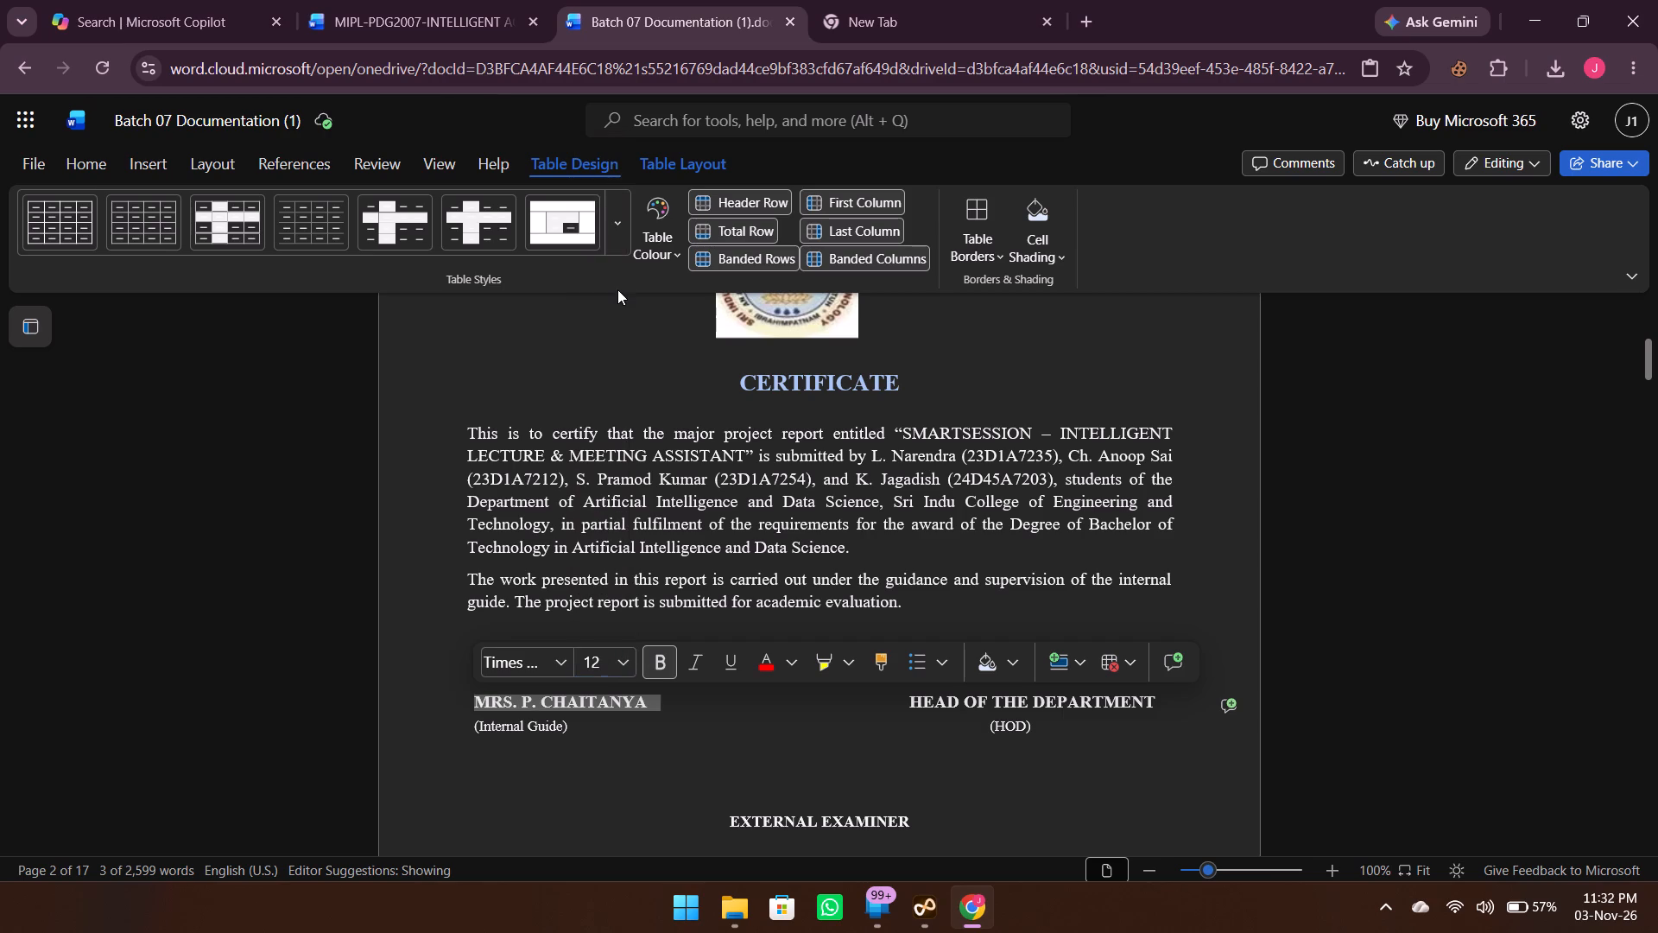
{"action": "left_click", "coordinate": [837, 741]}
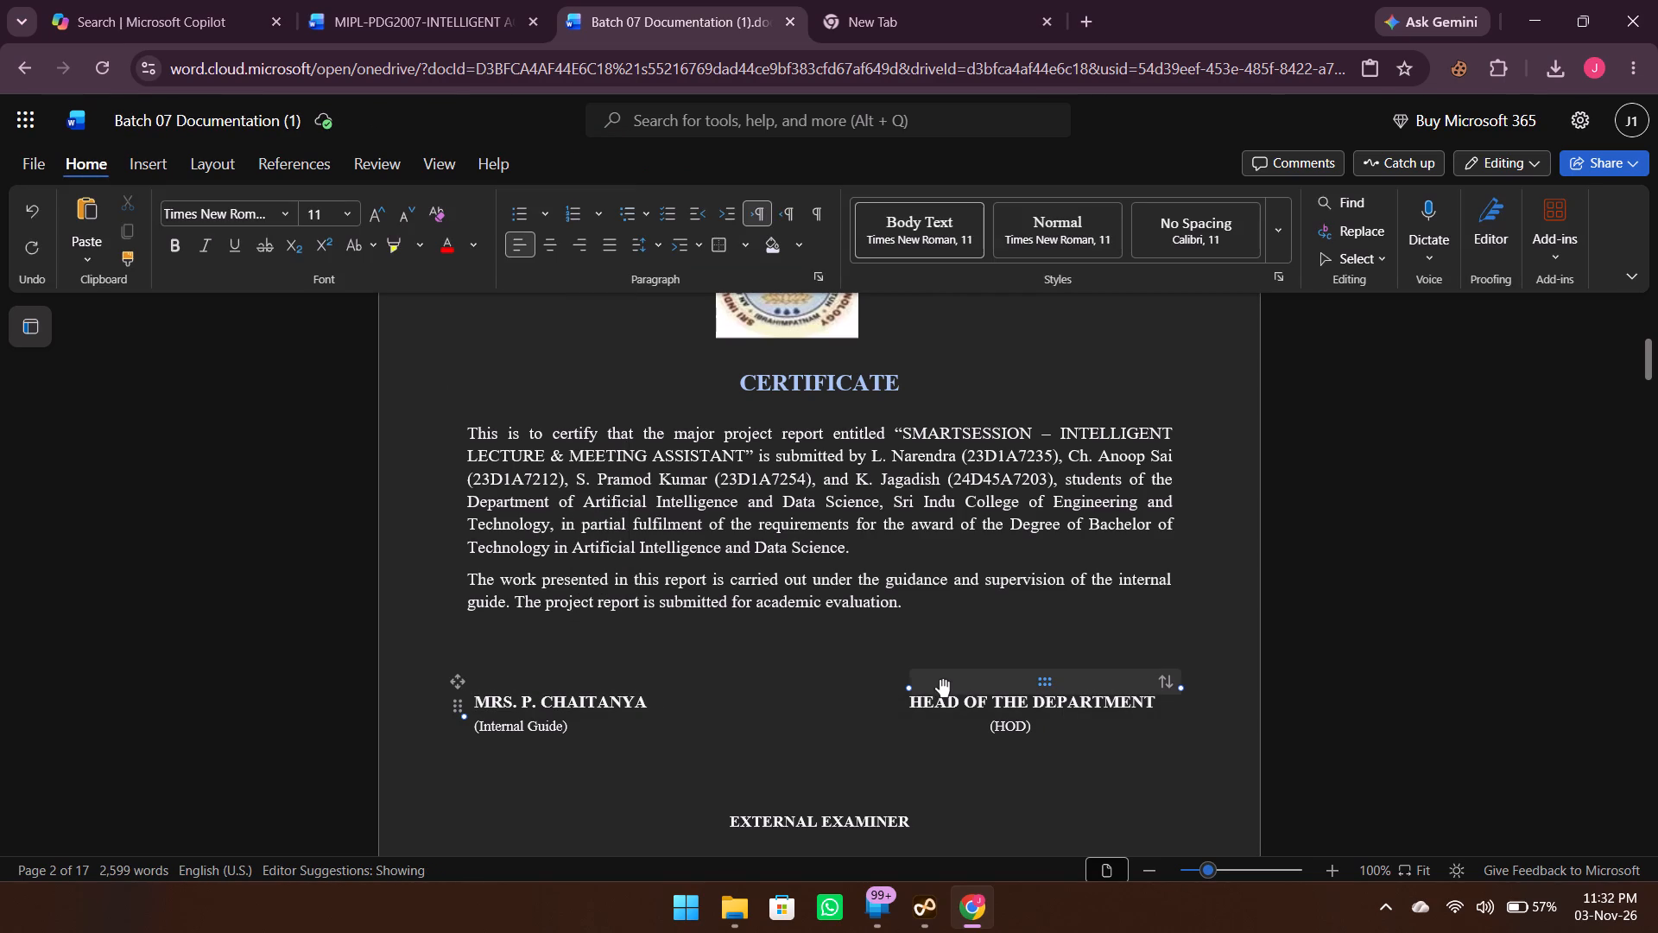
Move HEAD OF THE DEPARTMENT one line down in the signature table, replacing the (HOD) text.
{"action": "left_click_drag", "start_coordinate": [1154, 702], "coordinate": [908, 705]}
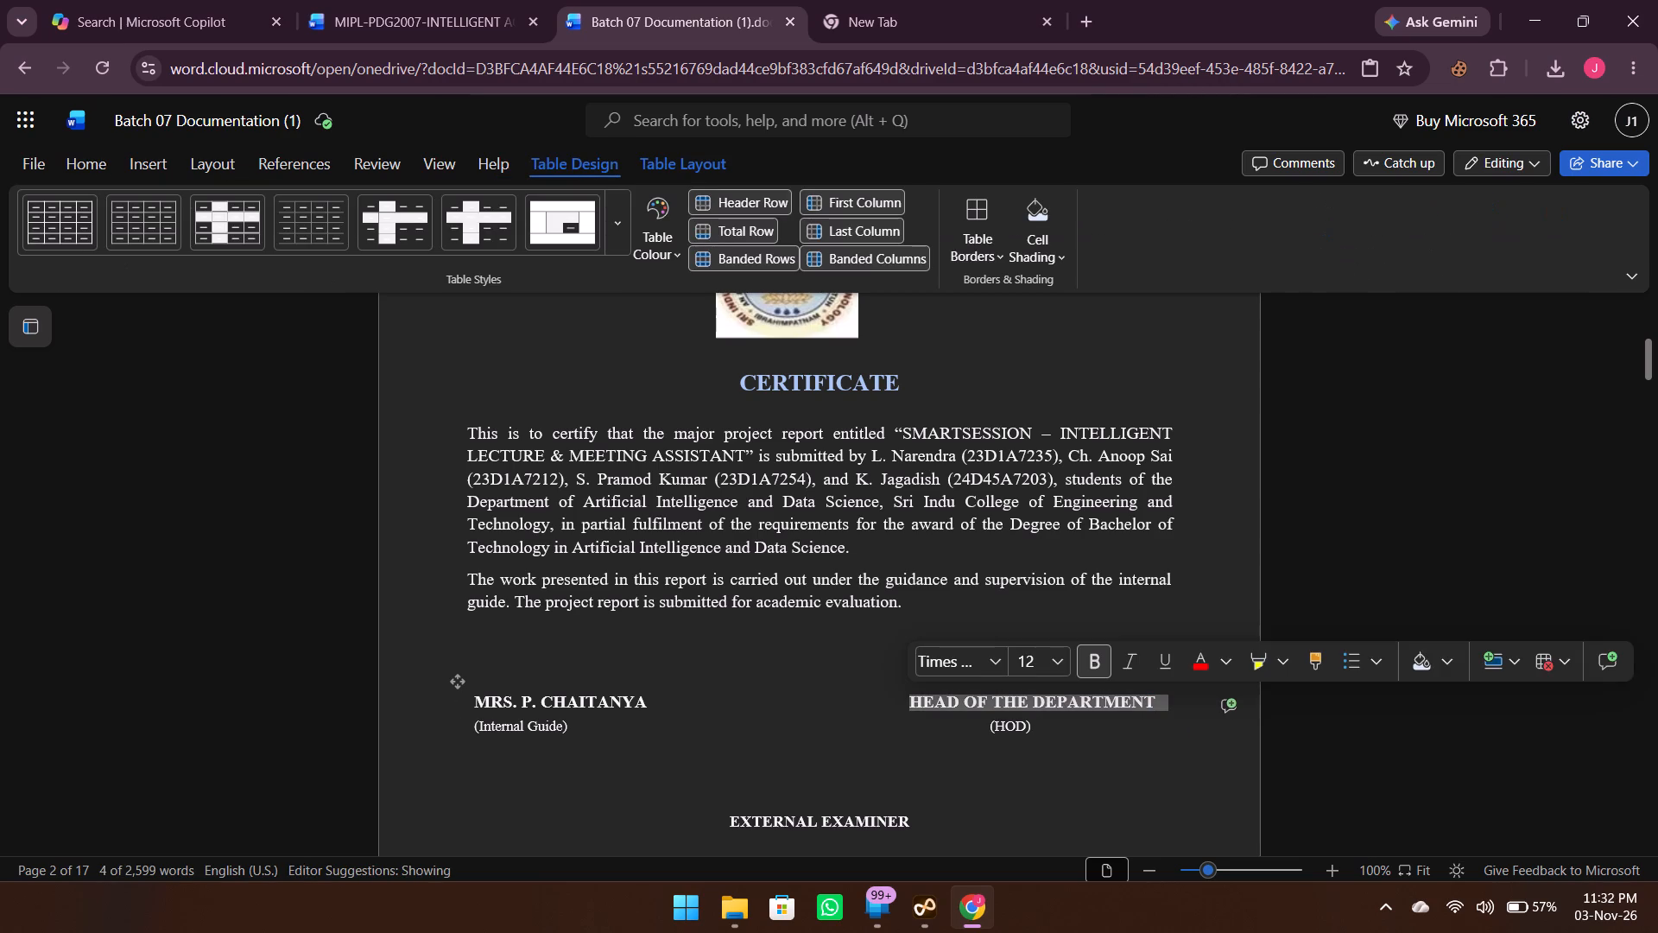
{"action": "key", "text": "ctrl+x"}
{"action": "left_click_drag", "start_coordinate": [1045, 722], "coordinate": [984, 727]}
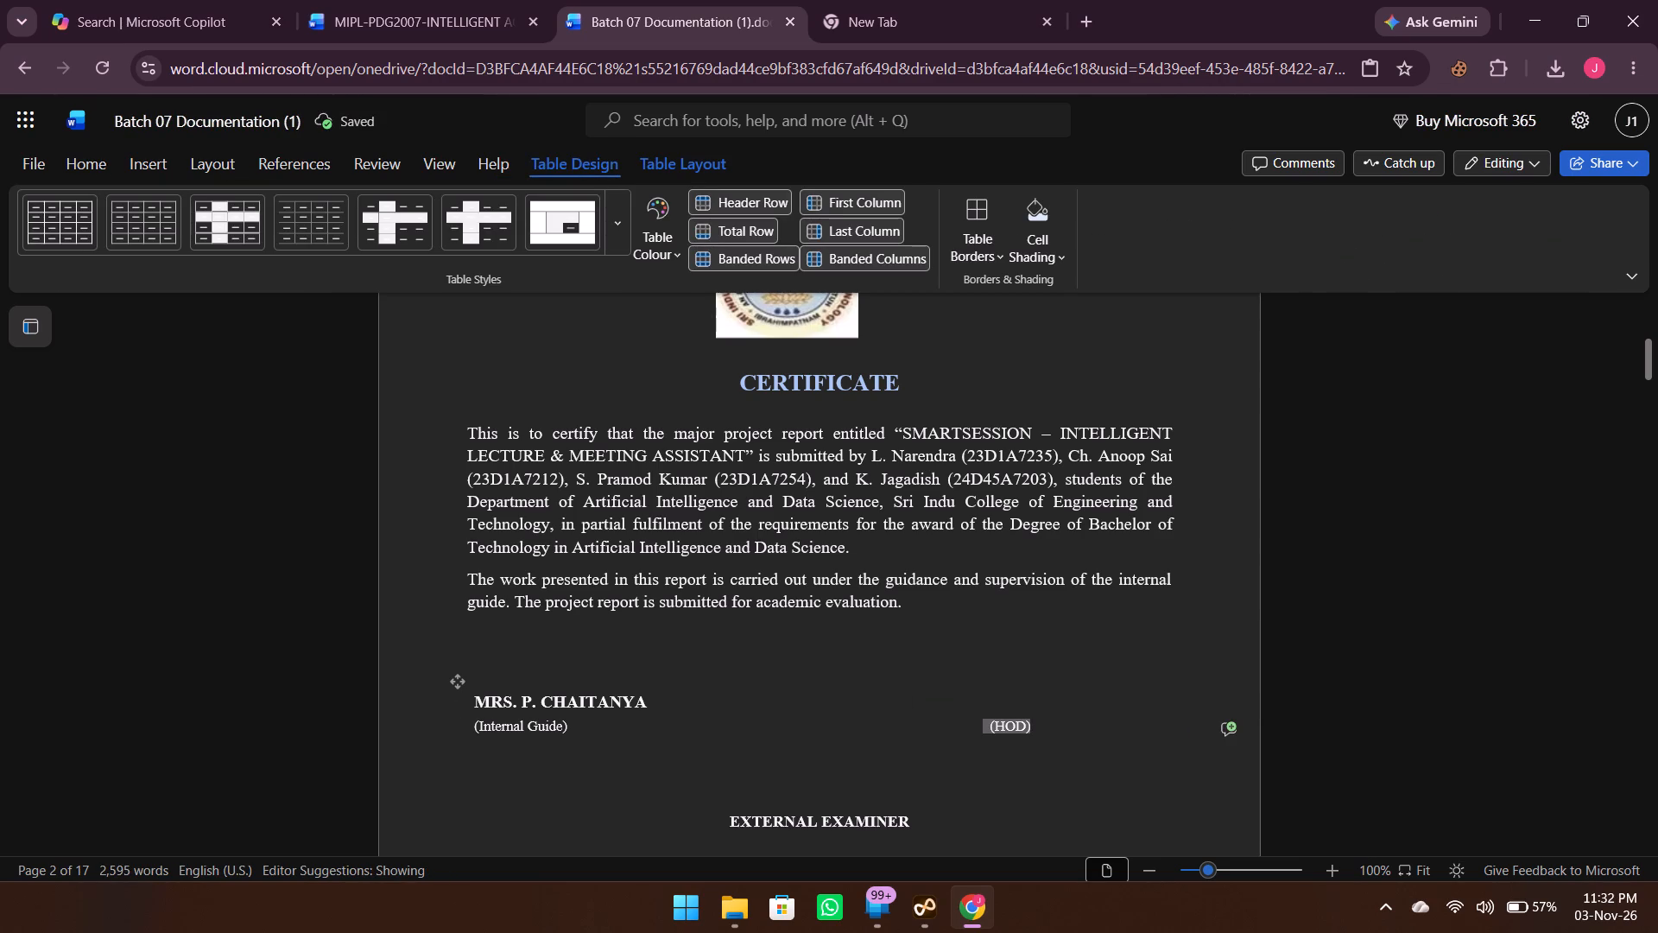
{"action": "left_click_drag", "start_coordinate": [984, 727], "coordinate": [984, 727]}
{"action": "key", "text": "BackSpace"}
{"action": "key", "text": "ctrl+v"}
{"action": "left_click", "coordinate": [997, 697]}
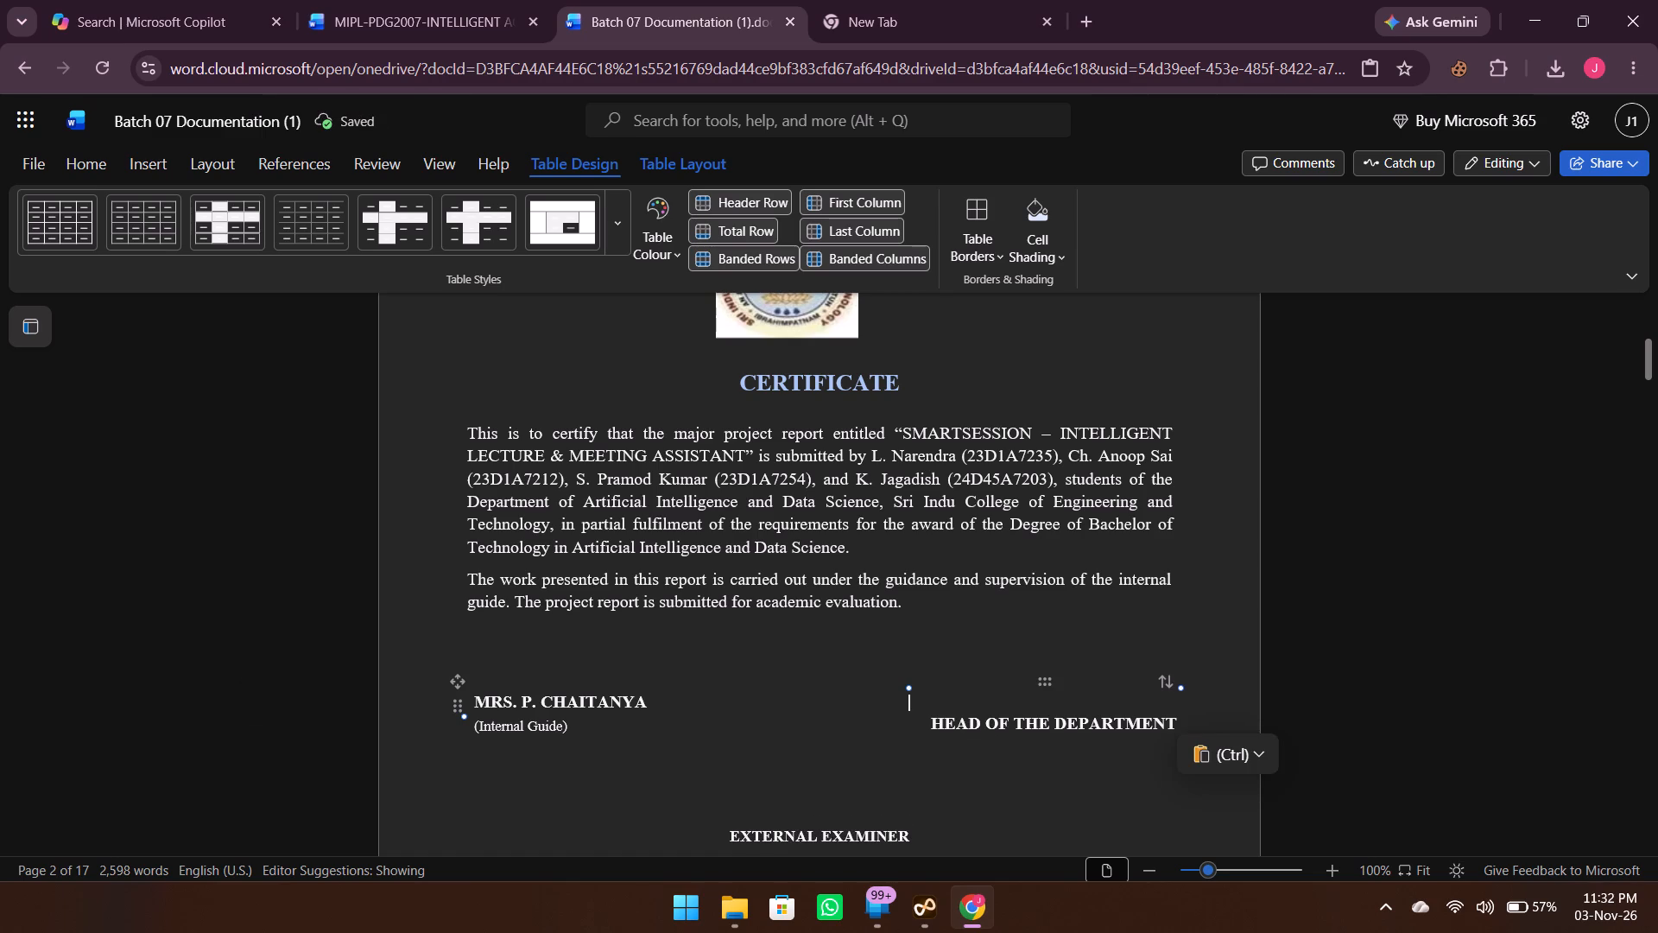
Copy the INTERNAL GUIDE and HEAD OF THE DEPARTMENT headings with the names beneath them from the accident report's certificate.
{"action": "left_click", "coordinate": [408, 0]}
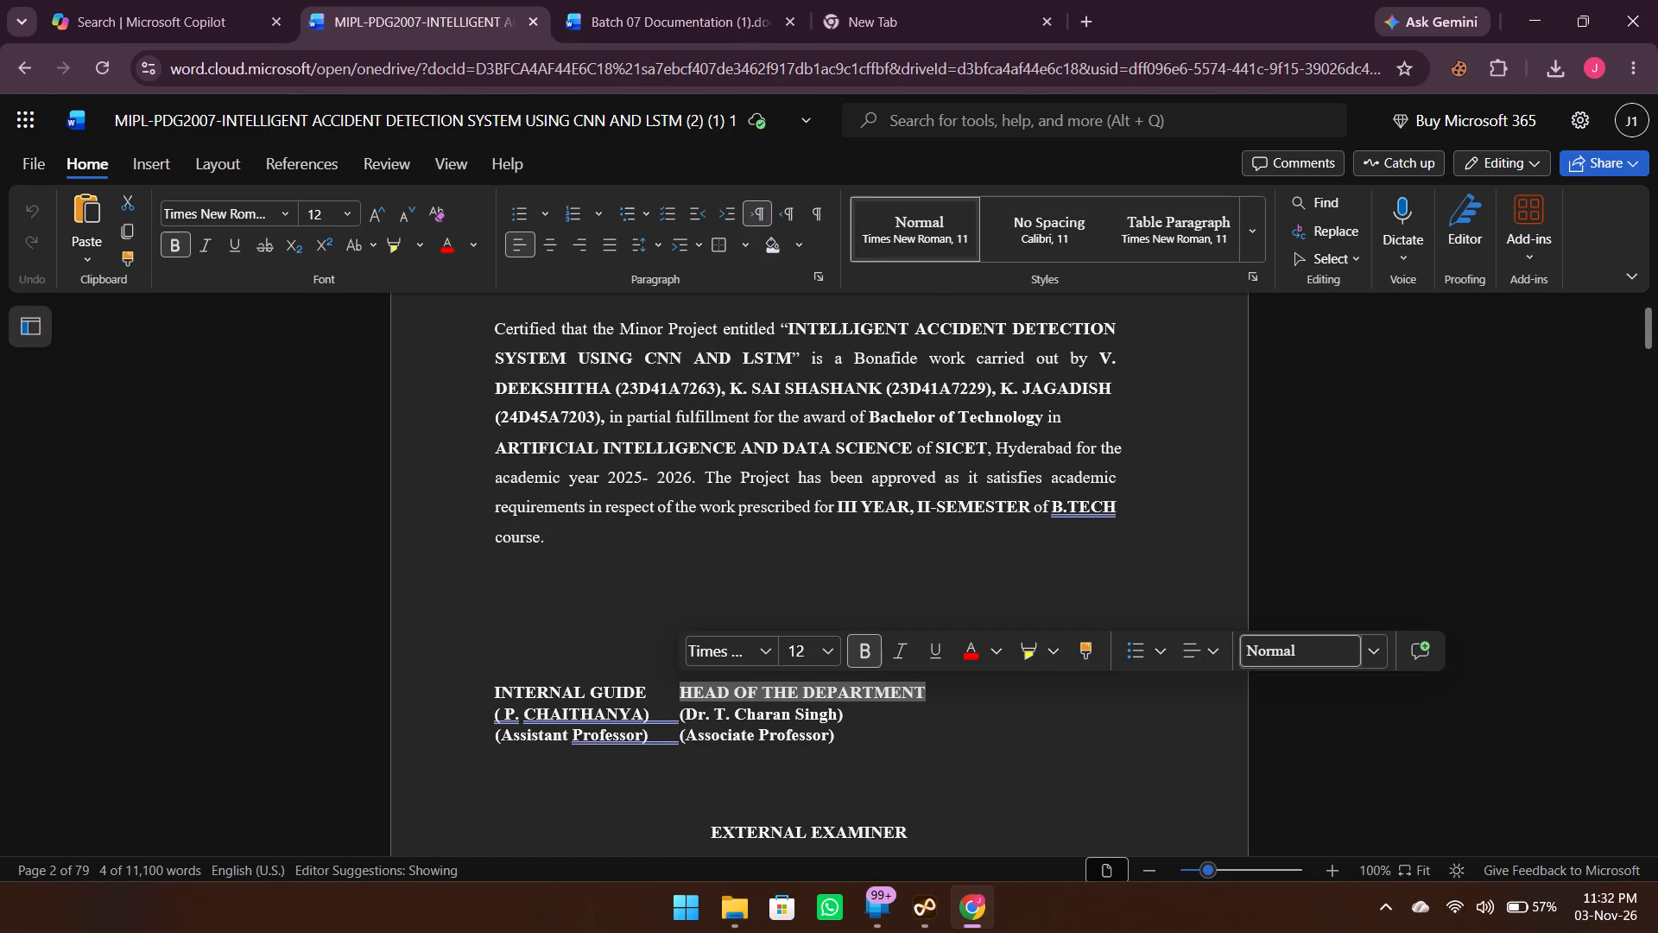
{"action": "left_click_drag", "start_coordinate": [858, 725], "coordinate": [687, 708]}
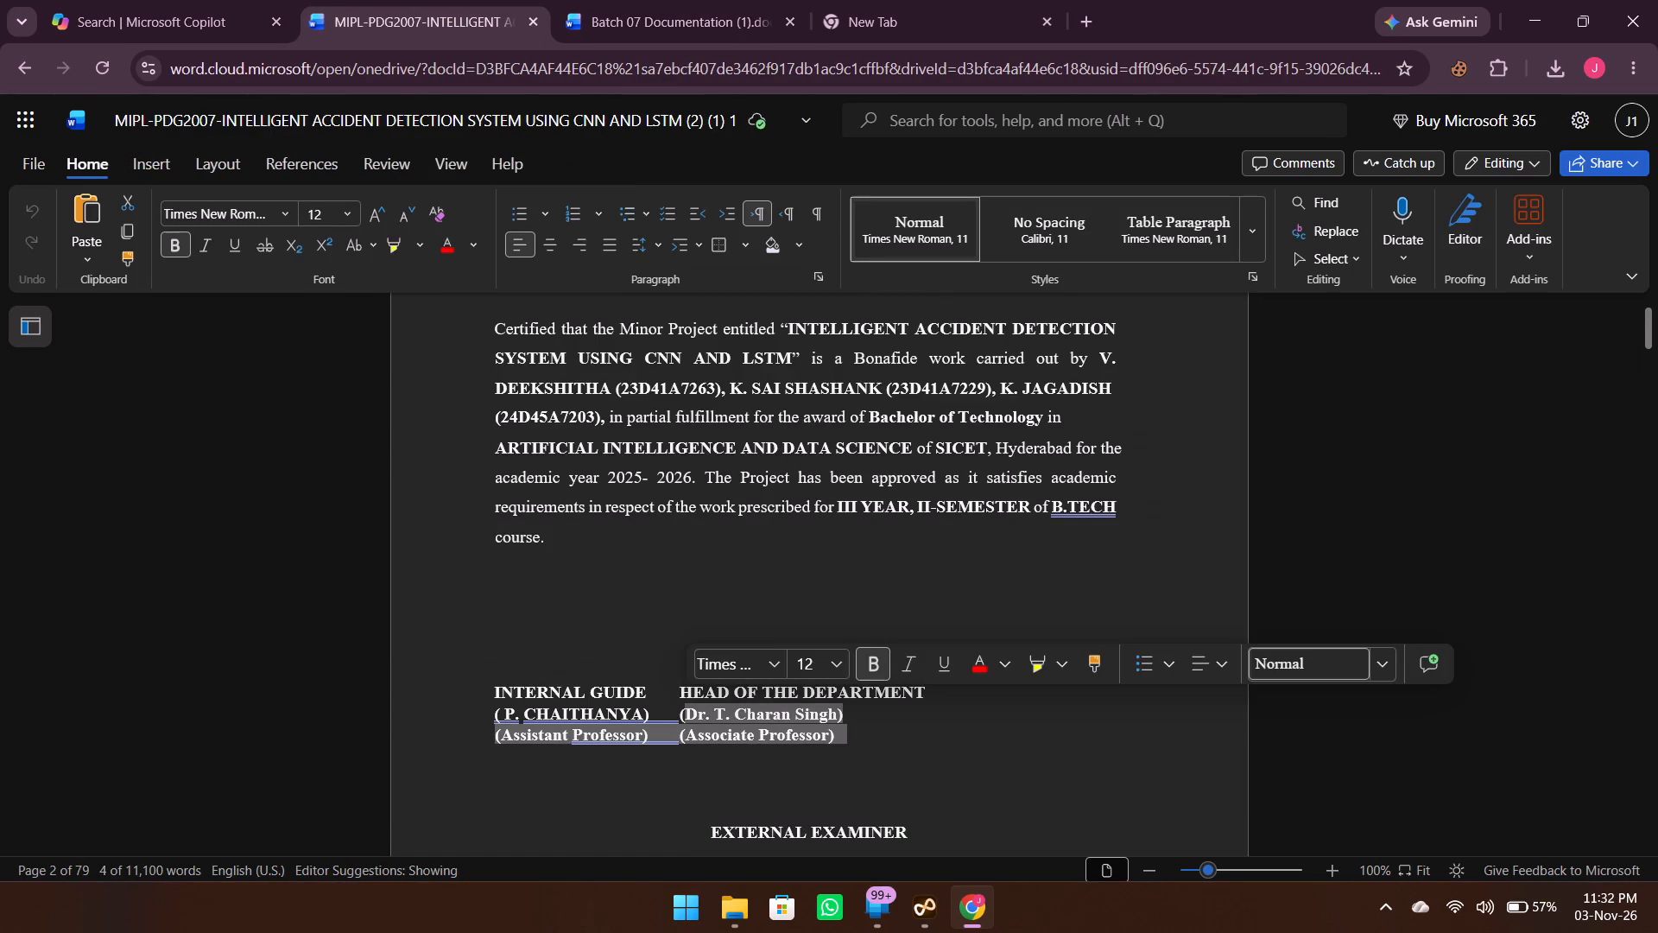
{"action": "left_click", "coordinate": [867, 736]}
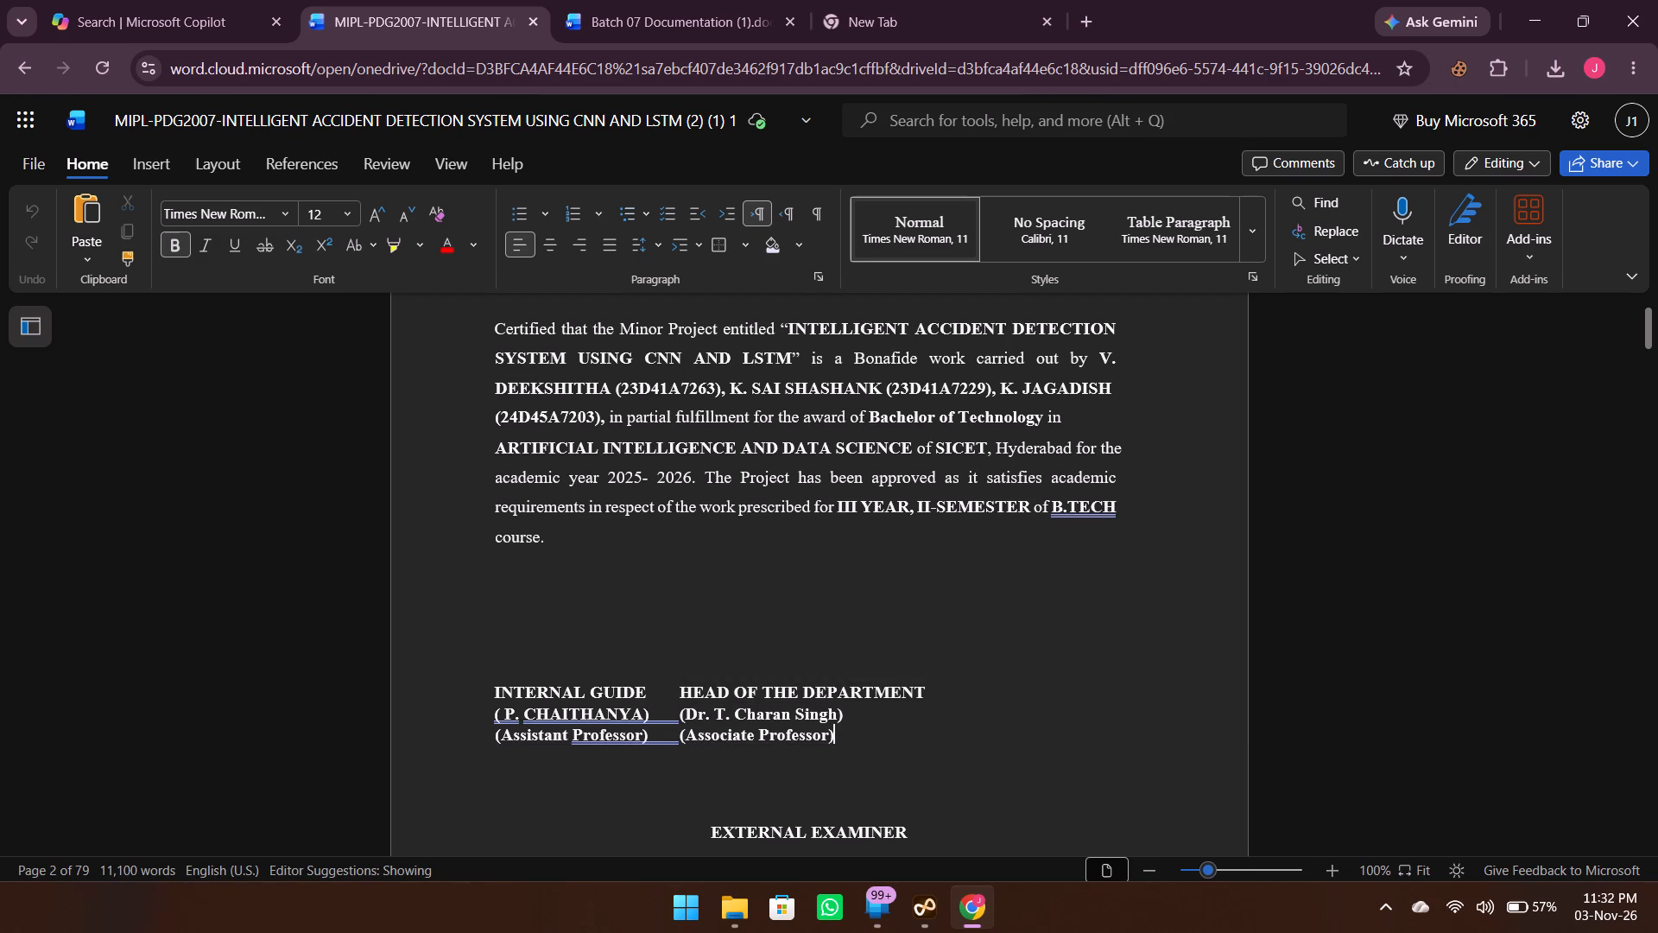
{"action": "left_click", "coordinate": [723, 2]}
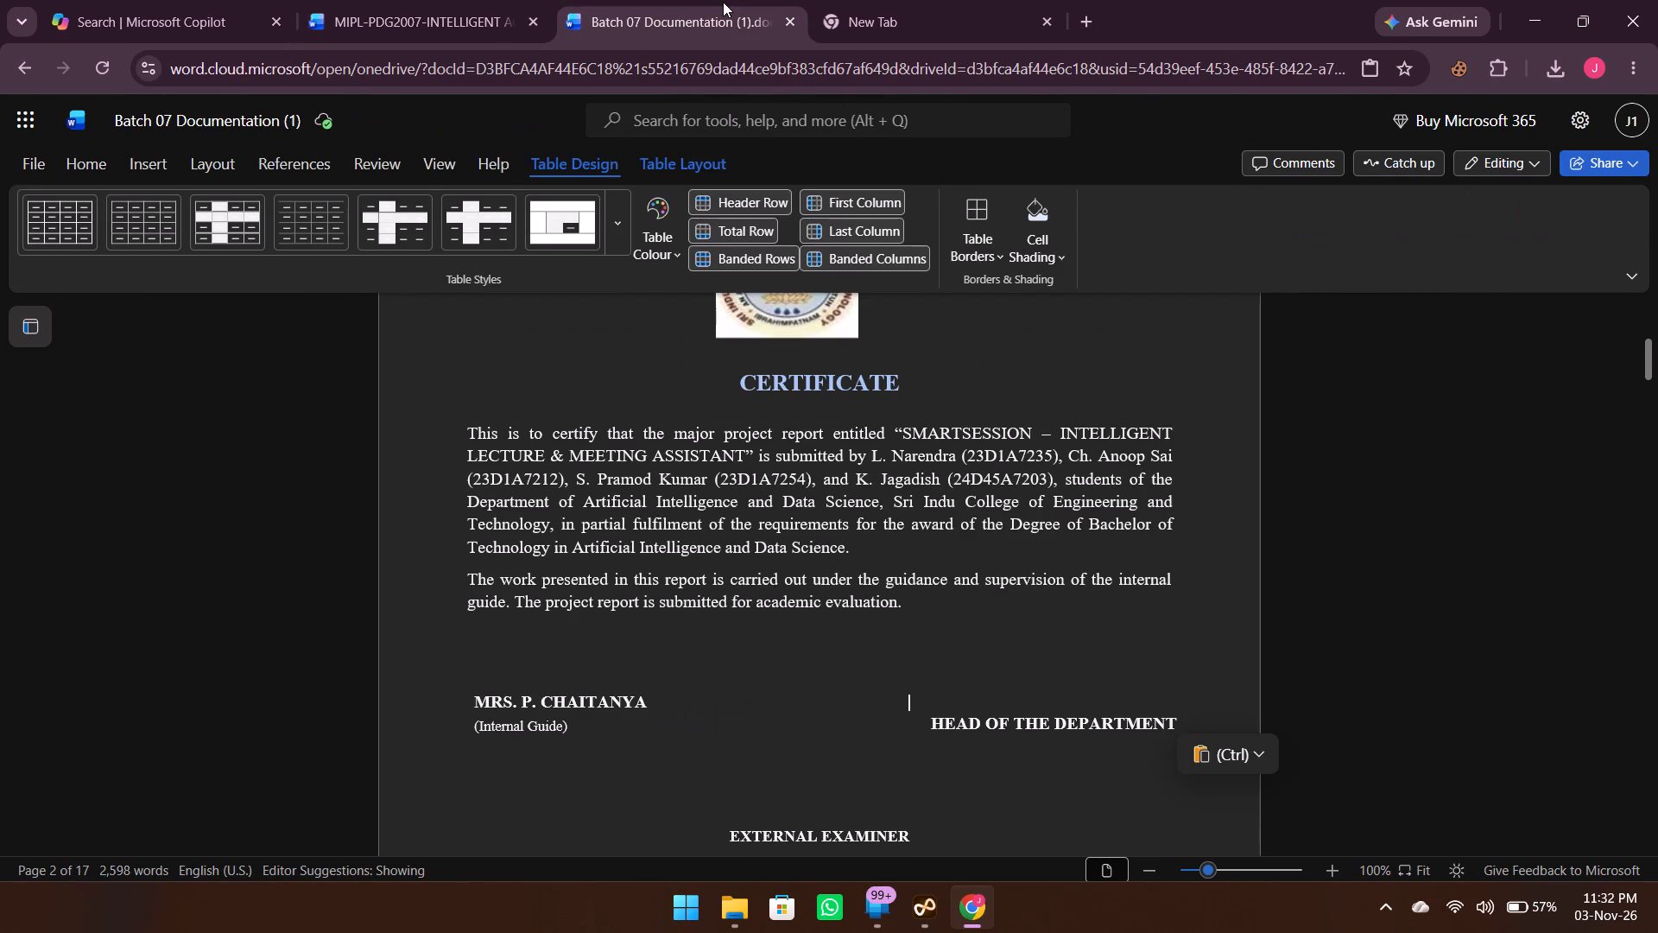
{"action": "left_click", "coordinate": [452, 3]}
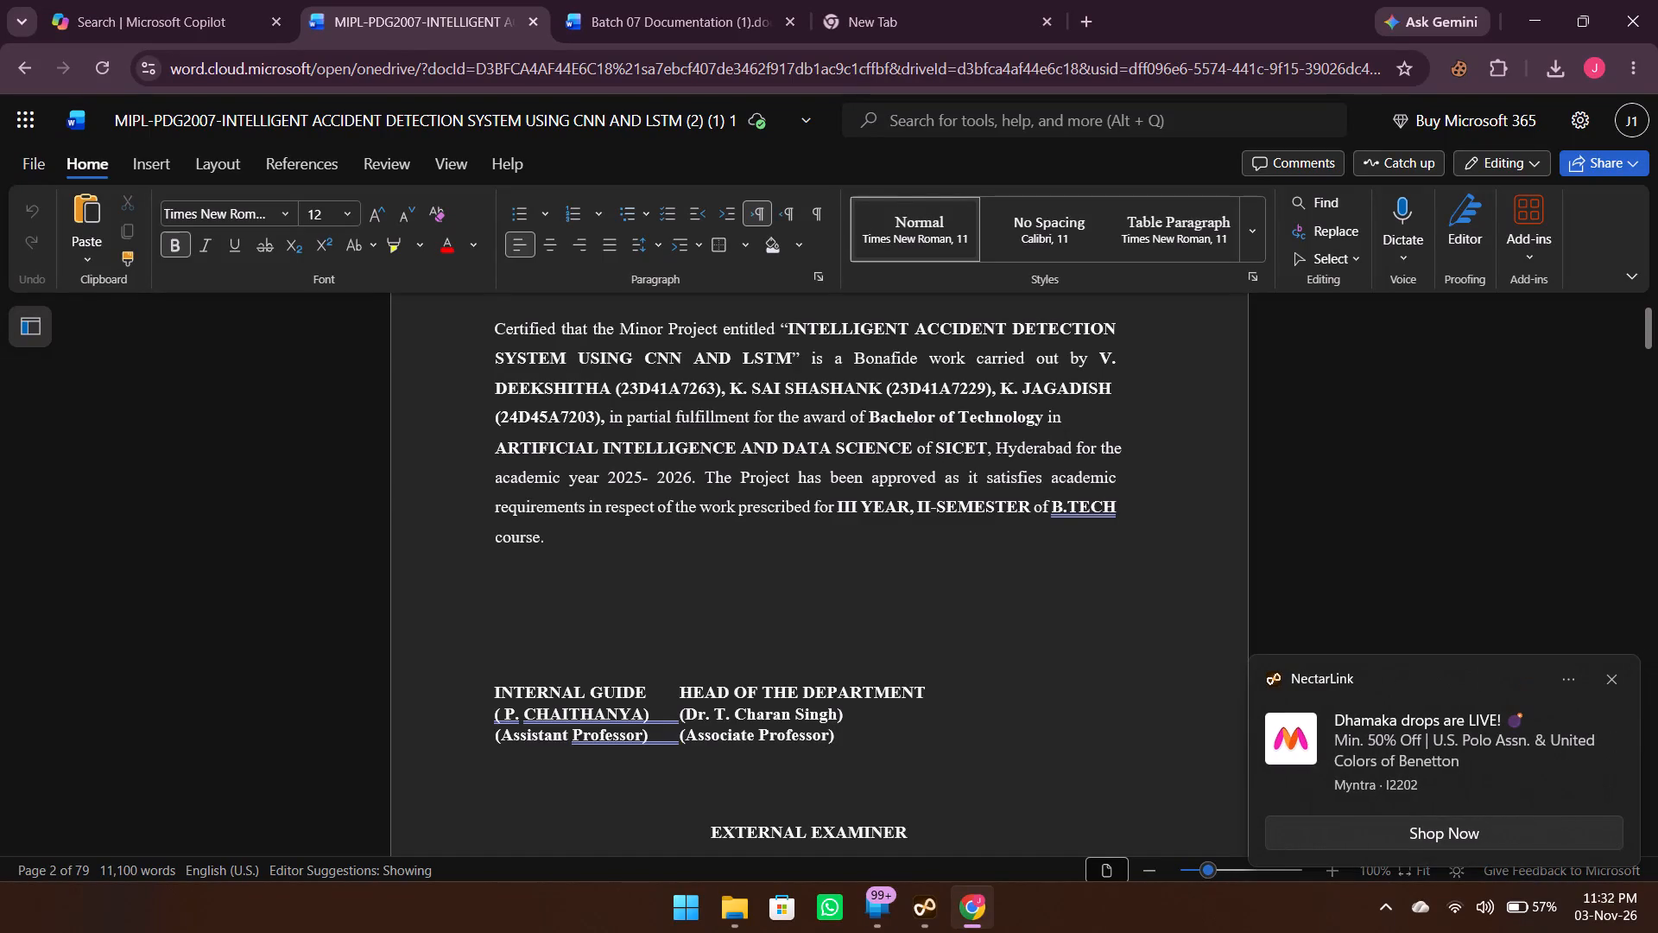
{"action": "left_click_drag", "start_coordinate": [860, 714], "coordinate": [495, 691]}
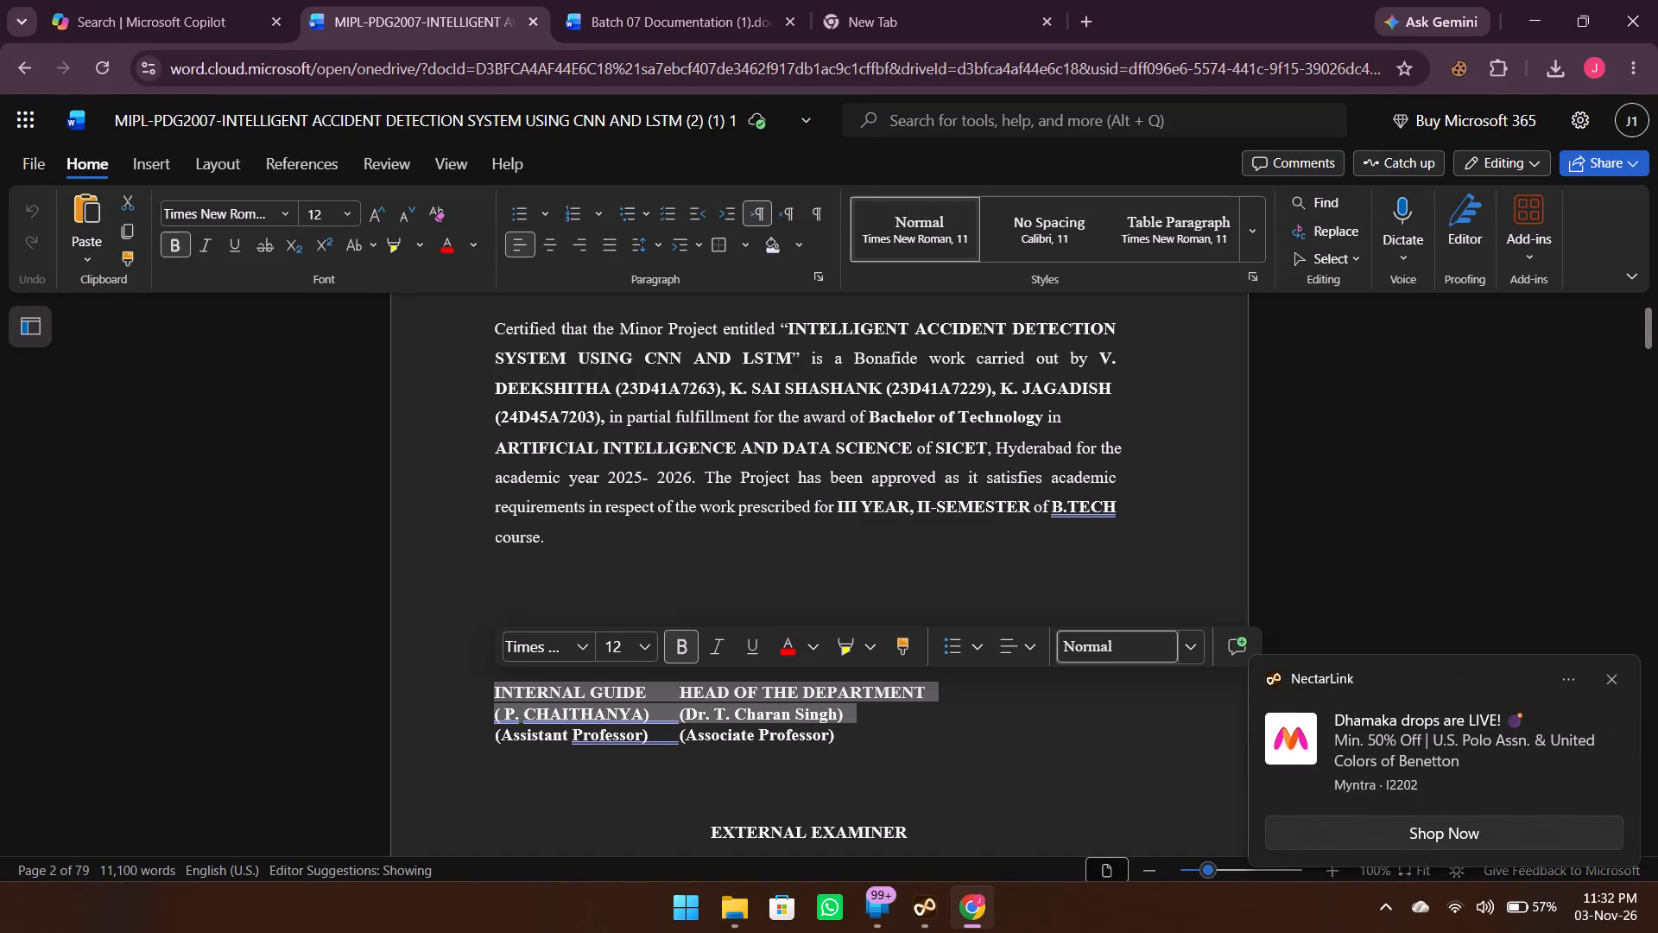
{"action": "key", "text": "ctrl+c"}
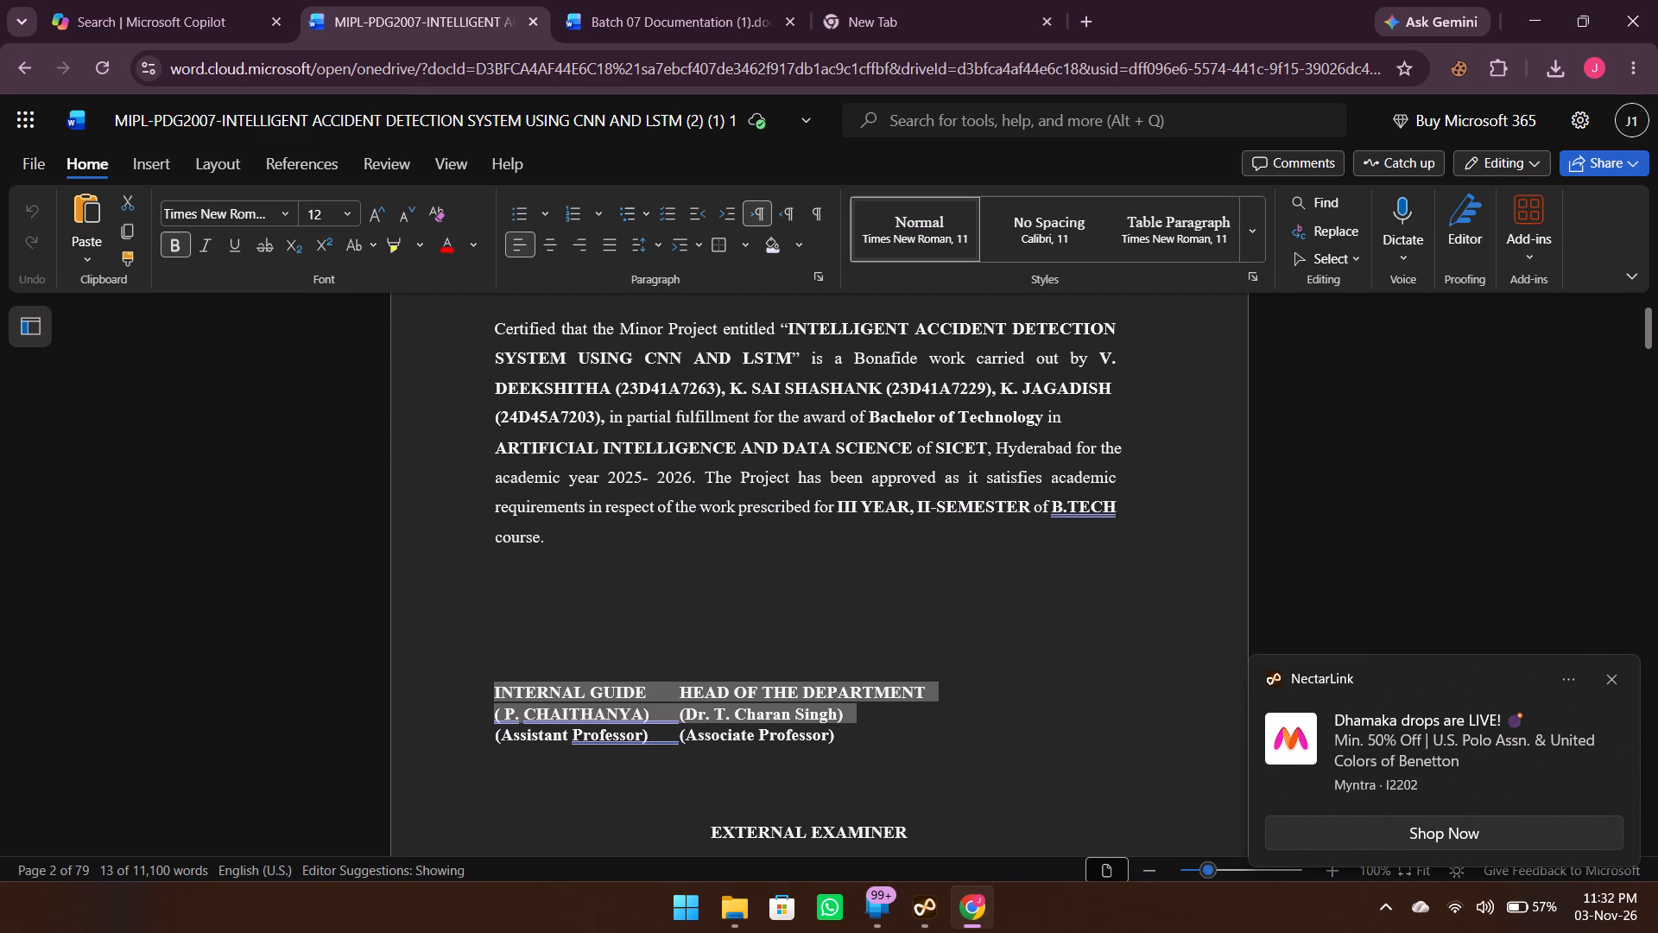
In Batch 07's certificate signature table, delete the (Internal Guide) text below the guide's name.
{"action": "left_click", "coordinate": [665, 0]}
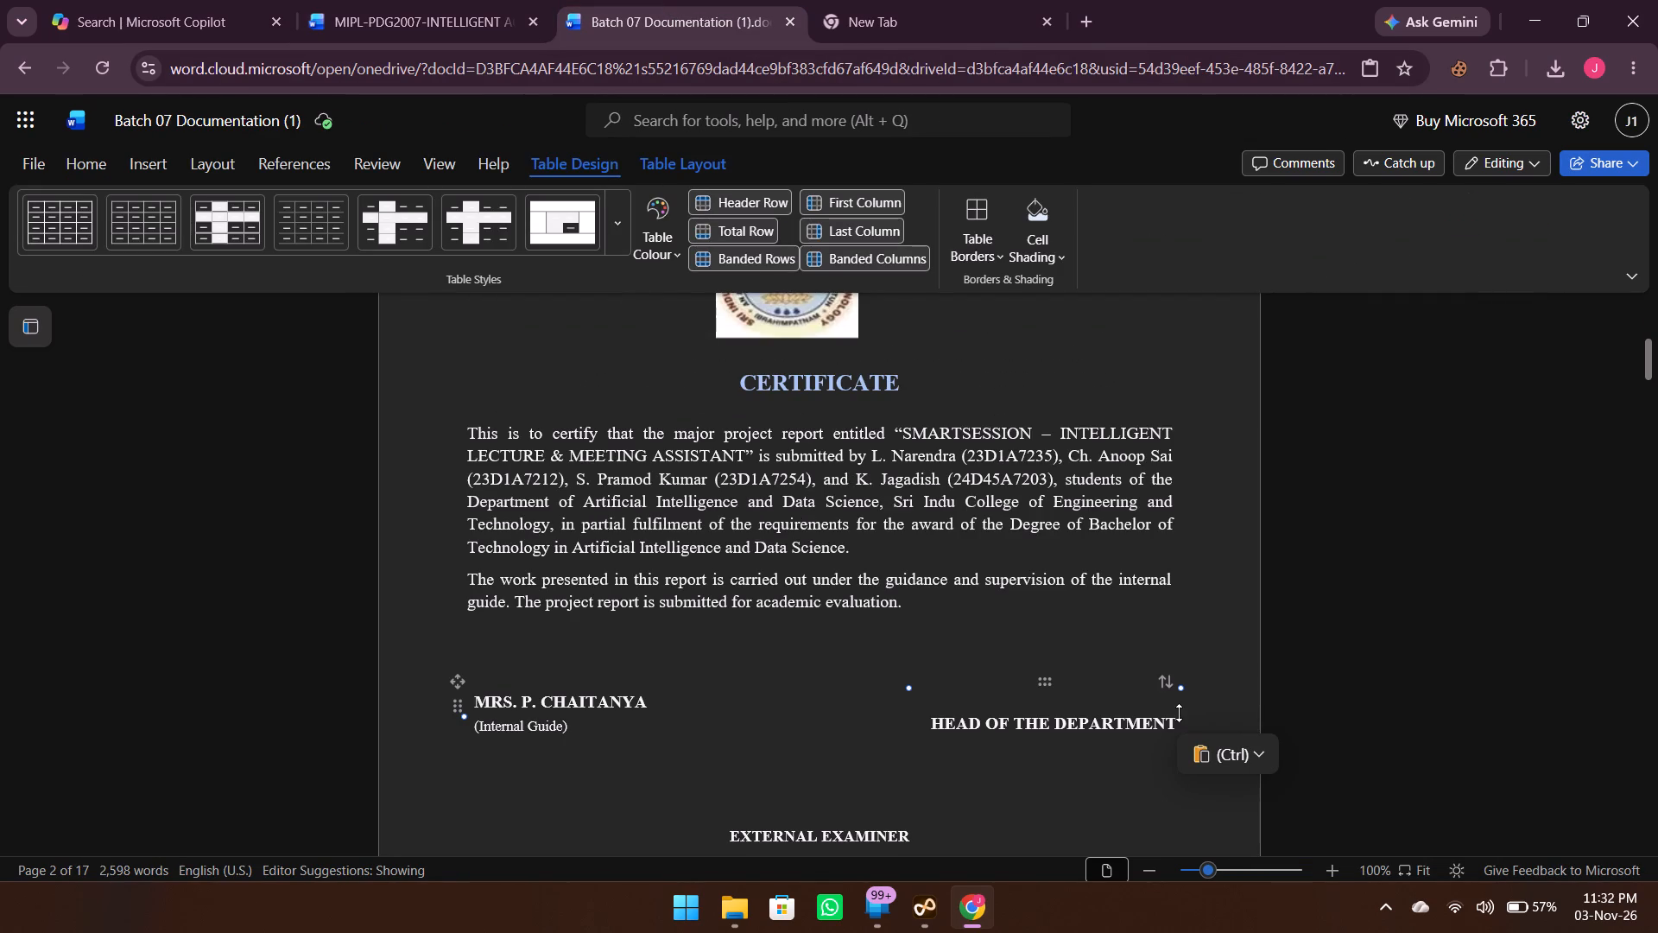
{"action": "left_click_drag", "start_coordinate": [1179, 713], "coordinate": [544, 691]}
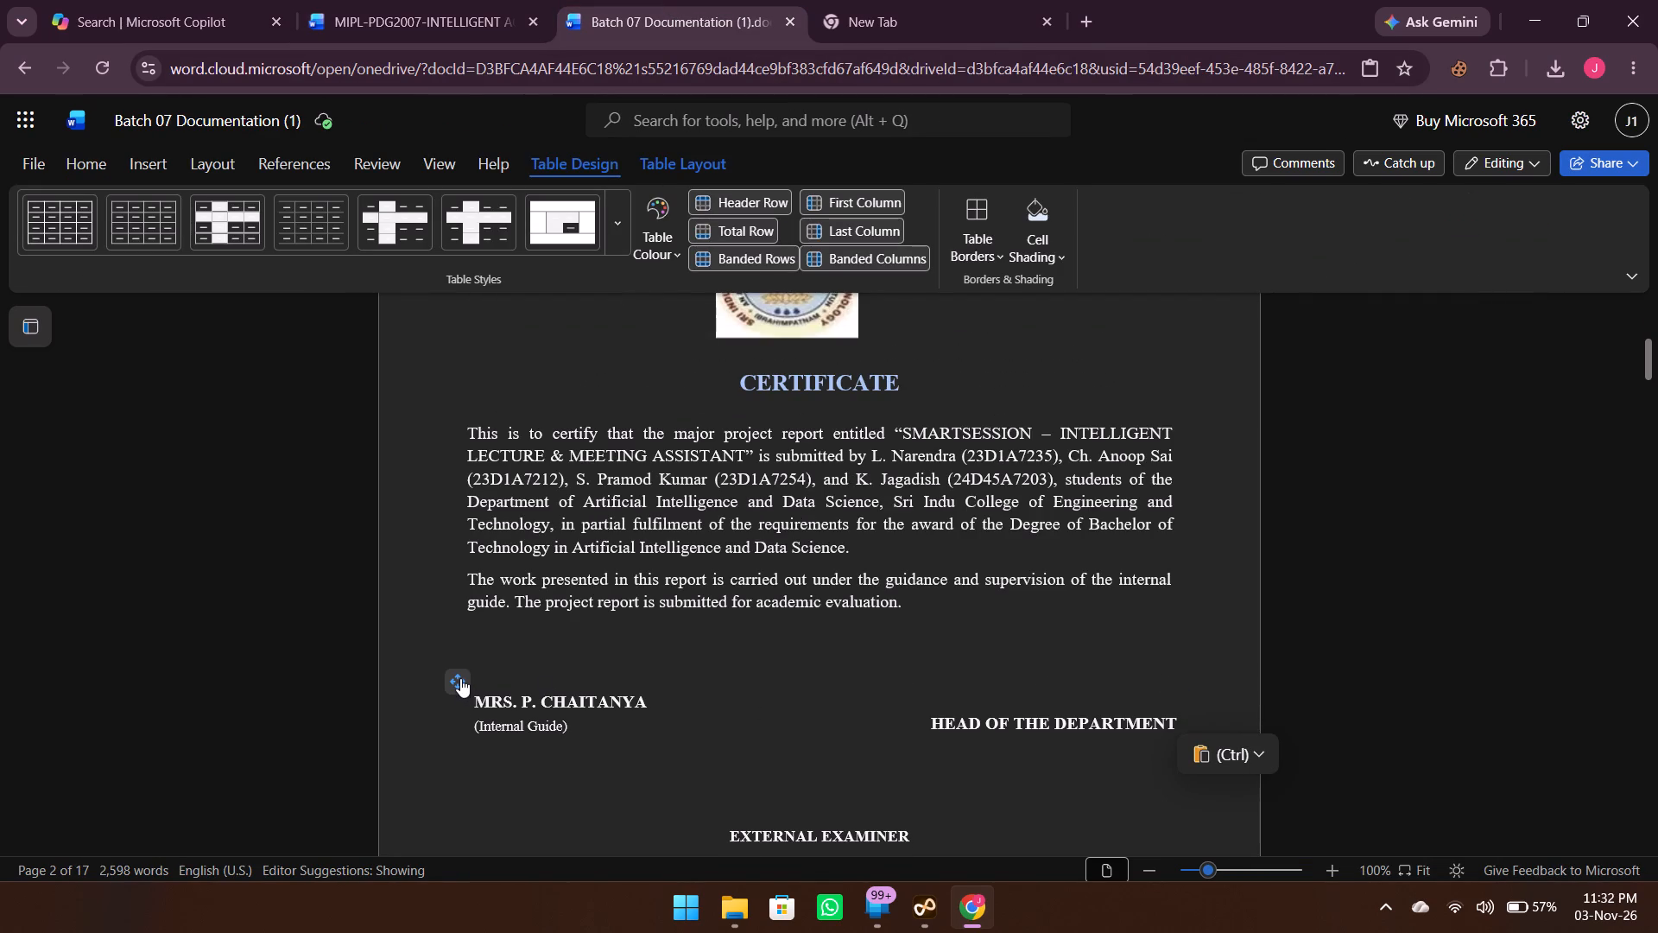
{"action": "left_click", "coordinate": [460, 678]}
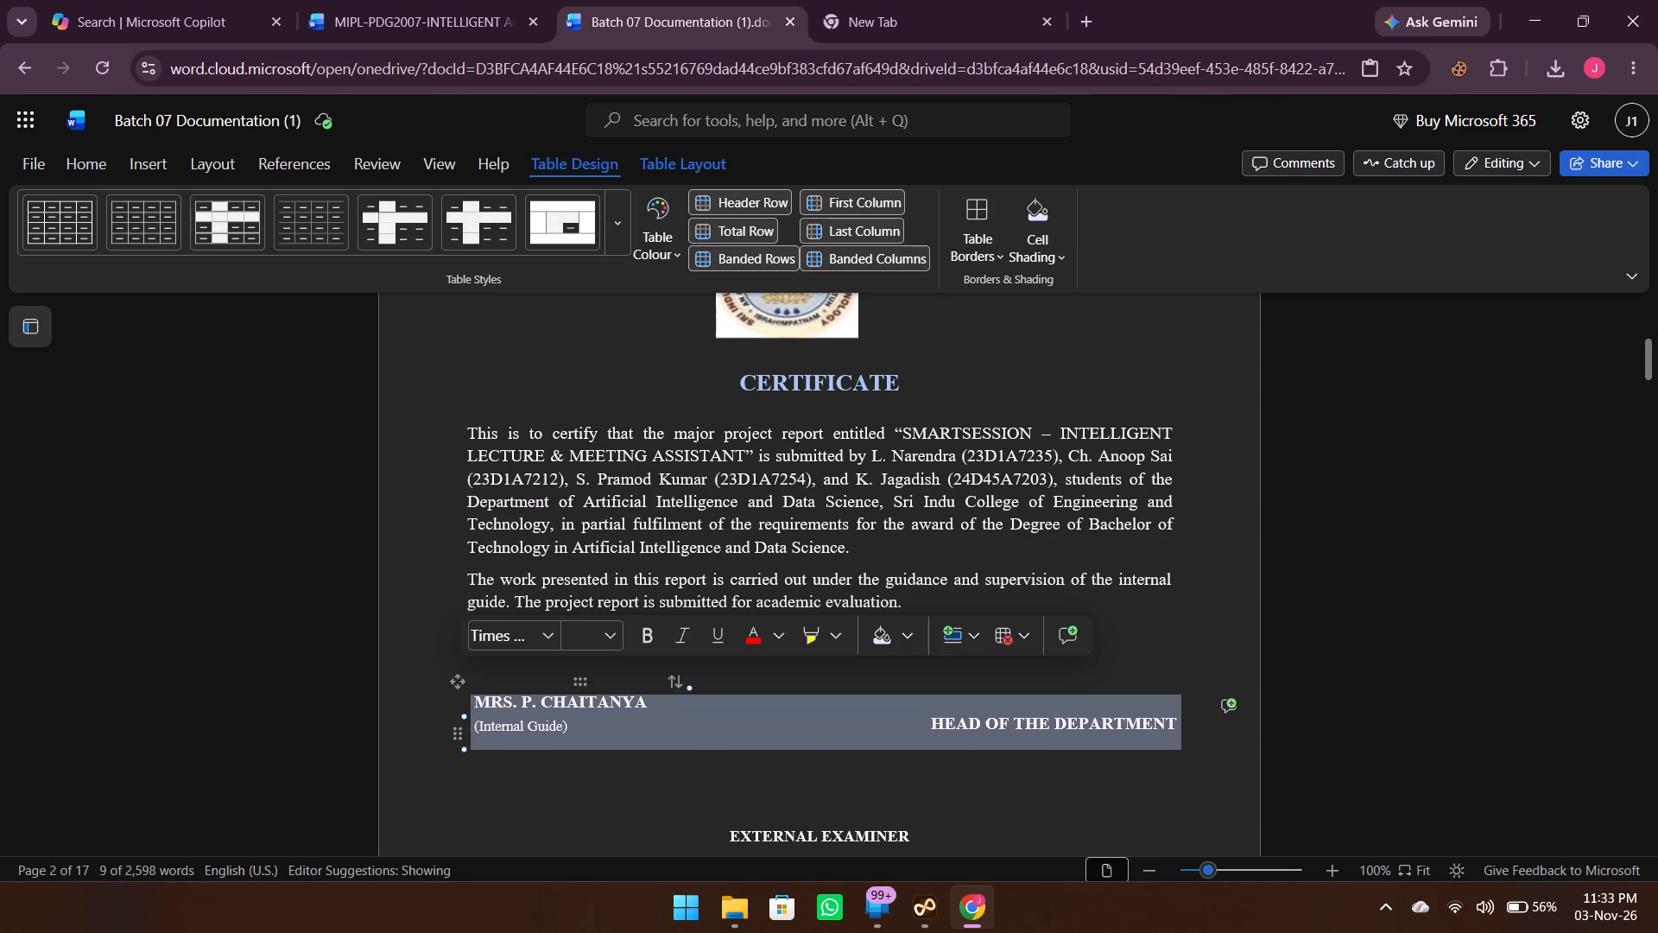
{"action": "left_click", "coordinate": [1179, 720]}
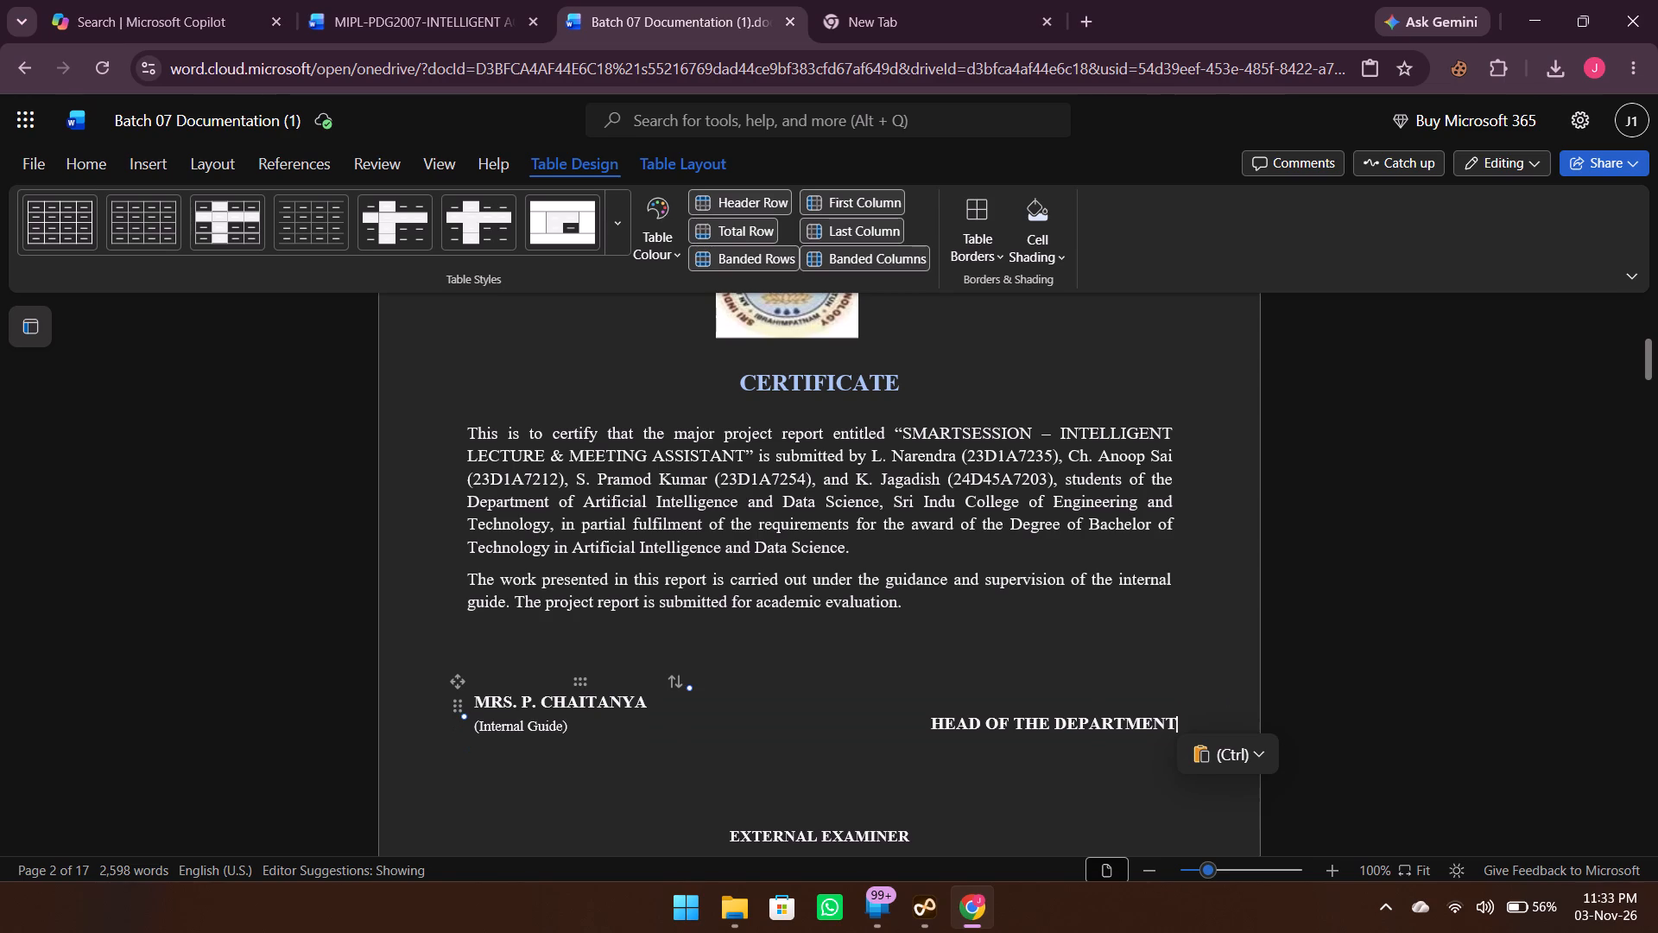
{"action": "left_click_drag", "start_coordinate": [603, 727], "coordinate": [475, 699]}
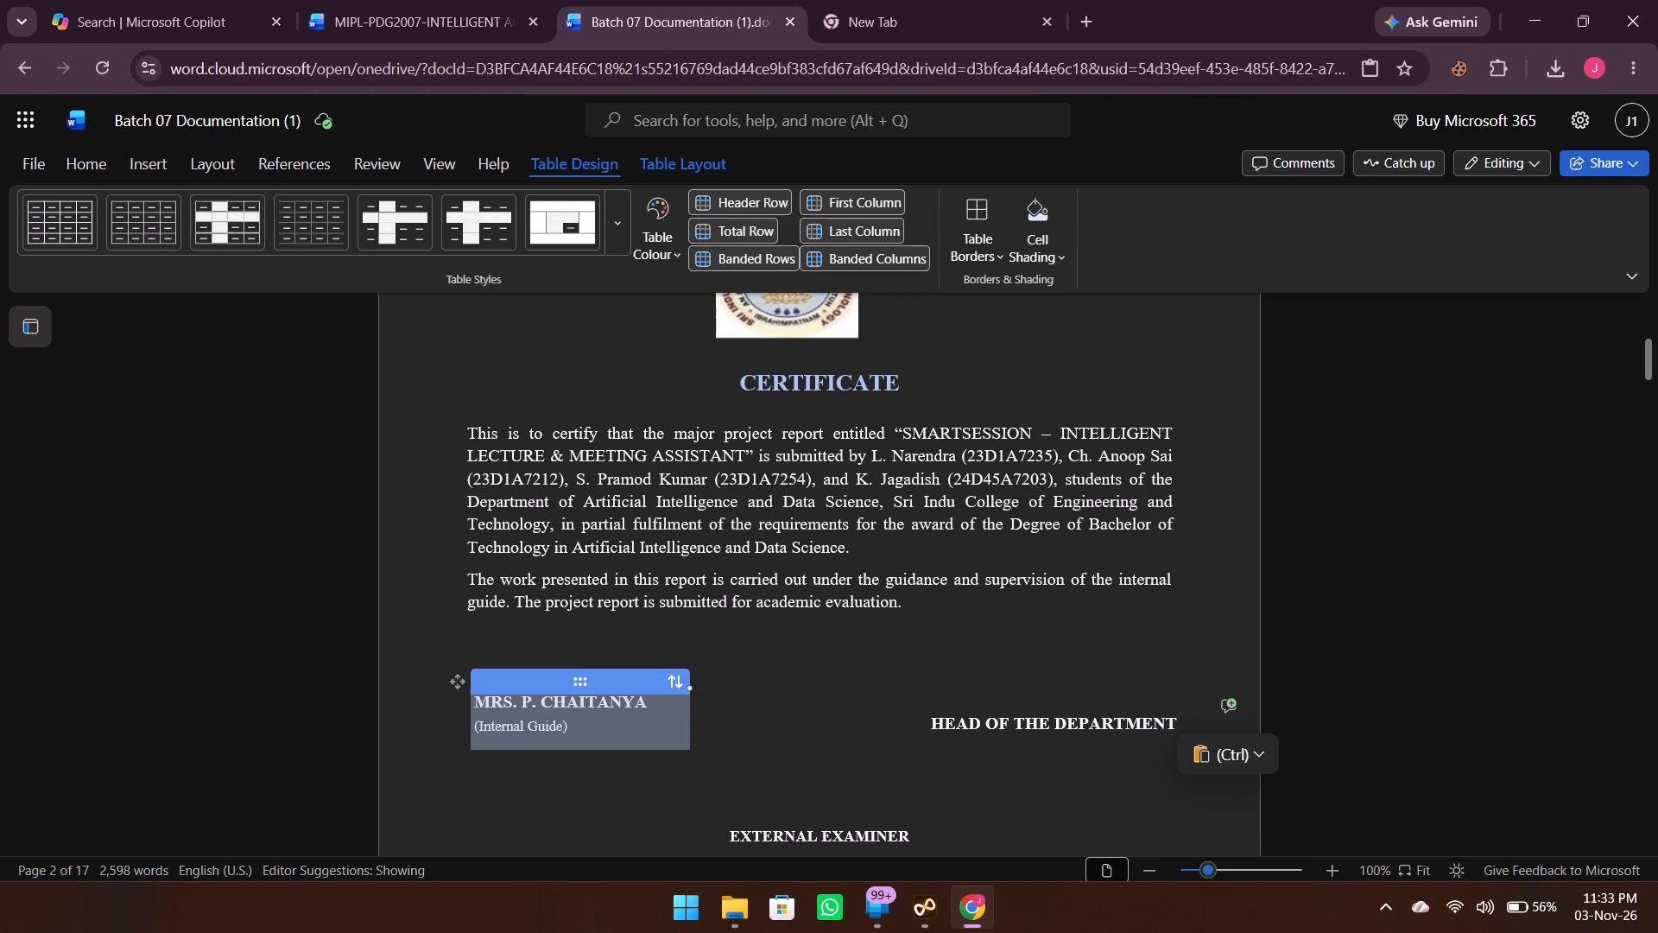
{"action": "left_click_drag", "start_coordinate": [475, 699], "coordinate": [630, 708]}
{"action": "left_click", "coordinate": [630, 708]}
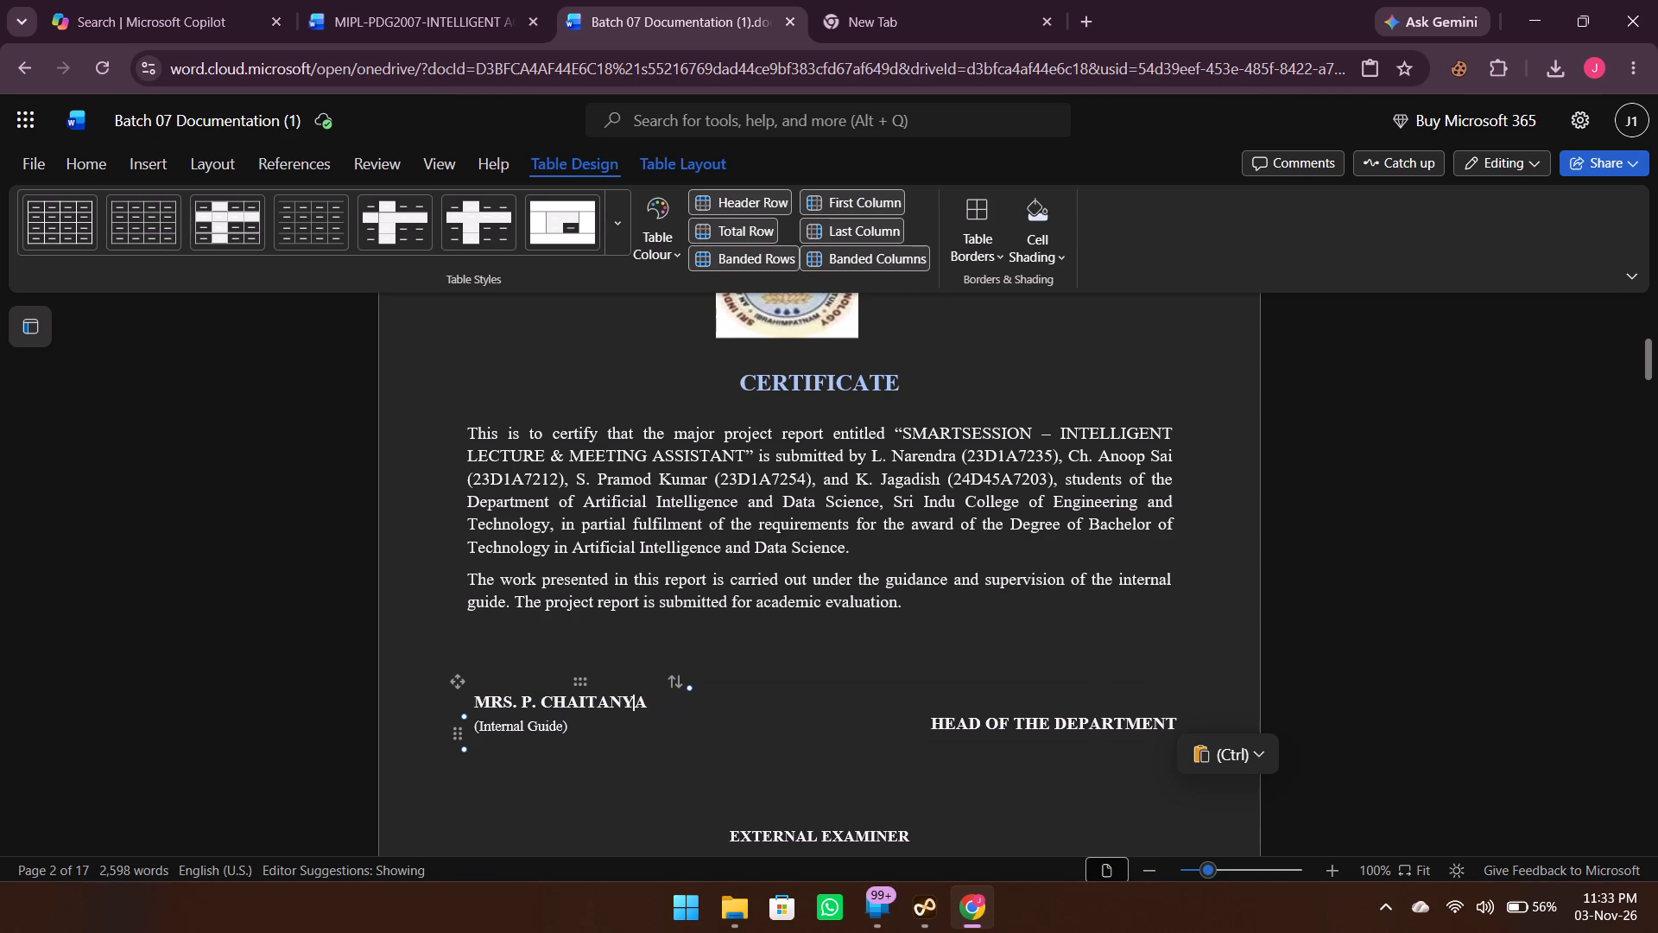
{"action": "left_click", "coordinate": [572, 723]}
{"action": "key", "text": "BackSpace"}
{"action": "key", "text": "BackSpace"}
{"action": "key", "text": "BackSpace"}
{"action": "key", "text": "BackSpace"}
{"action": "key", "text": "BackSpace"}
{"action": "key", "text": "BackSpace"}
{"action": "key", "text": "BackSpace"}
{"action": "key", "text": "BackSpace"}
{"action": "key", "text": "BackSpace"}
{"action": "key", "text": "BackSpace"}
{"action": "key", "text": "BackSpace"}
{"action": "key", "text": "BackSpace"}
{"action": "key", "text": "BackSpace"}
{"action": "key", "text": "BackSpace"}
{"action": "key", "text": "BackSpace"}
{"action": "key", "text": "BackSpace"}
{"action": "key", "text": "BackSpace"}
{"action": "key", "text": "BackSpace"}
{"action": "key", "text": "BackSpace"}
{"action": "key", "text": "BackSpace"}
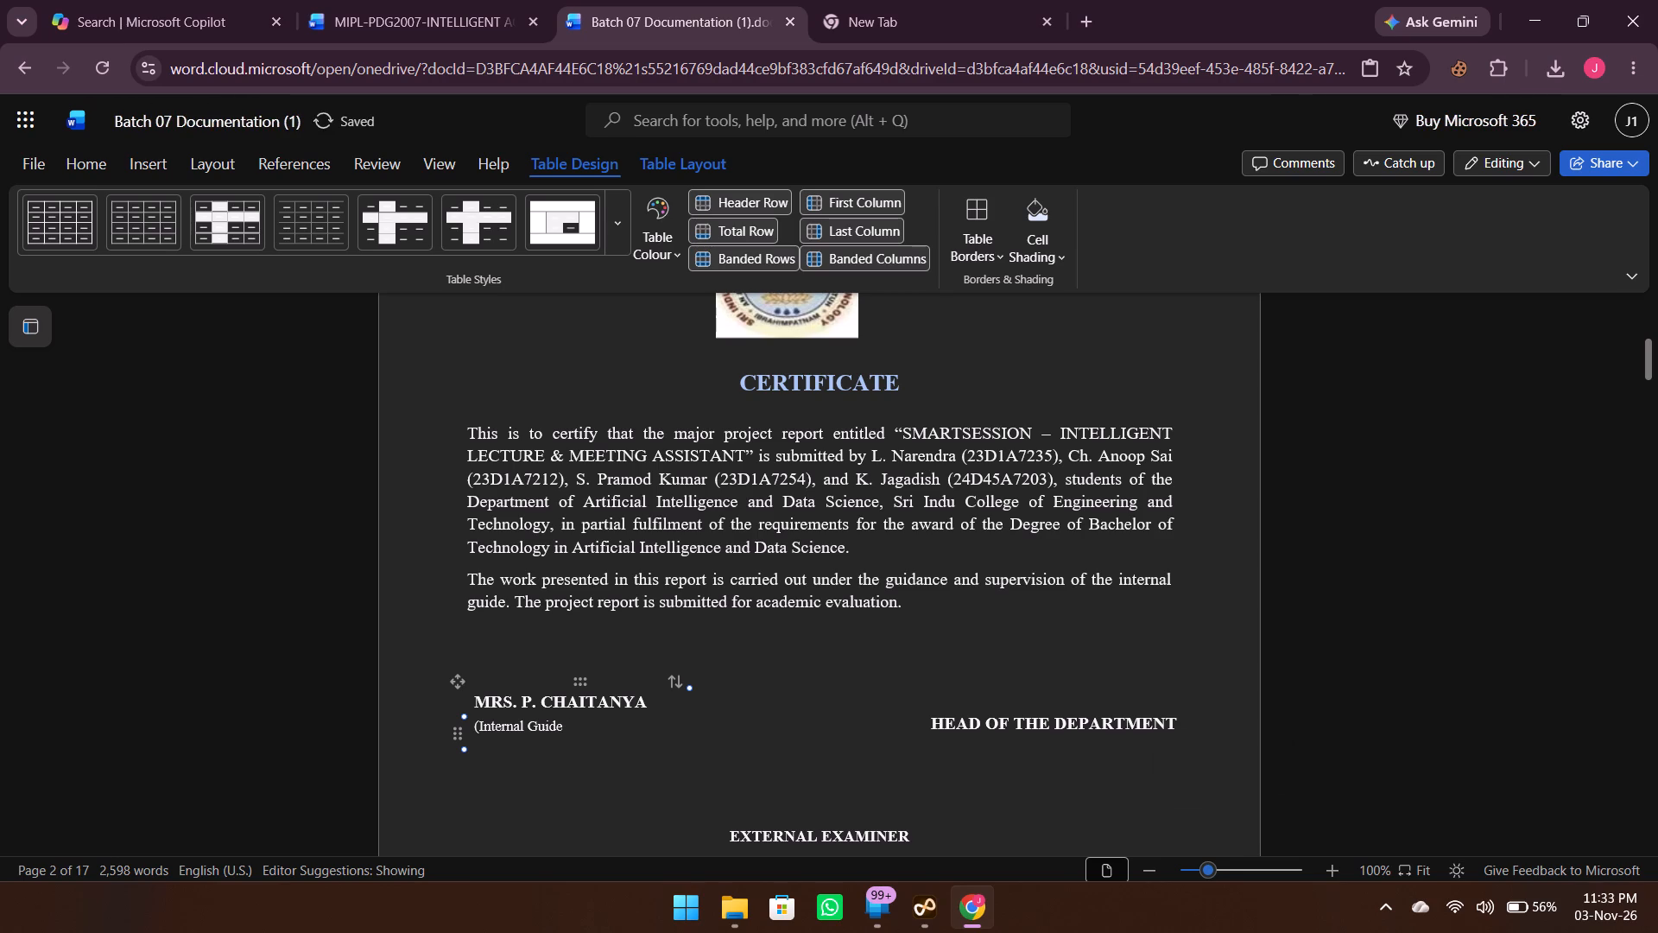
{"action": "key", "text": "BackSpace"}
Delete the internal guide's name from the first column of the signature table.
{"action": "key", "text": "Up"}
{"action": "key", "text": "Right"}
{"action": "key", "text": "Right"}
{"action": "key", "text": "Right"}
{"action": "key", "text": "Right"}
{"action": "key", "text": "Right"}
{"action": "key", "text": "Right"}
{"action": "key", "text": "Right"}
{"action": "key", "text": "Right"}
{"action": "key", "text": "Right"}
{"action": "key", "text": "Right"}
{"action": "key", "text": "Right"}
{"action": "key", "text": "Right"}
{"action": "key", "text": "Right"}
{"action": "key", "text": "Right"}
{"action": "key", "text": "Right"}
{"action": "key", "text": "Right"}
{"action": "key", "text": "Right"}
{"action": "key", "text": "Right"}
{"action": "key", "text": "Right"}
{"action": "key", "text": "Right"}
{"action": "key", "text": "Left"}
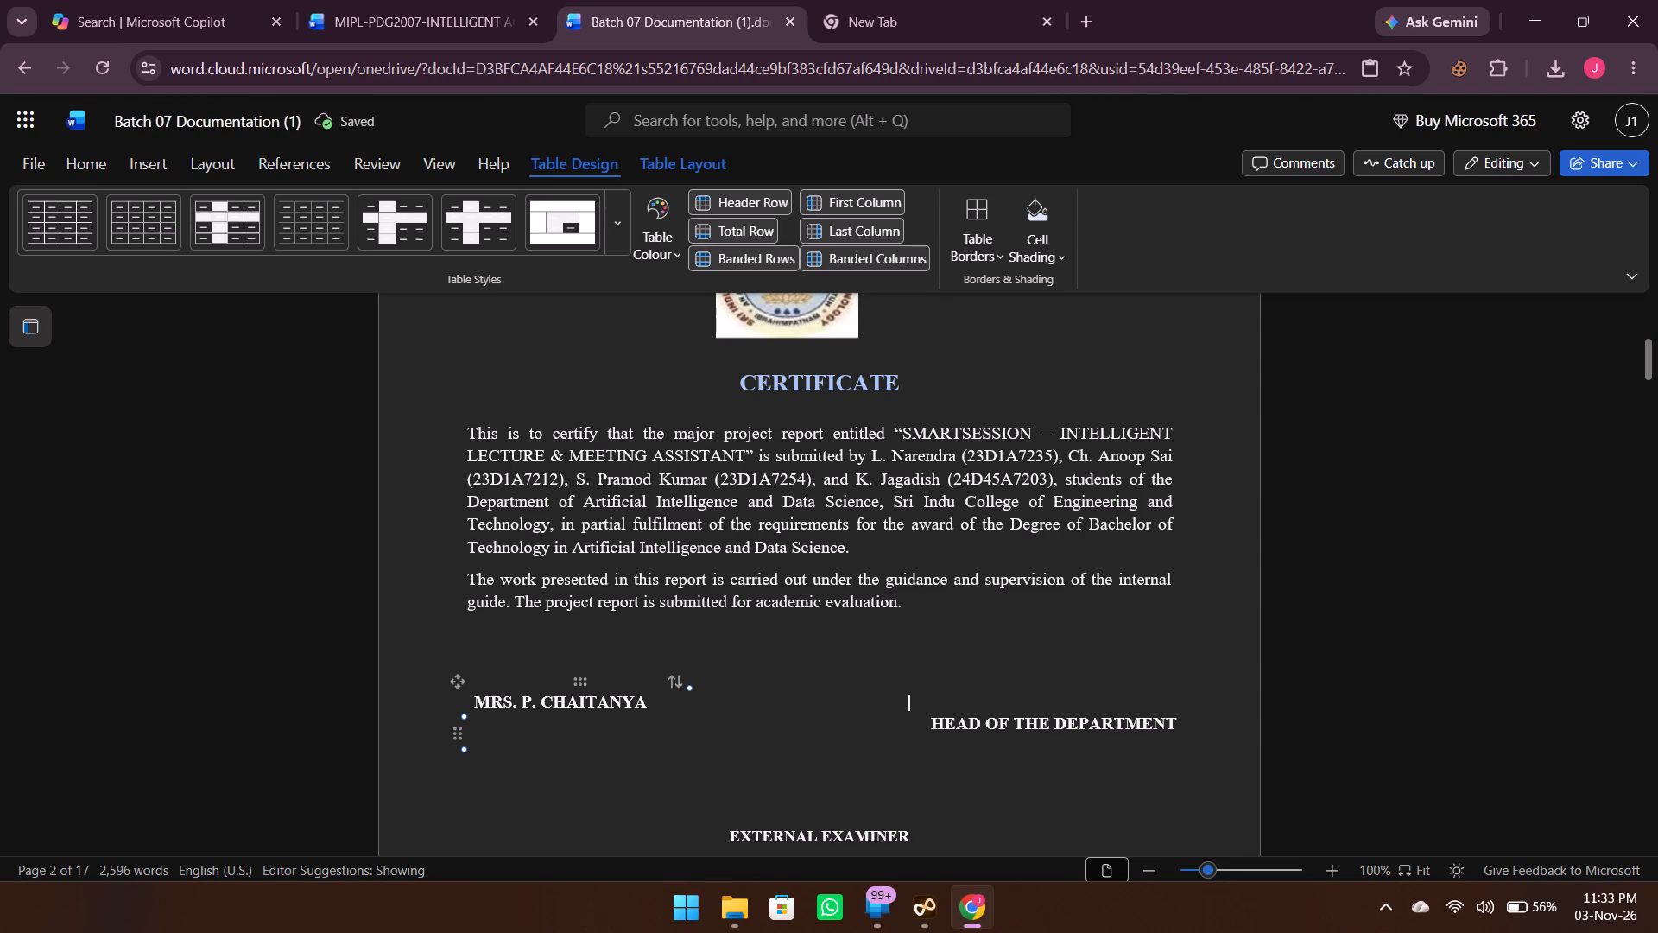
{"action": "key", "text": "BackSpace"}
{"action": "key", "text": "BackSpace"}
{"action": "key", "text": "BackSpace"}
{"action": "key", "text": "BackSpace"}
{"action": "key", "text": "BackSpace"}
{"action": "key", "text": "BackSpace"}
{"action": "key", "text": "BackSpace"}
{"action": "key", "text": "BackSpace"}
{"action": "key", "text": "BackSpace"}
{"action": "key", "text": "BackSpace"}
{"action": "key", "text": "BackSpace"}
{"action": "key", "text": "BackSpace"}
{"action": "key", "text": "BackSpace"}
{"action": "key", "text": "BackSpace"}
{"action": "key", "text": "BackSpace"}
{"action": "key", "text": "BackSpace"}
{"action": "key", "text": "BackSpace"}
{"action": "key", "text": "BackSpace"}
{"action": "key", "text": "BackSpace"}
{"action": "key", "text": "BackSpace"}
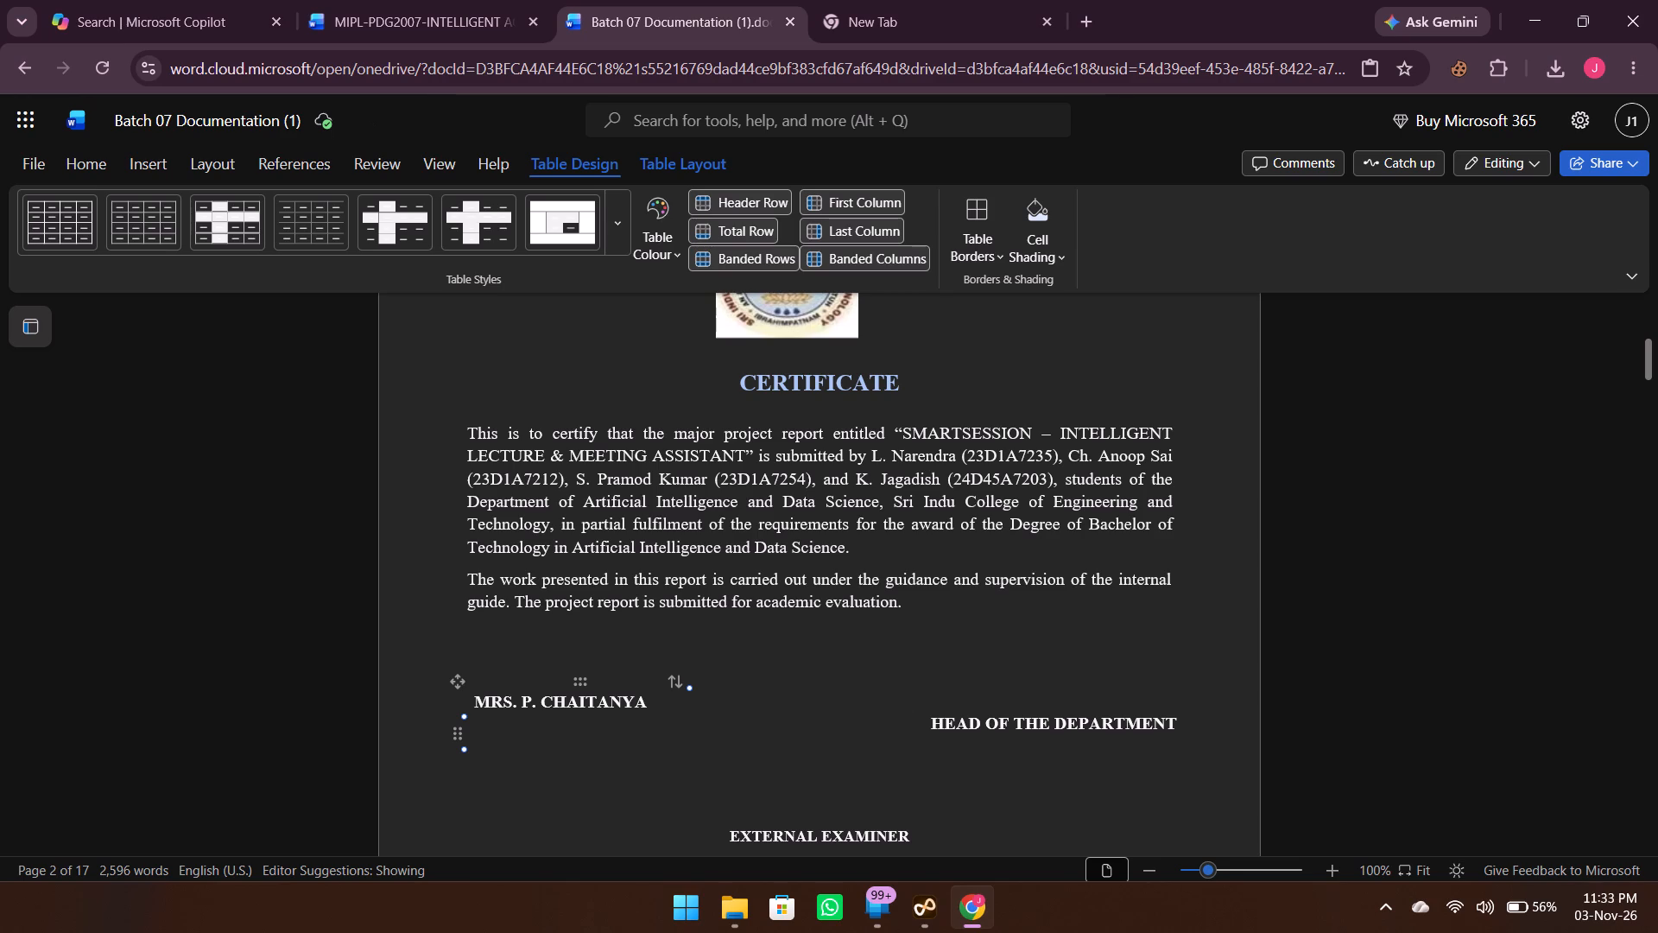
{"action": "left_click", "coordinate": [661, 700]}
{"action": "key", "text": "BackSpace"}
{"action": "key", "text": "BackSpace"}
{"action": "key", "text": "BackSpace"}
{"action": "key", "text": "BackSpace"}
{"action": "key", "text": "BackSpace"}
{"action": "key", "text": "BackSpace"}
{"action": "key", "text": "BackSpace"}
{"action": "key", "text": "BackSpace"}
{"action": "key", "text": "BackSpace"}
{"action": "key", "text": "BackSpace"}
{"action": "key", "text": "BackSpace"}
{"action": "key", "text": "BackSpace"}
{"action": "key", "text": "BackSpace"}
{"action": "key", "text": "BackSpace"}
{"action": "key", "text": "BackSpace"}
{"action": "key", "text": "BackSpace"}
{"action": "key", "text": "BackSpace"}
{"action": "key", "text": "BackSpace"}
{"action": "key", "text": "BackSpace"}
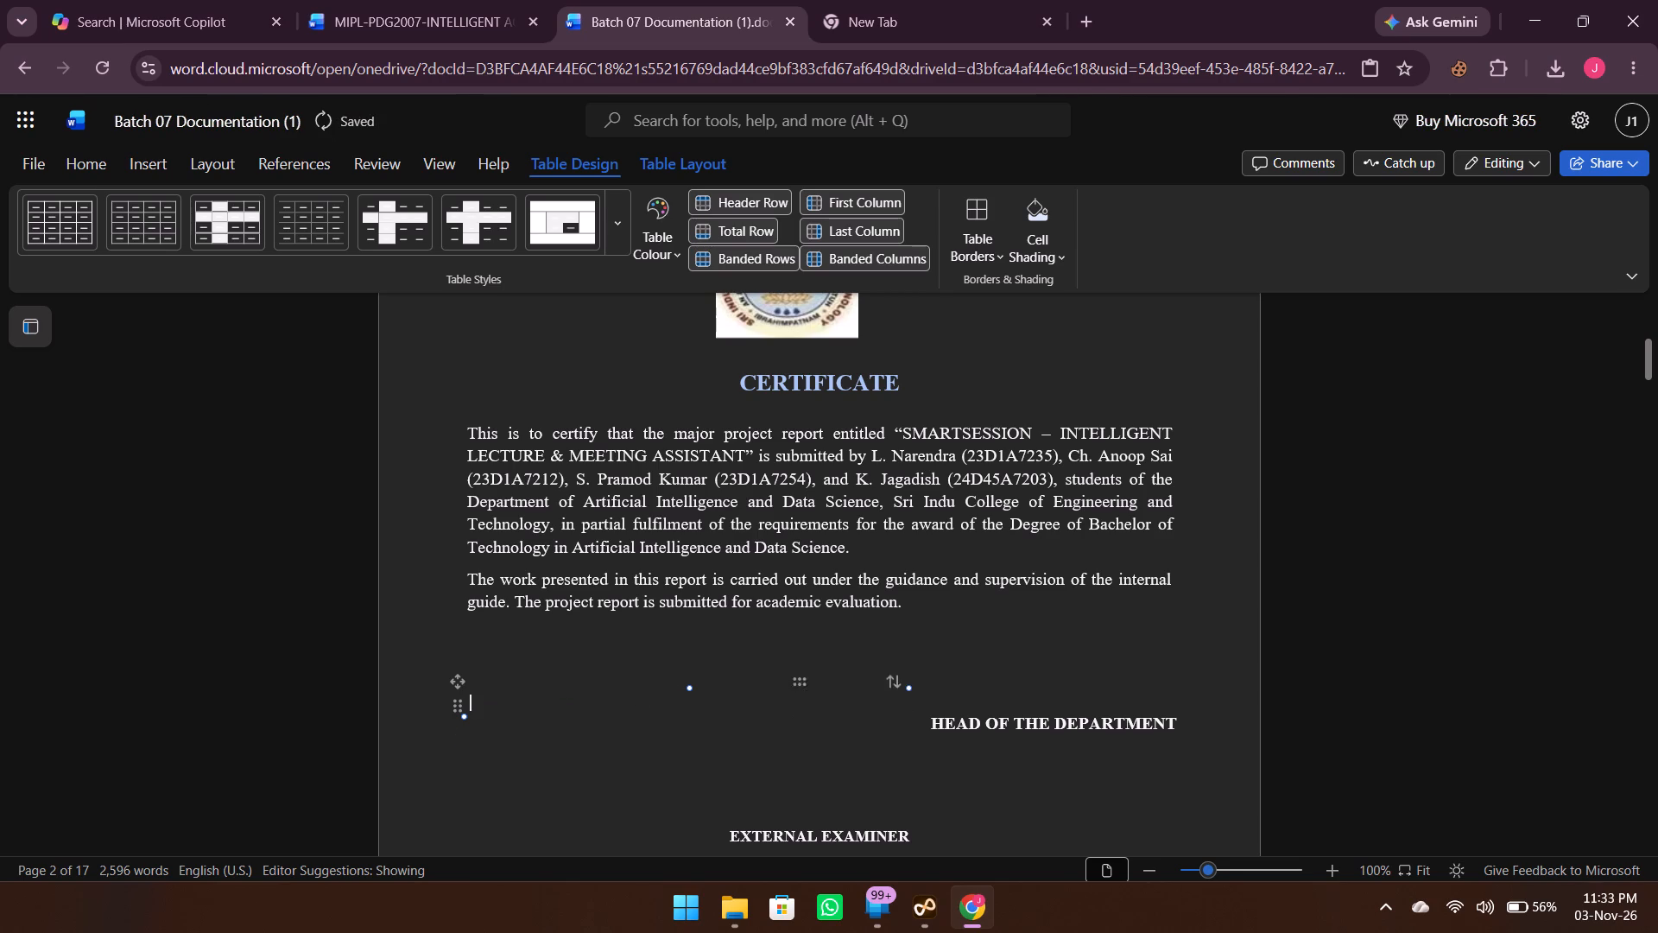
Delete the HEAD OF THE DEPARTMENT text from the signature table's second column.
{"action": "left_click", "coordinate": [1187, 719]}
{"action": "key", "text": "BackSpace"}
{"action": "key", "text": "BackSpace"}
{"action": "key", "text": "BackSpace"}
{"action": "key", "text": "BackSpace"}
{"action": "key", "text": "BackSpace"}
{"action": "key", "text": "BackSpace"}
{"action": "key", "text": "BackSpace"}
{"action": "key", "text": "BackSpace"}
{"action": "key", "text": "BackSpace"}
{"action": "key", "text": "BackSpace"}
{"action": "key", "text": "BackSpace"}
{"action": "key", "text": "BackSpace"}
{"action": "key", "text": "BackSpace"}
{"action": "key", "text": "BackSpace"}
{"action": "key", "text": "BackSpace"}
{"action": "key", "text": "BackSpace"}
{"action": "key", "text": "BackSpace"}
{"action": "key", "text": "BackSpace"}
{"action": "key", "text": "BackSpace"}
{"action": "key", "text": "BackSpace"}
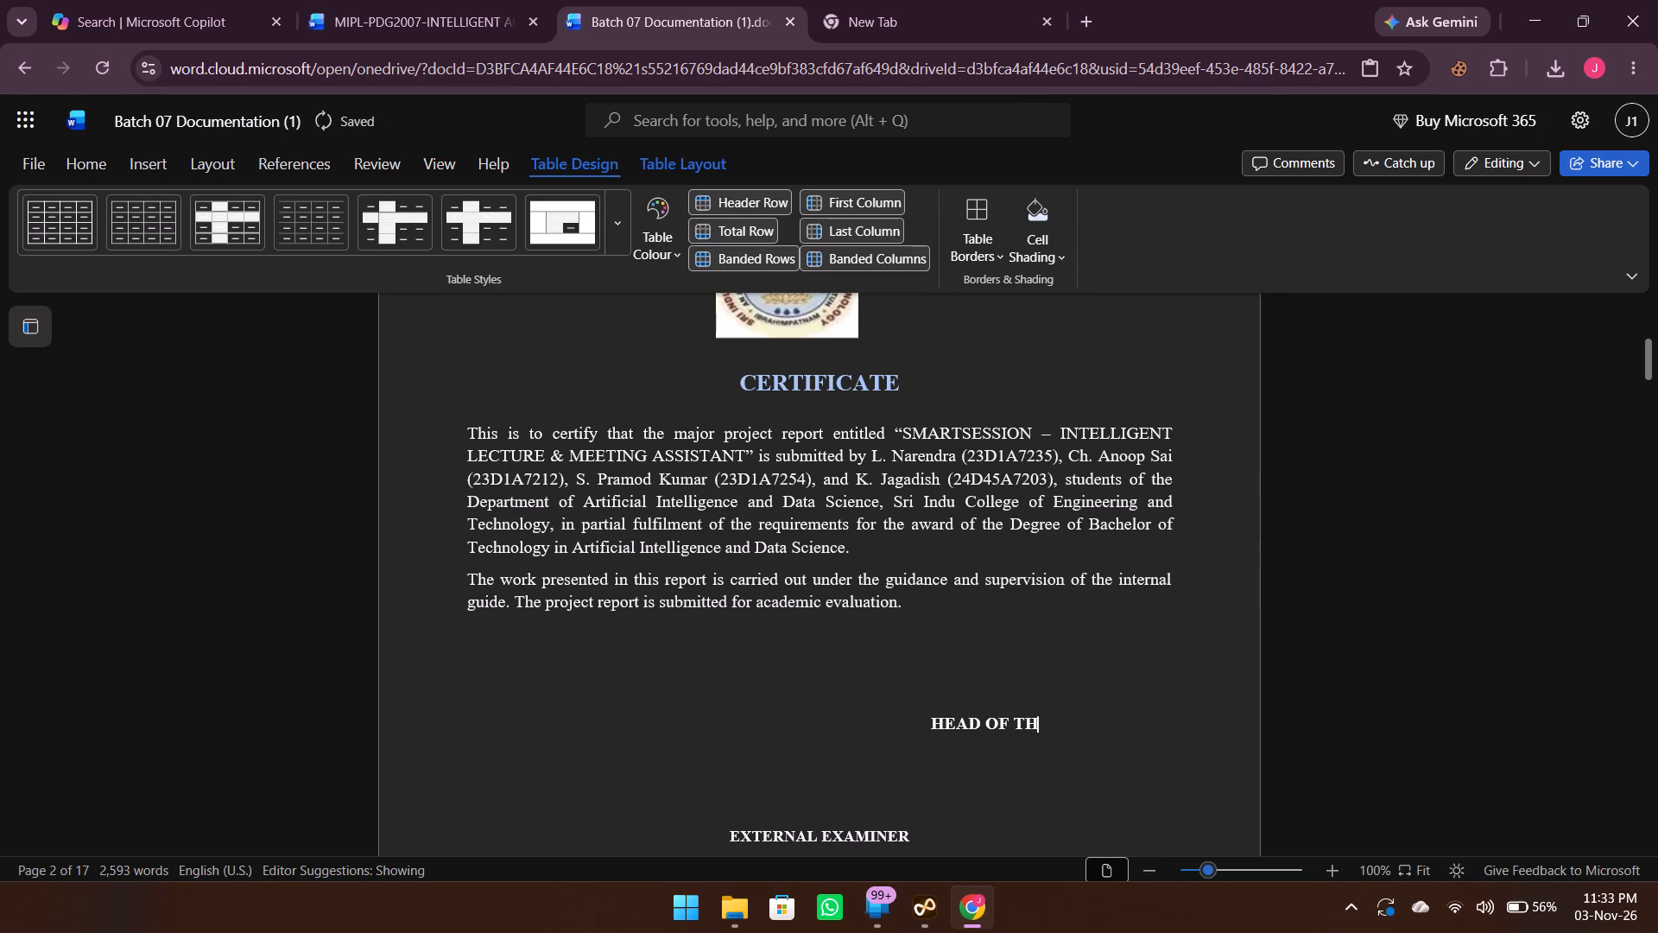
Paste the copied signature headings and names into the first cell of the emptied signature table.
{"action": "left_click", "coordinate": [508, 704]}
{"action": "key", "text": "ctrl+v"}
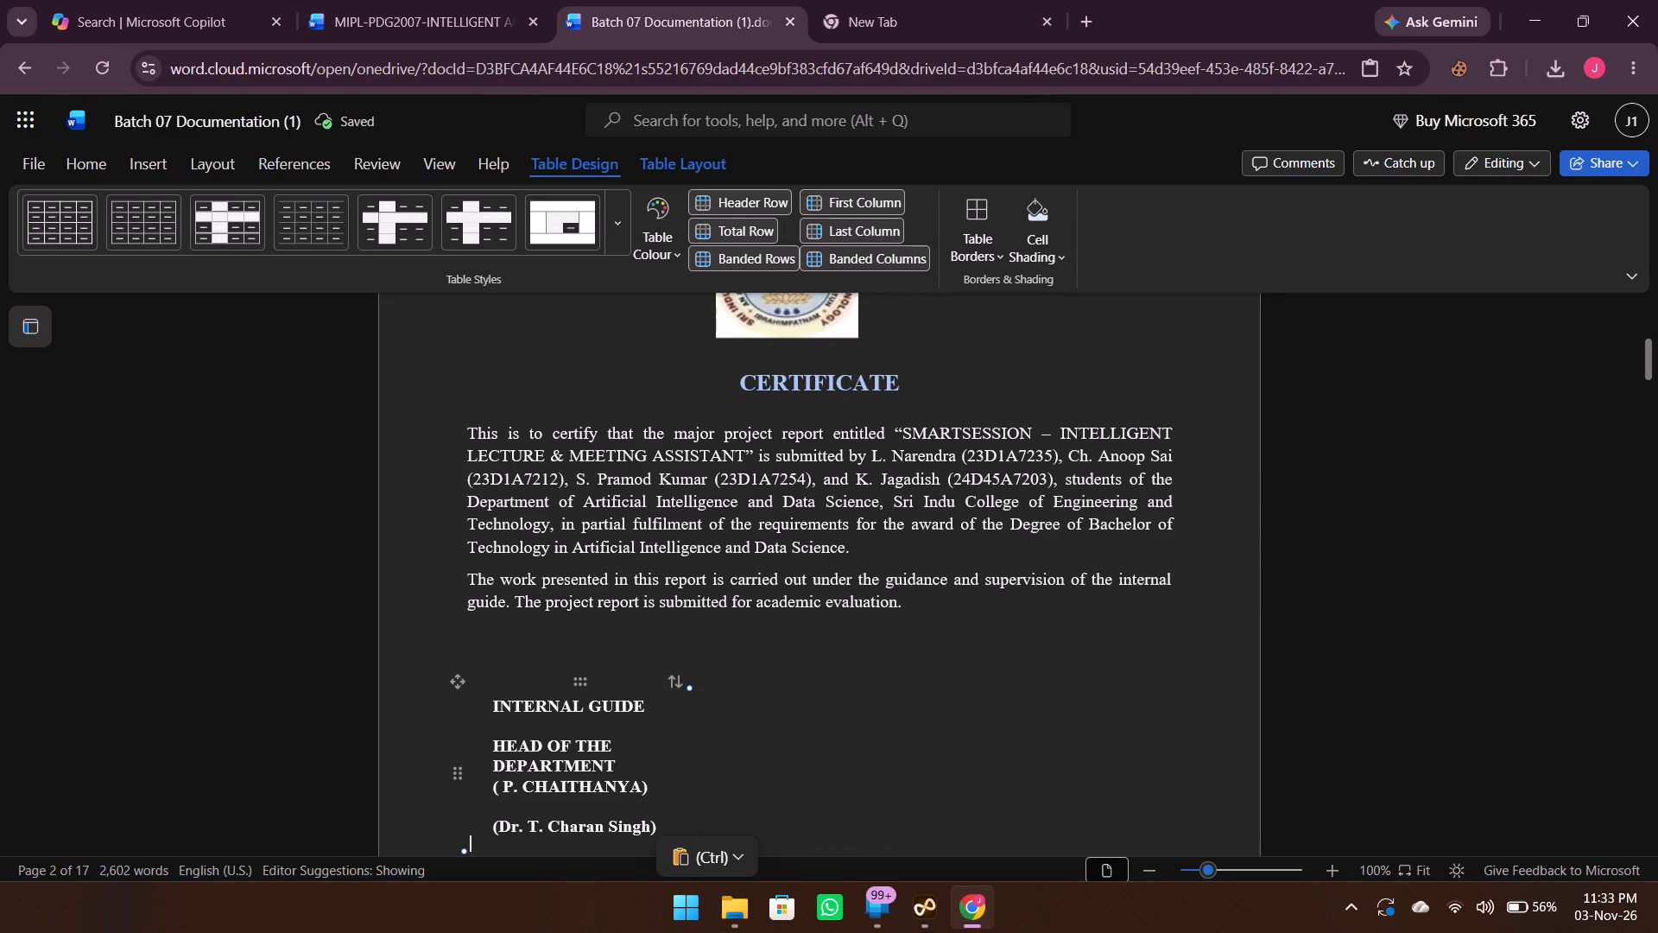
Remove the HEAD OF THE DEPARTMENT heading and the department head's name from the pasted first-column text, keeping the internal guide's entries.
{"action": "left_click_drag", "start_coordinate": [622, 759], "coordinate": [494, 749]}
{"action": "key", "text": "BackSpace"}
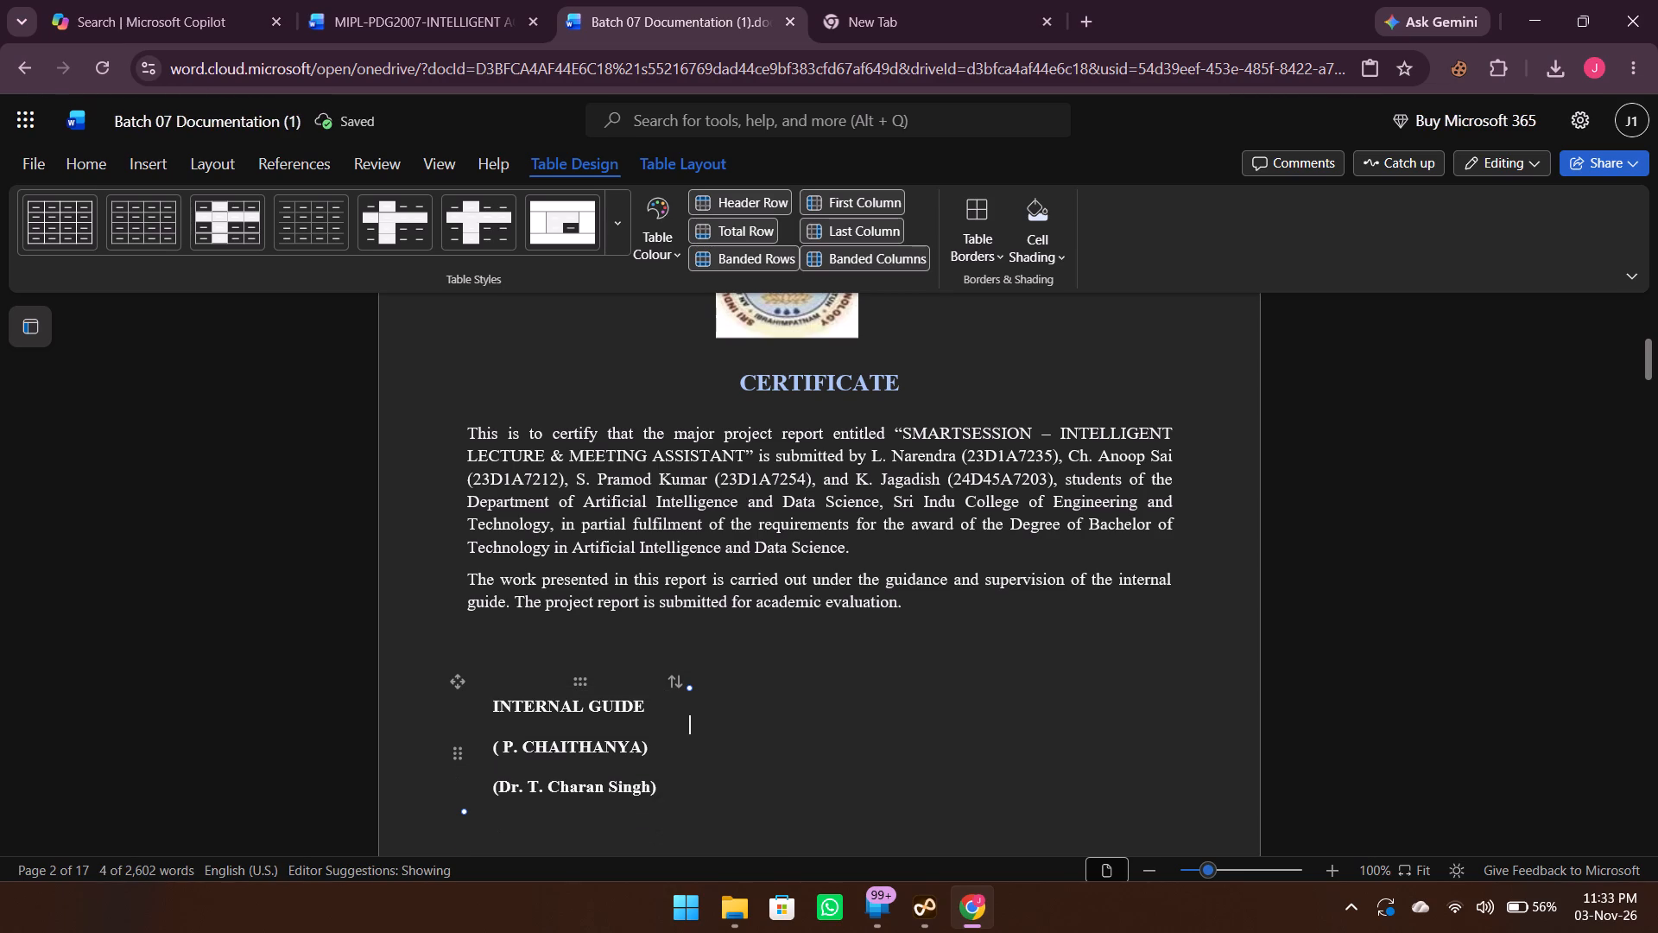
{"action": "key", "text": "BackSpace"}
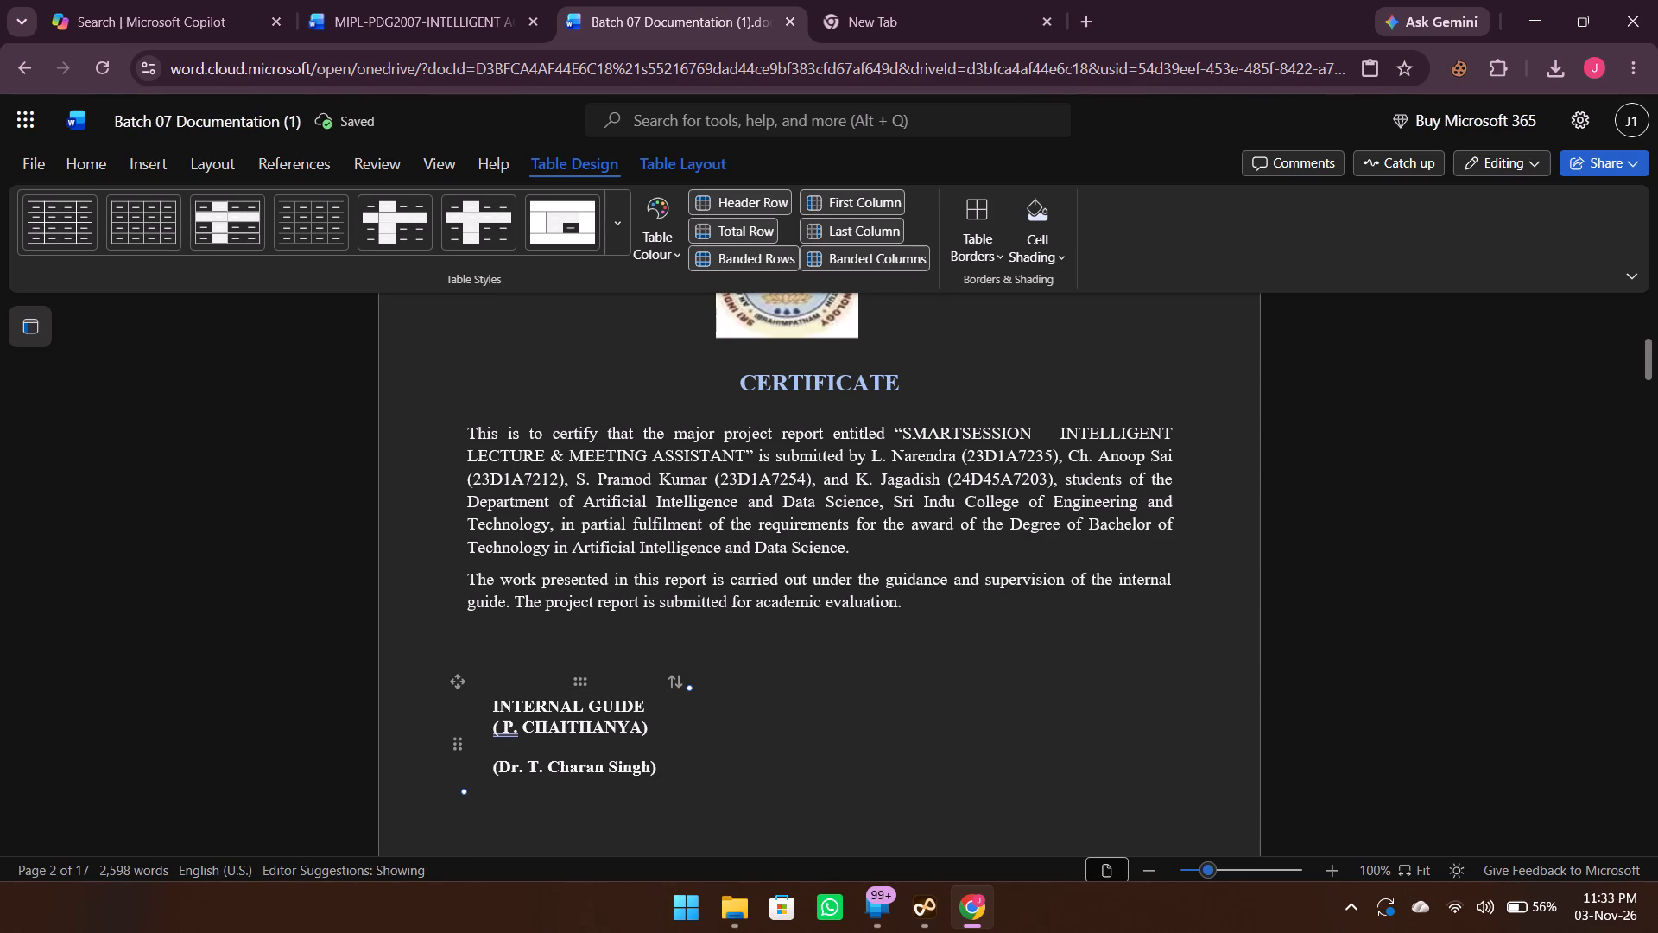
{"action": "left_click_drag", "start_coordinate": [677, 777], "coordinate": [493, 769]}
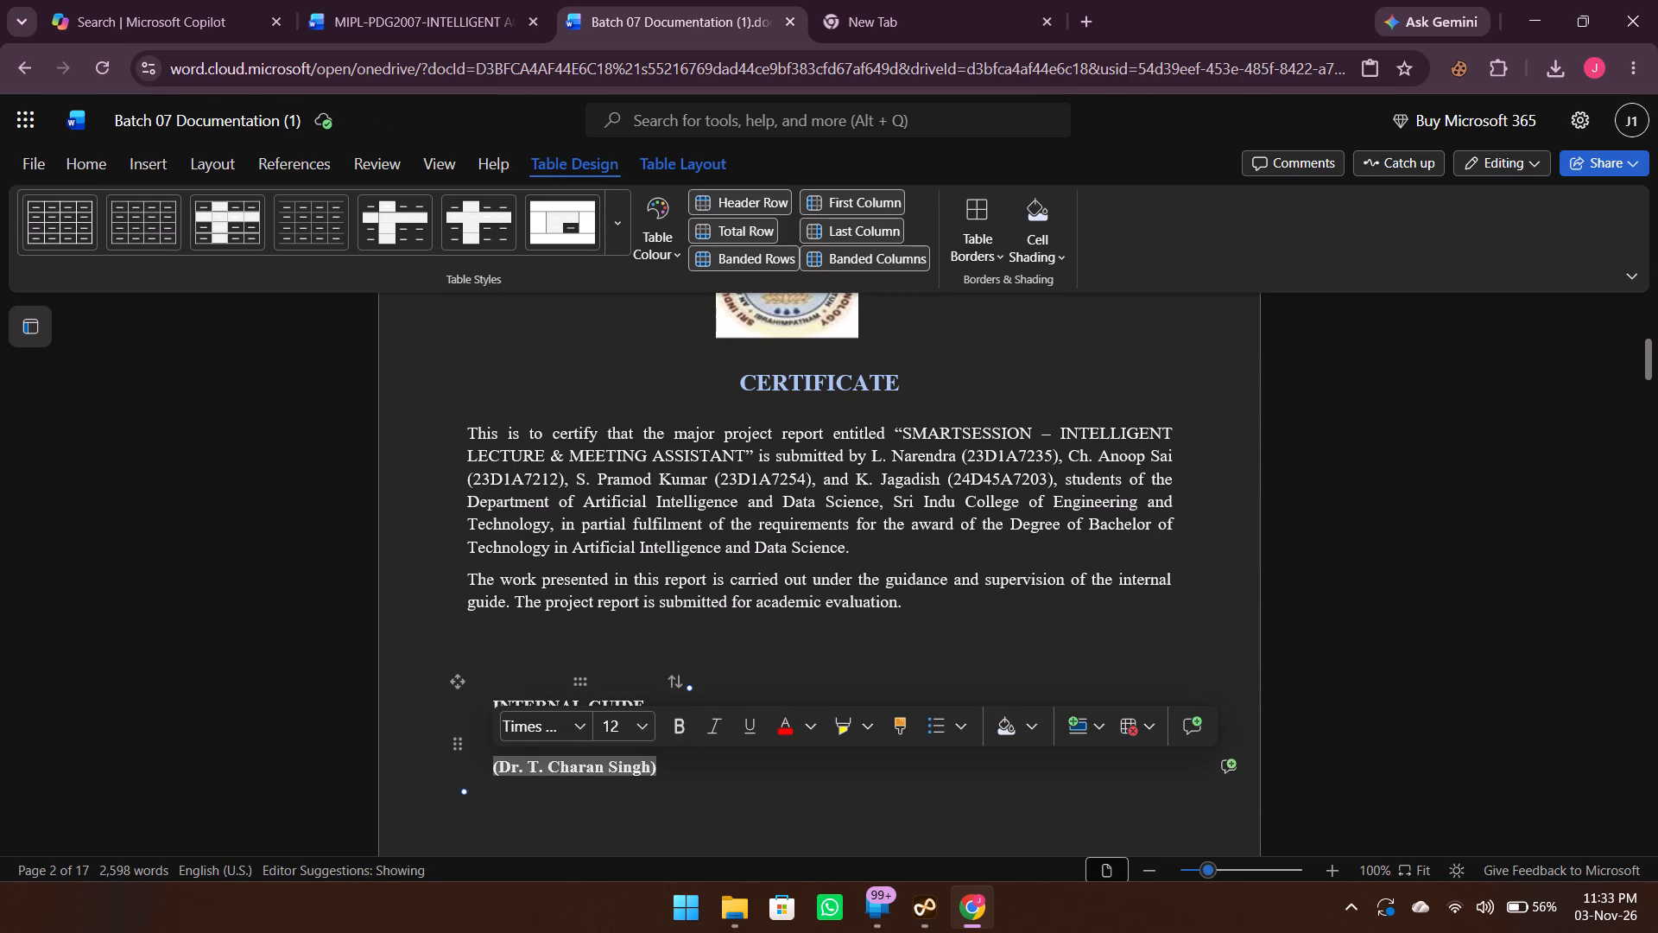
{"action": "key", "text": "BackSpace"}
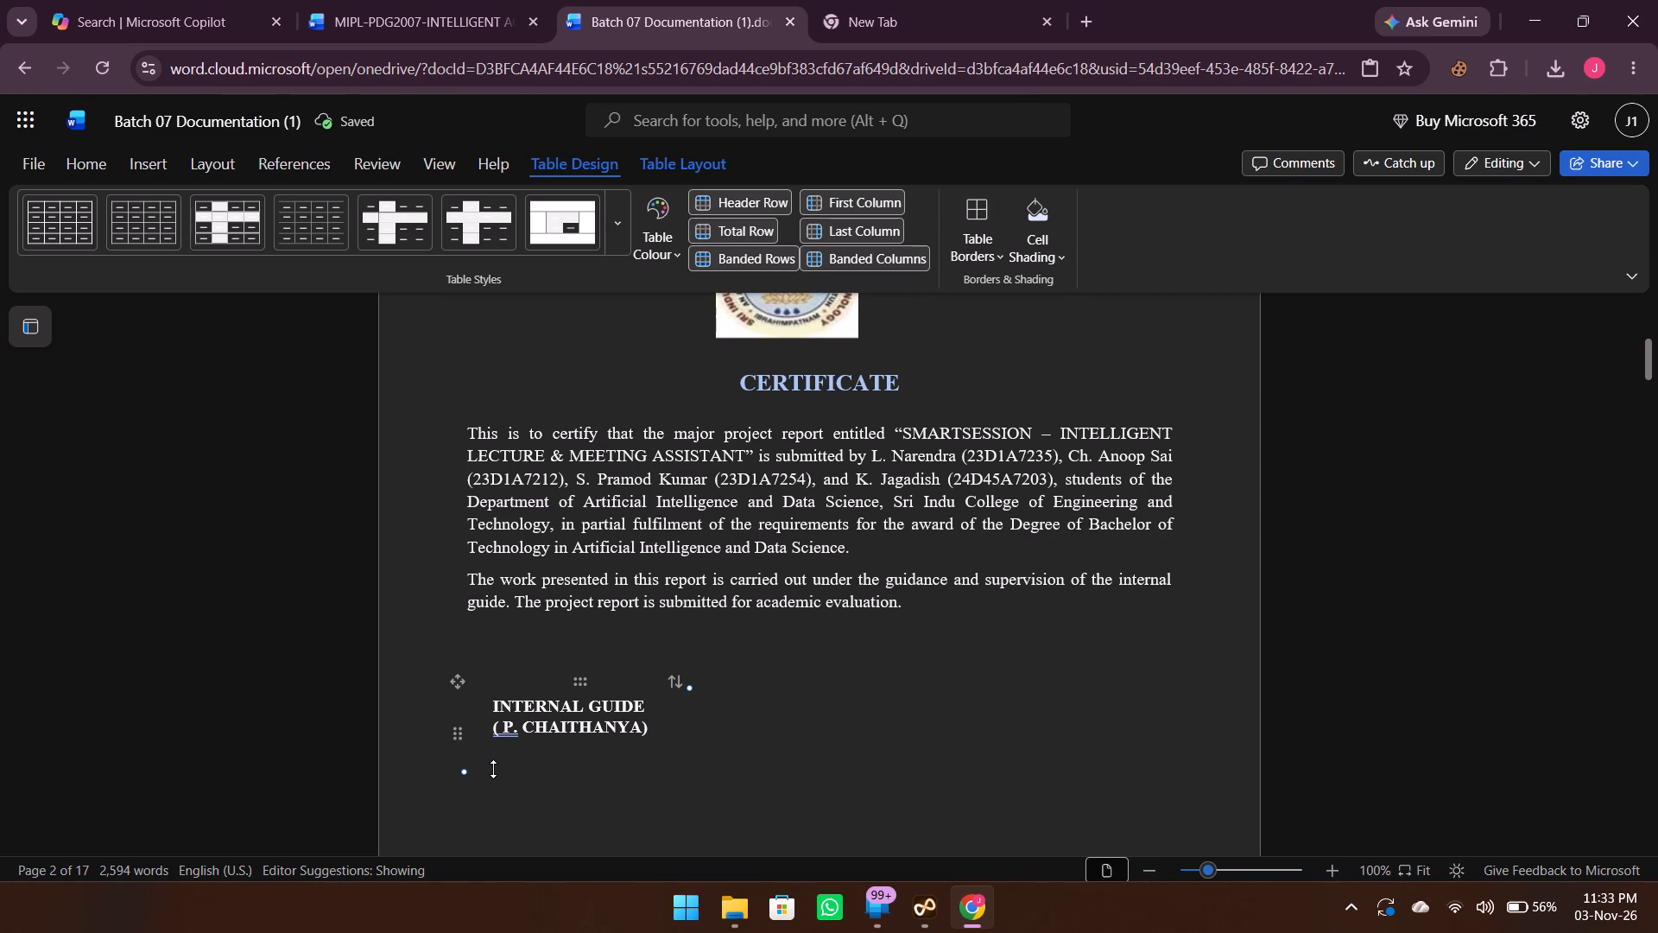
Copy the HEAD OF THE DEPARTMENT heading from the accident report's certificate into the last cell of Batch 07's signature table.
{"action": "left_click", "coordinate": [940, 707]}
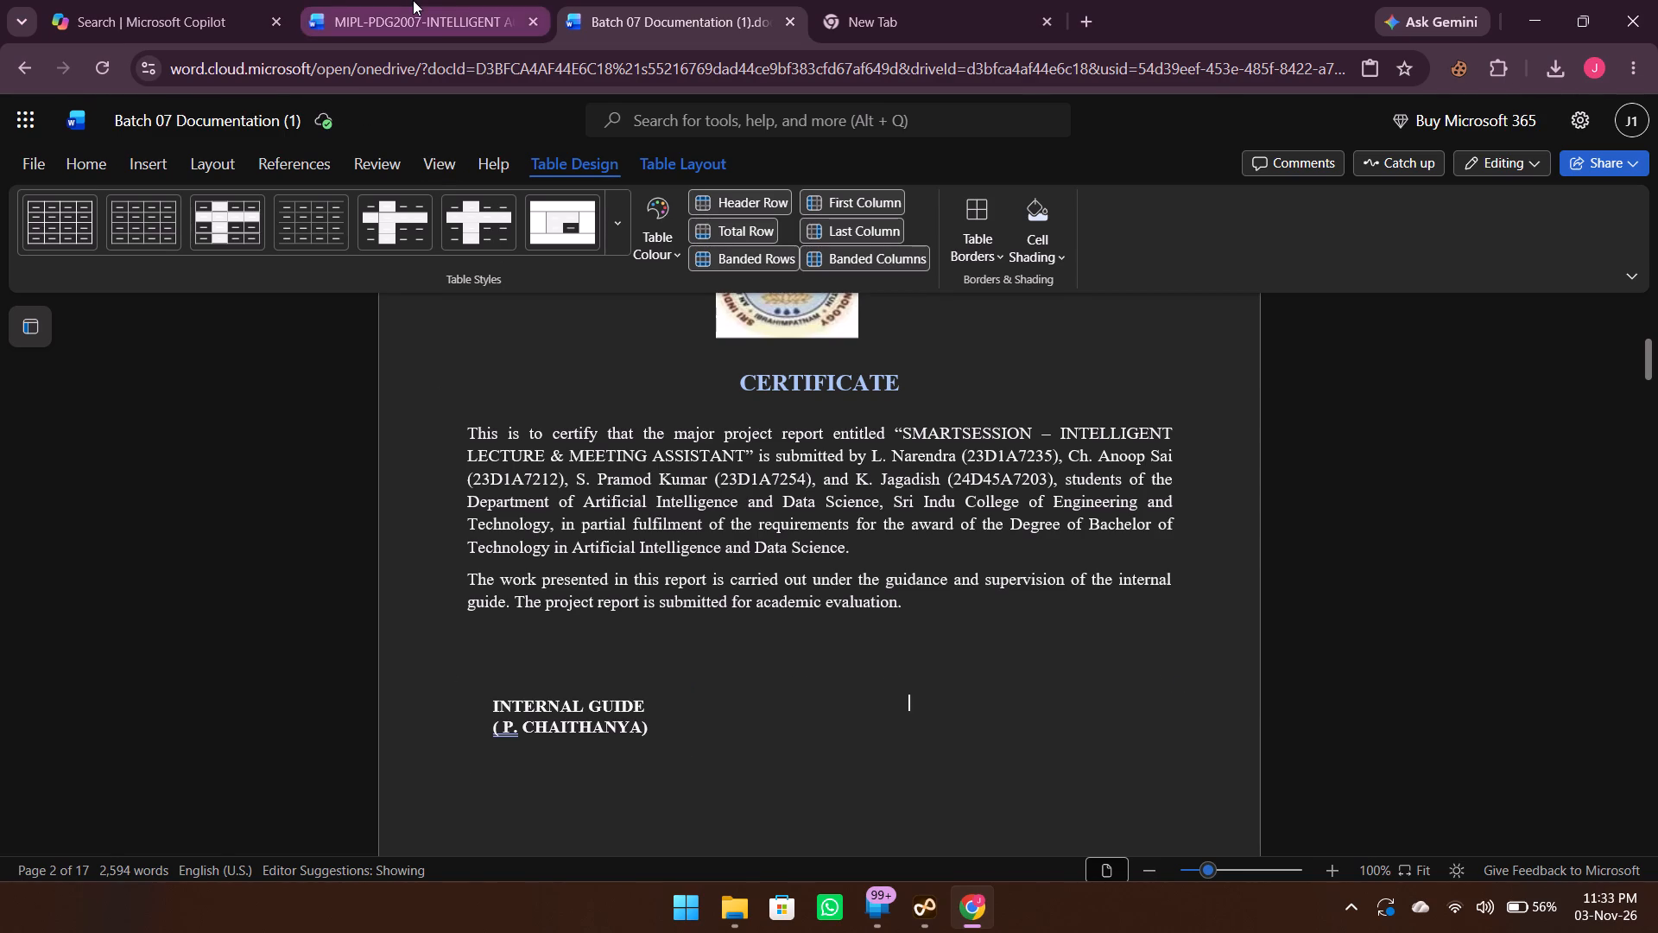
{"action": "left_click", "coordinate": [413, 0]}
{"action": "left_click_drag", "start_coordinate": [680, 689], "coordinate": [839, 703]}
{"action": "left_click", "coordinate": [839, 703]}
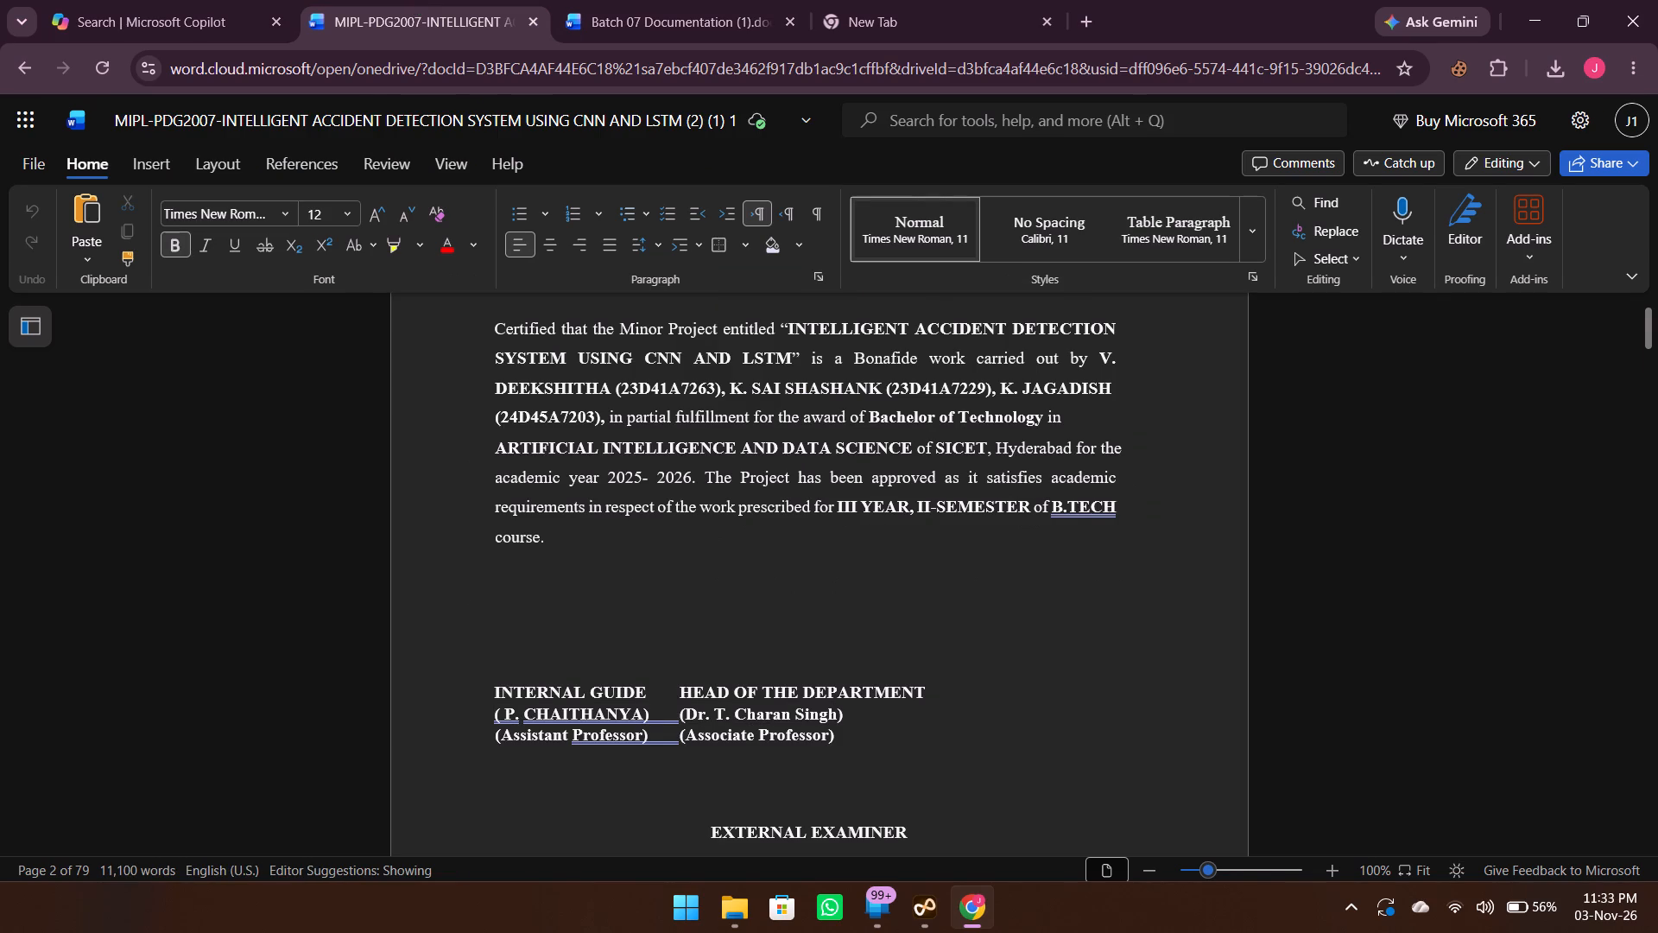
{"action": "left_click_drag", "start_coordinate": [844, 714], "coordinate": [674, 687]}
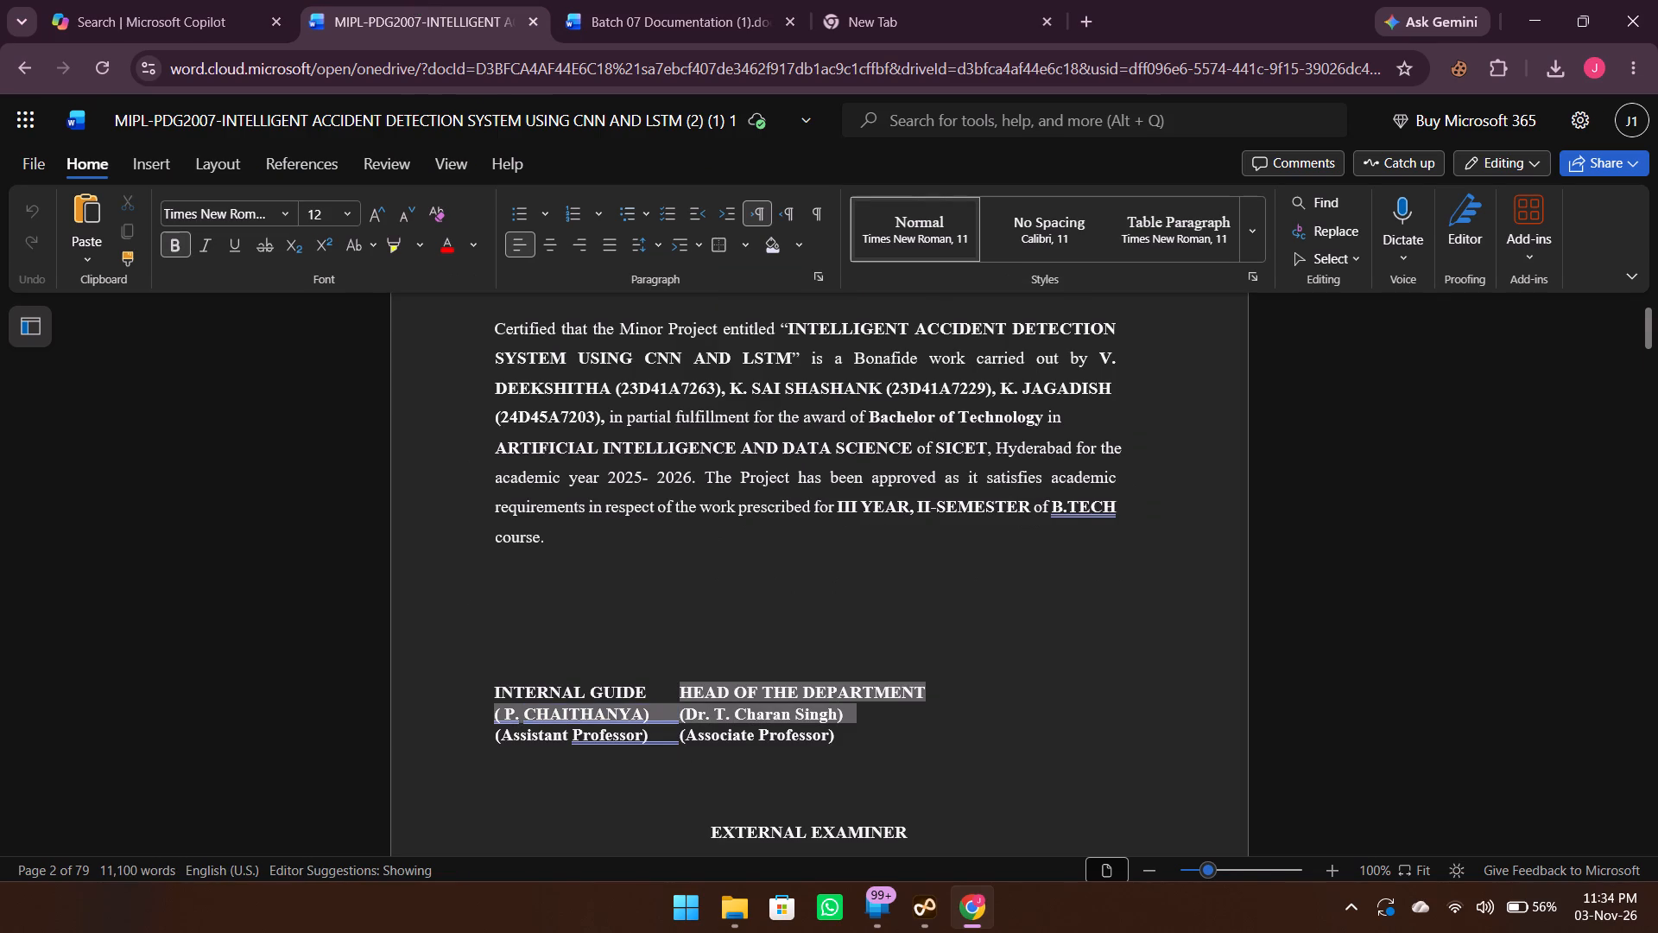
{"action": "left_click_drag", "start_coordinate": [674, 687], "coordinate": [689, 714]}
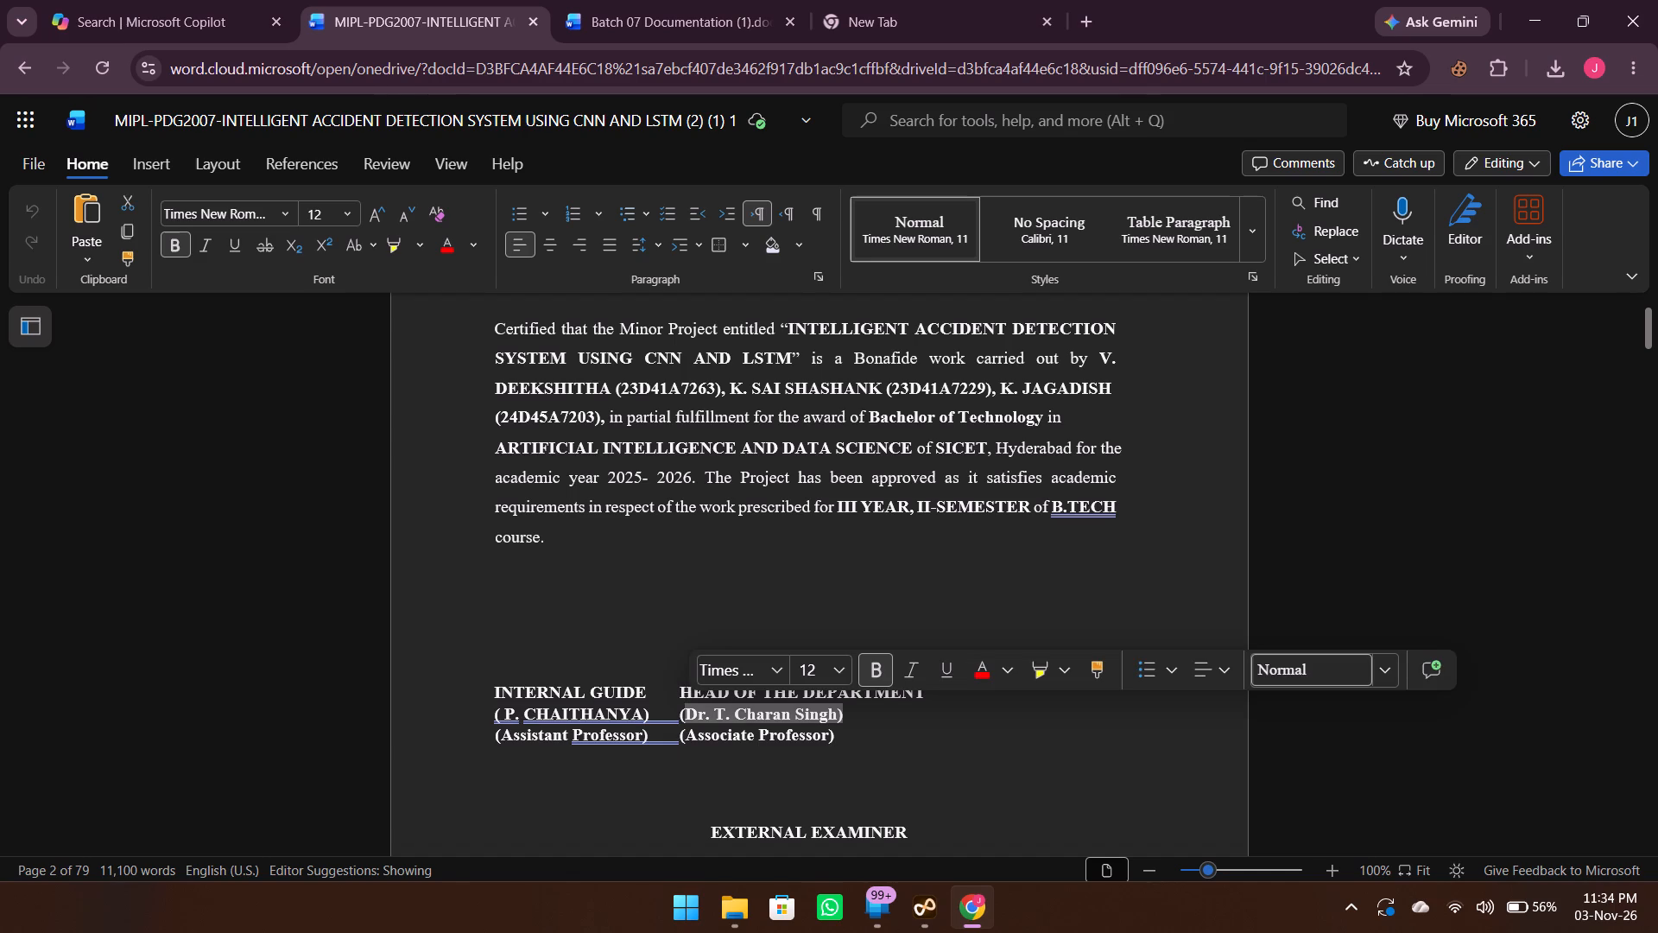
{"action": "left_click_drag", "start_coordinate": [676, 689], "coordinate": [843, 720]}
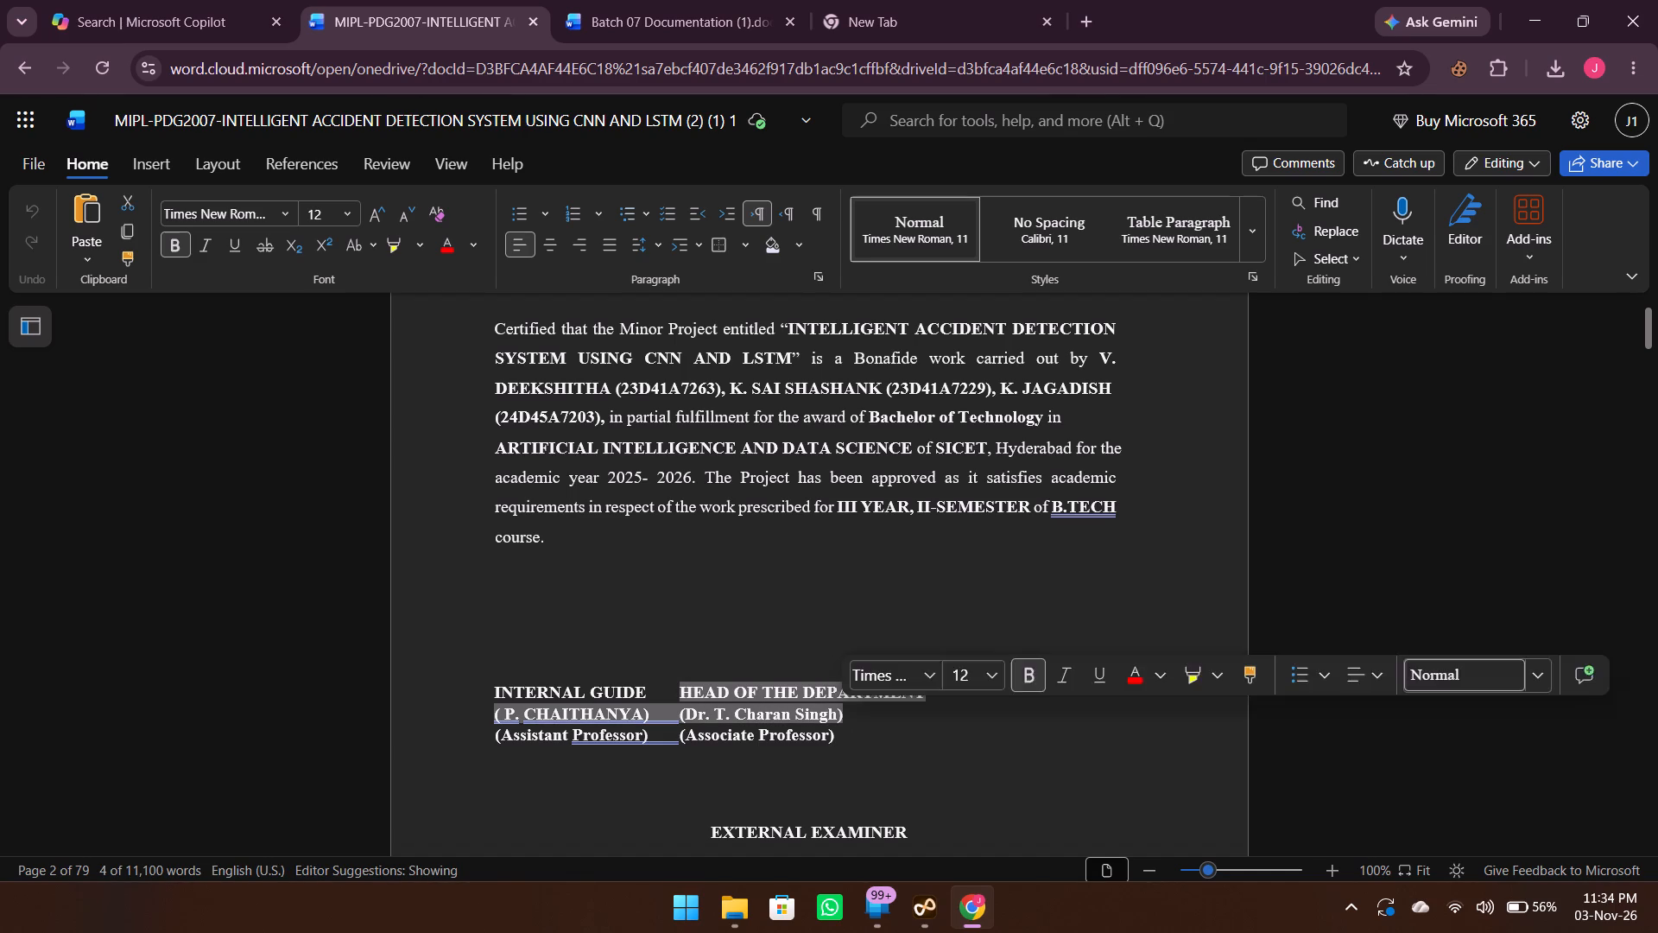
{"action": "left_click", "coordinate": [843, 720]}
{"action": "left_click_drag", "start_coordinate": [931, 688], "coordinate": [675, 698]}
{"action": "key", "text": "ctrl+c"}
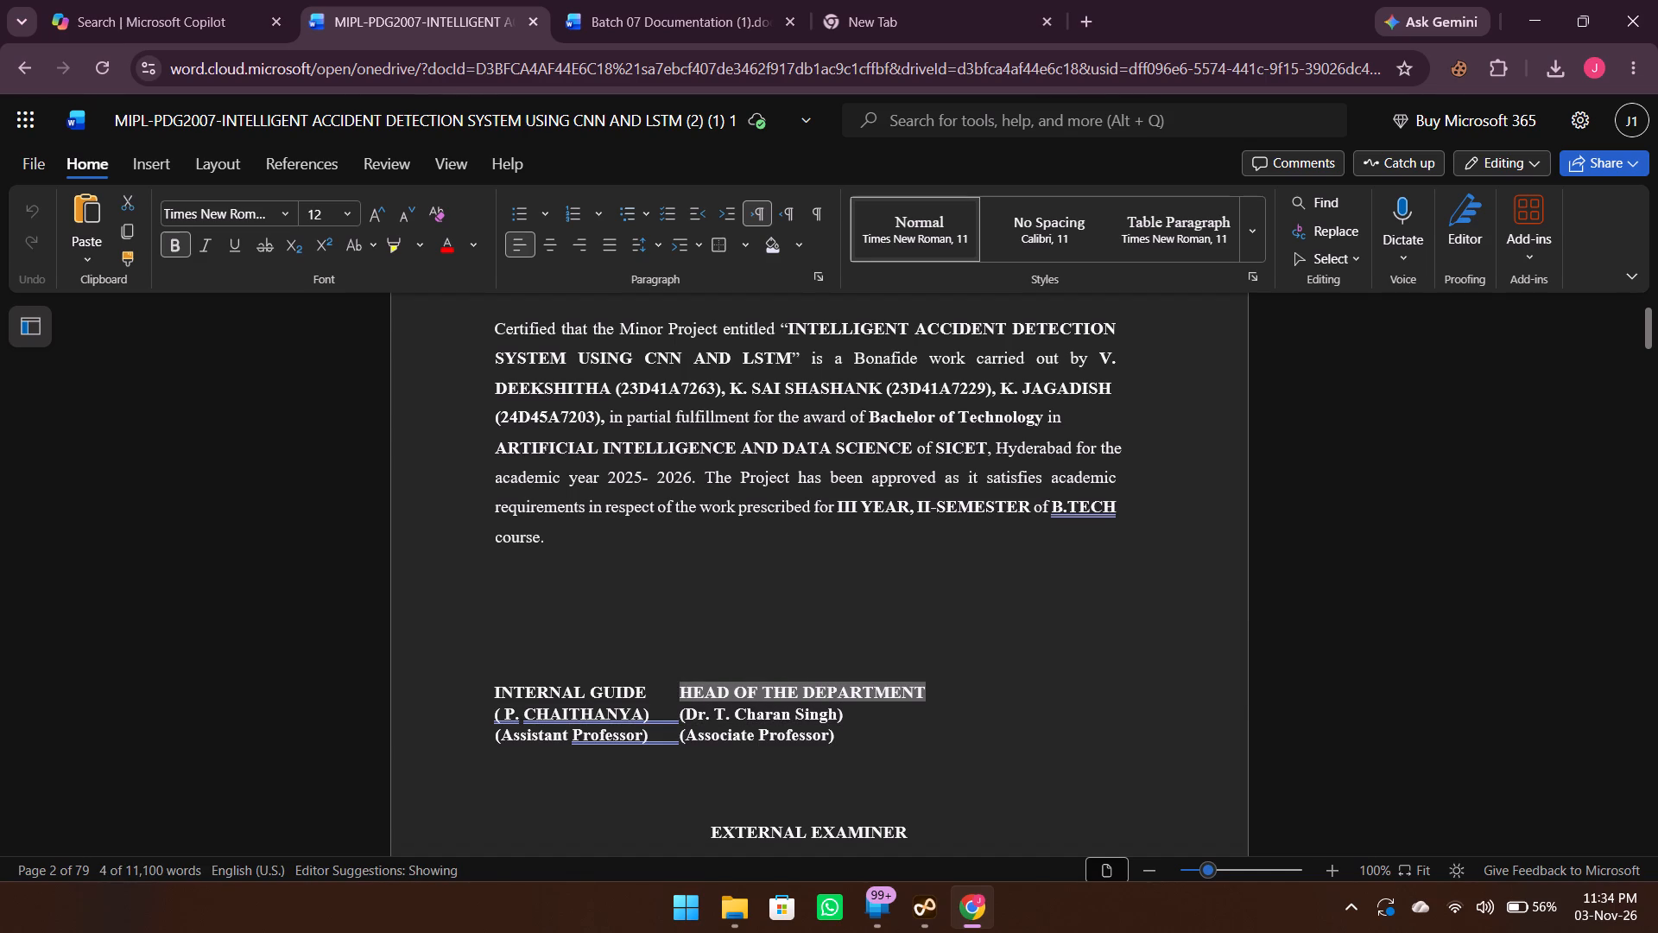
{"action": "left_click", "coordinate": [681, 0]}
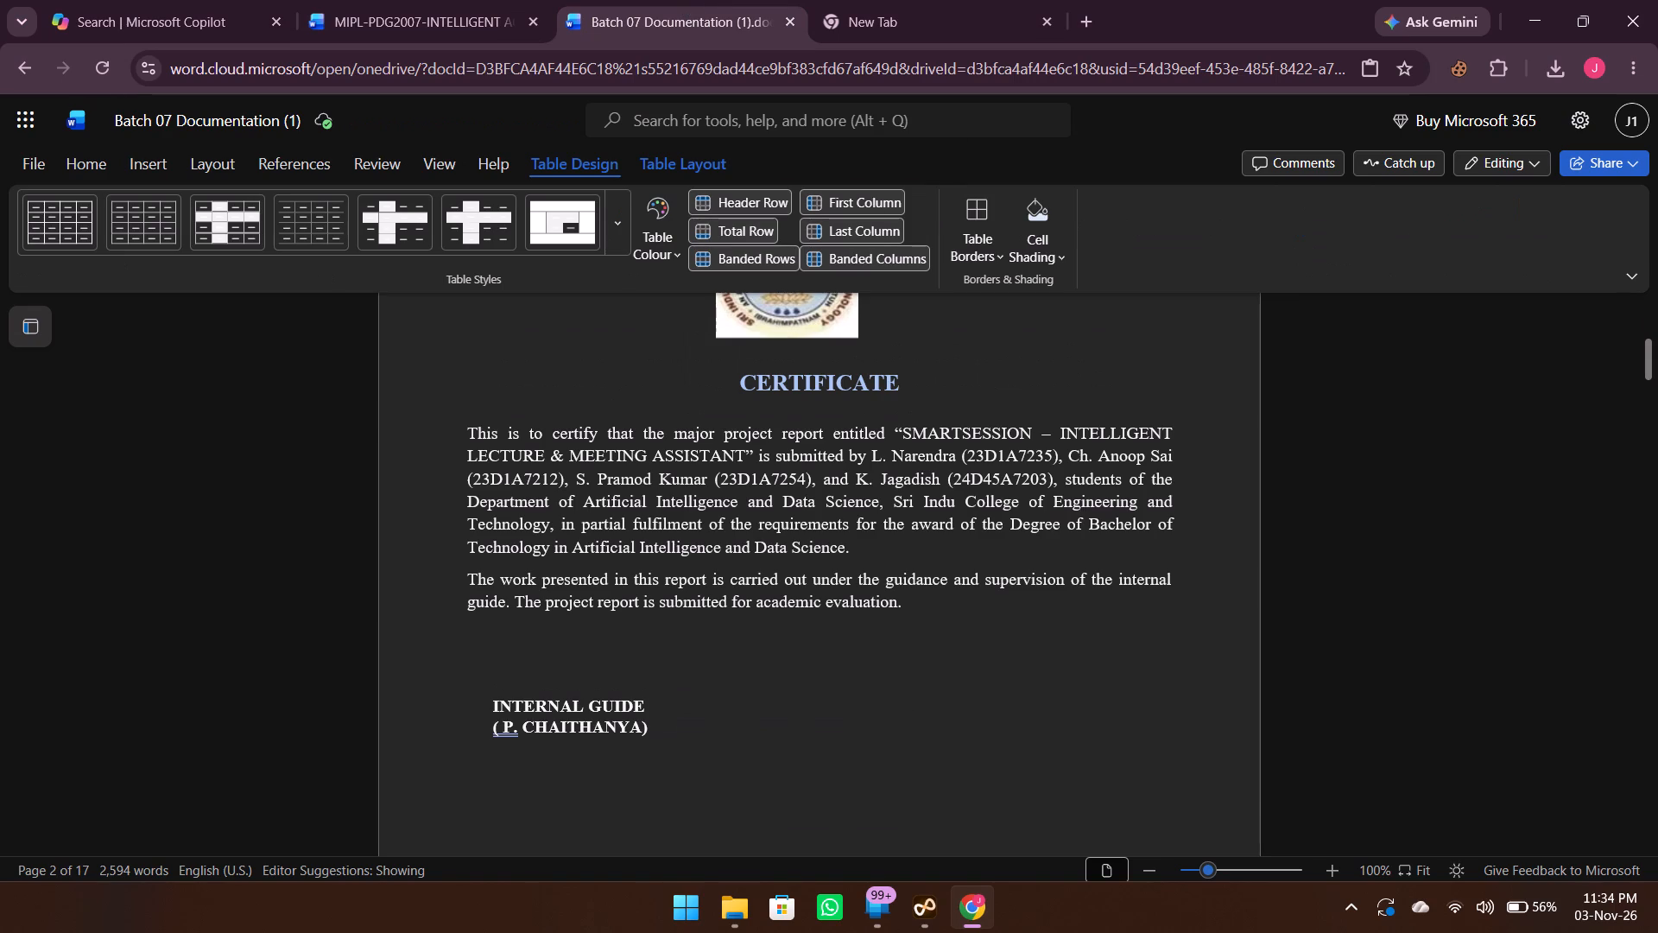
{"action": "key", "text": "ctrl+v"}
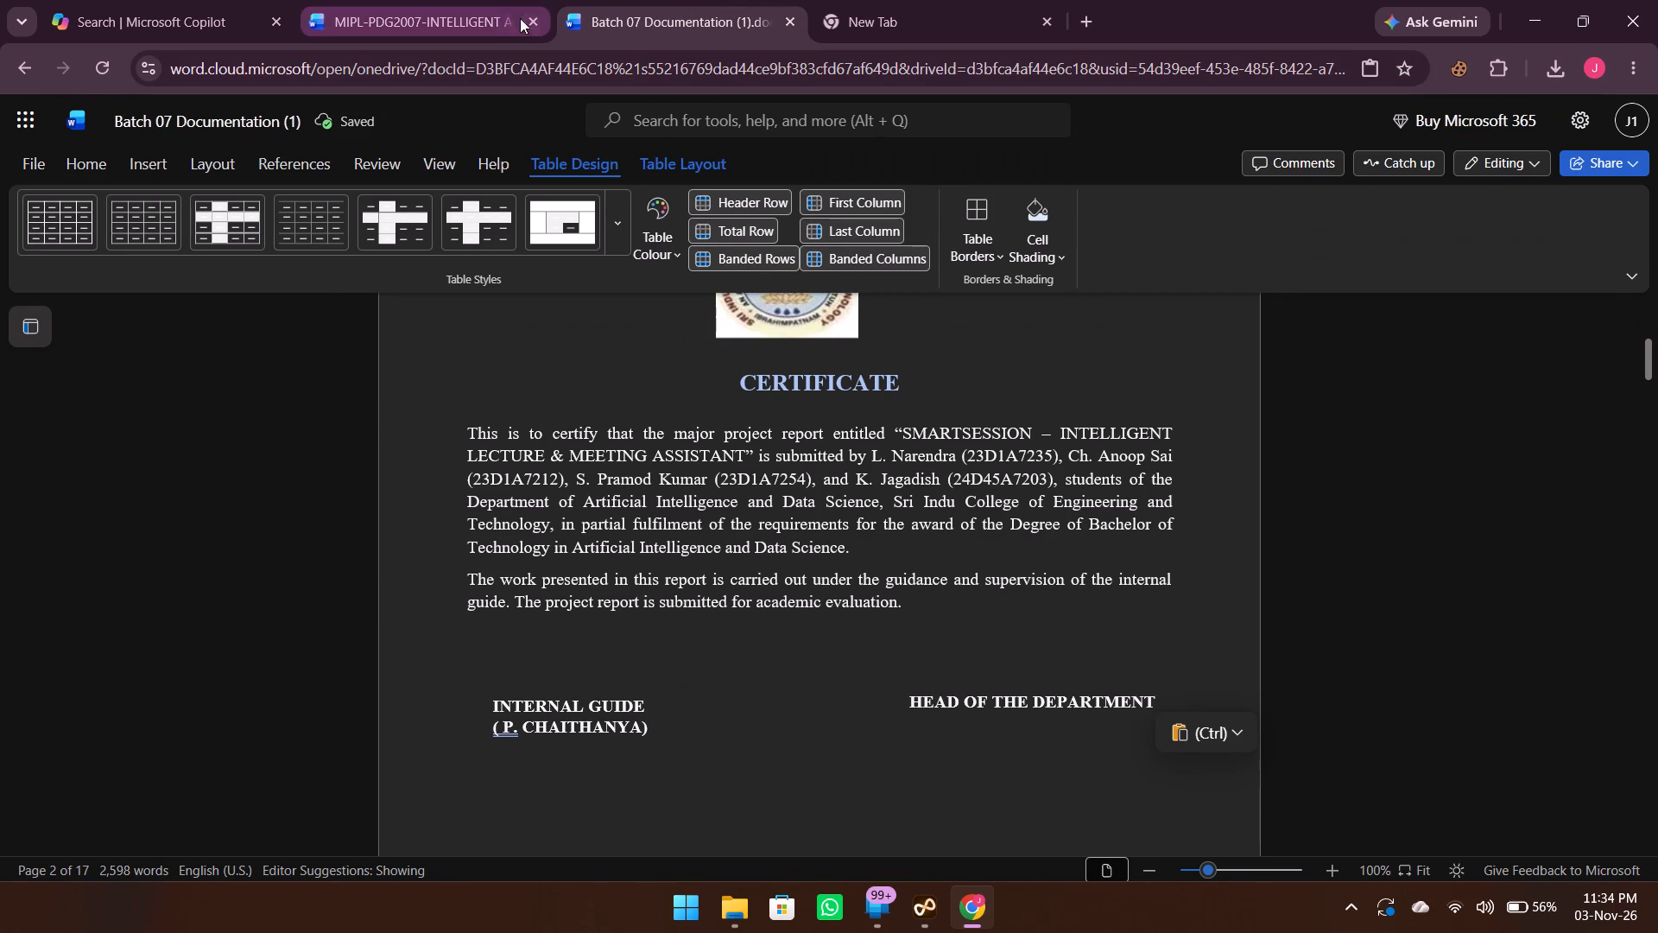
Copy the department head's name from the accident report's signature block and return to the Batch 07 document.
{"action": "left_click", "coordinate": [466, 5]}
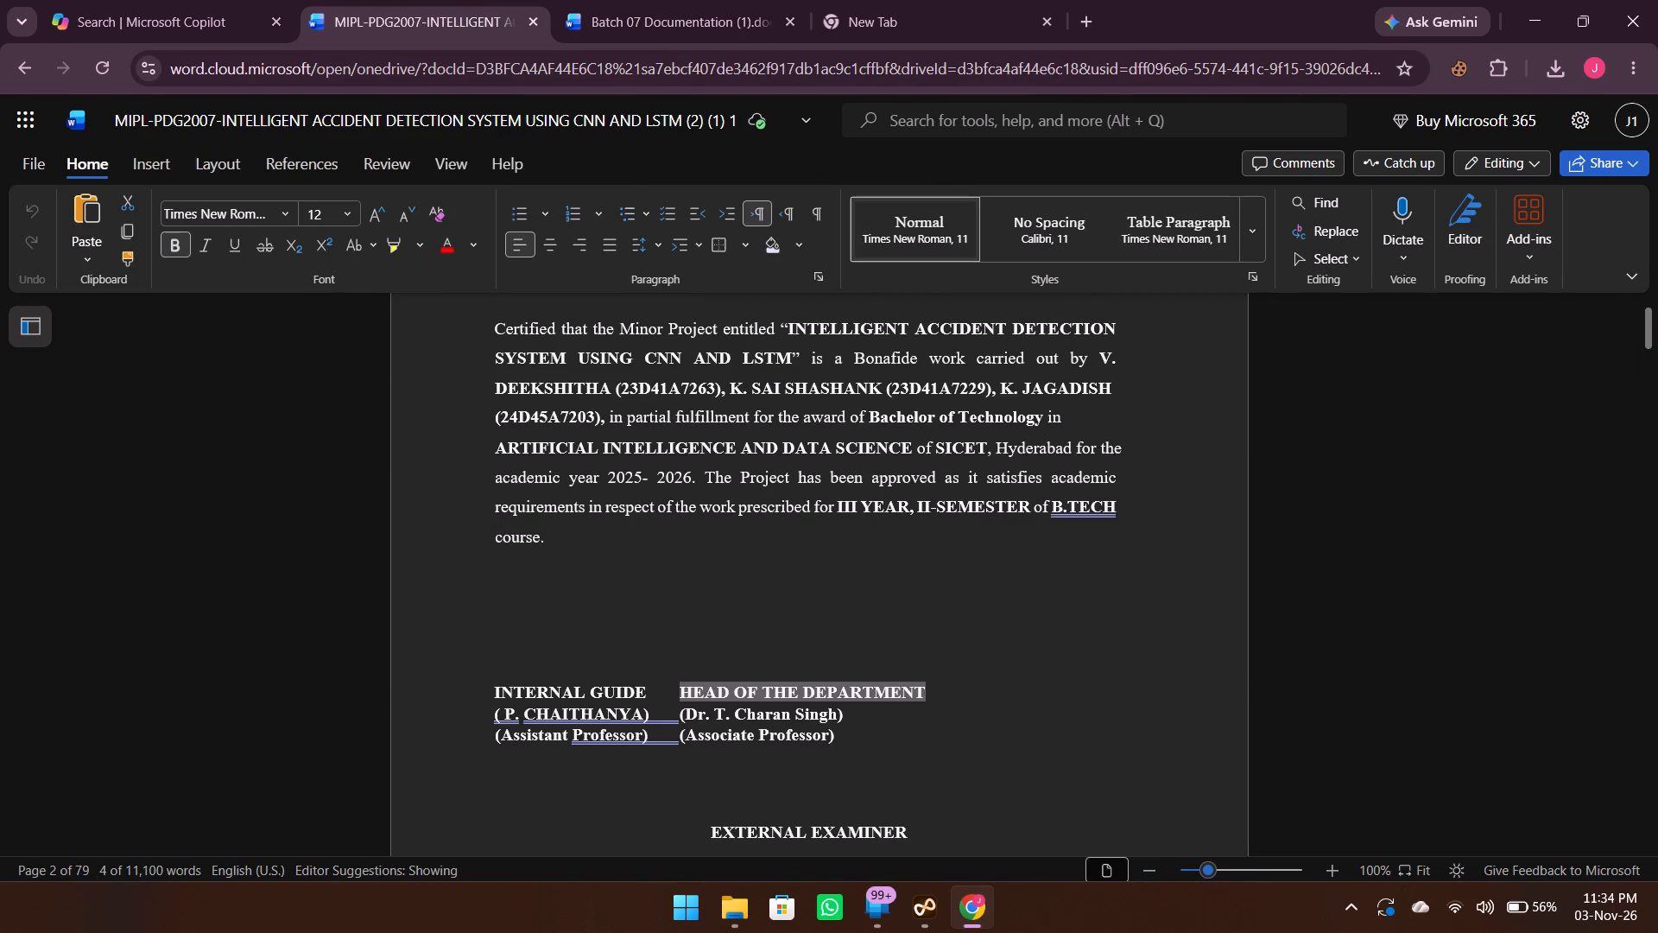
{"action": "left_click_drag", "start_coordinate": [841, 712], "coordinate": [679, 716]}
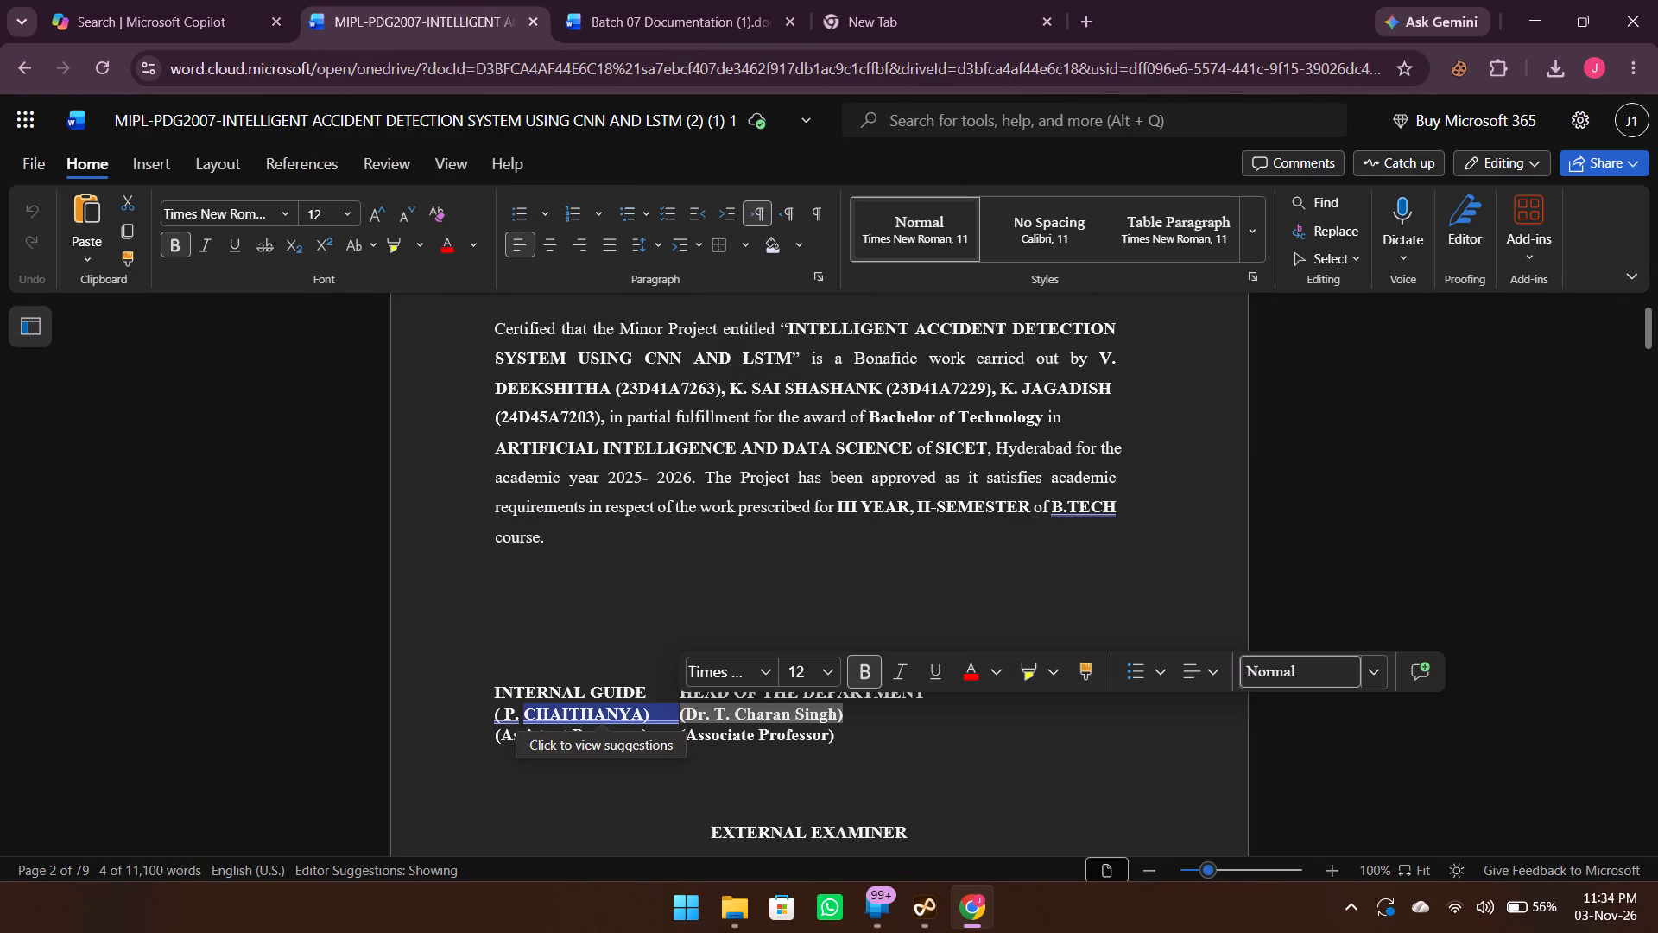
{"action": "key", "text": "ctrl+c"}
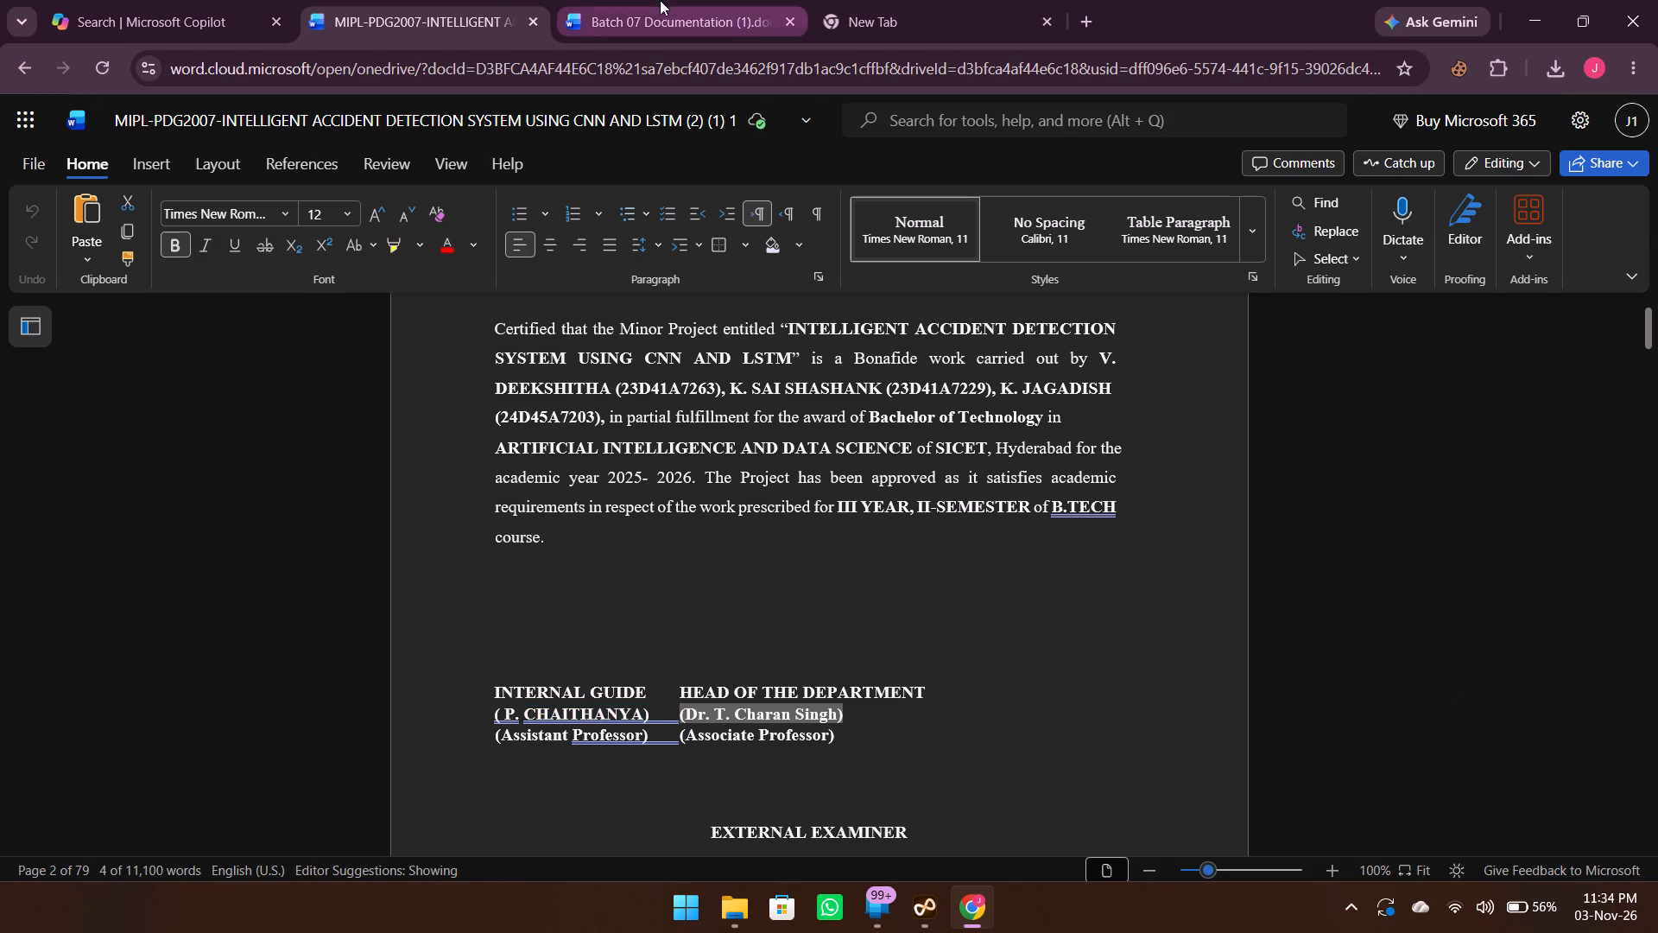
{"action": "left_click_drag", "start_coordinate": [660, 0], "coordinate": [748, 76]}
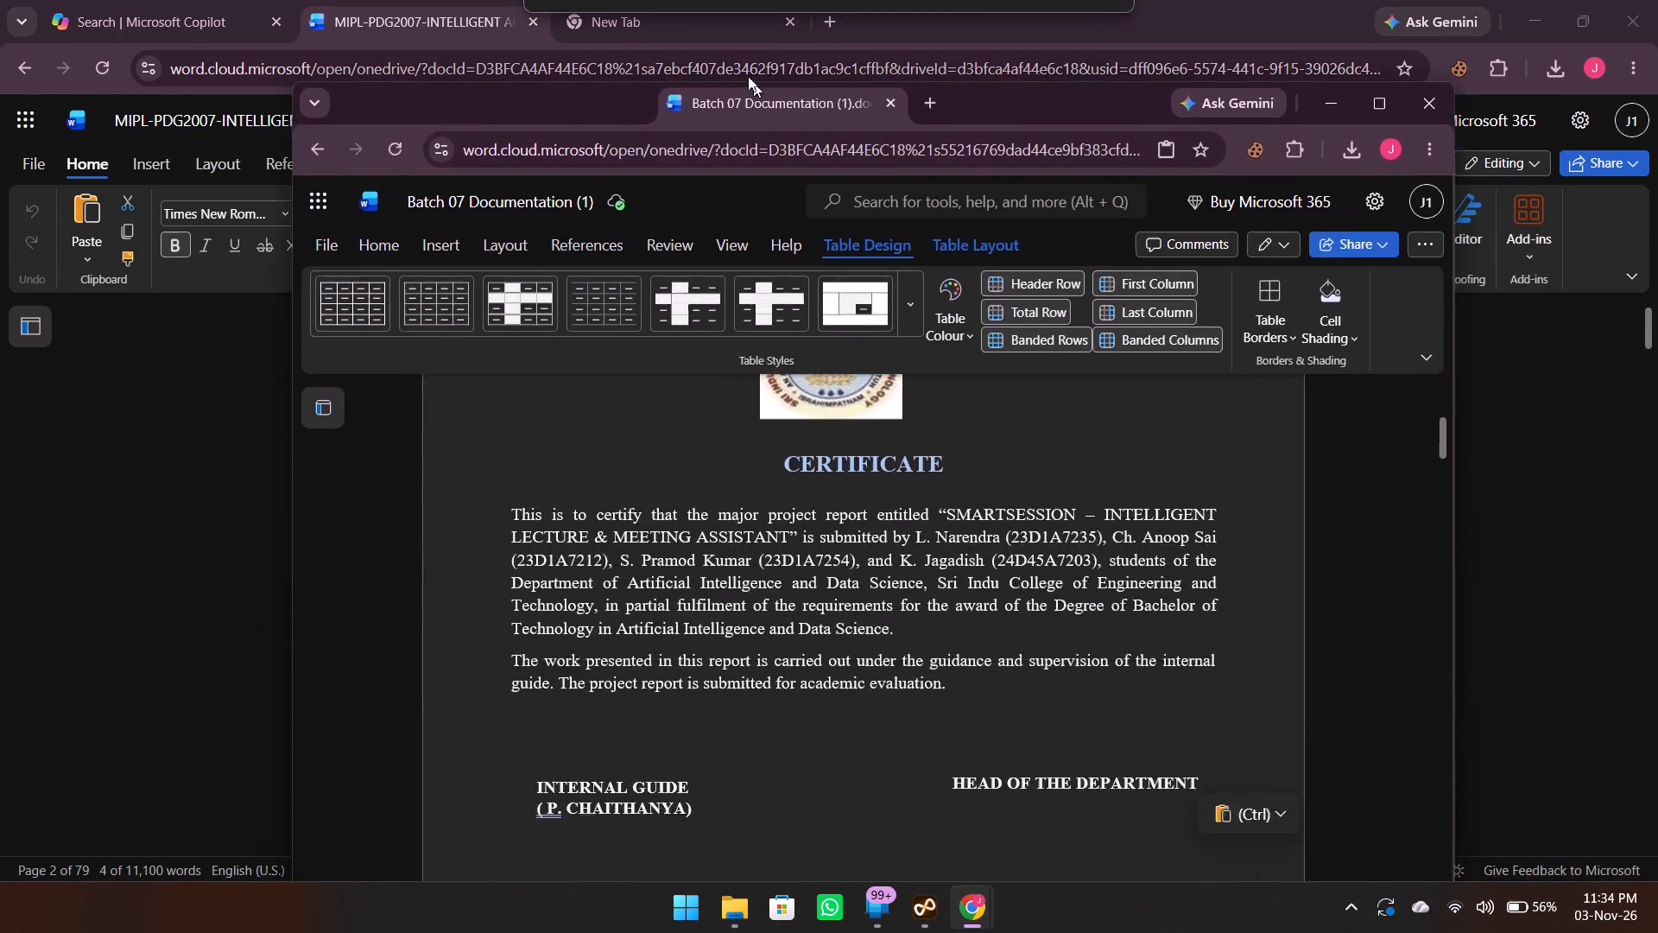
{"action": "left_click_drag", "start_coordinate": [748, 76], "coordinate": [713, 0]}
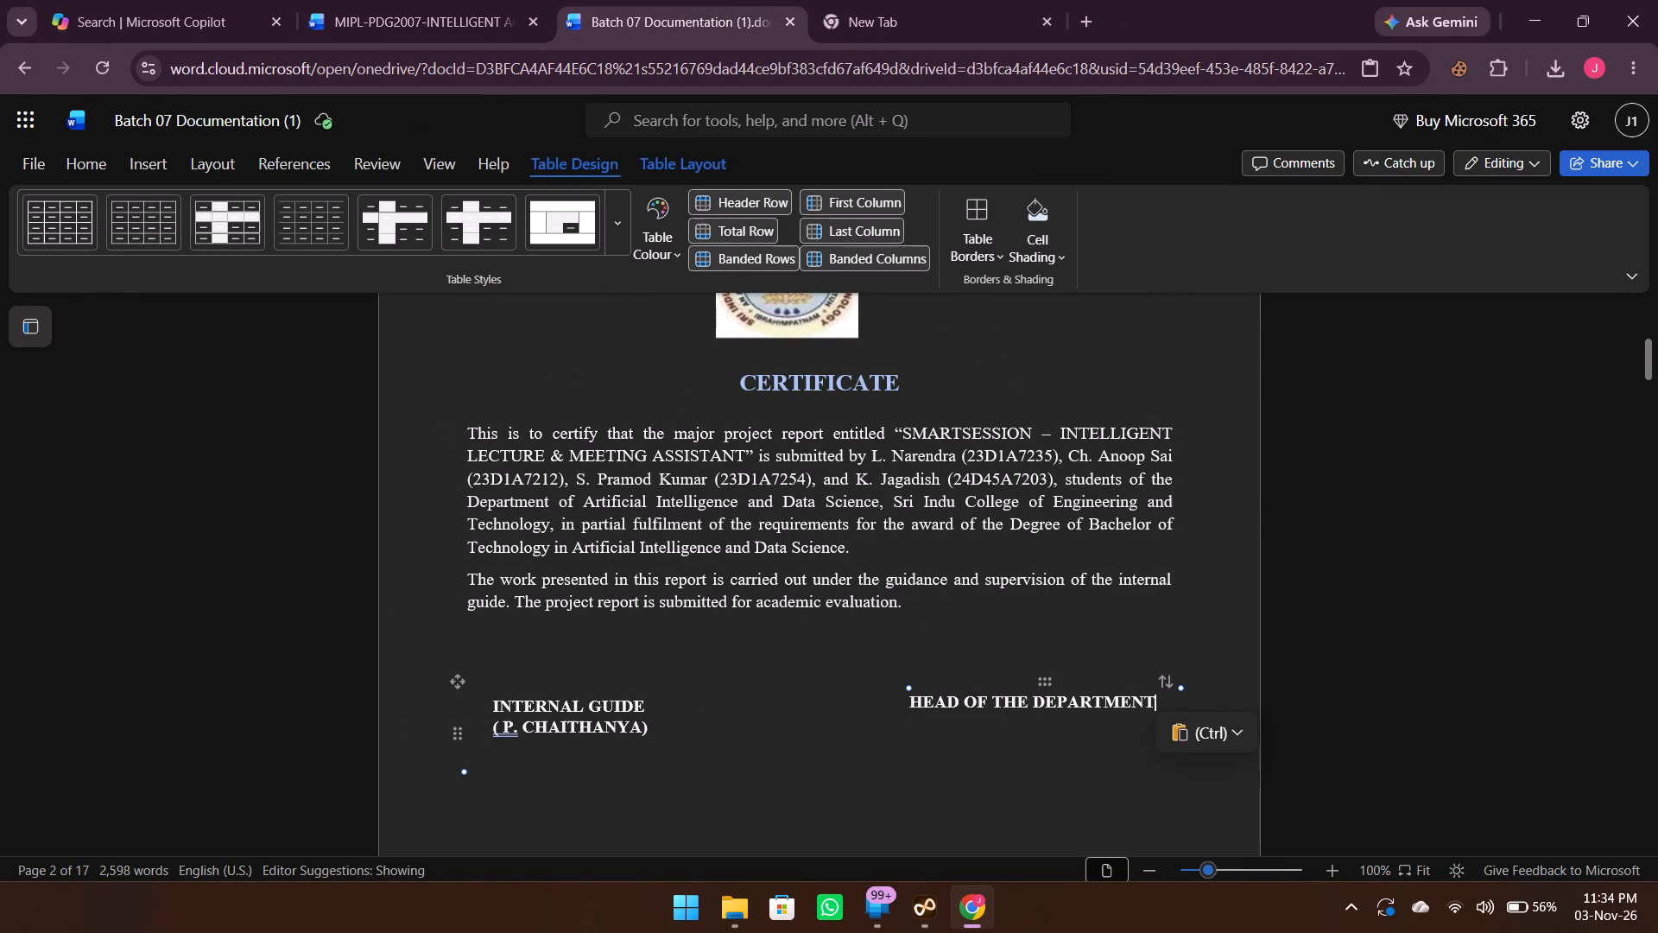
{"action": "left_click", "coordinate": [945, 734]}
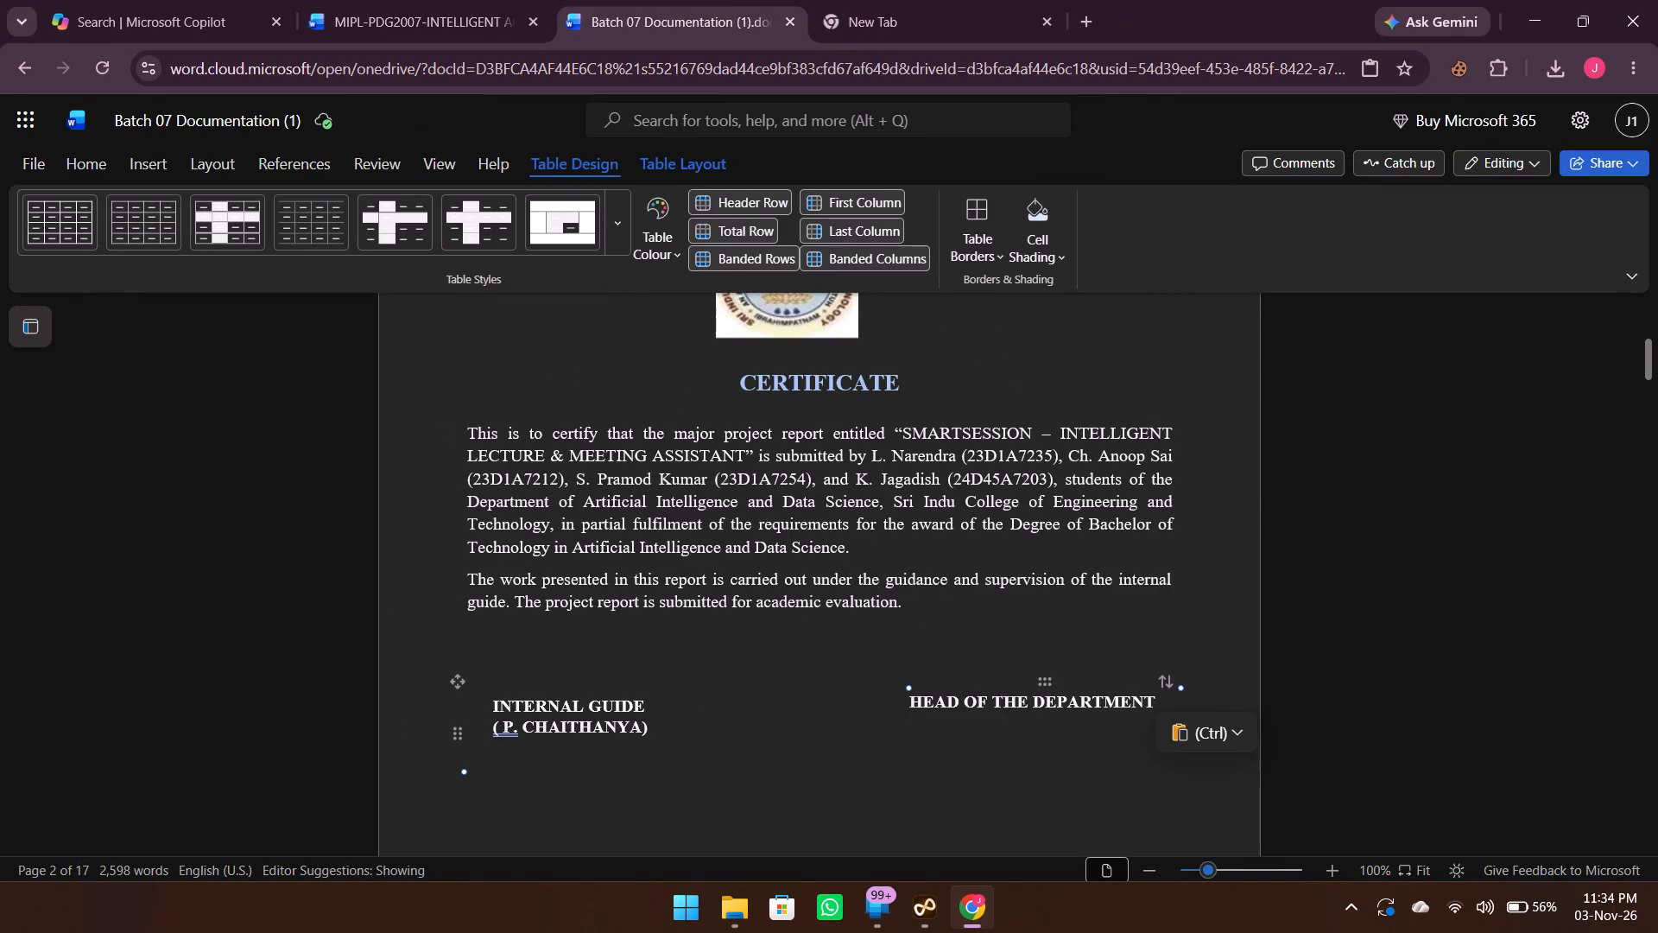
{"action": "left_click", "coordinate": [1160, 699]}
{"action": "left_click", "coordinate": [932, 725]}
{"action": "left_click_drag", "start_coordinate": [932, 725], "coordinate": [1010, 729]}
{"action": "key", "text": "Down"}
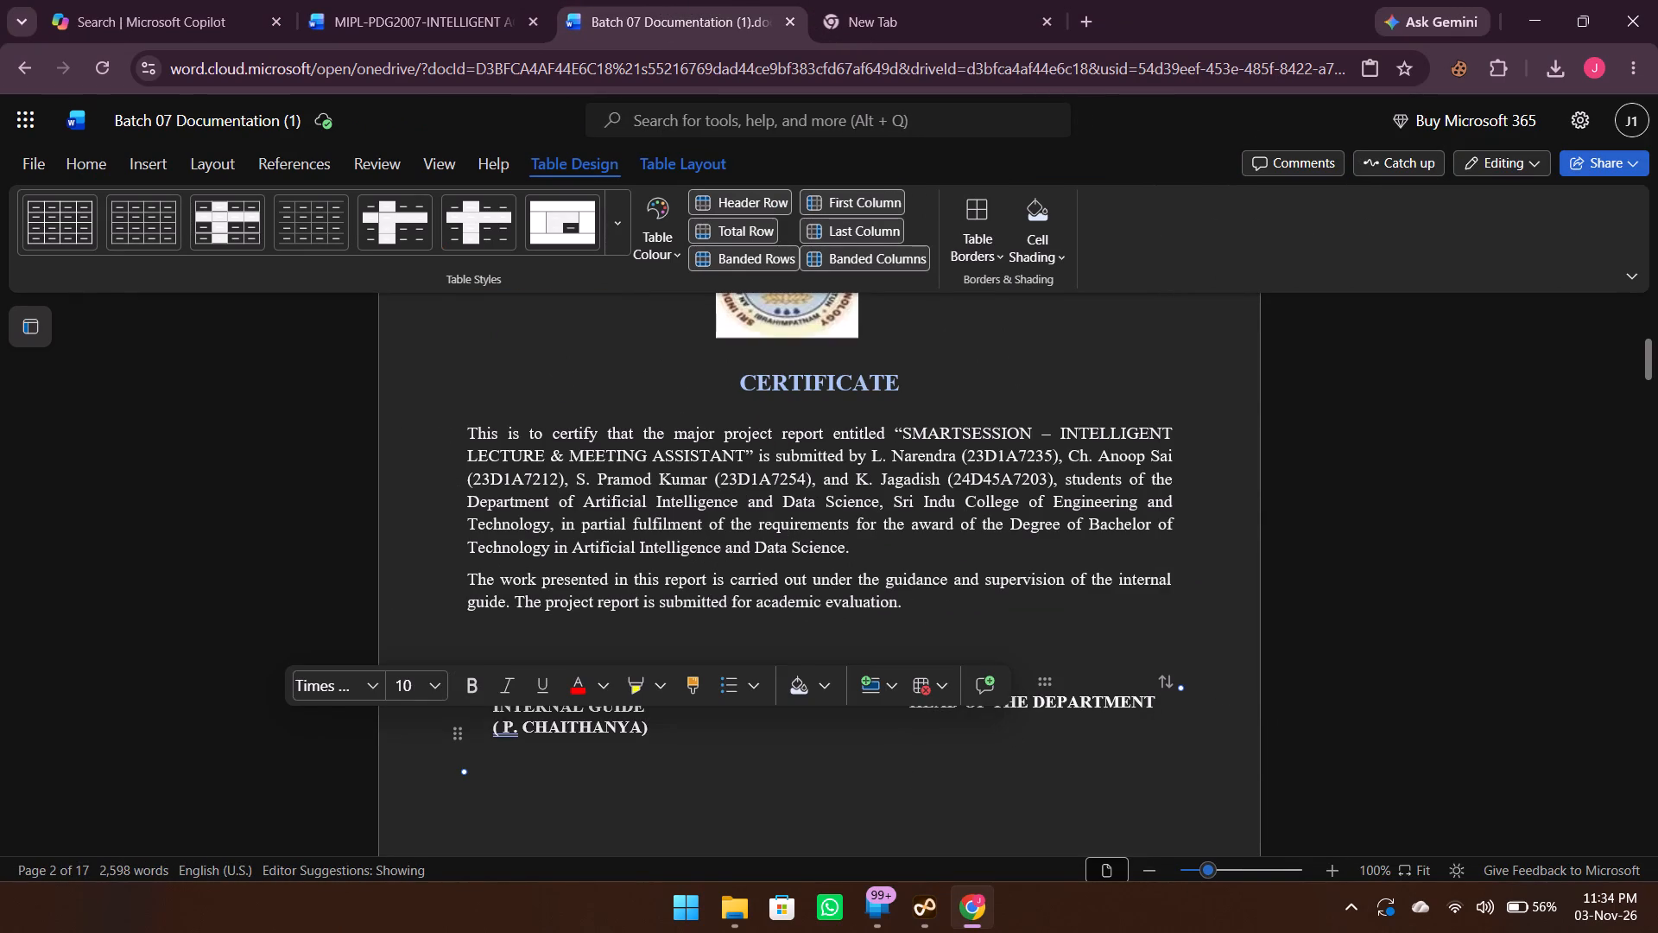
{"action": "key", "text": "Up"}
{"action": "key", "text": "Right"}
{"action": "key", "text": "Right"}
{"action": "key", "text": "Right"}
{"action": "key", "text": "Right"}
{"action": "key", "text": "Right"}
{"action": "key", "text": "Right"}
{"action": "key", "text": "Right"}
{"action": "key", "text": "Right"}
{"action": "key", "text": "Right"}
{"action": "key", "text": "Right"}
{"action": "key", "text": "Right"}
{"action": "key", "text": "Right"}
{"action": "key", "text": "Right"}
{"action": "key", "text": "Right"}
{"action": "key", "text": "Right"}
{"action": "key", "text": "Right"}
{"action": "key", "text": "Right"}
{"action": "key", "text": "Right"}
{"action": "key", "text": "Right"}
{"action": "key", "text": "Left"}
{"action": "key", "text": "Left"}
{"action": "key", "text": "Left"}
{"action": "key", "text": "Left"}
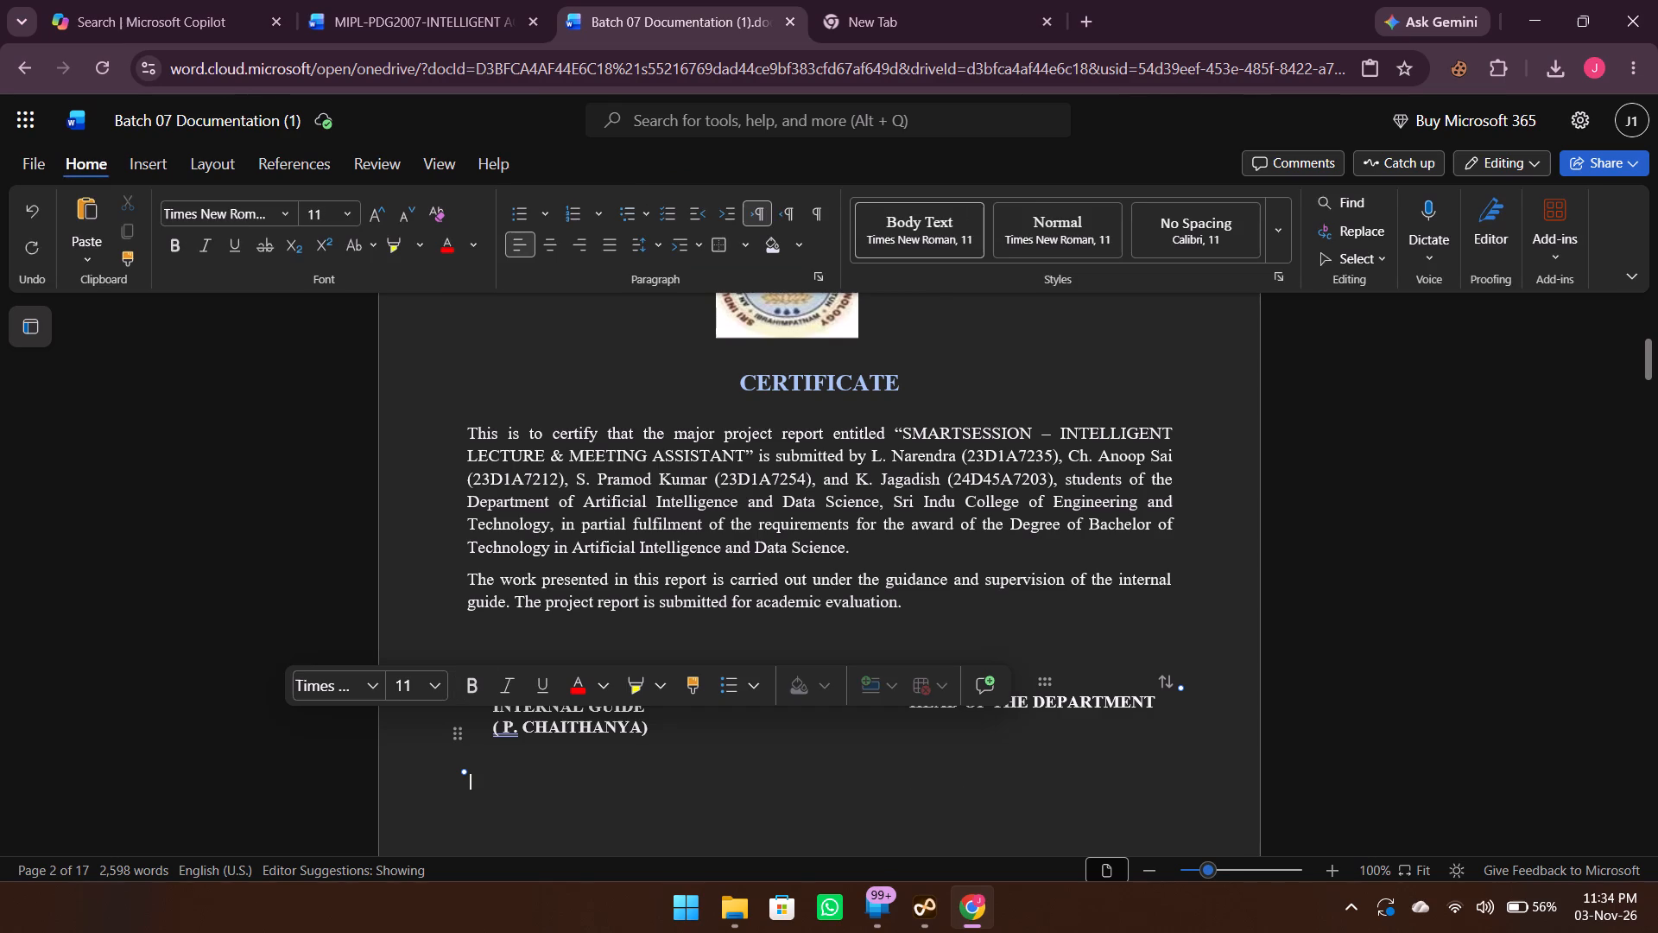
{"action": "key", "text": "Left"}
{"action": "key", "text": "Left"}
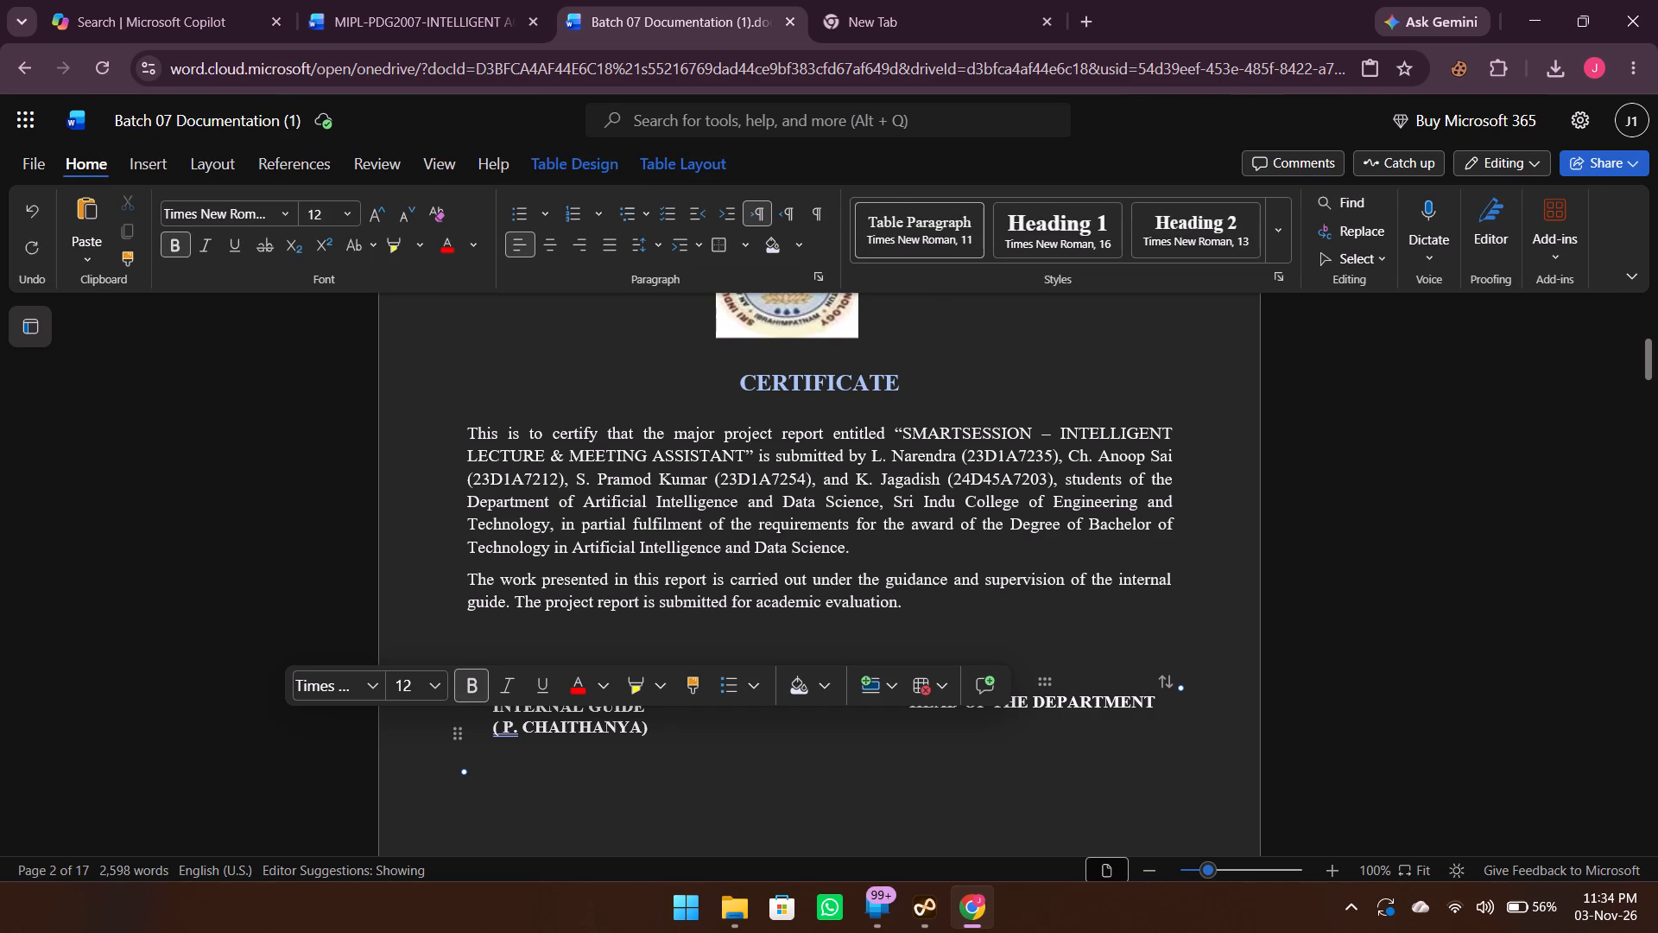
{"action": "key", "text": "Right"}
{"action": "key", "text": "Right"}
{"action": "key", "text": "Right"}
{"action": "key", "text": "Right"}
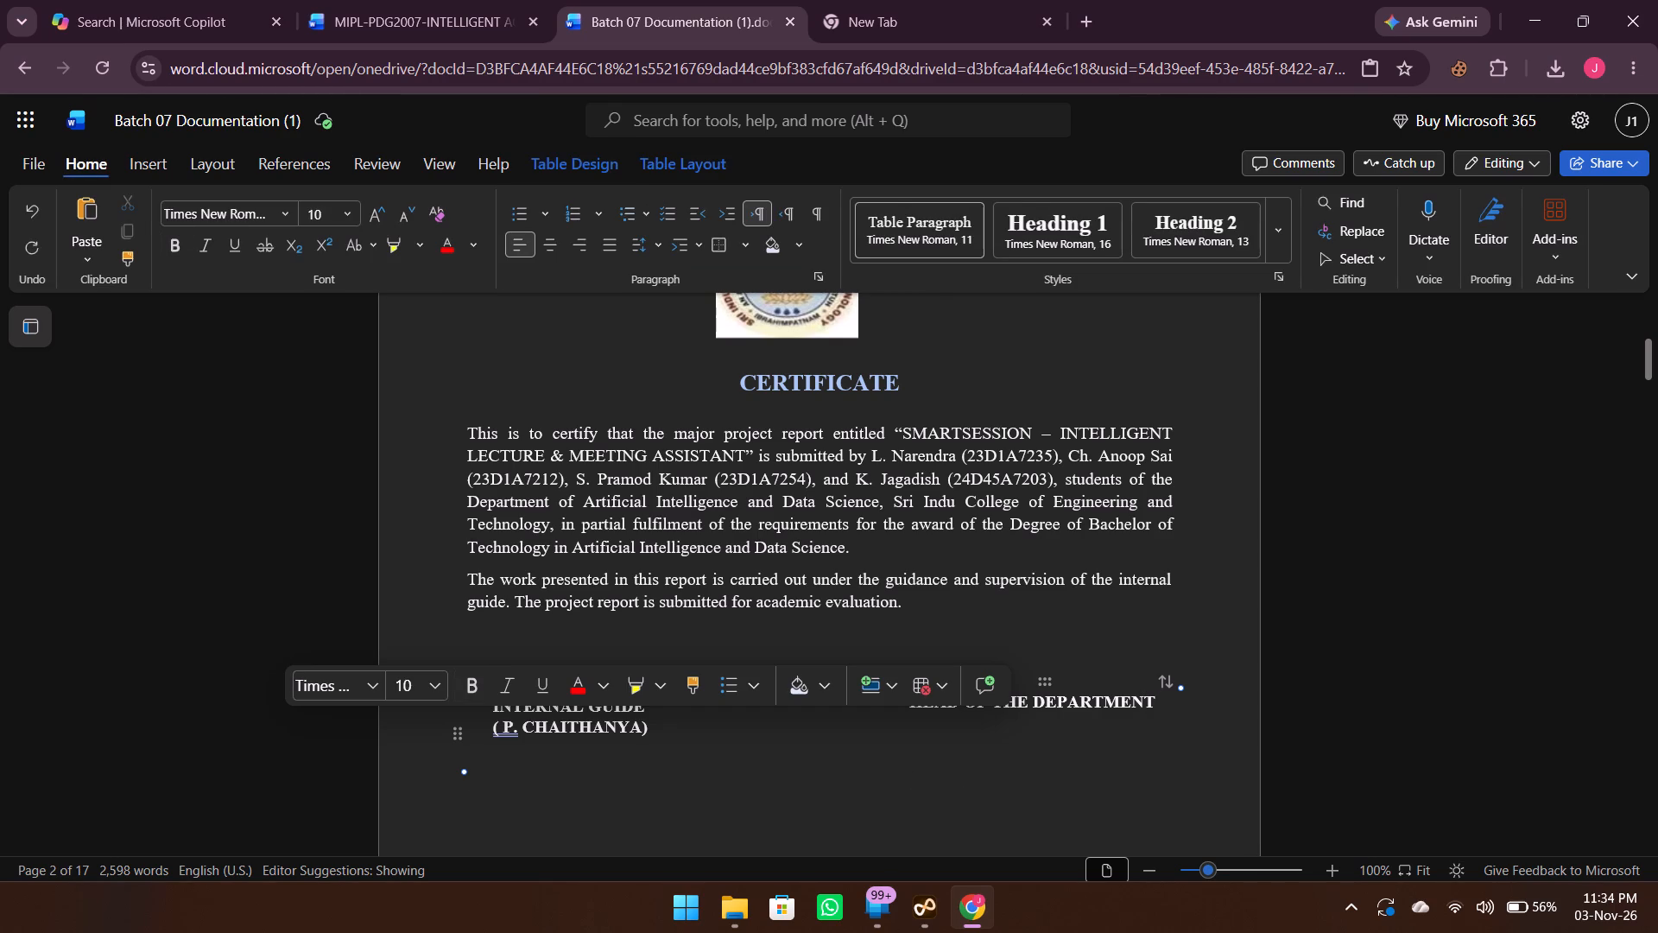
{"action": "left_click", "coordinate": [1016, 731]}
Paste the department head's name on a new line below the HEAD OF THE DEPARTMENT heading.
{"action": "left_click", "coordinate": [1165, 699]}
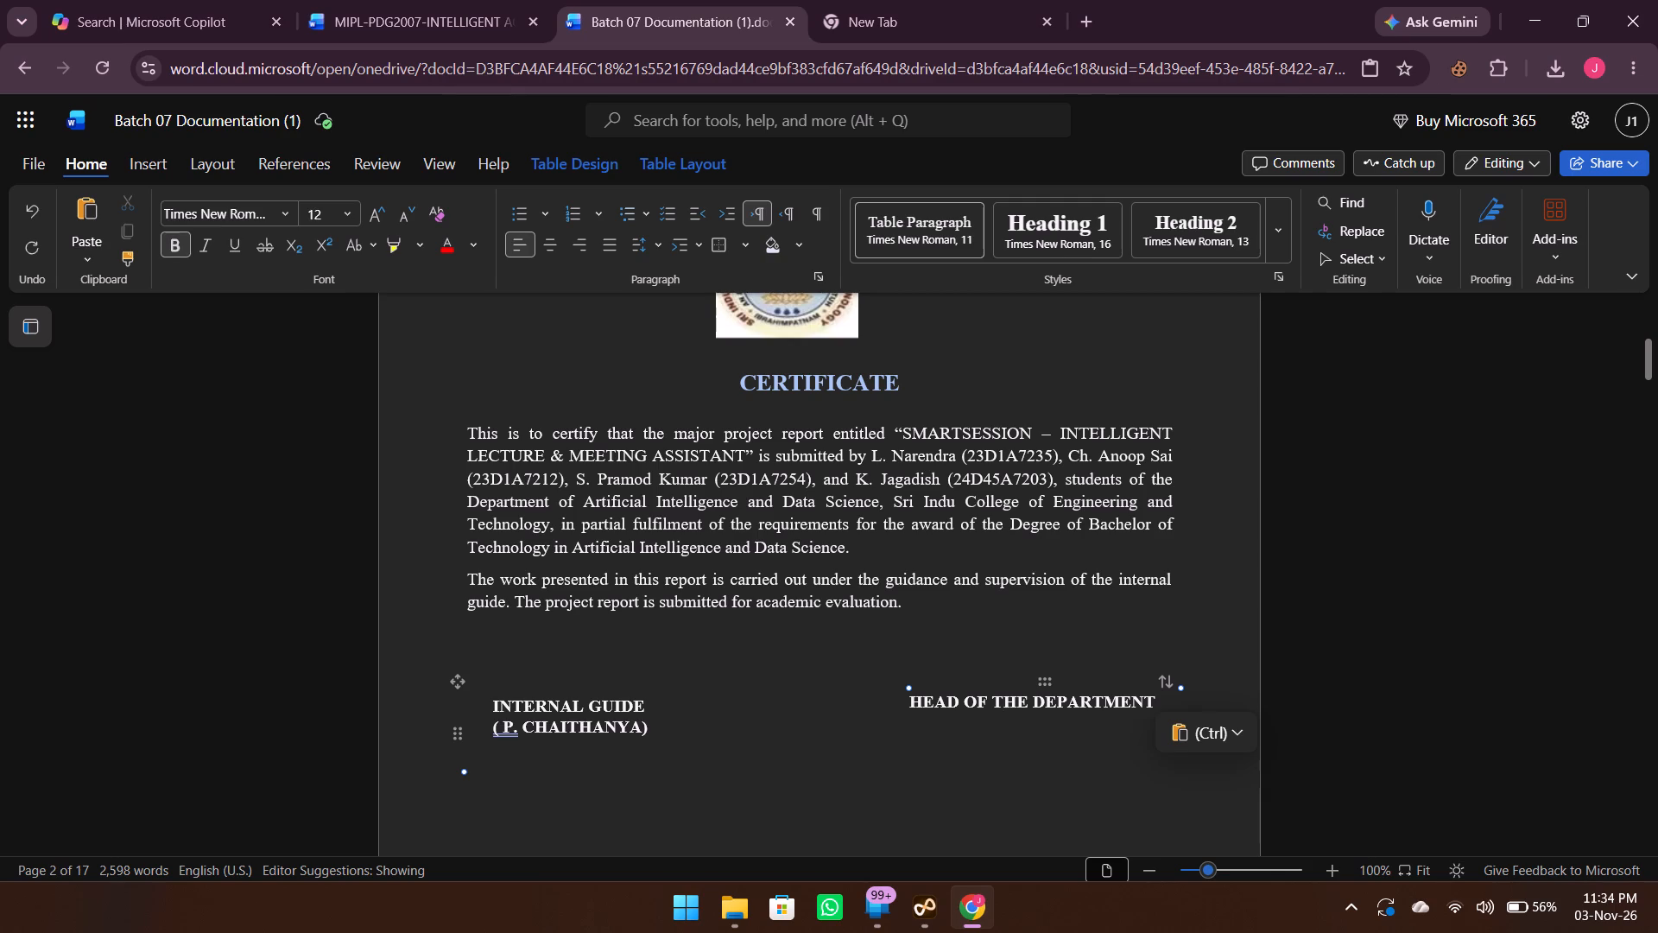
{"action": "key", "text": "Return"}
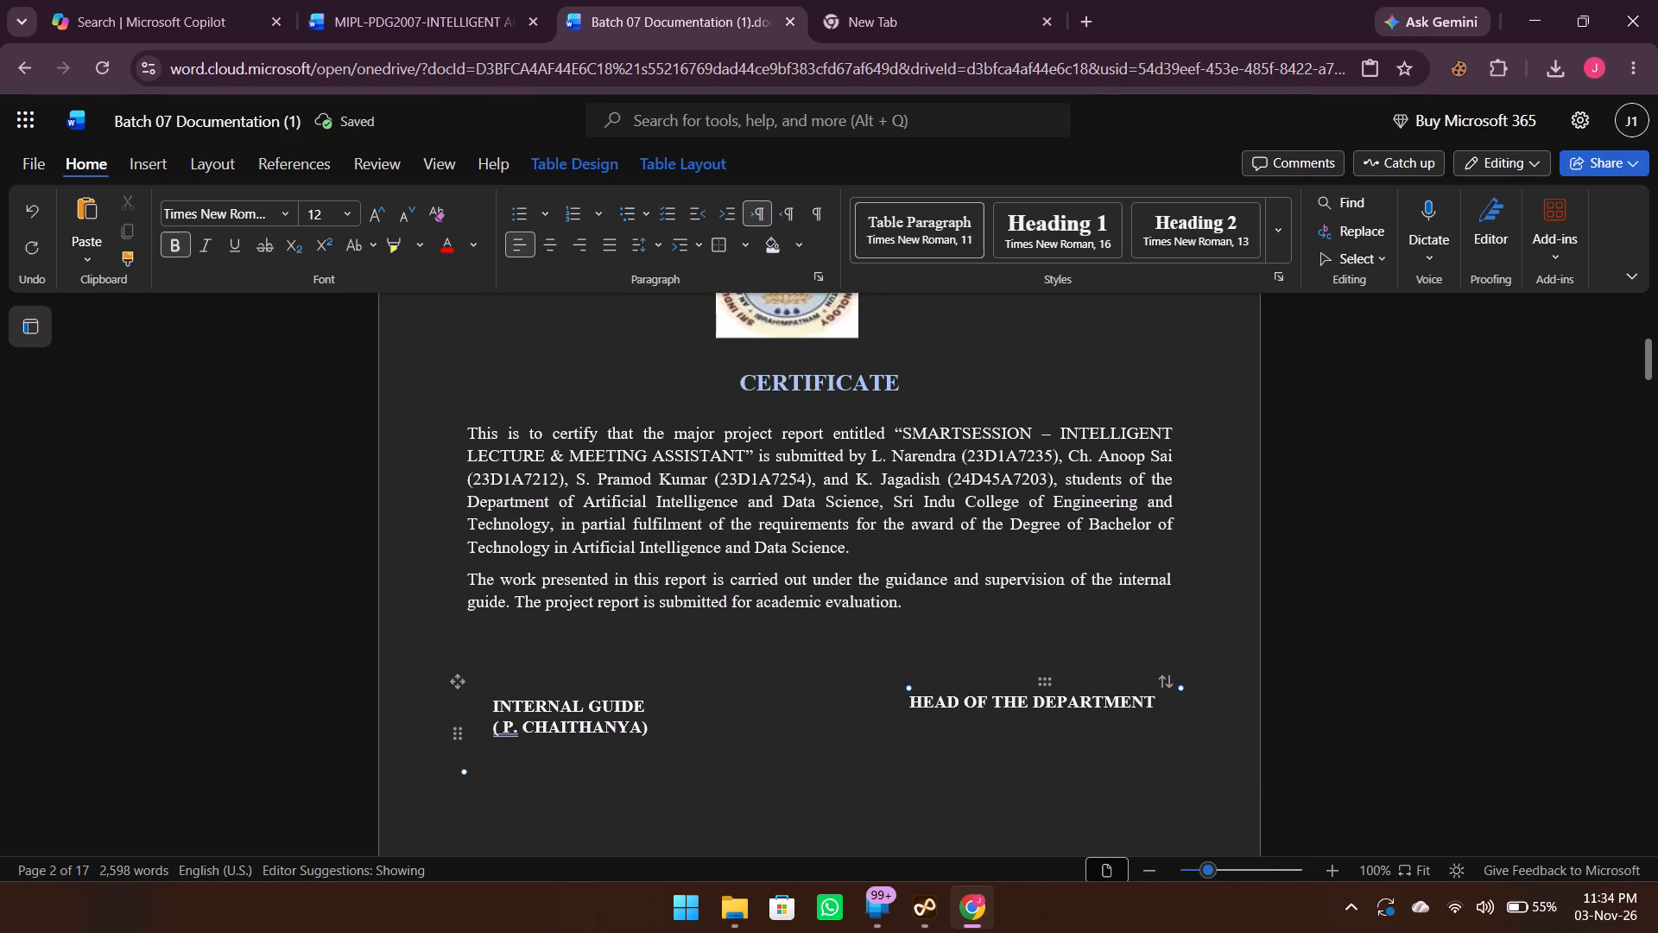
{"action": "key", "text": "ctrl+v"}
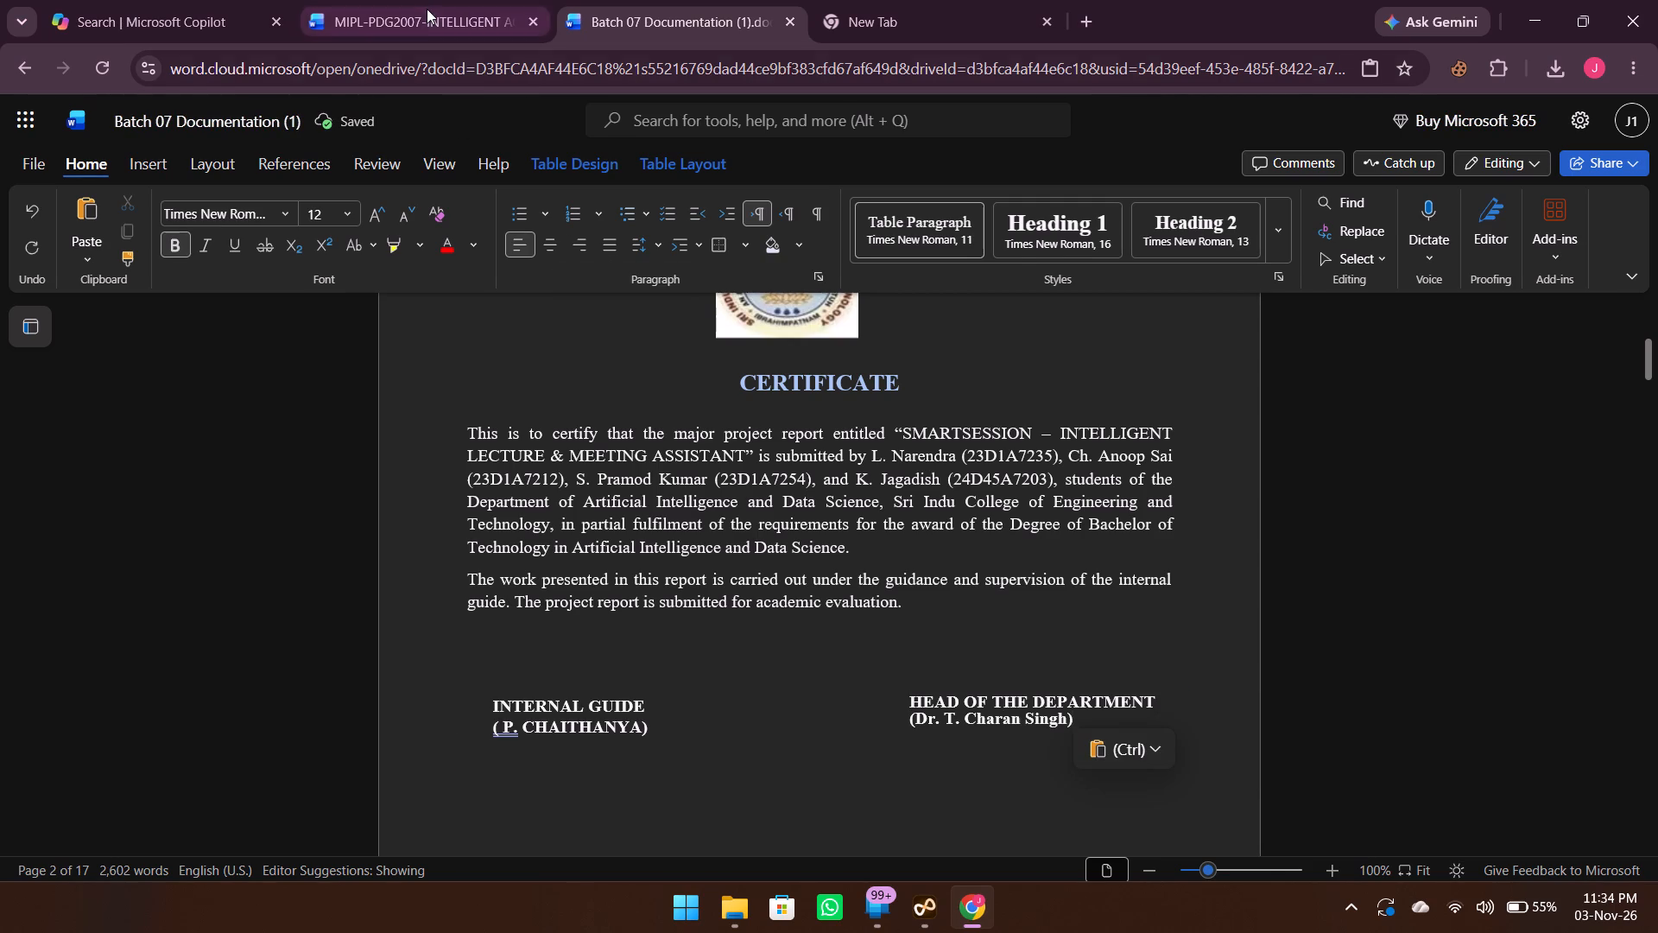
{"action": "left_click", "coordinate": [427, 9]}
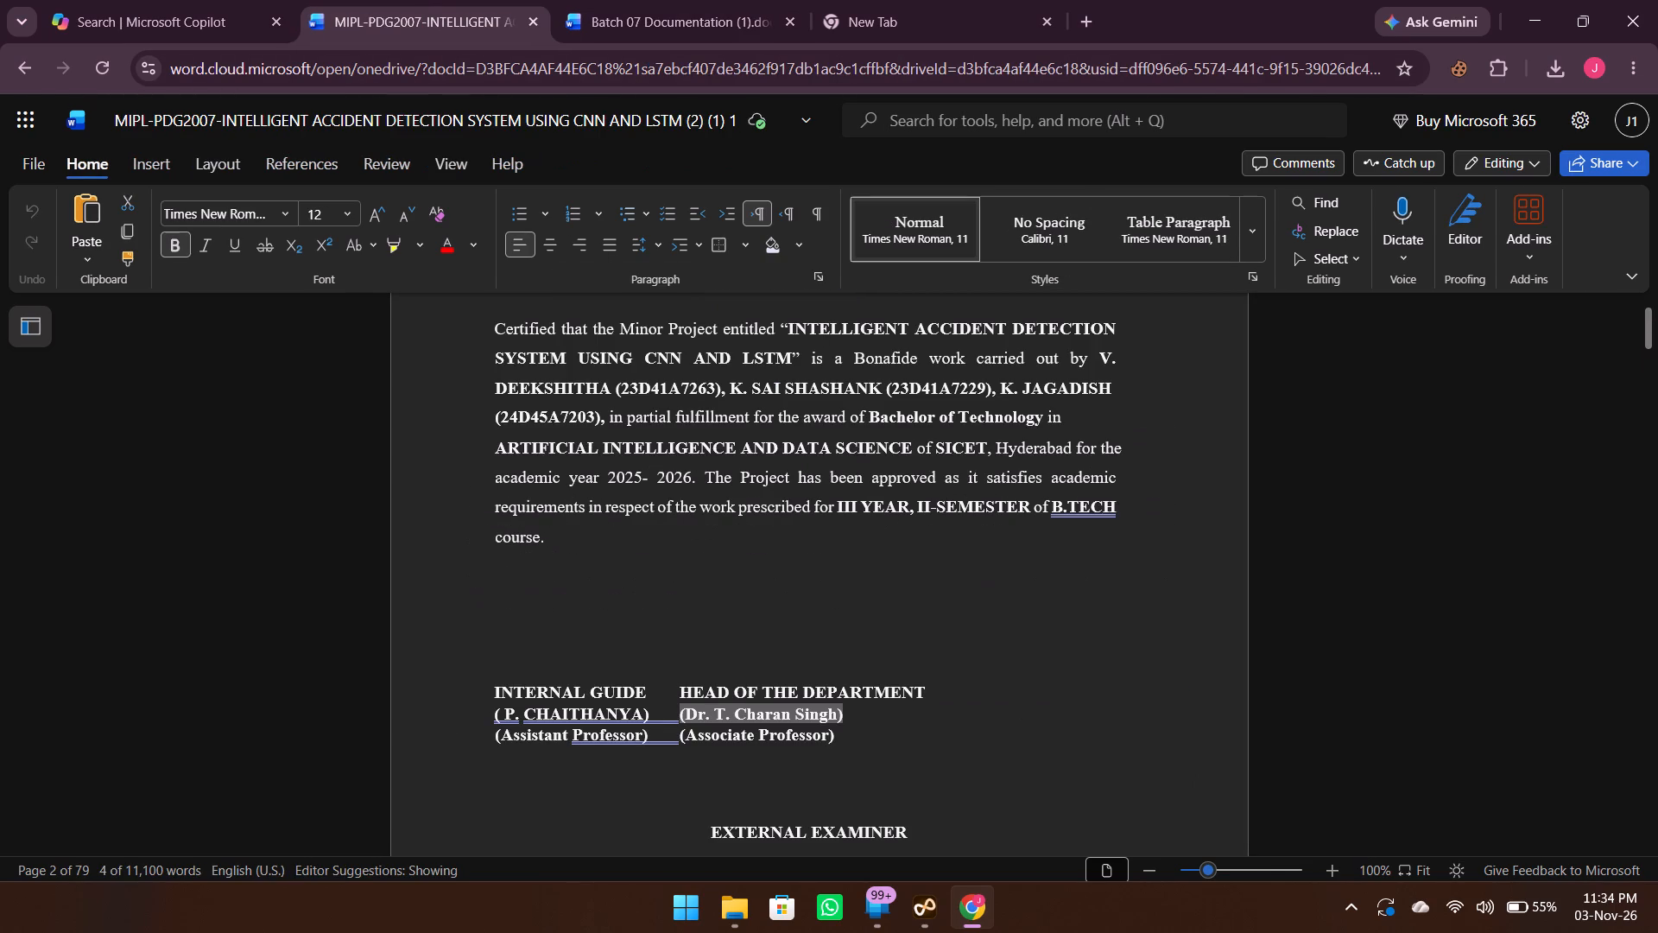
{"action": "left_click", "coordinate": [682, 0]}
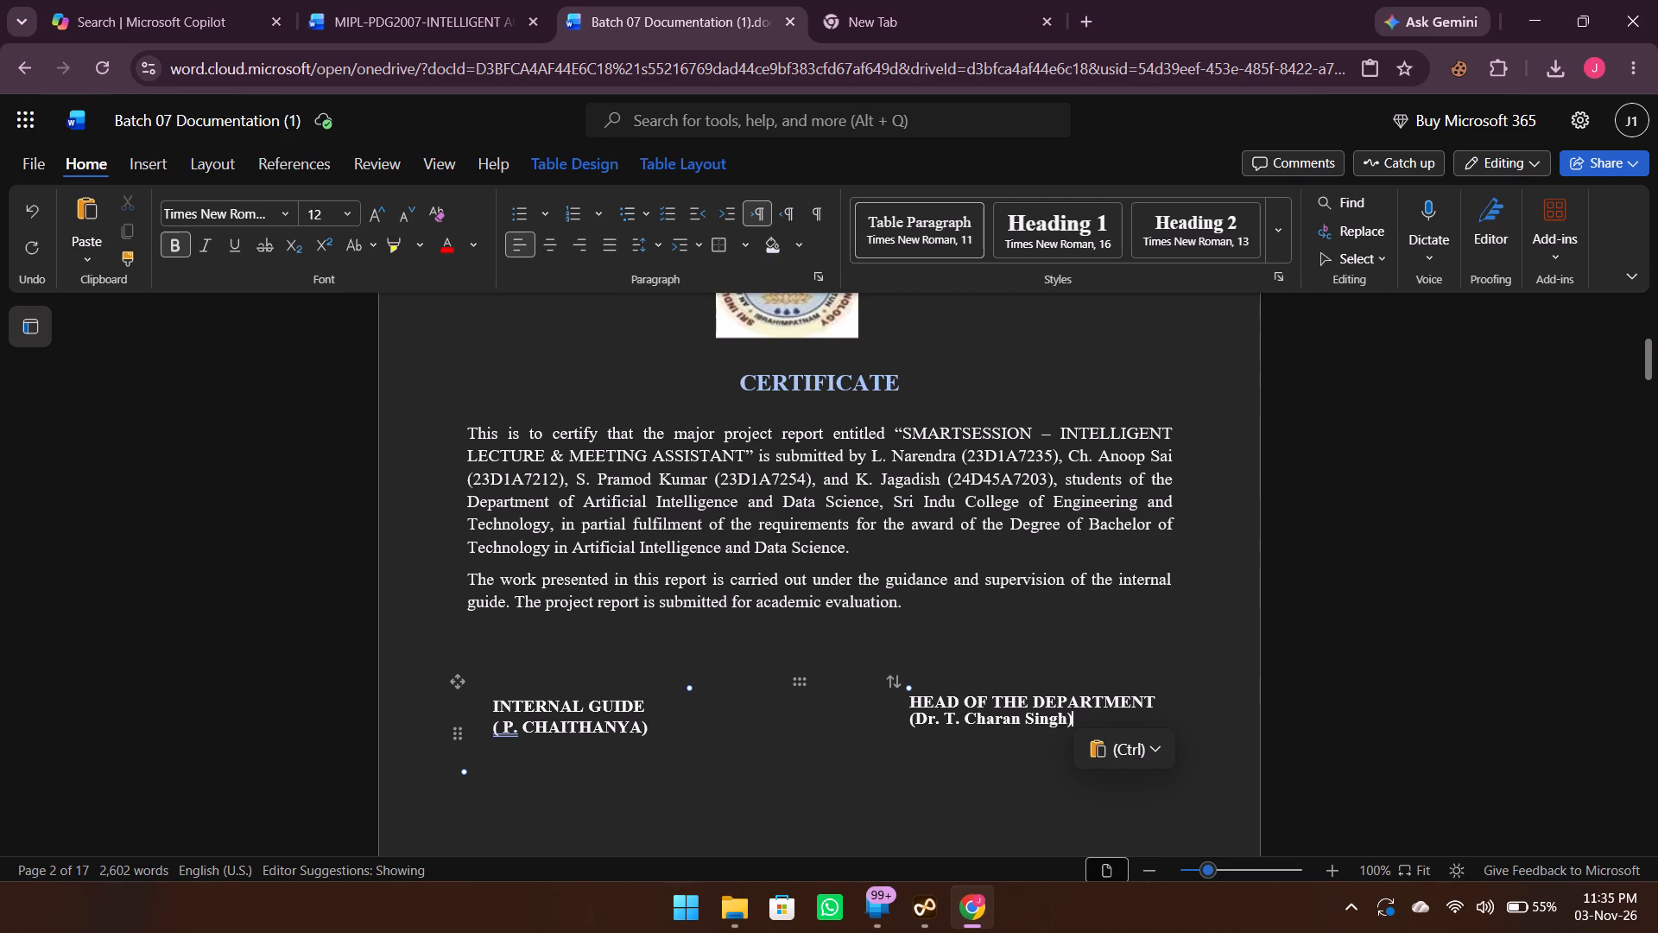
Centre the department head's name line within its signature table cell.
{"action": "left_click_drag", "start_coordinate": [908, 715], "coordinate": [989, 718]}
{"action": "left_click_drag", "start_coordinate": [989, 718], "coordinate": [1073, 717]}
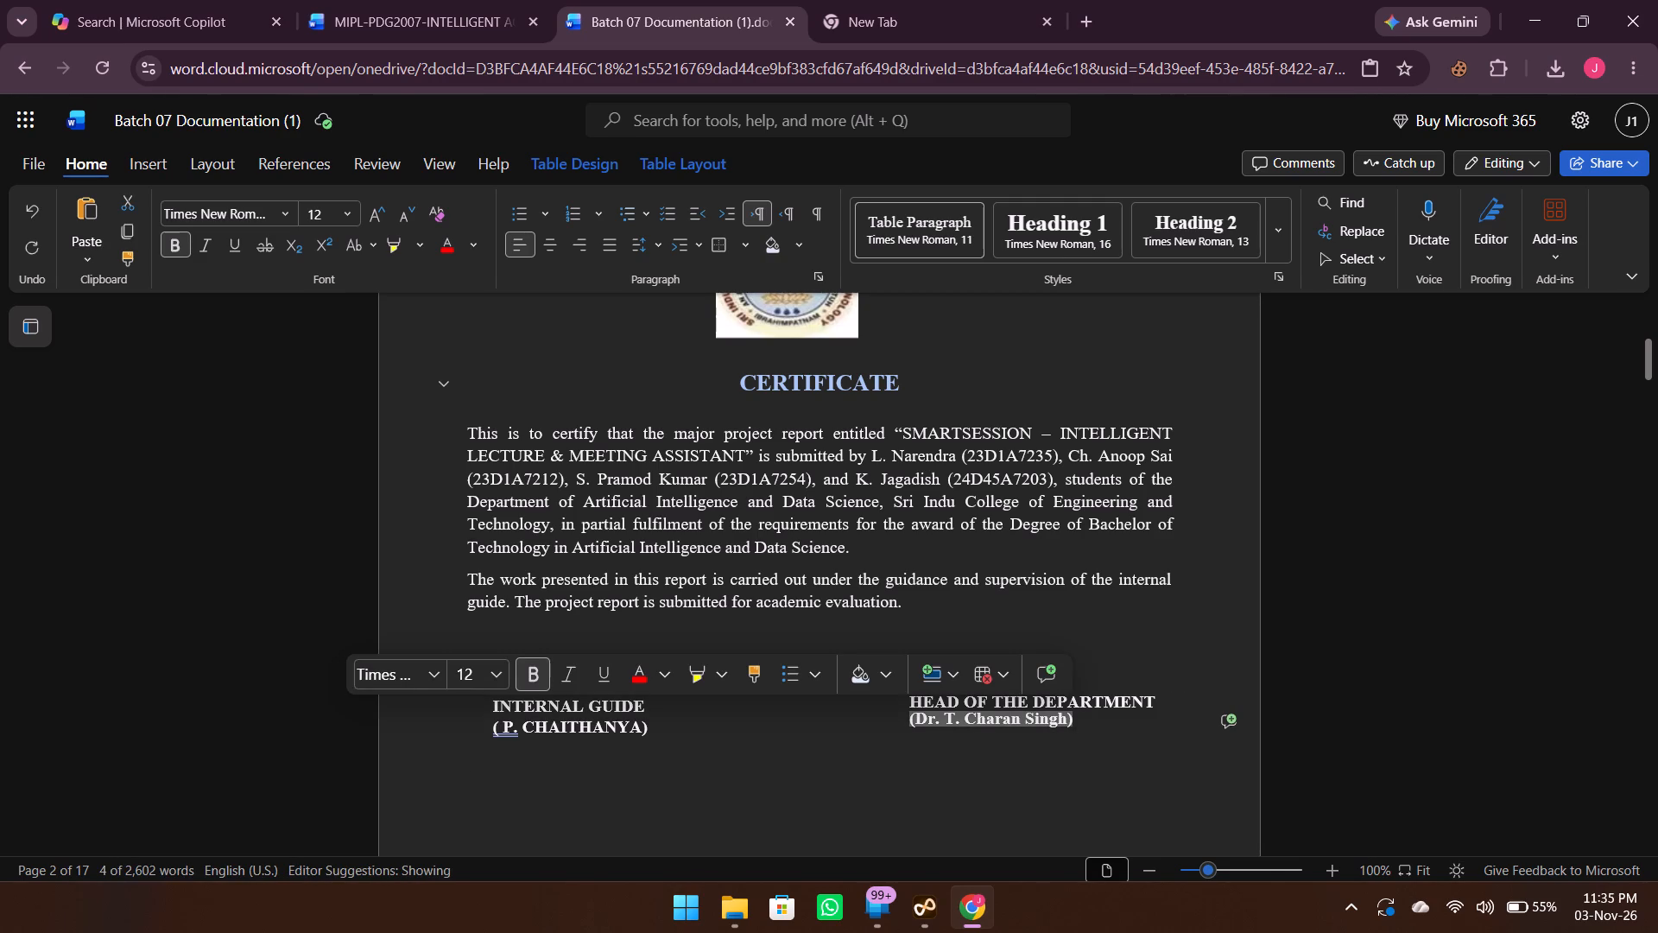
{"action": "left_click", "coordinate": [546, 228]}
{"action": "left_click", "coordinate": [547, 239]}
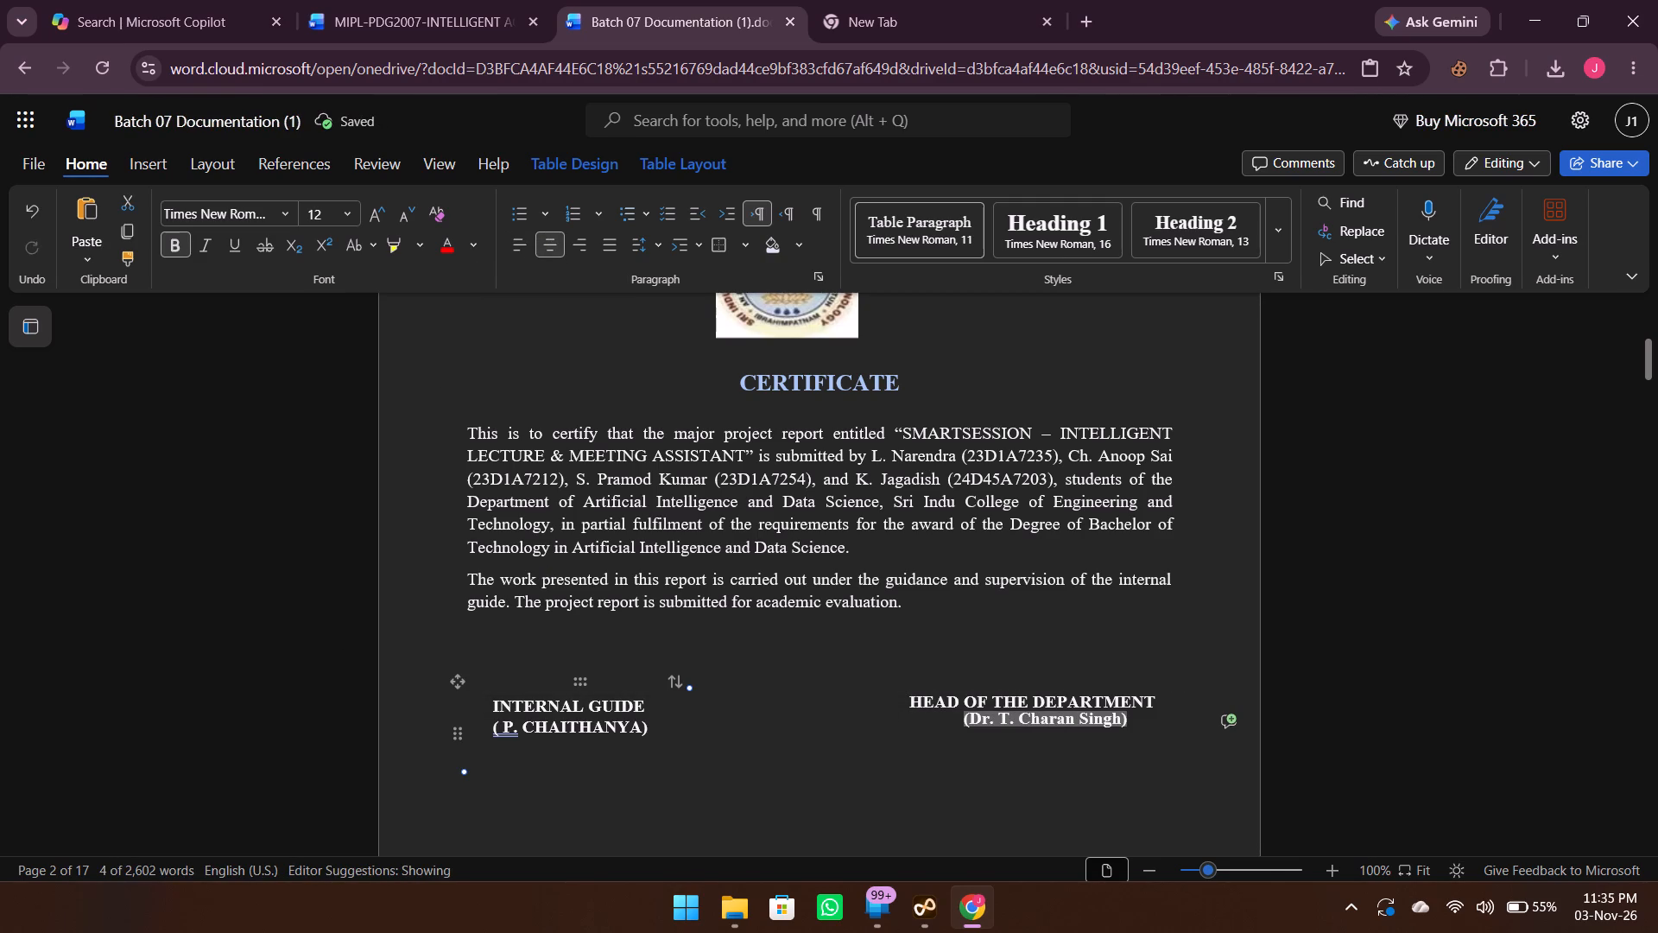
Copy "(Assistant Professor)" from the accident report onto the line below the internal guide's name in Batch 07's signature table.
{"action": "left_click", "coordinate": [533, 747]}
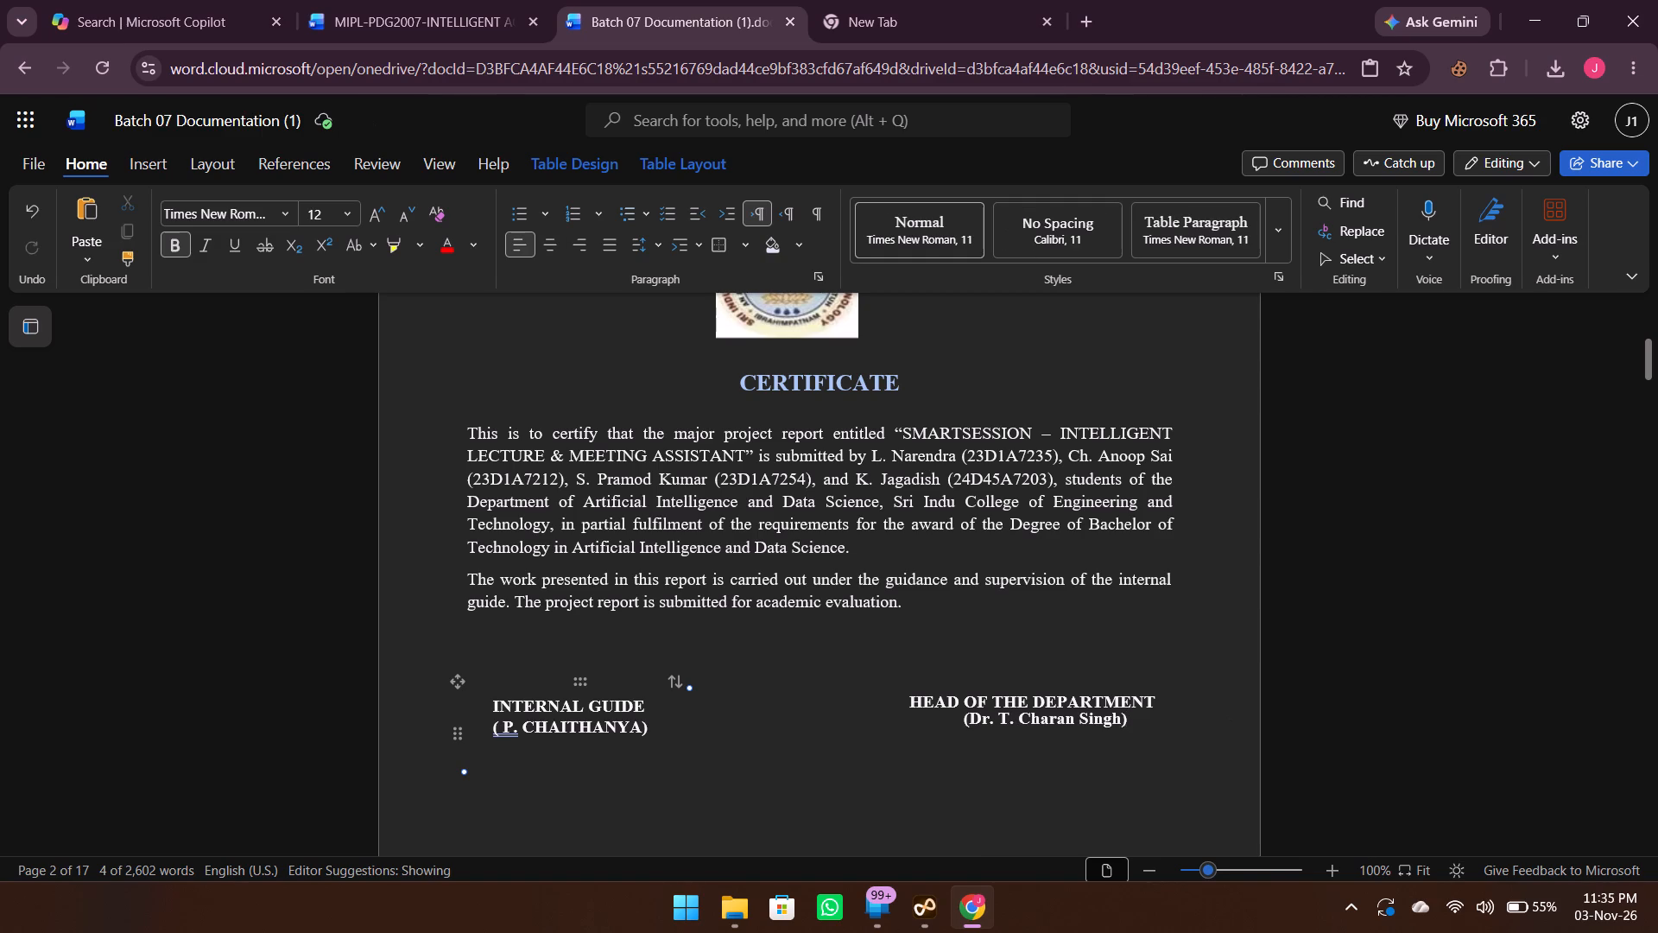
{"action": "left_click", "coordinate": [456, 0]}
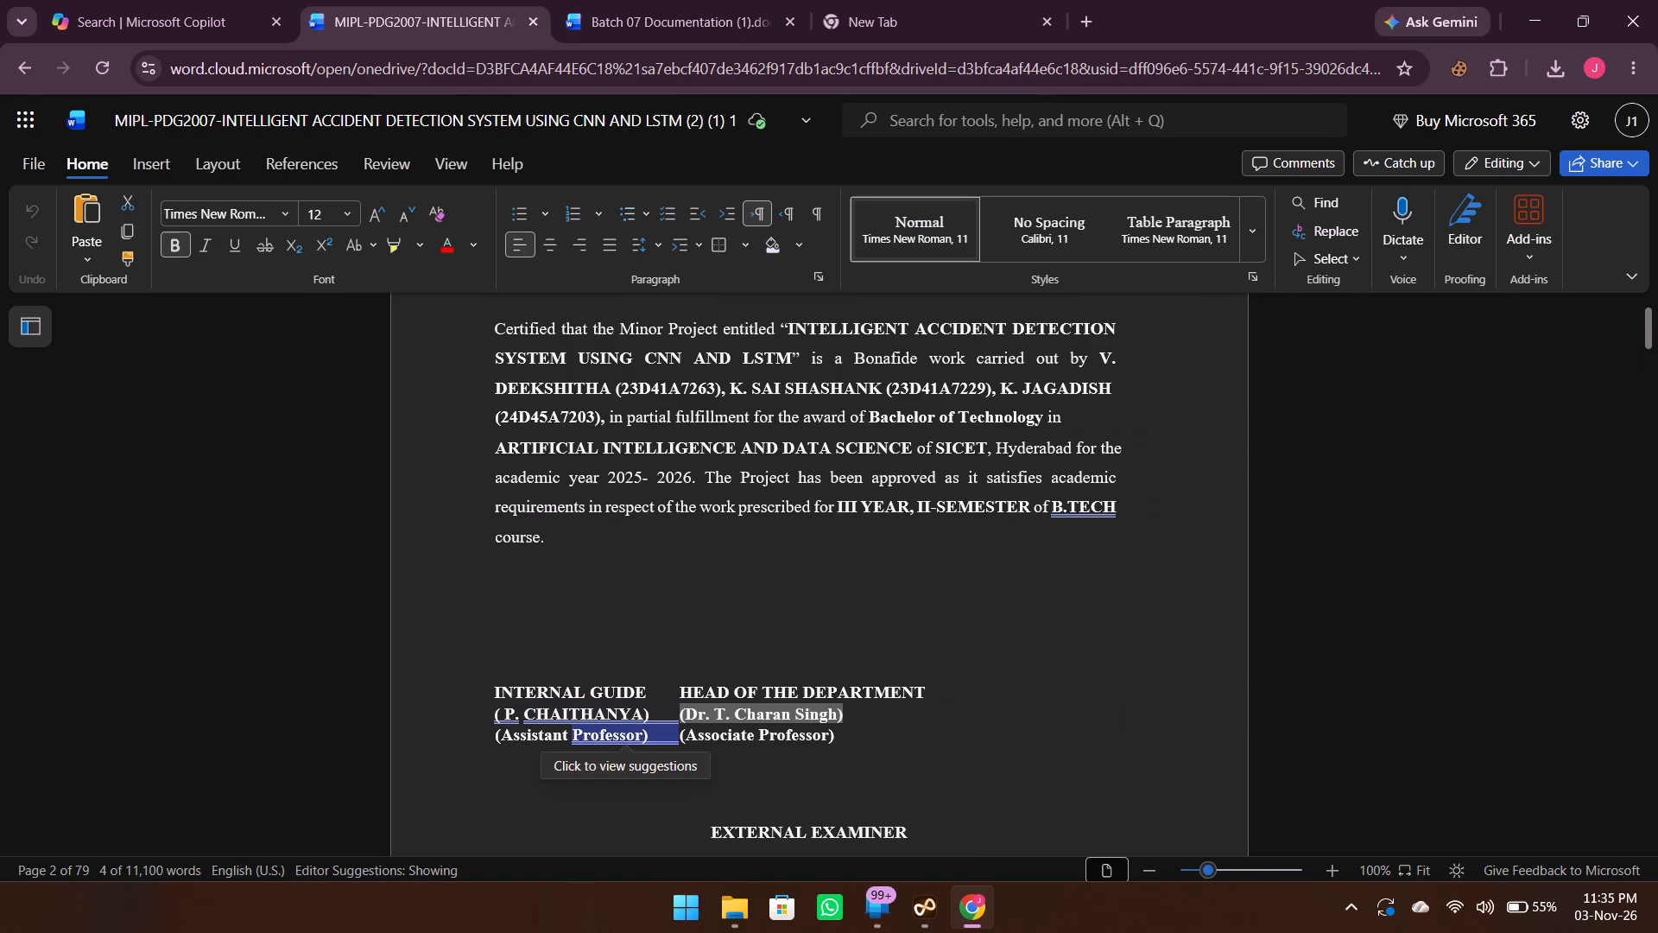
{"action": "left_click_drag", "start_coordinate": [648, 740], "coordinate": [503, 739]}
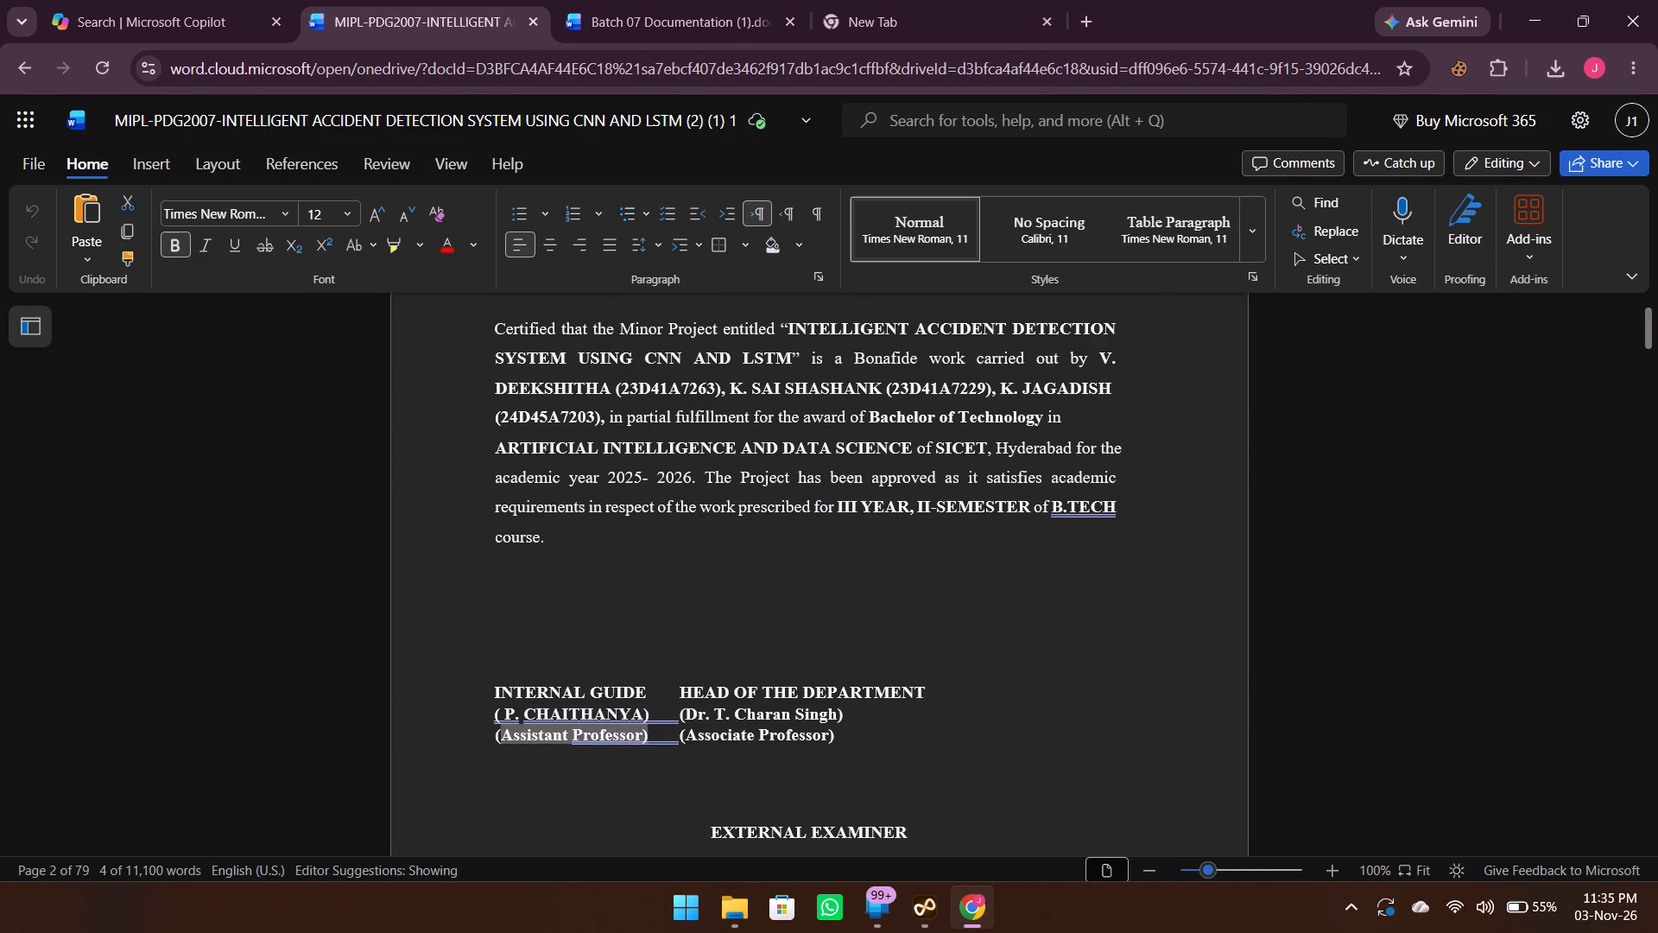
{"action": "left_click_drag", "start_coordinate": [503, 739], "coordinate": [496, 740]}
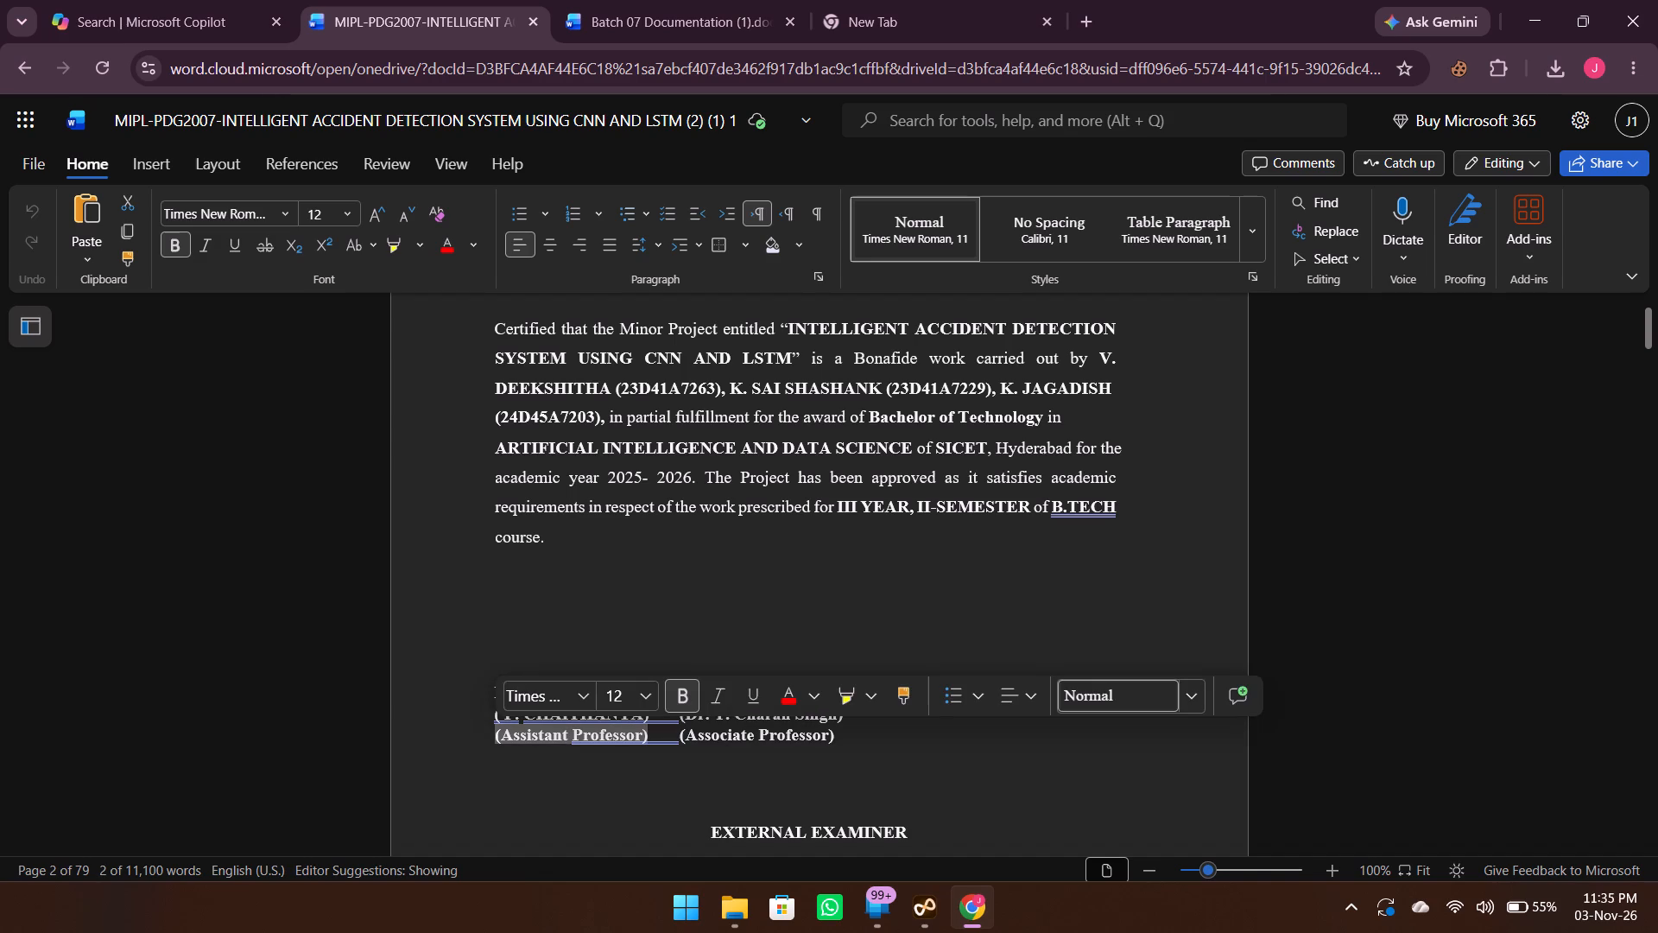
{"action": "key", "text": "ctrl+c"}
{"action": "left_click", "coordinate": [712, 0]}
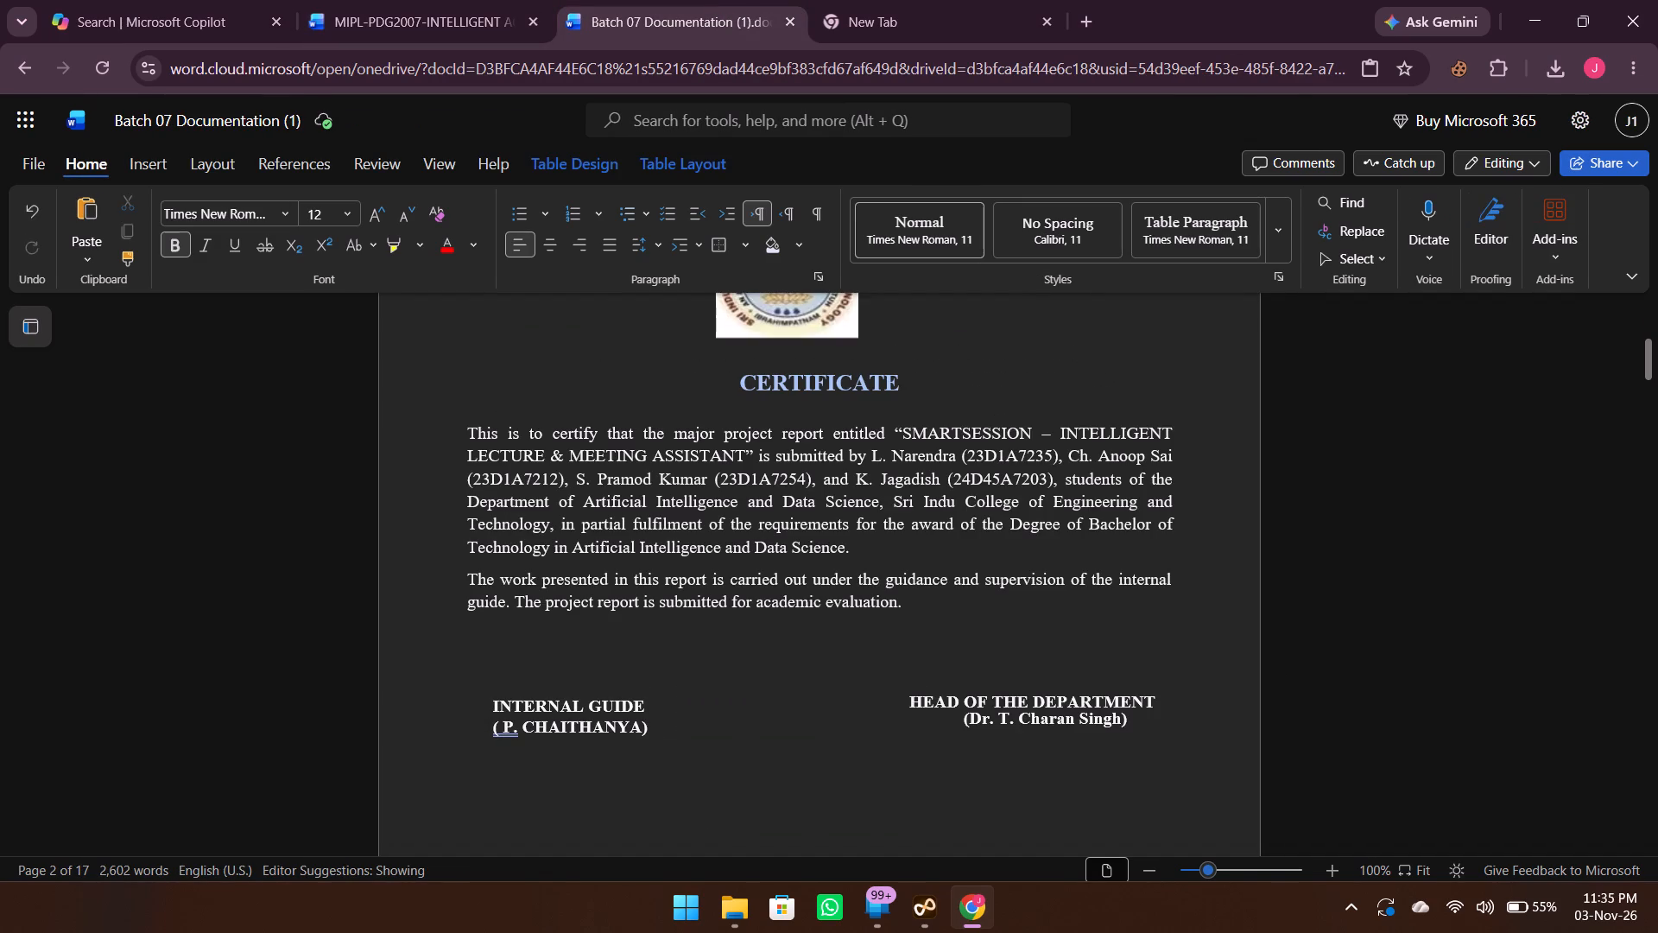
{"action": "key", "text": "ctrl+v"}
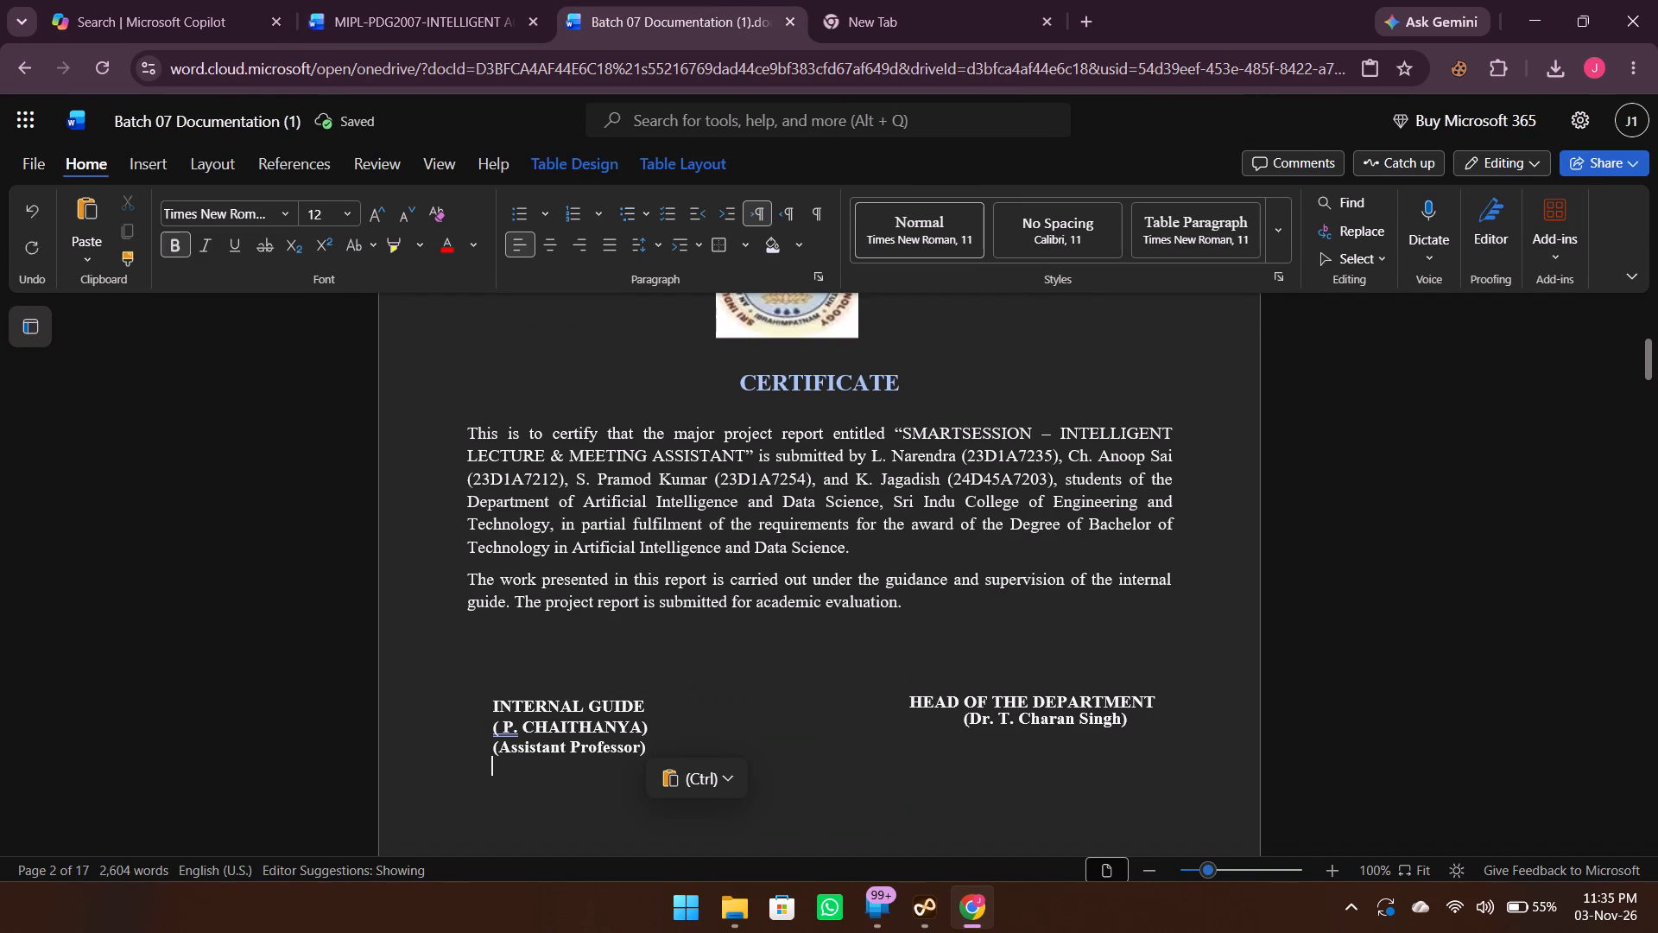
Copy "(Associate Professor)" from below the department head's name in the accident report's signature block.
{"action": "left_click", "coordinate": [458, 36]}
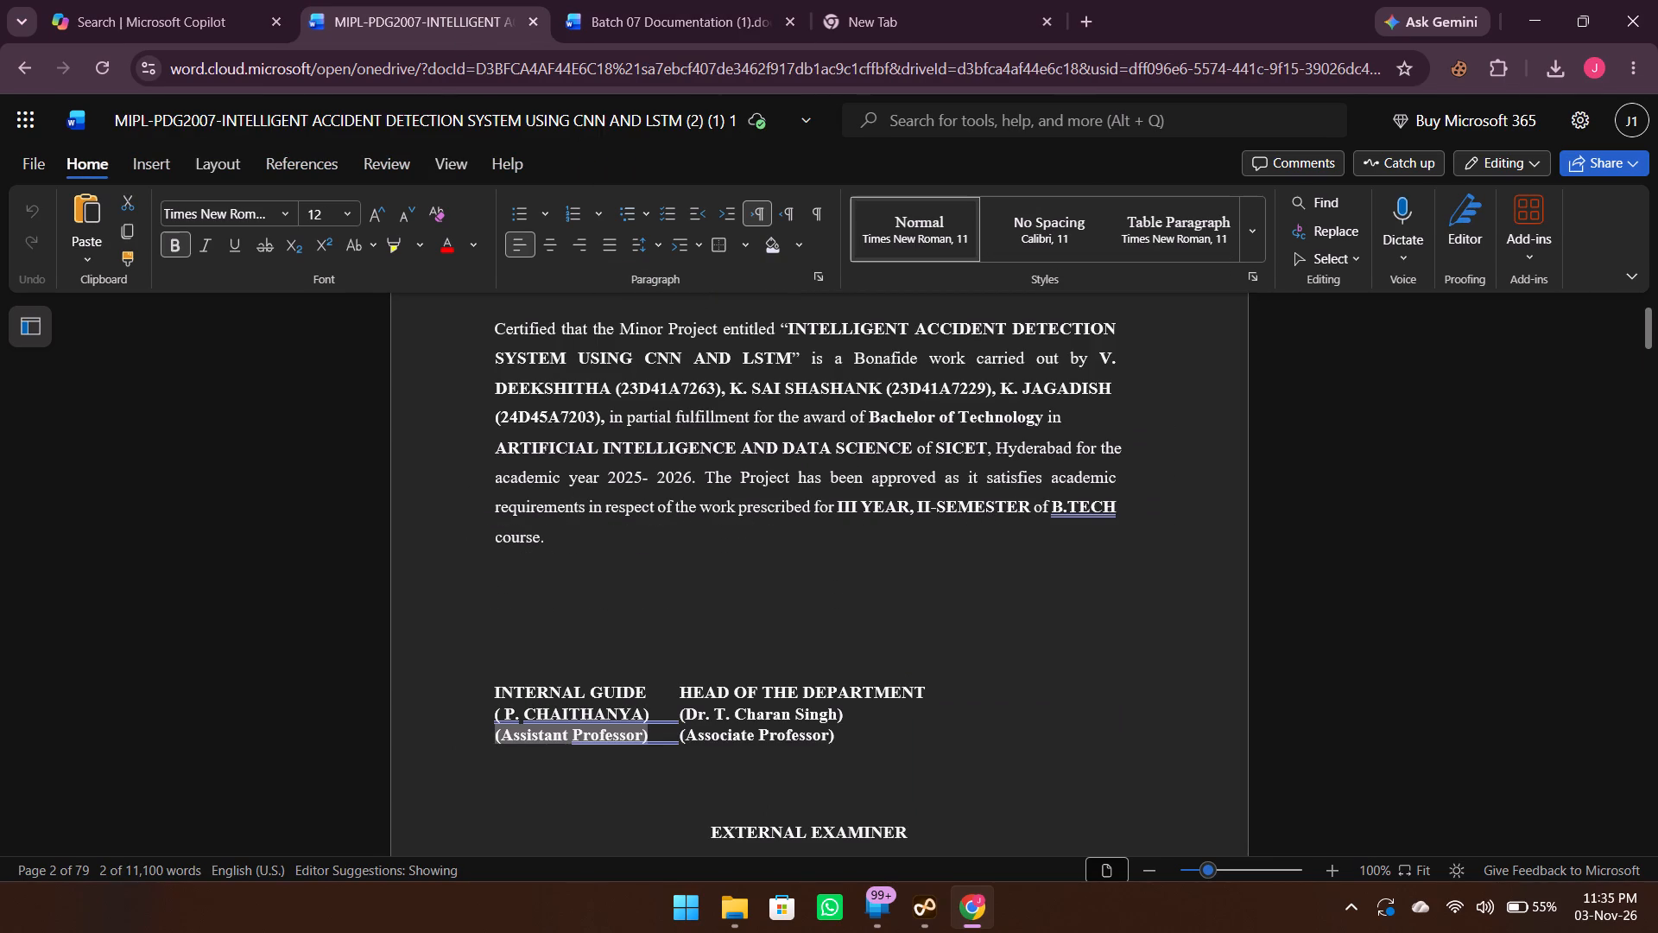
{"action": "left_click_drag", "start_coordinate": [836, 731], "coordinate": [712, 737]}
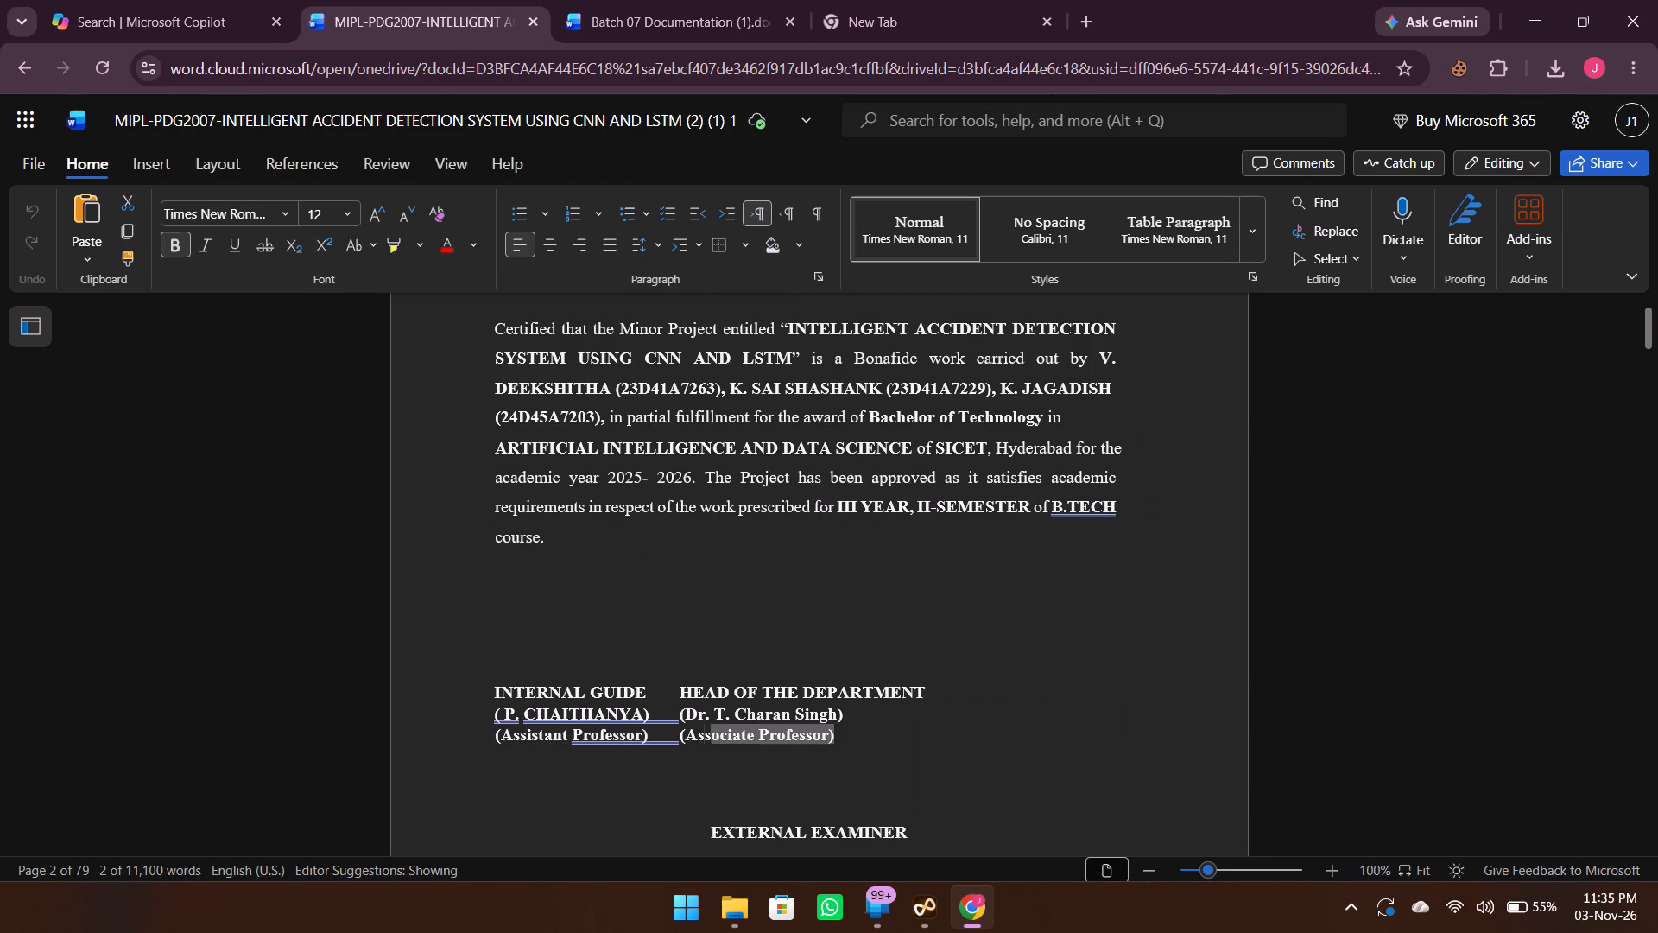
{"action": "left_click_drag", "start_coordinate": [712, 737], "coordinate": [680, 739]}
{"action": "left_click_drag", "start_coordinate": [680, 739], "coordinate": [683, 739]}
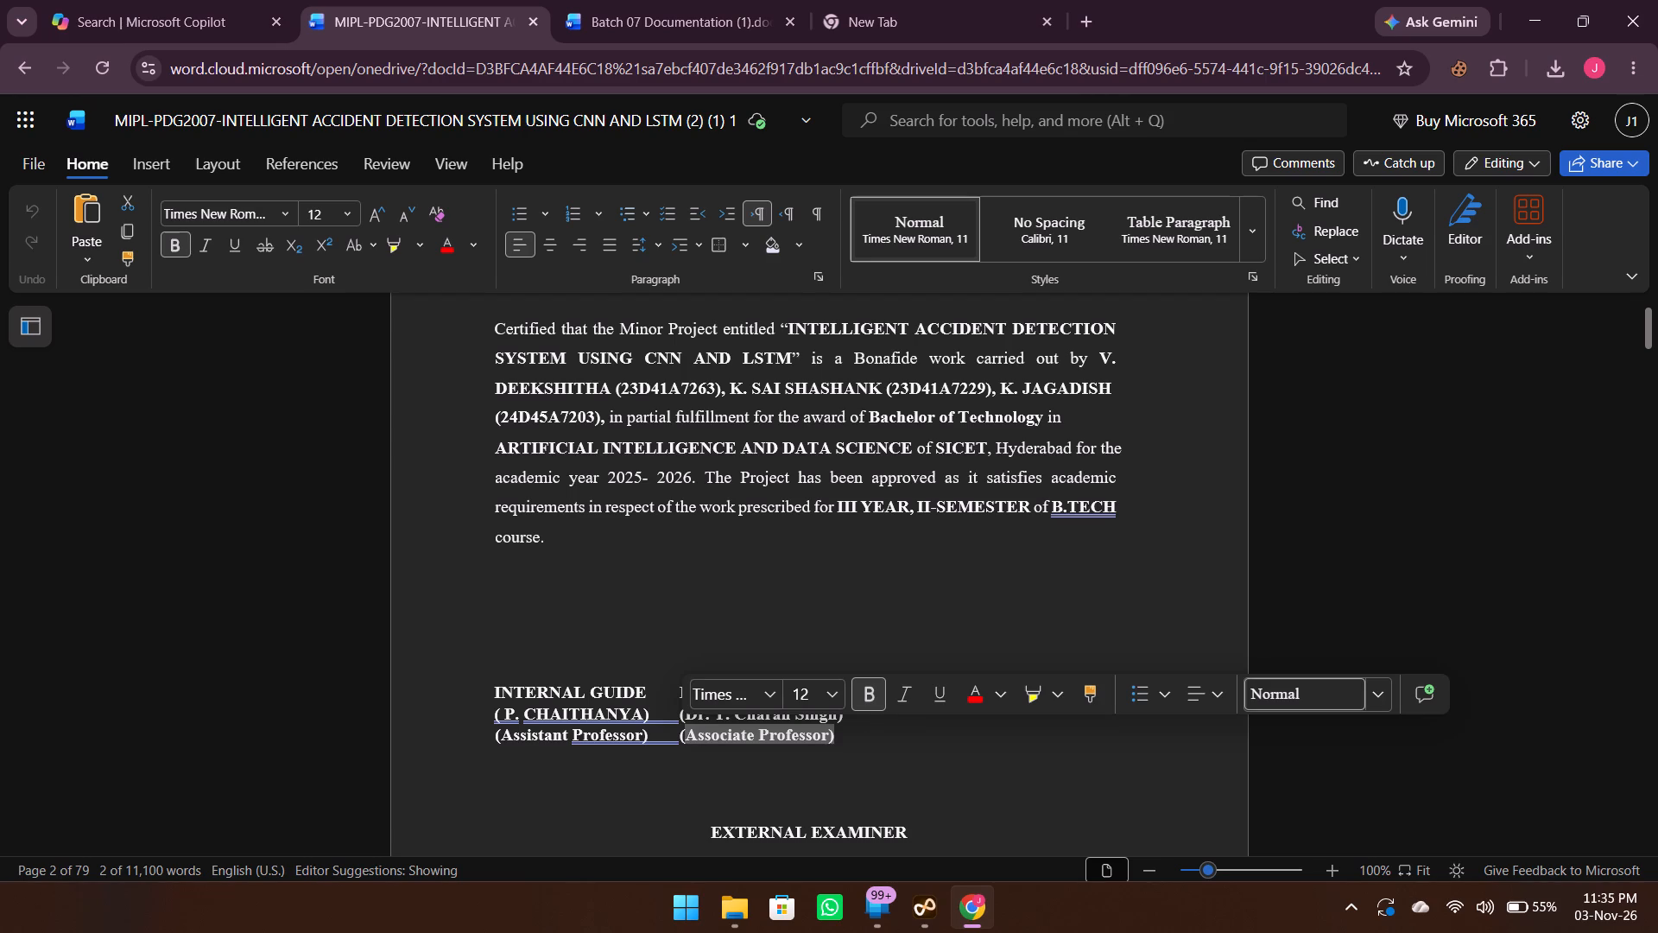
{"action": "left_click_drag", "start_coordinate": [832, 739], "coordinate": [673, 740]}
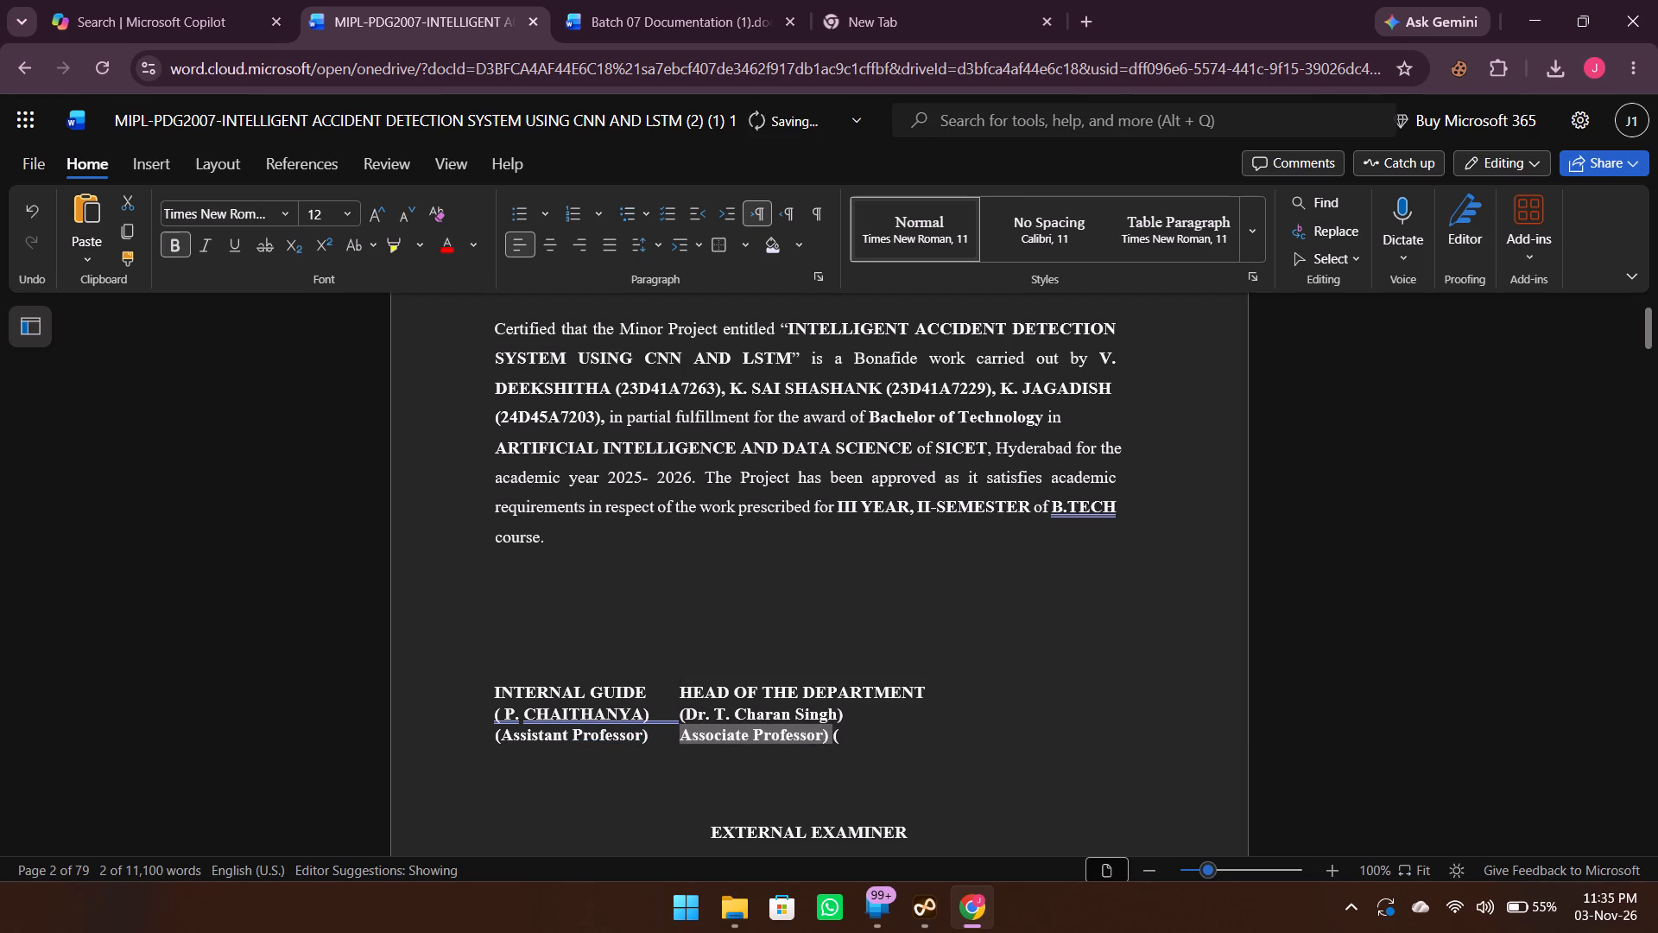
{"action": "left_click", "coordinate": [726, 766]}
{"action": "key", "text": "ctrl+z"}
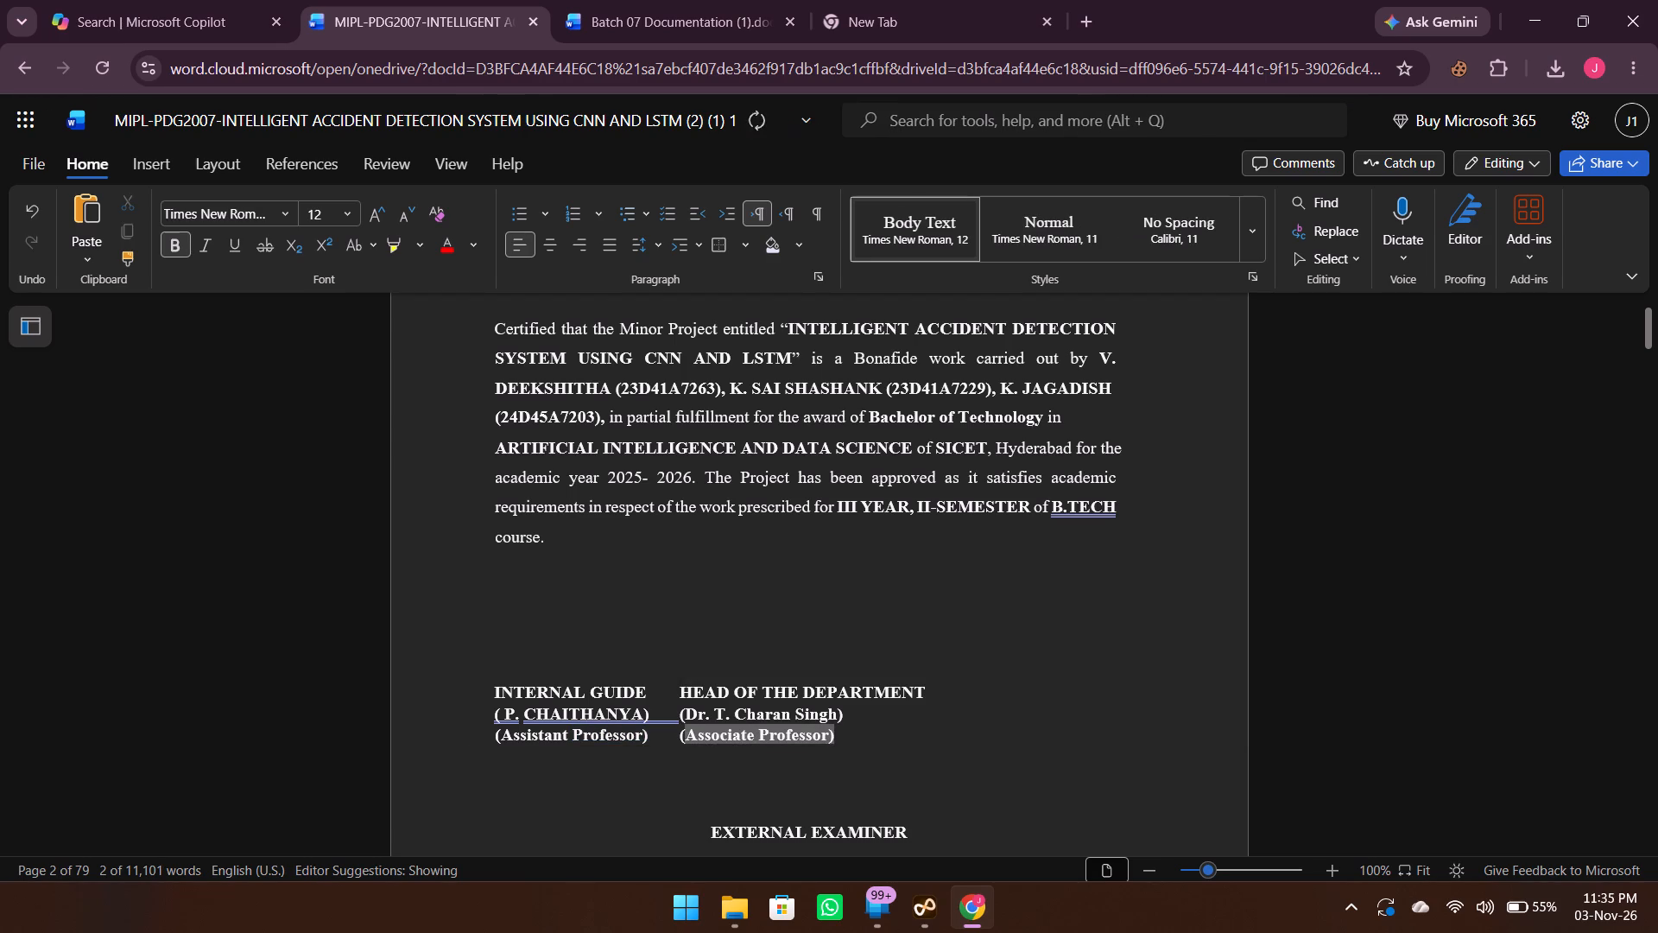
{"action": "left_click_drag", "start_coordinate": [838, 743], "coordinate": [680, 737]}
{"action": "key", "text": "ctrl+c"}
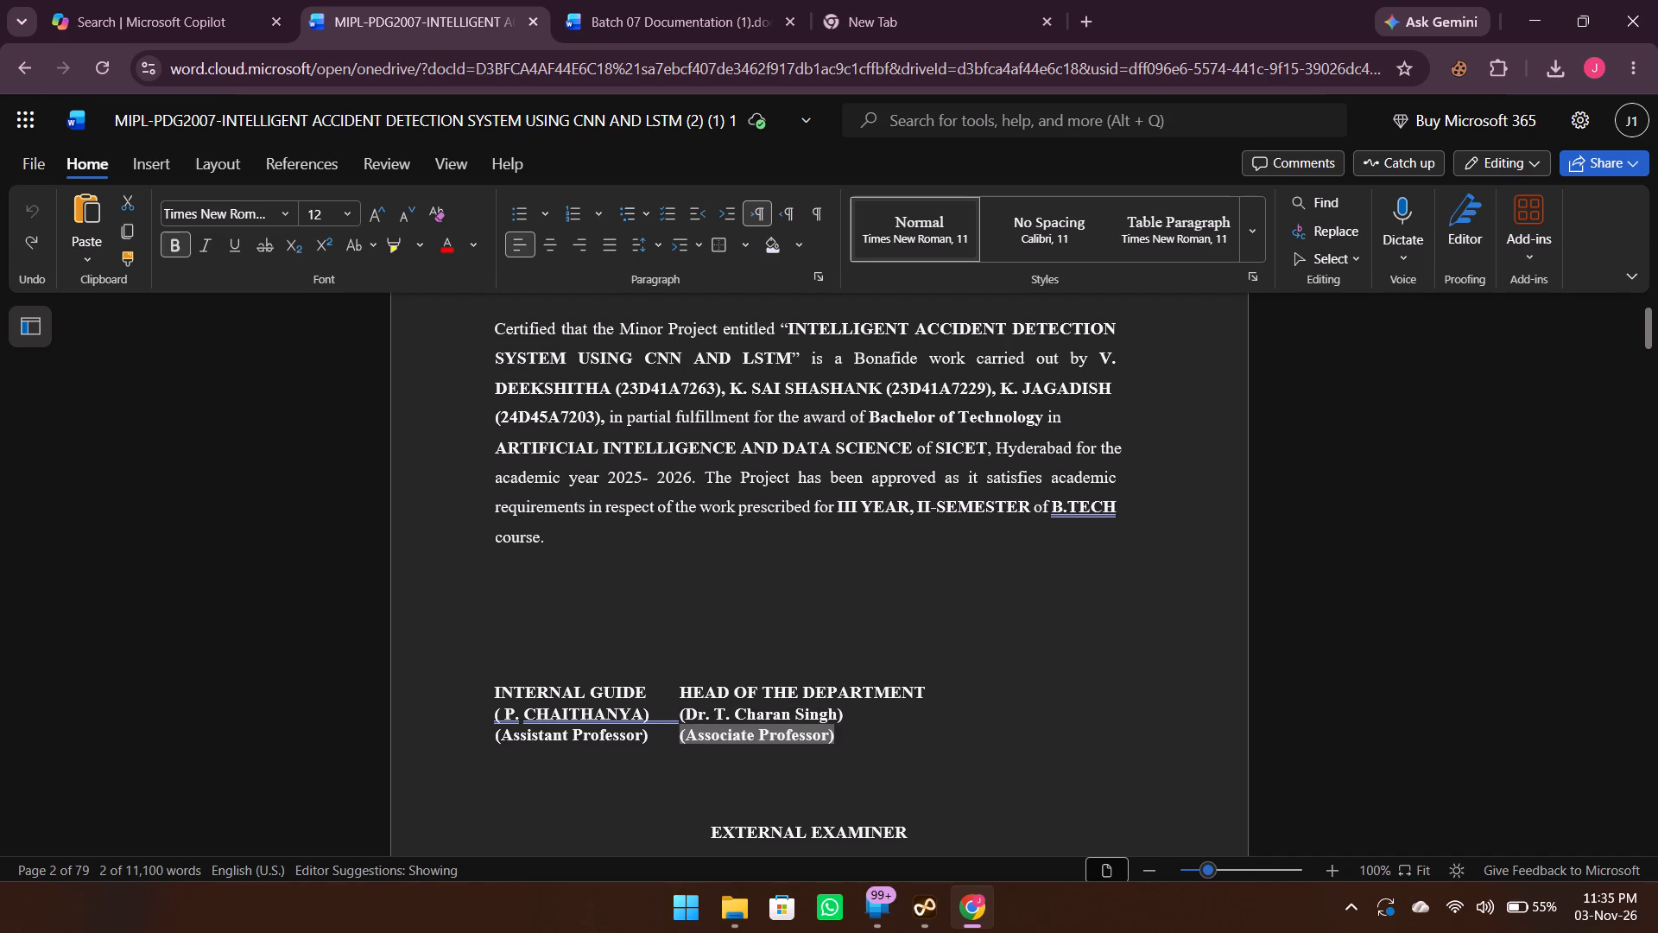
Paste "(Associate Professor)" on a new line below the department head's name in the Batch 07 signature table.
{"action": "left_click", "coordinate": [687, 0]}
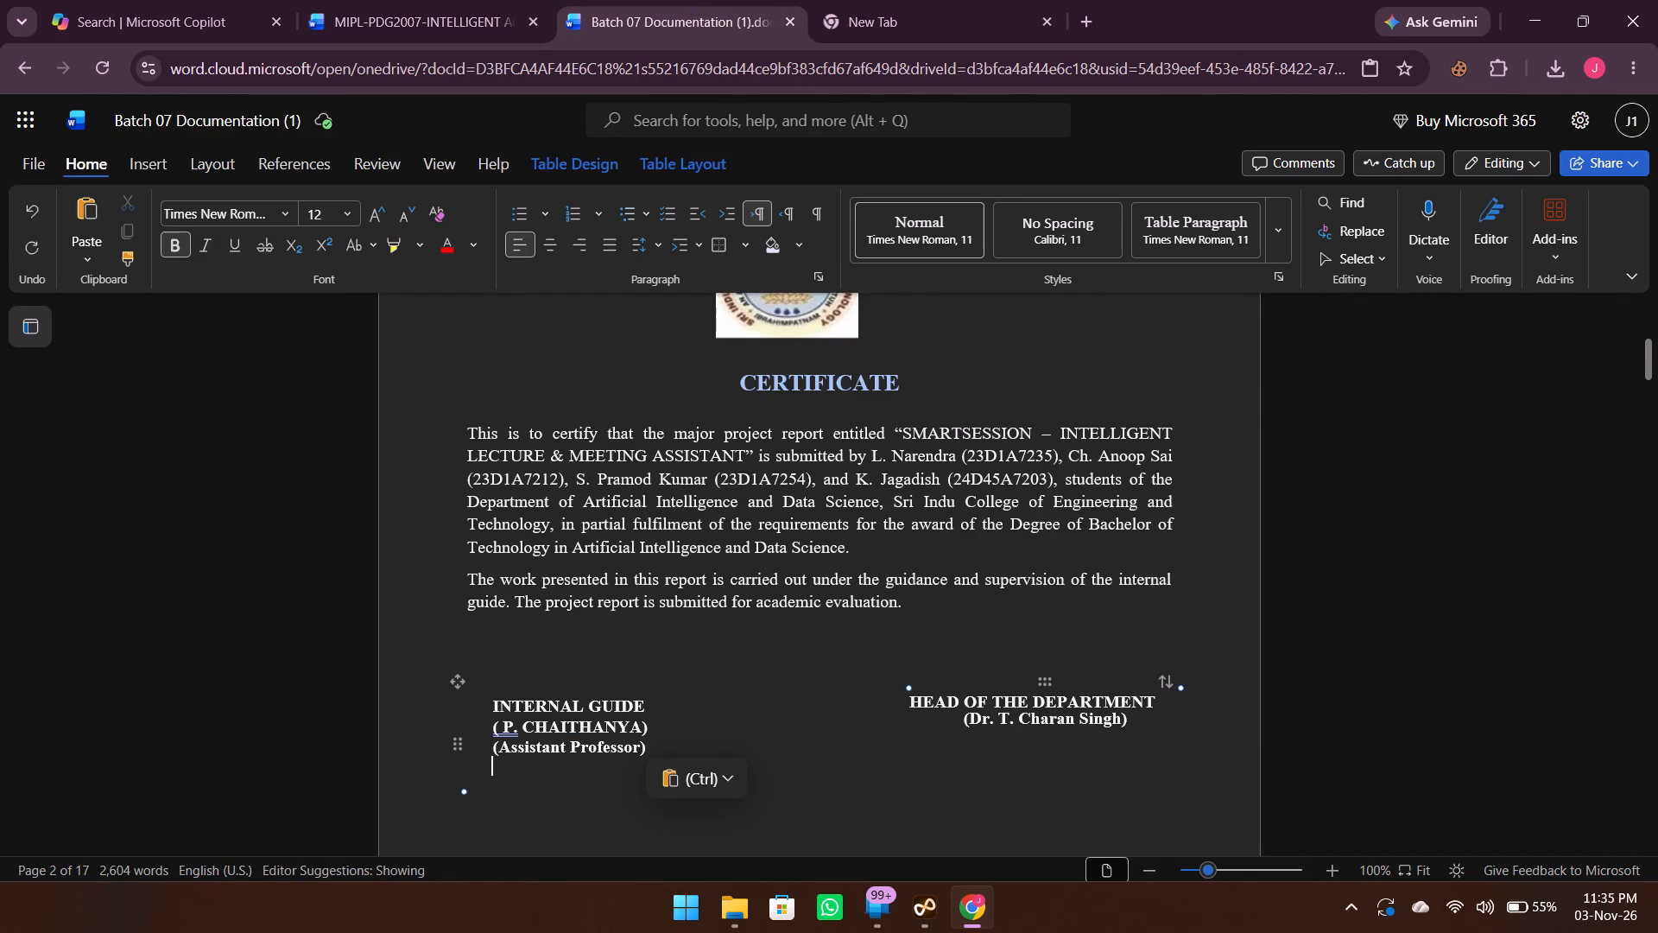
{"action": "left_click", "coordinate": [983, 738]}
{"action": "left_click", "coordinate": [1141, 716]}
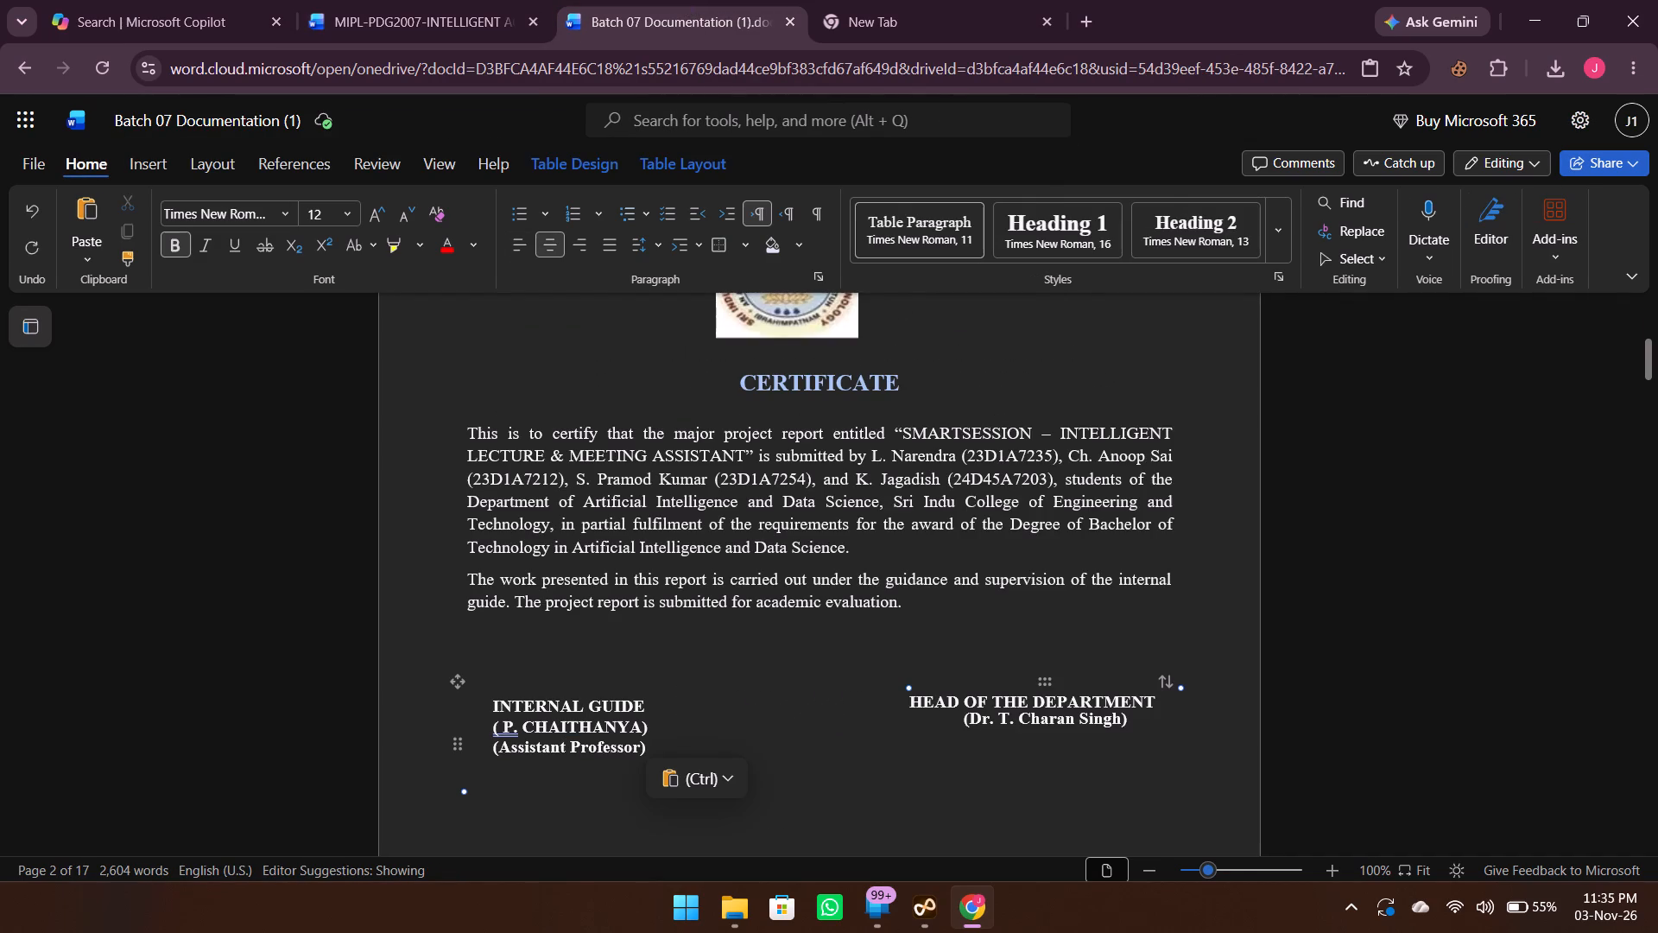
{"action": "key", "text": "Down"}
{"action": "key", "text": "Up"}
{"action": "left_click", "coordinate": [655, 742]}
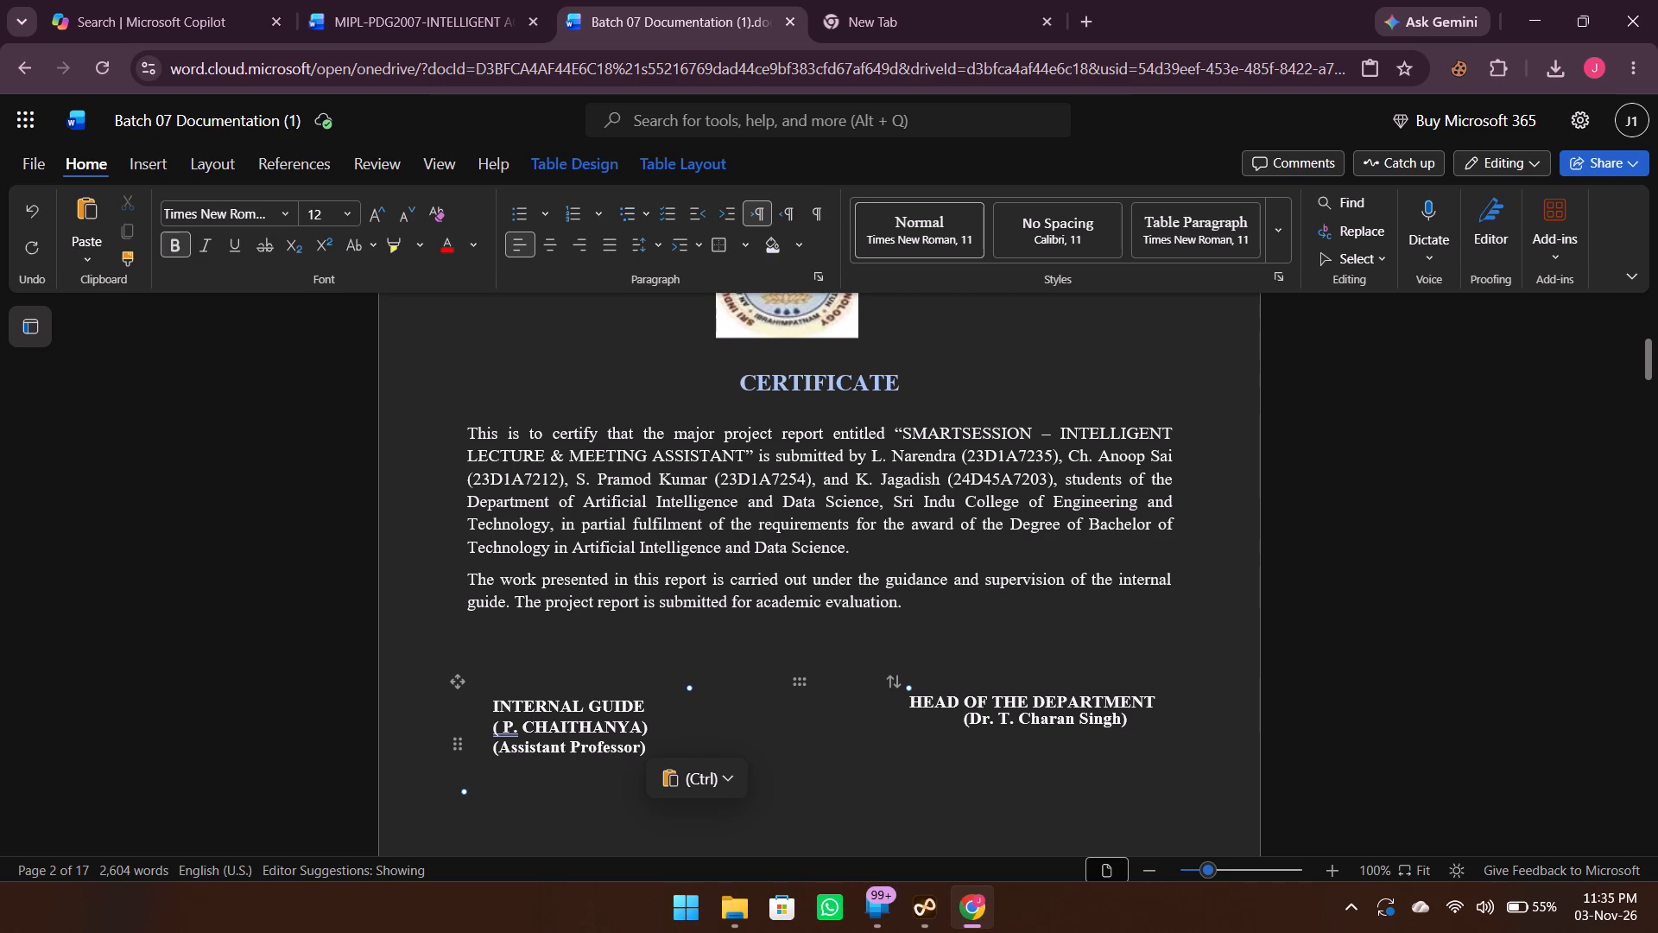
{"action": "key", "text": "Right"}
{"action": "key", "text": "Right"}
{"action": "left_click", "coordinate": [973, 748]}
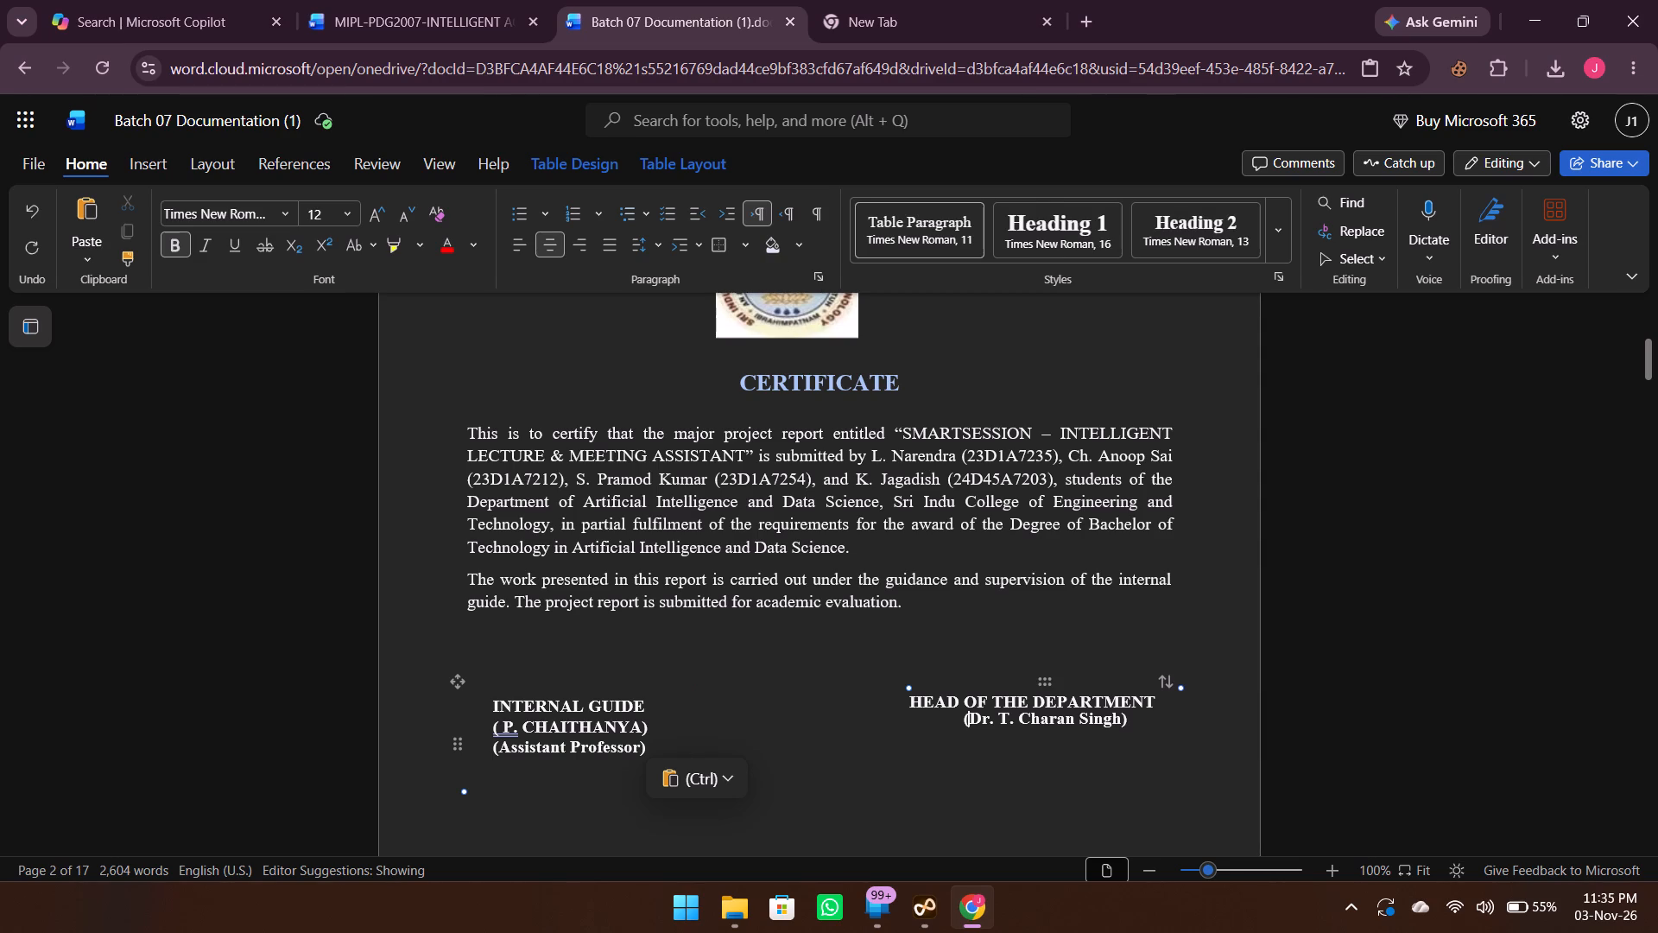
{"action": "left_click", "coordinate": [1129, 721]}
{"action": "key", "text": "Return"}
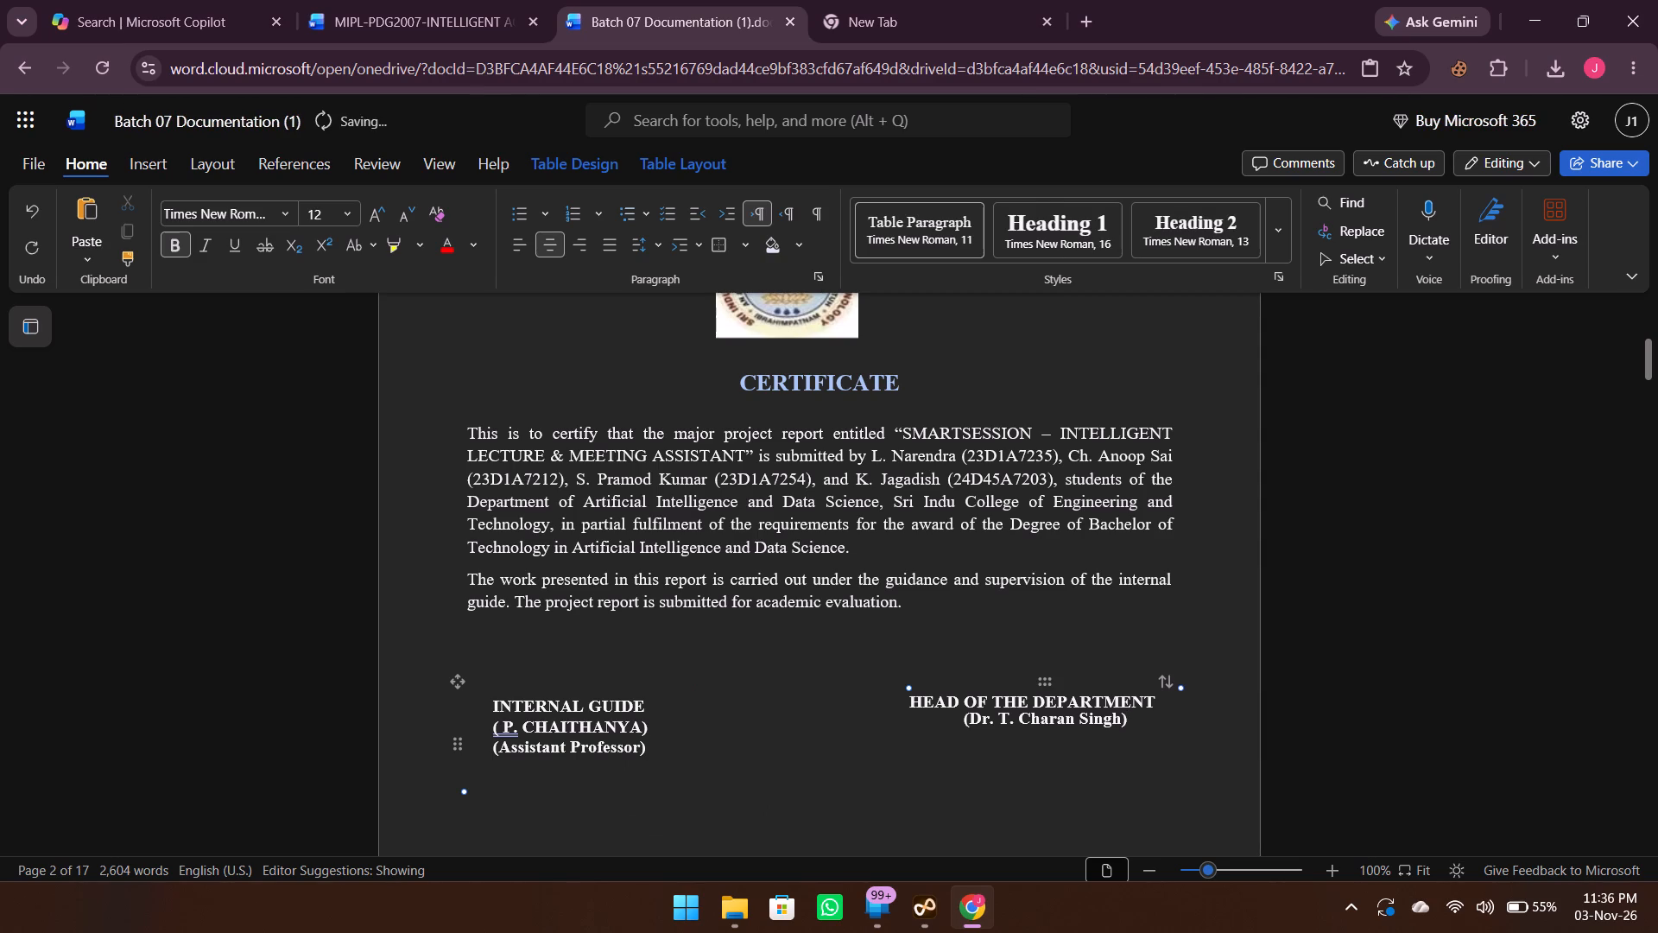
{"action": "key", "text": "ctrl+v"}
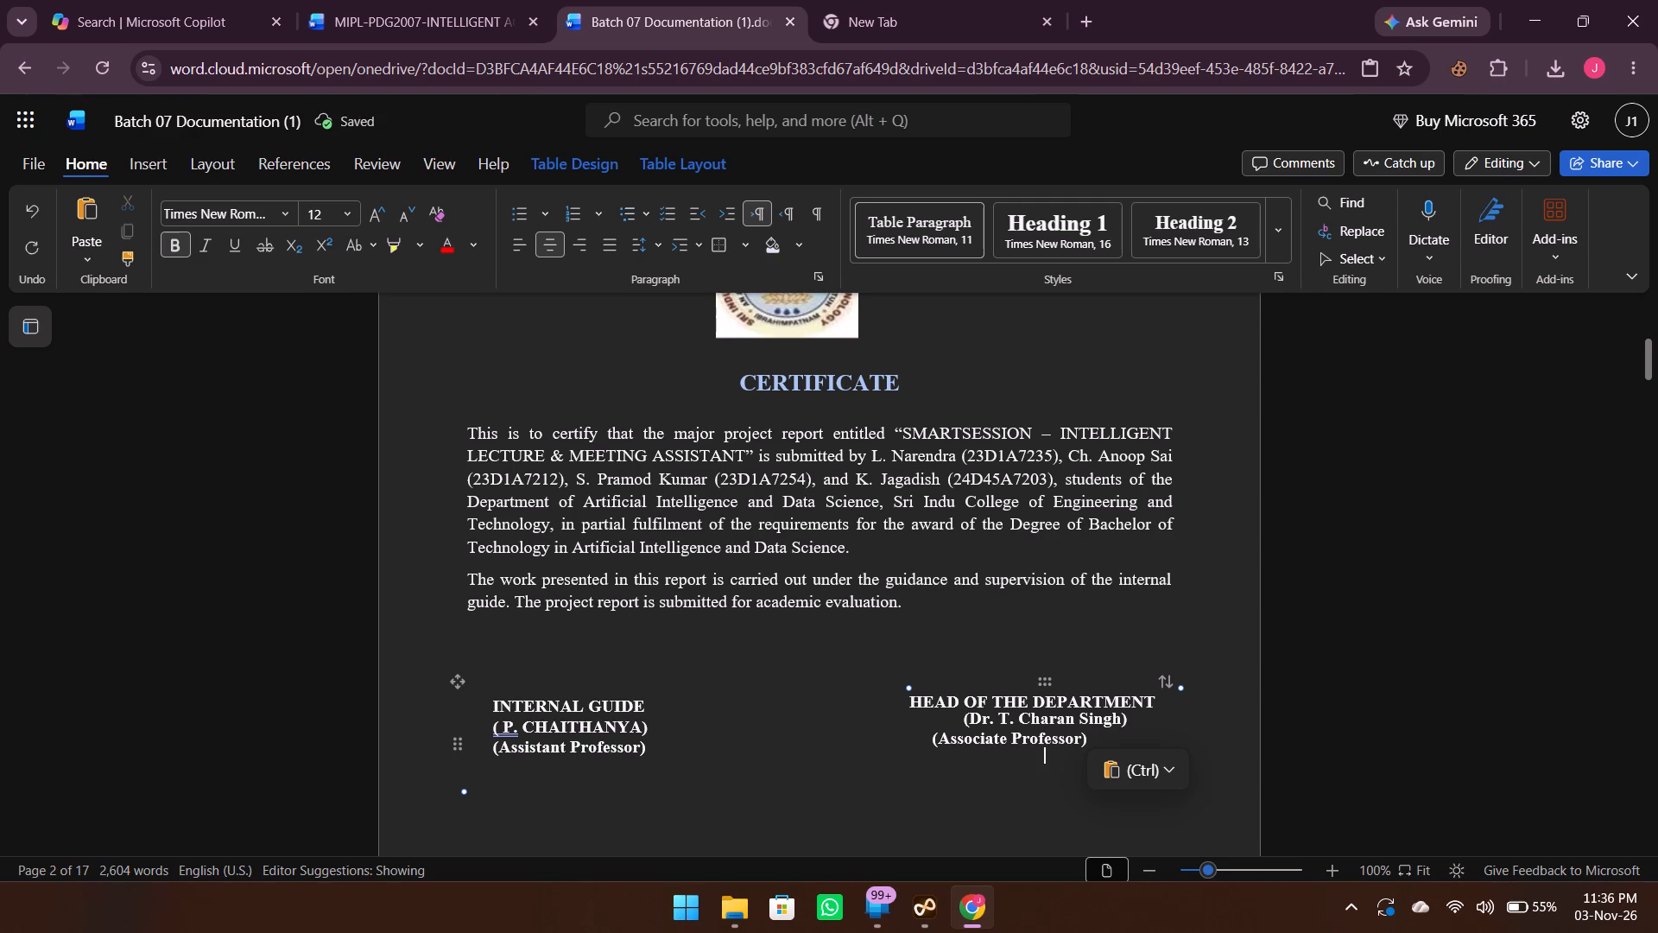
Centre the "(Associate Professor)" line in its signature table cell and remove its extra indent.
{"action": "left_click_drag", "start_coordinate": [1096, 739], "coordinate": [929, 737]}
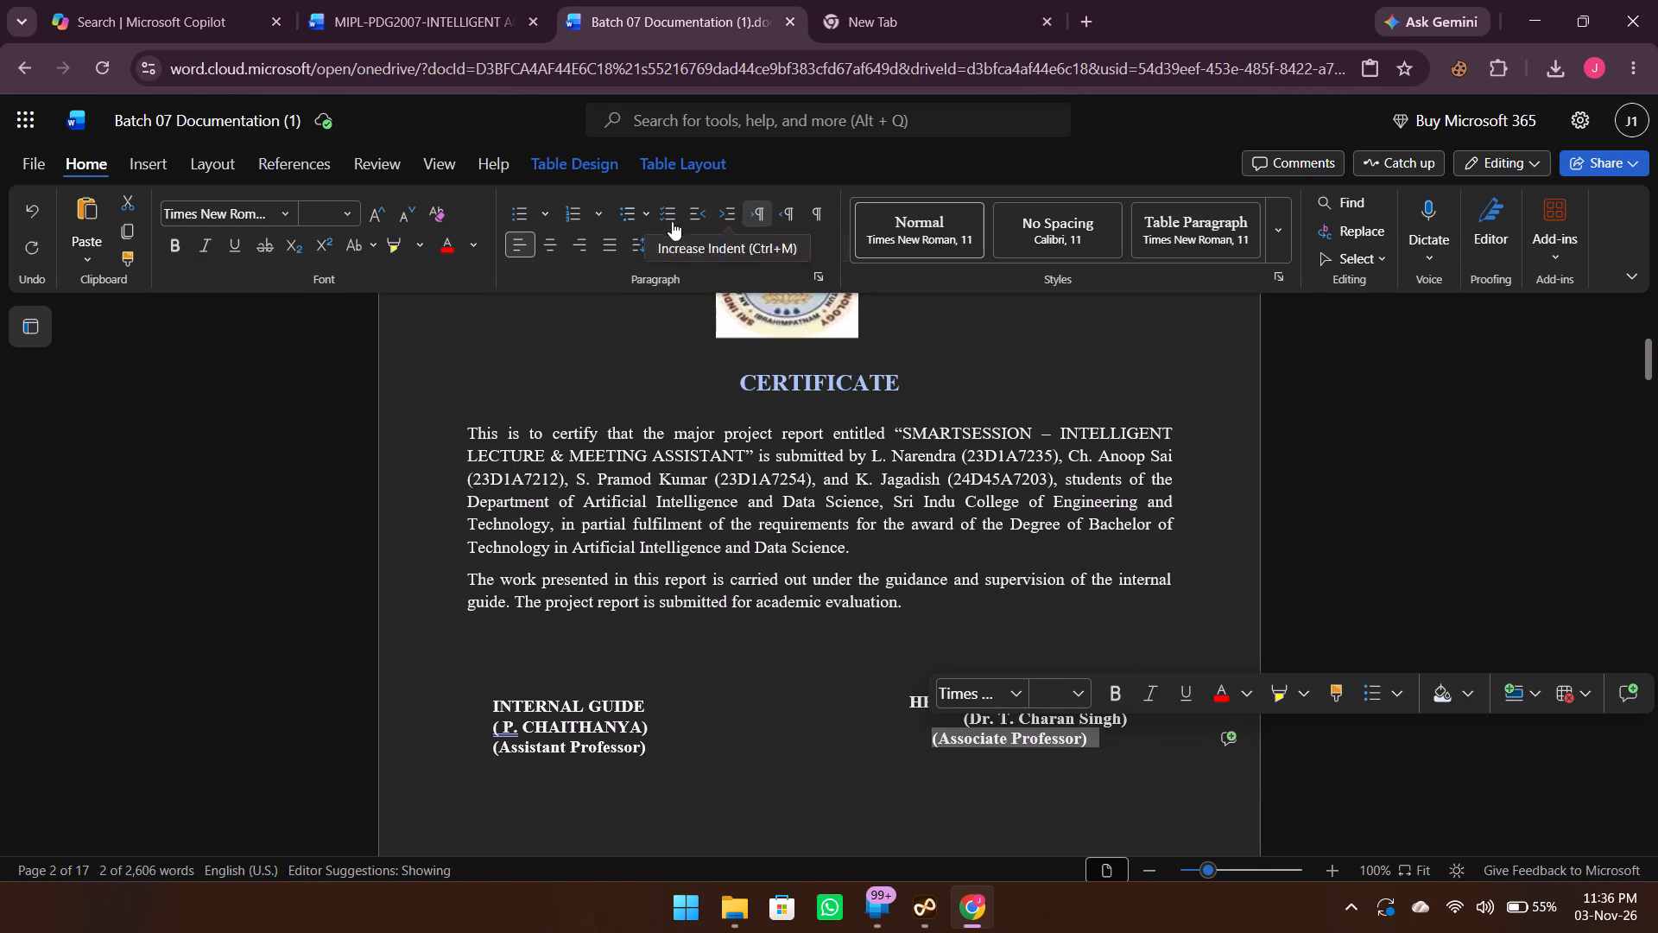
{"action": "left_click", "coordinate": [547, 237]}
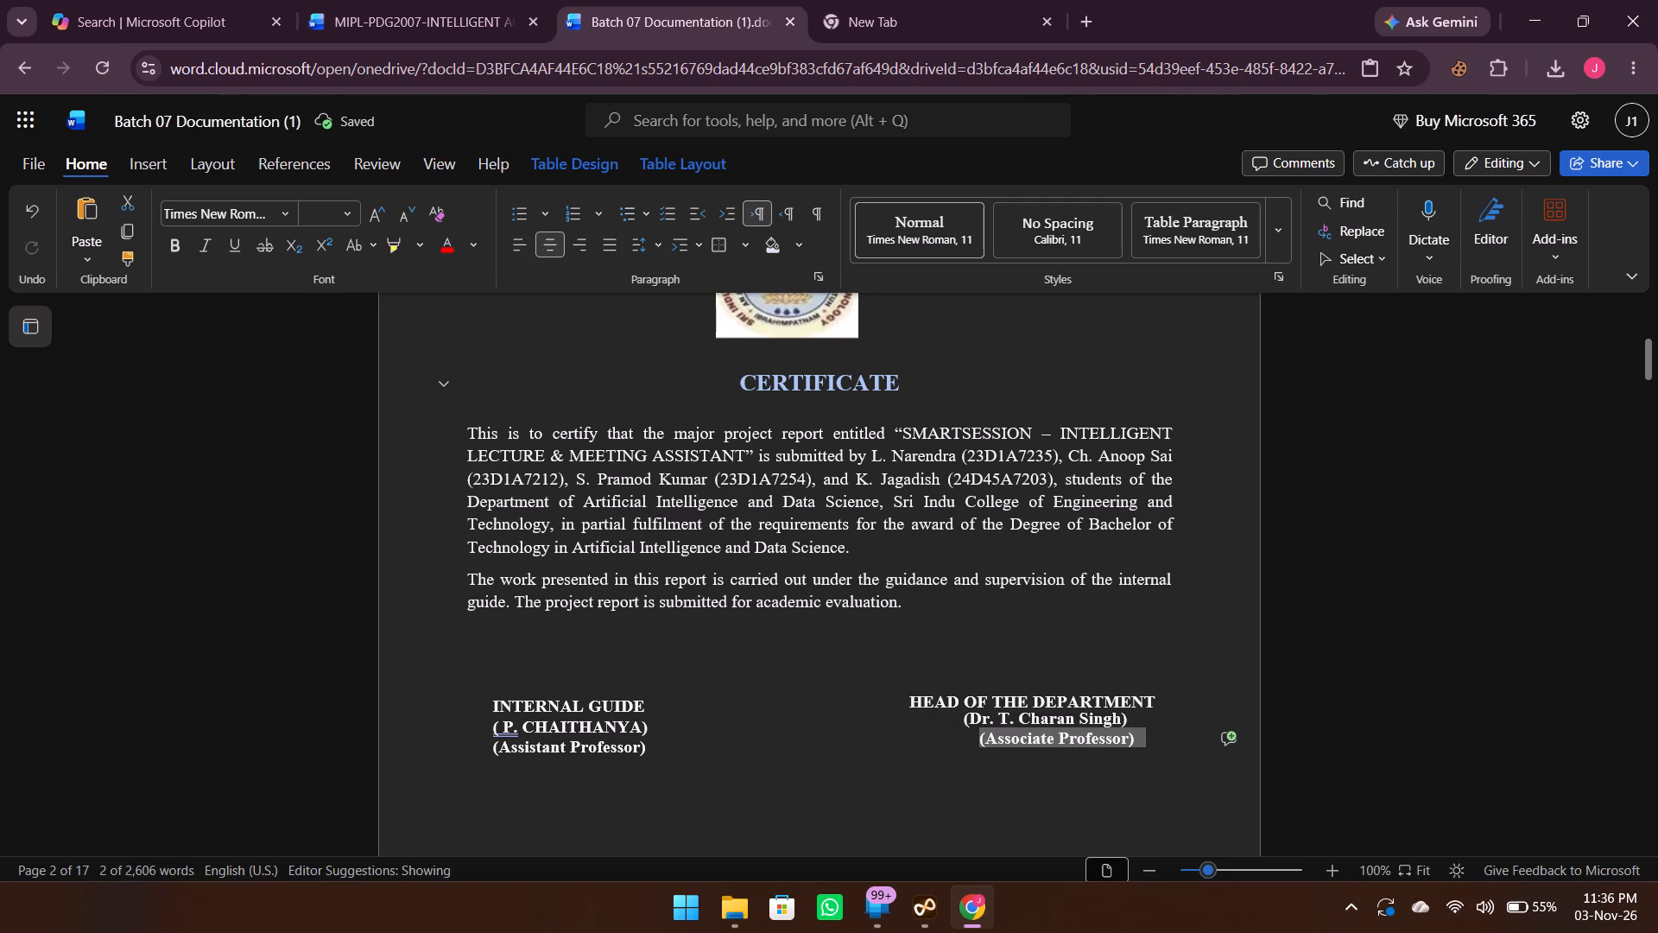
{"action": "left_click", "coordinate": [971, 734]}
{"action": "key", "text": "BackSpace"}
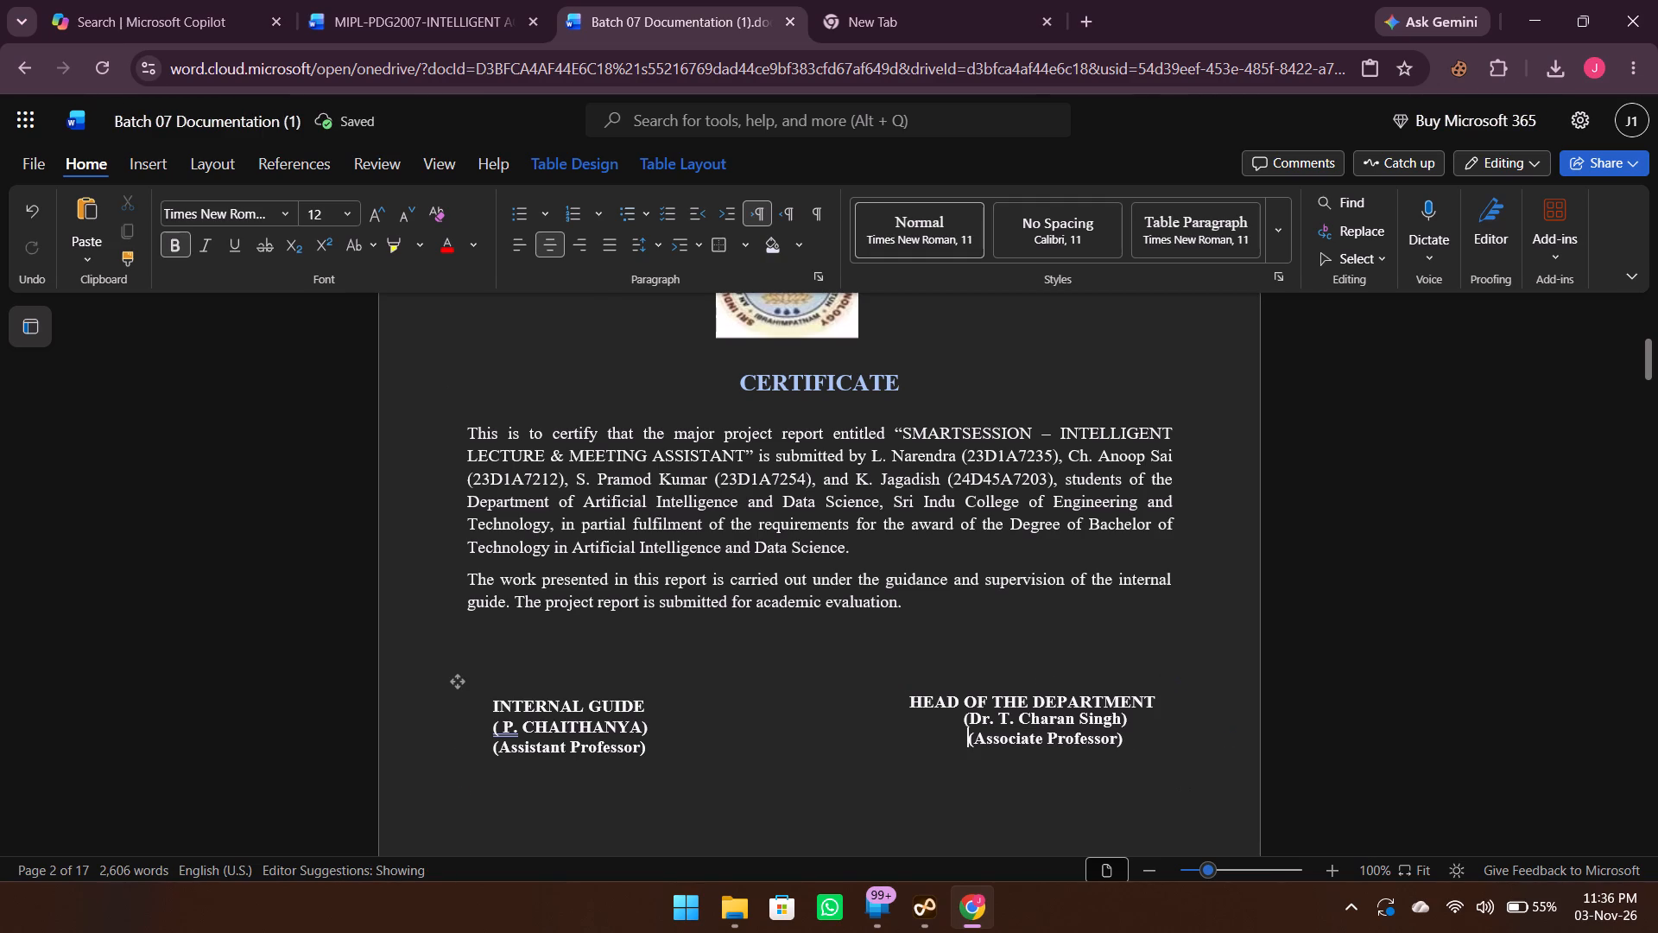
Check the font size of the EXTERNAL EXAMINER line in the accident report against the Batch 07 certificate page.
{"action": "scroll", "coordinate": [1010, 768], "scroll_direction": "down", "scroll_amount": 3}
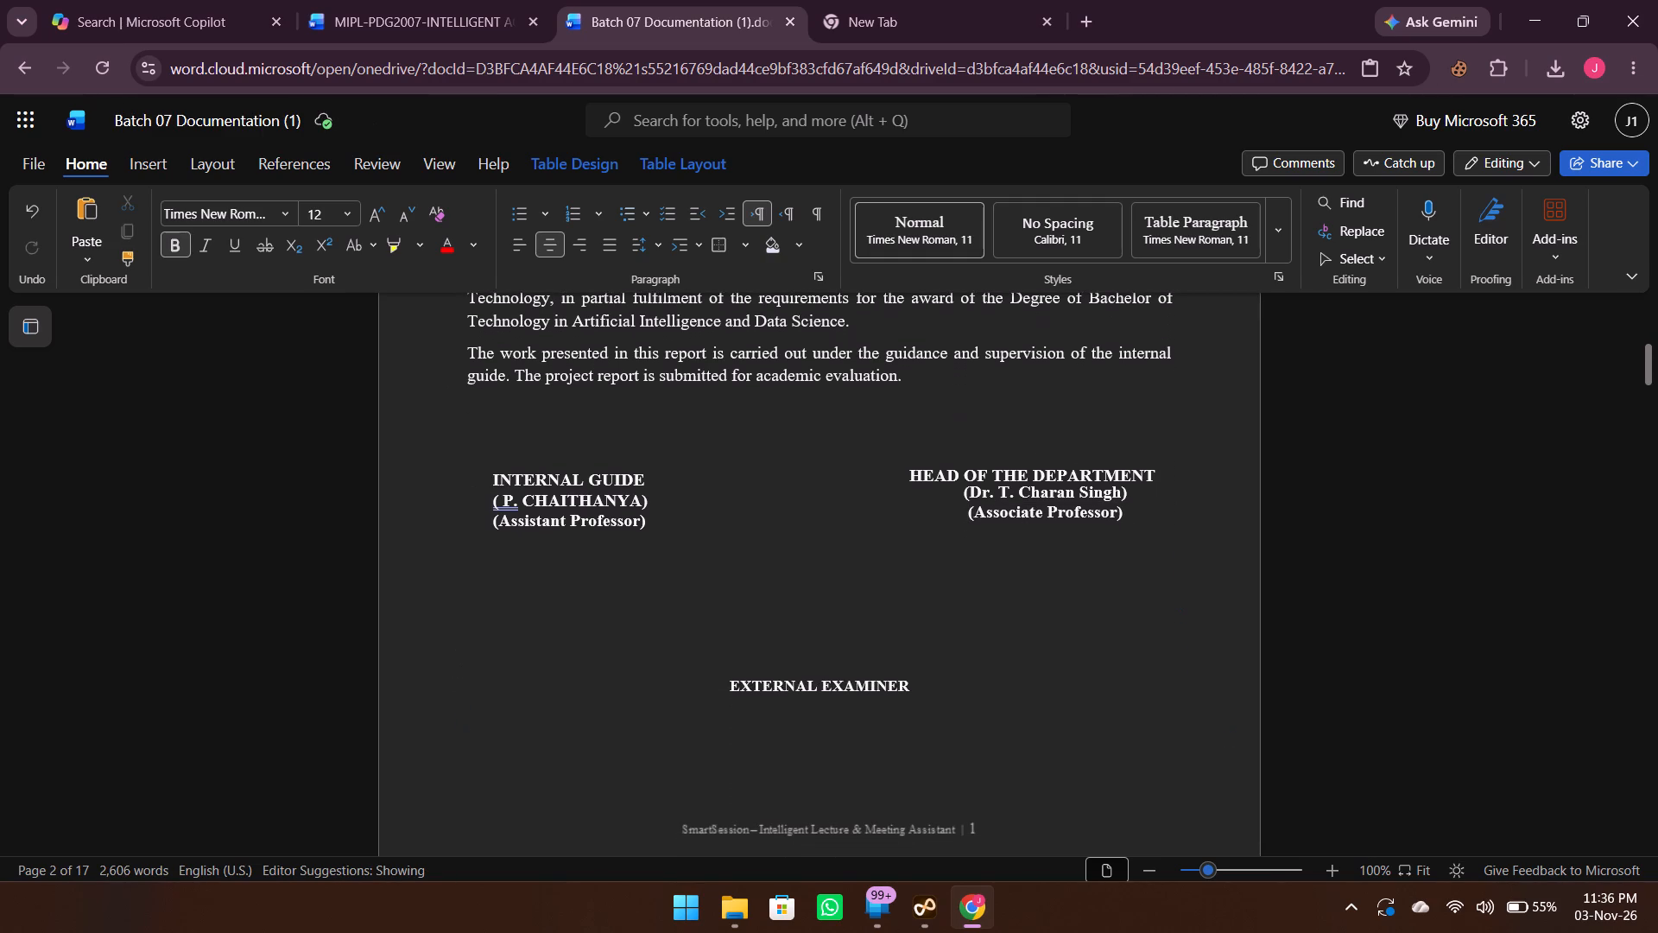
{"action": "left_click", "coordinate": [458, 7]}
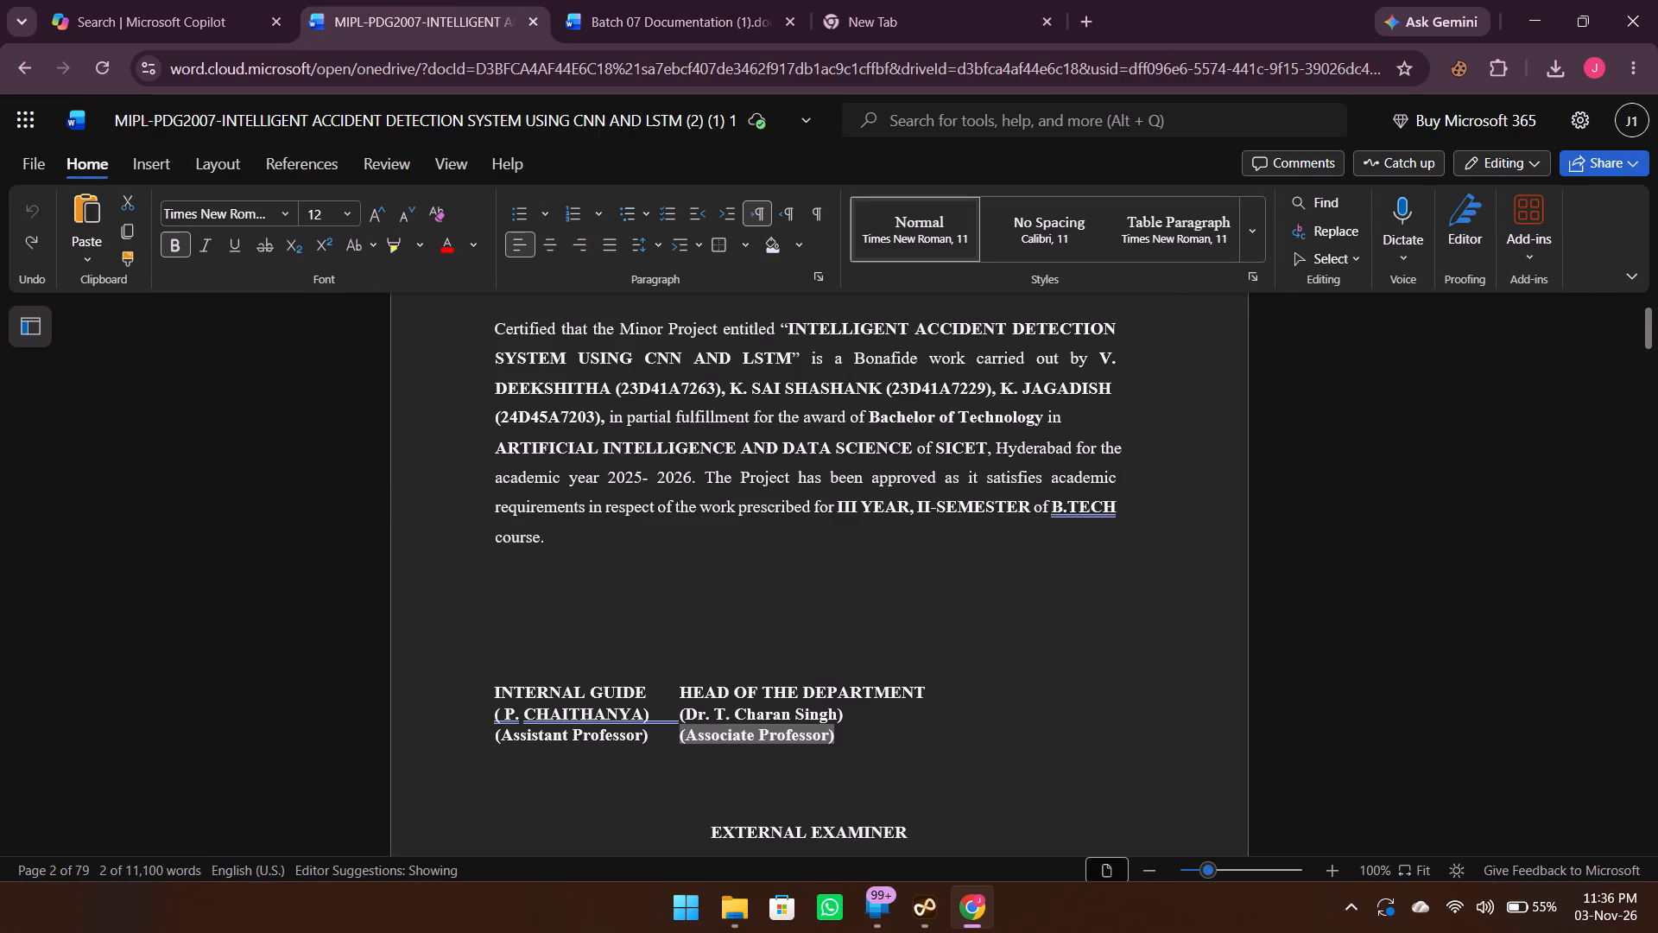
{"action": "scroll", "coordinate": [799, 700], "scroll_direction": "down", "scroll_amount": 3}
{"action": "left_click_drag", "start_coordinate": [915, 581], "coordinate": [742, 587]}
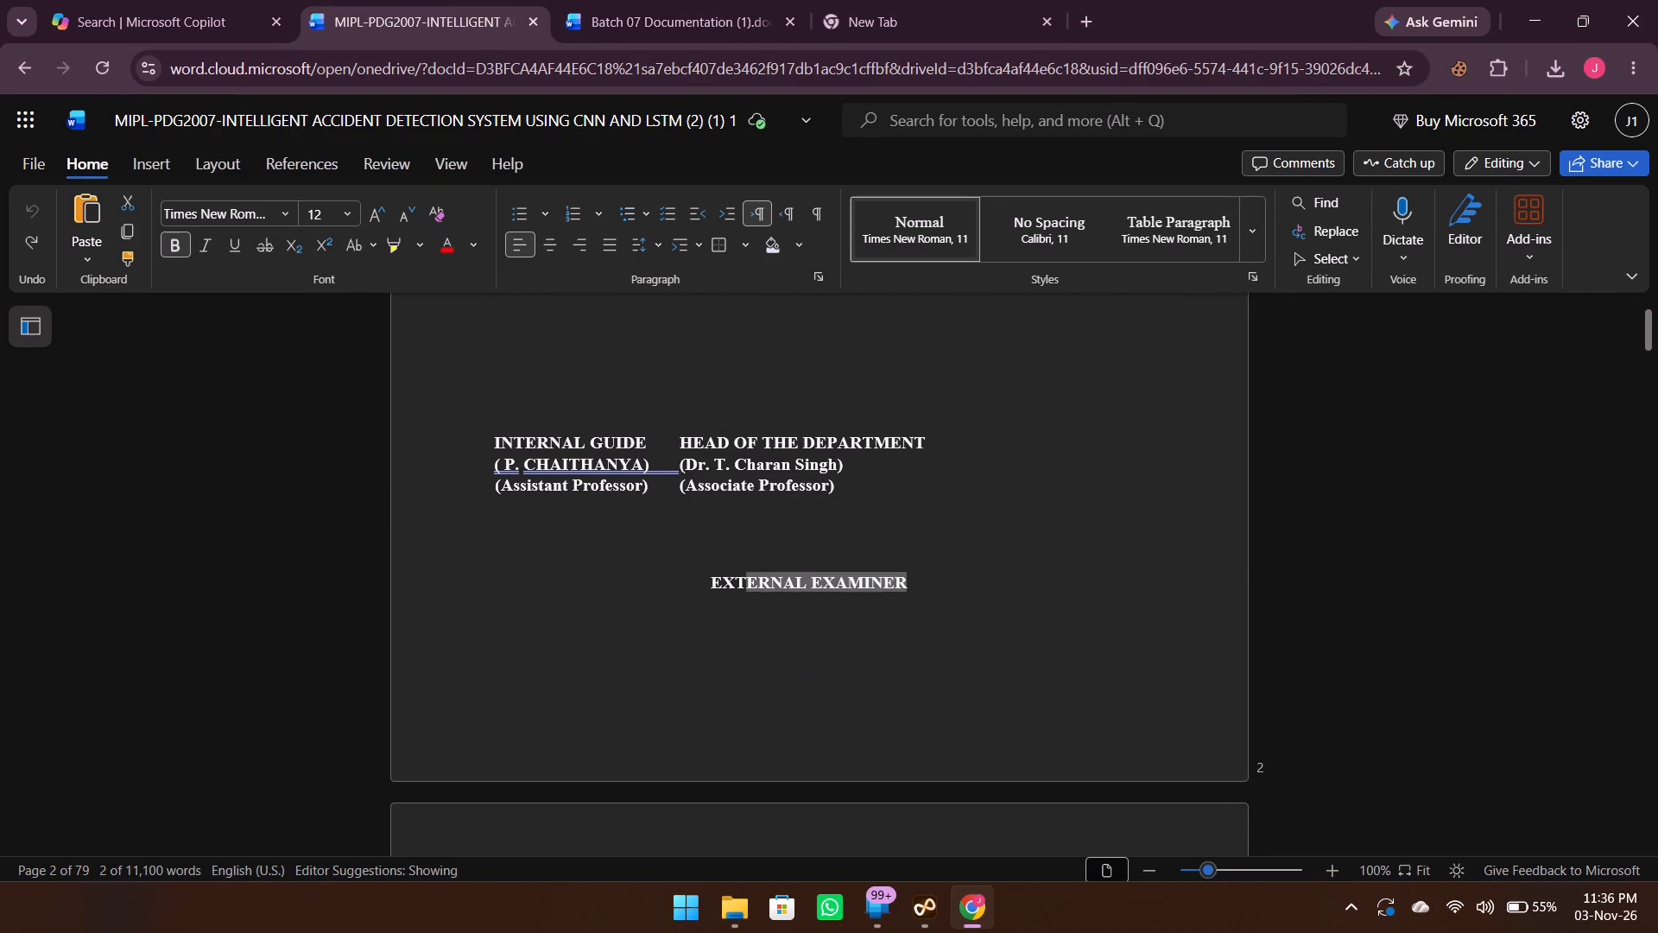
{"action": "left_click_drag", "start_coordinate": [742, 587], "coordinate": [709, 593]}
{"action": "left_click_drag", "start_coordinate": [929, 581], "coordinate": [850, 581]}
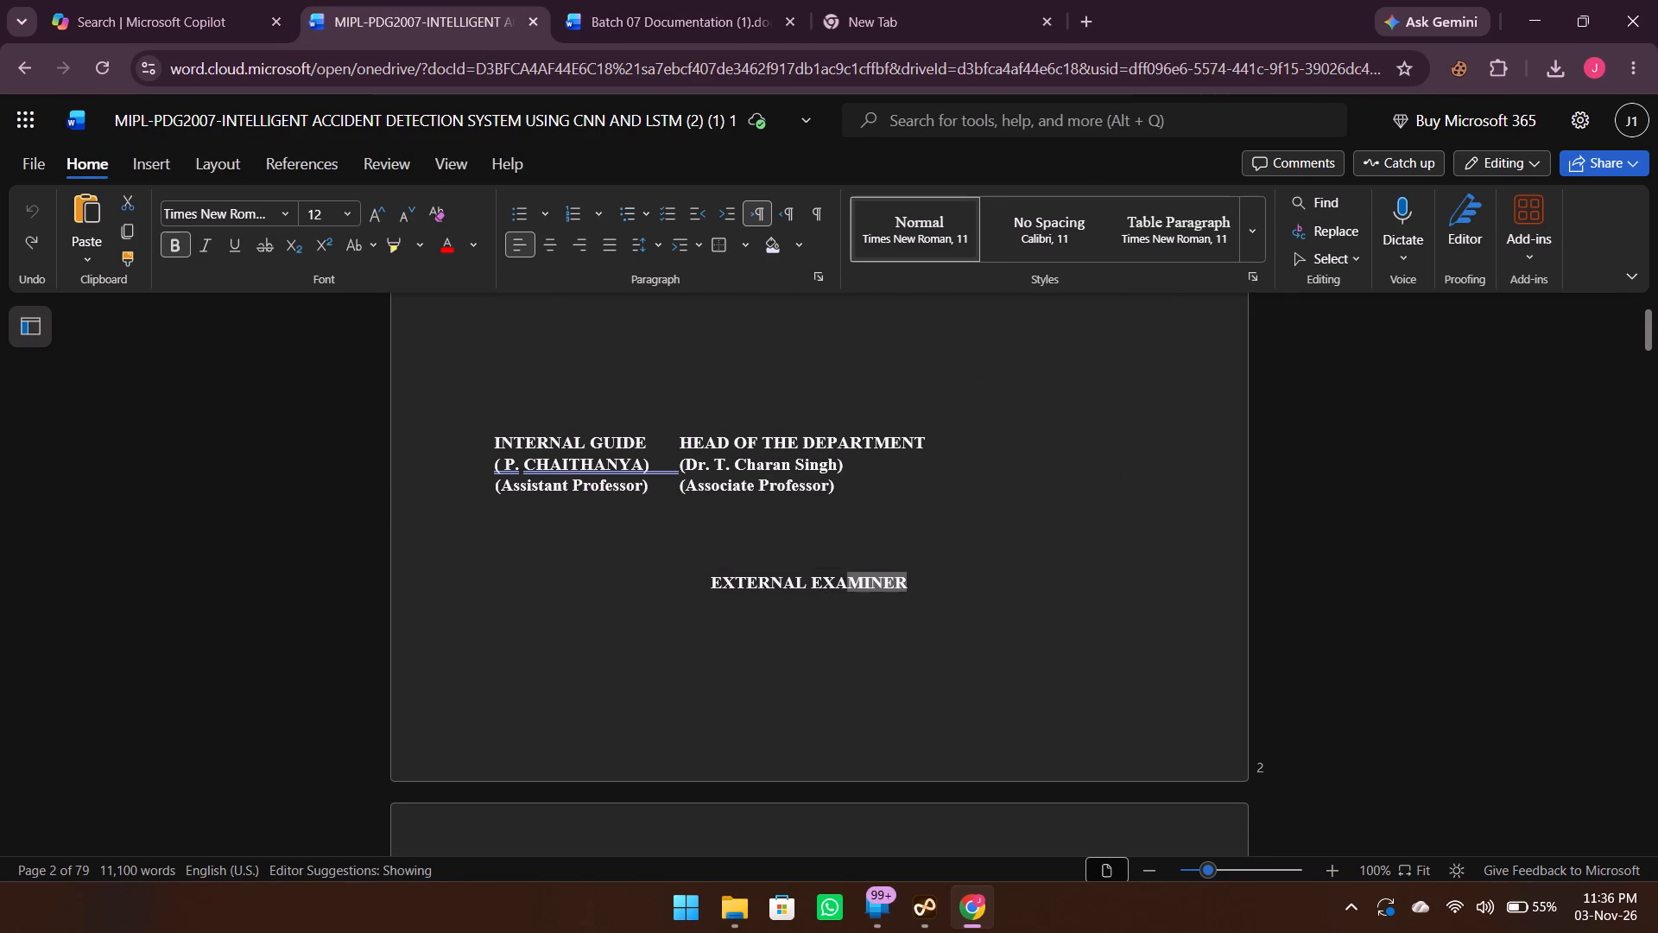
{"action": "left_click_drag", "start_coordinate": [850, 581], "coordinate": [799, 585]}
{"action": "left_click", "coordinate": [659, 0]}
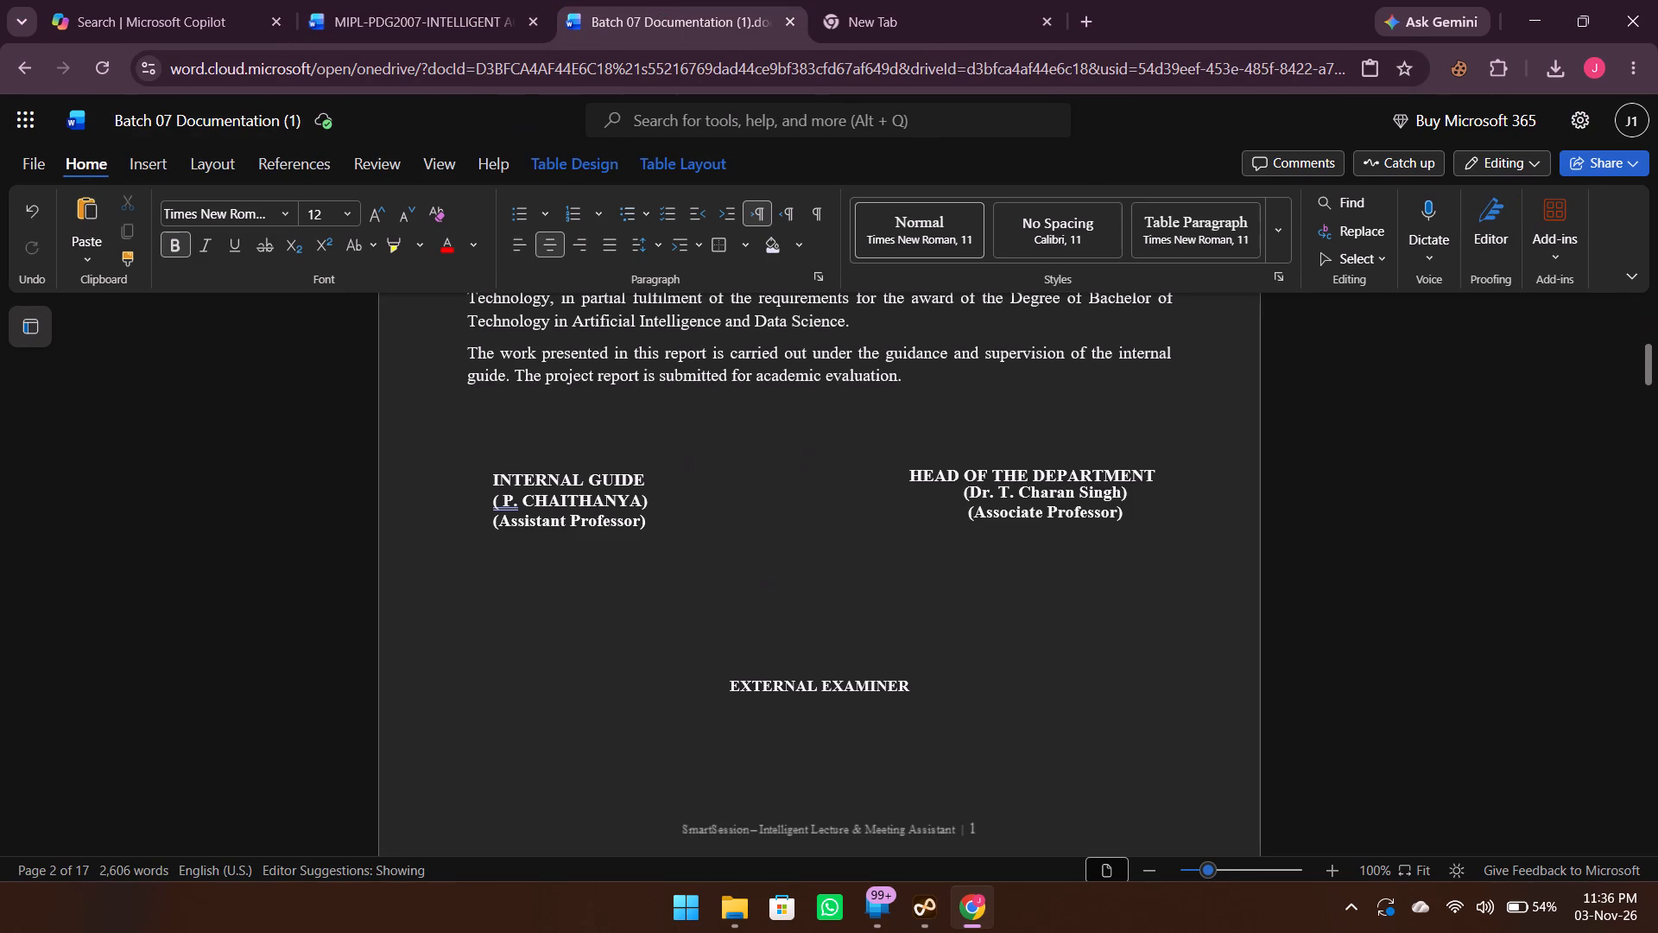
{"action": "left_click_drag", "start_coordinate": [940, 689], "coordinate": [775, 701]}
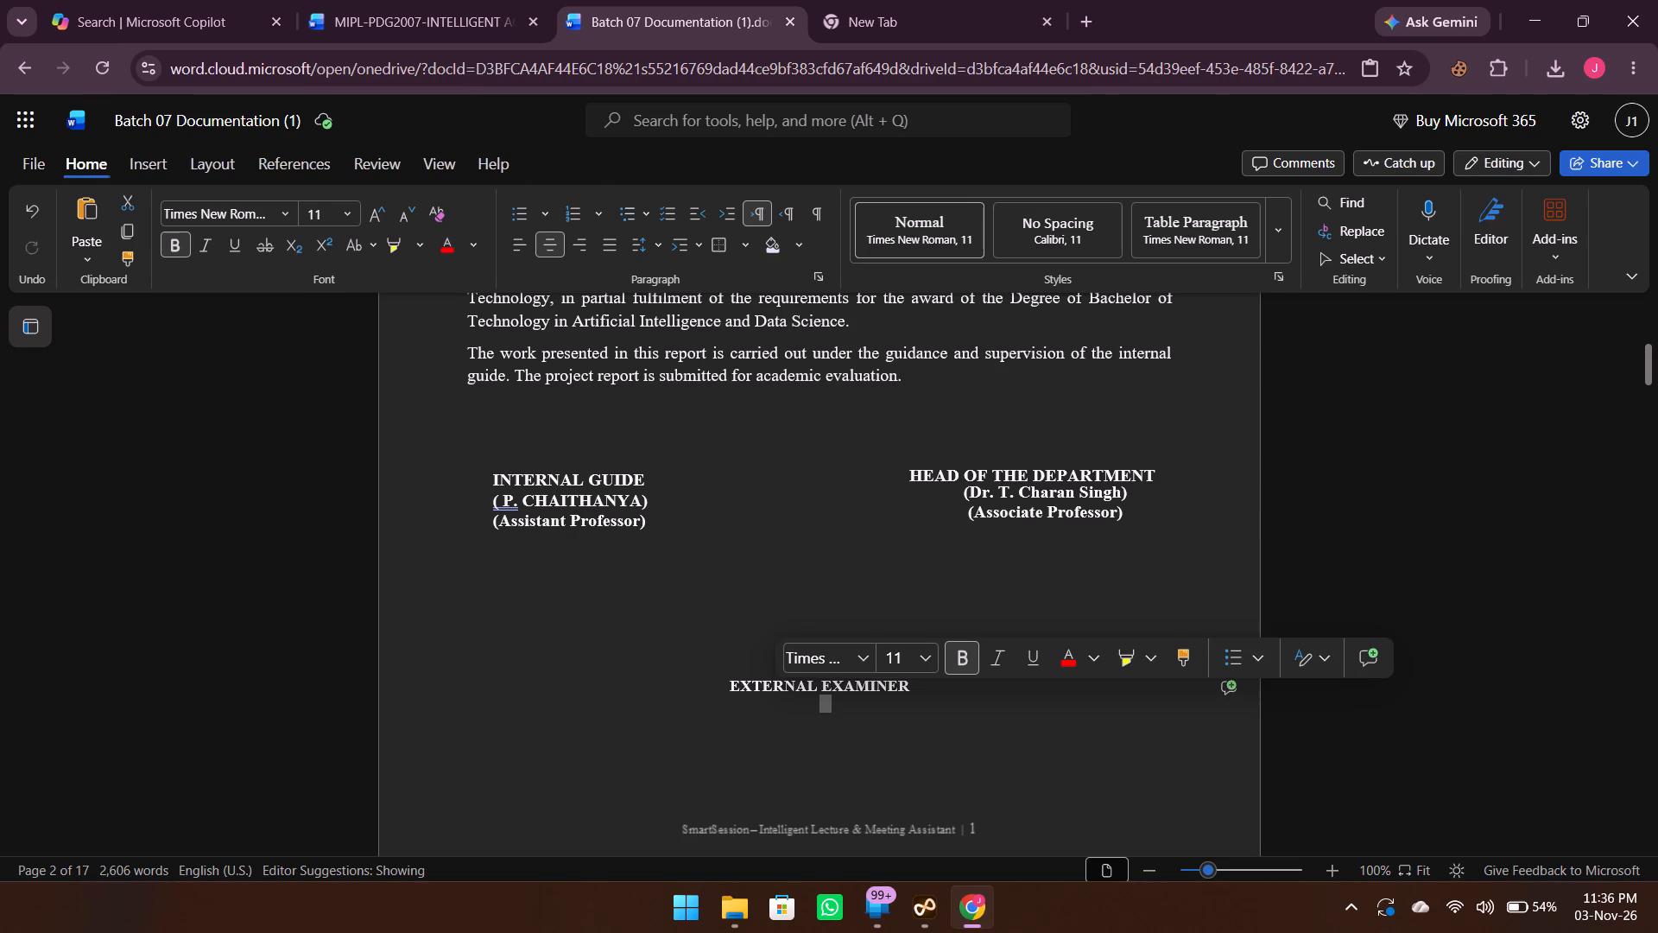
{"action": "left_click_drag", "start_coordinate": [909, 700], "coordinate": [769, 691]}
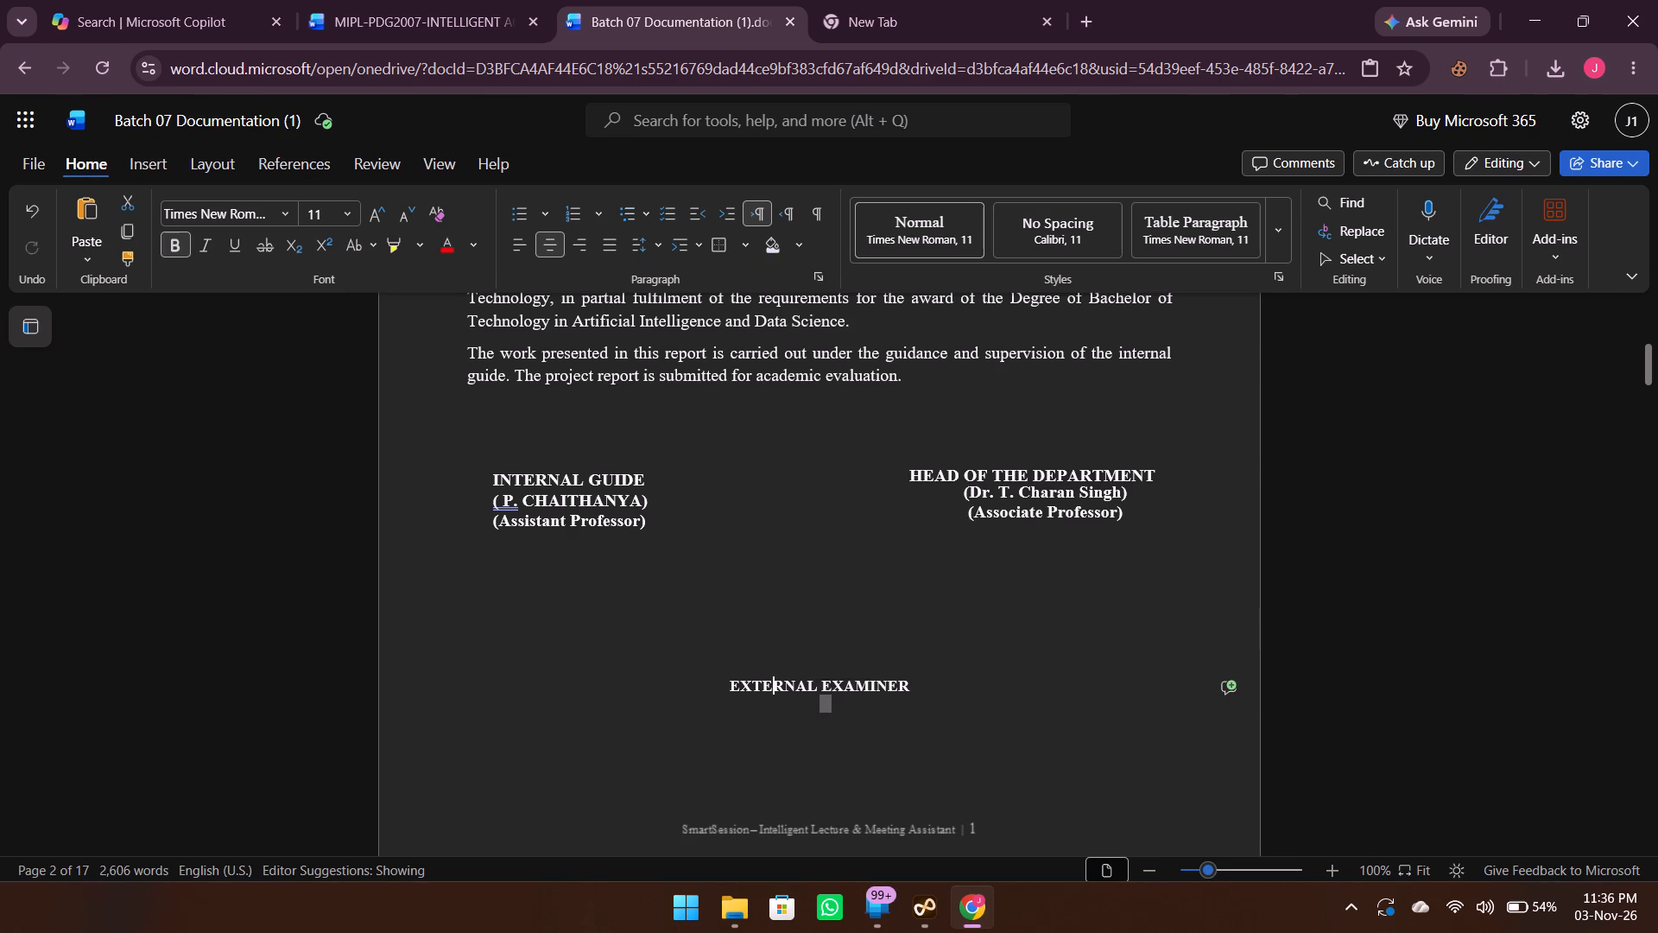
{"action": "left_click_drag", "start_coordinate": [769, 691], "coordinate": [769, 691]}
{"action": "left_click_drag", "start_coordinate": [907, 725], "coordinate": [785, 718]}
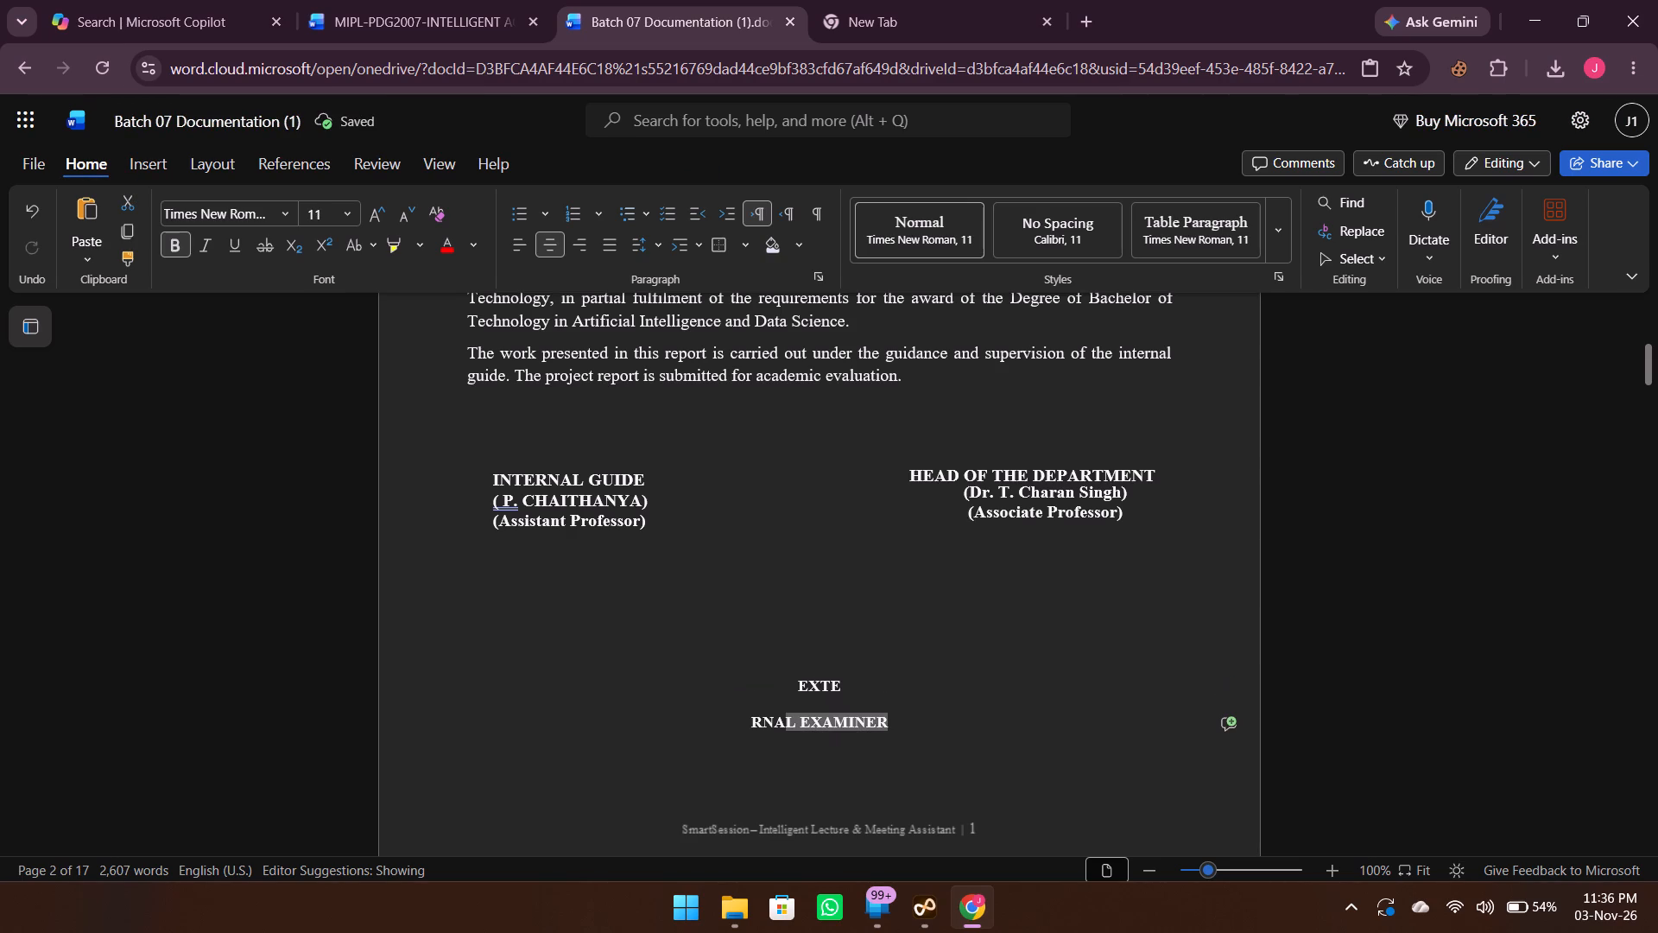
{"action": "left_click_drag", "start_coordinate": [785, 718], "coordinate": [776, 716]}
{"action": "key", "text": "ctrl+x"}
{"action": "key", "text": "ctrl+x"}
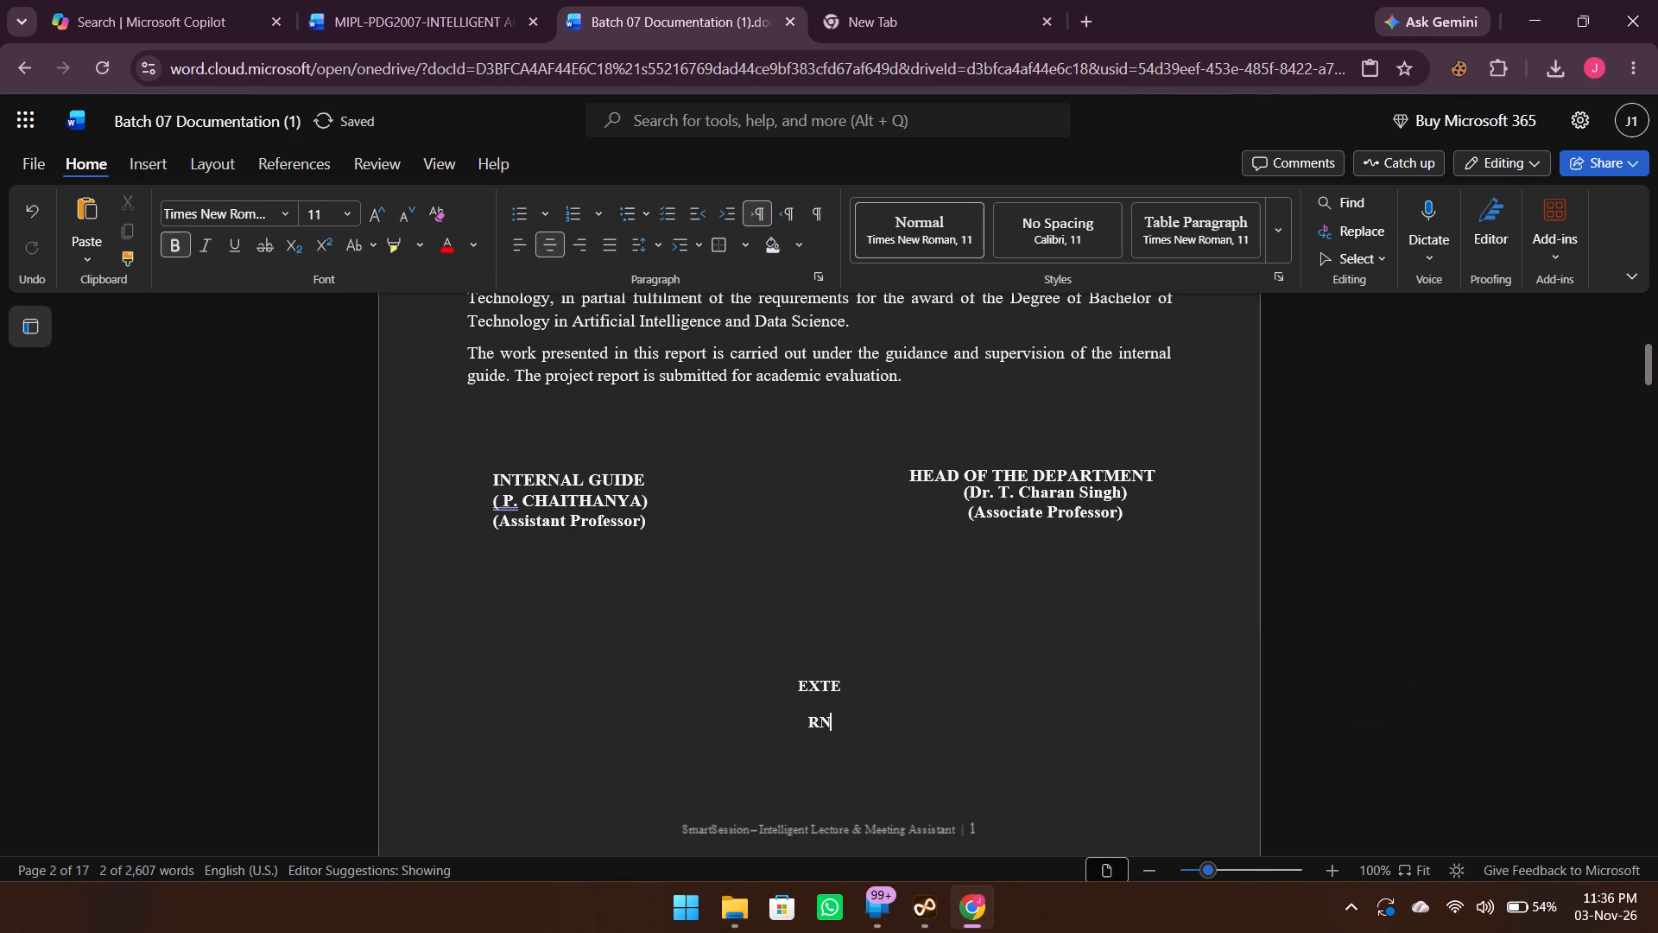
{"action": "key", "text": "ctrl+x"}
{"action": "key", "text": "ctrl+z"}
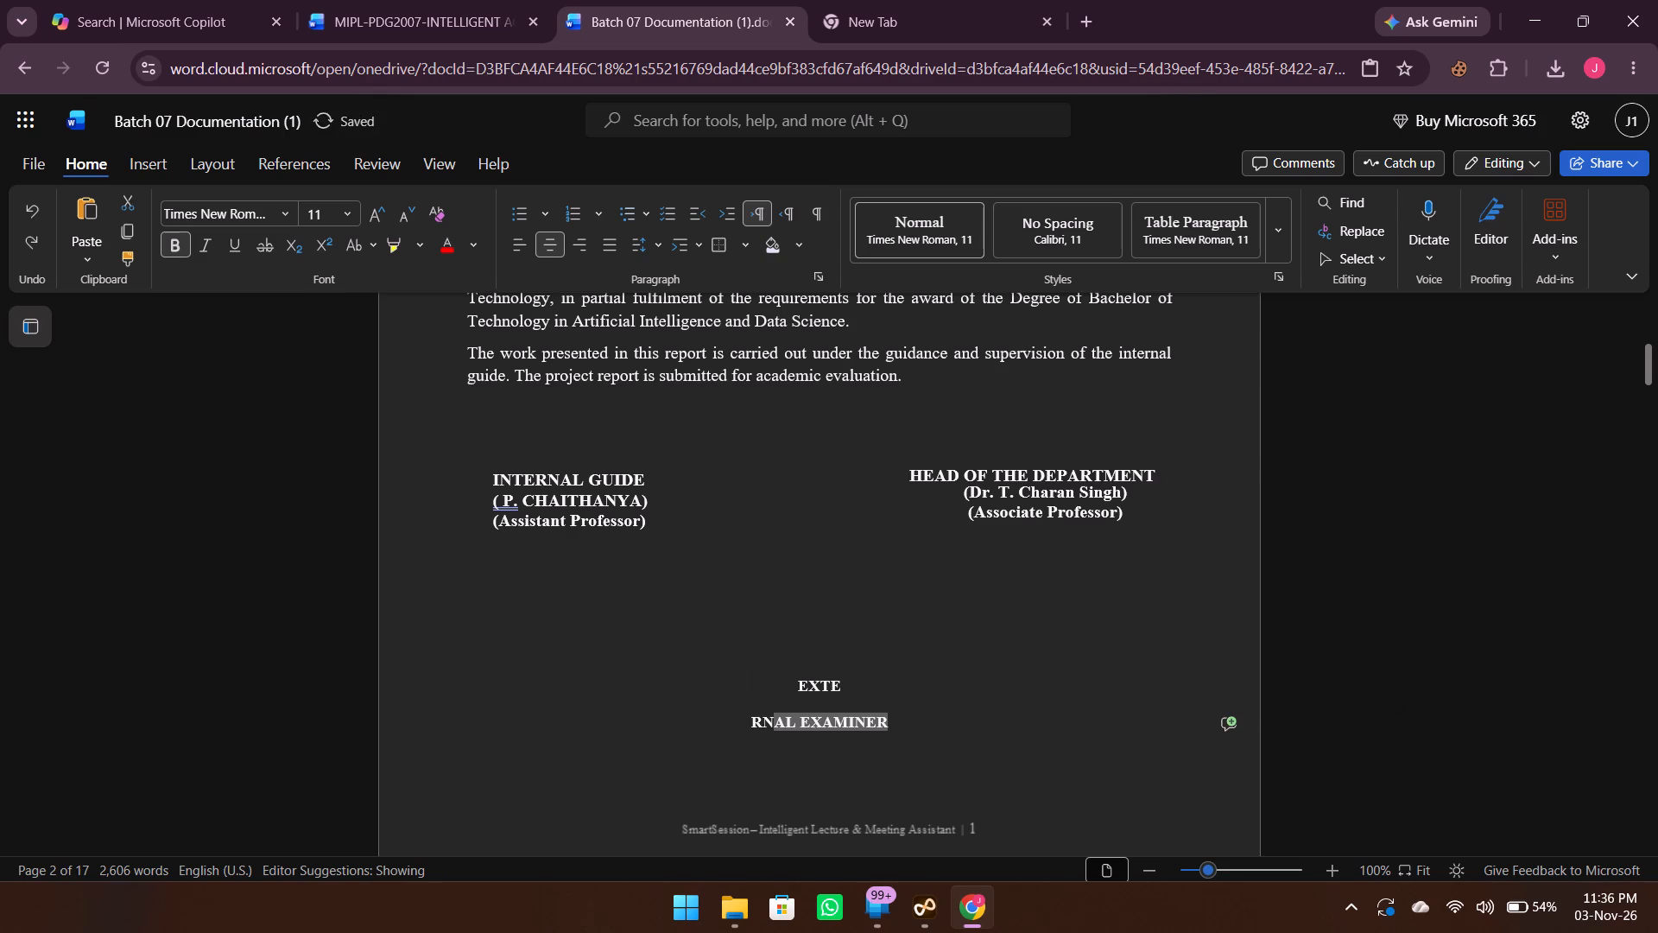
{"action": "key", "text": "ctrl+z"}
Set the EXTERNAL EXAMINER line on the Batch 07 certificate page to font size 12.
{"action": "left_click_drag", "start_coordinate": [918, 692], "coordinate": [730, 685]}
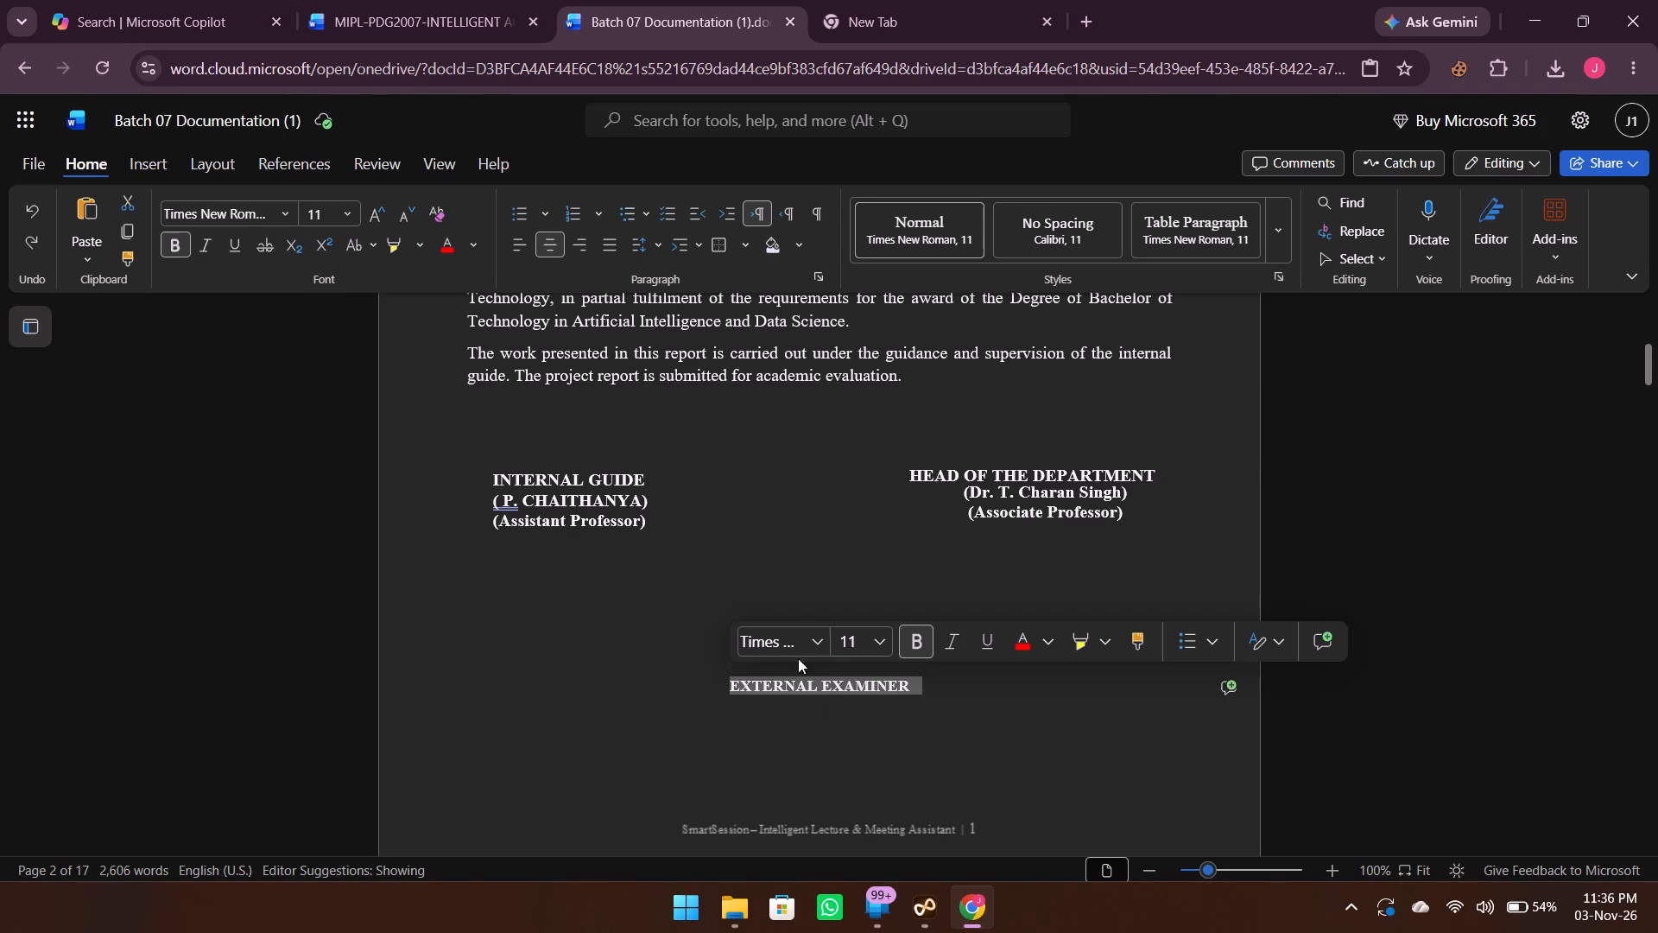
{"action": "left_click", "coordinate": [878, 637]}
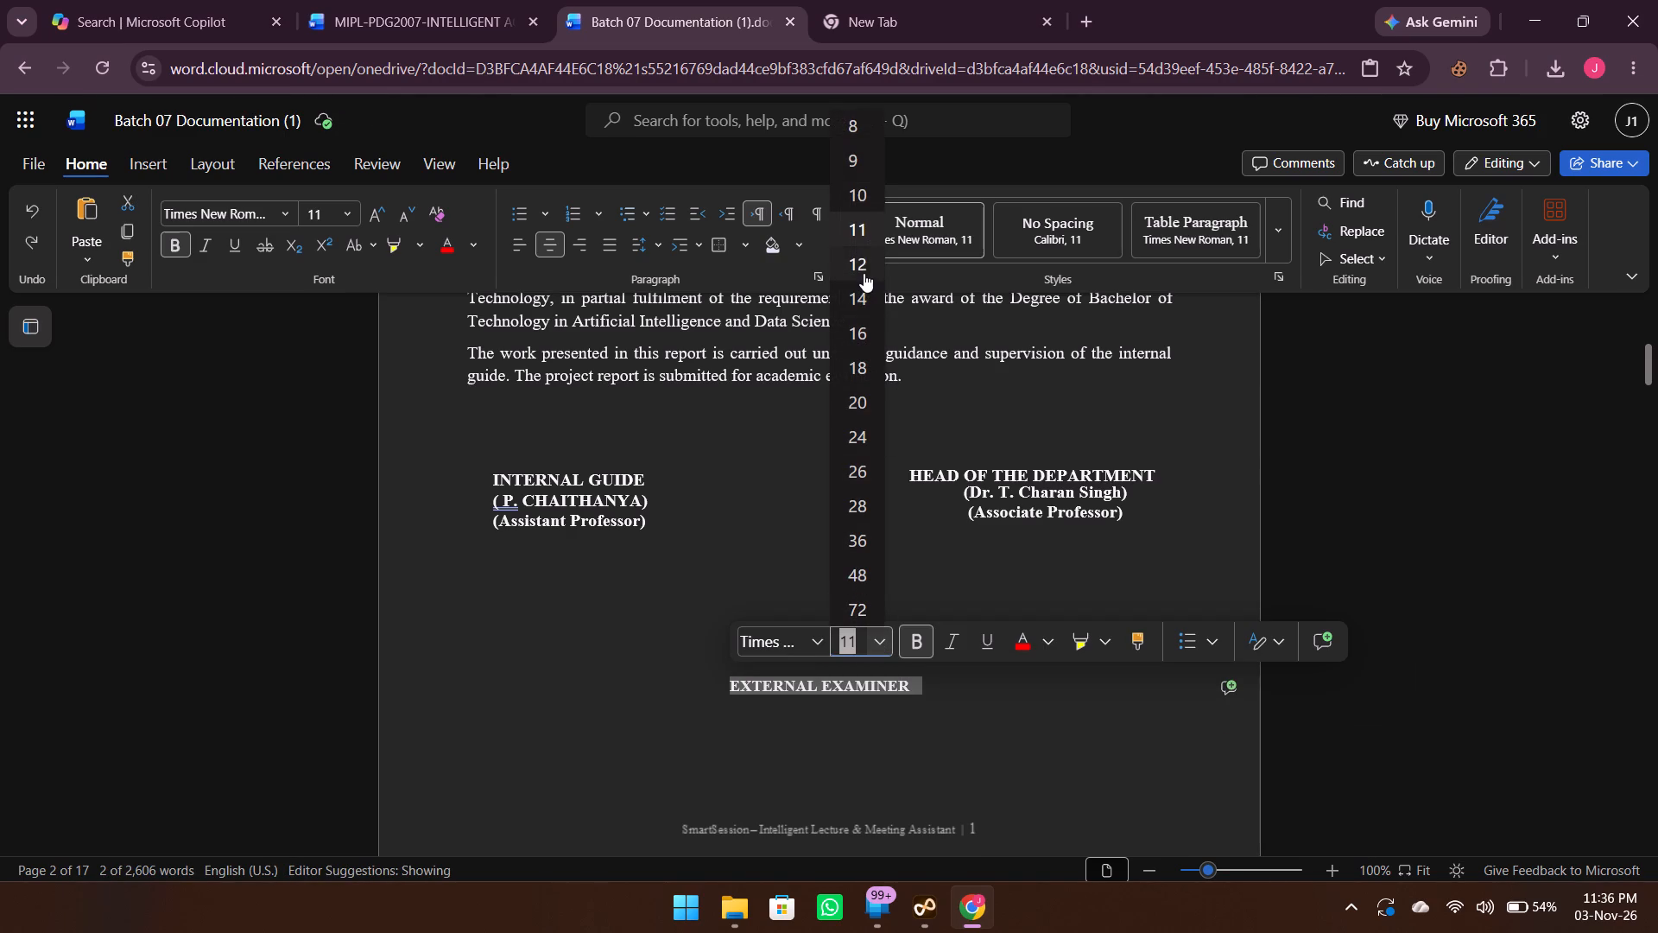
{"action": "left_click", "coordinate": [862, 257]}
{"action": "left_click", "coordinate": [1079, 733]}
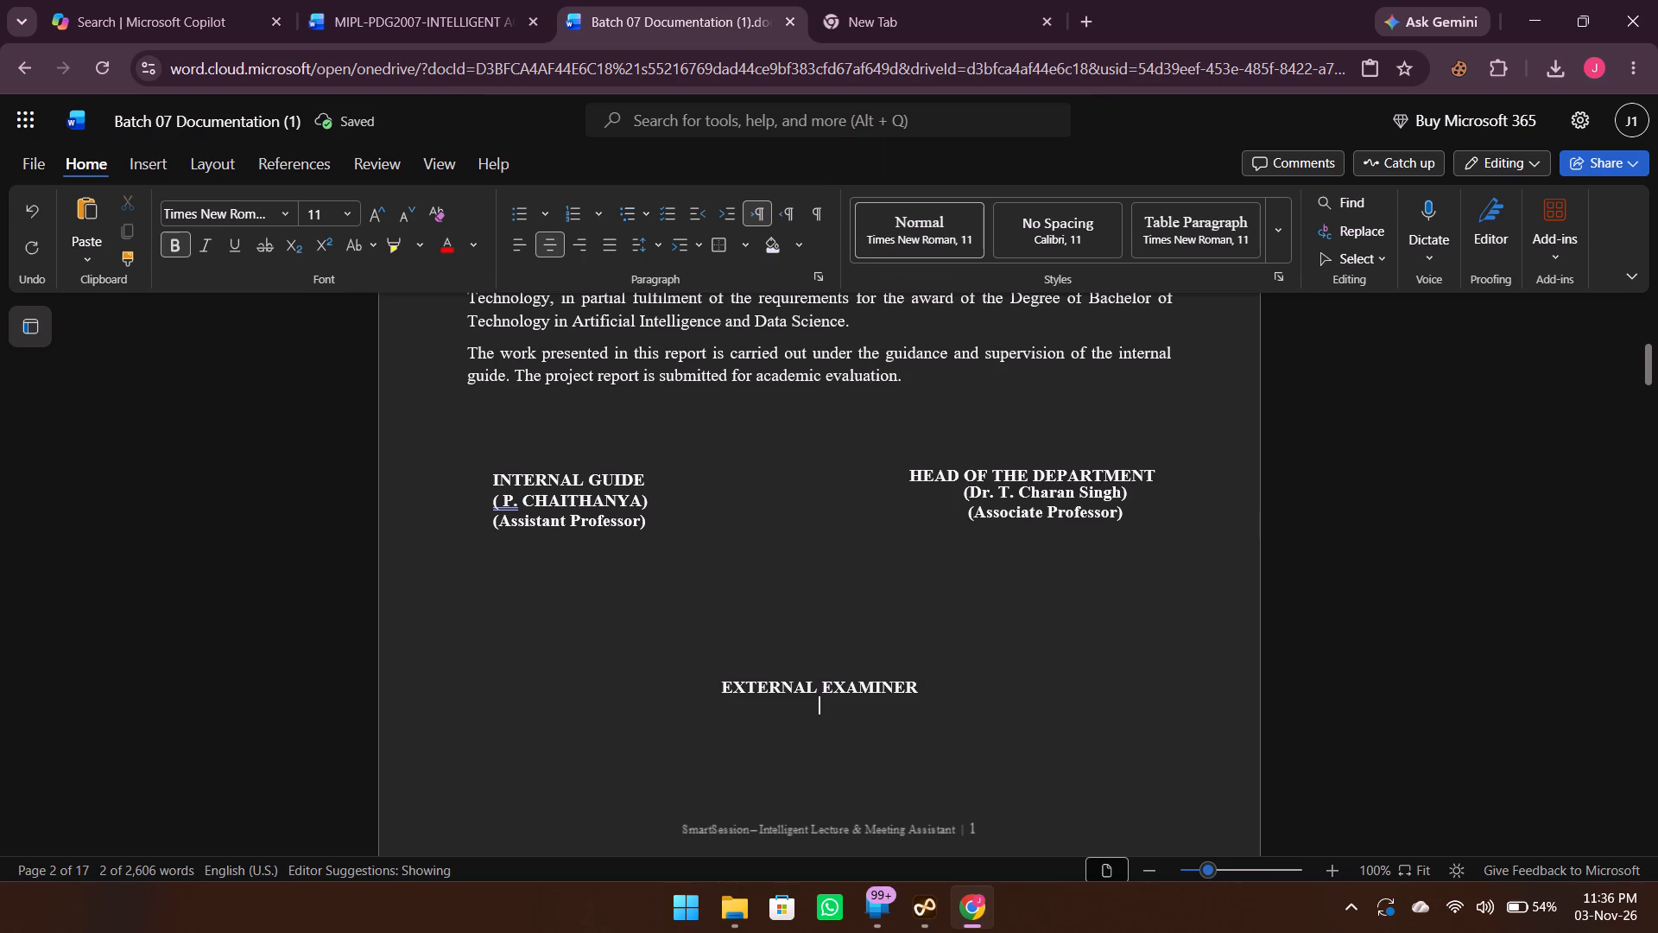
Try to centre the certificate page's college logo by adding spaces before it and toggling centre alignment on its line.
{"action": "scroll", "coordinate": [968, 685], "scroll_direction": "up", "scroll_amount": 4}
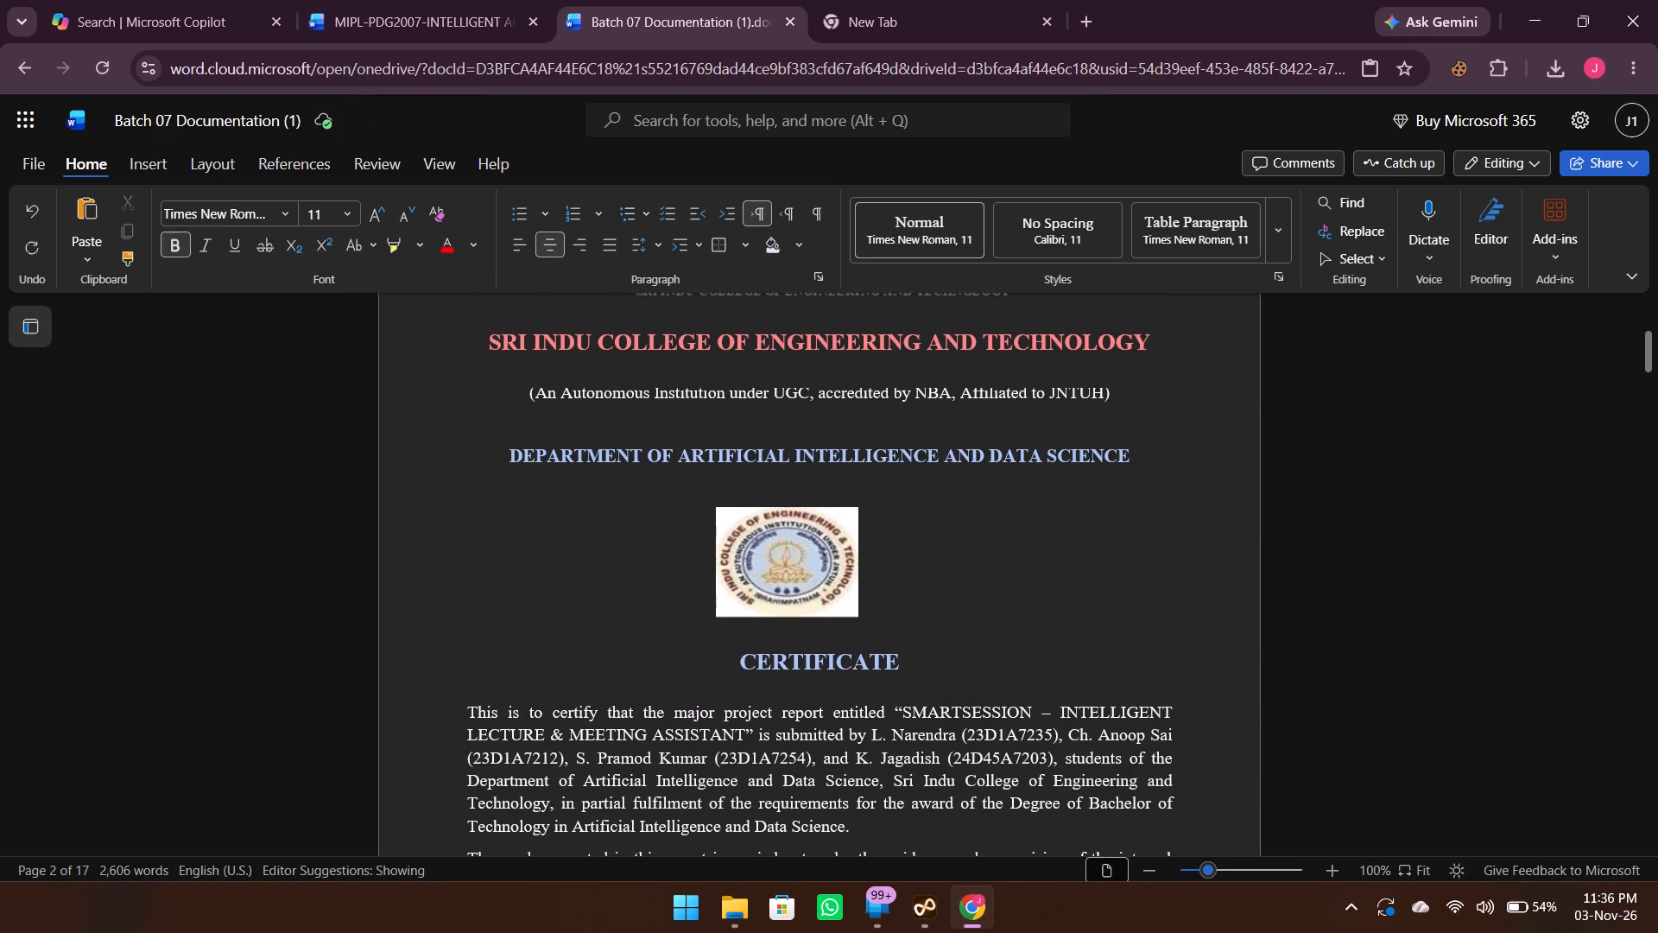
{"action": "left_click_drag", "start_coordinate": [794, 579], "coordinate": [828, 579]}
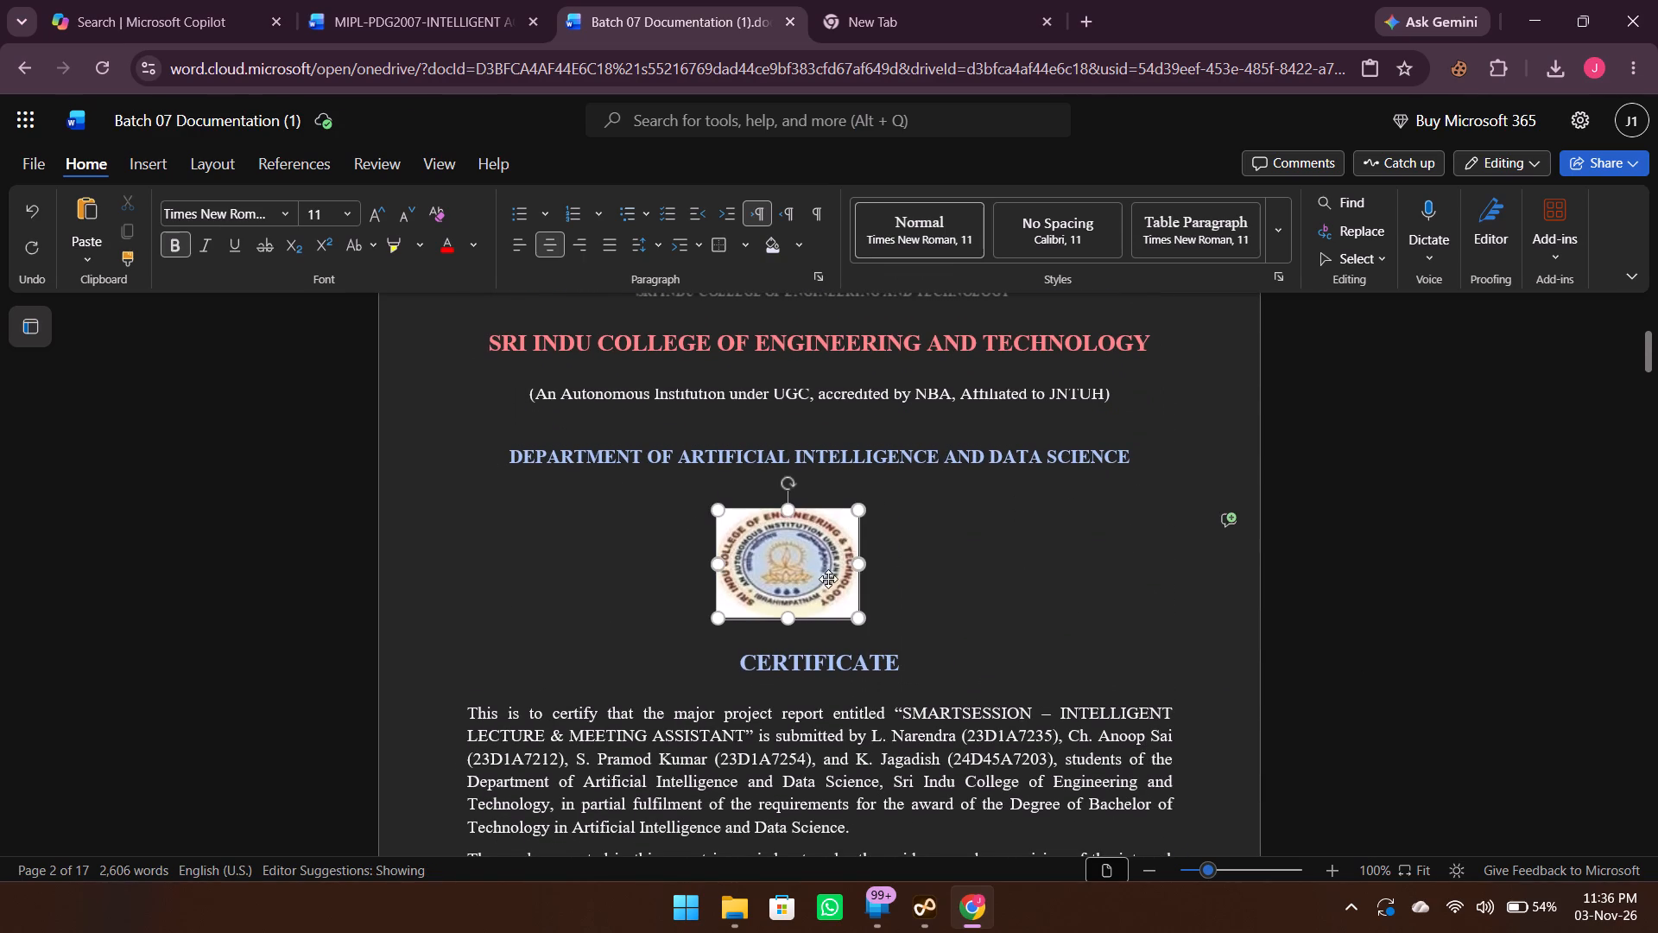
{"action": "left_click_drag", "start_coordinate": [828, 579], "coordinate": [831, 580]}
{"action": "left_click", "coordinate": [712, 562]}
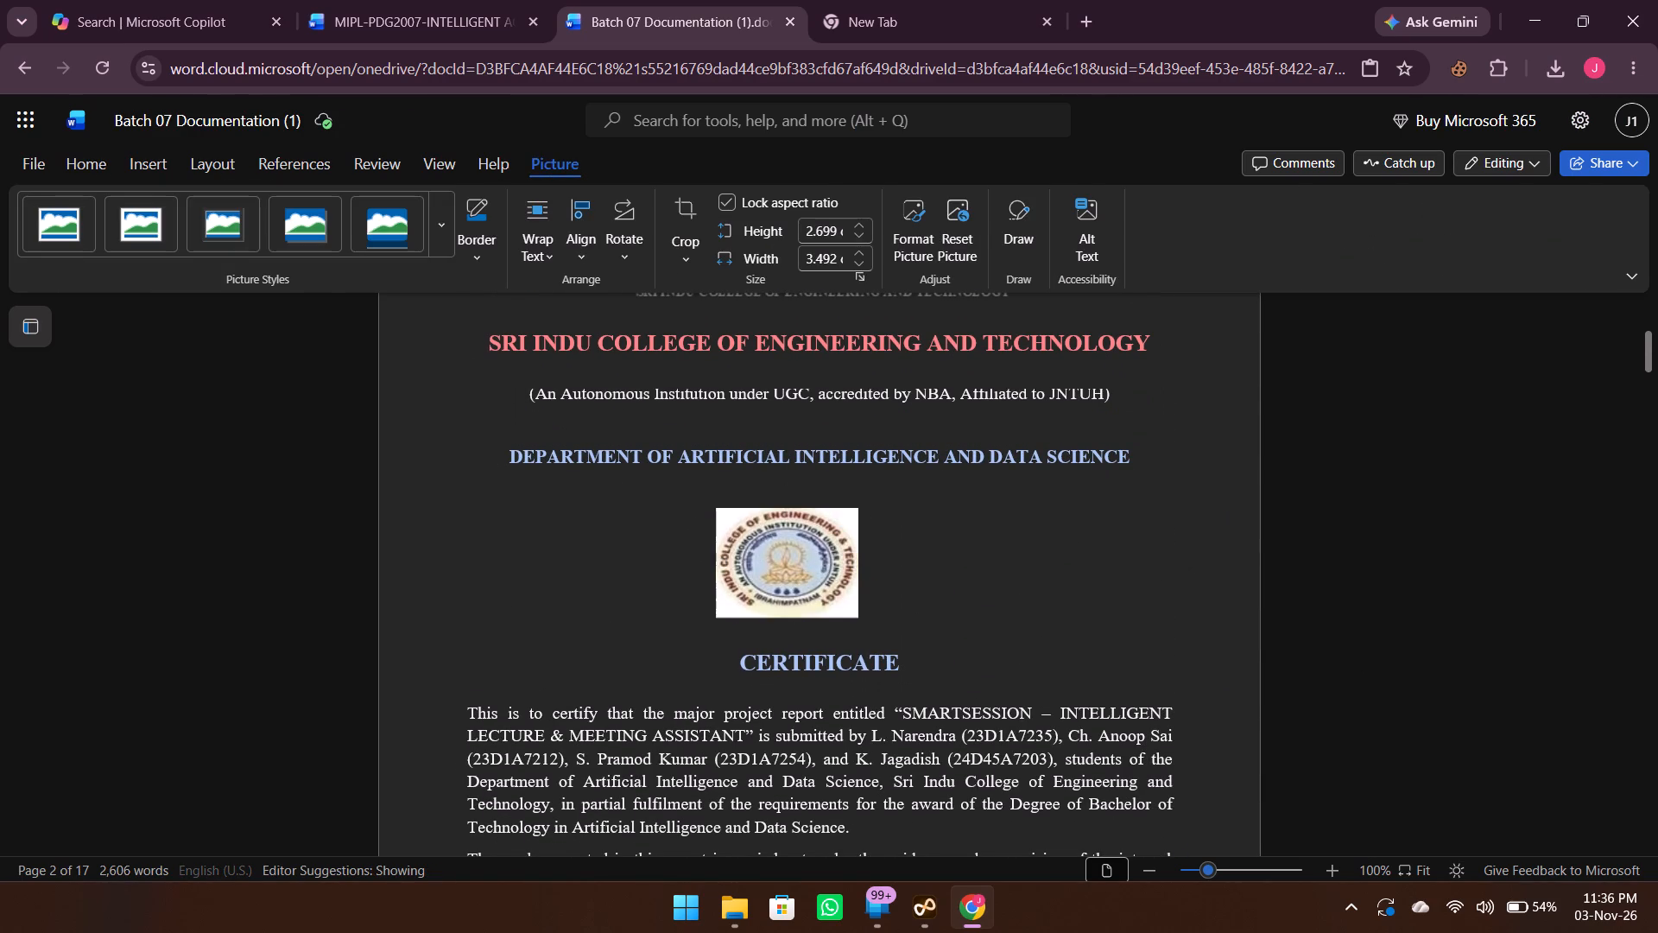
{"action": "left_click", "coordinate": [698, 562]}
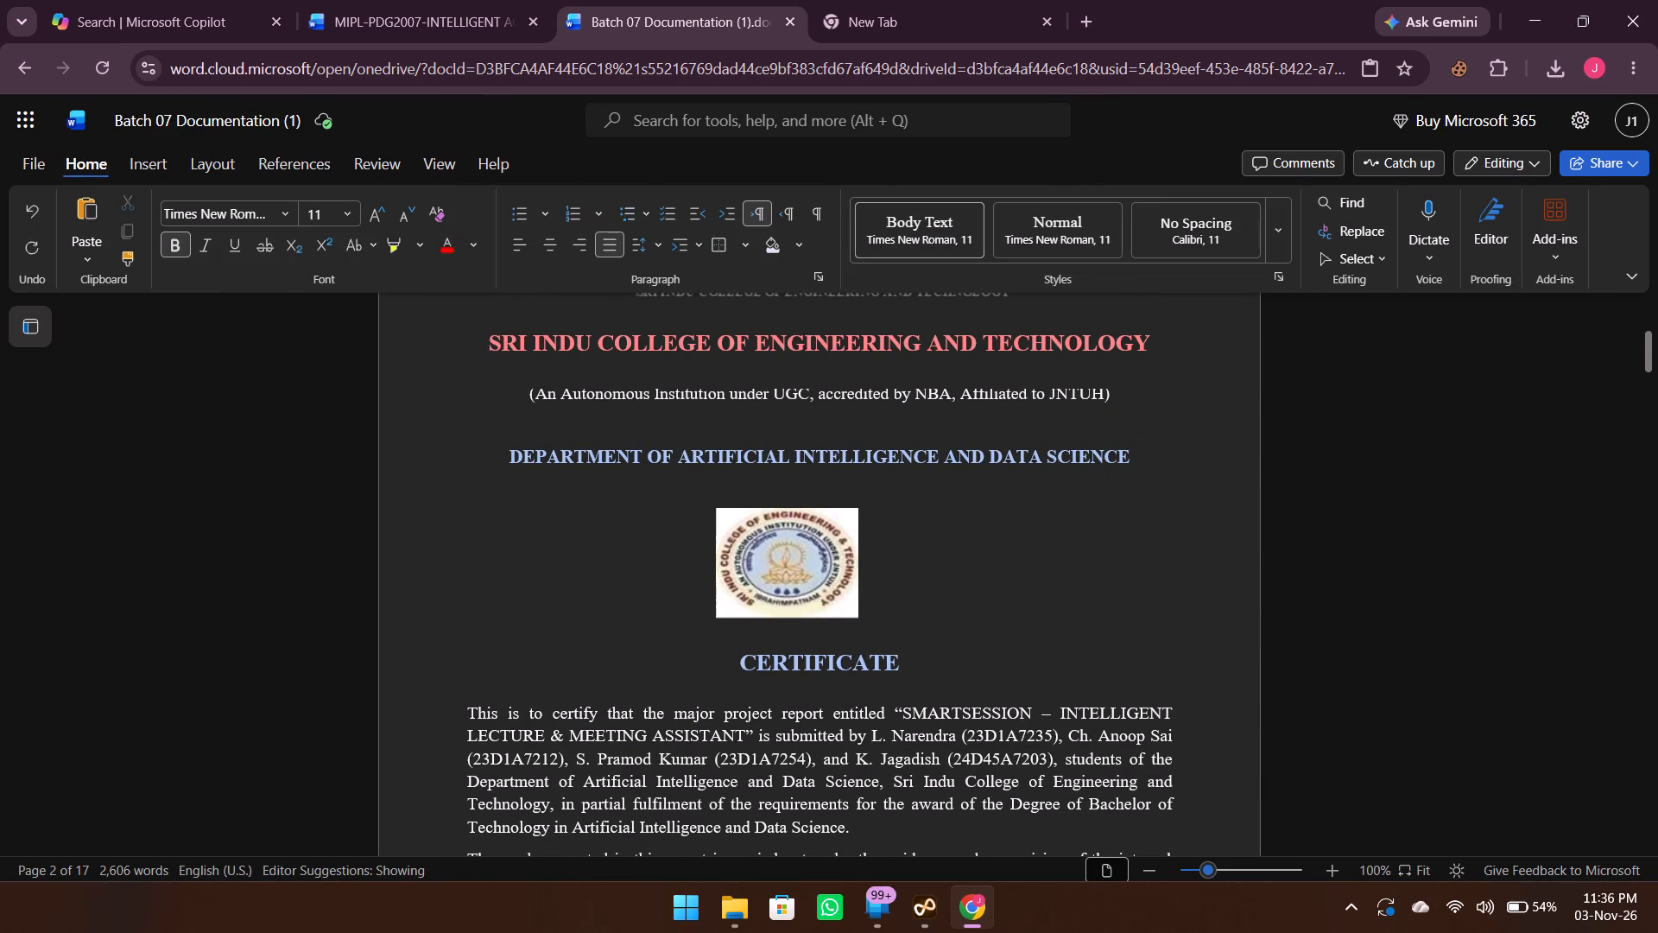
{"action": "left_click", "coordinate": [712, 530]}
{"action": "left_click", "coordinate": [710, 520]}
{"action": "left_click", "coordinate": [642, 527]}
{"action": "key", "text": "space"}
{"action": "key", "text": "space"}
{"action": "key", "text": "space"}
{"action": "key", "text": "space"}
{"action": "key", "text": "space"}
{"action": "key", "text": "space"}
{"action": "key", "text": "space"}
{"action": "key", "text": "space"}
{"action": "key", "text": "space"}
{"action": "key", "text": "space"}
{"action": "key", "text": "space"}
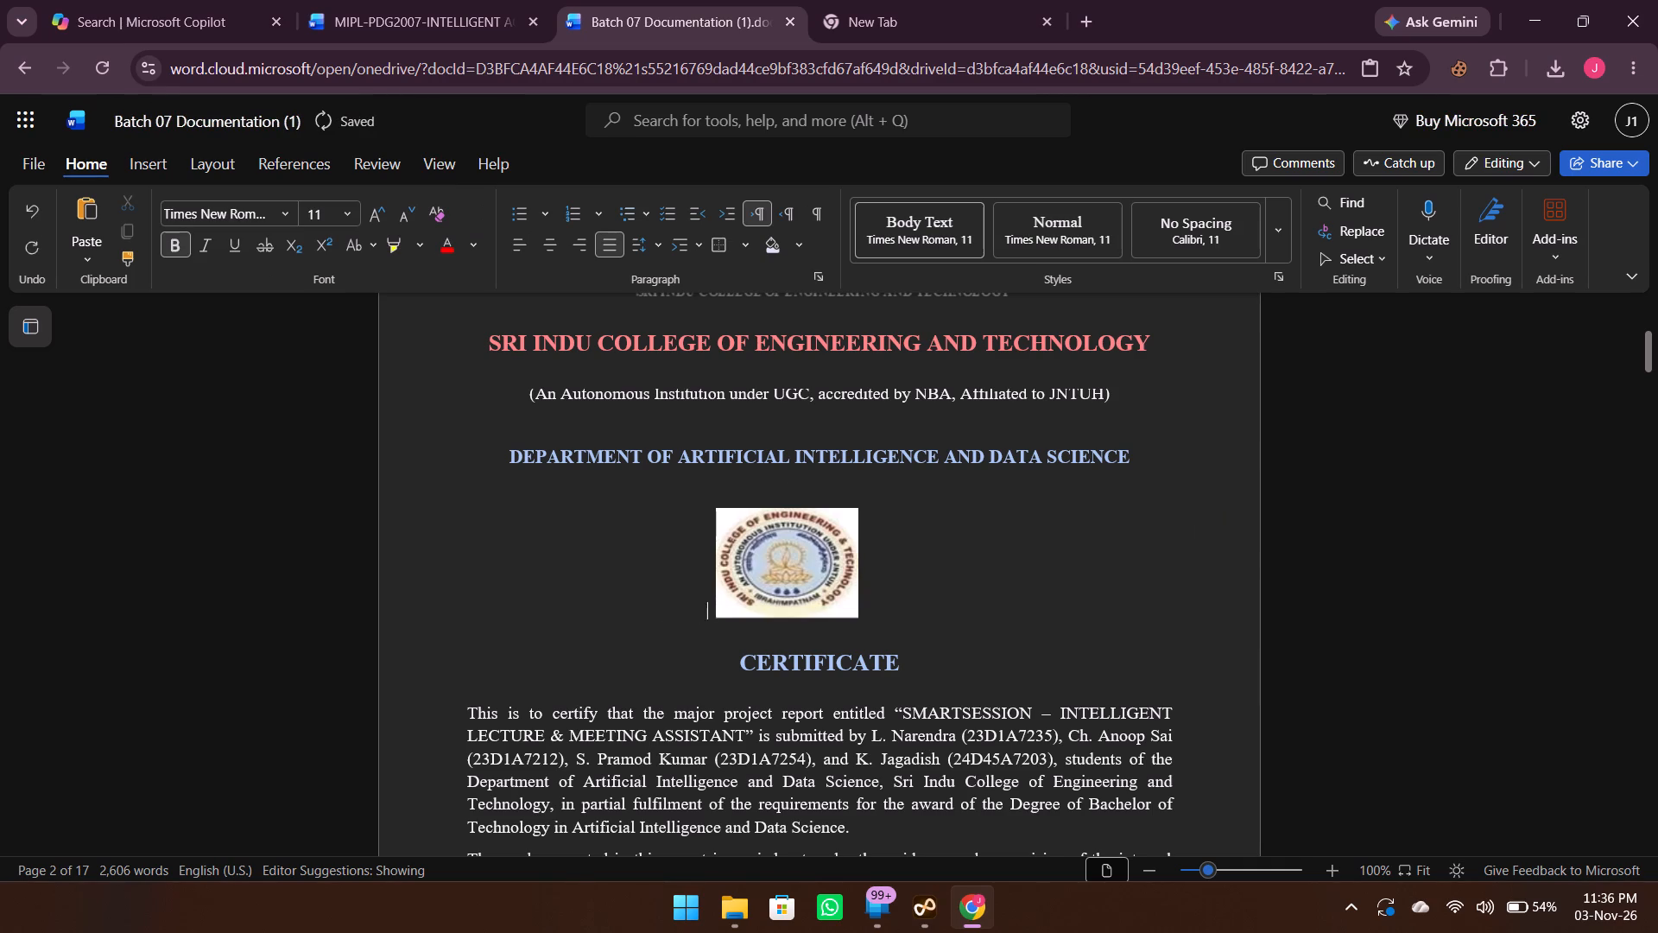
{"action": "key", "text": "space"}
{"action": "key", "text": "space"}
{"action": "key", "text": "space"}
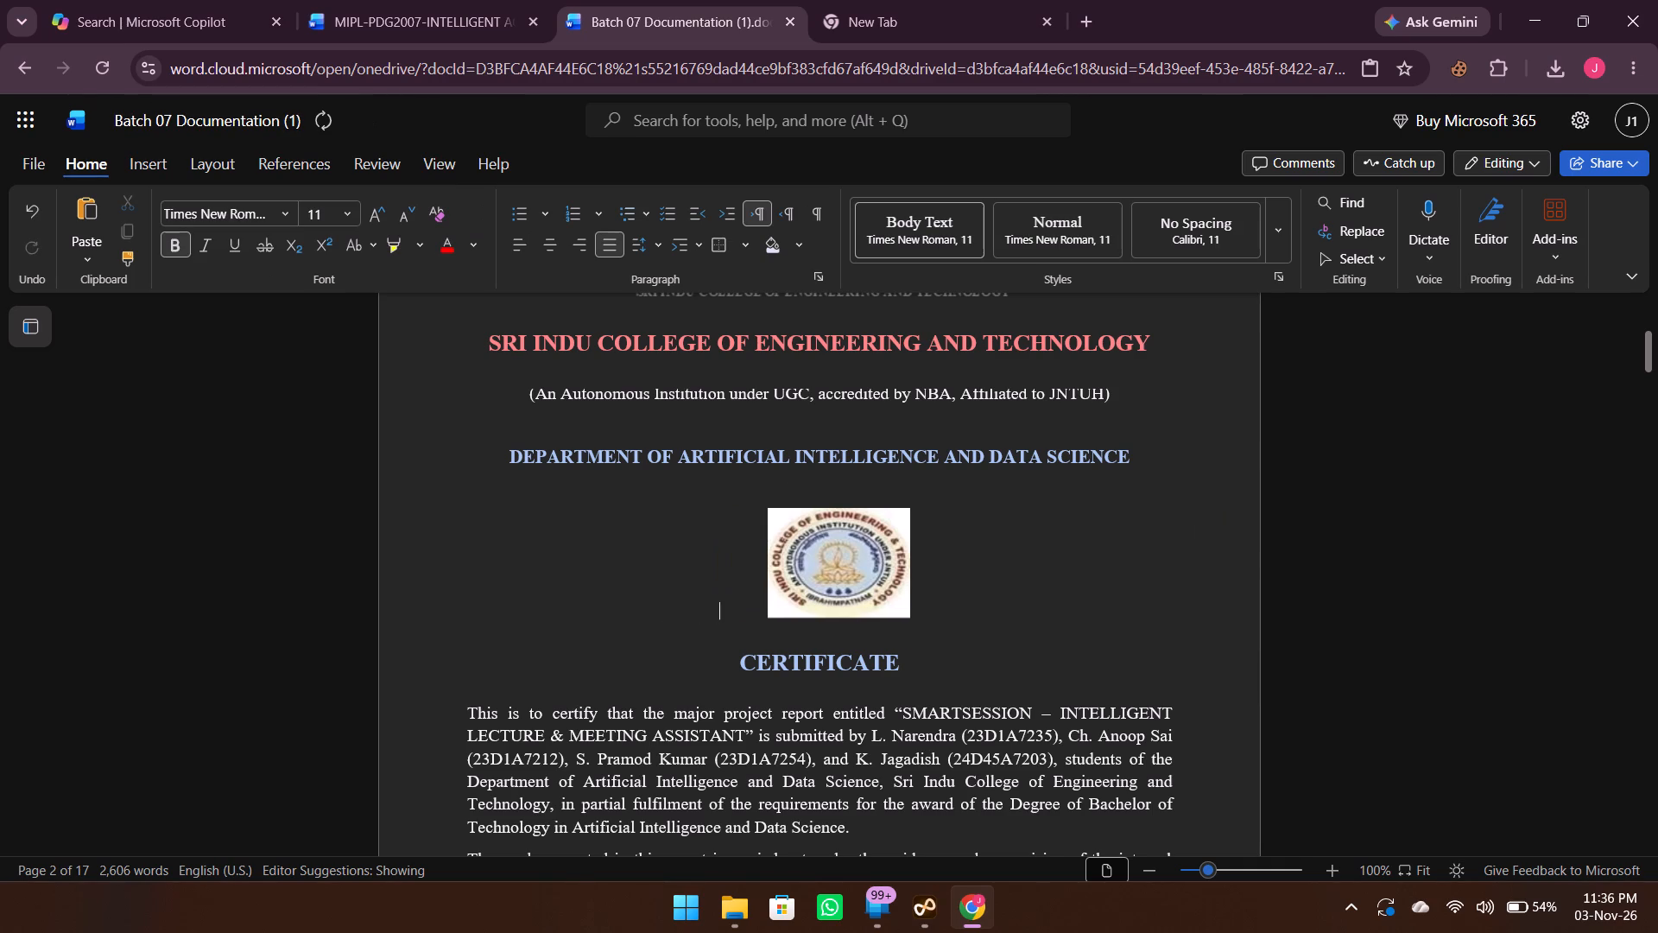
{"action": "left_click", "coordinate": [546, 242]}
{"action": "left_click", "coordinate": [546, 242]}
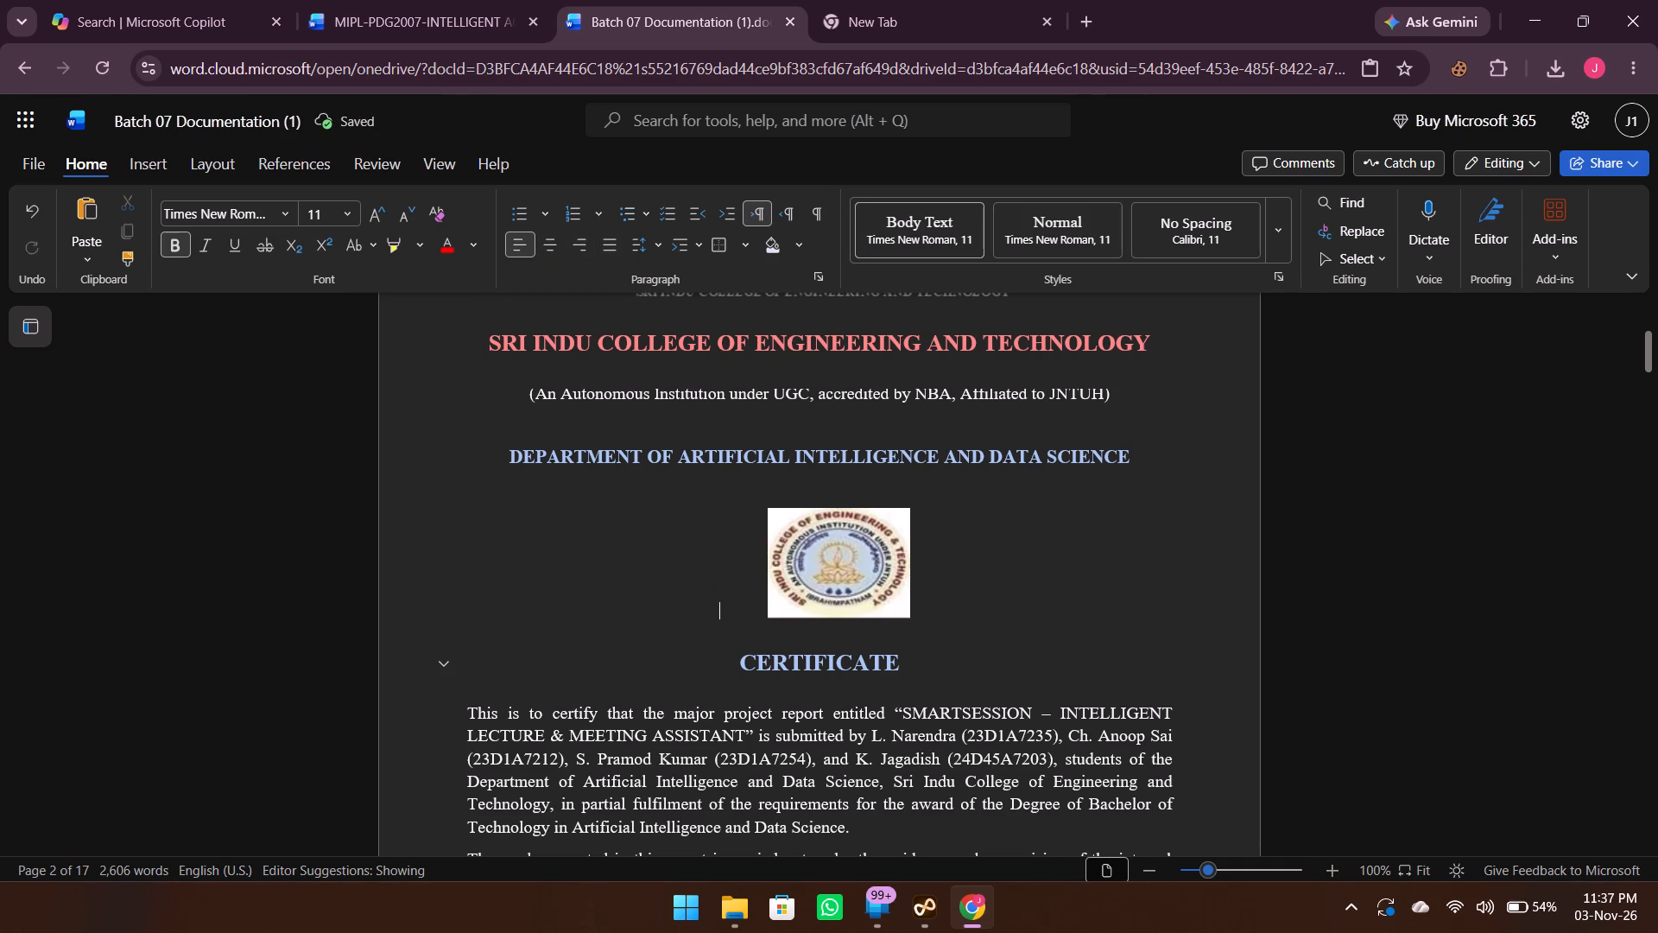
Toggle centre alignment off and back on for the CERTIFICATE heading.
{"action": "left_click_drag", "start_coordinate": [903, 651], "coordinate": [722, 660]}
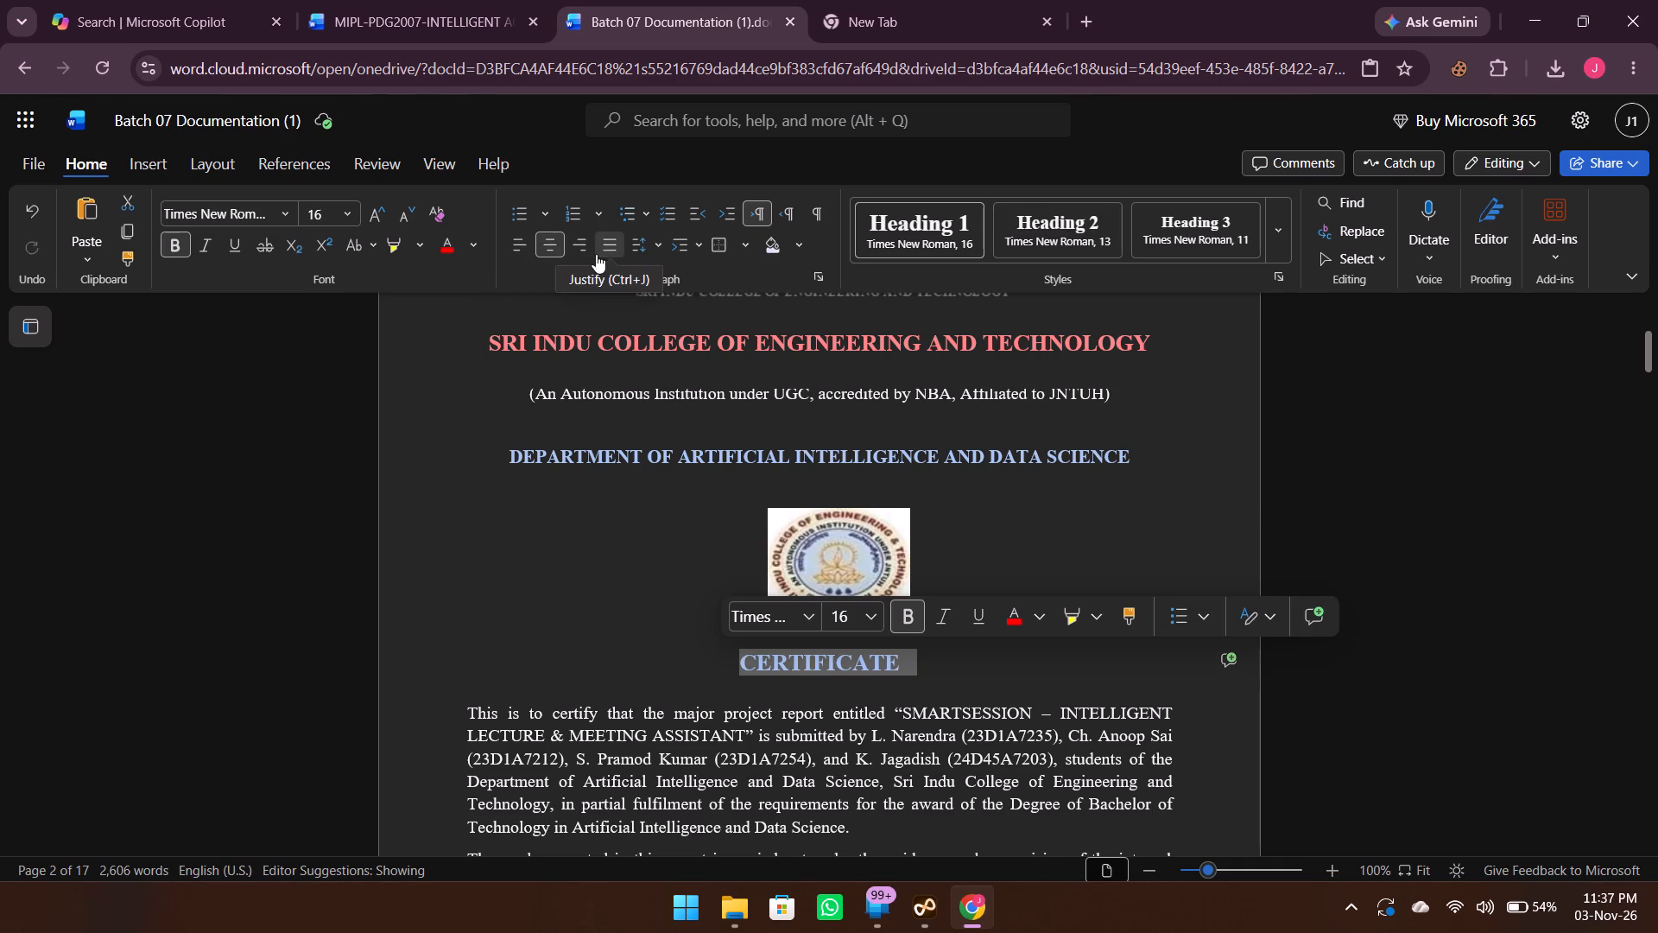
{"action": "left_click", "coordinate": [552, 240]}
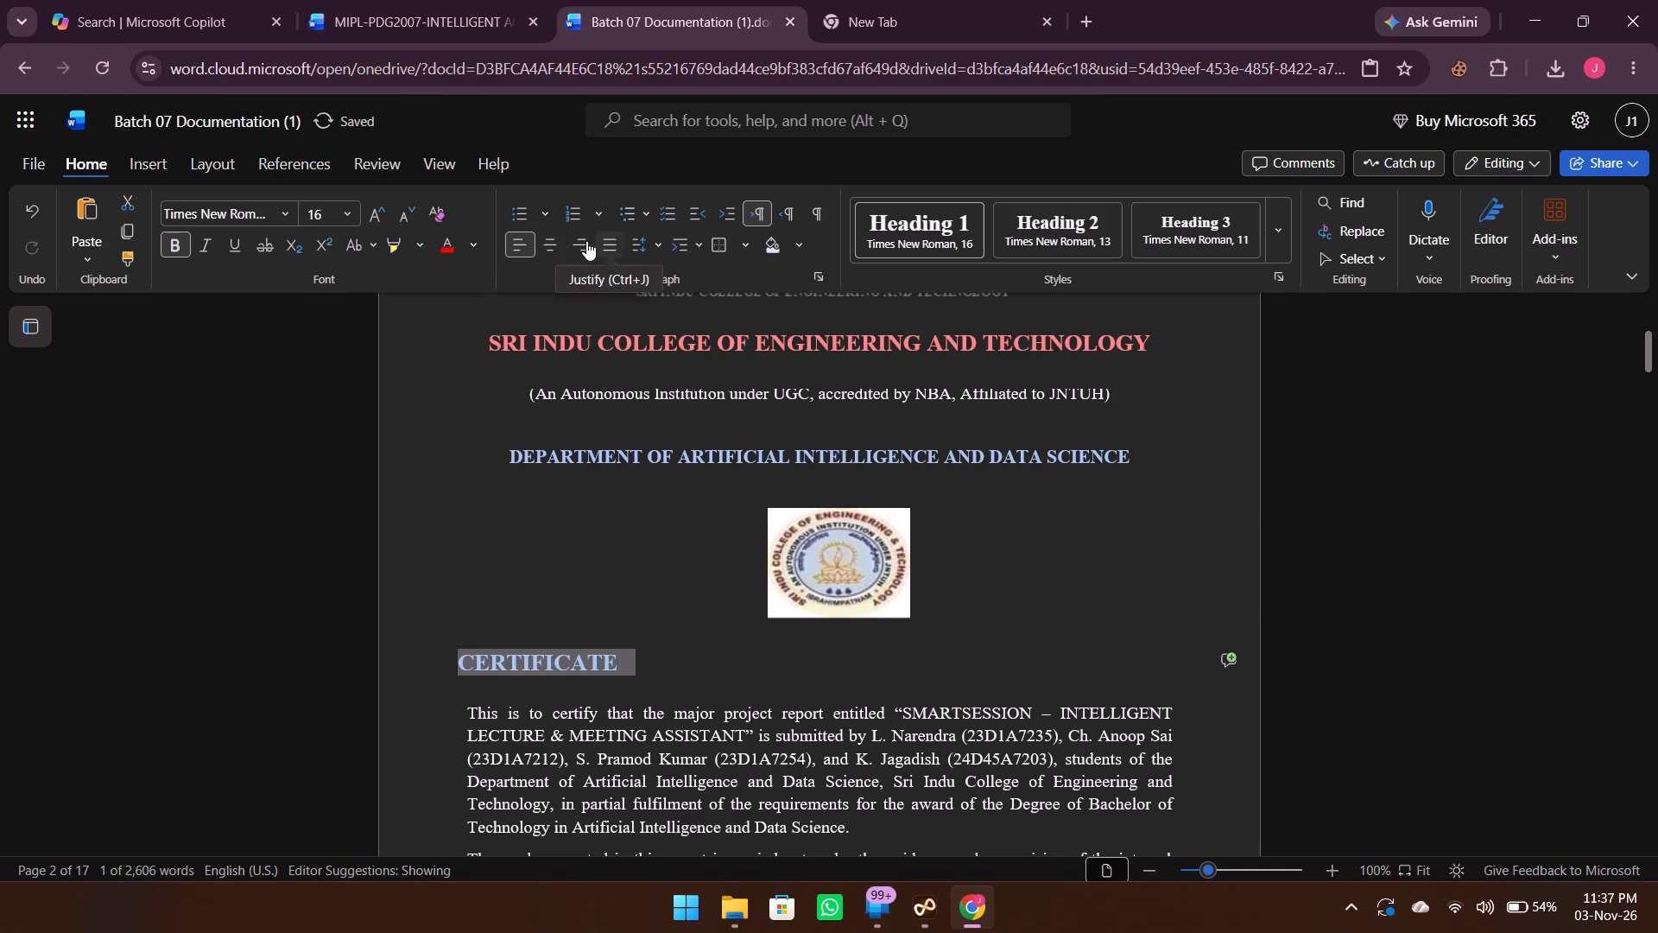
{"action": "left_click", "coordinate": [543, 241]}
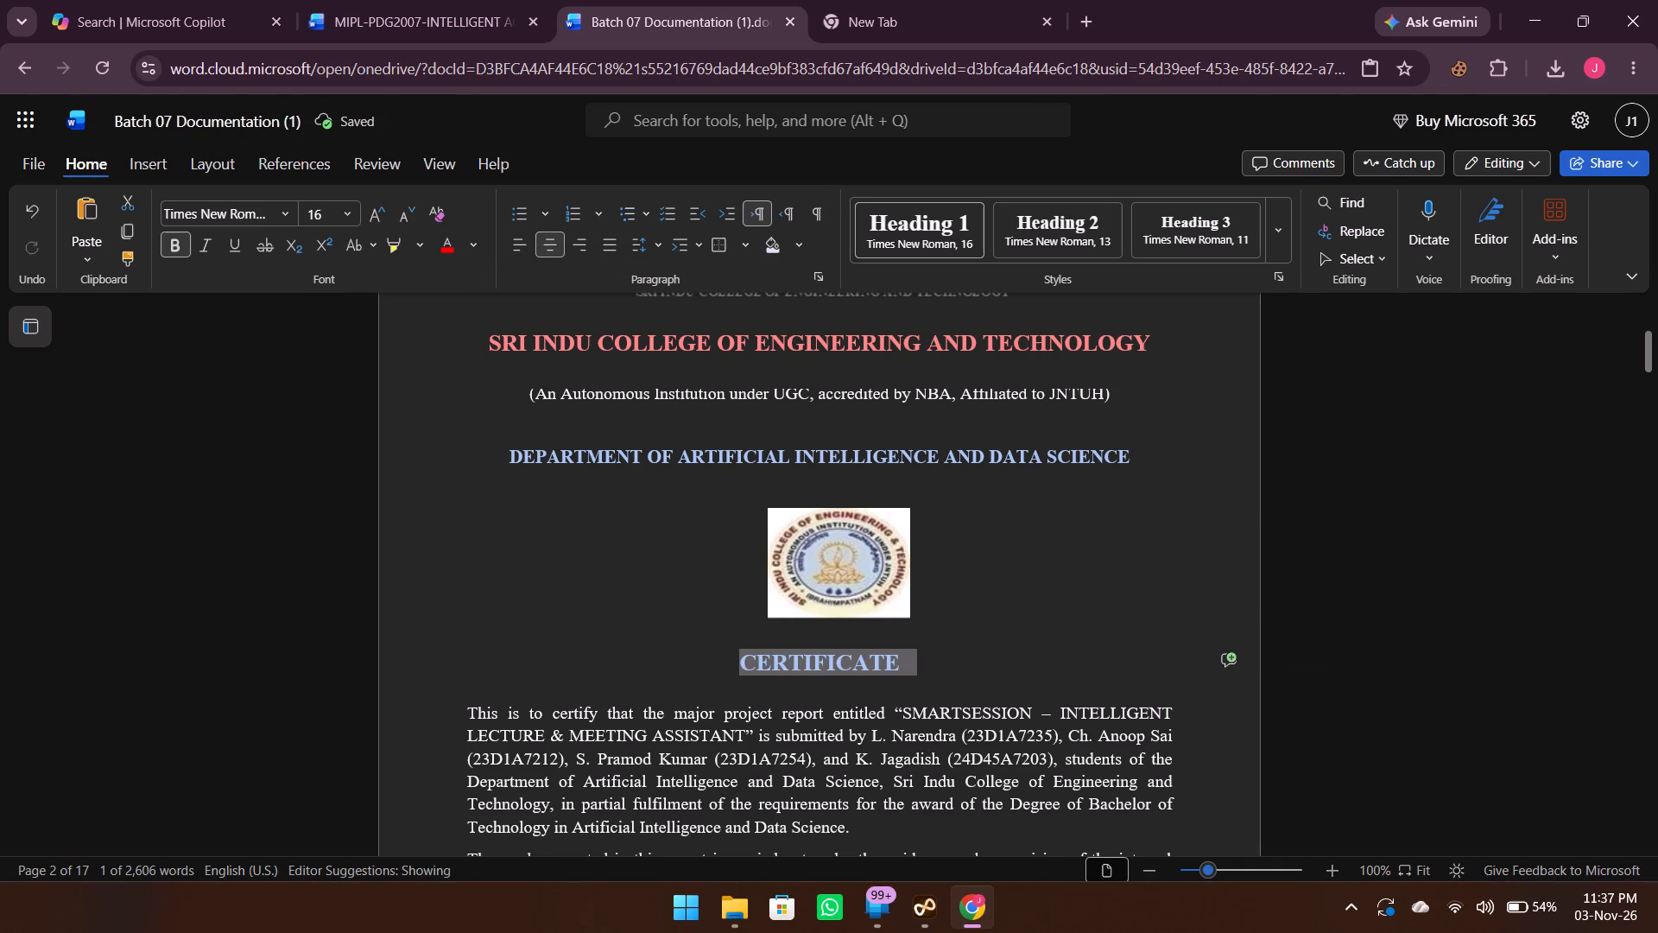
Widen the certificate page's college logo to about 3.68 cm and try to nudge it towards the page centre.
{"action": "left_click", "coordinate": [823, 584]}
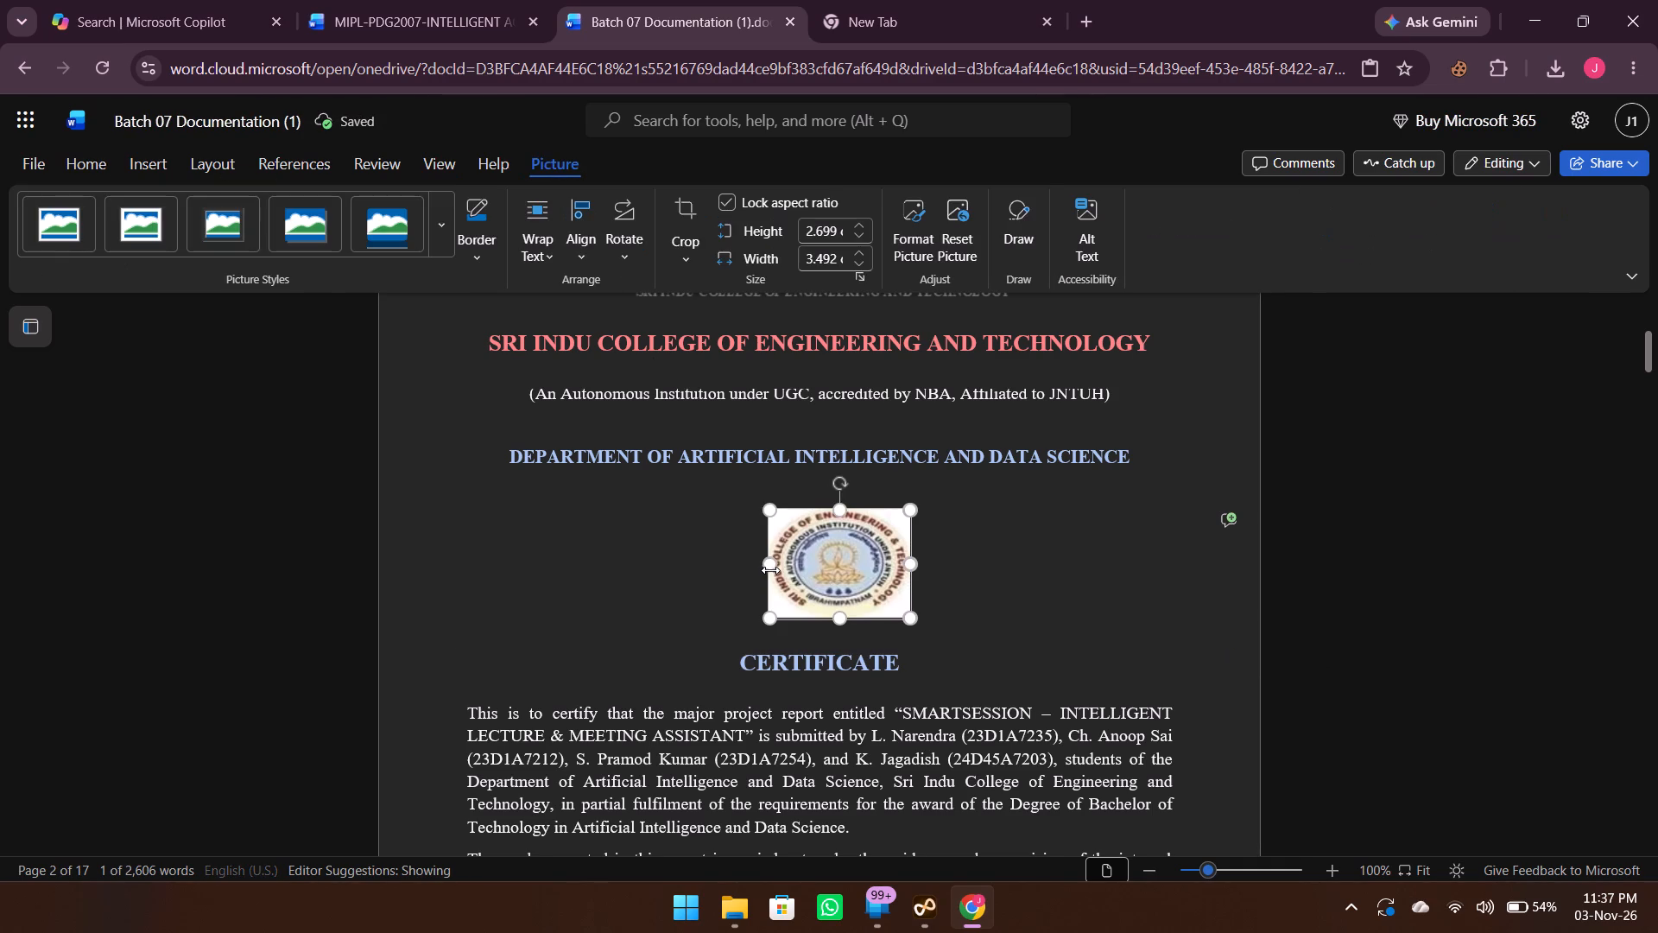
{"action": "left_click_drag", "start_coordinate": [769, 568], "coordinate": [763, 568]}
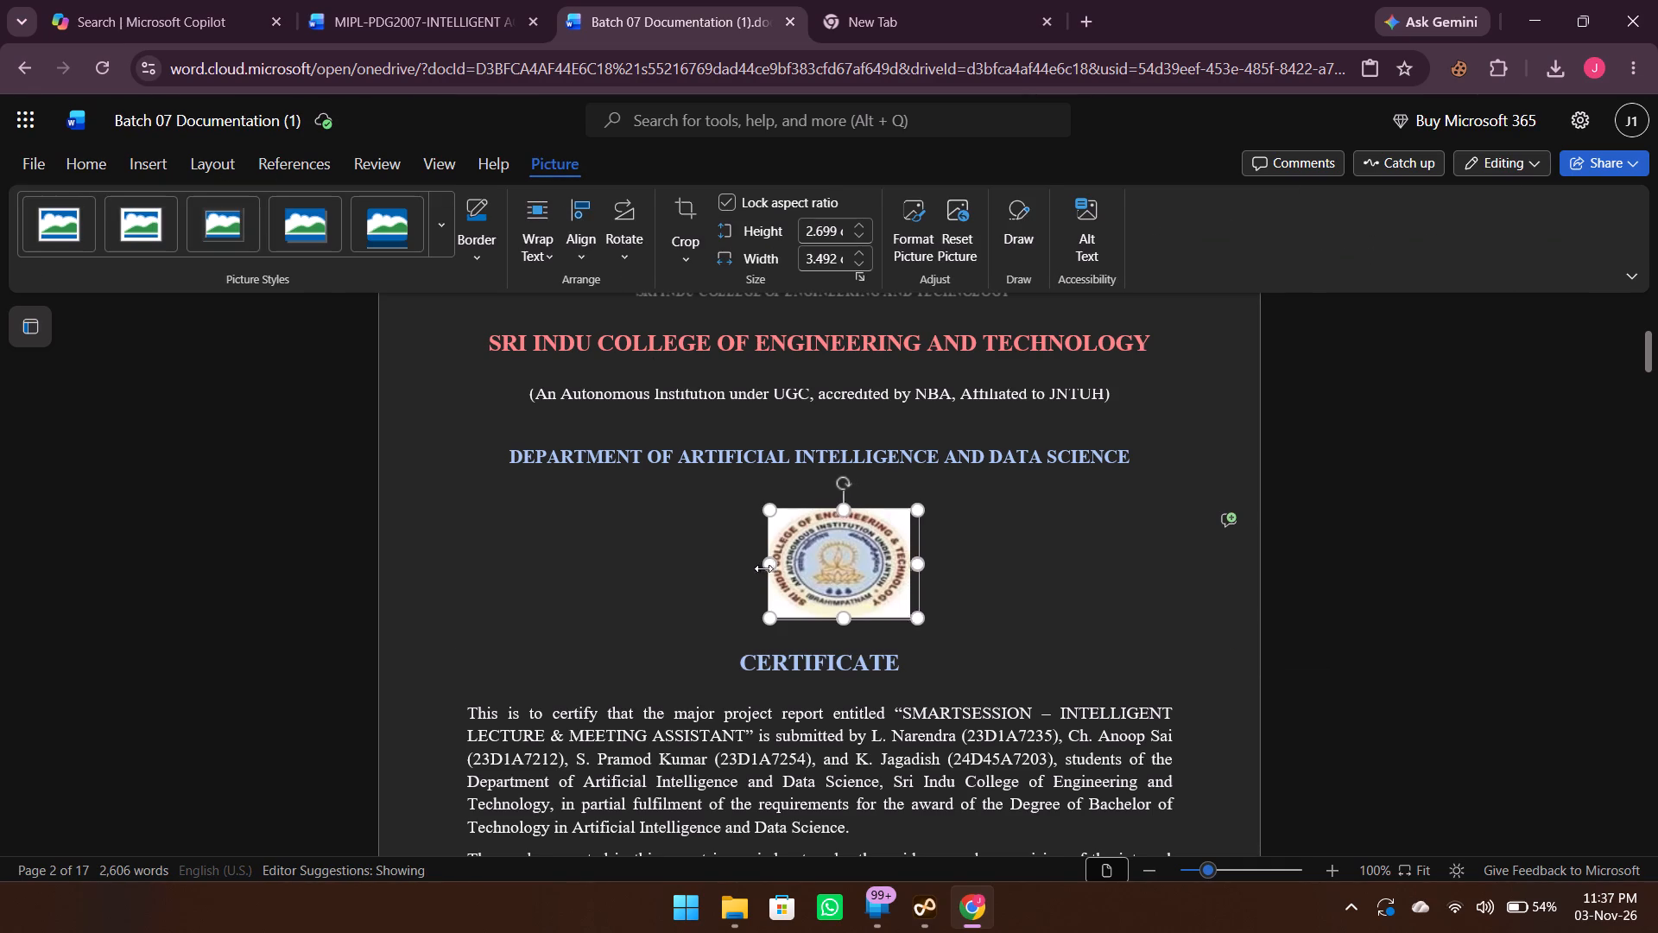
{"action": "left_click_drag", "start_coordinate": [763, 568], "coordinate": [775, 576]}
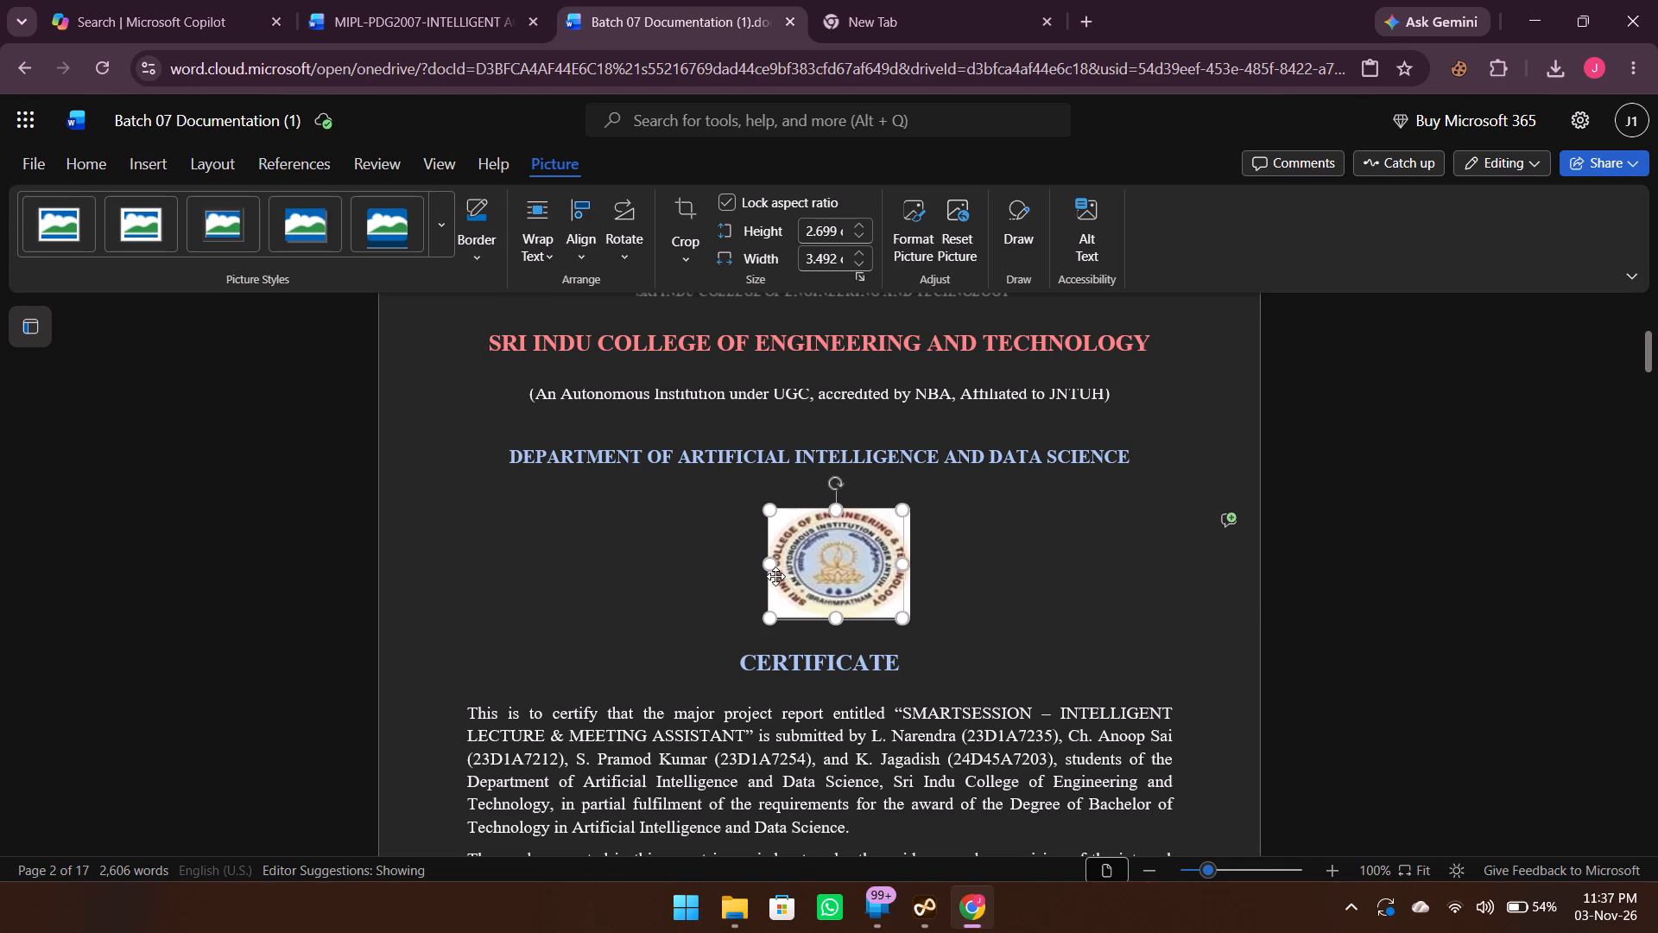
{"action": "left_click_drag", "start_coordinate": [775, 576], "coordinate": [762, 577]}
{"action": "left_click_drag", "start_coordinate": [834, 562], "coordinate": [764, 568]}
{"action": "left_click_drag", "start_coordinate": [845, 566], "coordinate": [831, 566]}
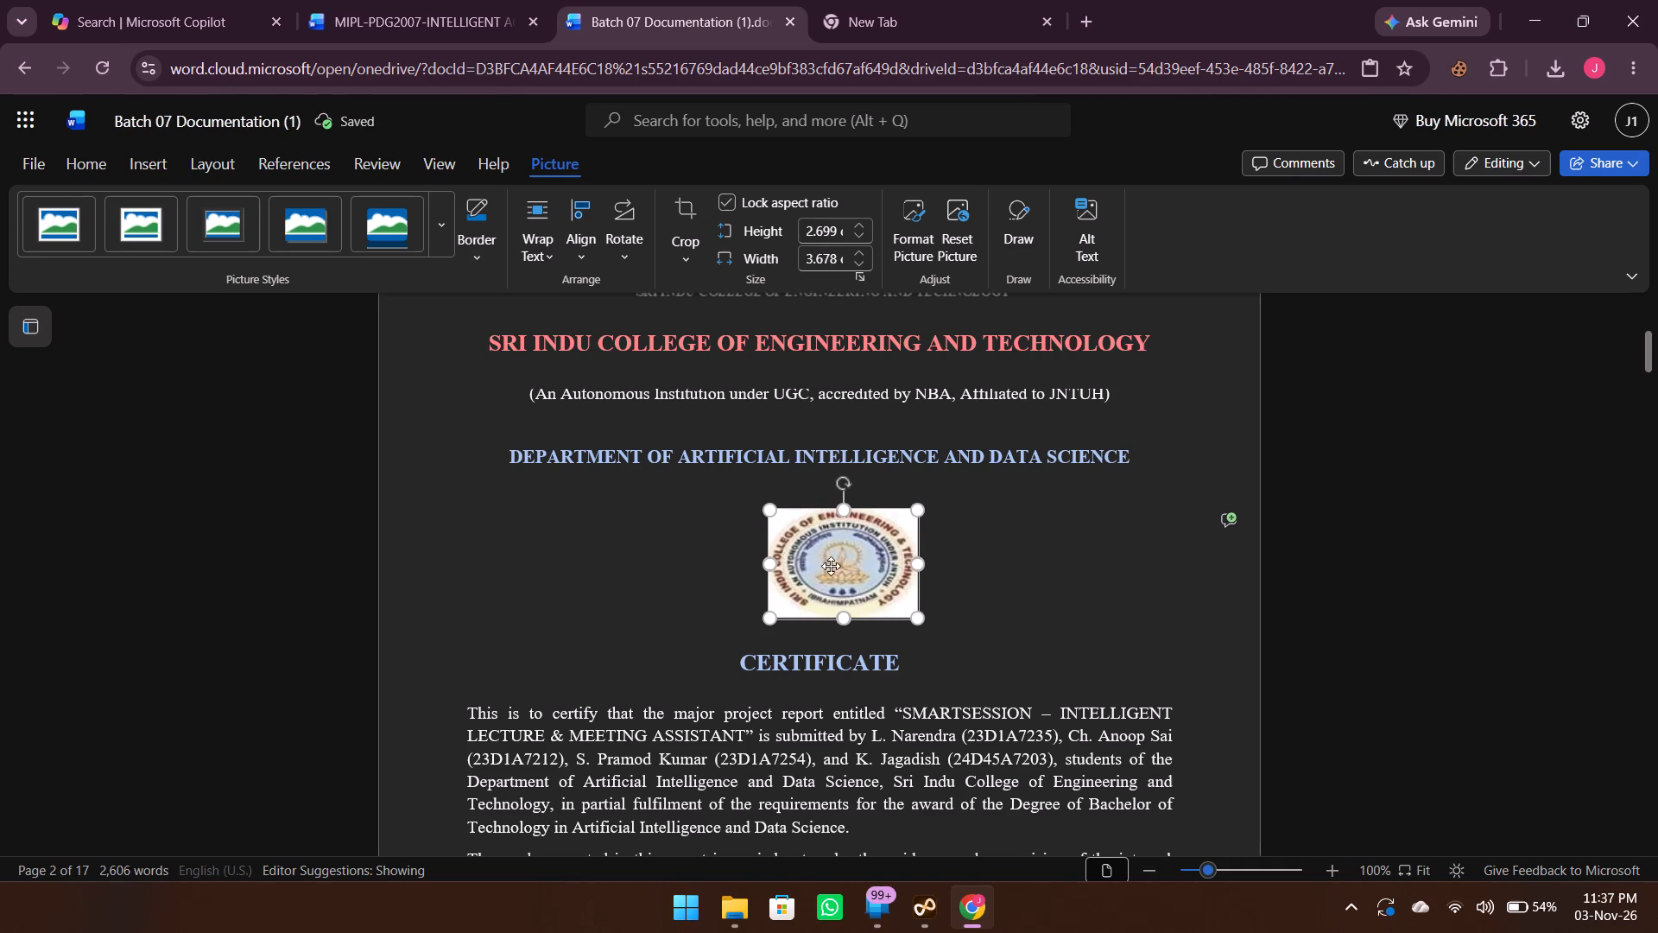
{"action": "left_click_drag", "start_coordinate": [831, 566], "coordinate": [810, 570]}
Cut the college logo from the certificate page.
{"action": "scroll", "coordinate": [810, 570], "scroll_direction": "up", "scroll_amount": 4}
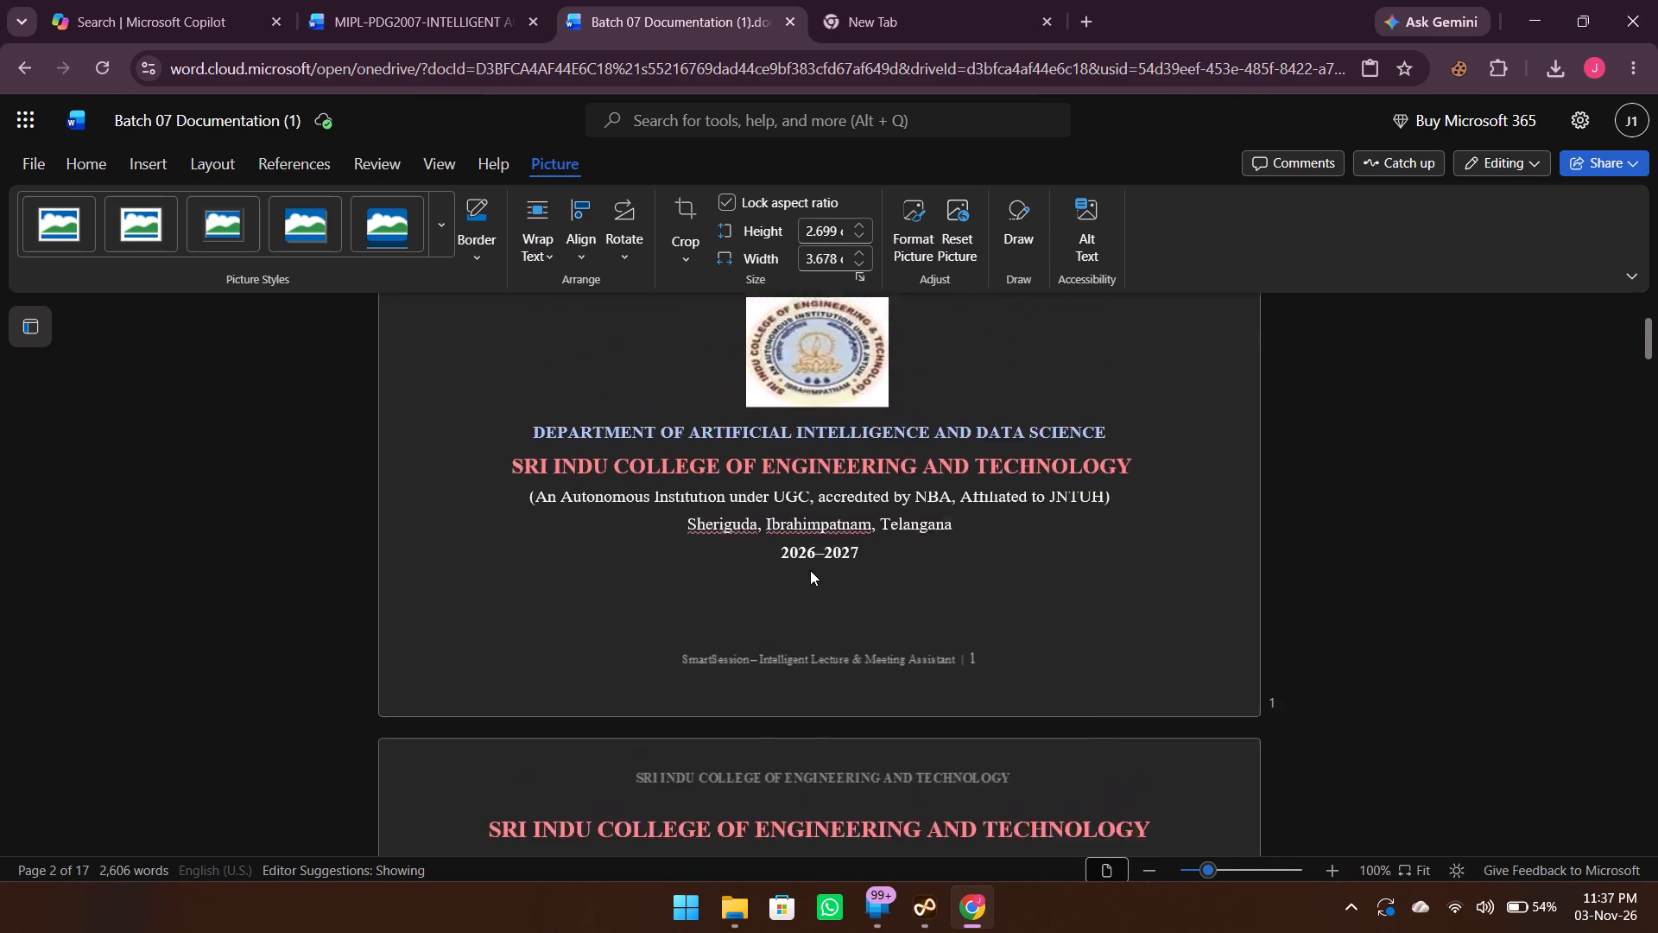
{"action": "scroll", "coordinate": [810, 570], "scroll_direction": "down", "scroll_amount": 1}
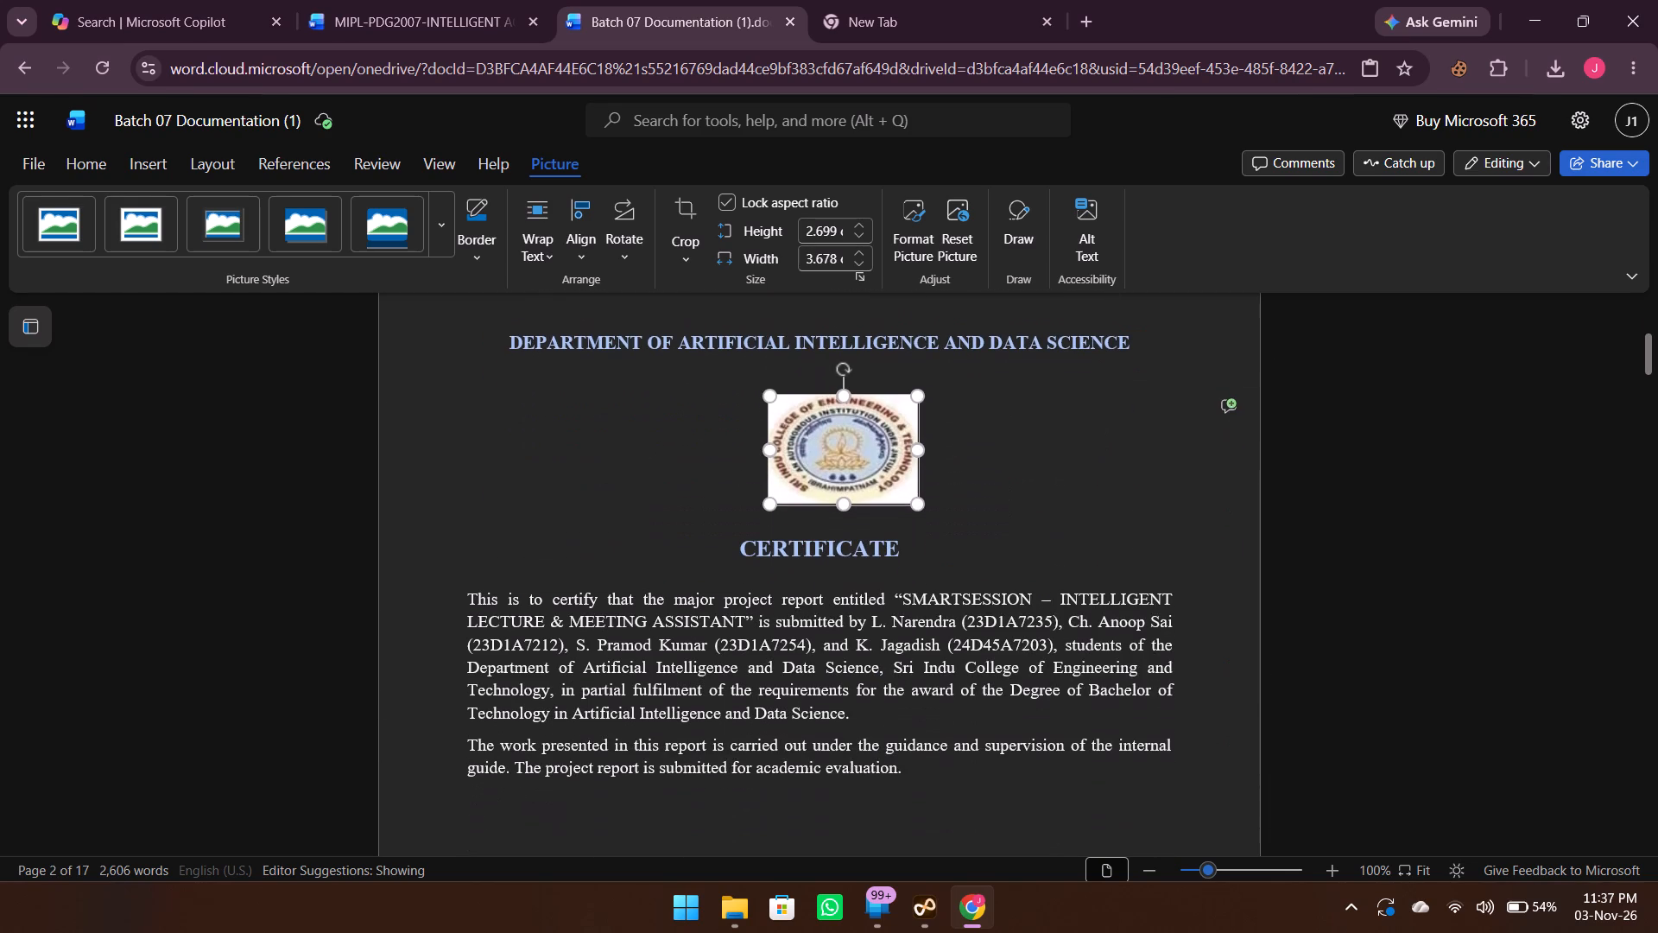
{"action": "scroll", "coordinate": [810, 570], "scroll_direction": "down", "scroll_amount": 1}
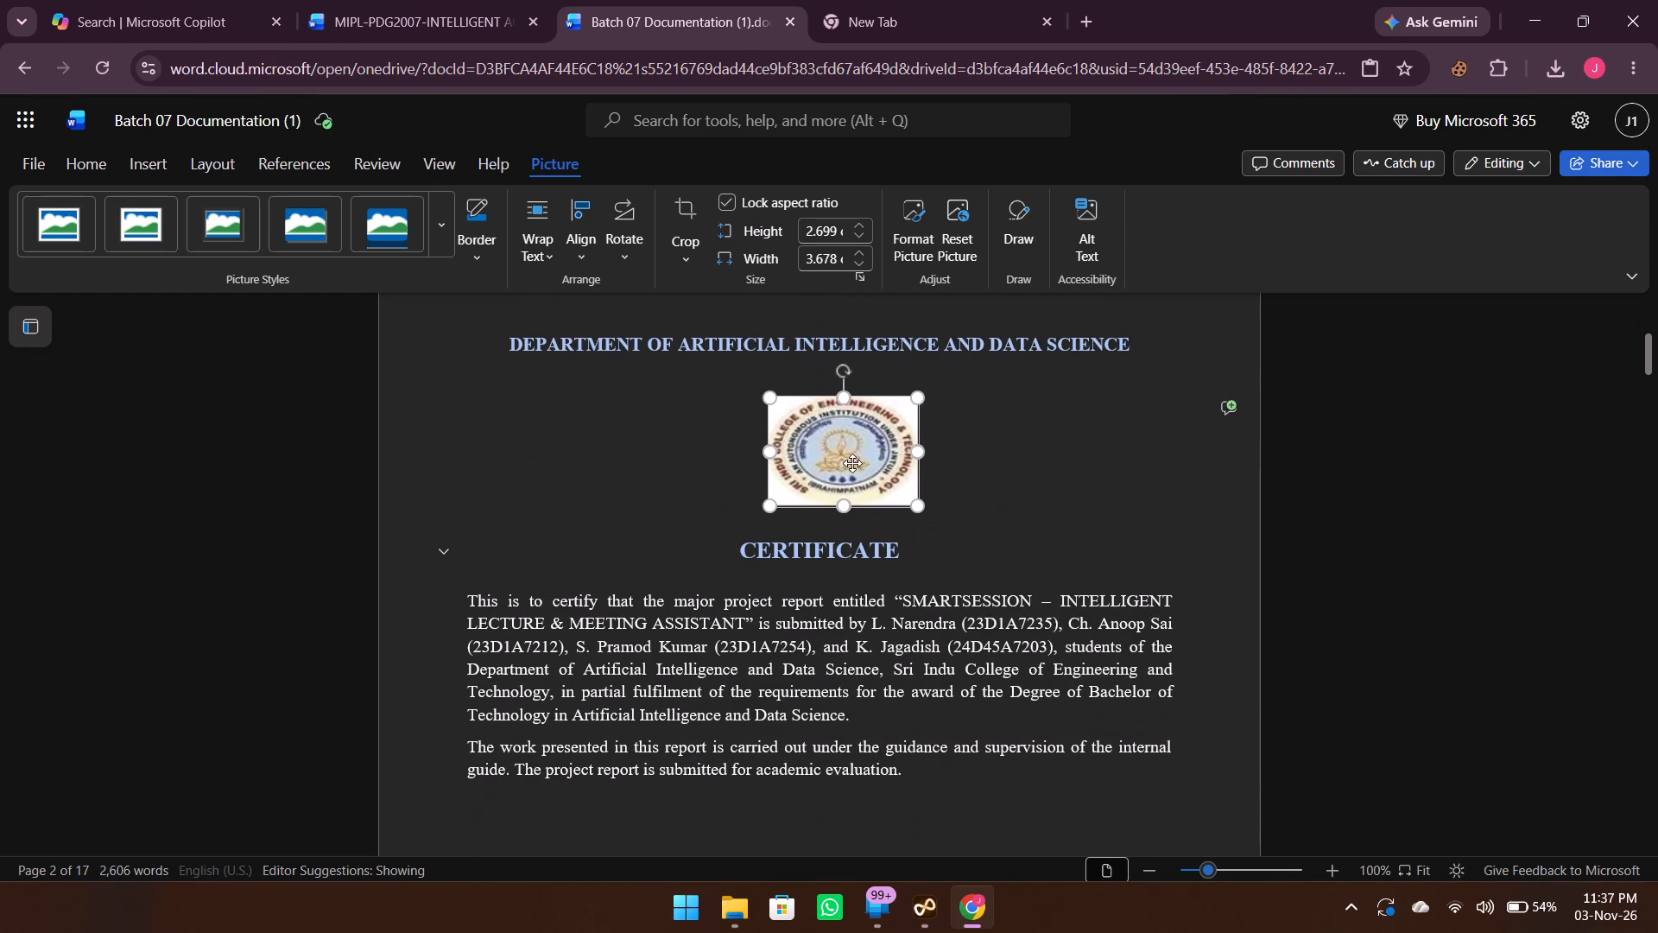
{"action": "left_click", "coordinate": [852, 463]}
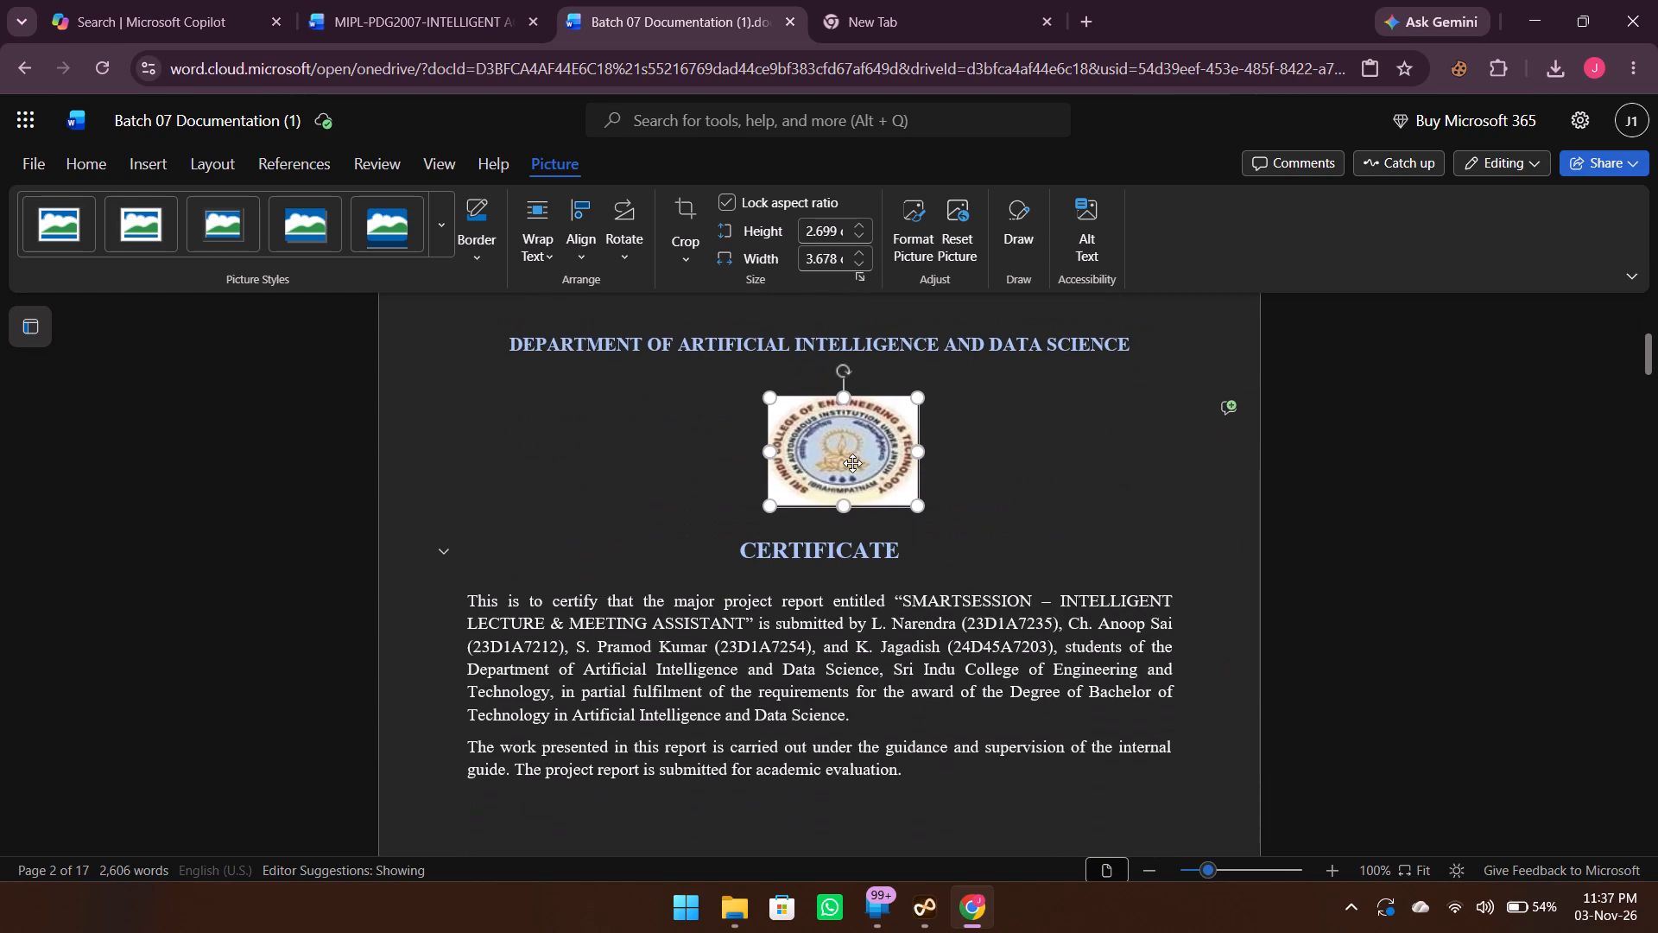
{"action": "right_click", "coordinate": [852, 463]}
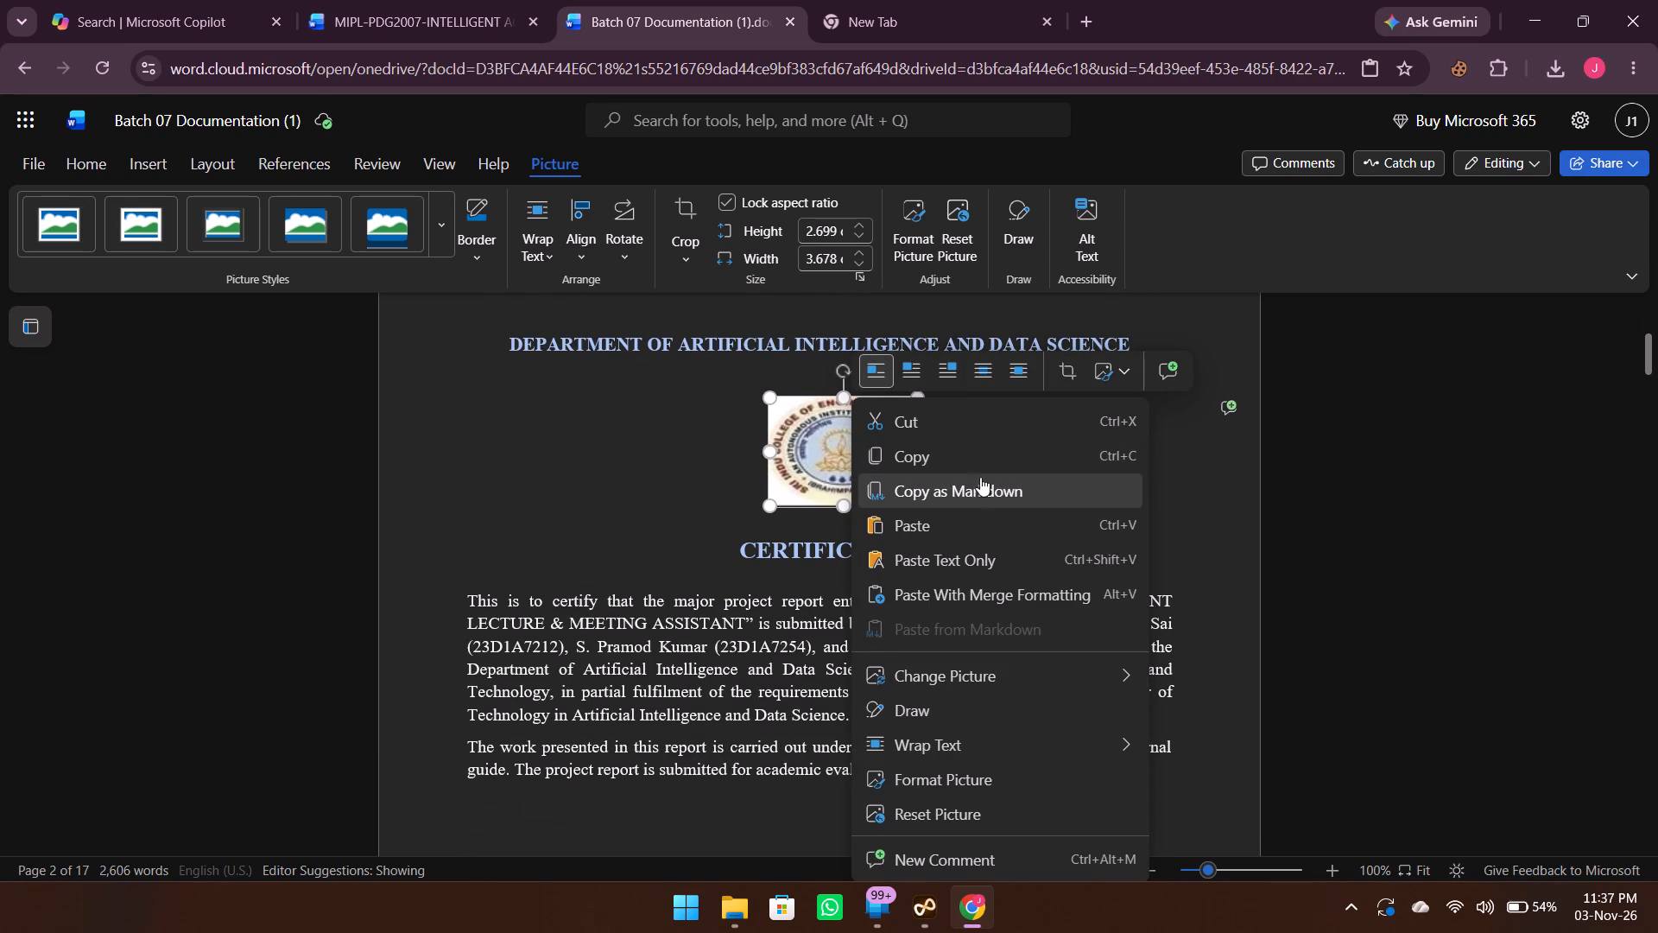
{"action": "left_click", "coordinate": [985, 420]}
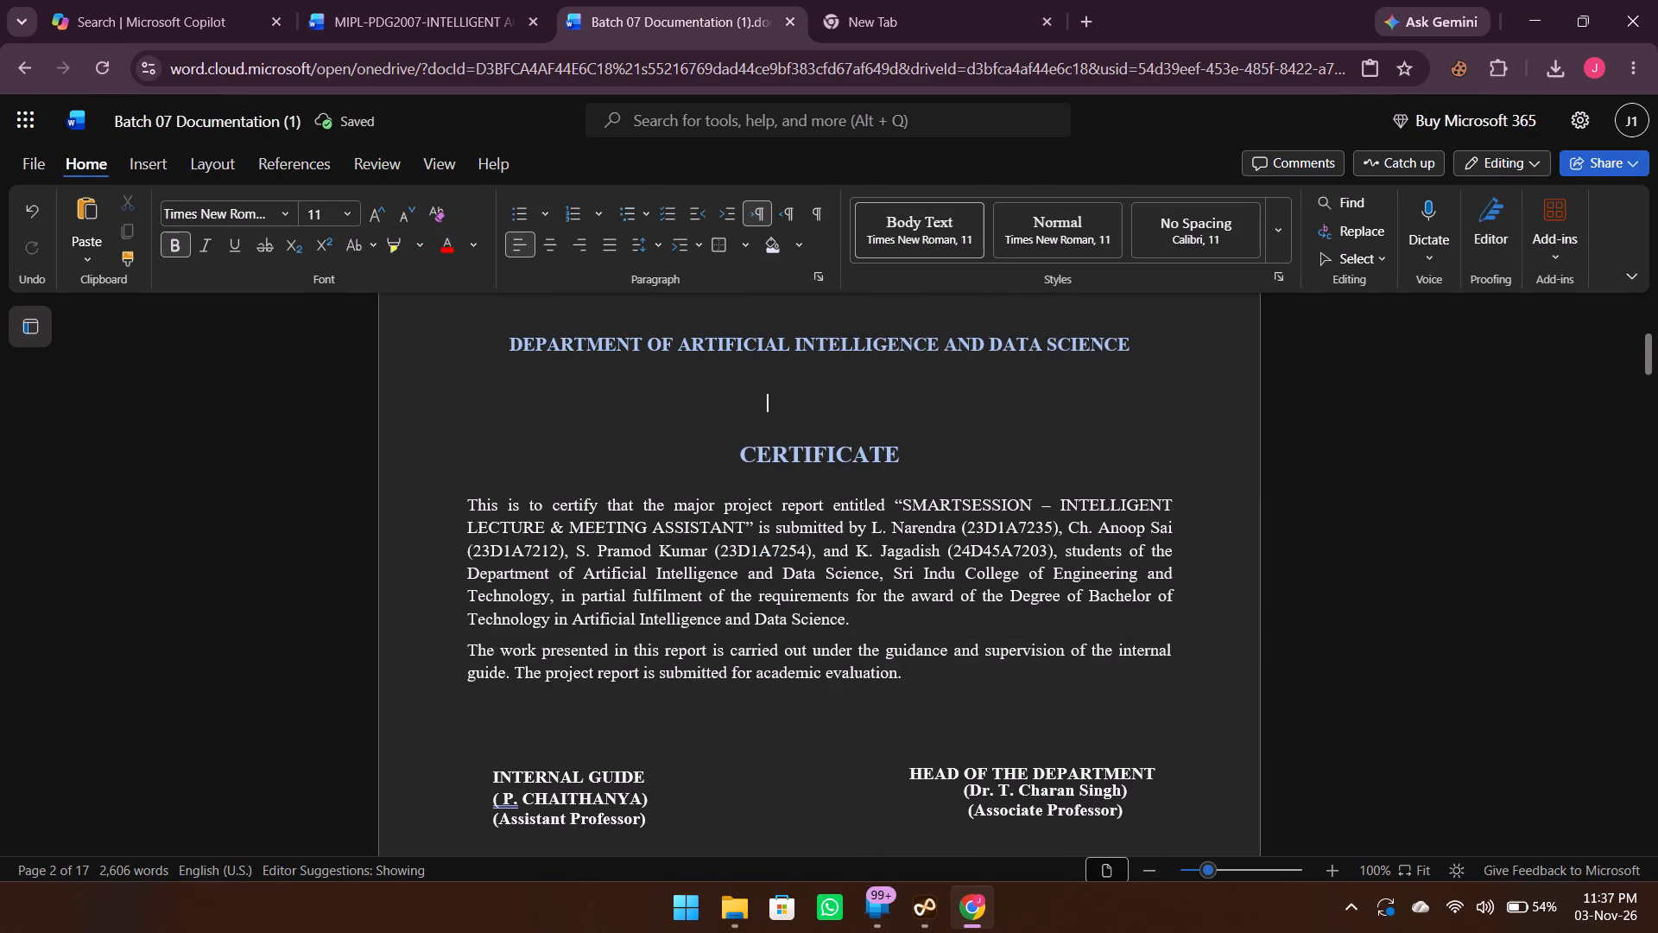
Delete backwards from the blank area above the CERTIFICATE heading to remove the leftover spaces and empty lines.
{"action": "left_click", "coordinate": [813, 418]}
{"action": "key", "text": "BackSpace"}
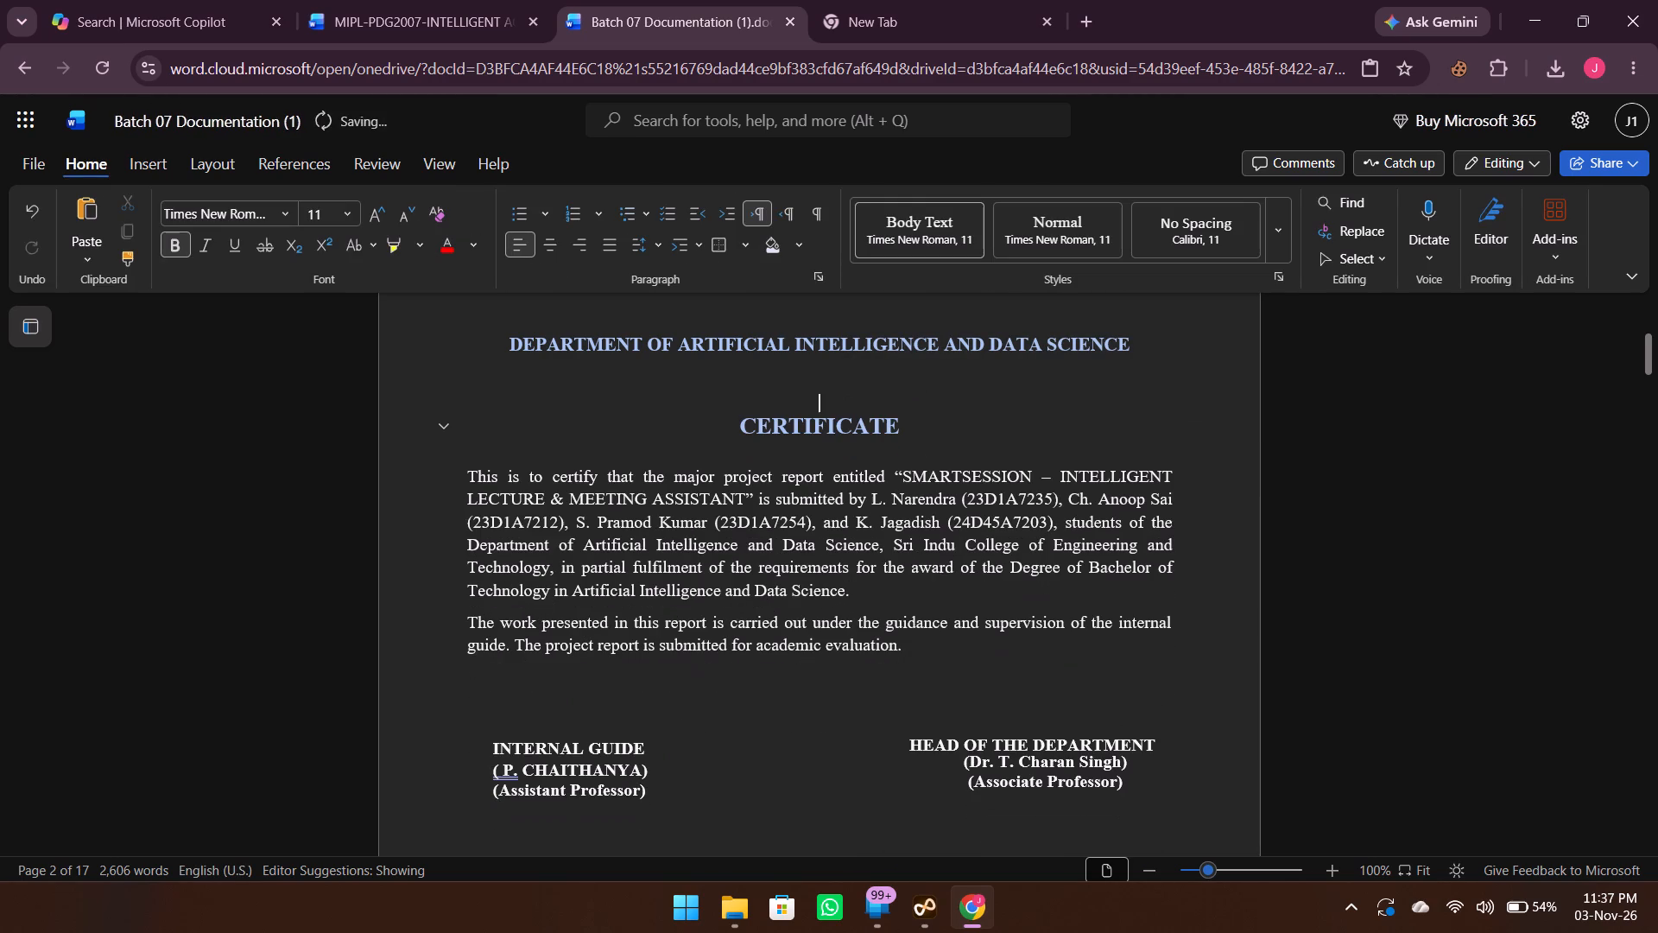
{"action": "key", "text": "BackSpace"}
{"action": "key", "text": "BackSpace"}
{"action": "key", "text": "BackSpace"}
{"action": "key", "text": "BackSpace"}
{"action": "key", "text": "BackSpace"}
{"action": "key", "text": "BackSpace"}
{"action": "key", "text": "BackSpace"}
{"action": "key", "text": "BackSpace"}
{"action": "key", "text": "BackSpace"}
{"action": "key", "text": "BackSpace"}
{"action": "key", "text": "BackSpace"}
{"action": "key", "text": "BackSpace"}
{"action": "key", "text": "BackSpace"}
{"action": "key", "text": "BackSpace"}
{"action": "key", "text": "BackSpace"}
{"action": "key", "text": "BackSpace"}
{"action": "key", "text": "BackSpace"}
{"action": "key", "text": "BackSpace"}
{"action": "key", "text": "BackSpace"}
{"action": "key", "text": "BackSpace"}
{"action": "key", "text": "BackSpace"}
{"action": "key", "text": "BackSpace"}
{"action": "key", "text": "BackSpace"}
{"action": "key", "text": "BackSpace"}
{"action": "key", "text": "BackSpace"}
{"action": "key", "text": "BackSpace"}
{"action": "key", "text": "BackSpace"}
{"action": "key", "text": "BackSpace"}
{"action": "key", "text": "BackSpace"}
{"action": "key", "text": "BackSpace"}
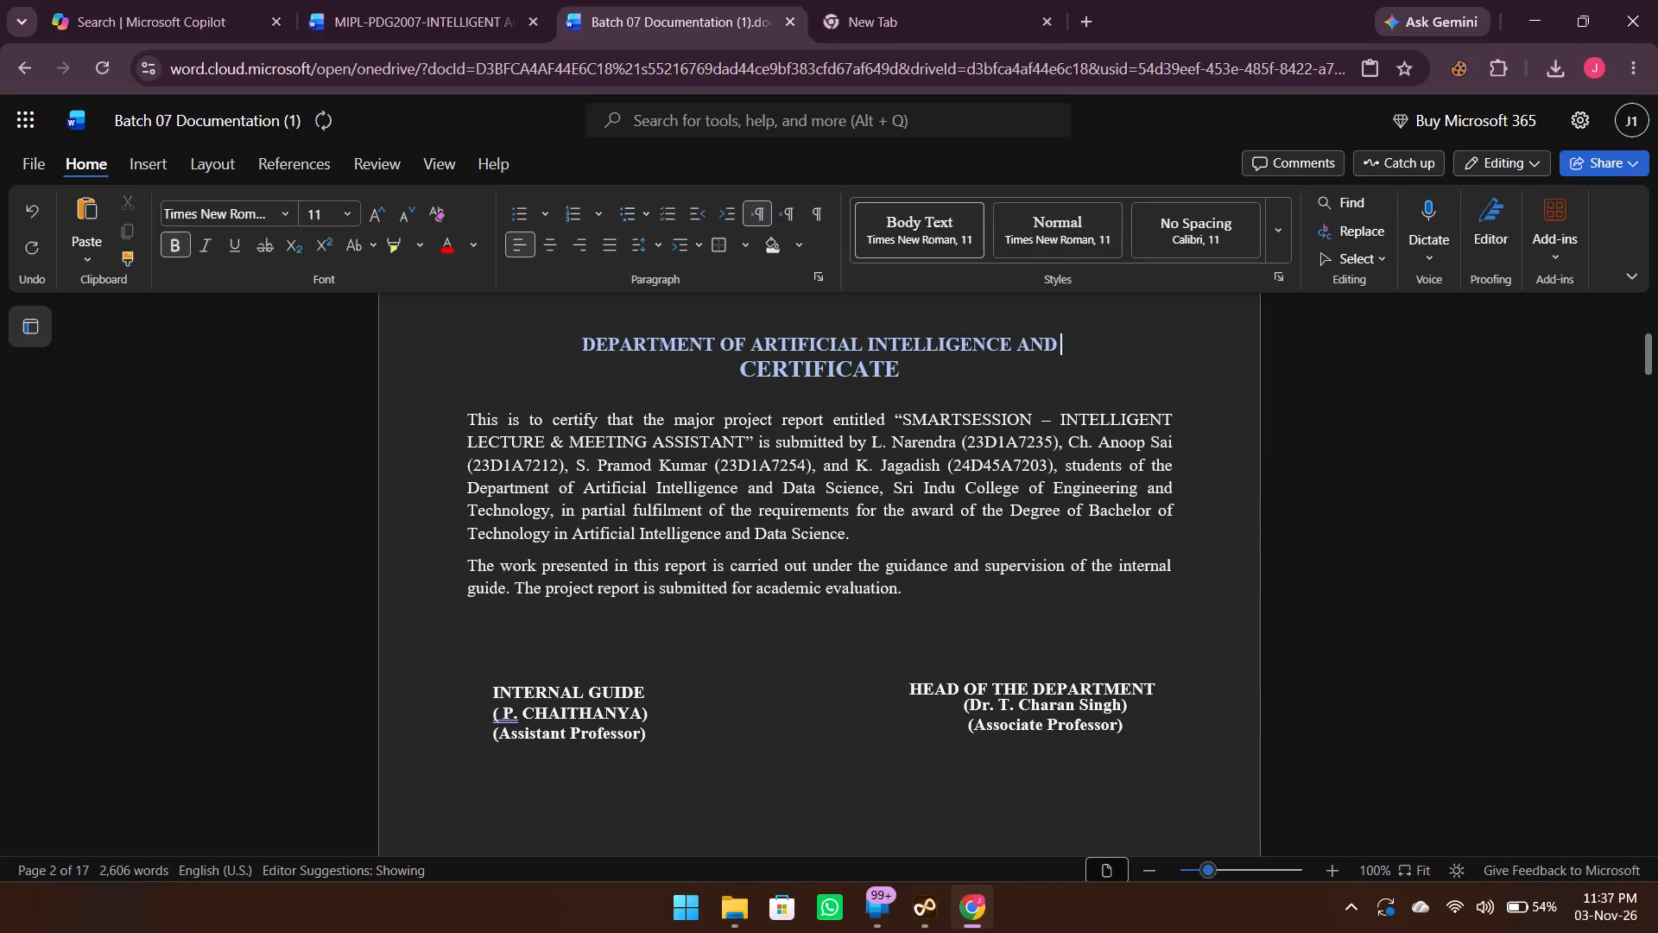
Undo the excess deletions until the full department heading and one blank line above CERTIFICATE are restored.
{"action": "key", "text": "ctrl+z"}
{"action": "key", "text": "ctrl+z"}
{"action": "key", "text": "ctrl+z"}
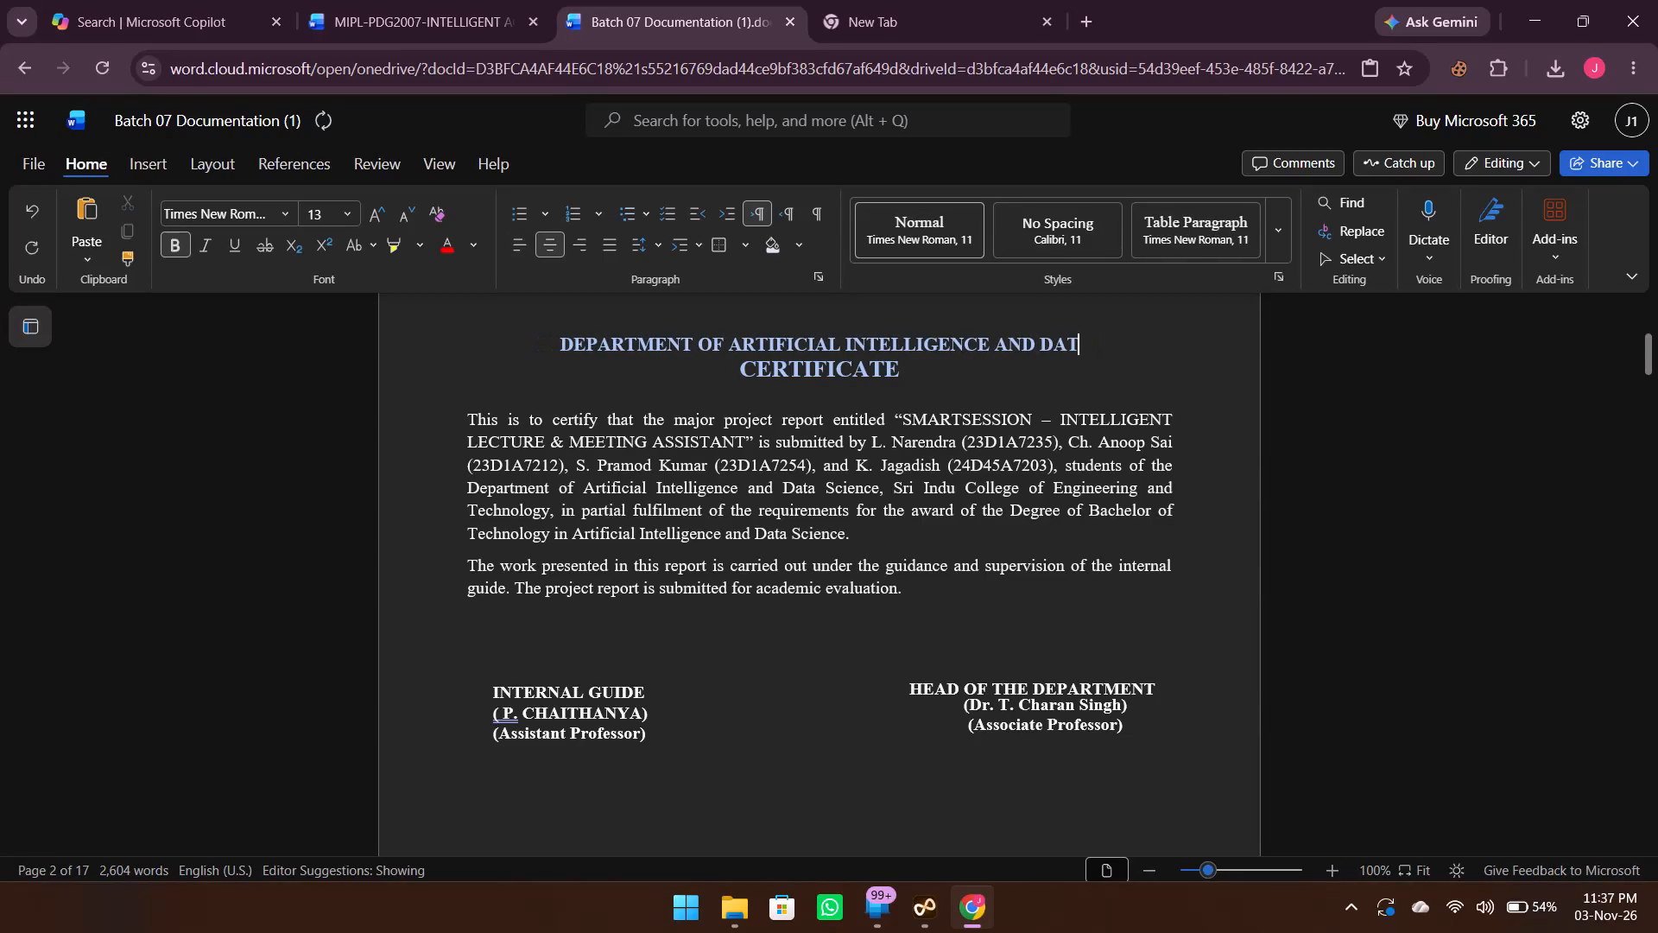
{"action": "key", "text": "ctrl+z"}
{"action": "key", "text": "ctrl+z"}
{"action": "key", "text": "ctrl+z"}
{"action": "key", "text": "ctrl+z"}
{"action": "key", "text": "ctrl+z"}
{"action": "key", "text": "ctrl+z"}
{"action": "key", "text": "ctrl+z"}
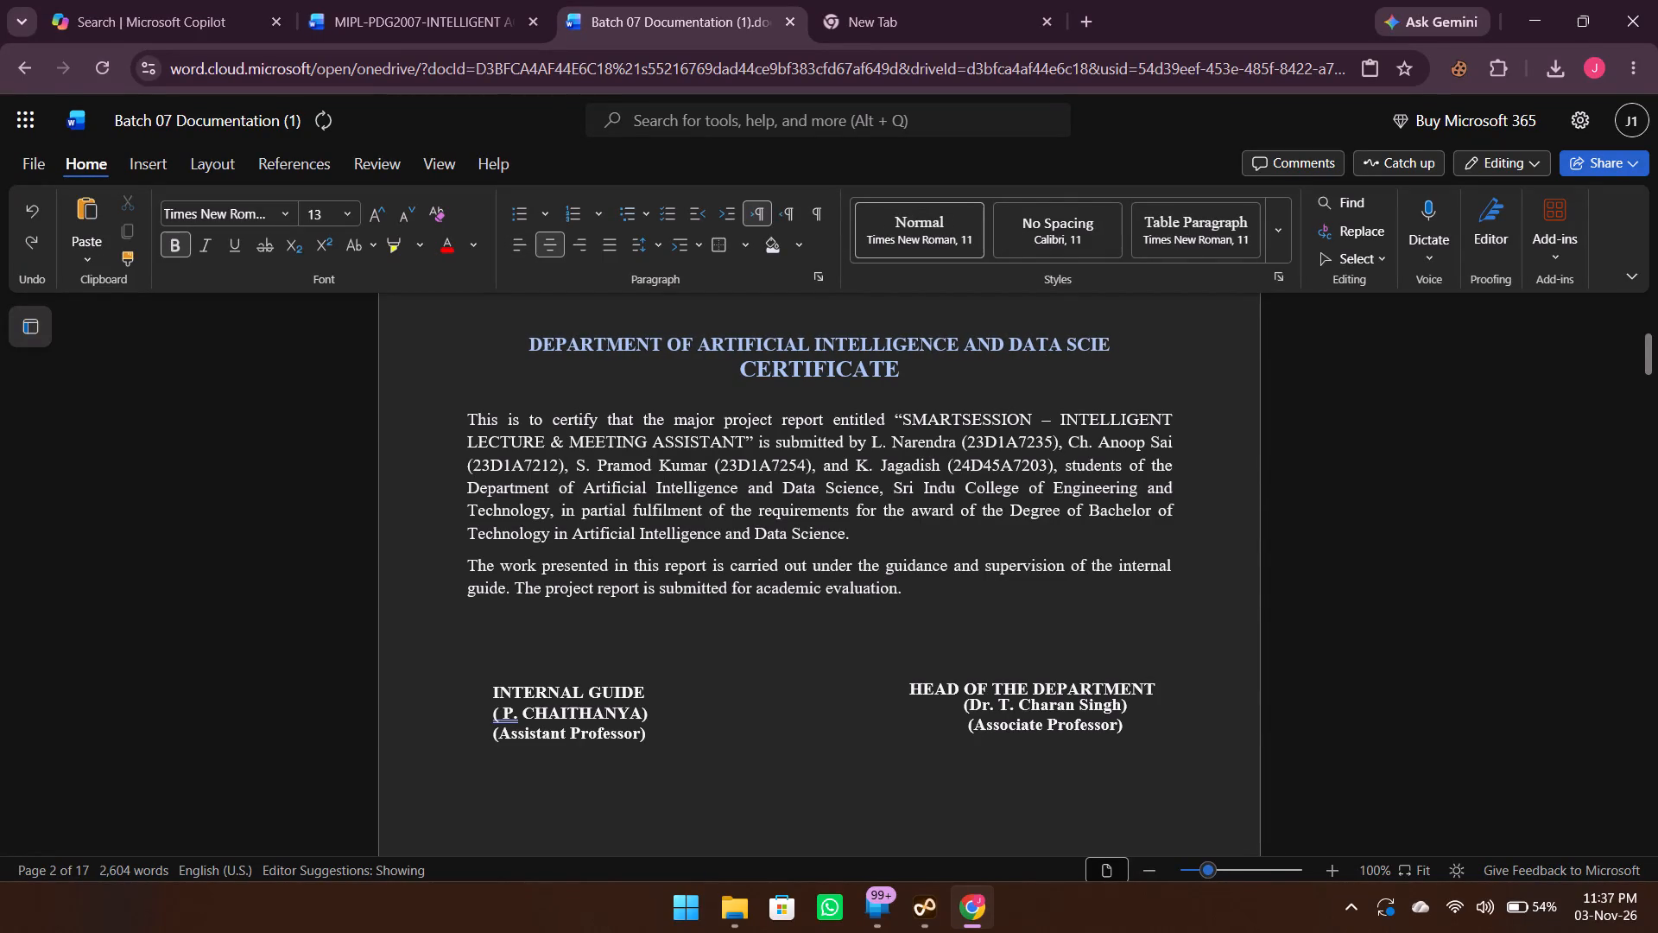
{"action": "key", "text": "ctrl+z"}
{"action": "key", "text": "ctrl+z"}
{"action": "key", "text": "ctrl+z"}
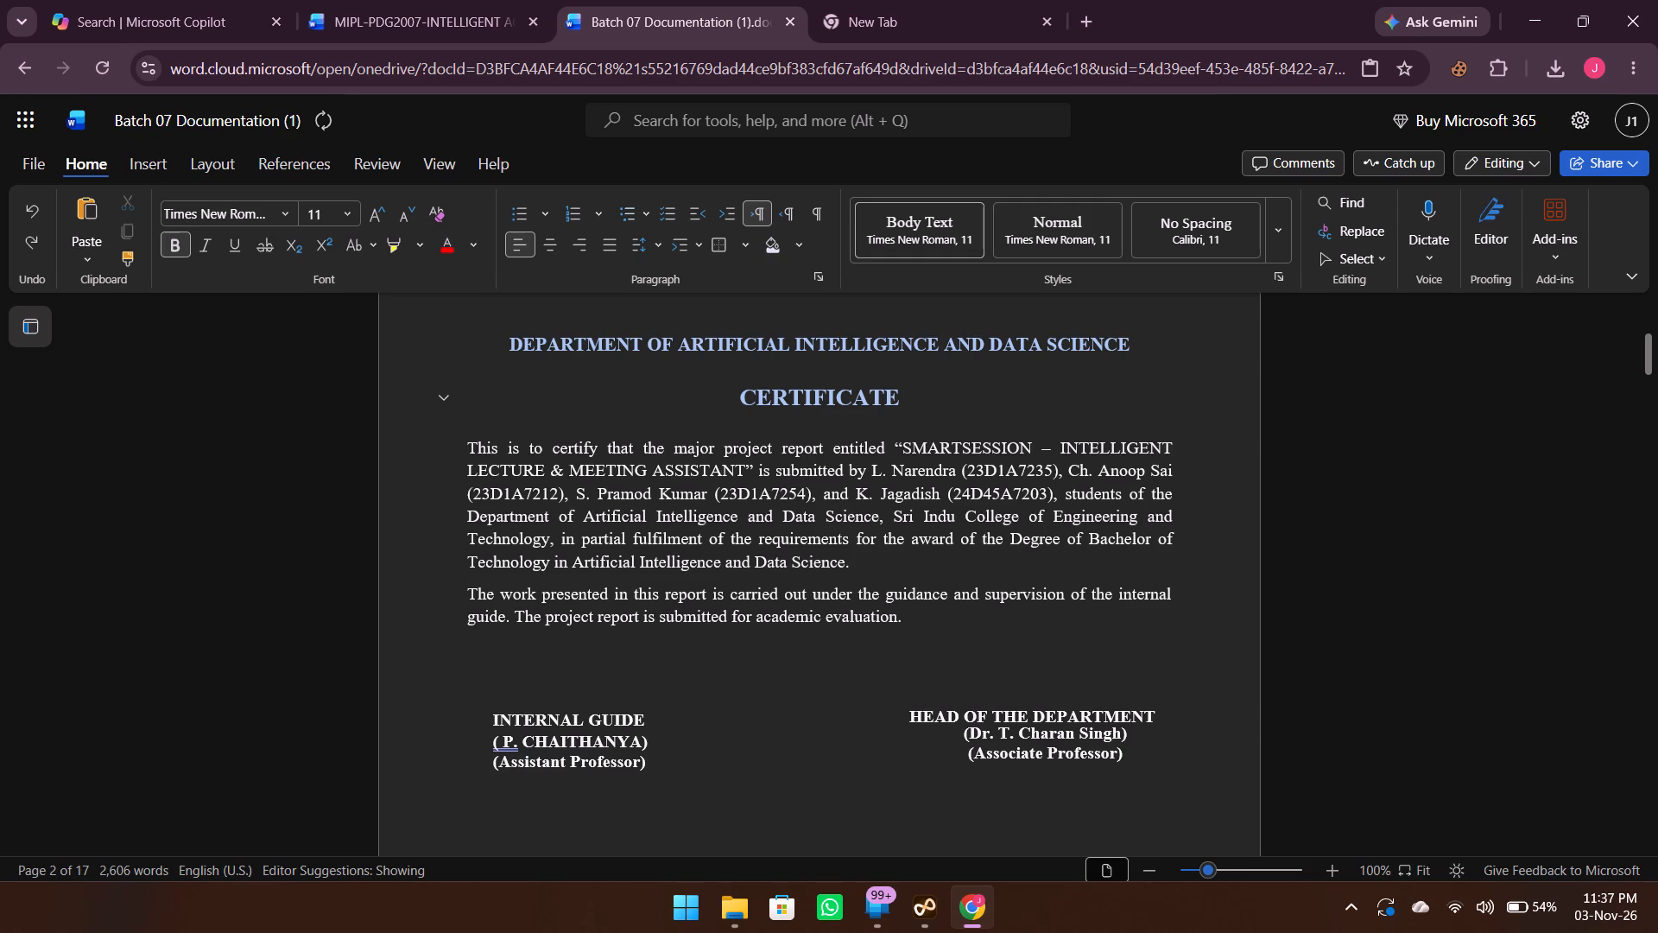
Enter the placeholder text "aaa" on the line above CERTIFICATE, centre it, and add four blank lines below it.
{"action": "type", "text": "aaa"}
{"action": "left_click", "coordinate": [547, 244]}
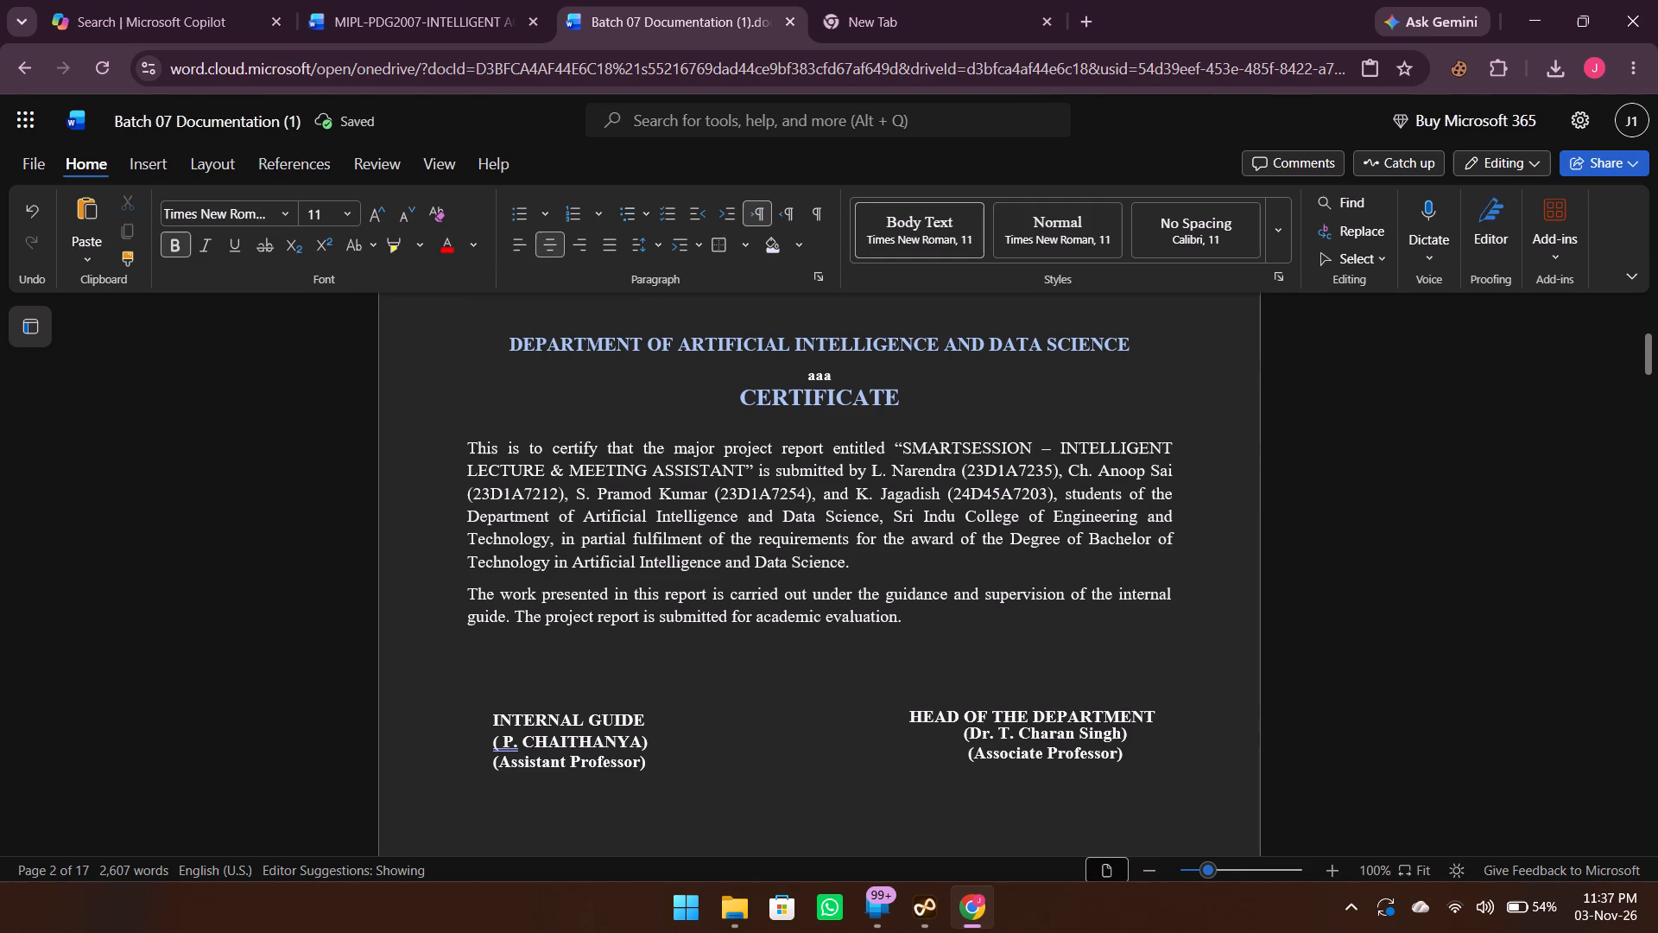
{"action": "key", "text": "Return"}
{"action": "key", "text": "Return"}
{"action": "key", "text": "Return"}
{"action": "key", "text": "Return"}
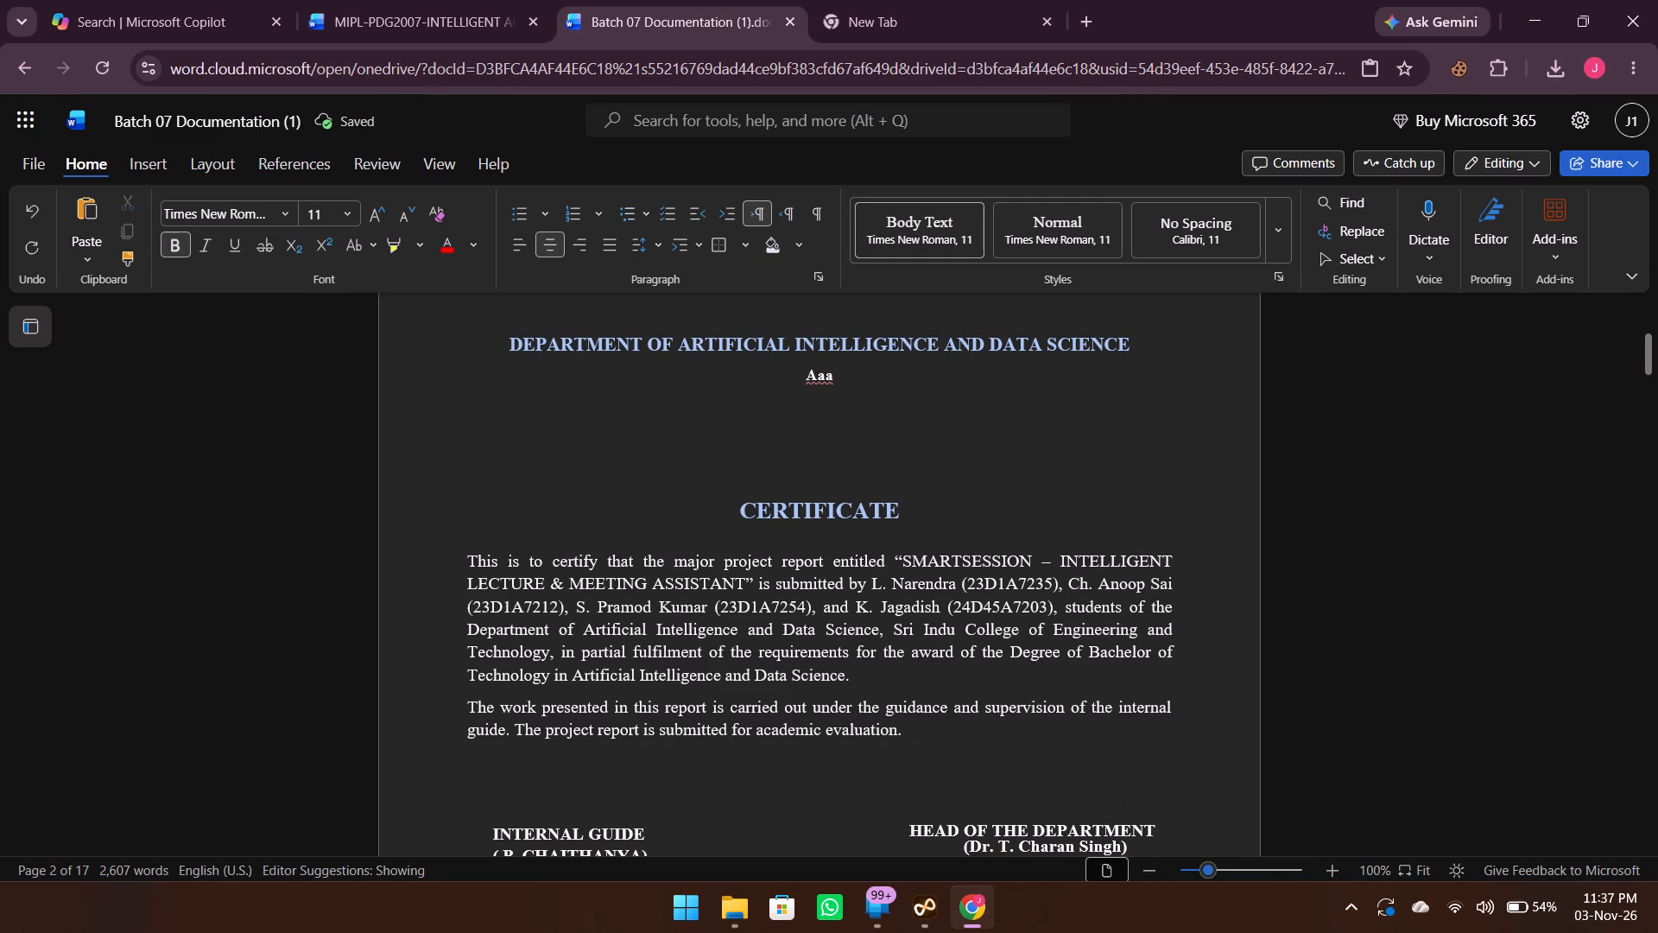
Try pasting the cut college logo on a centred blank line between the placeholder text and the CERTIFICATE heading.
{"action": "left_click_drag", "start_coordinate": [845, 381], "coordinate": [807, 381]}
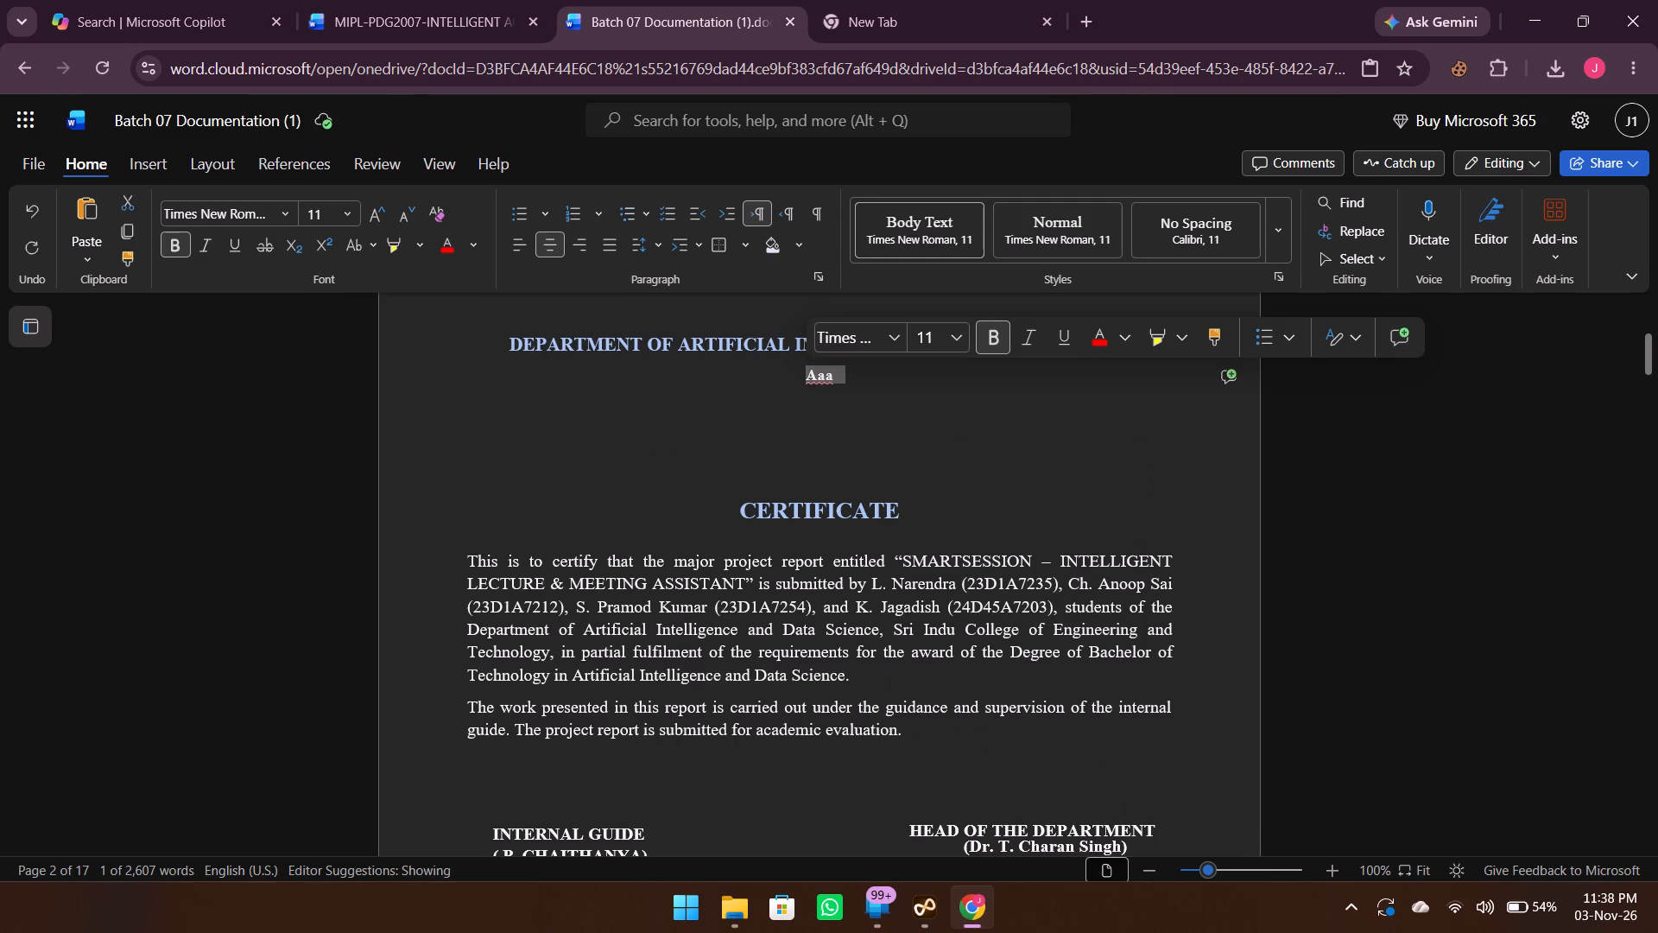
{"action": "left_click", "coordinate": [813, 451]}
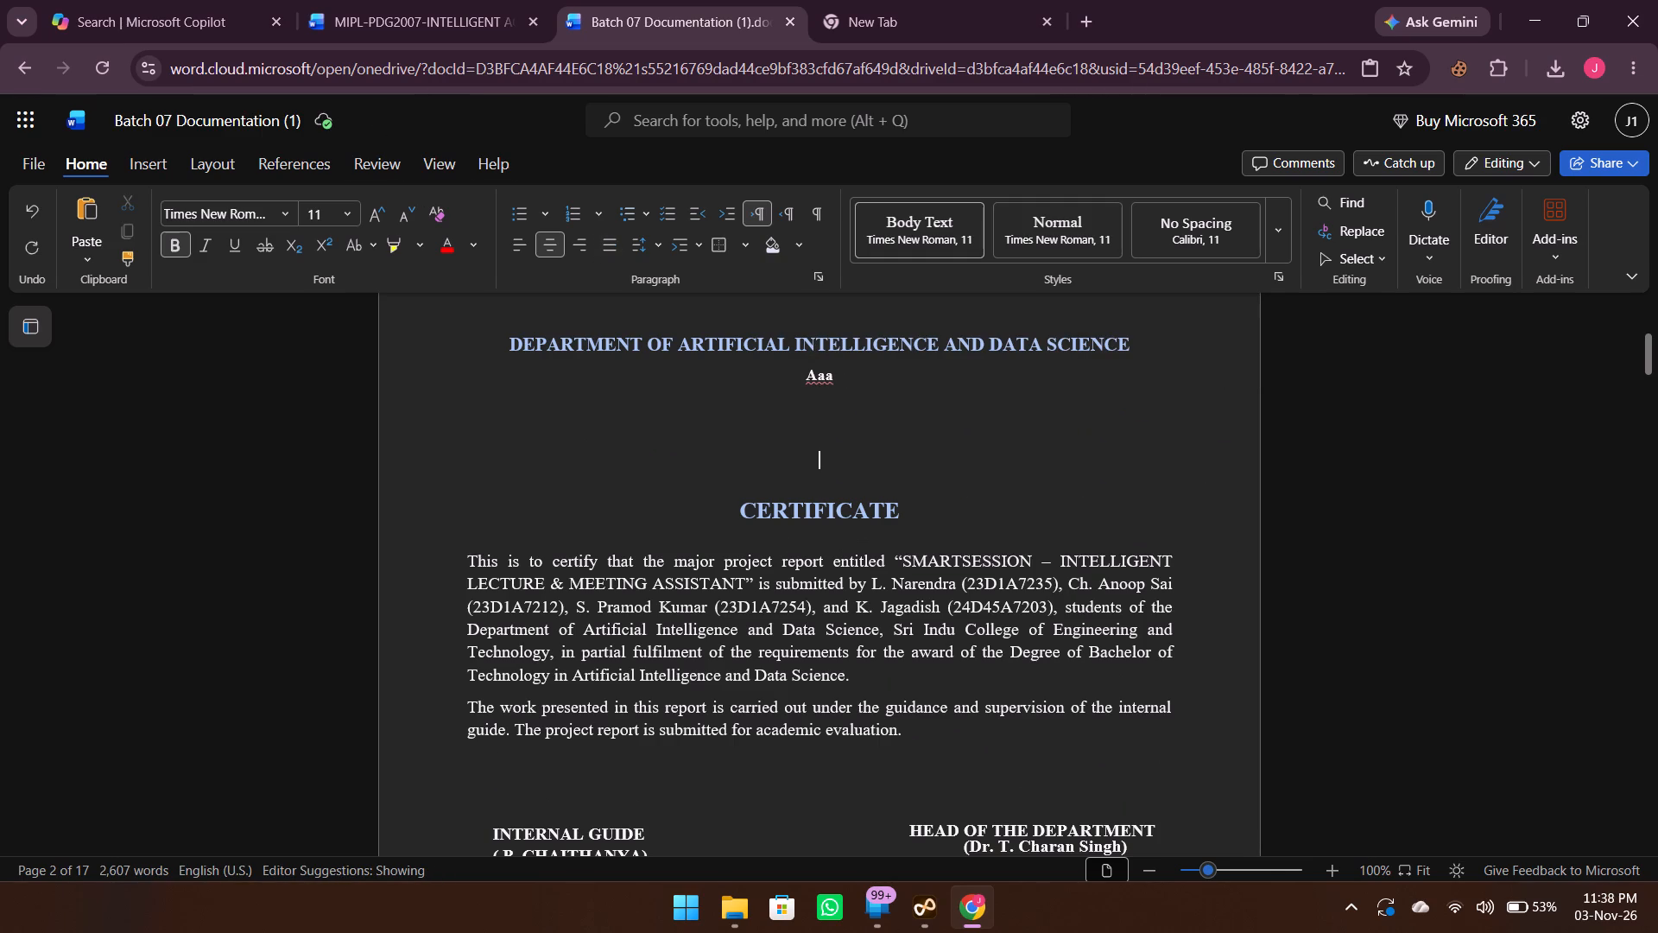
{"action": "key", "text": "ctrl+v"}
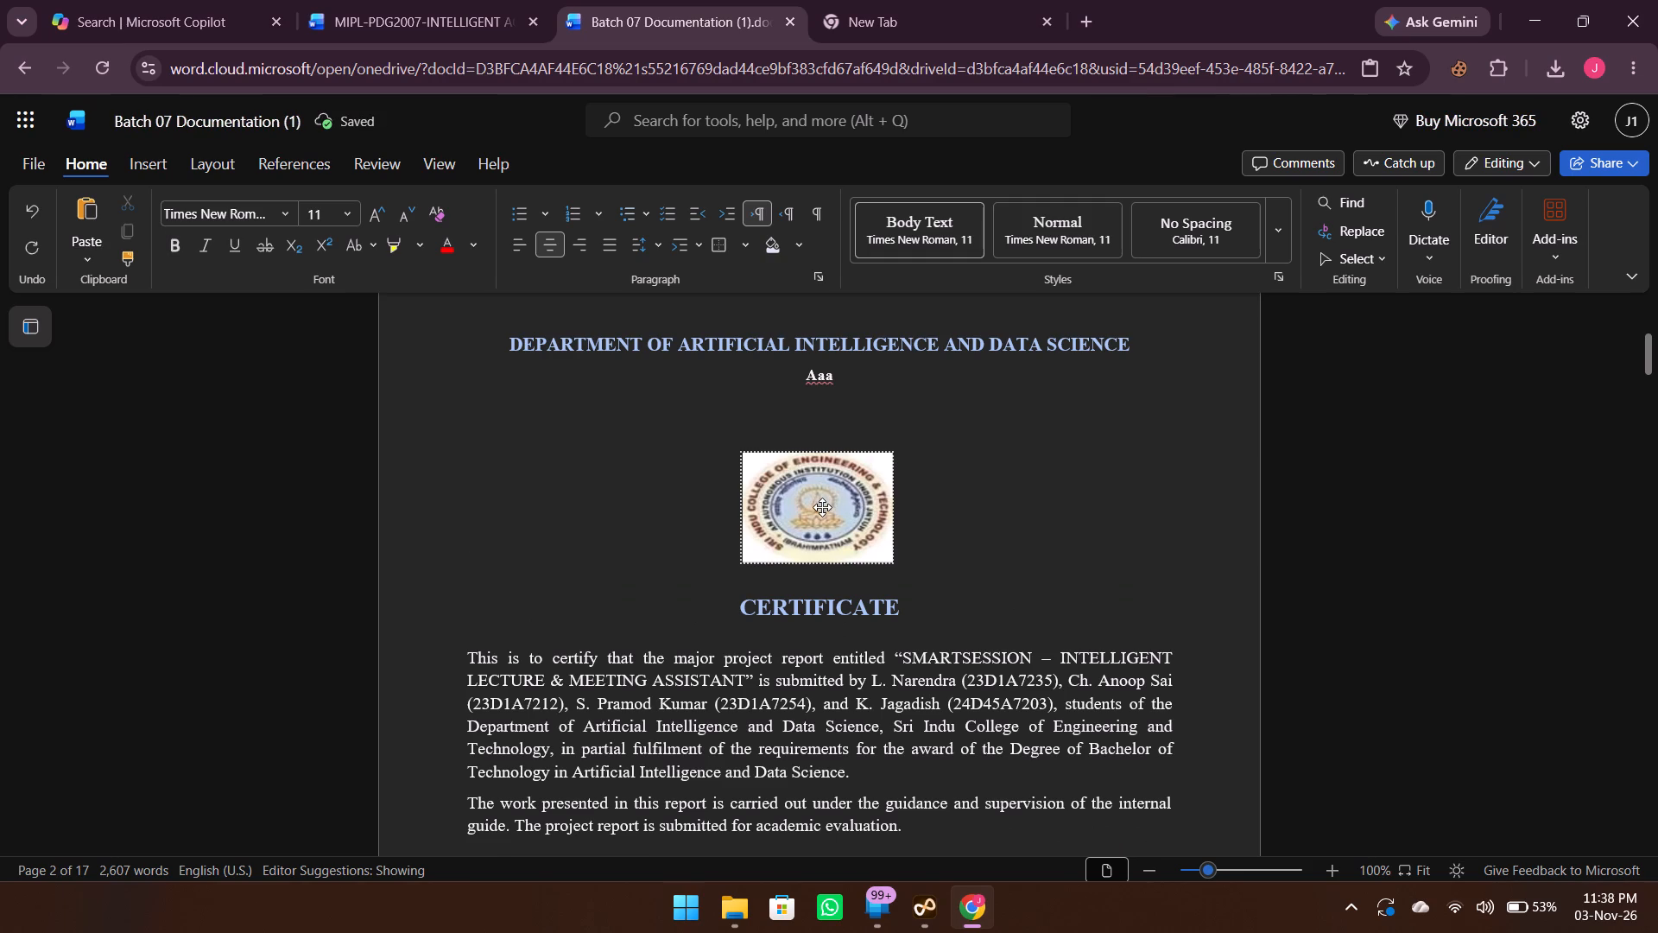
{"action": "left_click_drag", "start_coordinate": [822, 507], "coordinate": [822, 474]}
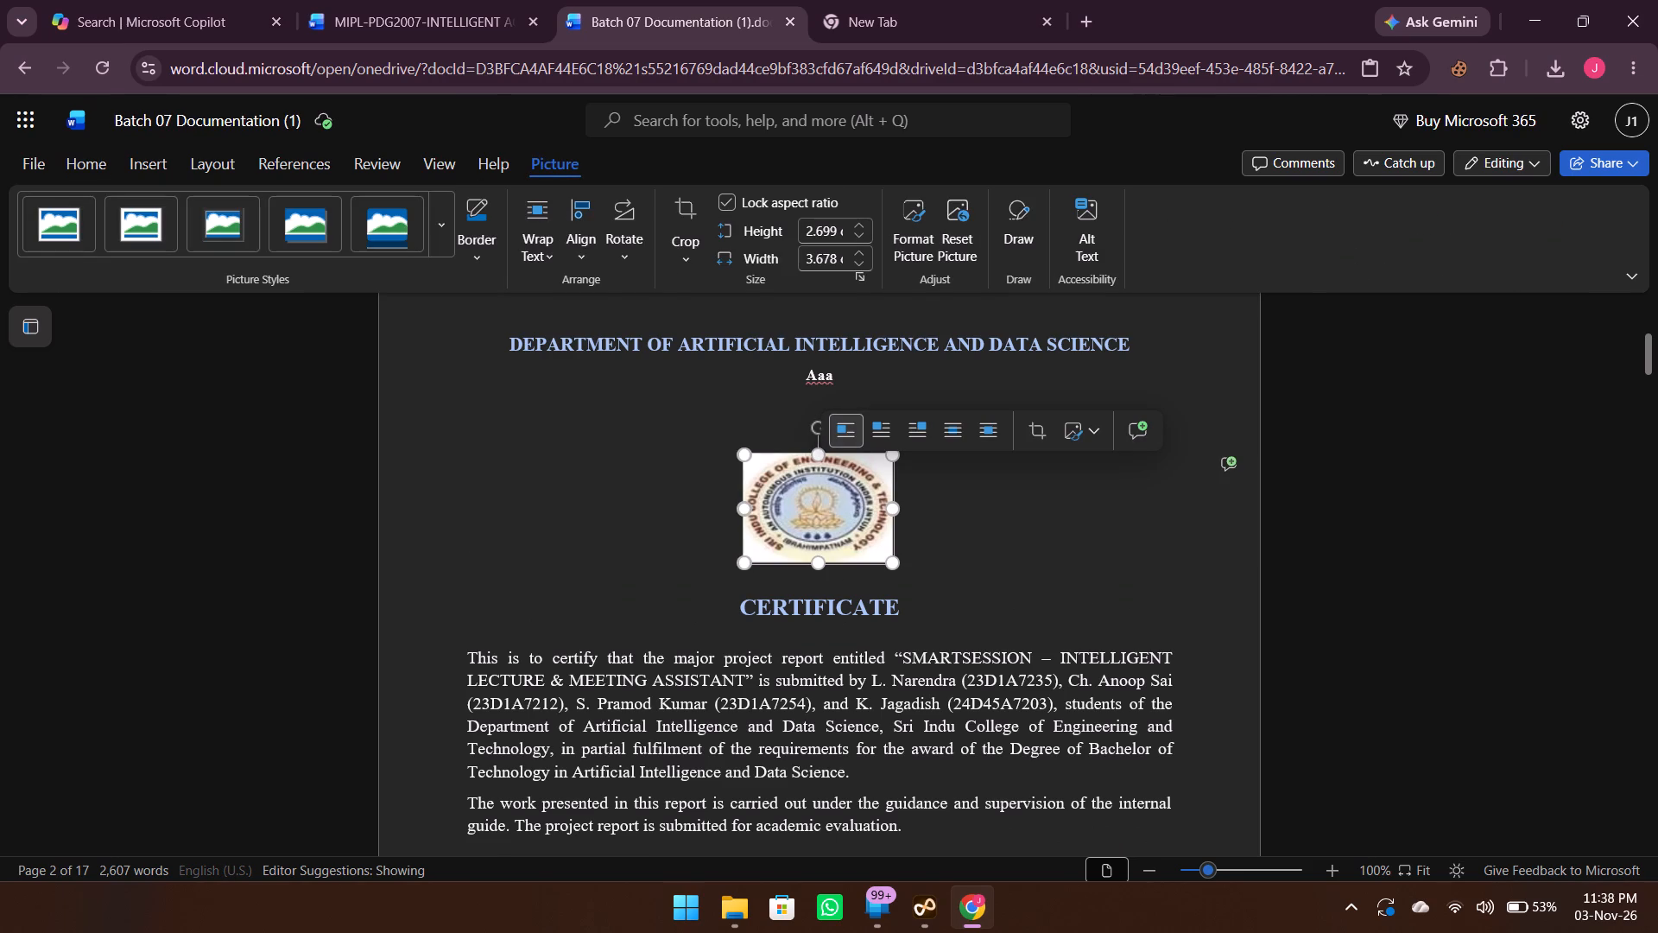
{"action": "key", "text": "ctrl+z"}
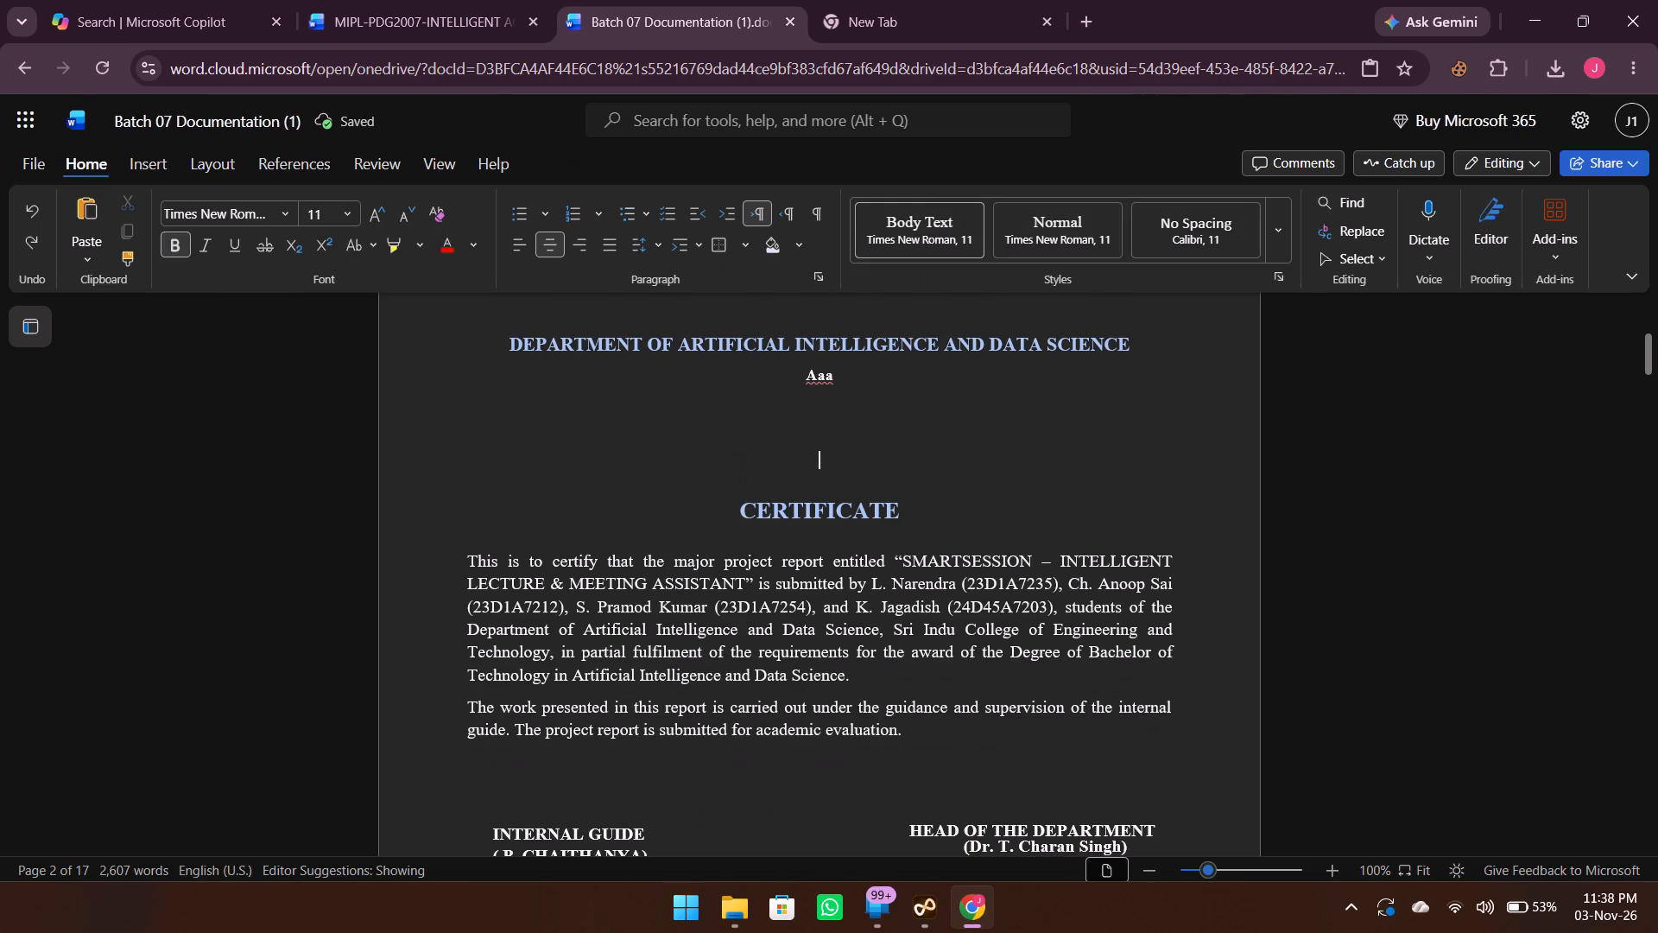
Paste the college logo on the centred blank line above the CERTIFICATE heading.
{"action": "key", "text": "ctrl+v"}
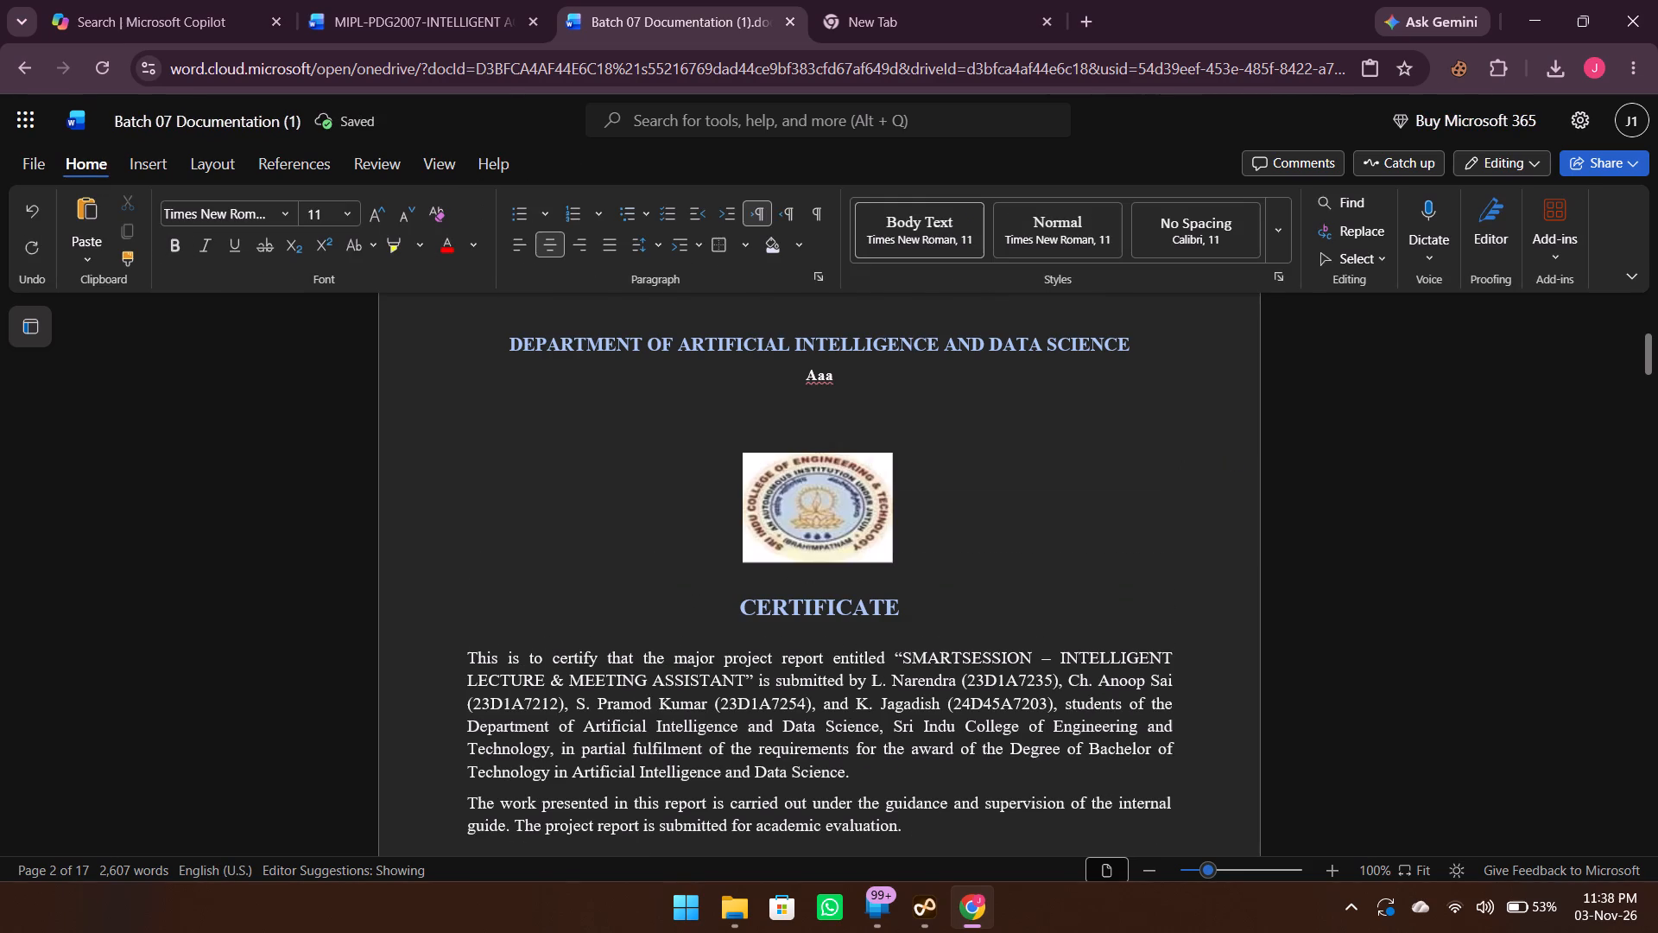
Delete the "Aaa" placeholder and the blank lines between the department heading and the logo on the certificate page.
{"action": "left_click", "coordinate": [835, 414]}
{"action": "key", "text": "BackSpace"}
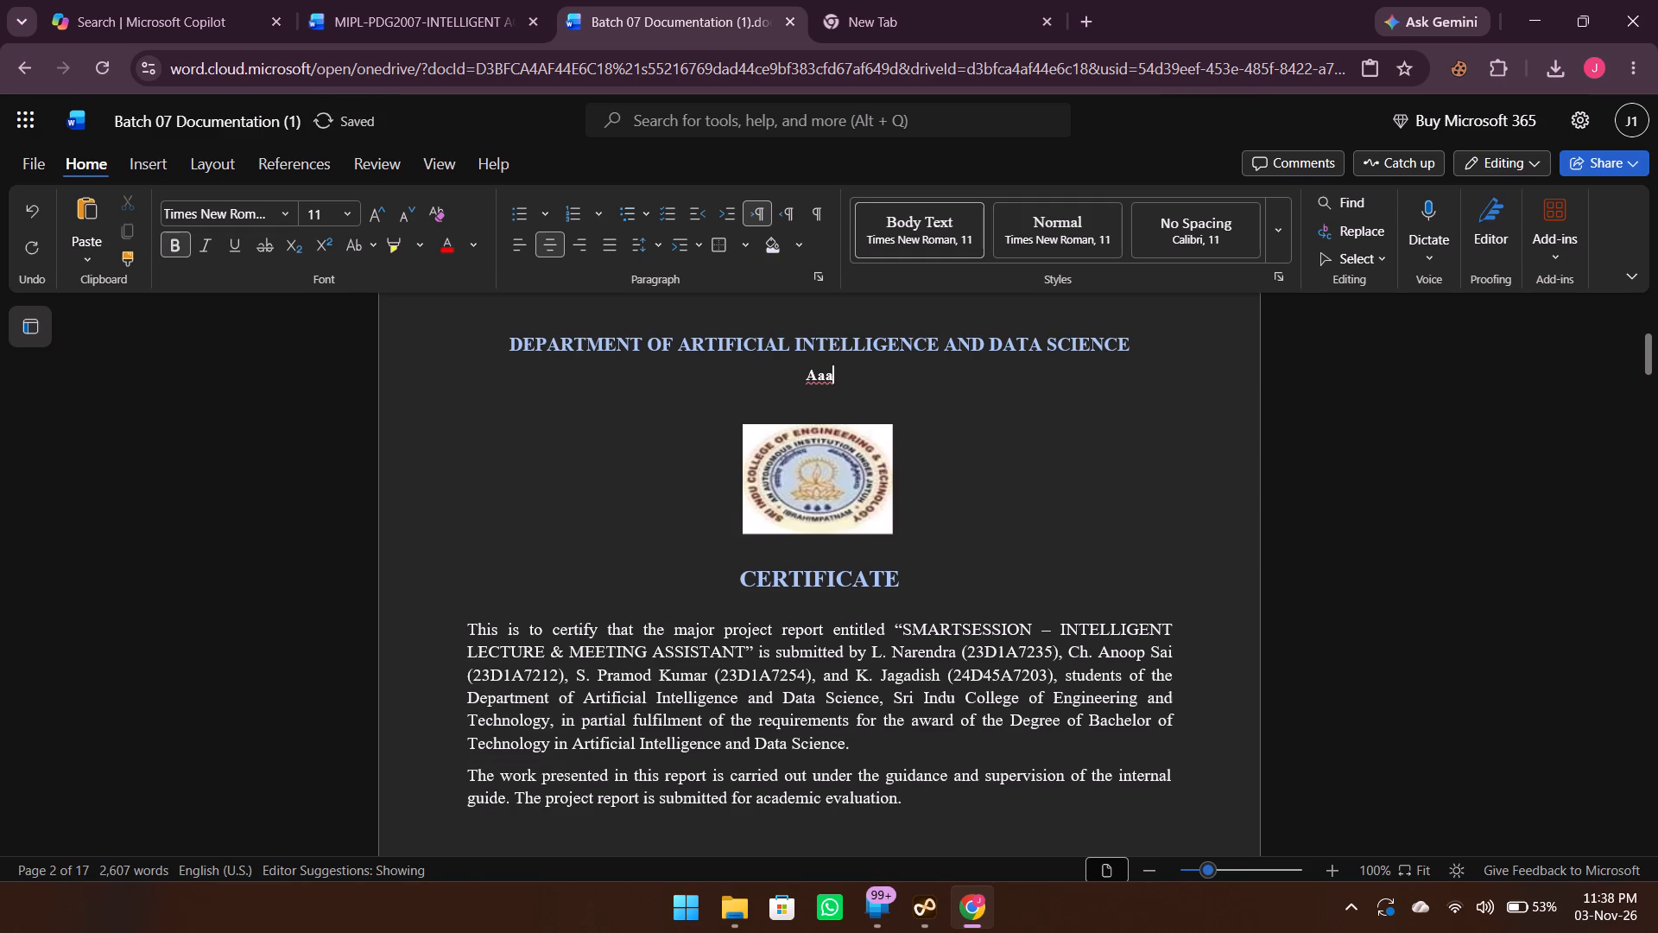
{"action": "key", "text": "BackSpace"}
{"action": "key", "text": "BackSpace"}
{"action": "key", "text": "BackSpace"}
{"action": "key", "text": "BackSpace"}
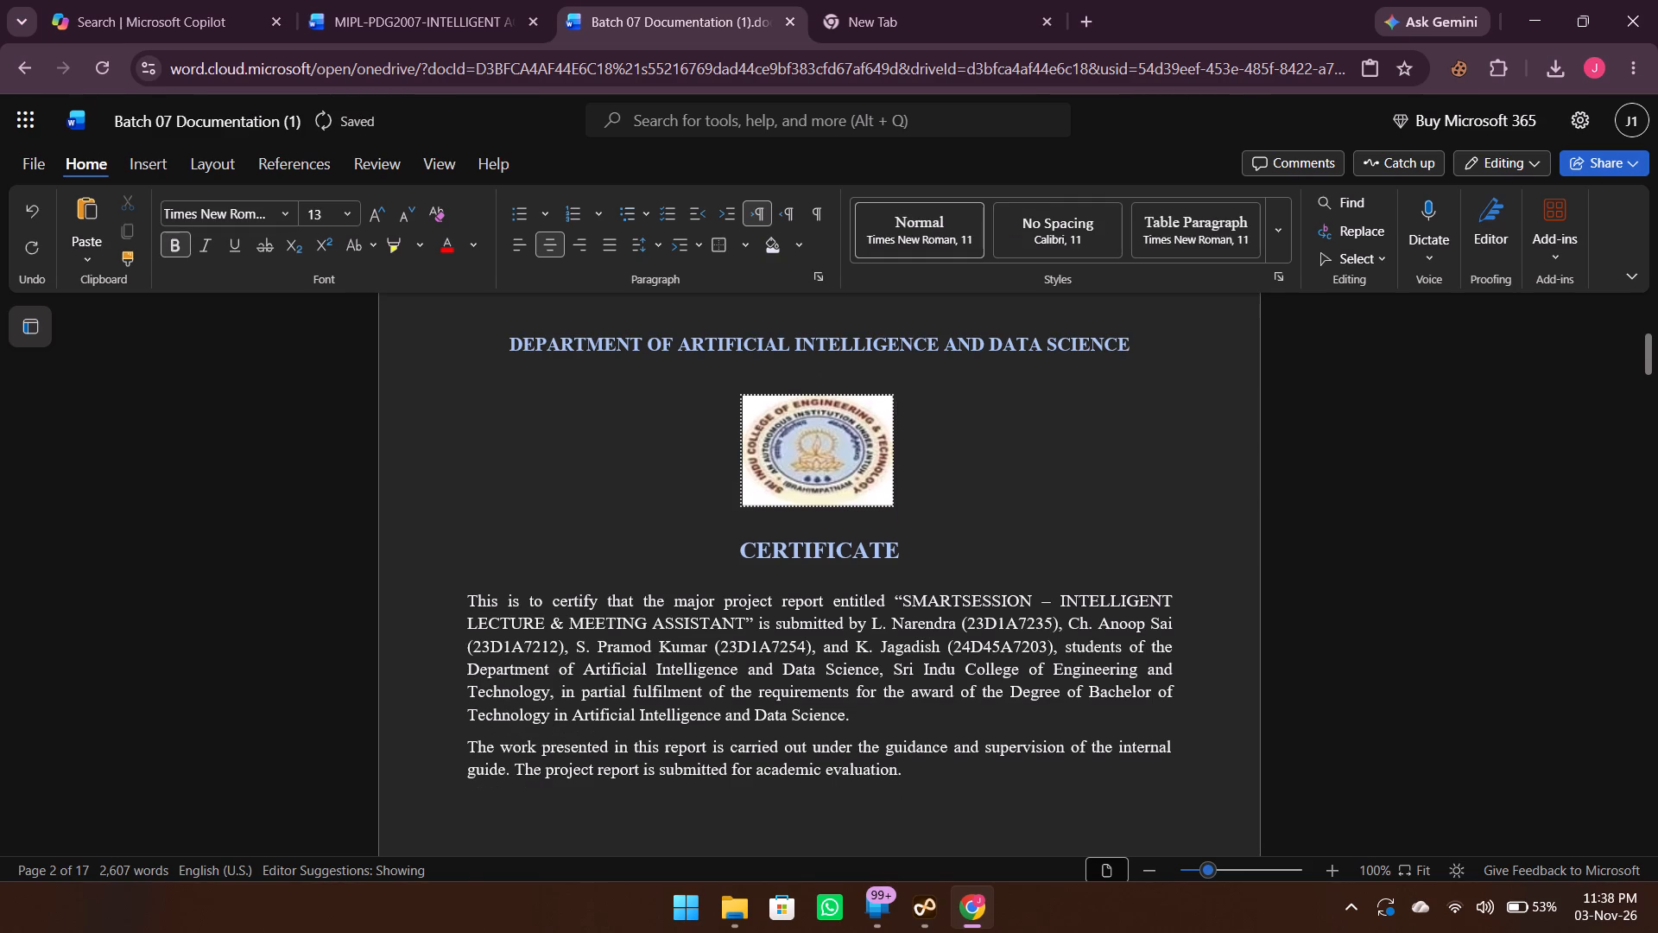
{"action": "key", "text": "Down"}
{"action": "key", "text": "Down"}
{"action": "key", "text": "Up"}
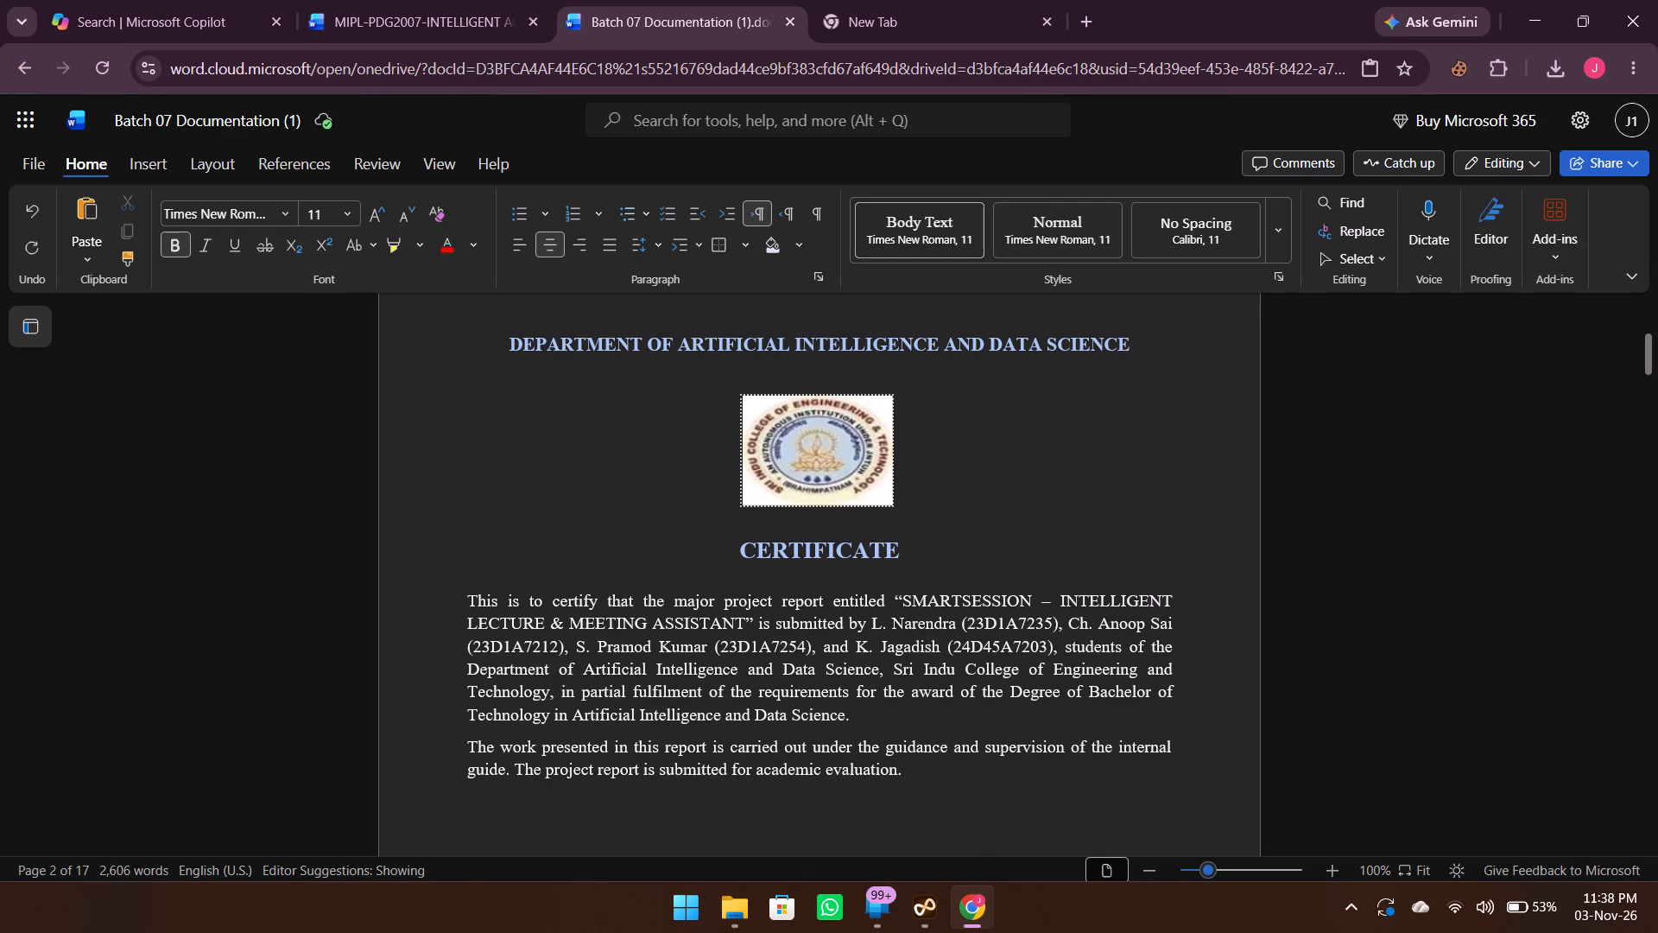
{"action": "key", "text": "BackSpace"}
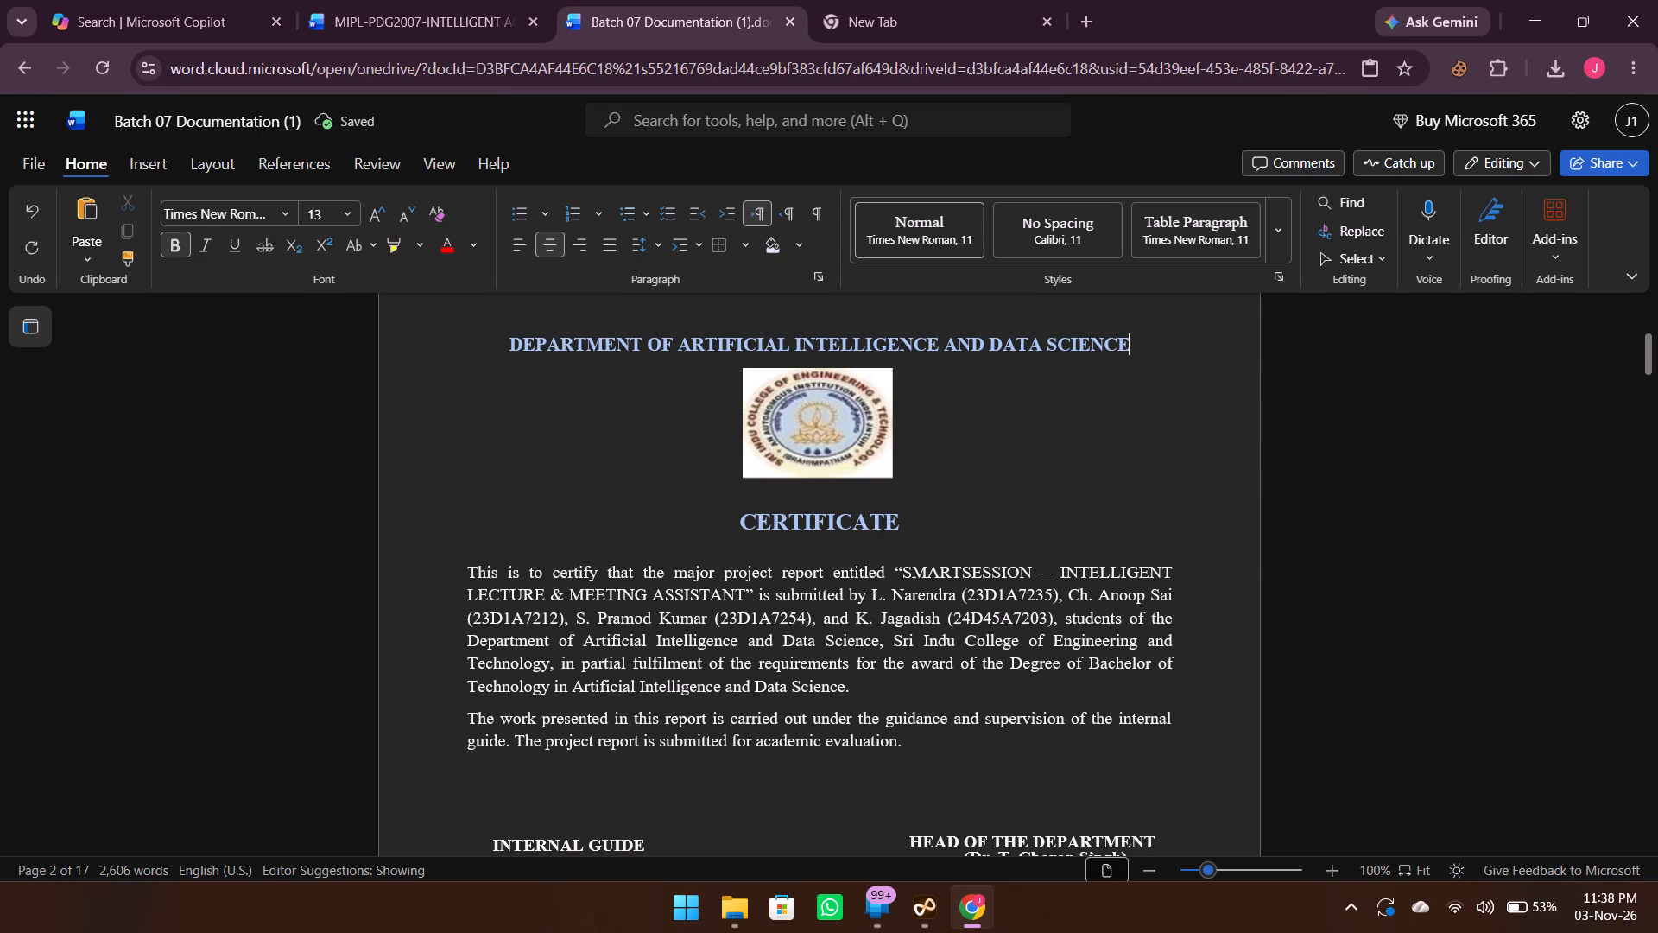
Compare the accident report's certificate page with Batch 07's, then review Batch 07's cover and certificate layout down to the external examiner line.
{"action": "left_click", "coordinate": [470, 0]}
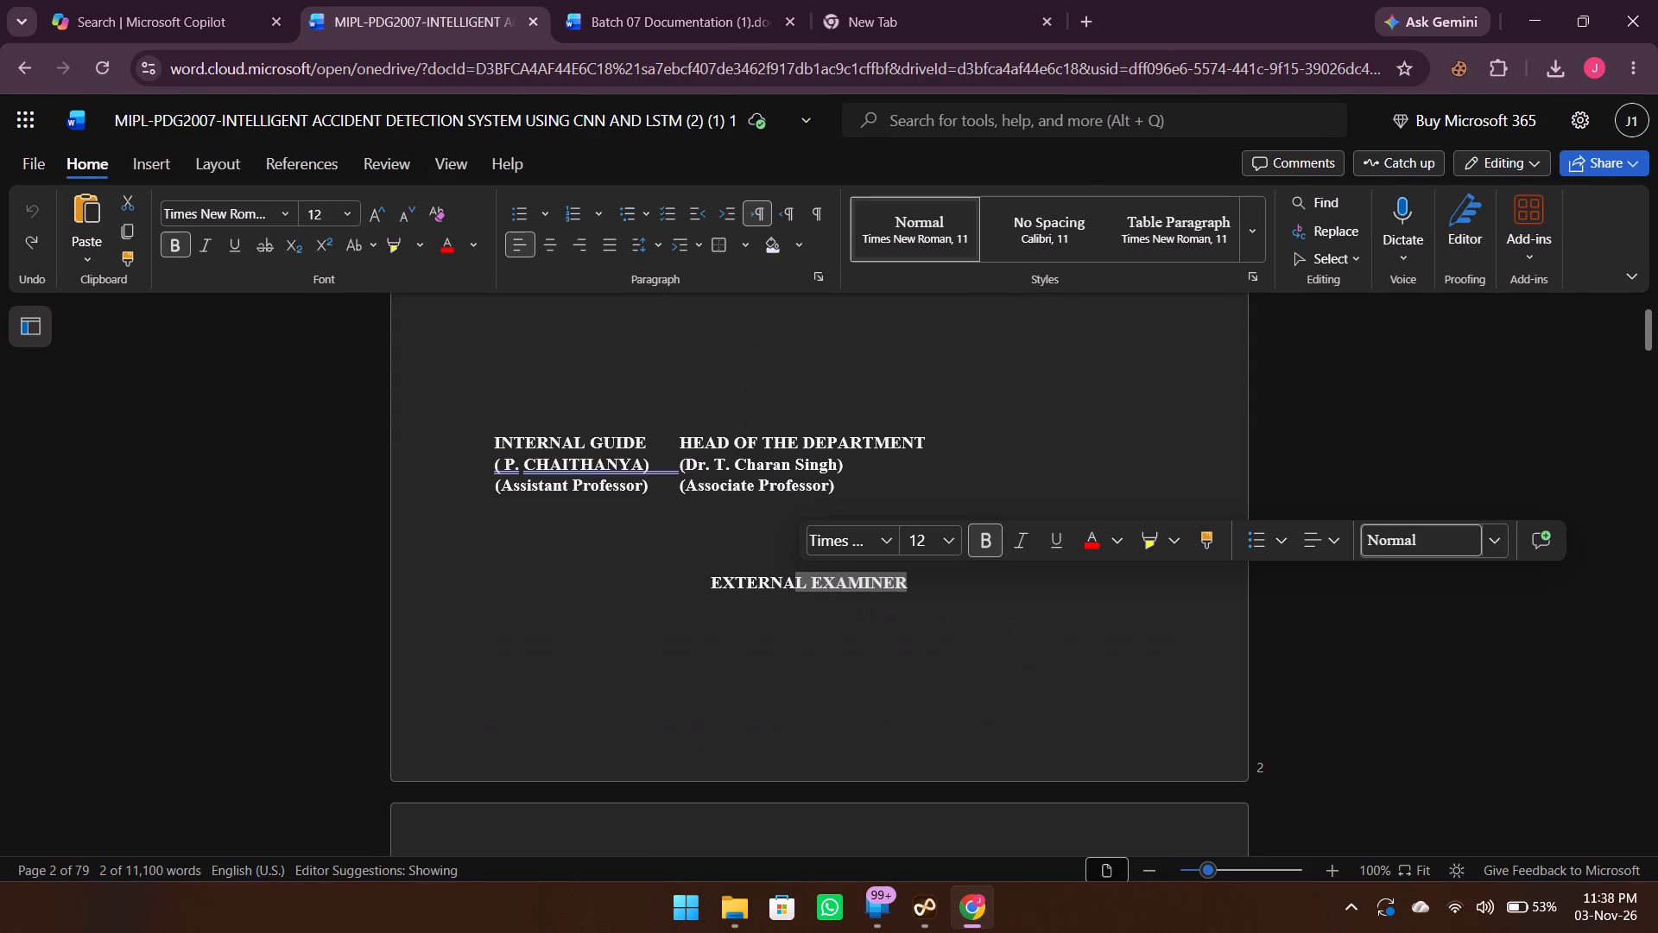
{"action": "scroll", "coordinate": [678, 448], "scroll_direction": "up", "scroll_amount": 6}
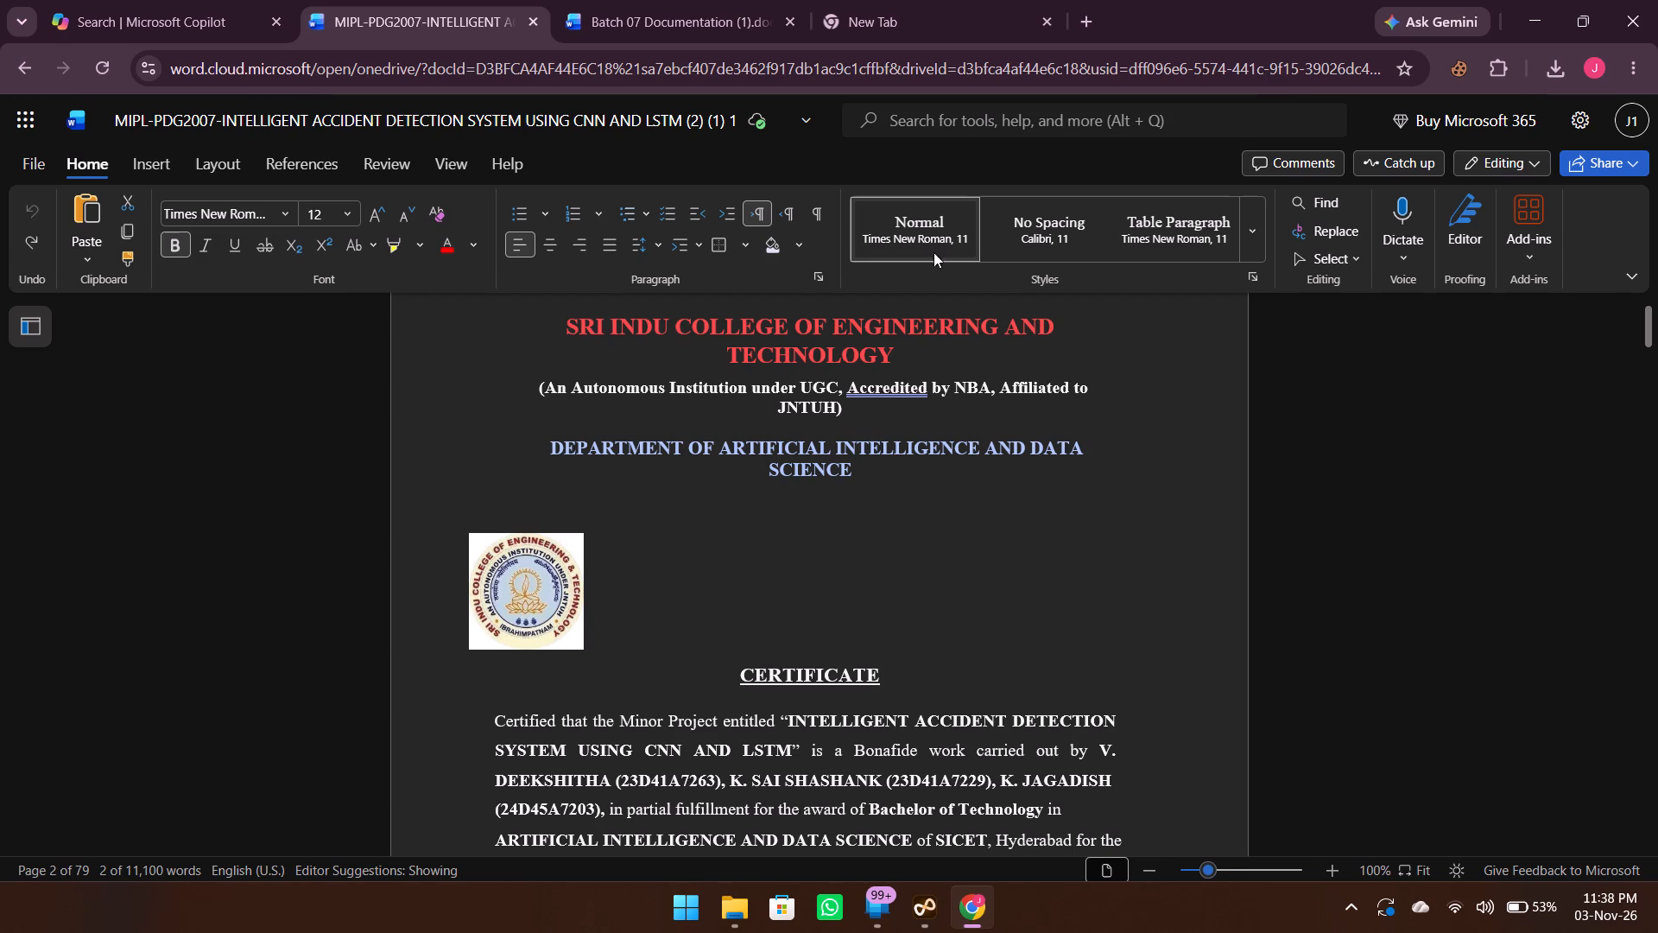
{"action": "left_click", "coordinate": [655, 0]}
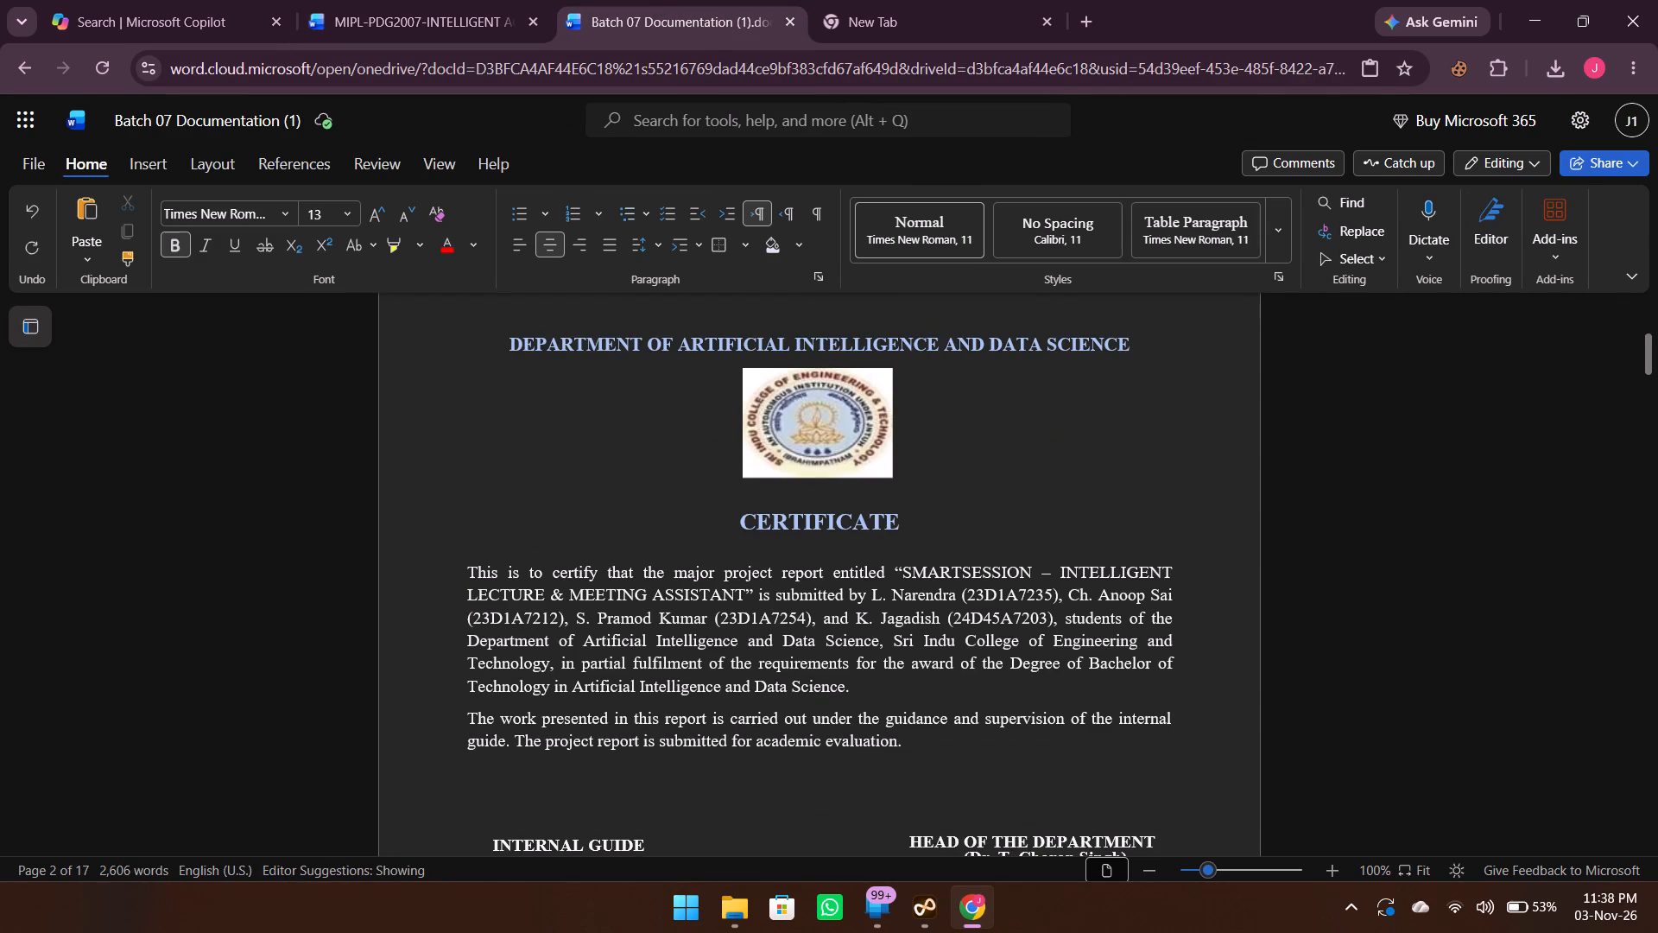
{"action": "scroll", "coordinate": [838, 546], "scroll_direction": "down", "scroll_amount": 9}
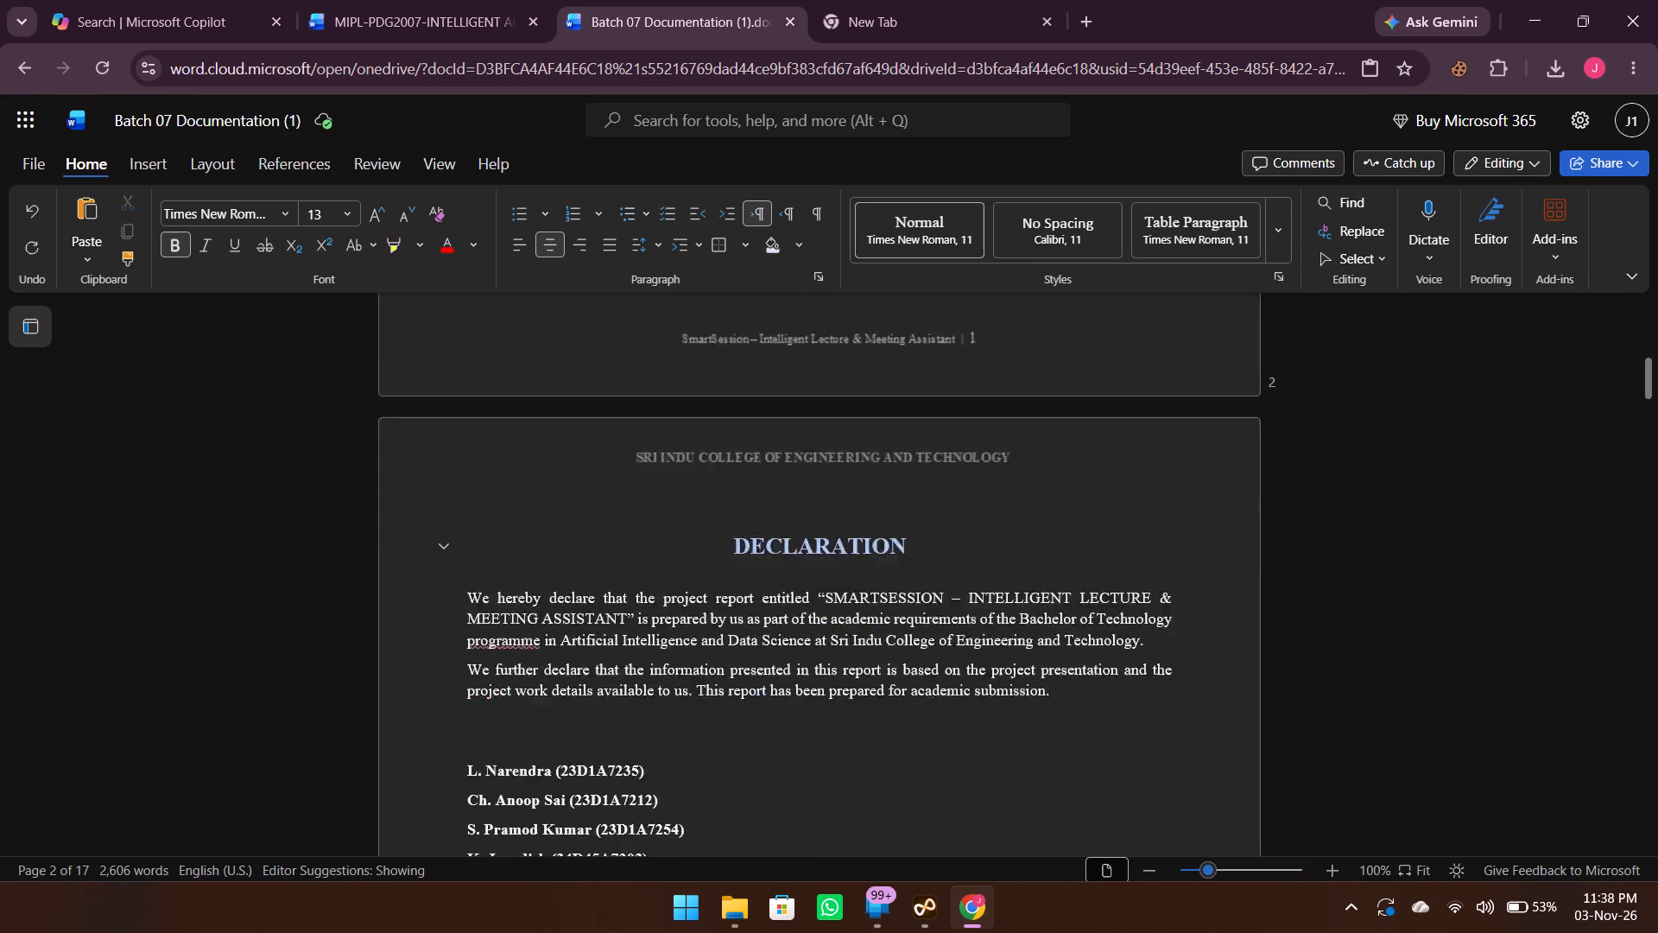
{"action": "scroll", "coordinate": [838, 546], "scroll_direction": "up", "scroll_amount": 4}
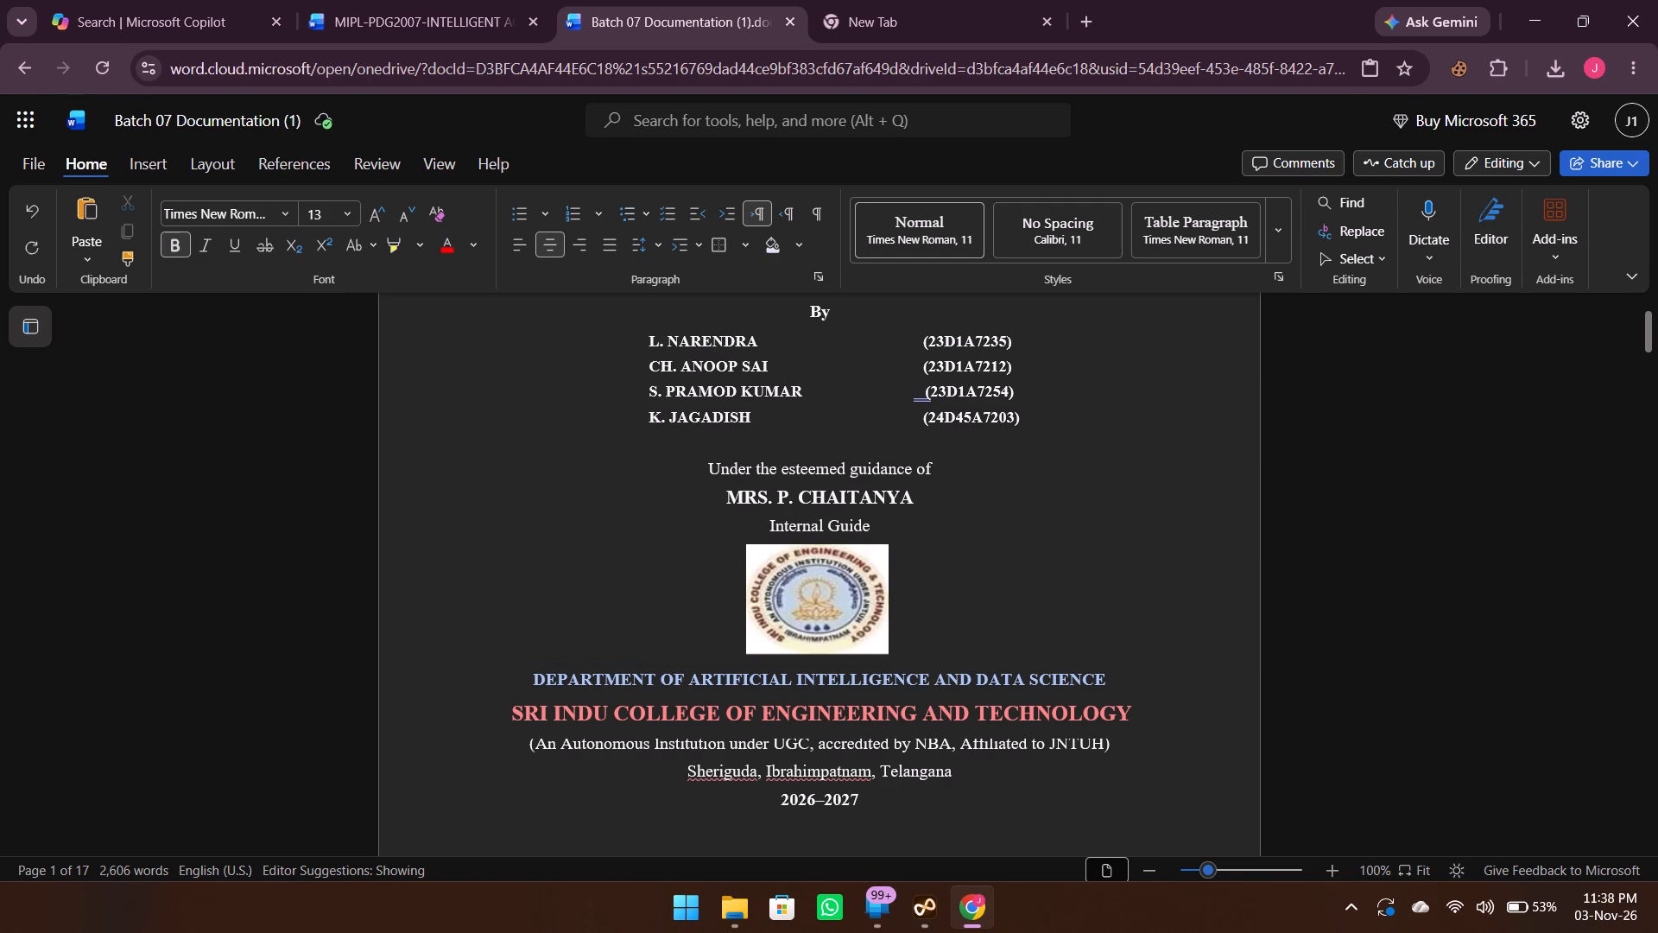
{"action": "scroll", "coordinate": [838, 546], "scroll_direction": "down", "scroll_amount": 5}
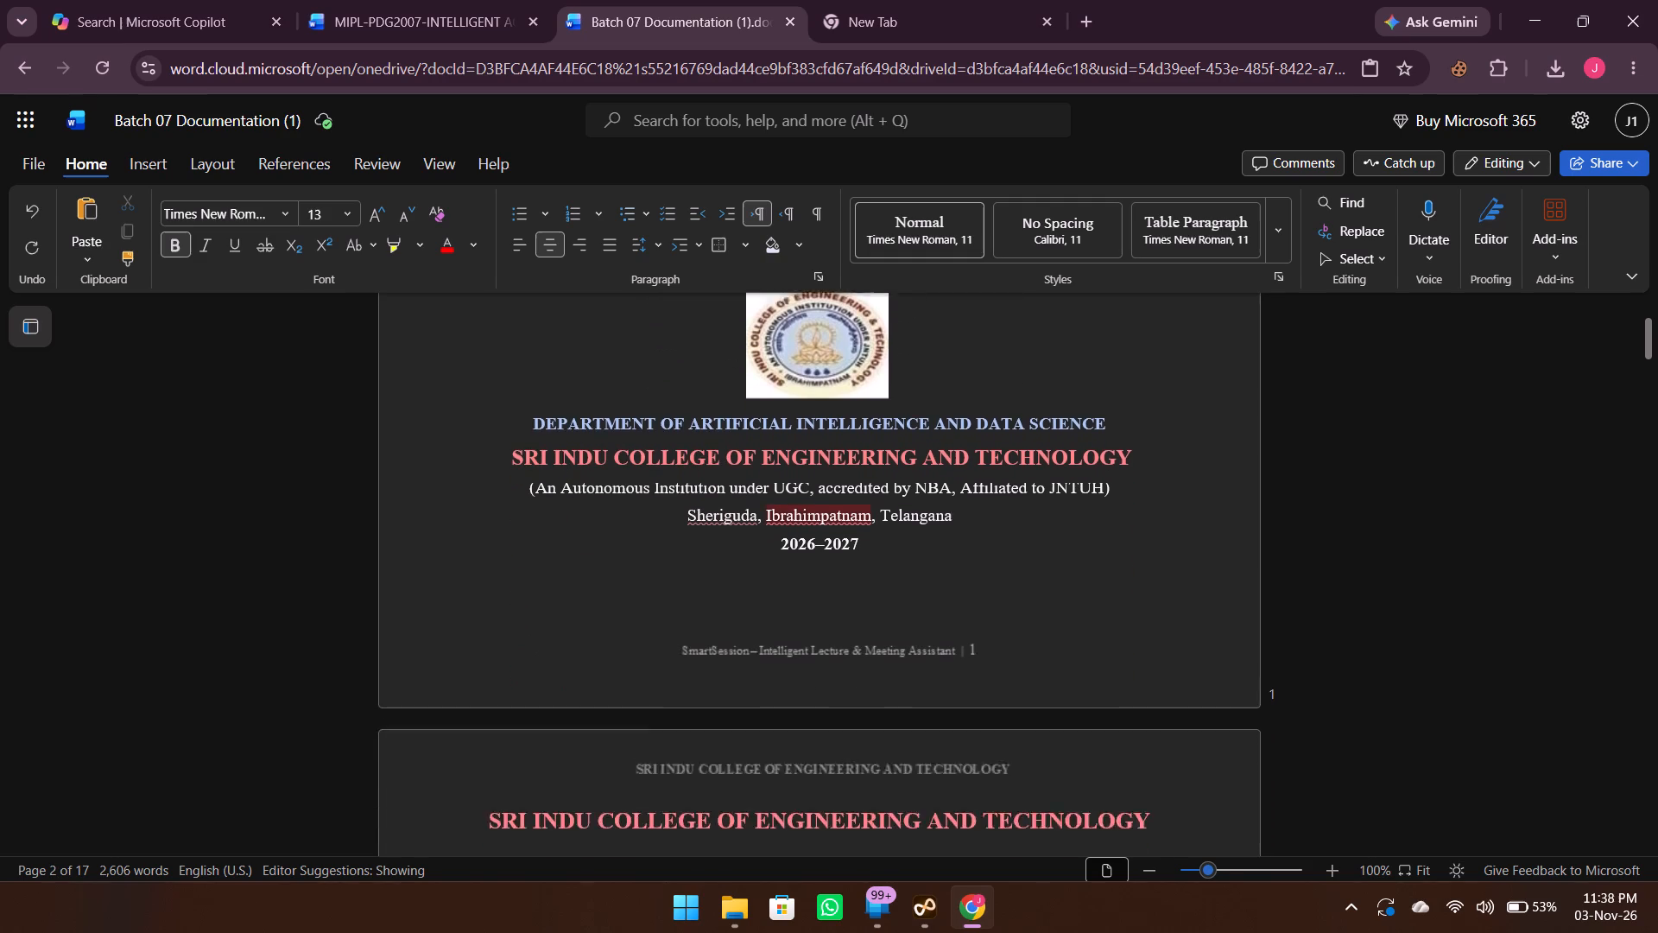
{"action": "scroll", "coordinate": [838, 546], "scroll_direction": "down", "scroll_amount": 5}
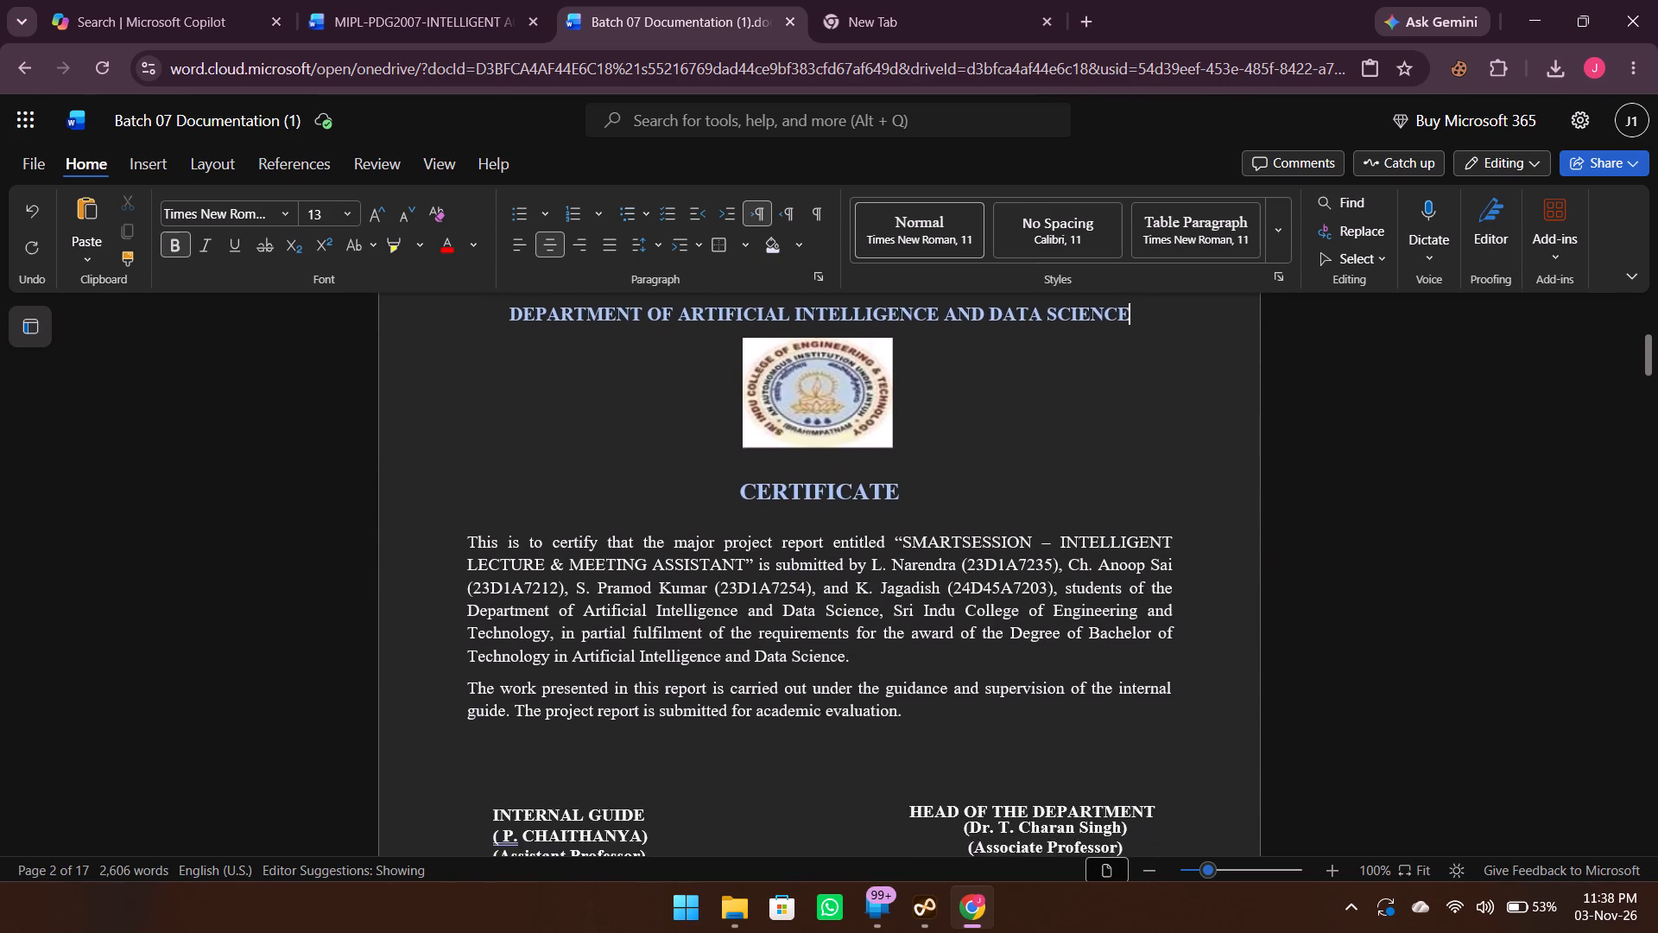
{"action": "scroll", "coordinate": [838, 546], "scroll_direction": "down", "scroll_amount": 5}
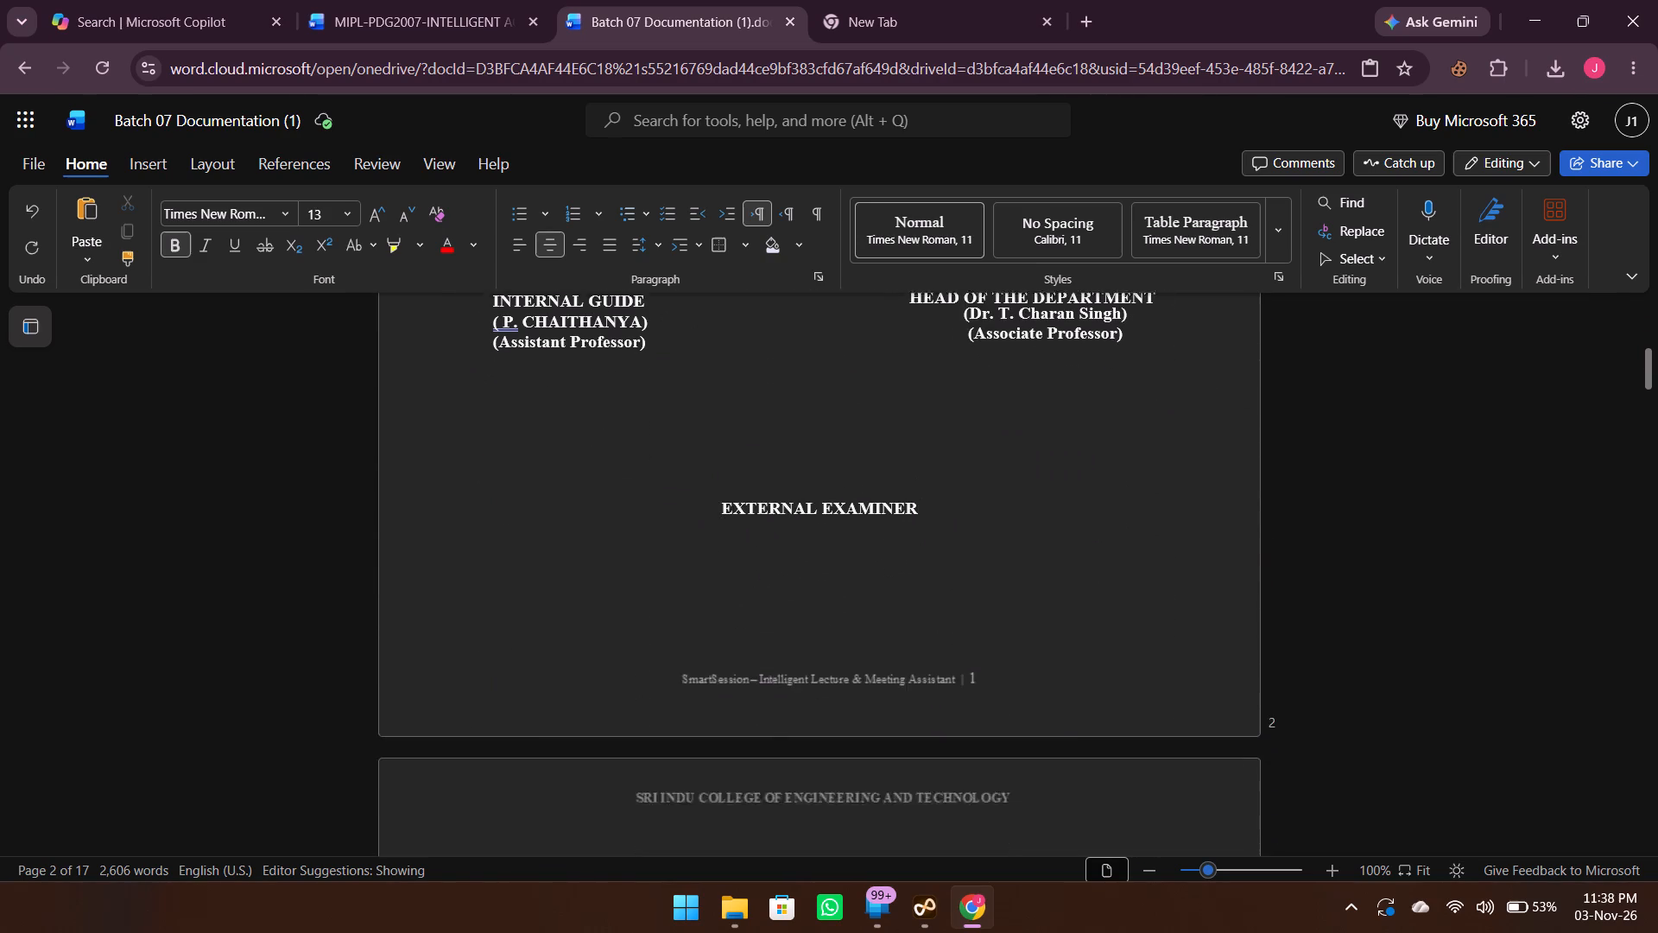
Copy the bold four-student list with roll numbers from the Declaration page.
{"action": "scroll", "coordinate": [838, 546], "scroll_direction": "down", "scroll_amount": 5}
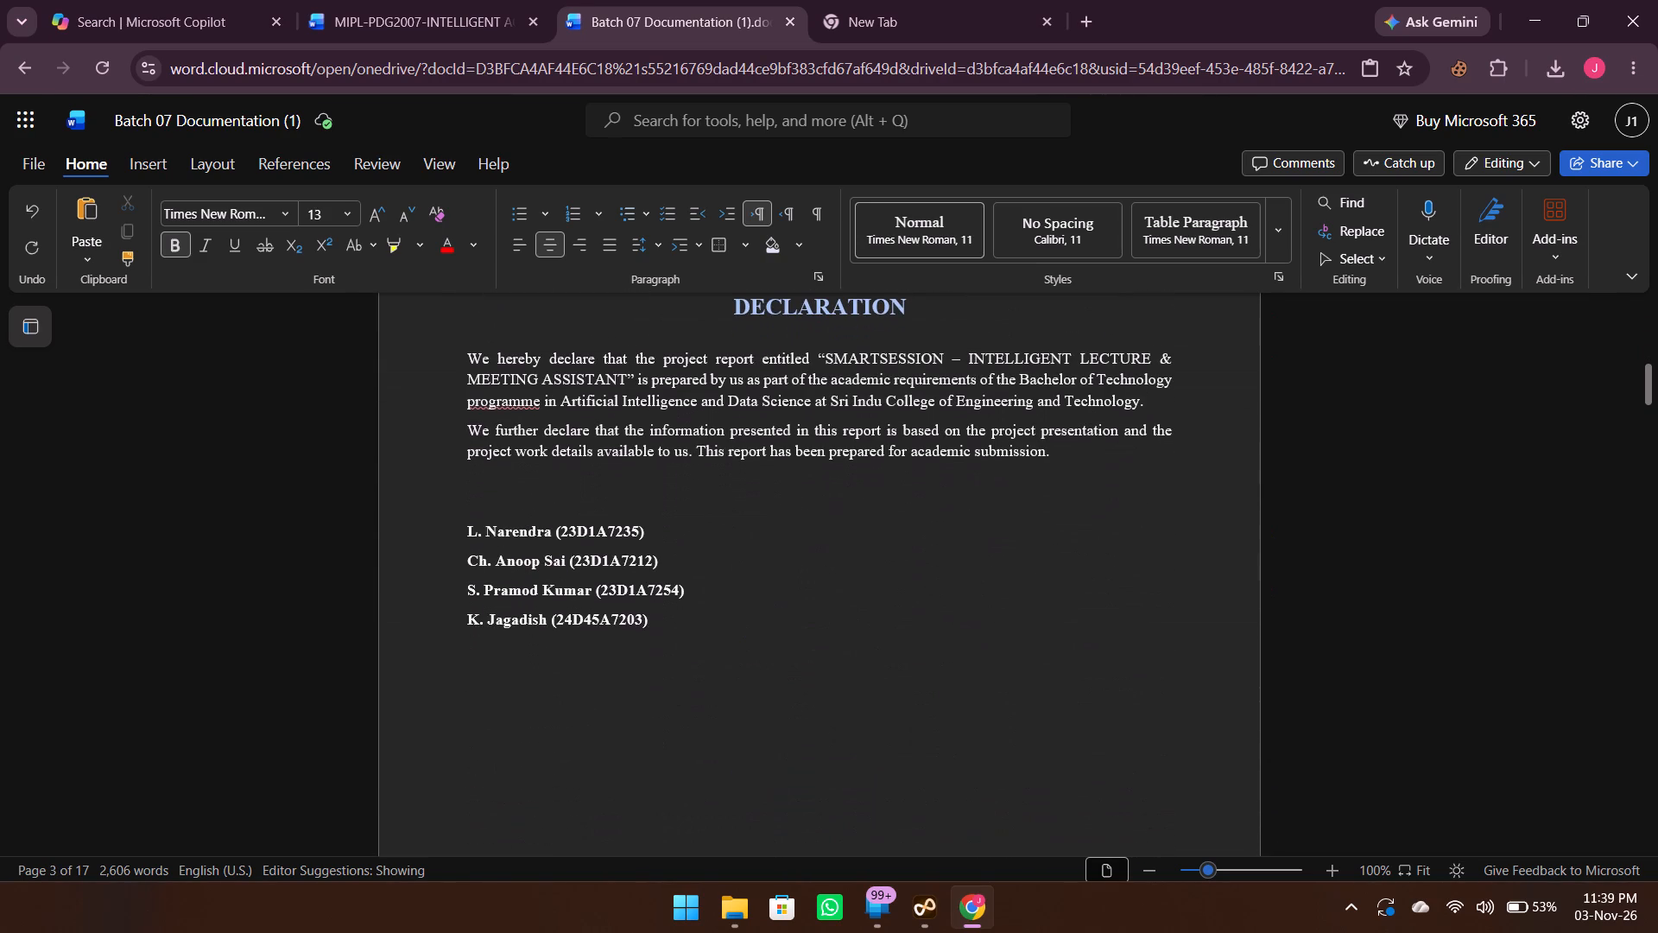
{"action": "scroll", "coordinate": [838, 546], "scroll_direction": "down", "scroll_amount": 1}
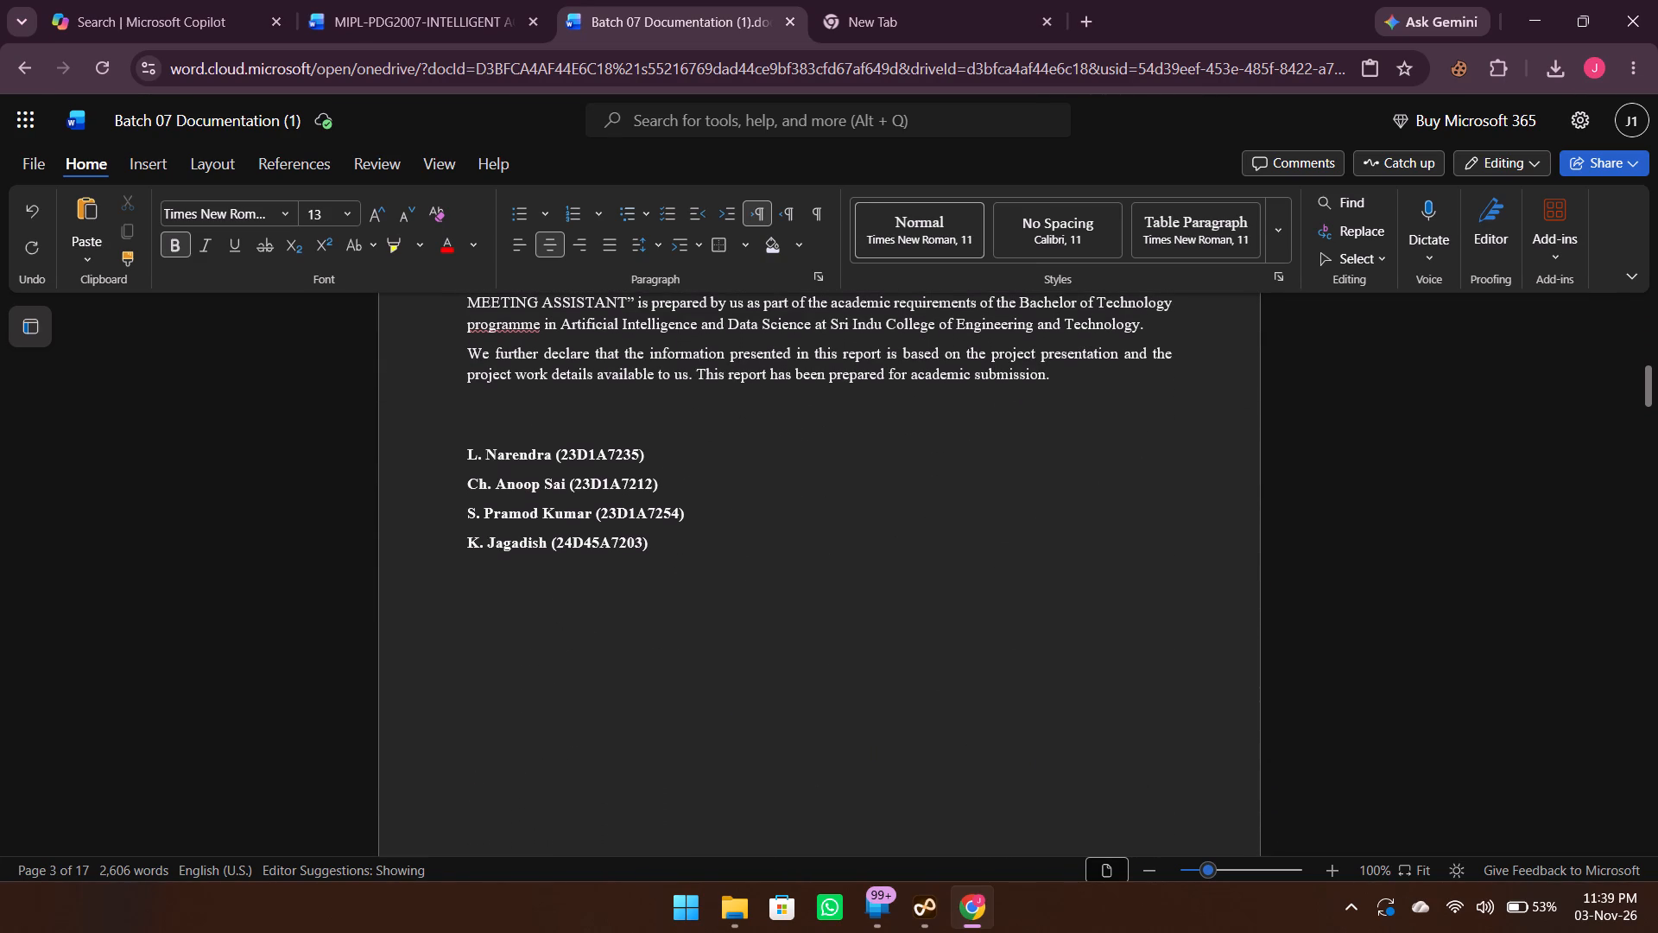
{"action": "left_click_drag", "start_coordinate": [656, 546], "coordinate": [463, 453]}
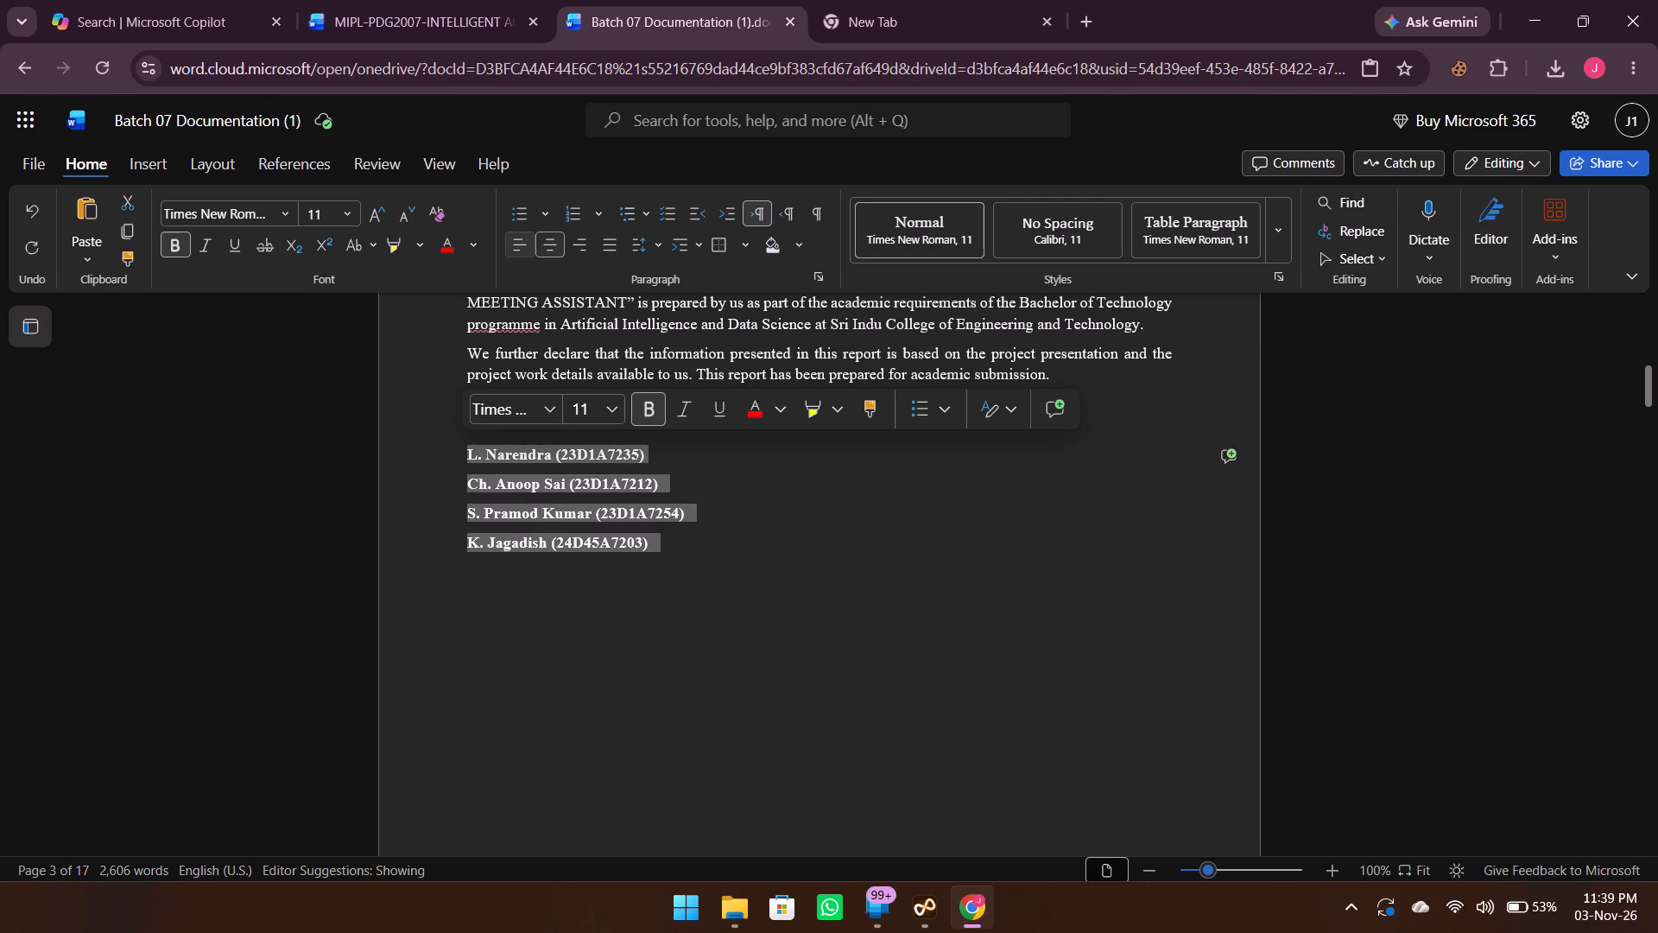
{"action": "right_click", "coordinate": [528, 504]}
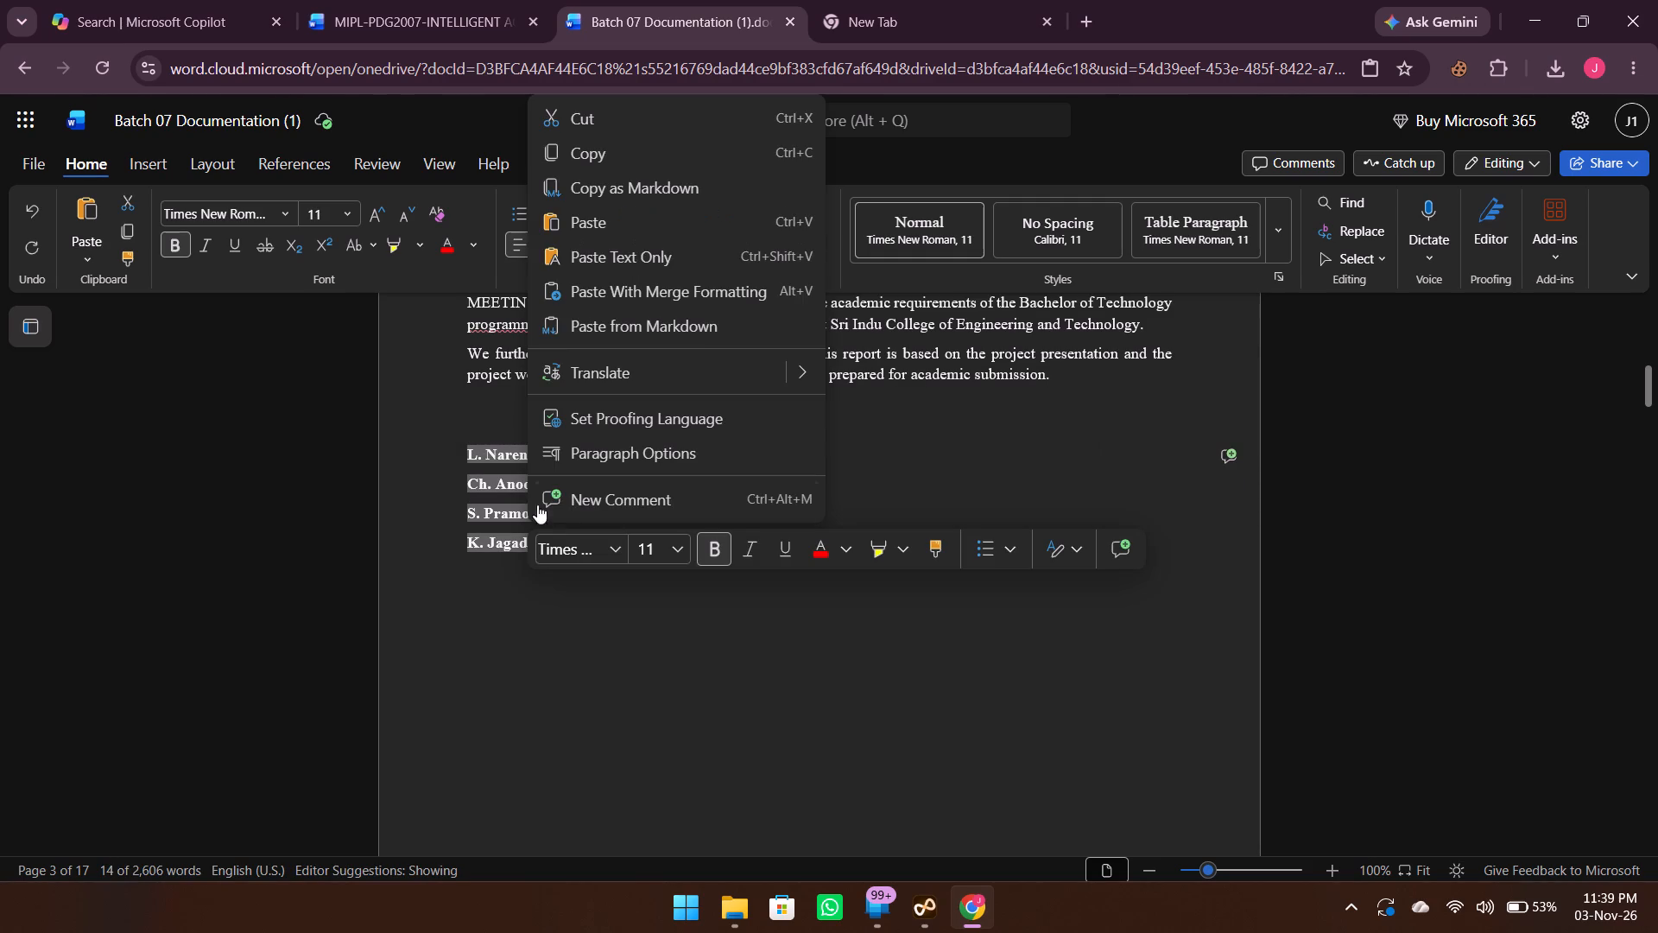
{"action": "left_click", "coordinate": [624, 151]}
Replace the right-aligned student list below the acknowledgement text with the copied bold list, placed on a left-aligned line.
{"action": "scroll", "coordinate": [644, 214], "scroll_direction": "up", "scroll_amount": 1}
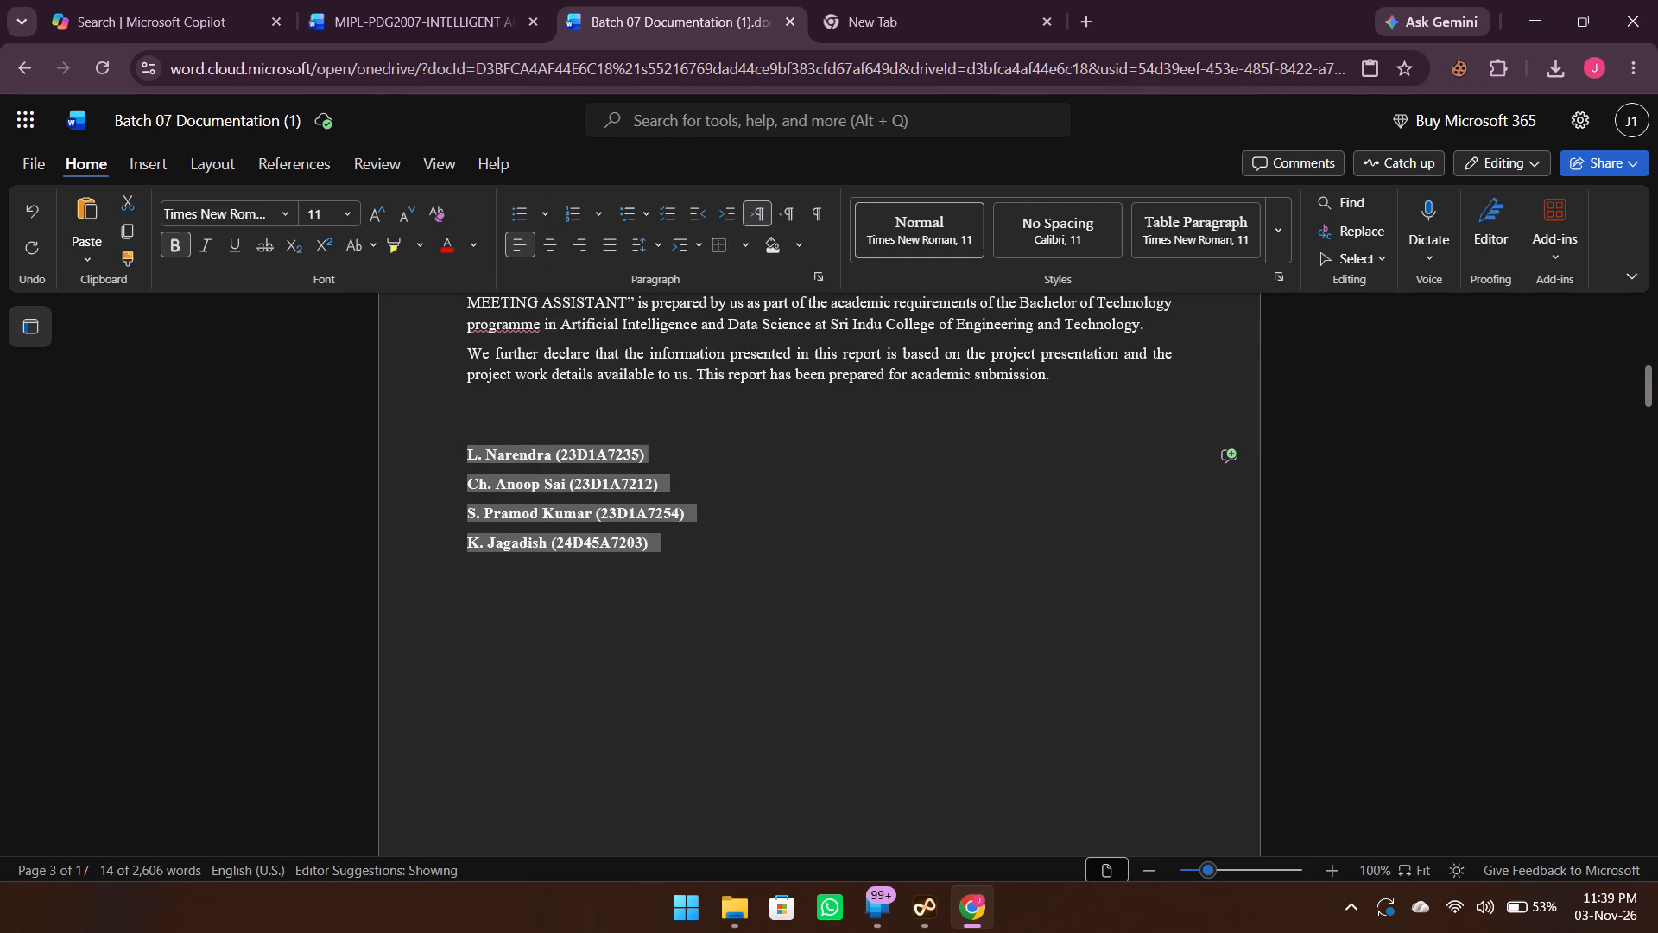
{"action": "scroll", "coordinate": [696, 360], "scroll_direction": "up", "scroll_amount": 1}
{"action": "scroll", "coordinate": [794, 676], "scroll_direction": "down", "scroll_amount": 9}
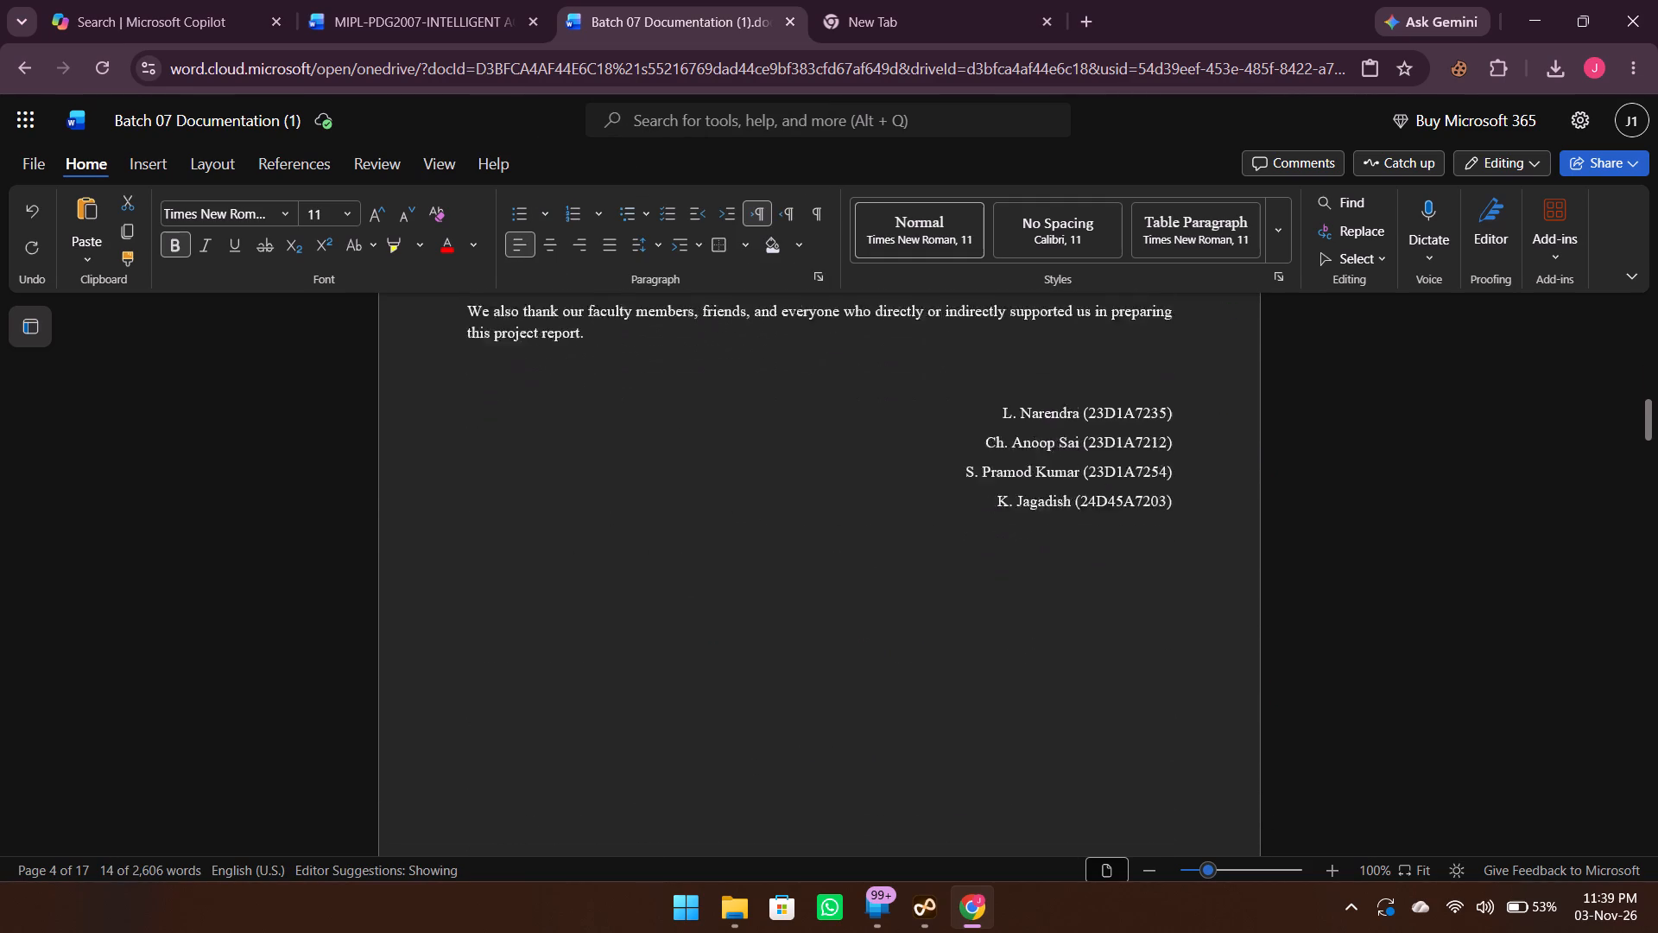
{"action": "scroll", "coordinate": [794, 676], "scroll_direction": "down", "scroll_amount": 1}
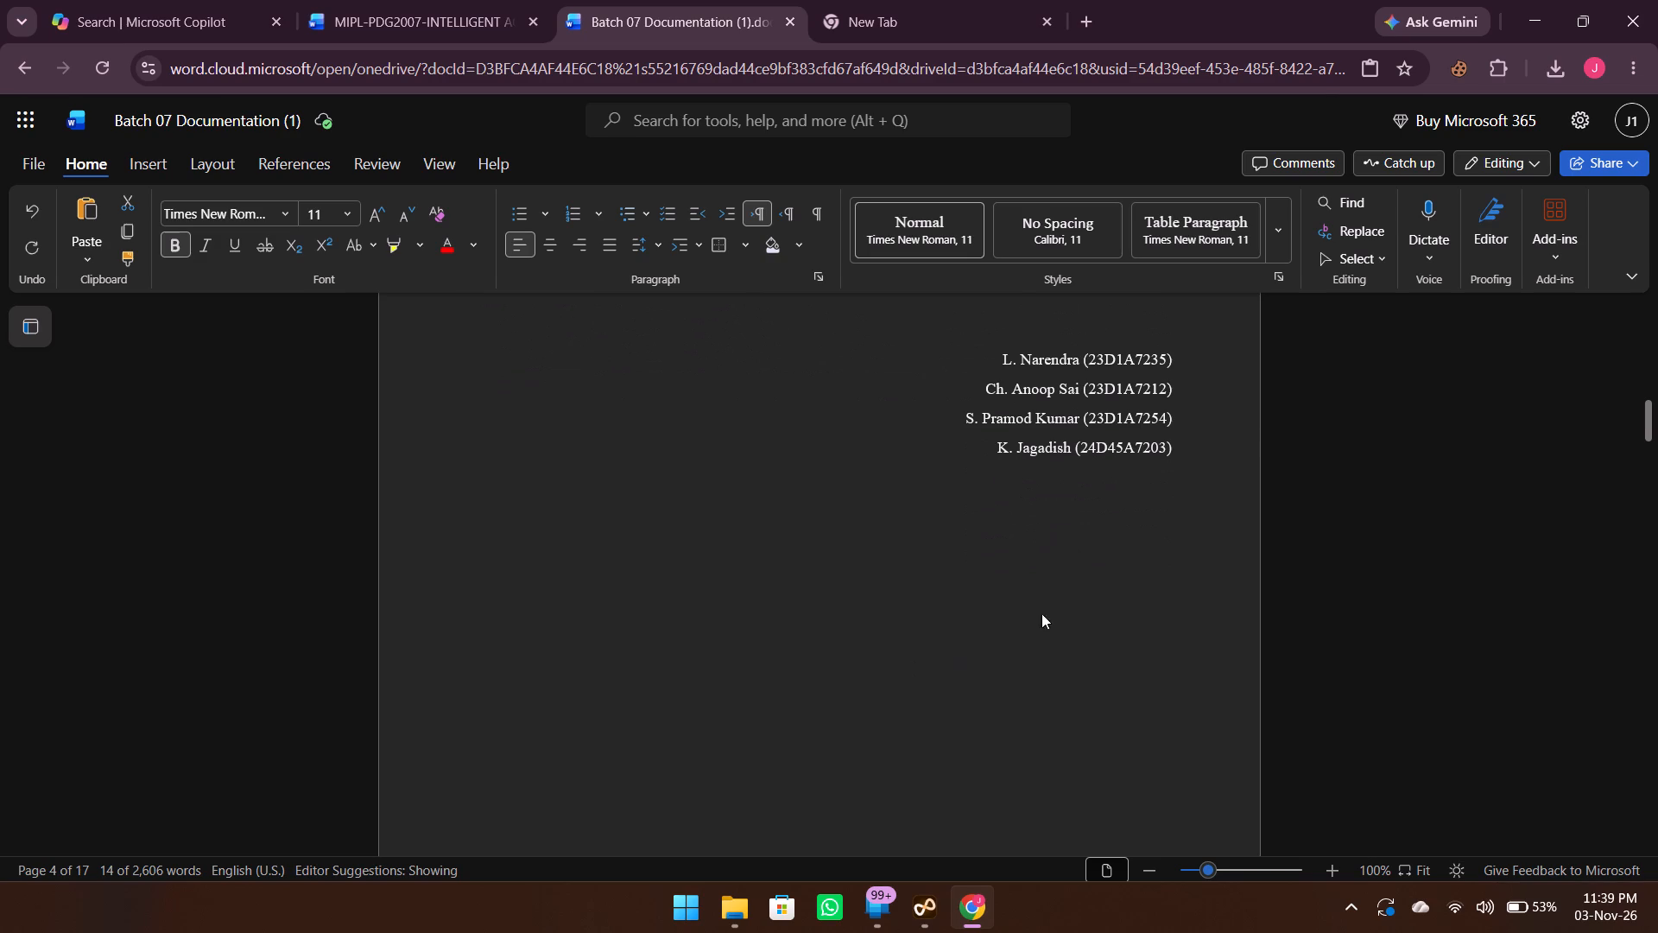
{"action": "left_click_drag", "start_coordinate": [1193, 456], "coordinate": [1003, 373]}
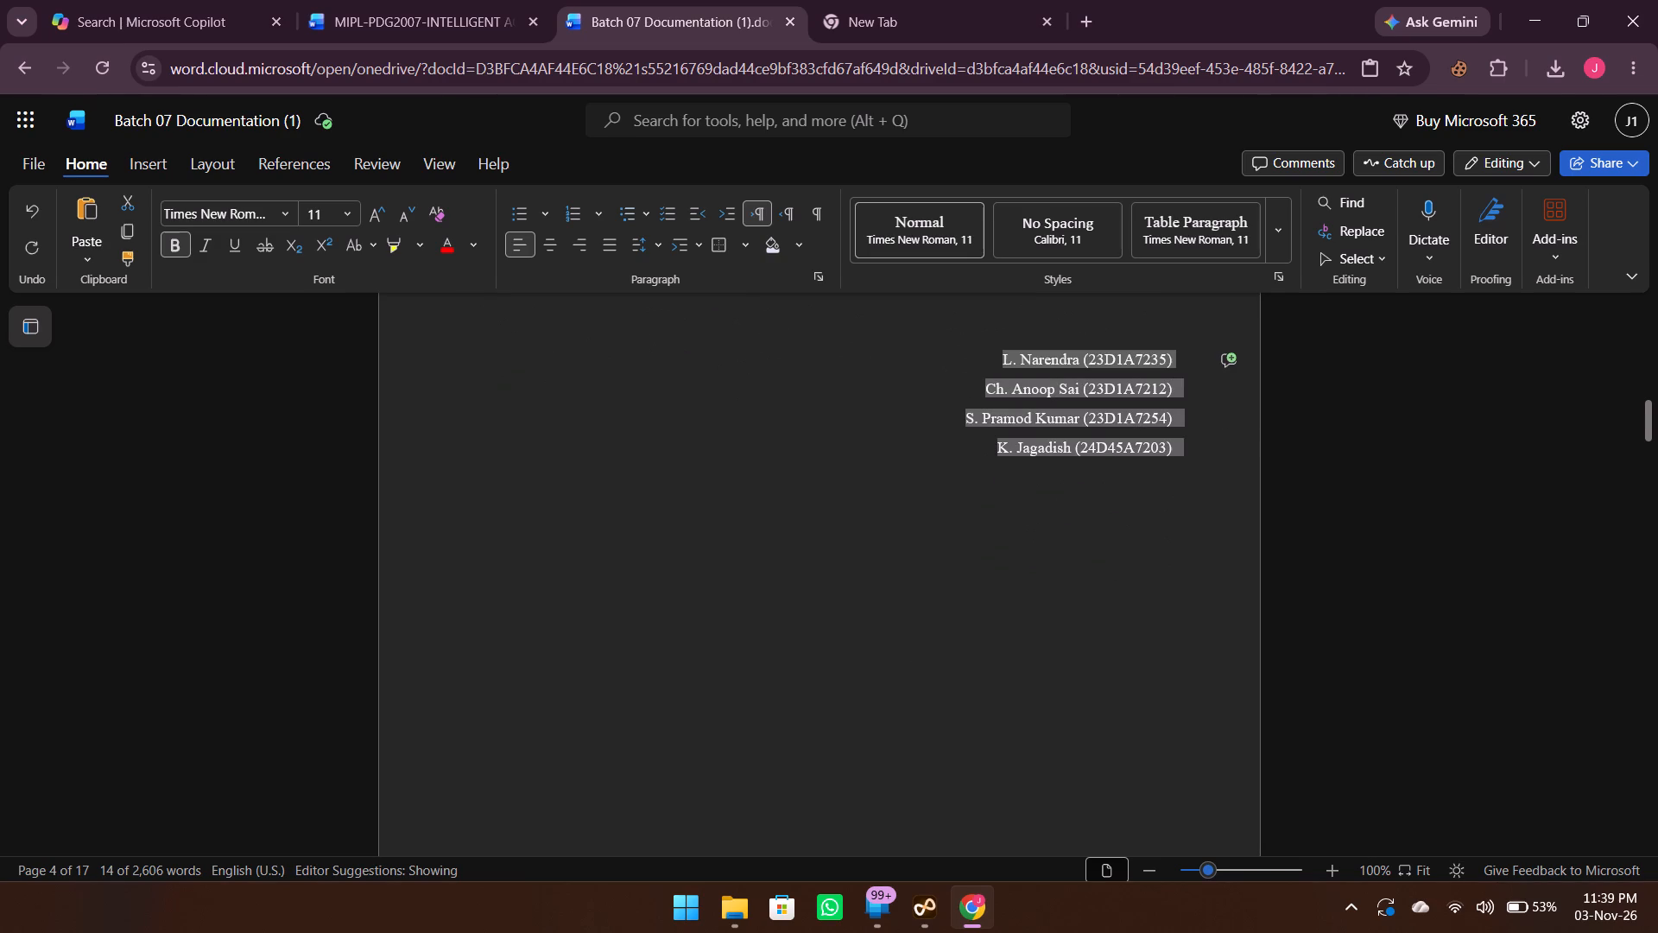
{"action": "left_click_drag", "start_coordinate": [1003, 373], "coordinate": [1001, 371]}
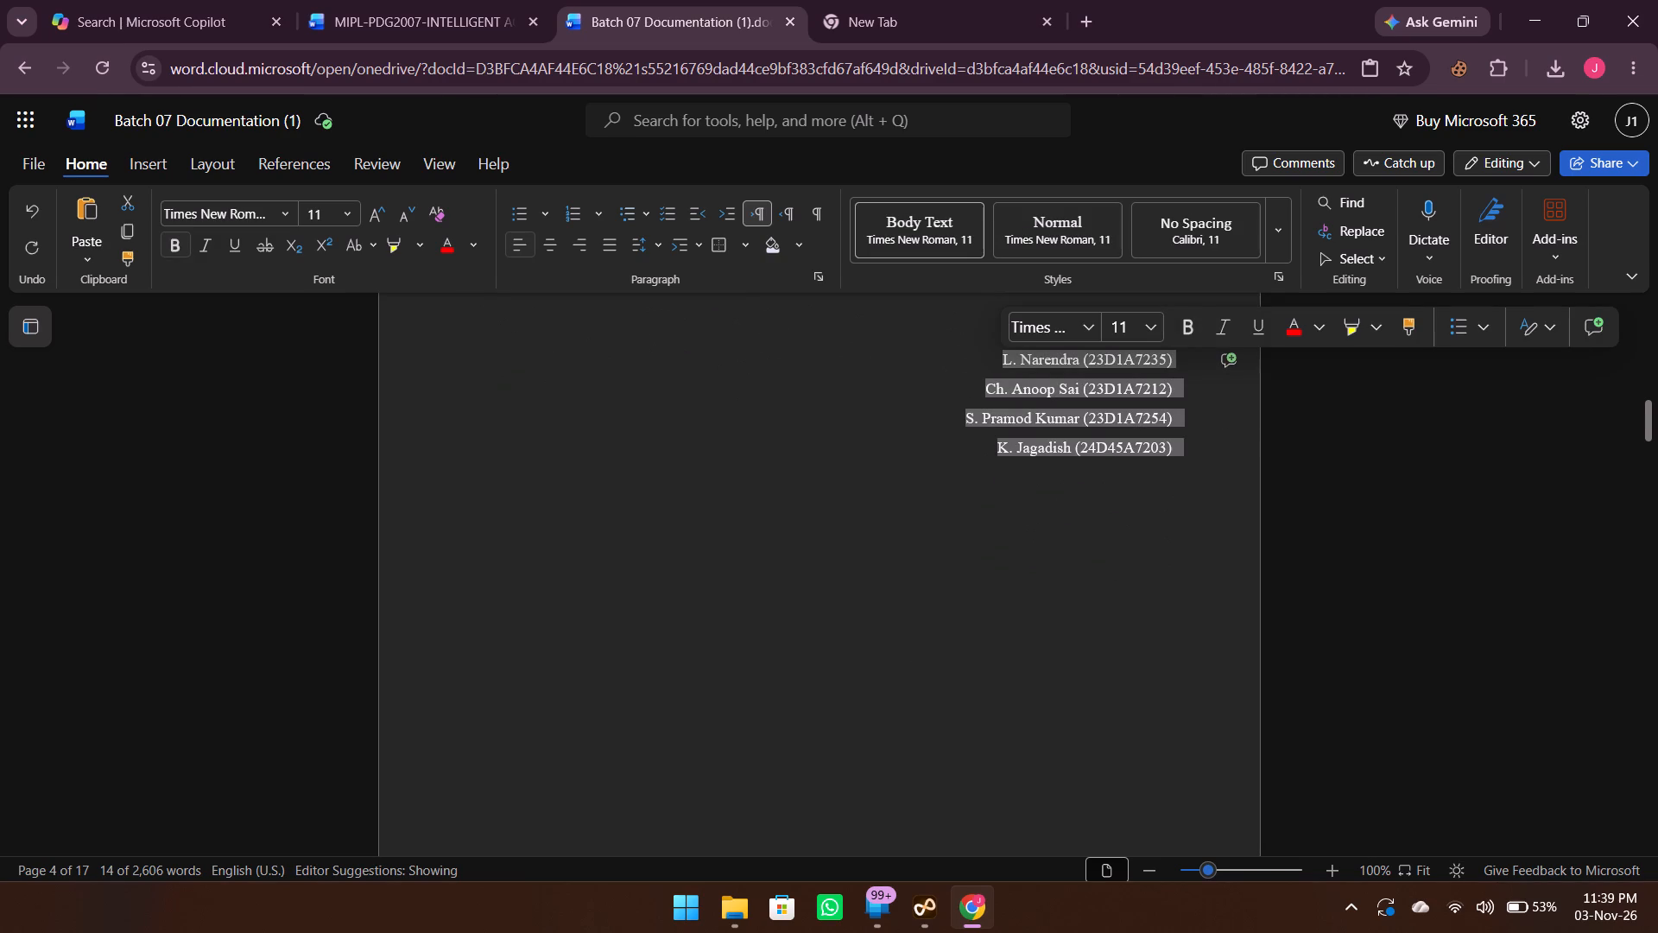
{"action": "key", "text": "BackSpace"}
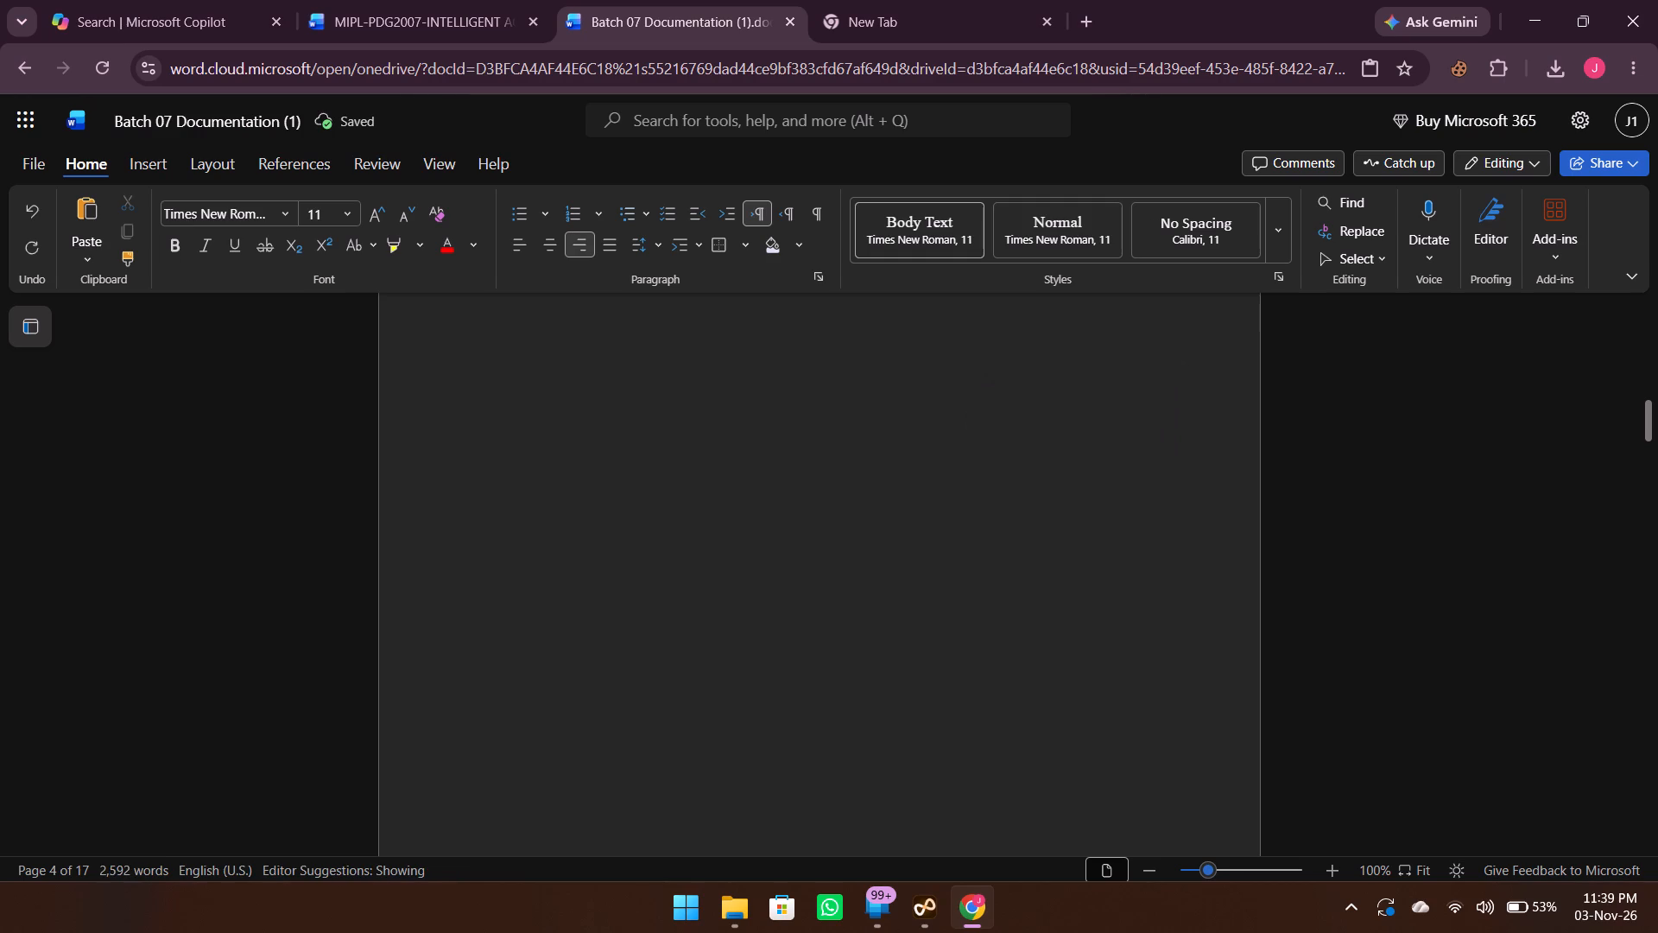
{"action": "key", "text": "Left"}
{"action": "key", "text": "ctrl+v"}
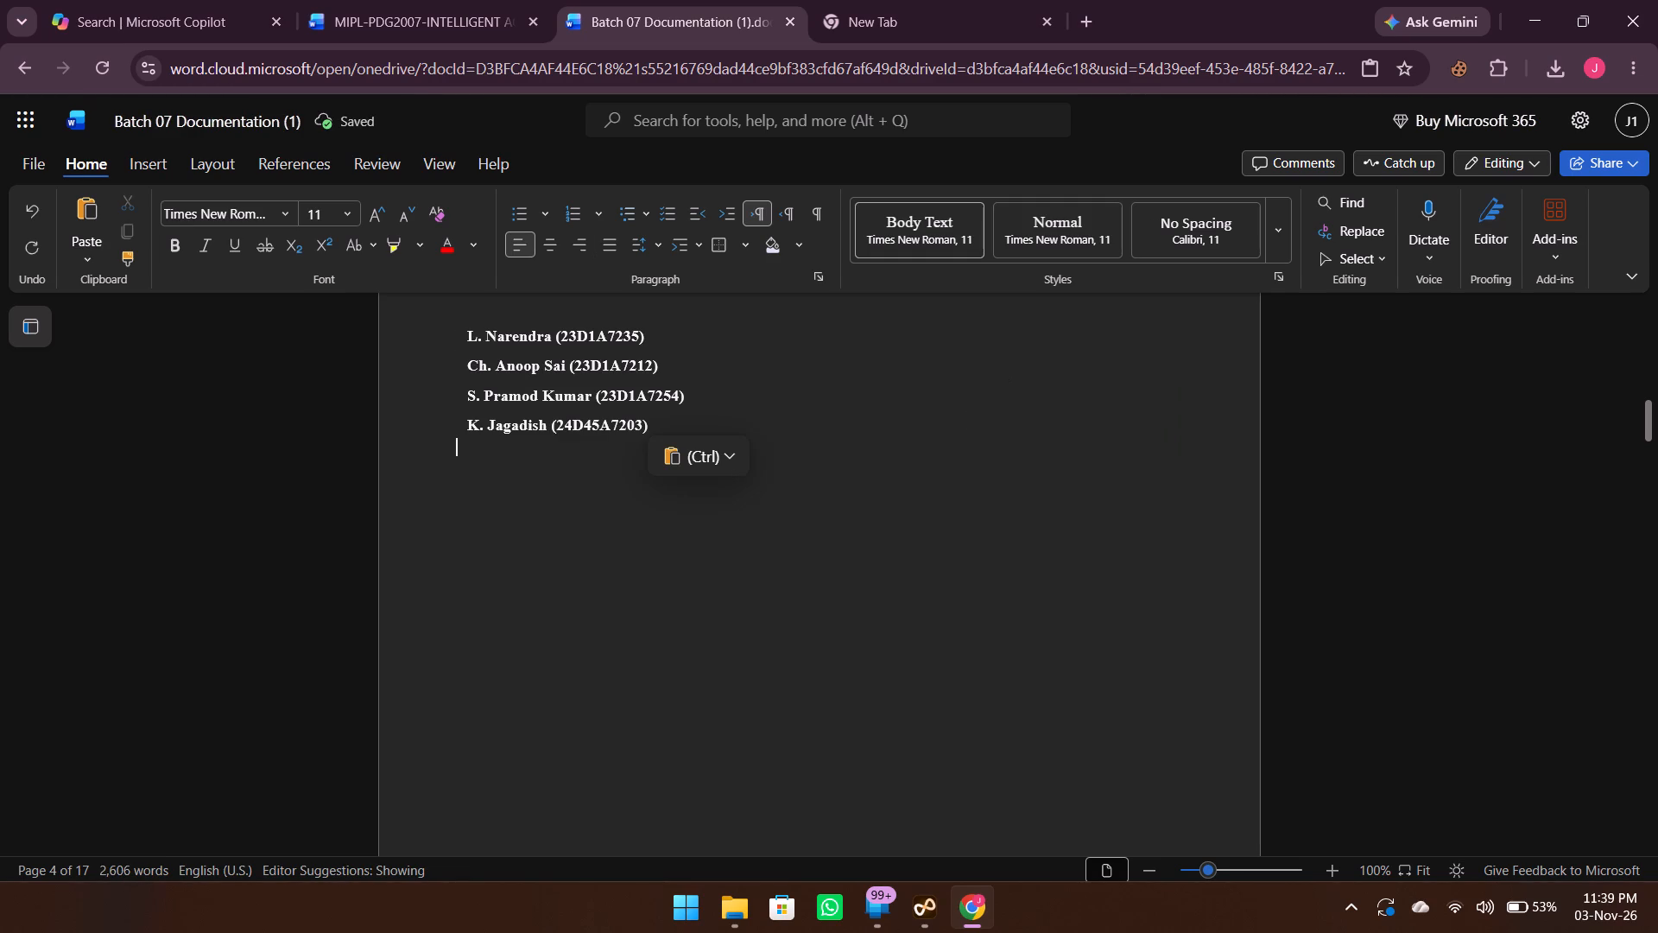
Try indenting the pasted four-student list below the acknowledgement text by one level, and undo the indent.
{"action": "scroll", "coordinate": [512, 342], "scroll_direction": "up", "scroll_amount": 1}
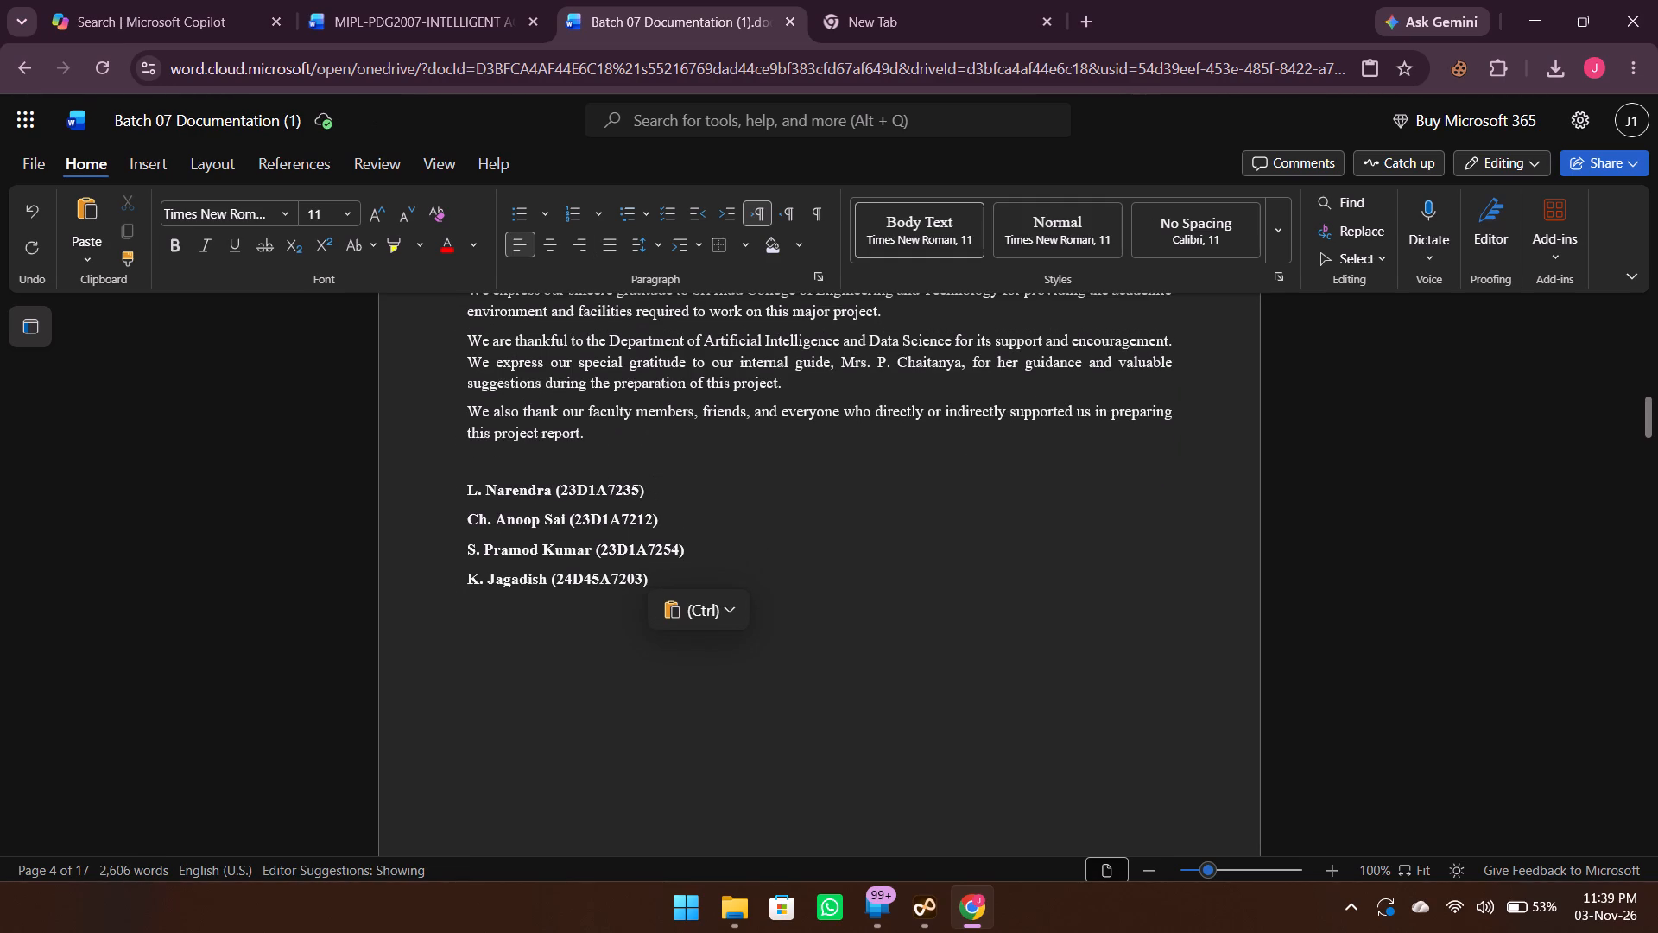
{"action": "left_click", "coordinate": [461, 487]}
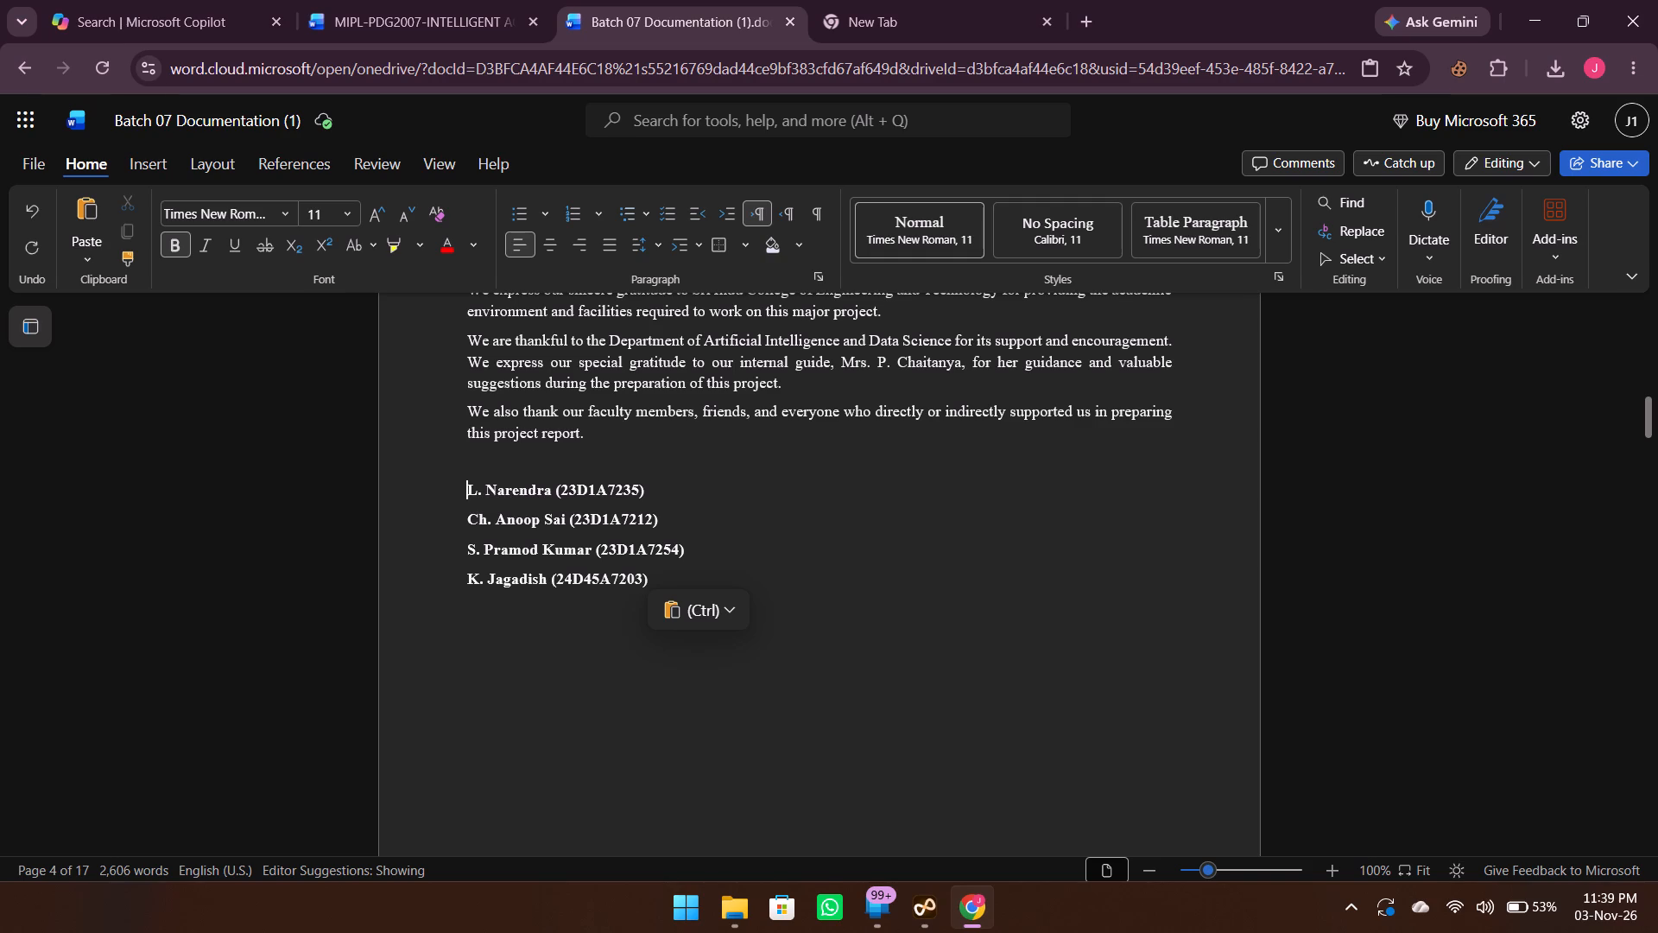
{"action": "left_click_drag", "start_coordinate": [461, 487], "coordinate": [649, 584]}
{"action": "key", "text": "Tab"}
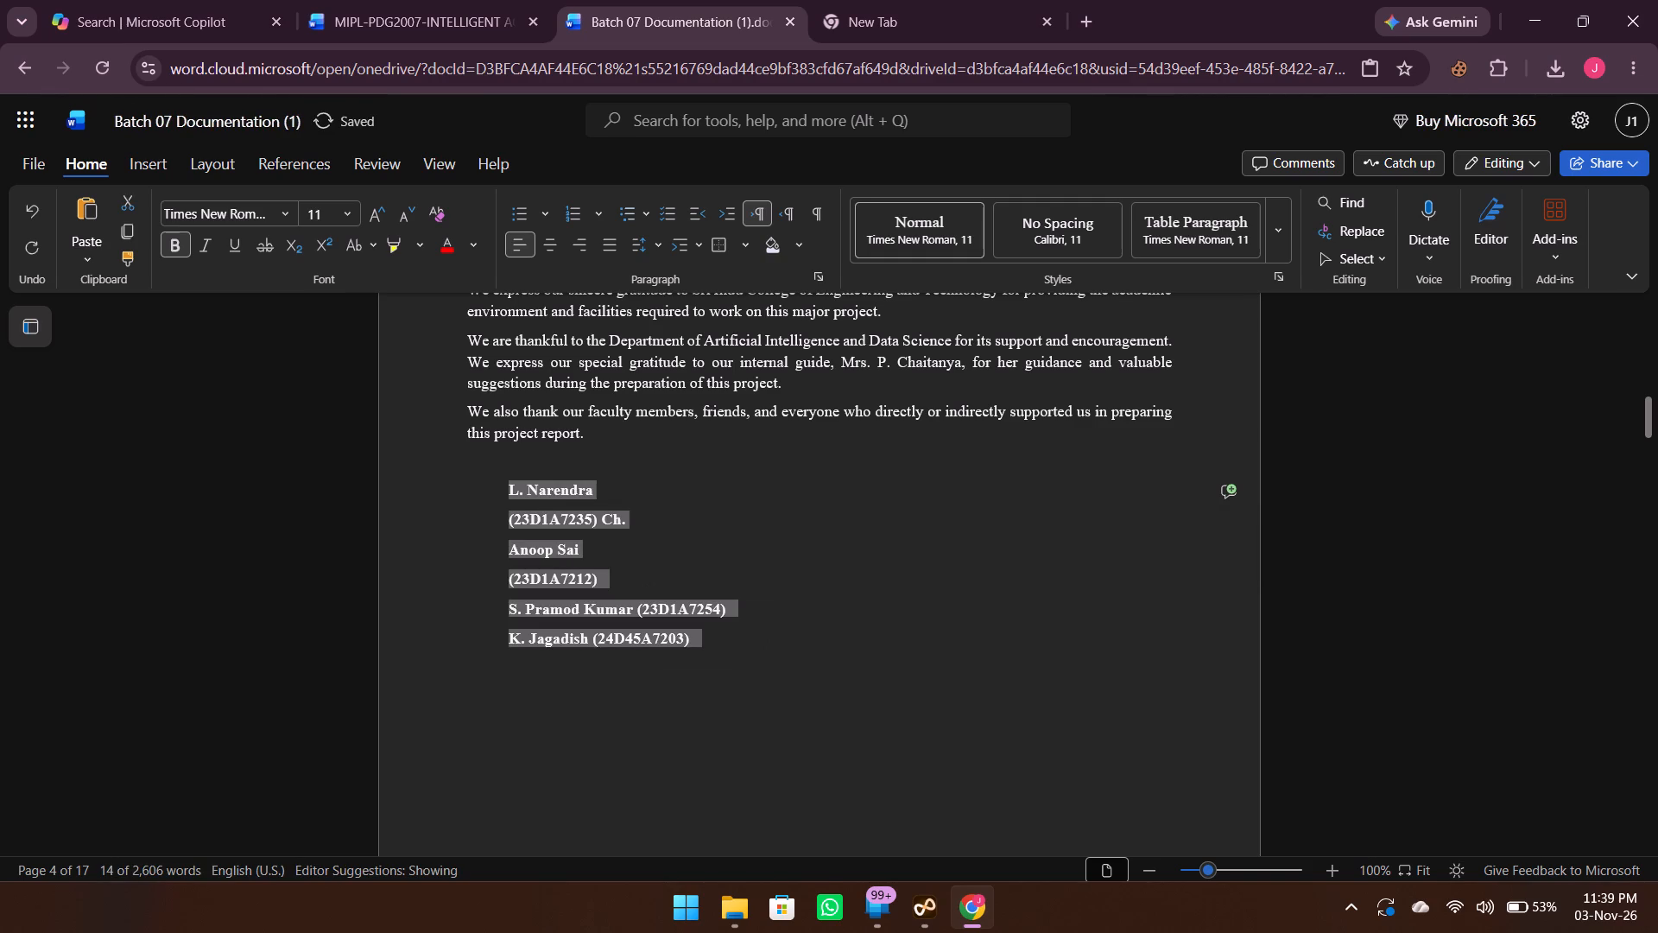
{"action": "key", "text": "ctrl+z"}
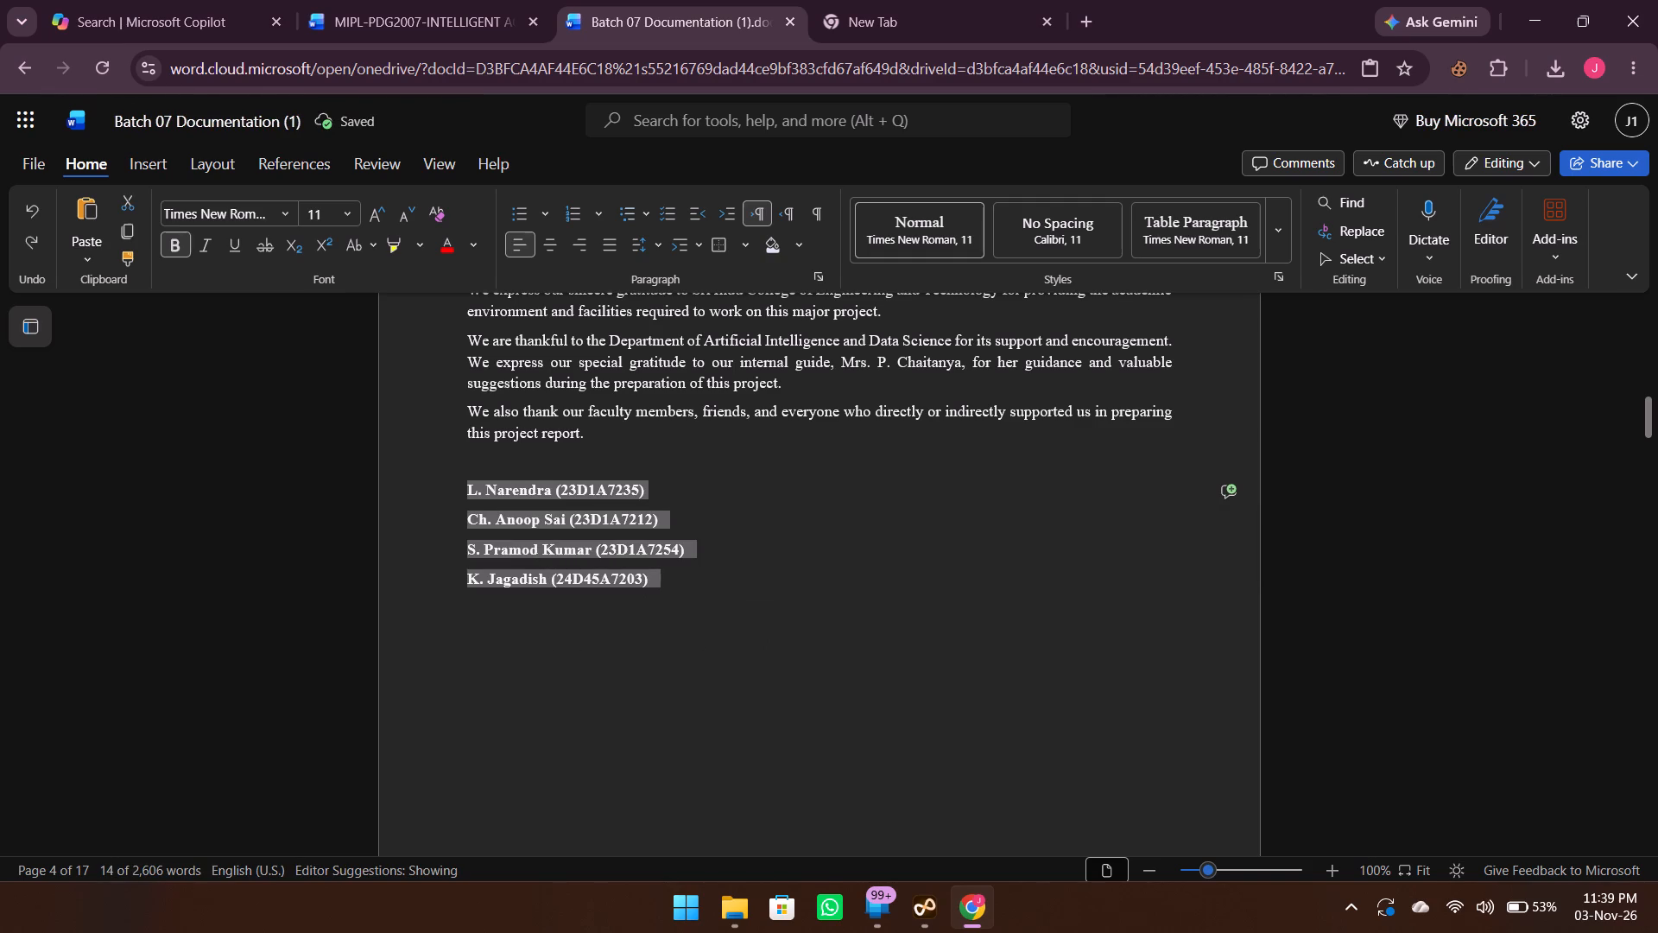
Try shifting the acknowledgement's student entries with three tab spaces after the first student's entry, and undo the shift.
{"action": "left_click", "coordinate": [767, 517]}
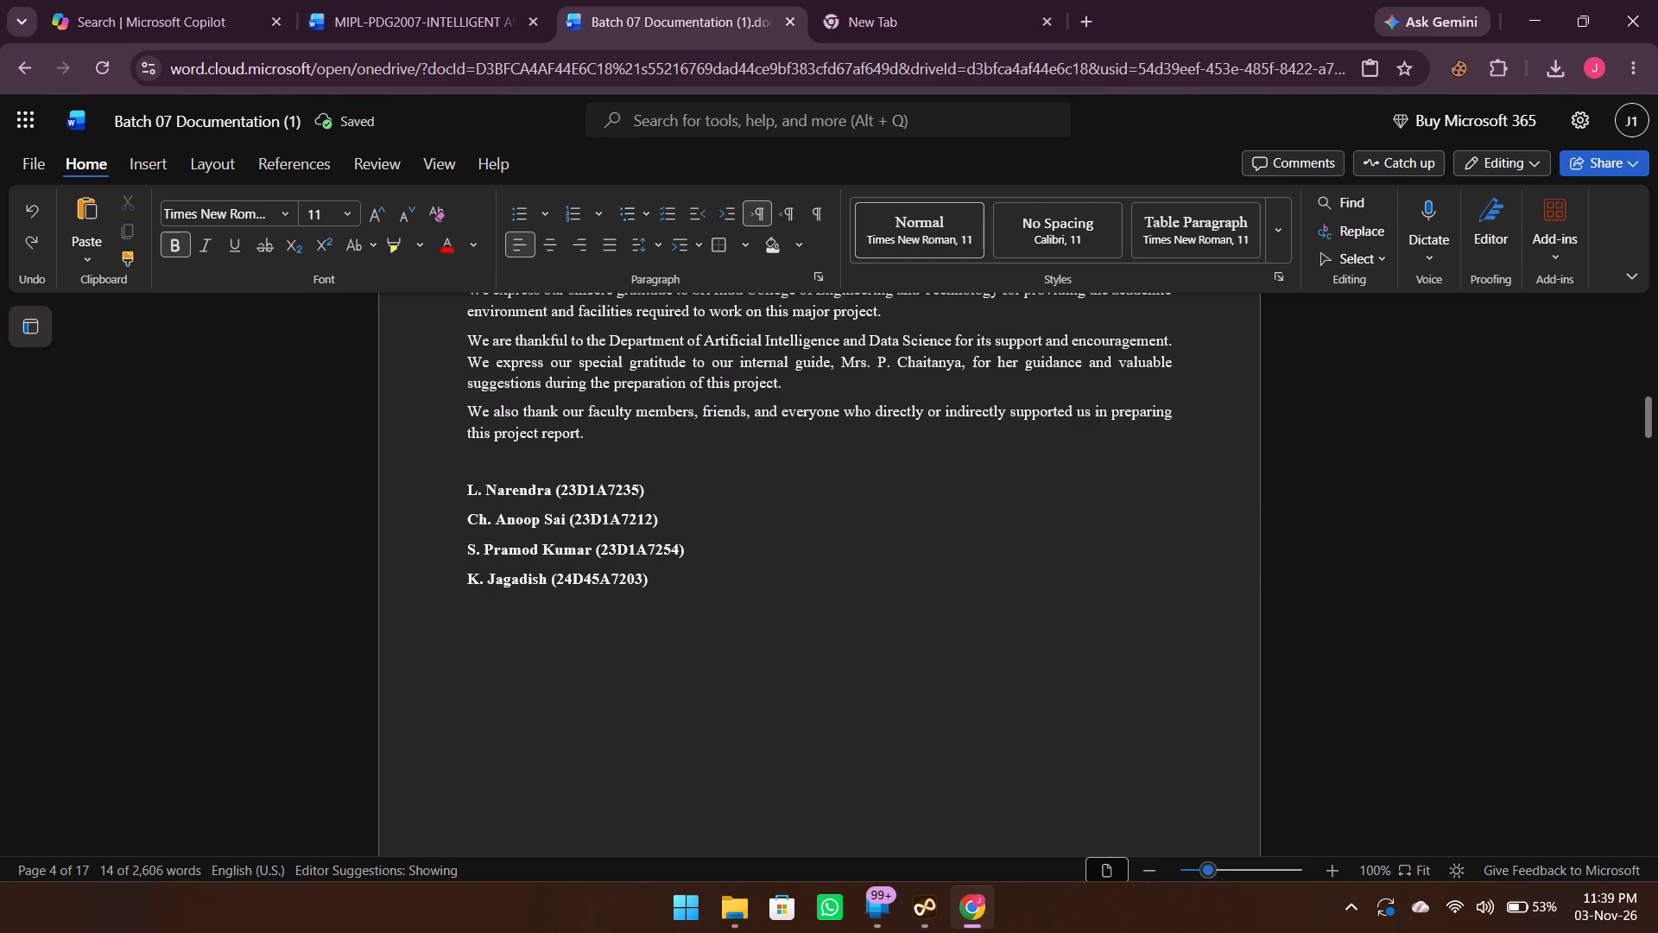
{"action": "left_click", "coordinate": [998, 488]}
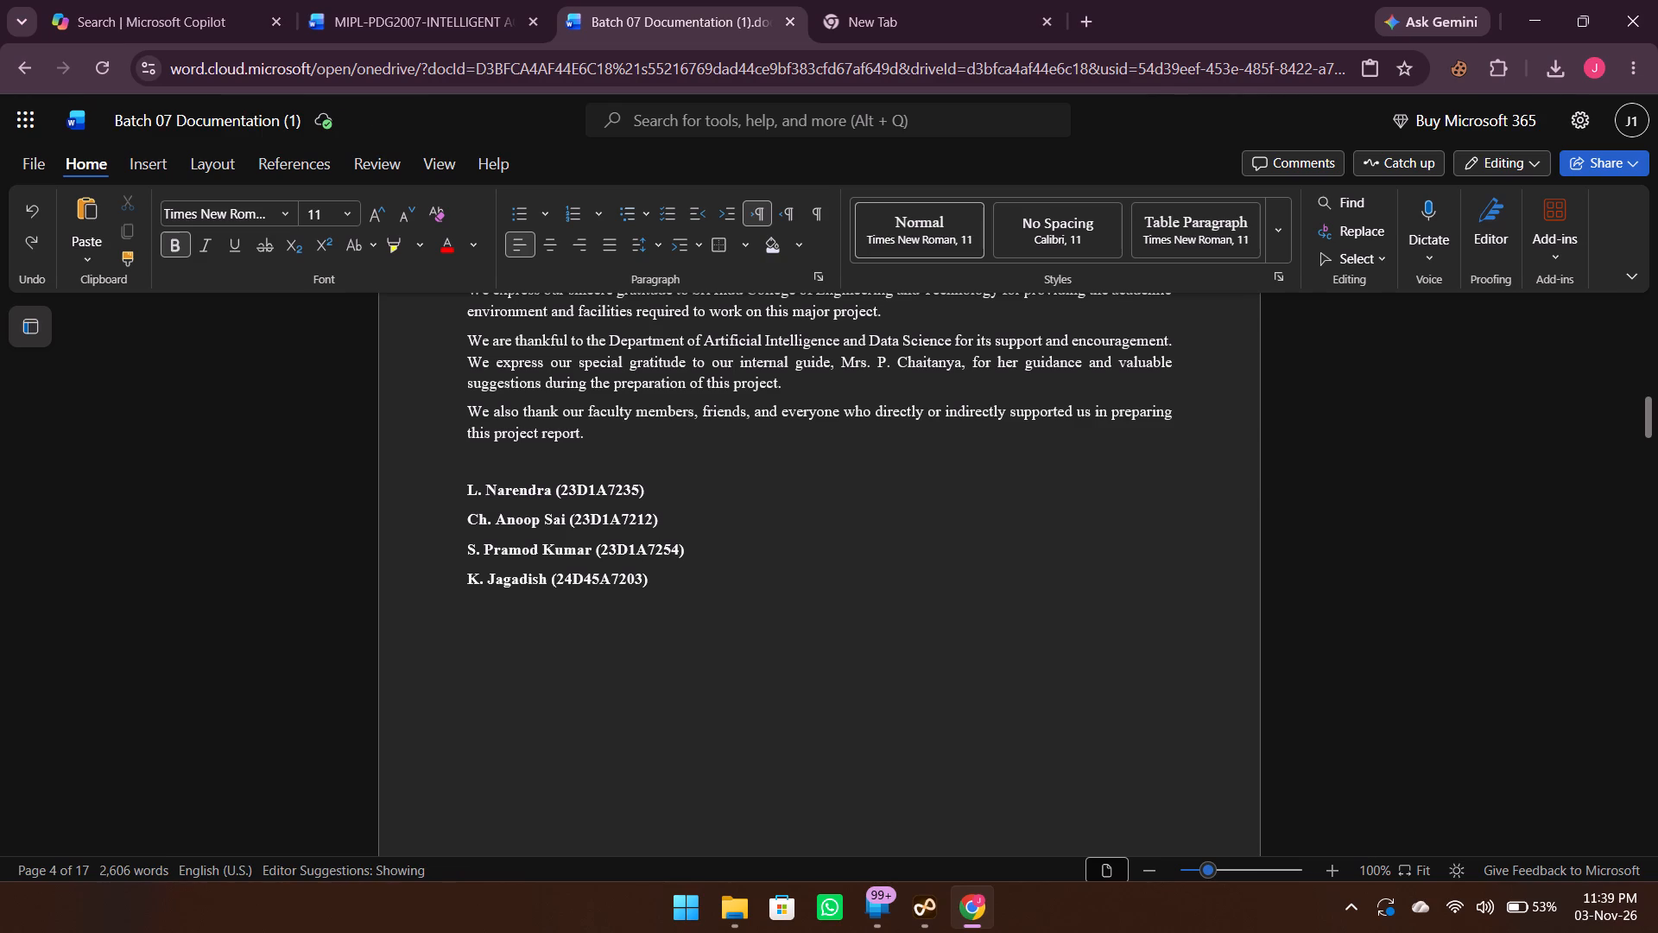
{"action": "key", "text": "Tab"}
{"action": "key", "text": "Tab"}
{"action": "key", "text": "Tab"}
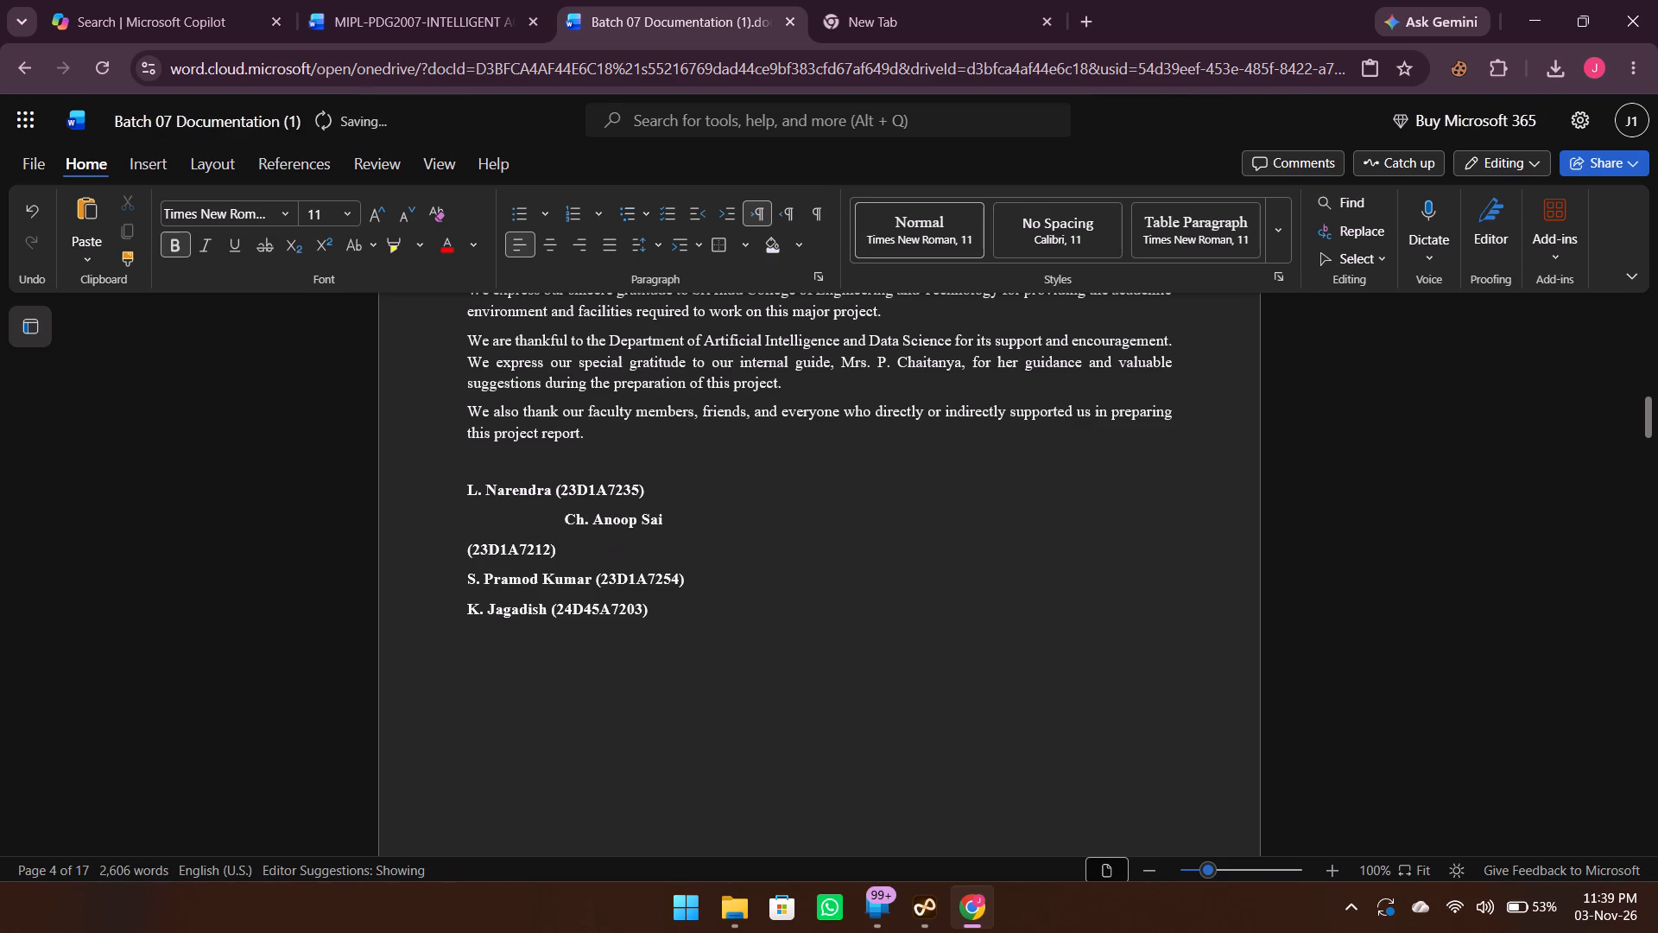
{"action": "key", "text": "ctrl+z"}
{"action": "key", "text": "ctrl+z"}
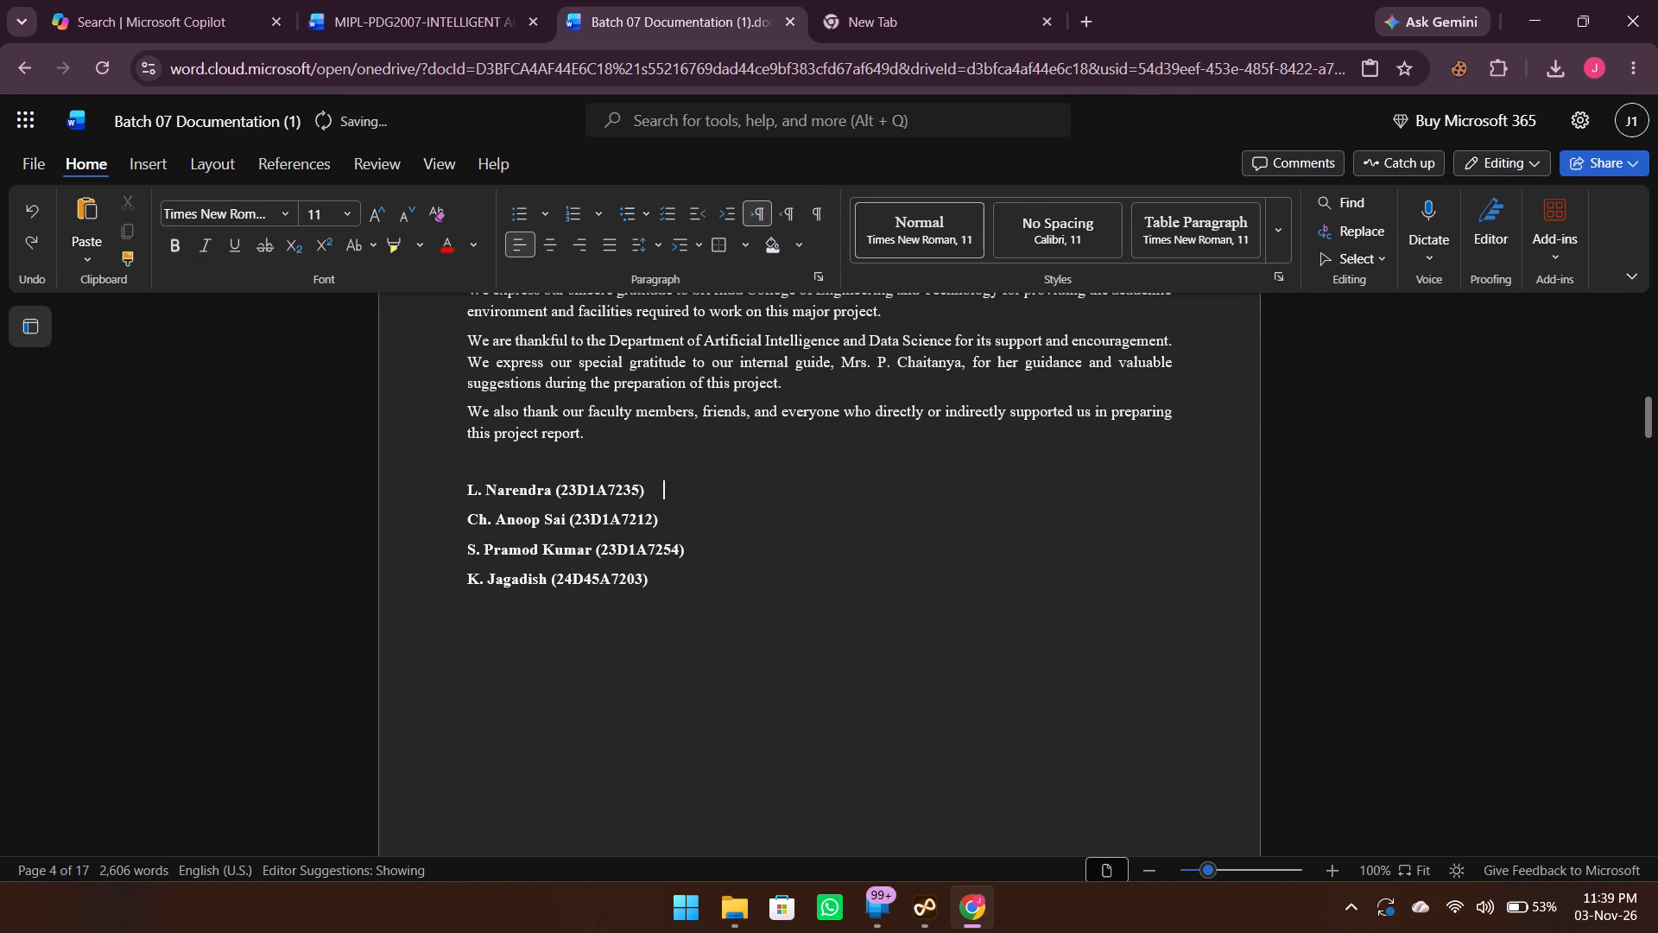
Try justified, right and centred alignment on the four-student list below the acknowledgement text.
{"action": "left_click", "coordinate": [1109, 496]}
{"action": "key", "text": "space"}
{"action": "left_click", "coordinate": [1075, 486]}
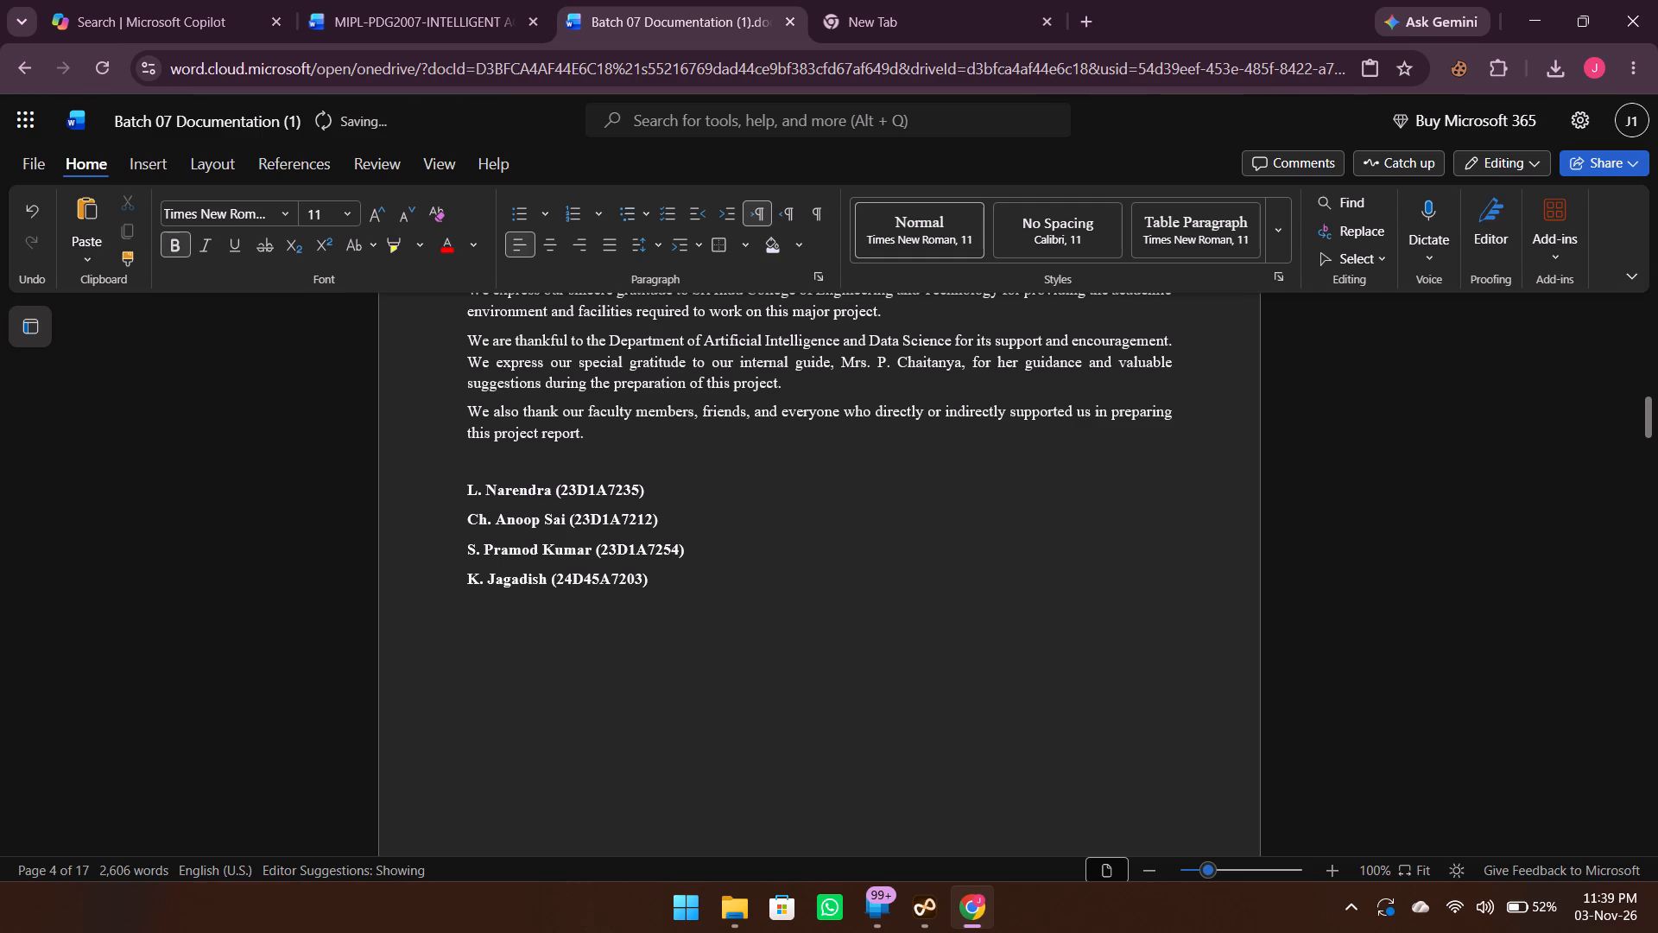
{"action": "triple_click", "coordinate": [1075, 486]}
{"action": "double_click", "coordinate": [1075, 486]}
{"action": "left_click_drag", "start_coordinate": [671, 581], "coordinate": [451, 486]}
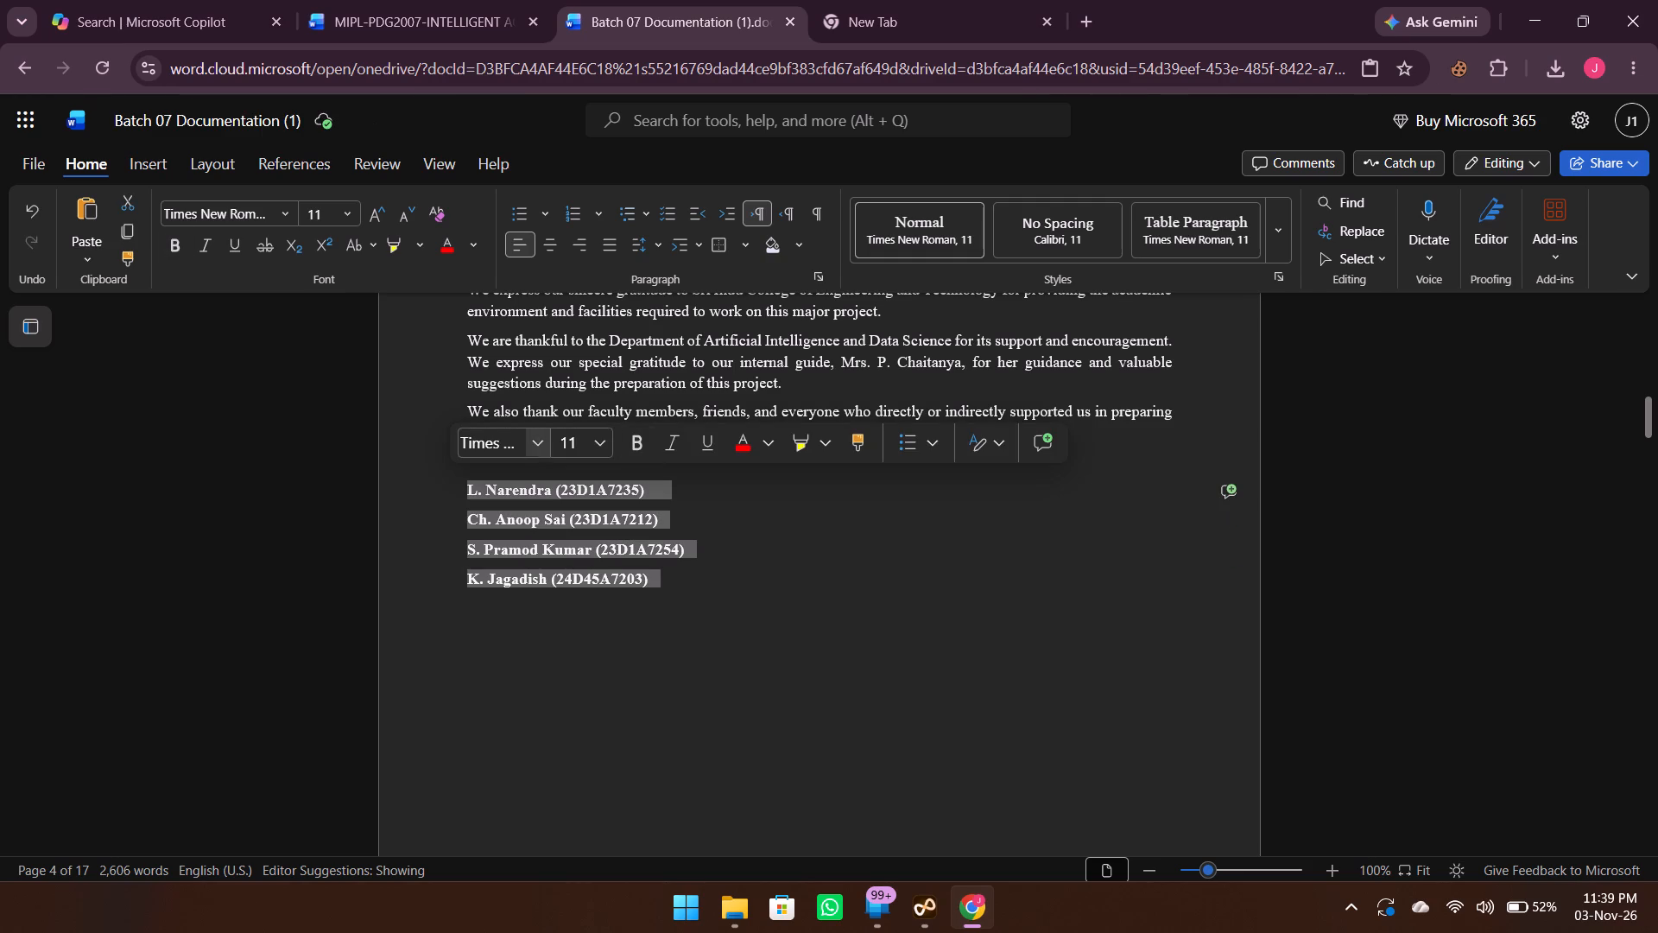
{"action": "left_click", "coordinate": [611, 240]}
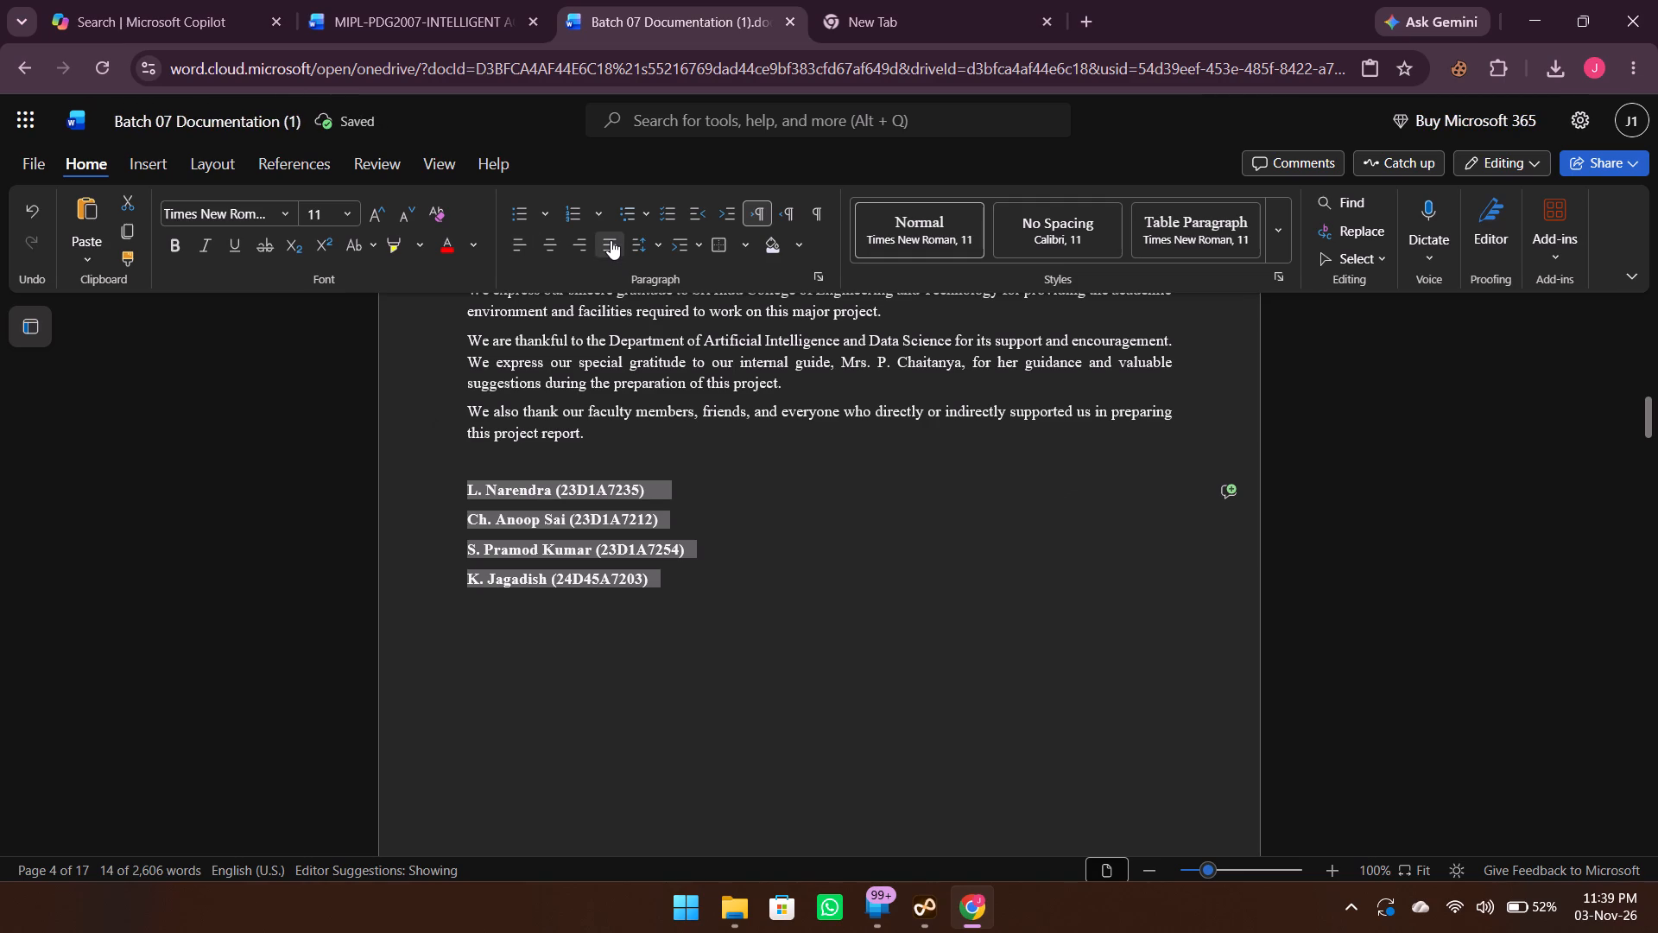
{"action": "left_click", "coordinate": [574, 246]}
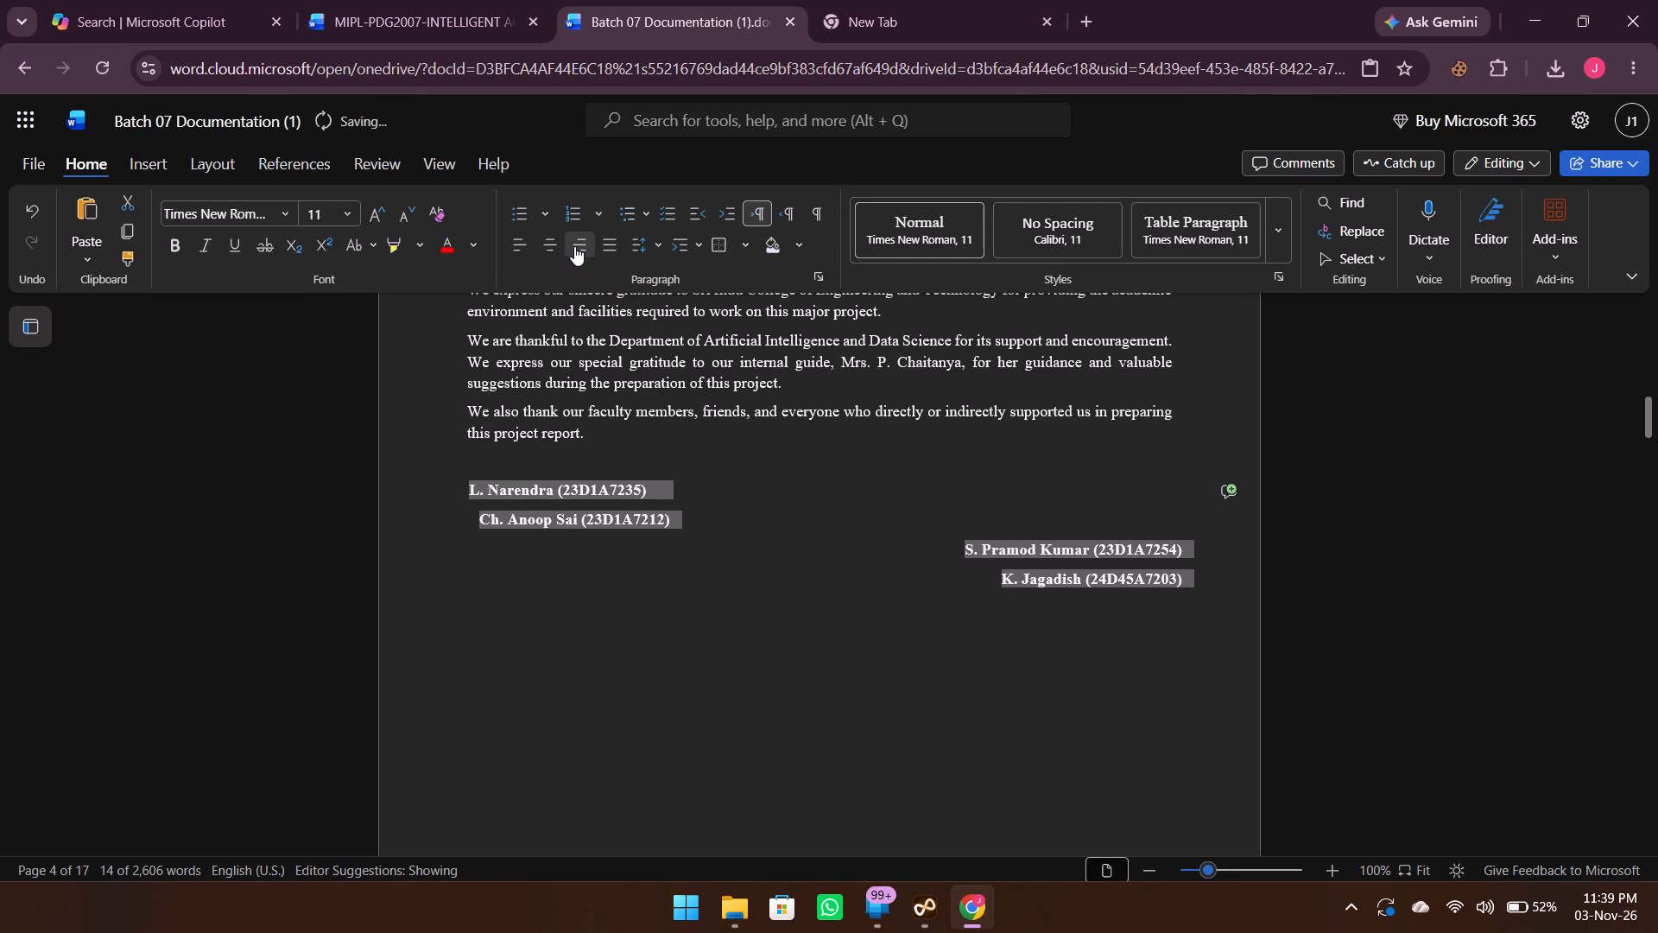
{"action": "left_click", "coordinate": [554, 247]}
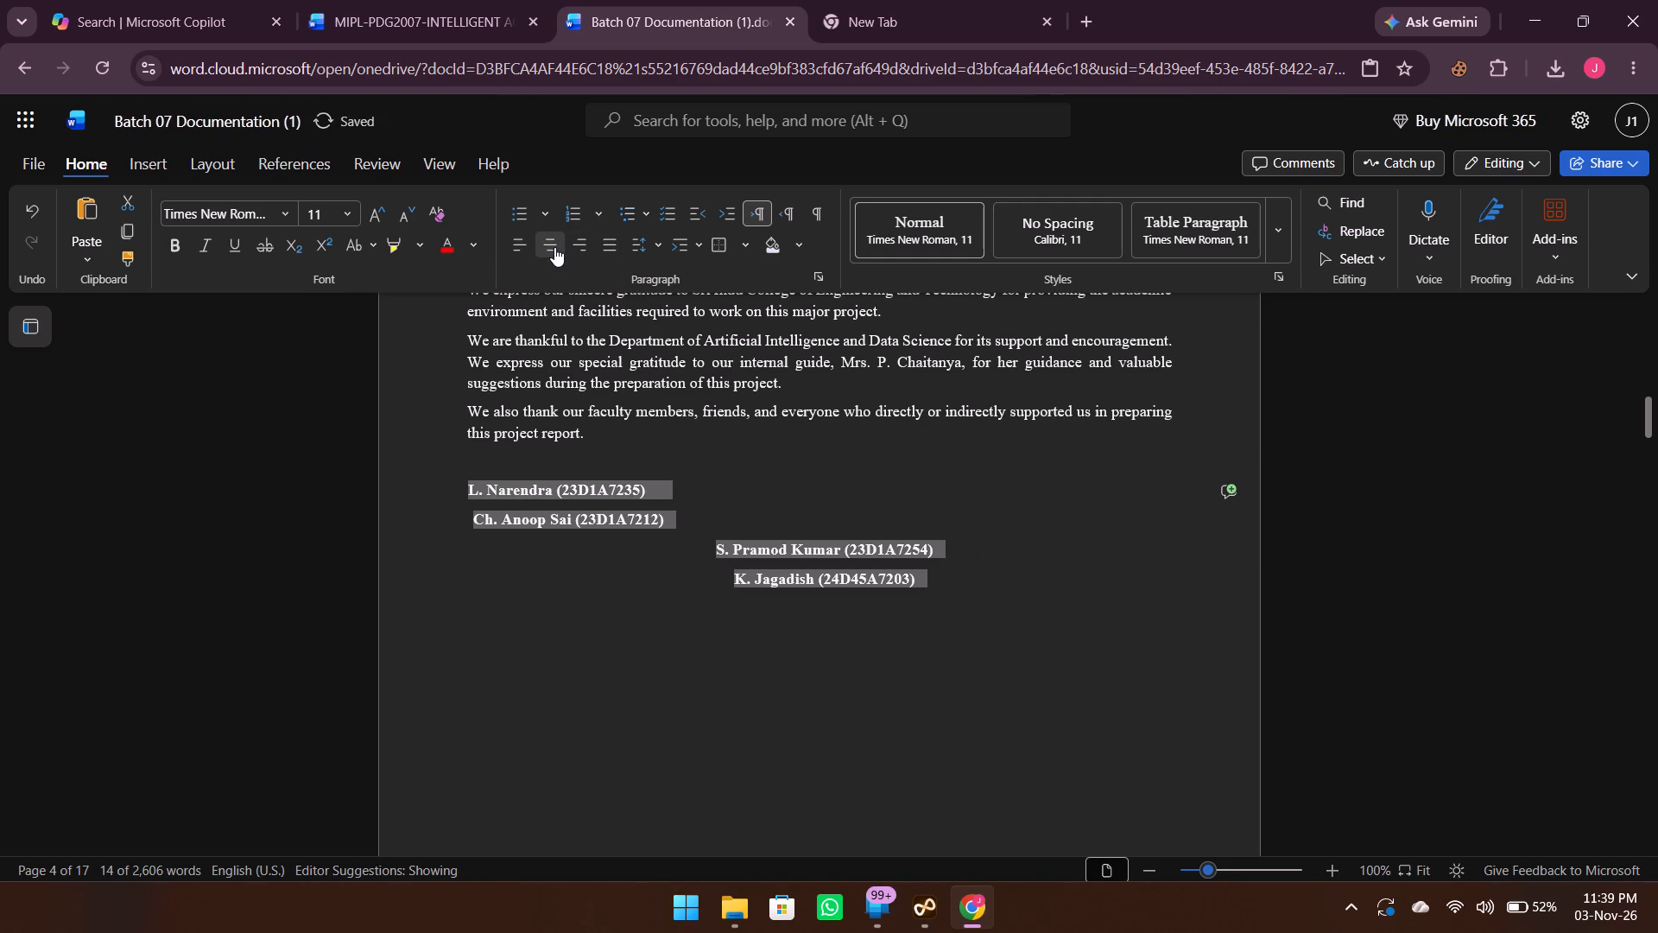
Delete the bold four-student list below the acknowledgement text.
{"action": "left_click_drag", "start_coordinate": [707, 529], "coordinate": [584, 509]}
{"action": "left_click_drag", "start_coordinate": [584, 509], "coordinate": [654, 505]}
{"action": "left_click_drag", "start_coordinate": [684, 506], "coordinate": [713, 498]}
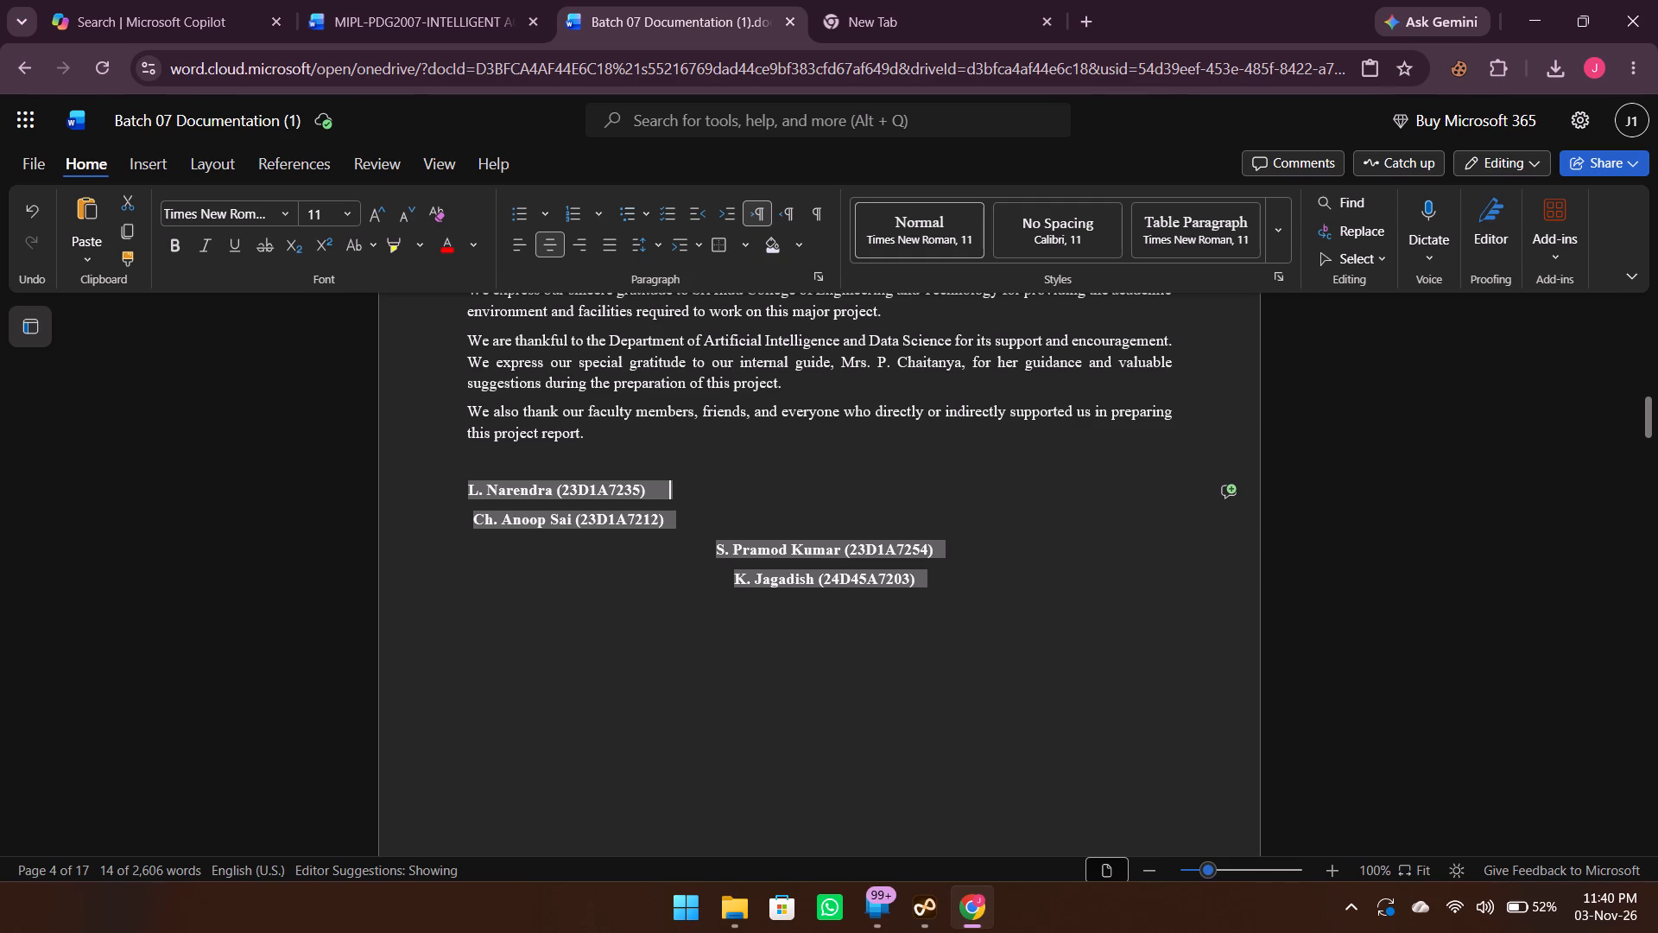
{"action": "left_click_drag", "start_coordinate": [713, 498], "coordinate": [938, 564]}
{"action": "left_click_drag", "start_coordinate": [950, 590], "coordinate": [607, 536]}
{"action": "key", "text": "BackSpace"}
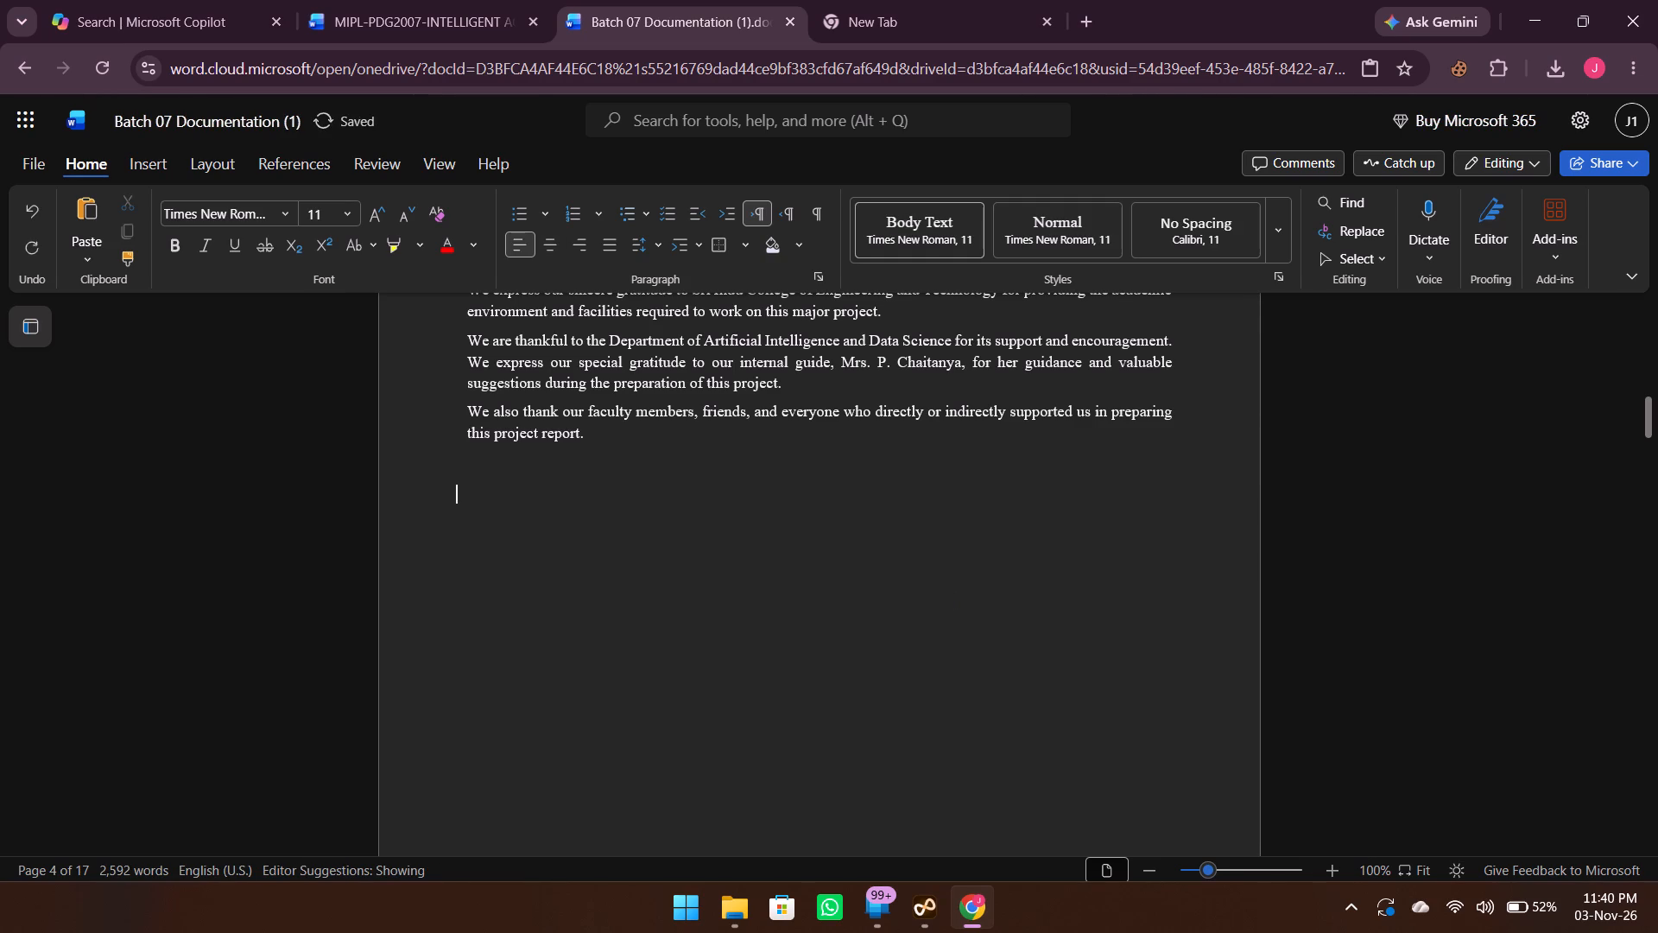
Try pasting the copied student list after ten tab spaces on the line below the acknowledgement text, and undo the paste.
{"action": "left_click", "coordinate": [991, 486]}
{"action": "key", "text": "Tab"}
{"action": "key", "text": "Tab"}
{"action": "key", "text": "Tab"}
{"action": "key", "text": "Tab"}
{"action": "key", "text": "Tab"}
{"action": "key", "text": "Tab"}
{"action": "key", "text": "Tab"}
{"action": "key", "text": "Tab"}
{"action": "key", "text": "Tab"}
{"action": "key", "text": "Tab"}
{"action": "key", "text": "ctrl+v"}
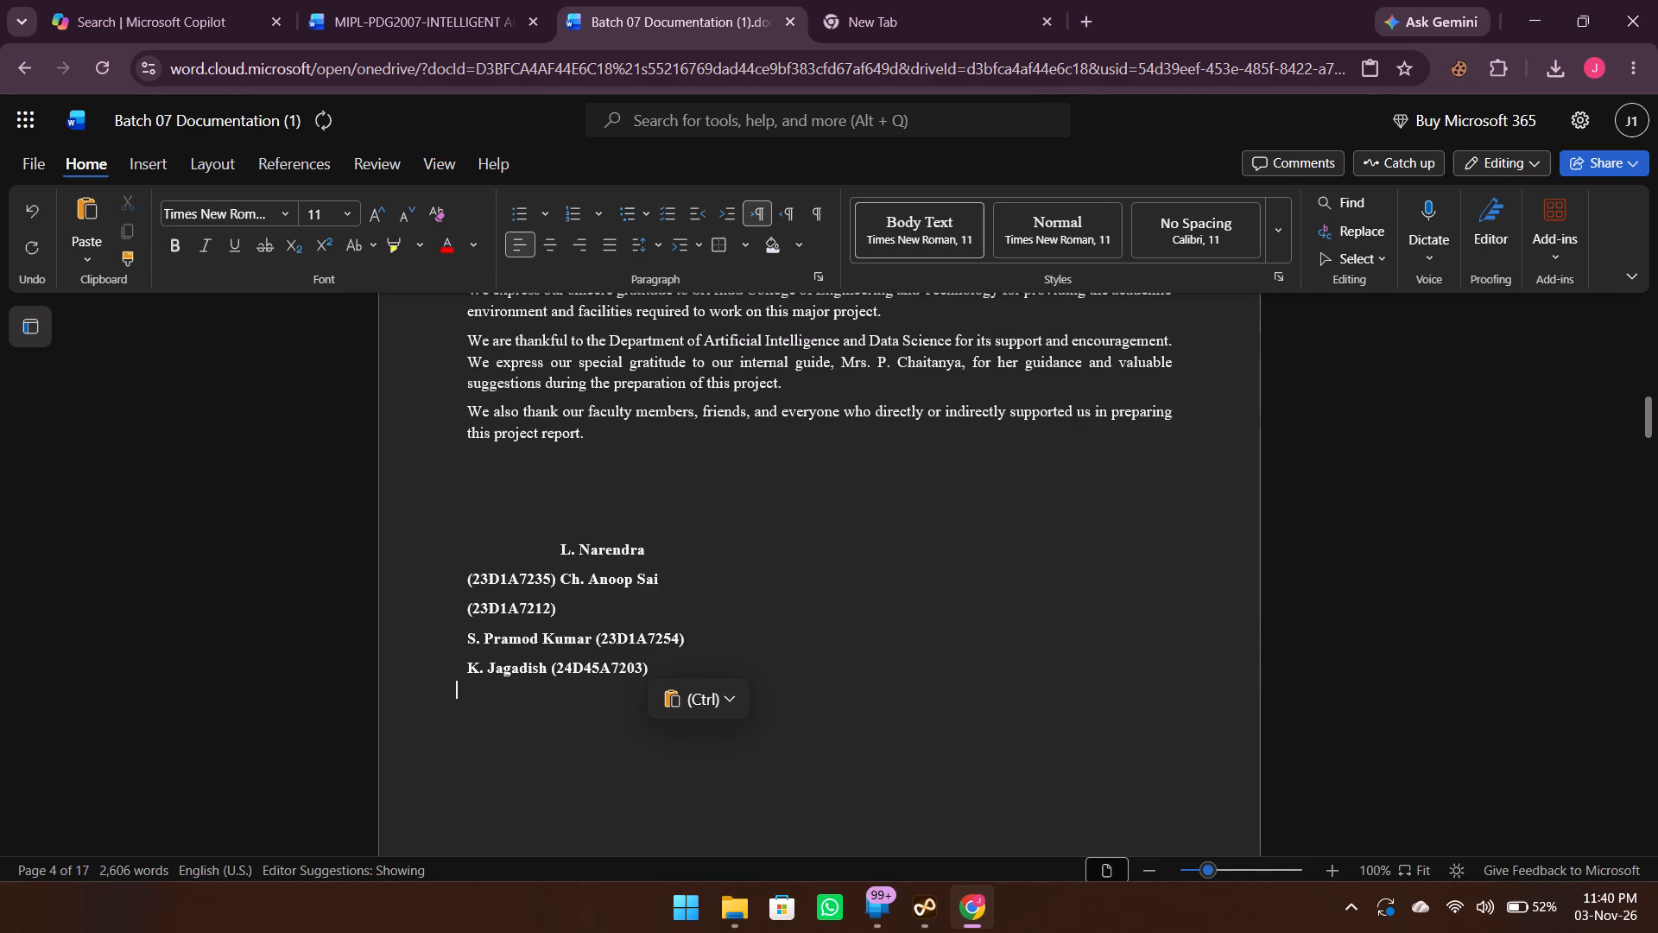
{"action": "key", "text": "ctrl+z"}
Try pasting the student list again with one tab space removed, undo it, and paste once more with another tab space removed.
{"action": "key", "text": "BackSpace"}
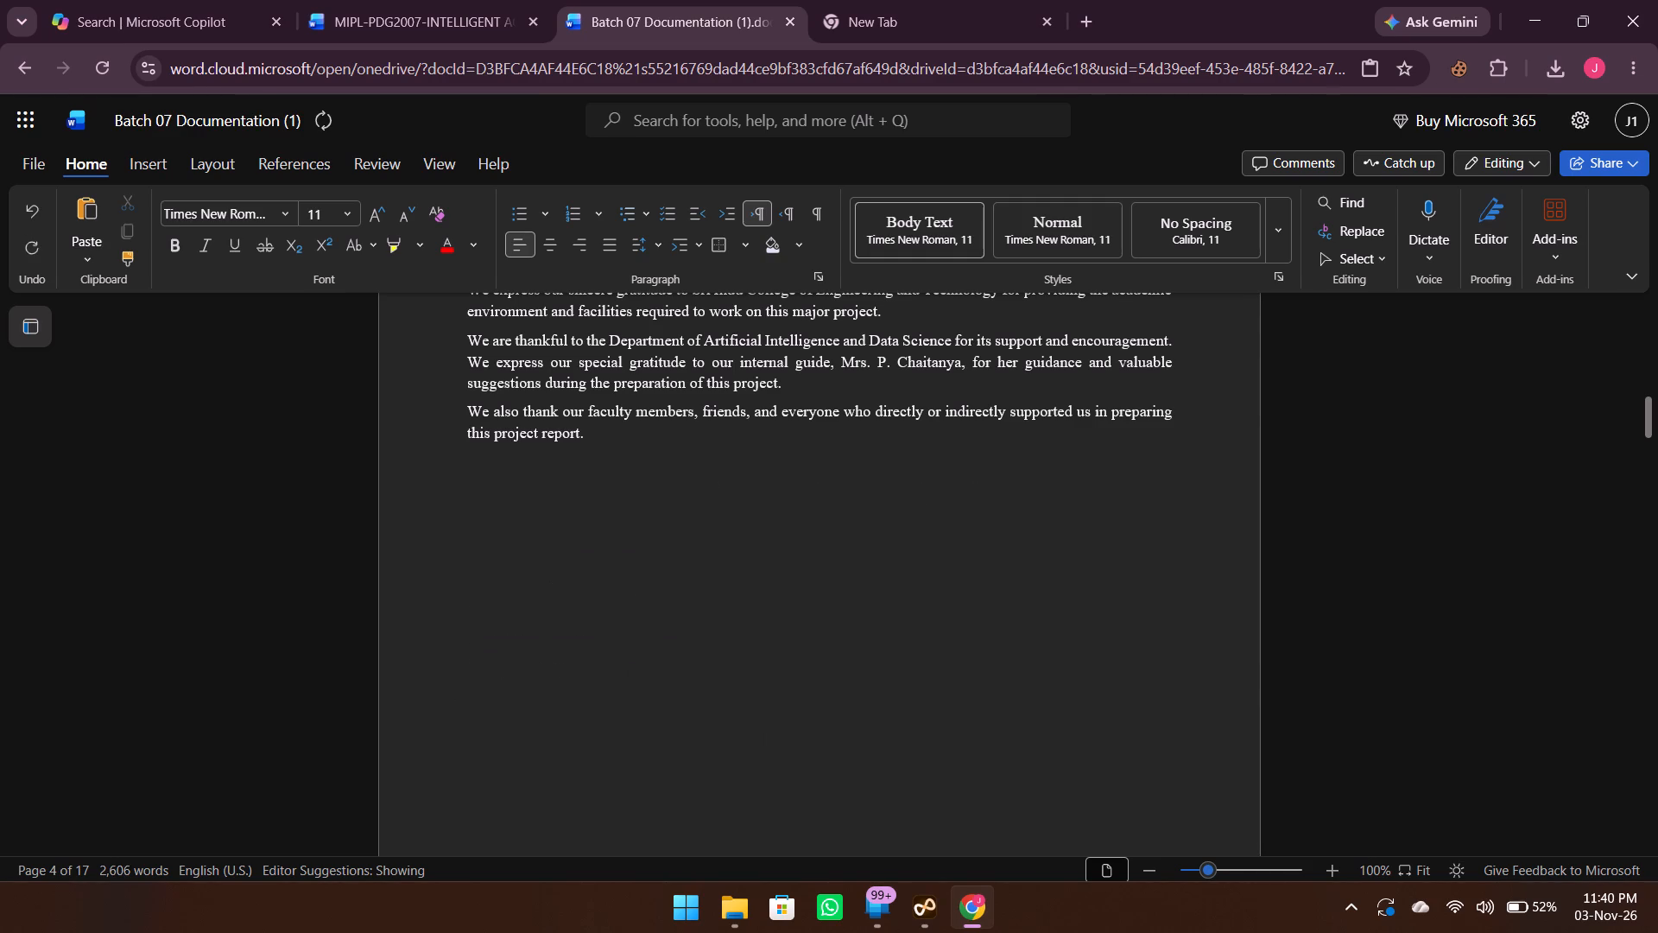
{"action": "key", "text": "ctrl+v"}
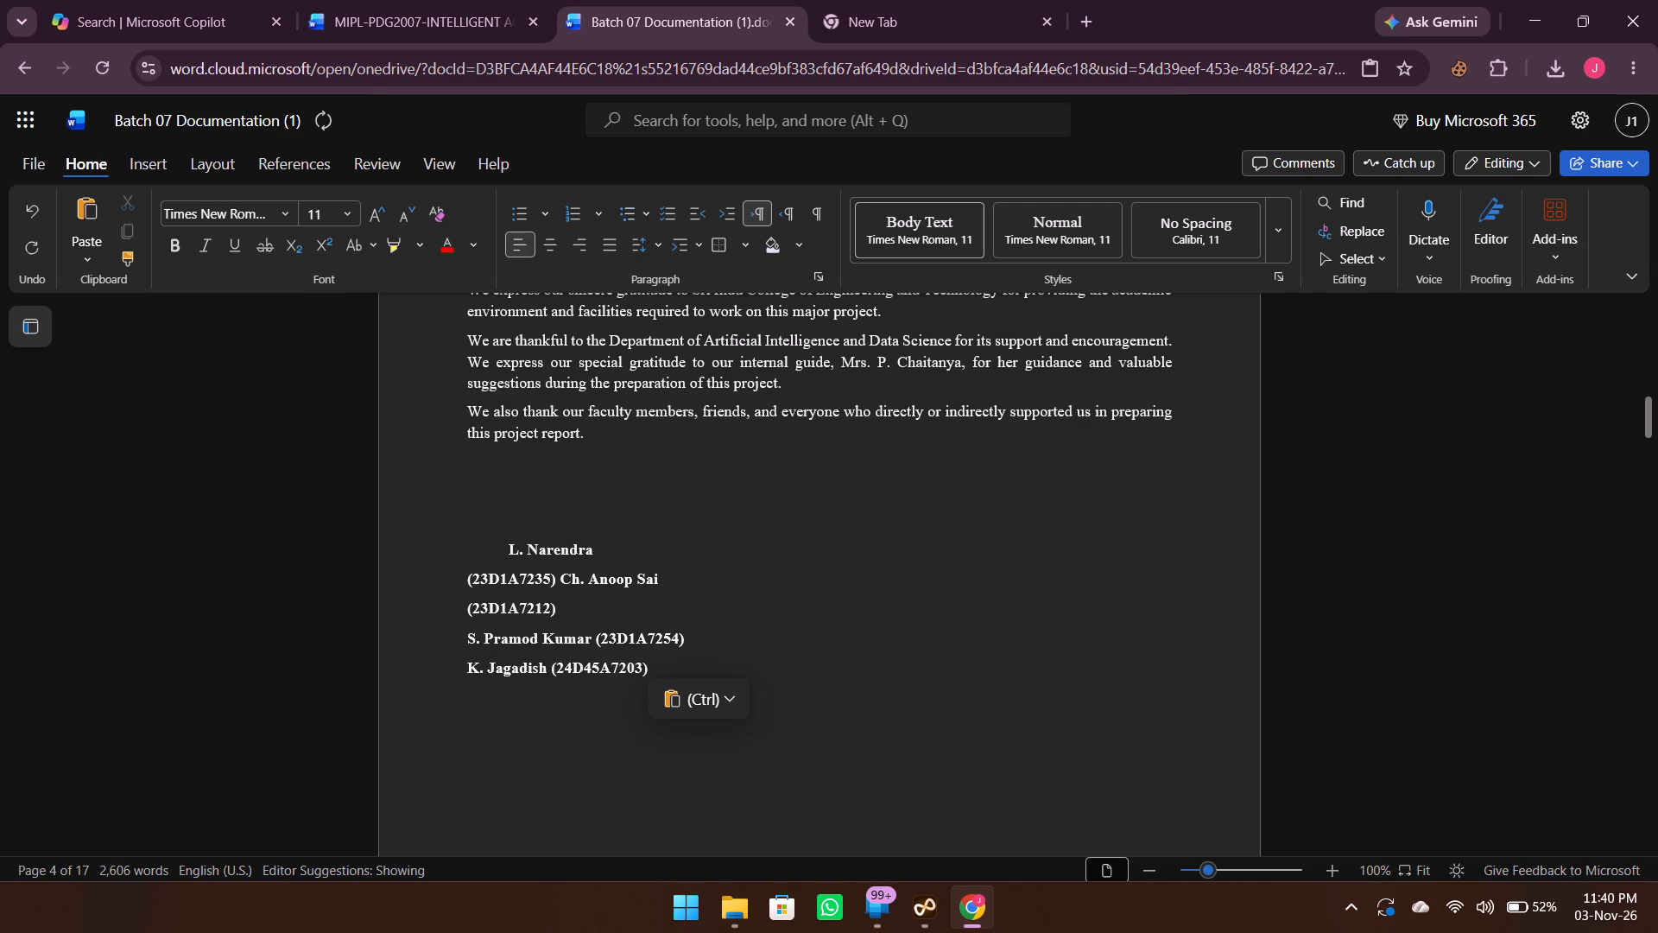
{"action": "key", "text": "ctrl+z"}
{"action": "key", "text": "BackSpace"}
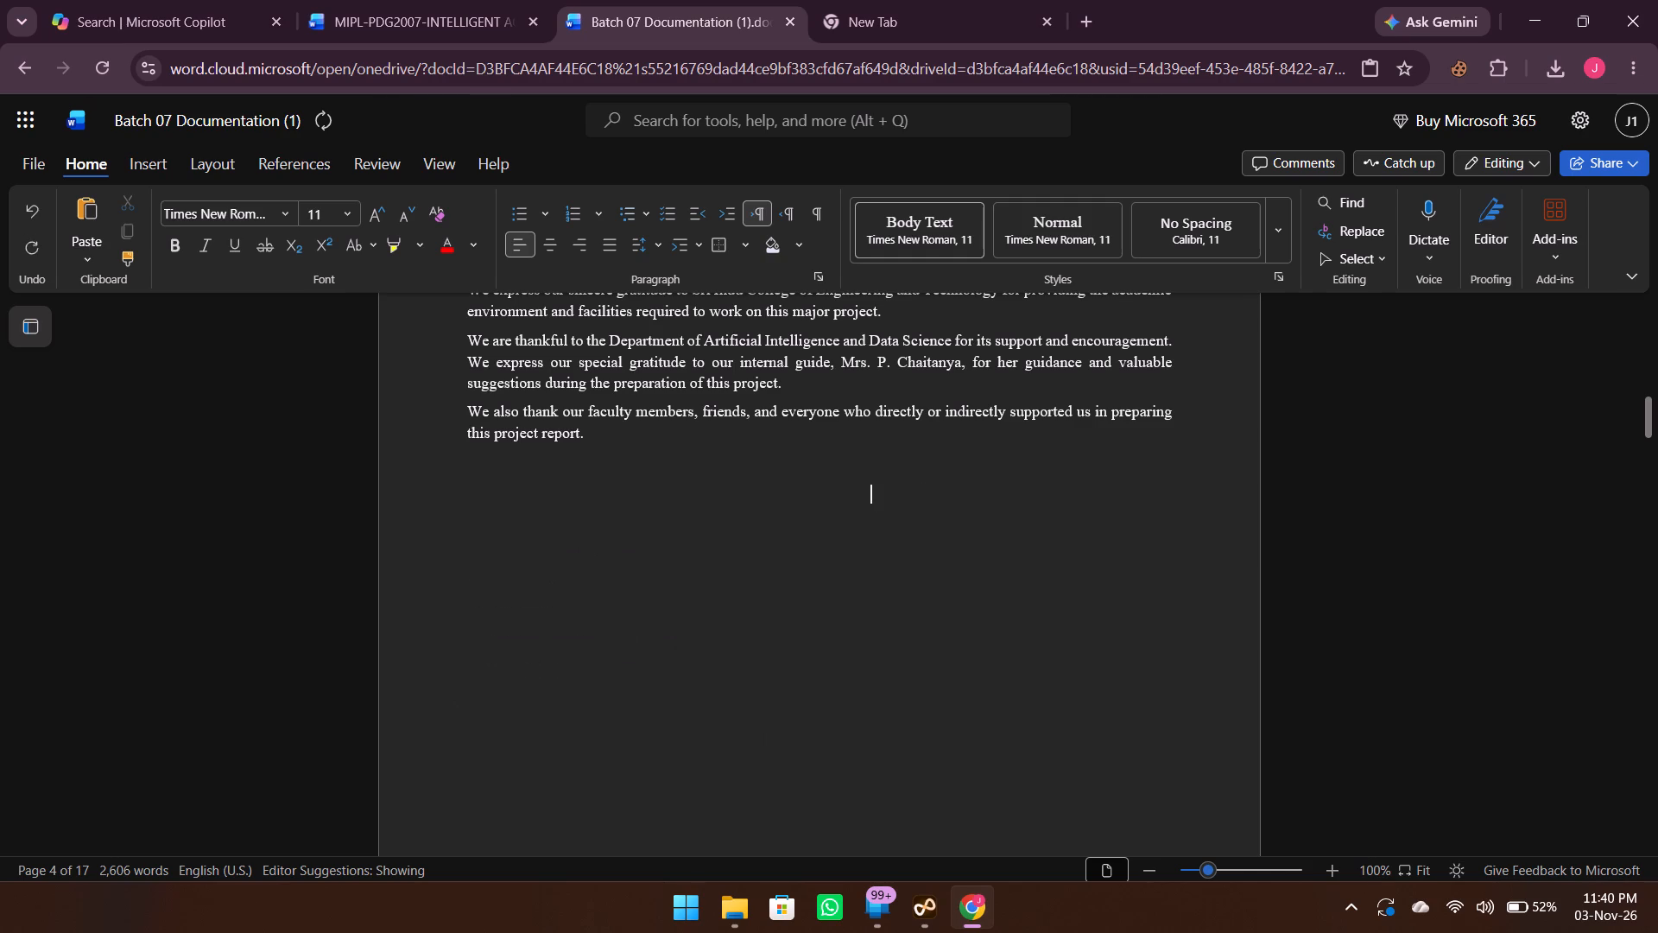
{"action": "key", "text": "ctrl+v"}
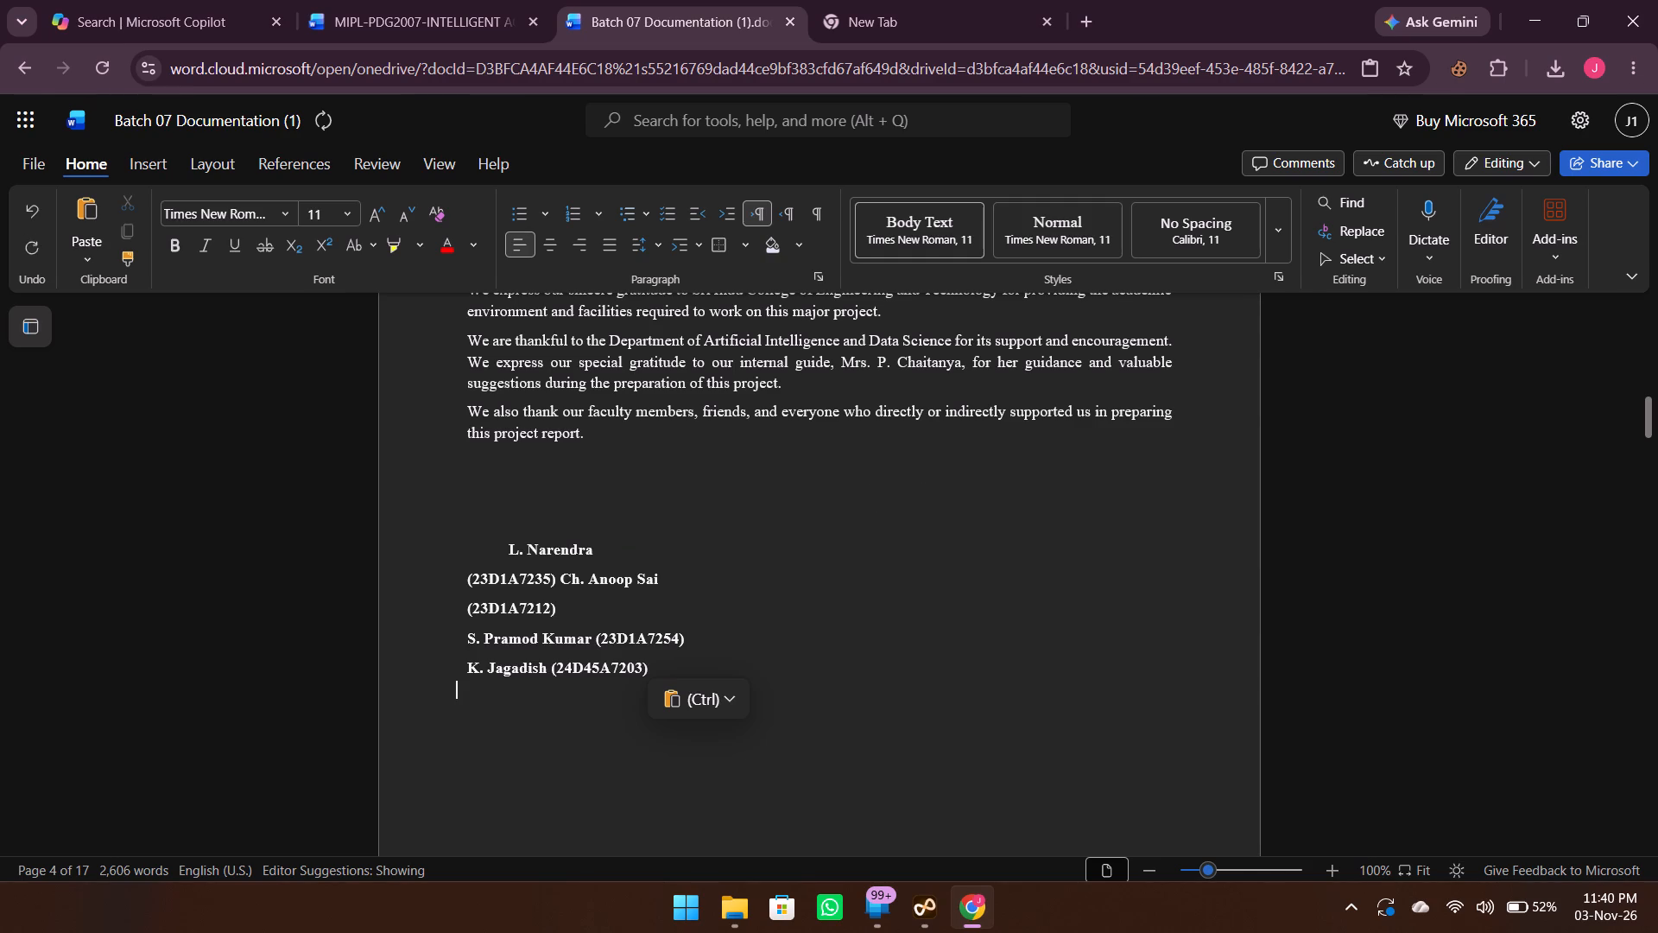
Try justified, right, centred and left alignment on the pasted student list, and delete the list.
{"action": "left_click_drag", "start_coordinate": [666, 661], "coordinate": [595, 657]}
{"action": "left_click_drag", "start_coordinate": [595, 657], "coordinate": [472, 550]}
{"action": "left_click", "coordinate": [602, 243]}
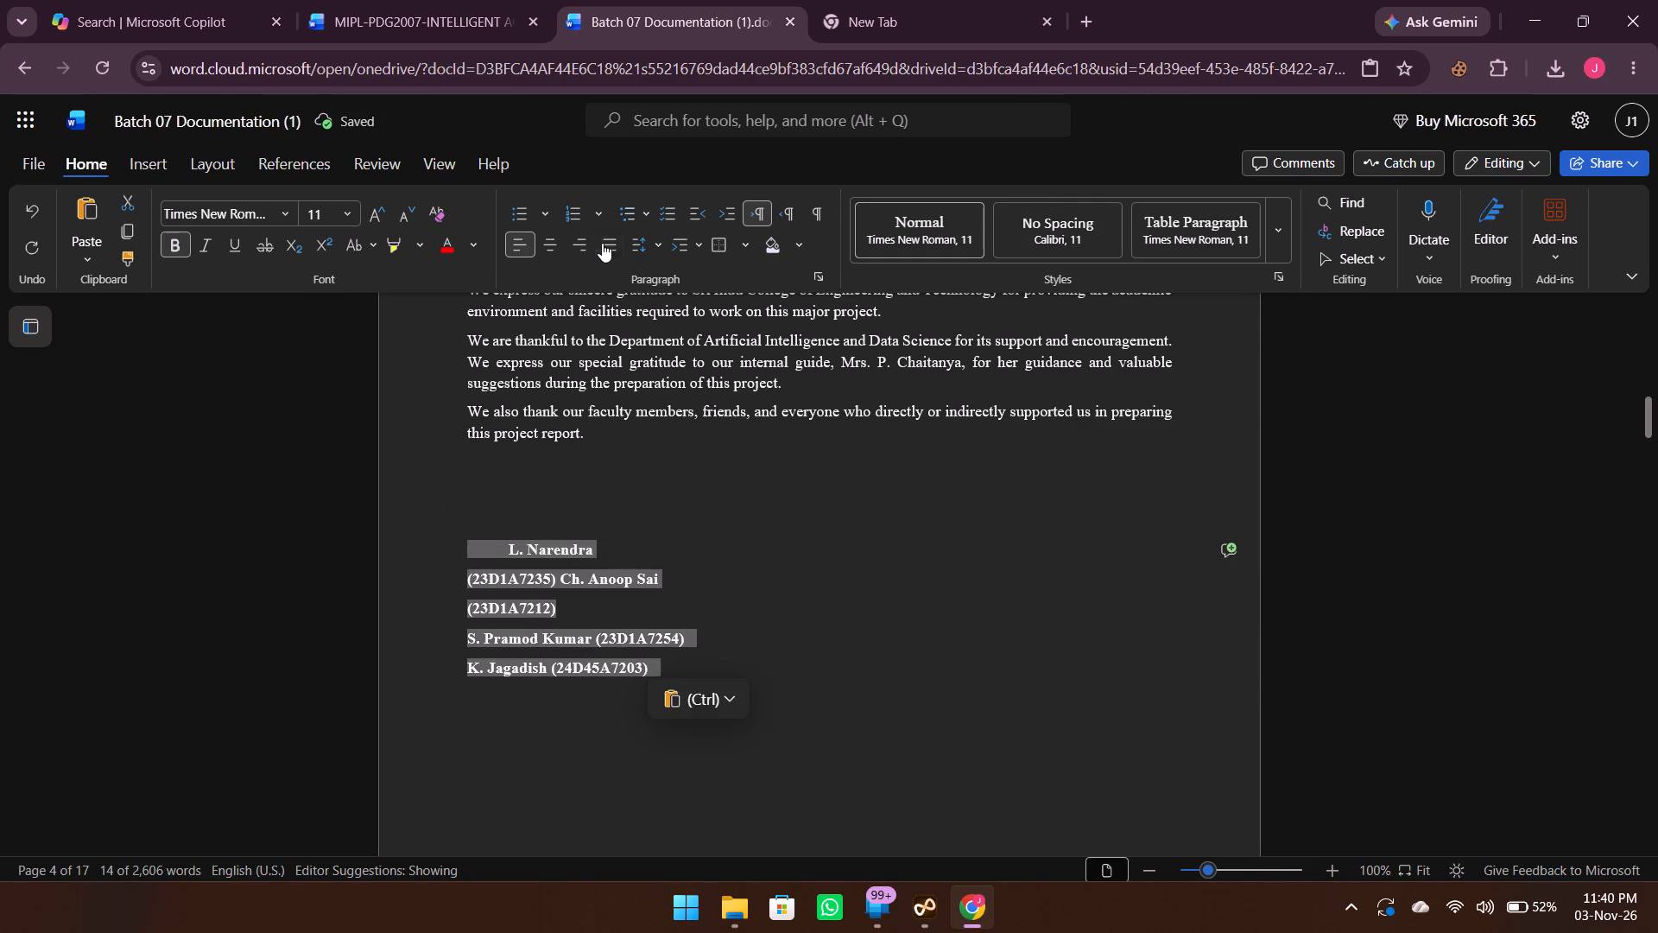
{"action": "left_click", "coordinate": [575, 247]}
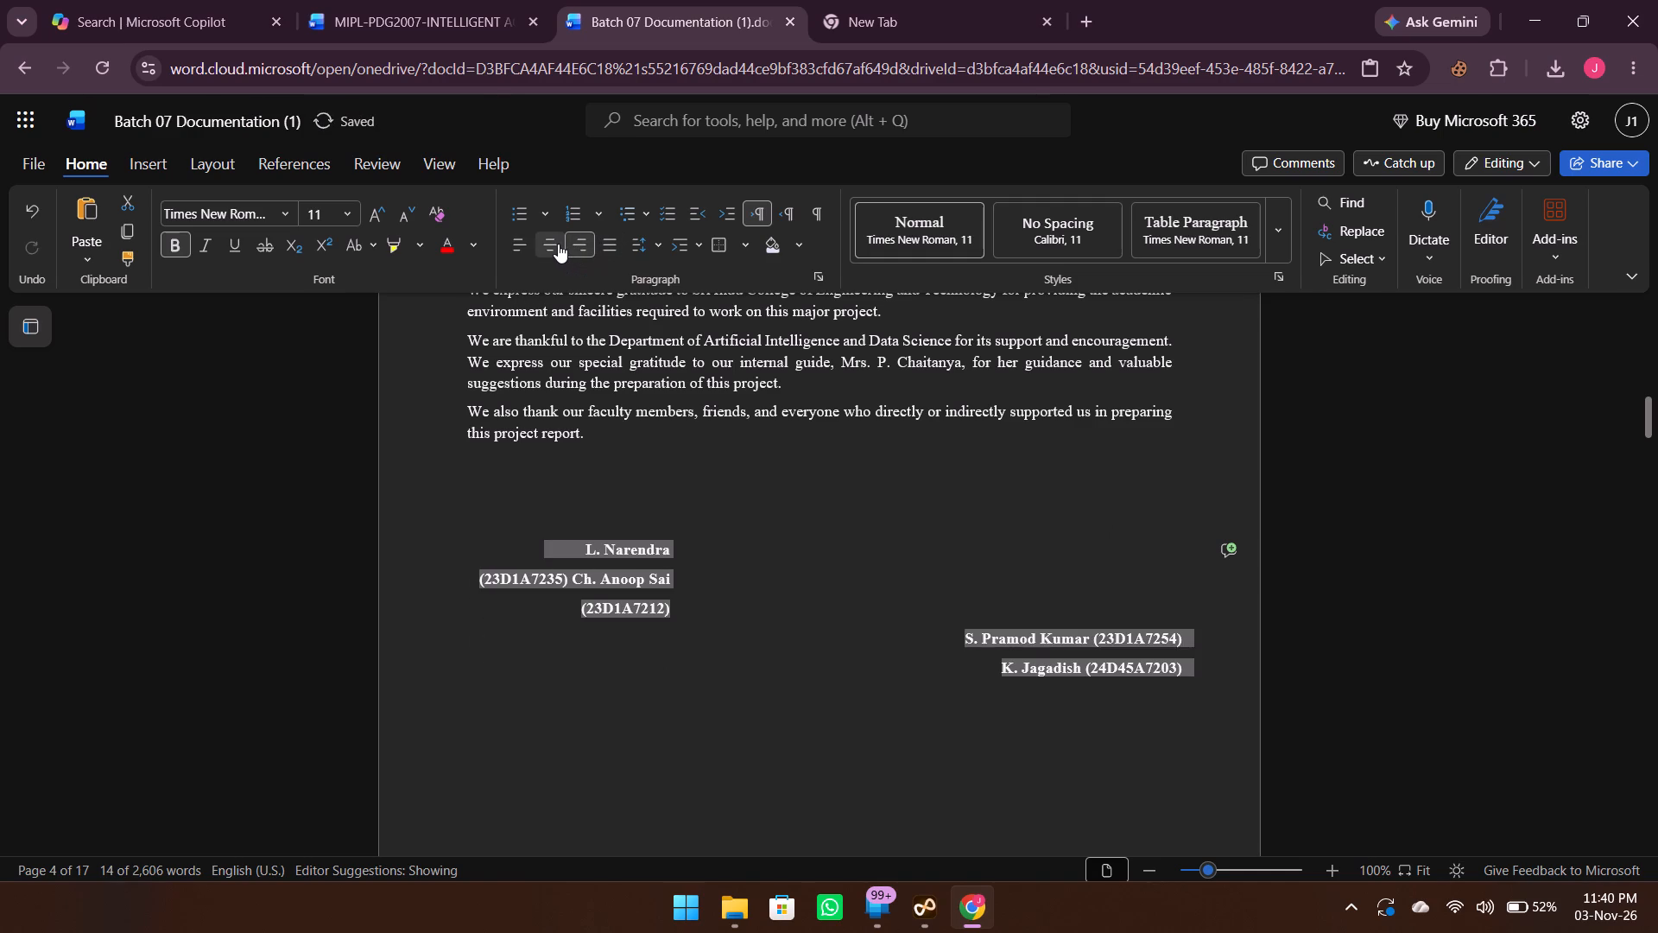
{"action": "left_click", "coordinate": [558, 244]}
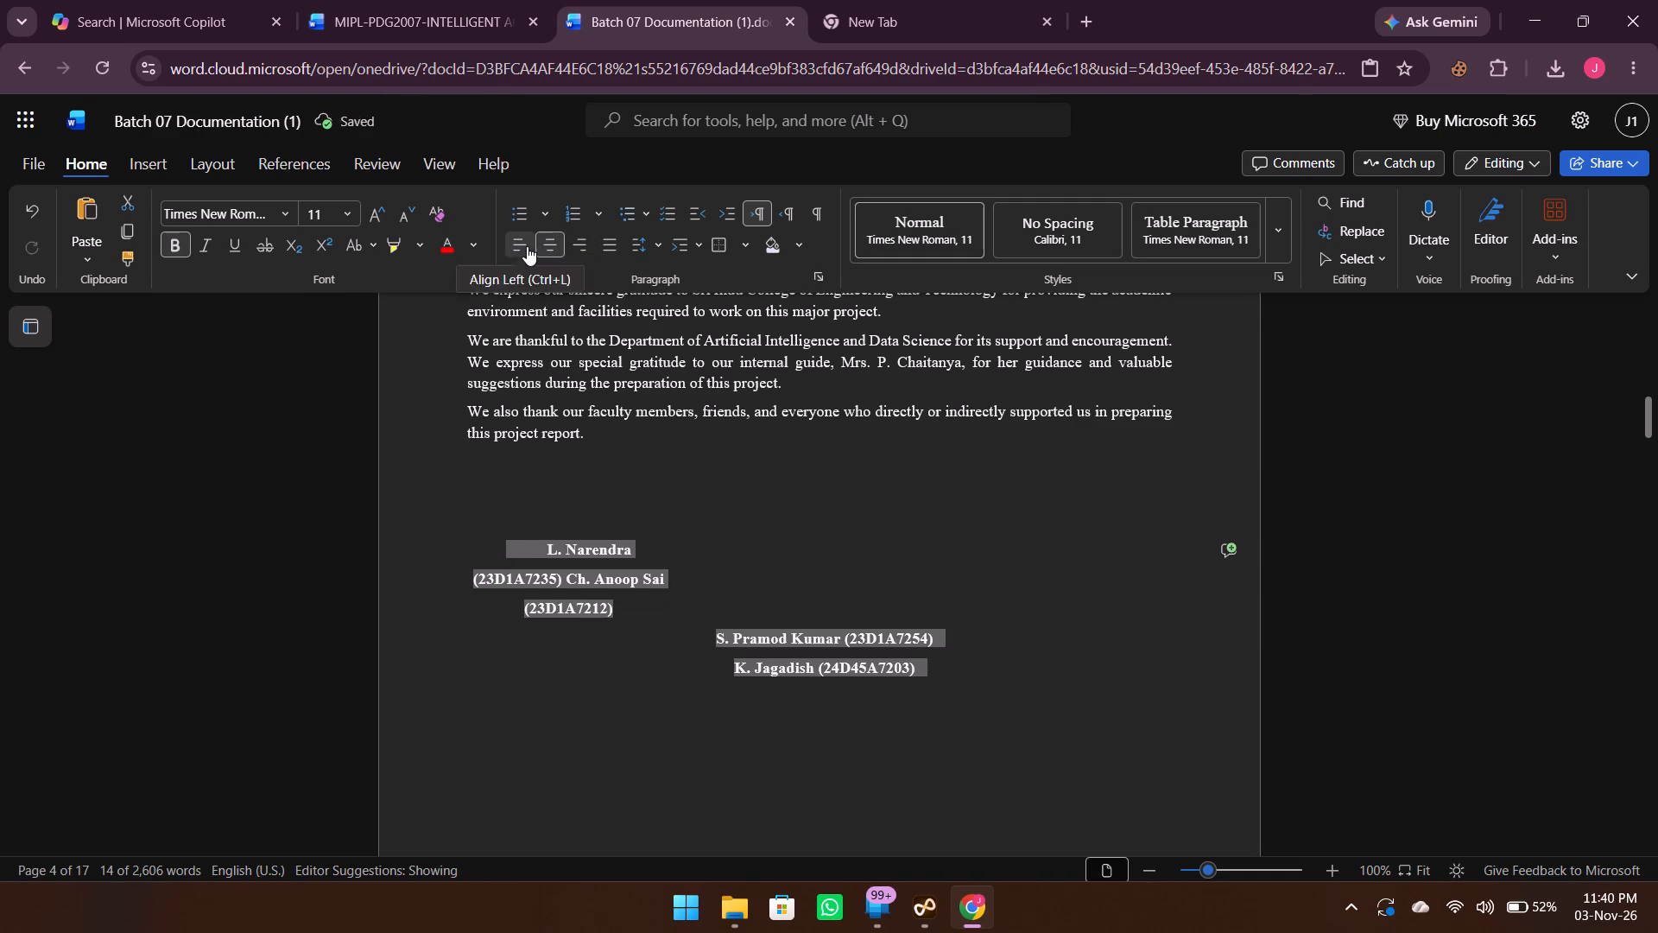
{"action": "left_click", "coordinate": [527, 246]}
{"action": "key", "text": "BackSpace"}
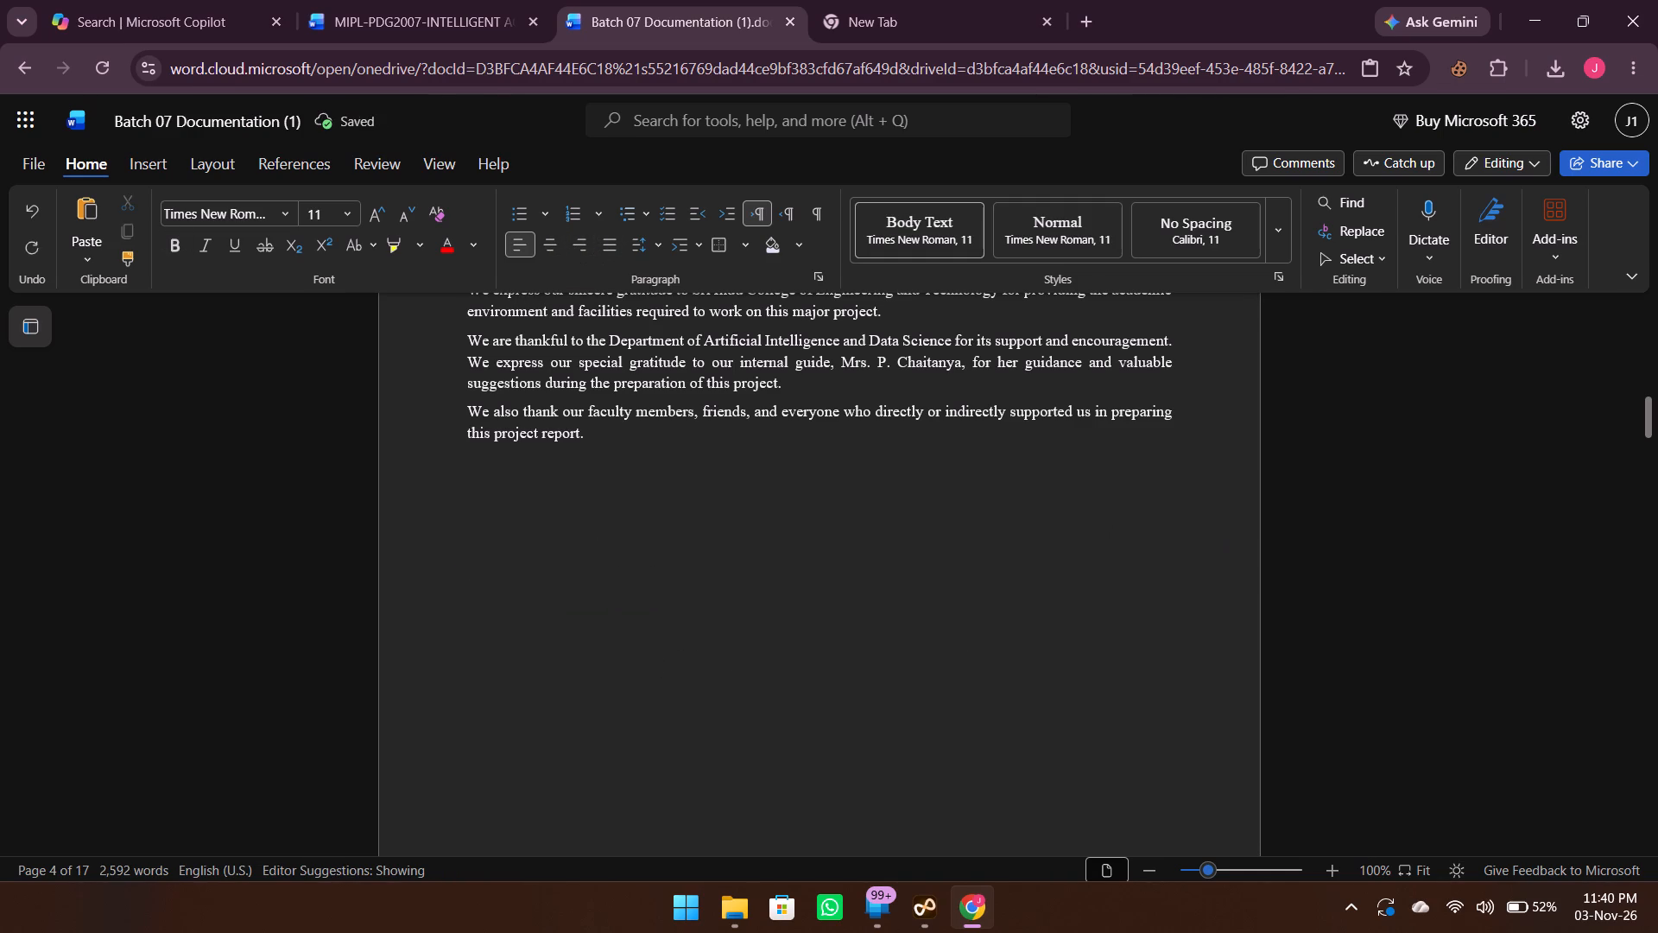
Set the three acknowledgement body paragraphs to font size 12.
{"action": "scroll", "coordinate": [914, 557], "scroll_direction": "up", "scroll_amount": 2}
{"action": "left_click_drag", "start_coordinate": [592, 607], "coordinate": [465, 458]}
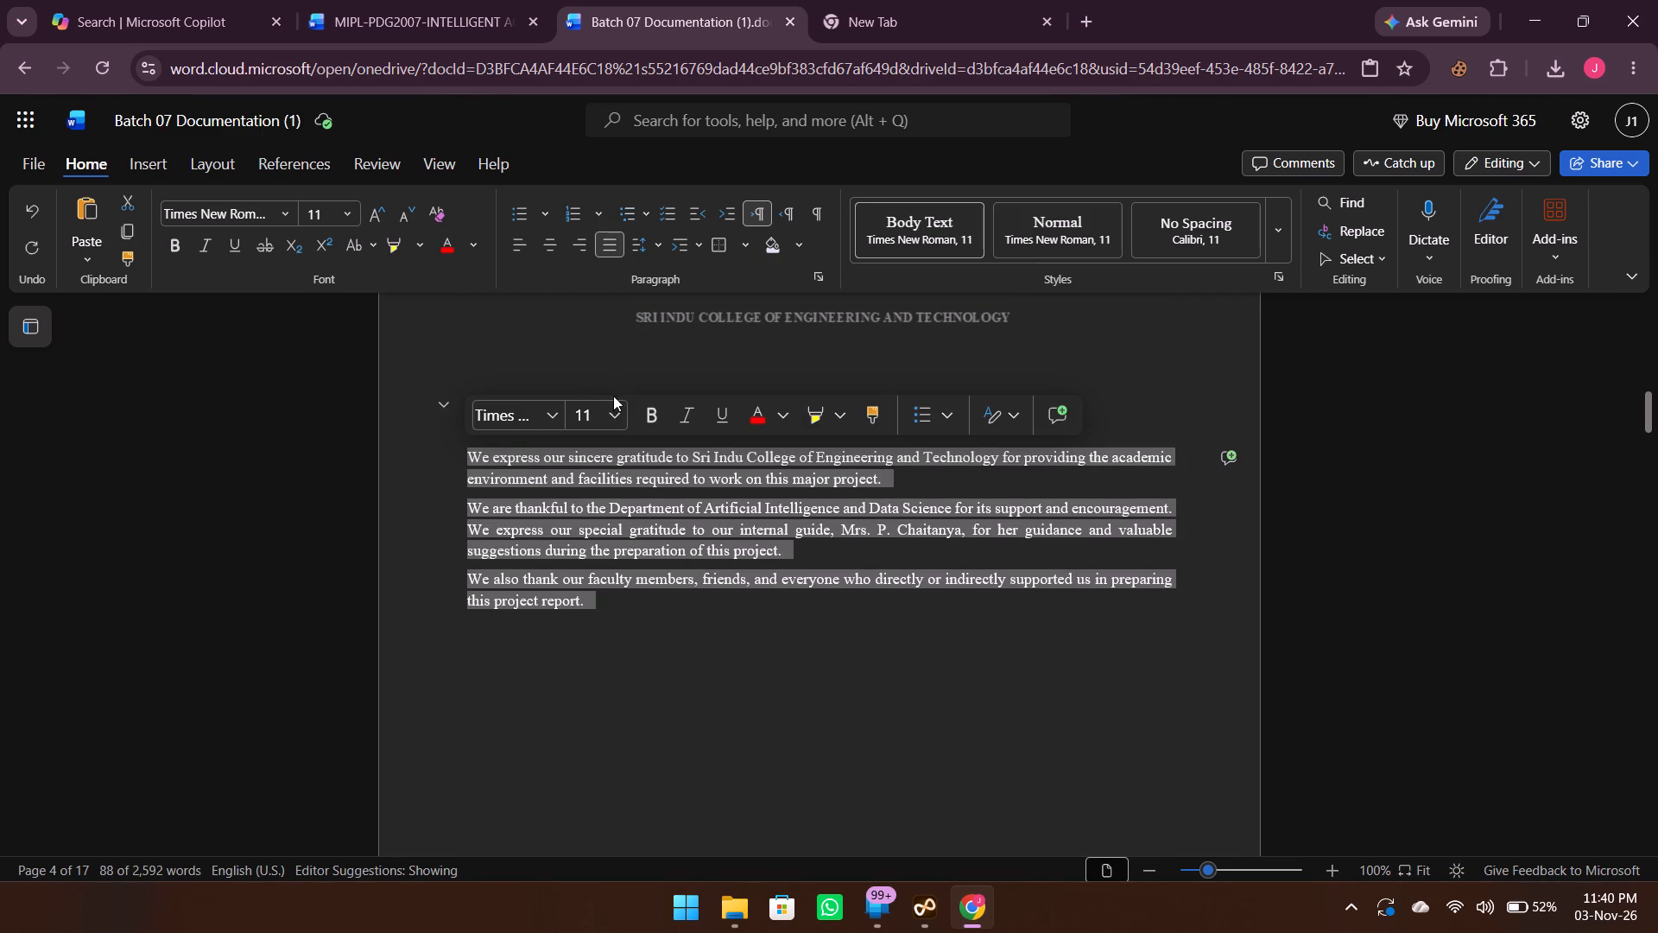
{"action": "left_click", "coordinate": [613, 413]}
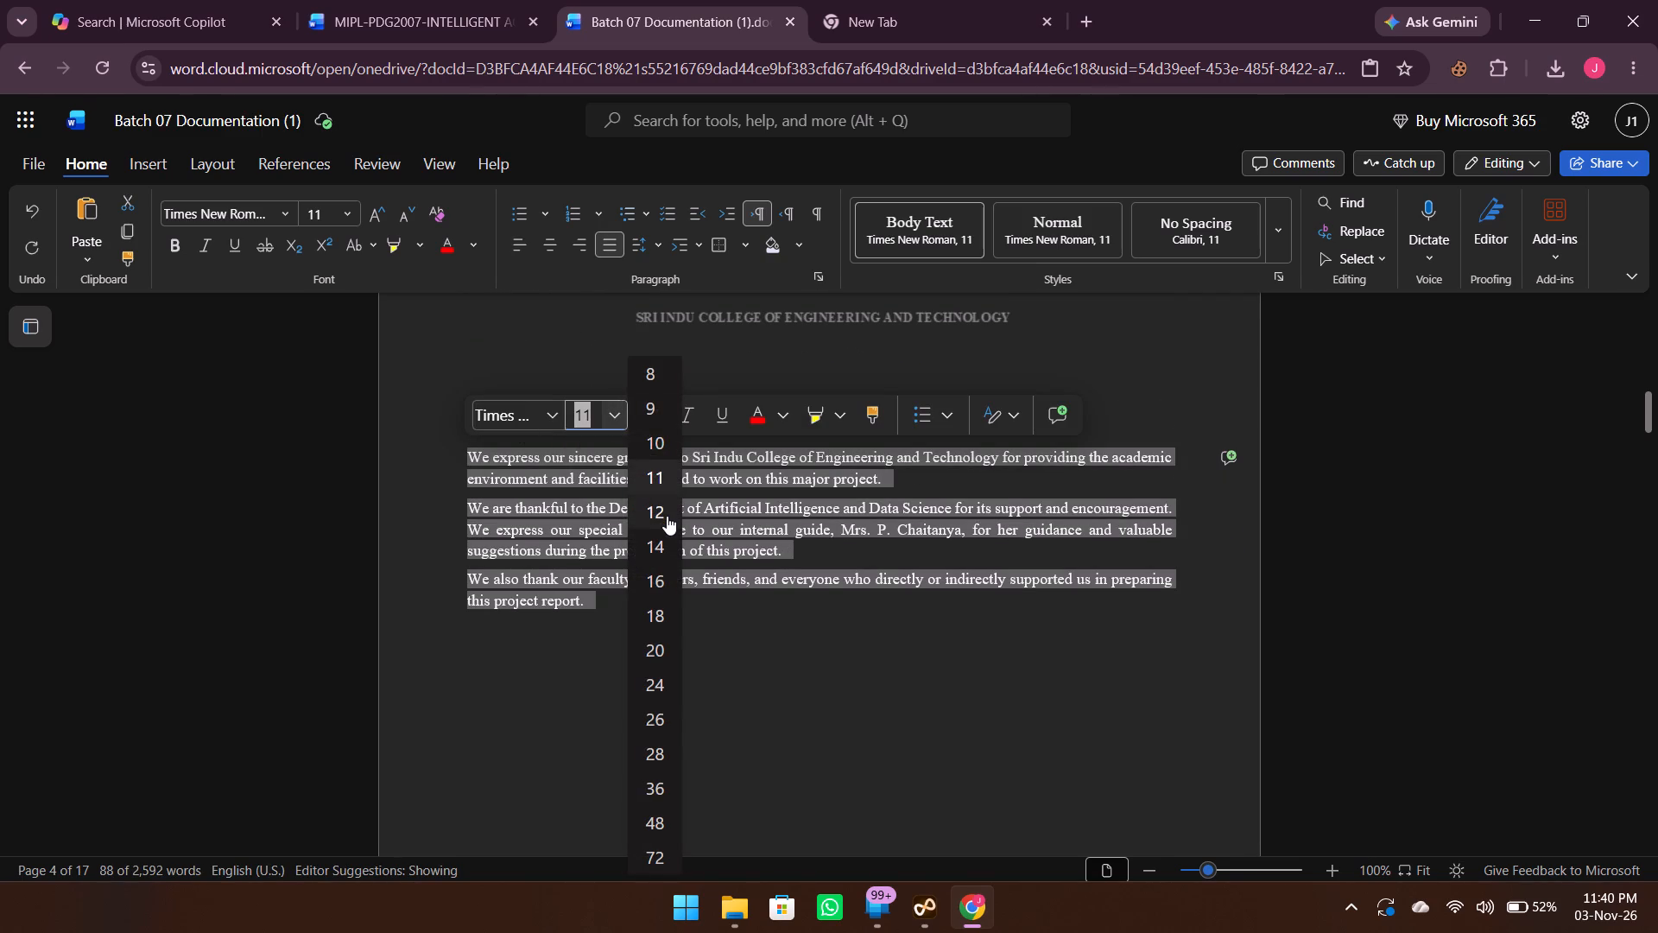
{"action": "left_click", "coordinate": [667, 516]}
{"action": "left_click", "coordinate": [1079, 384]}
Set the two body paragraphs on the Declaration page to font size 12.
{"action": "scroll", "coordinate": [1079, 384], "scroll_direction": "up", "scroll_amount": 9}
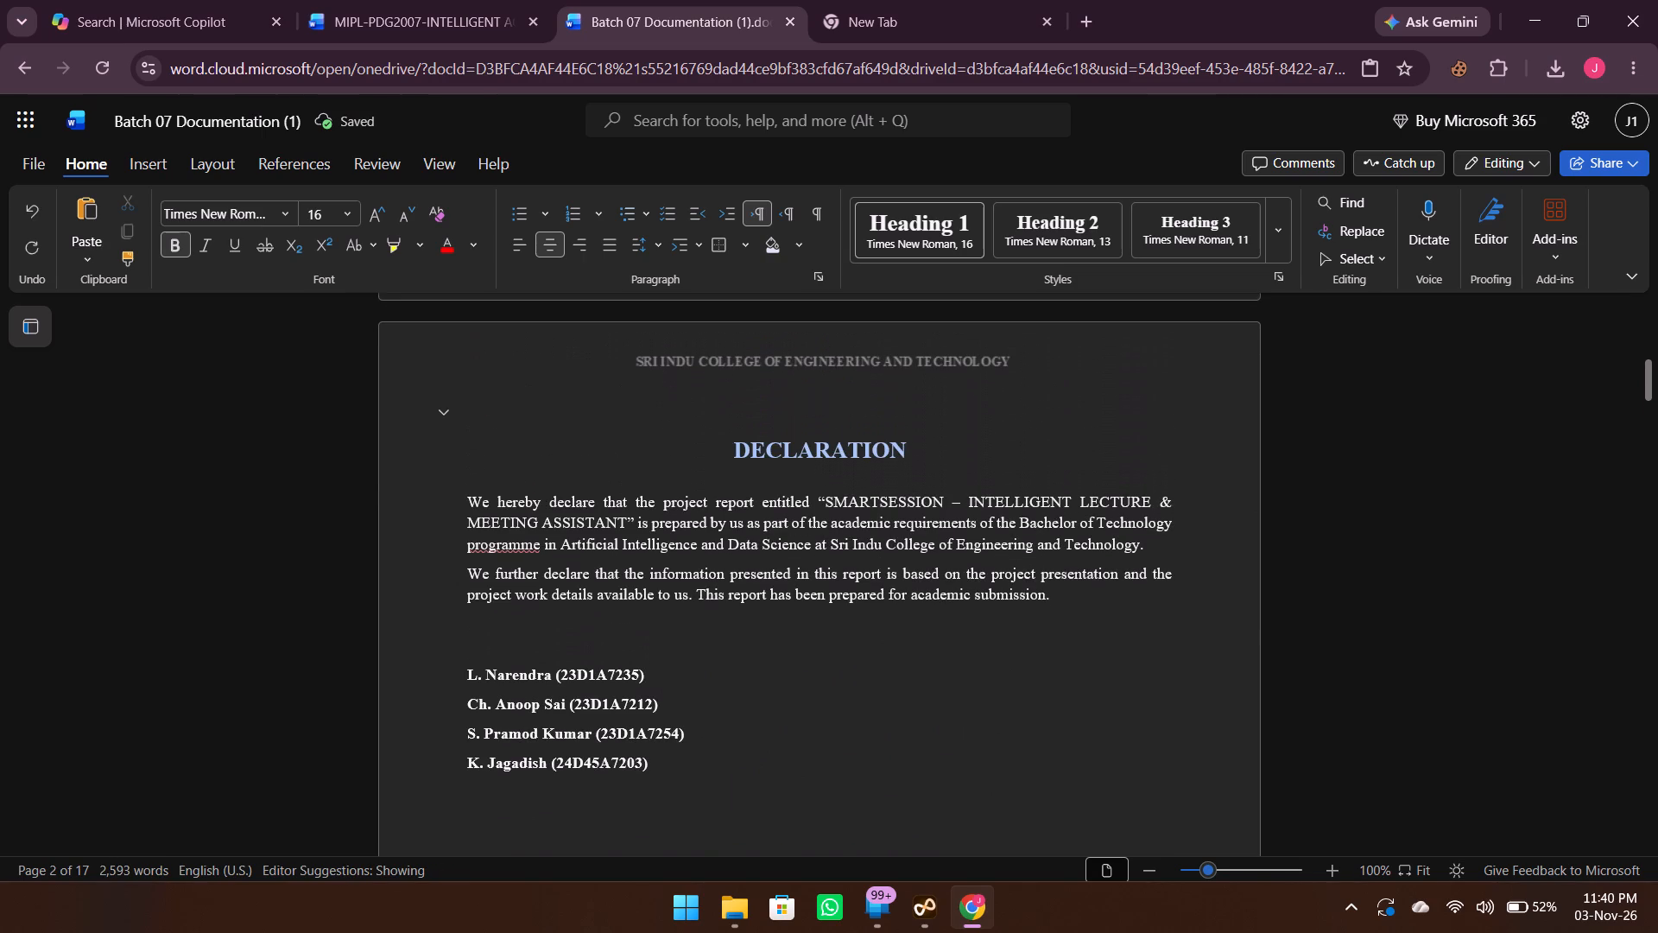
{"action": "left_click_drag", "start_coordinate": [1084, 607], "coordinate": [473, 506]}
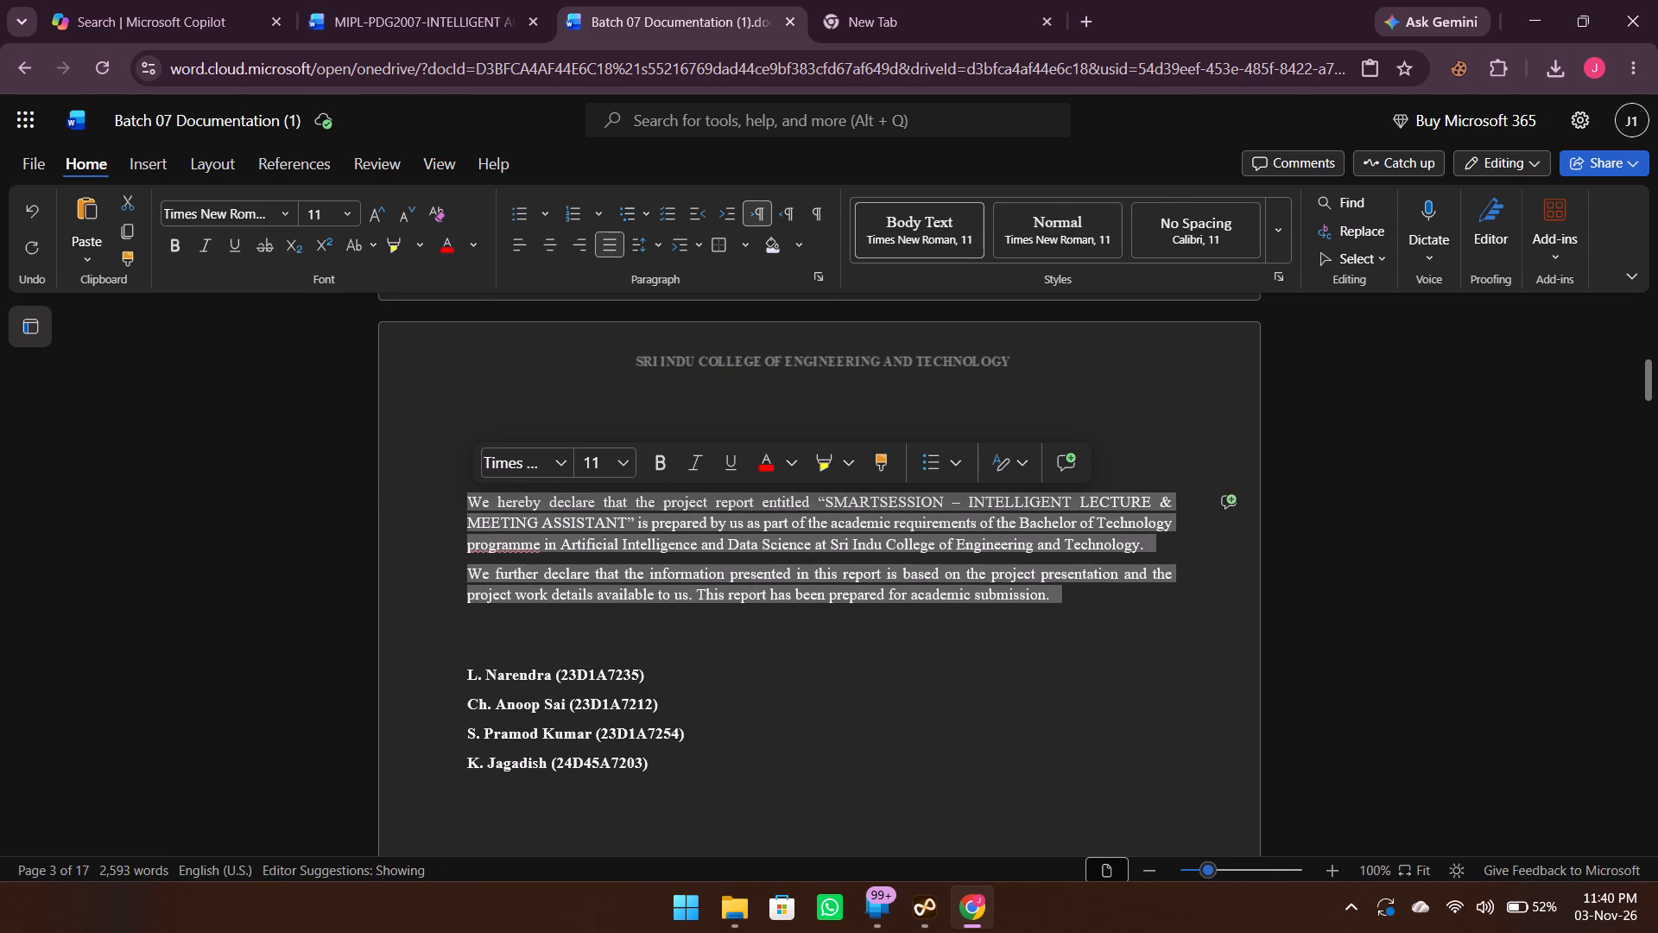
{"action": "left_click", "coordinate": [626, 463]}
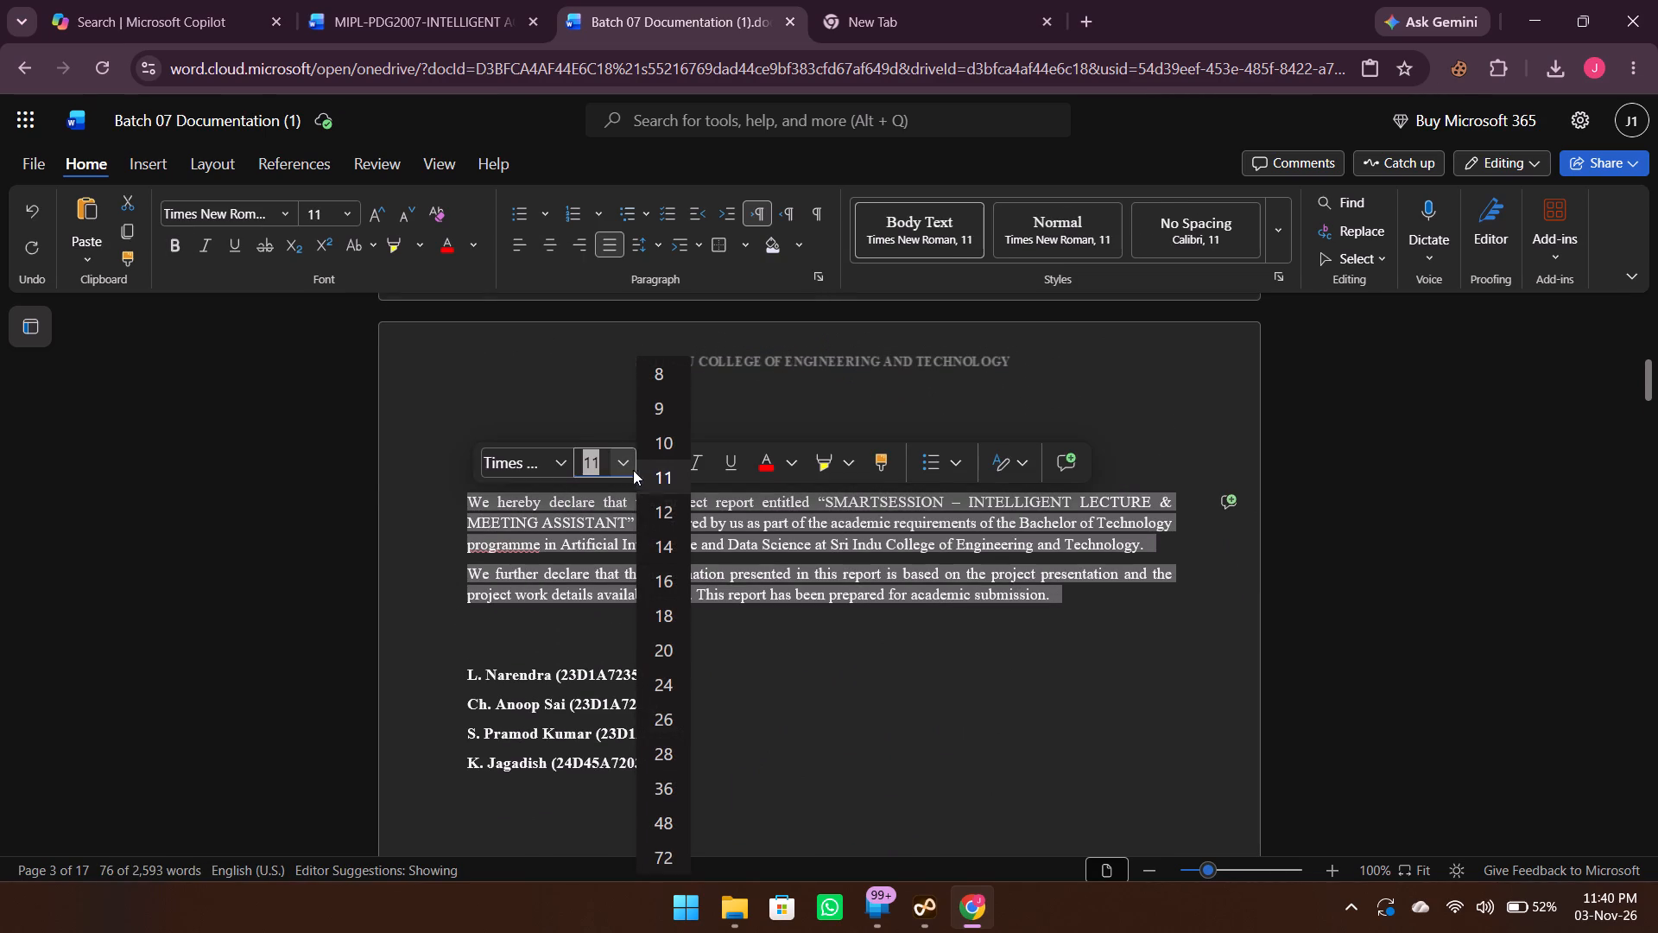
{"action": "left_click", "coordinate": [666, 510]}
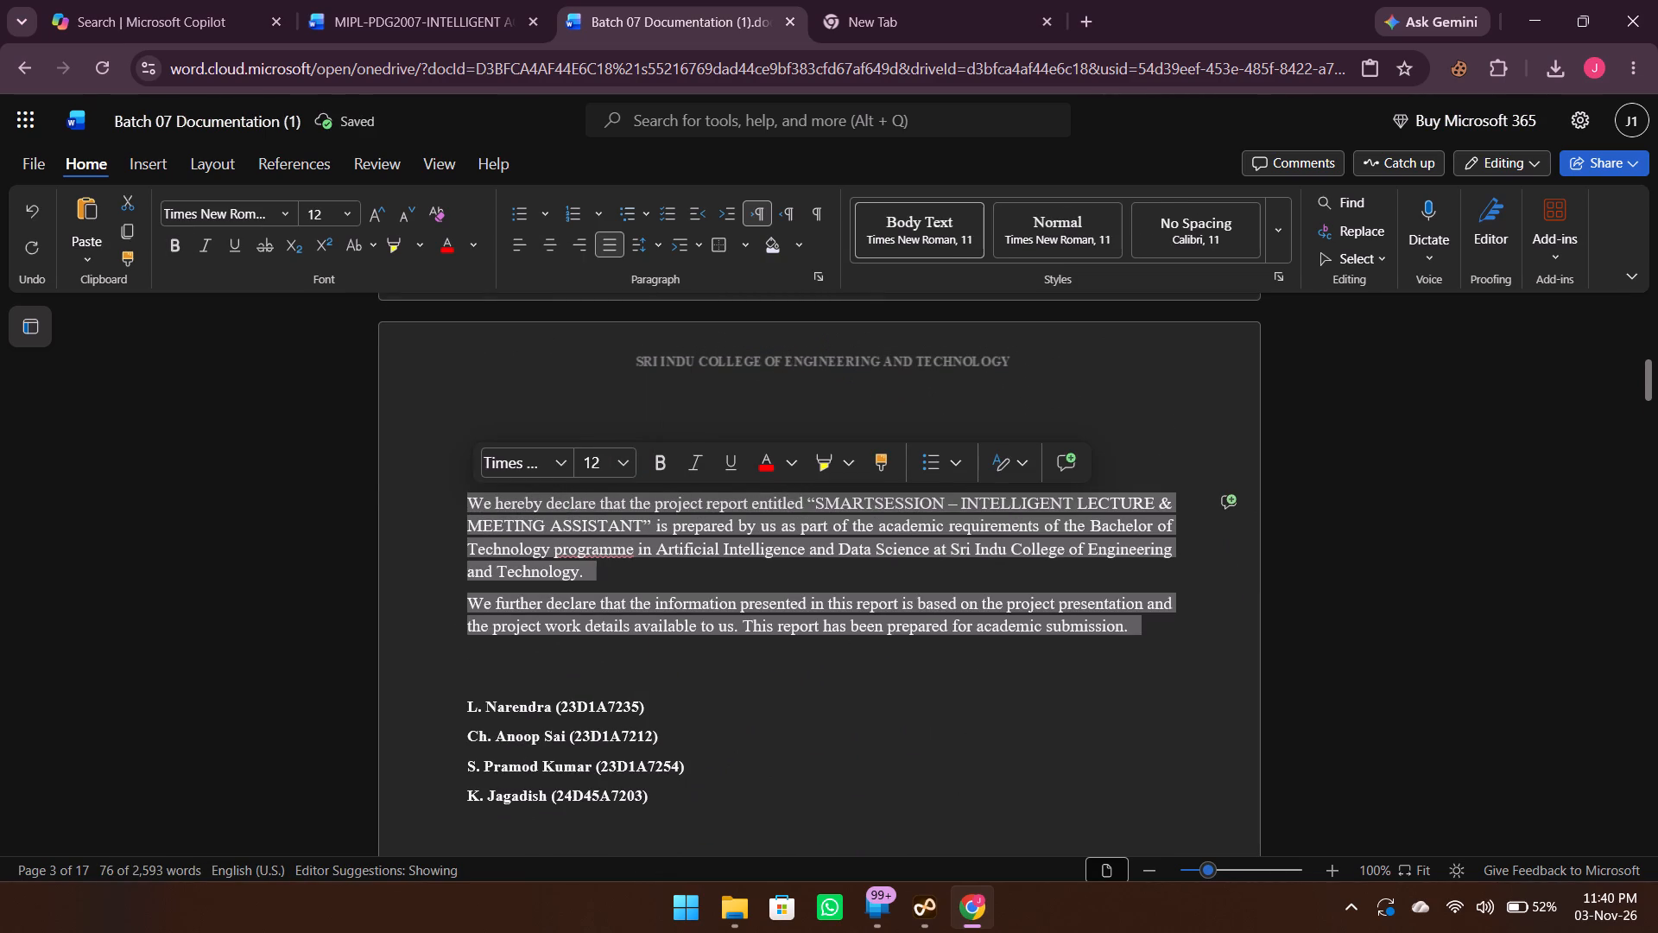
Set the bold four-student list on the Declaration page to font size 12.
{"action": "left_click_drag", "start_coordinate": [681, 797], "coordinate": [455, 716]}
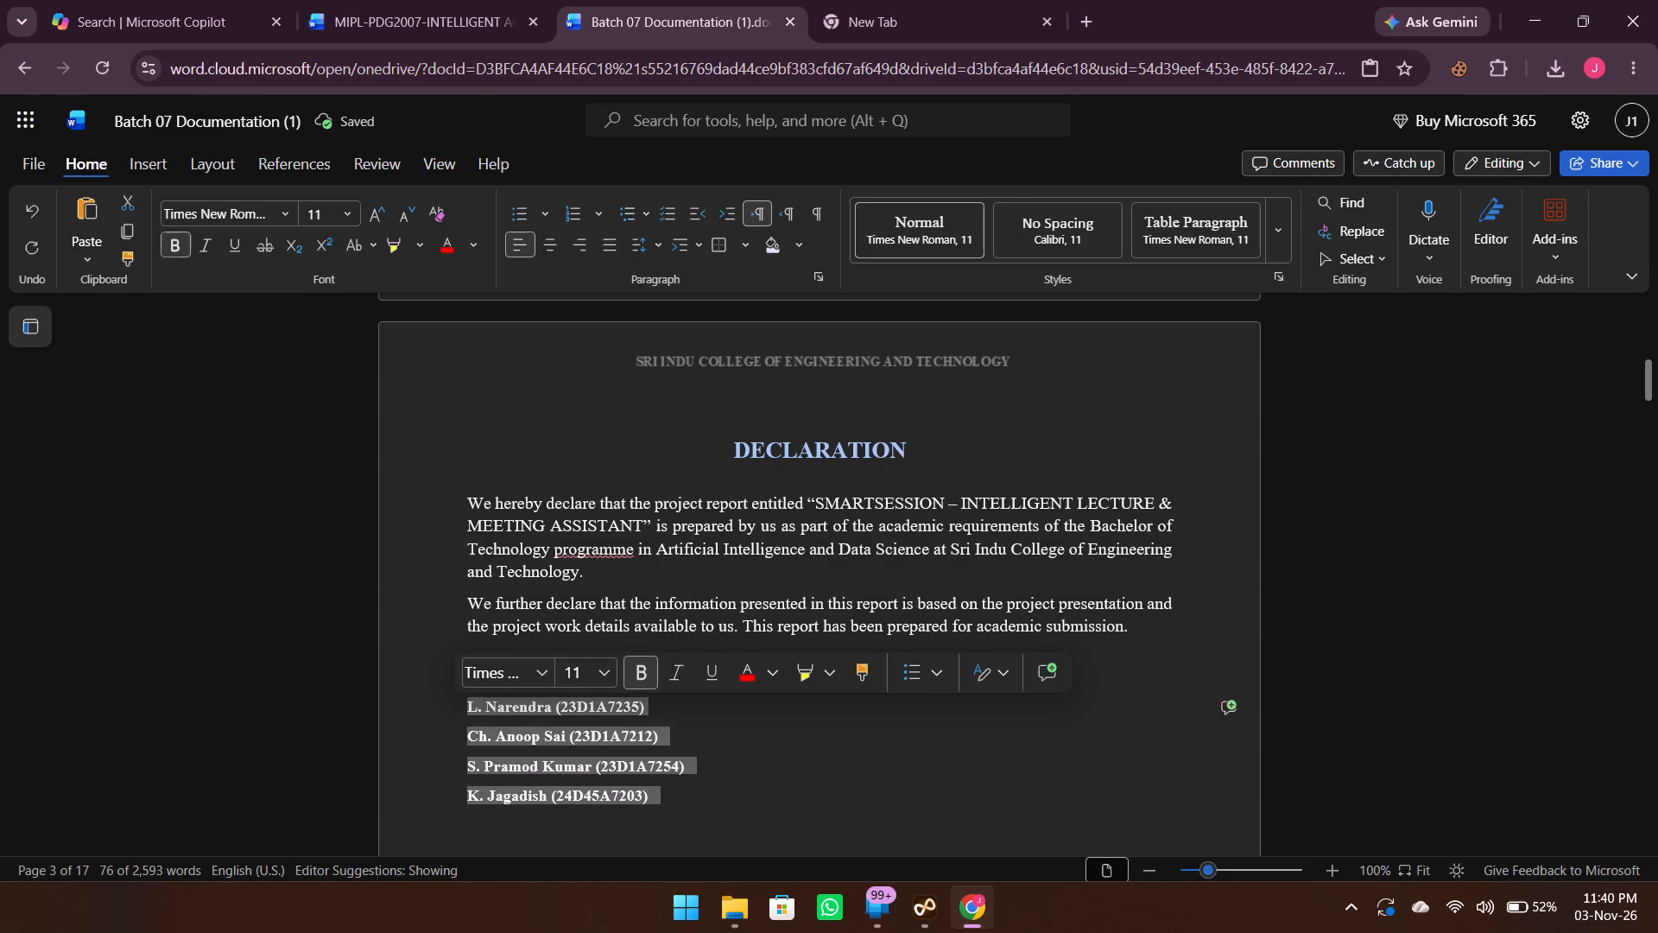
{"action": "left_click", "coordinate": [615, 682]}
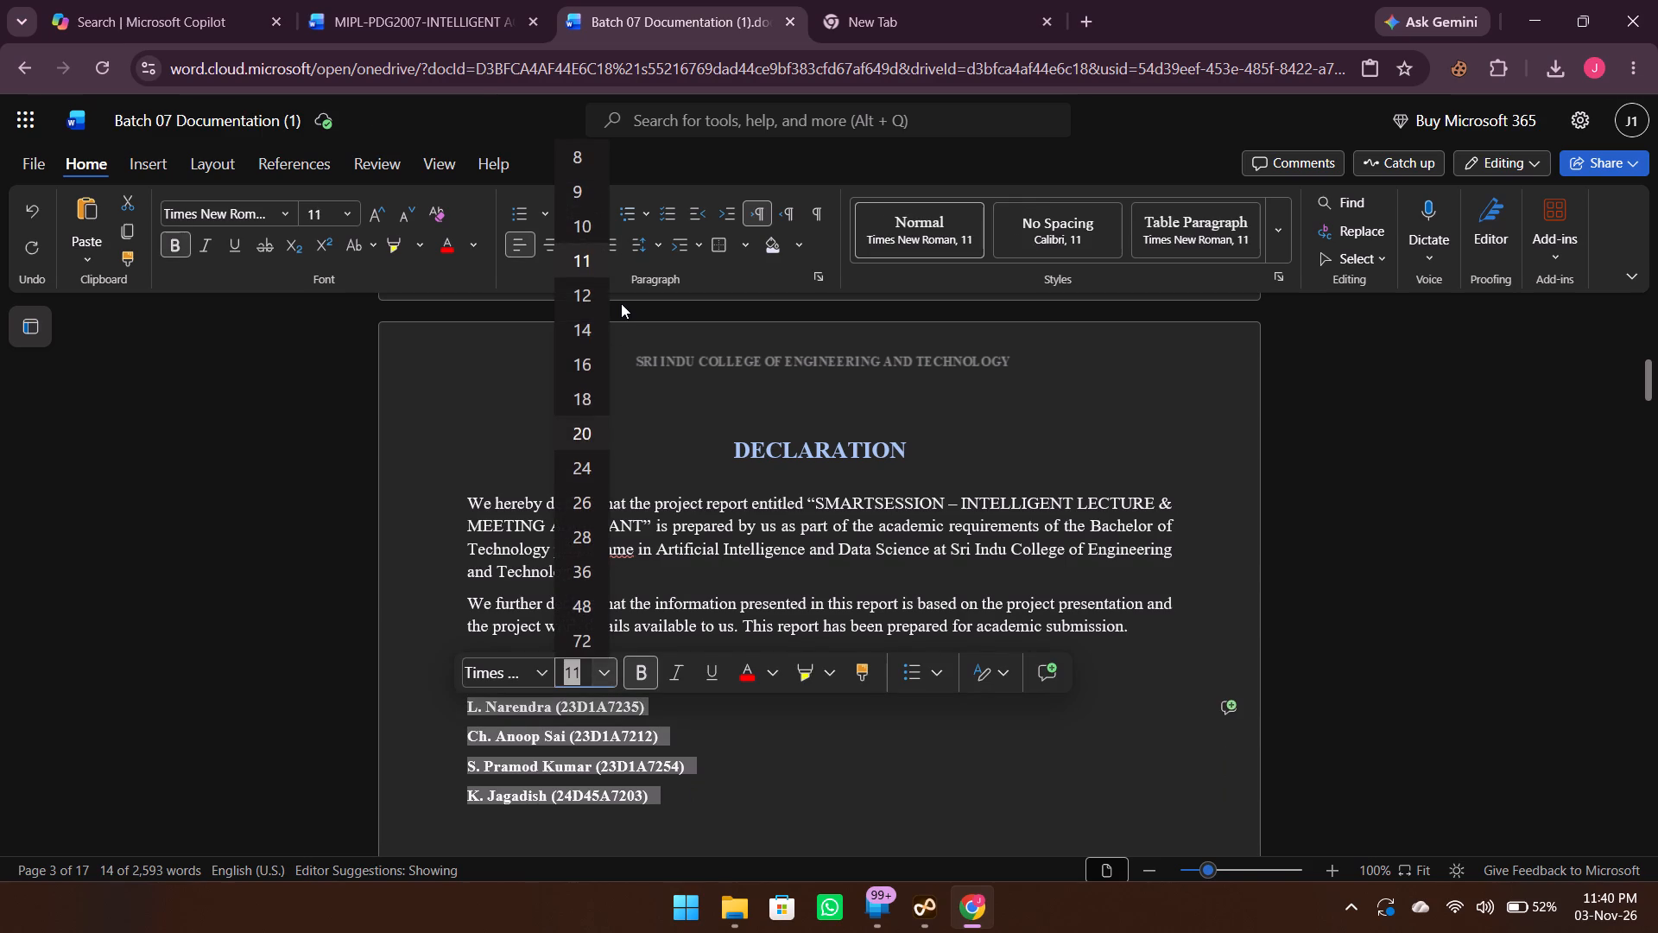
{"action": "left_click", "coordinate": [592, 293]}
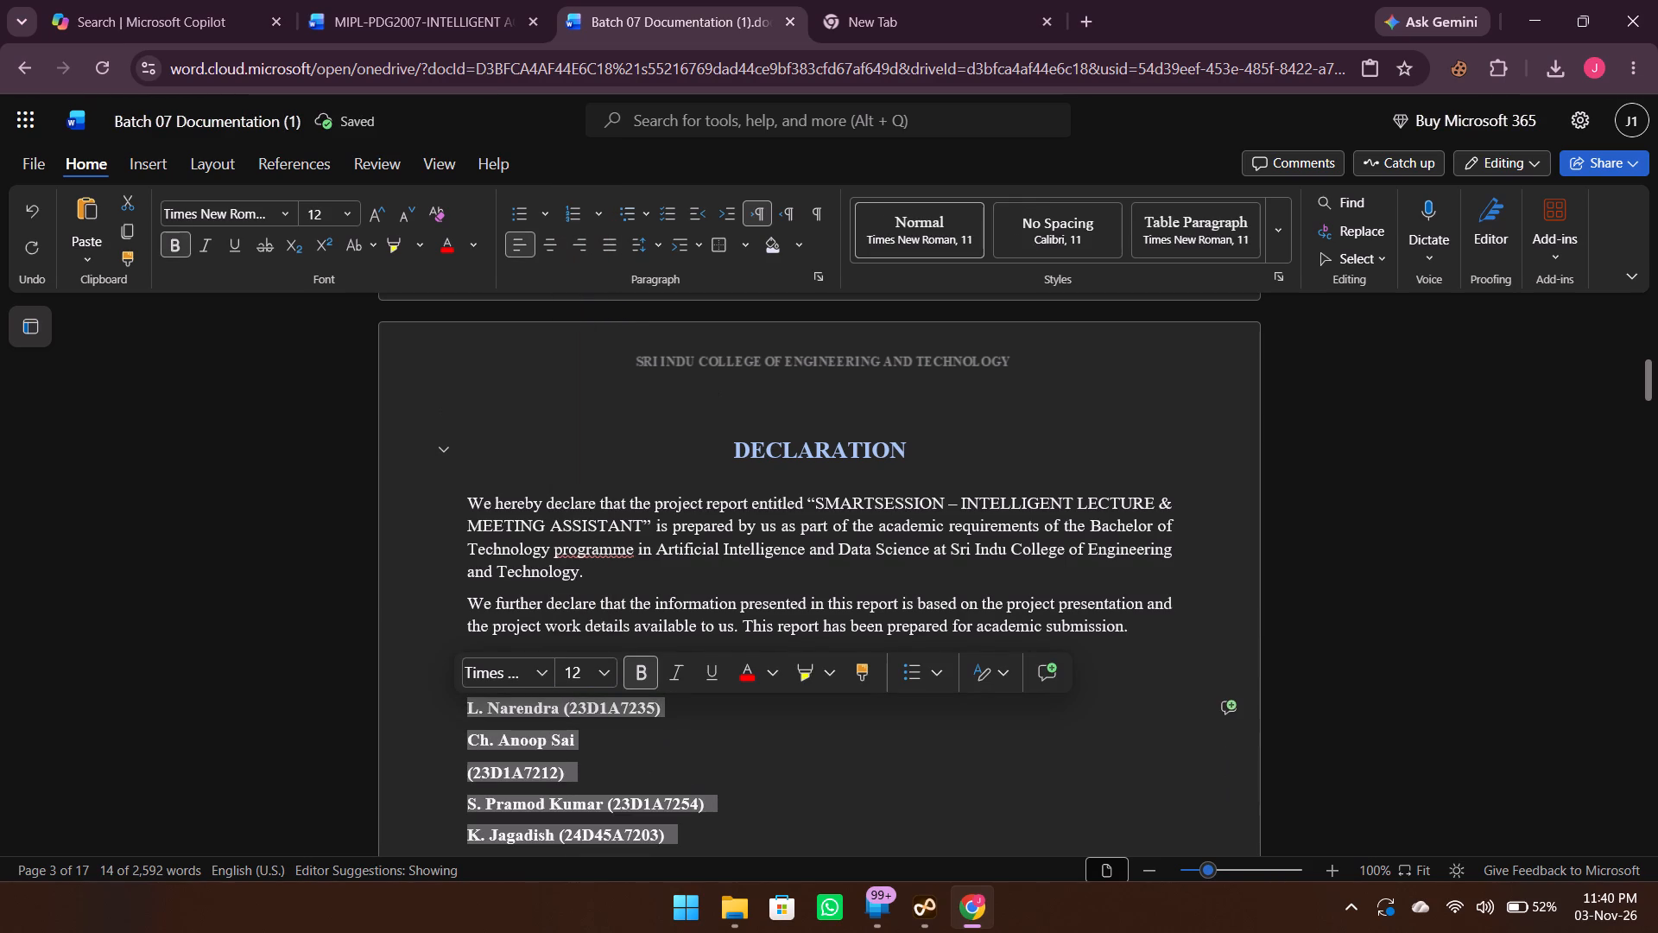
{"action": "left_click", "coordinate": [1099, 454]}
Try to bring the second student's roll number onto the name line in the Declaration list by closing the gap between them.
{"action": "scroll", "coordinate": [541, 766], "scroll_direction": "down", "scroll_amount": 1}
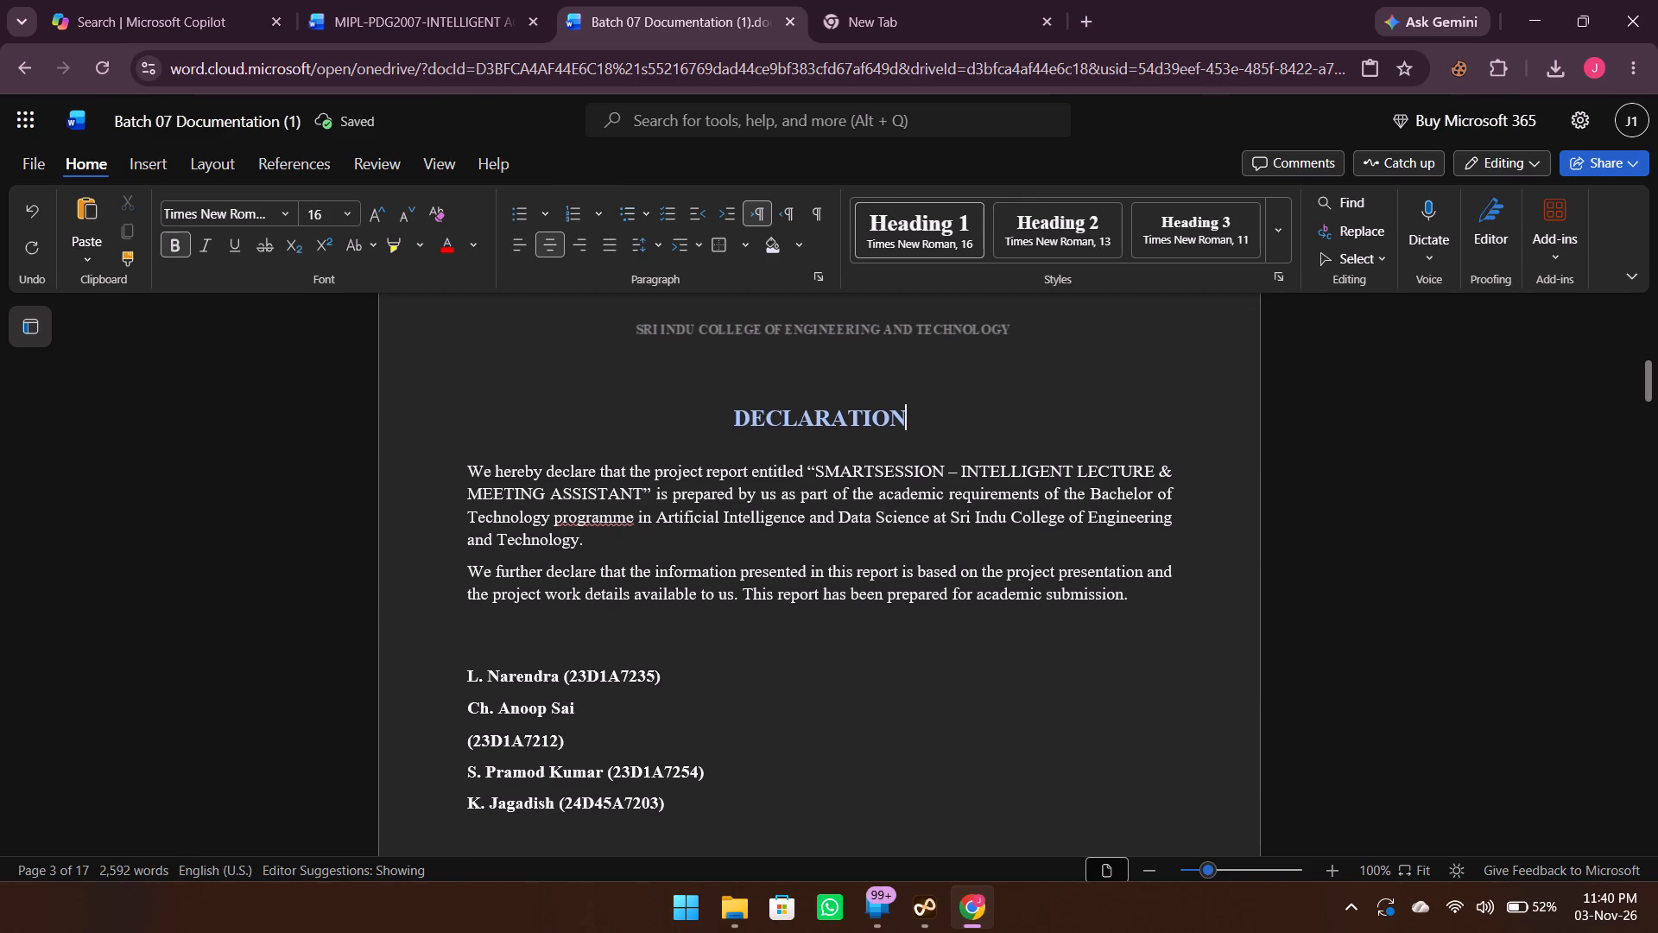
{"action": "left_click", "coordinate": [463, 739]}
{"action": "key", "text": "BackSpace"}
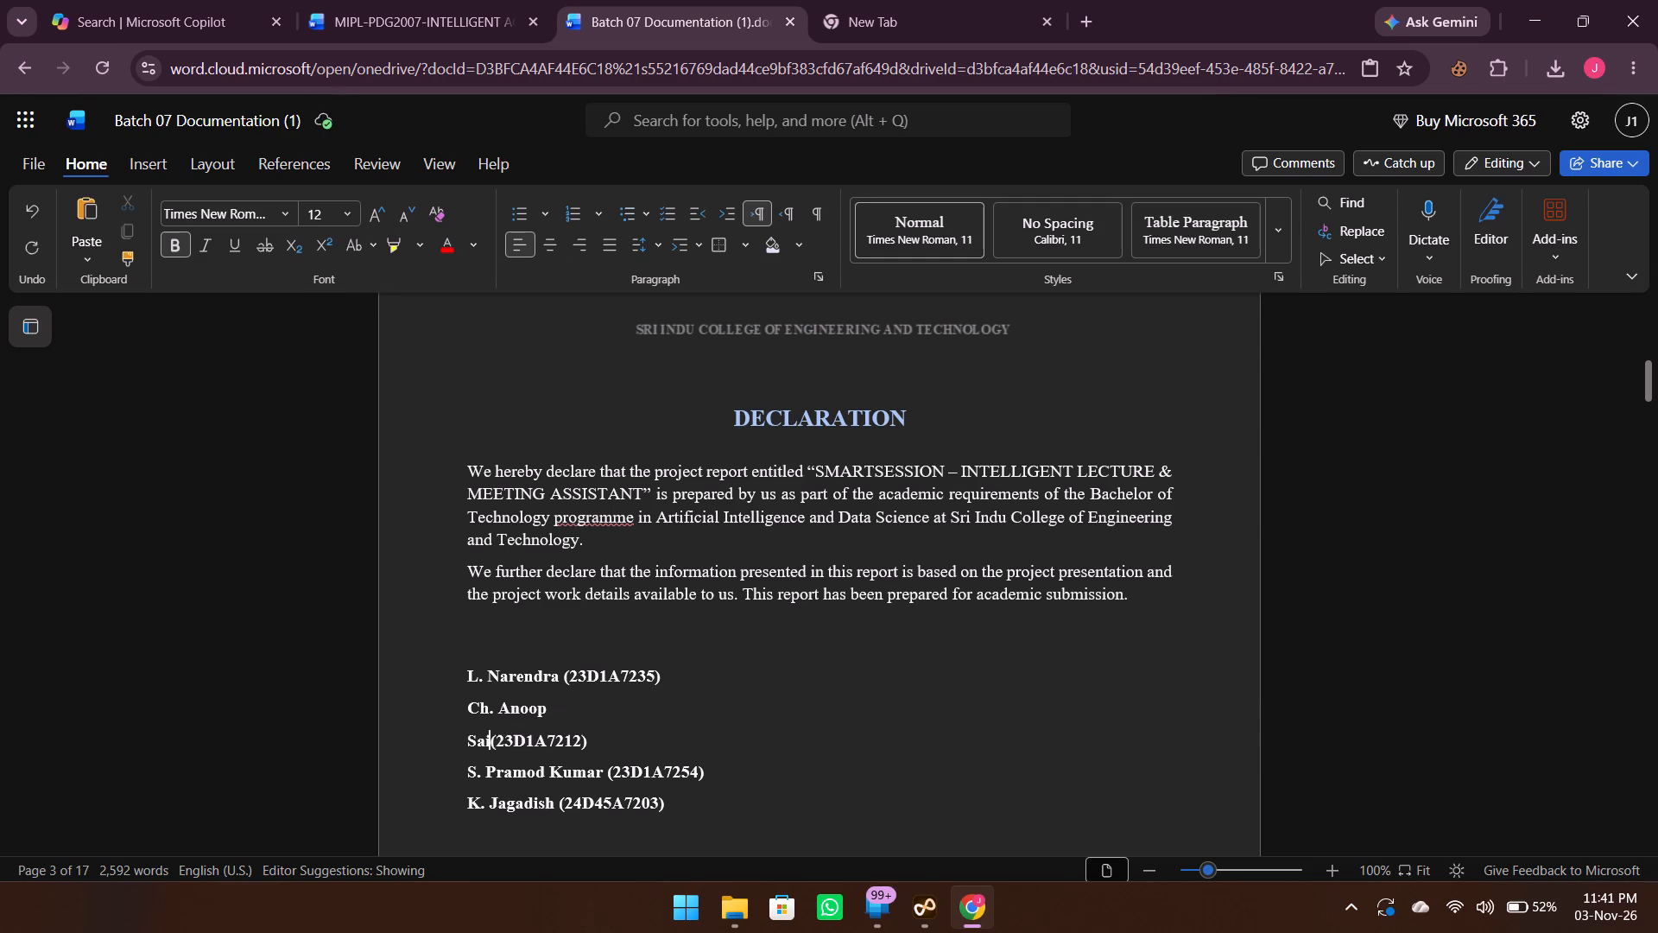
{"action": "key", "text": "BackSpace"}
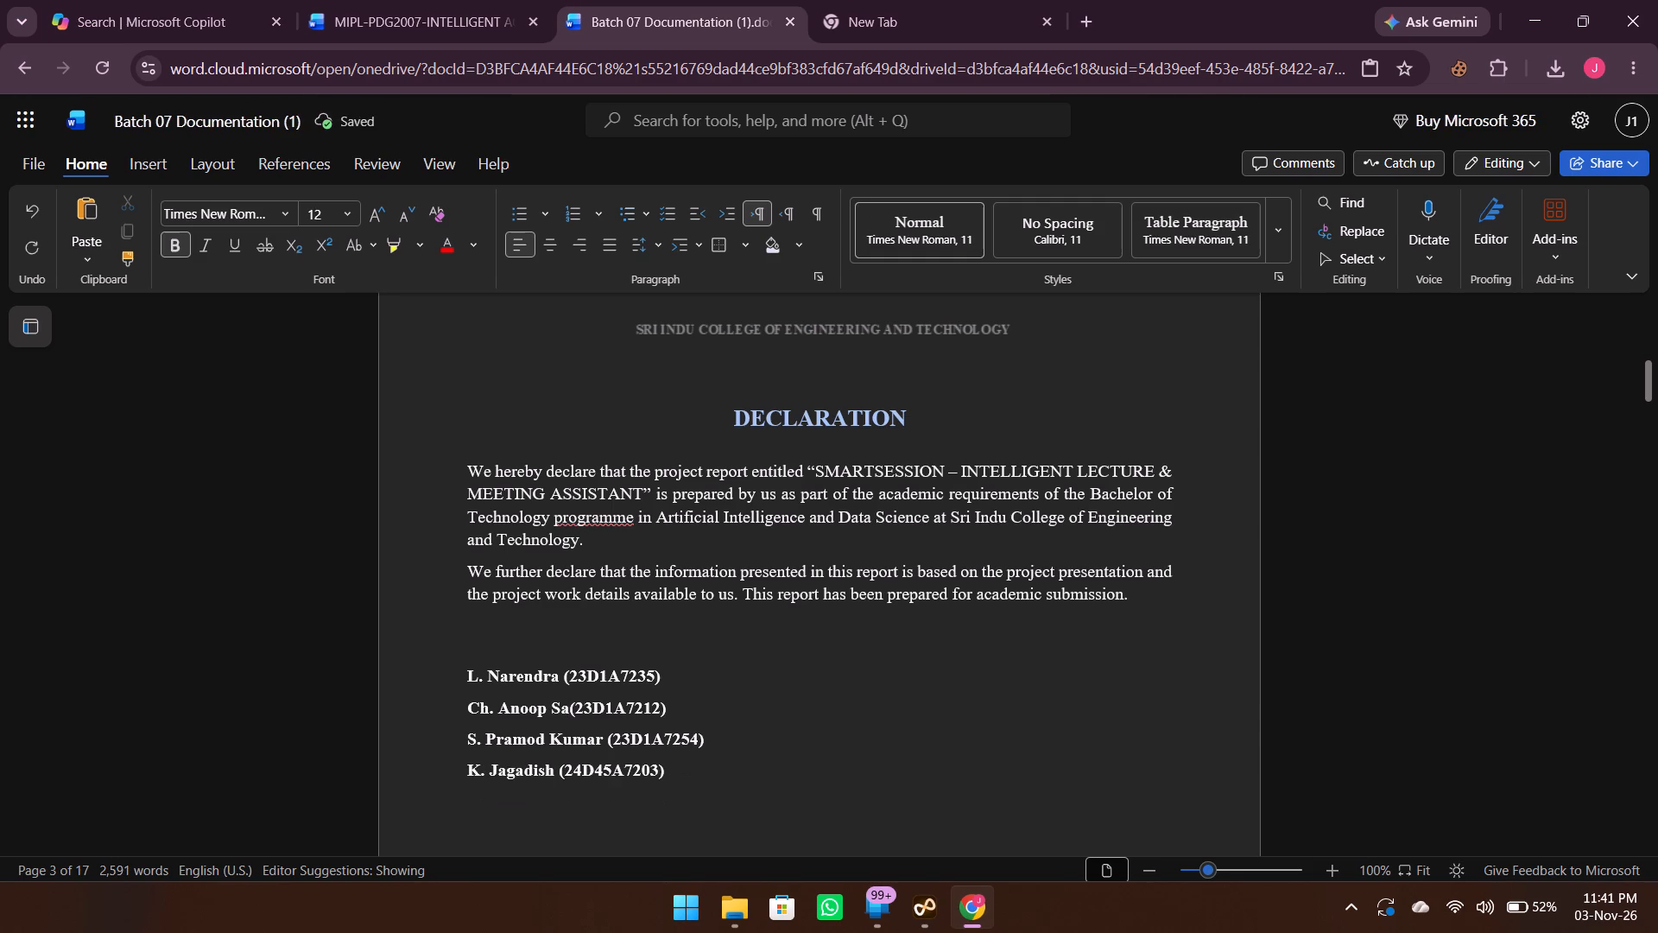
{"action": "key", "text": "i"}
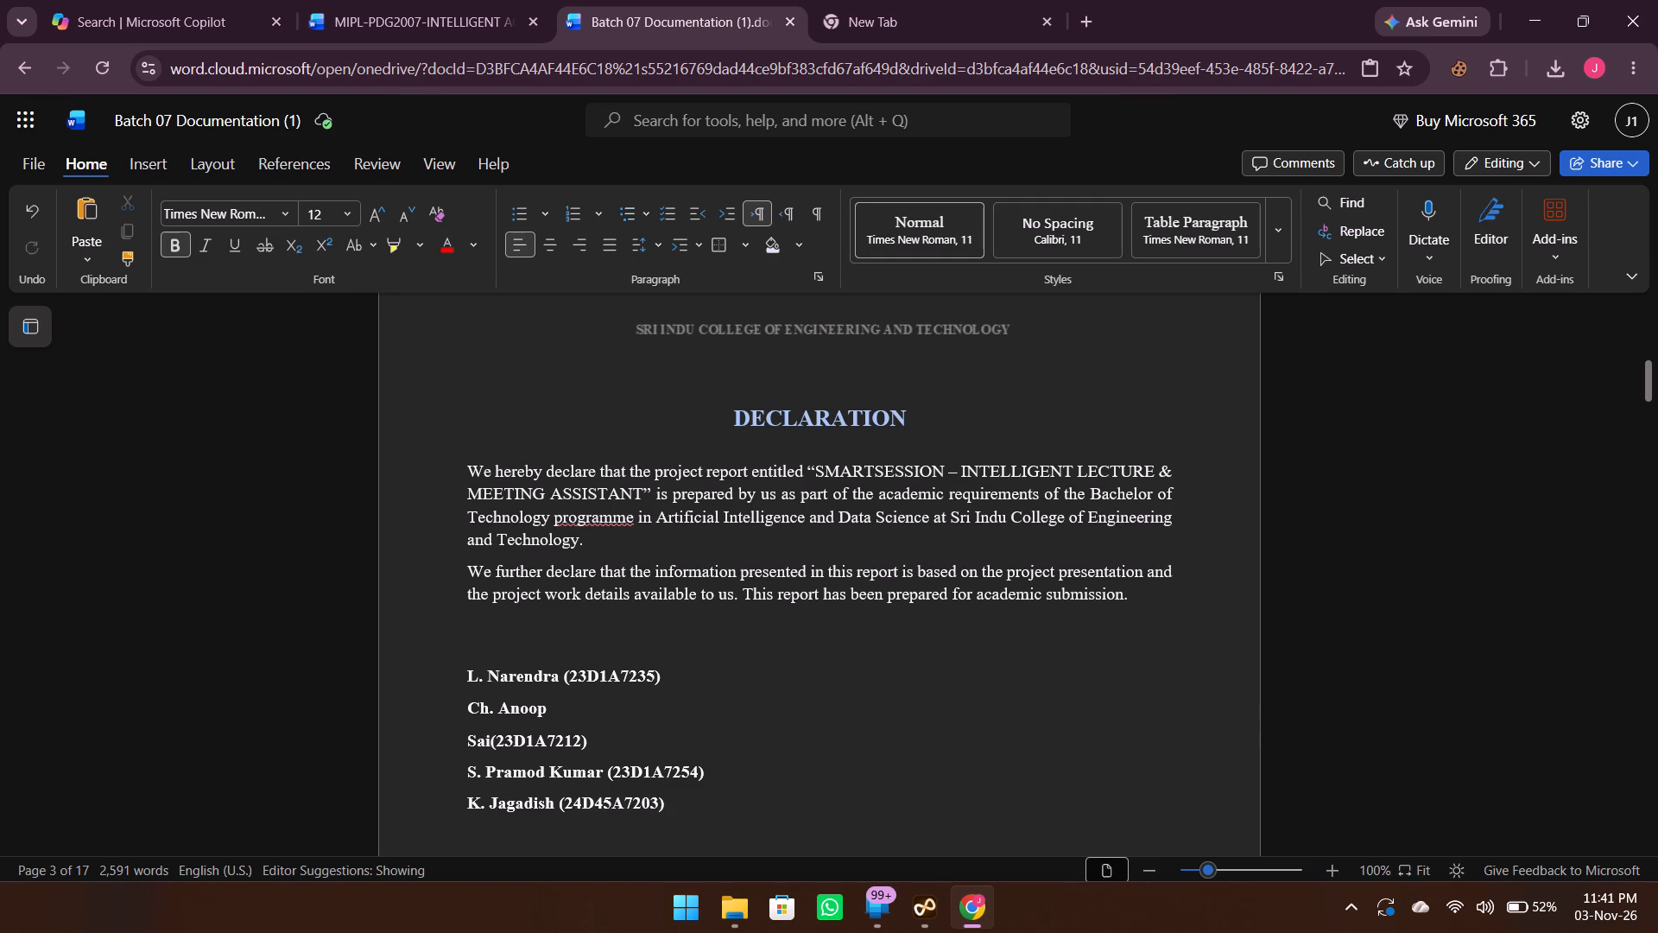
Delete the wrapped part of the second student's entry and retype the end of the name in lowercase, followed by a space.
{"action": "left_click_drag", "start_coordinate": [597, 739], "coordinate": [465, 748]}
{"action": "key", "text": "BackSpace"}
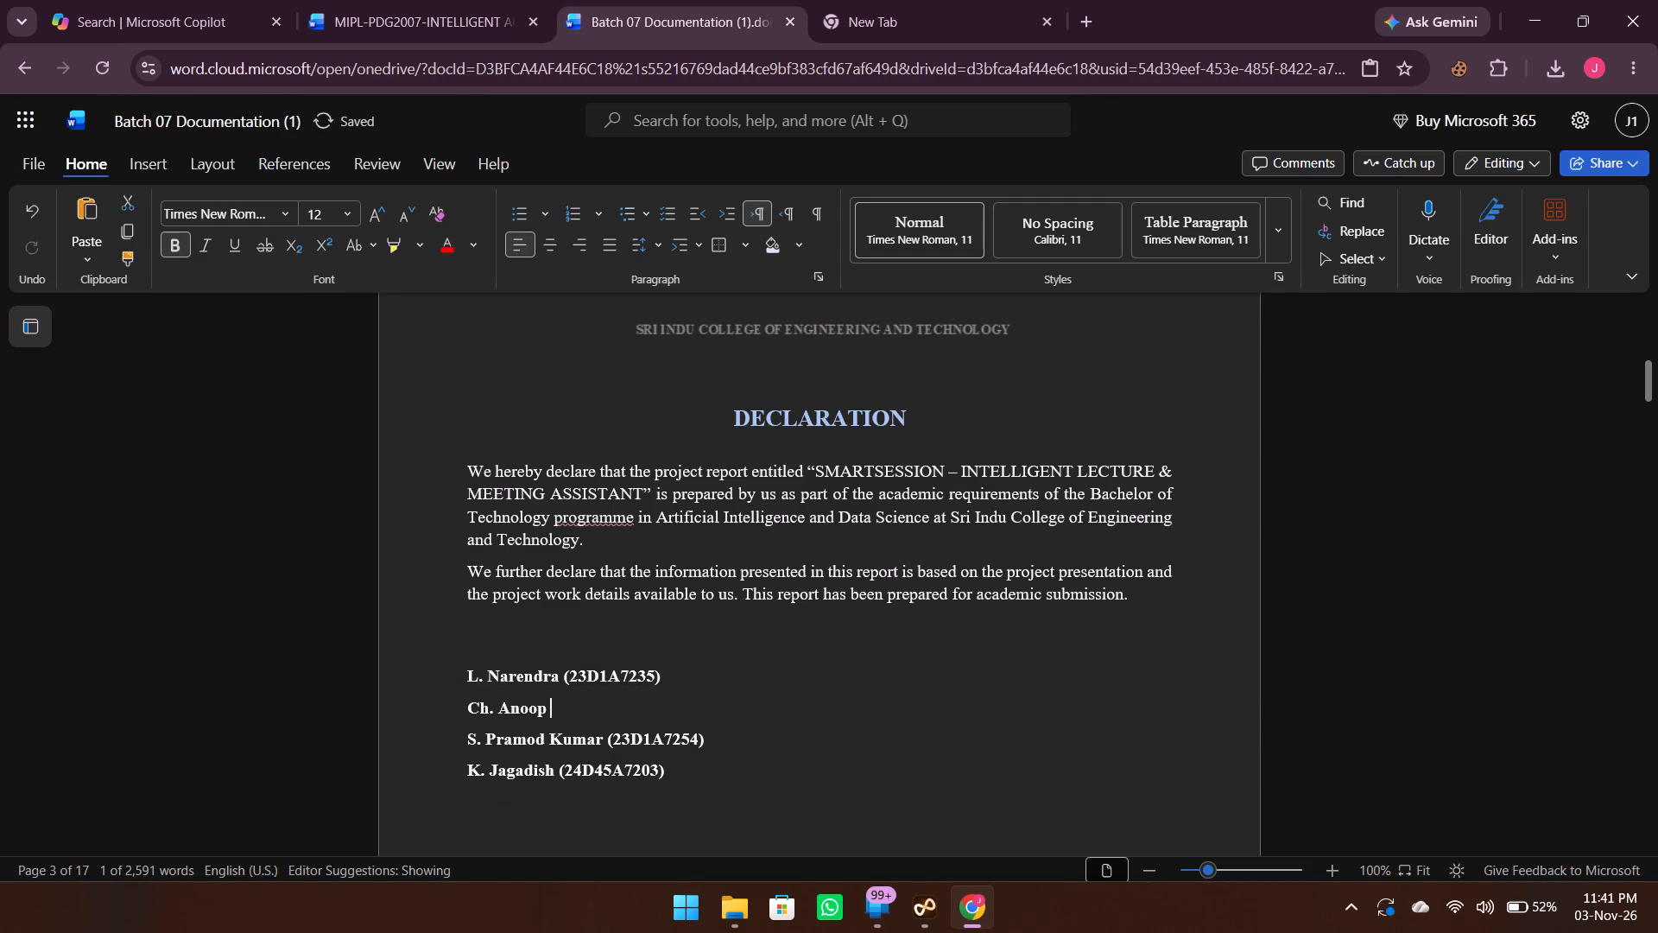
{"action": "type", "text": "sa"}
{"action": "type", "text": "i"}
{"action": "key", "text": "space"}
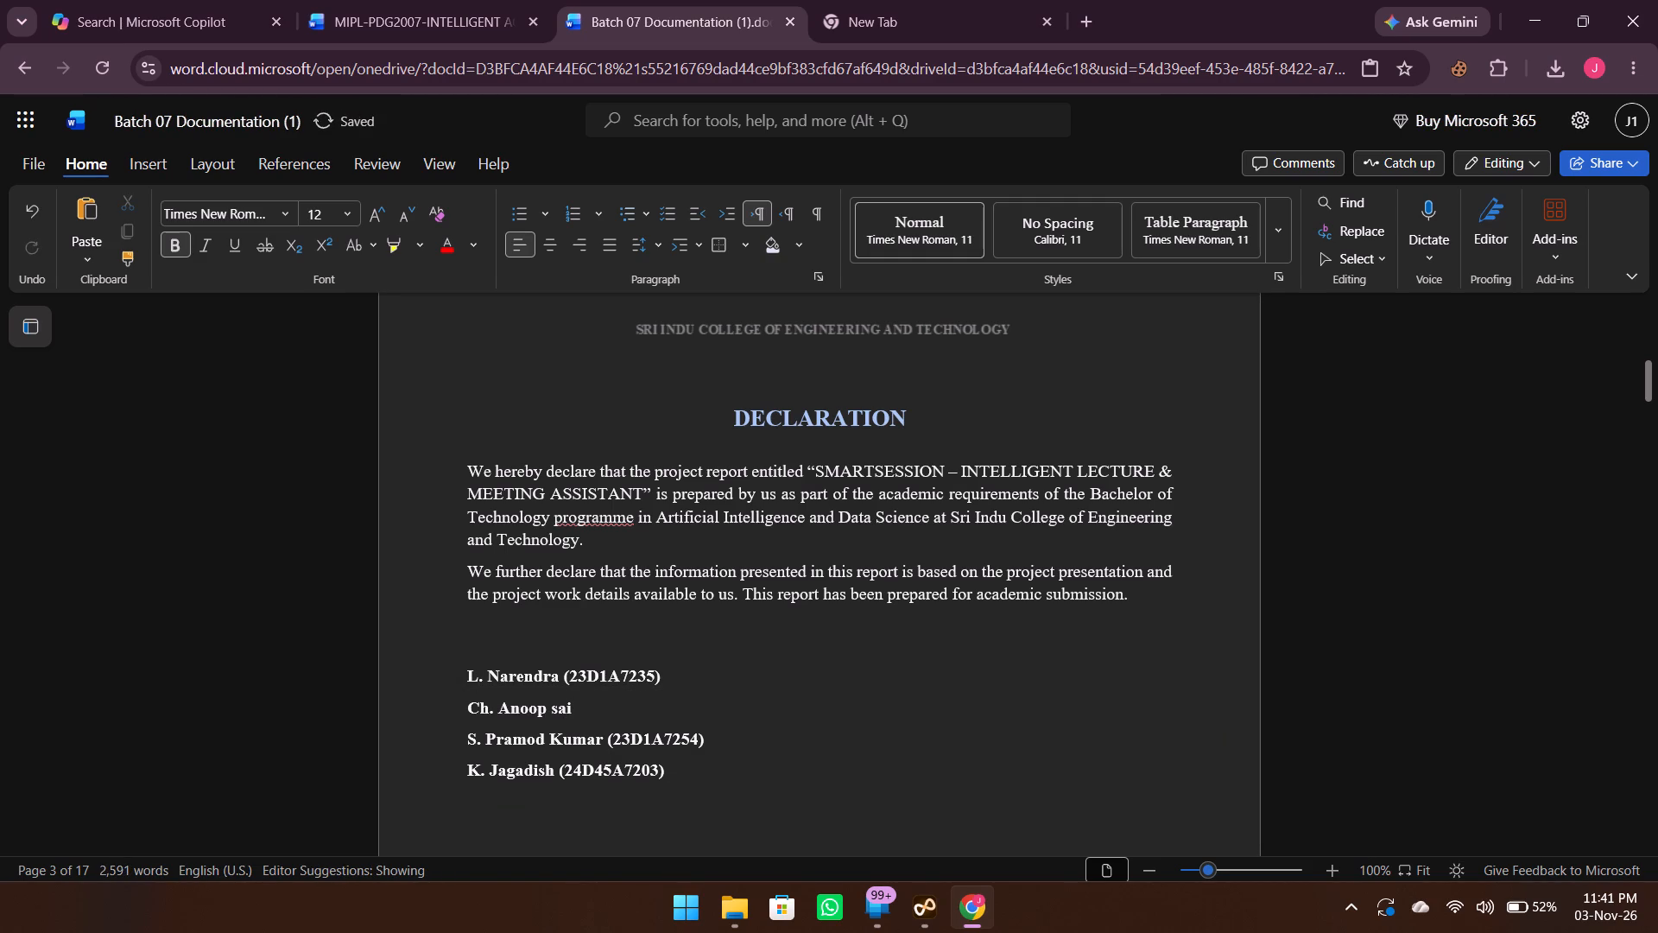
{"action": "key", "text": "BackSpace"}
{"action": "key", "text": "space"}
Retype the opening bracket and first part of the second student's roll number, with its letters in capitals.
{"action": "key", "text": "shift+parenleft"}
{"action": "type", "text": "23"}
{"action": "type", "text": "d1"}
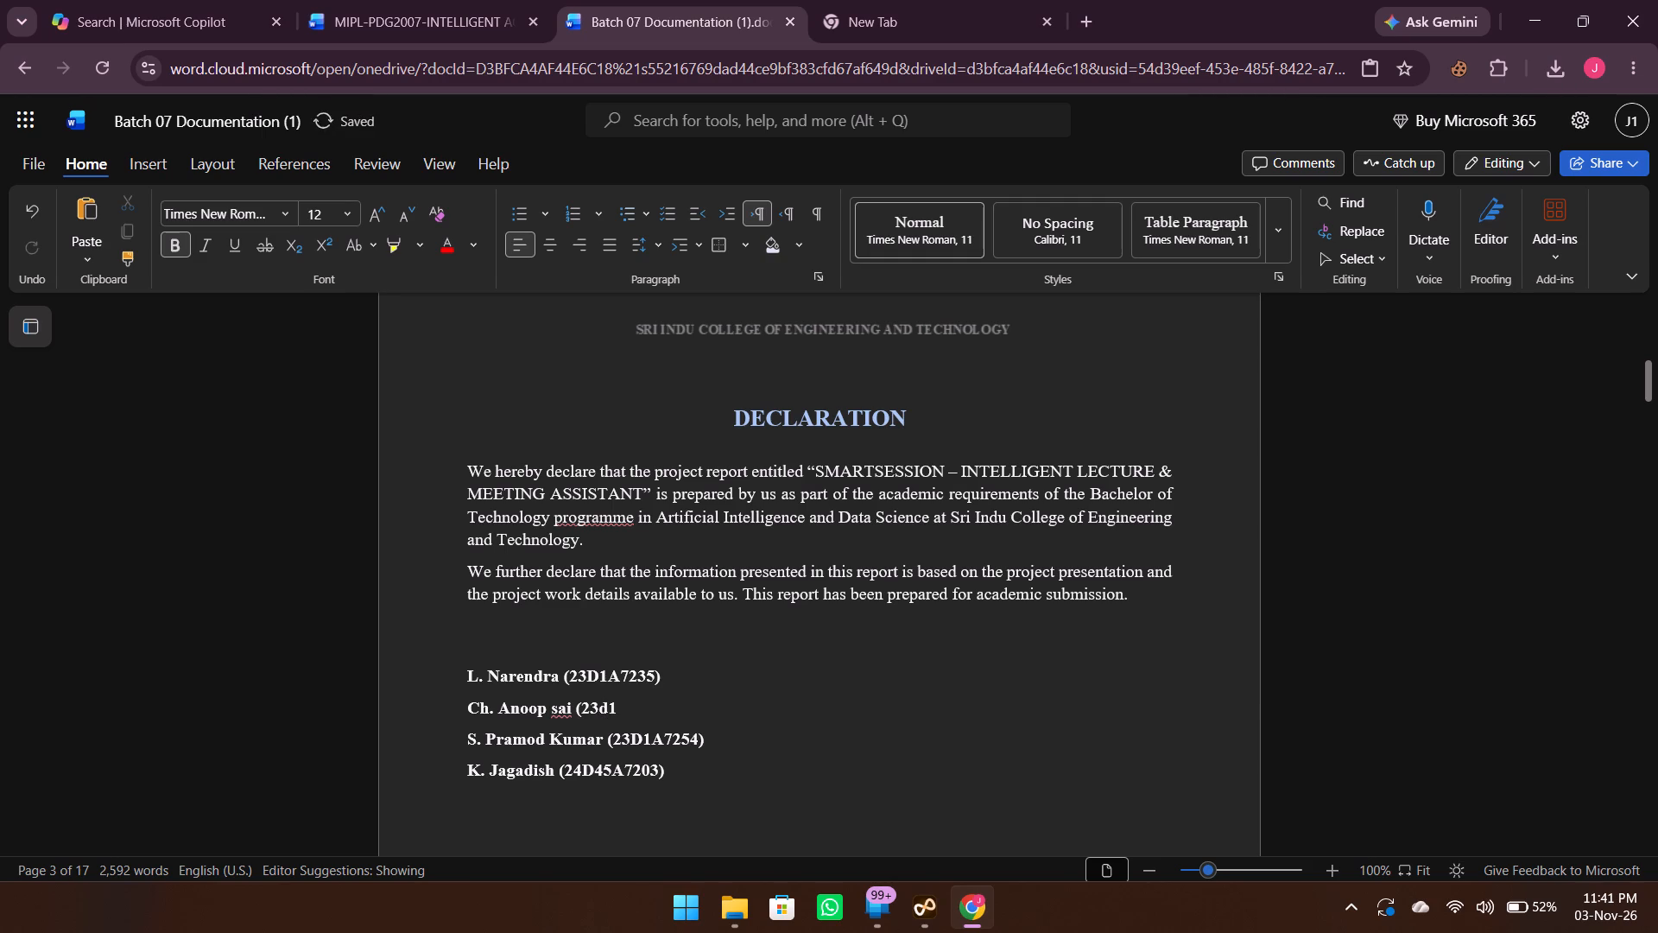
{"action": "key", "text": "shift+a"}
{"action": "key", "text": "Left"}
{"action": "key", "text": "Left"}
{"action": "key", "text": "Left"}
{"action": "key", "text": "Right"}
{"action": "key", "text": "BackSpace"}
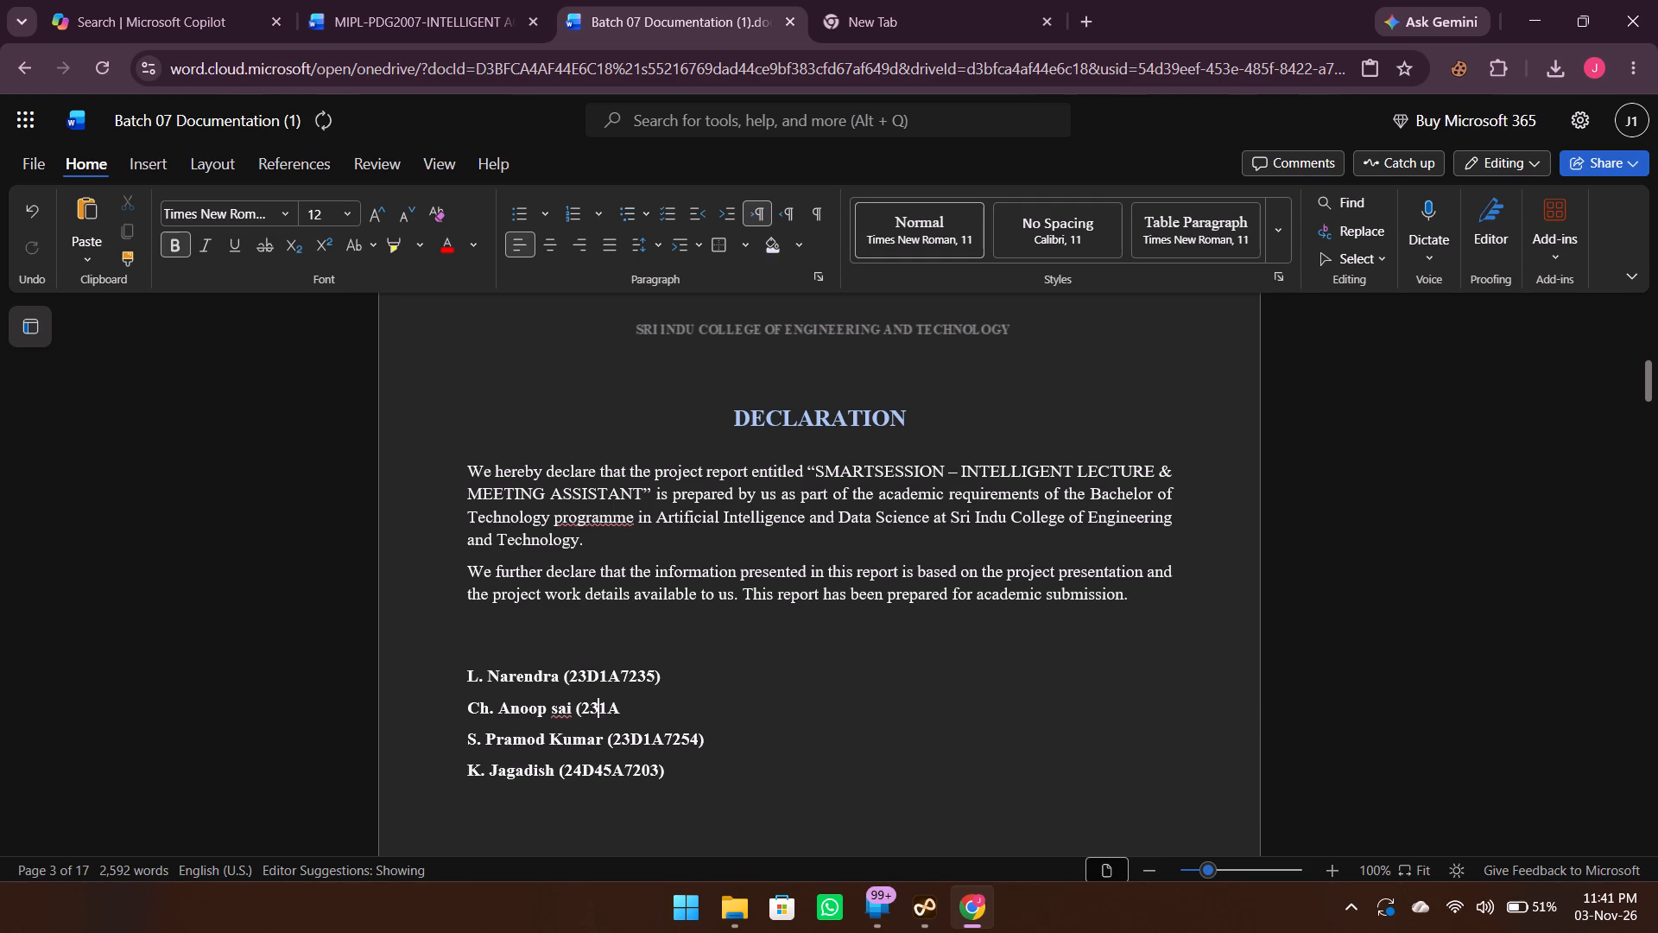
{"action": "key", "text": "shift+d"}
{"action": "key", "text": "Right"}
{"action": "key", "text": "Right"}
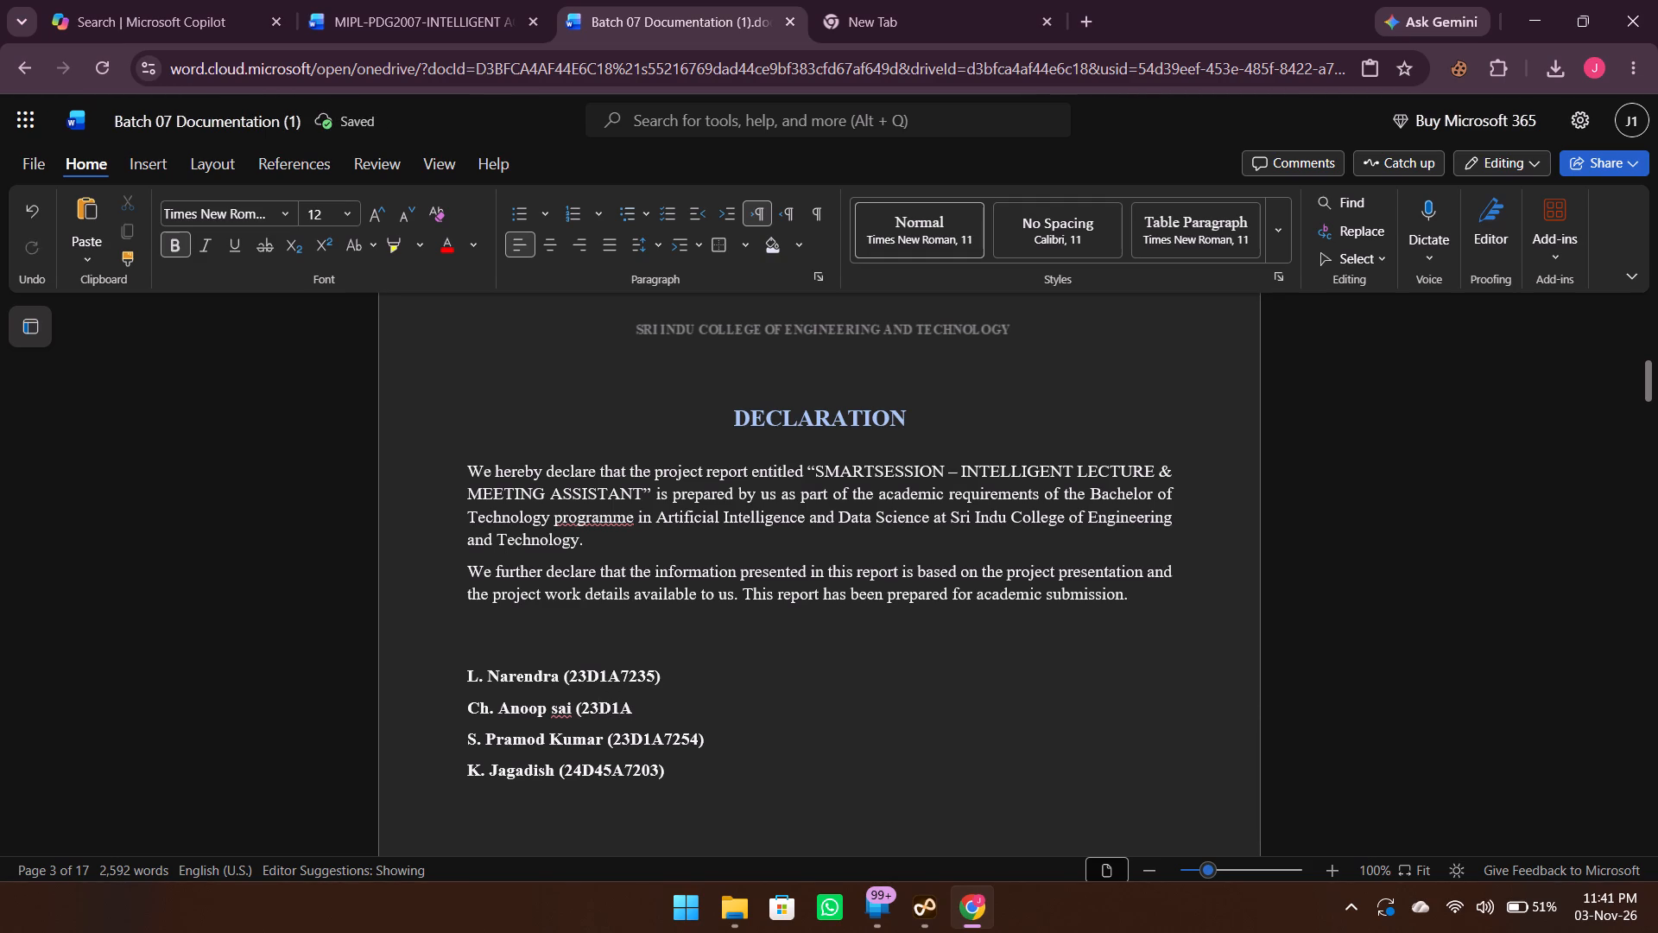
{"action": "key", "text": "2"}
Check the second student's roll number on the Certificate page and complete its remaining digits in the Declaration list.
{"action": "scroll", "coordinate": [465, 748], "scroll_direction": "up", "scroll_amount": 4}
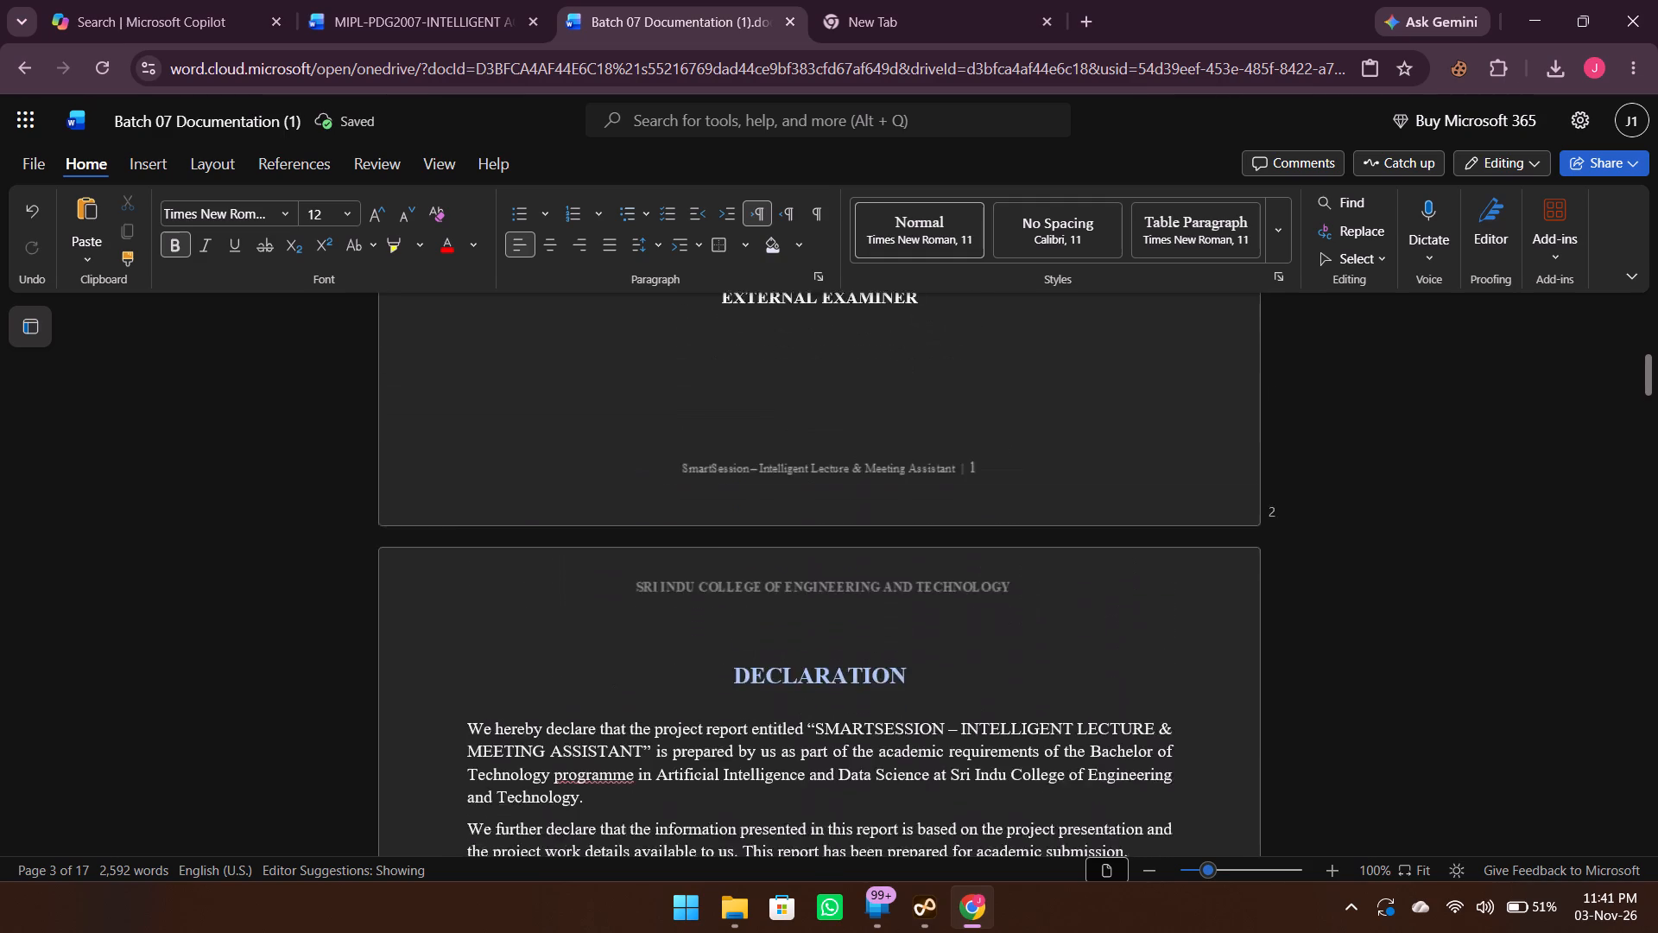
{"action": "scroll", "coordinate": [465, 748], "scroll_direction": "up", "scroll_amount": 3}
{"action": "scroll", "coordinate": [465, 748], "scroll_direction": "down", "scroll_amount": 1}
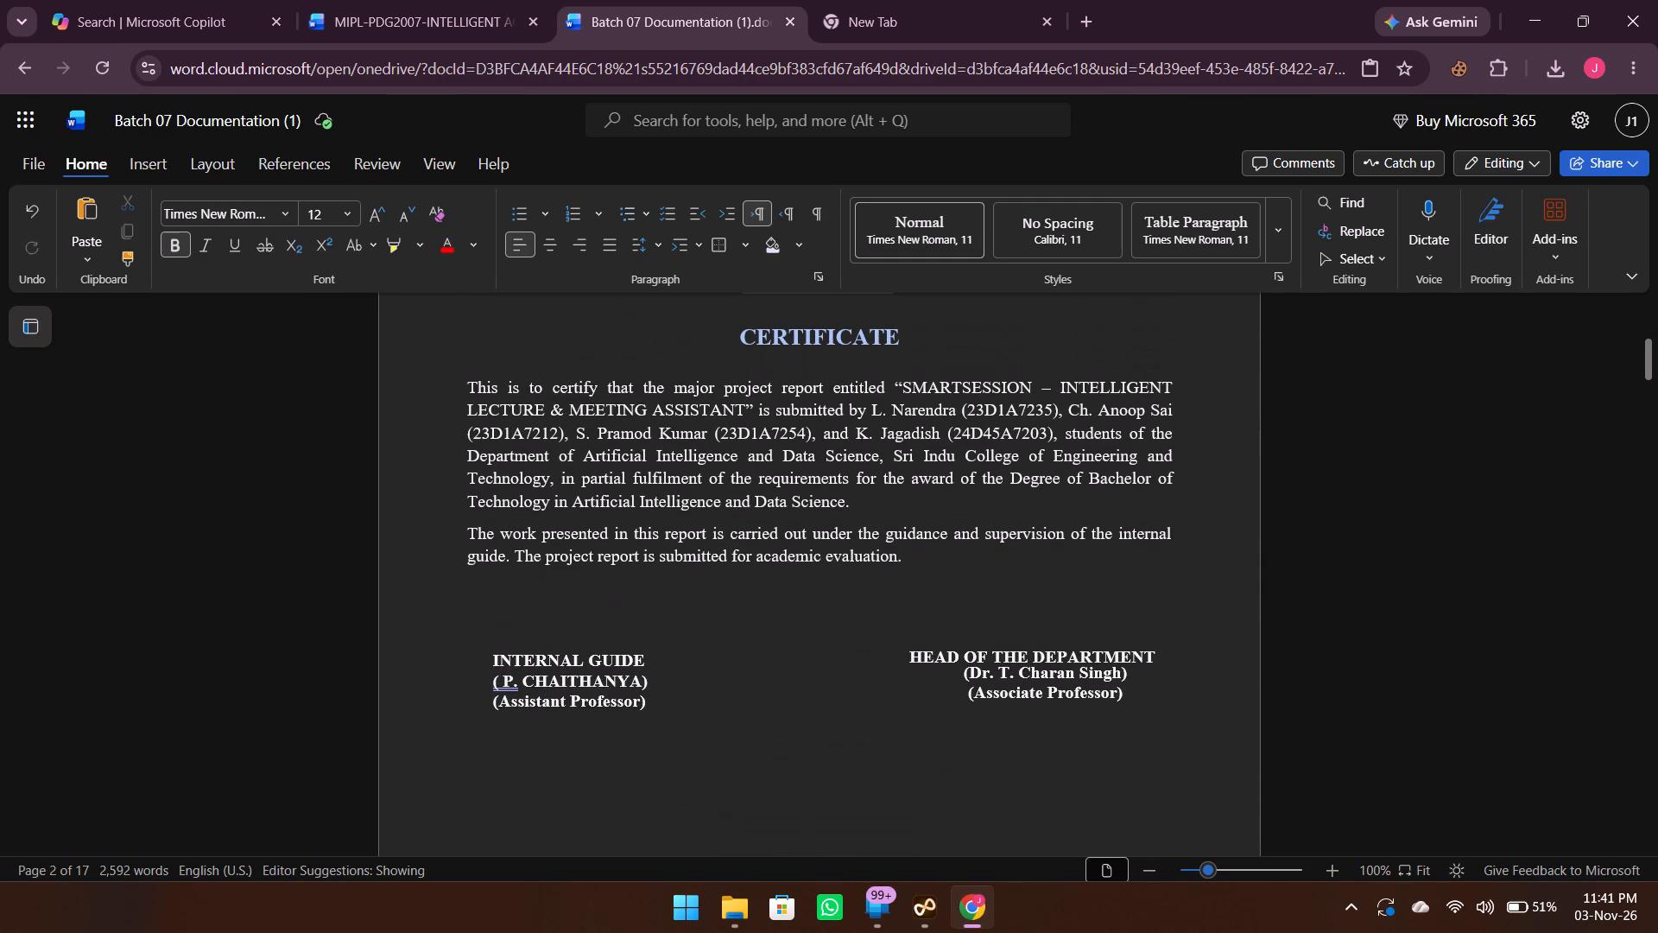
{"action": "scroll", "coordinate": [465, 748], "scroll_direction": "down", "scroll_amount": 2}
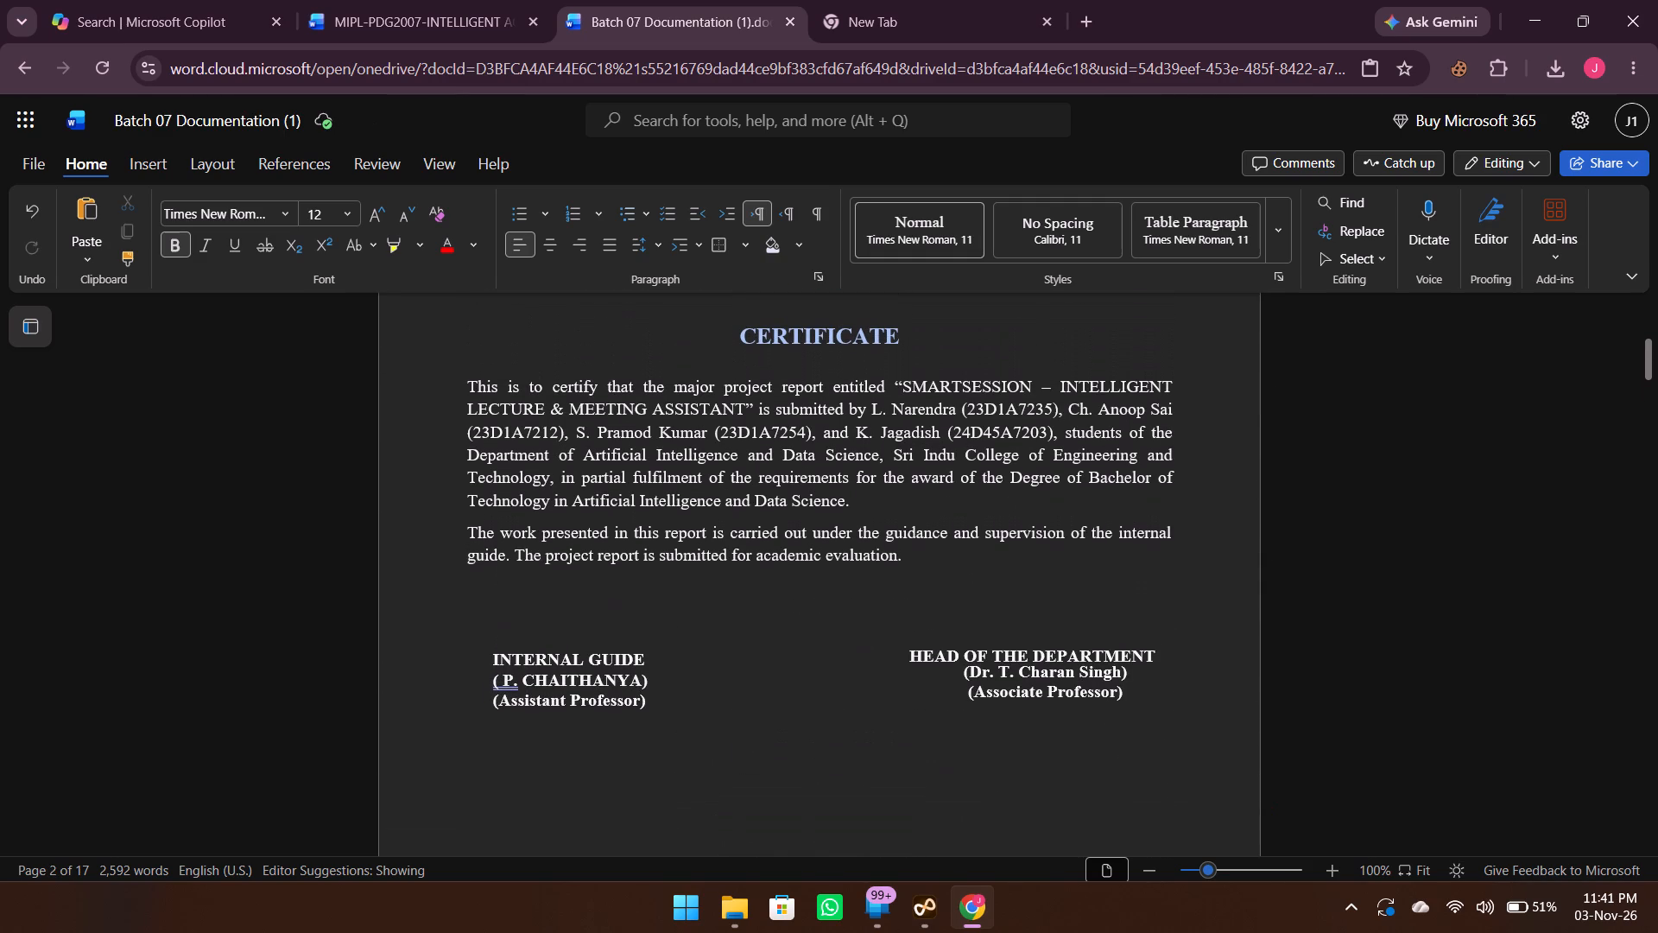
{"action": "scroll", "coordinate": [465, 748], "scroll_direction": "down", "scroll_amount": 3}
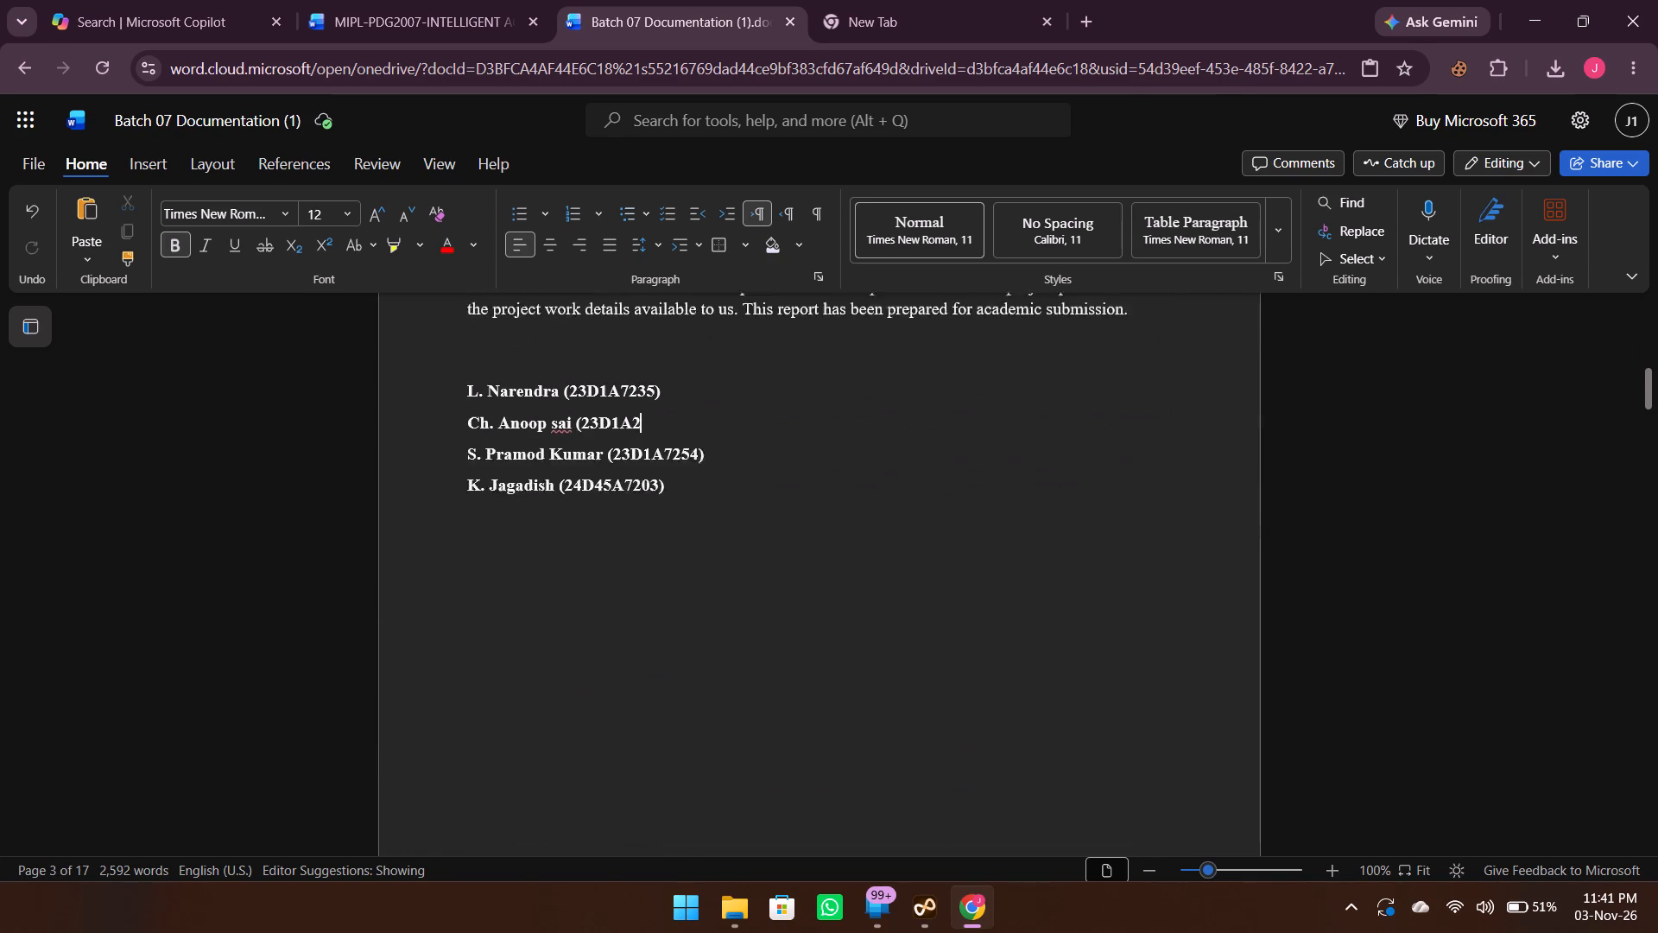
{"action": "scroll", "coordinate": [465, 748], "scroll_direction": "down", "scroll_amount": 1}
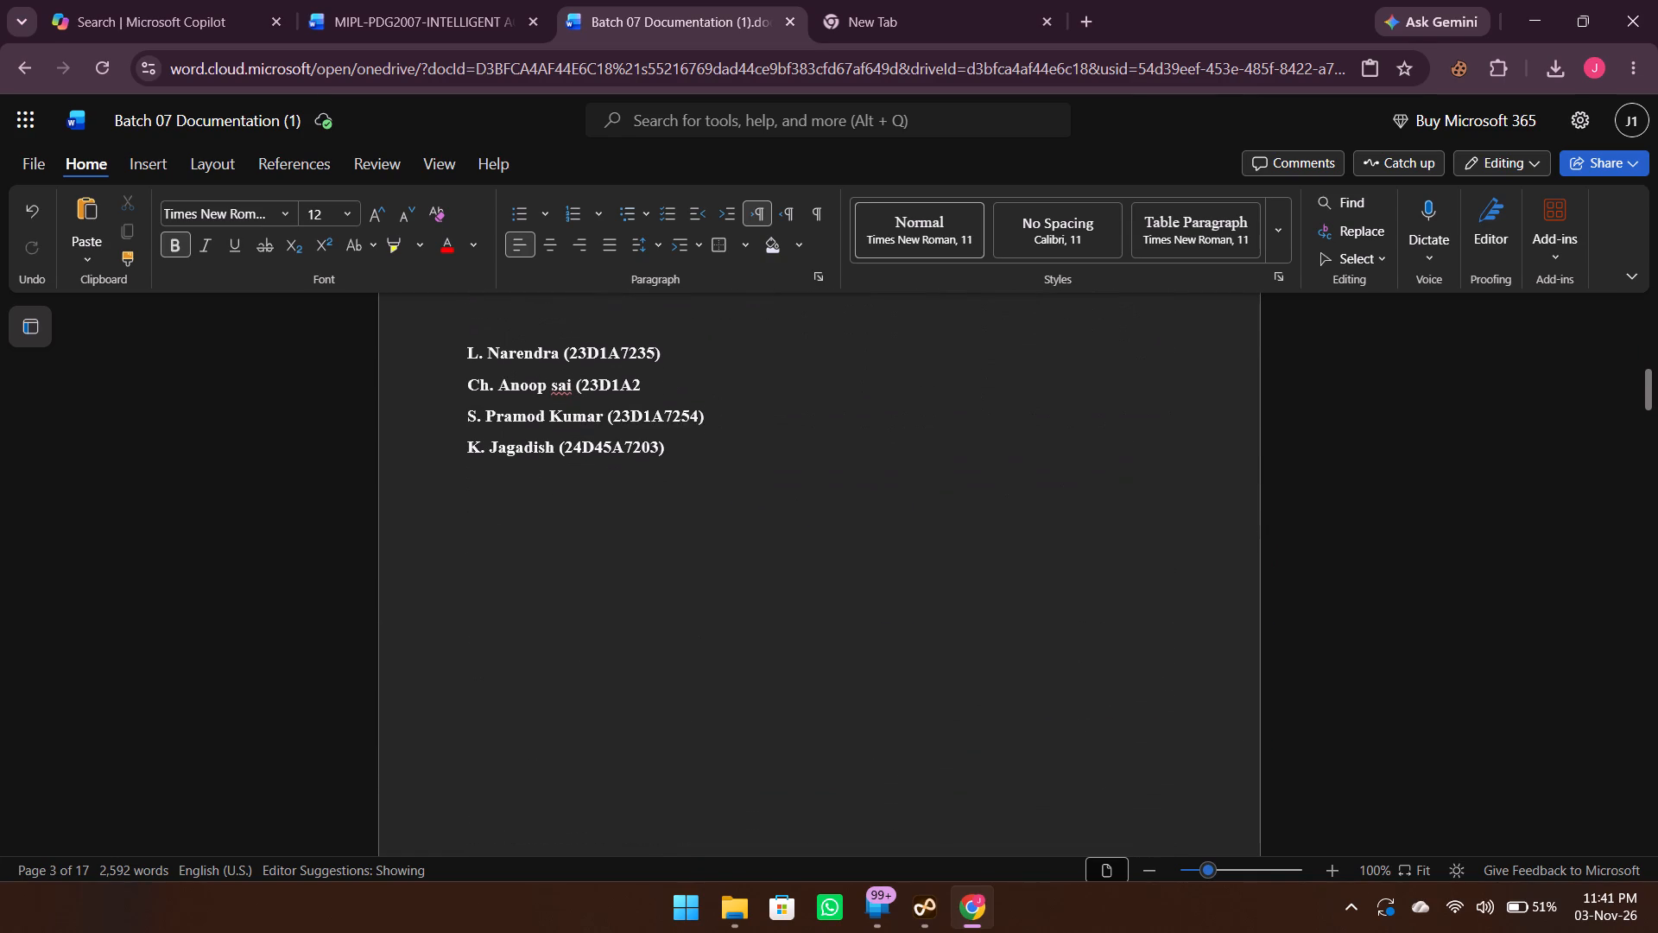
{"action": "key", "text": "BackSpace"}
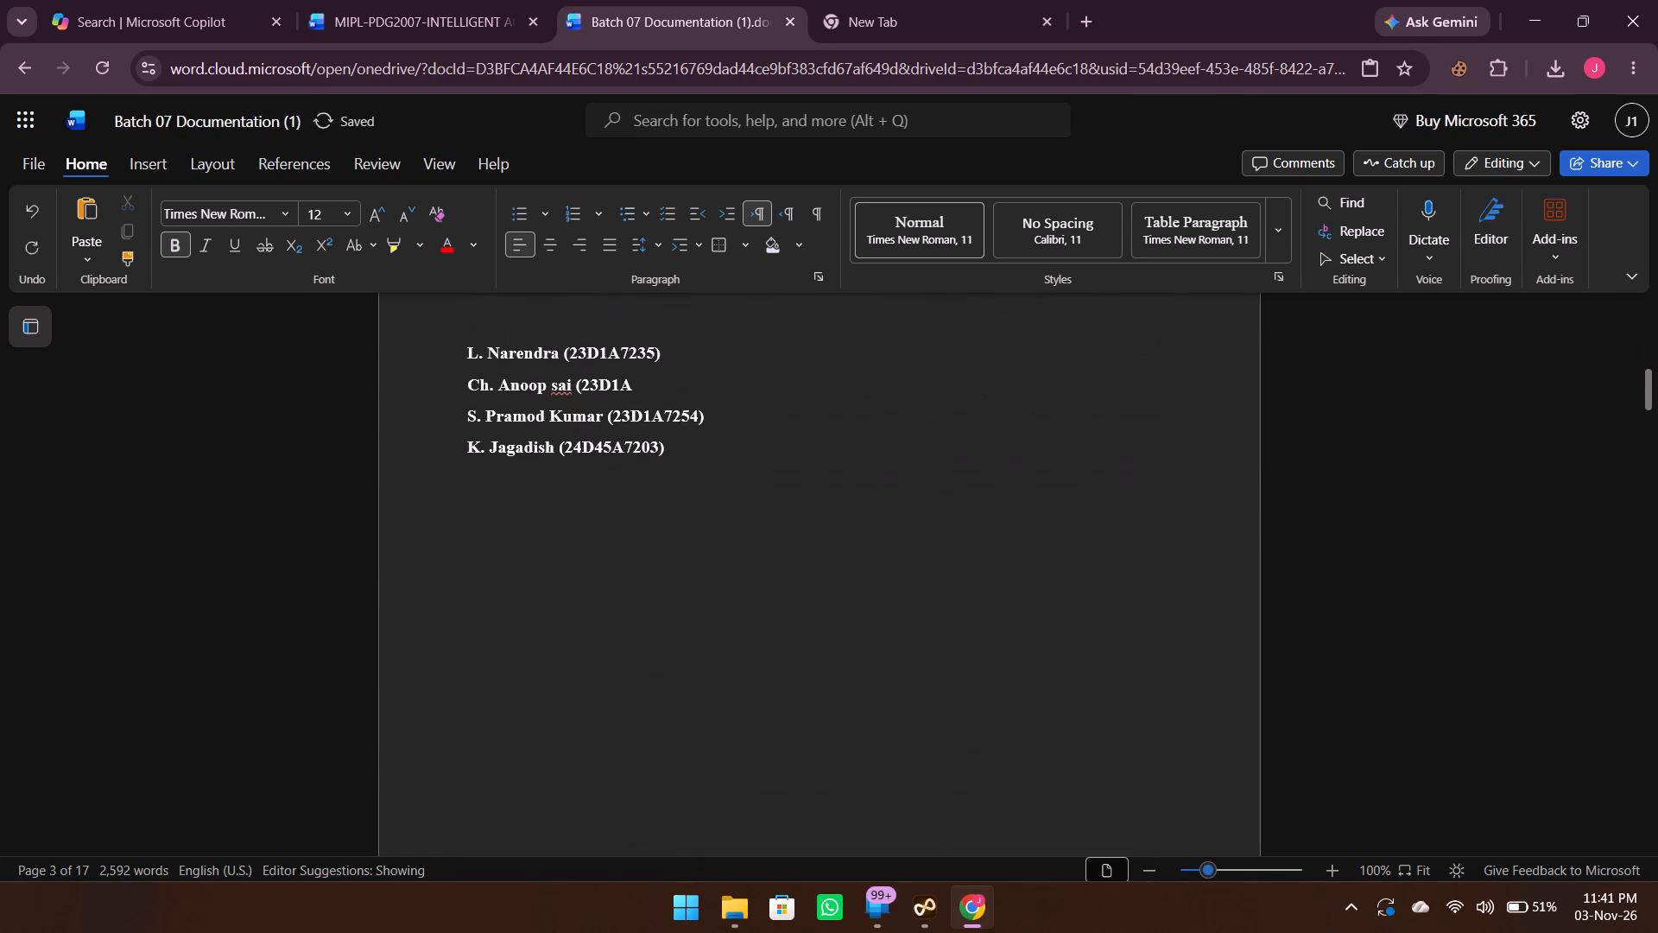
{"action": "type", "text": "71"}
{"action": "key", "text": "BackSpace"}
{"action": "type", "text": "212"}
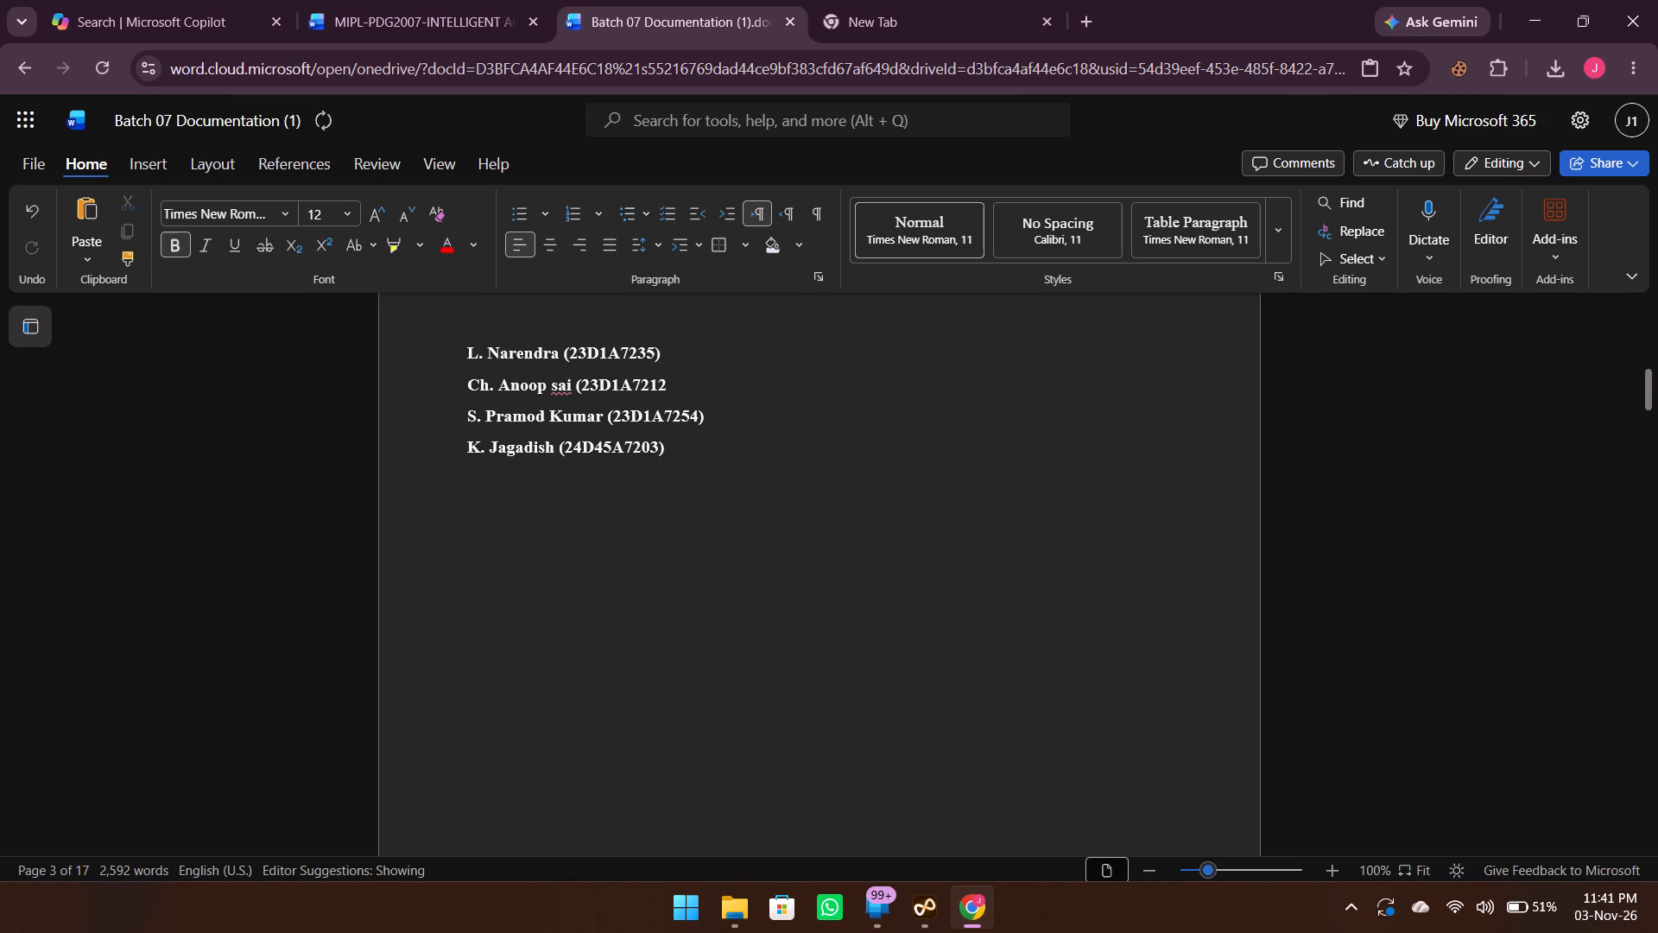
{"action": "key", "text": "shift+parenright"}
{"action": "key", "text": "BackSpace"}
Remove the space between the second student's name and the opening bracket of the roll number.
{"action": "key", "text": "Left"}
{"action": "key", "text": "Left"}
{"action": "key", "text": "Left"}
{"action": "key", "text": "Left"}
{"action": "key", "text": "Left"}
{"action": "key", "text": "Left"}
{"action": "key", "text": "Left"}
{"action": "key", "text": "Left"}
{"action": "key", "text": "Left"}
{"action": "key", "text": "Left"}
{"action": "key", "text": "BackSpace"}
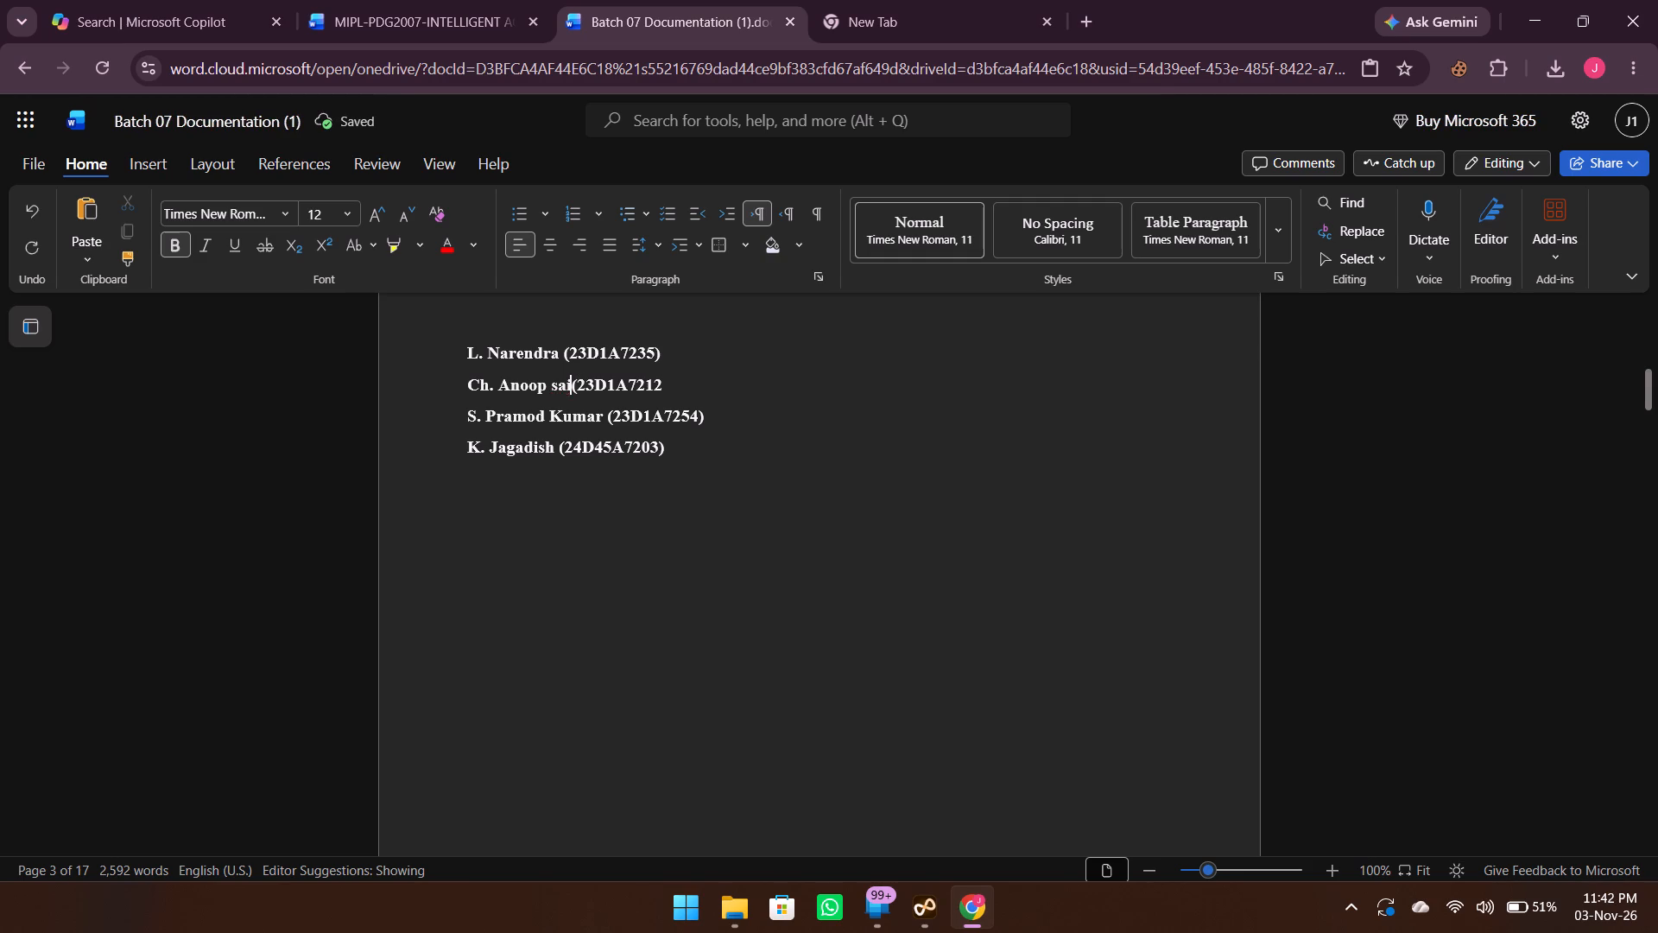
Add the closing bracket after the second student's roll number on the Declaration page.
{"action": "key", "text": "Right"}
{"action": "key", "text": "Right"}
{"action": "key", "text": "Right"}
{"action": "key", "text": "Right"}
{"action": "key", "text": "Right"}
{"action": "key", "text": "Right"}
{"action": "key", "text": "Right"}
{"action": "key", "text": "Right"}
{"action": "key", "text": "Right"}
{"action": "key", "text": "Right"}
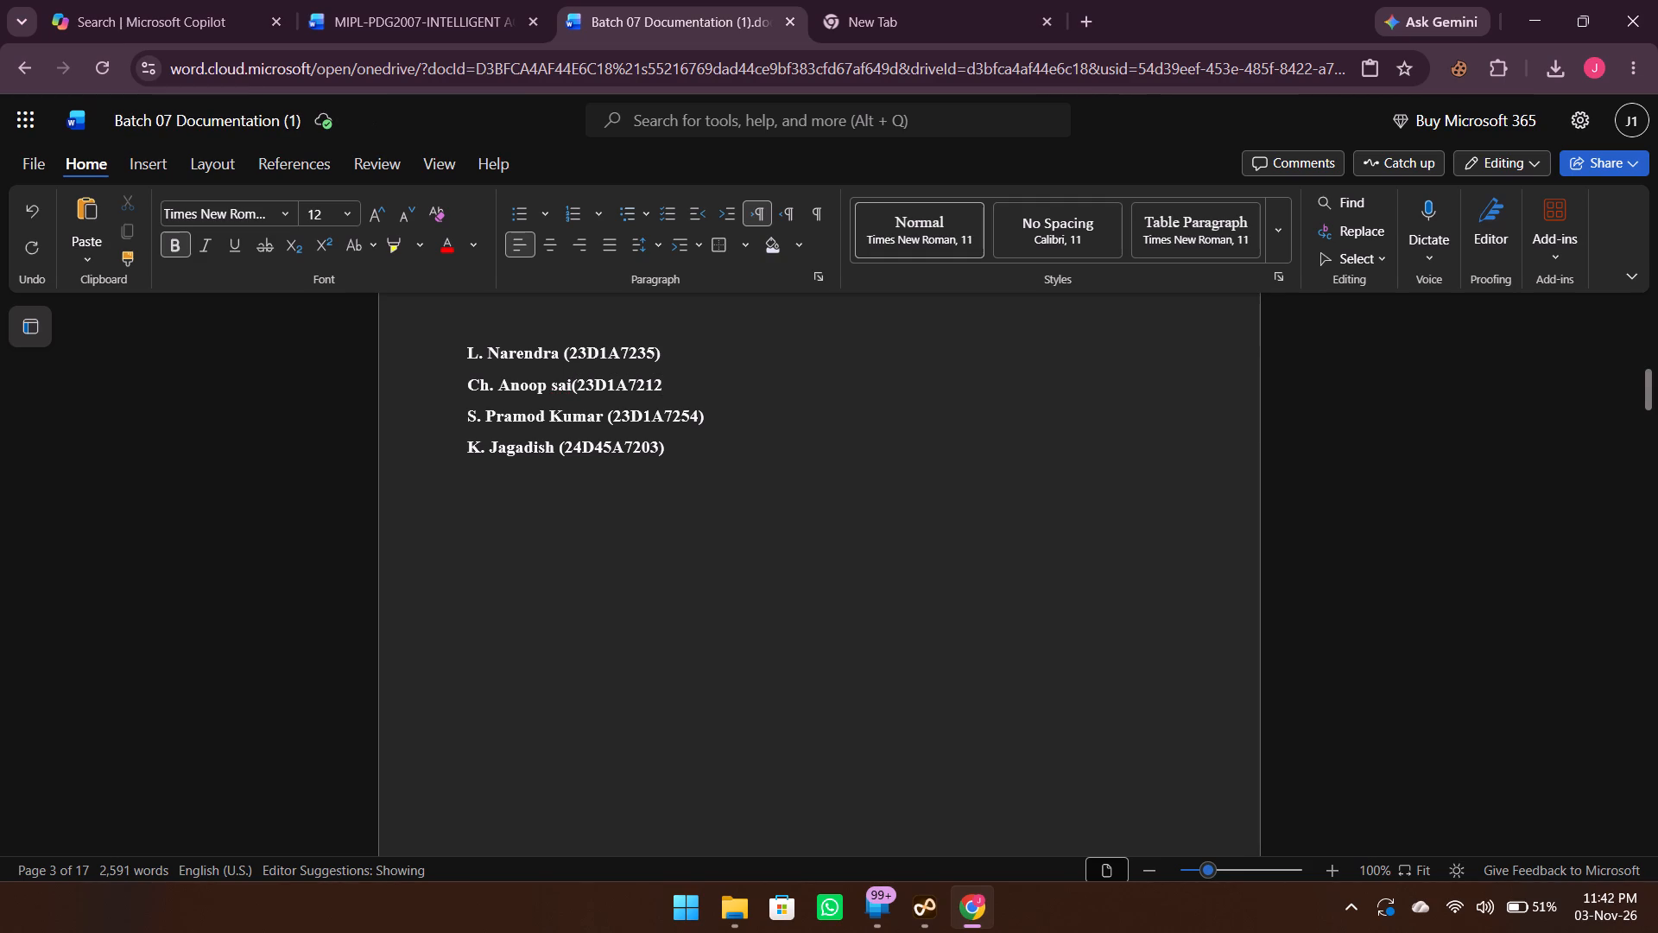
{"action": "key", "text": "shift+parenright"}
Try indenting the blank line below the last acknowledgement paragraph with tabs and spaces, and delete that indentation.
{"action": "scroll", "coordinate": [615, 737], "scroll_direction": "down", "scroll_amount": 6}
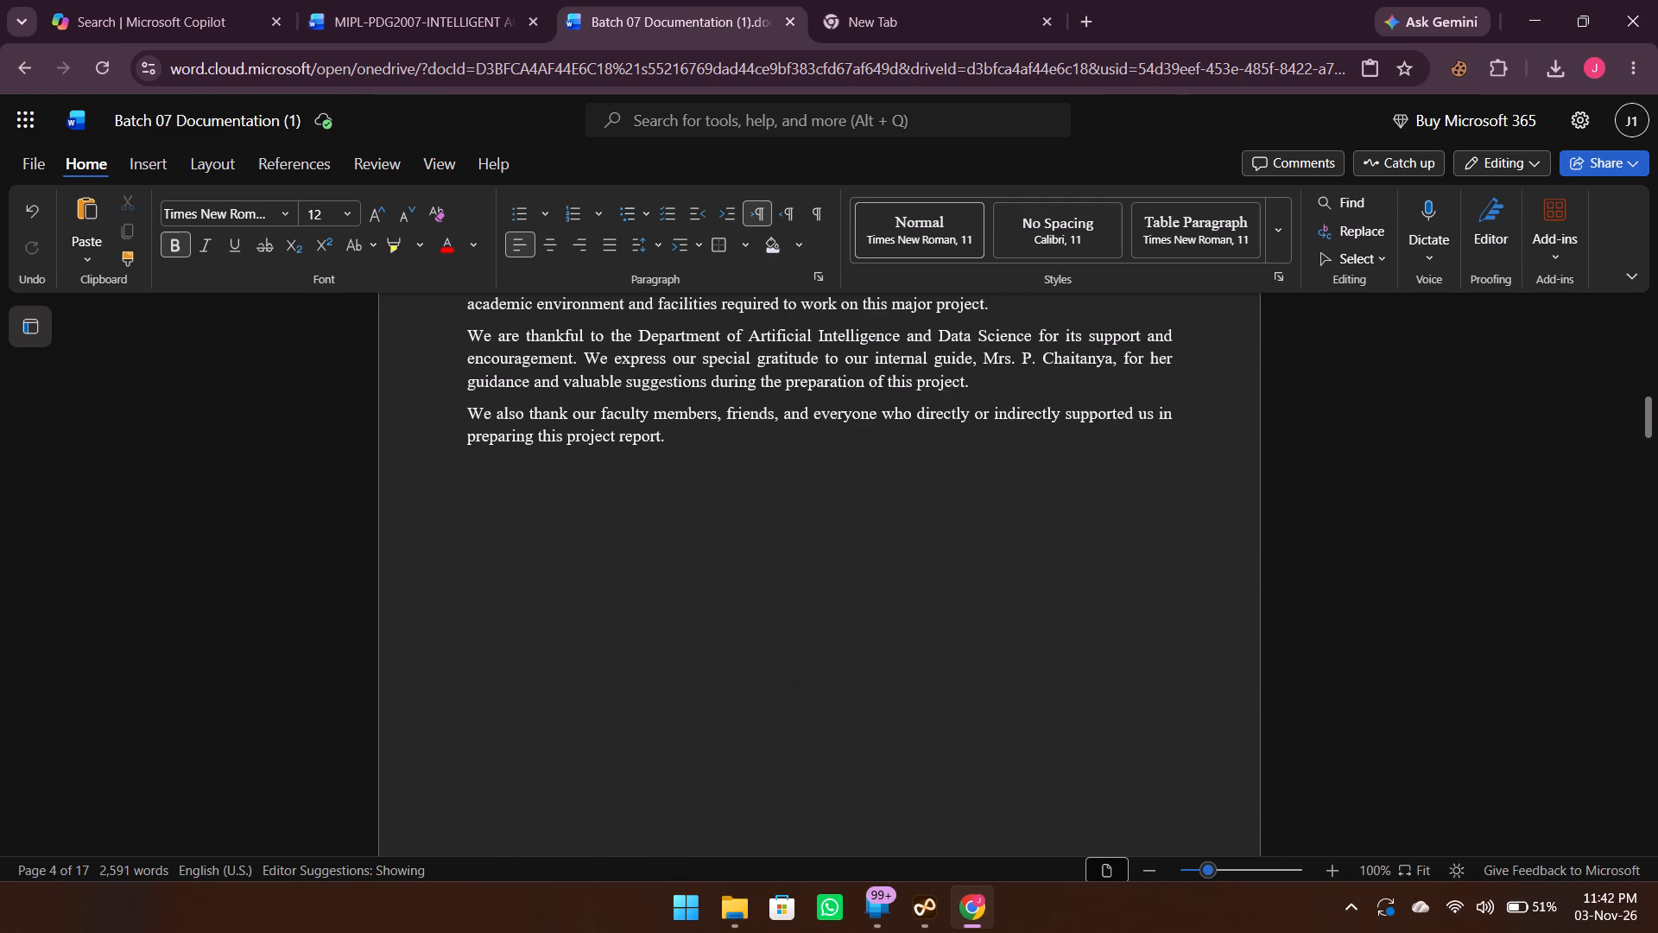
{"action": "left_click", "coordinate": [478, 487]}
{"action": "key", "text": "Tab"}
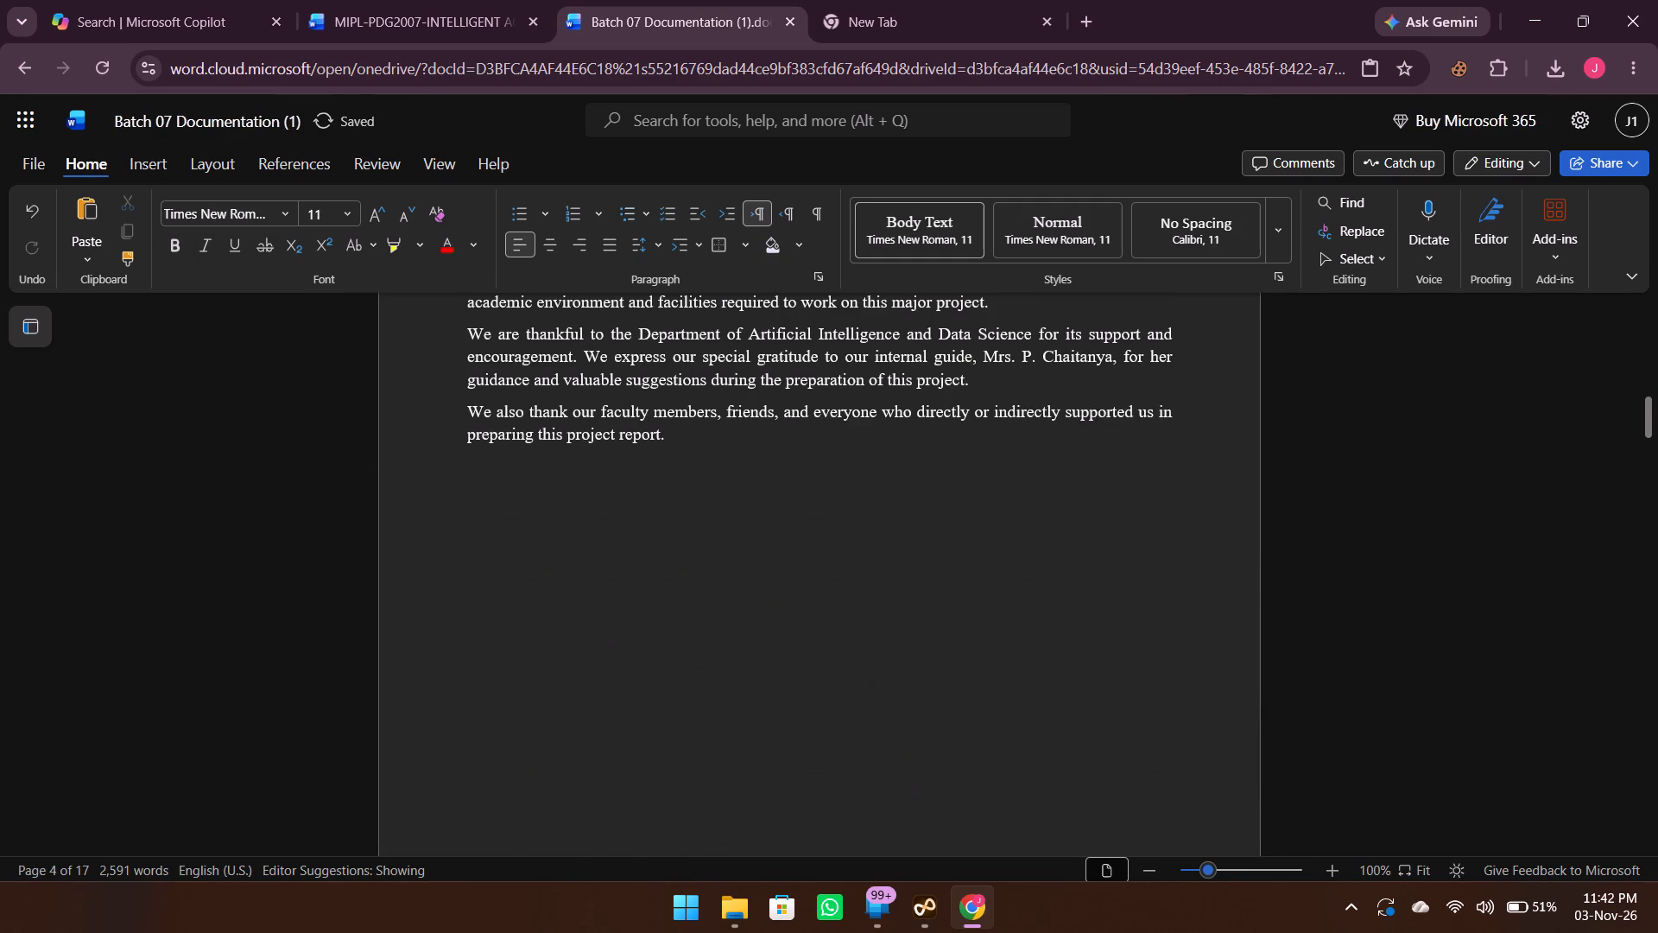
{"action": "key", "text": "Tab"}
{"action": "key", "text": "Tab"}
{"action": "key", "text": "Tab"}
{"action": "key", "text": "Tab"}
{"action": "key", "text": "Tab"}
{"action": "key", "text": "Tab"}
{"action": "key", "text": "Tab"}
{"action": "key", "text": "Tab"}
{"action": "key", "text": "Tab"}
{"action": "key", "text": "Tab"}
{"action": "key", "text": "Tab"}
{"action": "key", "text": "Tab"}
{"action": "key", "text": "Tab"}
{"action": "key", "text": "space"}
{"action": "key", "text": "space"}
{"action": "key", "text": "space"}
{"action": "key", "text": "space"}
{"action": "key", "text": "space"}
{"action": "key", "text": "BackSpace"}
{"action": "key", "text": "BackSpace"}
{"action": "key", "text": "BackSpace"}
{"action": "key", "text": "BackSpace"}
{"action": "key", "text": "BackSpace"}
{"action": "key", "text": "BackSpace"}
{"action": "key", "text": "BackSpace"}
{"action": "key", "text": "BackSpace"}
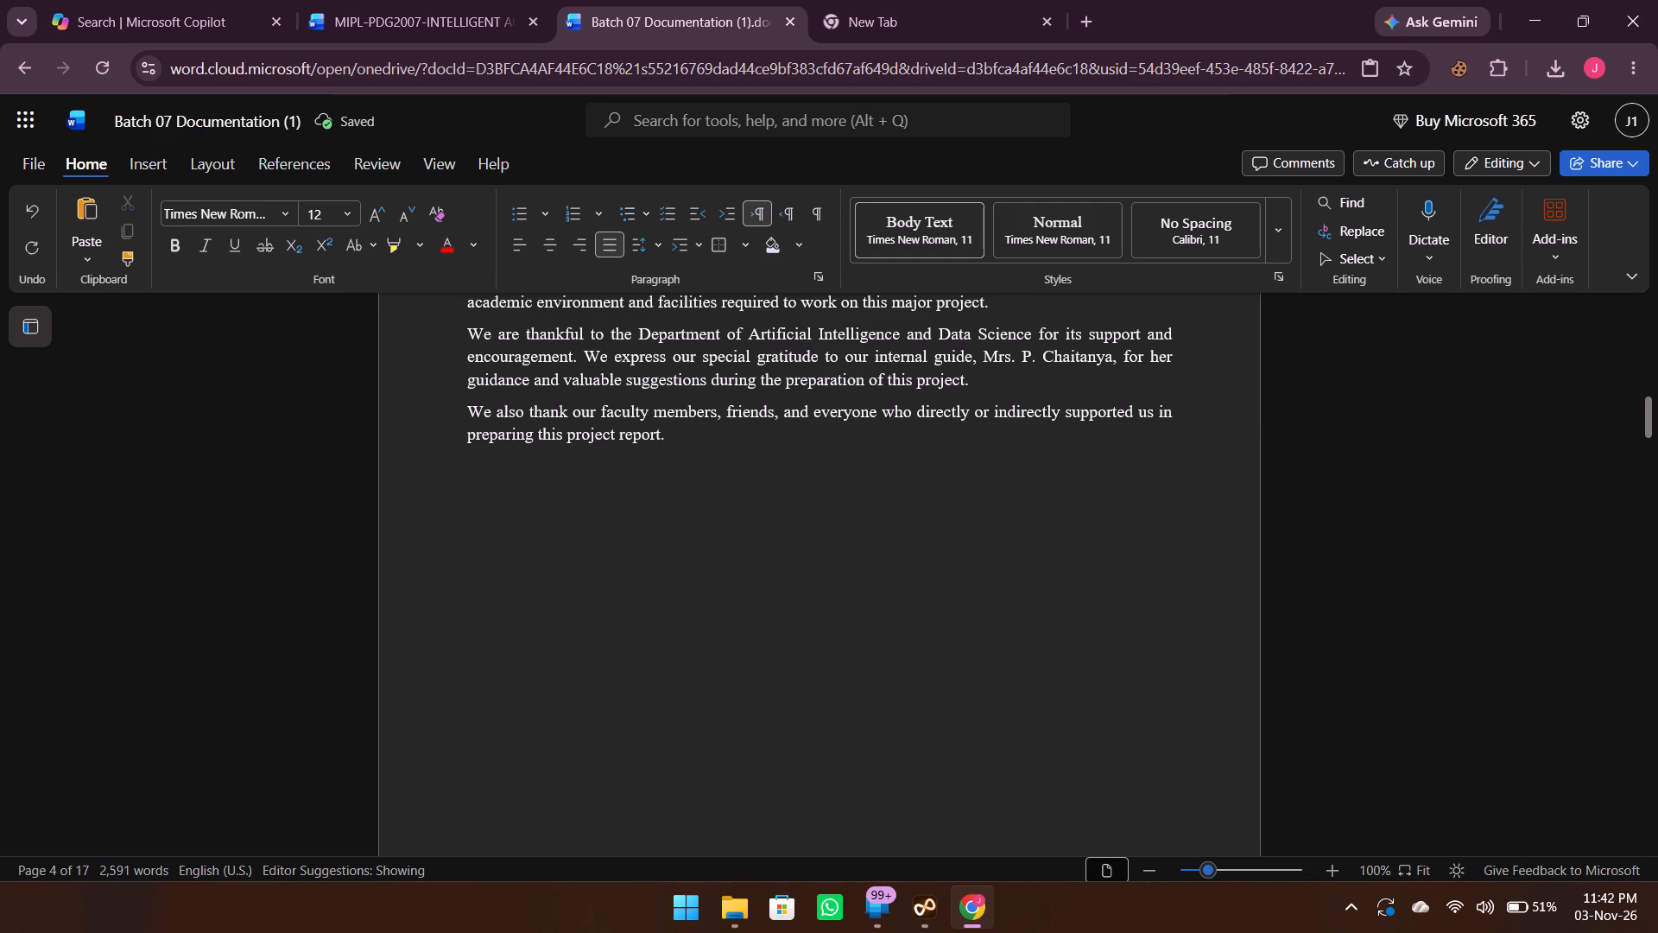
Paste the bold four-student list below the last acknowledgement paragraph.
{"action": "scroll", "coordinate": [689, 486], "scroll_direction": "down", "scroll_amount": 1}
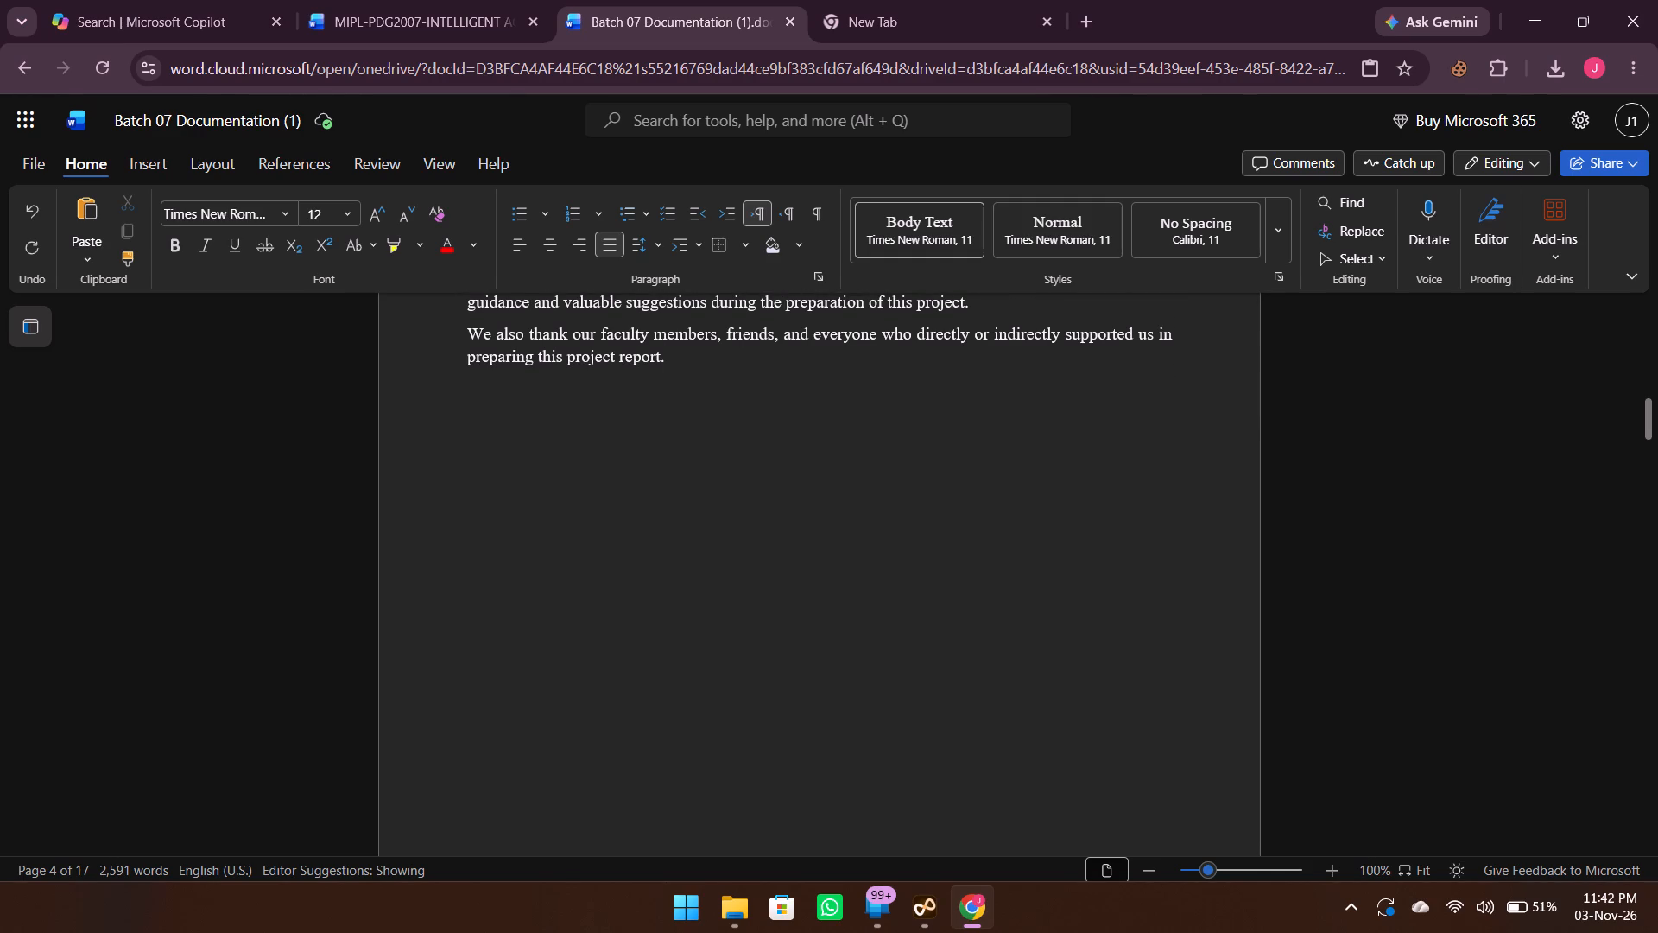
{"action": "left_click", "coordinate": [1112, 401]}
{"action": "left_click", "coordinate": [1052, 463]}
{"action": "key", "text": "ctrl+v"}
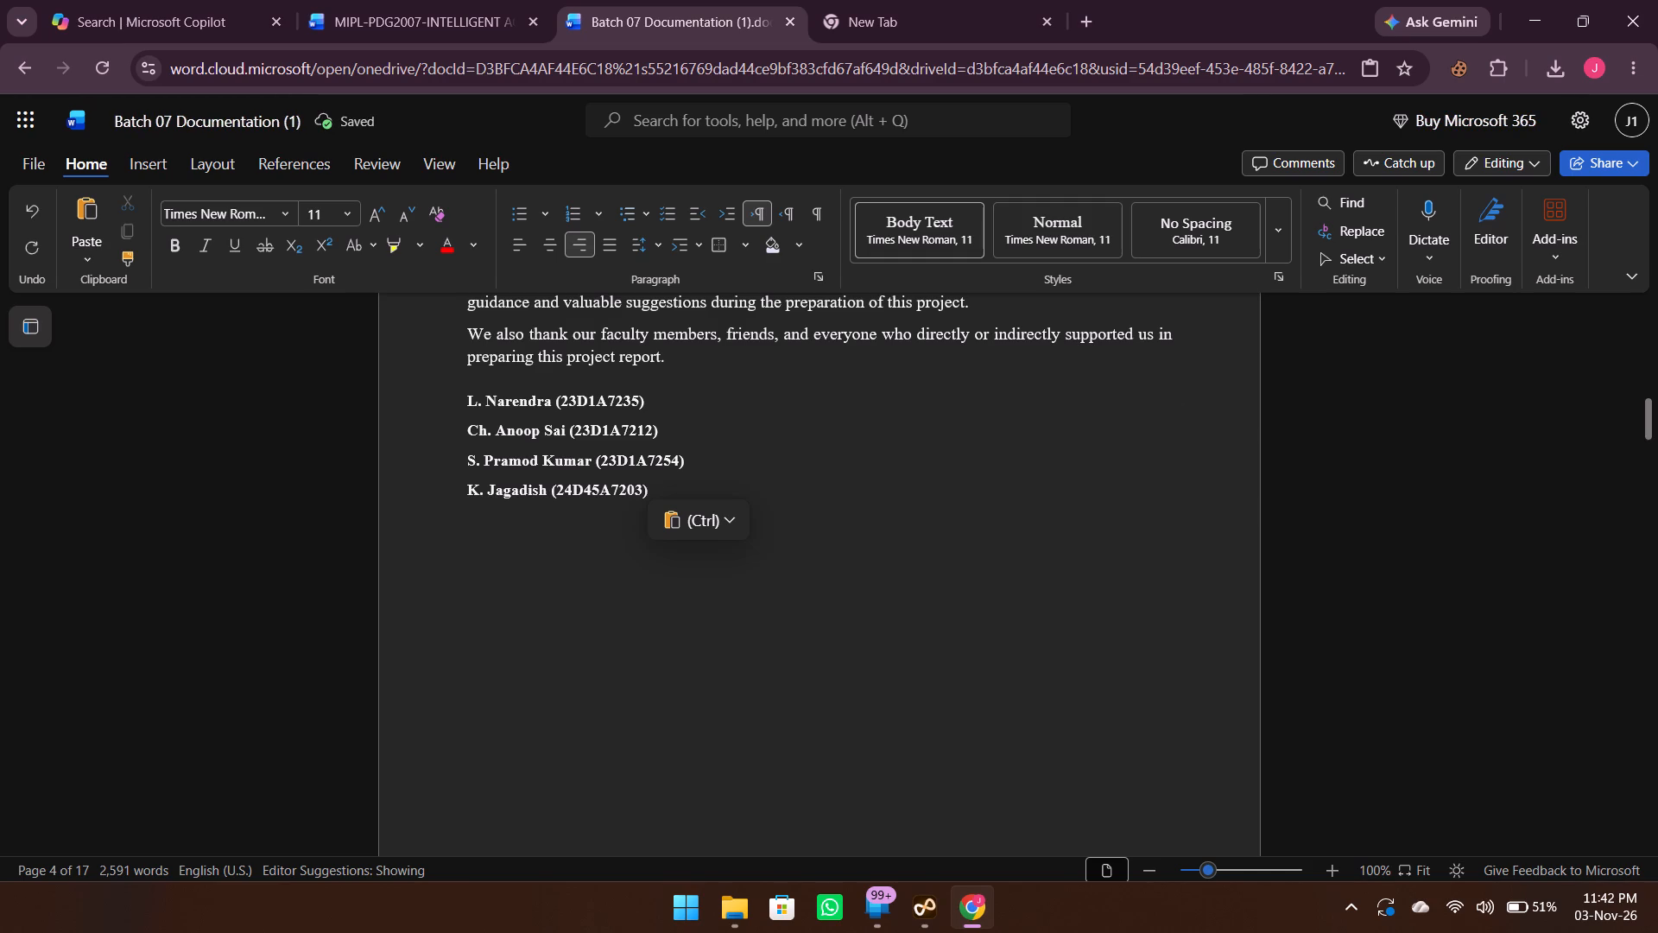
Select the pasted four-student list on the Acknowledgement page.
{"action": "left_click_drag", "start_coordinate": [671, 479], "coordinate": [451, 406]}
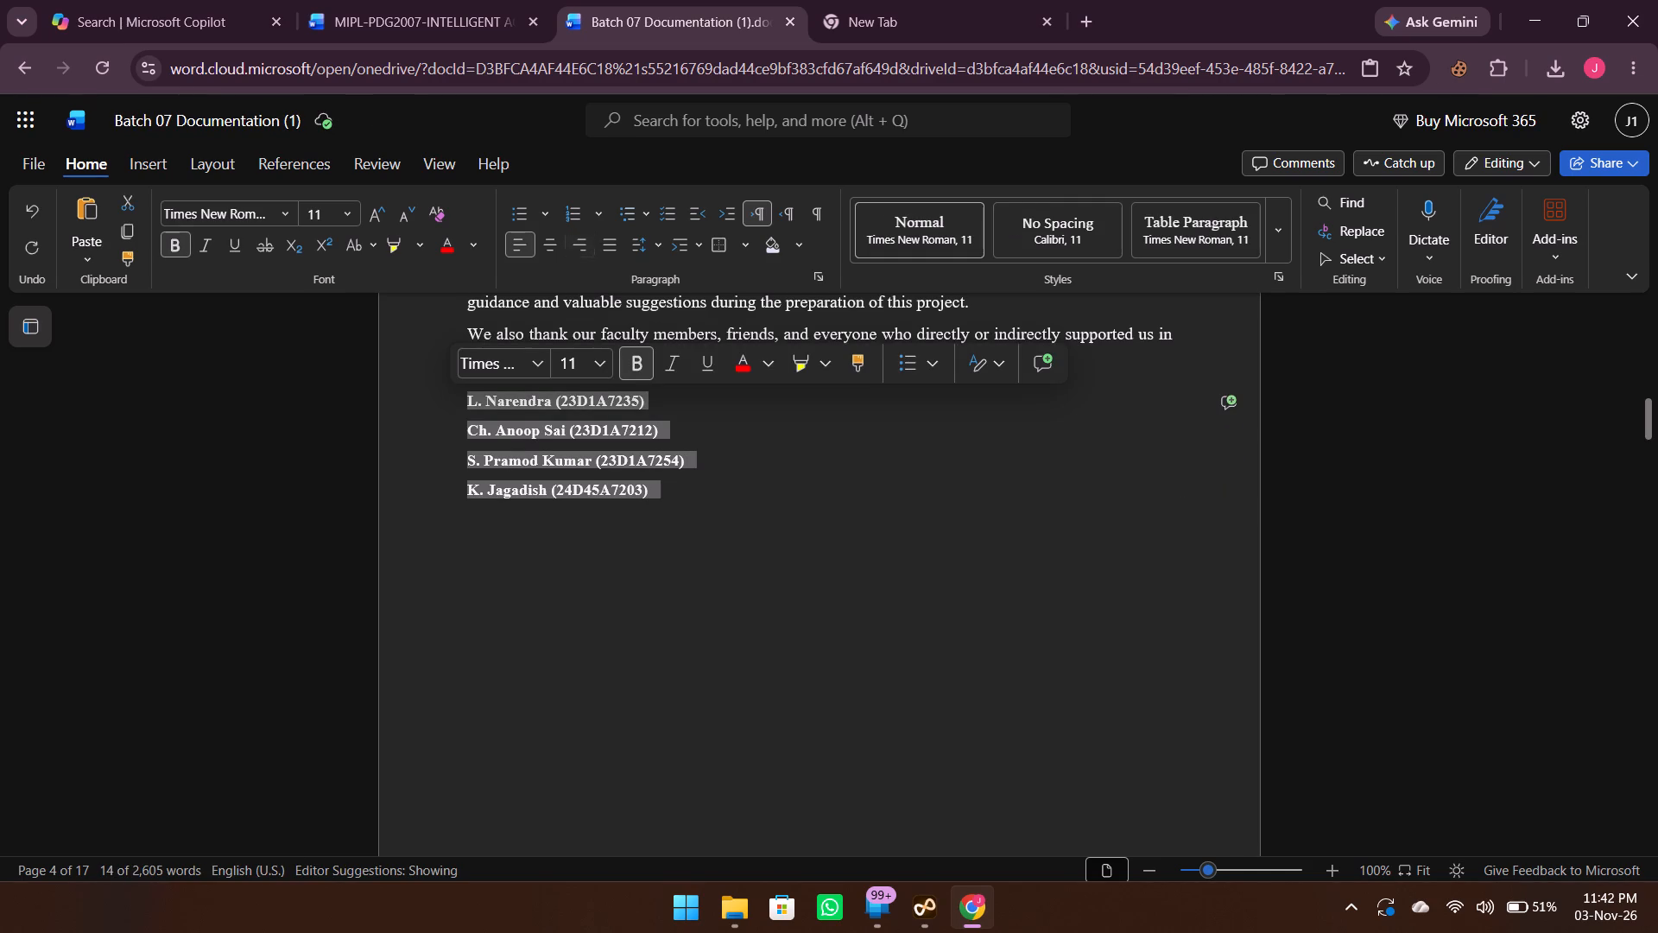
{"action": "left_click", "coordinate": [464, 404]}
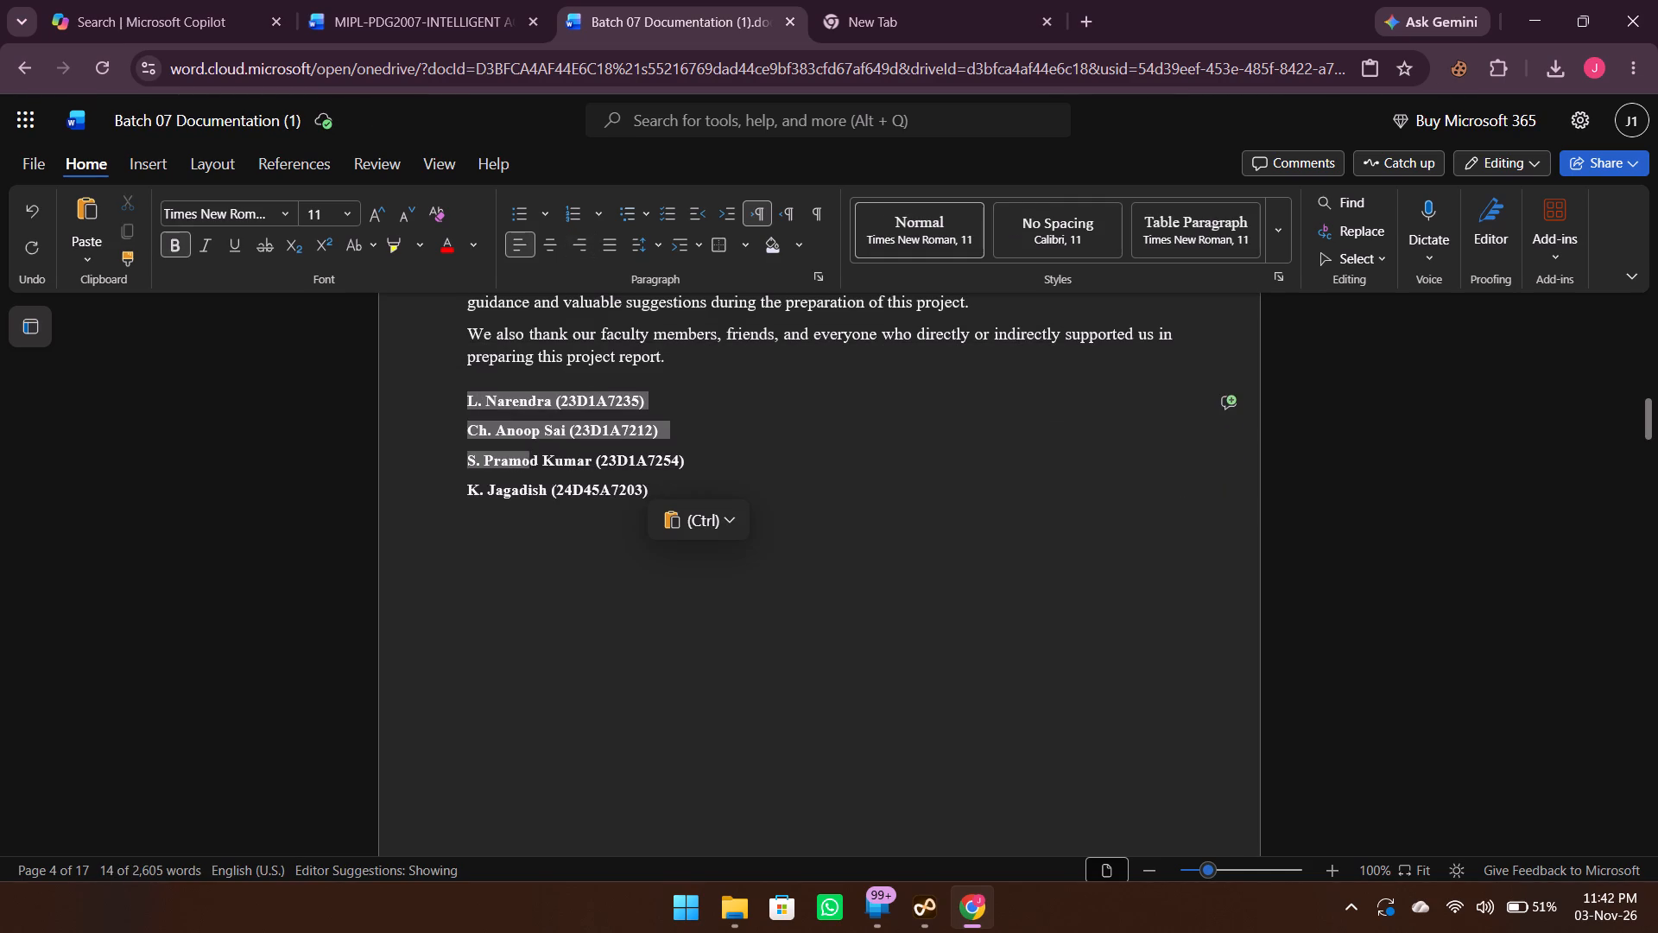
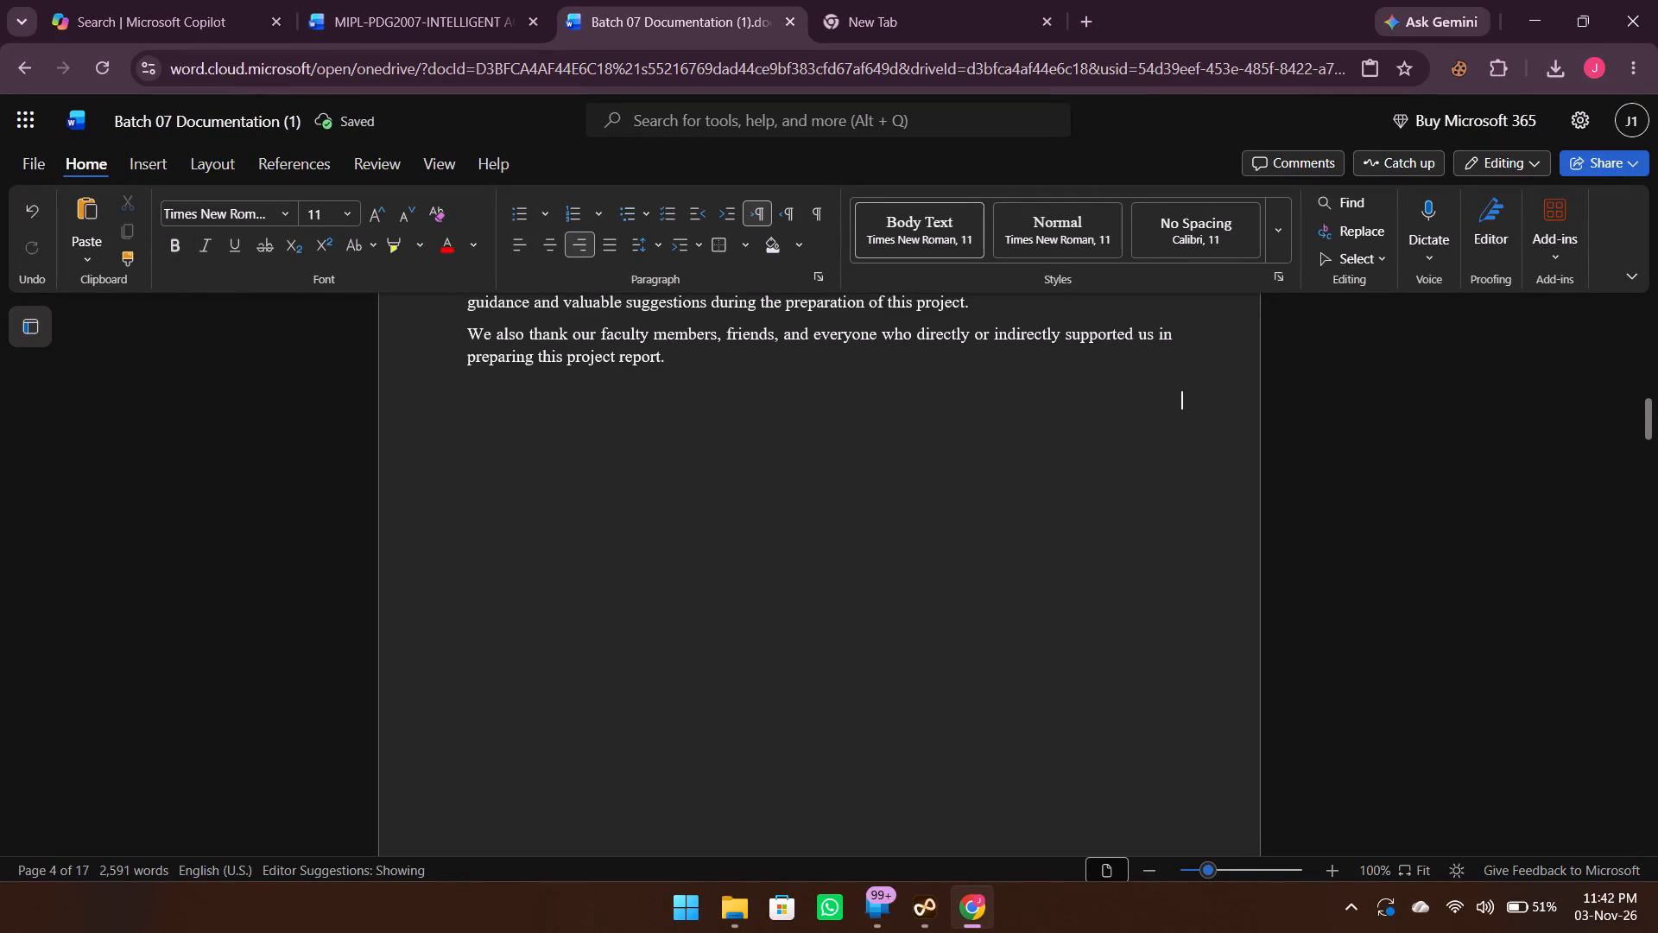
Enter the first student's initial and name, followed by the start of the bracketed roll number, below the last acknowledgement paragraph.
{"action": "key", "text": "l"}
{"action": "key", "text": "BackSpace"}
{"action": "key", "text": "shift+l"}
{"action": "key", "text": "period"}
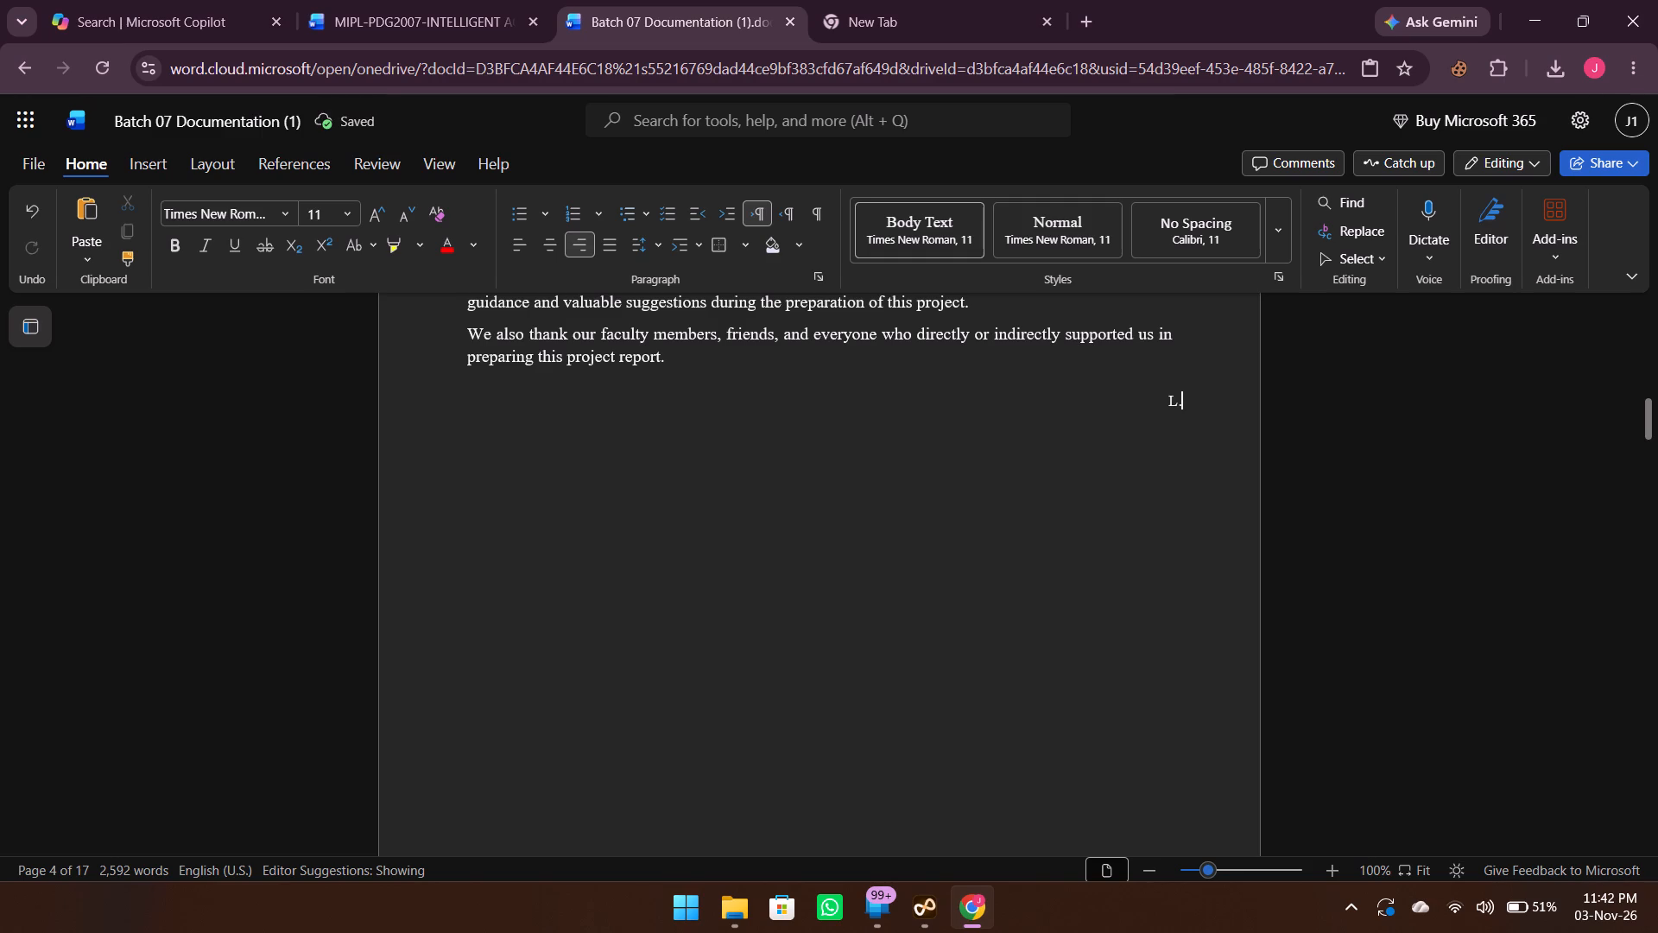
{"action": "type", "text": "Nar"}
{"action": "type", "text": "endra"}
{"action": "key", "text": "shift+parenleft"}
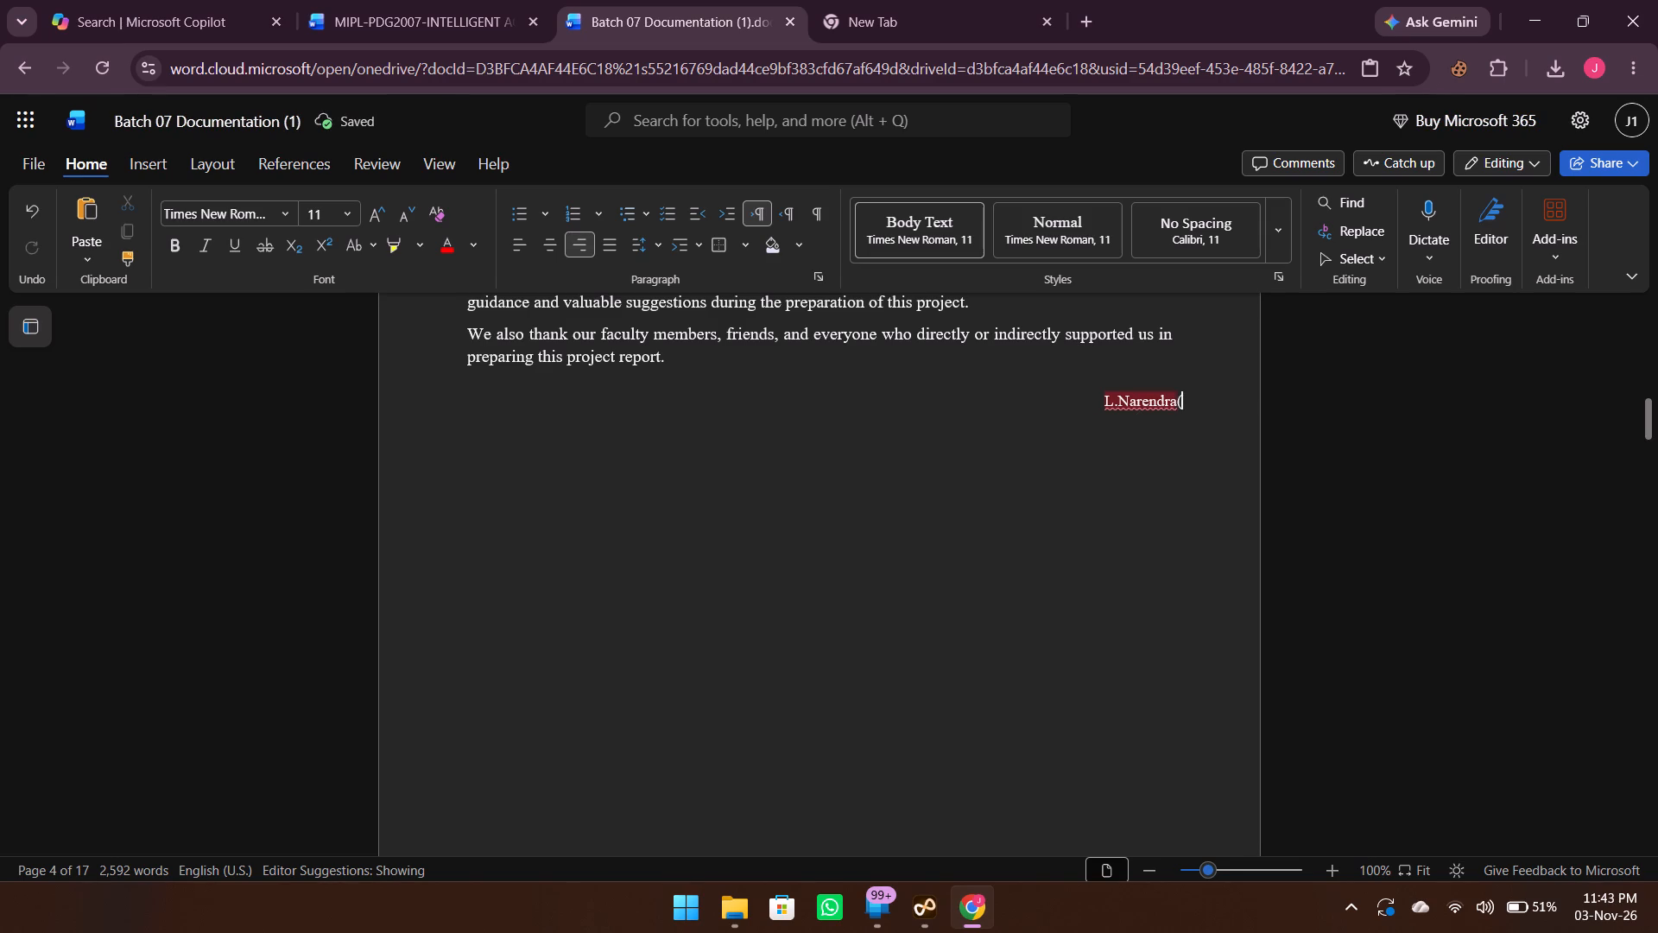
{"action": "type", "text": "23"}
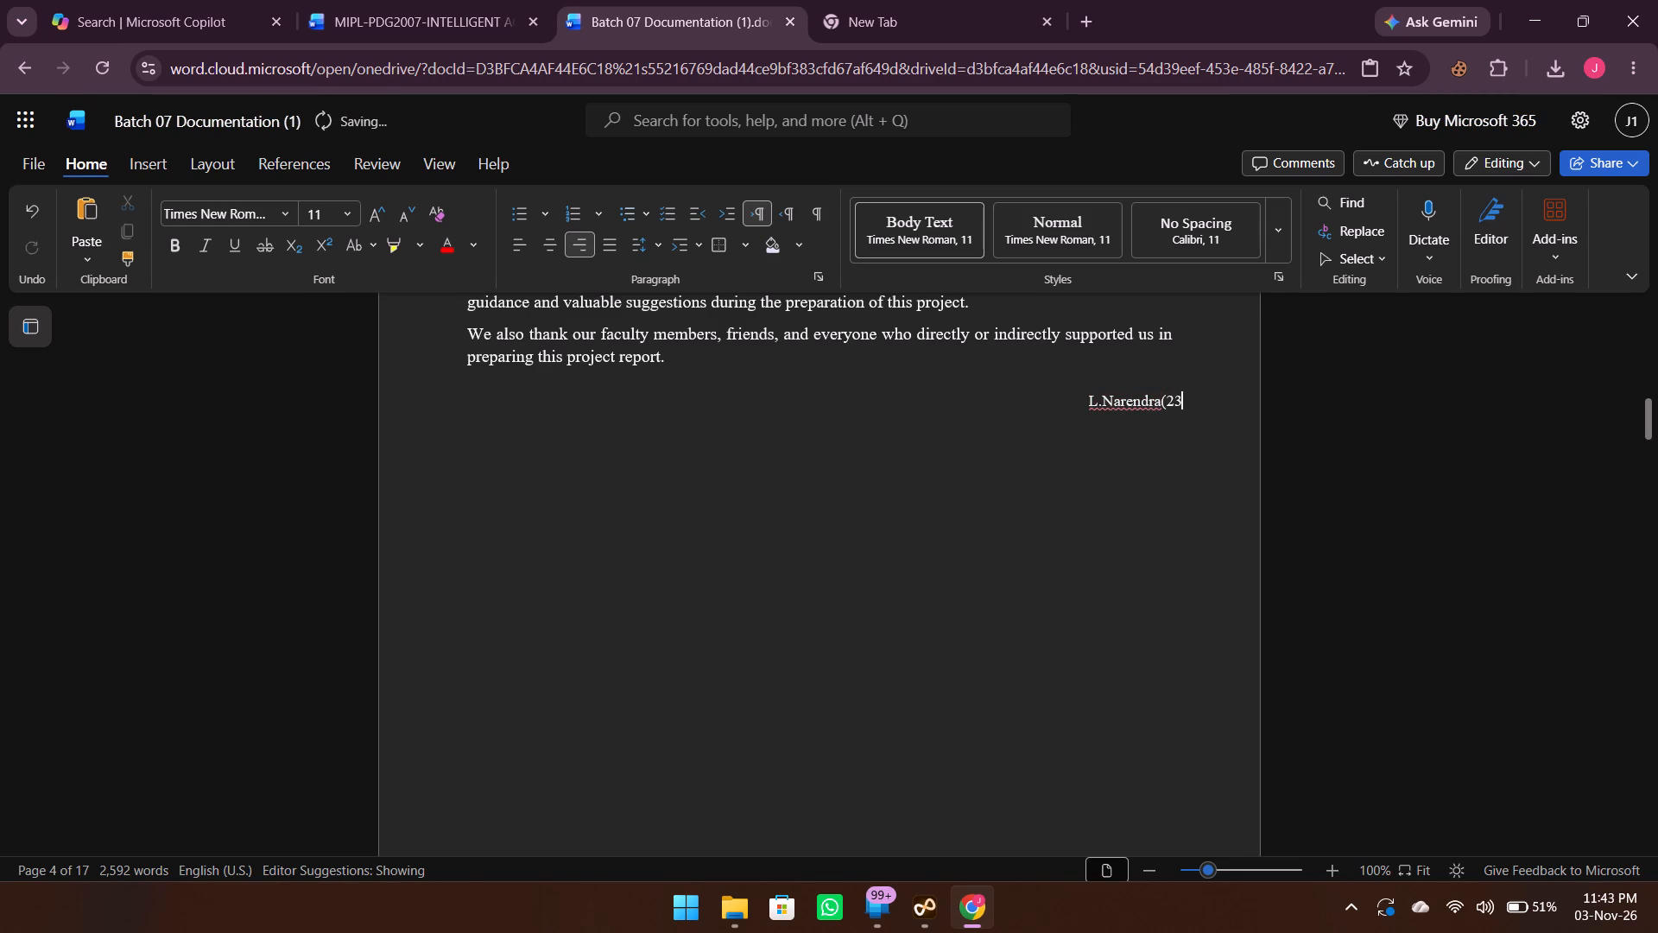
Replace the partial roll number after the first student's name on the Acknowledgement page with the bold bracketed one copied from the Declaration list.
{"action": "scroll", "coordinate": [1166, 406], "scroll_direction": "up", "scroll_amount": 10}
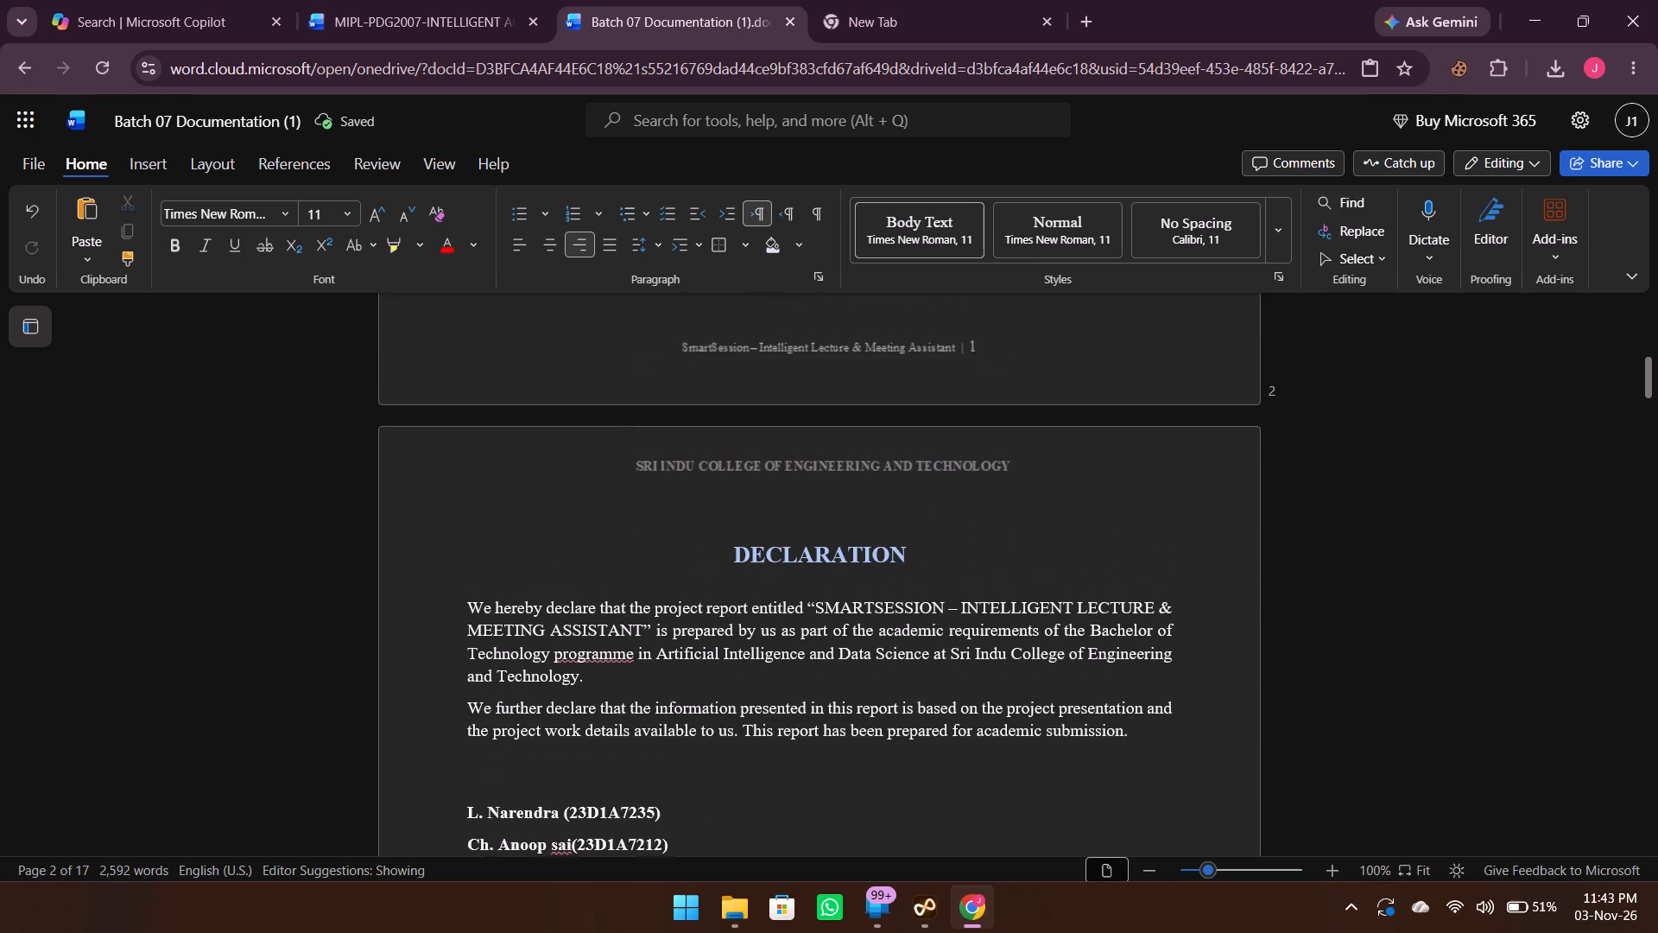
{"action": "scroll", "coordinate": [1166, 406], "scroll_direction": "down", "scroll_amount": 1}
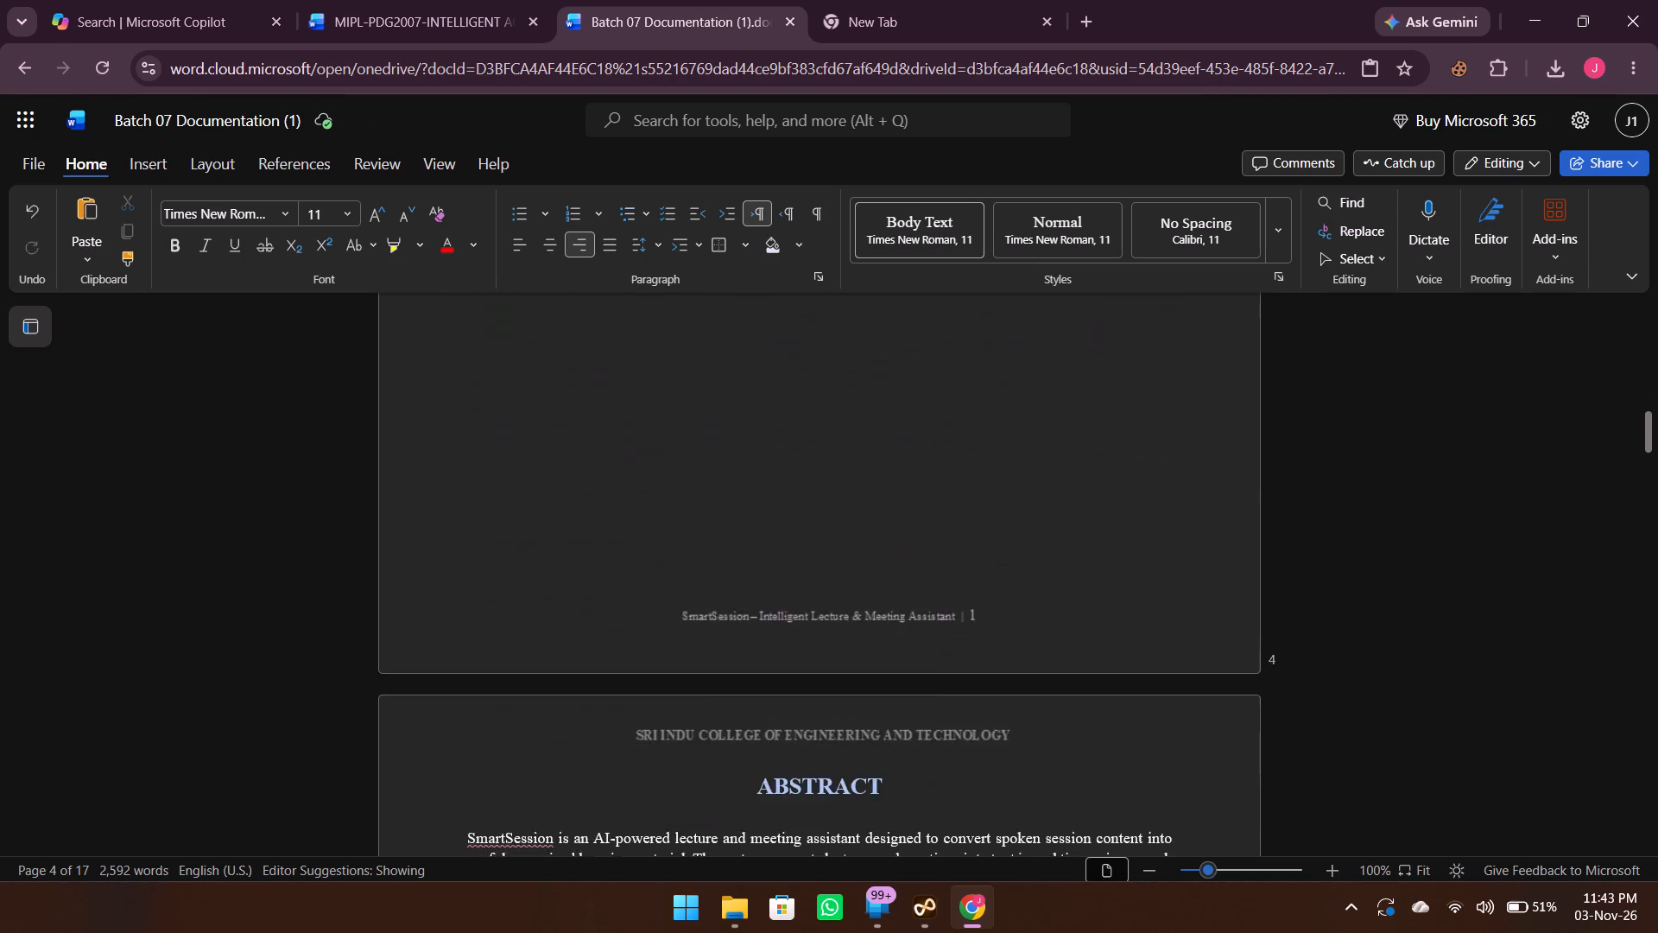
{"action": "scroll", "coordinate": [1166, 406], "scroll_direction": "down", "scroll_amount": 2}
{"action": "scroll", "coordinate": [1168, 492], "scroll_direction": "up", "scroll_amount": 2}
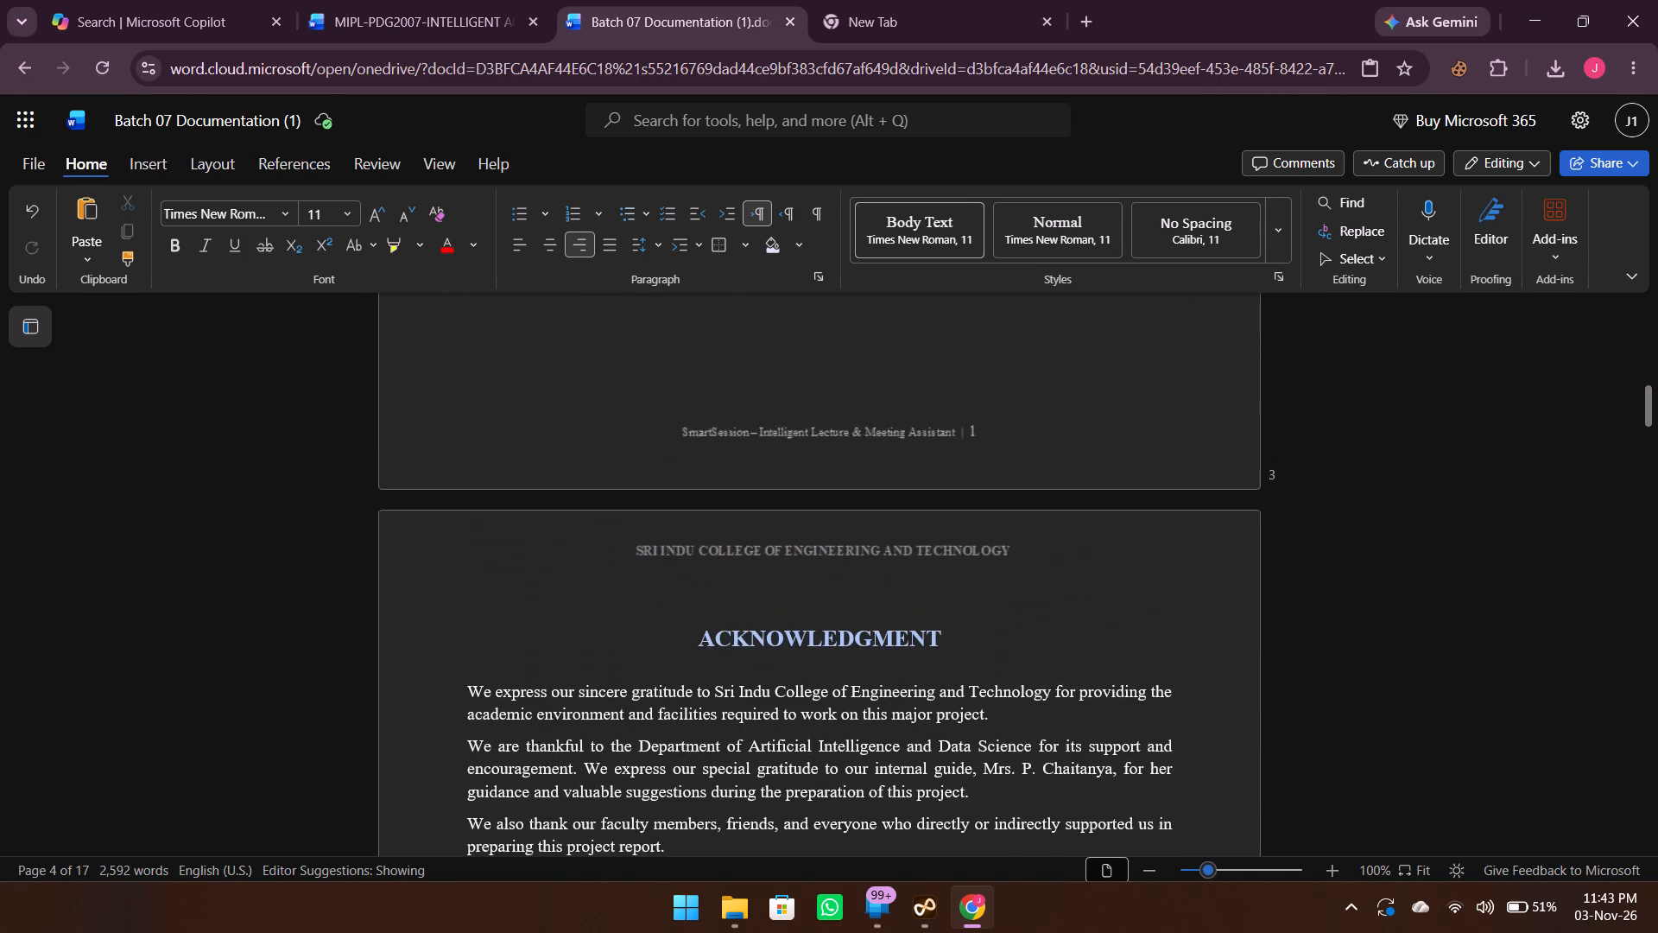
{"action": "scroll", "coordinate": [1168, 492], "scroll_direction": "up", "scroll_amount": 6}
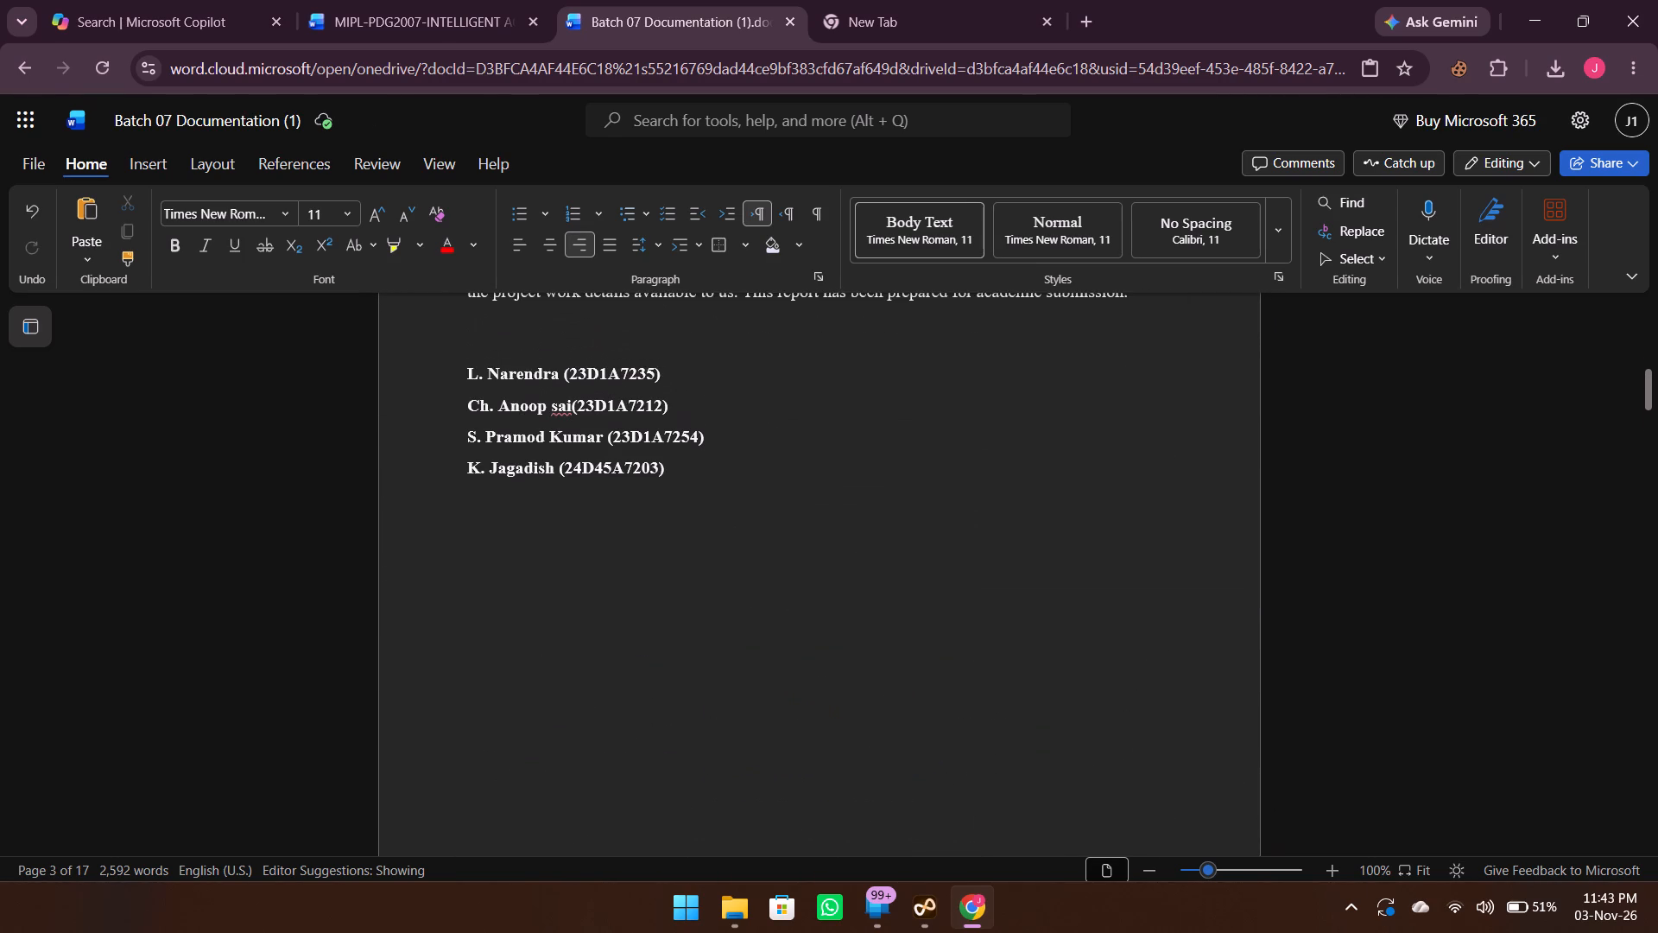
{"action": "left_click_drag", "start_coordinate": [660, 374], "coordinate": [559, 377]}
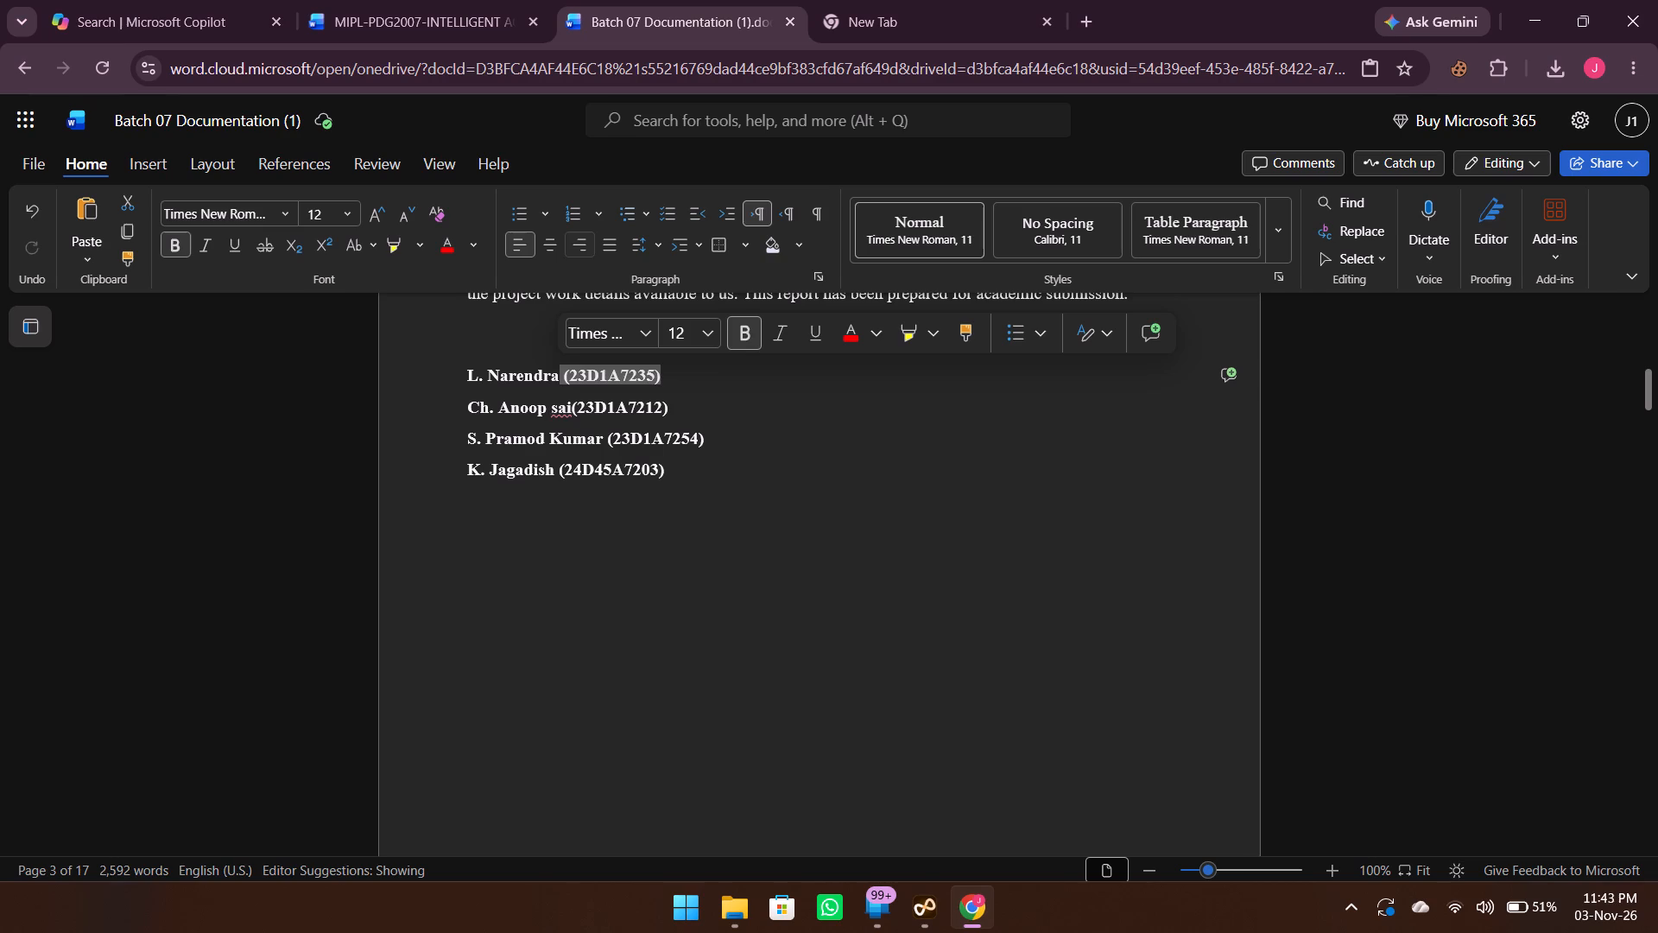
{"action": "key", "text": "ctrl+c"}
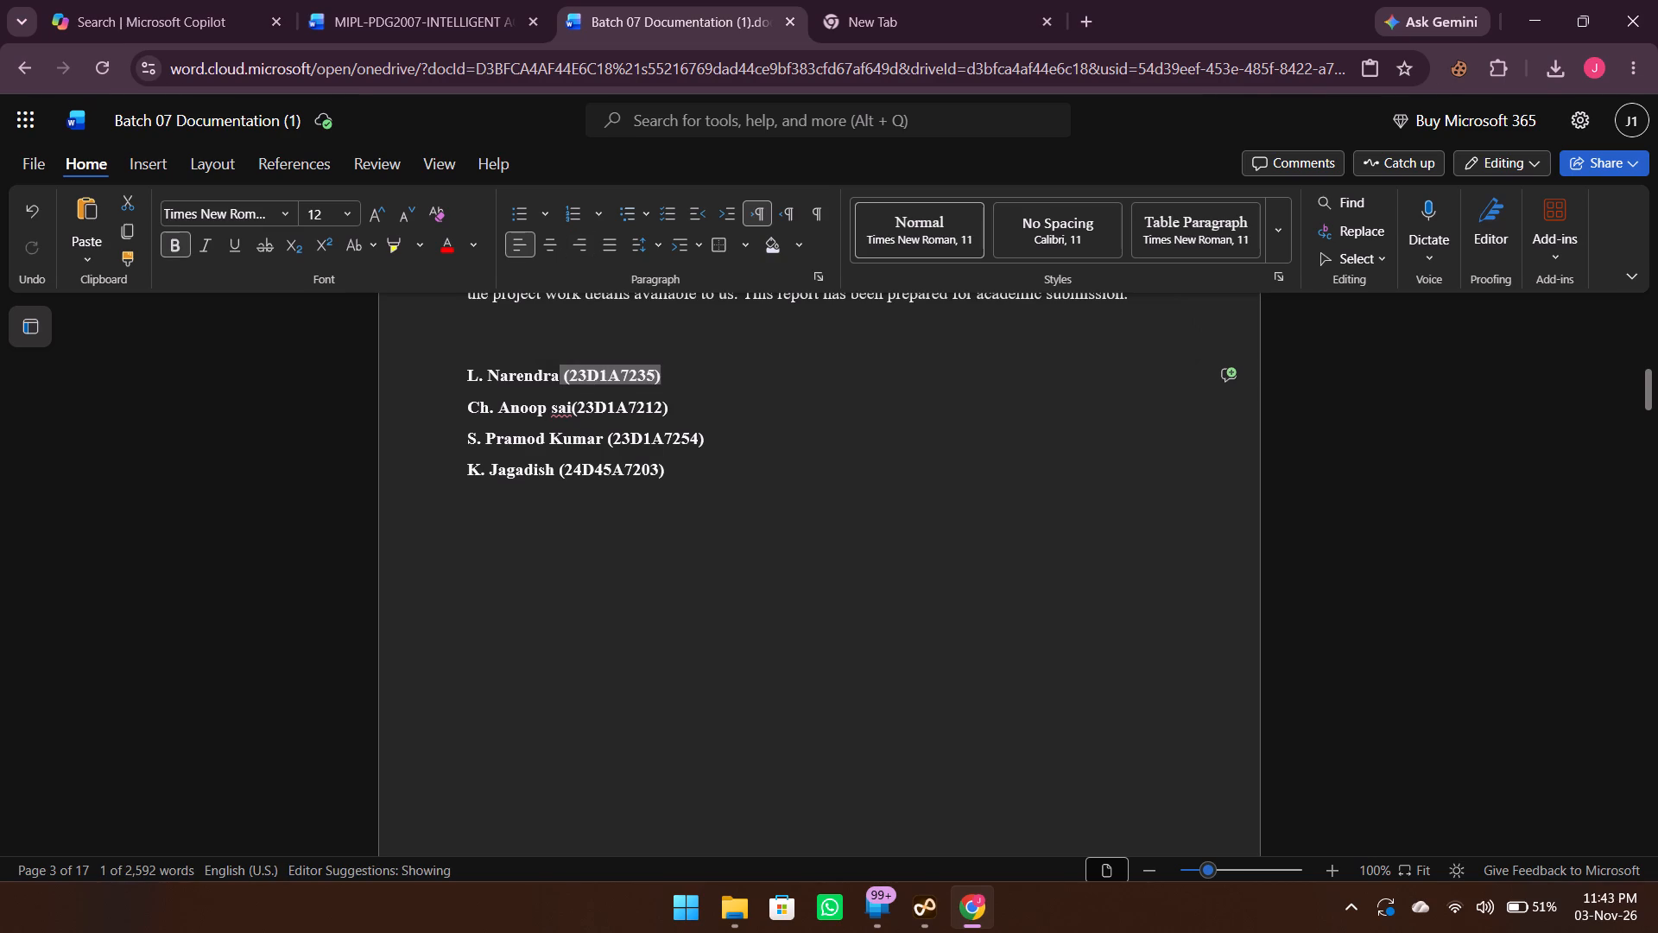
{"action": "scroll", "coordinate": [797, 679], "scroll_direction": "down", "scroll_amount": 6}
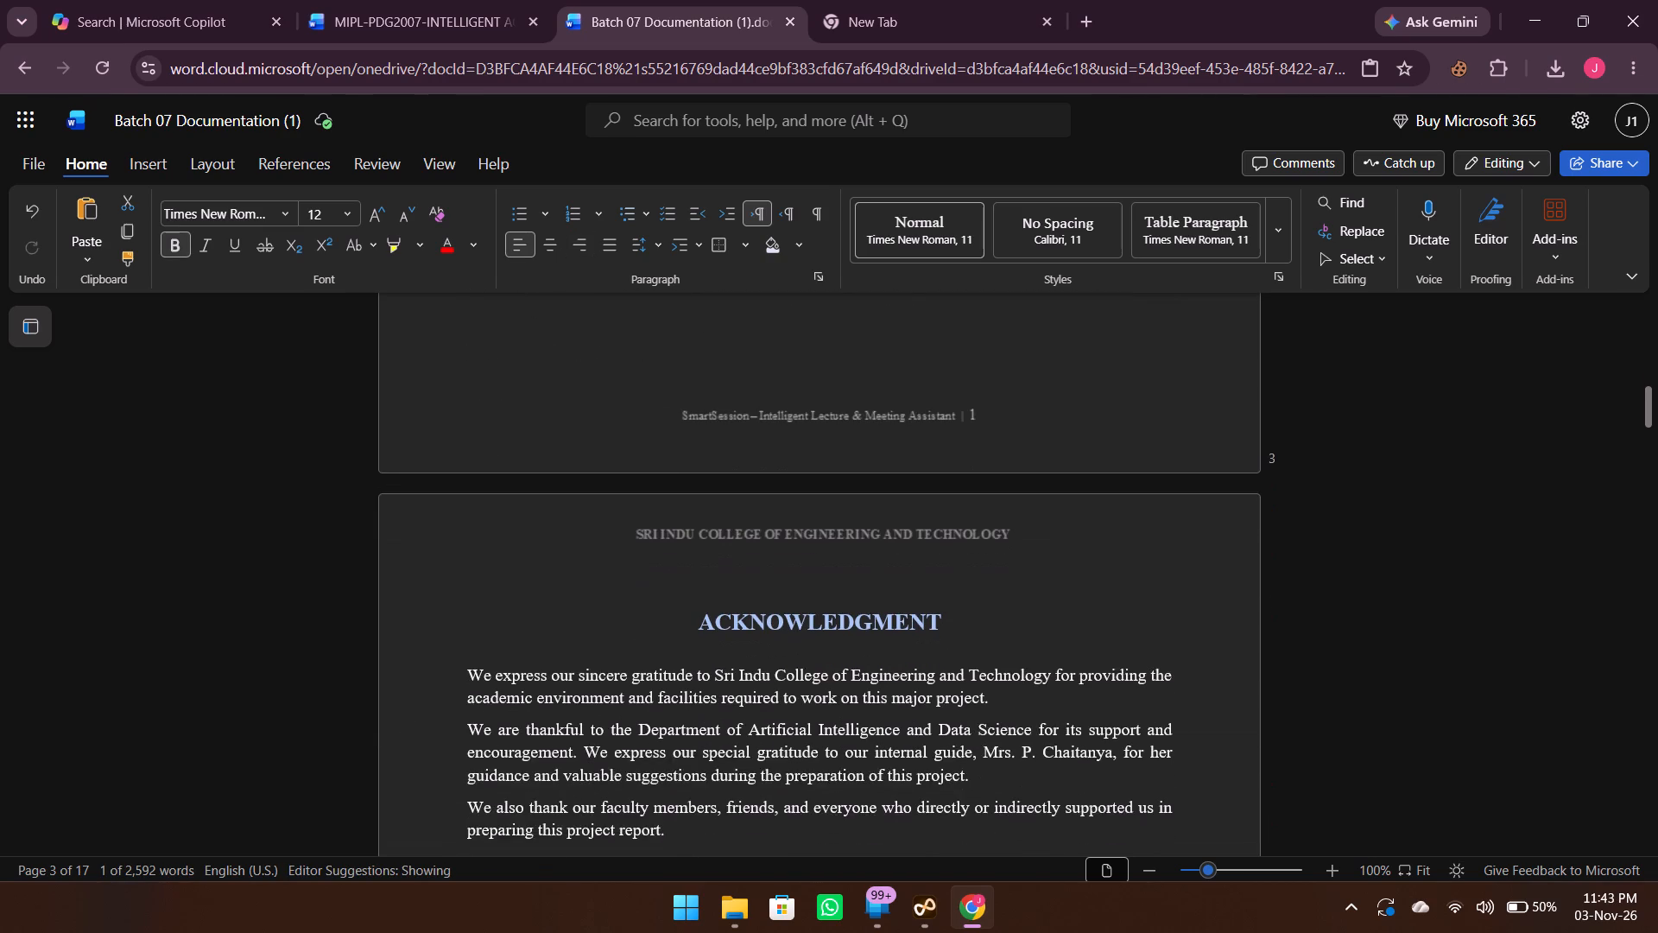
{"action": "scroll", "coordinate": [797, 679], "scroll_direction": "down", "scroll_amount": 2}
{"action": "left_click", "coordinate": [1187, 651]}
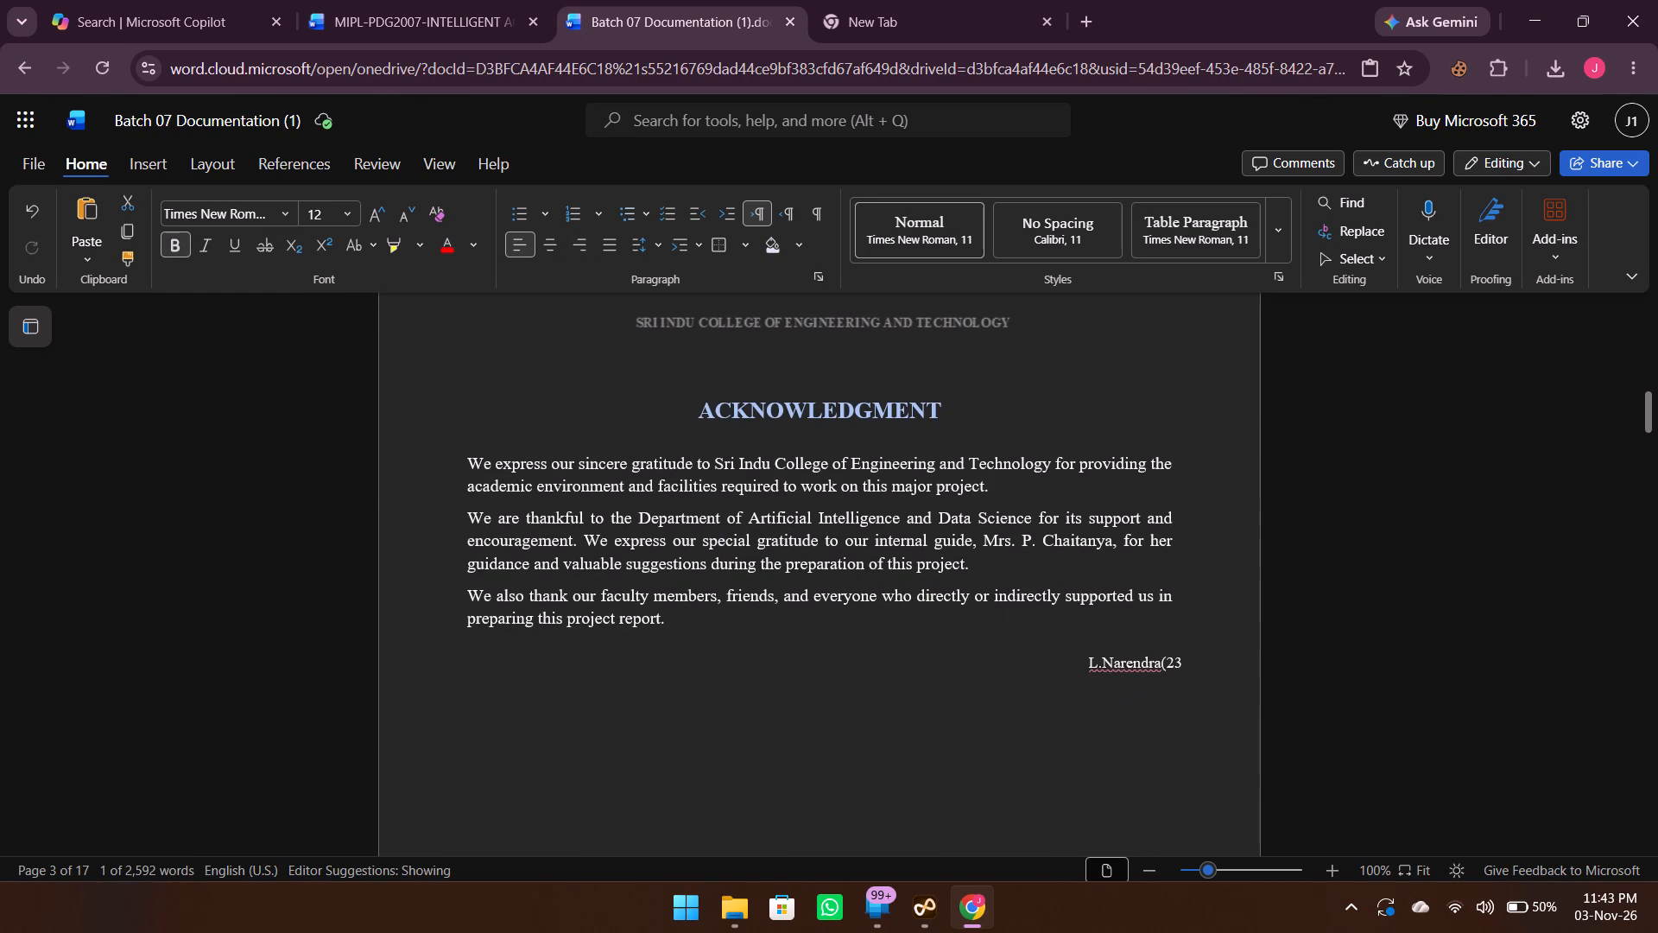
{"action": "left_click", "coordinate": [1194, 669]}
{"action": "left_click", "coordinate": [1194, 669]}
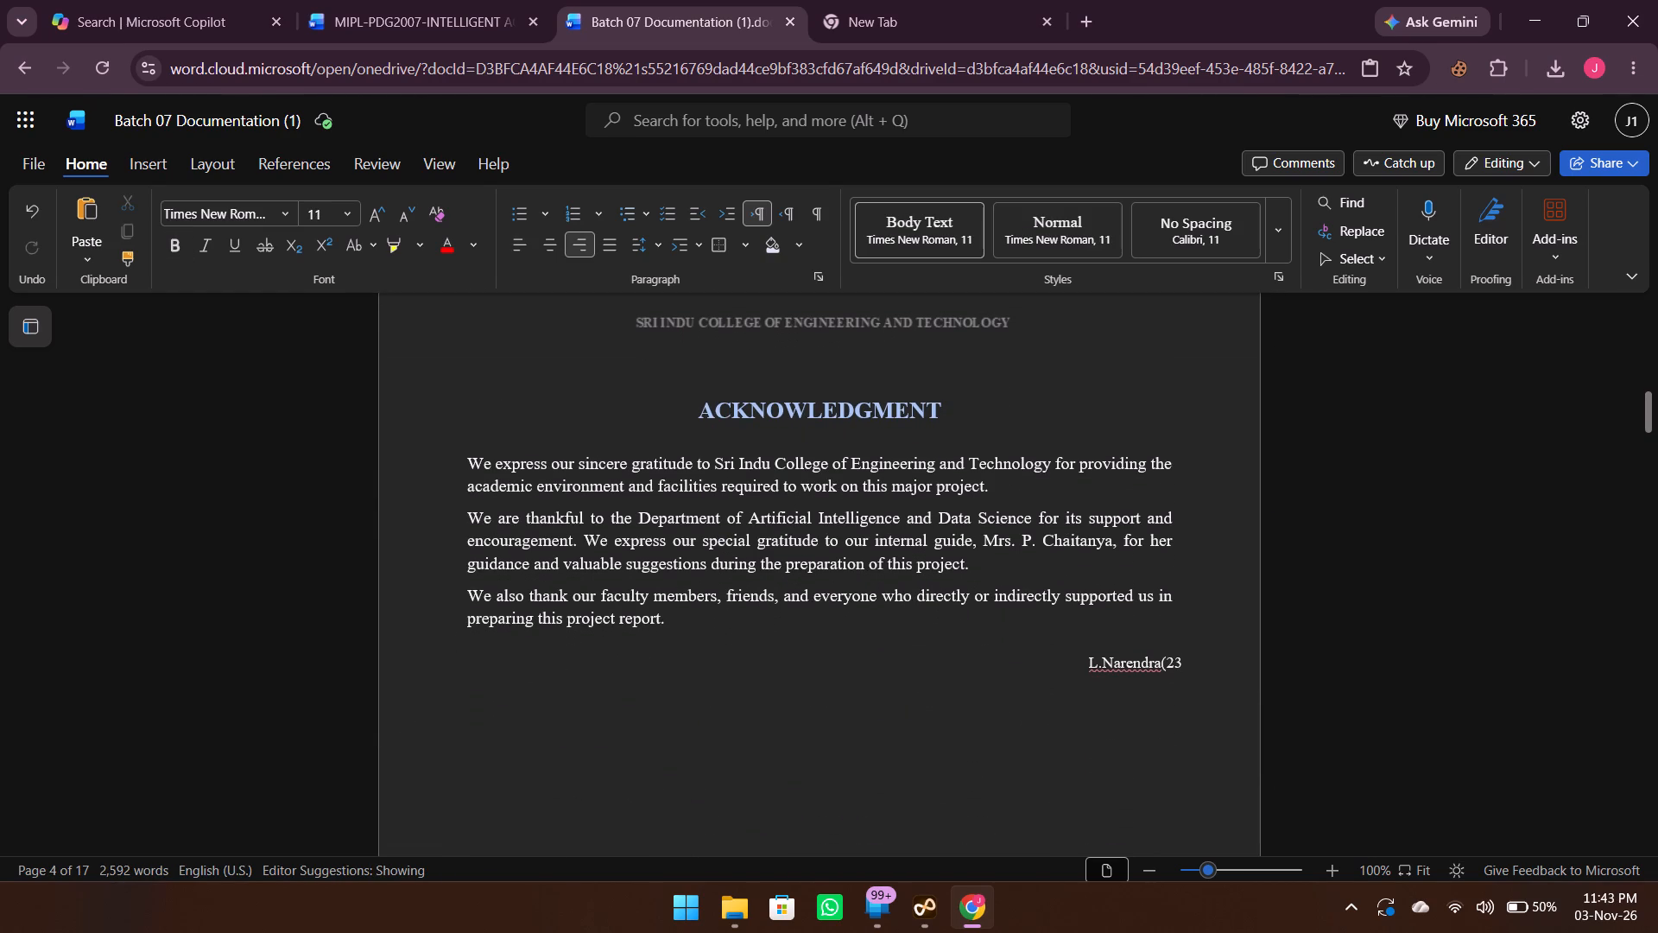
{"action": "key", "text": "BackSpace"}
{"action": "key", "text": "BackSpace"}
{"action": "key", "text": "BackSpace"}
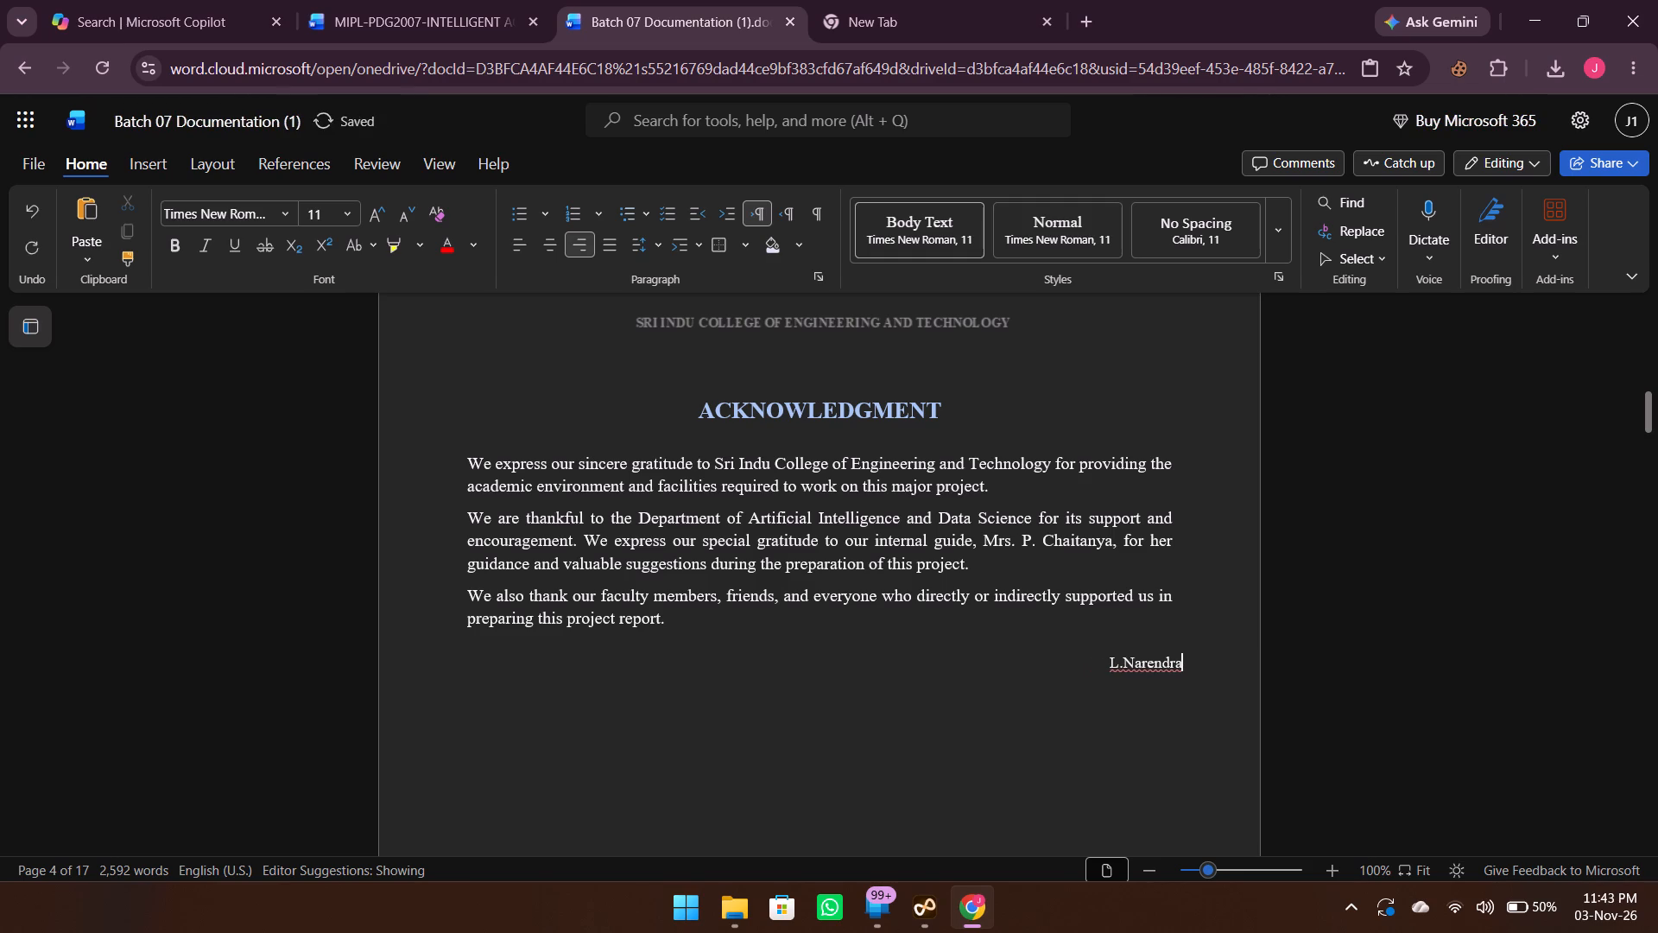
{"action": "key", "text": "ctrl+v"}
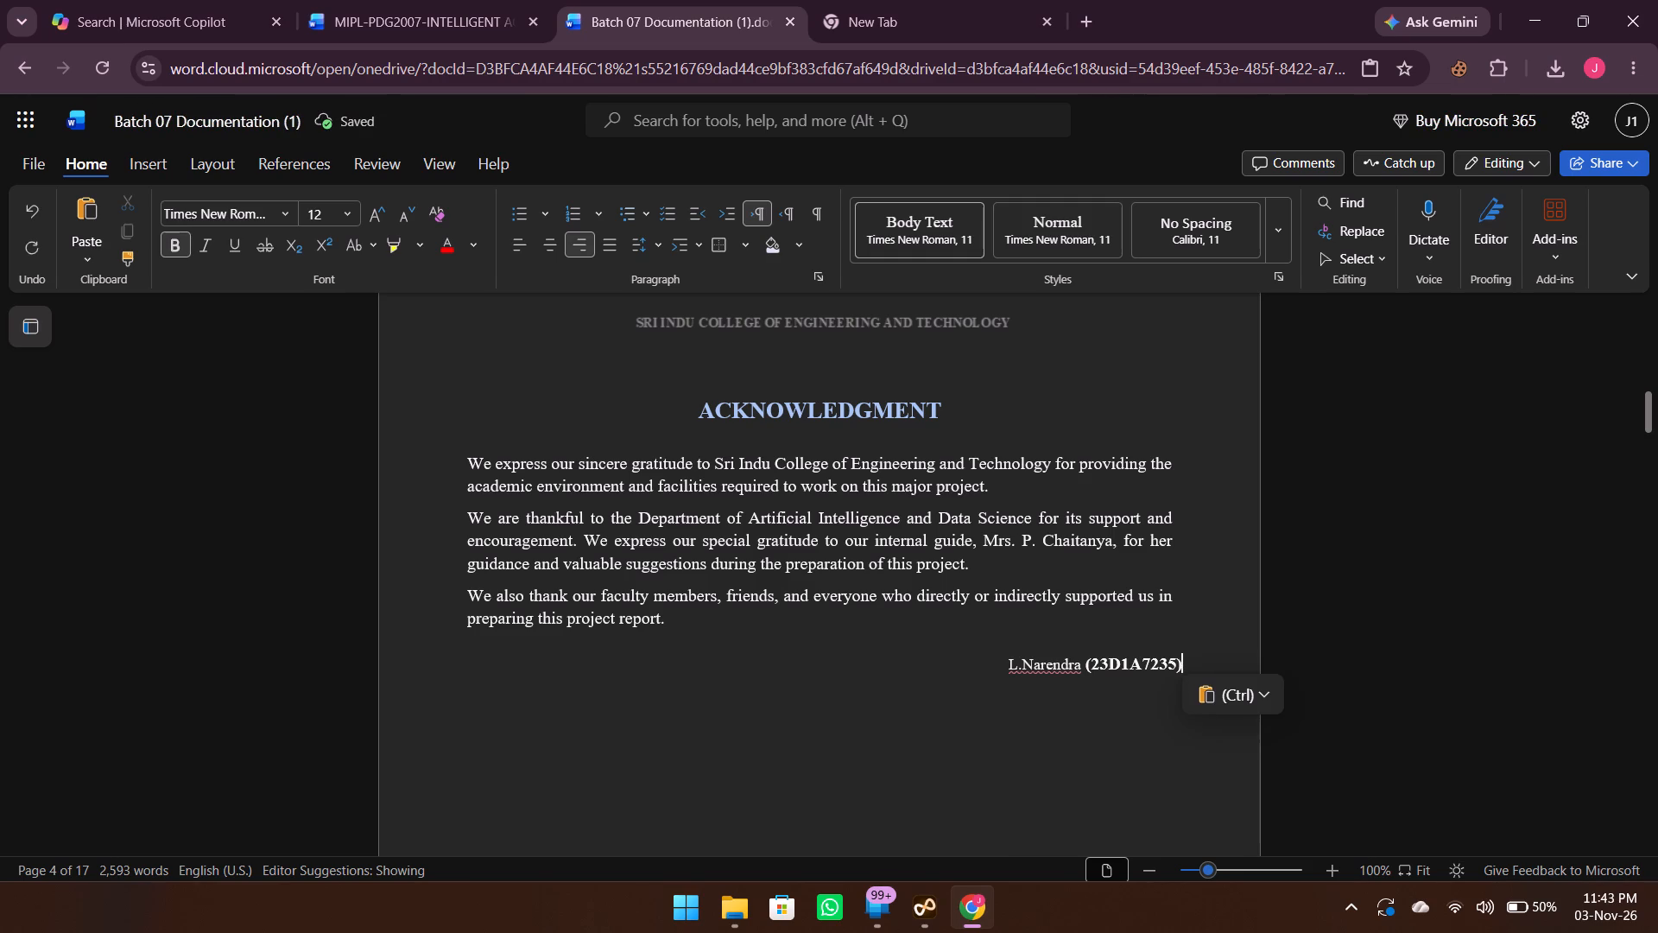
Set the first student's name on the Acknowledgement page to 12-point.
{"action": "left_click_drag", "start_coordinate": [1082, 663], "coordinate": [1011, 669]}
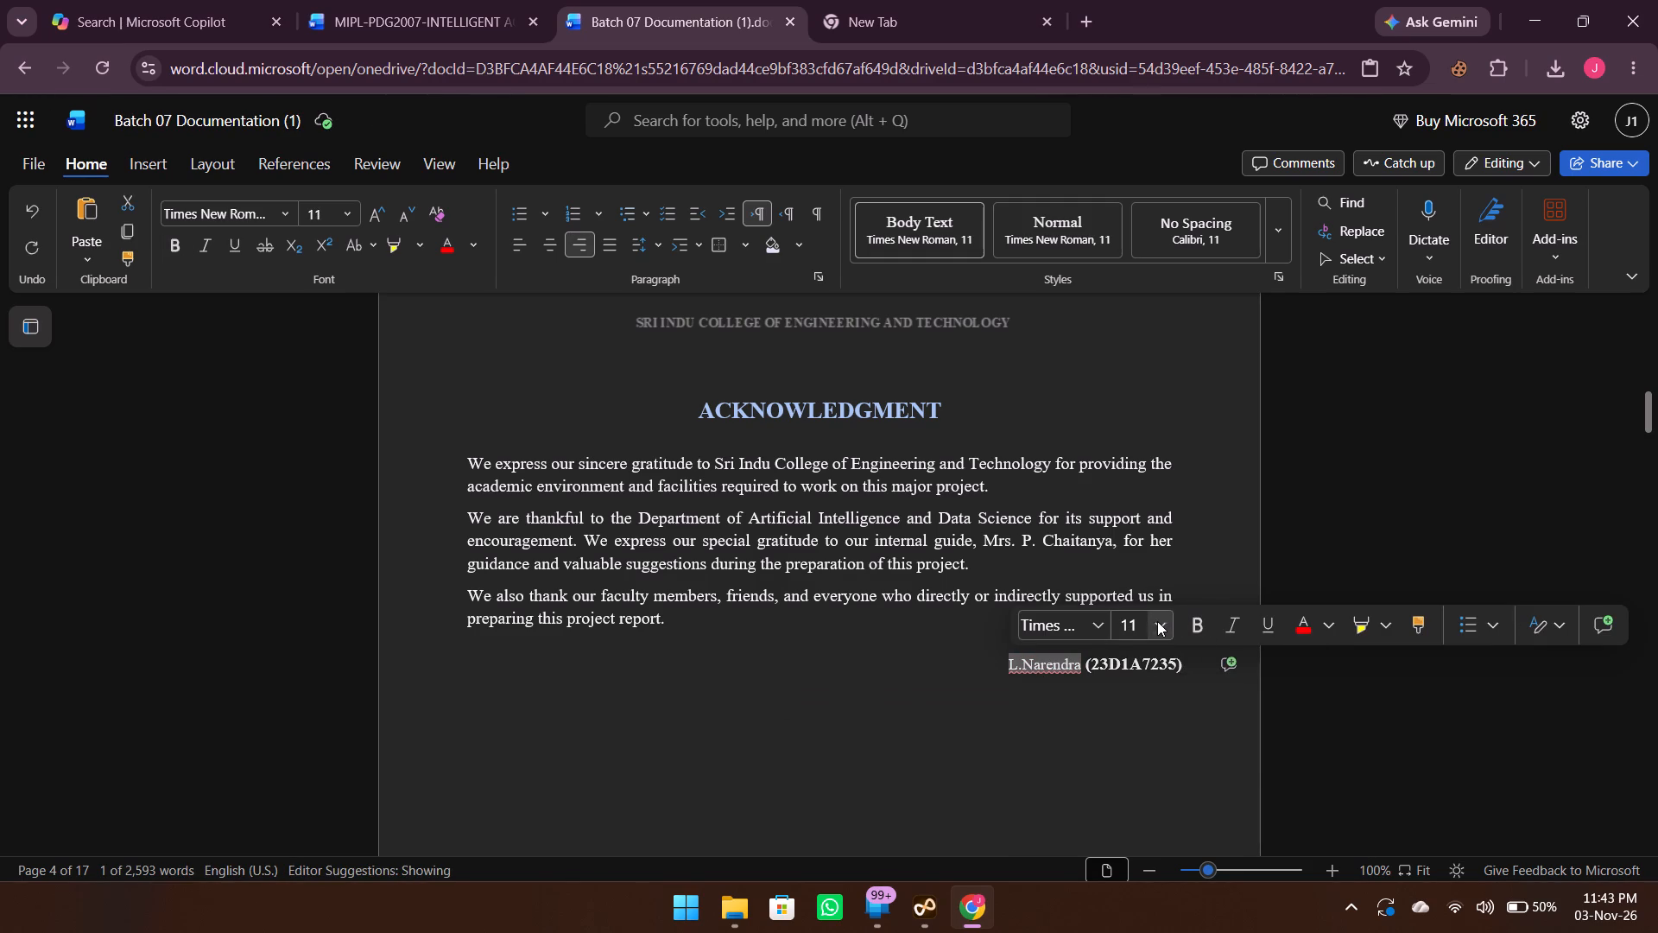
{"action": "left_click", "coordinate": [1159, 621]}
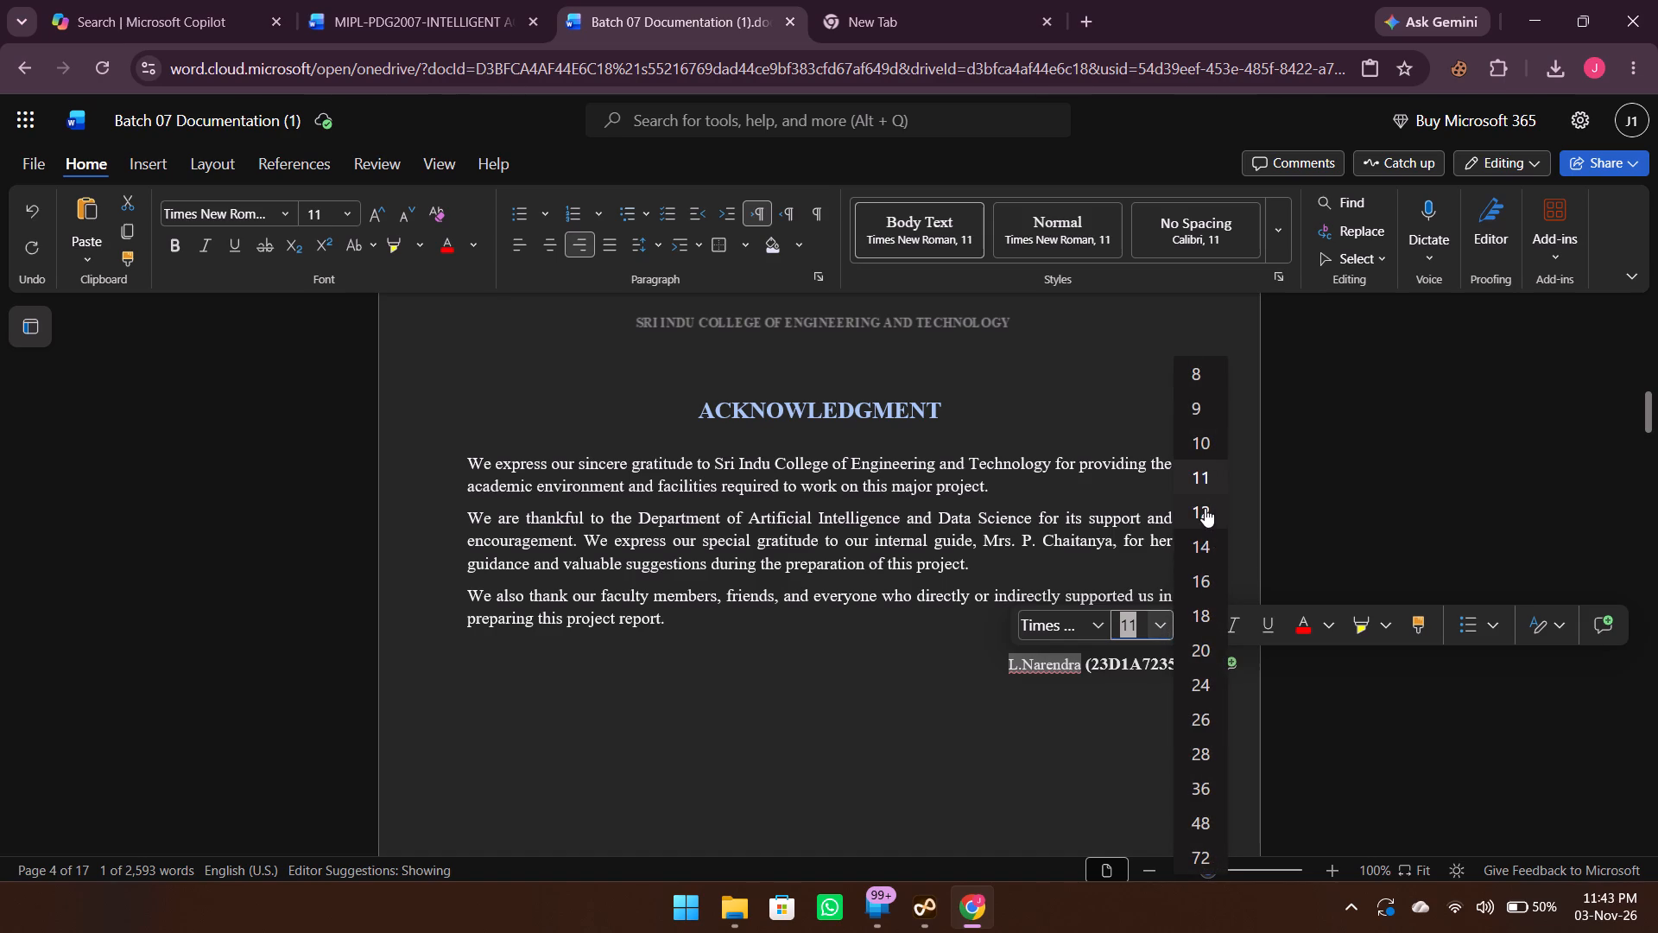
{"action": "left_click", "coordinate": [1205, 508]}
Copy the second student's name and roll number from the Declaration list onto a new line below the first student on the Acknowledgement page.
{"action": "left_click", "coordinate": [1187, 657]}
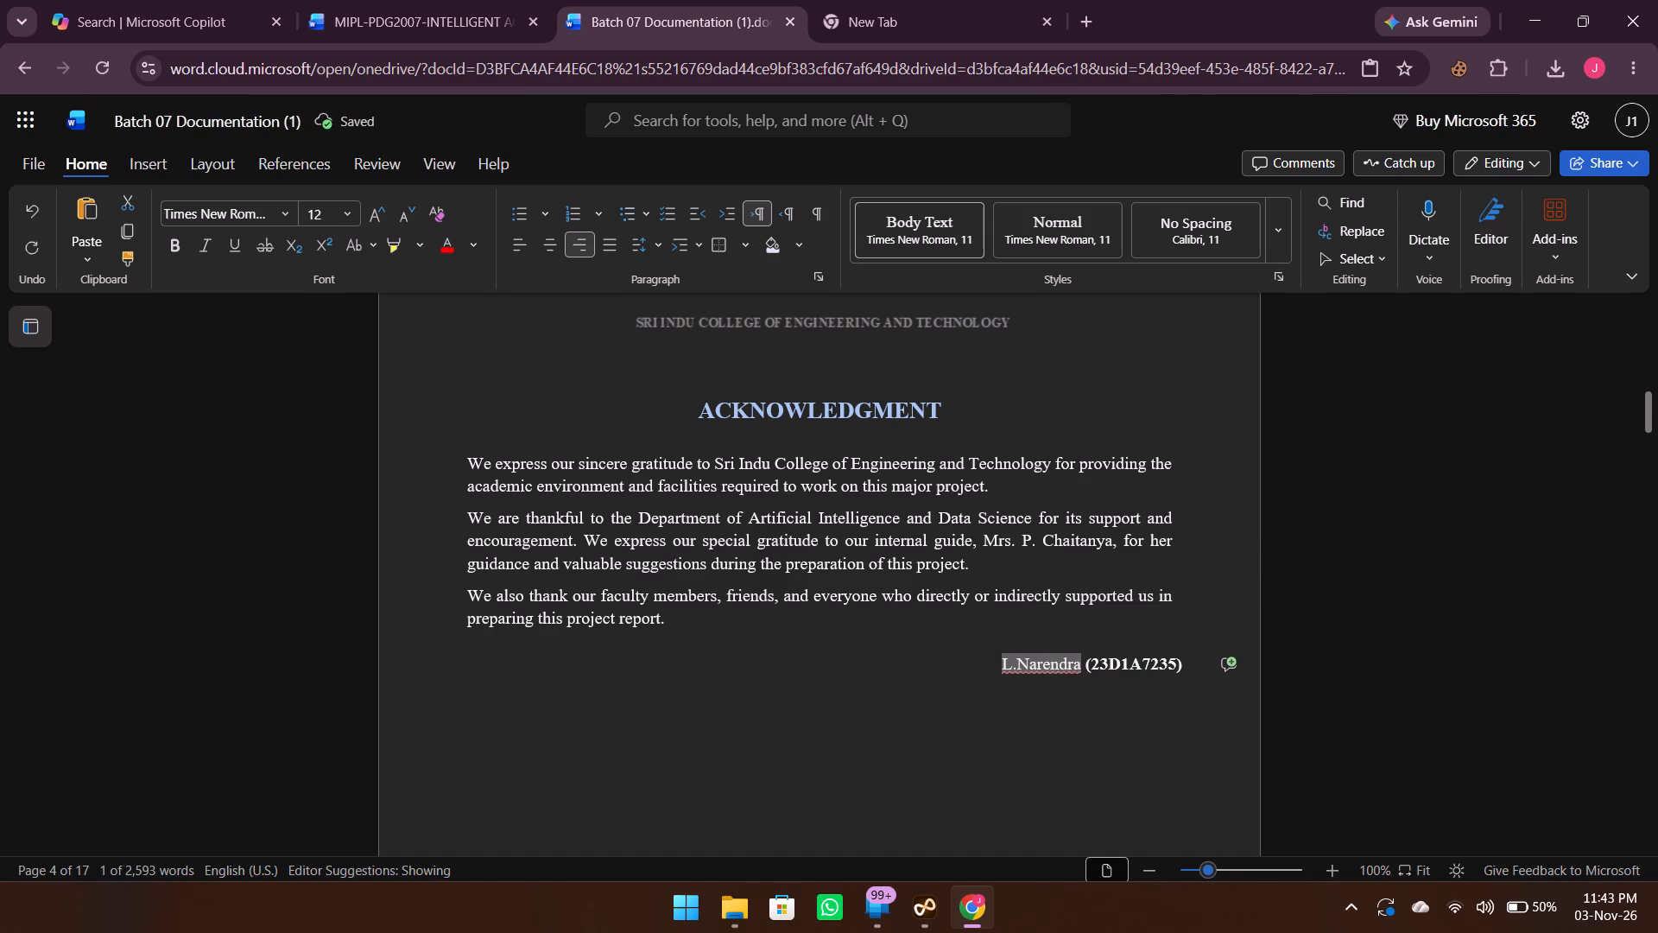
{"action": "key", "text": "Return"}
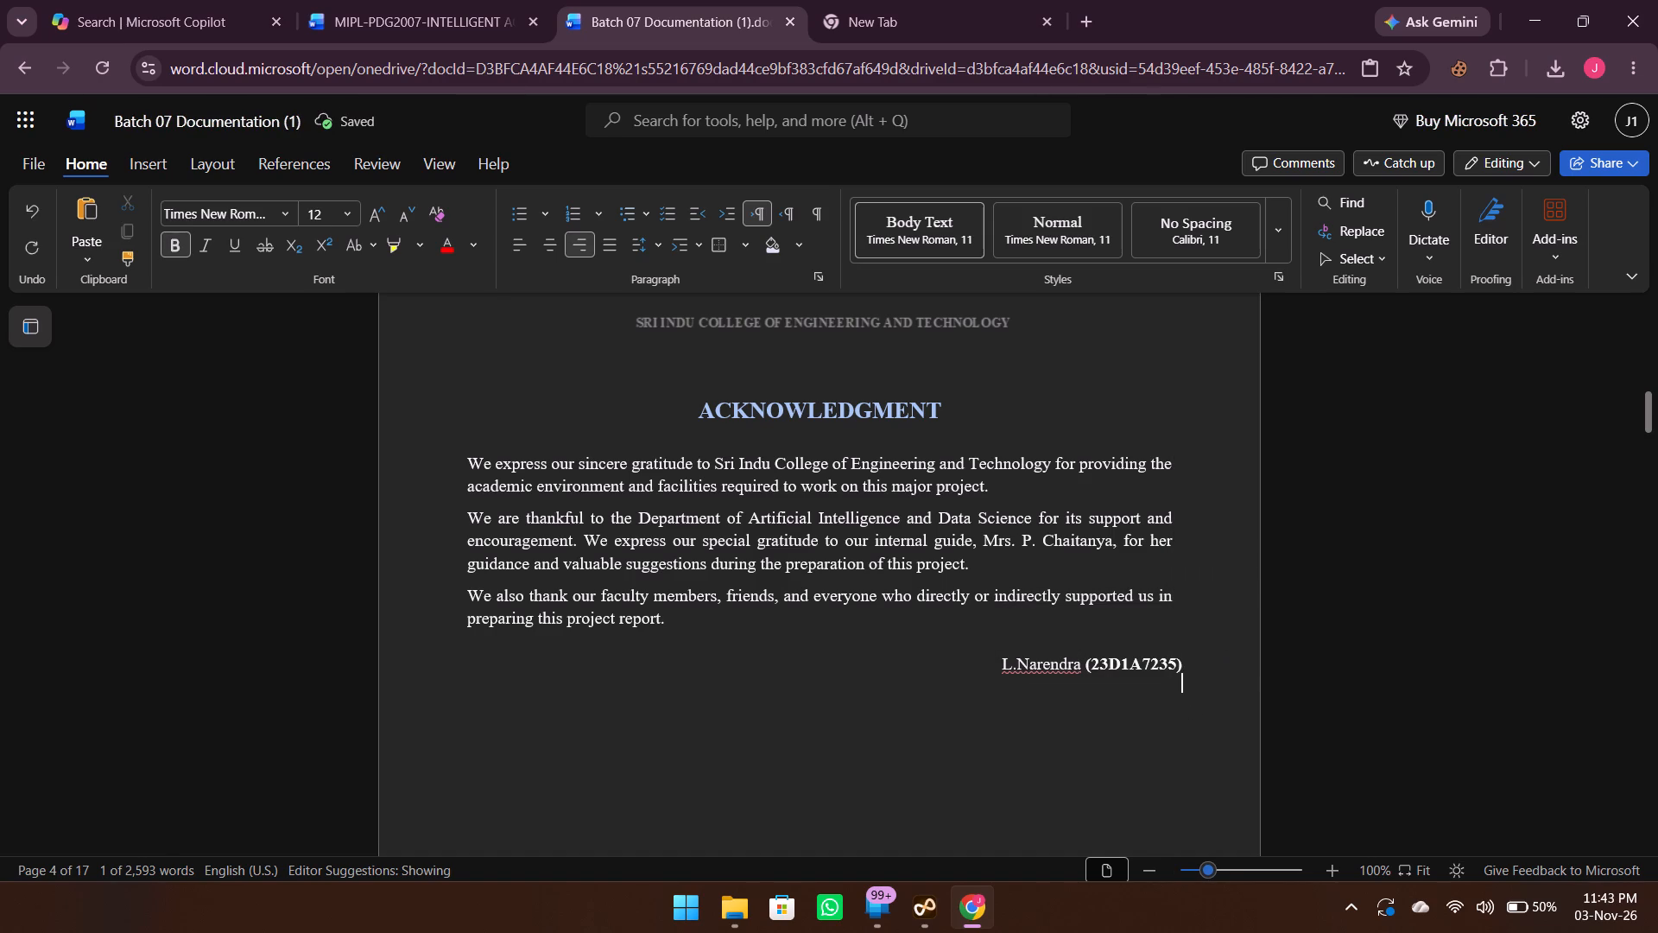
{"action": "scroll", "coordinate": [1187, 657], "scroll_direction": "up", "scroll_amount": 6}
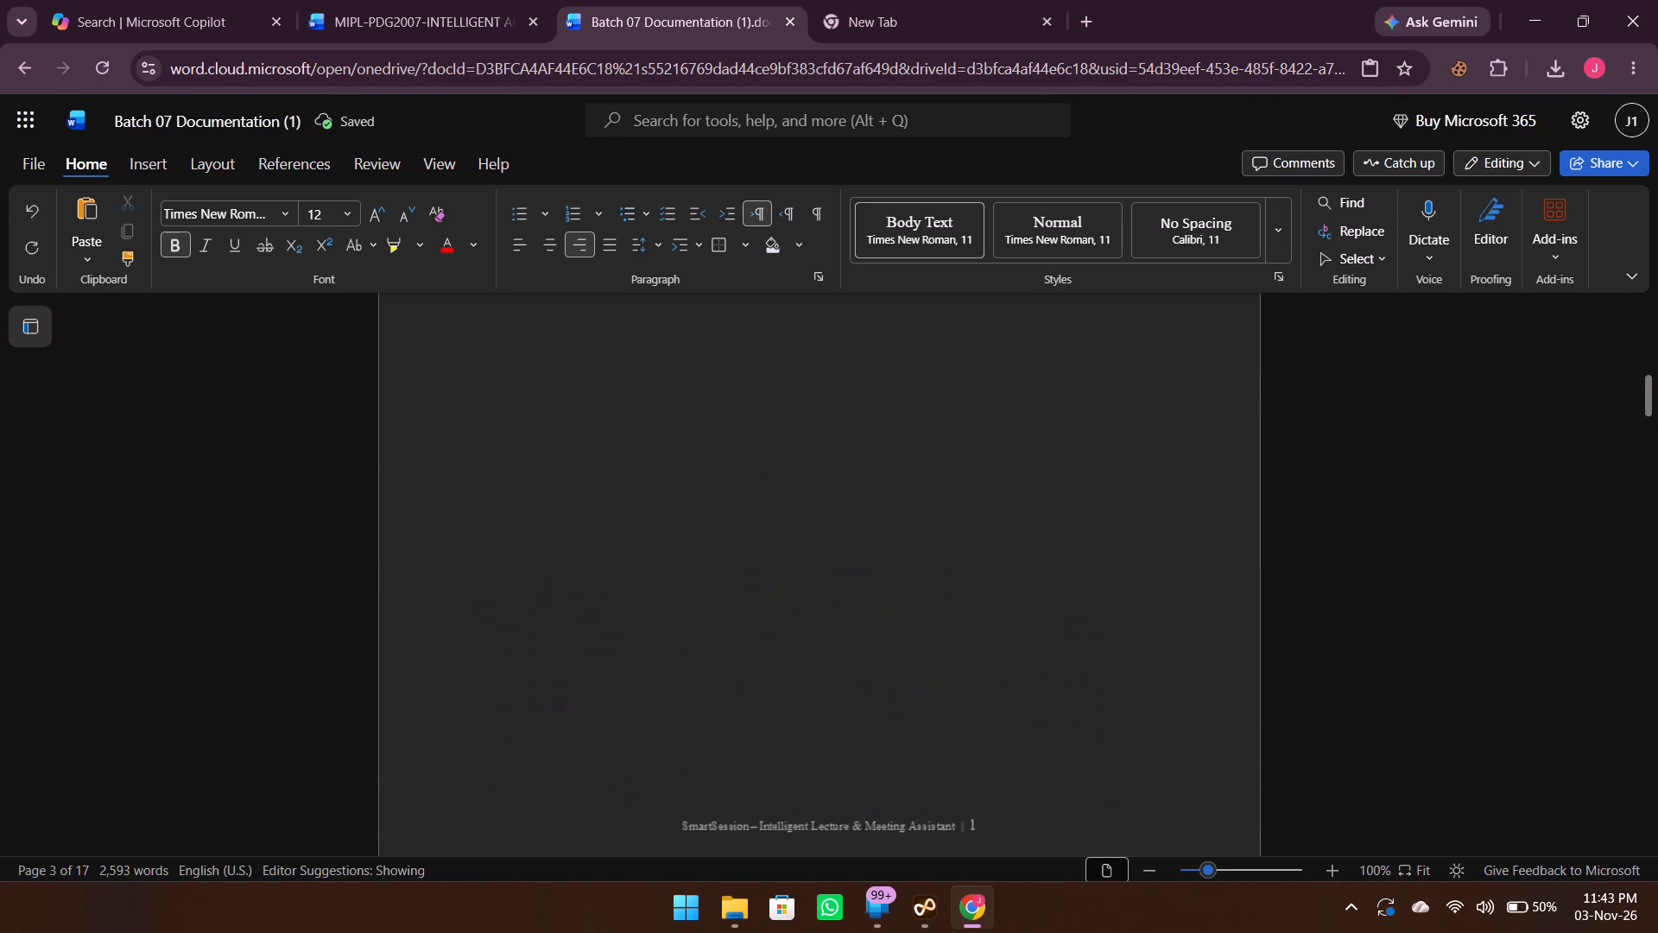
{"action": "scroll", "coordinate": [1187, 657], "scroll_direction": "up", "scroll_amount": 2}
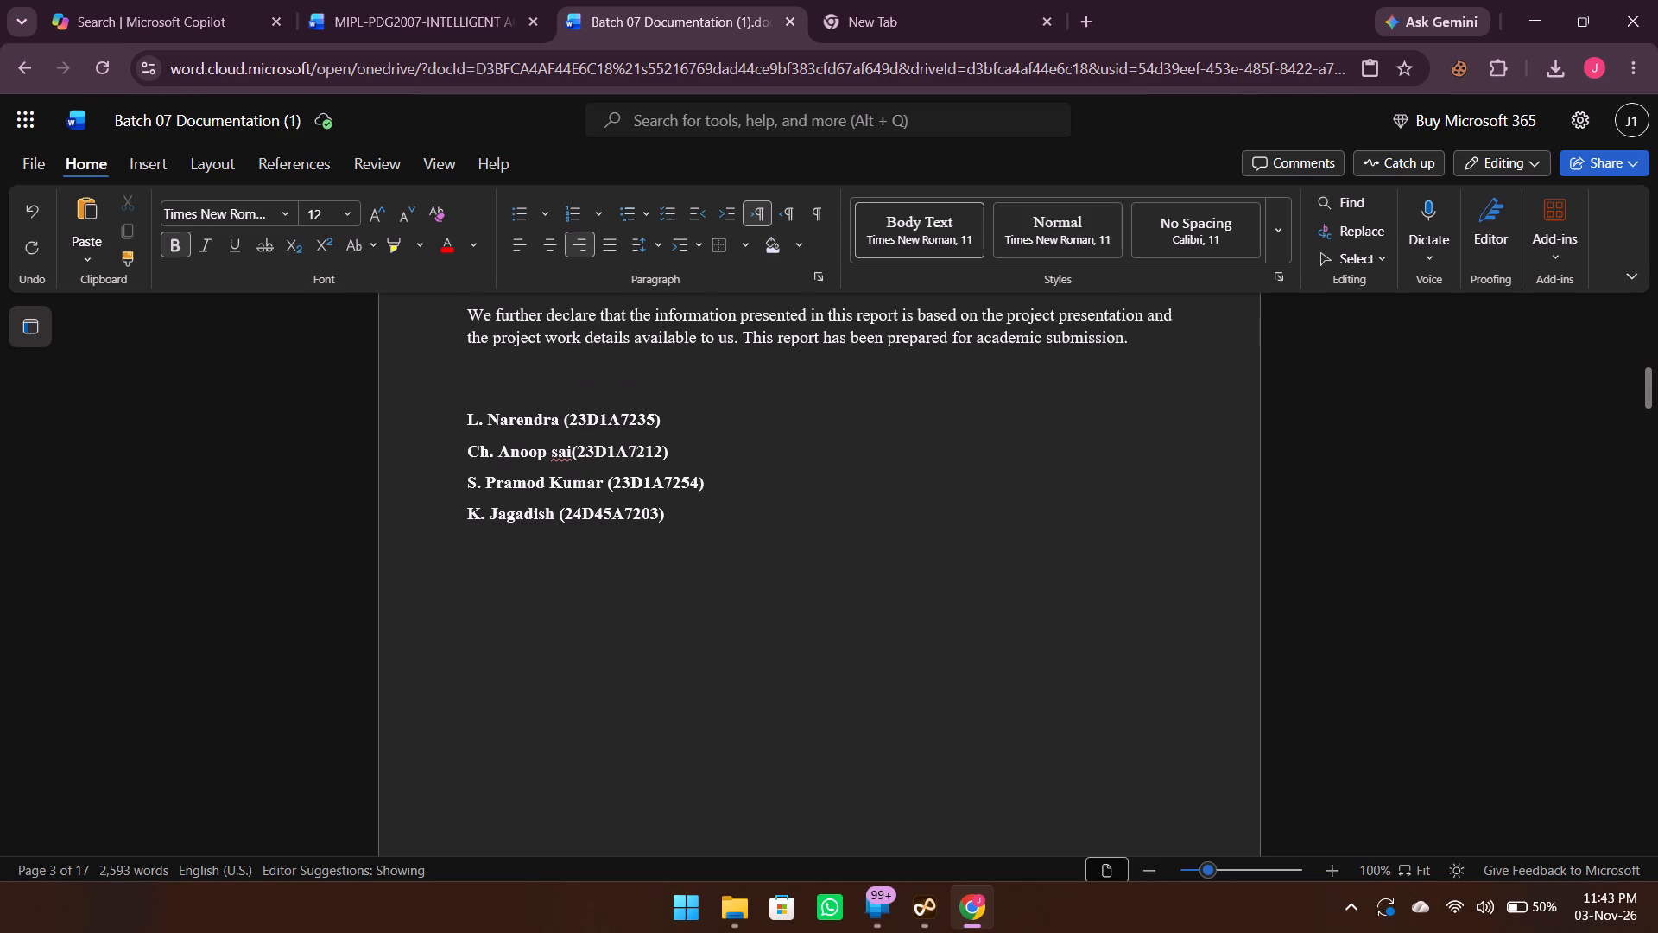
{"action": "left_click_drag", "start_coordinate": [666, 456], "coordinate": [475, 468]}
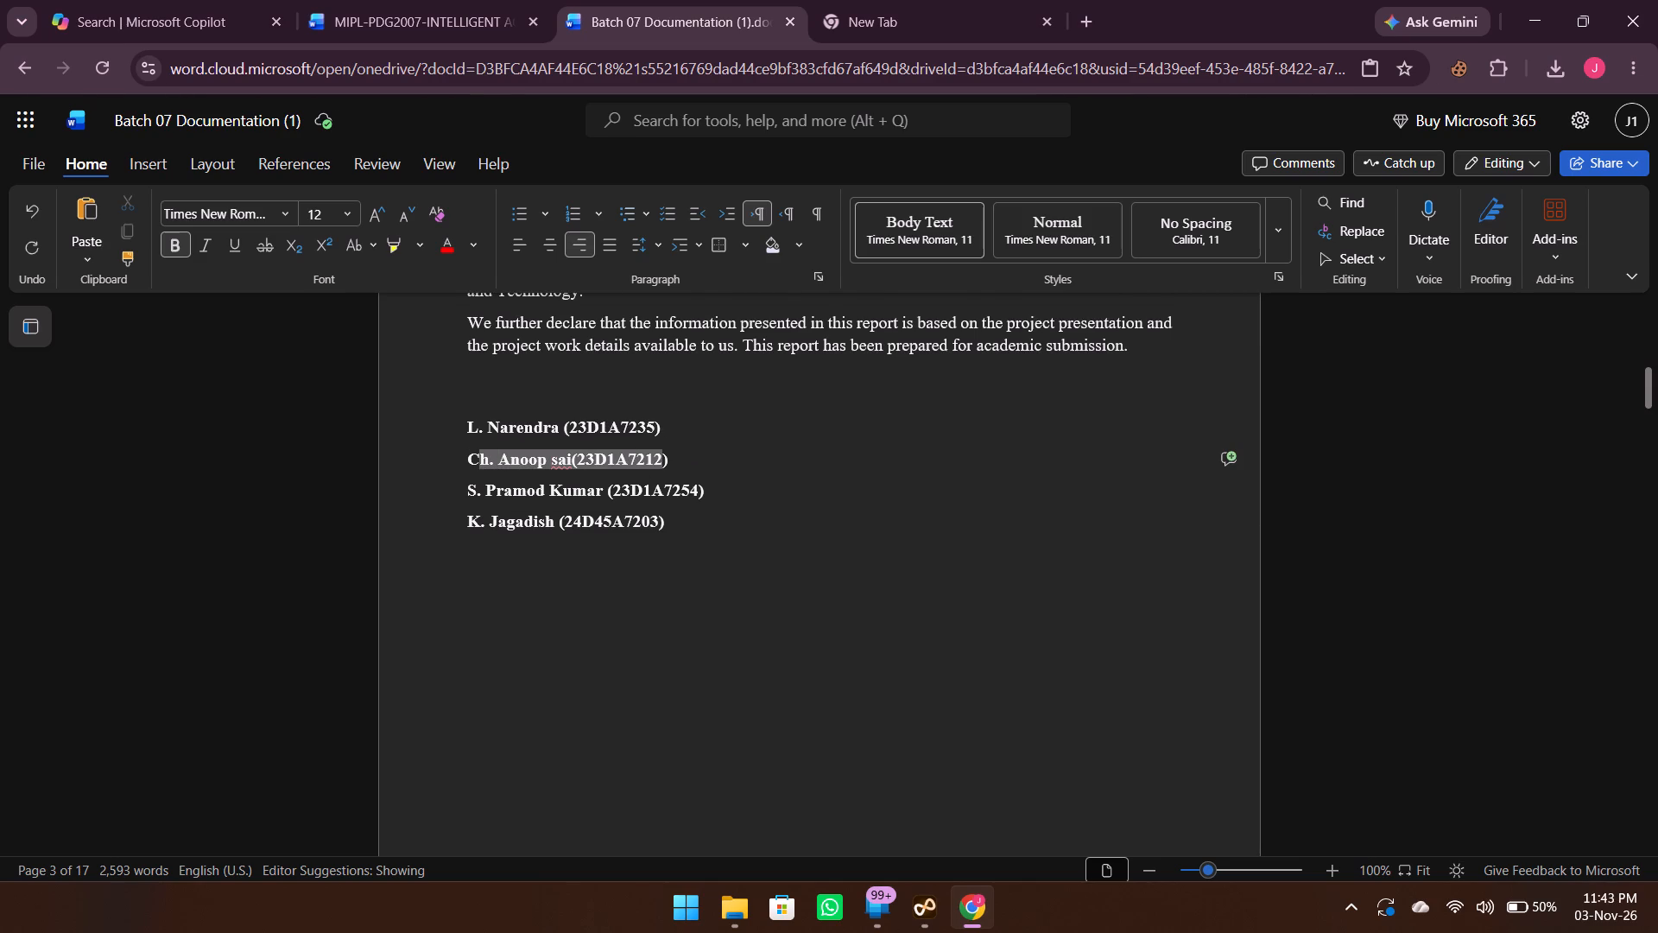
{"action": "left_click_drag", "start_coordinate": [475, 468], "coordinate": [467, 462]}
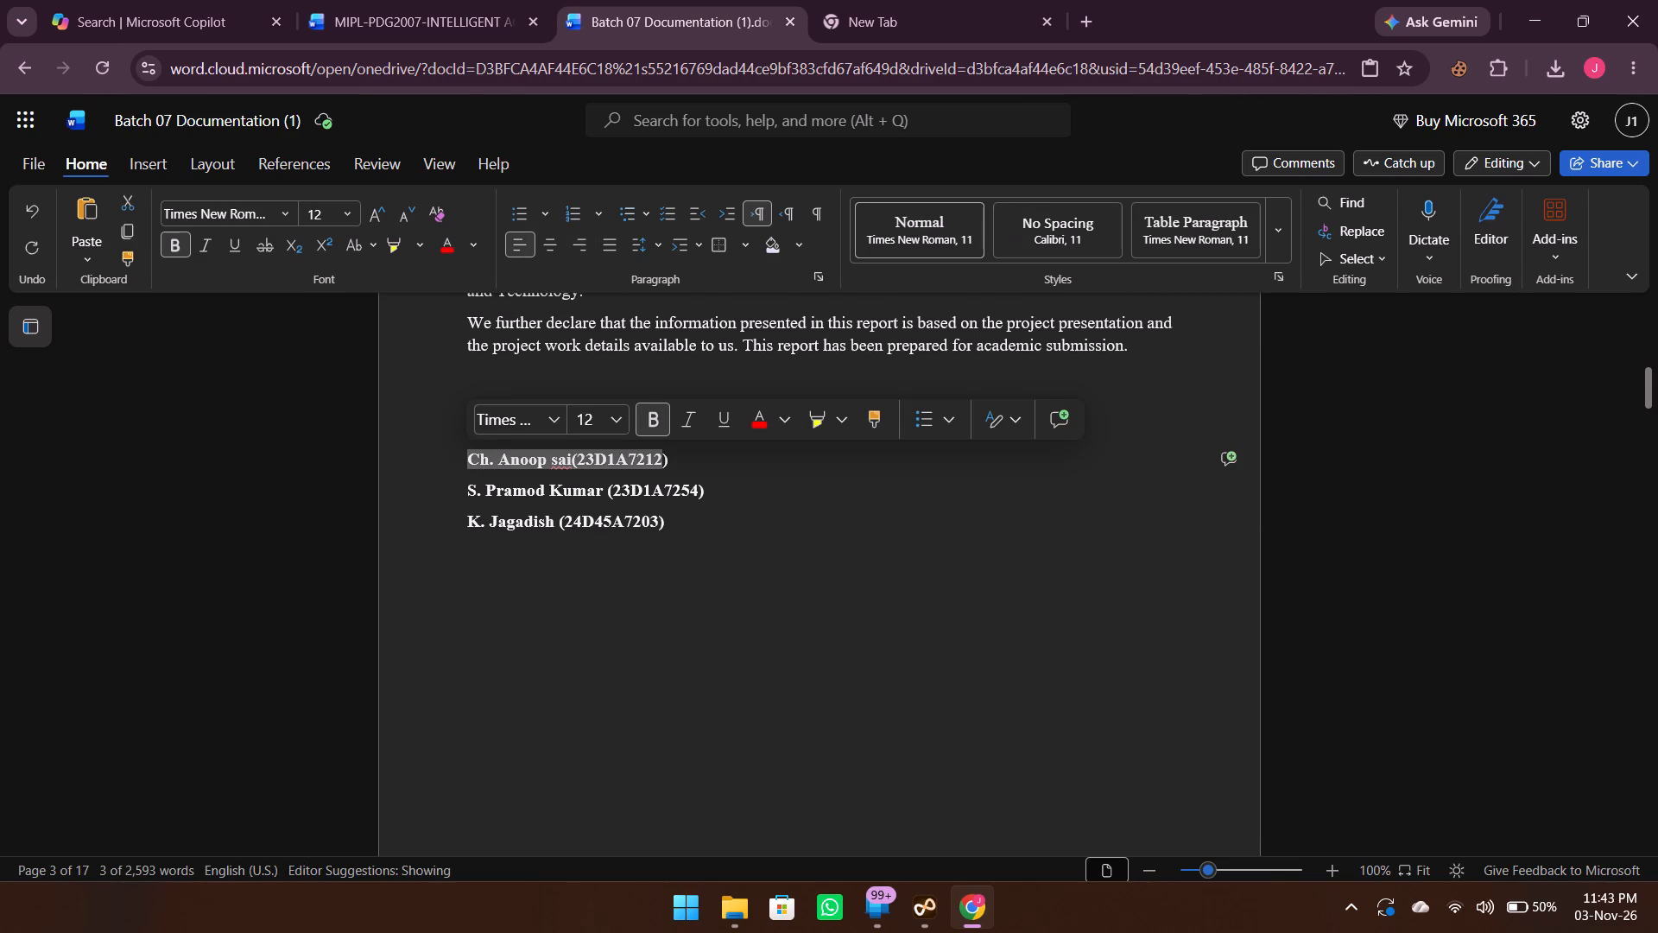
{"action": "key", "text": "ctrl+c"}
{"action": "scroll", "coordinate": [836, 642], "scroll_direction": "down", "scroll_amount": 2}
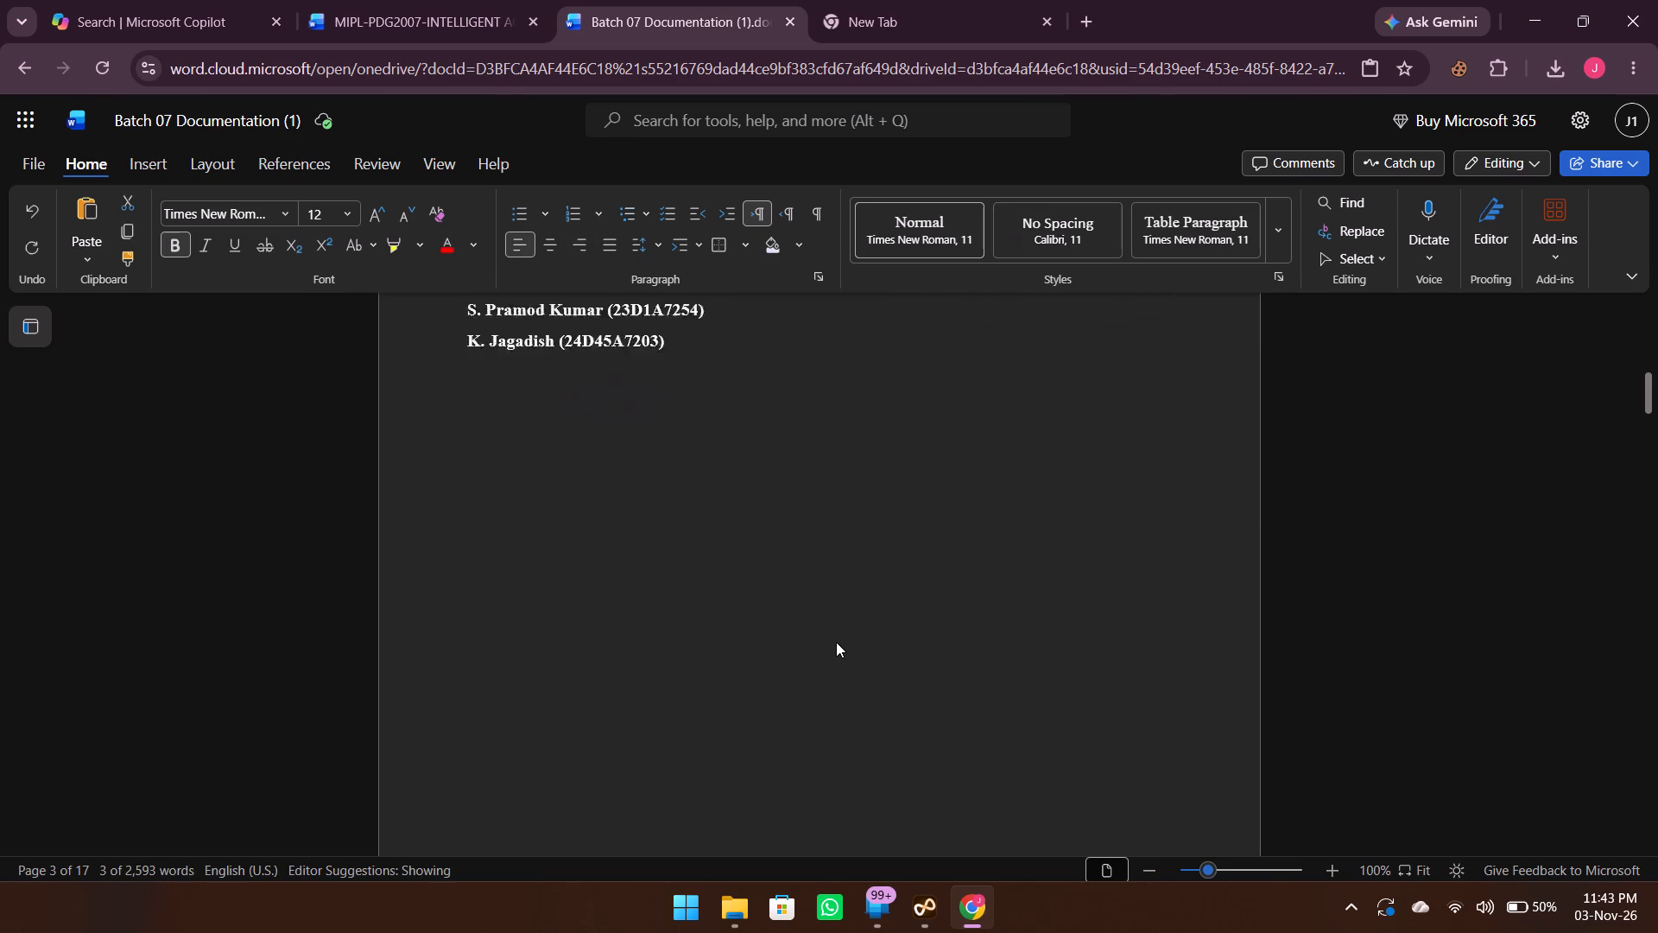
{"action": "scroll", "coordinate": [836, 642], "scroll_direction": "down", "scroll_amount": 5}
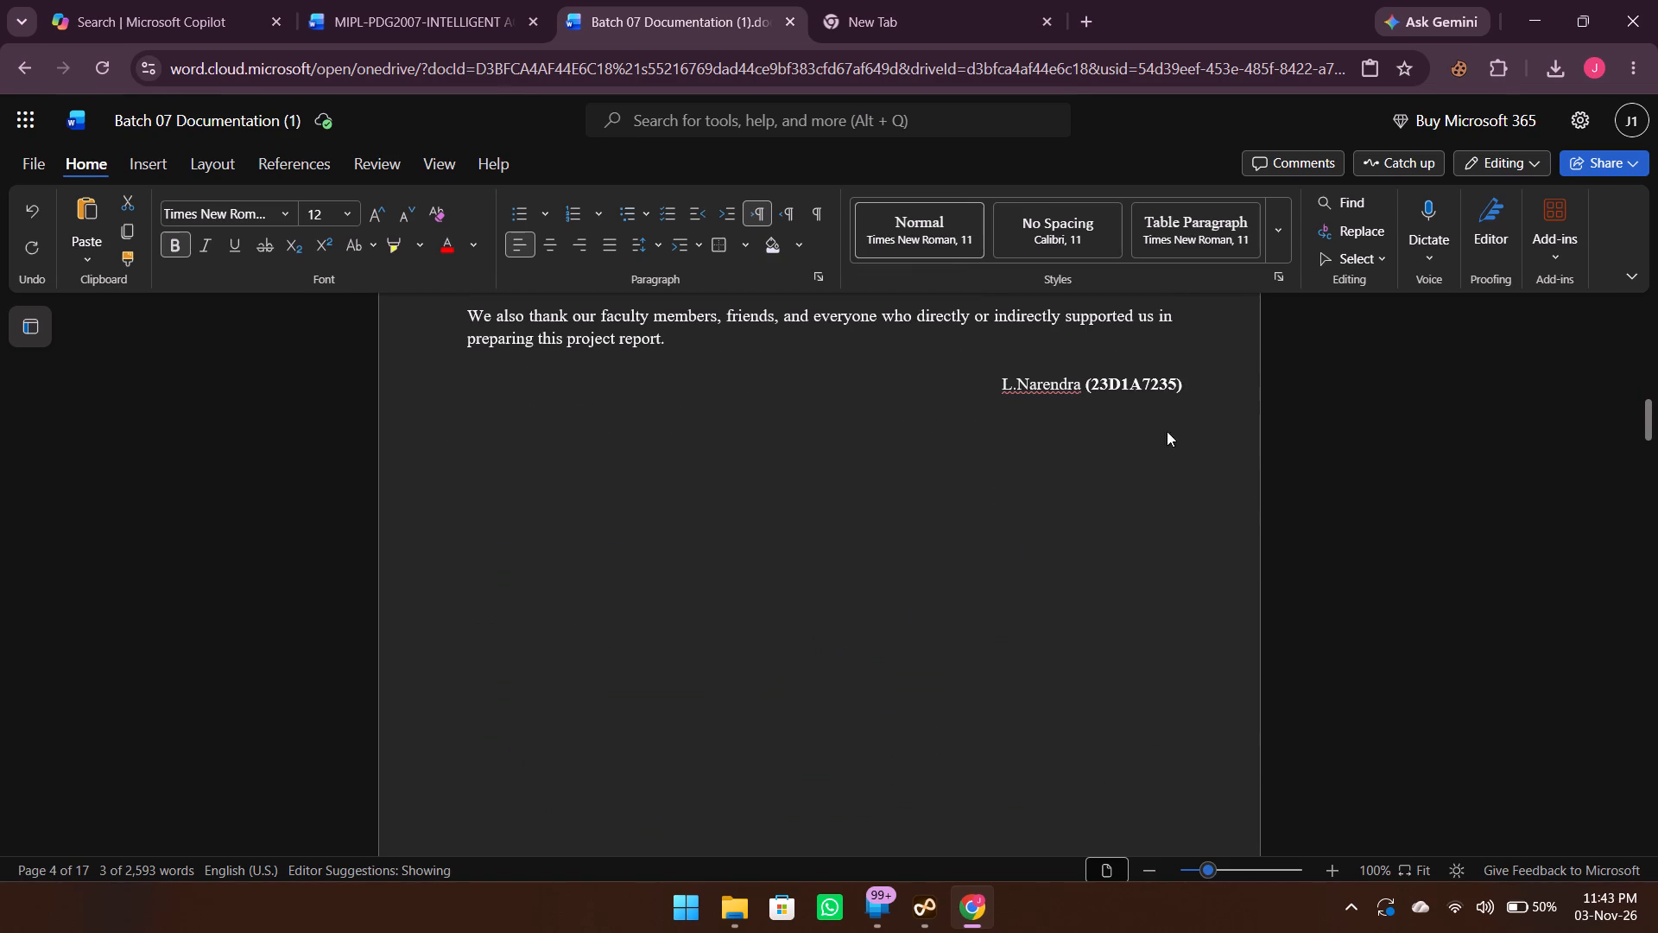
{"action": "left_click", "coordinate": [1189, 384]}
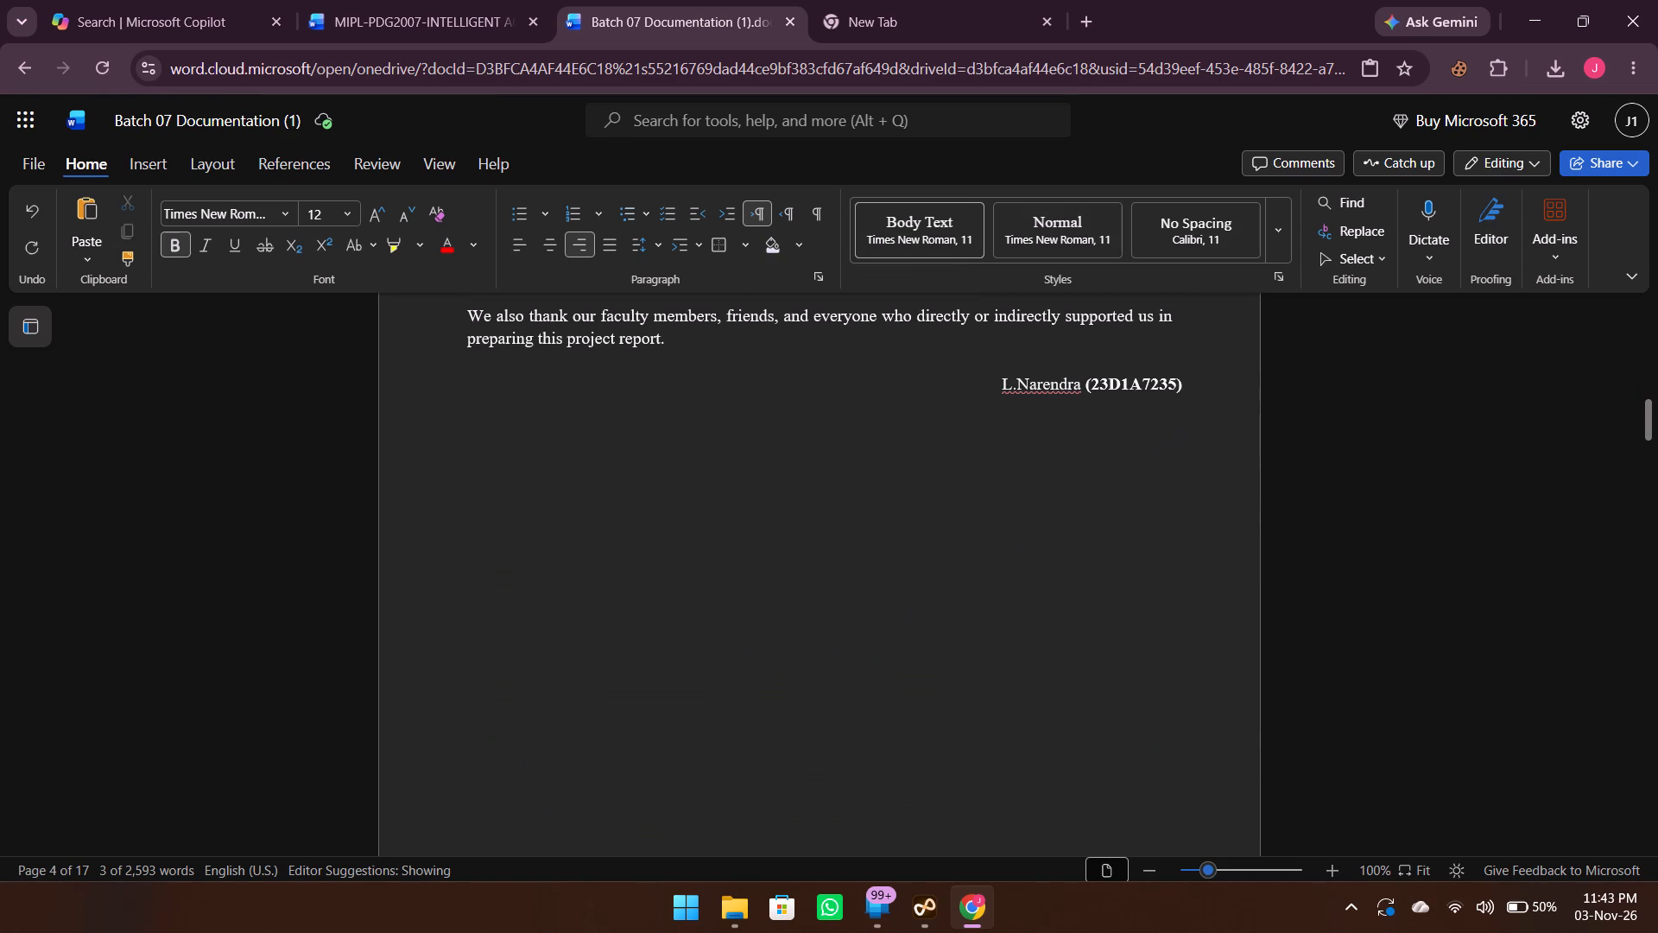
{"action": "key", "text": "Return"}
{"action": "key", "text": "ctrl+v"}
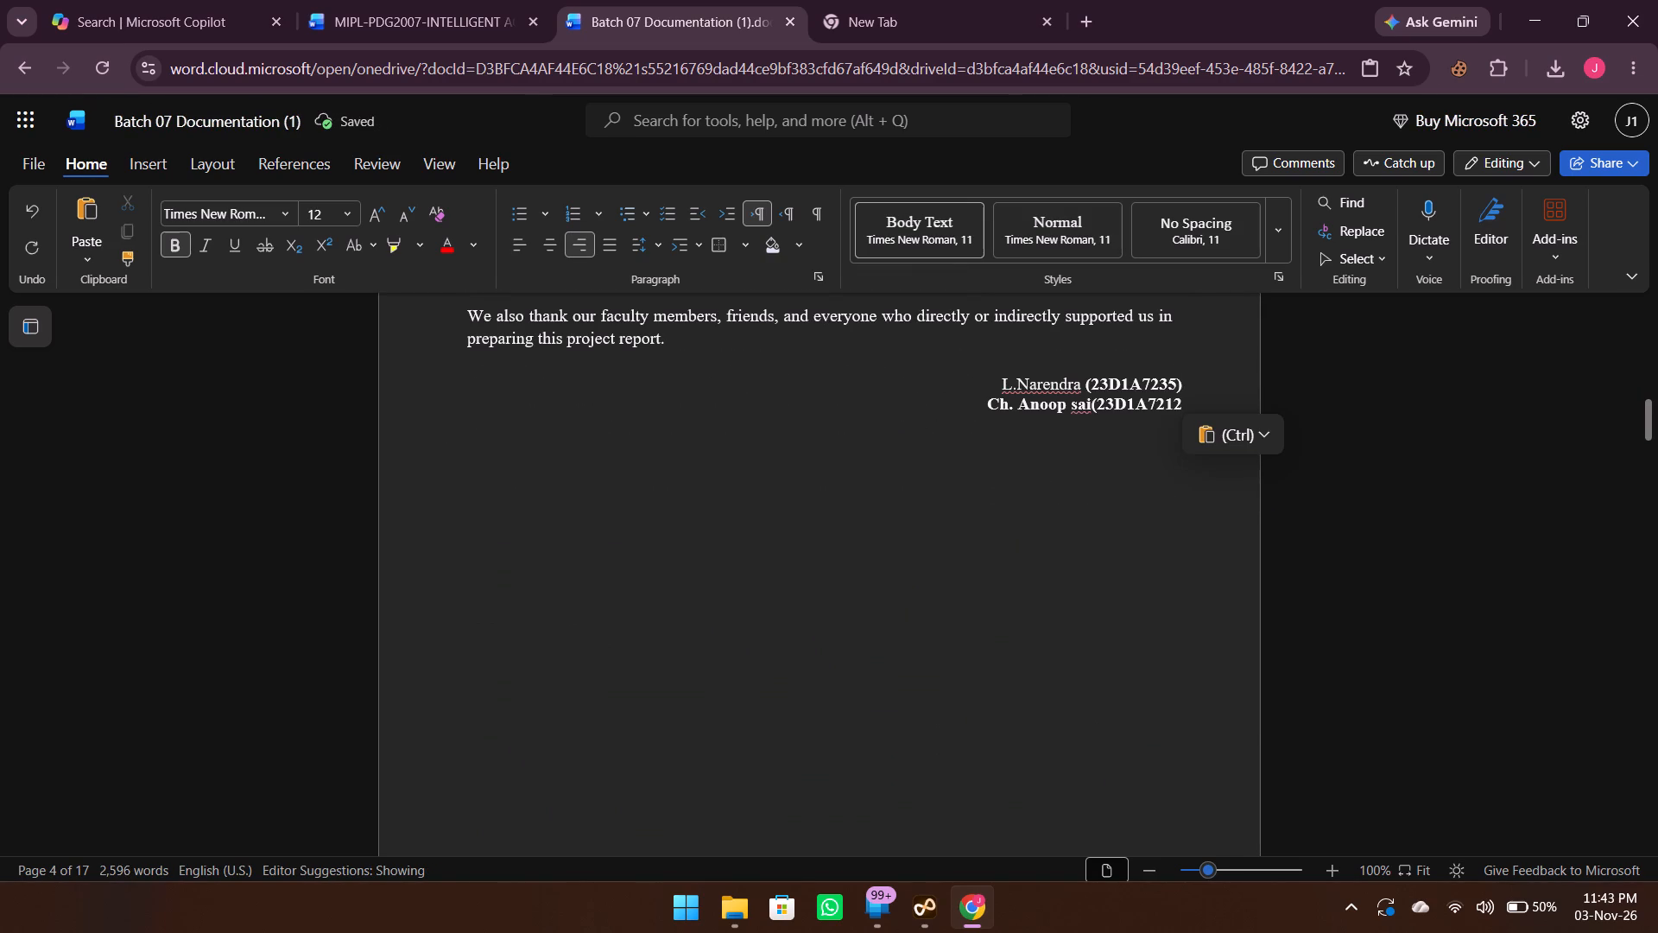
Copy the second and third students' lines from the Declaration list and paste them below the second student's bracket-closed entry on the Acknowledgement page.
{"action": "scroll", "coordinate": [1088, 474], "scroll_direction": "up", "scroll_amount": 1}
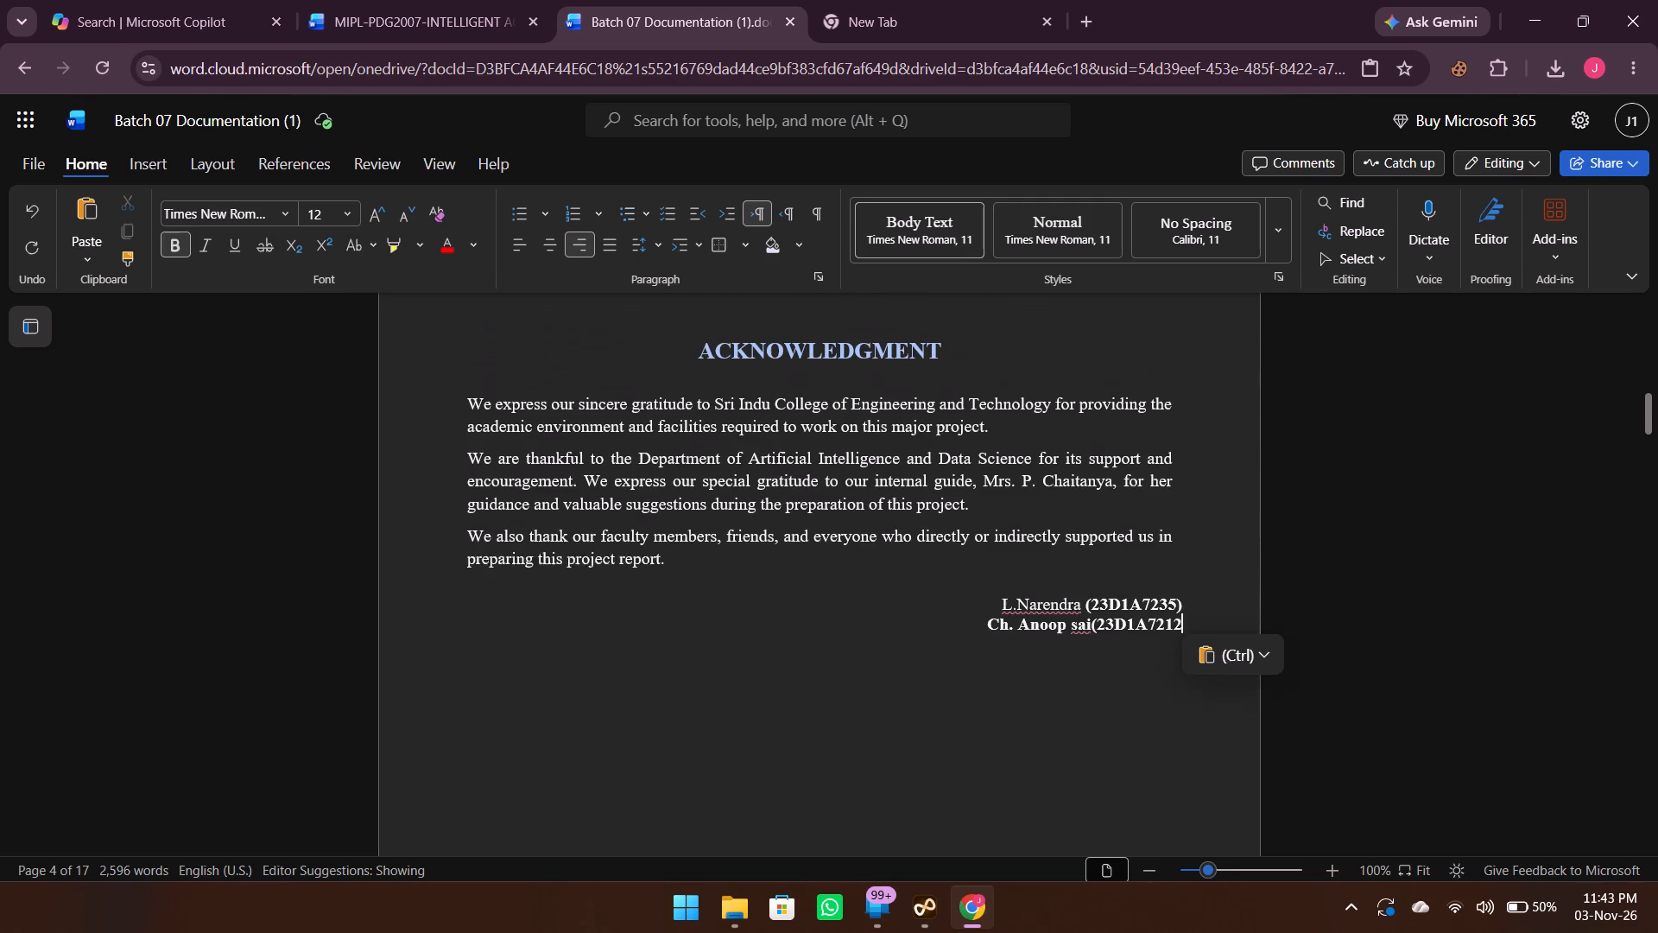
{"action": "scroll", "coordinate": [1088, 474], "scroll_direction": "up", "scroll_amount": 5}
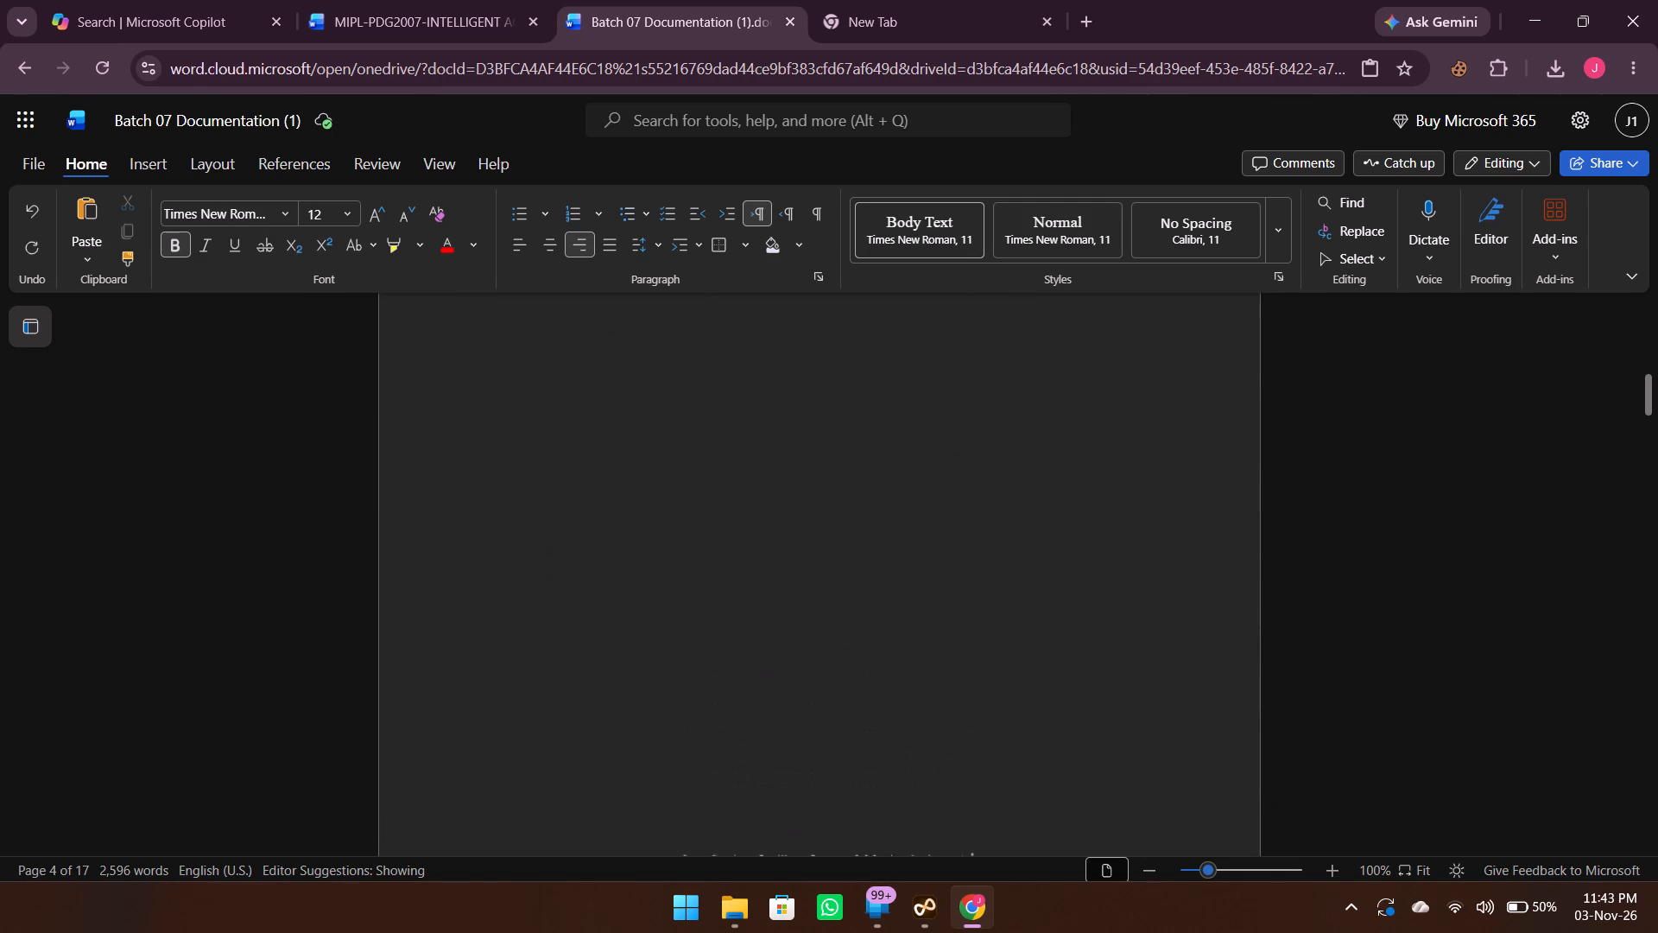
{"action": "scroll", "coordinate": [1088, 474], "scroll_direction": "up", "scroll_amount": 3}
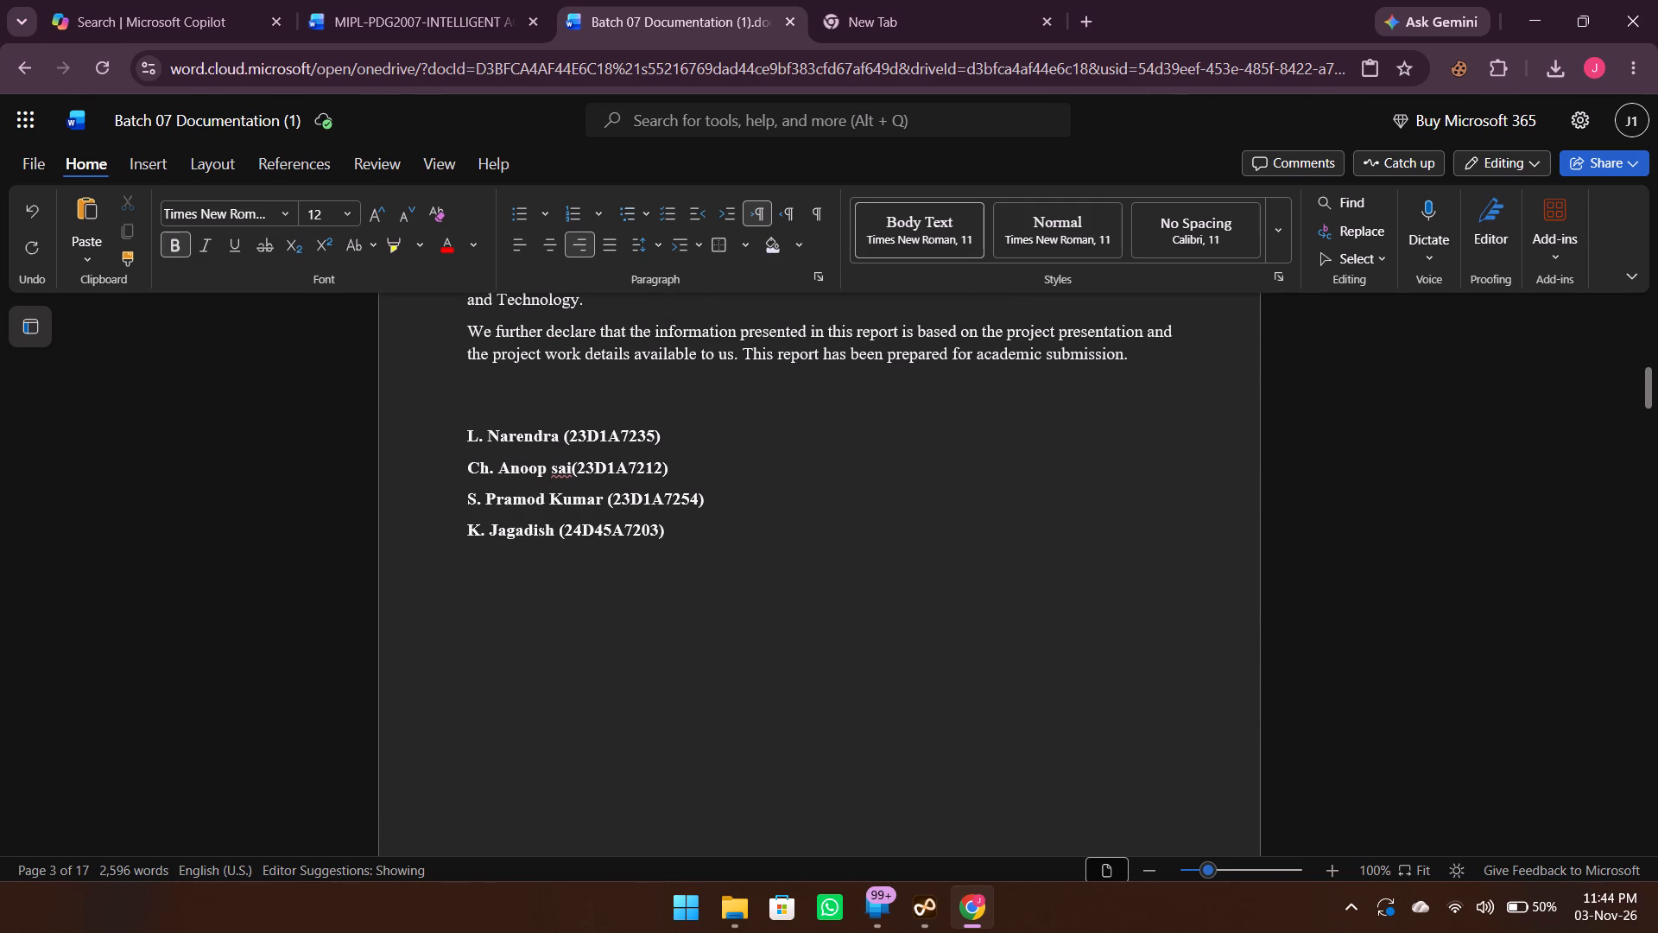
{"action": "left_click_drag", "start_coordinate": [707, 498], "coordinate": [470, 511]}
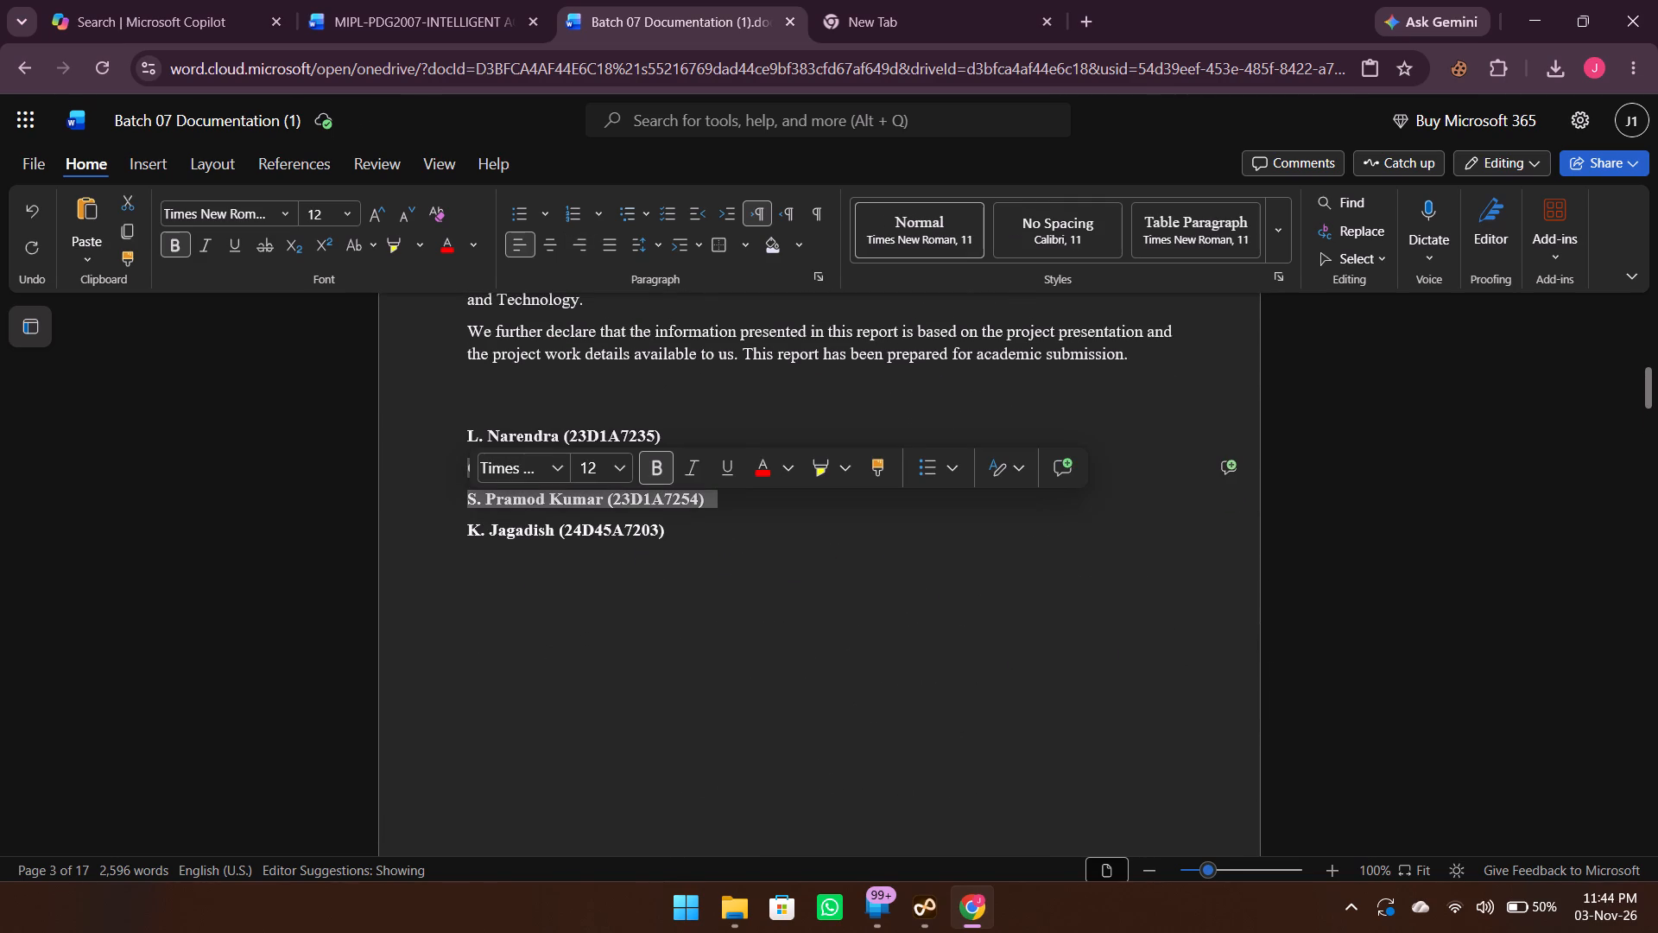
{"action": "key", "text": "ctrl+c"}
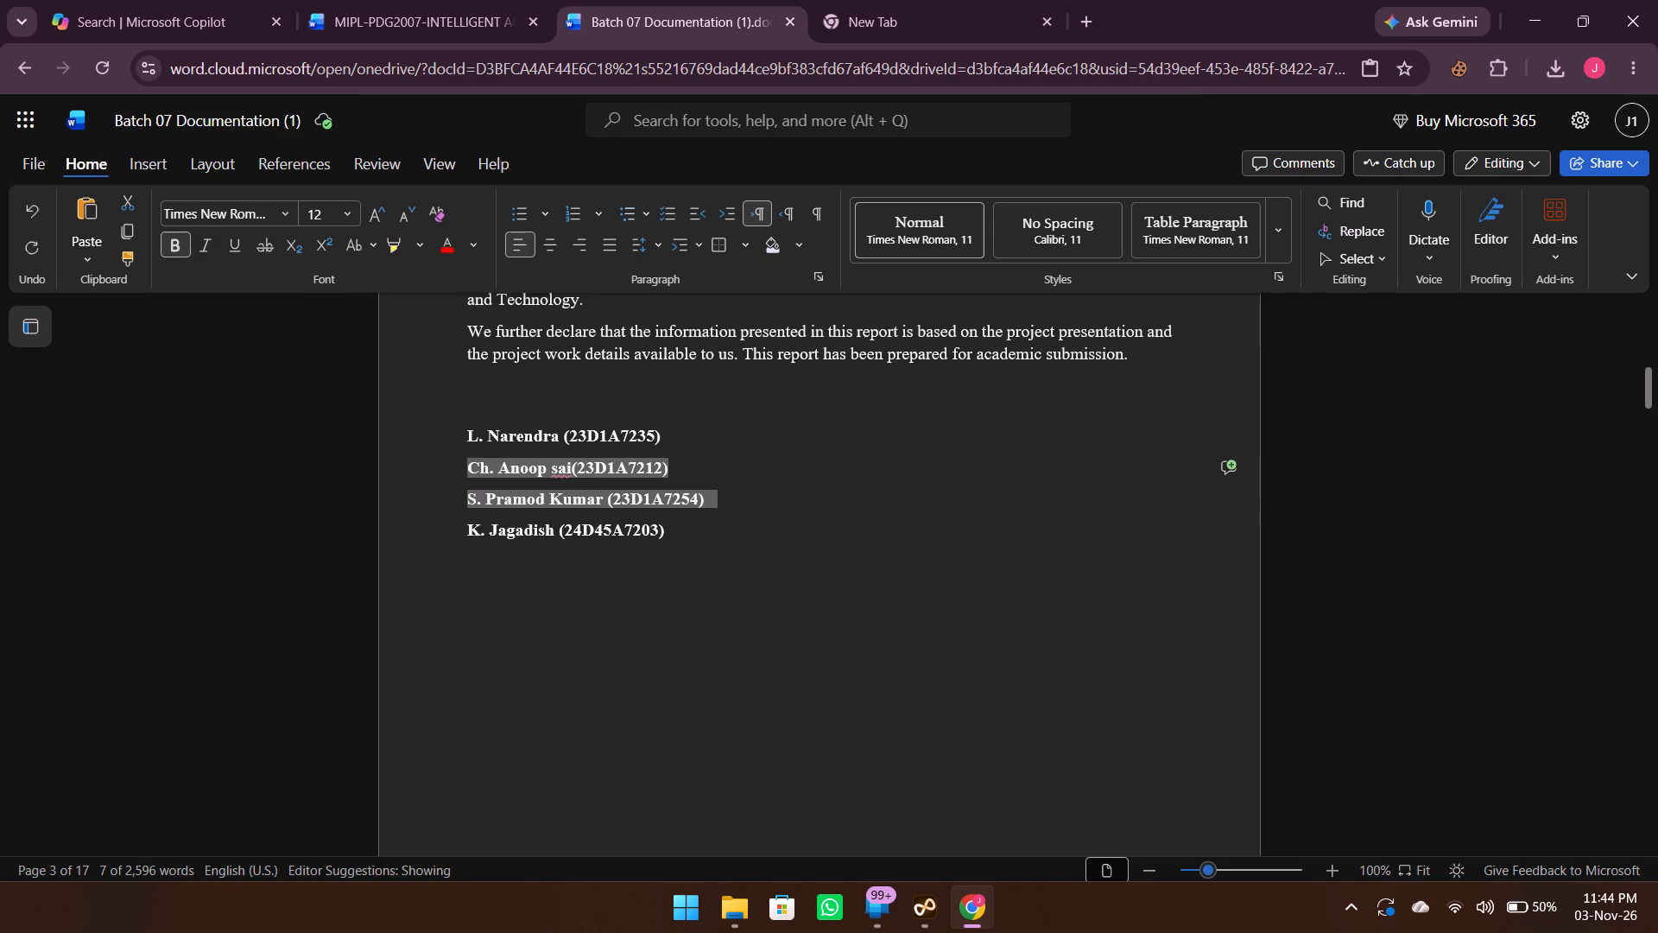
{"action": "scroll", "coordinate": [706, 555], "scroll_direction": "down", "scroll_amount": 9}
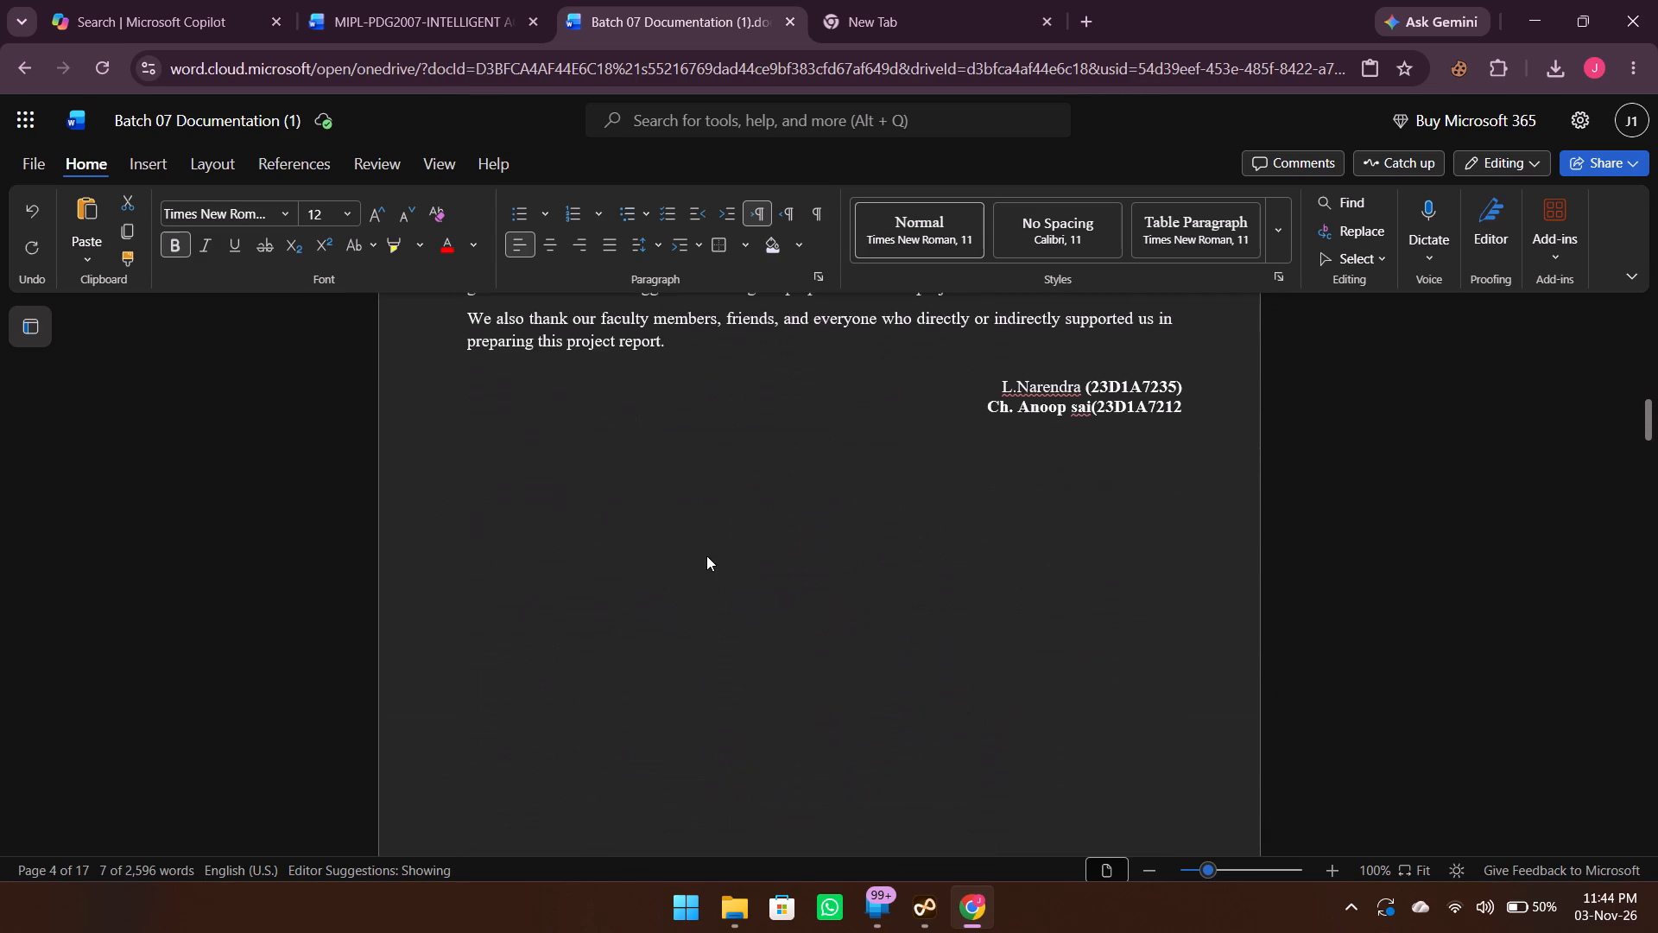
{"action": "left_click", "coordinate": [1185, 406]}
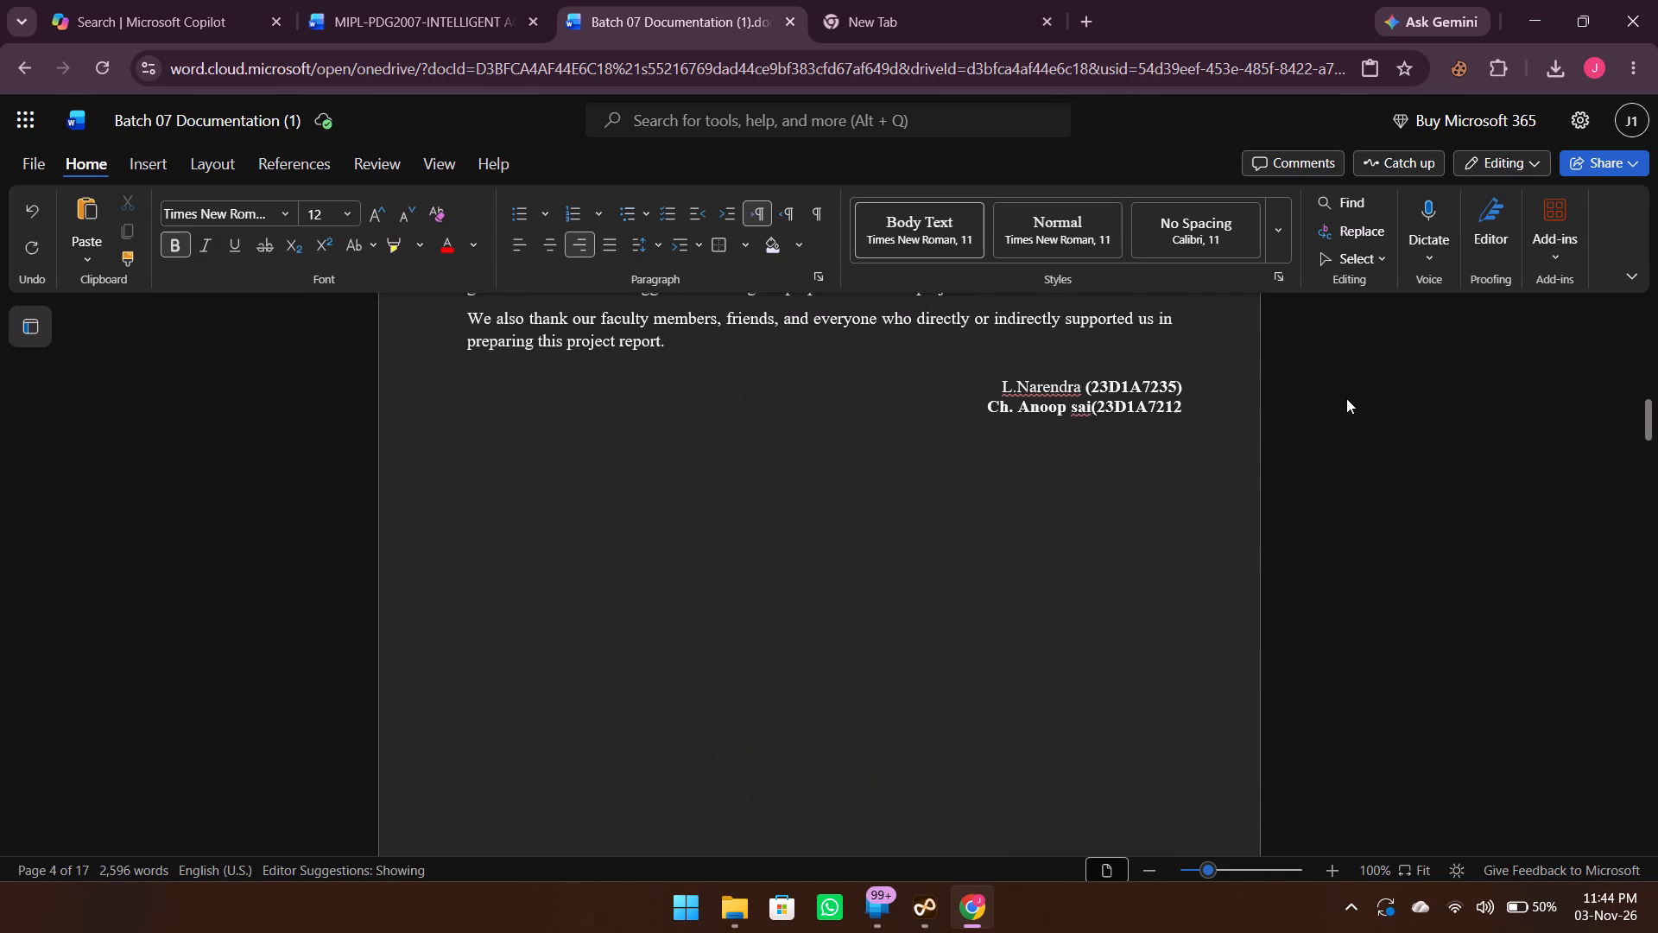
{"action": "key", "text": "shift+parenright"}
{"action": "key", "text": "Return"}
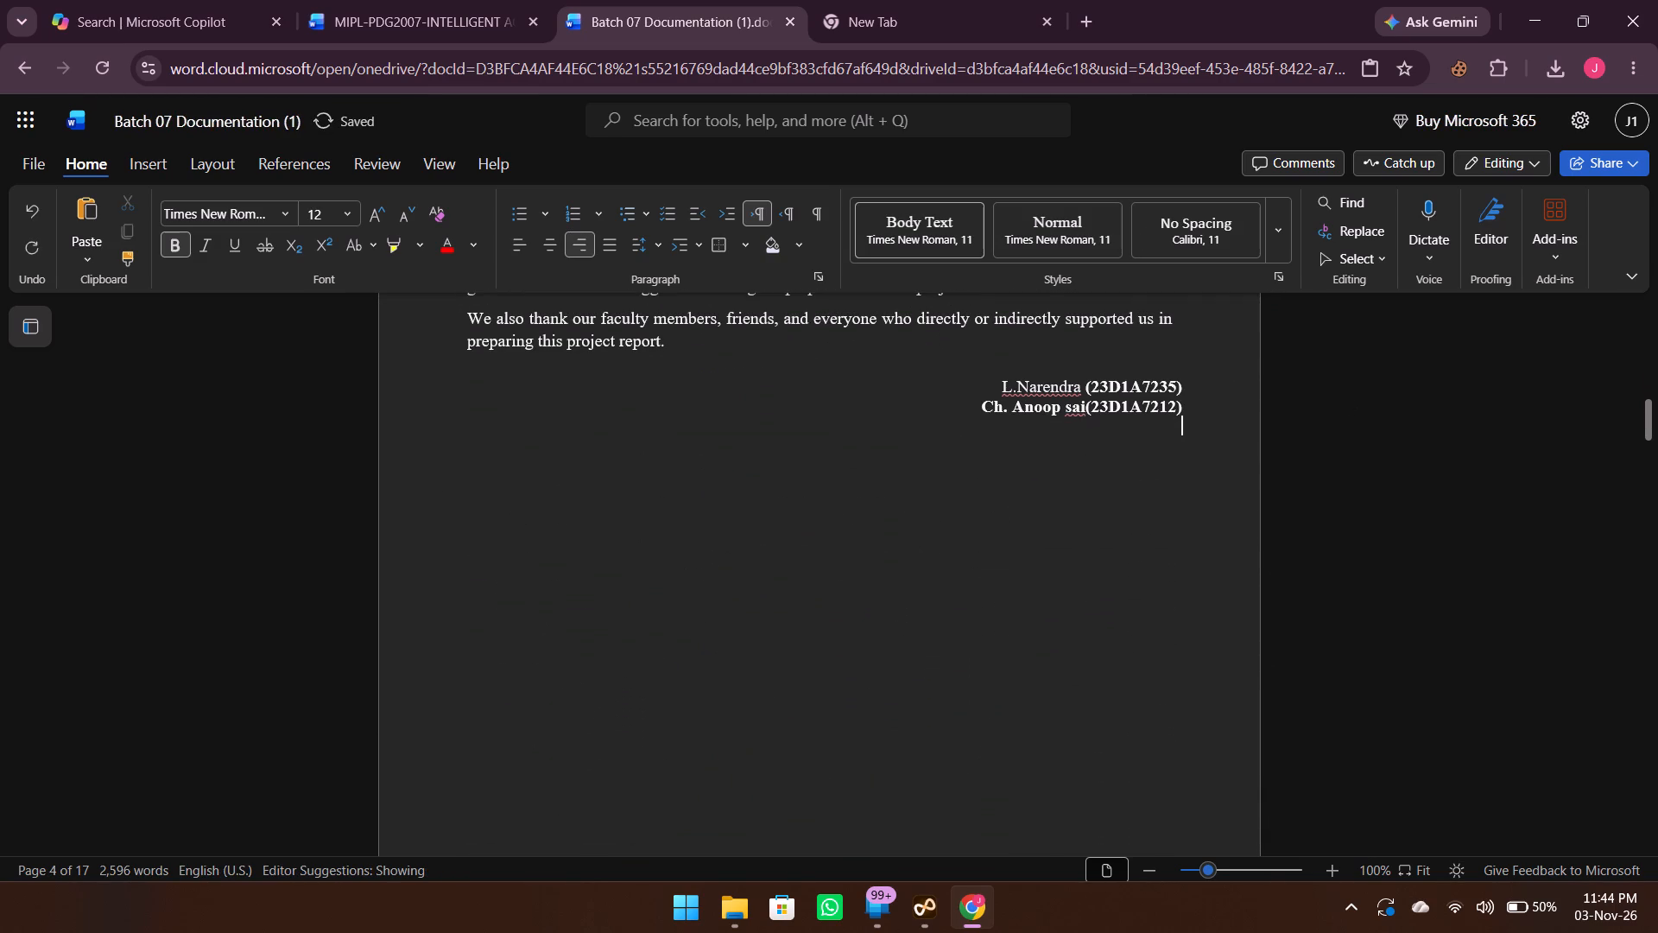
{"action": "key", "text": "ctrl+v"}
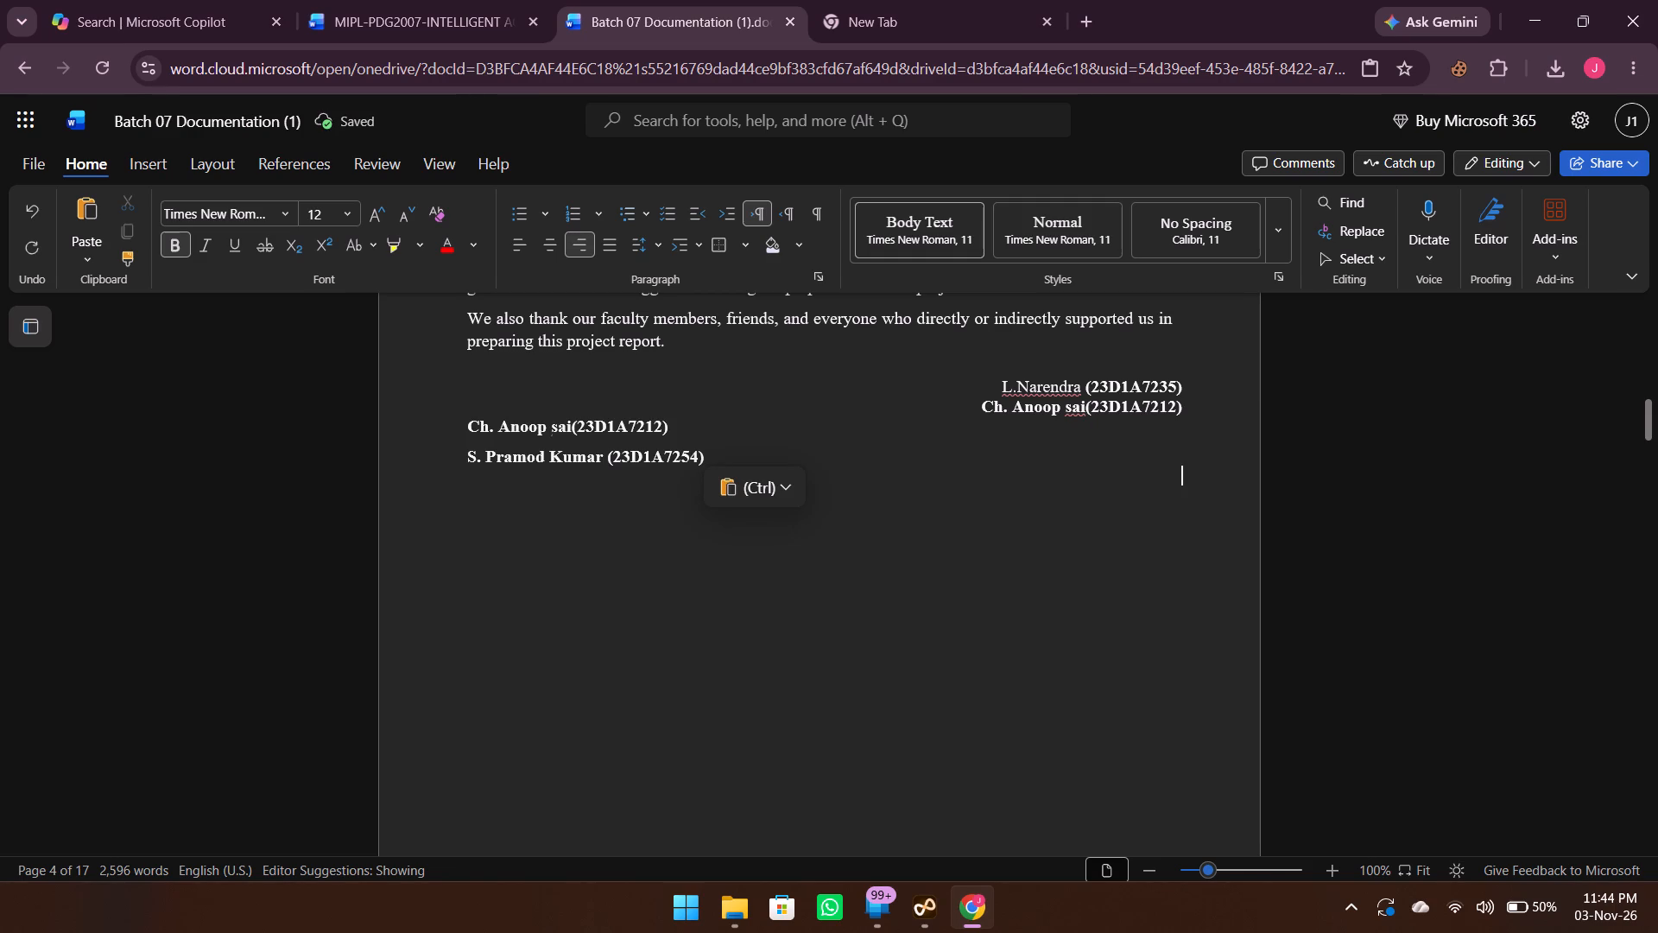
Undo the last paste and every earlier edit to the Acknowledgement and Declaration pages, back to the start of the edit history.
{"action": "key", "text": "ctrl+z"}
{"action": "key", "text": "ctrl+z"}
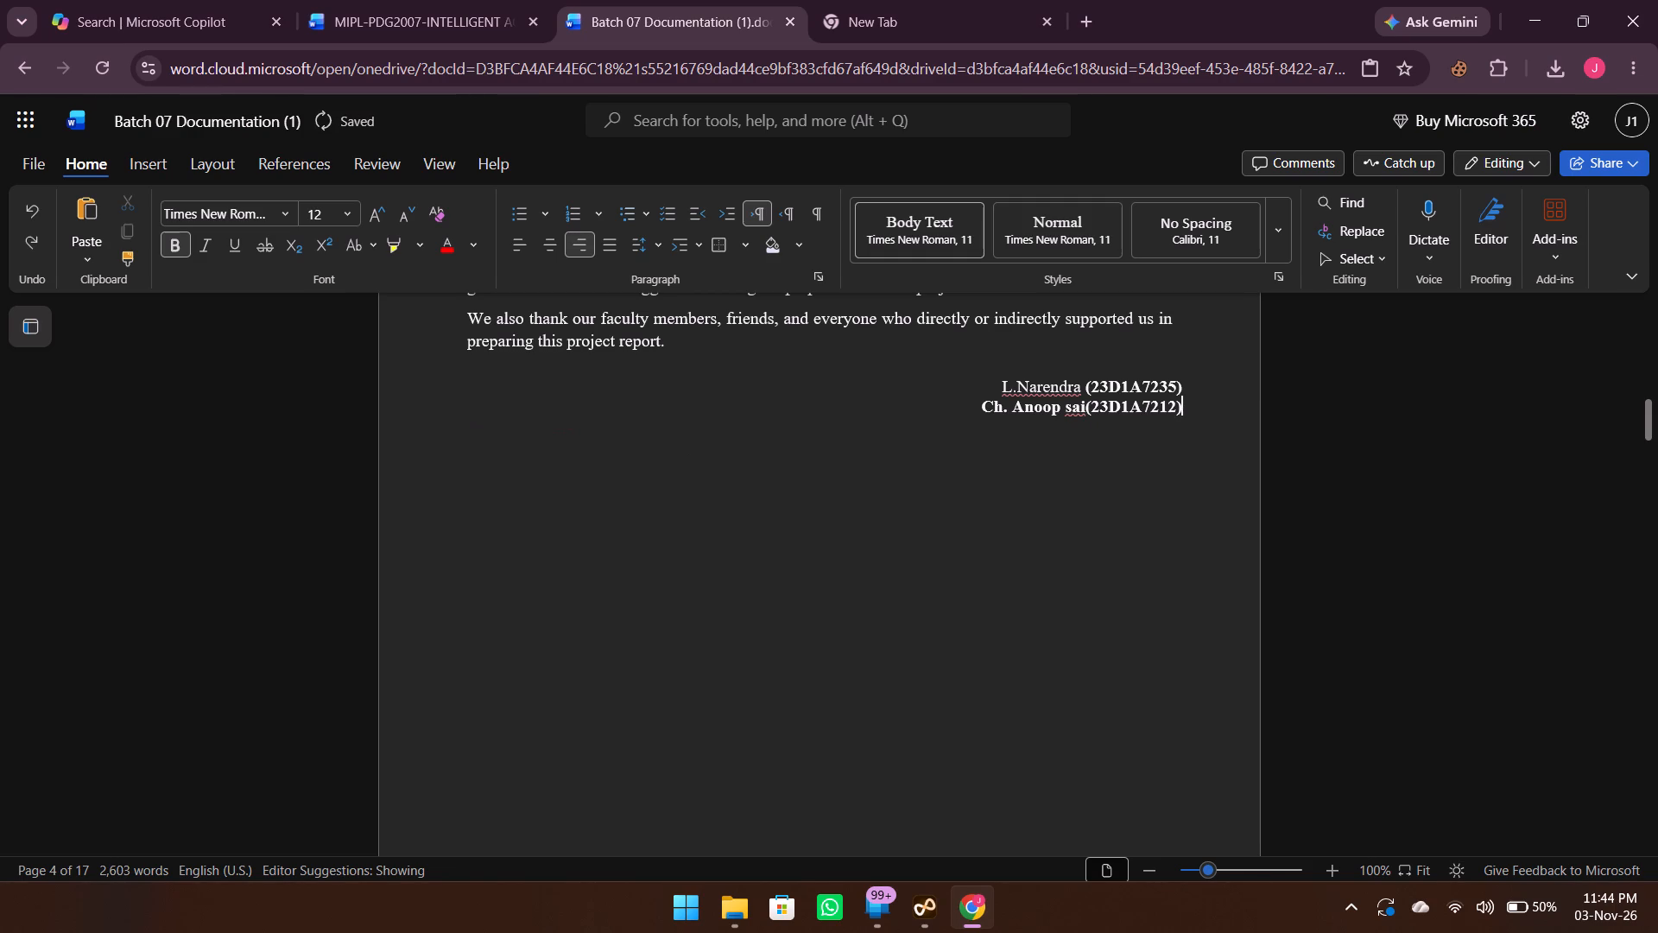
{"action": "key", "text": "ctrl+z"}
{"action": "key", "text": "ctrl+z"}
{"action": "key", "text": "ctrl+z"}
{"action": "key", "text": "ctrl+z"}
{"action": "key", "text": "ctrl+z"}
{"action": "key", "text": "ctrl+z"}
{"action": "key", "text": "ctrl+z"}
{"action": "key", "text": "ctrl+z"}
{"action": "key", "text": "ctrl+z"}
{"action": "key", "text": "ctrl+z"}
{"action": "key", "text": "ctrl+z"}
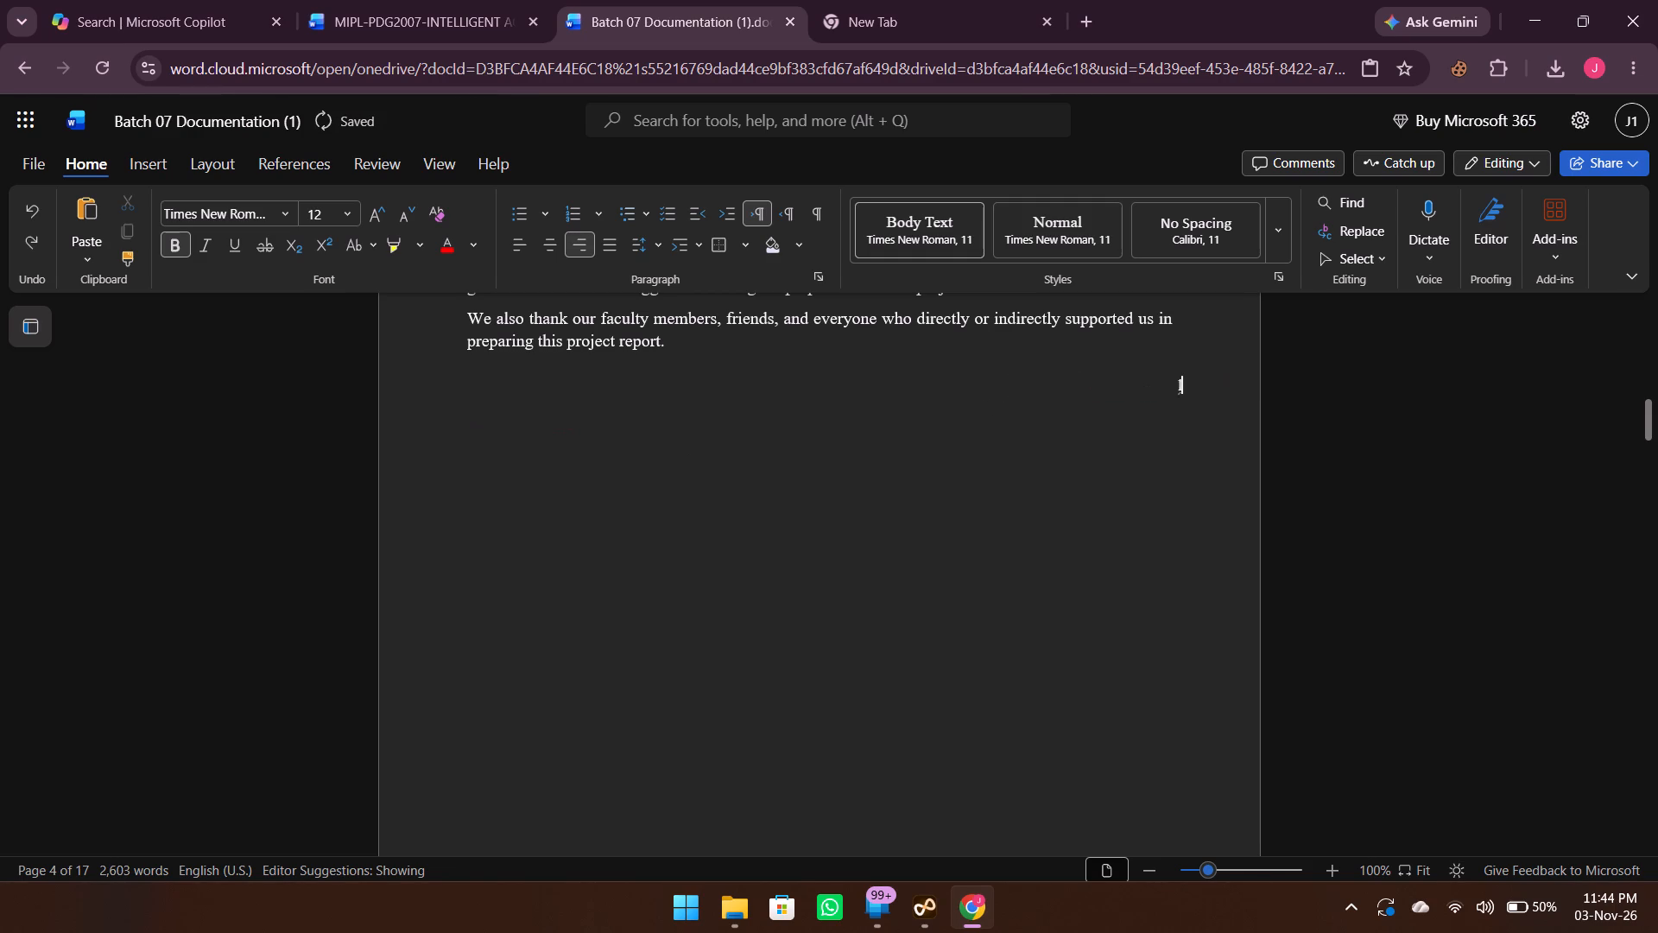
{"action": "key", "text": "ctrl+z"}
{"action": "key", "text": "ctrl+z"}
{"action": "key", "text": "ctrl+z"}
{"action": "key", "text": "ctrl+z"}
{"action": "key", "text": "ctrl+z"}
{"action": "key", "text": "ctrl+z"}
{"action": "key", "text": "ctrl+z"}
{"action": "key", "text": "ctrl+z"}
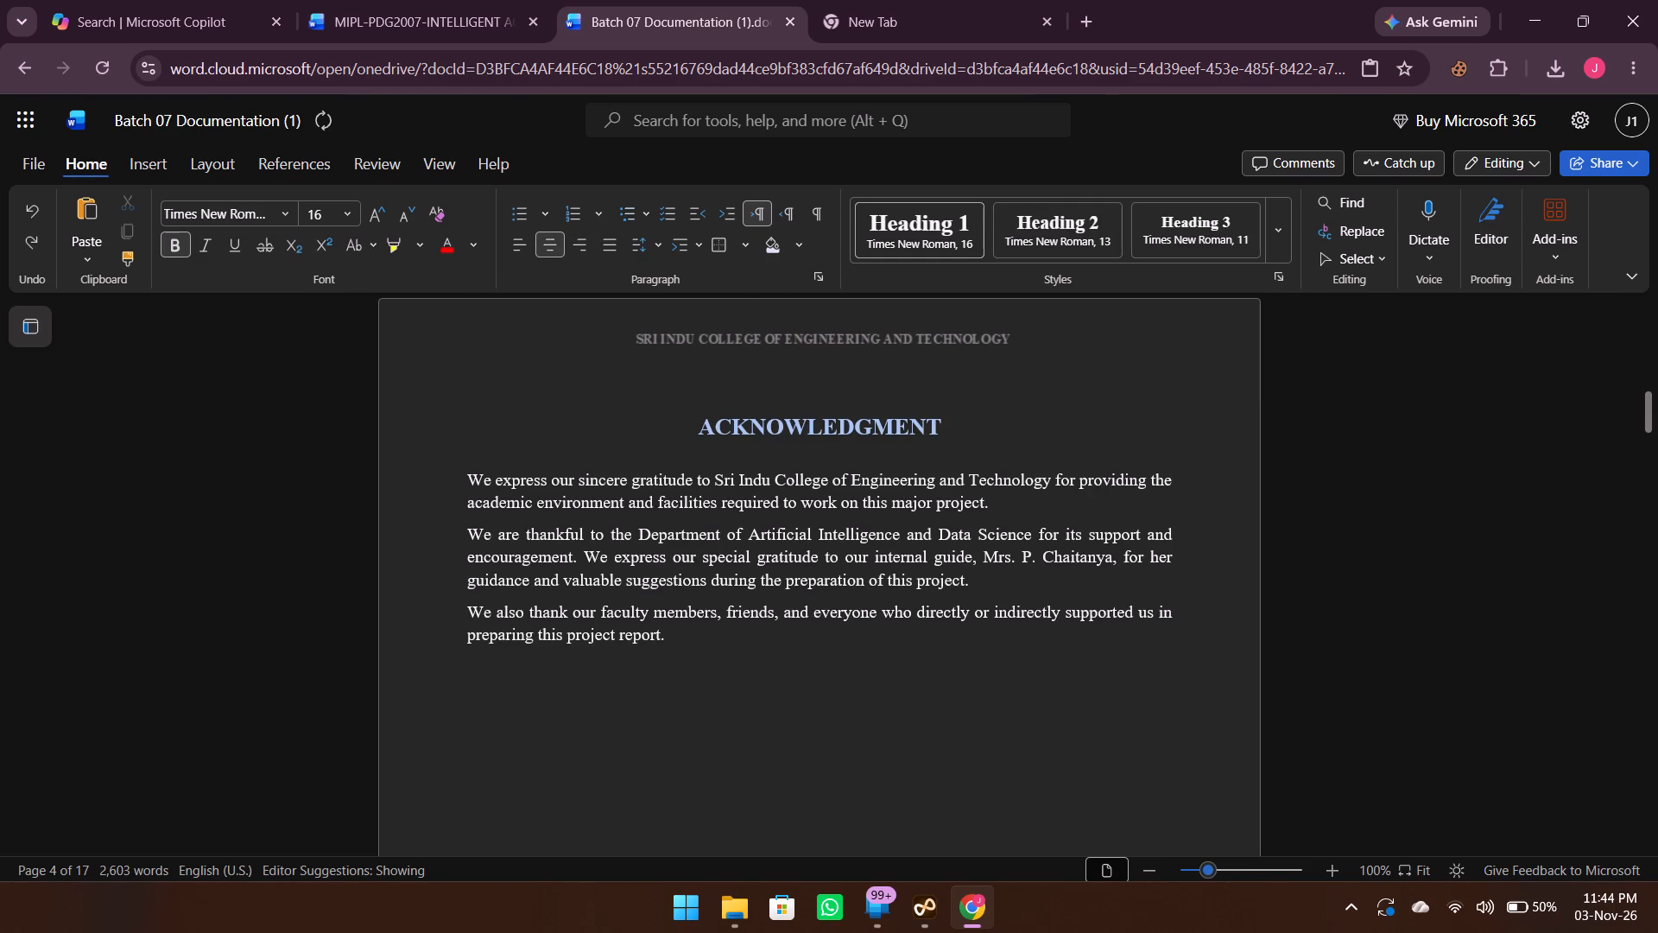
{"action": "key", "text": "ctrl+z"}
{"action": "key", "text": "ctrl+z"}
{"action": "key", "text": "ctrl+z"}
{"action": "key", "text": "ctrl+z"}
{"action": "key", "text": "ctrl+z"}
{"action": "key", "text": "ctrl+z"}
{"action": "key", "text": "ctrl+z"}
{"action": "key", "text": "ctrl+z"}
{"action": "key", "text": "ctrl+z"}
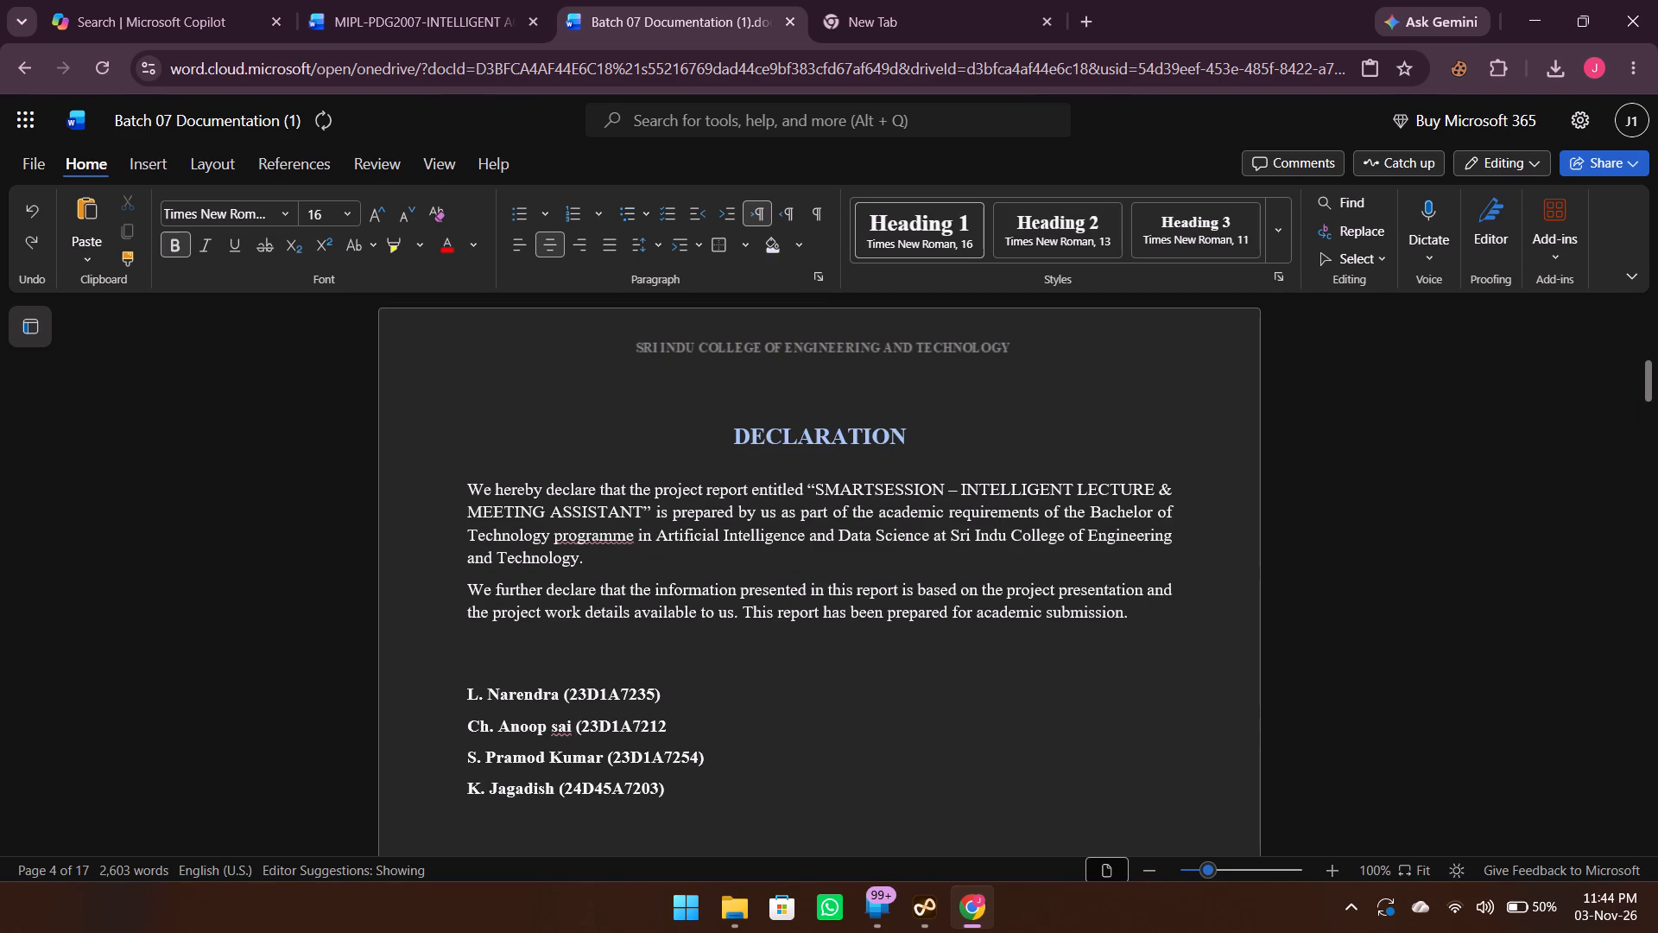
{"action": "key", "text": "ctrl+z"}
{"action": "key", "text": "ctrl+z"}
{"action": "key", "text": "ctrl+z"}
{"action": "key", "text": "ctrl+z"}
{"action": "key", "text": "ctrl+z"}
{"action": "key", "text": "ctrl+z"}
{"action": "key", "text": "ctrl+z"}
{"action": "key", "text": "ctrl+z"}
{"action": "key", "text": "ctrl+z"}
{"action": "key", "text": "ctrl+z"}
{"action": "key", "text": "ctrl+z"}
{"action": "key", "text": "ctrl+z"}
{"action": "key", "text": "ctrl+z"}
{"action": "key", "text": "ctrl+z"}
{"action": "key", "text": "ctrl+z"}
{"action": "key", "text": "ctrl+z"}
{"action": "key", "text": "ctrl+z"}
{"action": "key", "text": "ctrl+z"}
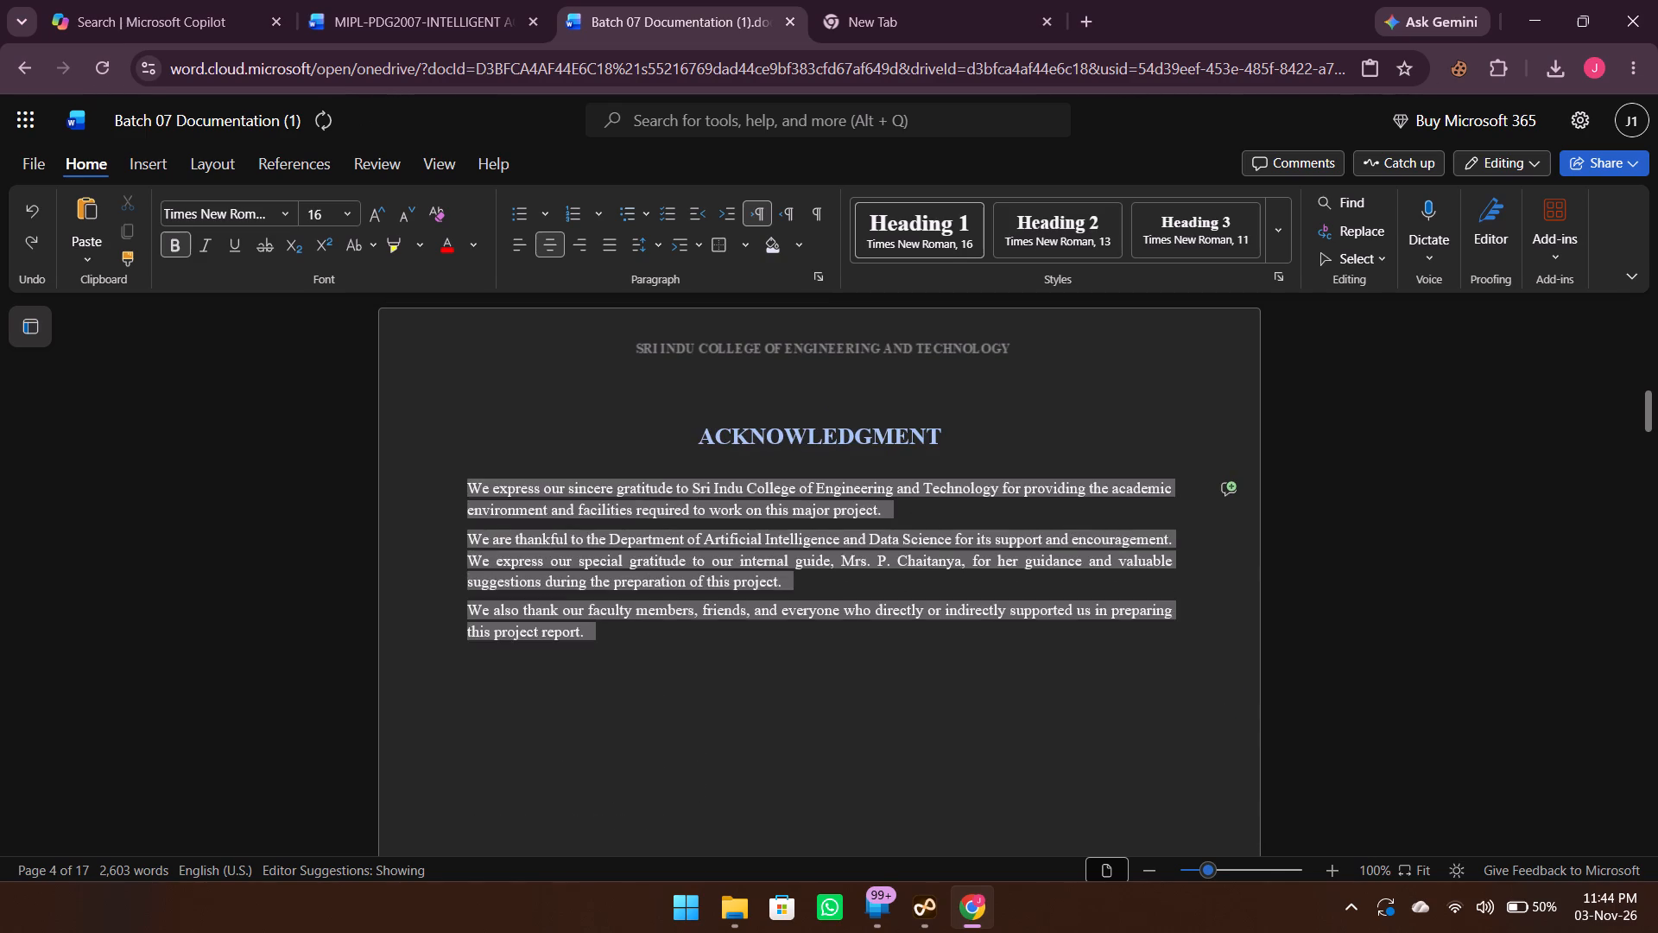
{"action": "key", "text": "ctrl+z"}
{"action": "key", "text": "ctrl+z"}
{"action": "key", "text": "ctrl+z"}
{"action": "key", "text": "ctrl+z"}
{"action": "key", "text": "ctrl+z"}
{"action": "key", "text": "ctrl+z"}
{"action": "key", "text": "ctrl+z"}
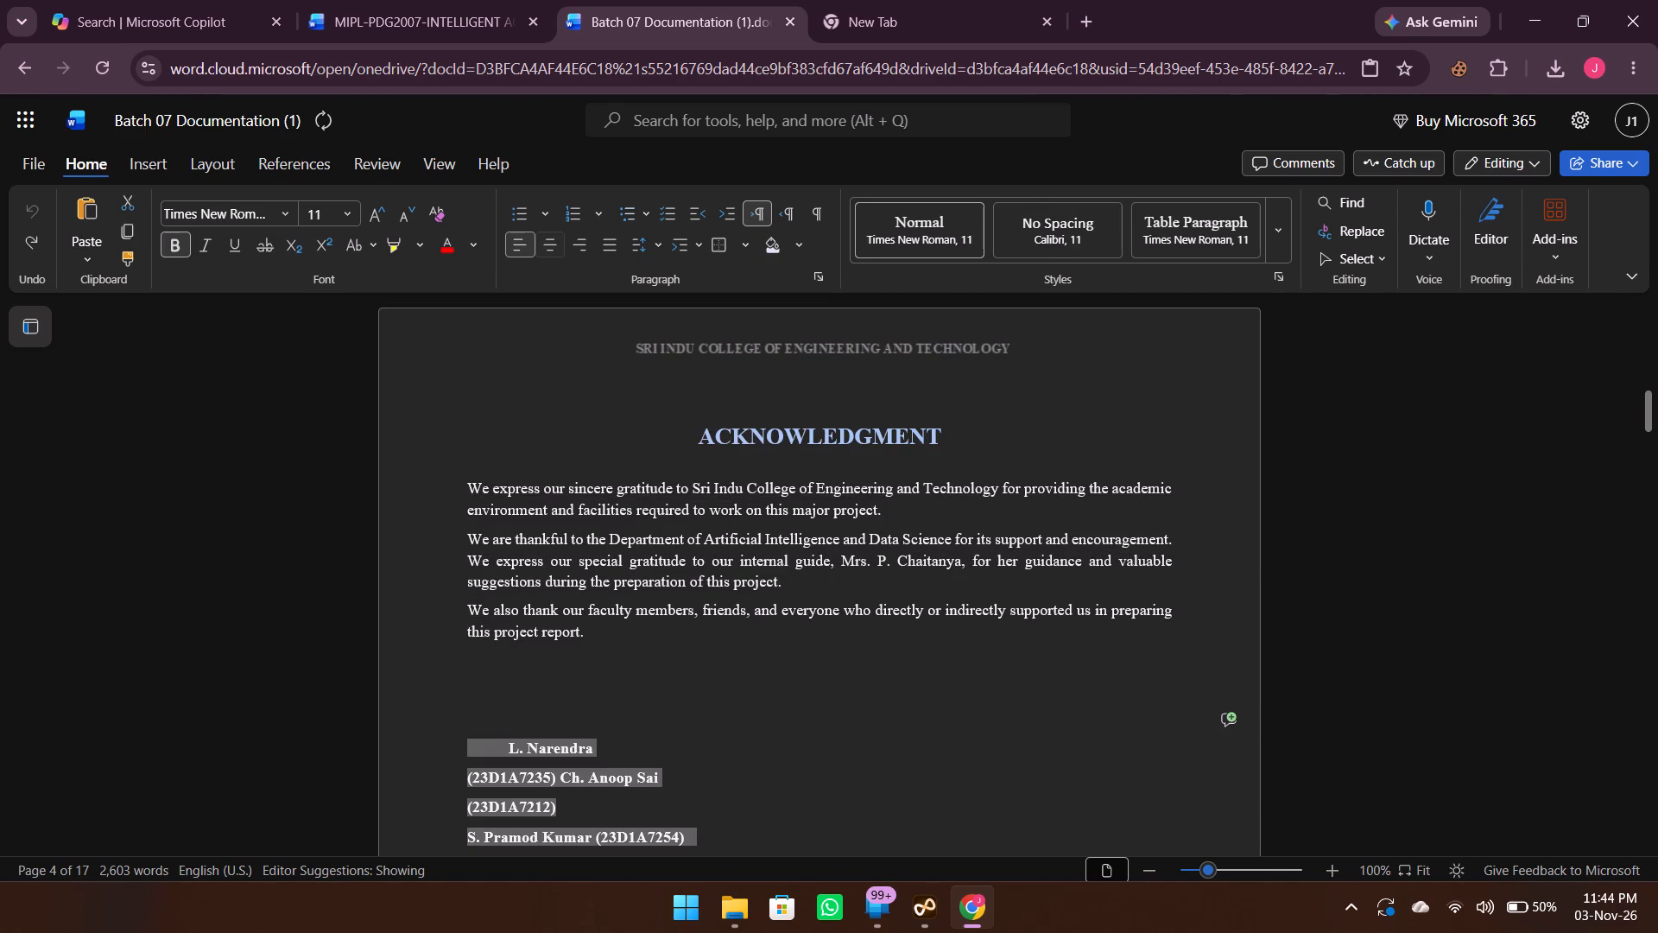
{"action": "key", "text": "ctrl+z"}
{"action": "key", "text": "ctrl+z"}
{"action": "key", "text": "ctrl+z"}
{"action": "key", "text": "ctrl+z"}
{"action": "key", "text": "ctrl+z"}
{"action": "key", "text": "ctrl+z"}
{"action": "key", "text": "ctrl+z"}
{"action": "key", "text": "ctrl+z"}
{"action": "key", "text": "ctrl+z"}
{"action": "key", "text": "ctrl+z"}
{"action": "key", "text": "ctrl+z"}
{"action": "key", "text": "ctrl+z"}
{"action": "key", "text": "ctrl+z"}
{"action": "key", "text": "ctrl+z"}
{"action": "key", "text": "ctrl+z"}
{"action": "key", "text": "ctrl+z"}
{"action": "key", "text": "ctrl+z"}
{"action": "key", "text": "ctrl+z"}
{"action": "key", "text": "ctrl+z"}
{"action": "key", "text": "ctrl+z"}
{"action": "key", "text": "ctrl+z"}
{"action": "key", "text": "ctrl+z"}
{"action": "key", "text": "ctrl+z"}
{"action": "key", "text": "ctrl+z"}
{"action": "key", "text": "ctrl+z"}
{"action": "scroll", "coordinate": [909, 697], "scroll_direction": "down", "scroll_amount": 4}
{"action": "key", "text": "ctrl+z"}
{"action": "key", "text": "ctrl+z"}
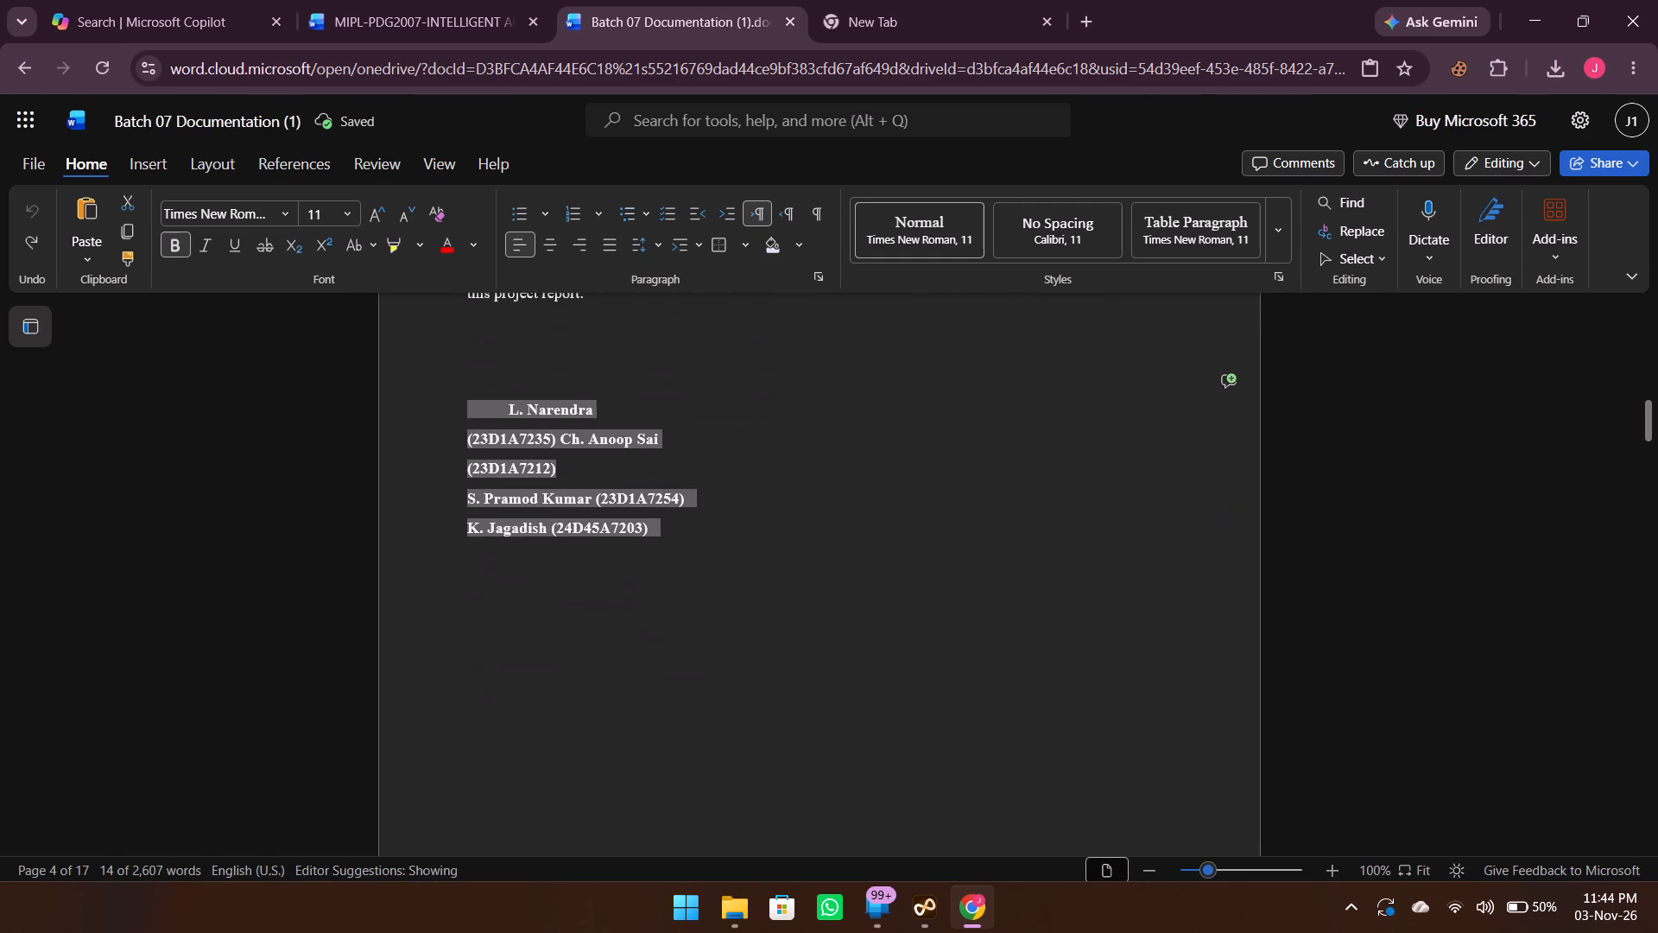
{"action": "key", "text": "ctrl+z"}
{"action": "key", "text": "ctrl+z"}
{"action": "key", "text": "ctrl+z"}
{"action": "key", "text": "ctrl+z"}
{"action": "key", "text": "ctrl+z"}
{"action": "scroll", "coordinate": [909, 697], "scroll_direction": "down", "scroll_amount": 5, "text": "ctrl"}
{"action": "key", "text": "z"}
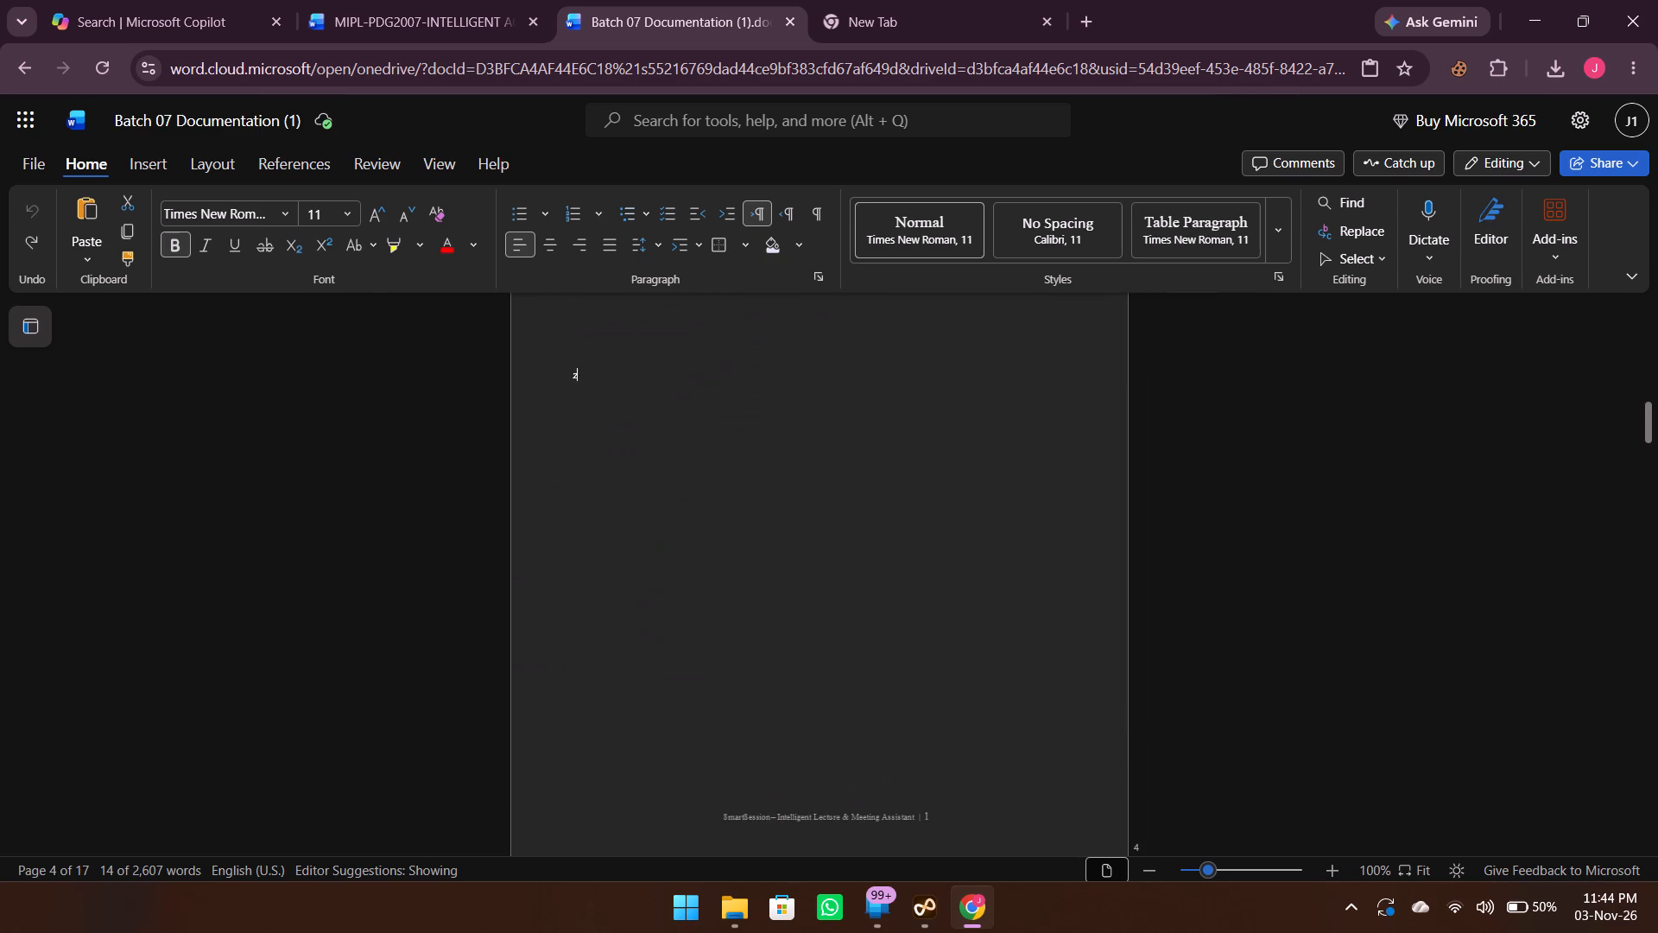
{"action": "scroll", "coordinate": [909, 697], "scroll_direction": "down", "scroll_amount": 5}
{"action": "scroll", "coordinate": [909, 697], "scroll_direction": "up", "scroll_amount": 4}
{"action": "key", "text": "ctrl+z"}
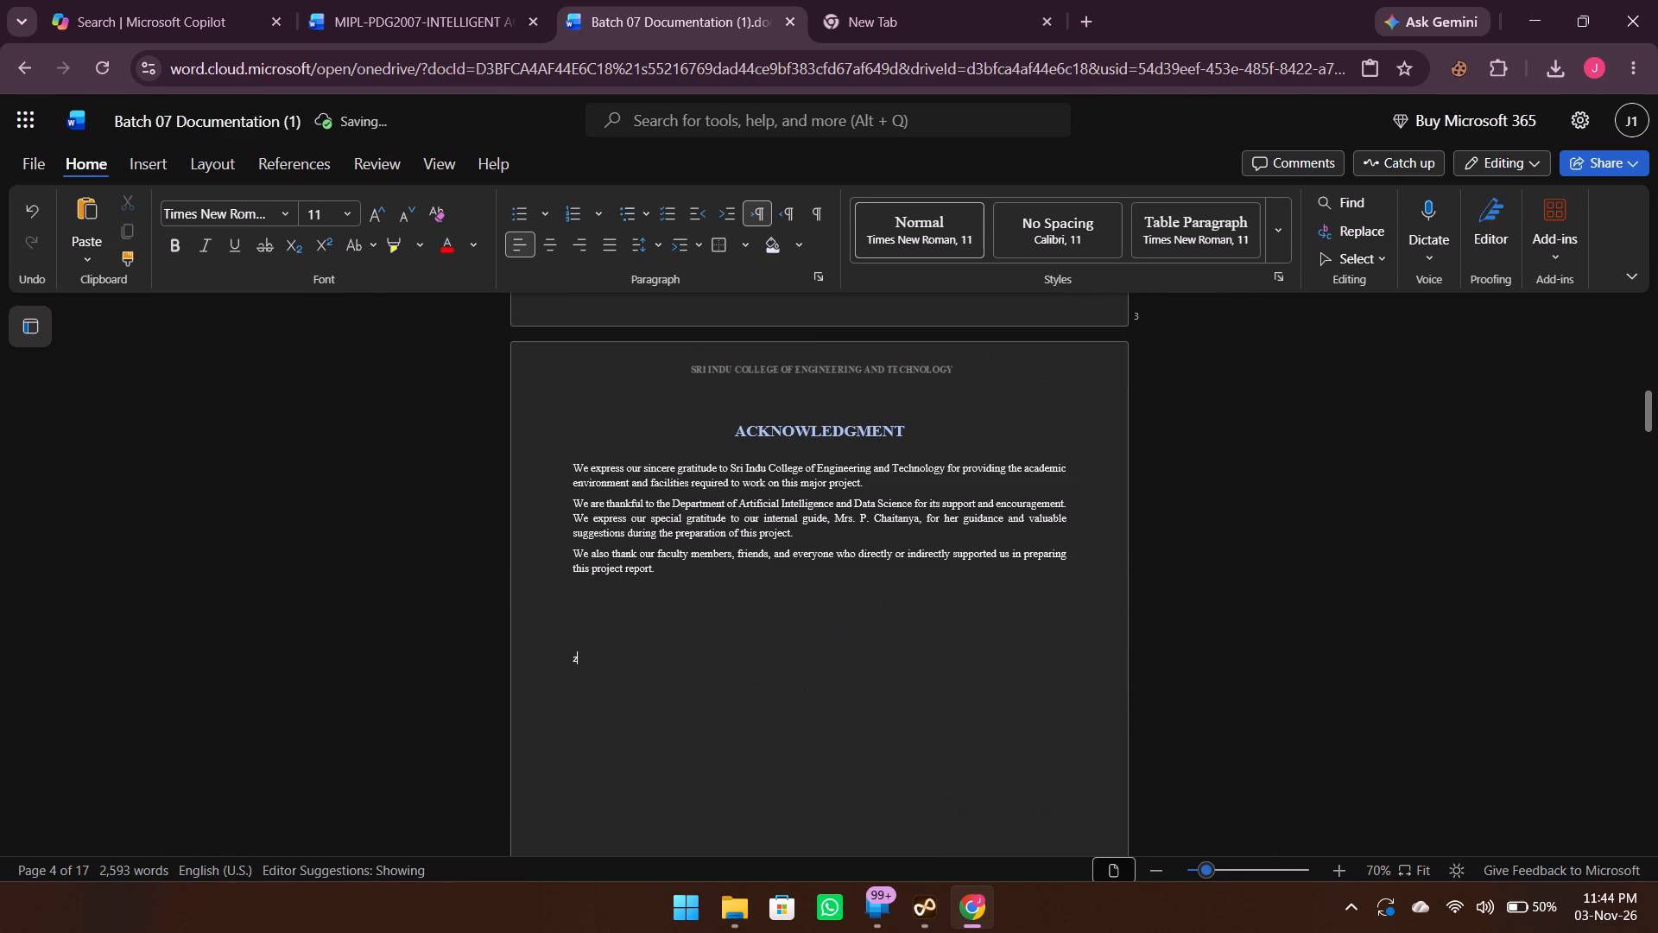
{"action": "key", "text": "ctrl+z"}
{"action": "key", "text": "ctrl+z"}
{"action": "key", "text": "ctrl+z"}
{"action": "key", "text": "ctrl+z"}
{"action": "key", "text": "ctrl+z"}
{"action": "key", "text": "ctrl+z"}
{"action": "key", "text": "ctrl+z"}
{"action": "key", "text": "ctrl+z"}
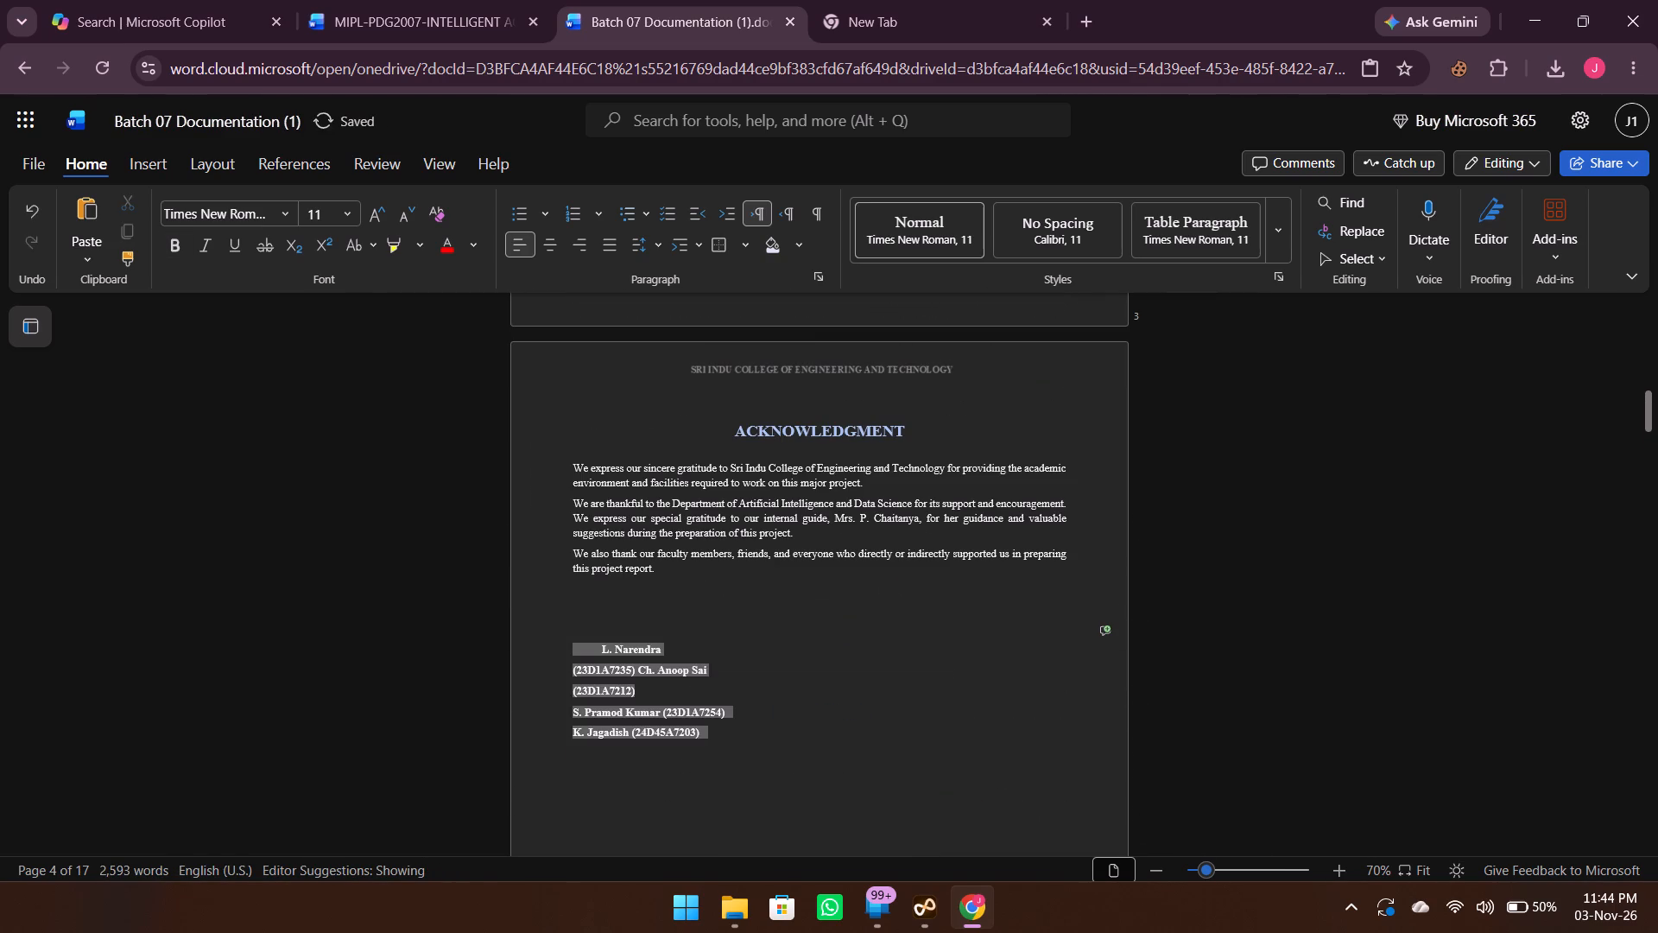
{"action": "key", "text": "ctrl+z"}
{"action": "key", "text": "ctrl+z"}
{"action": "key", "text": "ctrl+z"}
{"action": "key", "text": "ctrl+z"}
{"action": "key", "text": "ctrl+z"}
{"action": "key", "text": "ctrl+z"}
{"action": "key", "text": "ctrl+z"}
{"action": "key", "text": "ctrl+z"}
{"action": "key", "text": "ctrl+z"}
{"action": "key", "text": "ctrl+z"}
Cut the selected original student name and roll number list from the Acknowledgement page.
{"action": "scroll", "coordinate": [909, 697], "scroll_direction": "up", "scroll_amount": 8}
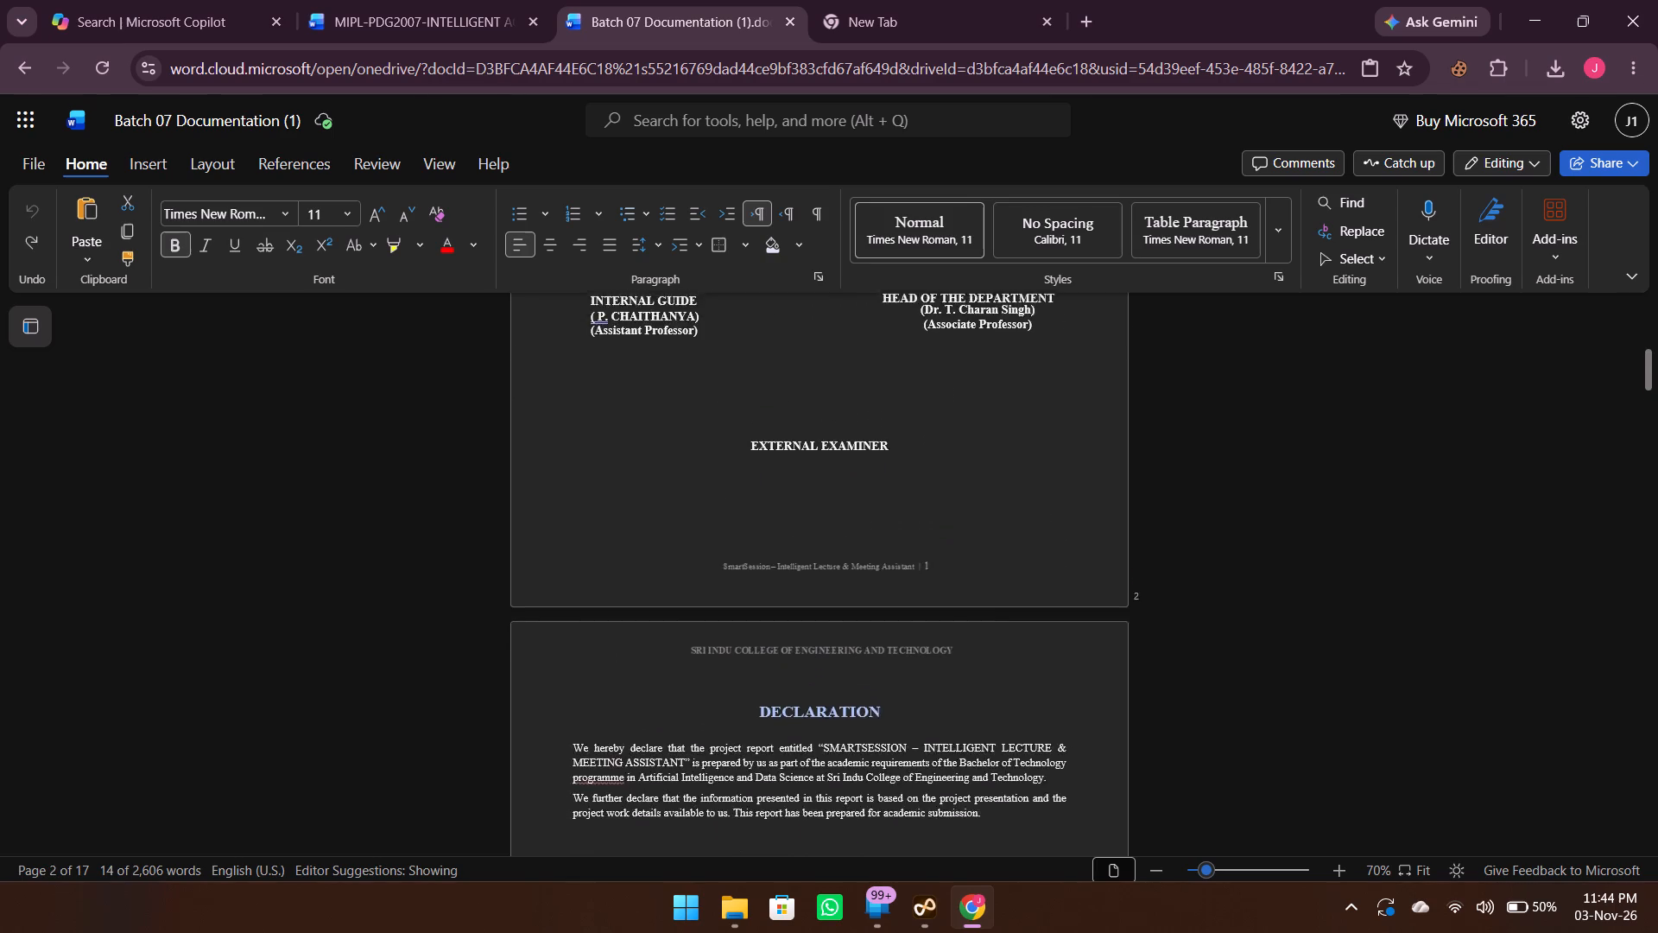
{"action": "scroll", "coordinate": [909, 697], "scroll_direction": "down", "scroll_amount": 1}
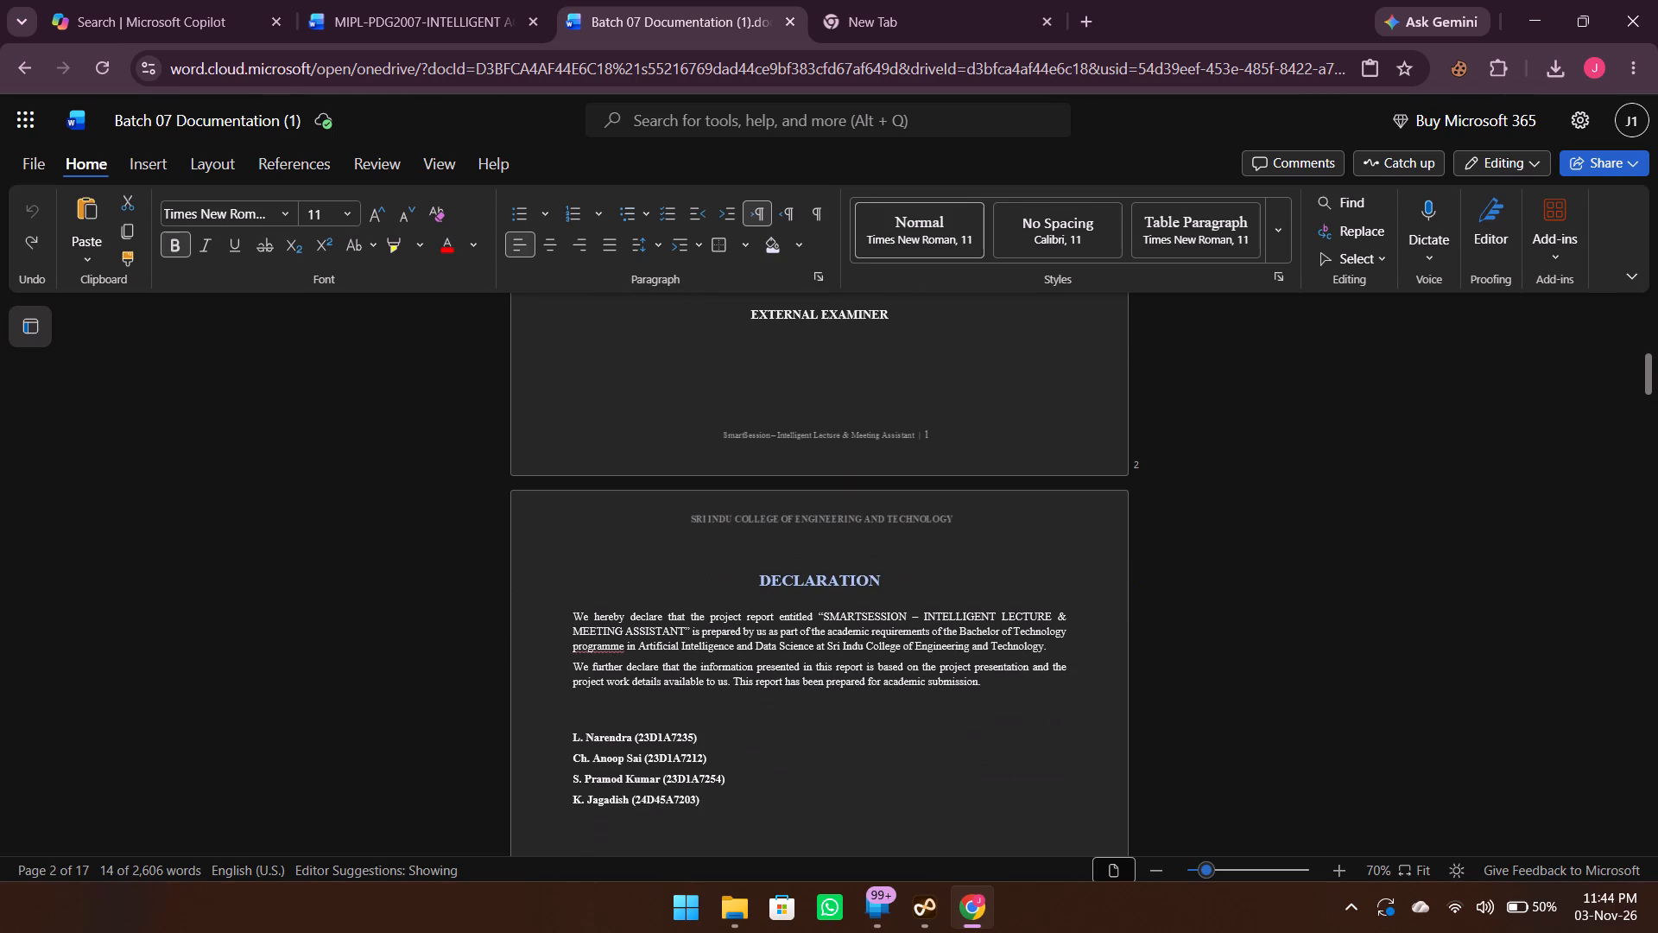
{"action": "key", "text": "ctrl+z"}
{"action": "key", "text": "ctrl+x"}
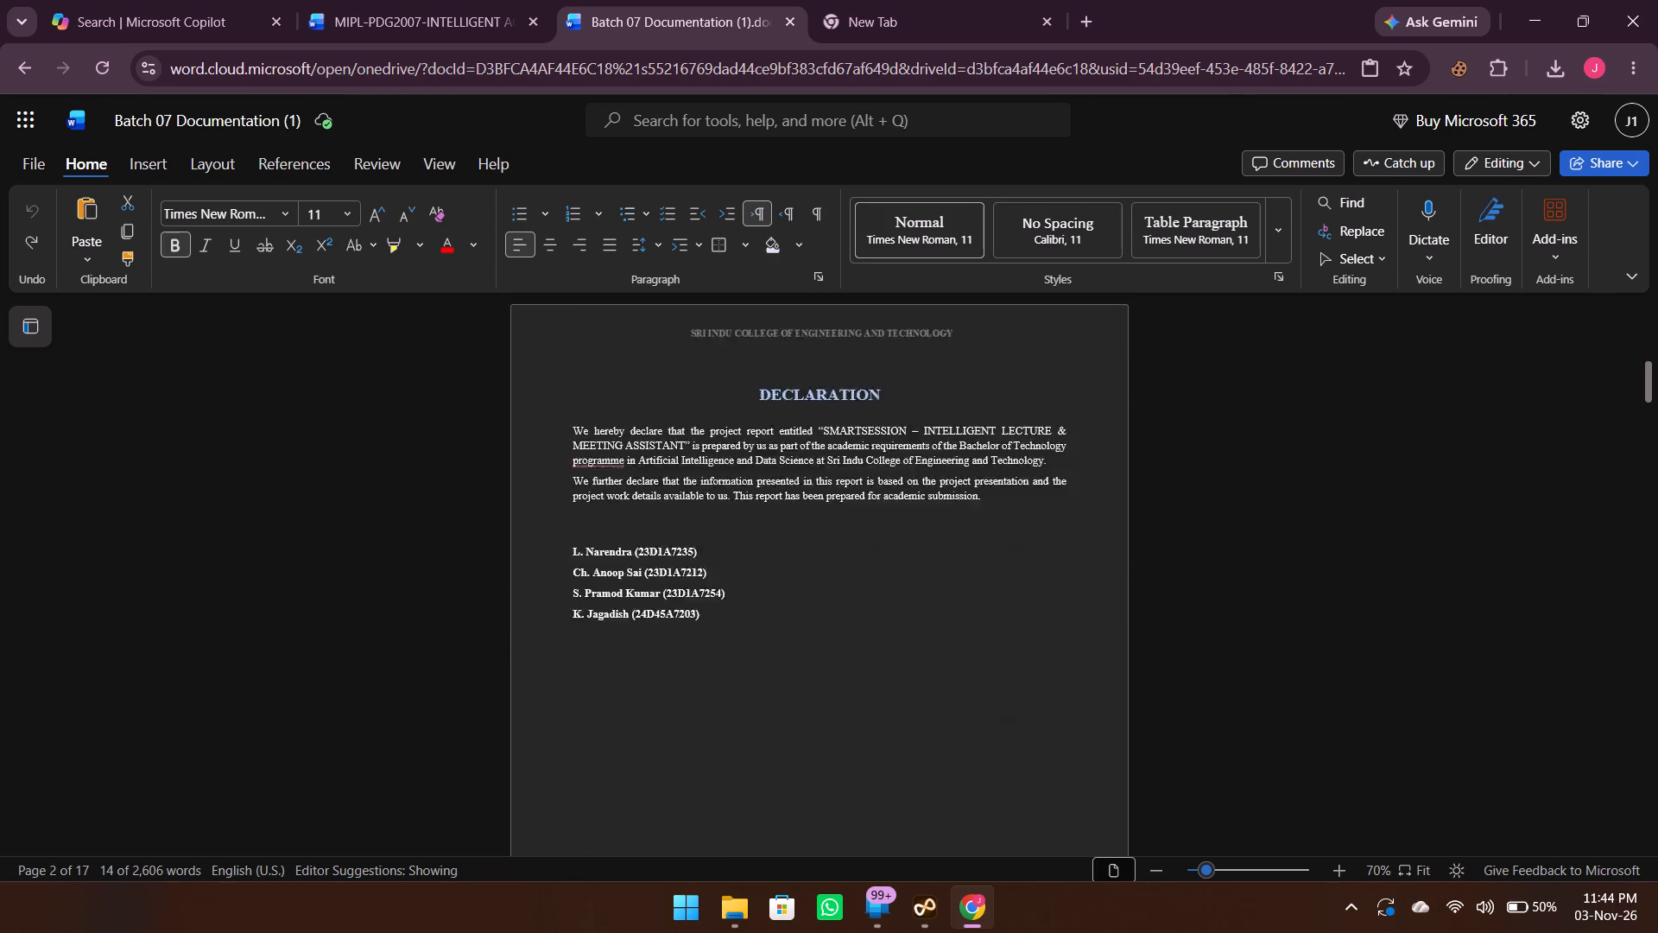
{"action": "key", "text": "ctrl+x"}
{"action": "key", "text": "ctrl+x"}
{"action": "key", "text": "ctrl+x"}
{"action": "key", "text": "ctrl+x"}
{"action": "key", "text": "ctrl+x"}
{"action": "key", "text": "ctrl+x"}
{"action": "key", "text": "ctrl+x"}
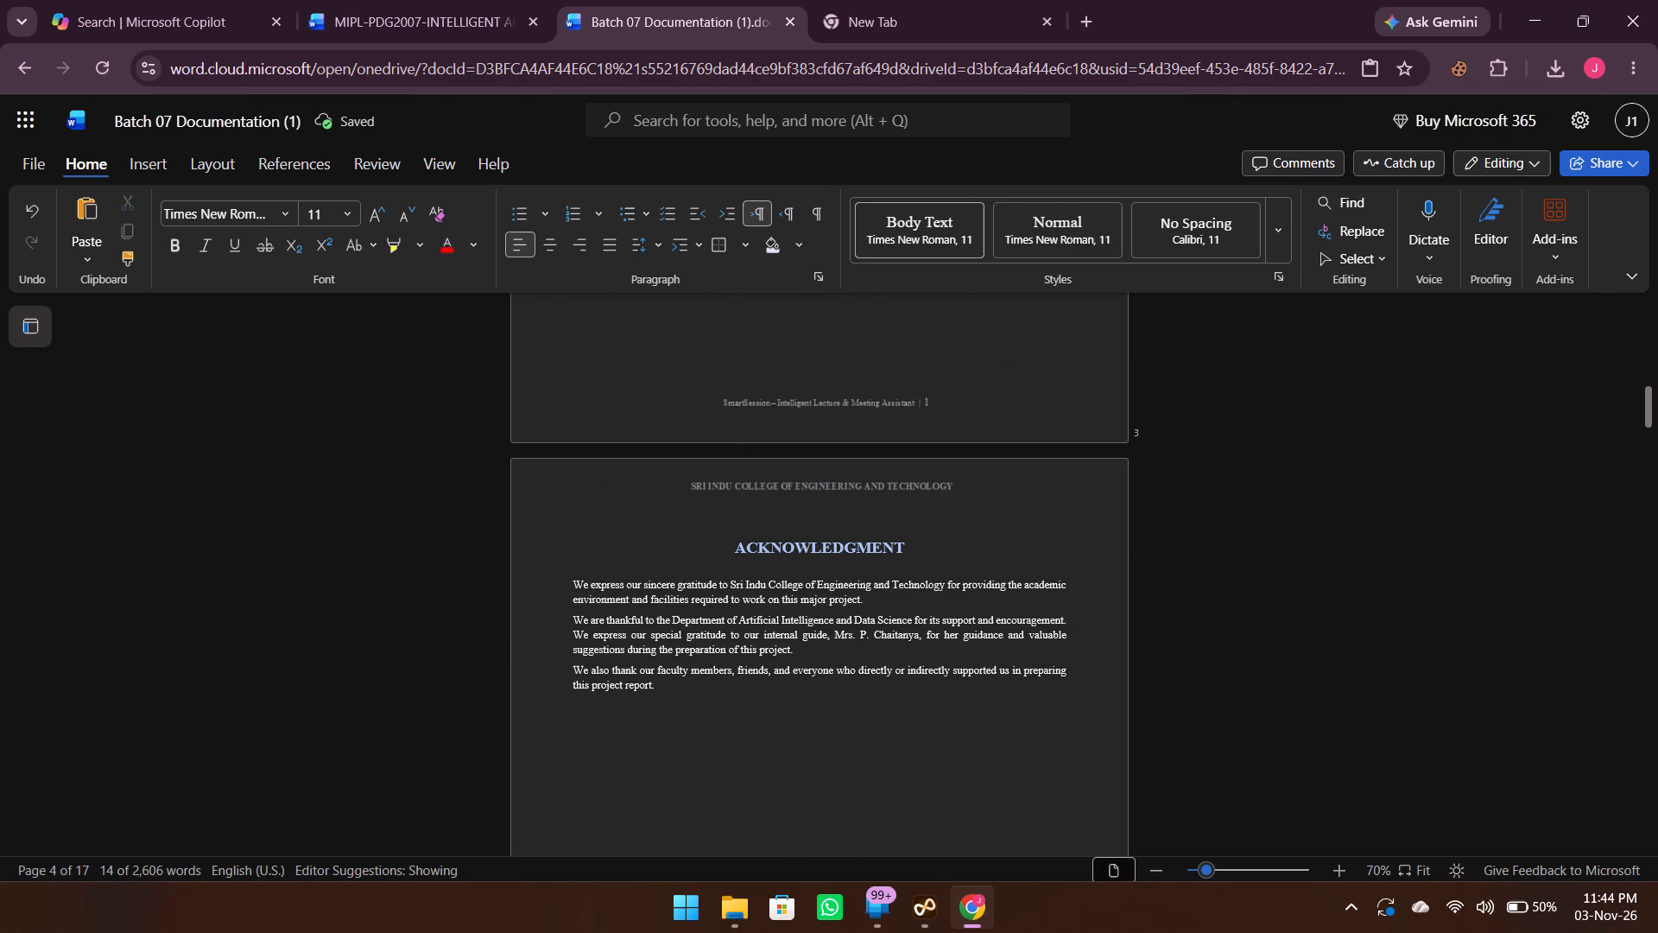
{"action": "key", "text": "ctrl+x"}
{"action": "key", "text": "ctrl+x"}
{"action": "key", "text": "ctrl+x"}
{"action": "key", "text": "ctrl+x"}
{"action": "key", "text": "ctrl+x"}
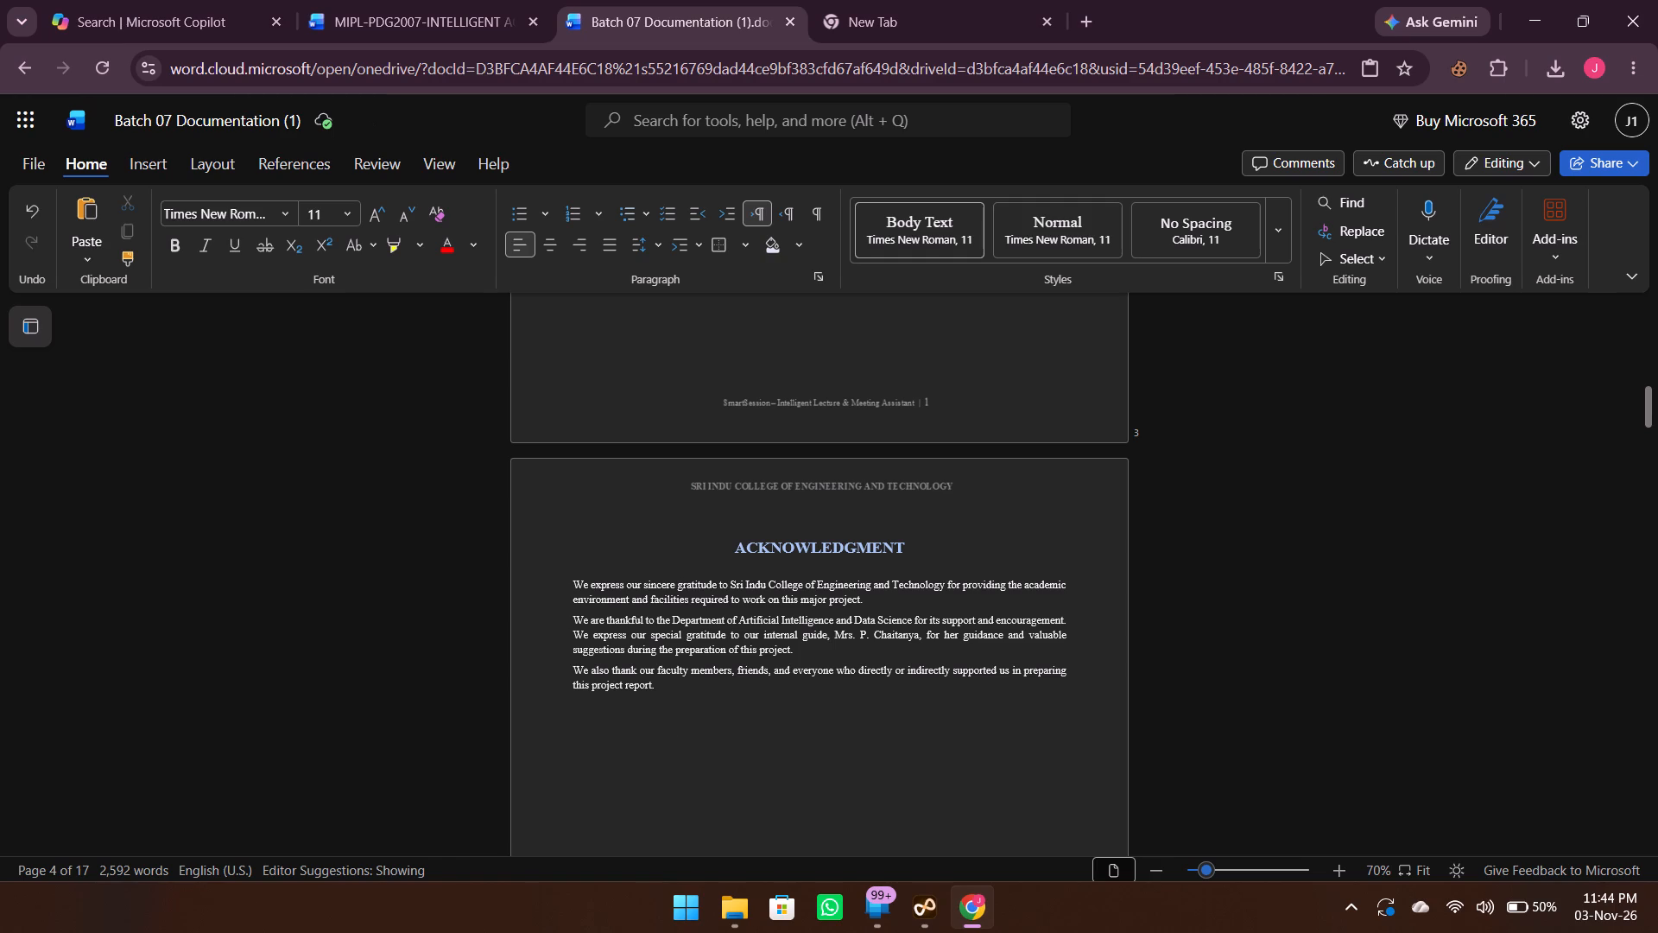
{"action": "key", "text": "ctrl+x"}
{"action": "key", "text": "ctrl+x"}
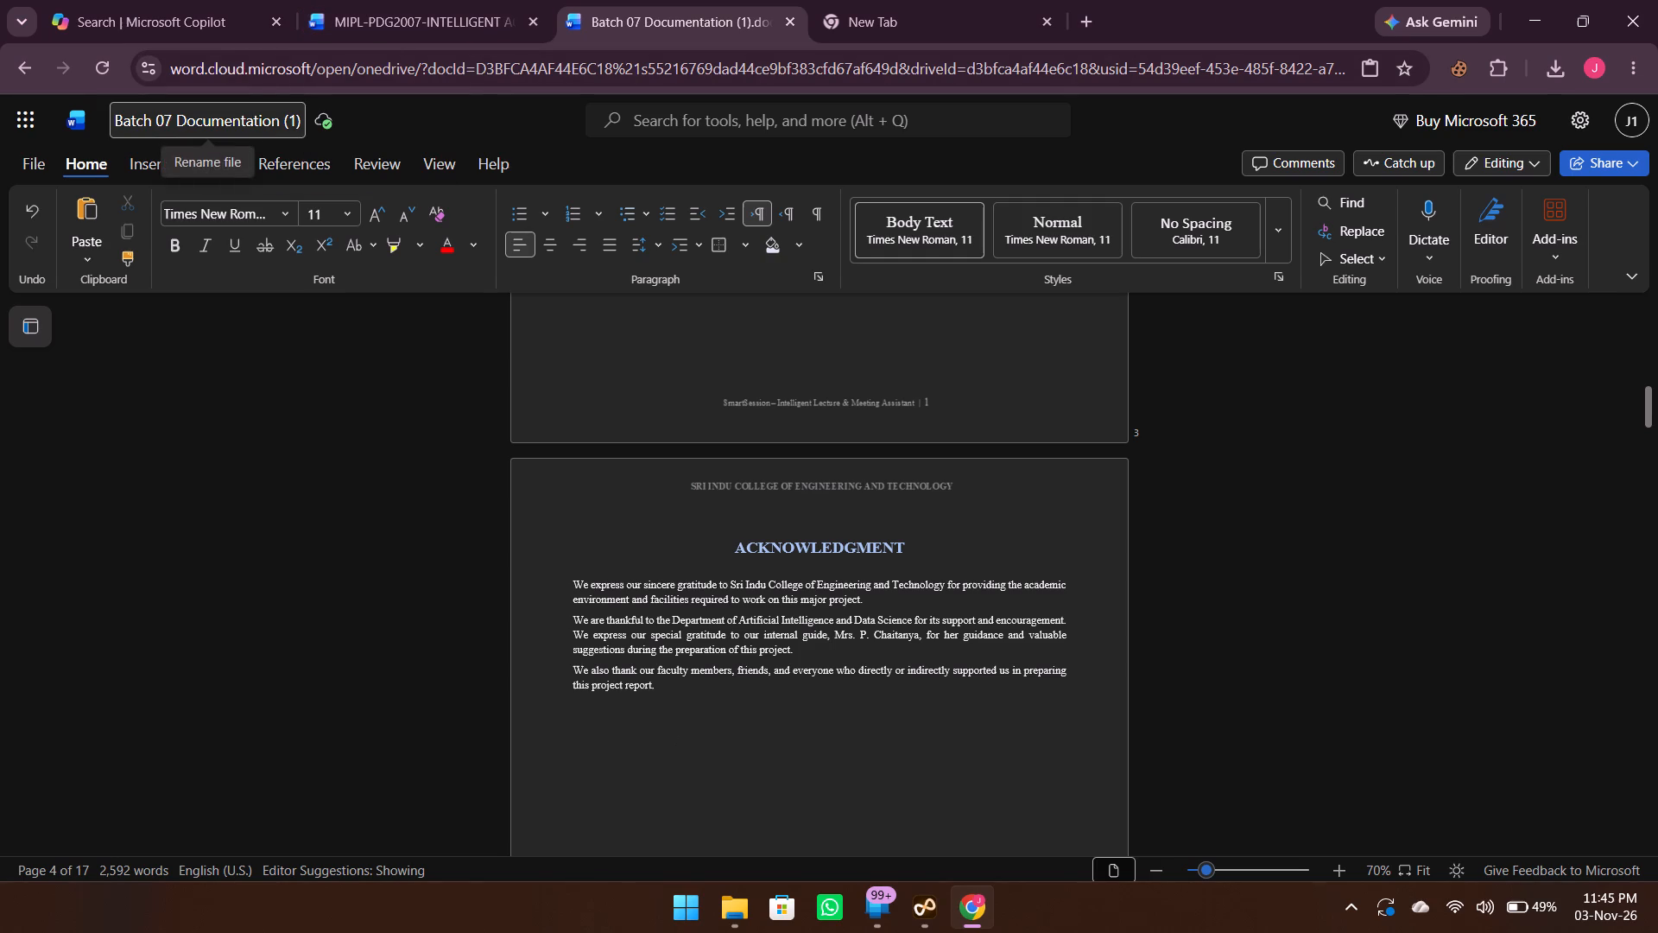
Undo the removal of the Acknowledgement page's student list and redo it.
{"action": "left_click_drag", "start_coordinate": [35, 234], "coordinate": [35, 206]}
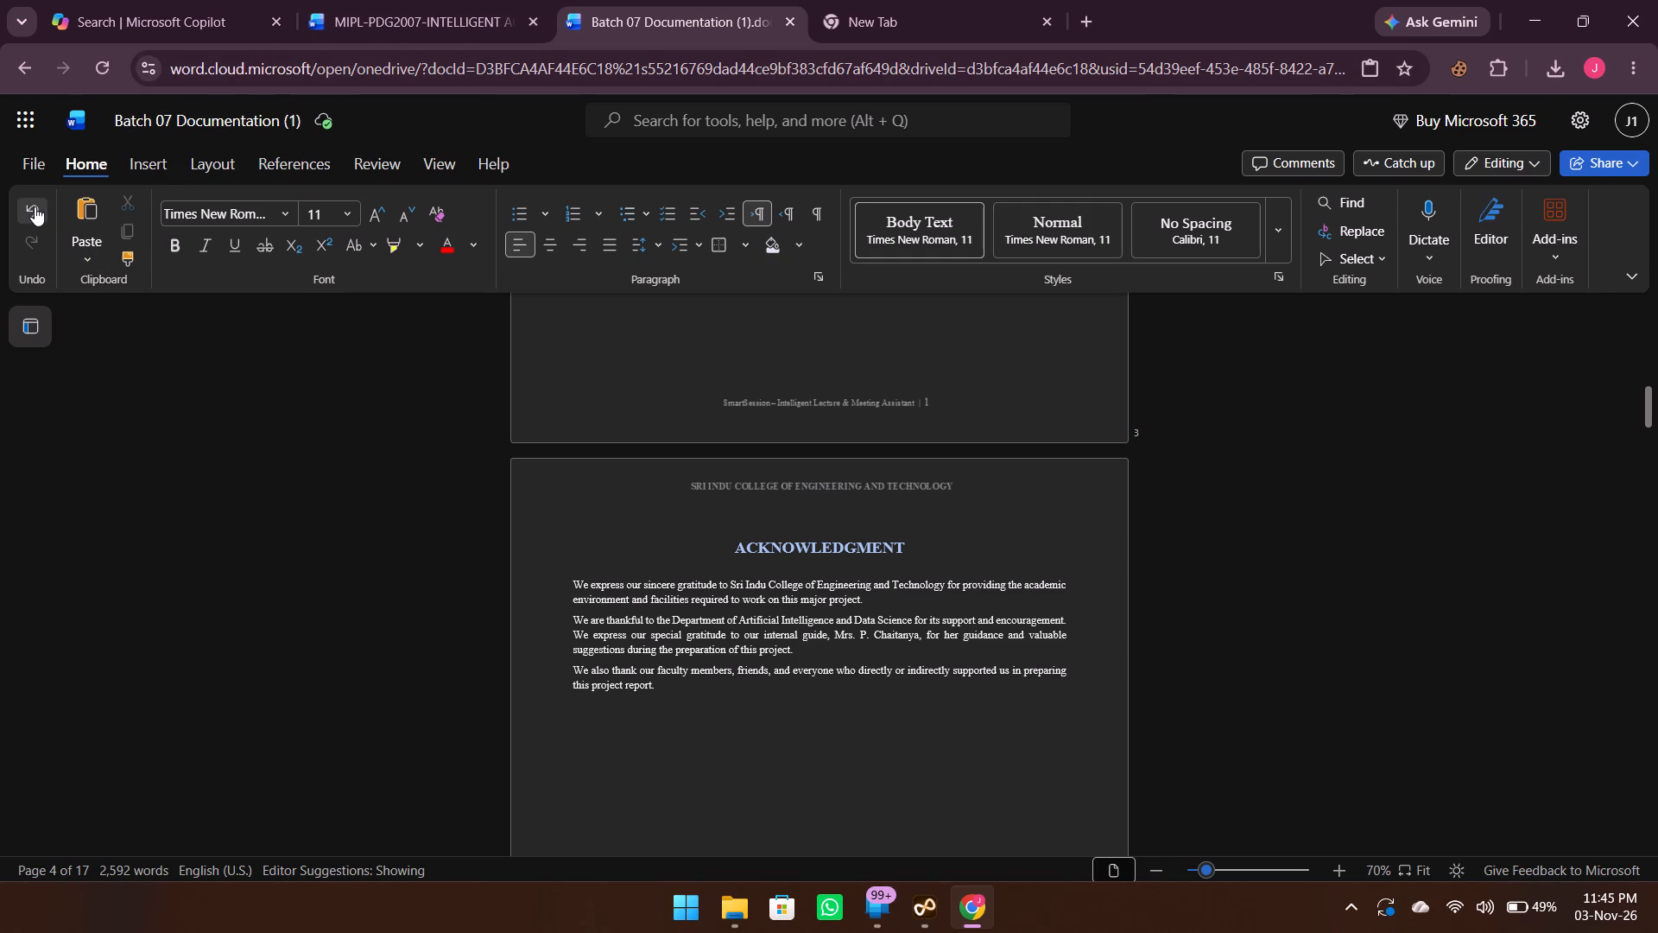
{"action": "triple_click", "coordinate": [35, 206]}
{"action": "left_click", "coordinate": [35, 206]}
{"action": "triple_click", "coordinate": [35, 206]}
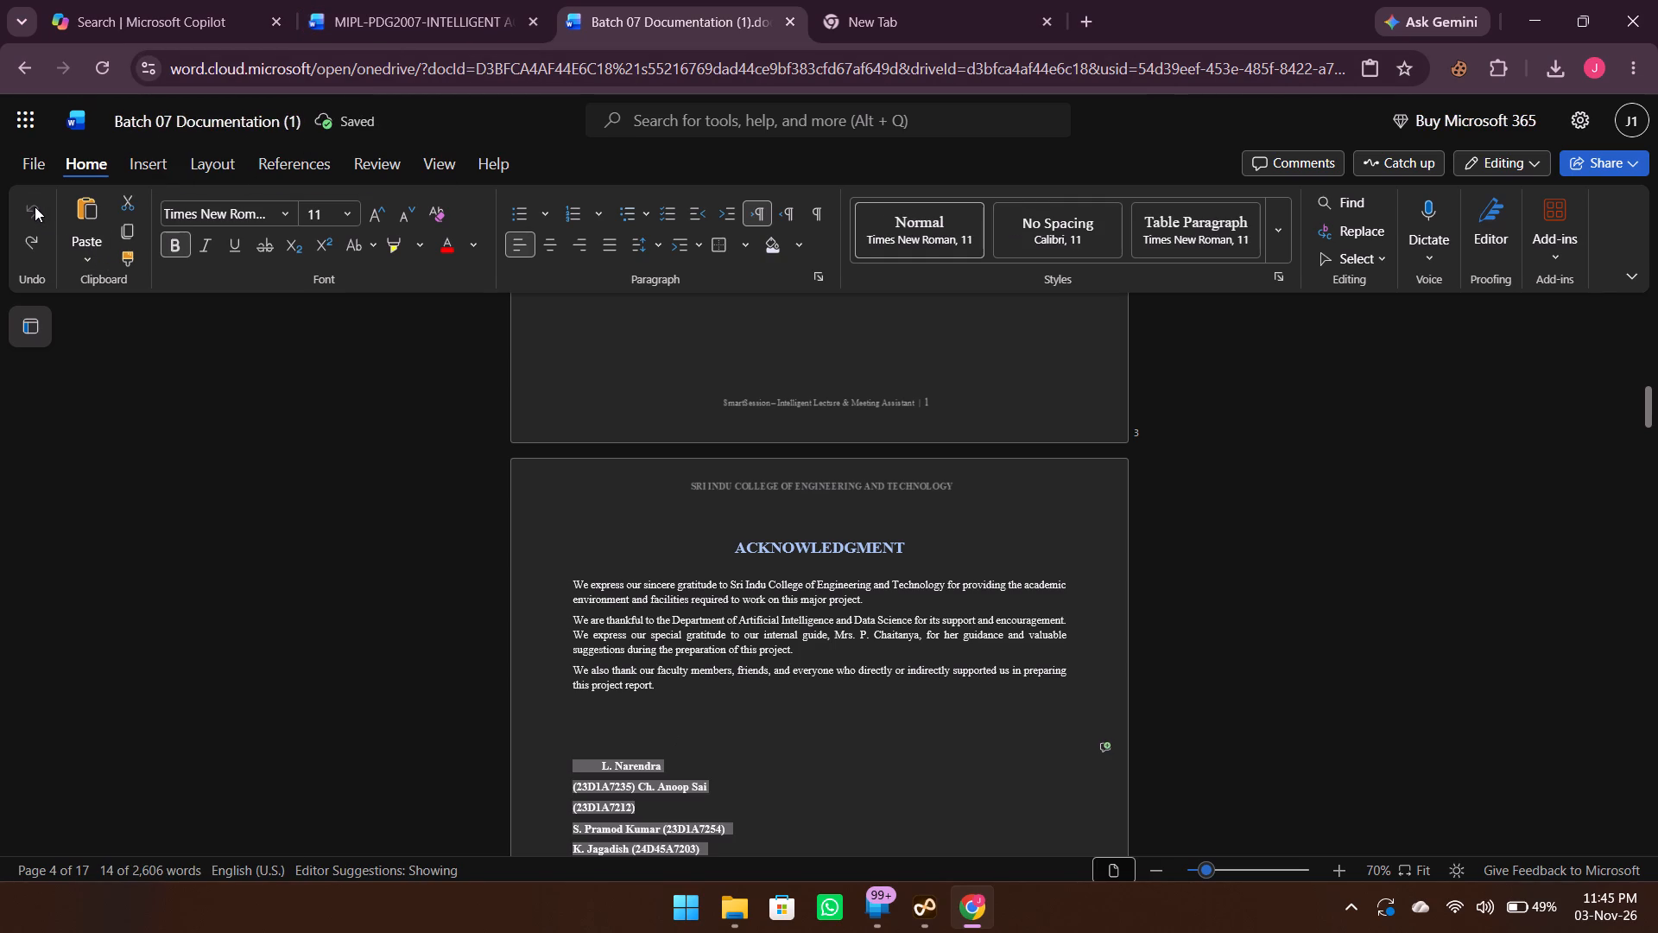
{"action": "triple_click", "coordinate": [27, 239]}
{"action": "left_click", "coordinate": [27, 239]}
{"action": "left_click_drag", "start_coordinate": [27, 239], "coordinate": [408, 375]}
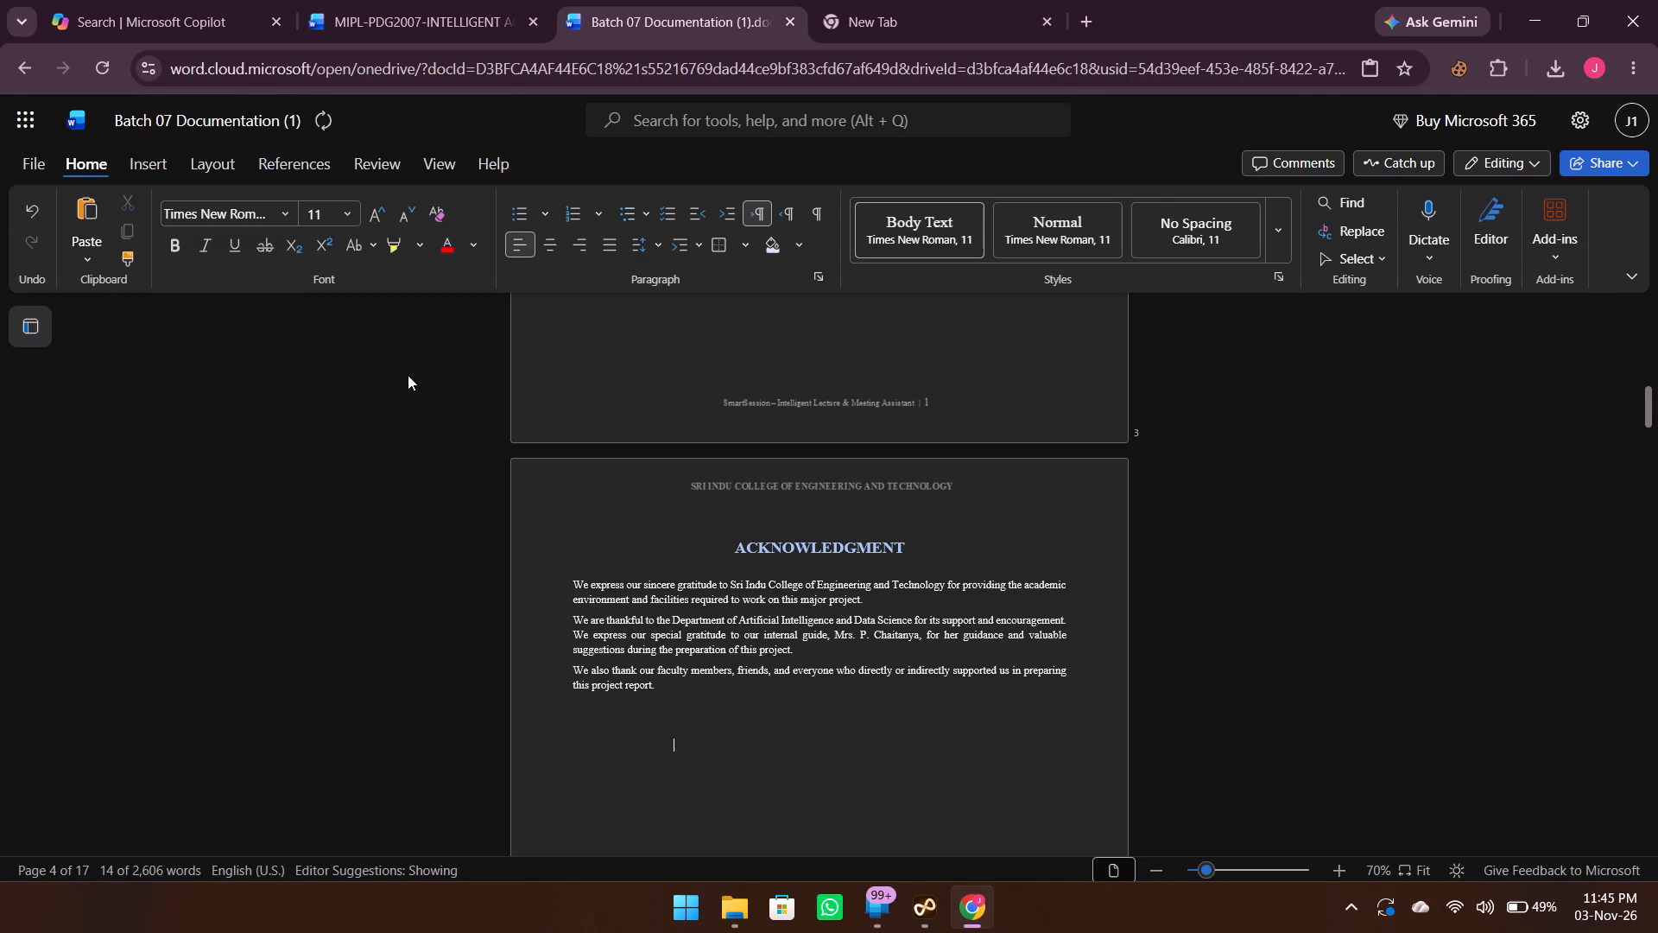
Set both body paragraphs on the Declaration page to 12-point font size.
{"action": "left_click_drag", "start_coordinate": [408, 375], "coordinate": [684, 543]}
{"action": "scroll", "coordinate": [684, 543], "scroll_direction": "up", "scroll_amount": 7}
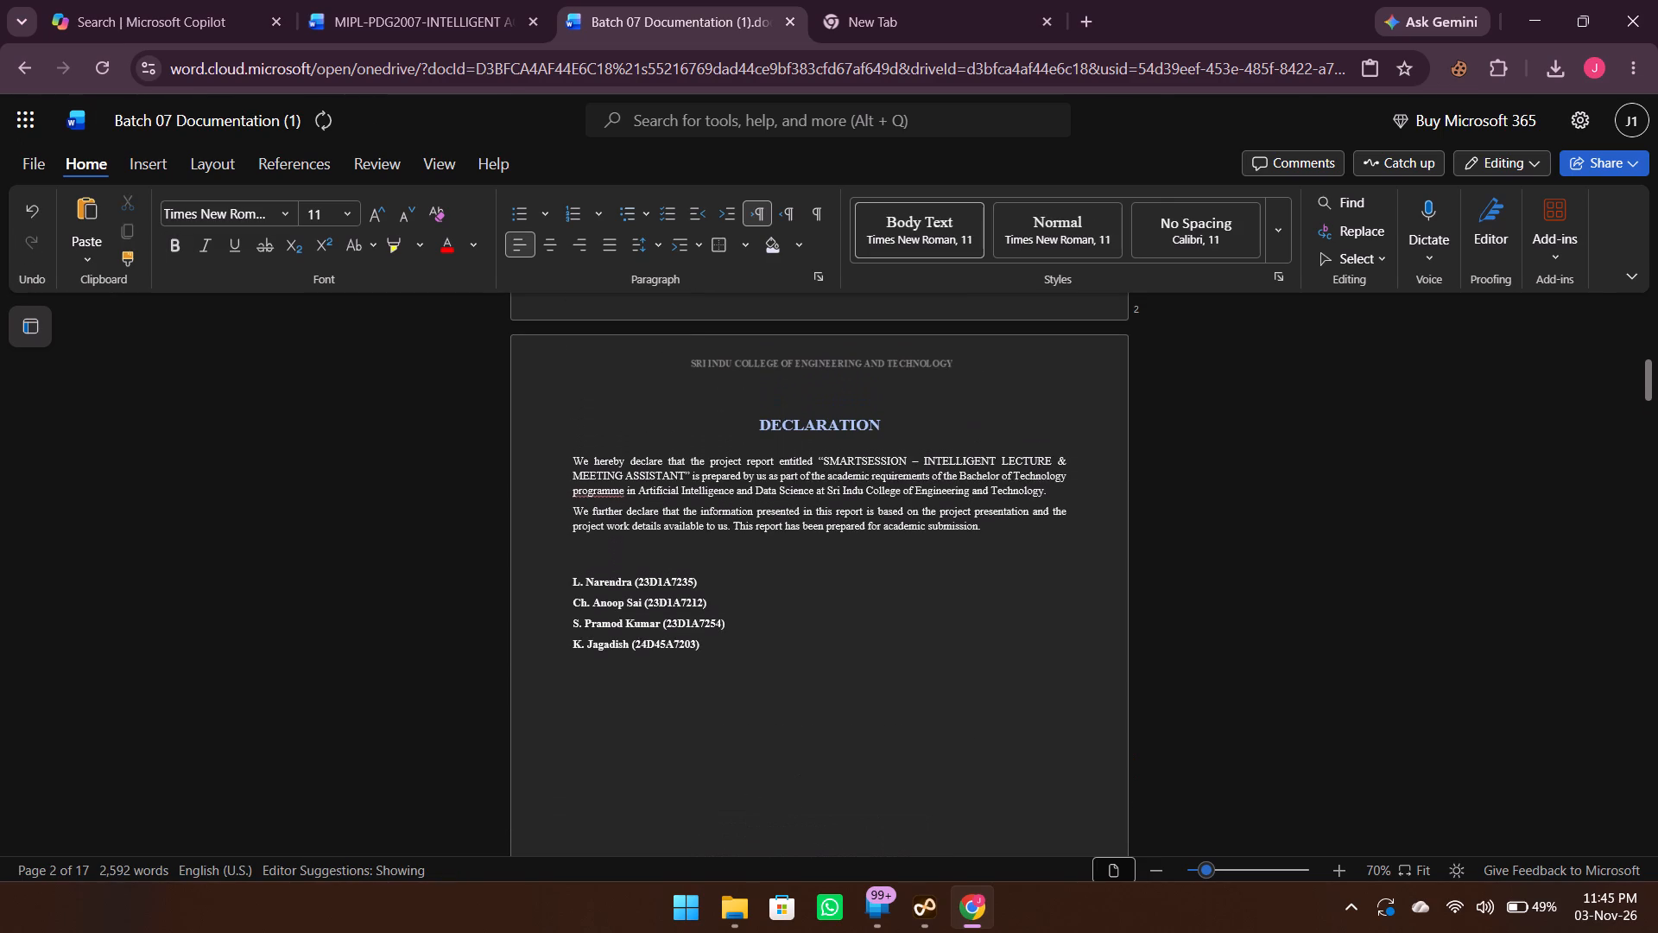
{"action": "left_click_drag", "start_coordinate": [1003, 543], "coordinate": [561, 487]}
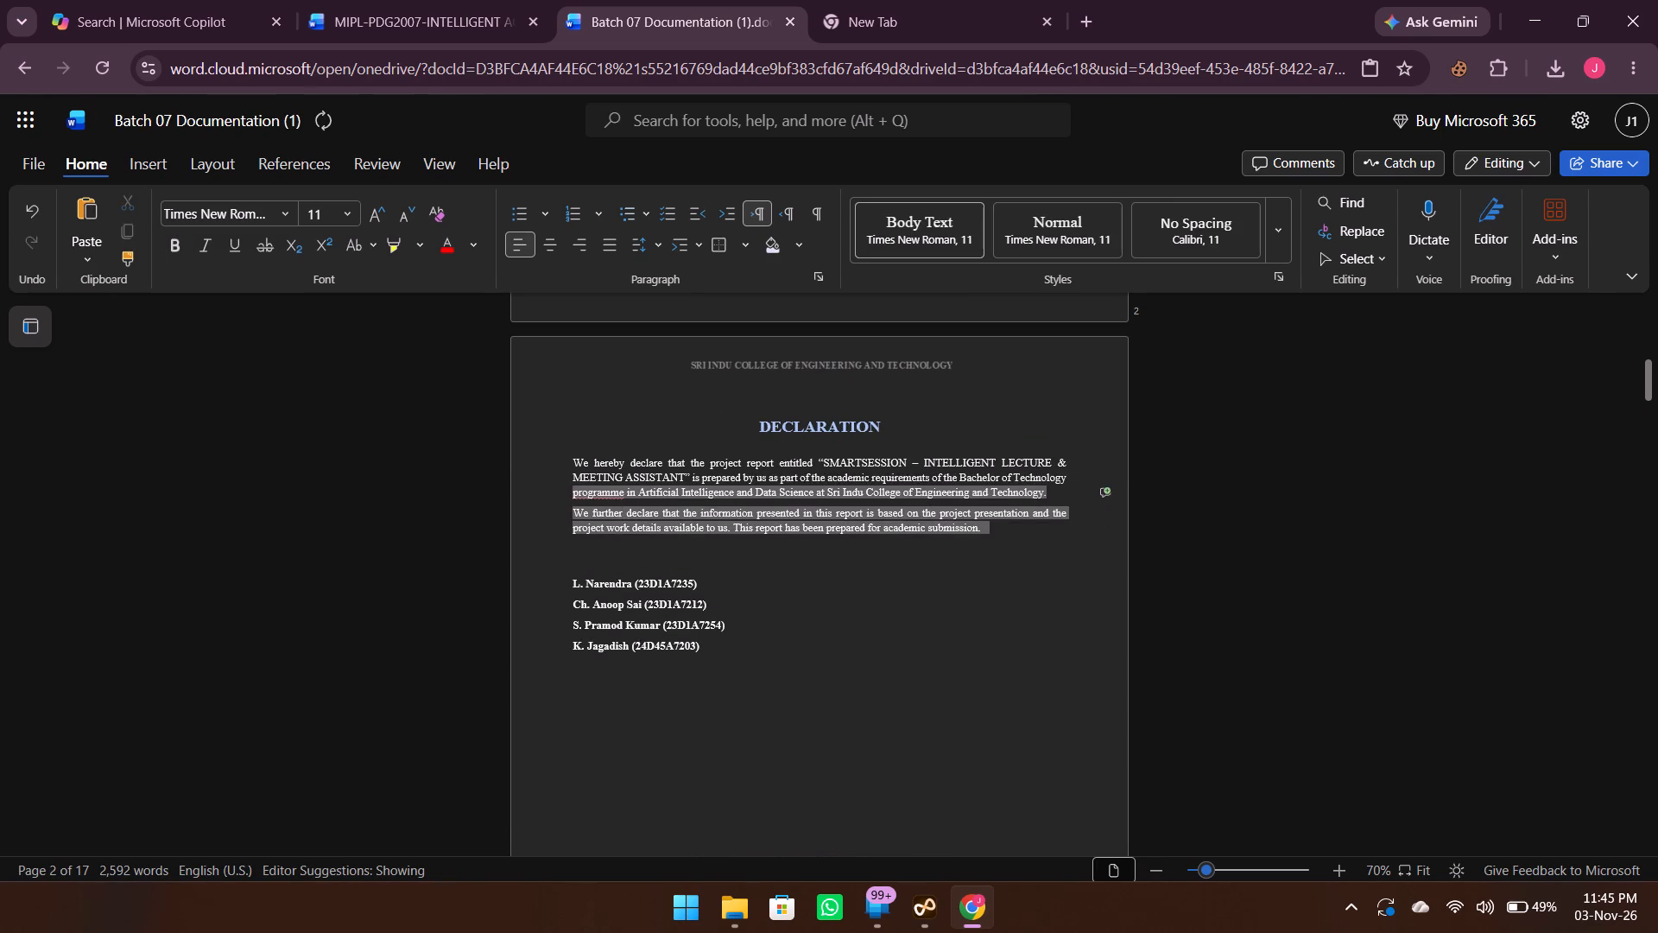
{"action": "left_click_drag", "start_coordinate": [561, 487], "coordinate": [563, 463]}
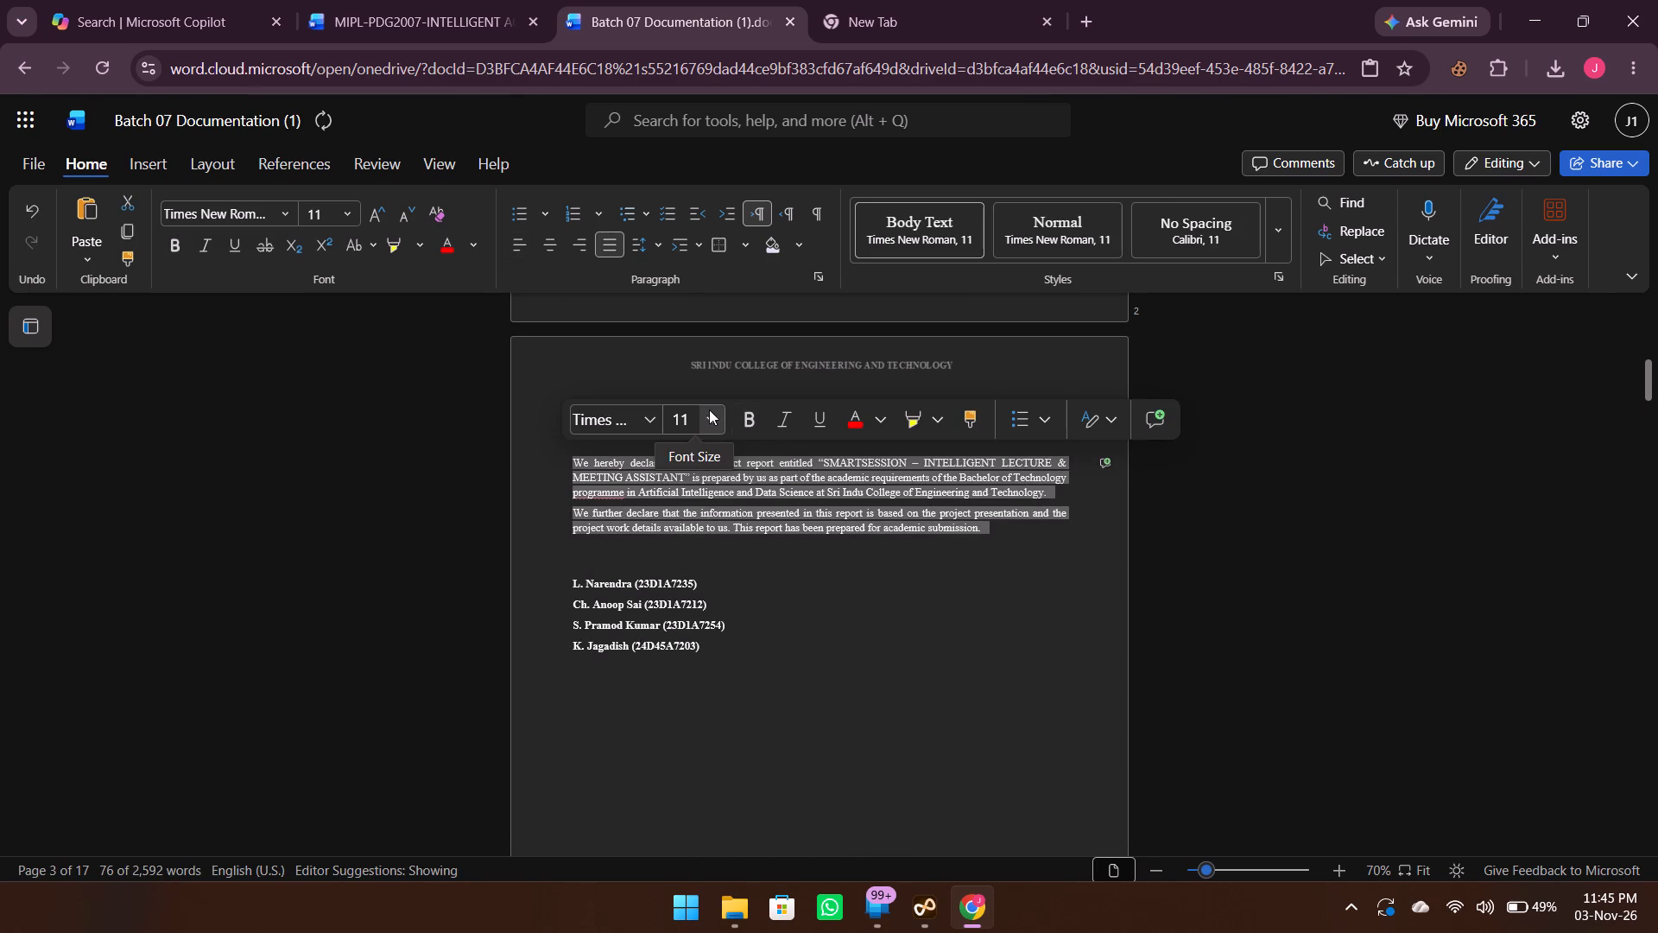
{"action": "left_click", "coordinate": [709, 409]}
{"action": "left_click", "coordinate": [752, 518]}
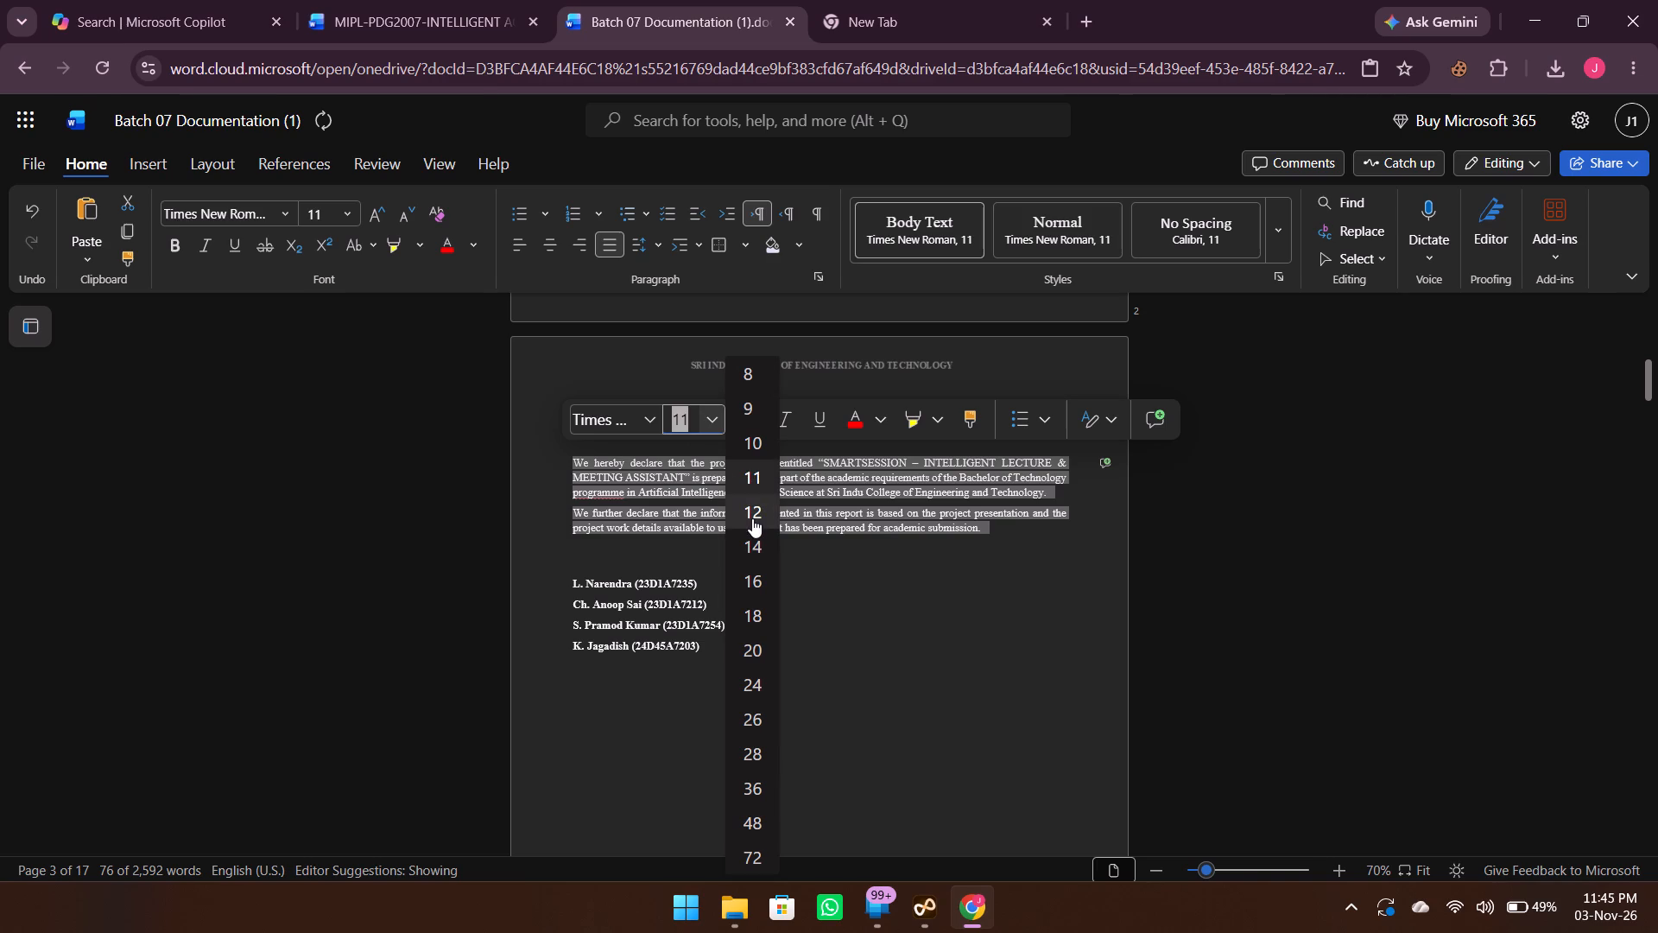
{"action": "left_click", "coordinate": [944, 561]}
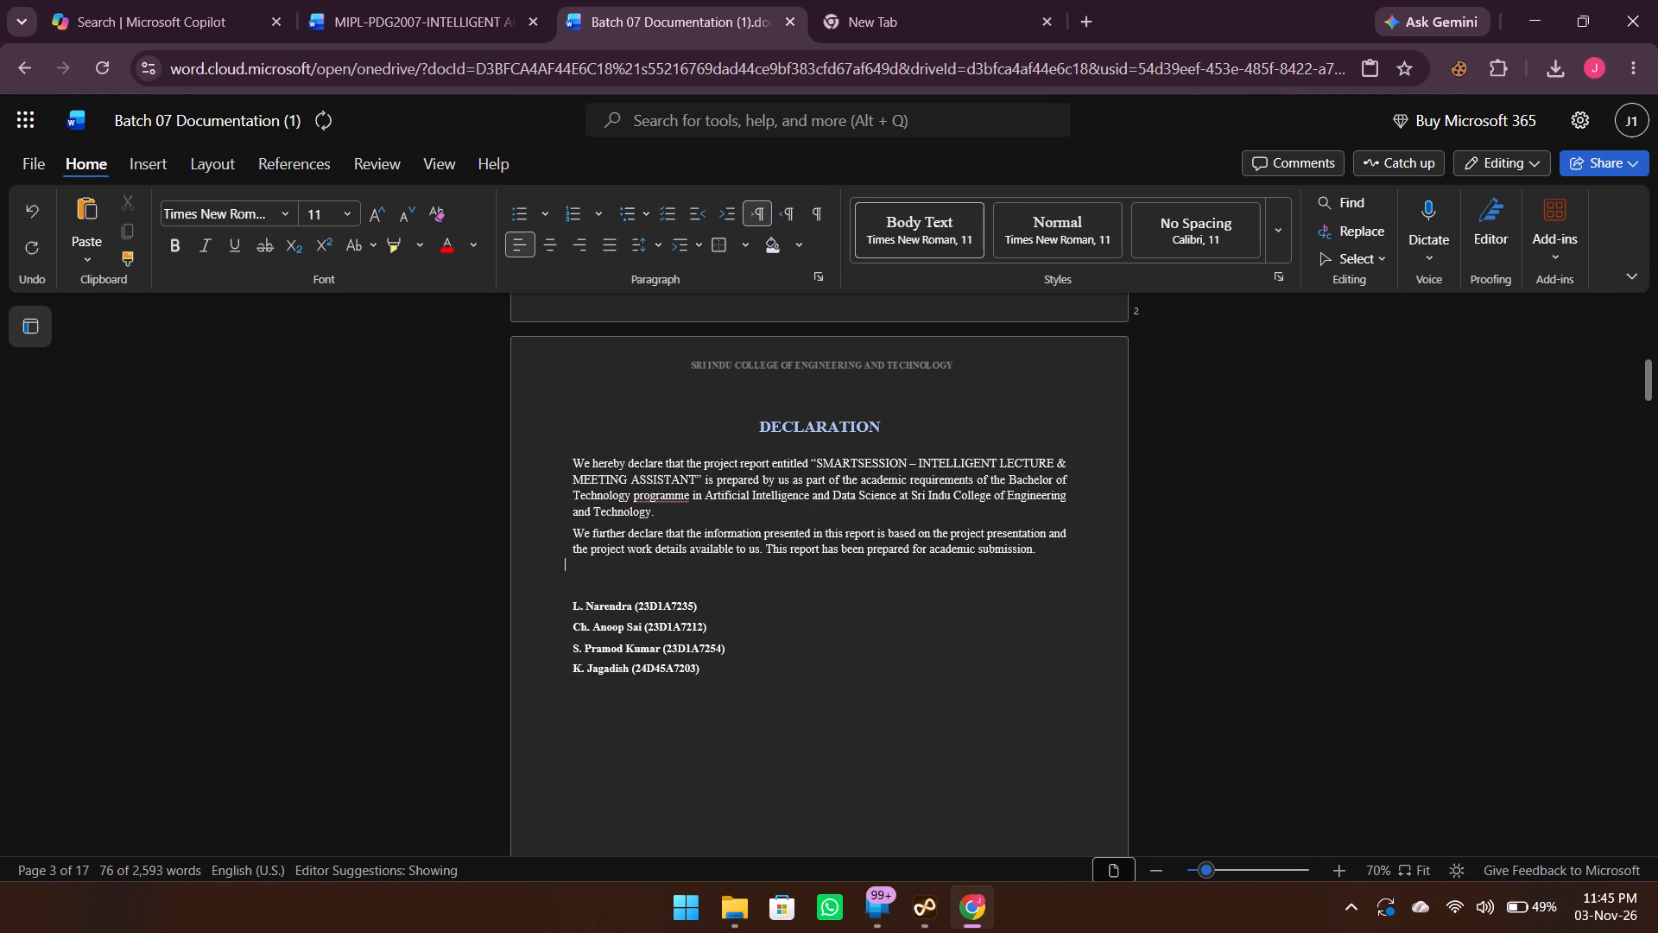
Switch to the accident report and compare its ABSTRACT heading size with the DECLARATION heading and body text in Batch 07 Documentation (1).
{"action": "left_click", "coordinate": [470, 3]}
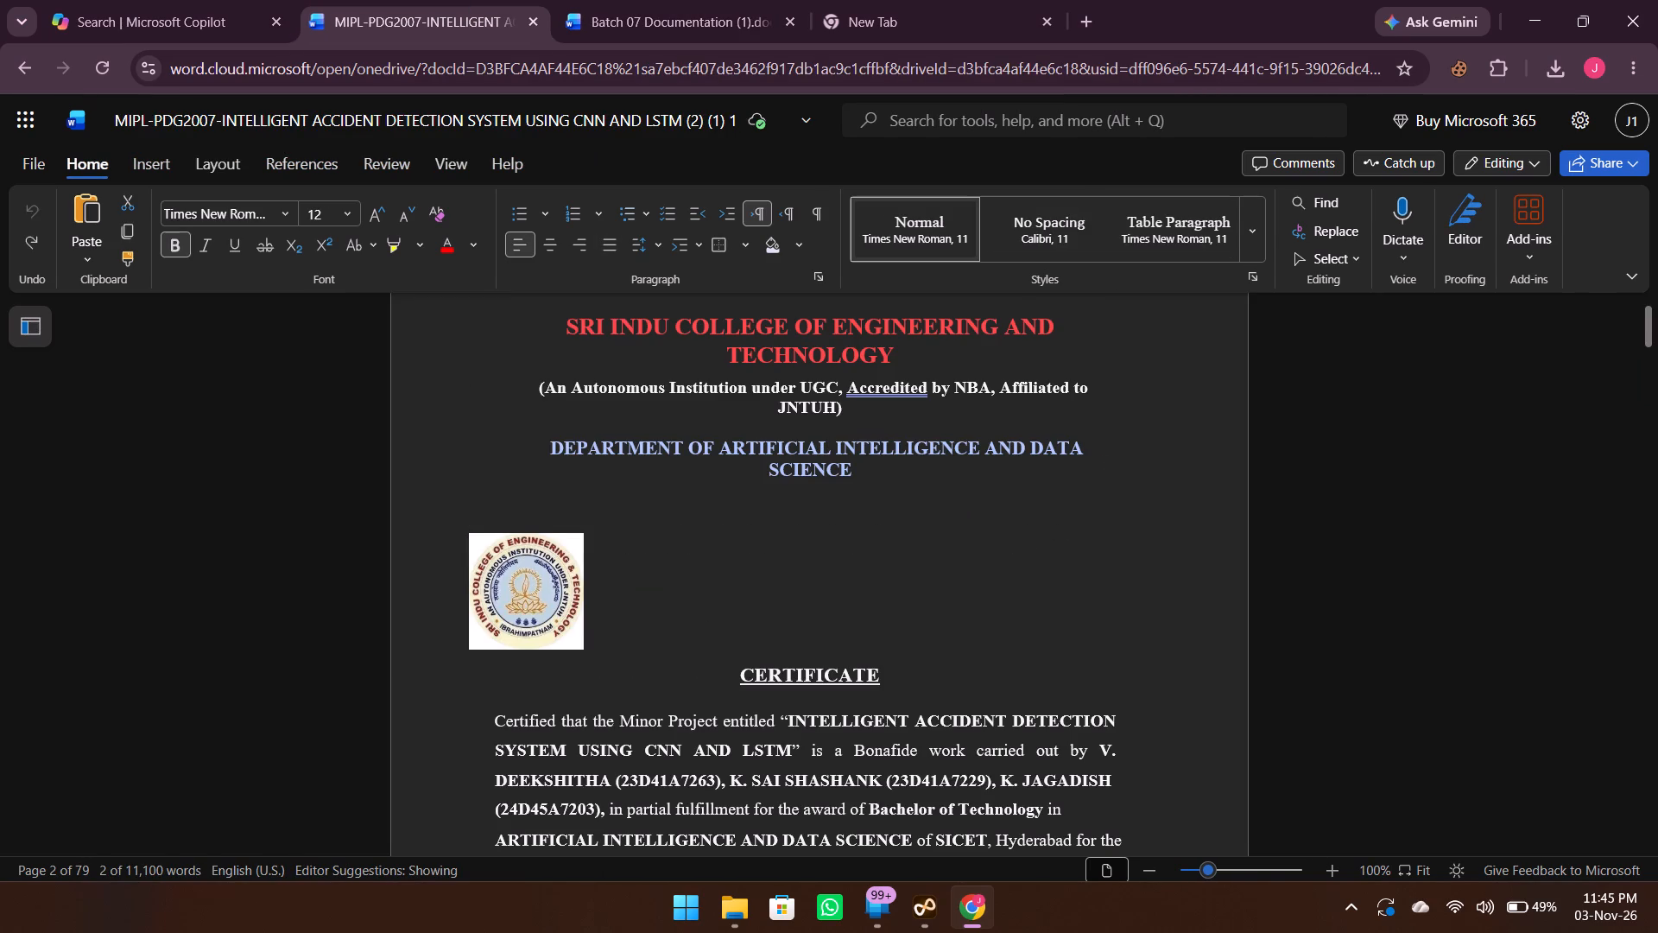
{"action": "scroll", "coordinate": [814, 549], "scroll_direction": "down", "scroll_amount": 13}
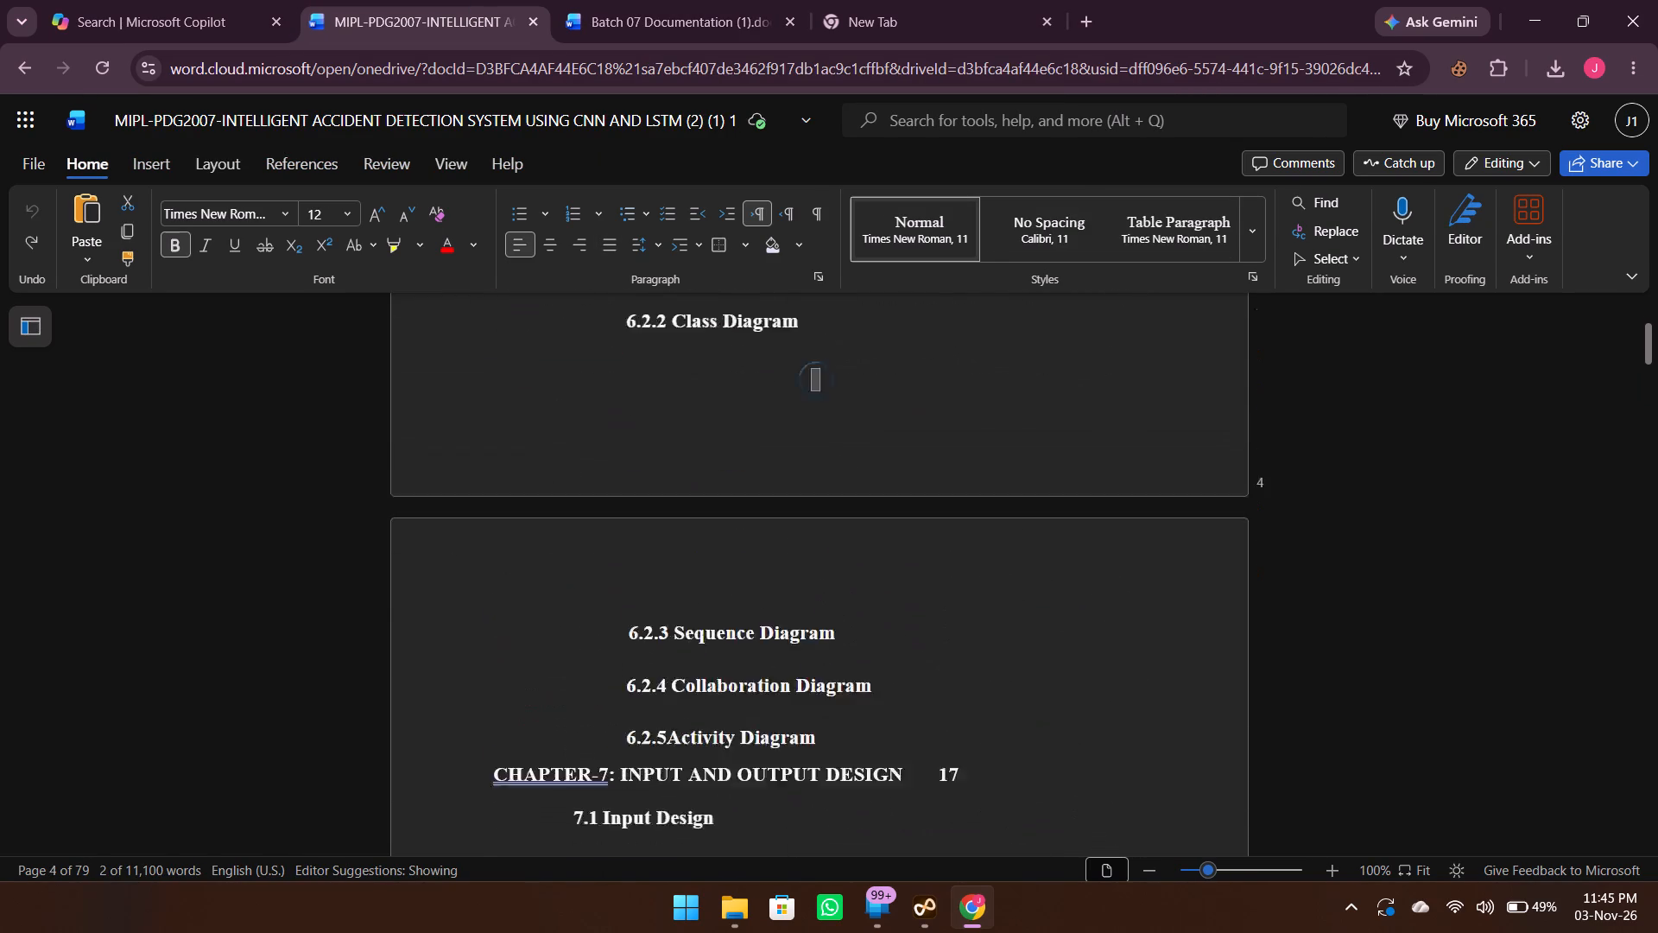
{"action": "scroll", "coordinate": [814, 549], "scroll_direction": "down", "scroll_amount": 7}
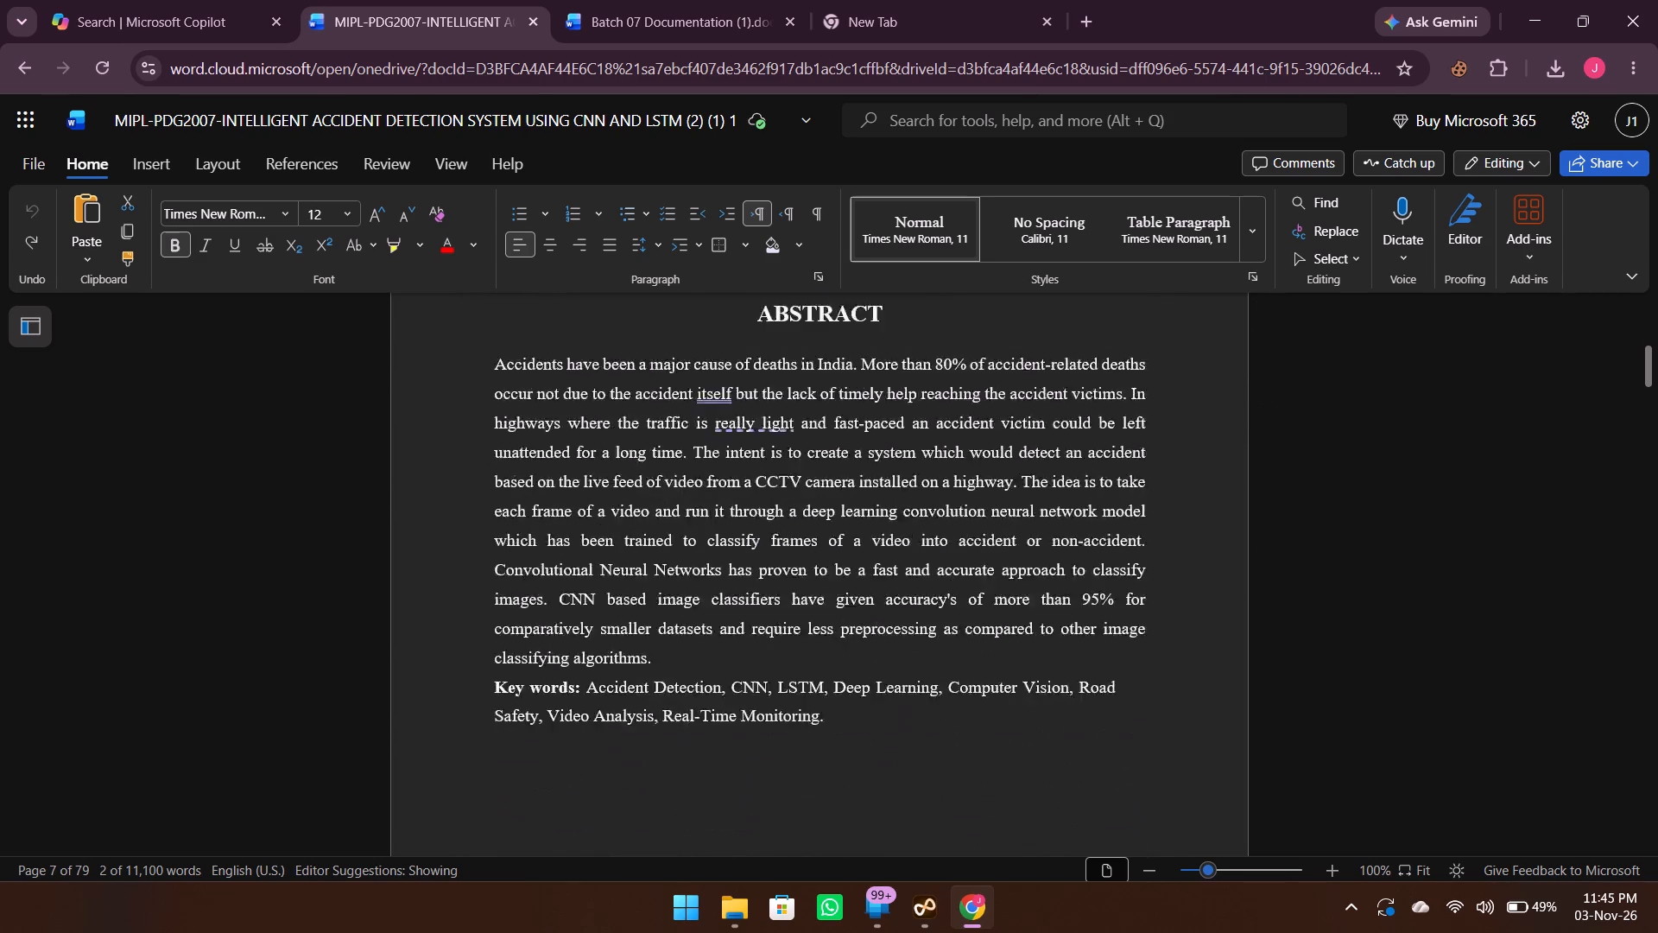
{"action": "left_click_drag", "start_coordinate": [890, 663], "coordinate": [836, 663]}
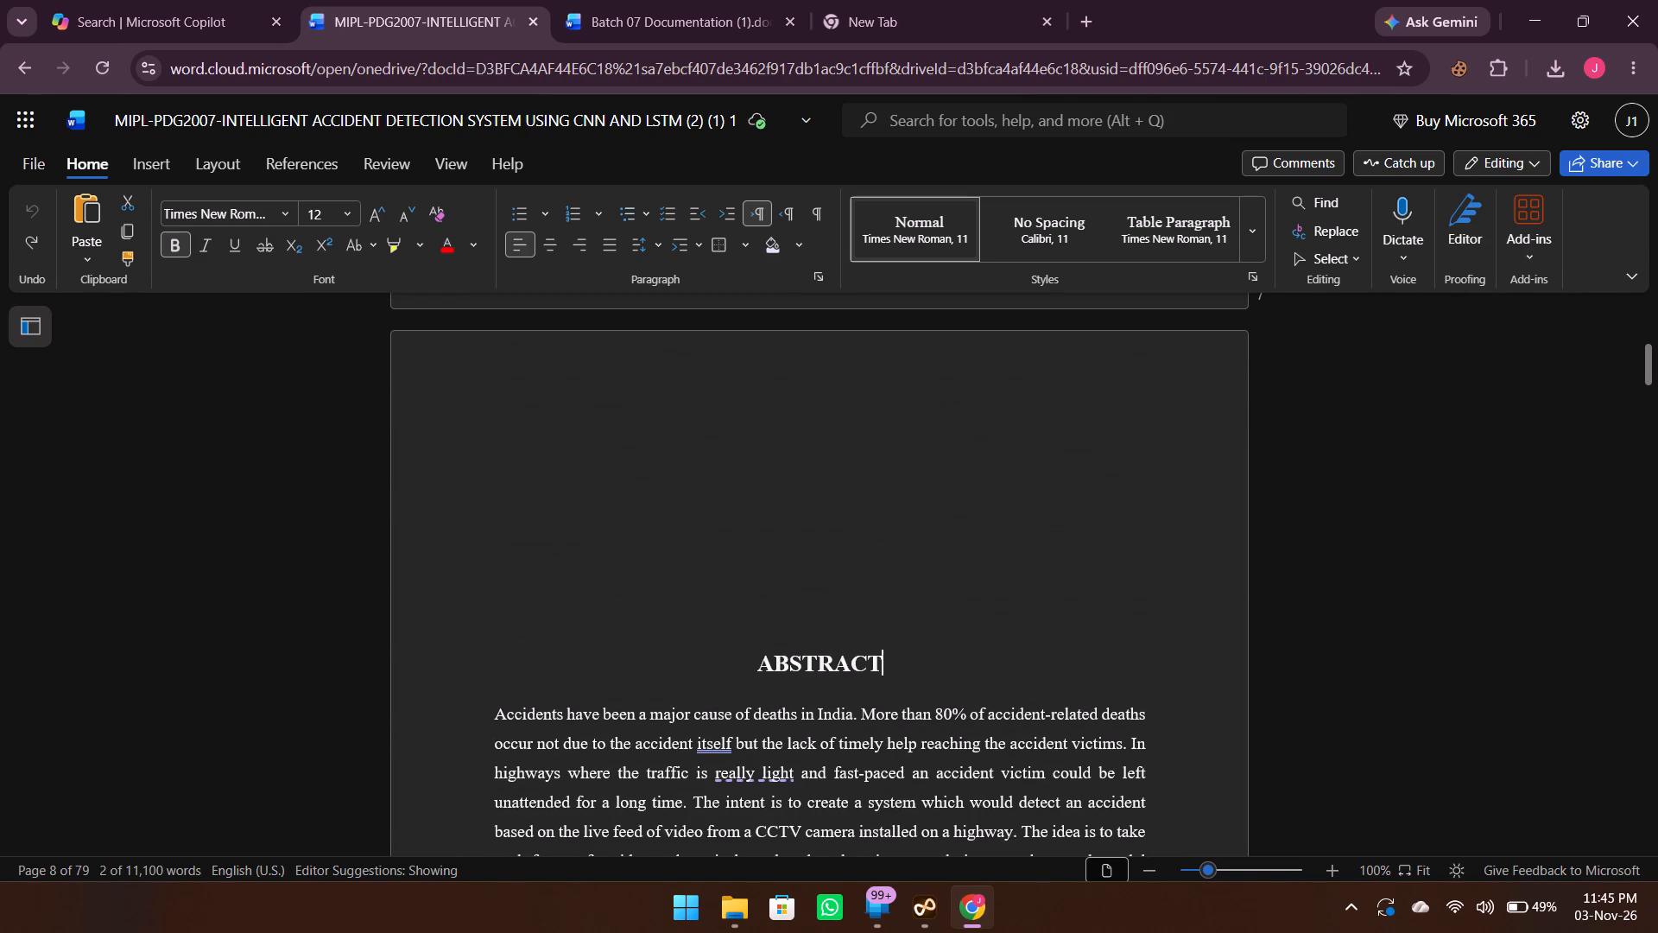
{"action": "left_click_drag", "start_coordinate": [836, 663], "coordinate": [761, 666]}
{"action": "left_click", "coordinate": [670, 15]}
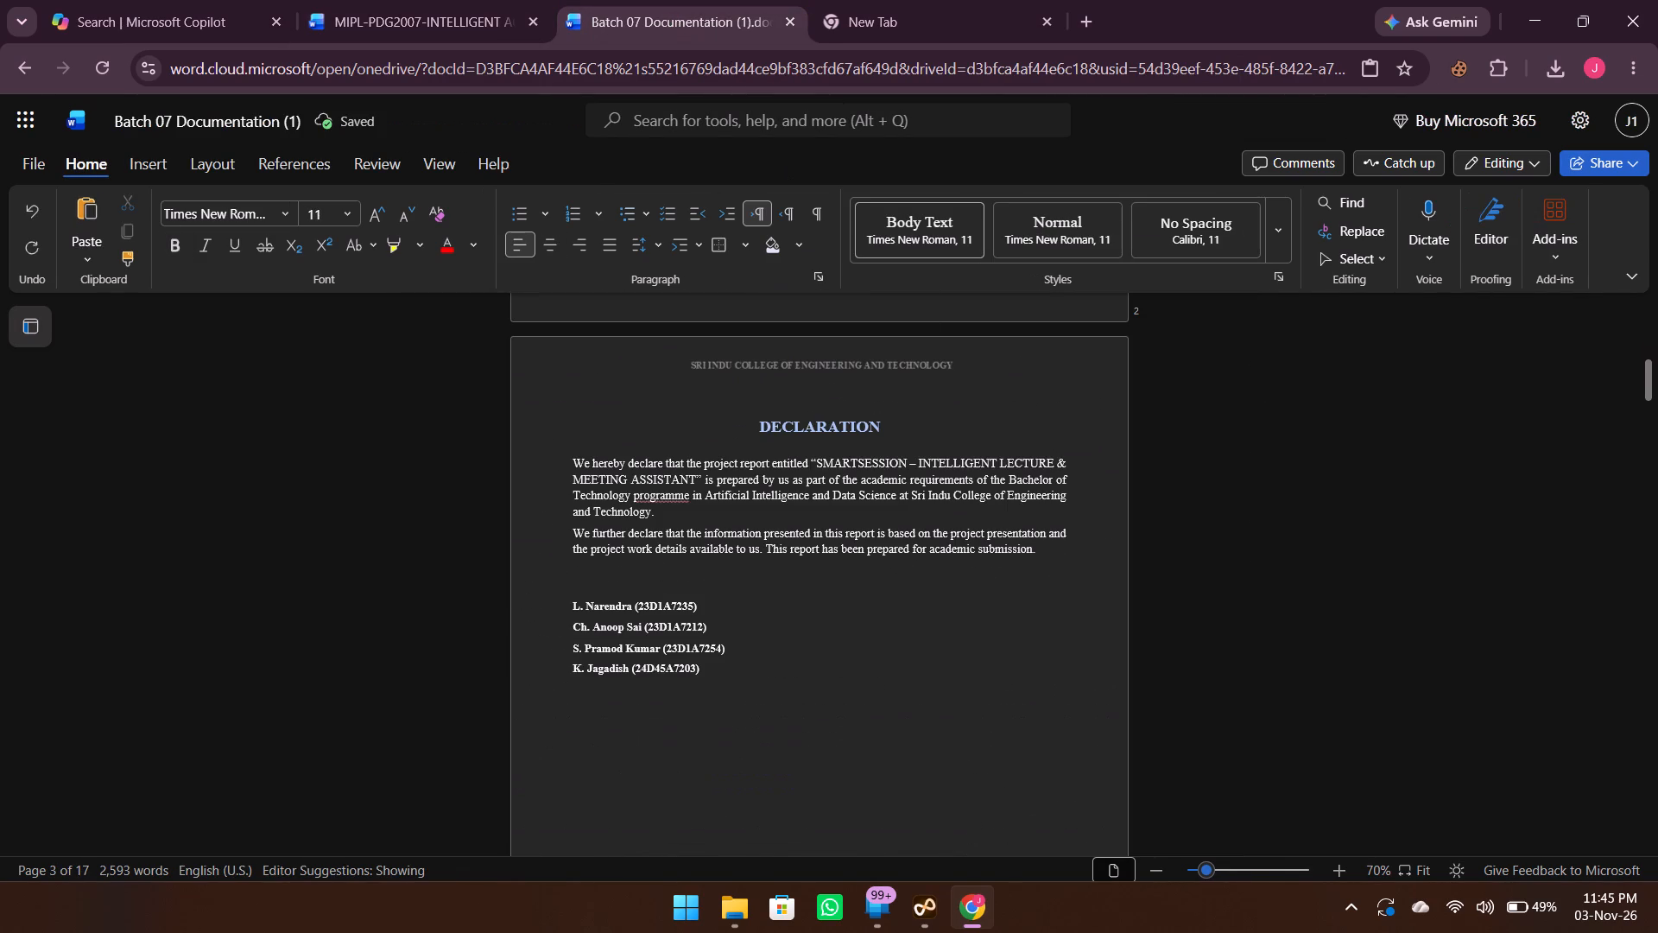
{"action": "left_click_drag", "start_coordinate": [894, 424], "coordinate": [769, 429]}
{"action": "left_click", "coordinate": [769, 429]}
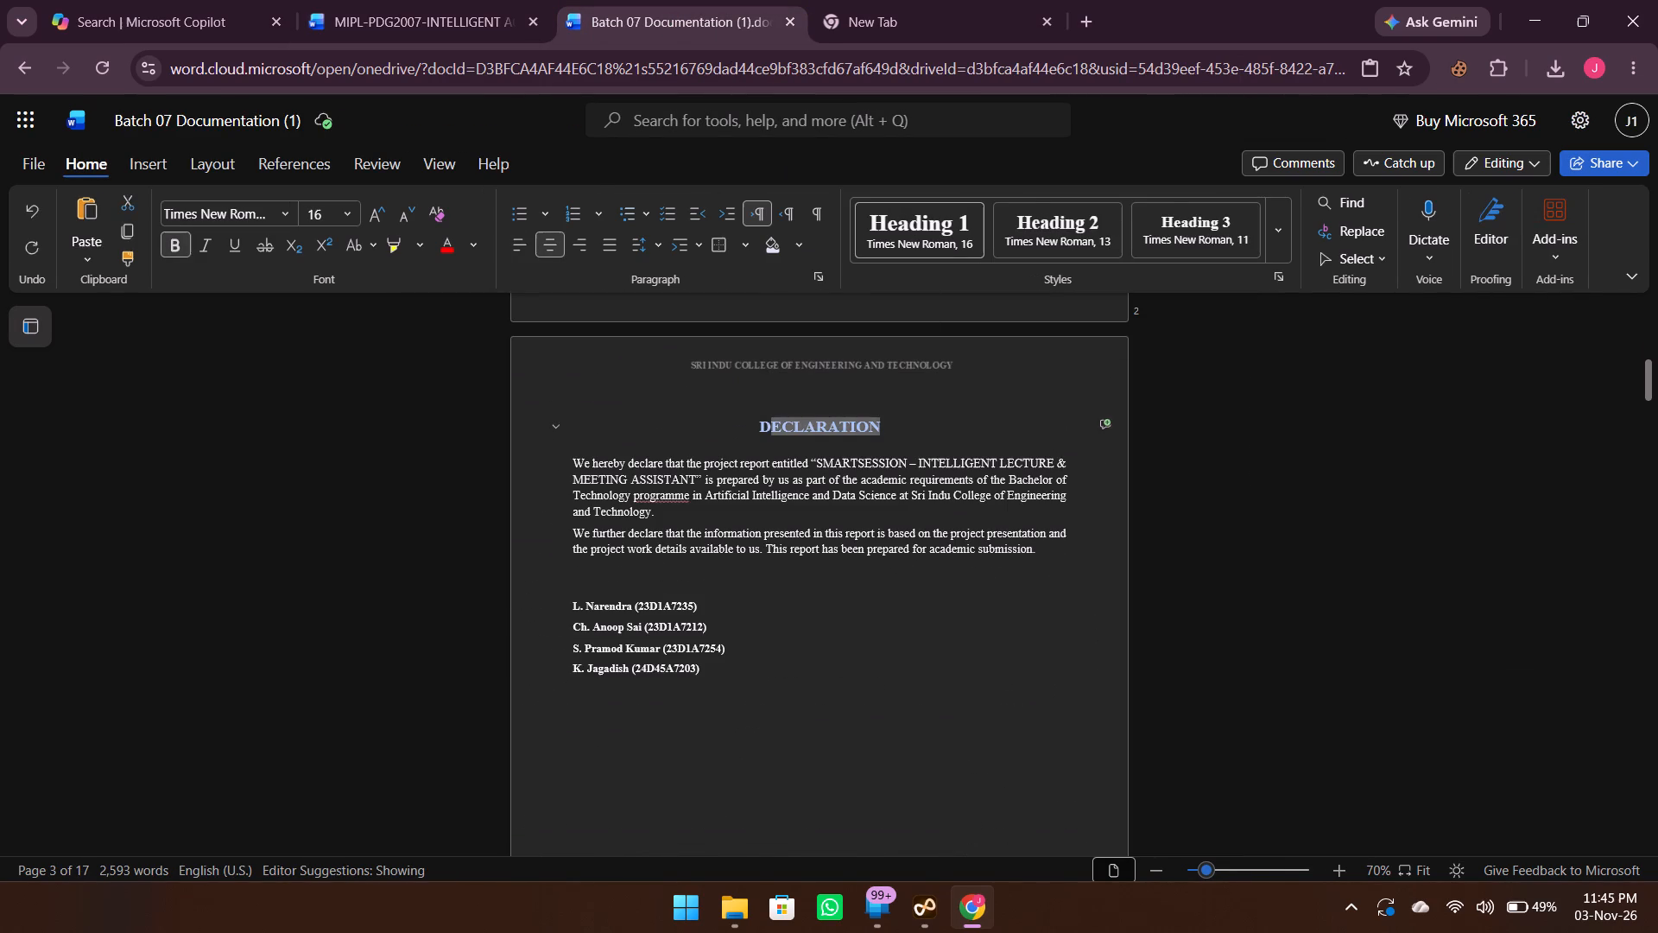
{"action": "left_click_drag", "start_coordinate": [892, 423], "coordinate": [761, 432]}
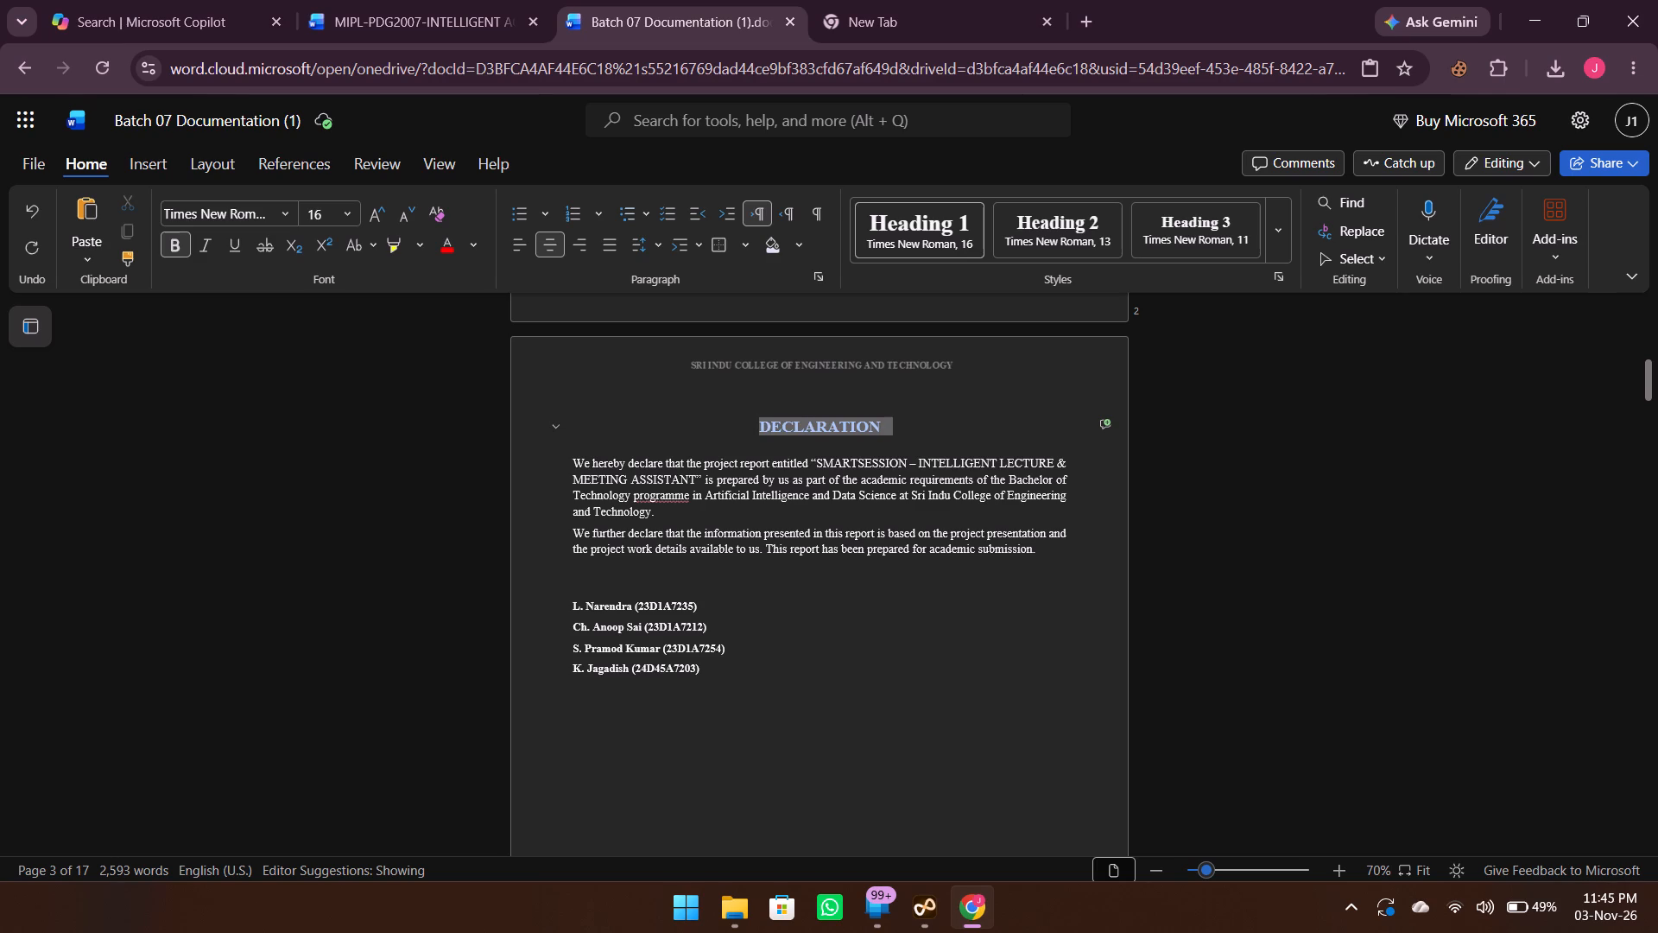
{"action": "left_click_drag", "start_coordinate": [761, 432], "coordinate": [756, 432]}
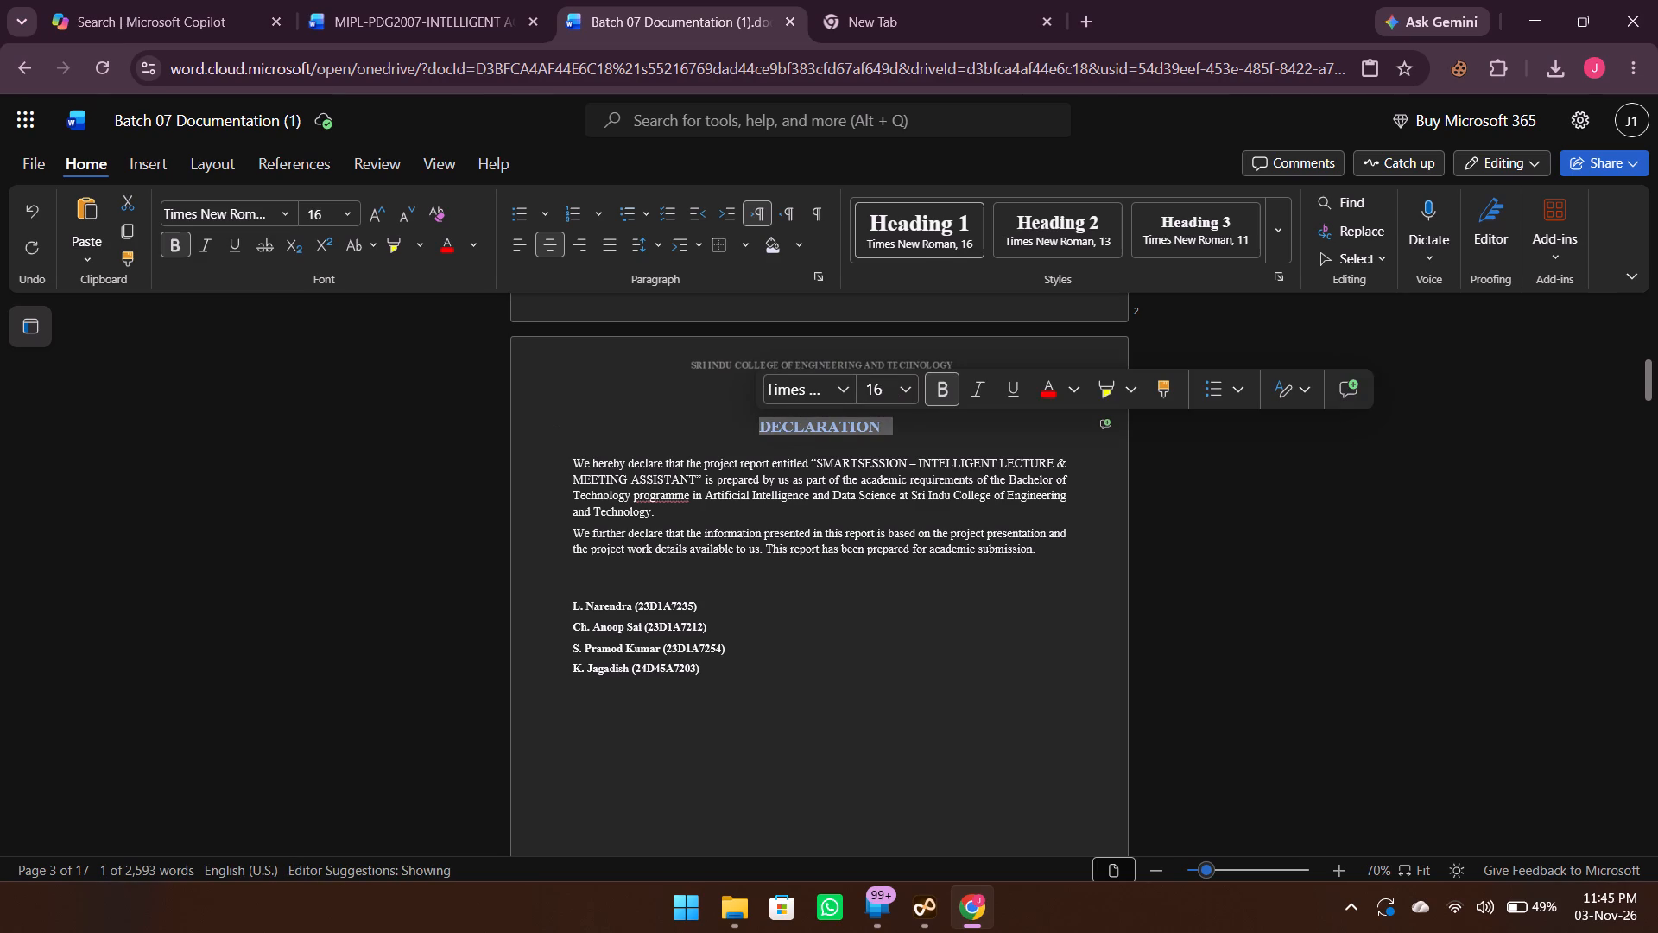
{"action": "left_click", "coordinate": [889, 648]}
{"action": "left_click_drag", "start_coordinate": [1042, 555], "coordinate": [555, 458]}
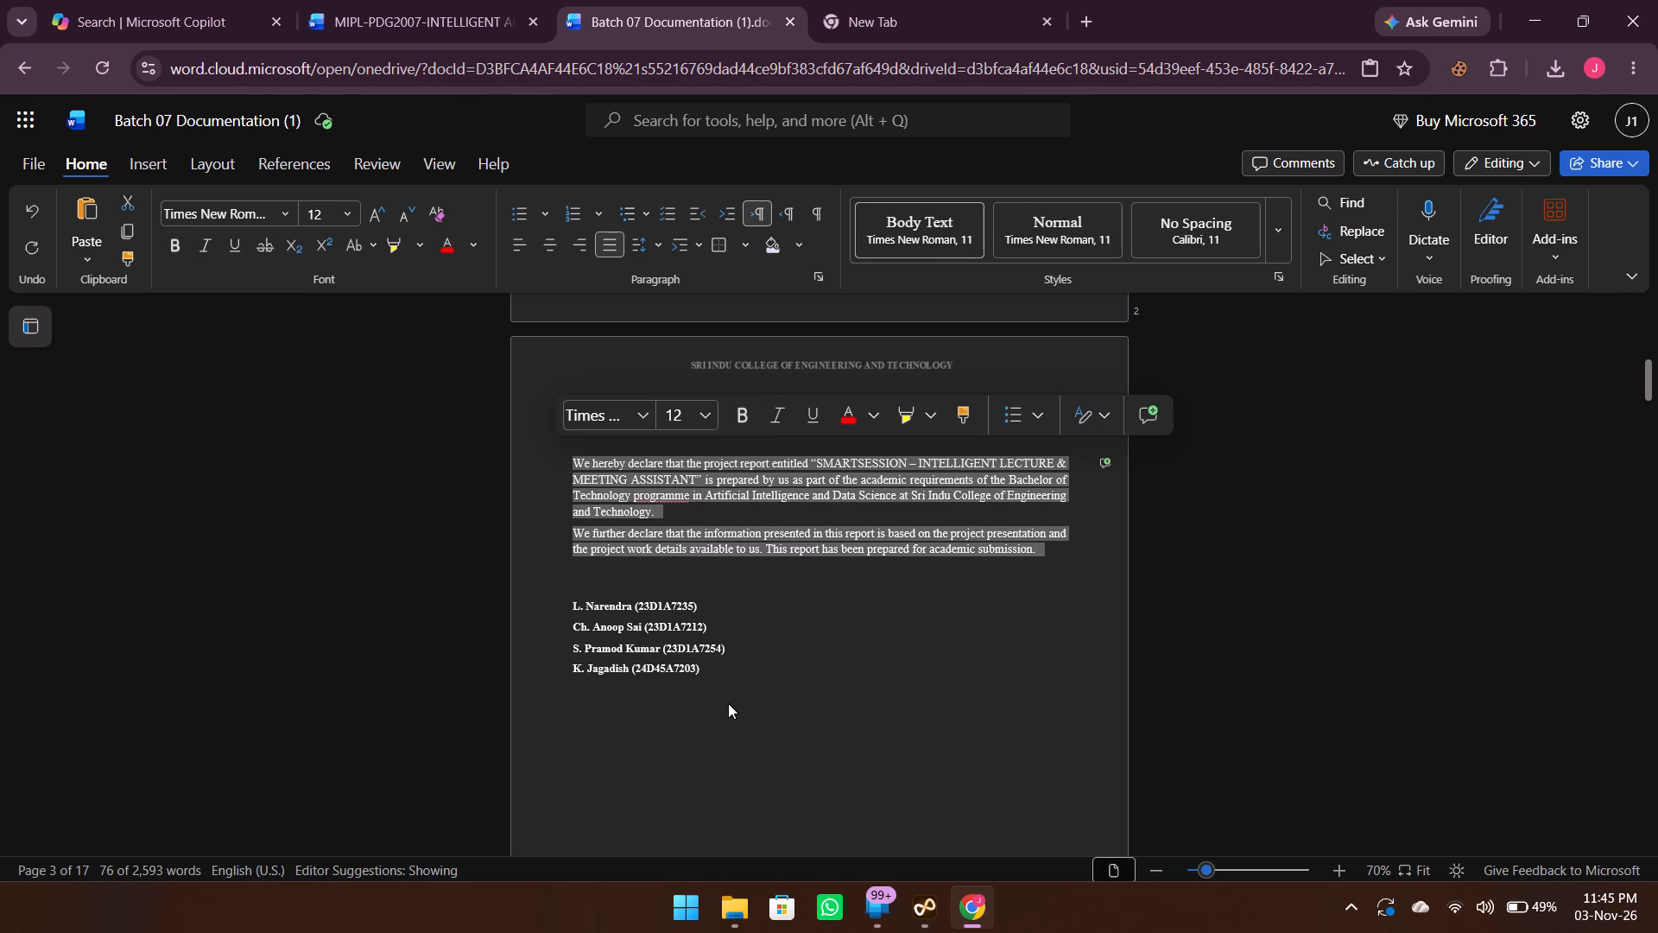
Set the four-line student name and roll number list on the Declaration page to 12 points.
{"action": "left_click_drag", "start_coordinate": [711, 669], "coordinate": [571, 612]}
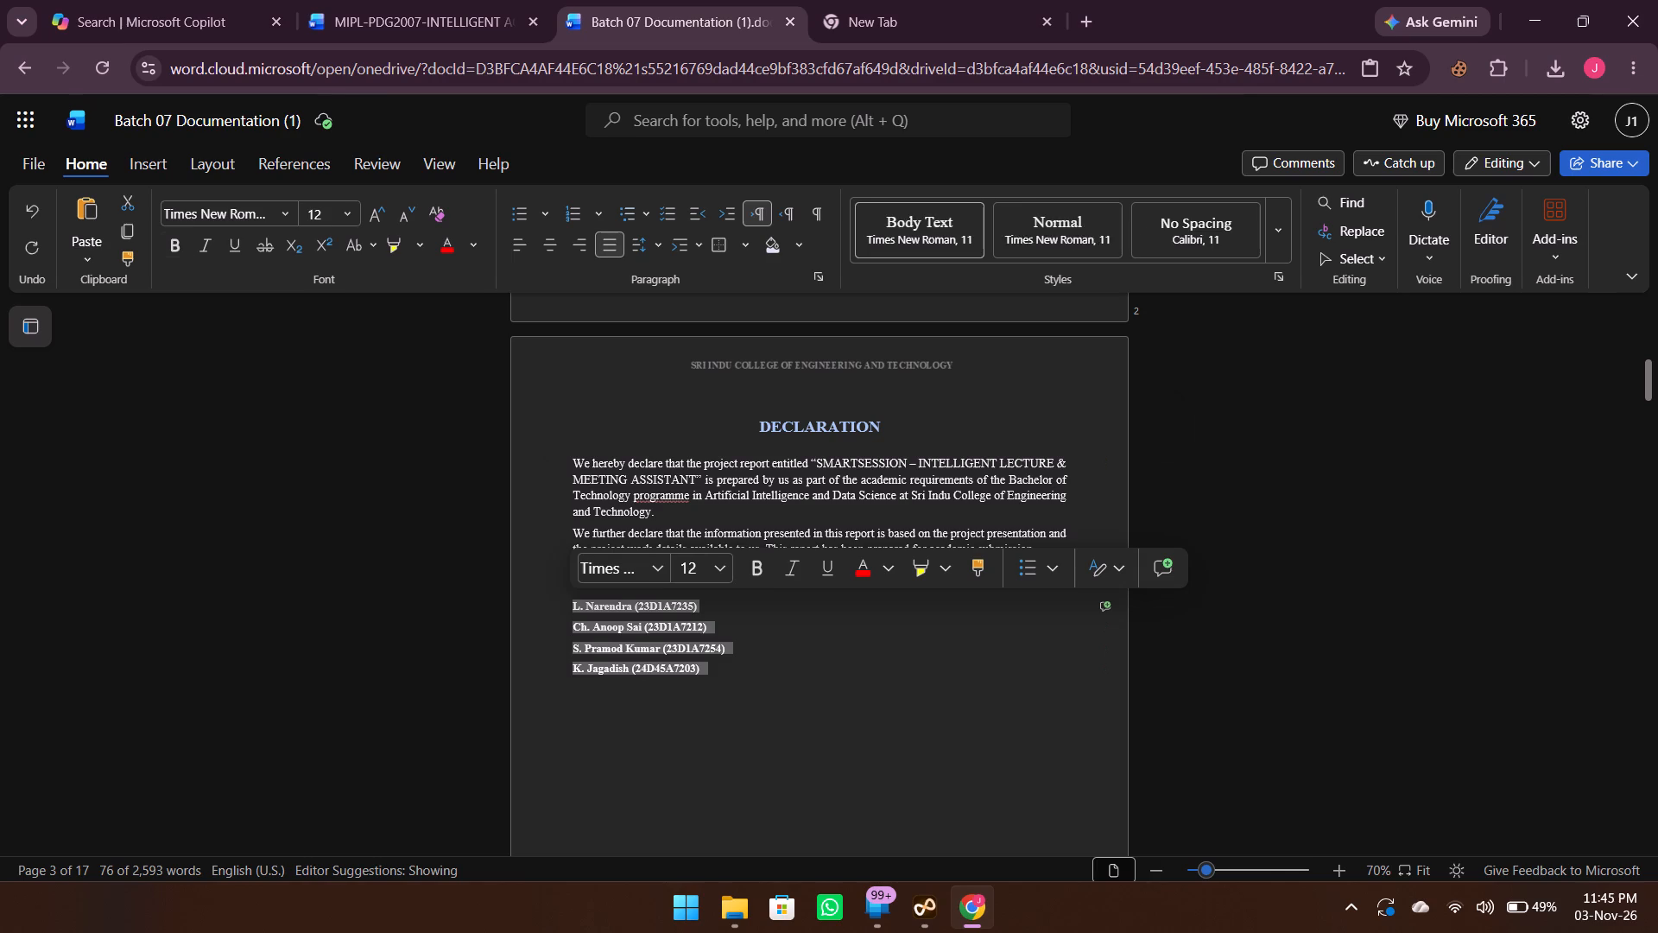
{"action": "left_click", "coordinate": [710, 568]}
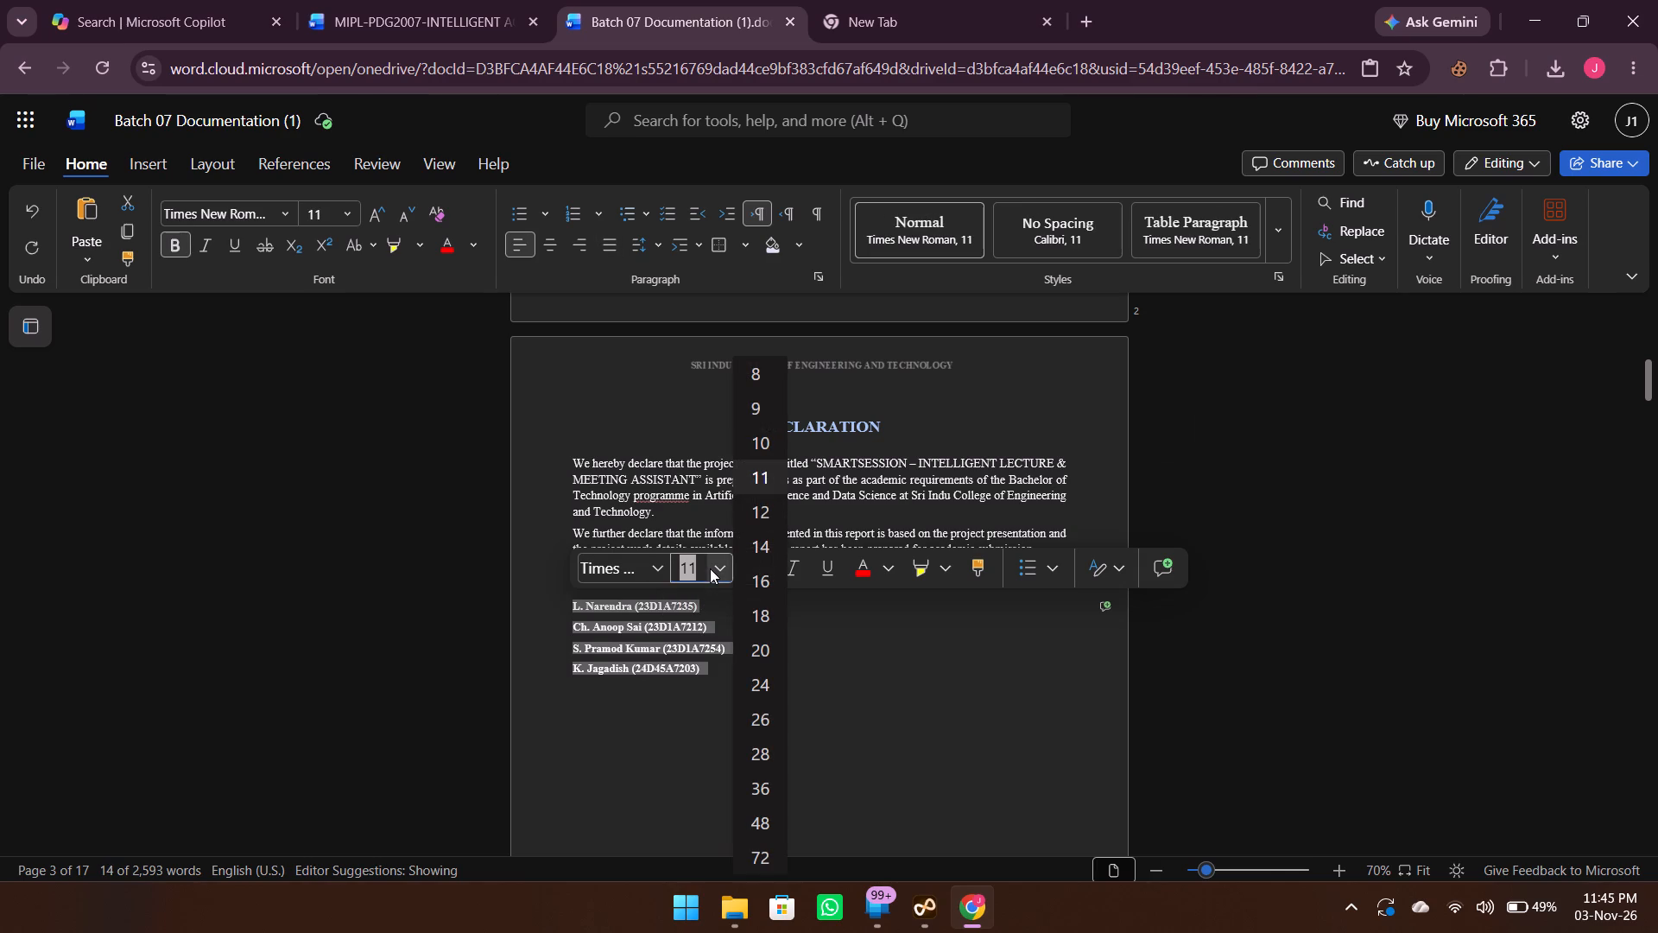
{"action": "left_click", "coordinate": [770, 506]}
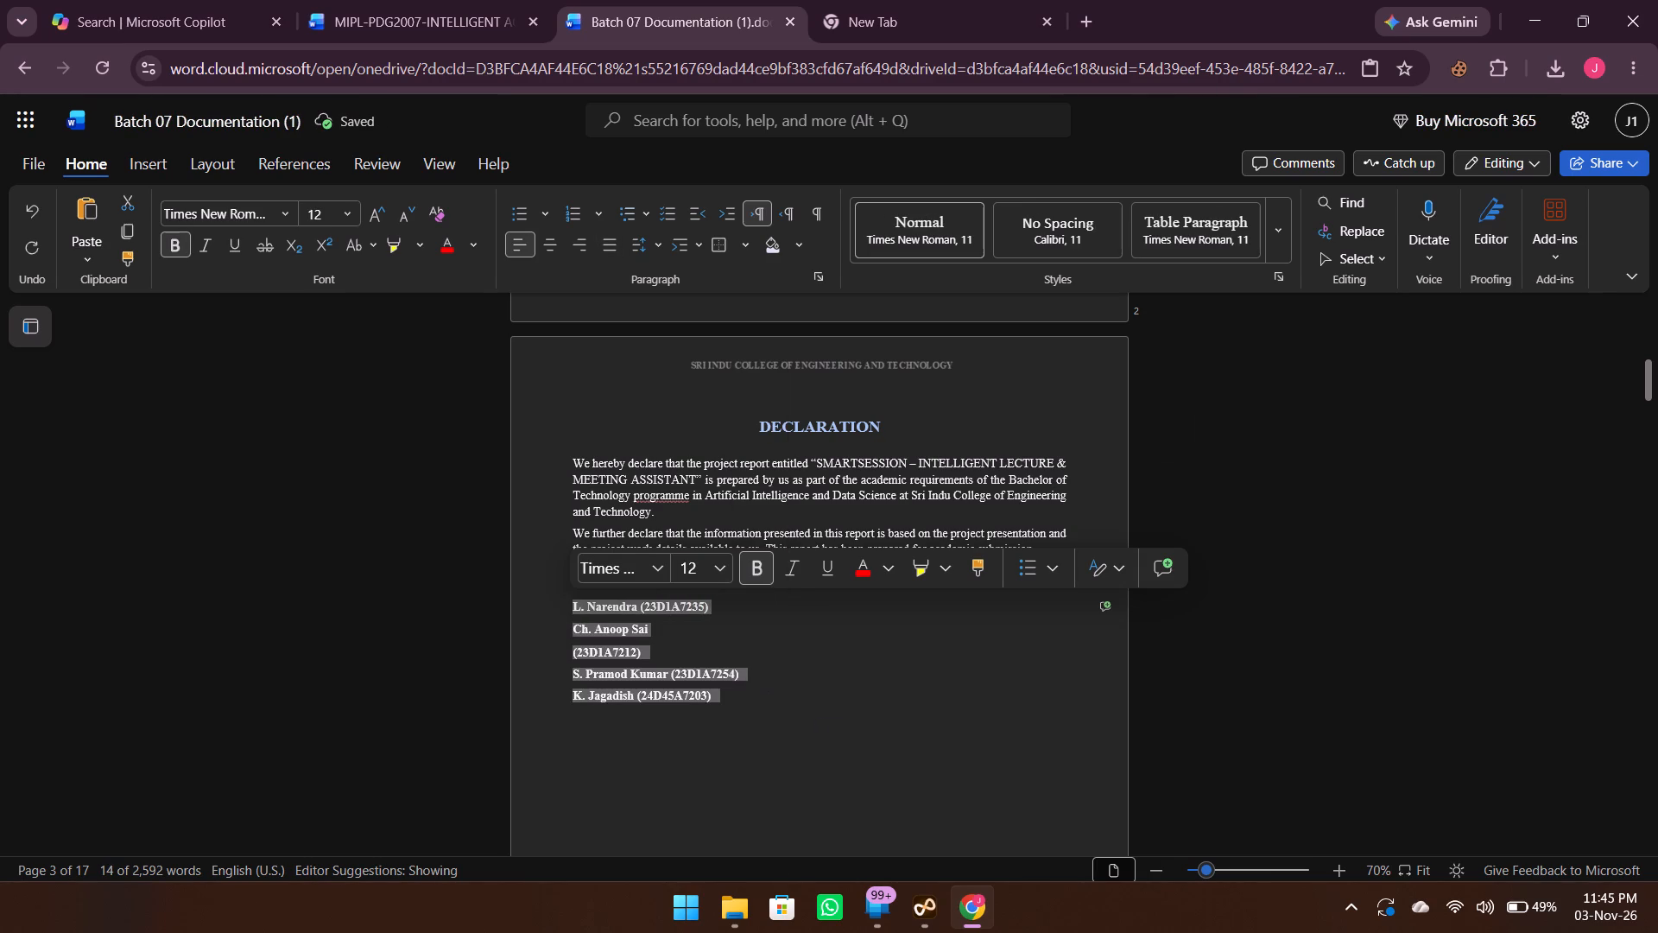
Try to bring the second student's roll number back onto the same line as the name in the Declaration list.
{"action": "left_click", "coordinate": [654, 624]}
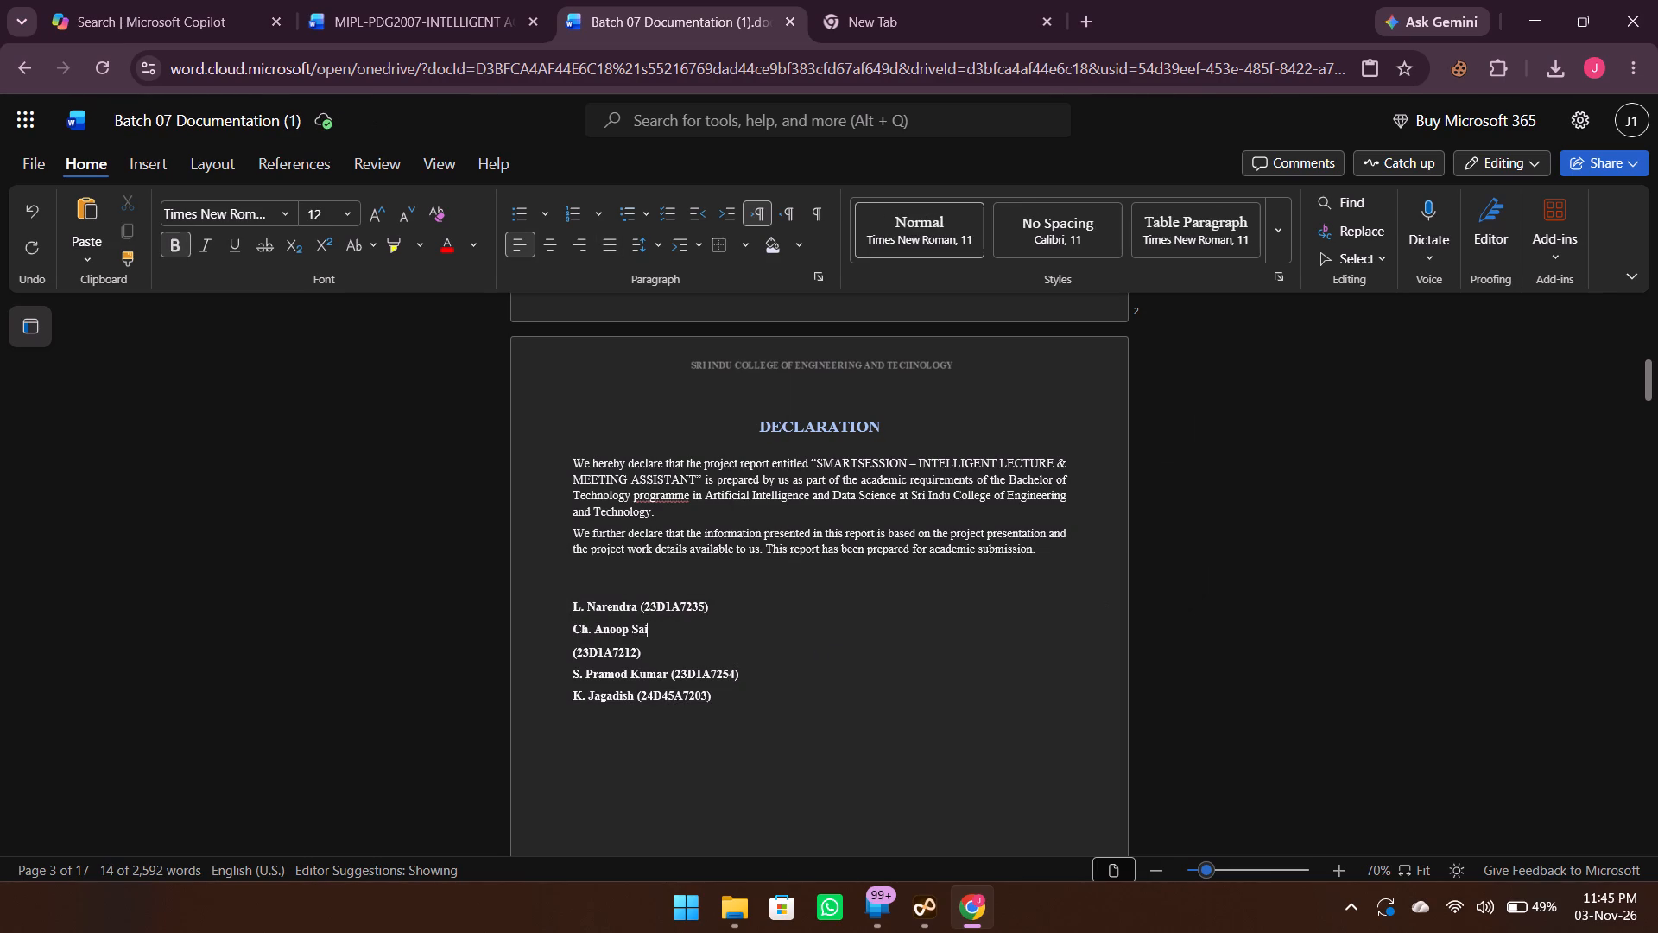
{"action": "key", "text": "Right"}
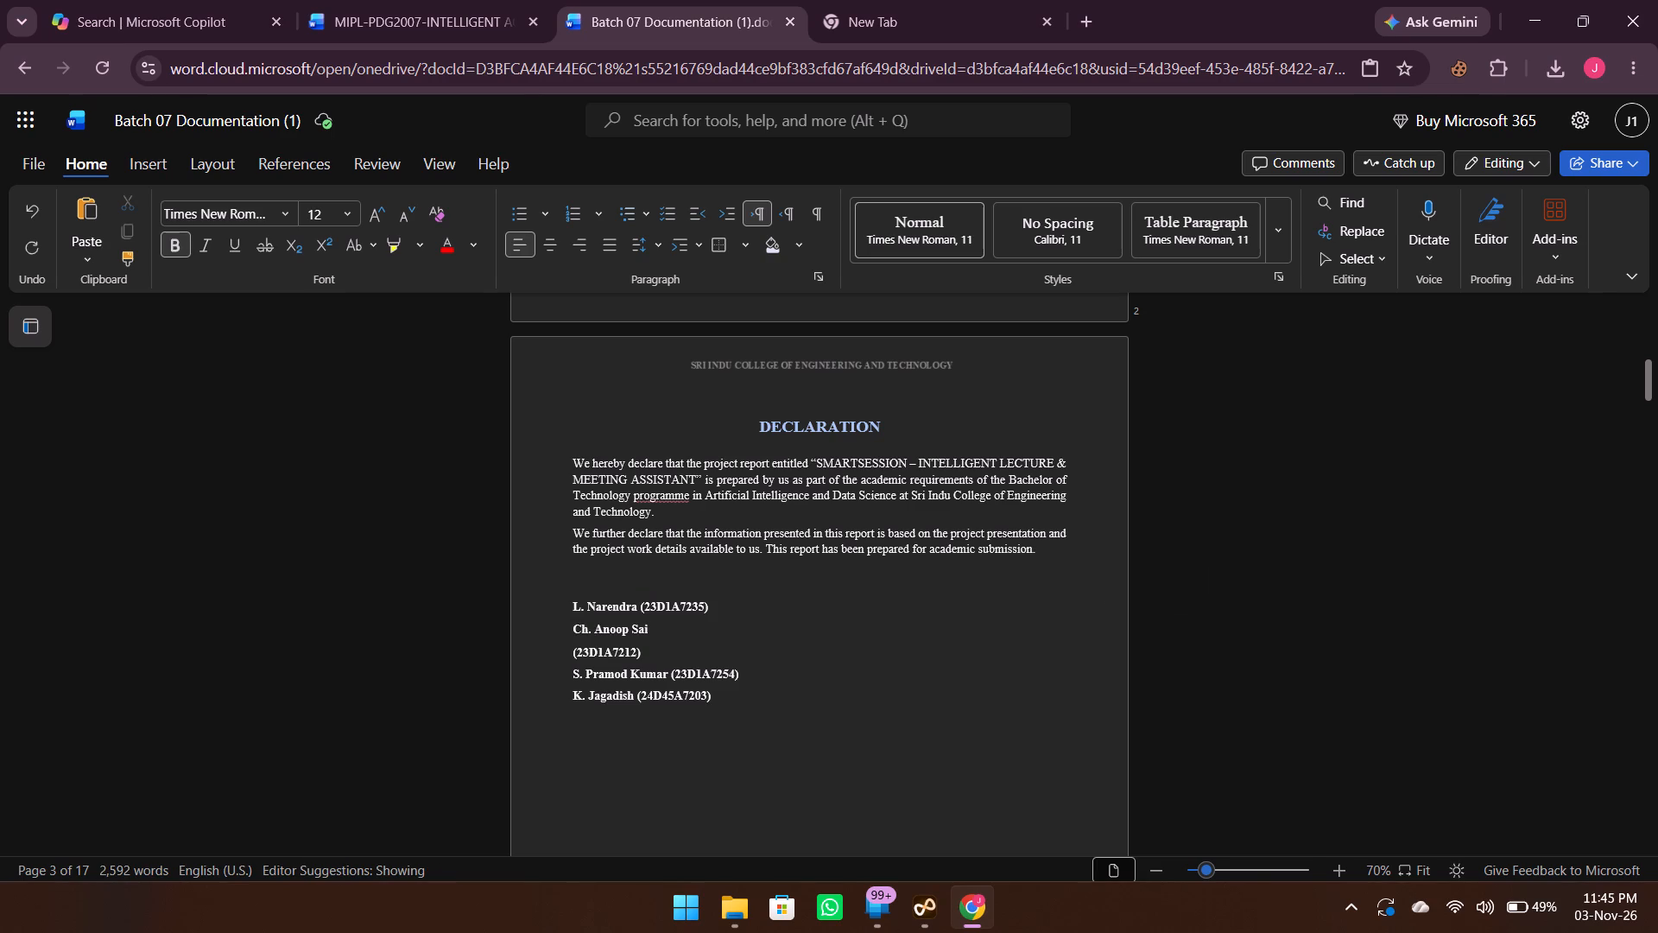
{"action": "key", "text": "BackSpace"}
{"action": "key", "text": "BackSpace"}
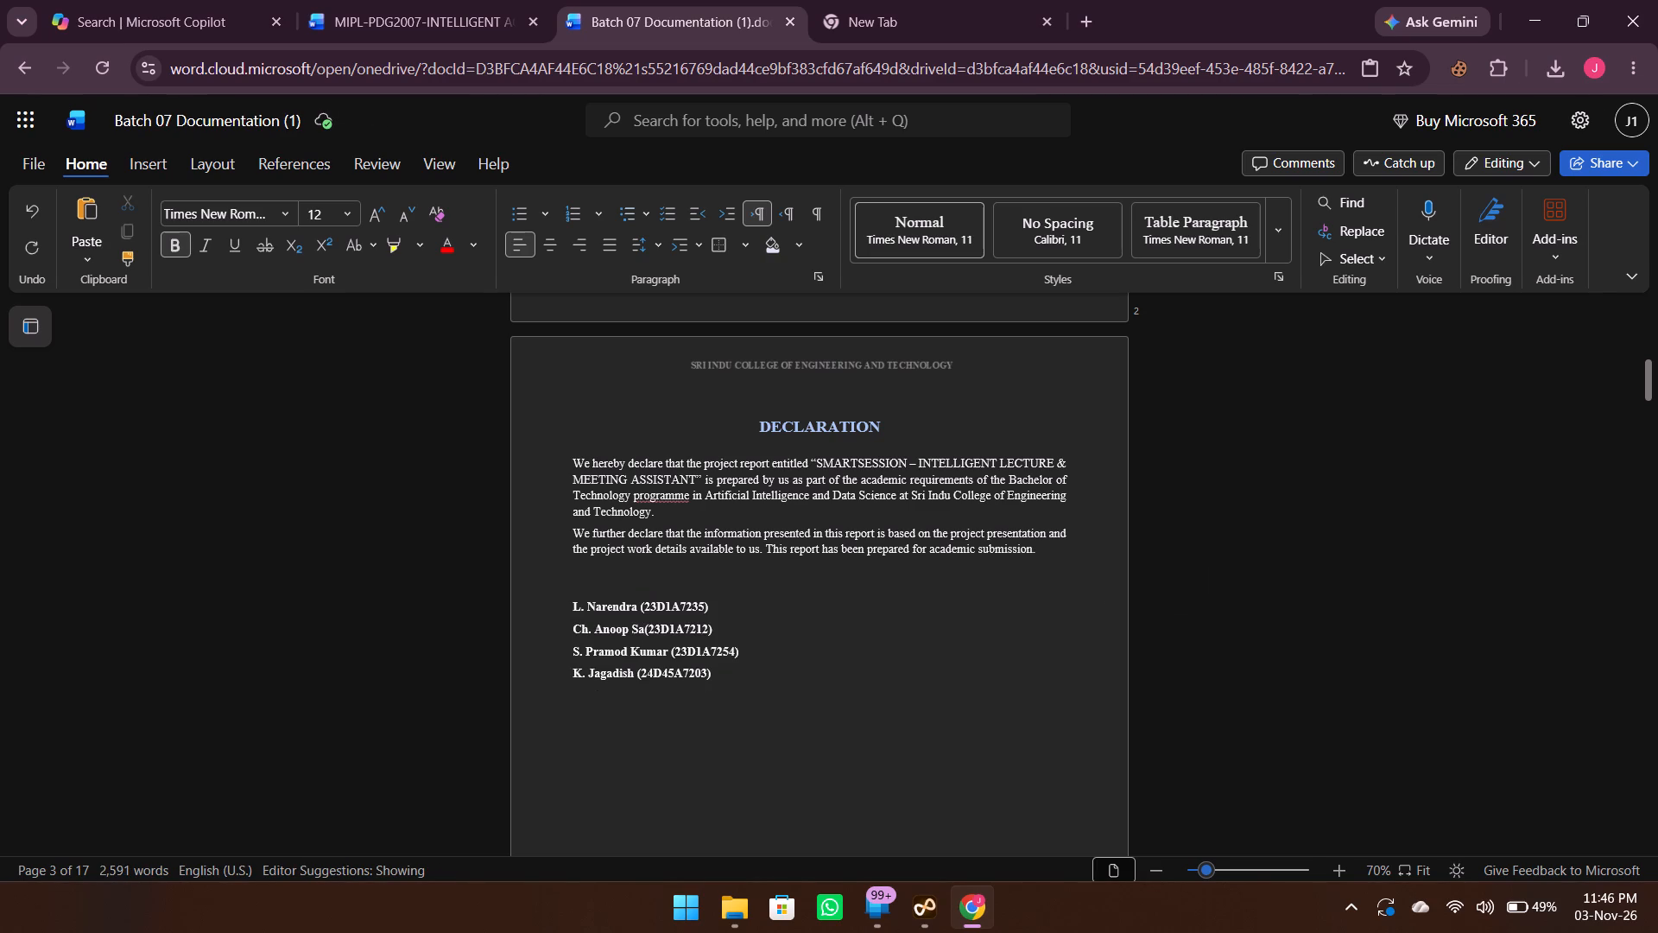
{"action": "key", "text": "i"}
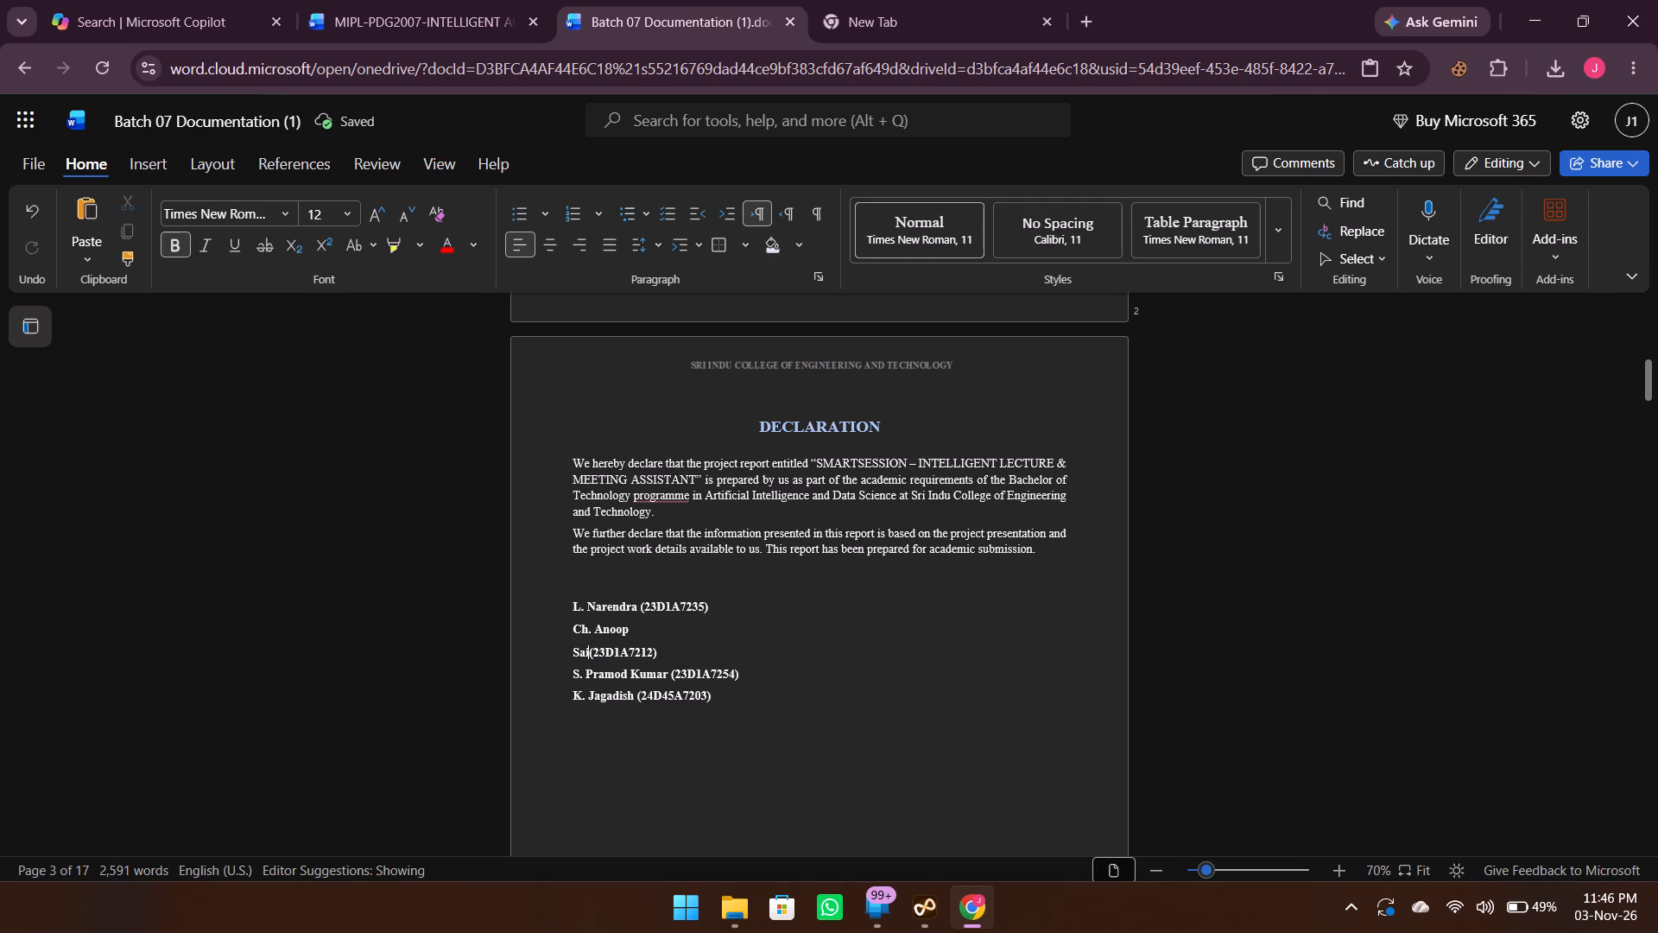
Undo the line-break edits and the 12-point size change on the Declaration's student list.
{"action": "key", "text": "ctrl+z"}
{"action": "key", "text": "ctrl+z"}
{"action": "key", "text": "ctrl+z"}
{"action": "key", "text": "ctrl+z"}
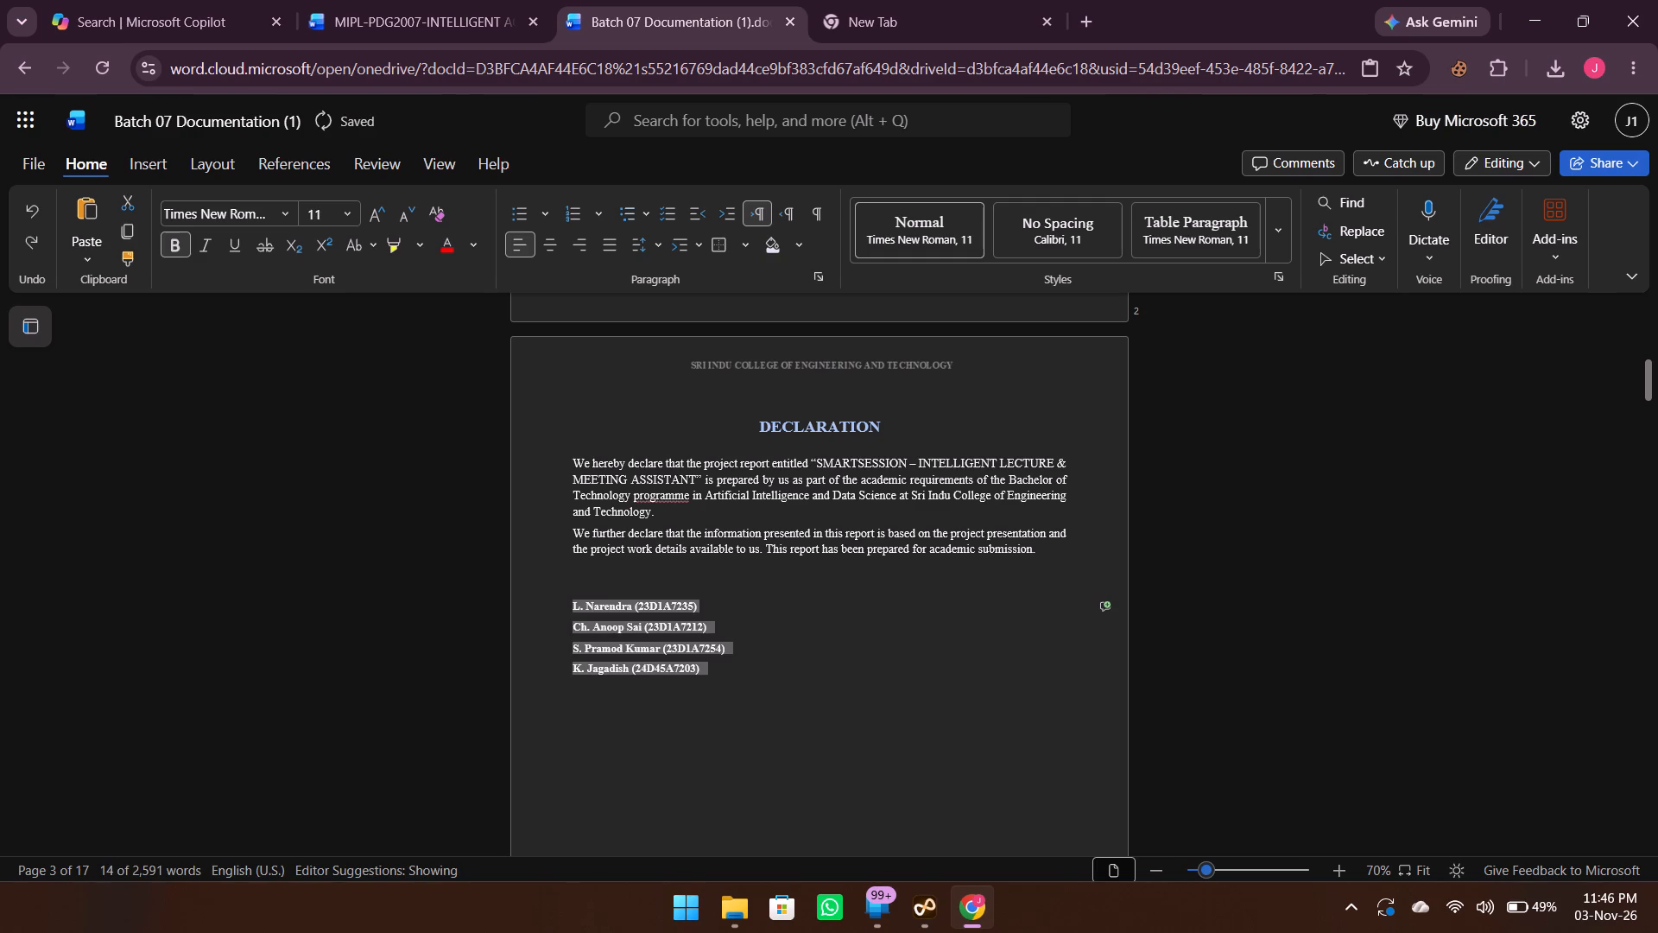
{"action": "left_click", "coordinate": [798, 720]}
Compare the Declaration, Acknowledgment, Abstract and contents pages of Batch 07 Documentation (1) with the accident report's front pages.
{"action": "scroll", "coordinate": [798, 720], "scroll_direction": "down", "scroll_amount": 9}
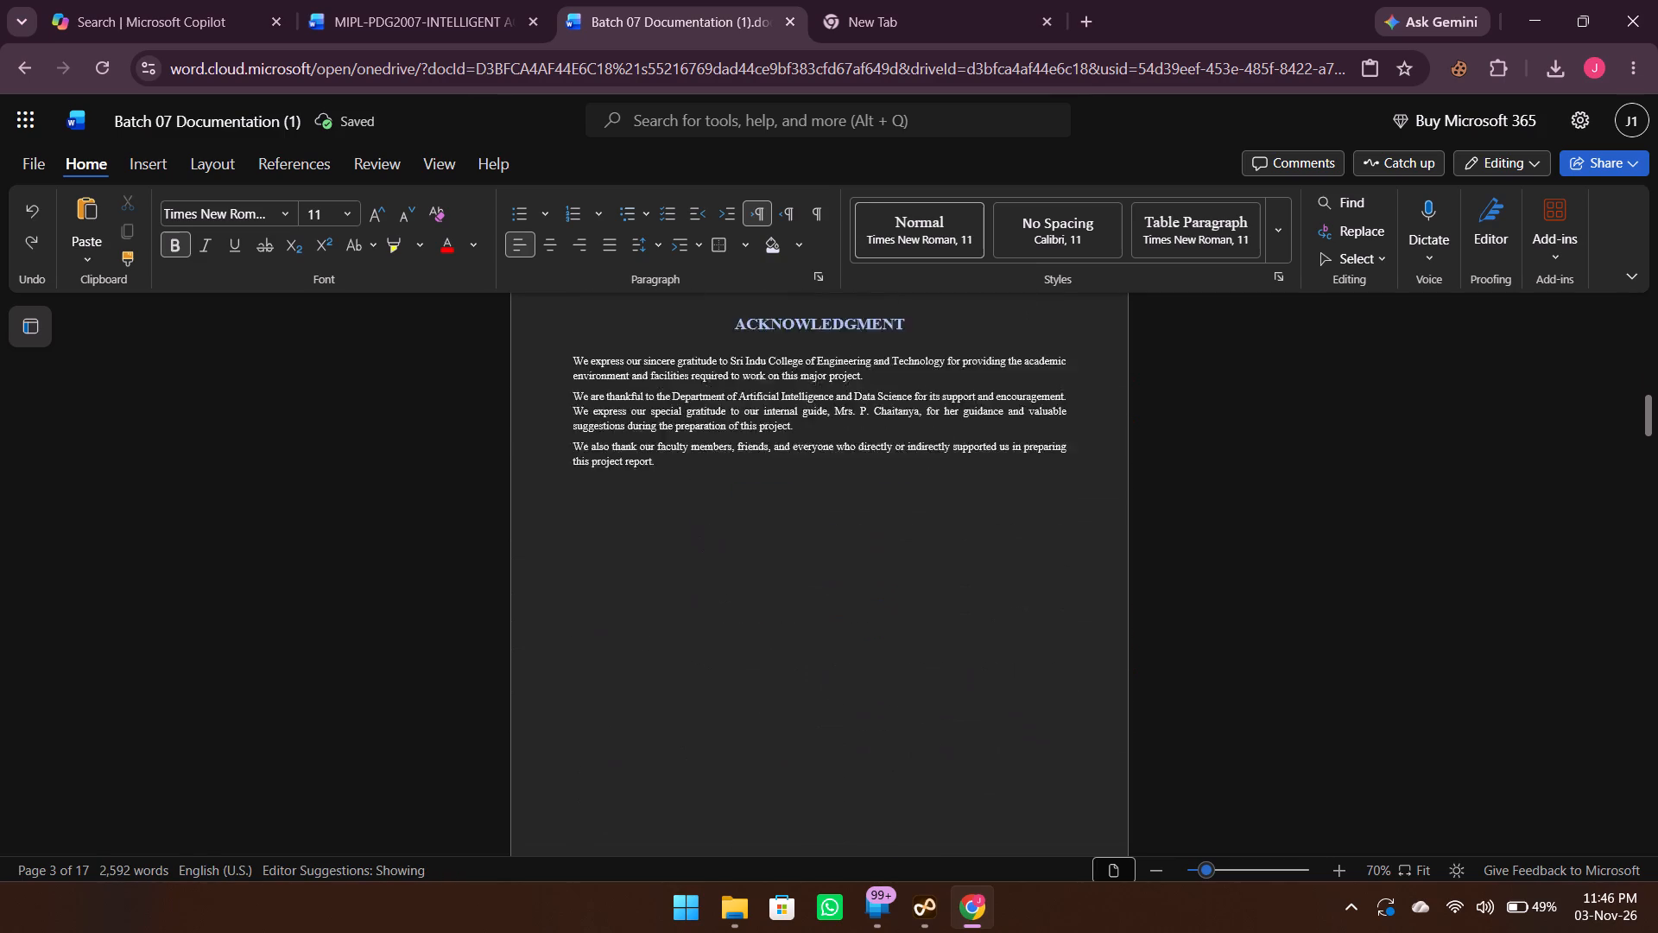
{"action": "scroll", "coordinate": [798, 720], "scroll_direction": "down", "scroll_amount": 2}
{"action": "scroll", "coordinate": [798, 720], "scroll_direction": "up", "scroll_amount": 1}
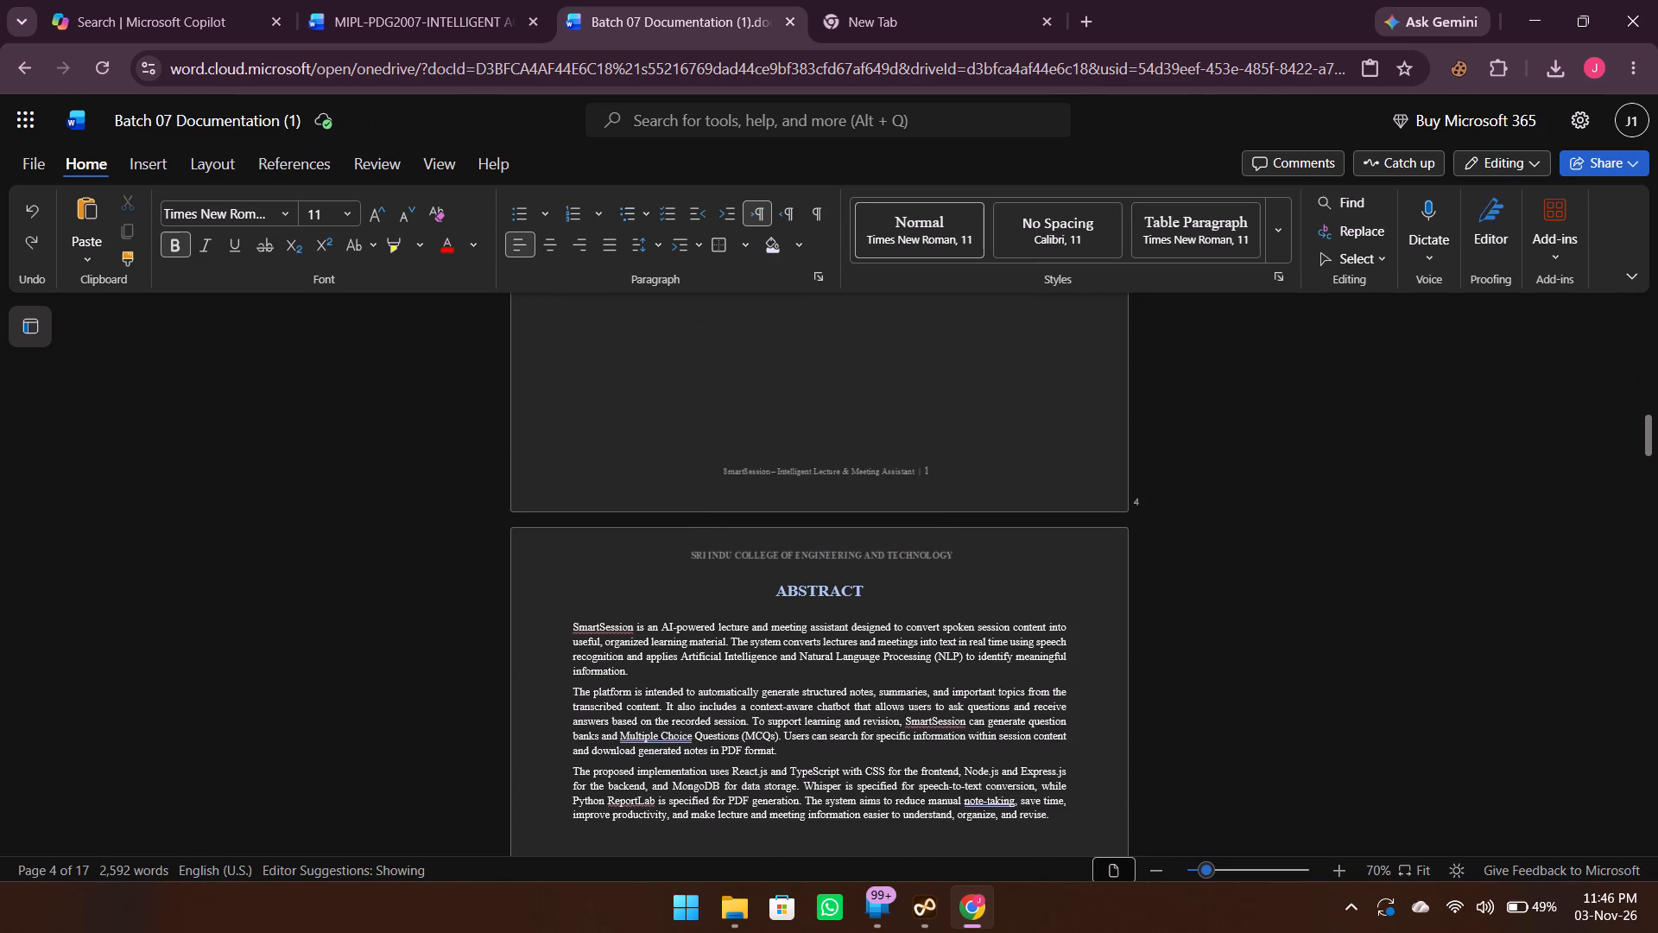
{"action": "scroll", "coordinate": [798, 720], "scroll_direction": "up", "scroll_amount": 1}
{"action": "scroll", "coordinate": [798, 720], "scroll_direction": "down", "scroll_amount": 1}
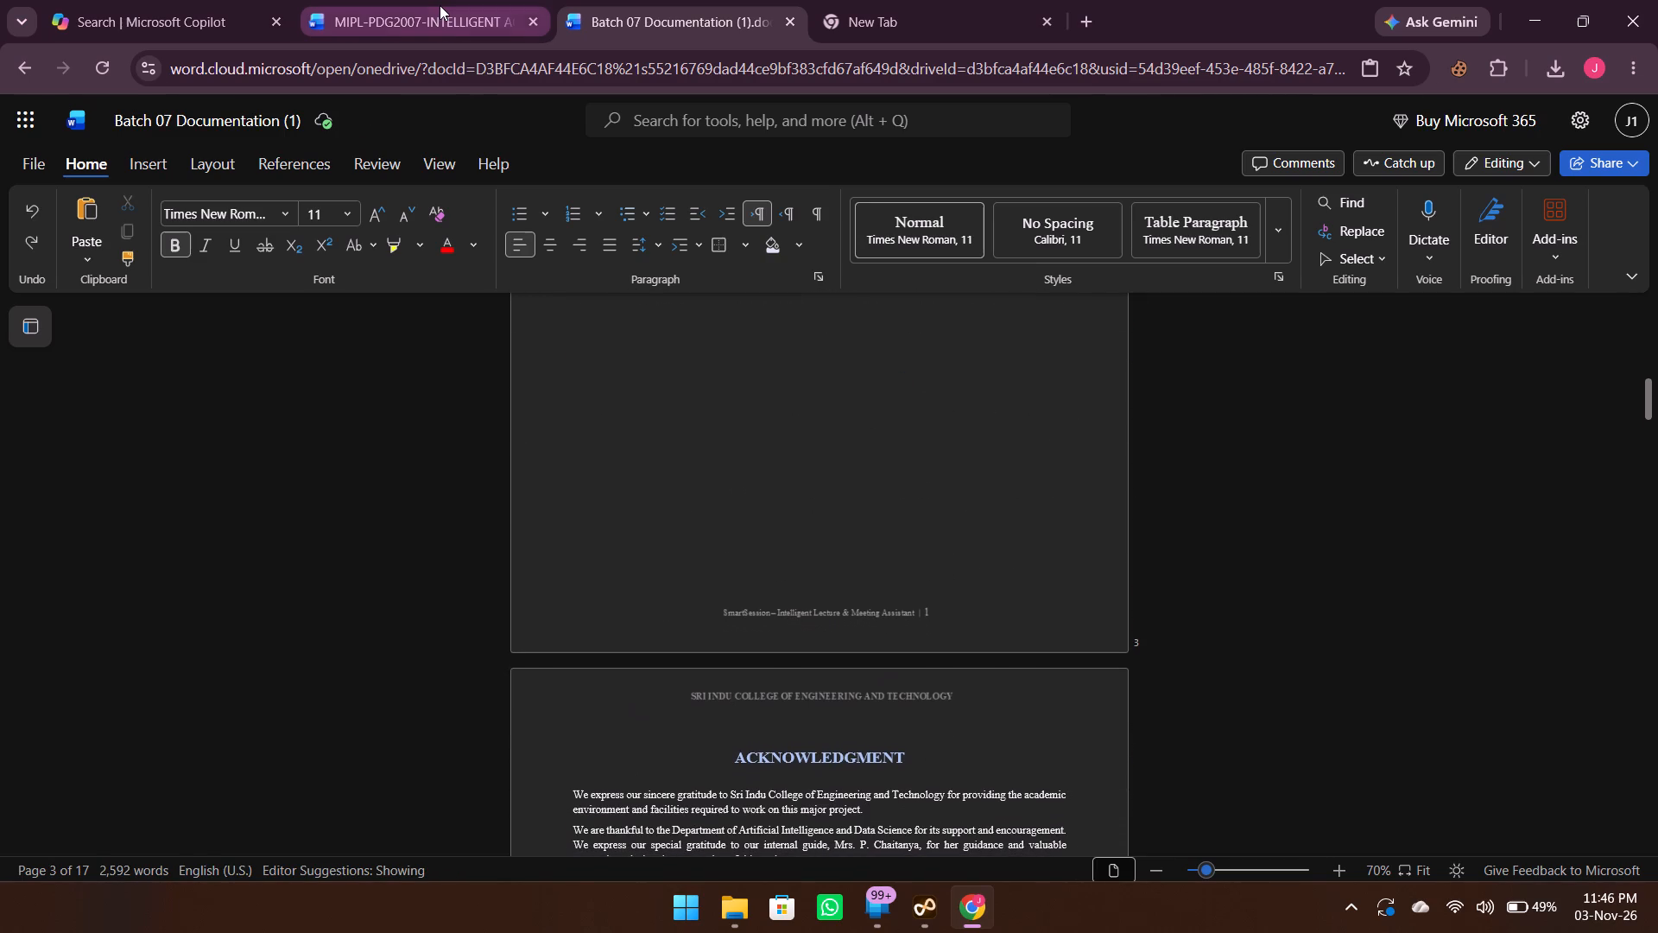
{"action": "left_click", "coordinate": [440, 5]}
{"action": "scroll", "coordinate": [623, 540], "scroll_direction": "down", "scroll_amount": 1}
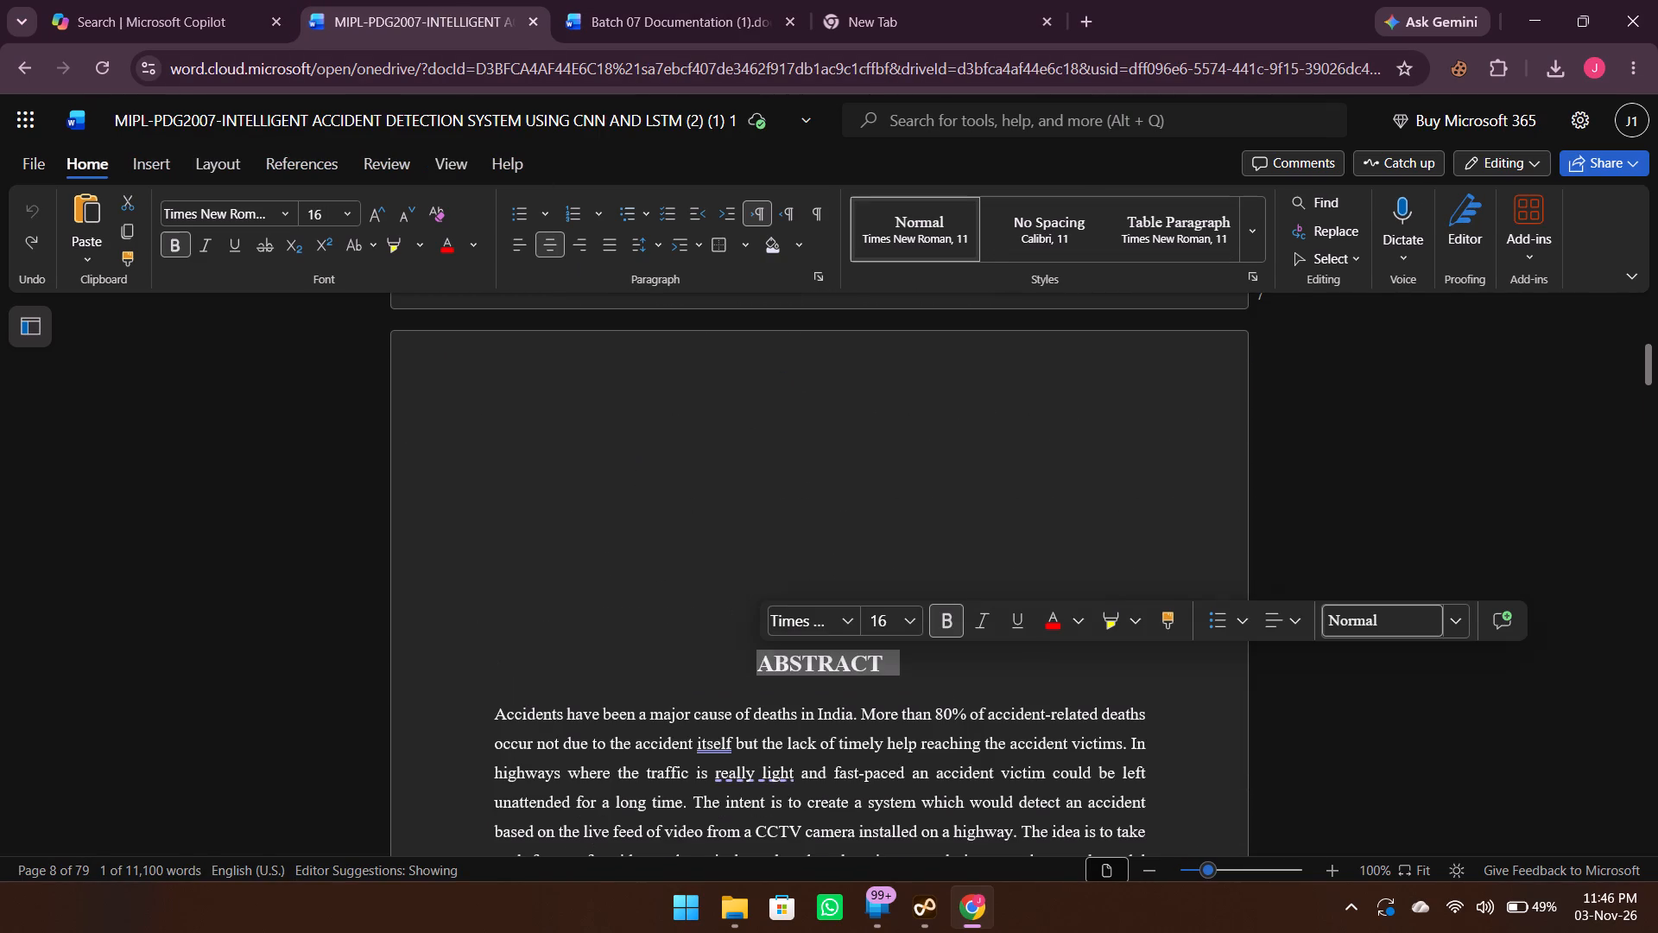
{"action": "scroll", "coordinate": [623, 540], "scroll_direction": "down", "scroll_amount": 10}
{"action": "scroll", "coordinate": [623, 540], "scroll_direction": "up", "scroll_amount": 1}
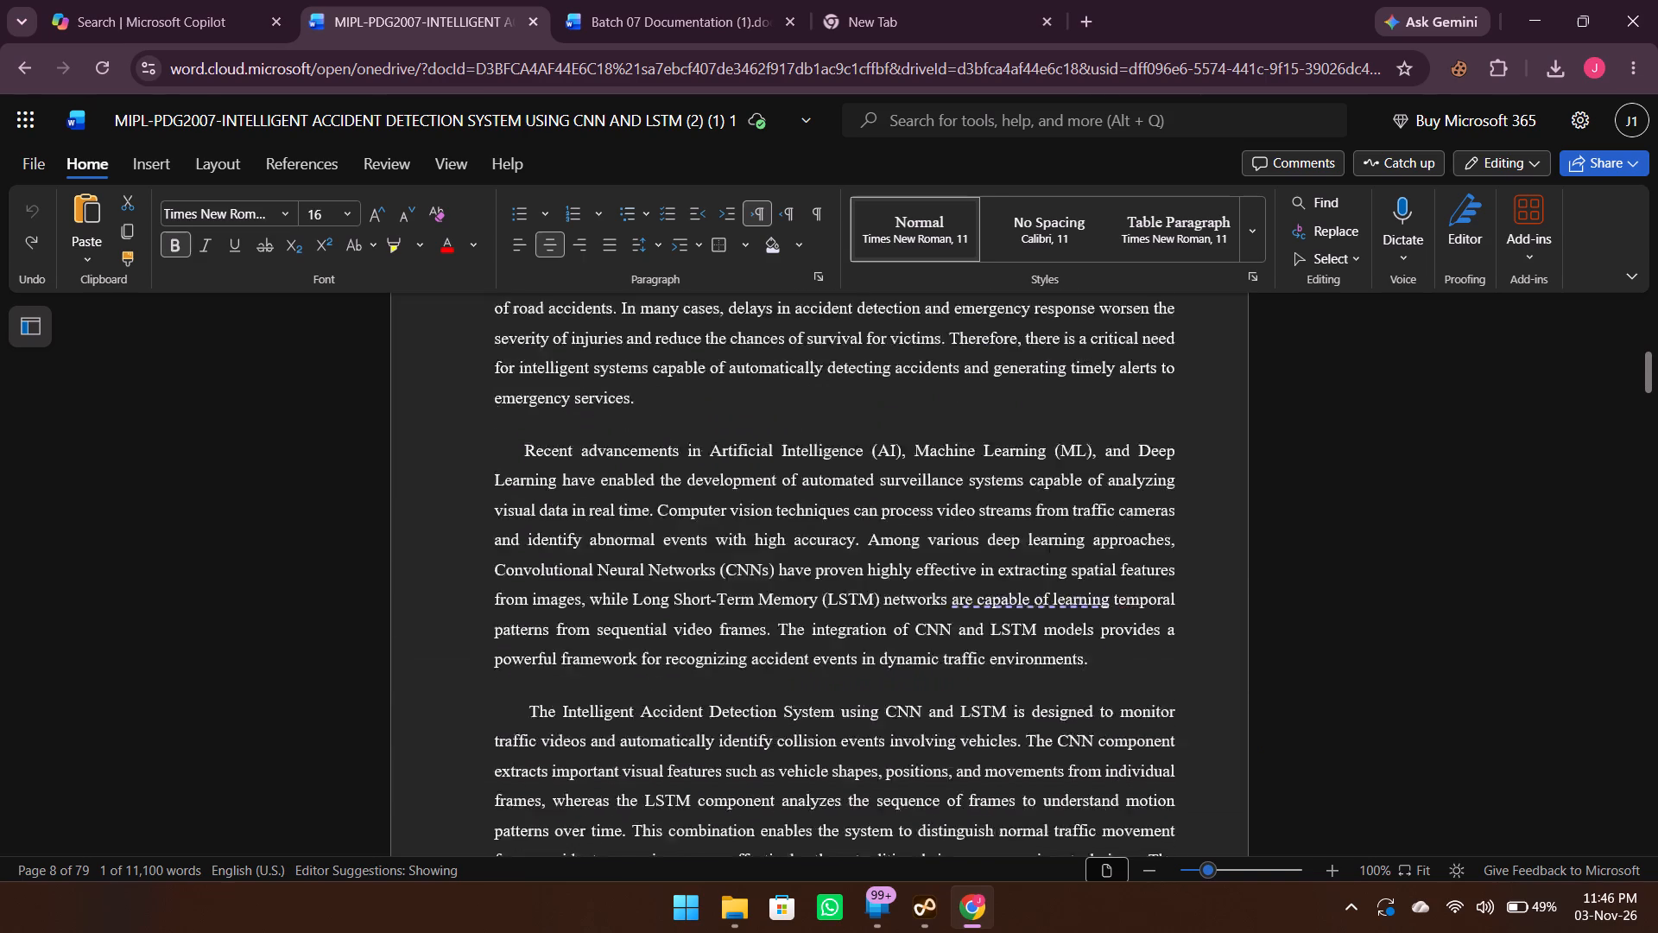
{"action": "scroll", "coordinate": [623, 540], "scroll_direction": "up", "scroll_amount": 6}
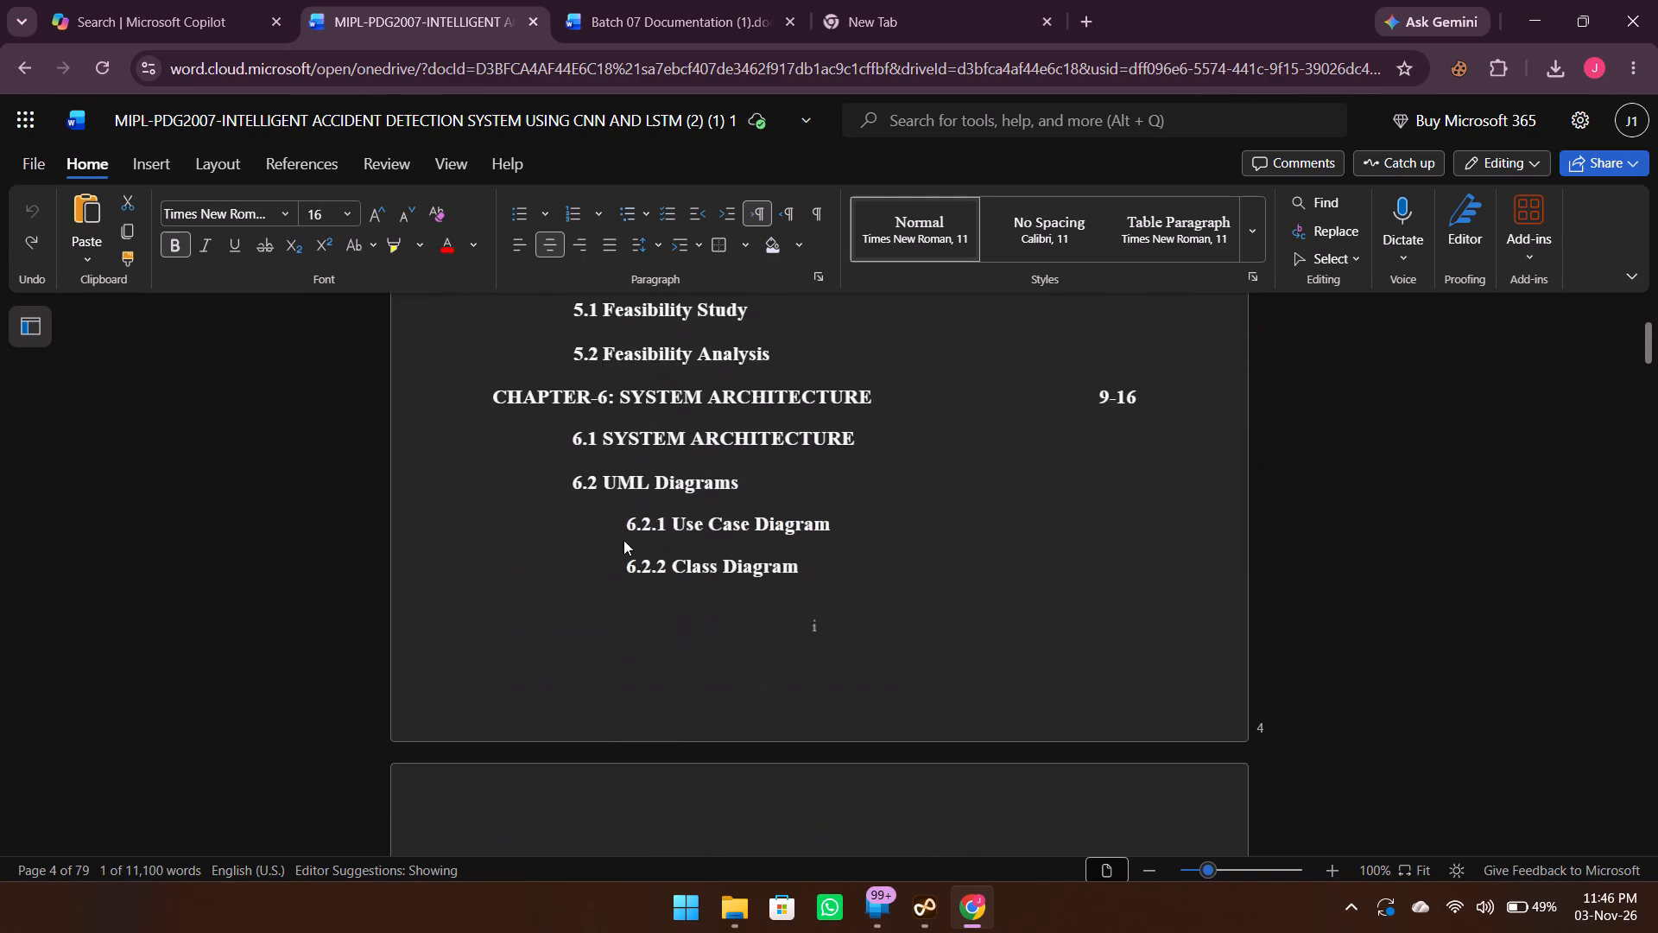
{"action": "scroll", "coordinate": [623, 540], "scroll_direction": "up", "scroll_amount": 5}
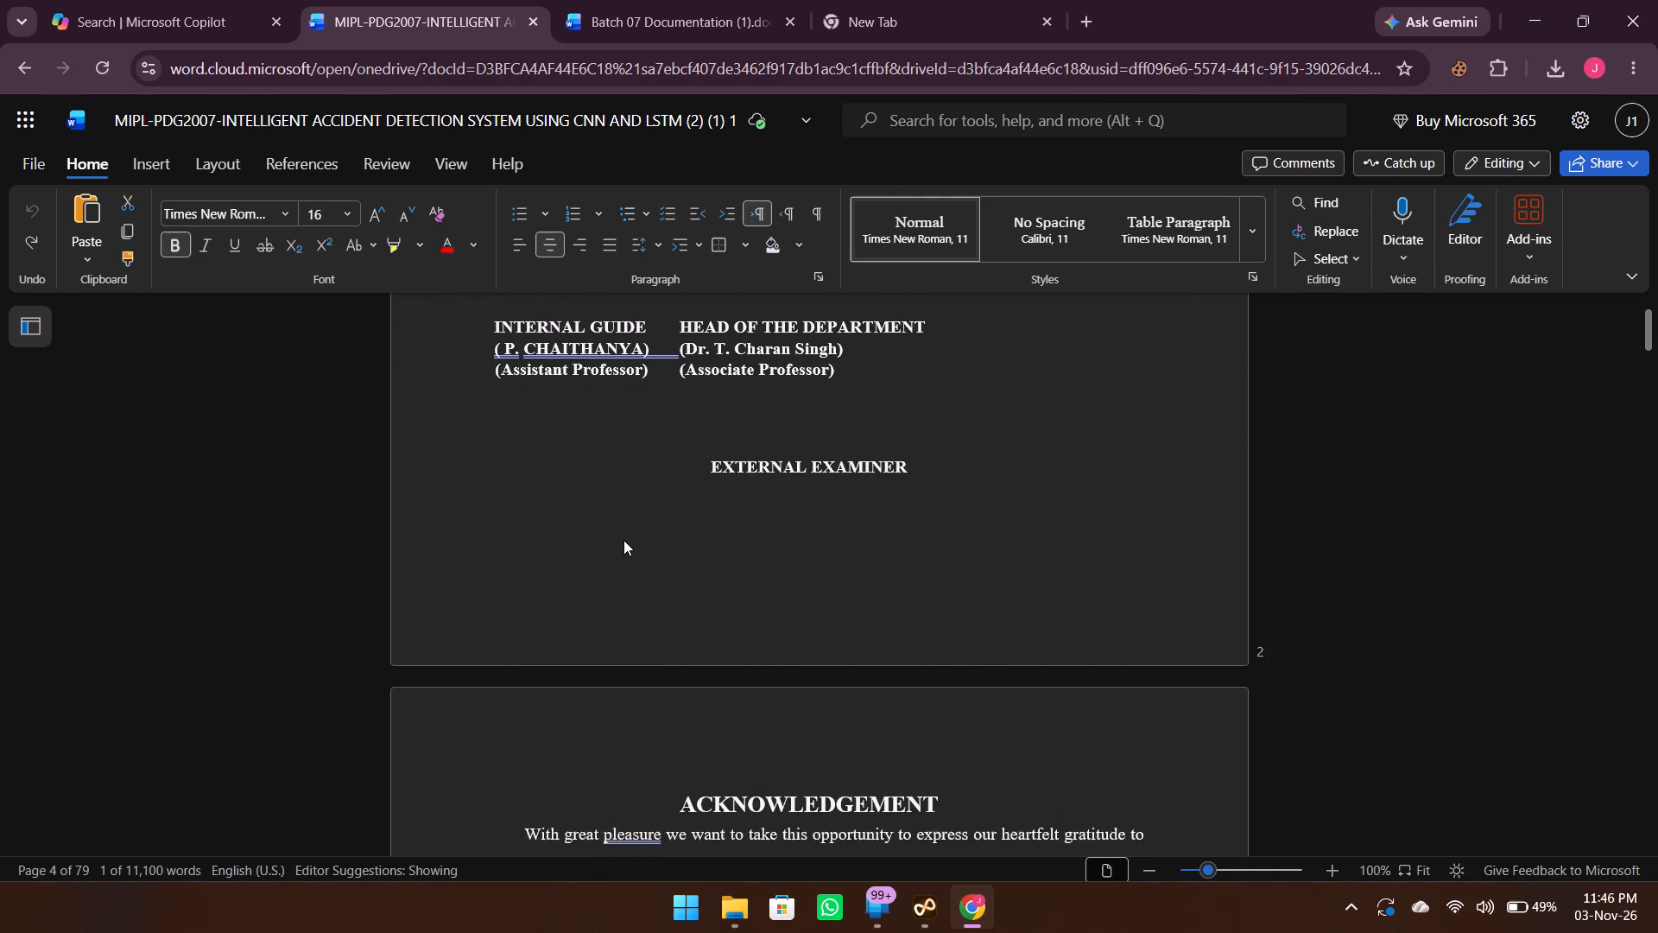
{"action": "scroll", "coordinate": [623, 540], "scroll_direction": "down", "scroll_amount": 1}
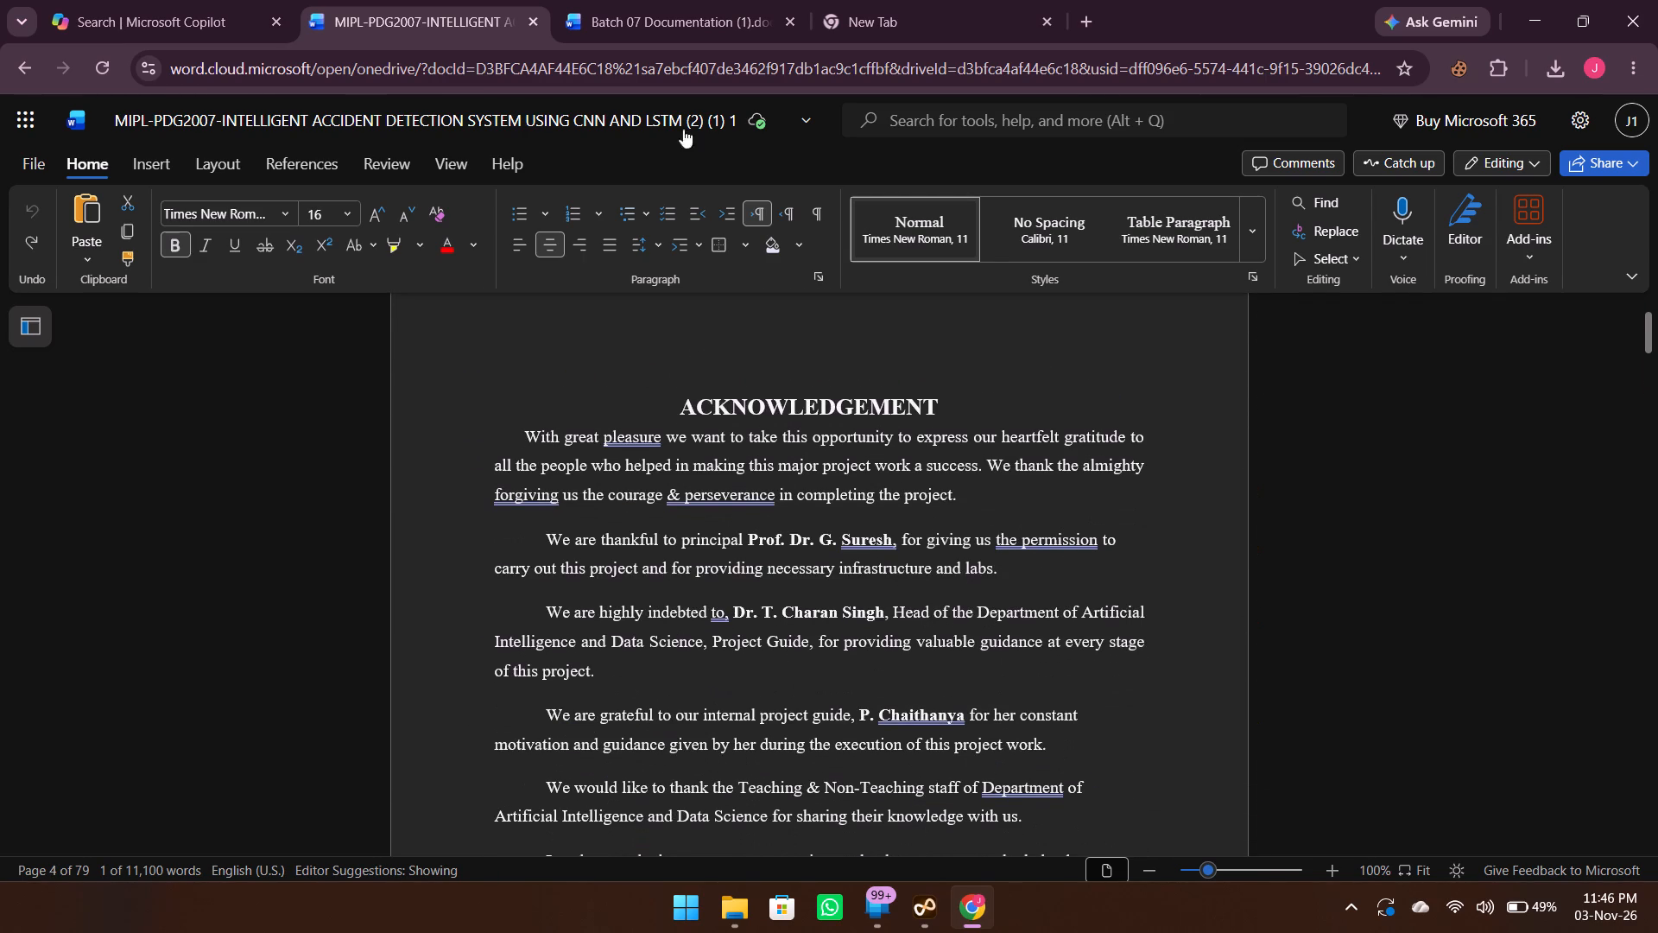
{"action": "left_click", "coordinate": [668, 0]}
{"action": "scroll", "coordinate": [771, 657], "scroll_direction": "down", "scroll_amount": 4}
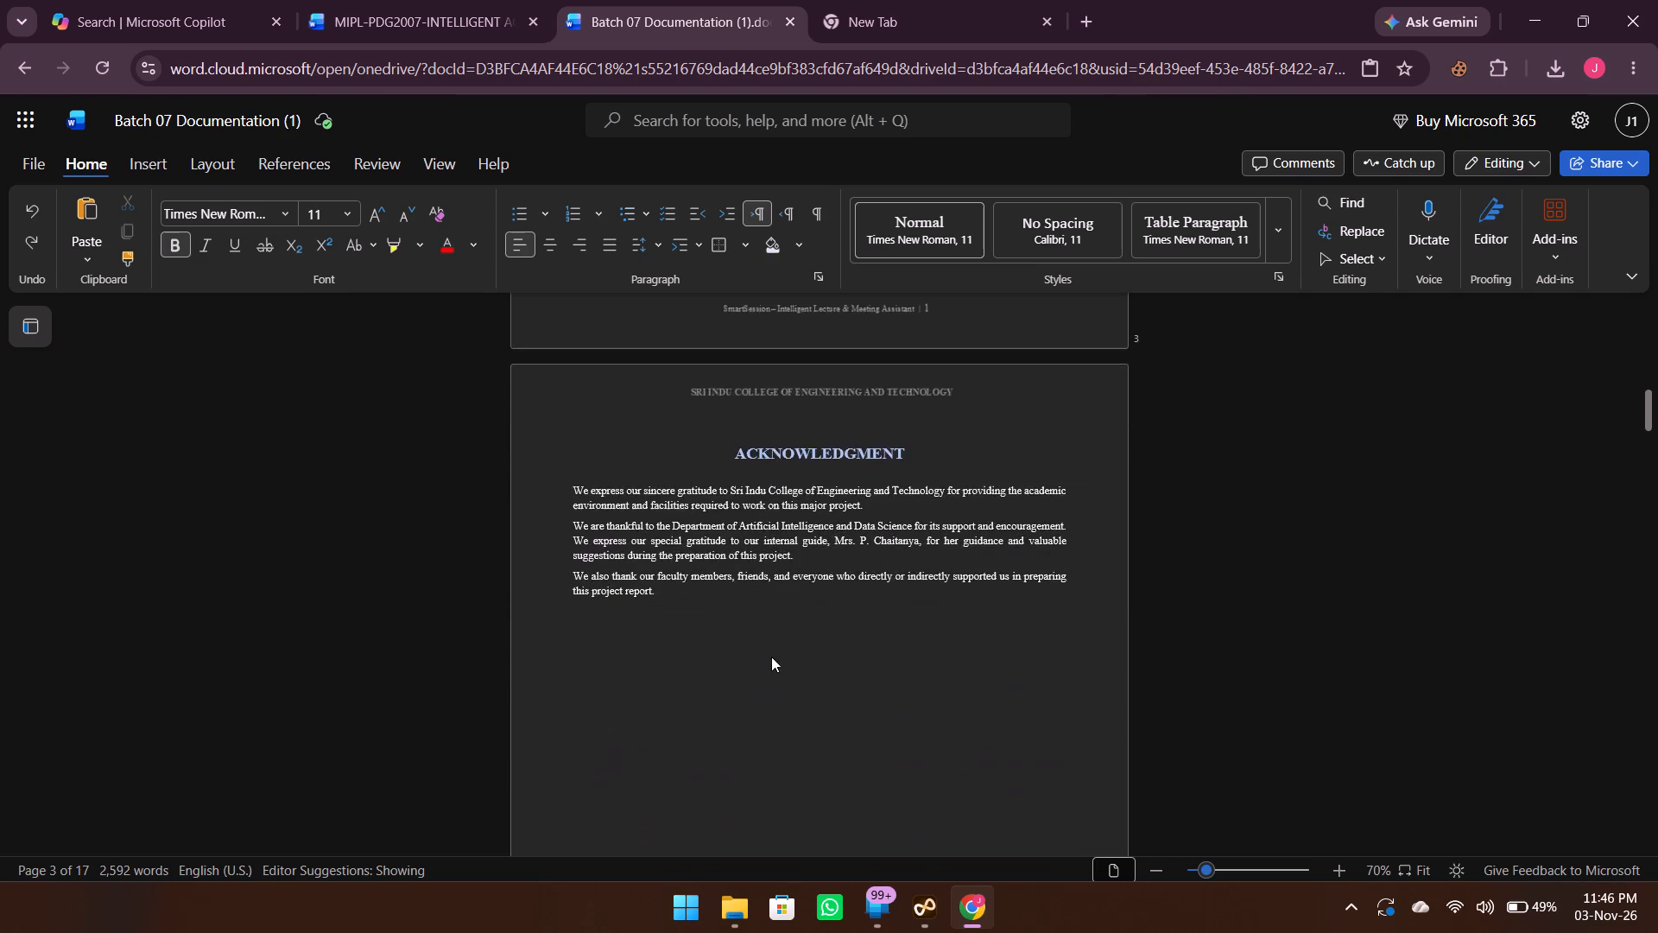
{"action": "scroll", "coordinate": [771, 657], "scroll_direction": "down", "scroll_amount": 3}
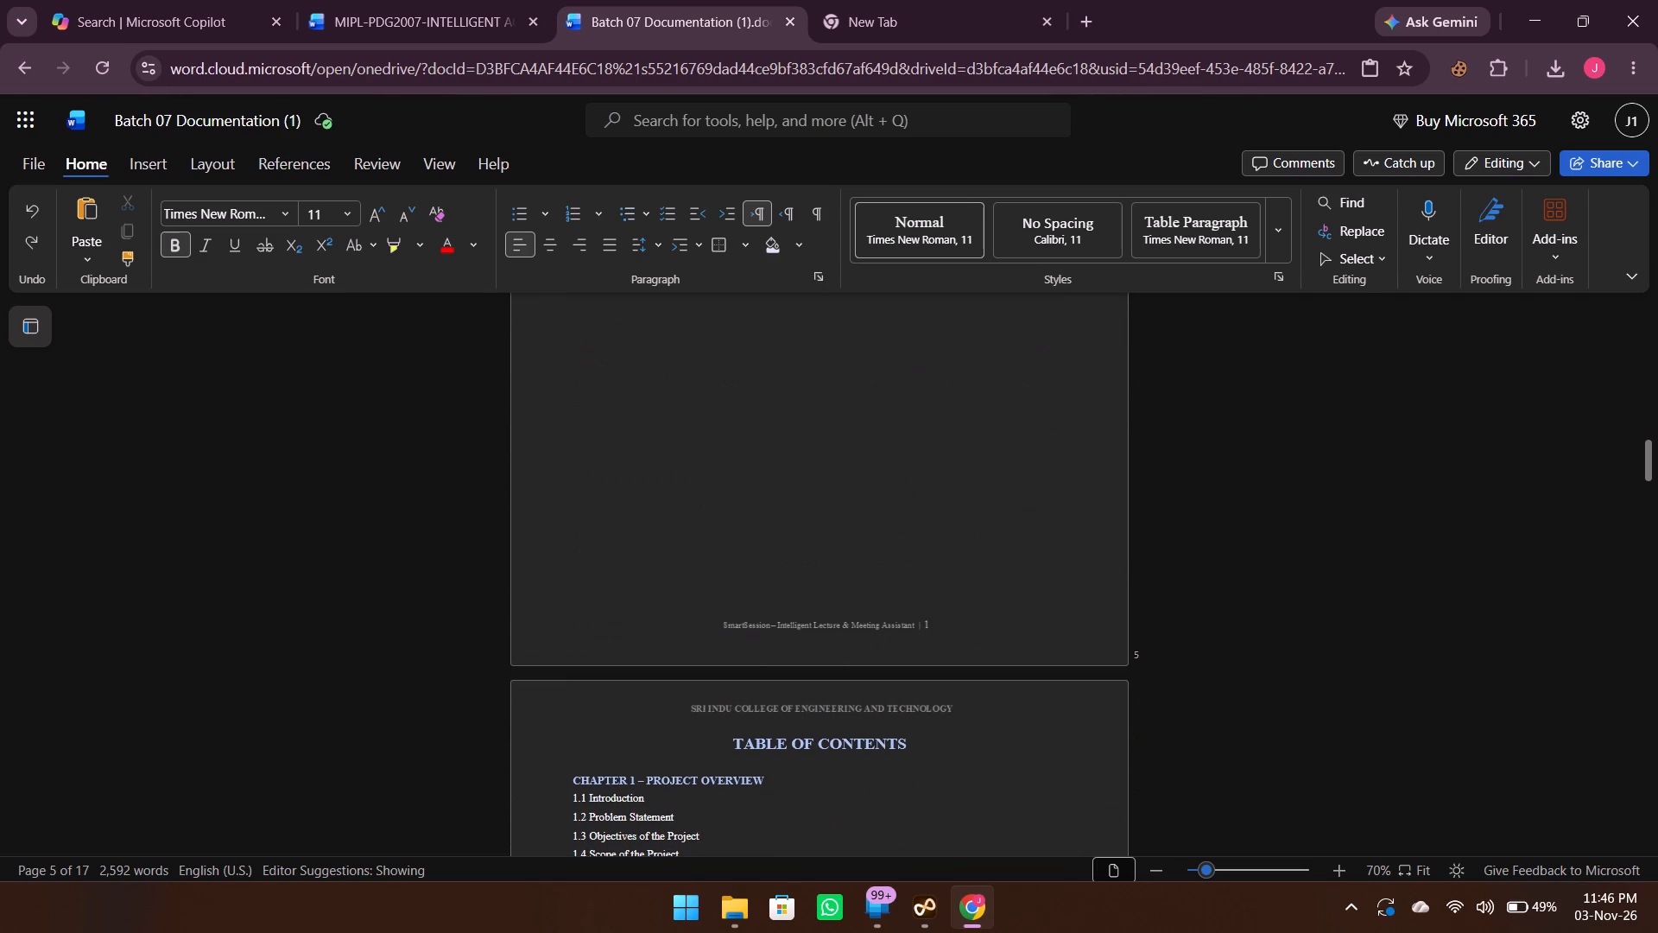
{"action": "scroll", "coordinate": [771, 657], "scroll_direction": "up", "scroll_amount": 1}
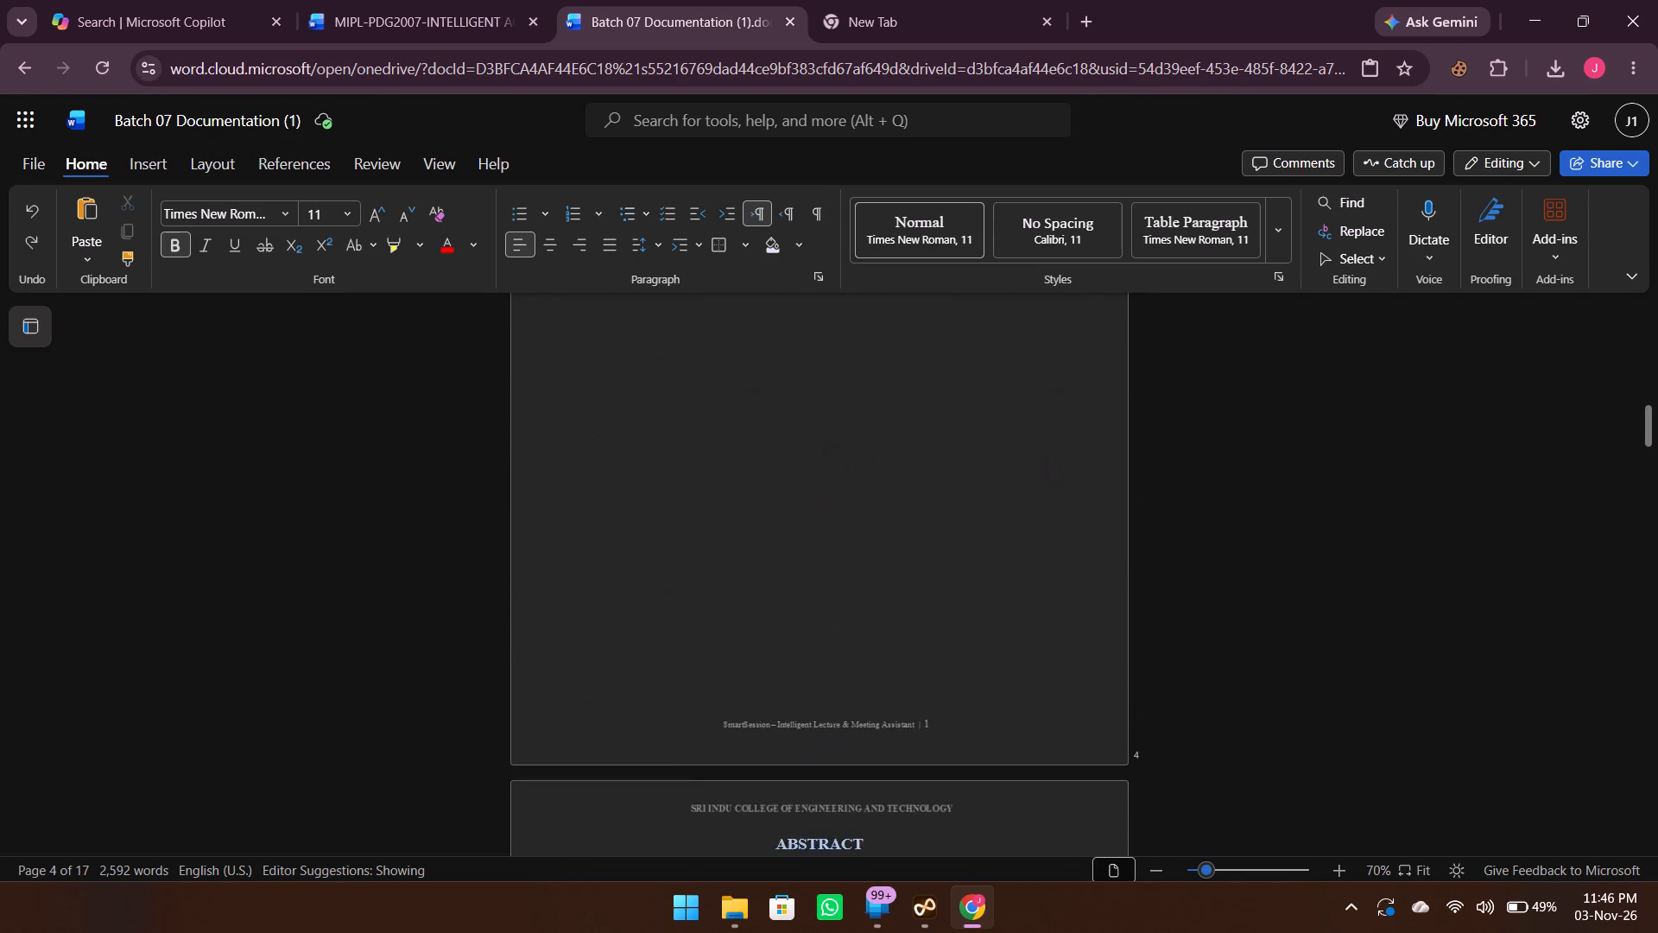
{"action": "scroll", "coordinate": [771, 657], "scroll_direction": "up", "scroll_amount": 12}
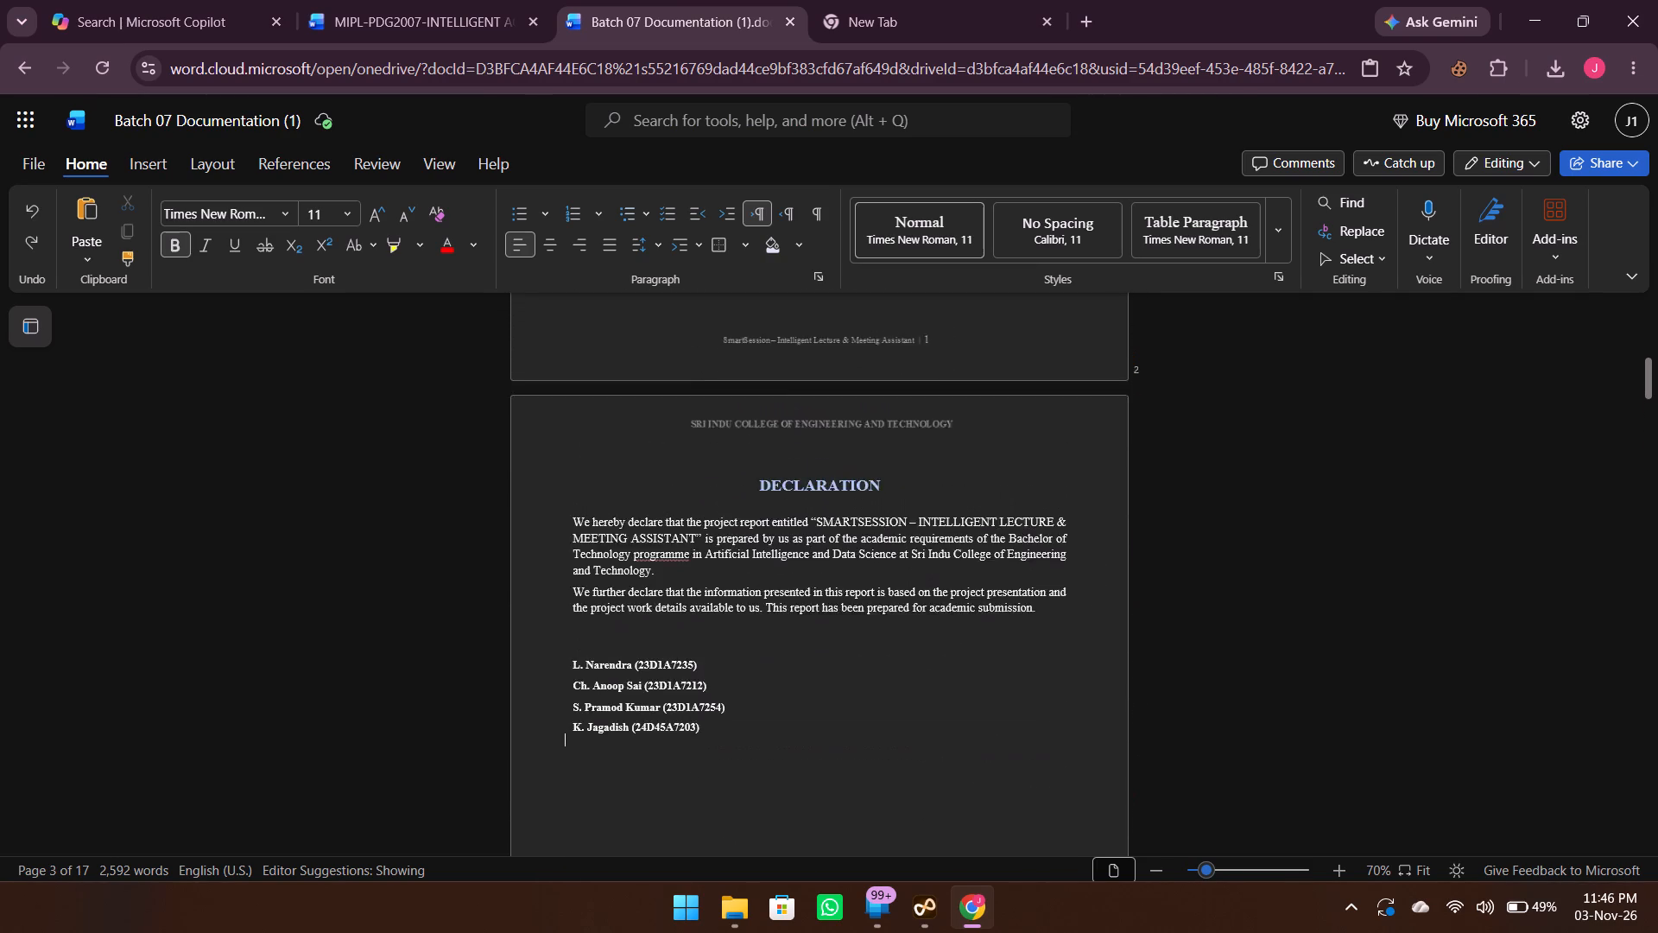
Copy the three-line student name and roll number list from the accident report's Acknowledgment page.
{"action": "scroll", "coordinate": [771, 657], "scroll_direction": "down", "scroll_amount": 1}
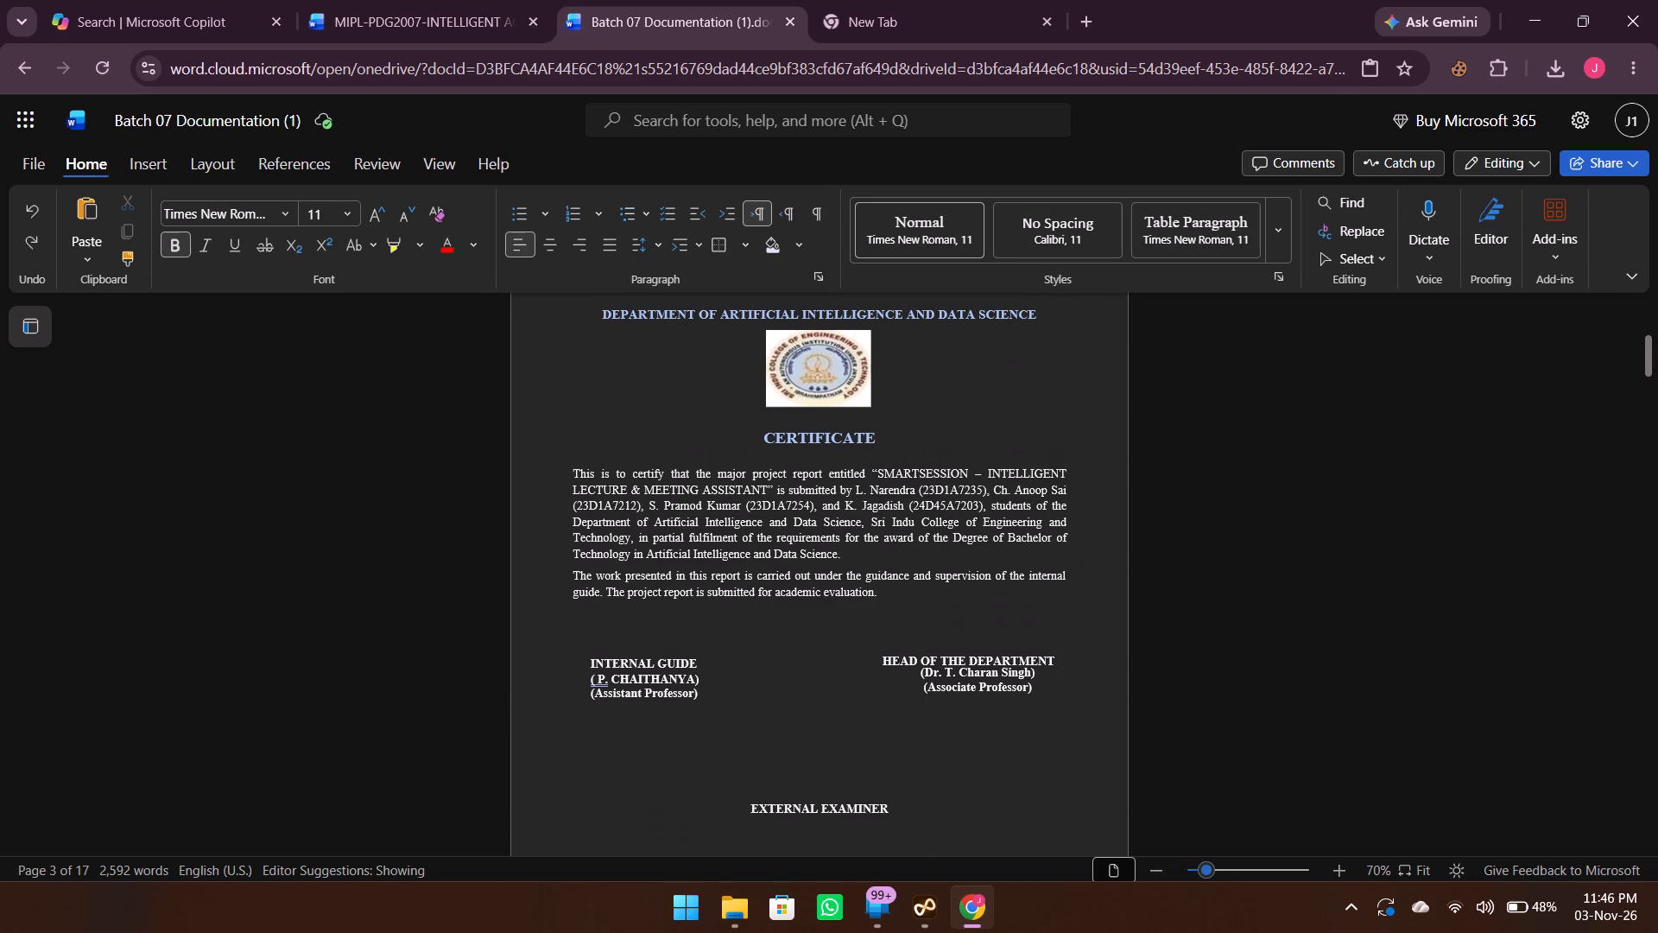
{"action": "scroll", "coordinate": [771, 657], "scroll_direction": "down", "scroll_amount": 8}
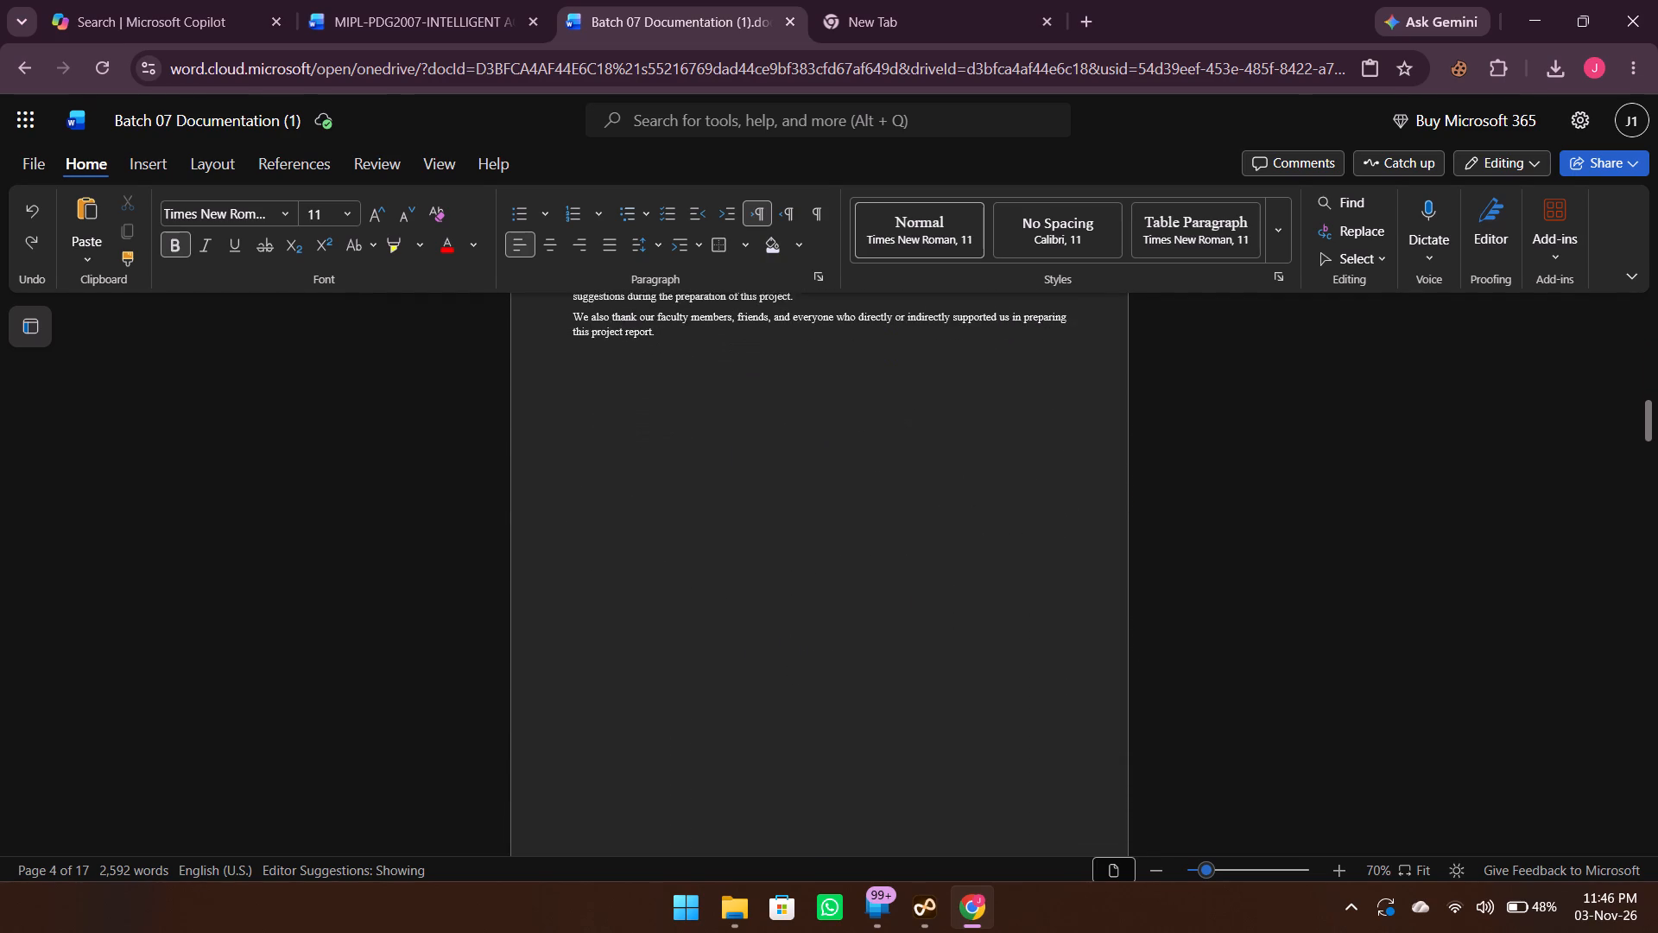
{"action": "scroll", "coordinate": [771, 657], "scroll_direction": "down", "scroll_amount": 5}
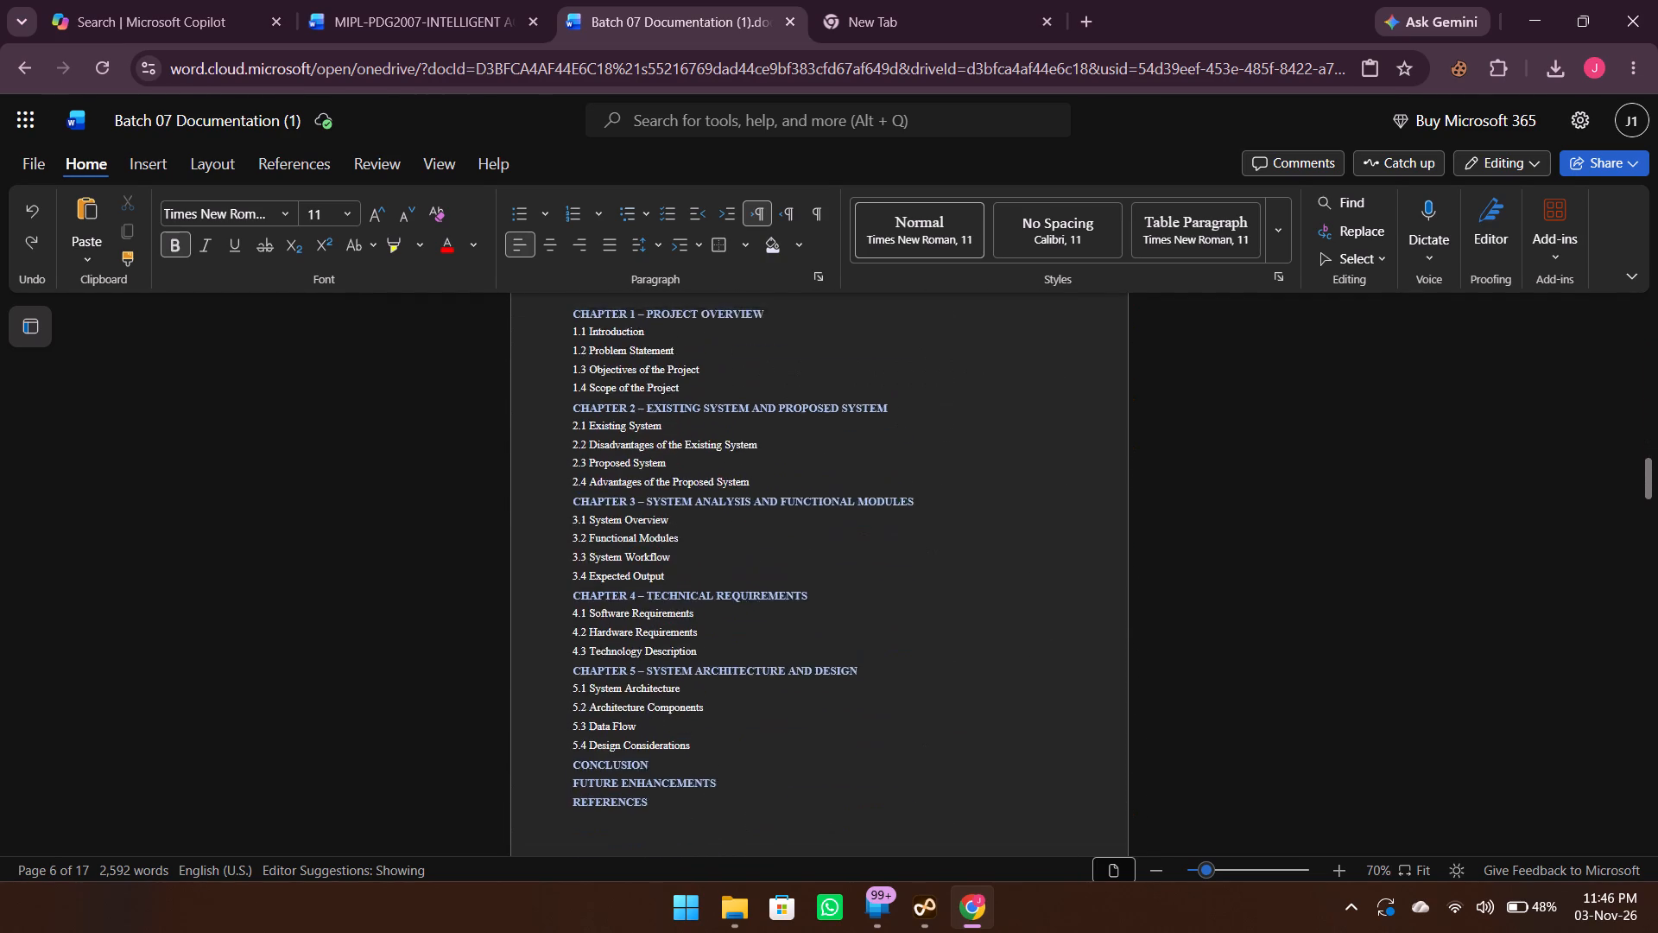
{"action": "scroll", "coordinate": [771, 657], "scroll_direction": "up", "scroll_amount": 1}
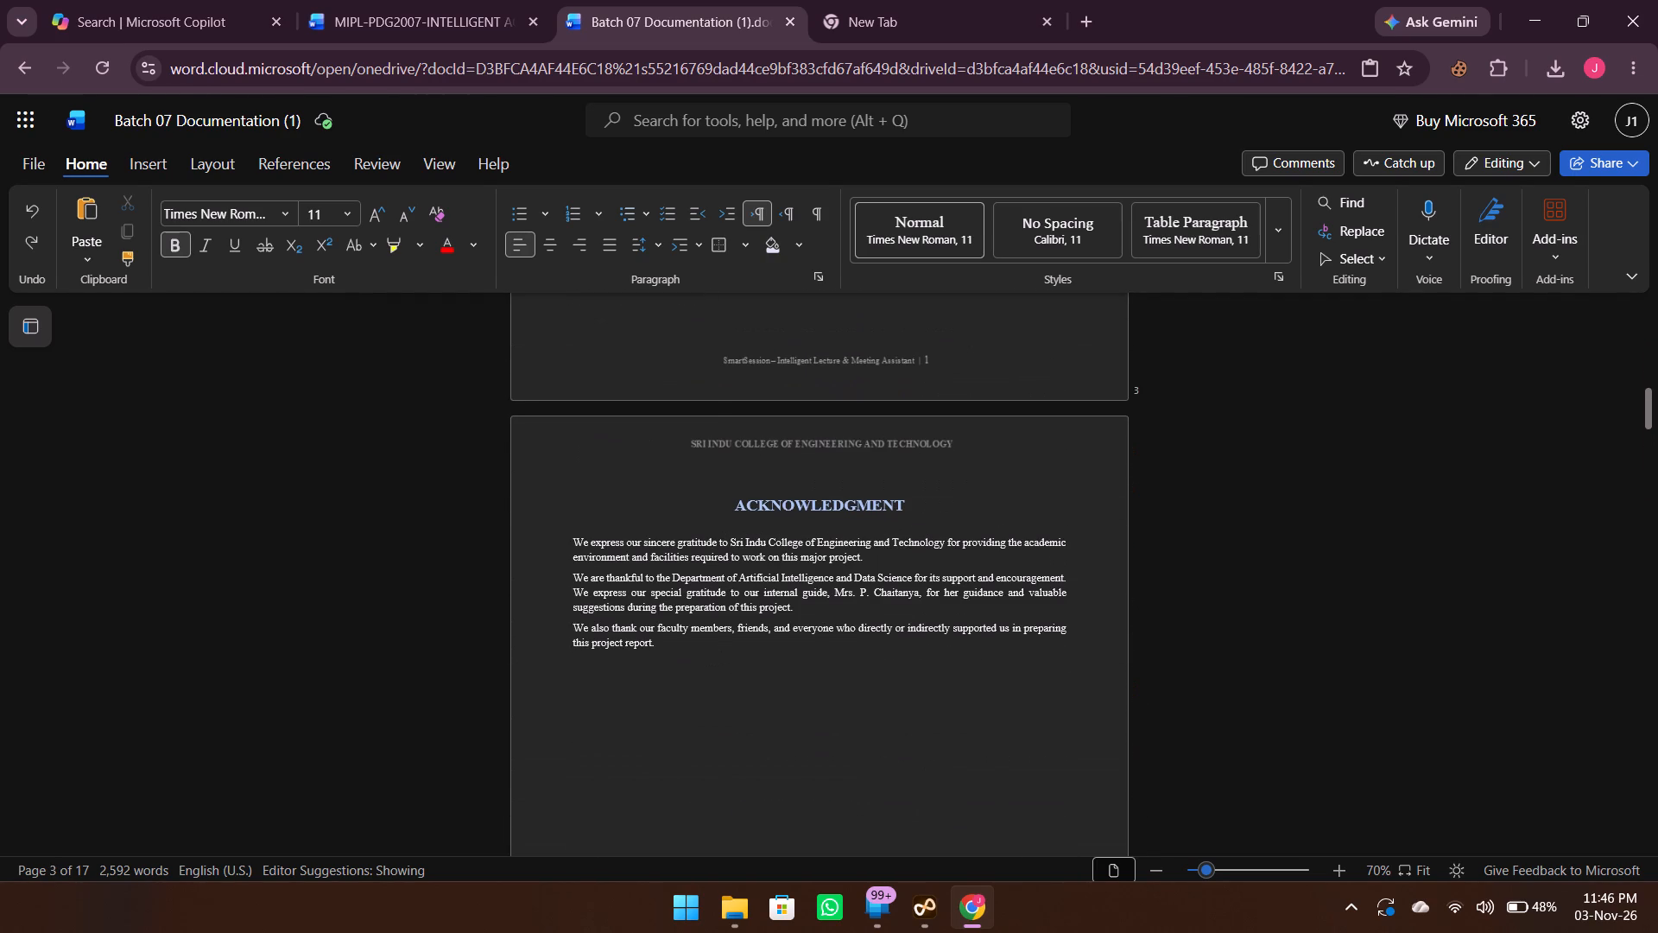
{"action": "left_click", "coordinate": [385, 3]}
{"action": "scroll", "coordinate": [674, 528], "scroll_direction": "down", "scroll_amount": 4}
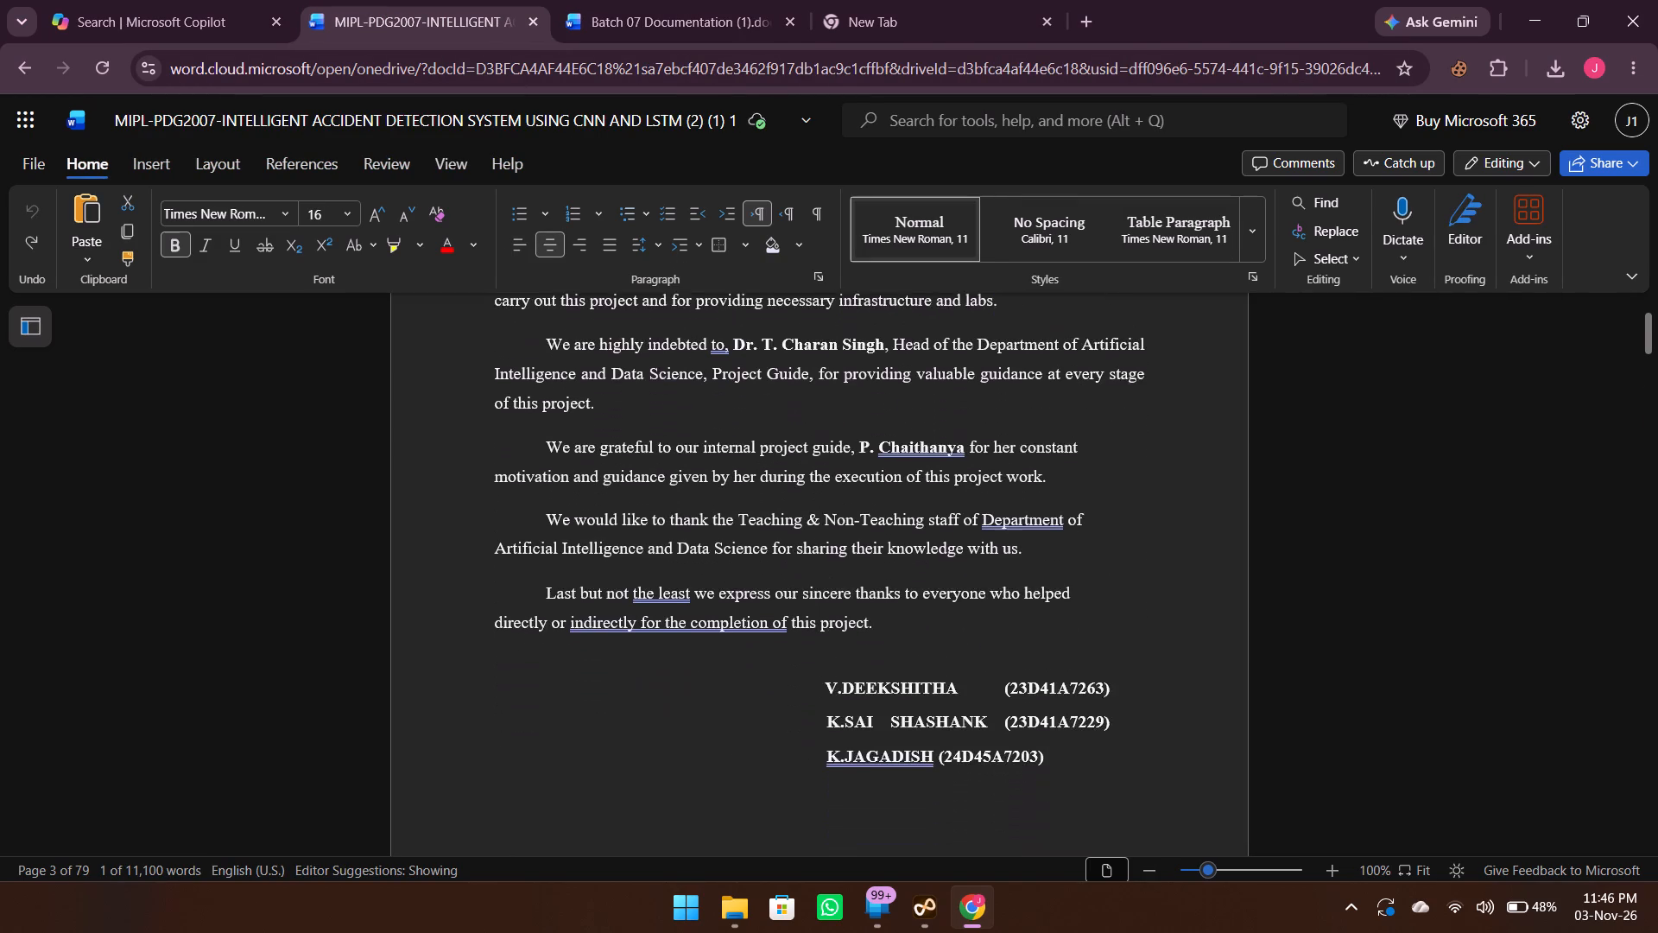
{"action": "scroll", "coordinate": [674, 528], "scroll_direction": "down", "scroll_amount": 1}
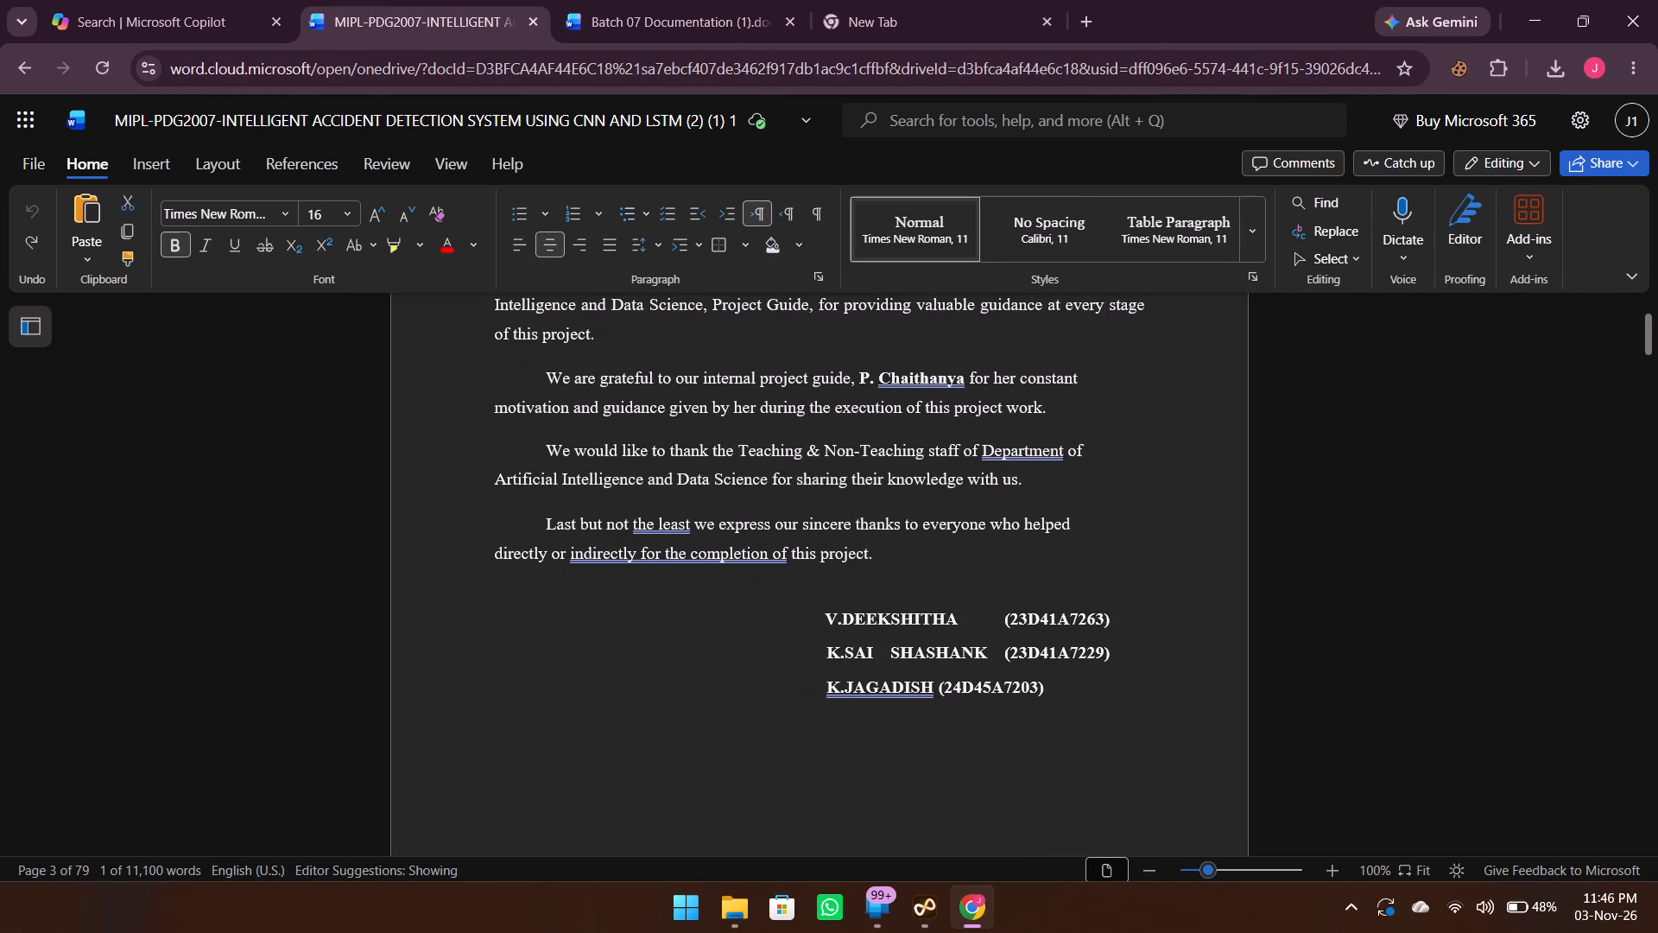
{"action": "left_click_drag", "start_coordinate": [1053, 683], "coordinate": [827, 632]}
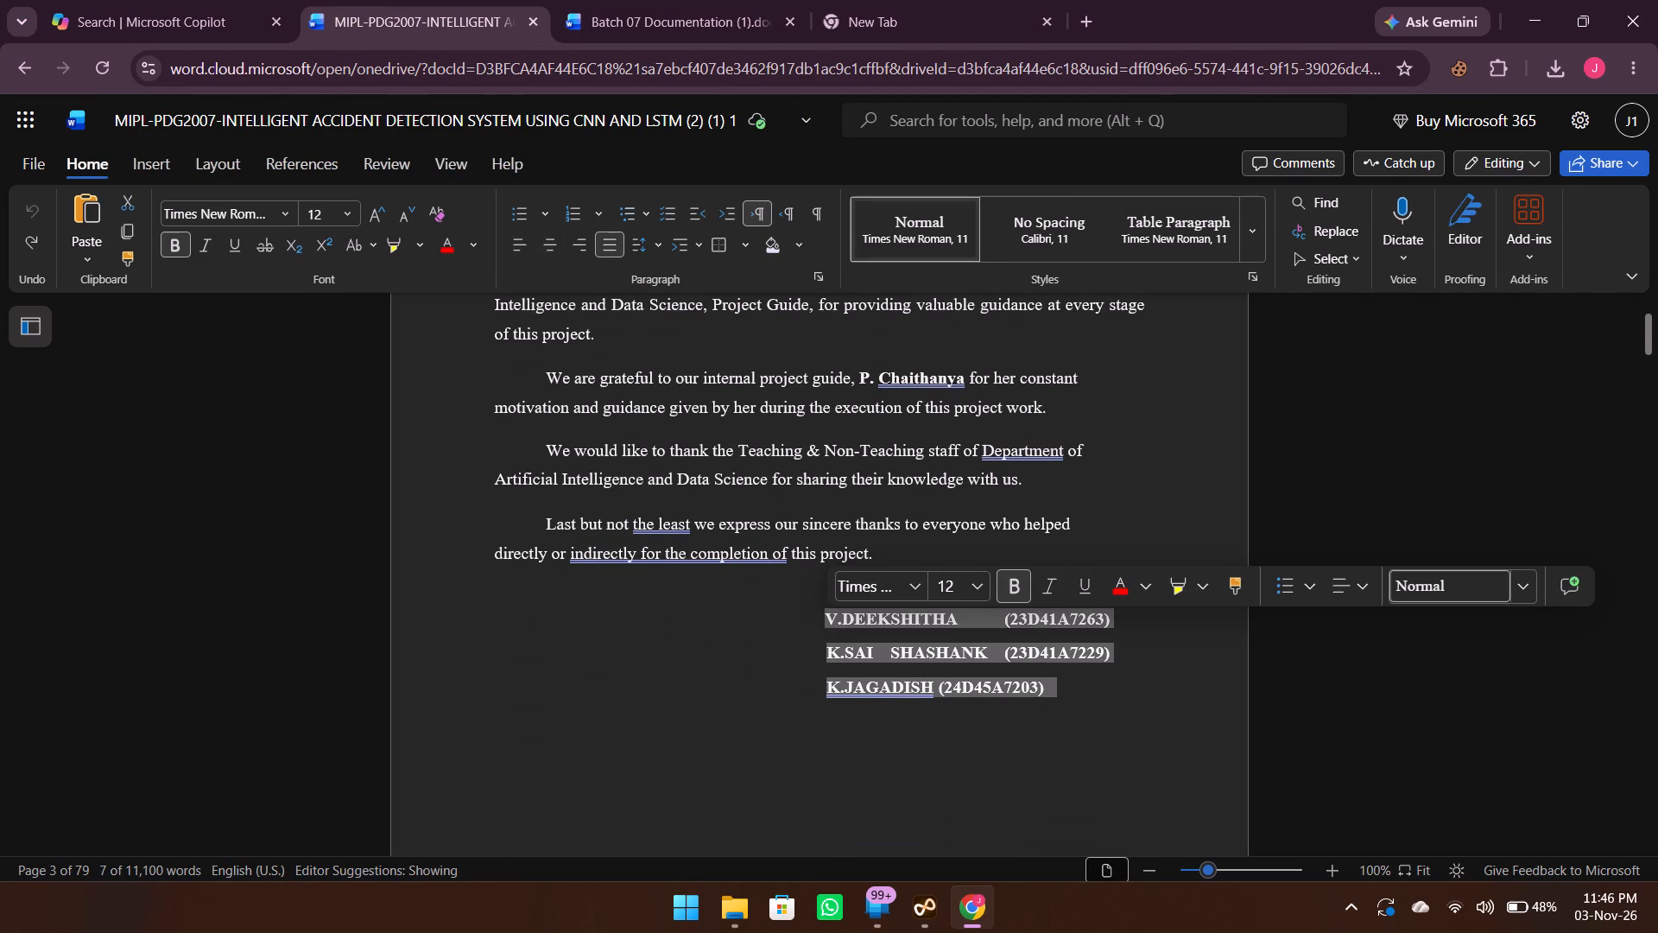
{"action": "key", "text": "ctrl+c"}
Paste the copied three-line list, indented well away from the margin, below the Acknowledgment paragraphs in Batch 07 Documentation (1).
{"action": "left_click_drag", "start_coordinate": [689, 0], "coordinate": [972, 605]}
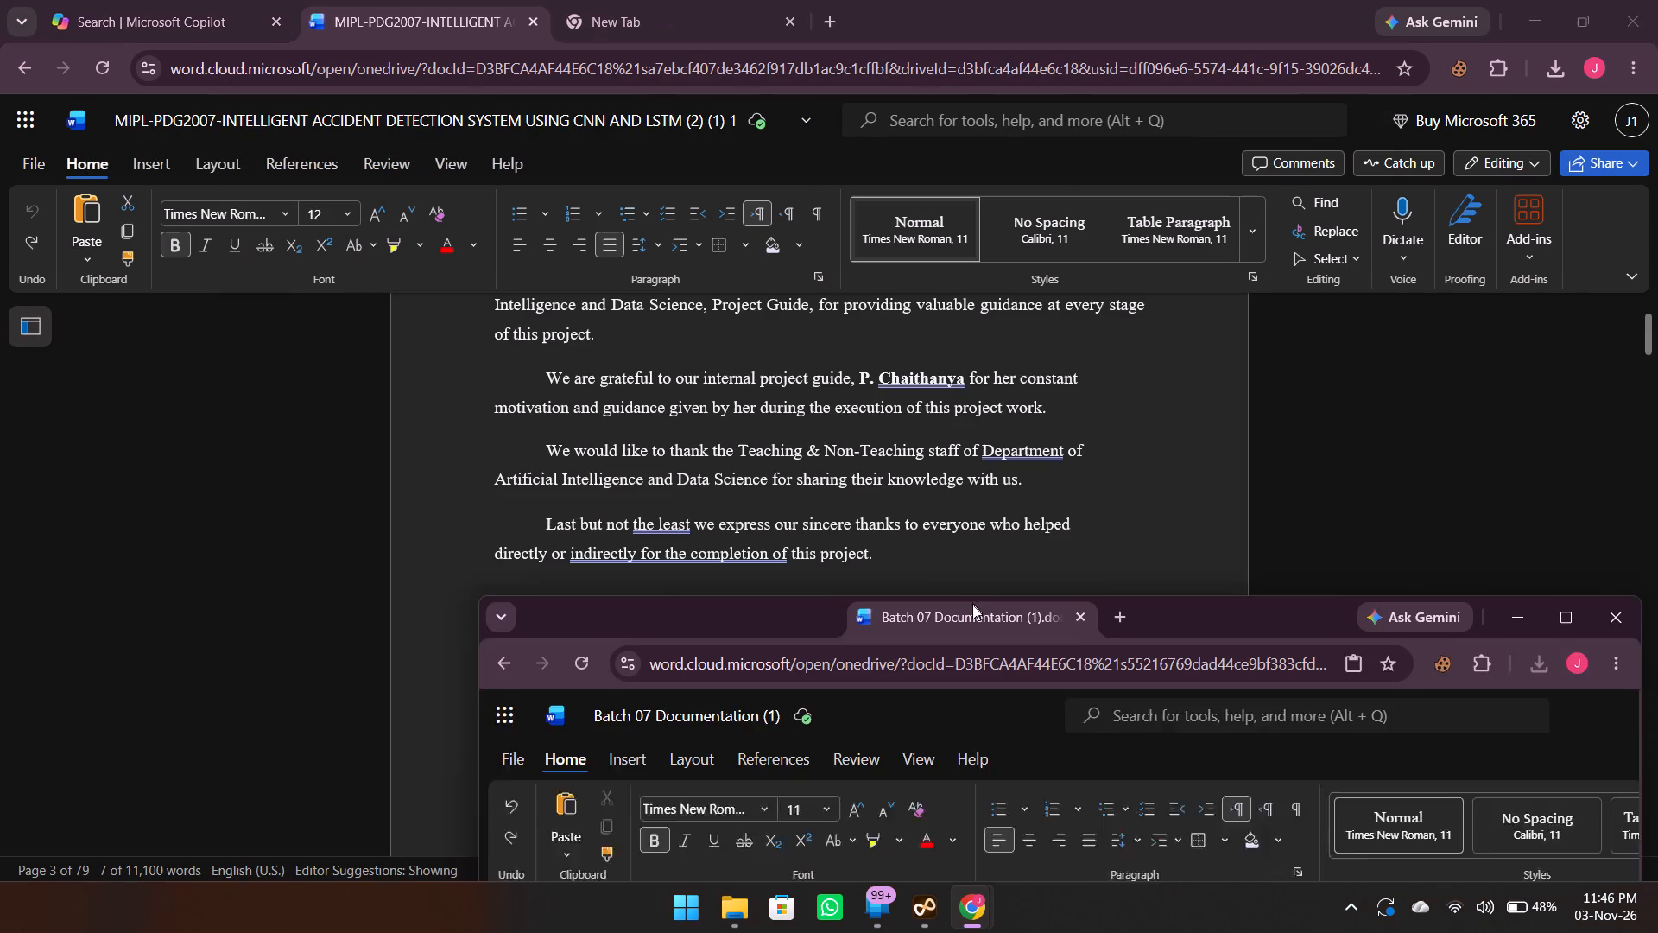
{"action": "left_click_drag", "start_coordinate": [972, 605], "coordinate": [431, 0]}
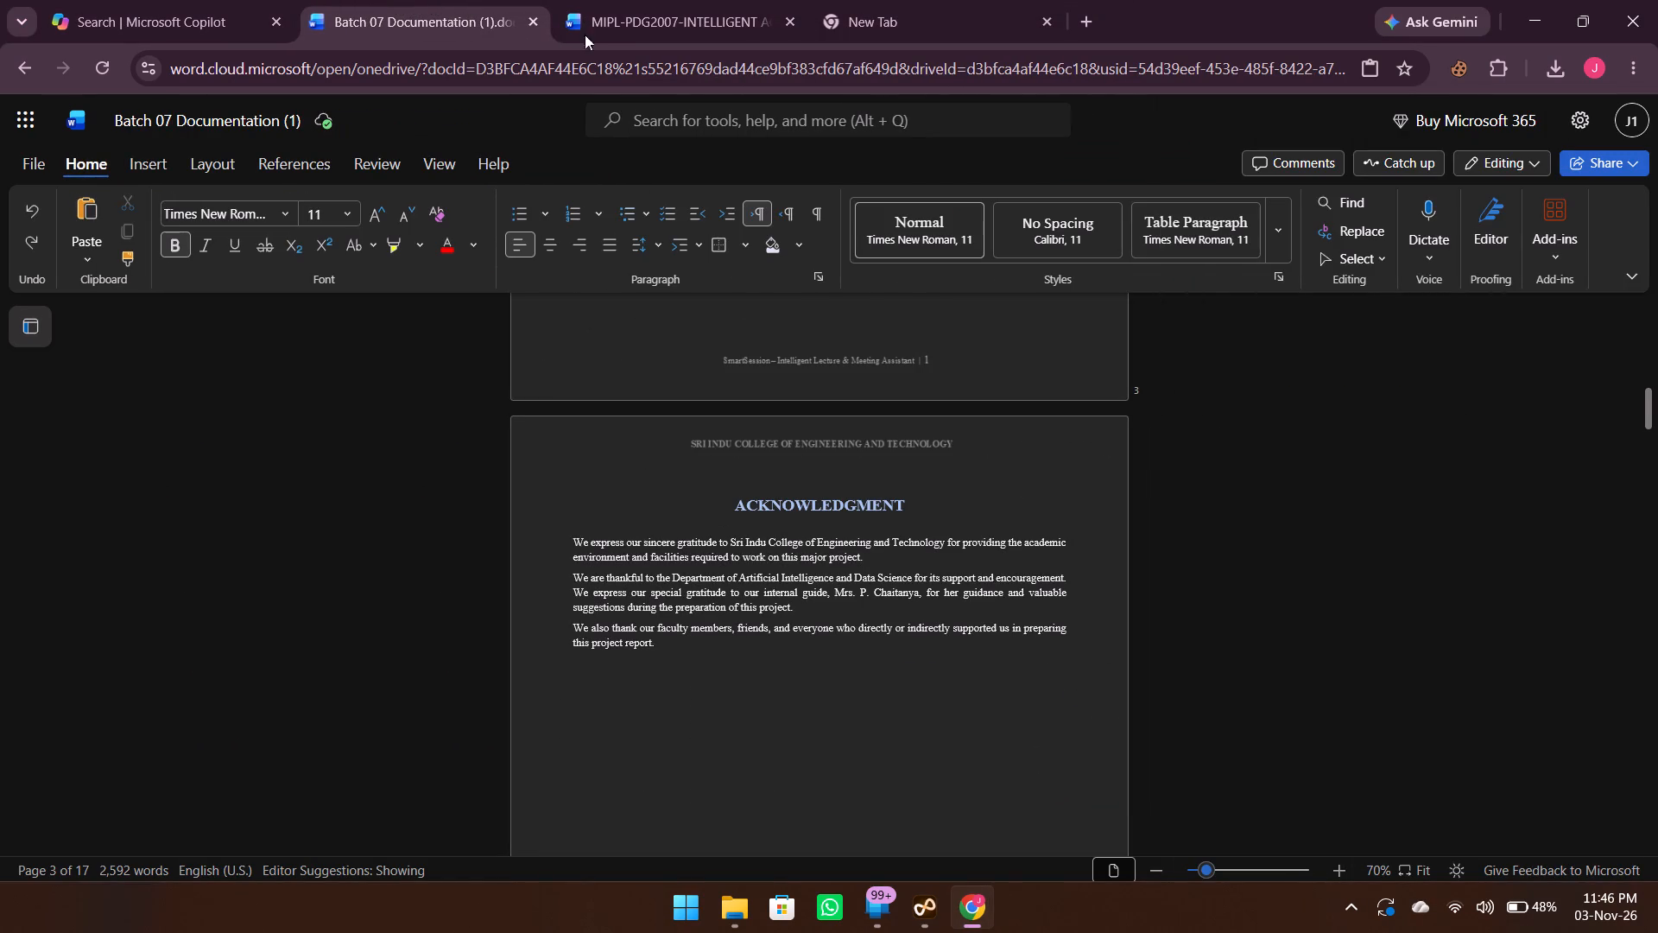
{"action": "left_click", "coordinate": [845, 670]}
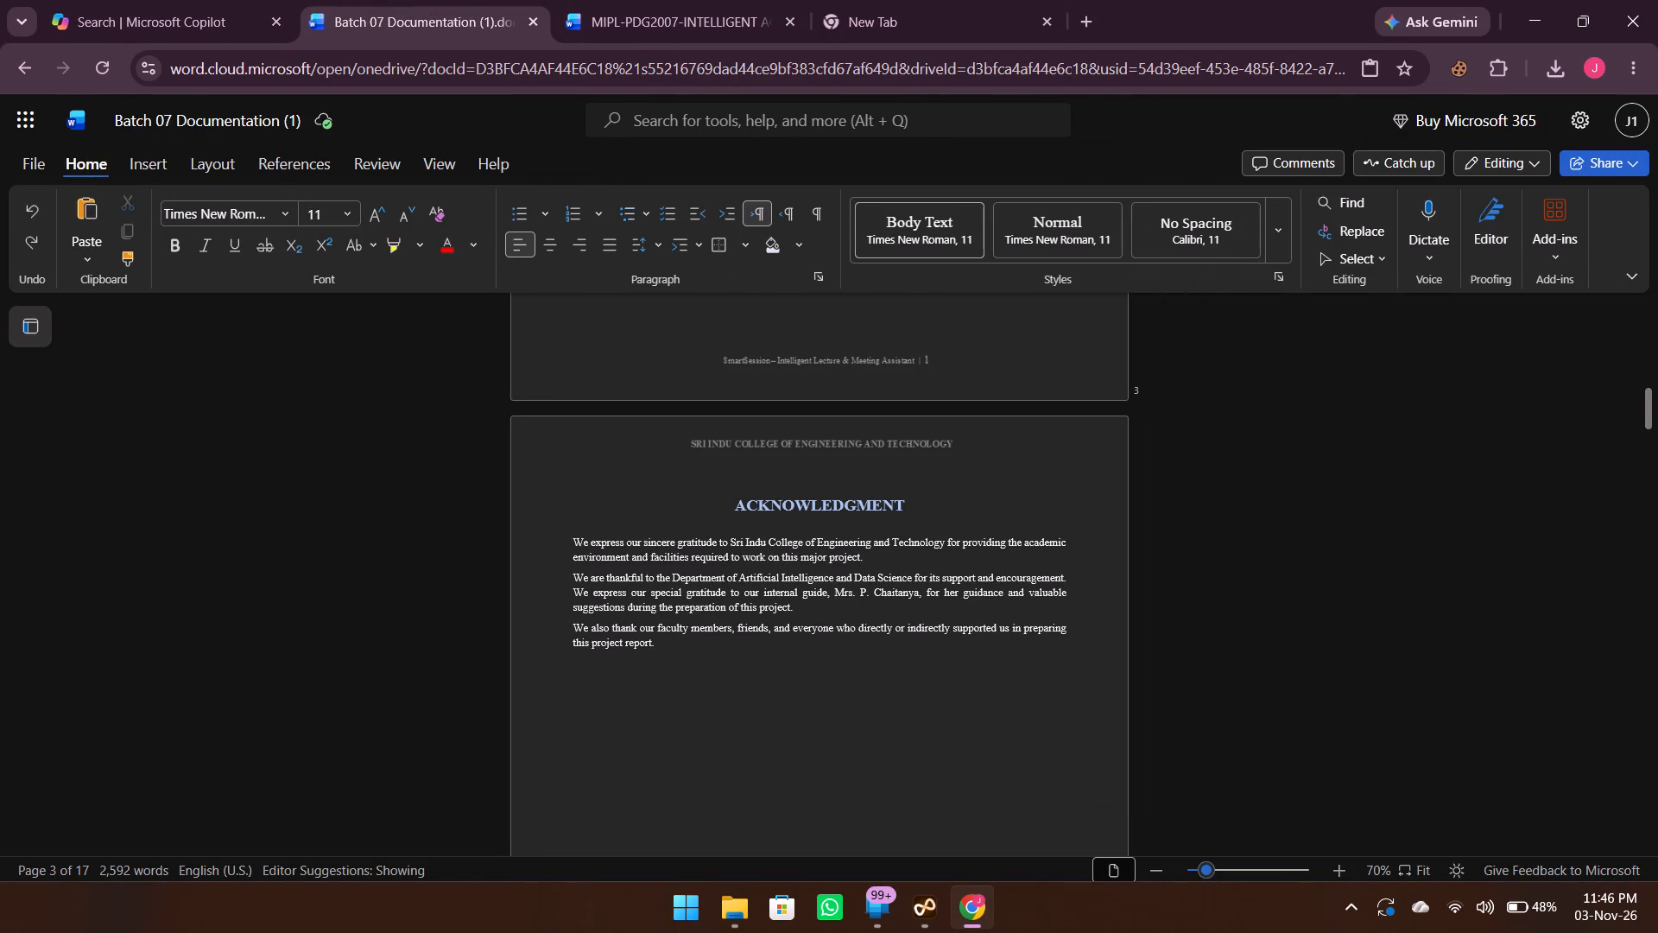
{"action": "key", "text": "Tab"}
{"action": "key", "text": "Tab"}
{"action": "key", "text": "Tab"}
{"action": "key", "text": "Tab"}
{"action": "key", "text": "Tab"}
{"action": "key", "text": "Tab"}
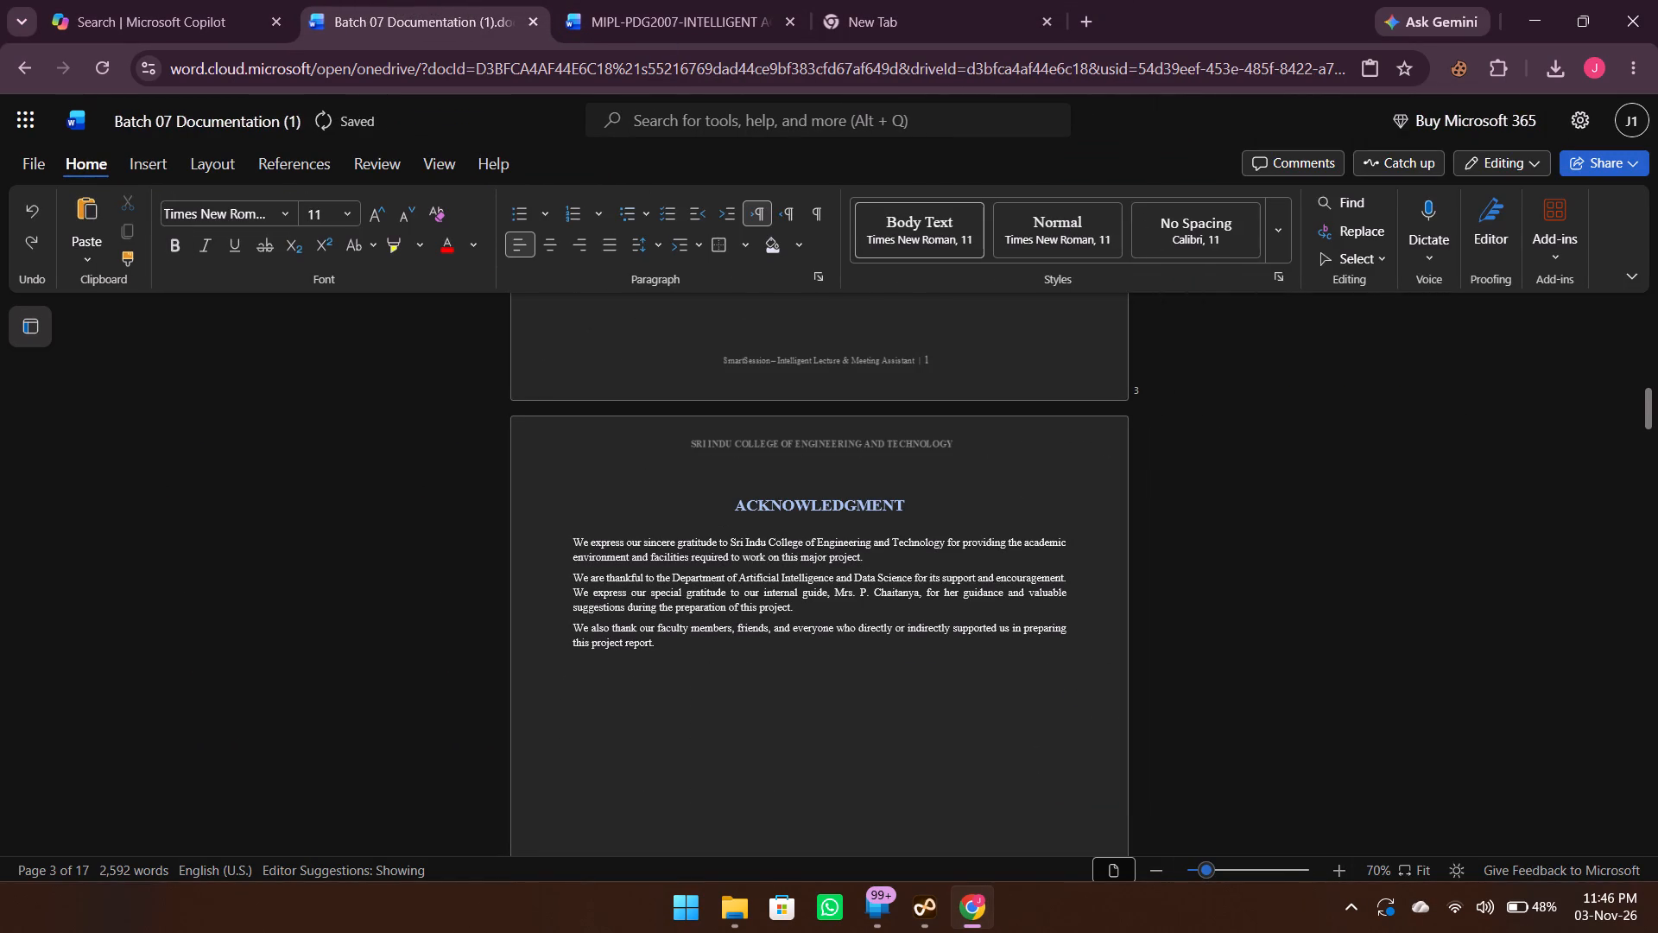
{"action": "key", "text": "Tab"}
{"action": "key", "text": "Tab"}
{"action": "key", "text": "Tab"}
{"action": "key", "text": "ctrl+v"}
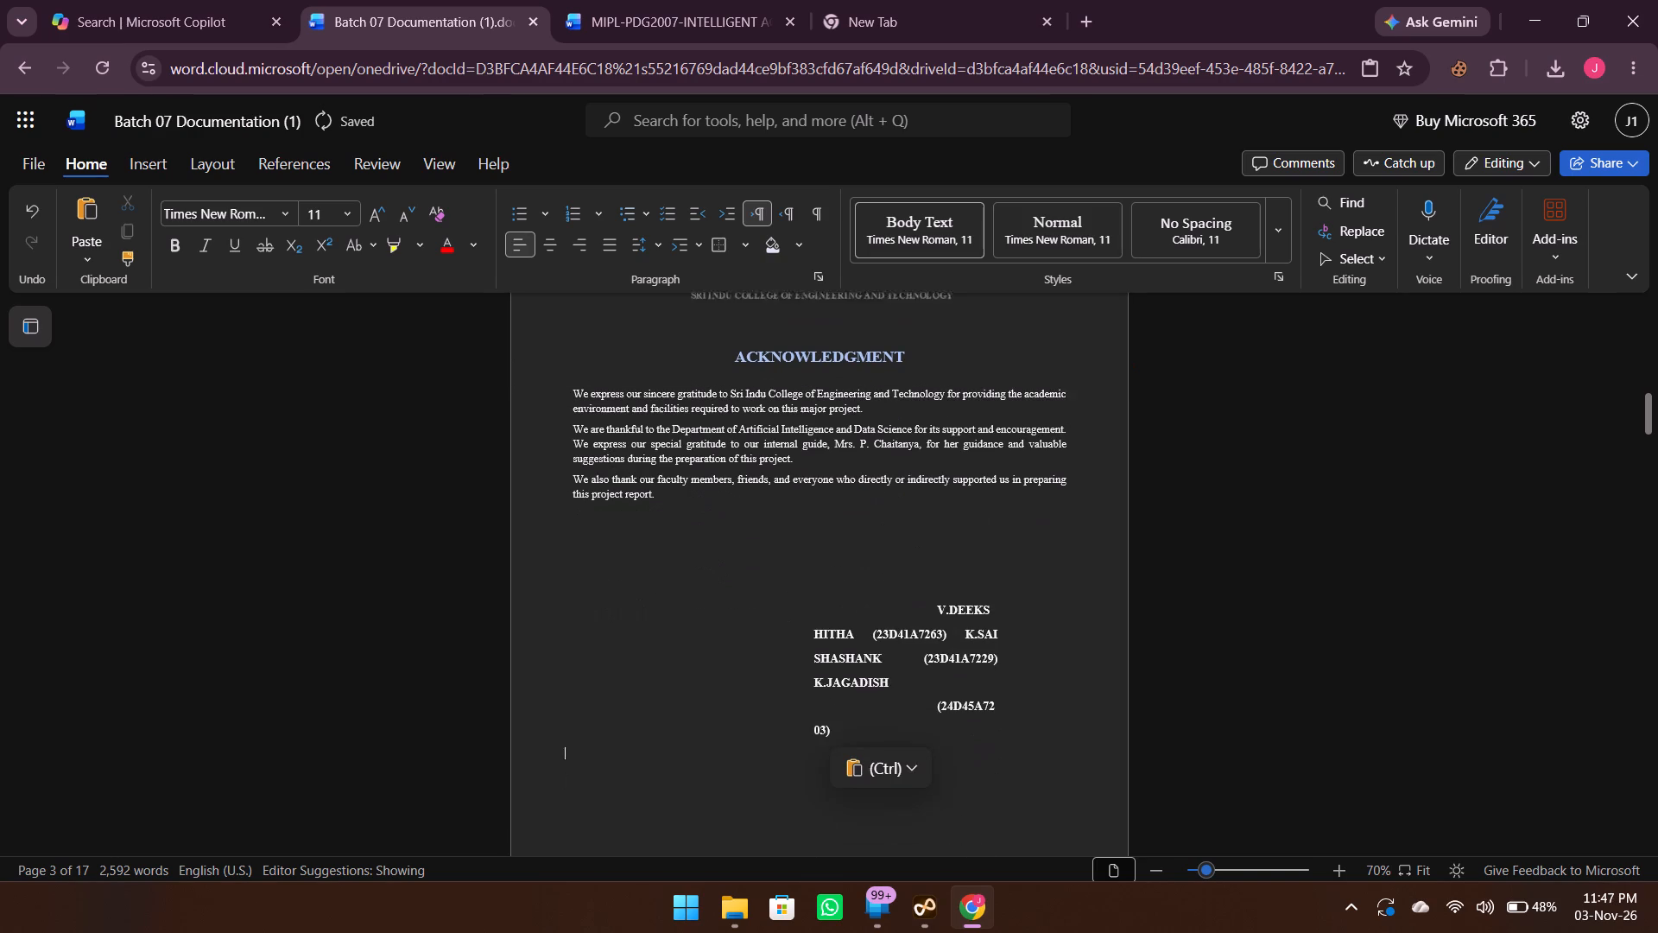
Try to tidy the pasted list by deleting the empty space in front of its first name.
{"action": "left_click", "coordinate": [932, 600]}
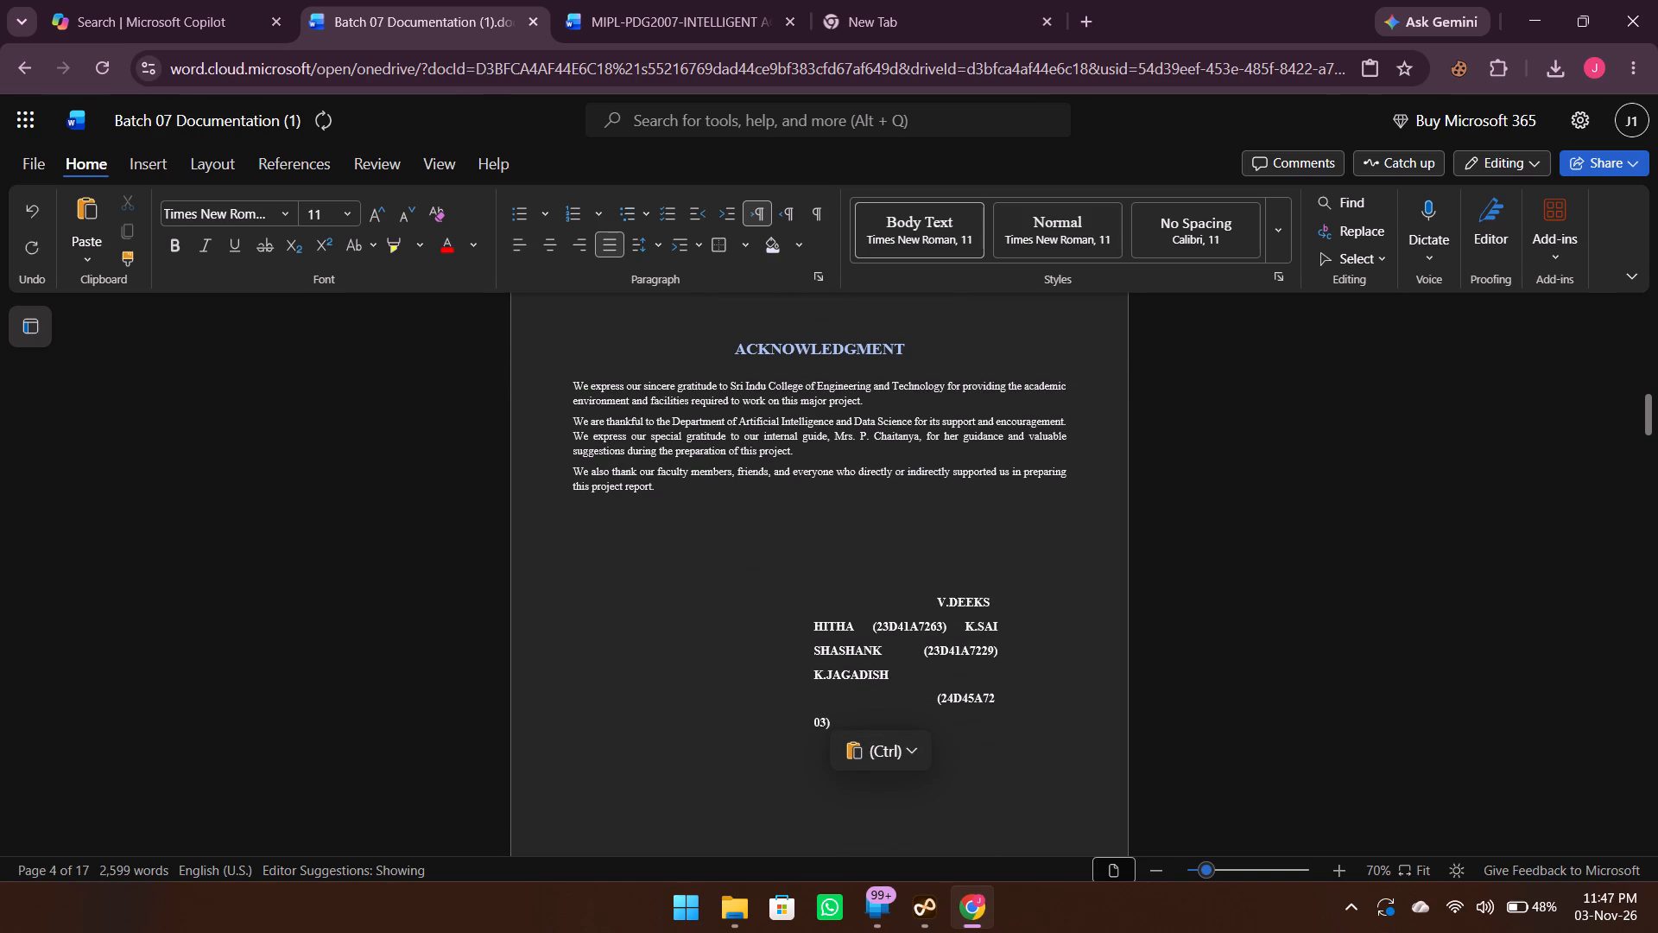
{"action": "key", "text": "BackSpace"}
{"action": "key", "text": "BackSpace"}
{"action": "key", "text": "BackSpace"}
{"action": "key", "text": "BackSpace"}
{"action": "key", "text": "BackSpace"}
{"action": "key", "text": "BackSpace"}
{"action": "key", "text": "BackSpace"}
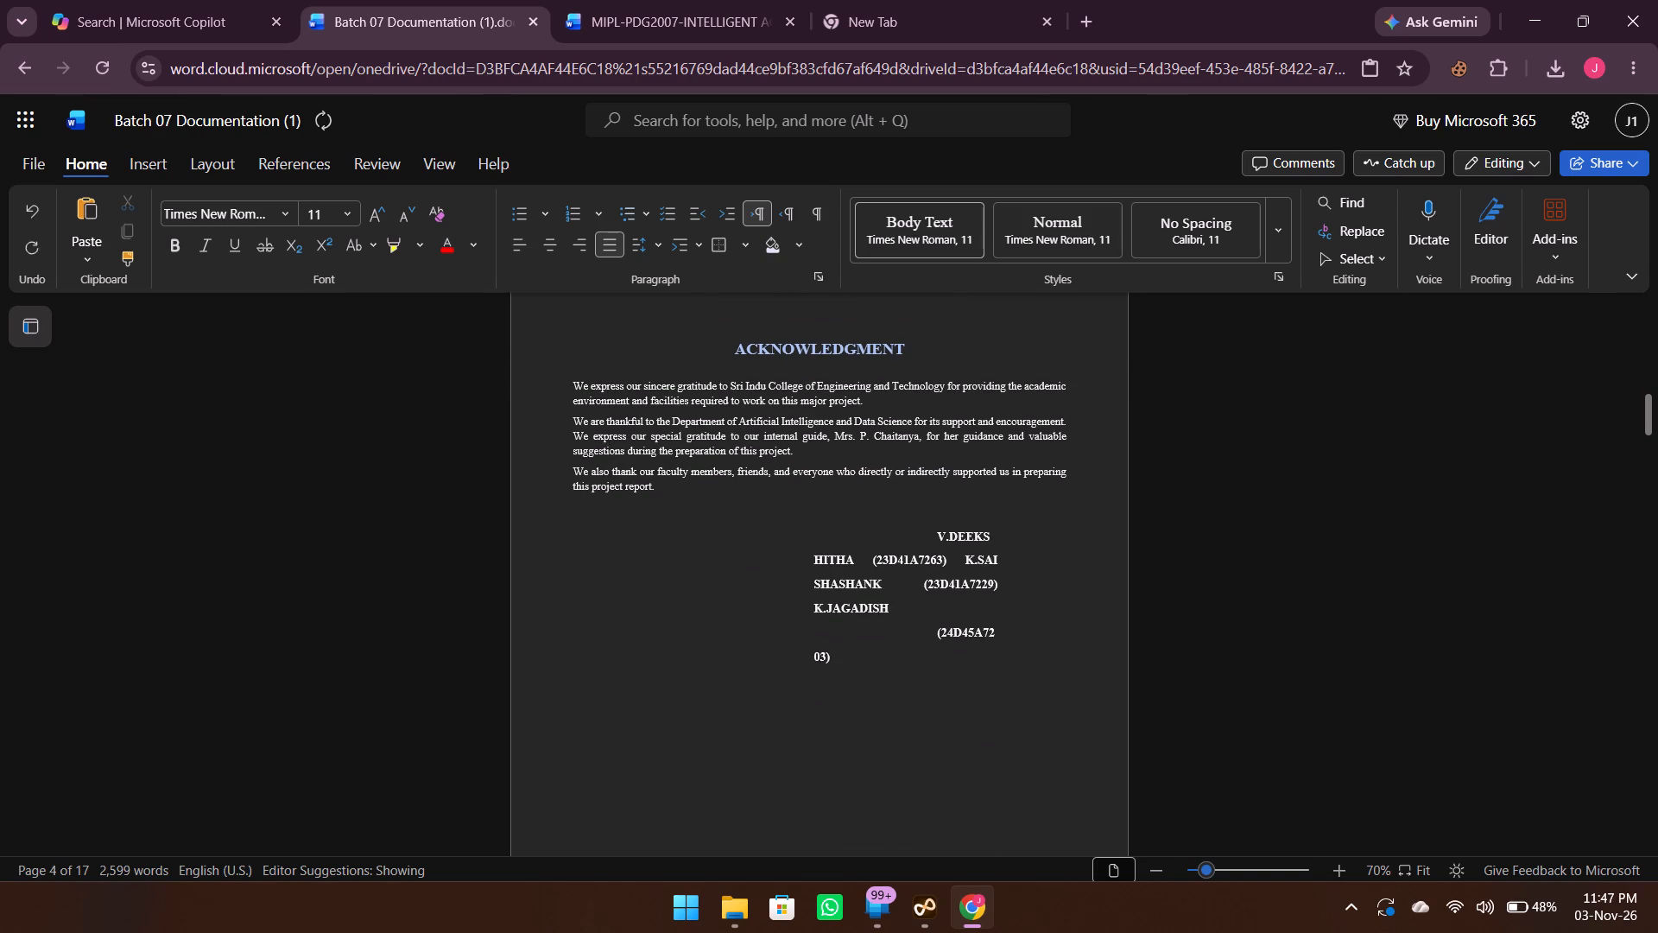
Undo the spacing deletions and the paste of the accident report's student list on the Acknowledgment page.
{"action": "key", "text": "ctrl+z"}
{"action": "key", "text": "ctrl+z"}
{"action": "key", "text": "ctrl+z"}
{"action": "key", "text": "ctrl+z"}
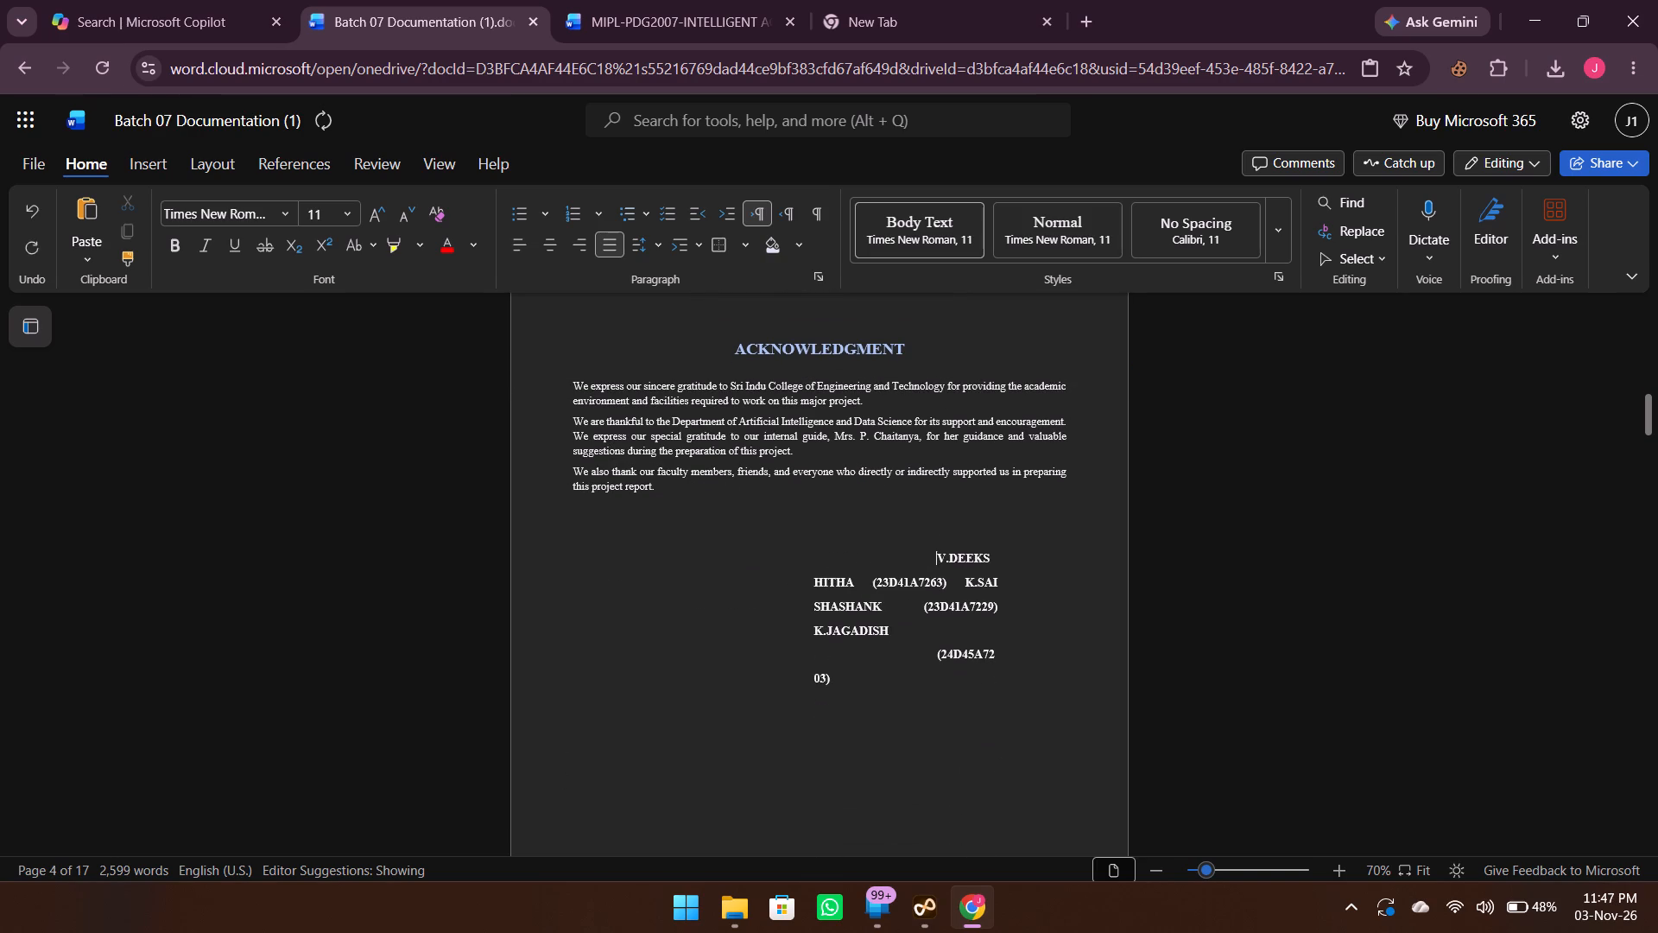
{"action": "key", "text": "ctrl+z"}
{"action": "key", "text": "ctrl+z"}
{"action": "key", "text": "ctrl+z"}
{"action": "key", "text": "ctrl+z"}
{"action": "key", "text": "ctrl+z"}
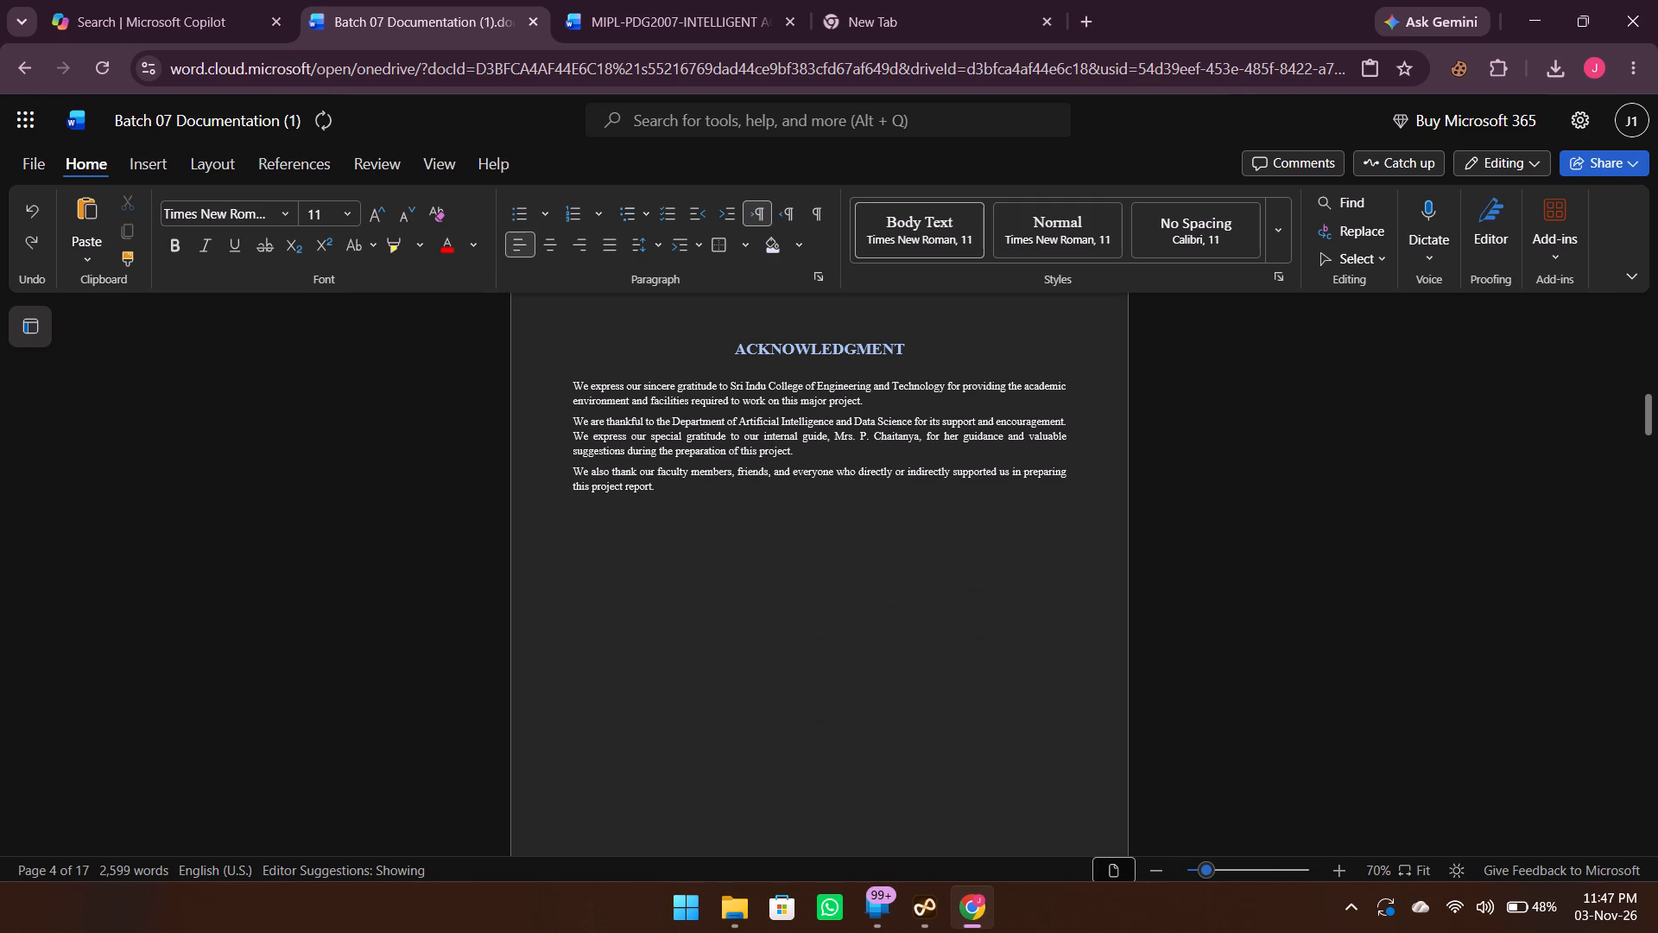
Set the three body paragraphs on the Acknowledgment page to 12 points.
{"action": "left_click_drag", "start_coordinate": [661, 496], "coordinate": [571, 385]}
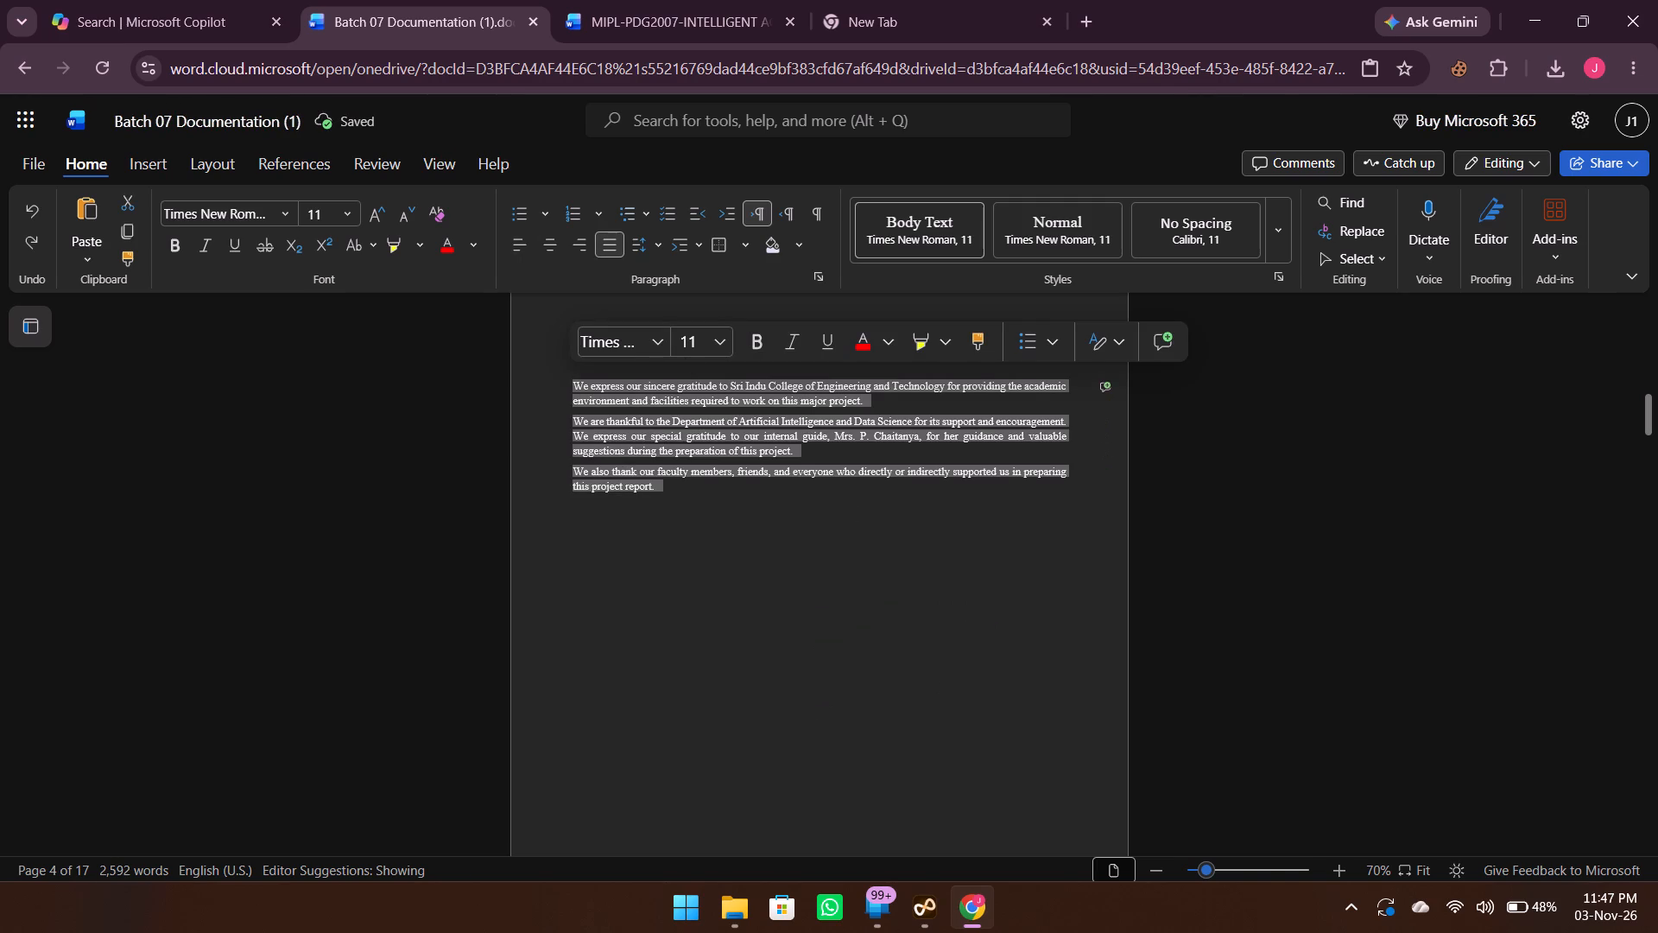
{"action": "left_click", "coordinate": [715, 350]}
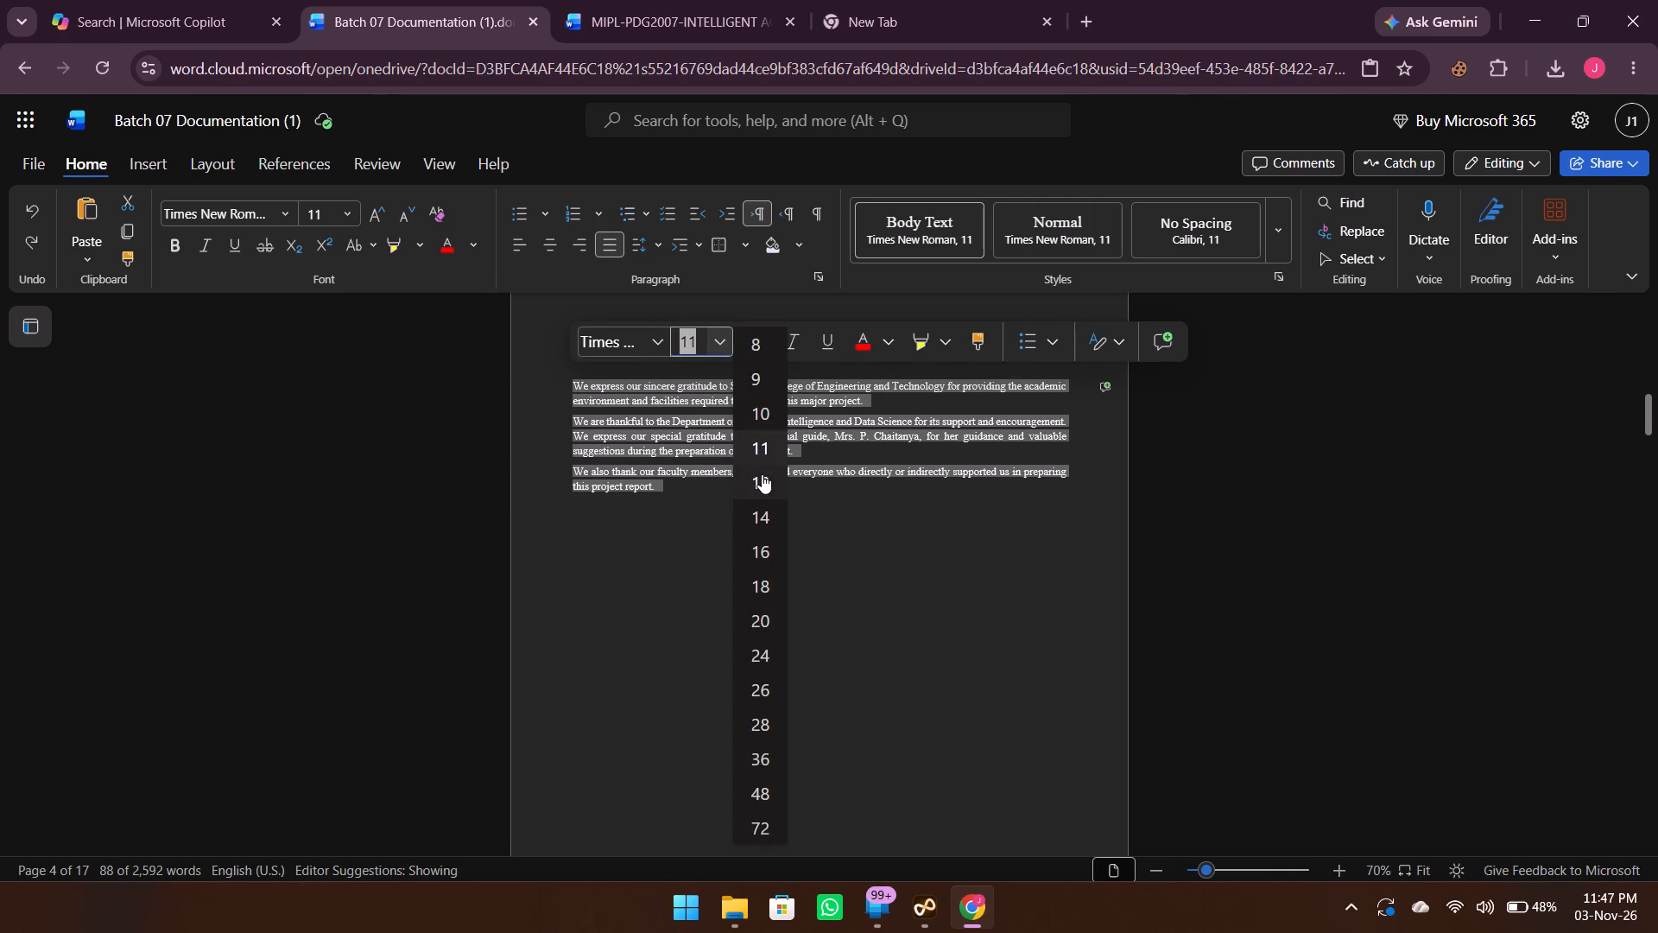
{"action": "left_click", "coordinate": [761, 478]}
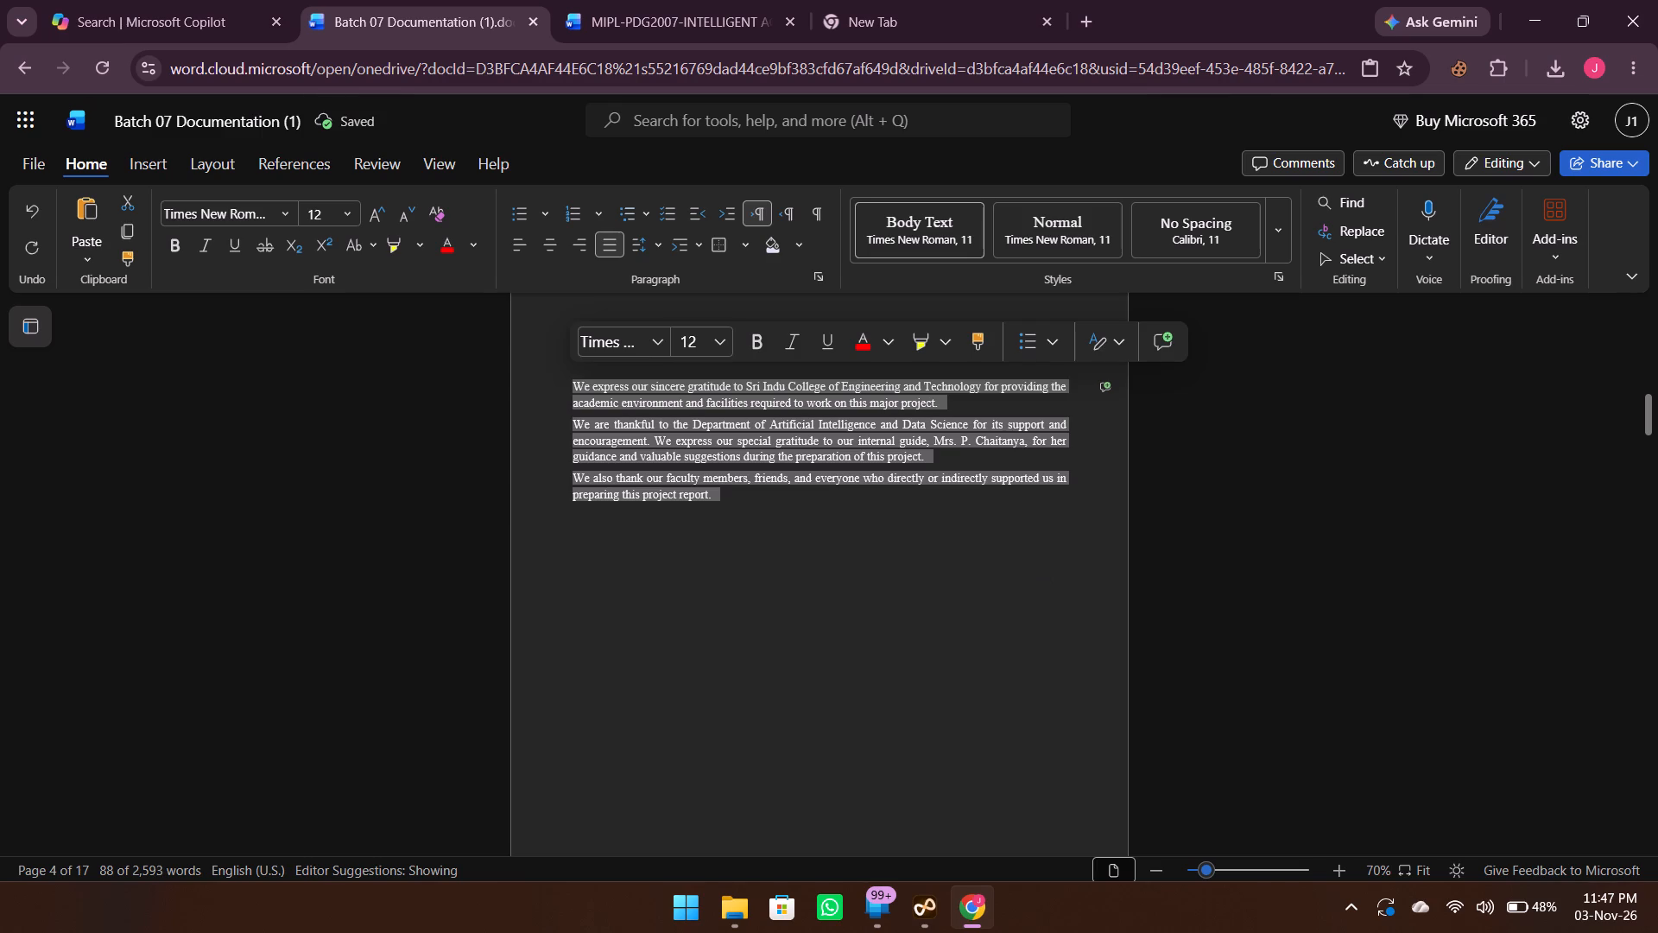
{"action": "left_click", "coordinate": [1083, 541]}
Delete the leftover tab indents and the empty line below the Acknowledgment's last paragraph.
{"action": "left_click", "coordinate": [1018, 540]}
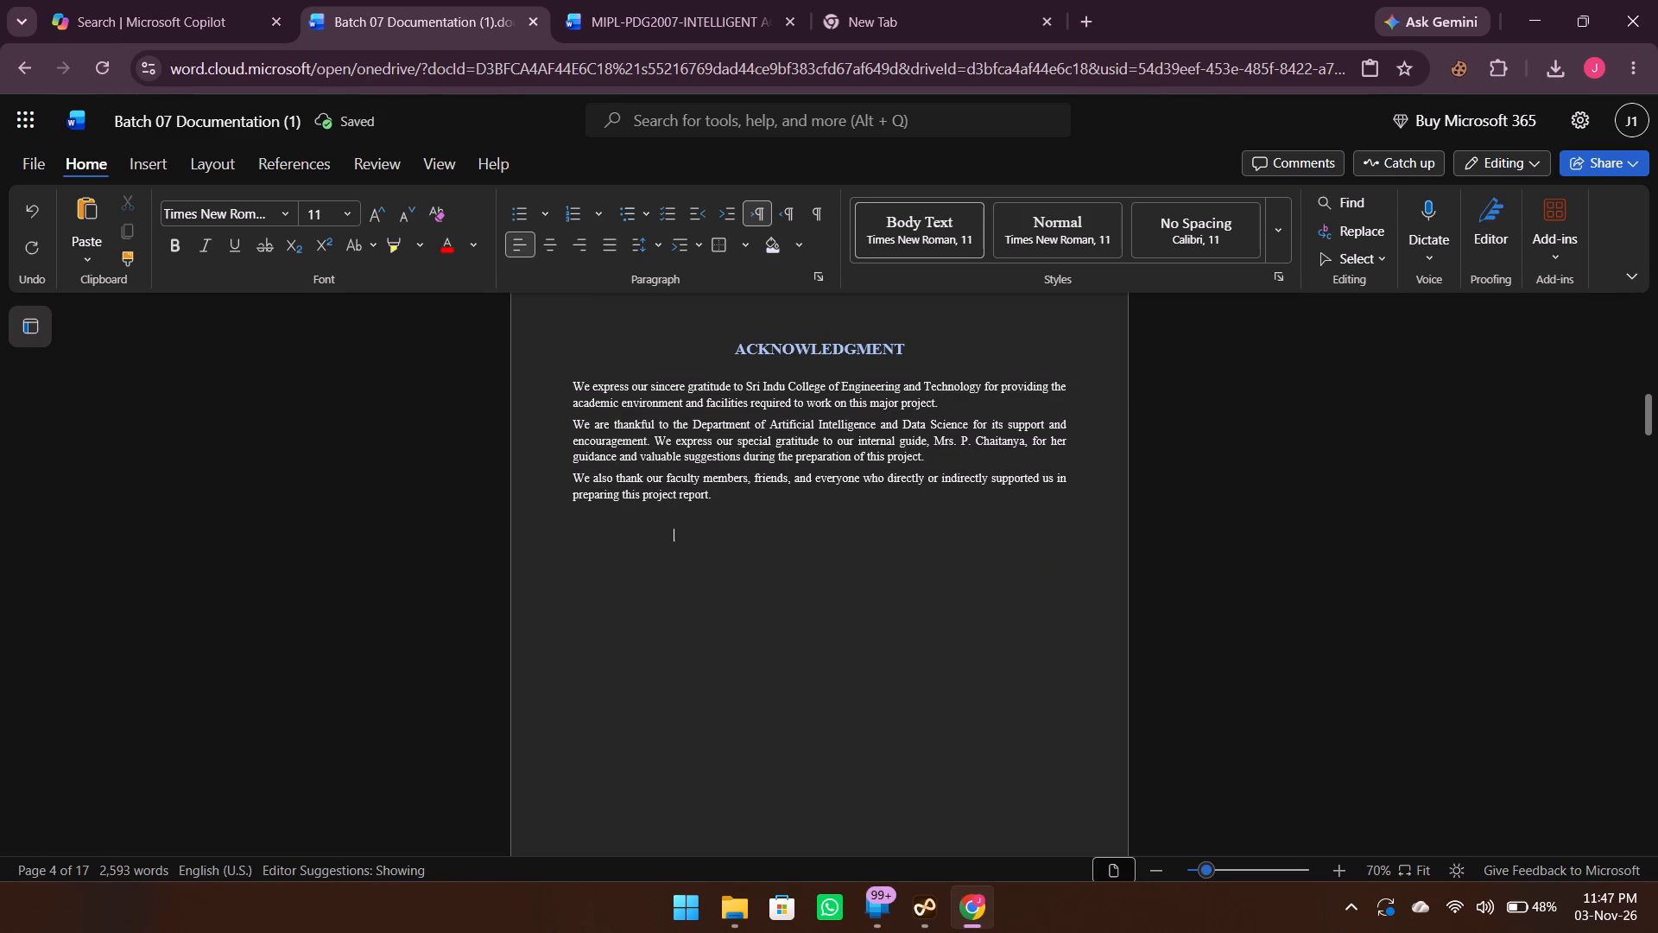
{"action": "key", "text": "BackSpace"}
{"action": "key", "text": "BackSpace"}
{"action": "key", "text": "BackSpace"}
{"action": "key", "text": "BackSpace"}
{"action": "key", "text": "BackSpace"}
{"action": "key", "text": "BackSpace"}
{"action": "key", "text": "BackSpace"}
{"action": "key", "text": "BackSpace"}
{"action": "key", "text": "BackSpace"}
{"action": "key", "text": "BackSpace"}
{"action": "key", "text": "BackSpace"}
{"action": "key", "text": "BackSpace"}
{"action": "key", "text": "BackSpace"}
{"action": "key", "text": "BackSpace"}
{"action": "key", "text": "BackSpace"}
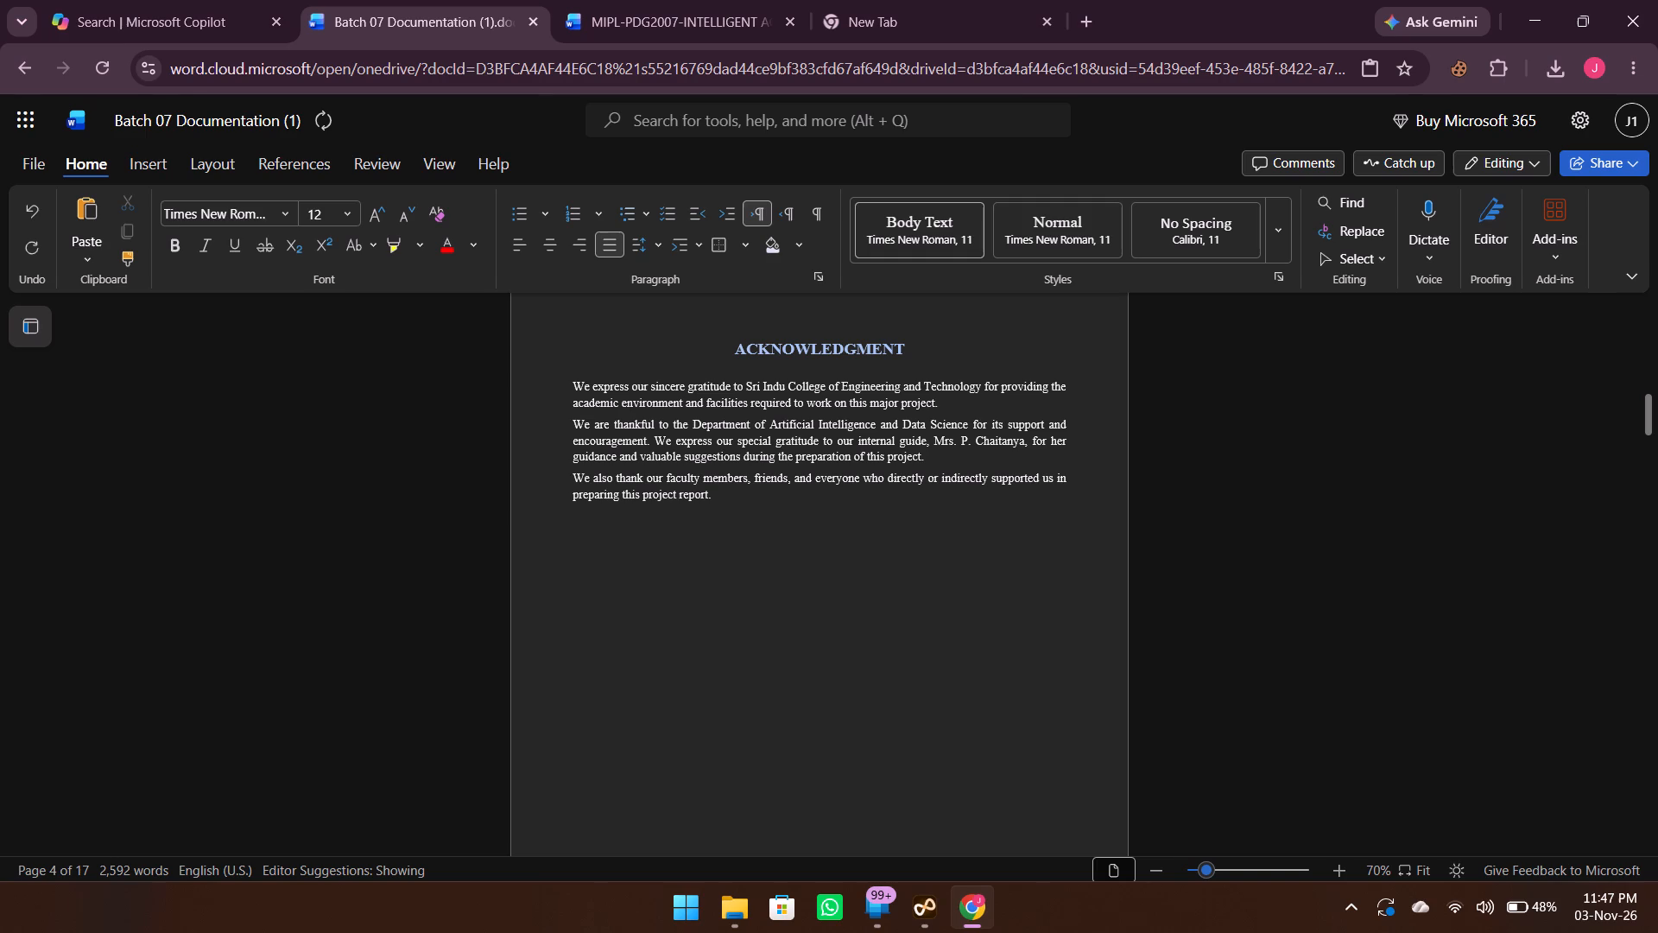
{"action": "left_click", "coordinate": [1056, 539]}
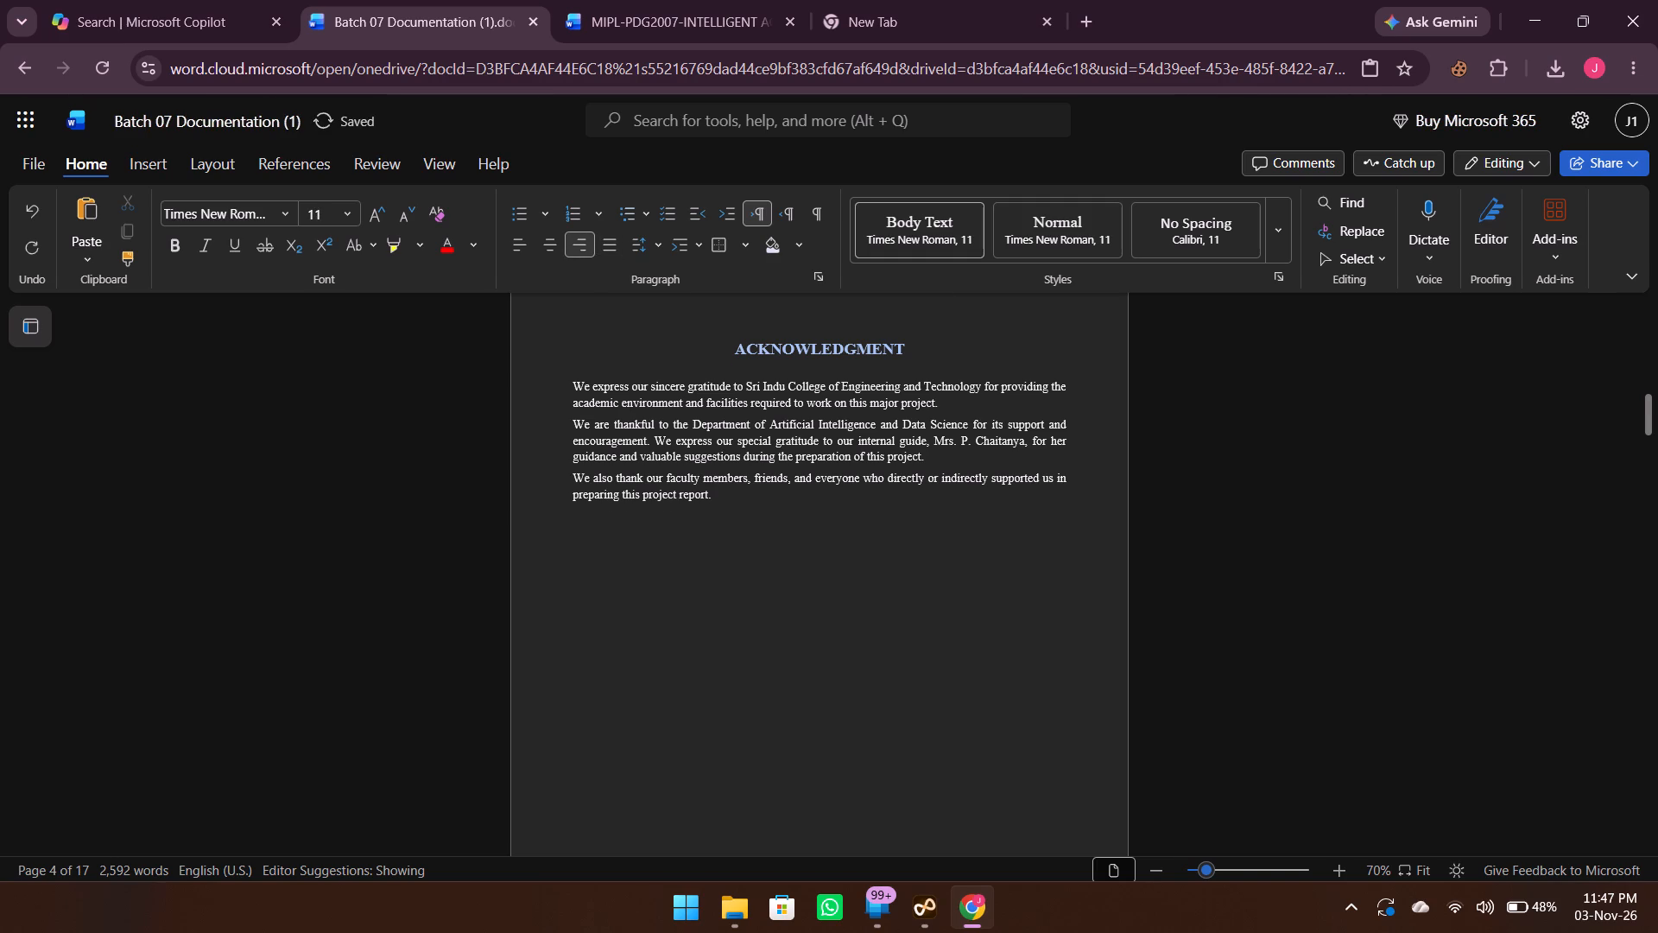
Copy the four-line student name and roll number list from the Declaration page.
{"action": "scroll", "coordinate": [982, 545], "scroll_direction": "up", "scroll_amount": 6}
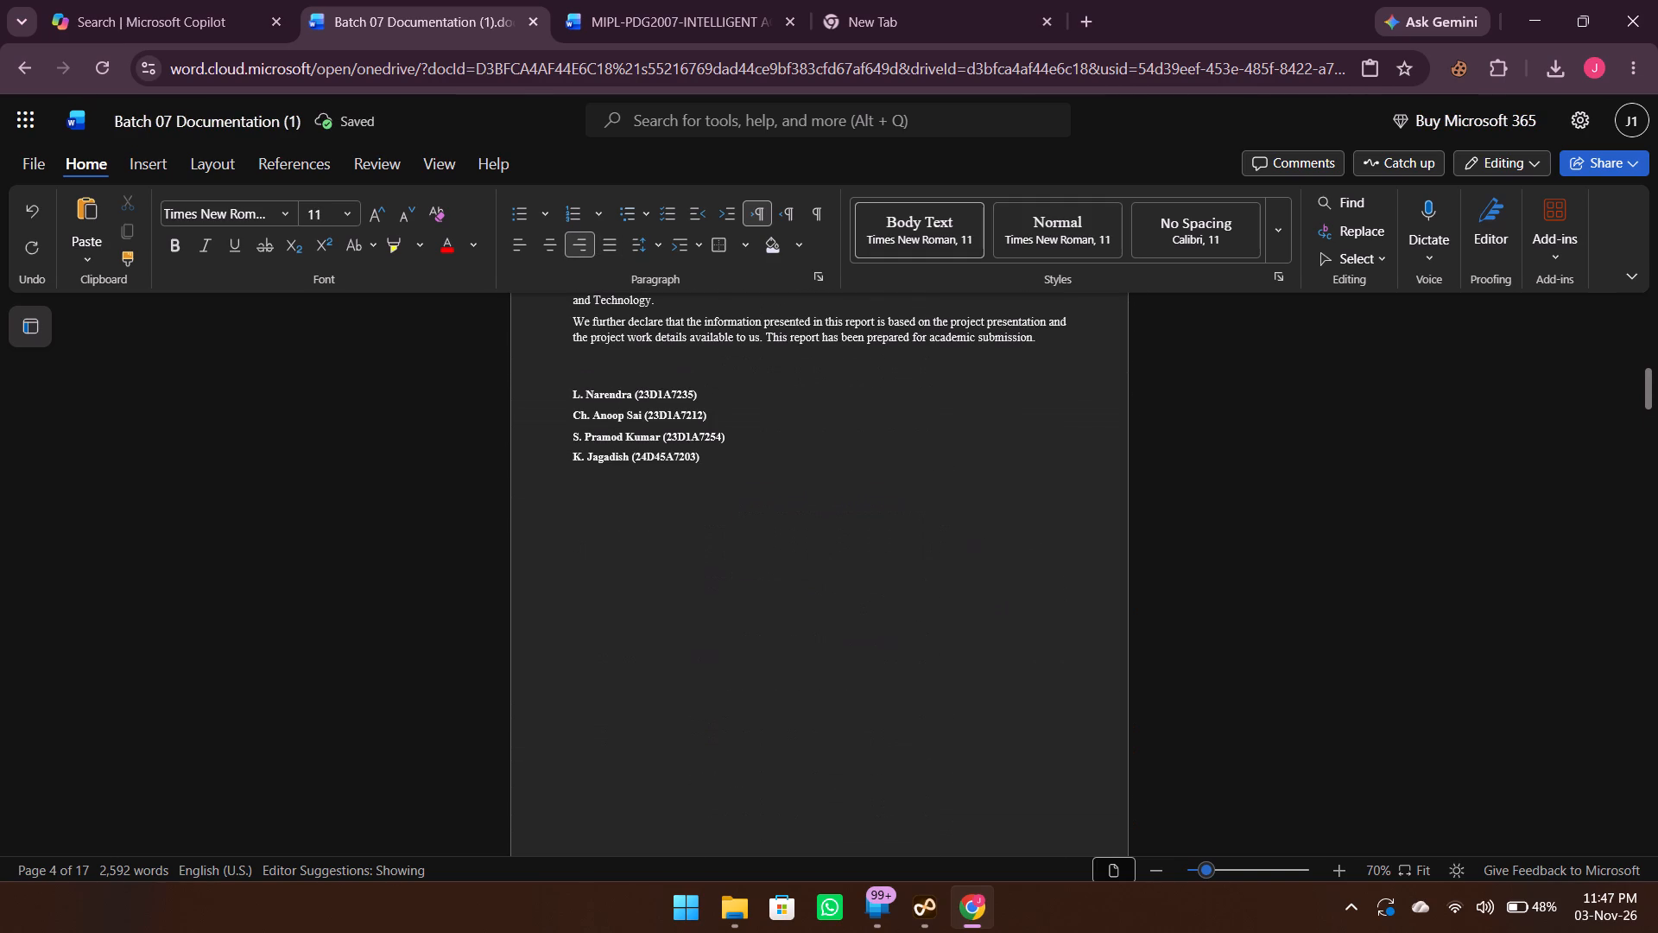
{"action": "left_click_drag", "start_coordinate": [702, 396], "coordinate": [576, 395]}
{"action": "left_click", "coordinate": [576, 395]}
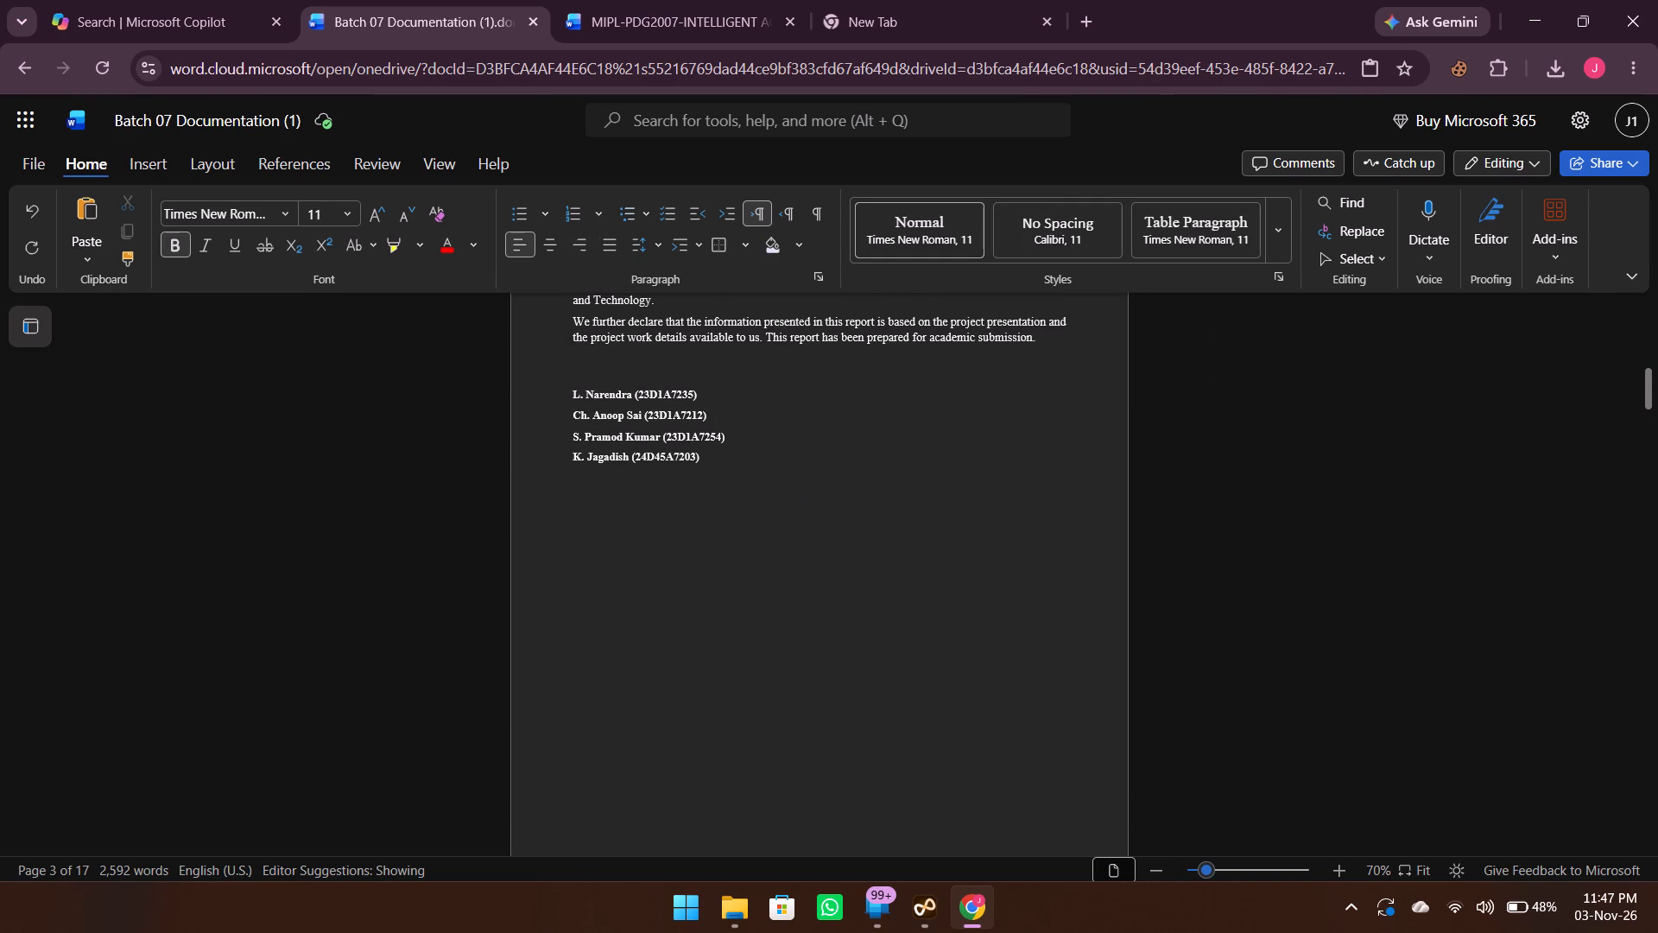
{"action": "left_click_drag", "start_coordinate": [573, 395], "coordinate": [725, 454]}
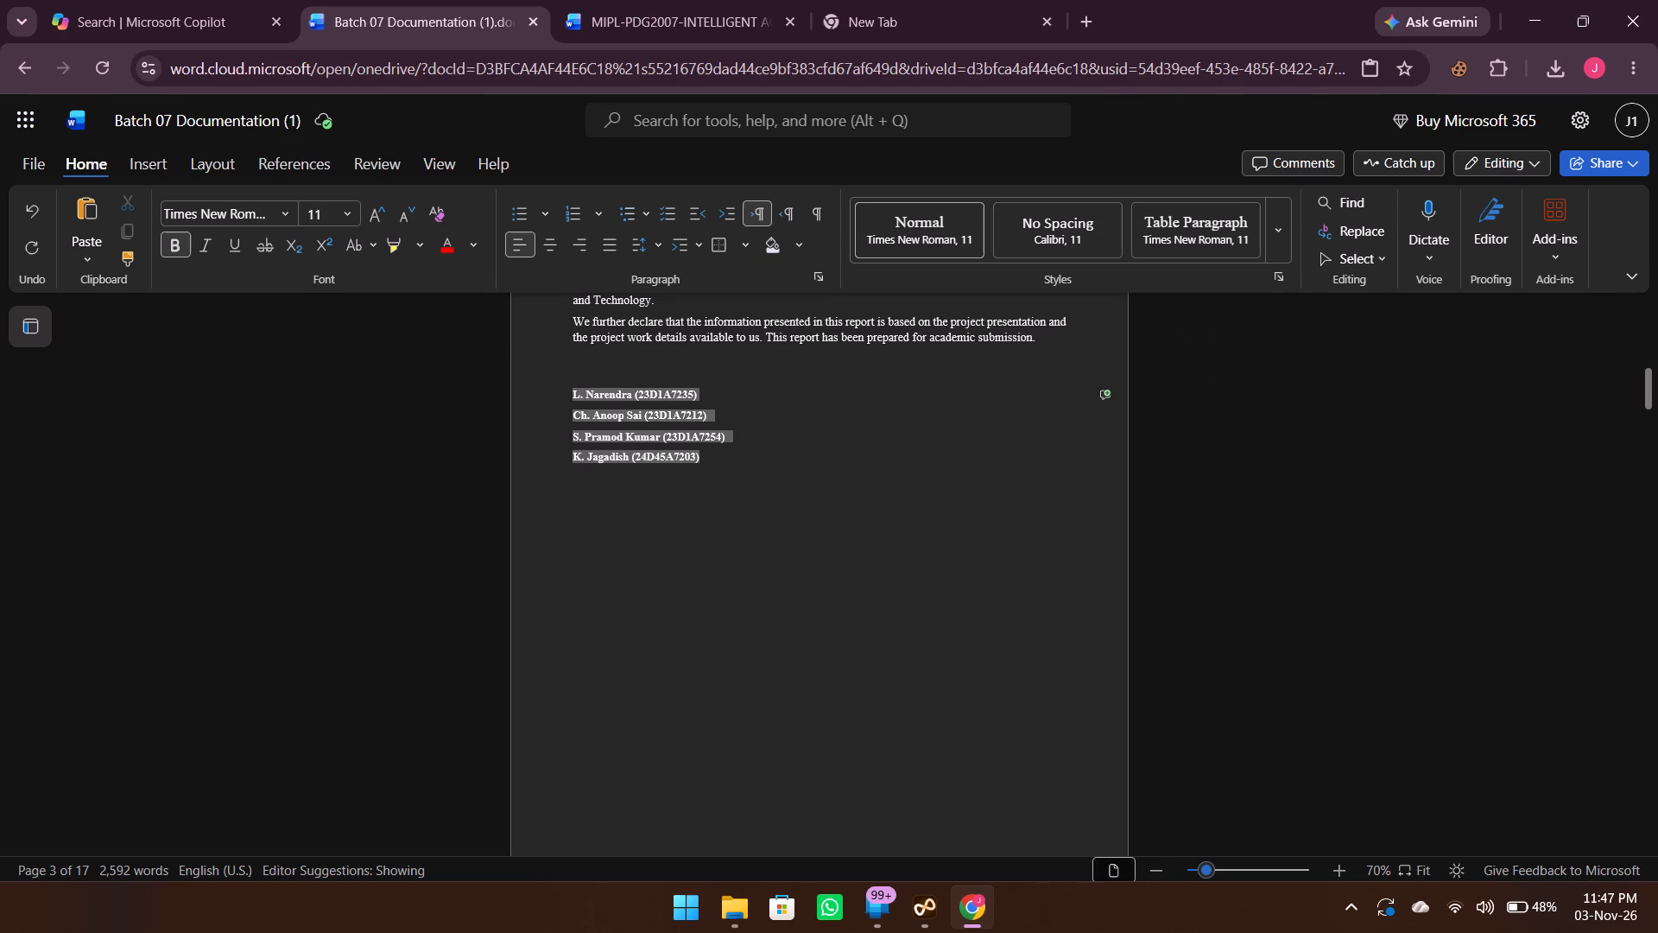
{"action": "left_click_drag", "start_coordinate": [725, 454], "coordinate": [725, 454]}
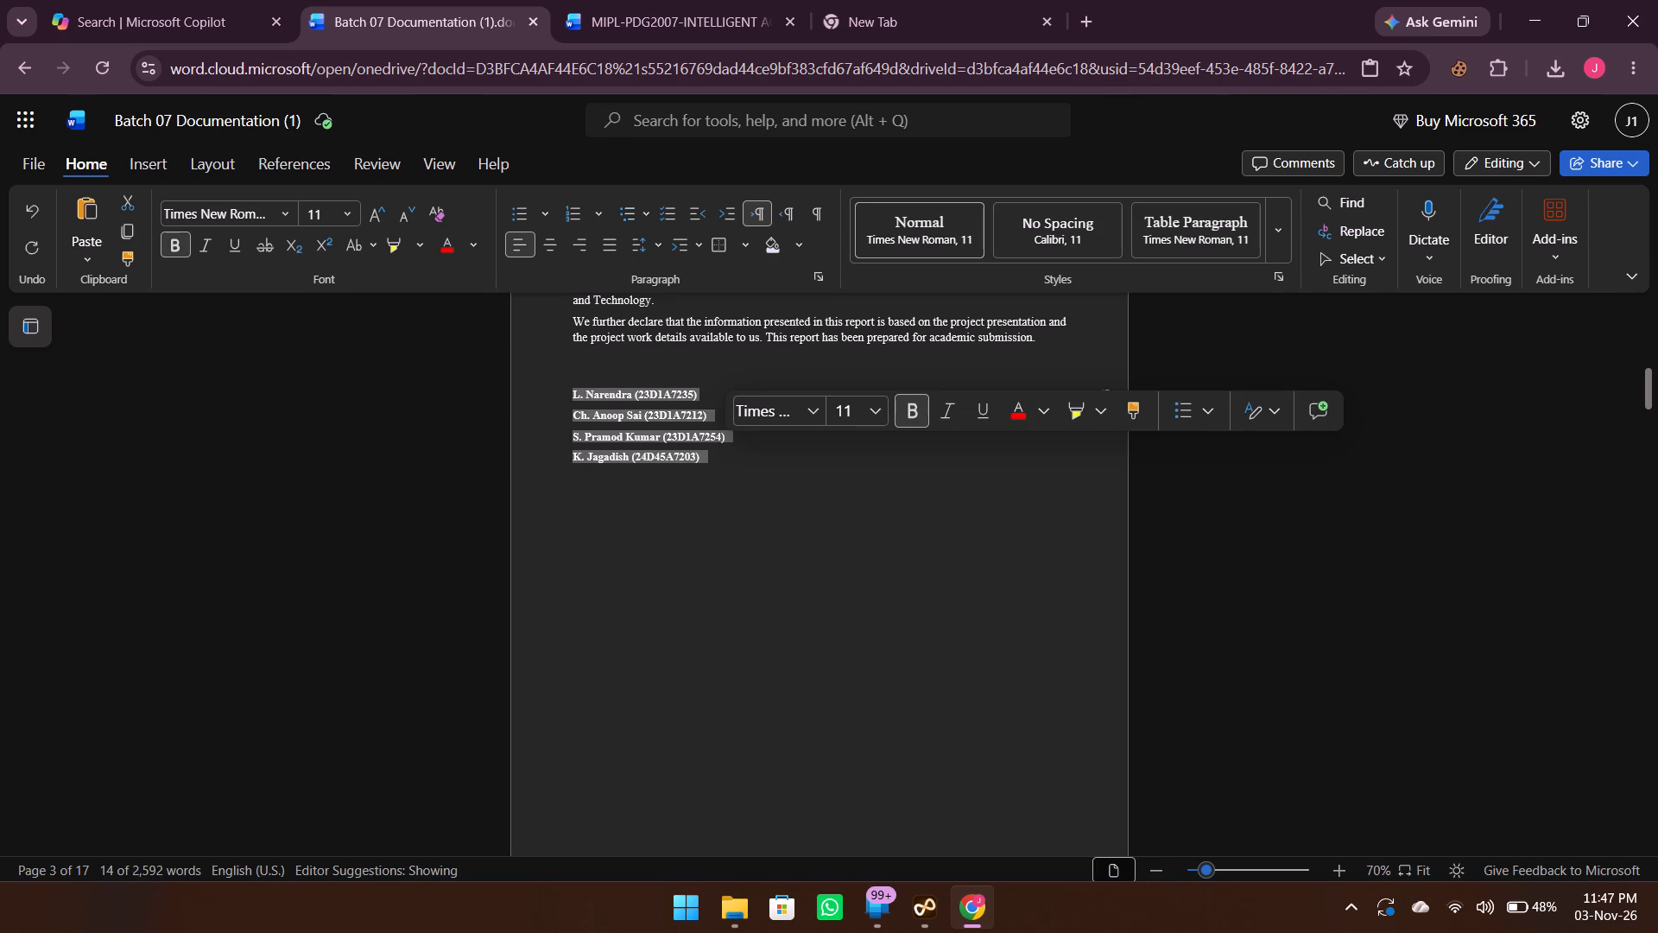
{"action": "key", "text": "ctrl+c"}
Clear the empty line below the Acknowledgment's last paragraph, keeping the full stop after "project report".
{"action": "scroll", "coordinate": [756, 470], "scroll_direction": "down", "scroll_amount": 5}
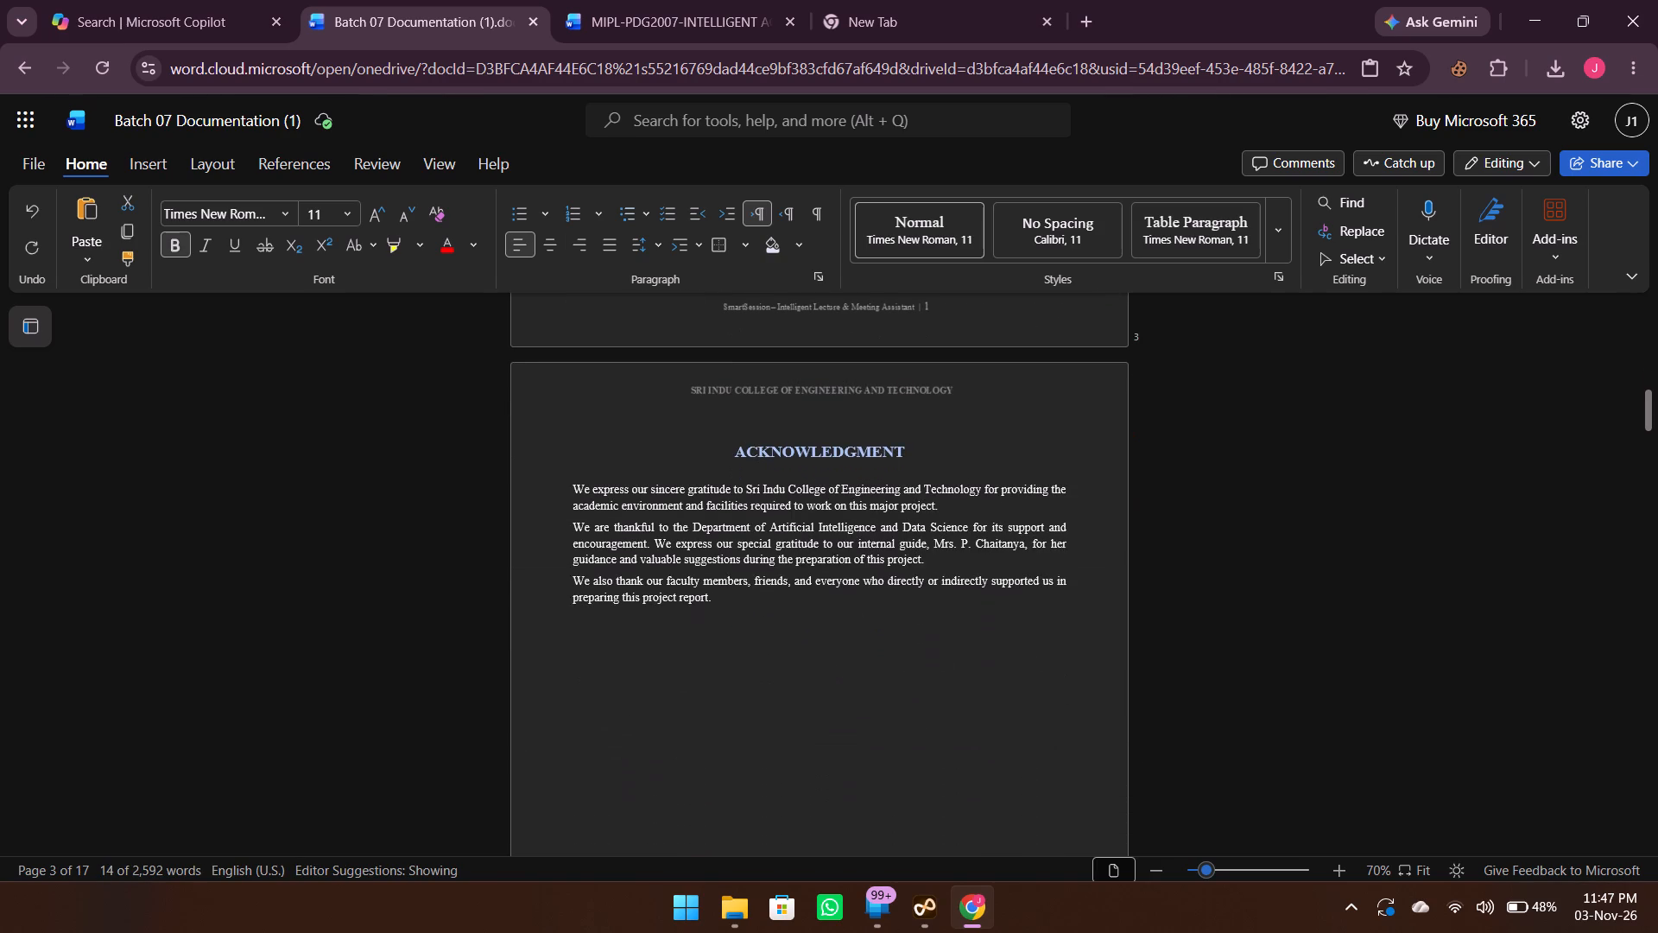
{"action": "left_click", "coordinate": [1078, 619]}
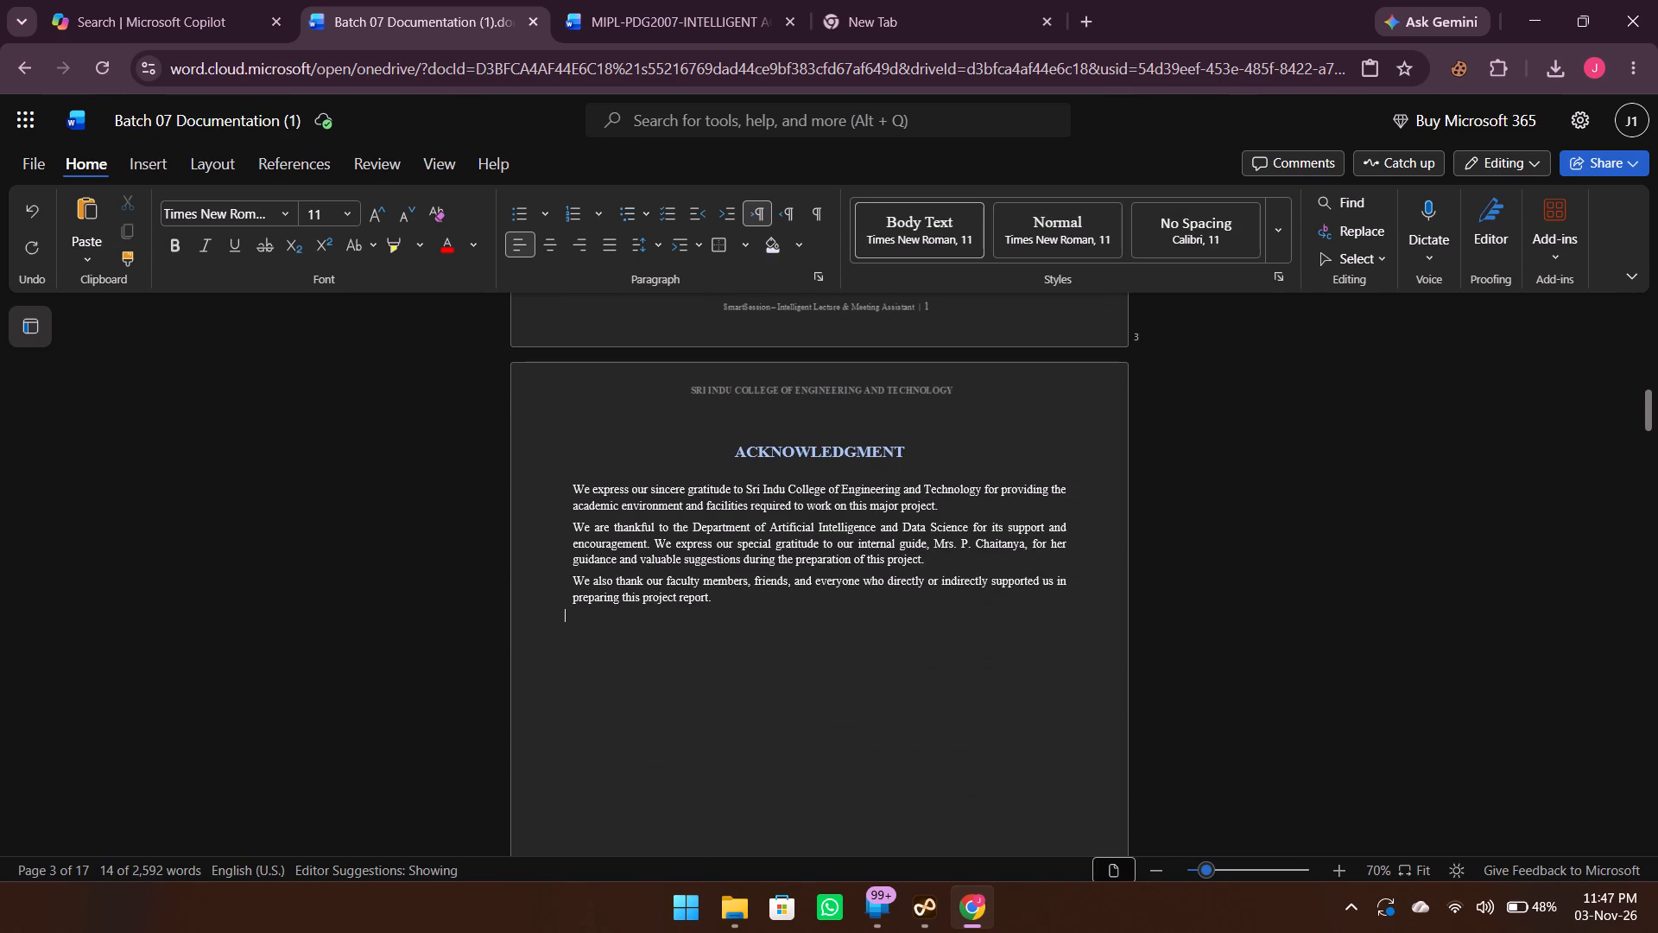
{"action": "left_click", "coordinate": [1051, 620]}
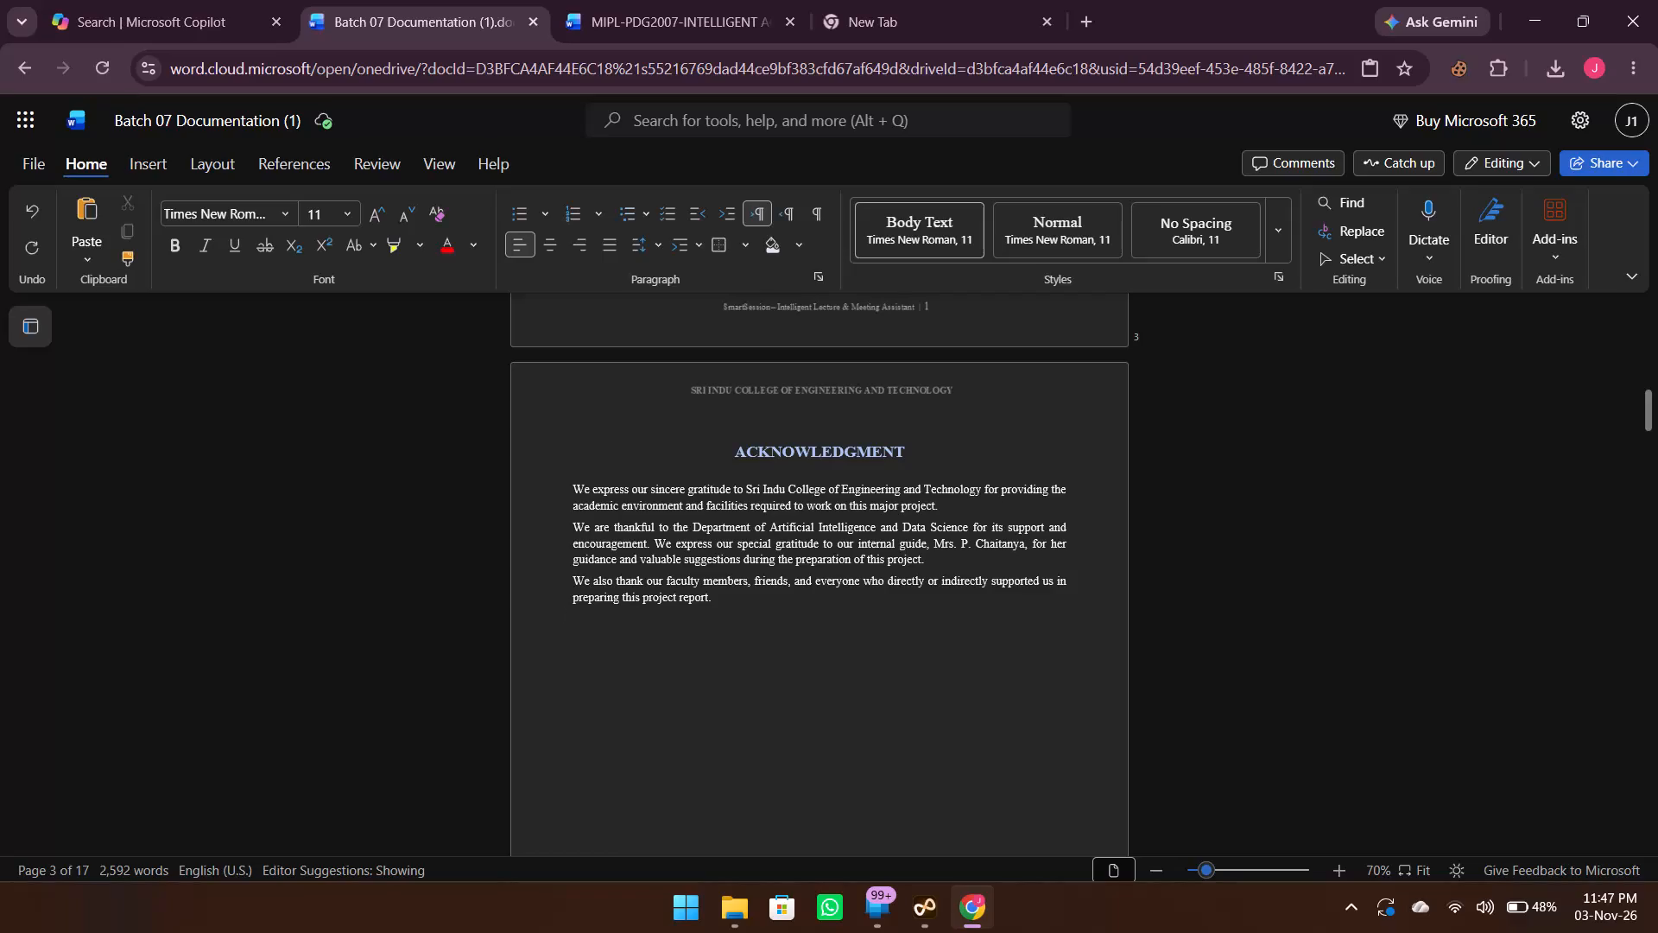
{"action": "key", "text": "BackSpace"}
{"action": "key", "text": "BackSpace"}
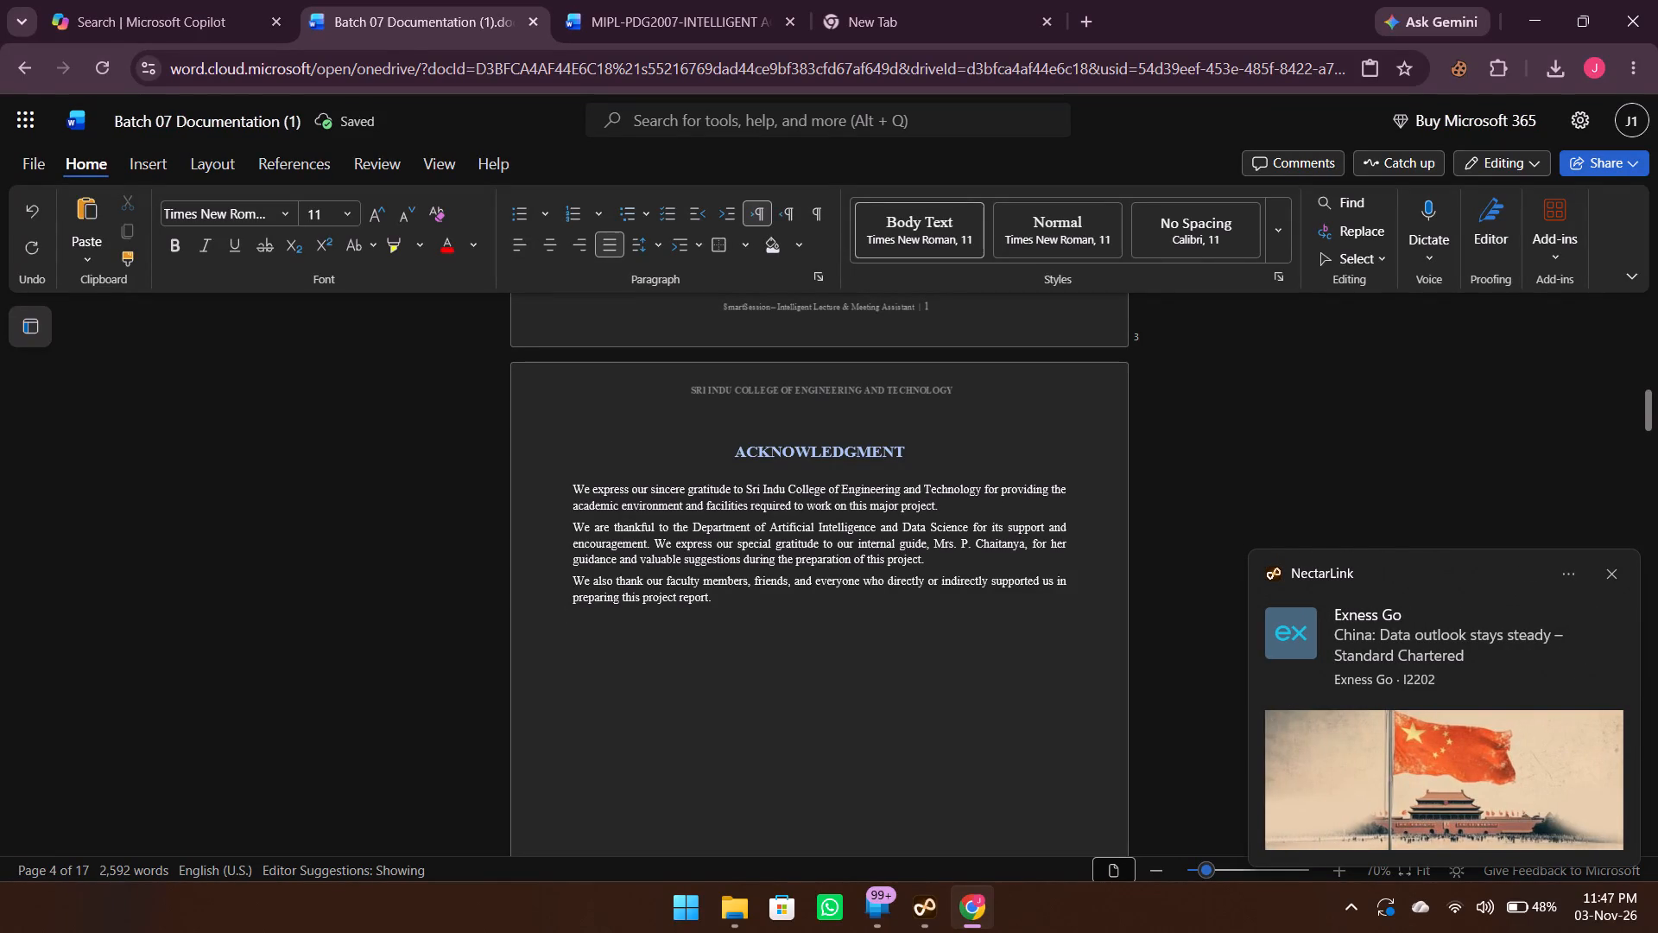
{"action": "key", "text": "BackSpace"}
{"action": "key", "text": "BackSpace"}
{"action": "key", "text": "BackSpace"}
{"action": "key", "text": "BackSpace"}
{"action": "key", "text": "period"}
Paste the copied four-line student list directly below the Acknowledgment's last paragraph.
{"action": "left_click", "coordinate": [1058, 638]}
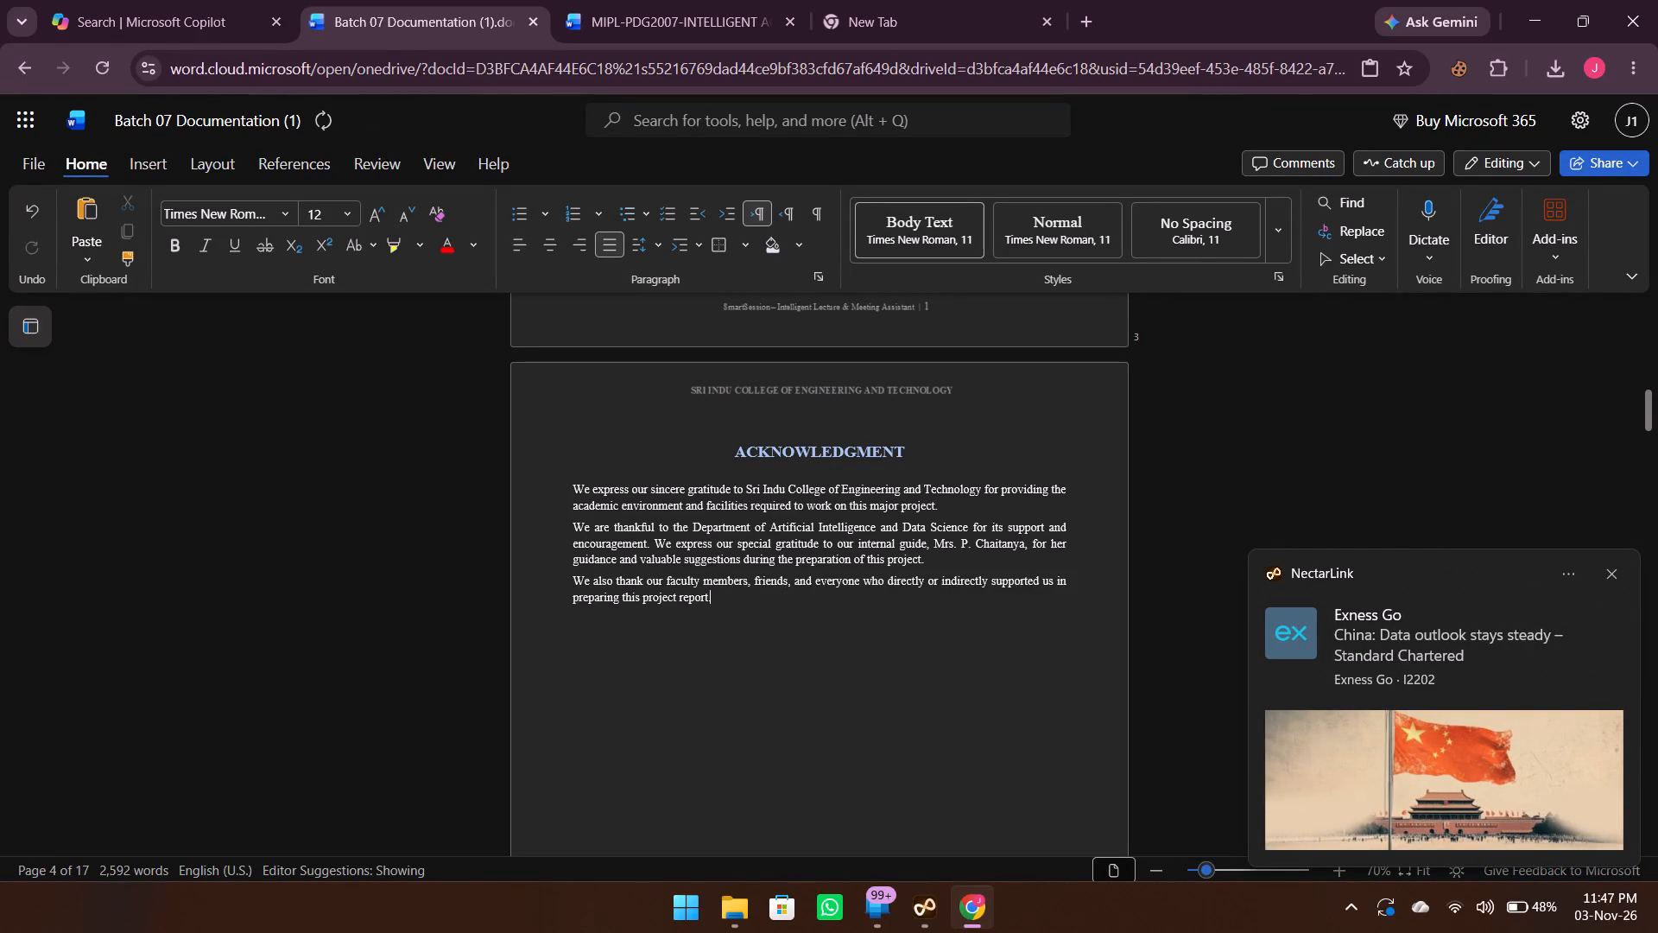
{"action": "key", "text": "ctrl+v"}
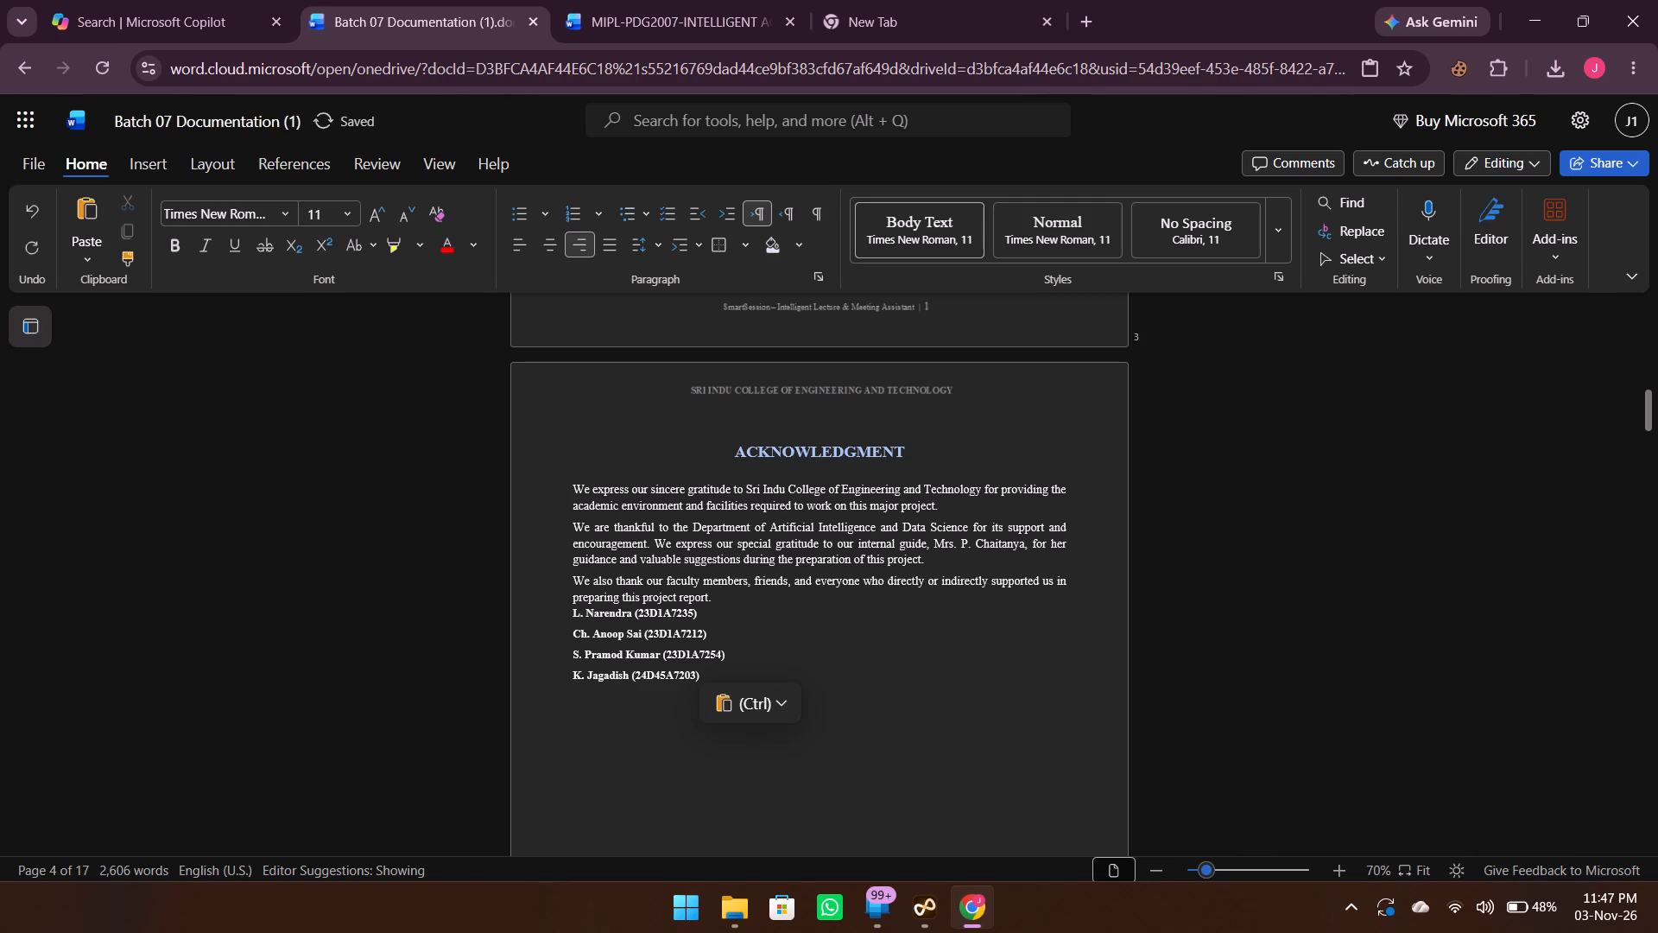
Delete the pasted four-line student list below the Acknowledgment's last paragraph.
{"action": "left_click_drag", "start_coordinate": [703, 668], "coordinate": [577, 621]}
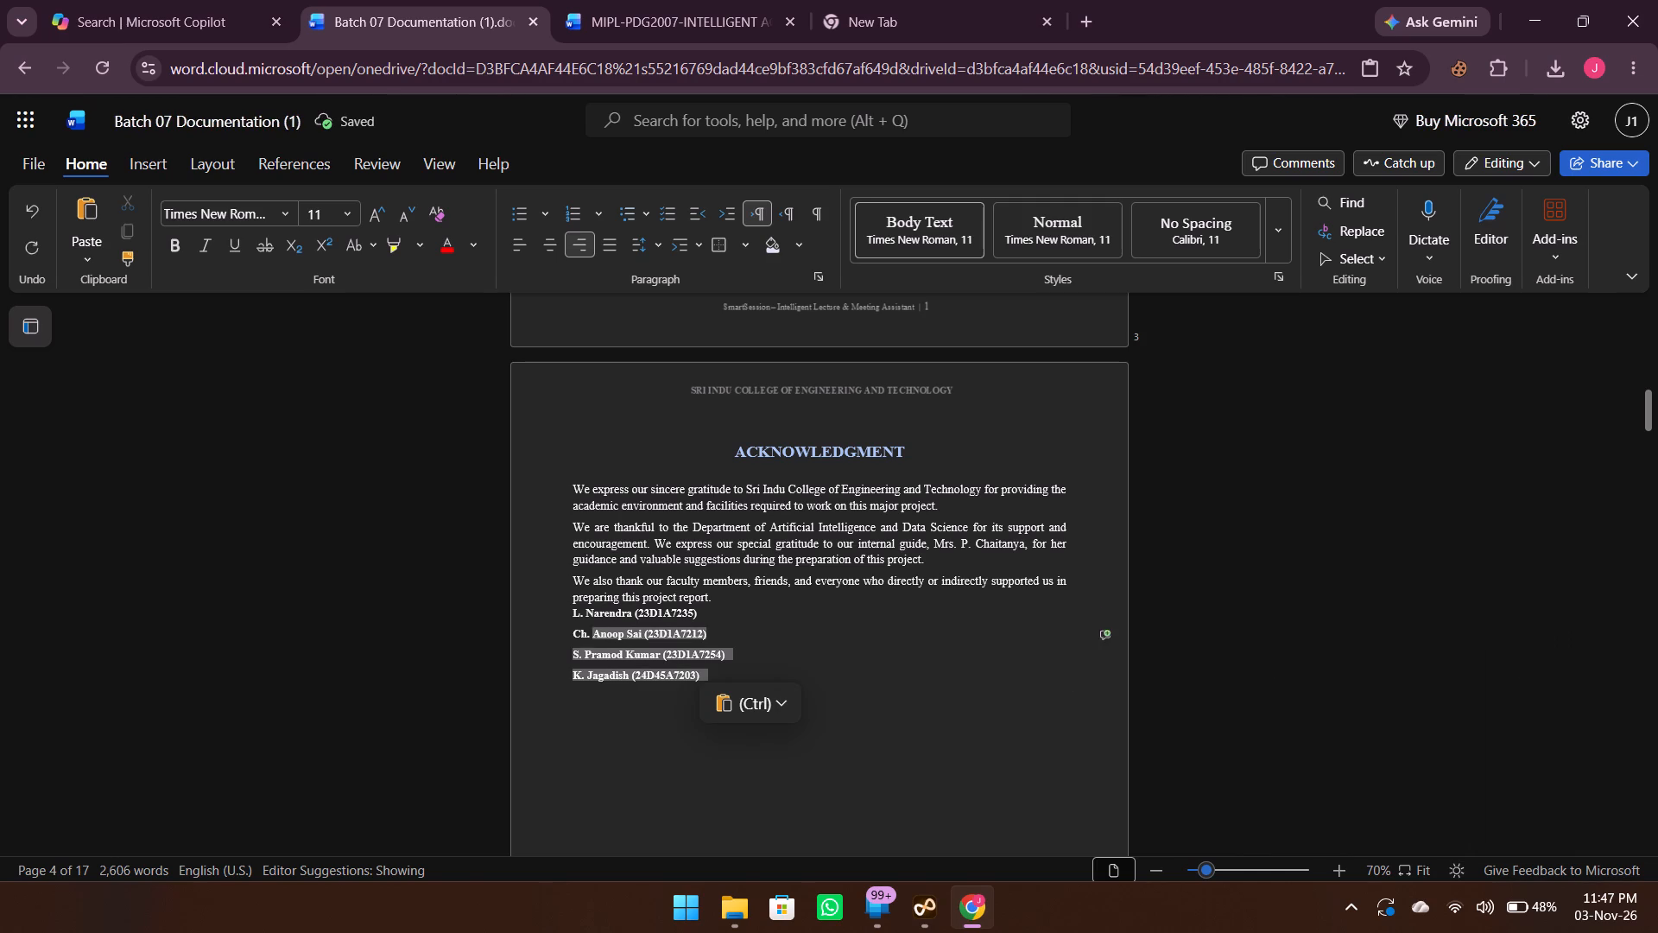
{"action": "left_click_drag", "start_coordinate": [577, 621], "coordinate": [565, 619]}
{"action": "key", "text": "BackSpace"}
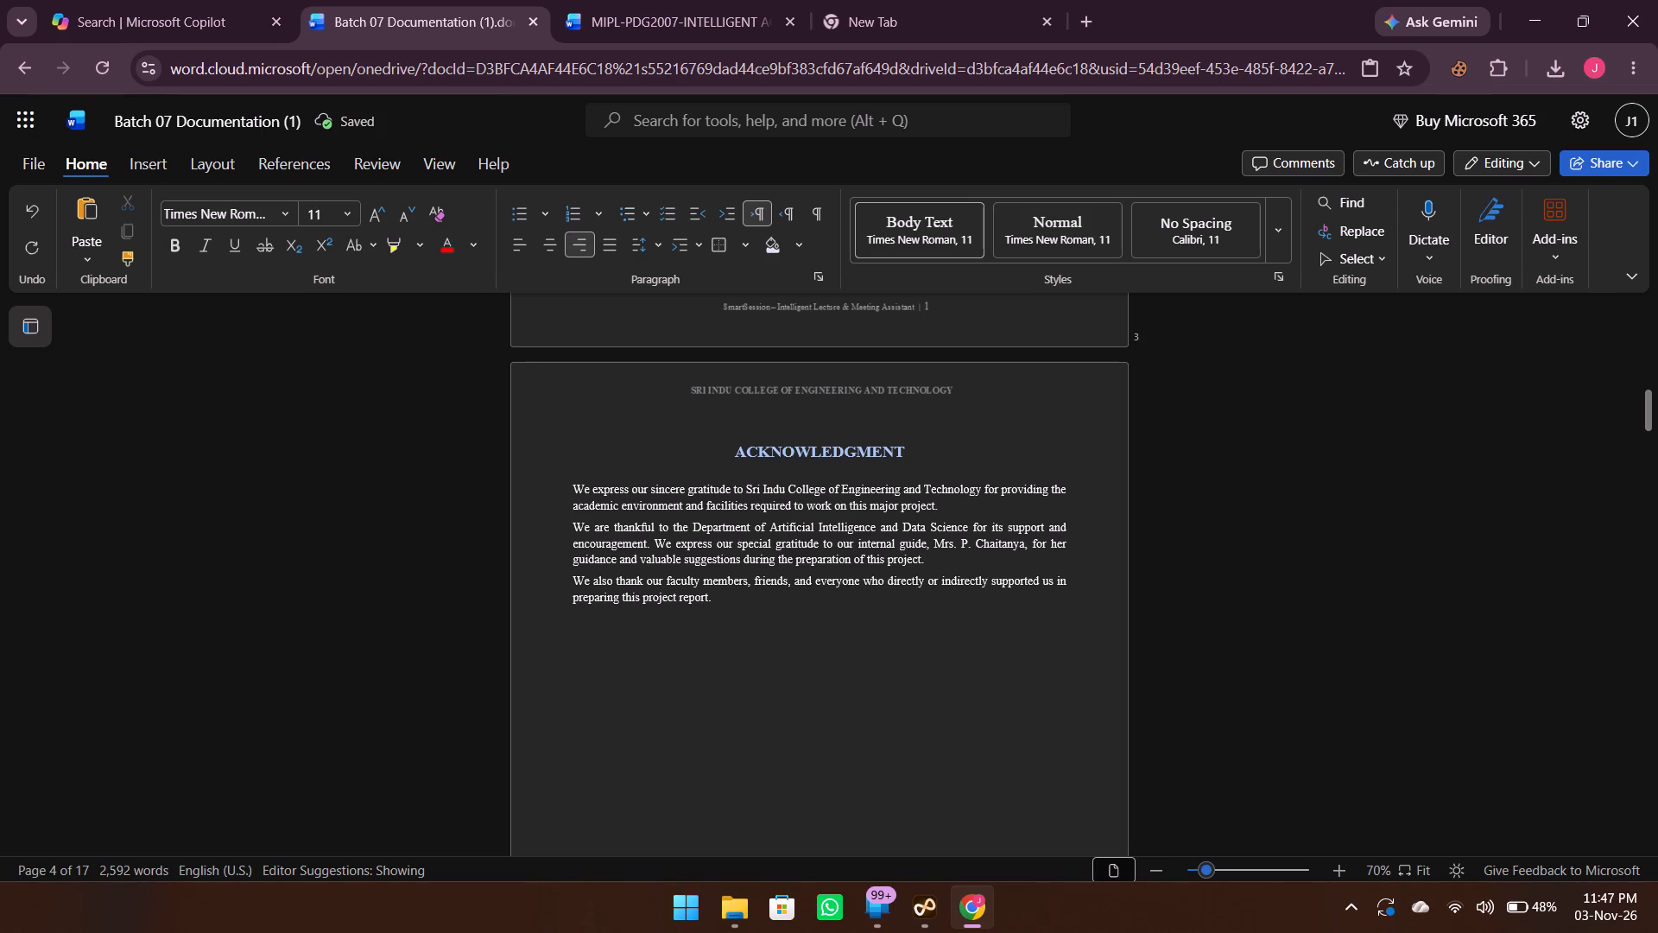
Leave a blank line below the Acknowledgment's last paragraph and enter the first student's name, followed by a space and an opening parenthesis.
{"action": "key", "text": "Return"}
{"action": "key", "text": "Return"}
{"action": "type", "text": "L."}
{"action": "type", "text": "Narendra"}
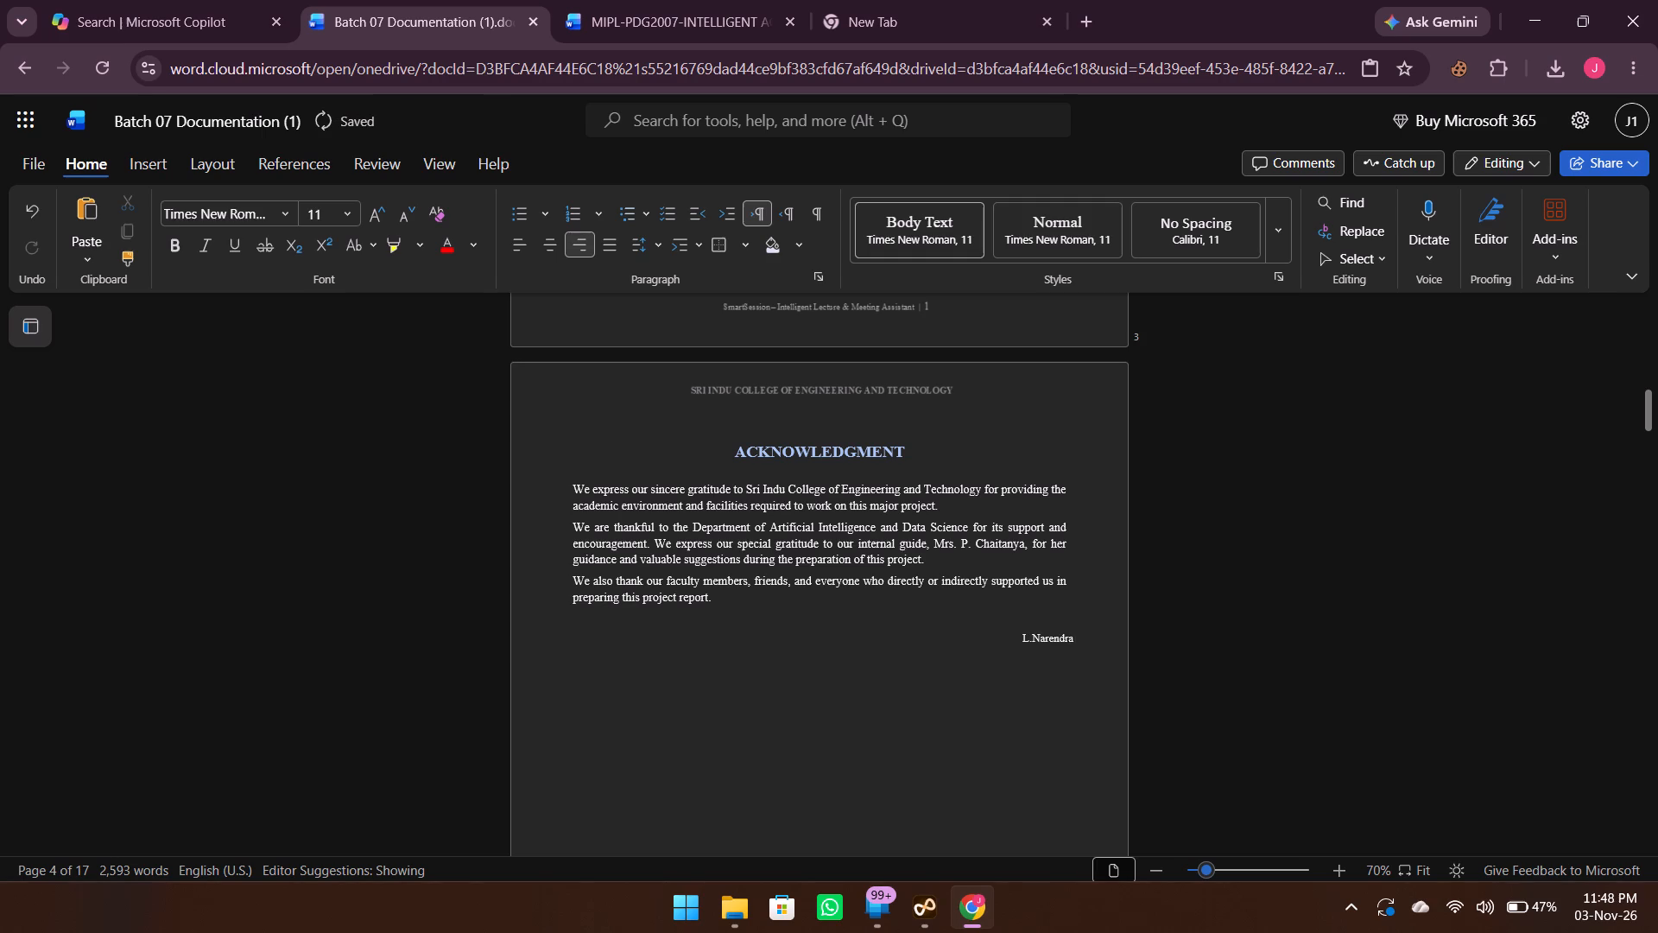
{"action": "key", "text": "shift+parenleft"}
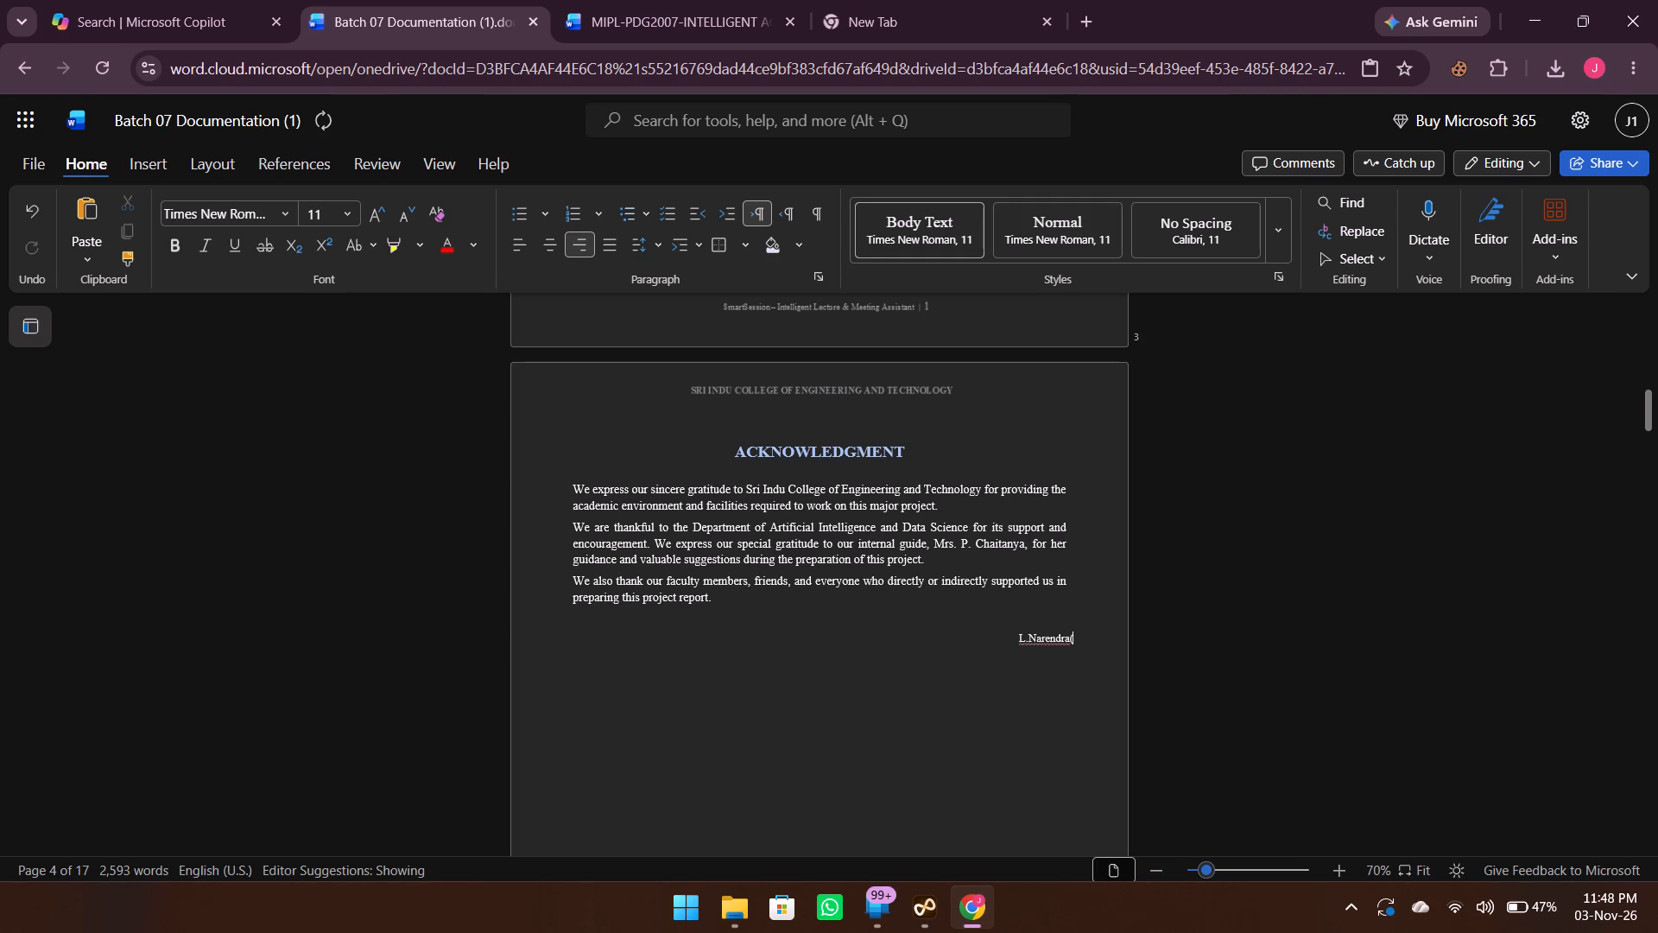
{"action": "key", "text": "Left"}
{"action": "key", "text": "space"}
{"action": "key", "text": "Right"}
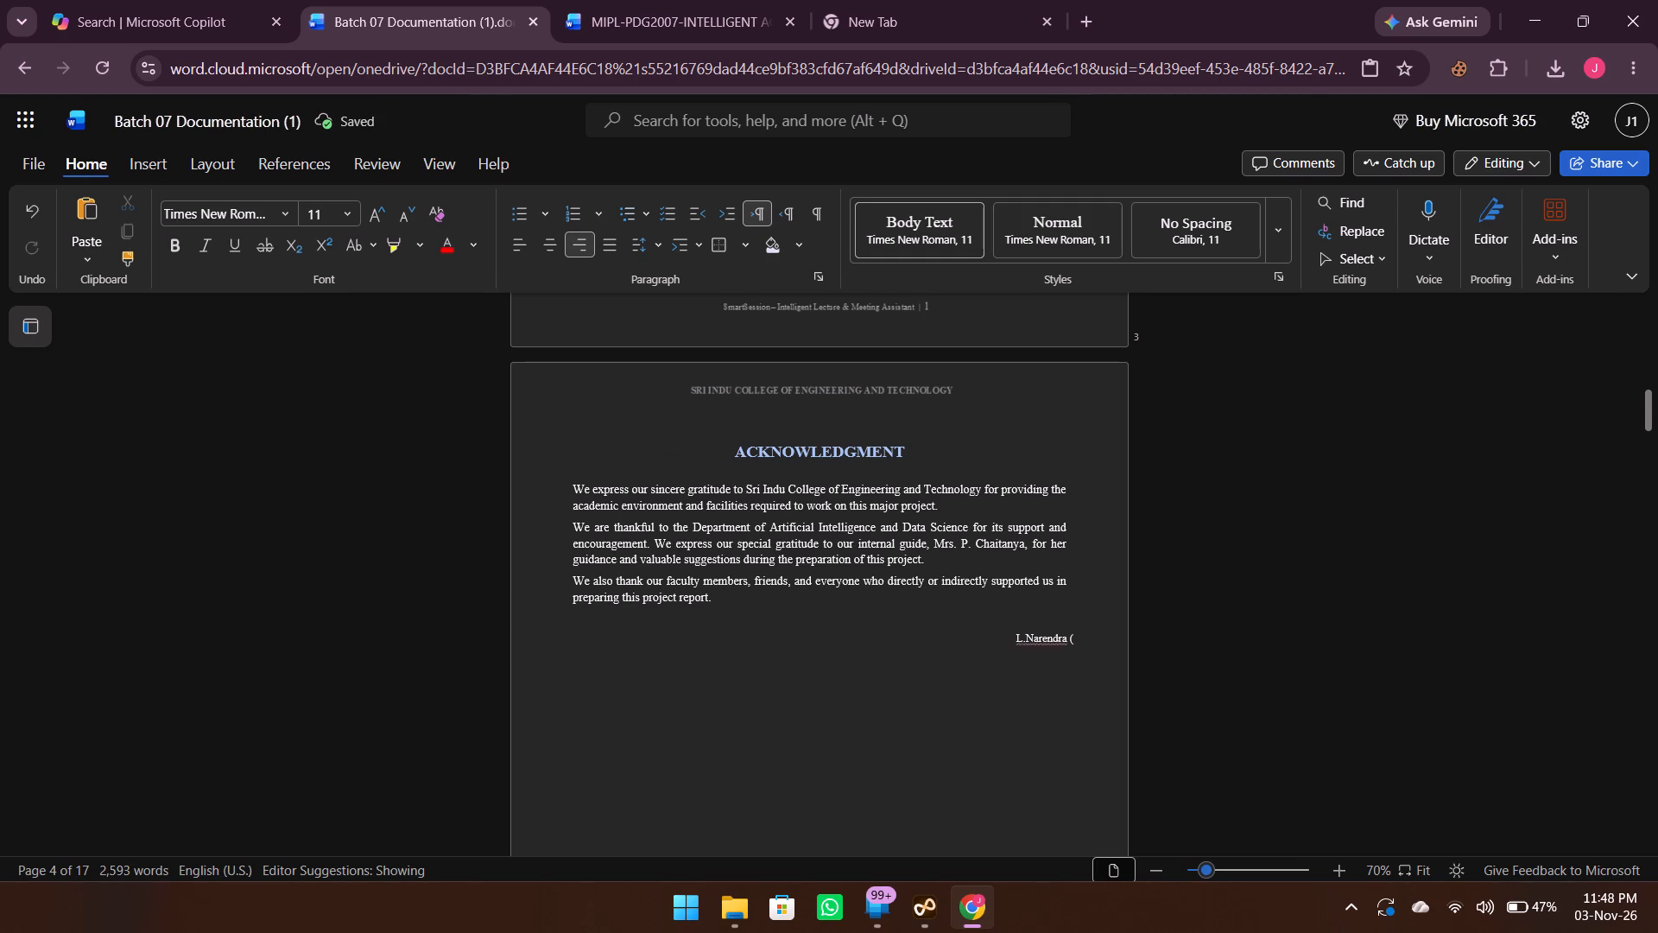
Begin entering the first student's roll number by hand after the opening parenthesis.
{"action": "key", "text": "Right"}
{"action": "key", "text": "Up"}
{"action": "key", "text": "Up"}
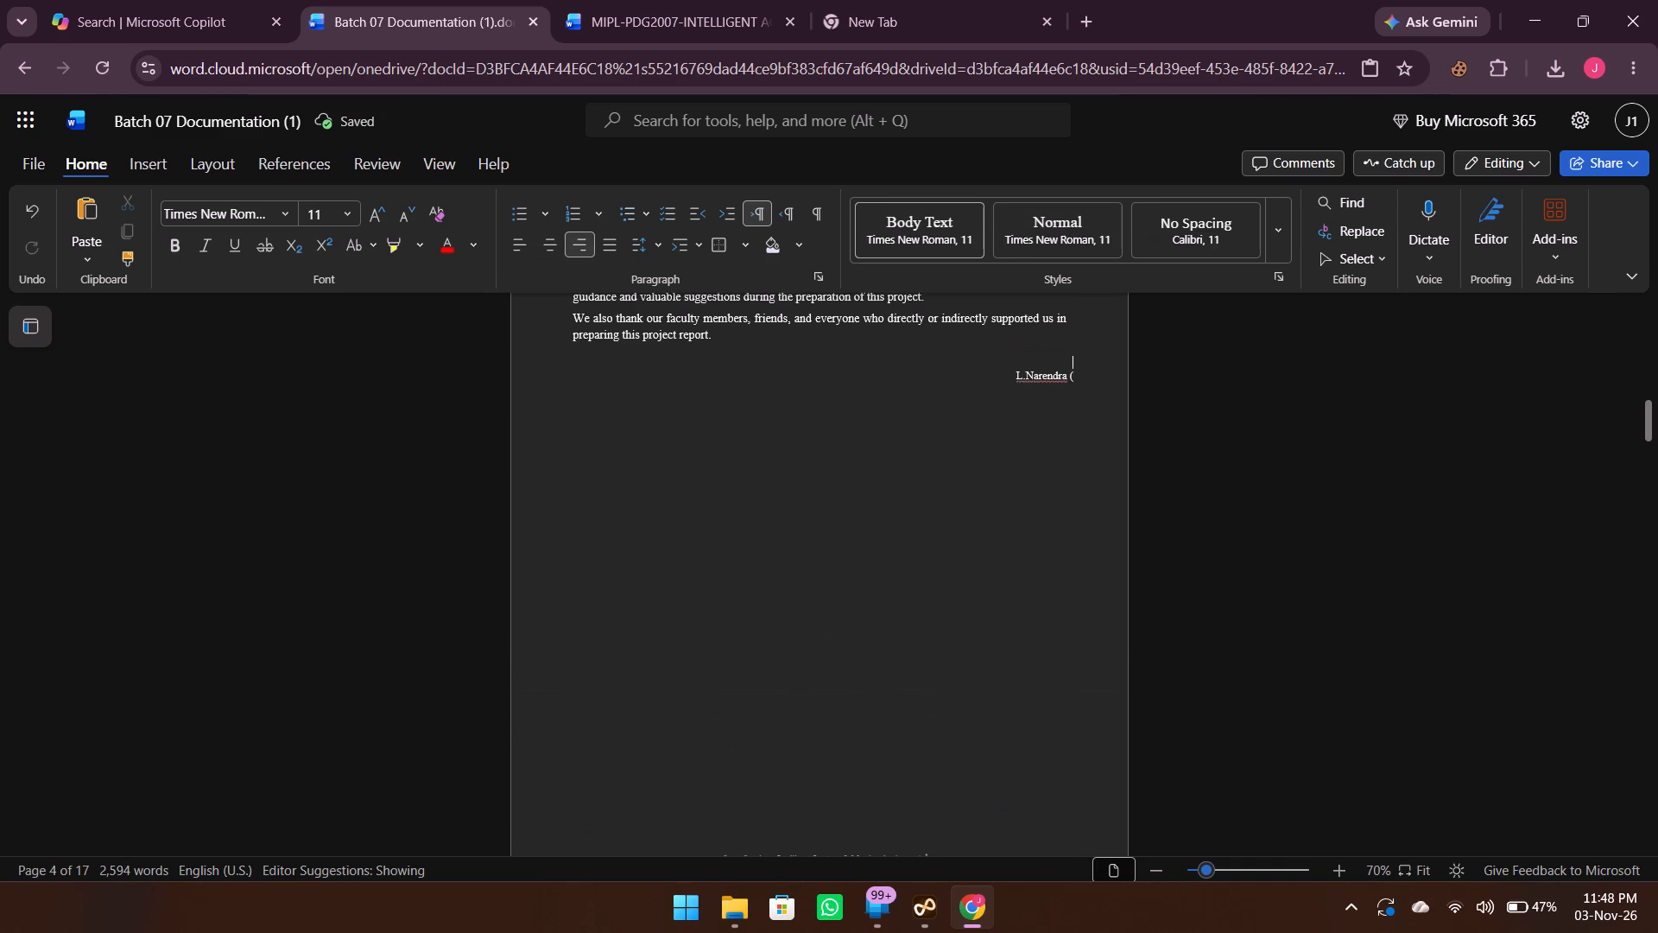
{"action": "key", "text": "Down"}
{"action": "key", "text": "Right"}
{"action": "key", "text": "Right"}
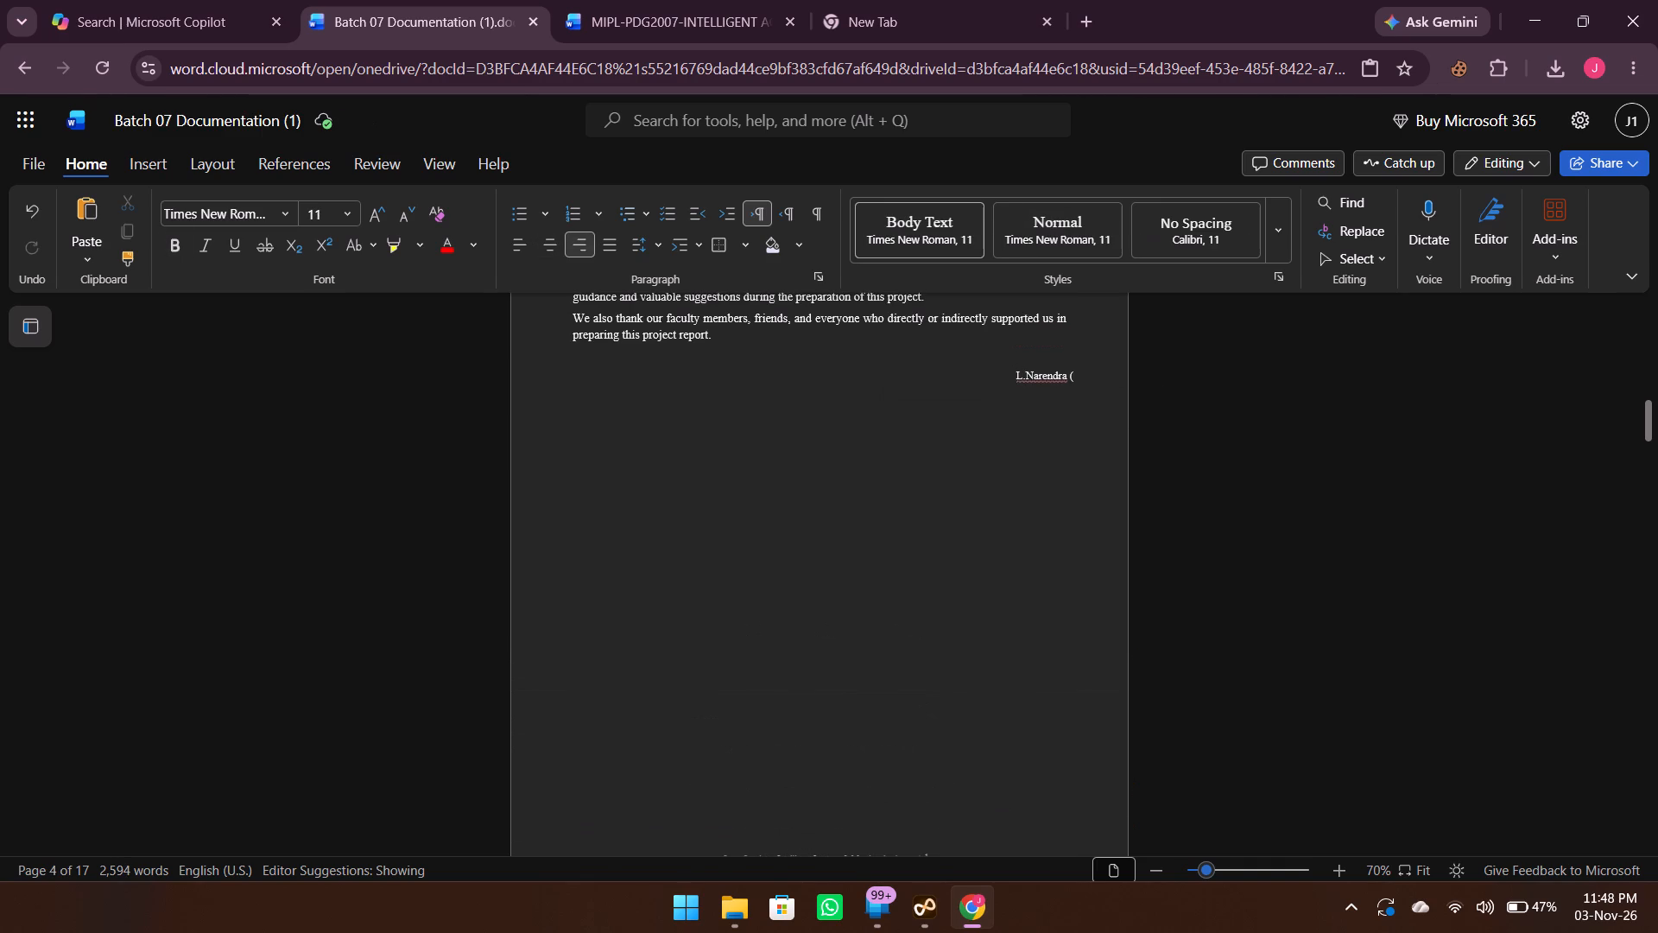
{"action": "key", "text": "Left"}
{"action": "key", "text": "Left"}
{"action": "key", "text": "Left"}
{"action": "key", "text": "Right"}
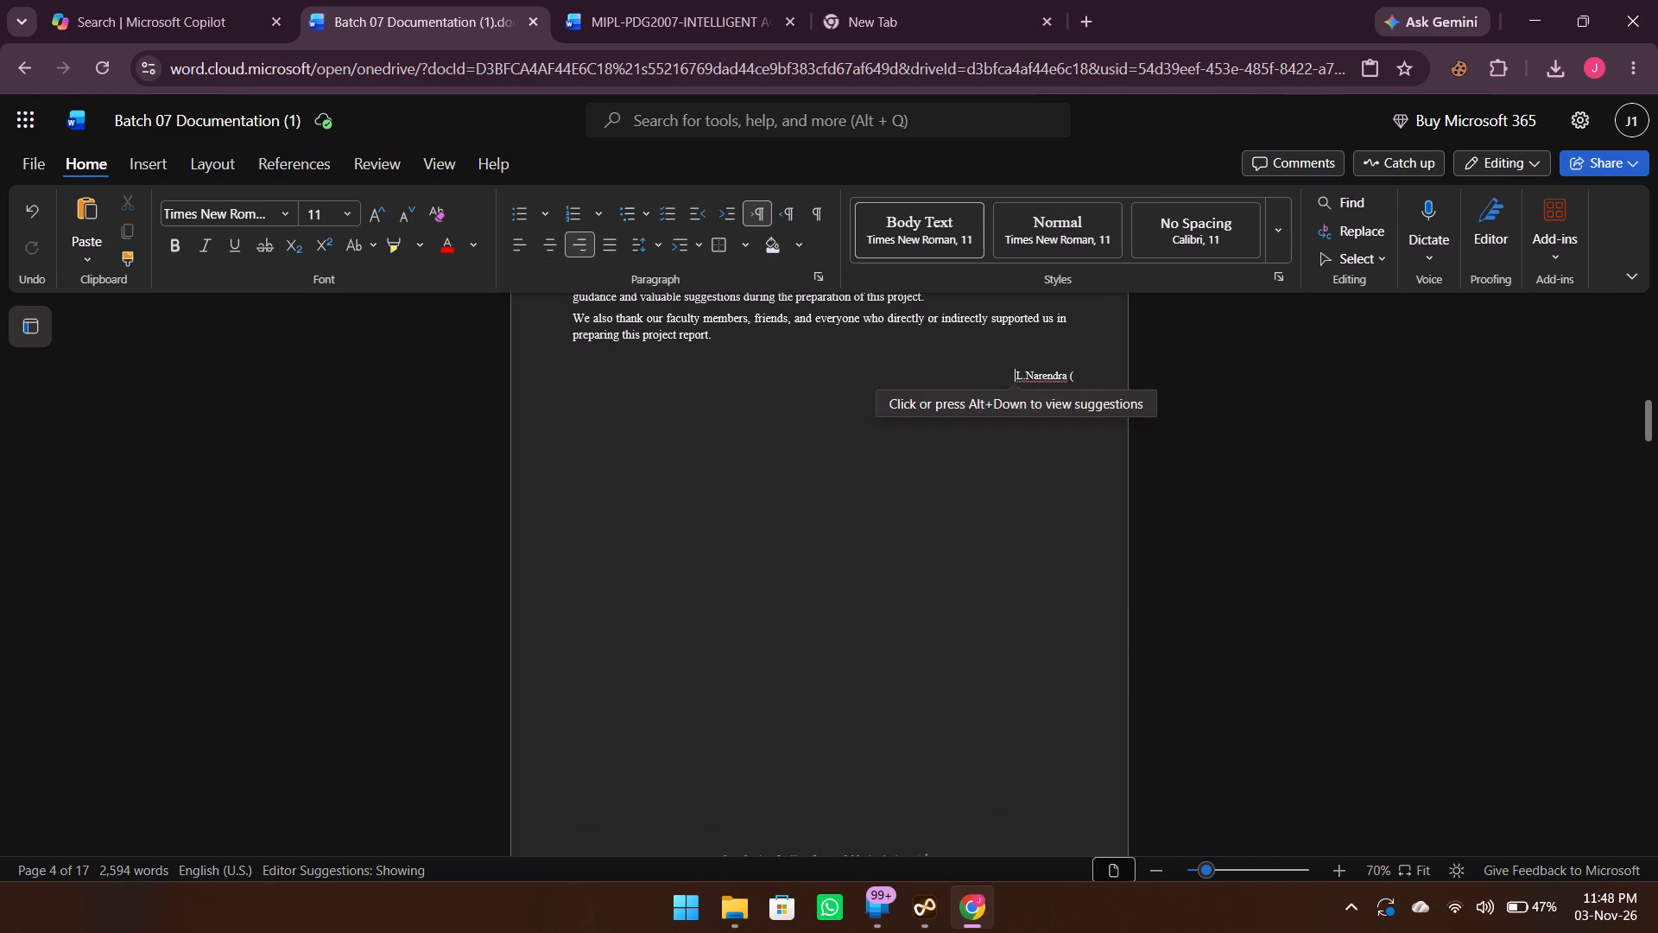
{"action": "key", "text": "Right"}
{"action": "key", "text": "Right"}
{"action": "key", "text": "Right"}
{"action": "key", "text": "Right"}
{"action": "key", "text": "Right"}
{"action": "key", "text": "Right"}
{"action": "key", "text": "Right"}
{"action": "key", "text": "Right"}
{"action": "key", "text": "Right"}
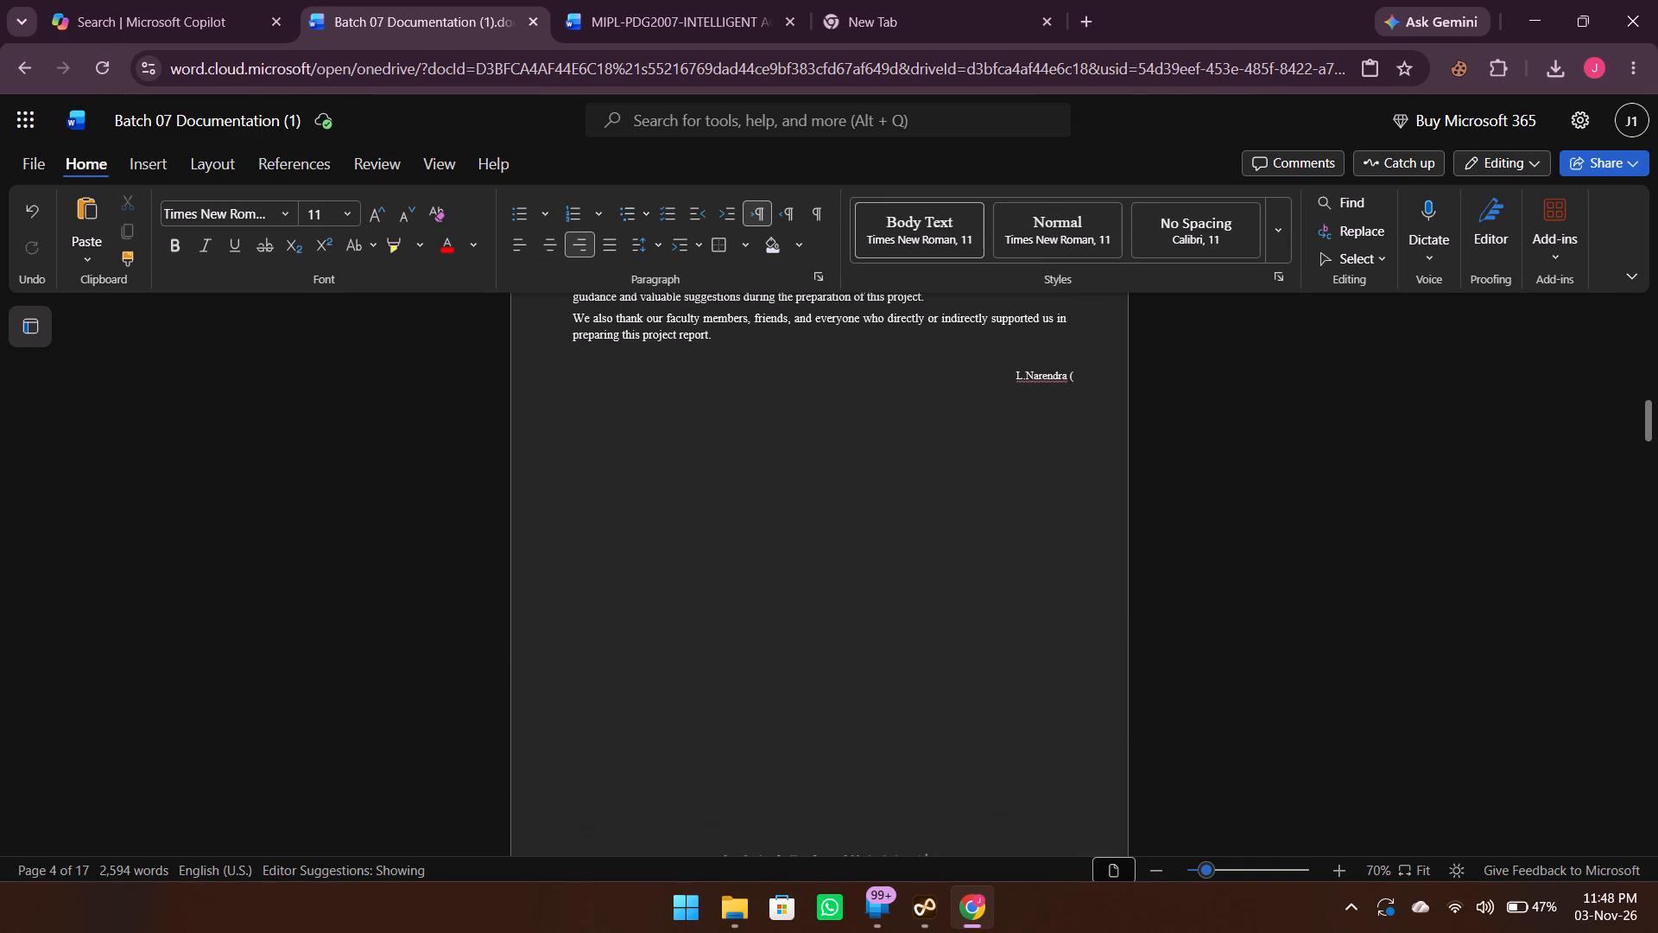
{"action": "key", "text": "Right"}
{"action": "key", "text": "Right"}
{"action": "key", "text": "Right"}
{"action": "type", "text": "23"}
Replace the partial roll number in the Acknowledgment with the first student's roll number and closing parenthesis copied from the Declaration page.
{"action": "scroll", "coordinate": [1004, 680], "scroll_direction": "up", "scroll_amount": 1}
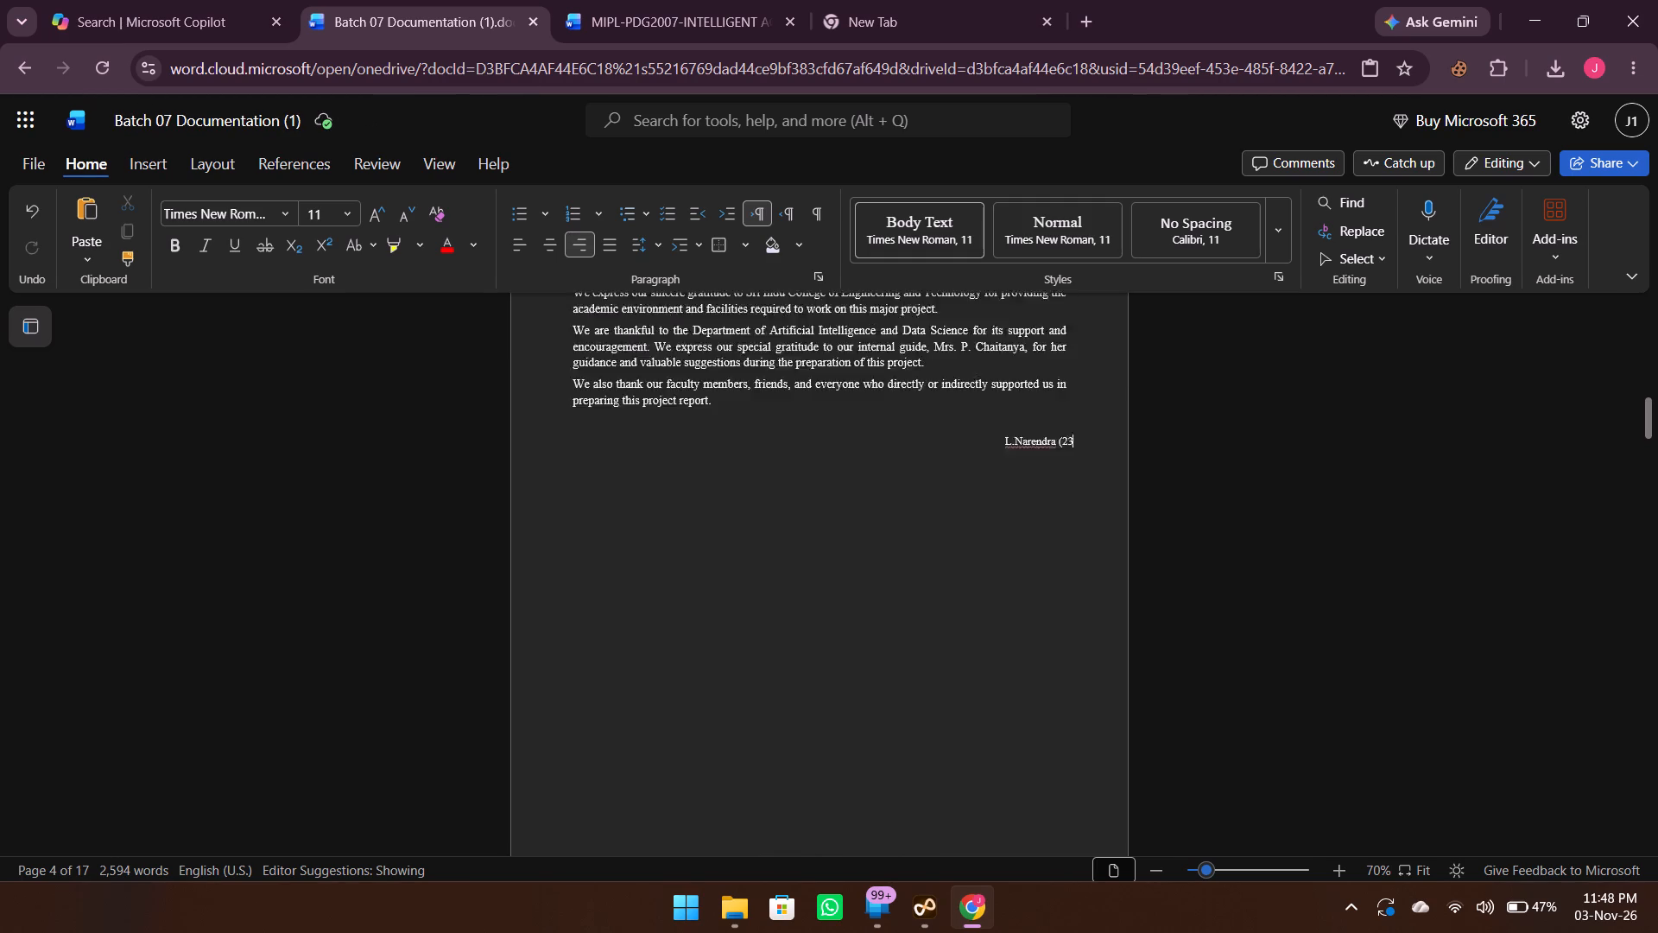
{"action": "scroll", "coordinate": [1004, 680], "scroll_direction": "up", "scroll_amount": 6}
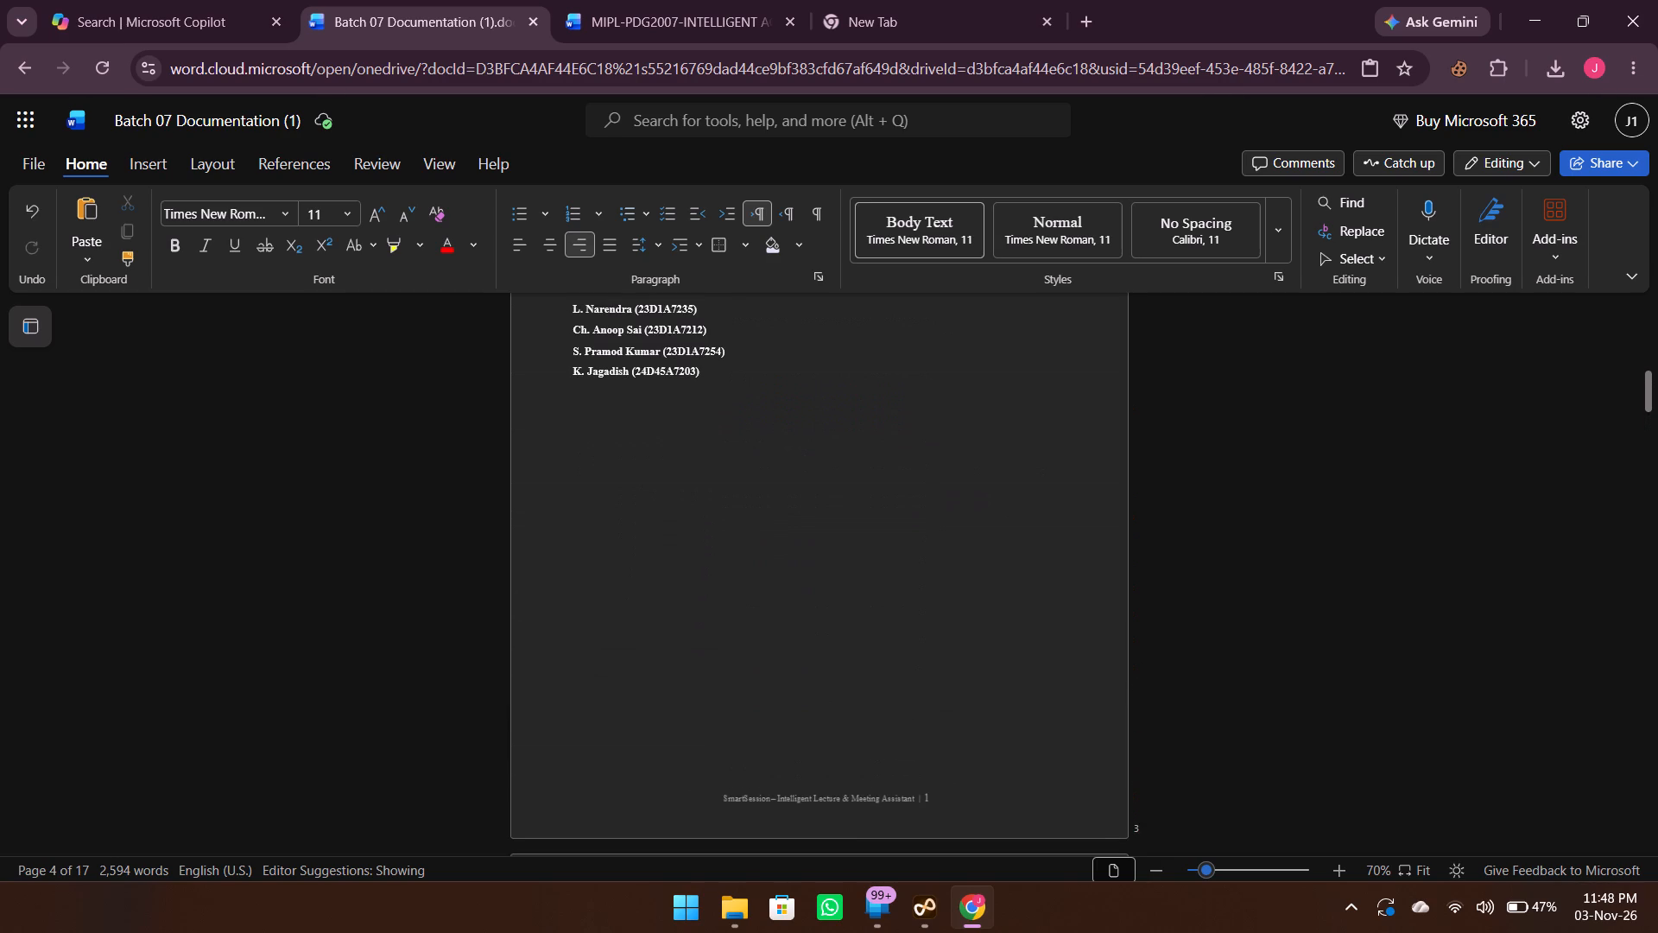
{"action": "left_click", "coordinate": [700, 313]}
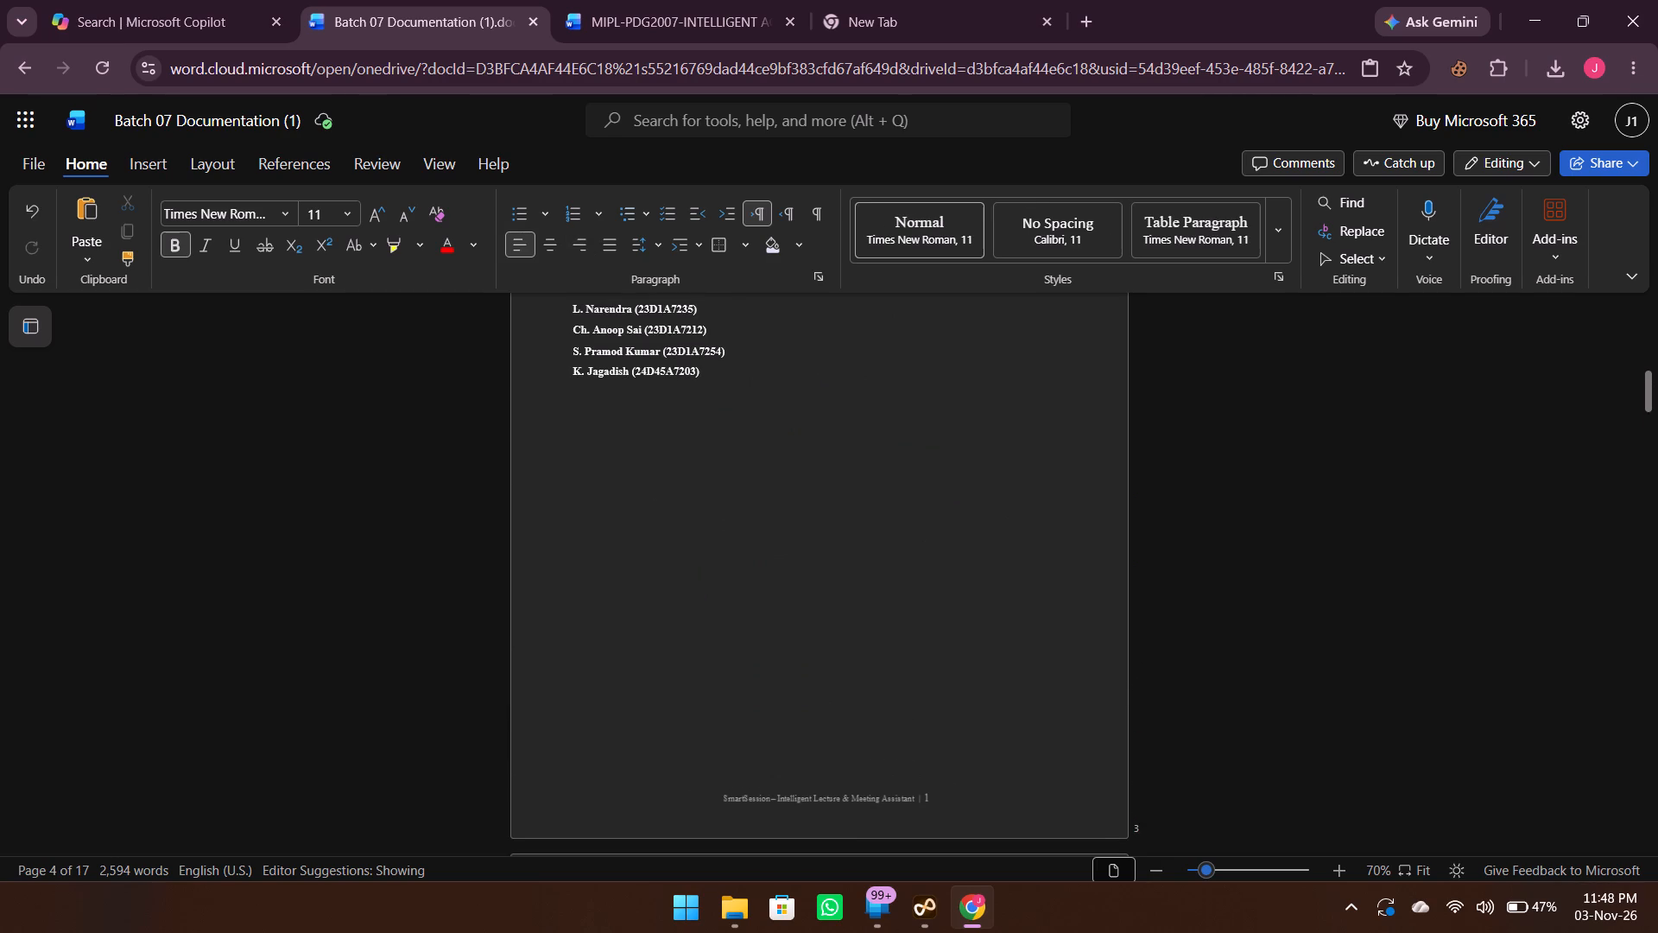
{"action": "left_click_drag", "start_coordinate": [696, 308], "coordinate": [631, 309]}
{"action": "left_click_drag", "start_coordinate": [631, 309], "coordinate": [637, 309]}
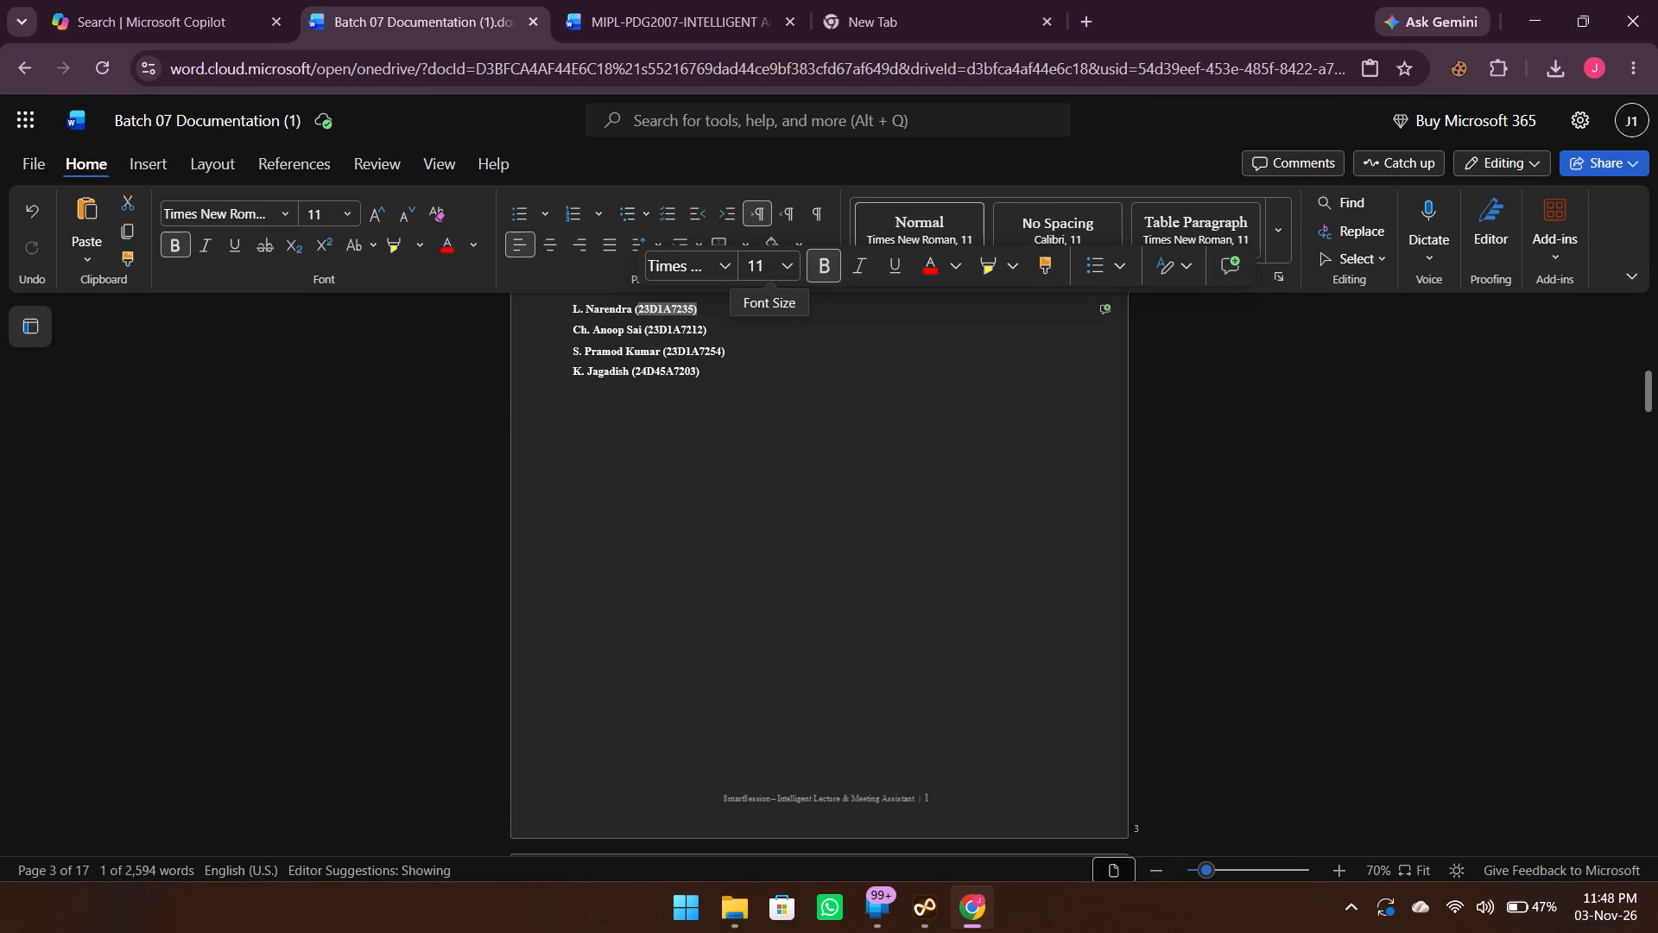
{"action": "key", "text": "ctrl+c"}
{"action": "scroll", "coordinate": [790, 586], "scroll_direction": "down", "scroll_amount": 4}
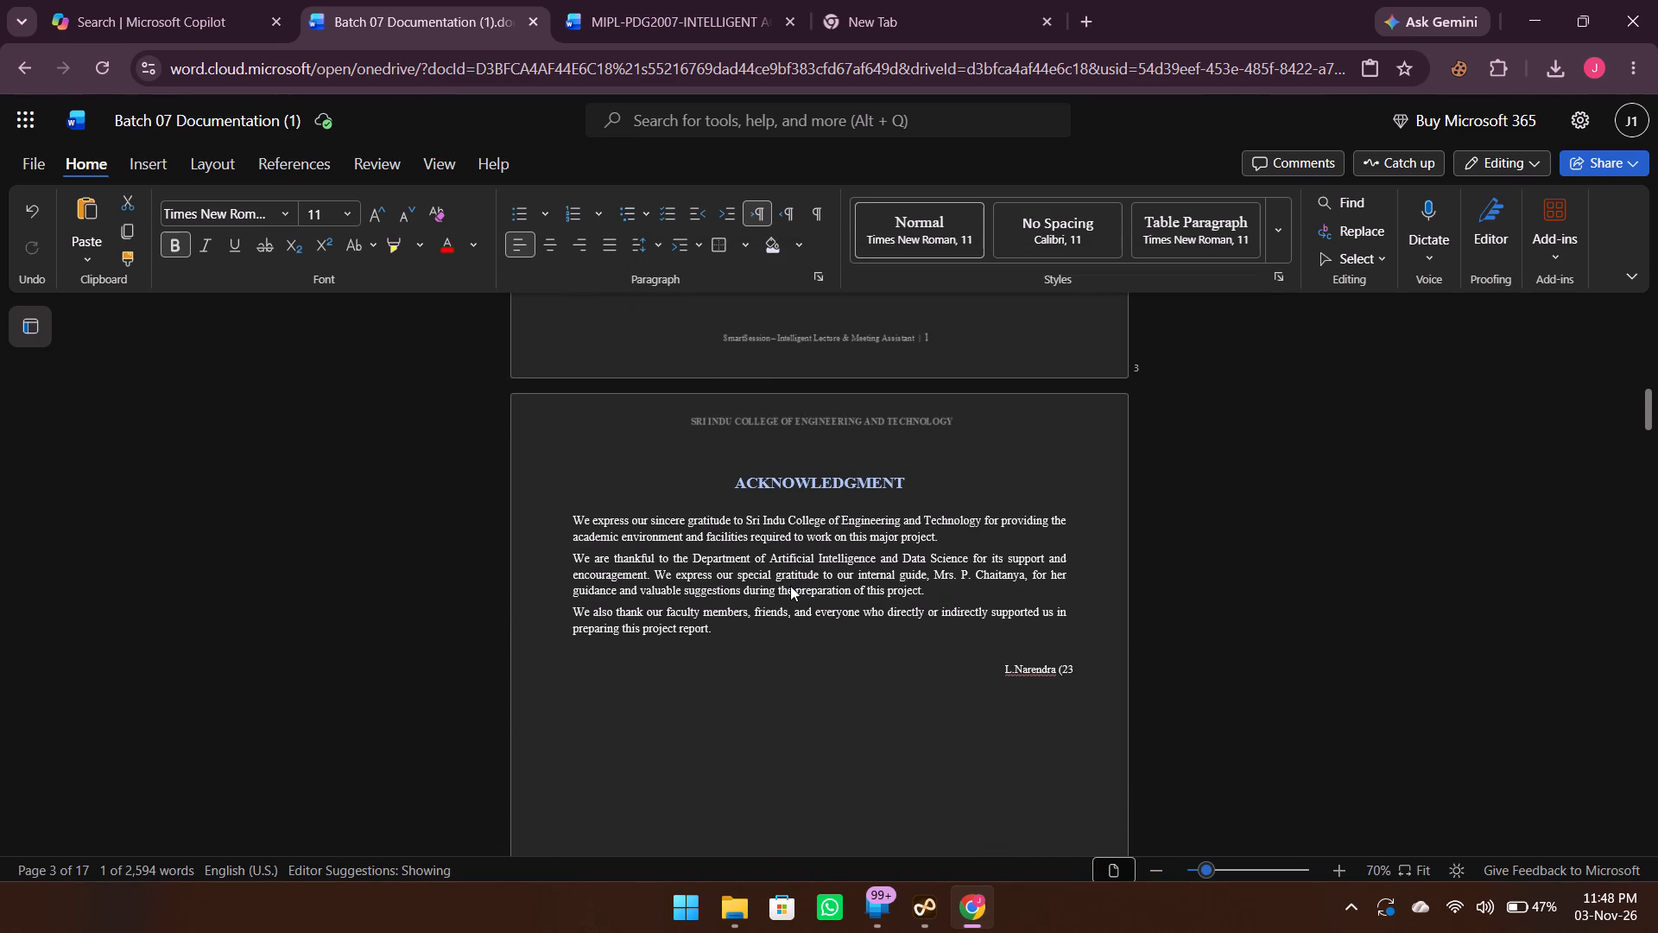
{"action": "scroll", "coordinate": [790, 586], "scroll_direction": "down", "scroll_amount": 1}
{"action": "left_click", "coordinate": [1080, 651]}
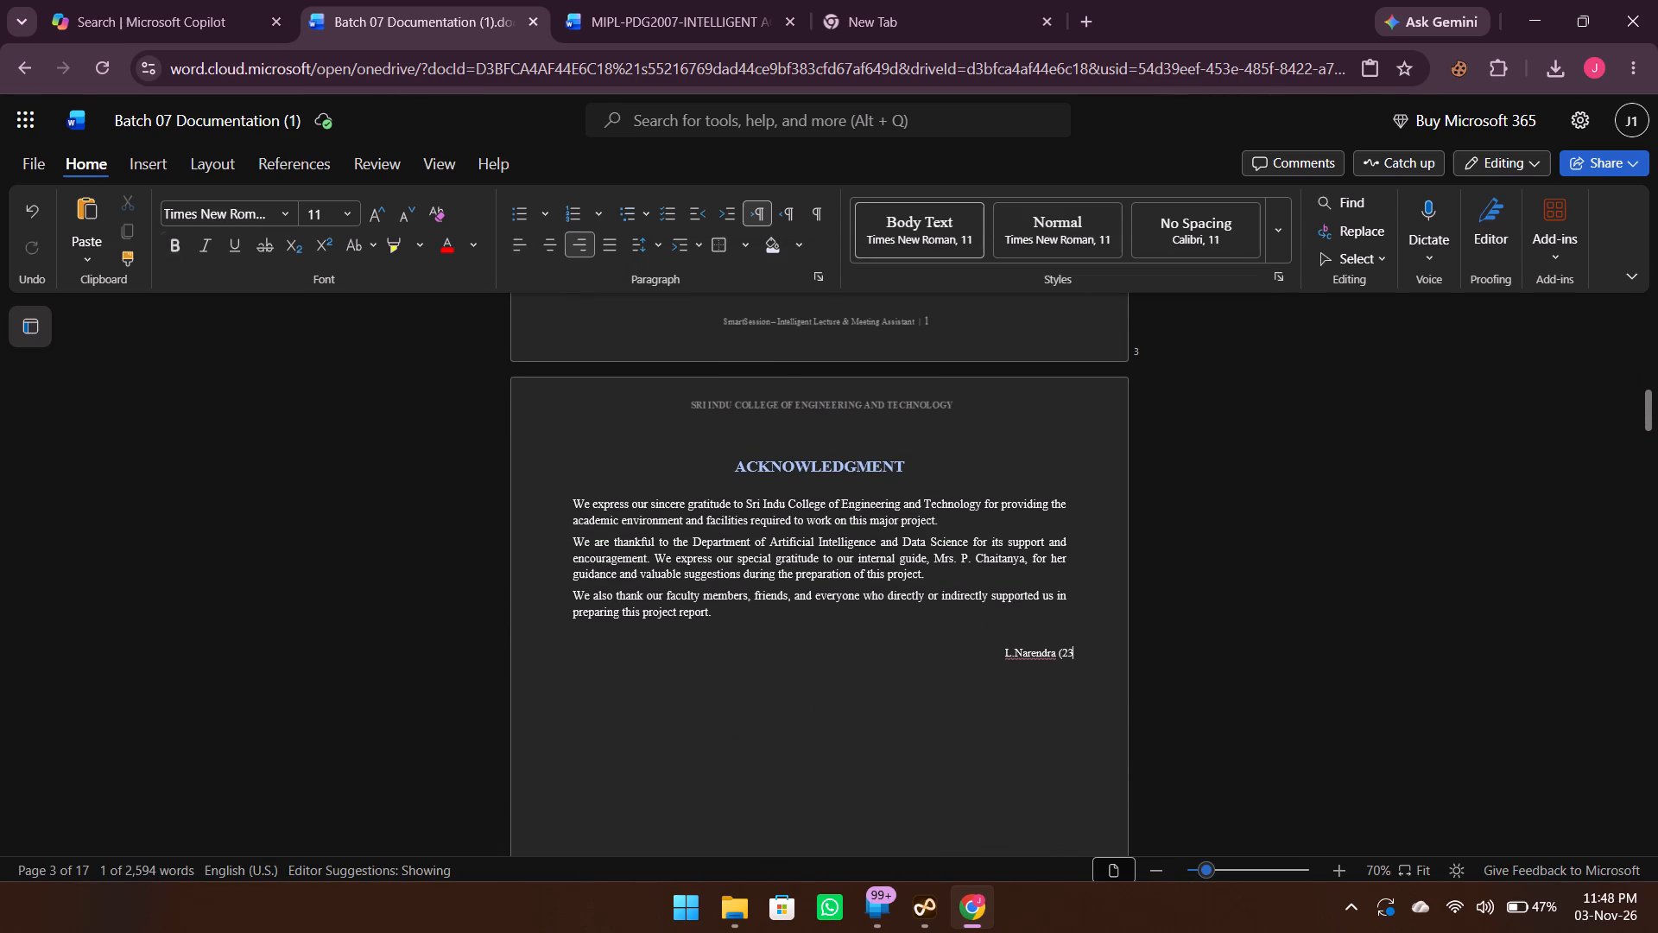
{"action": "key", "text": "BackSpace"}
{"action": "key", "text": "BackSpace"}
{"action": "key", "text": "ctrl+v"}
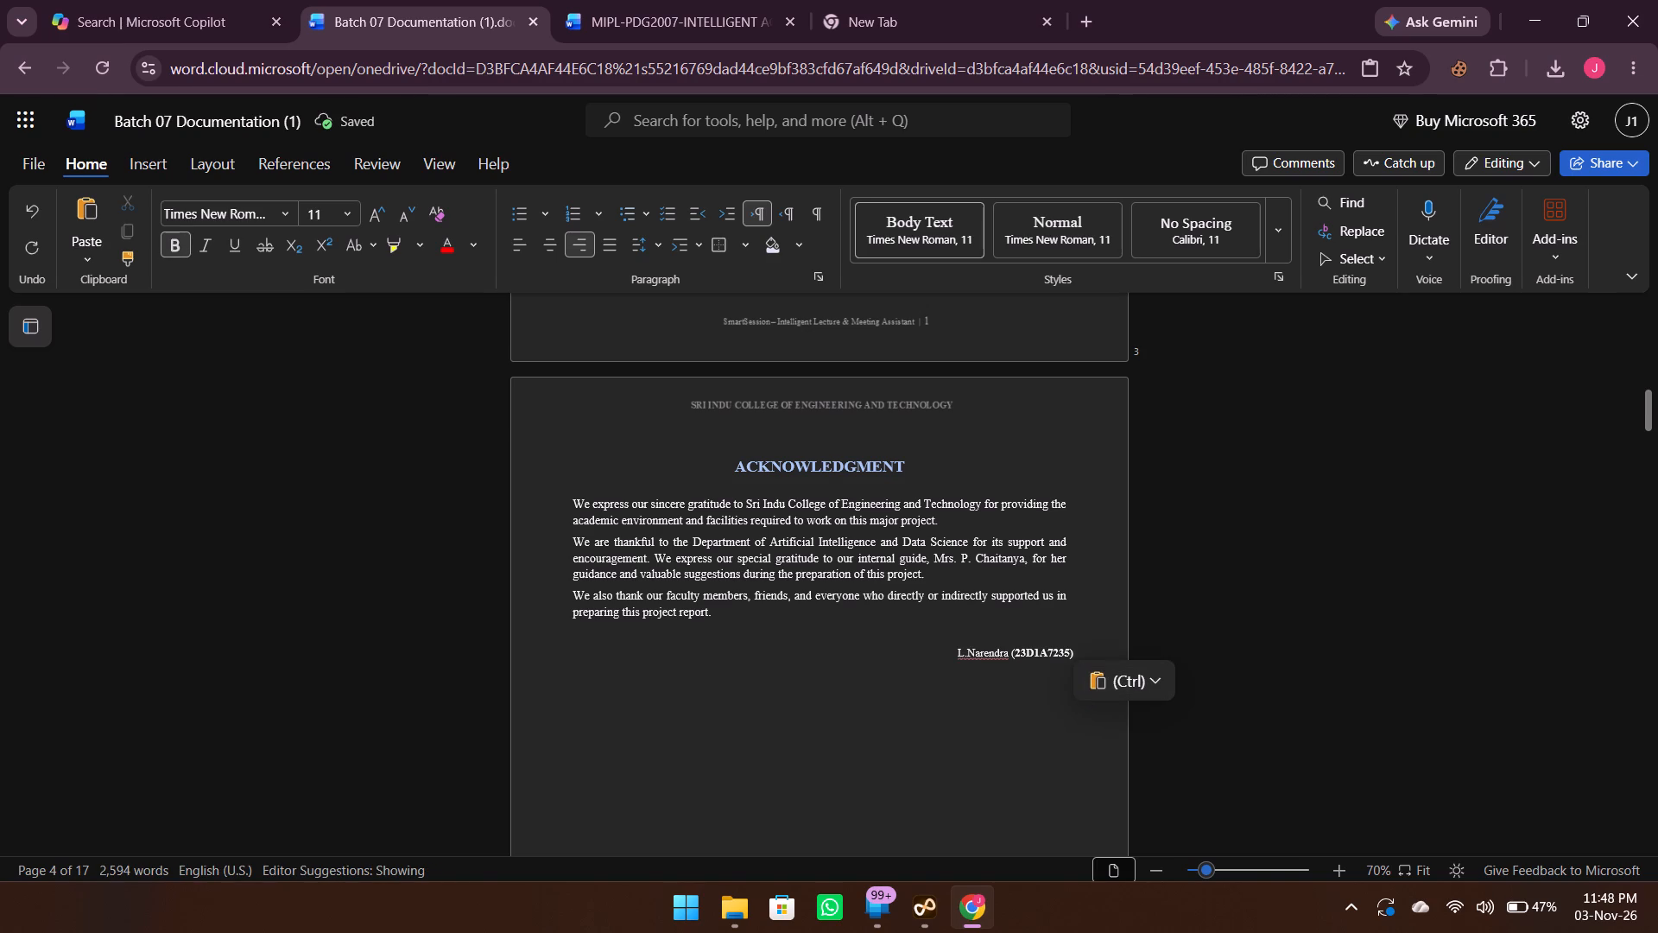
Copy the second student's name and roll number from the Declaration page onto a new right-aligned line below the first student.
{"action": "key", "text": "Return"}
{"action": "scroll", "coordinate": [1083, 645], "scroll_direction": "up", "scroll_amount": 2}
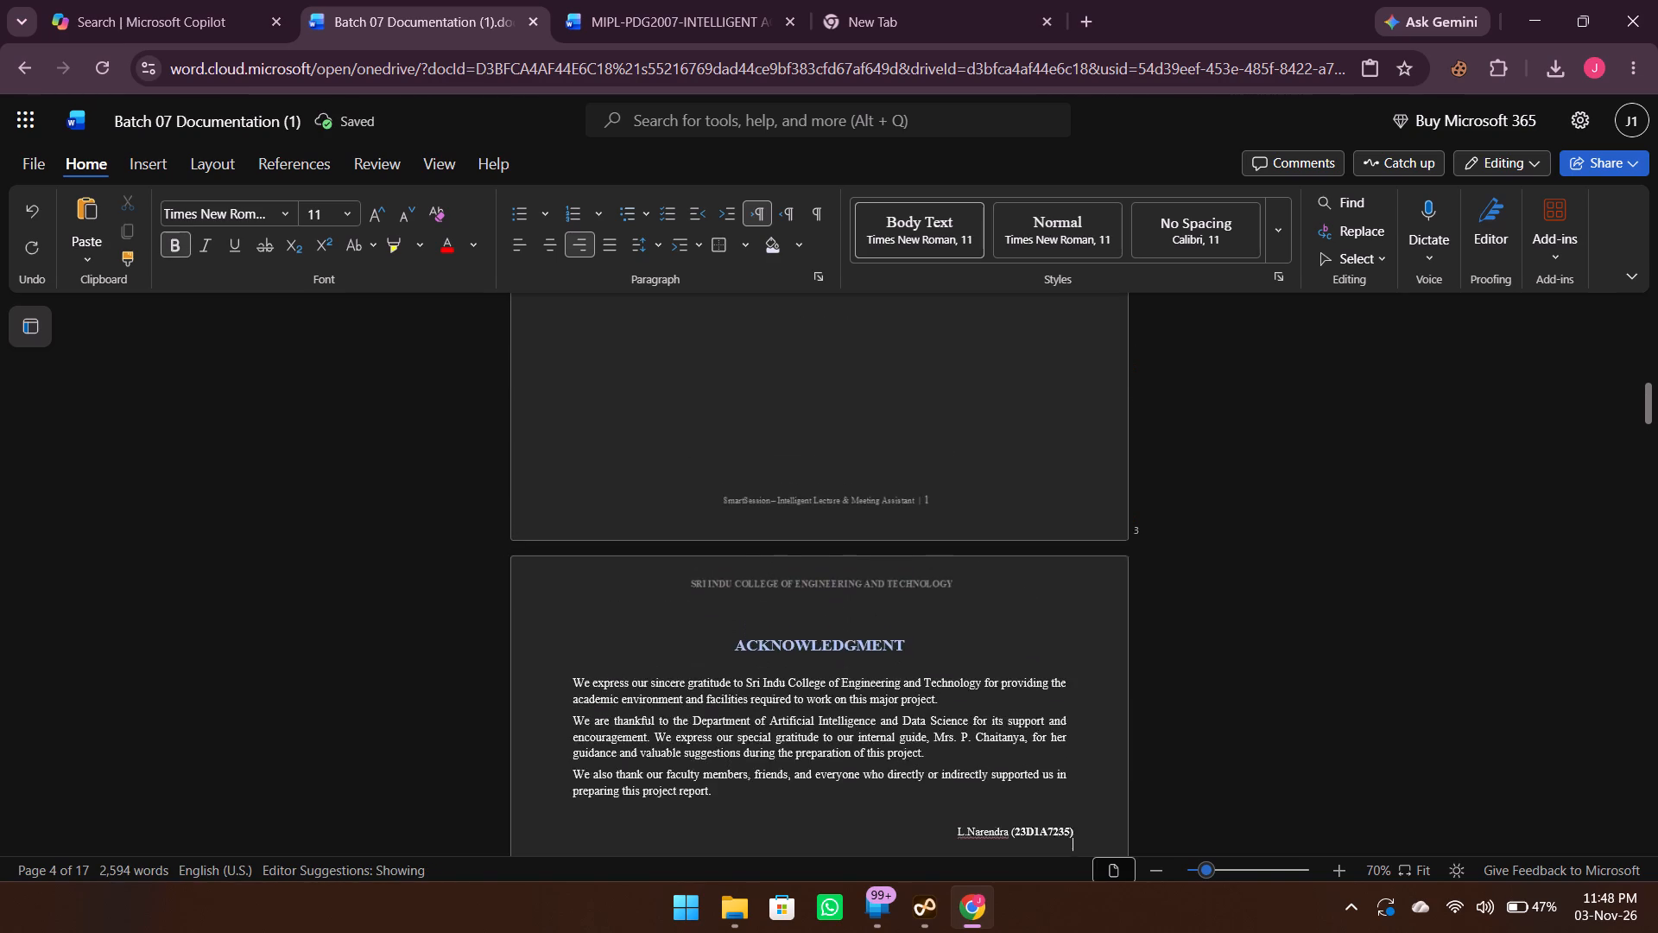
{"action": "scroll", "coordinate": [1083, 645], "scroll_direction": "up", "scroll_amount": 5}
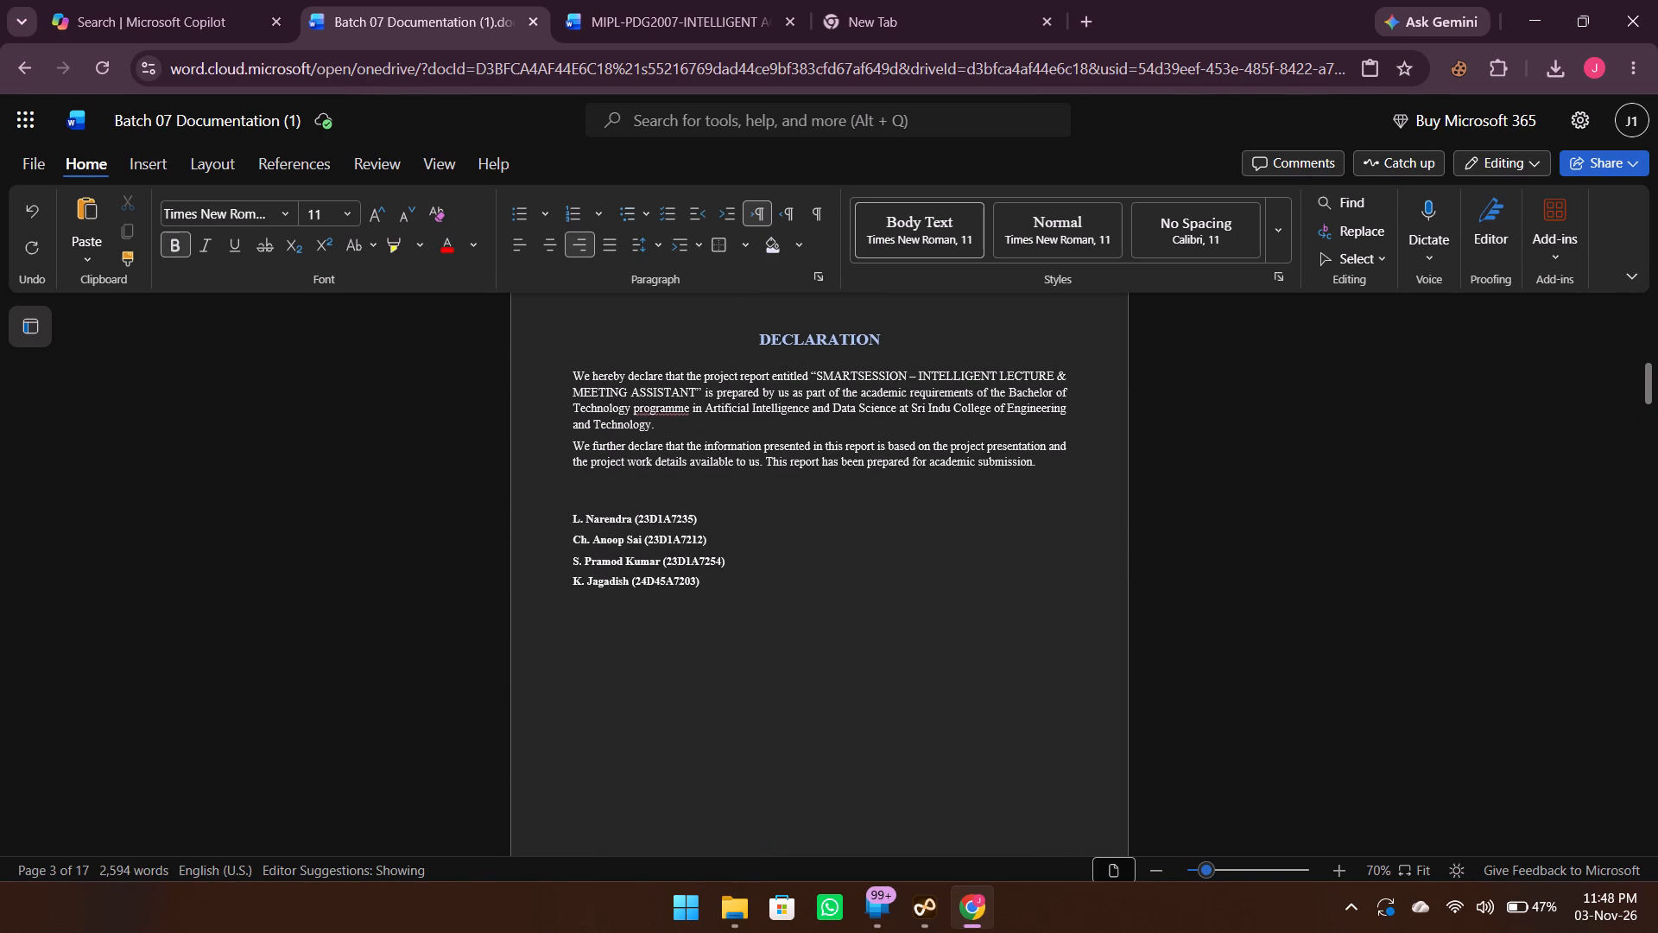
{"action": "left_click_drag", "start_coordinate": [709, 540], "coordinate": [578, 543]}
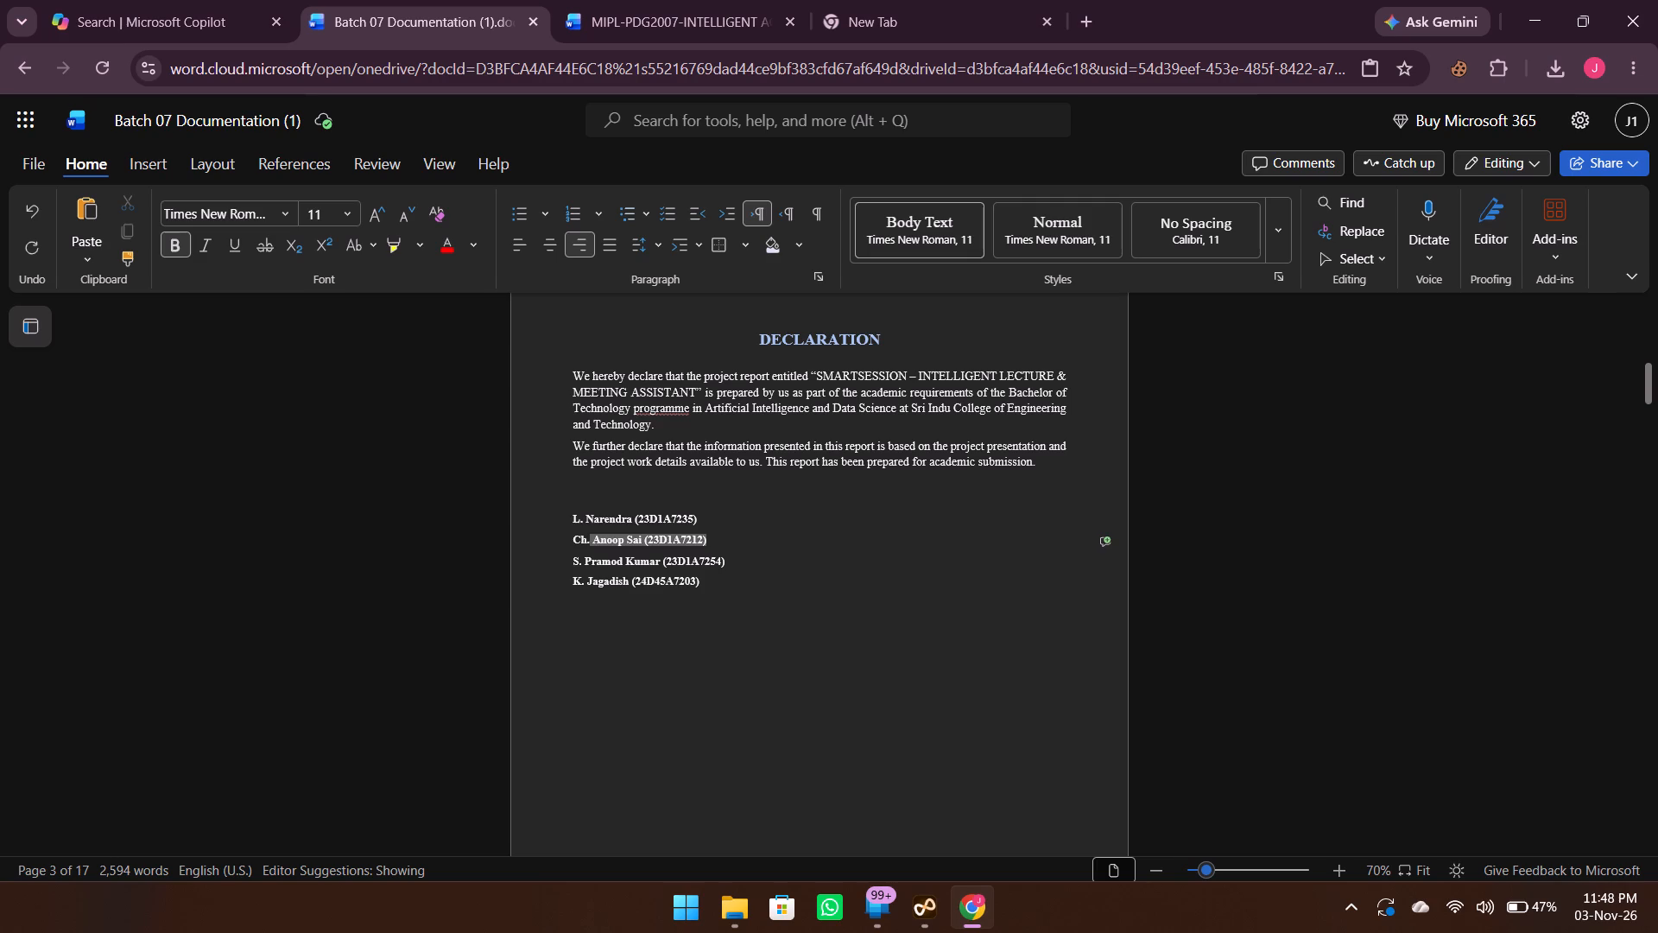
{"action": "left_click_drag", "start_coordinate": [578, 543], "coordinate": [572, 540]}
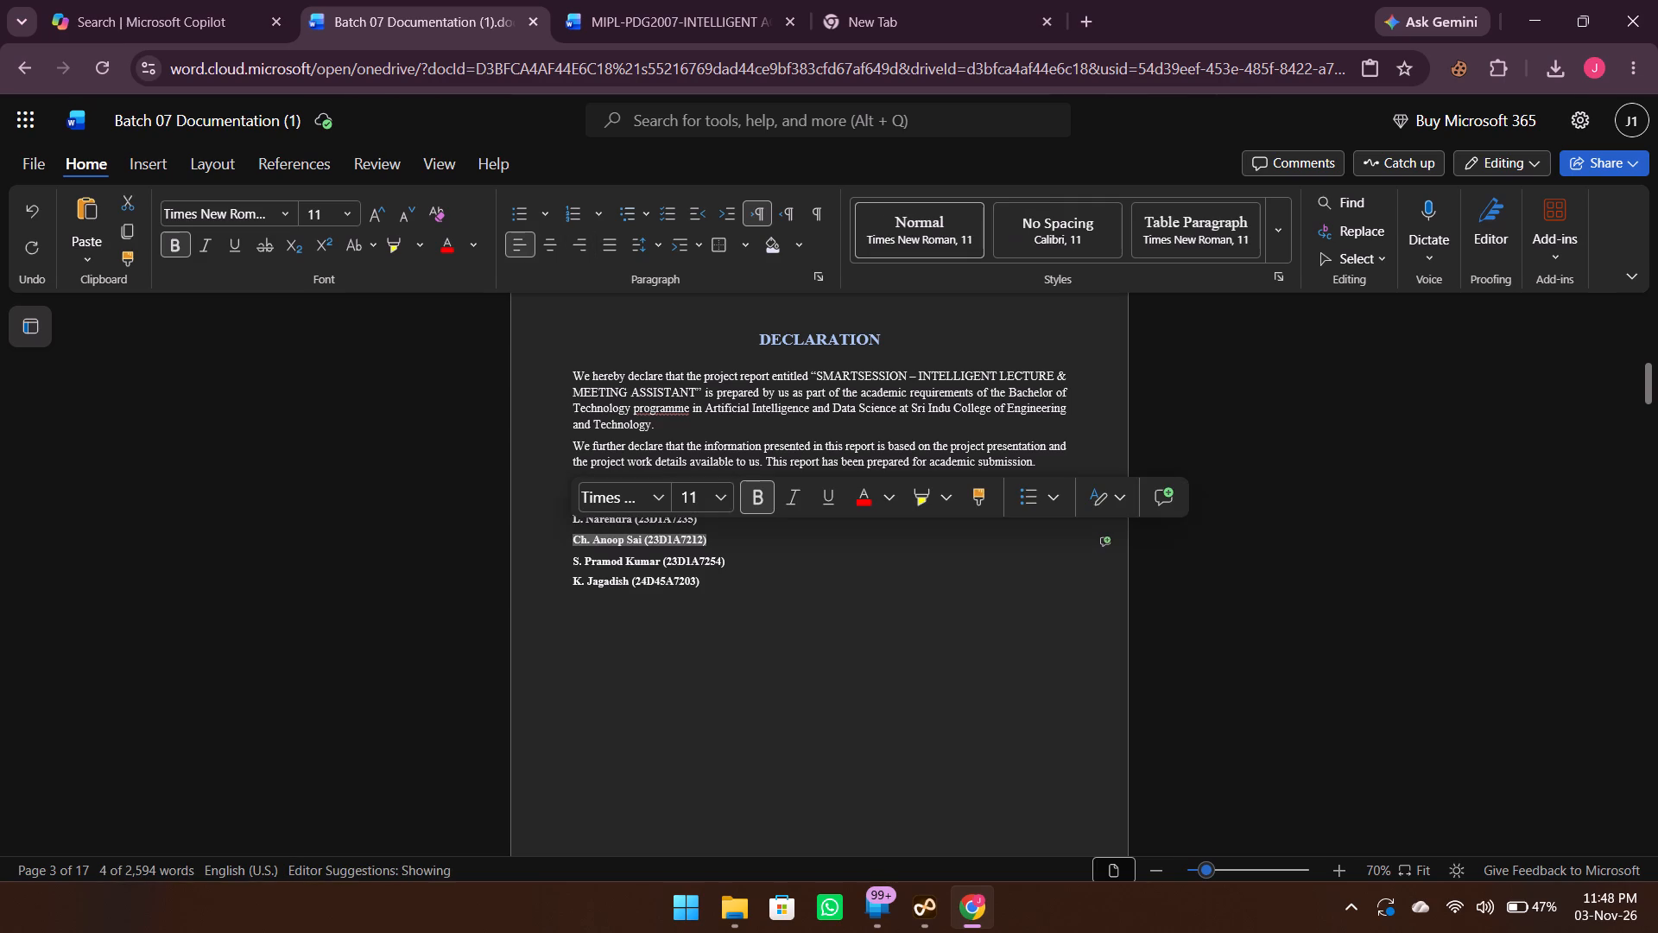
{"action": "key", "text": "ctrl+c"}
{"action": "scroll", "coordinate": [889, 682], "scroll_direction": "down", "scroll_amount": 6}
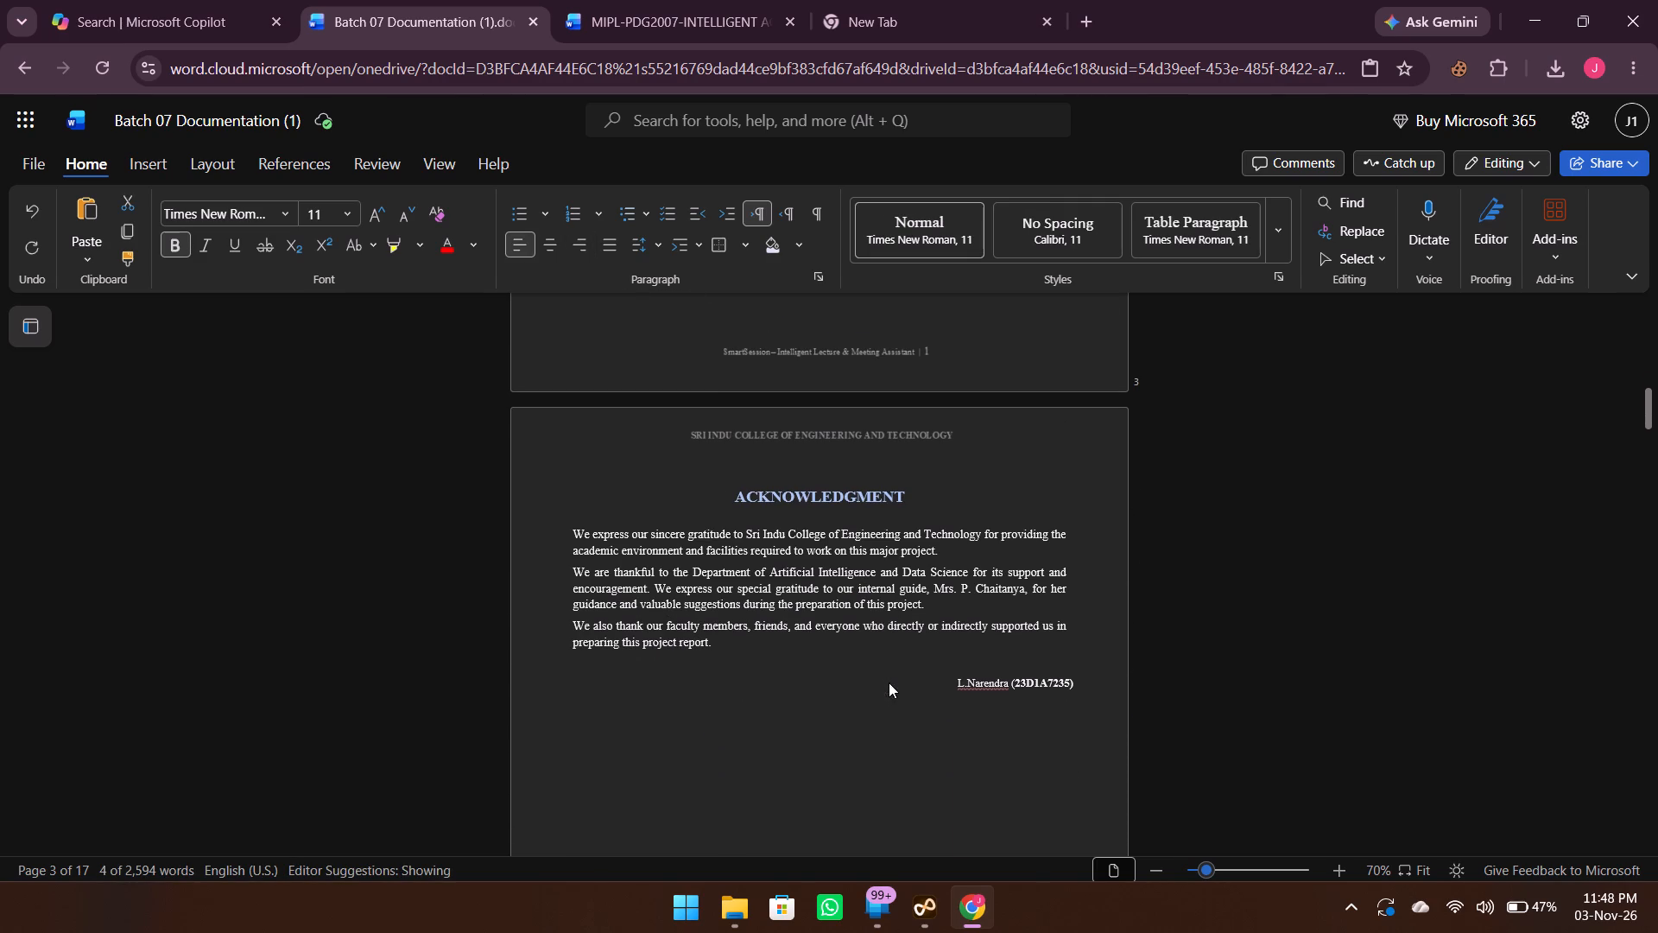
{"action": "left_click", "coordinate": [1072, 682]}
{"action": "key", "text": "Right"}
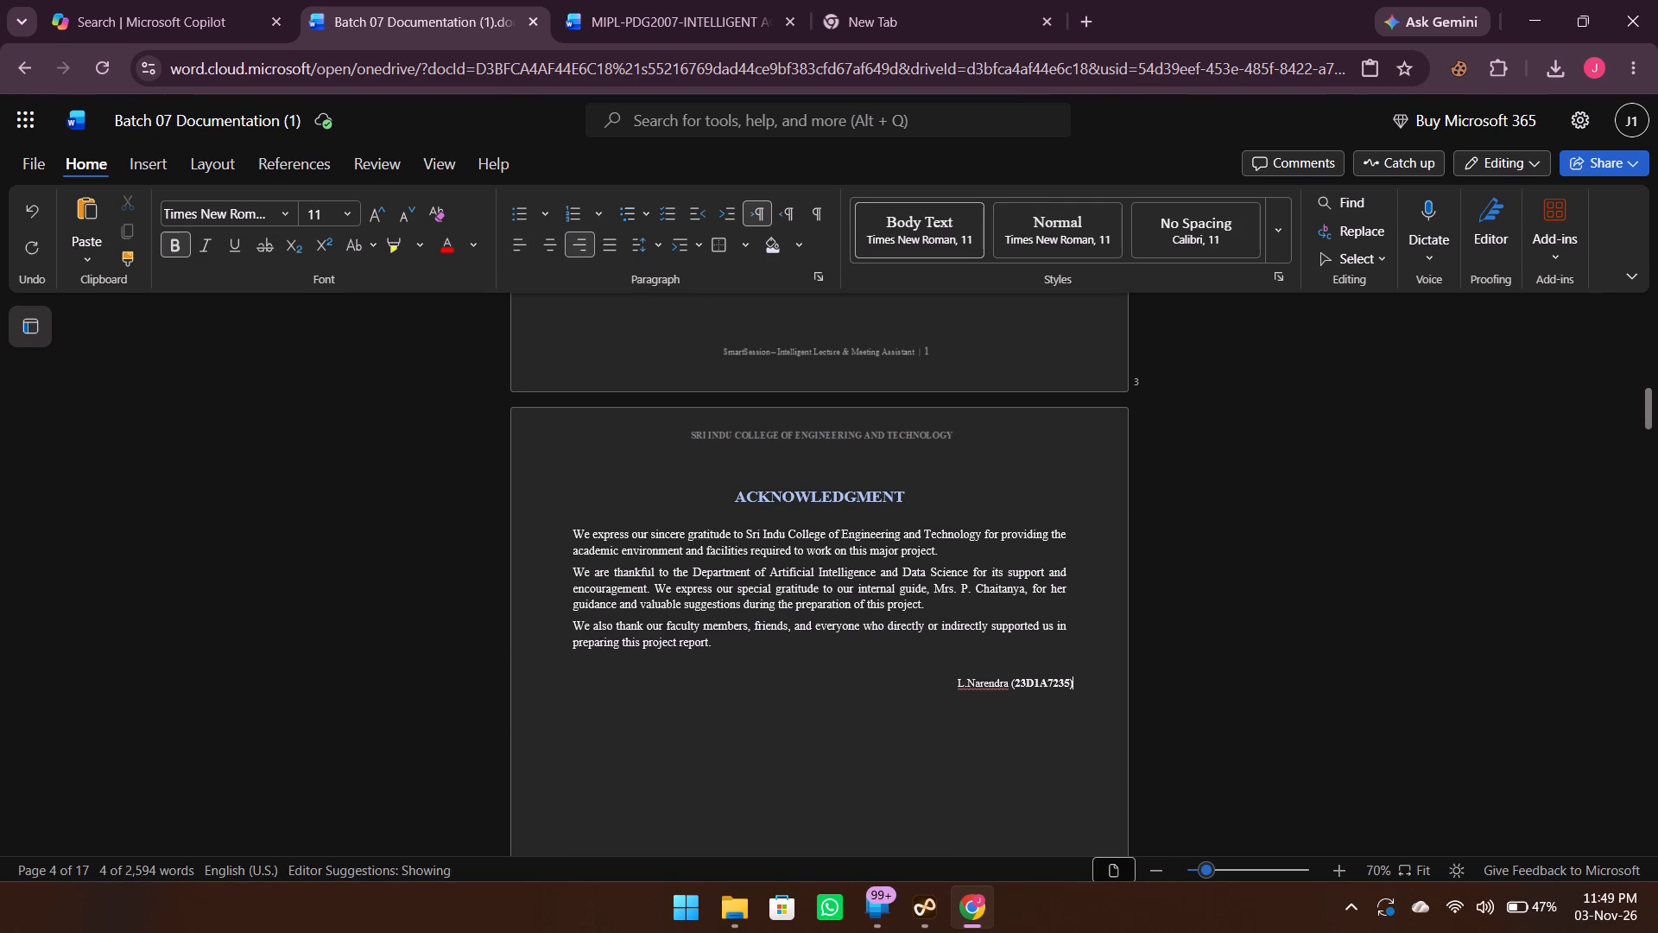
{"action": "key", "text": "Return"}
{"action": "key", "text": "ctrl+v"}
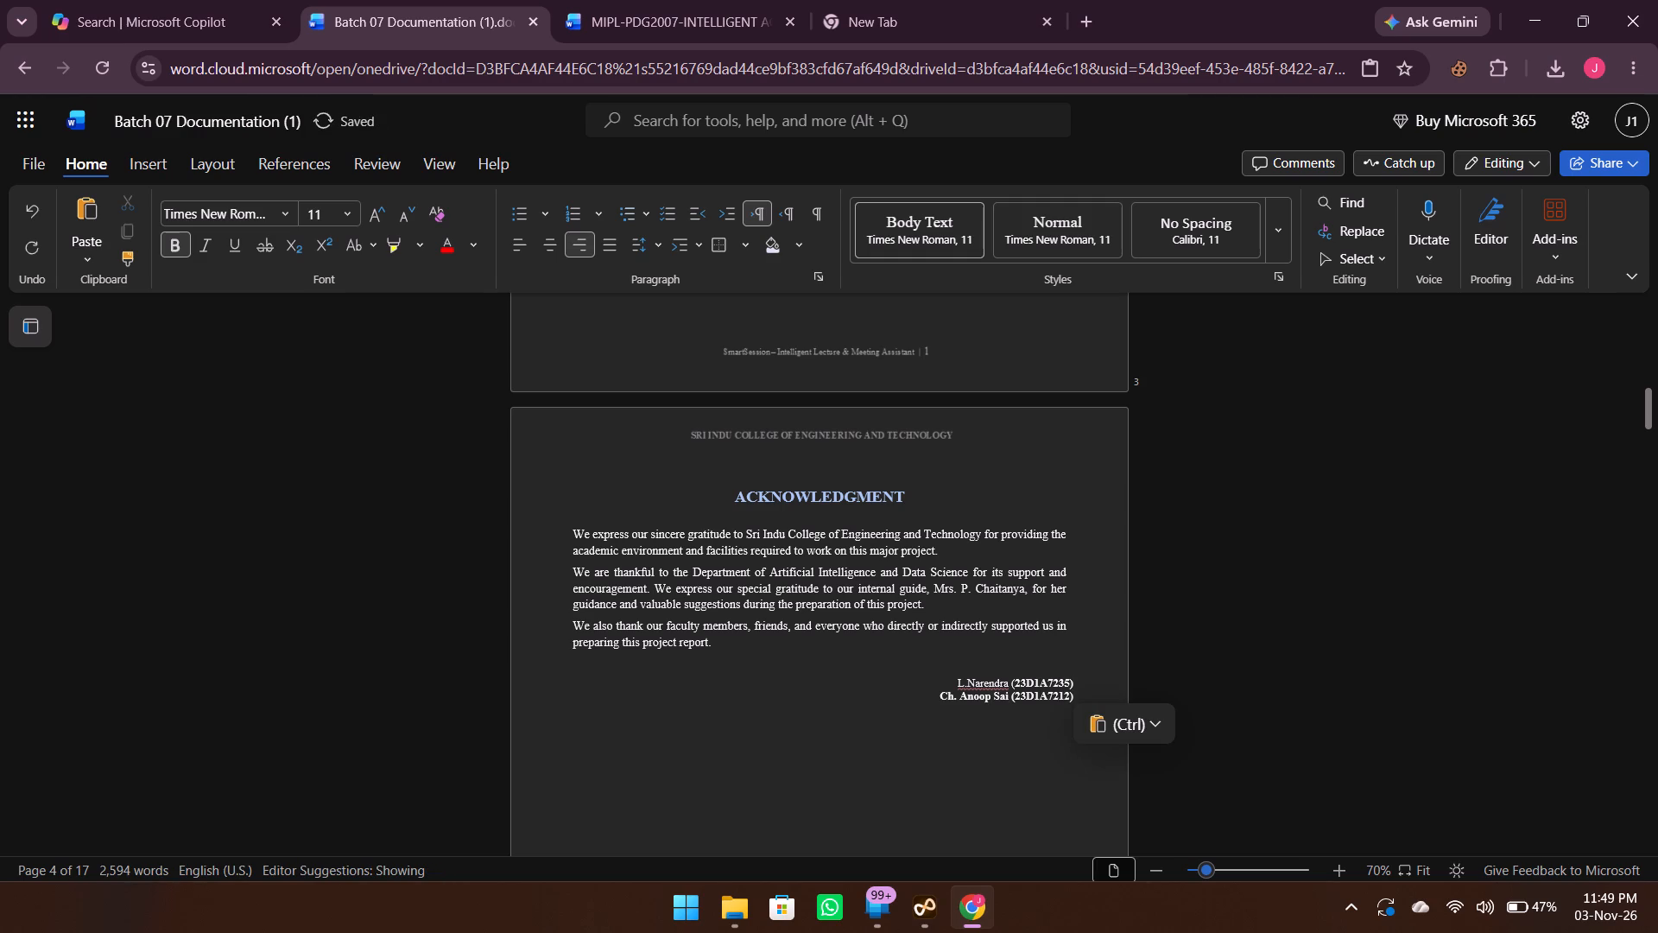
Copy the third student's whole line from the Declaration page onto a new line below the second student in the Acknowledgment.
{"action": "scroll", "coordinate": [927, 617], "scroll_direction": "up", "scroll_amount": 5}
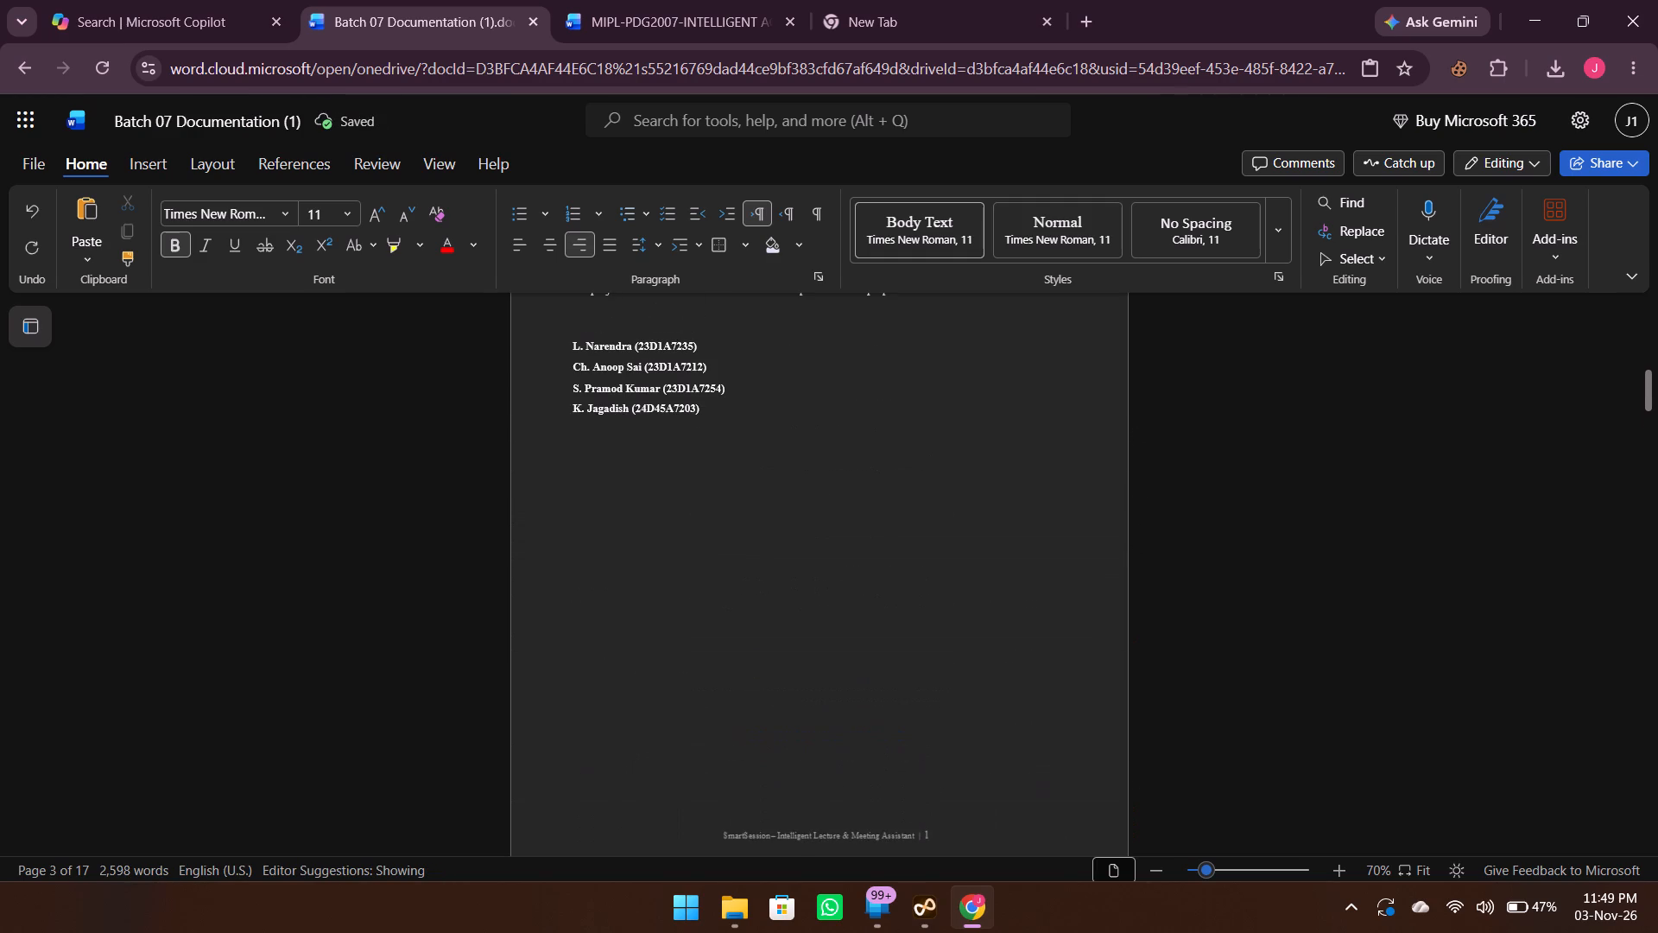
{"action": "left_click_drag", "start_coordinate": [728, 393], "coordinate": [590, 389]}
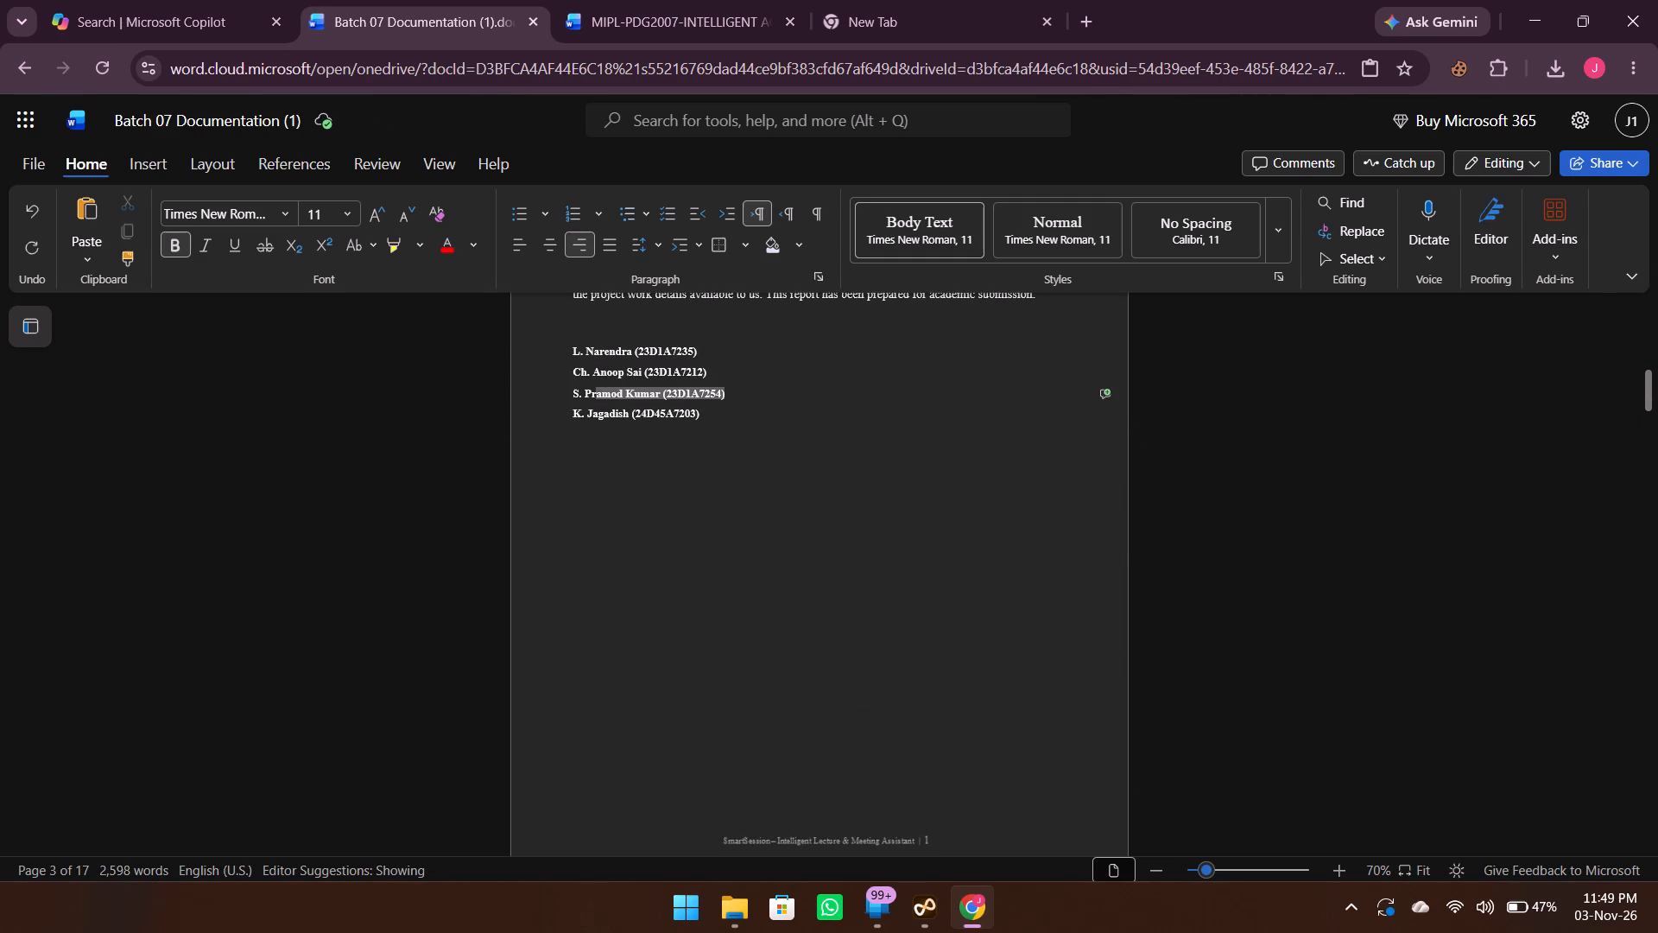
{"action": "left_click_drag", "start_coordinate": [590, 389], "coordinate": [571, 392]}
{"action": "key", "text": "ctrl+c"}
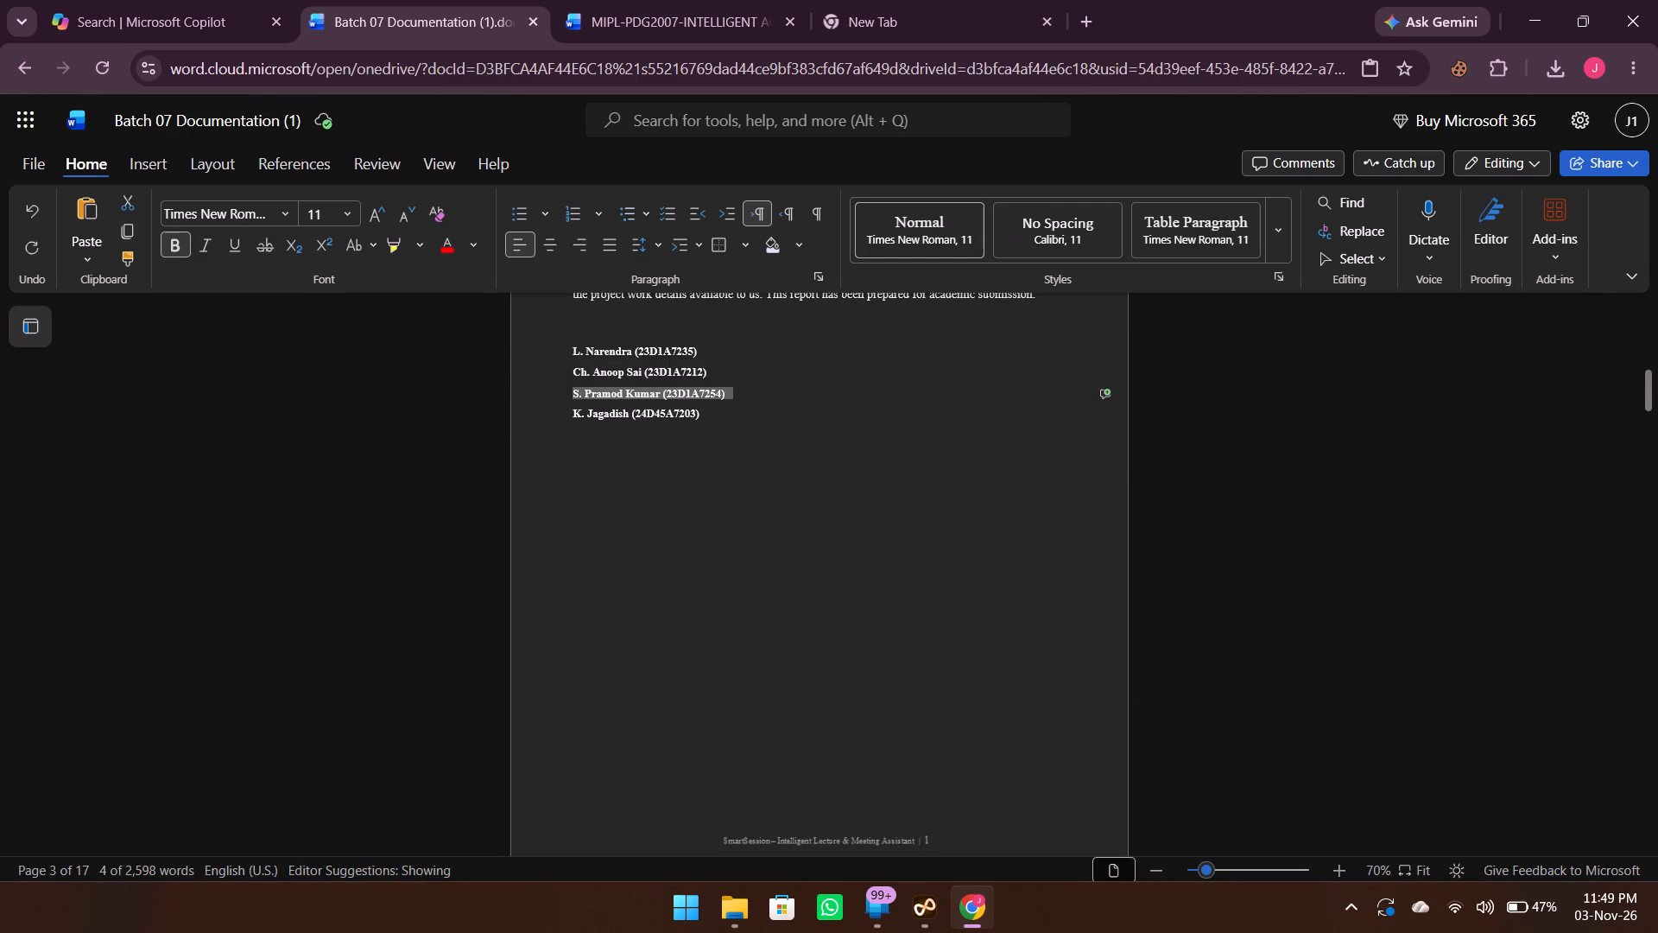
{"action": "scroll", "coordinate": [797, 626], "scroll_direction": "down", "scroll_amount": 5}
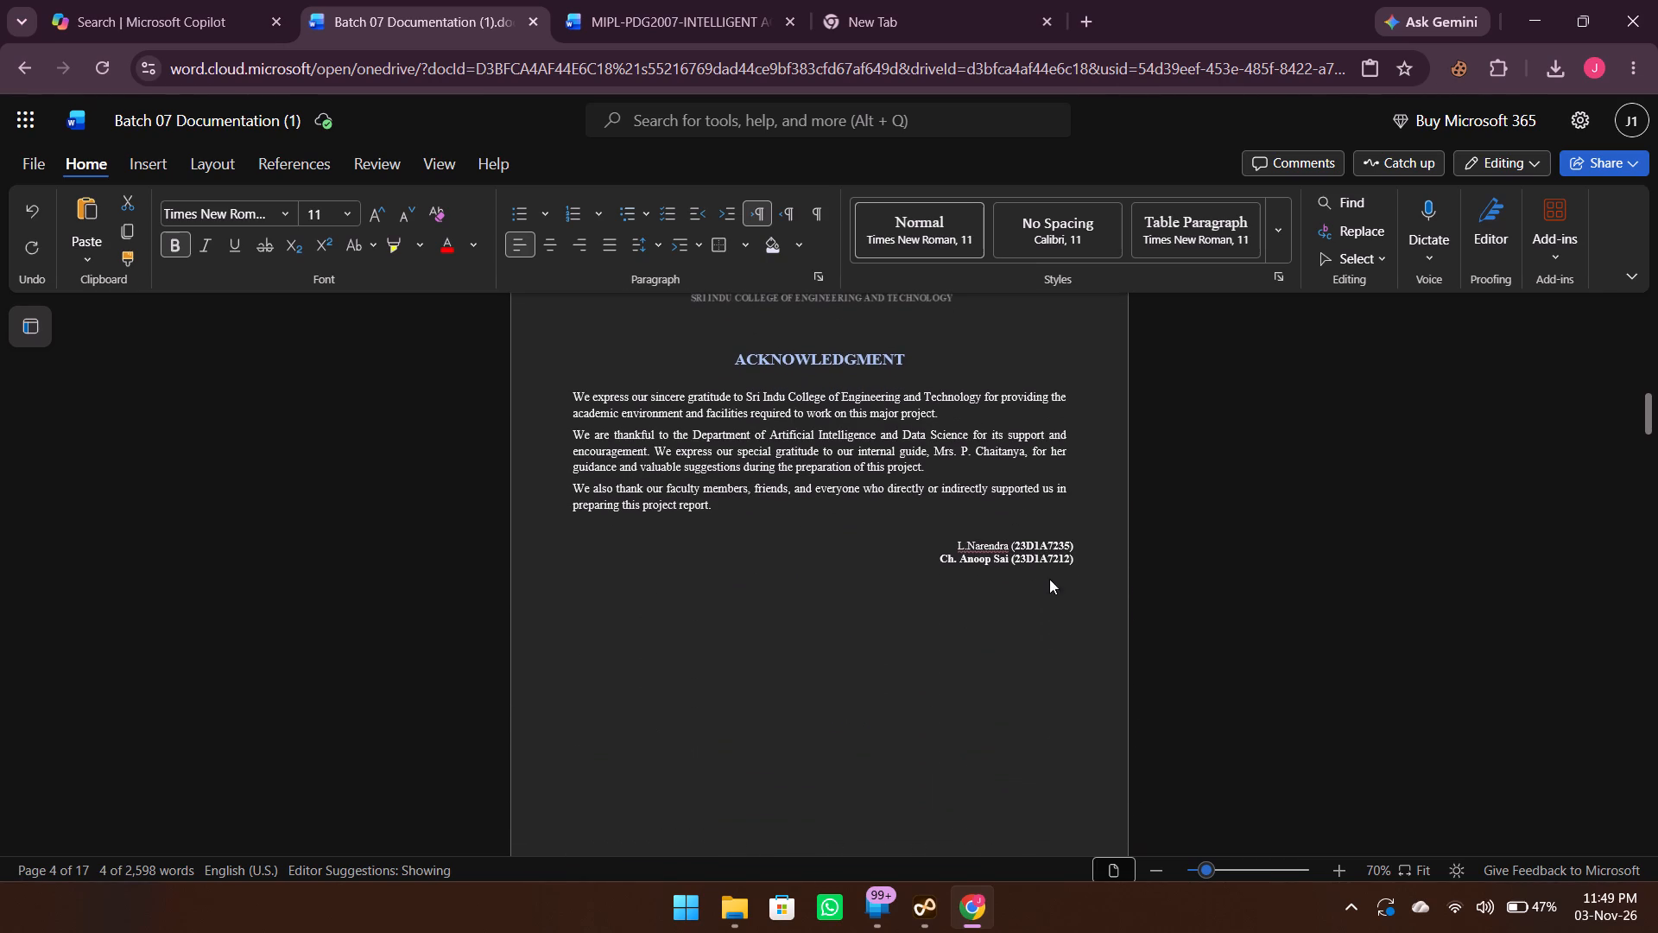
{"action": "left_click", "coordinate": [1073, 560]}
{"action": "key", "text": "Return"}
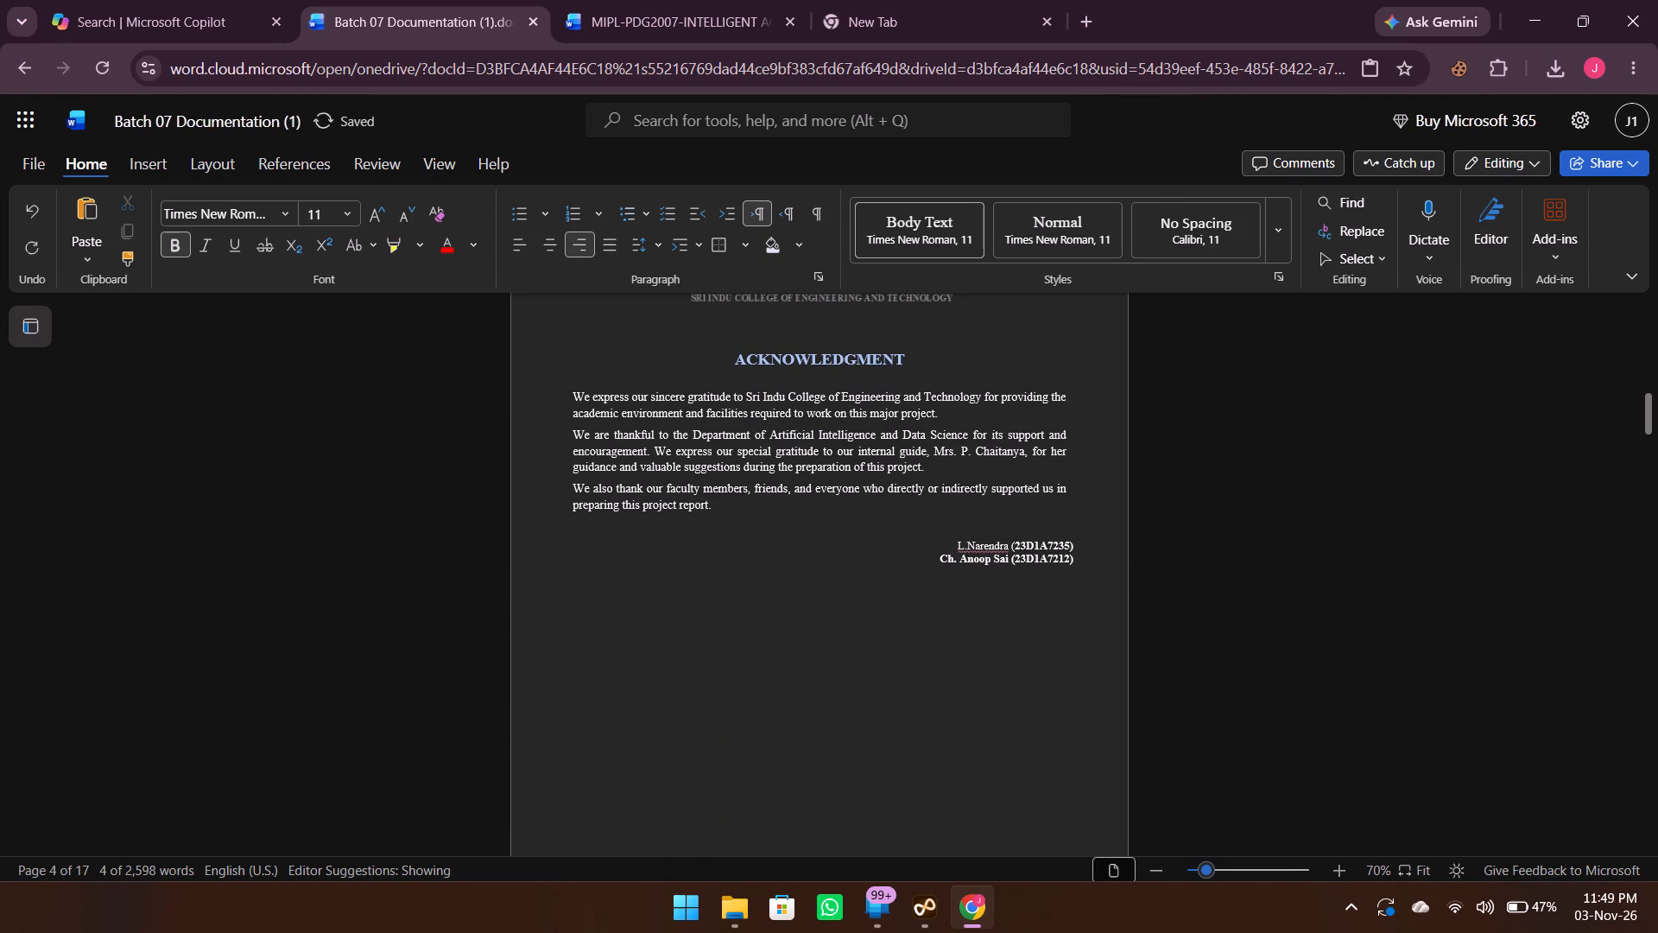
{"action": "key", "text": "ctrl+v"}
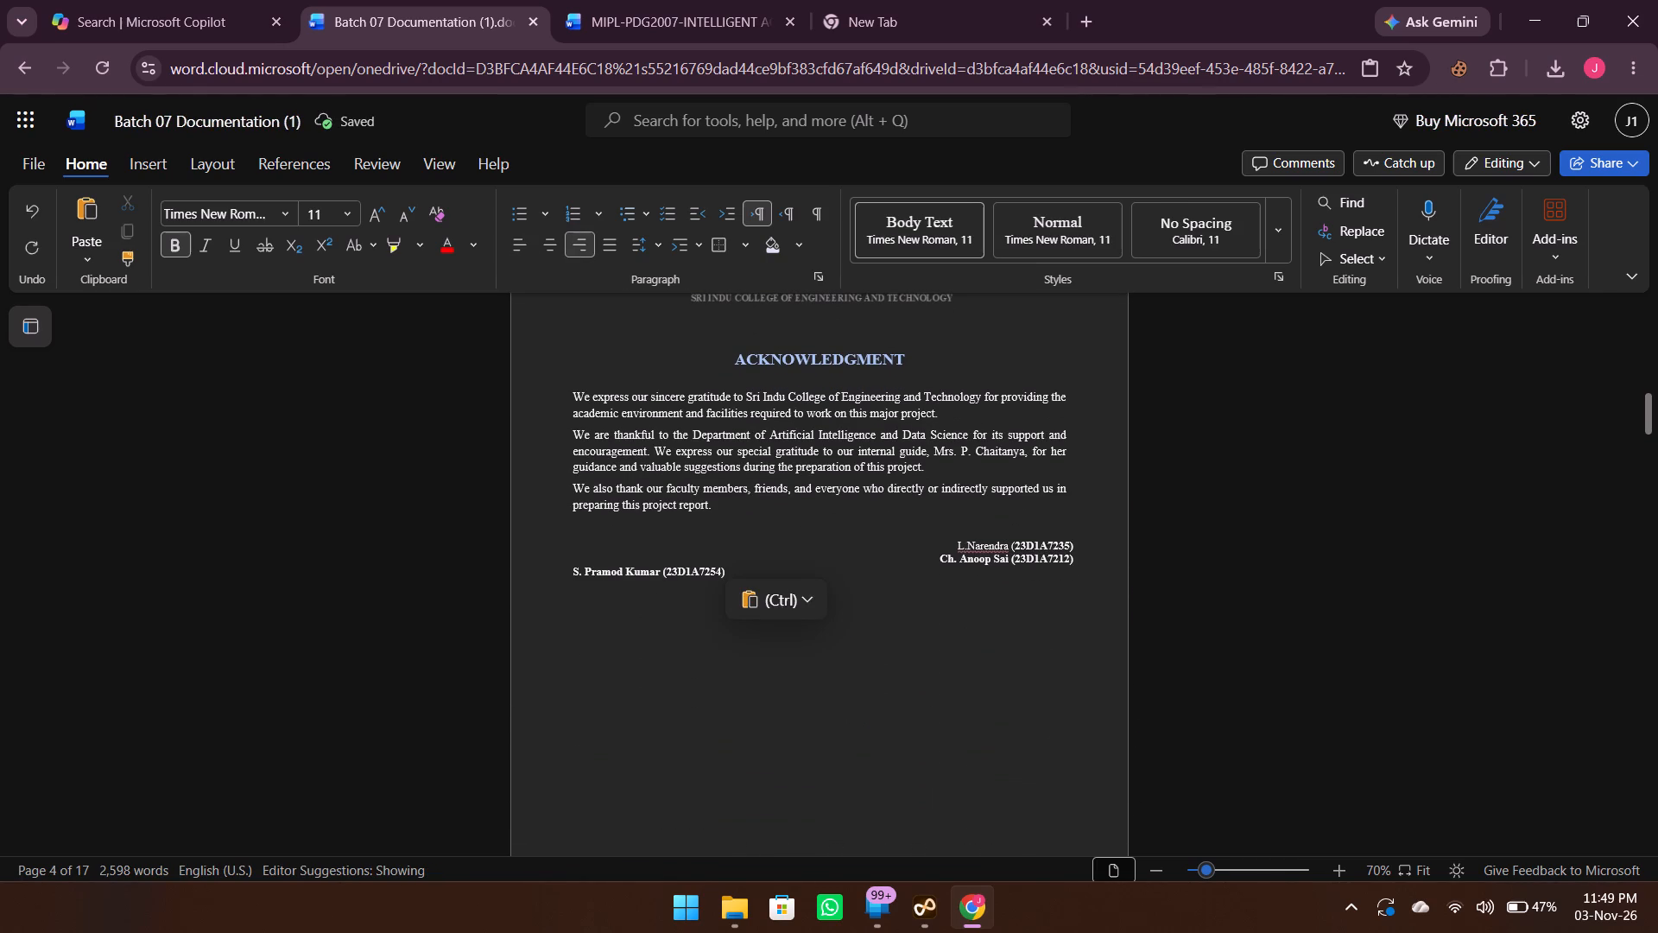
Right-align the third student's line directly below the second student's in the Acknowledgment by rejoining the two lines and breaking them again.
{"action": "left_click", "coordinate": [569, 571]}
{"action": "key", "text": "BackSpace"}
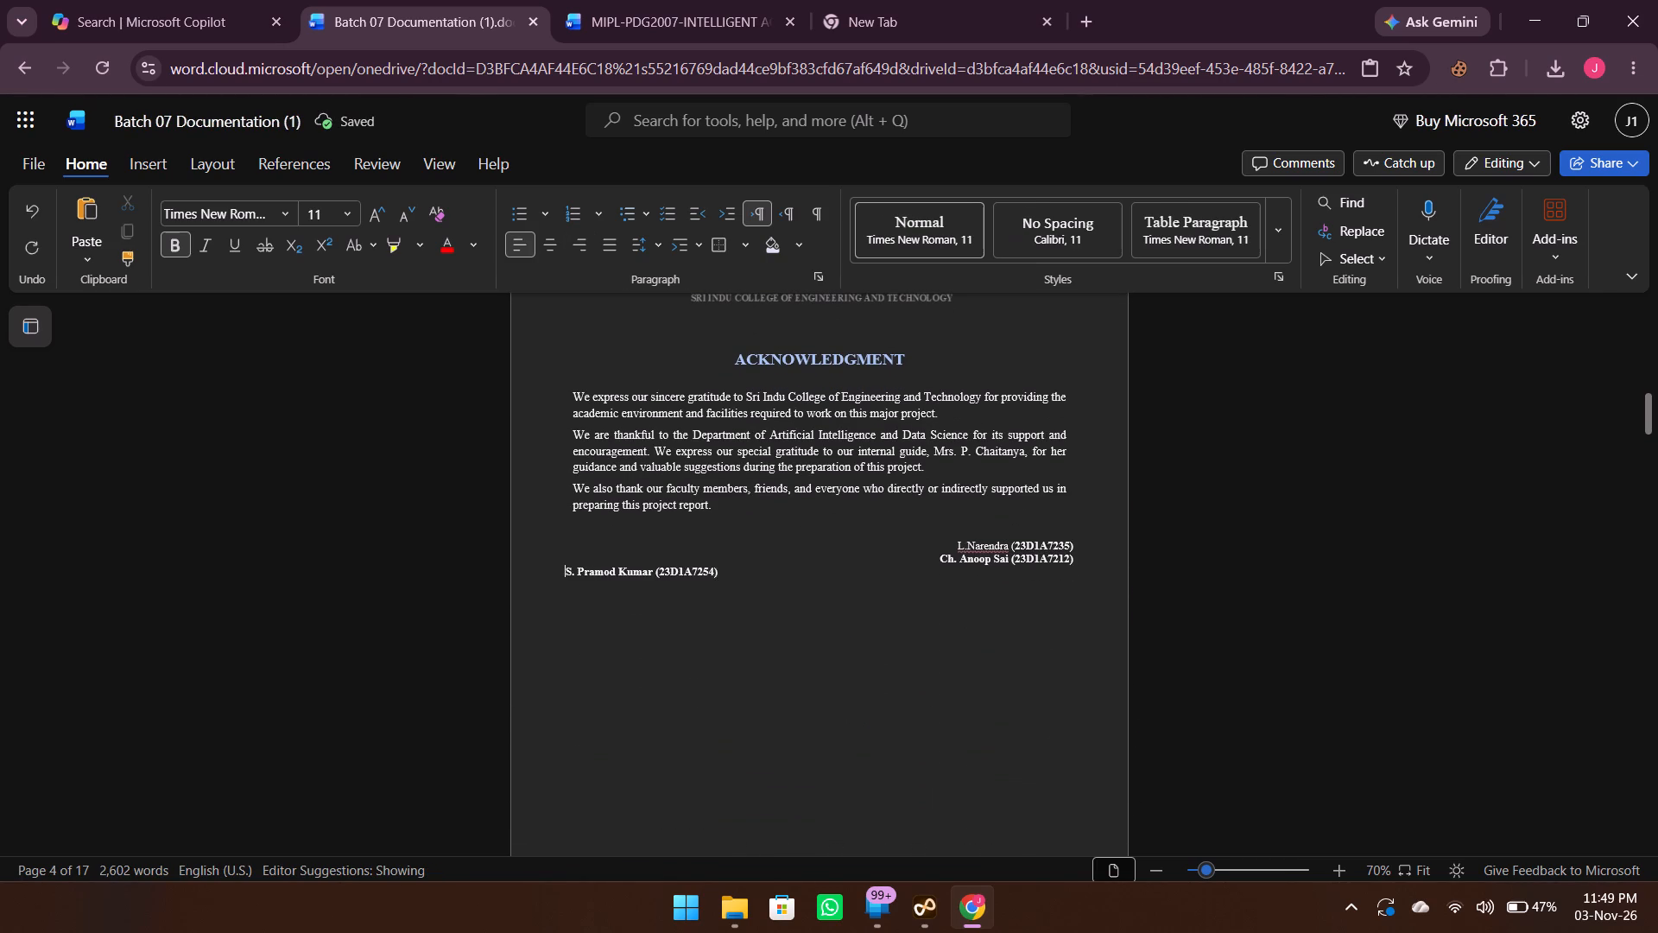
{"action": "key", "text": "BackSpace"}
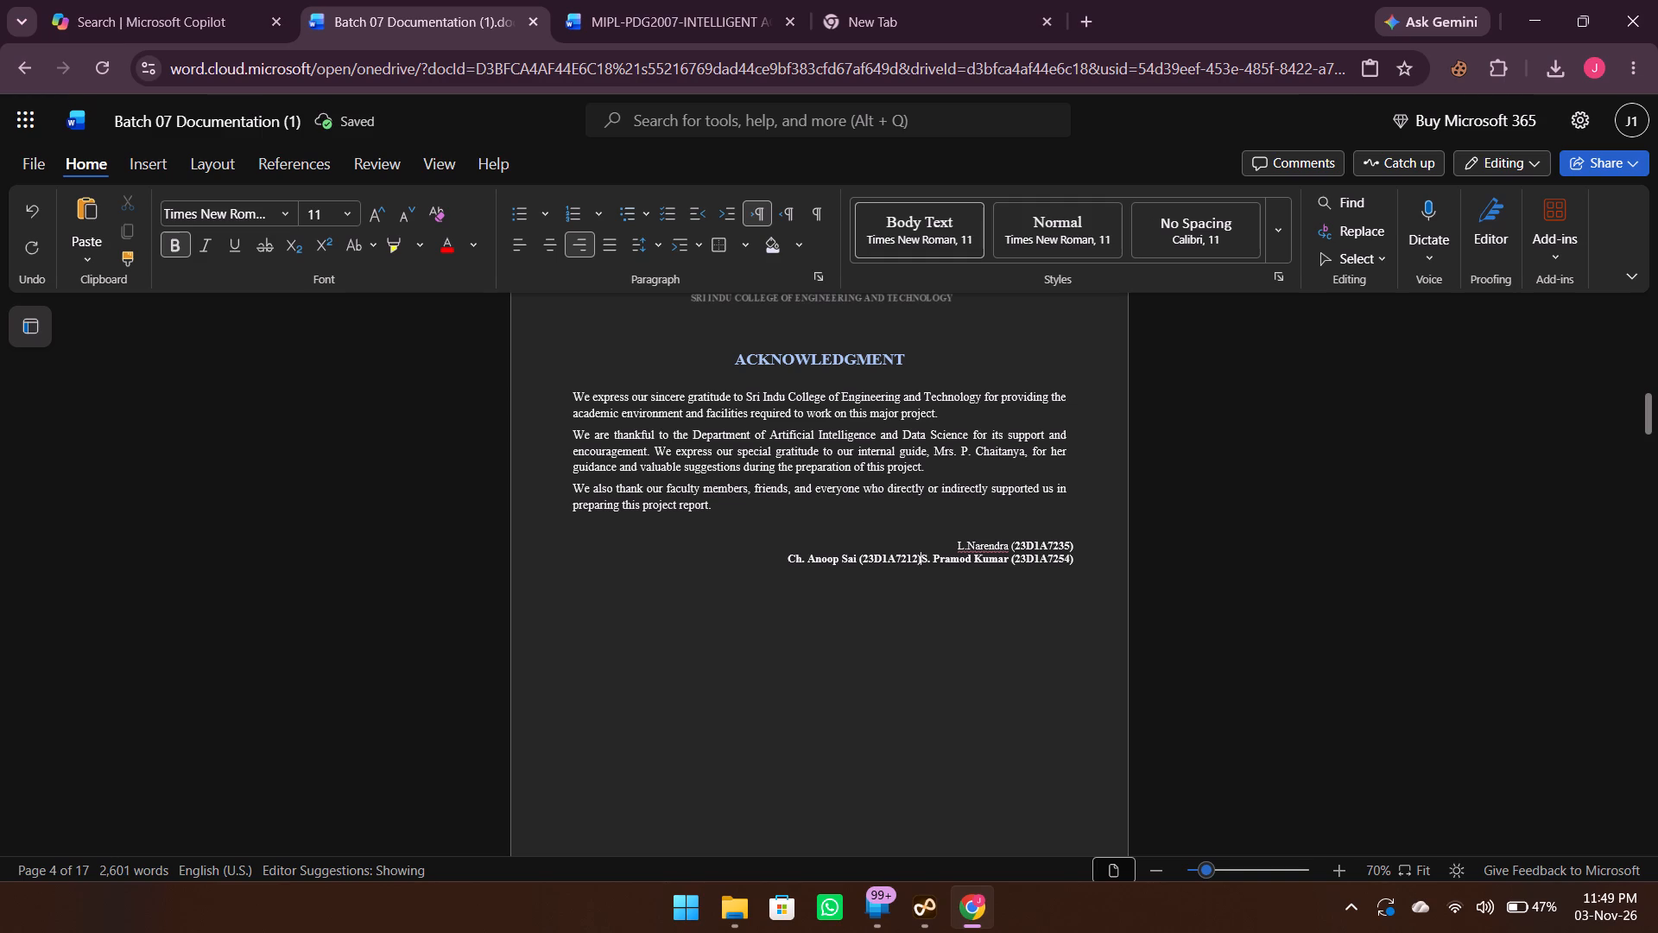
{"action": "key", "text": "Return"}
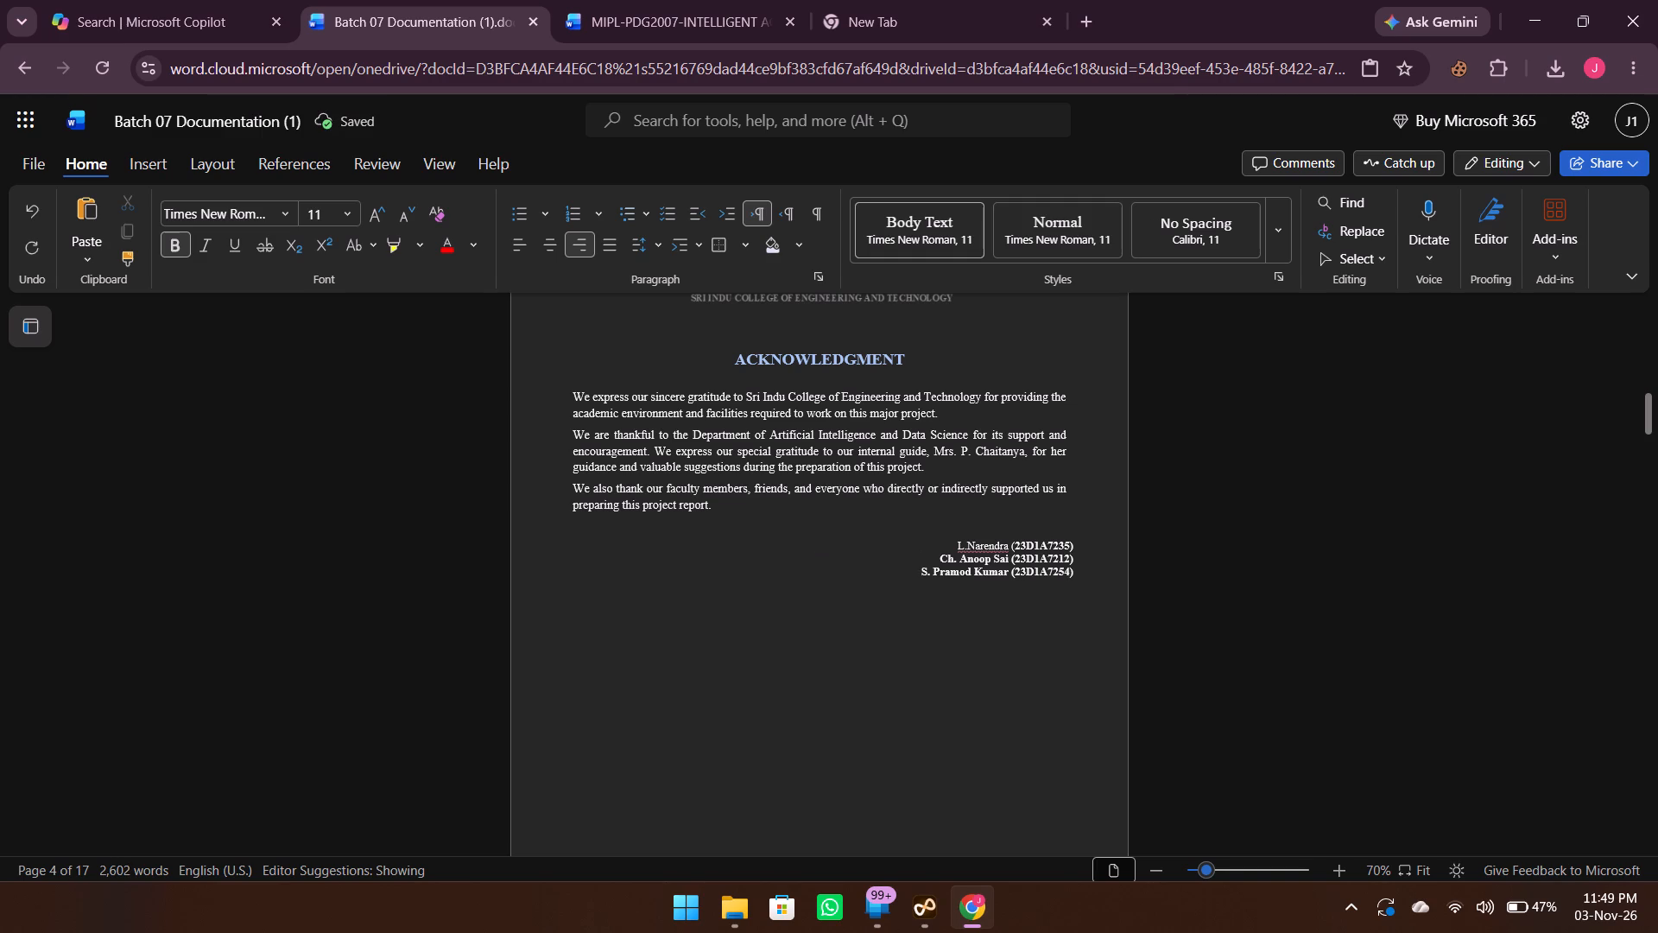
Copy the fourth student's name and roll number from the Declaration page below the third student, keeping the closing parenthesis and no trailing line break.
{"action": "scroll", "coordinate": [569, 571], "scroll_direction": "up", "scroll_amount": 5}
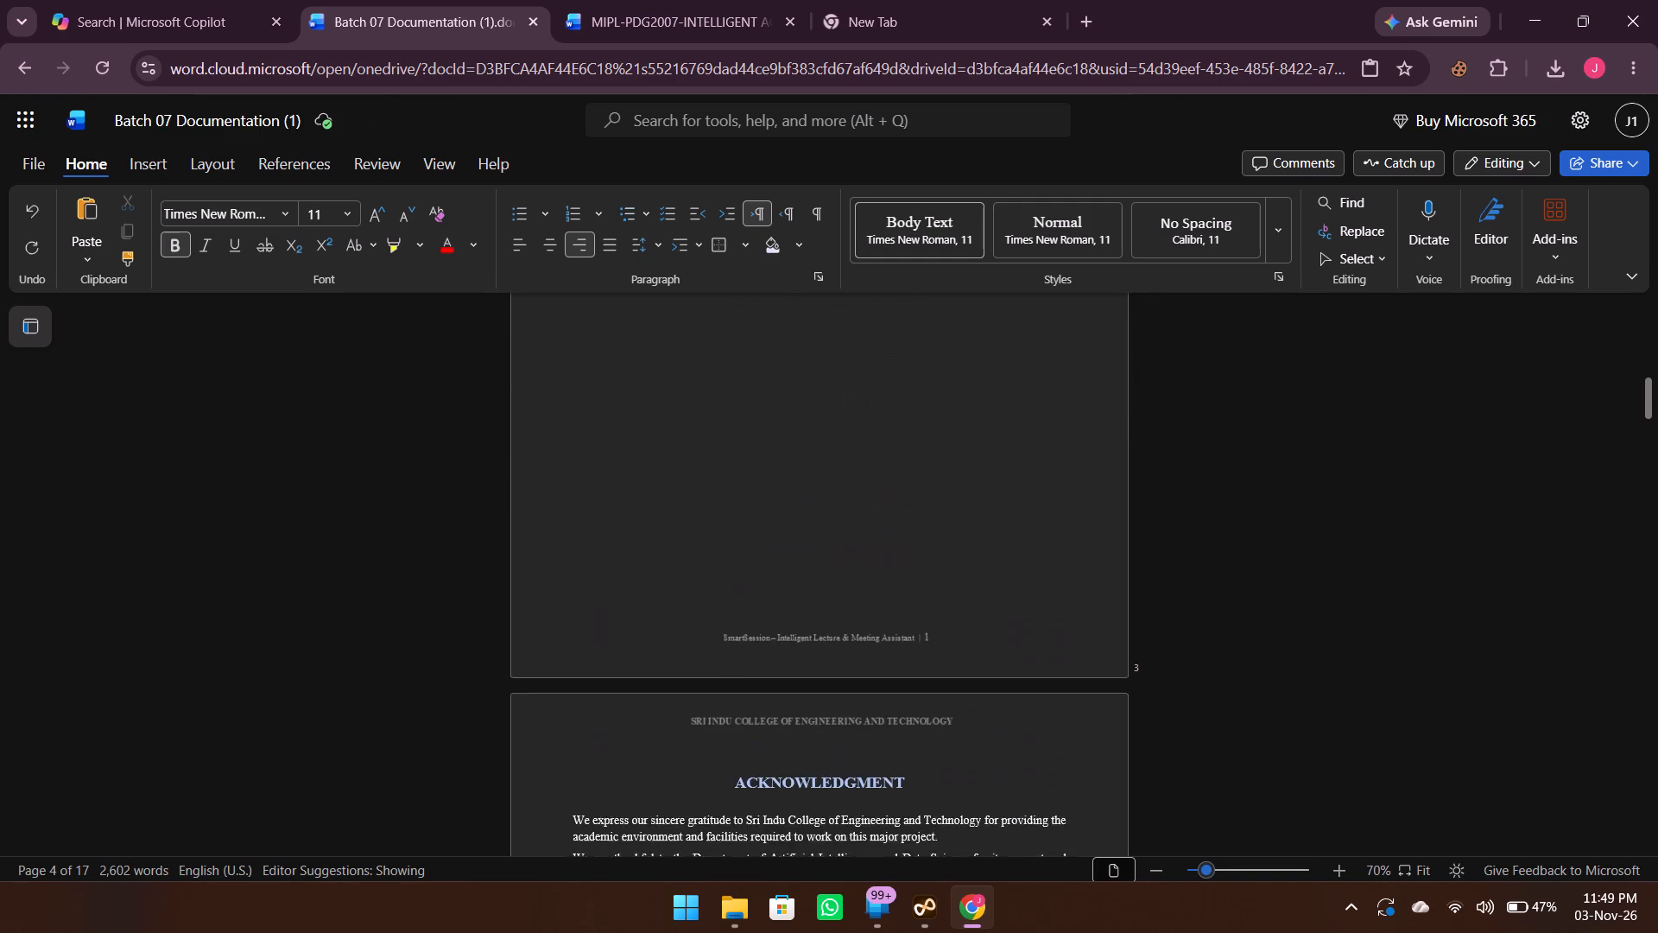
{"action": "scroll", "coordinate": [569, 571], "scroll_direction": "up", "scroll_amount": 2}
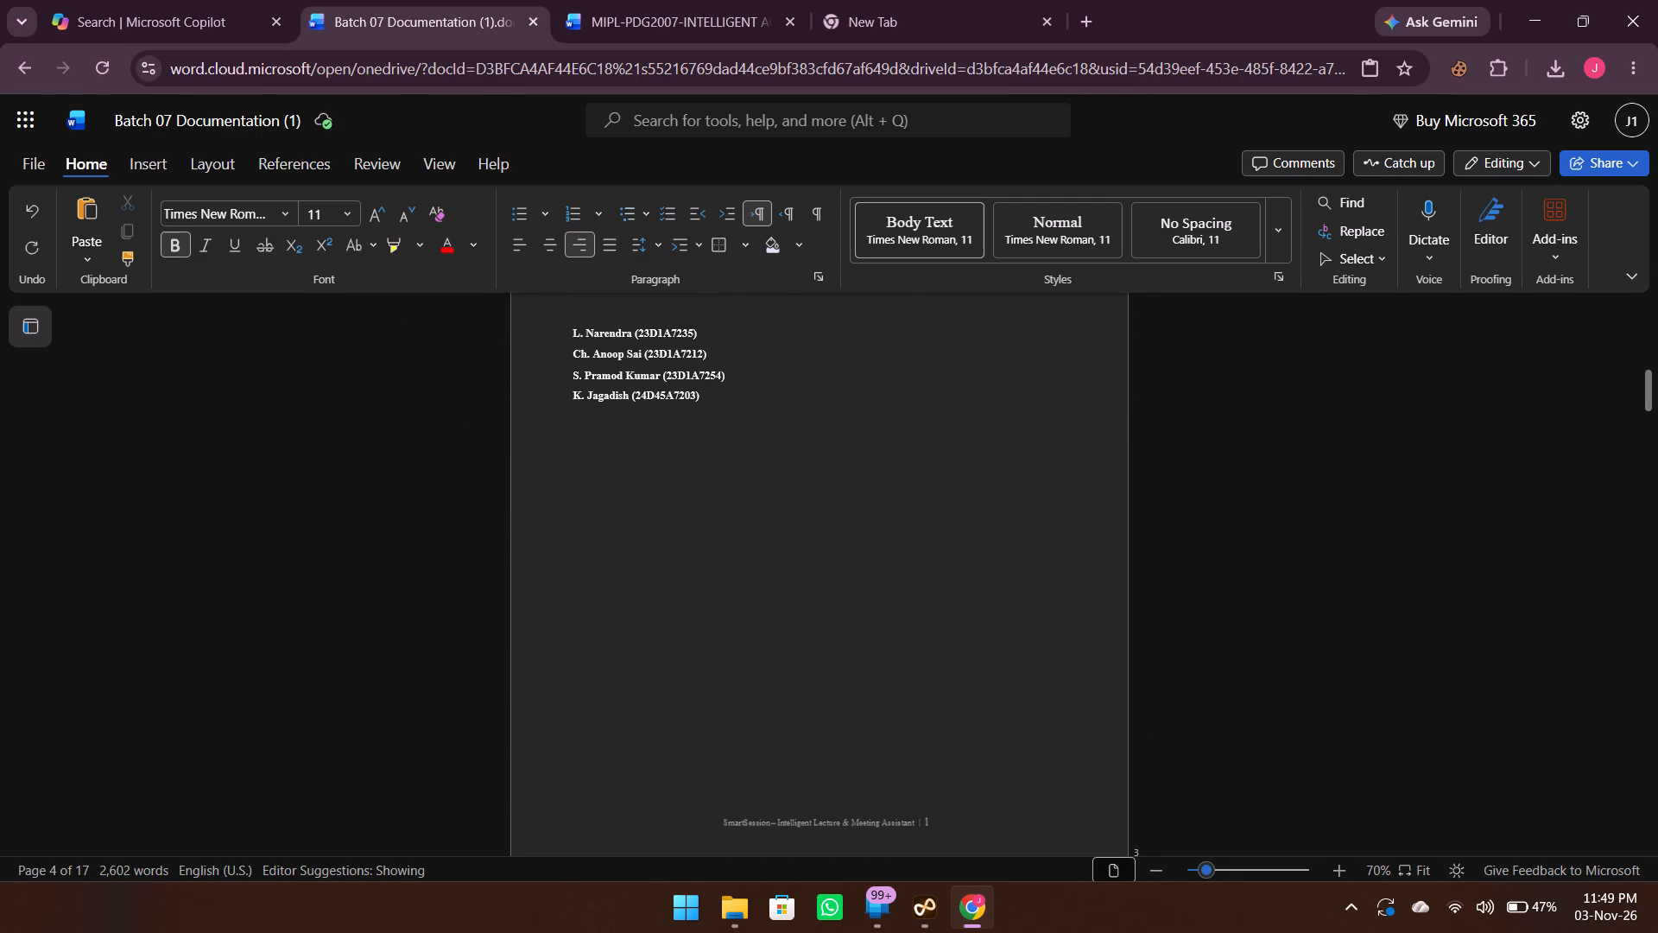
{"action": "left_click_drag", "start_coordinate": [711, 401], "coordinate": [566, 398]}
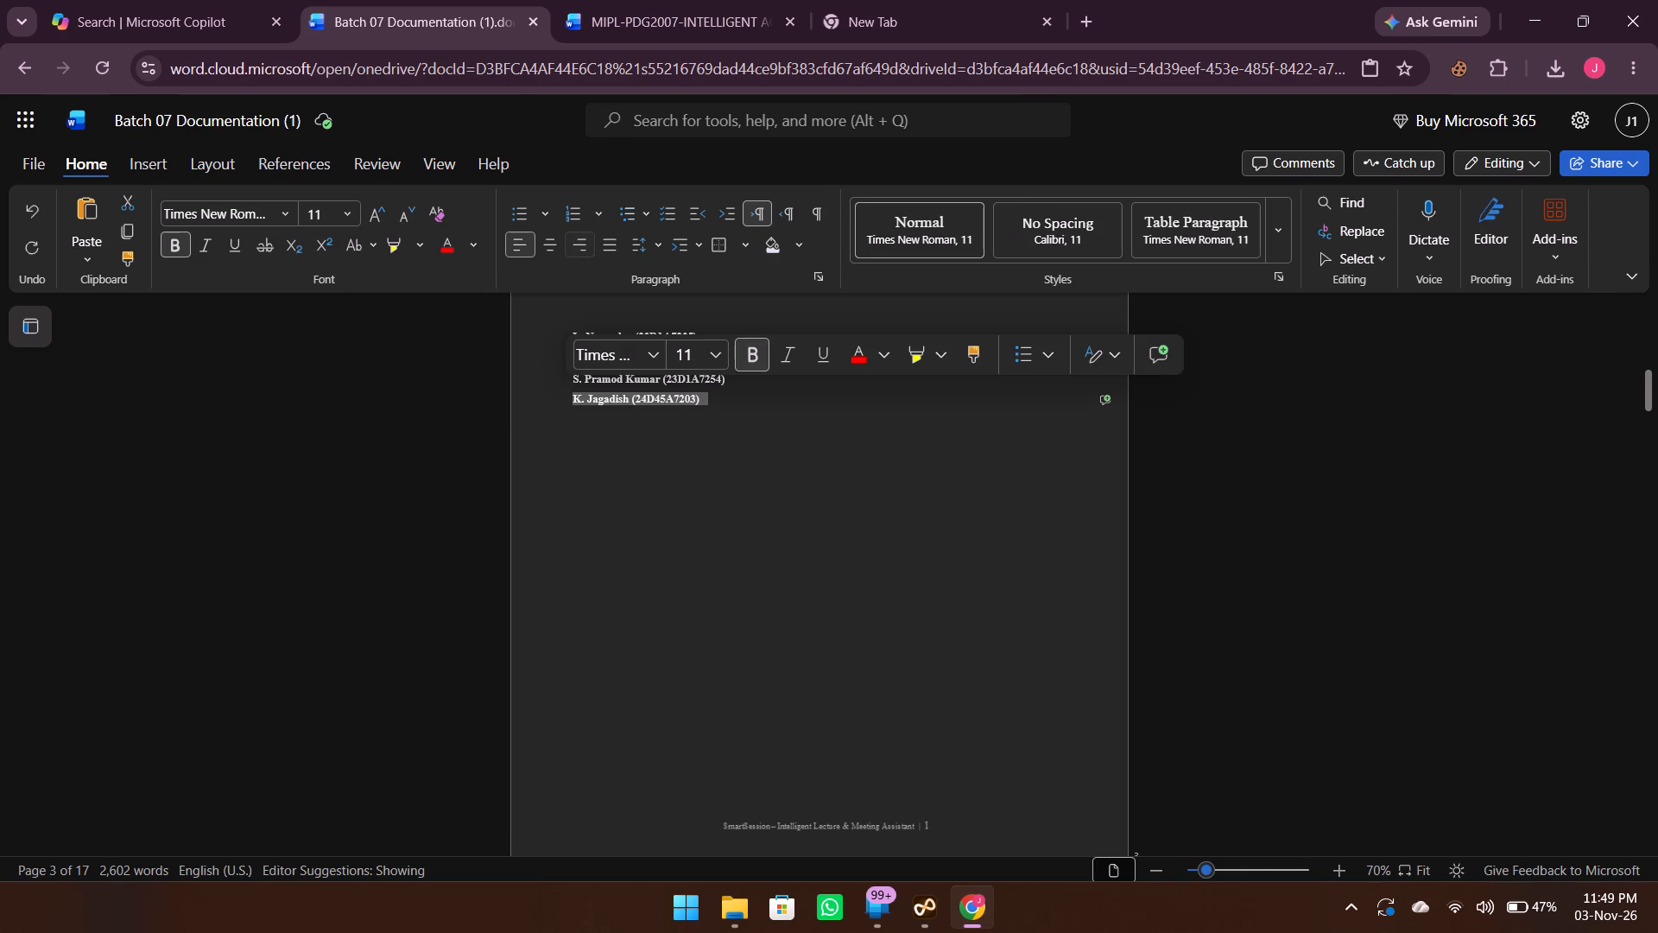
{"action": "key", "text": "ctrl+c"}
{"action": "scroll", "coordinate": [788, 583], "scroll_direction": "down", "scroll_amount": 3}
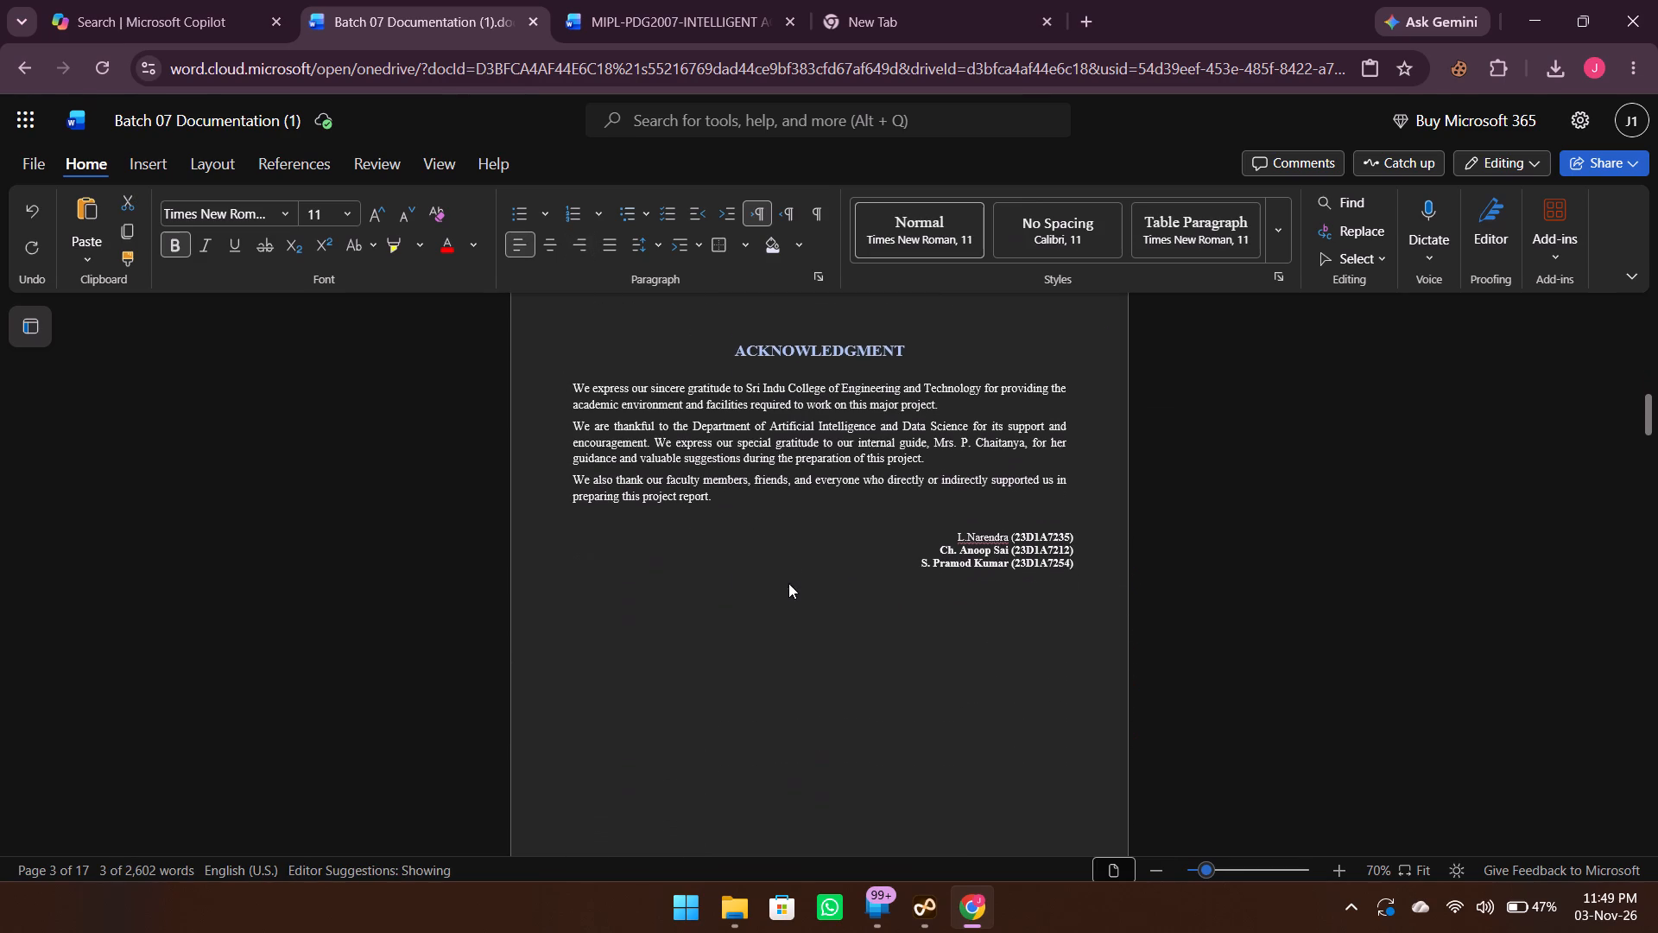
{"action": "scroll", "coordinate": [788, 583], "scroll_direction": "down", "scroll_amount": 2}
{"action": "left_click", "coordinate": [1079, 530]}
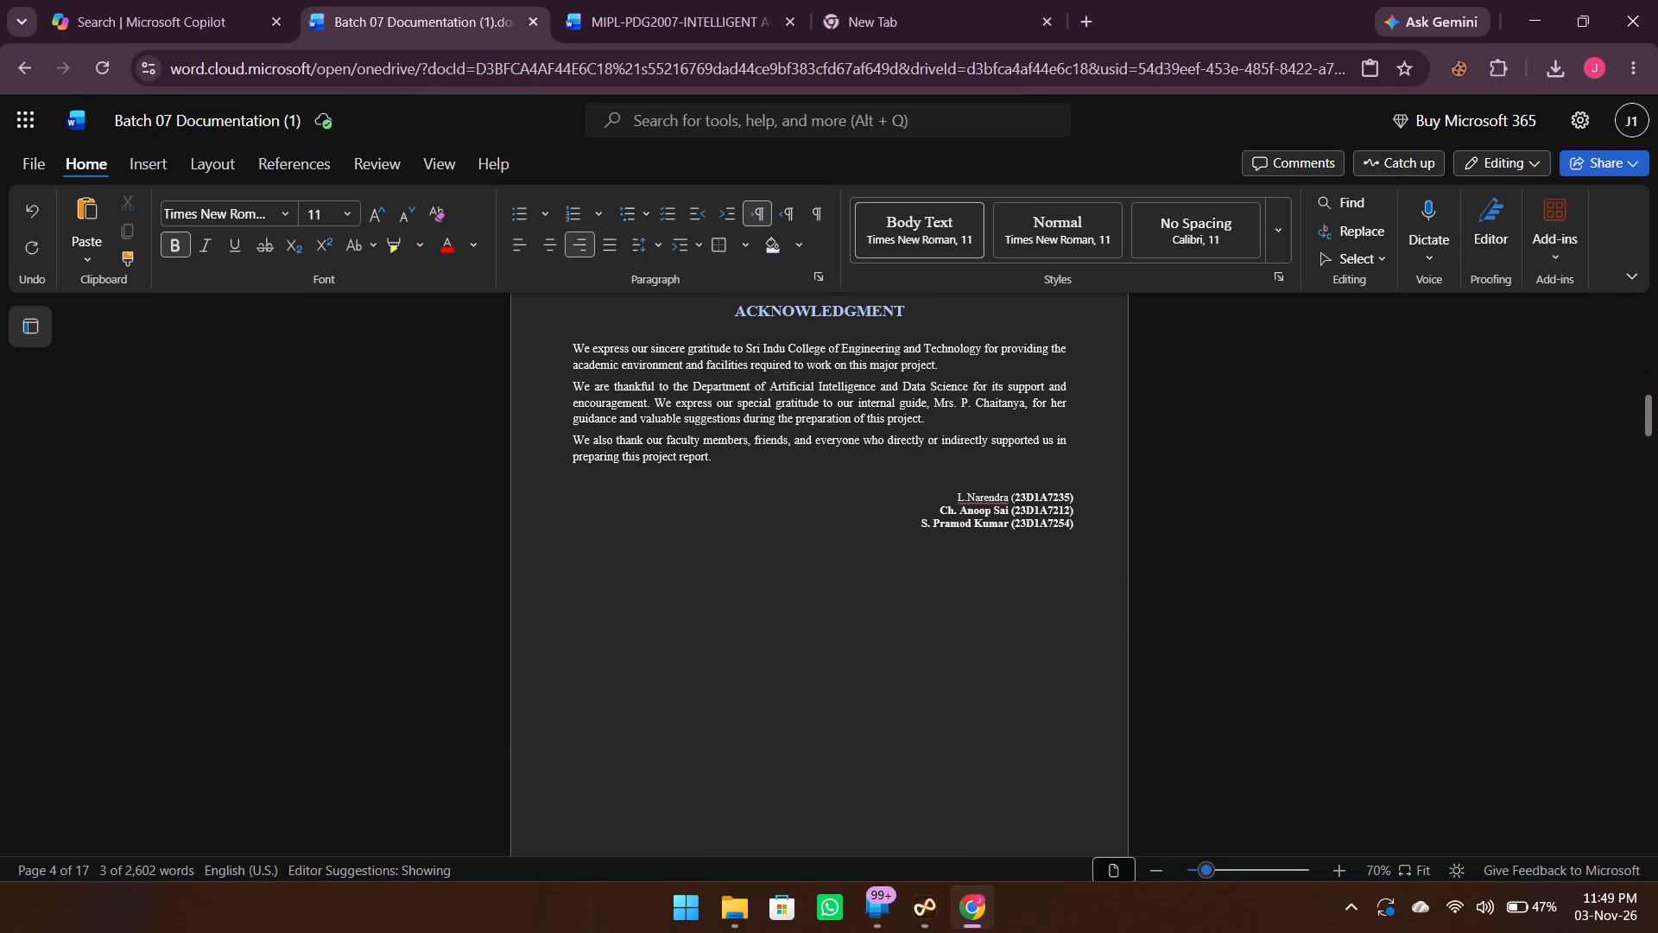
{"action": "key", "text": "ctrl+v"}
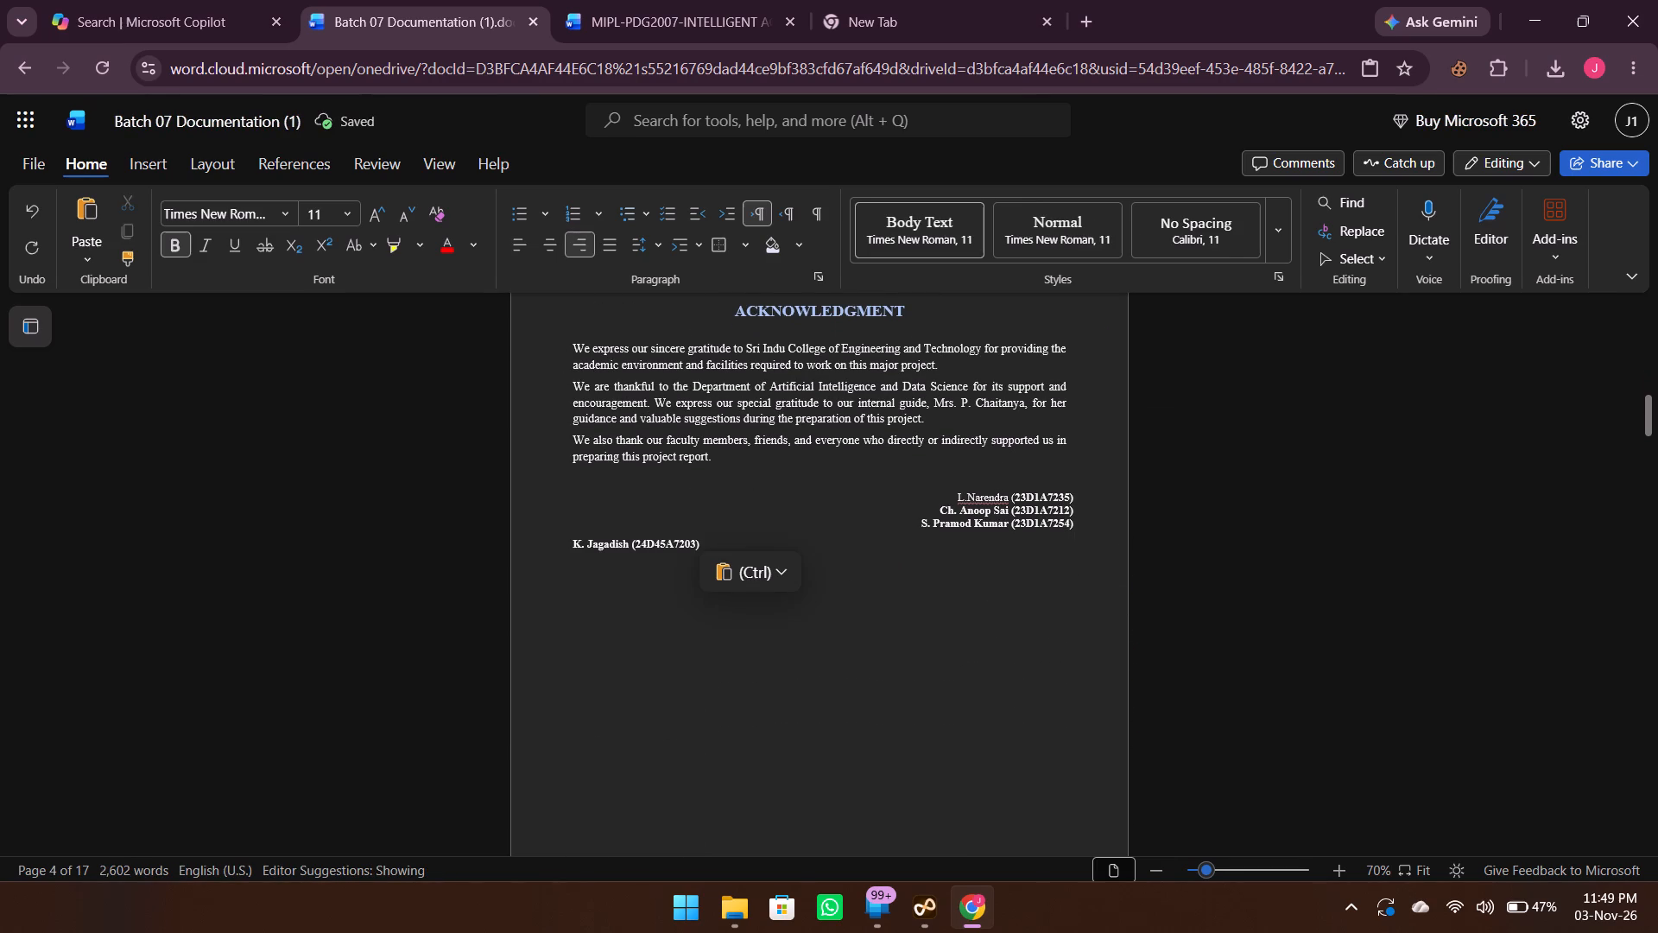
{"action": "key", "text": "BackSpace"}
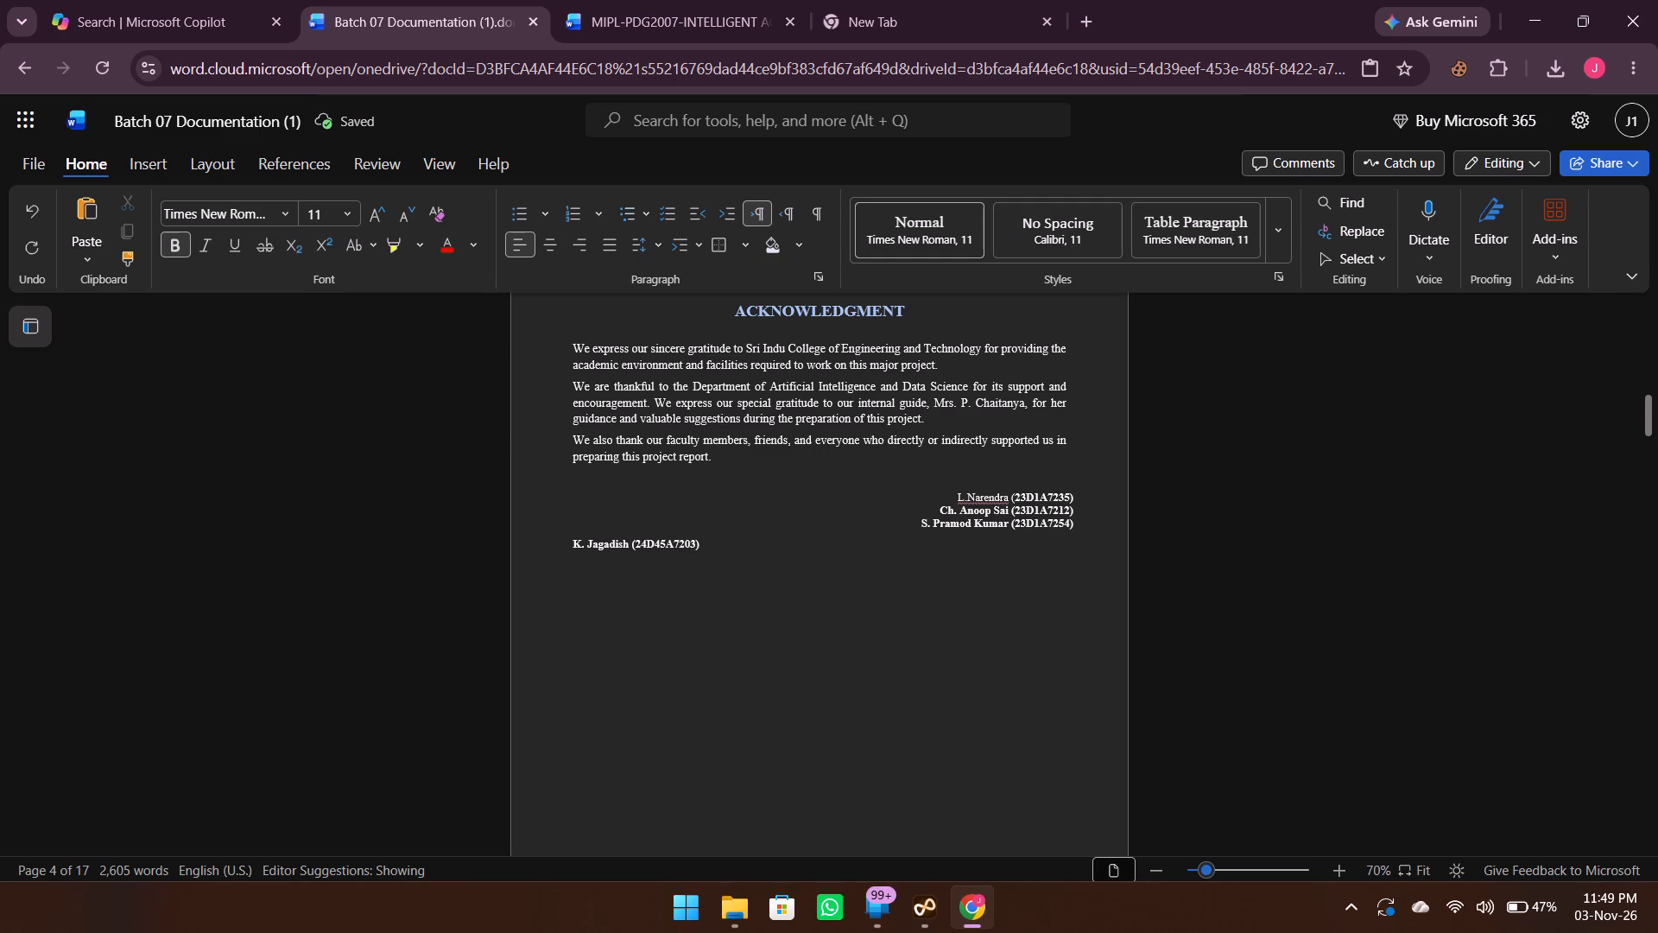
{"action": "key", "text": "BackSpace"}
{"action": "key", "text": "shift+parenright"}
Indent the fourth student's line with tabs until it sits on one line beneath the right-aligned student names.
{"action": "key", "text": "Left"}
{"action": "key", "text": "Left"}
{"action": "key", "text": "Left"}
{"action": "key", "text": "Left"}
{"action": "key", "text": "Left"}
{"action": "key", "text": "Left"}
{"action": "key", "text": "Left"}
{"action": "key", "text": "Left"}
{"action": "key", "text": "Left"}
{"action": "key", "text": "Left"}
{"action": "key", "text": "Left"}
{"action": "key", "text": "Left"}
{"action": "key", "text": "Left"}
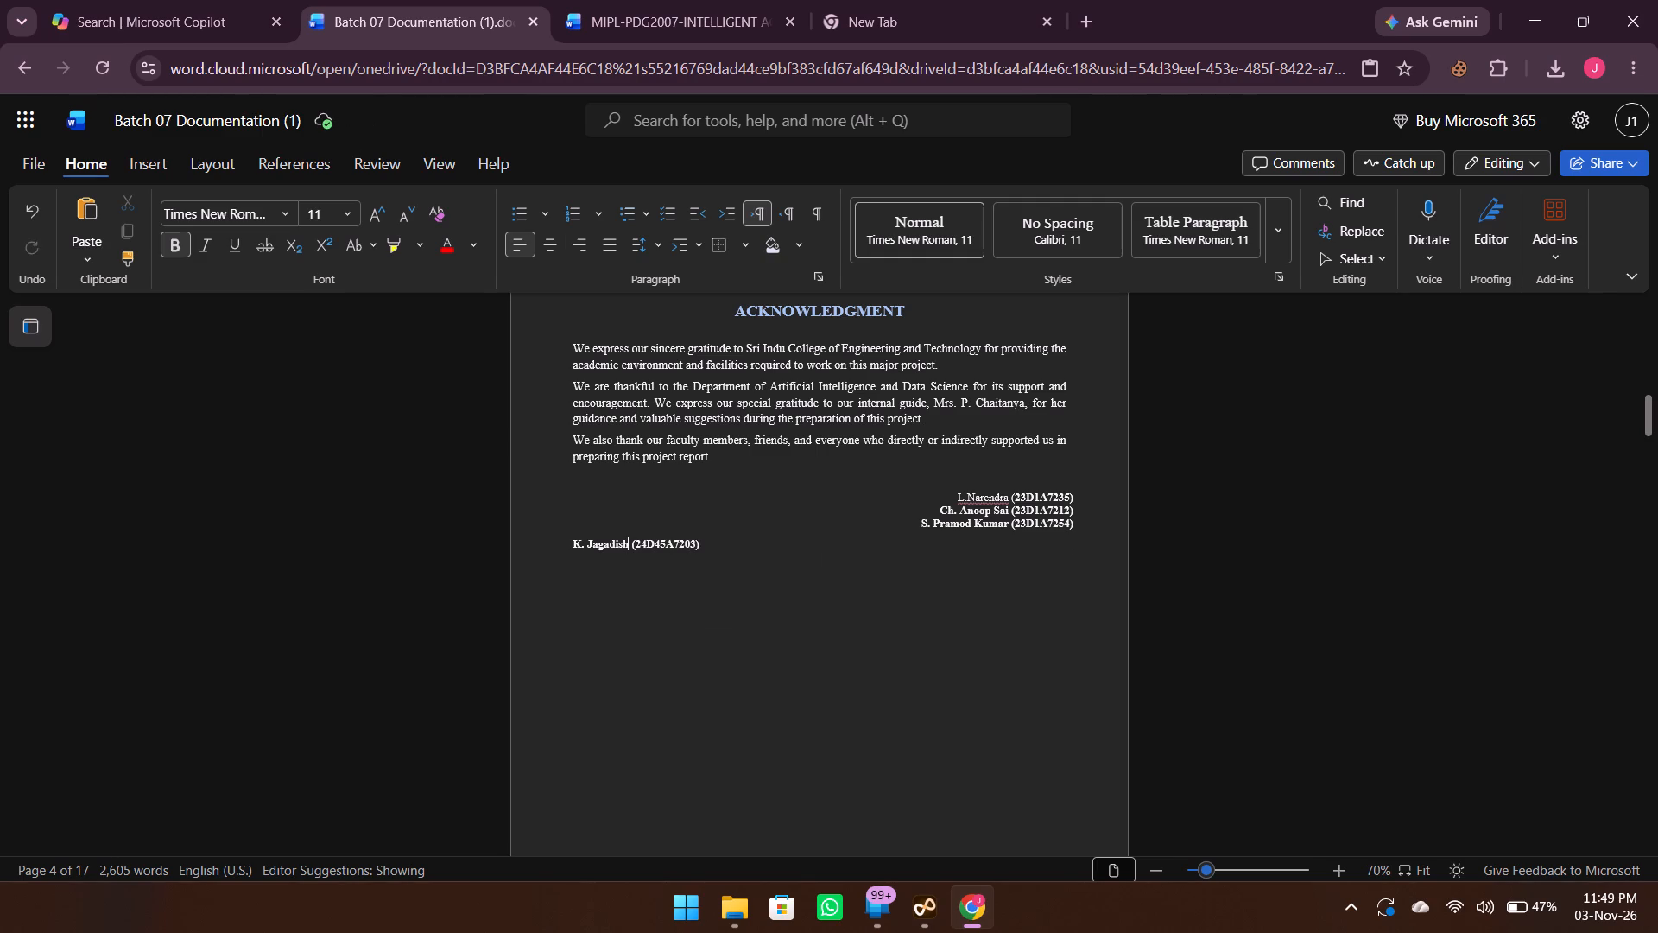
{"action": "key", "text": "Left"}
{"action": "key", "text": "Left"}
{"action": "key", "text": "Left"}
{"action": "key", "text": "Left"}
{"action": "key", "text": "Left"}
{"action": "key", "text": "Left"}
{"action": "key", "text": "Left"}
{"action": "key", "text": "Left"}
{"action": "key", "text": "Left"}
{"action": "key", "text": "Left"}
{"action": "key", "text": "Left"}
{"action": "key", "text": "Left"}
{"action": "key", "text": "Right"}
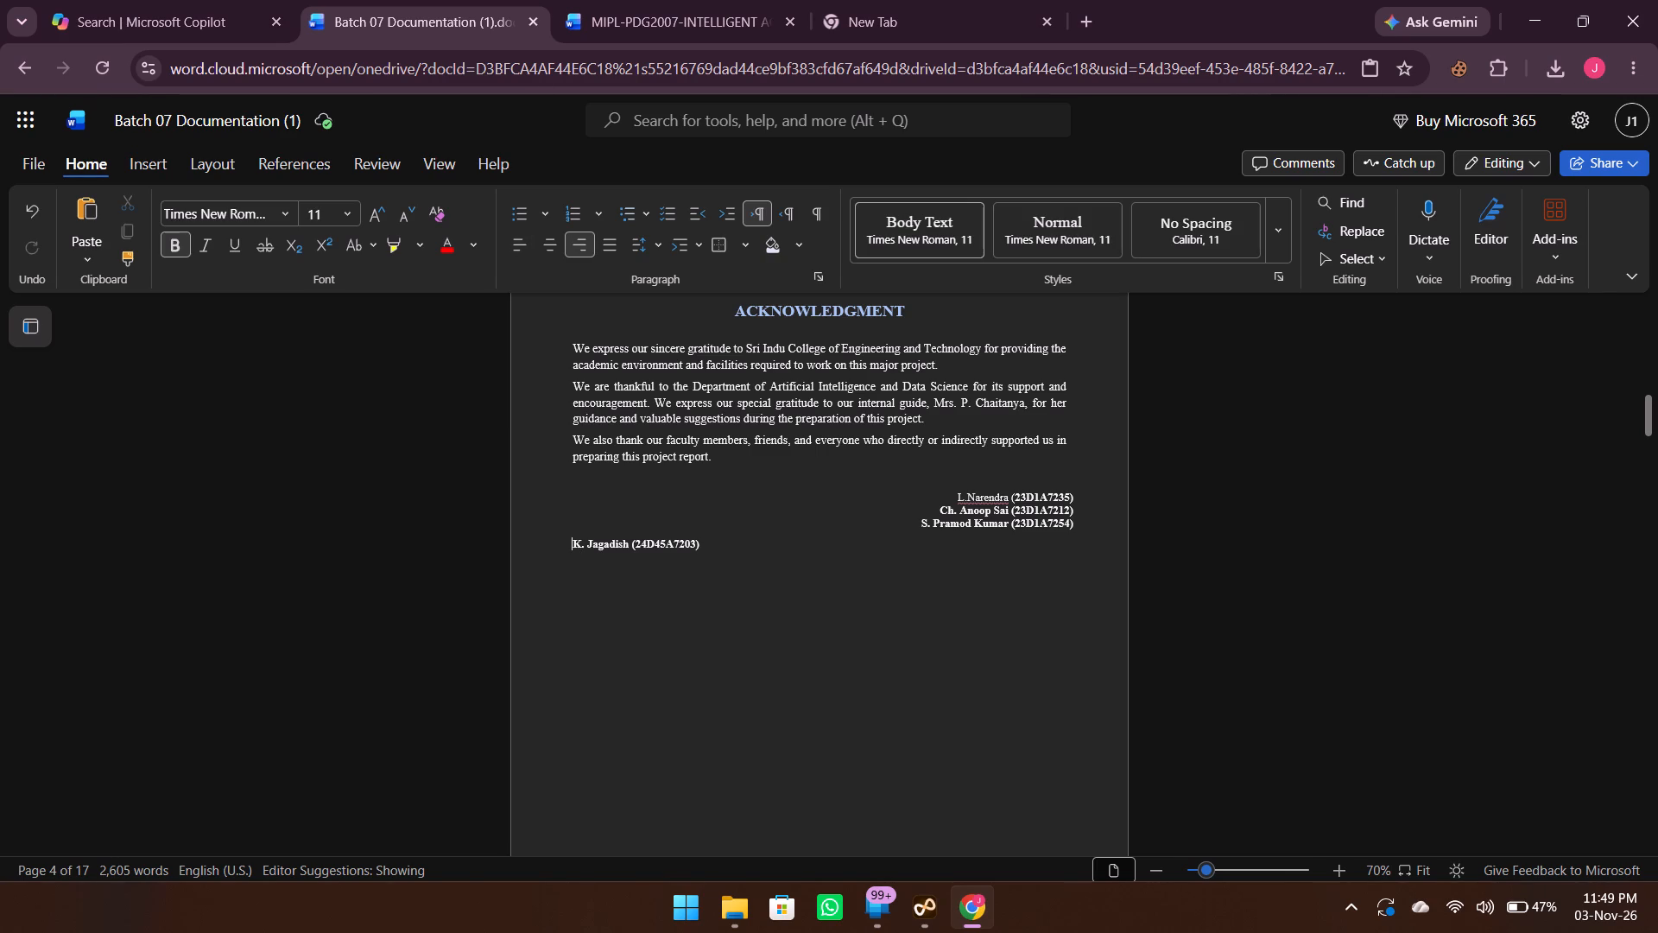
{"action": "key", "text": "Tab"}
{"action": "key", "text": "Tab"}
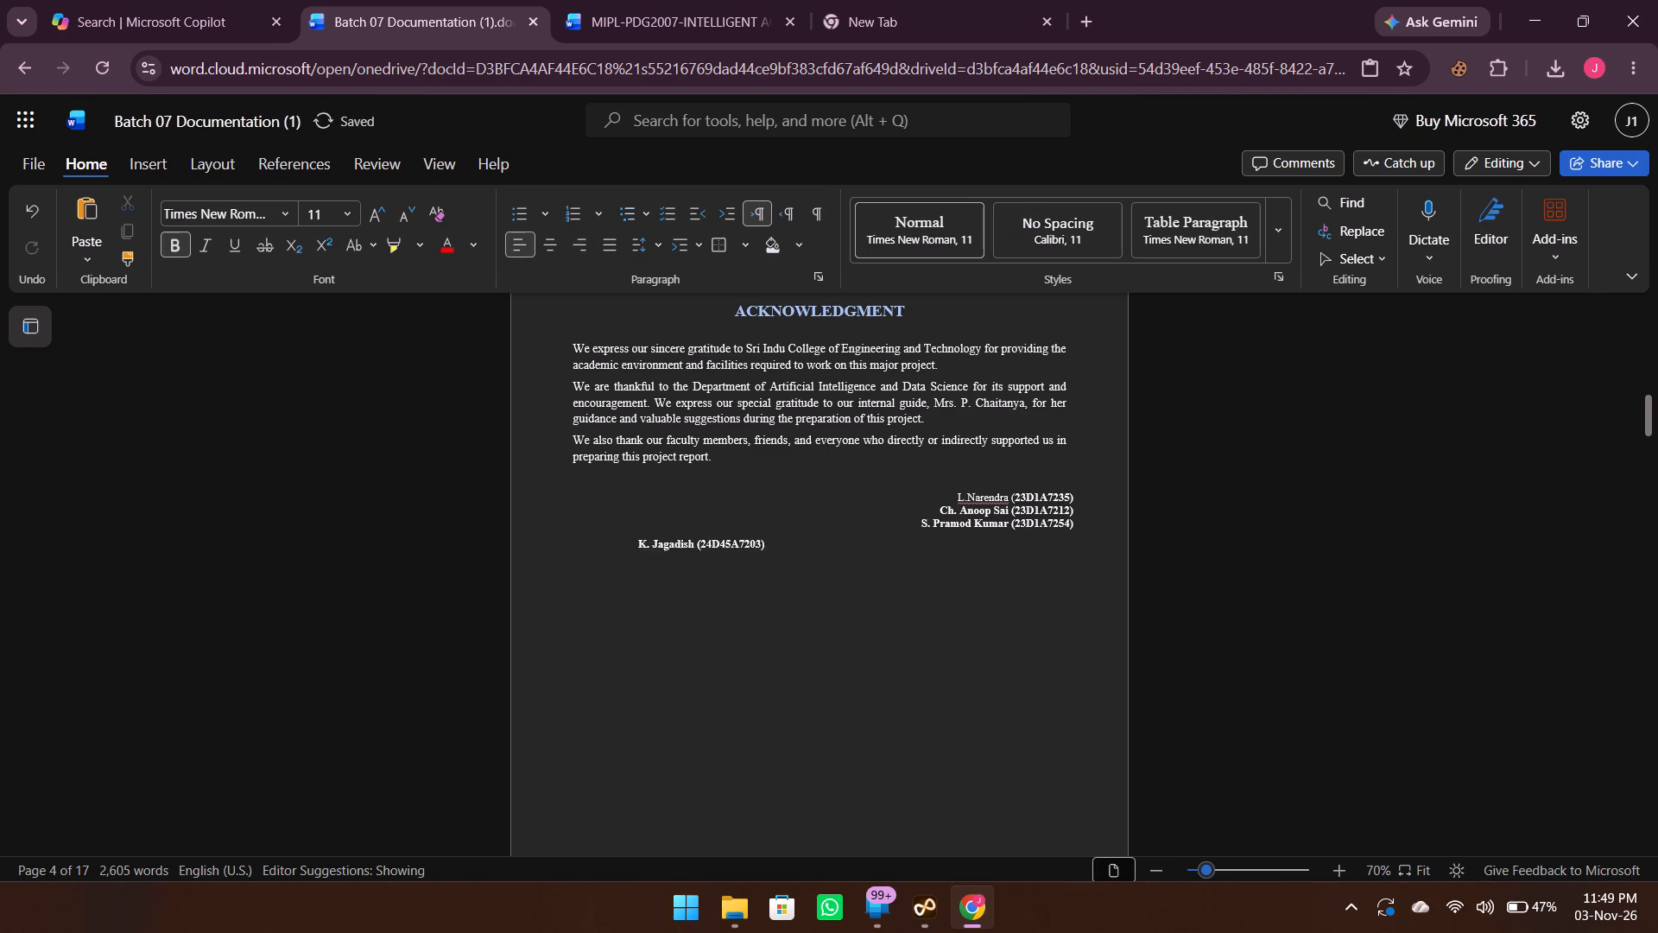
{"action": "key", "text": "Tab"}
{"action": "key", "text": "Tab"}
{"action": "key", "text": "Tab"}
{"action": "key", "text": "Tab"}
{"action": "key", "text": "Tab"}
{"action": "key", "text": "Tab"}
{"action": "key", "text": "Tab"}
{"action": "key", "text": "Tab"}
{"action": "key", "text": "Tab"}
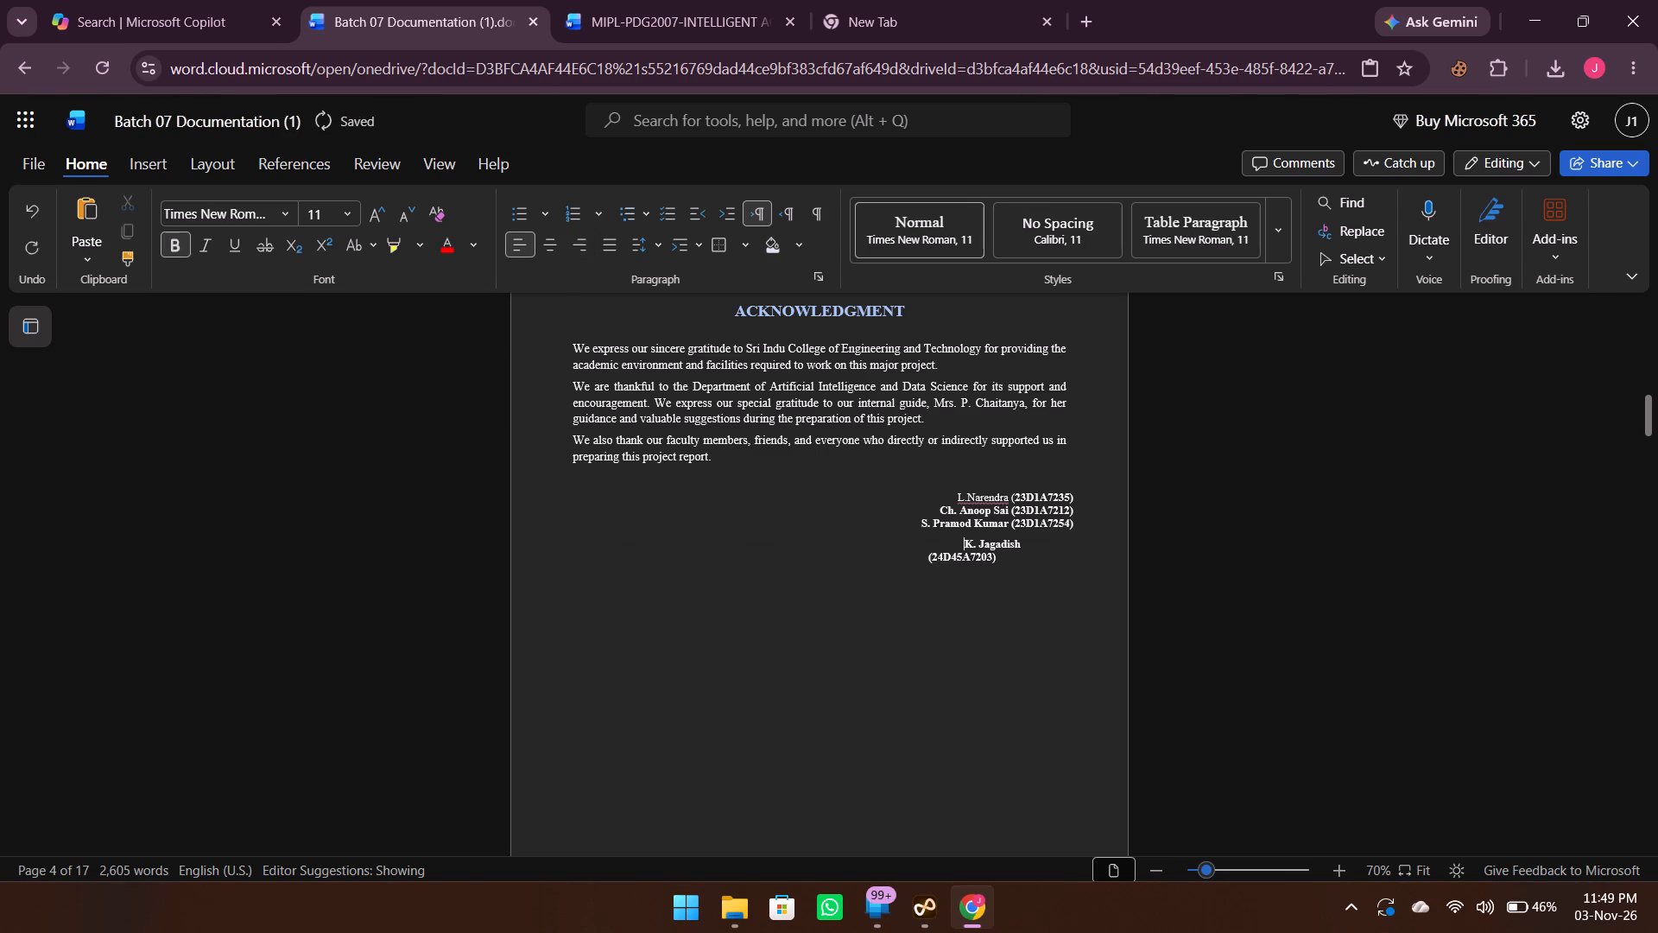
{"action": "key", "text": "ctrl+z"}
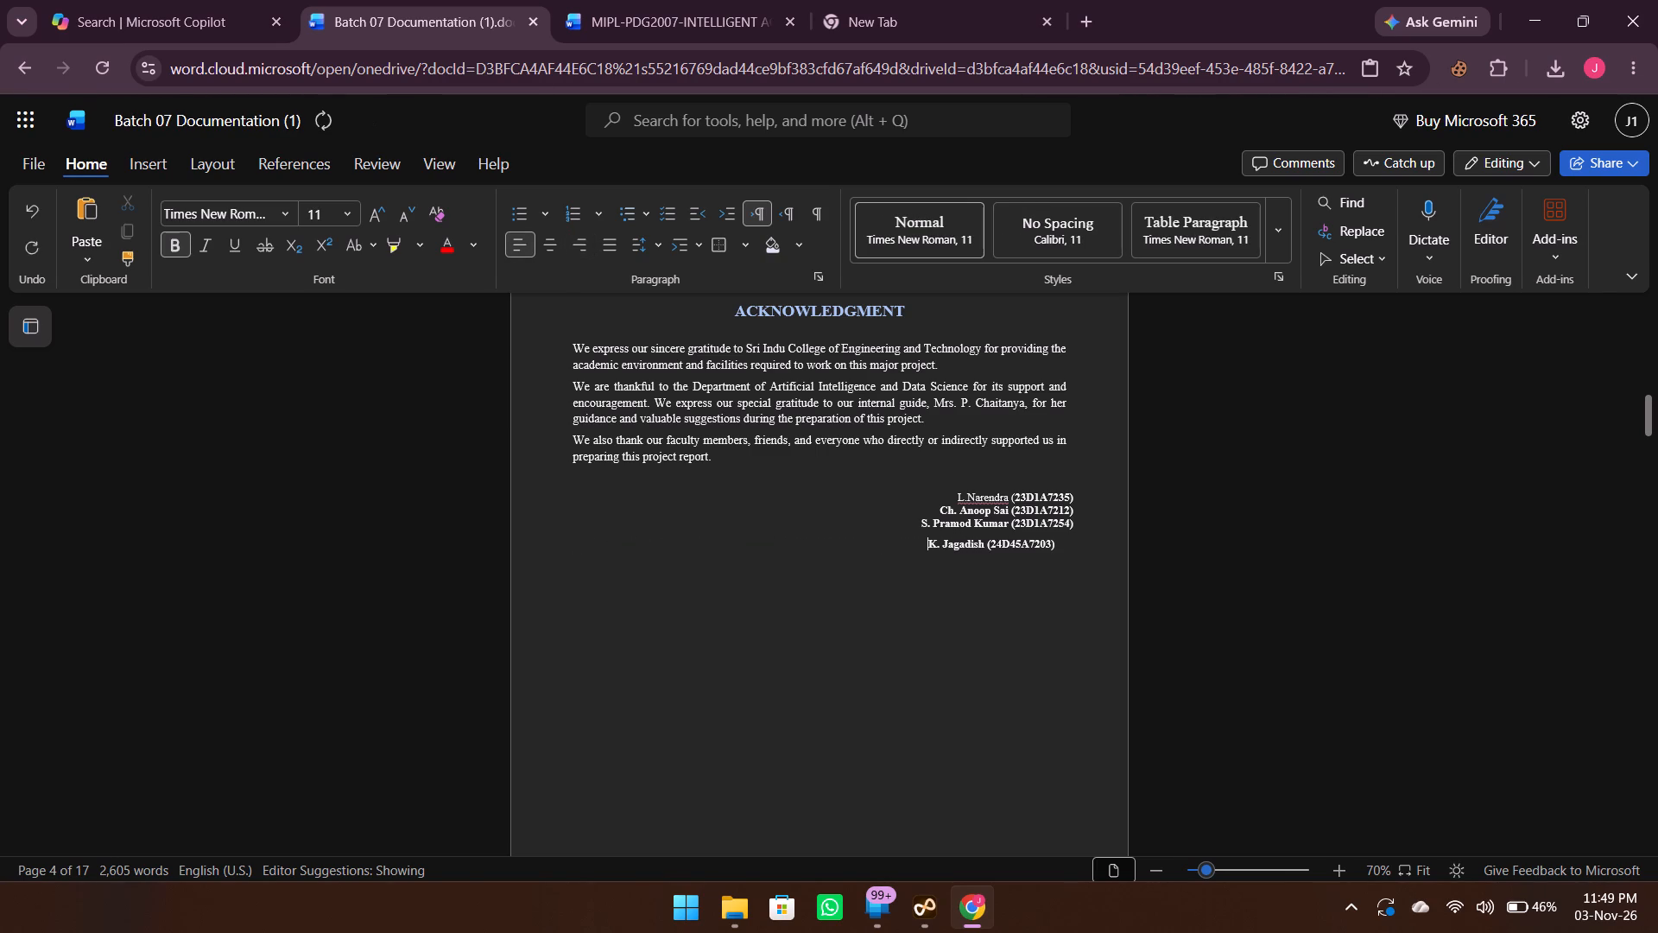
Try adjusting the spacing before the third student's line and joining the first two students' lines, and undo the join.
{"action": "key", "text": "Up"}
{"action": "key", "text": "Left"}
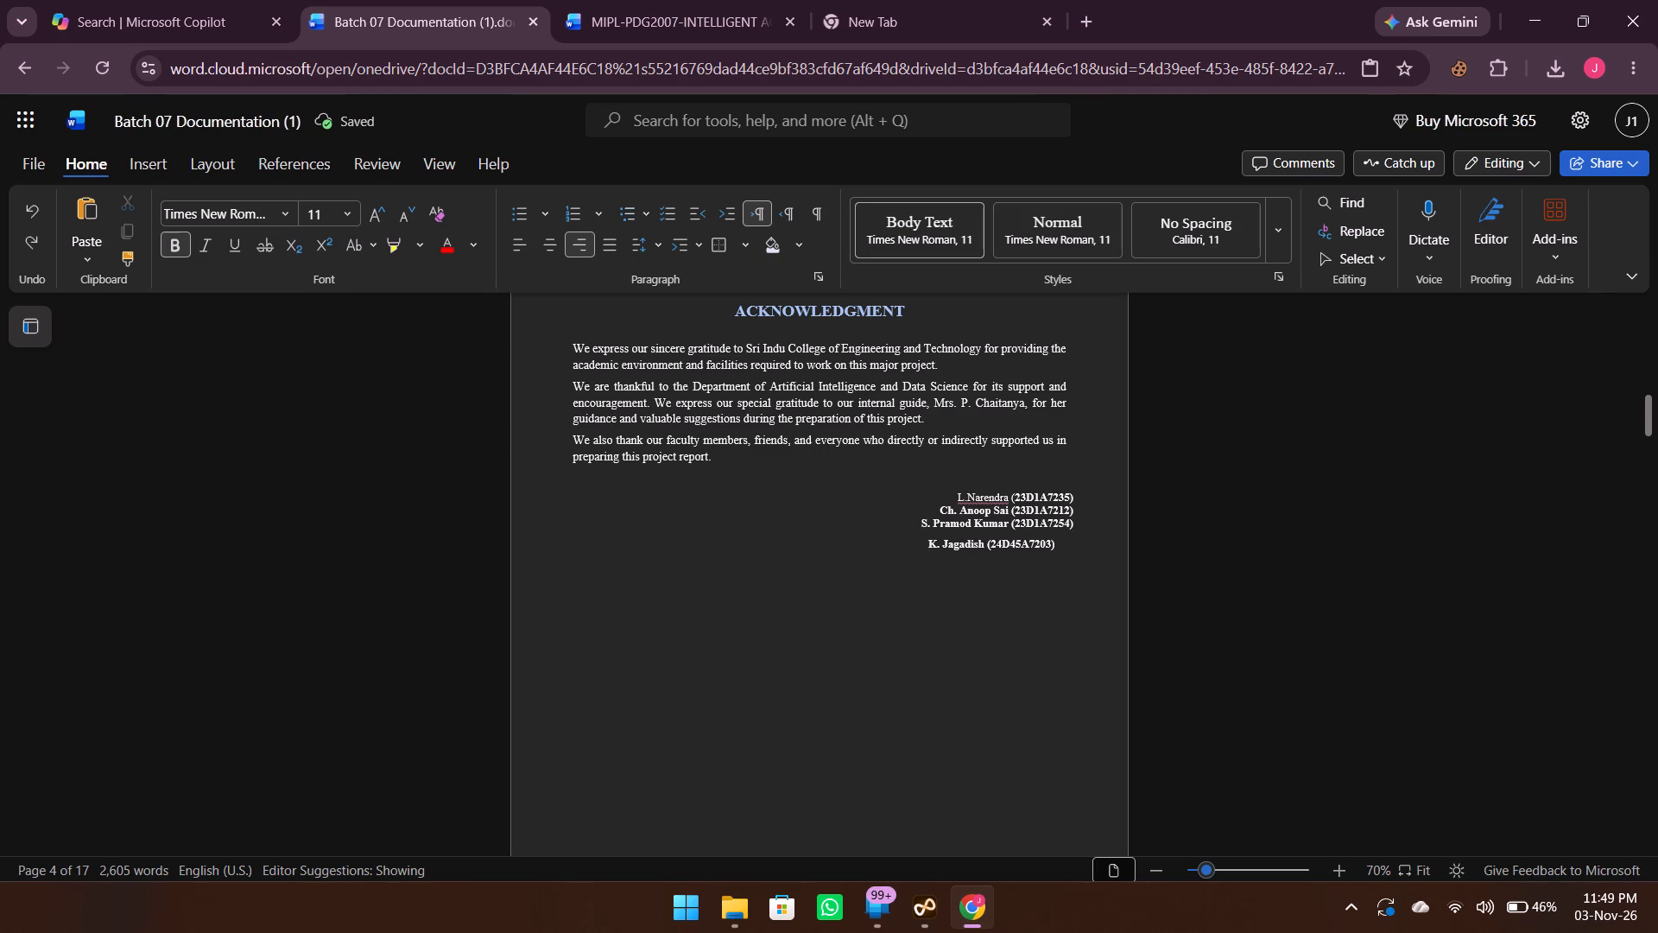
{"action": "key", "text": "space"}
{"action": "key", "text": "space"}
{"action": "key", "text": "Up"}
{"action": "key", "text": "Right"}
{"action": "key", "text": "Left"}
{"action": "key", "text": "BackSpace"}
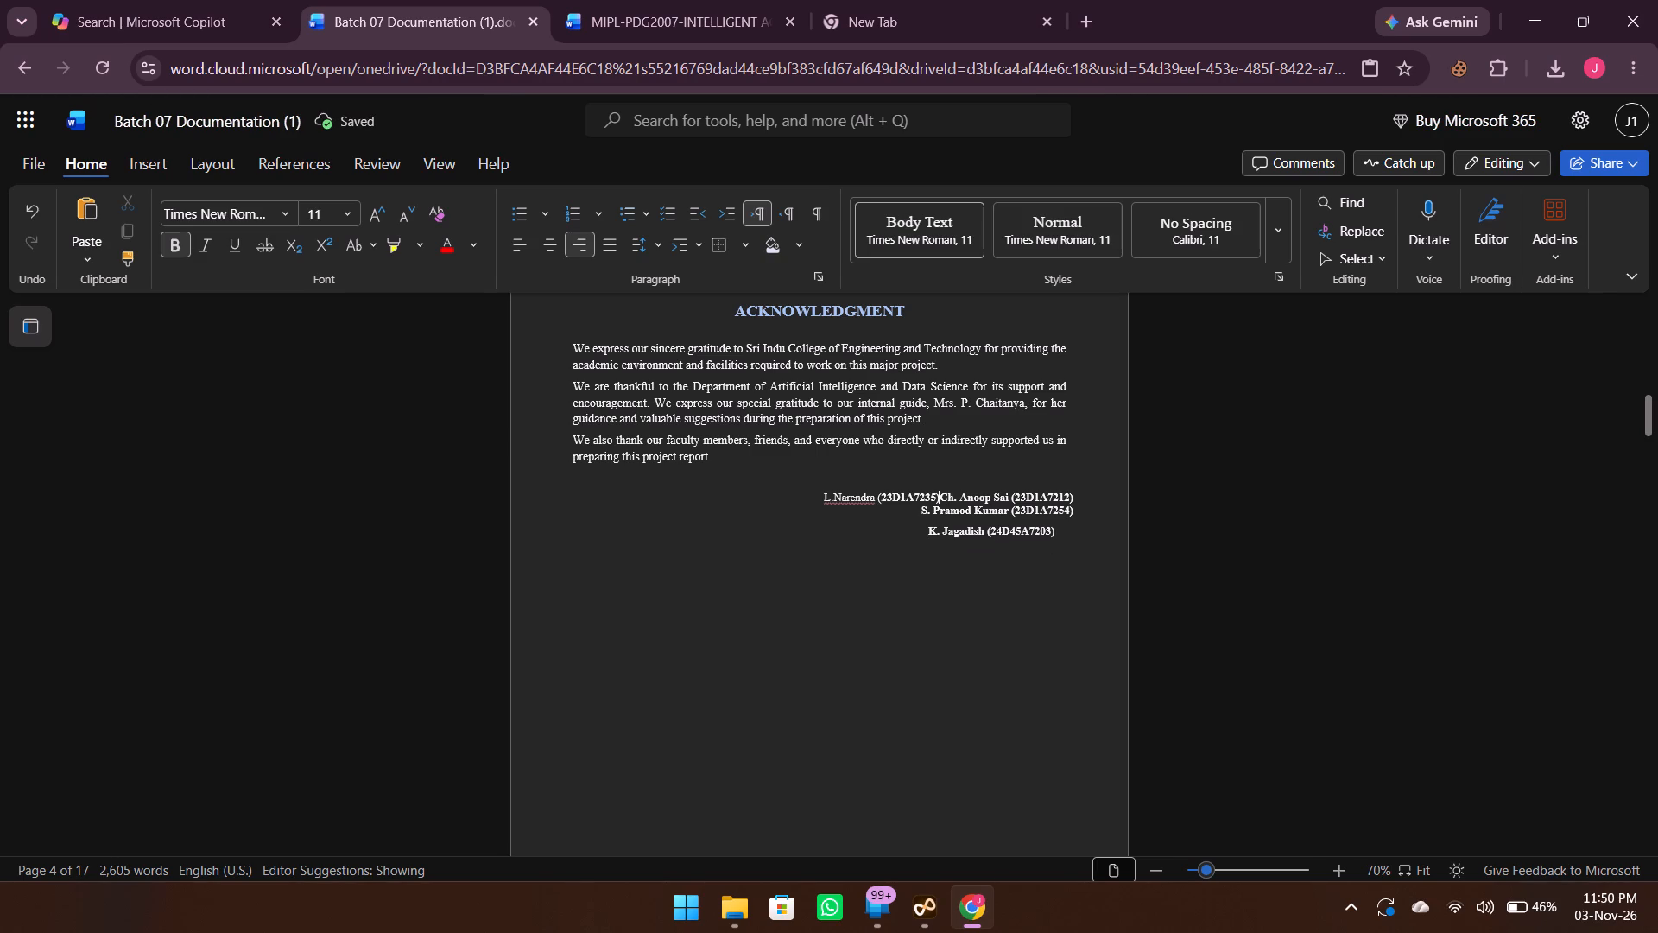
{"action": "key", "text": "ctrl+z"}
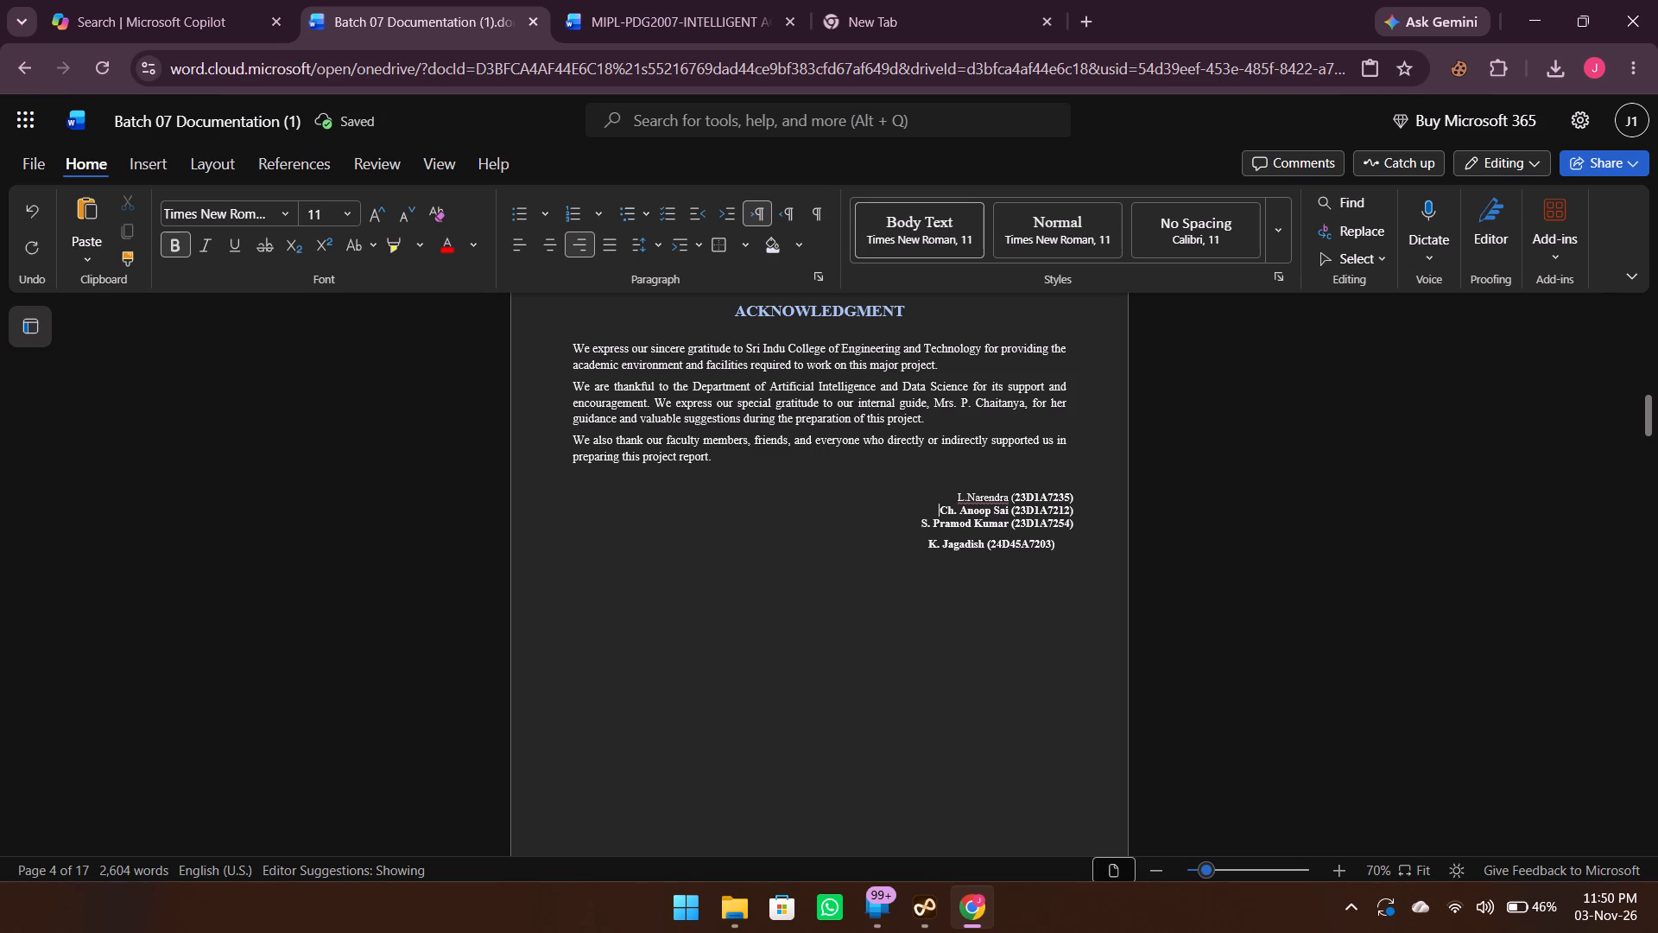
Set all four student lines at the end of the Acknowledgment to 12-point font size.
{"action": "left_click_drag", "start_coordinate": [1077, 554], "coordinate": [1040, 554]}
{"action": "left_click_drag", "start_coordinate": [1040, 554], "coordinate": [933, 498]}
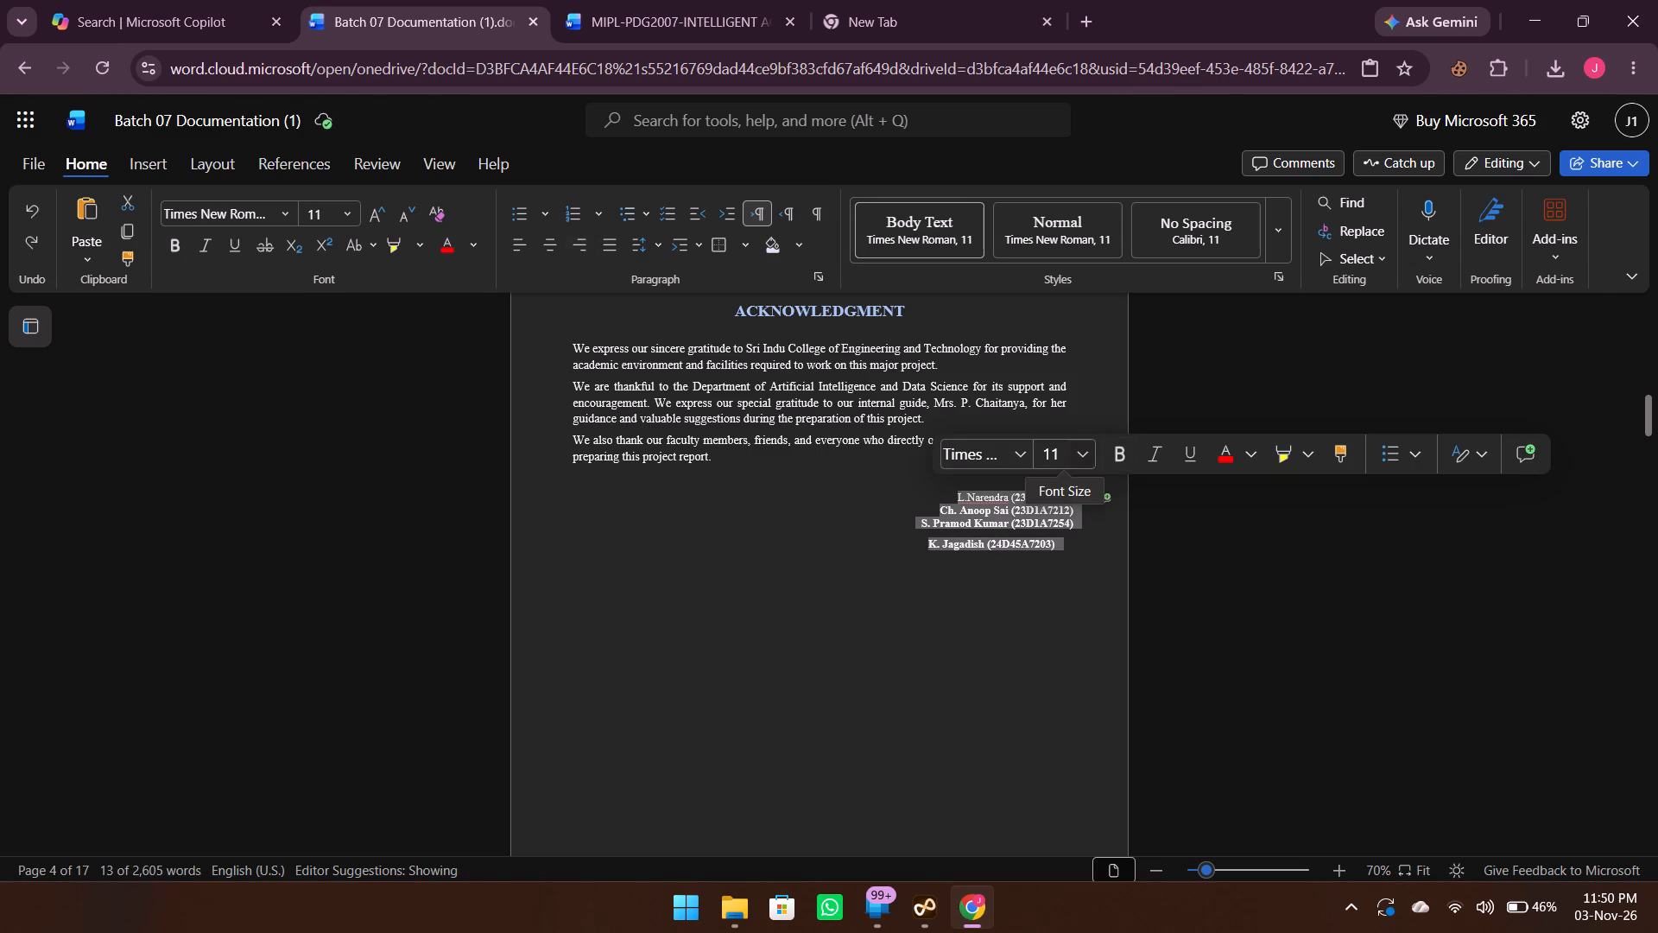
{"action": "left_click", "coordinate": [1078, 449]}
{"action": "left_click", "coordinate": [1114, 518]}
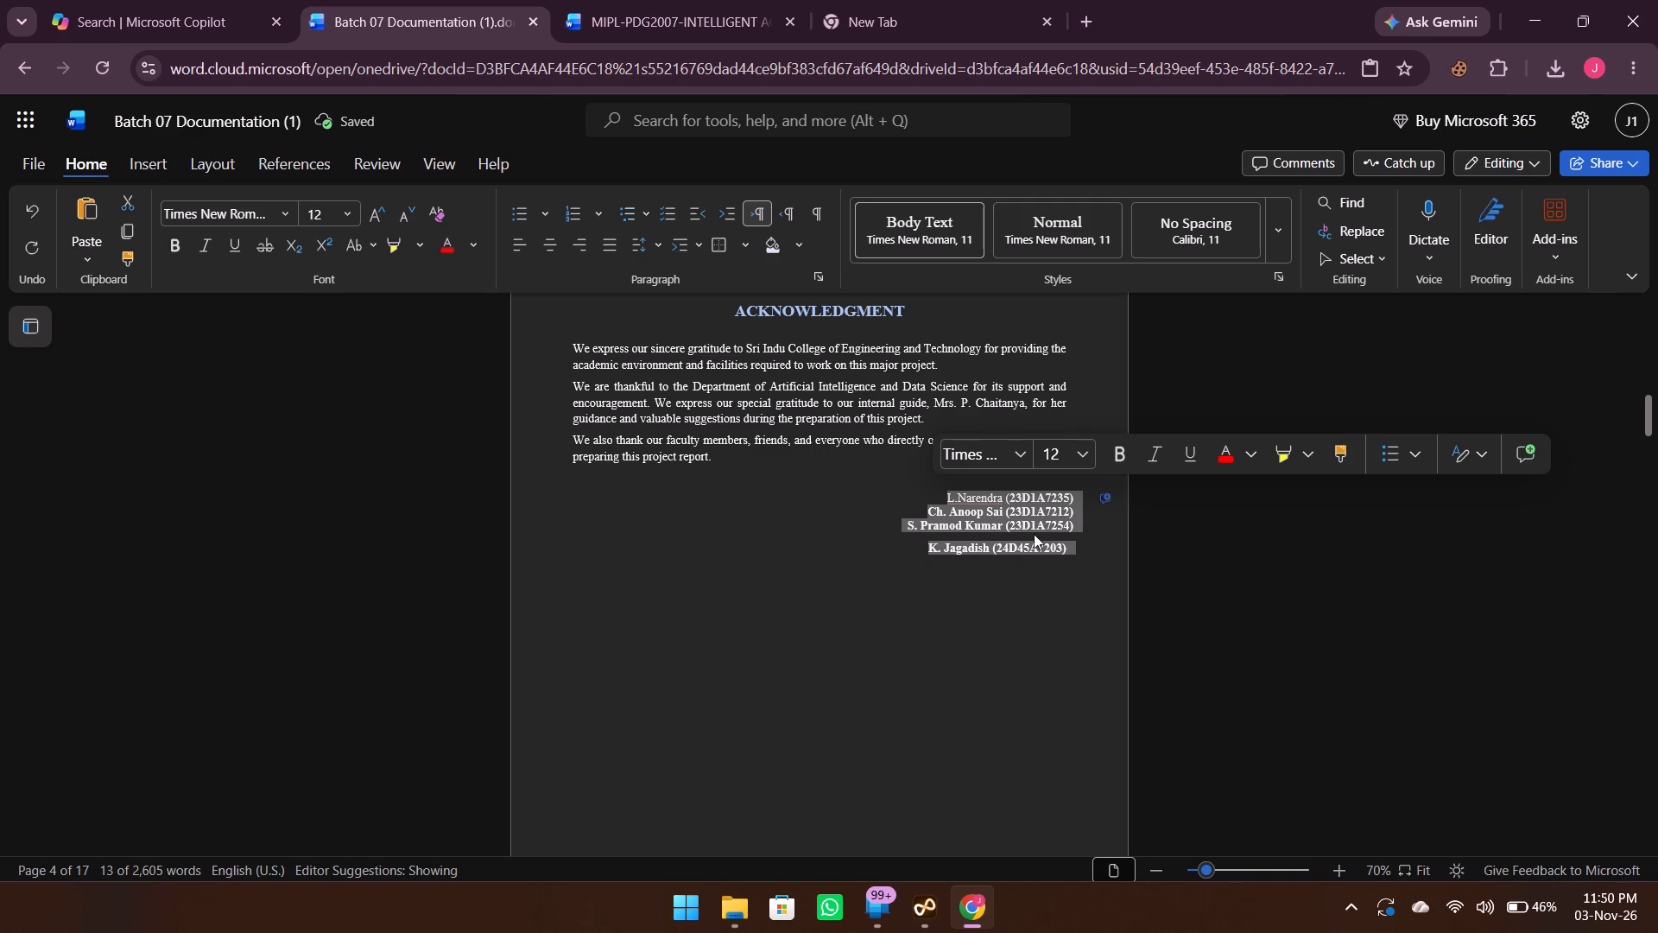
{"action": "left_click", "coordinate": [1092, 531]}
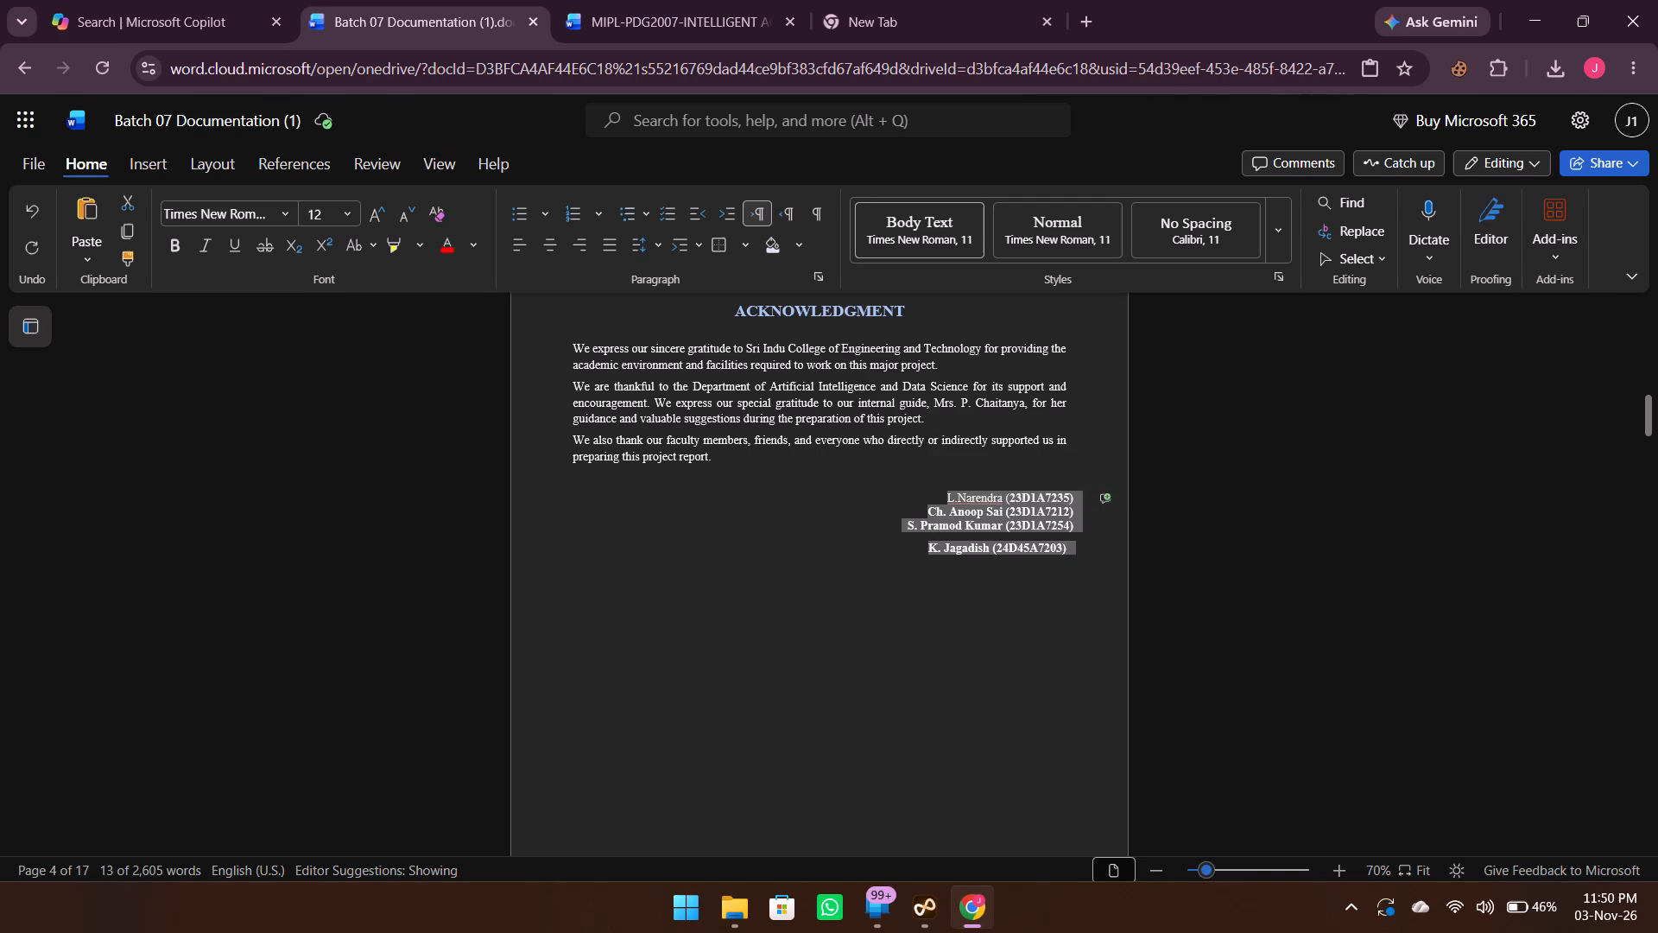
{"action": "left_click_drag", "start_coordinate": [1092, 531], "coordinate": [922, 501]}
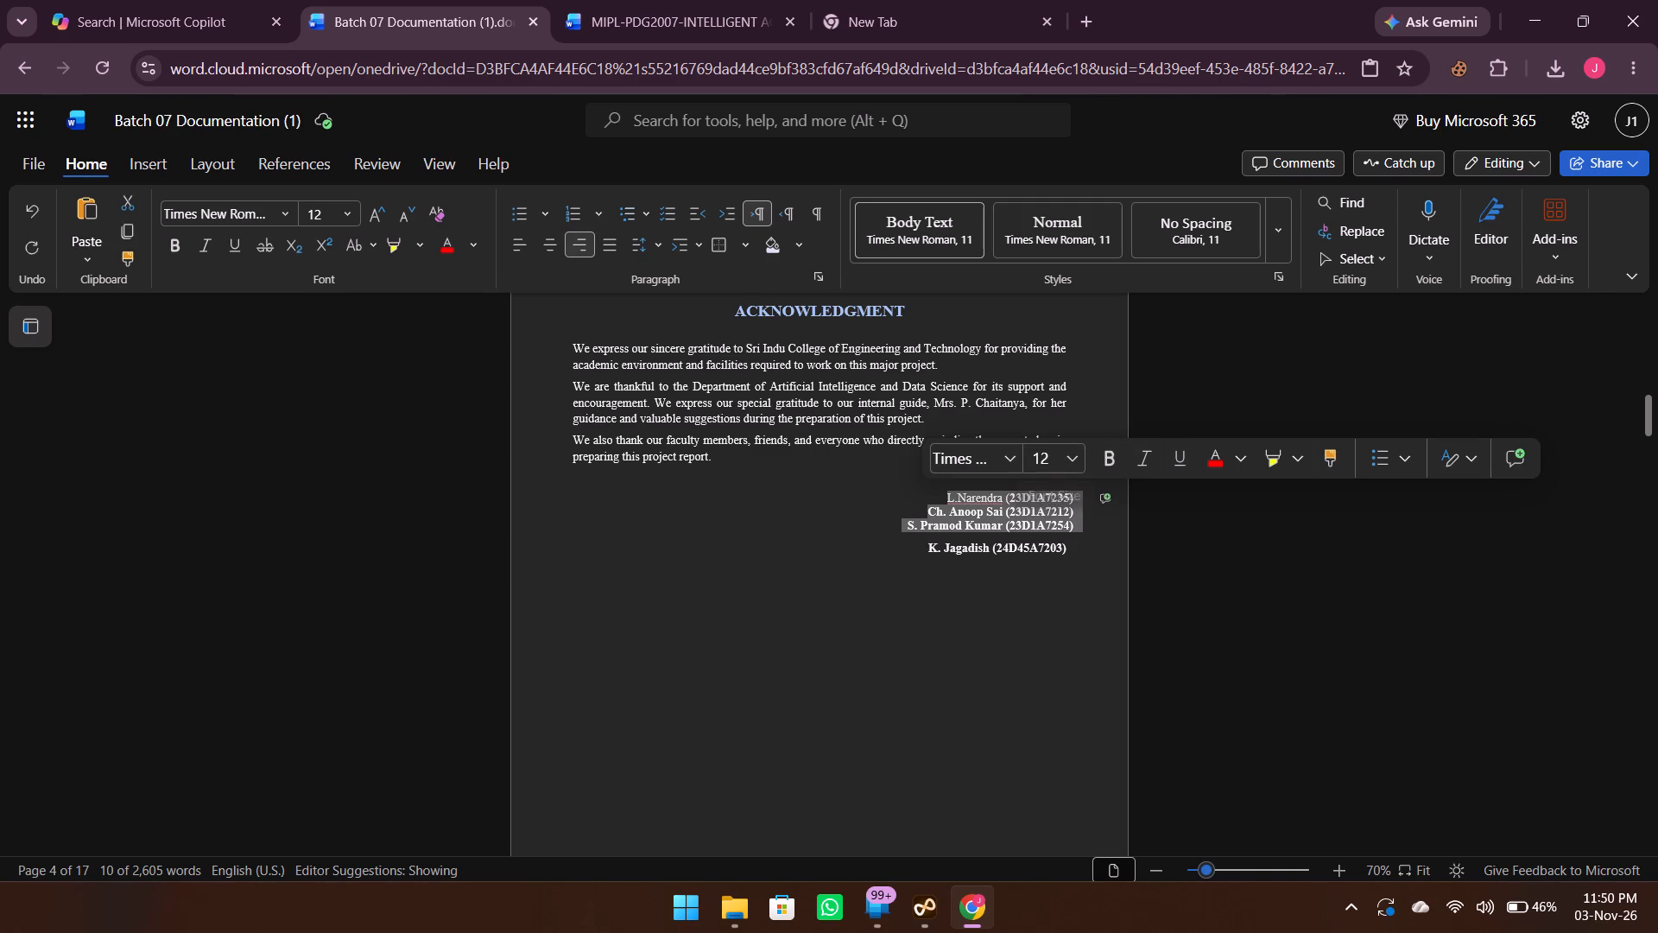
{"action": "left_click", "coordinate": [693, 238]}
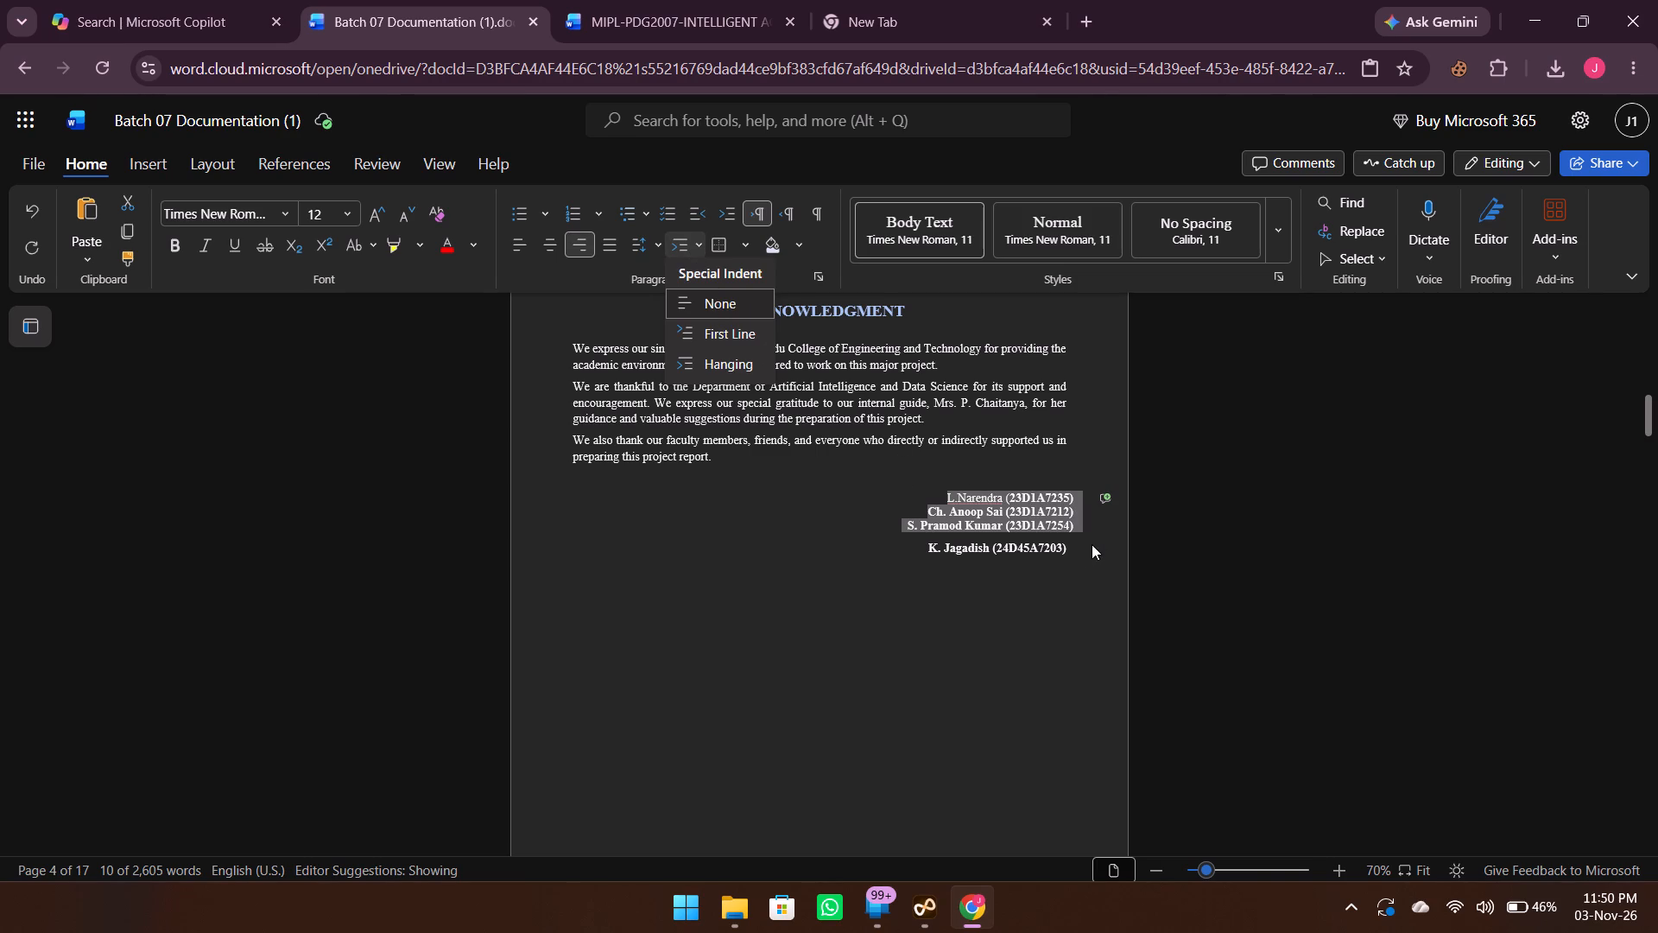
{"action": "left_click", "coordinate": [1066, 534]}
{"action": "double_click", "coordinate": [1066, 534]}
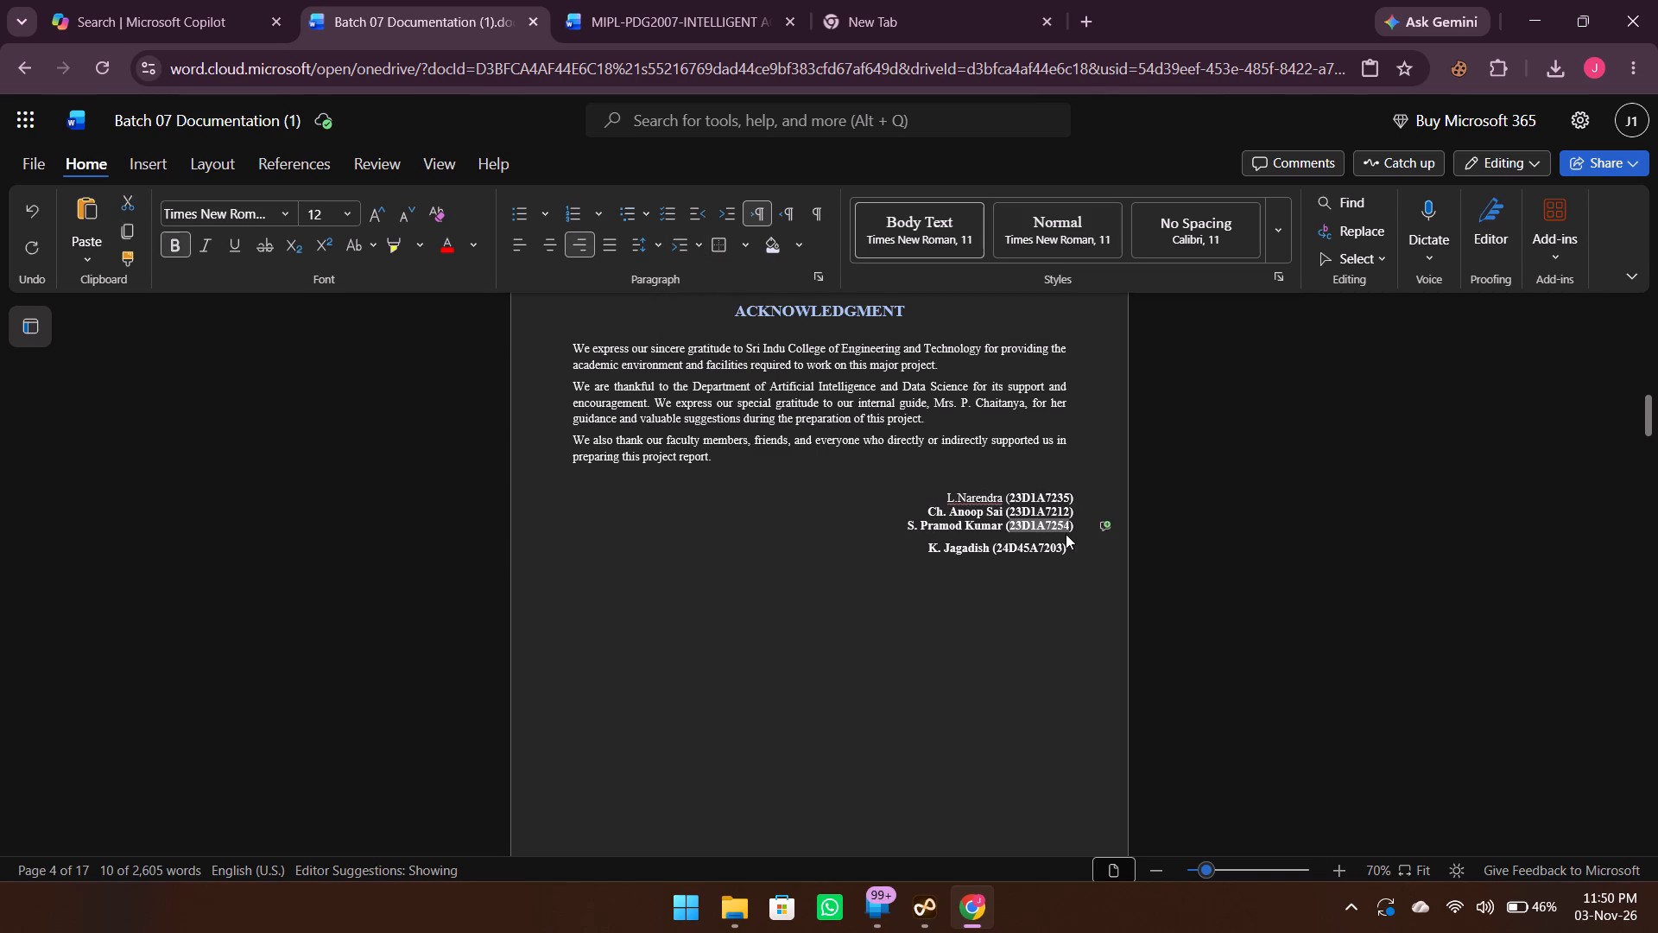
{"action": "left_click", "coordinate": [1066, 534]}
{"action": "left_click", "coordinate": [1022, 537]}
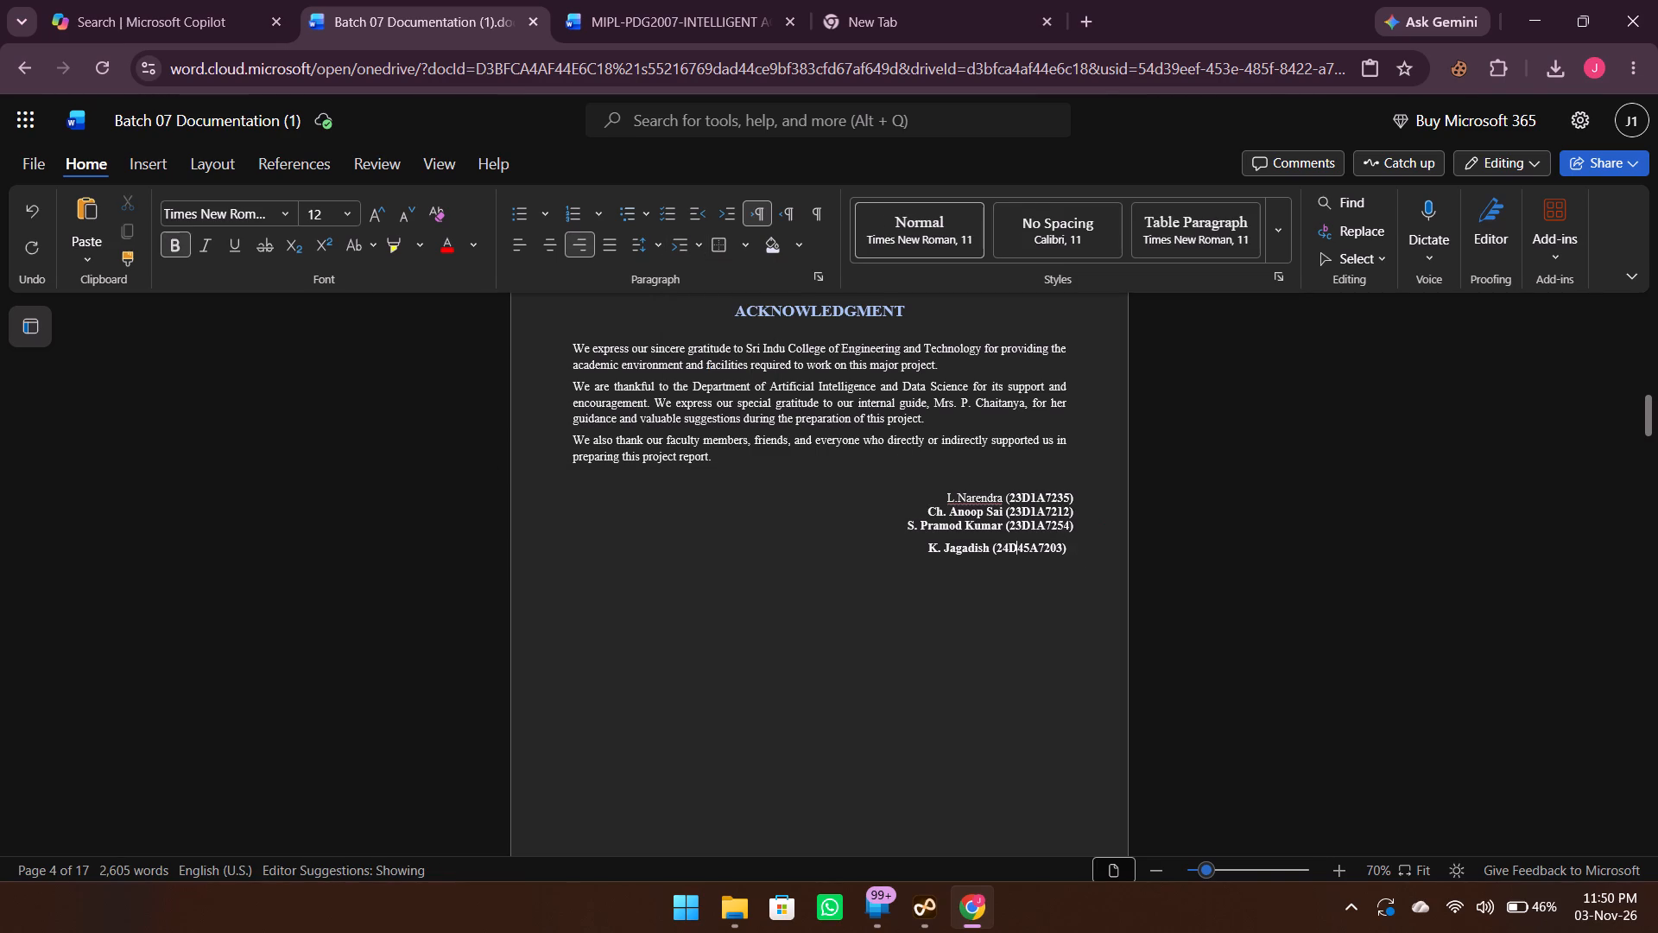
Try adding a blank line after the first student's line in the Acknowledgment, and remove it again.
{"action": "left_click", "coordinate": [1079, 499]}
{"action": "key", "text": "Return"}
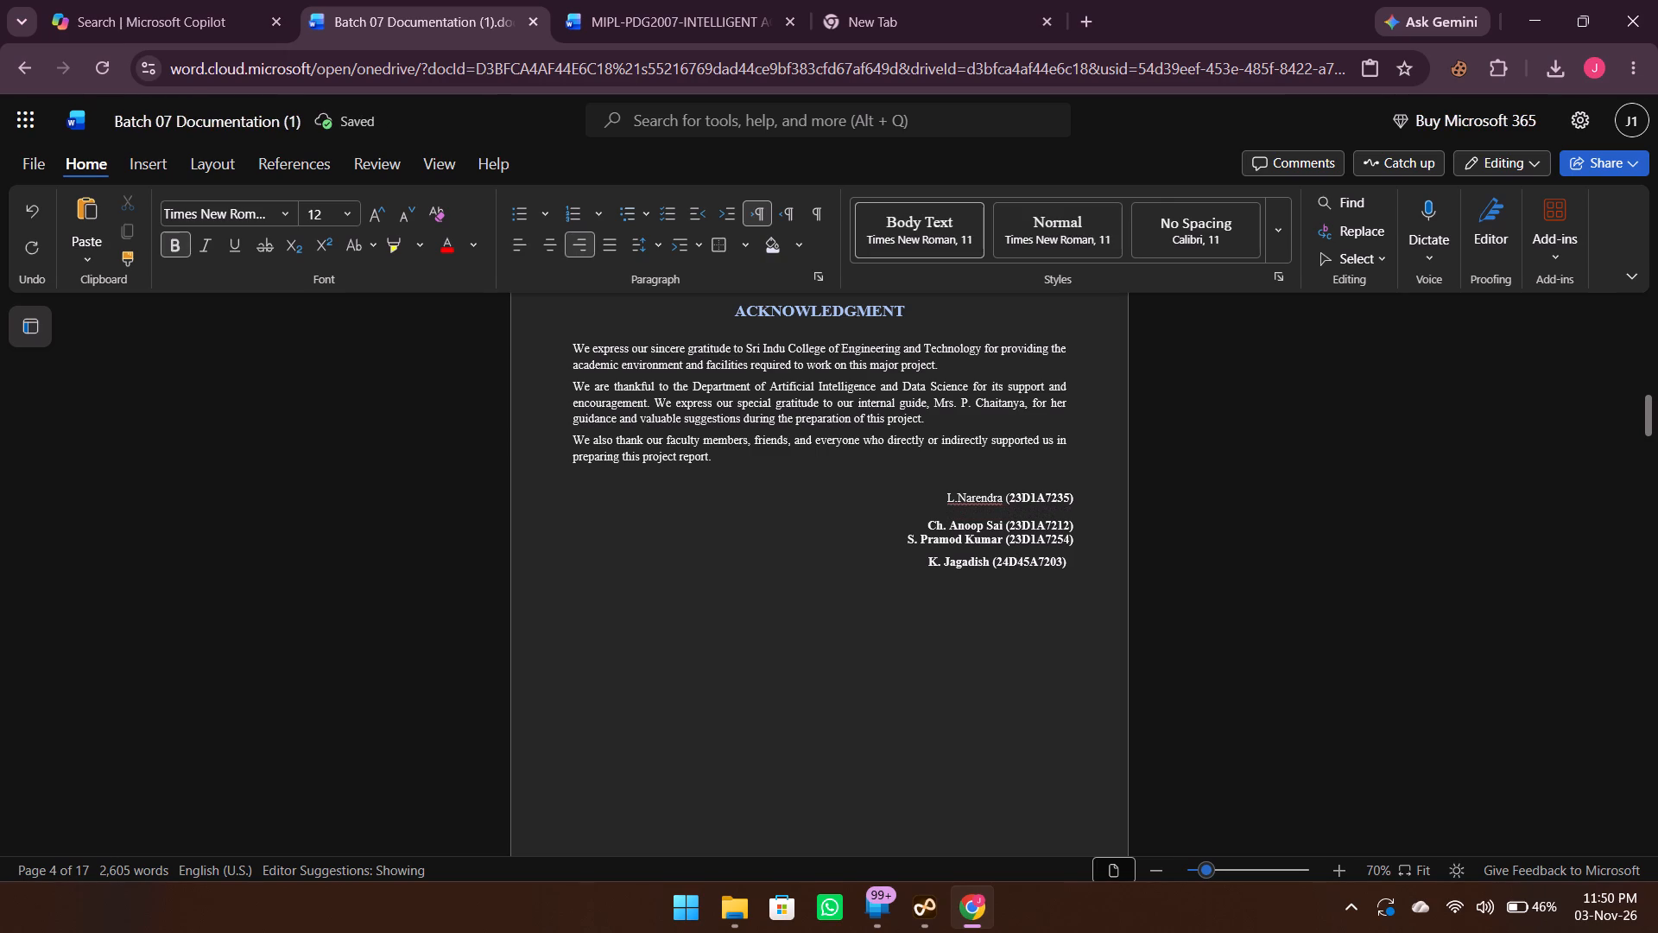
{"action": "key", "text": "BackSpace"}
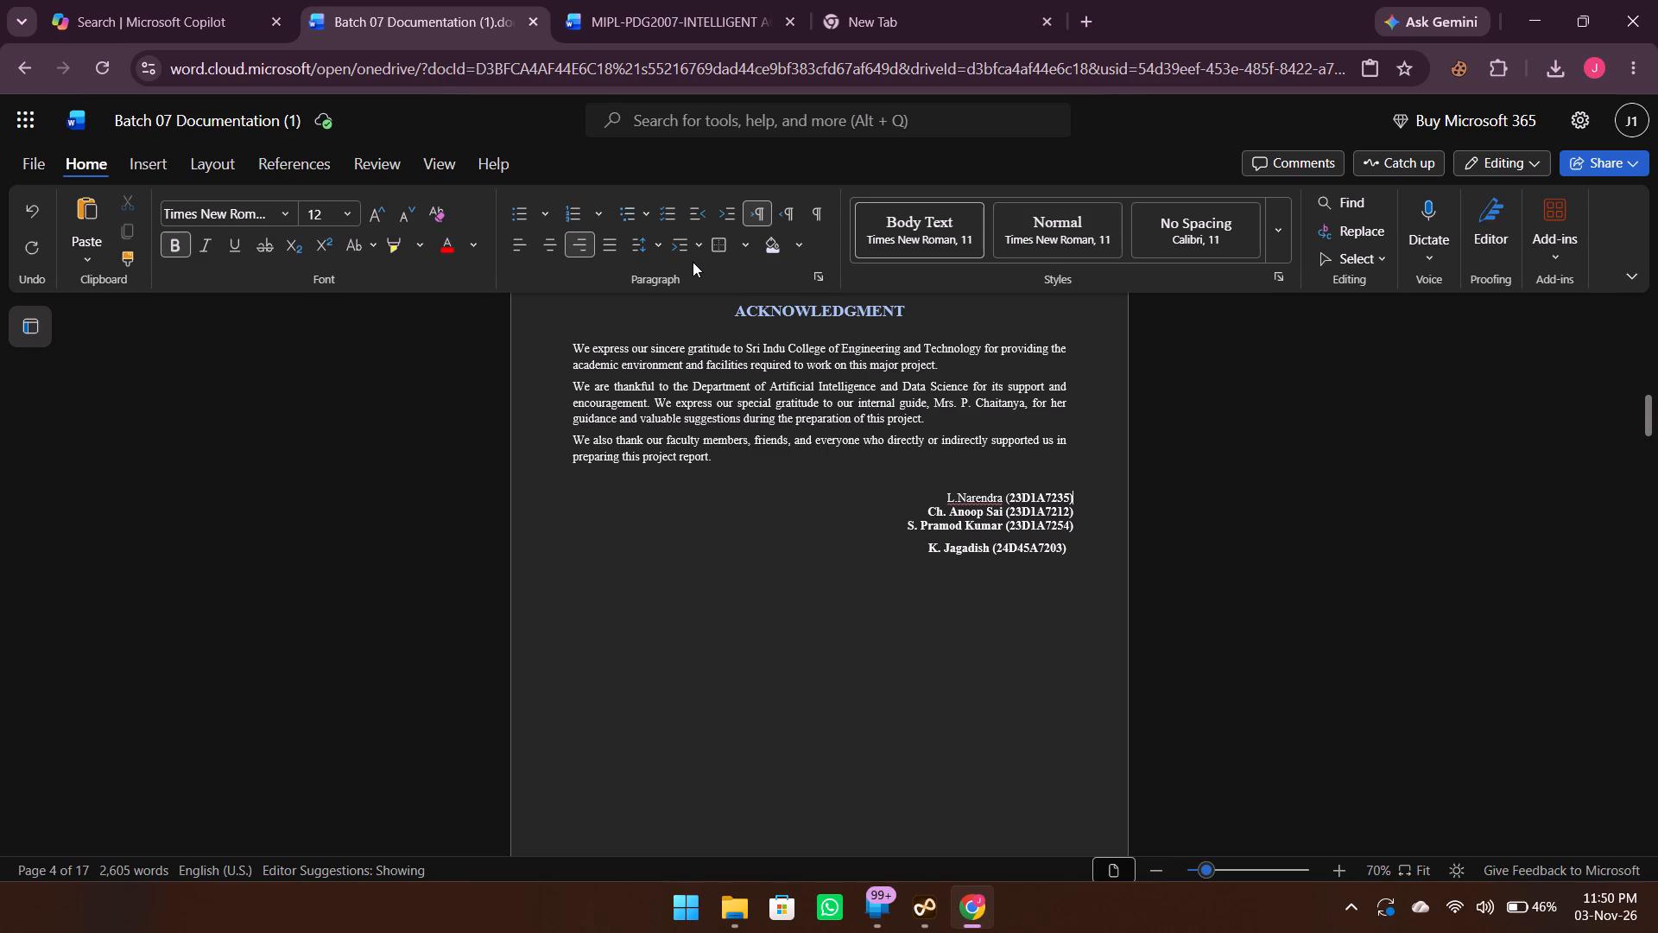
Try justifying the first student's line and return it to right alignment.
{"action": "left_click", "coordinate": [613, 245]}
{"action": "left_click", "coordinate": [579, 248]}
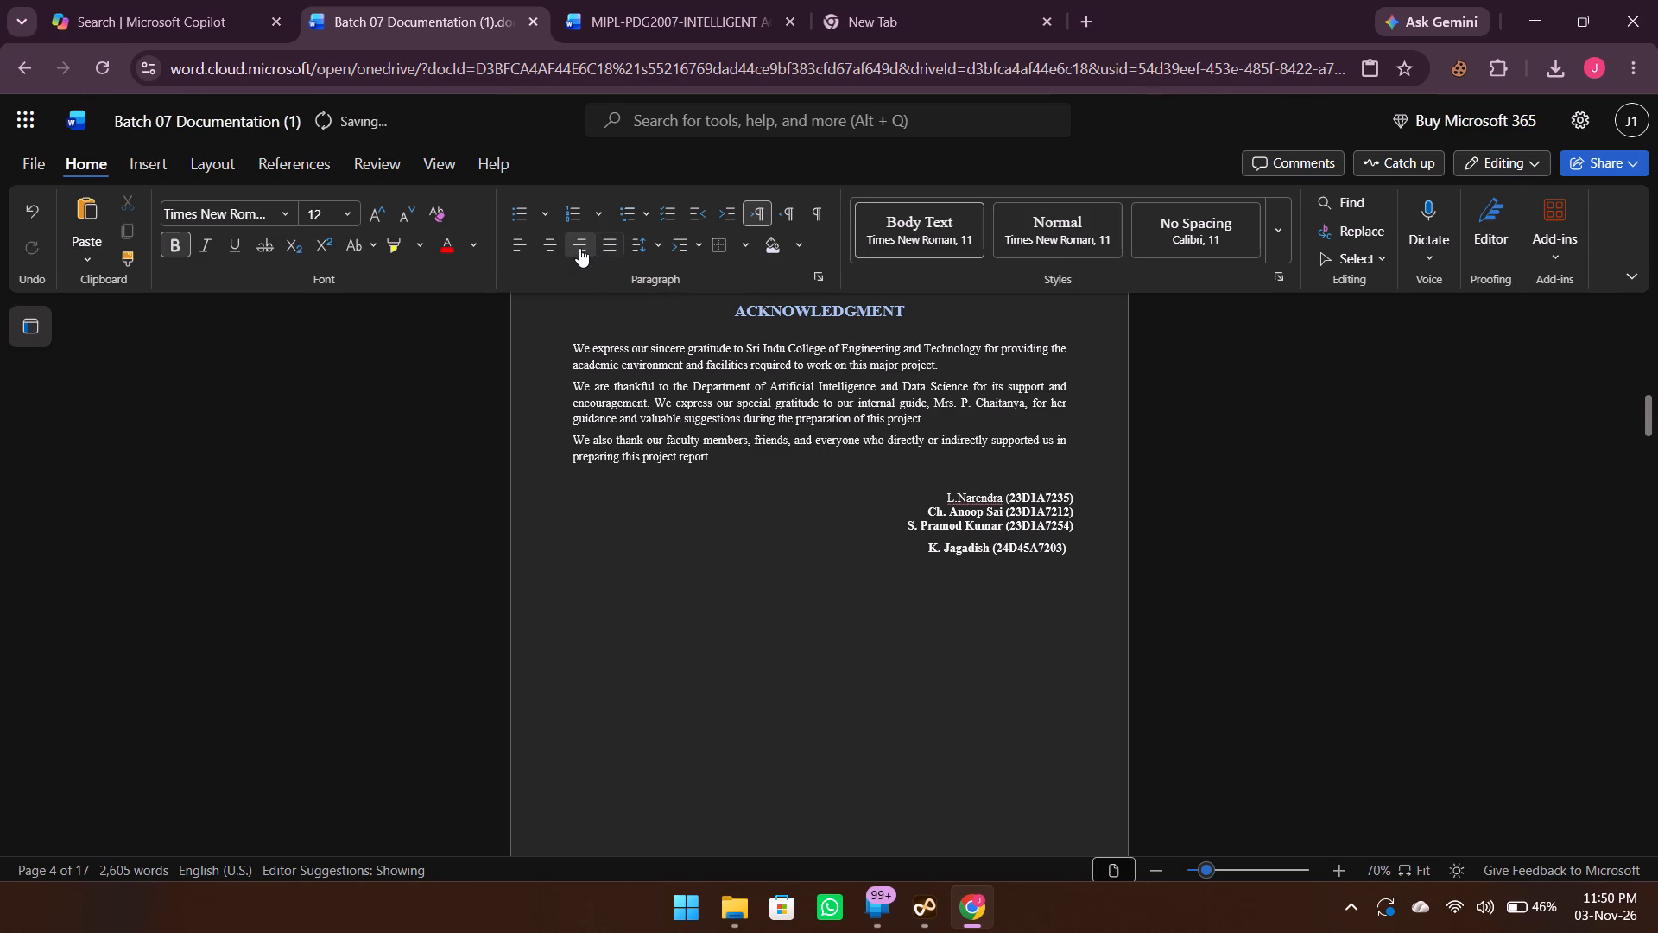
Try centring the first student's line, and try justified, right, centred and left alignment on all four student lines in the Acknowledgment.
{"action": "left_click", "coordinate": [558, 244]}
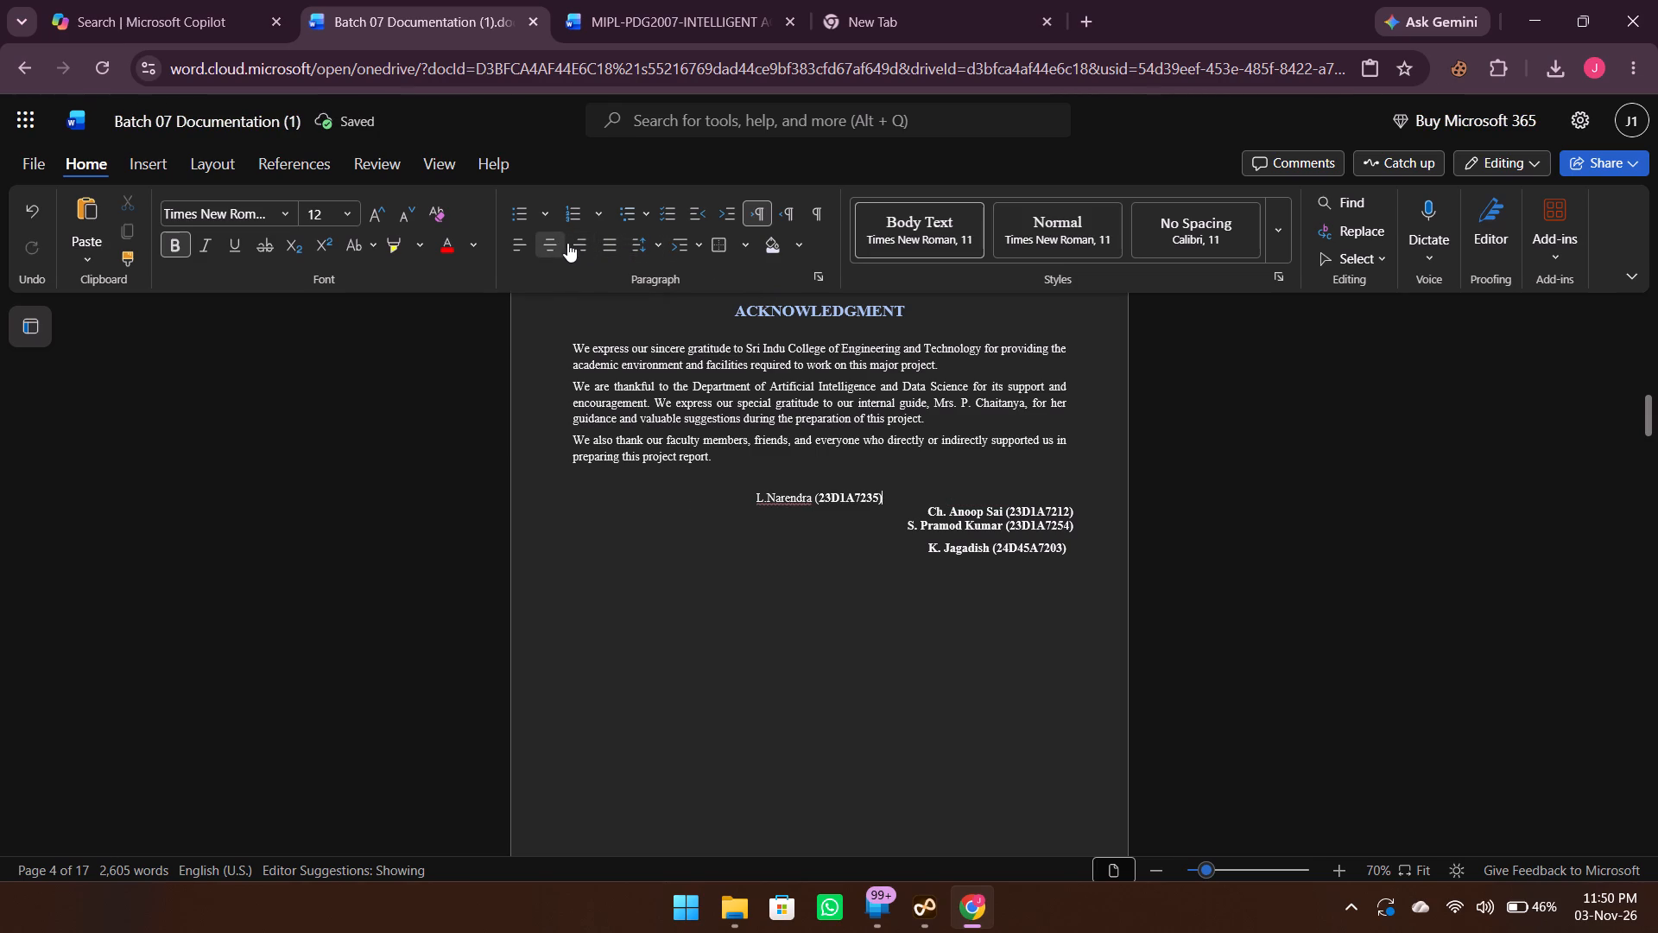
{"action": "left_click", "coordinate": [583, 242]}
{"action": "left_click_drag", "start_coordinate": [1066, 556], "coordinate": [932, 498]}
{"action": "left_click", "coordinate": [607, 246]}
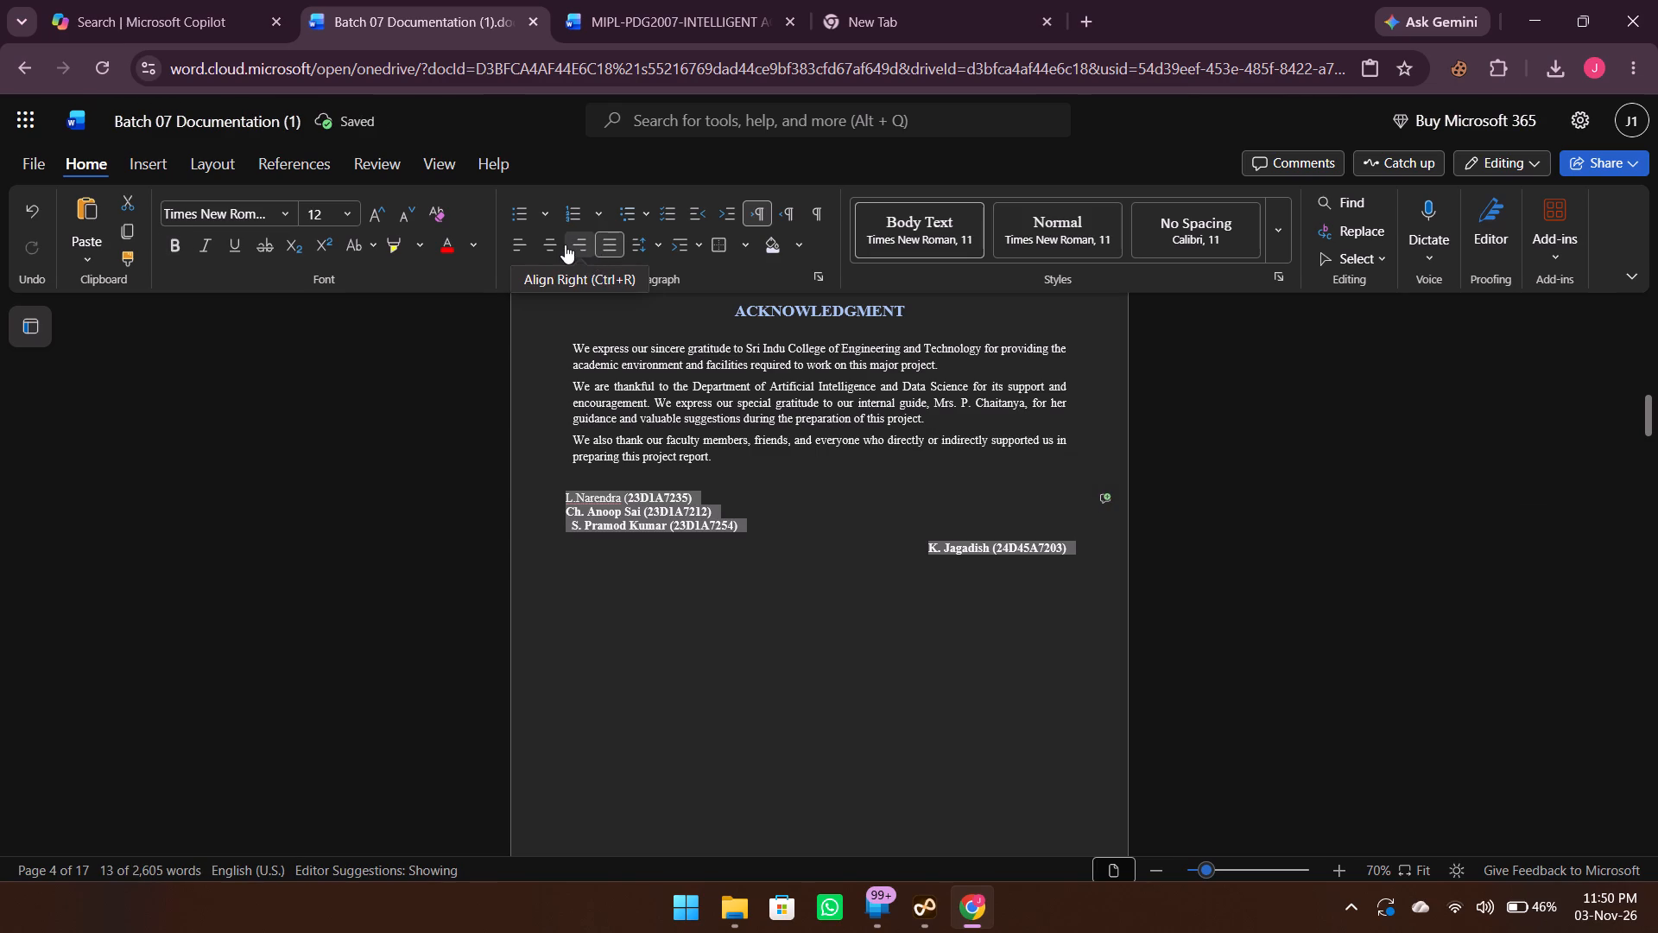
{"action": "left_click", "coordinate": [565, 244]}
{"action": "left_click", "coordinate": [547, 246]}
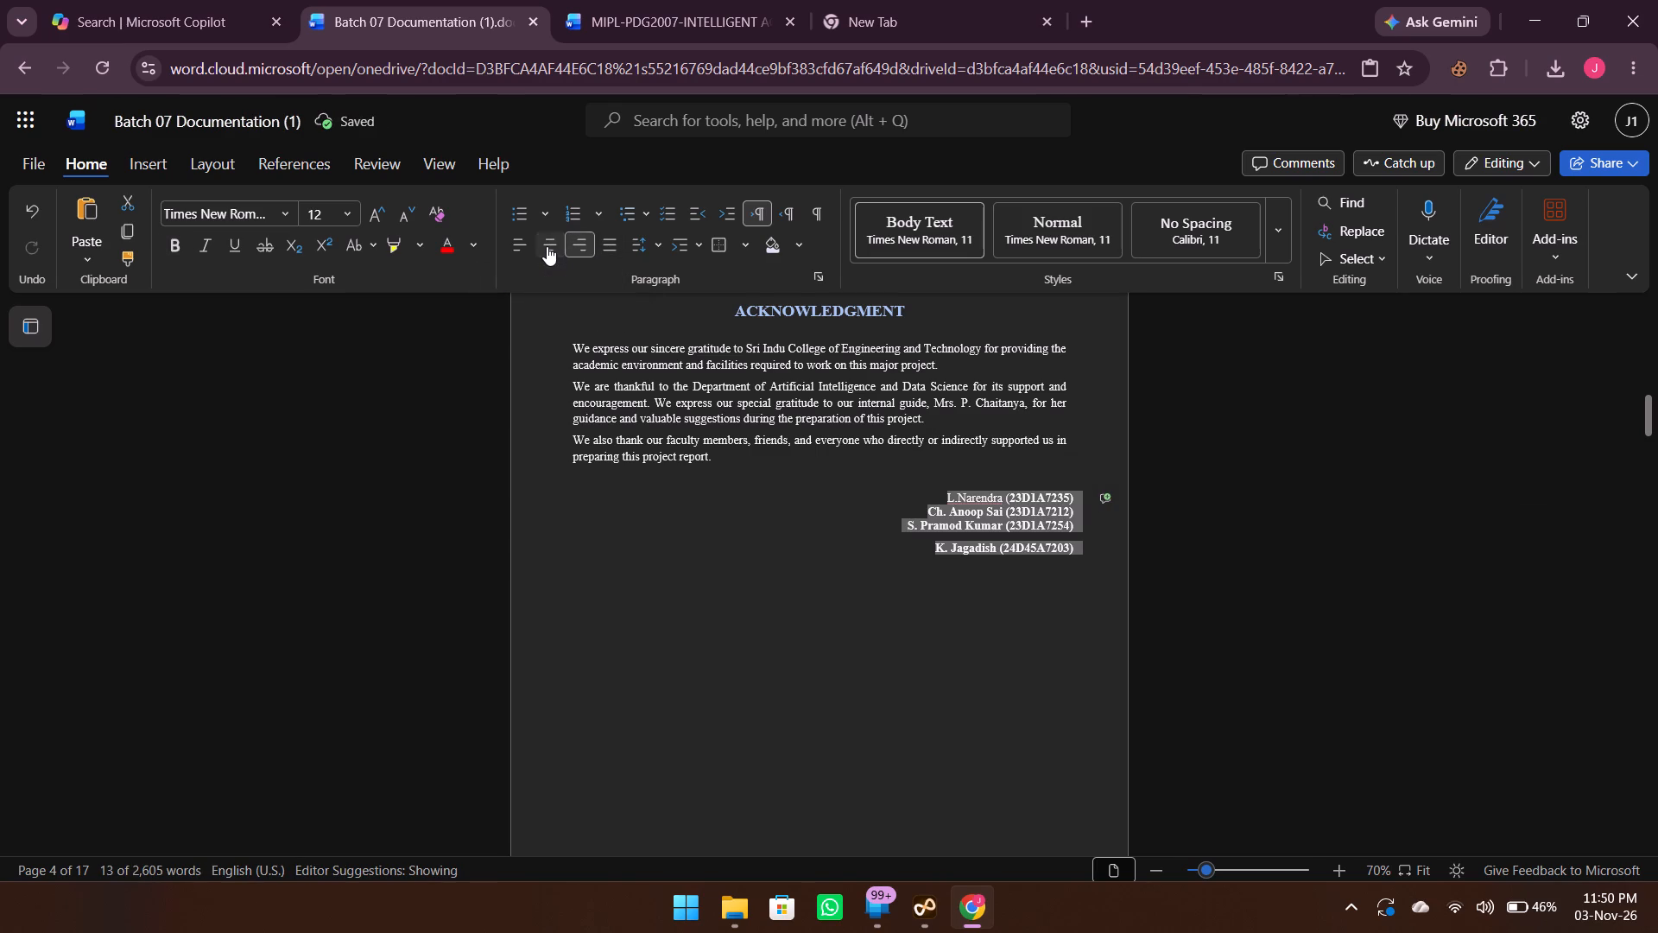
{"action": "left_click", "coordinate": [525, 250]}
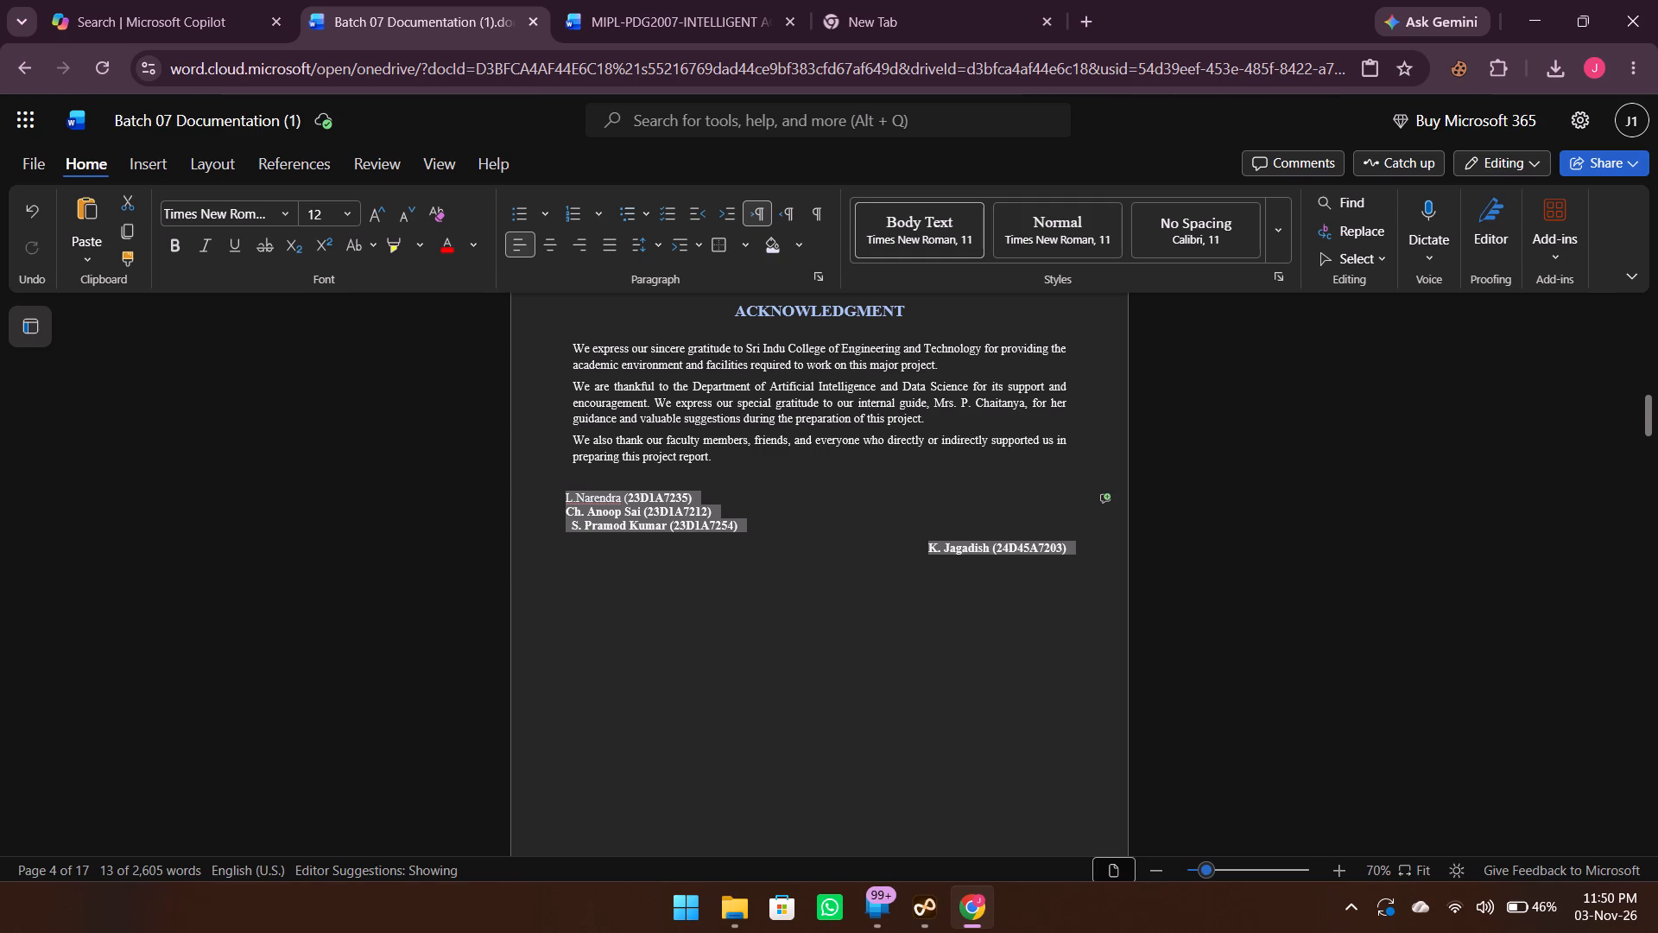
Delete all four selected student lines at the end of the Acknowledgment.
{"action": "scroll", "coordinate": [819, 470], "scroll_direction": "up", "scroll_amount": 1}
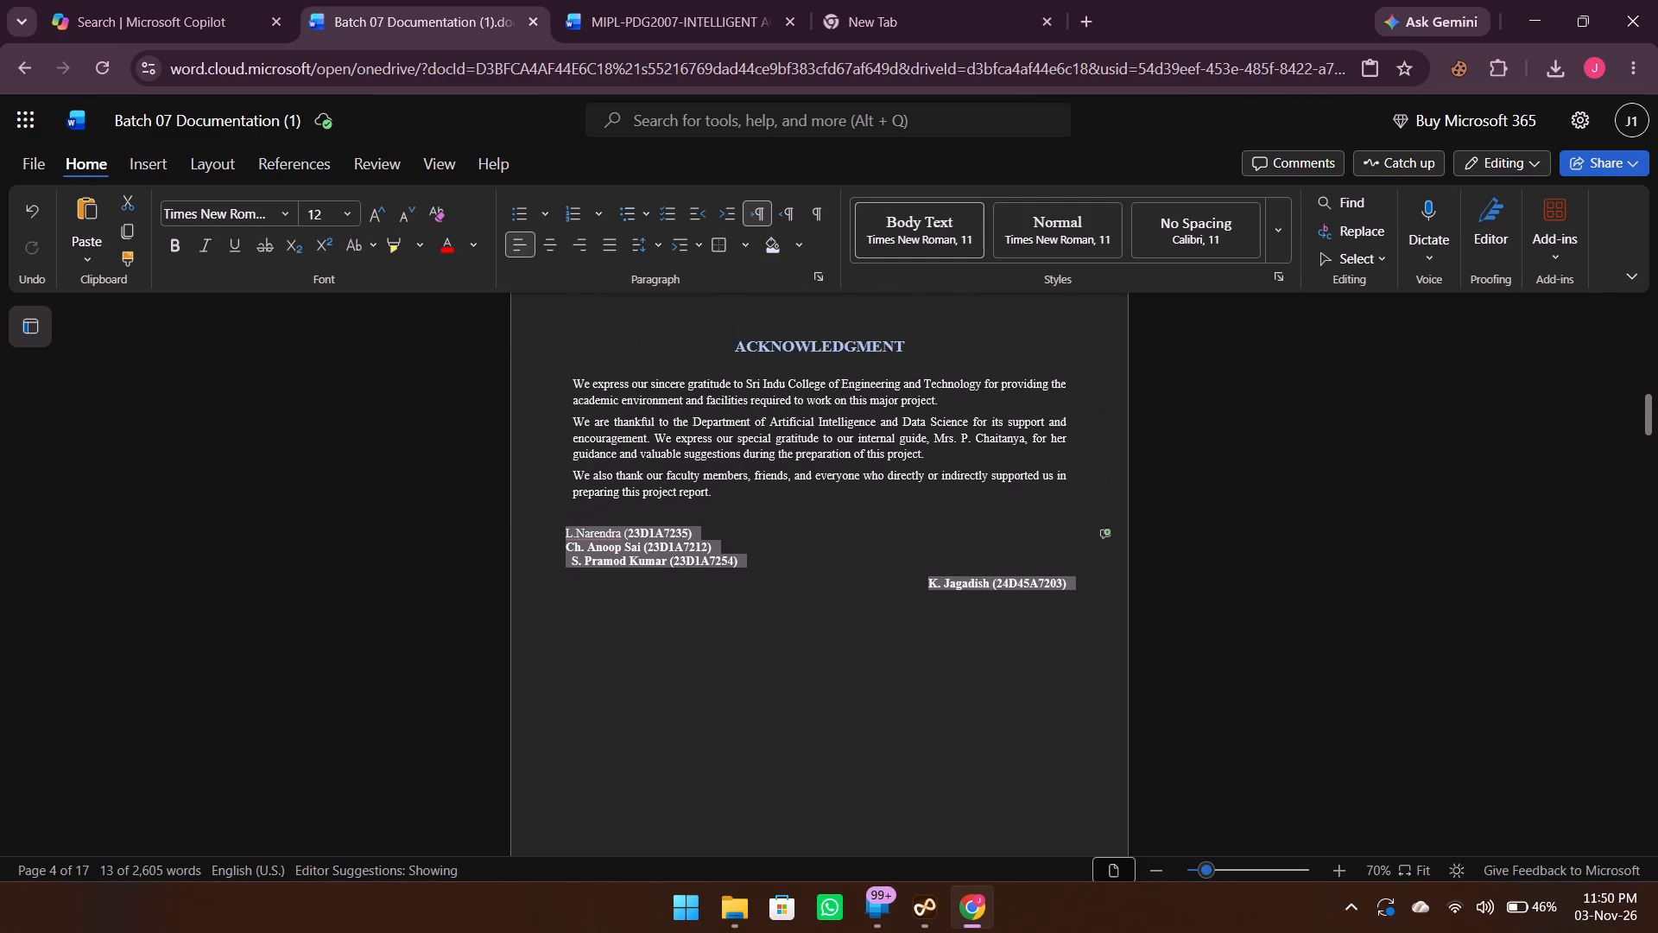
{"action": "scroll", "coordinate": [819, 470], "scroll_direction": "up", "scroll_amount": 1}
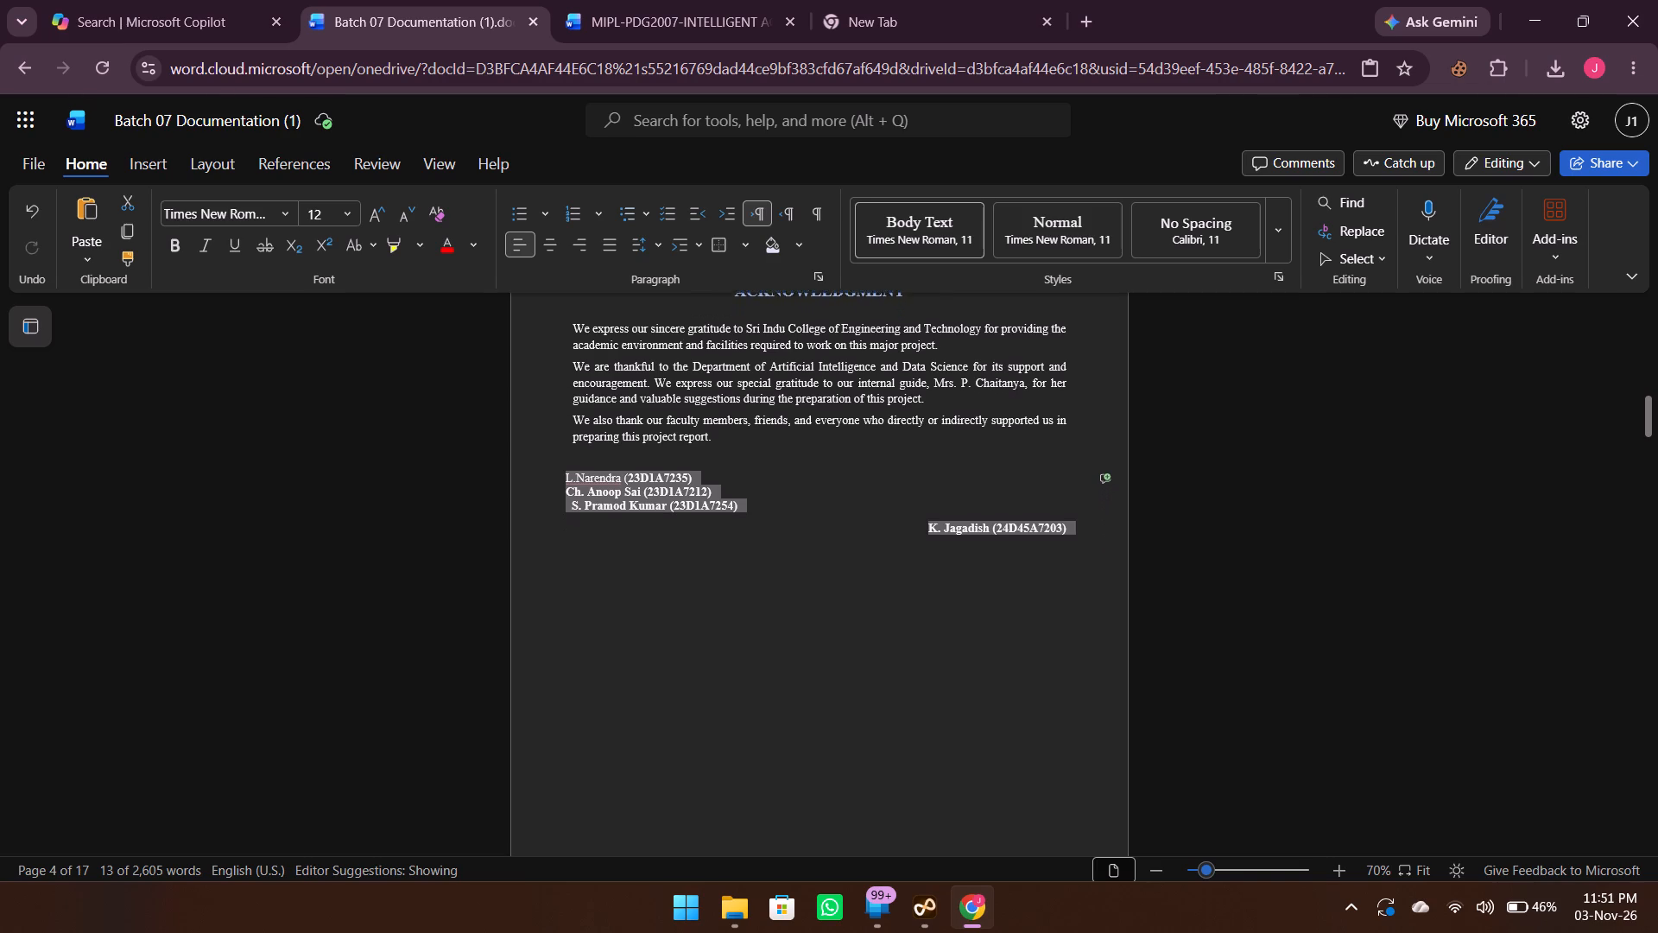
{"action": "scroll", "coordinate": [819, 470], "scroll_direction": "up", "scroll_amount": 2}
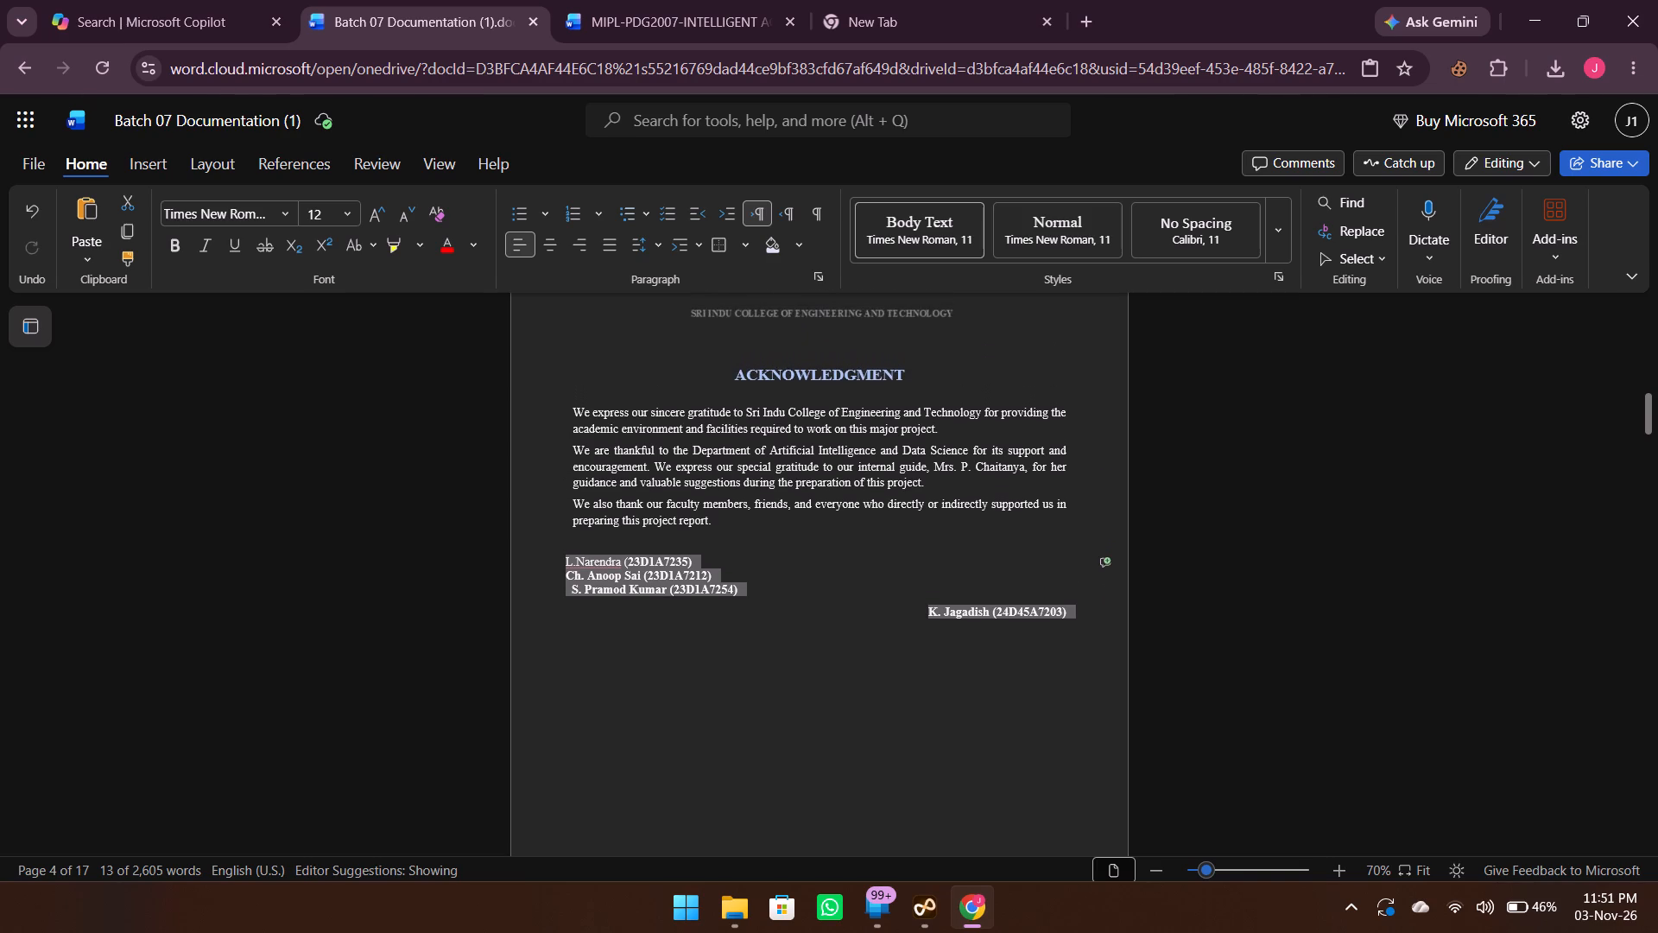
{"action": "scroll", "coordinate": [819, 470], "scroll_direction": "up", "scroll_amount": 2}
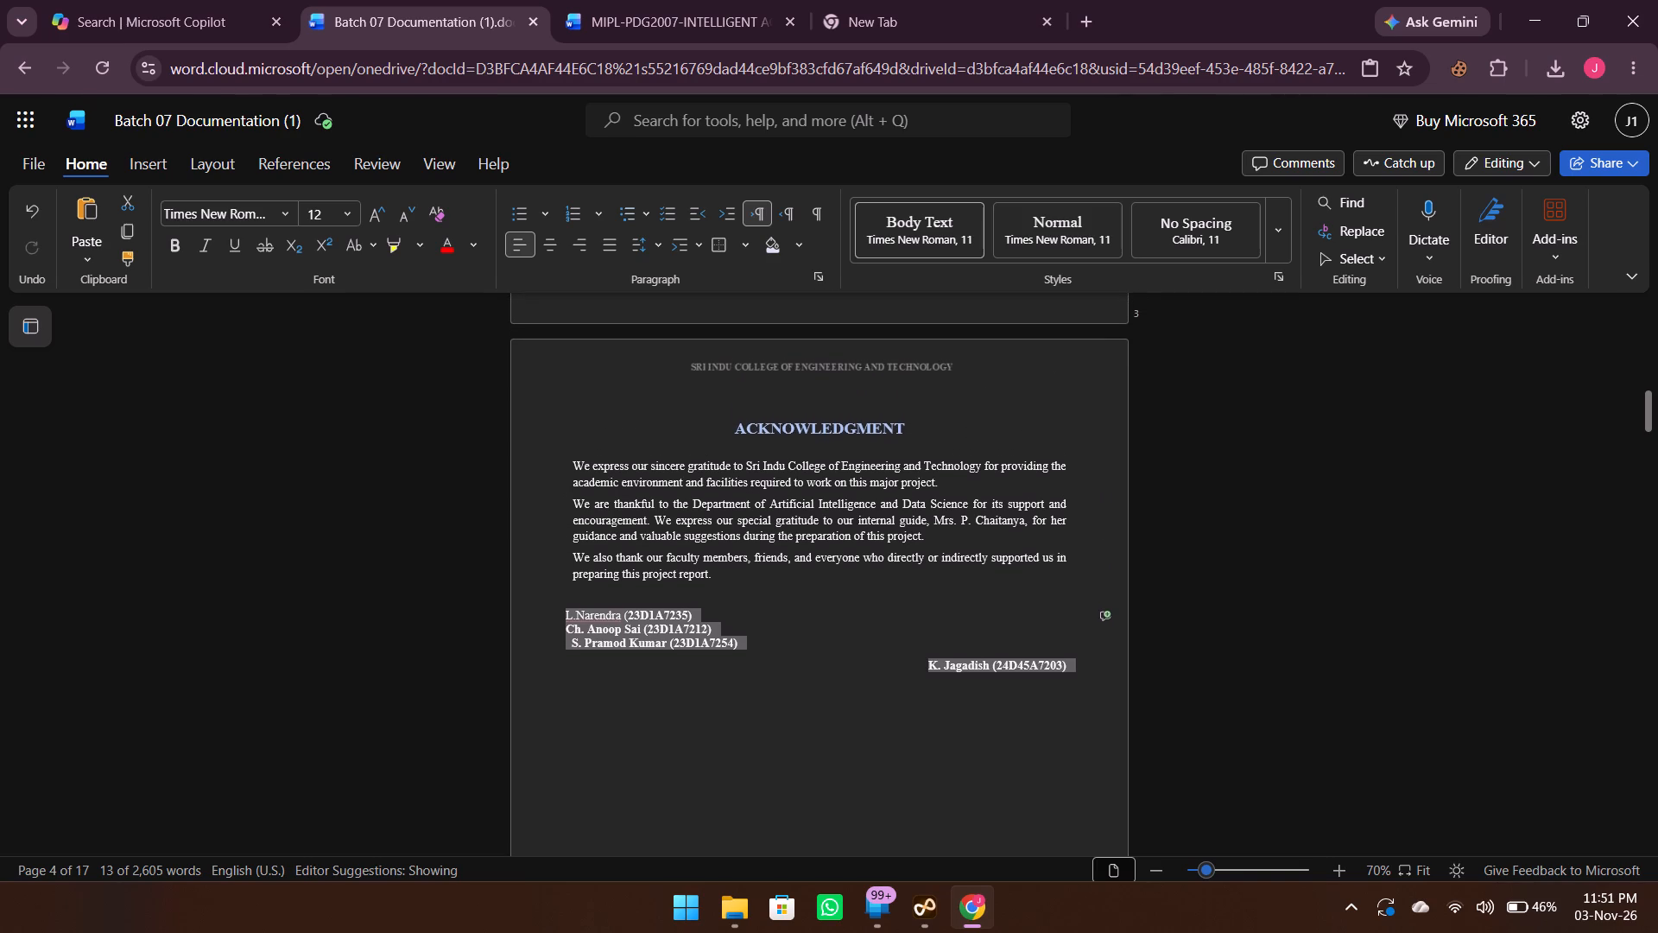
{"action": "scroll", "coordinate": [819, 470], "scroll_direction": "up", "scroll_amount": 1}
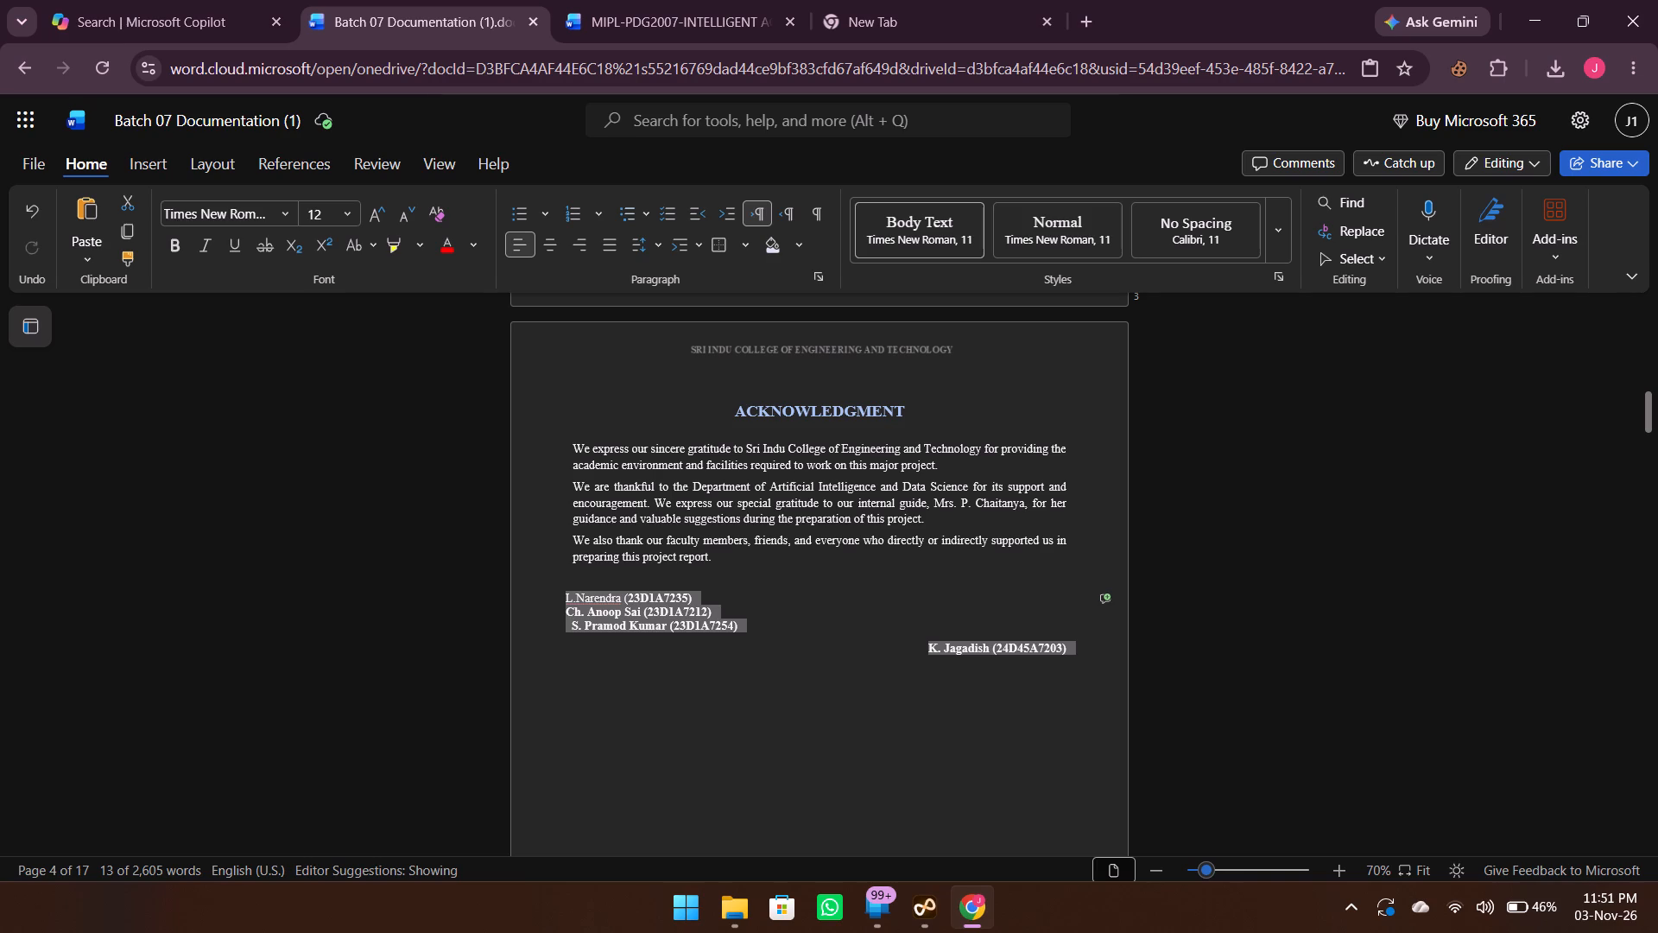
{"action": "key", "text": "BackSpace"}
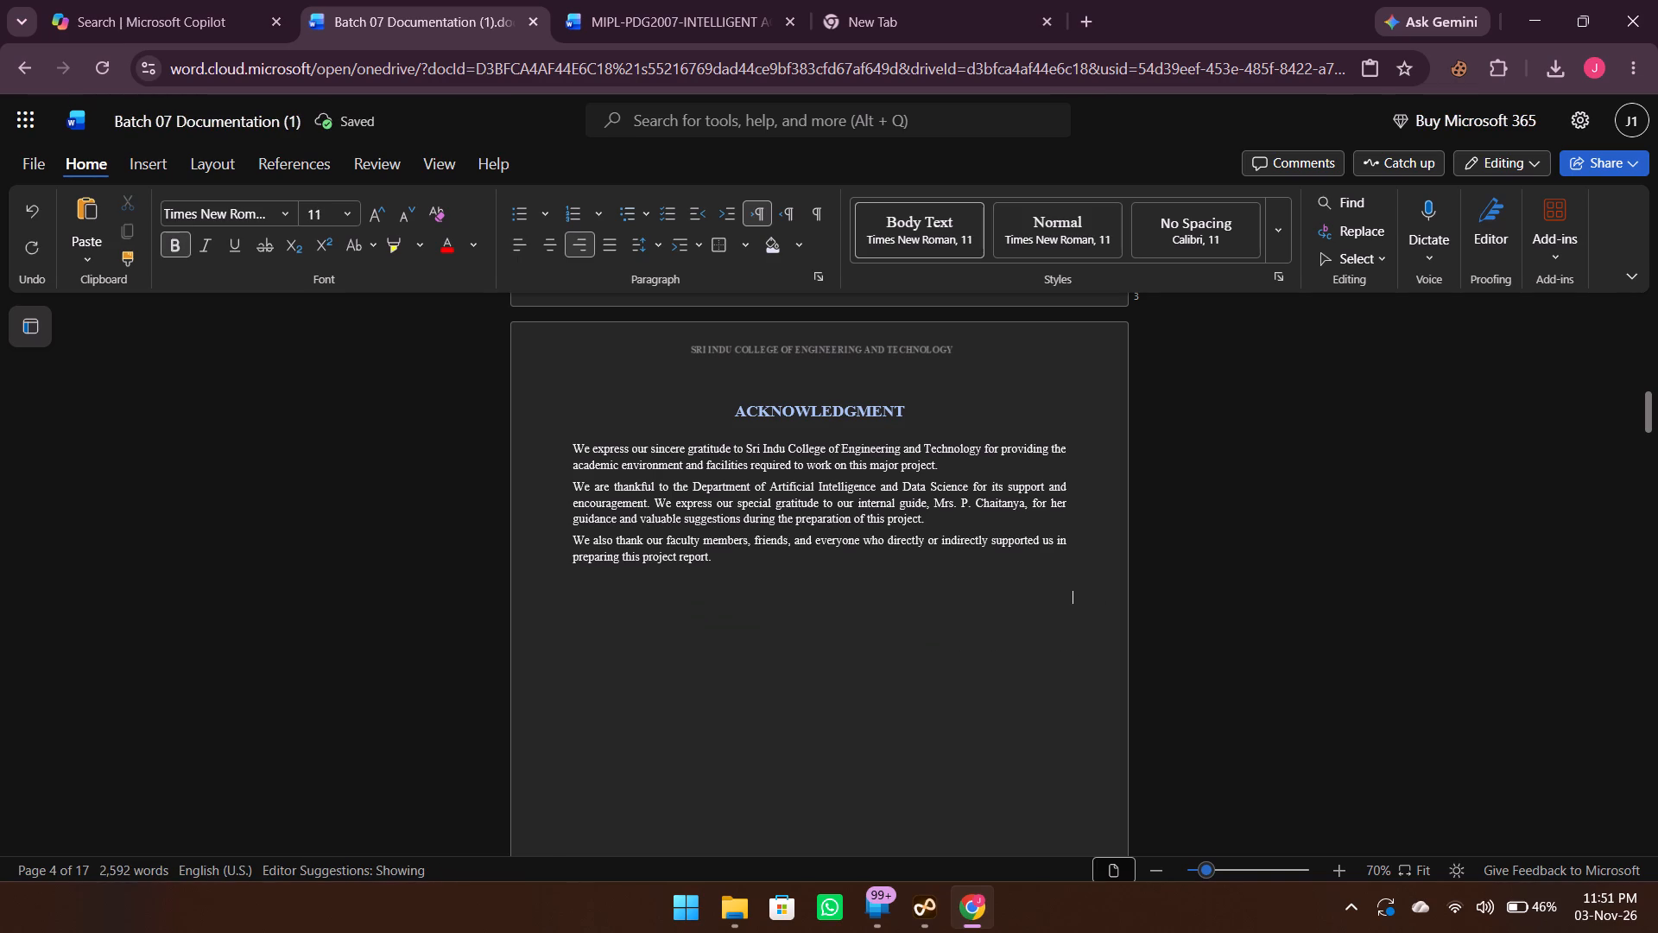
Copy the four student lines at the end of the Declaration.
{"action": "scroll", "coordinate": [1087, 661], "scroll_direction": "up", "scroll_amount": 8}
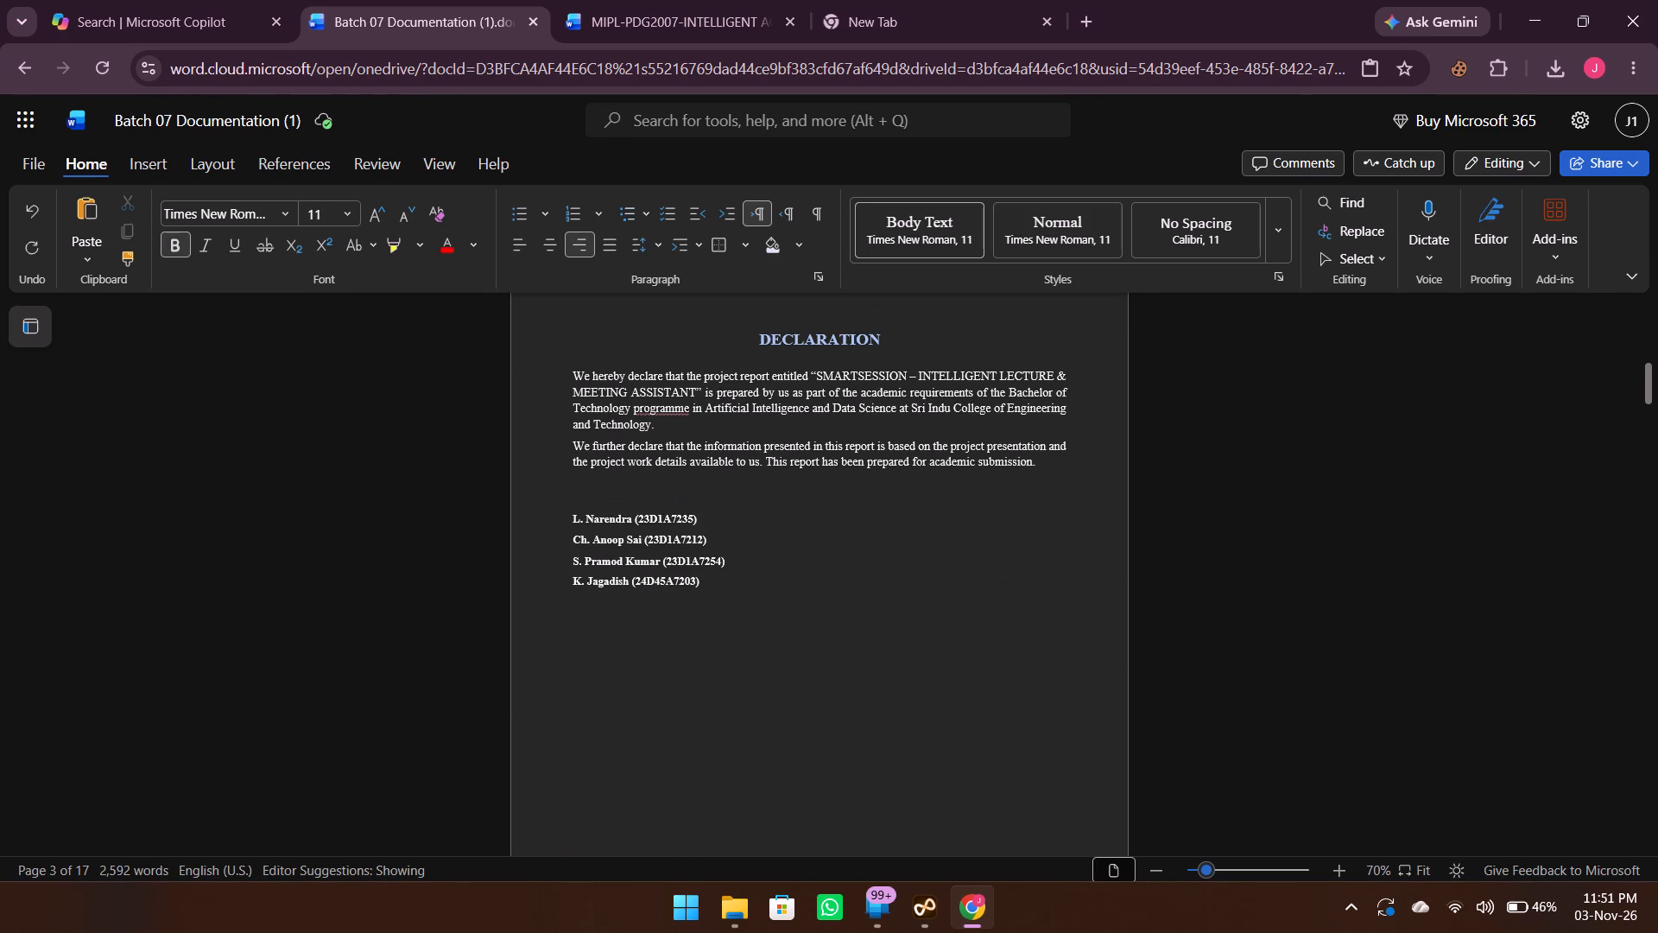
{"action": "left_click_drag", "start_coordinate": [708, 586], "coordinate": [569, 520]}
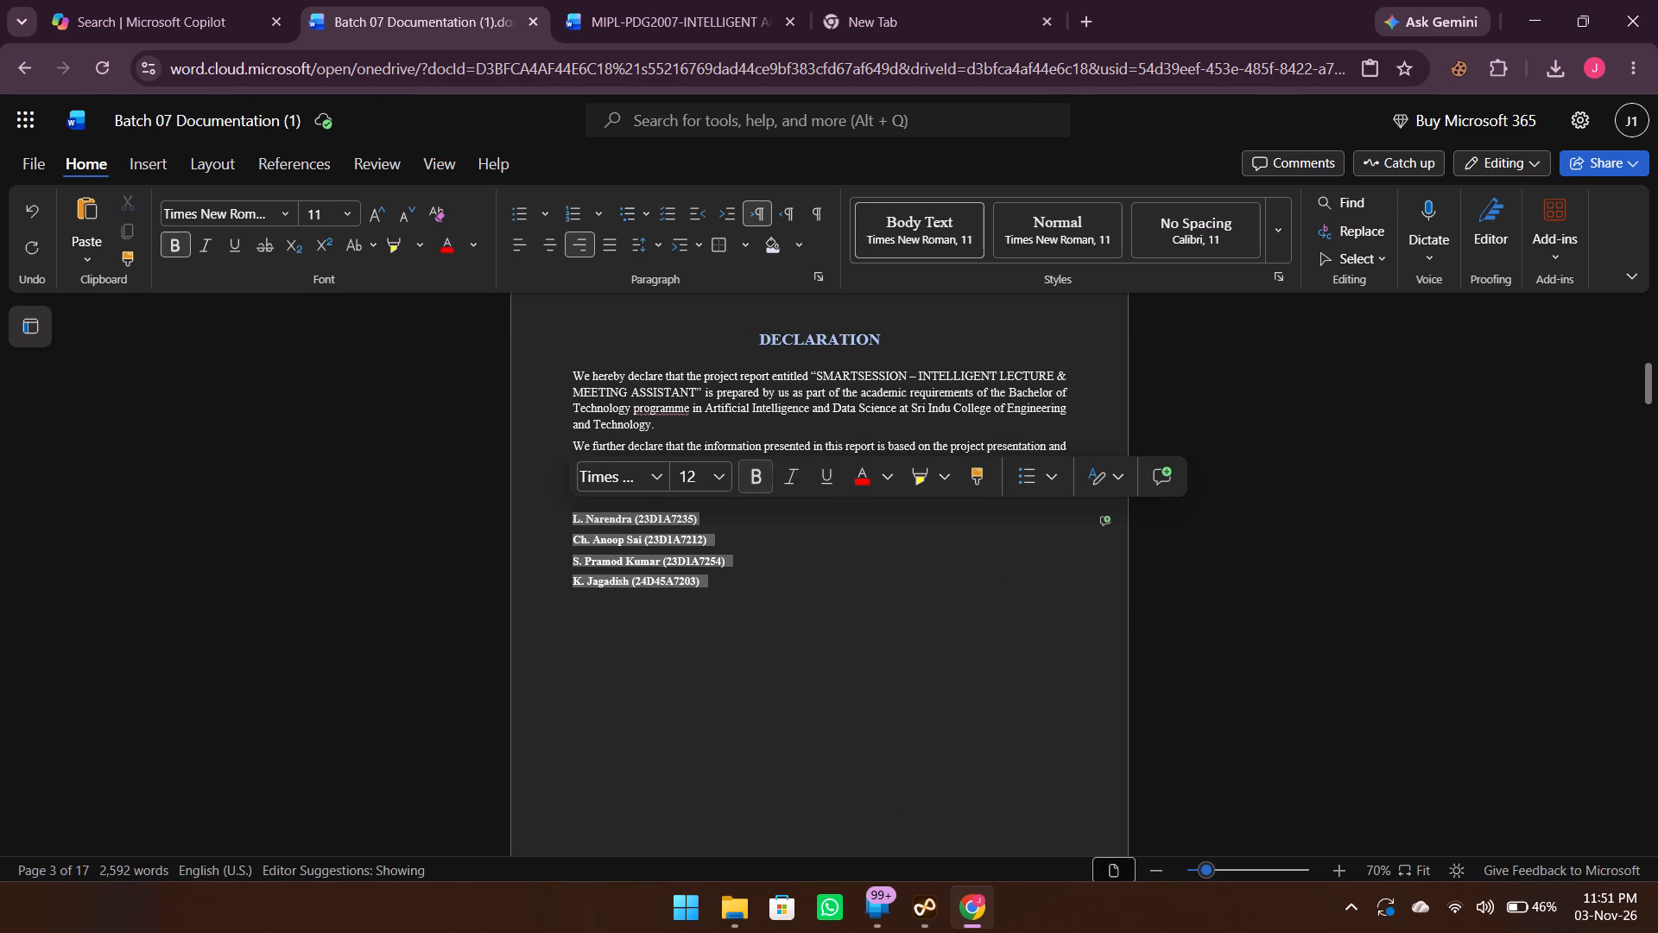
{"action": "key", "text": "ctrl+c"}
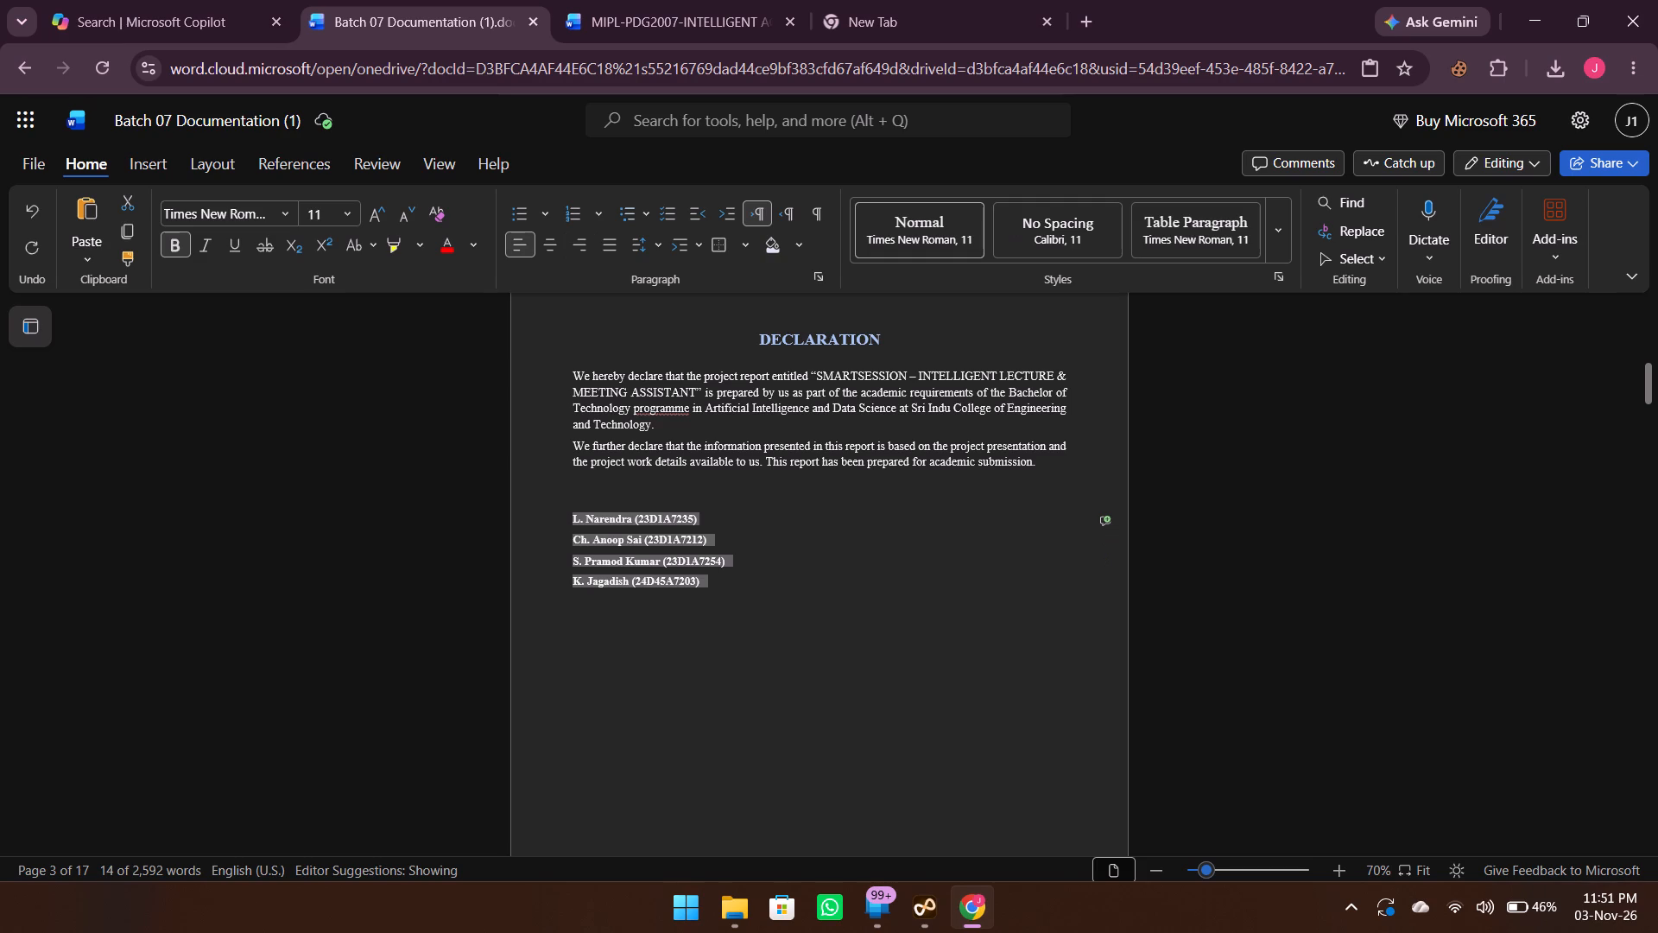
Replace the right-aligned empty line below the Acknowledgment text with a justified one, indented by ten tabs, leaving a gap after the last paragraph.
{"action": "scroll", "coordinate": [806, 730], "scroll_direction": "down", "scroll_amount": 7}
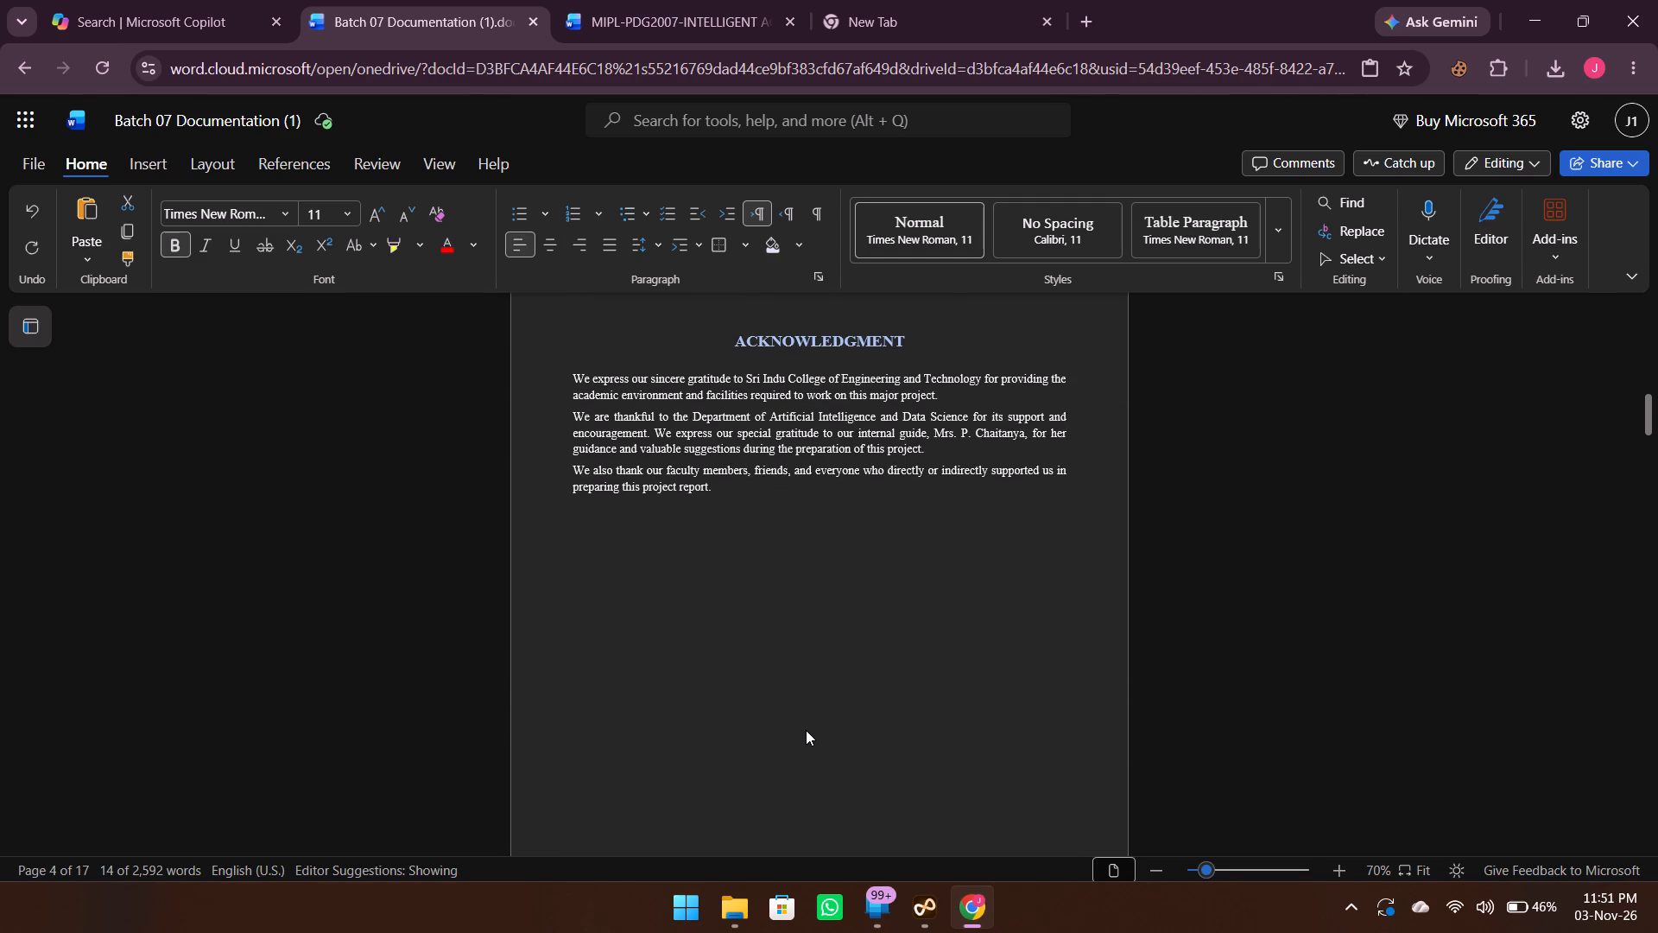
{"action": "left_click", "coordinate": [784, 517]}
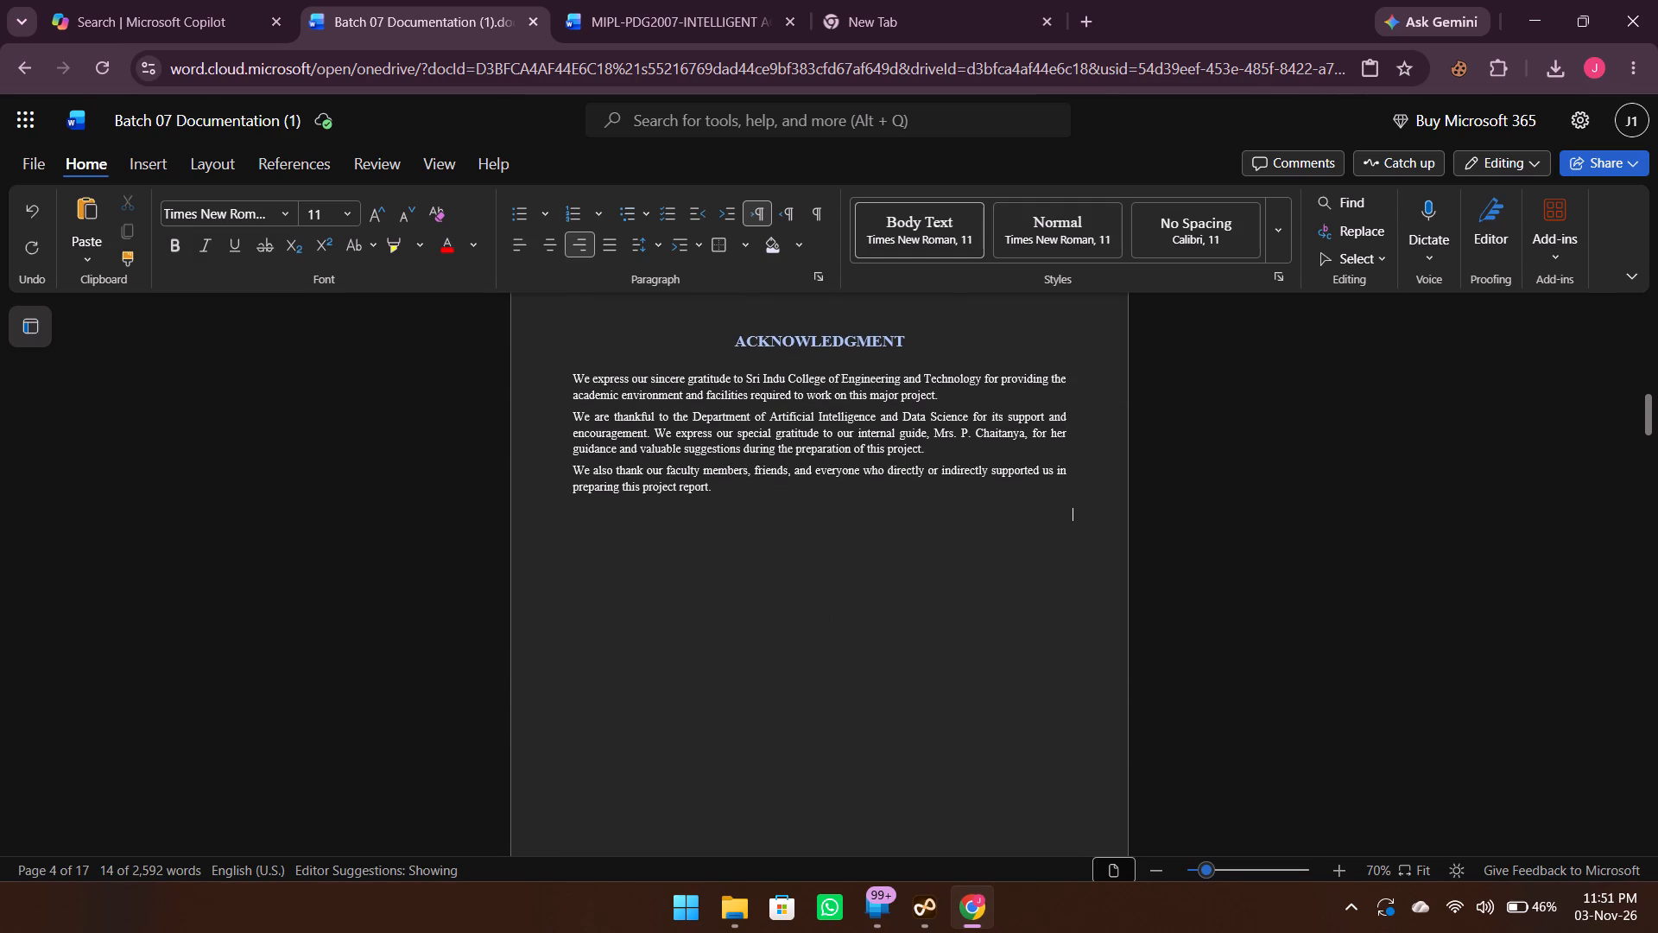
{"action": "key", "text": "BackSpace"}
{"action": "key", "text": "BackSpace"}
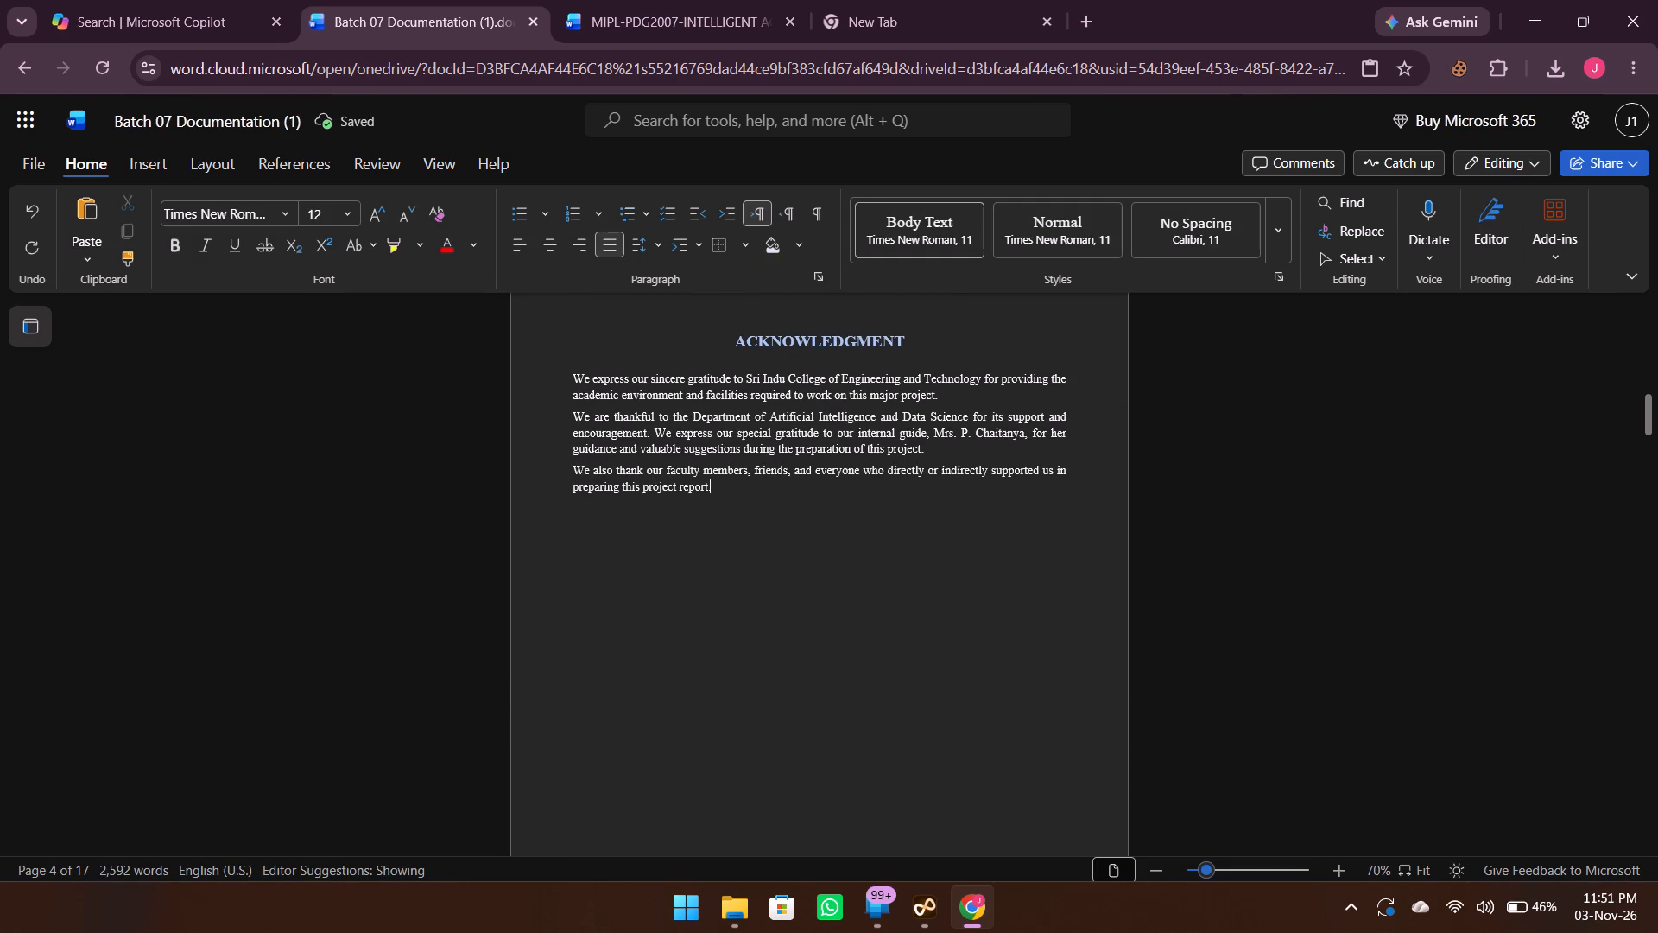
{"action": "key", "text": "Return"}
{"action": "key", "text": "Return"}
{"action": "key", "text": "Return"}
{"action": "key", "text": "BackSpace"}
{"action": "key", "text": "BackSpace"}
{"action": "key", "text": "Tab"}
{"action": "key", "text": "Tab"}
{"action": "key", "text": "Tab"}
{"action": "key", "text": "Tab"}
{"action": "key", "text": "Tab"}
{"action": "key", "text": "Tab"}
{"action": "key", "text": "Tab"}
{"action": "key", "text": "Tab"}
{"action": "key", "text": "Tab"}
{"action": "key", "text": "Tab"}
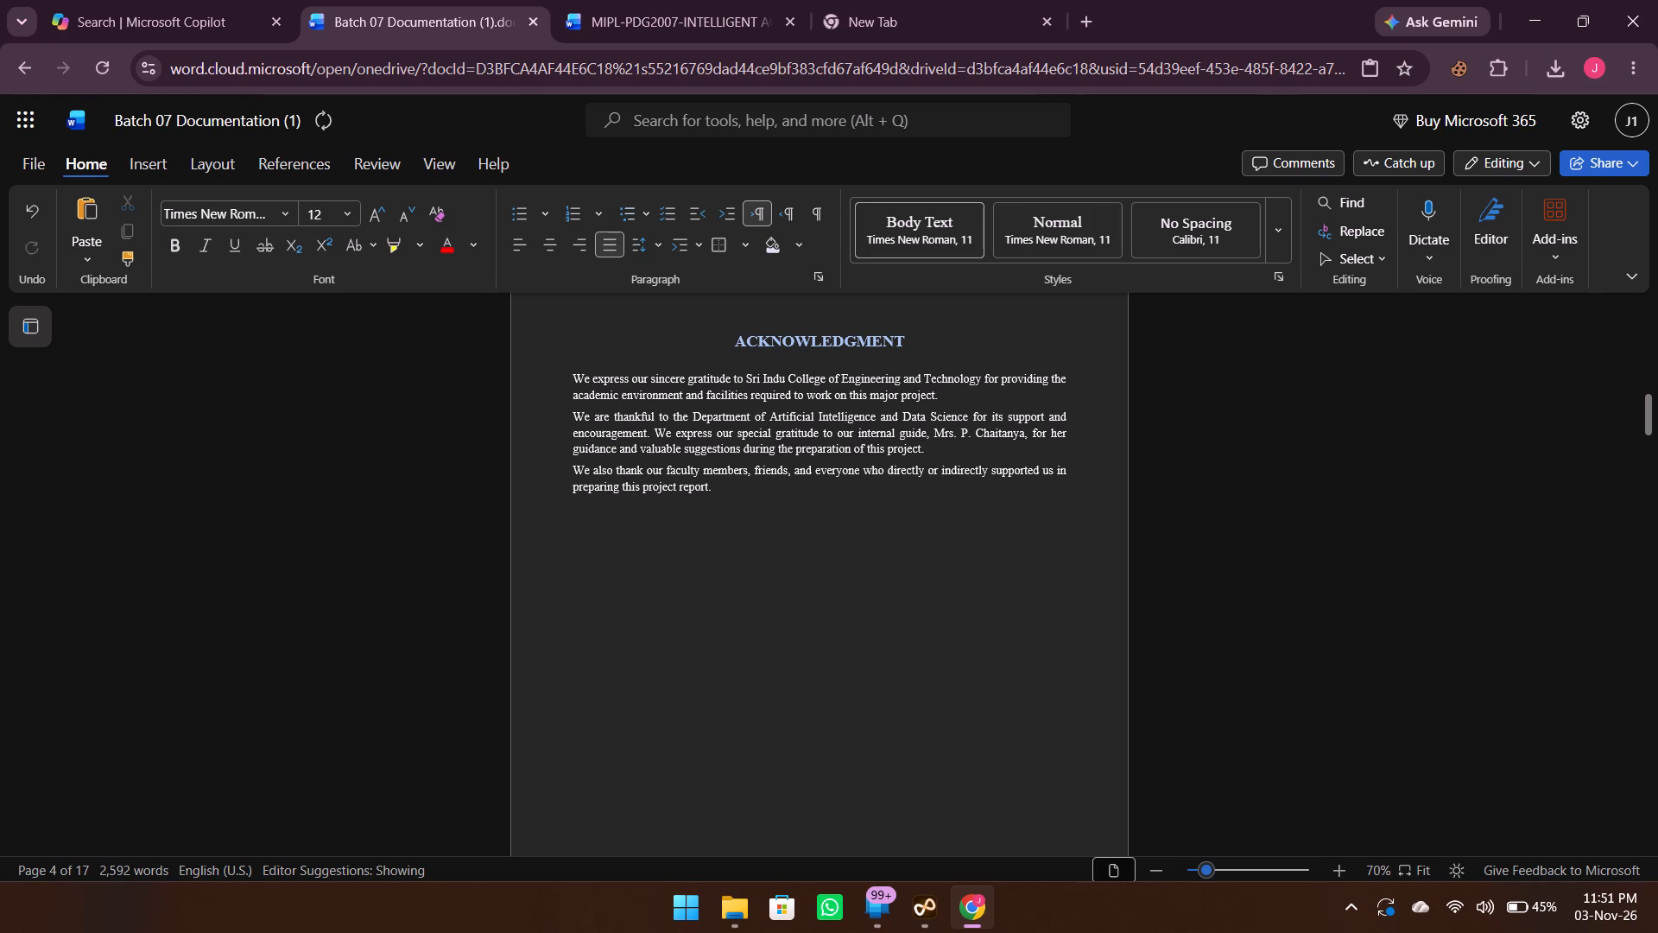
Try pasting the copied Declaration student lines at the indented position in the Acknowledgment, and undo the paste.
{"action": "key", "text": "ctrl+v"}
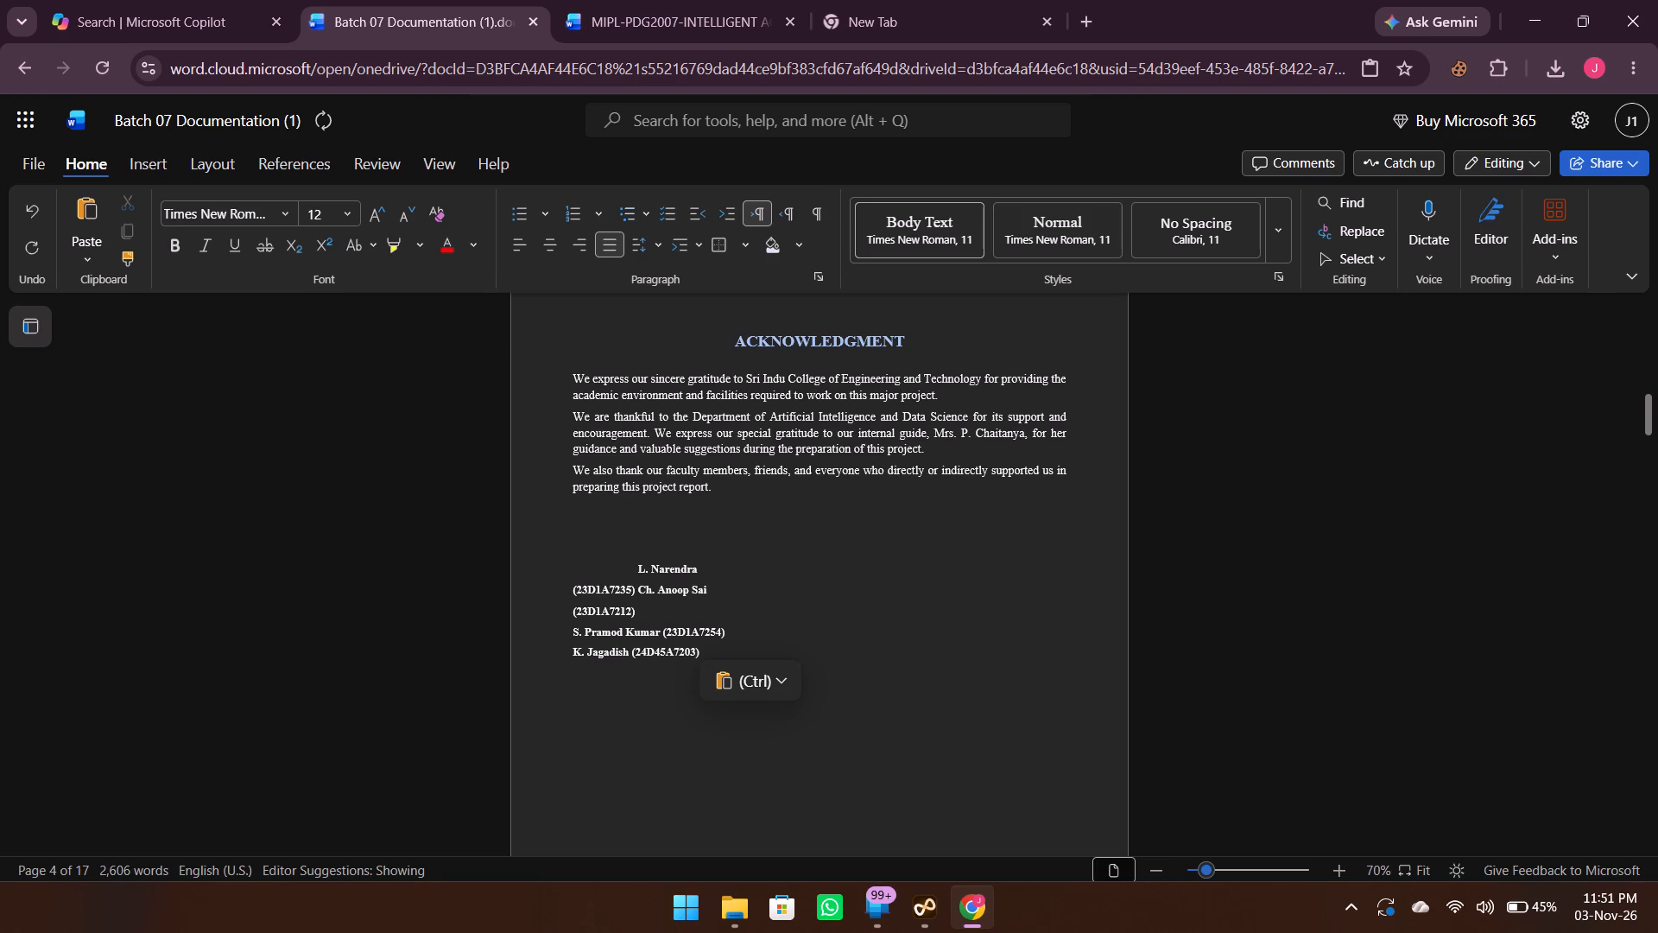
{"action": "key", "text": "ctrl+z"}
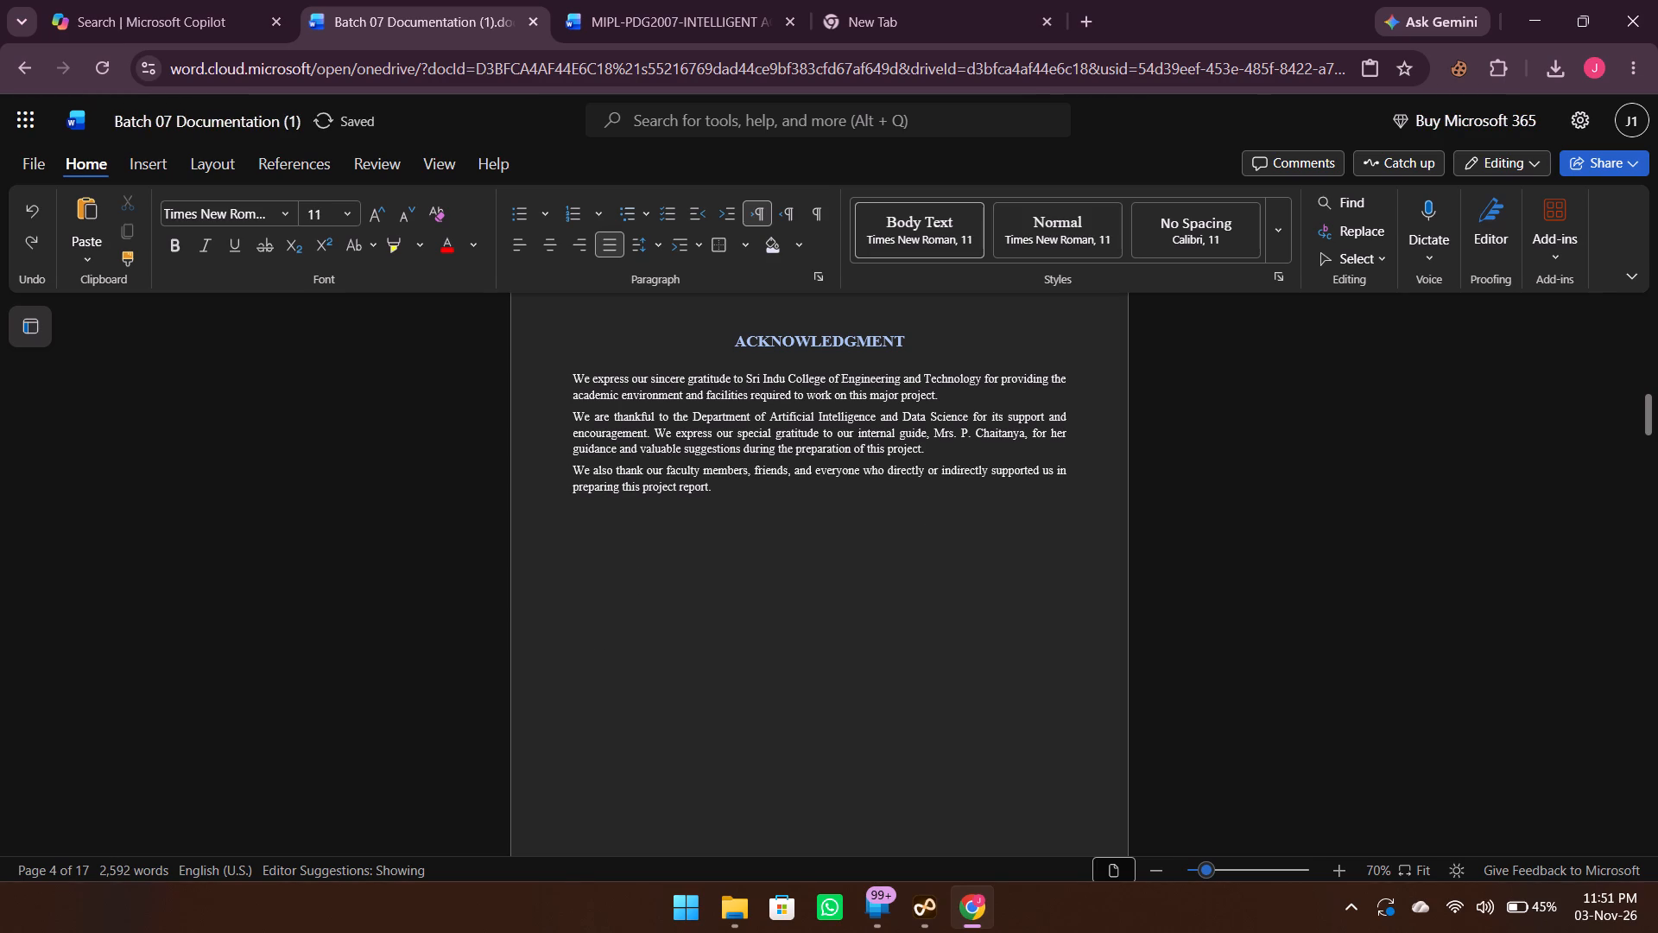
Enter the first student's initial and name at the indented position below the Acknowledgment text, followed by two spaces.
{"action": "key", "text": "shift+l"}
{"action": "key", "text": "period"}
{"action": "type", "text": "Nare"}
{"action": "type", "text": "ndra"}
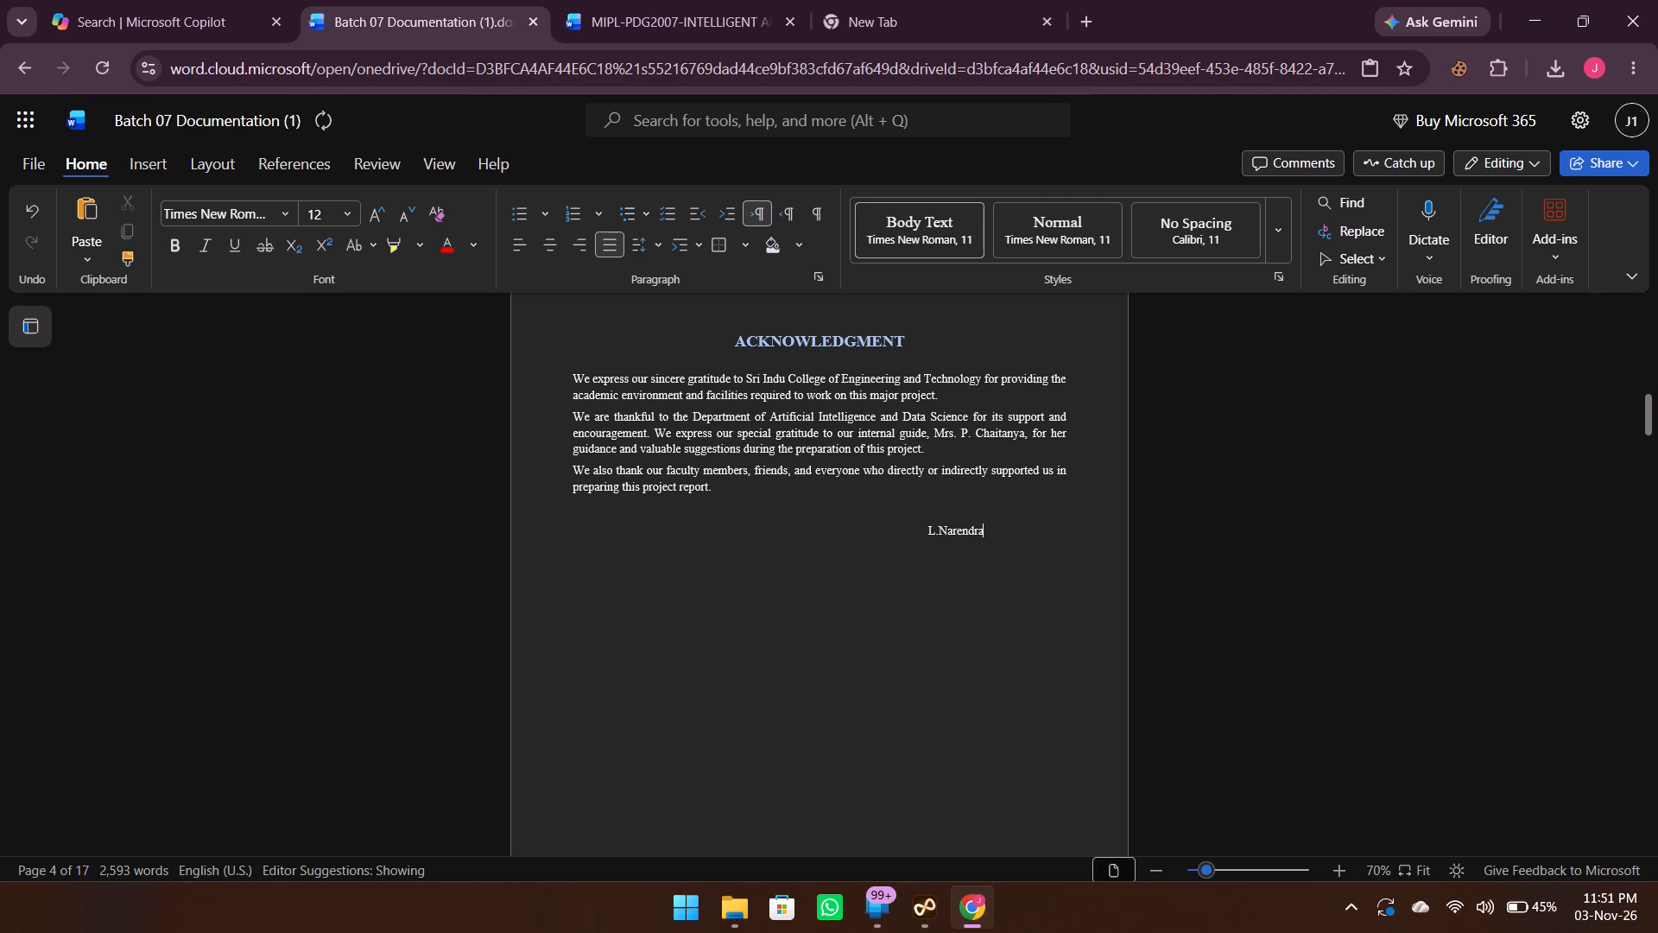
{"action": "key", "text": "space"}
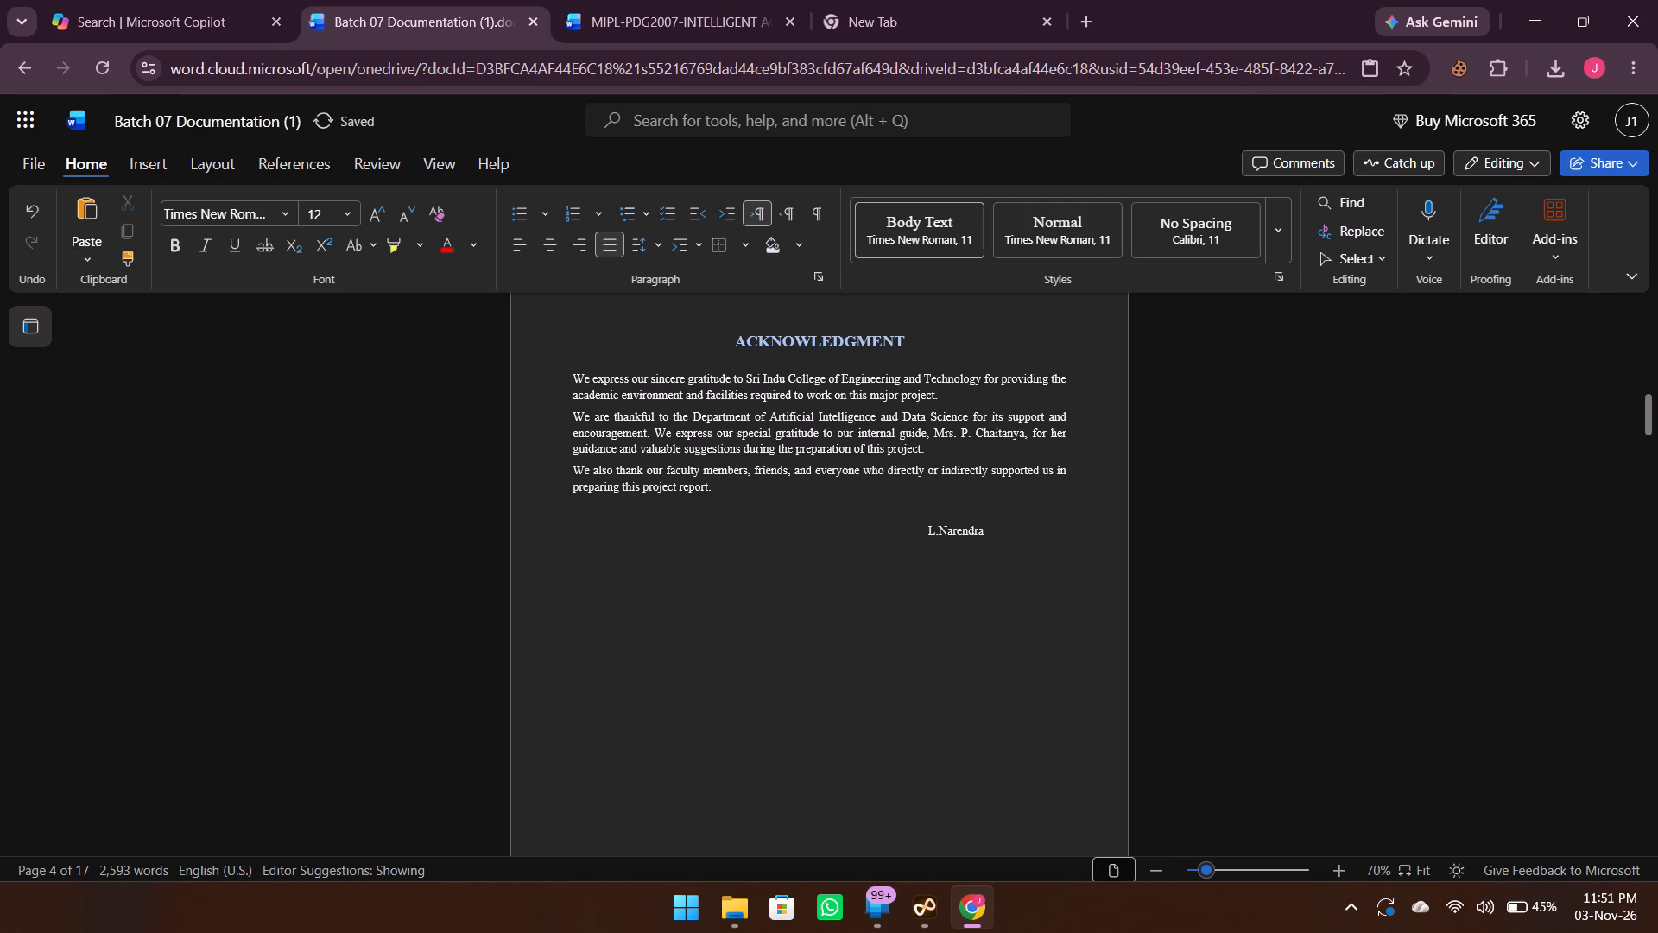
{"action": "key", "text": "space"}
Add the first student's roll number in parentheses after the name, checking it against the Declaration list.
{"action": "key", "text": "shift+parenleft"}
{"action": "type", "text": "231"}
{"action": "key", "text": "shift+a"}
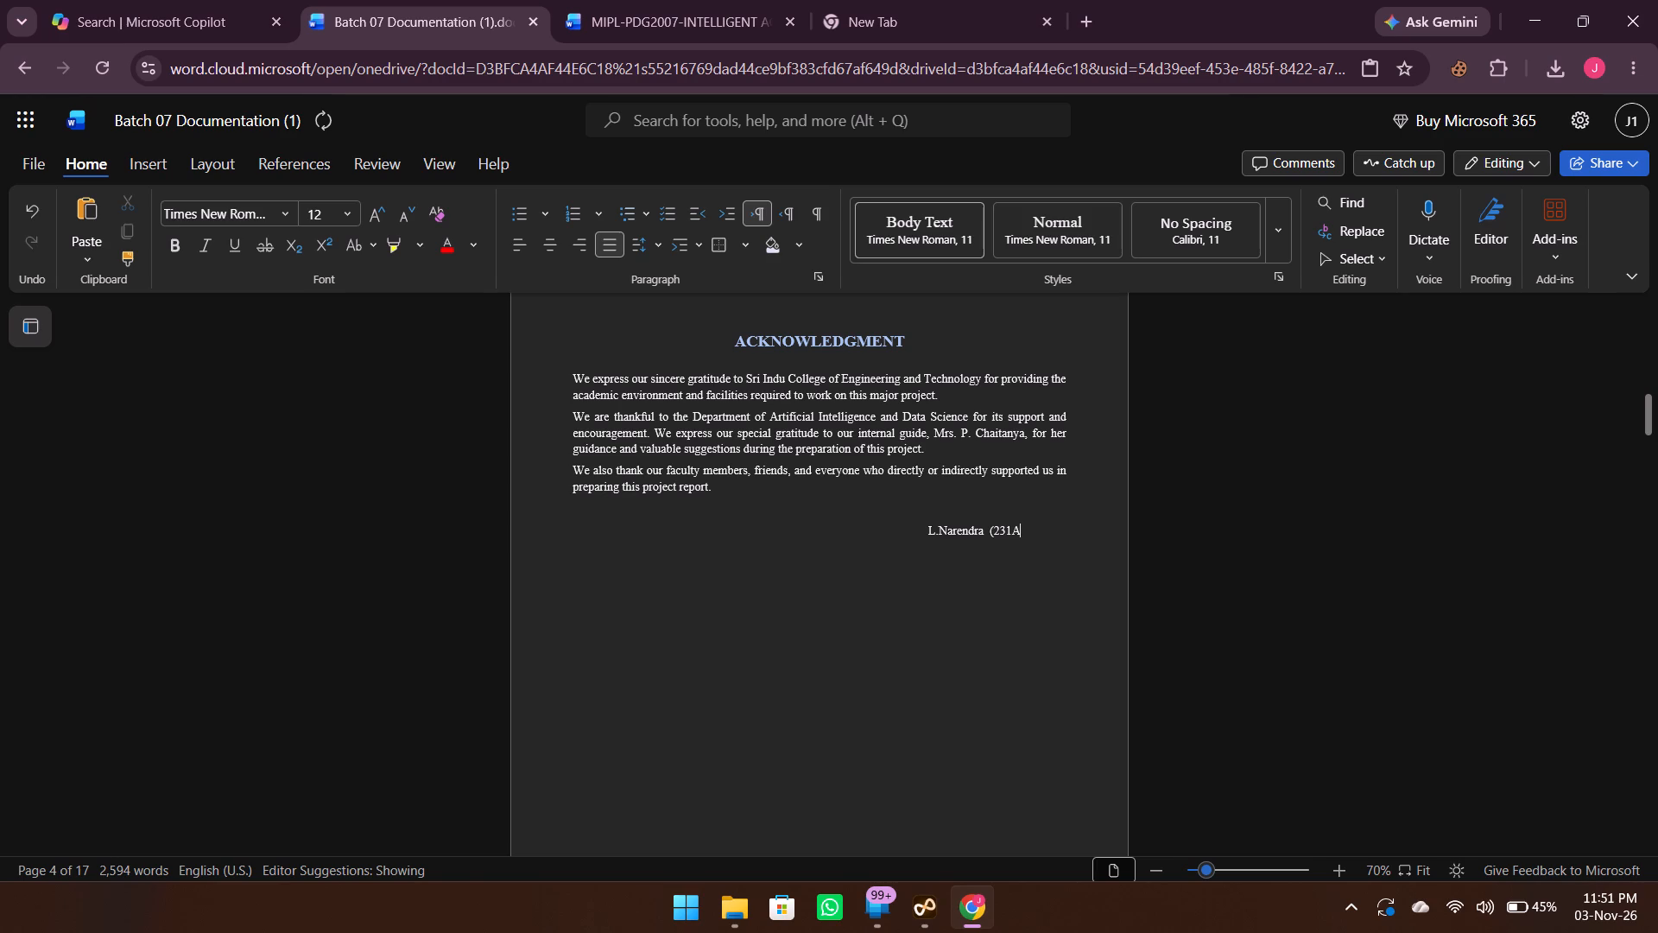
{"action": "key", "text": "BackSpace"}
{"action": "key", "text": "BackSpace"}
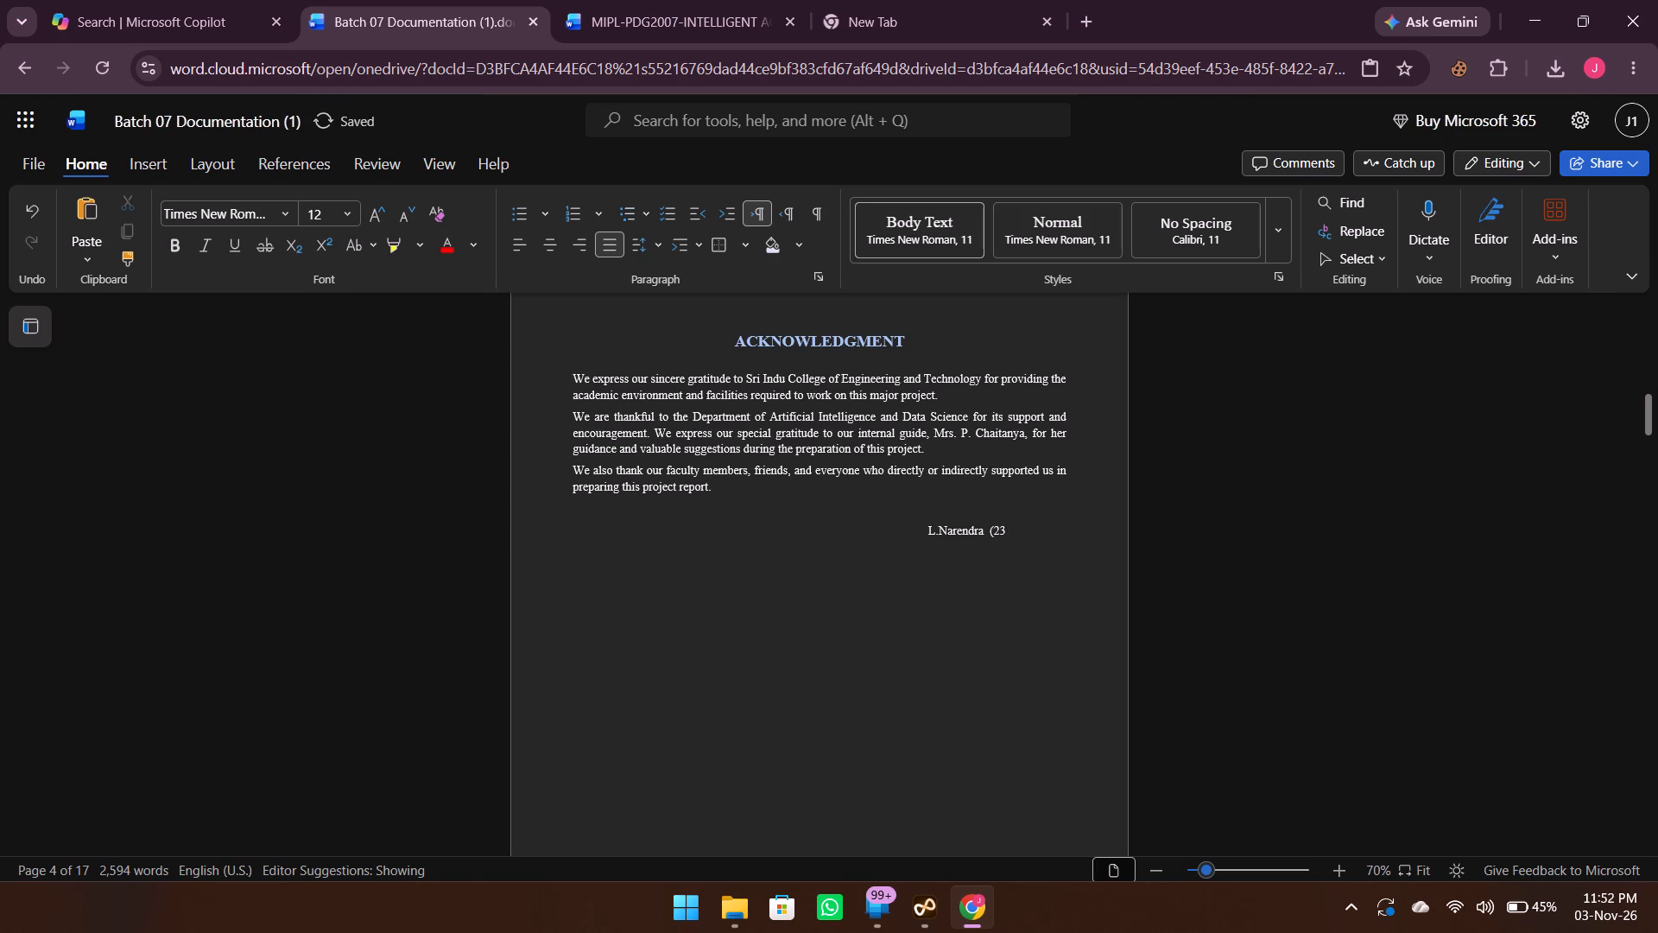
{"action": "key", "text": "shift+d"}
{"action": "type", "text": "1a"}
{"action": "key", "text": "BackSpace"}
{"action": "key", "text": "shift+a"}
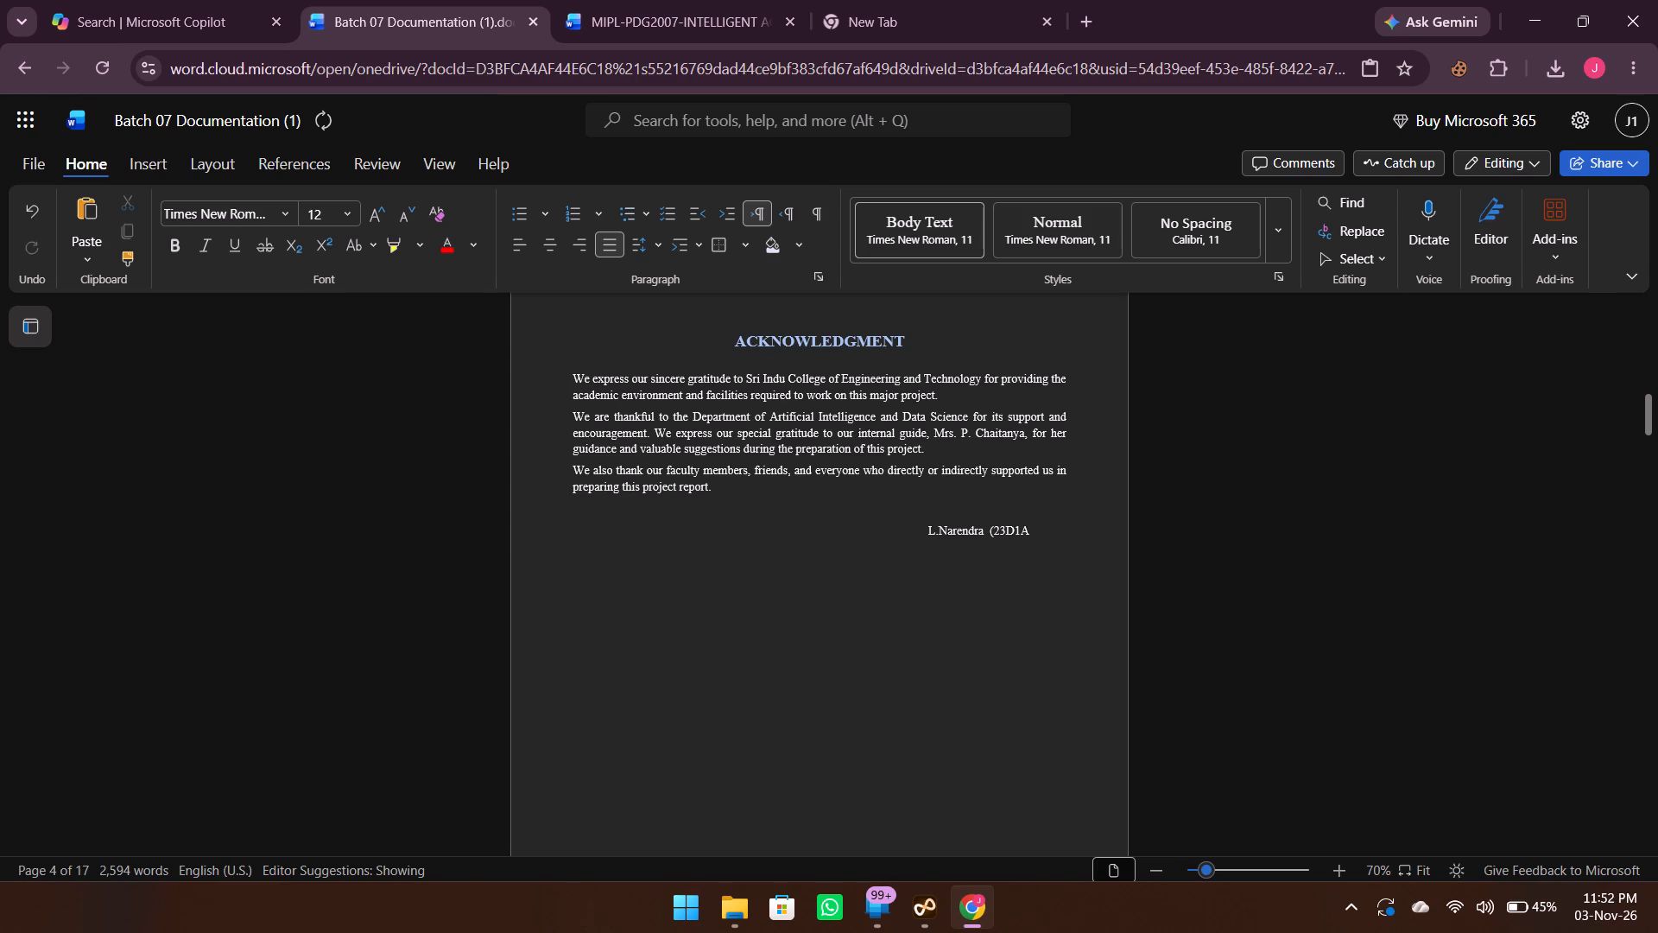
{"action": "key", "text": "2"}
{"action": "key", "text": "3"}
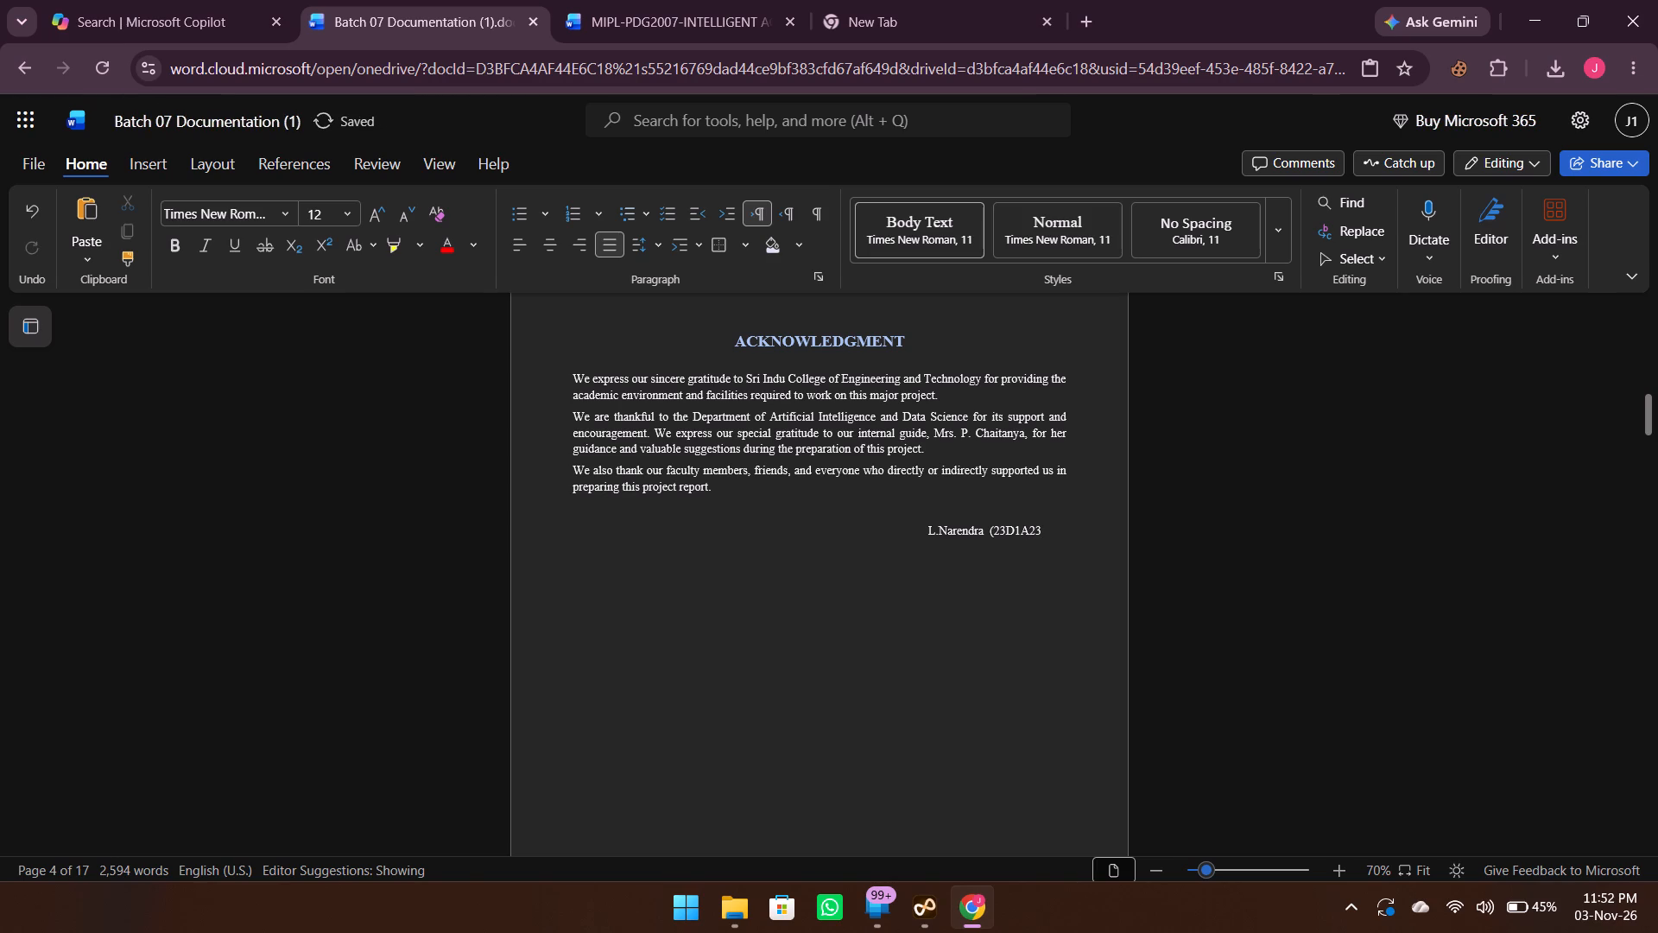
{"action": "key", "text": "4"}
{"action": "scroll", "coordinate": [784, 517], "scroll_direction": "up", "scroll_amount": 6}
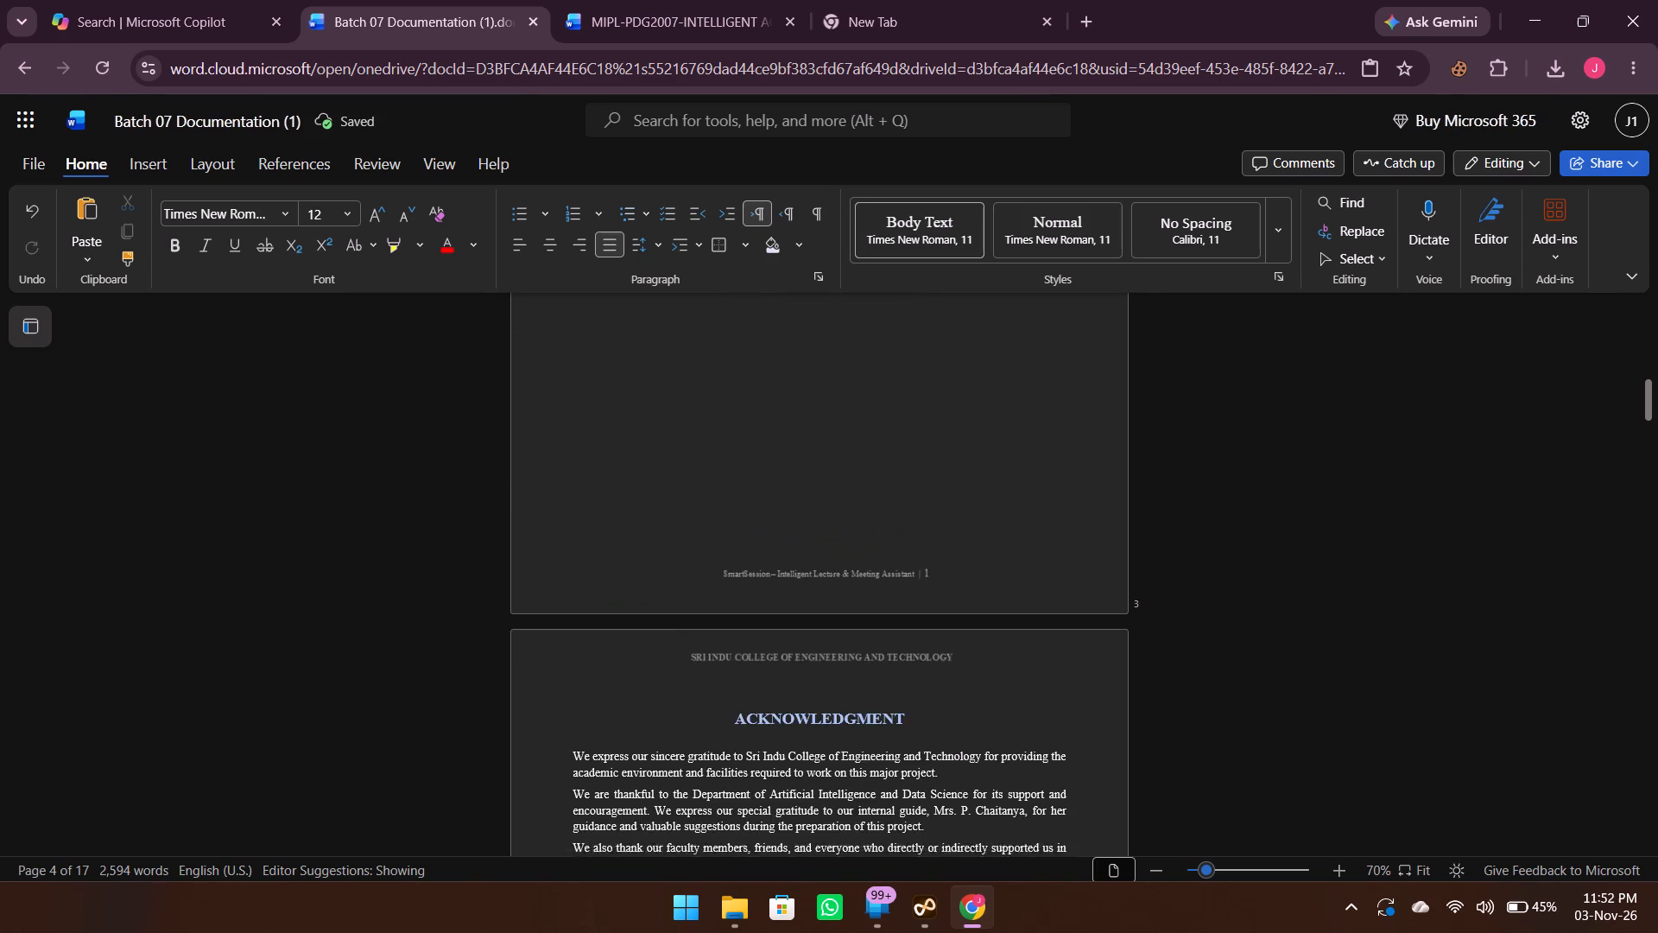
{"action": "scroll", "coordinate": [784, 517], "scroll_direction": "down", "scroll_amount": 1}
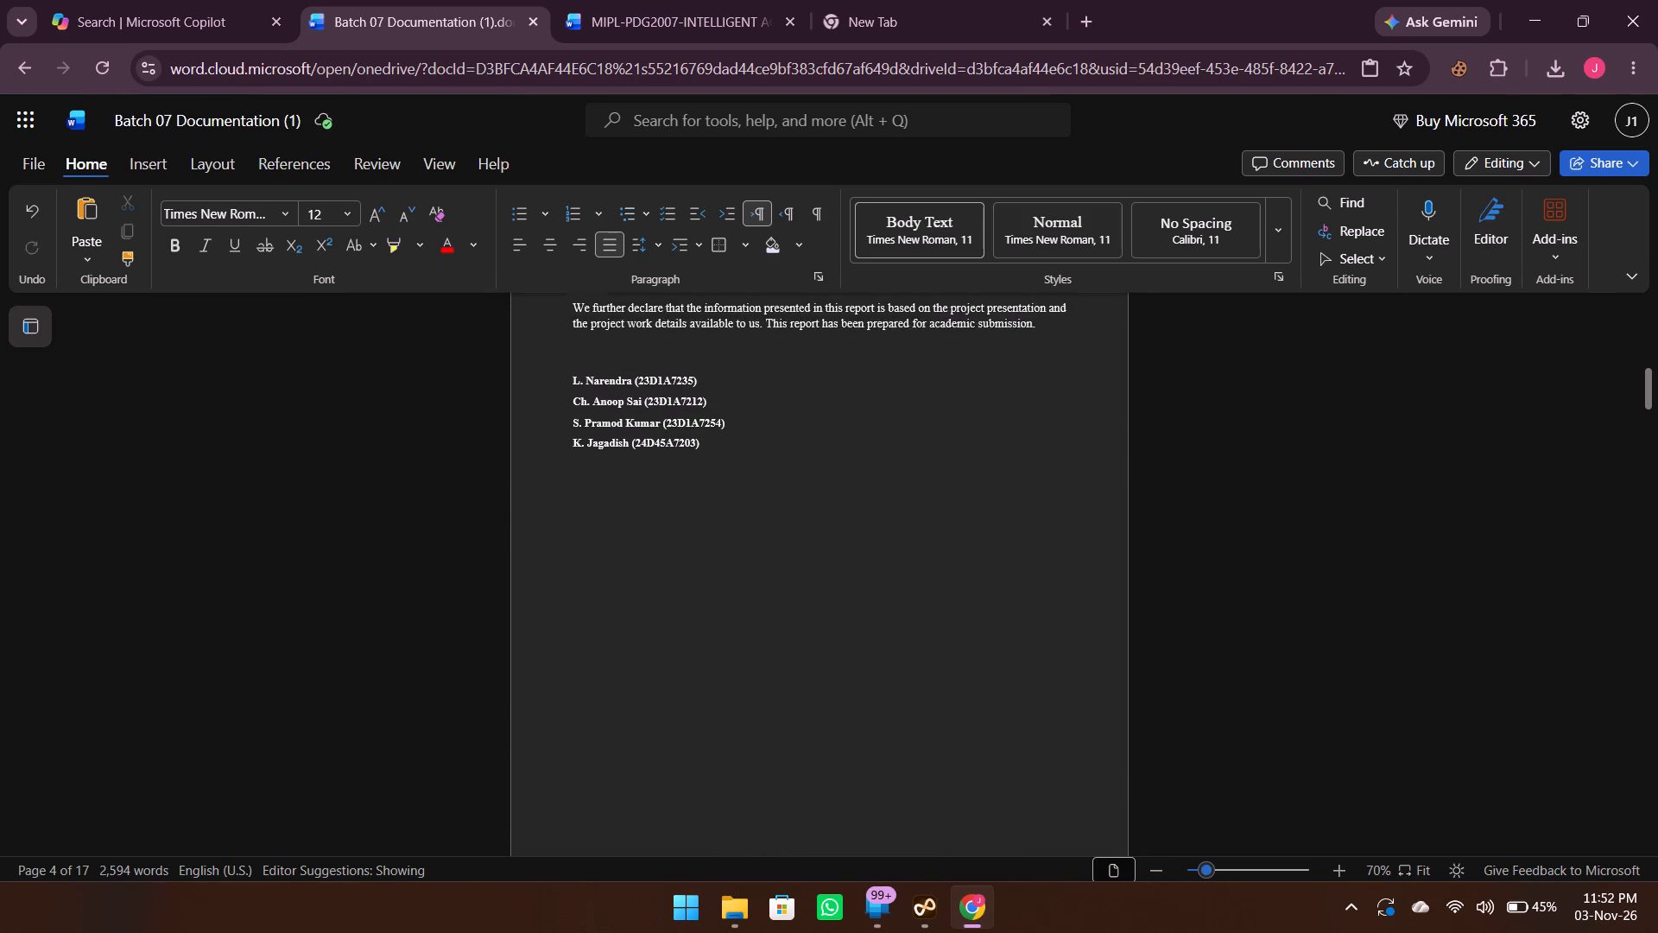
{"action": "scroll", "coordinate": [784, 517], "scroll_direction": "down", "scroll_amount": 1}
{"action": "key", "text": "BackSpace"}
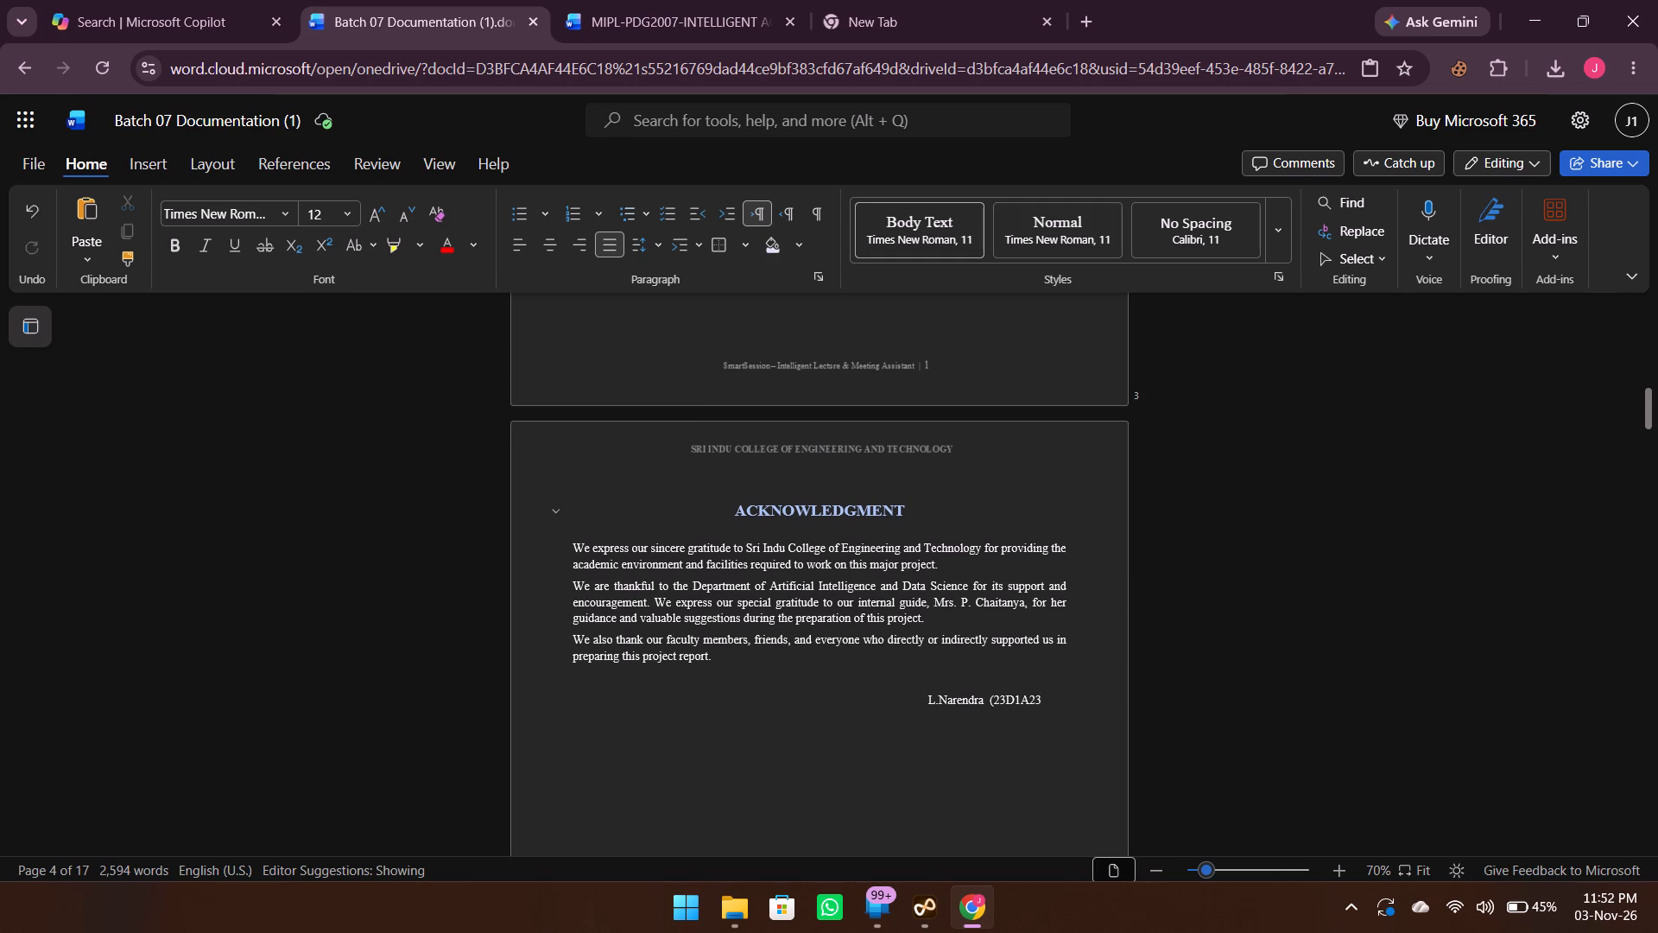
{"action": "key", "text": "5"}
{"action": "key", "text": "shift+parenright"}
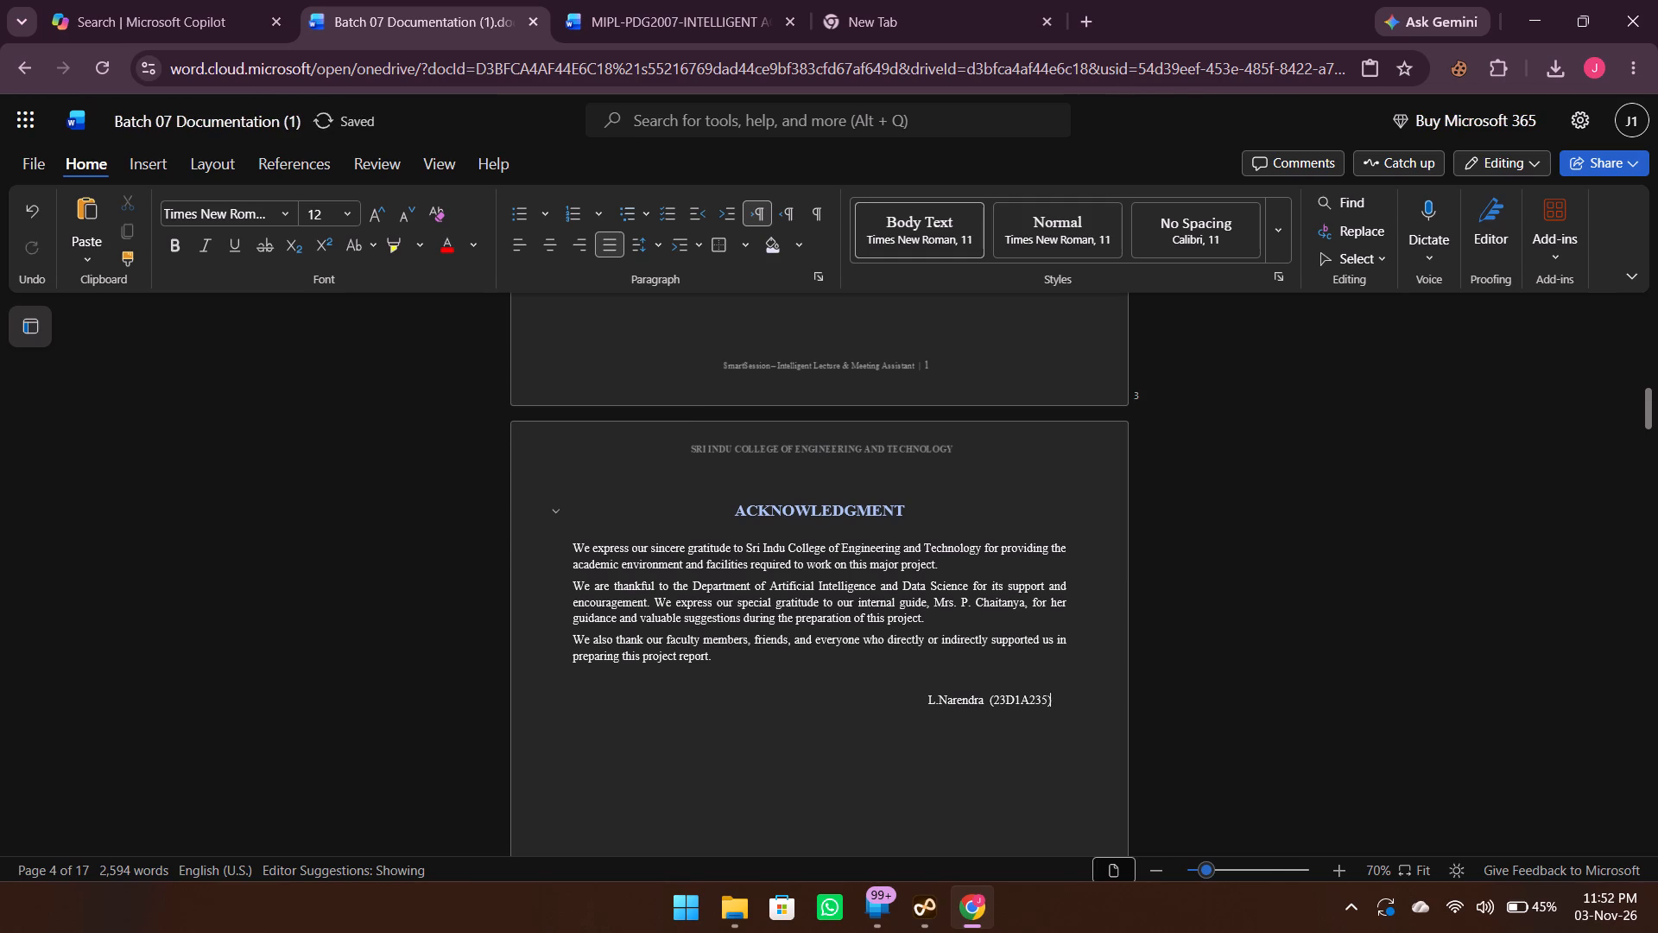
Start a new line below the first student's entry and indent it by ten tabs.
{"action": "key", "text": "Return"}
{"action": "key", "text": "Tab"}
{"action": "key", "text": "Tab"}
{"action": "key", "text": "Tab"}
{"action": "key", "text": "Tab"}
{"action": "key", "text": "Tab"}
{"action": "key", "text": "Tab"}
{"action": "key", "text": "Tab"}
{"action": "key", "text": "Tab"}
{"action": "key", "text": "Tab"}
{"action": "key", "text": "Tab"}
{"action": "key", "text": "Tab"}
{"action": "key", "text": "Tab"}
{"action": "key", "text": "BackSpace"}
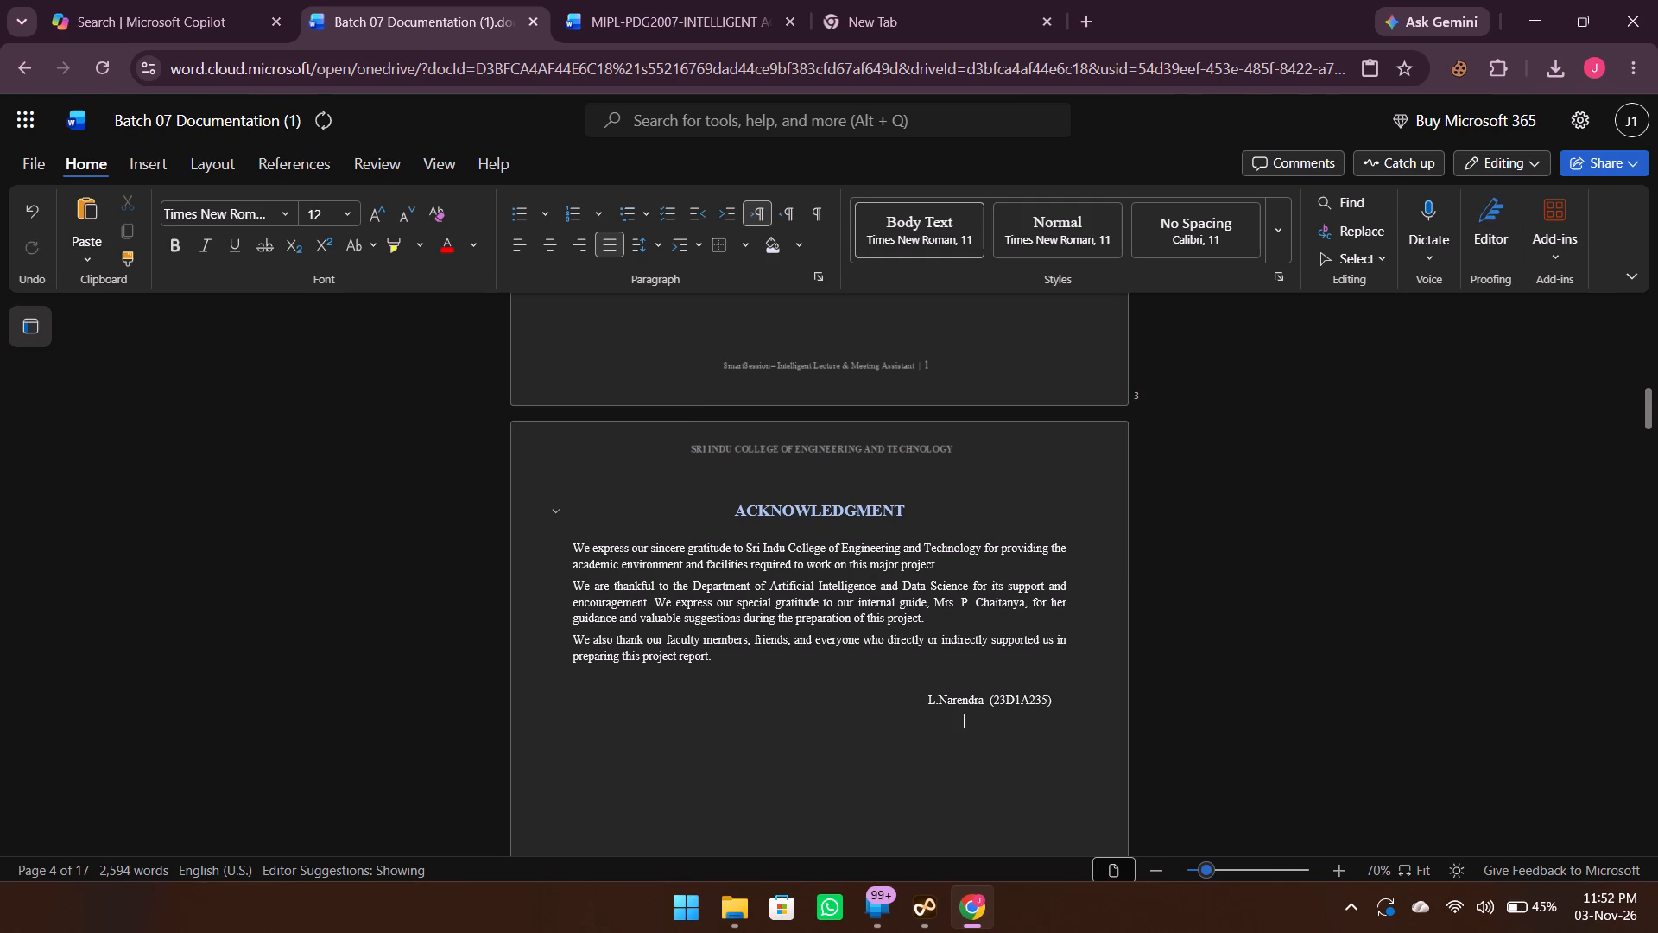
{"action": "key", "text": "BackSpace"}
Copy the second student's line from the Declaration and paste it at the indented position below the first student in the Acknowledgment.
{"action": "scroll", "coordinate": [784, 517], "scroll_direction": "up", "scroll_amount": 5}
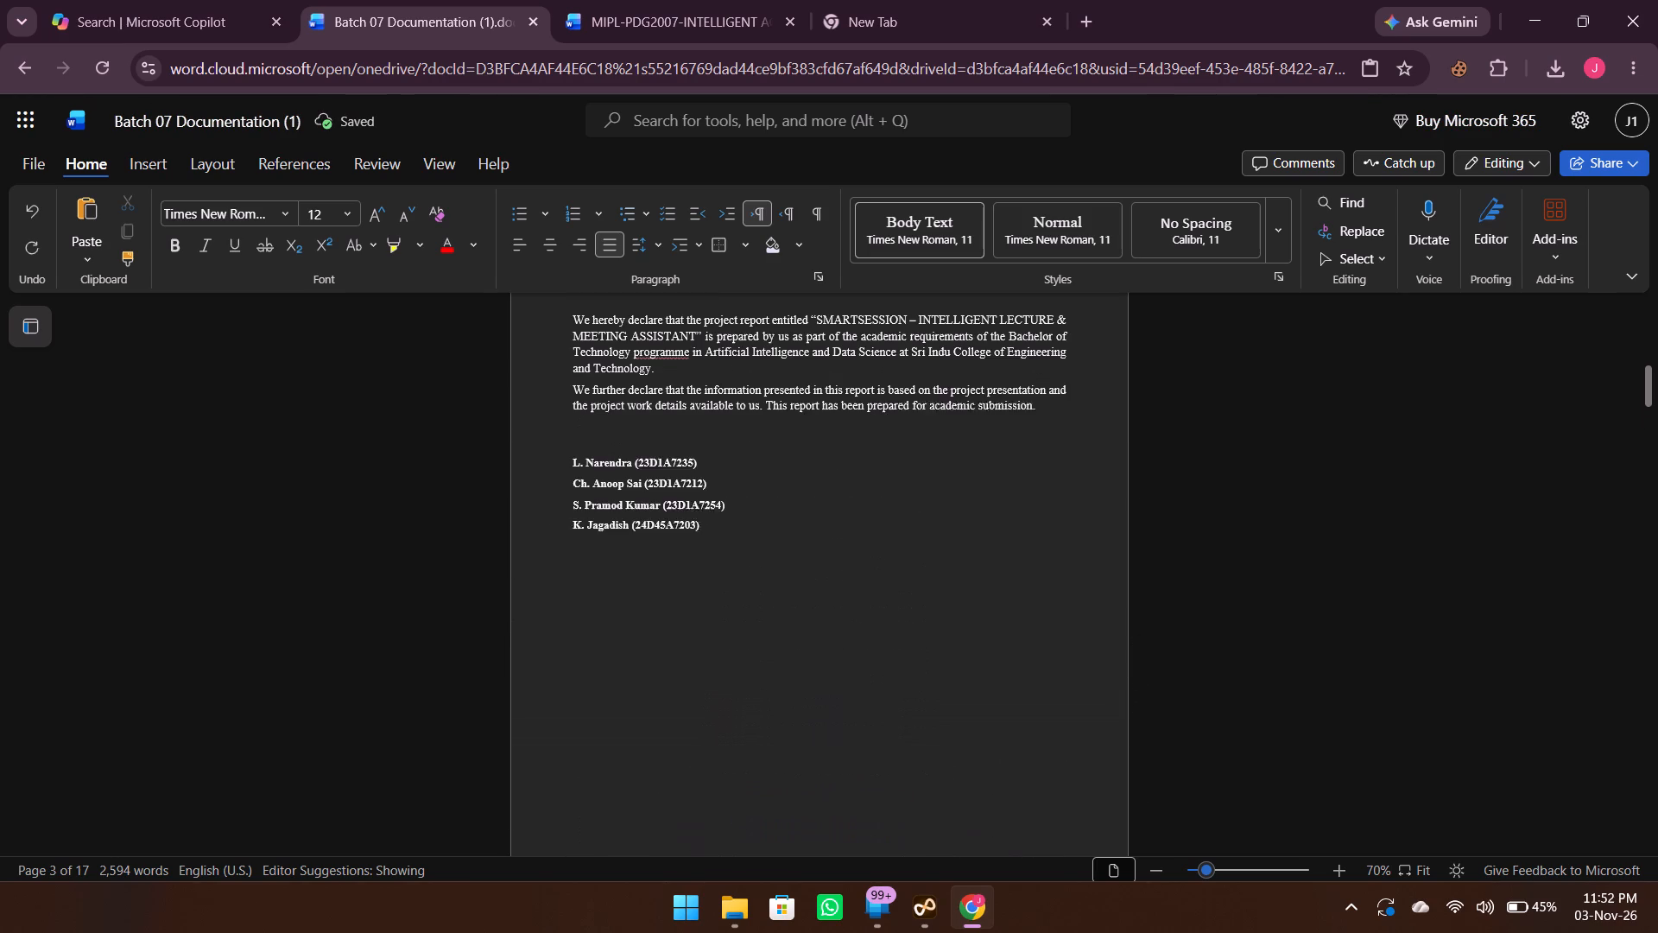
{"action": "scroll", "coordinate": [784, 517], "scroll_direction": "up", "scroll_amount": 2}
{"action": "left_click_drag", "start_coordinate": [709, 501], "coordinate": [619, 498]}
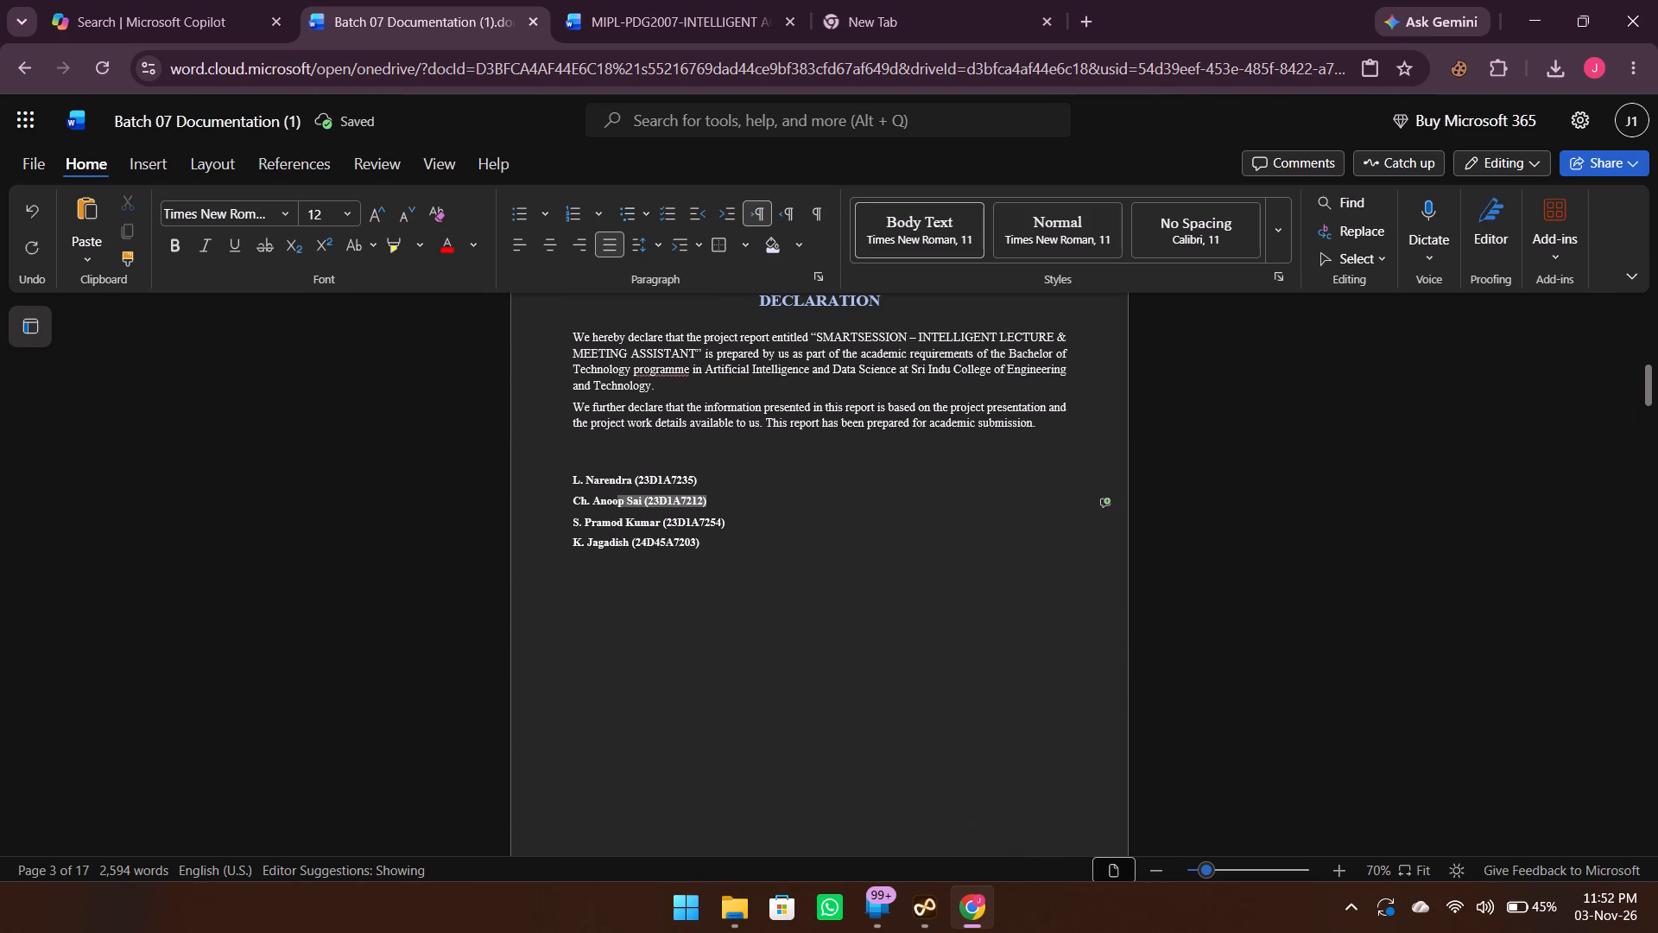
{"action": "left_click_drag", "start_coordinate": [619, 498], "coordinate": [569, 500]}
{"action": "key", "text": "ctrl+c"}
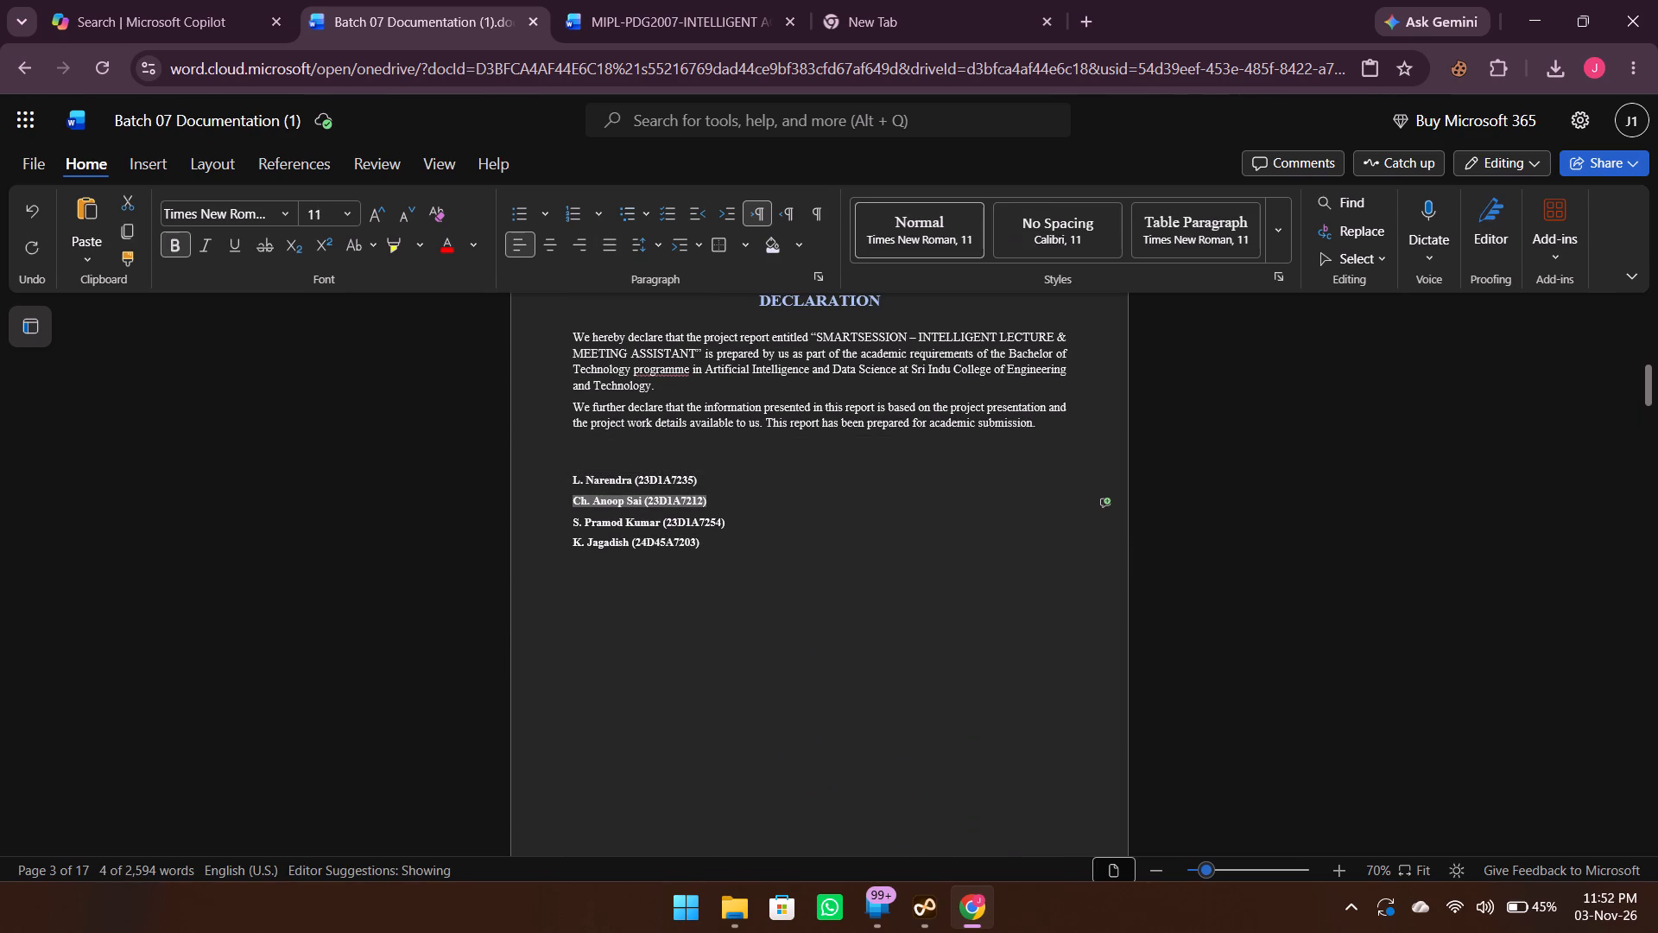
{"action": "scroll", "coordinate": [805, 644], "scroll_direction": "down", "scroll_amount": 6}
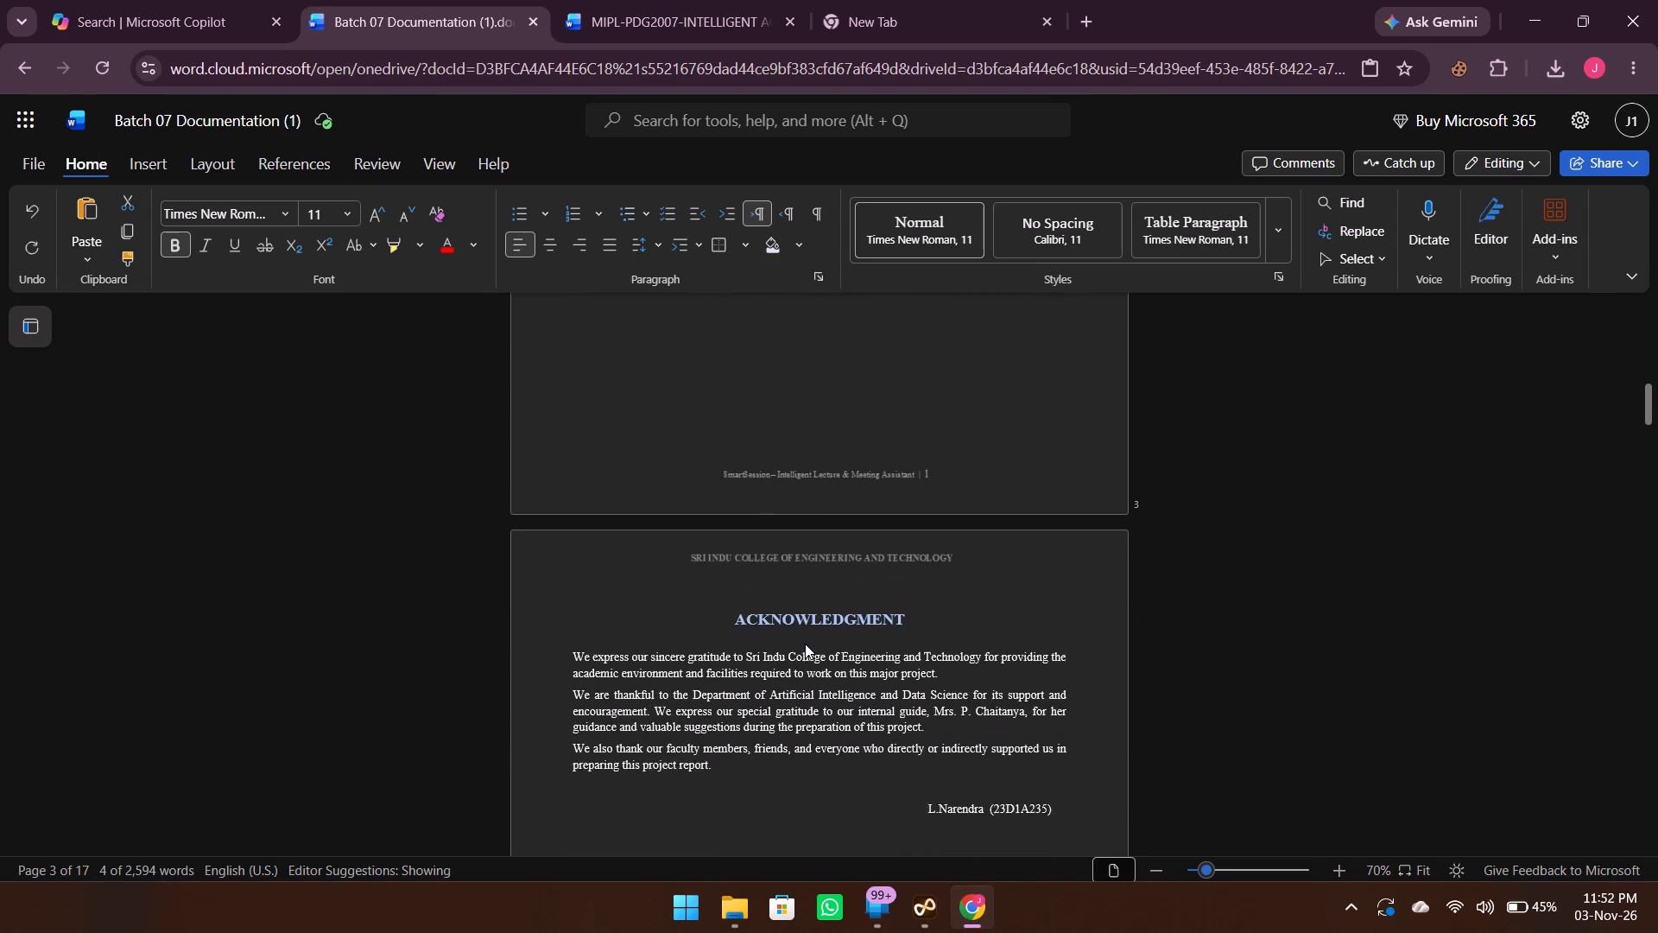
{"action": "scroll", "coordinate": [805, 644], "scroll_direction": "down", "scroll_amount": 1}
{"action": "left_click", "coordinate": [952, 768]}
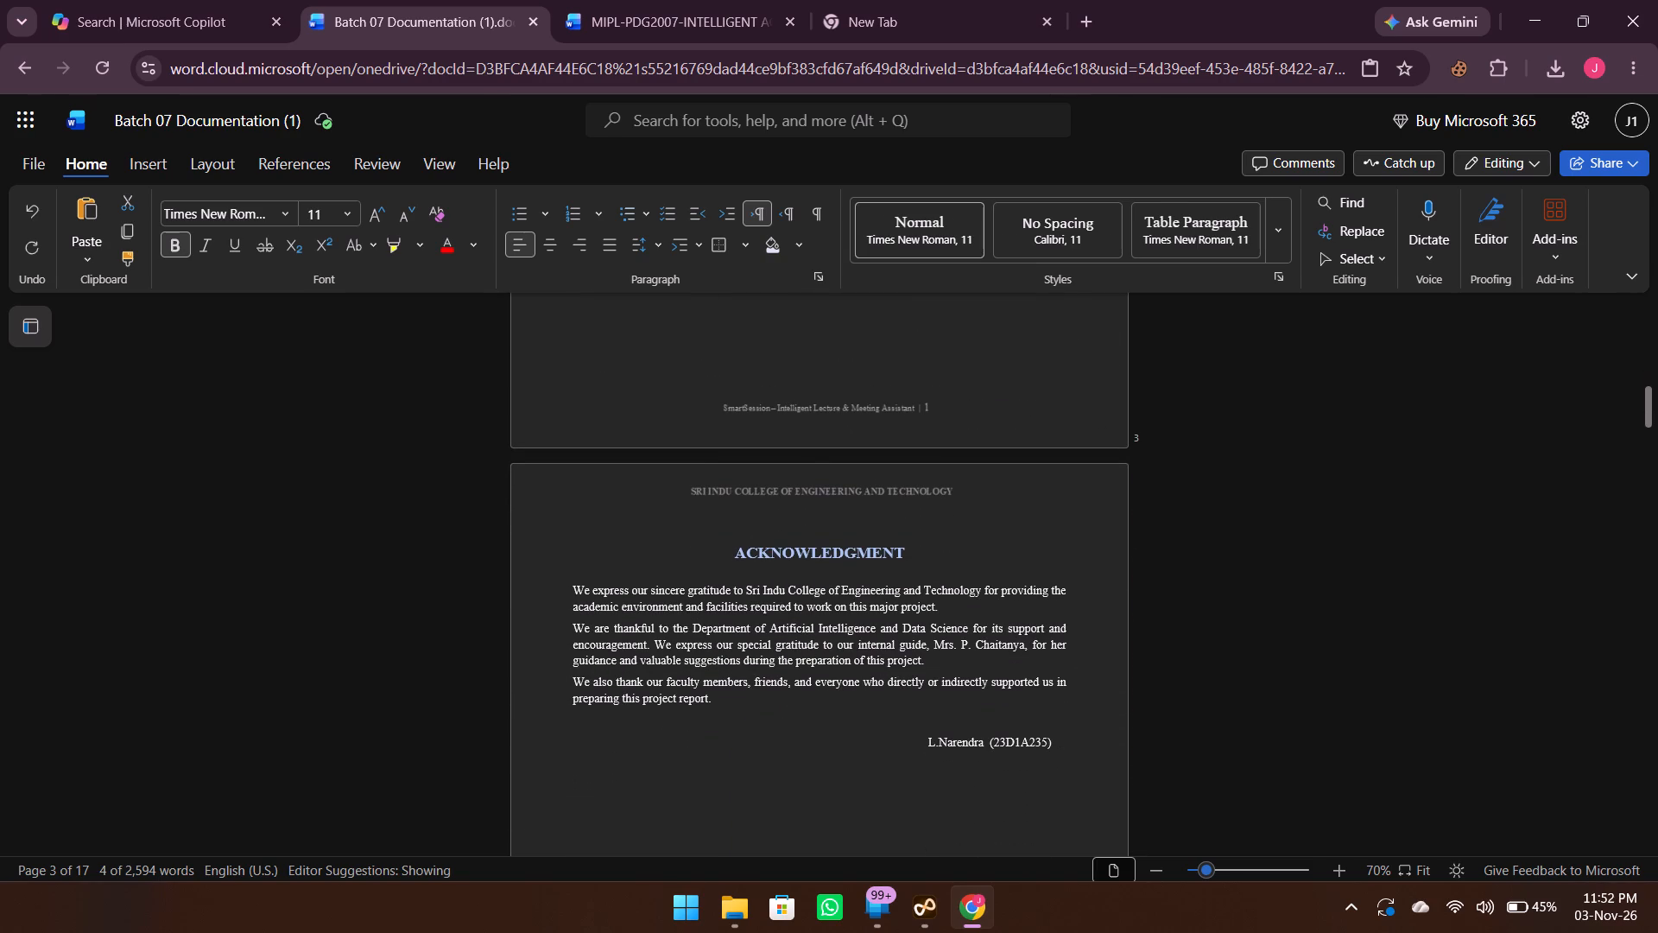
{"action": "key", "text": "ctrl+v"}
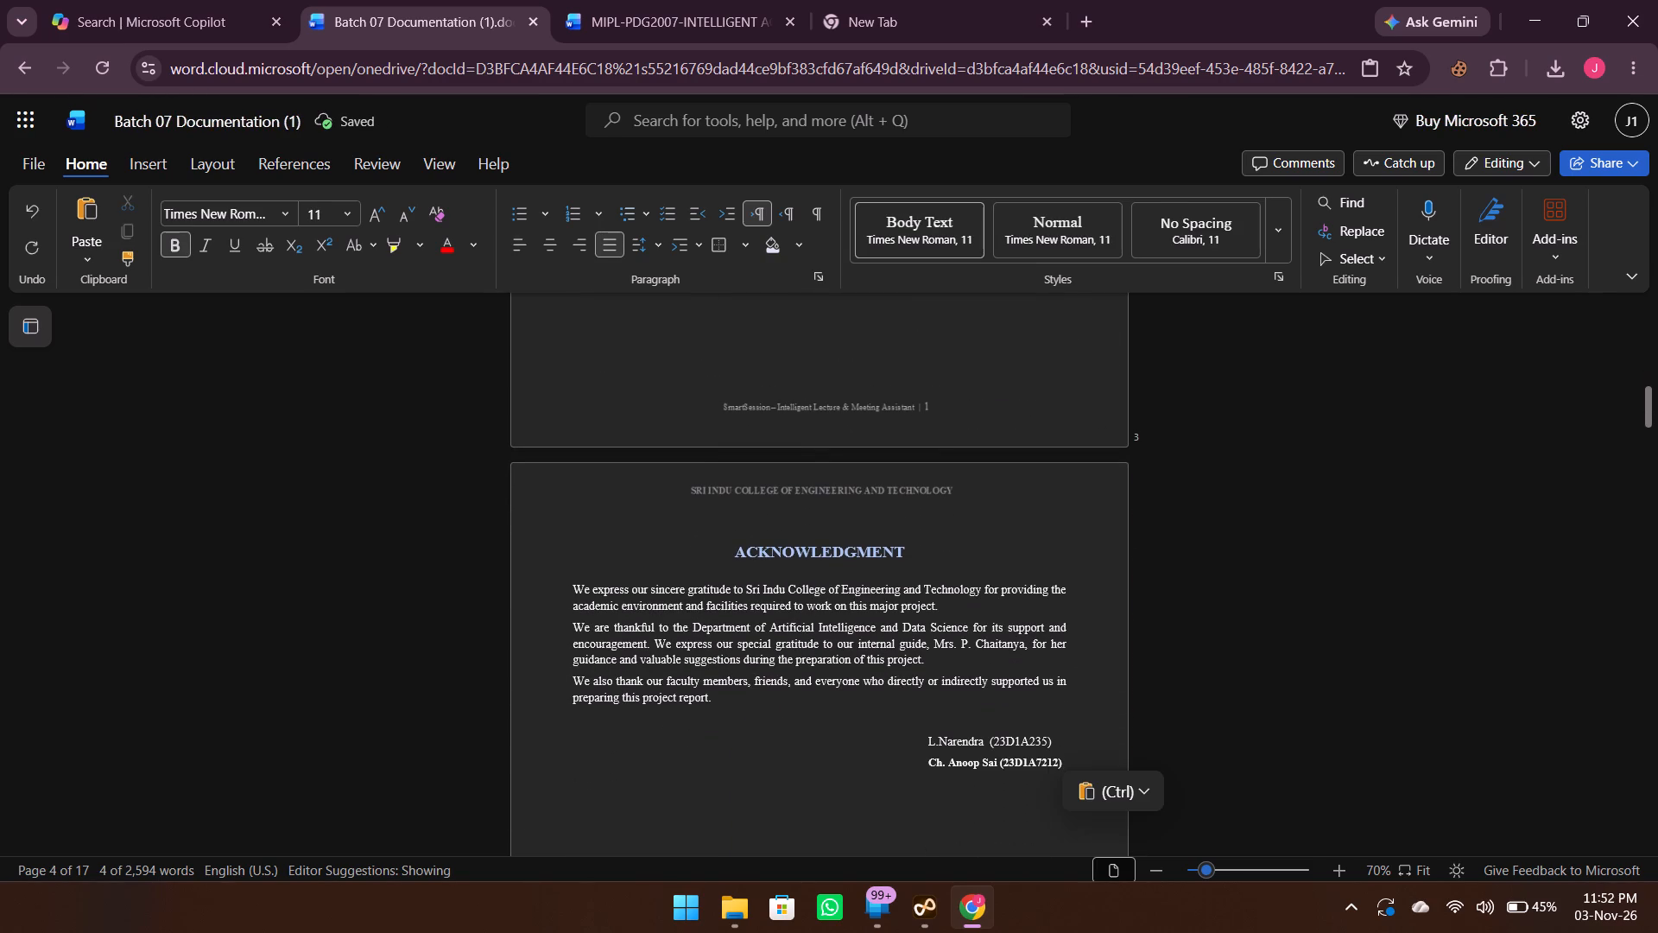
Copy the third student's line from the student list at the end of the Declaration.
{"action": "scroll", "coordinate": [989, 721], "scroll_direction": "down", "scroll_amount": 1}
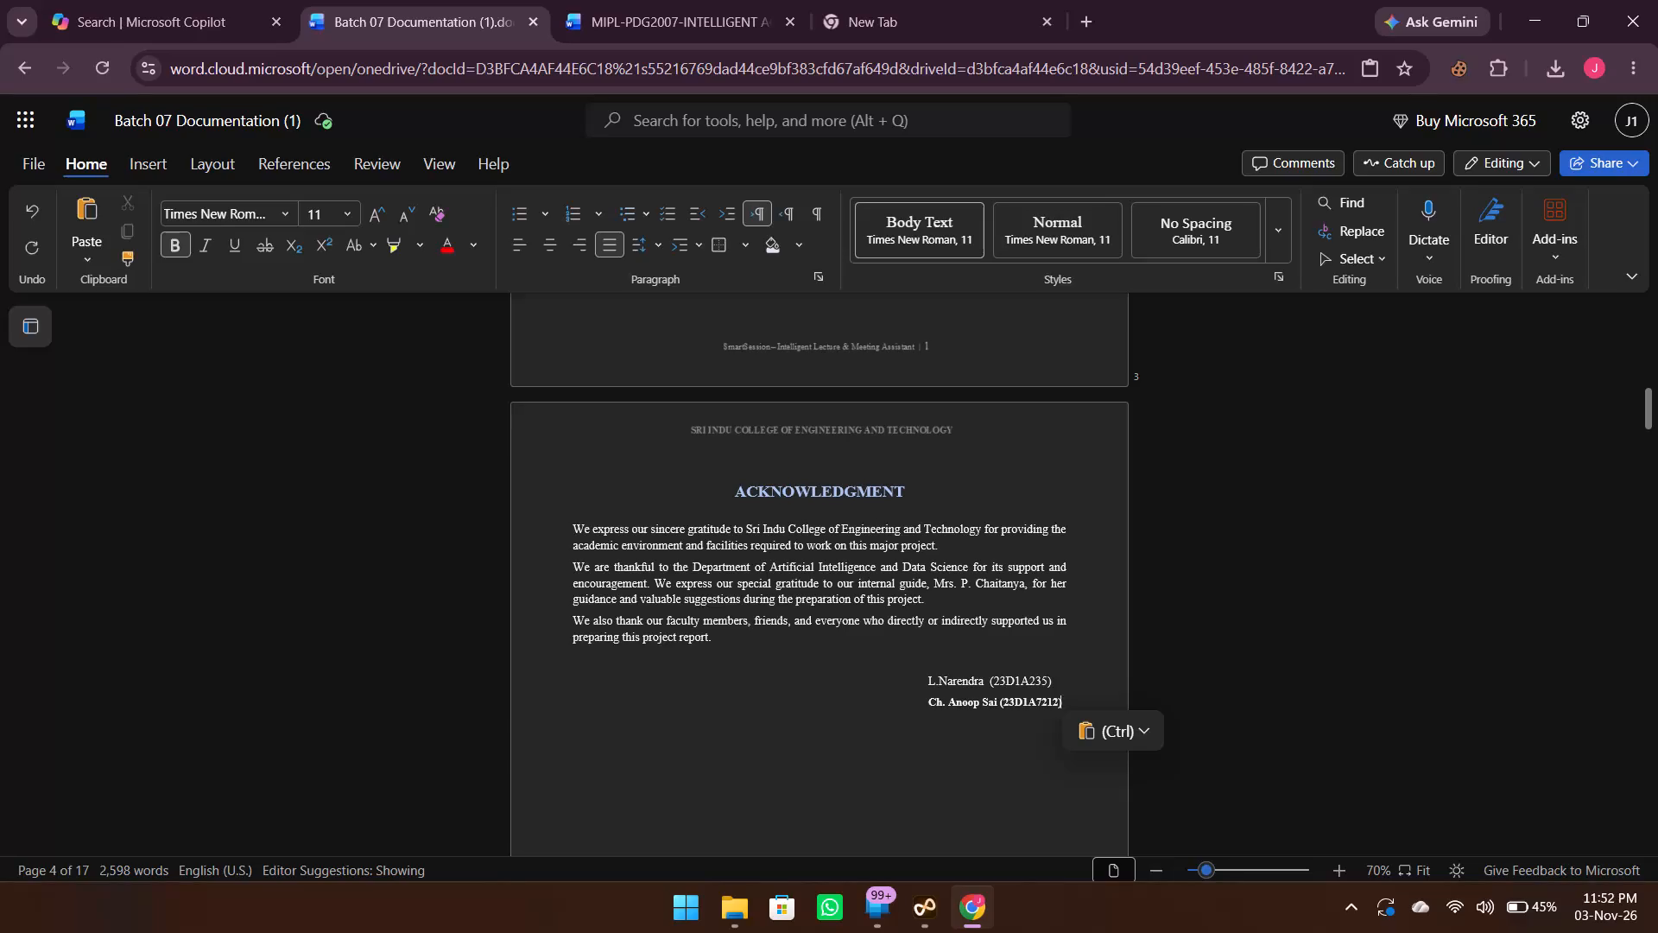
{"action": "scroll", "coordinate": [896, 627], "scroll_direction": "up", "scroll_amount": 5}
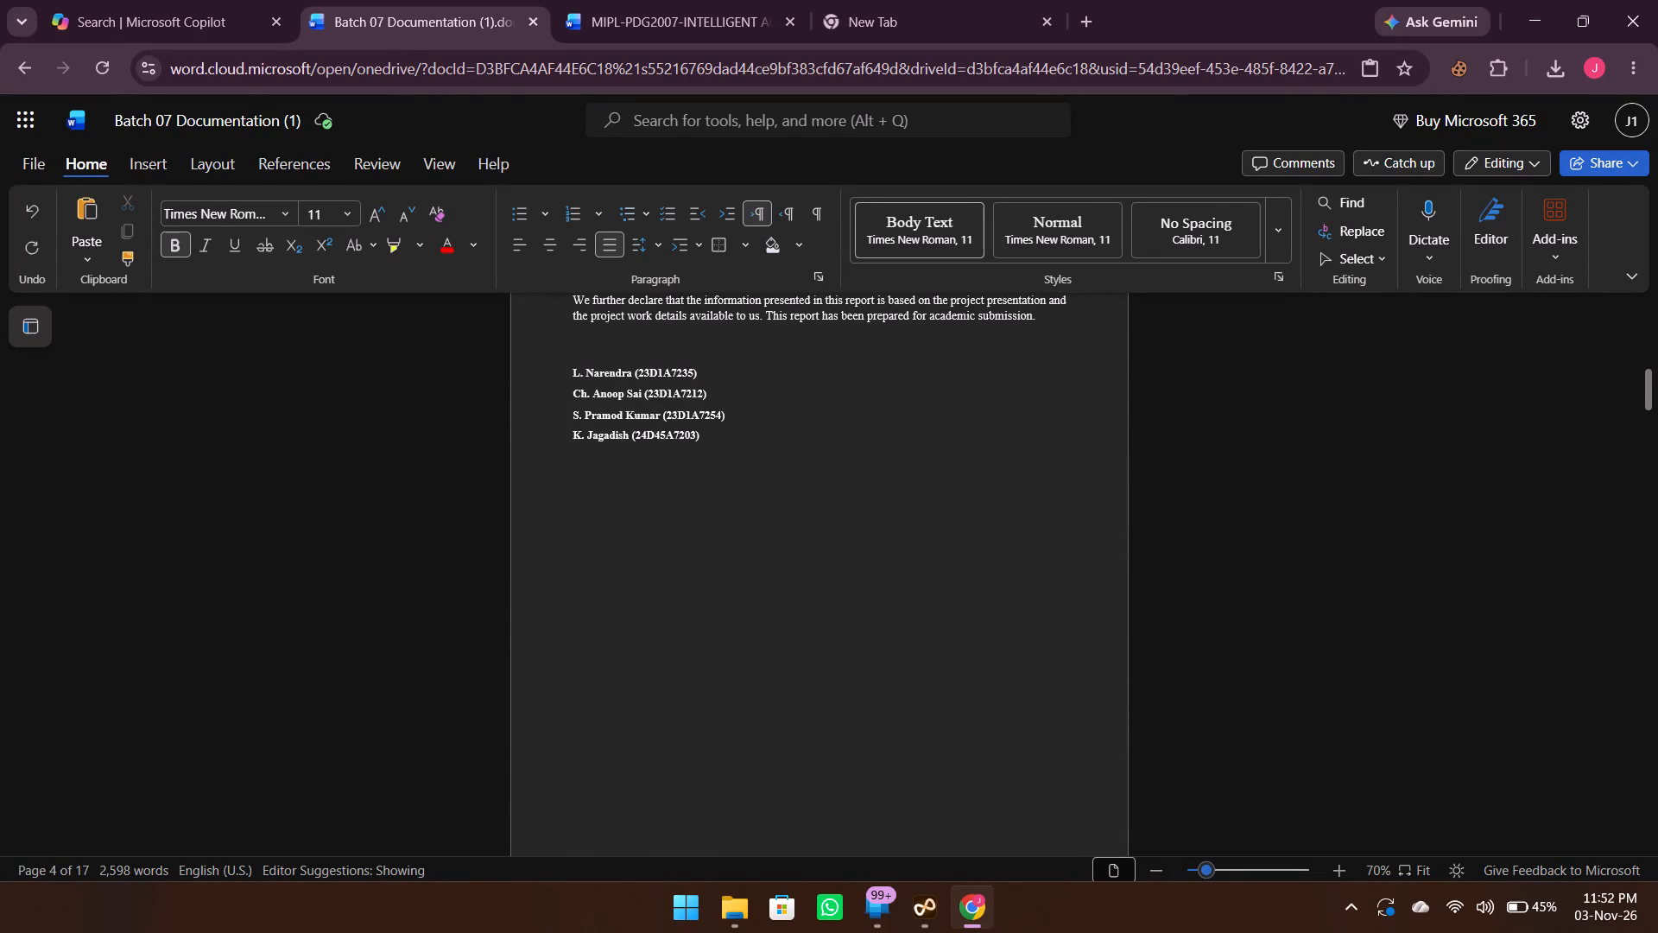
{"action": "left_click_drag", "start_coordinate": [733, 417], "coordinate": [572, 415]}
{"action": "key", "text": "ctrl+c"}
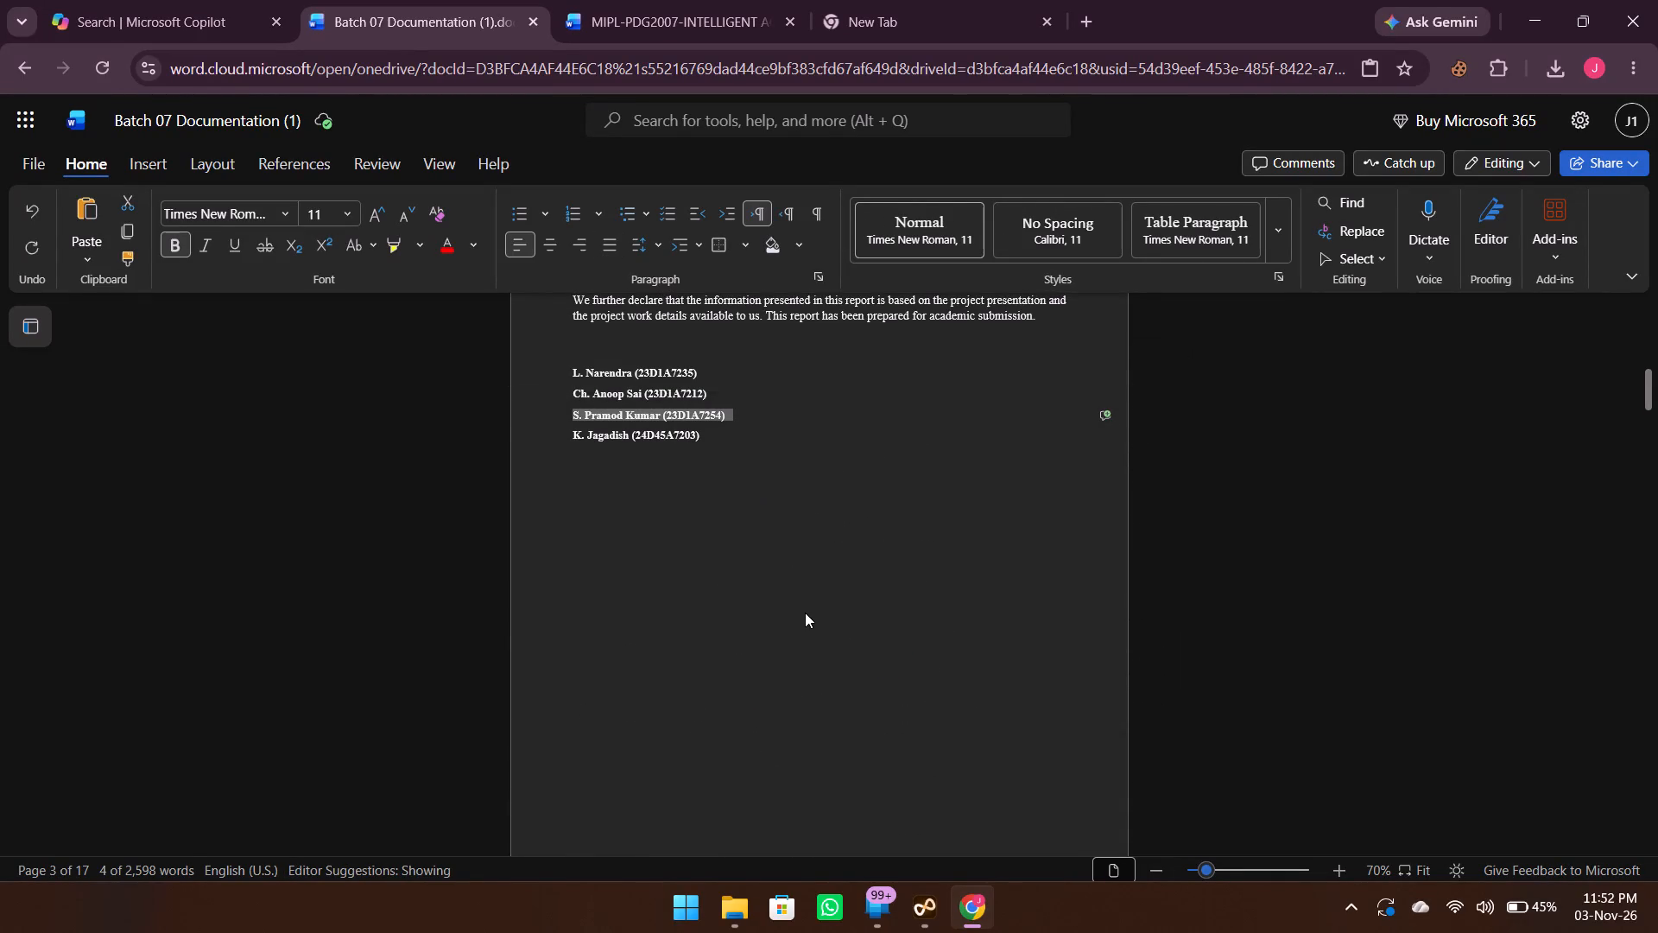
Replace the right-aligned empty line below the second student with a justified one indented by ten tabs, and paste the copied line there.
{"action": "scroll", "coordinate": [805, 612], "scroll_direction": "down", "scroll_amount": 5}
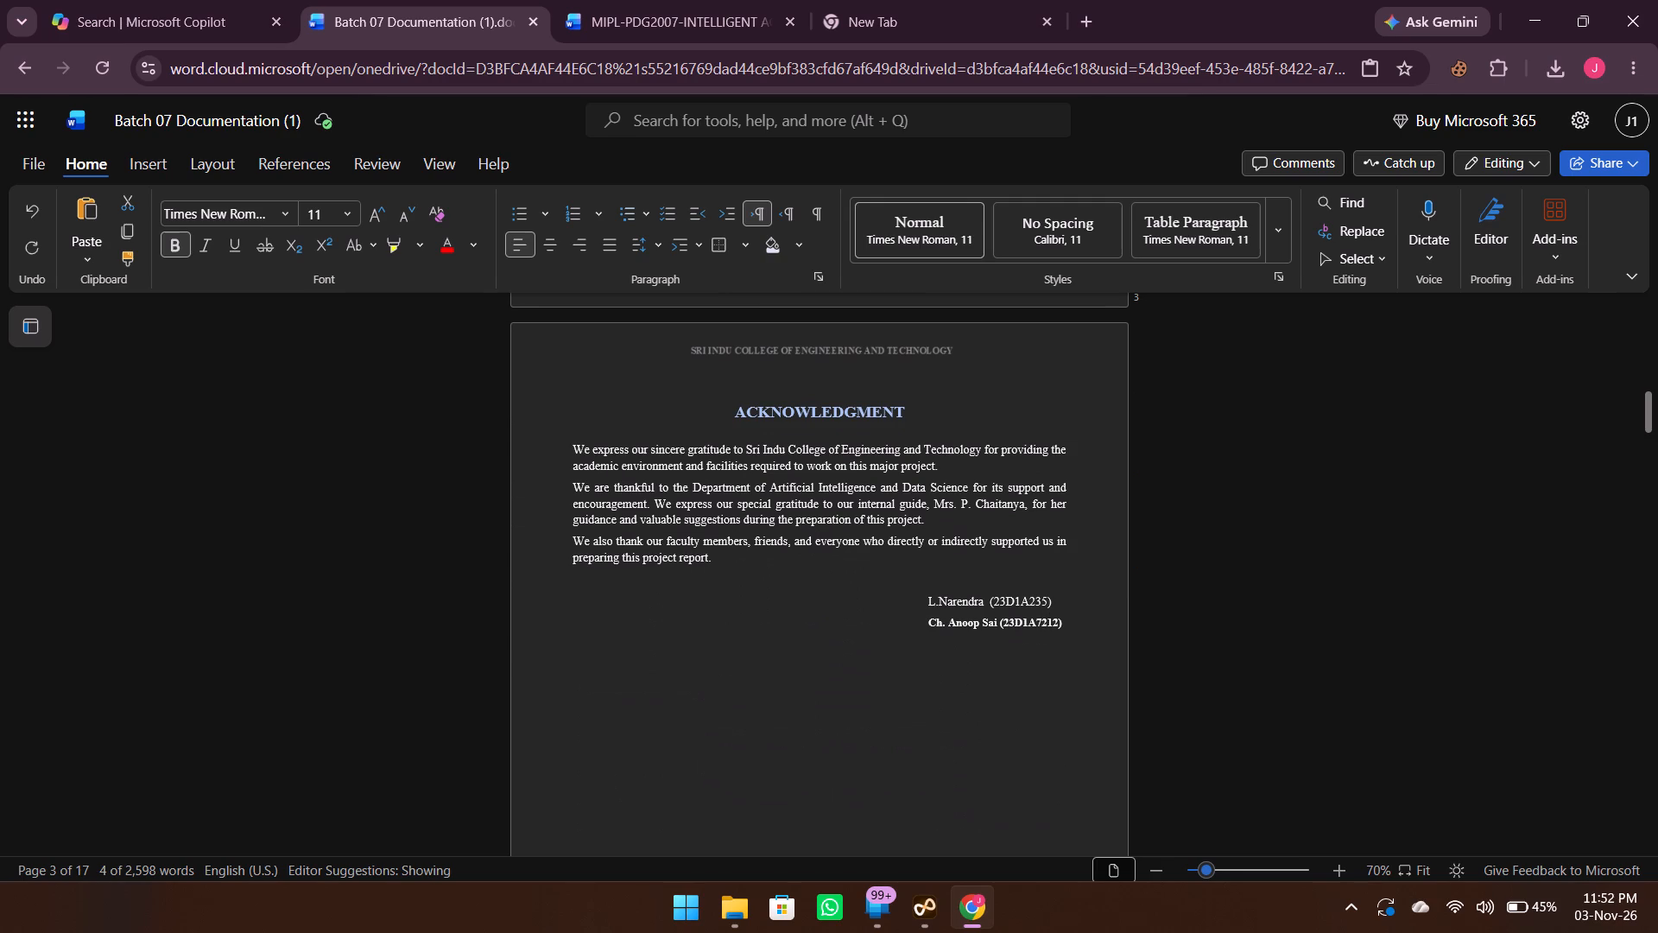
{"action": "left_click", "coordinate": [706, 646]}
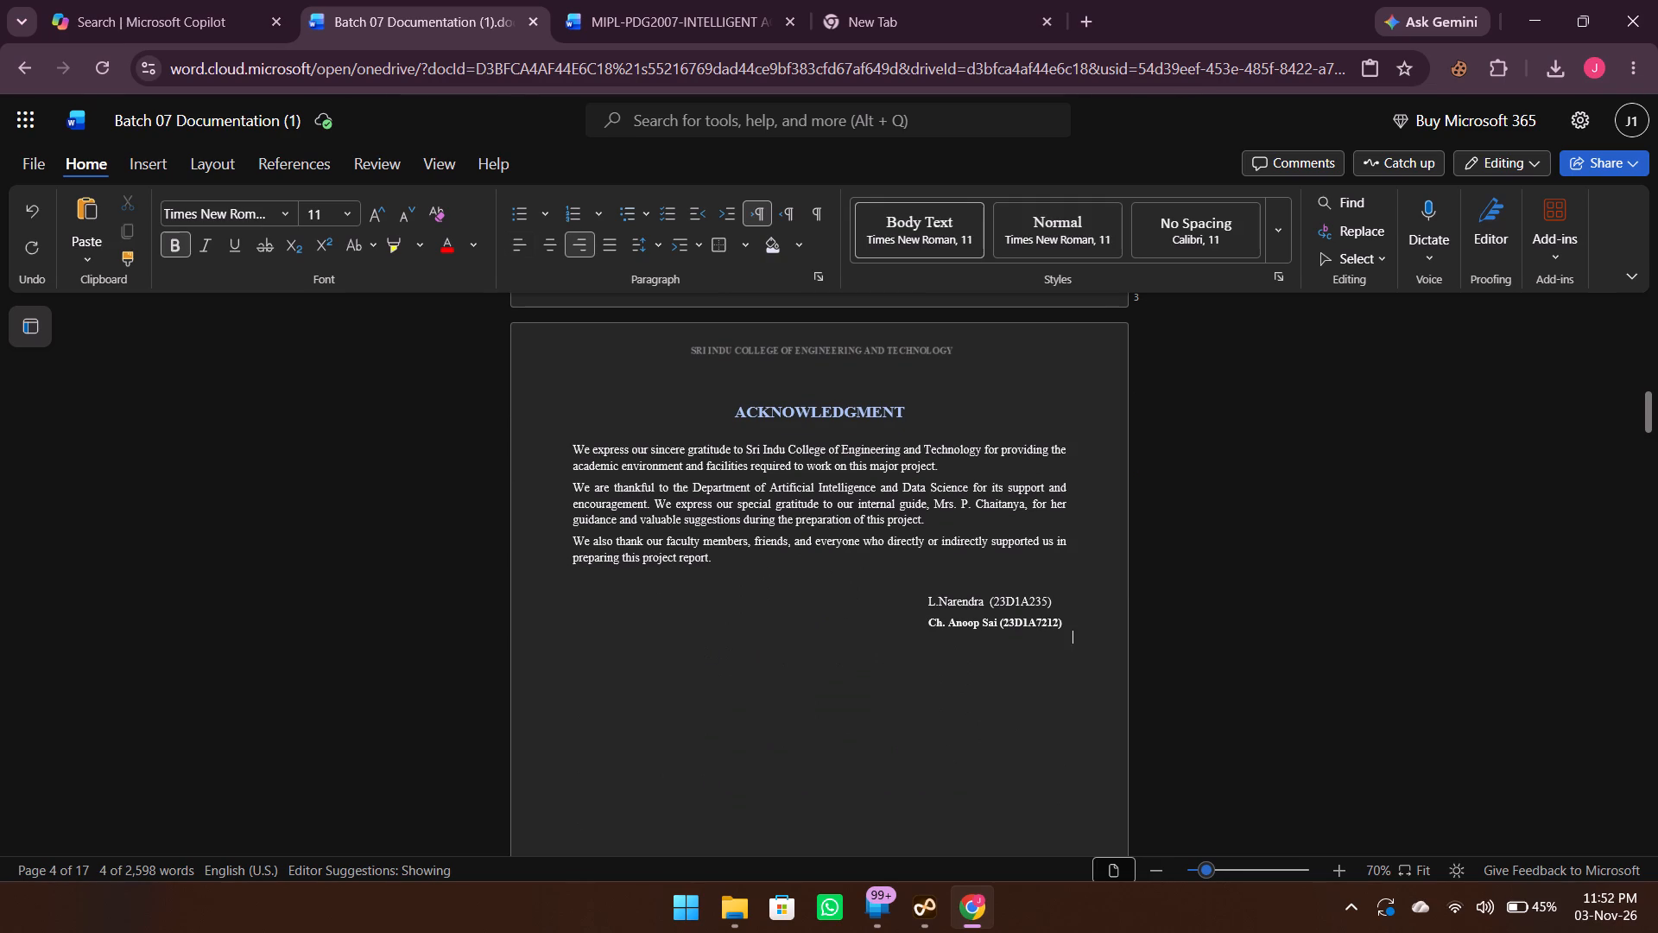
{"action": "key", "text": "BackSpace"}
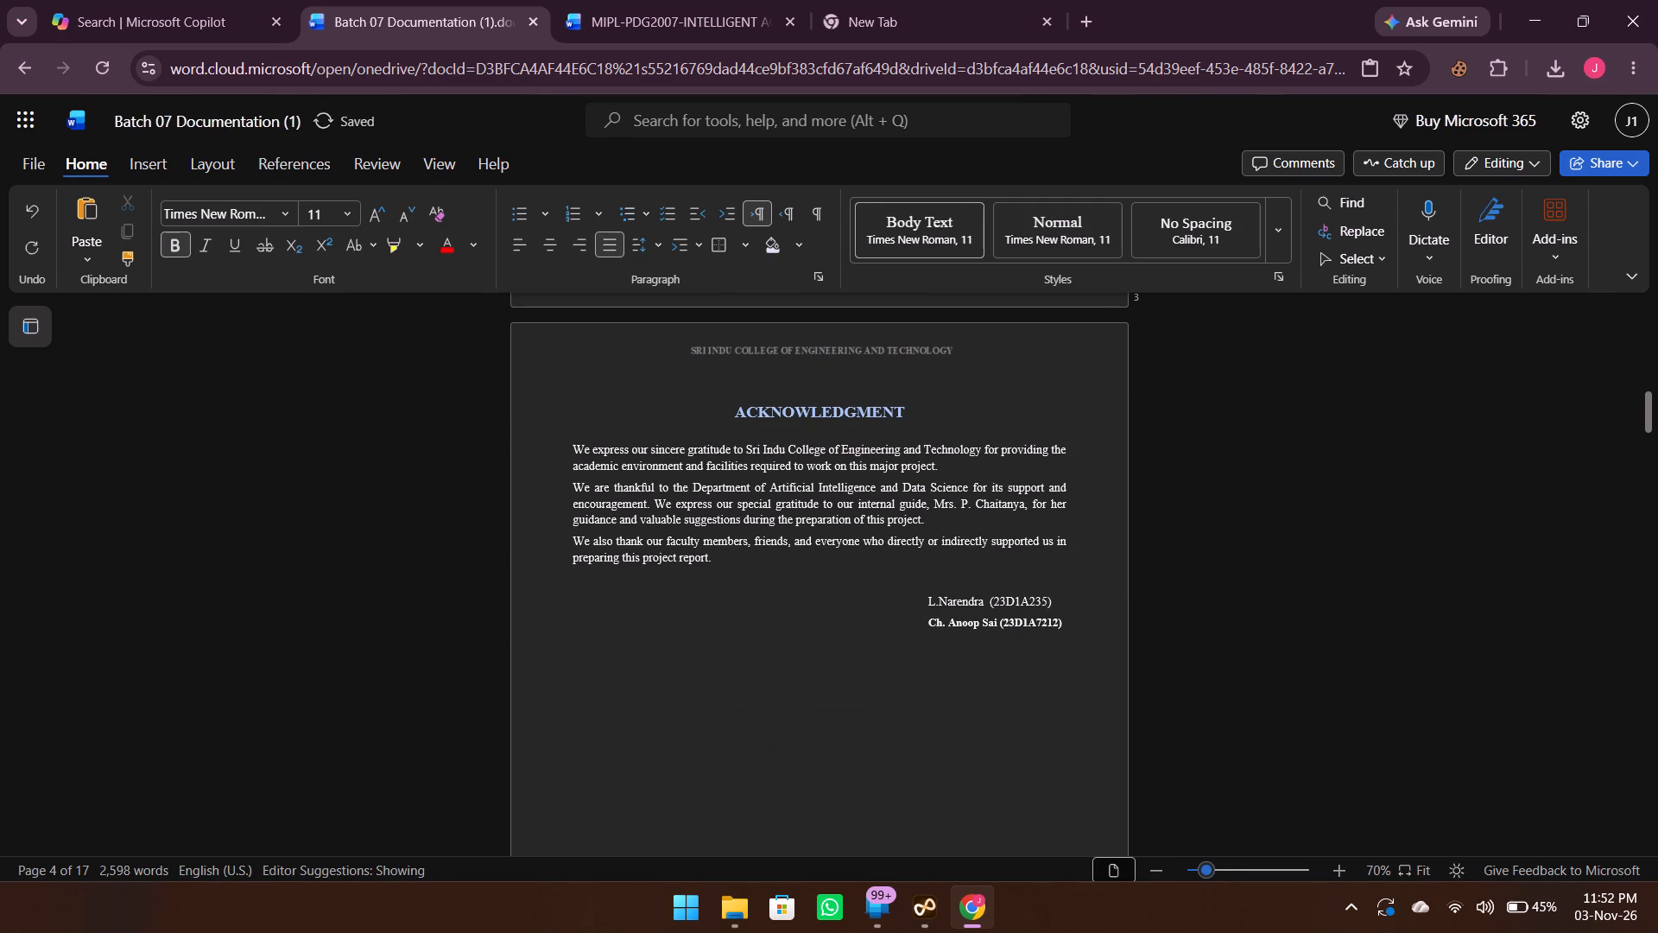
{"action": "key", "text": "Return"}
{"action": "key", "text": "Tab"}
{"action": "key", "text": "Tab"}
{"action": "key", "text": "Tab"}
{"action": "key", "text": "Tab"}
{"action": "key", "text": "Tab"}
{"action": "key", "text": "Tab"}
{"action": "key", "text": "Tab"}
{"action": "key", "text": "Tab"}
{"action": "key", "text": "Tab"}
{"action": "key", "text": "Tab"}
{"action": "key", "text": "ctrl+v"}
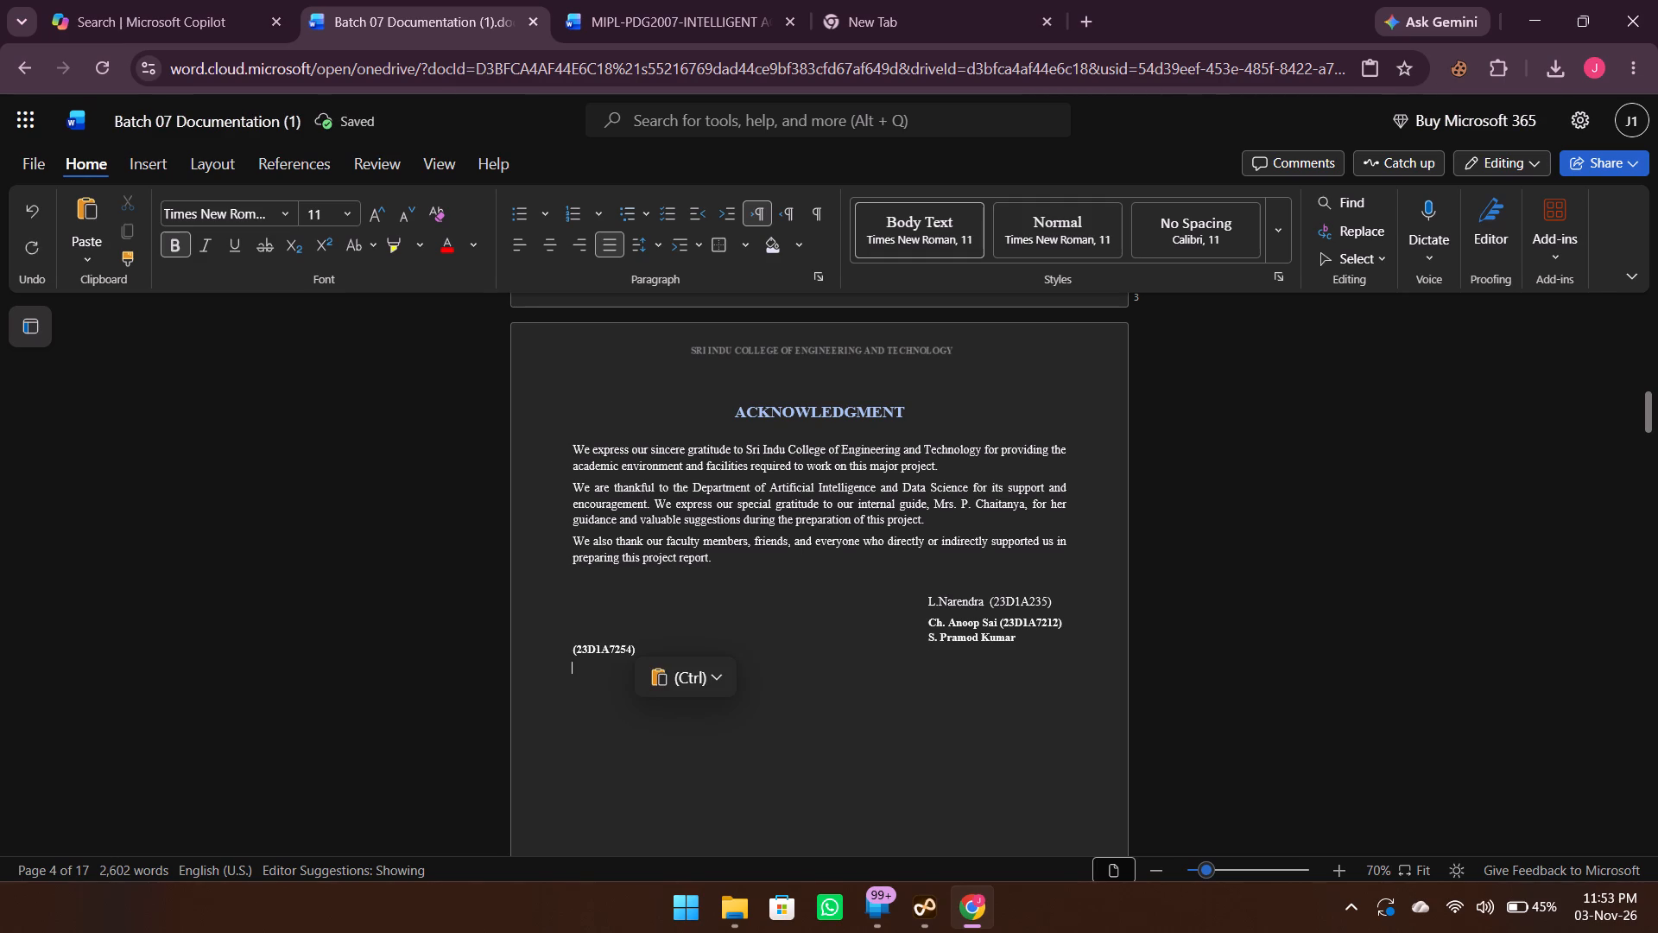
Delete the wrapped third student's line and its indentation, back to the end of the second student's entry in the Acknowledgment.
{"action": "key", "text": "BackSpace"}
{"action": "key", "text": "BackSpace"}
{"action": "key", "text": "BackSpace"}
{"action": "key", "text": "BackSpace"}
{"action": "key", "text": "BackSpace"}
{"action": "key", "text": "BackSpace"}
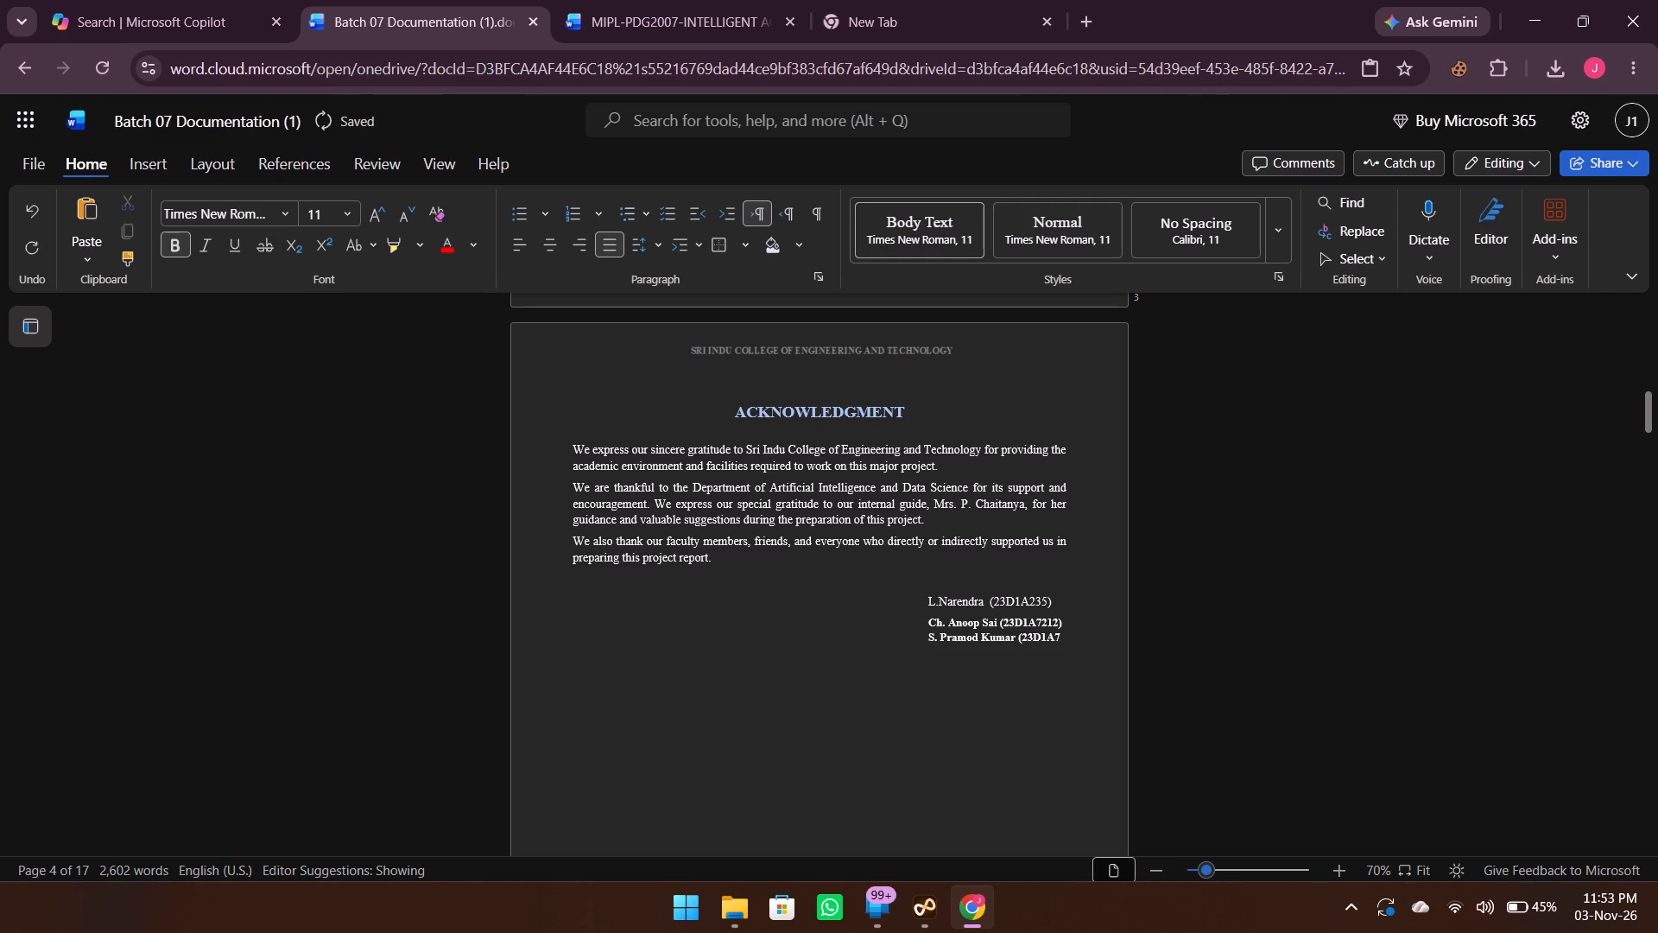
{"action": "key", "text": "BackSpace"}
{"action": "key", "text": "BackSpace"}
{"action": "key", "text": "BackSpace"}
{"action": "key", "text": "BackSpace"}
{"action": "key", "text": "BackSpace"}
{"action": "key", "text": "BackSpace"}
{"action": "key", "text": "BackSpace"}
{"action": "key", "text": "BackSpace"}
{"action": "key", "text": "BackSpace"}
{"action": "key", "text": "BackSpace"}
{"action": "key", "text": "BackSpace"}
{"action": "key", "text": "BackSpace"}
{"action": "key", "text": "BackSpace"}
{"action": "key", "text": "BackSpace"}
{"action": "key", "text": "BackSpace"}
{"action": "key", "text": "BackSpace"}
{"action": "key", "text": "BackSpace"}
{"action": "key", "text": "BackSpace"}
{"action": "key", "text": "BackSpace"}
{"action": "key", "text": "BackSpace"}
{"action": "key", "text": "BackSpace"}
{"action": "key", "text": "BackSpace"}
{"action": "key", "text": "BackSpace"}
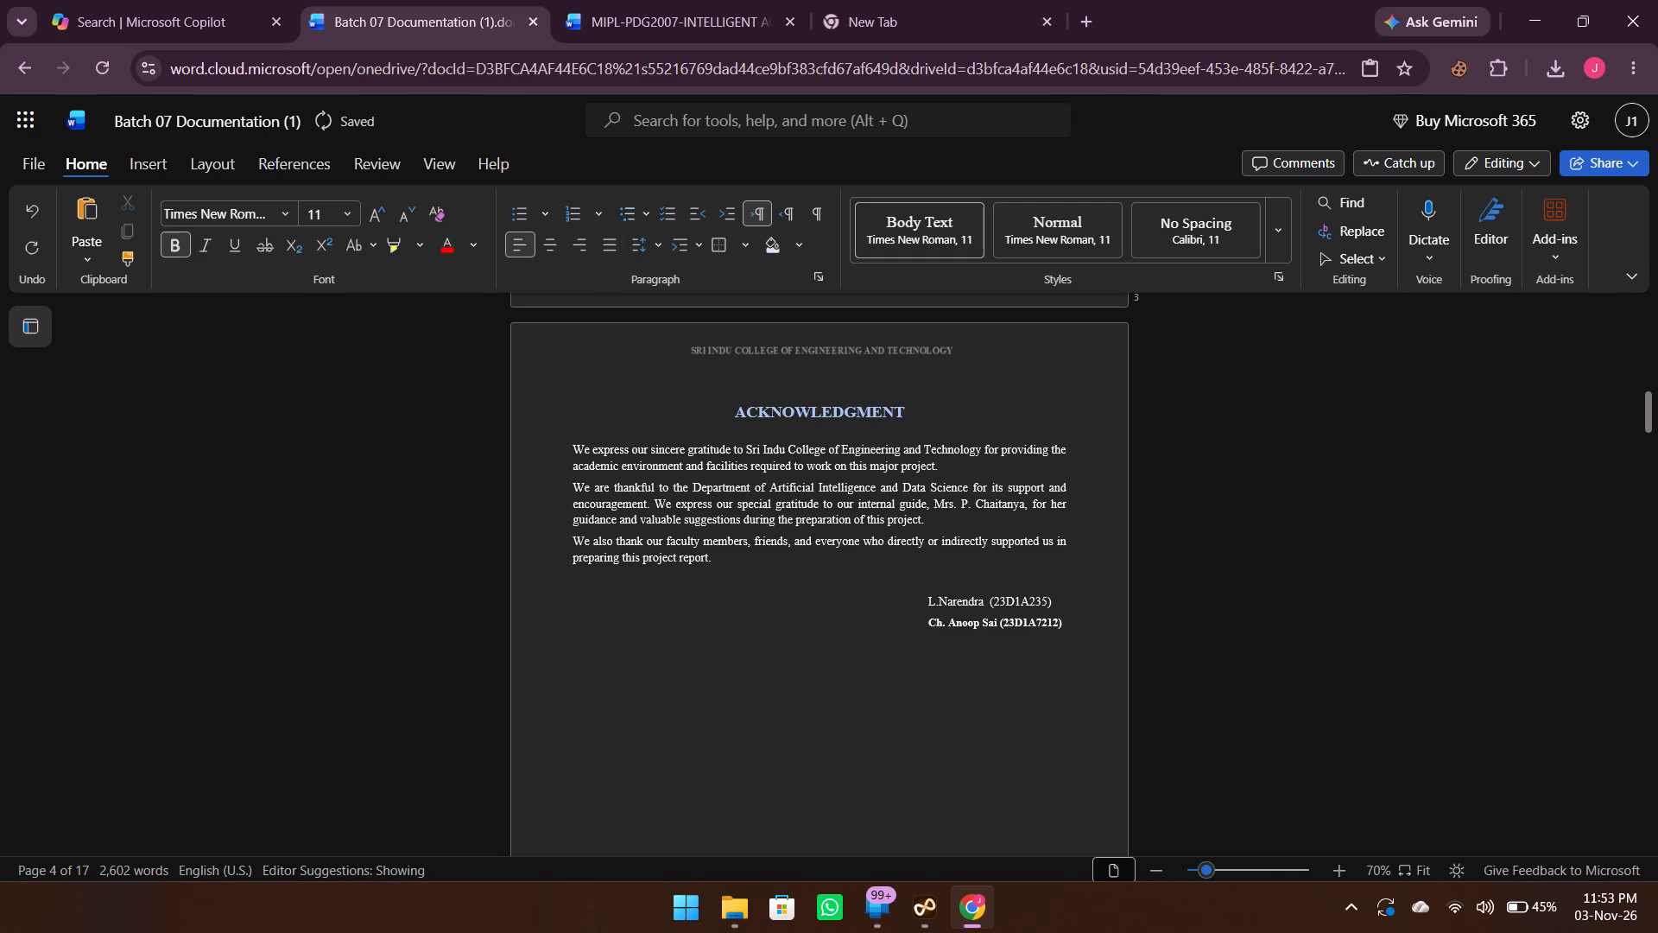
{"action": "key", "text": "BackSpace"}
{"action": "key", "text": "BackSpace"}
{"action": "key", "text": "BackSpace"}
{"action": "key", "text": "BackSpace"}
{"action": "key", "text": "BackSpace"}
{"action": "key", "text": "BackSpace"}
{"action": "key", "text": "BackSpace"}
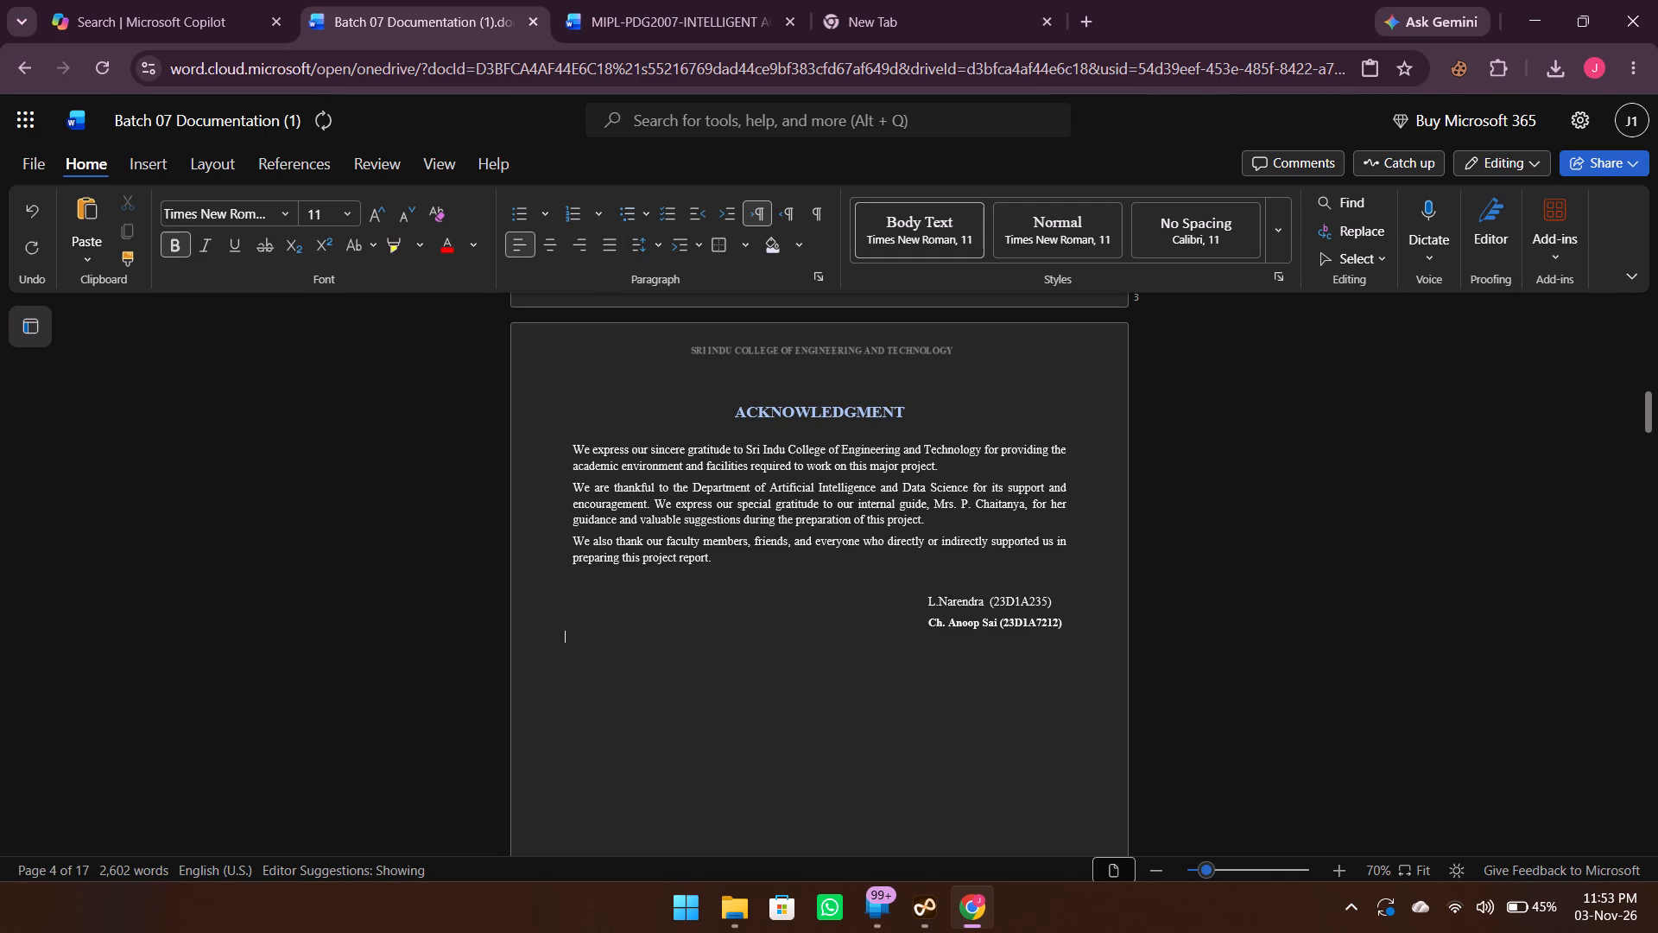
{"action": "key", "text": "BackSpace"}
{"action": "key", "text": "Return"}
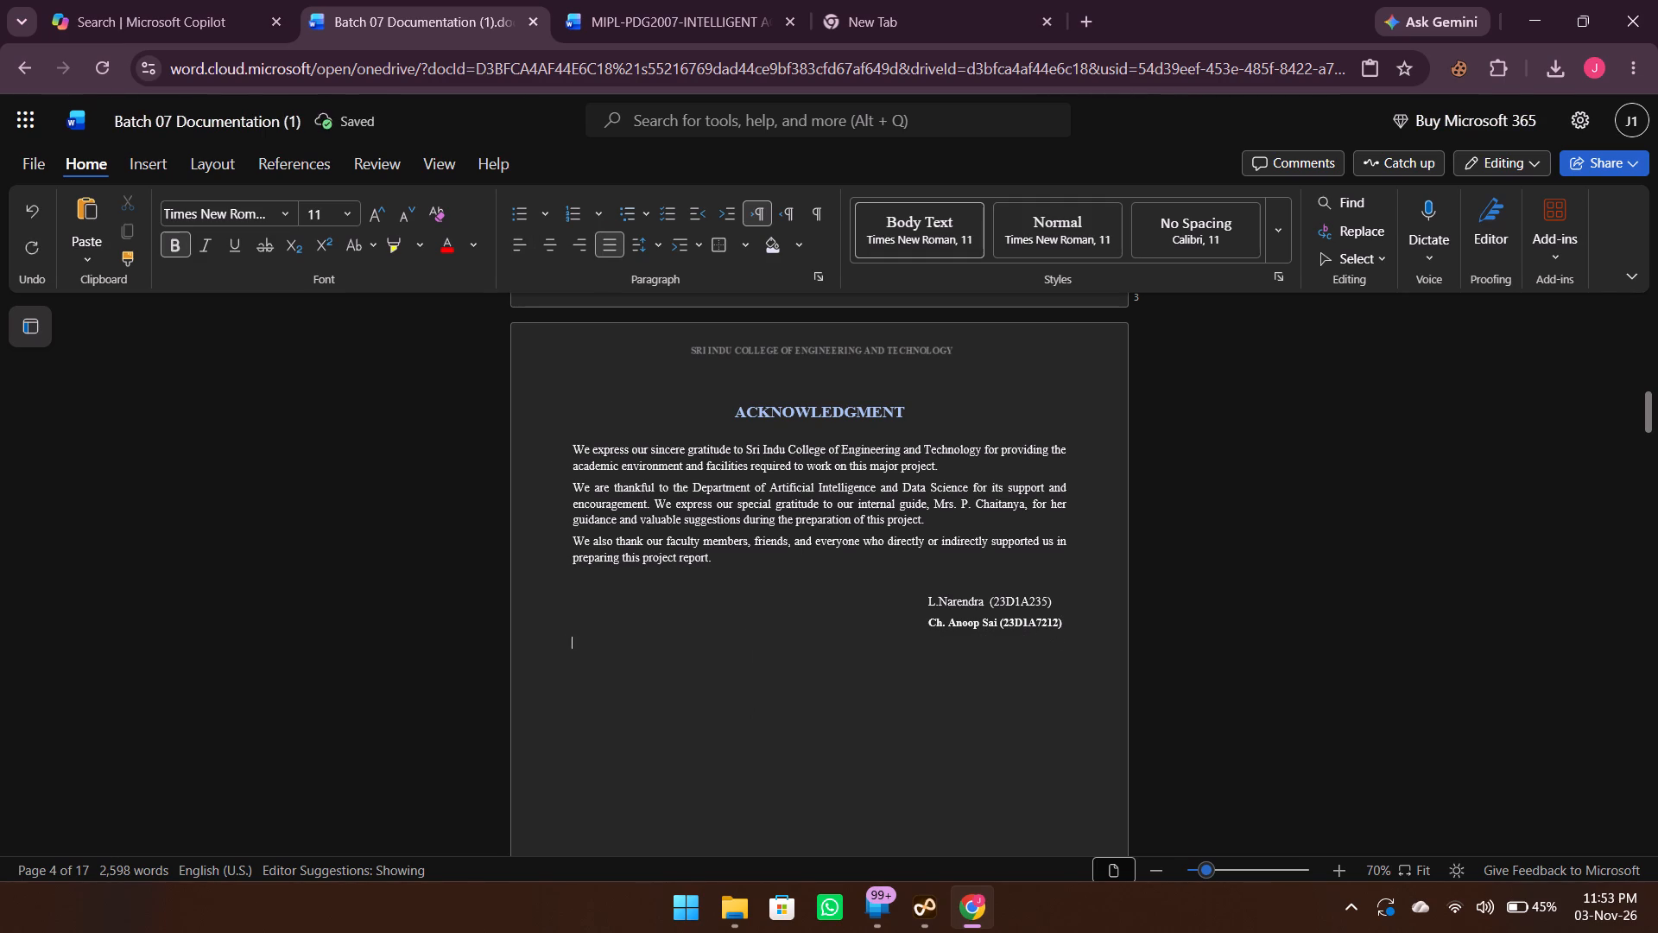
{"action": "key", "text": "BackSpace"}
{"action": "key", "text": "BackSpace"}
{"action": "left_click", "coordinate": [1060, 645]}
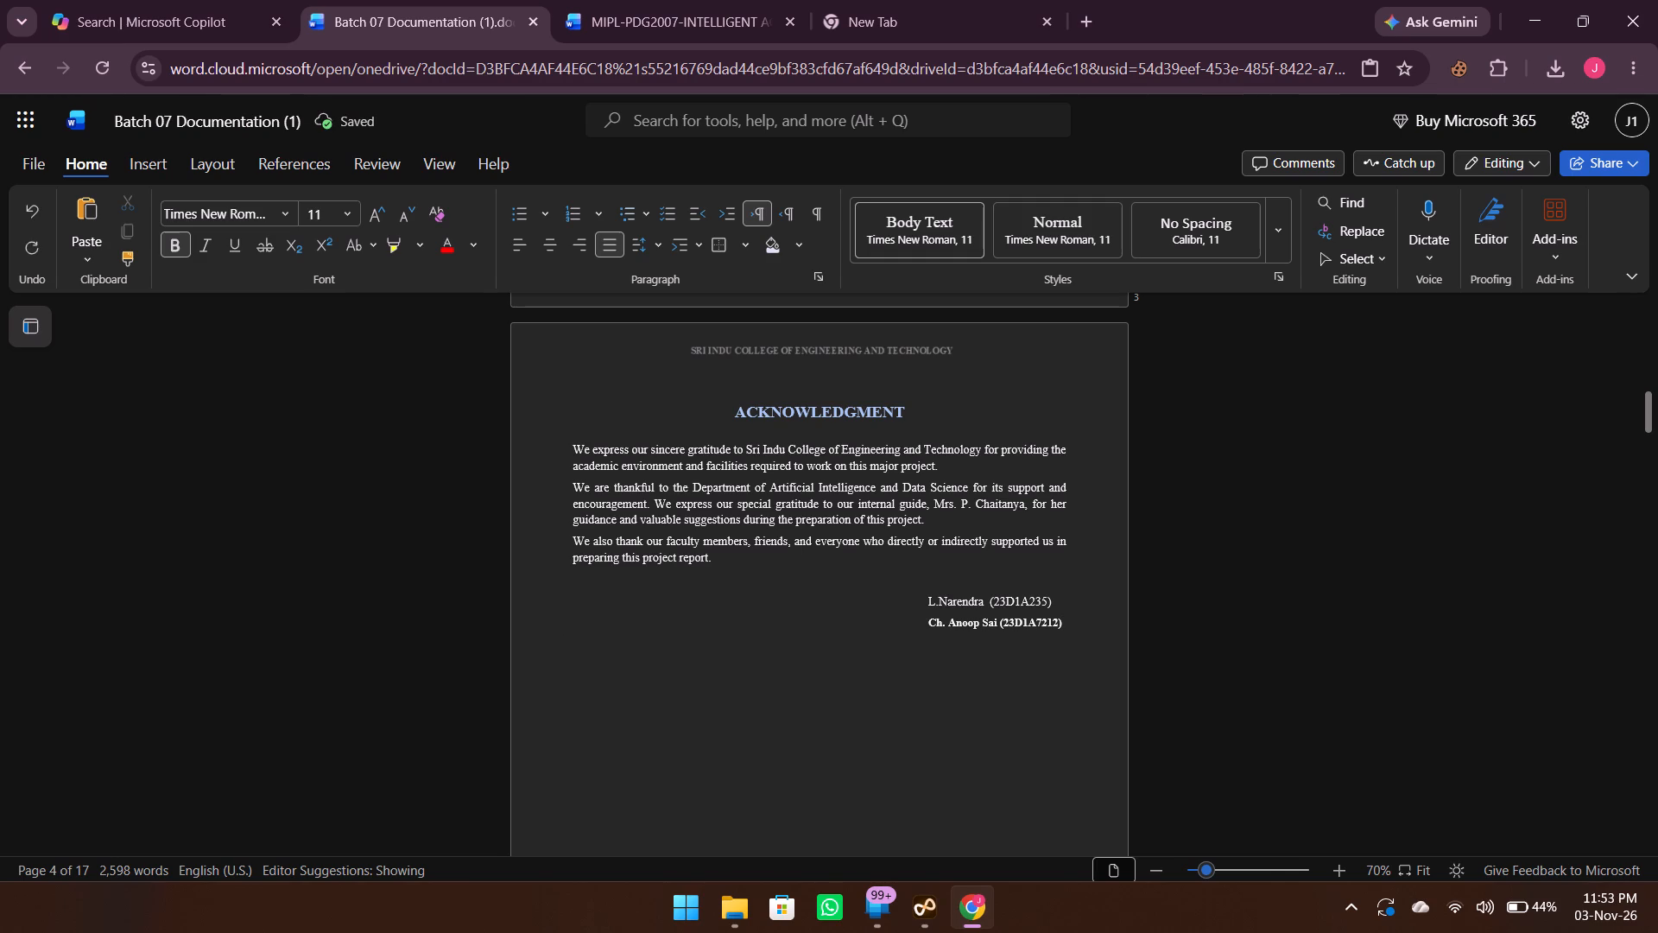
{"action": "left_click", "coordinate": [1066, 641]}
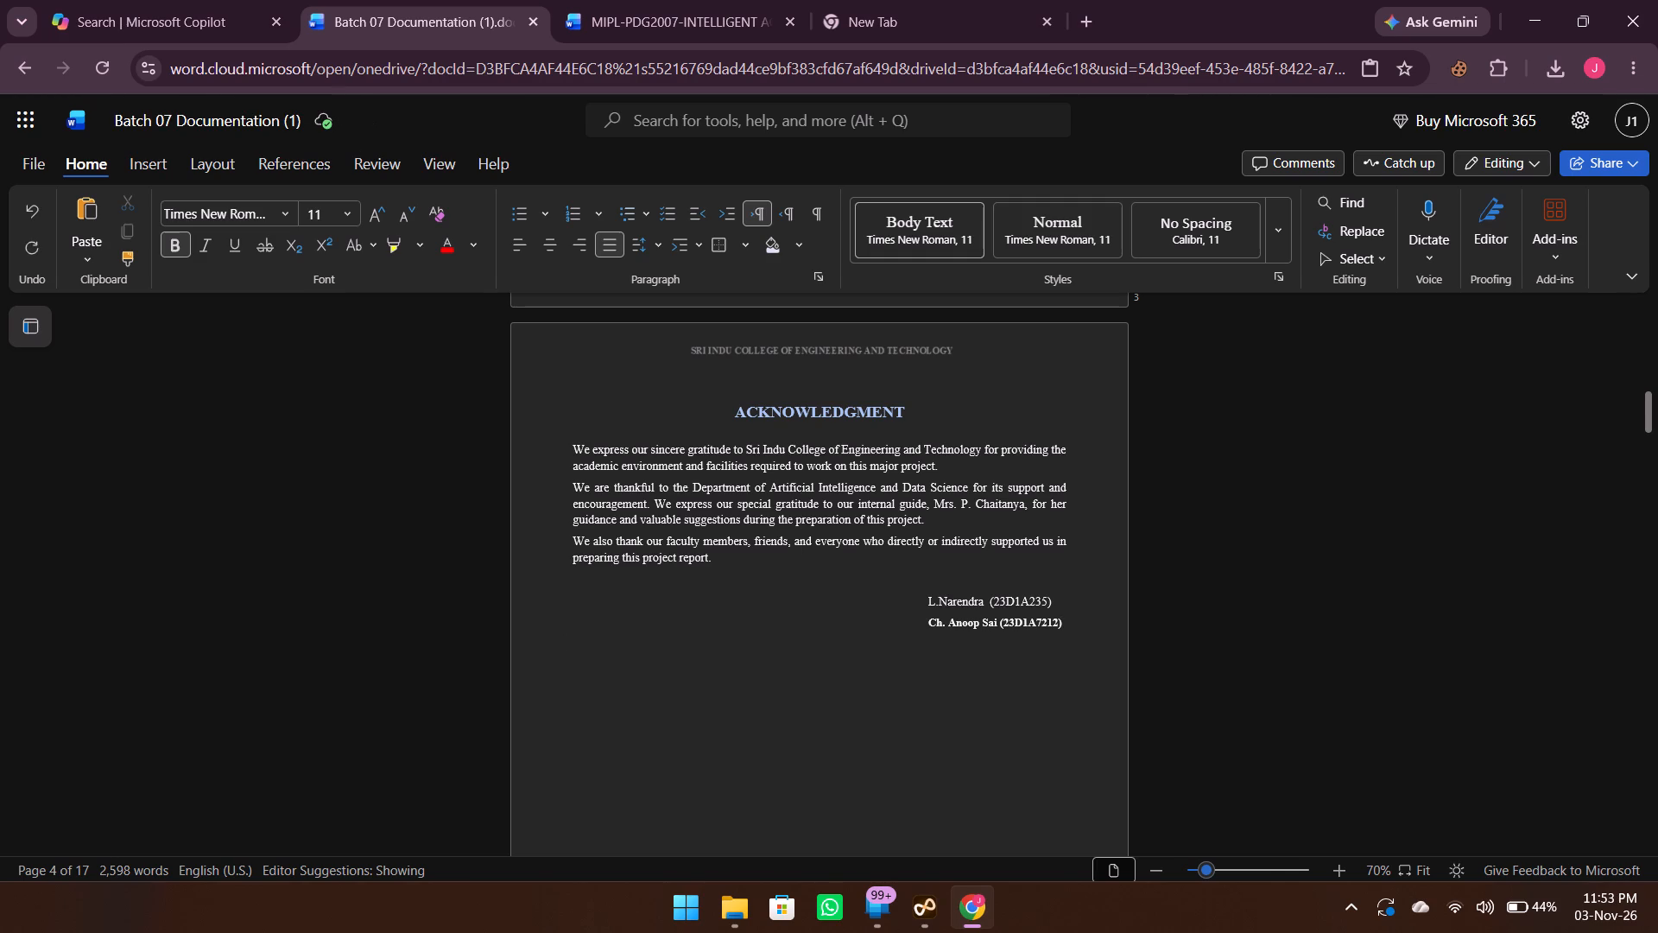
{"action": "key", "text": "Down"}
{"action": "key", "text": "Up"}
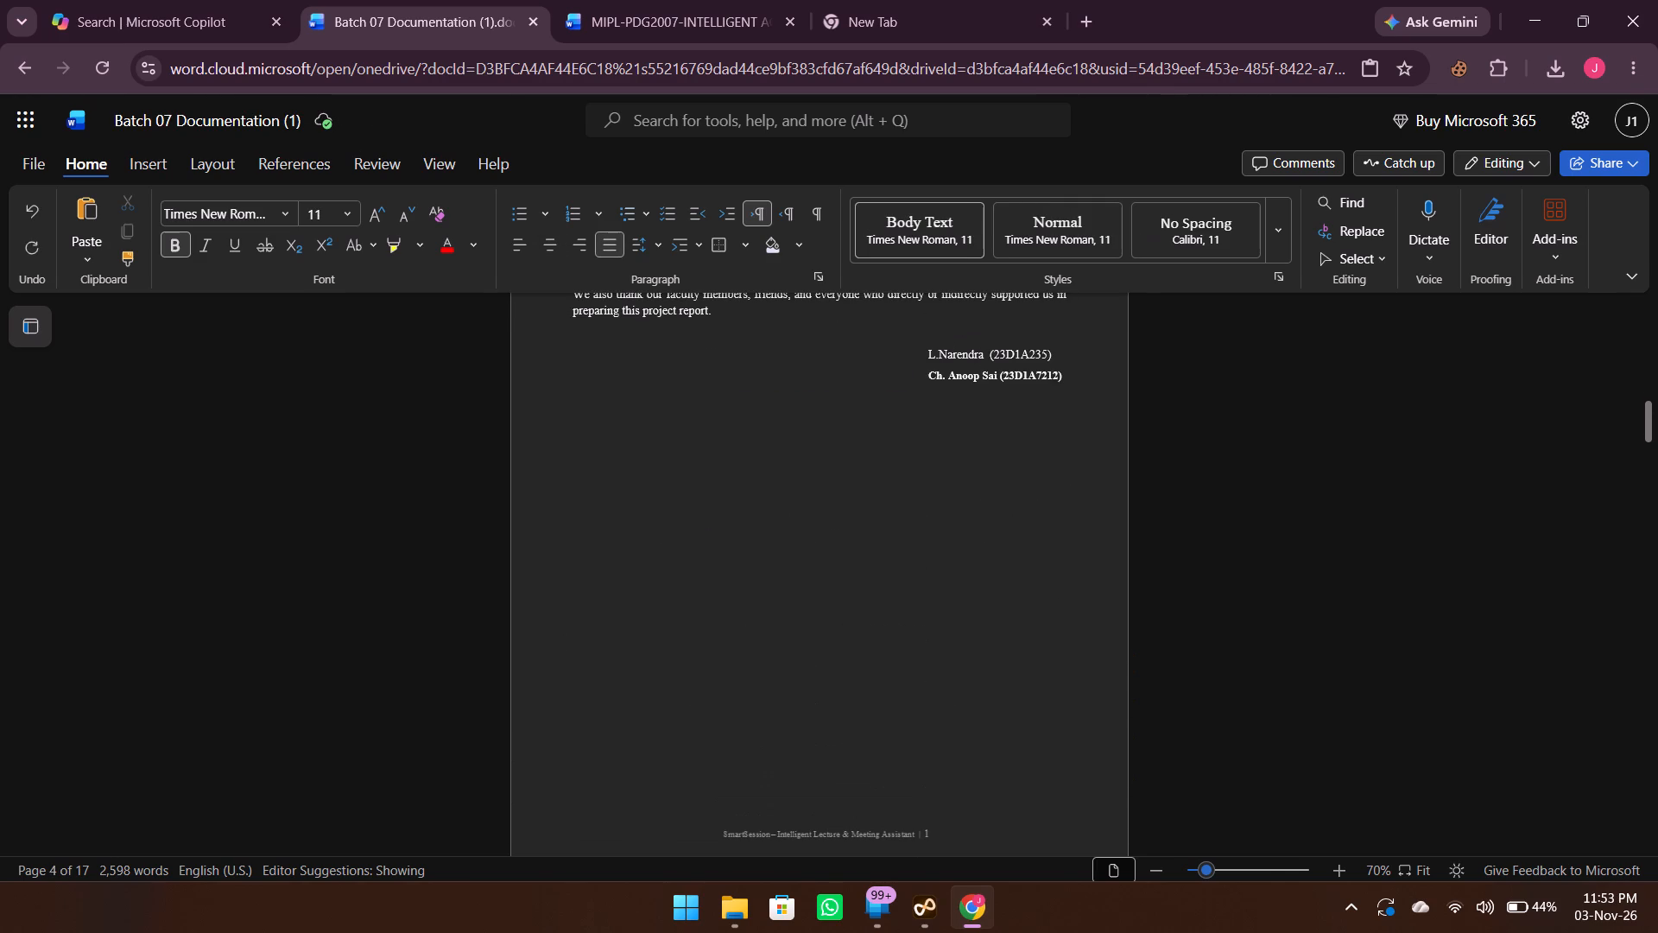
Paste the copied third student's line on a new line below the second student's entry and indent it by nine tabs.
{"action": "key", "text": "Return"}
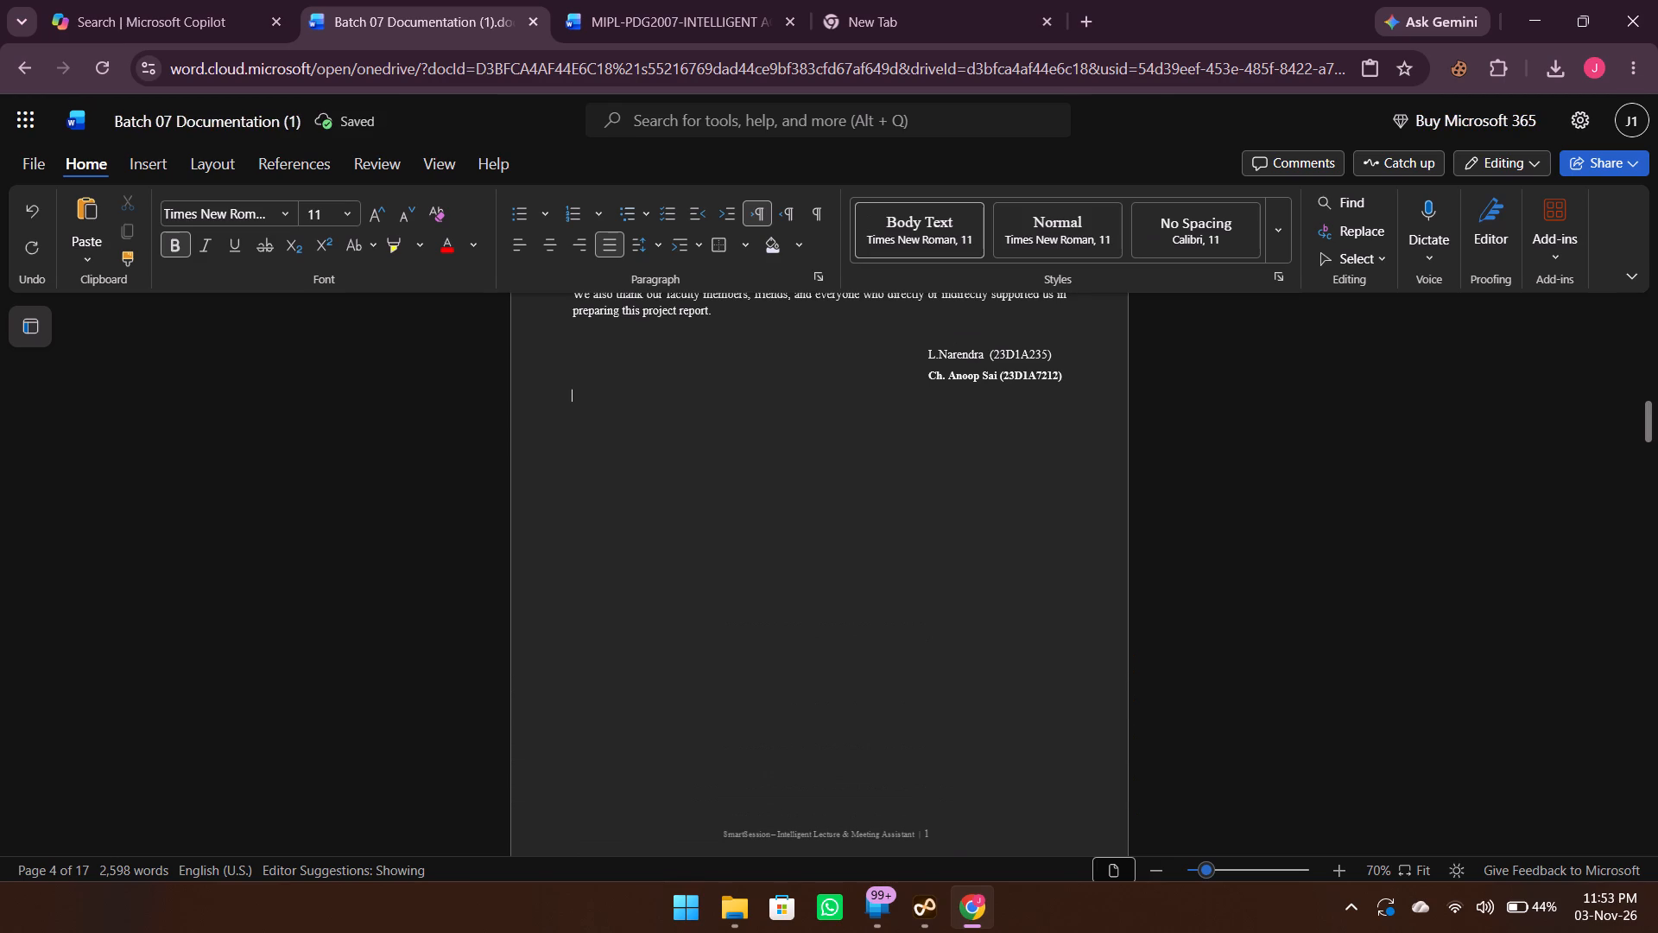
{"action": "key", "text": "ctrl+v"}
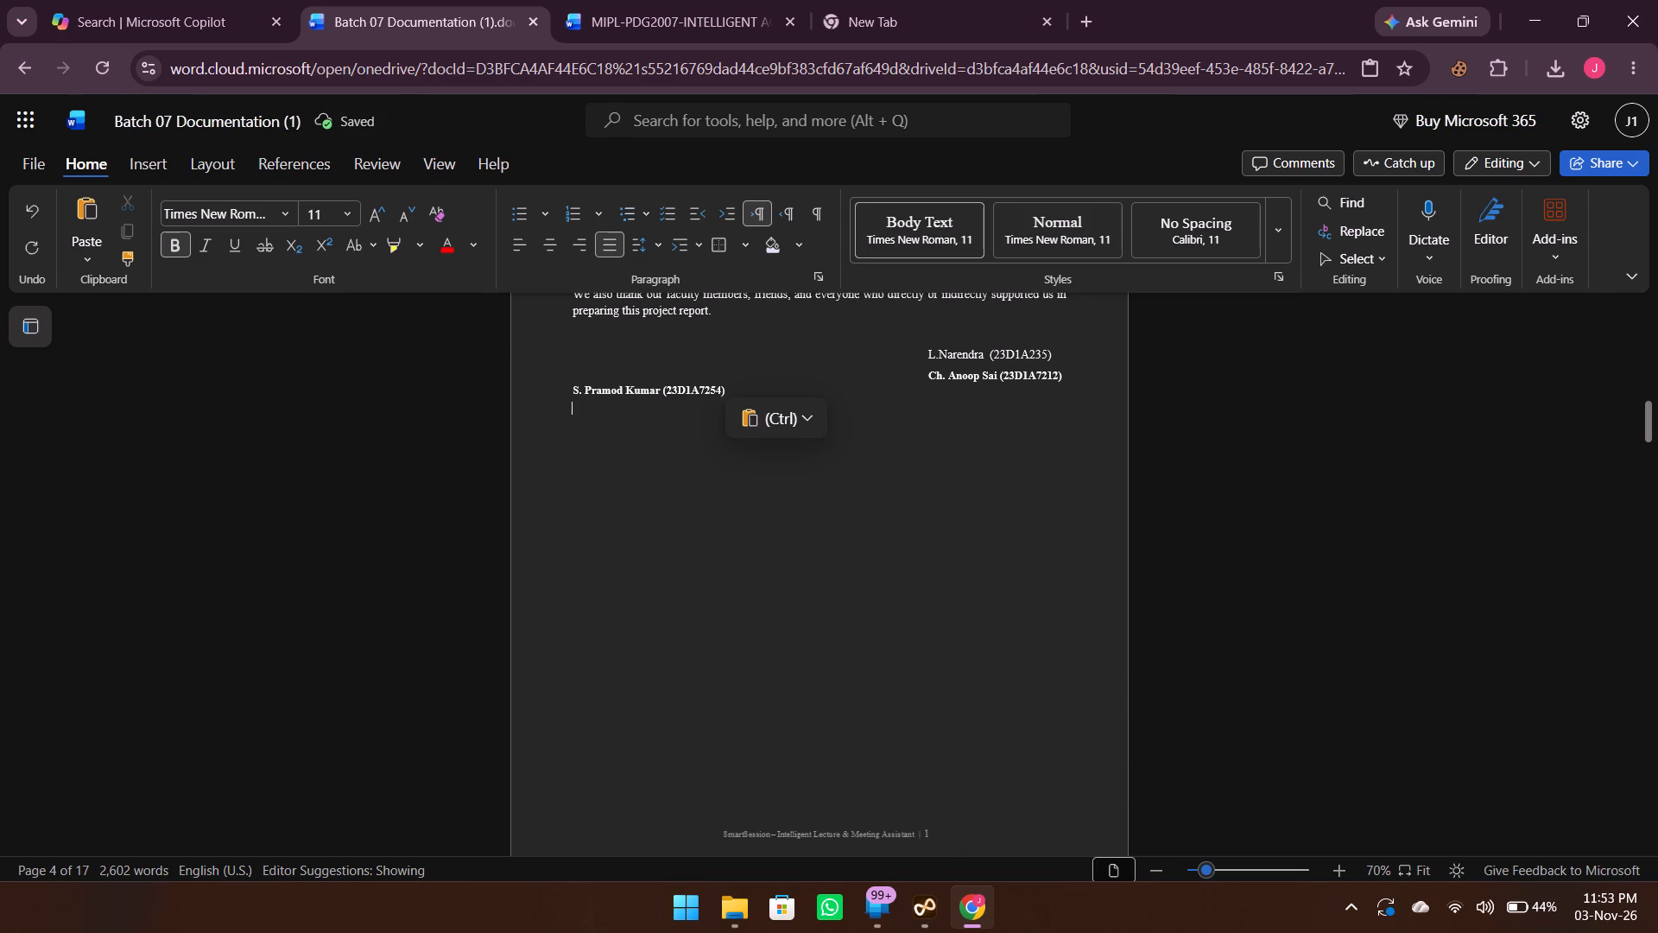
{"action": "key", "text": "Up"}
{"action": "key", "text": "Tab"}
{"action": "key", "text": "Tab"}
{"action": "key", "text": "Tab"}
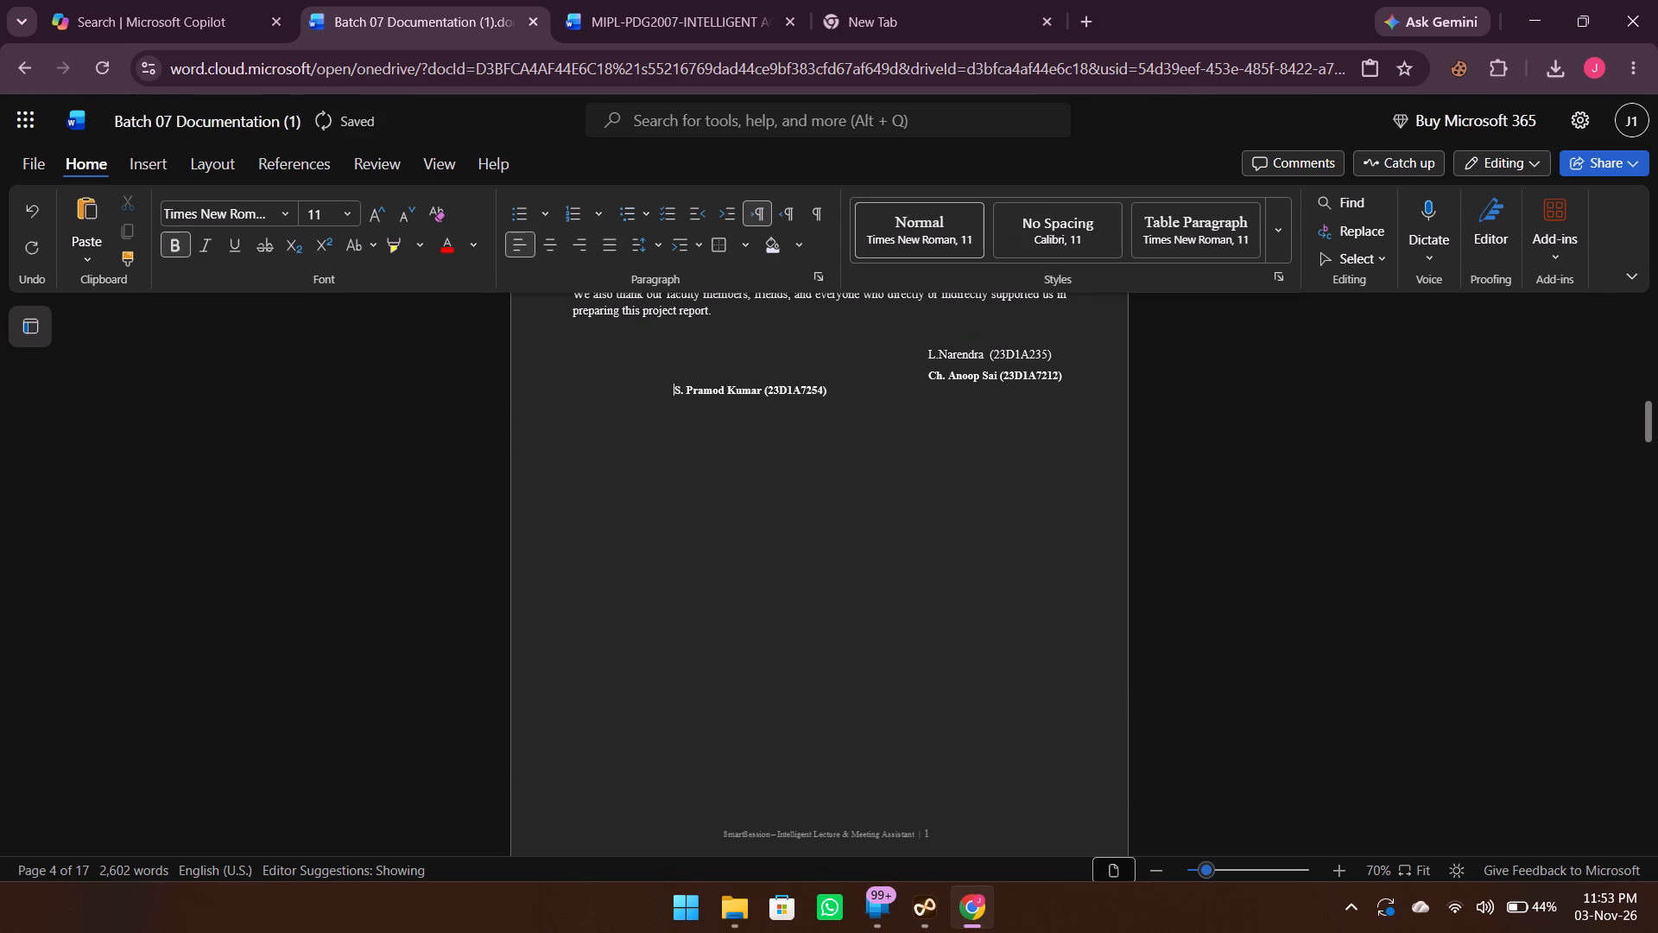
{"action": "key", "text": "Tab"}
{"action": "key", "text": "Tab"}
{"action": "key", "text": "Tab"}
{"action": "key", "text": "Tab"}
{"action": "key", "text": "Tab"}
{"action": "key", "text": "Tab"}
{"action": "key", "text": "Tab"}
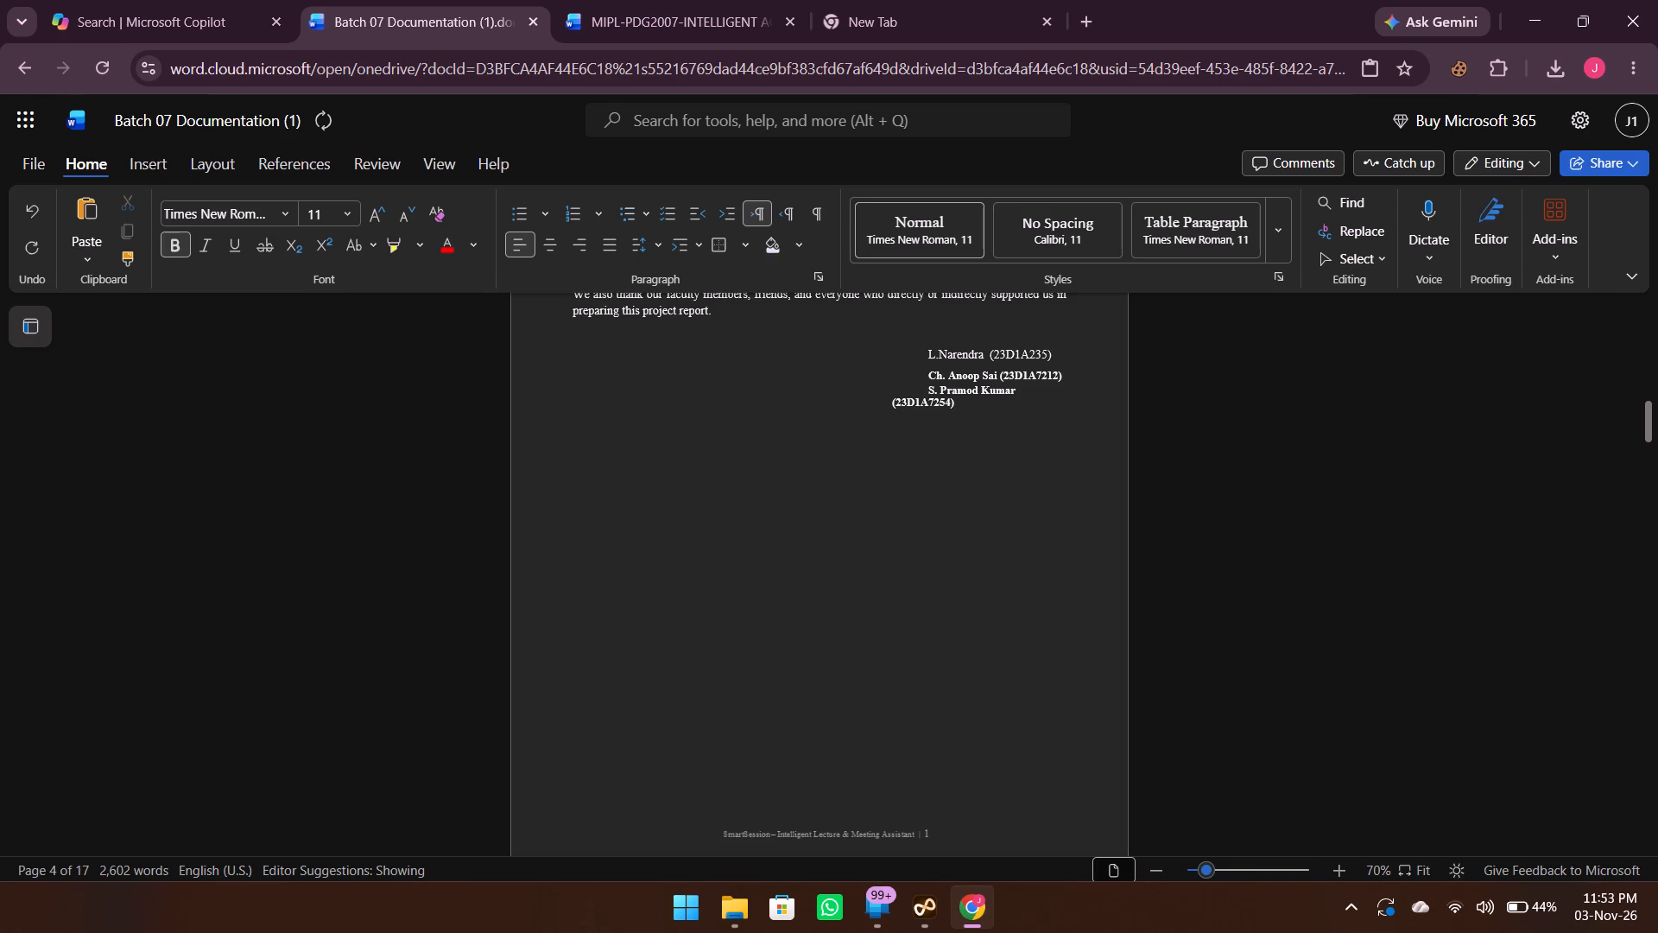
{"action": "key", "text": "BackSpace"}
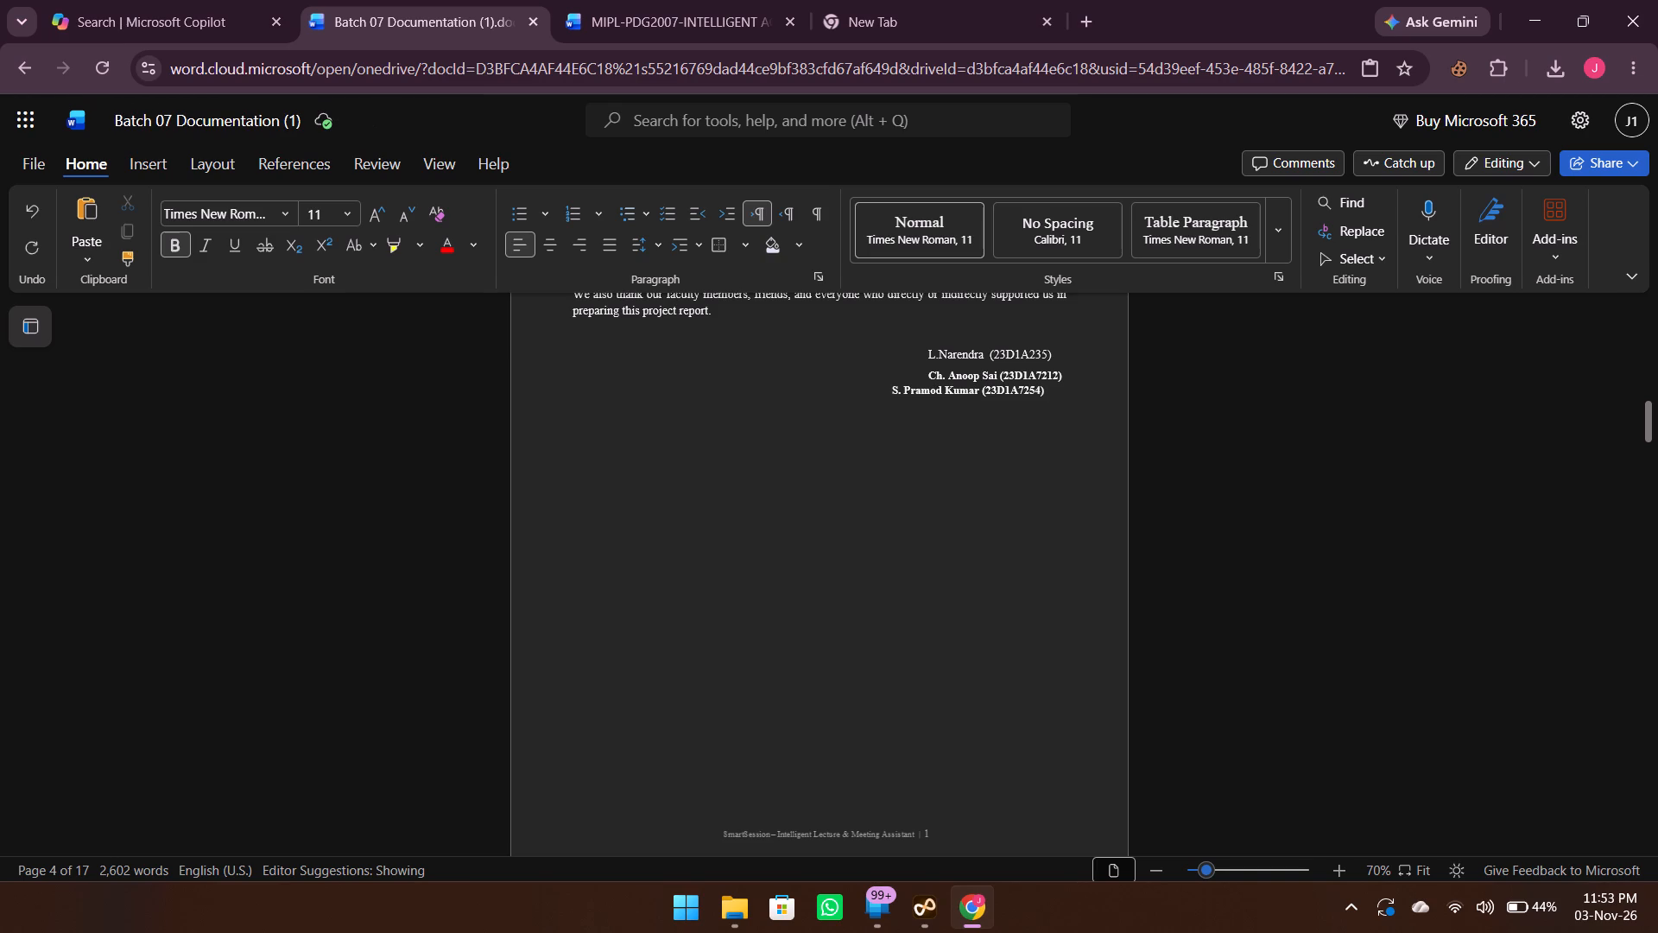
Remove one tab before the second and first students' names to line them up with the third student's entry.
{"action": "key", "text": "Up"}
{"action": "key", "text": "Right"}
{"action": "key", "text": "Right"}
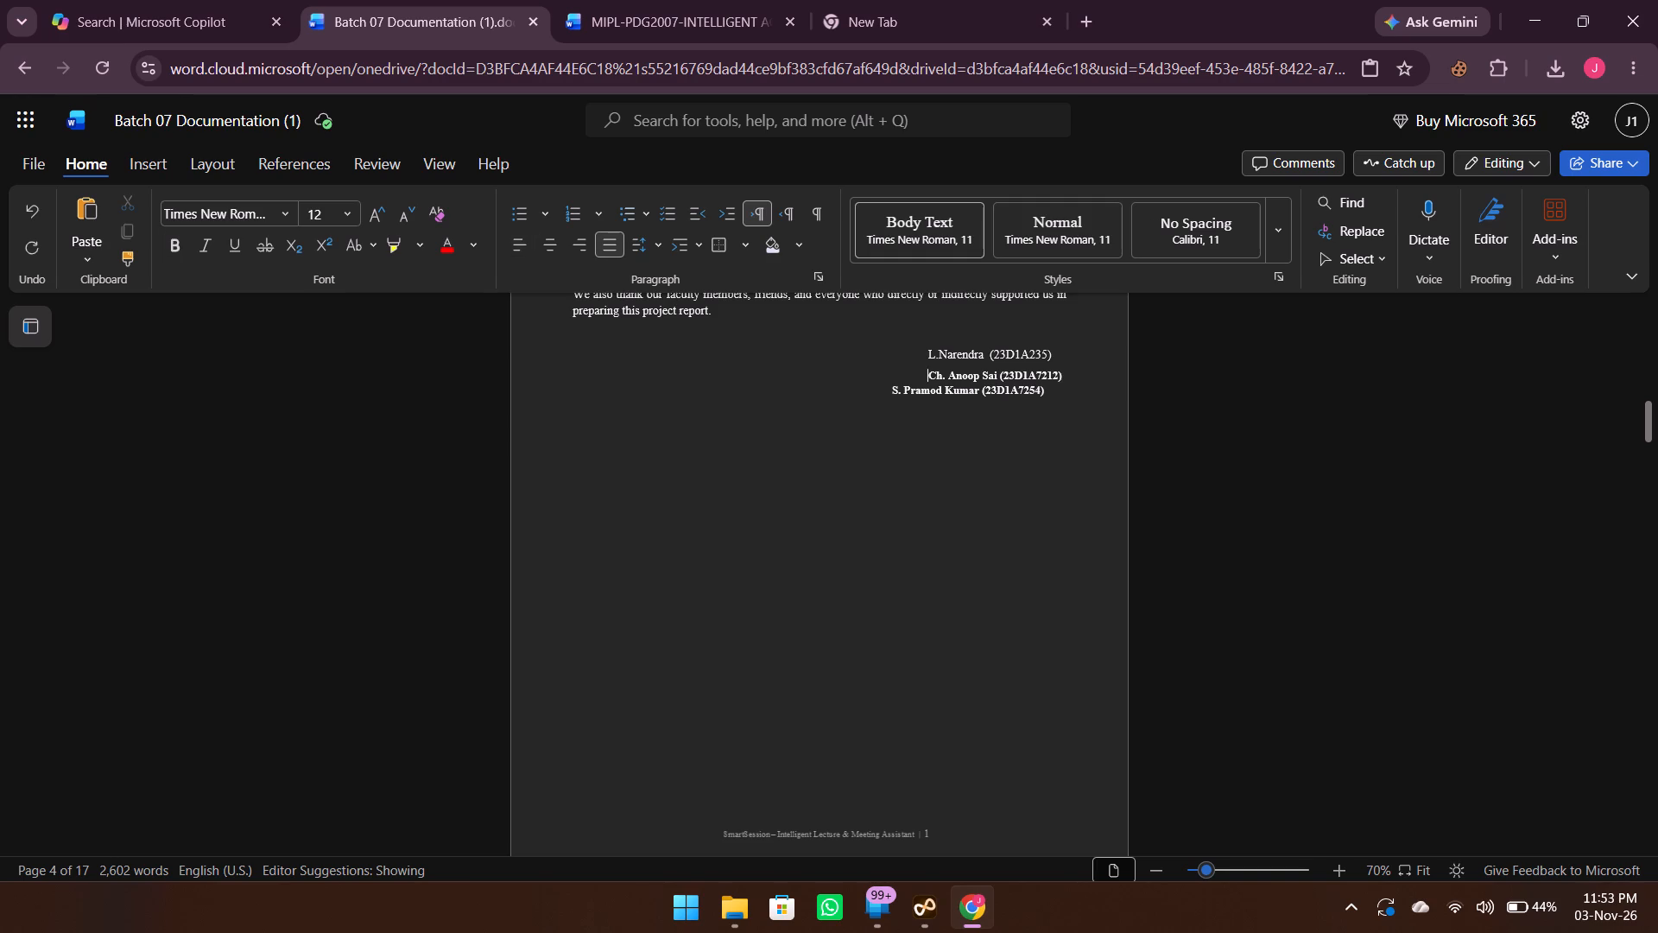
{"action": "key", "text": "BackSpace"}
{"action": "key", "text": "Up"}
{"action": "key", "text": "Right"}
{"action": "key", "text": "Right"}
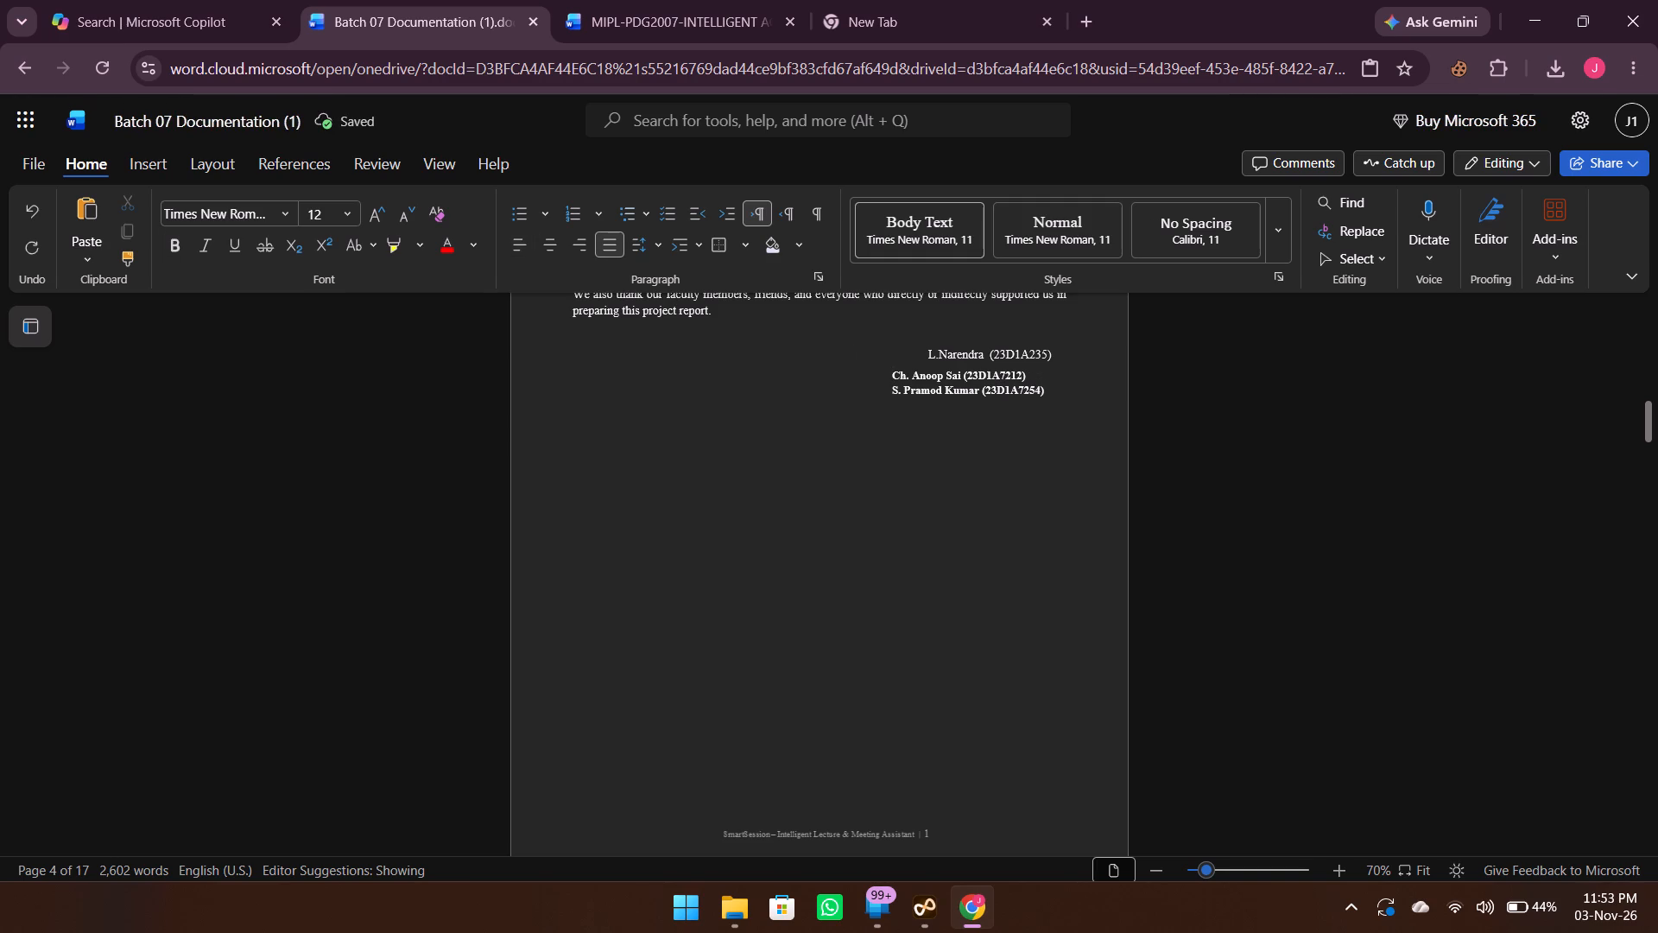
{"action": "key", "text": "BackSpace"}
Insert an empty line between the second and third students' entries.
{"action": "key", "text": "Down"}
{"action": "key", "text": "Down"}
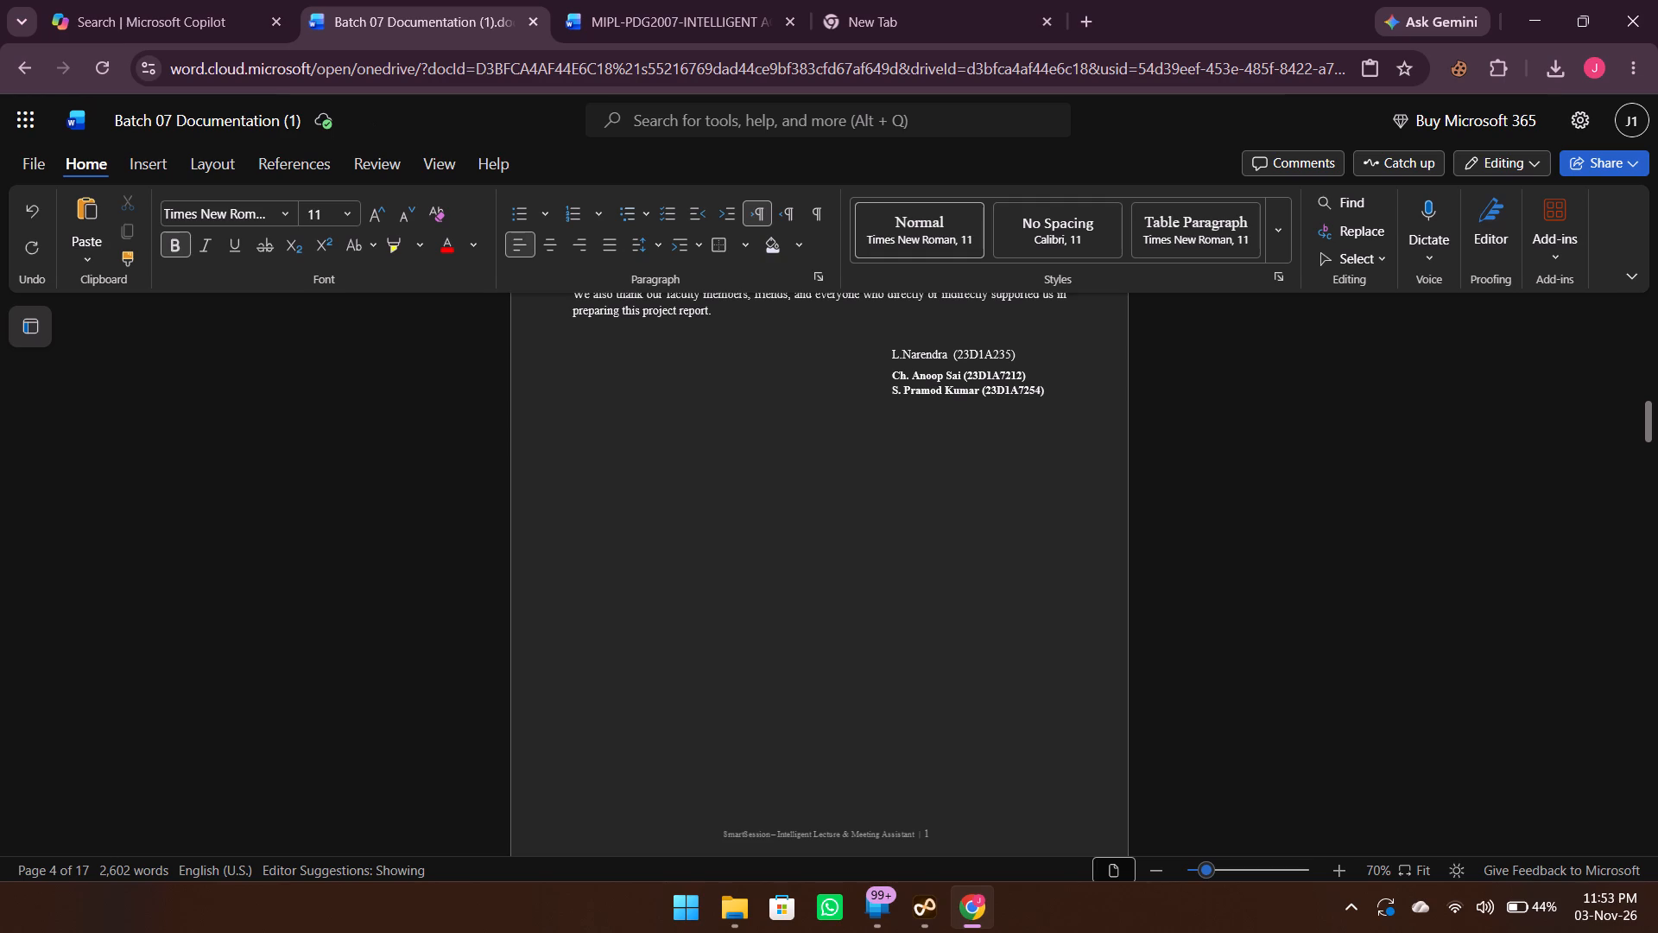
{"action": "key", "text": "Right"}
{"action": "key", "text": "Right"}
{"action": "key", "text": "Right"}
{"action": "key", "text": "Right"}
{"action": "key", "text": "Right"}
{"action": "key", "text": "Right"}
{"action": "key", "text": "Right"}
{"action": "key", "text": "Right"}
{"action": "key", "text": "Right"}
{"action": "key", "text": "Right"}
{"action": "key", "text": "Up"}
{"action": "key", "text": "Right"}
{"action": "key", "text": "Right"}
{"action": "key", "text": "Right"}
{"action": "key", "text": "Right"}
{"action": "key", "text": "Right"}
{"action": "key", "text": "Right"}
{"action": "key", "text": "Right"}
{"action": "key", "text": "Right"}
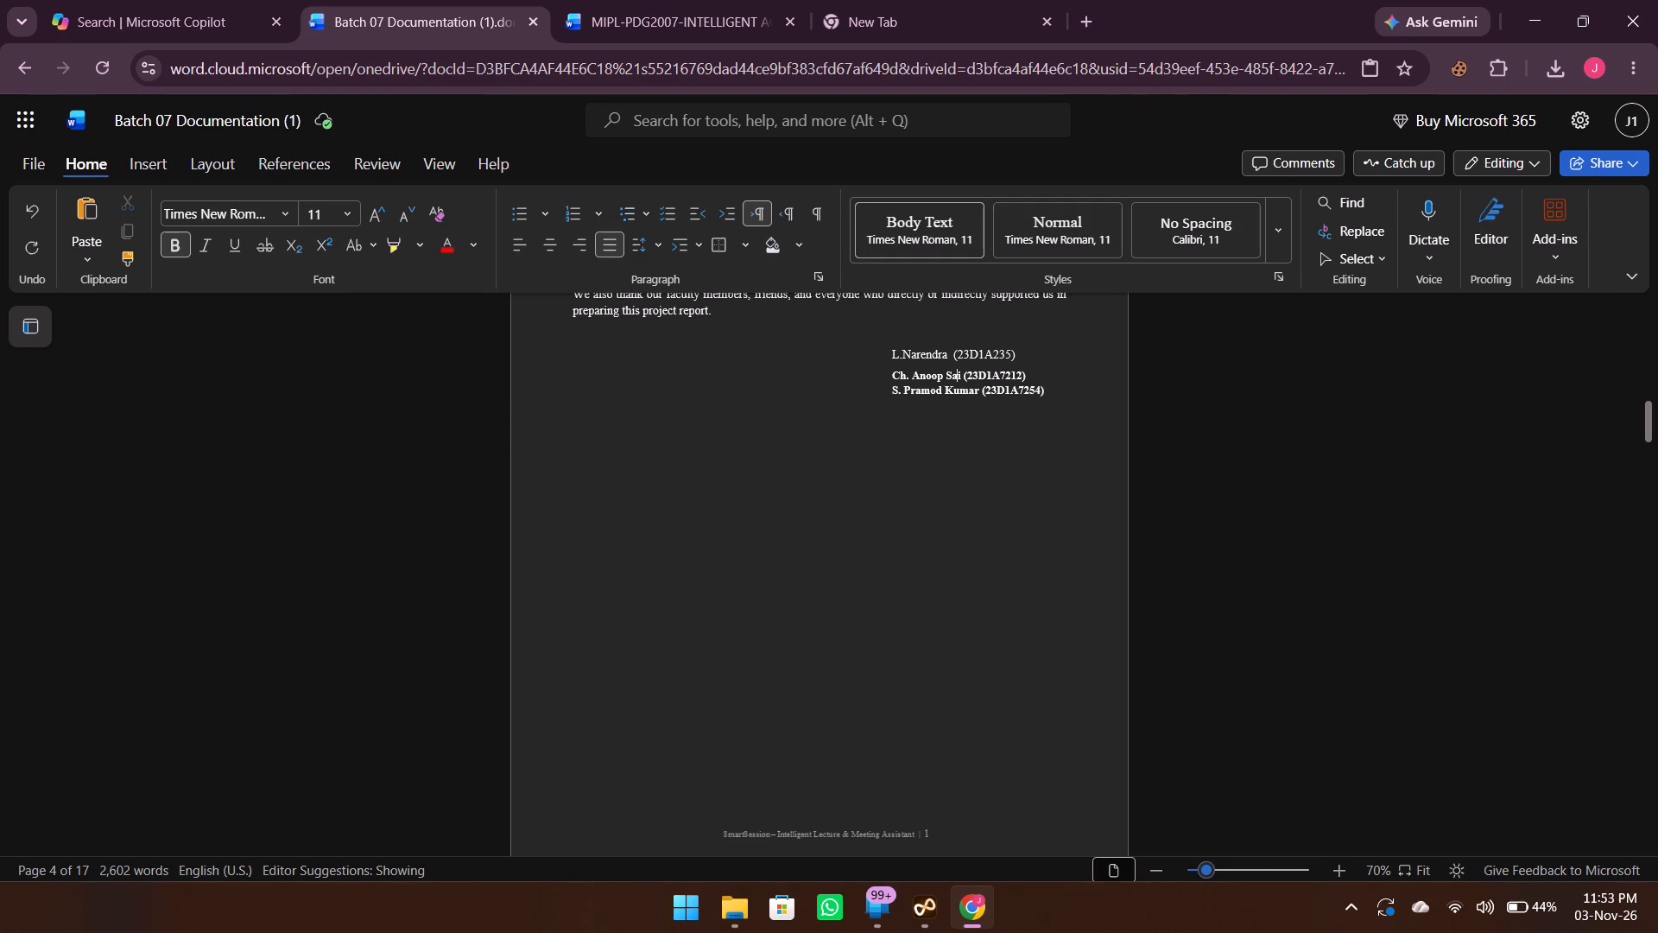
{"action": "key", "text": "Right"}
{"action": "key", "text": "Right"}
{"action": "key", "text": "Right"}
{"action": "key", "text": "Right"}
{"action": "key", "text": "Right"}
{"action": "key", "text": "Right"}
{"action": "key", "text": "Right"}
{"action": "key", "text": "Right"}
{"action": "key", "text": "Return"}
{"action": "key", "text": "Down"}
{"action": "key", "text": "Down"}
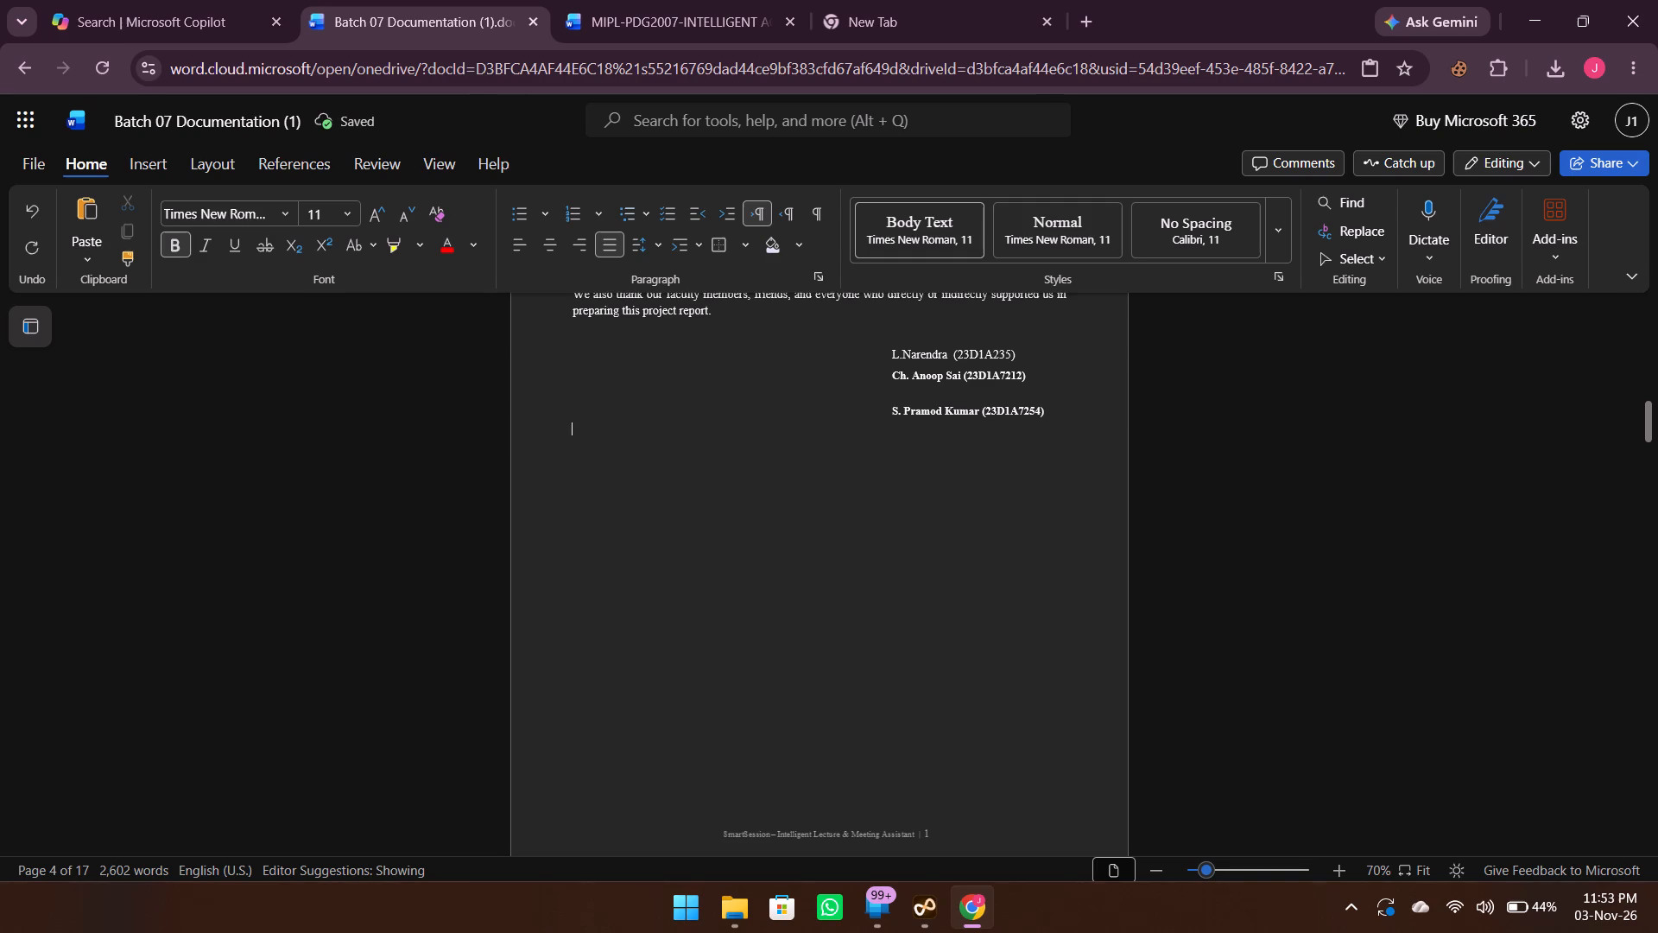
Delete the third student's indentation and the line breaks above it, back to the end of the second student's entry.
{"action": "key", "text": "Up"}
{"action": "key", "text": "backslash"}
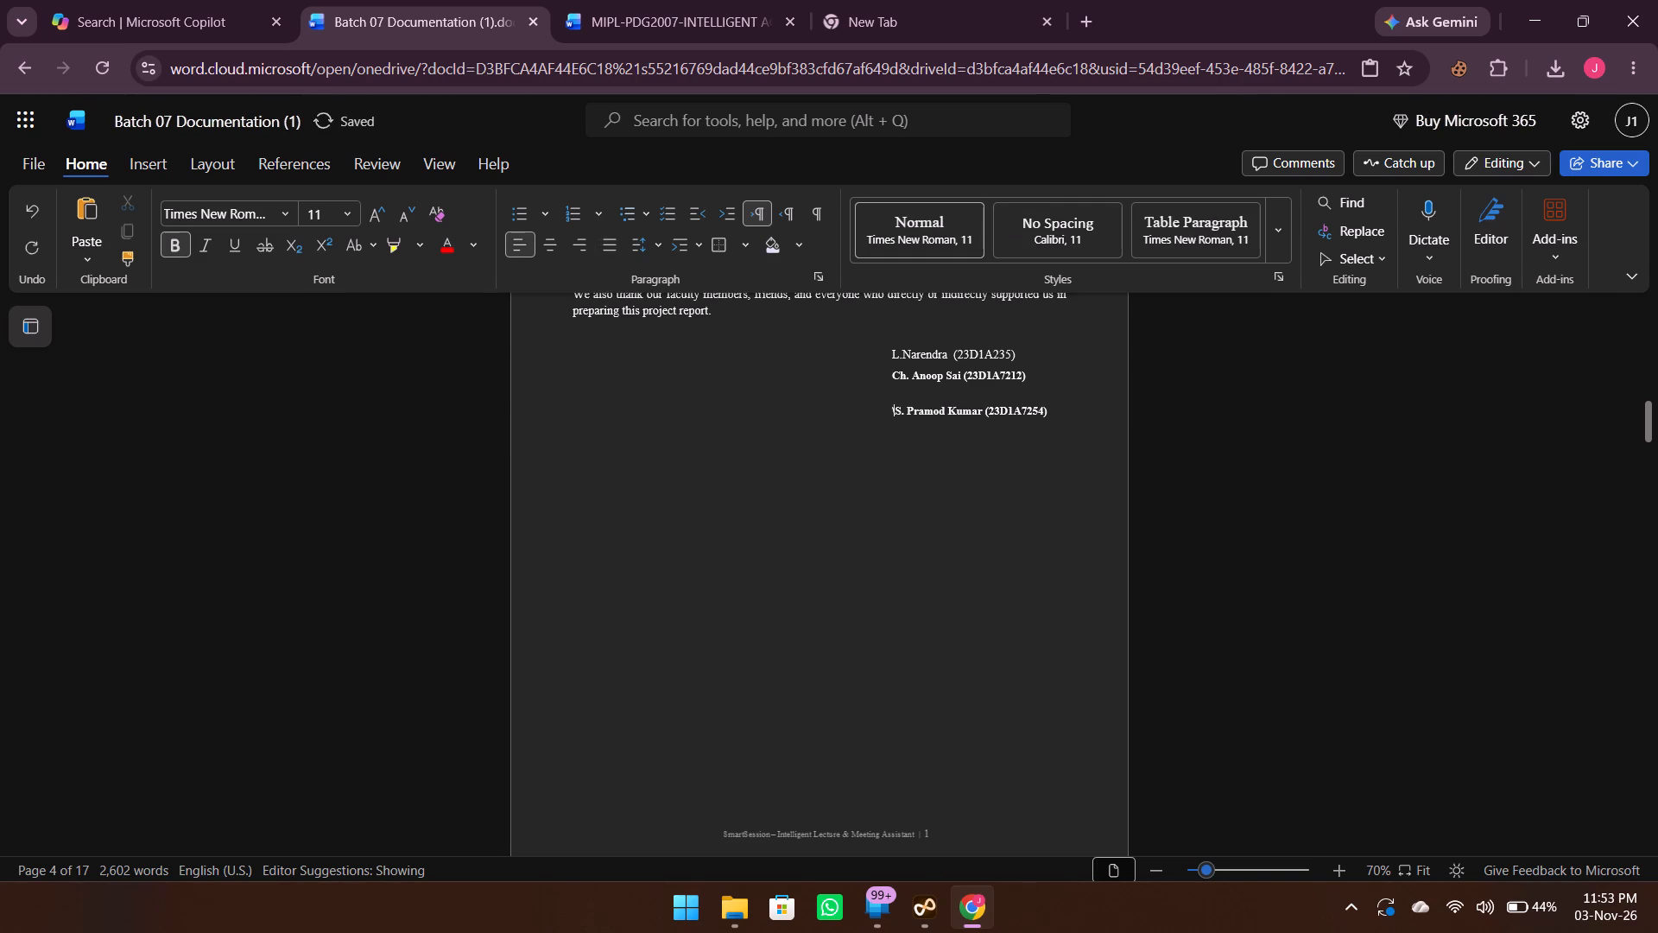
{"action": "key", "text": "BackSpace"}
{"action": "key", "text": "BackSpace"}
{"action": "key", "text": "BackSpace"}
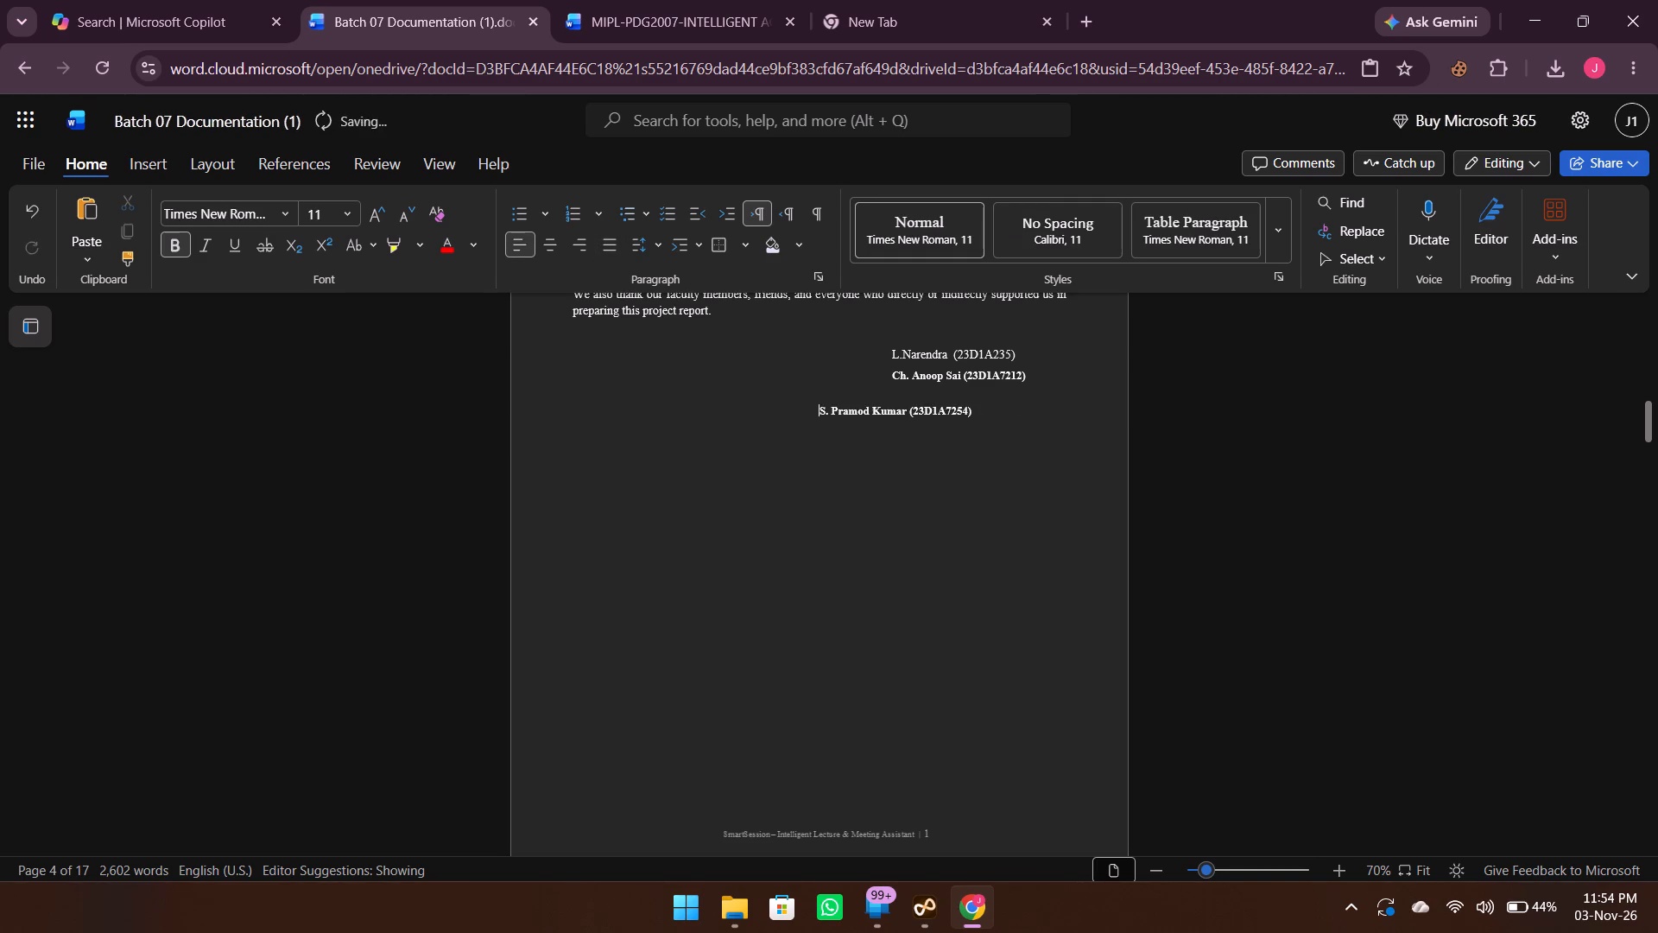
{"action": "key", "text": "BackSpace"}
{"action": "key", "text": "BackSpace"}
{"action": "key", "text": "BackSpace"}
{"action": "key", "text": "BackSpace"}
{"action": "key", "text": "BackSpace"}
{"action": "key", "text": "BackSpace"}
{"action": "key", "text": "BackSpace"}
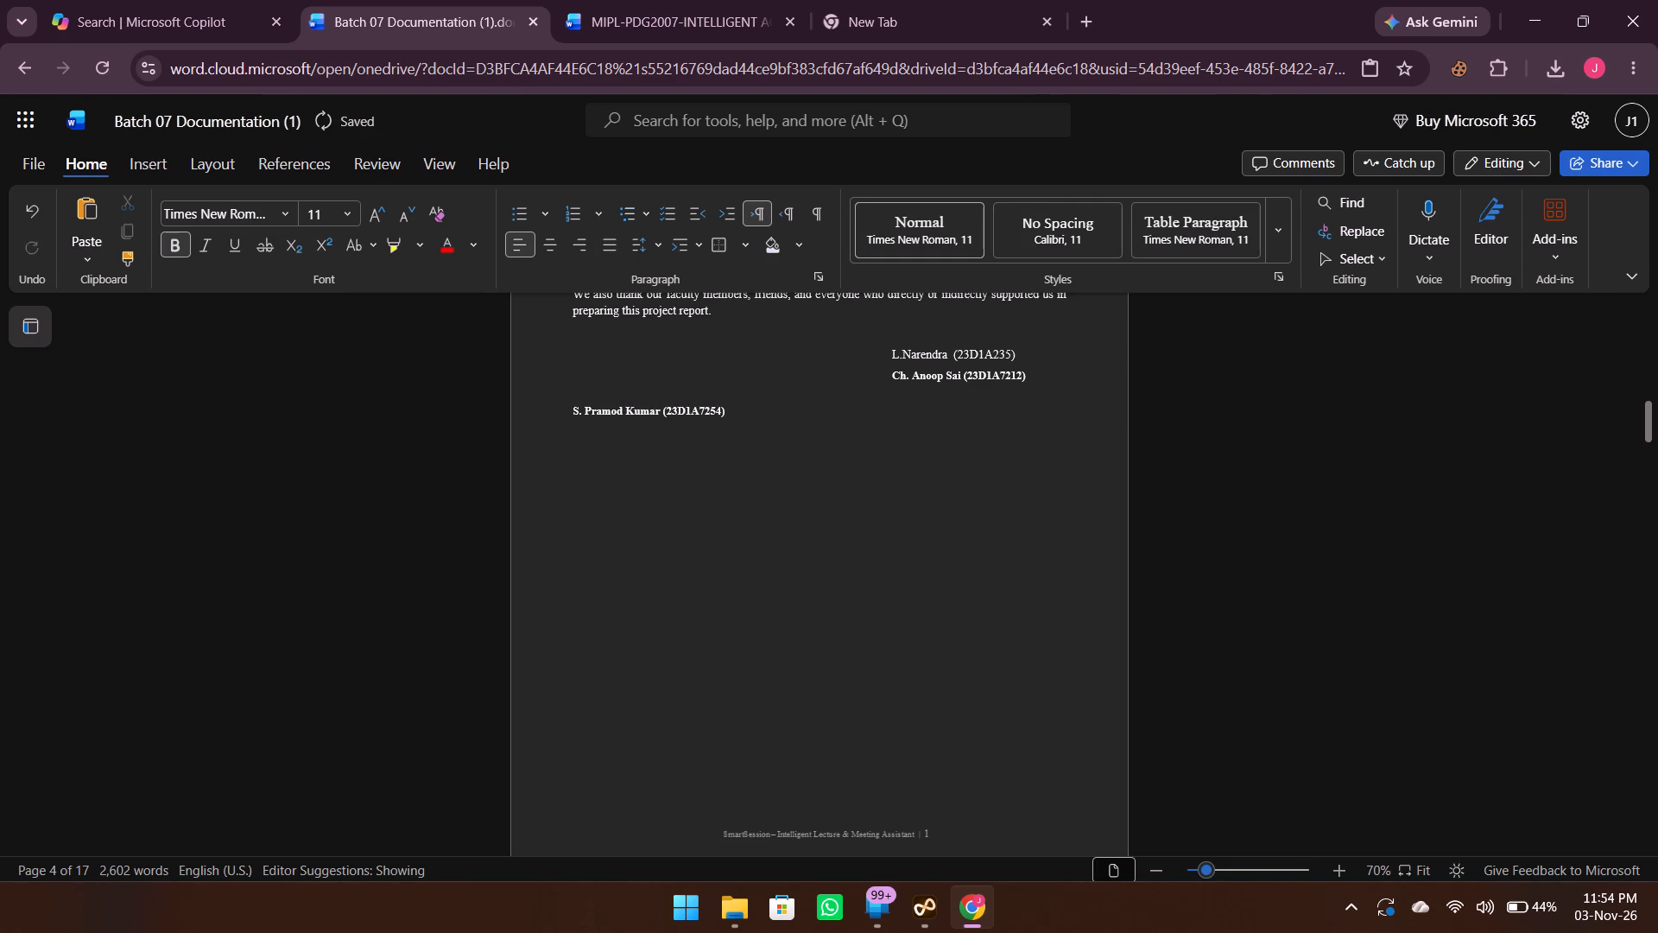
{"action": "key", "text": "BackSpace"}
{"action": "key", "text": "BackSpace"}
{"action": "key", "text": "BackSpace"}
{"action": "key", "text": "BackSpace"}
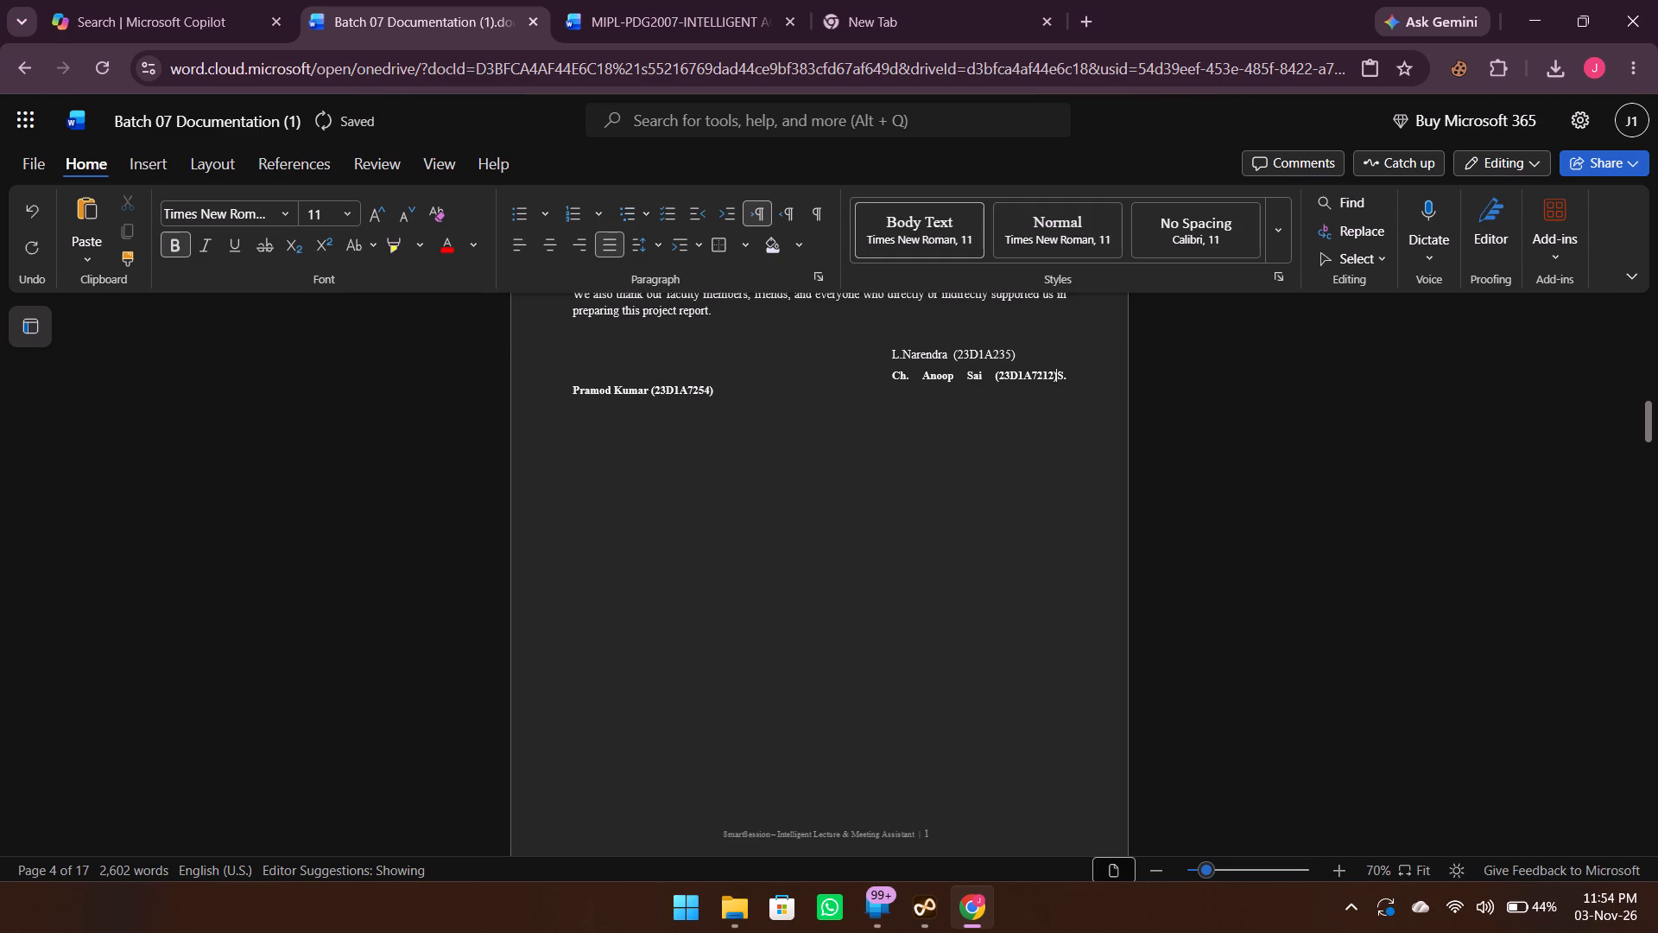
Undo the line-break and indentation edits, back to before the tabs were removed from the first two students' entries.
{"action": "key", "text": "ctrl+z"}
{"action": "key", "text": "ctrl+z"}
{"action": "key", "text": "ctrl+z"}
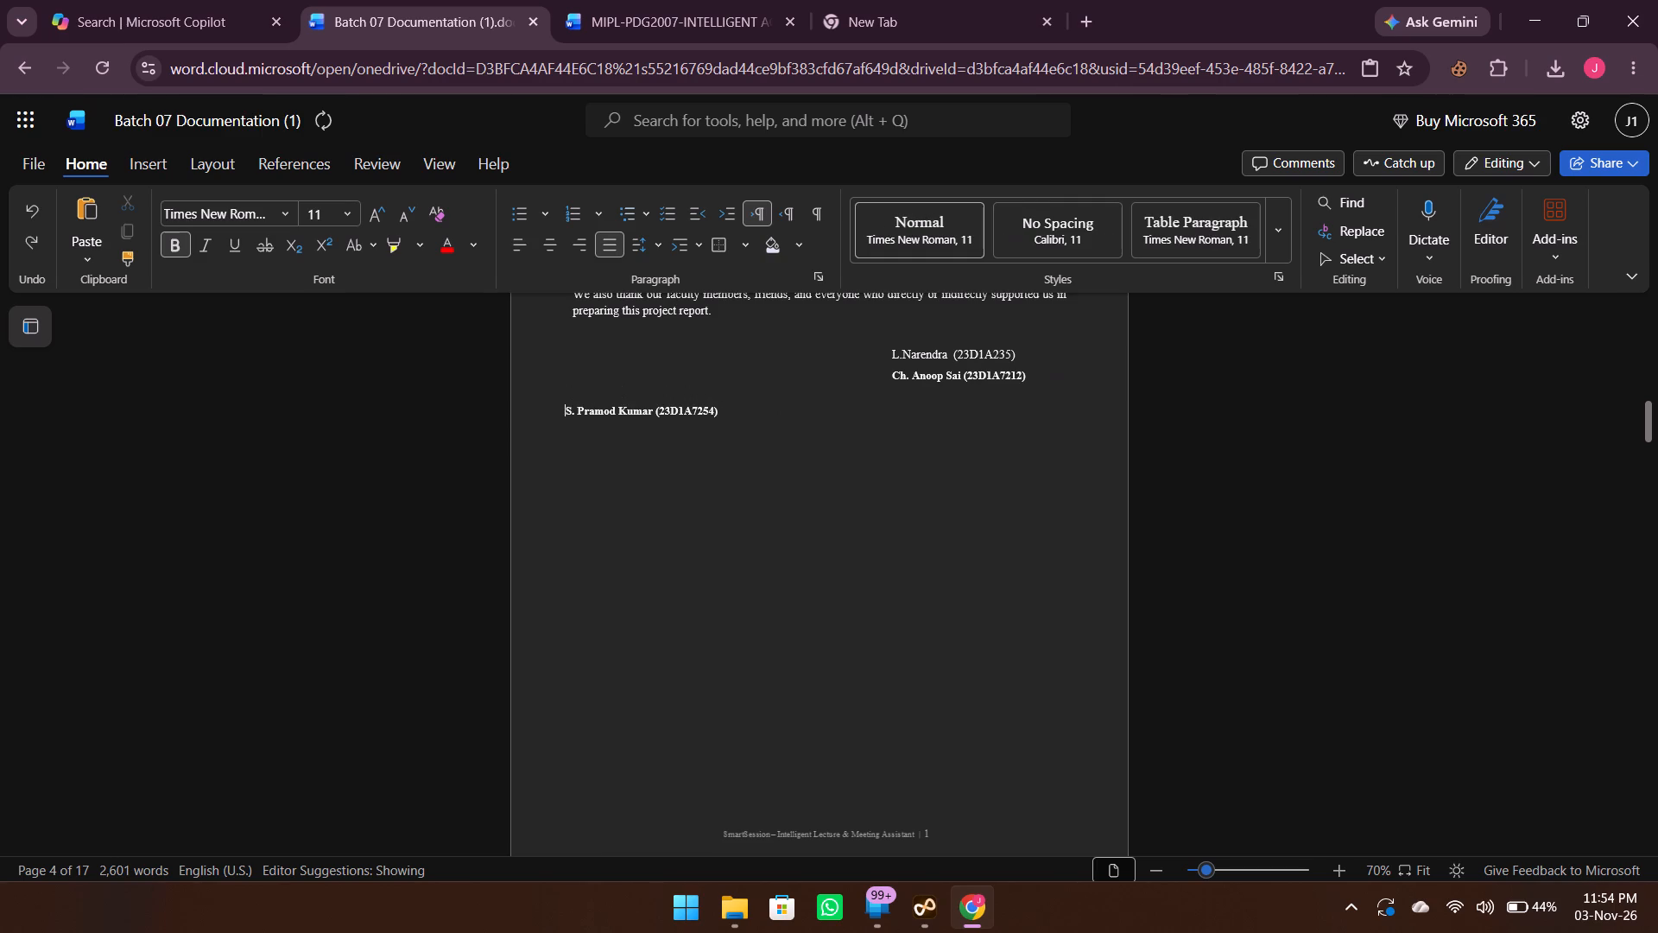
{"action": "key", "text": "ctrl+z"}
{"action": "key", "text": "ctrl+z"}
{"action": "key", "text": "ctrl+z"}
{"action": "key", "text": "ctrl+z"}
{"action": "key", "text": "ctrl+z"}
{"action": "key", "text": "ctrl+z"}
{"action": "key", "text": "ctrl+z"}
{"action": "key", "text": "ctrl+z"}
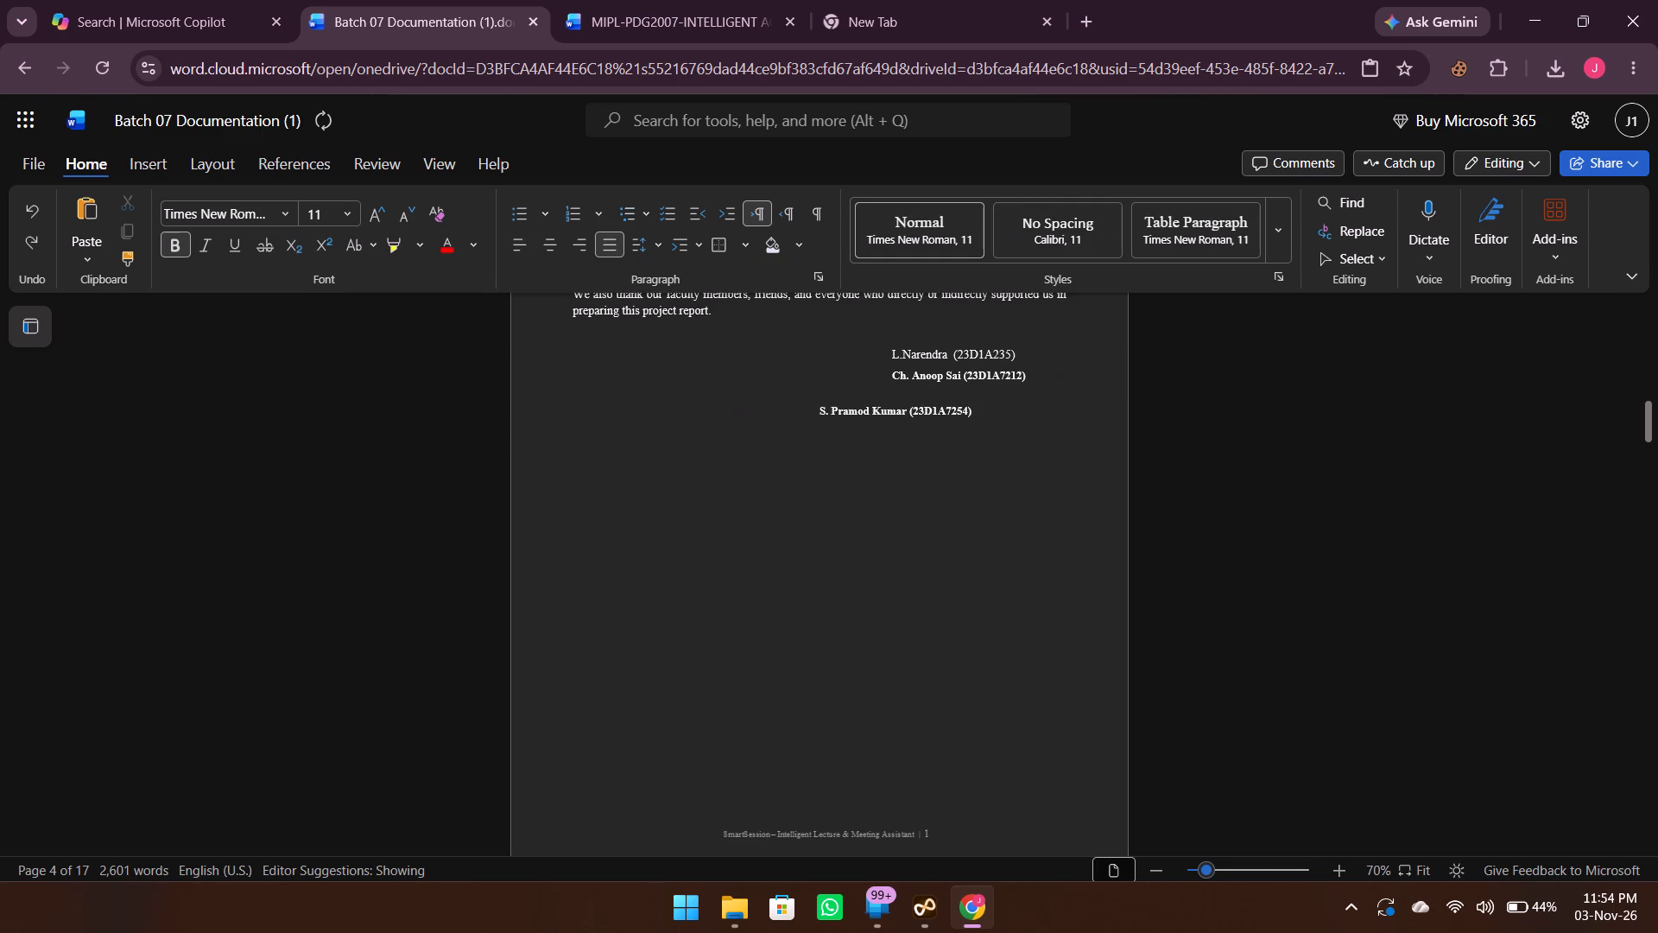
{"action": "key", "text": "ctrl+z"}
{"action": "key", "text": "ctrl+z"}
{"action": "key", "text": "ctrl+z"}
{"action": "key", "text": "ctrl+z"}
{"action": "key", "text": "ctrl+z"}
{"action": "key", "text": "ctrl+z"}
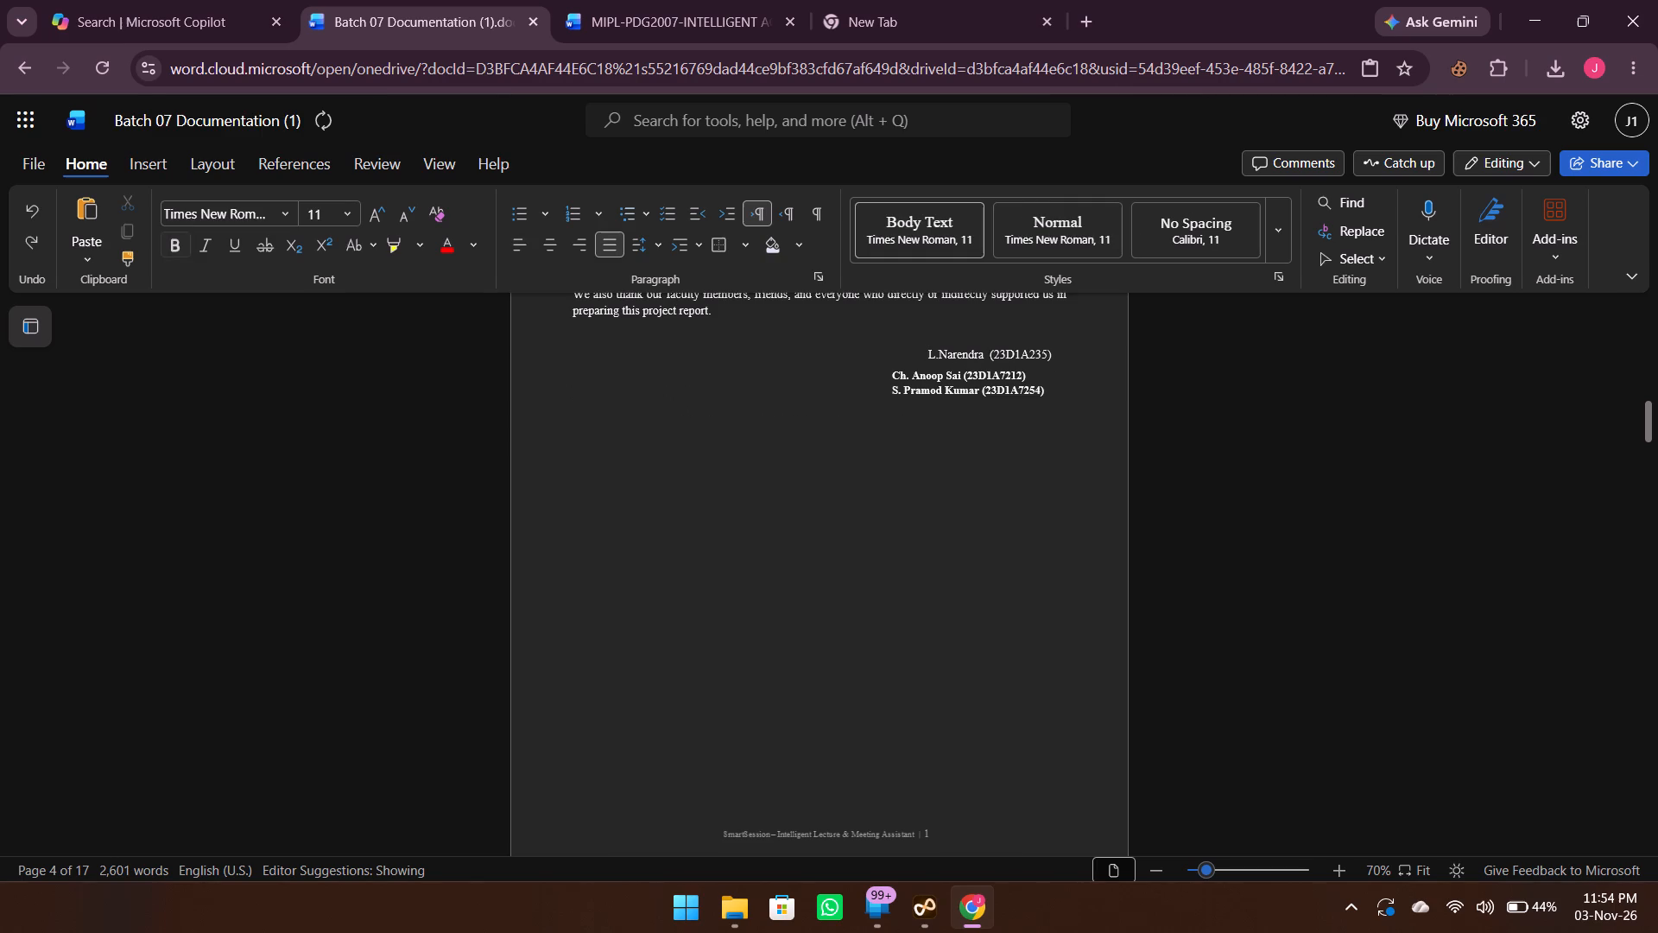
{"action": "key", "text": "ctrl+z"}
Remove one tab before the second and first students' names so both align with the third student's entry.
{"action": "key", "text": "BackSpace"}
{"action": "key", "text": "Up"}
{"action": "key", "text": "Right"}
{"action": "key", "text": "Right"}
{"action": "key", "text": "Right"}
{"action": "key", "text": "Left"}
{"action": "key", "text": "BackSpace"}
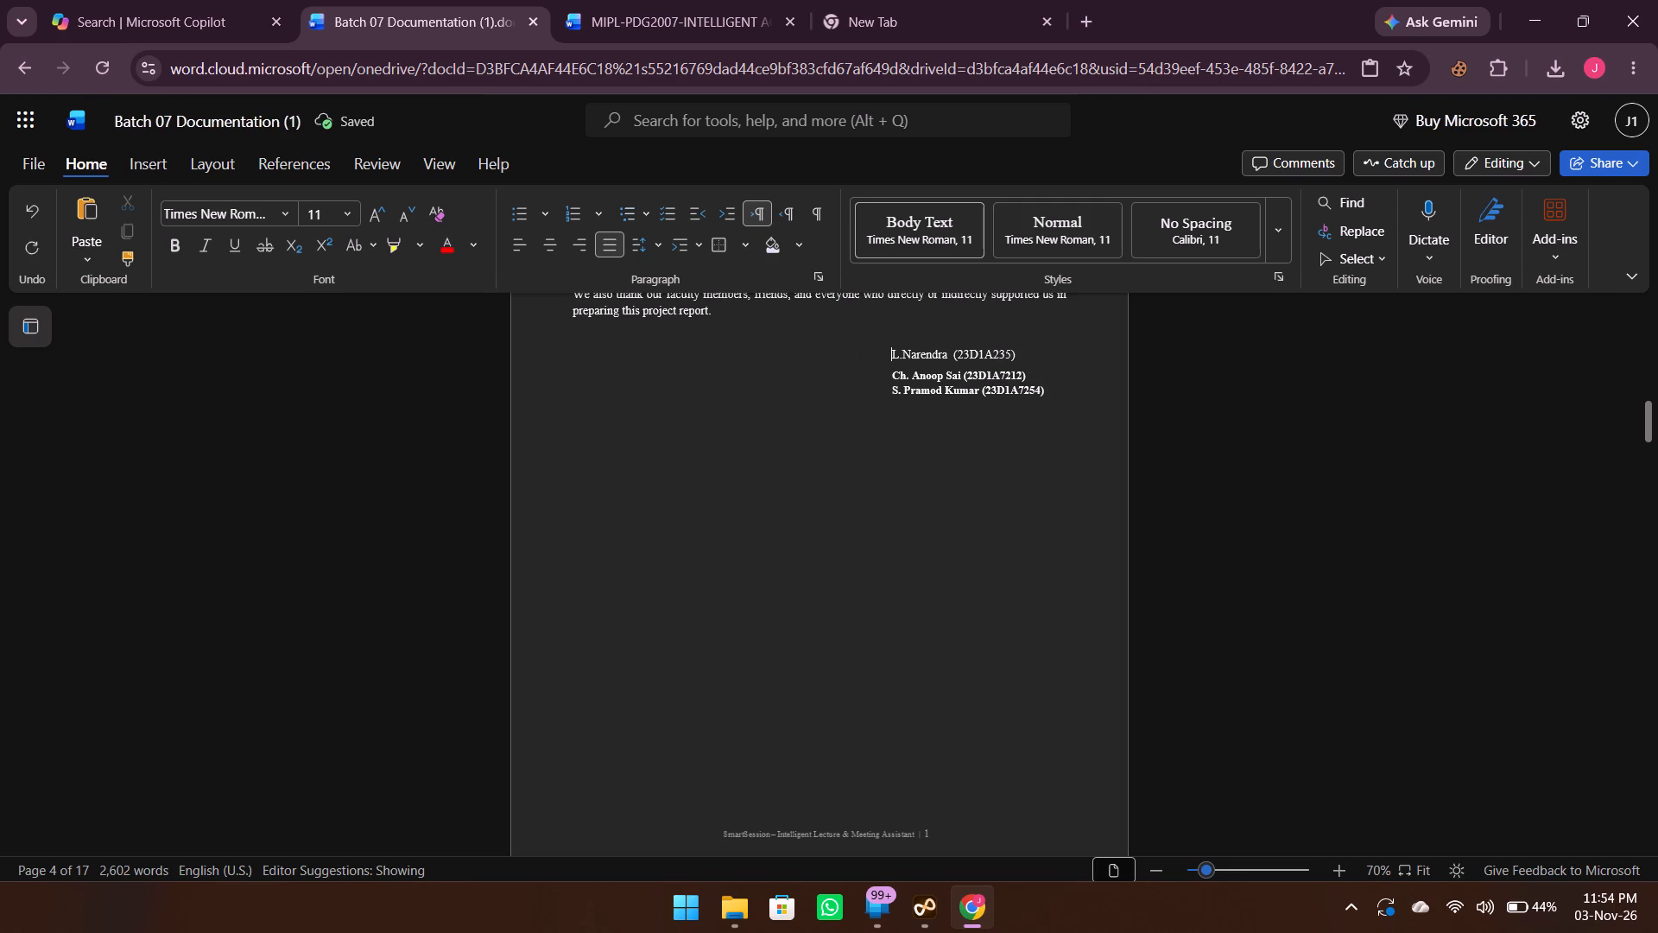
Add the fourth student's name and bracketed roll number below the third student's entry in the Acknowledgment, indented with nine tabs.
{"action": "key", "text": "Down"}
{"action": "key", "text": "Down"}
{"action": "key", "text": "Down"}
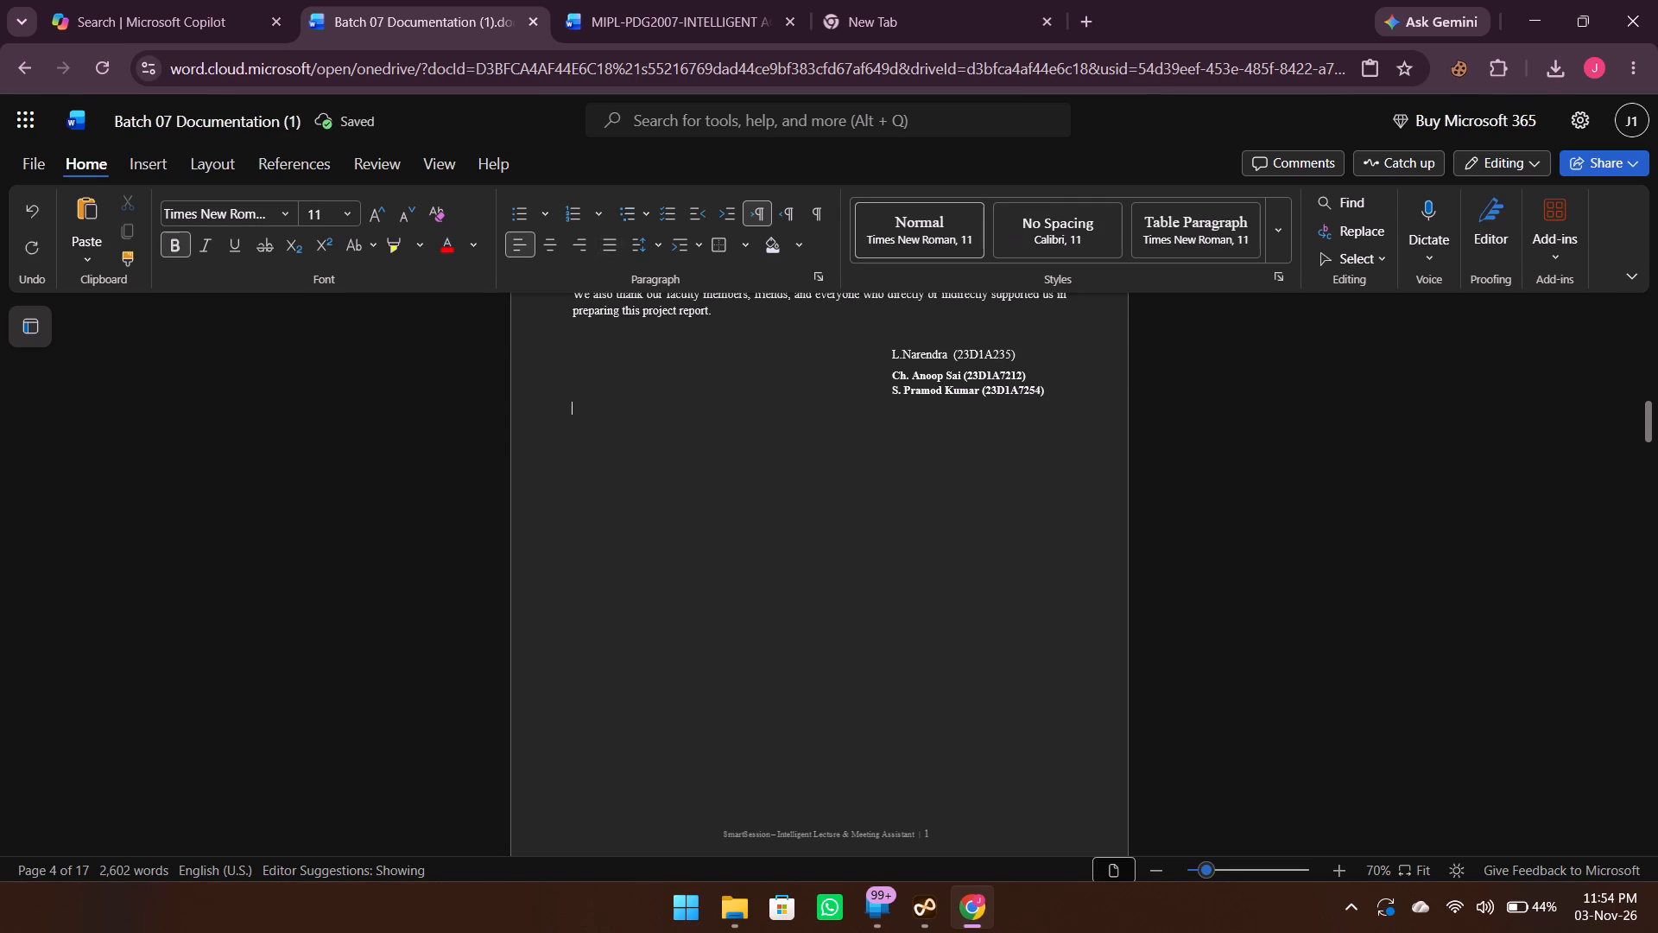
{"action": "key", "text": "Tab"}
{"action": "key", "text": "Tab"}
{"action": "key", "text": "Tab"}
{"action": "key", "text": "Tab"}
{"action": "key", "text": "Tab"}
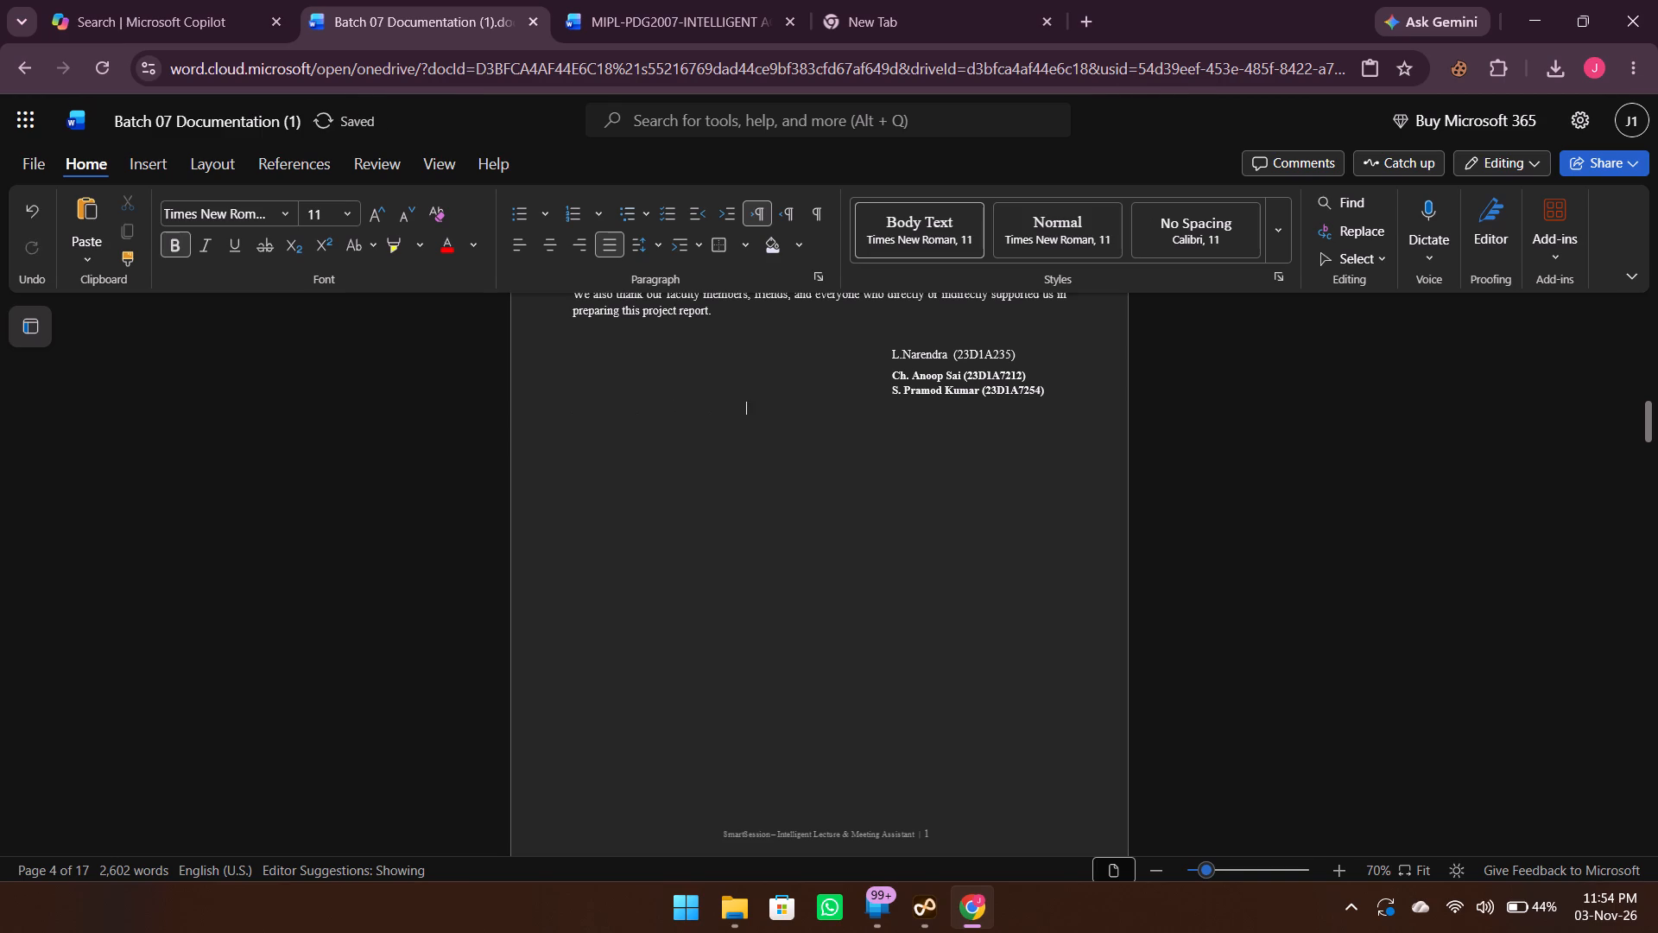
{"action": "key", "text": "Tab"}
{"action": "key", "text": "Tab"}
{"action": "key", "text": "Tab"}
{"action": "key", "text": "Tab"}
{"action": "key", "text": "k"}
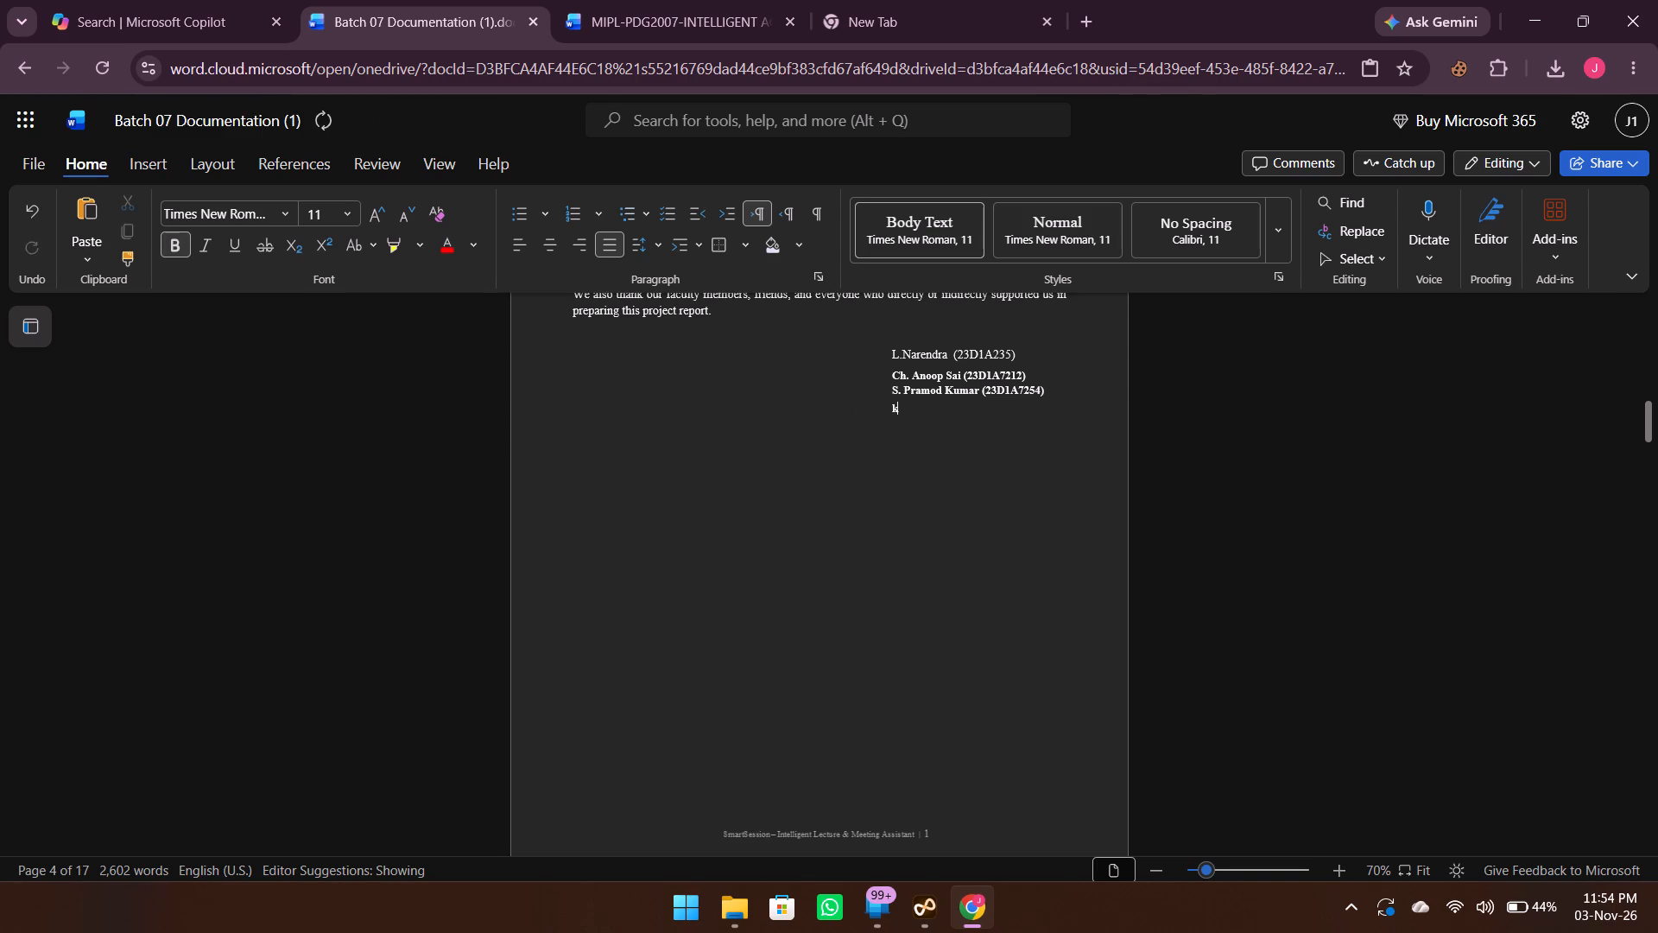
{"action": "key", "text": "BackSpace"}
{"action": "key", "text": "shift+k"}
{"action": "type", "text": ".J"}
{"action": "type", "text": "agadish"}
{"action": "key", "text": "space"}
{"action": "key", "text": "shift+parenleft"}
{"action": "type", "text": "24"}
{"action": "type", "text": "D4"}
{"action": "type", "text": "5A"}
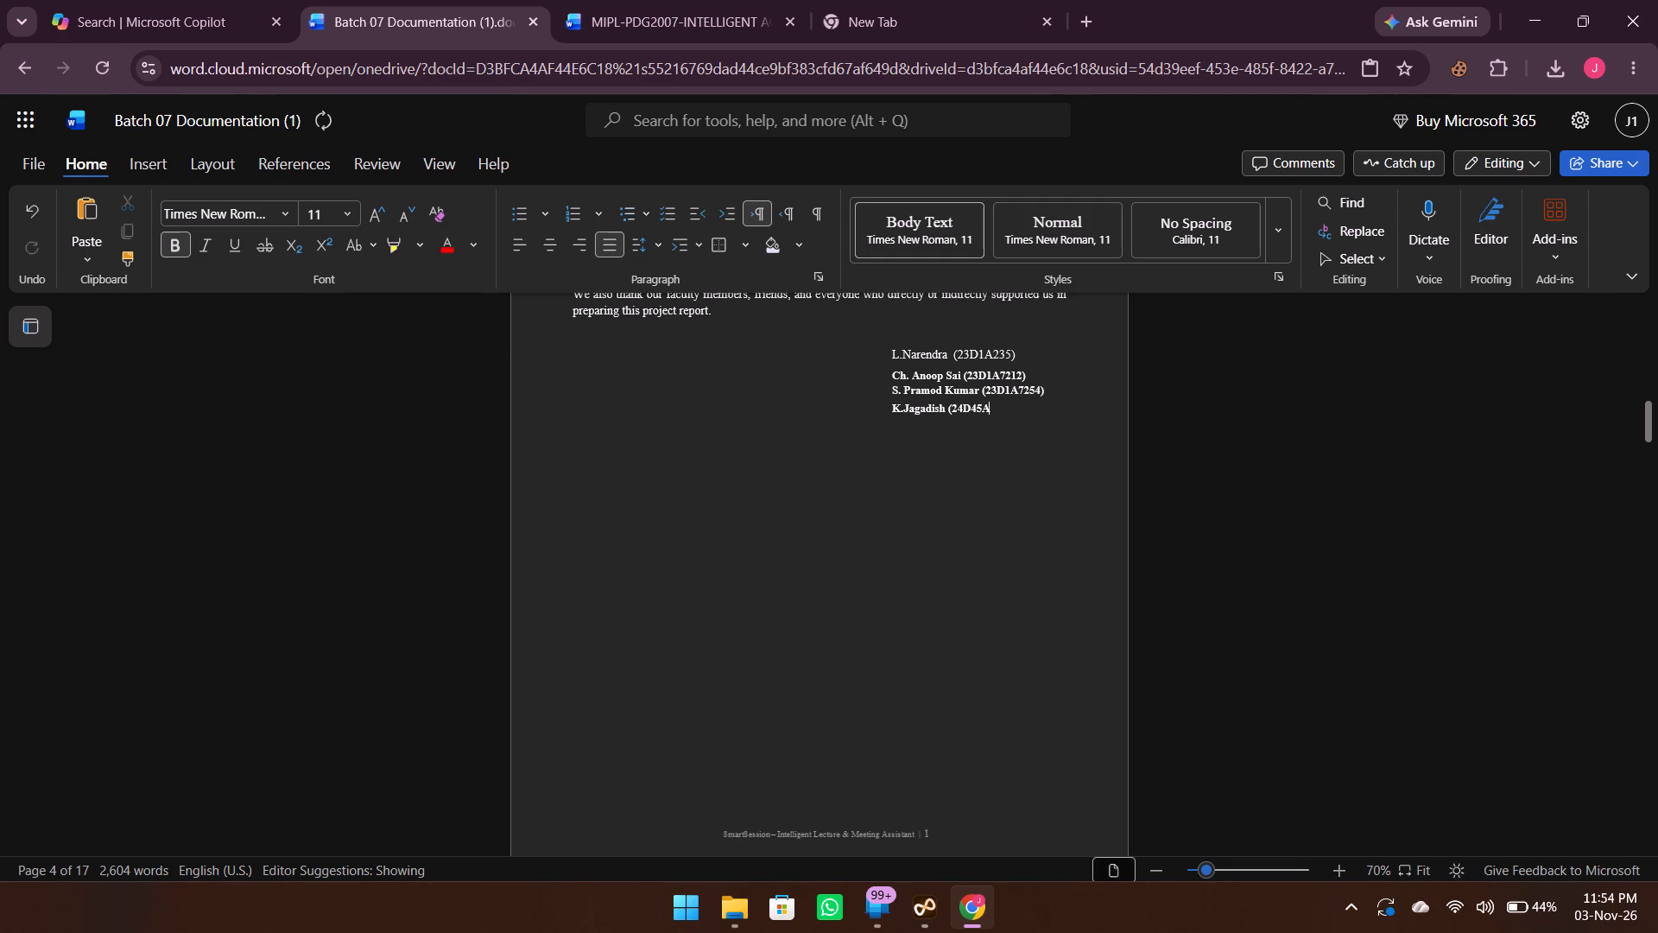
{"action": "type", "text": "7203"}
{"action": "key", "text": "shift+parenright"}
Set the font size of the four student entries in the Acknowledgment to 12.
{"action": "left_click_drag", "start_coordinate": [1021, 408], "coordinate": [951, 403]}
{"action": "left_click_drag", "start_coordinate": [951, 403], "coordinate": [886, 357]}
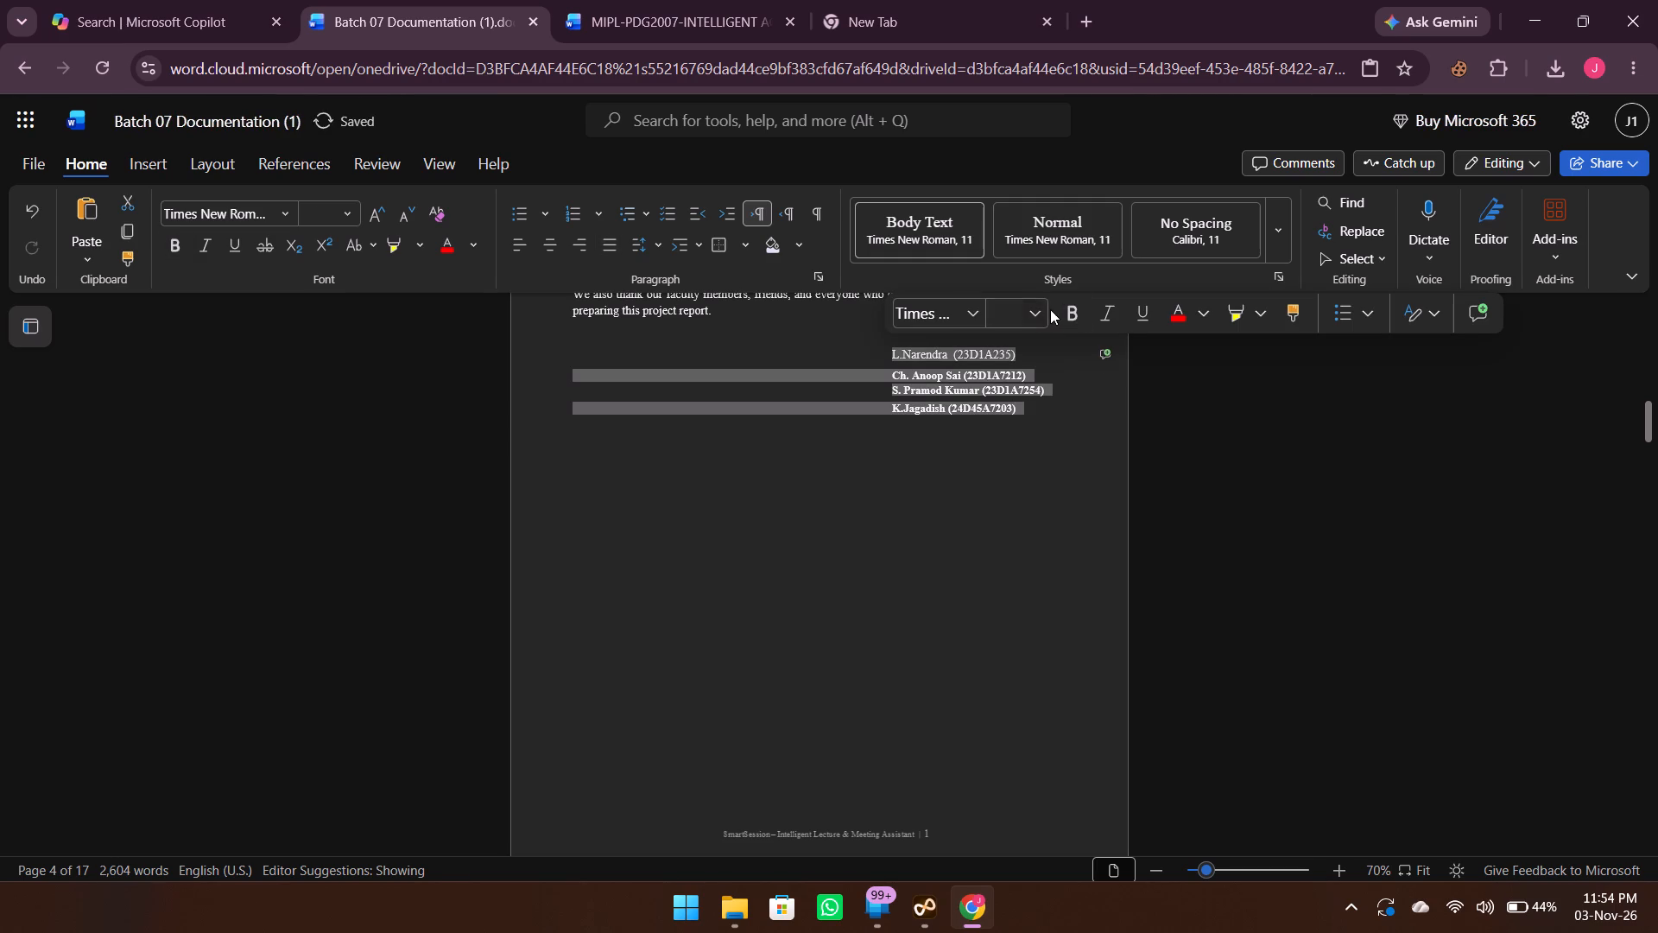
{"action": "left_click", "coordinate": [1031, 311]}
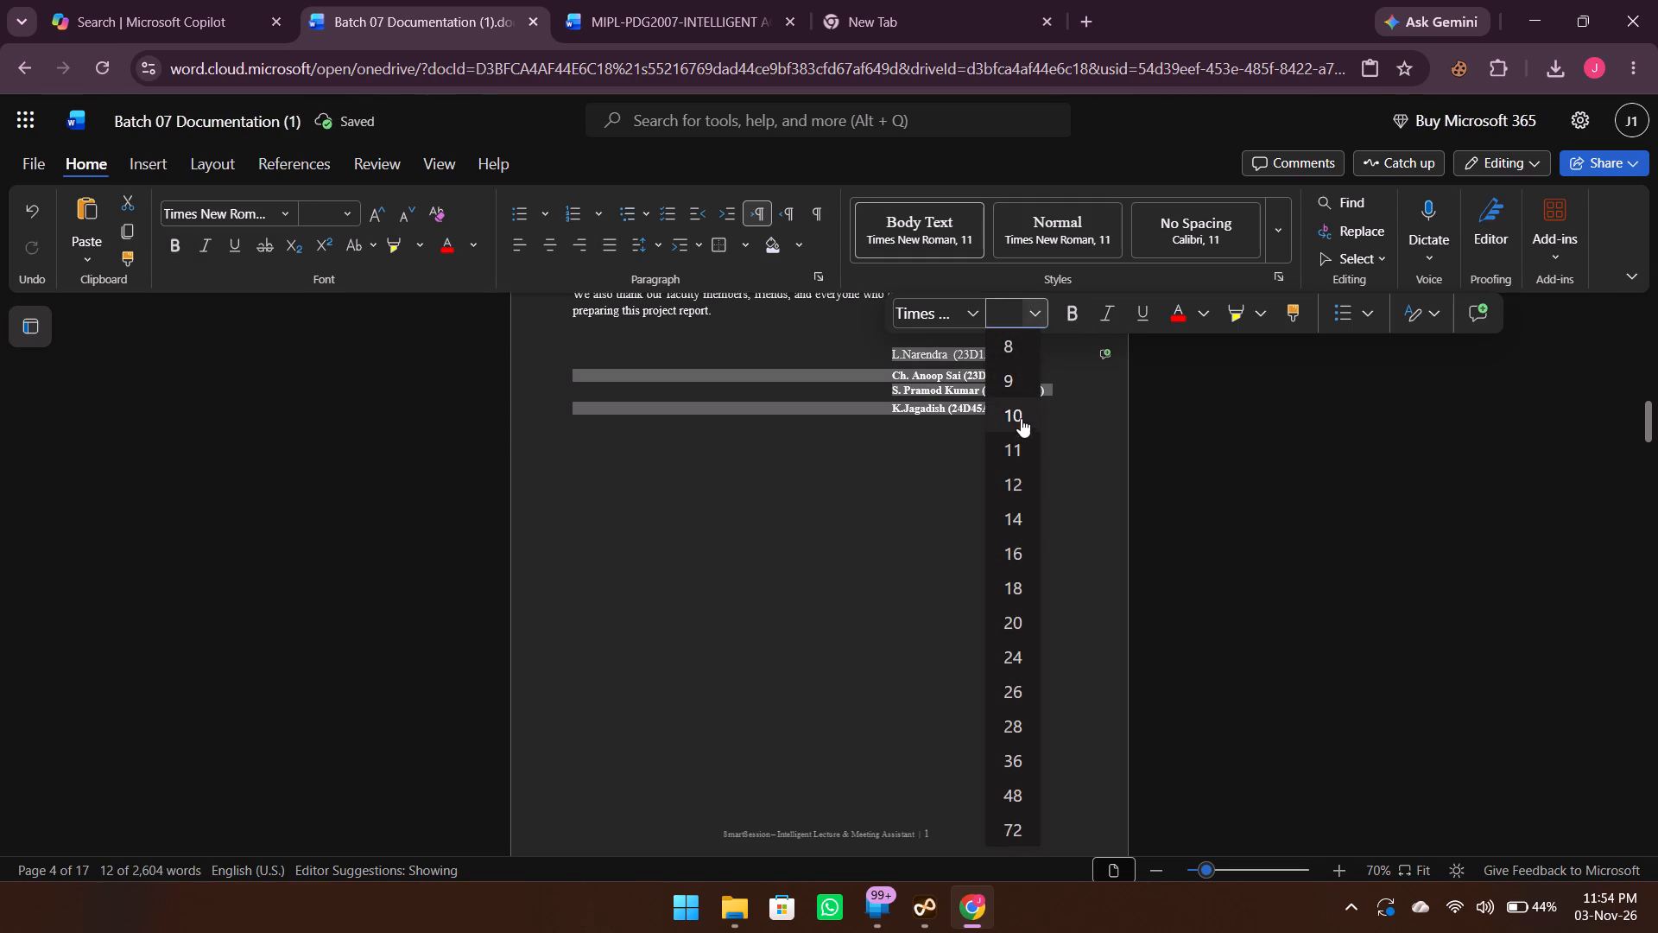
{"action": "left_click", "coordinate": [1011, 469]}
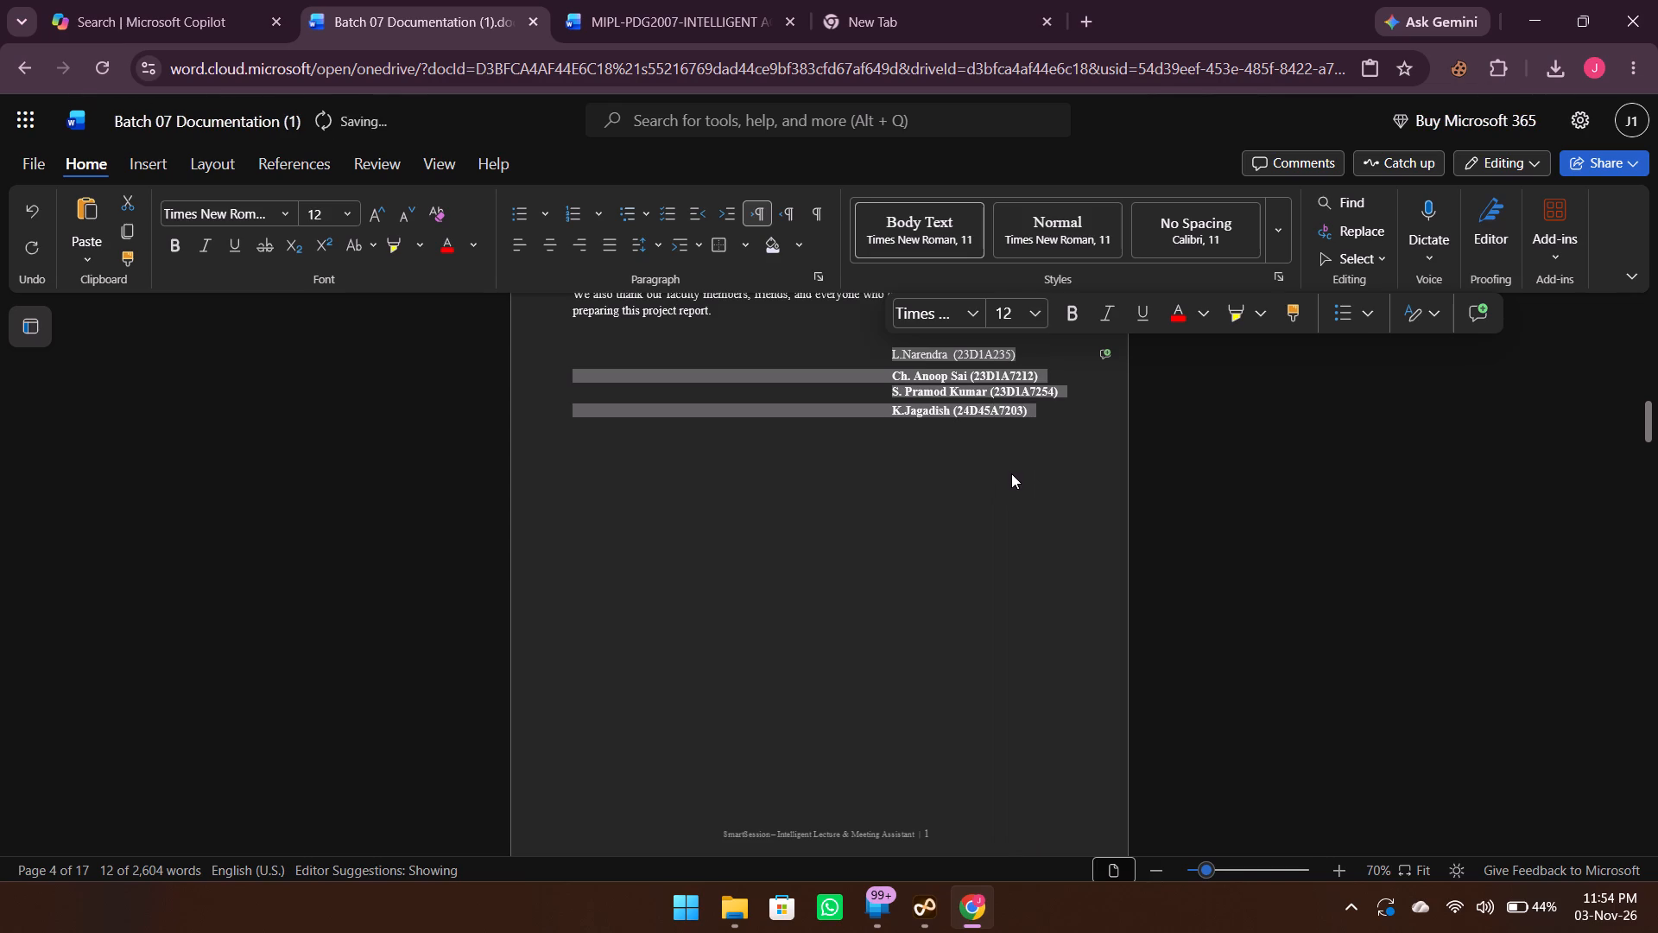
{"action": "left_click", "coordinate": [1012, 490]}
Review the layout of the front pages, from the Acknowledgment back to the title page and through the Certificate and Declaration.
{"action": "scroll", "coordinate": [958, 490], "scroll_direction": "up", "scroll_amount": 1}
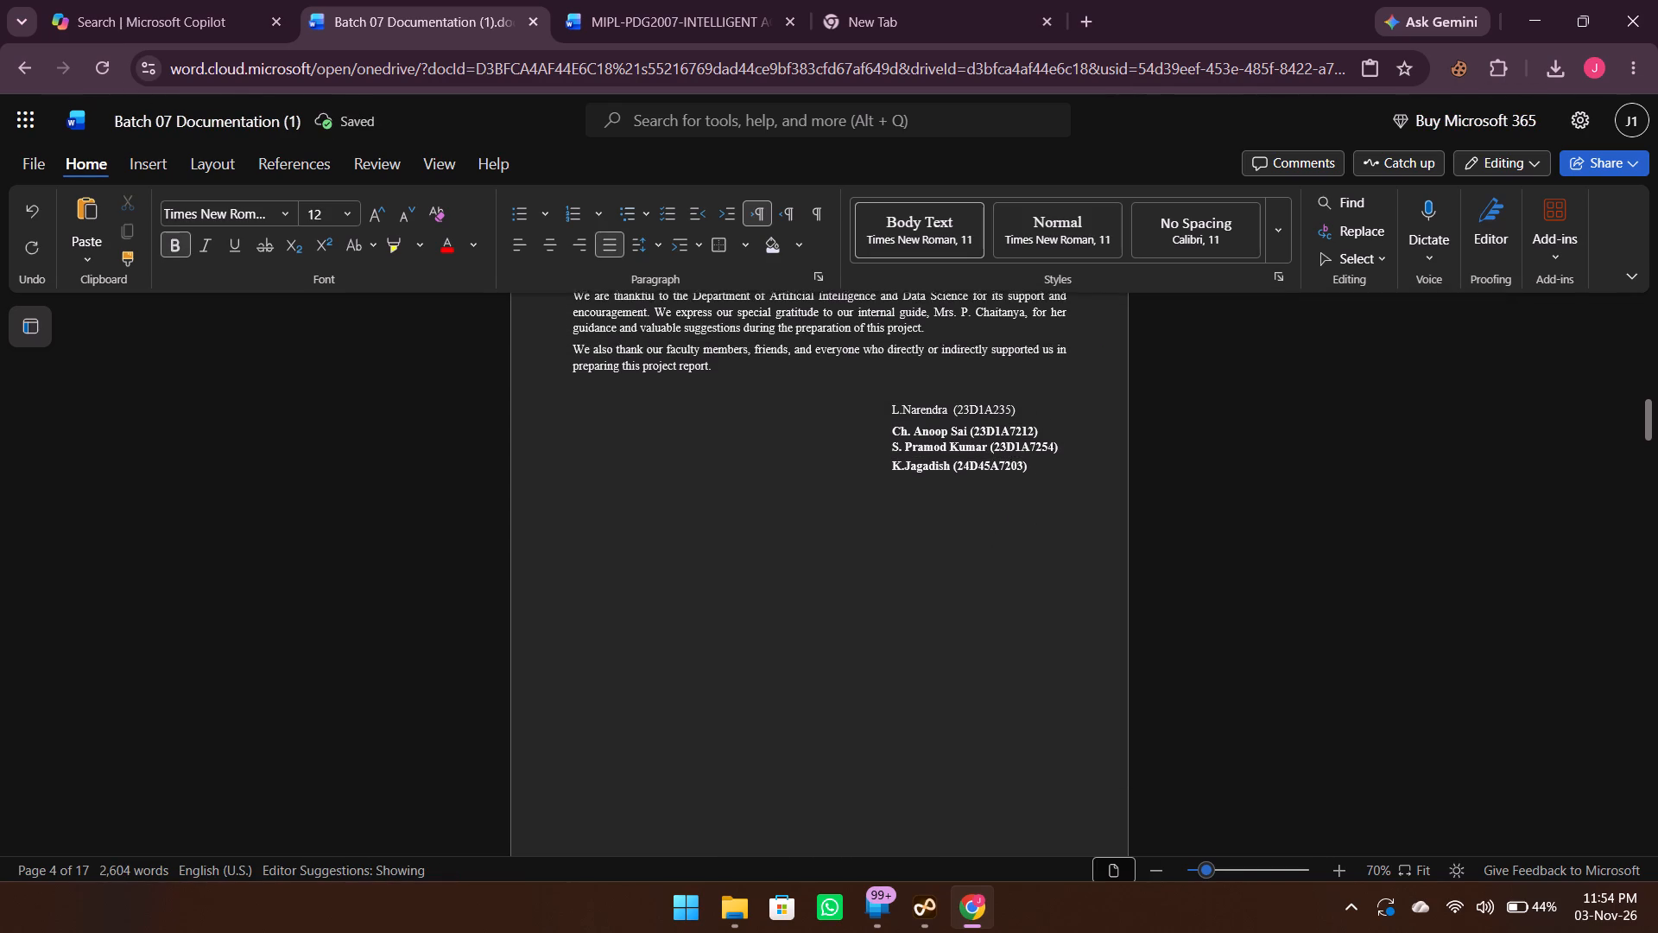
{"action": "scroll", "coordinate": [958, 490], "scroll_direction": "up", "scroll_amount": 10}
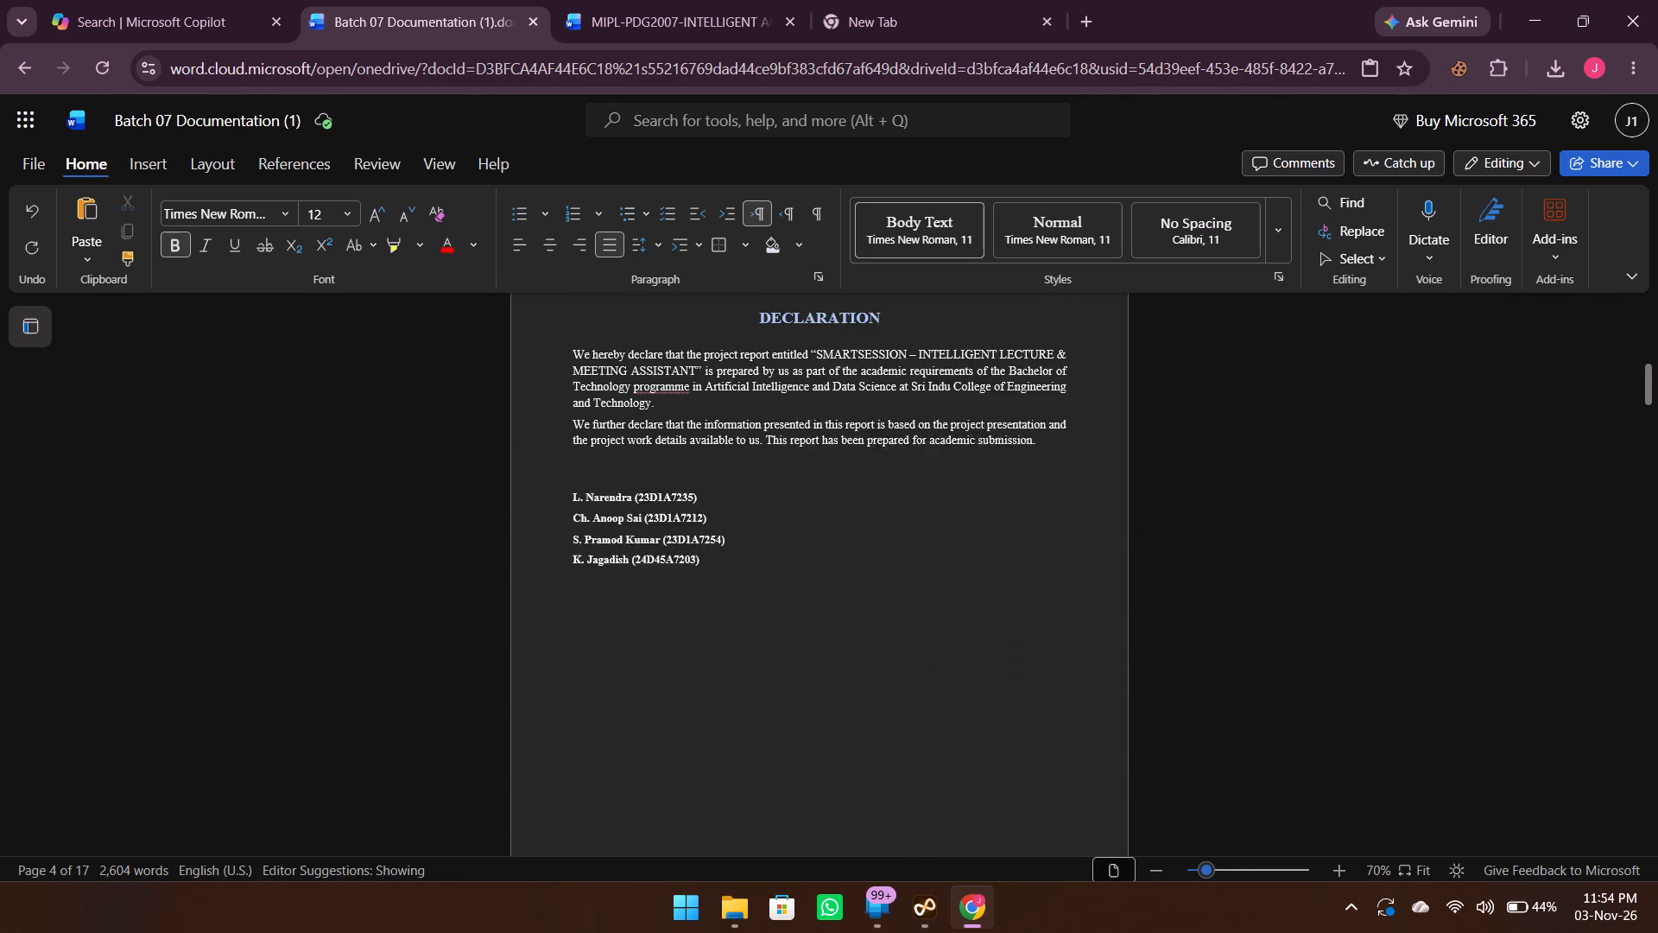
{"action": "scroll", "coordinate": [958, 490], "scroll_direction": "up", "scroll_amount": 6}
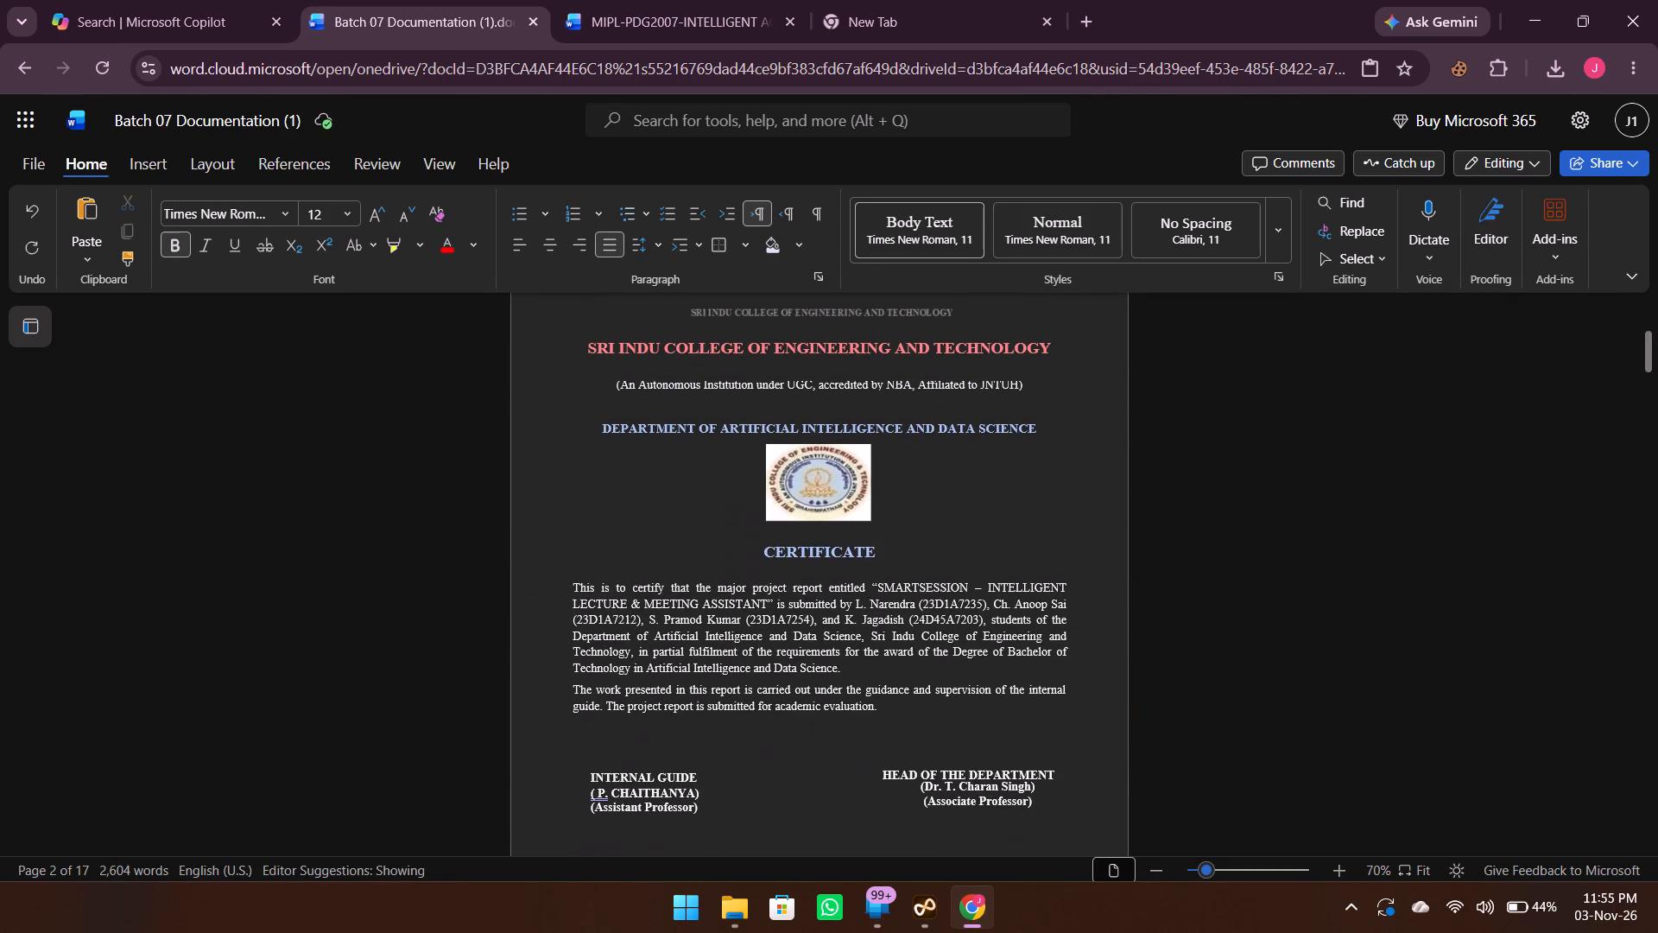
{"action": "scroll", "coordinate": [958, 490], "scroll_direction": "up", "scroll_amount": 10}
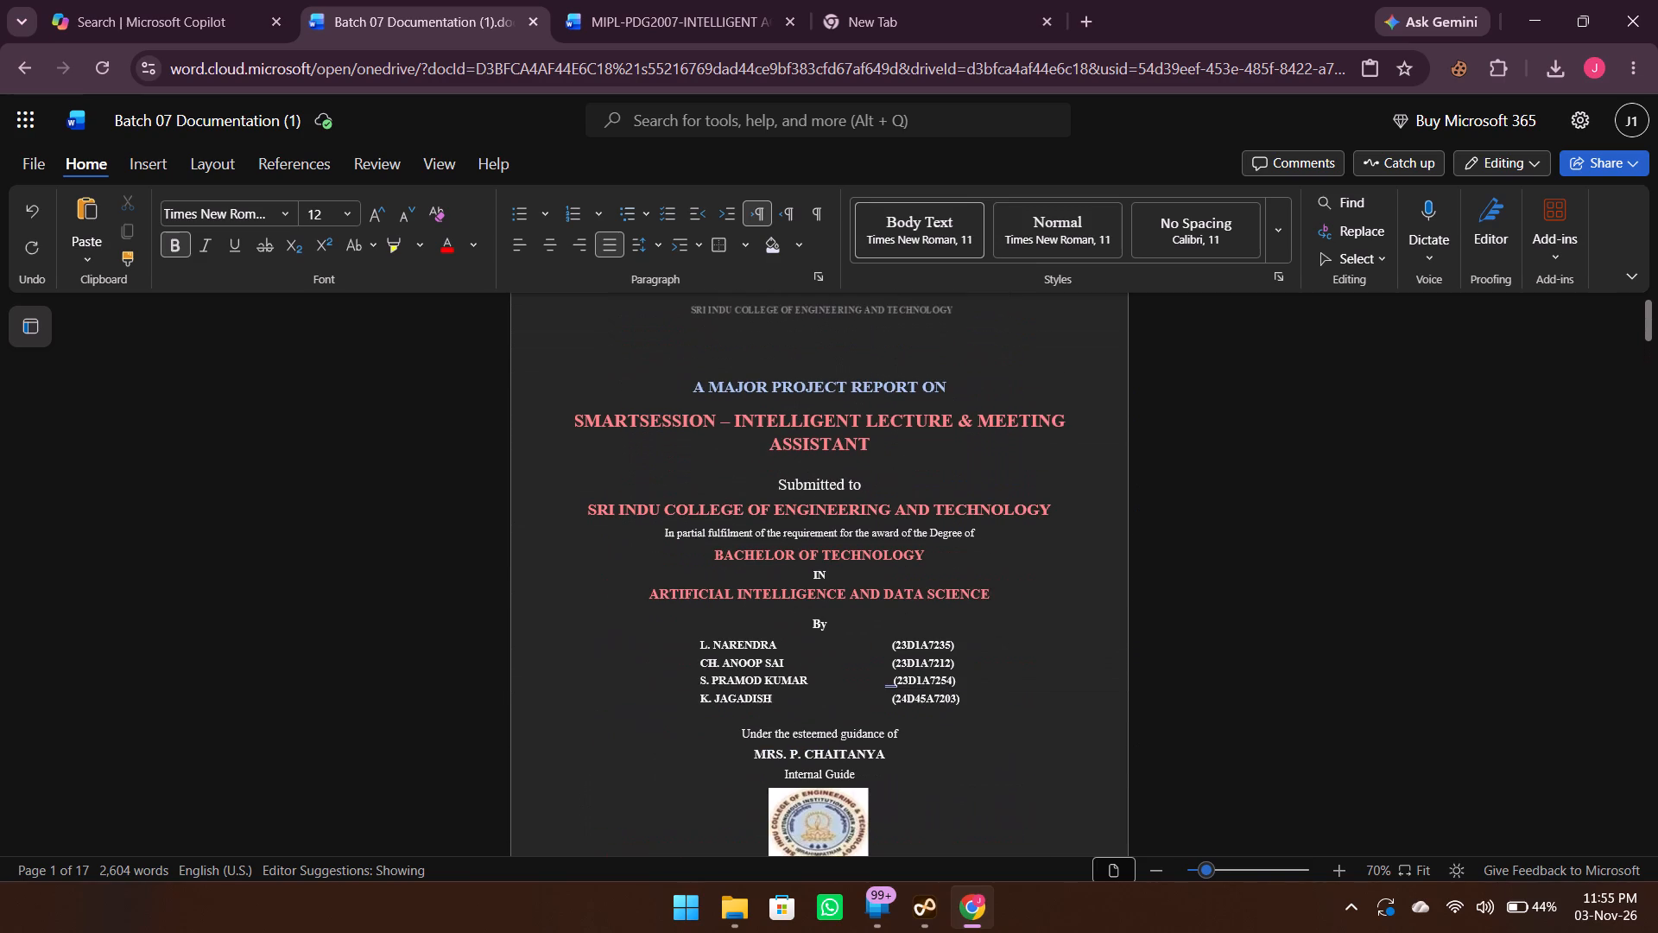
{"action": "scroll", "coordinate": [958, 490], "scroll_direction": "down", "scroll_amount": 7}
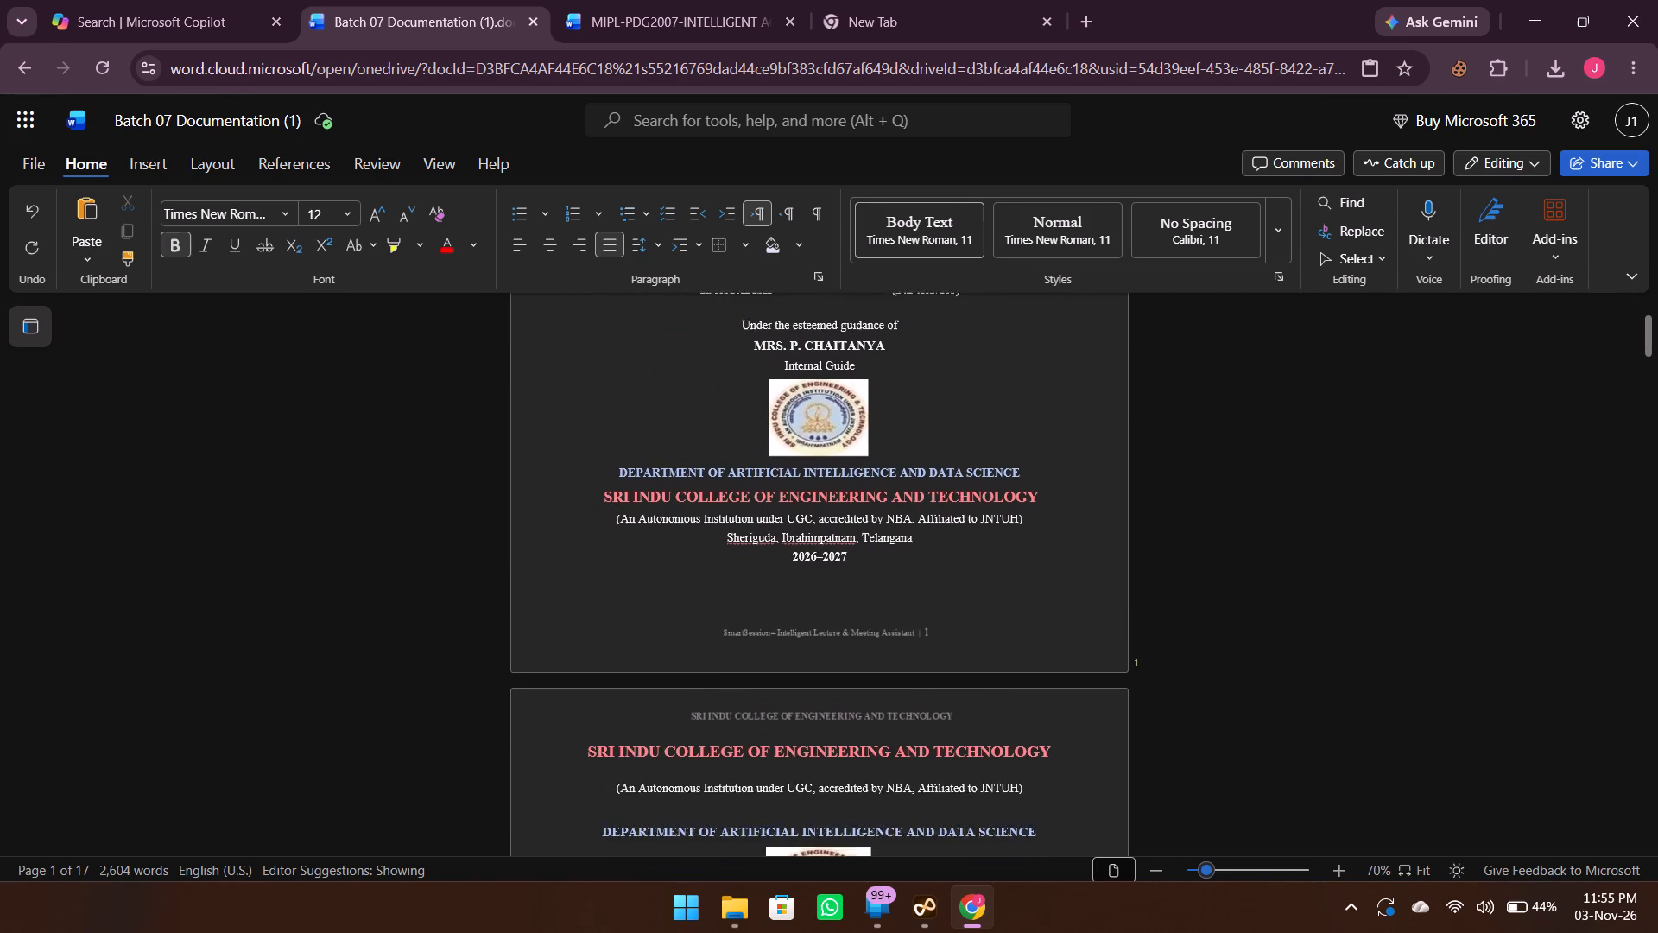
{"action": "scroll", "coordinate": [958, 490], "scroll_direction": "down", "scroll_amount": 5}
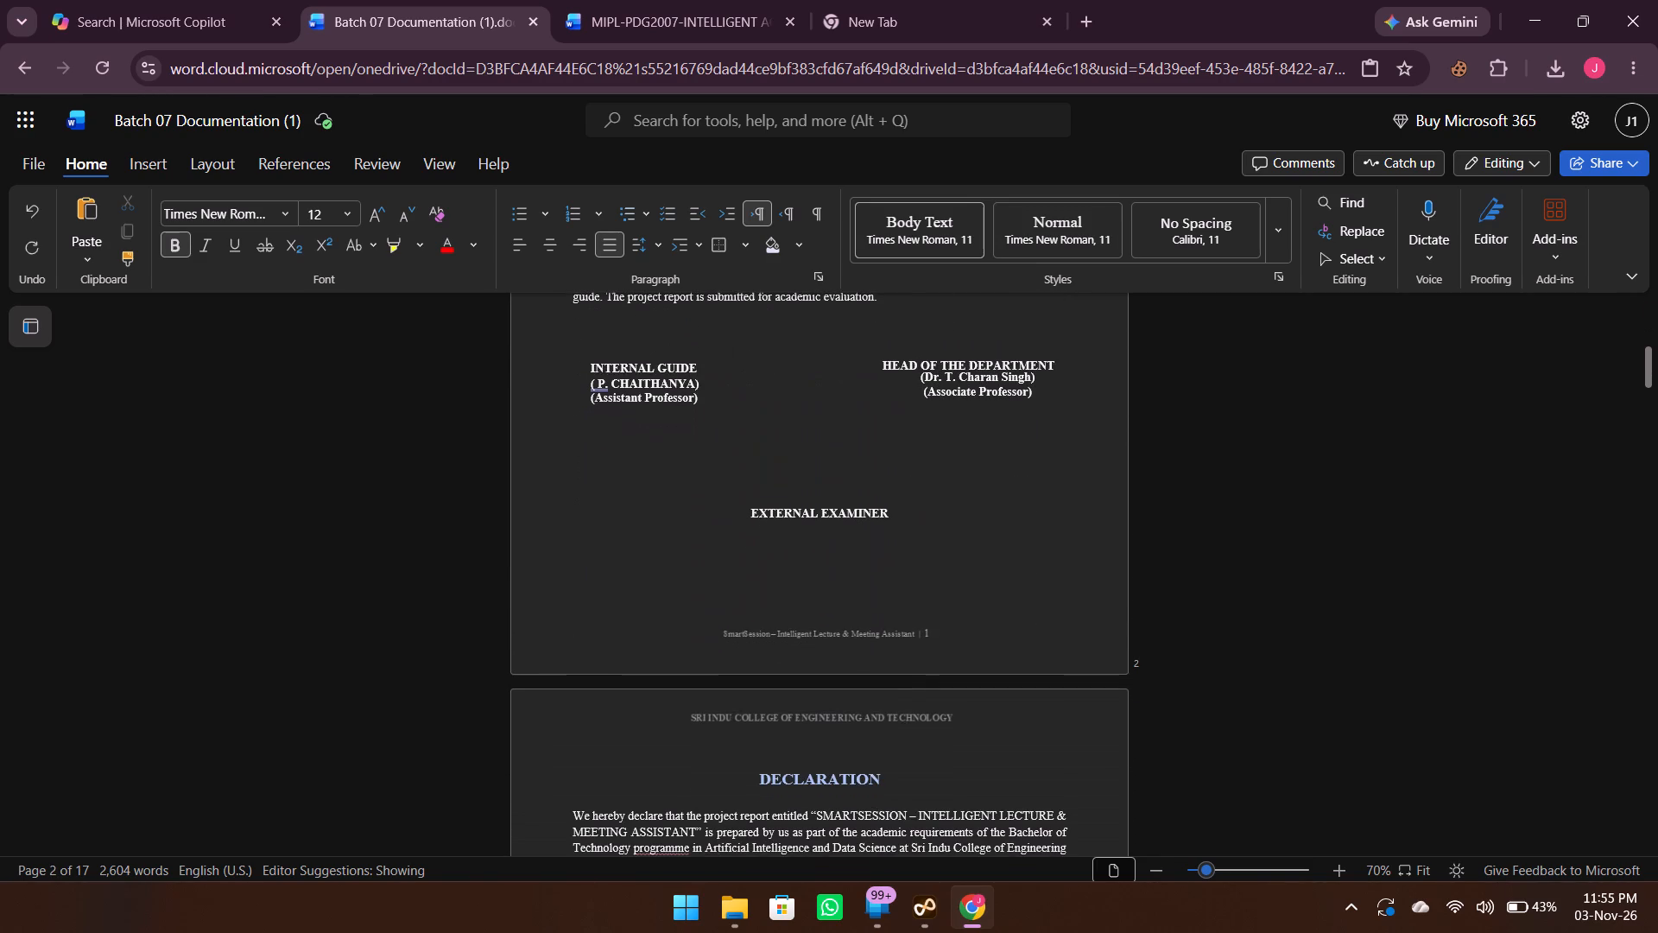
{"action": "scroll", "coordinate": [958, 490], "scroll_direction": "down", "scroll_amount": 5}
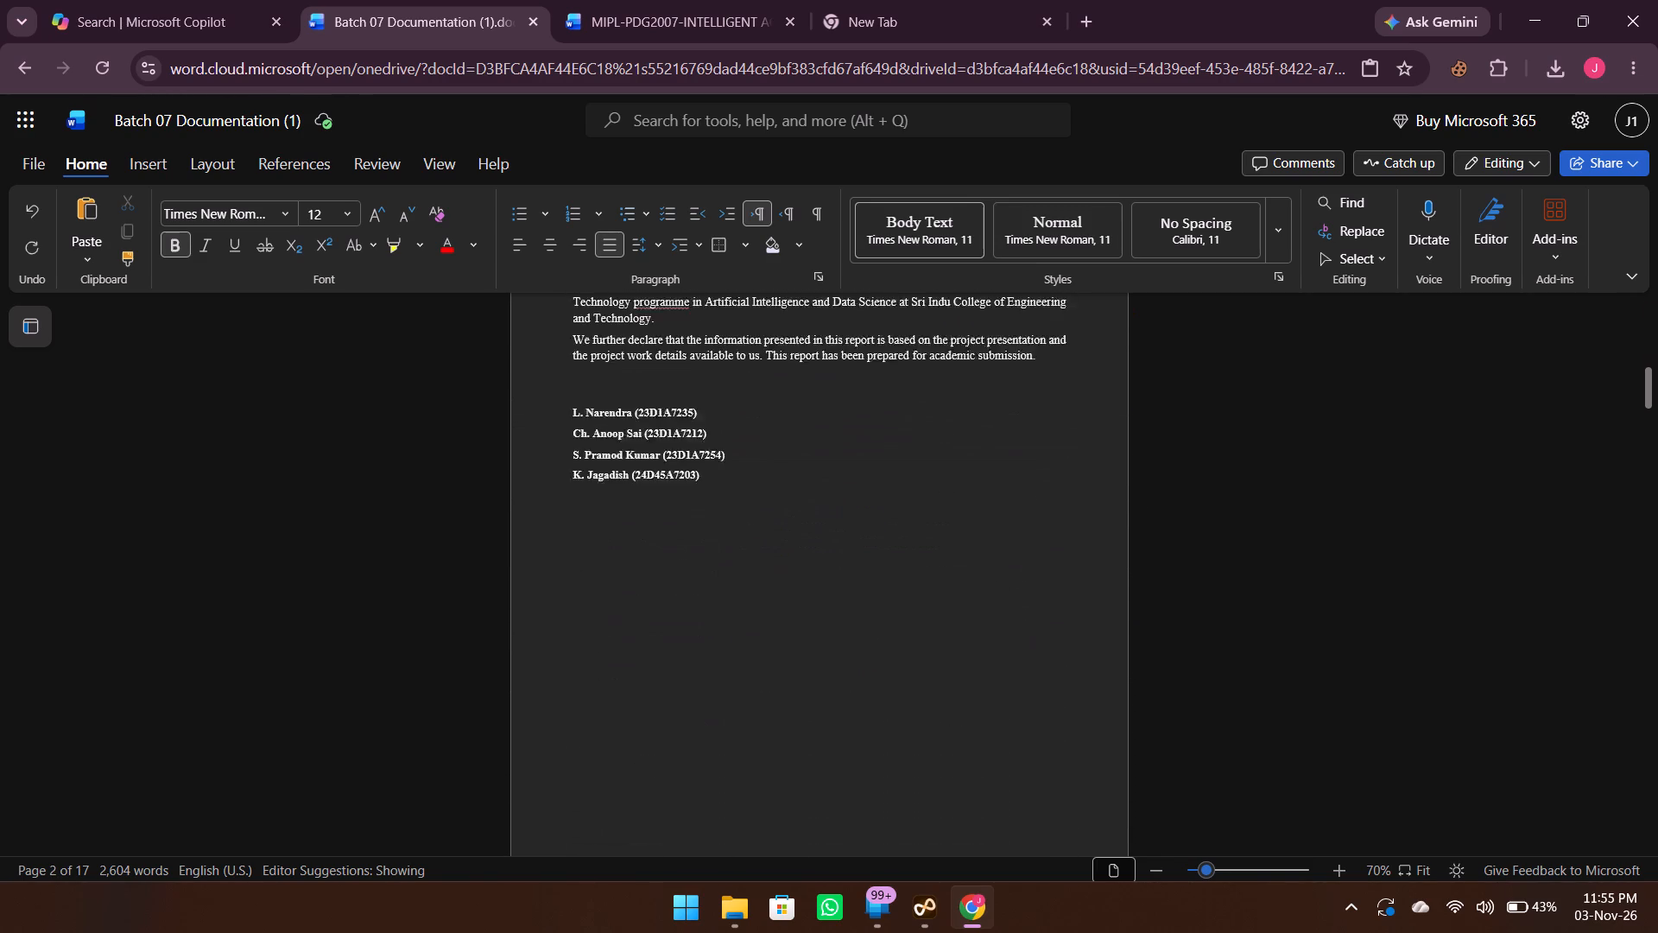
Set the font size of the three Abstract body paragraphs to 12.
{"action": "scroll", "coordinate": [958, 490], "scroll_direction": "down", "scroll_amount": 6}
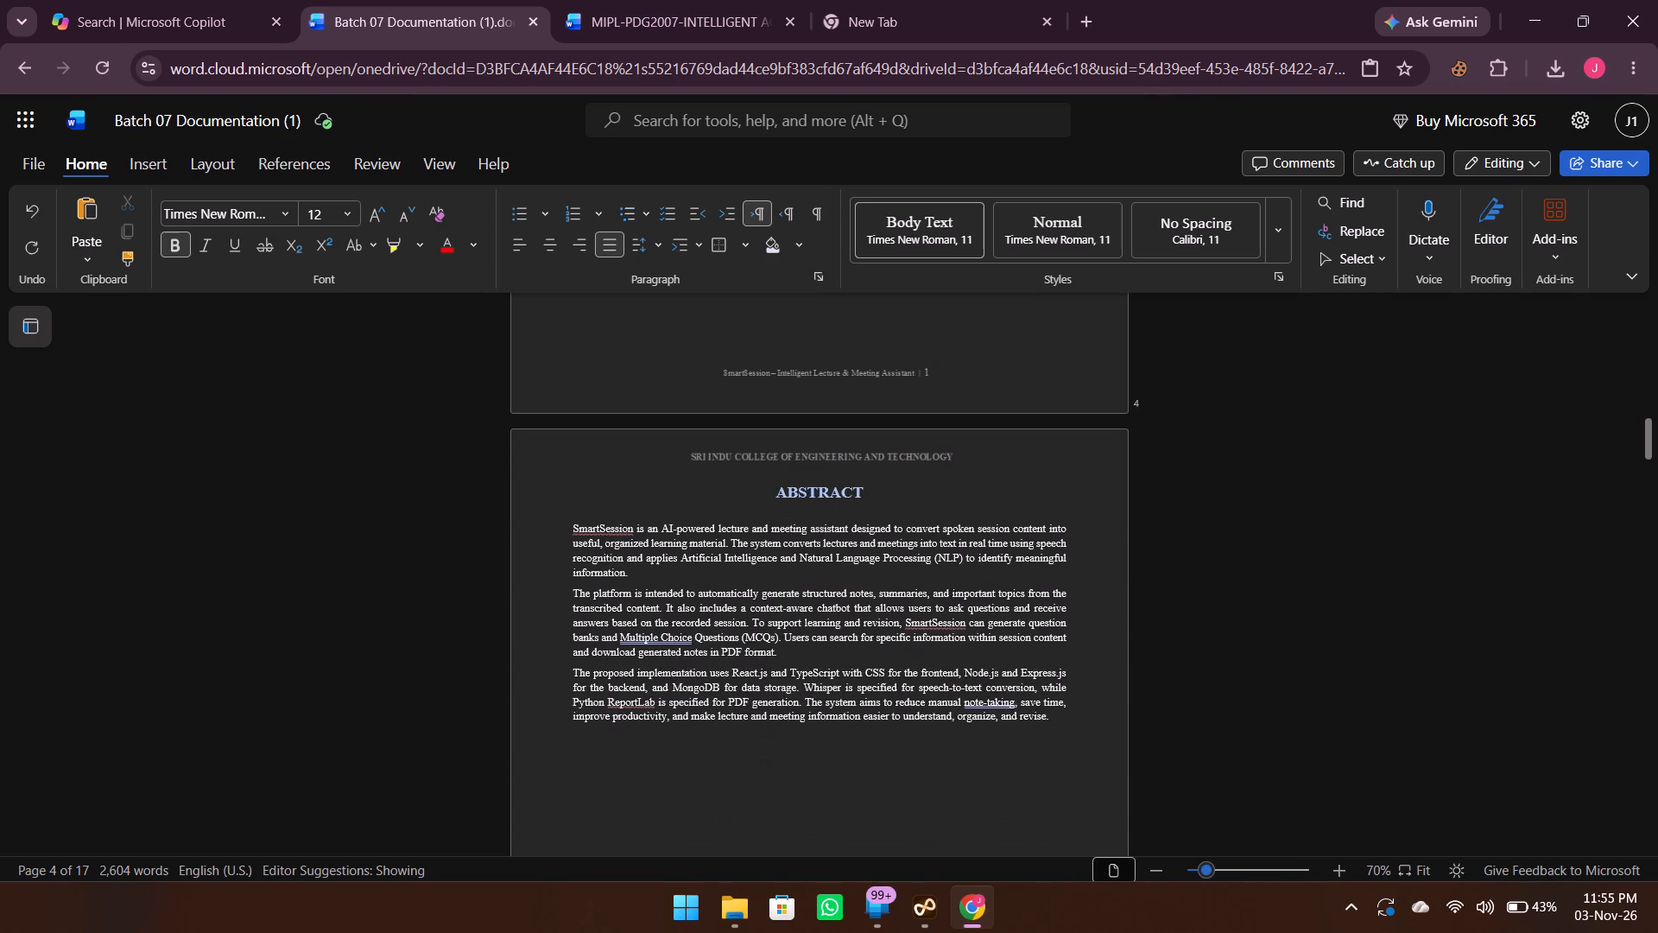
{"action": "scroll", "coordinate": [958, 490], "scroll_direction": "down", "scroll_amount": 1}
{"action": "left_click_drag", "start_coordinate": [1054, 676], "coordinate": [573, 524]}
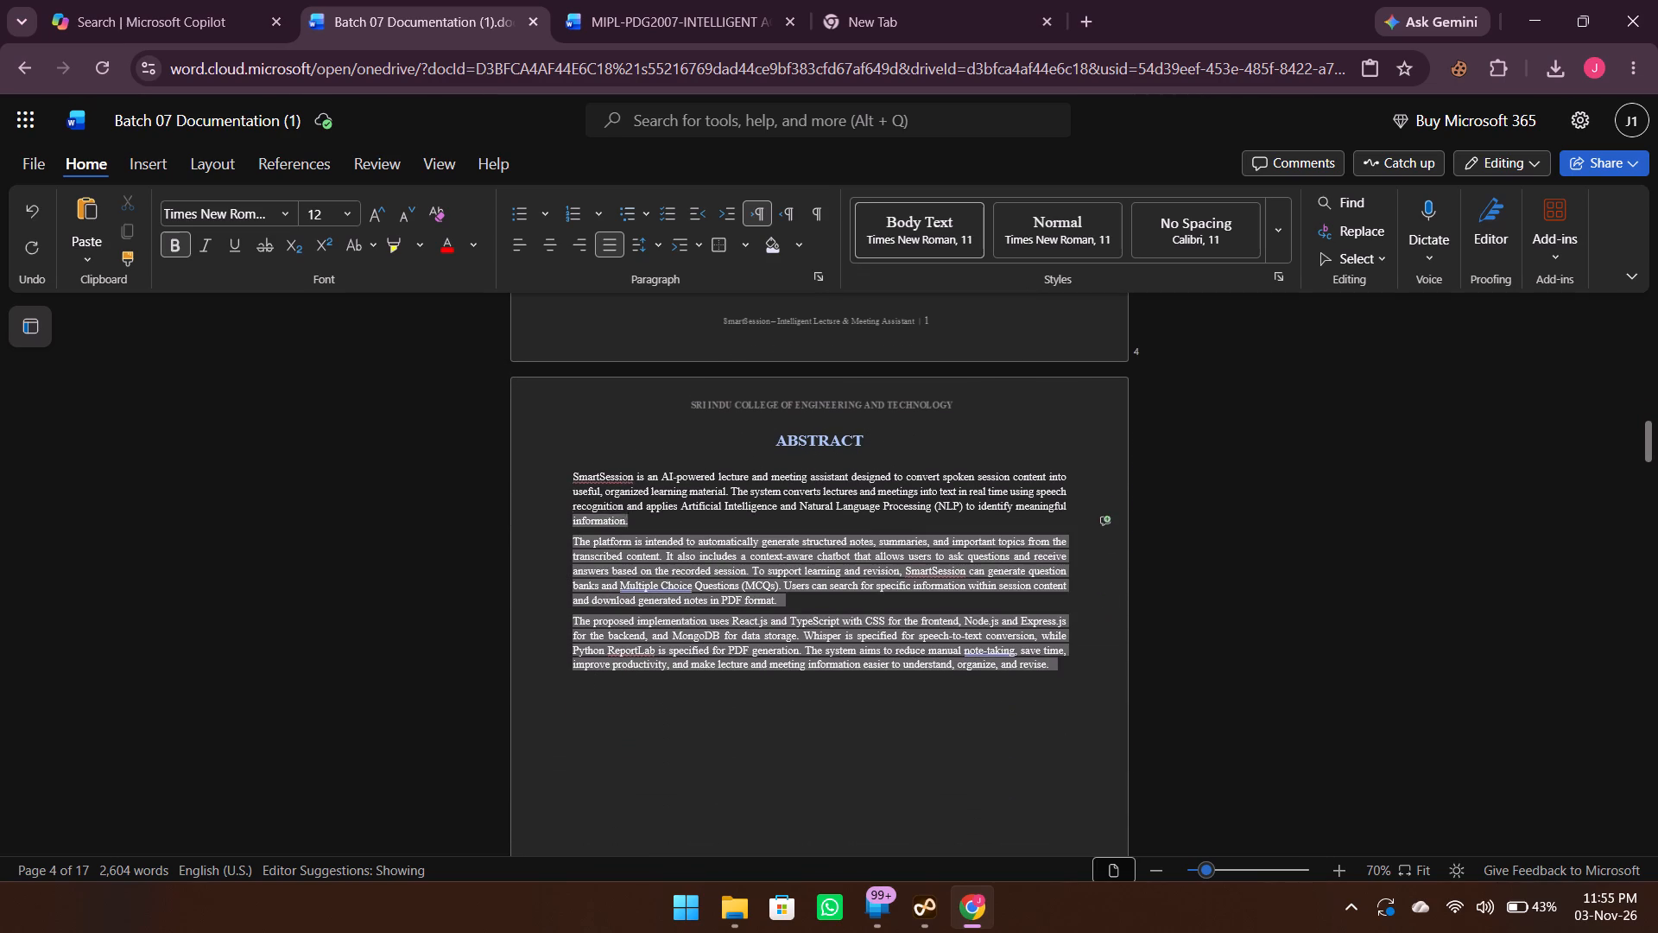
{"action": "left_click_drag", "start_coordinate": [573, 524], "coordinate": [565, 473]}
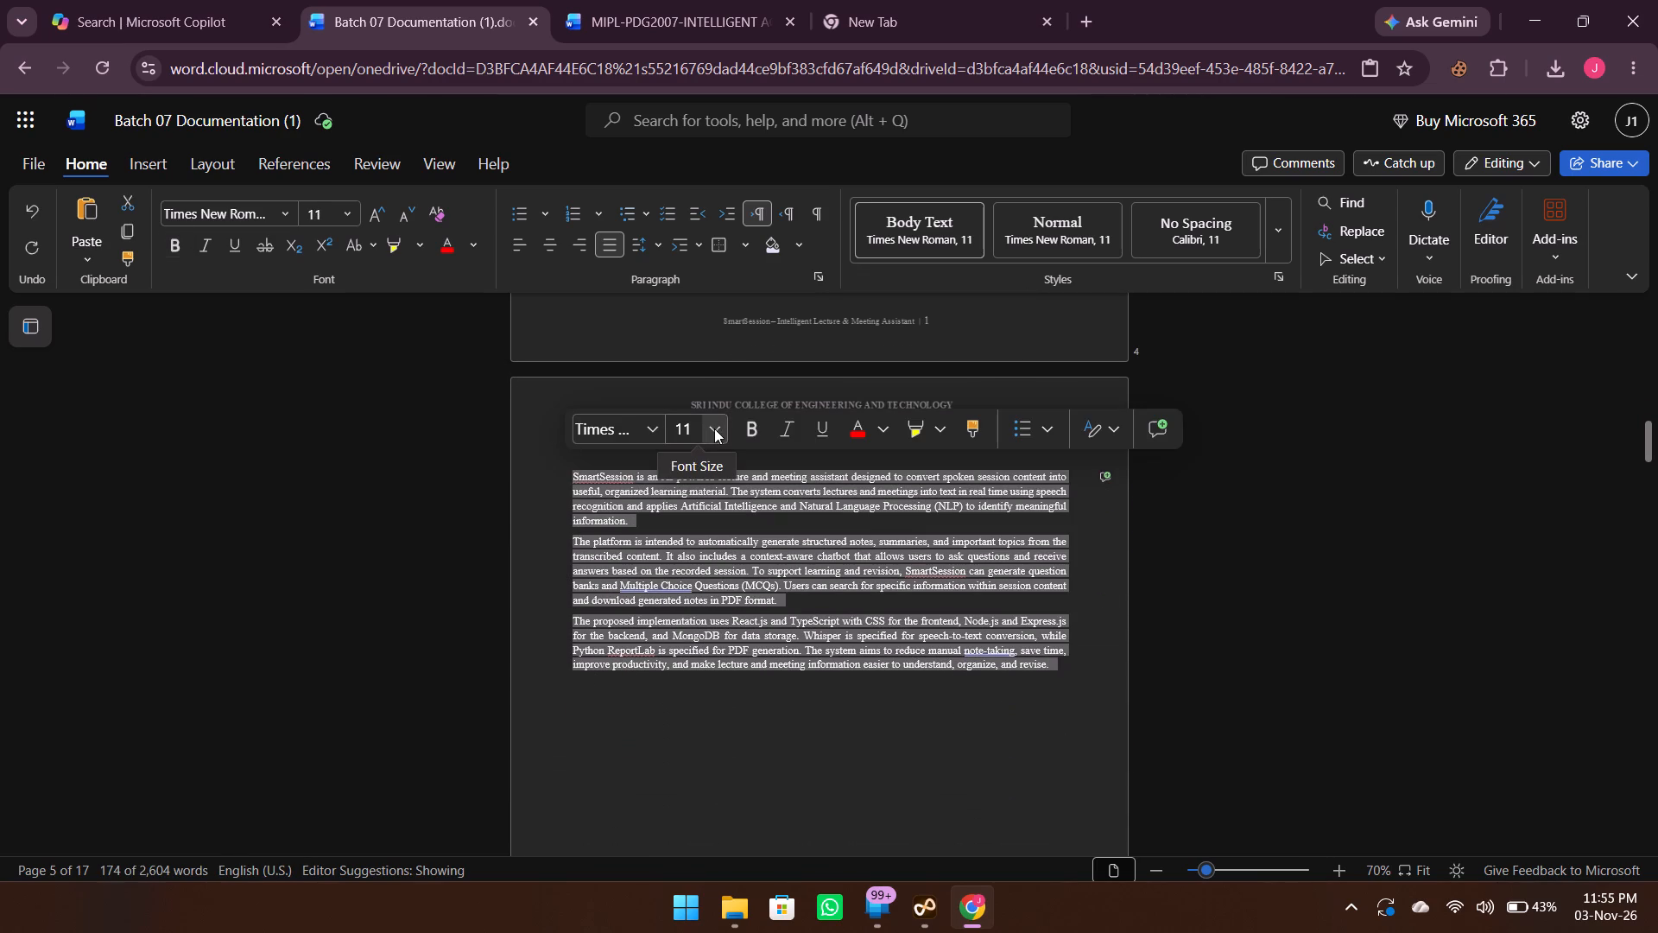
{"action": "left_click", "coordinate": [717, 428]}
{"action": "left_click", "coordinate": [758, 509]}
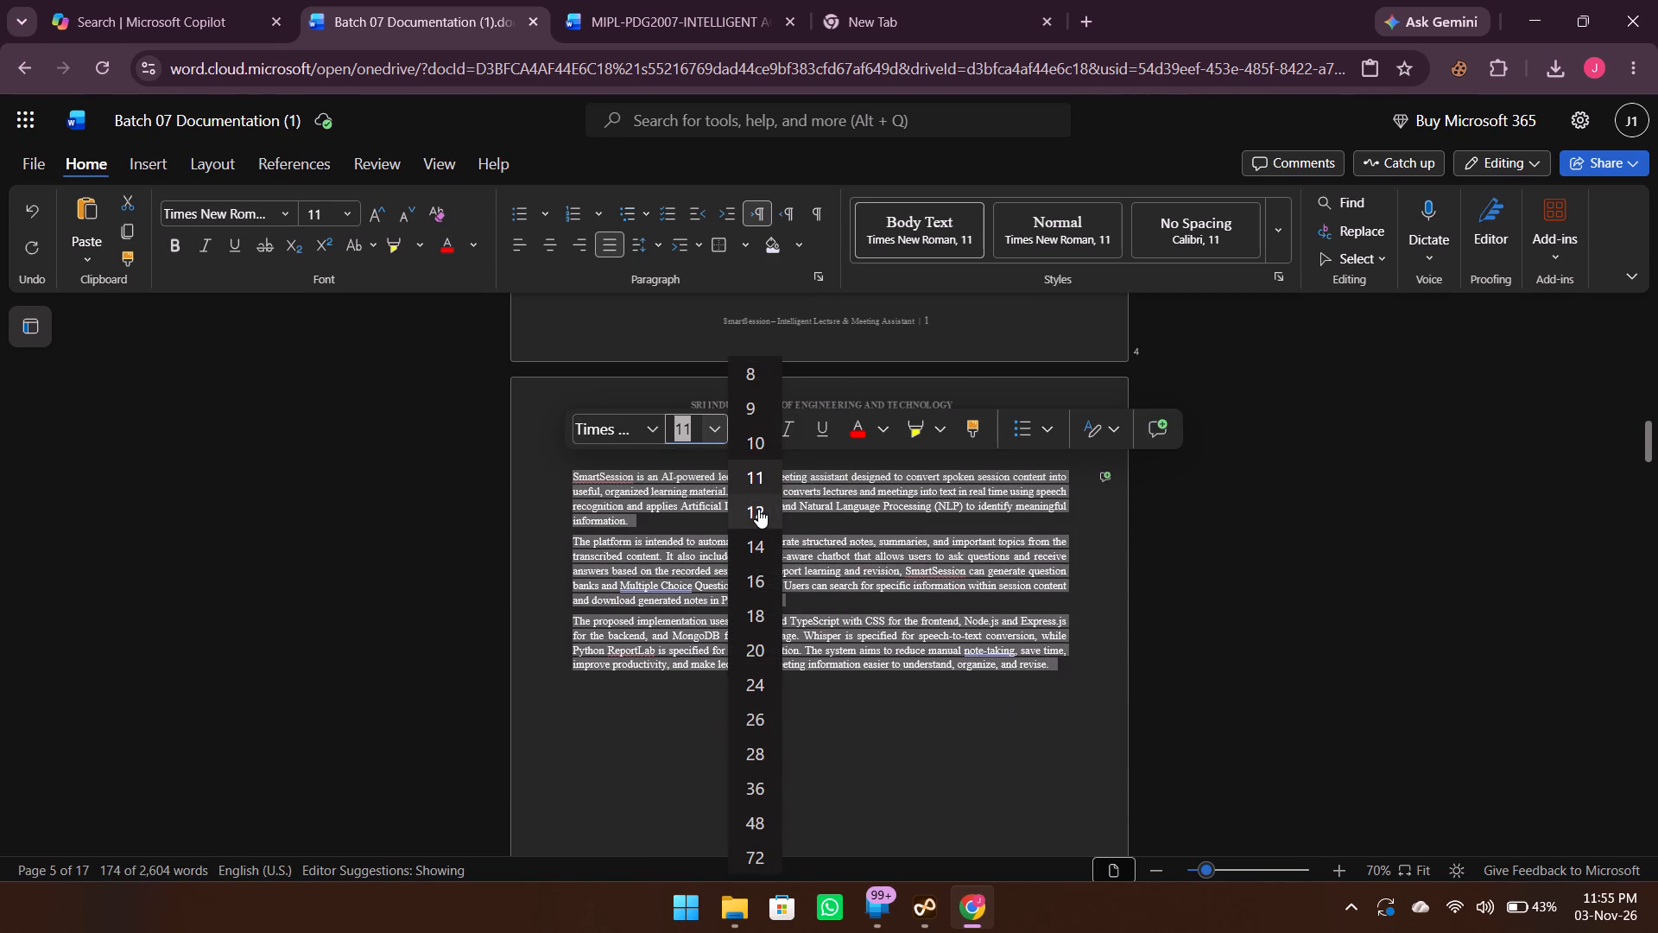
{"action": "left_click", "coordinate": [833, 802]}
Look through the formatting of the chapters after the Abstract and recheck the title page.
{"action": "scroll", "coordinate": [833, 802], "scroll_direction": "down", "scroll_amount": 3}
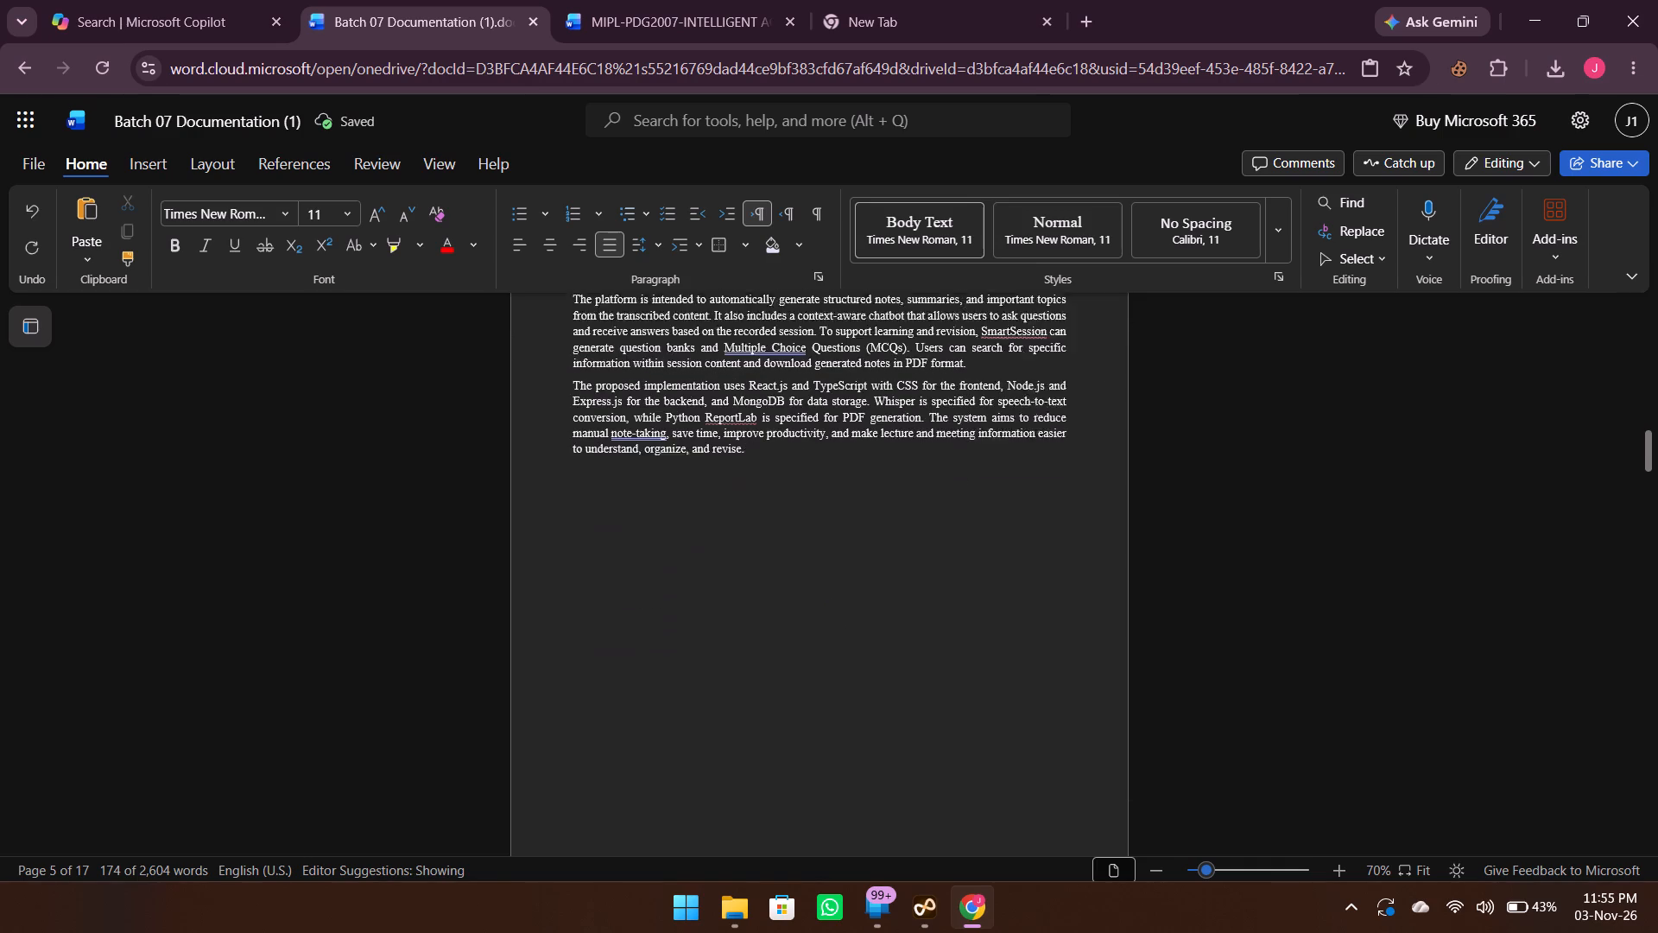
{"action": "scroll", "coordinate": [833, 802], "scroll_direction": "down", "scroll_amount": 9}
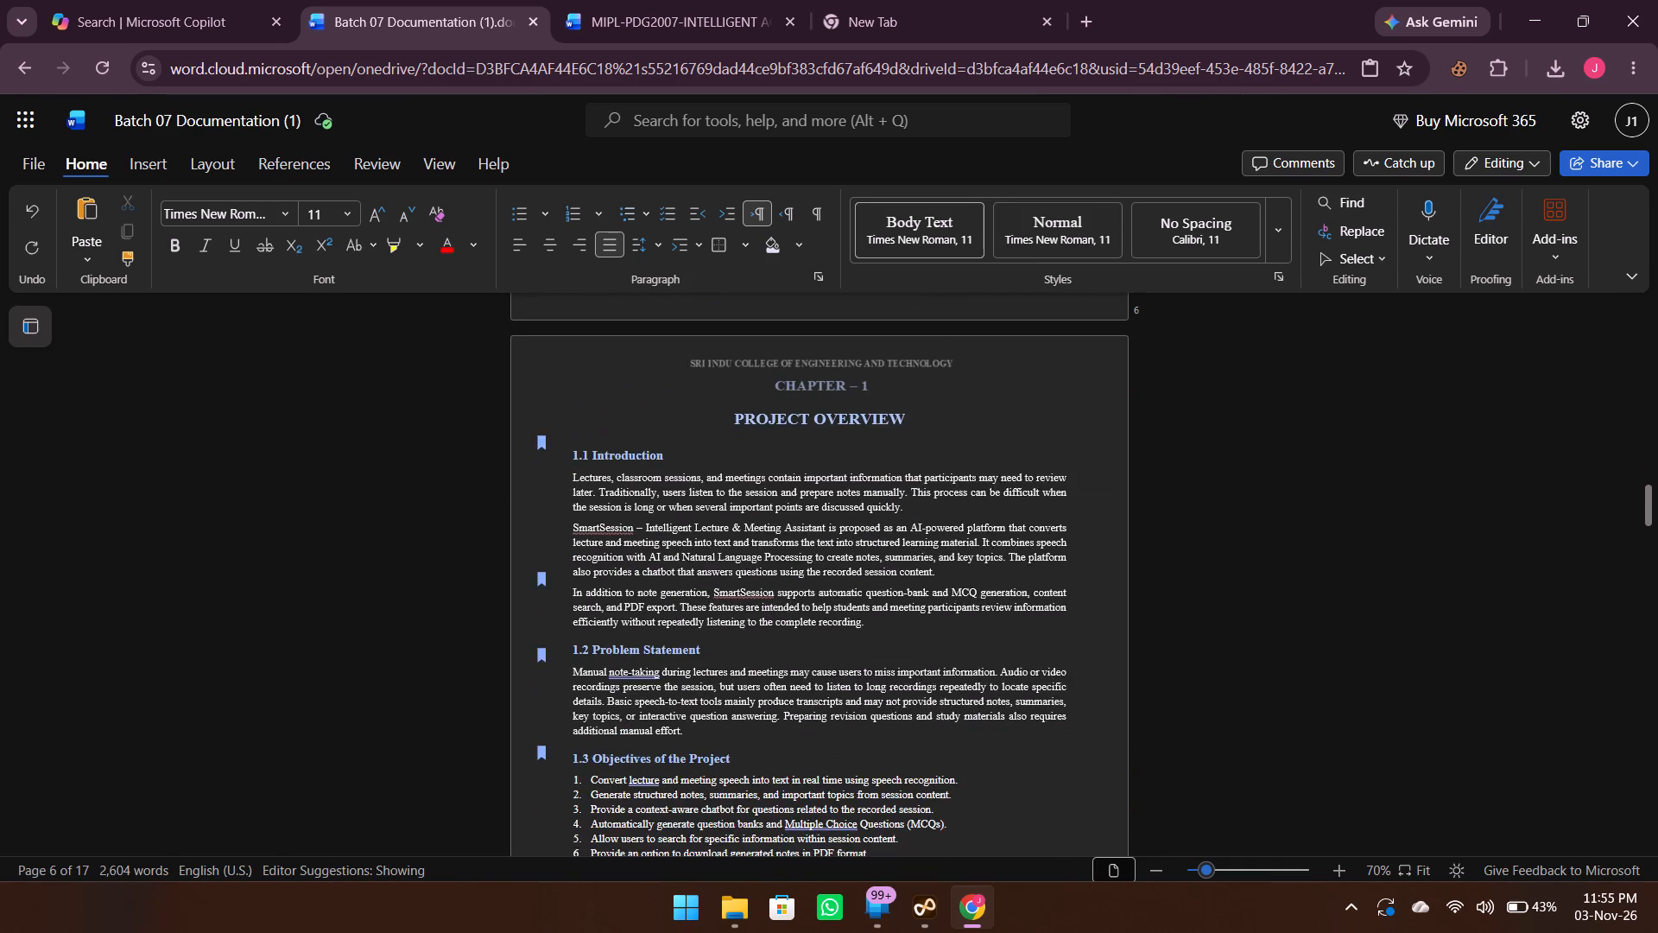
{"action": "scroll", "coordinate": [833, 802], "scroll_direction": "down", "scroll_amount": 8}
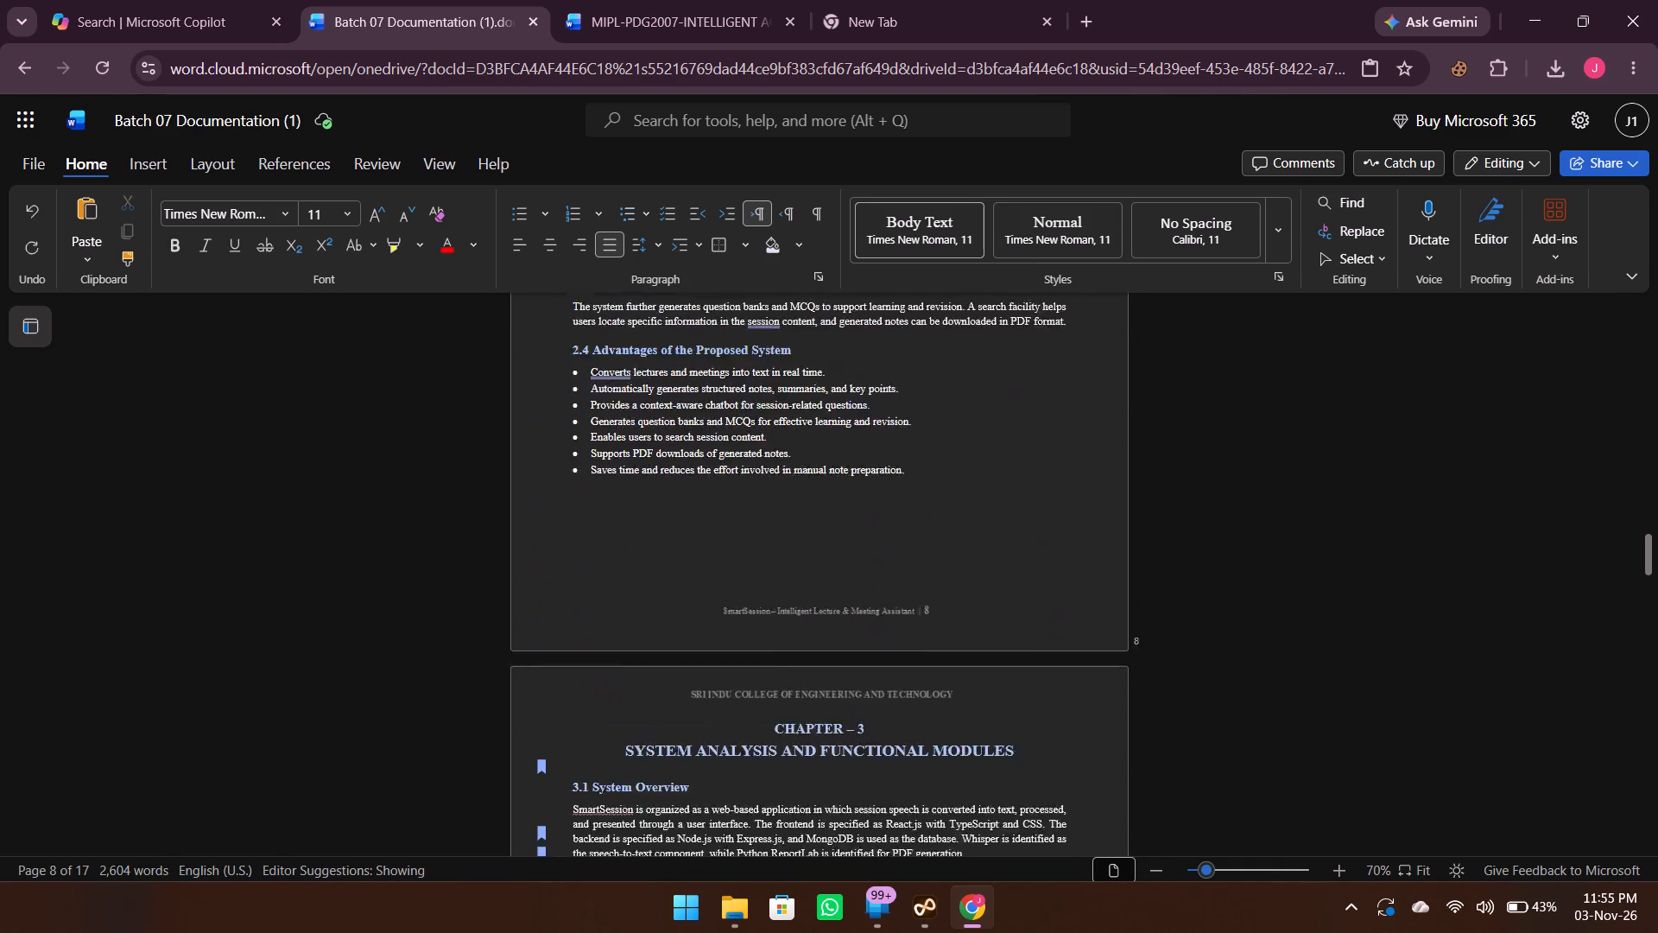
{"action": "scroll", "coordinate": [833, 802], "scroll_direction": "down", "scroll_amount": 7}
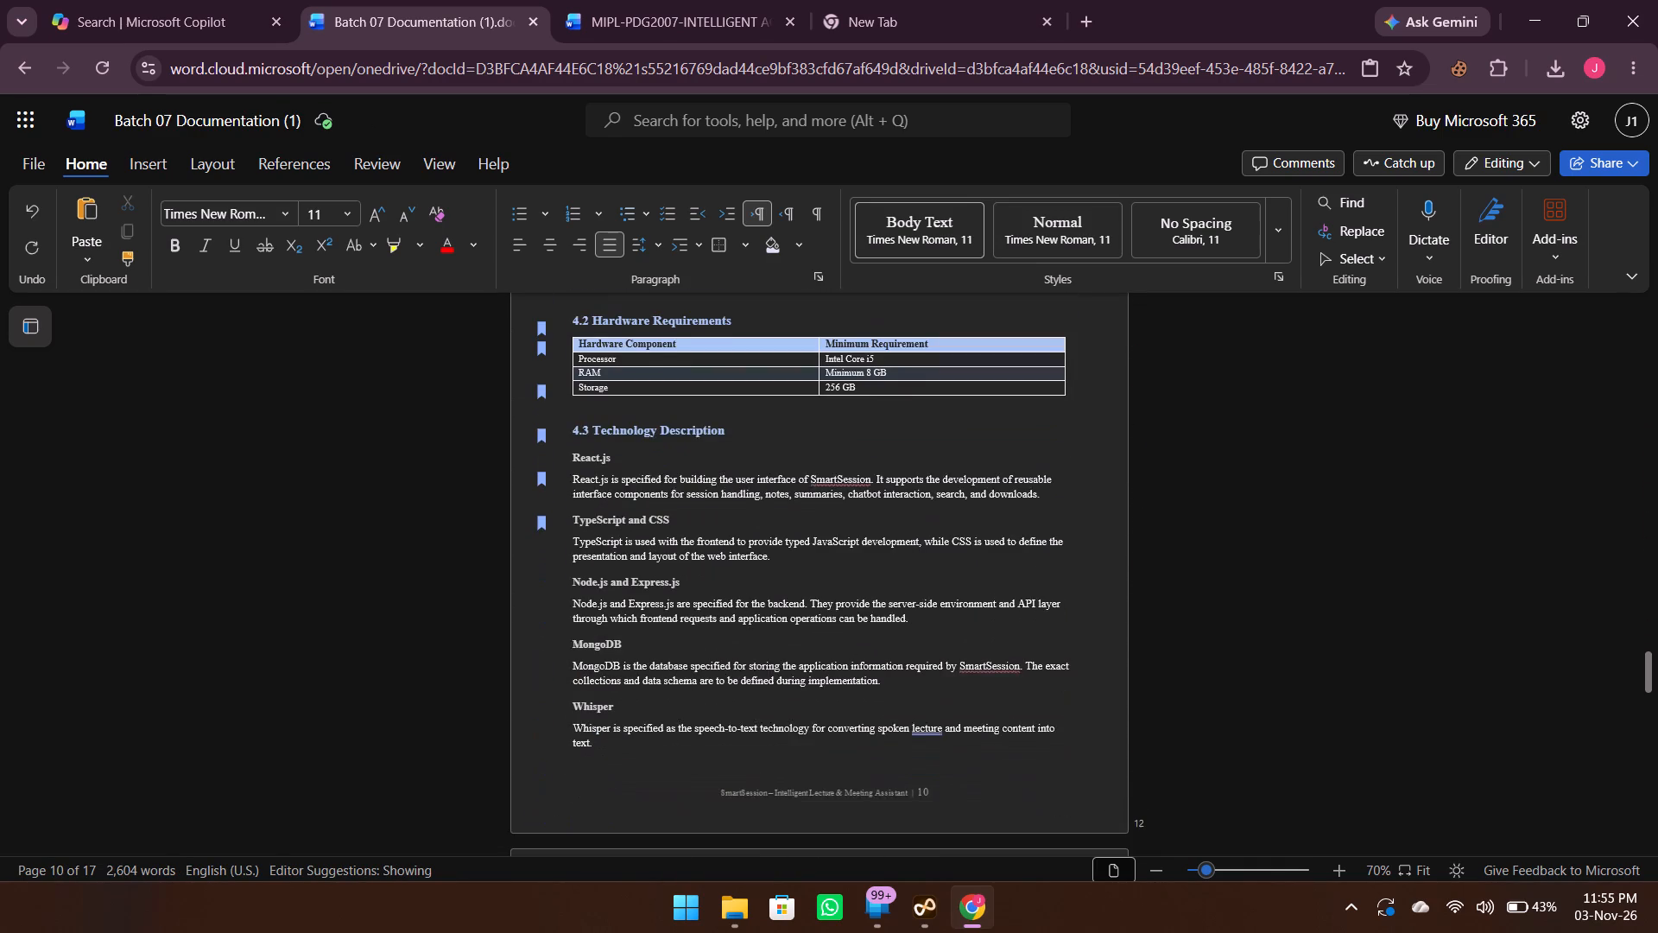
{"action": "scroll", "coordinate": [833, 802], "scroll_direction": "down", "scroll_amount": 5}
{"action": "scroll", "coordinate": [833, 802], "scroll_direction": "up", "scroll_amount": 13}
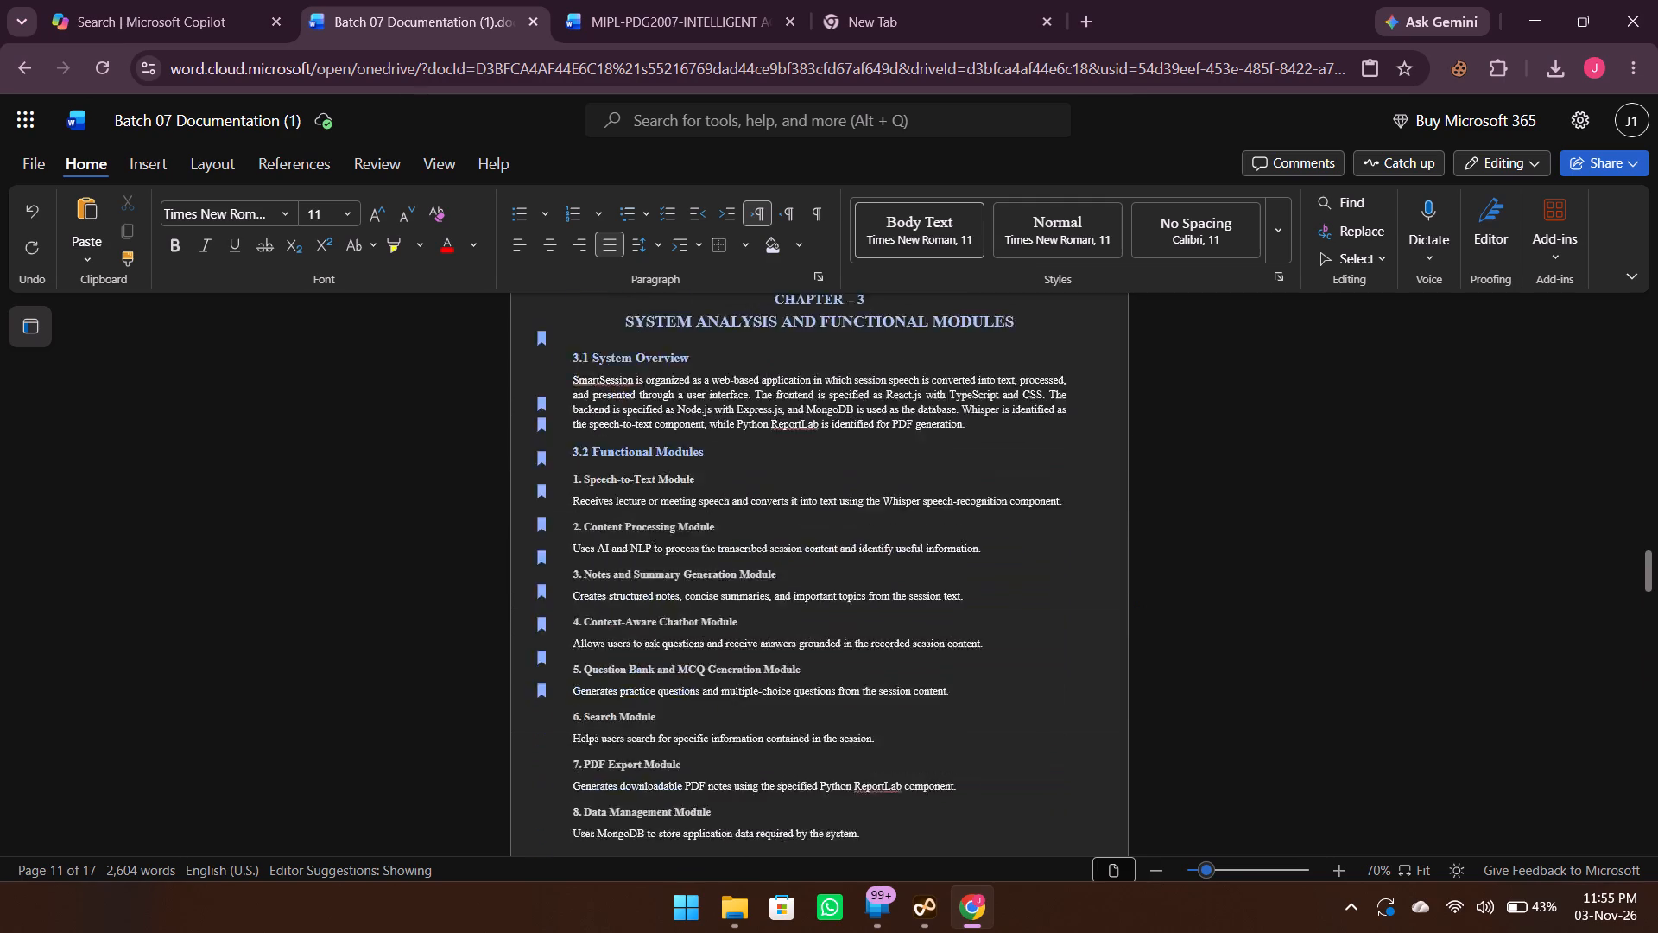
{"action": "scroll", "coordinate": [833, 802], "scroll_direction": "up", "scroll_amount": 12}
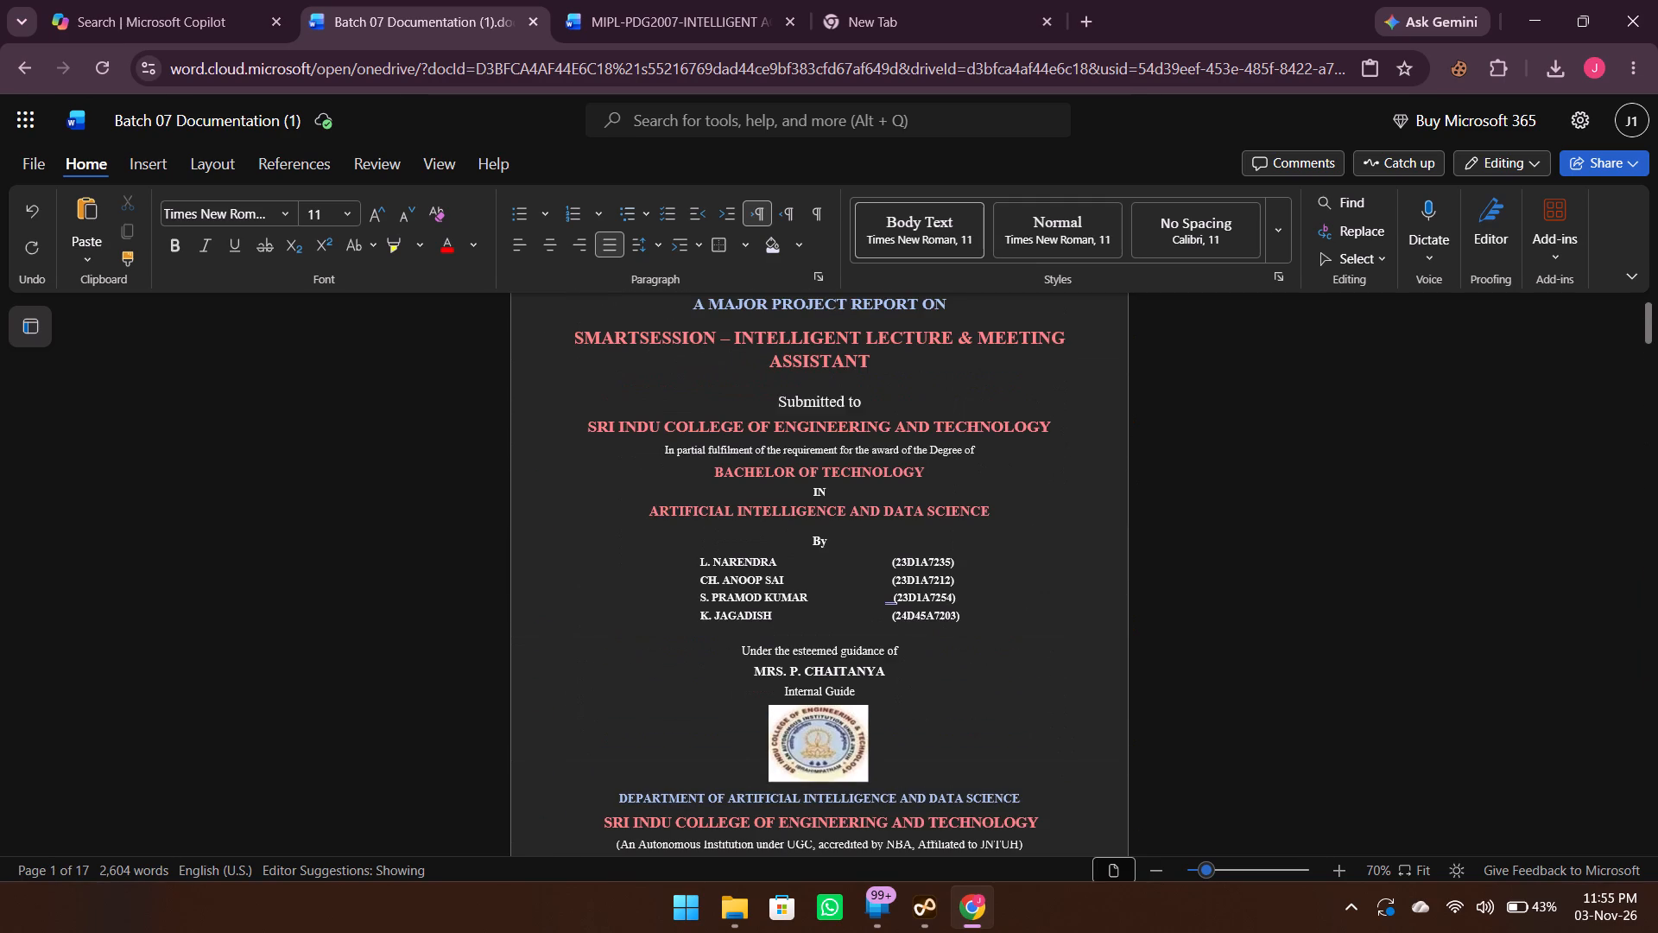
{"action": "scroll", "coordinate": [920, 783], "scroll_direction": "down", "scroll_amount": 6}
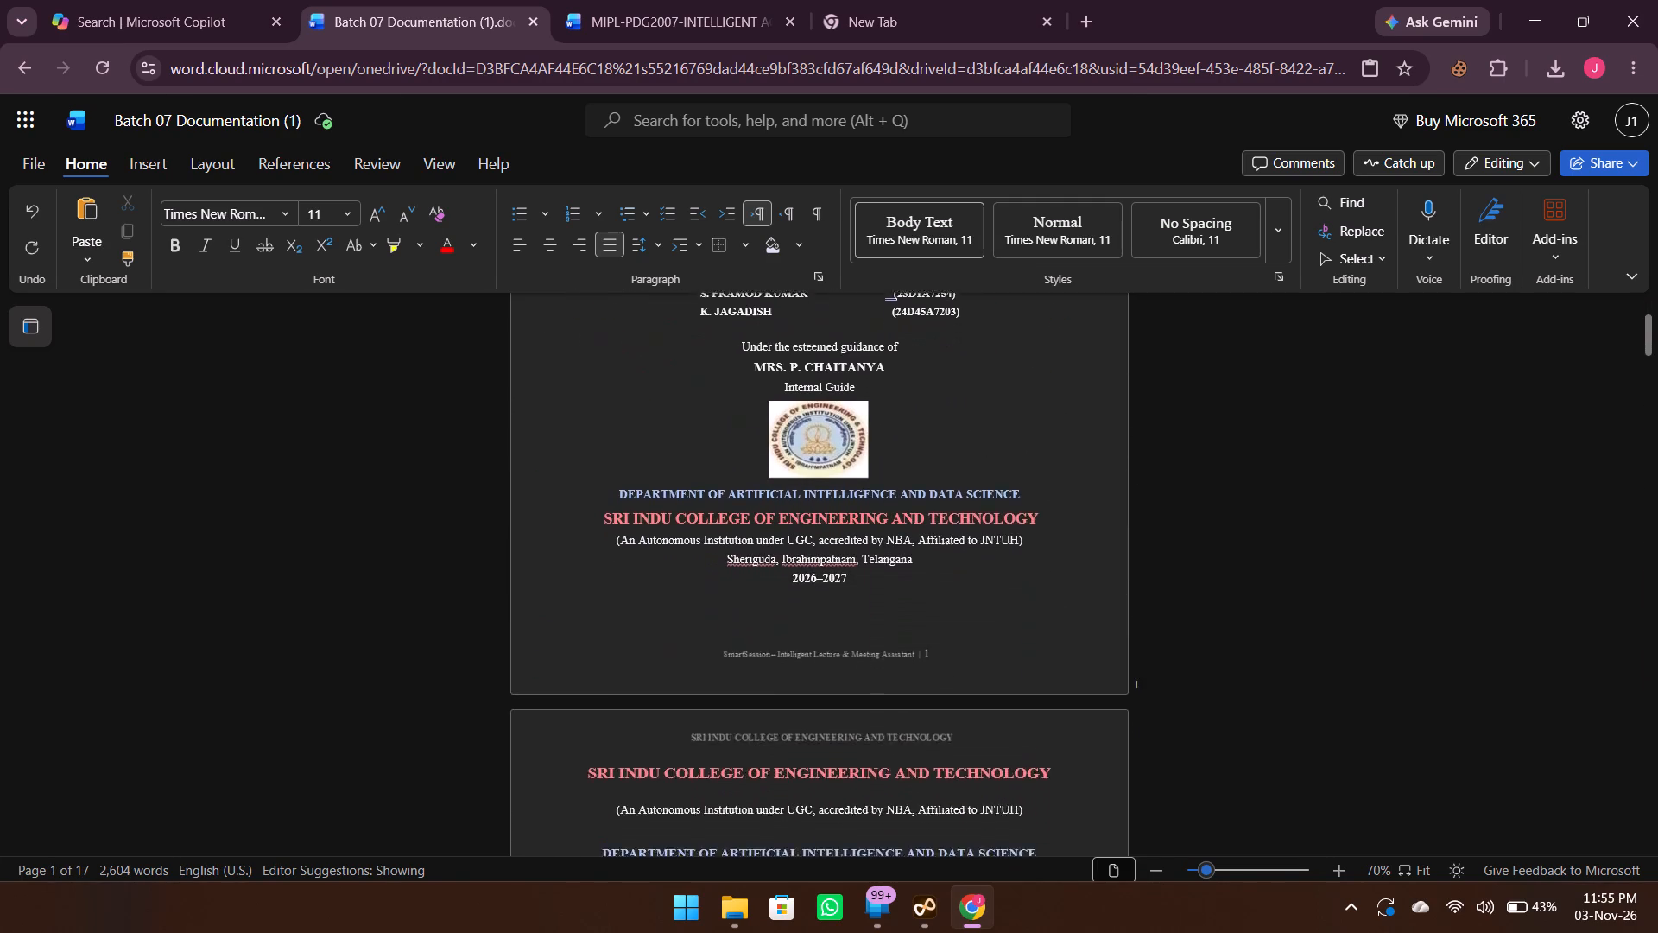
Review the formatting of the front pages from the title page to the Table of Contents and back.
{"action": "scroll", "coordinate": [920, 783], "scroll_direction": "down", "scroll_amount": 8}
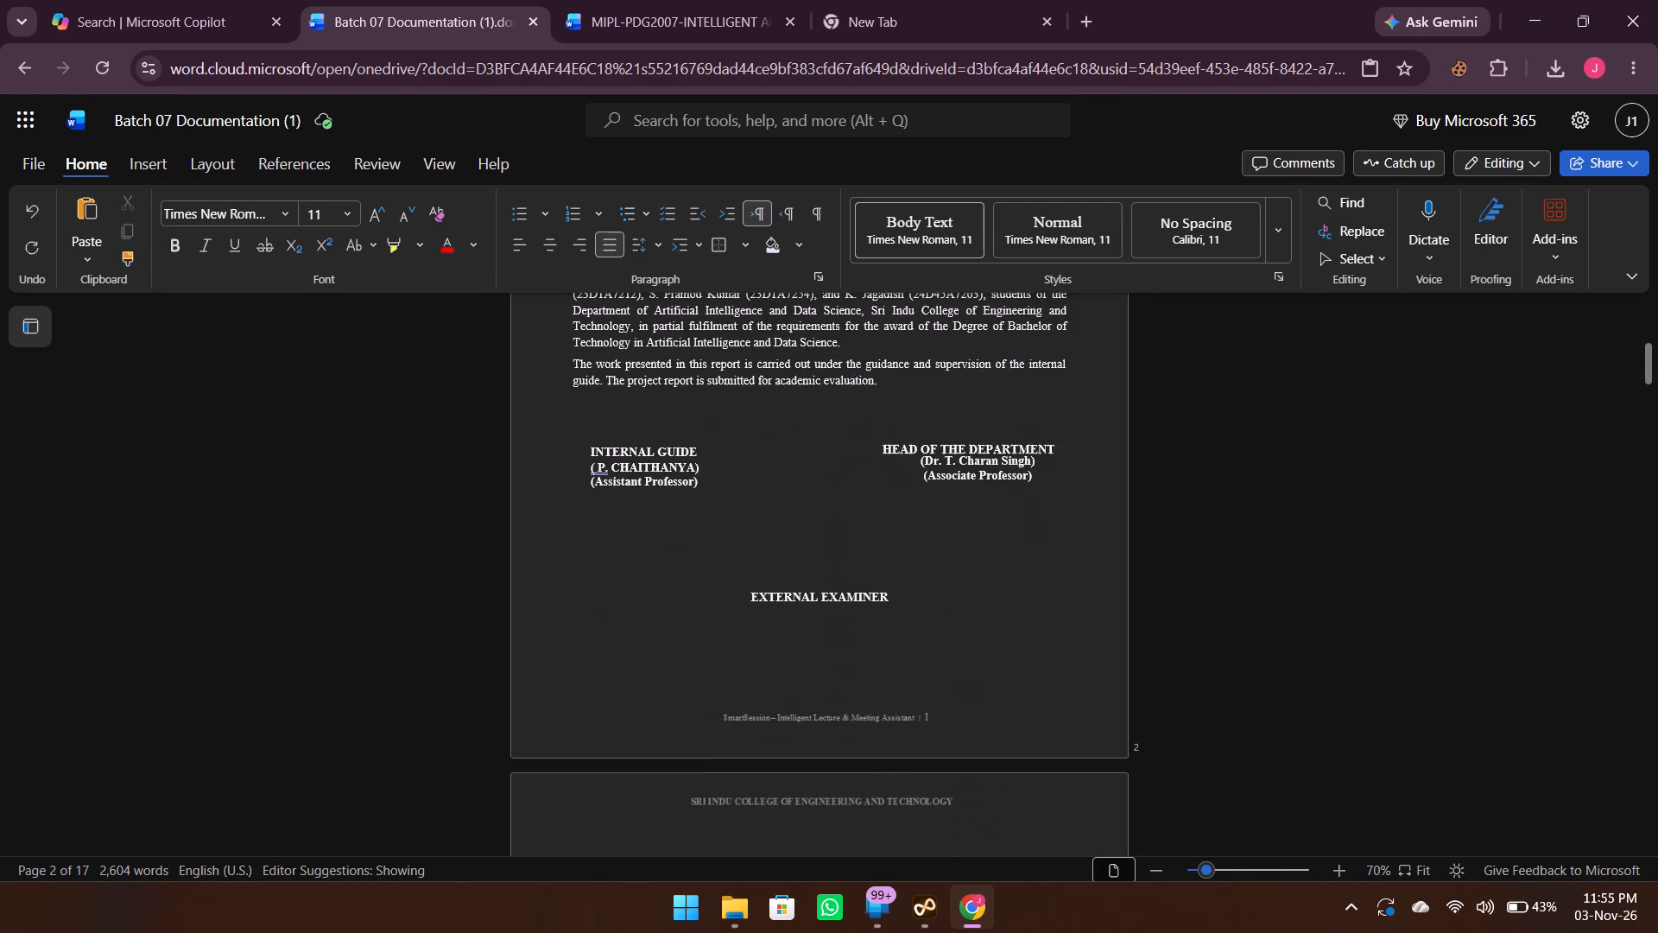
{"action": "scroll", "coordinate": [920, 783], "scroll_direction": "down", "scroll_amount": 3}
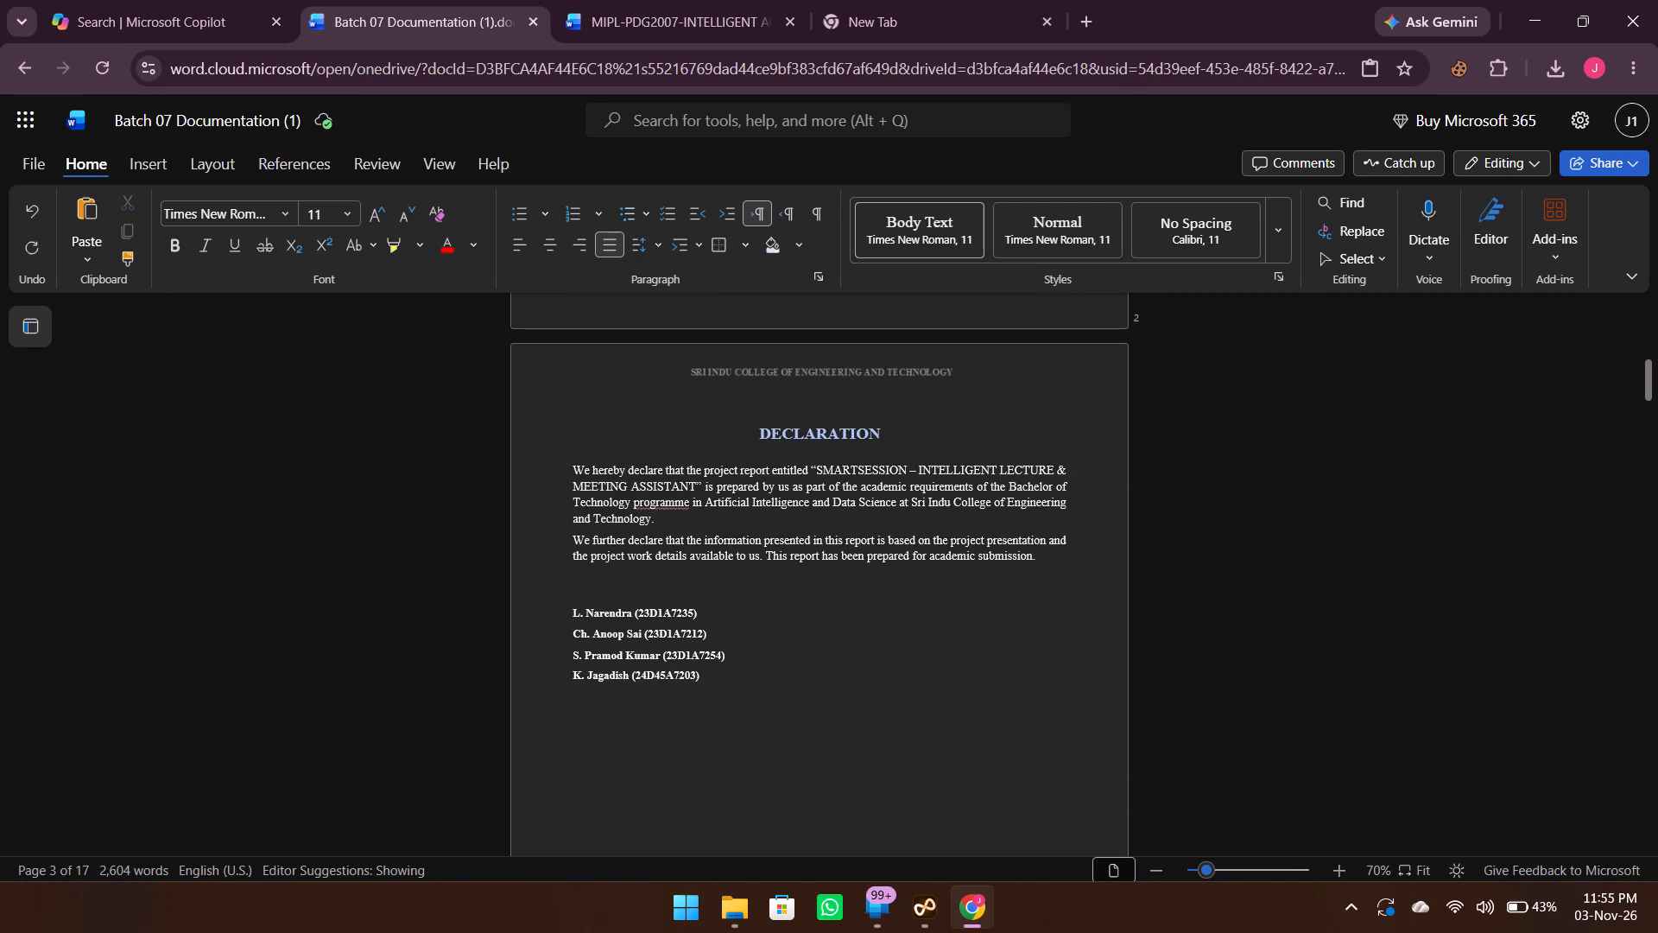
{"action": "scroll", "coordinate": [920, 783], "scroll_direction": "down", "scroll_amount": 2}
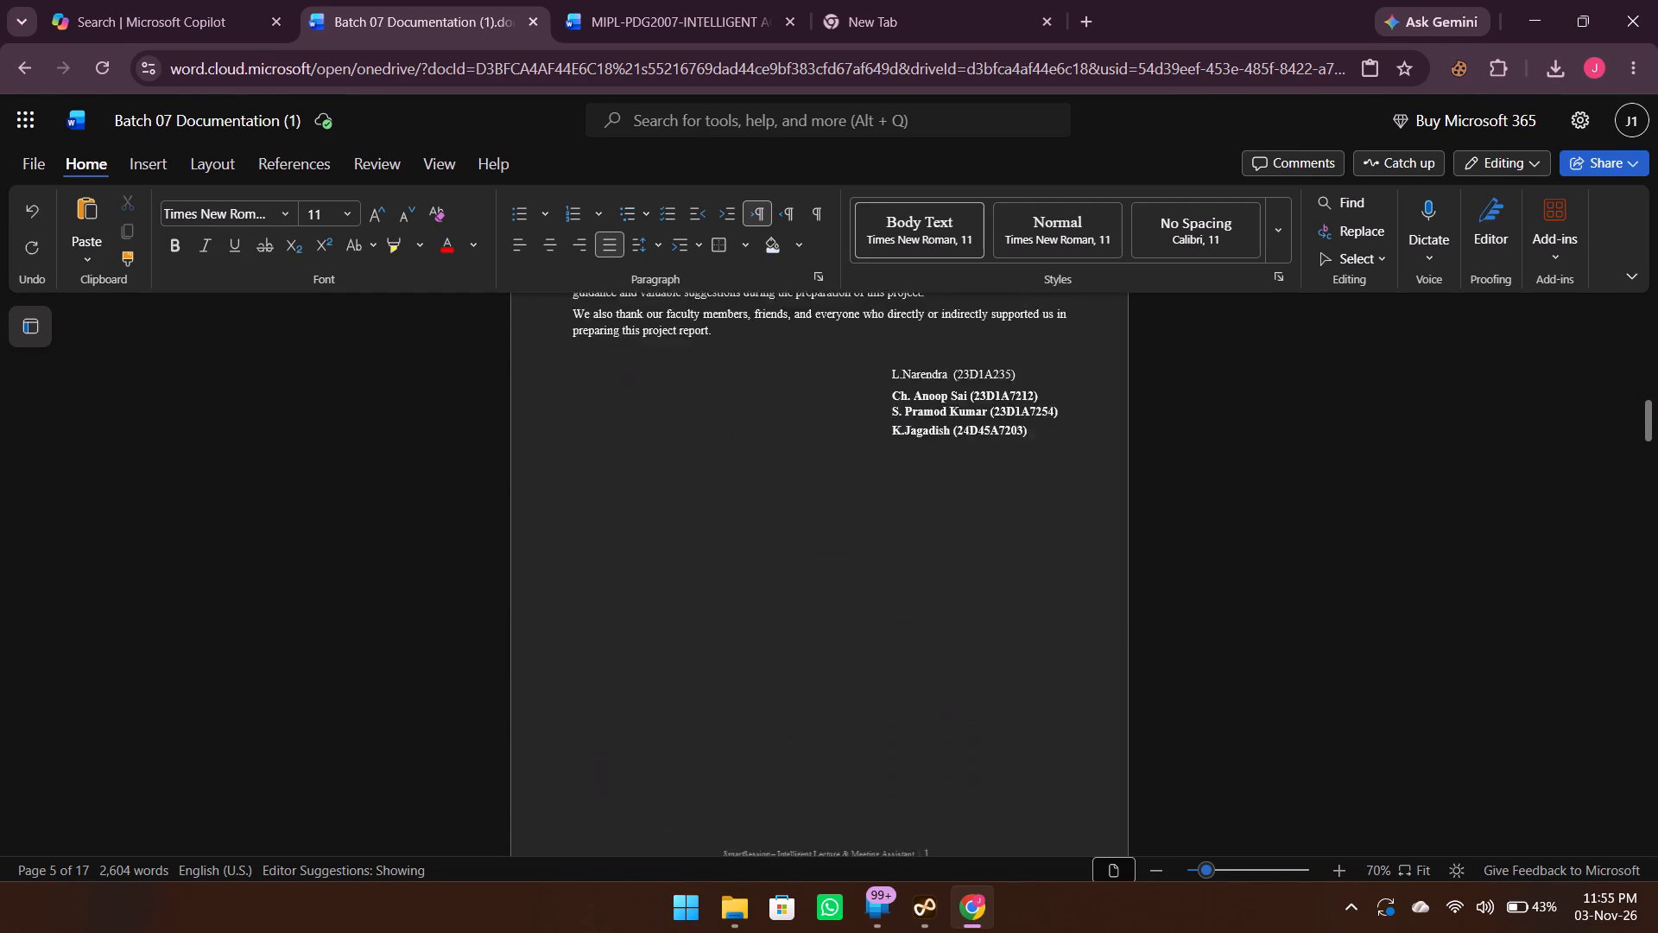
{"action": "scroll", "coordinate": [920, 783], "scroll_direction": "down", "scroll_amount": 3}
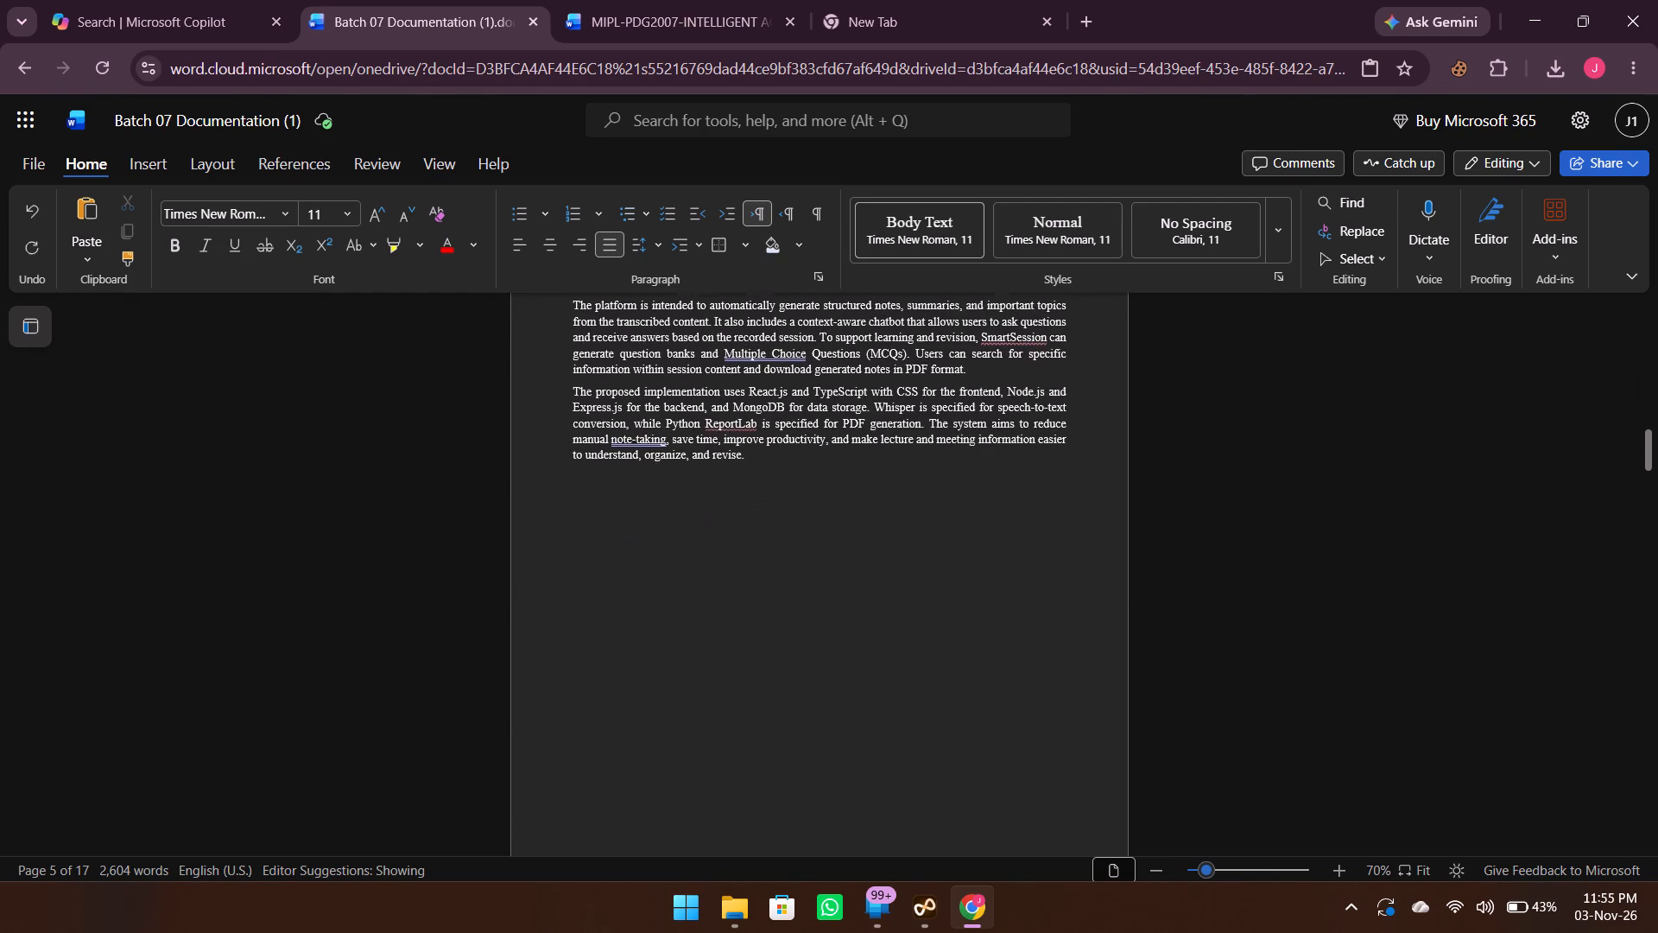
{"action": "scroll", "coordinate": [920, 783], "scroll_direction": "down", "scroll_amount": 5}
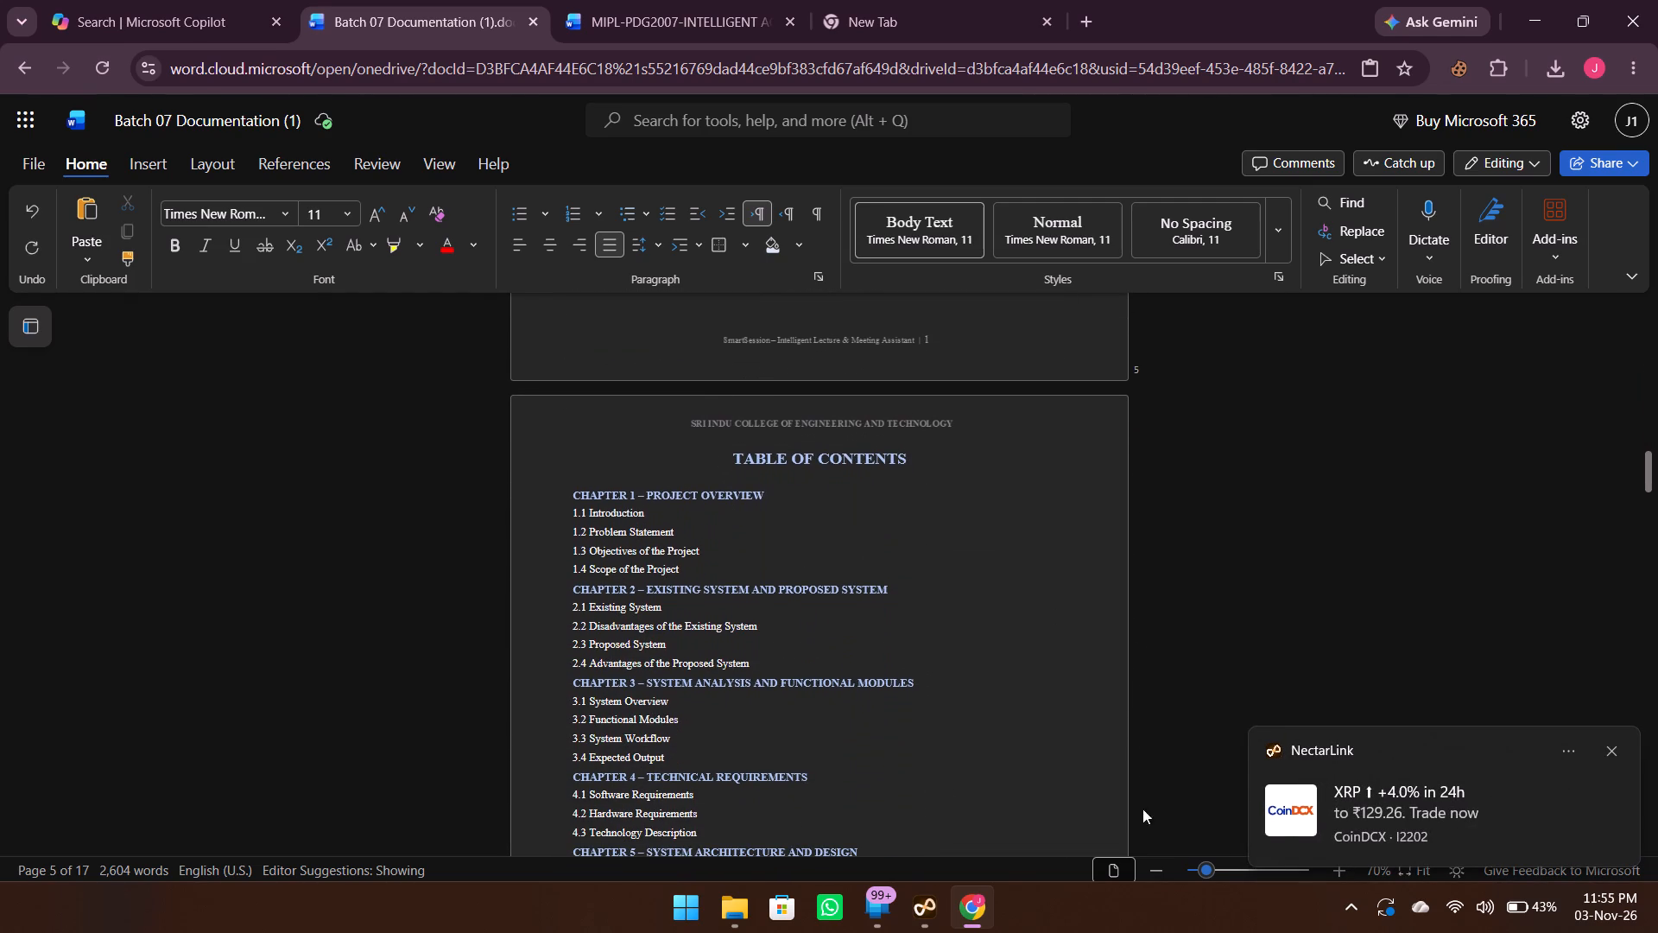
{"action": "left_click", "coordinate": [1606, 746]}
{"action": "scroll", "coordinate": [876, 692], "scroll_direction": "down", "scroll_amount": 1}
{"action": "scroll", "coordinate": [876, 692], "scroll_direction": "up", "scroll_amount": 2}
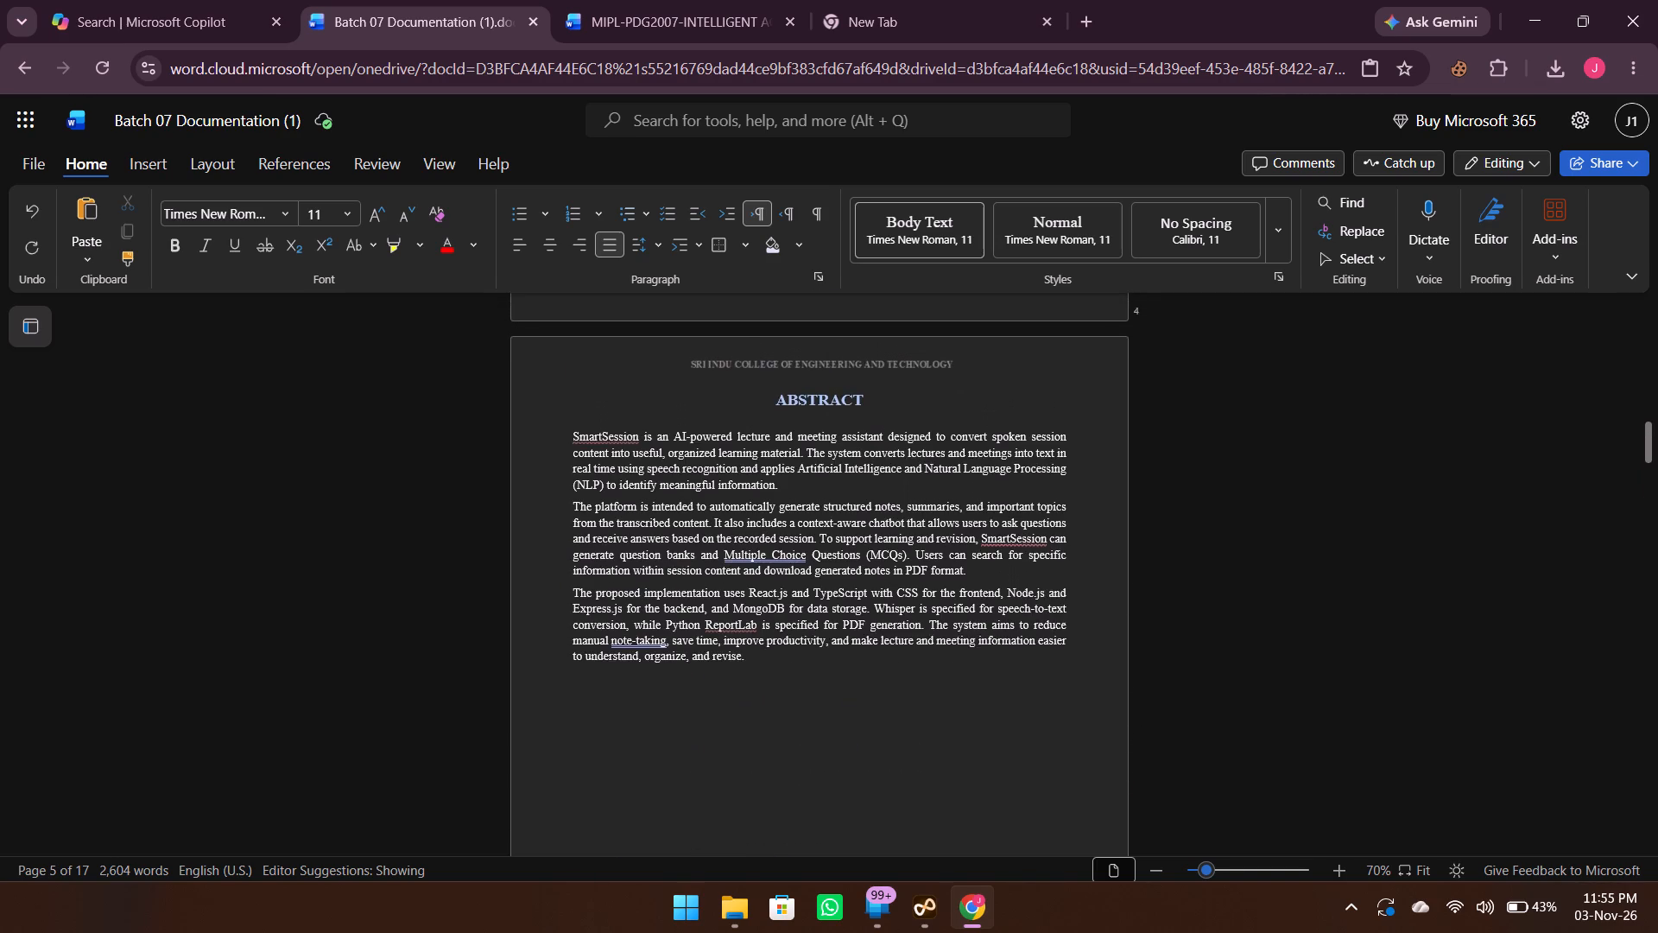
{"action": "scroll", "coordinate": [876, 692], "scroll_direction": "up", "scroll_amount": 10}
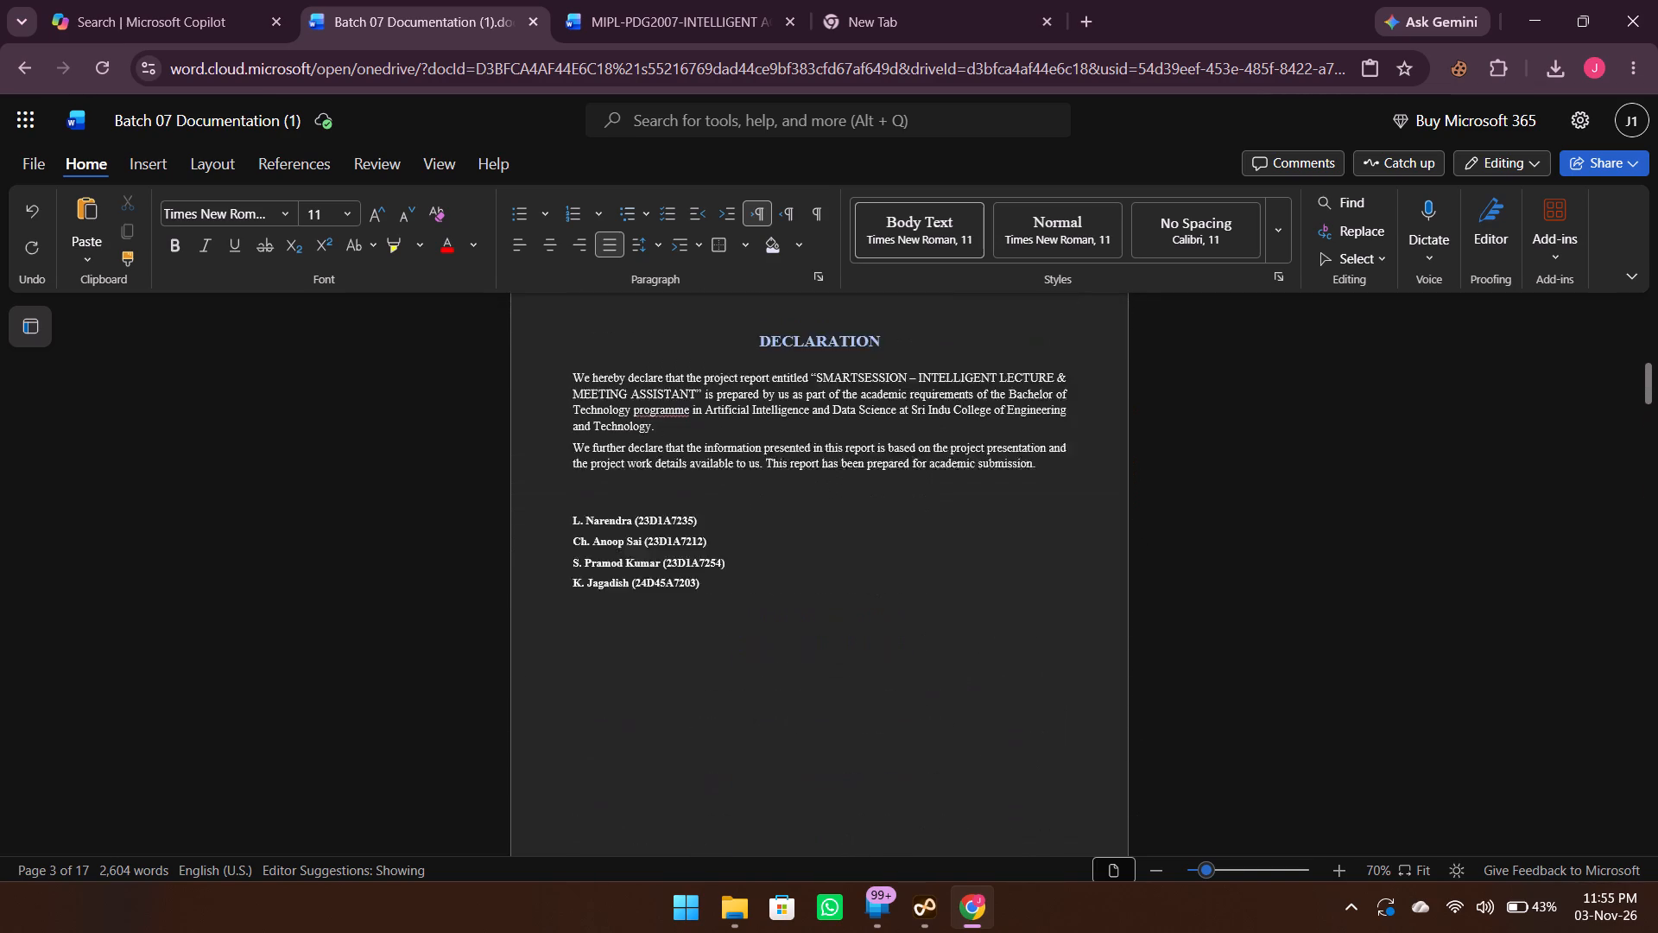
{"action": "scroll", "coordinate": [876, 692], "scroll_direction": "up", "scroll_amount": 7}
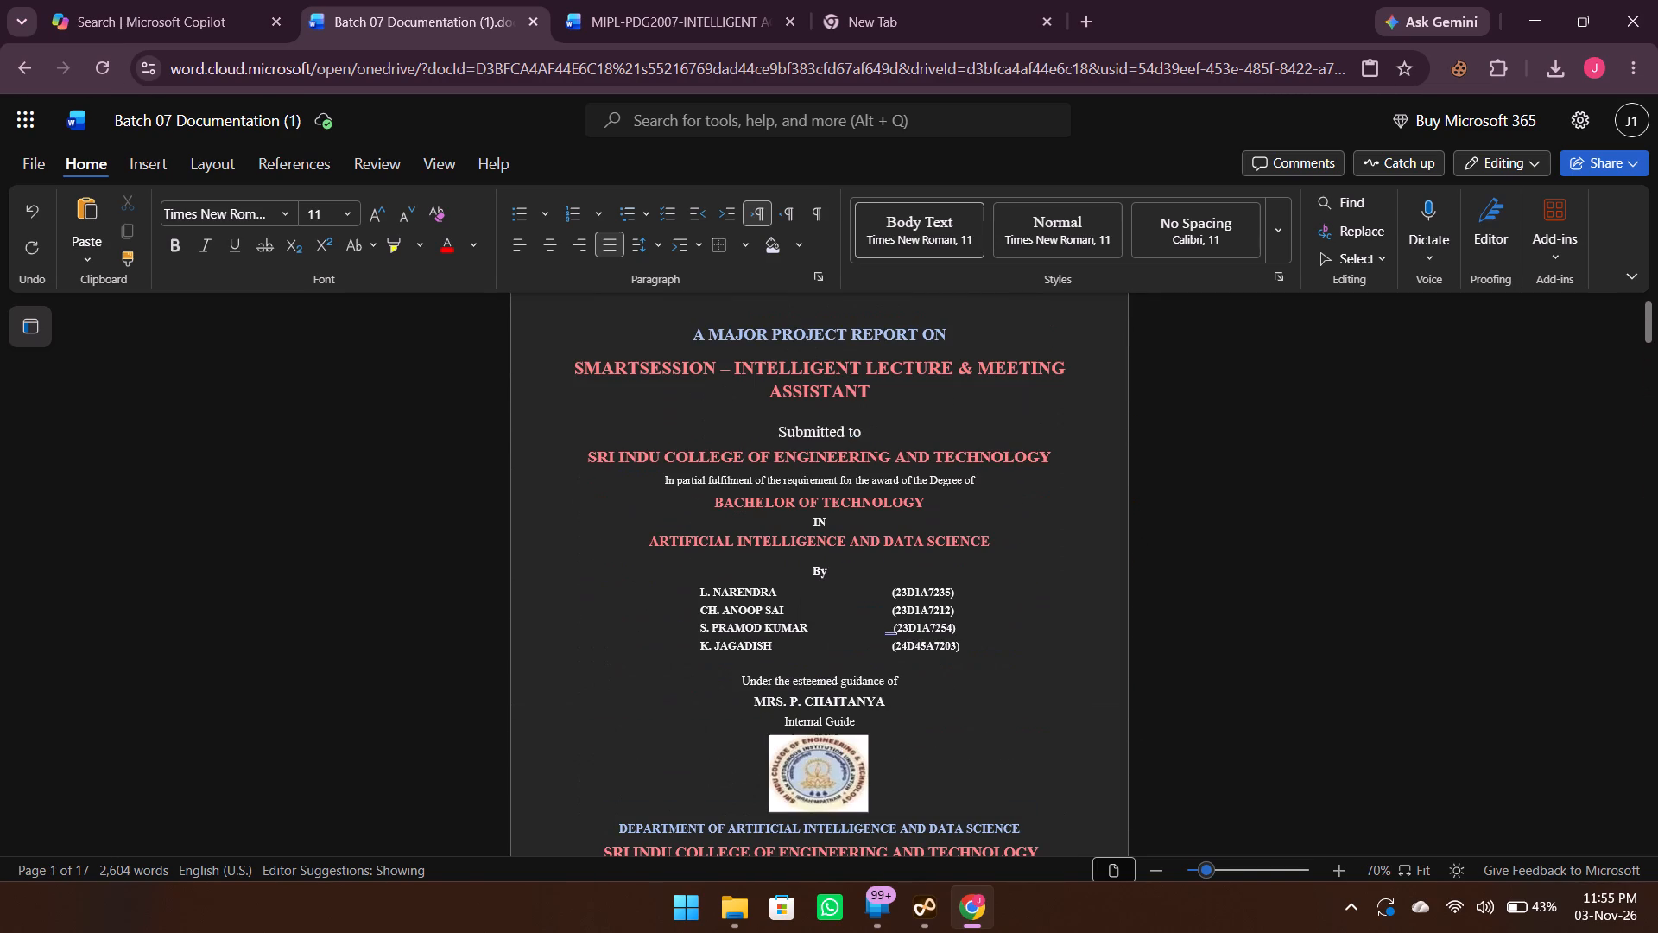
{"action": "scroll", "coordinate": [876, 692], "scroll_direction": "down", "scroll_amount": 1}
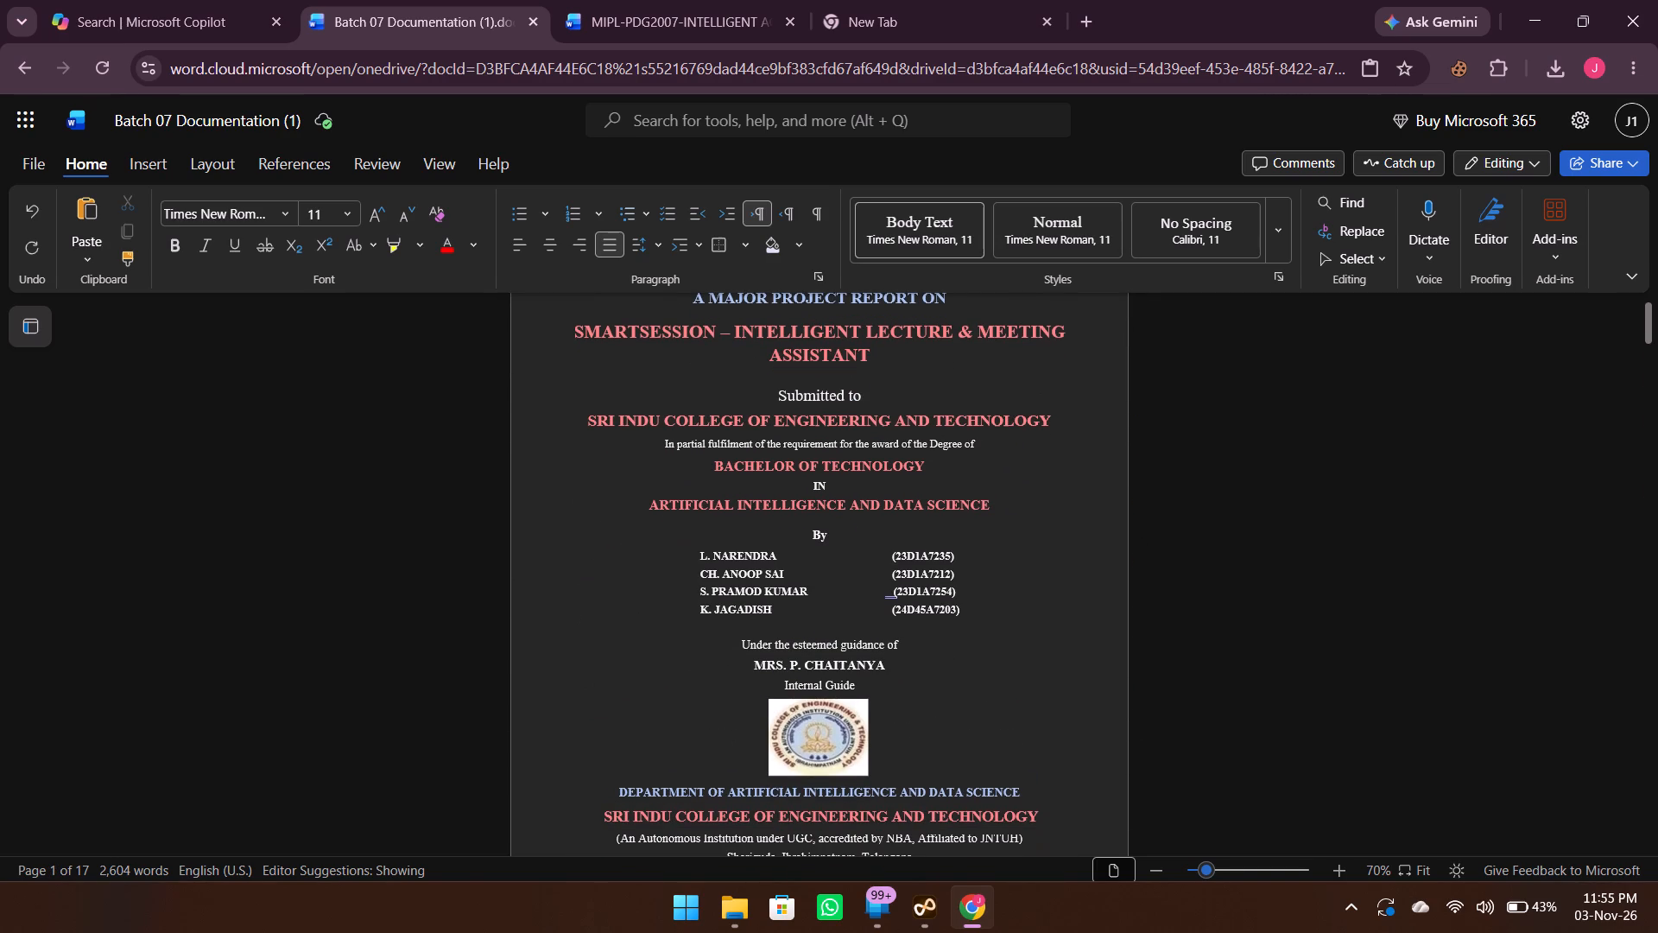
{"action": "scroll", "coordinate": [876, 692], "scroll_direction": "down", "scroll_amount": 1}
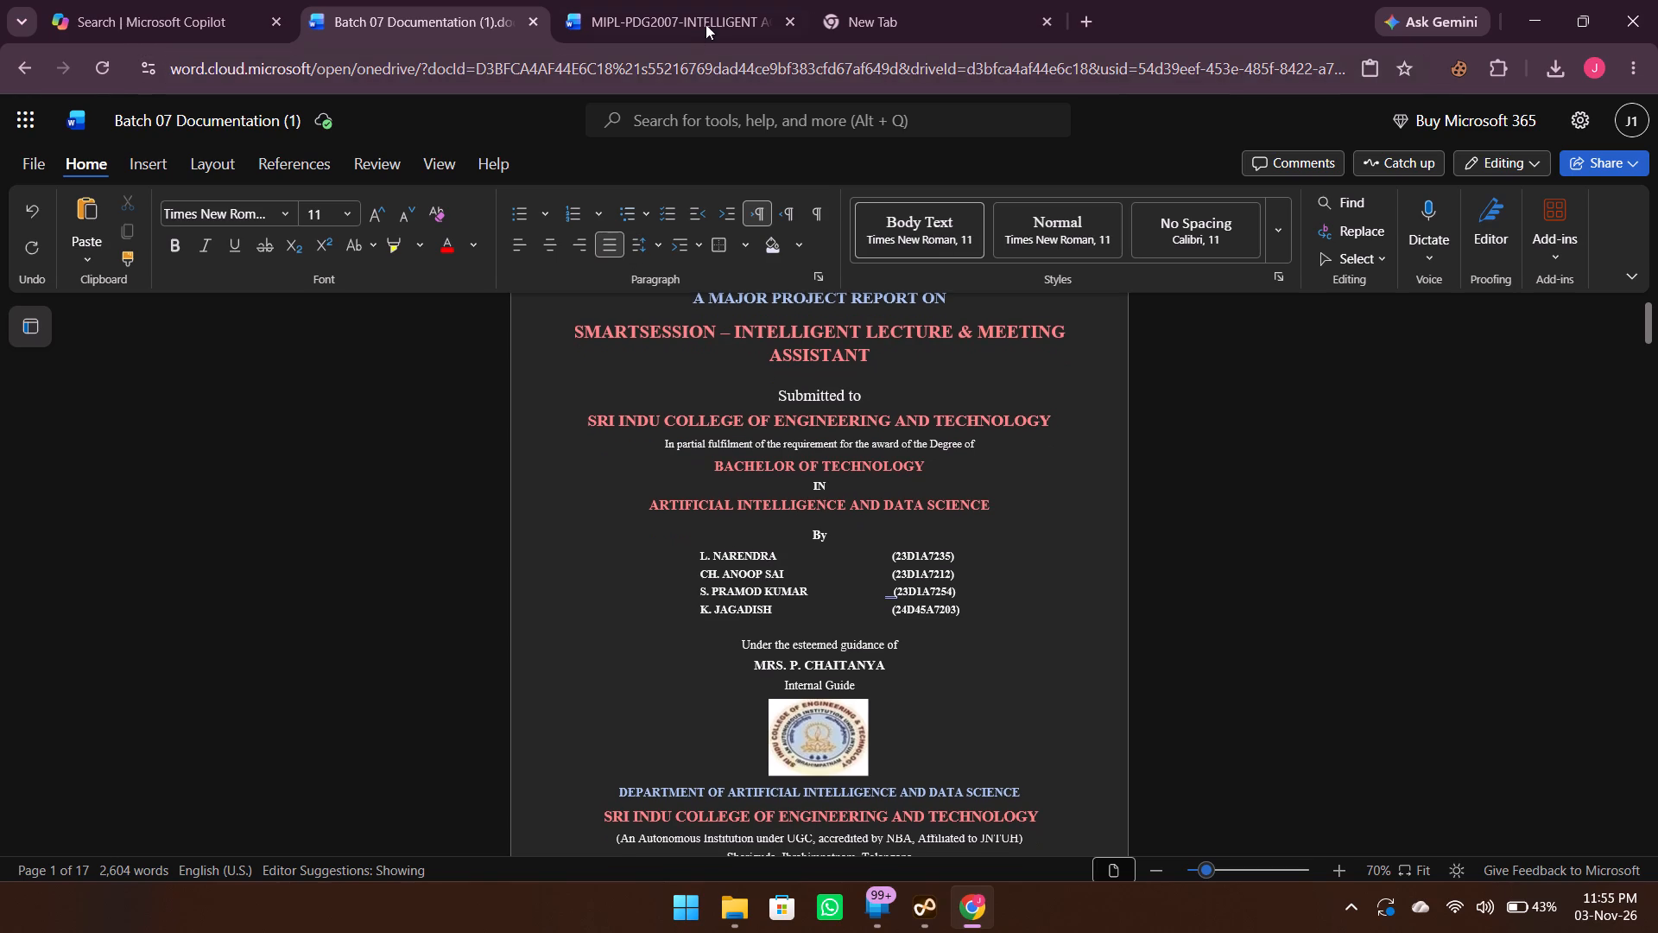
Check the "In partial fulfillment" line in the accident report, and set the matching line on the Batch 07 title page to size 12.
{"action": "left_click", "coordinate": [711, 11]}
{"action": "scroll", "coordinate": [820, 558], "scroll_direction": "up", "scroll_amount": 4}
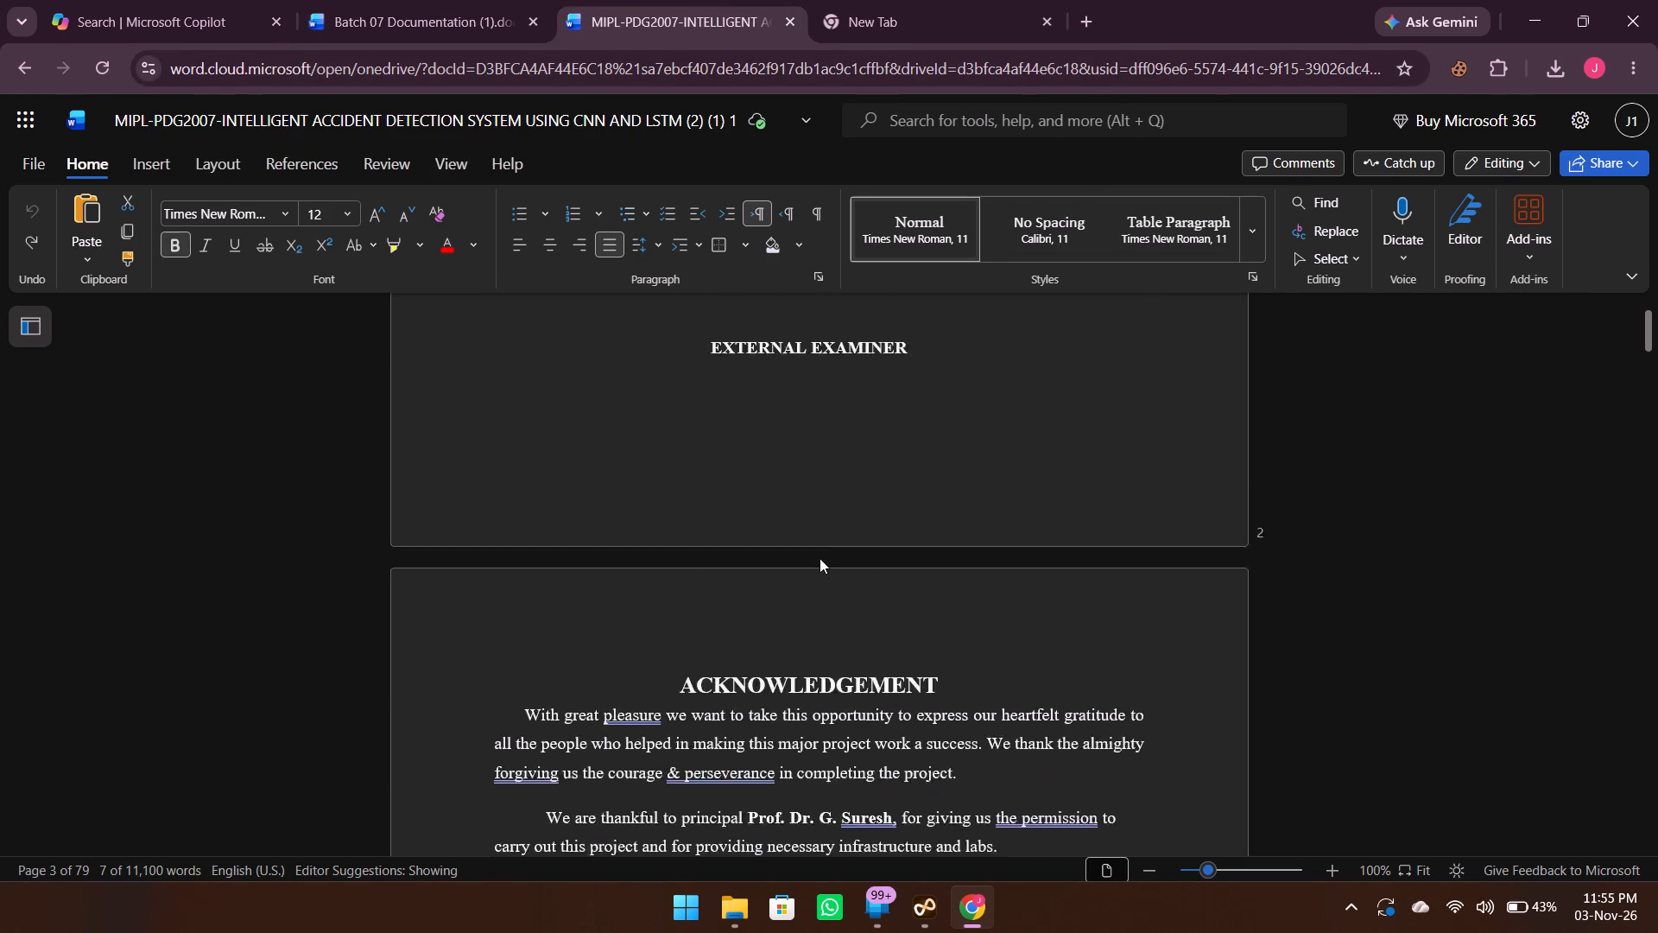
{"action": "scroll", "coordinate": [820, 558], "scroll_direction": "up", "scroll_amount": 4}
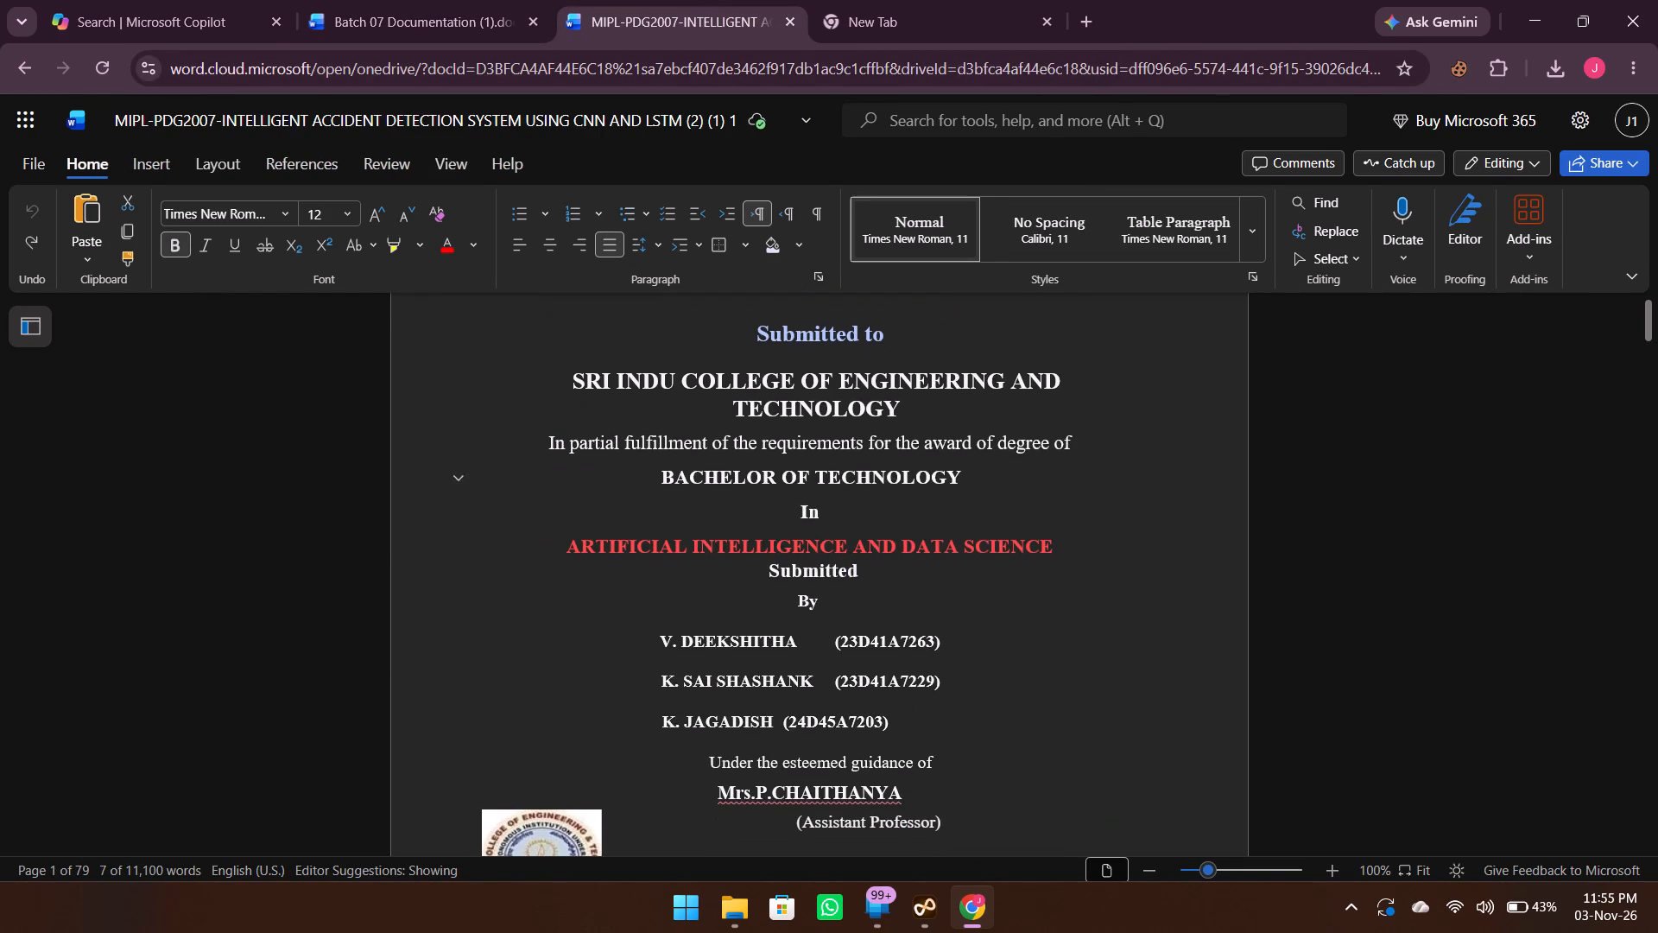
{"action": "left_click_drag", "start_coordinate": [1073, 441], "coordinate": [552, 452]}
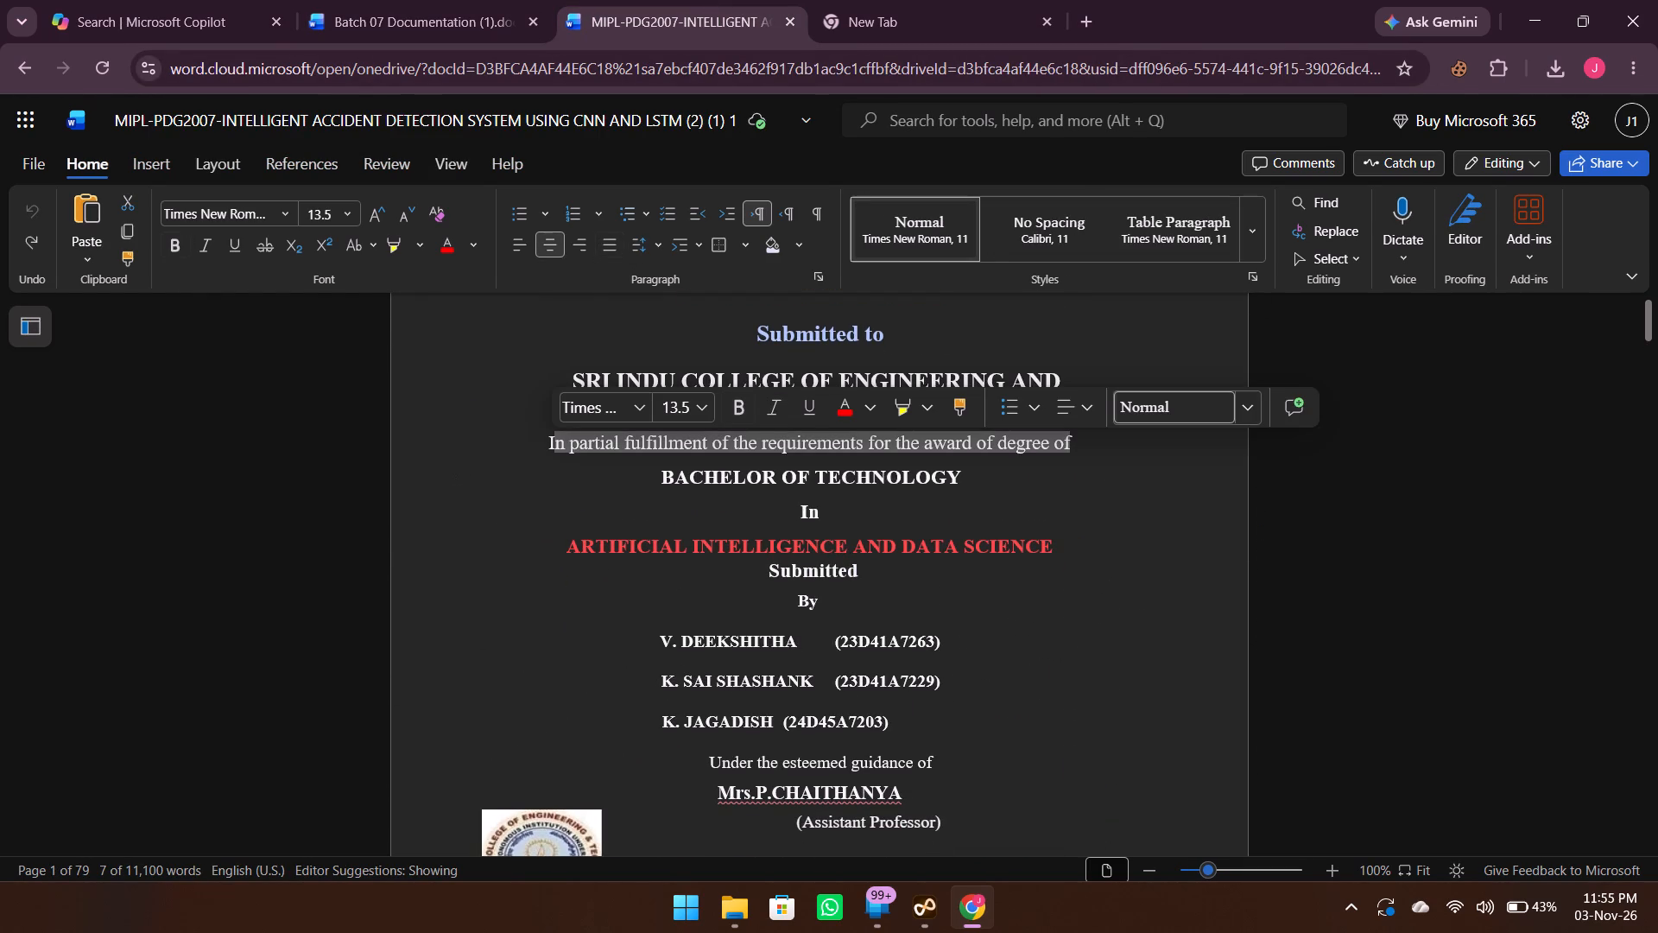
{"action": "left_click", "coordinate": [409, 0]}
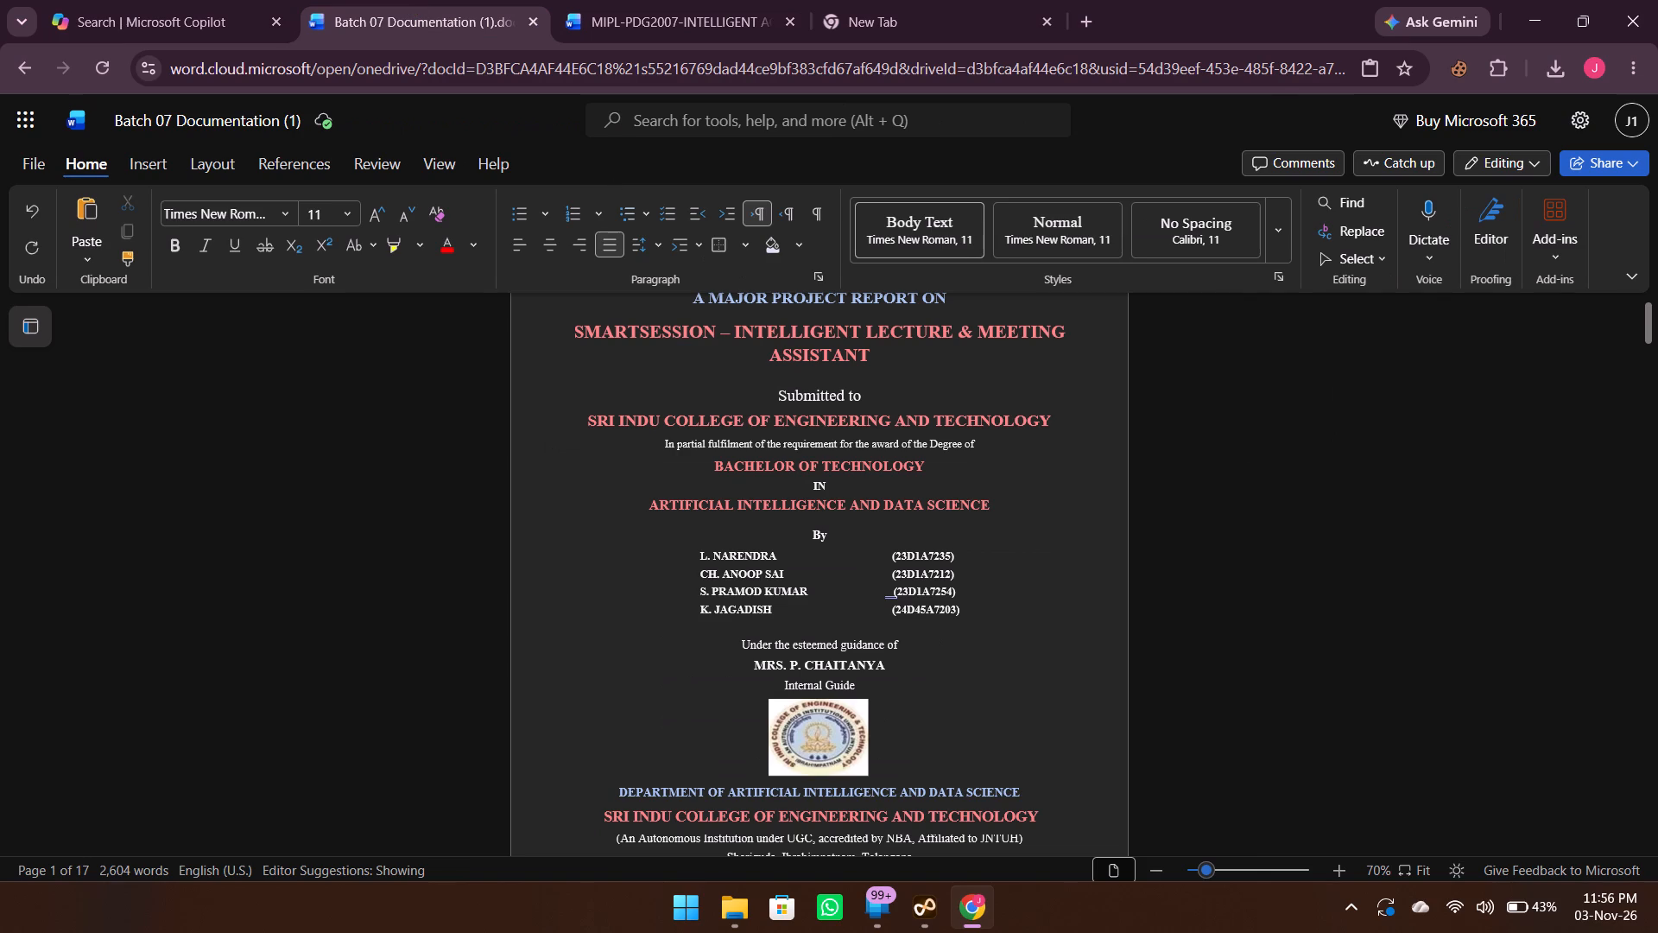
{"action": "left_click_drag", "start_coordinate": [980, 450], "coordinate": [664, 444]}
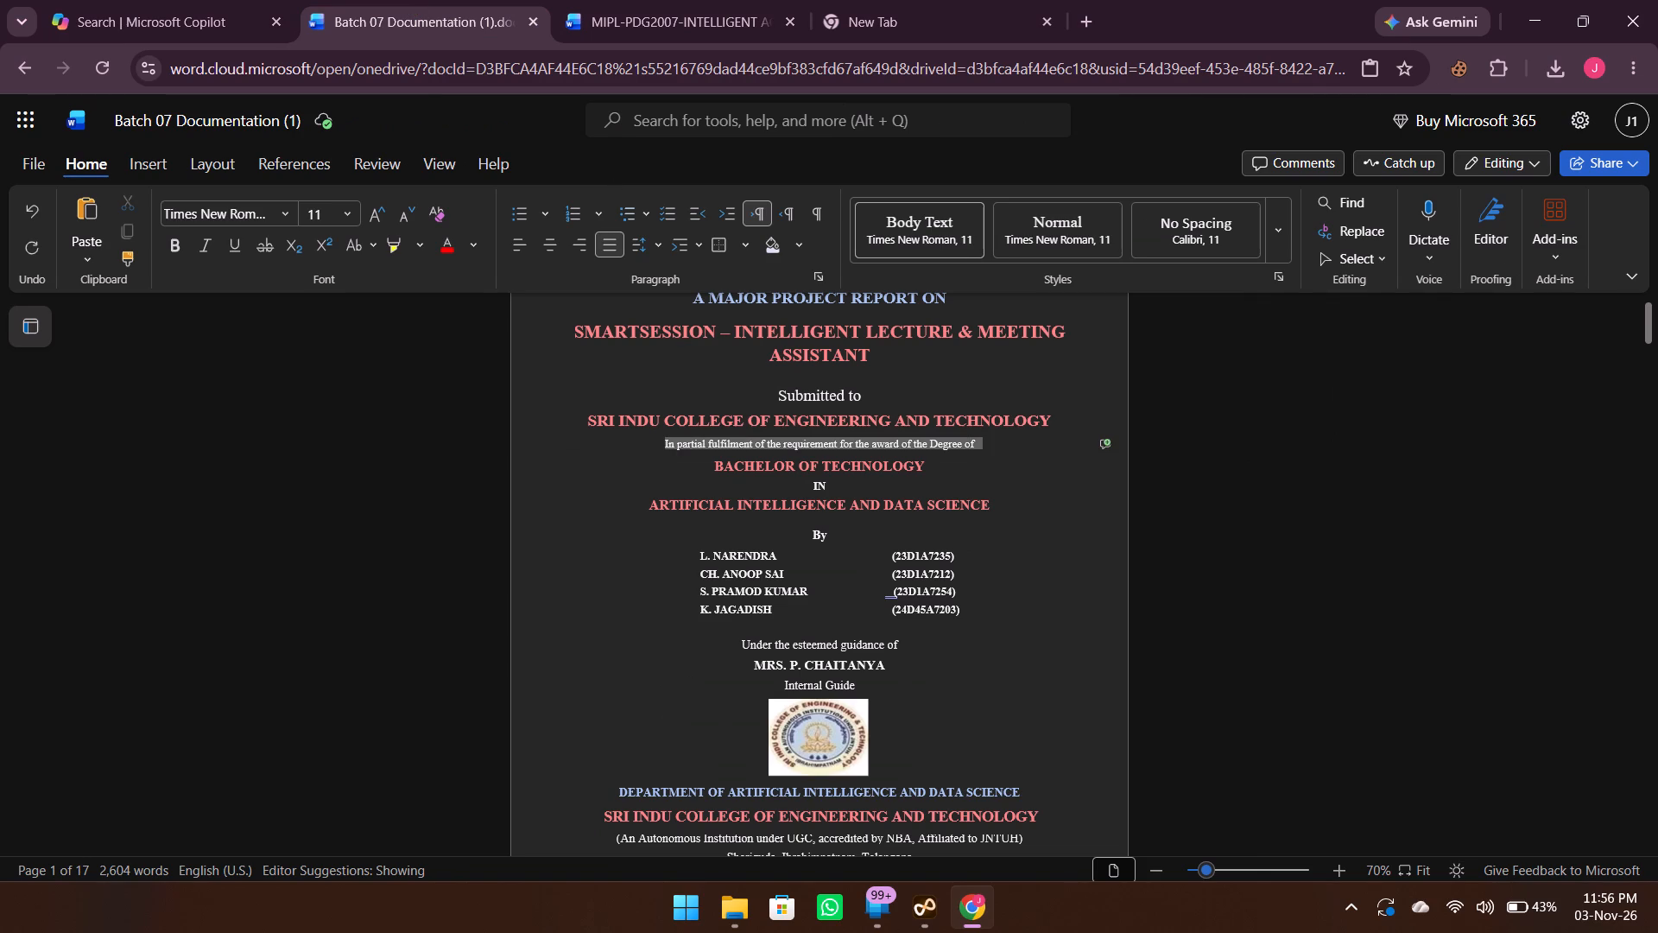
{"action": "left_click_drag", "start_coordinate": [664, 444], "coordinate": [664, 443]}
{"action": "left_click_drag", "start_coordinate": [921, 463], "coordinate": [838, 465]}
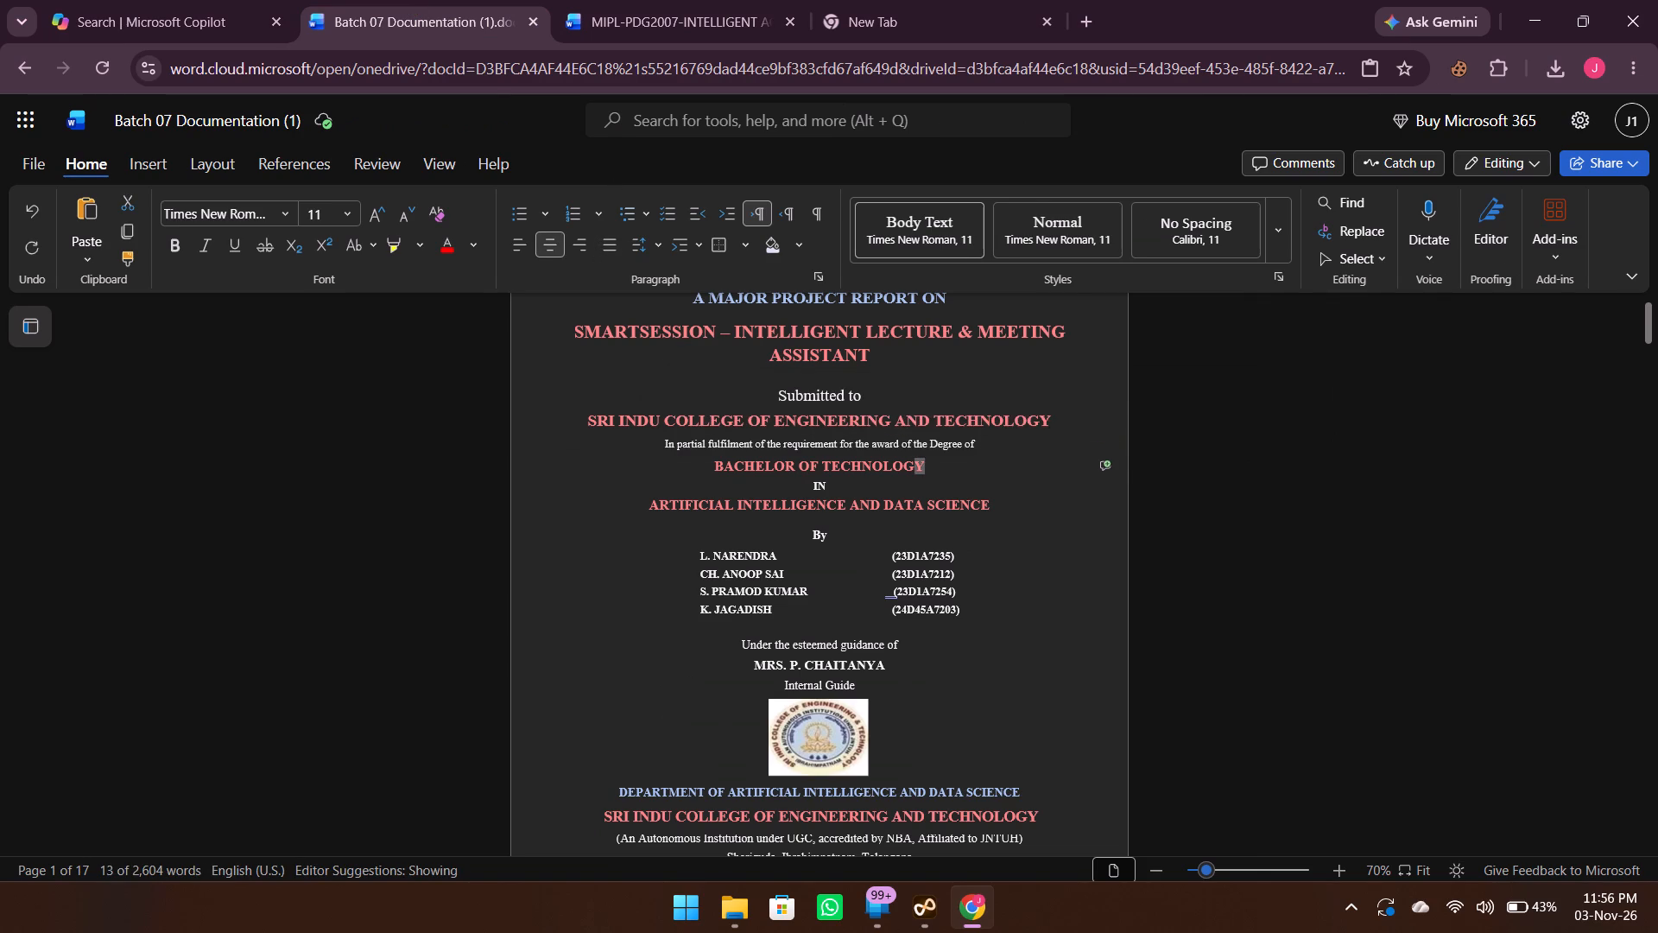
{"action": "left_click_drag", "start_coordinate": [838, 465], "coordinate": [838, 465]}
{"action": "left_click", "coordinate": [989, 465]}
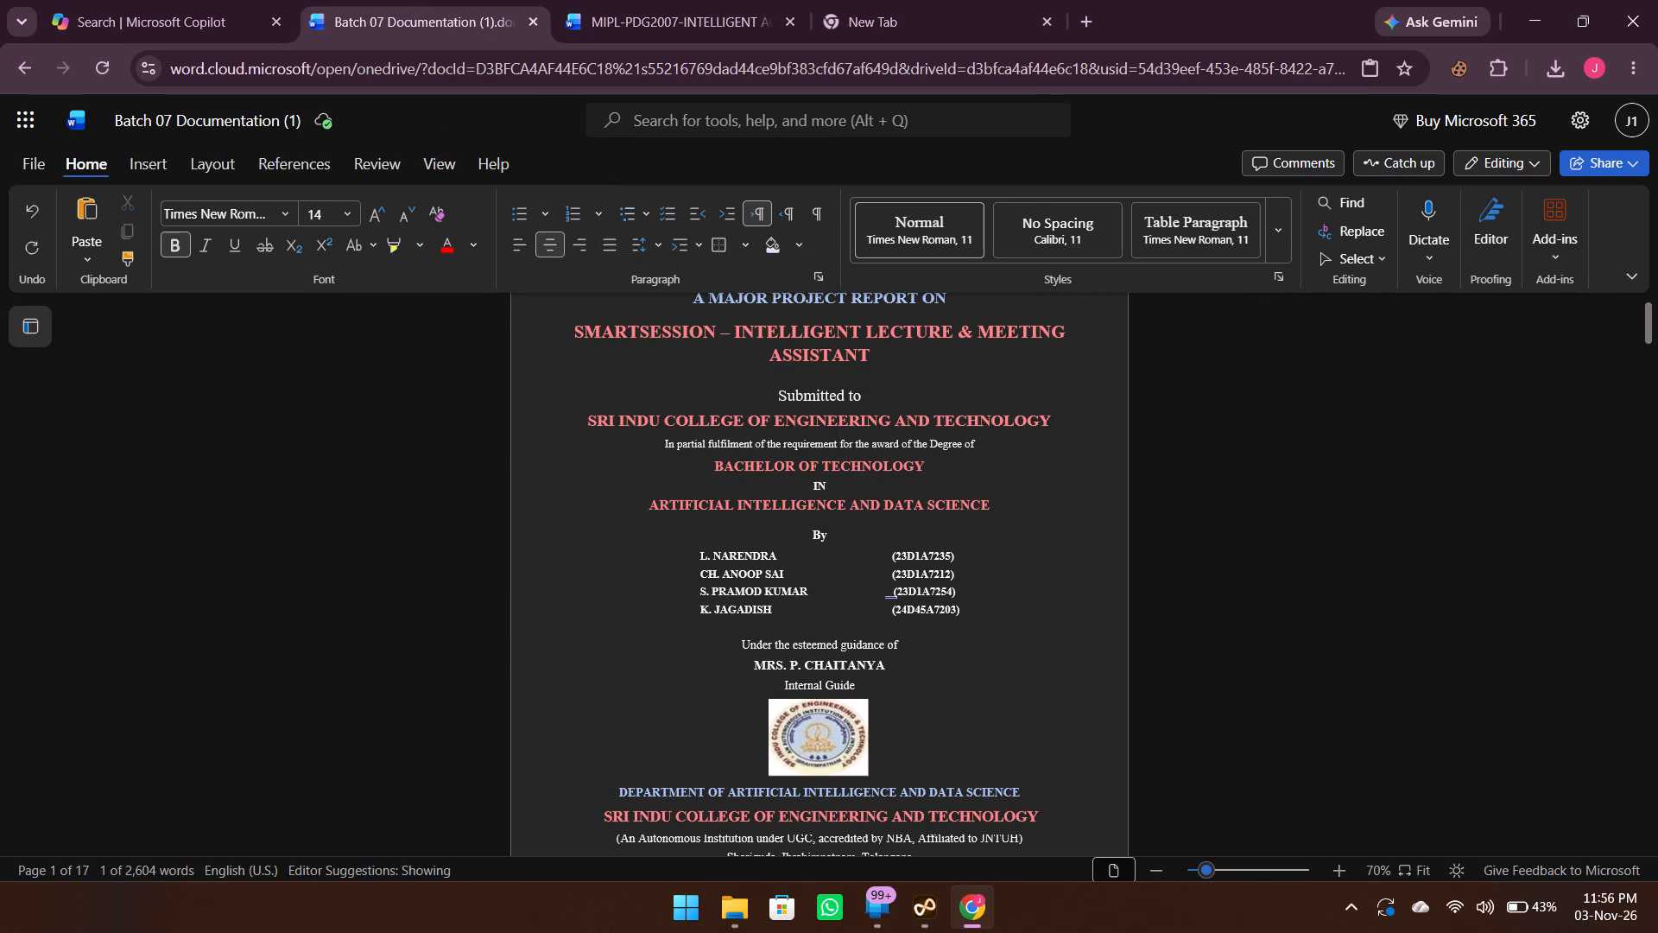
{"action": "left_click_drag", "start_coordinate": [978, 439], "coordinate": [674, 452]}
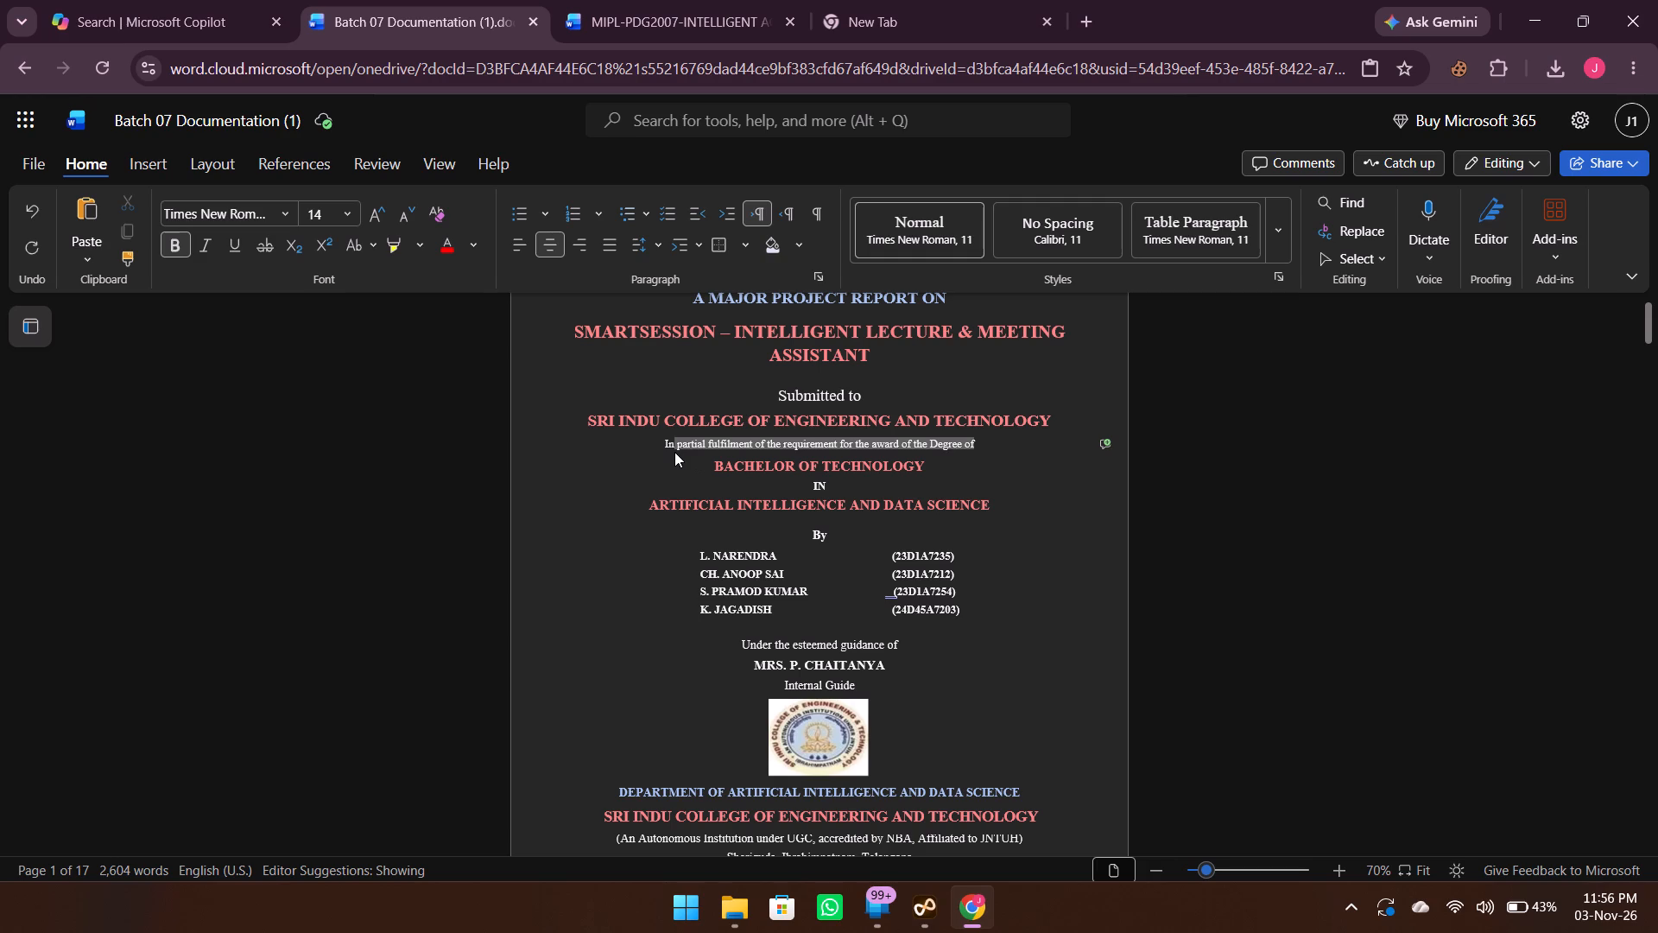
{"action": "left_click_drag", "start_coordinate": [674, 452], "coordinate": [667, 445]}
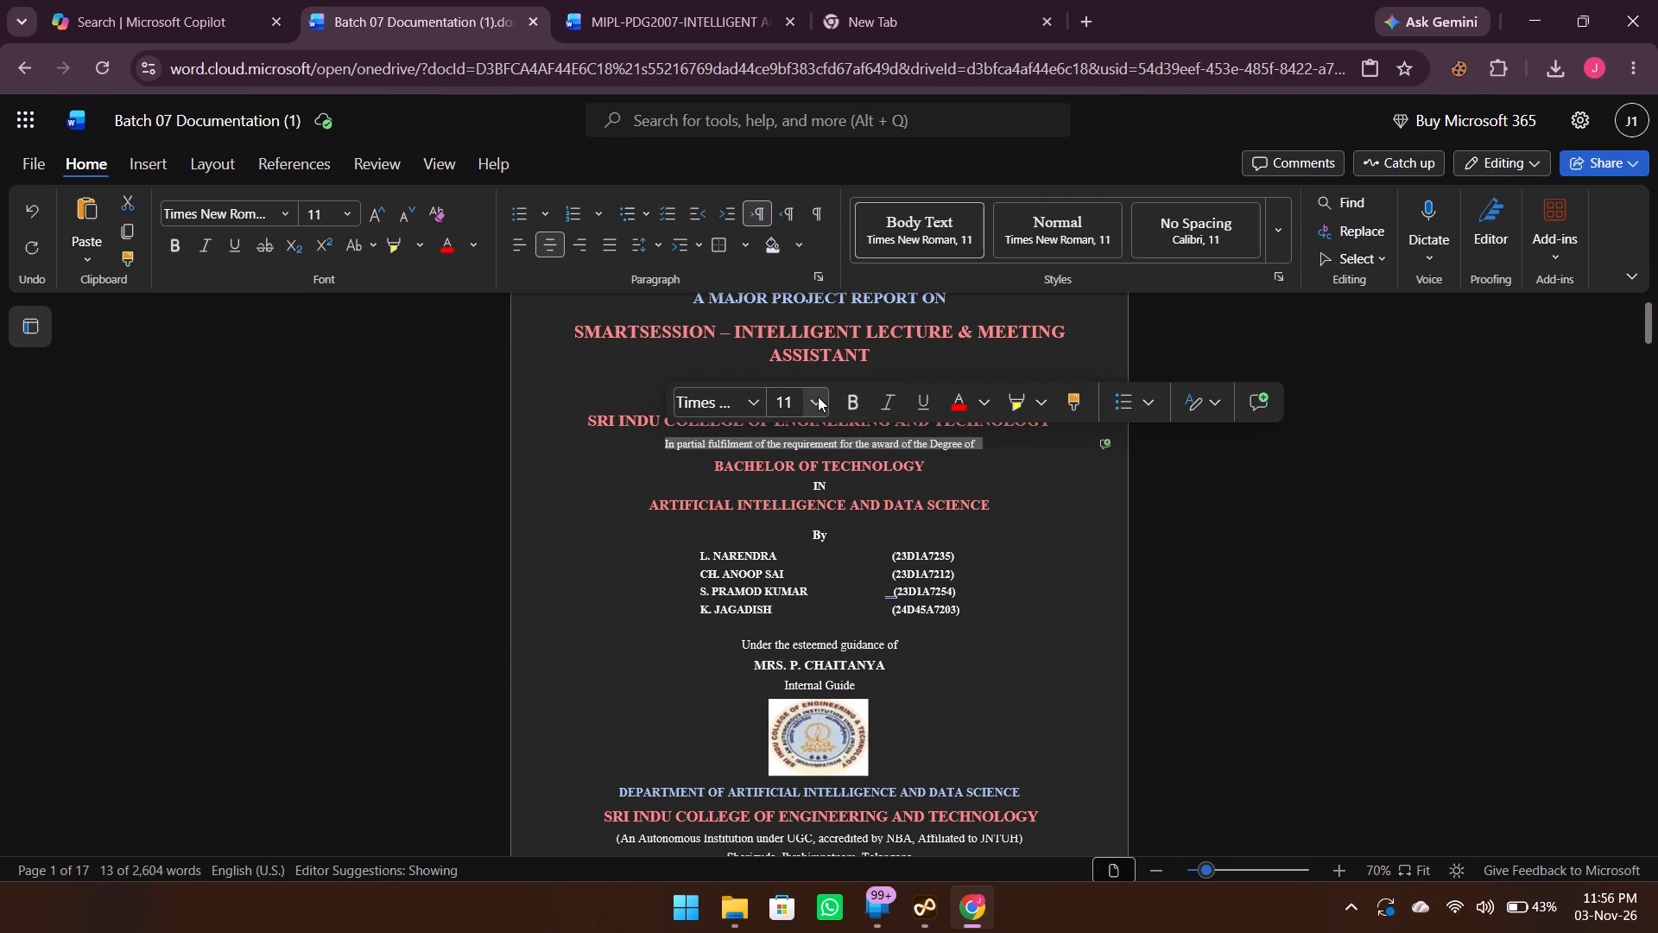
{"action": "left_click", "coordinate": [818, 397]}
{"action": "left_click", "coordinate": [855, 495]}
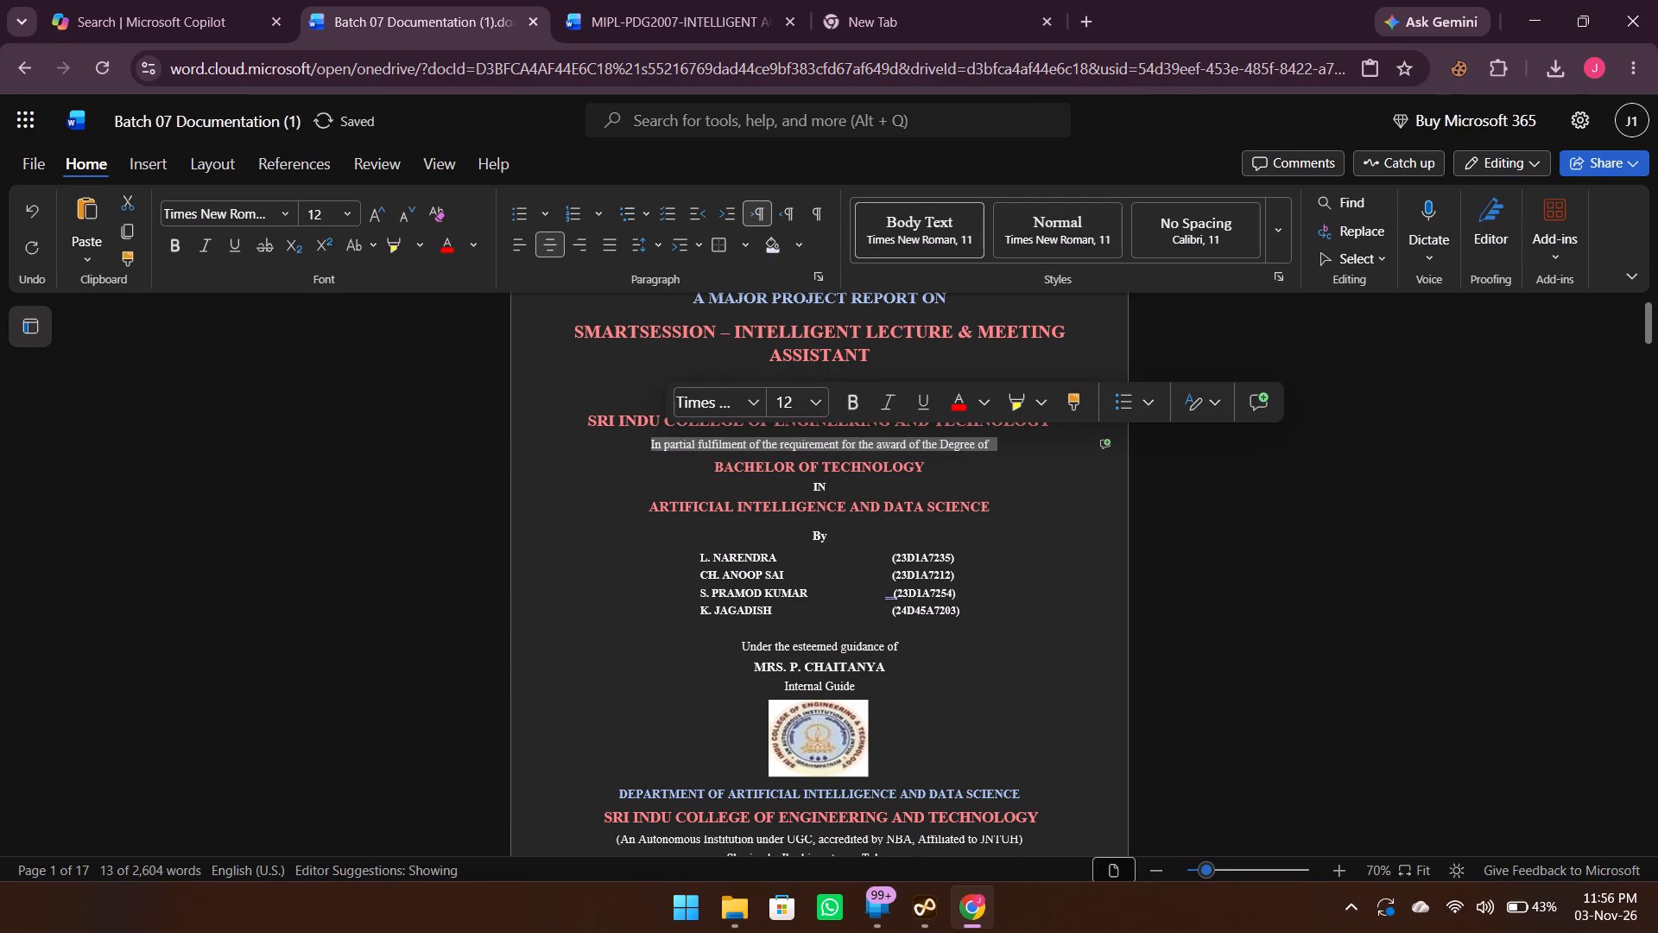
{"action": "left_click", "coordinate": [1021, 492]}
Look through the document's formatting from the title page through the front pages to the section 3.4 Expected Output.
{"action": "scroll", "coordinate": [926, 677], "scroll_direction": "down", "scroll_amount": 1}
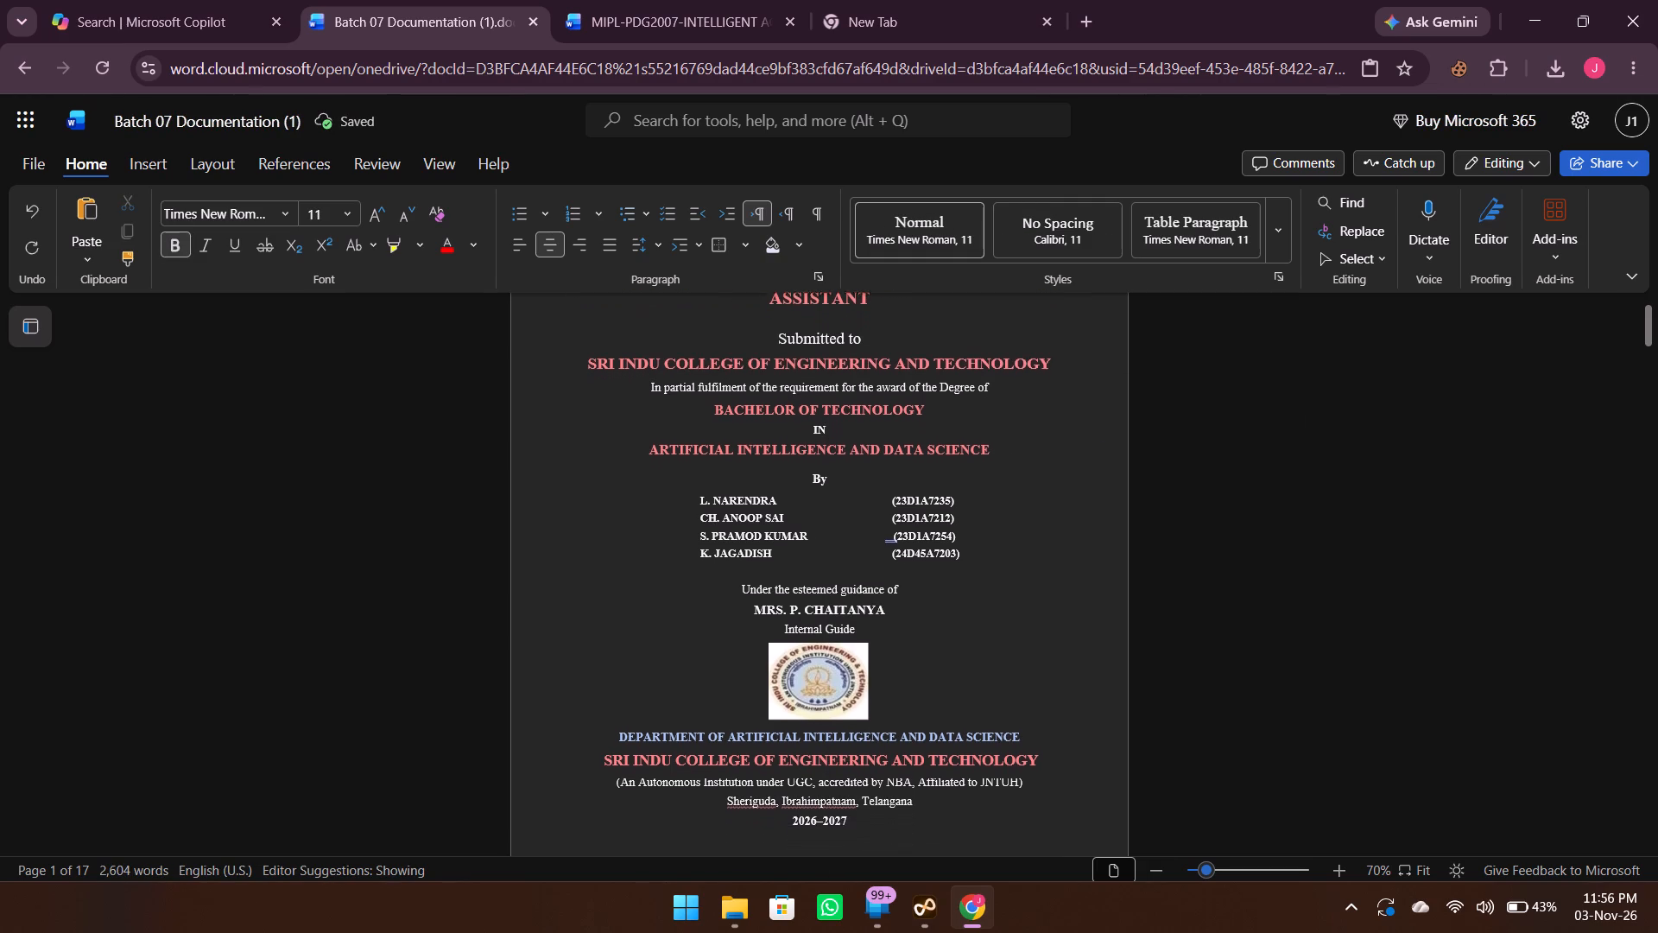
{"action": "scroll", "coordinate": [926, 677], "scroll_direction": "down", "scroll_amount": 4}
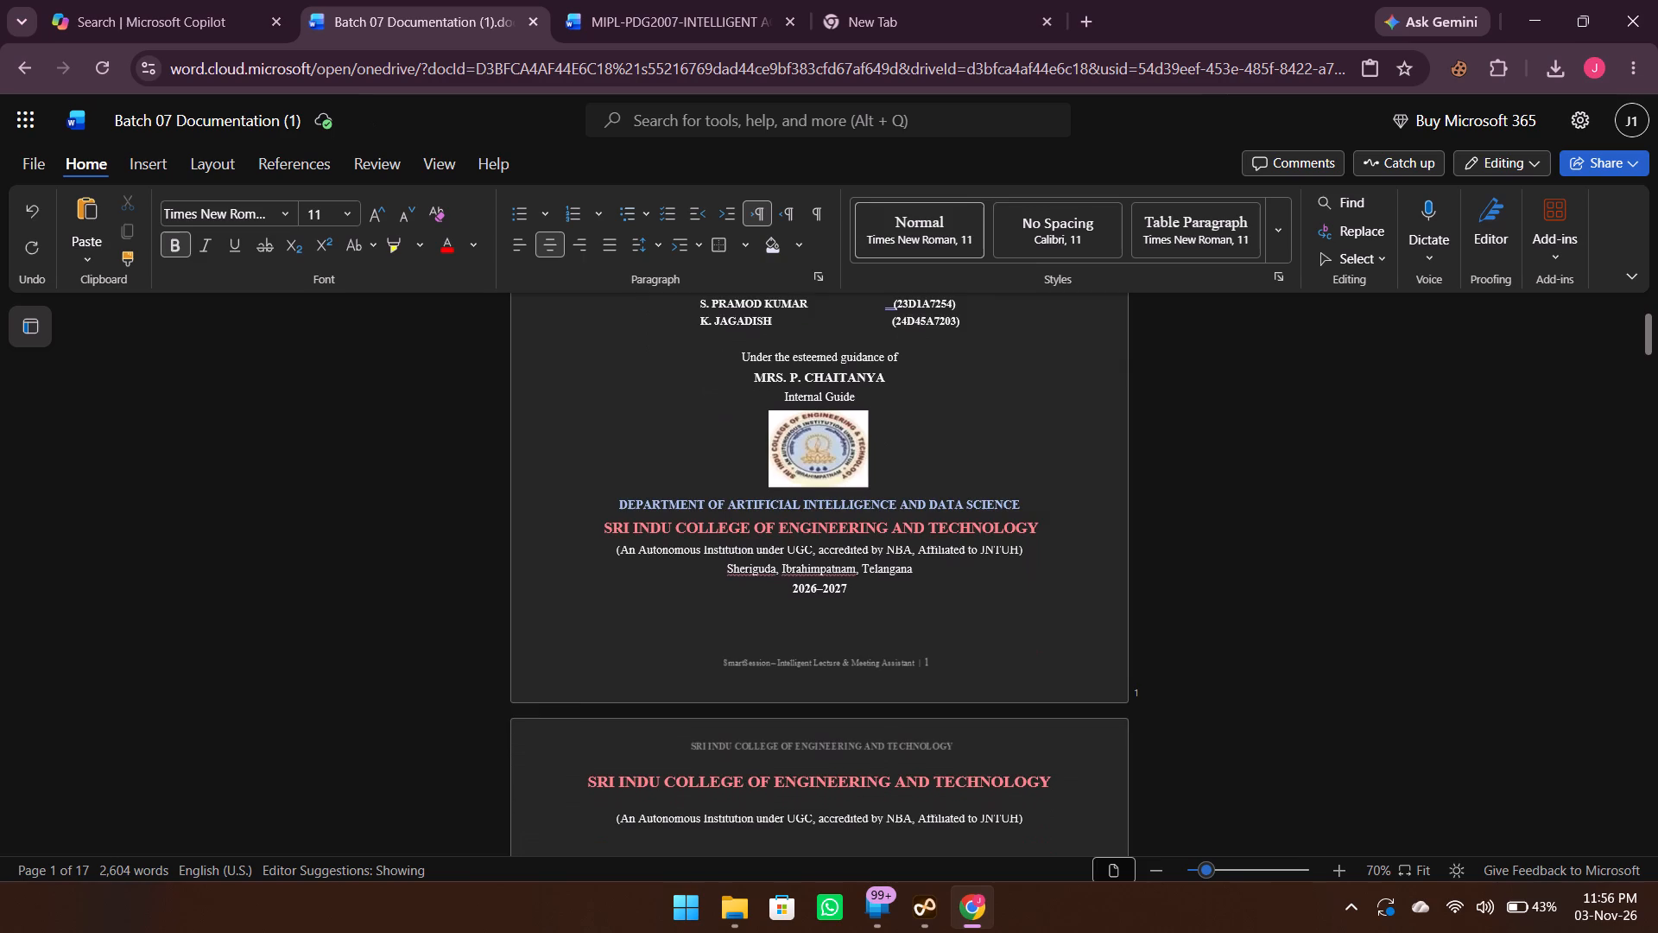
{"action": "scroll", "coordinate": [926, 677], "scroll_direction": "down", "scroll_amount": 6}
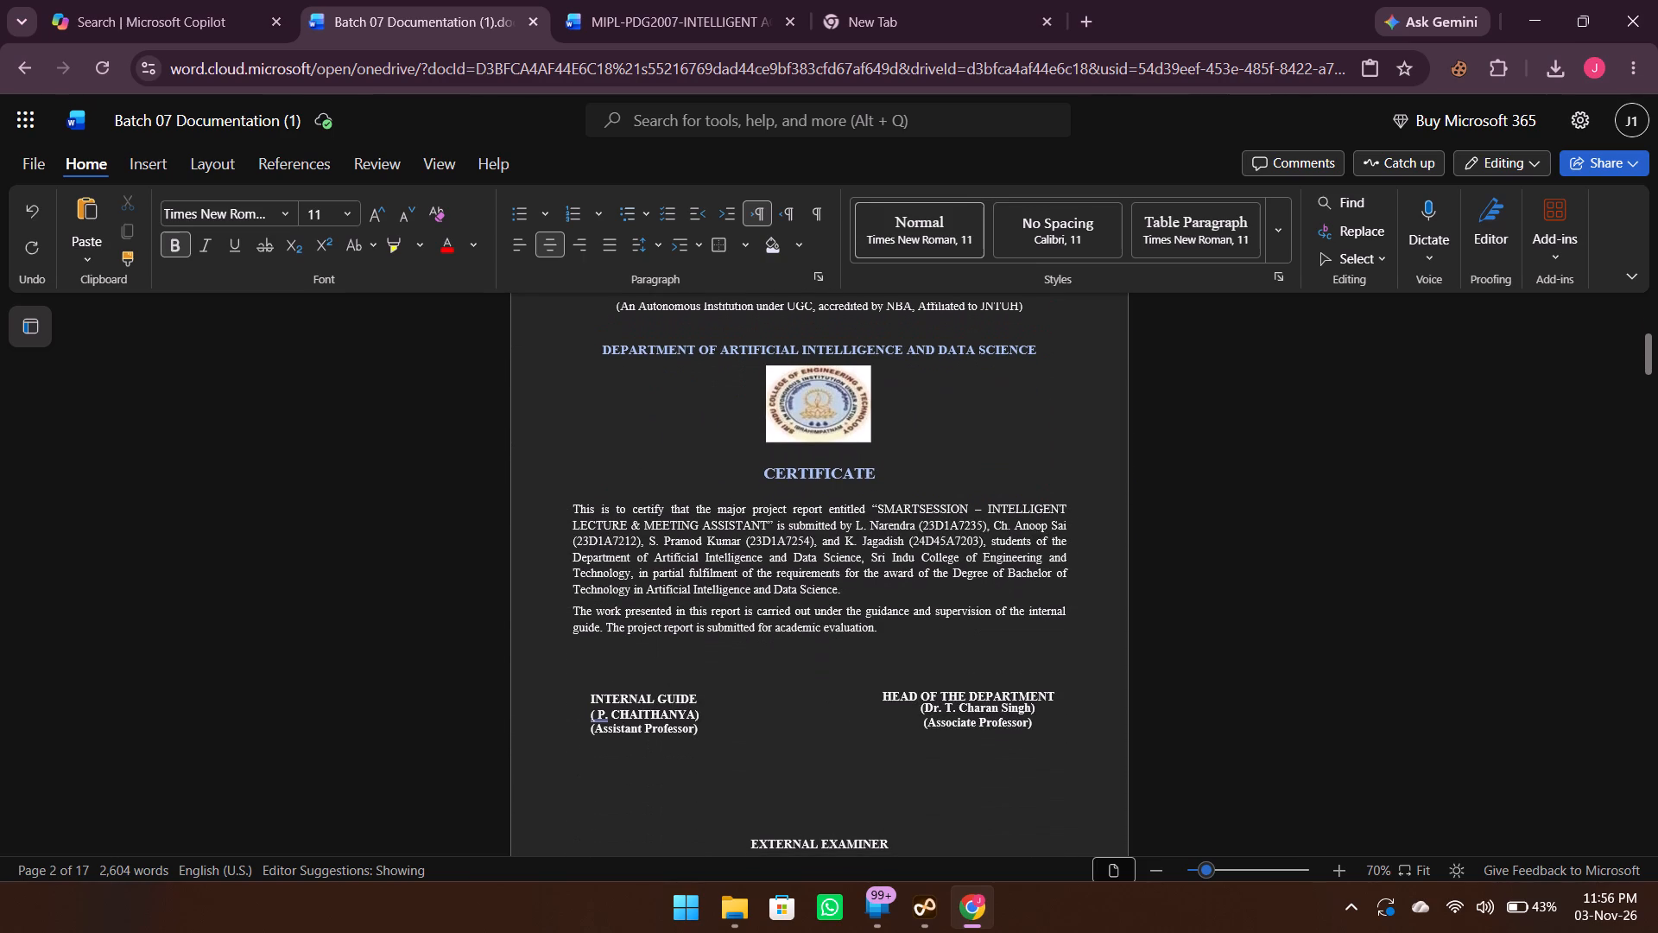
{"action": "scroll", "coordinate": [926, 677], "scroll_direction": "down", "scroll_amount": 4}
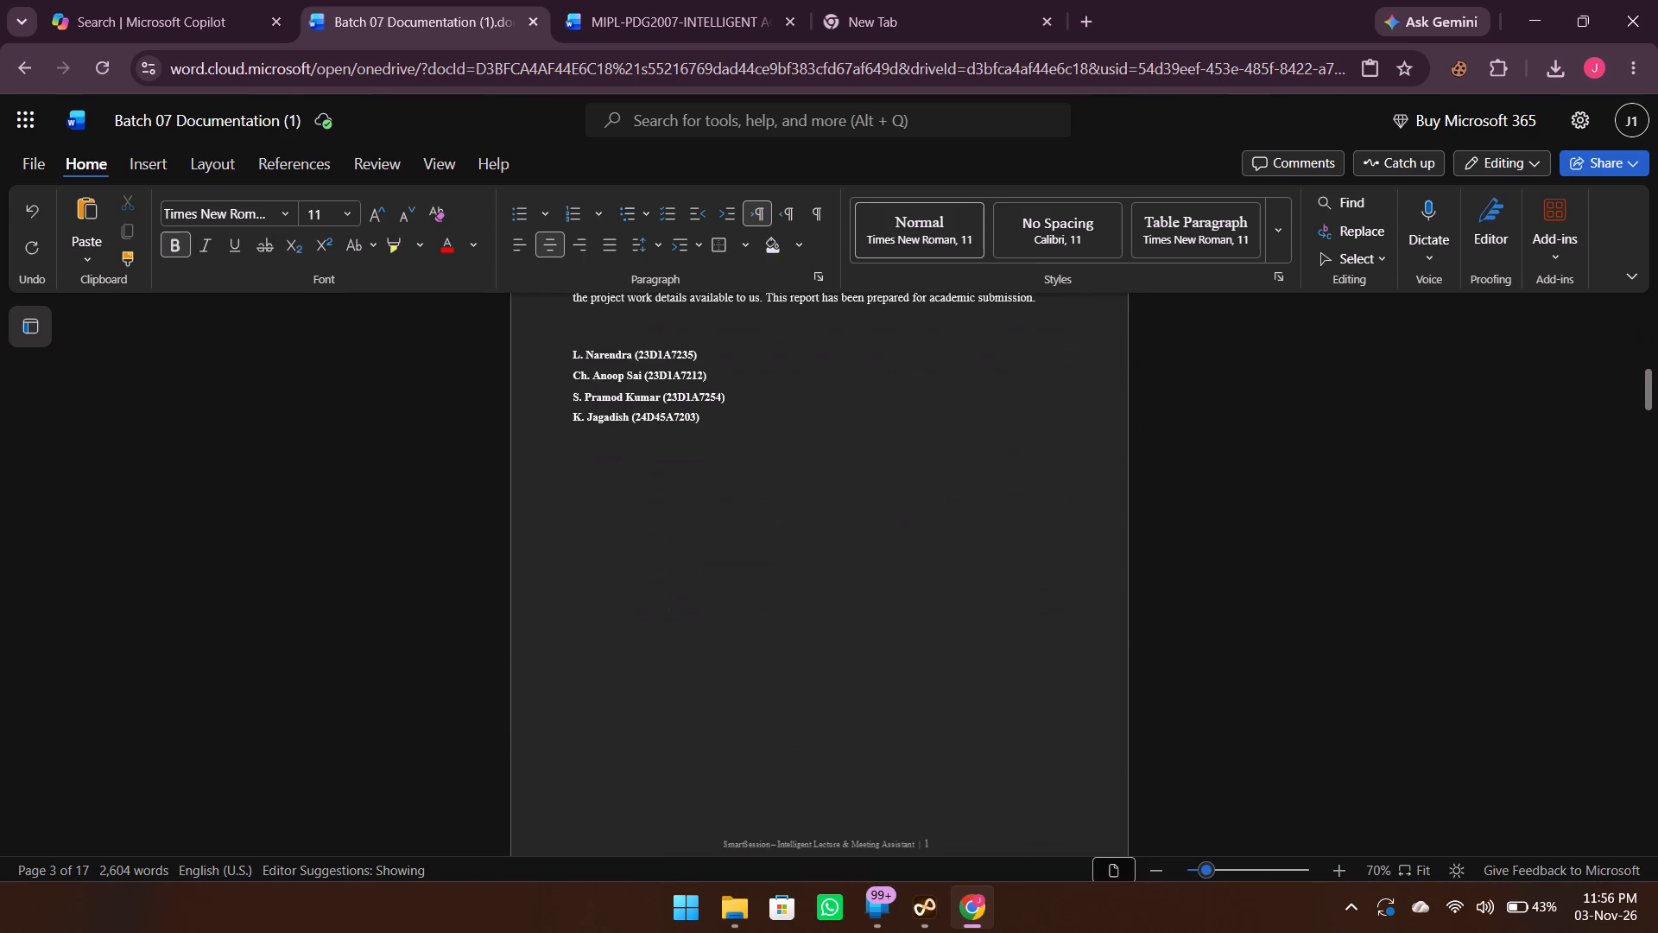
{"action": "scroll", "coordinate": [926, 677], "scroll_direction": "down", "scroll_amount": 7}
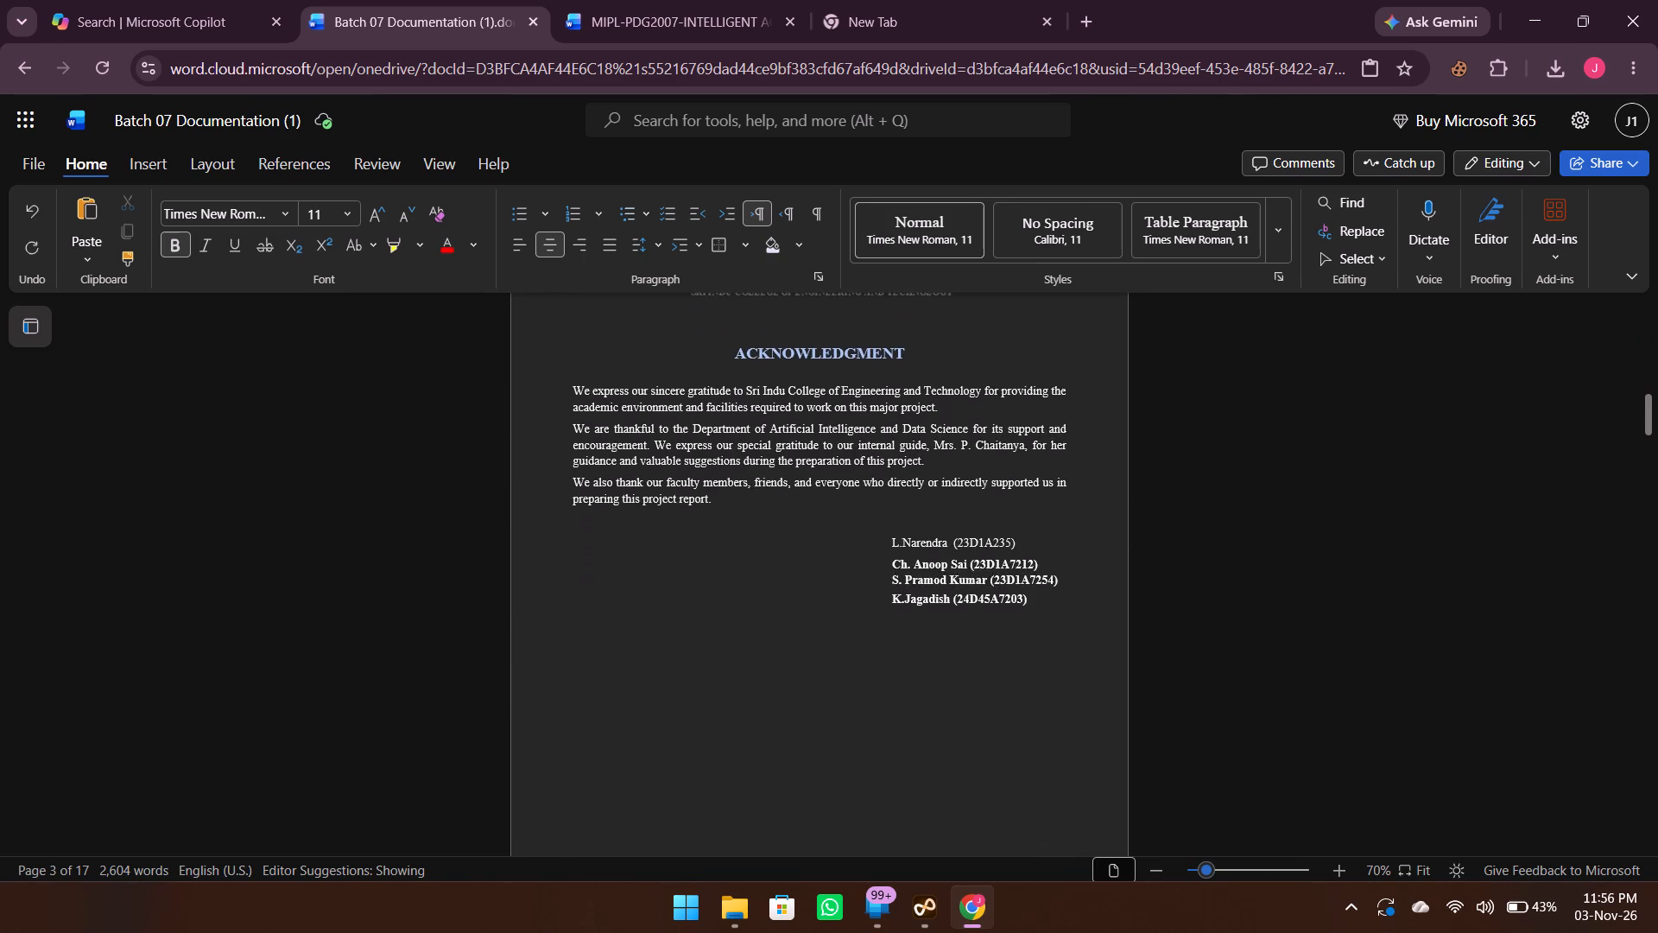
{"action": "scroll", "coordinate": [926, 677], "scroll_direction": "down", "scroll_amount": 1}
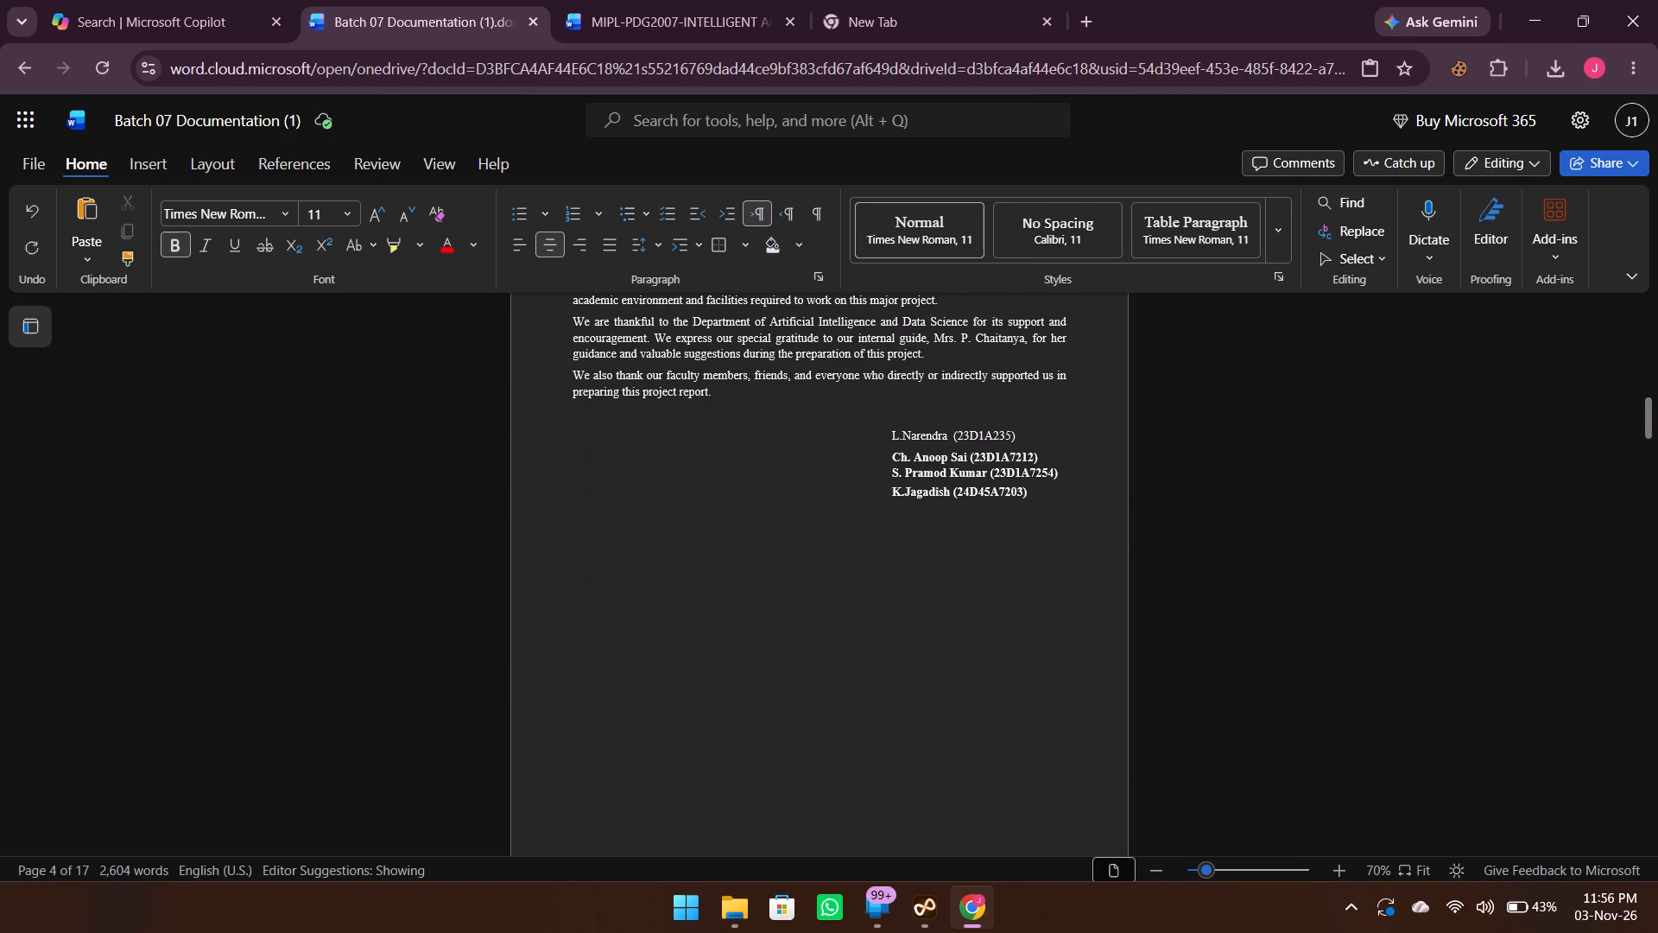
{"action": "scroll", "coordinate": [926, 677], "scroll_direction": "down", "scroll_amount": 4}
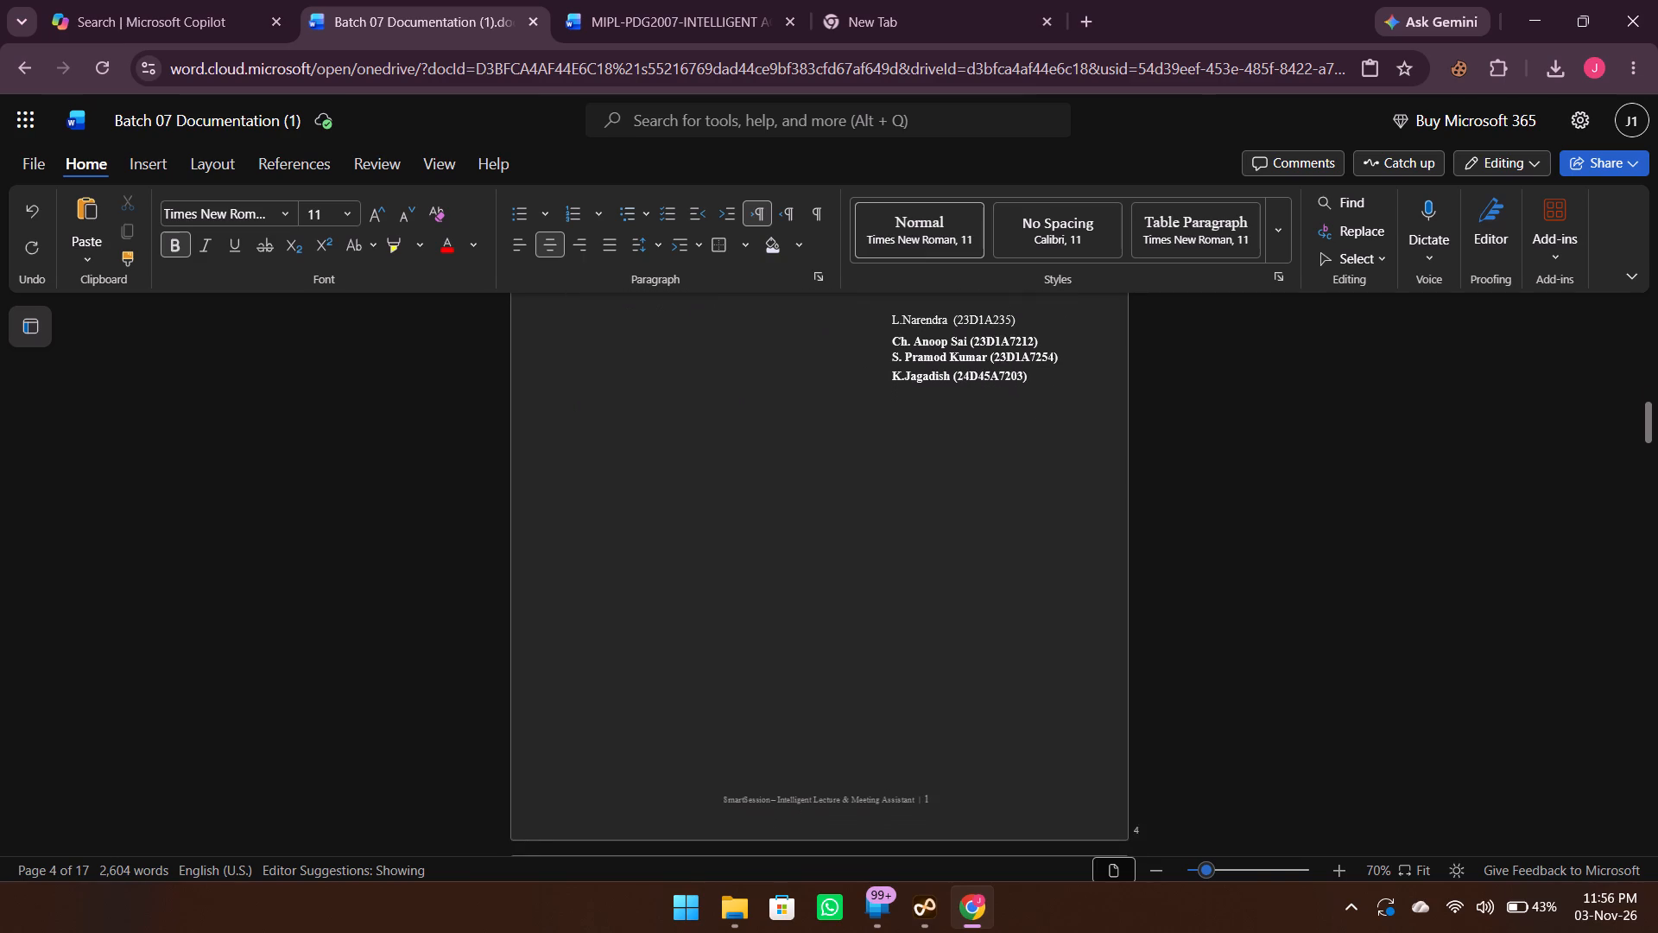
{"action": "scroll", "coordinate": [926, 677], "scroll_direction": "down", "scroll_amount": 7}
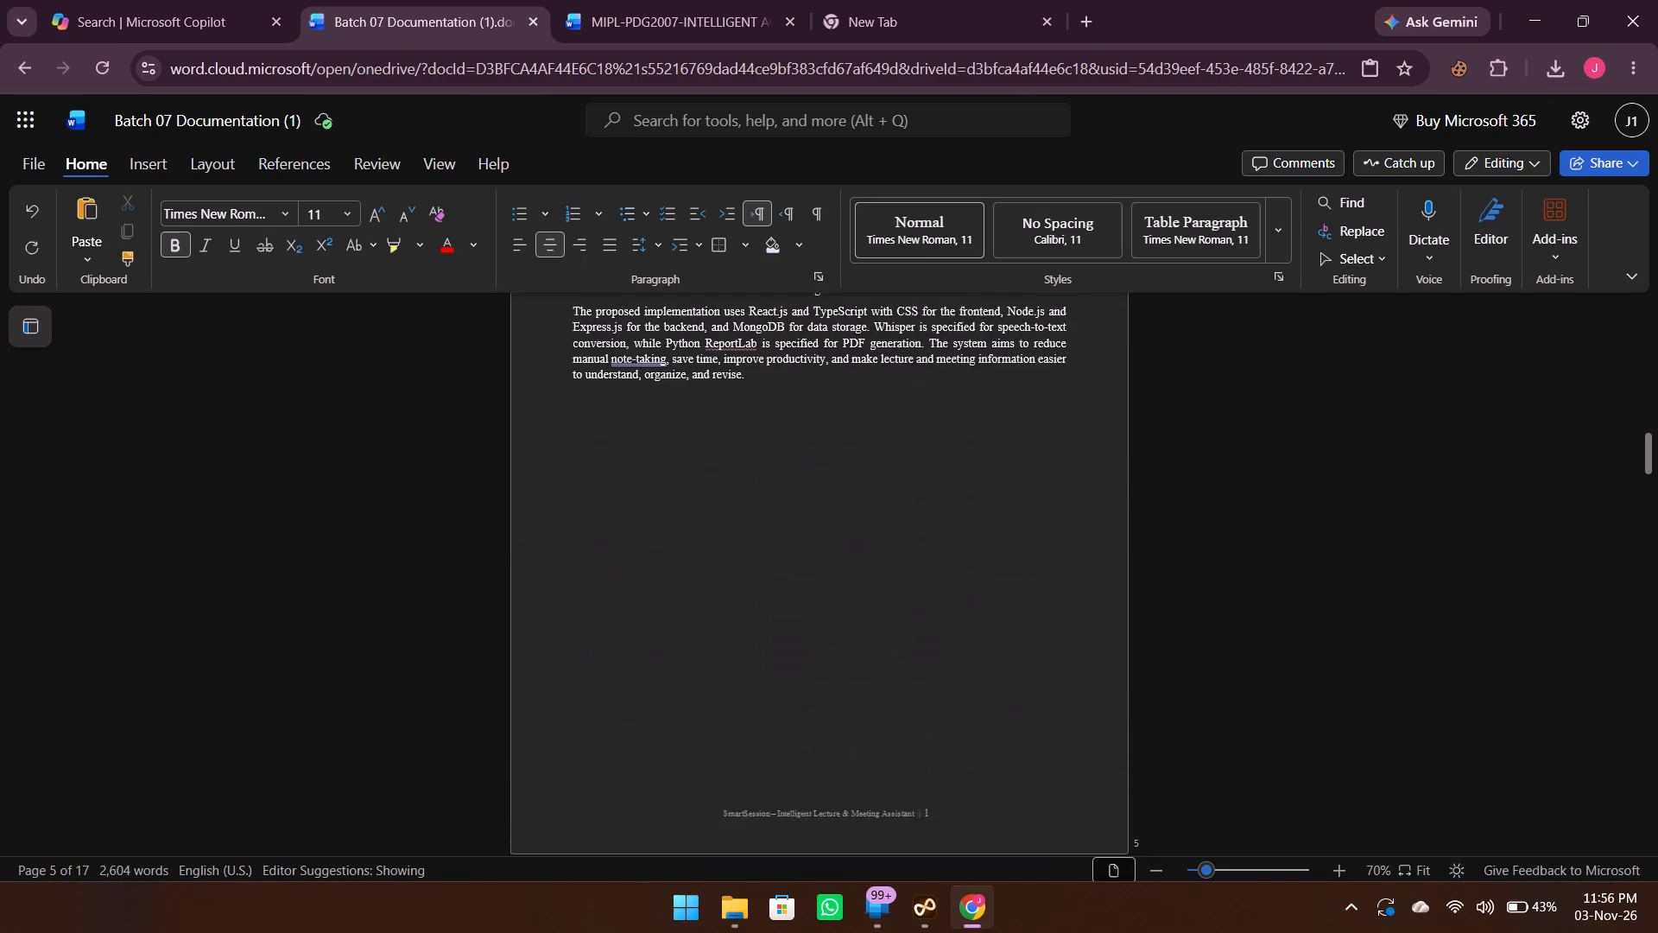
{"action": "scroll", "coordinate": [926, 677], "scroll_direction": "down", "scroll_amount": 8}
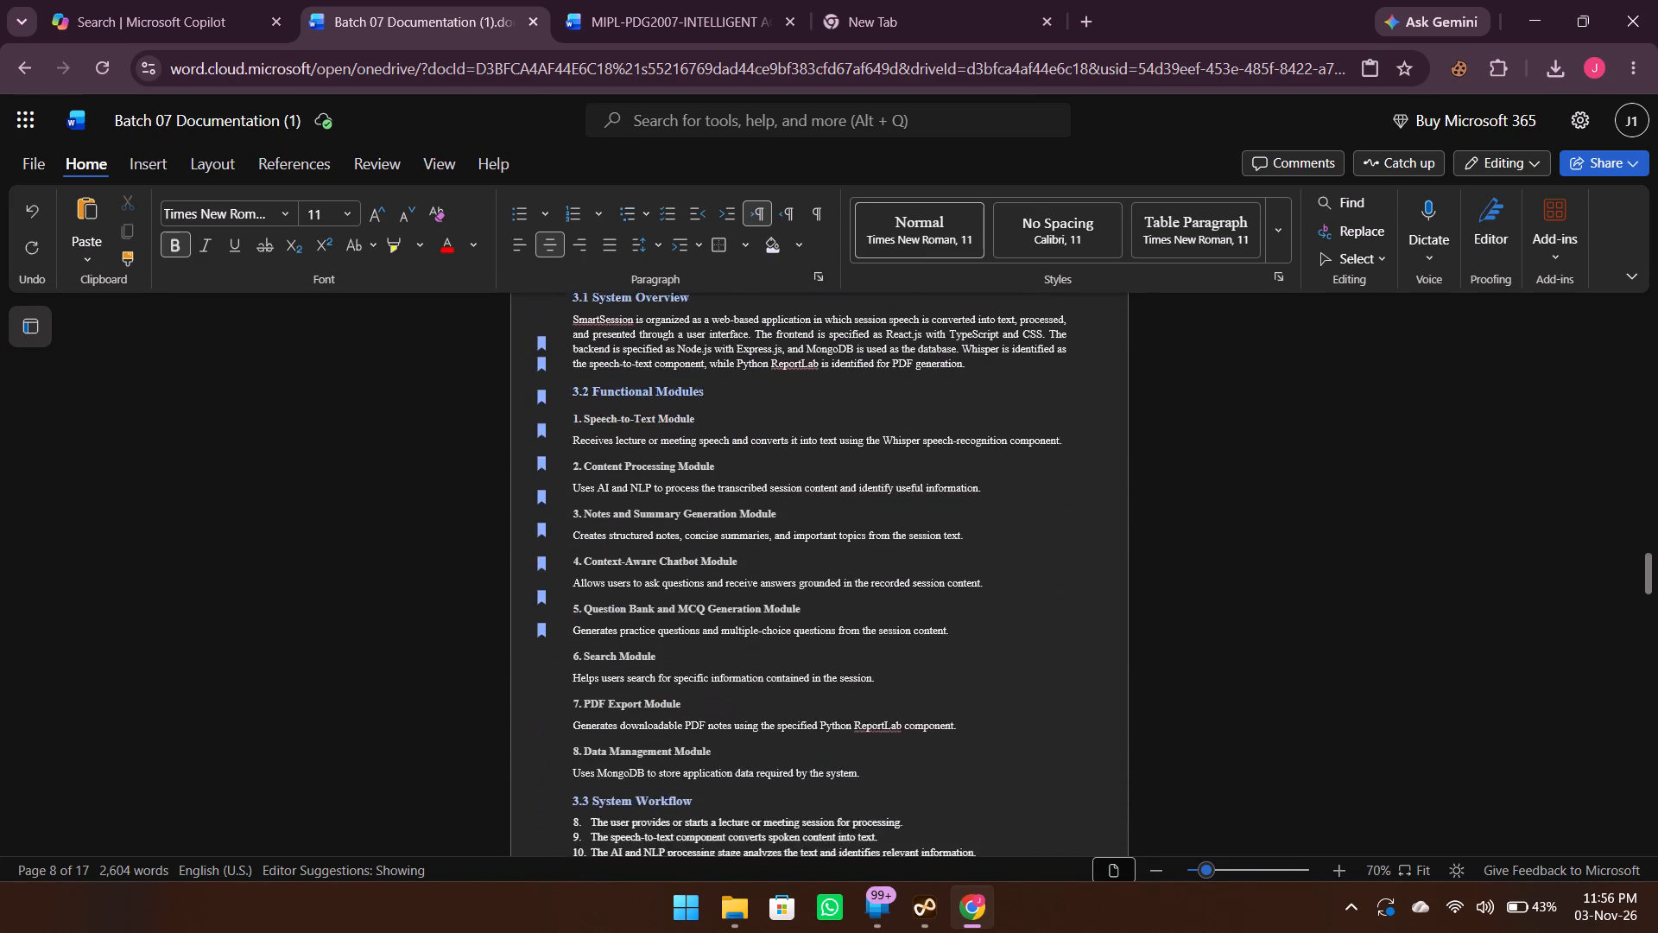
{"action": "scroll", "coordinate": [926, 677], "scroll_direction": "down", "scroll_amount": 2}
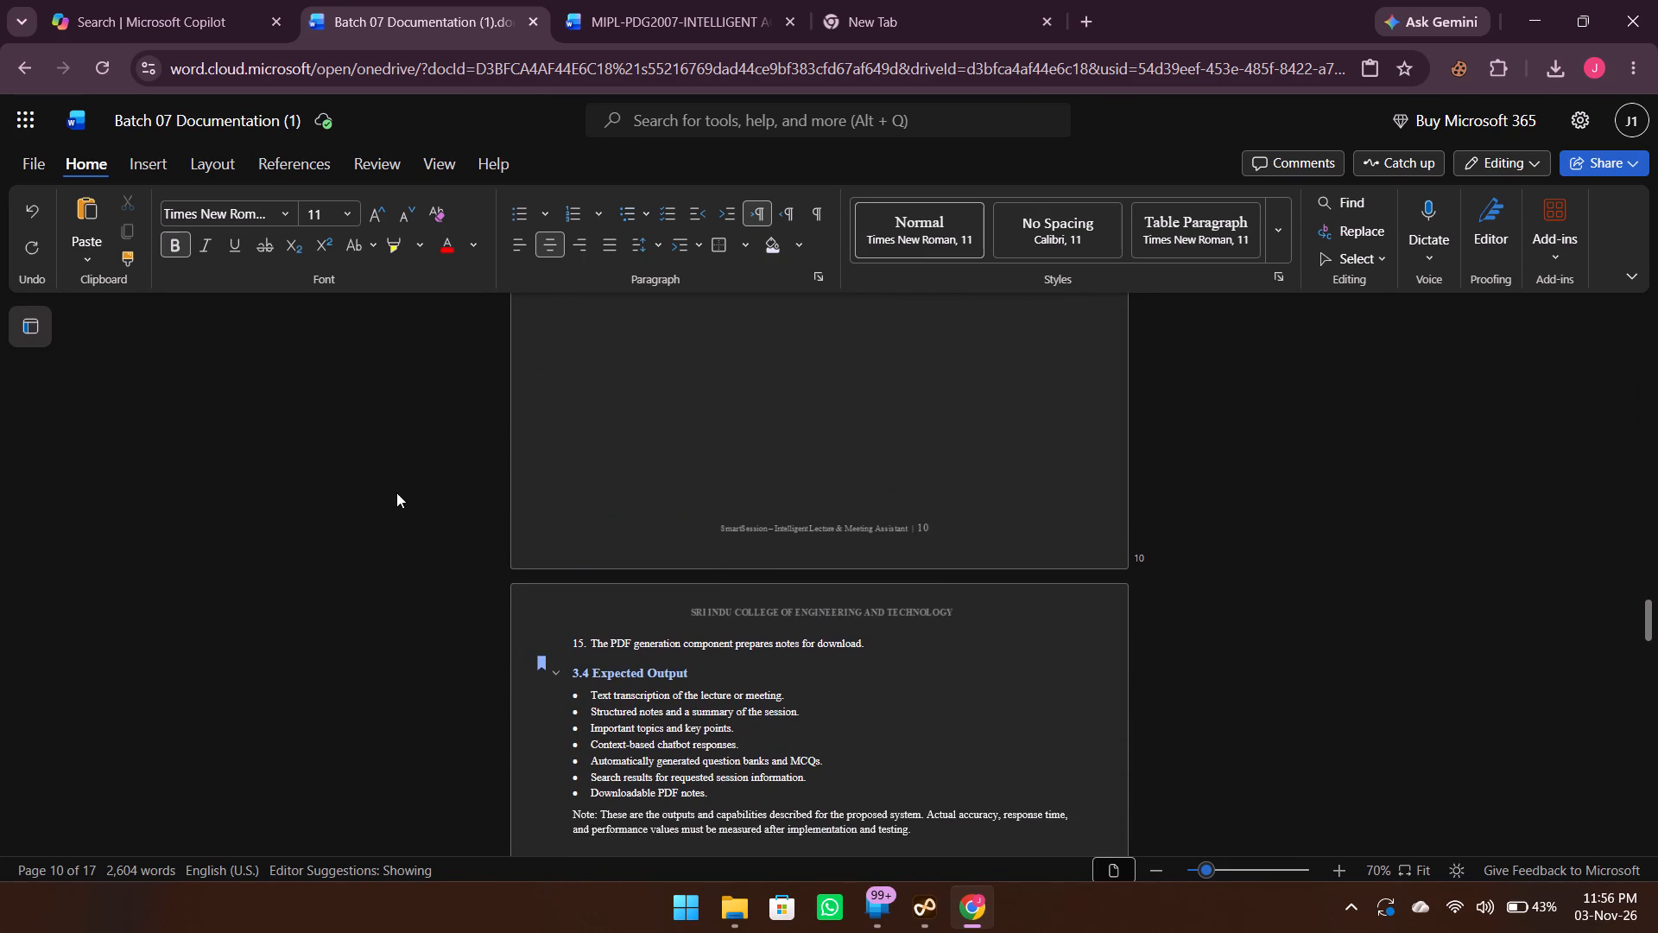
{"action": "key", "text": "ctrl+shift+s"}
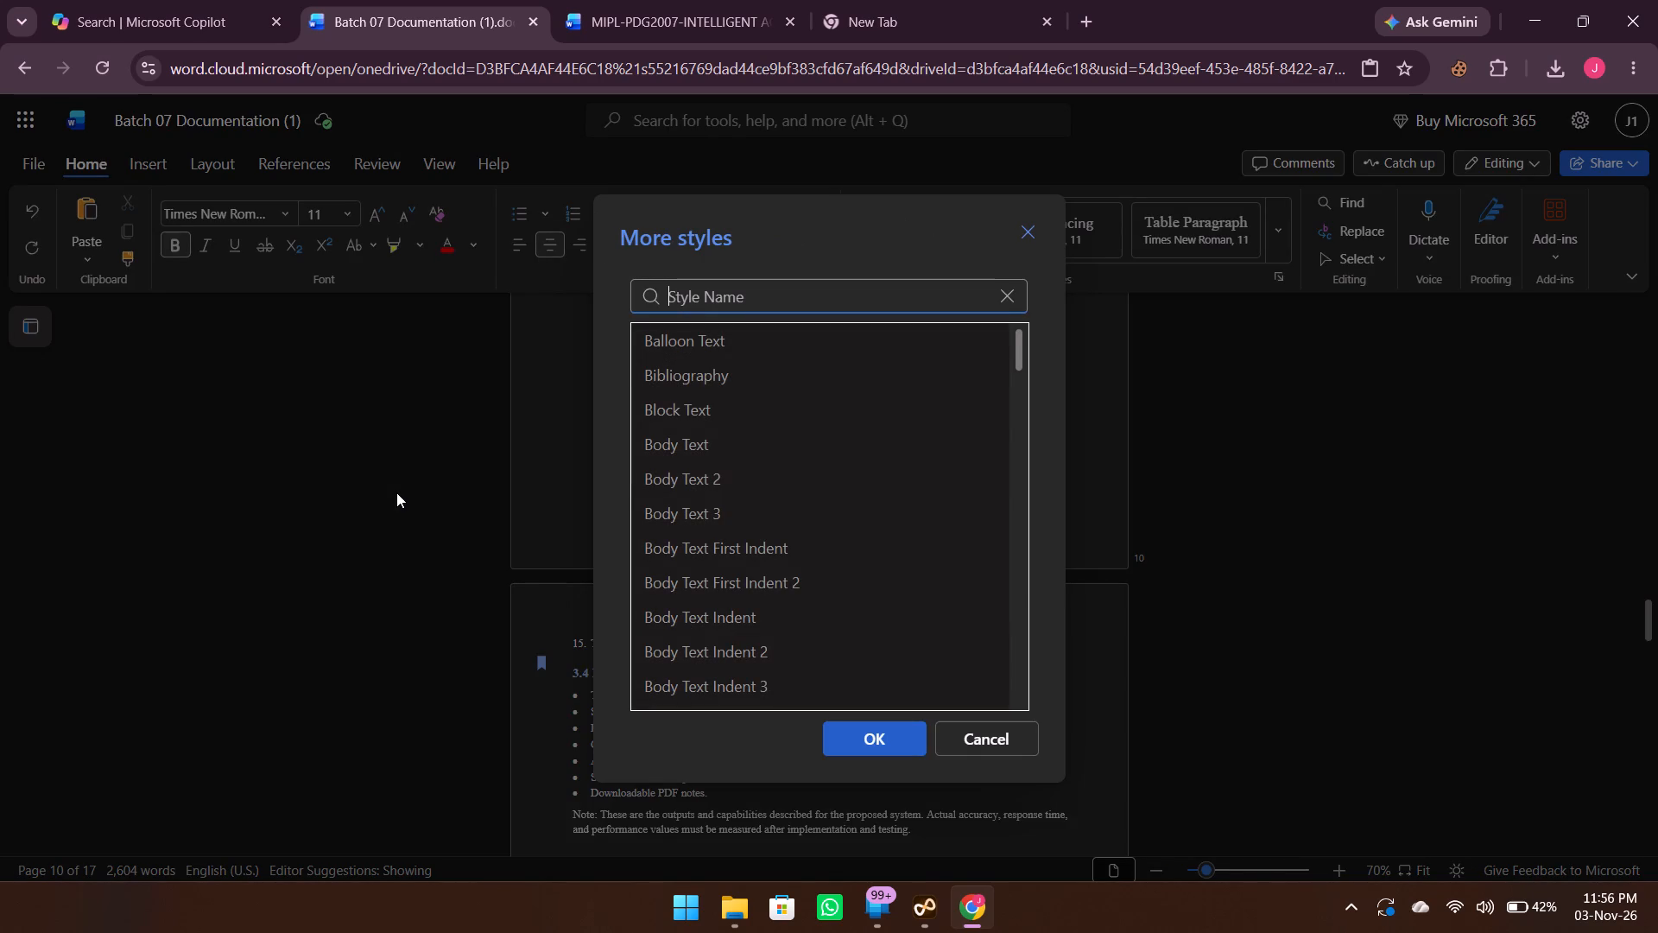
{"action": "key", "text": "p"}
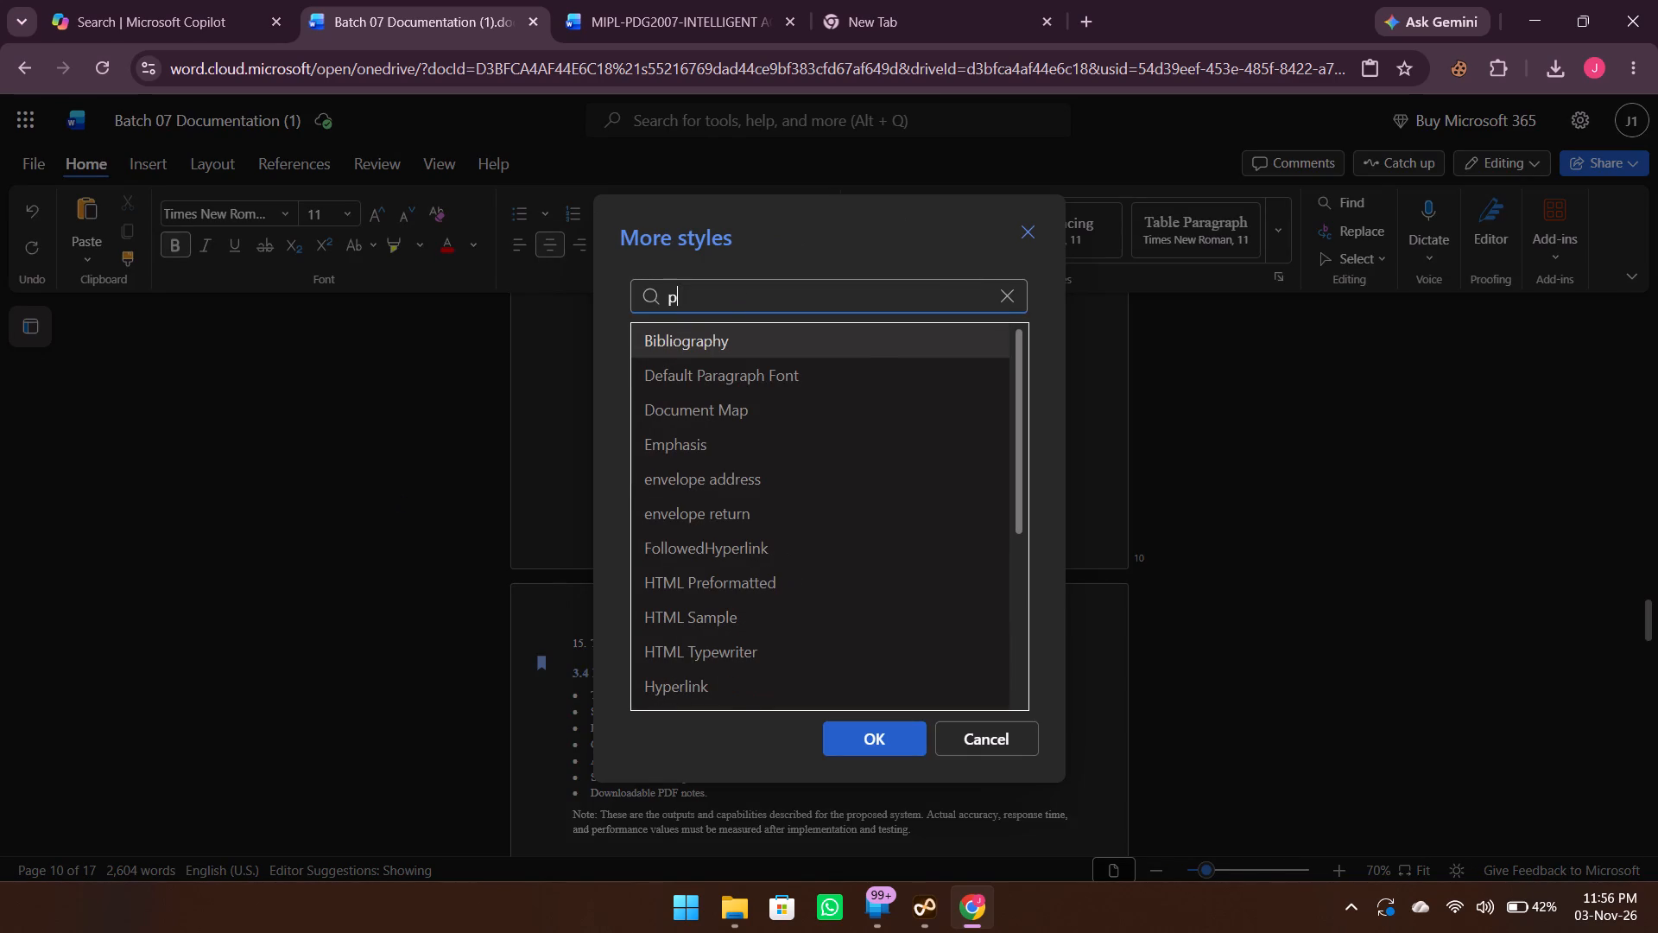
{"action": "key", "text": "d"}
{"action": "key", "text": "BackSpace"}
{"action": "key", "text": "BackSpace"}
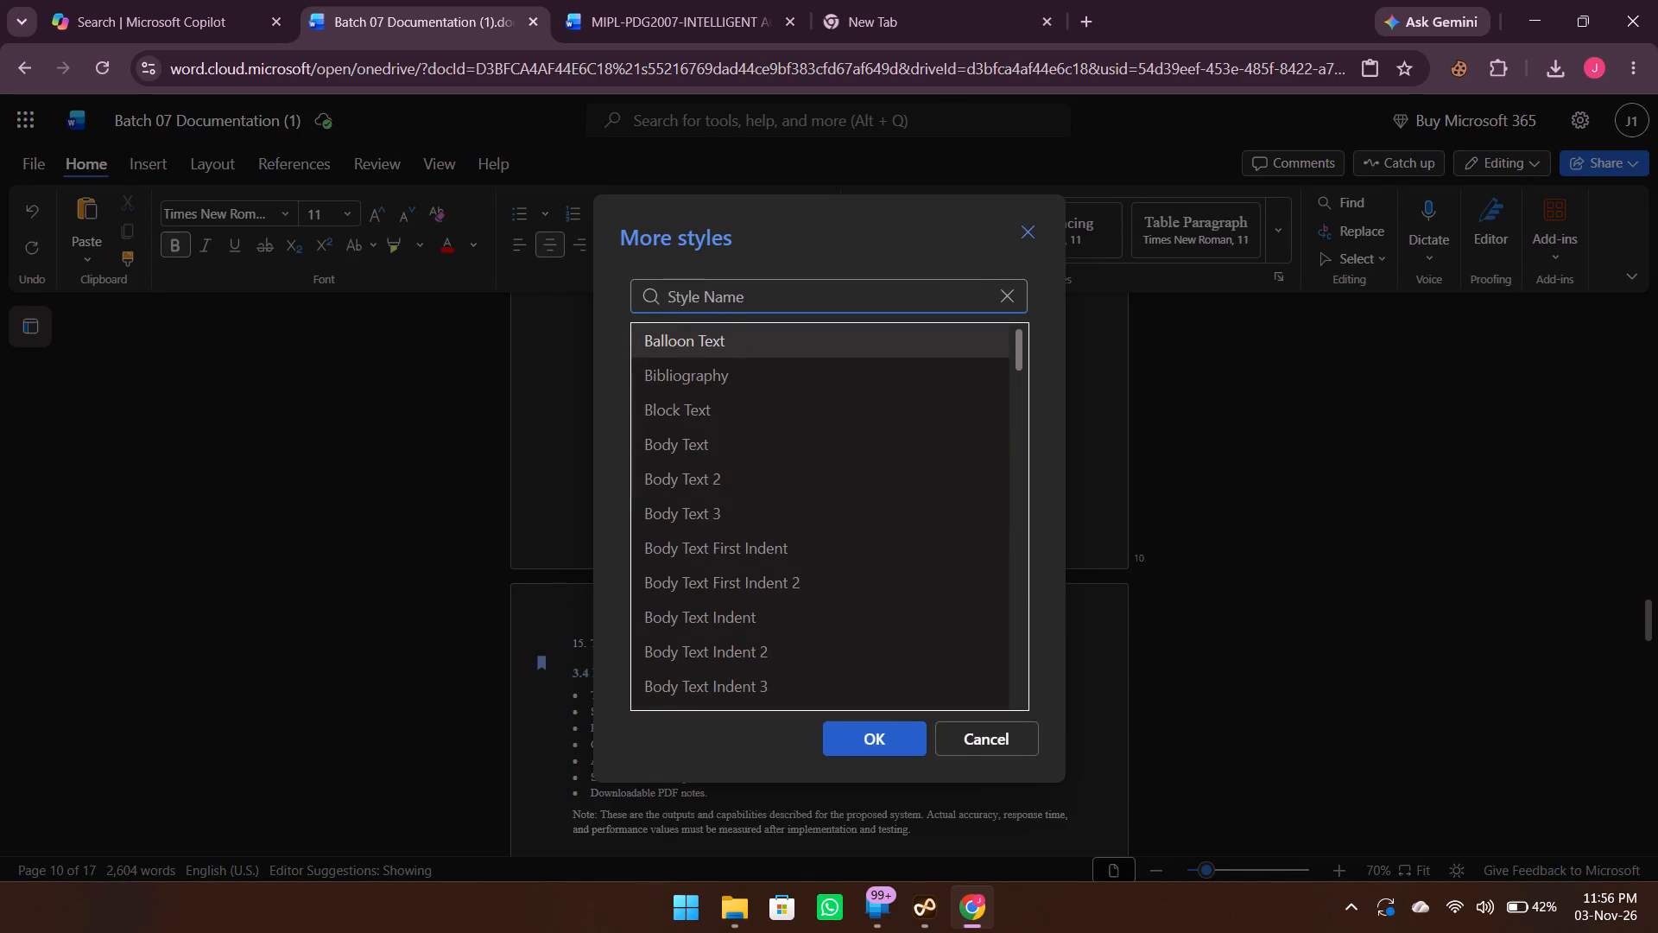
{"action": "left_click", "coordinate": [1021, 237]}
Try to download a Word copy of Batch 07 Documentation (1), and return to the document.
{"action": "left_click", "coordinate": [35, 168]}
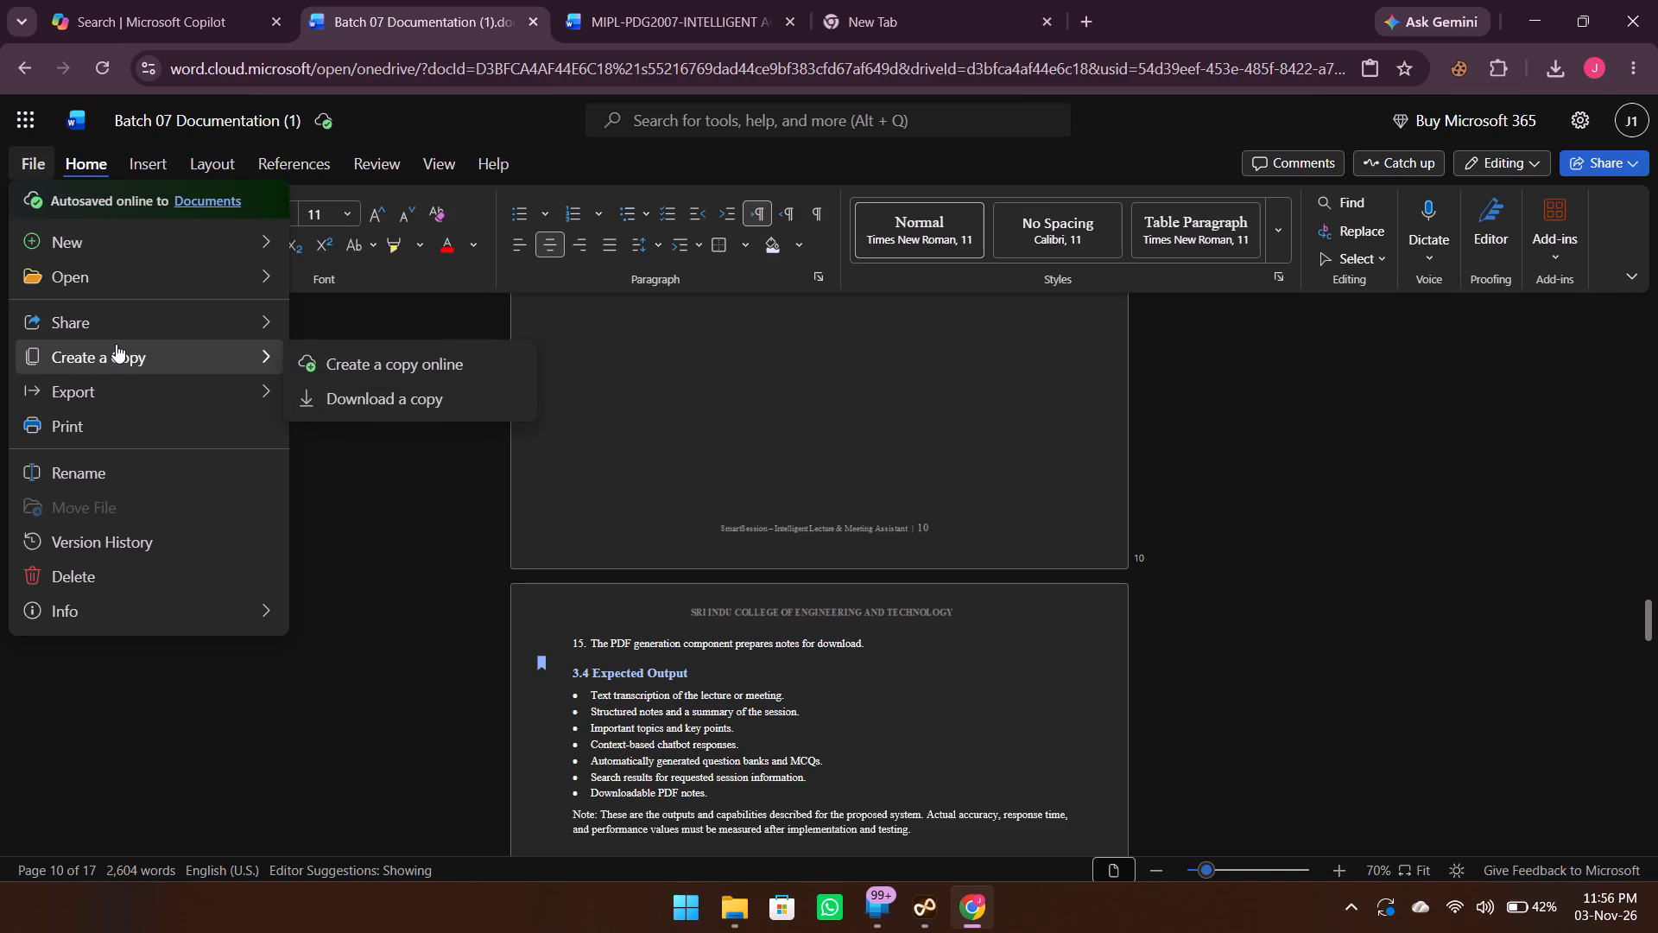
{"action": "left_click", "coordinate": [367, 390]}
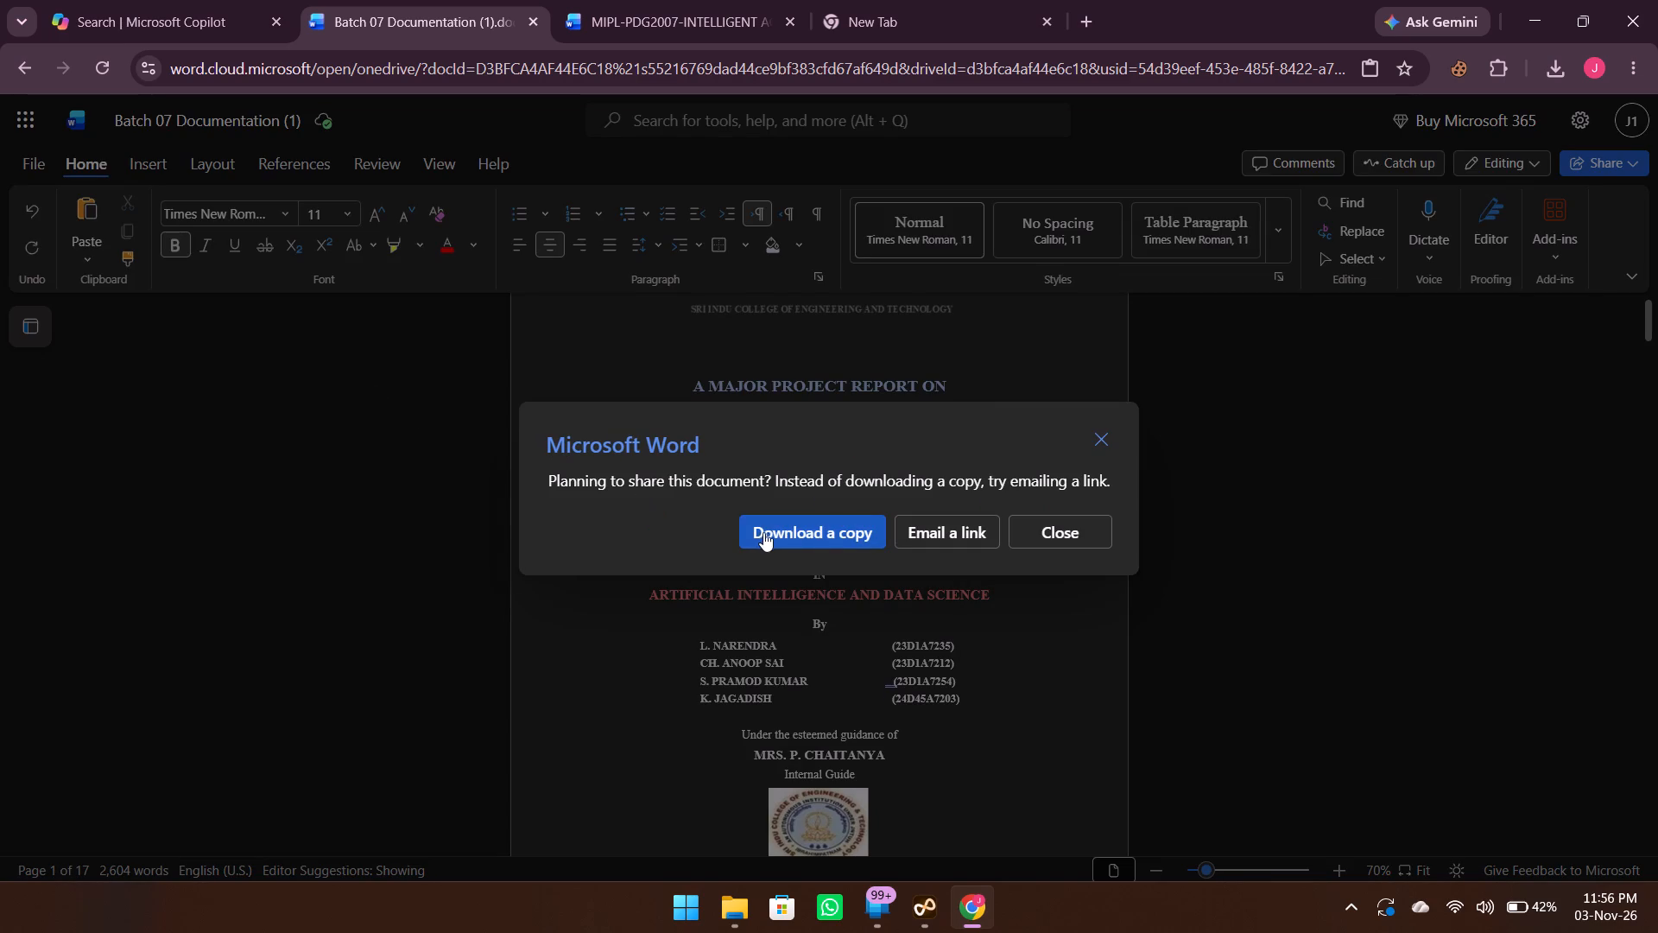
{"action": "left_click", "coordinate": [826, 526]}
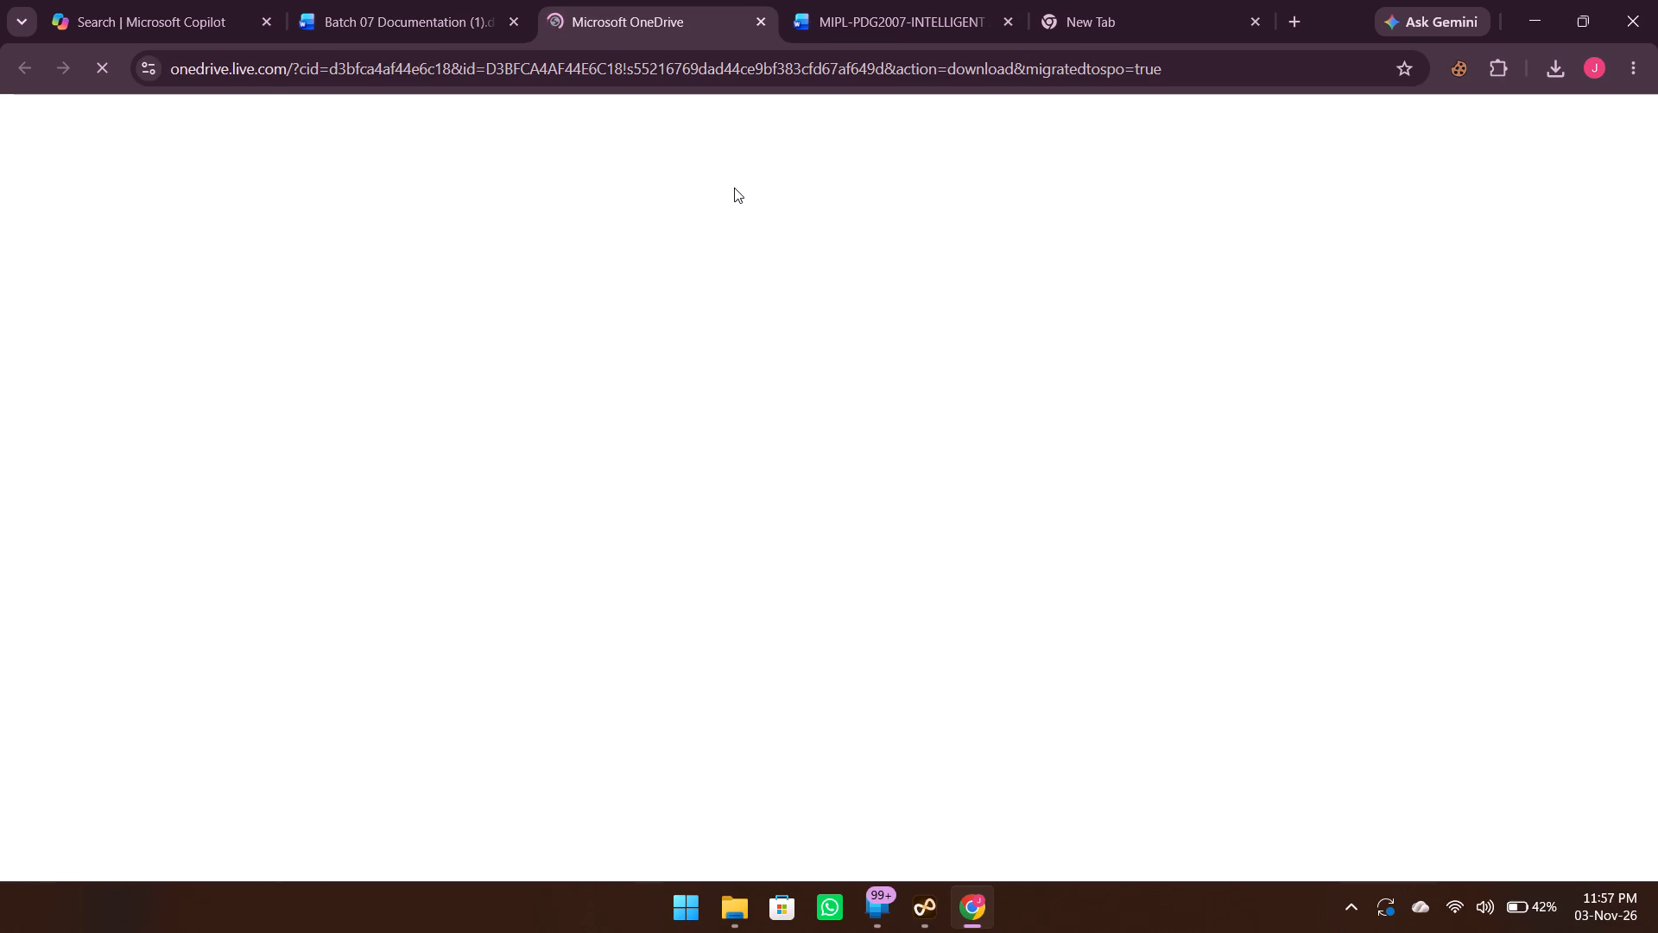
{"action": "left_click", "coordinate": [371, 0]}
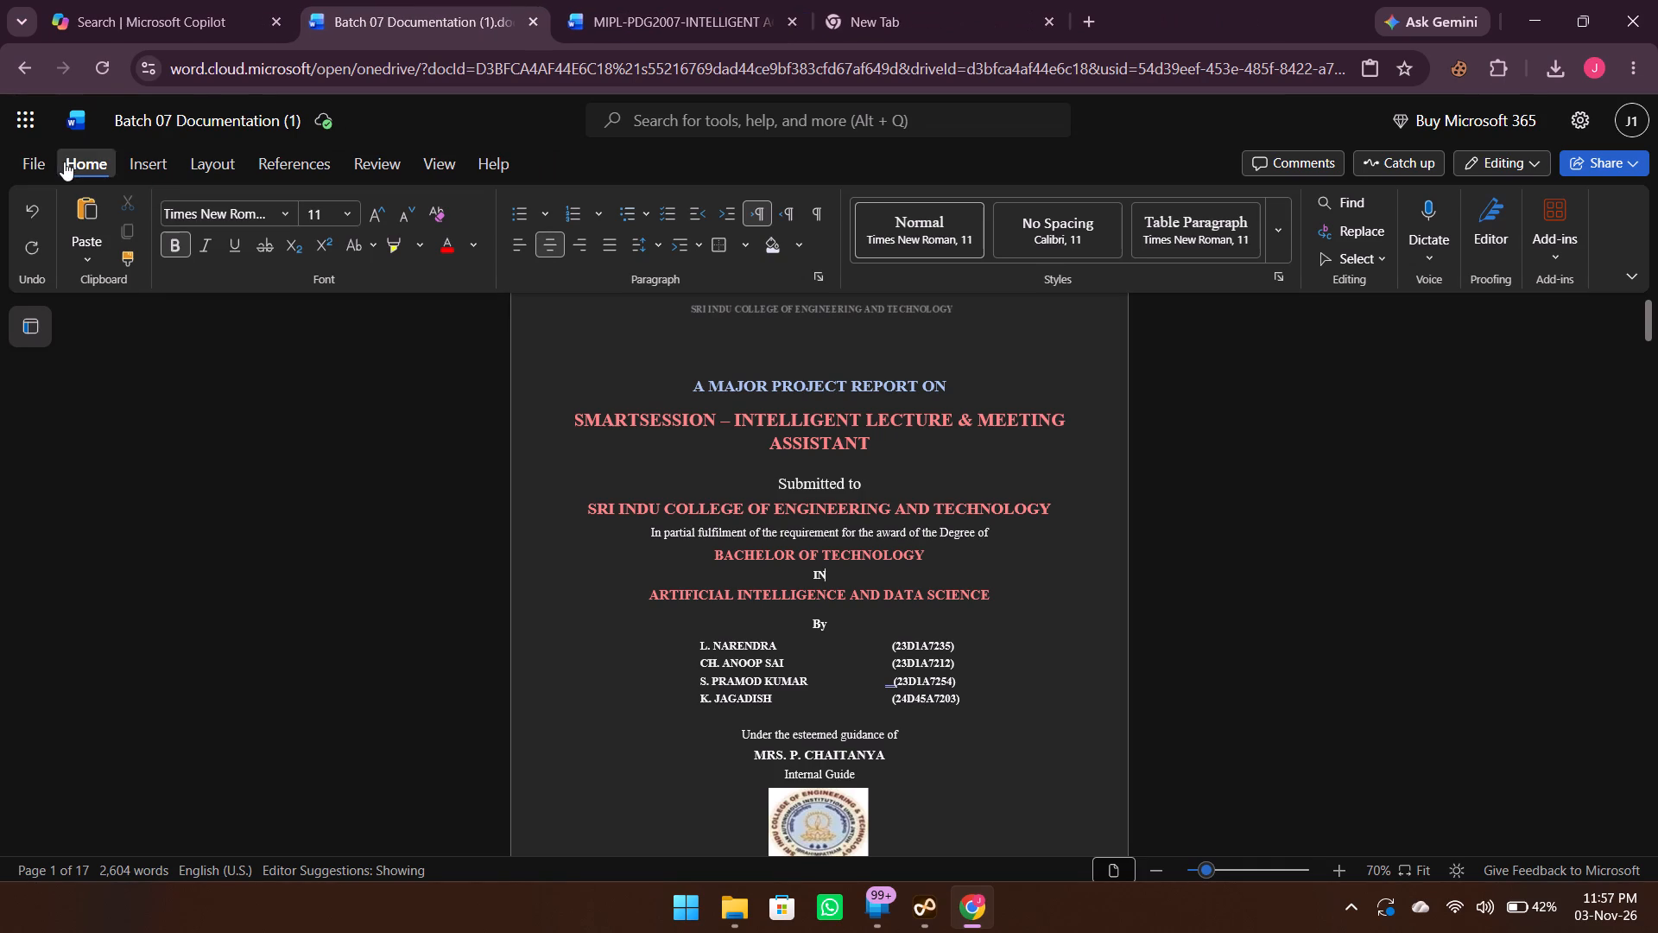
Export Batch 07 Documentation (1) as a PDF without comments, and check the file in the recent downloads.
{"action": "left_click", "coordinate": [47, 166]}
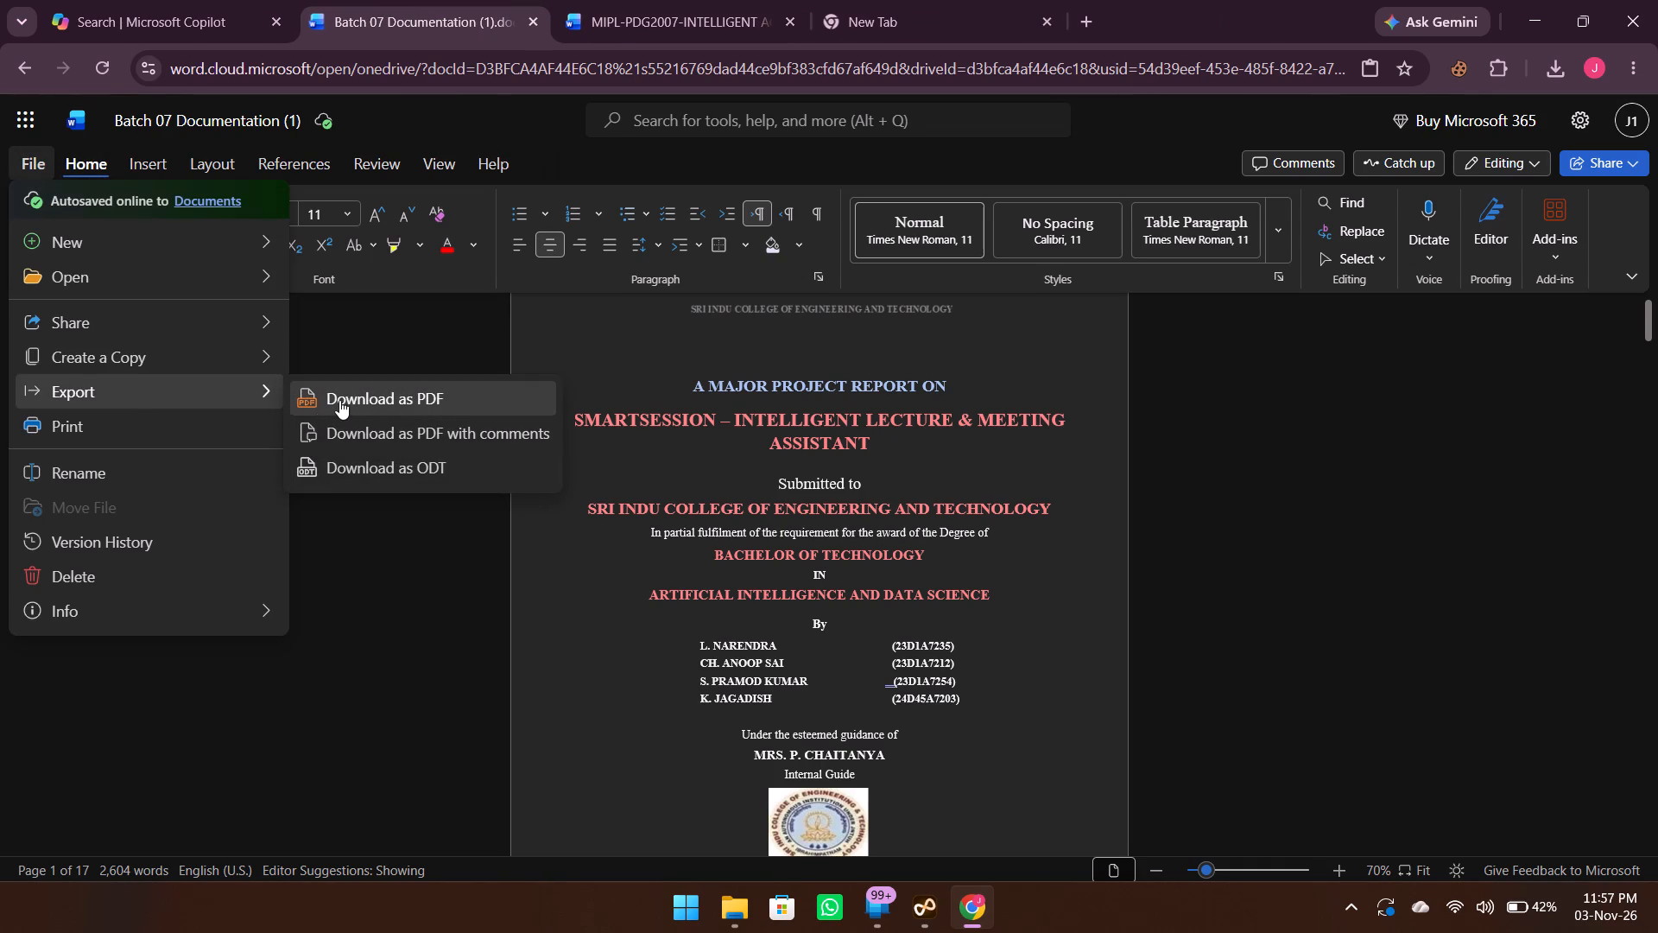
{"action": "left_click", "coordinate": [349, 400]}
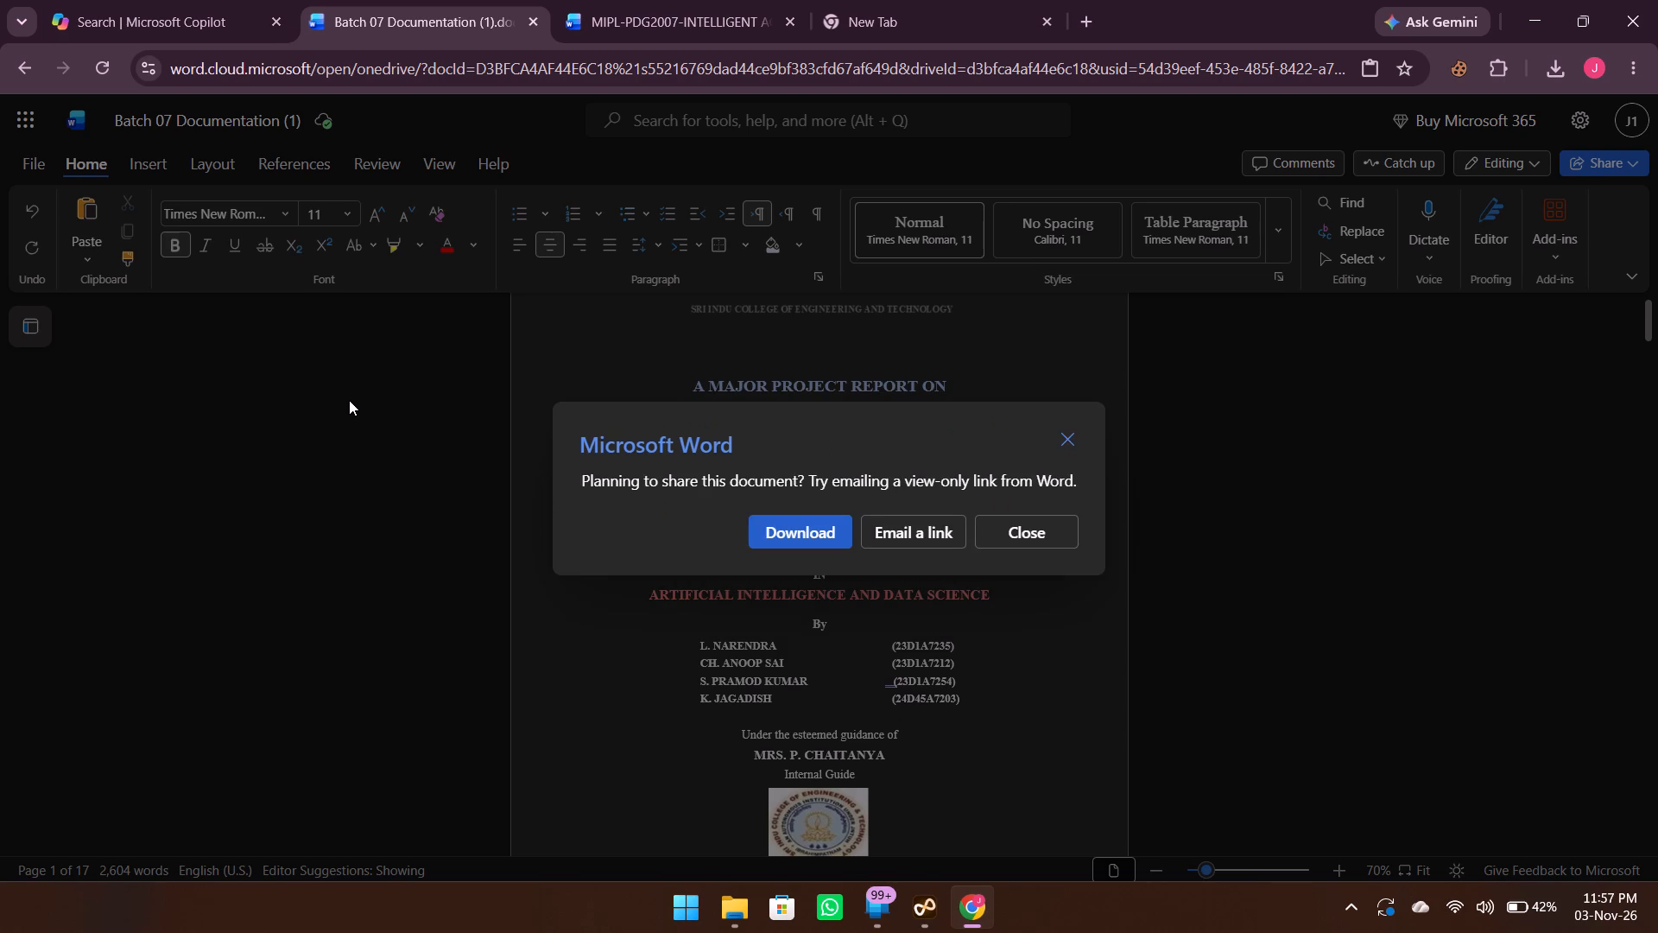
{"action": "left_click", "coordinate": [800, 530]}
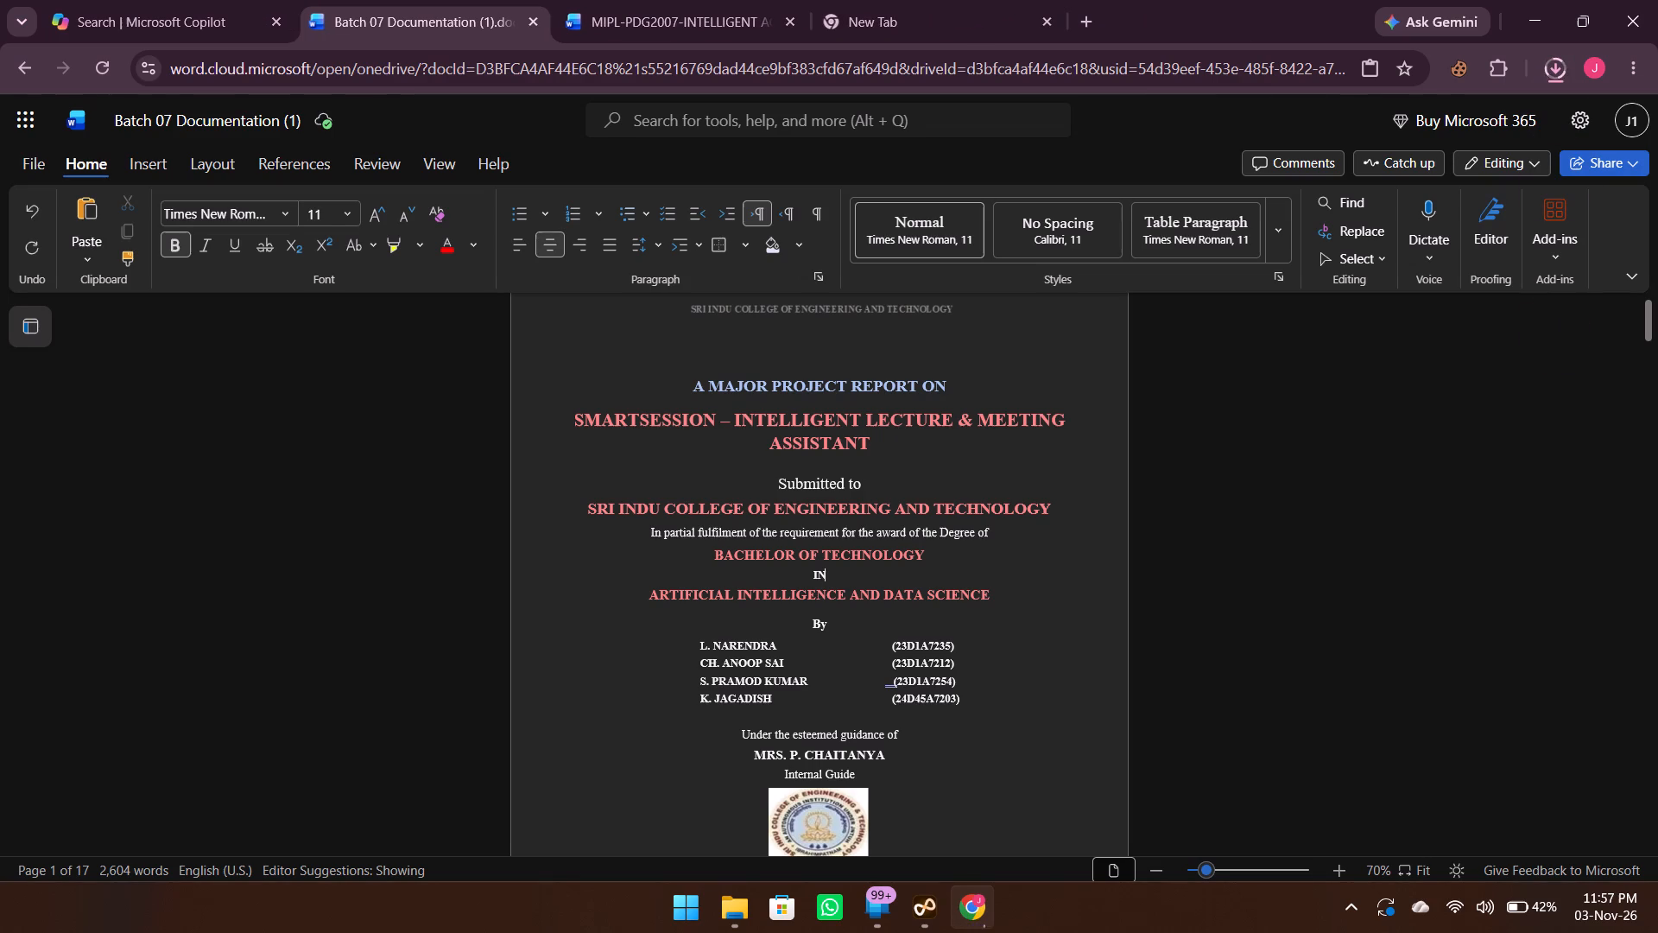
{"action": "left_click", "coordinate": [1551, 70]}
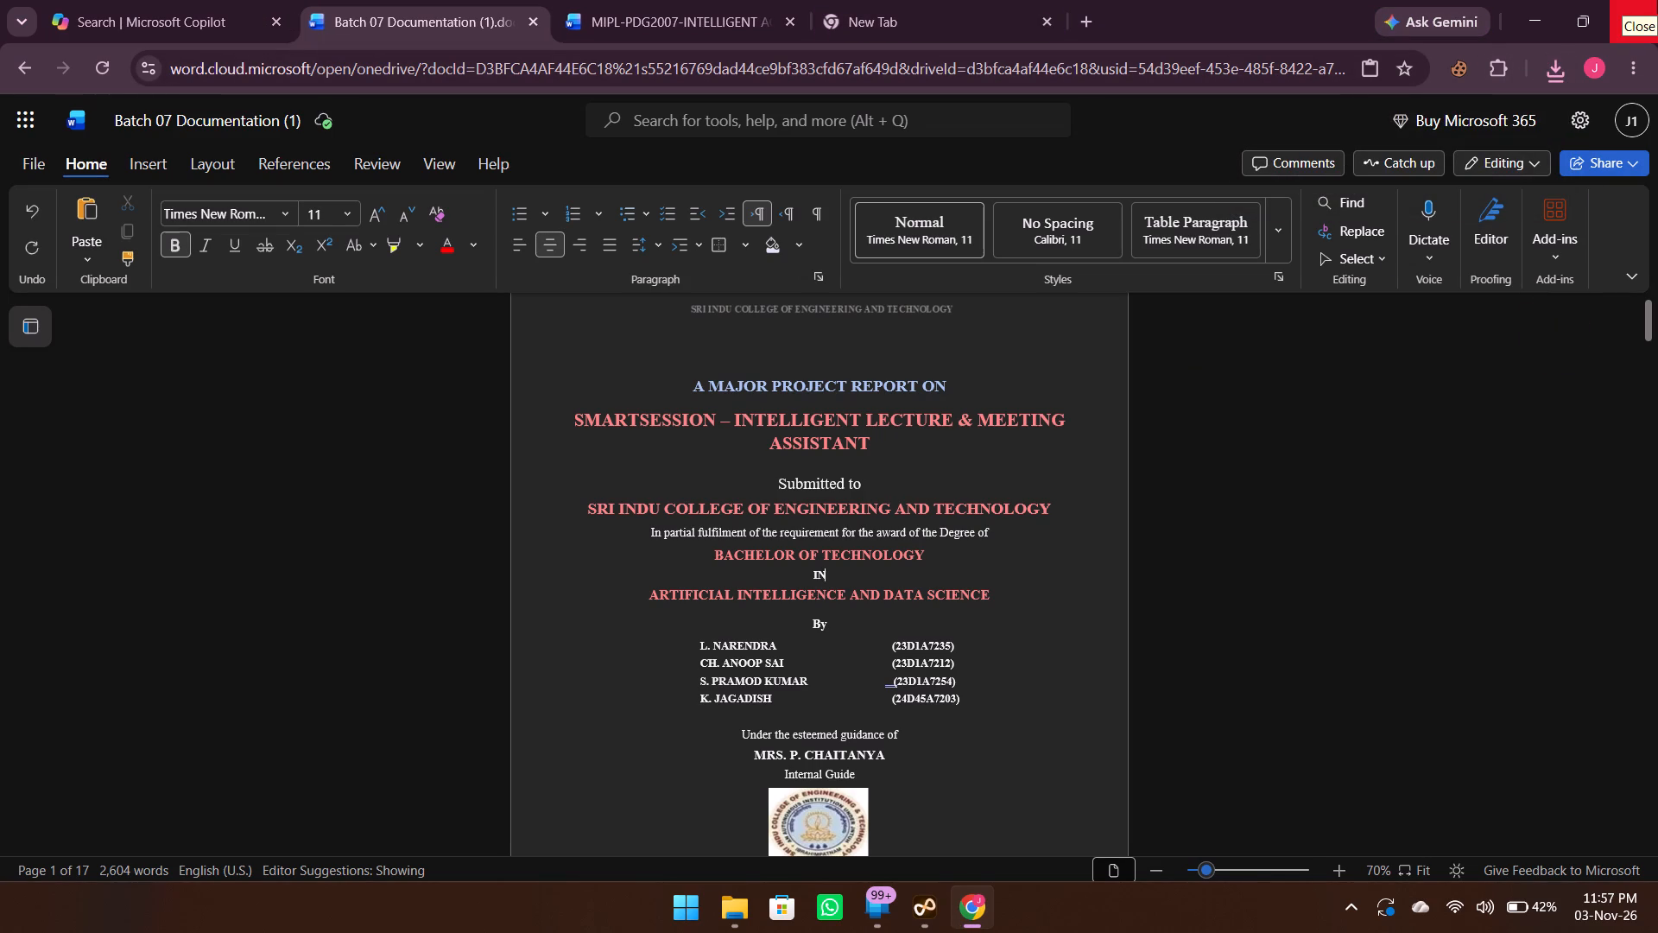
{"action": "left_click", "coordinate": [1558, 64]}
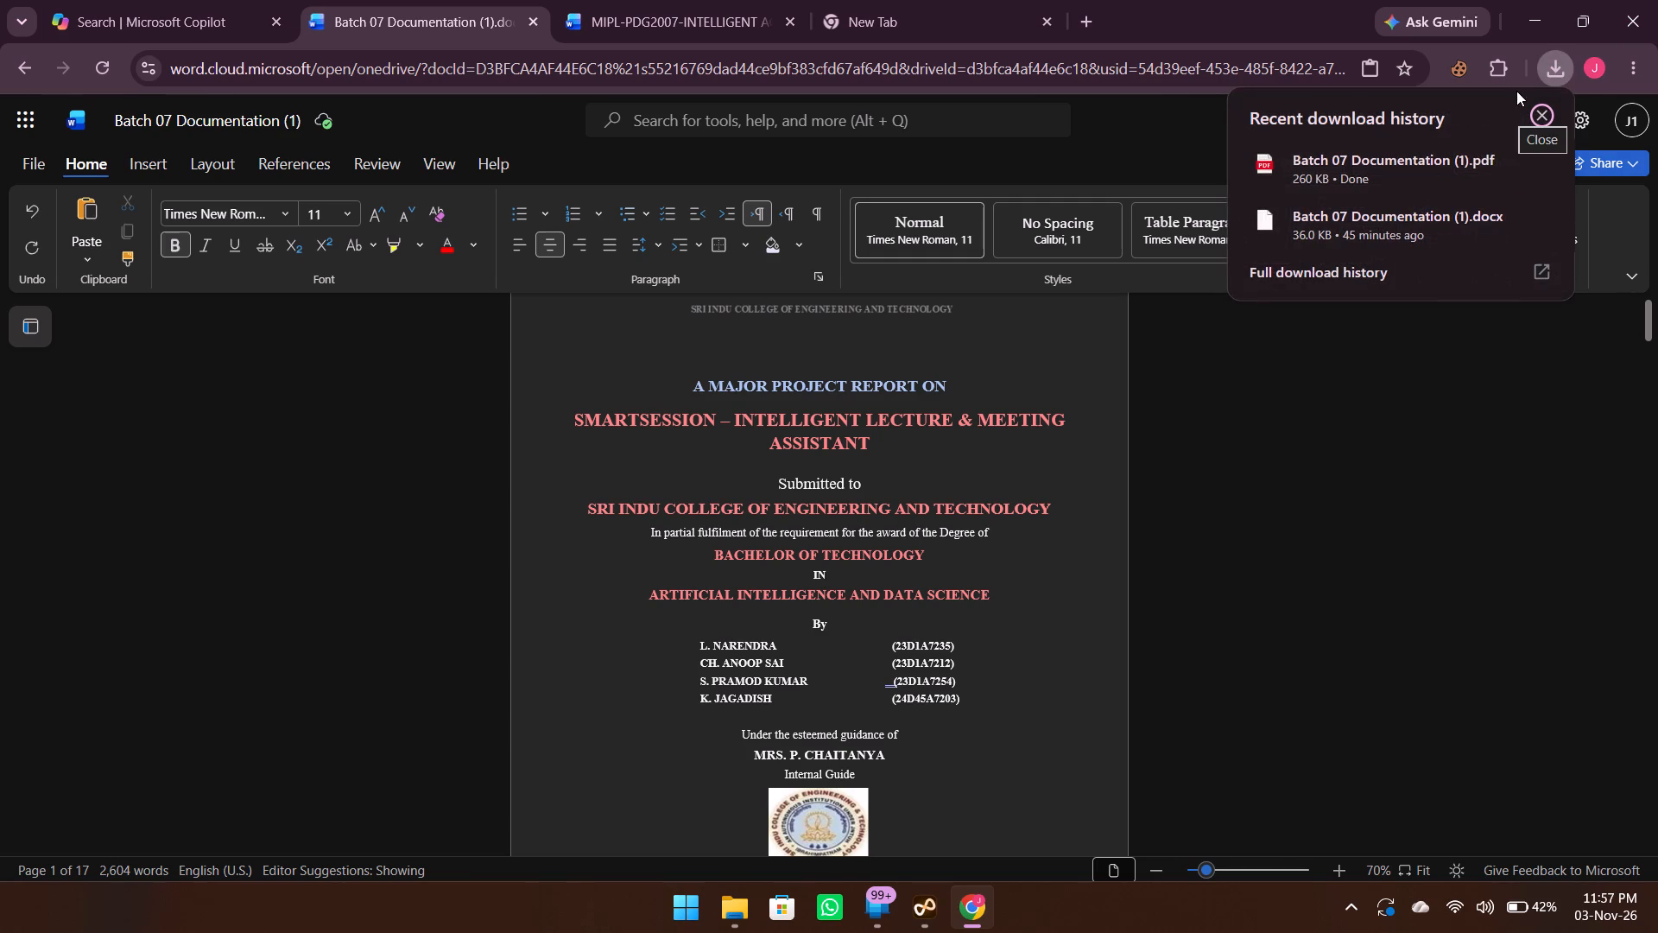
{"action": "right_click", "coordinate": [1398, 164]}
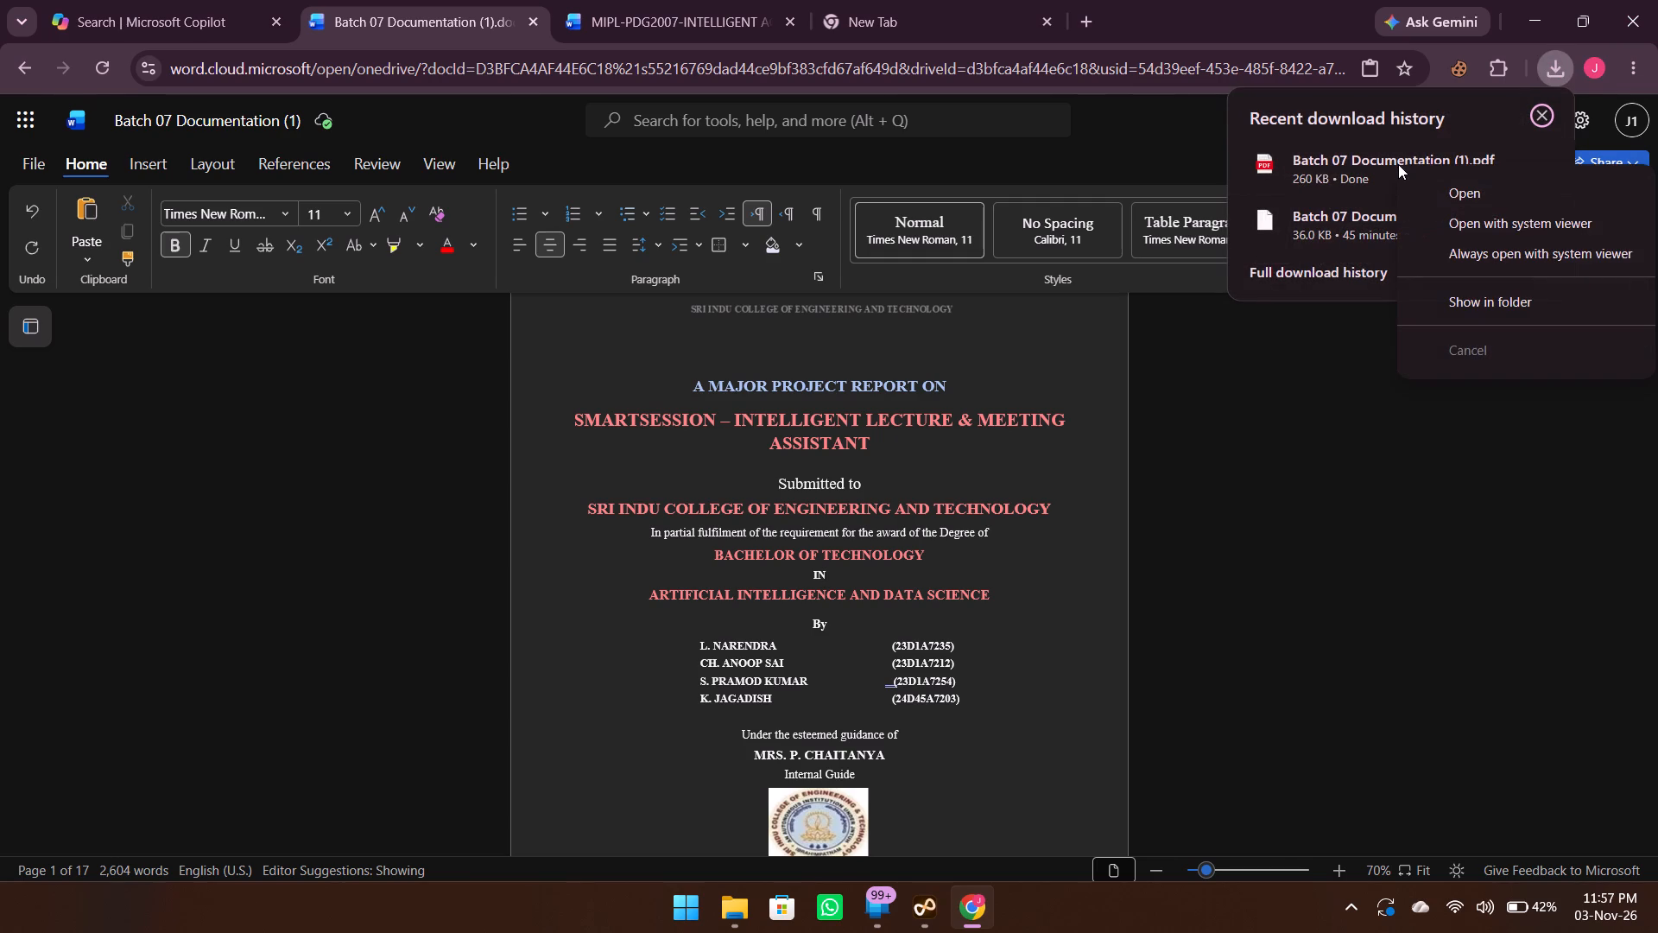
{"action": "left_click", "coordinate": [1352, 528]}
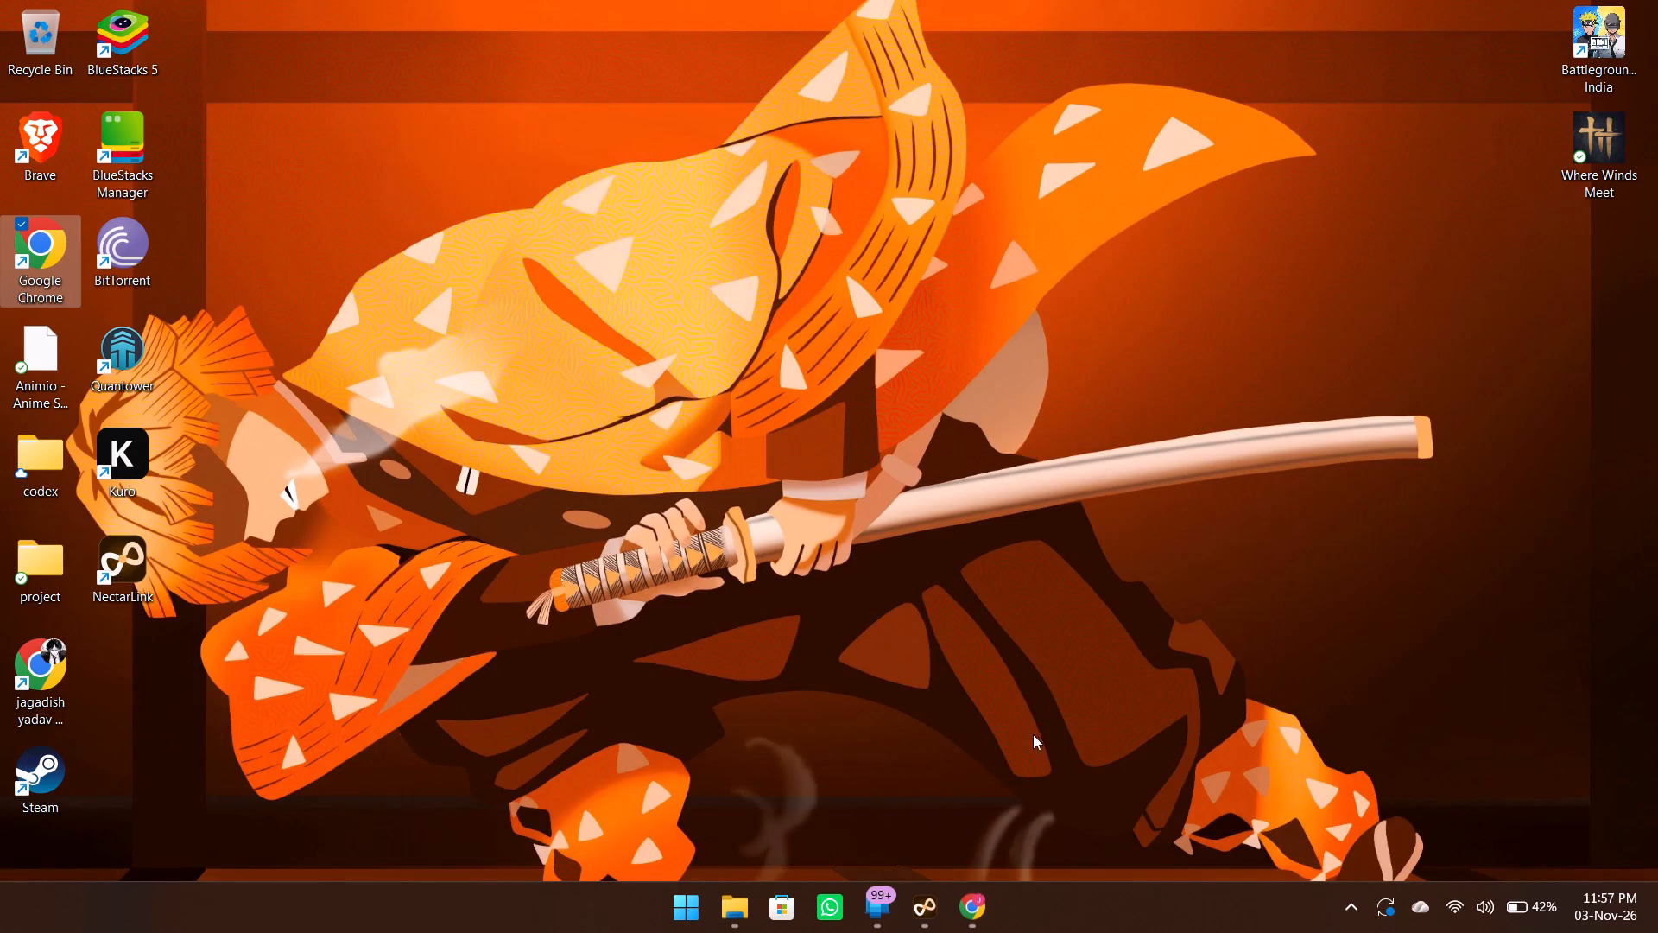
Switch to NectarLink and send the Batch 07 Documentation (1) PDF from the Downloads folder to the I2202 phone.
{"action": "left_click", "coordinate": [918, 923]}
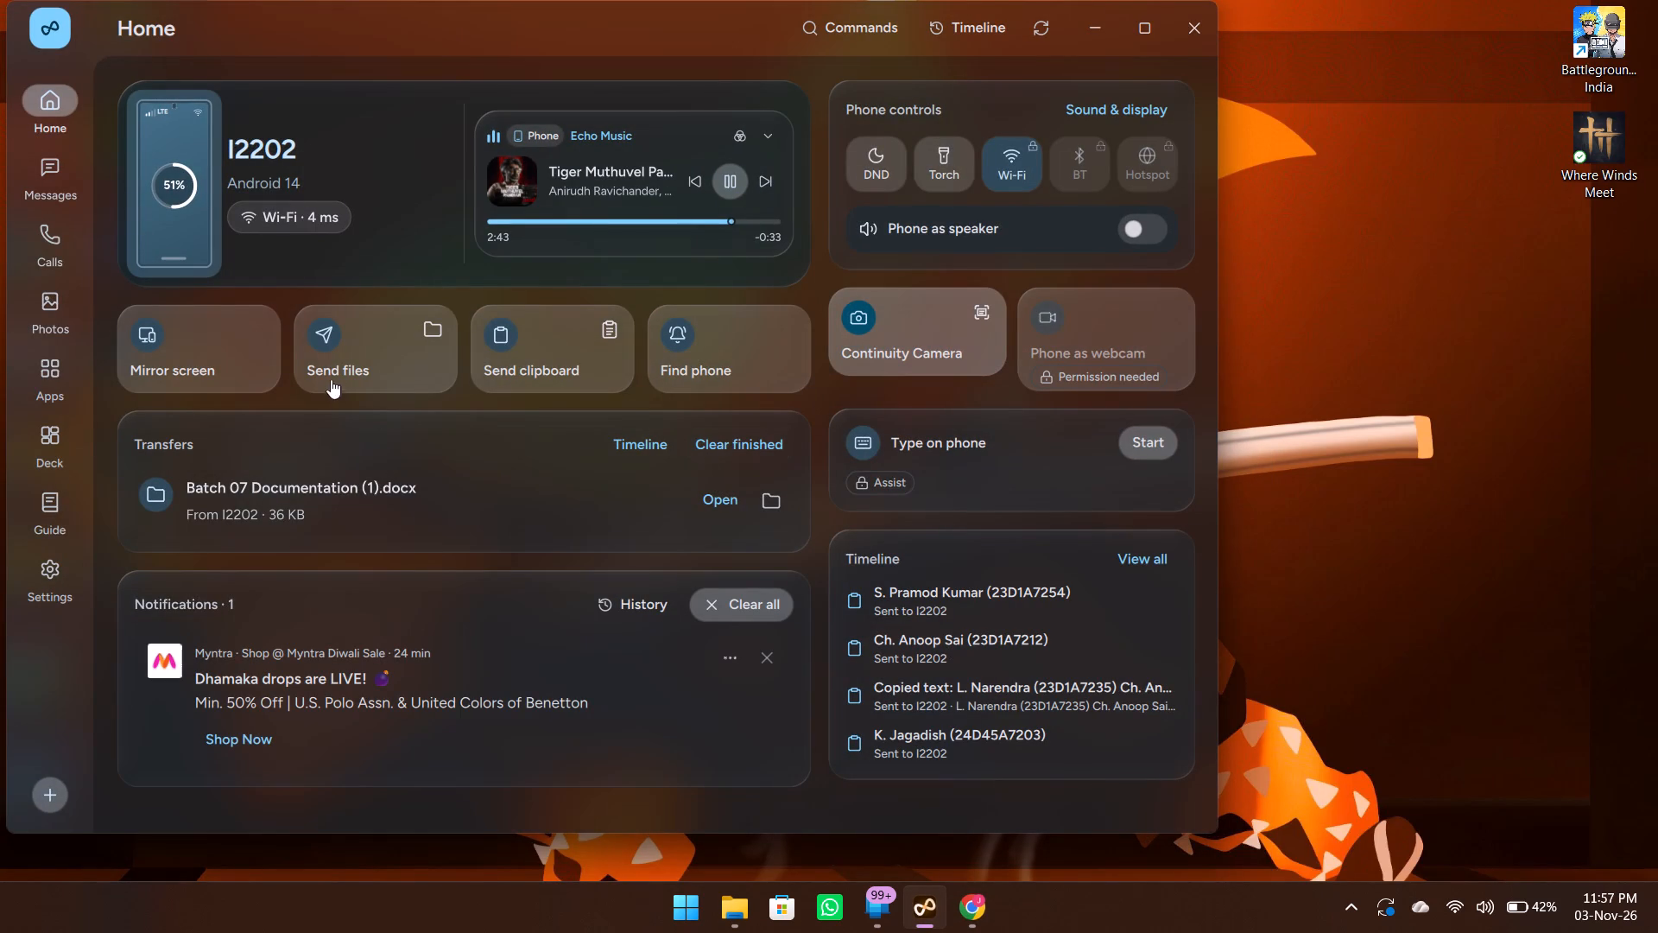
{"action": "left_click", "coordinate": [336, 360]}
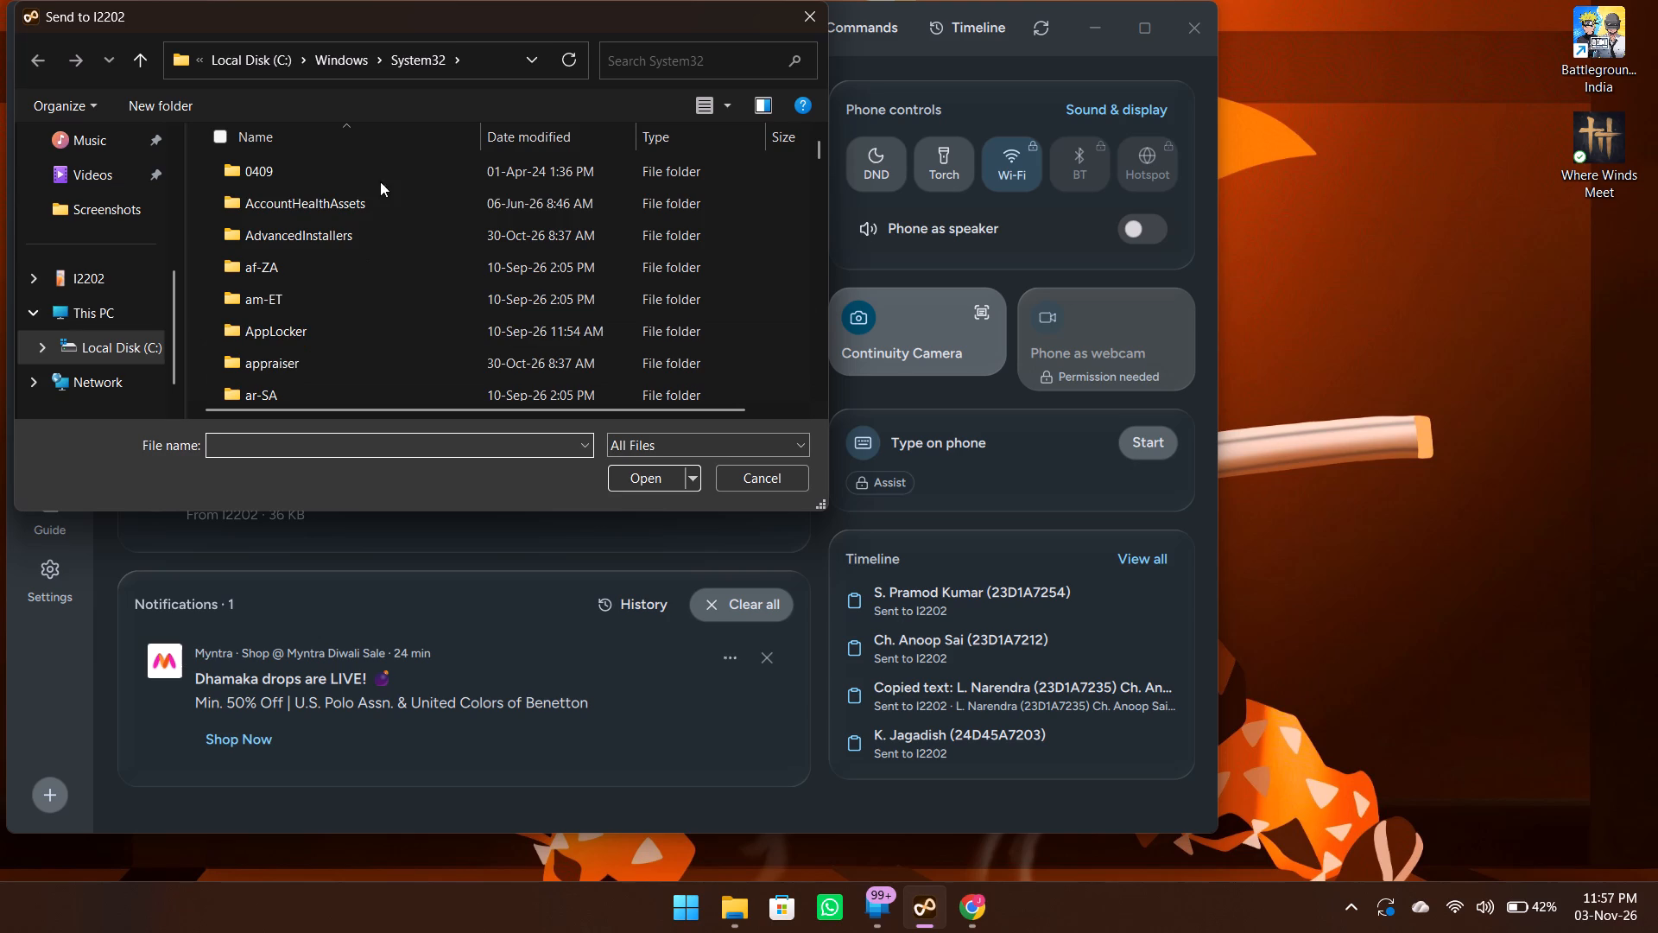
{"action": "scroll", "coordinate": [96, 345], "scroll_direction": "up", "scroll_amount": 3}
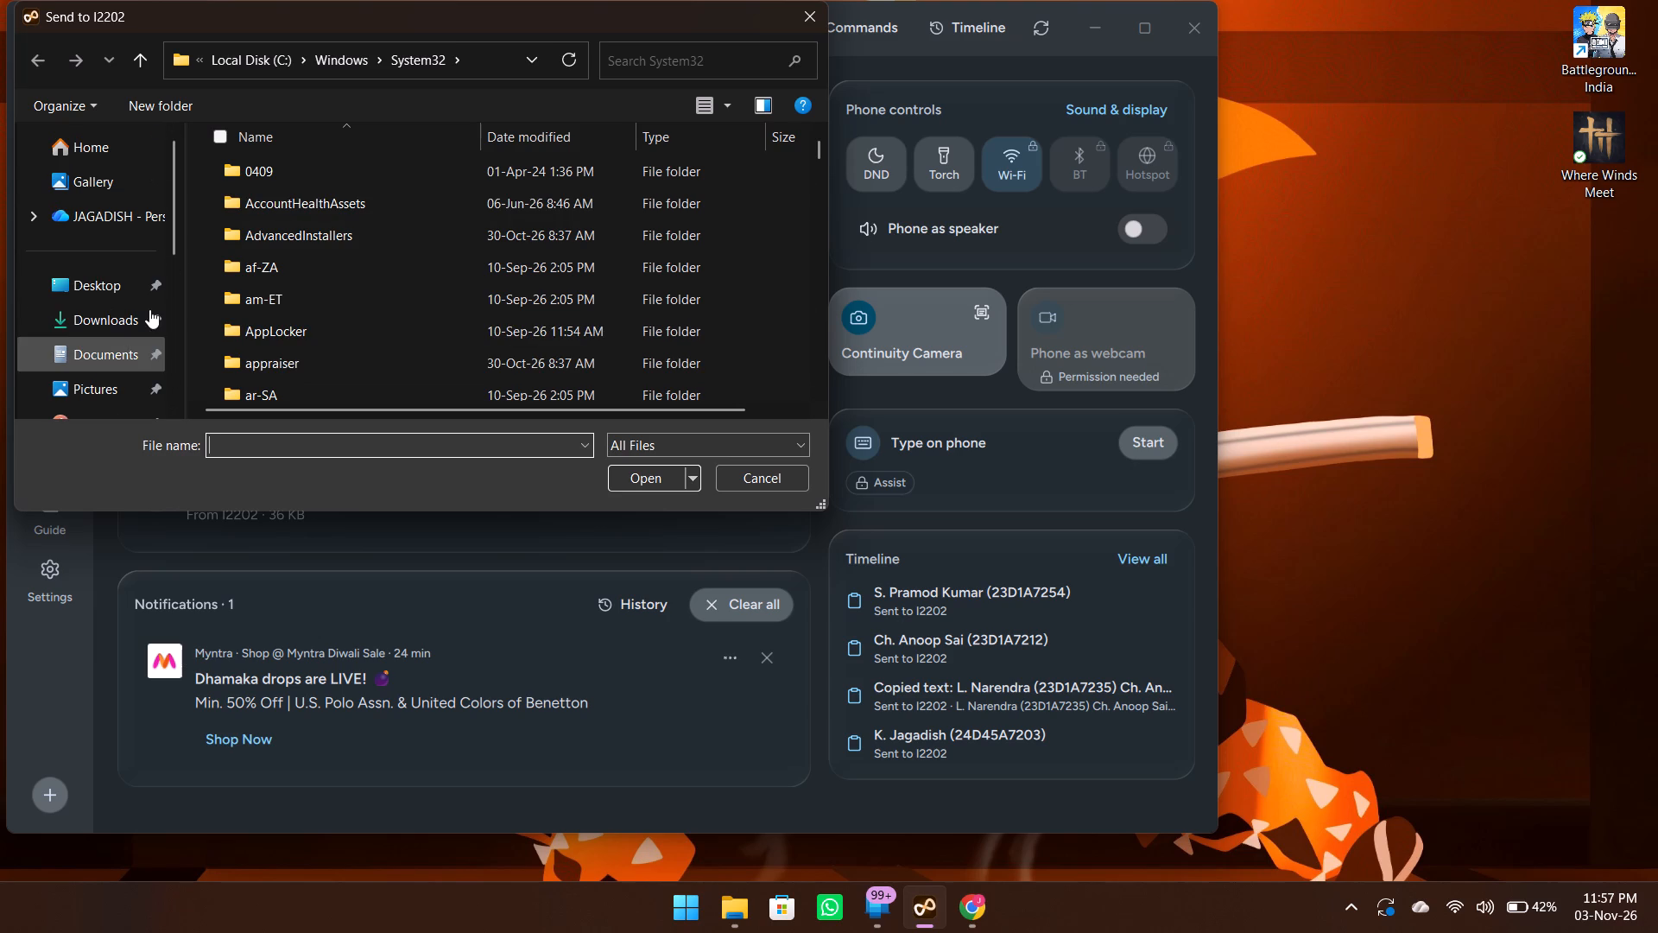
{"action": "left_click", "coordinate": [149, 309]}
{"action": "left_click", "coordinate": [395, 186]}
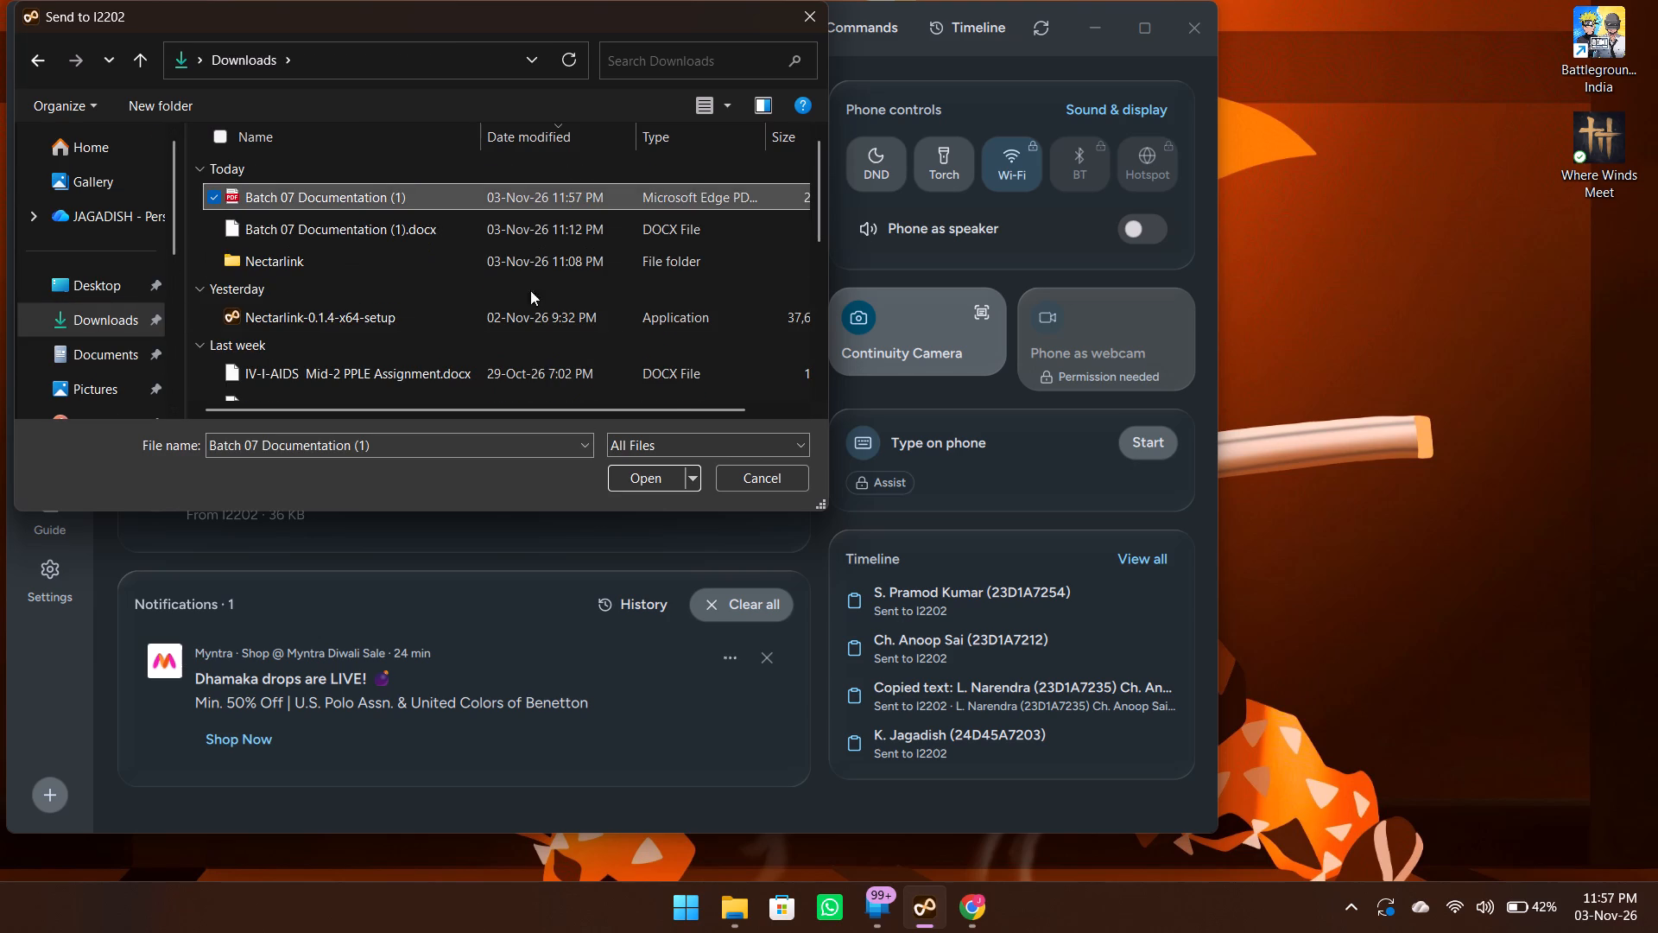
{"action": "left_click", "coordinate": [641, 477]}
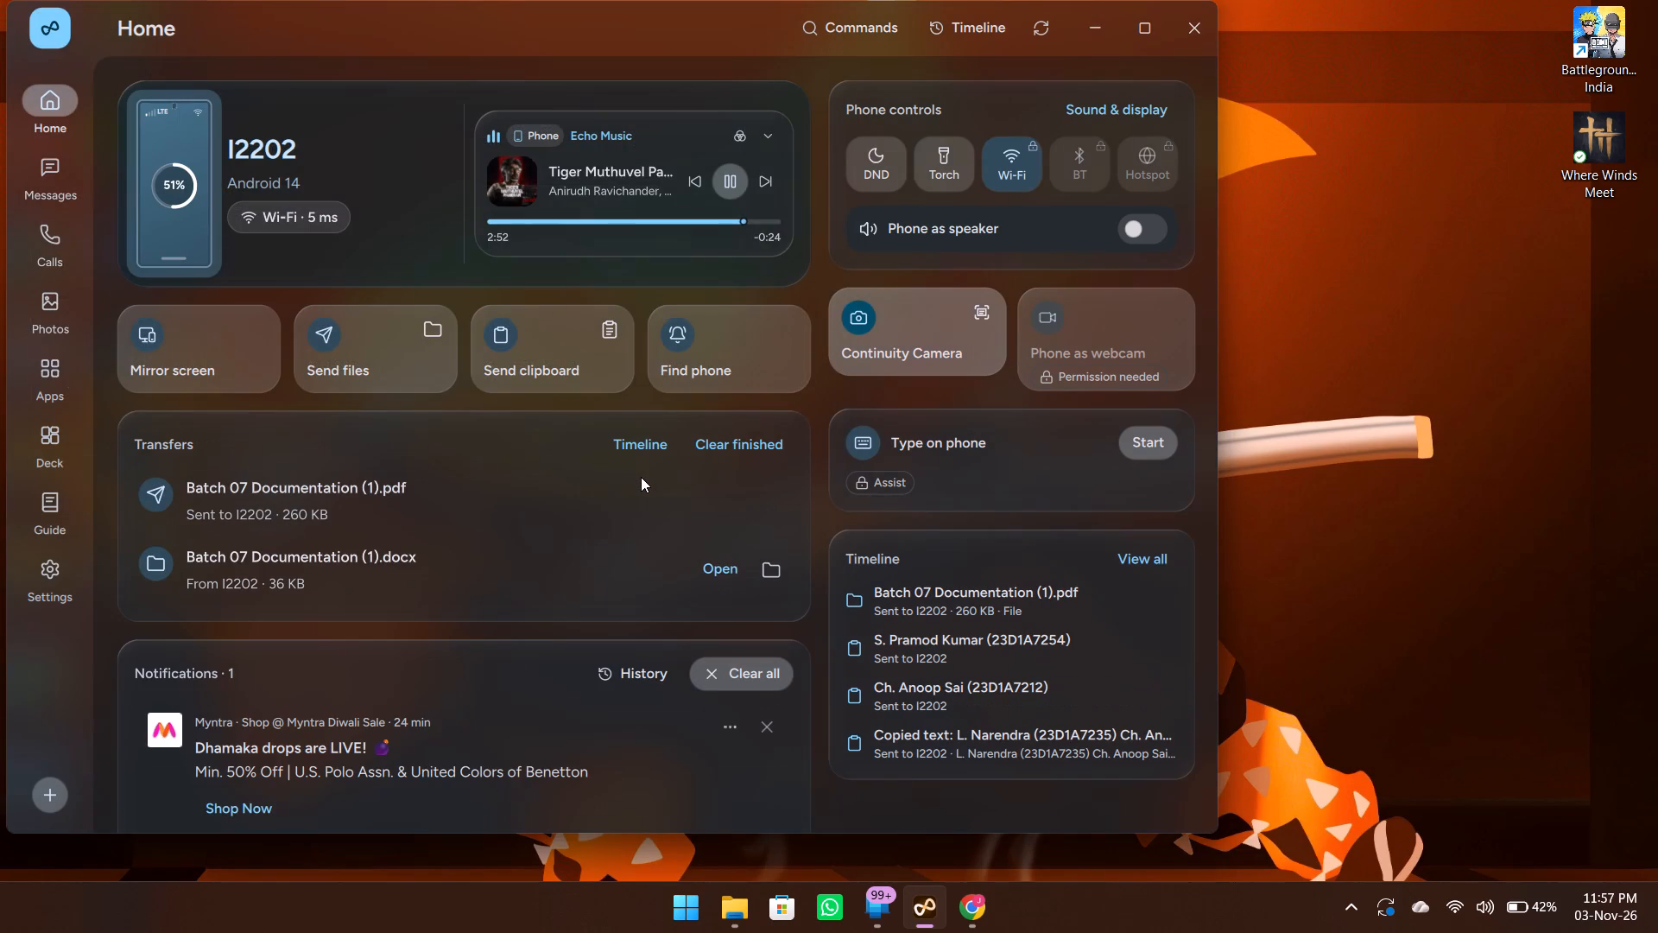
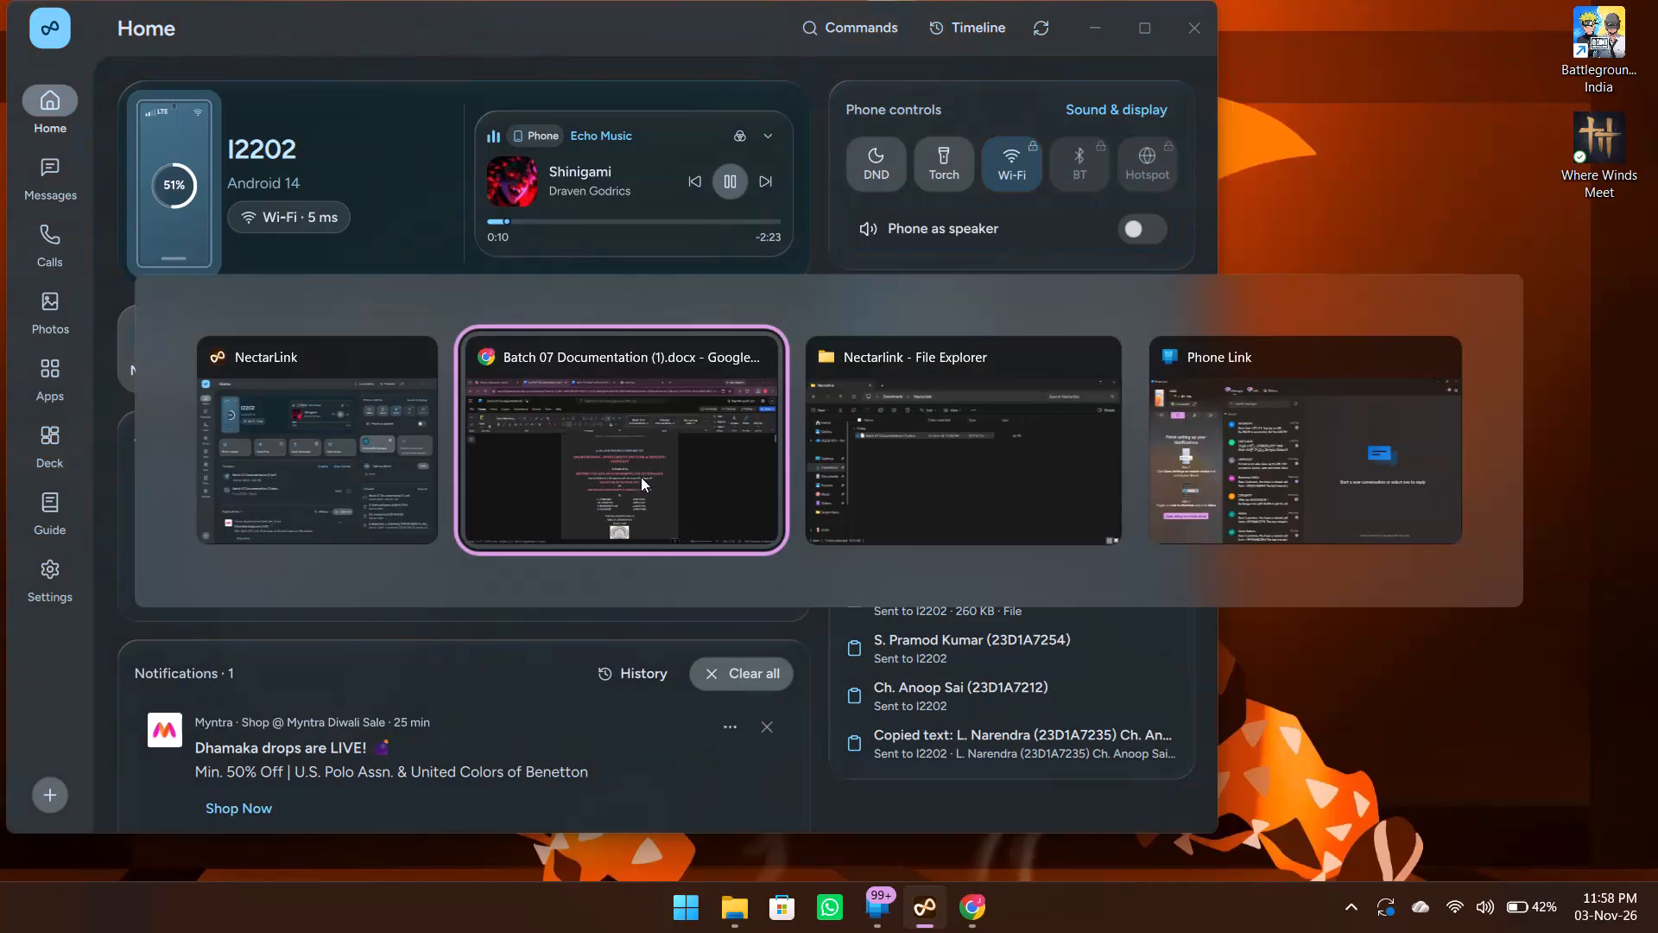
Look through the Batch 07 Documentation (1) report, examining the cover page, the certificate and the declaration.
{"action": "scroll", "coordinate": [716, 606], "scroll_direction": "down", "scroll_amount": 1}
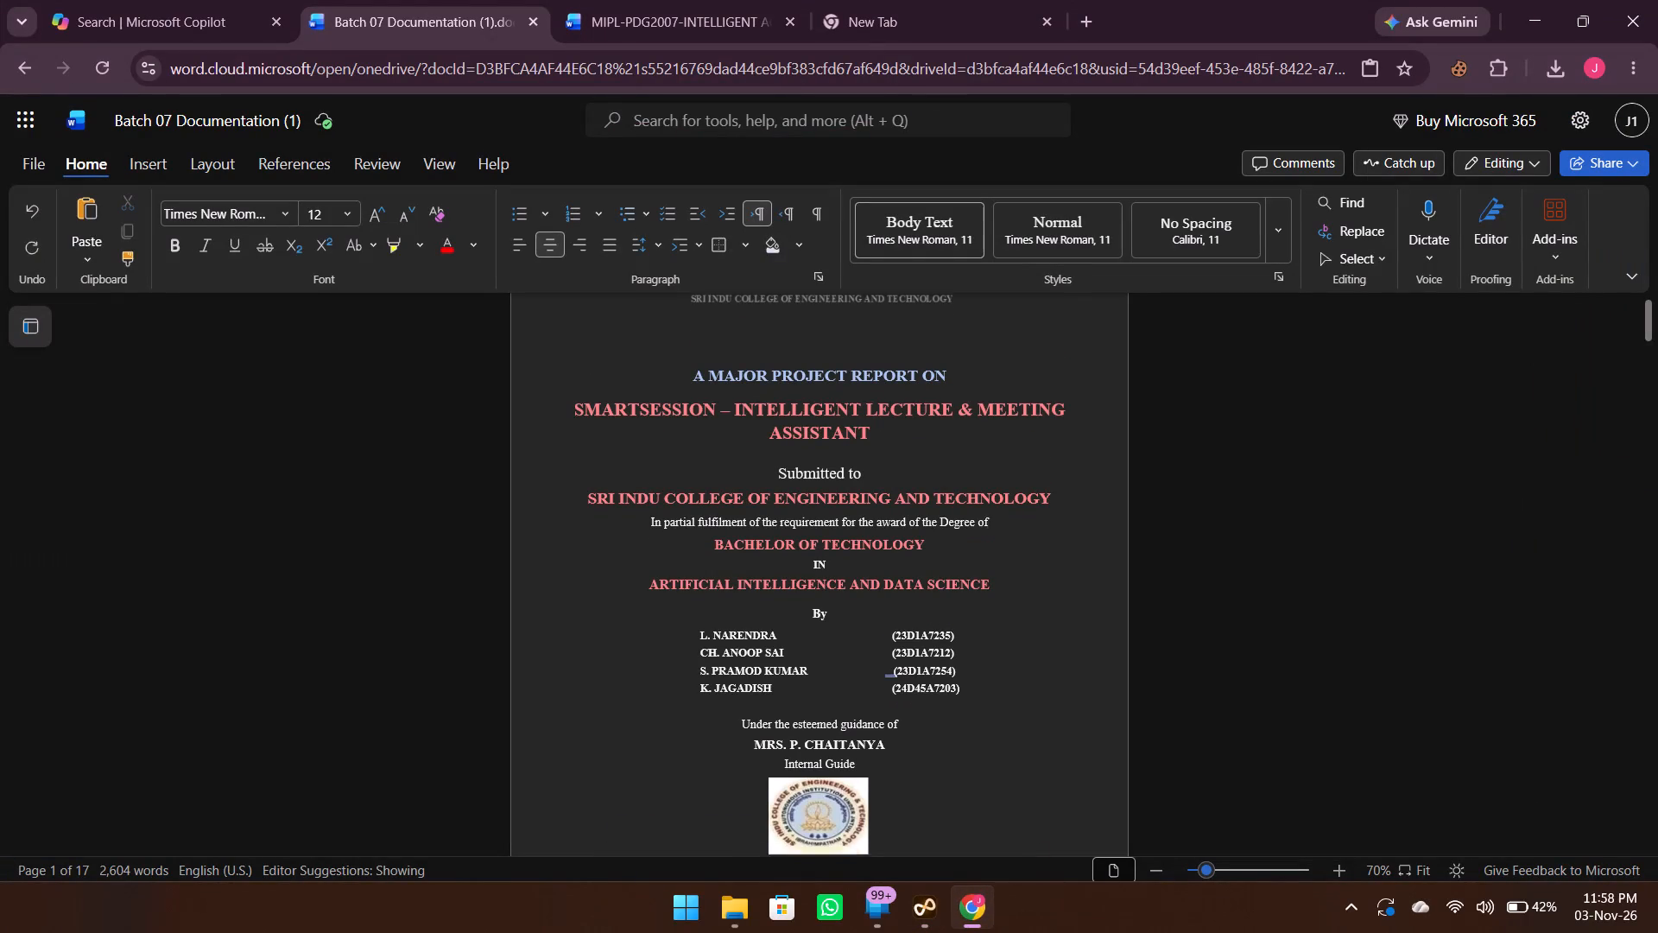
{"action": "scroll", "coordinate": [716, 606], "scroll_direction": "down", "scroll_amount": 2}
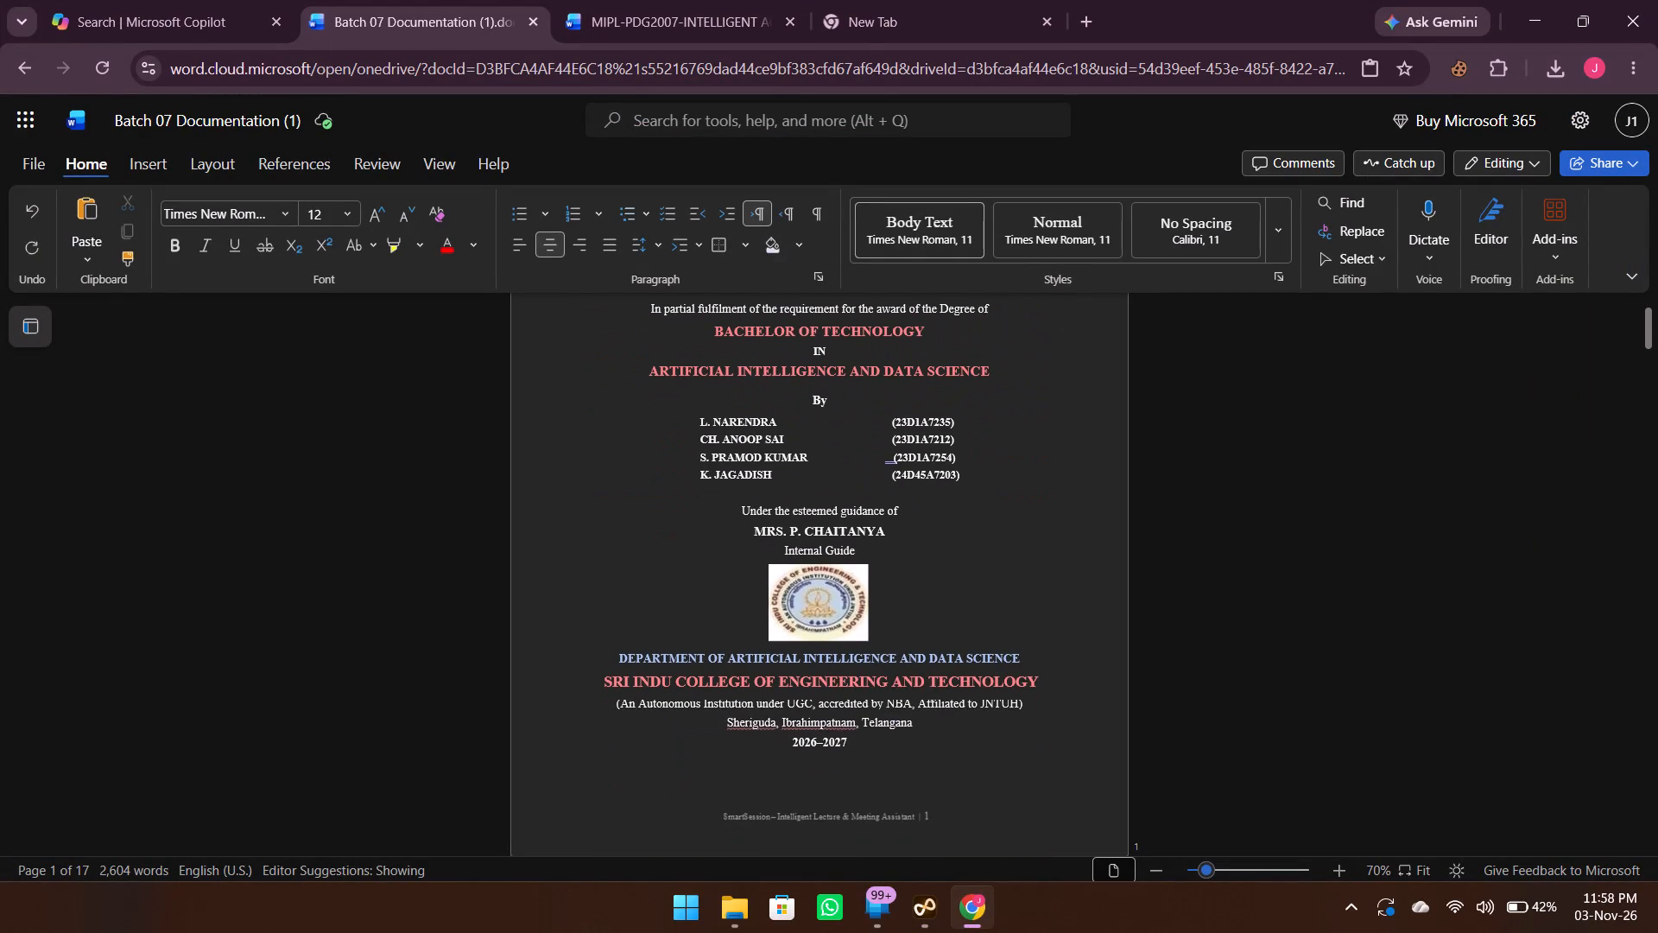
{"action": "scroll", "coordinate": [716, 606], "scroll_direction": "down", "scroll_amount": 2}
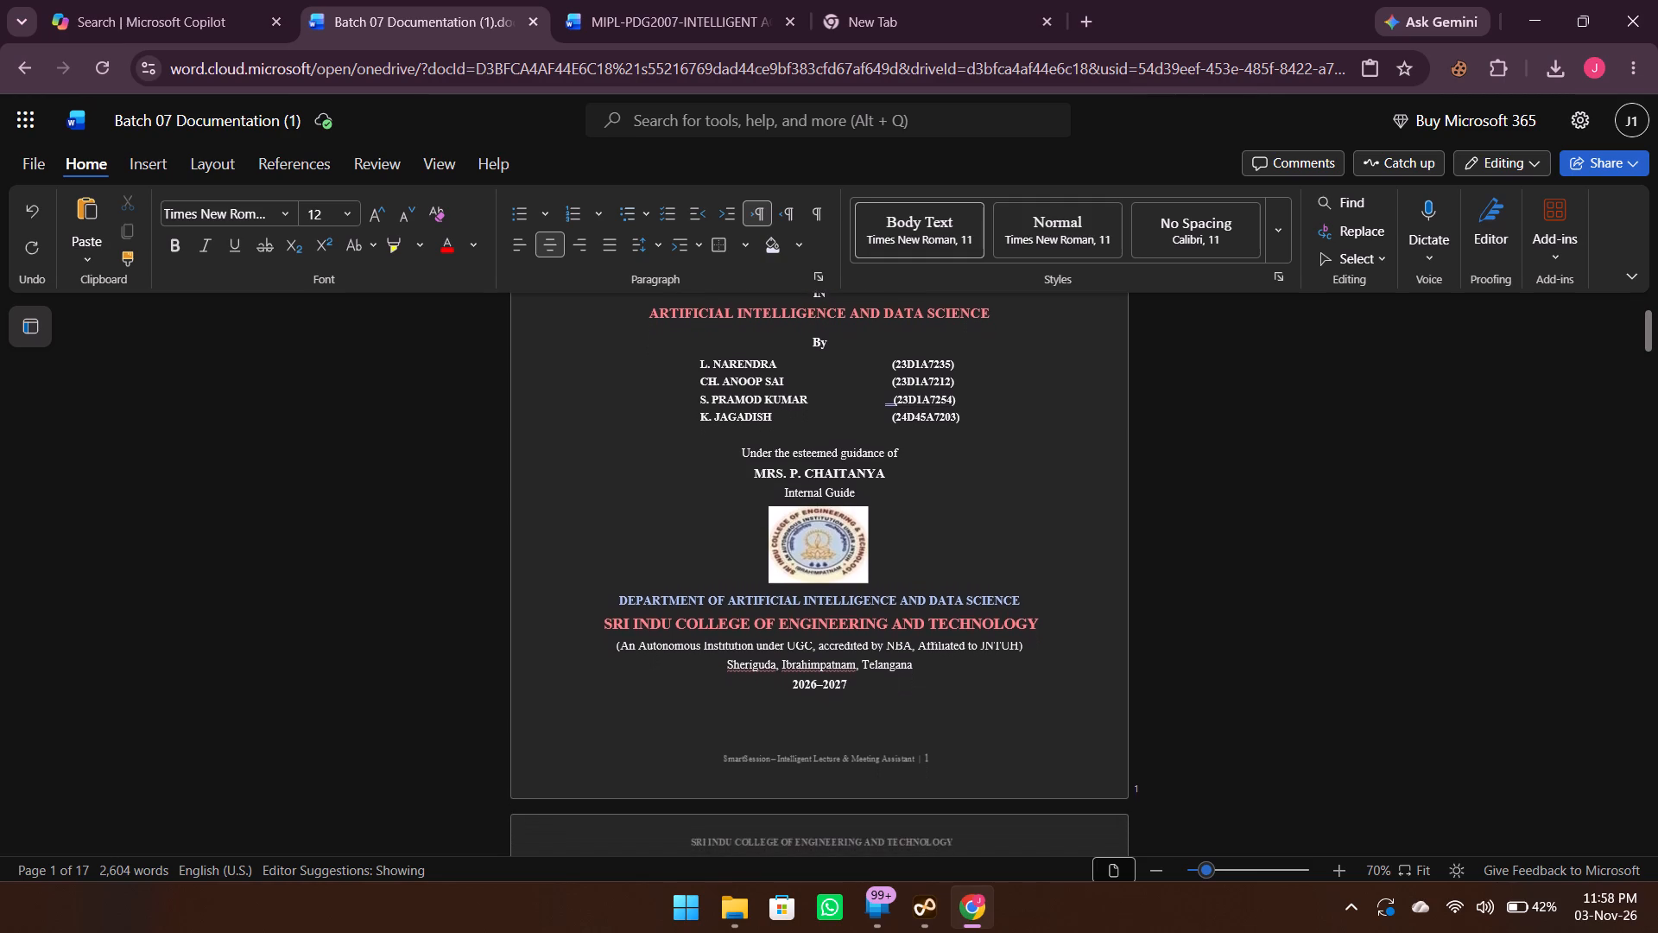
{"action": "scroll", "coordinate": [716, 606], "scroll_direction": "down", "scroll_amount": 5}
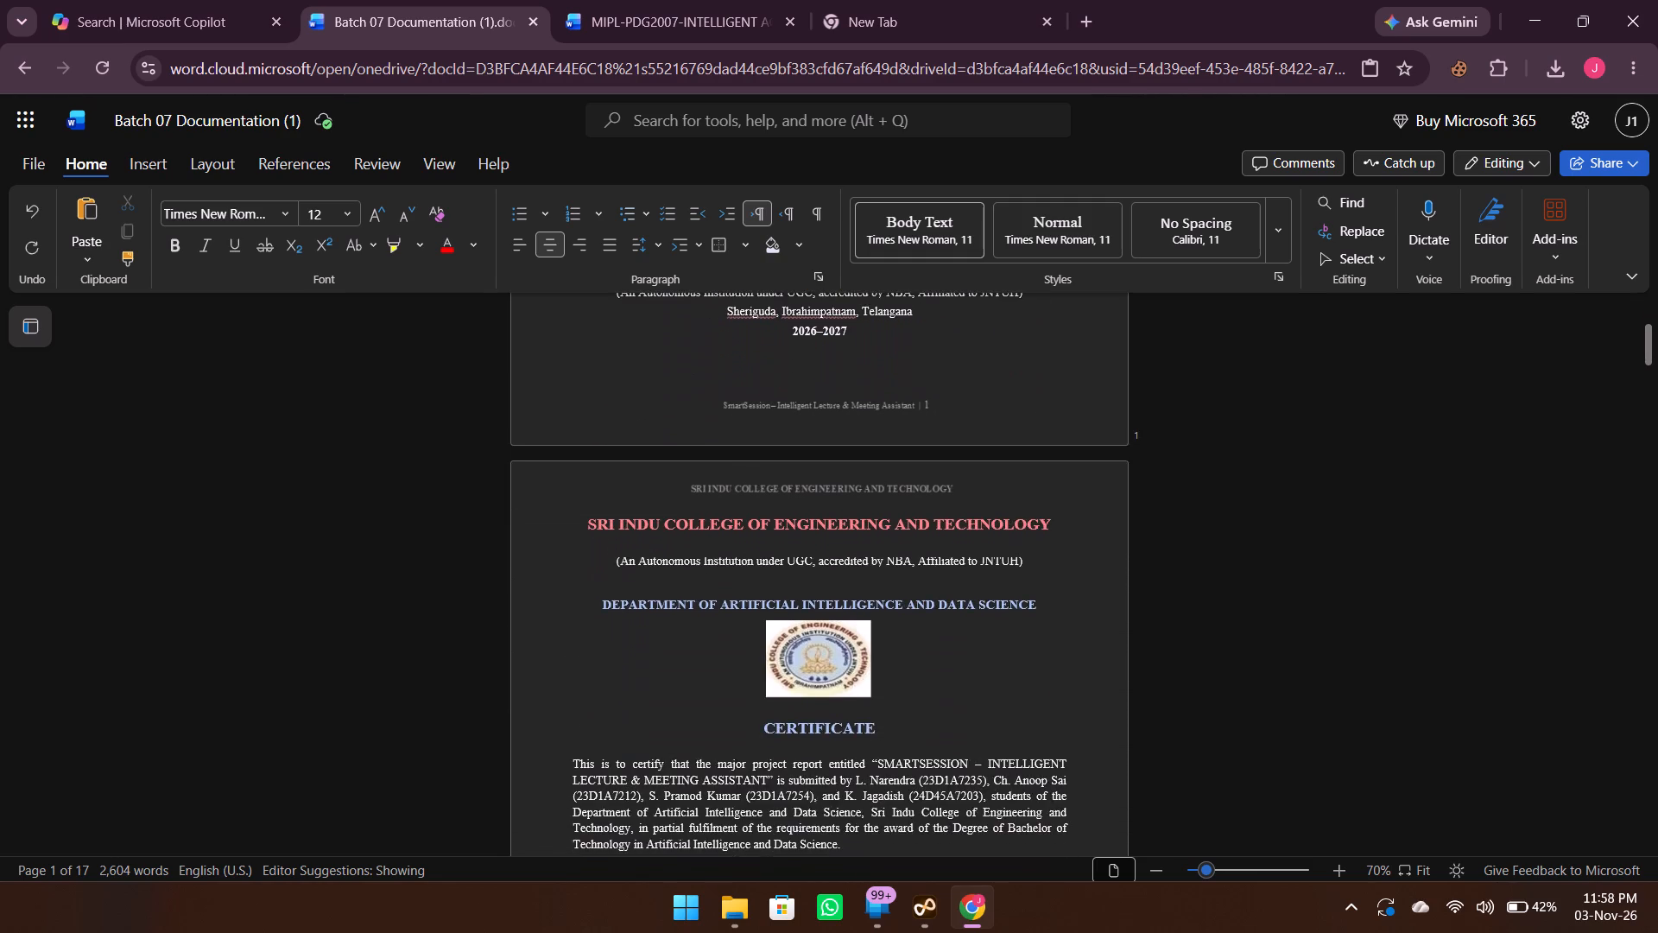
{"action": "scroll", "coordinate": [716, 606], "scroll_direction": "up", "scroll_amount": 6}
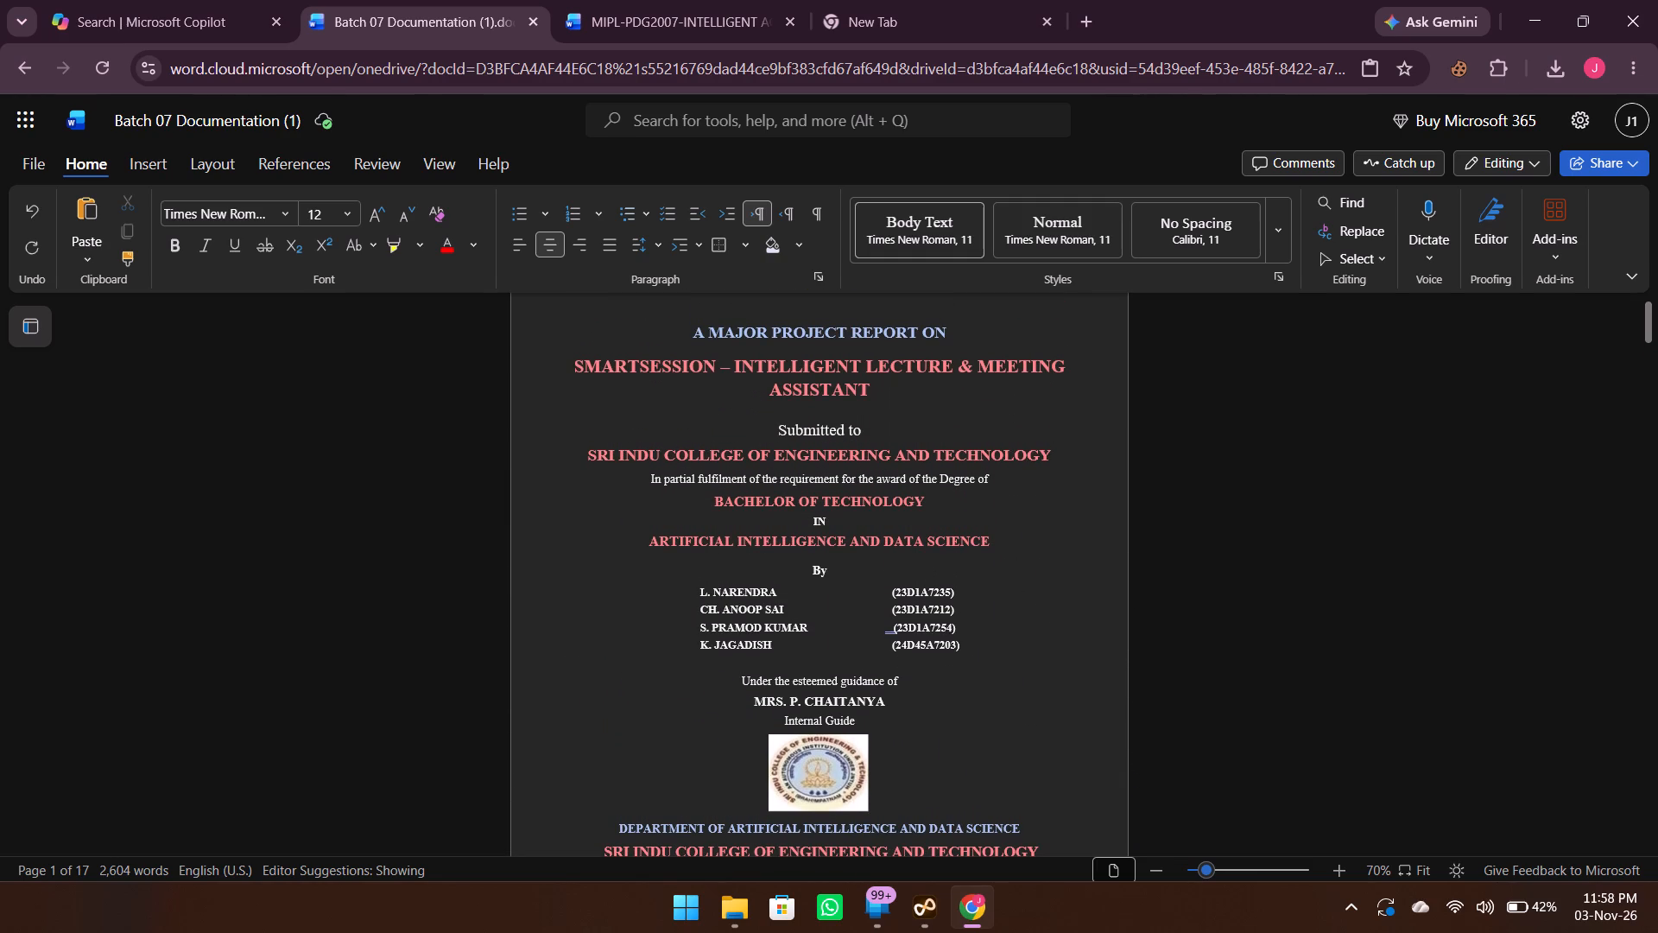
{"action": "left_click", "coordinate": [801, 407]}
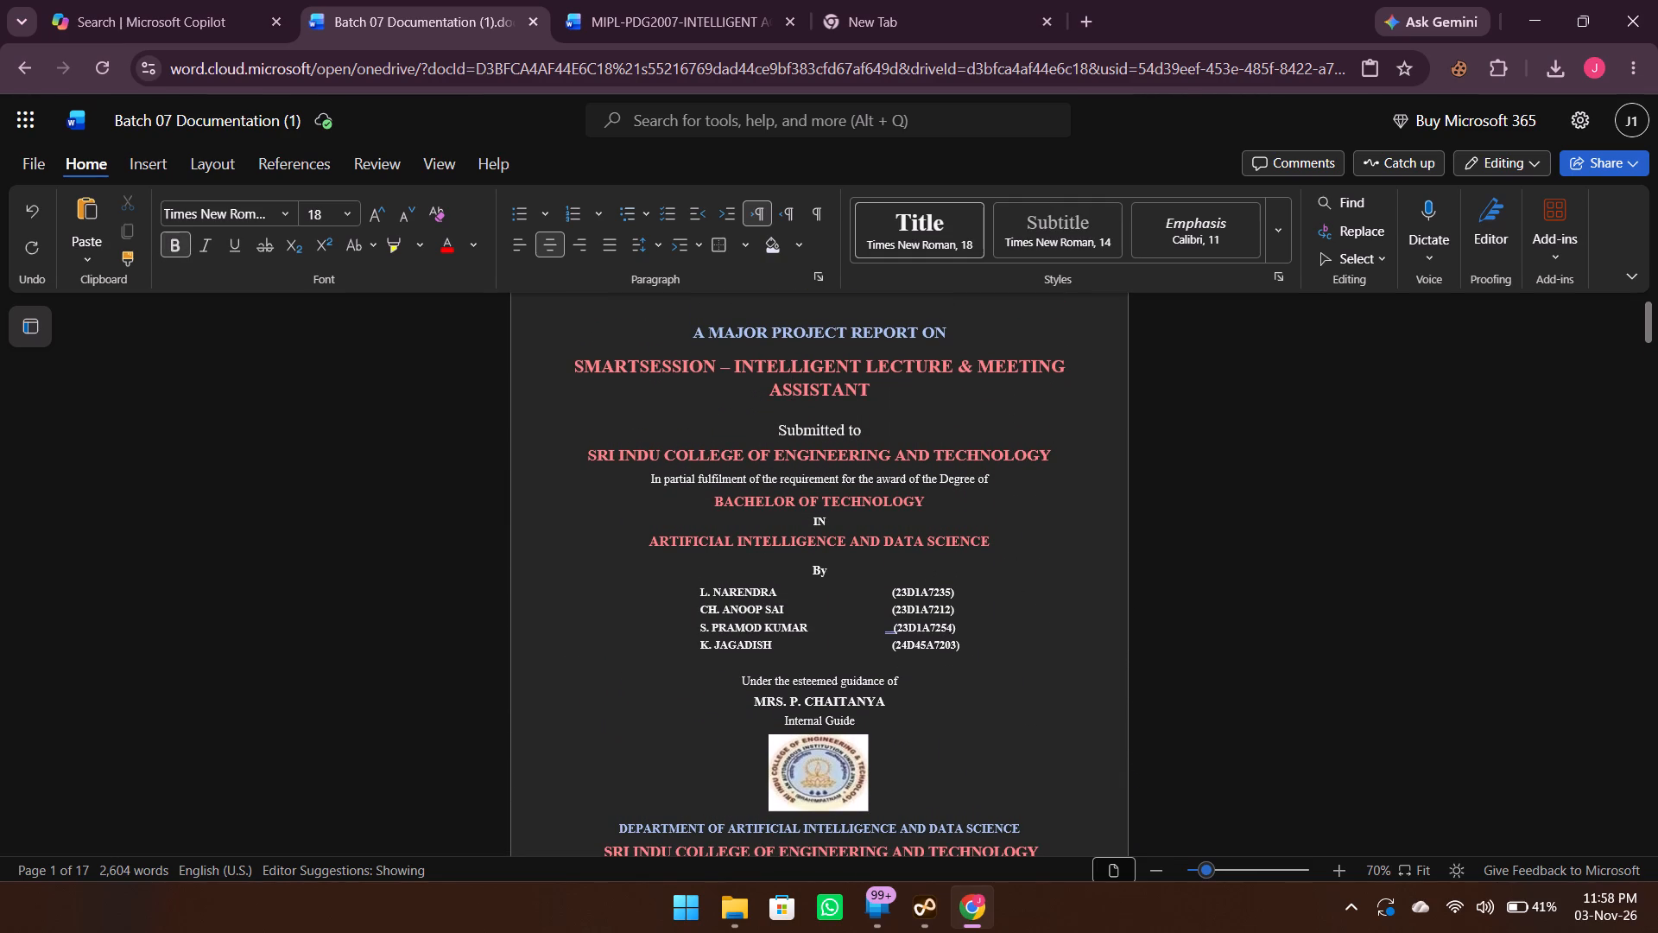
{"action": "left_click", "coordinate": [871, 405]}
{"action": "left_click", "coordinate": [782, 425]}
{"action": "key", "text": "Up"}
{"action": "key", "text": "Down"}
{"action": "scroll", "coordinate": [782, 425], "scroll_direction": "down", "scroll_amount": 8}
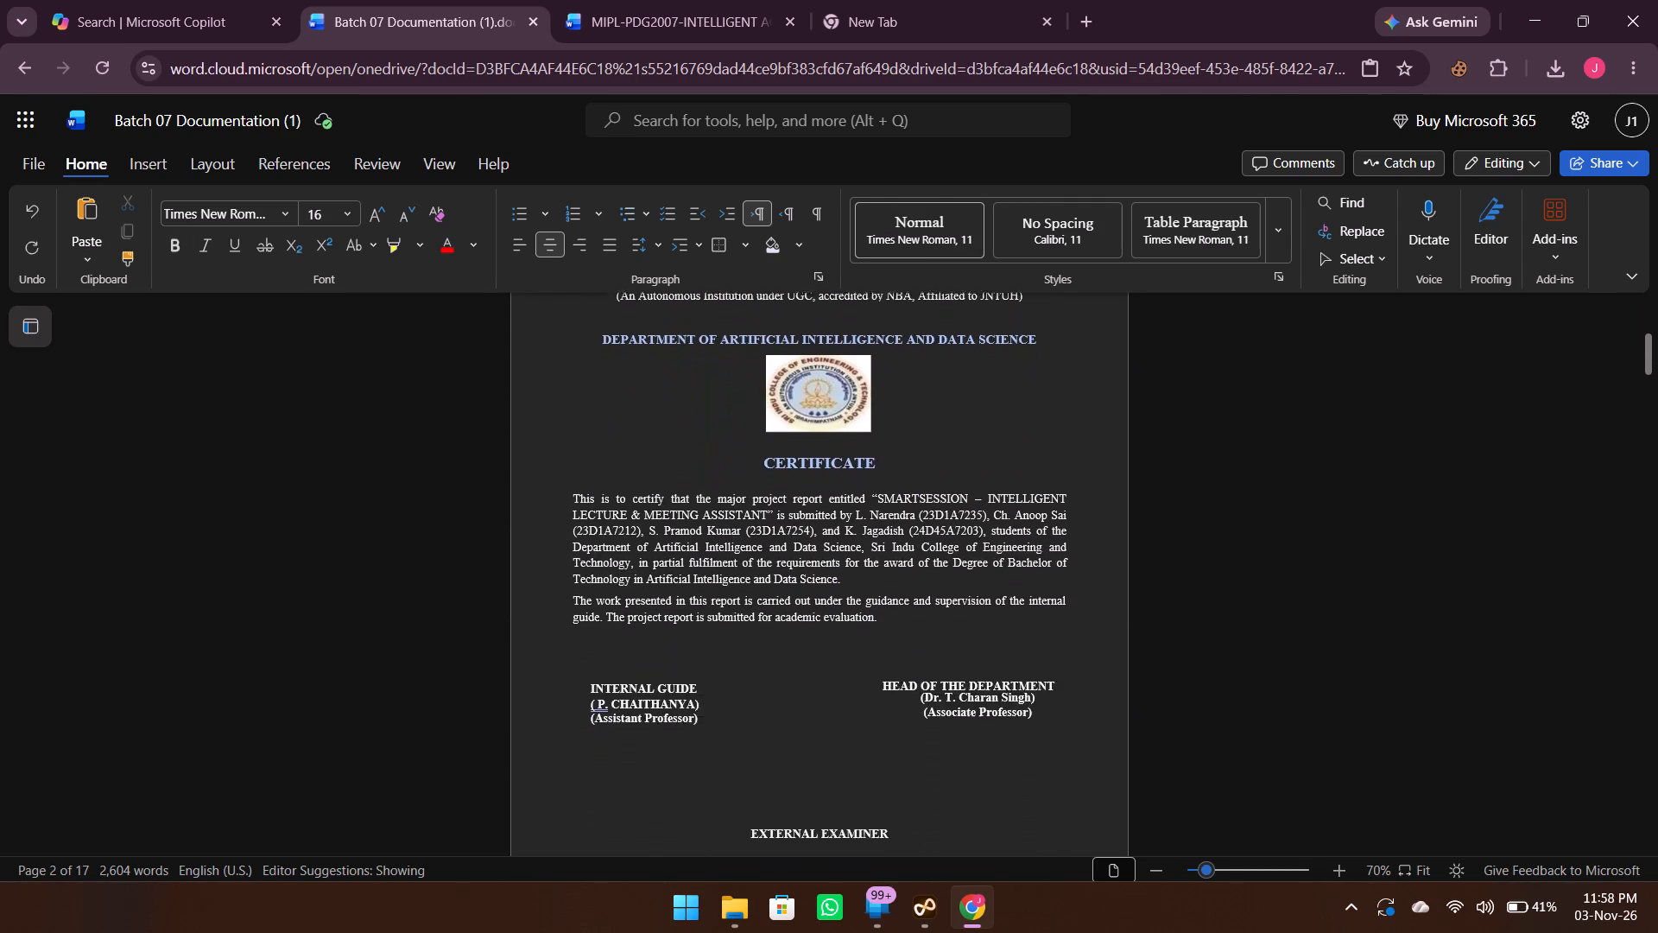
{"action": "scroll", "coordinate": [782, 425], "scroll_direction": "down", "scroll_amount": 7}
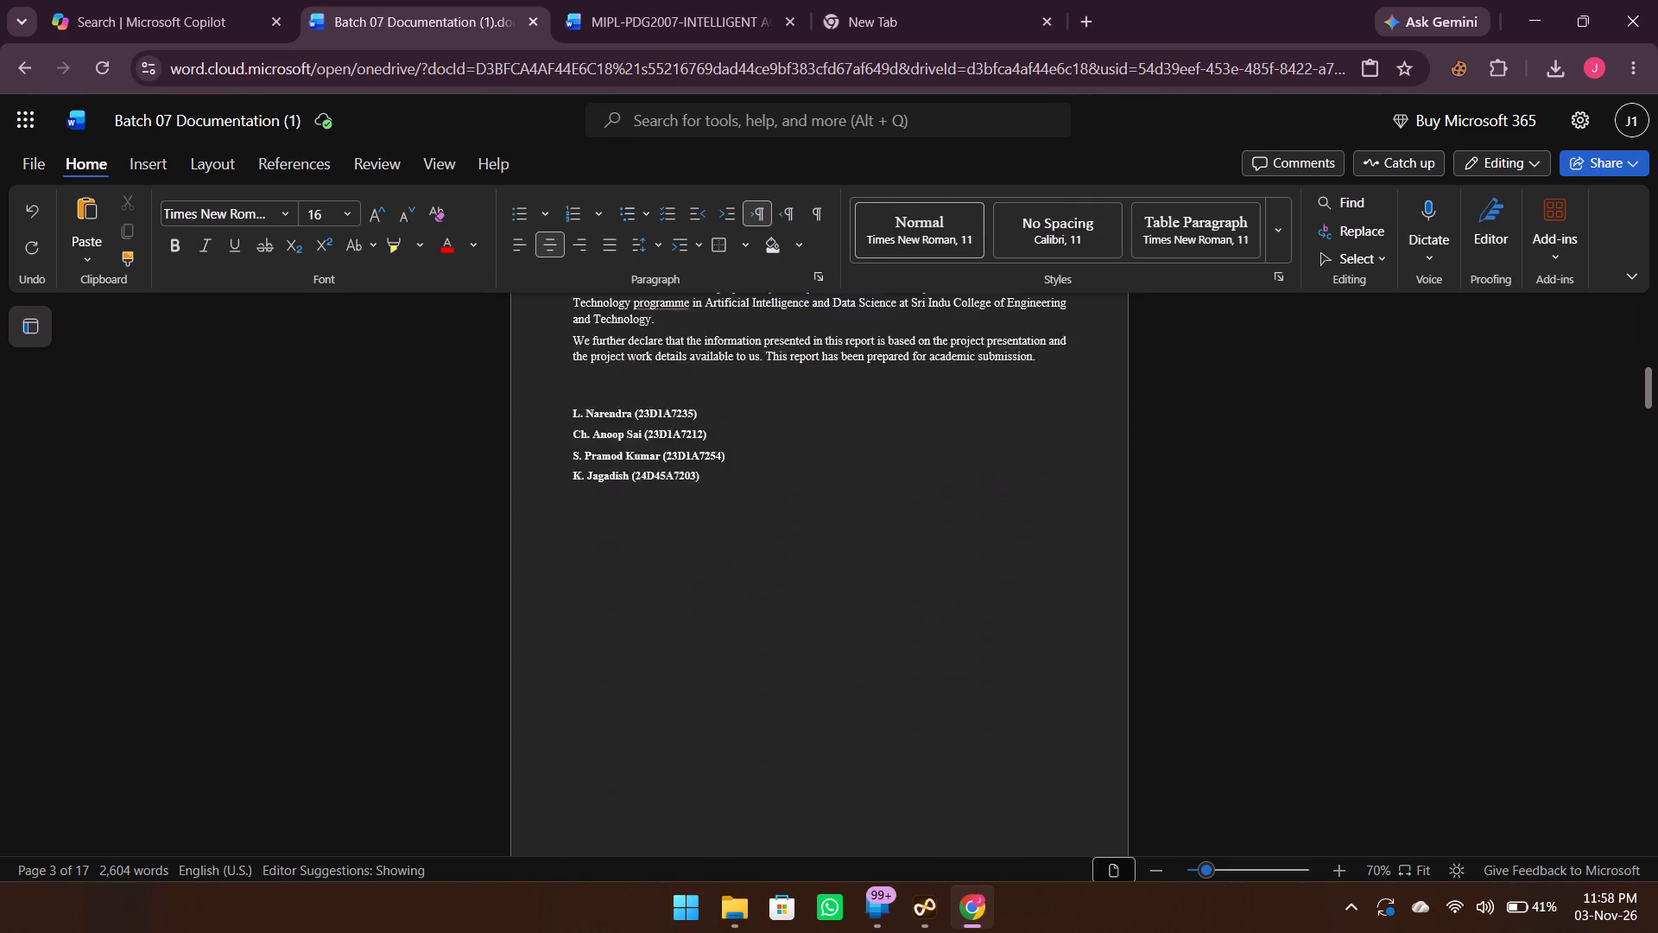
{"action": "scroll", "coordinate": [782, 425], "scroll_direction": "down", "scroll_amount": 1}
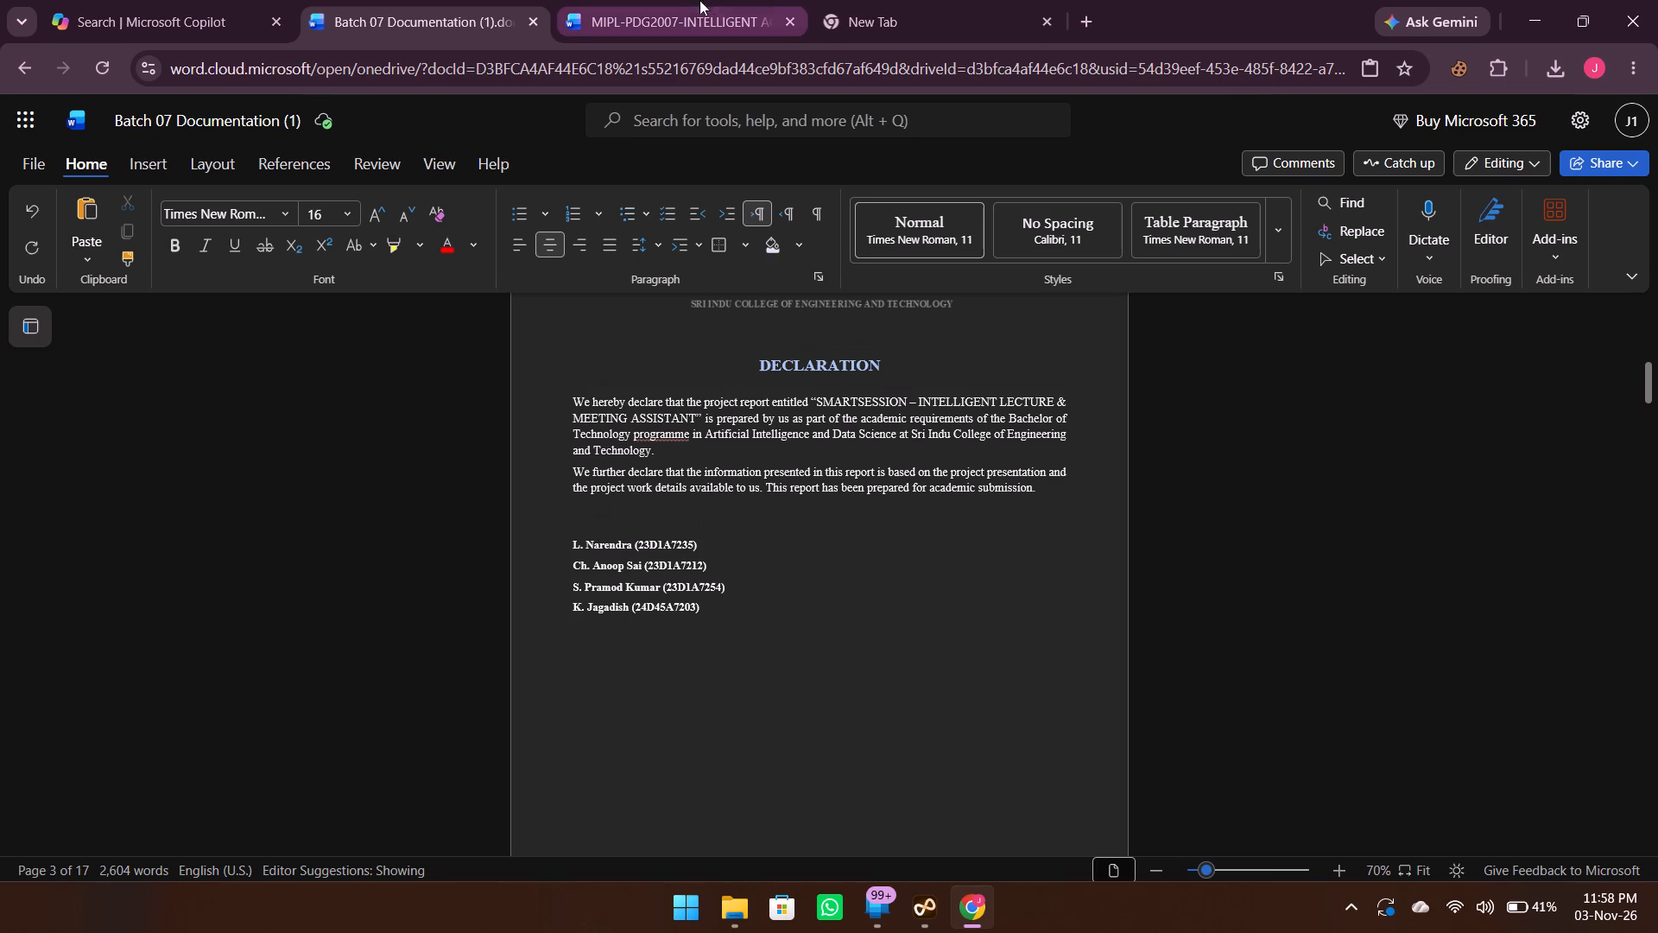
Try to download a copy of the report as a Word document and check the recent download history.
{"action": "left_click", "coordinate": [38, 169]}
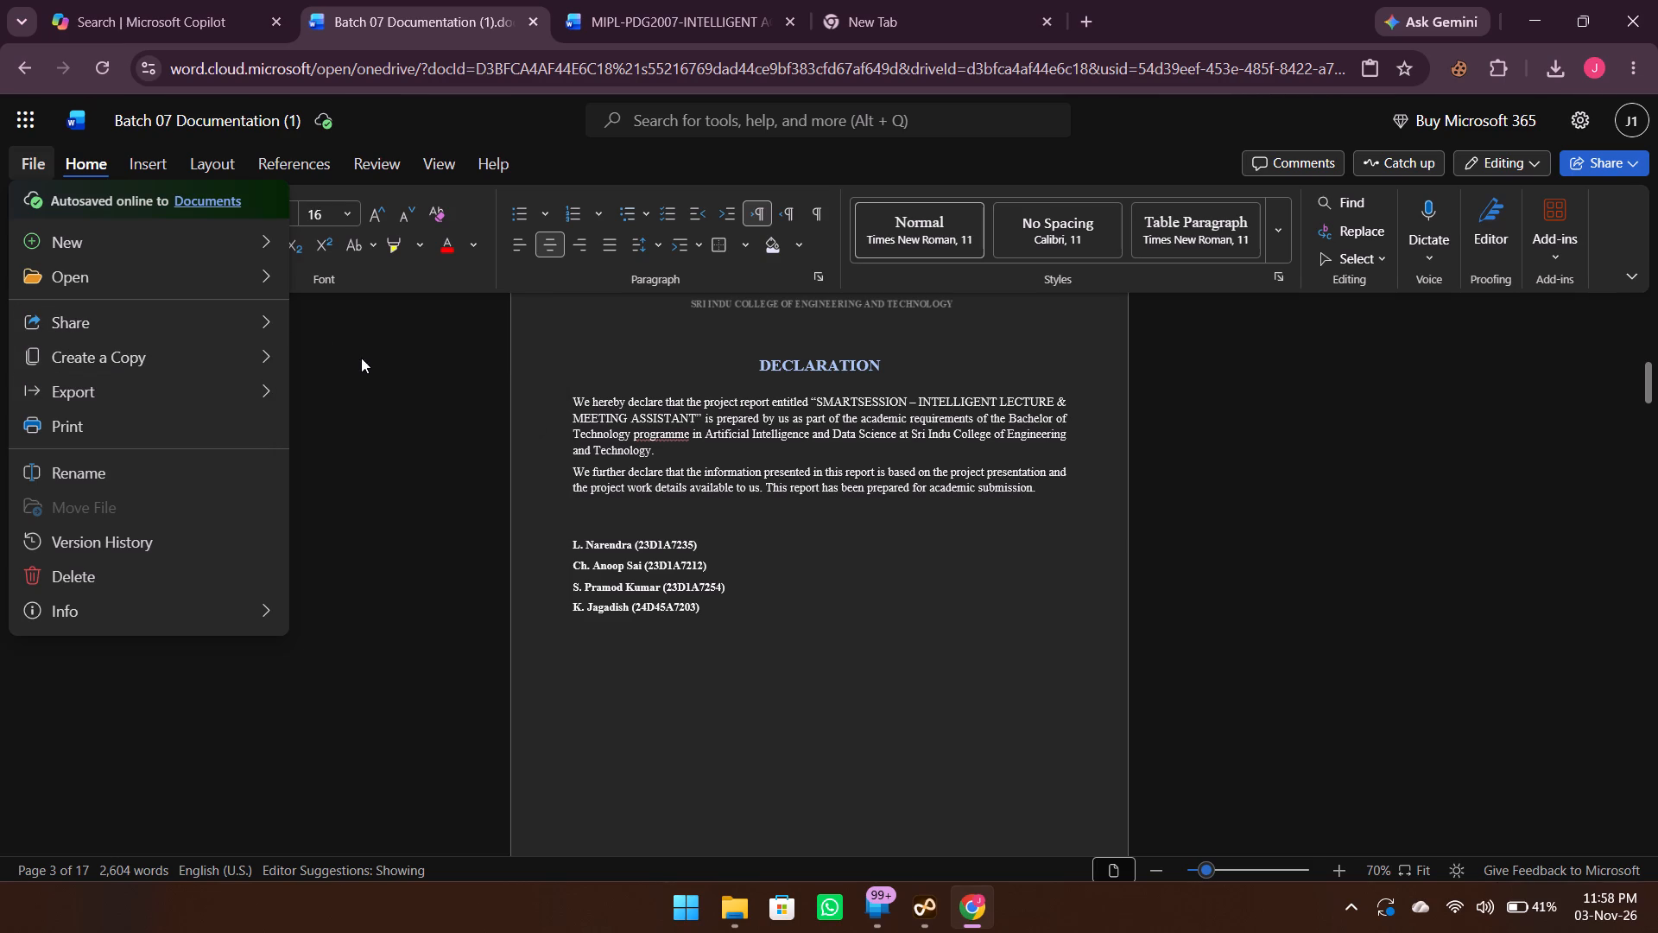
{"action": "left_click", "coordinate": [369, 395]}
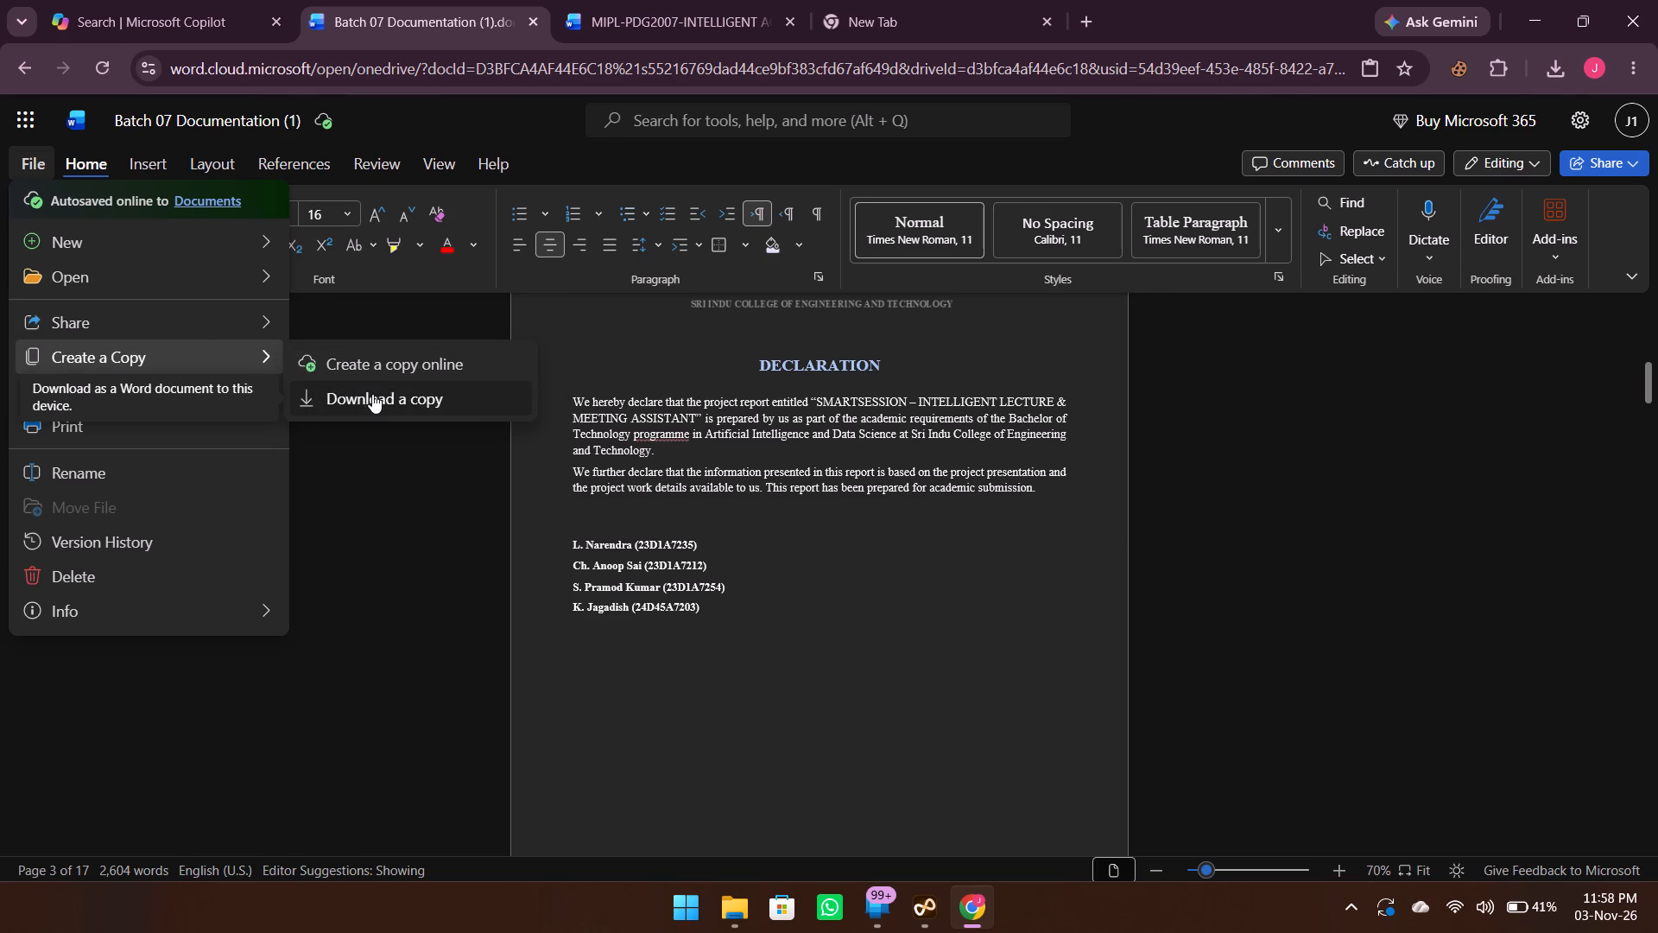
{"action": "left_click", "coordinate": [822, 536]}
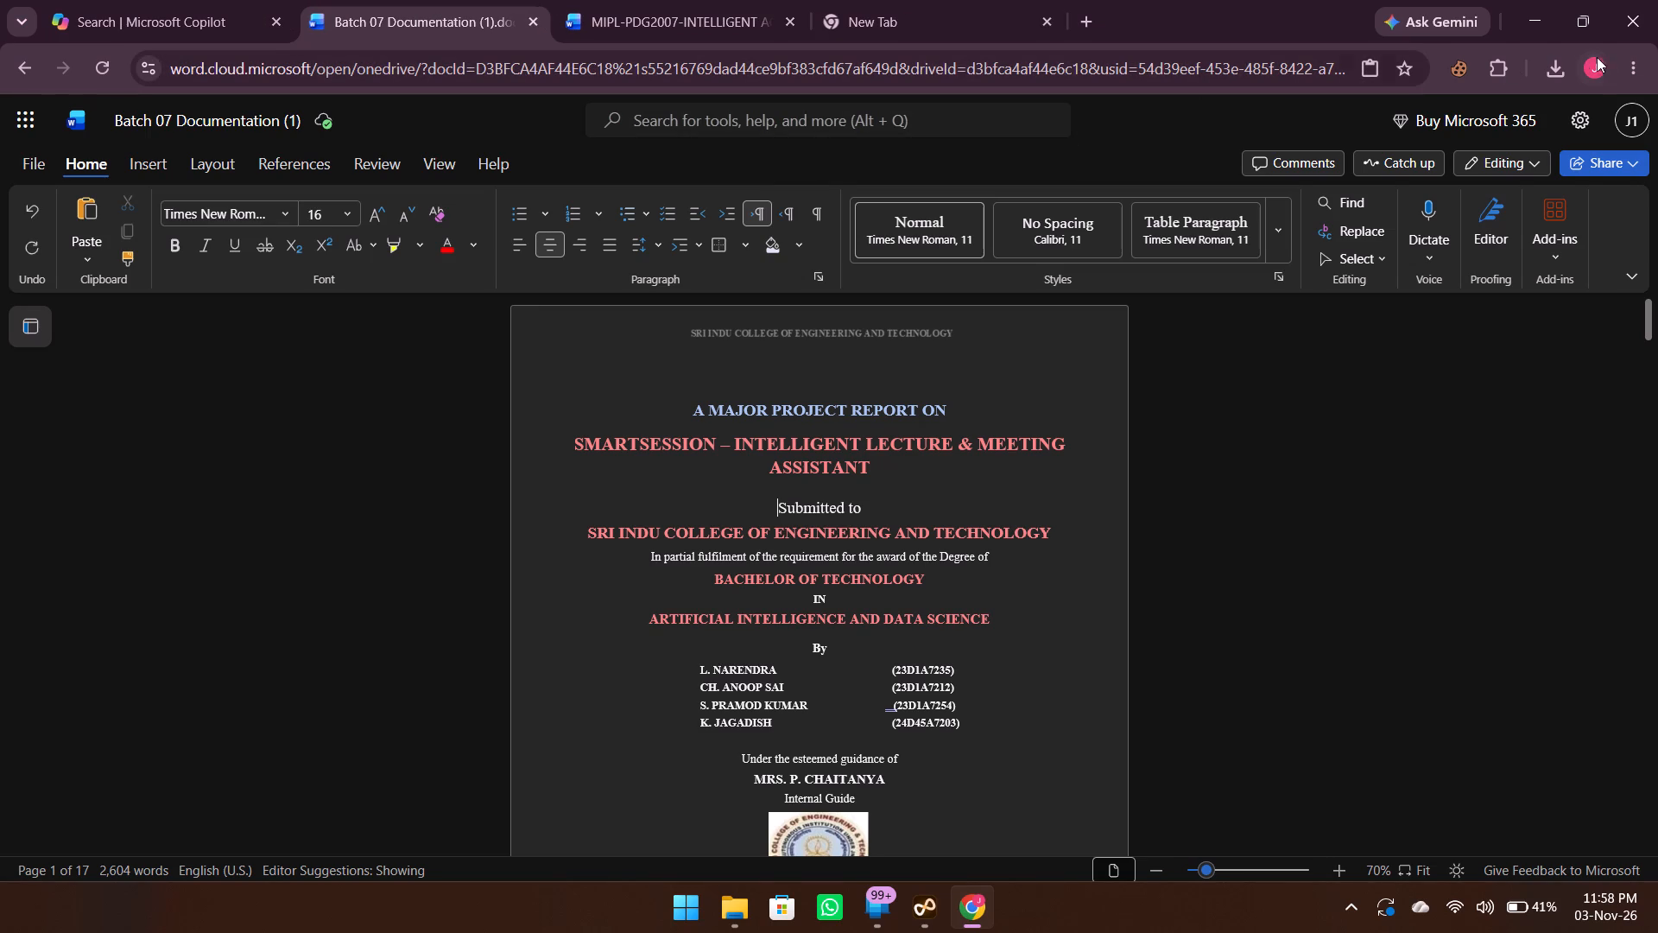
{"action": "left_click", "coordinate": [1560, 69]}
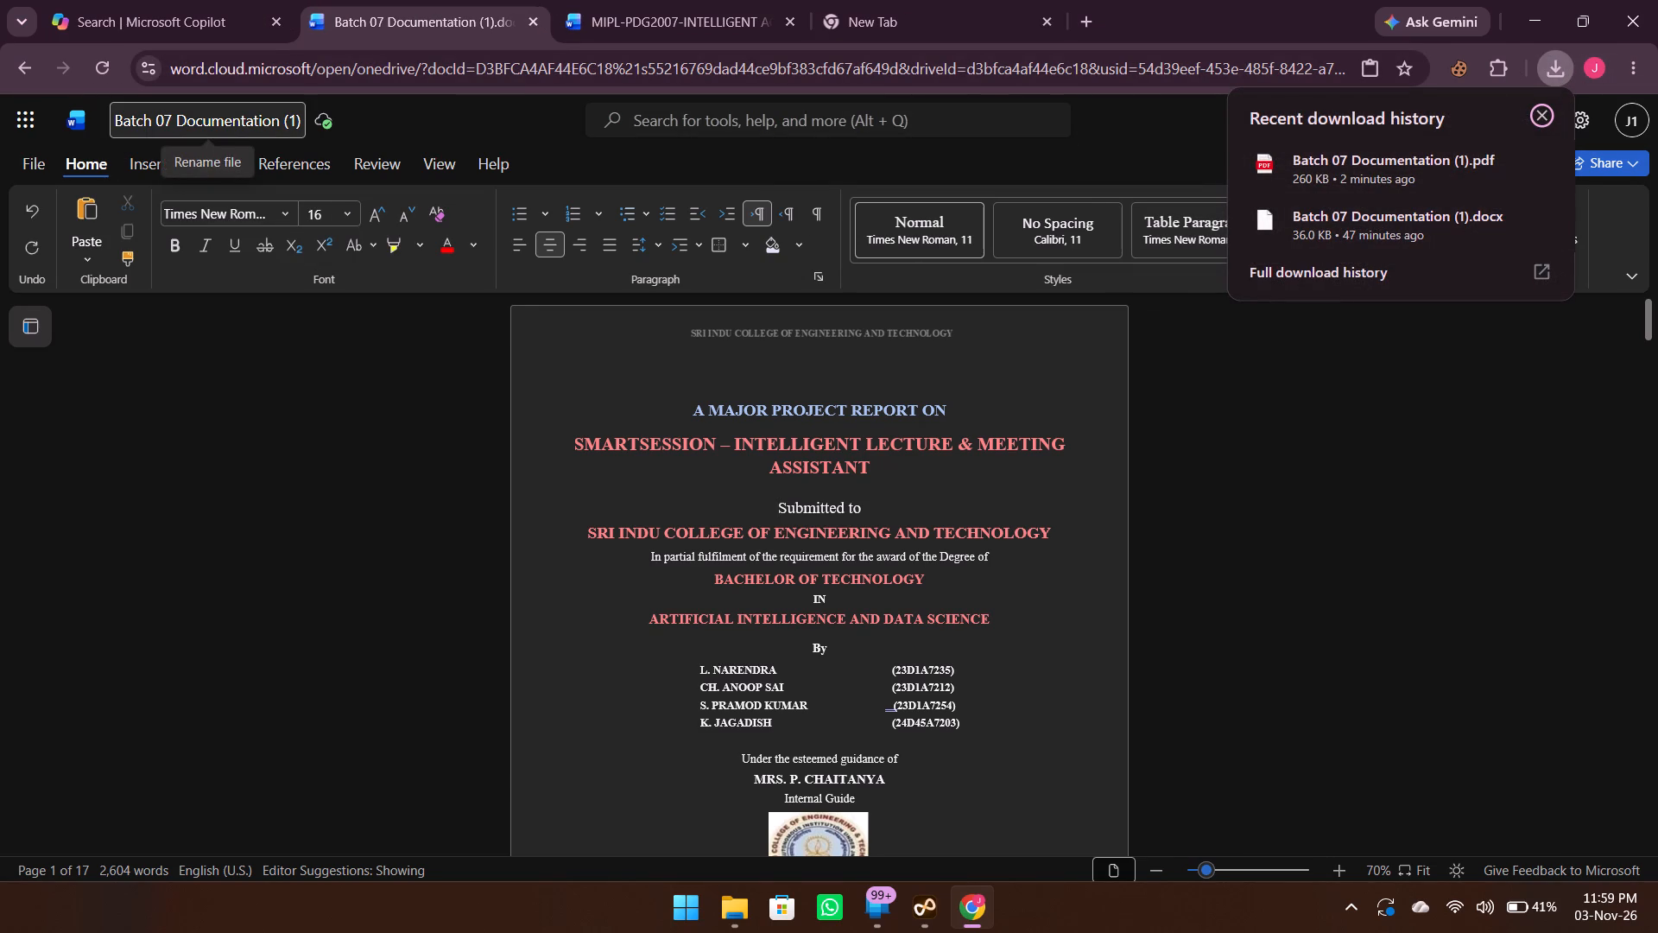
Go back to the Word home page and reopen Batch 07 Documentation (1) from the recent documents.
{"action": "left_click", "coordinate": [85, 120]}
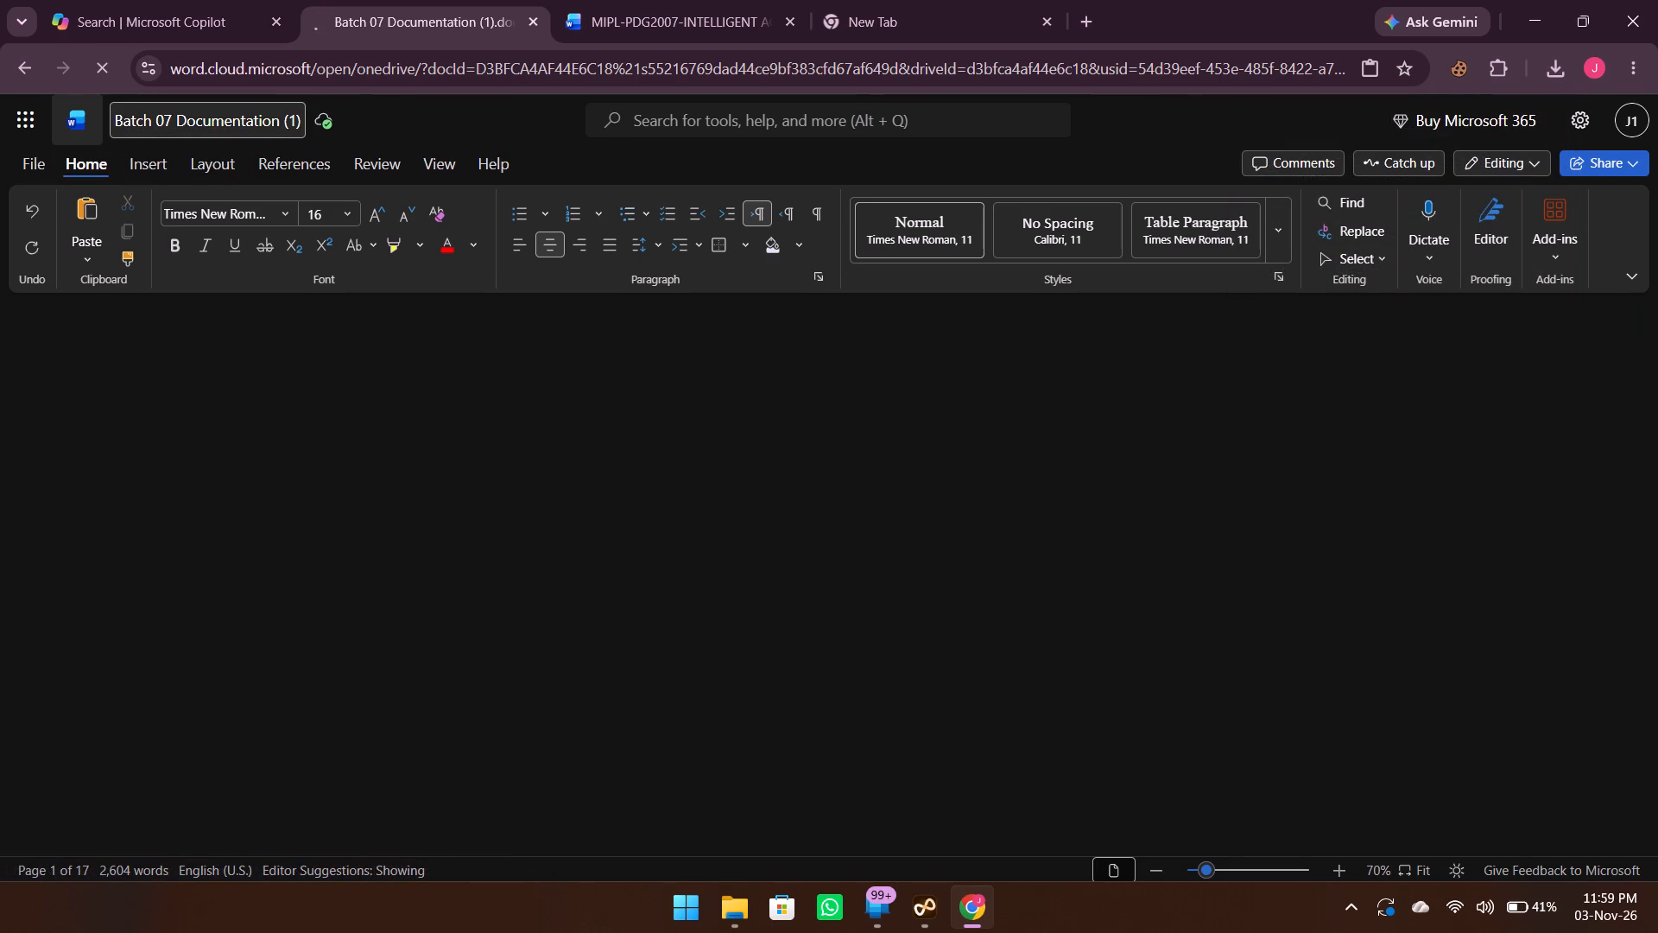
{"action": "left_click", "coordinate": [207, 122]}
{"action": "left_click", "coordinate": [273, 122]}
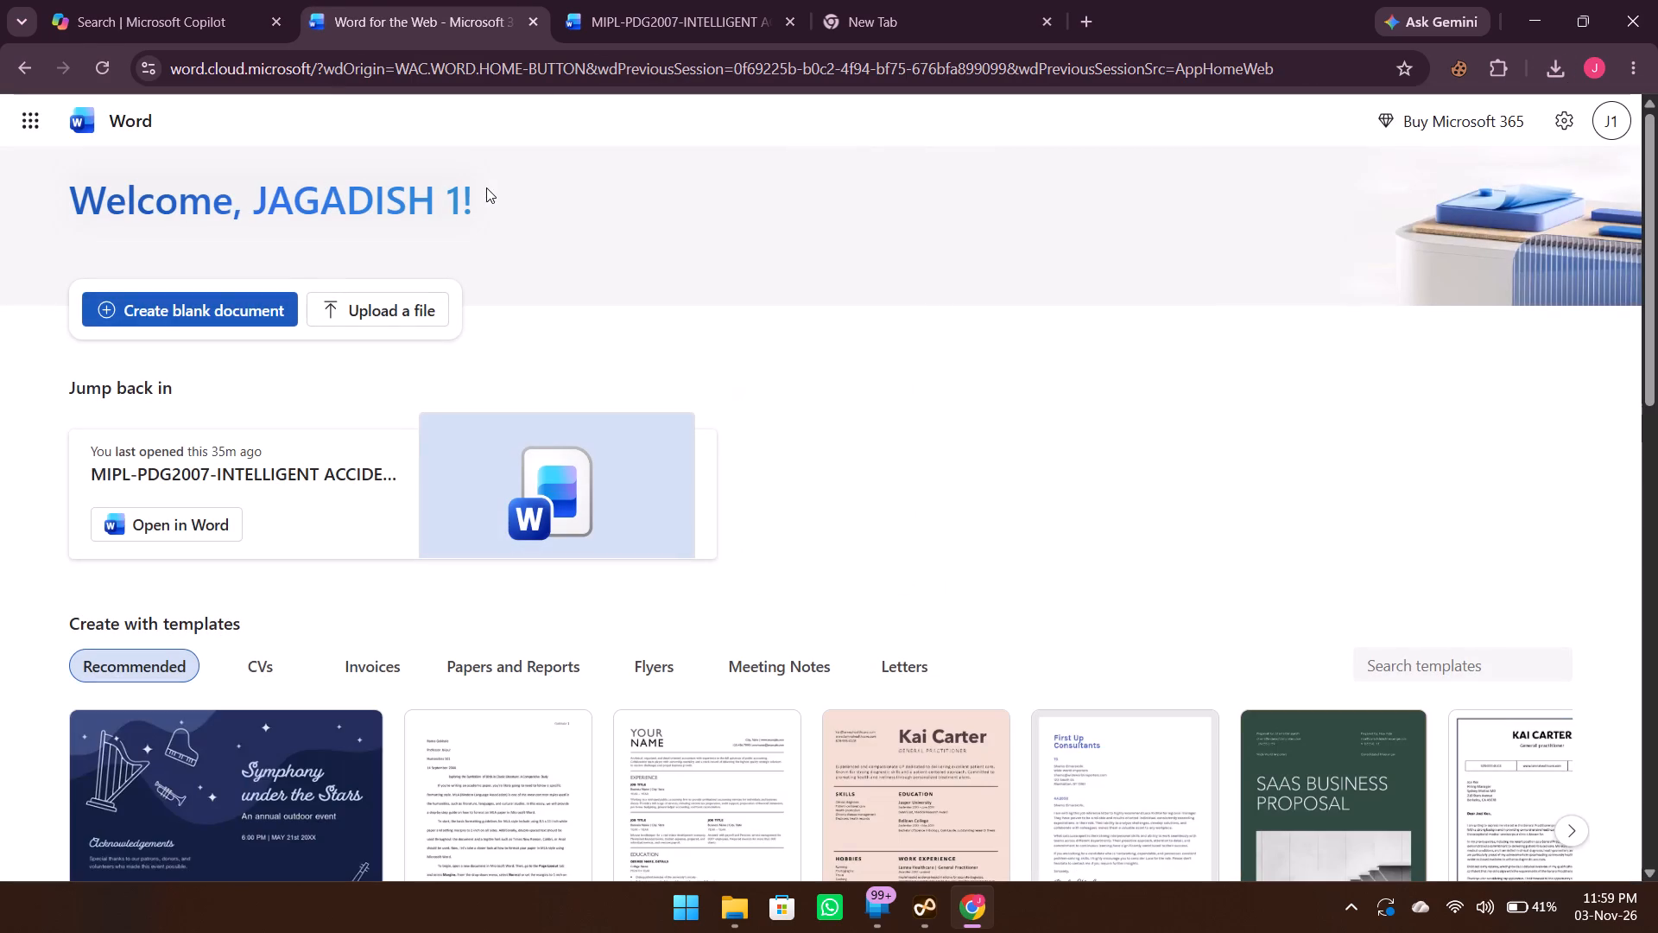
{"action": "scroll", "coordinate": [486, 187], "scroll_direction": "down", "scroll_amount": 5}
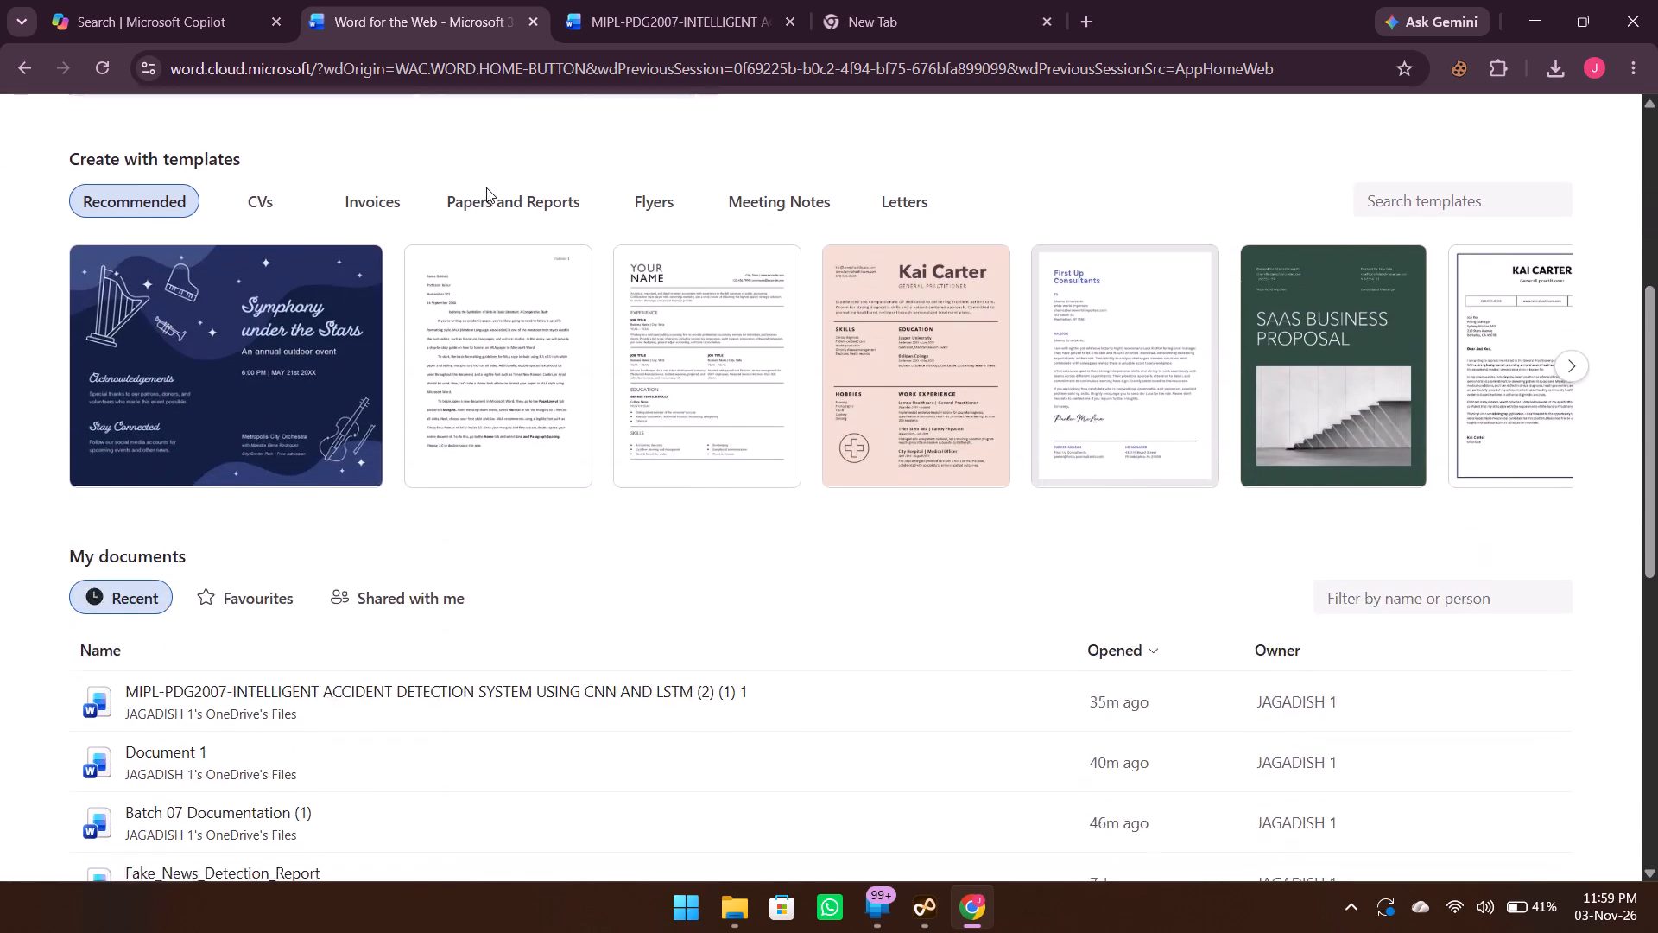
{"action": "scroll", "coordinate": [486, 187], "scroll_direction": "down", "scroll_amount": 4}
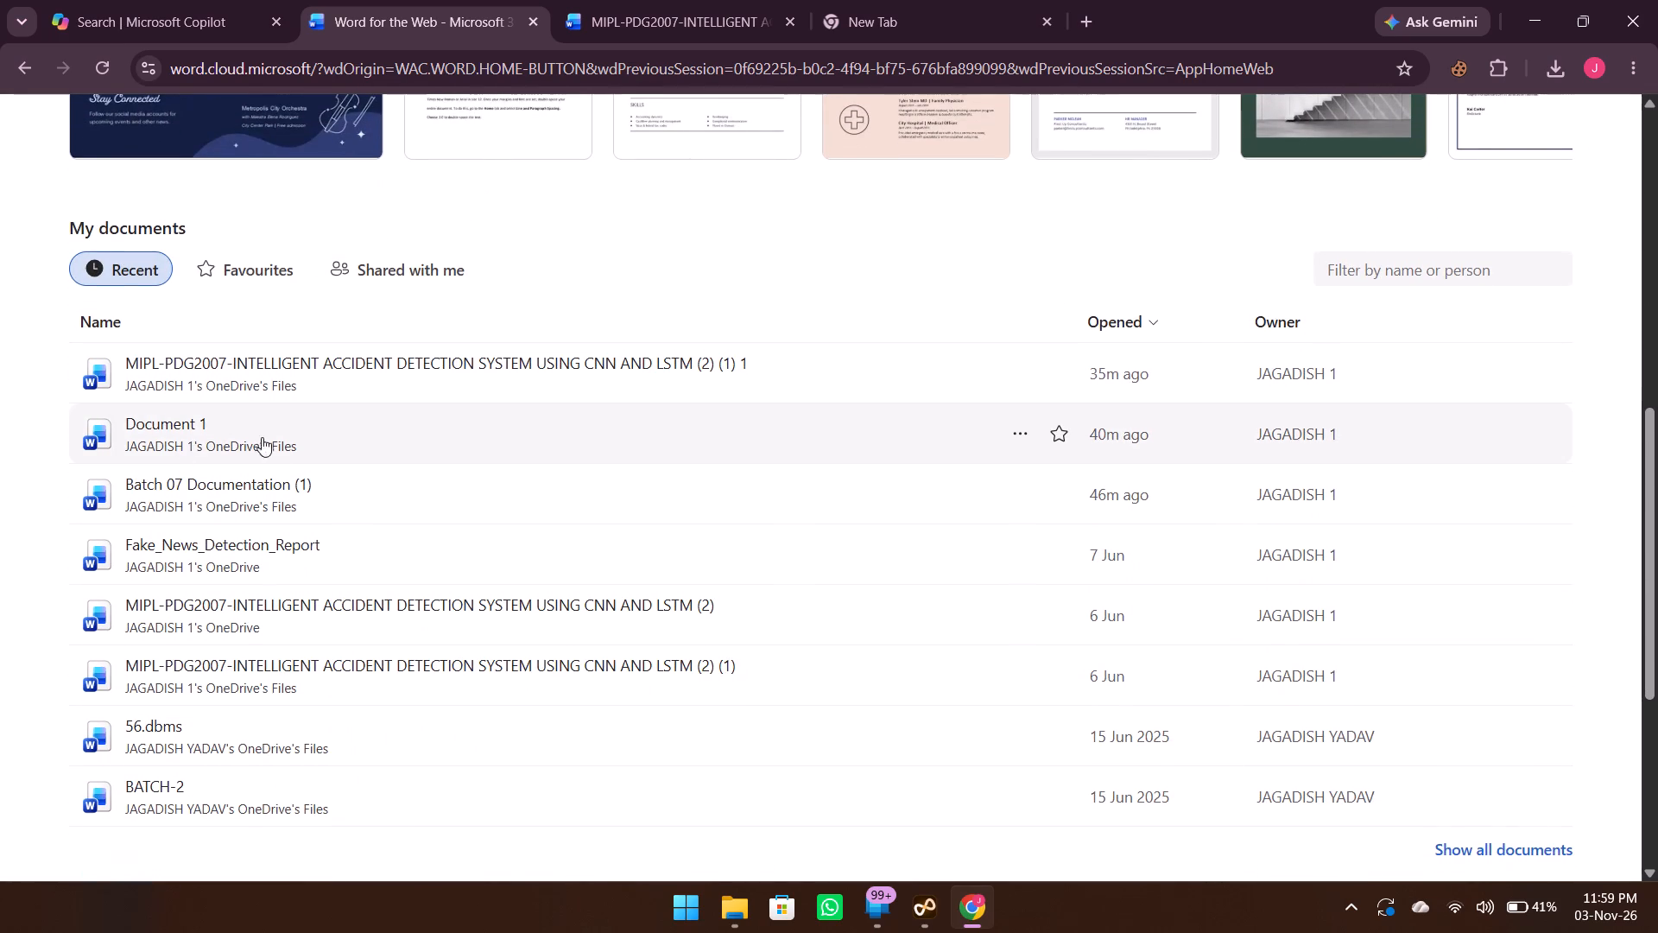
{"action": "left_click", "coordinate": [266, 492]}
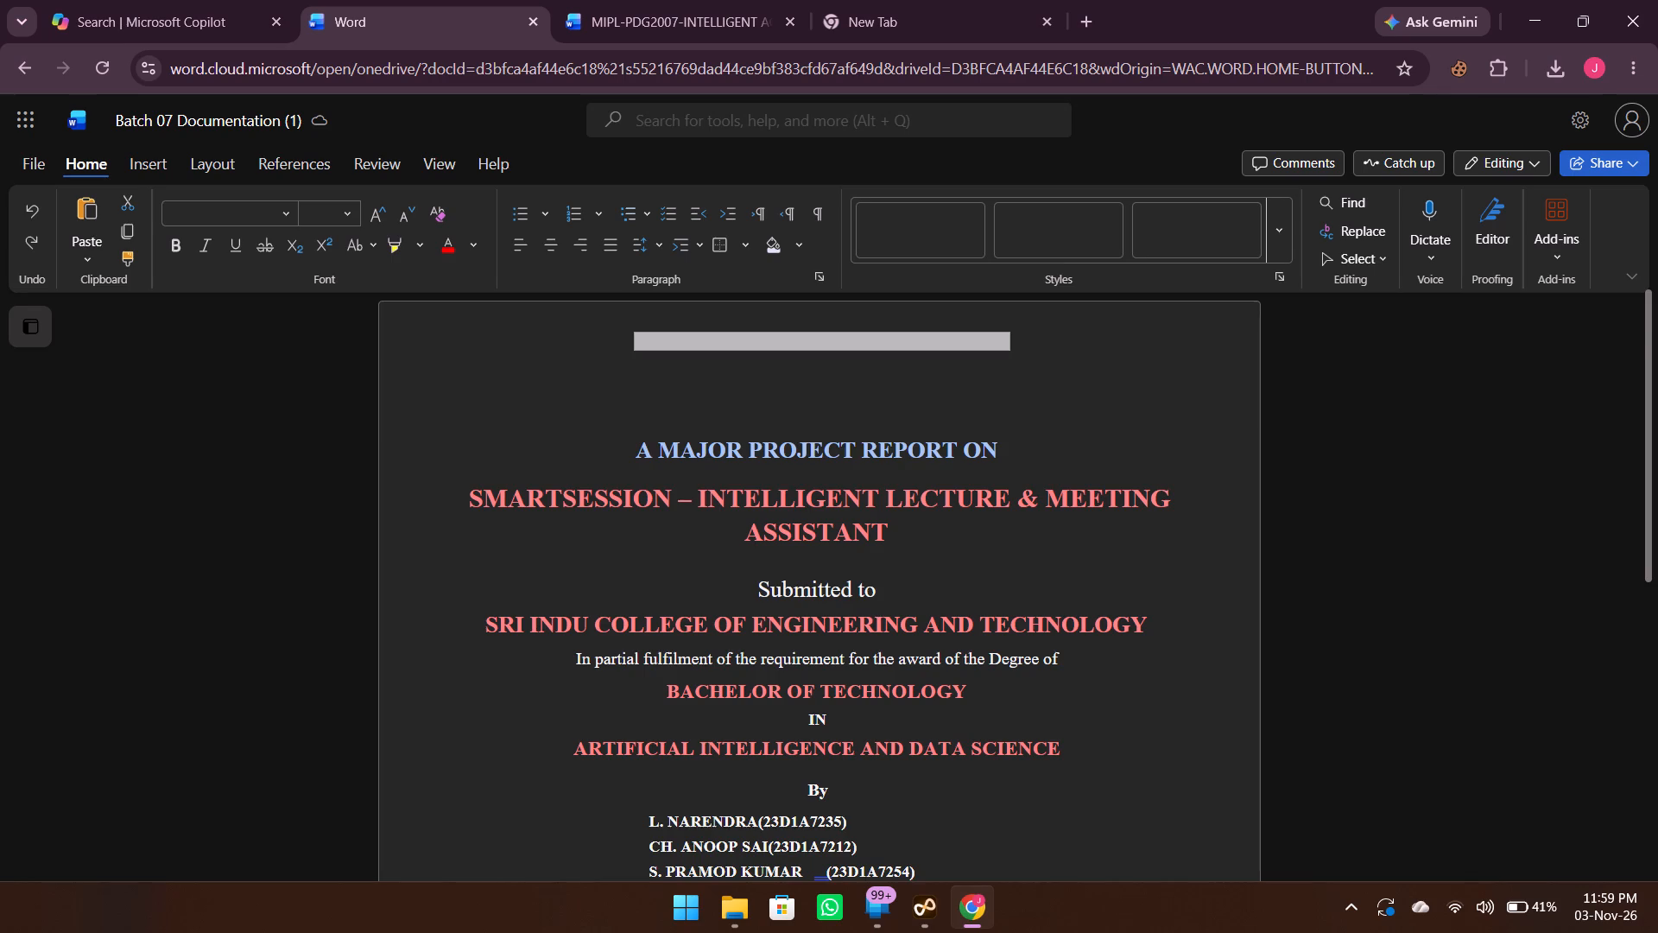
Examine the reopened report from the cover page through the certificate and declaration to the acknowledgement's list of students.
{"action": "scroll", "coordinate": [870, 602], "scroll_direction": "down", "scroll_amount": 7}
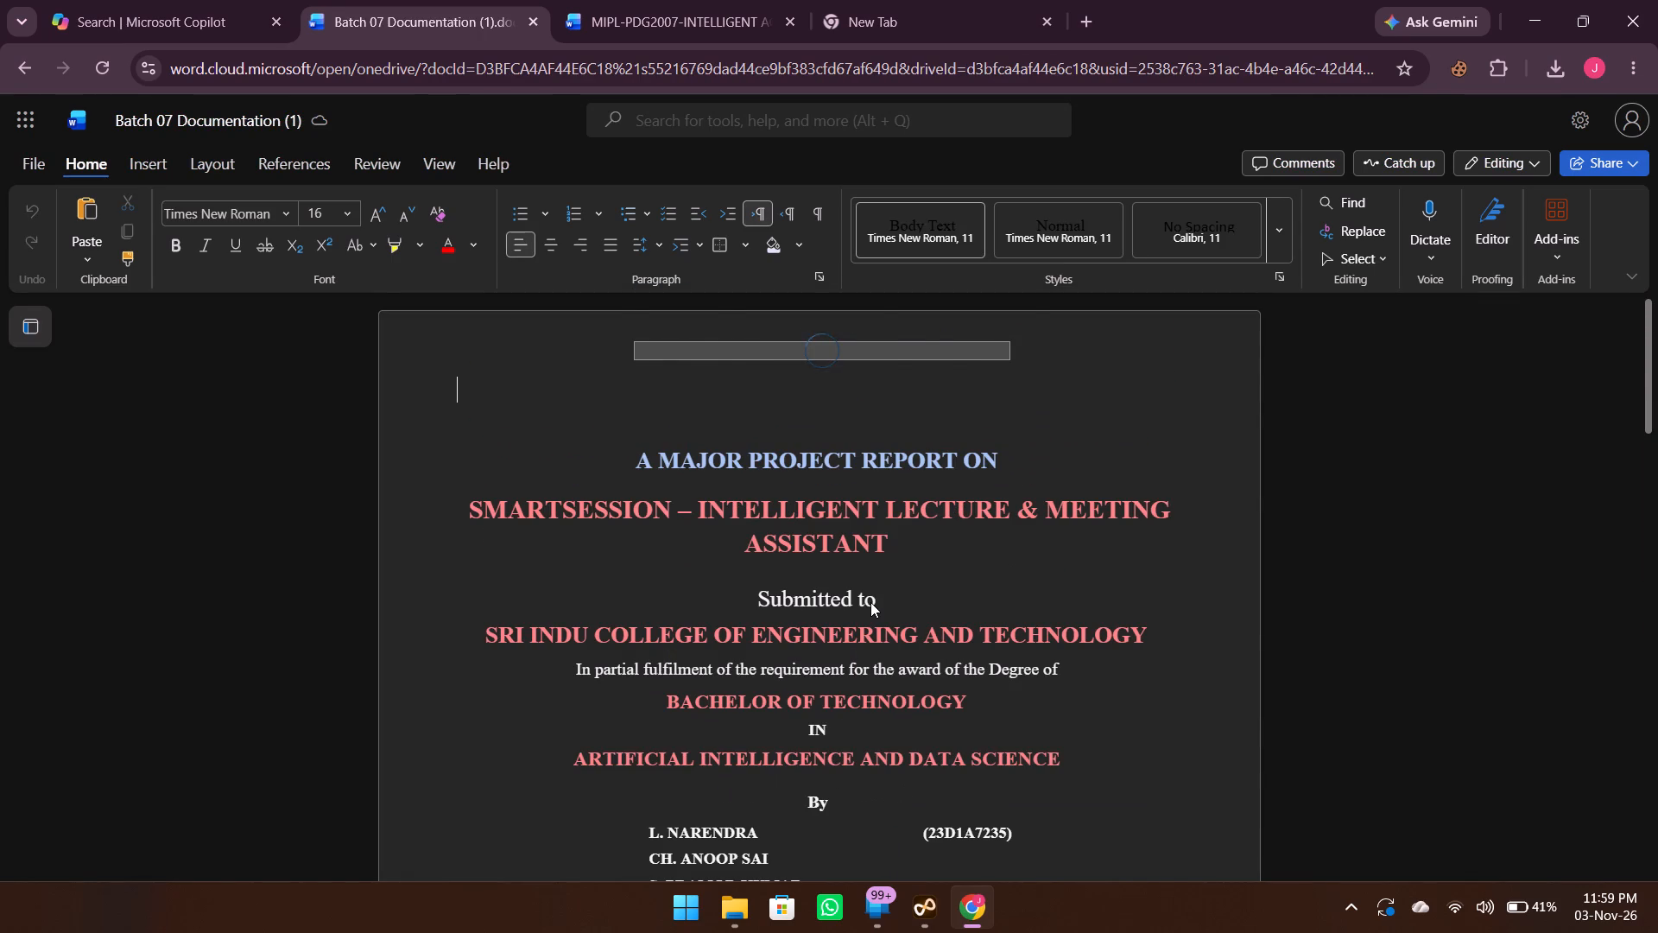
{"action": "scroll", "coordinate": [870, 602], "scroll_direction": "down", "scroll_amount": 2}
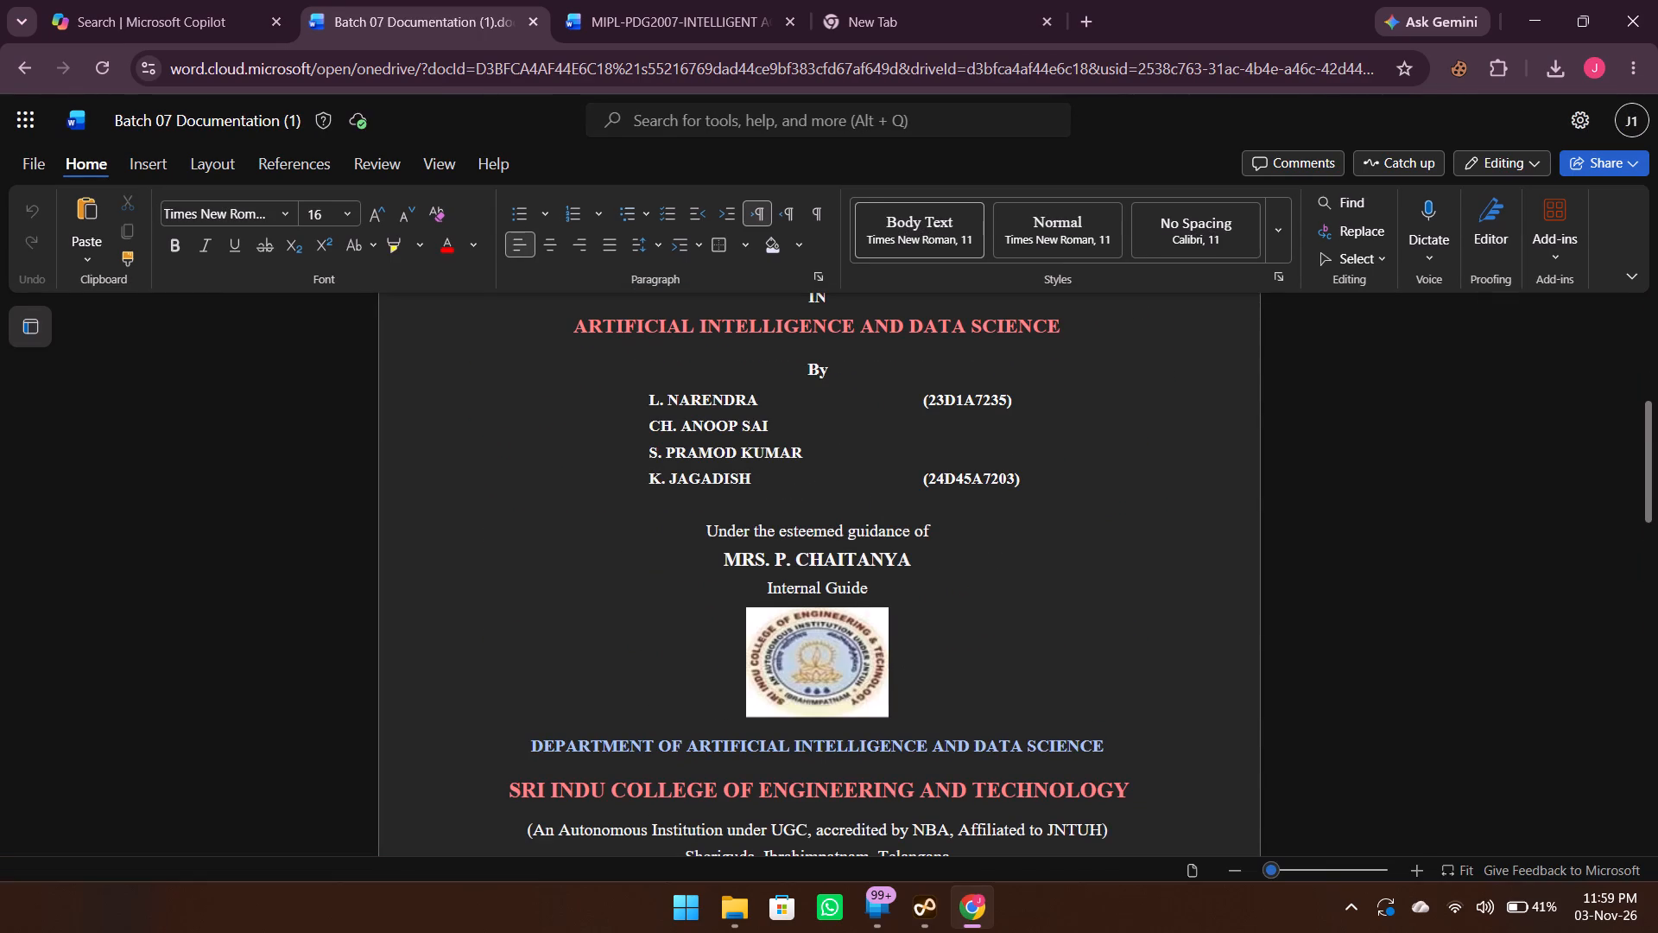
{"action": "scroll", "coordinate": [870, 602], "scroll_direction": "down", "scroll_amount": 3}
{"action": "scroll", "coordinate": [817, 650], "scroll_direction": "down", "scroll_amount": 5}
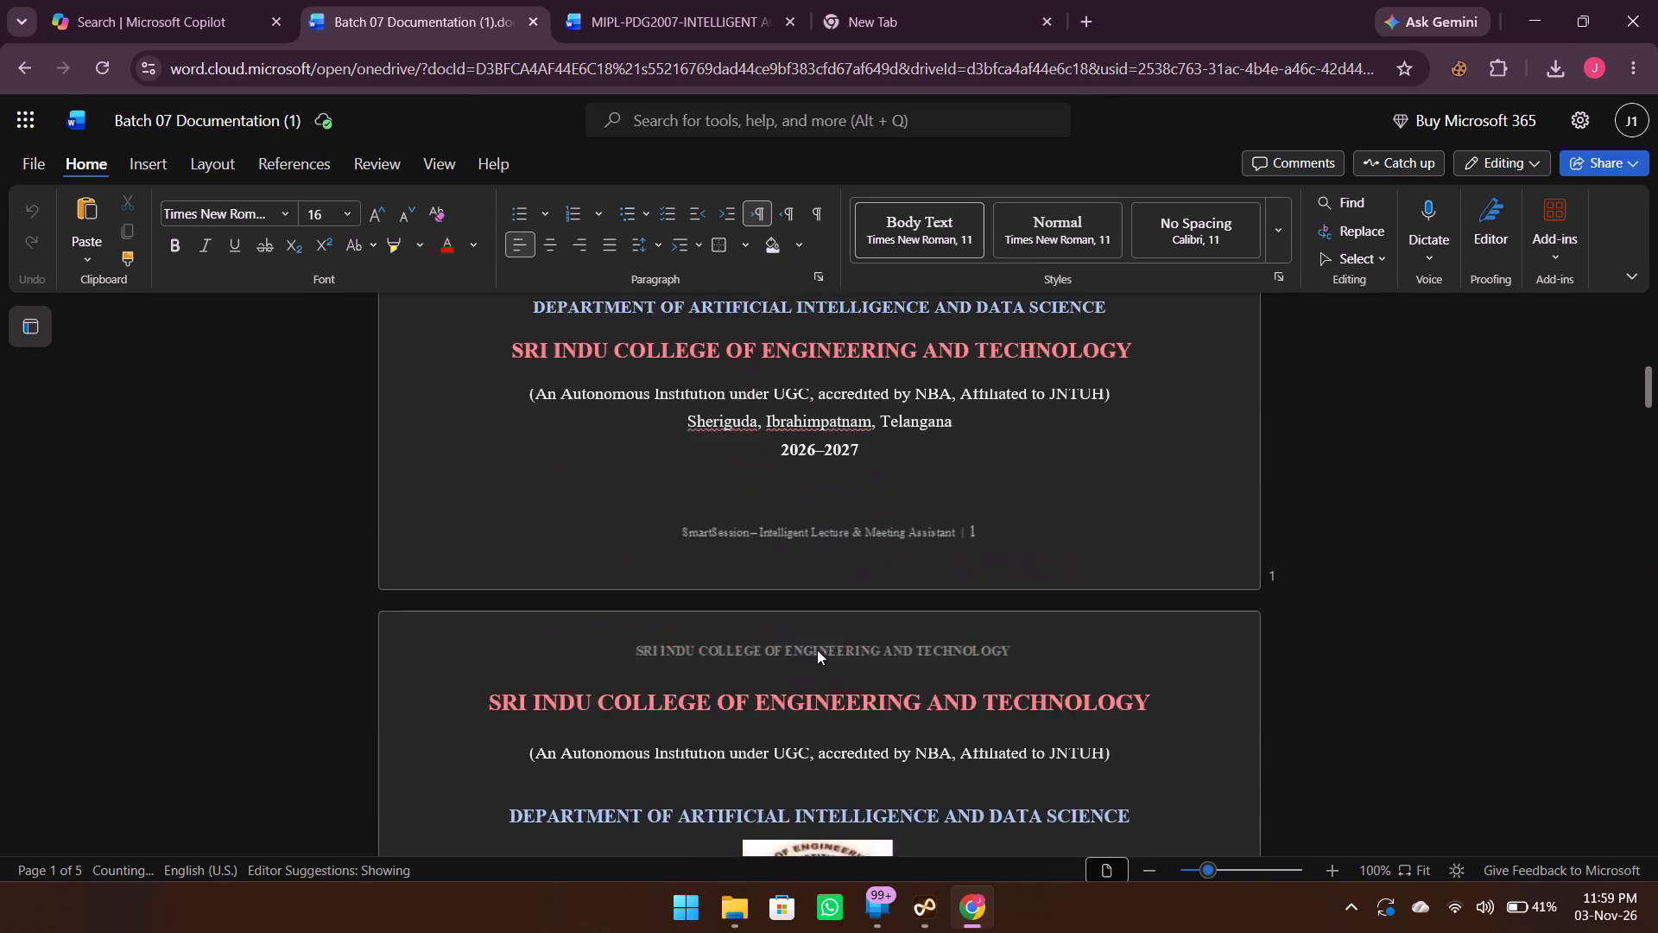
{"action": "scroll", "coordinate": [817, 650], "scroll_direction": "down", "scroll_amount": 9}
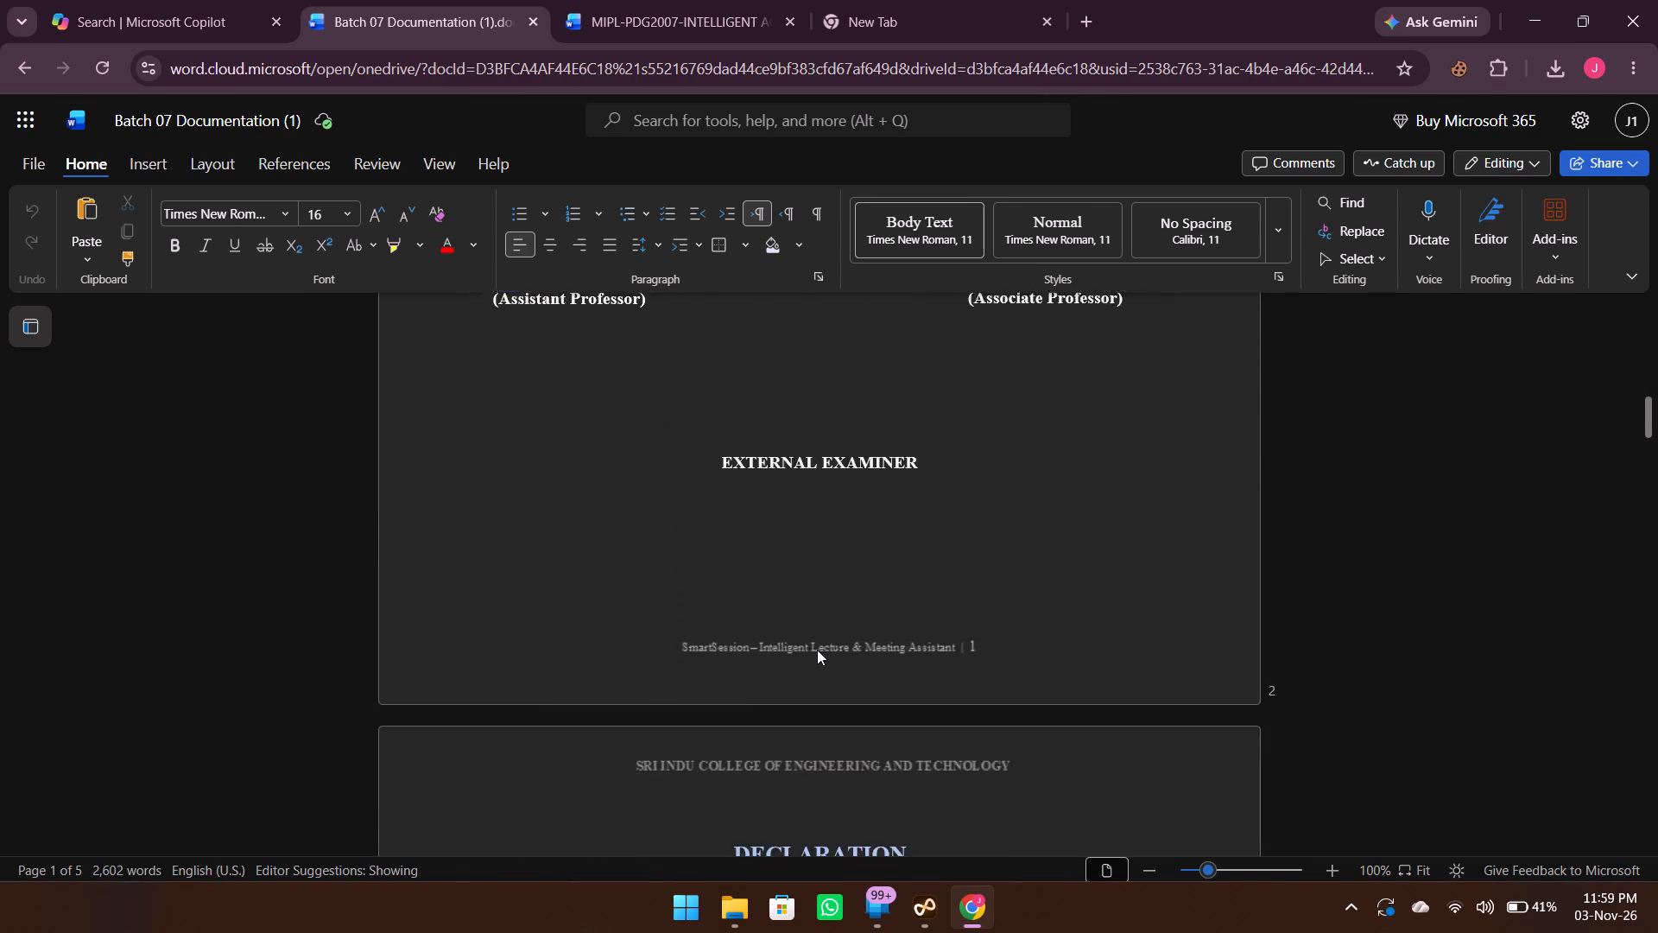
{"action": "scroll", "coordinate": [817, 650], "scroll_direction": "down", "scroll_amount": 2}
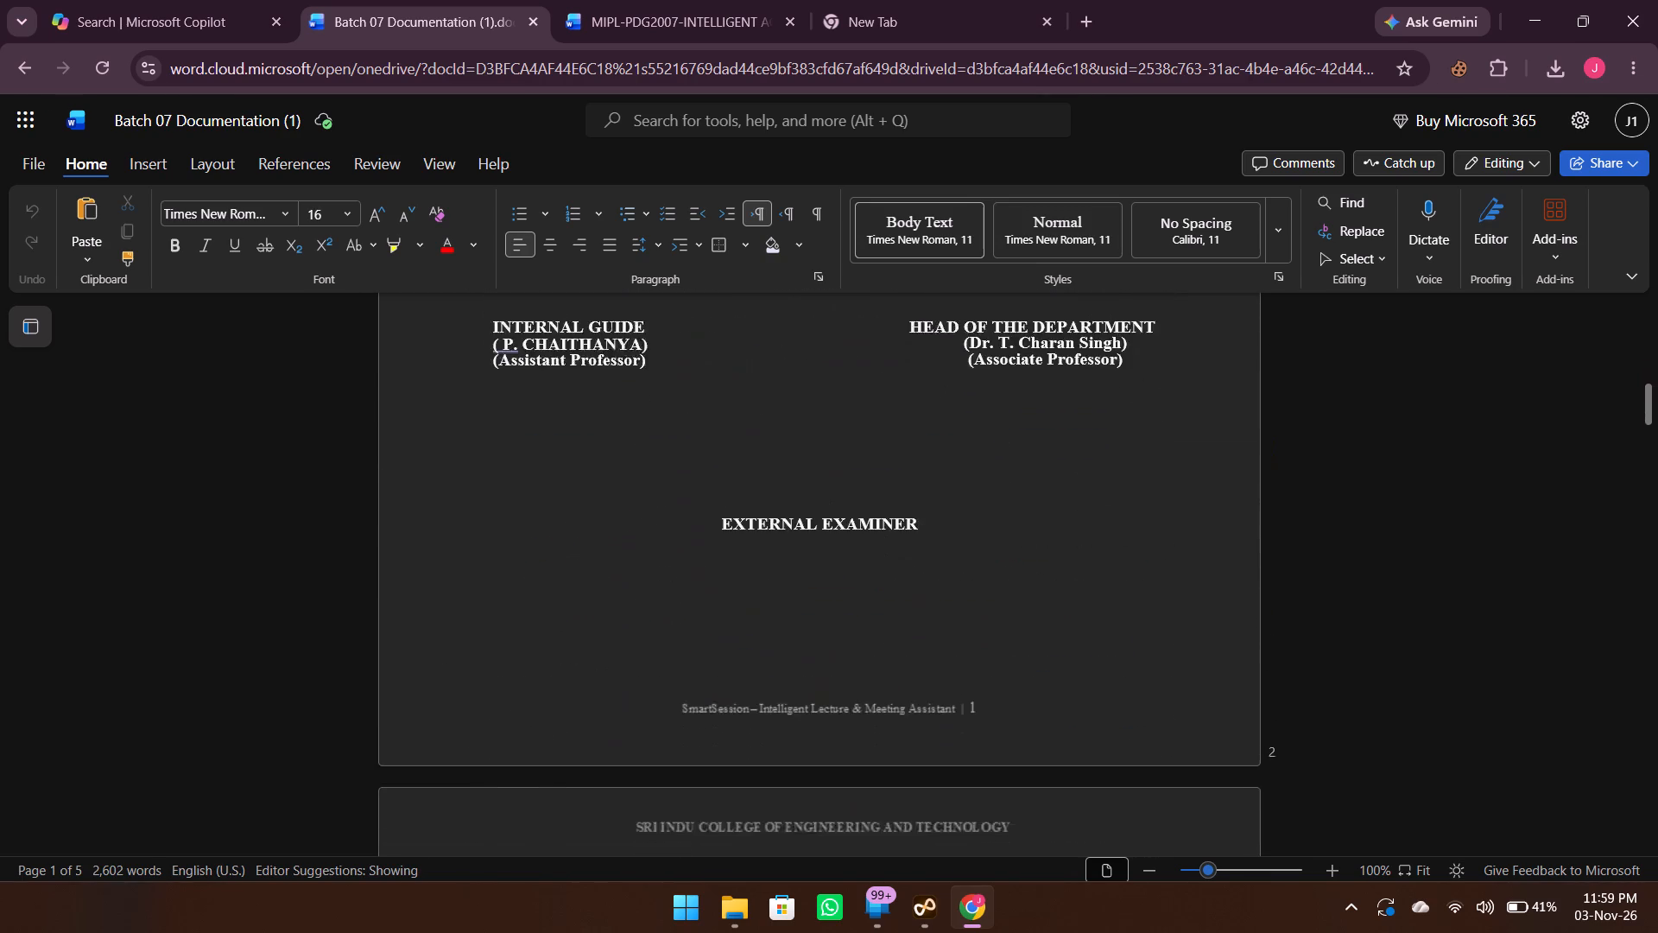
{"action": "scroll", "coordinate": [817, 650], "scroll_direction": "down", "scroll_amount": 4}
Return to the Word start page and open Batch 07 Documentation (1) again from the recent documents.
{"action": "scroll", "coordinate": [817, 650], "scroll_direction": "right", "scroll_amount": 1}
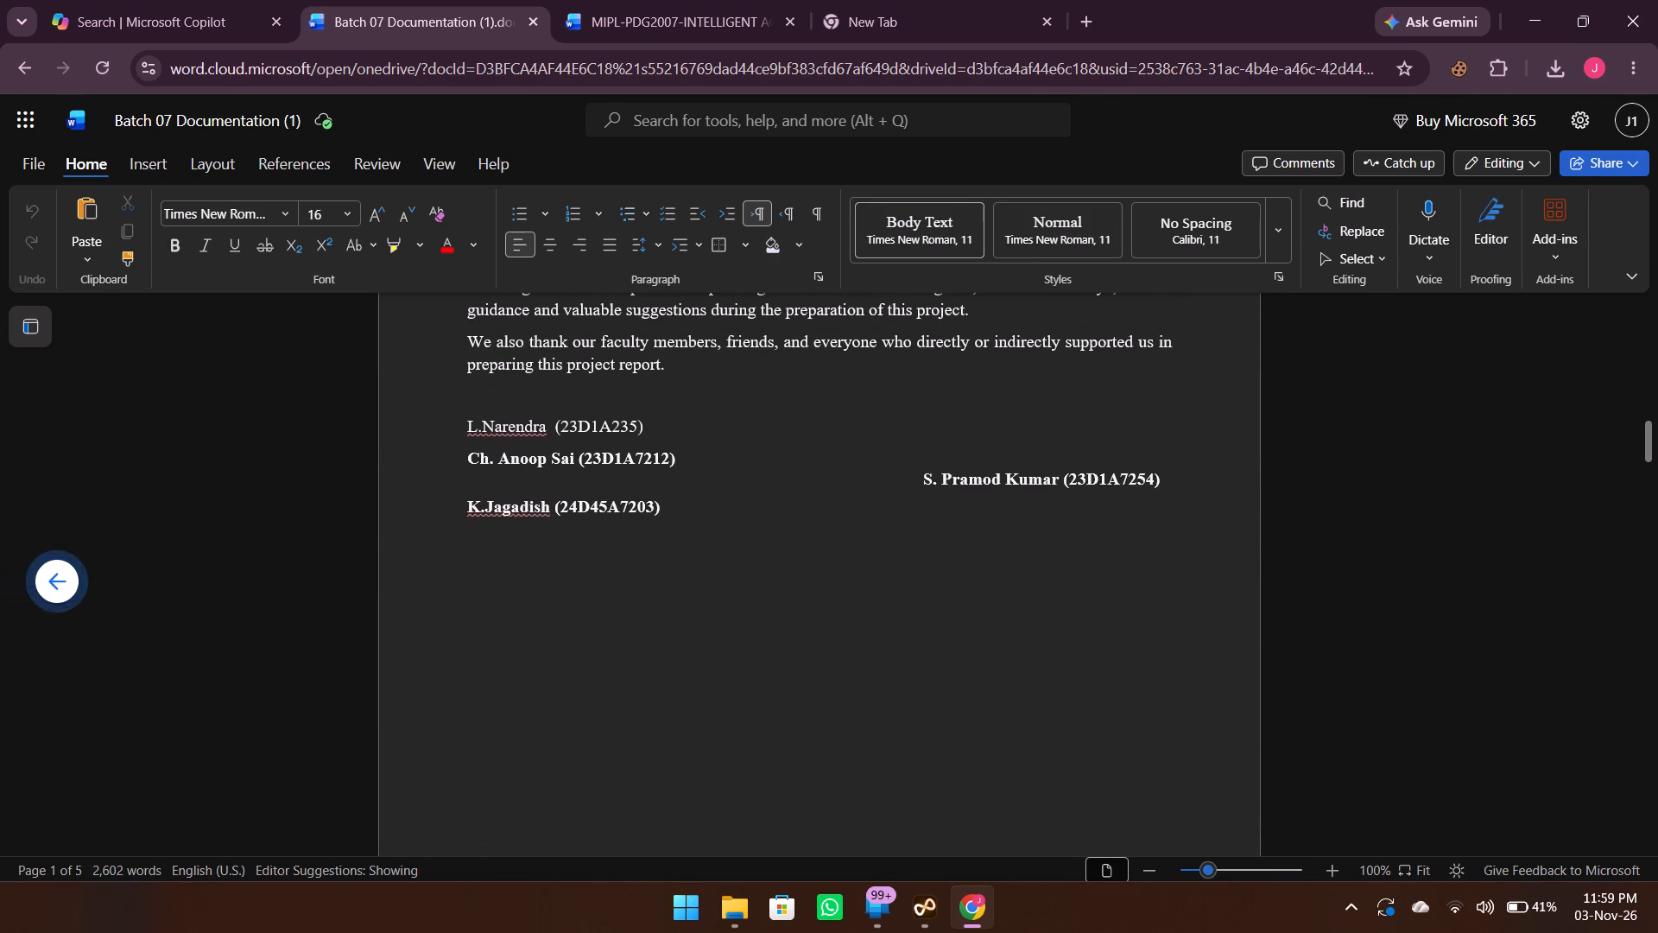
{"action": "scroll", "coordinate": [817, 650], "scroll_direction": "right", "scroll_amount": 1}
{"action": "scroll", "coordinate": [817, 650], "scroll_direction": "up", "scroll_amount": 6}
{"action": "scroll", "coordinate": [817, 650], "scroll_direction": "right", "scroll_amount": 10}
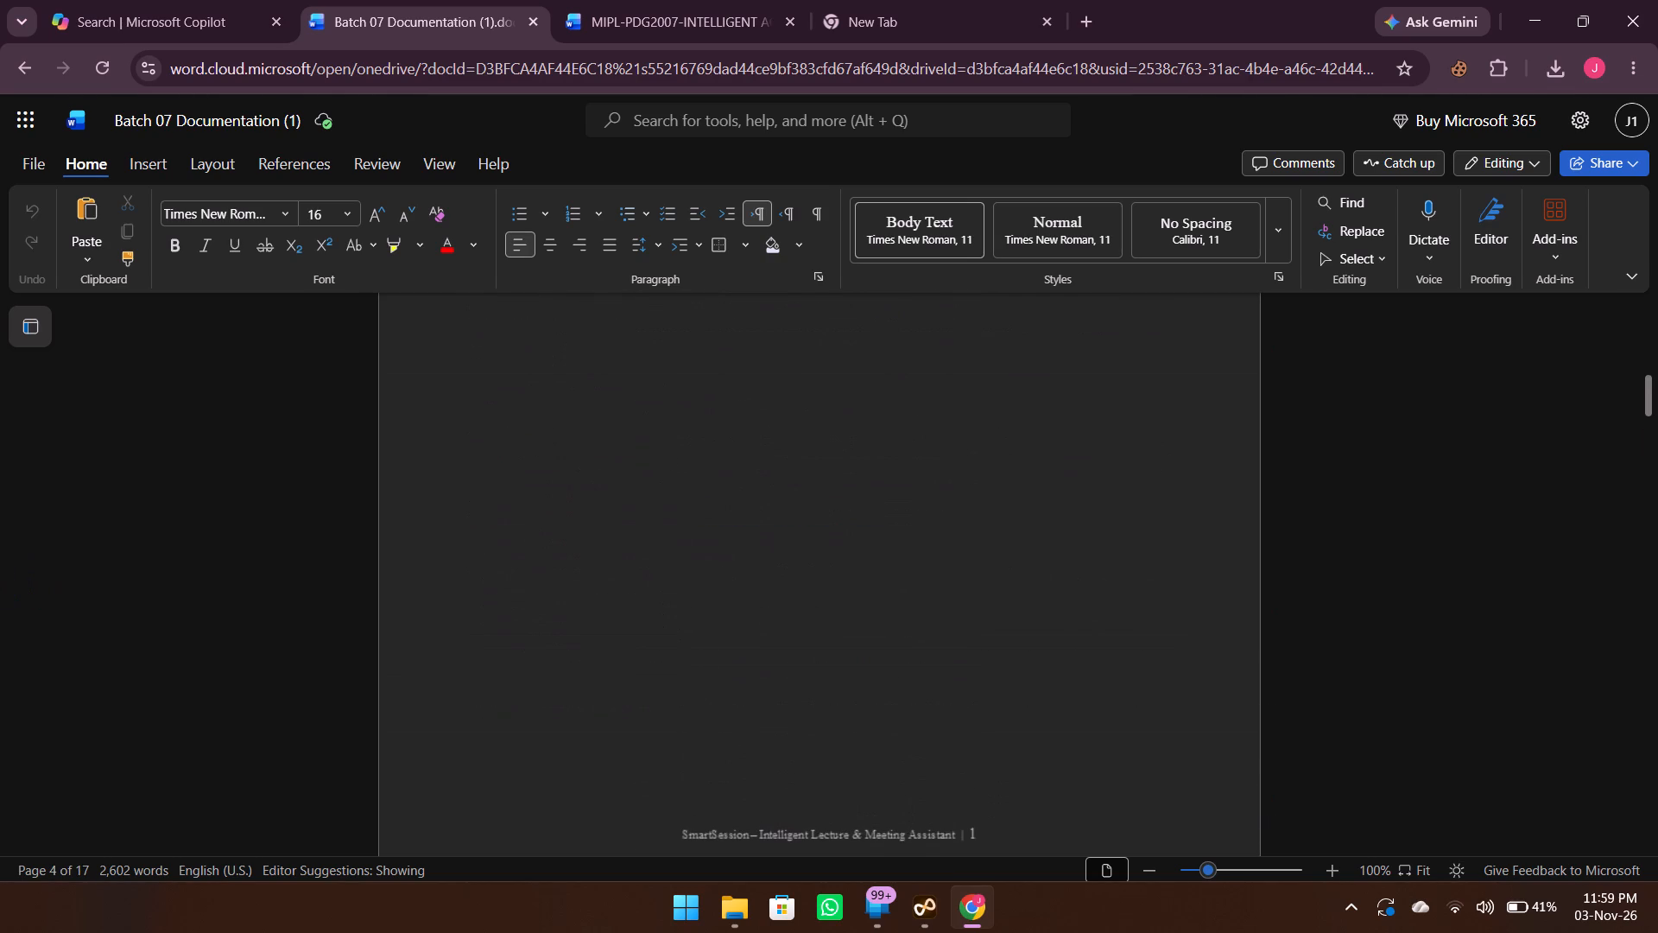
{"action": "scroll", "coordinate": [817, 650], "scroll_direction": "right", "scroll_amount": 10}
{"action": "scroll", "coordinate": [817, 650], "scroll_direction": "up", "scroll_amount": 6}
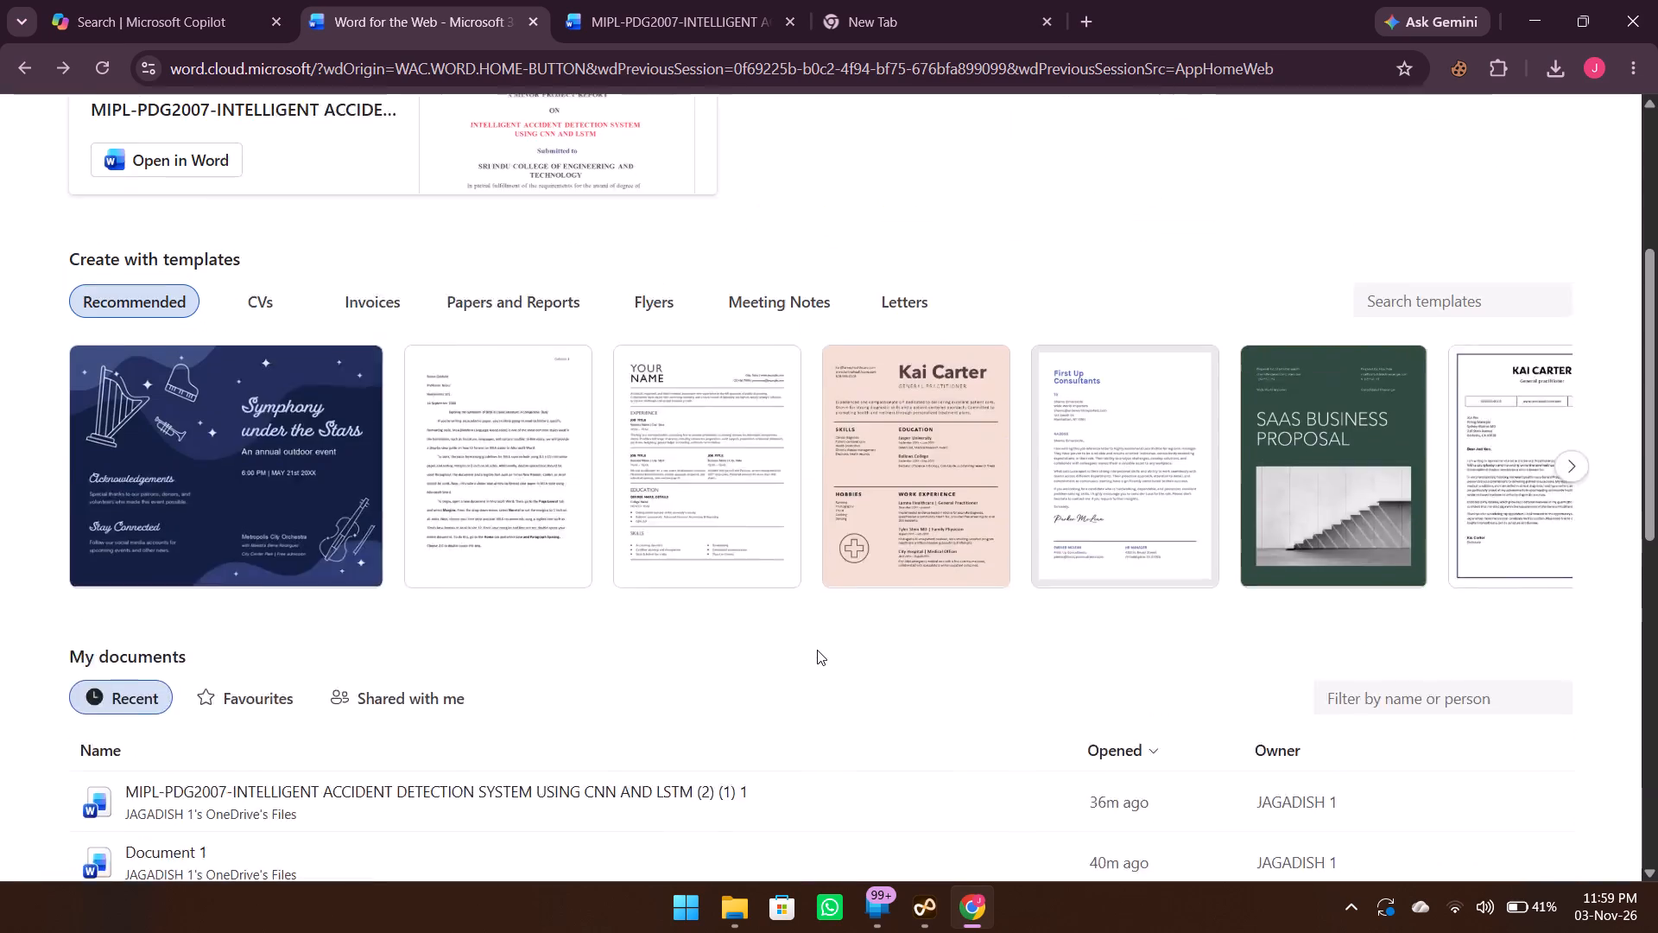
{"action": "scroll", "coordinate": [817, 650], "scroll_direction": "down", "scroll_amount": 1}
{"action": "scroll", "coordinate": [817, 650], "scroll_direction": "right", "scroll_amount": 13}
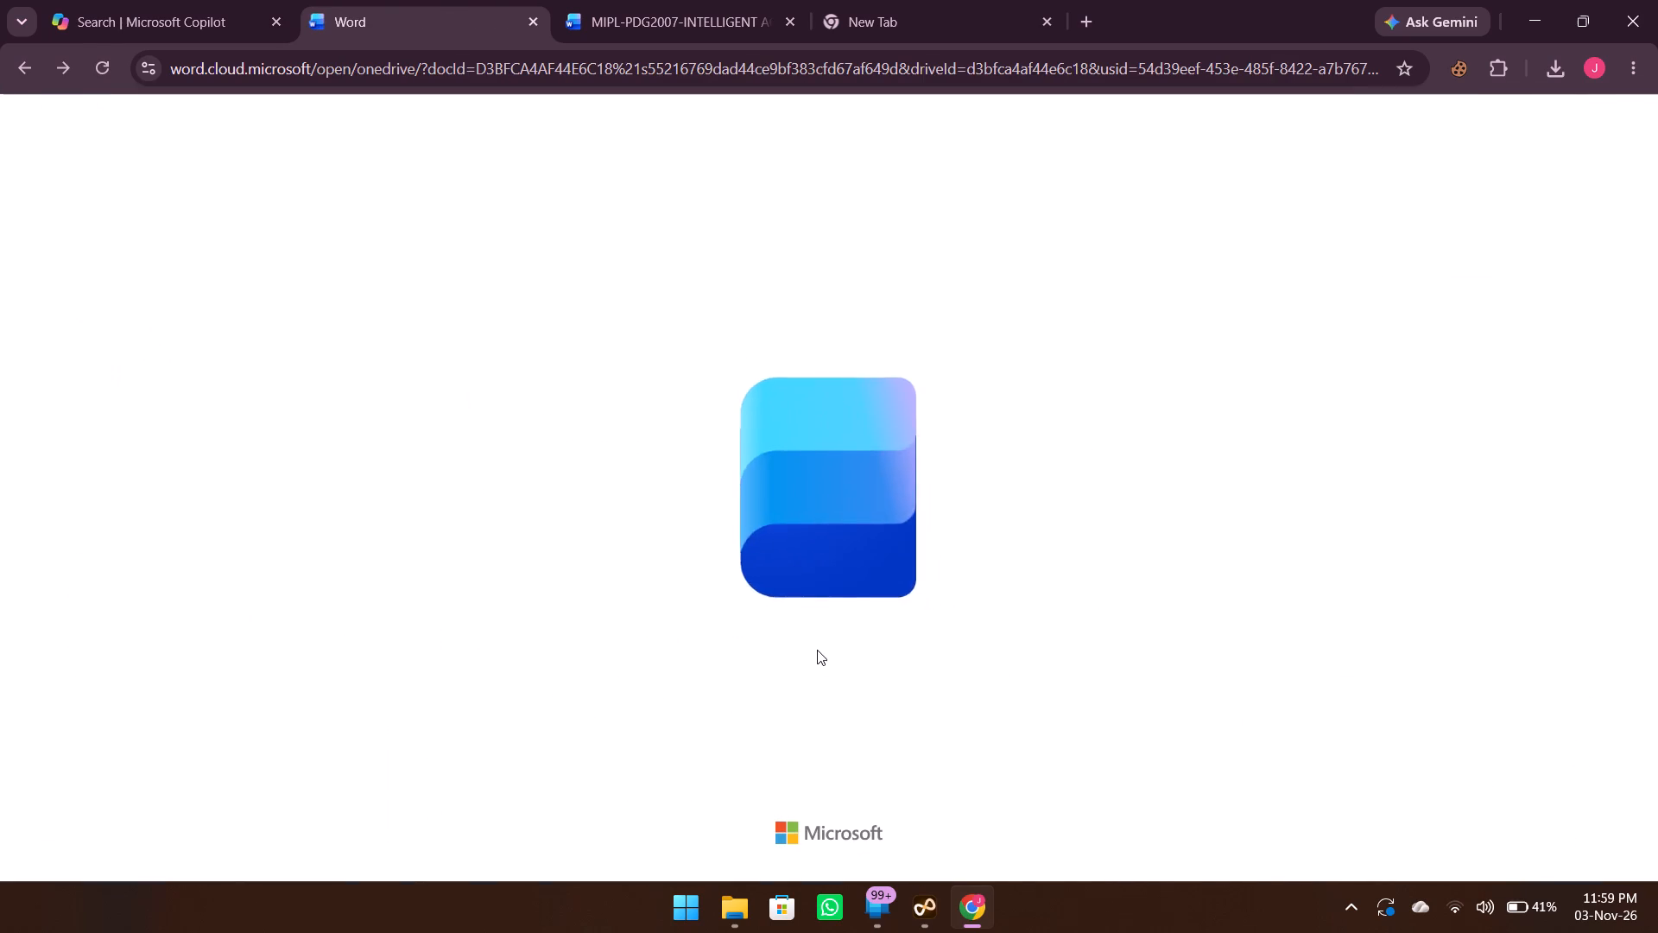
{"action": "scroll", "coordinate": [817, 650], "scroll_direction": "down", "scroll_amount": 2}
{"action": "scroll", "coordinate": [817, 650], "scroll_direction": "right", "scroll_amount": 2}
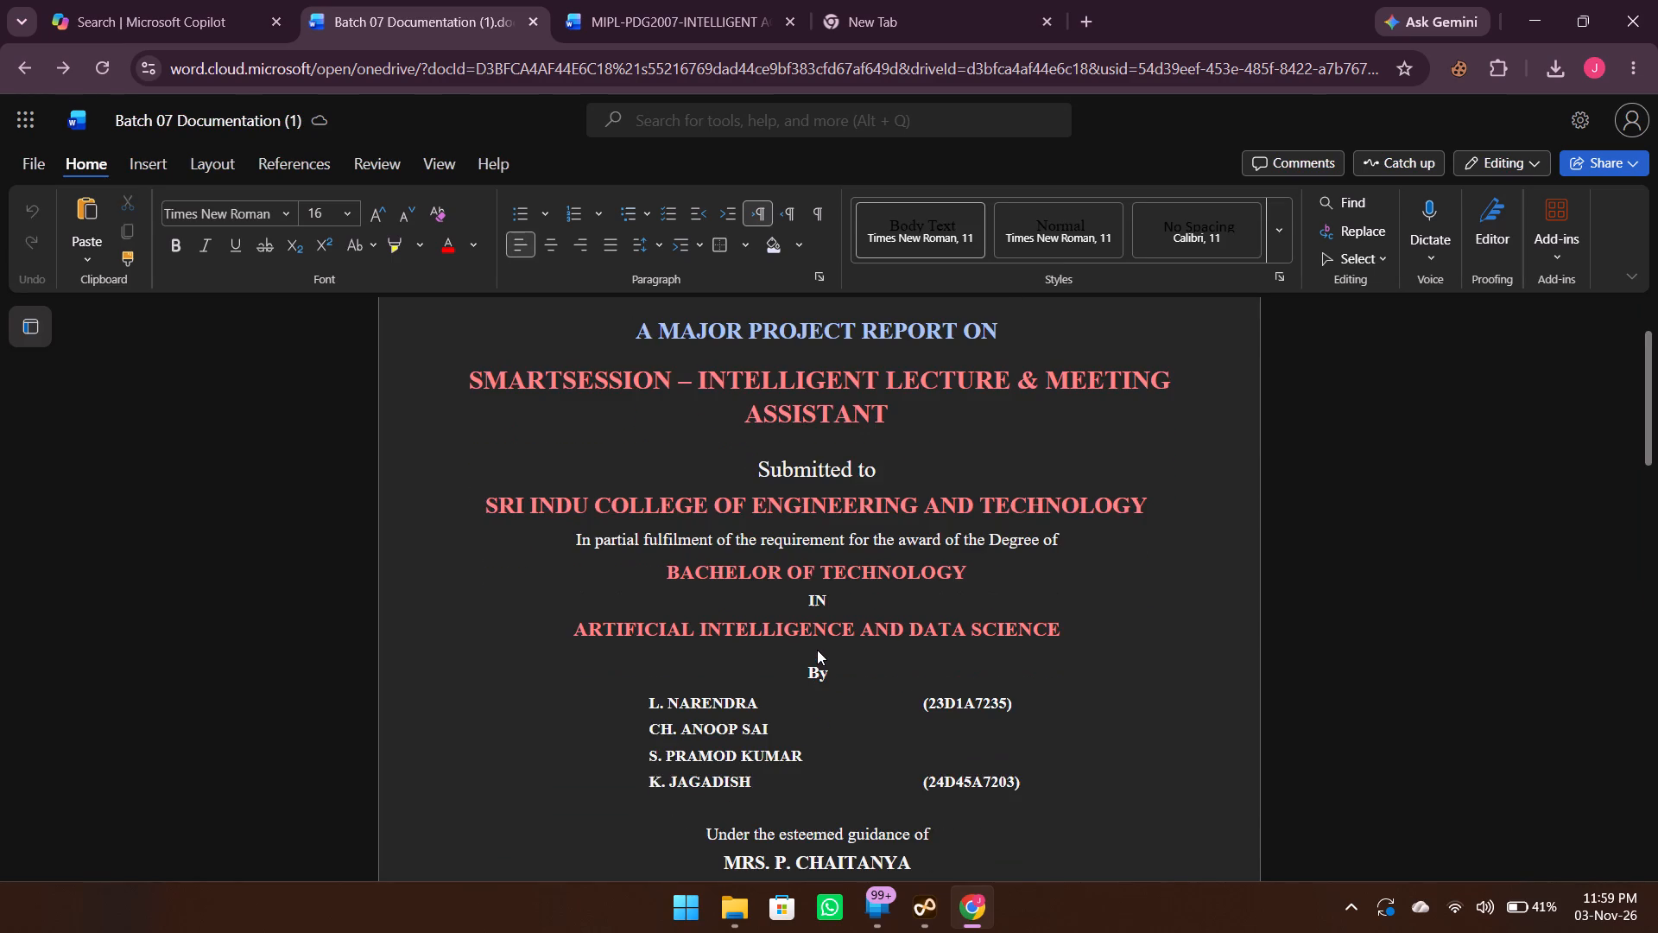
{"action": "scroll", "coordinate": [817, 650], "scroll_direction": "right", "scroll_amount": 6}
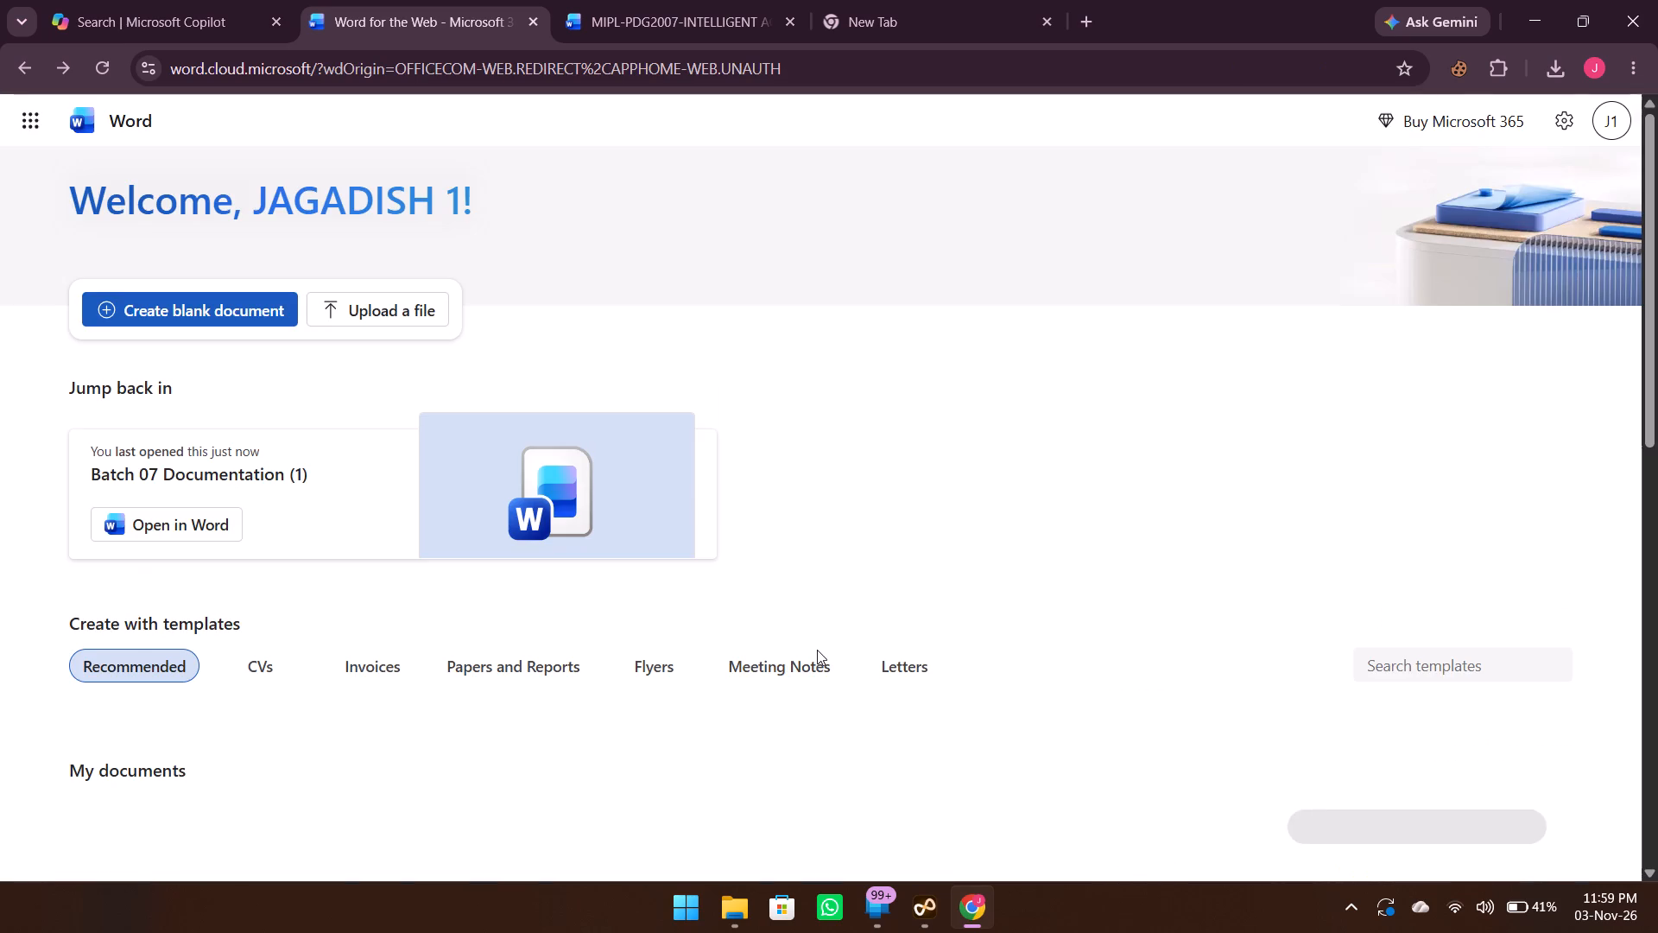
{"action": "scroll", "coordinate": [817, 650], "scroll_direction": "down", "scroll_amount": 6}
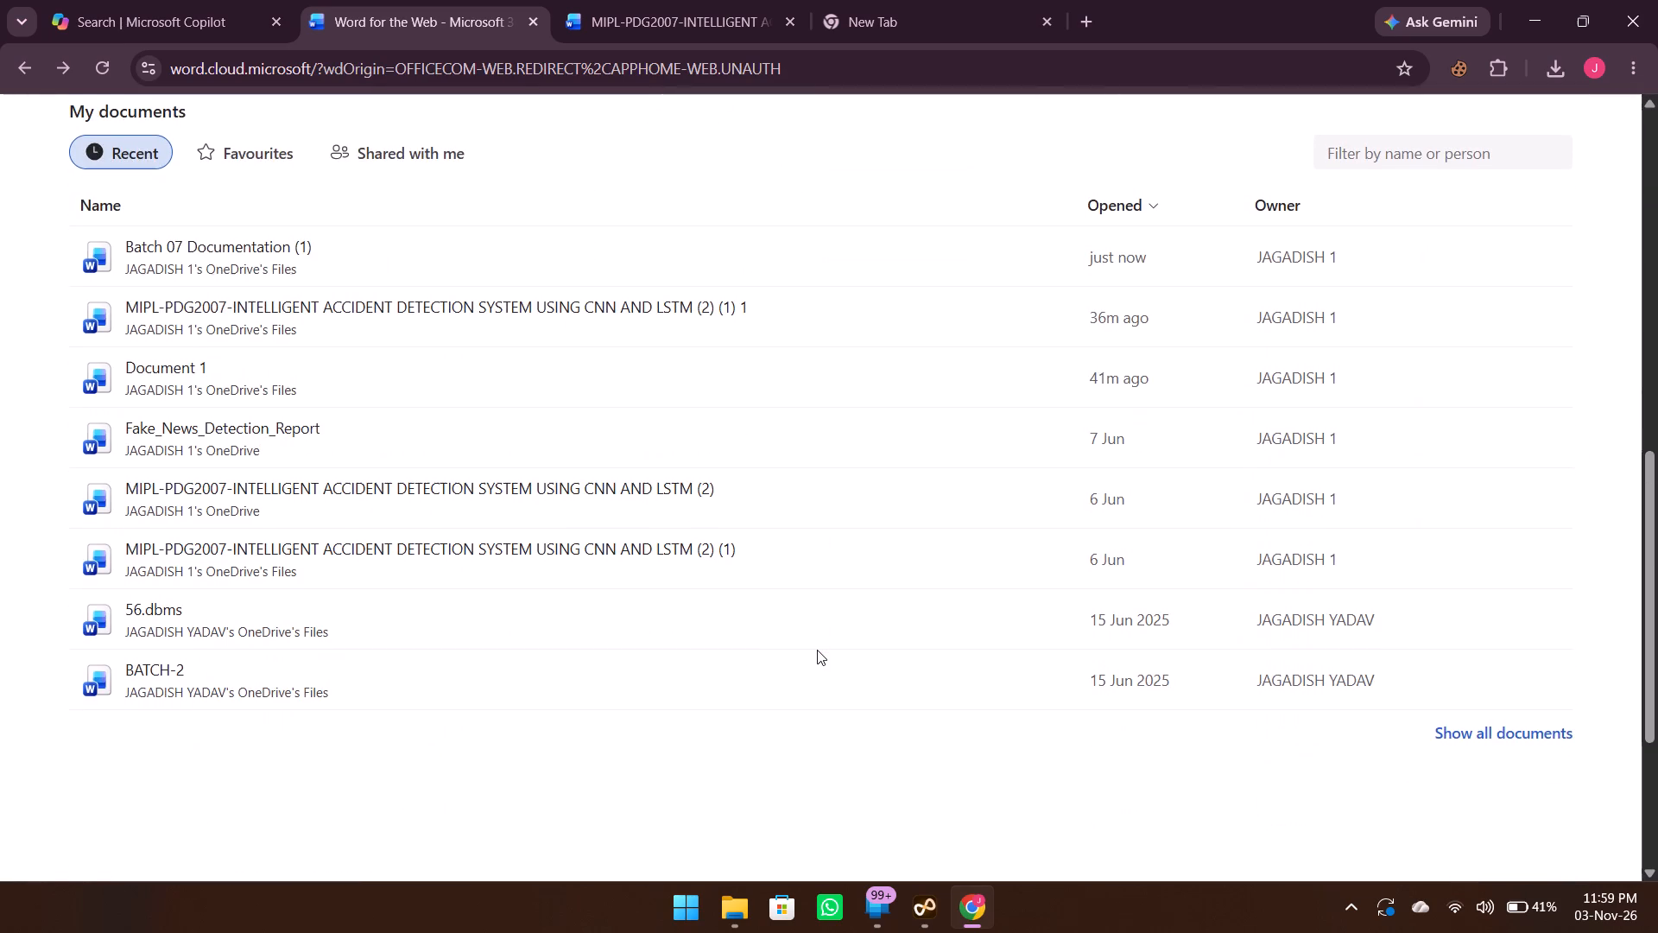
{"action": "scroll", "coordinate": [817, 650], "scroll_direction": "down", "scroll_amount": 2}
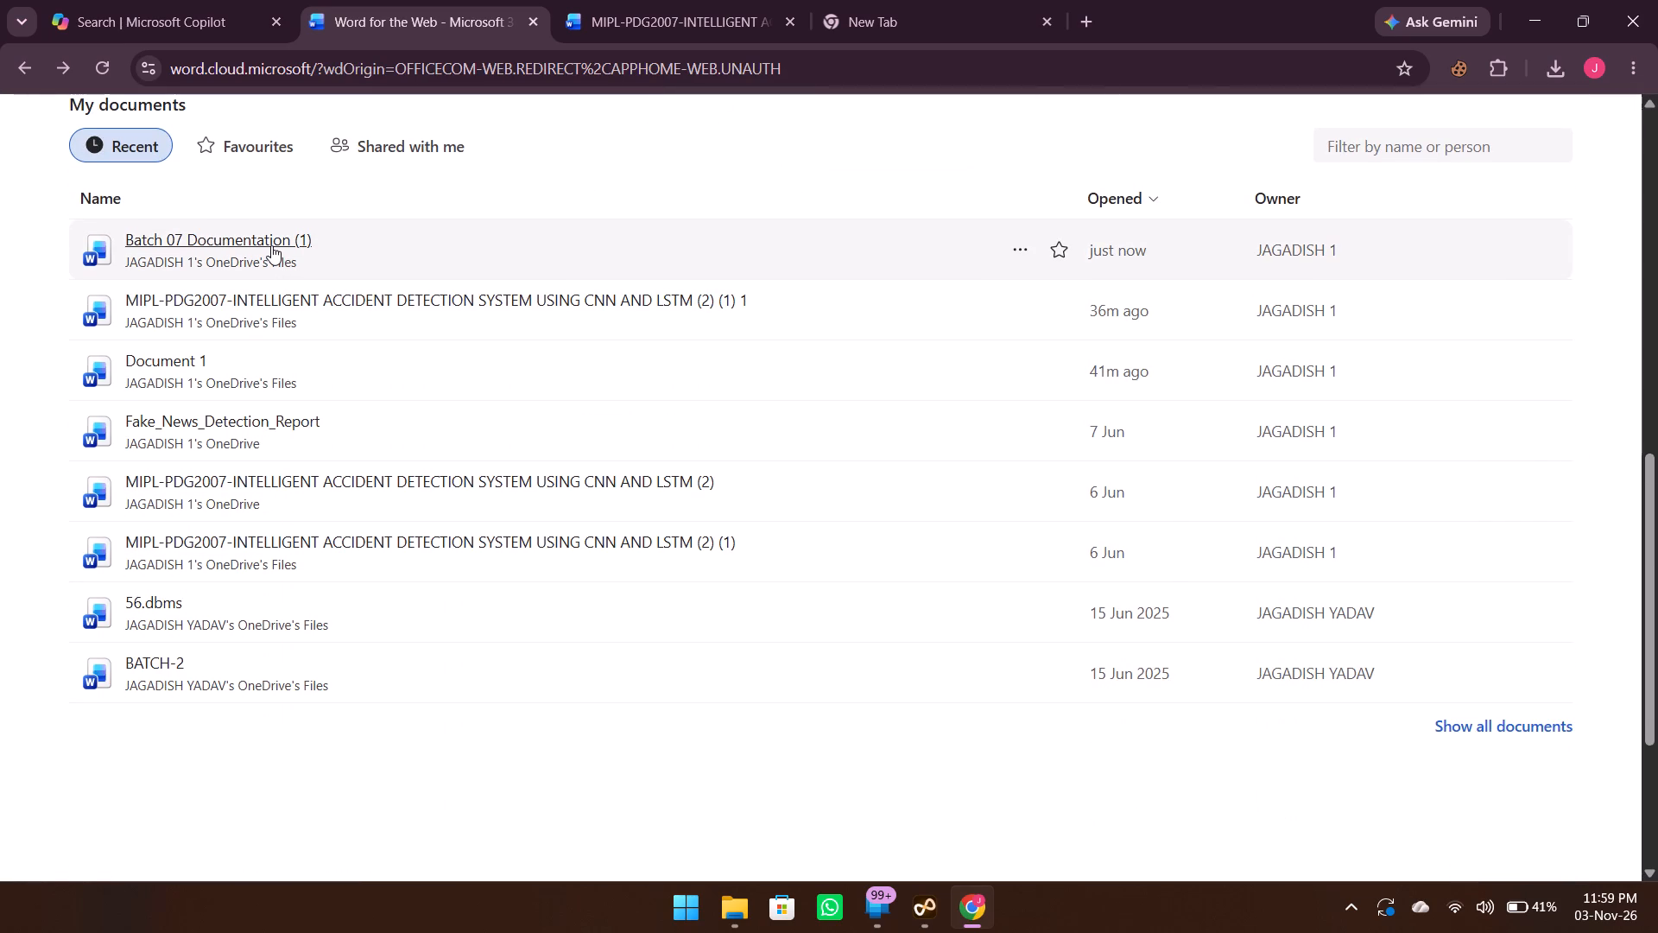
{"action": "left_click", "coordinate": [271, 245]}
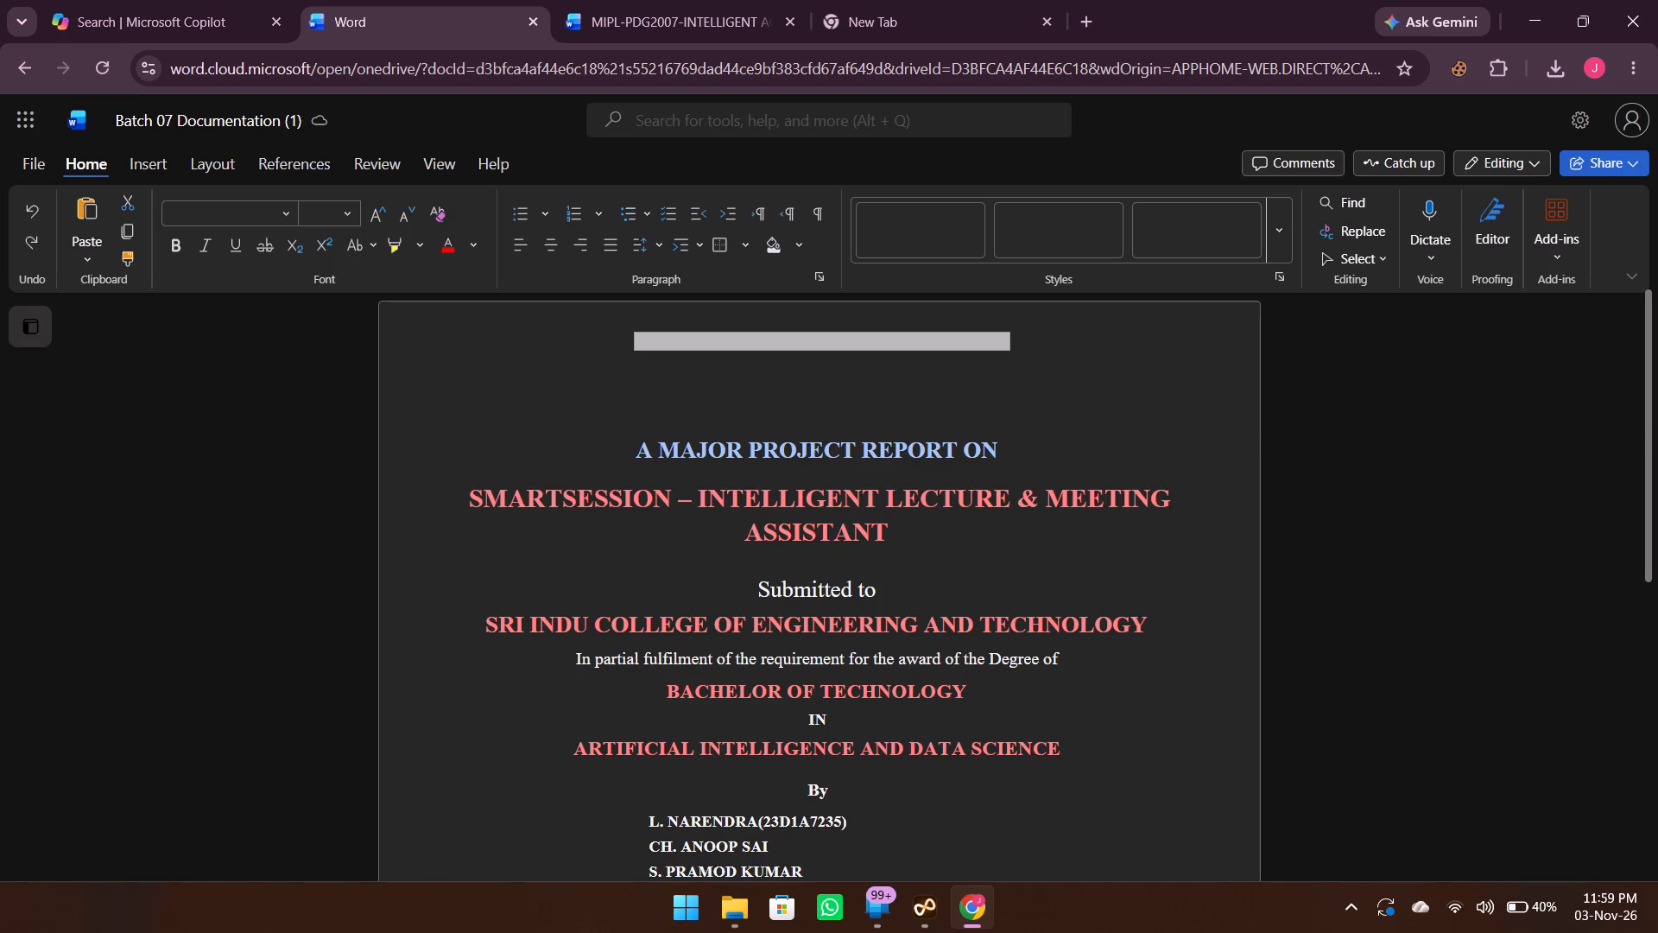
Examine the report from the cover page's student table through the certificate and declaration to the acknowledgement's student list.
{"action": "scroll", "coordinate": [742, 640], "scroll_direction": "down", "scroll_amount": 3}
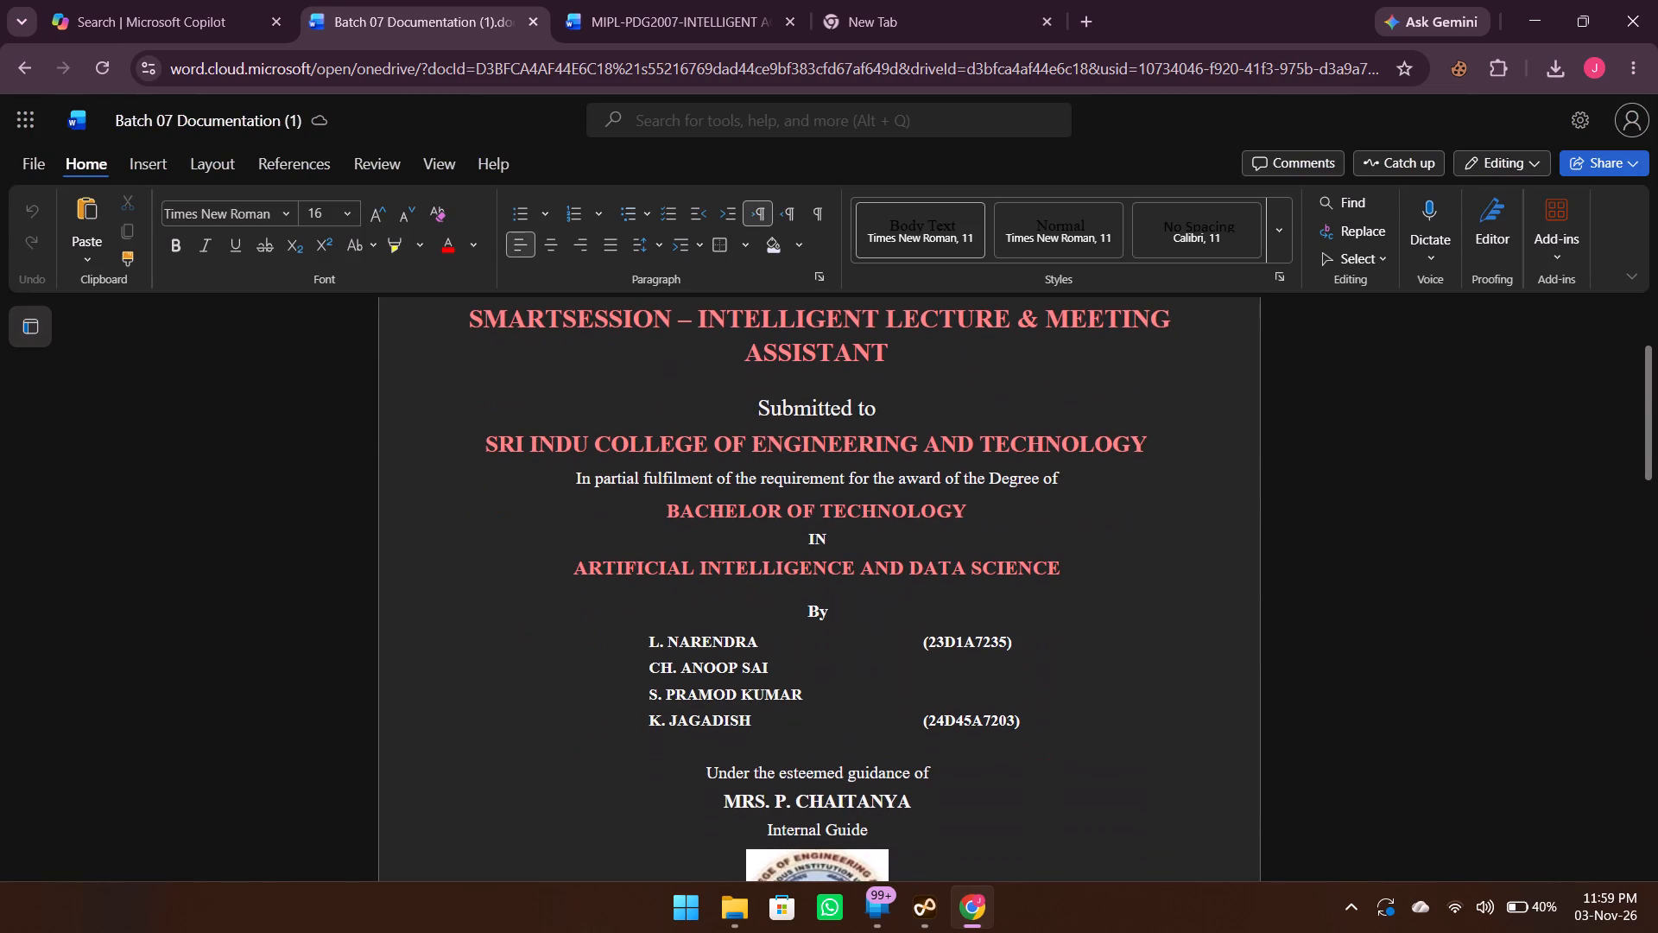
{"action": "left_click", "coordinate": [948, 671]}
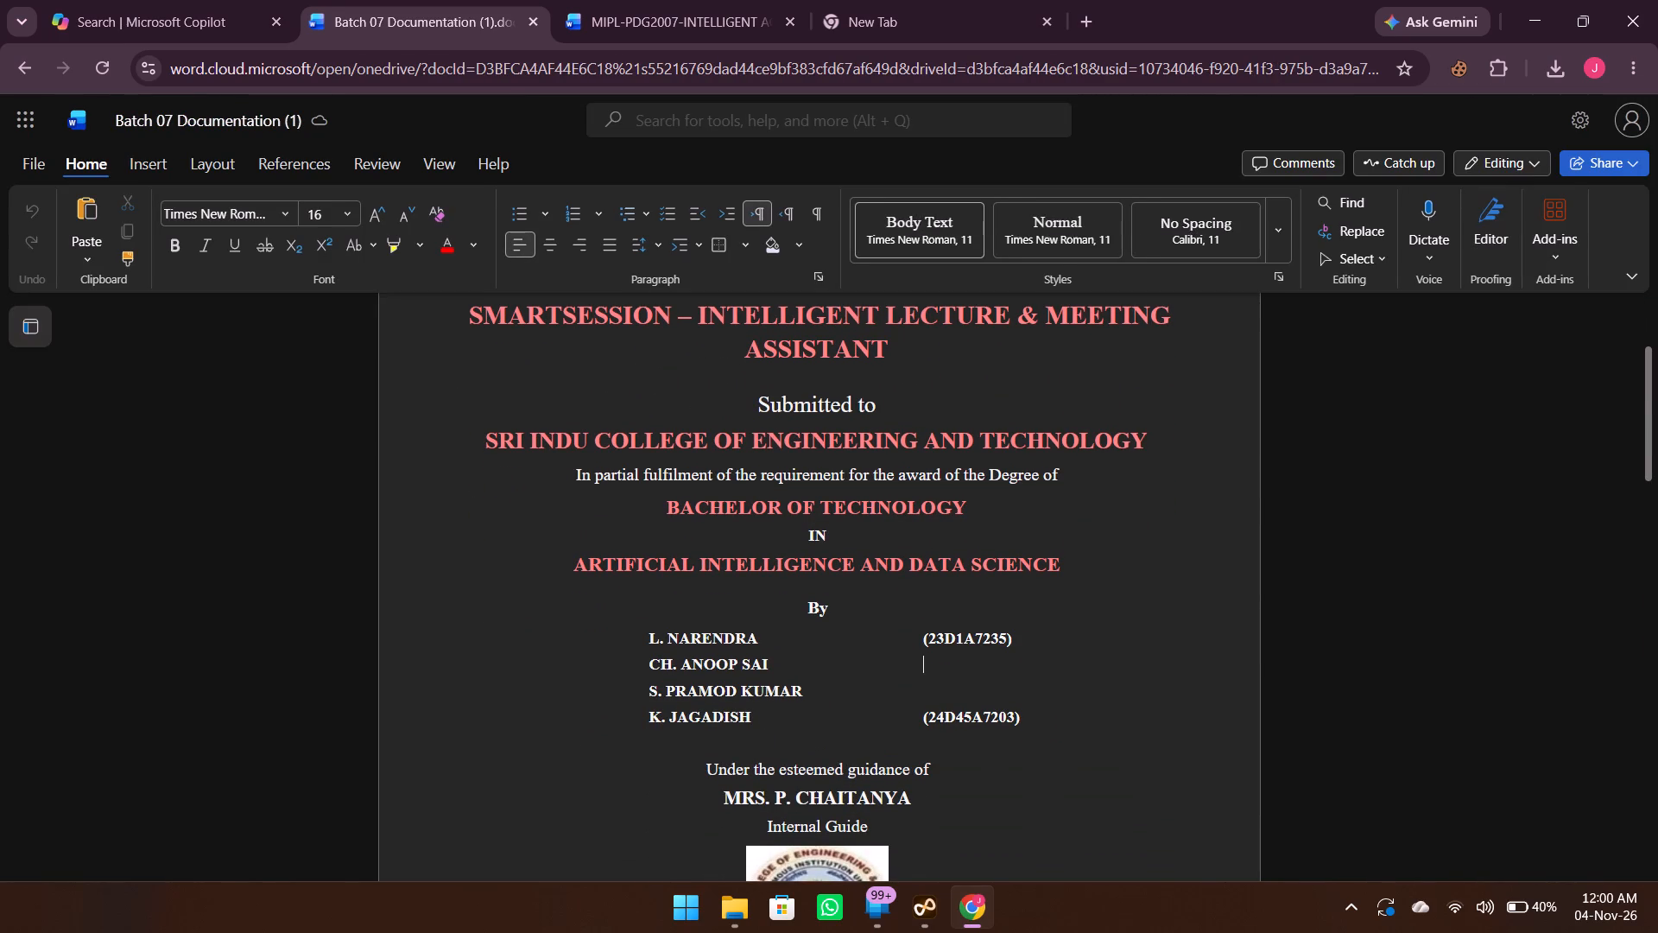
{"action": "left_click", "coordinate": [904, 715]}
{"action": "scroll", "coordinate": [904, 715], "scroll_direction": "down", "scroll_amount": 3}
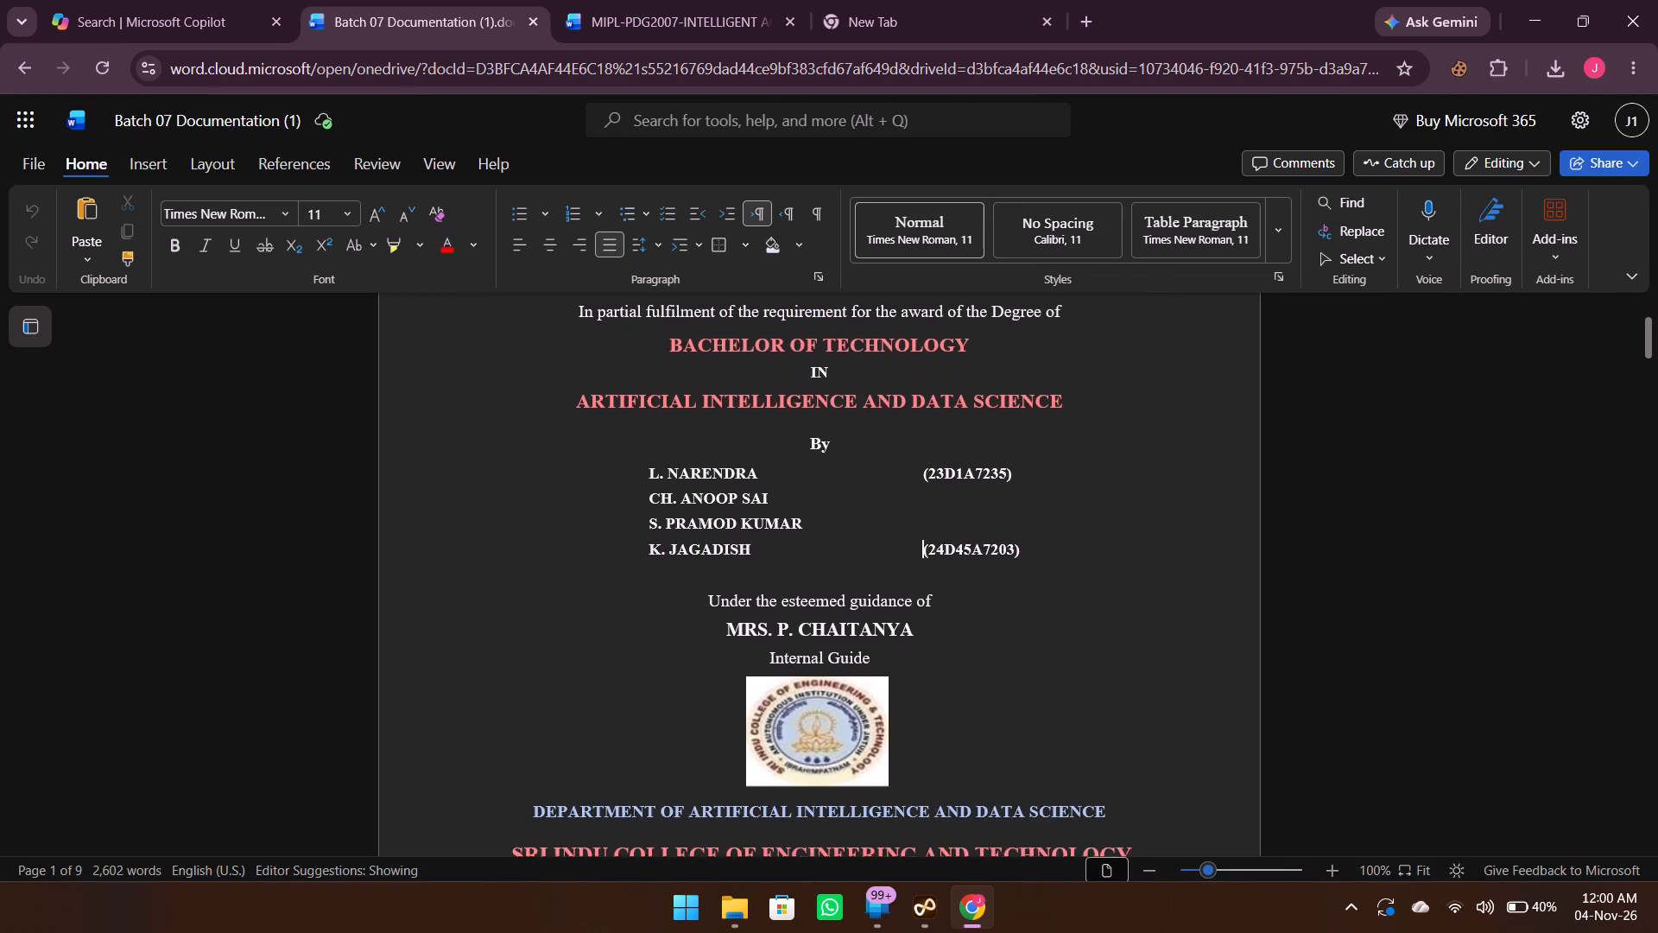
{"action": "scroll", "coordinate": [904, 715], "scroll_direction": "down", "scroll_amount": 7}
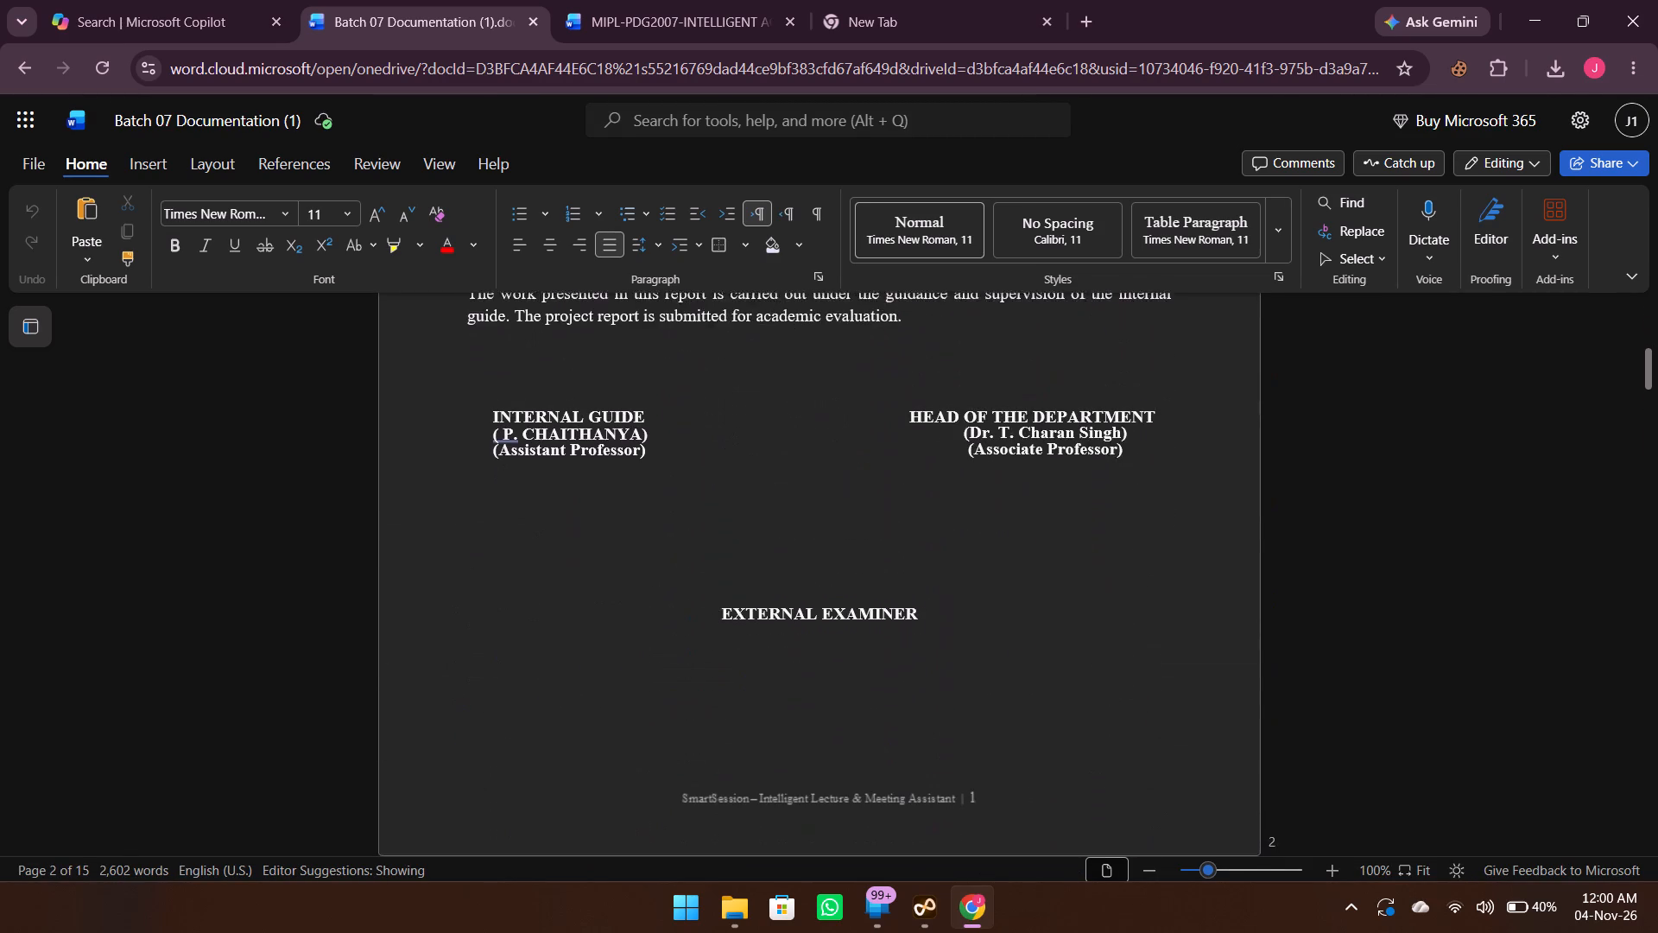
{"action": "scroll", "coordinate": [904, 715], "scroll_direction": "down", "scroll_amount": 2}
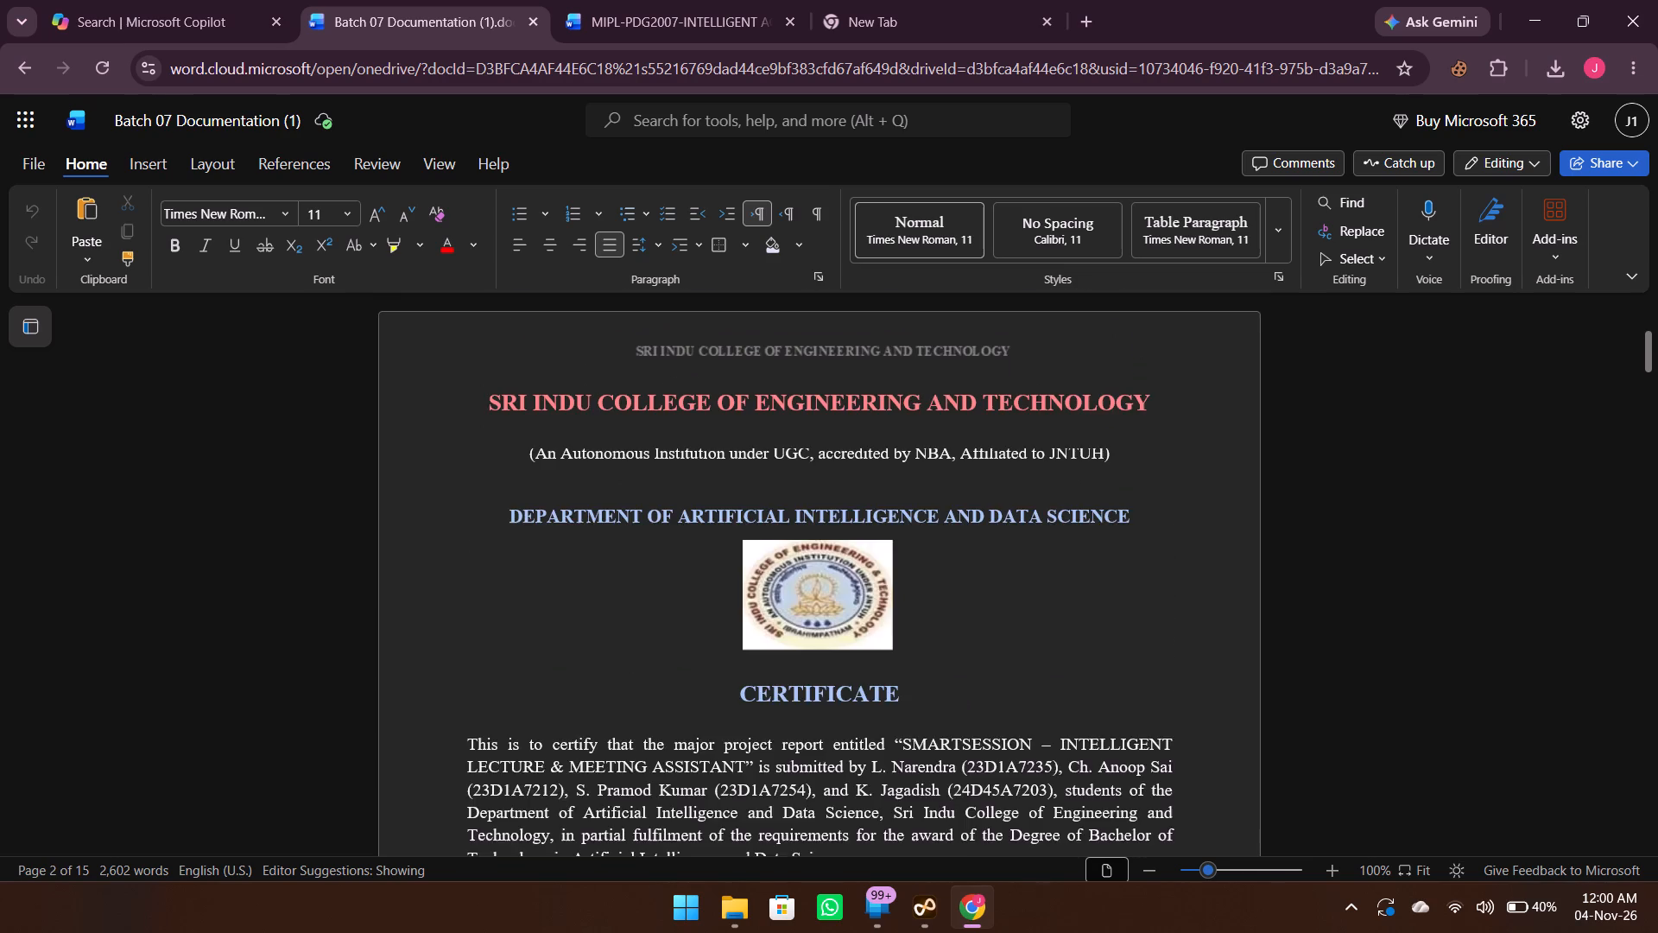
{"action": "scroll", "coordinate": [904, 715], "scroll_direction": "down", "scroll_amount": 3}
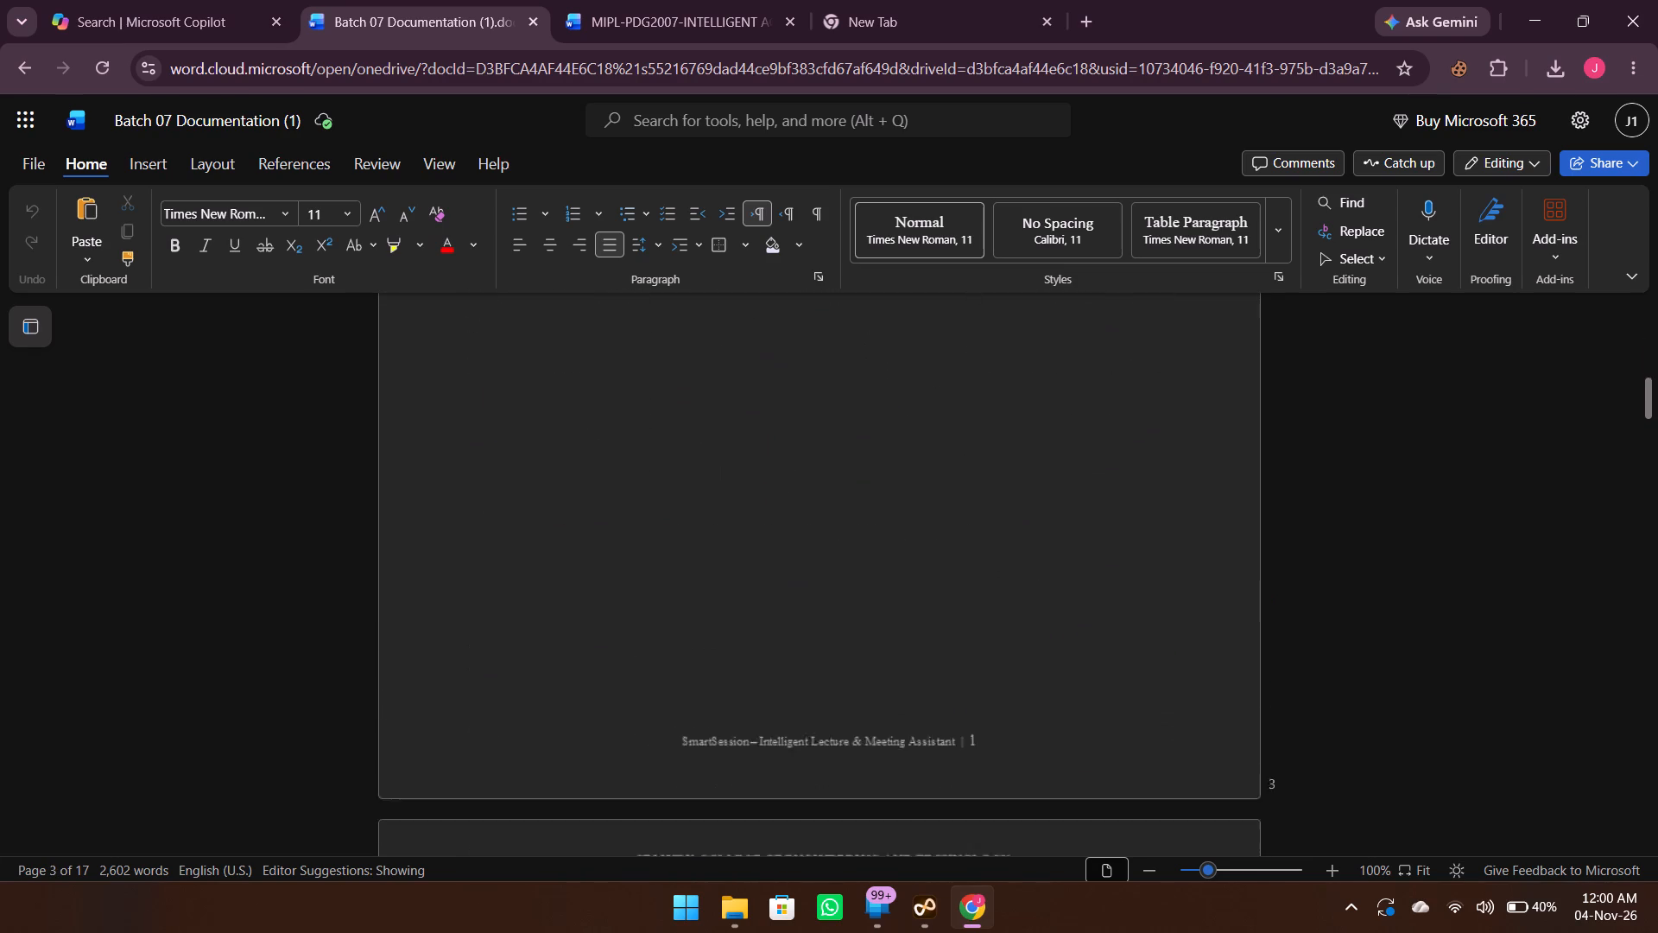
{"action": "scroll", "coordinate": [904, 715], "scroll_direction": "down", "scroll_amount": 1}
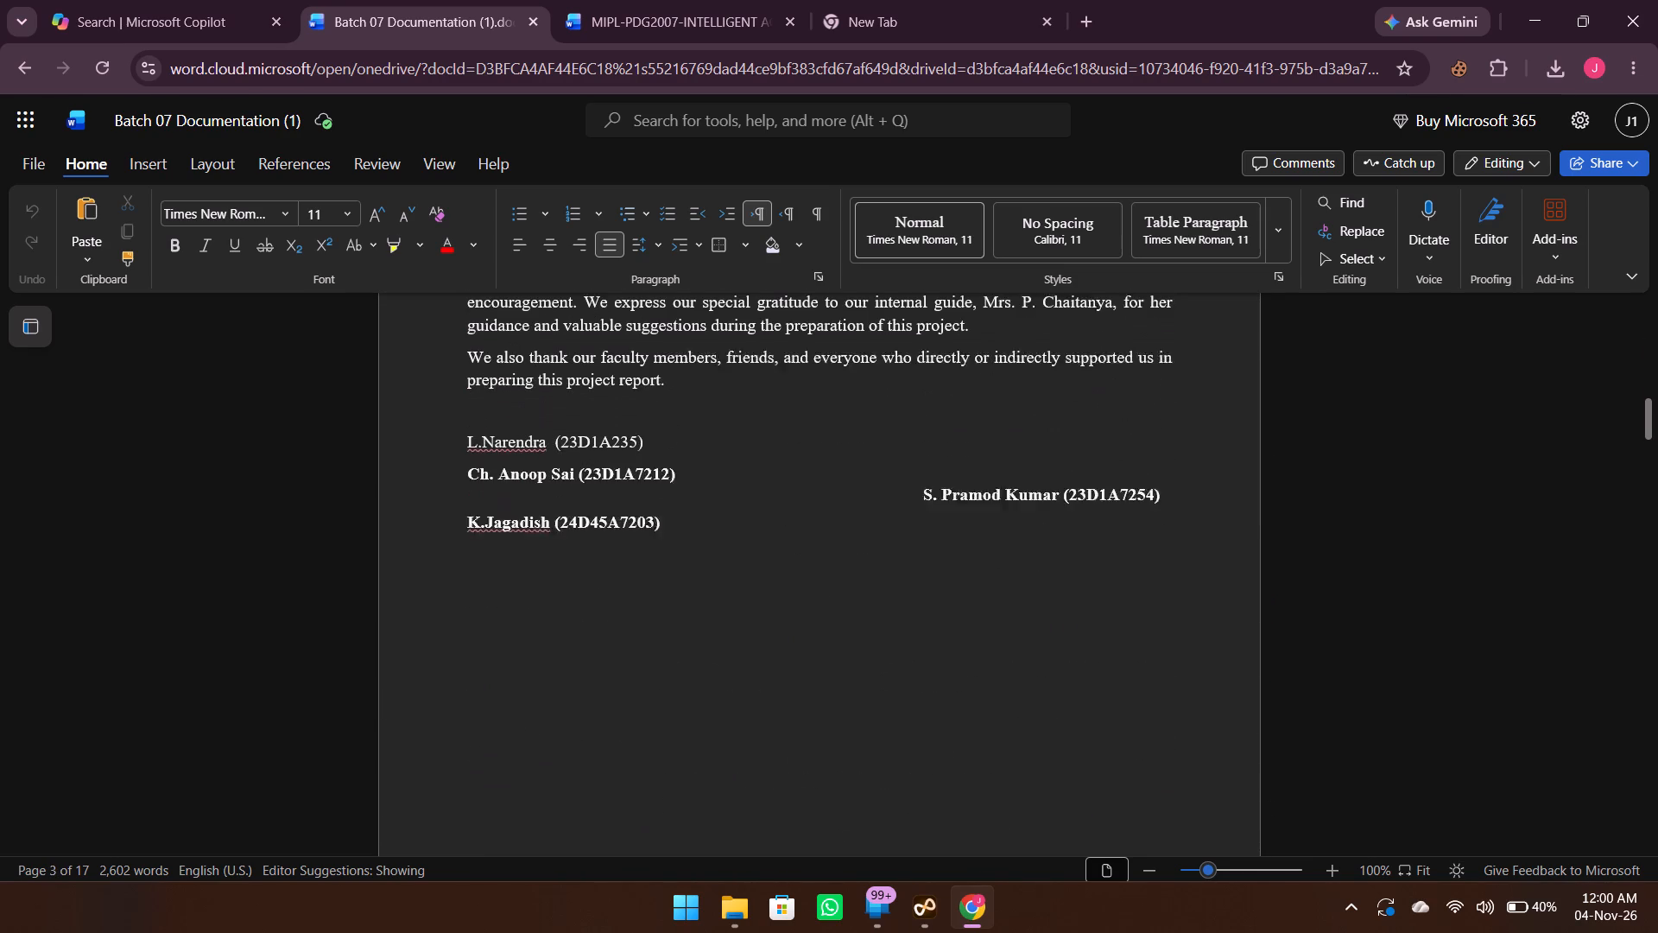
{"action": "scroll", "coordinate": [904, 715], "scroll_direction": "down", "scroll_amount": 3}
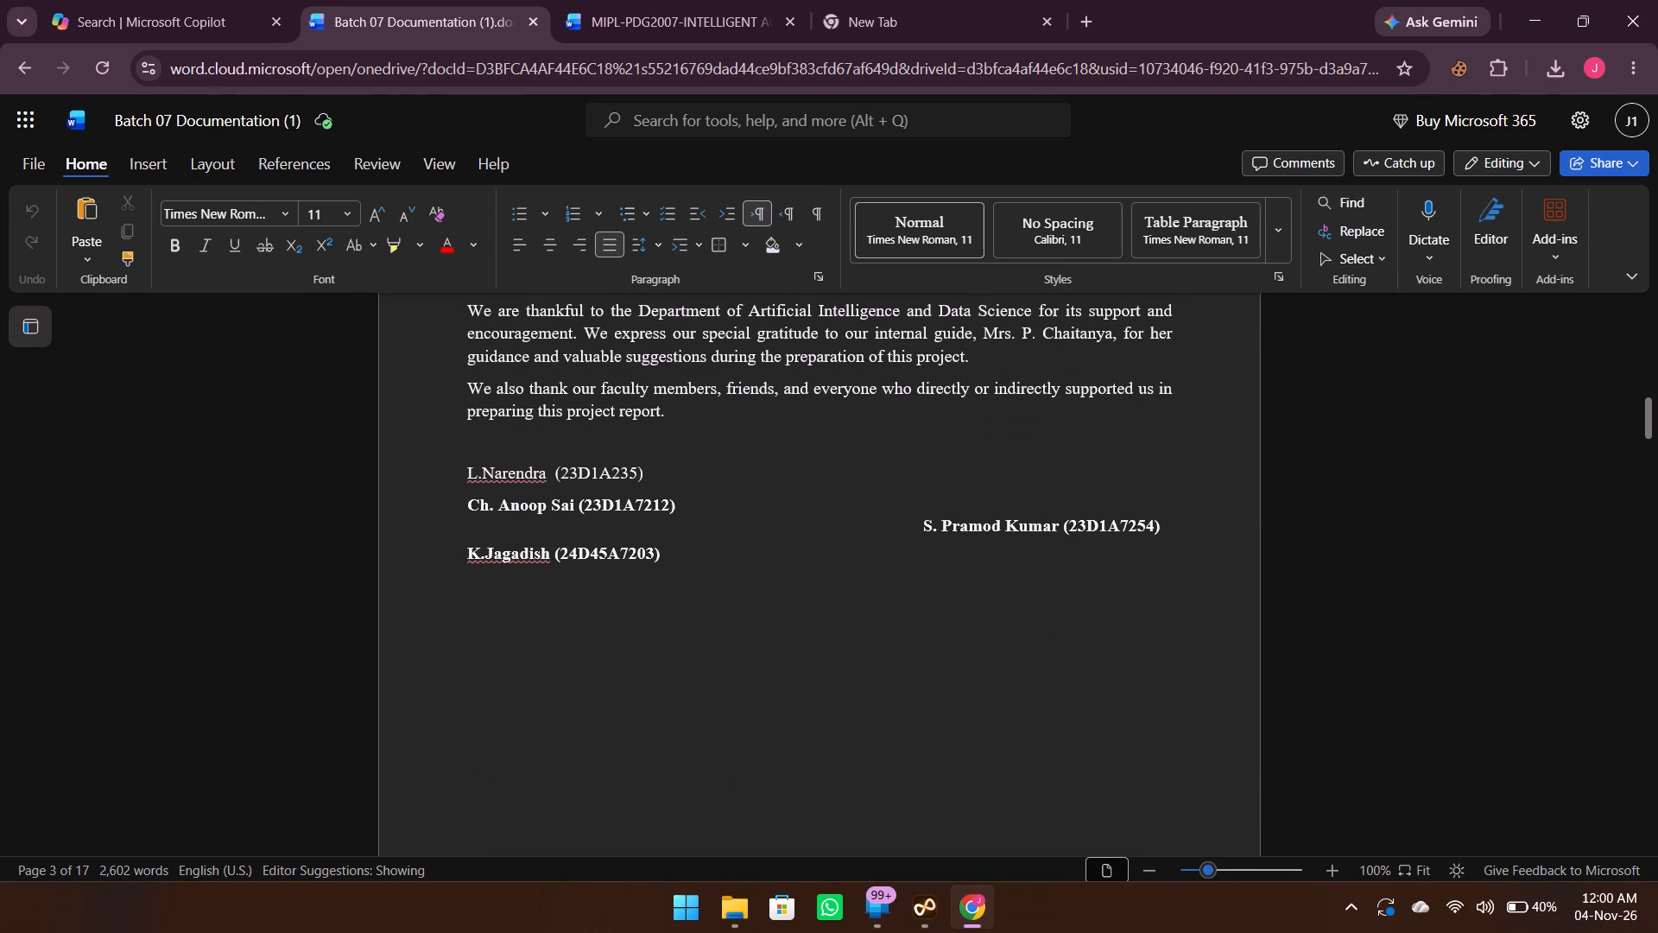
Indent the first student's line below the acknowledgement with tabs so it aligns with the third student's entry.
{"action": "left_click", "coordinate": [463, 475]}
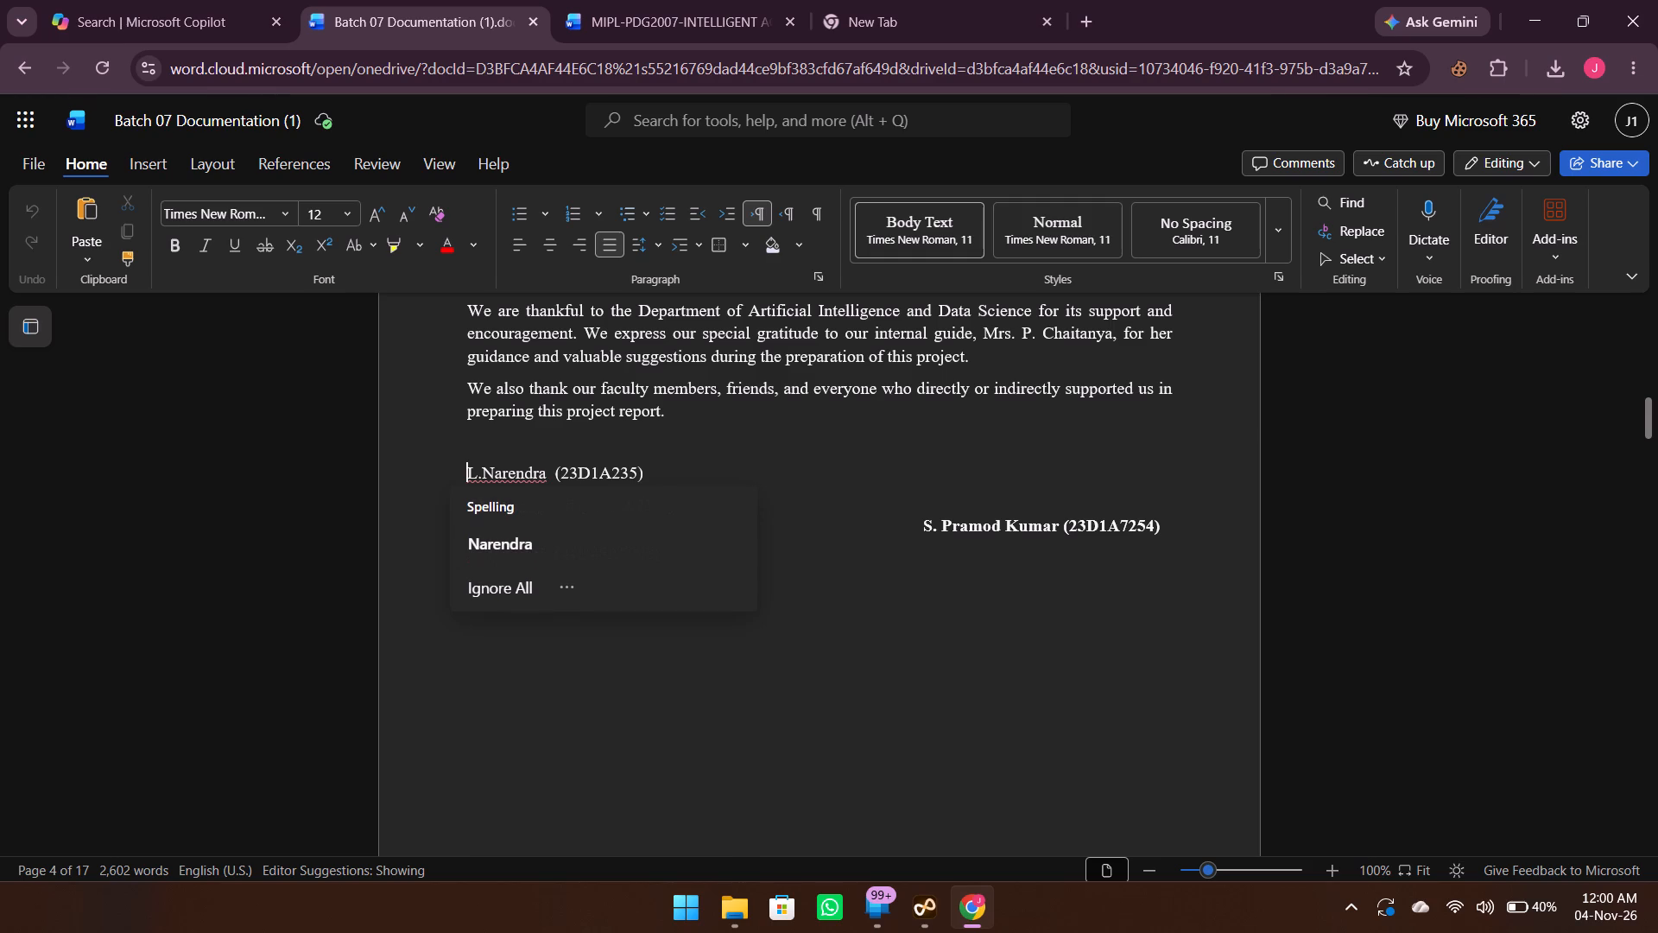
{"action": "key", "text": "Tab"}
{"action": "key", "text": "Tab"}
{"action": "key", "text": "Tab"}
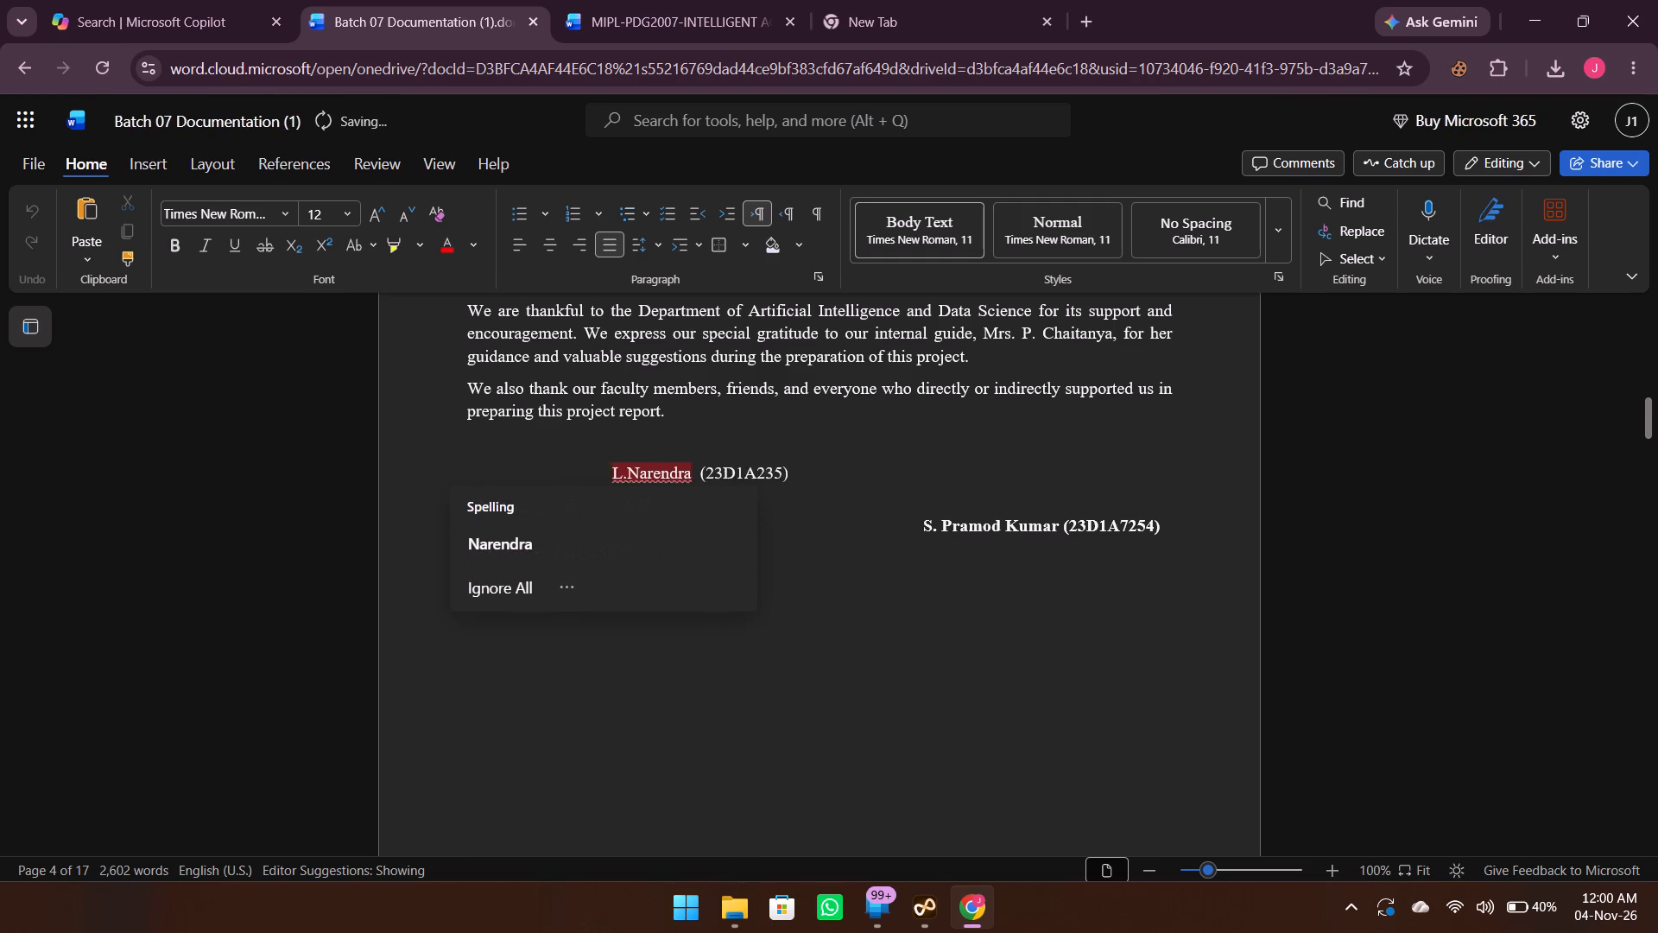
{"action": "key", "text": "Tab"}
{"action": "key", "text": "Tab"}
{"action": "key", "text": "Tab"}
{"action": "key", "text": "Tab"}
{"action": "key", "text": "Tab"}
{"action": "key", "text": "Tab"}
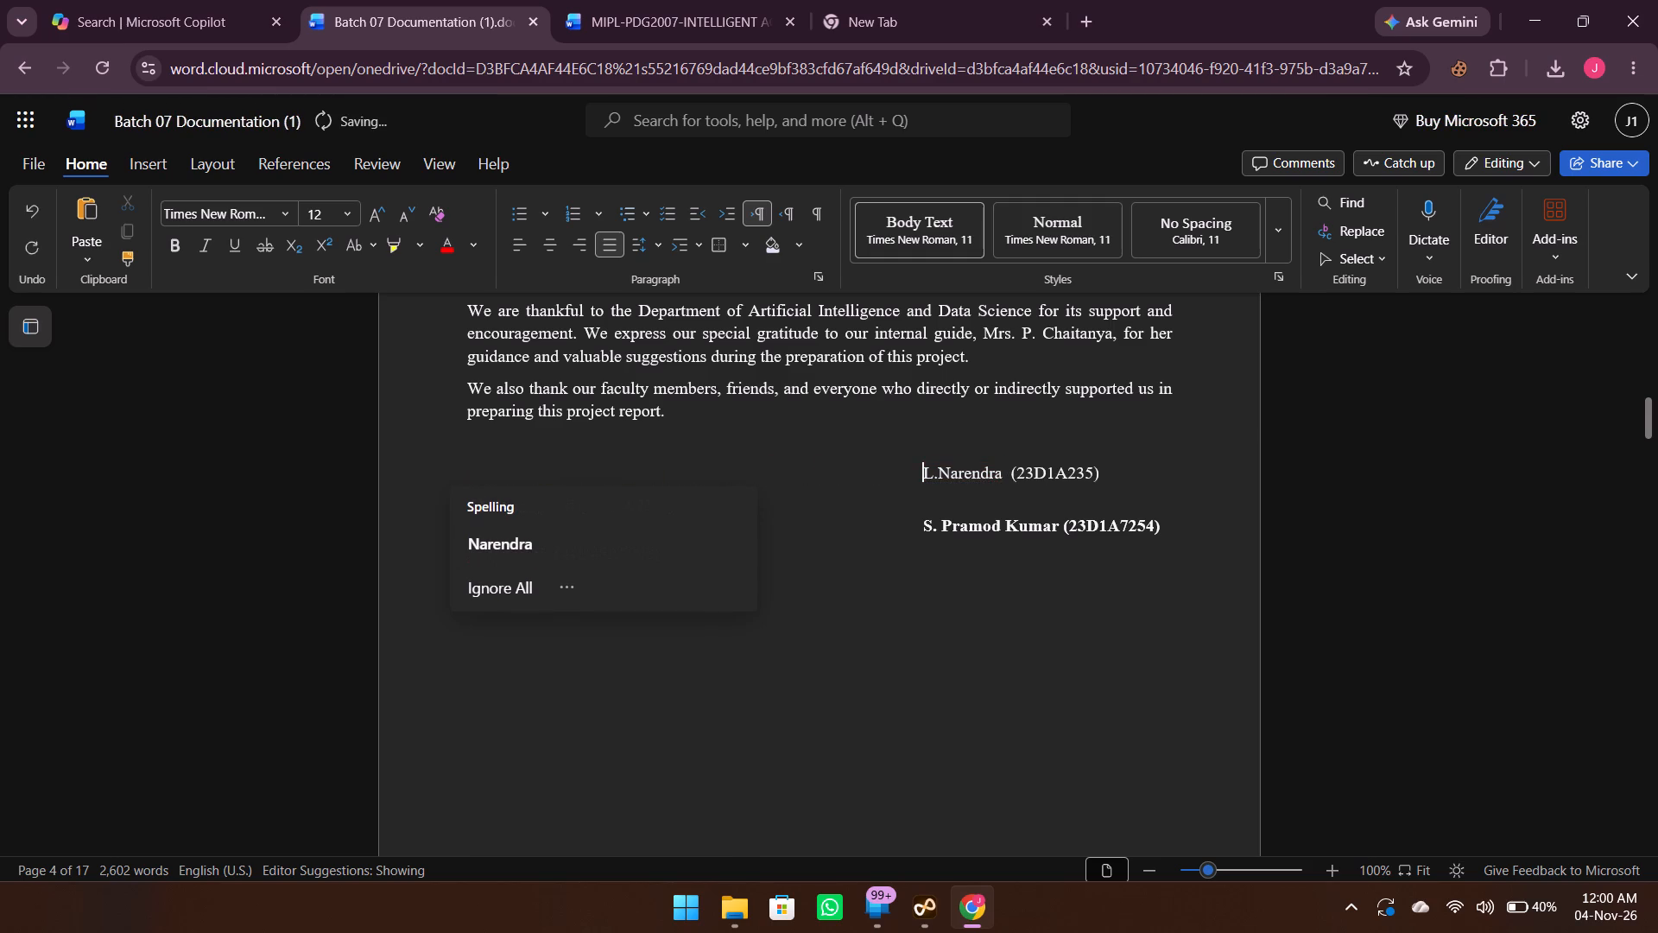
{"action": "left_click", "coordinate": [482, 469]}
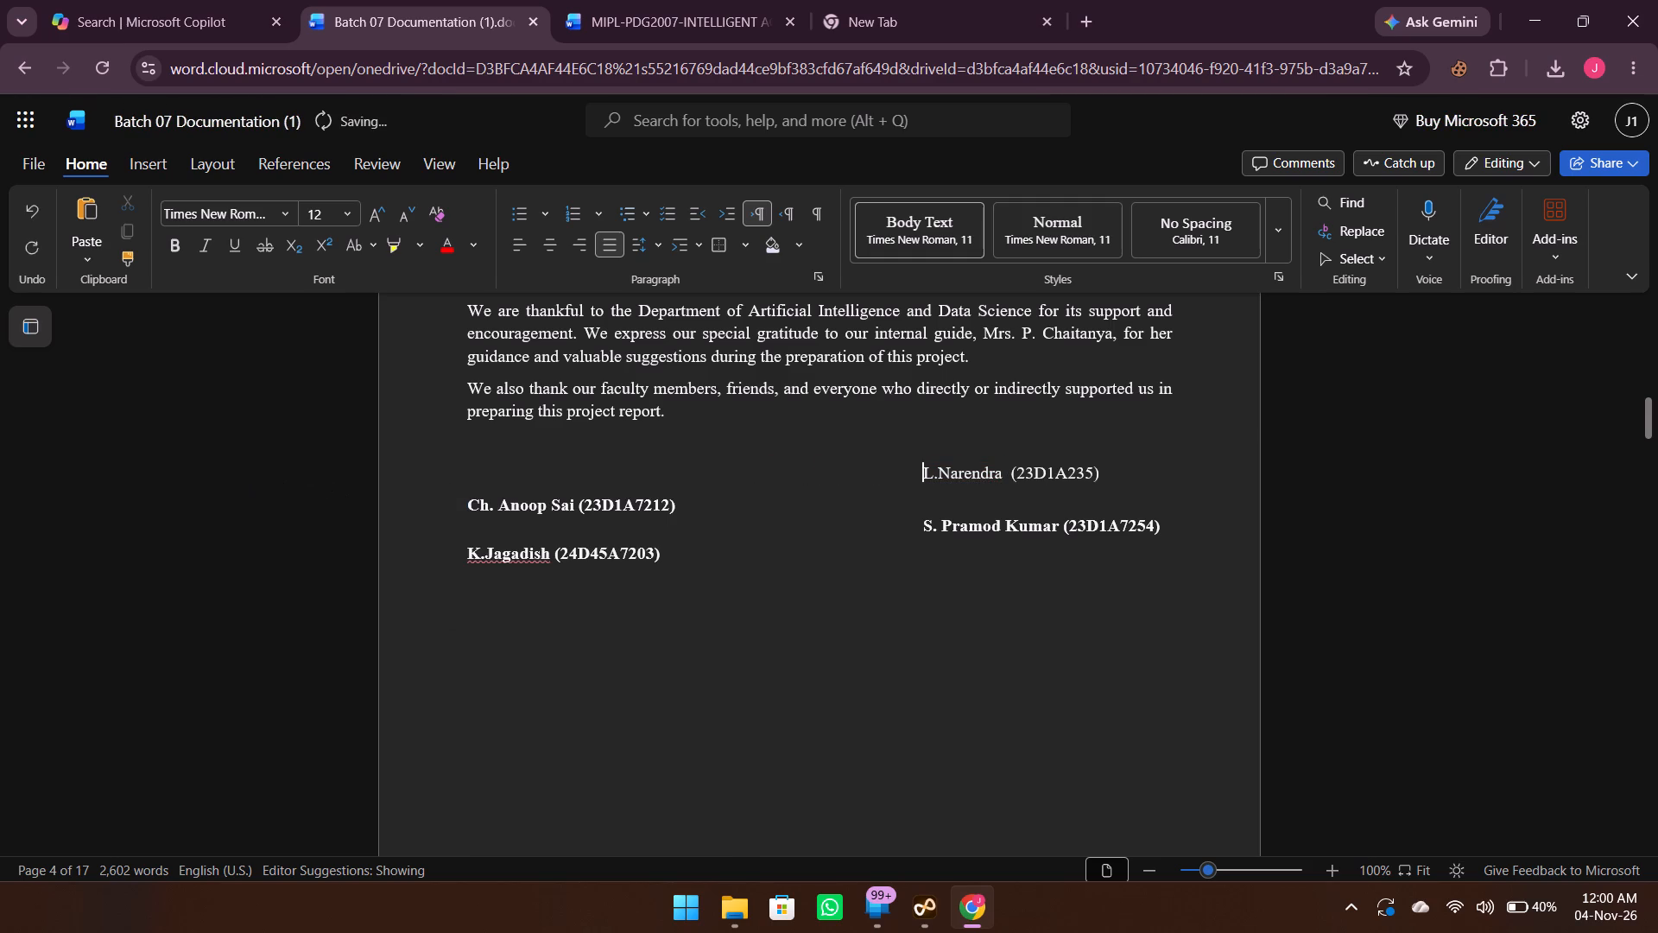
Indent the second student's line below the acknowledgement with tabs to align with the first and third students' entries.
{"action": "left_click", "coordinate": [467, 504]}
{"action": "key", "text": "Tab"}
{"action": "key", "text": "Tab"}
{"action": "key", "text": "Tab"}
{"action": "key", "text": "Tab"}
{"action": "key", "text": "Tab"}
{"action": "key", "text": "Tab"}
{"action": "key", "text": "Tab"}
{"action": "key", "text": "Tab"}
{"action": "key", "text": "Tab"}
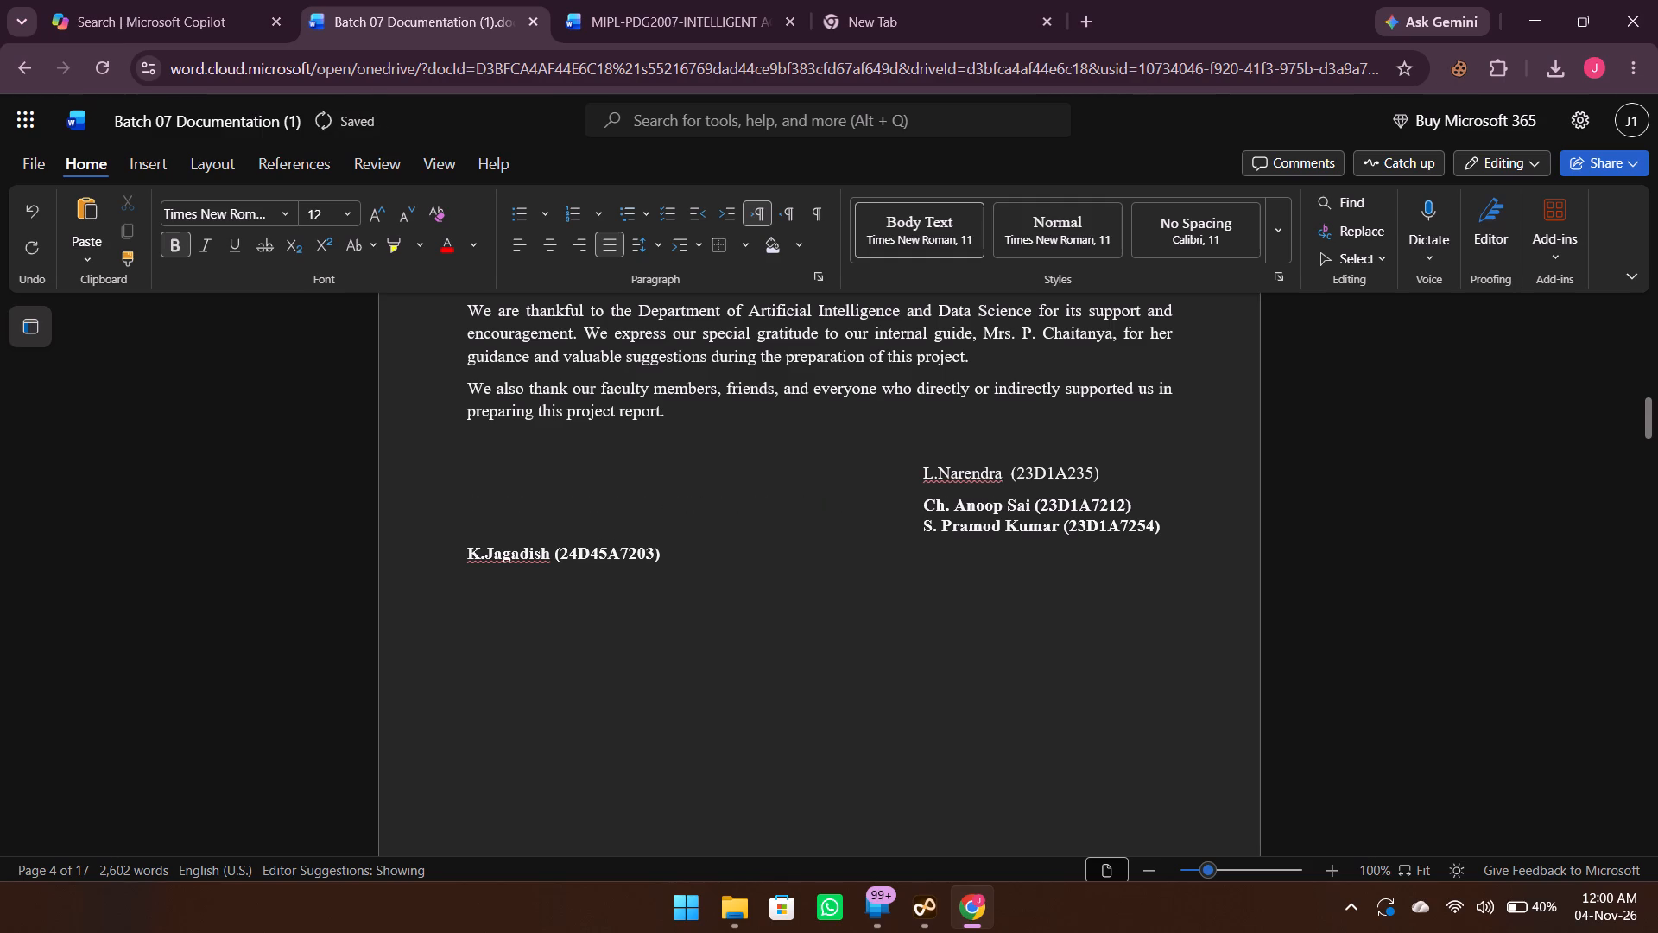
Indent the fourth student's line below the acknowledgement with tabs so all four student entries share the same left edge.
{"action": "left_click", "coordinate": [472, 556]}
{"action": "key", "text": "Tab"}
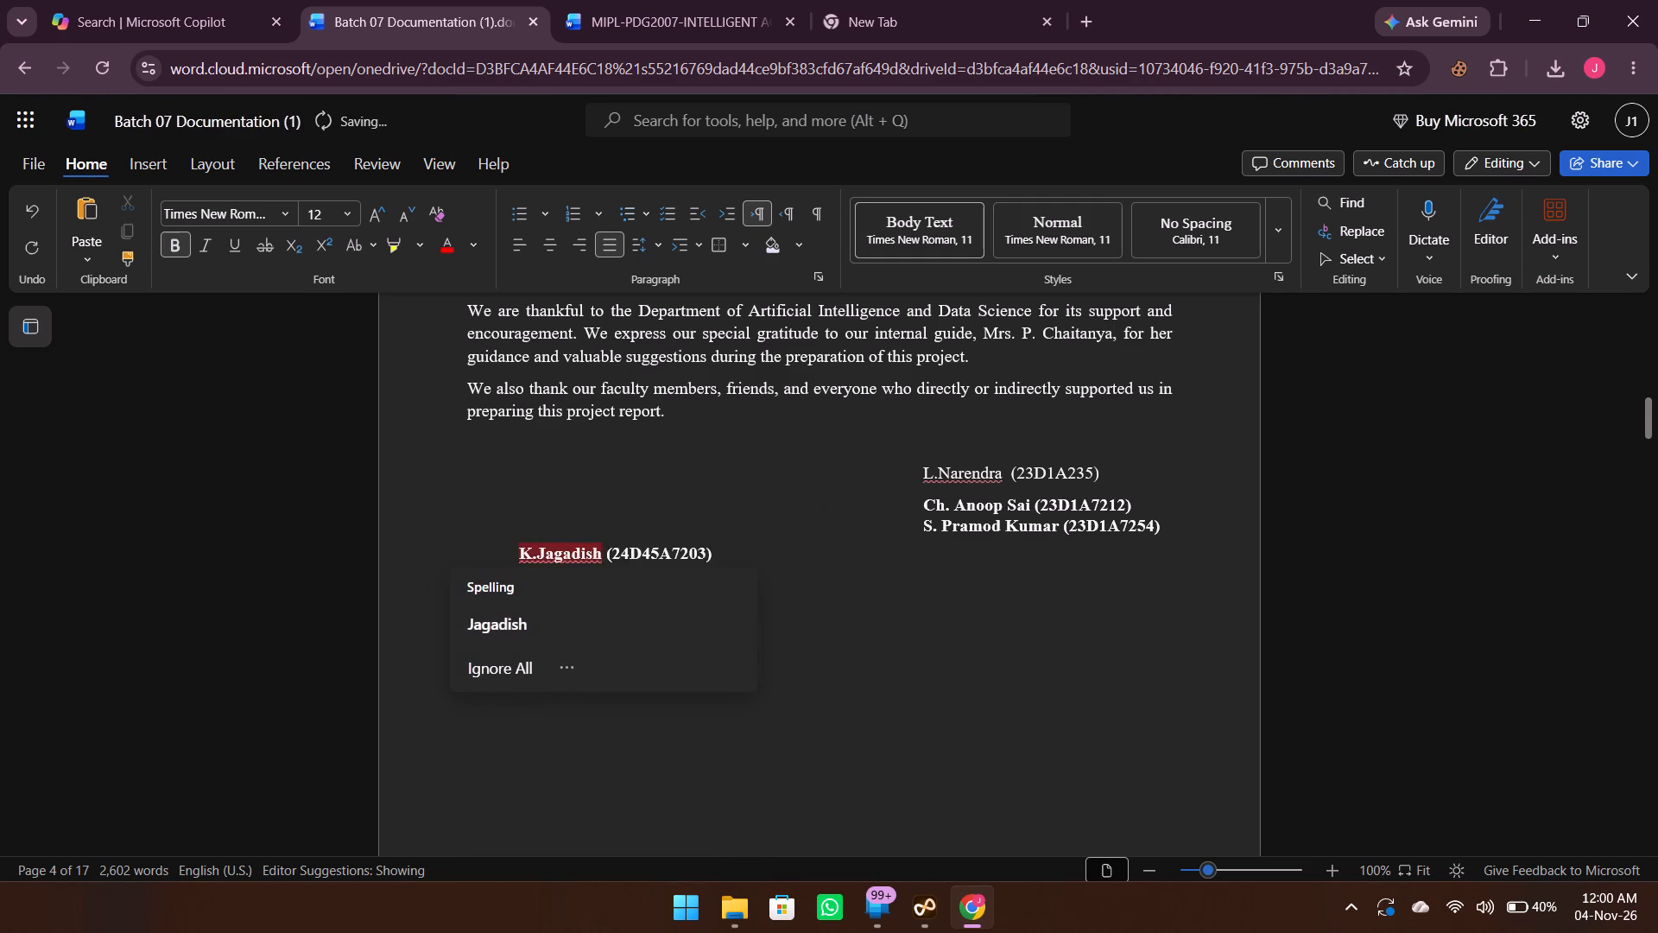
{"action": "key", "text": "Tab"}
{"action": "key", "text": "Tab"}
{"action": "key", "text": "Tab"}
{"action": "key", "text": "Tab"}
{"action": "key", "text": "Tab"}
{"action": "key", "text": "Tab"}
{"action": "key", "text": "Tab"}
{"action": "key", "text": "Tab"}
{"action": "key", "text": "Tab"}
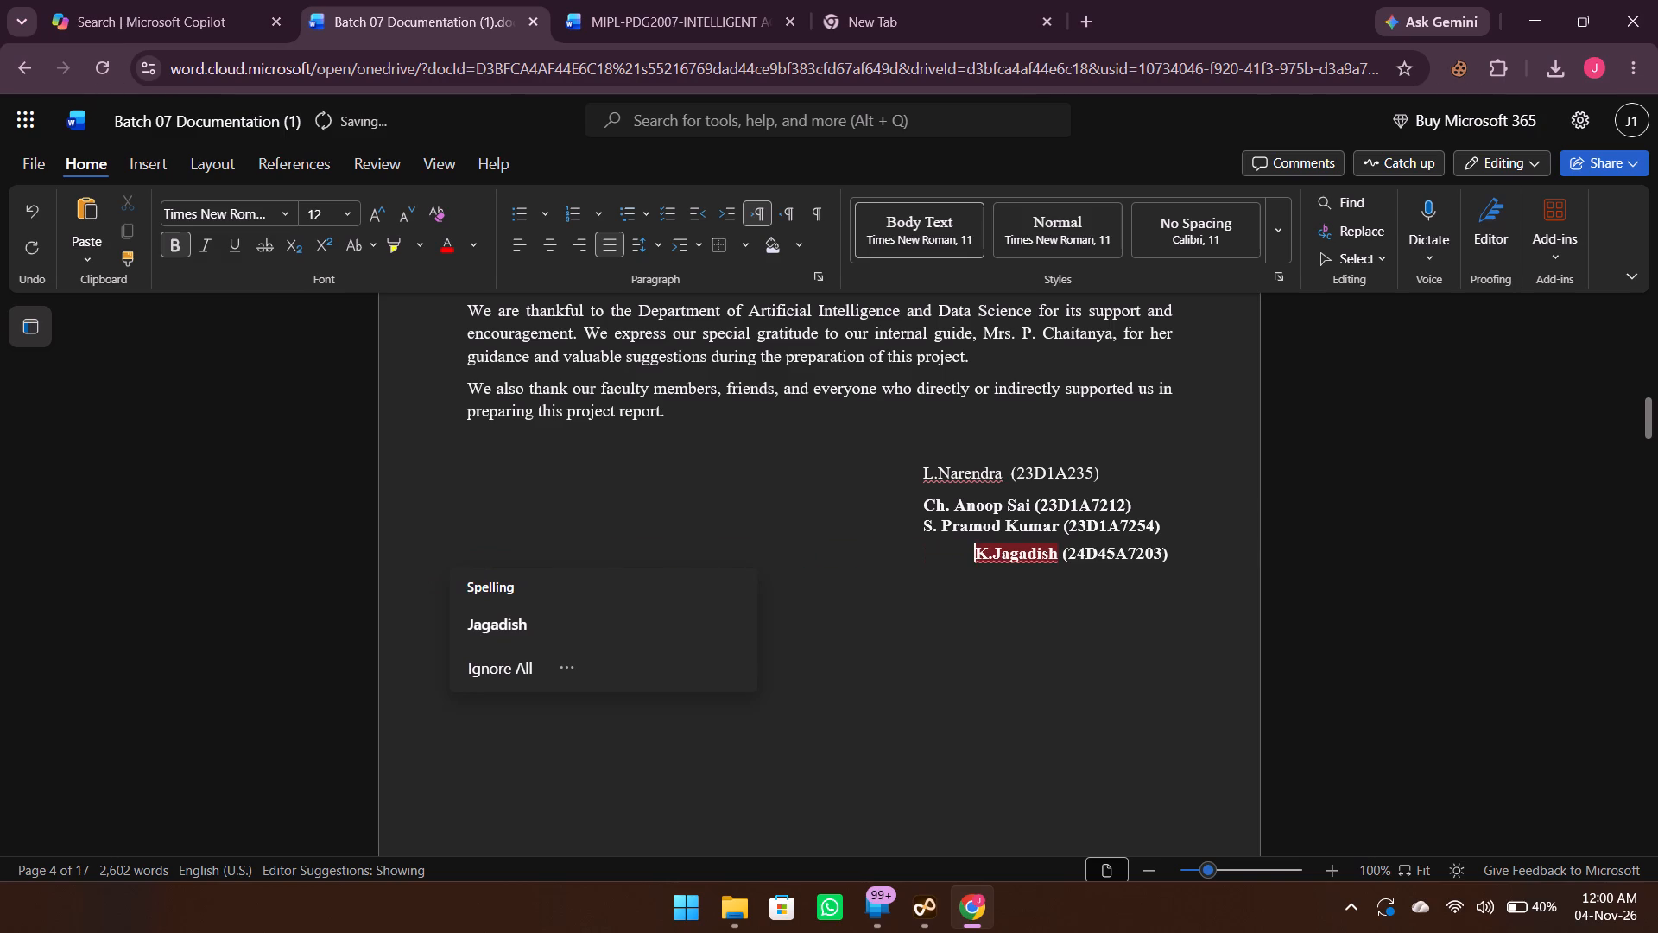
{"action": "key", "text": "BackSpace"}
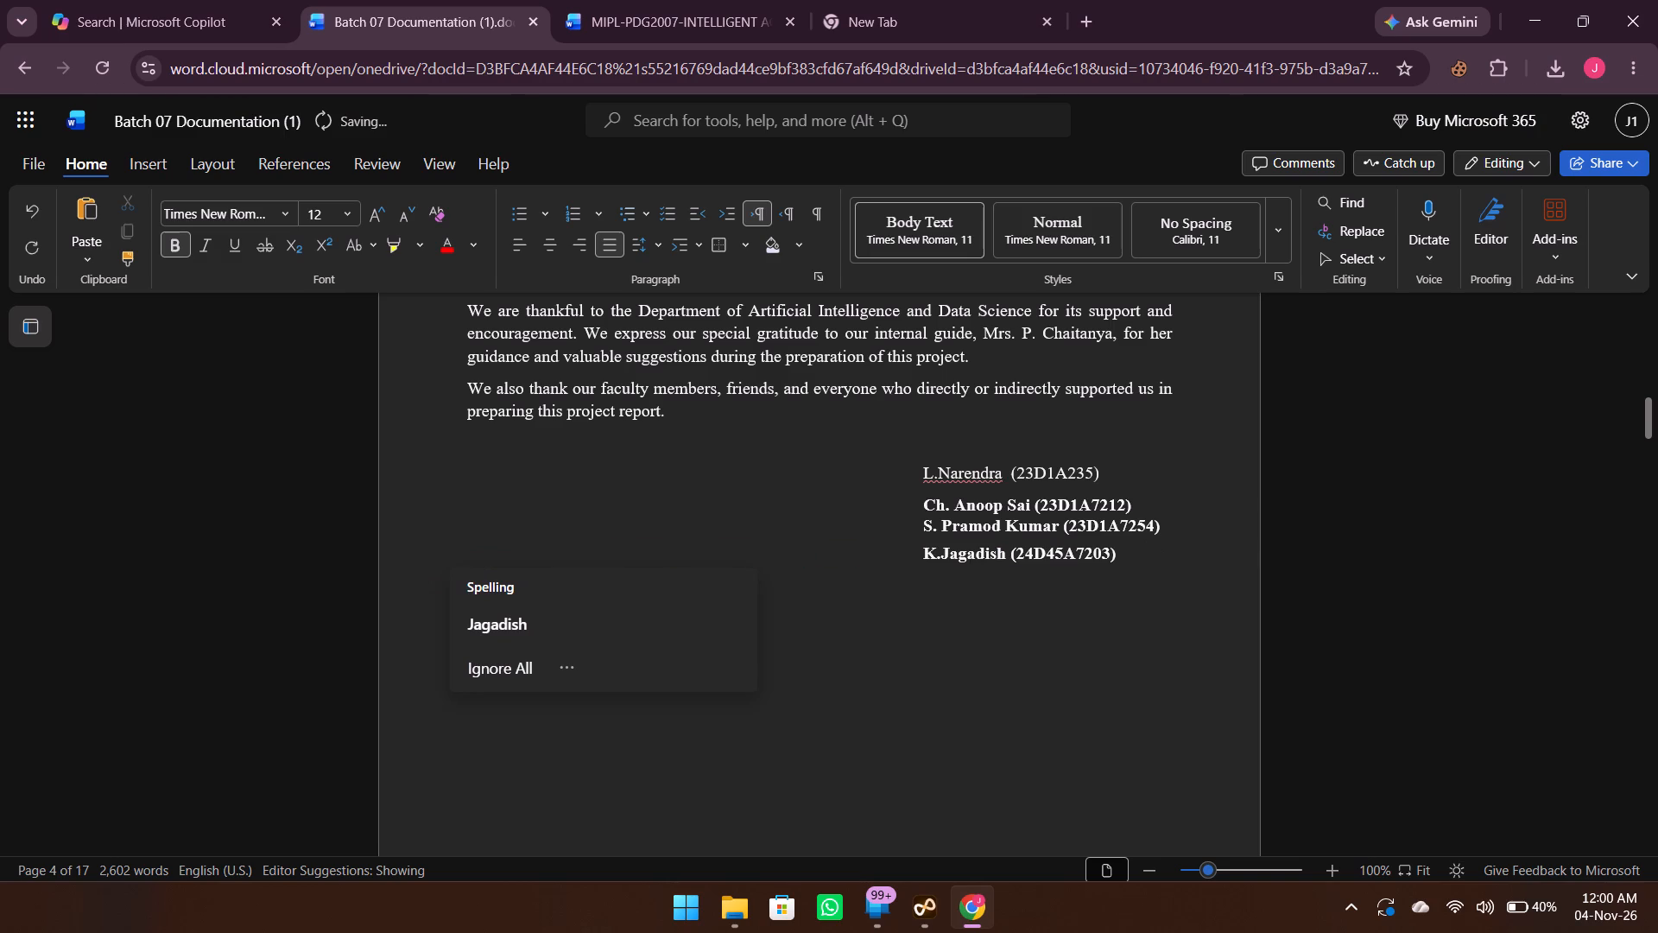
Look over the pages from the abstract heading back through the declaration and certificate to the cover page's student table.
{"action": "scroll", "coordinate": [749, 474], "scroll_direction": "down", "scroll_amount": 6}
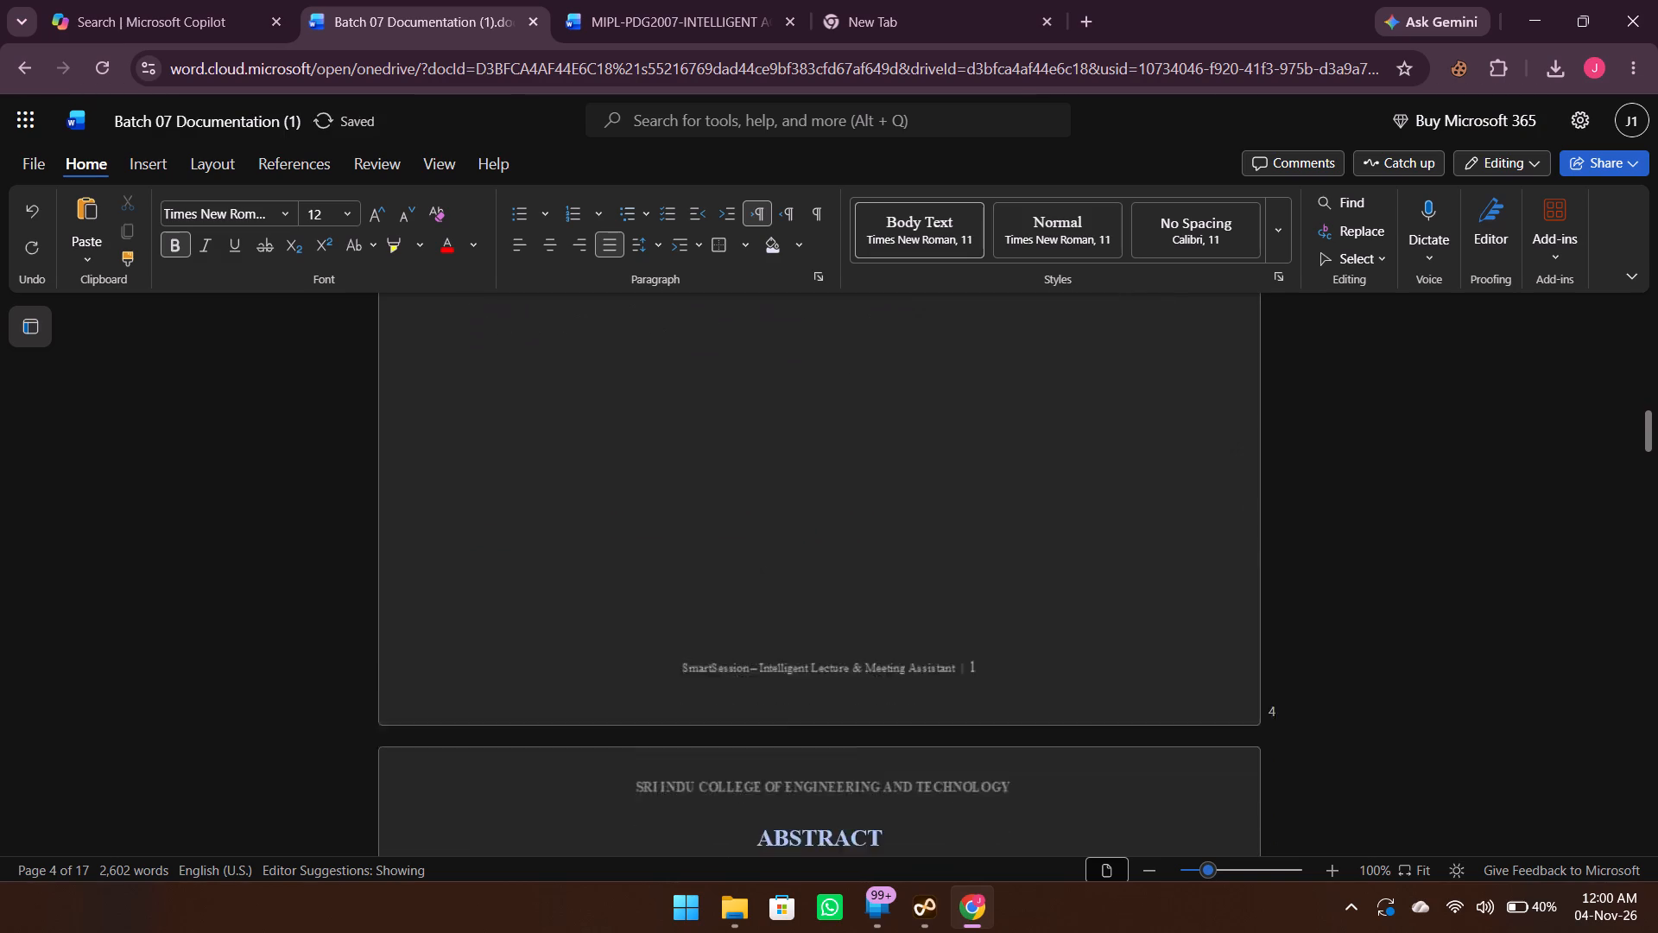
{"action": "scroll", "coordinate": [749, 474], "scroll_direction": "down", "scroll_amount": 4}
{"action": "scroll", "coordinate": [749, 474], "scroll_direction": "up", "scroll_amount": 1}
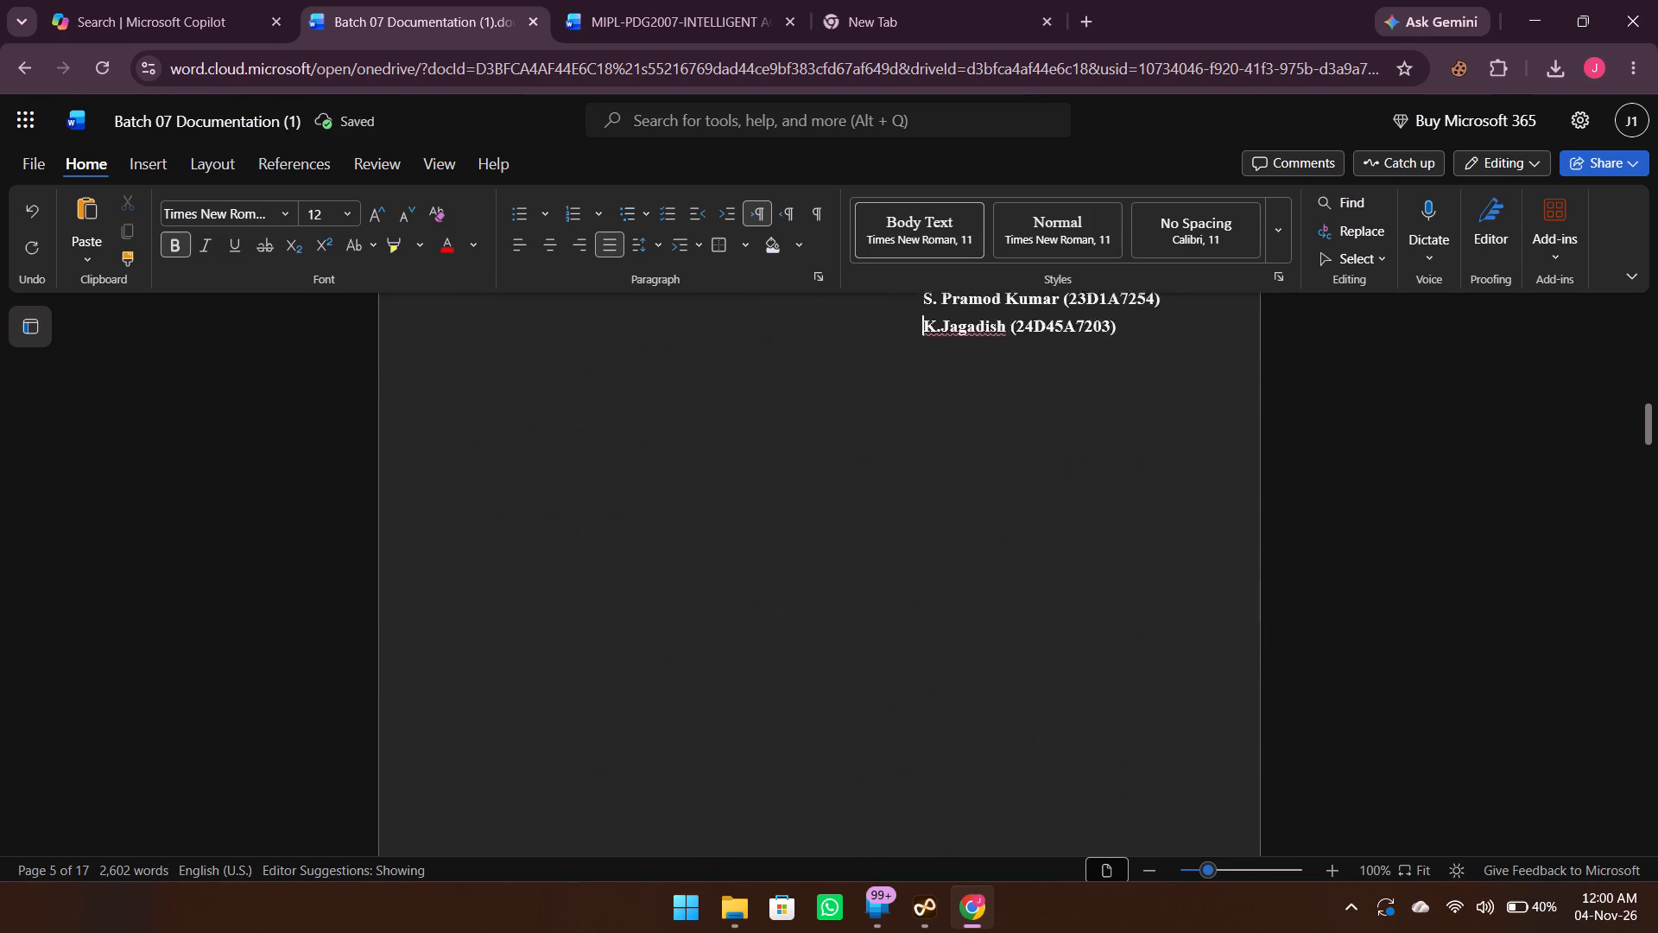
{"action": "scroll", "coordinate": [749, 474], "scroll_direction": "up", "scroll_amount": 6}
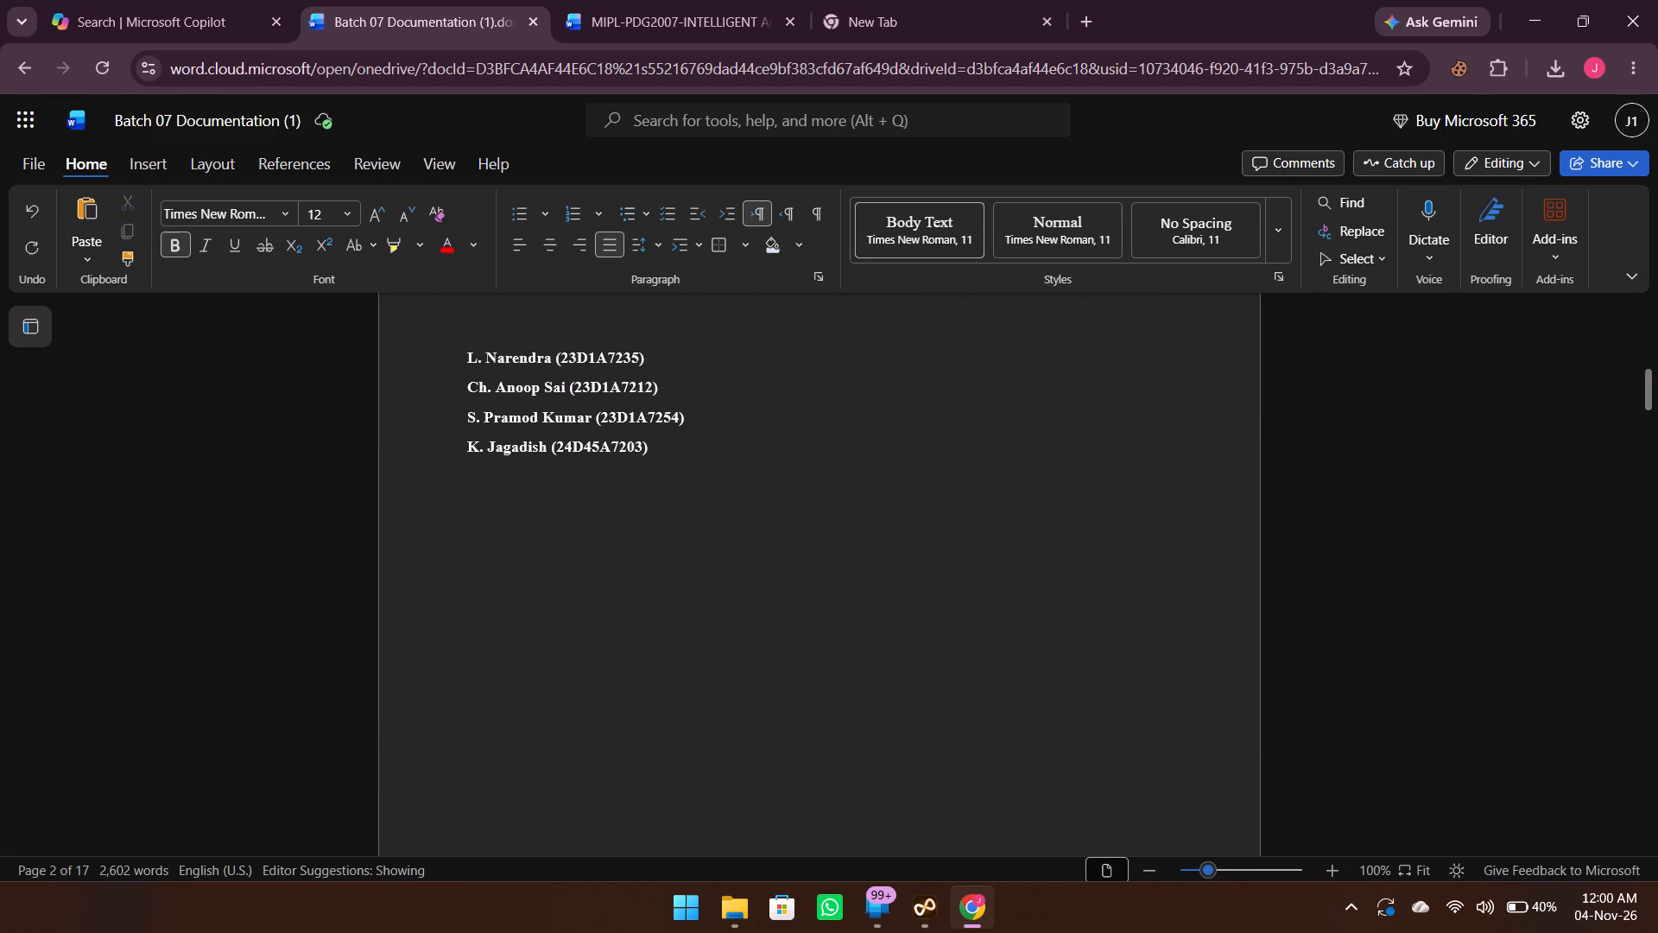
{"action": "scroll", "coordinate": [749, 474], "scroll_direction": "up", "scroll_amount": 3}
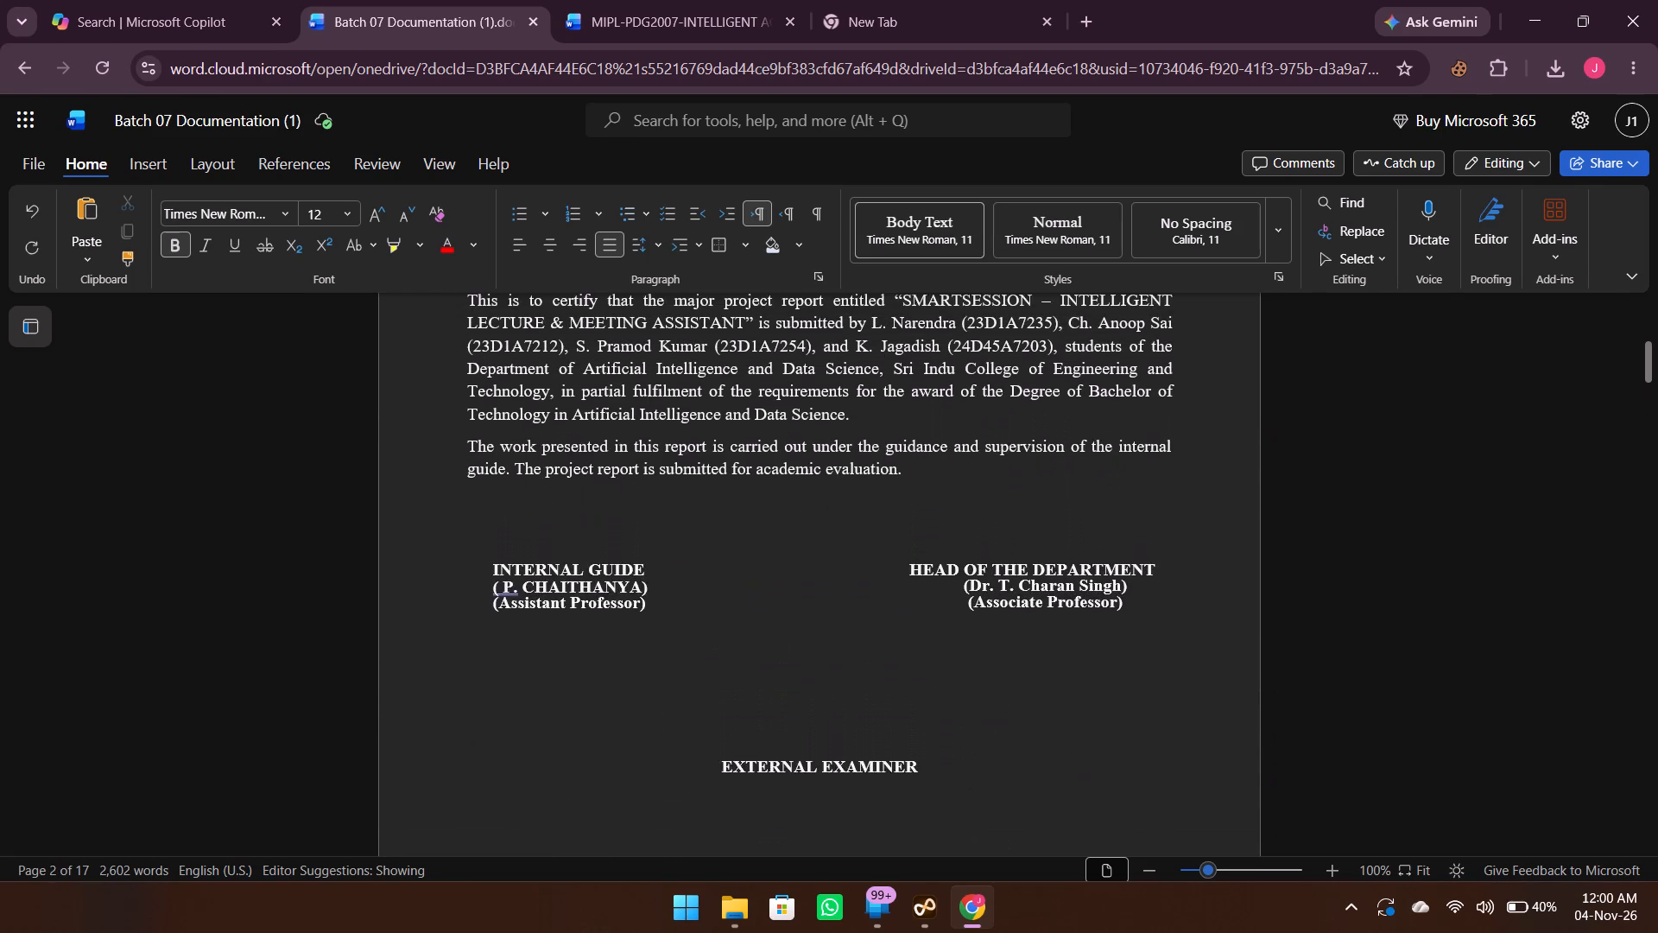
{"action": "scroll", "coordinate": [749, 474], "scroll_direction": "up", "scroll_amount": 5}
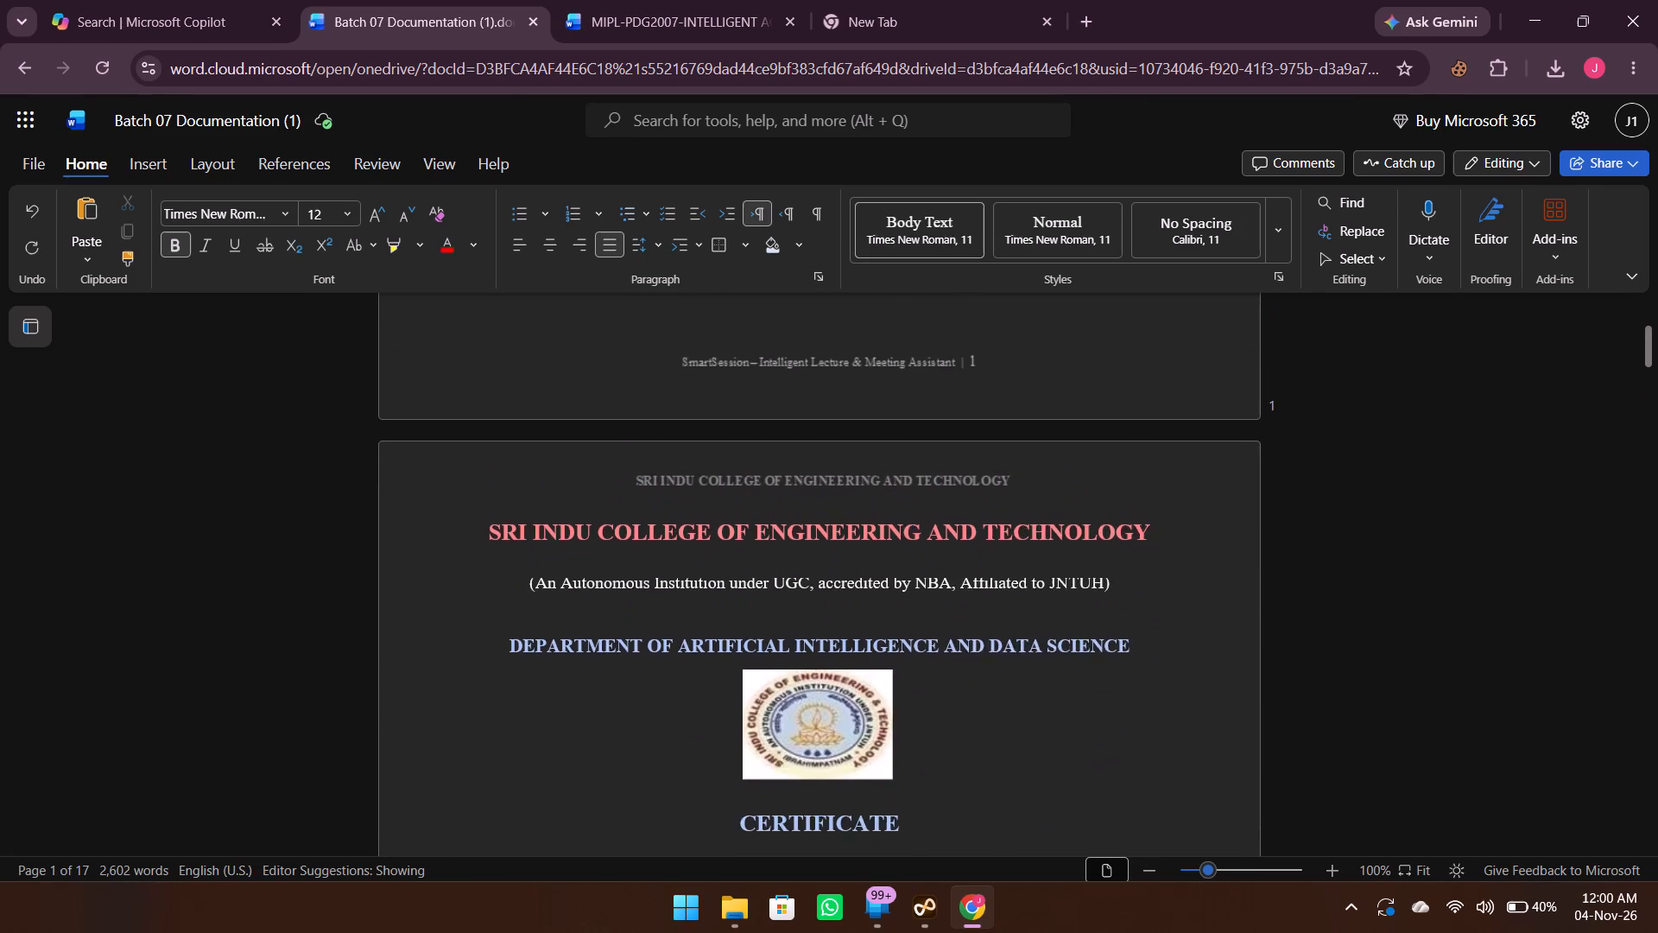
{"action": "scroll", "coordinate": [749, 474], "scroll_direction": "up", "scroll_amount": 4}
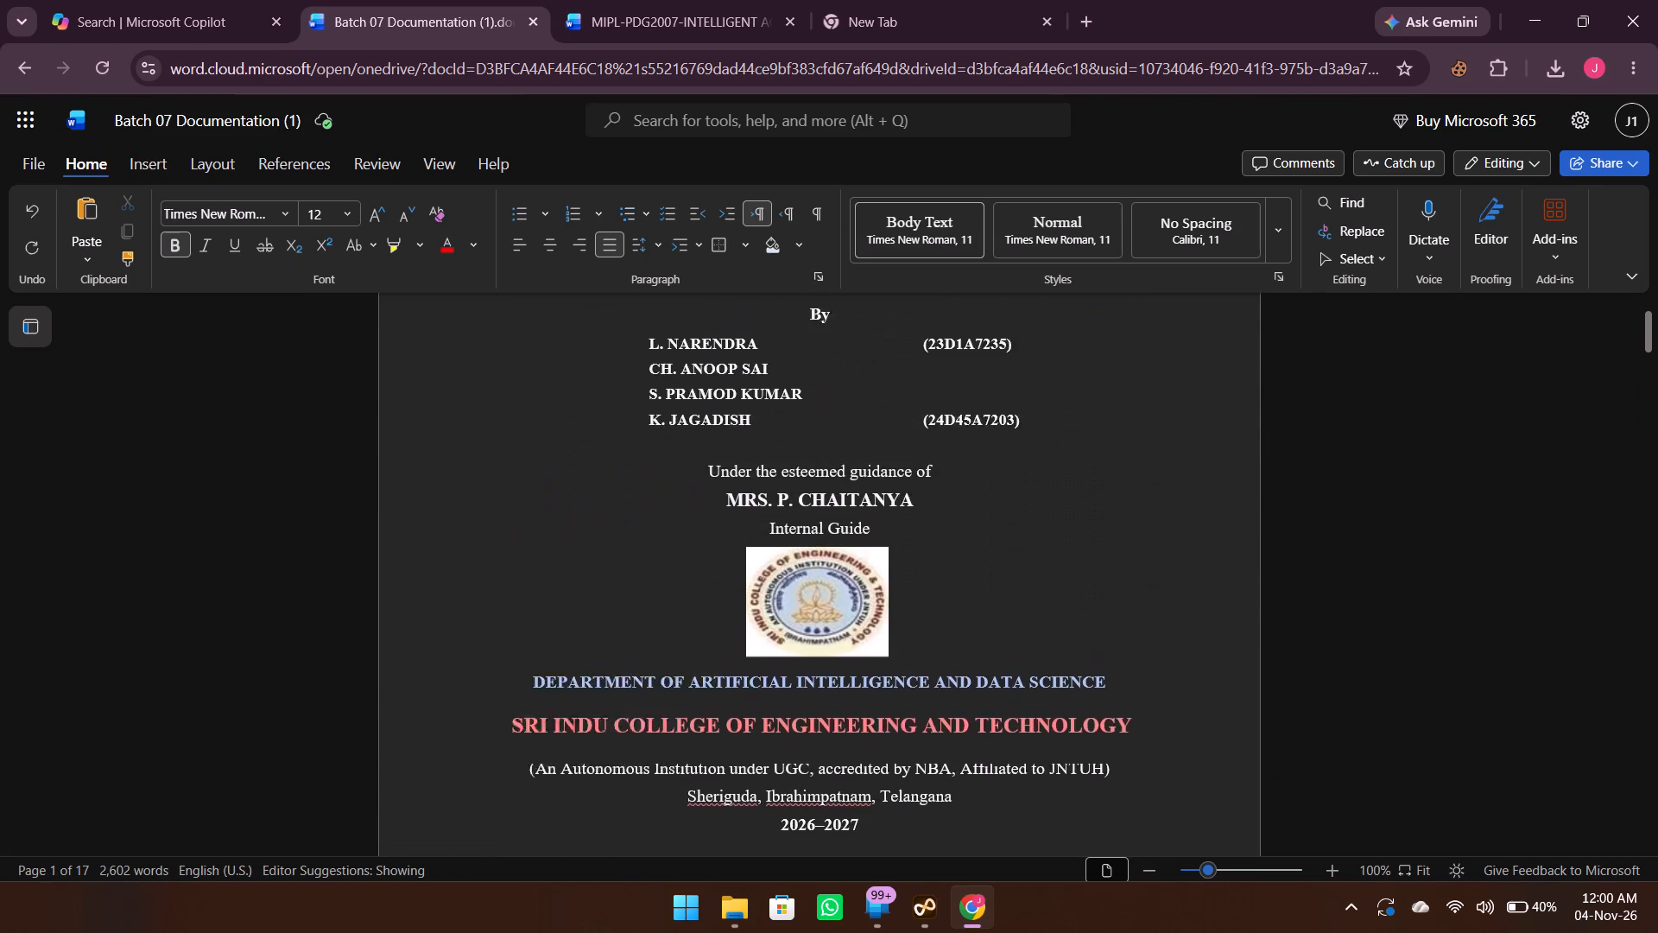
{"action": "scroll", "coordinate": [749, 474], "scroll_direction": "up", "scroll_amount": 2}
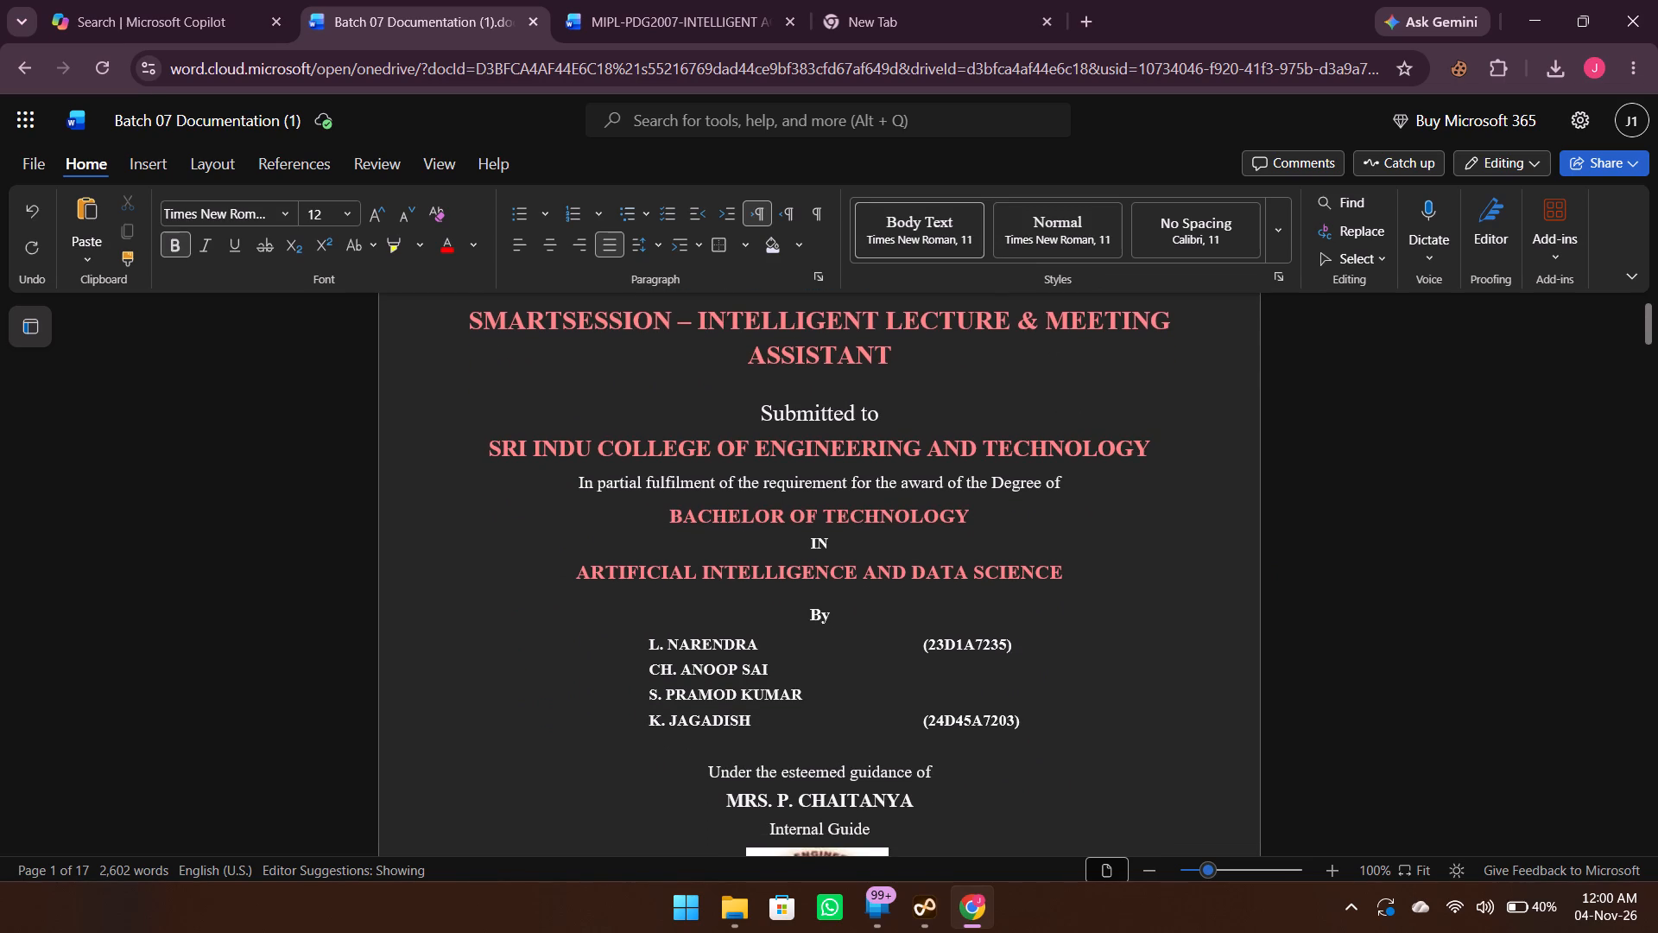
Copy the first student's roll number on the cover page into the empty roll number cells of the second and third students.
{"action": "left_click", "coordinate": [931, 675]}
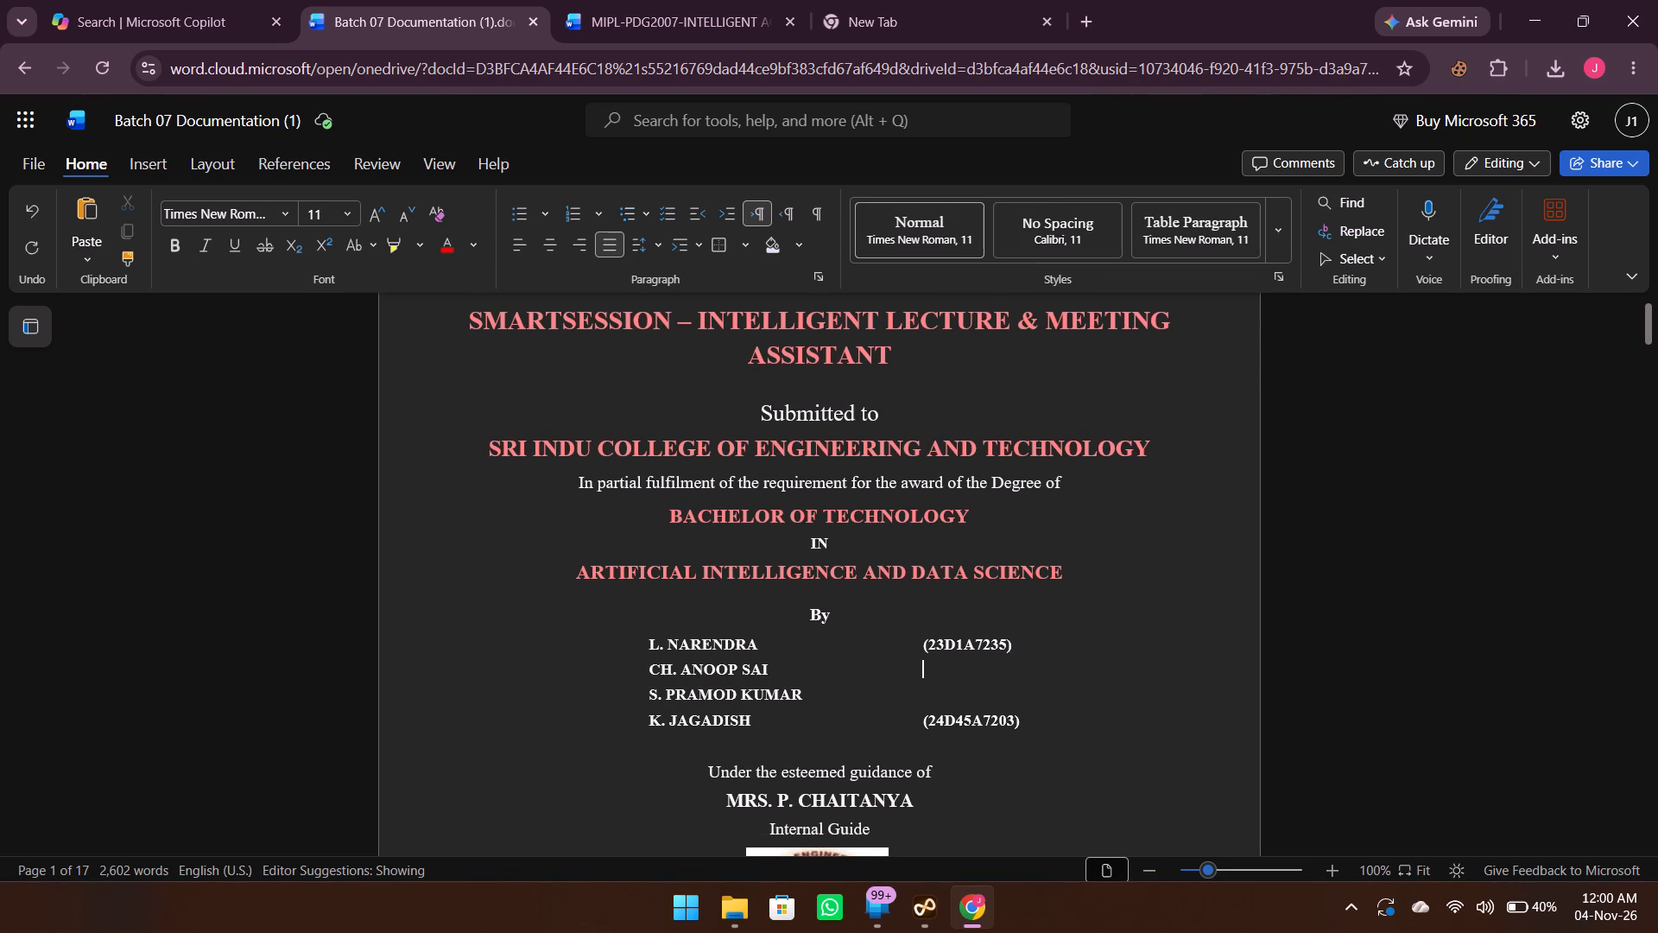
{"action": "left_click_drag", "start_coordinate": [1023, 644], "coordinate": [925, 649]}
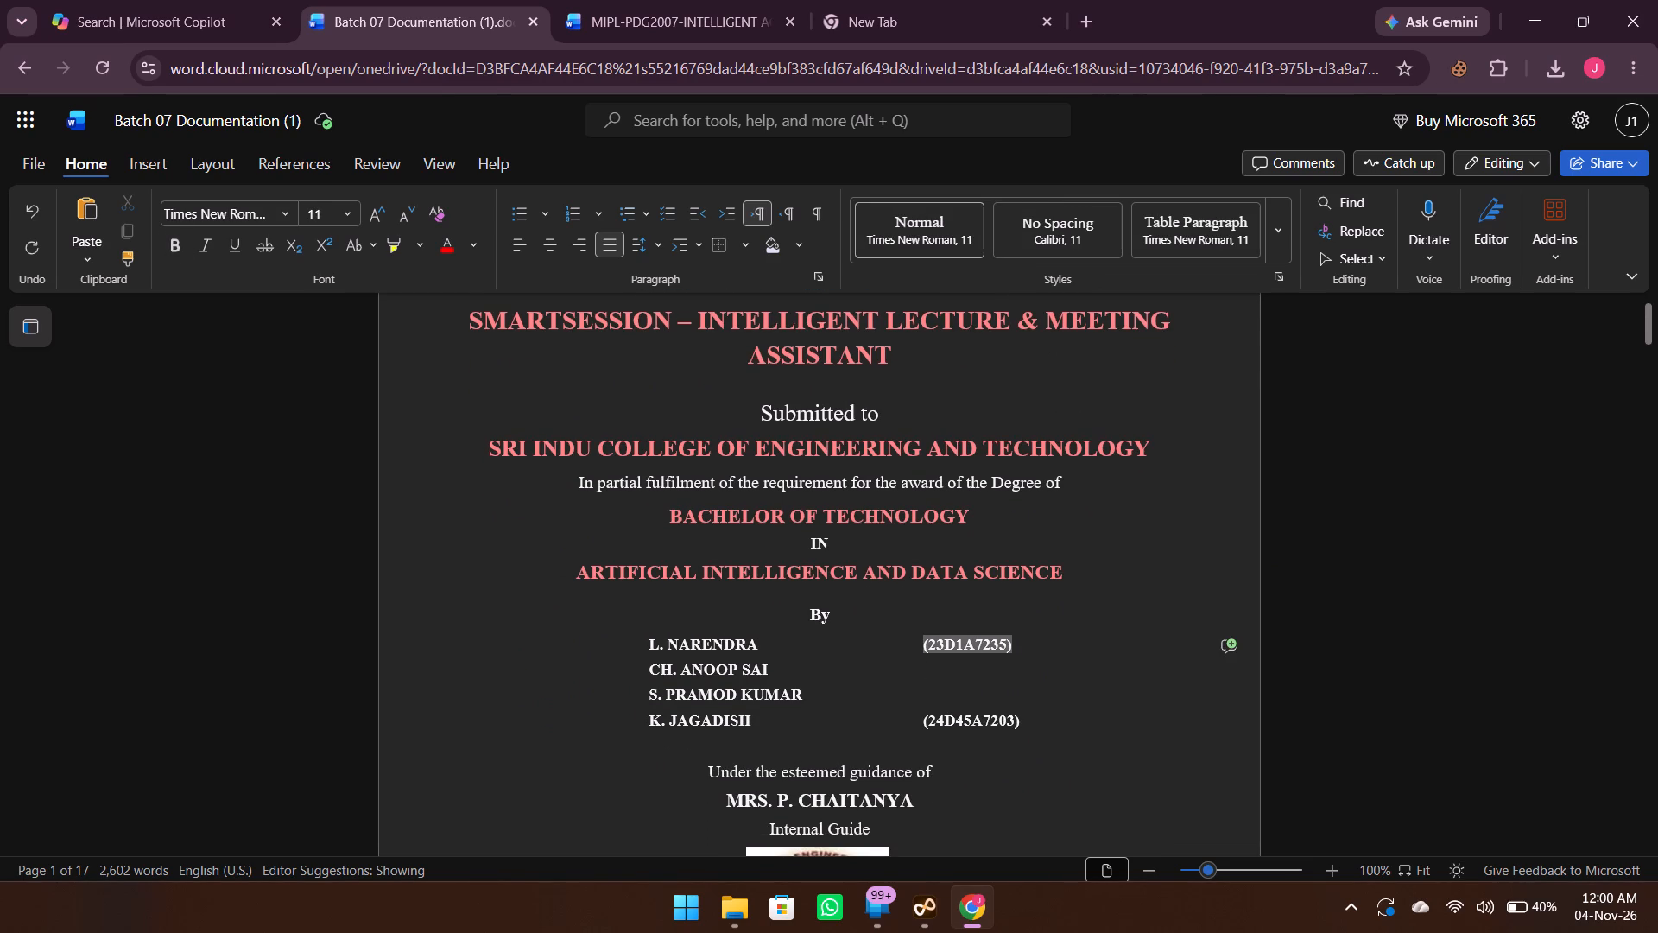
{"action": "key", "text": "ctrl+c"}
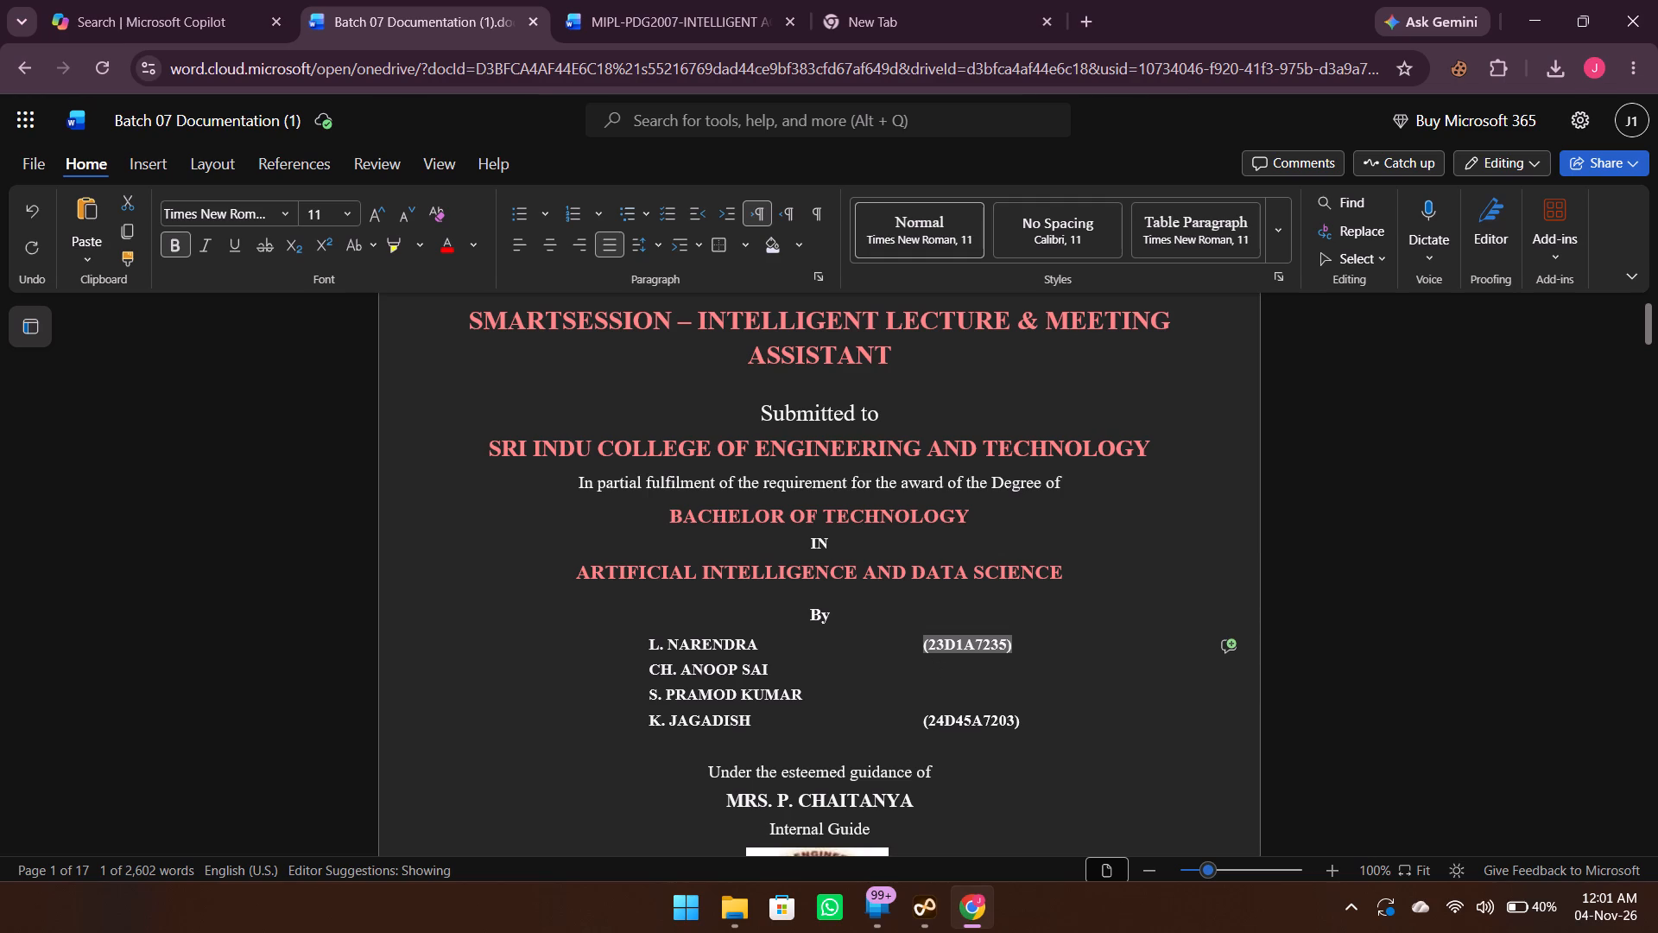
{"action": "left_click", "coordinate": [929, 668]}
{"action": "key", "text": "ctrl+v"}
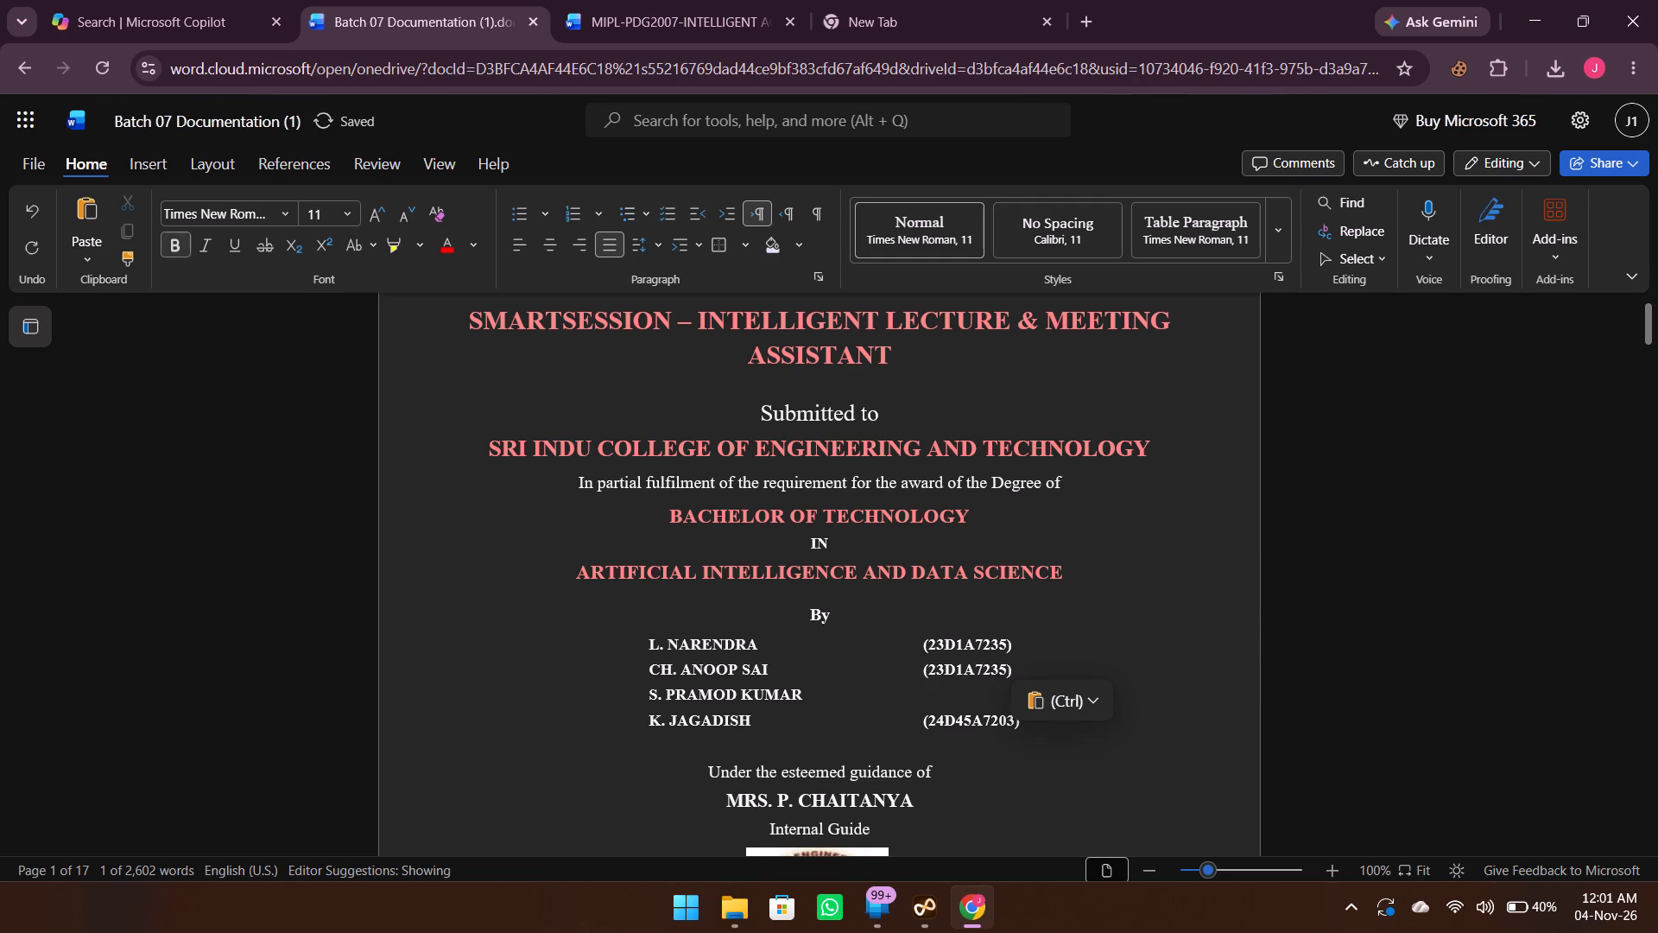
{"action": "left_click", "coordinate": [931, 700]}
{"action": "key", "text": "ctrl+v"}
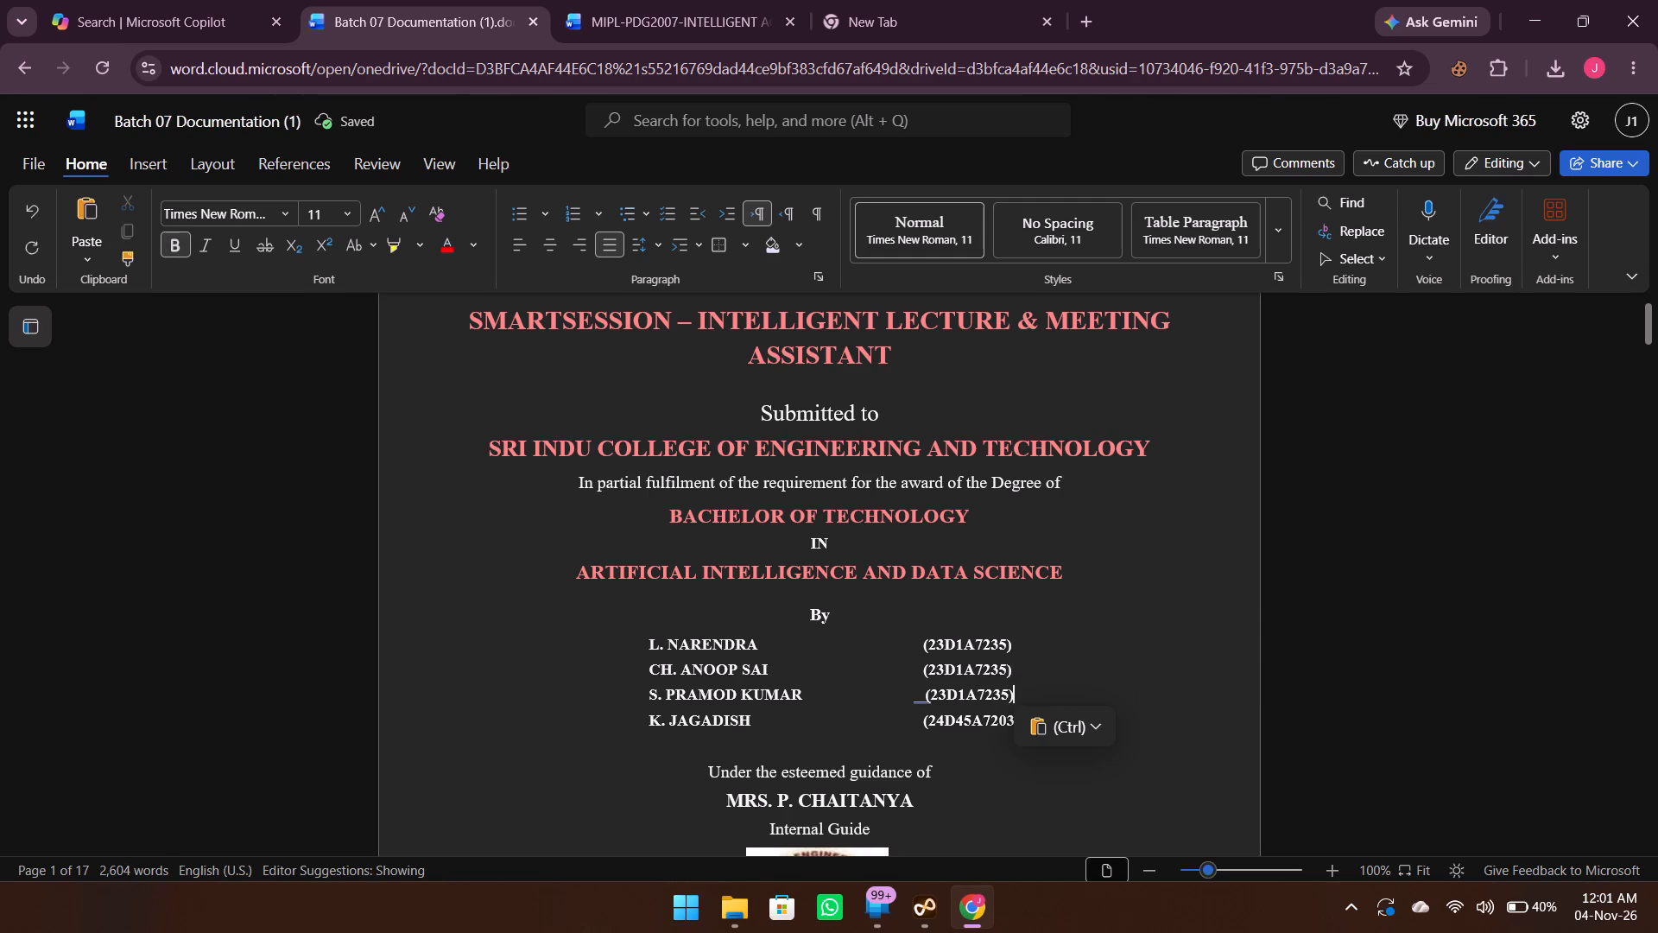
Change the second-to-last digit of the third student's roll number on the cover page to 5.
{"action": "key", "text": "Left"}
{"action": "key", "text": "Left"}
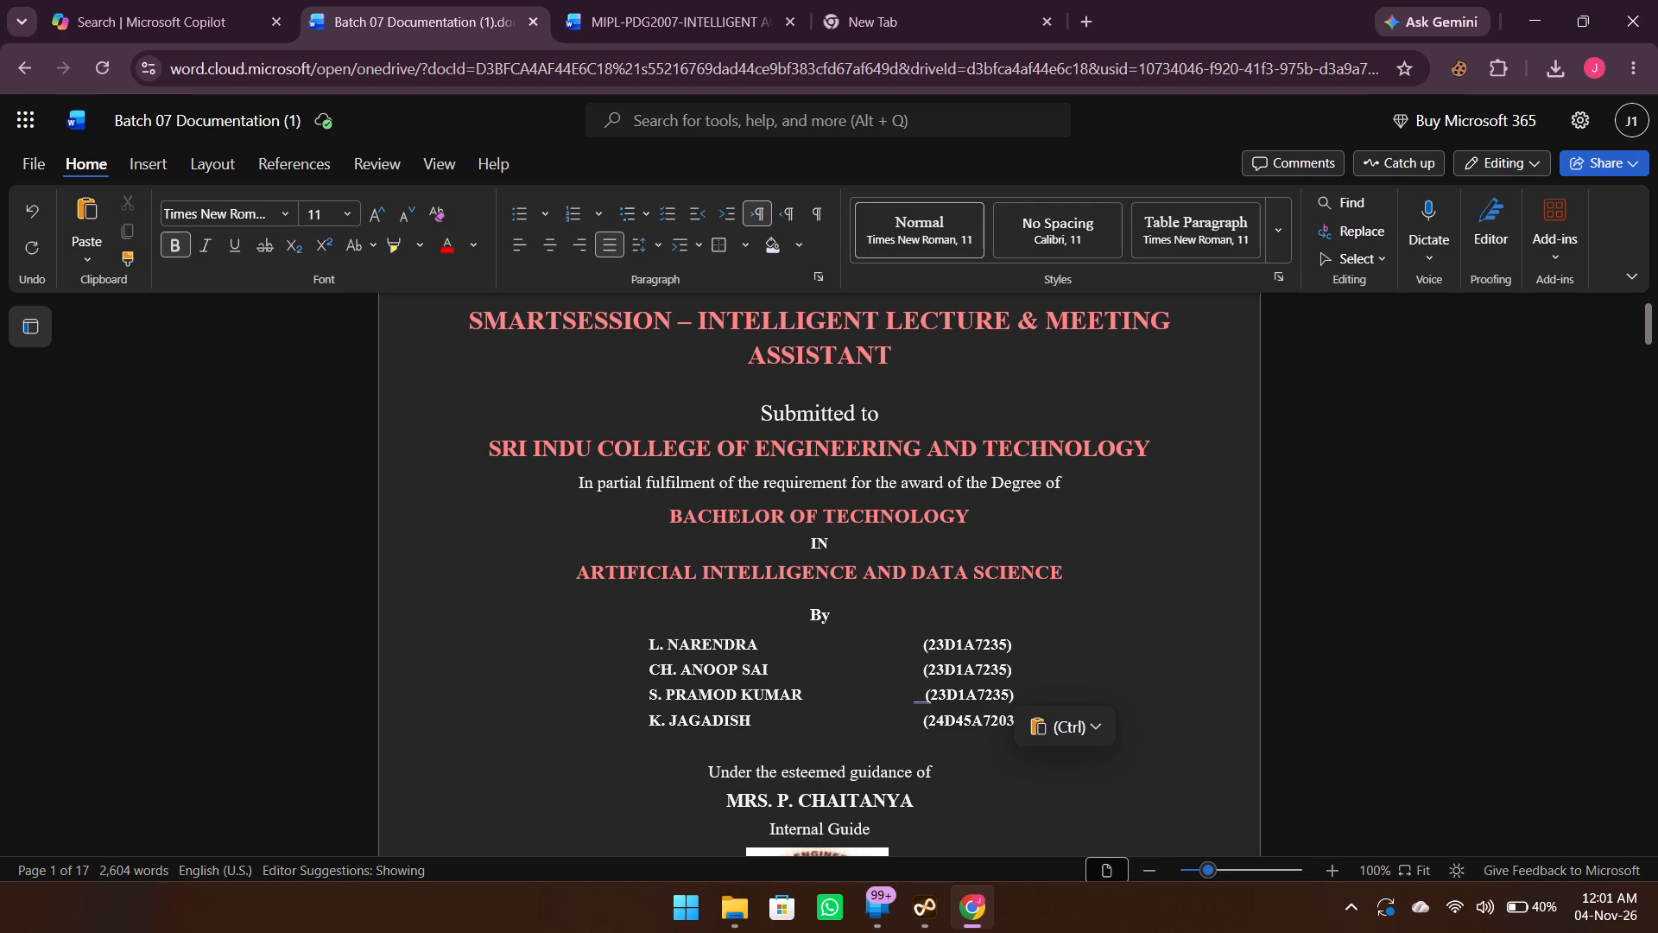
{"action": "key", "text": "BackSpace"}
{"action": "key", "text": "5"}
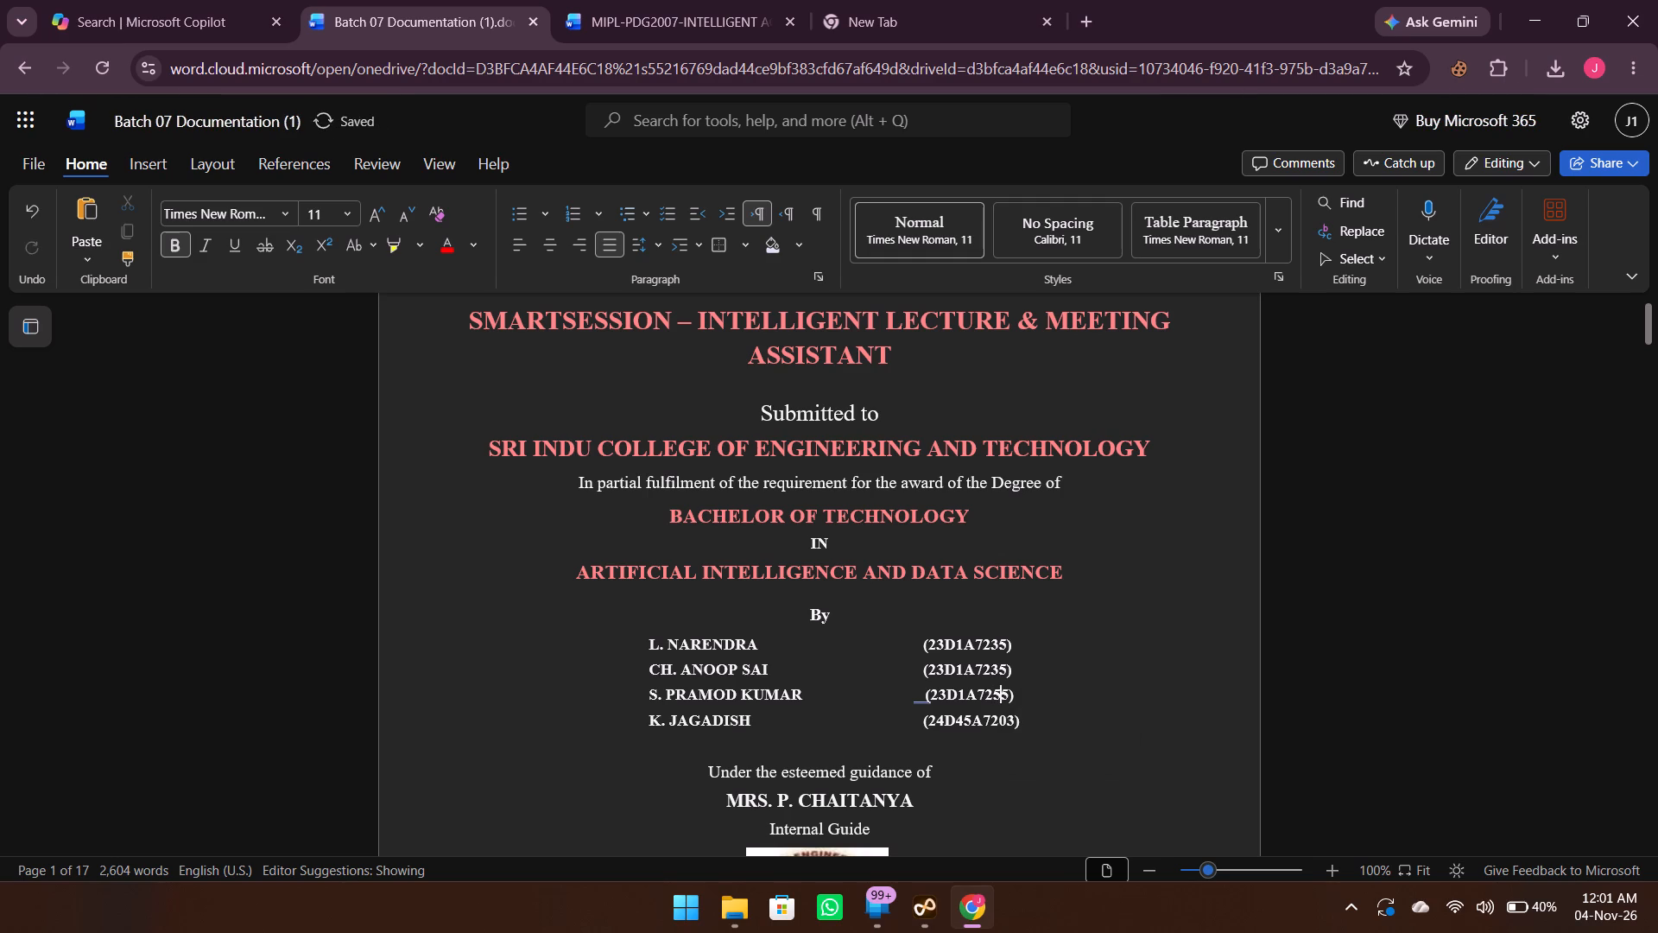
Change the last two digits of the second student's roll number on the cover page to 12.
{"action": "key", "text": "Up"}
{"action": "key", "text": "BackSpace"}
{"action": "key", "text": "1"}
{"action": "key", "text": "Right"}
{"action": "key", "text": "BackSpace"}
{"action": "key", "text": "2"}
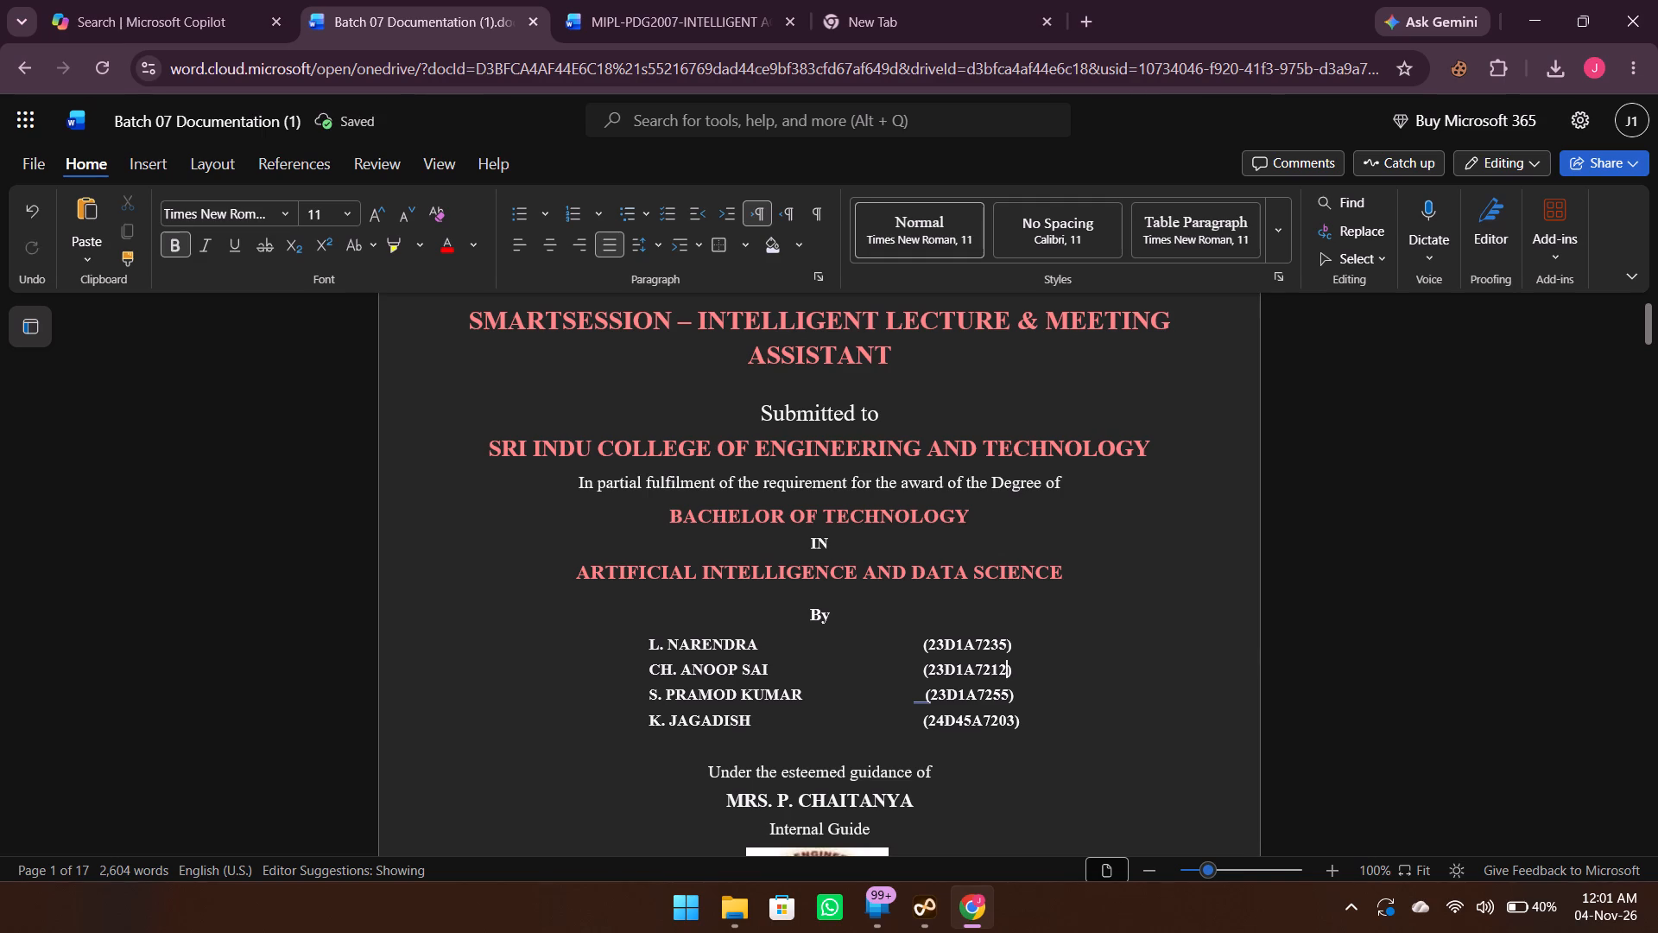
Check the certificate's roll numbers and change the last digit of the third student's roll number on the cover page to 4.
{"action": "scroll", "coordinate": [1061, 776], "scroll_direction": "down", "scroll_amount": 8}
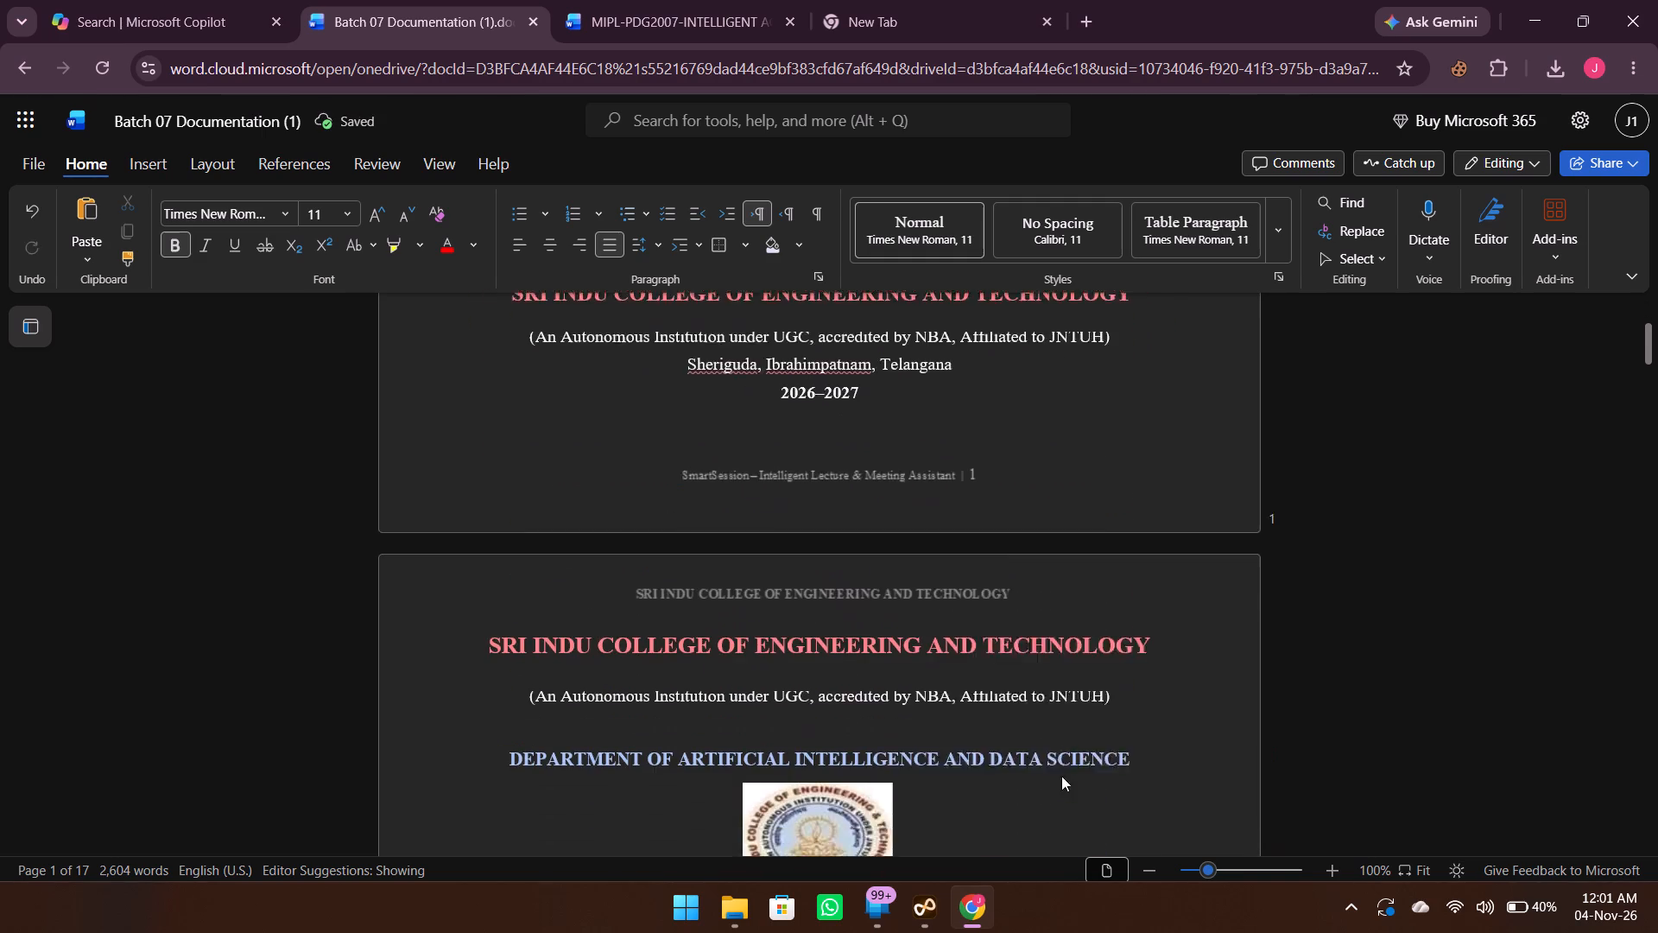
{"action": "scroll", "coordinate": [1061, 776], "scroll_direction": "down", "scroll_amount": 3}
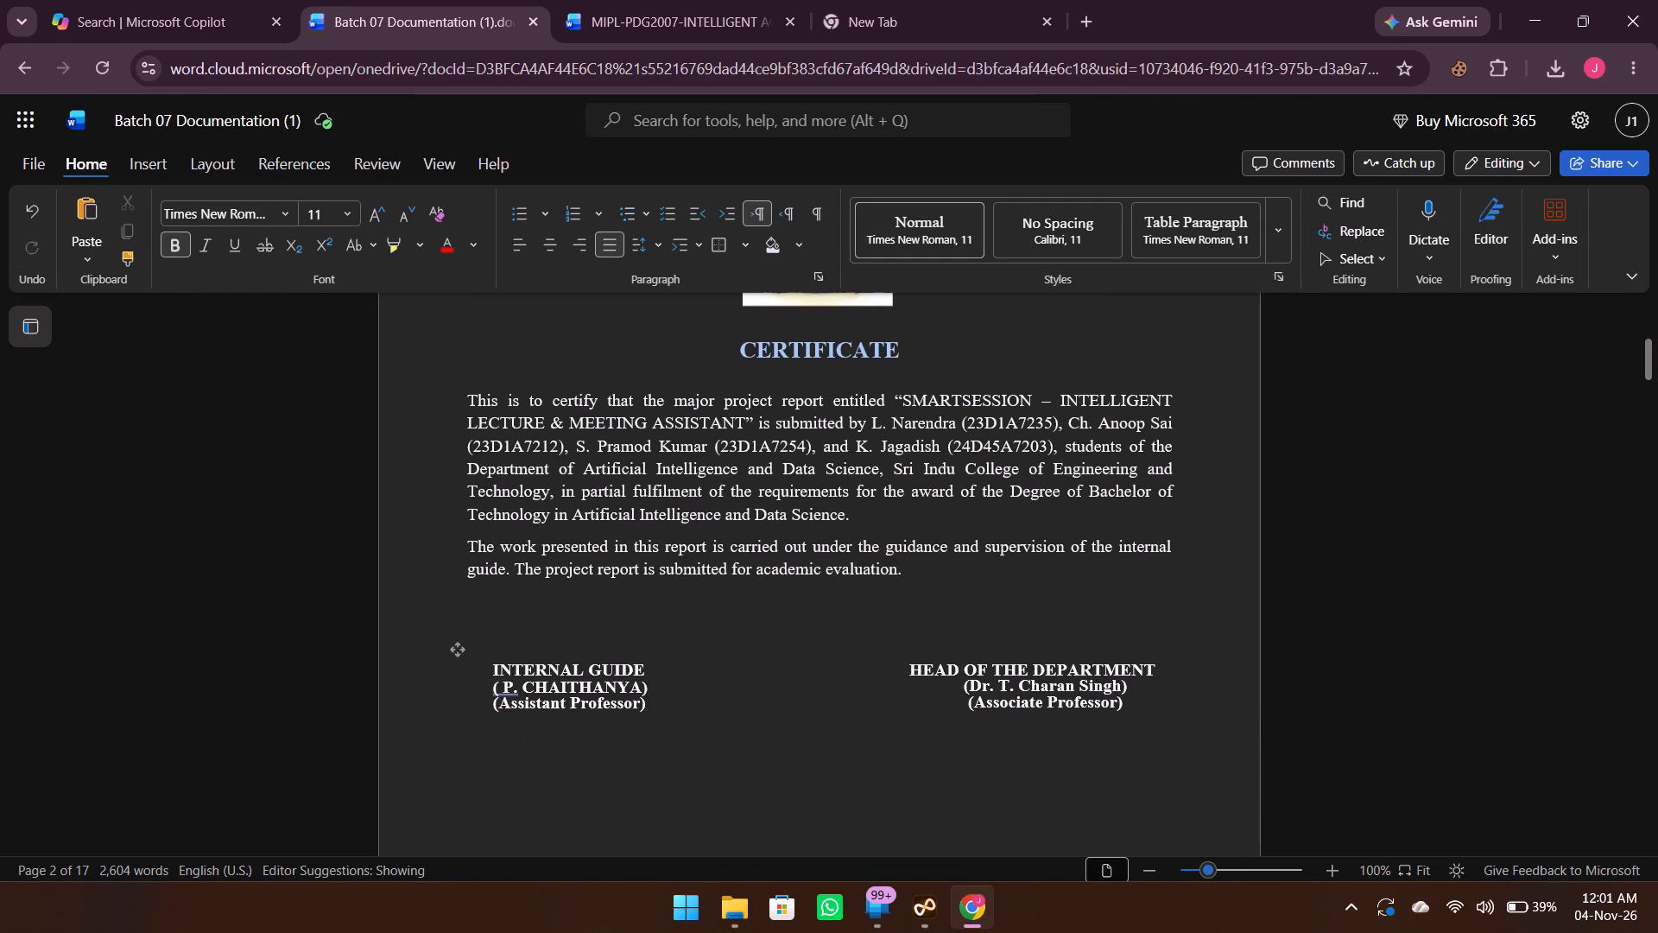
{"action": "scroll", "coordinate": [1061, 776], "scroll_direction": "up", "scroll_amount": 1}
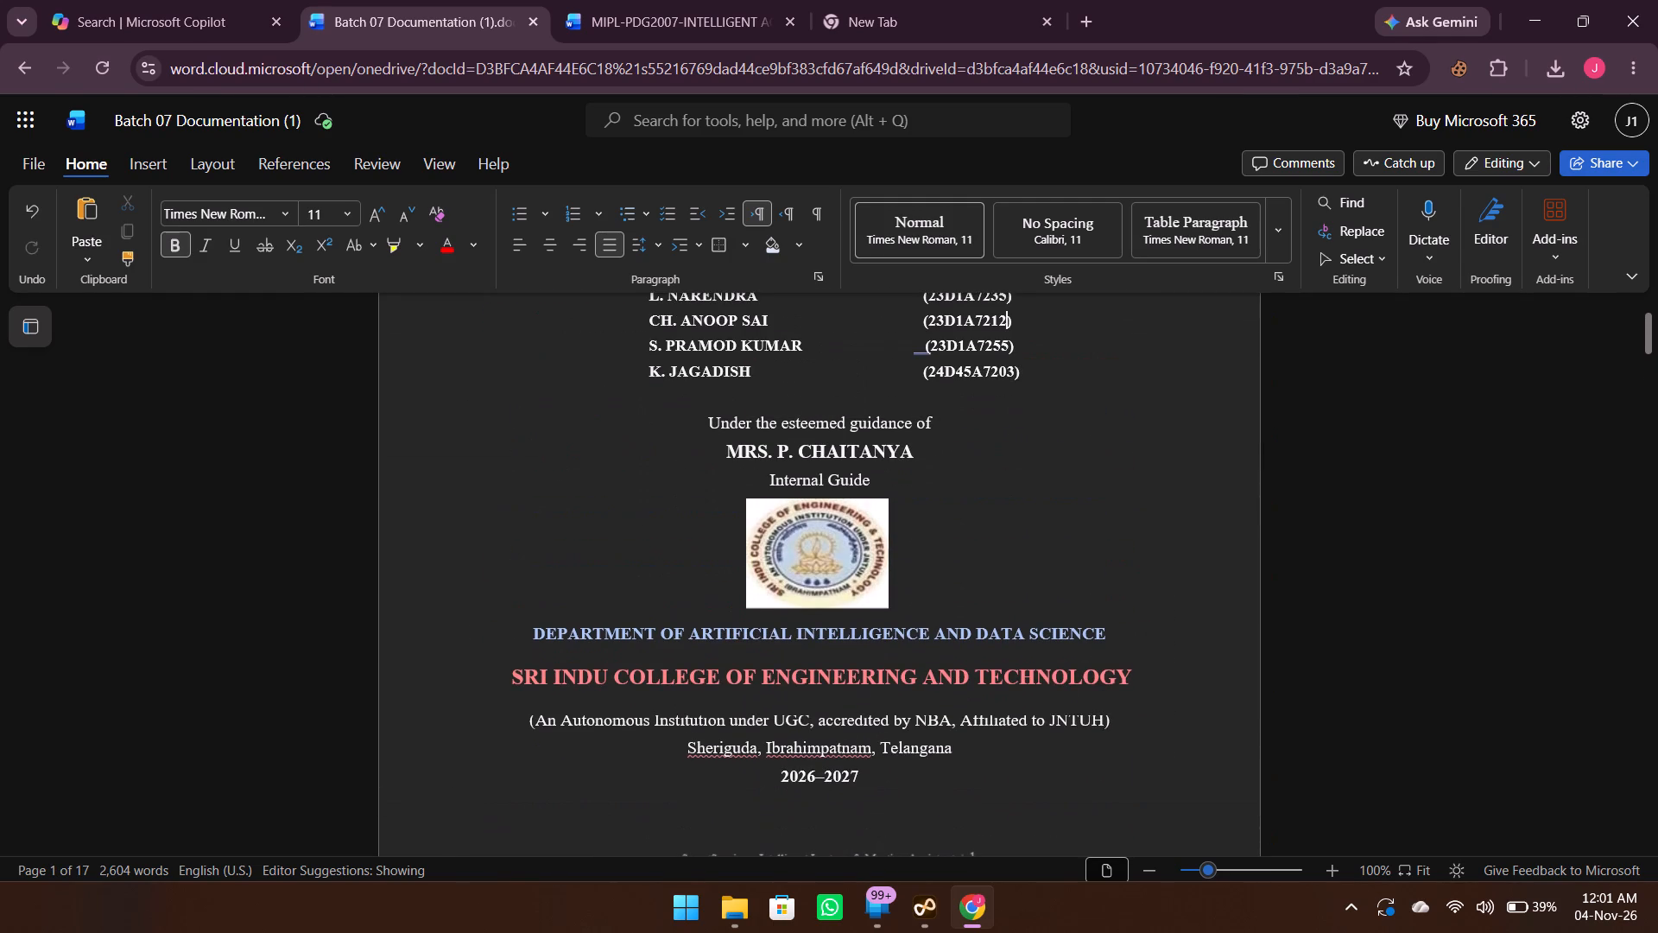
{"action": "left_click", "coordinate": [1004, 346]}
{"action": "key", "text": "Right"}
{"action": "key", "text": "BackSpace"}
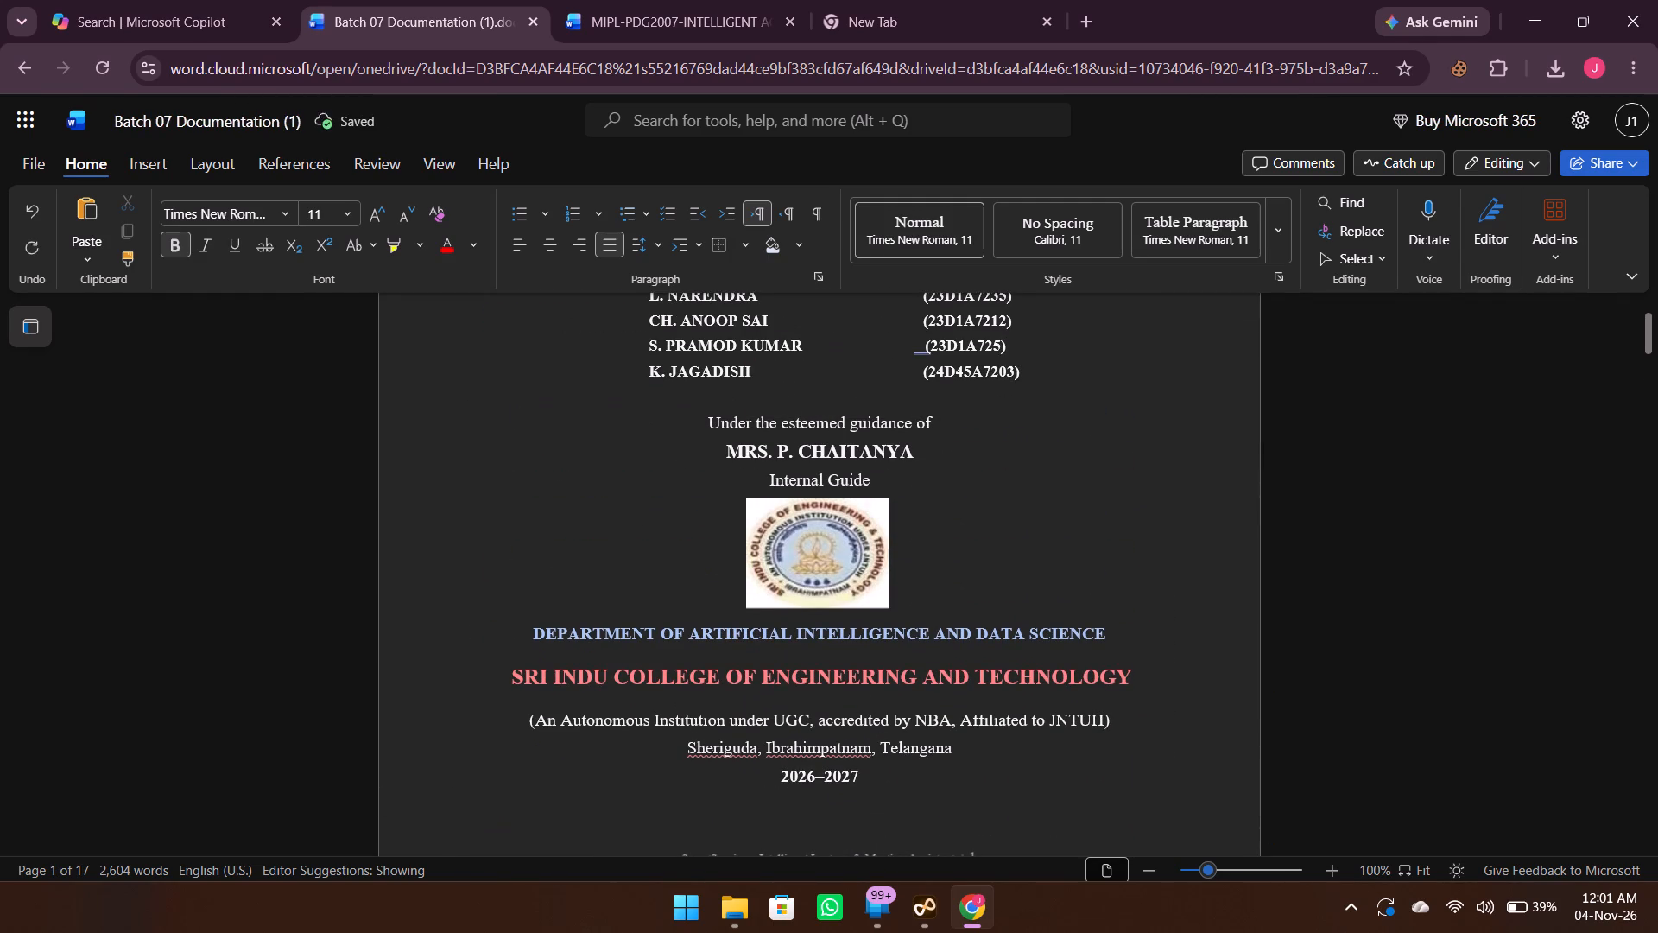
{"action": "key", "text": "4"}
Export the corrected report as a PDF and download it.
{"action": "scroll", "coordinate": [1004, 346], "scroll_direction": "up", "scroll_amount": 5}
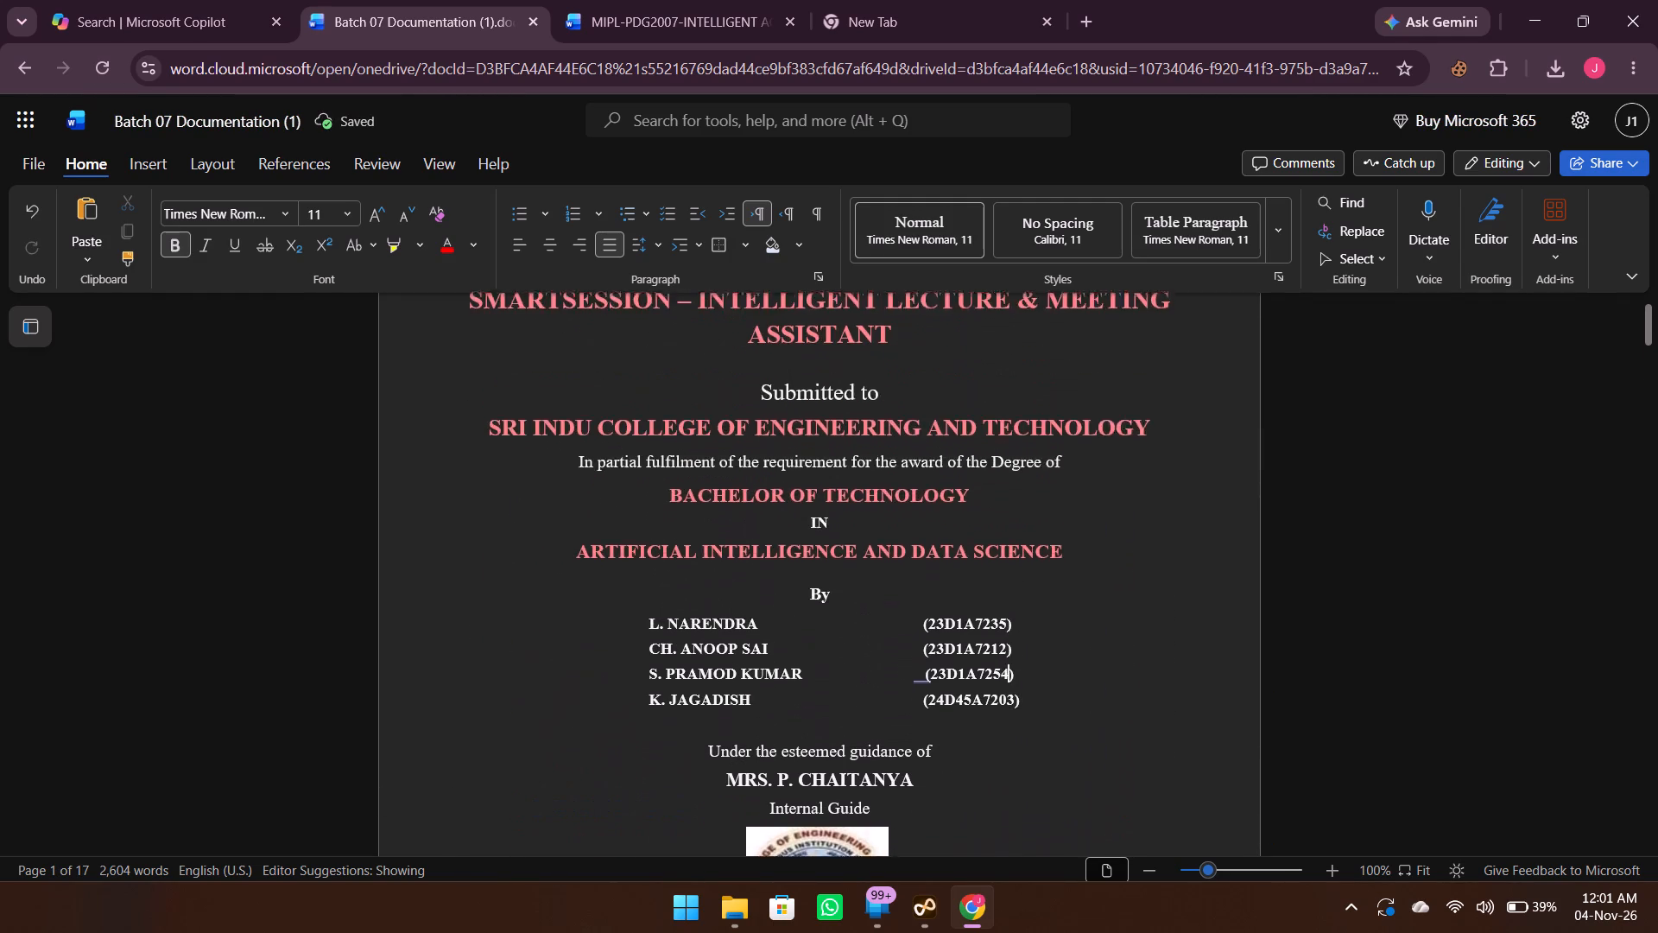
{"action": "scroll", "coordinate": [1004, 346], "scroll_direction": "right", "scroll_amount": 1}
{"action": "scroll", "coordinate": [1004, 346], "scroll_direction": "down", "scroll_amount": 3}
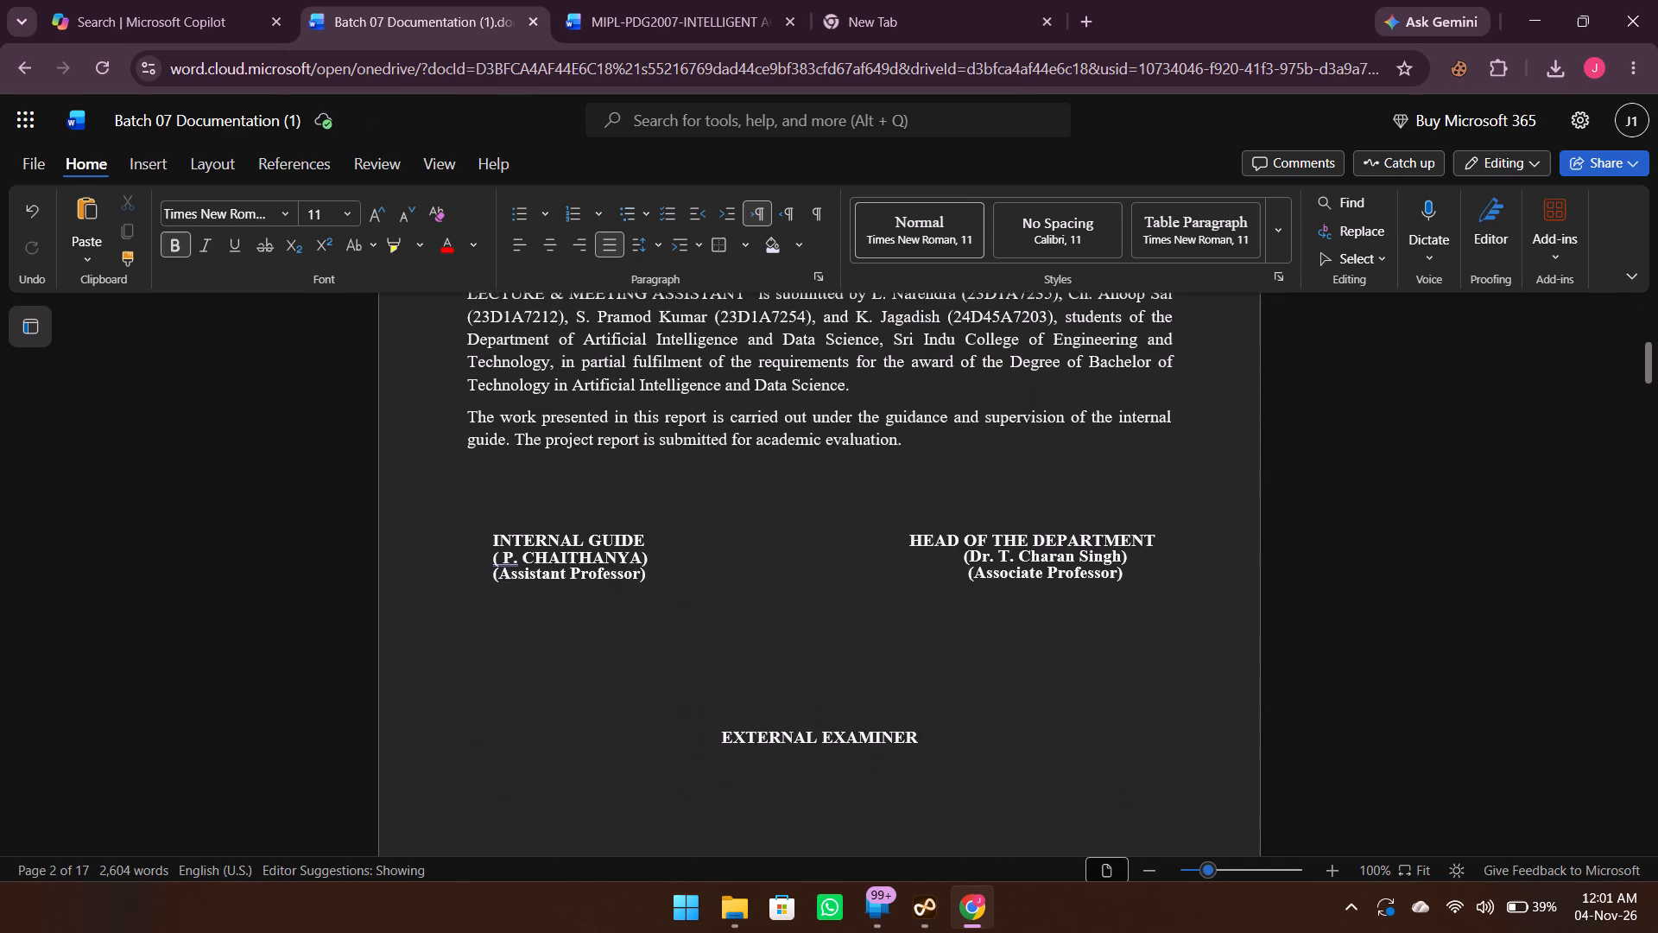
{"action": "scroll", "coordinate": [1004, 346], "scroll_direction": "down", "scroll_amount": 8}
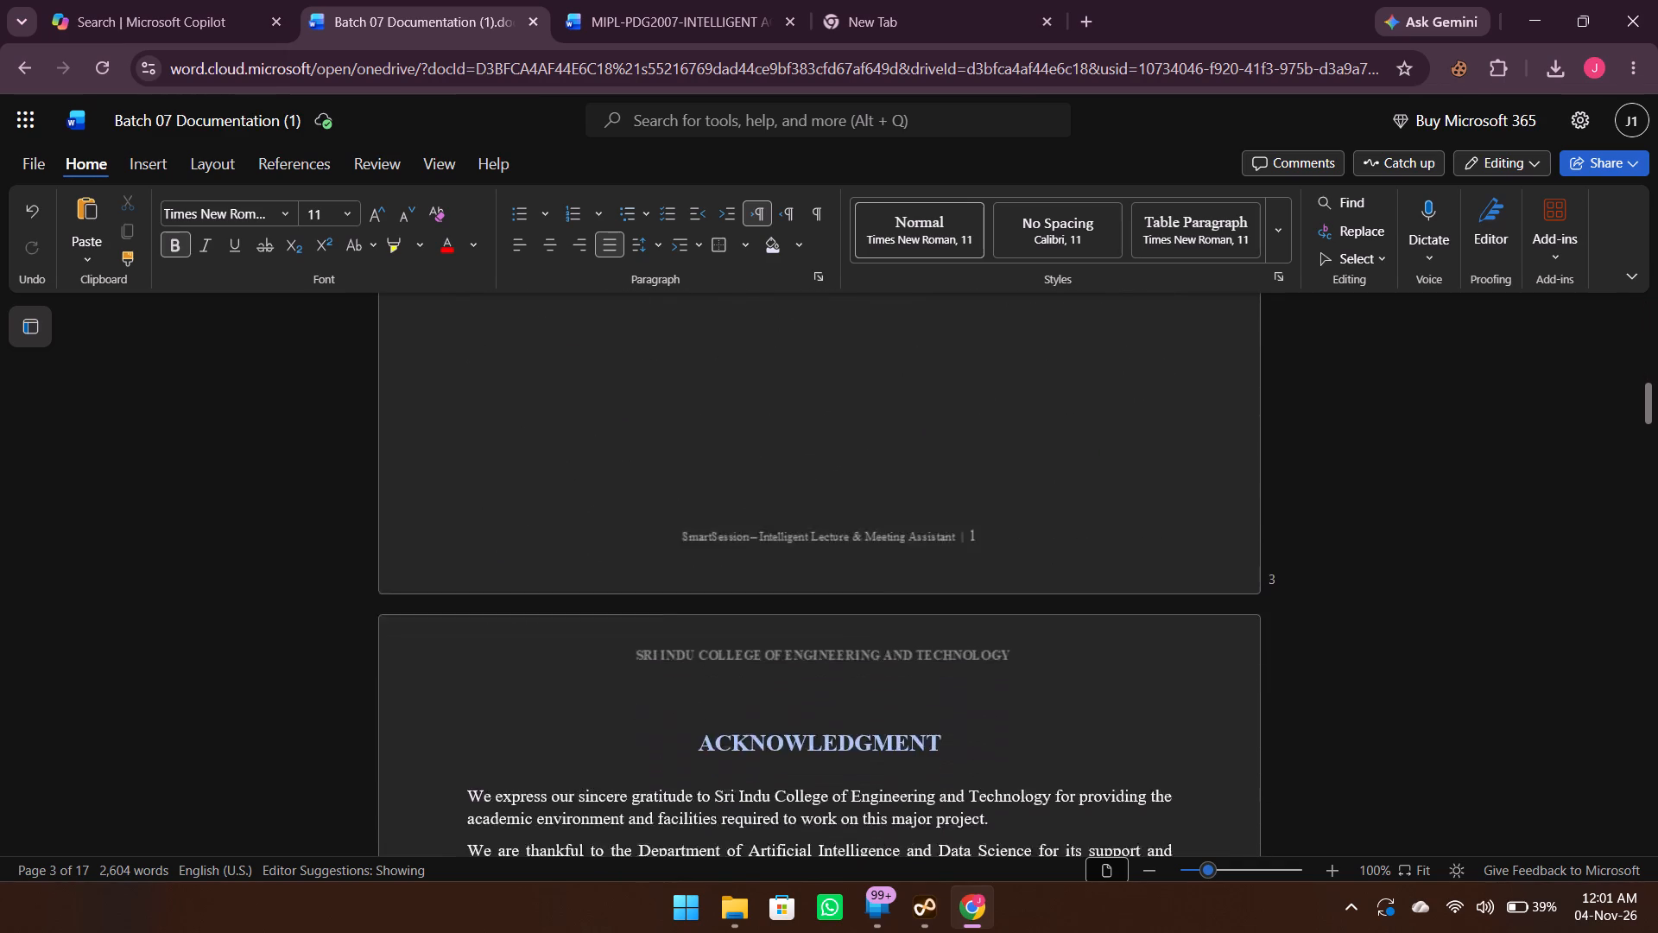
{"action": "scroll", "coordinate": [1004, 346], "scroll_direction": "down", "scroll_amount": 5}
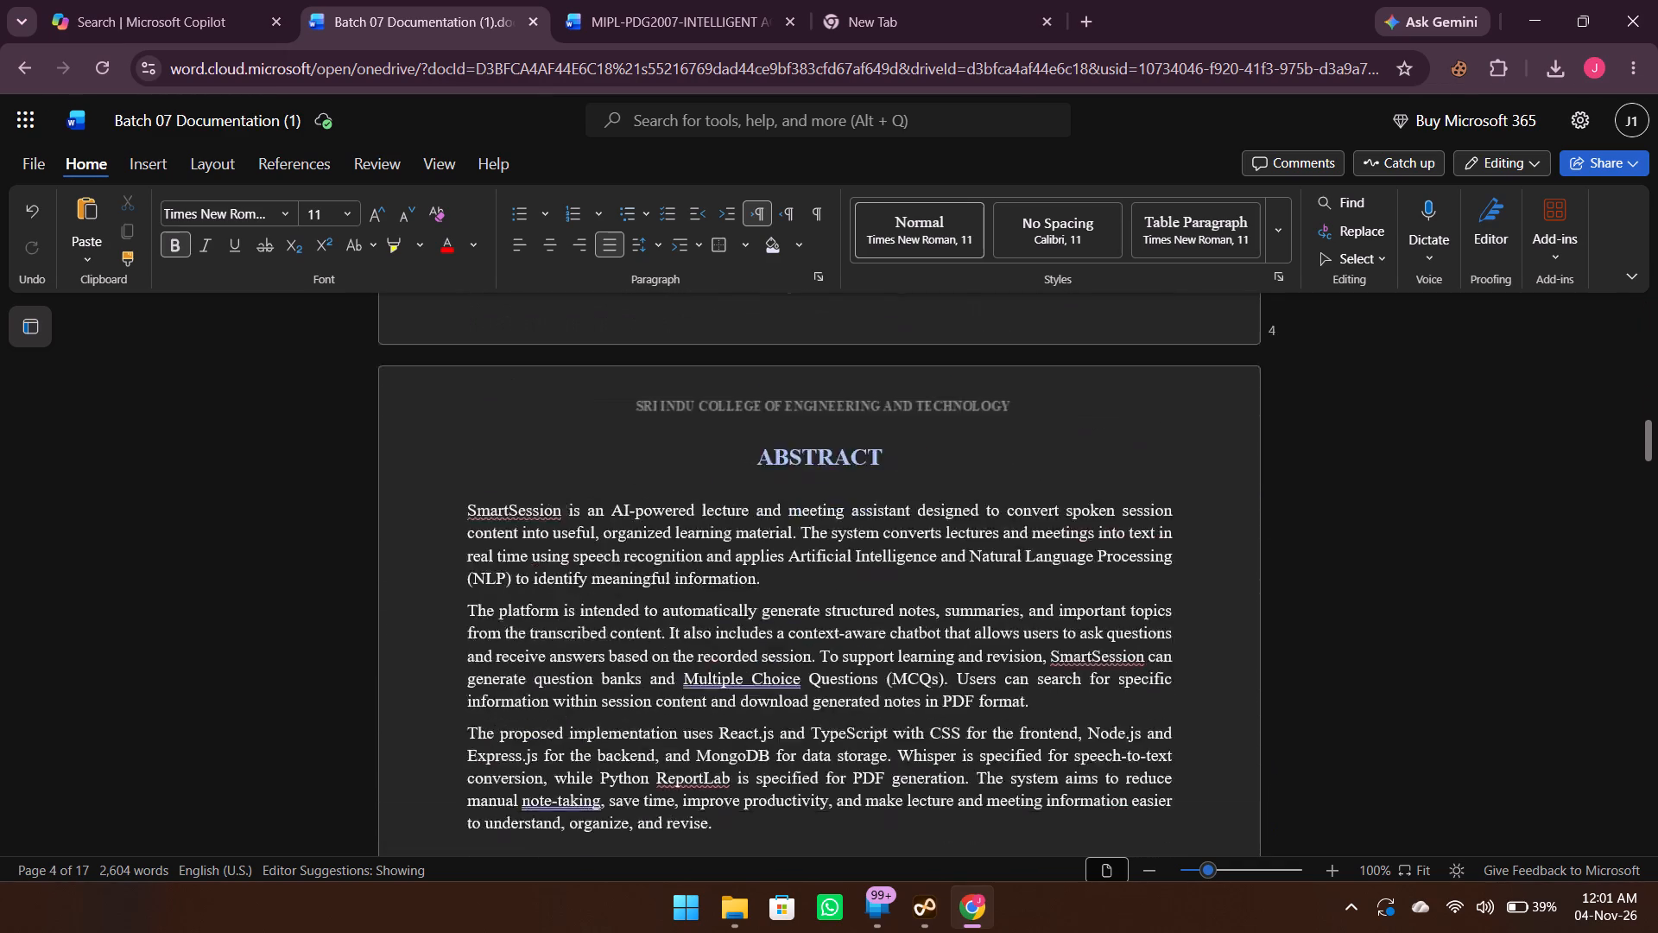
{"action": "scroll", "coordinate": [1004, 346], "scroll_direction": "down", "scroll_amount": 1}
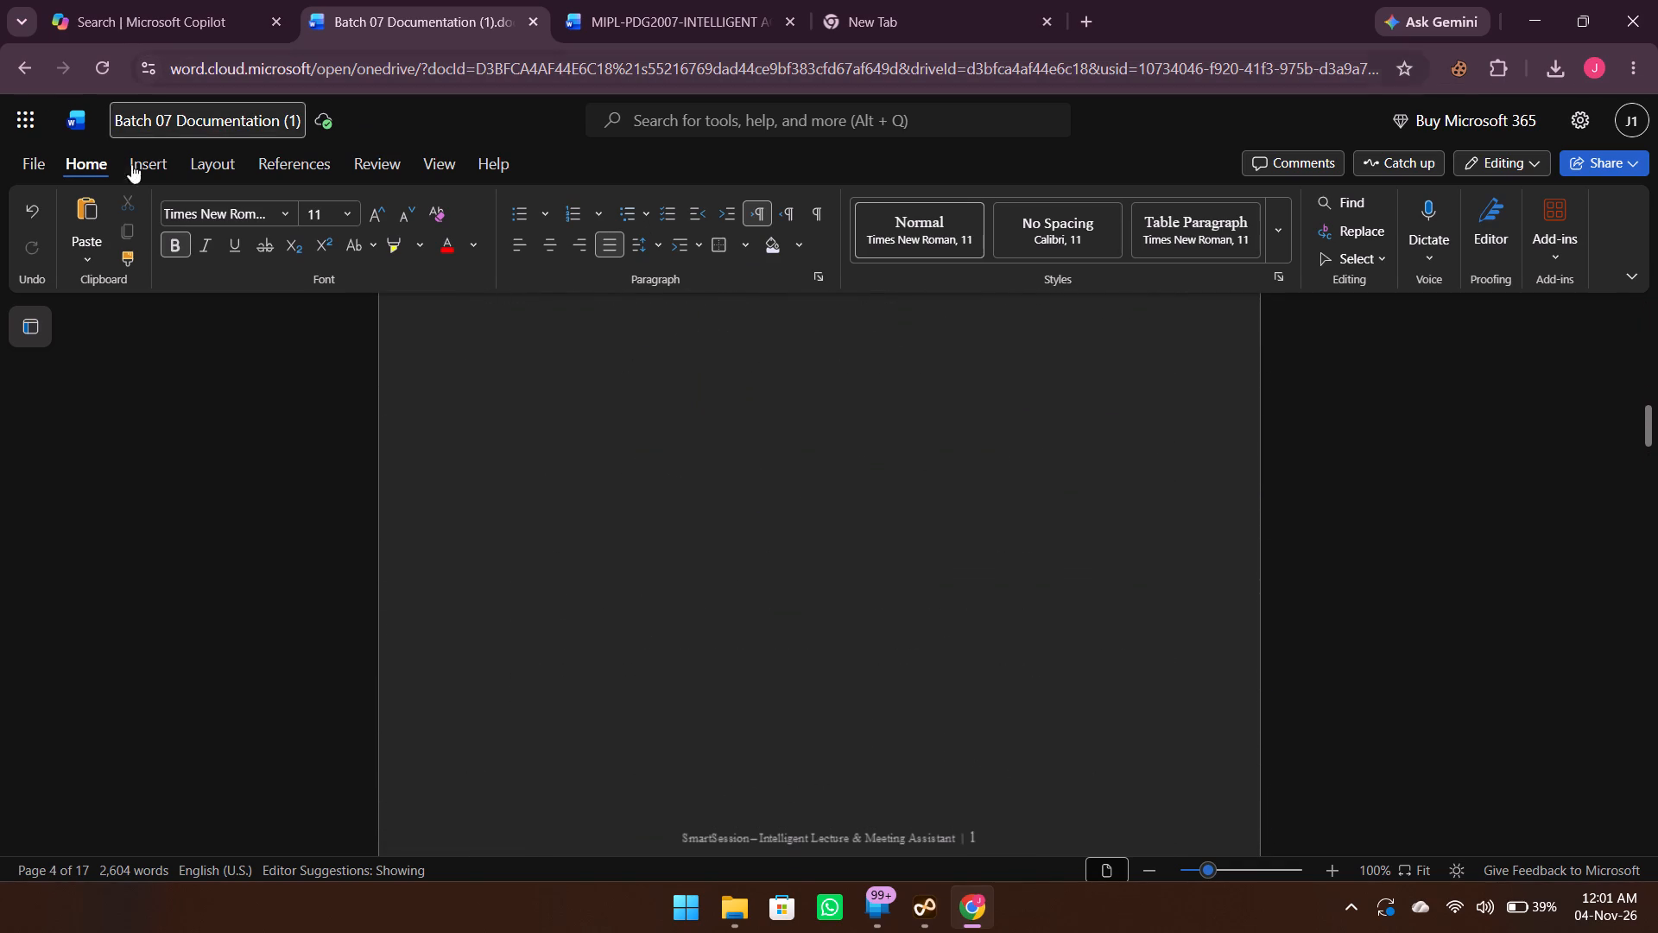
{"action": "left_click", "coordinate": [26, 166]}
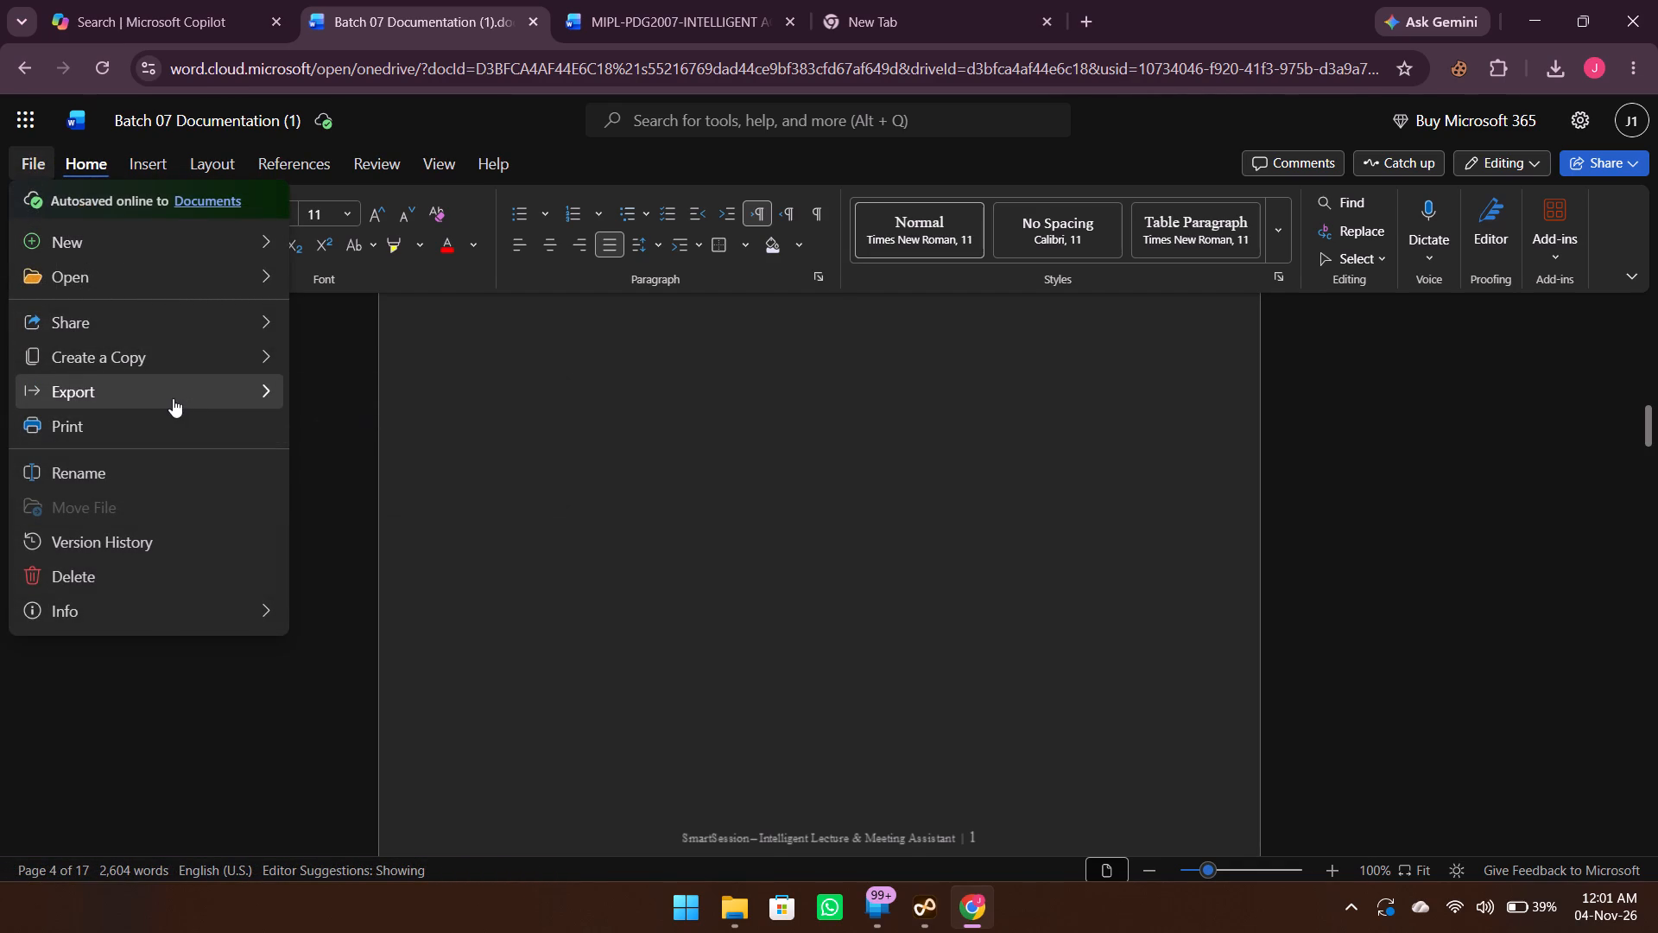
{"action": "left_click", "coordinate": [334, 391]}
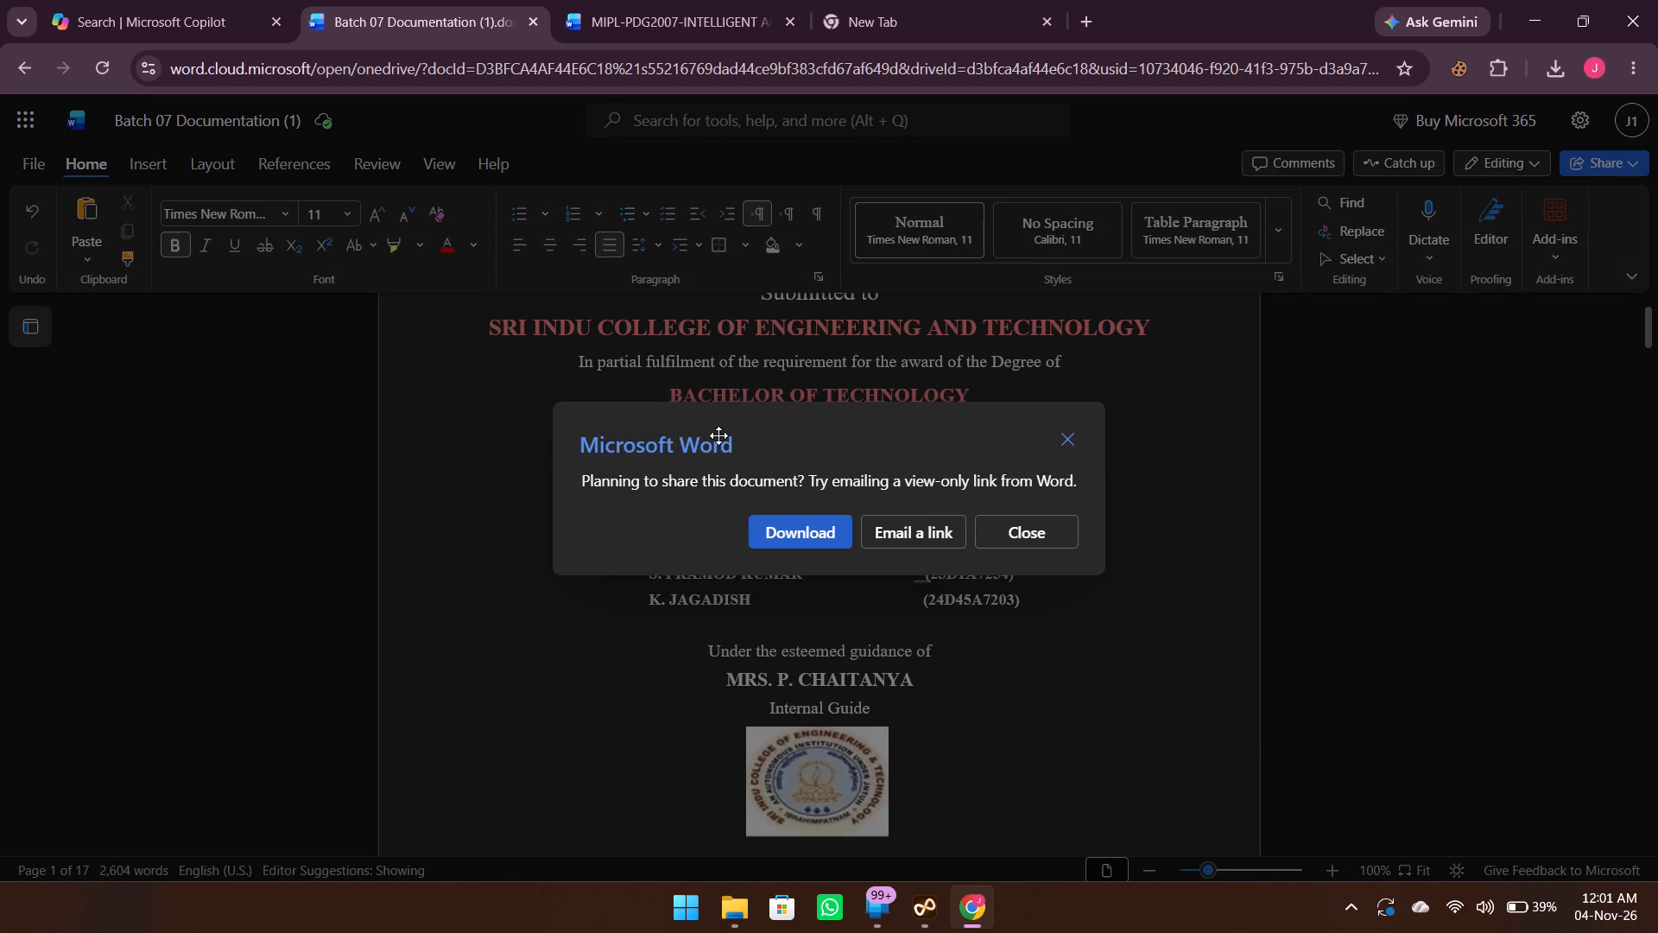
{"action": "left_click", "coordinate": [793, 528]}
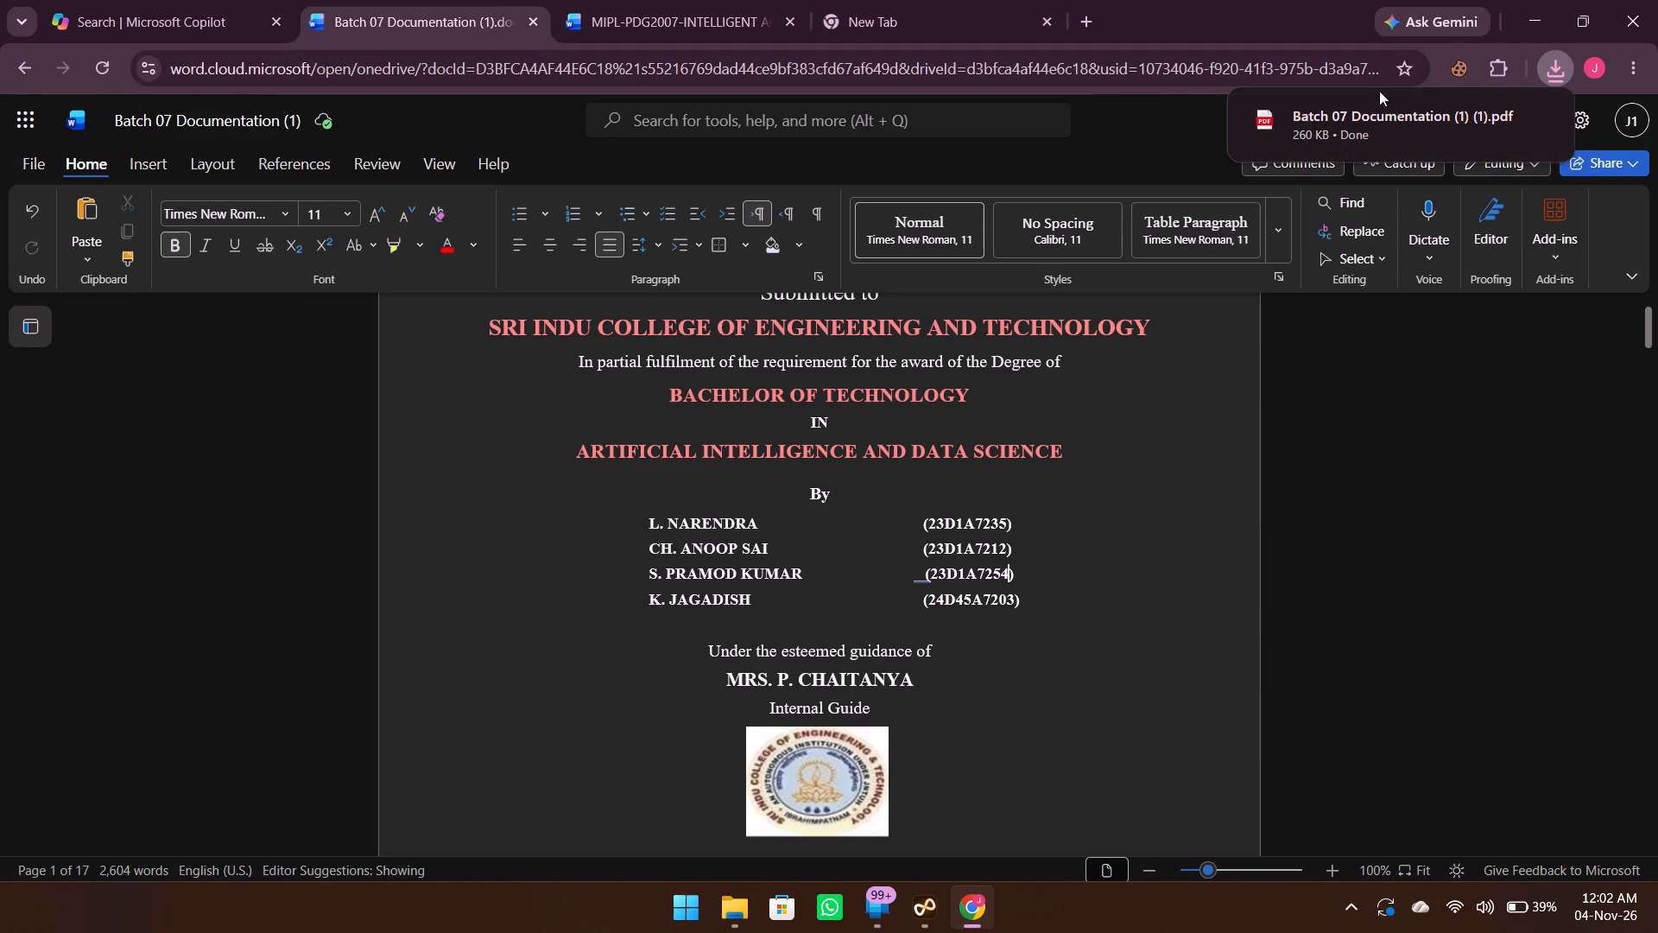
Open the downloaded report PDF and dismiss the Draw tool tip.
{"action": "left_click", "coordinate": [1336, 111]}
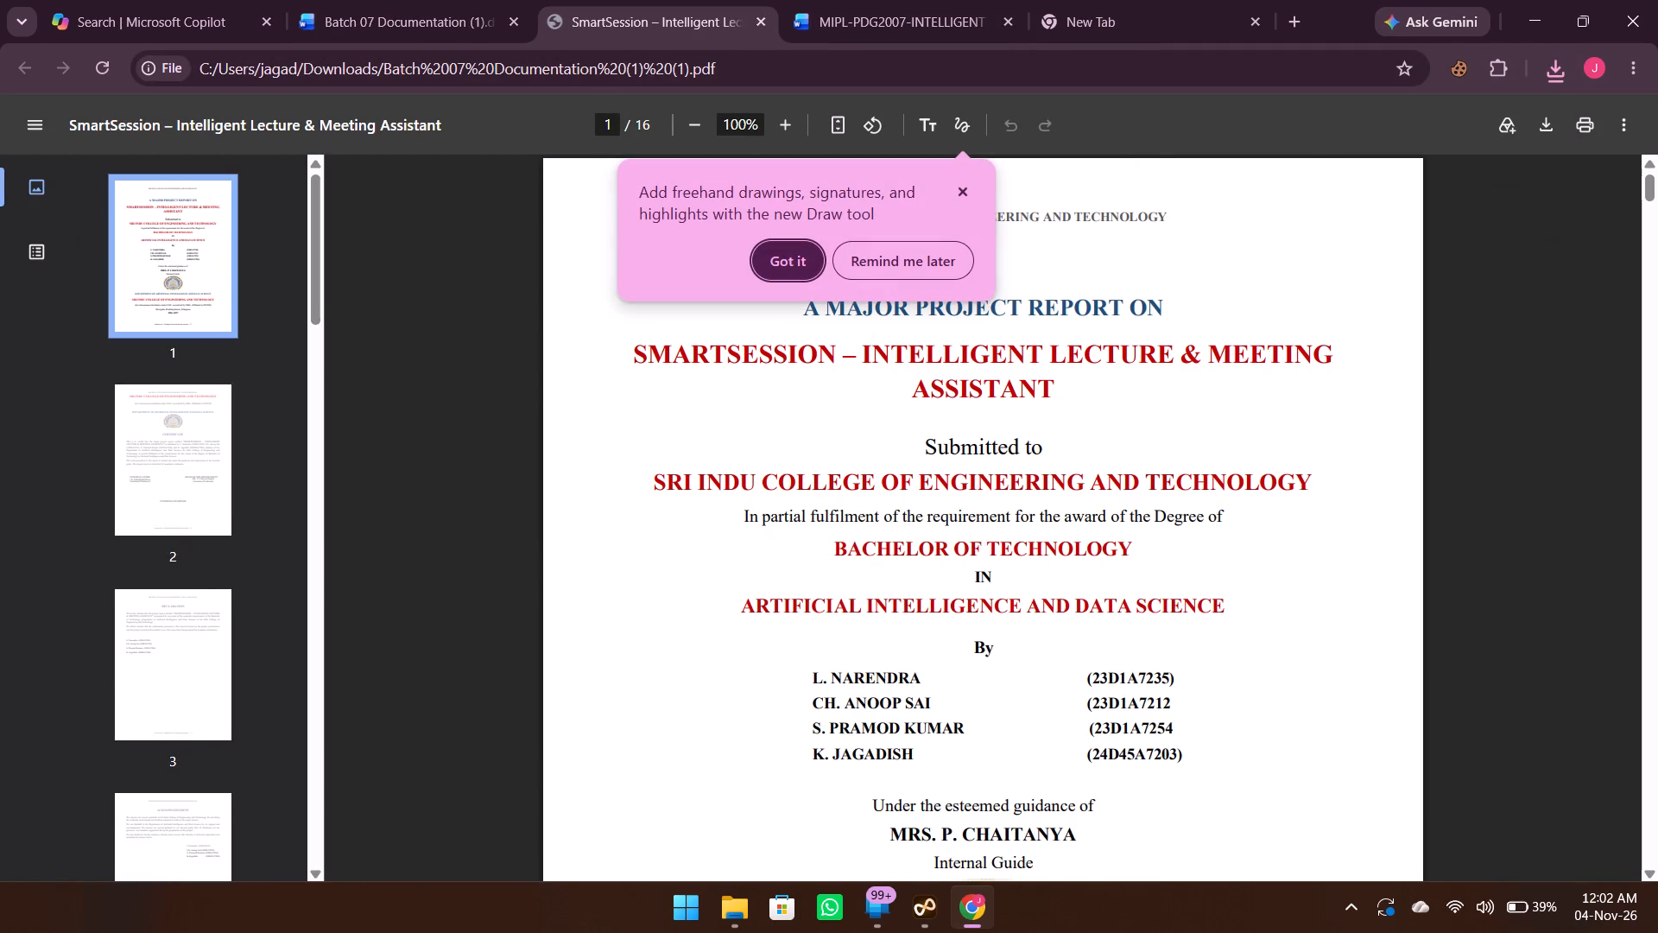
{"action": "scroll", "coordinate": [891, 512], "scroll_direction": "down", "scroll_amount": 1}
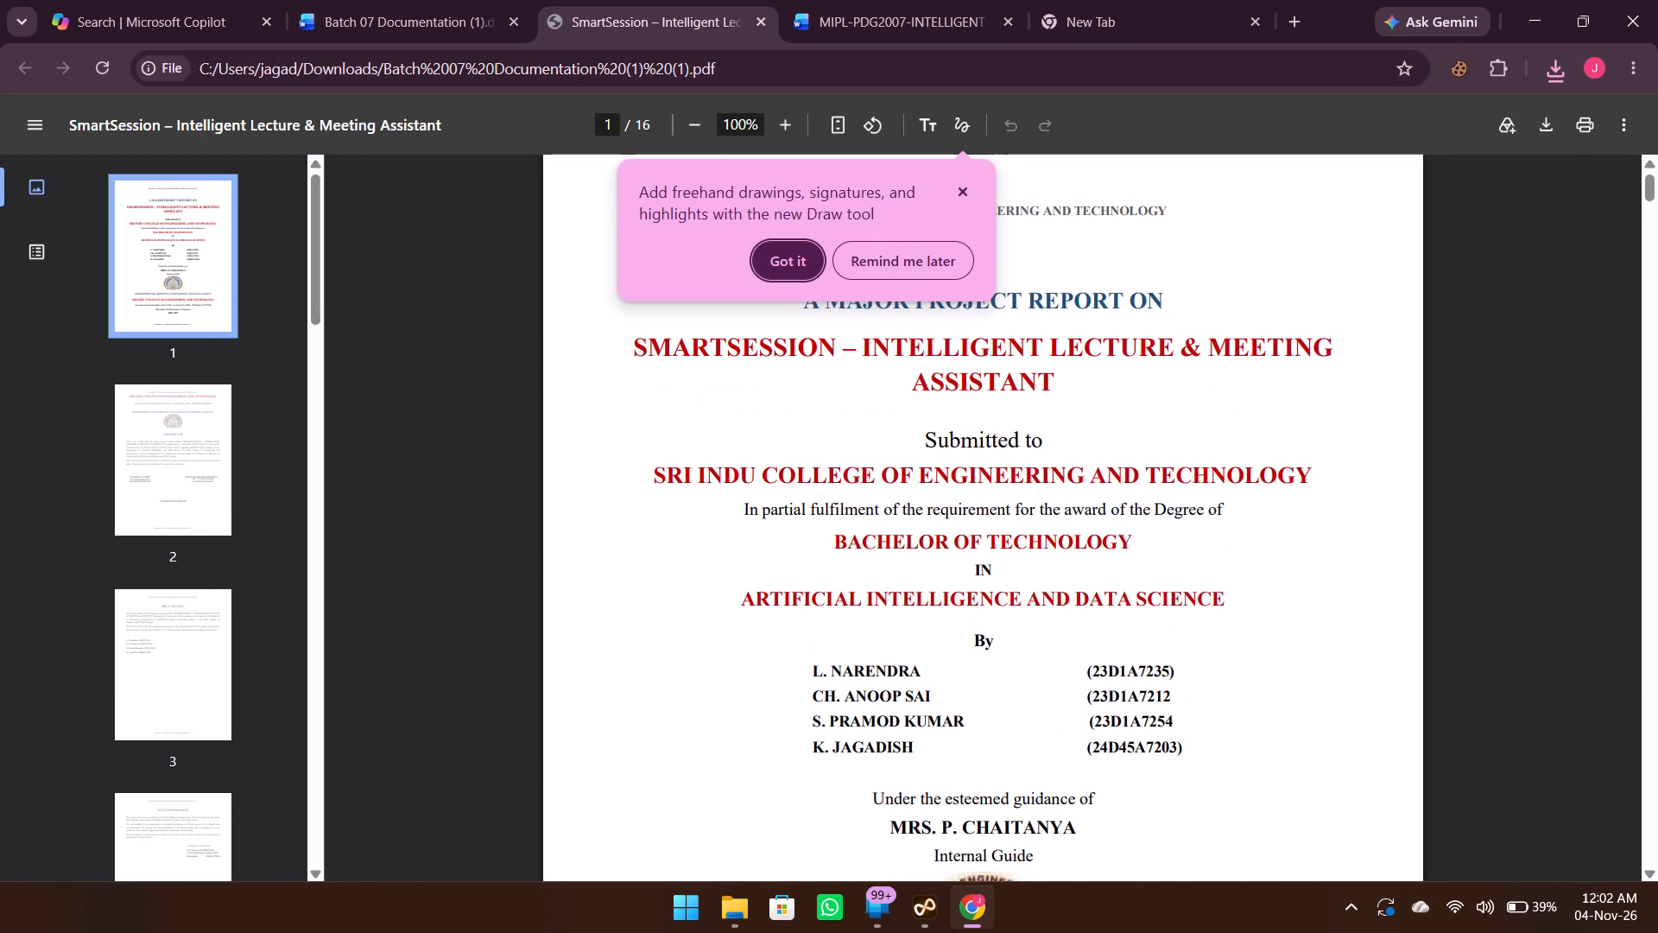
{"action": "left_click", "coordinate": [951, 186]}
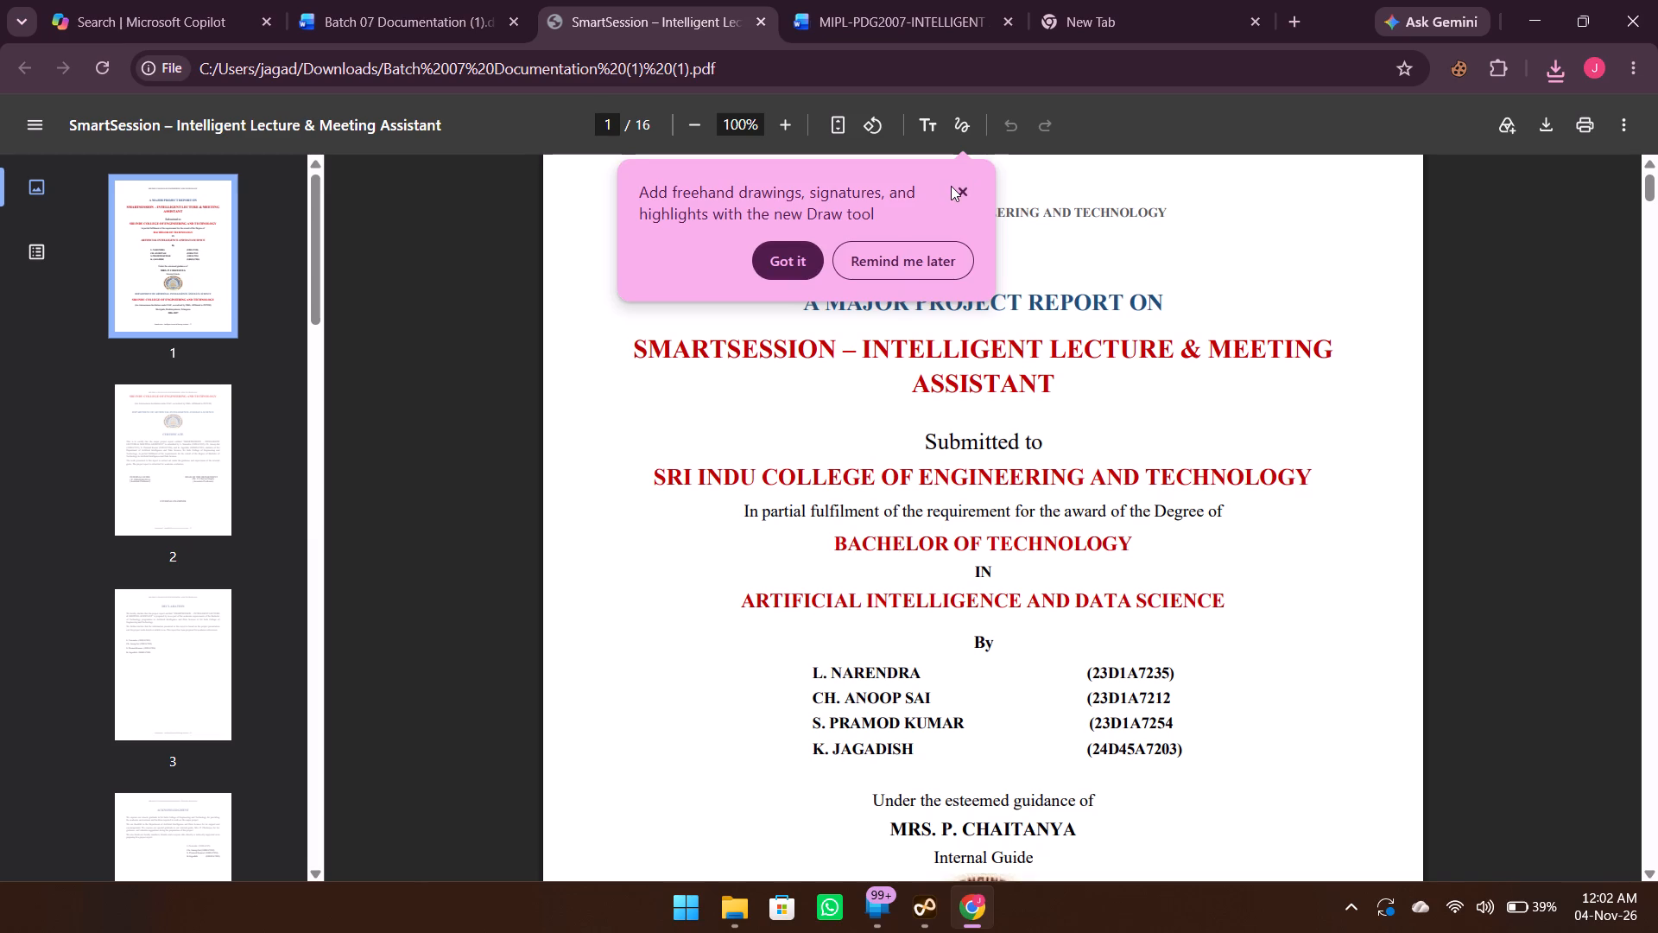
{"action": "left_click", "coordinate": [968, 189]}
Look through the PDF from the cover page to the acknowledgment, examining the layout, student names and roll numbers.
{"action": "scroll", "coordinate": [922, 575], "scroll_direction": "down", "scroll_amount": 2}
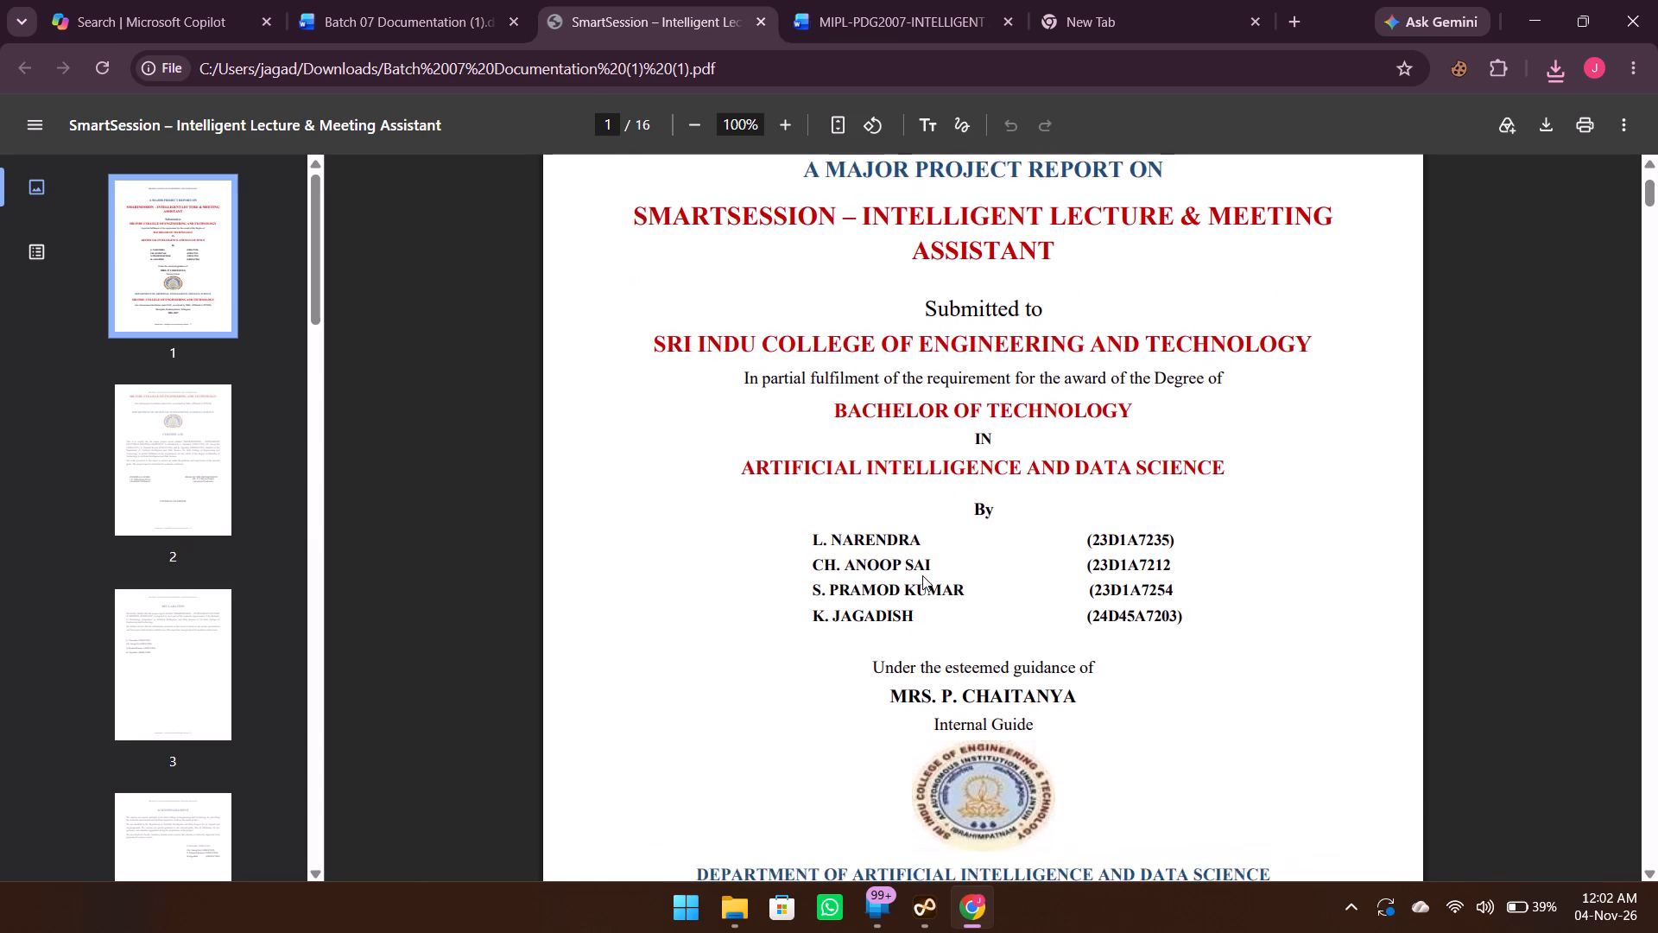
{"action": "scroll", "coordinate": [922, 575], "scroll_direction": "down", "scroll_amount": 4}
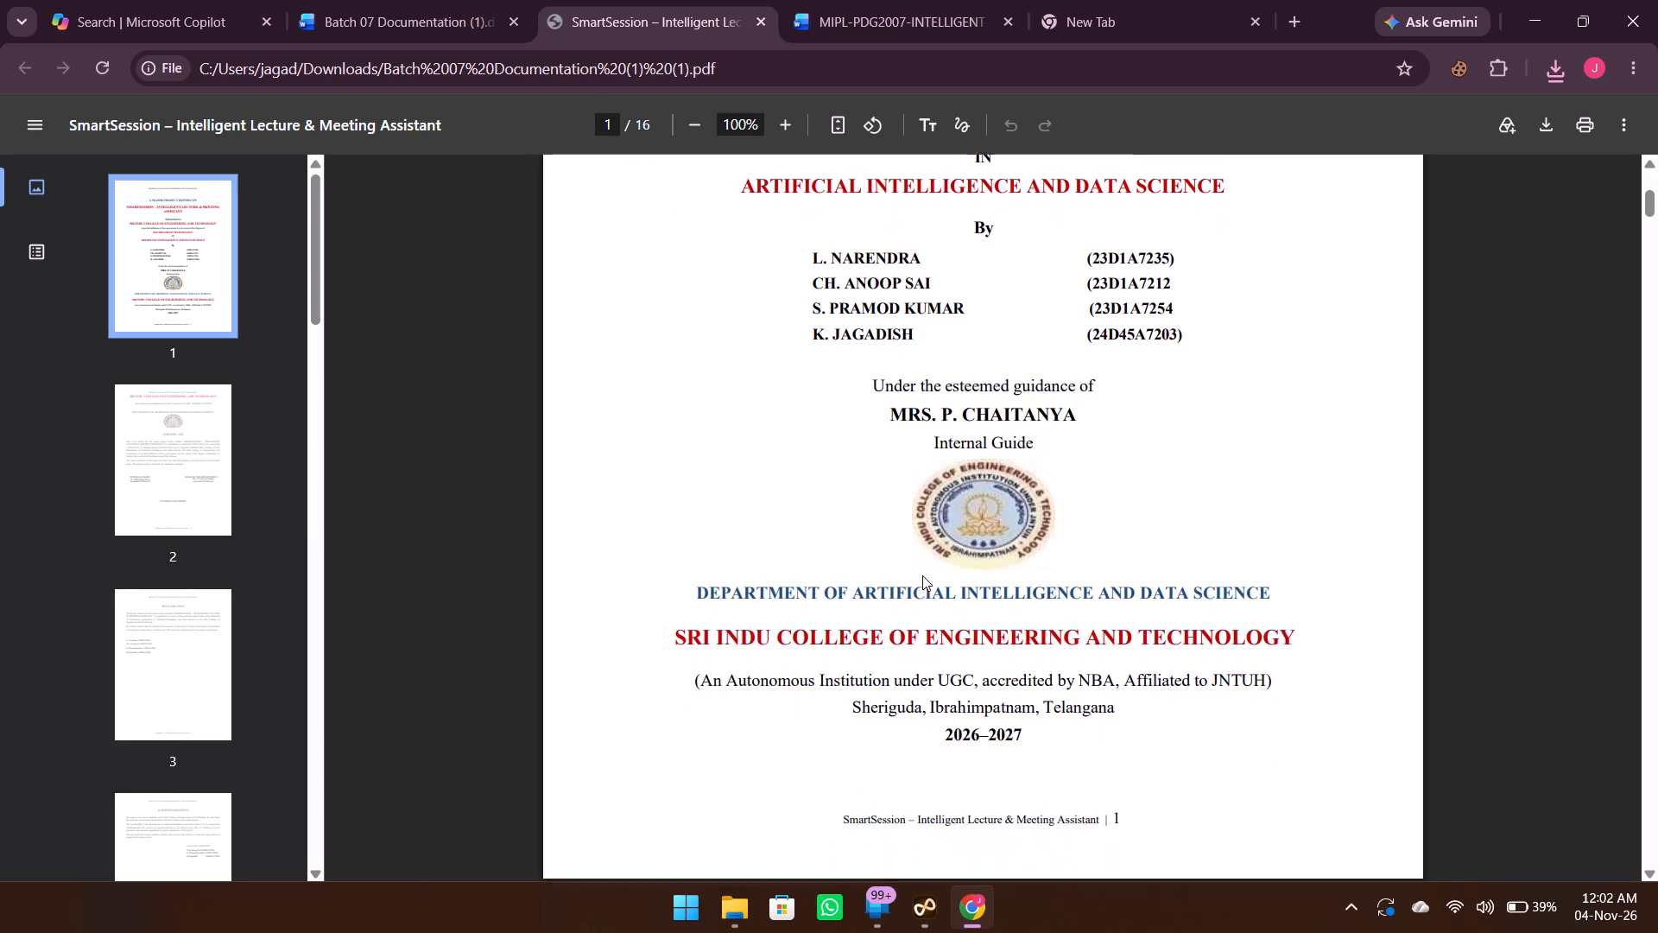
{"action": "scroll", "coordinate": [922, 575], "scroll_direction": "down", "scroll_amount": 4}
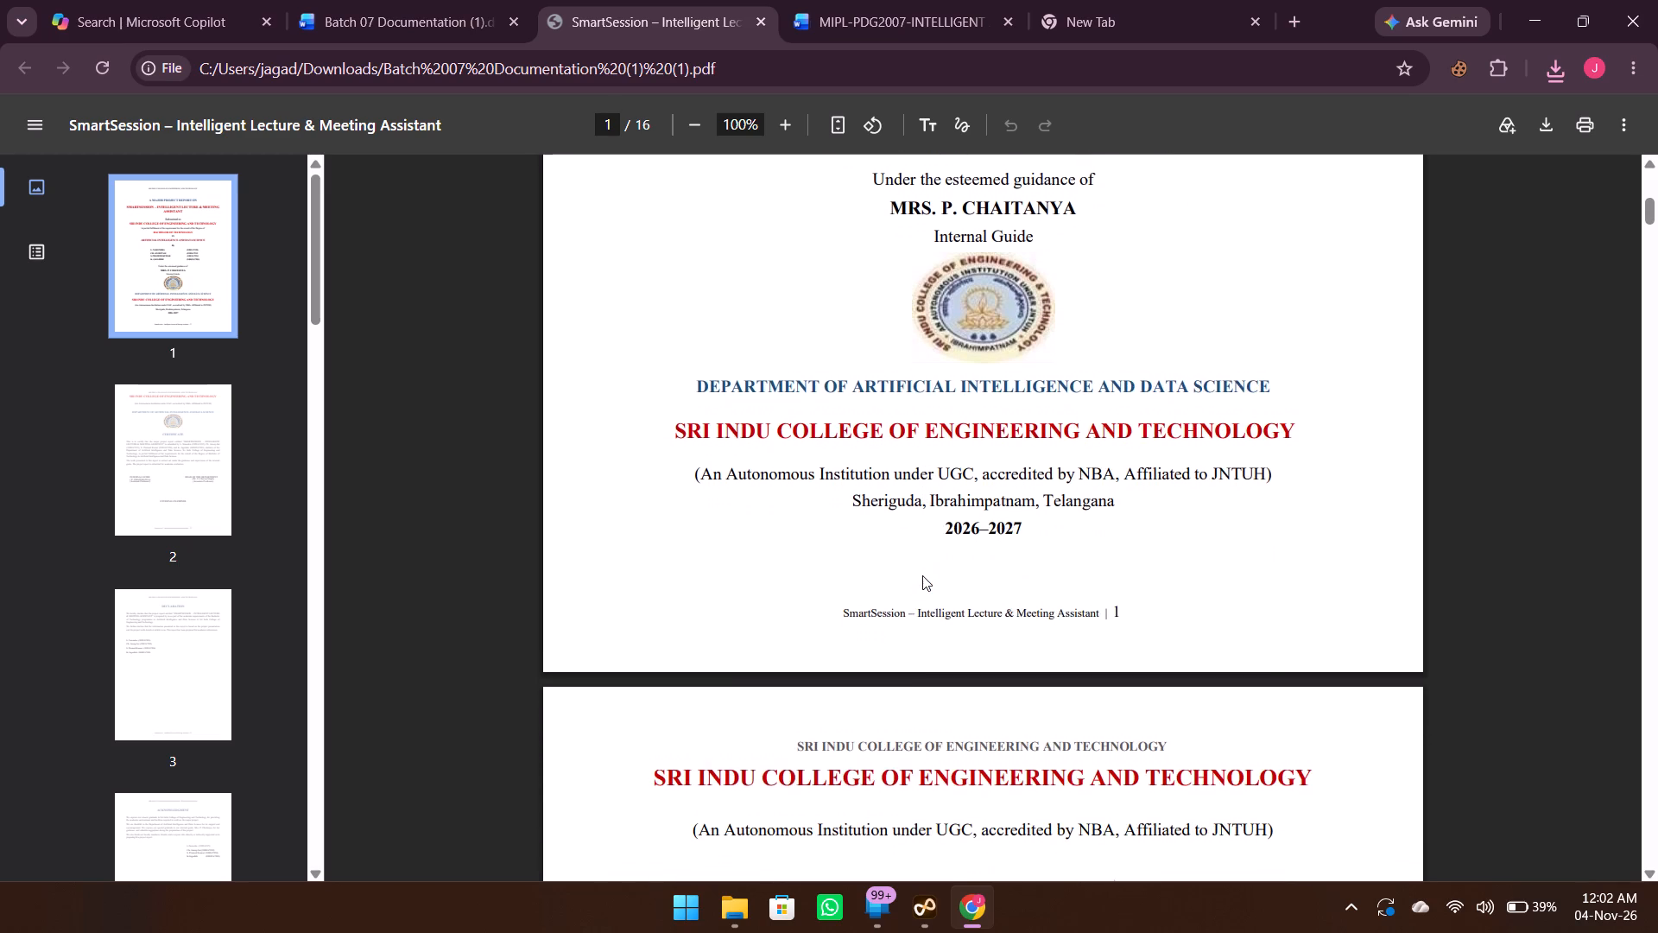
{"action": "scroll", "coordinate": [922, 575], "scroll_direction": "down", "scroll_amount": 4}
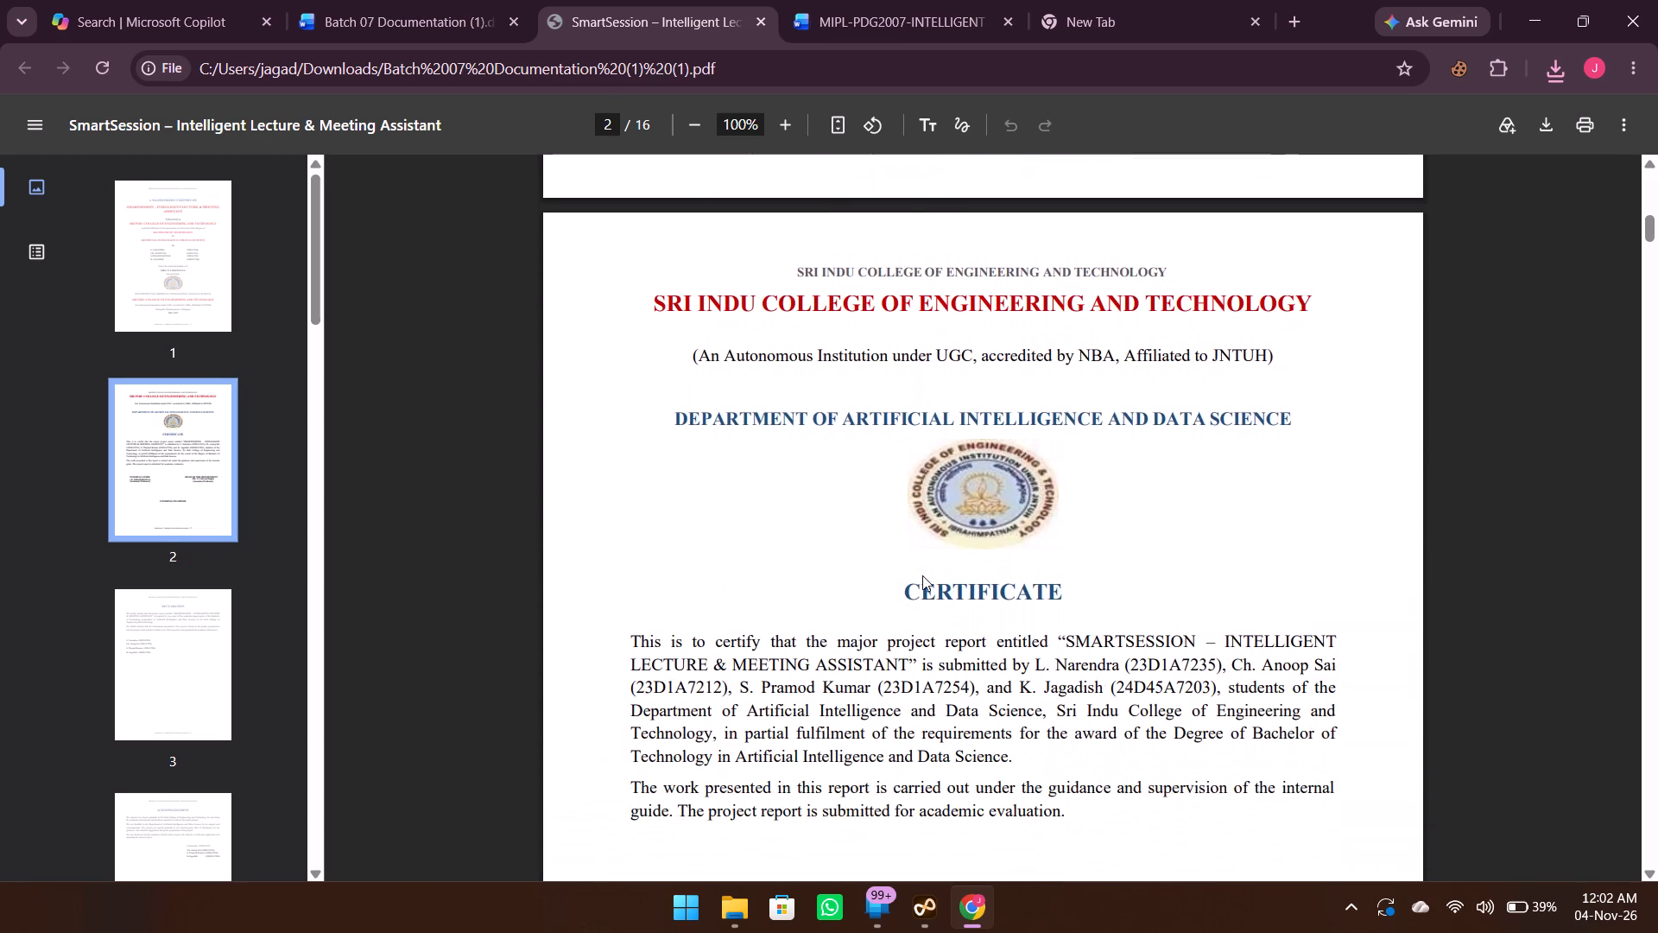
{"action": "scroll", "coordinate": [922, 575], "scroll_direction": "down", "scroll_amount": 4}
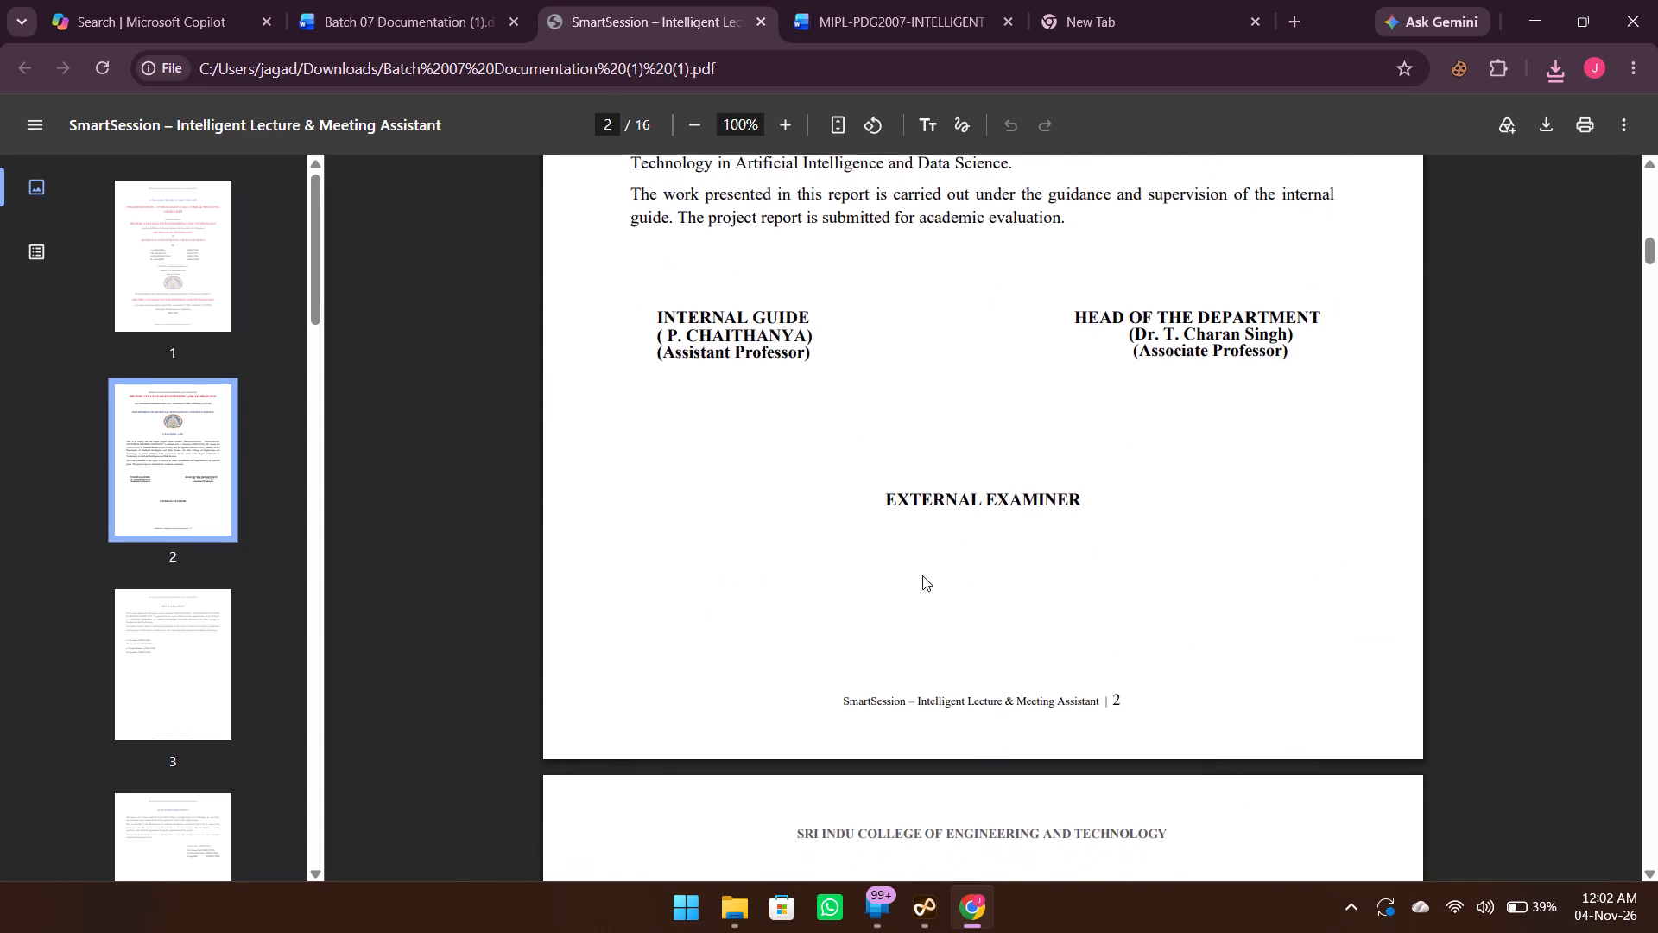
{"action": "scroll", "coordinate": [922, 575], "scroll_direction": "down", "scroll_amount": 4}
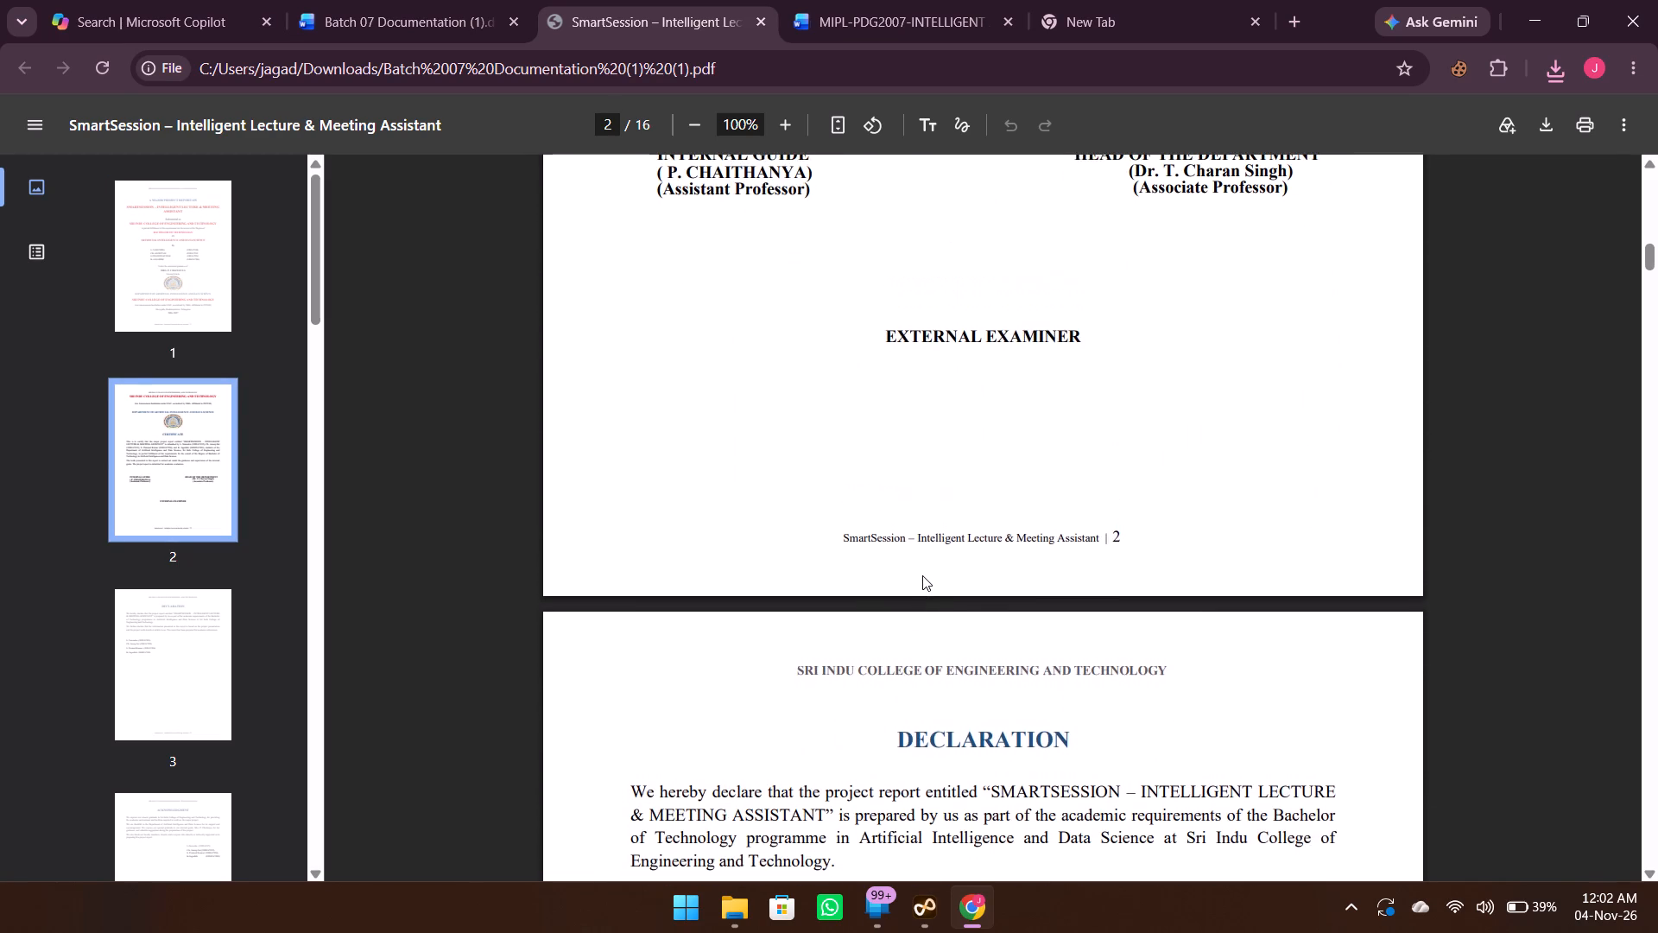
{"action": "scroll", "coordinate": [922, 575], "scroll_direction": "down", "scroll_amount": 4}
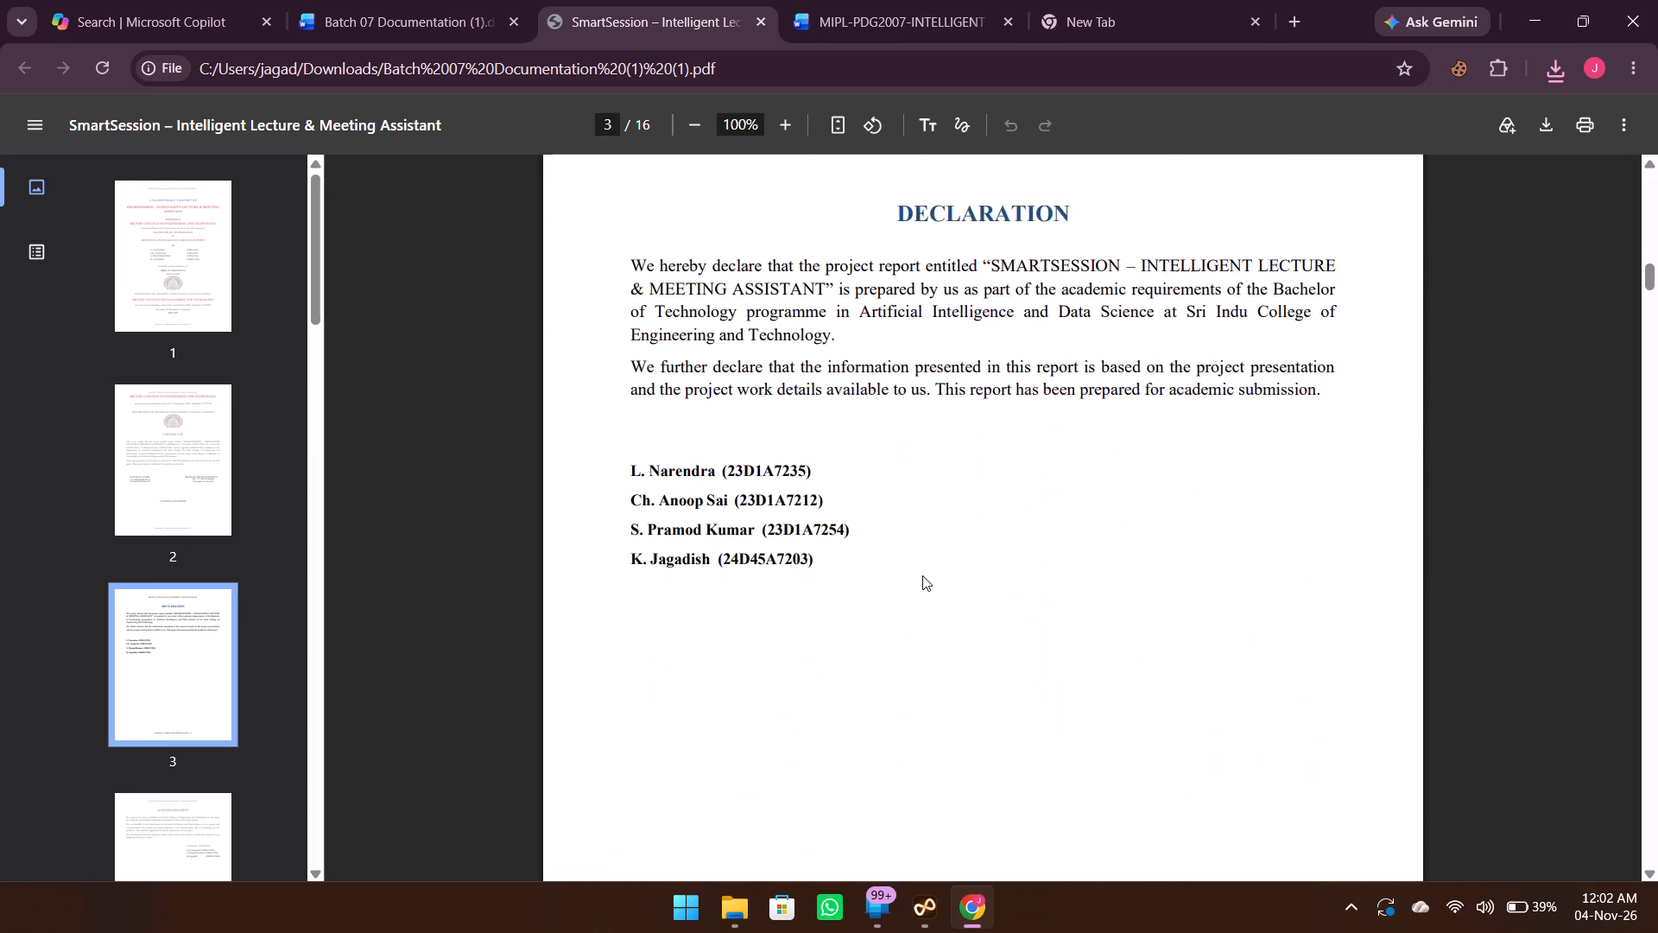
{"action": "scroll", "coordinate": [922, 575], "scroll_direction": "down", "scroll_amount": 4}
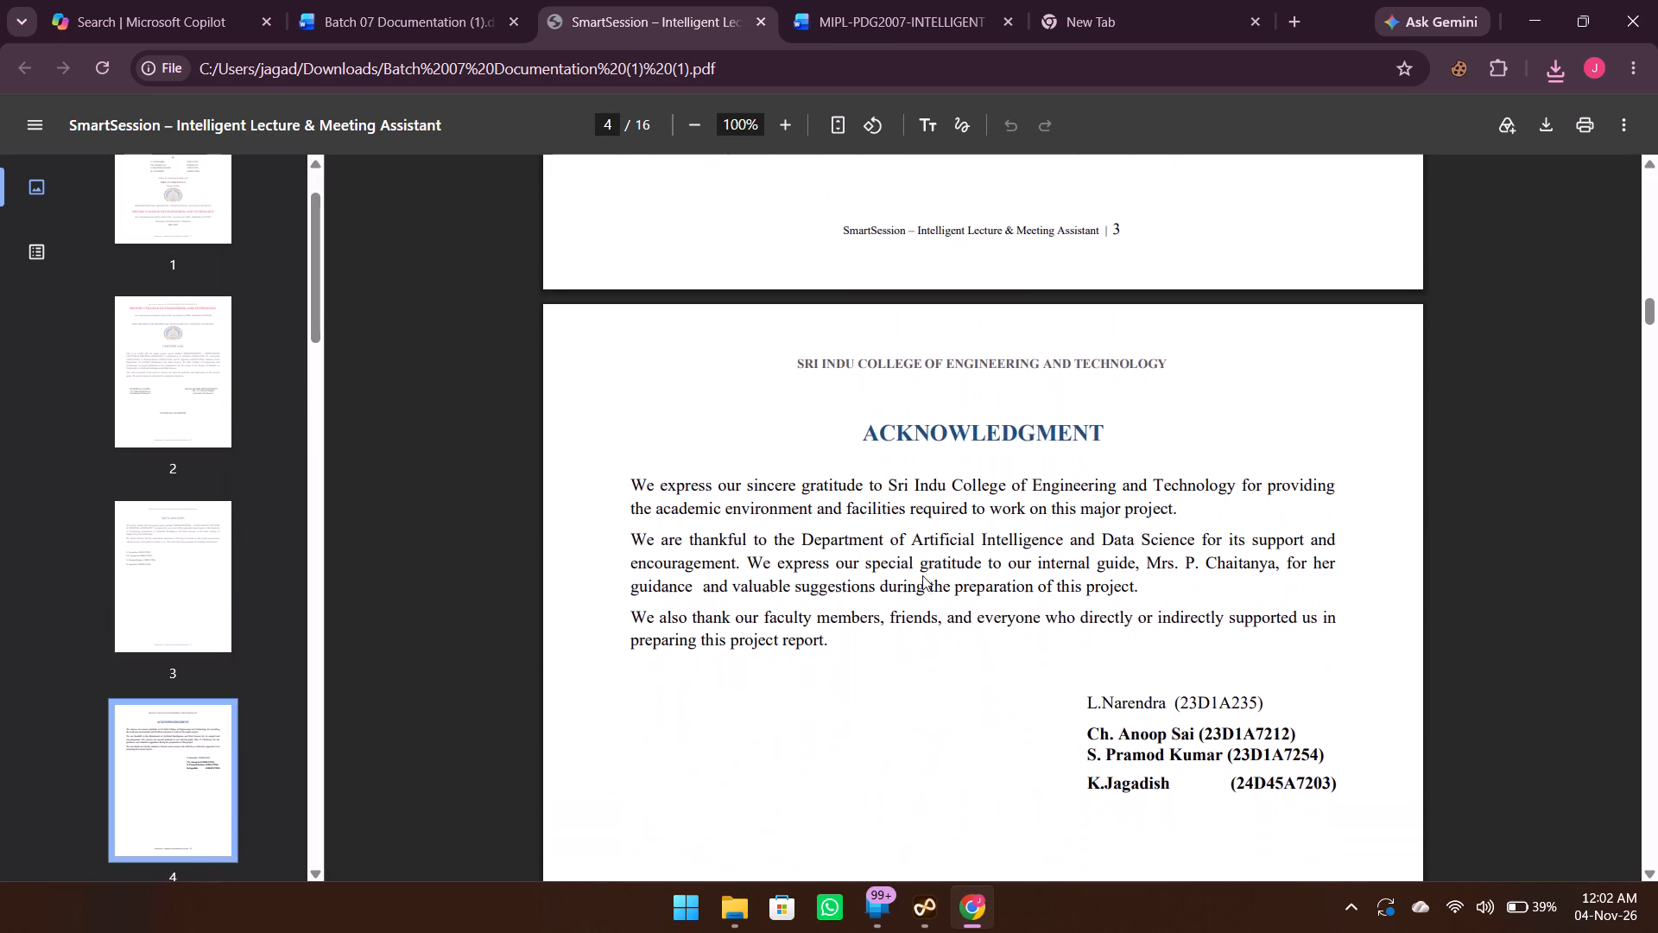
{"action": "scroll", "coordinate": [922, 575], "scroll_direction": "down", "scroll_amount": 4}
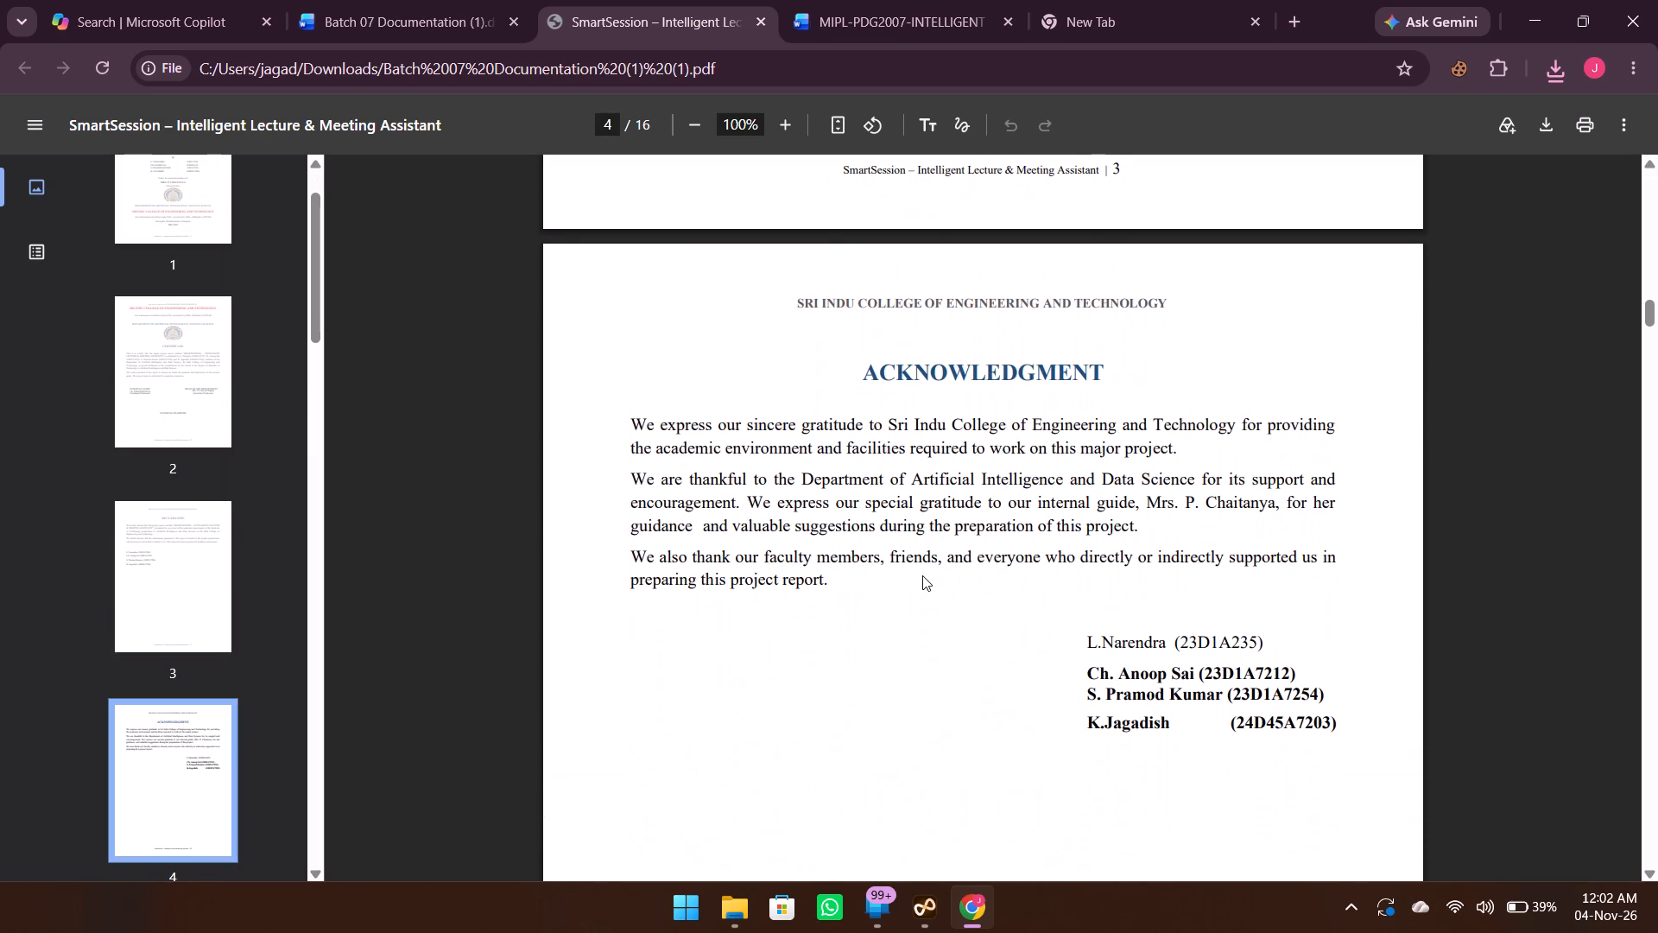
{"action": "scroll", "coordinate": [922, 575], "scroll_direction": "down", "scroll_amount": 2}
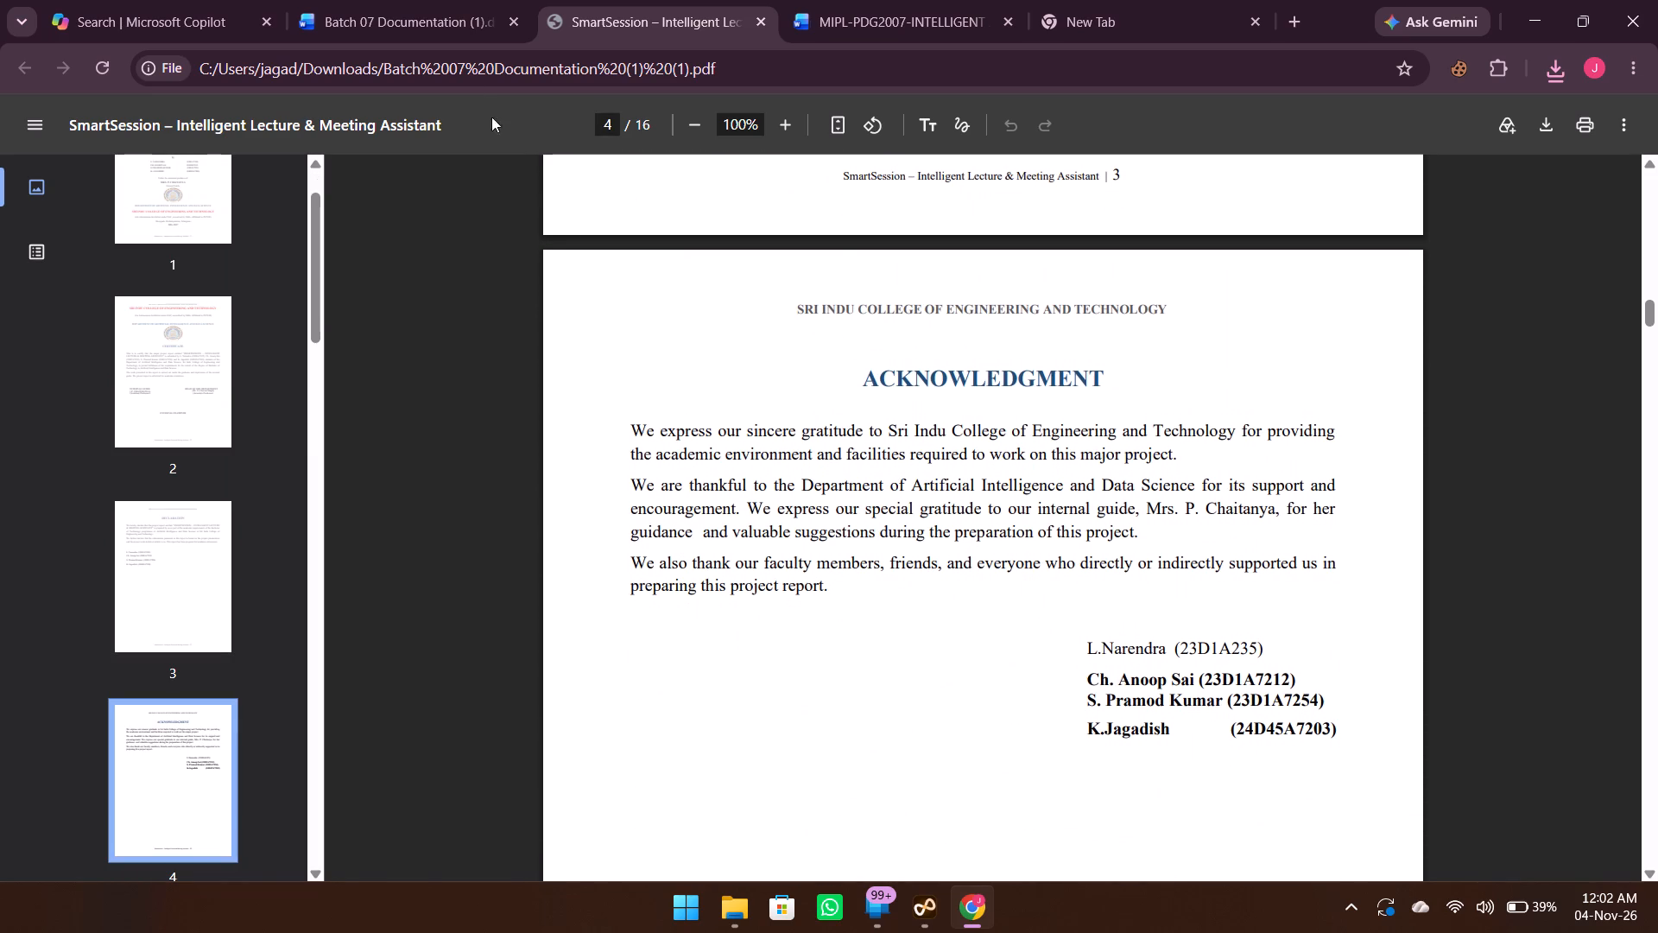
Return to the Word document and insert a blank line between the department heading and the college logo on the certificate page.
{"action": "left_click", "coordinate": [414, 28]}
{"action": "scroll", "coordinate": [886, 636], "scroll_direction": "down", "scroll_amount": 1}
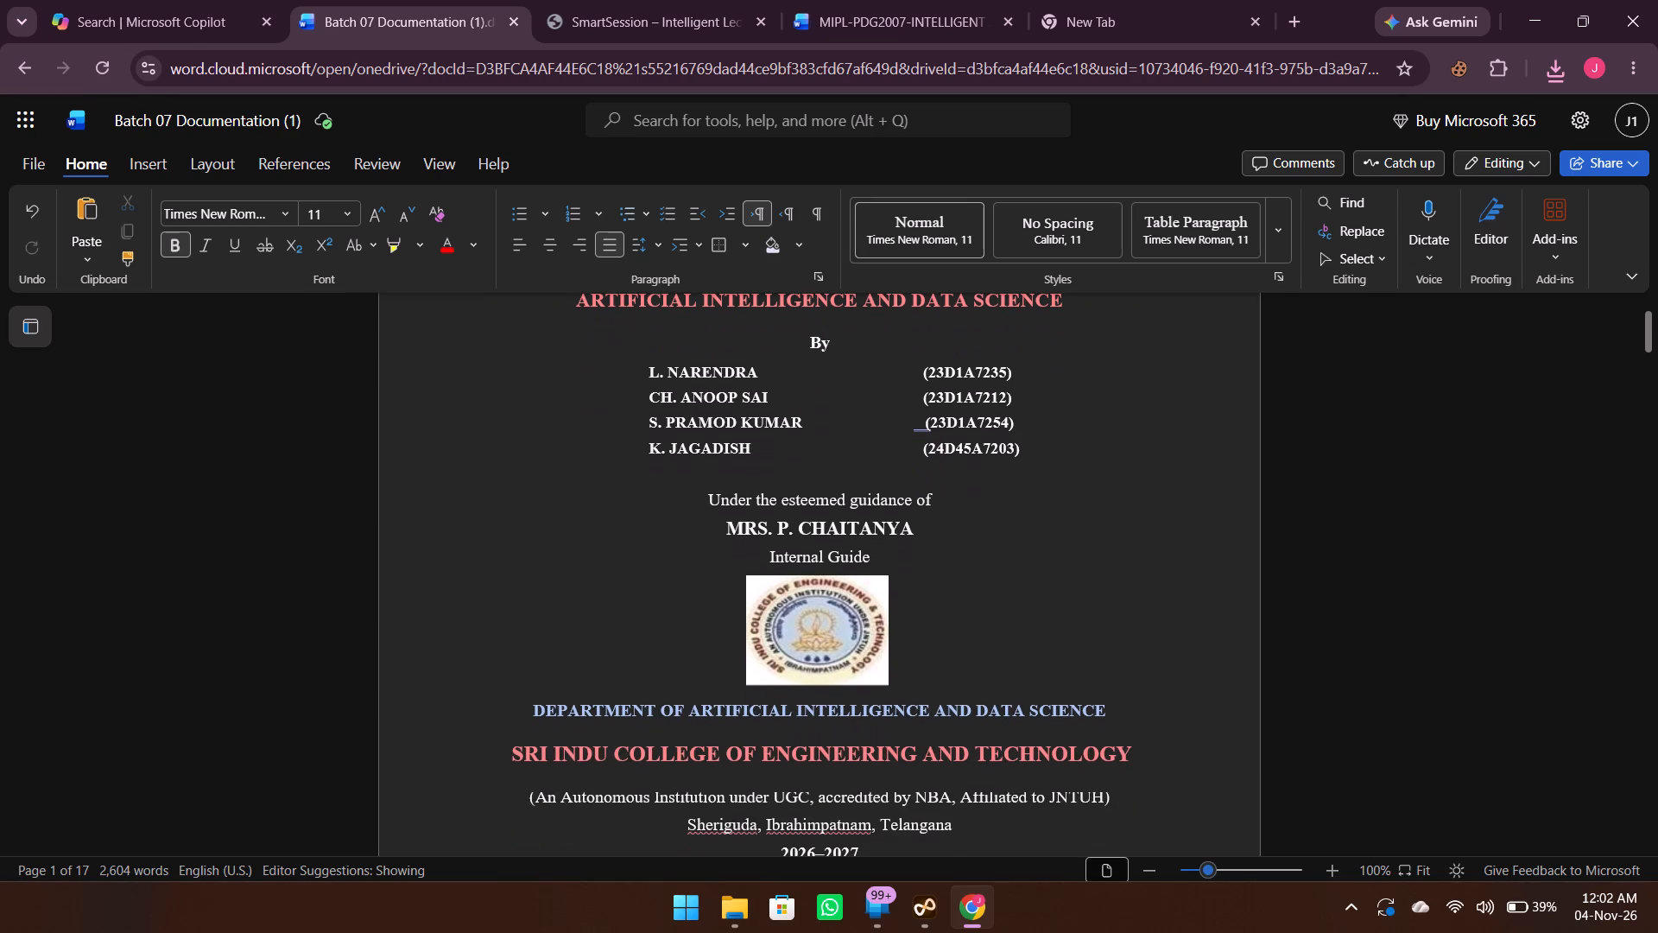
{"action": "scroll", "coordinate": [886, 636], "scroll_direction": "down", "scroll_amount": 1}
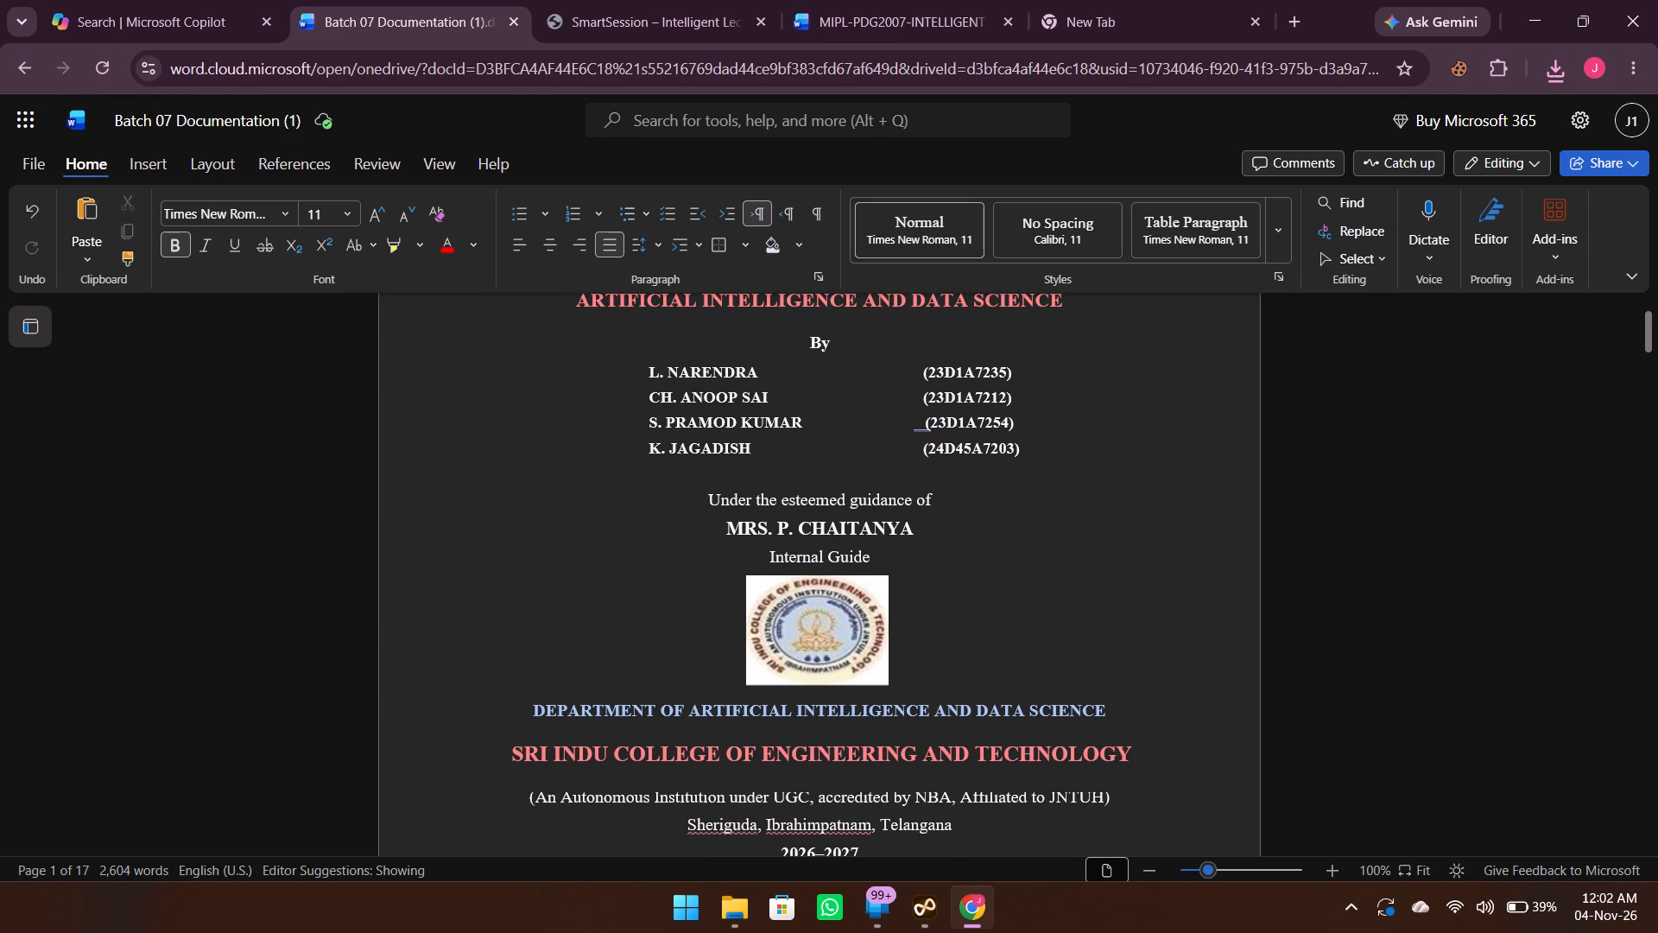
{"action": "left_click", "coordinate": [1024, 429]}
{"action": "scroll", "coordinate": [955, 600], "scroll_direction": "down", "scroll_amount": 6}
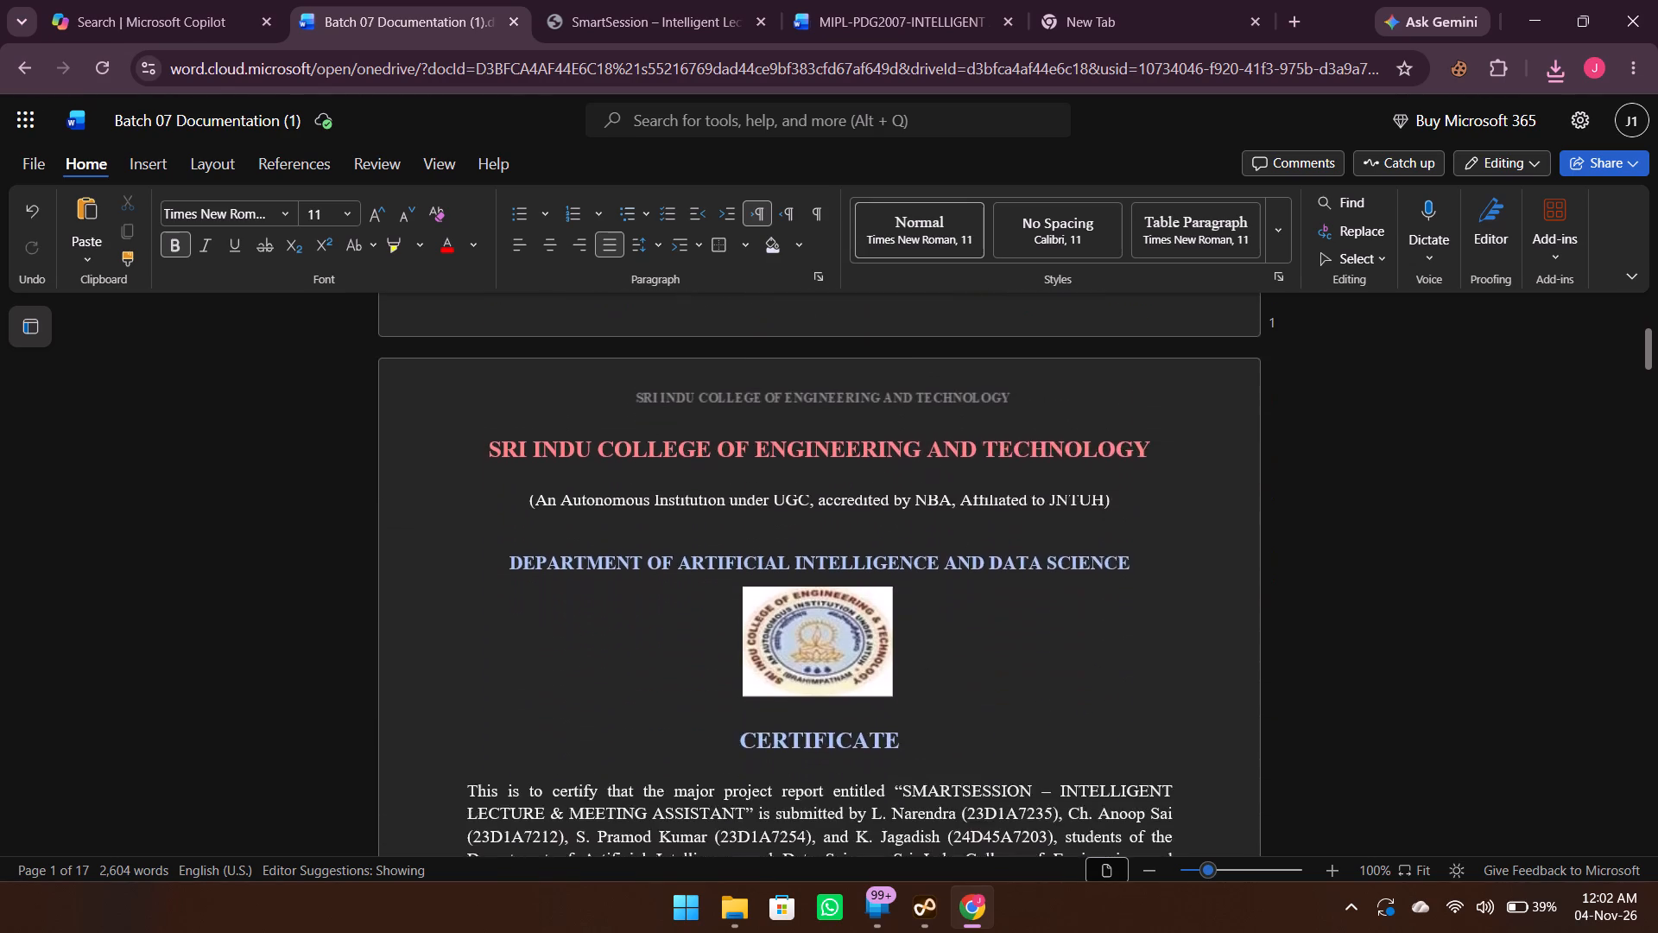
{"action": "scroll", "coordinate": [955, 600], "scroll_direction": "down", "scroll_amount": 1}
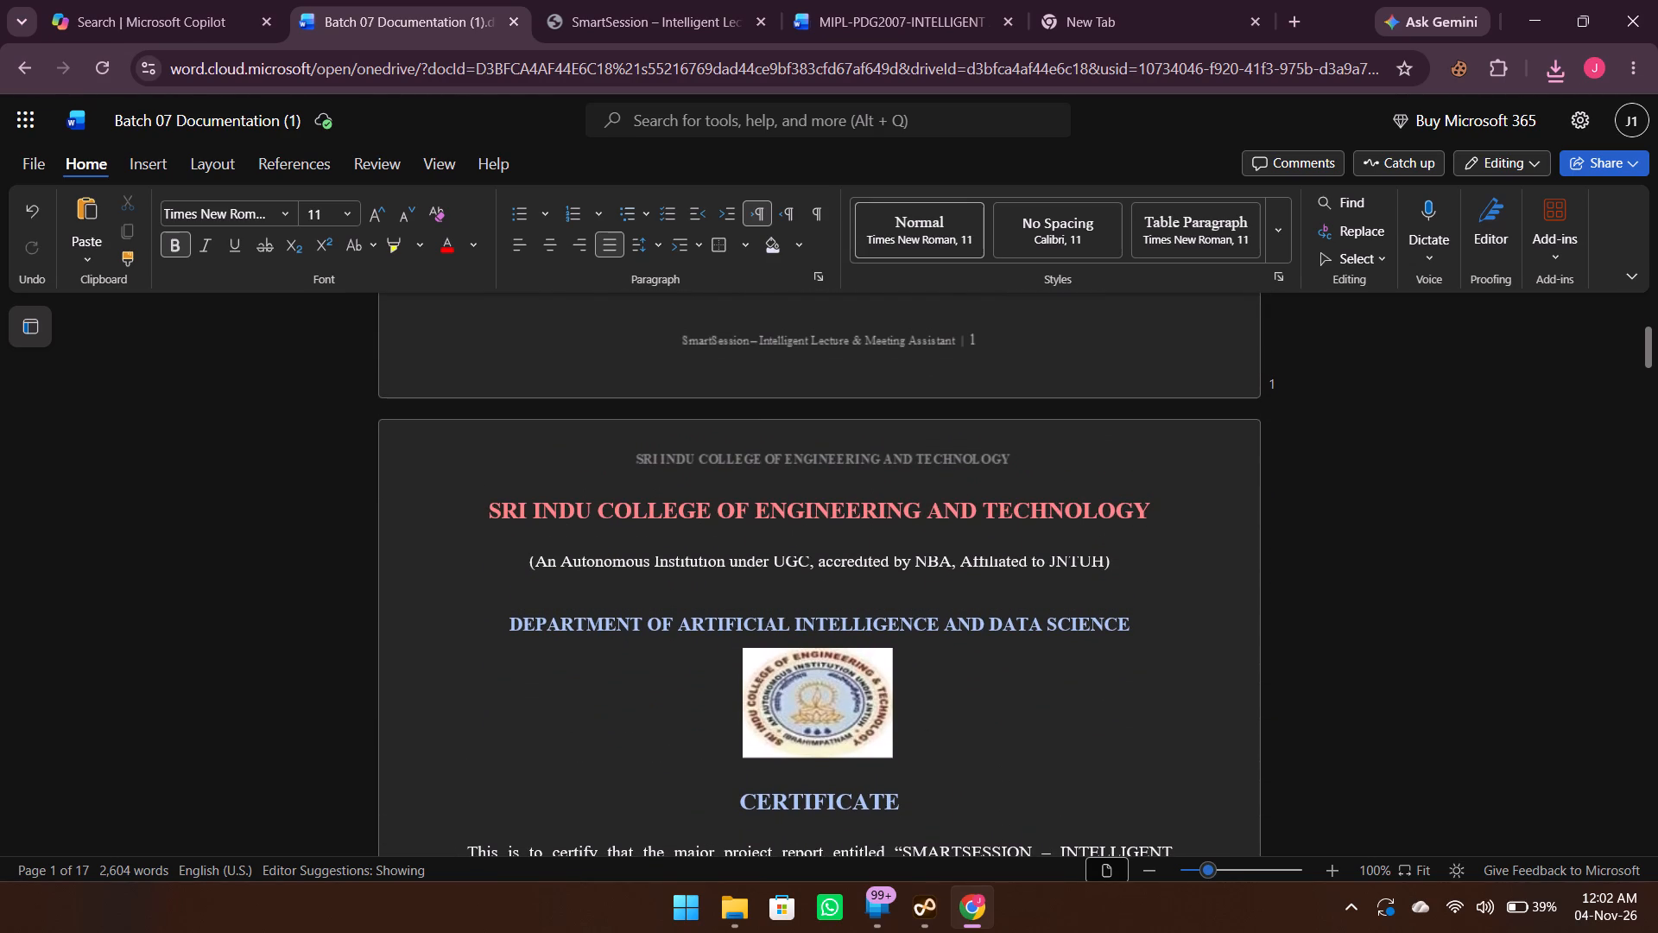
{"action": "left_click", "coordinate": [1148, 623]}
{"action": "key", "text": "Return"}
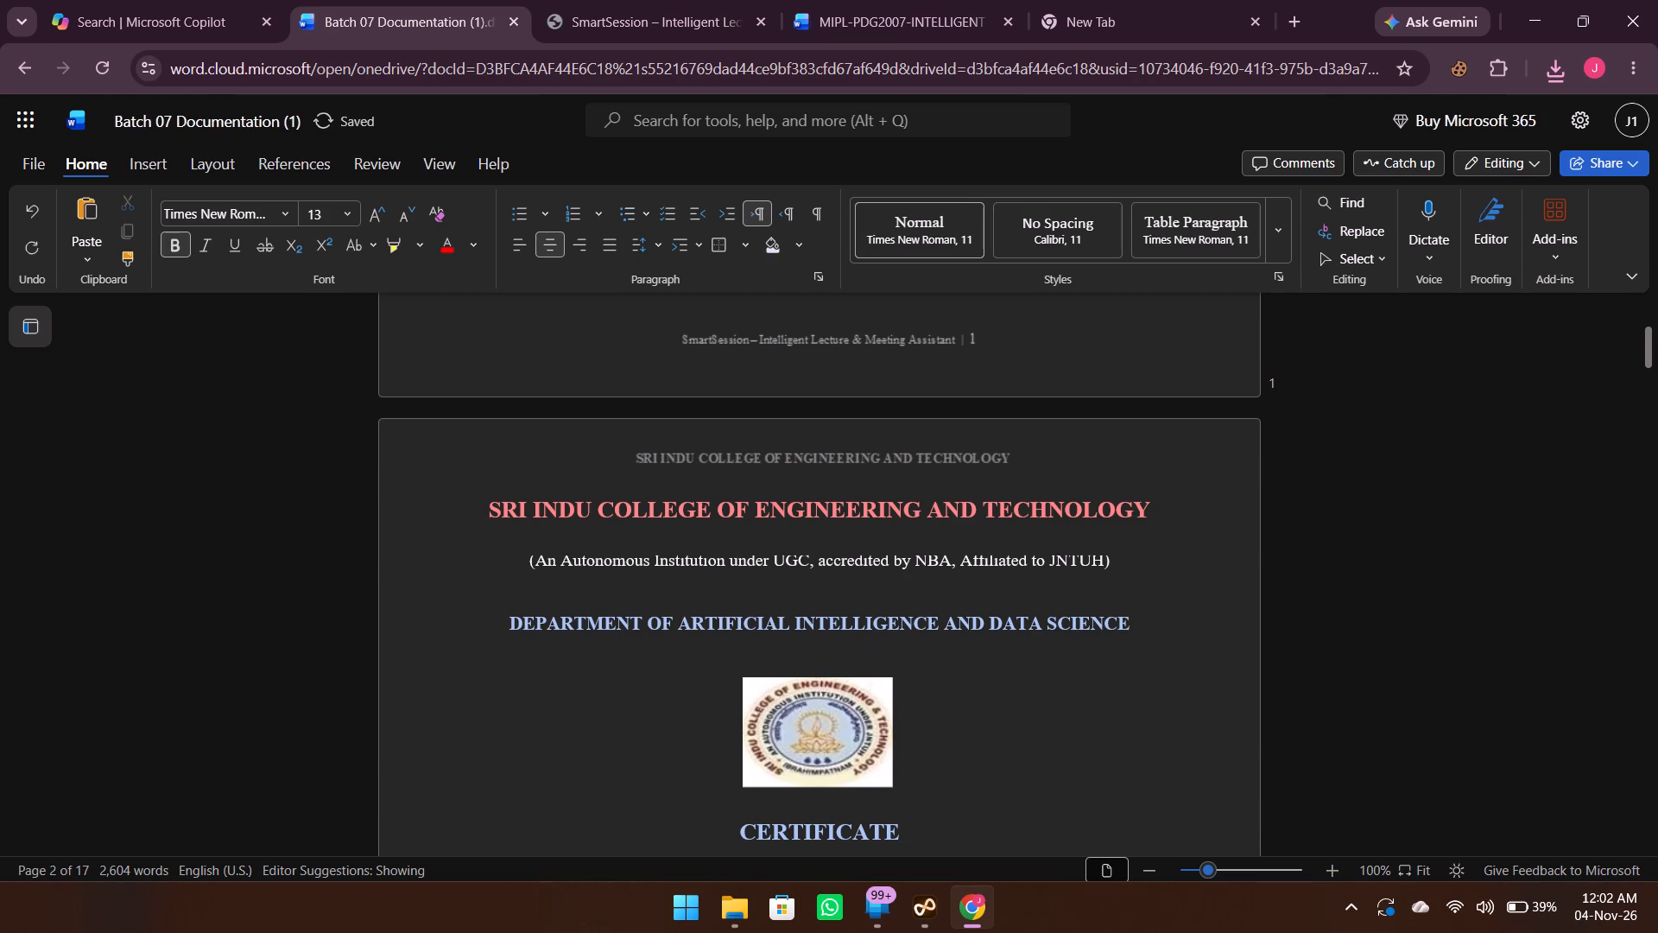
Create a sharing link for the Batch 07 Documentation (1) report and copy it.
{"action": "scroll", "coordinate": [1148, 623], "scroll_direction": "down", "scroll_amount": 10}
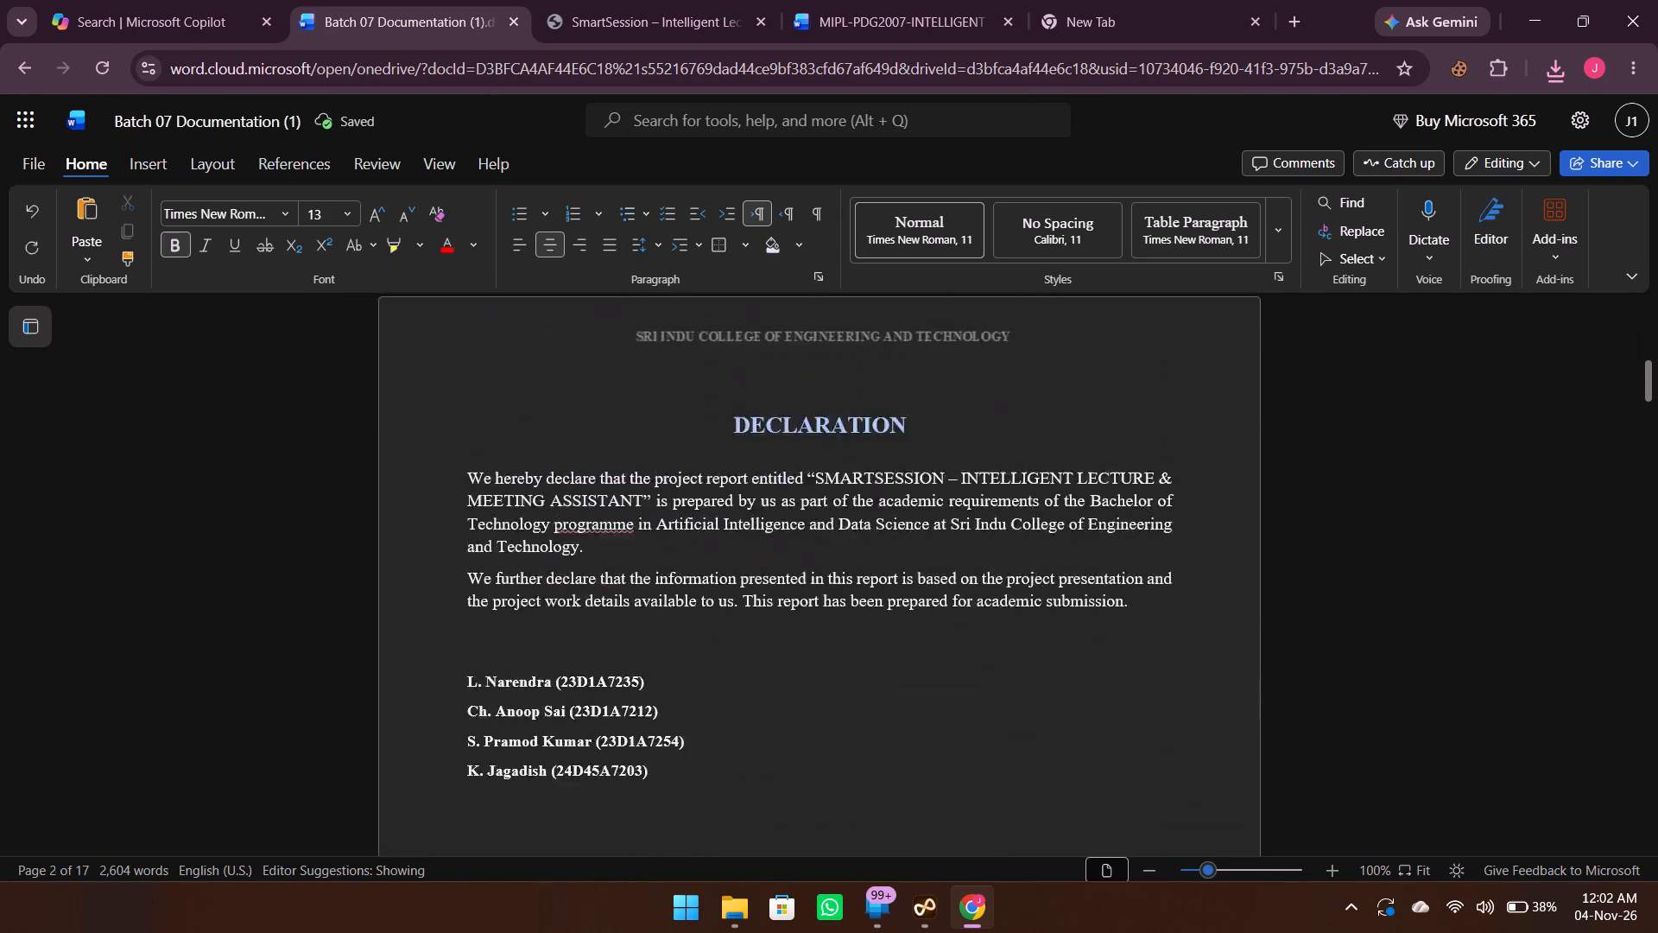
{"action": "scroll", "coordinate": [1148, 623], "scroll_direction": "down", "scroll_amount": 6}
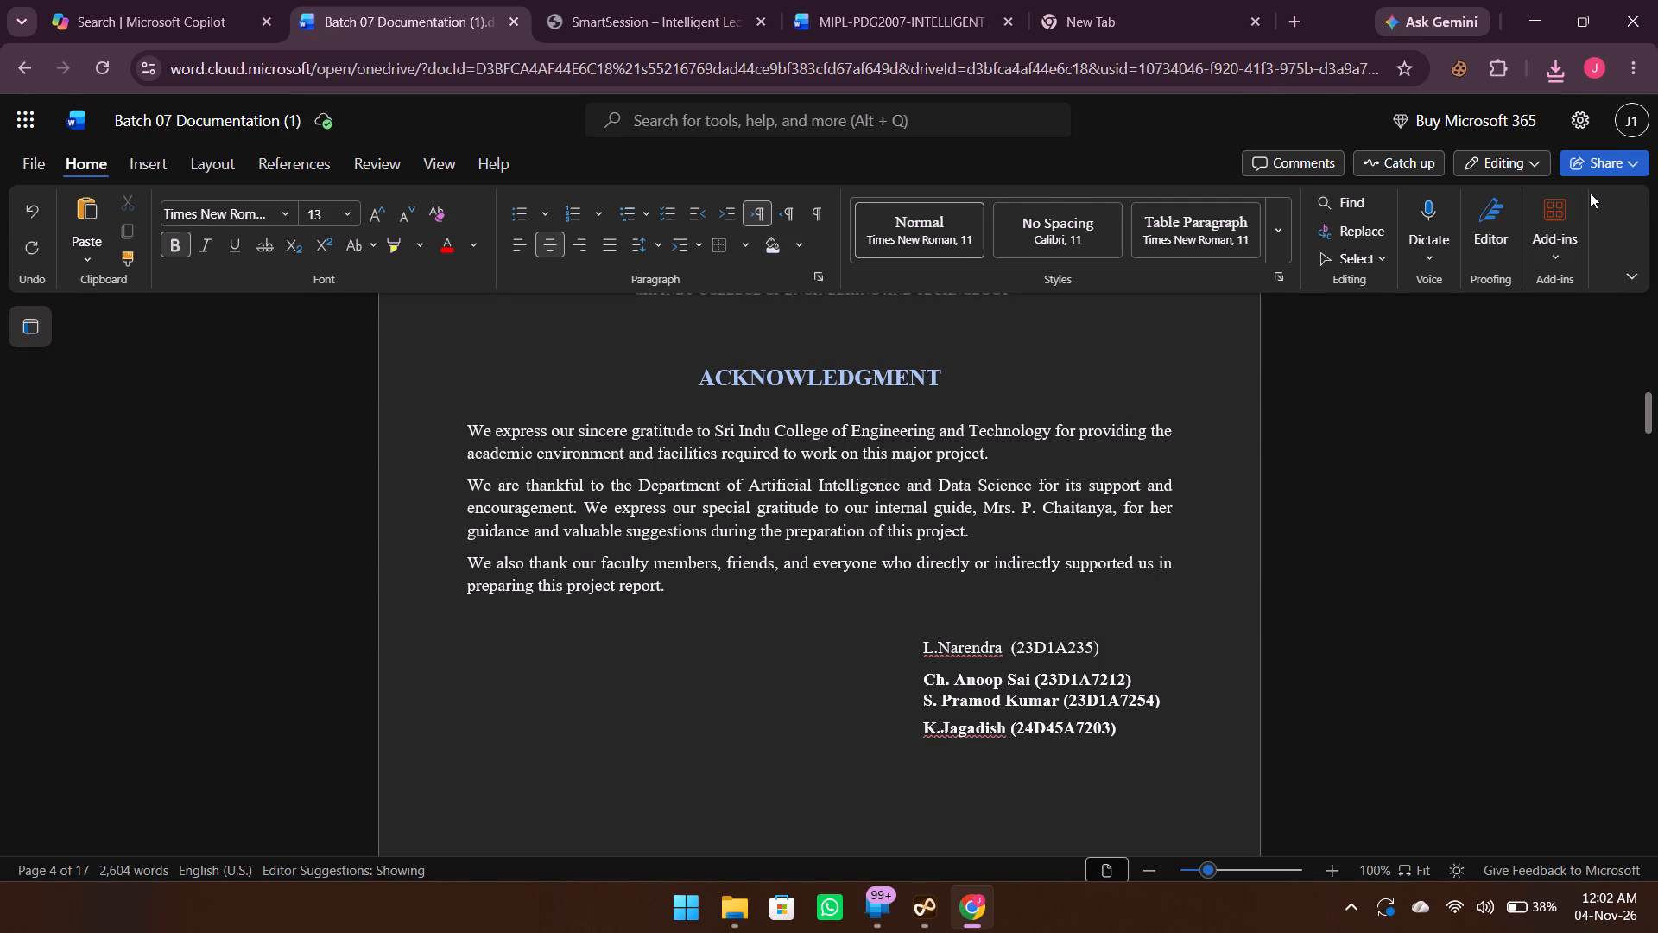
{"action": "left_click", "coordinate": [1610, 162]}
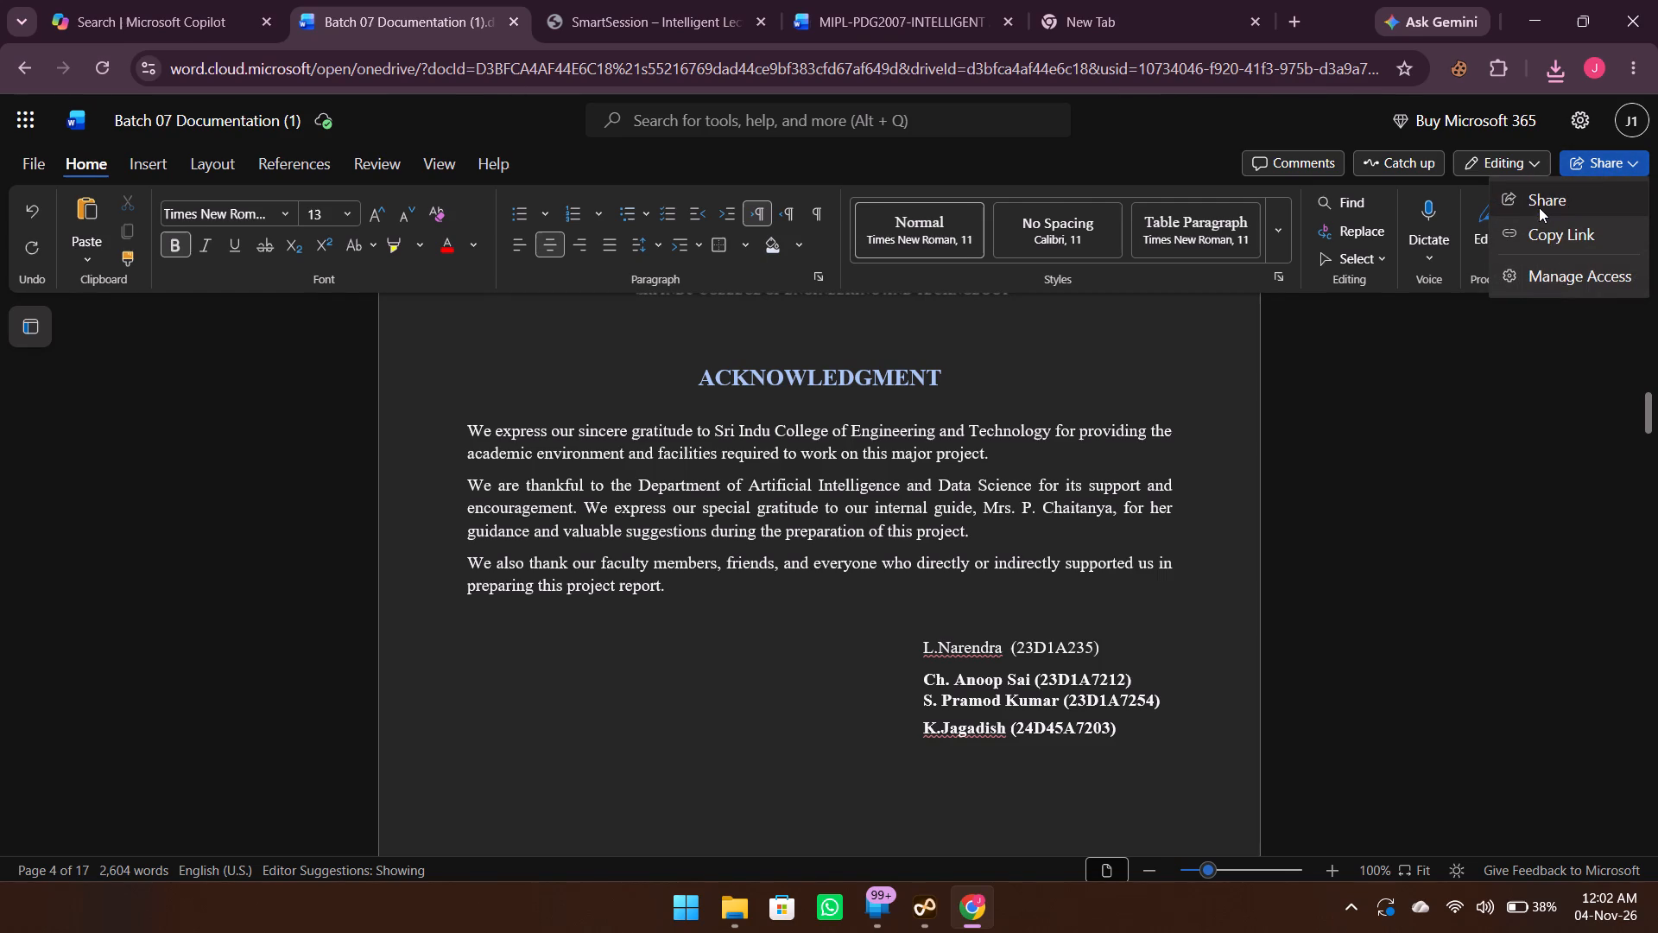
{"action": "left_click", "coordinate": [1534, 236]}
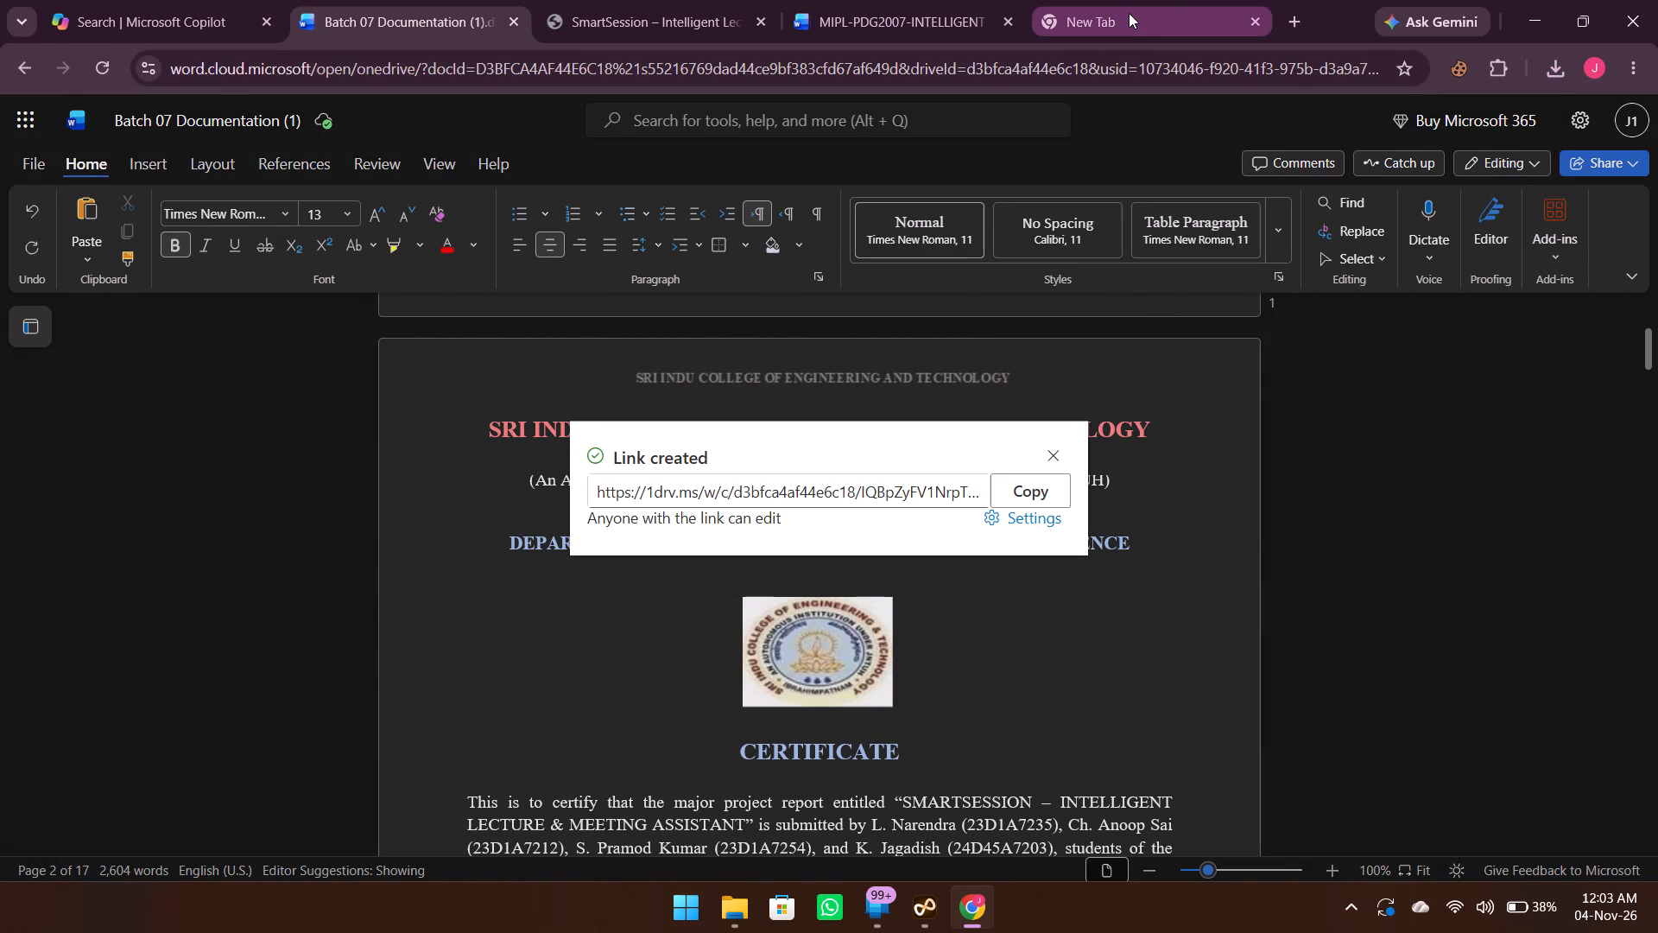
{"action": "left_click", "coordinate": [997, 489]}
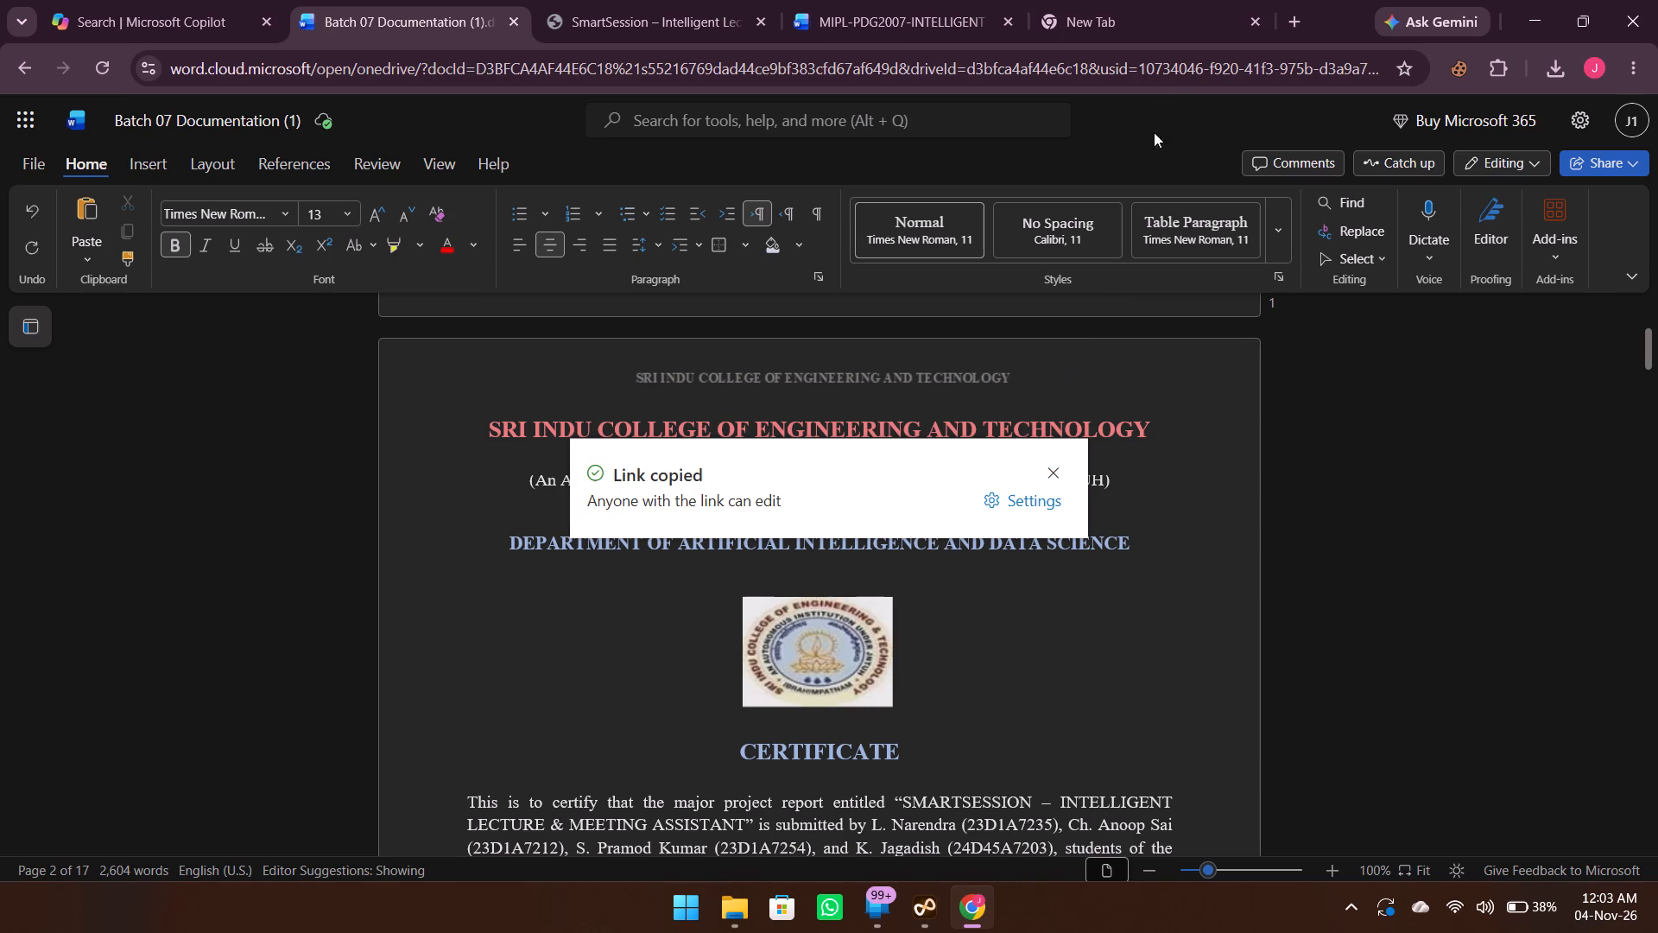
Open the copied sharing link in the empty browser tab.
{"action": "left_click", "coordinate": [1158, 1]}
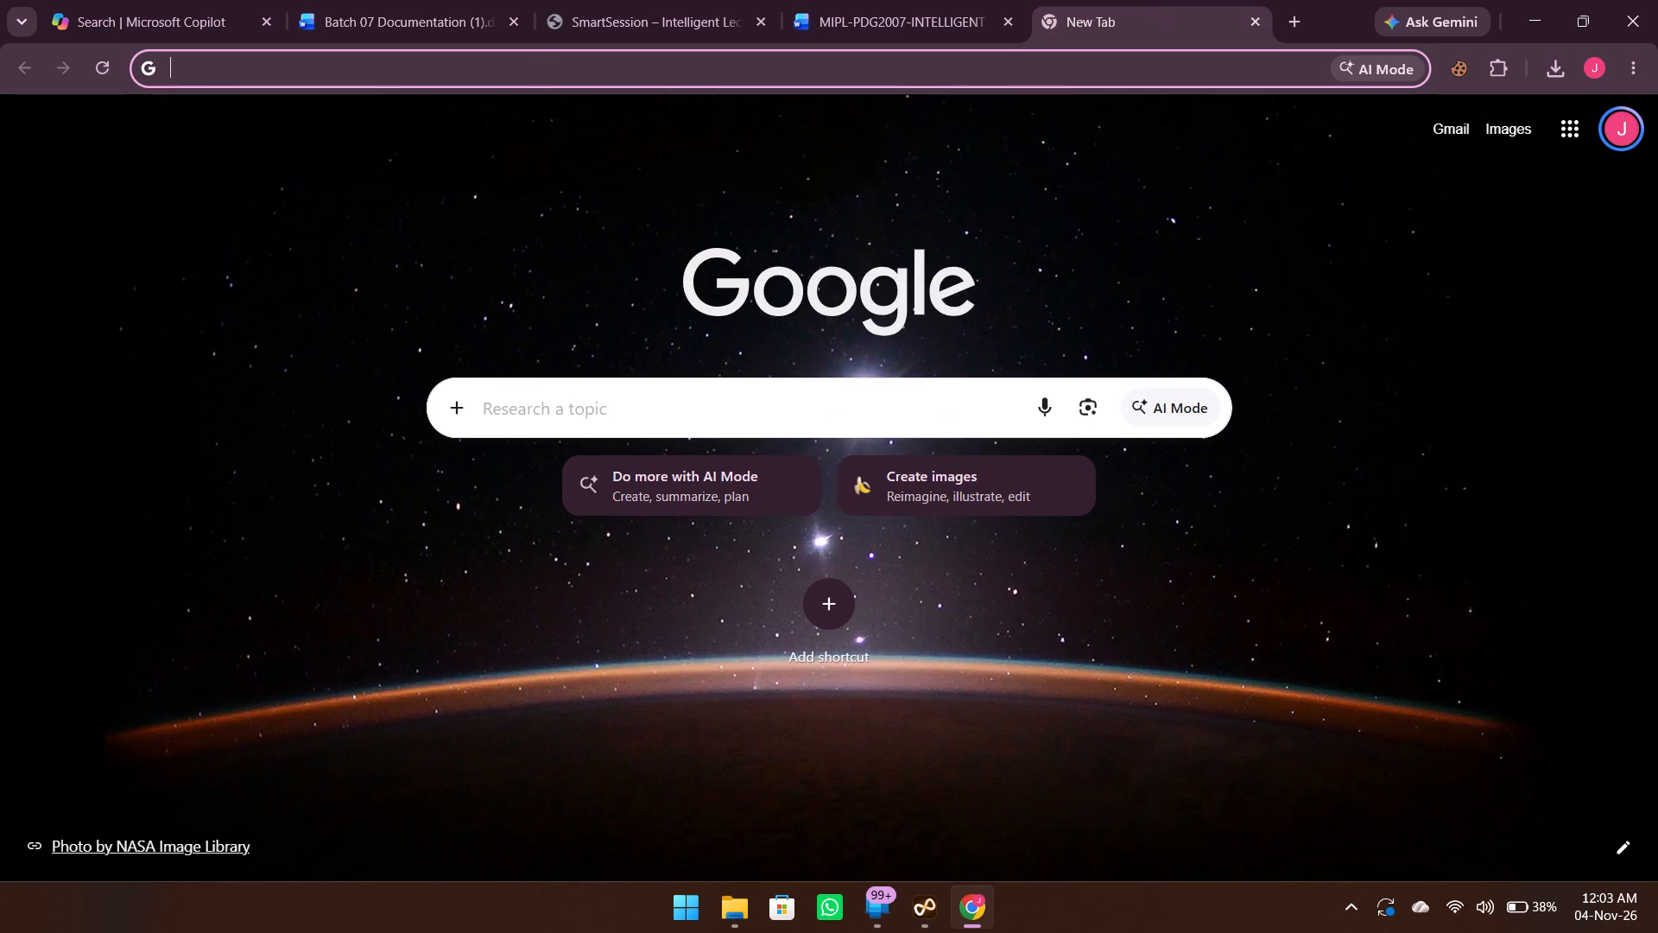
{"action": "left_click", "coordinate": [559, 395]}
{"action": "key", "text": "ctrl+v"}
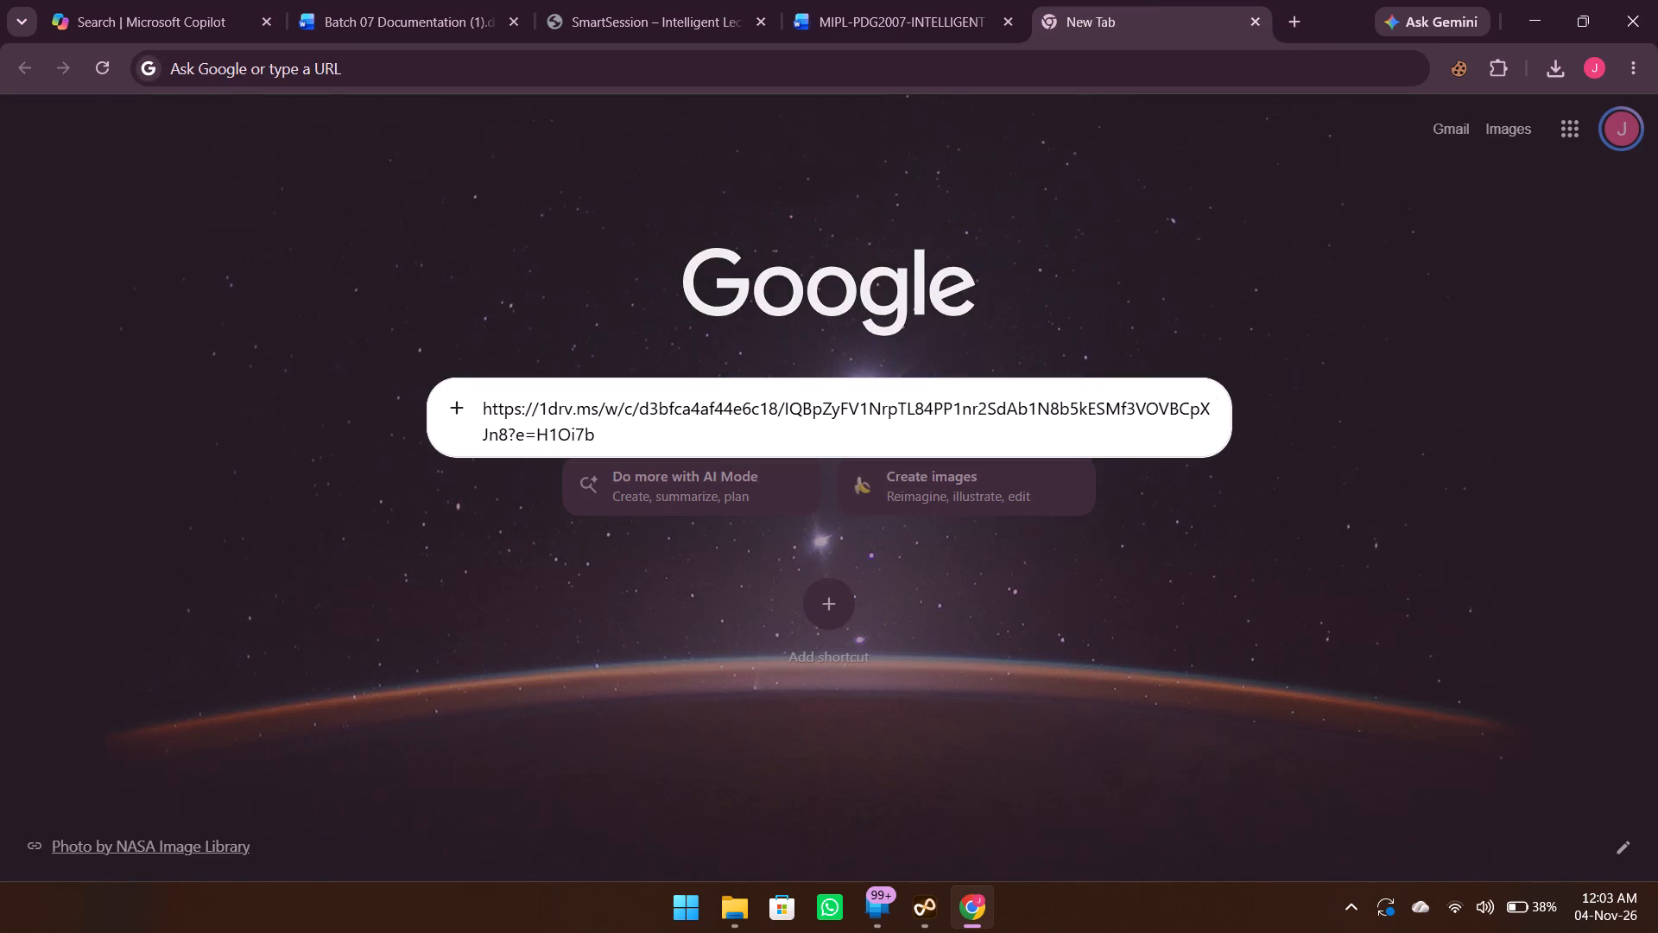
{"action": "key", "text": "Return"}
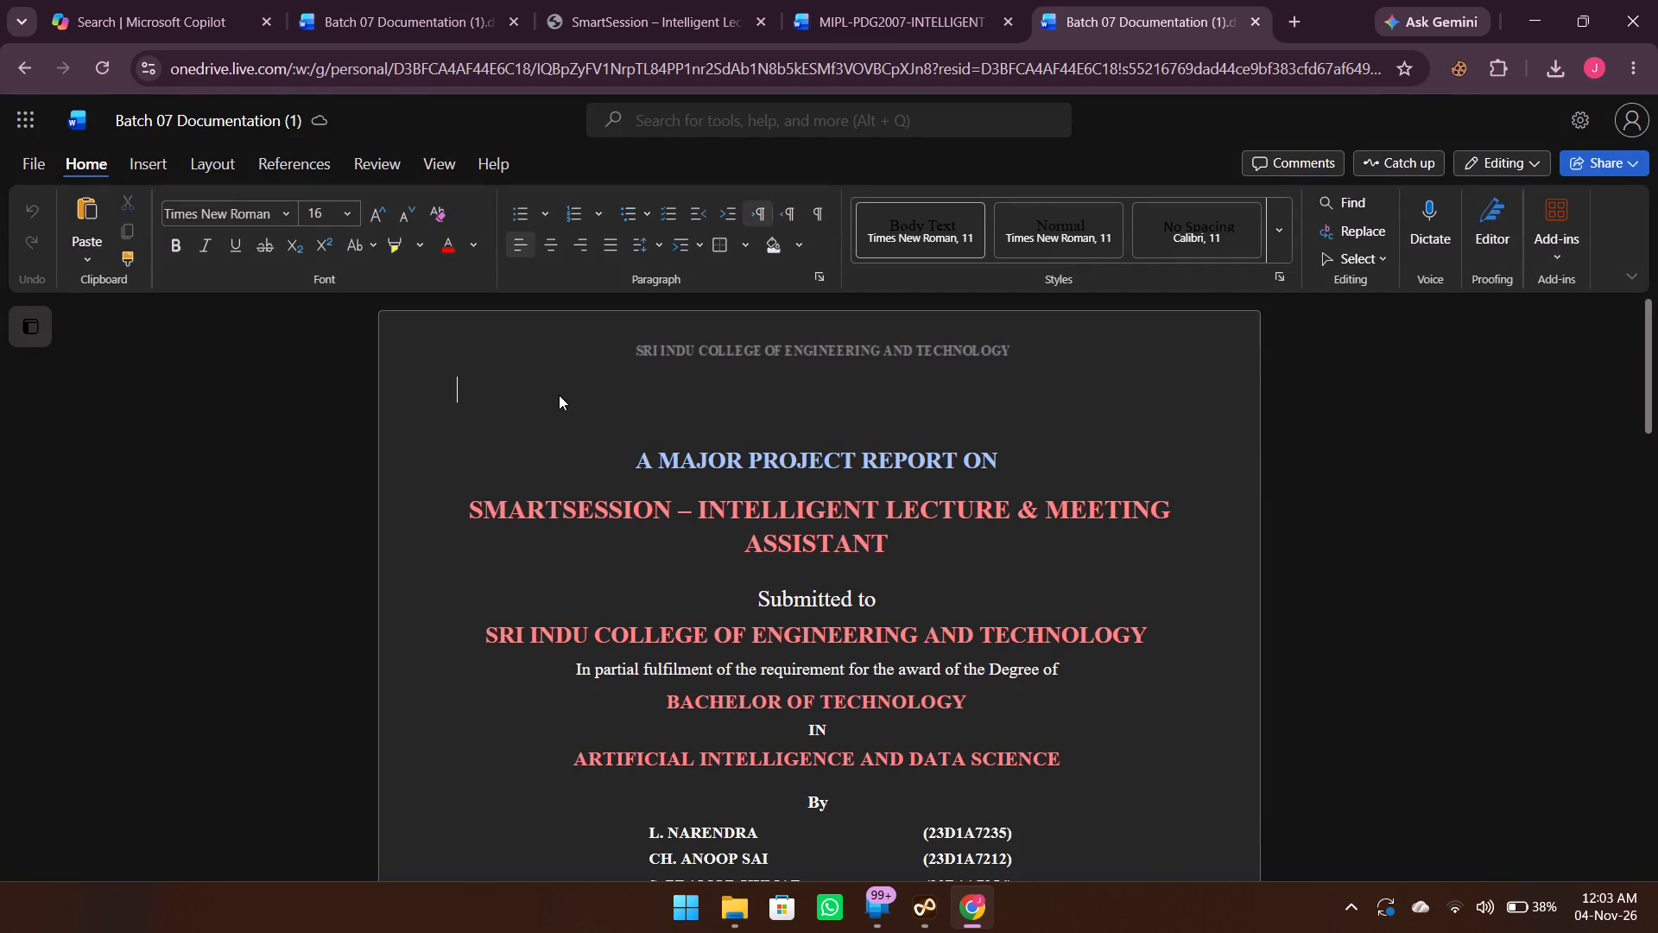
Look through the shared report from the cover page to the abstract, examining the layout and student details.
{"action": "scroll", "coordinate": [673, 625], "scroll_direction": "down", "scroll_amount": 3}
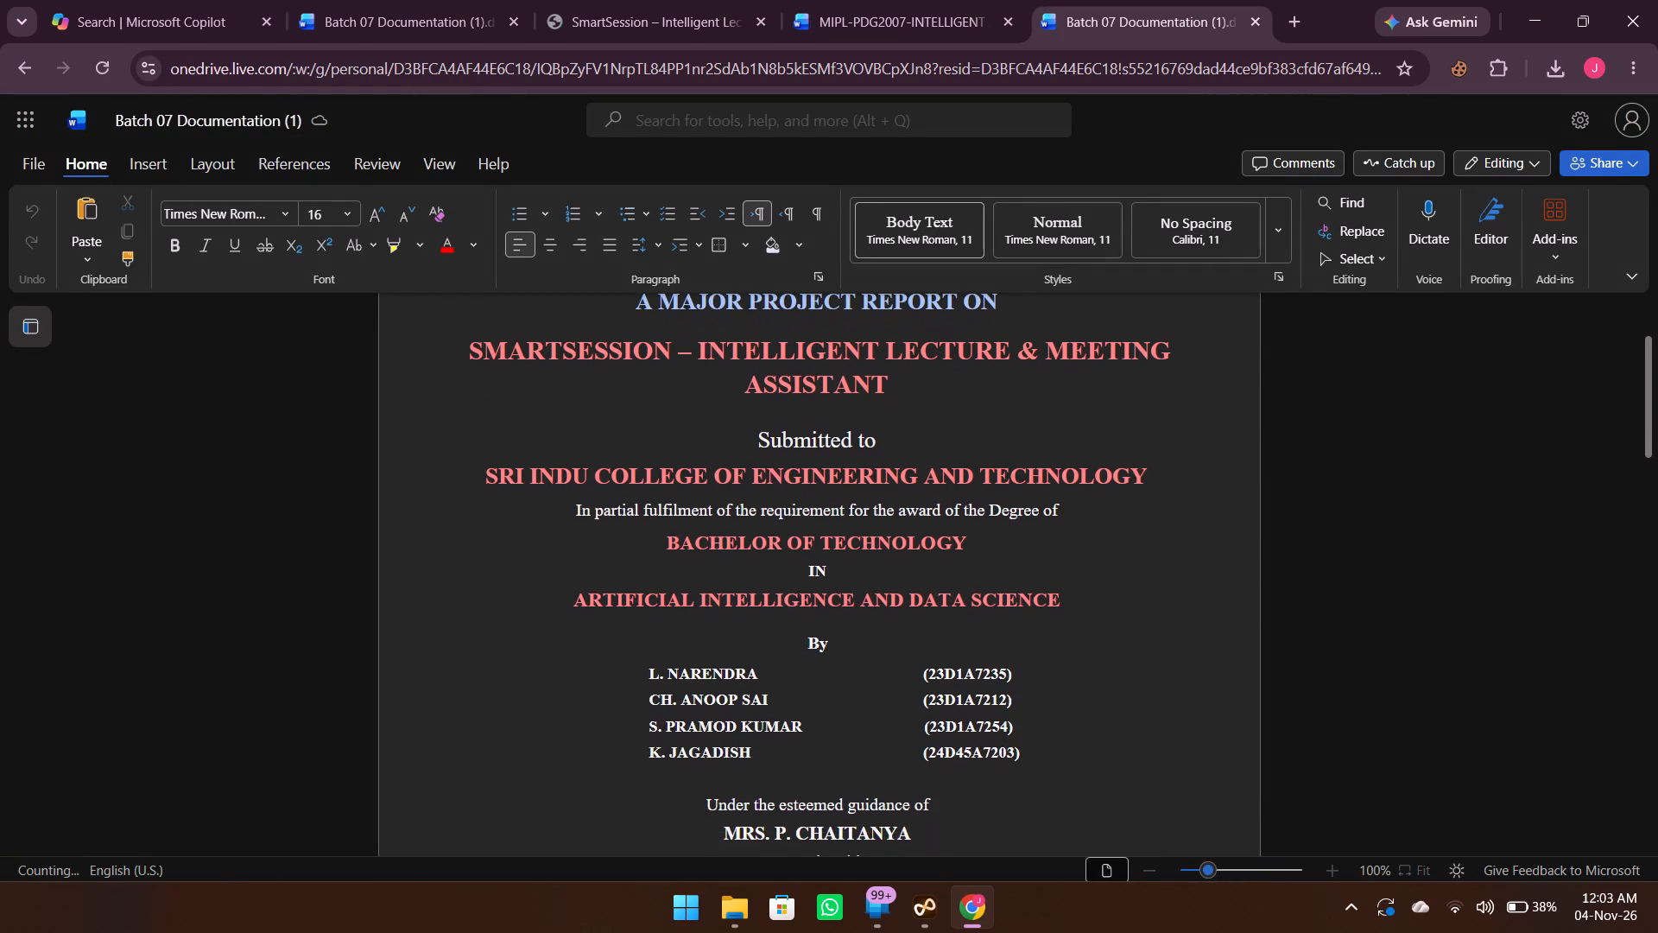
{"action": "scroll", "coordinate": [673, 625], "scroll_direction": "down", "scroll_amount": 6}
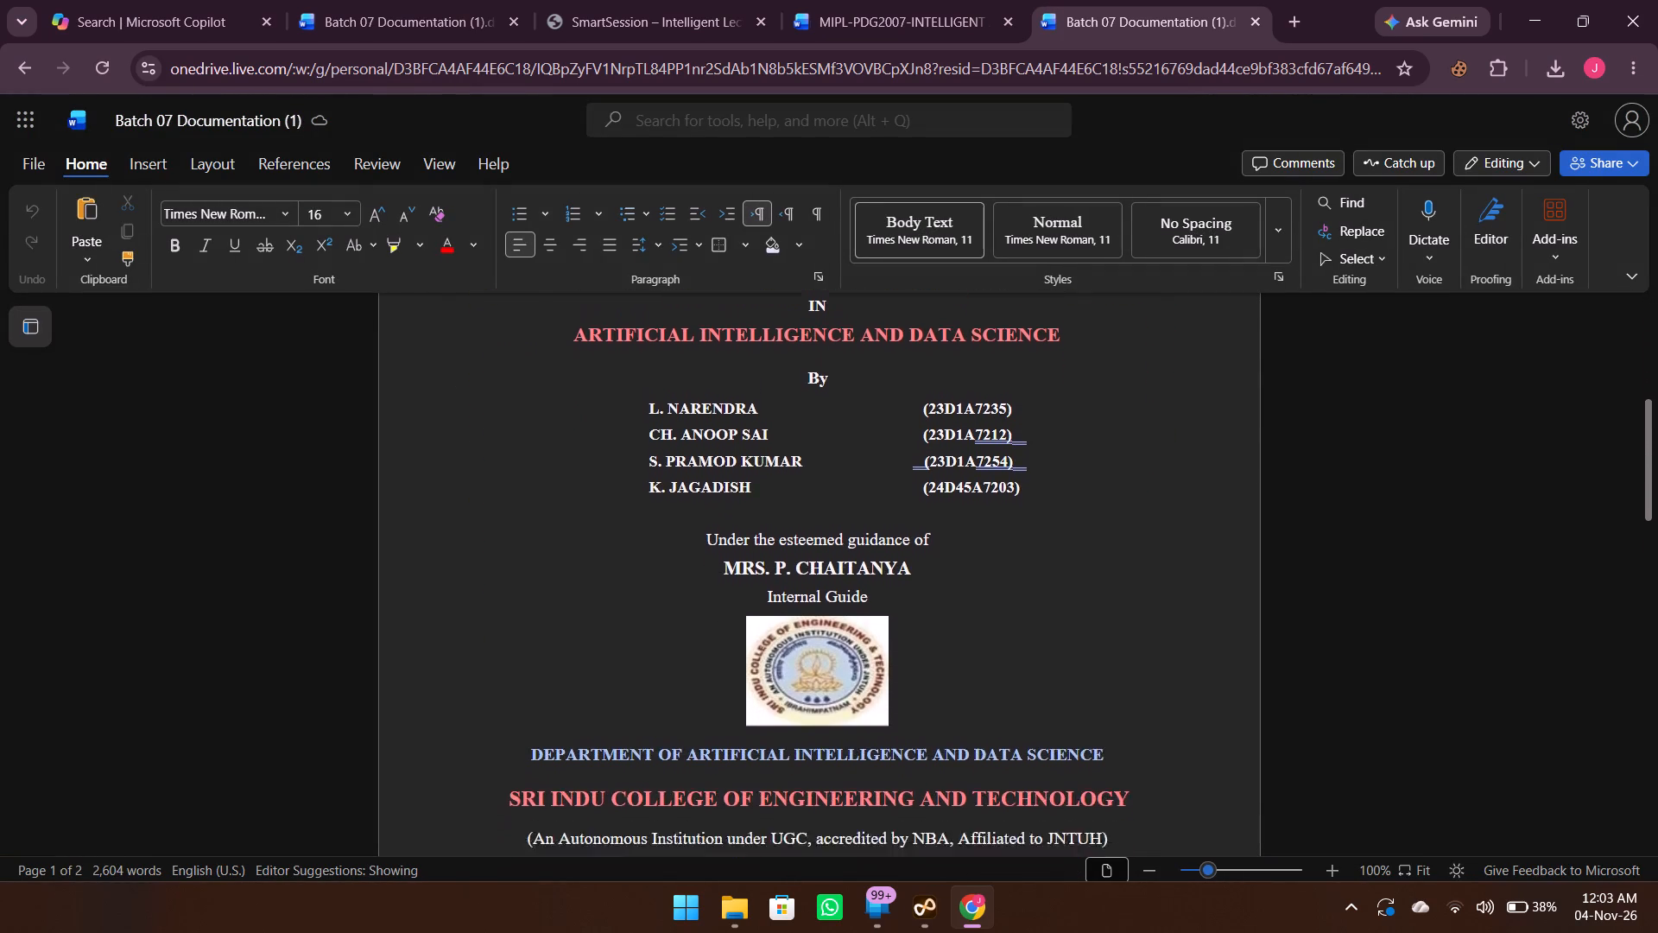
{"action": "scroll", "coordinate": [673, 625], "scroll_direction": "down", "scroll_amount": 7}
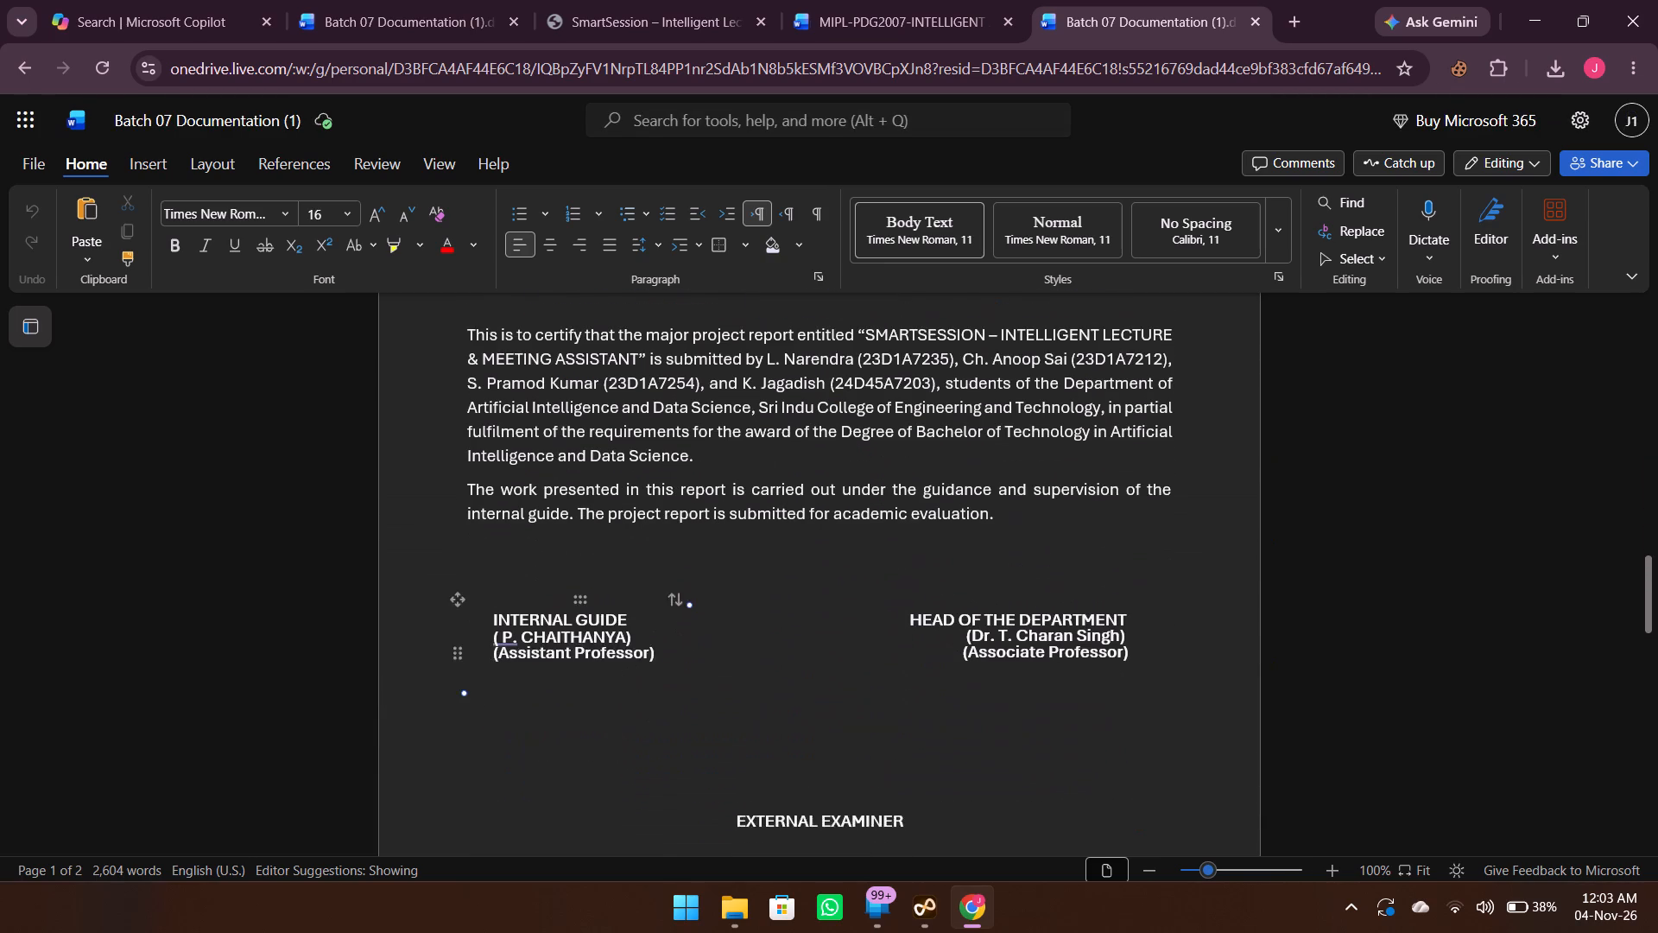
{"action": "scroll", "coordinate": [673, 625], "scroll_direction": "down", "scroll_amount": 7}
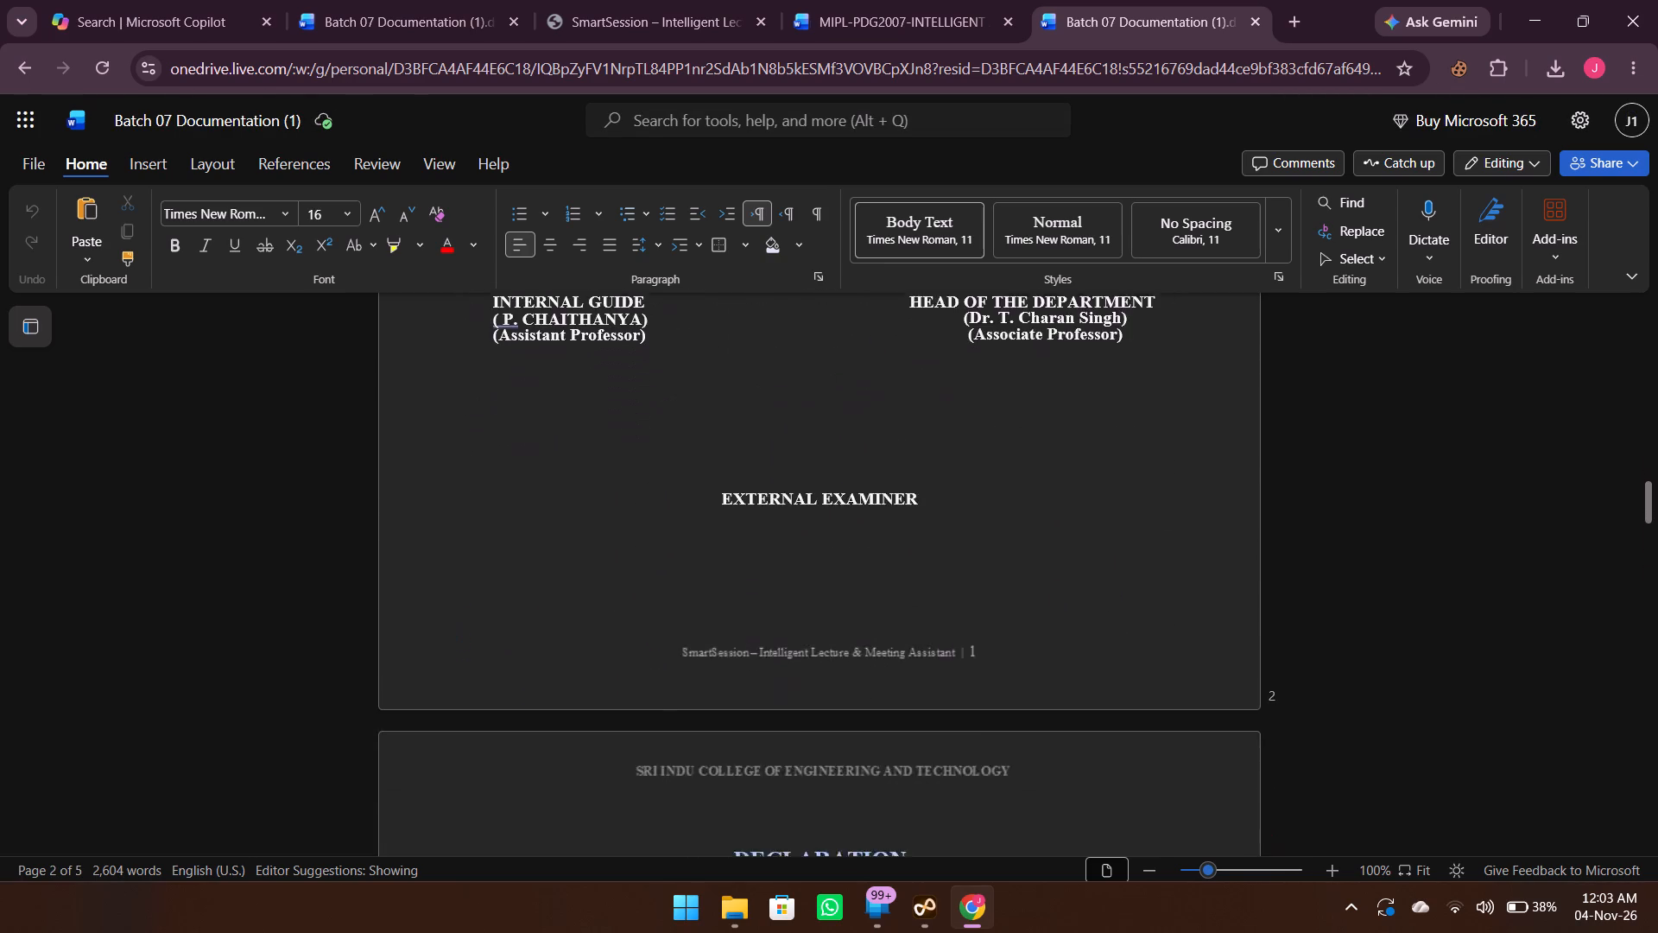
{"action": "scroll", "coordinate": [673, 625], "scroll_direction": "down", "scroll_amount": 9}
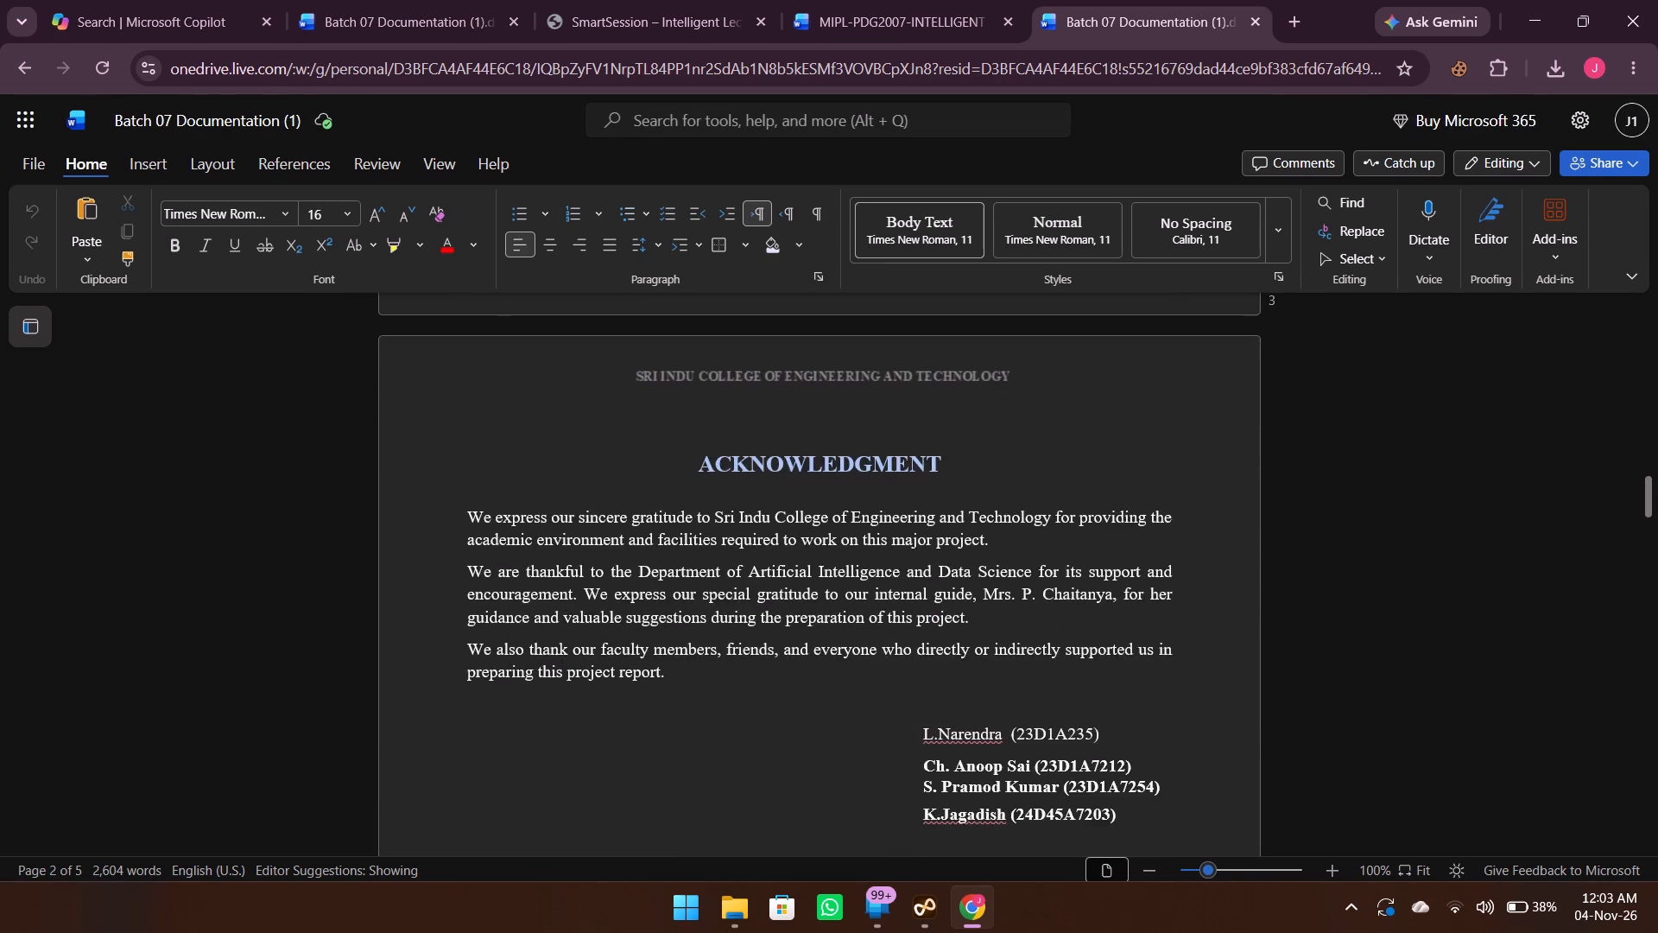
{"action": "scroll", "coordinate": [673, 625], "scroll_direction": "down", "scroll_amount": 1}
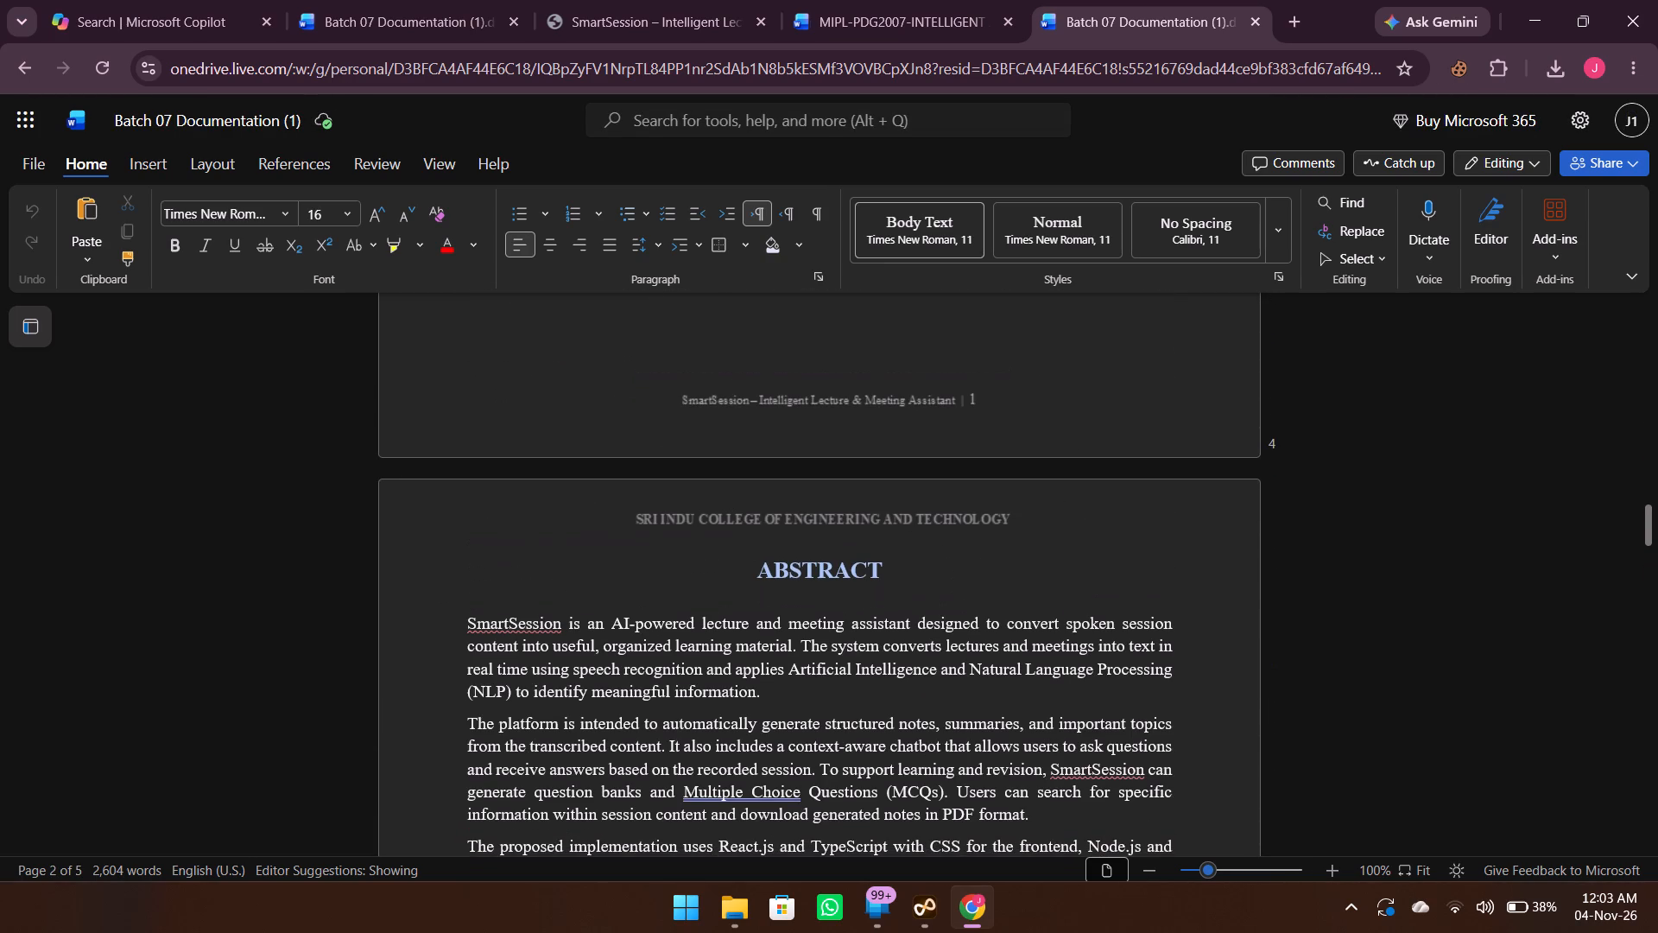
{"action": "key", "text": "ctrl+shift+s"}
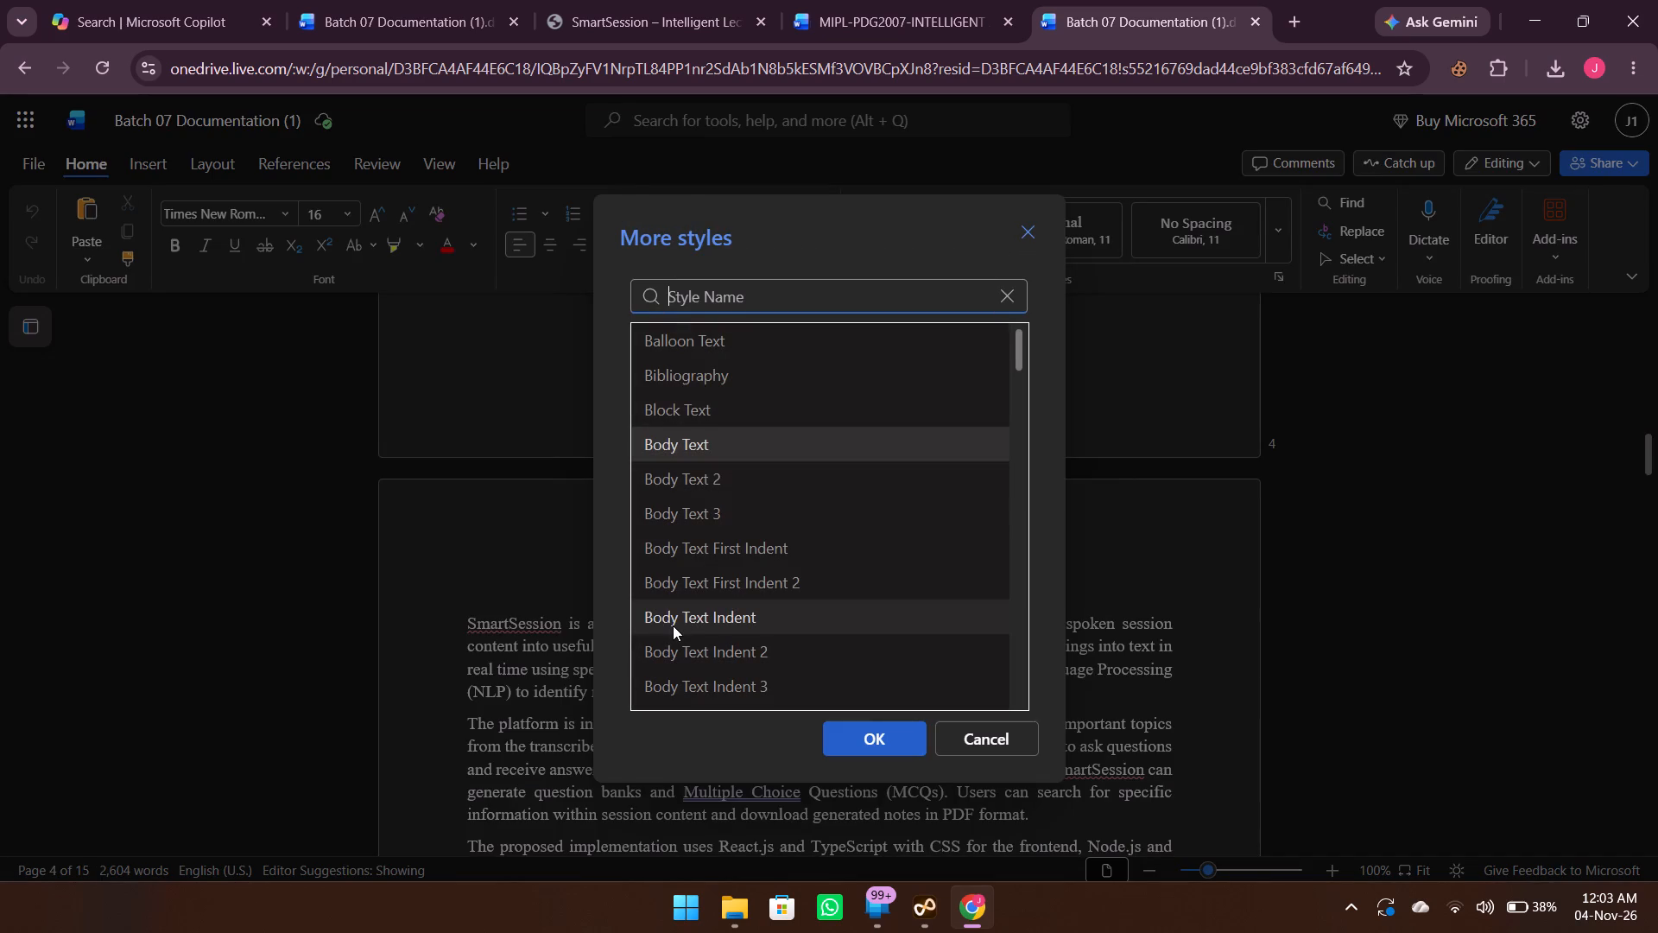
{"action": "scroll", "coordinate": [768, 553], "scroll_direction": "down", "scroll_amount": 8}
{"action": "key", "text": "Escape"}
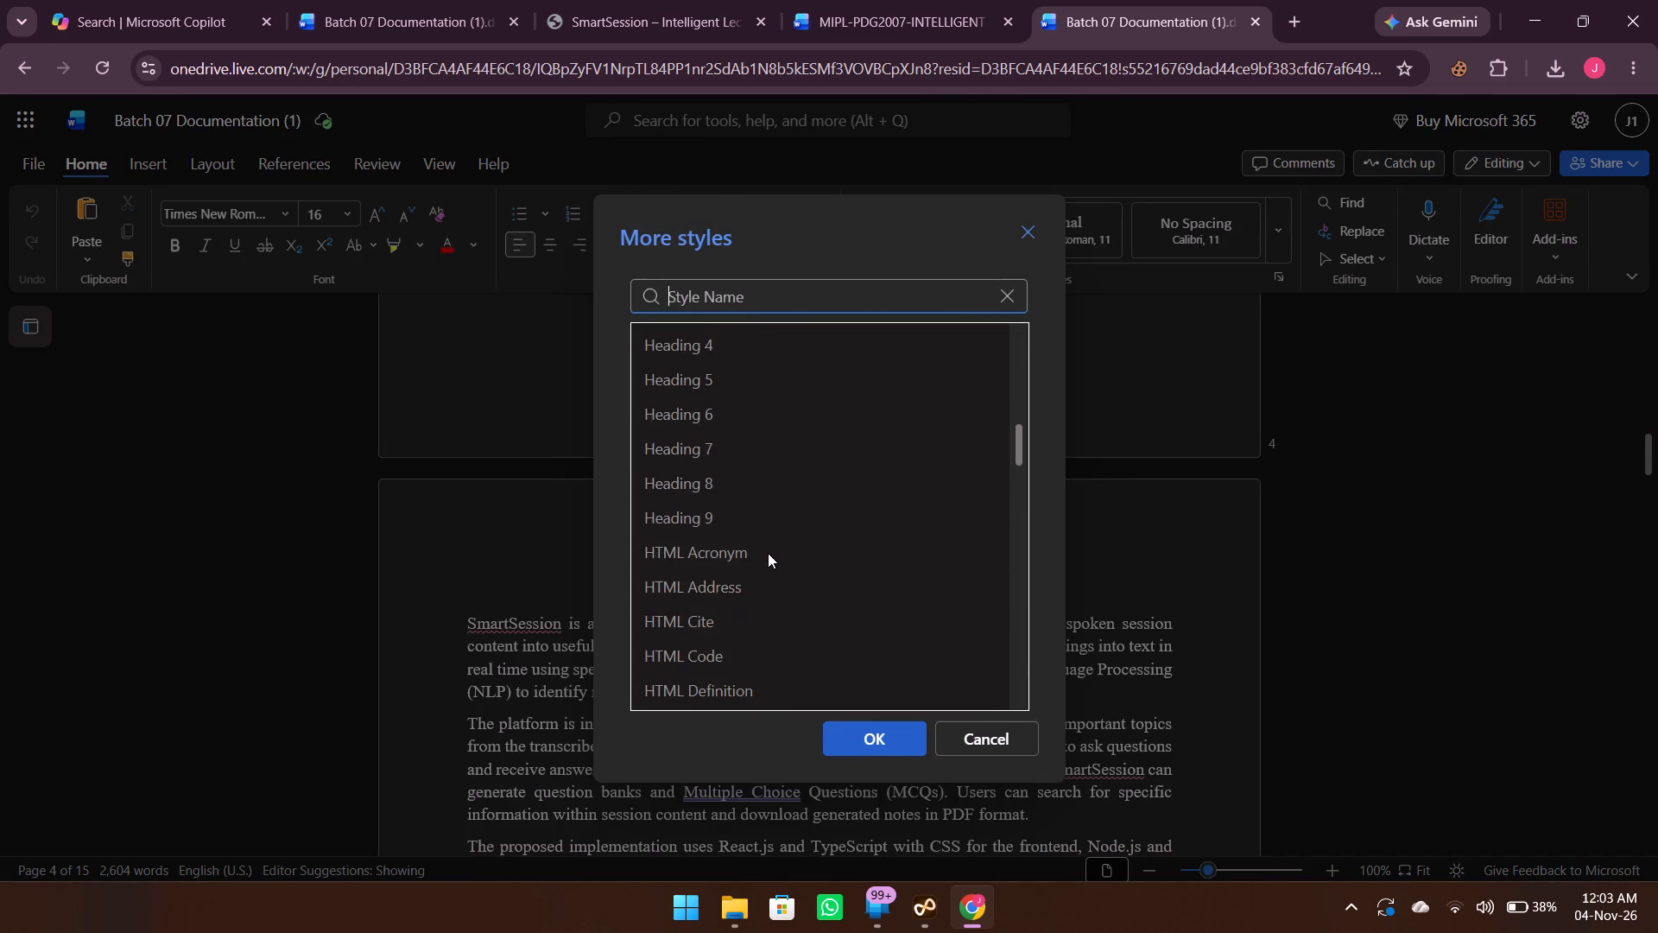
Save the shared report.
{"action": "key", "text": "ctrl+s"}
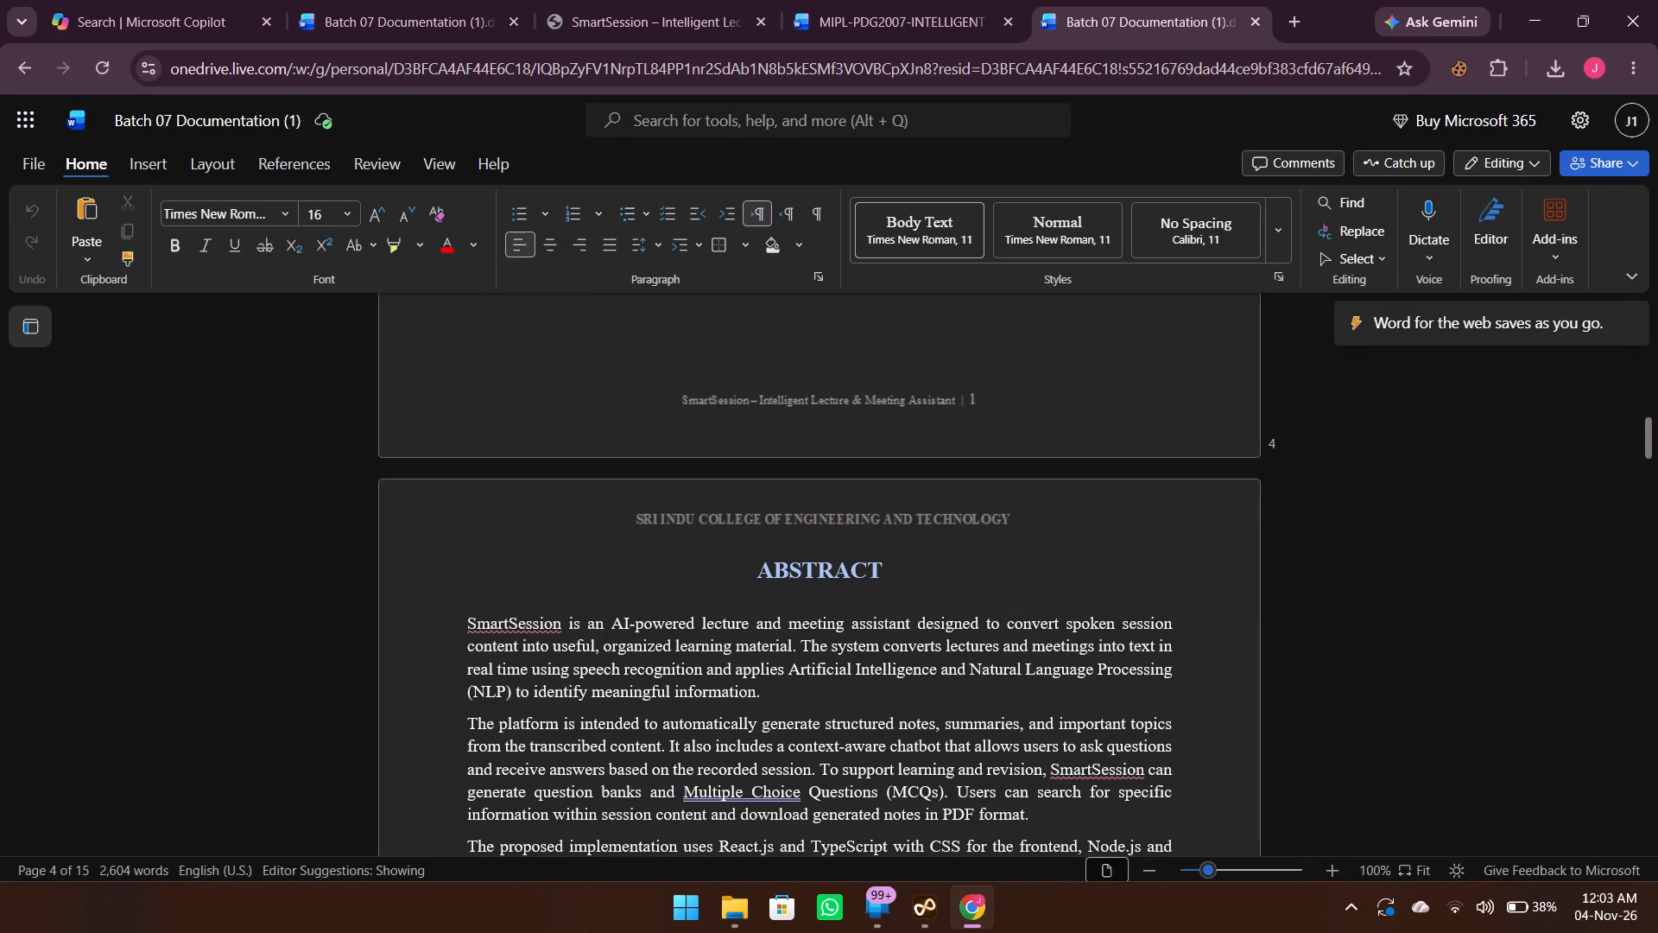
Open the report's Share dialog, copy the link from it, and close the dialog.
{"action": "scroll", "coordinate": [768, 553], "scroll_direction": "down", "scroll_amount": 8}
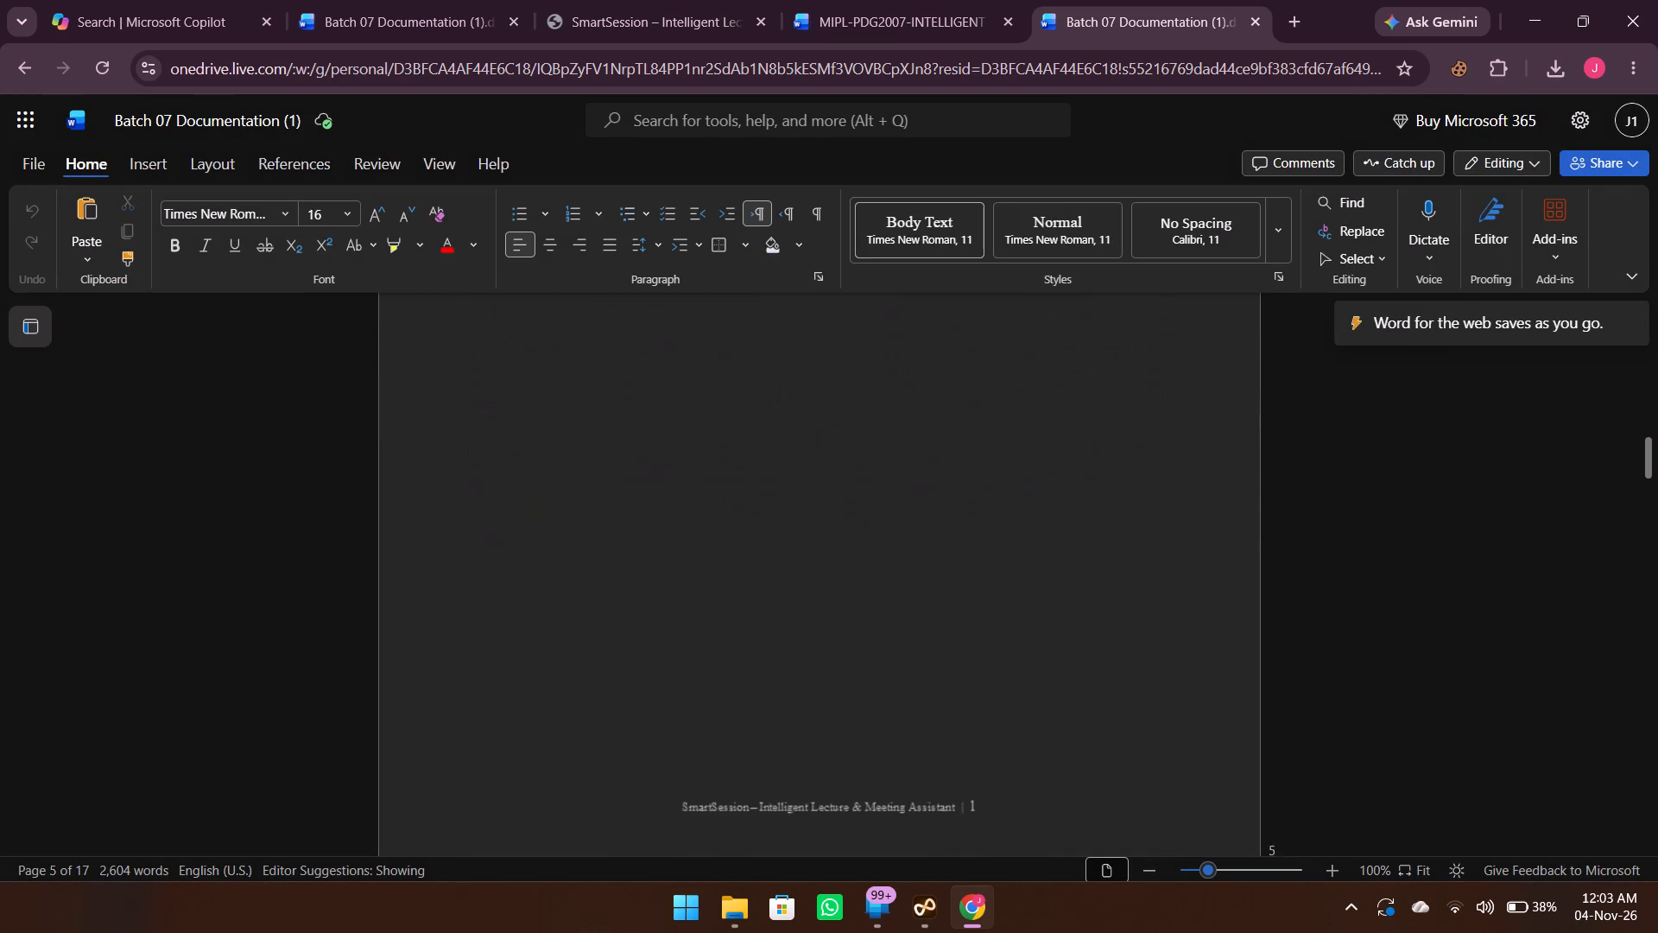
{"action": "scroll", "coordinate": [768, 553], "scroll_direction": "down", "scroll_amount": 3}
{"action": "scroll", "coordinate": [768, 553], "scroll_direction": "up", "scroll_amount": 13}
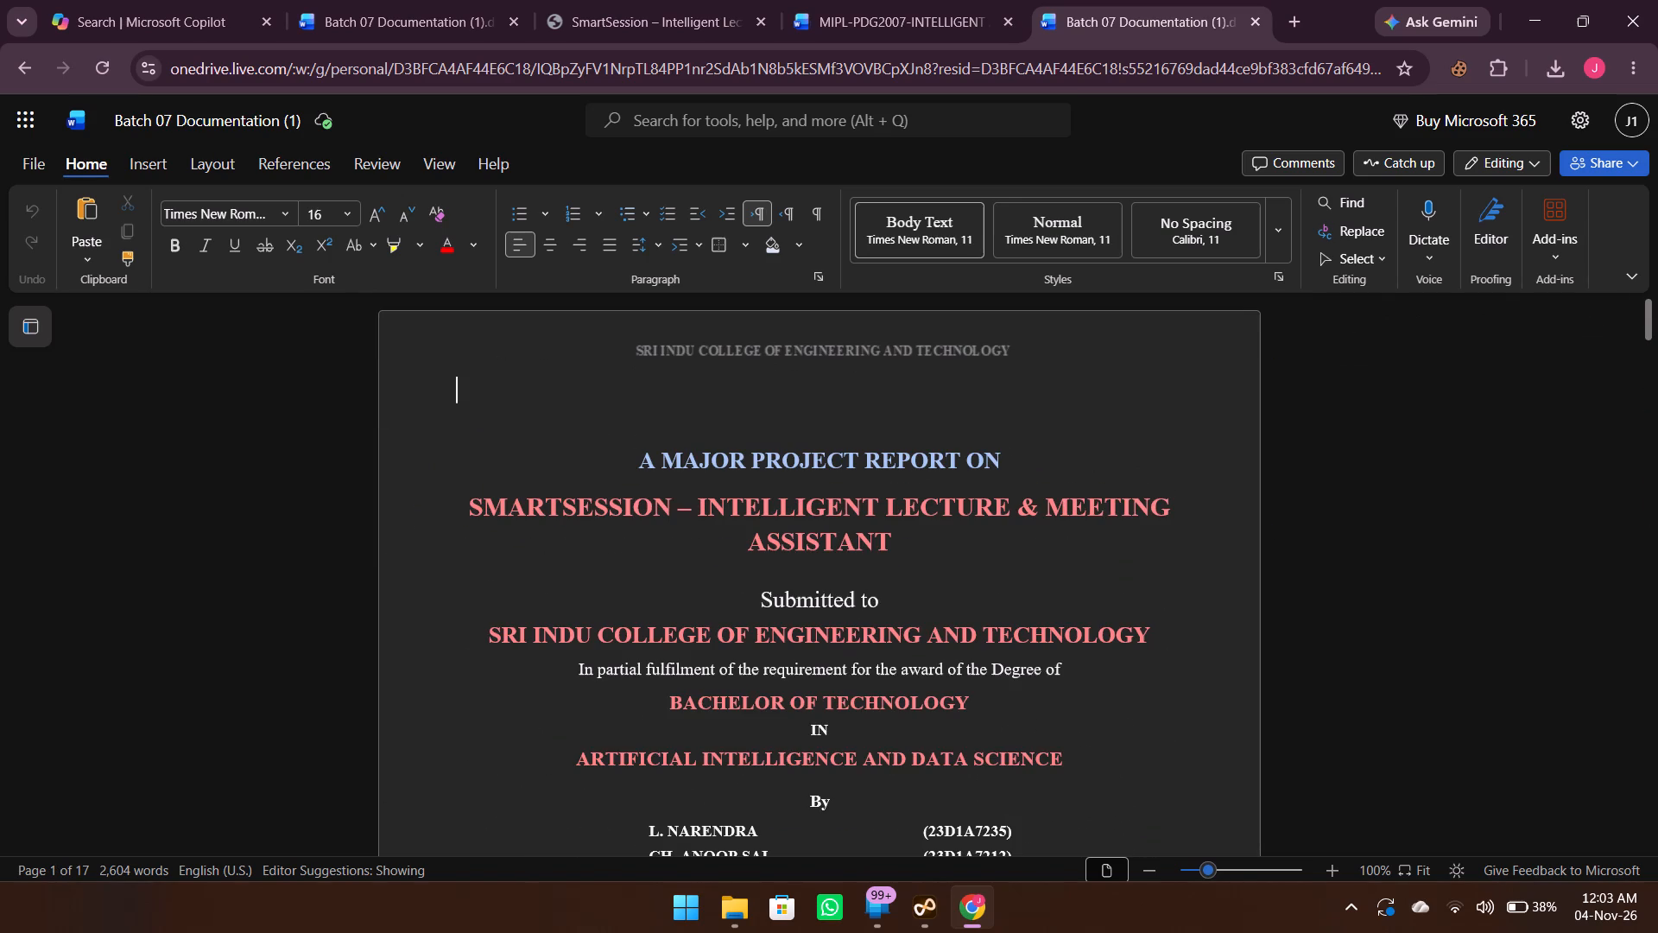
{"action": "left_click", "coordinate": [43, 167]}
{"action": "left_click", "coordinate": [104, 316]}
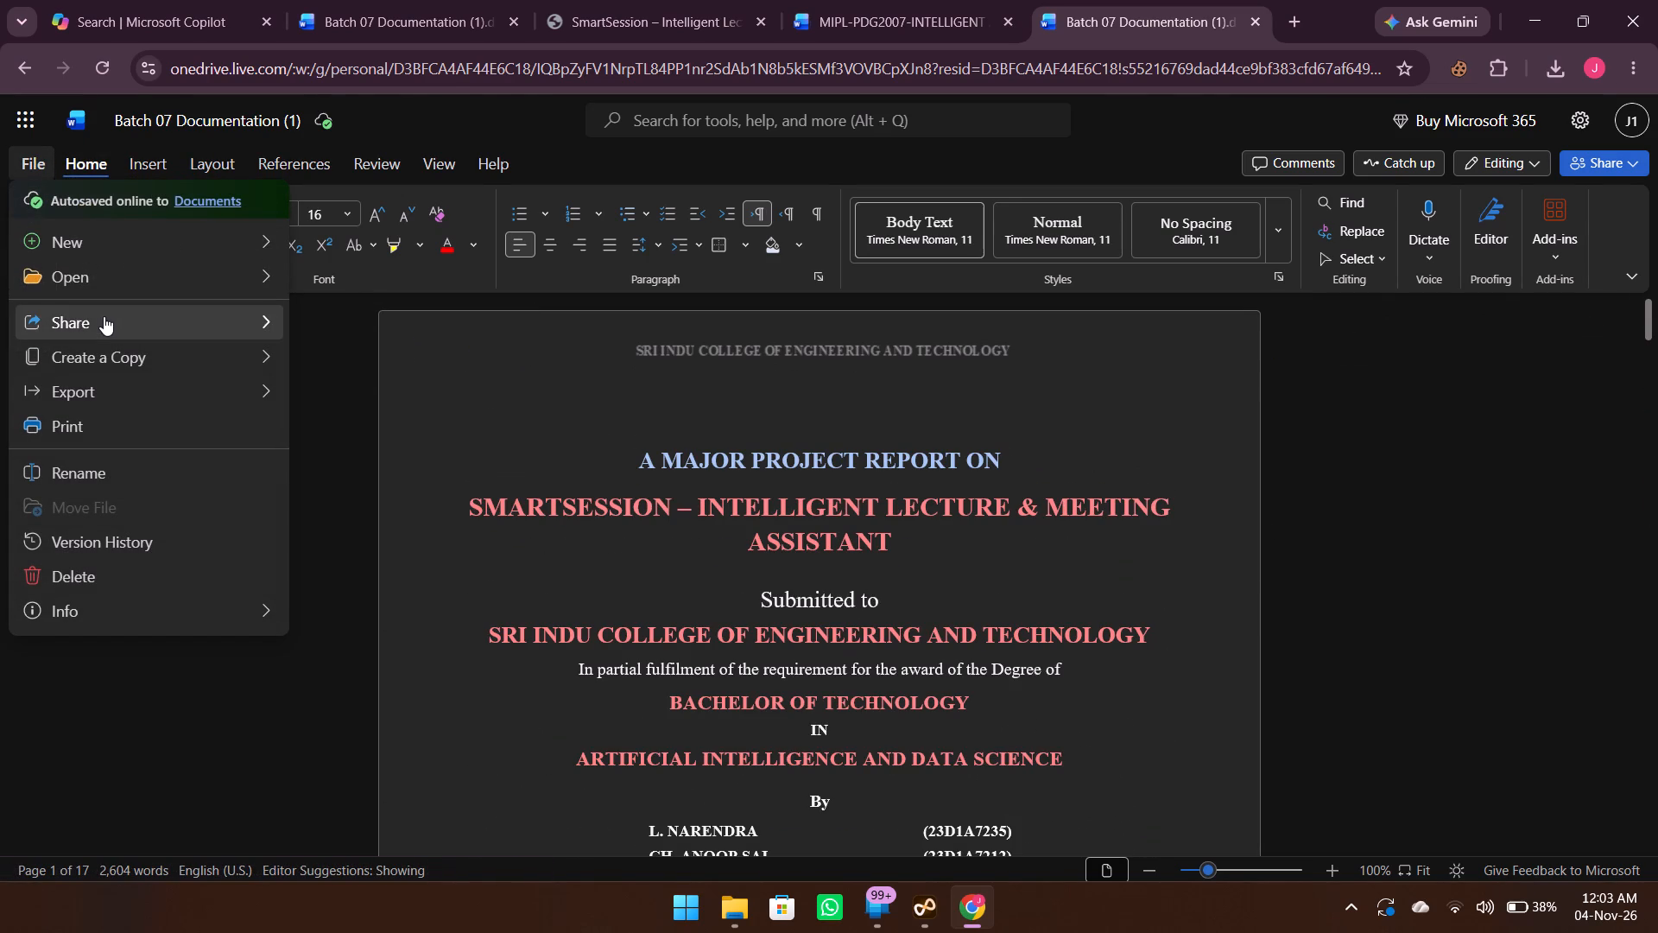
{"action": "left_click", "coordinate": [196, 335]}
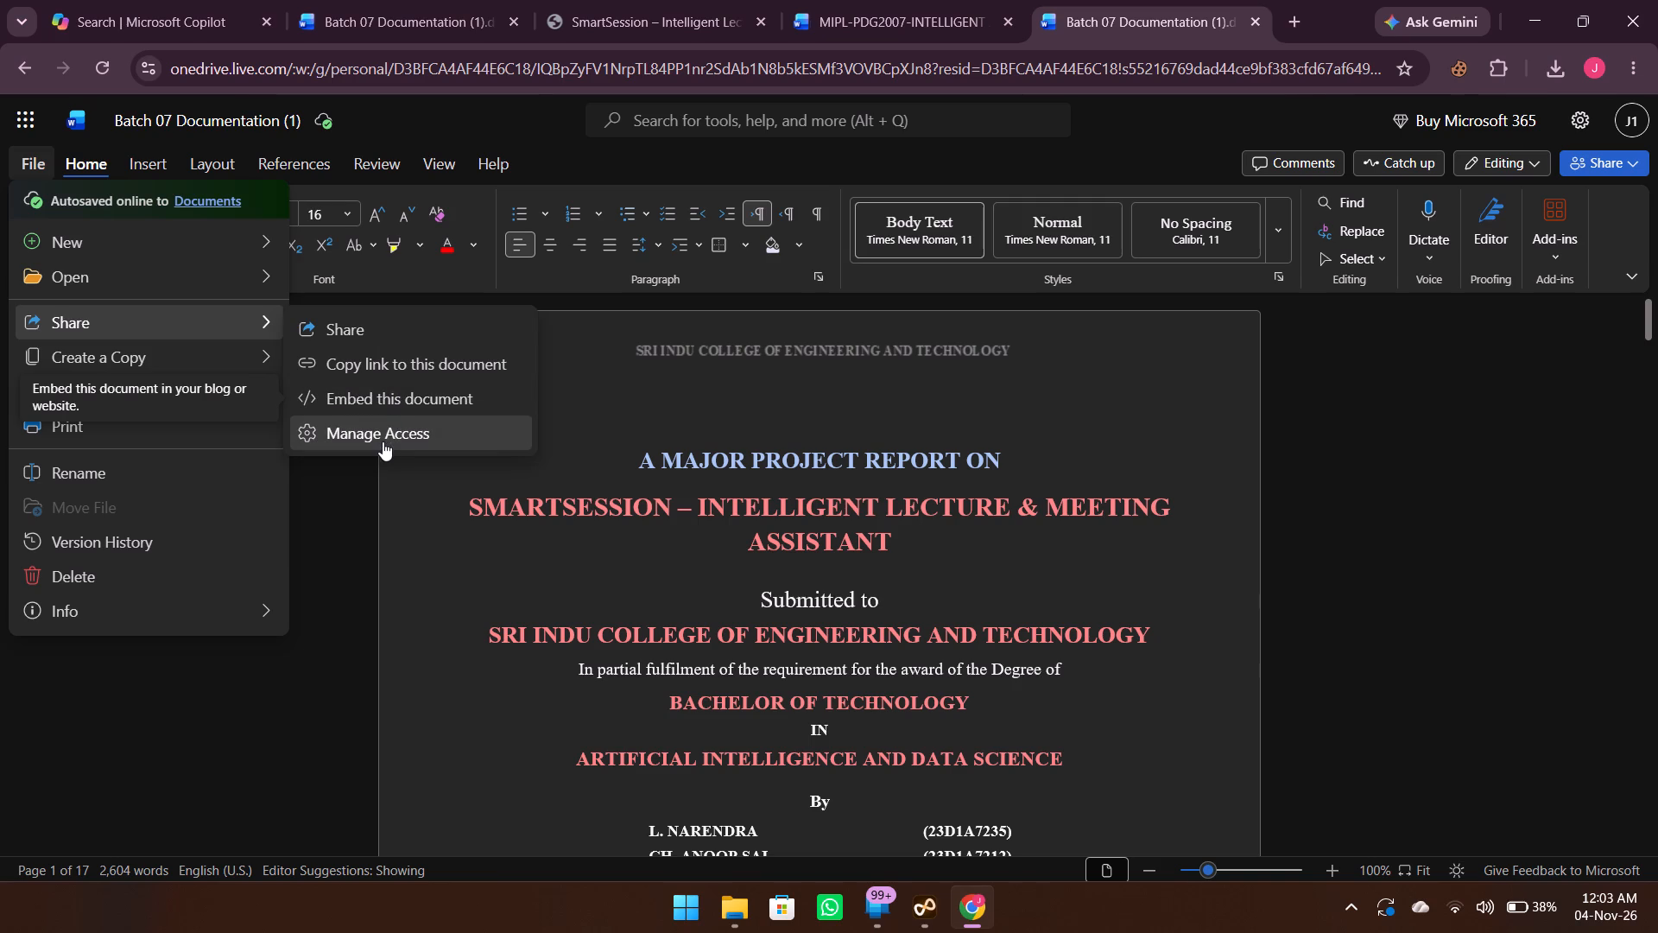
{"action": "left_click", "coordinate": [331, 334]}
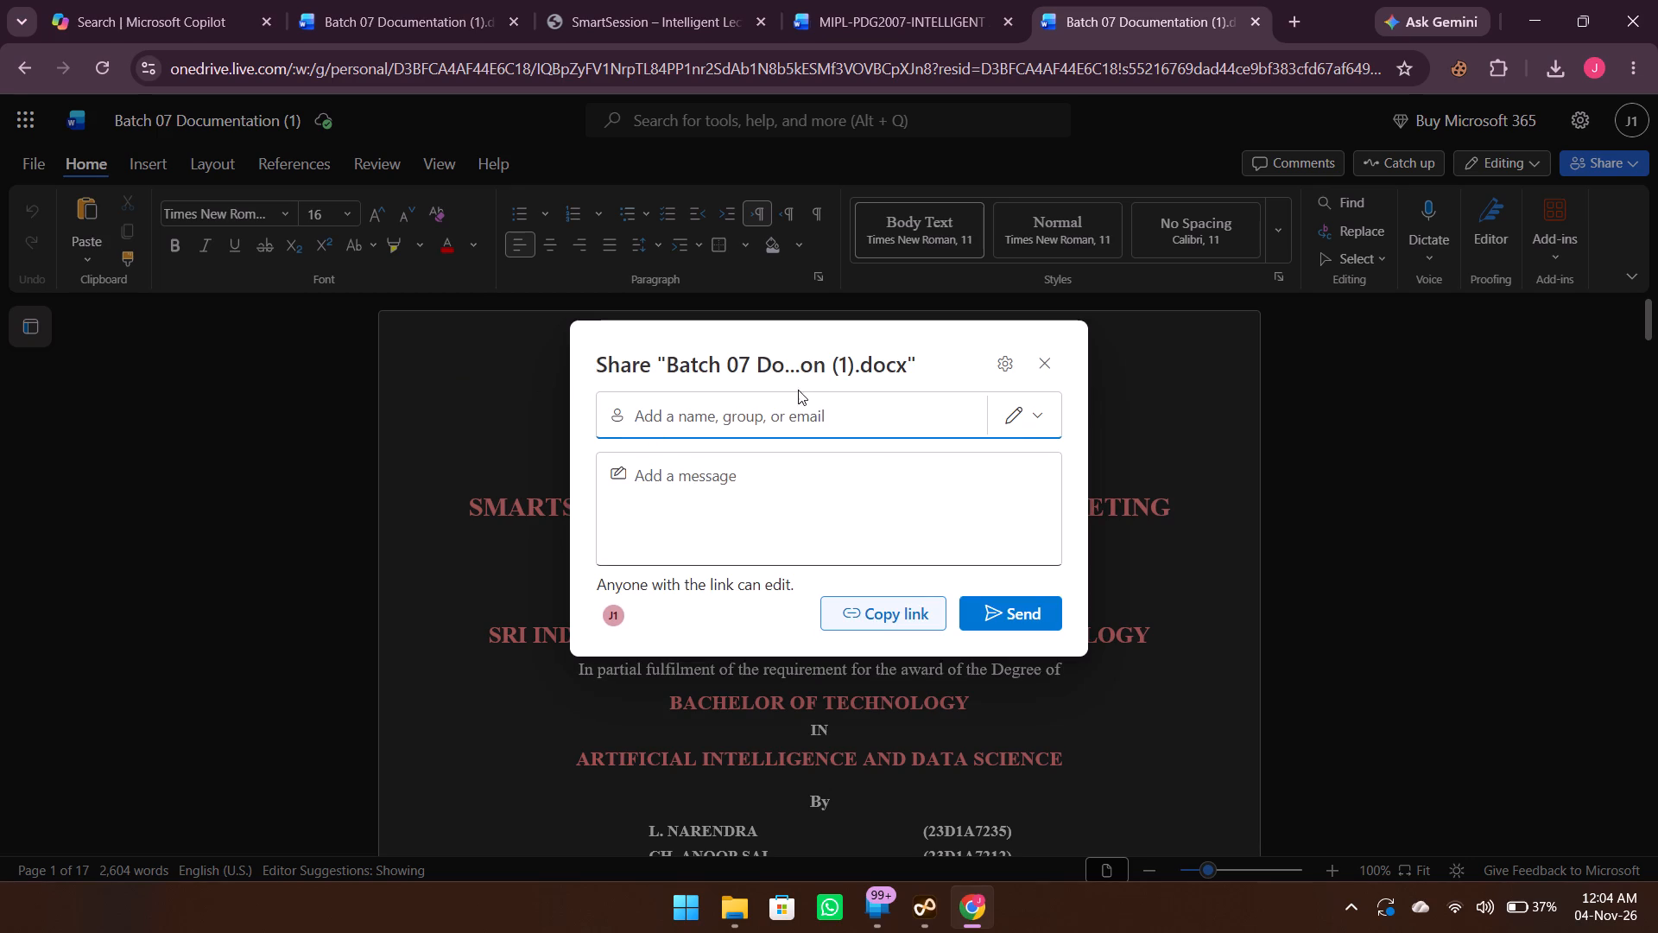
{"action": "left_click", "coordinate": [883, 636]}
{"action": "left_click", "coordinate": [912, 617]}
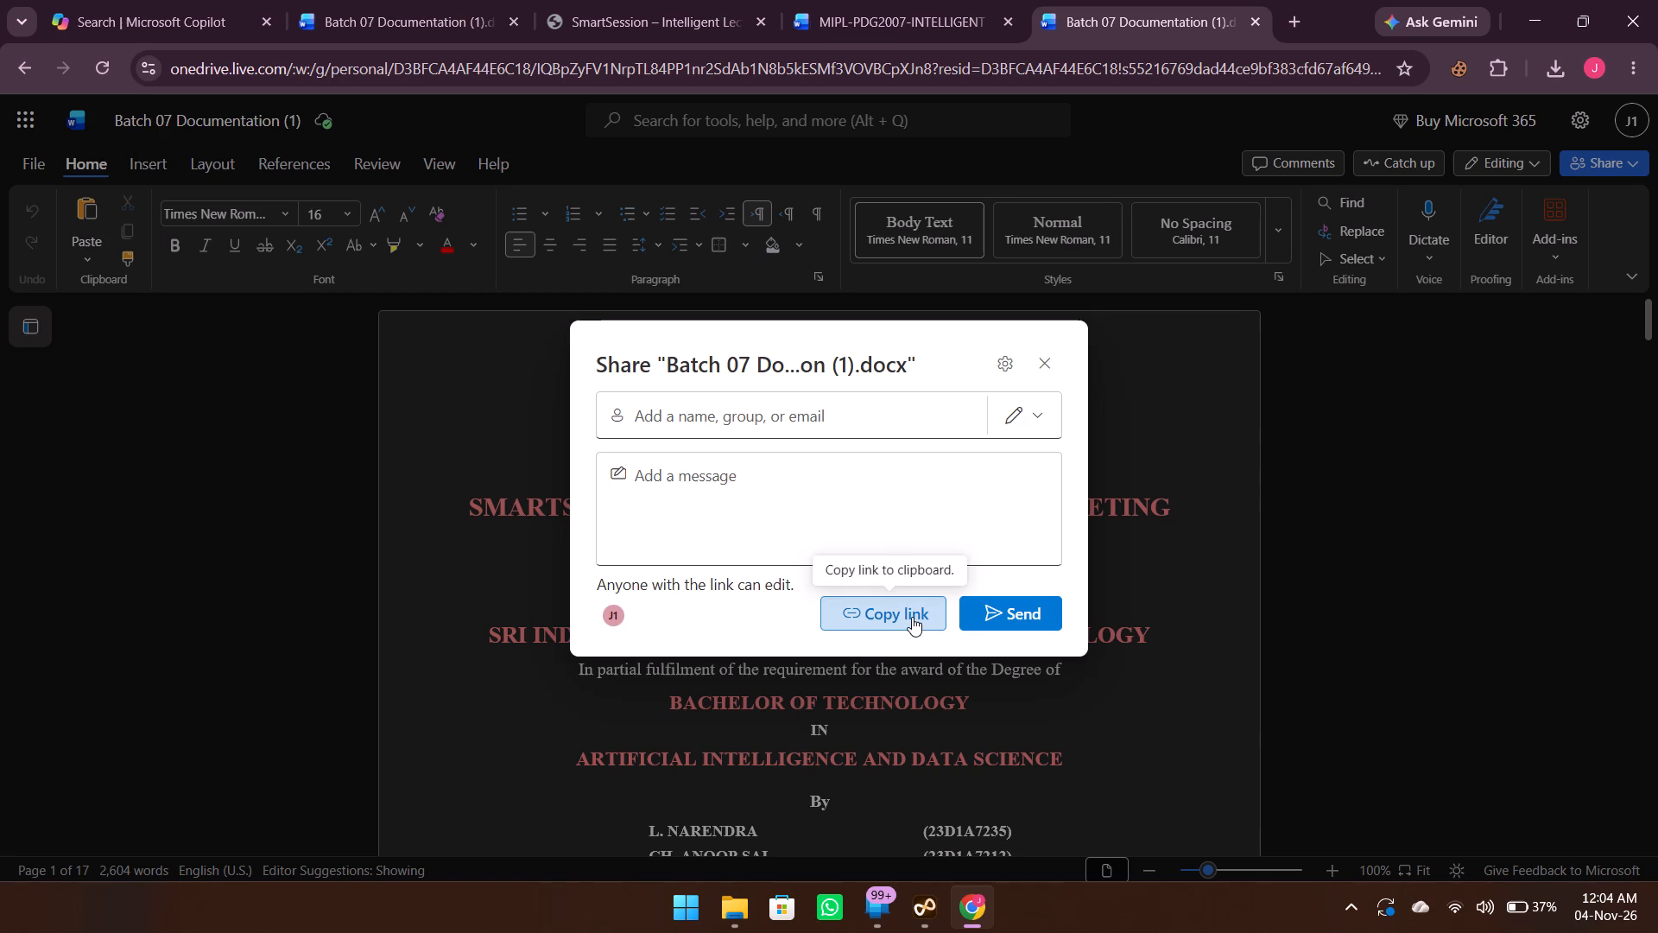
{"action": "left_click", "coordinate": [1042, 362]}
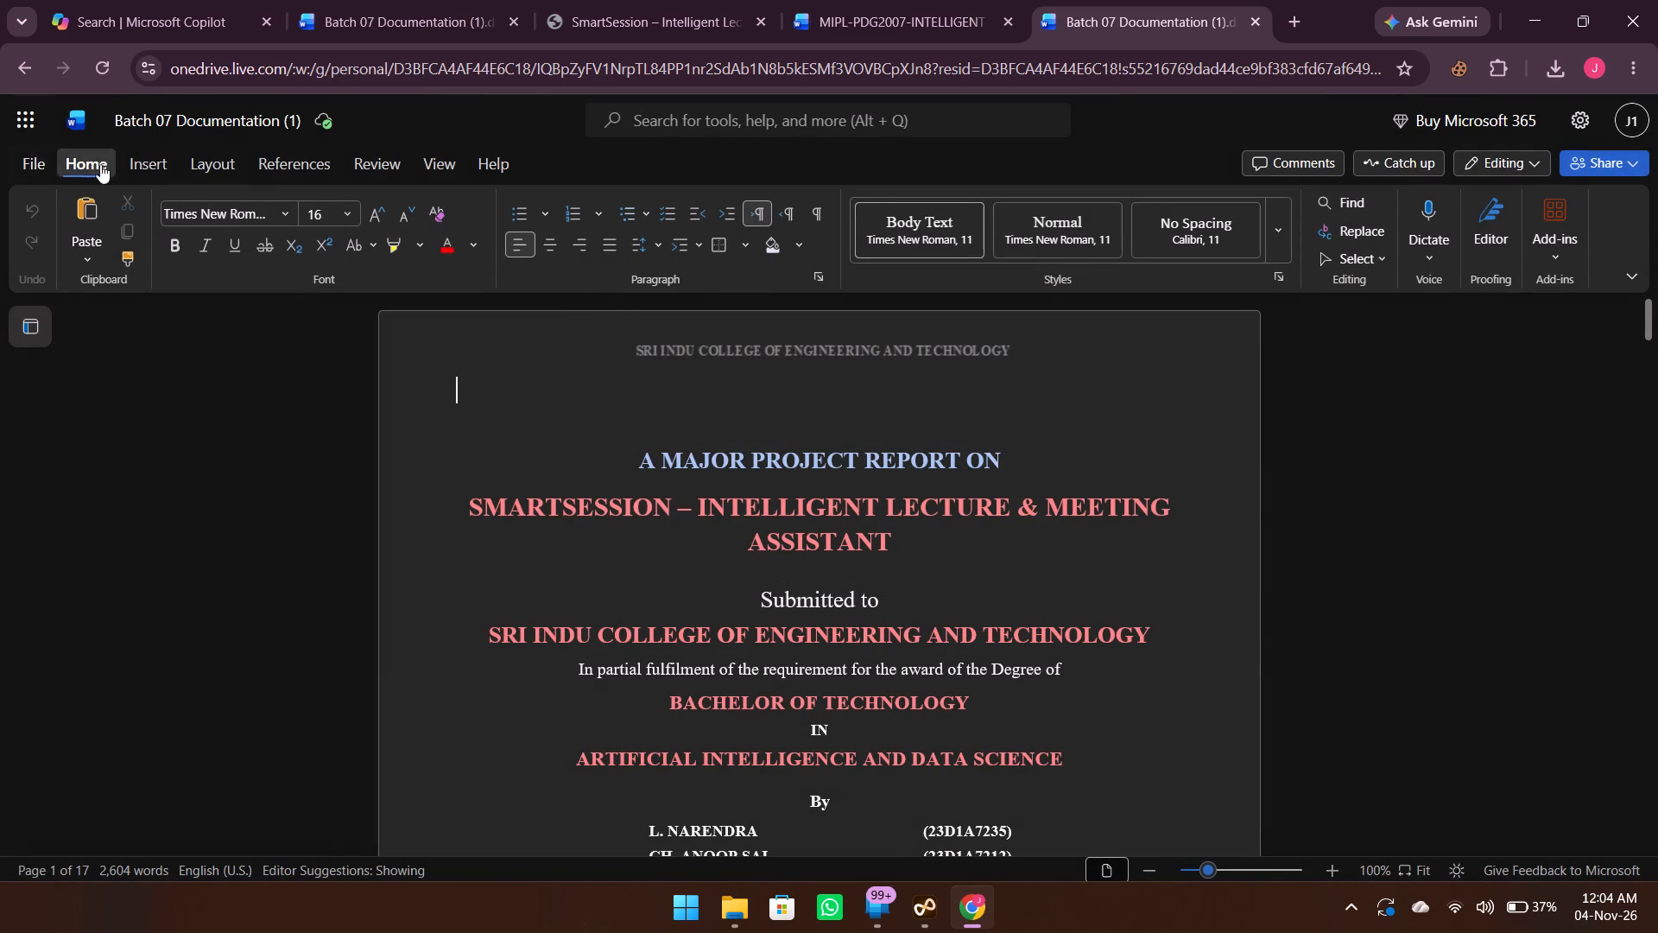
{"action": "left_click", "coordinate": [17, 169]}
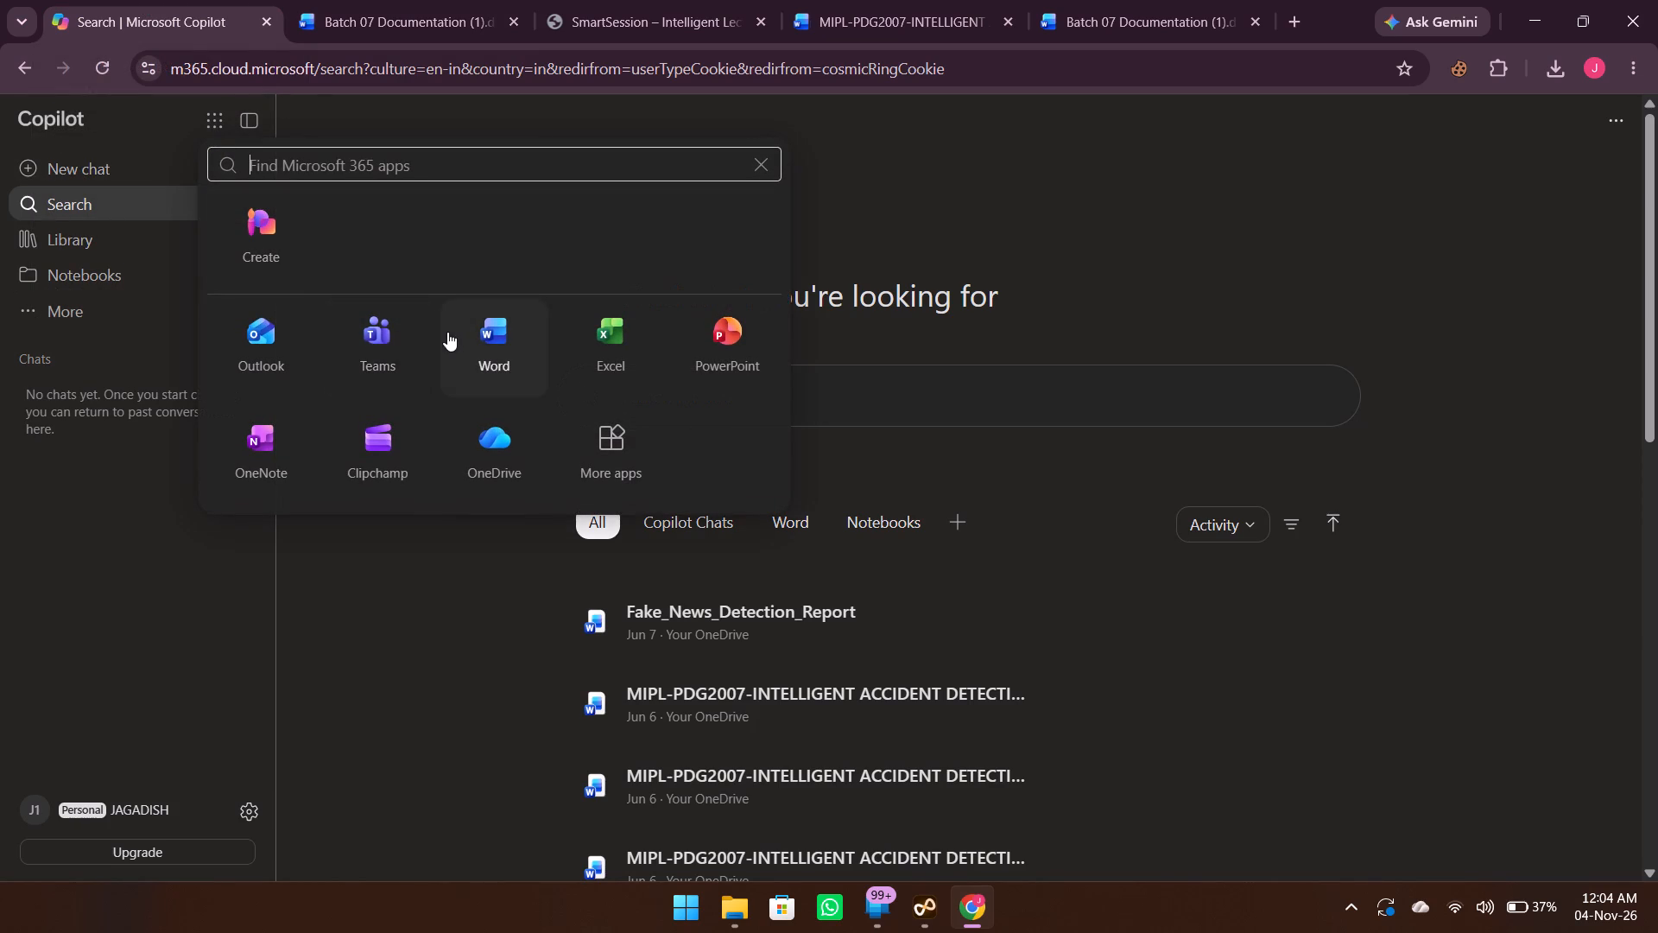
{"action": "left_click", "coordinate": [447, 332]}
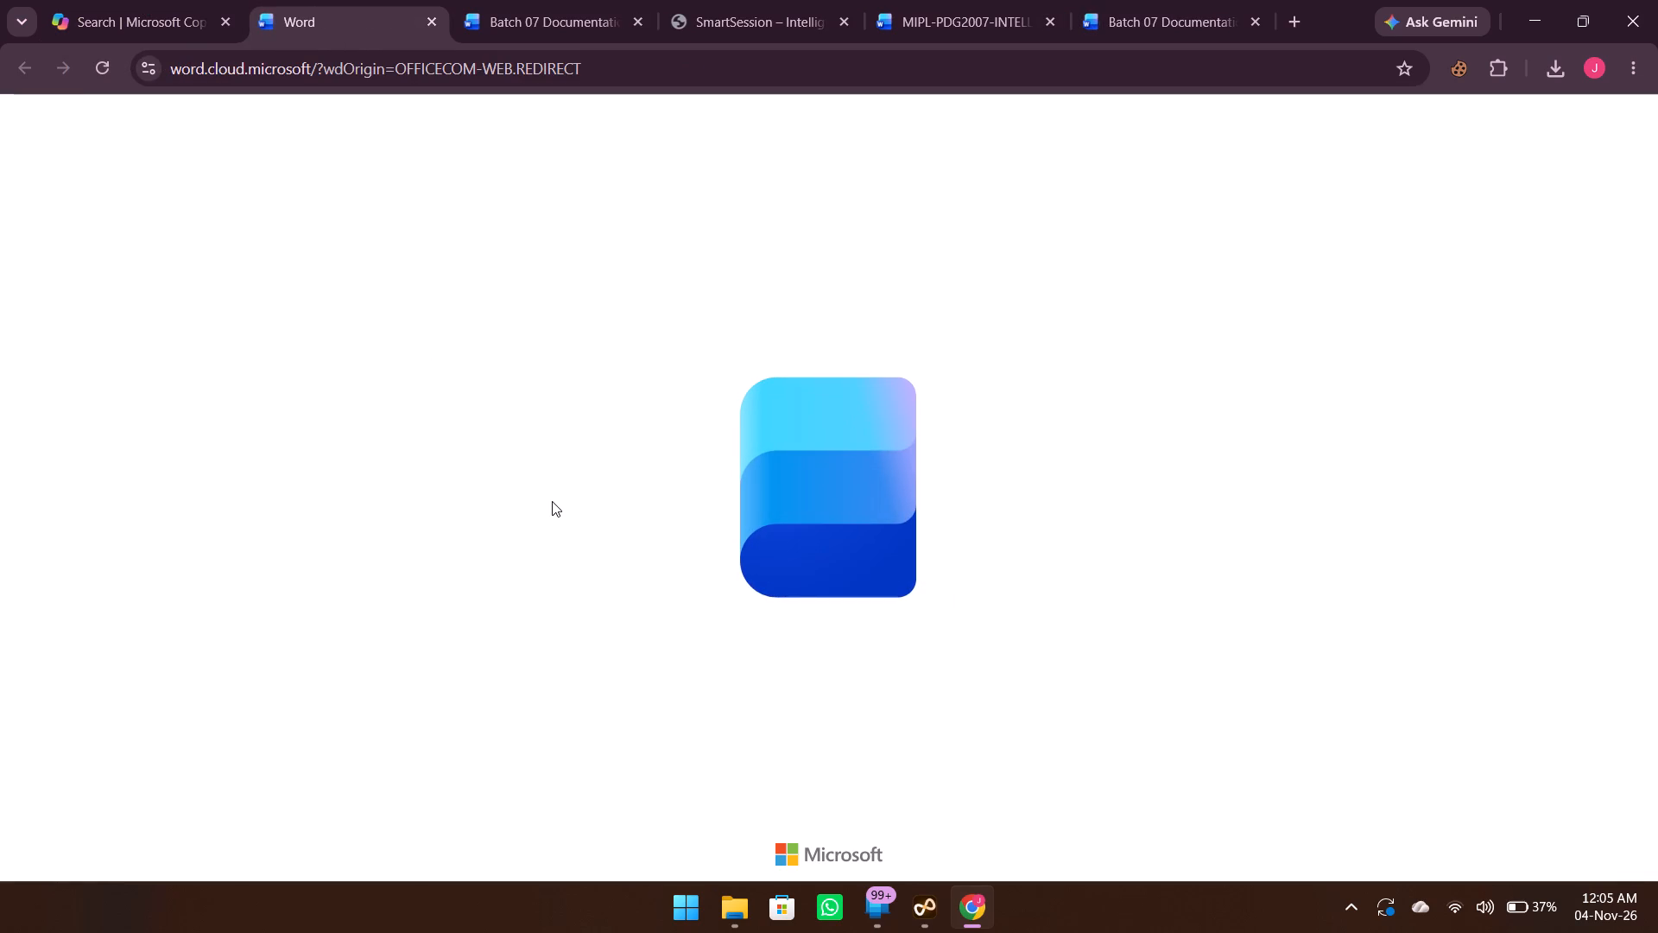
{"action": "scroll", "coordinate": [552, 501], "scroll_direction": "down", "scroll_amount": 5}
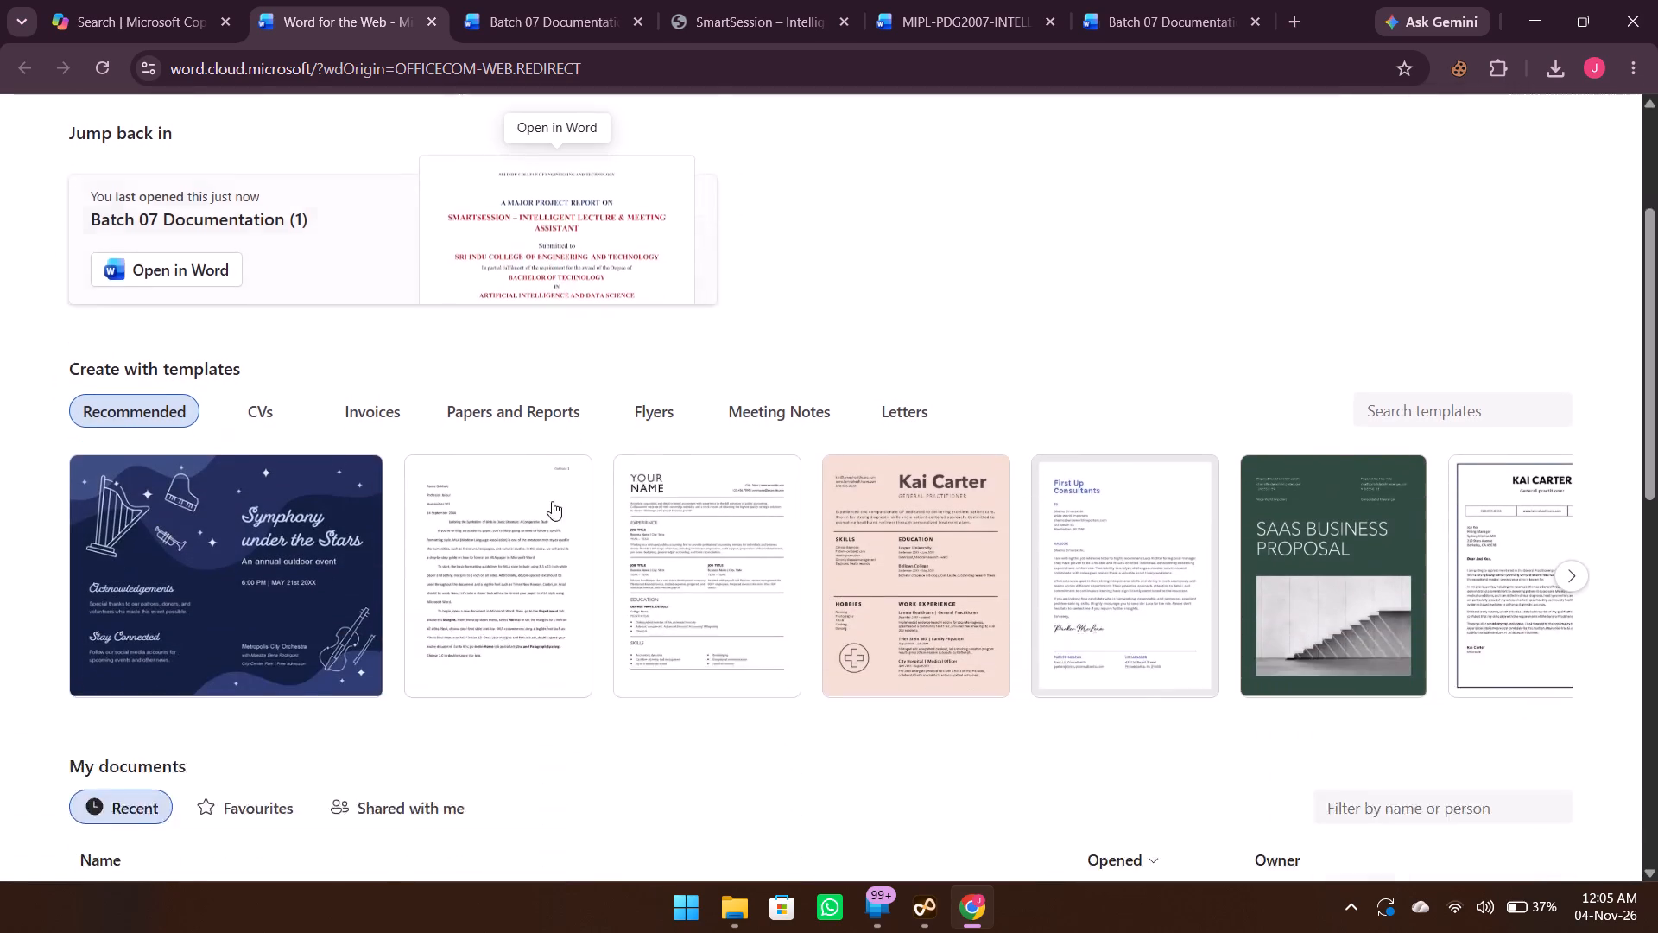
{"action": "scroll", "coordinate": [552, 501], "scroll_direction": "down", "scroll_amount": 2}
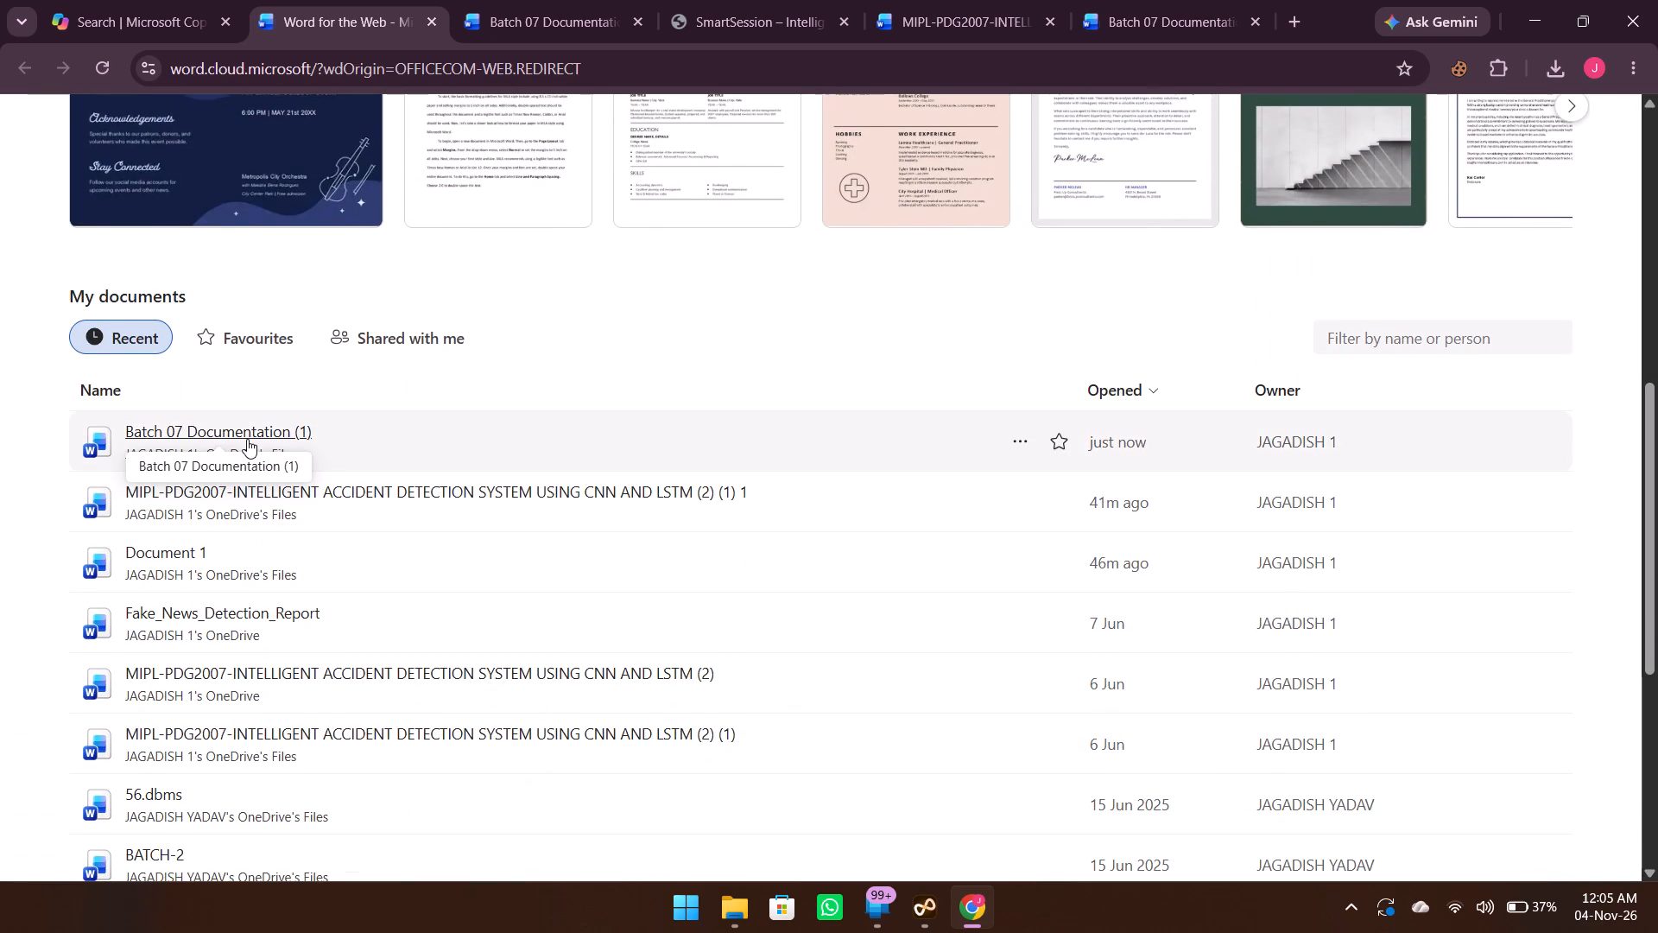
{"action": "left_click", "coordinate": [247, 439]}
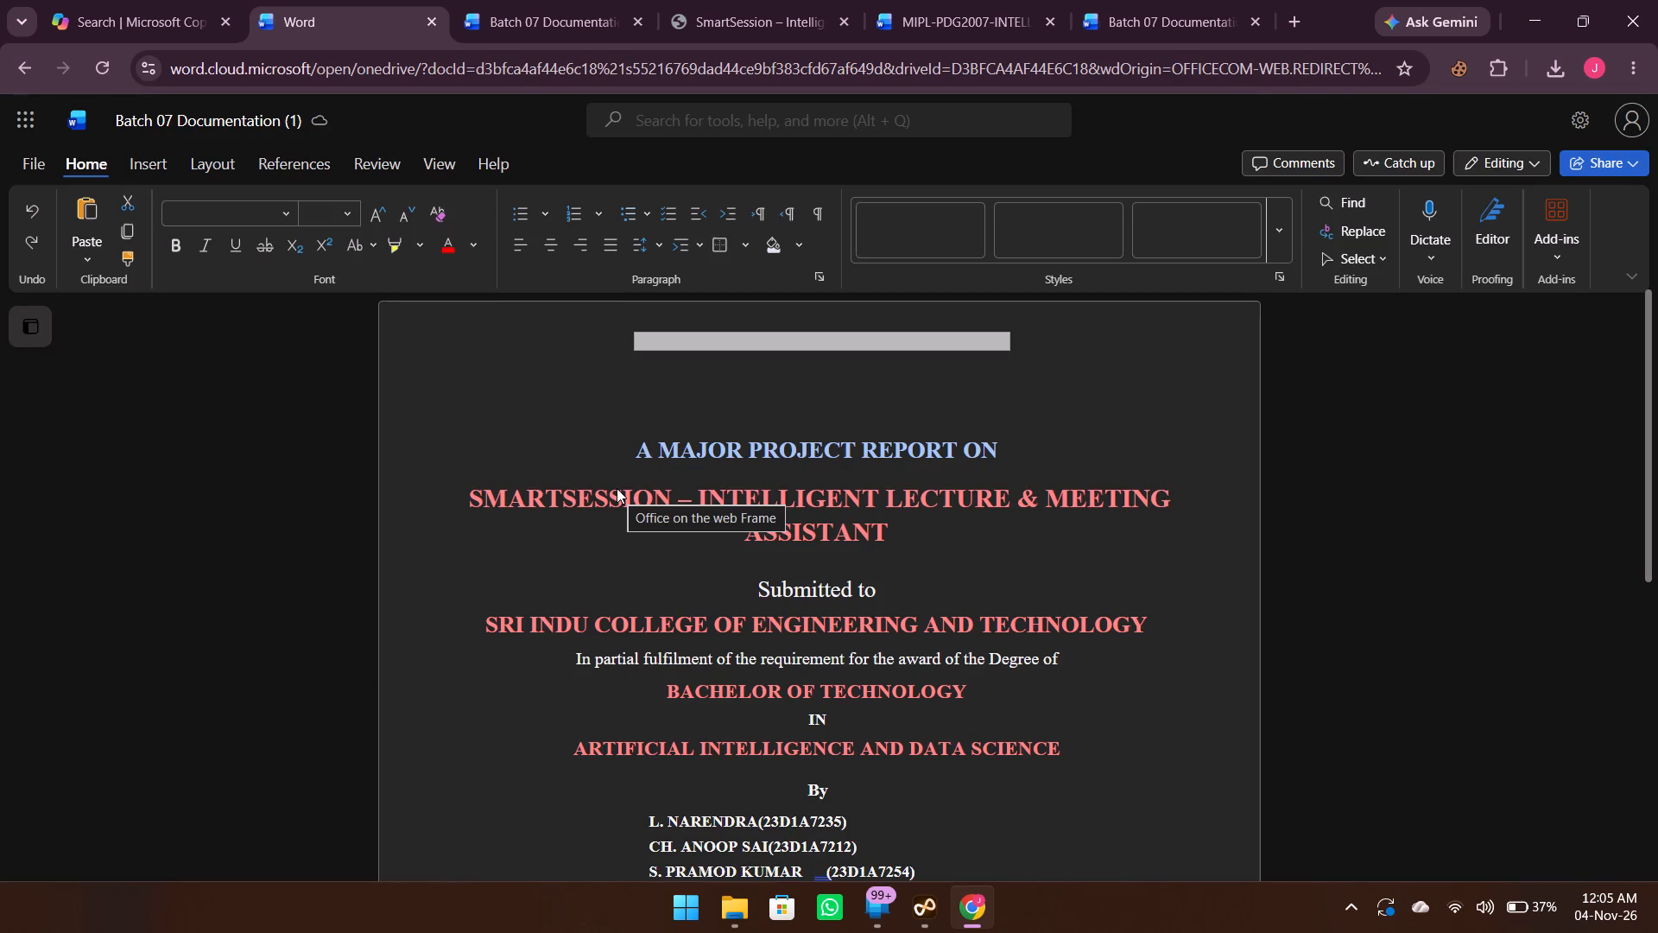
Look through the reopened report from the cover page to the certificate, examining the student details and the signature block.
{"action": "scroll", "coordinate": [617, 488], "scroll_direction": "down", "scroll_amount": 4}
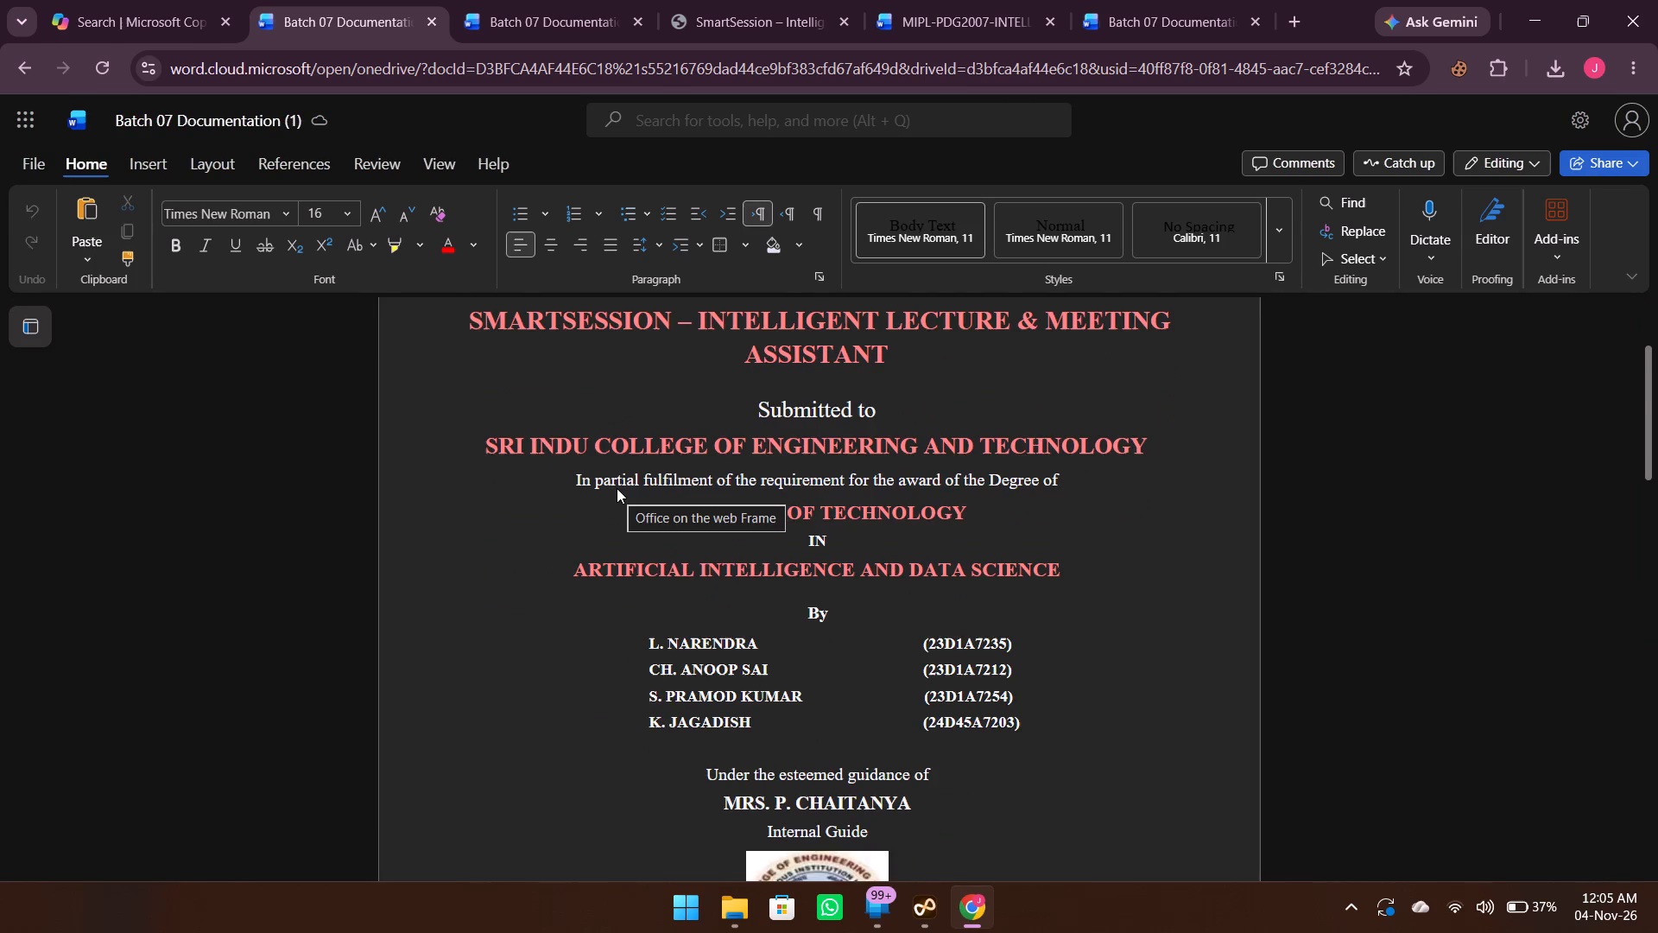
{"action": "scroll", "coordinate": [617, 488], "scroll_direction": "down", "scroll_amount": 8}
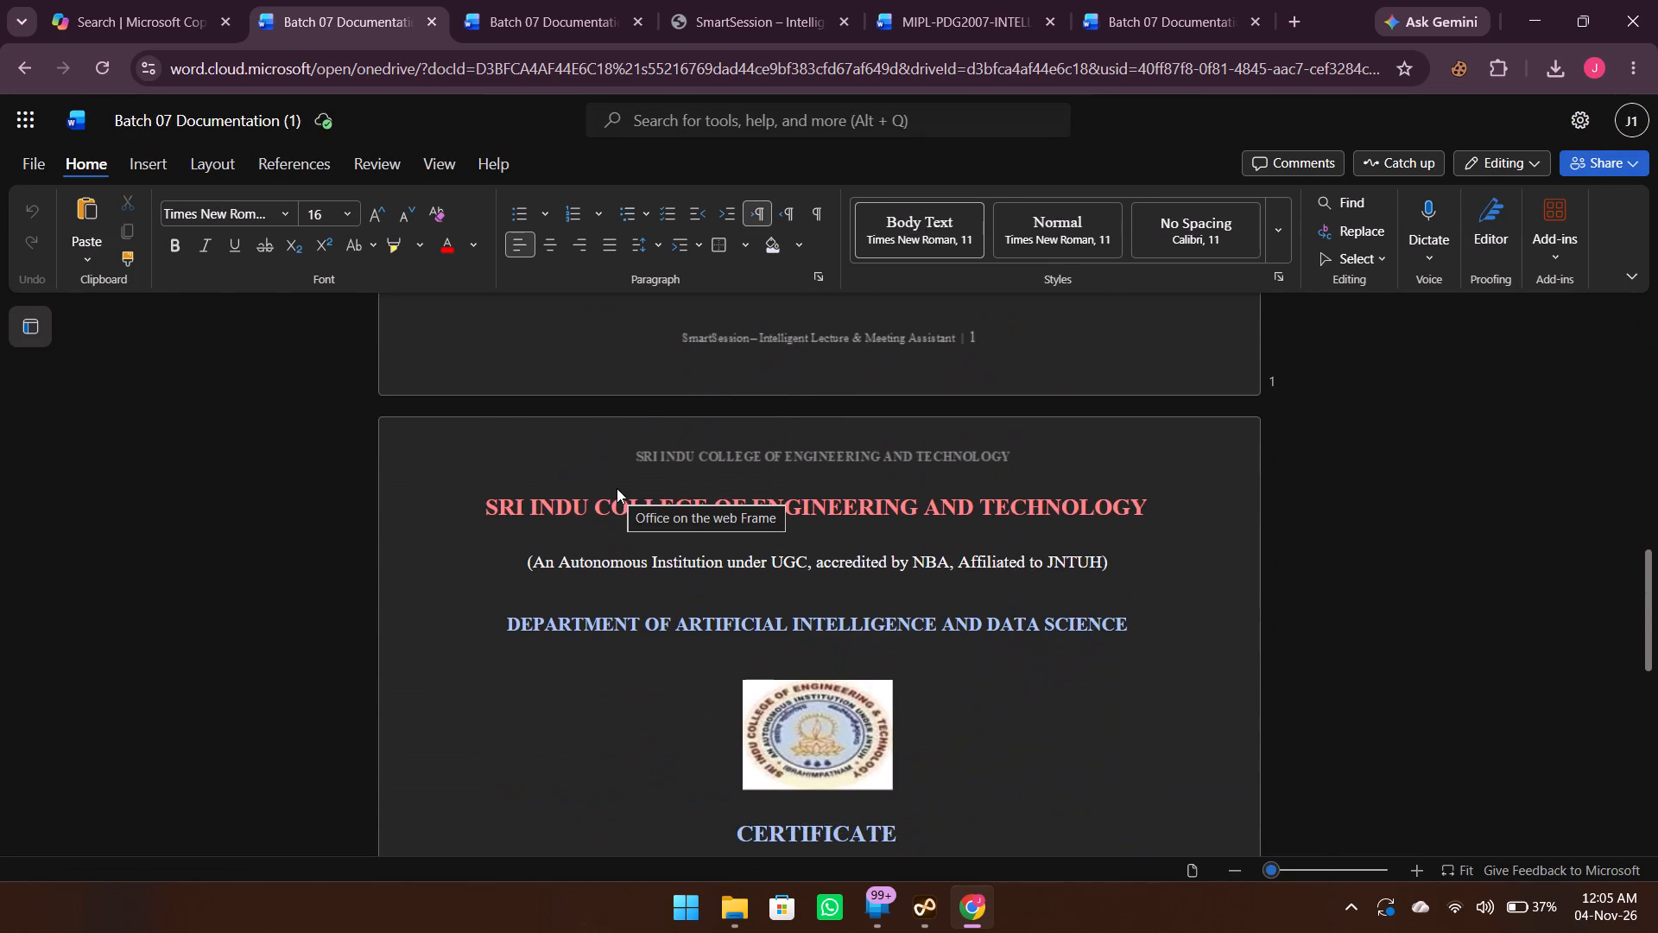
{"action": "scroll", "coordinate": [617, 488], "scroll_direction": "down", "scroll_amount": 6}
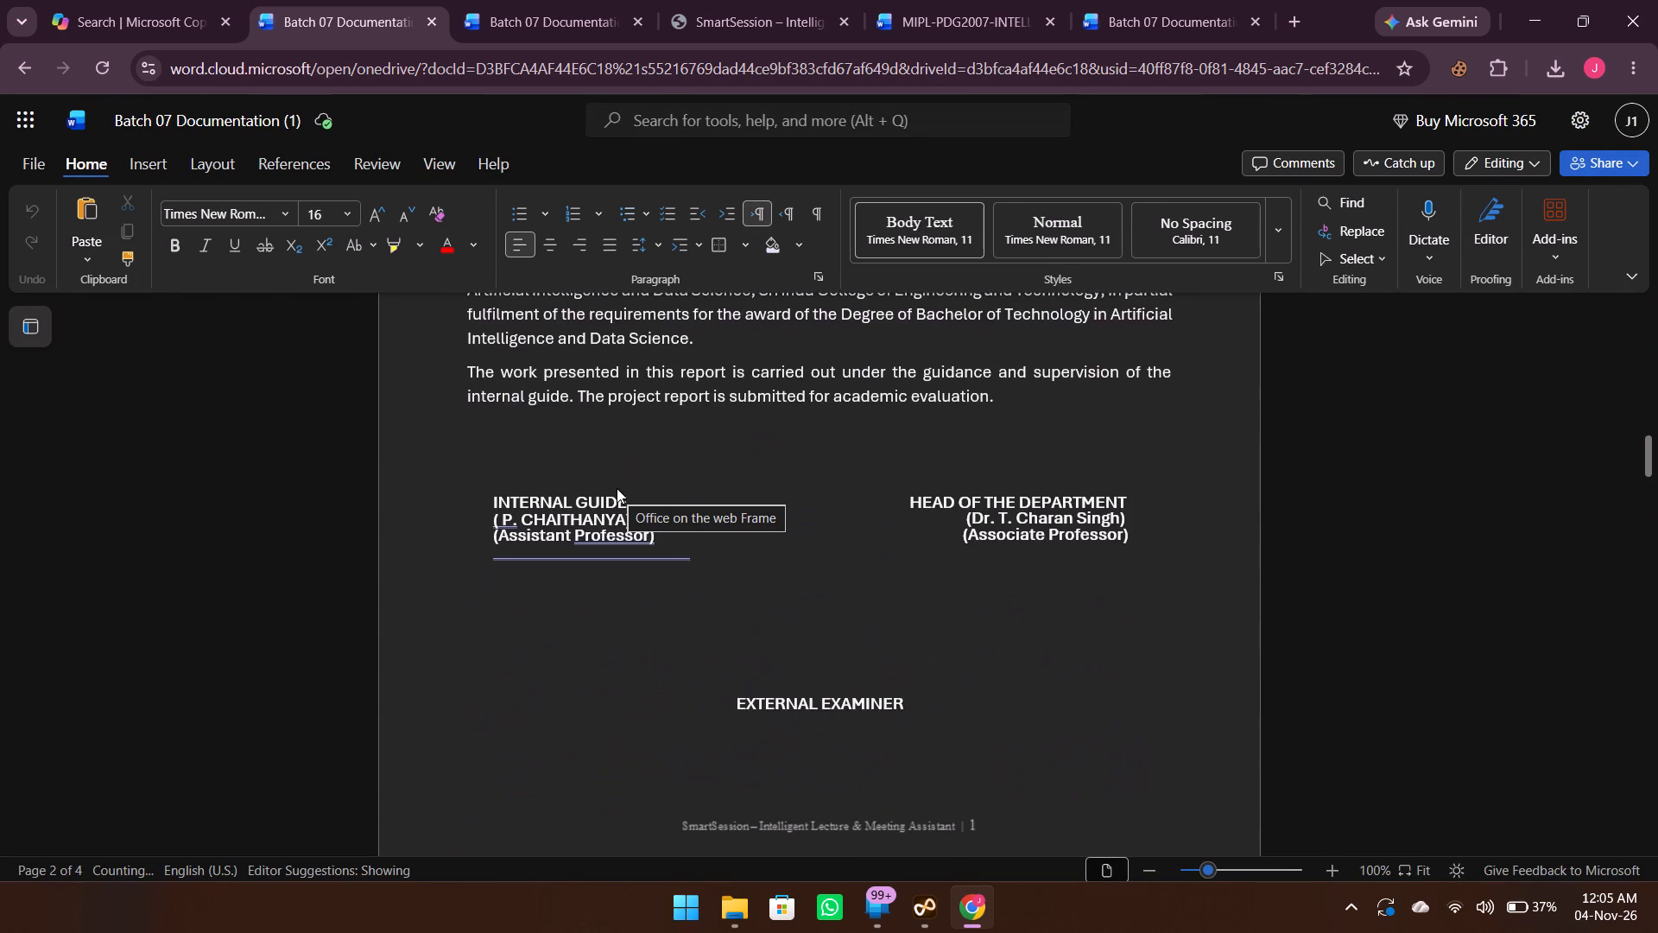
{"action": "scroll", "coordinate": [617, 488], "scroll_direction": "down", "scroll_amount": 1}
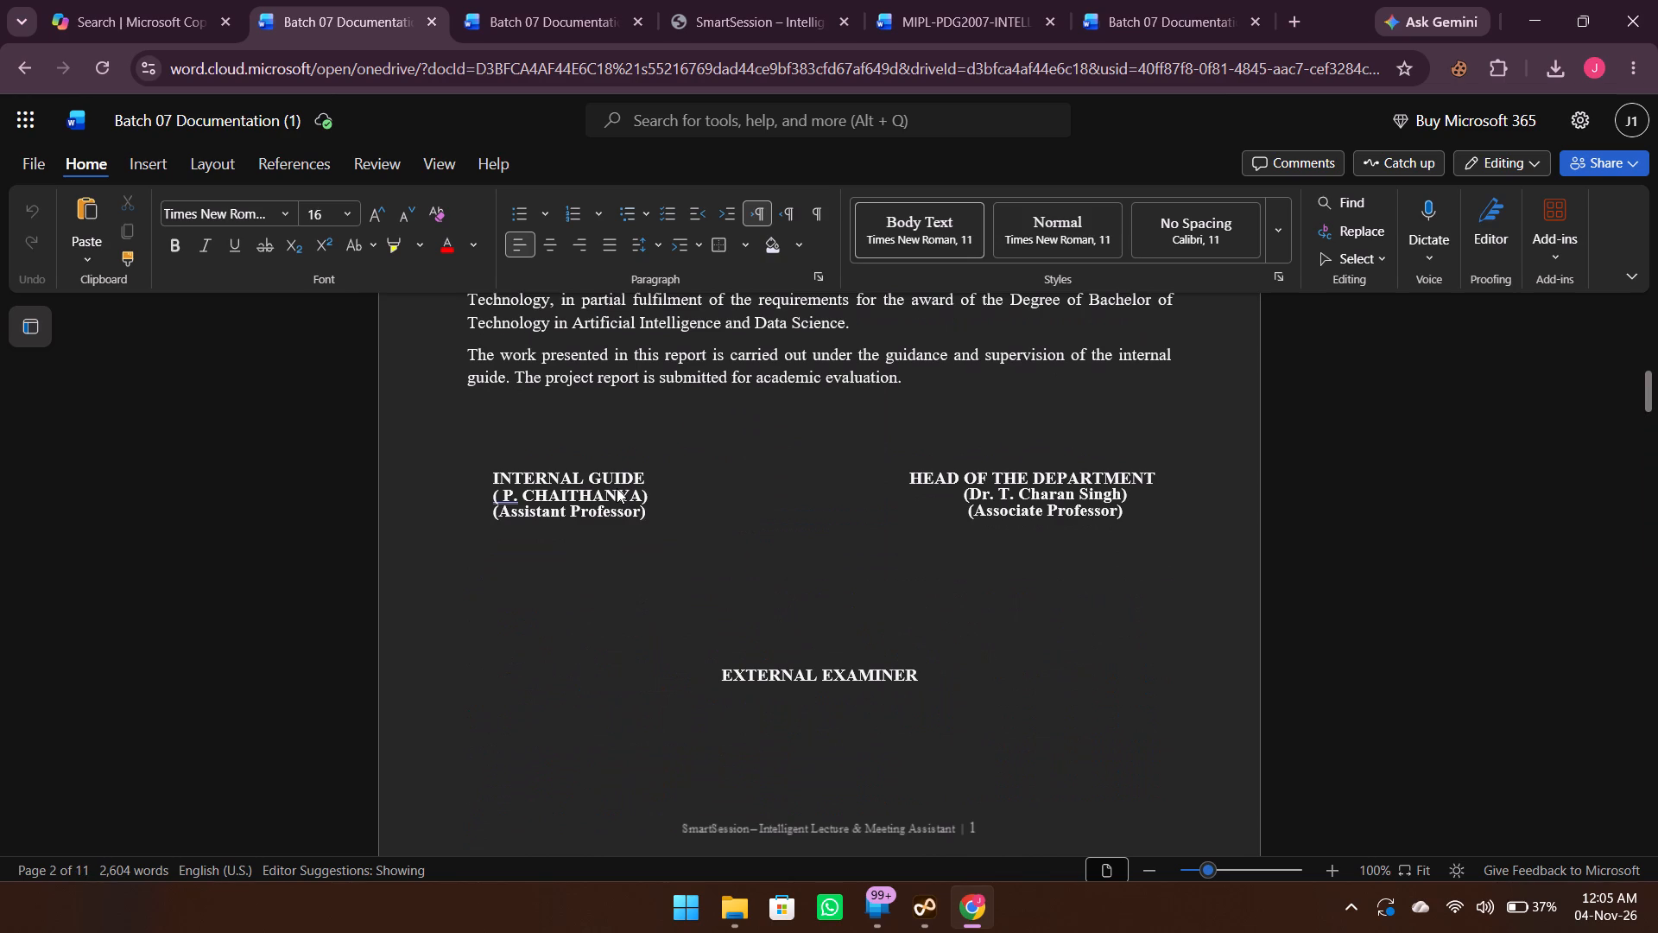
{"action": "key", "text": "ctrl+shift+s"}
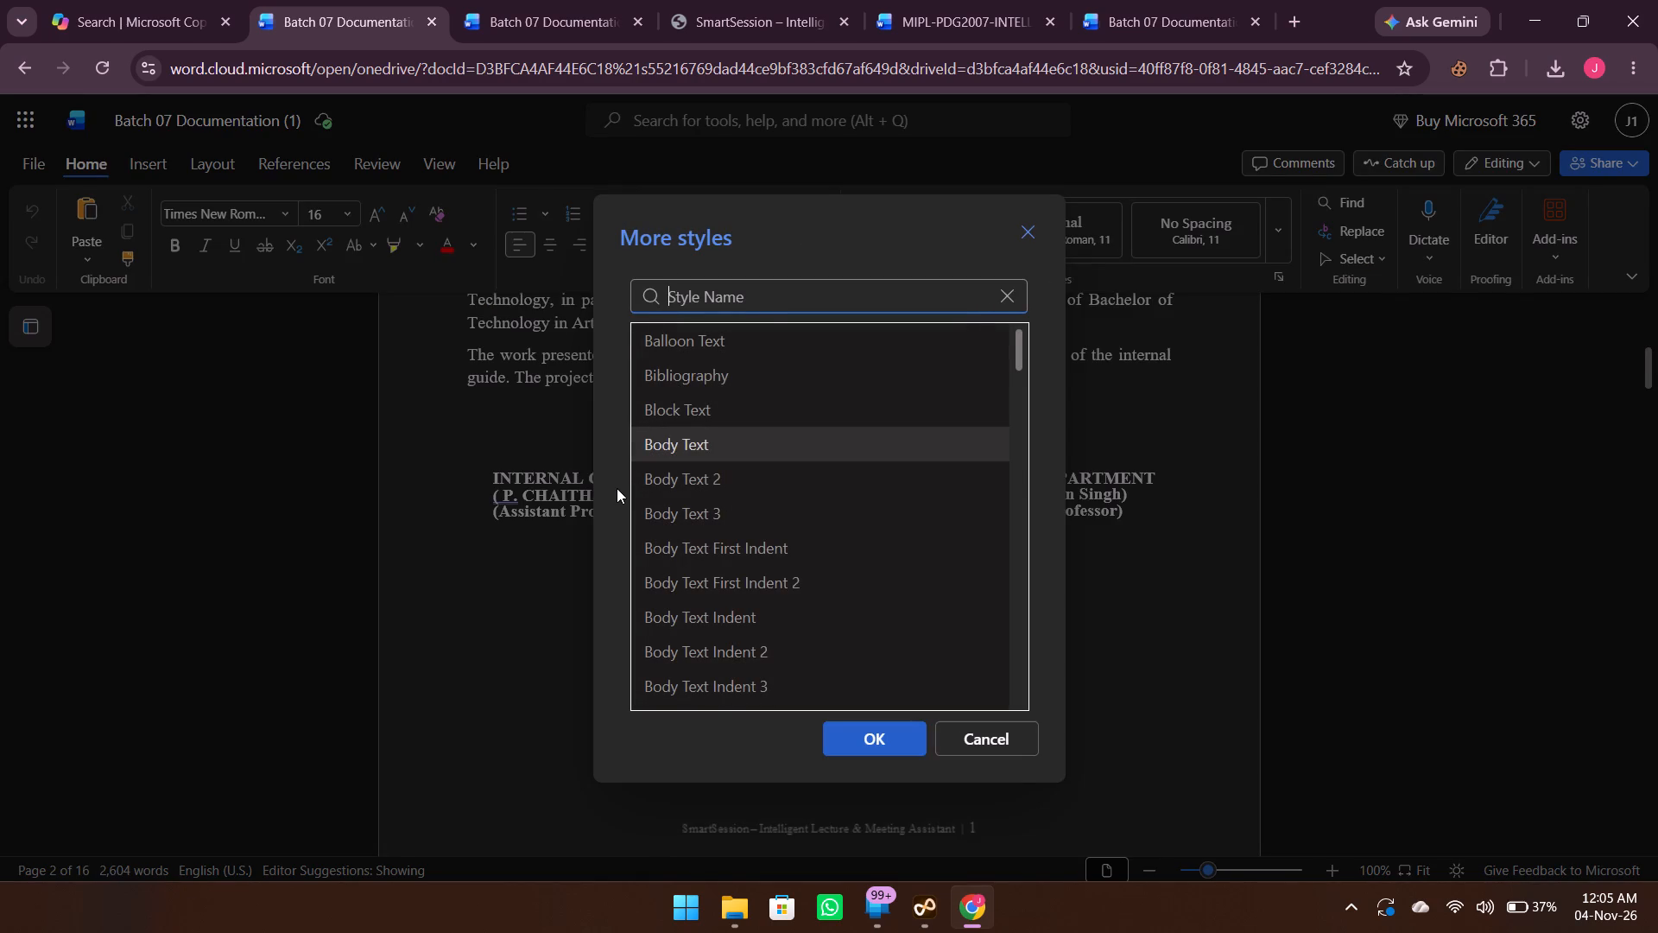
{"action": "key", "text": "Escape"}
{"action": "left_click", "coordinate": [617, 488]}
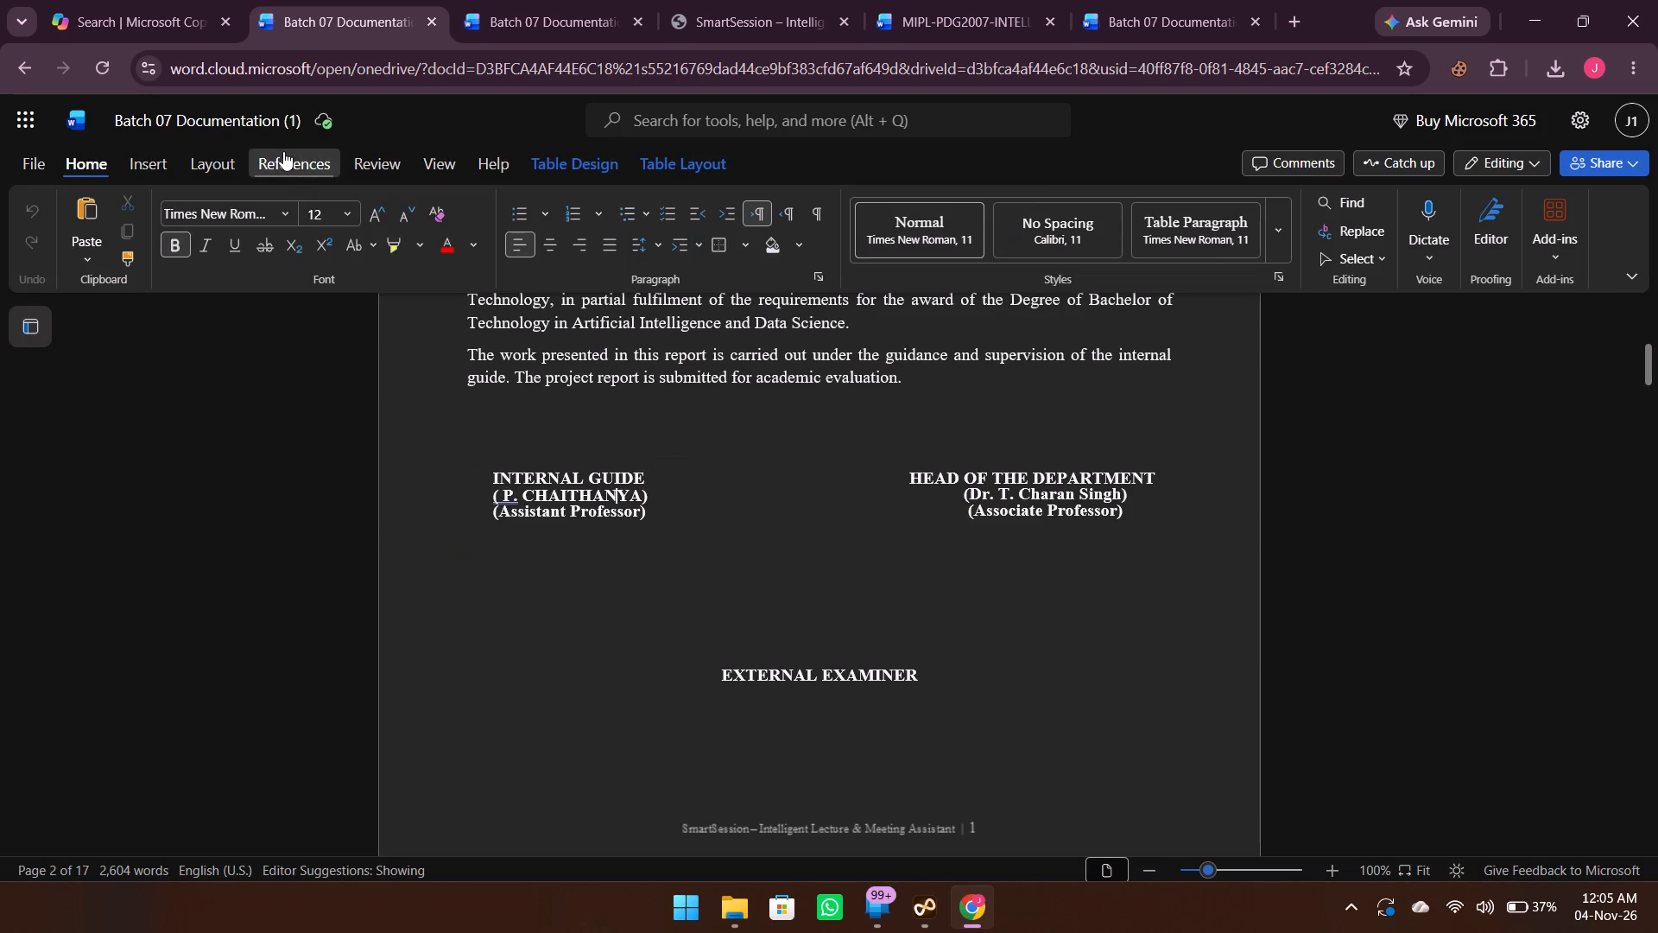
Export the report as a PDF and download it.
{"action": "left_click", "coordinate": [14, 168]}
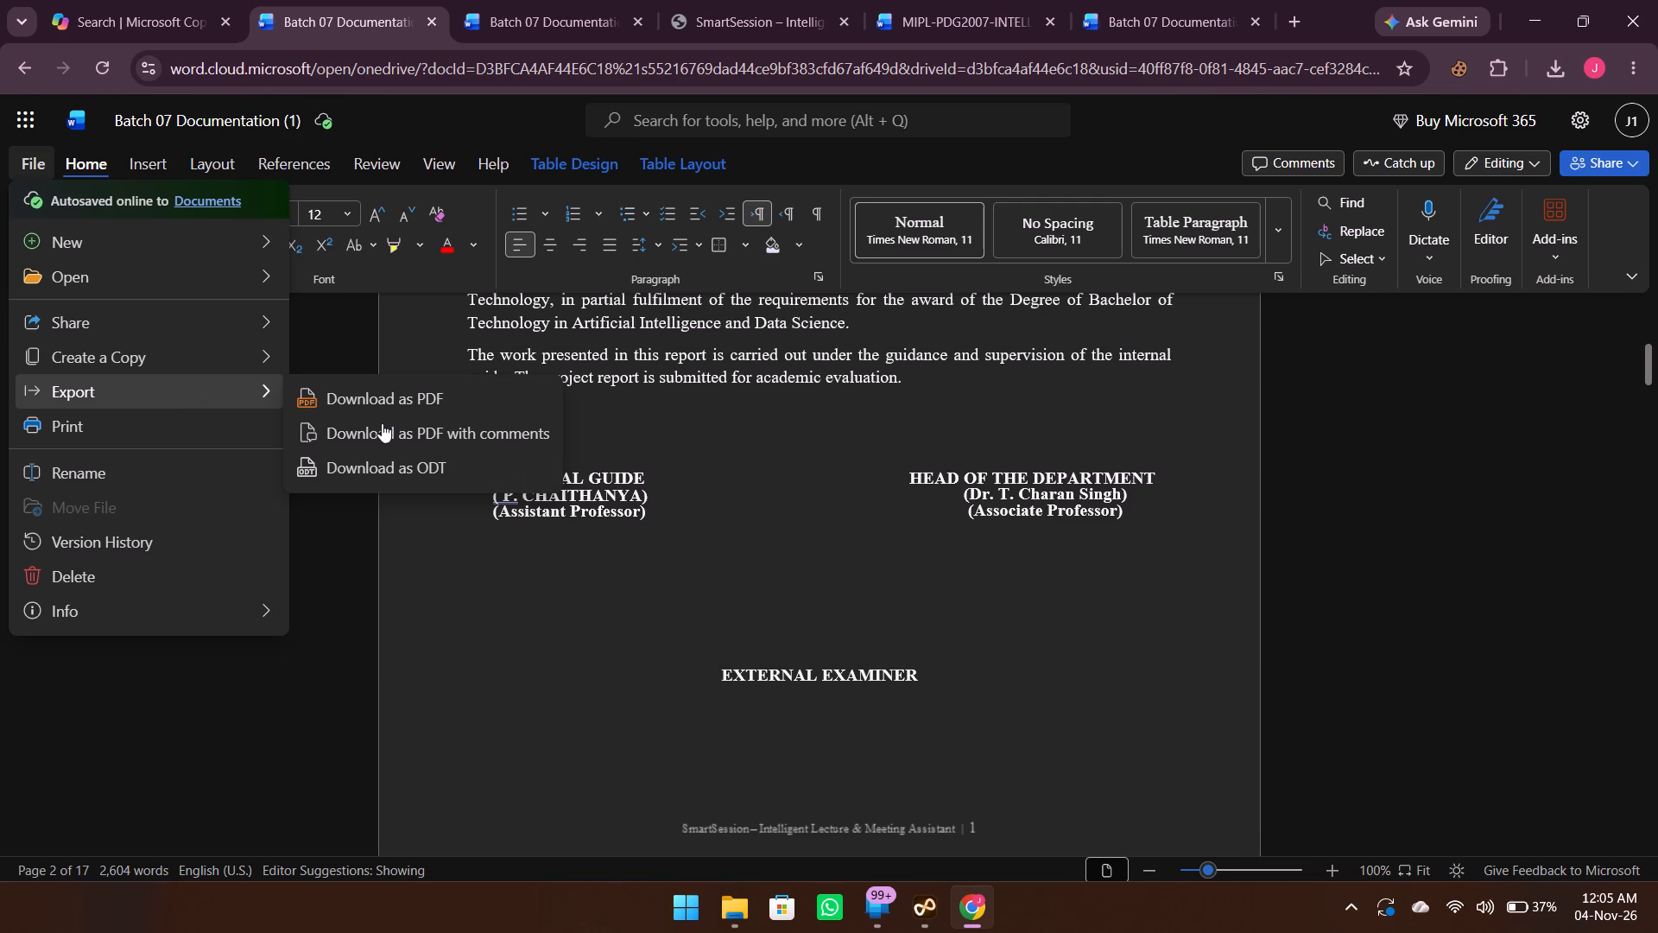
{"action": "left_click", "coordinate": [425, 406]}
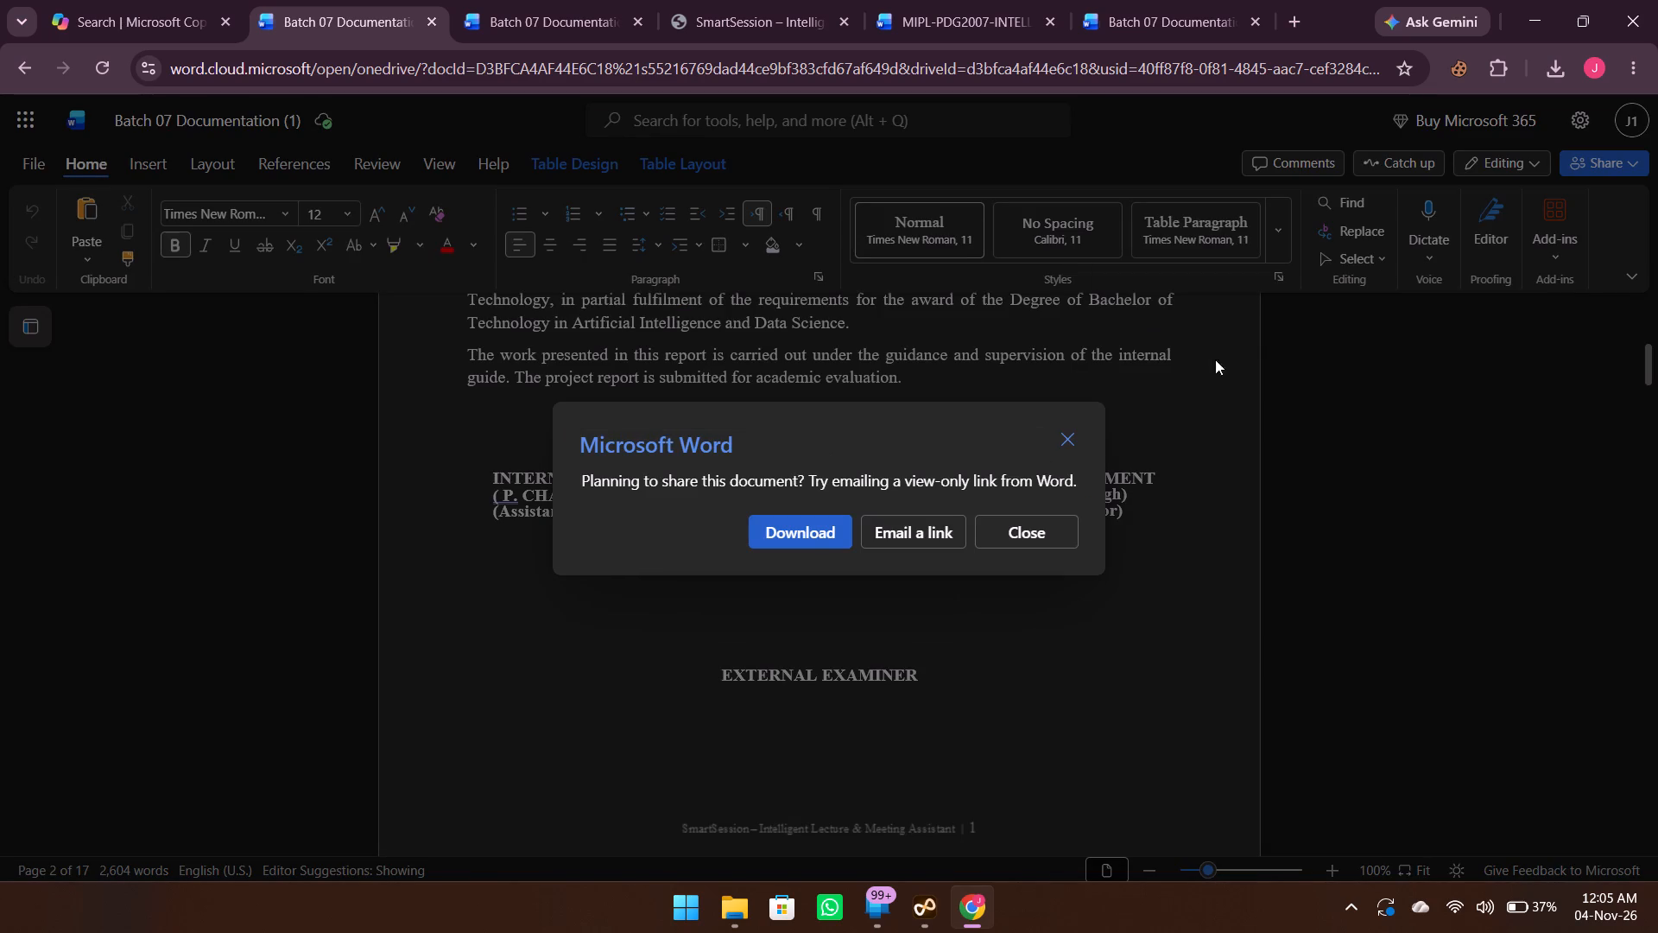
{"action": "left_click", "coordinate": [793, 534]}
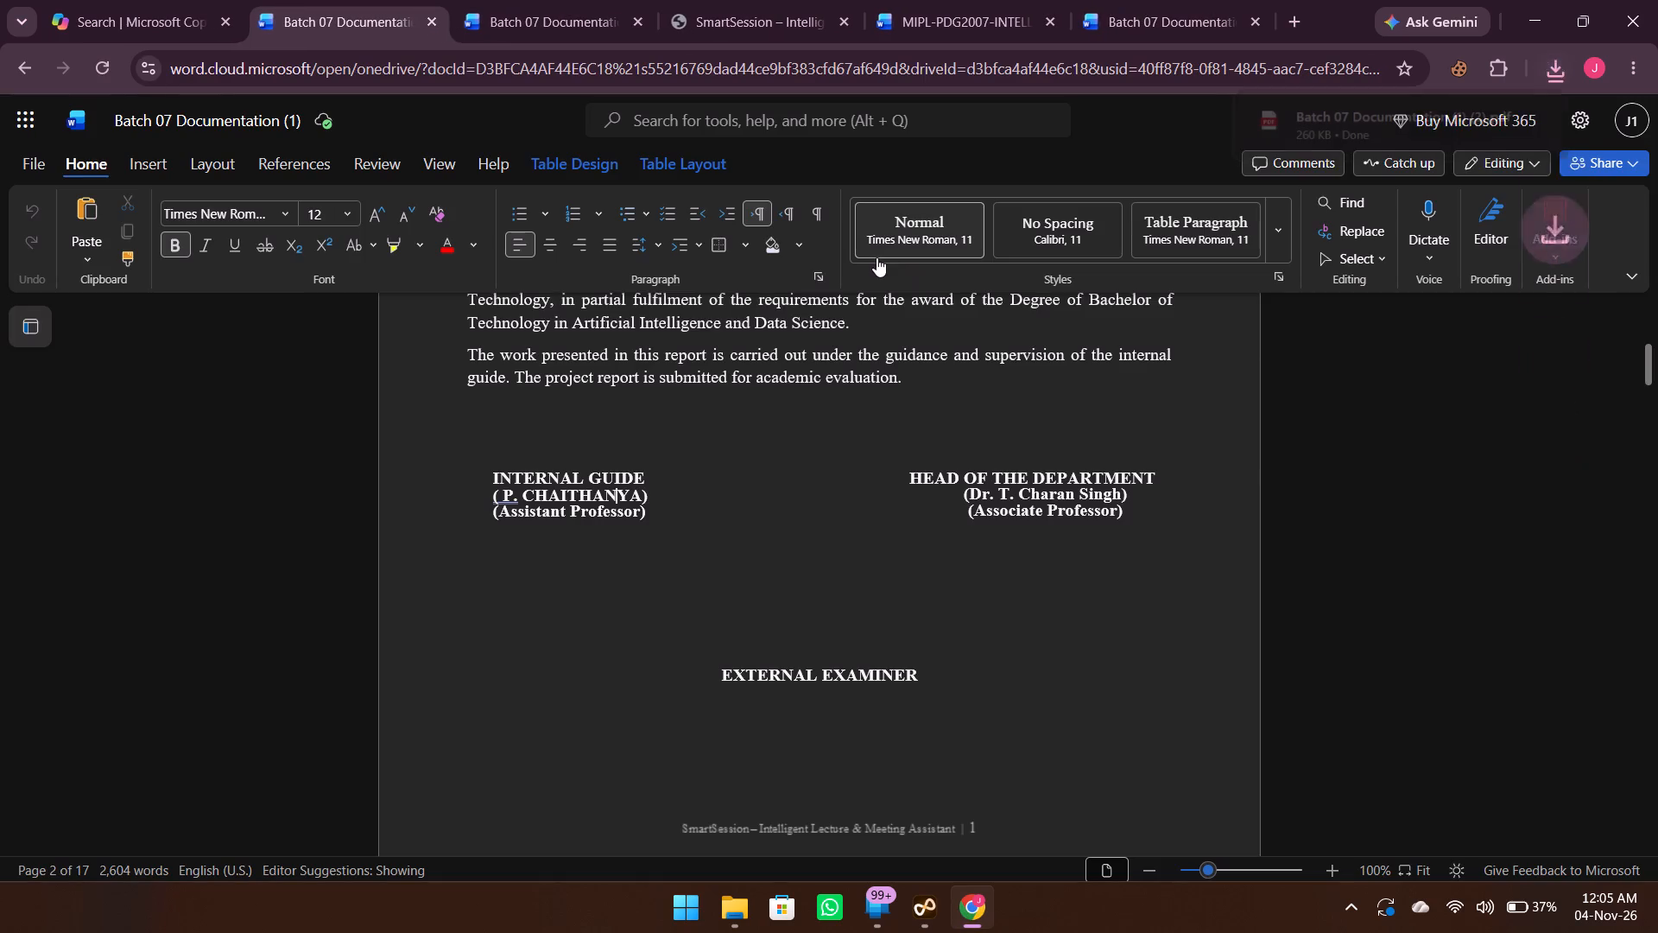
Open the downloaded PDF, examine the student details from the cover page to the acknowledgement, and close it.
{"action": "left_click", "coordinate": [1350, 117]}
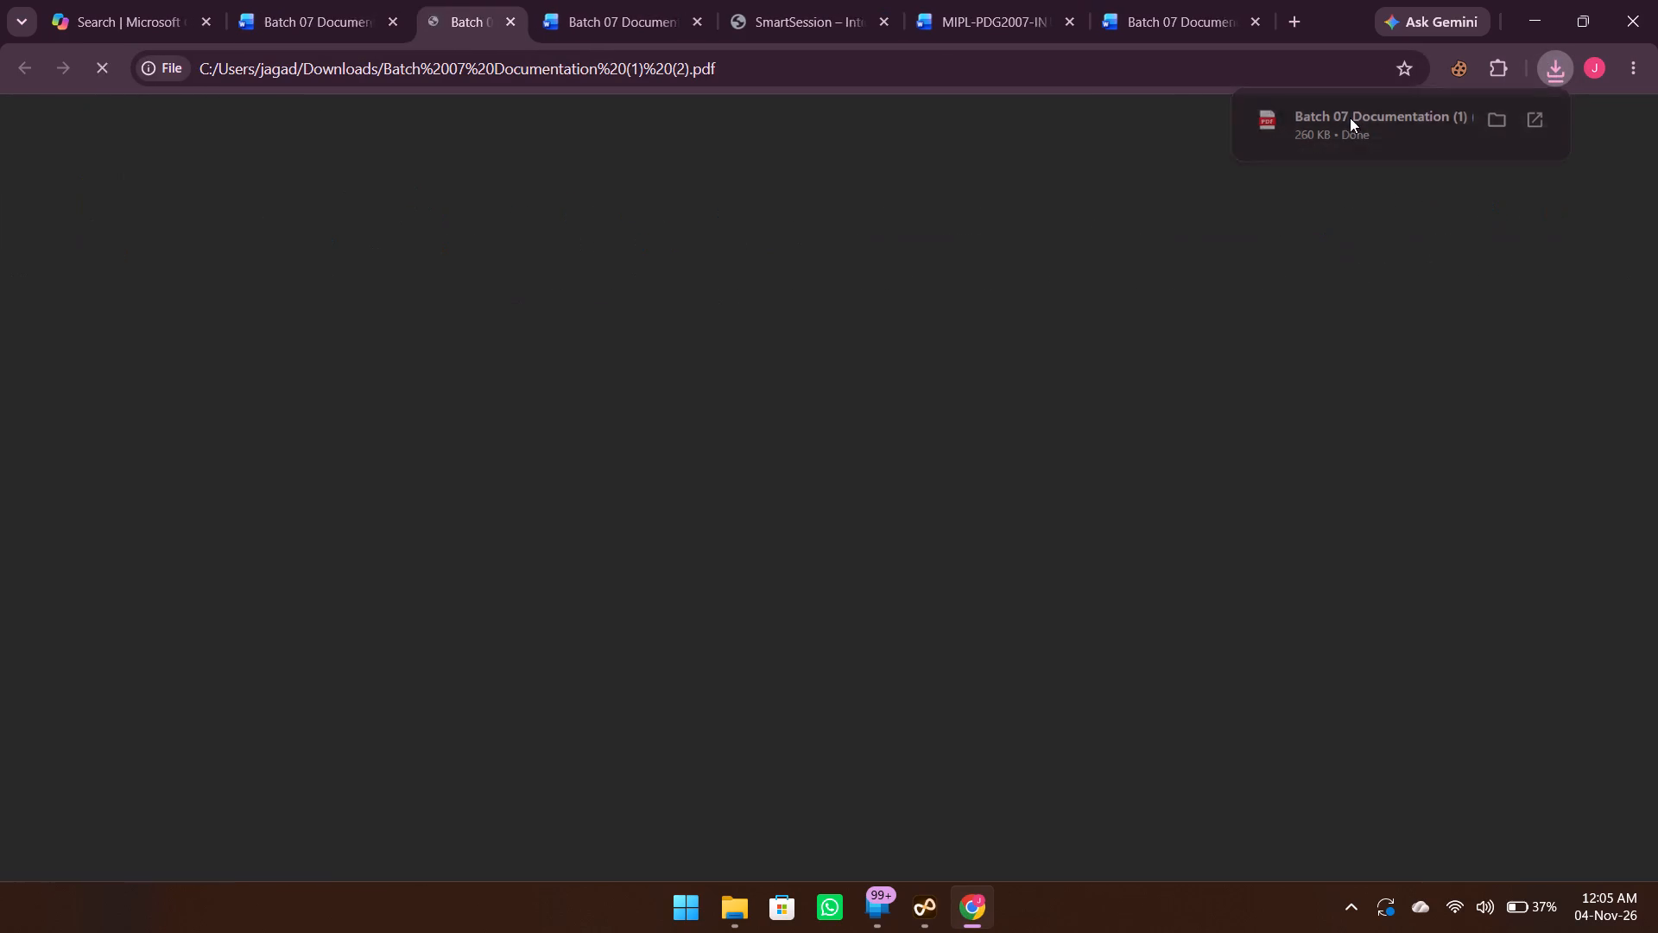
{"action": "scroll", "coordinate": [919, 569], "scroll_direction": "down", "scroll_amount": 4}
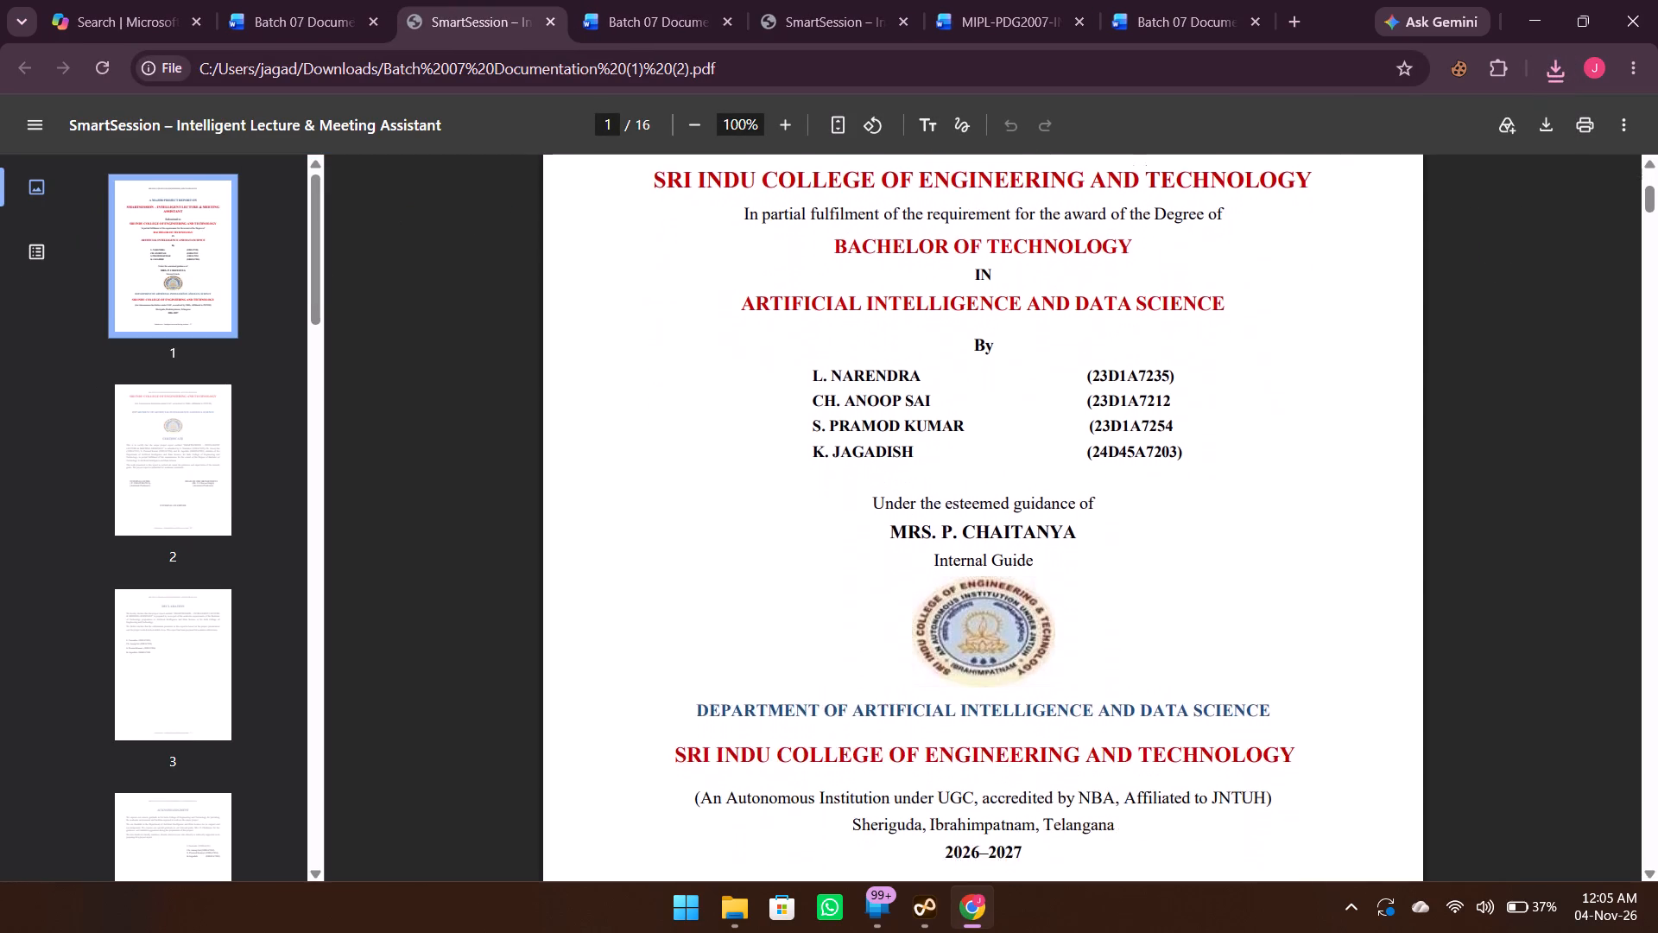
{"action": "scroll", "coordinate": [919, 569], "scroll_direction": "down", "scroll_amount": 7}
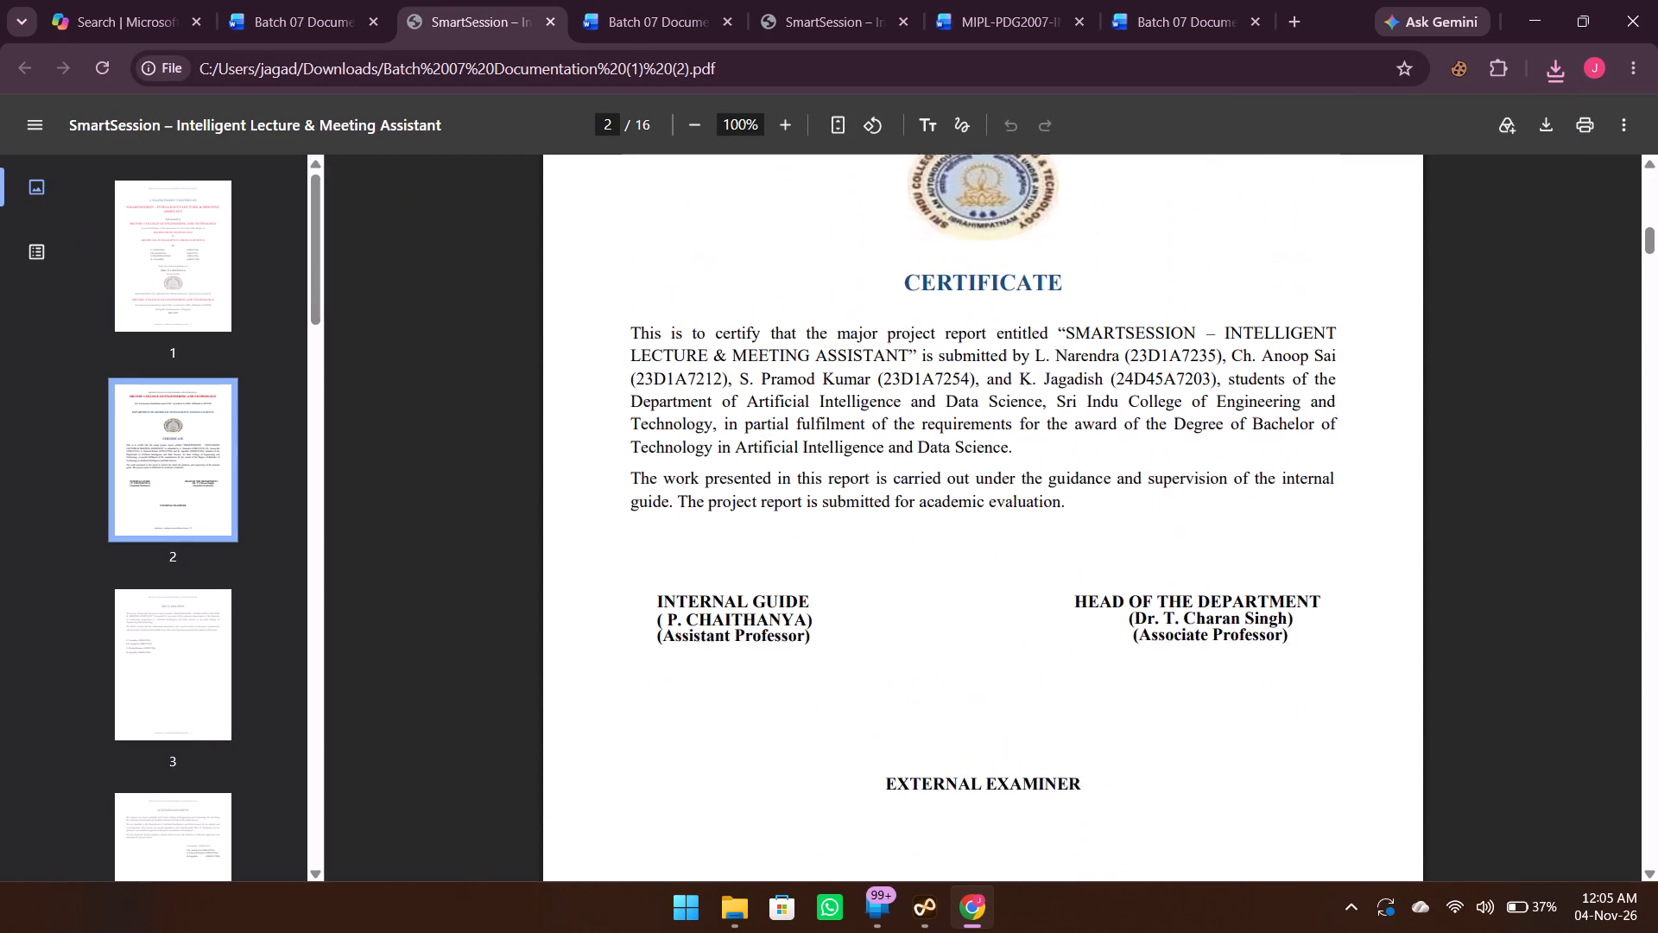
{"action": "scroll", "coordinate": [919, 569], "scroll_direction": "down", "scroll_amount": 4}
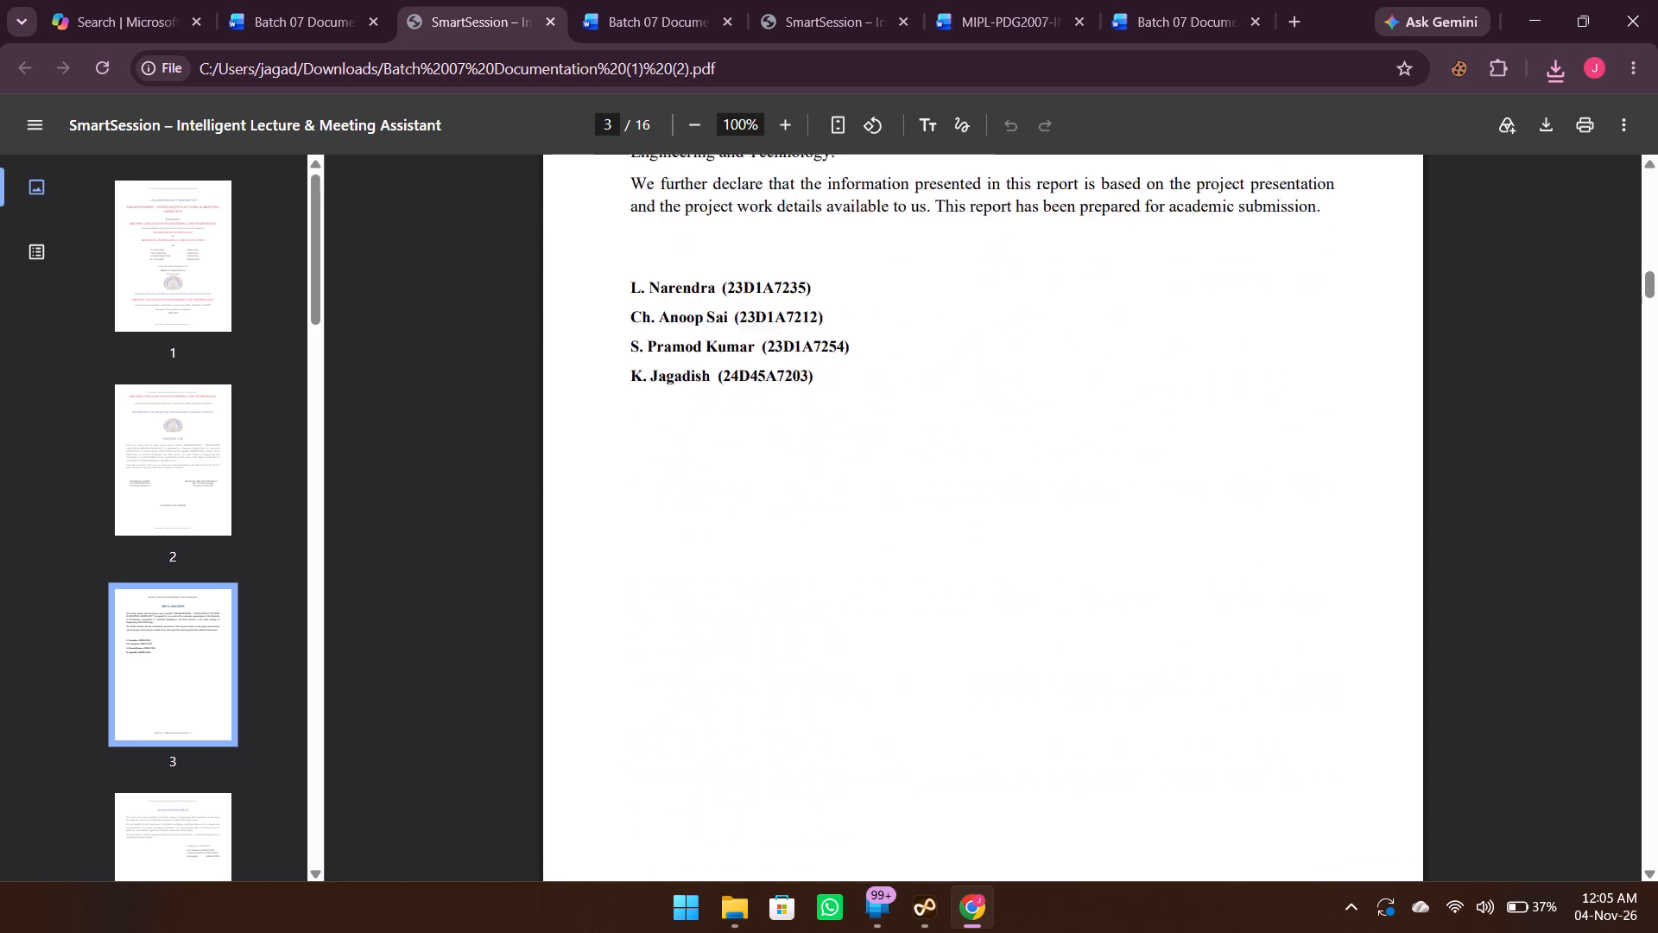
{"action": "scroll", "coordinate": [919, 569], "scroll_direction": "down", "scroll_amount": 1}
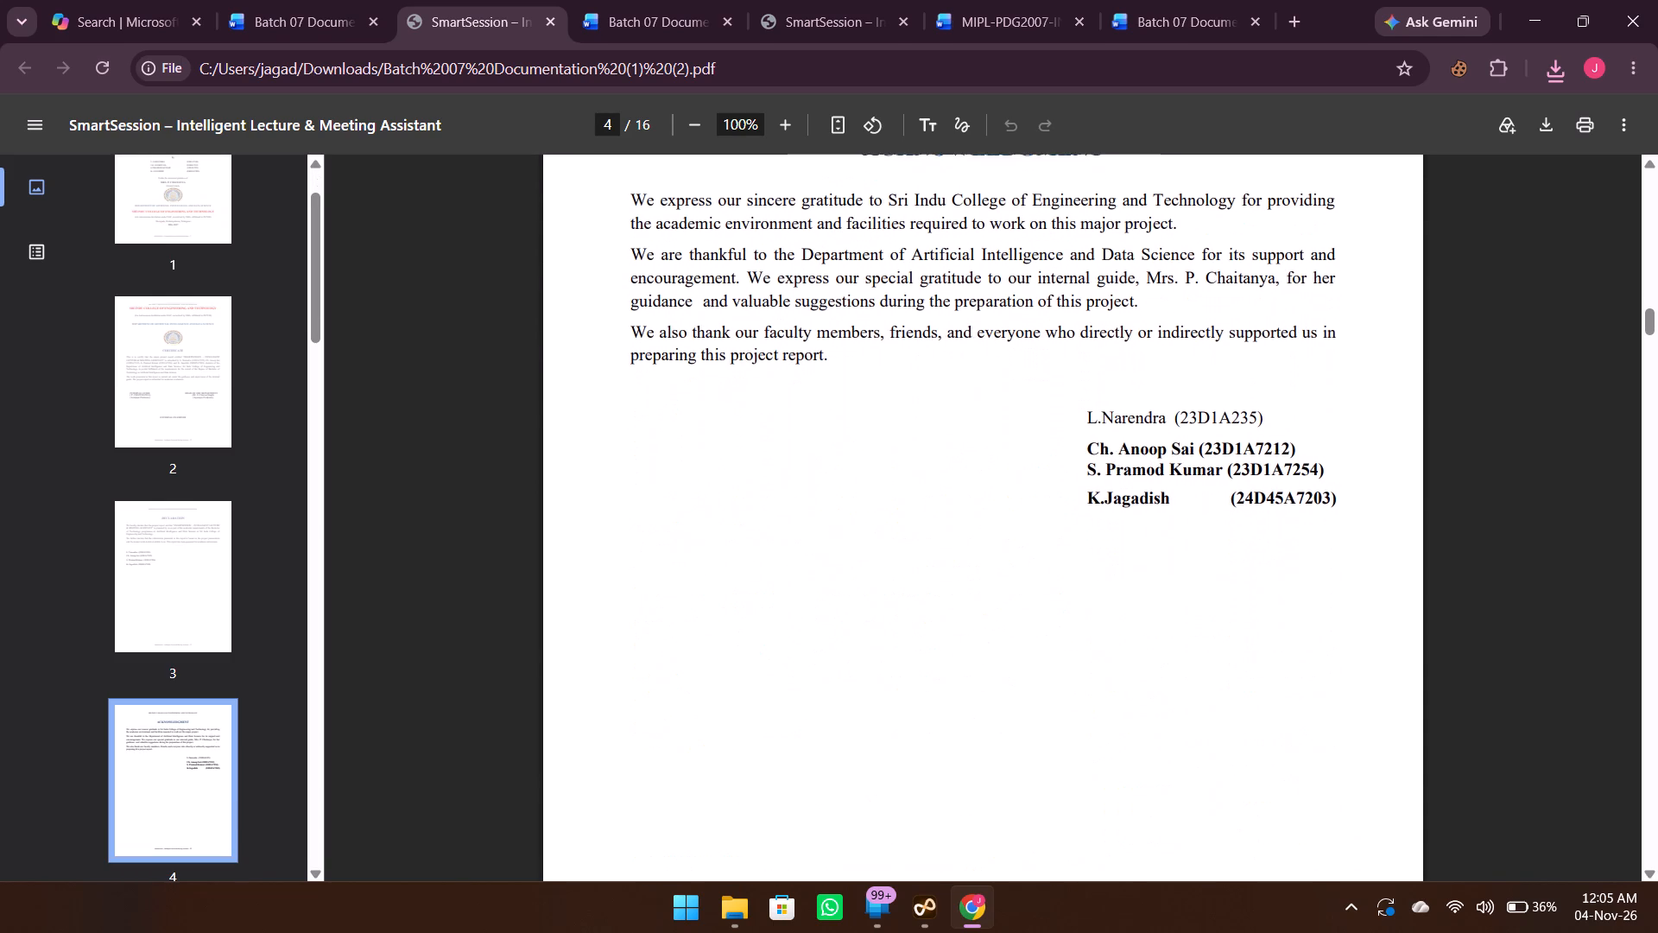
{"action": "scroll", "coordinate": [919, 569], "scroll_direction": "down", "scroll_amount": 1}
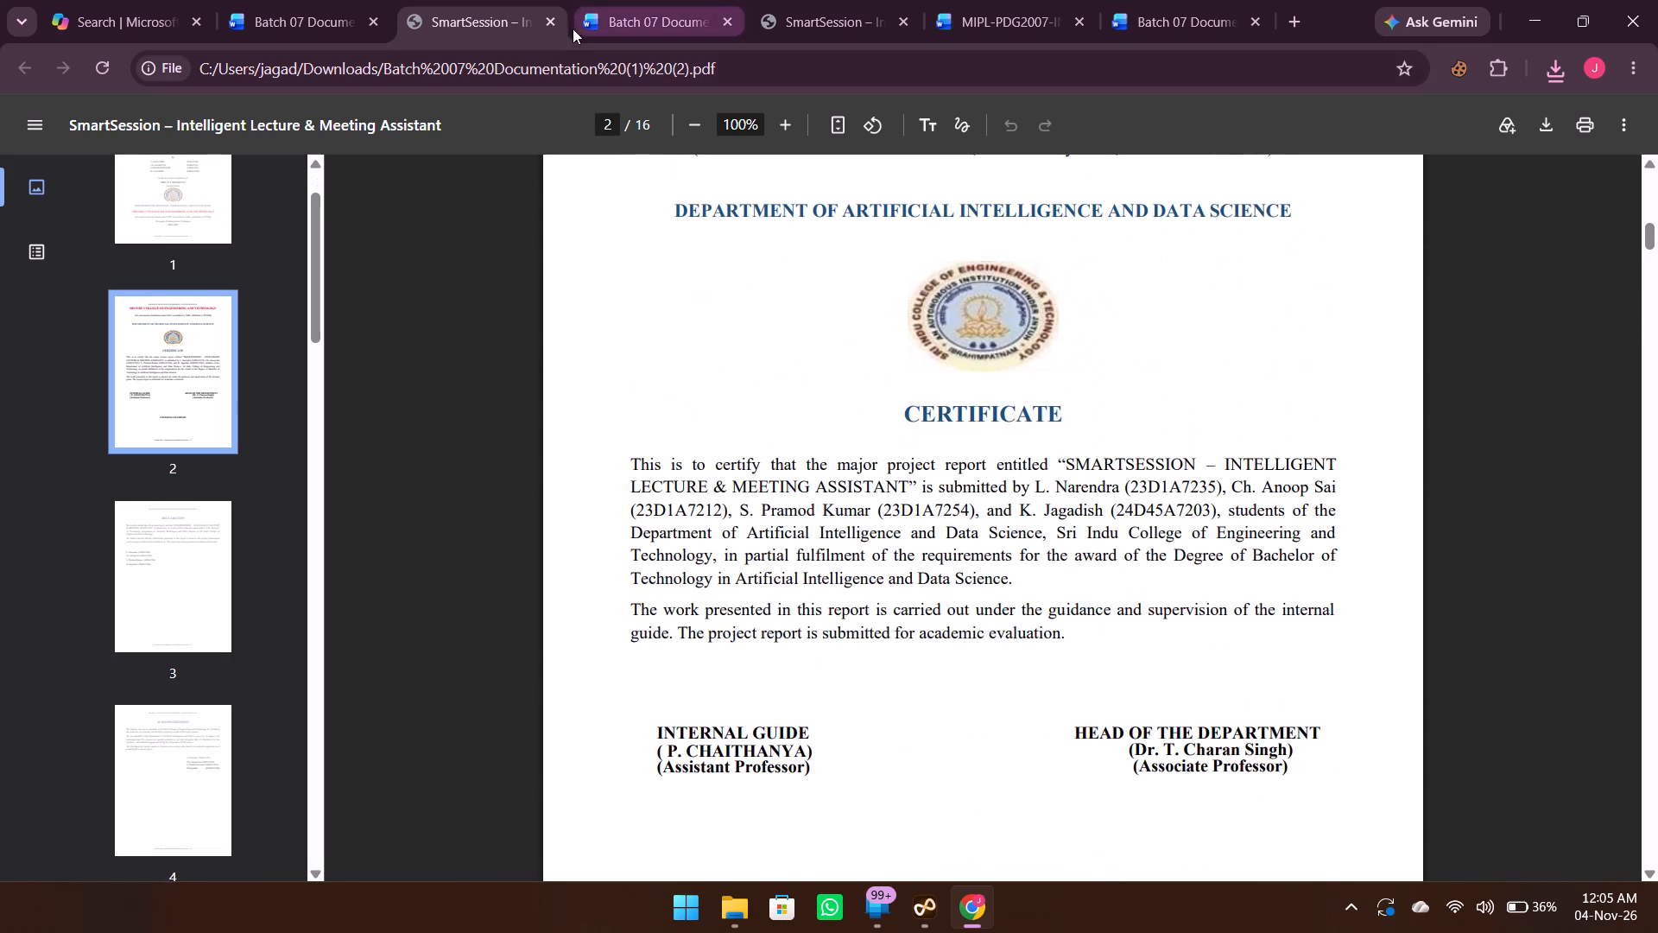
{"action": "left_click", "coordinate": [555, 25]}
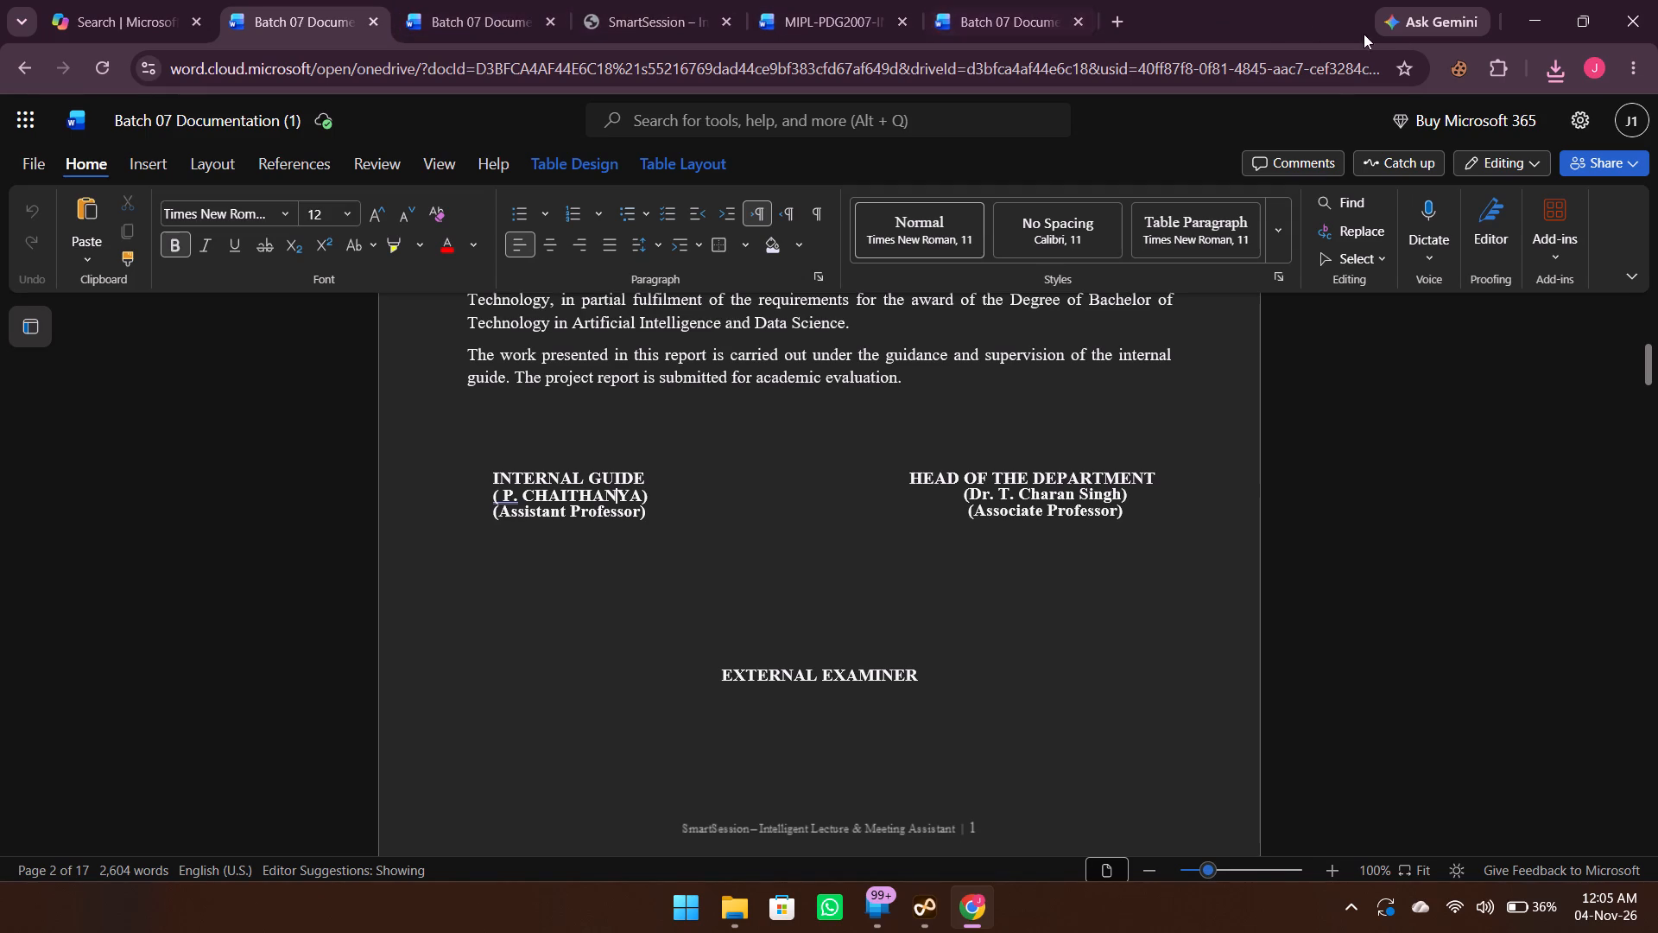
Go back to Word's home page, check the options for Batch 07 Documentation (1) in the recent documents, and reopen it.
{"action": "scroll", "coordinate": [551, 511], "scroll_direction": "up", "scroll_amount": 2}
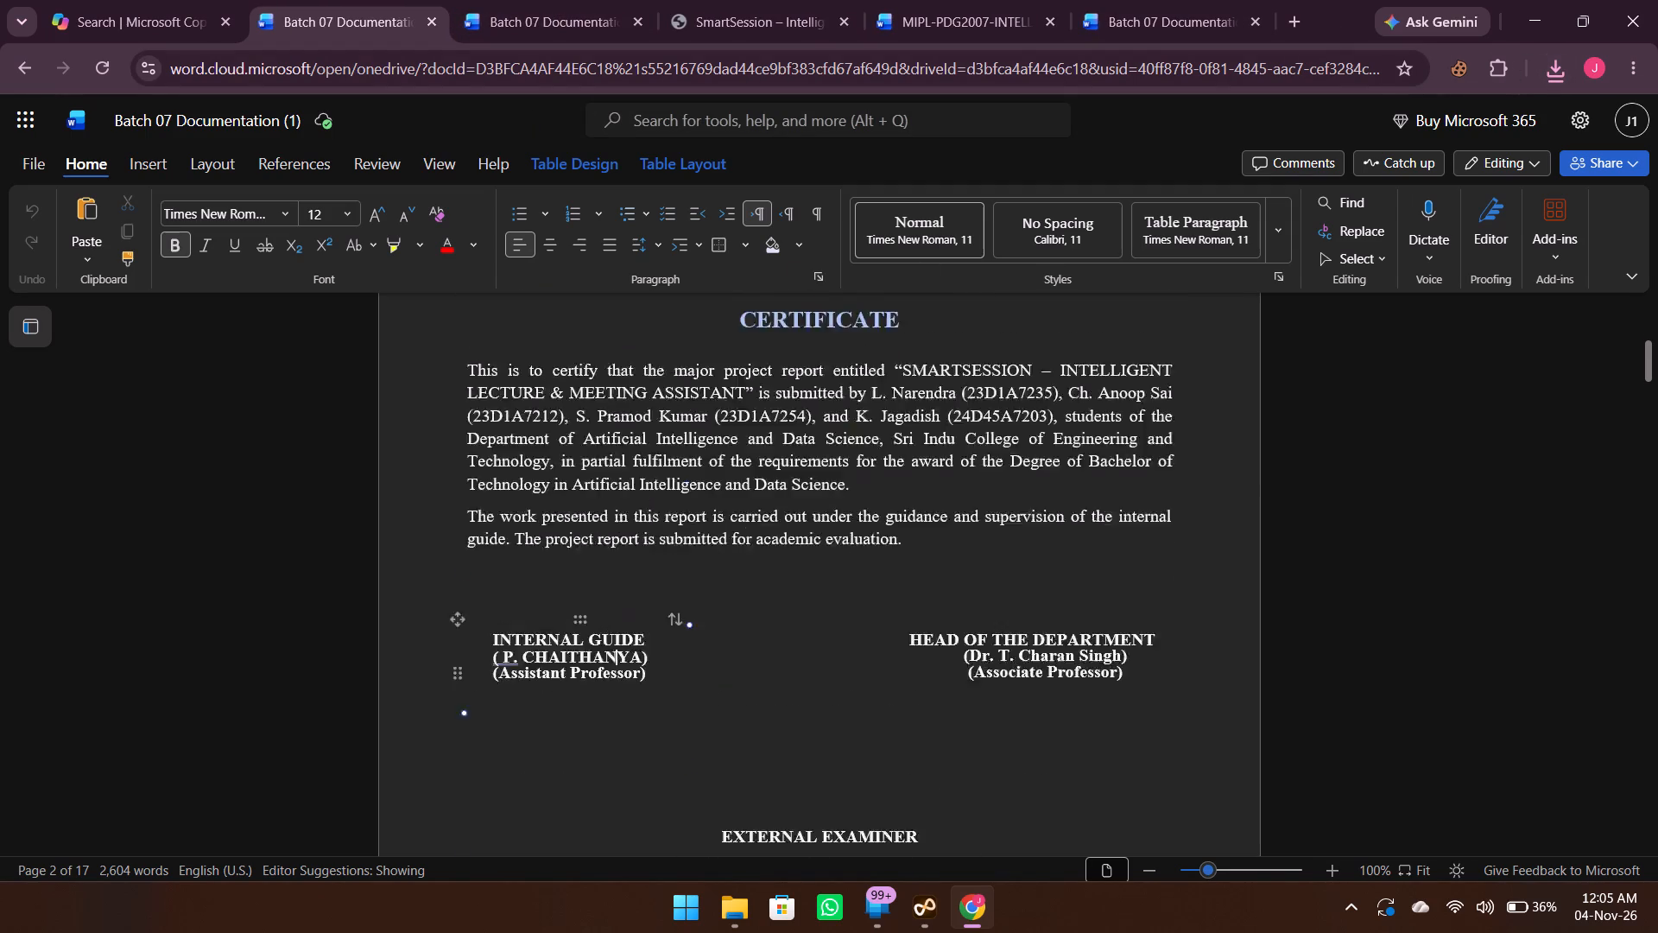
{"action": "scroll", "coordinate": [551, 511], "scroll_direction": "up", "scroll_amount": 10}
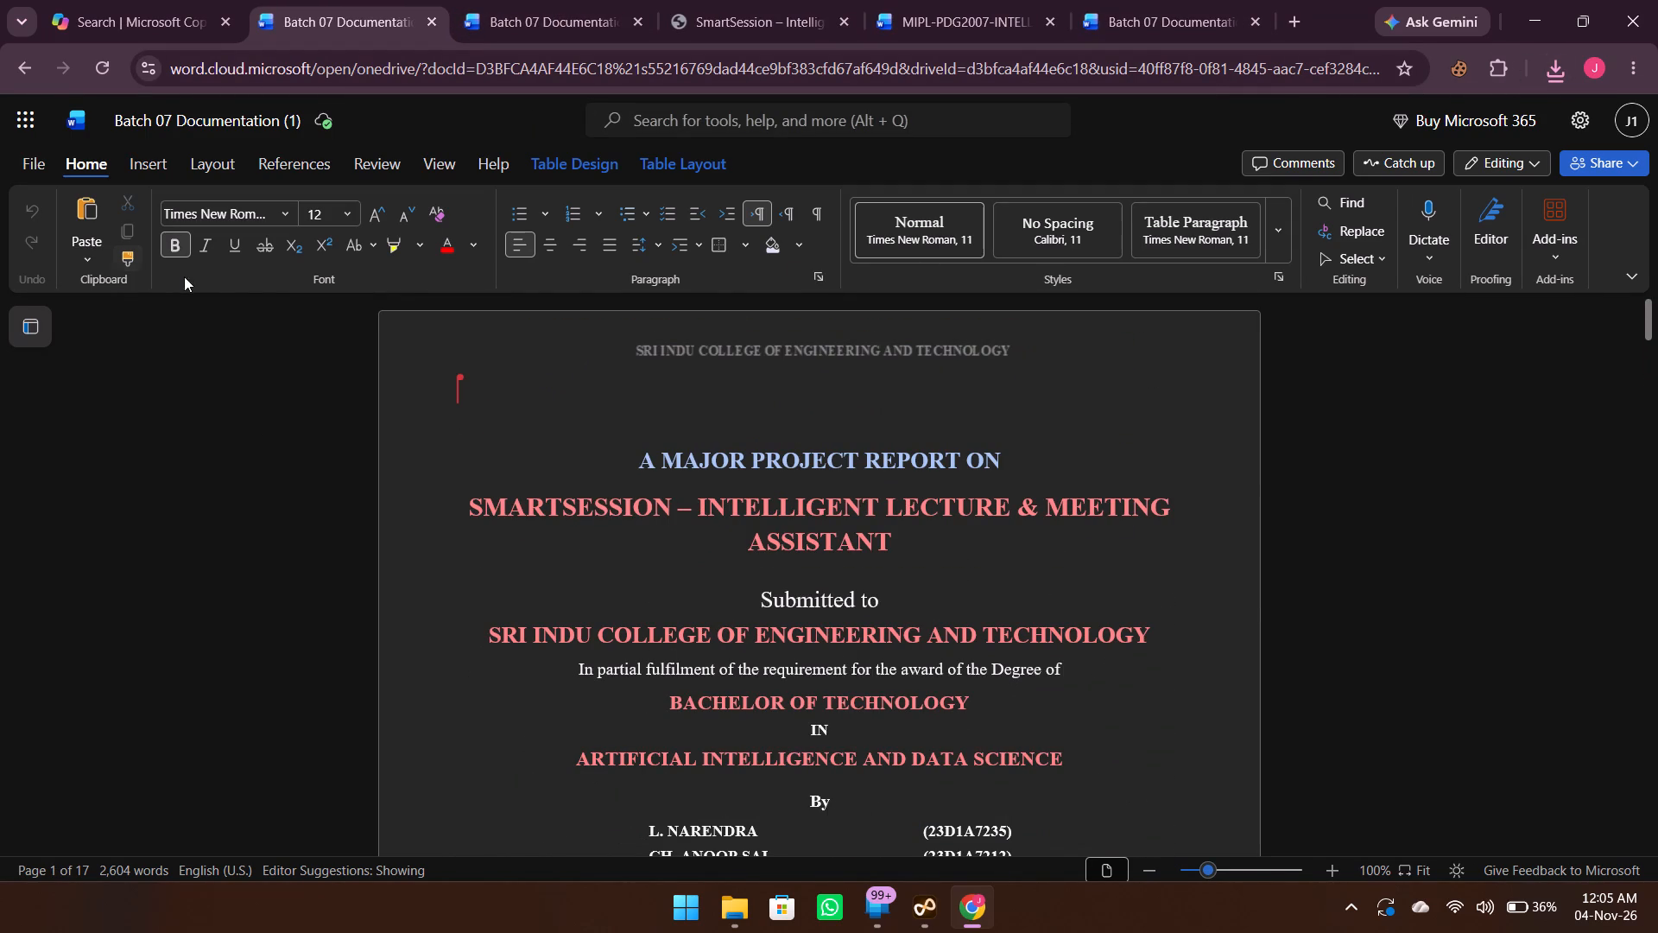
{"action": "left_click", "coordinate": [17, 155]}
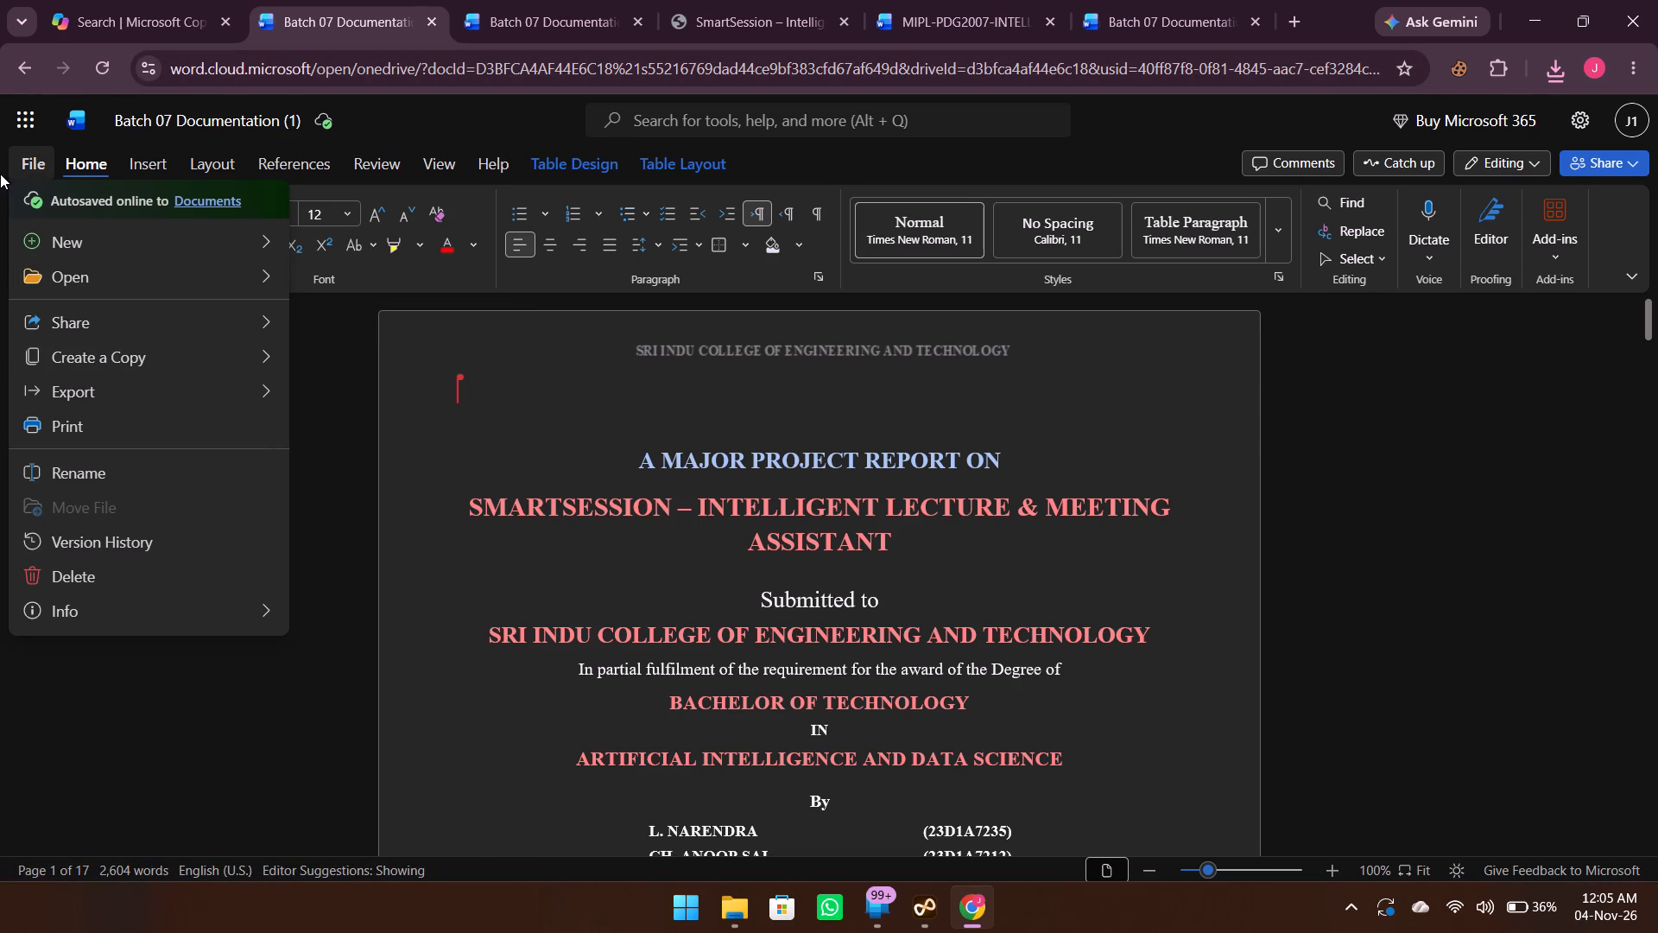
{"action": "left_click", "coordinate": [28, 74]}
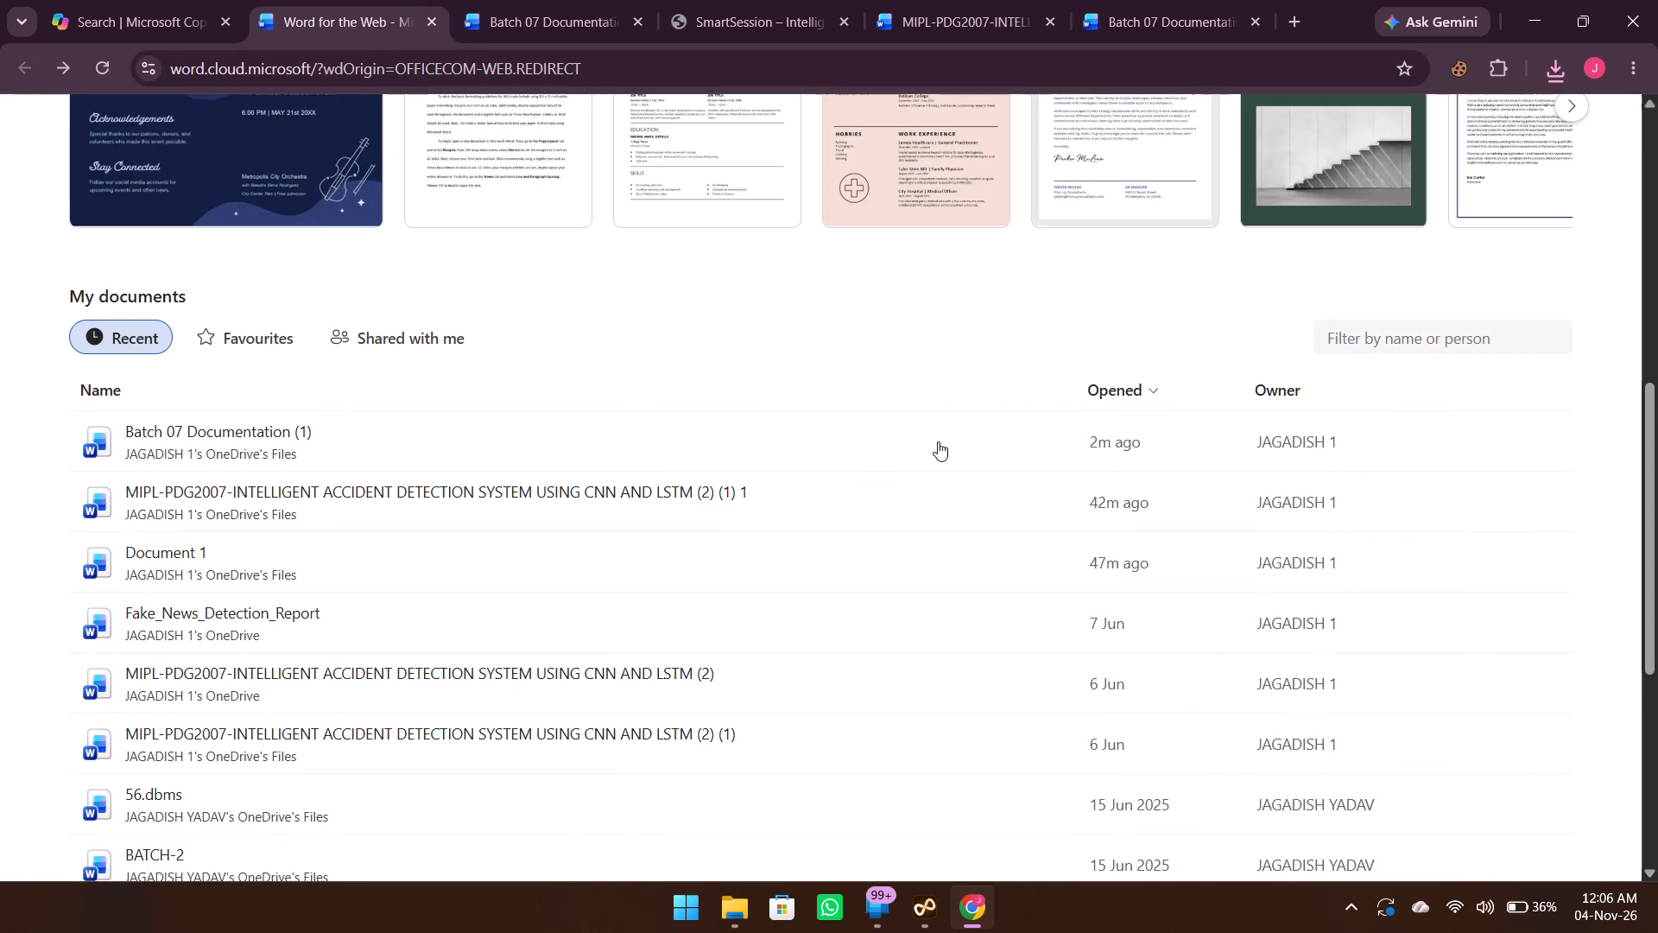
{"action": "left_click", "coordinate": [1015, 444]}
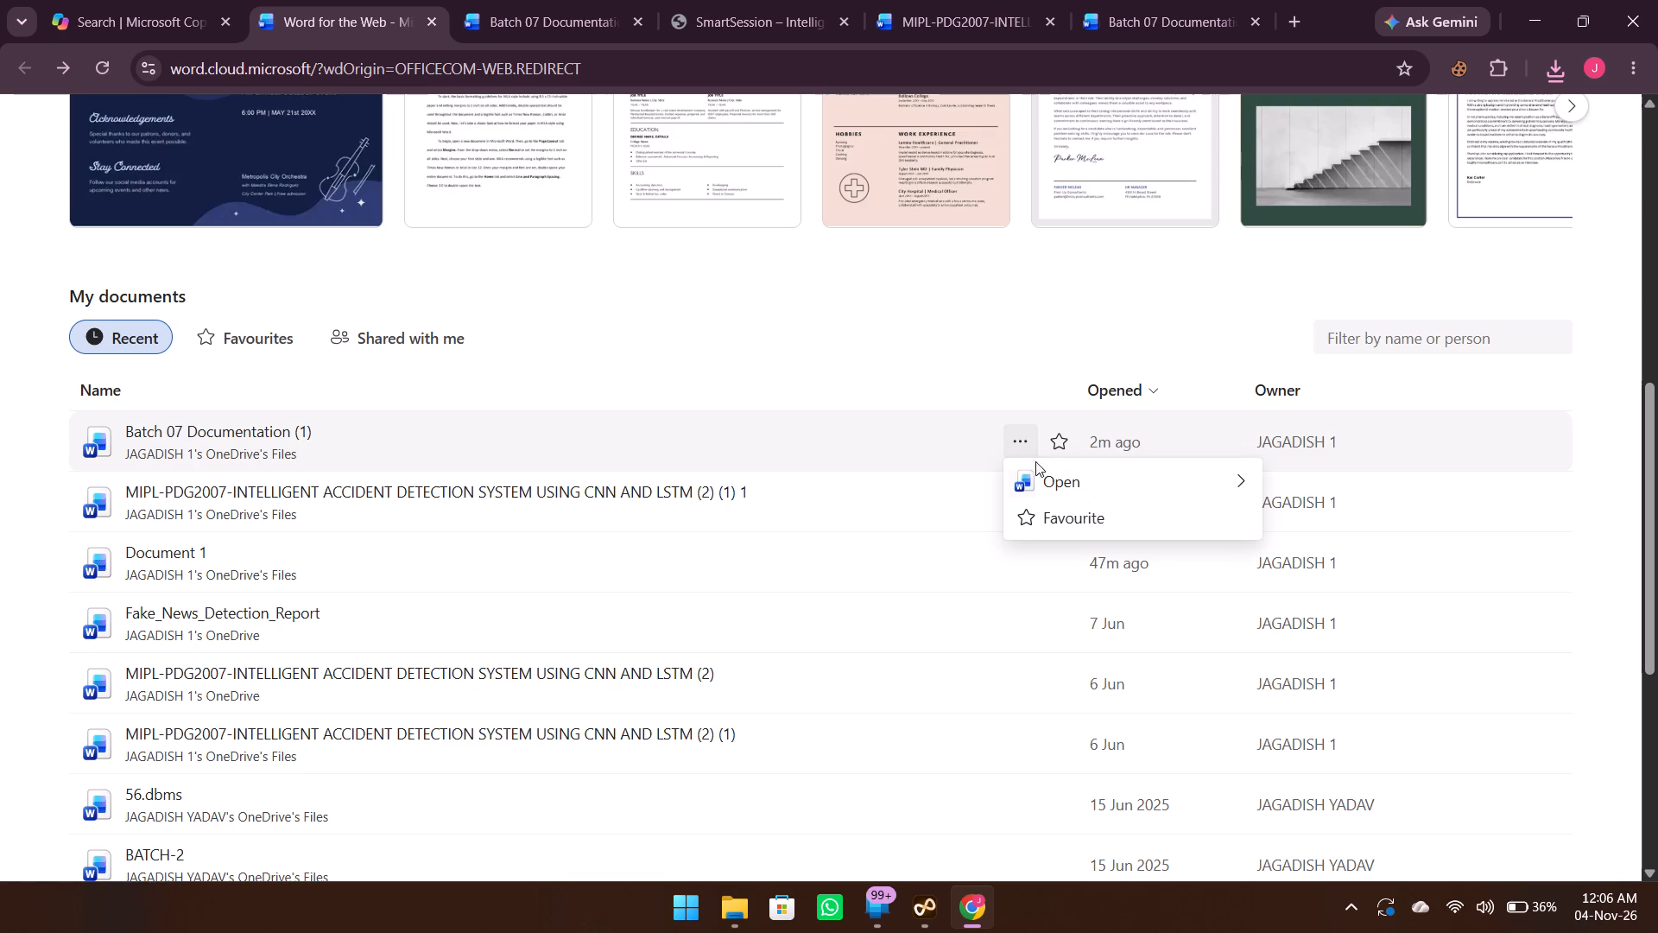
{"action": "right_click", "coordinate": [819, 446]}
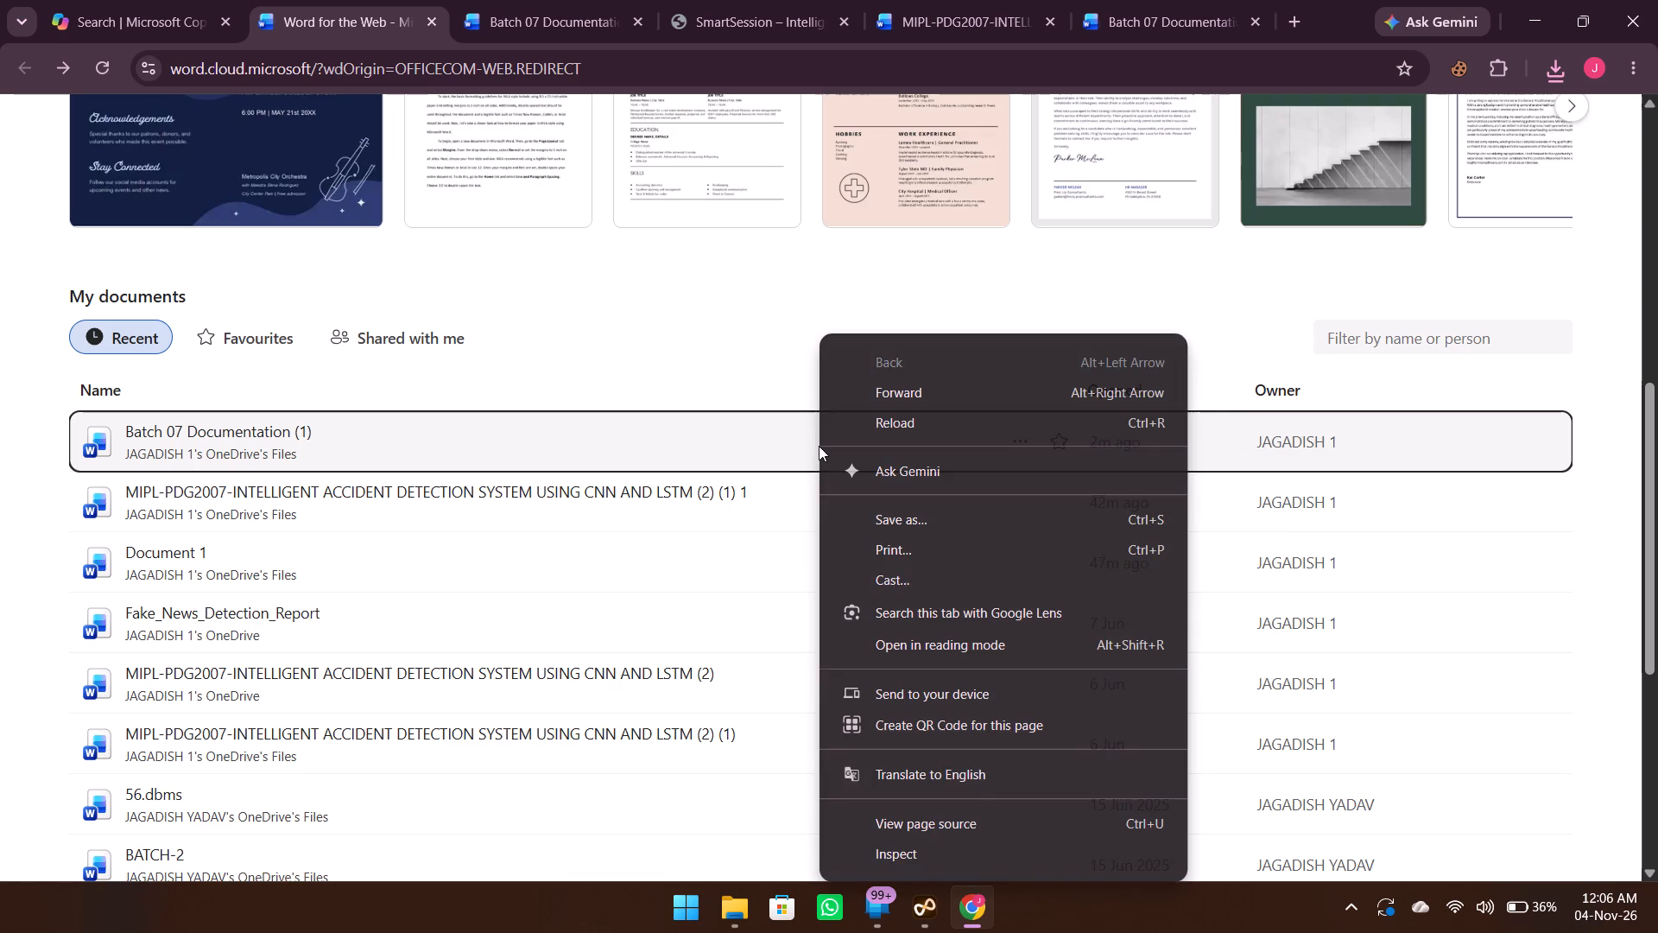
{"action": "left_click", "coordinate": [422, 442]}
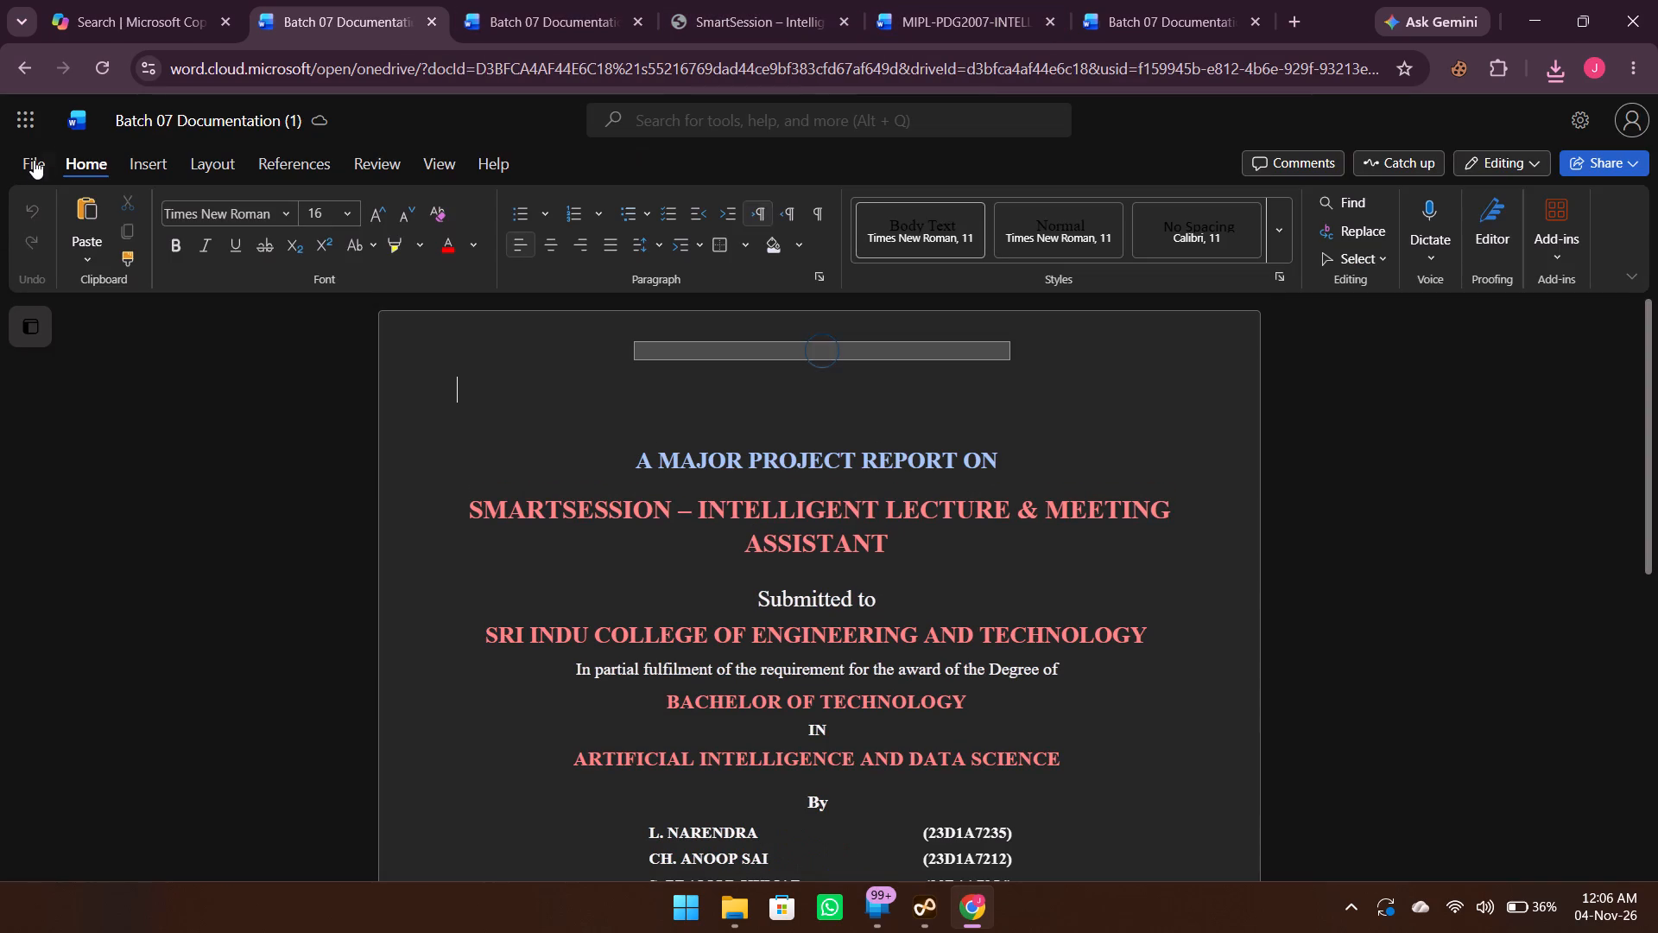
Download a copy of the reopened Batch 07 Documentation (1) report.
{"action": "left_click", "coordinate": [48, 162]}
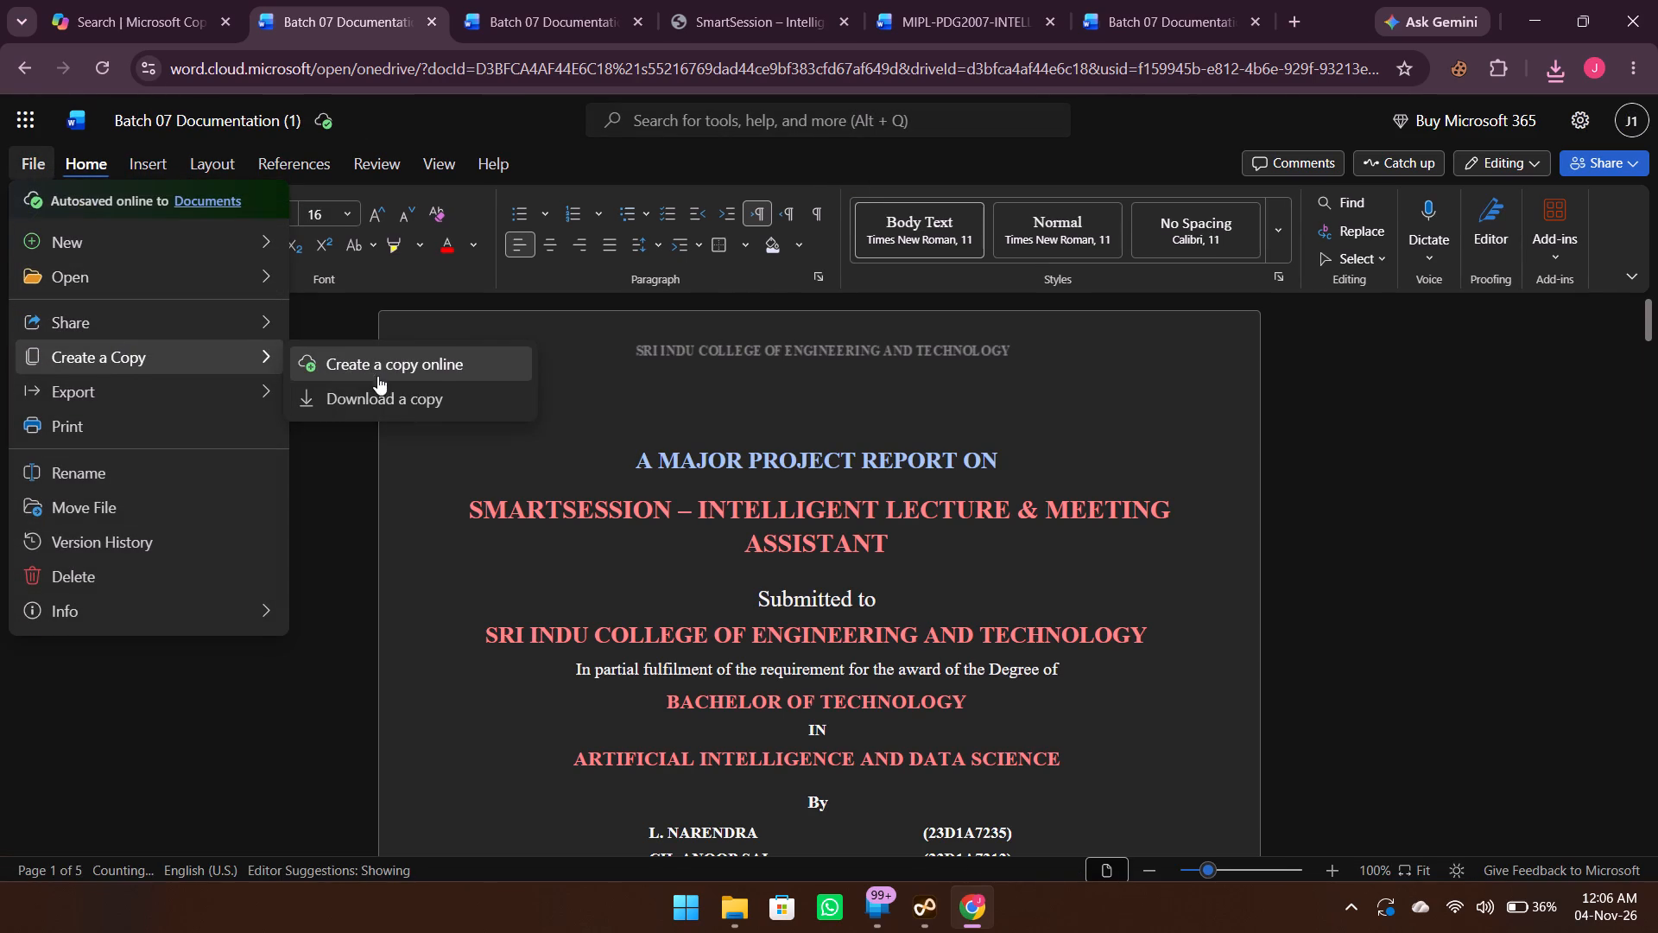
{"action": "left_click", "coordinate": [384, 389]}
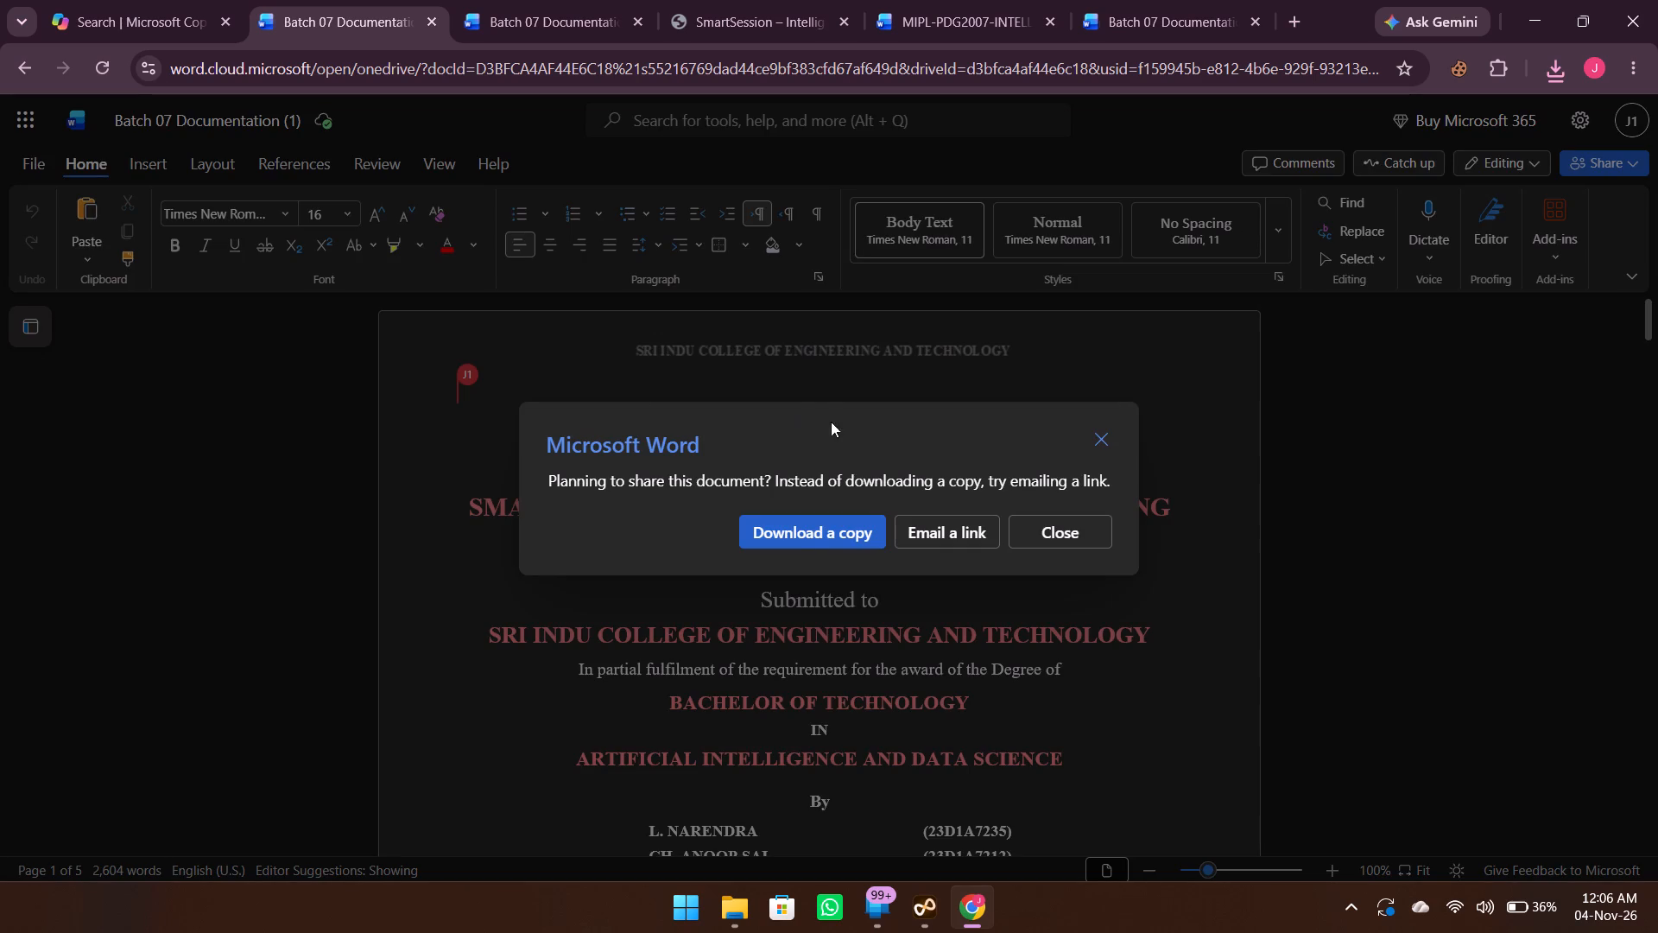
{"action": "left_click", "coordinate": [803, 531]}
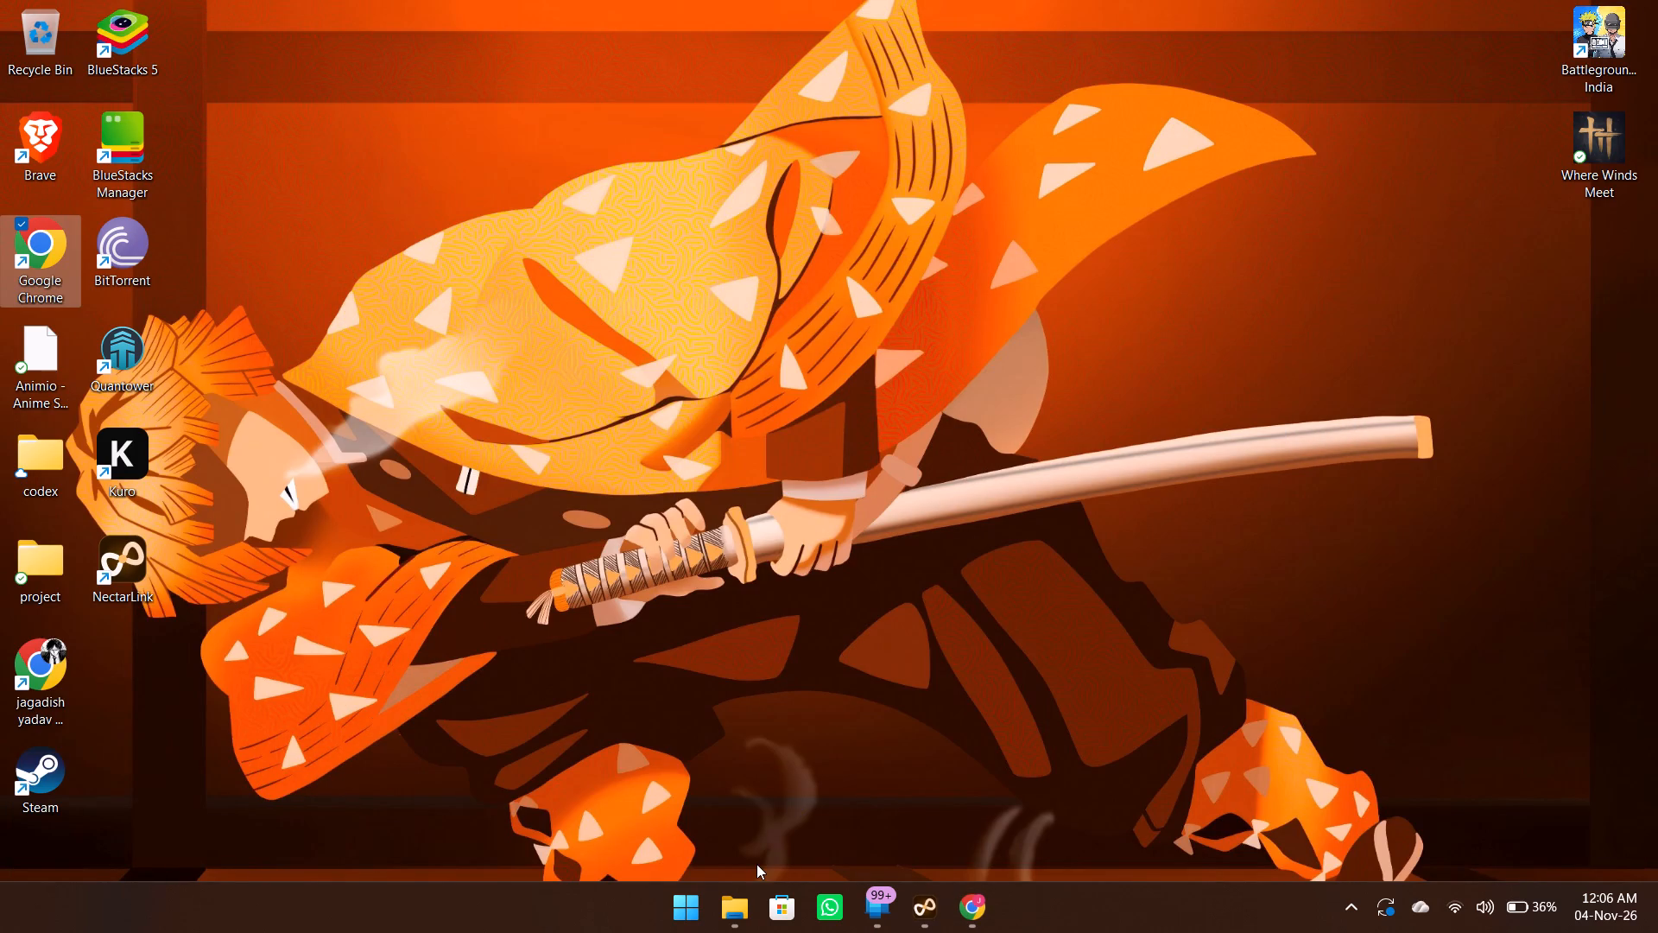
Switch to File Explorer and display the contents of the main Downloads folder.
{"action": "left_click", "coordinate": [735, 898]}
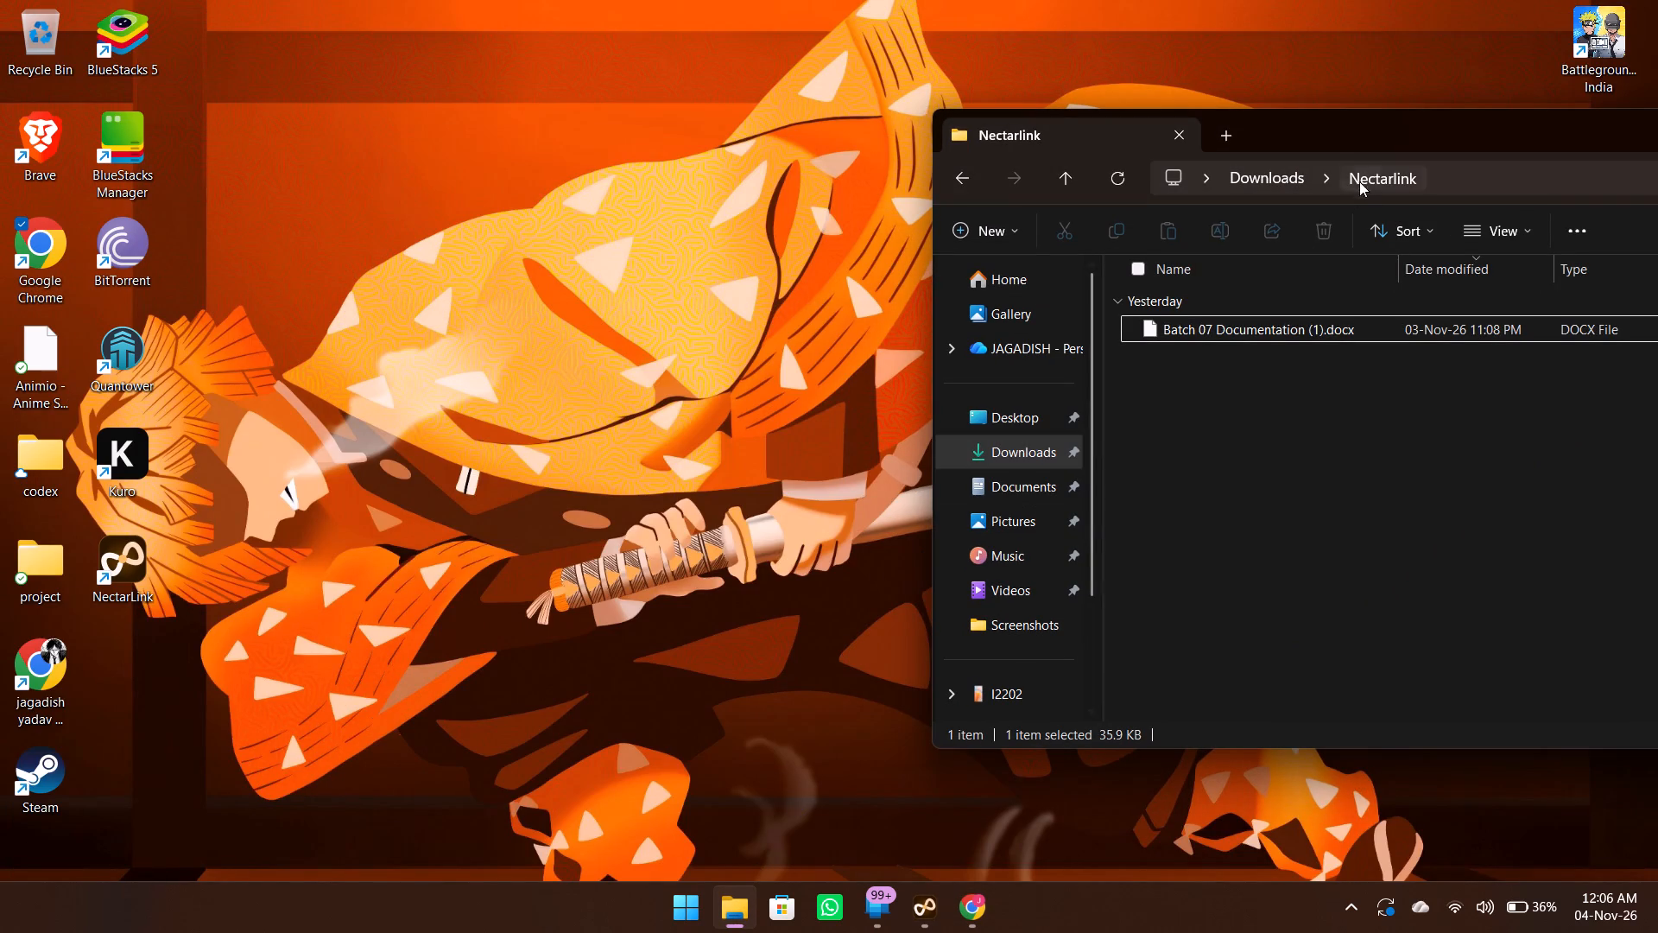
{"action": "left_click_drag", "start_coordinate": [1378, 143], "coordinate": [823, 161]}
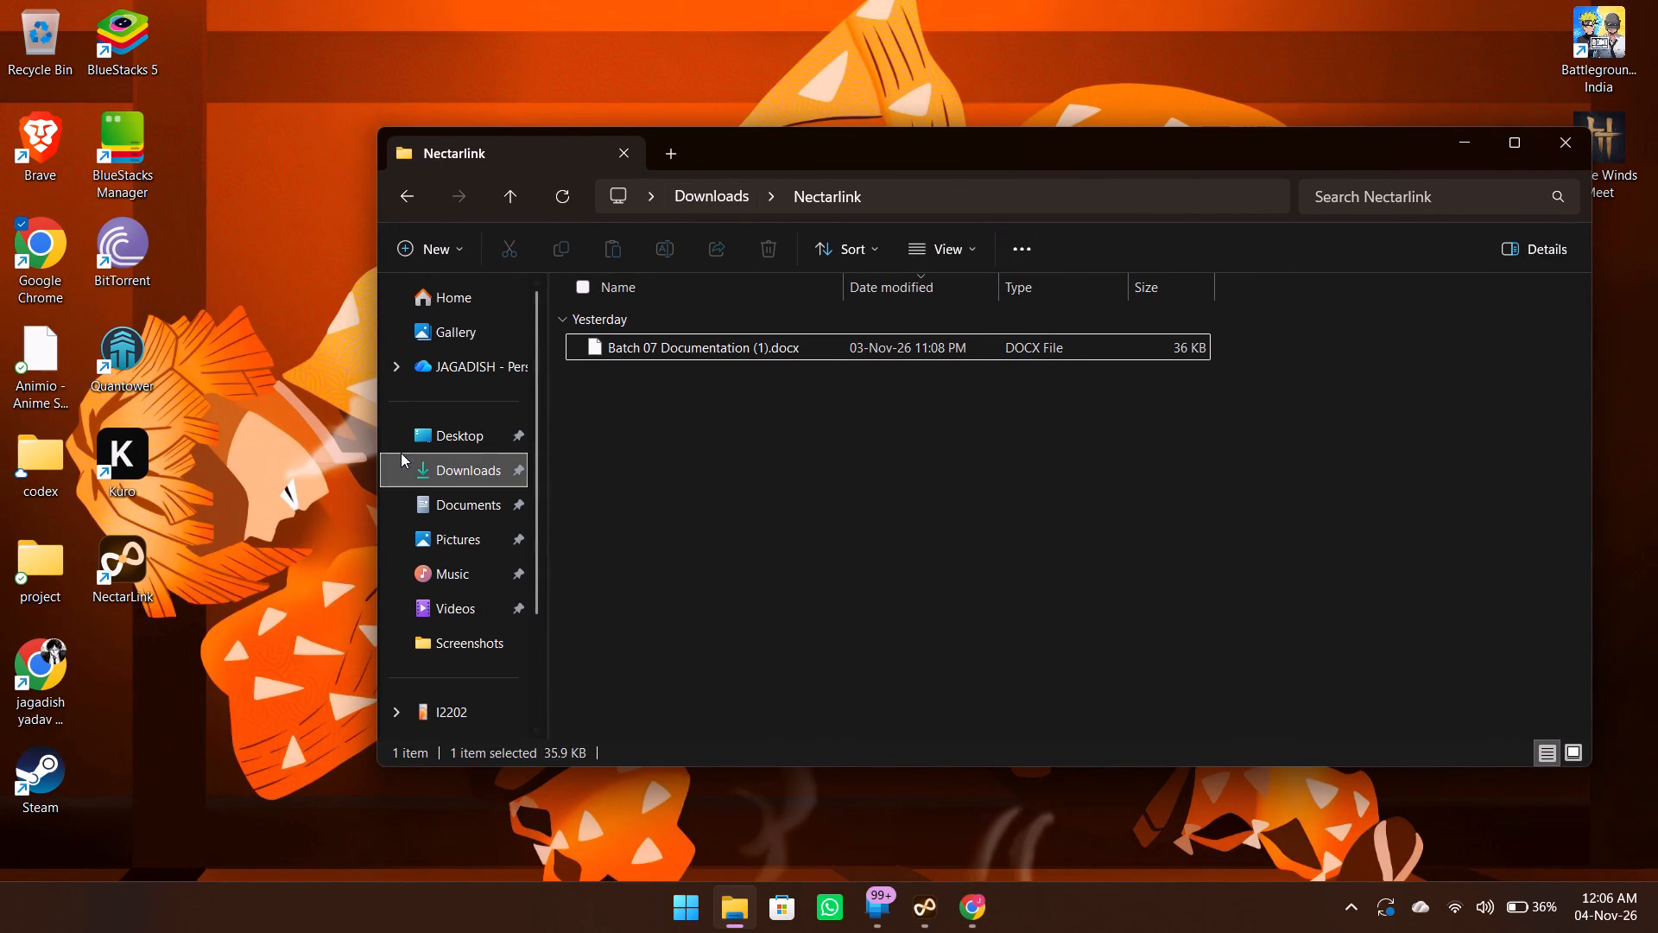
{"action": "left_click", "coordinate": [414, 456]}
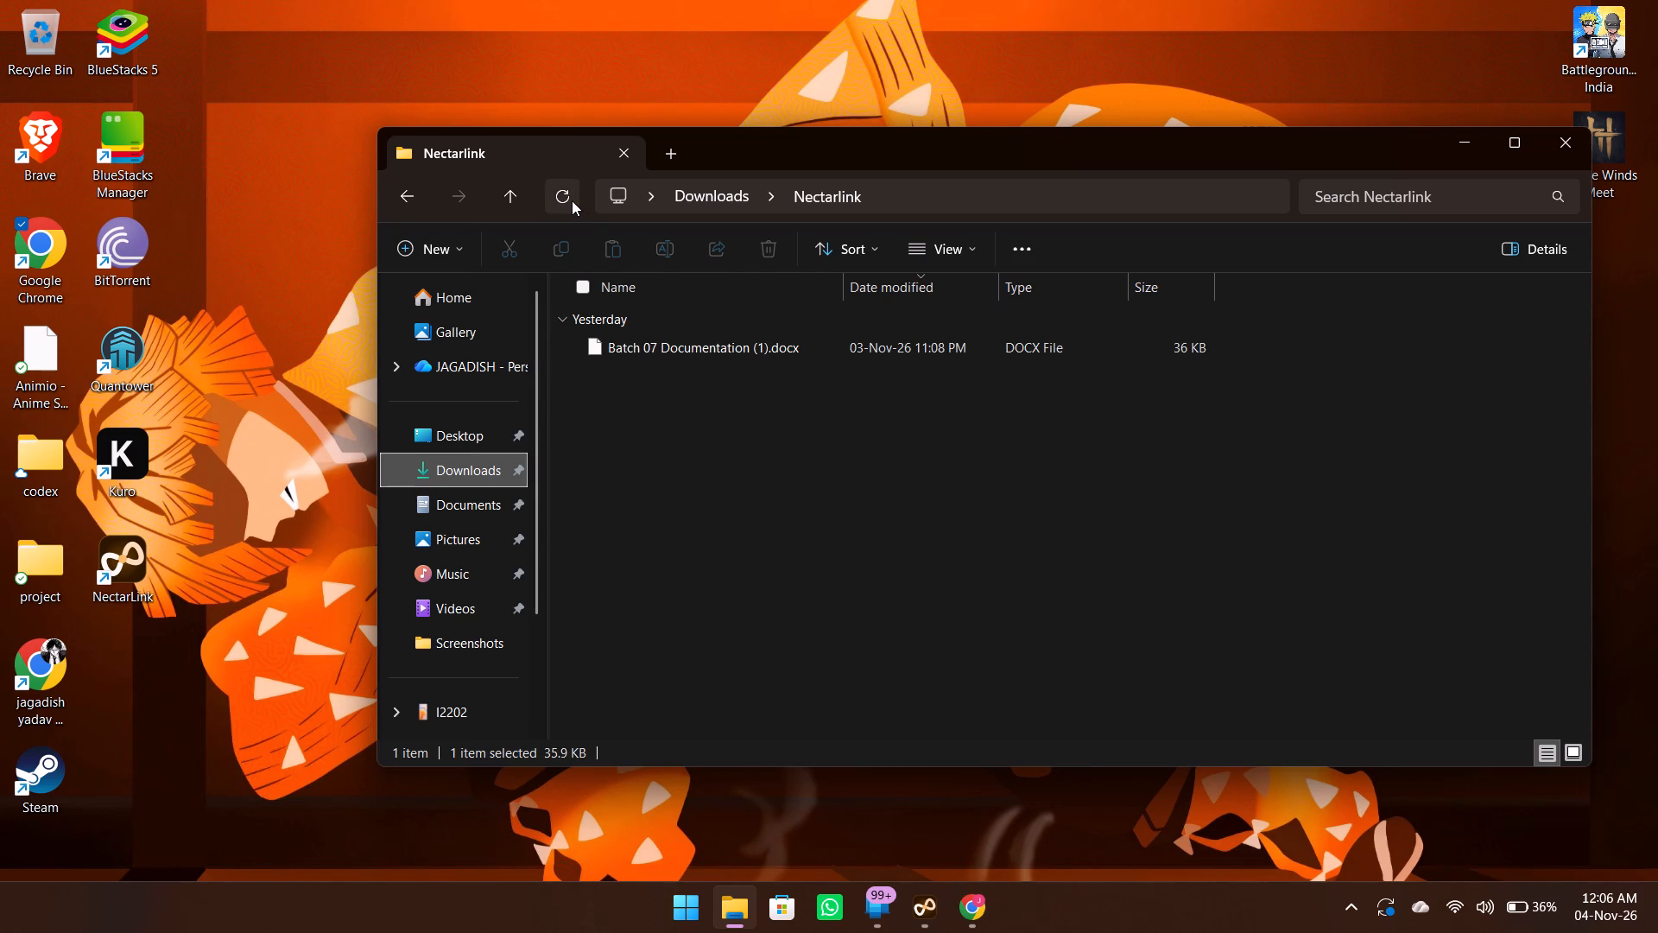
{"action": "left_click", "coordinate": [572, 200]}
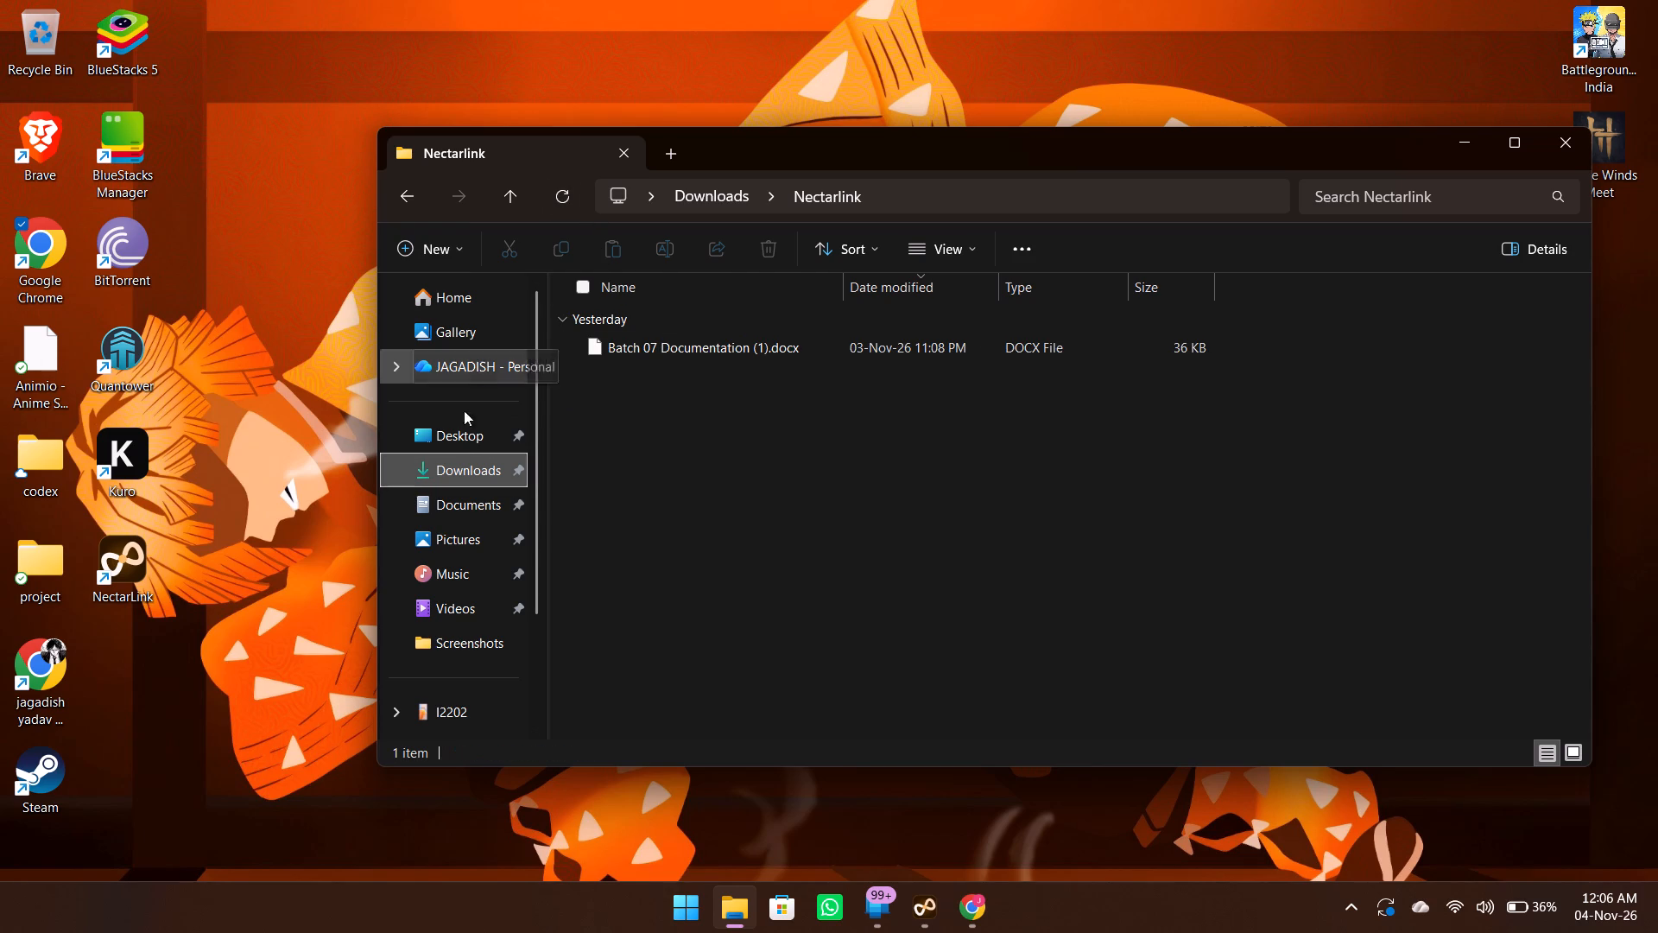
{"action": "left_click", "coordinate": [460, 430]}
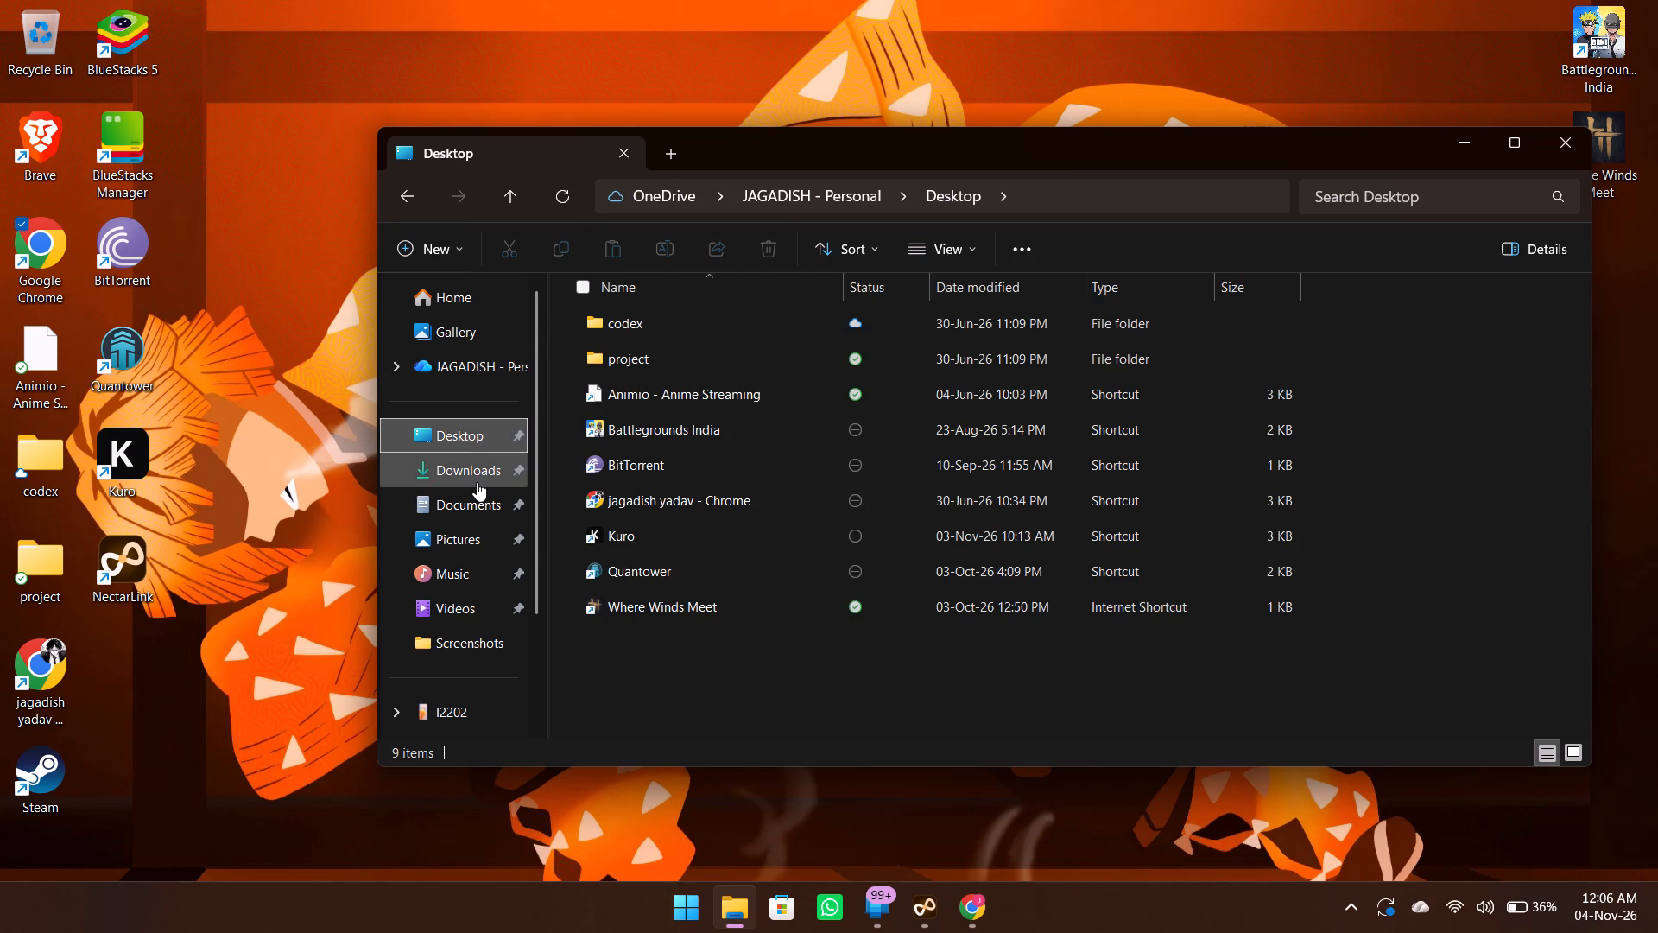
{"action": "left_click", "coordinate": [477, 482]}
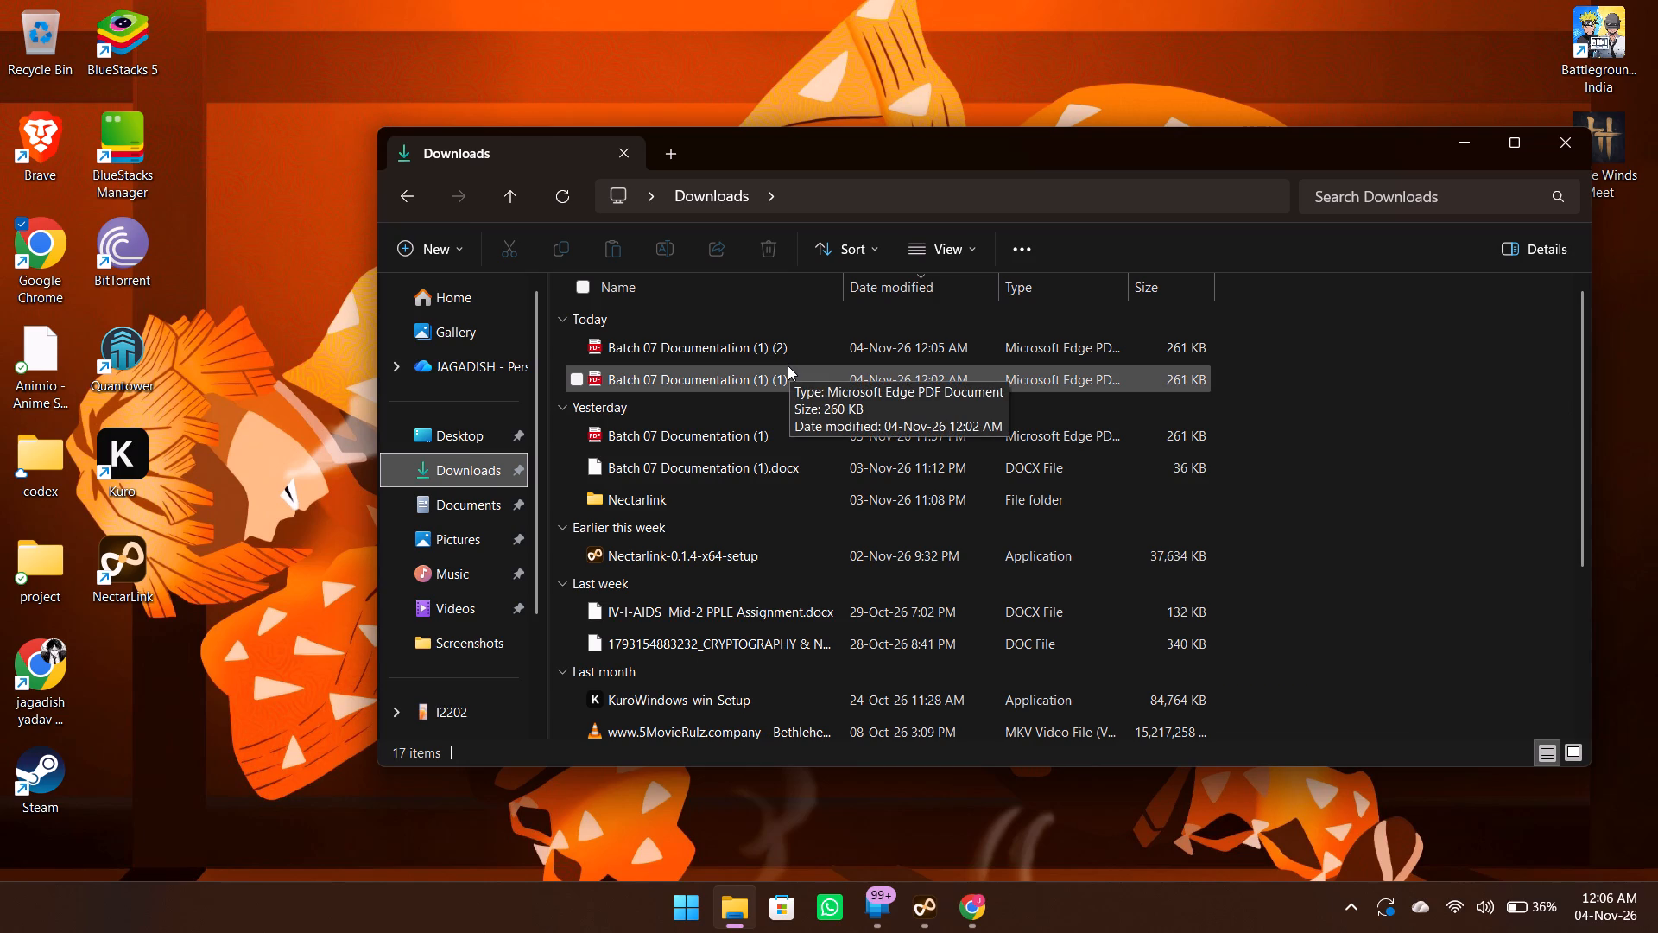
Open the downloaded PDF Batch 07 Documentation (1) (1), examine the student details from the cover page to the acknowledgment, and close it.
{"action": "double_click", "coordinate": [788, 365]}
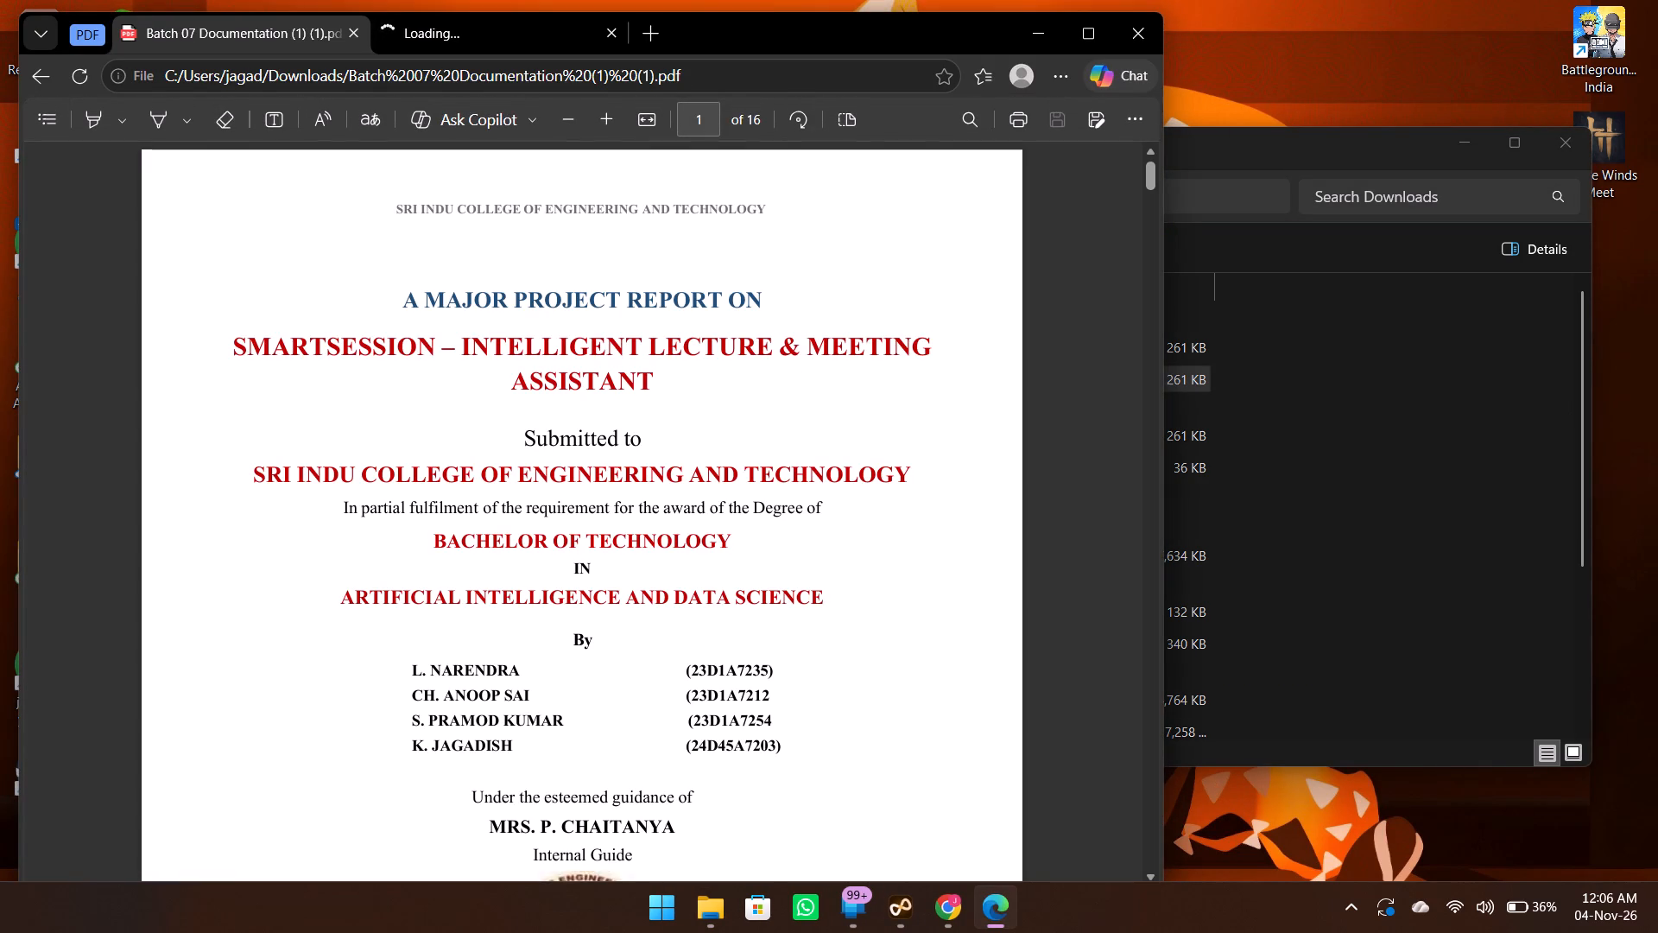
{"action": "scroll", "coordinate": [518, 503], "scroll_direction": "down", "scroll_amount": 2}
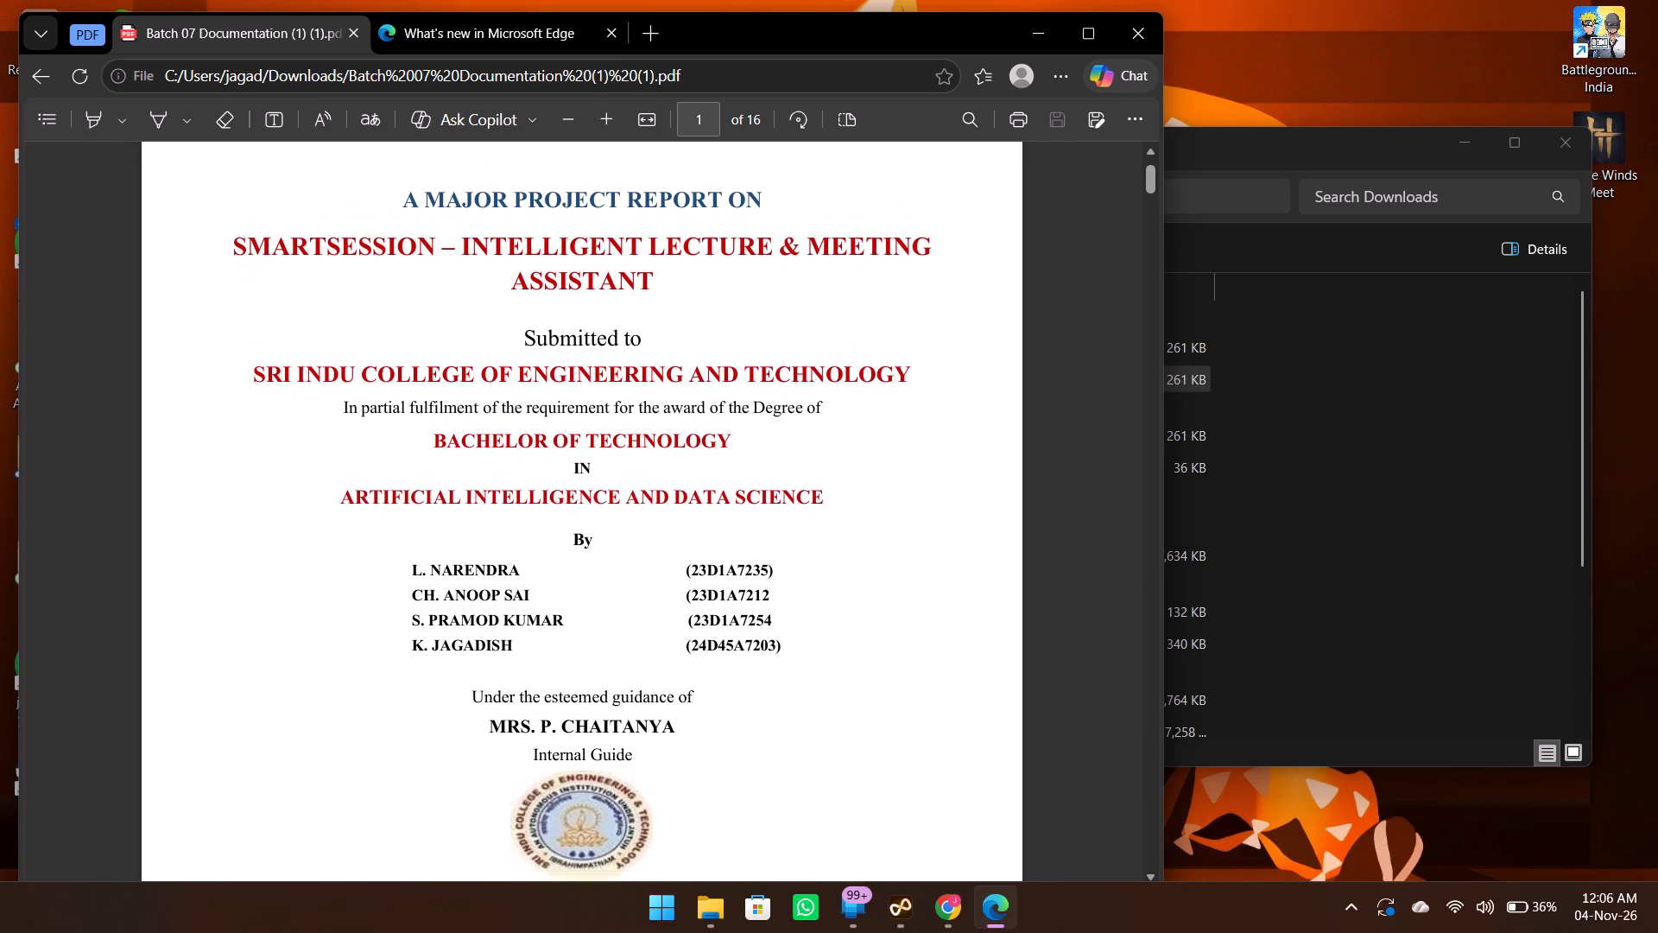
{"action": "scroll", "coordinate": [518, 503], "scroll_direction": "down", "scroll_amount": 5}
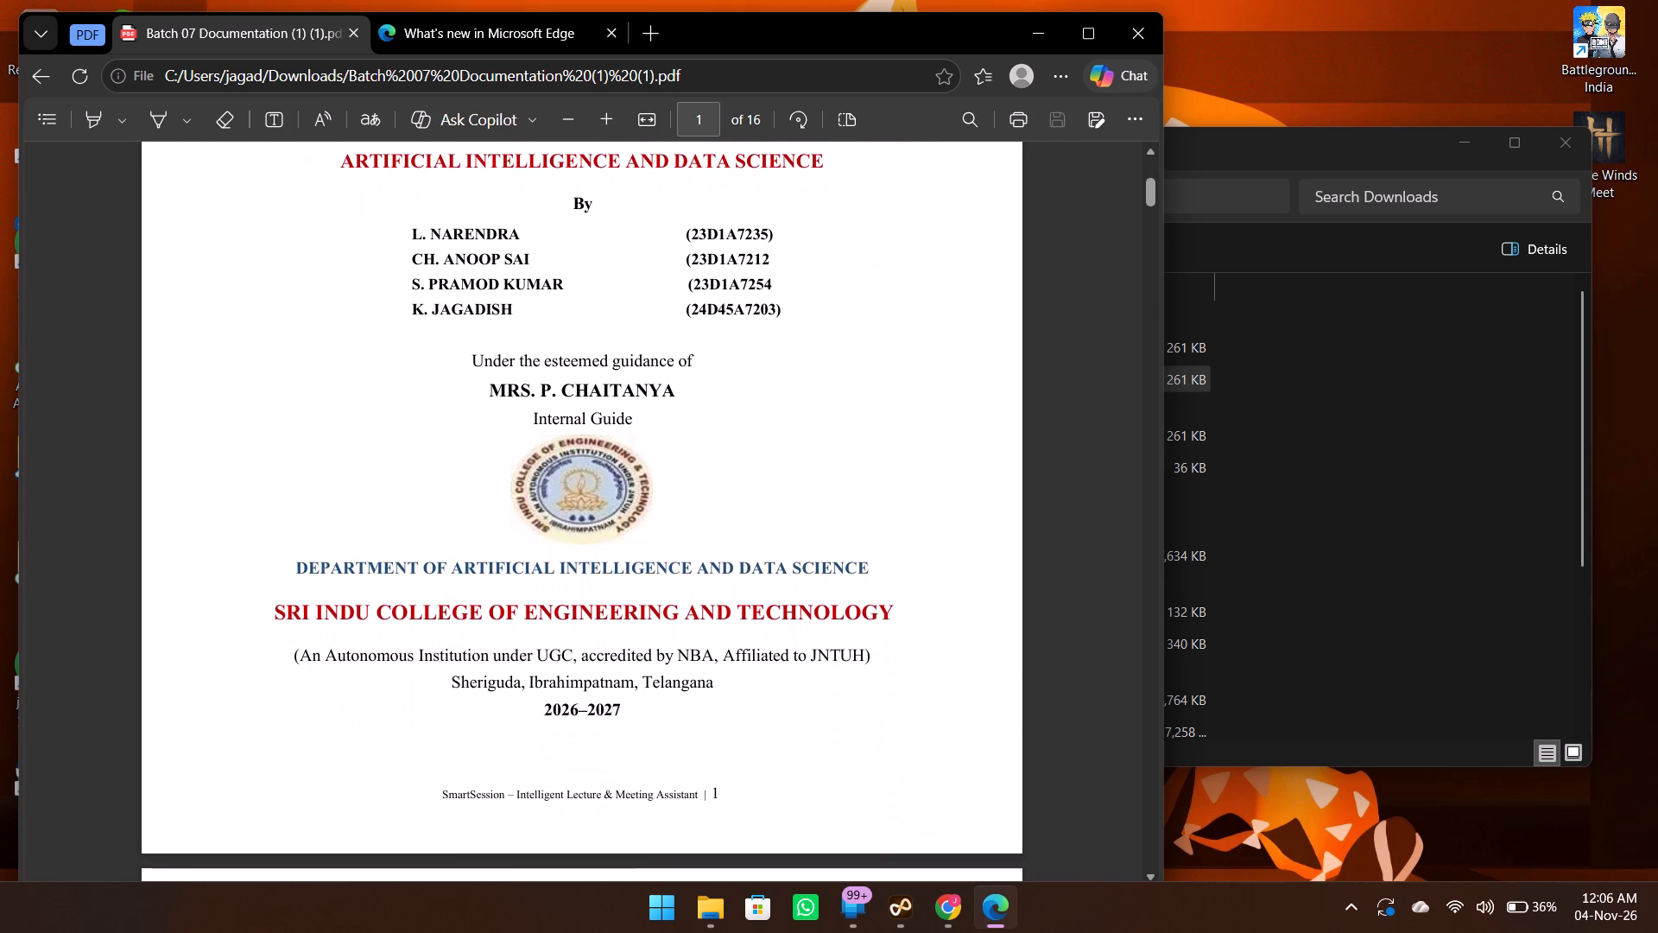
{"action": "scroll", "coordinate": [518, 503], "scroll_direction": "down", "scroll_amount": 8}
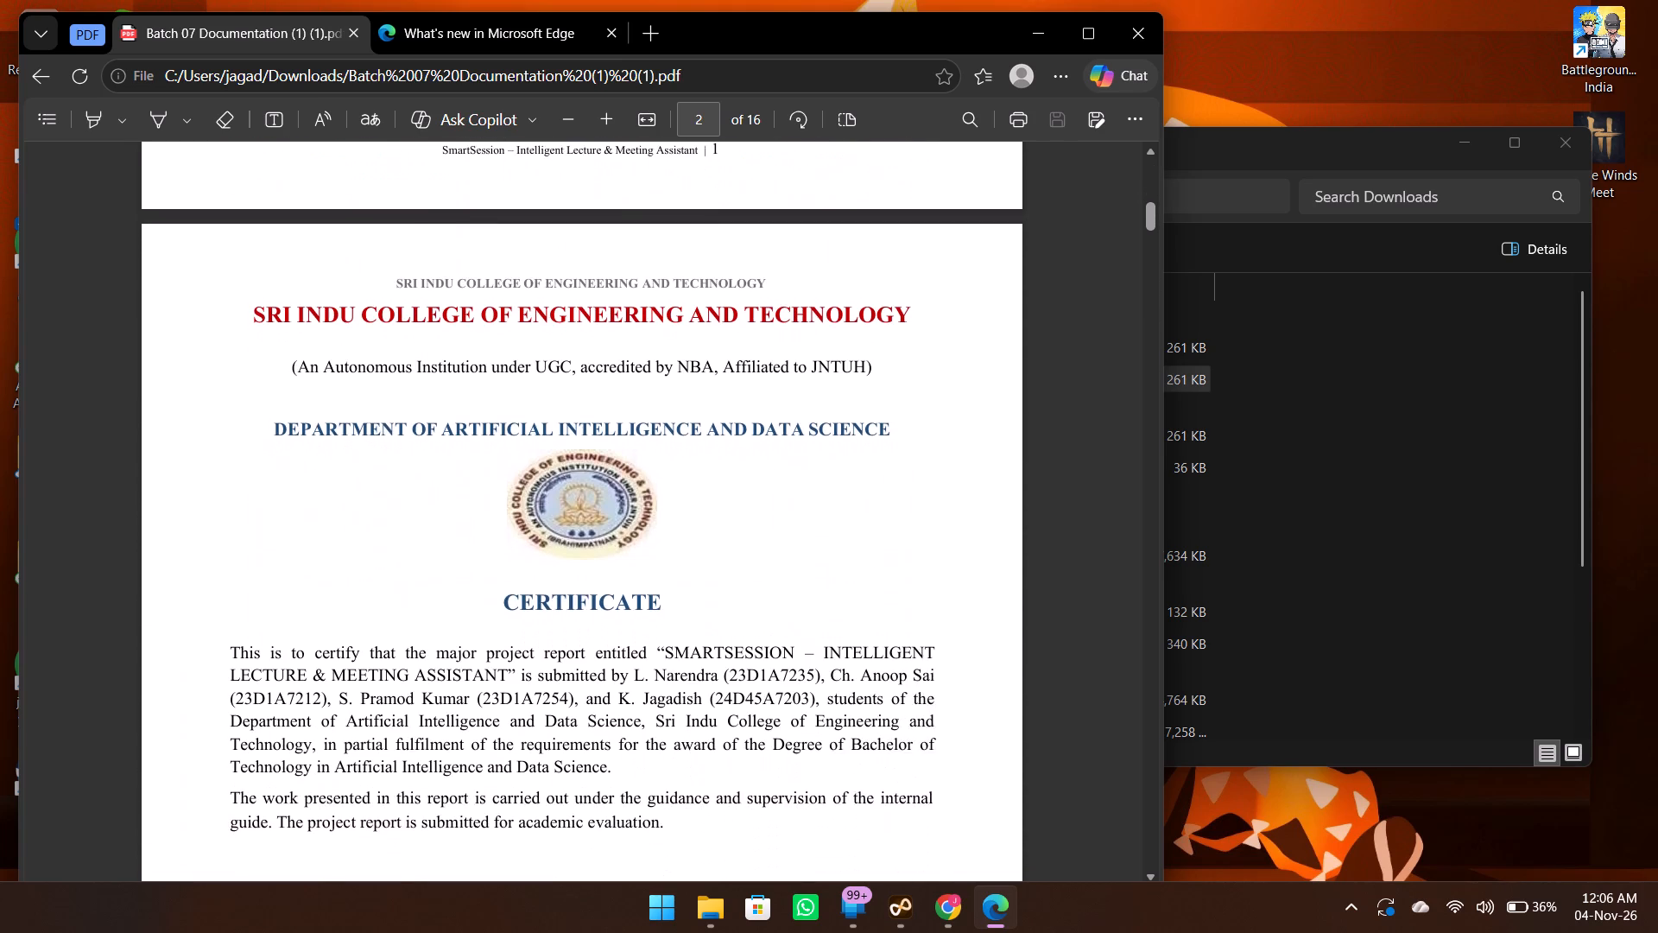
{"action": "scroll", "coordinate": [518, 503], "scroll_direction": "down", "scroll_amount": 4}
{"action": "scroll", "coordinate": [518, 503], "scroll_direction": "up", "scroll_amount": 4}
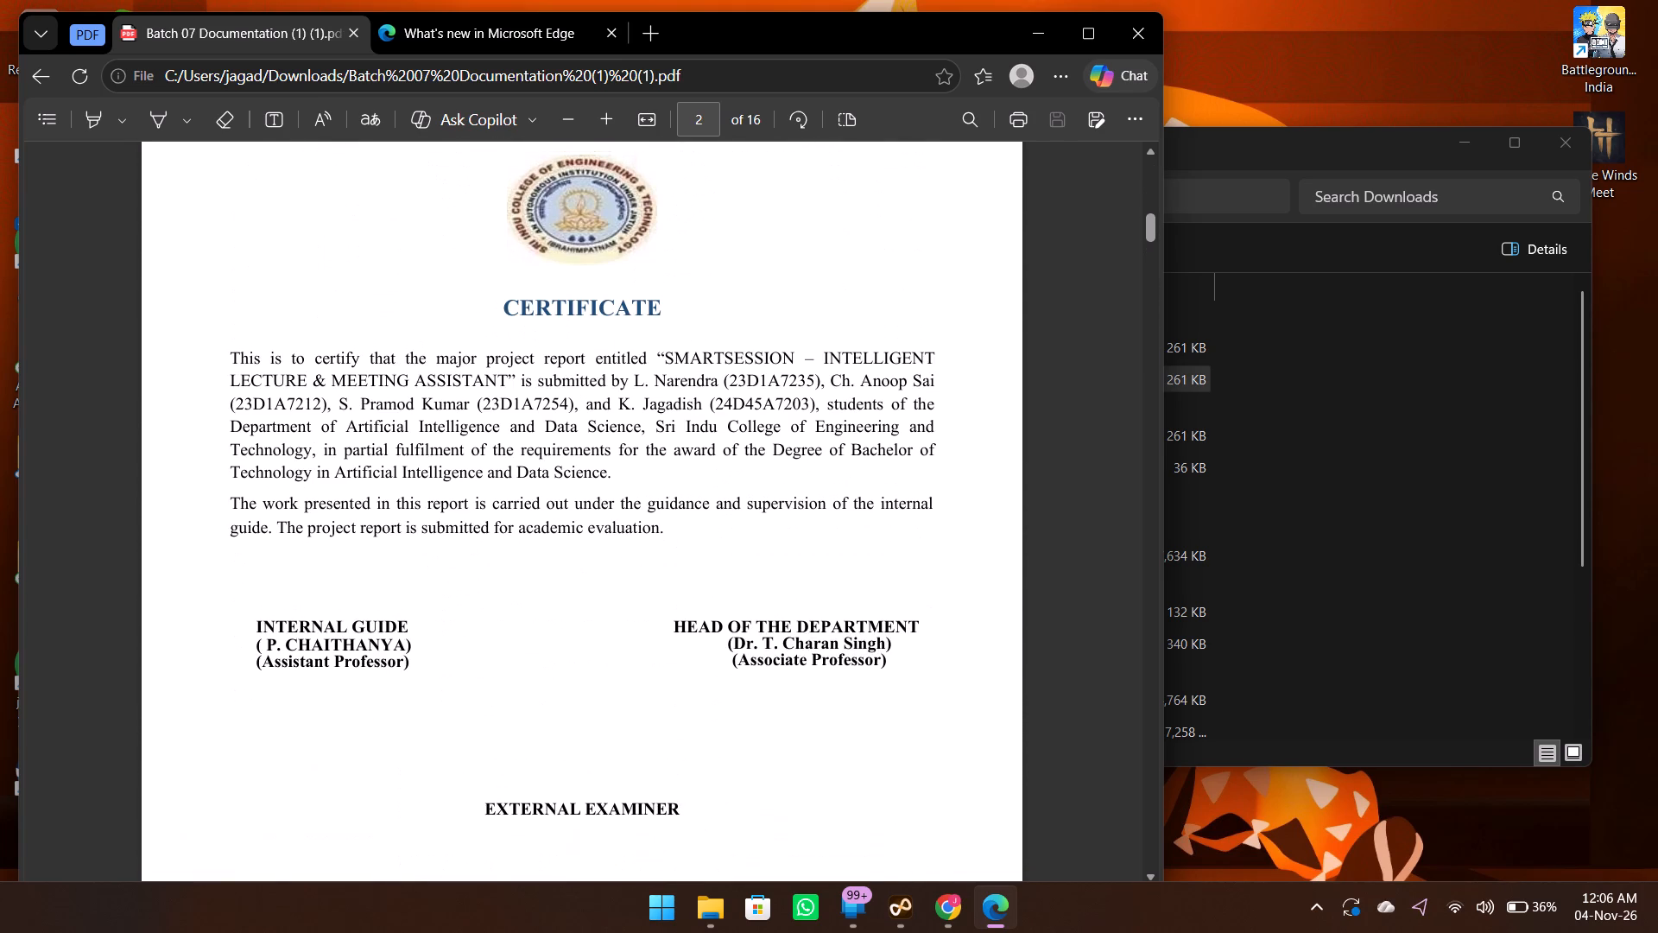
{"action": "scroll", "coordinate": [518, 503], "scroll_direction": "up", "scroll_amount": 4}
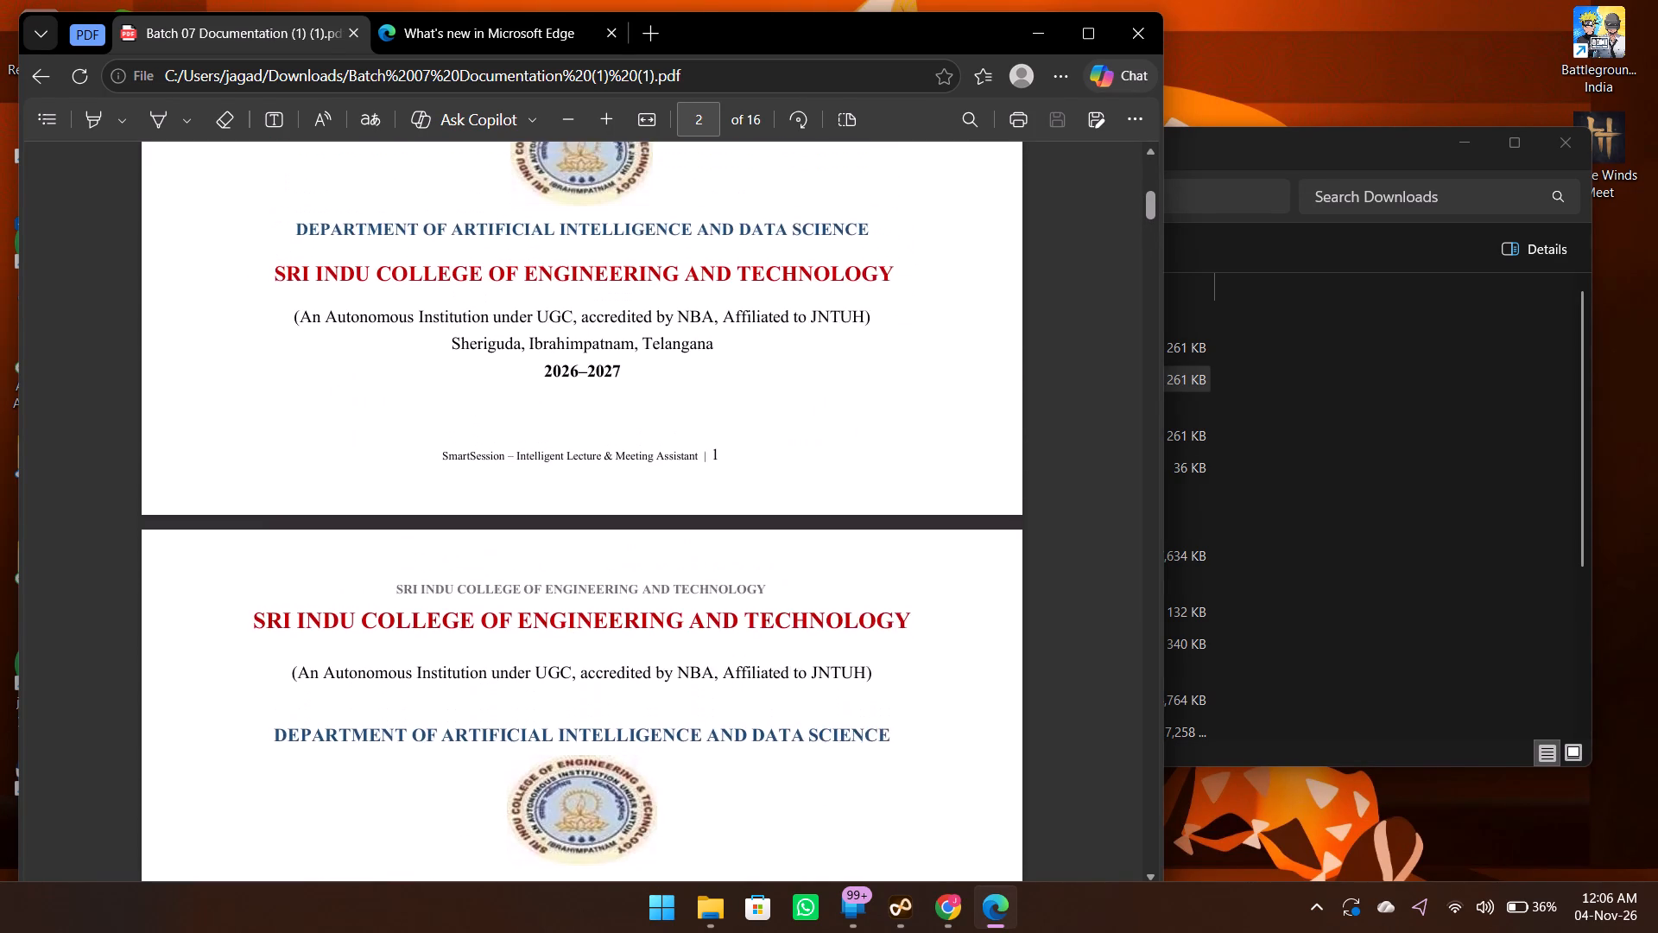
{"action": "scroll", "coordinate": [518, 503], "scroll_direction": "up", "scroll_amount": 4}
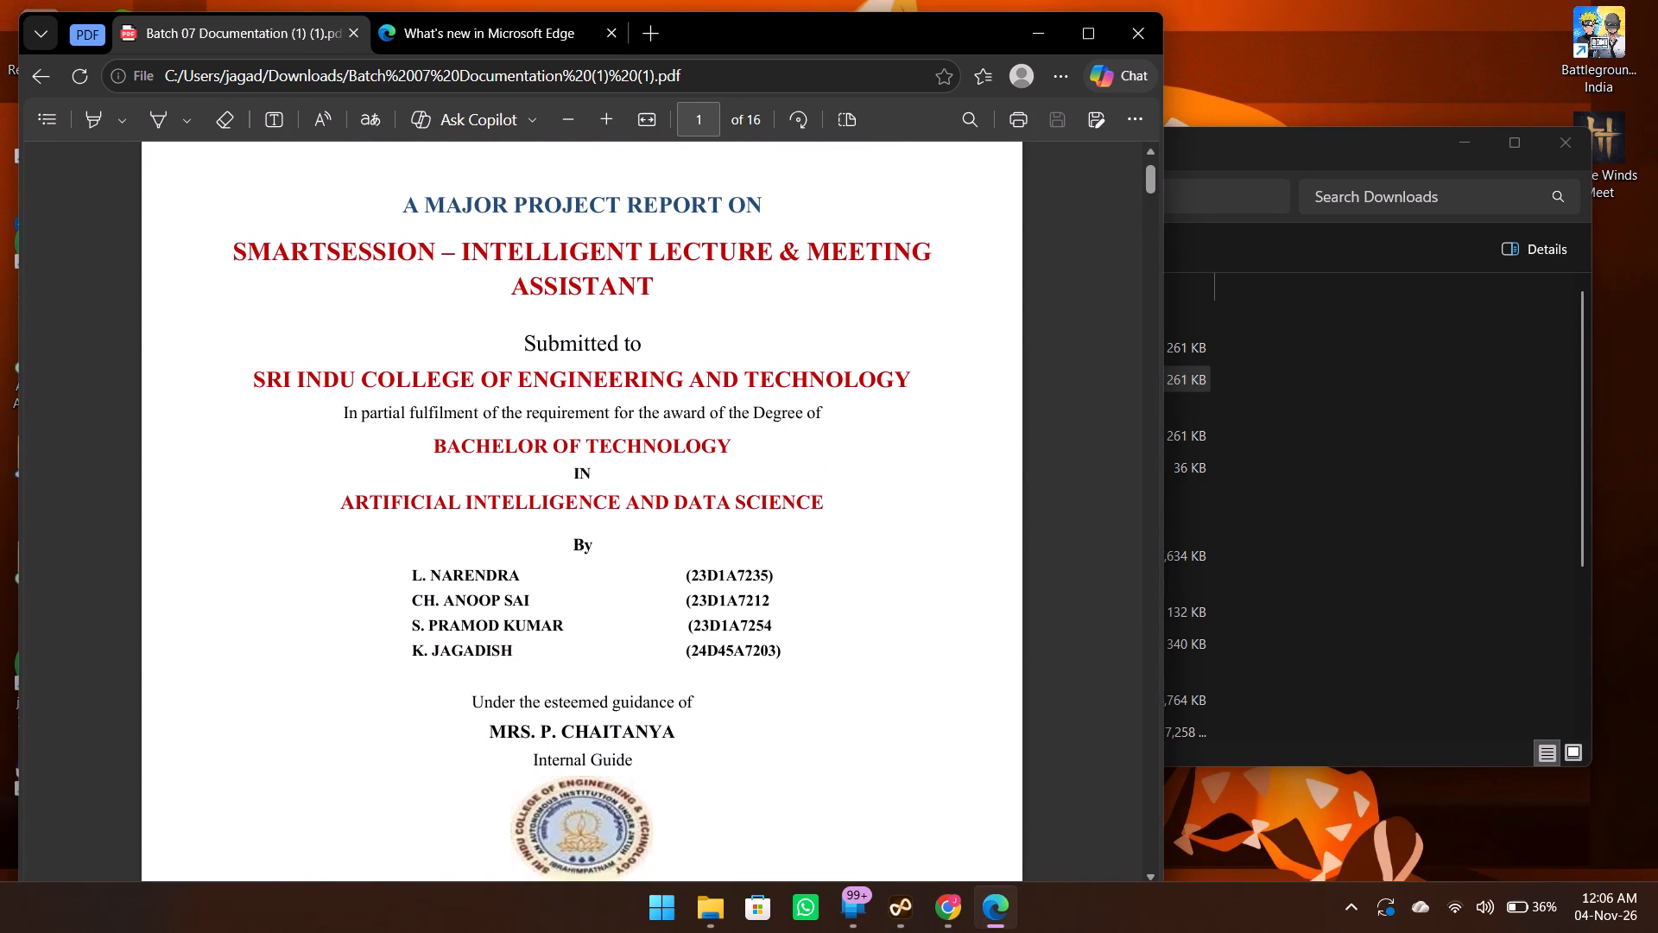
{"action": "scroll", "coordinate": [518, 503], "scroll_direction": "down", "scroll_amount": 5}
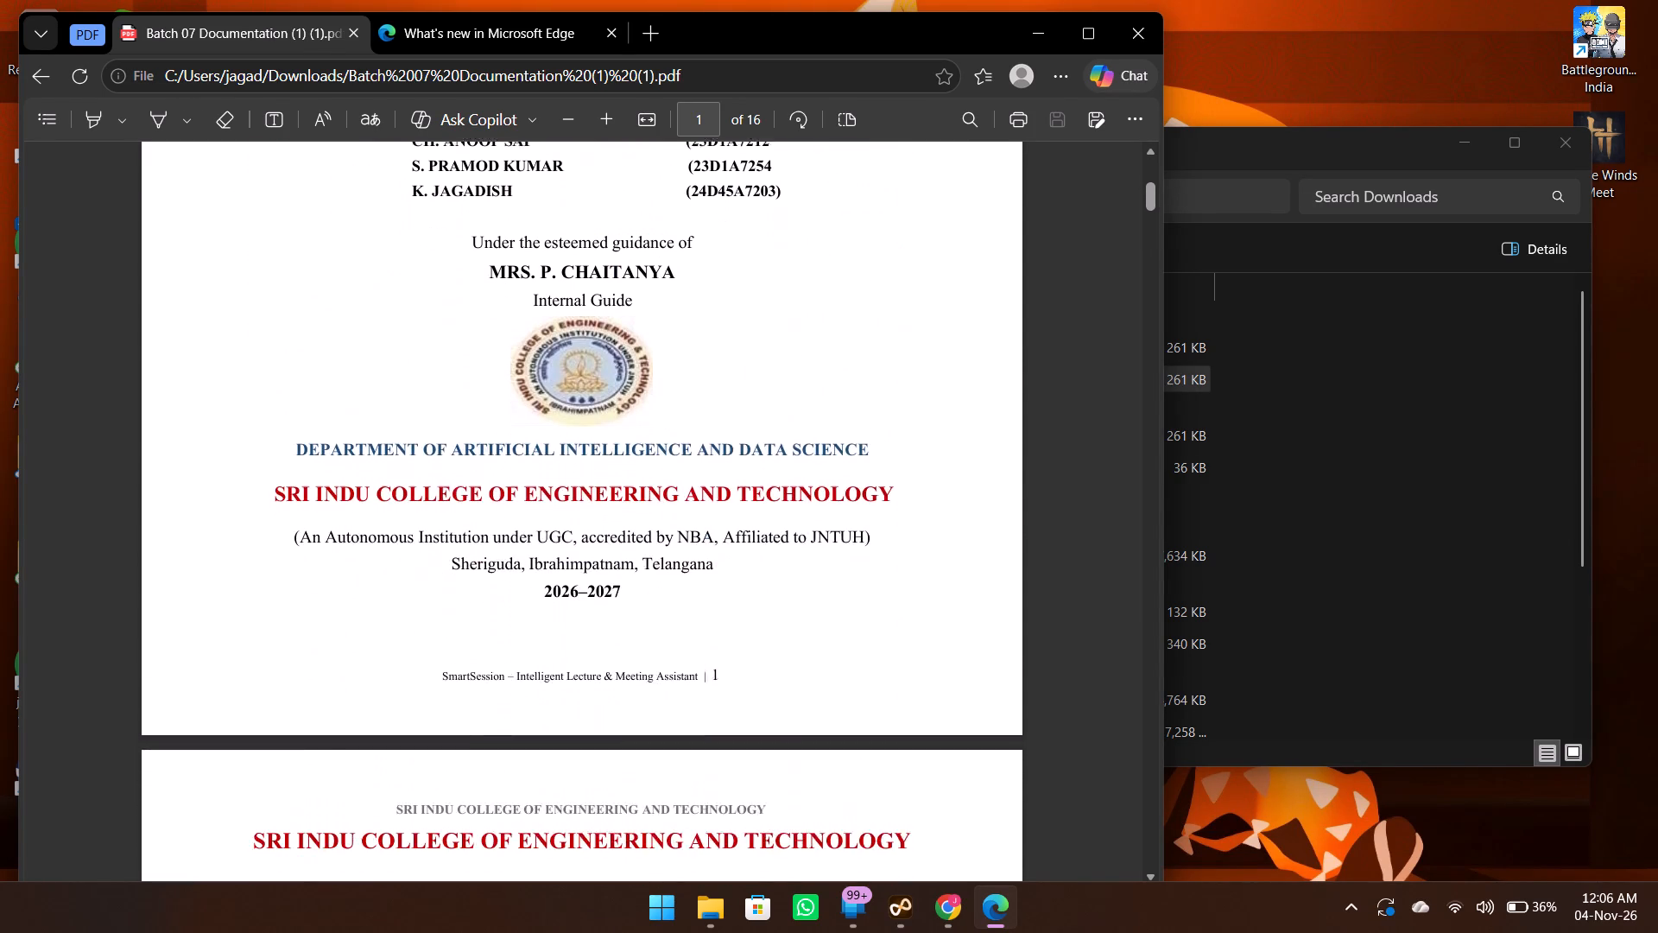
{"action": "scroll", "coordinate": [518, 503], "scroll_direction": "down", "scroll_amount": 9}
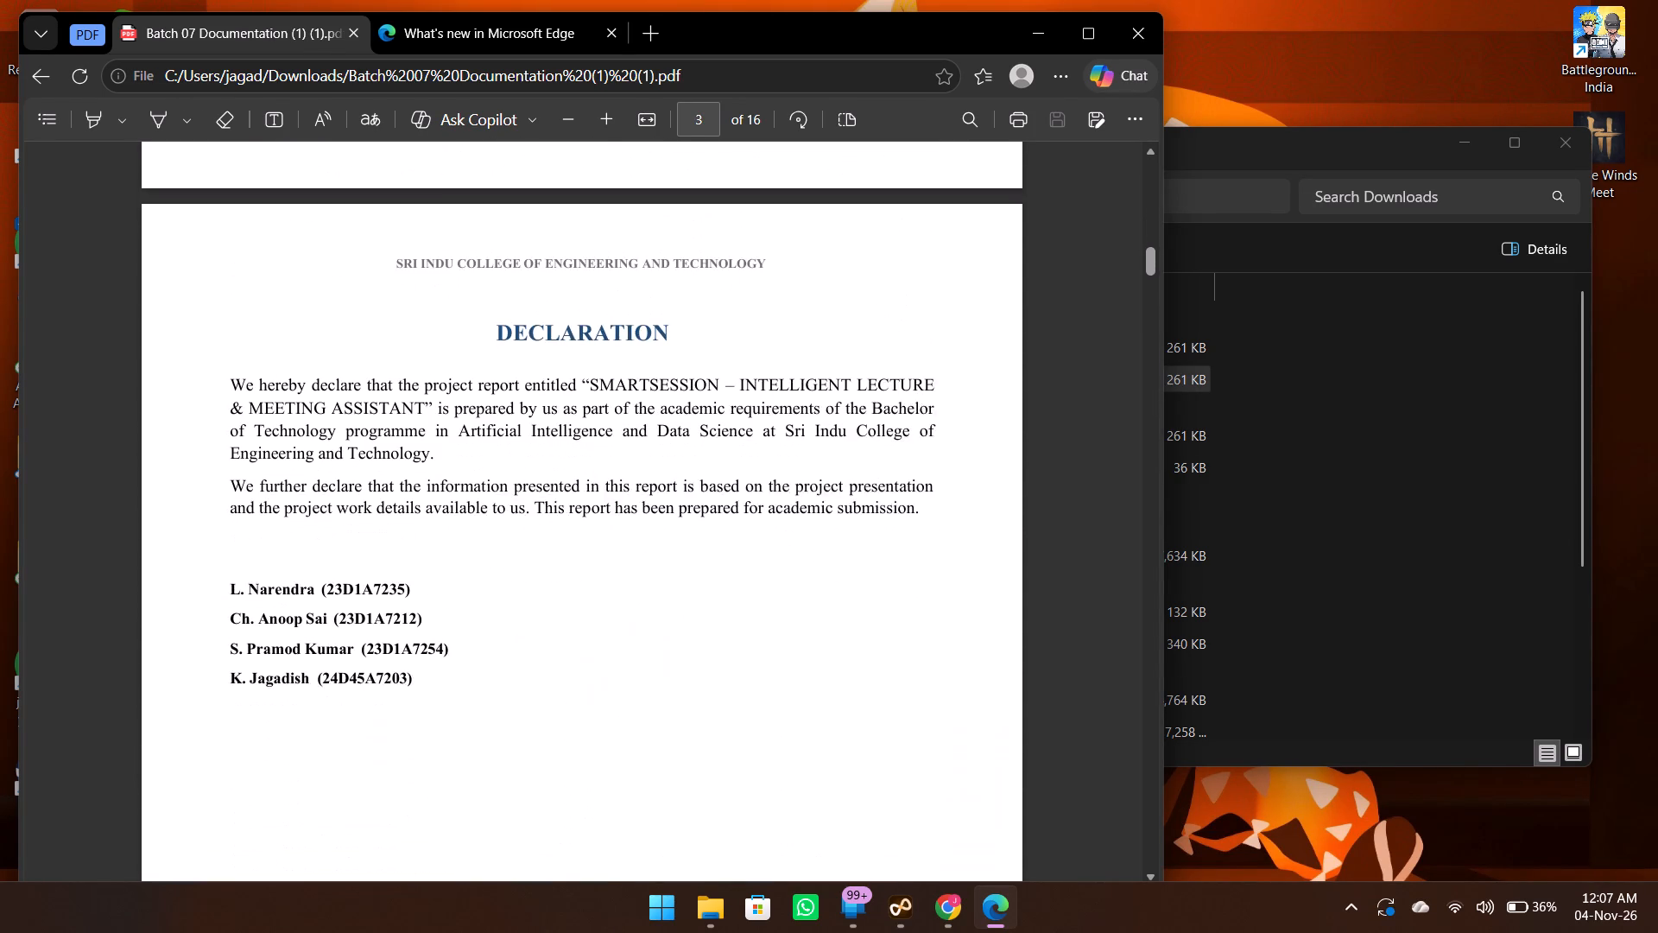
{"action": "scroll", "coordinate": [518, 503], "scroll_direction": "down", "scroll_amount": 7}
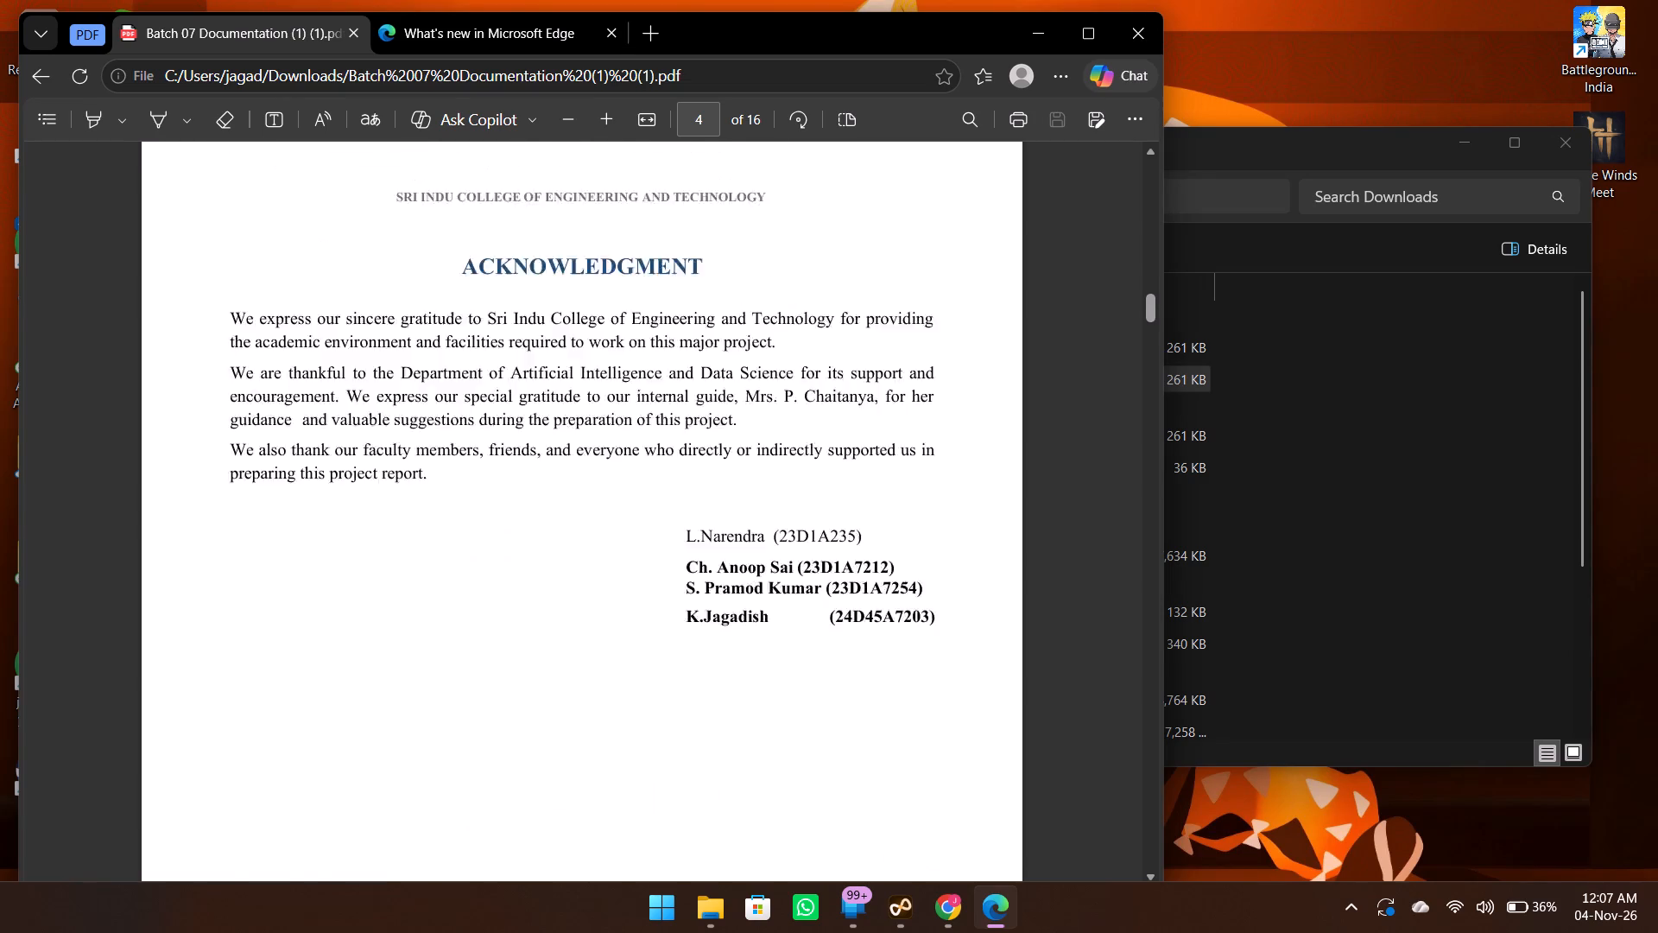
{"action": "scroll", "coordinate": [518, 503], "scroll_direction": "down", "scroll_amount": 1}
{"action": "scroll", "coordinate": [518, 503], "scroll_direction": "up", "scroll_amount": 6}
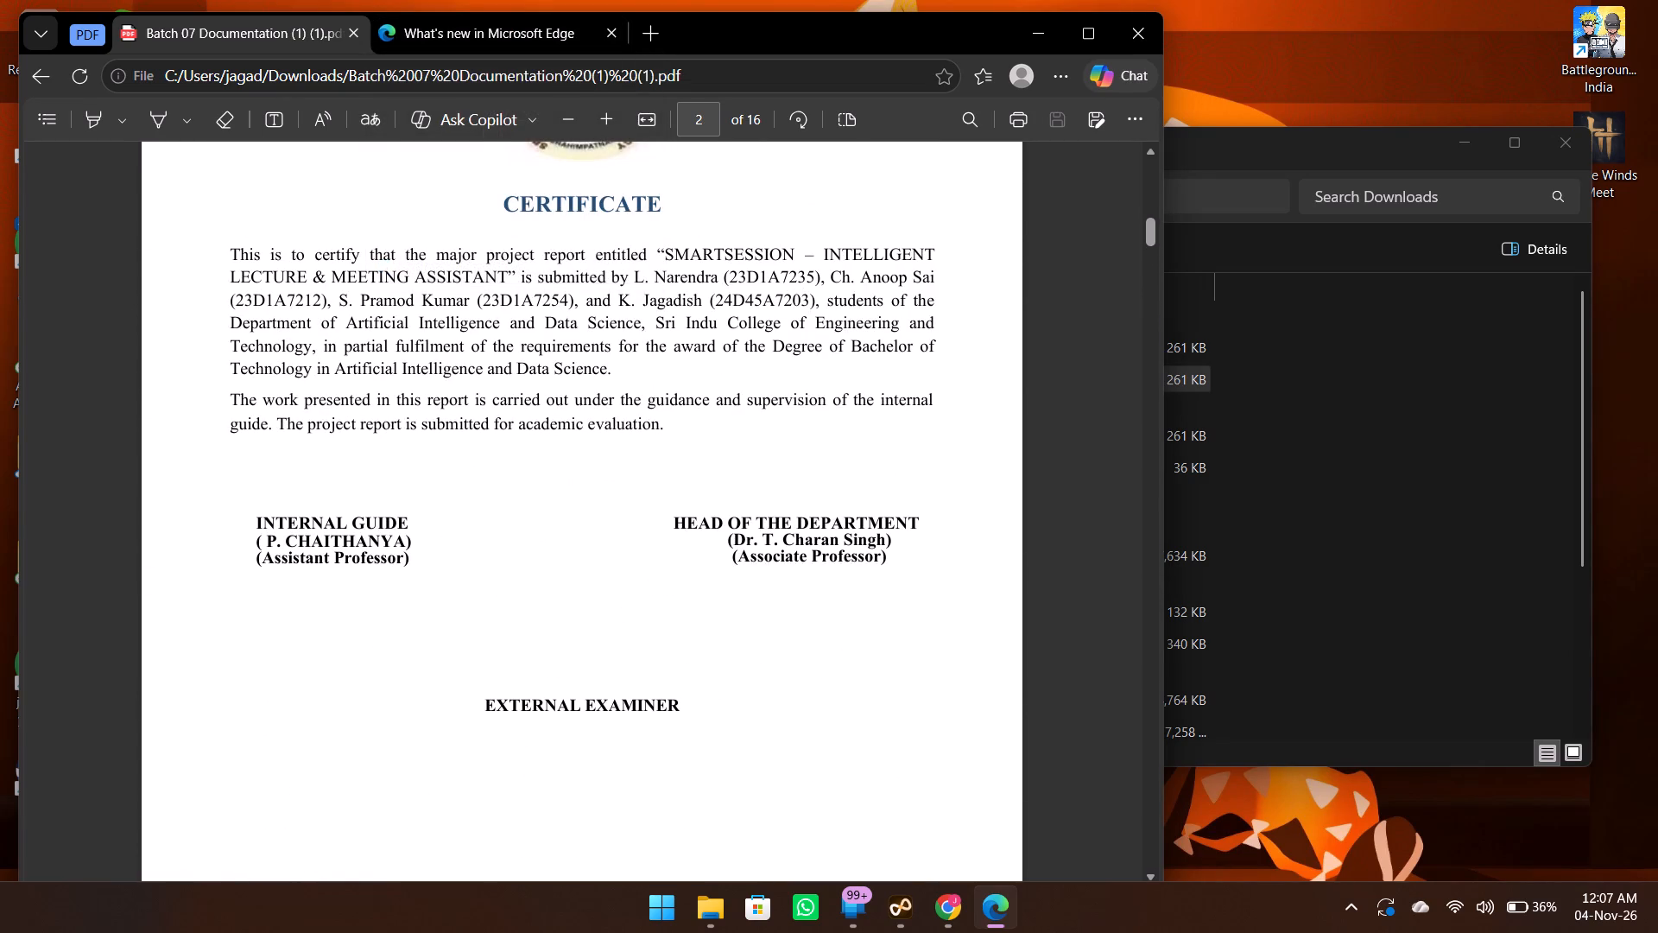
{"action": "scroll", "coordinate": [489, 441], "scroll_direction": "up", "scroll_amount": 6}
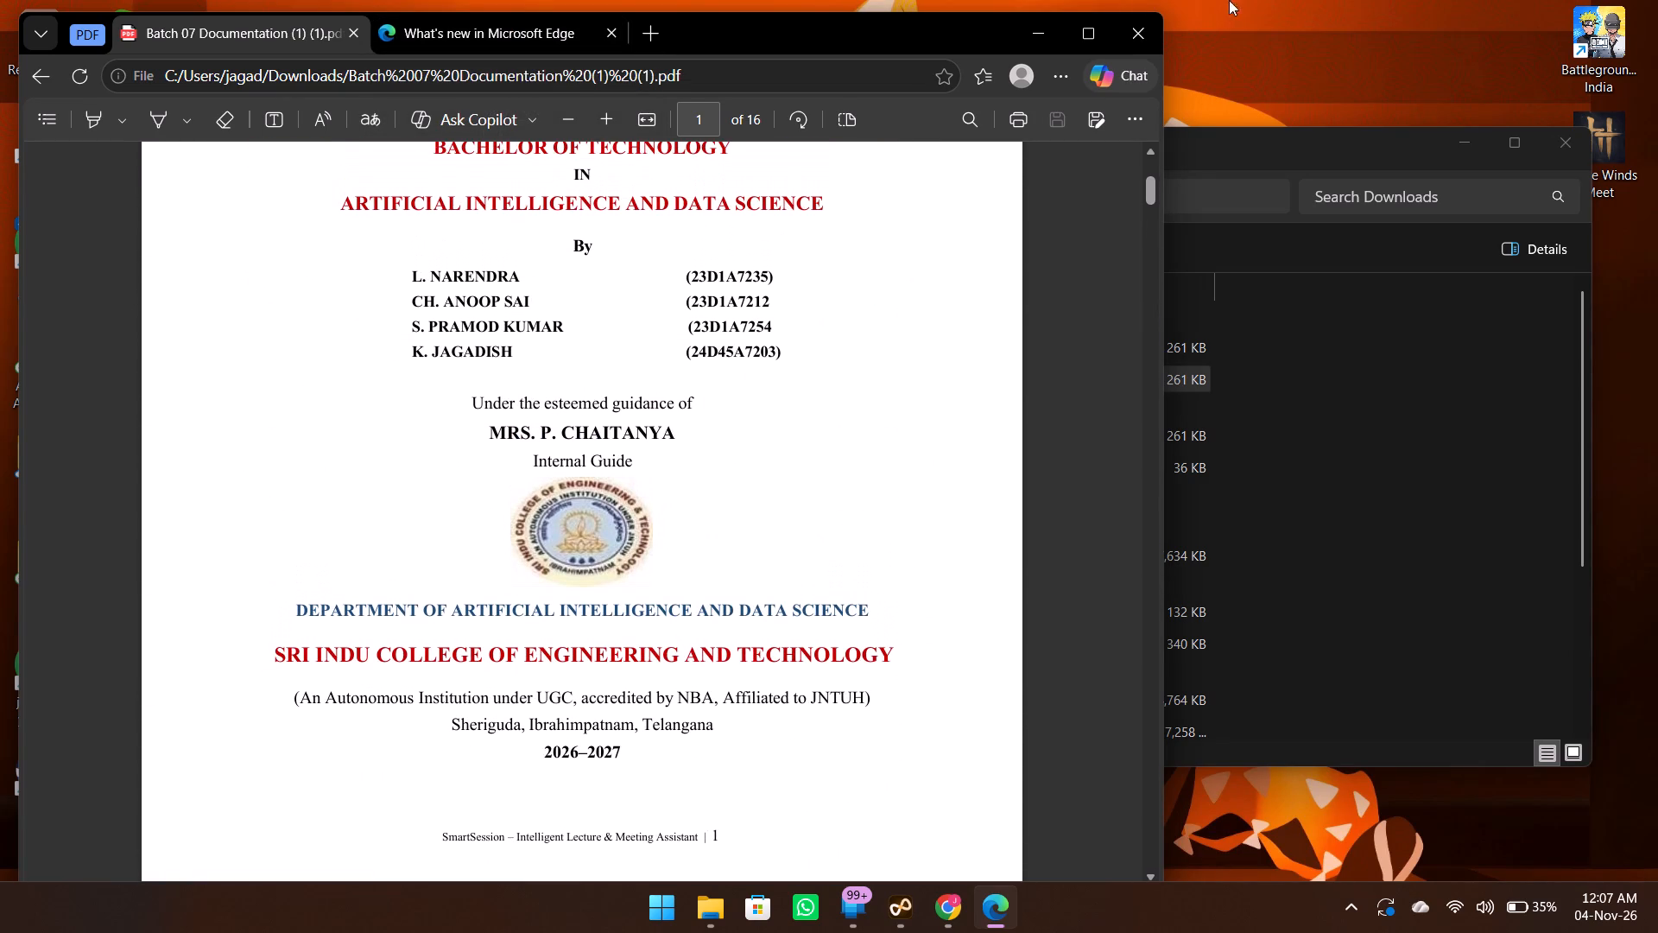
{"action": "left_click", "coordinate": [1144, 30]}
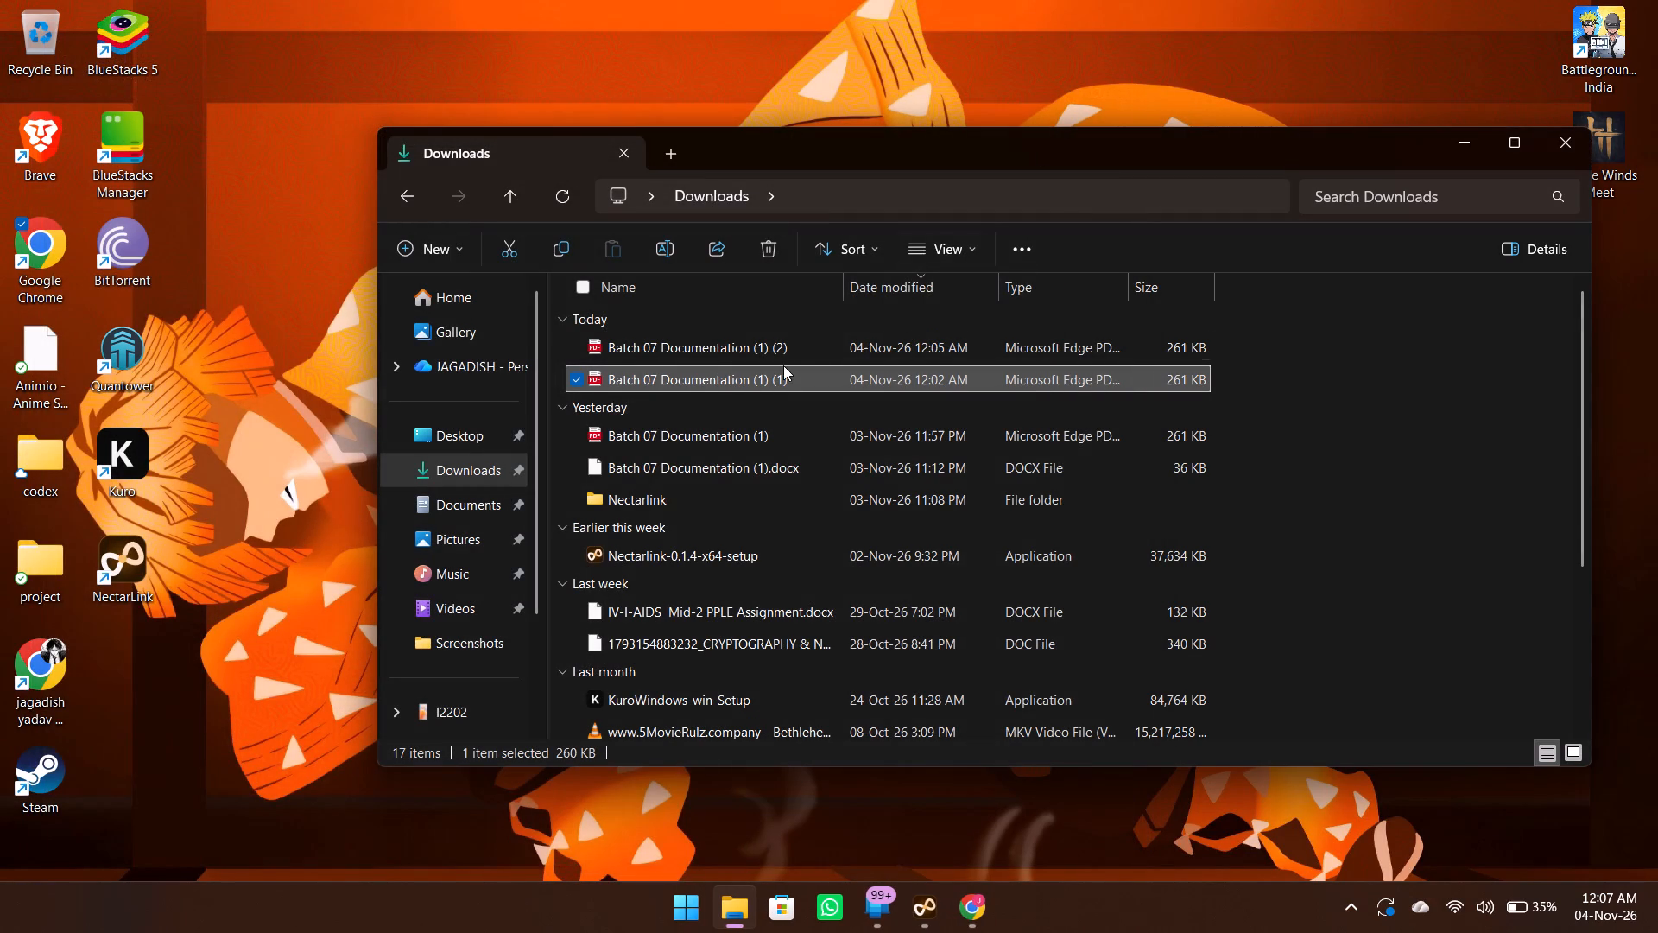
Delete the PDFs Batch 07 Documentation (1) (1) and Batch 07 Documentation (1) (2) from the Downloads folder.
{"action": "left_click_drag", "start_coordinate": [1246, 379], "coordinate": [866, 350]}
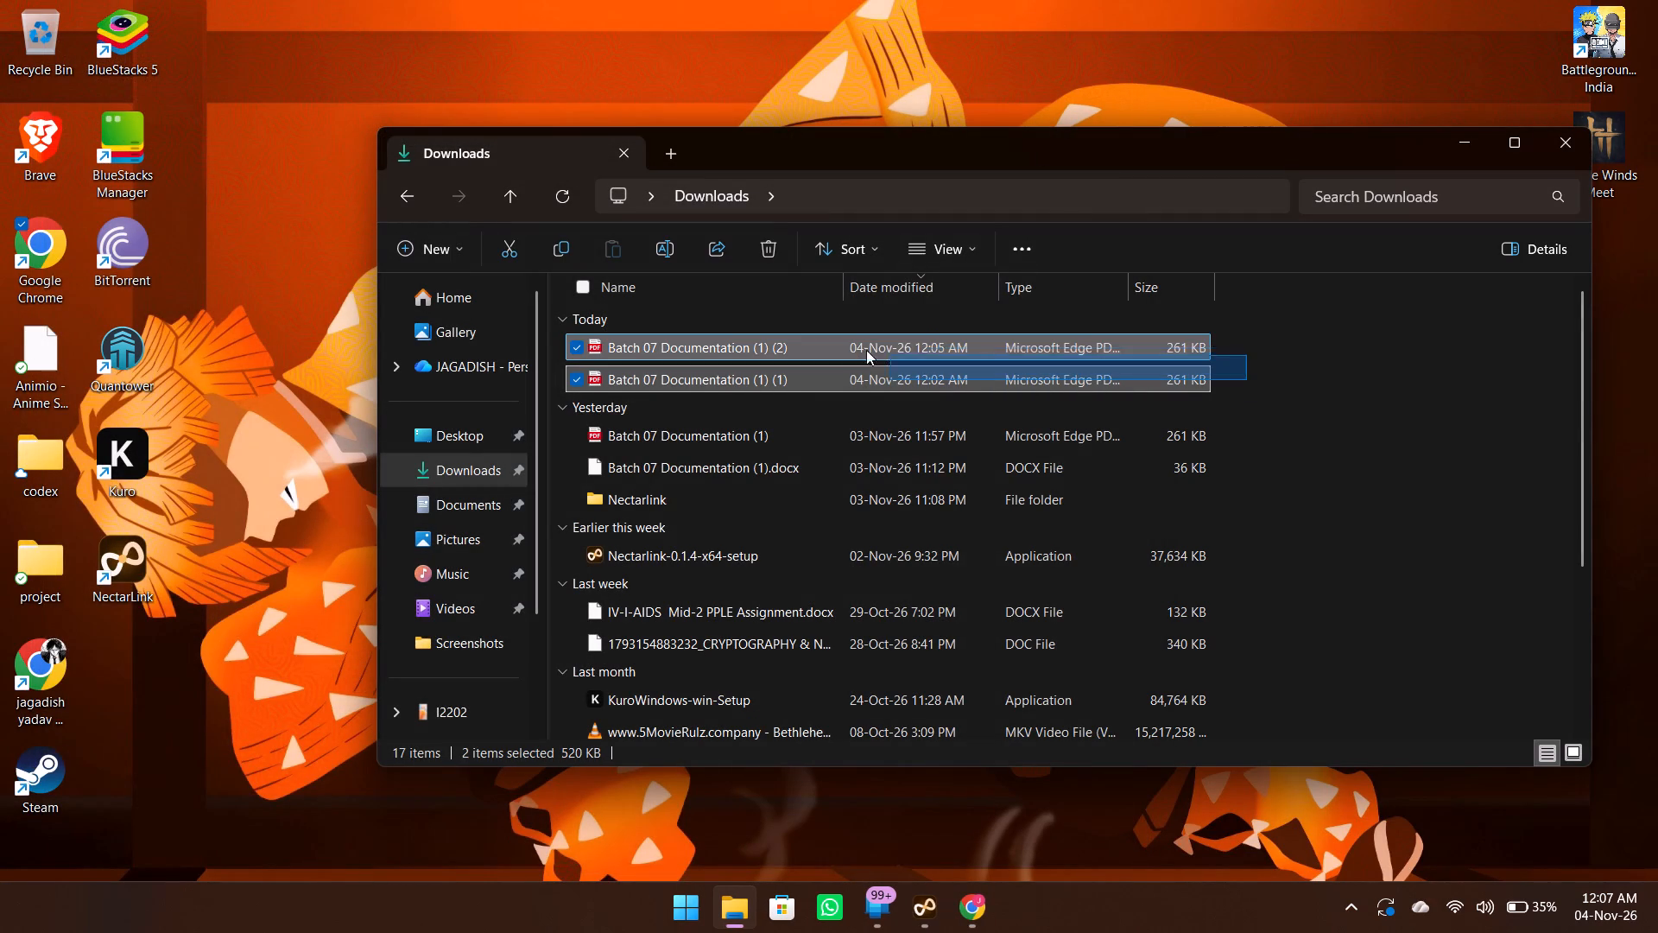
{"action": "left_click_drag", "start_coordinate": [866, 350], "coordinate": [845, 346]}
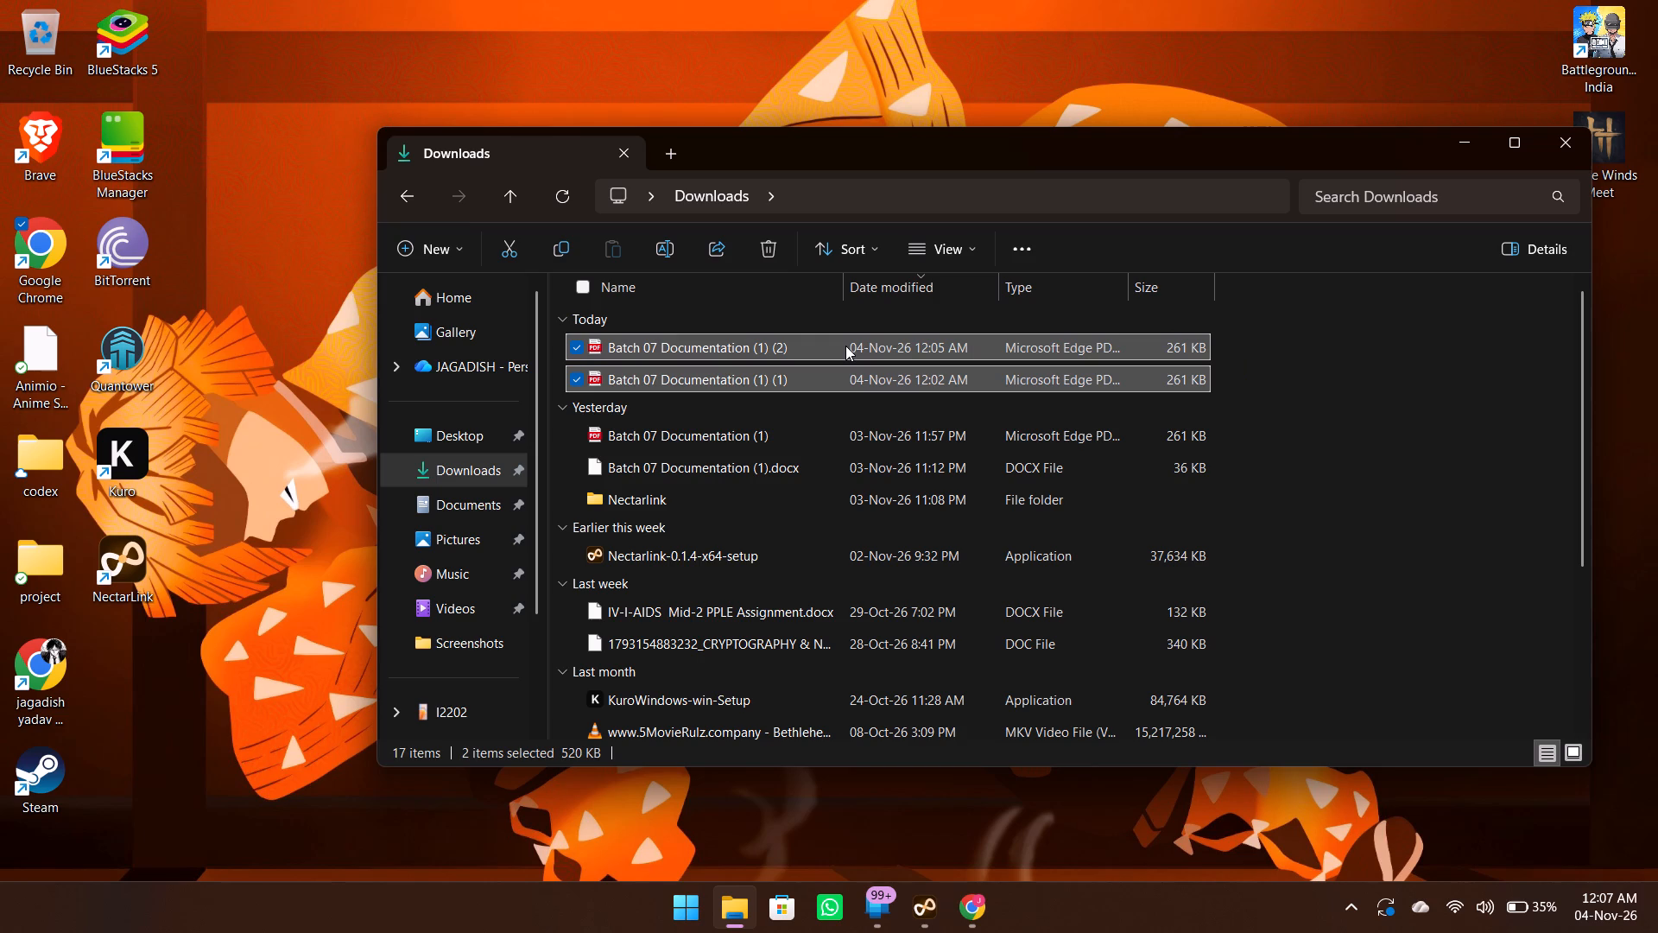
{"action": "key", "text": "Delete"}
{"action": "left_click", "coordinate": [845, 346]}
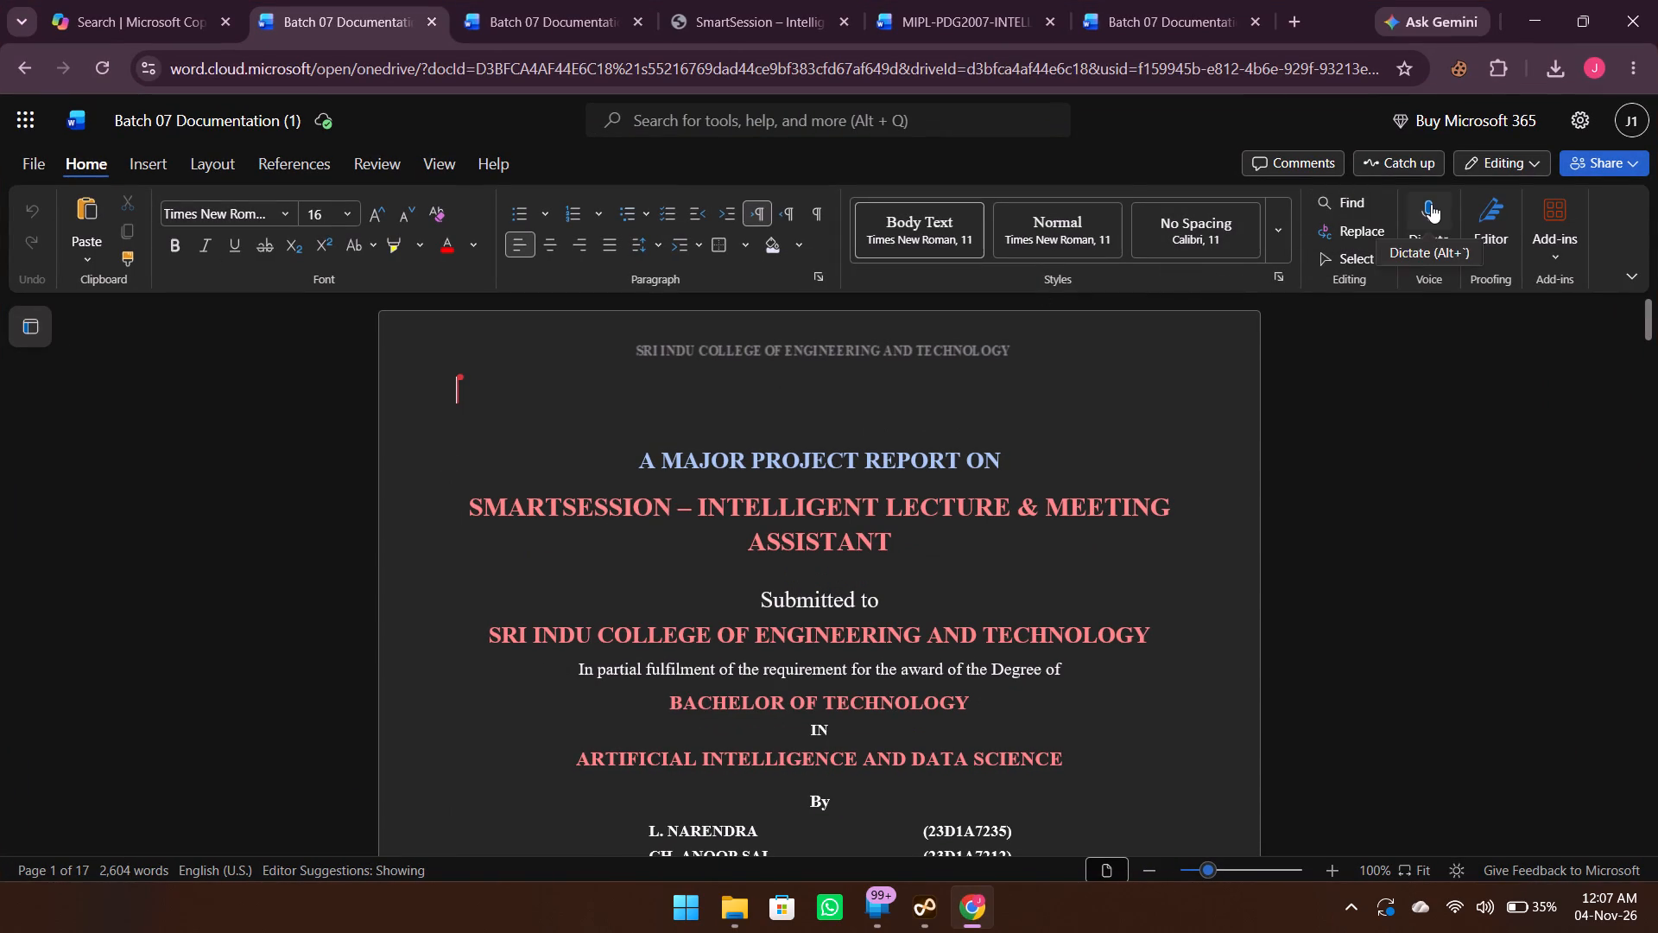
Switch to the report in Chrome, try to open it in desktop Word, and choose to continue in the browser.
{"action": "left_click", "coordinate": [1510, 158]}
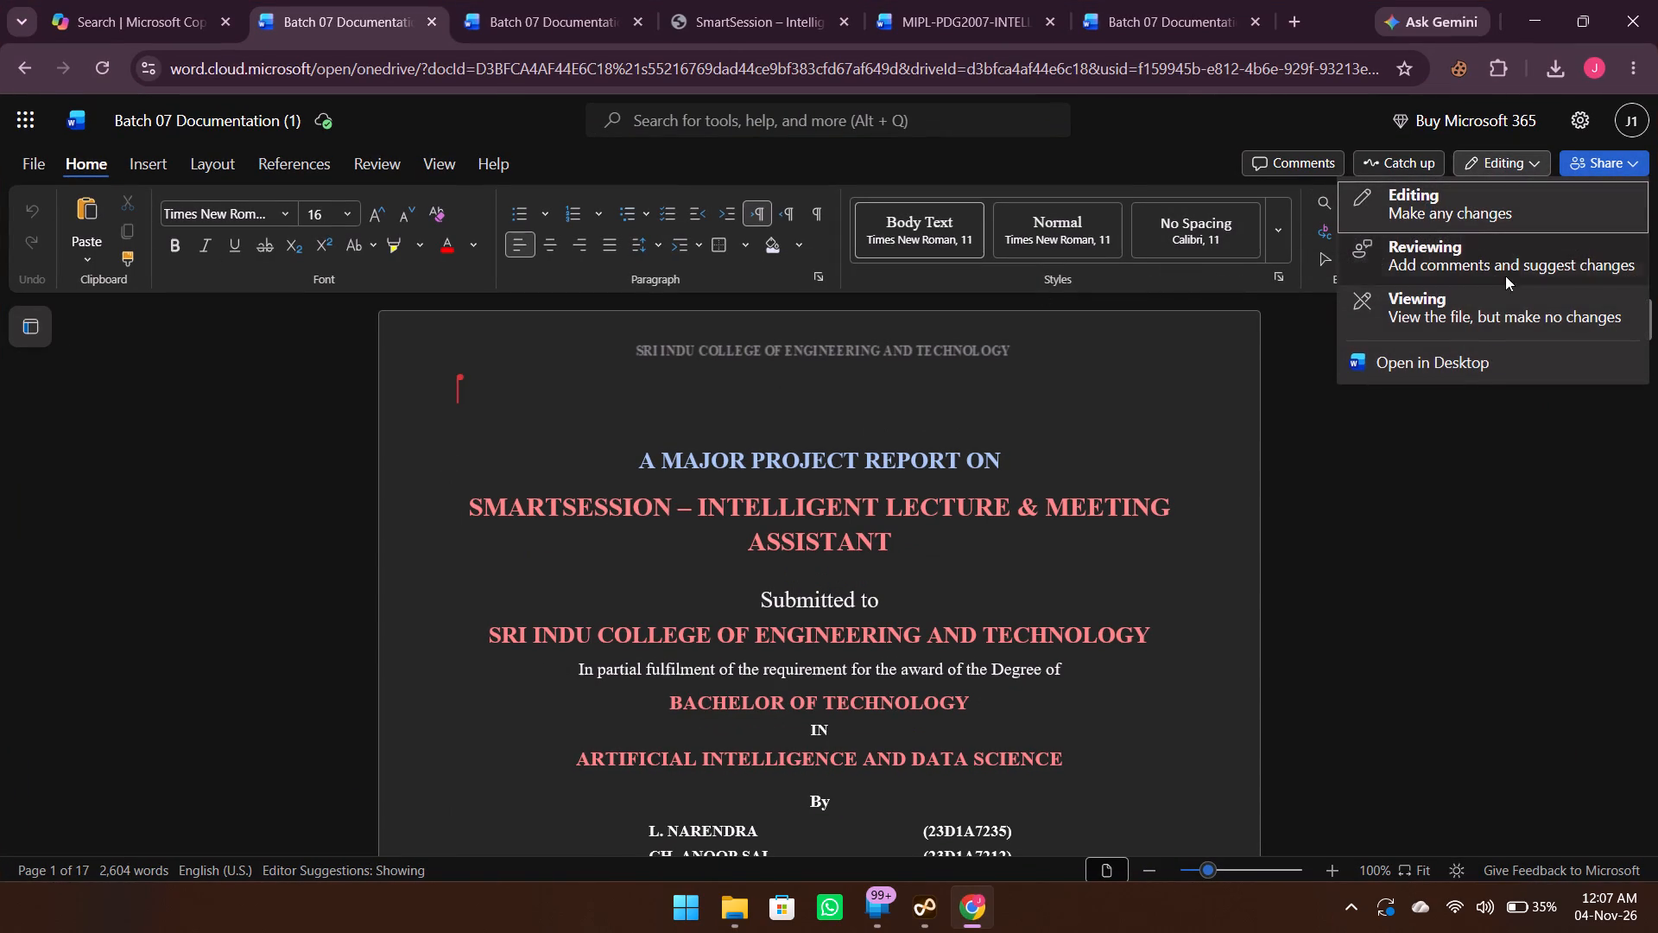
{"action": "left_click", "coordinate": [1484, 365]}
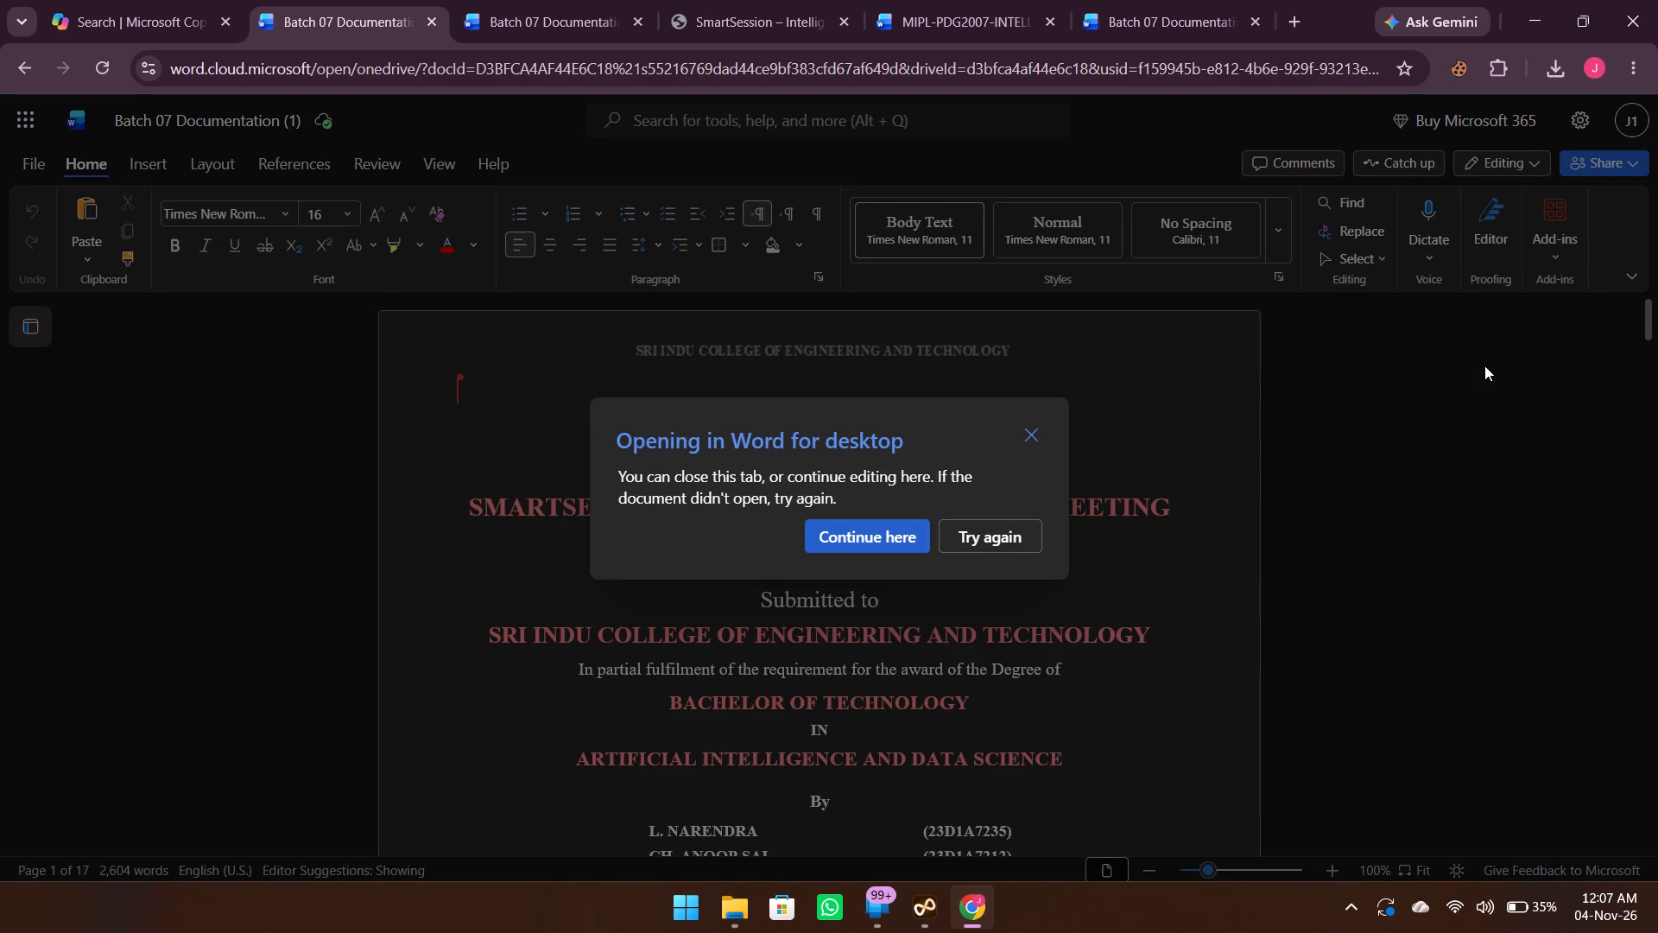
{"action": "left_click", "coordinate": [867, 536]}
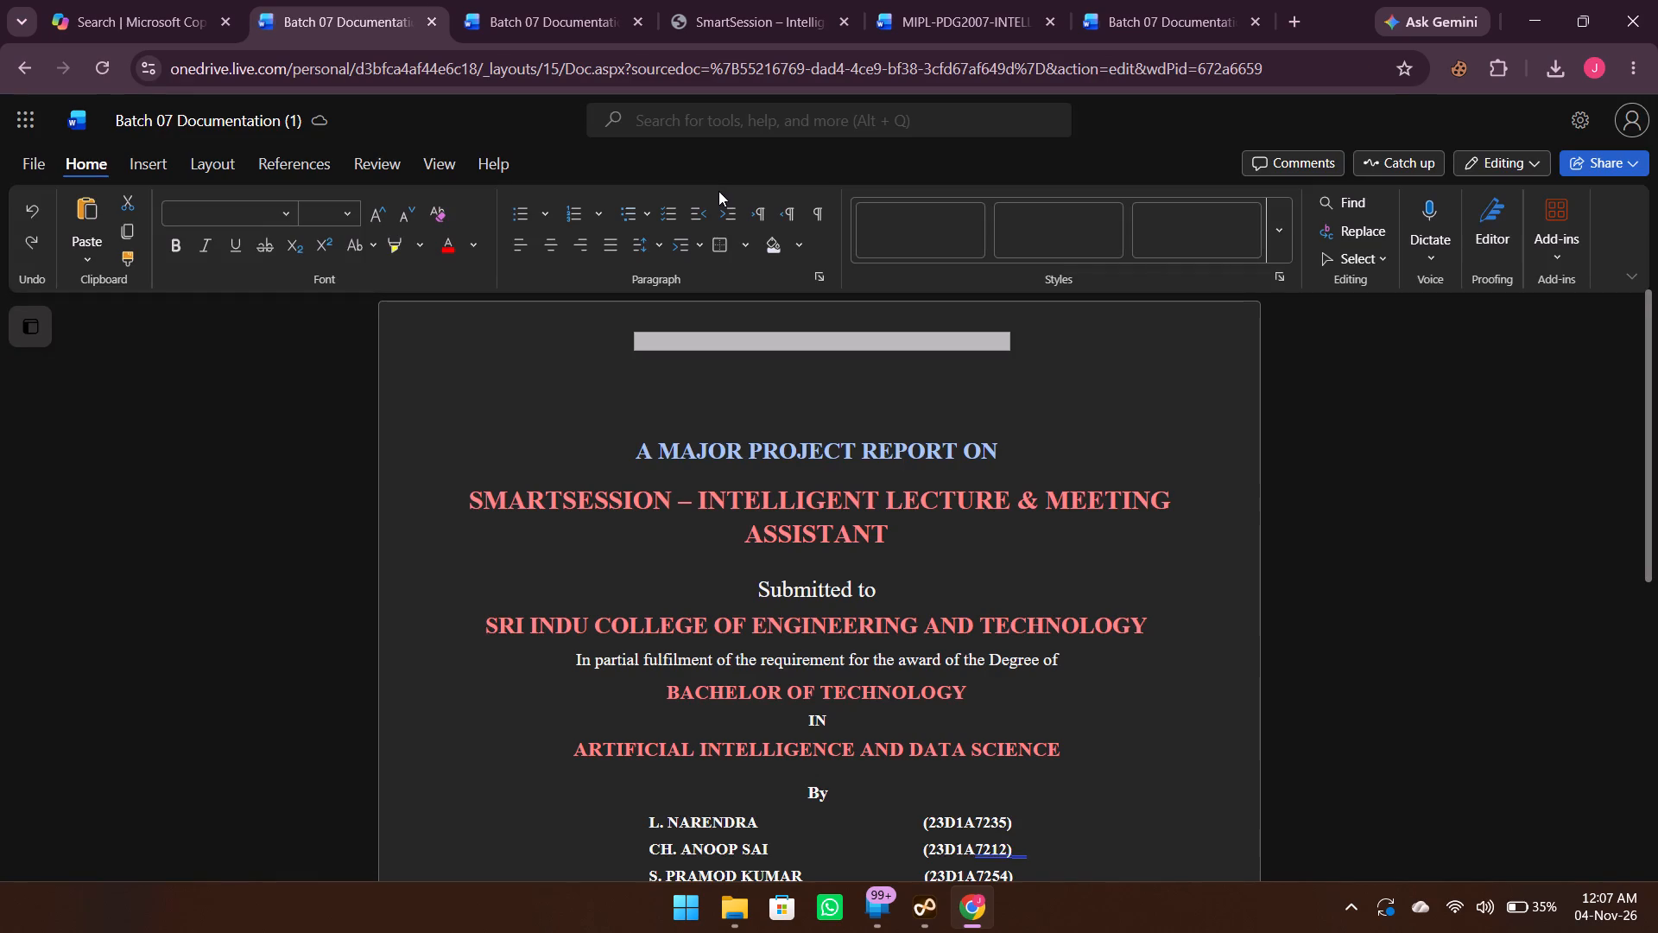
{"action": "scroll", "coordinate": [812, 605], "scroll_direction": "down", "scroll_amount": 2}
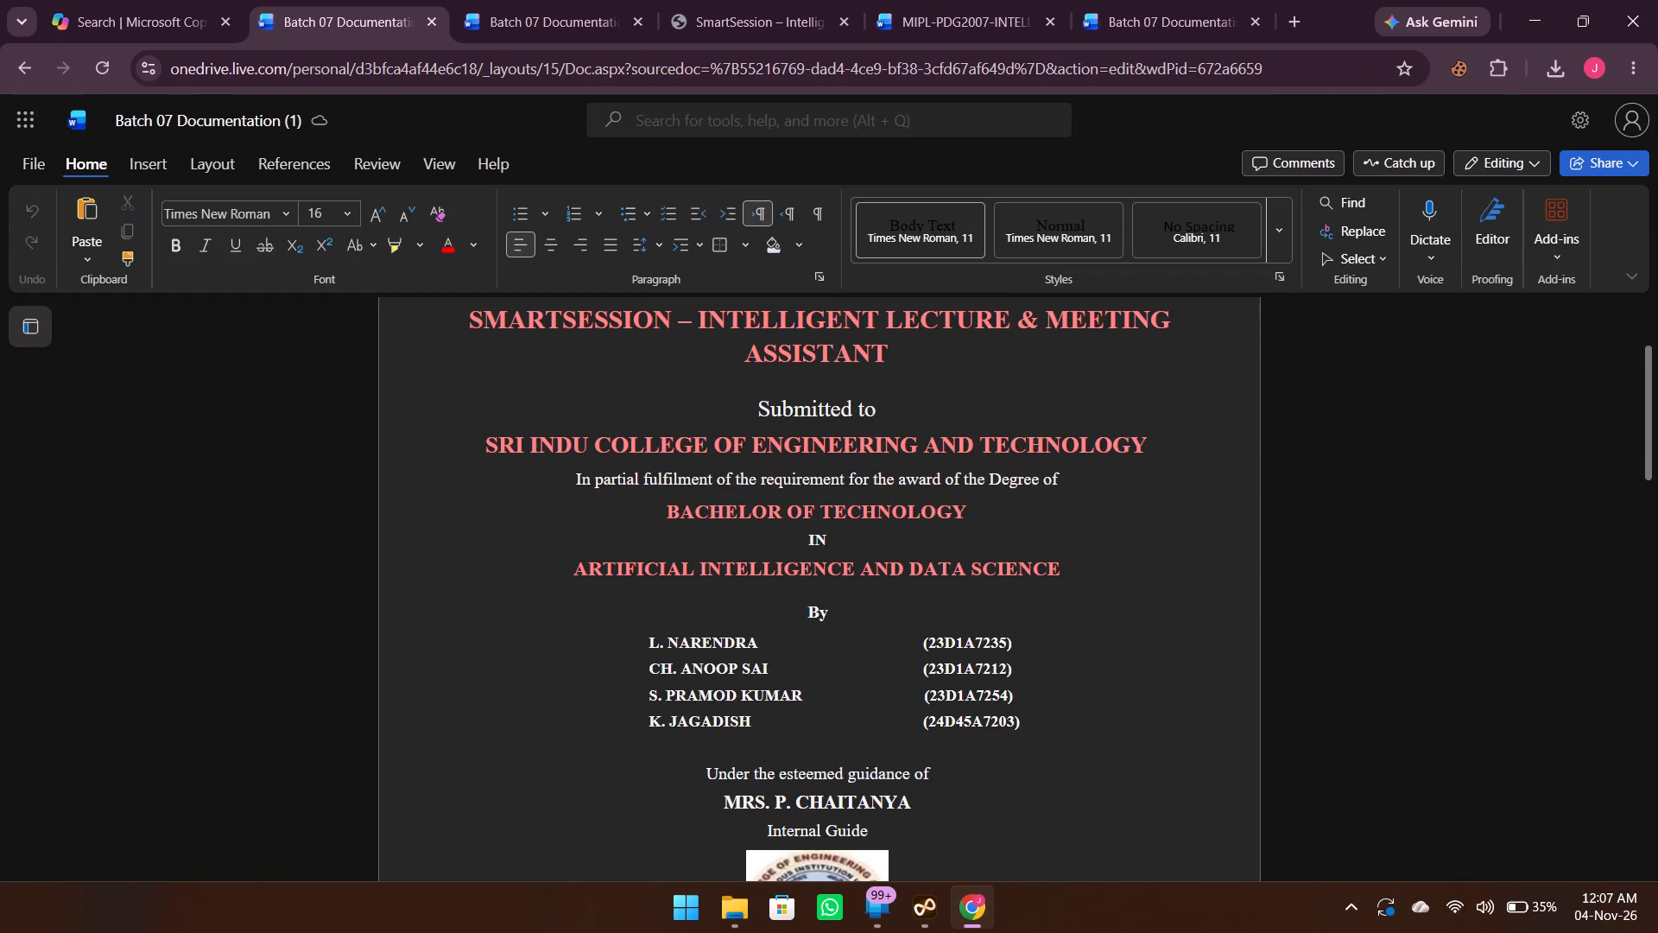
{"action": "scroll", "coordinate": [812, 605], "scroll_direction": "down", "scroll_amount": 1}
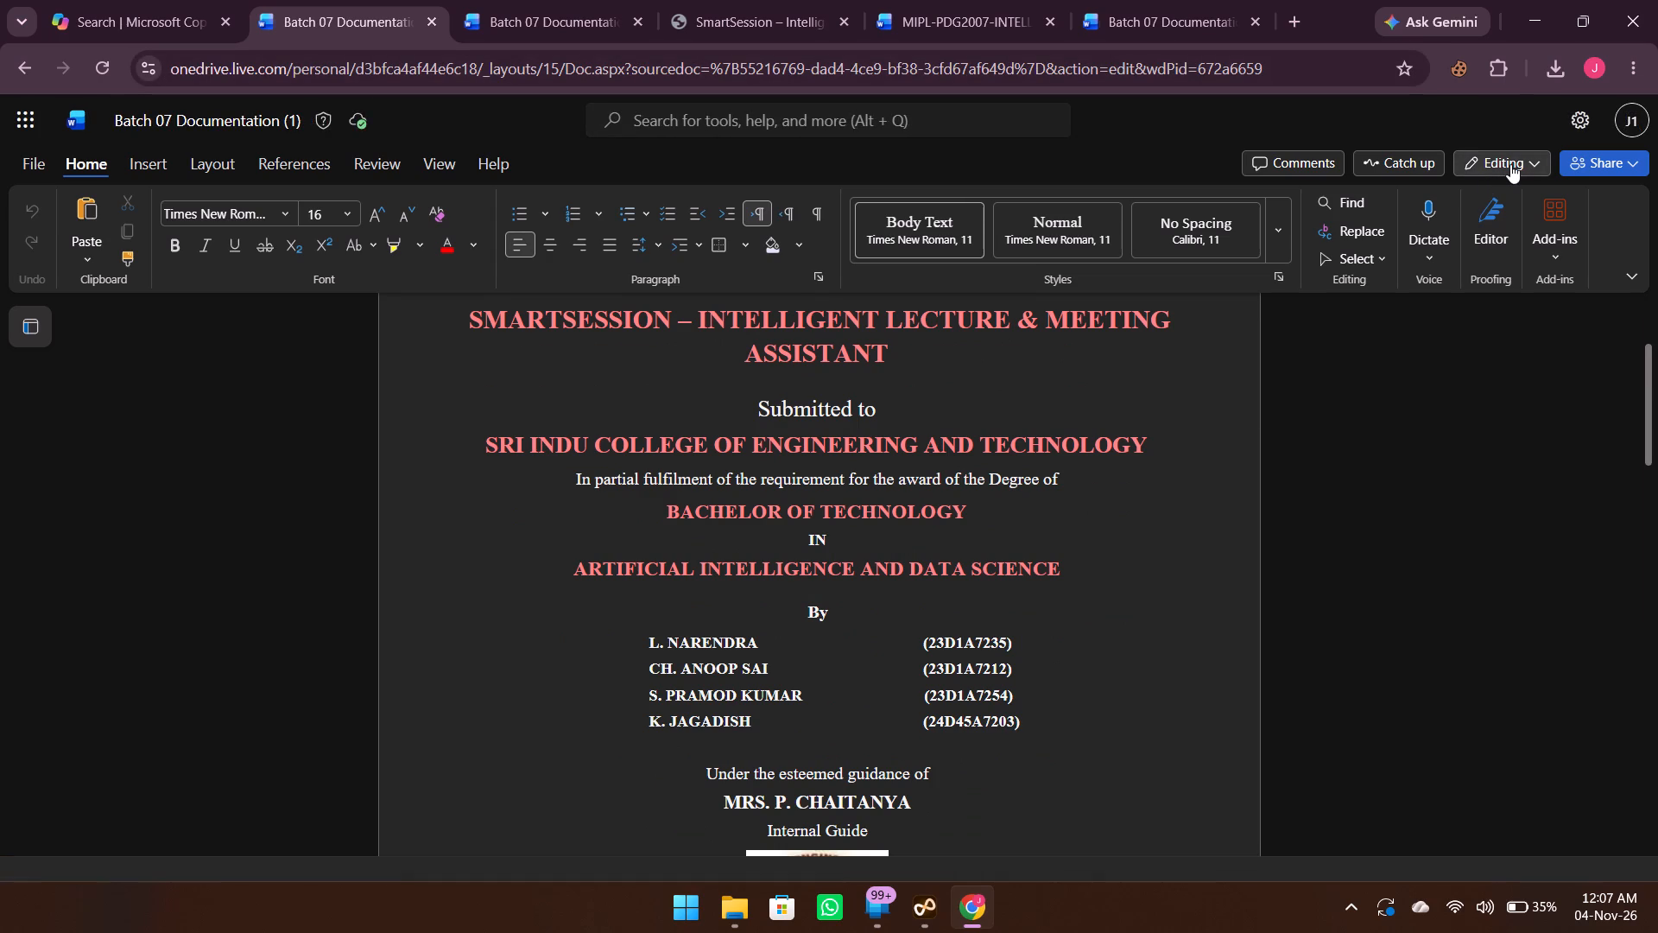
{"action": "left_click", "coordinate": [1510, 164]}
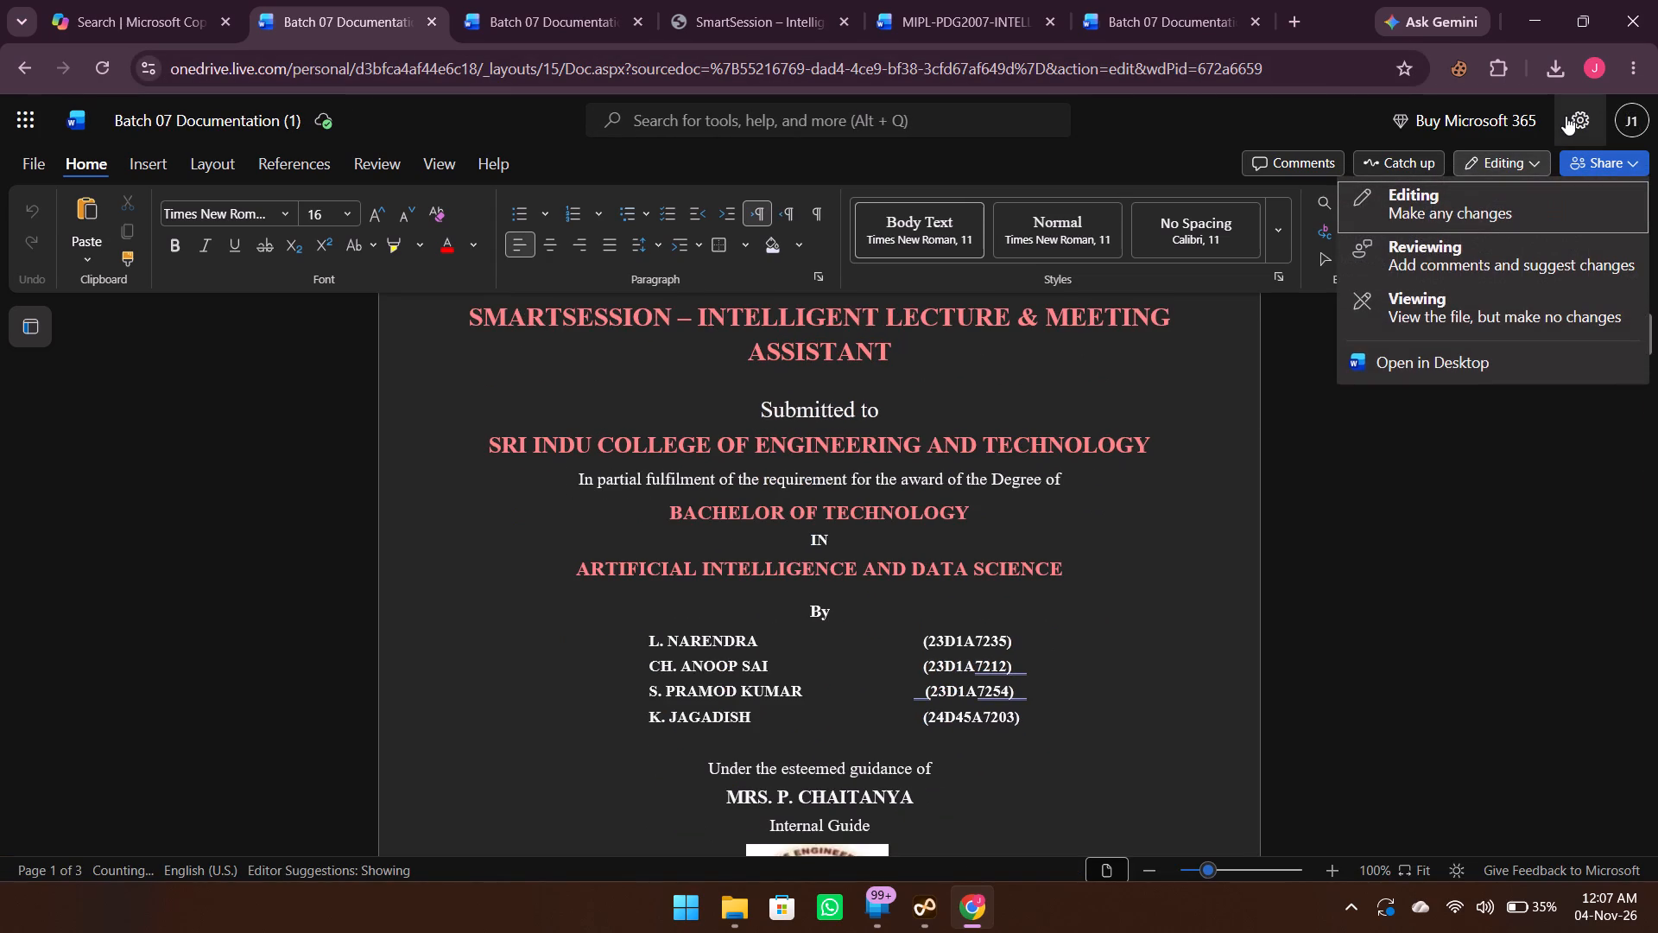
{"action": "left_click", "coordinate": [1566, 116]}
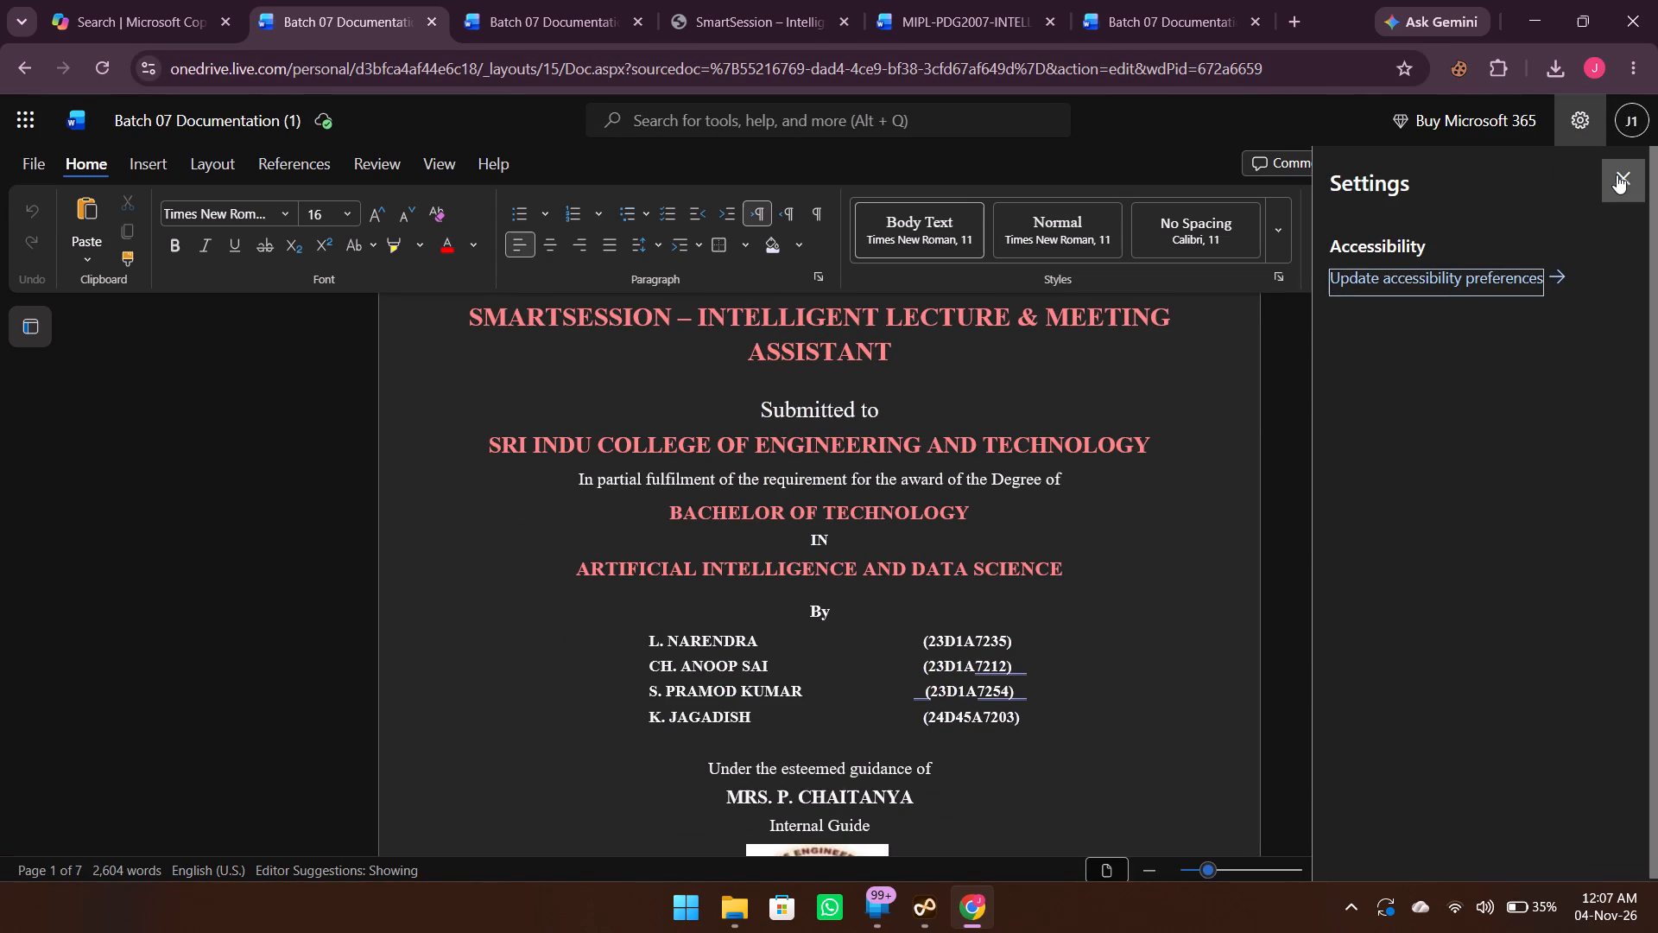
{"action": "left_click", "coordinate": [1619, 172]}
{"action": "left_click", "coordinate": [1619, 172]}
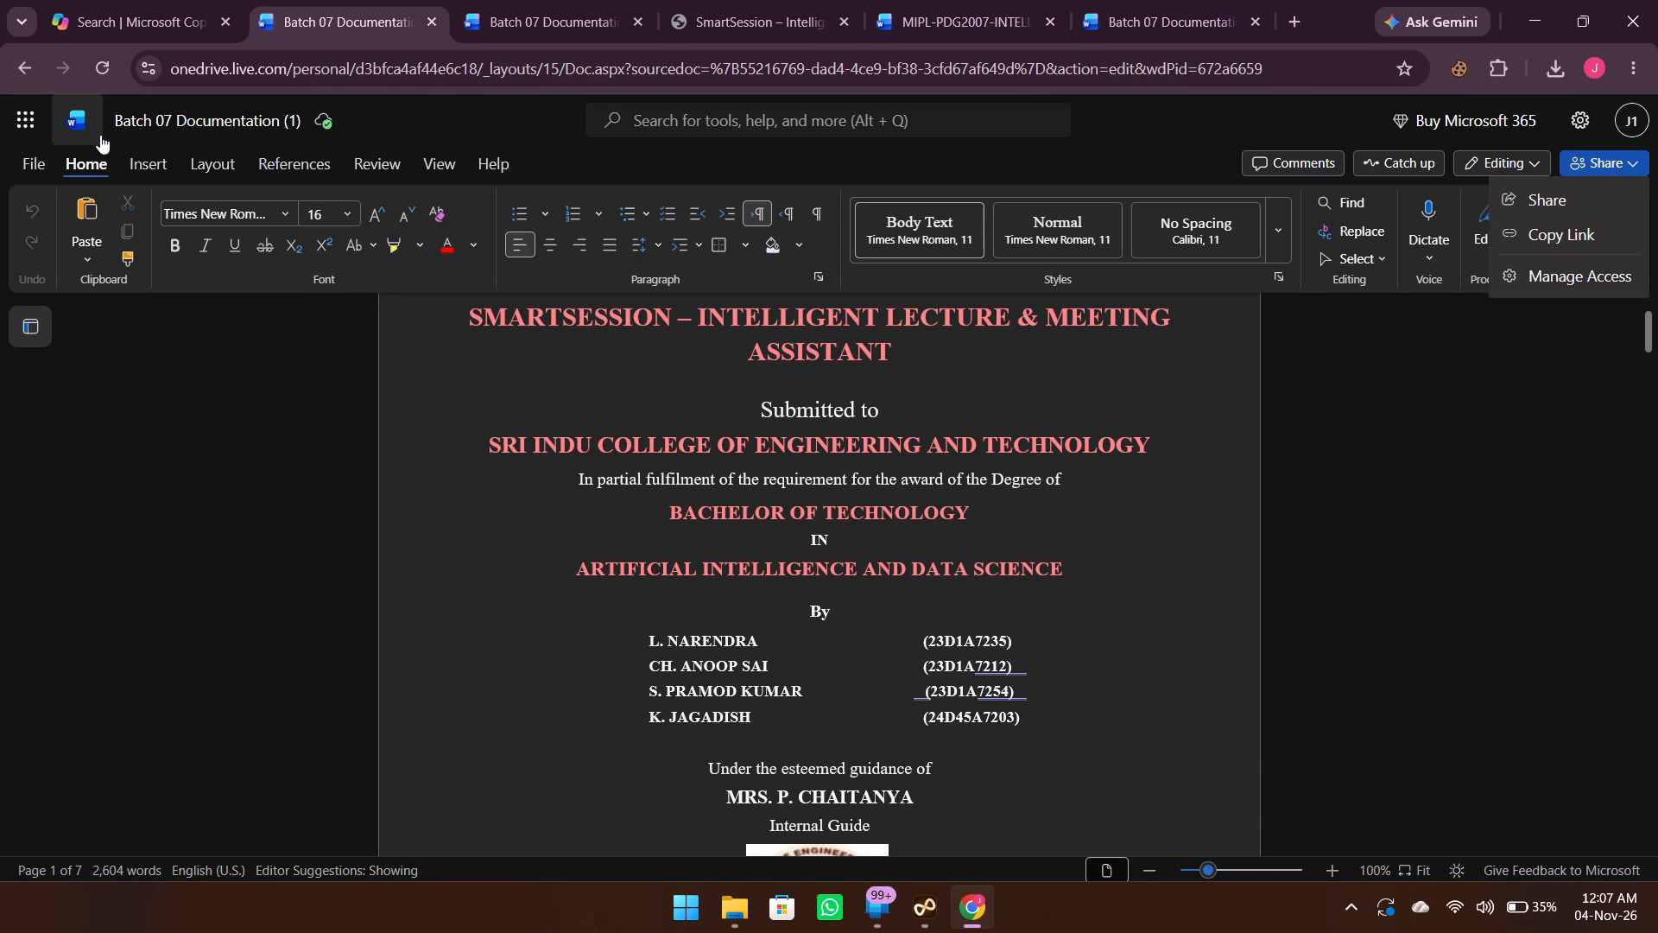
Examine the report's sharing options and link settings, and close the sharing dialog without changes.
{"action": "left_click", "coordinate": [50, 175]}
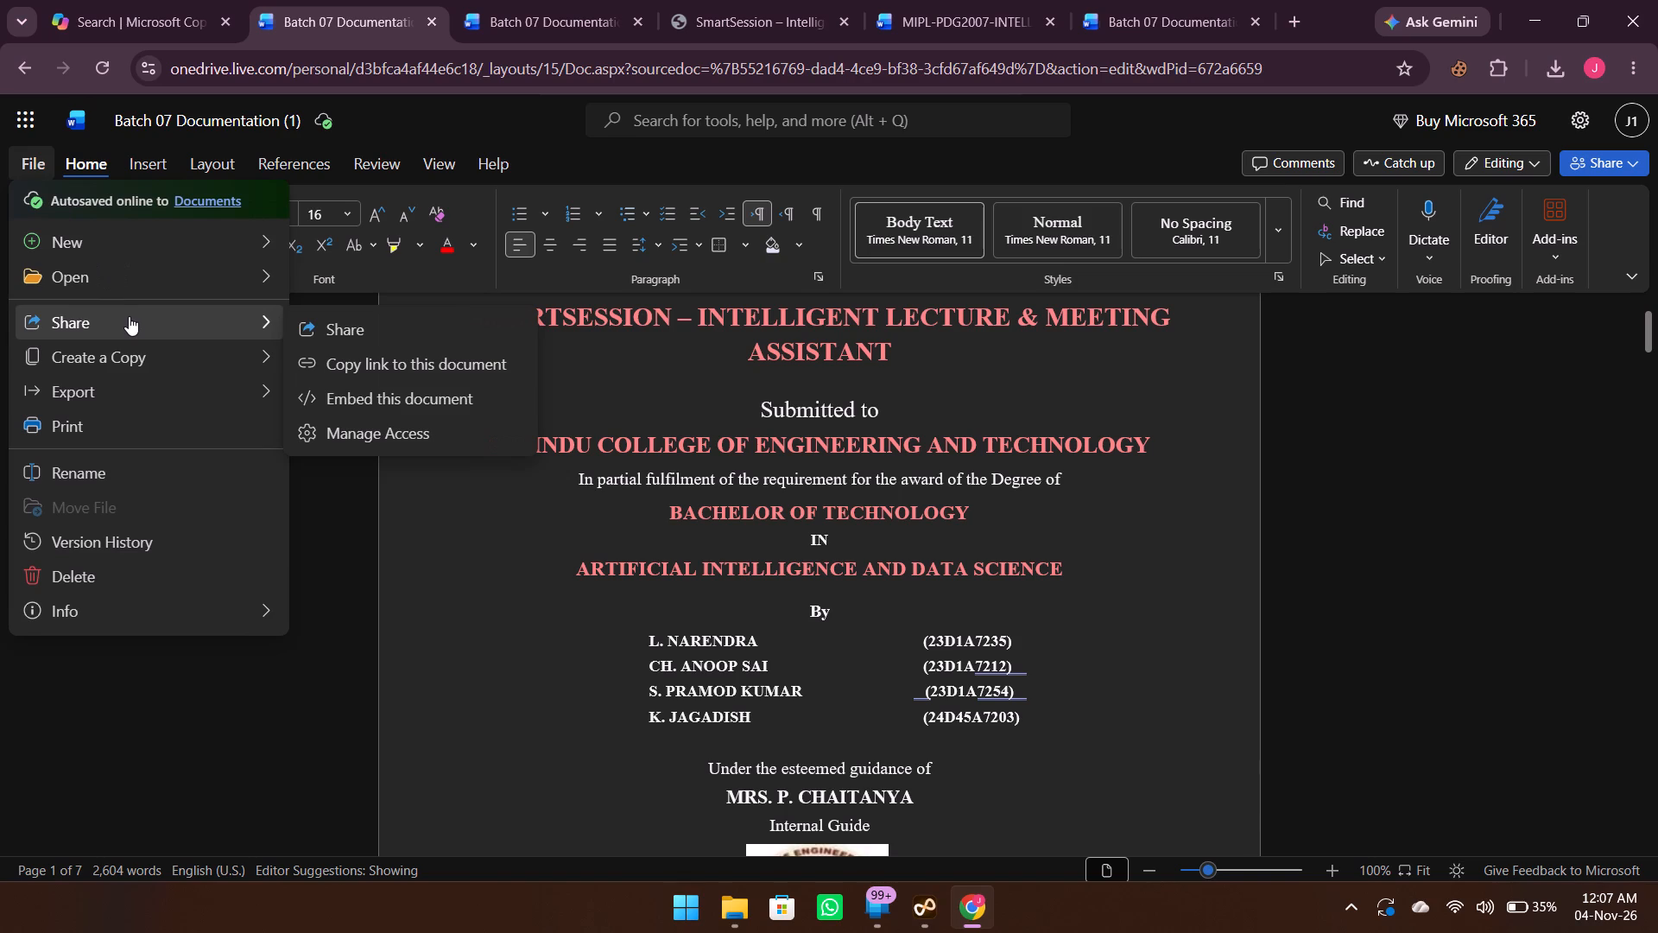
{"action": "left_click", "coordinate": [352, 329]}
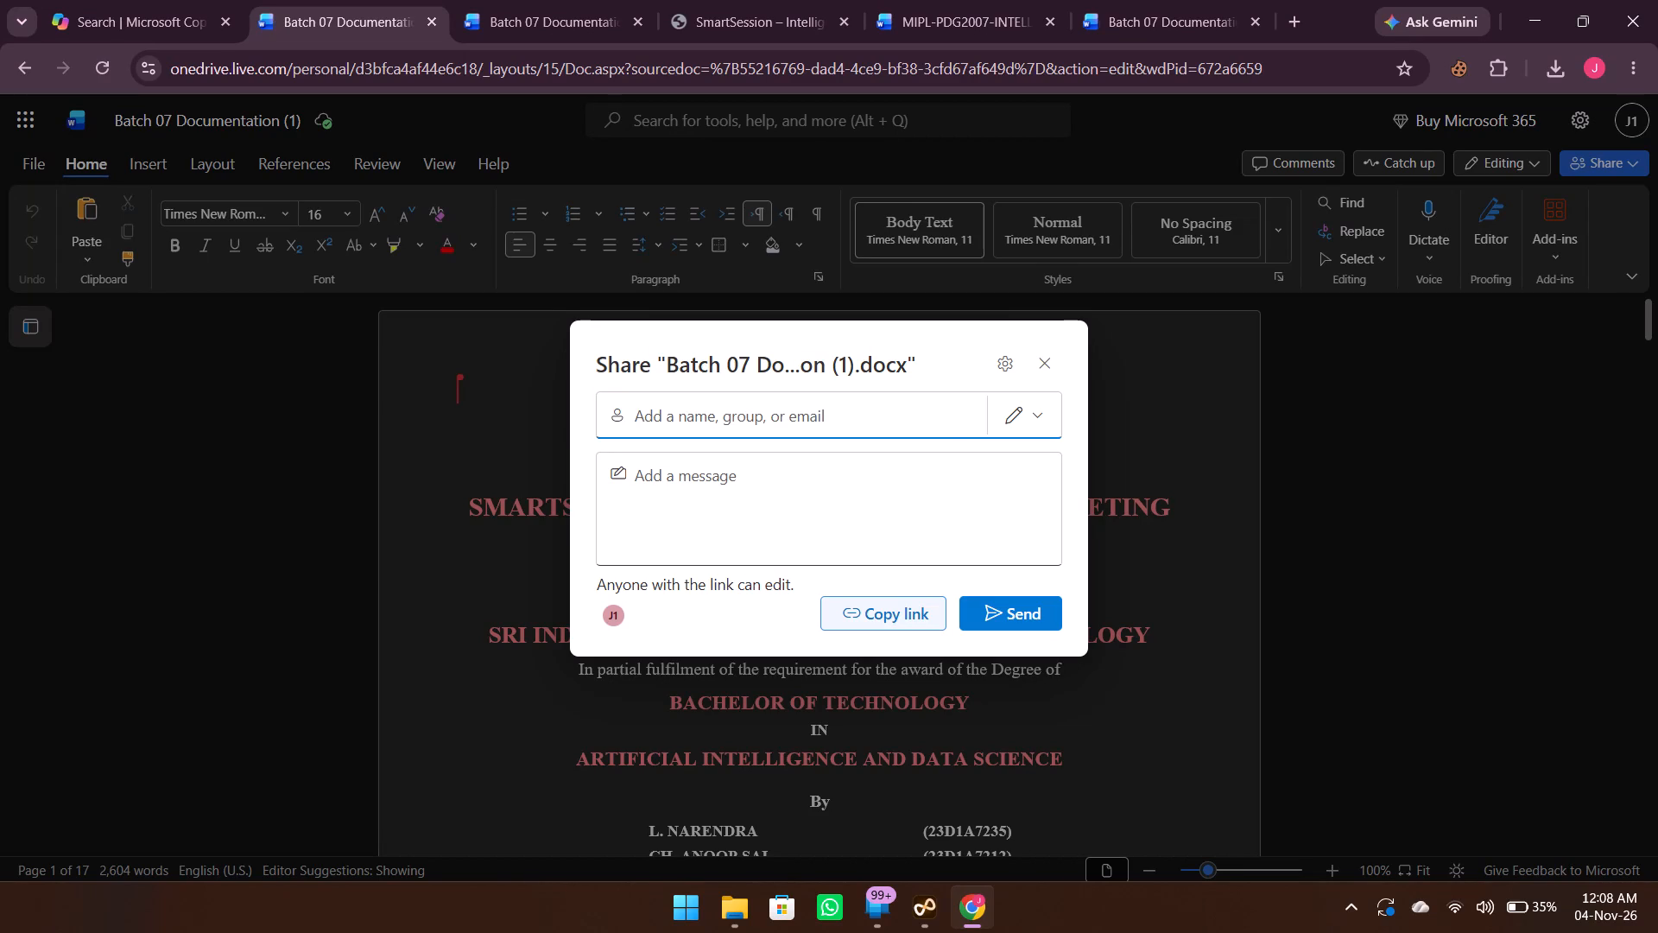
{"action": "left_click", "coordinate": [1009, 350]}
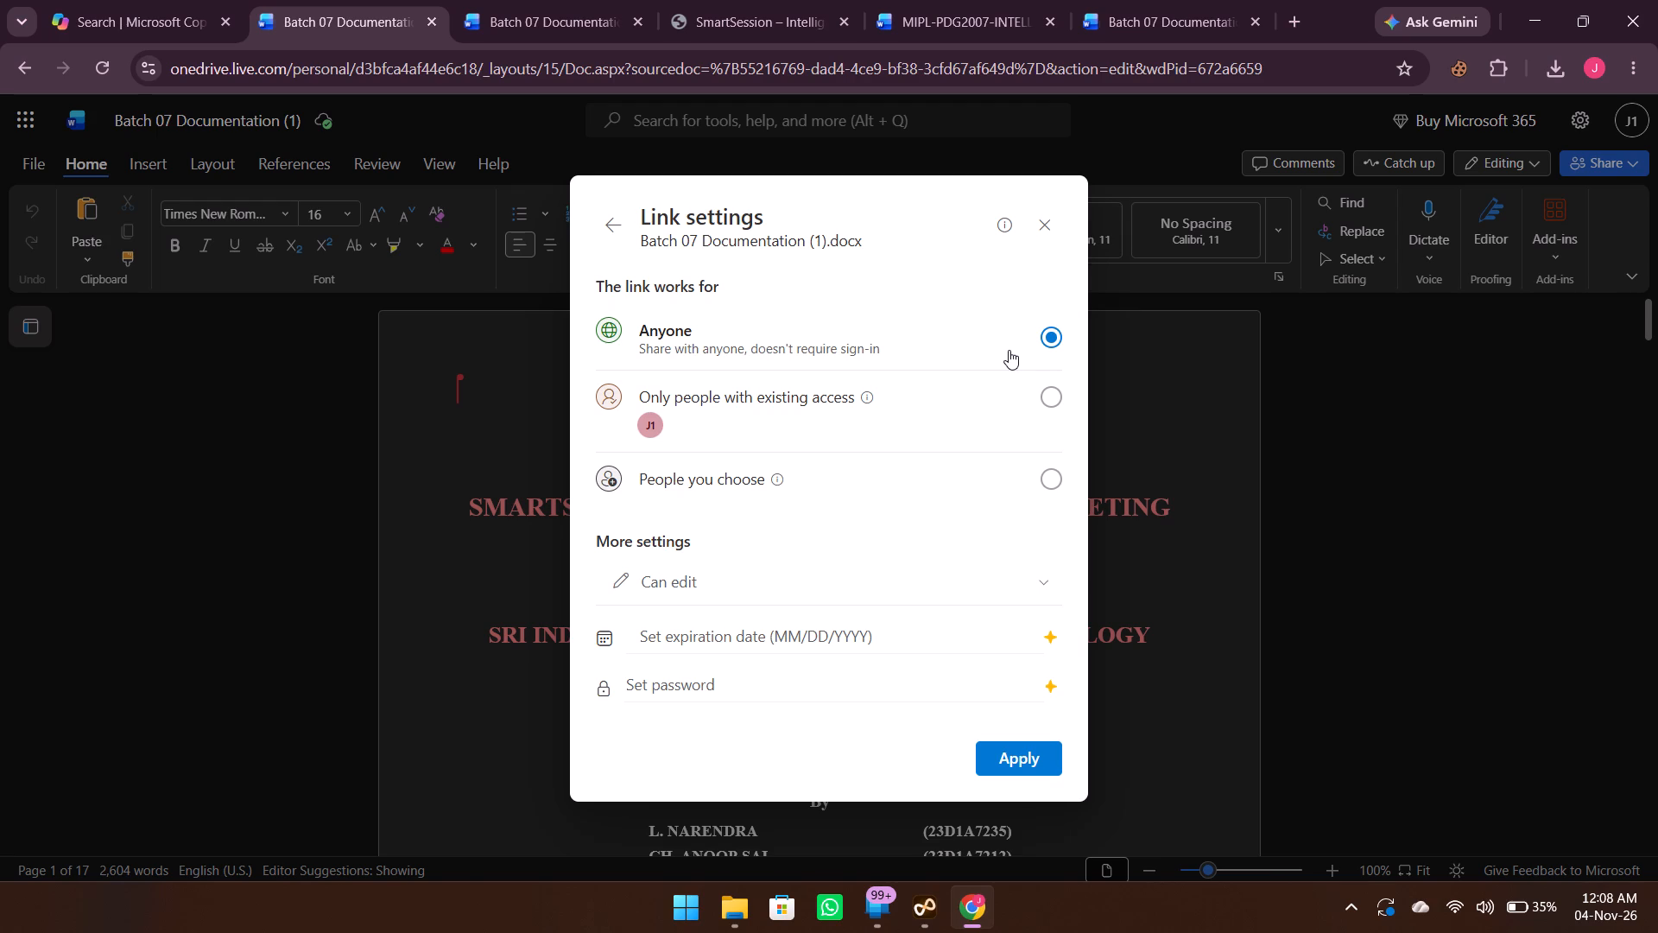
{"action": "left_click", "coordinate": [612, 219]}
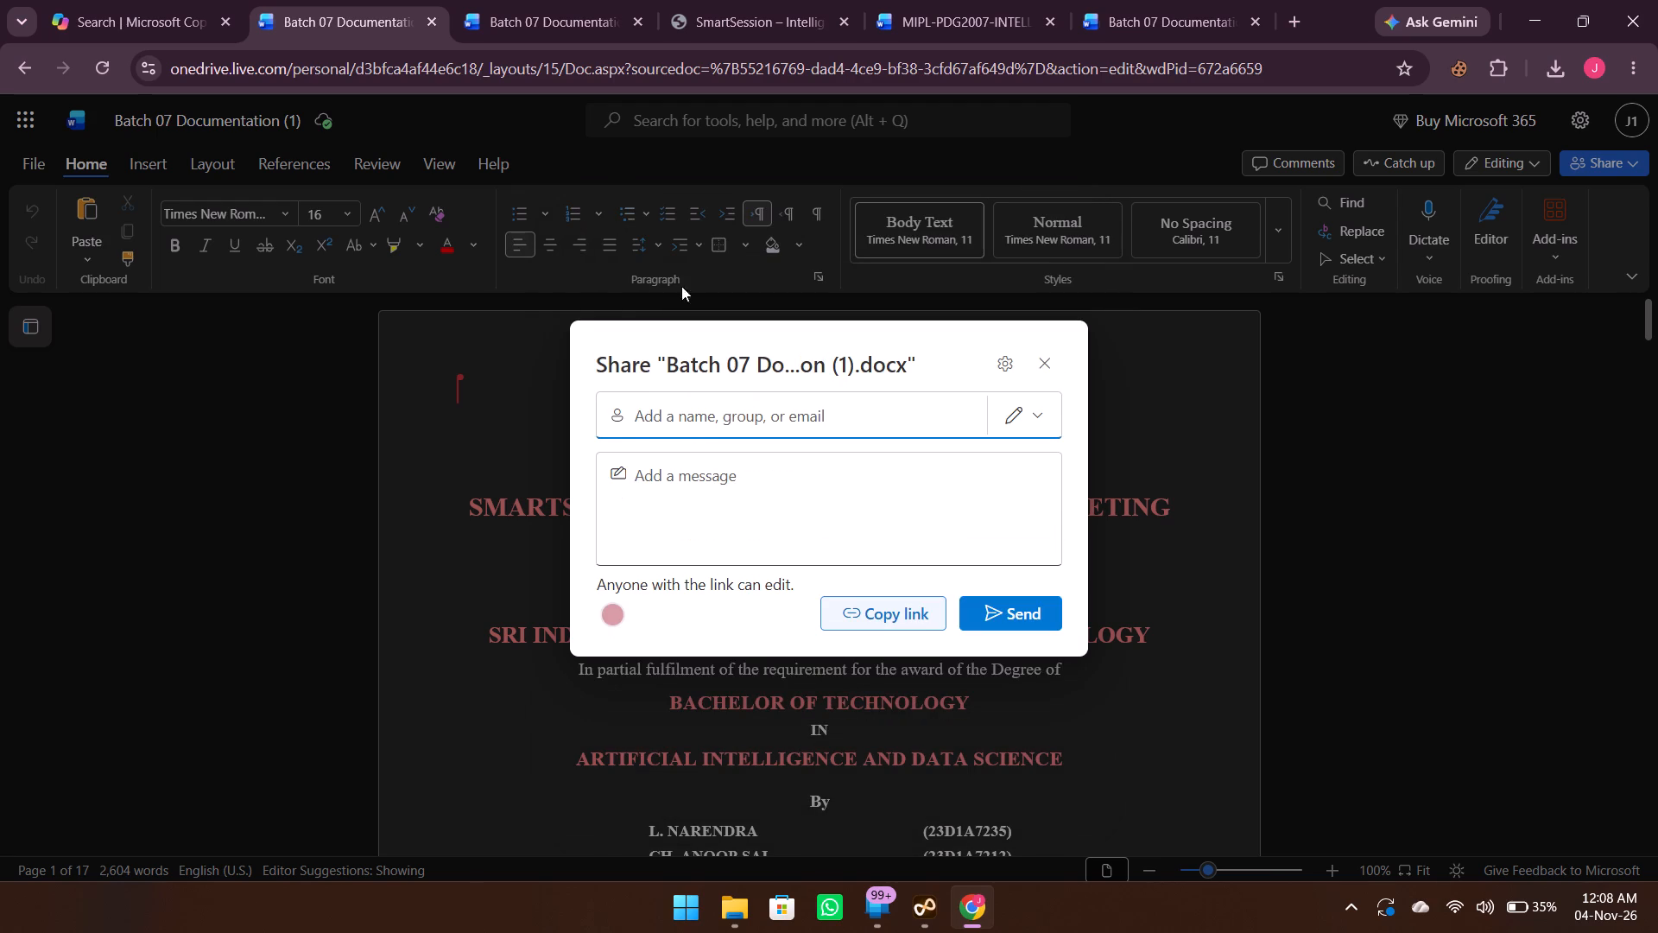
{"action": "left_click", "coordinate": [1035, 370]}
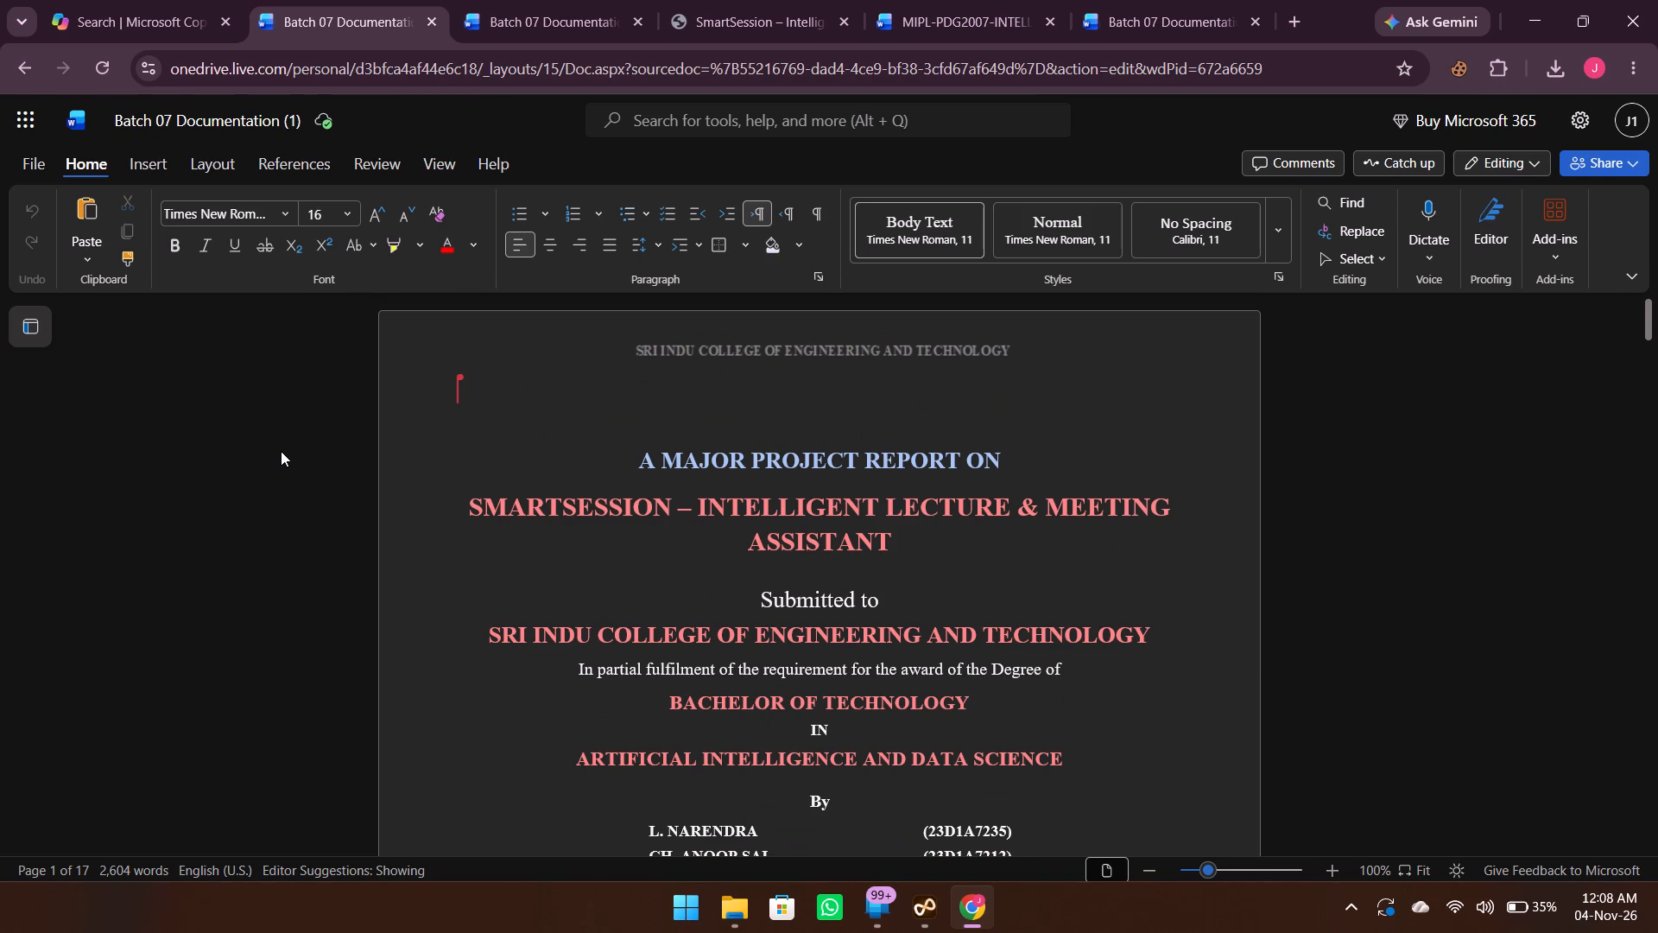
Rename the report file as Batch 06 Documentation (1).
{"action": "left_click", "coordinate": [225, 122]}
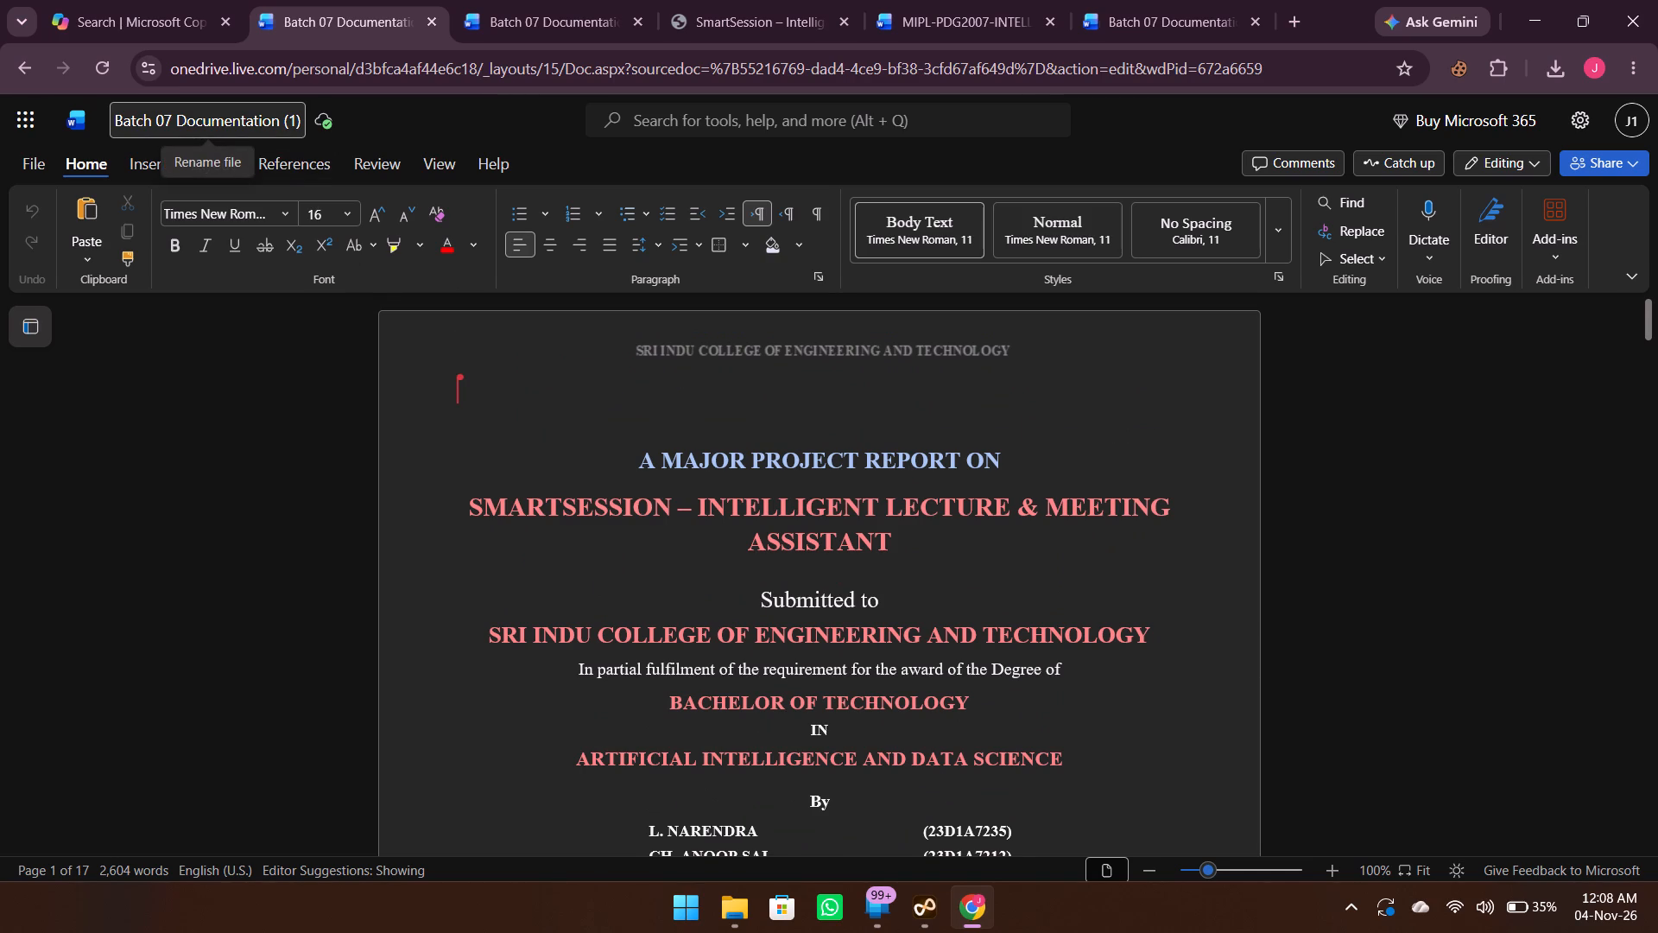
{"action": "left_click", "coordinate": [225, 122]}
{"action": "left_click", "coordinate": [217, 150]}
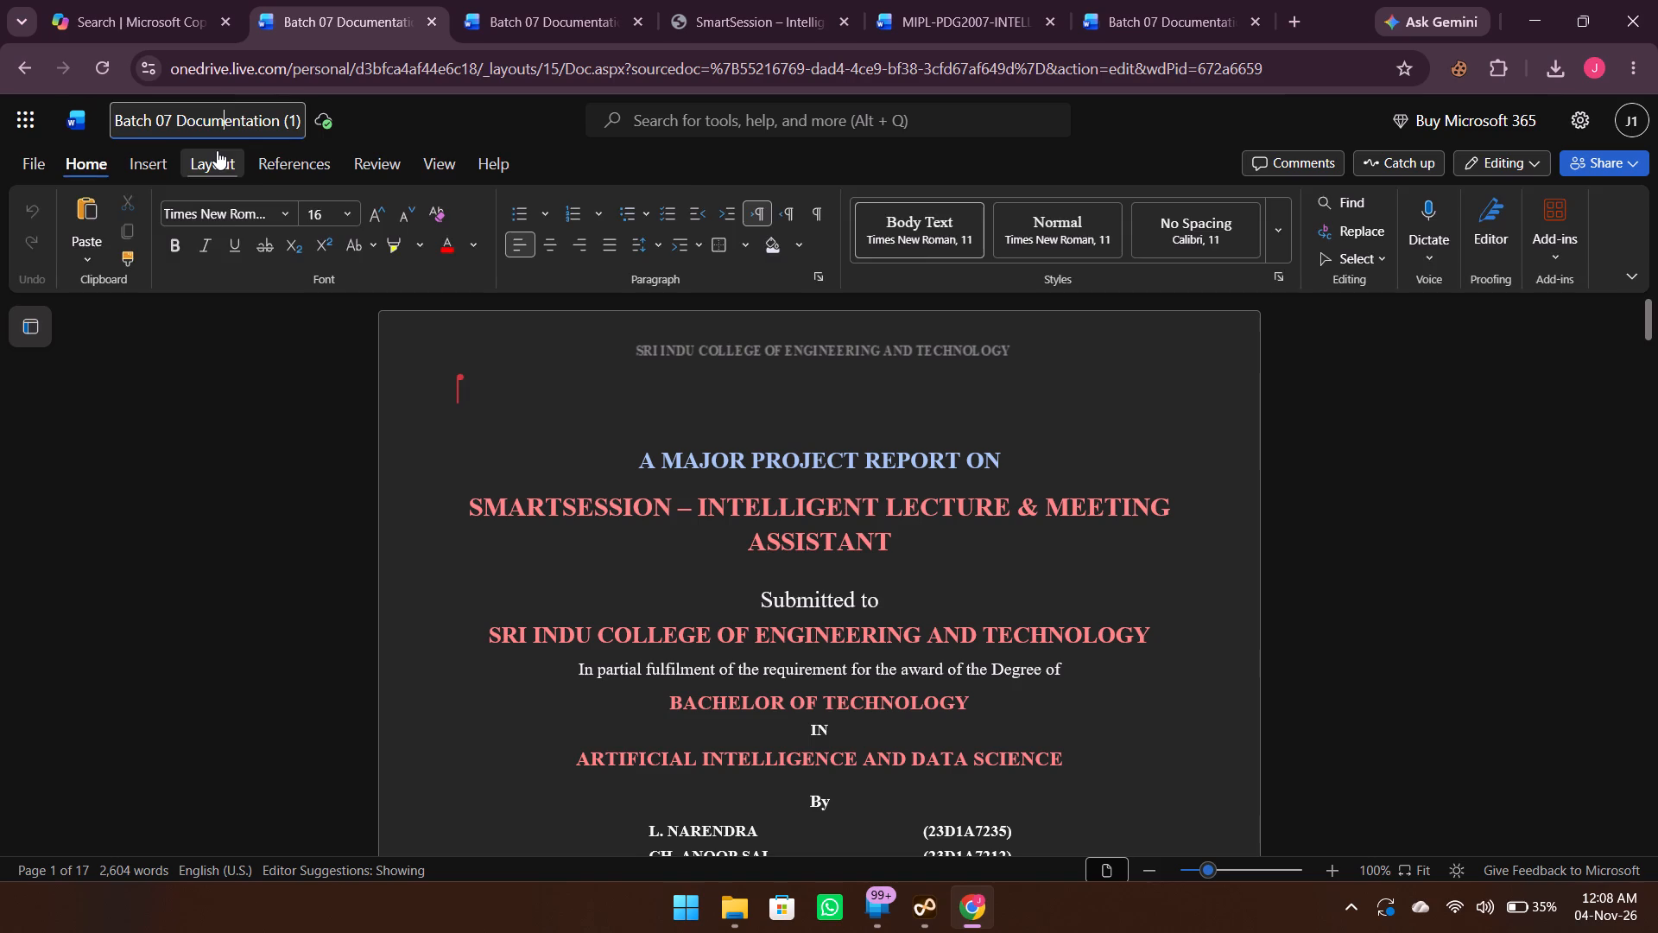
{"action": "left_click", "coordinate": [263, 97]}
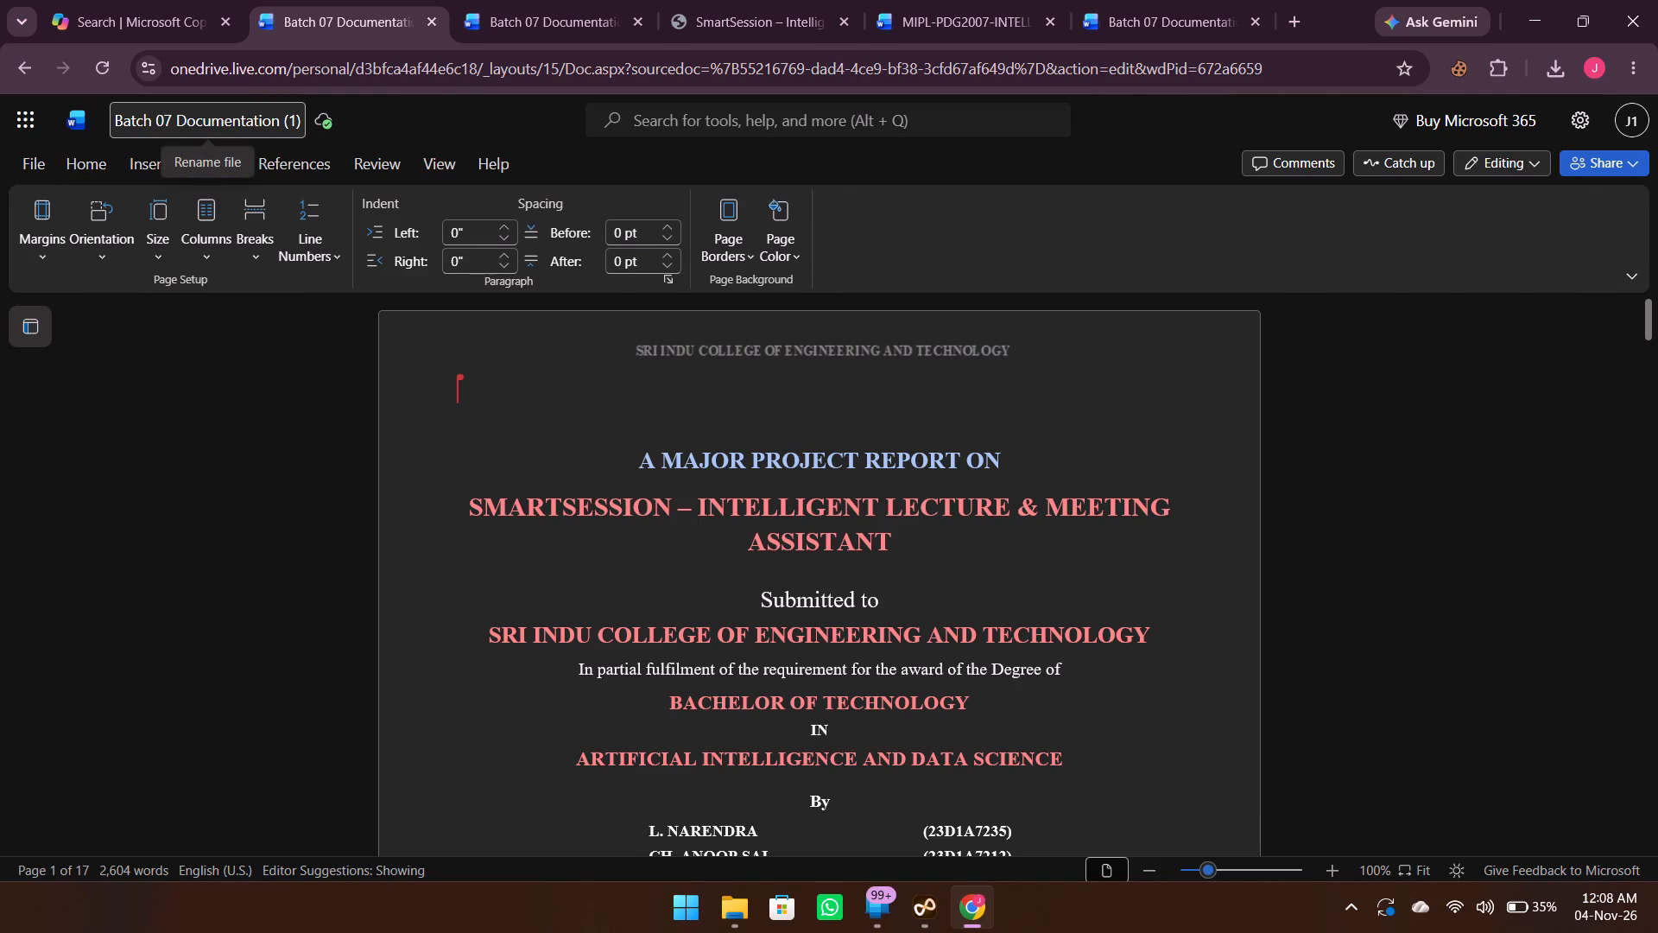
{"action": "left_click", "coordinate": [261, 112]}
{"action": "left_click", "coordinate": [183, 117]}
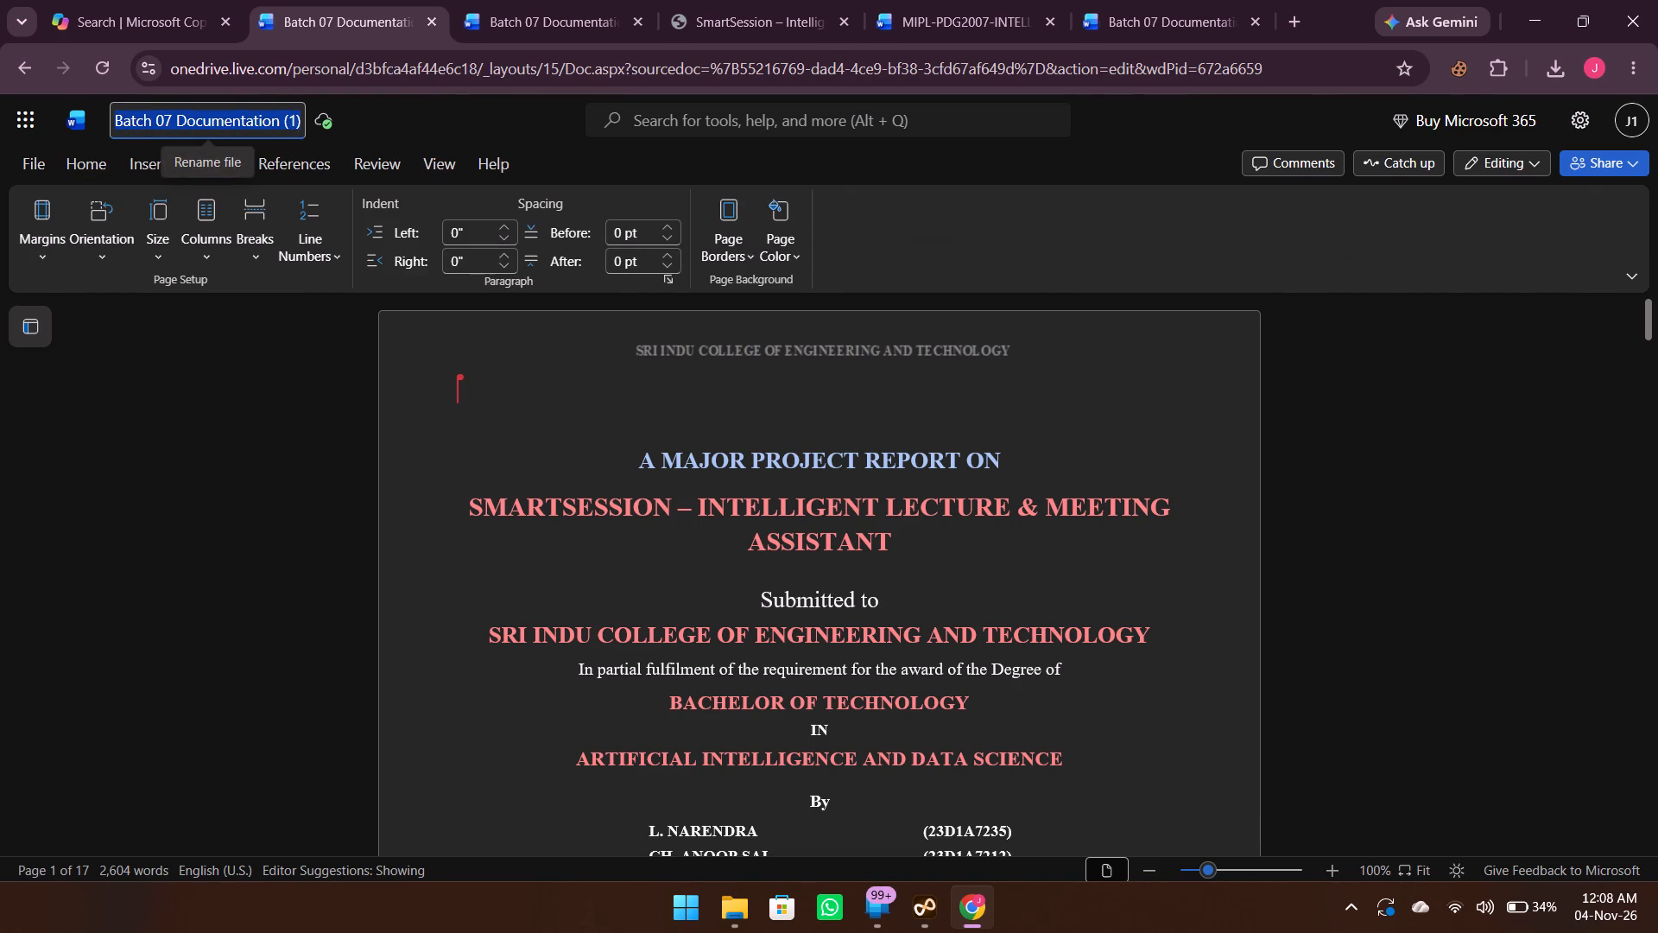
{"action": "key", "text": "Left"}
{"action": "key", "text": "Left"}
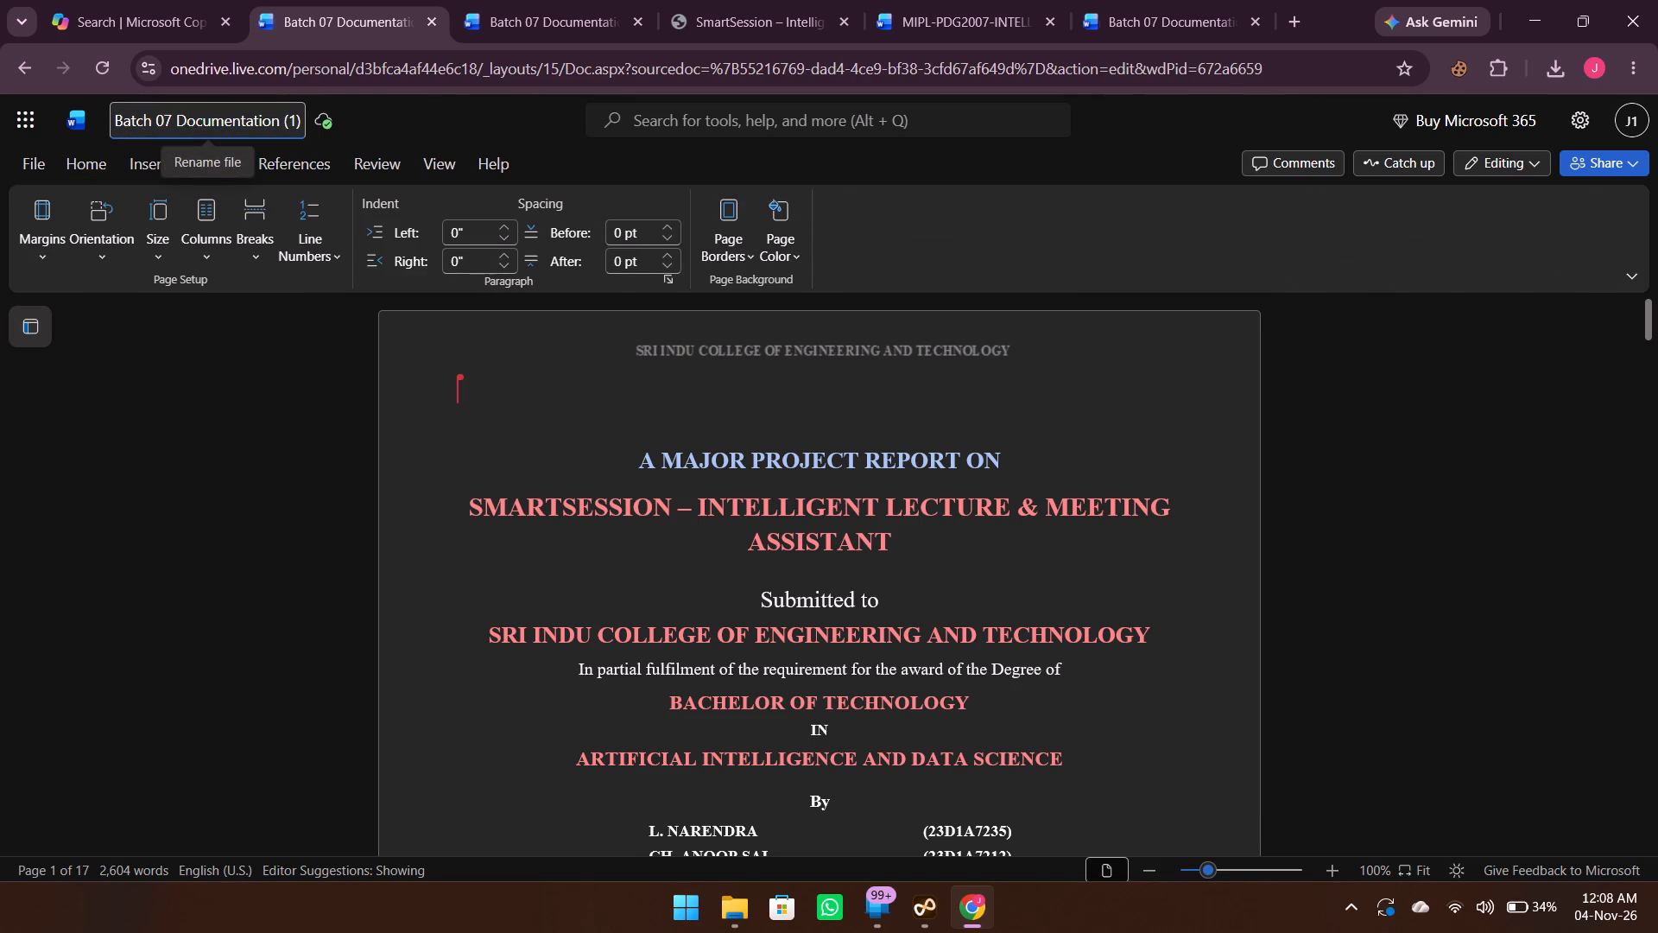
{"action": "key", "text": "BackSpace"}
{"action": "key", "text": "6"}
{"action": "left_click", "coordinate": [318, 122]}
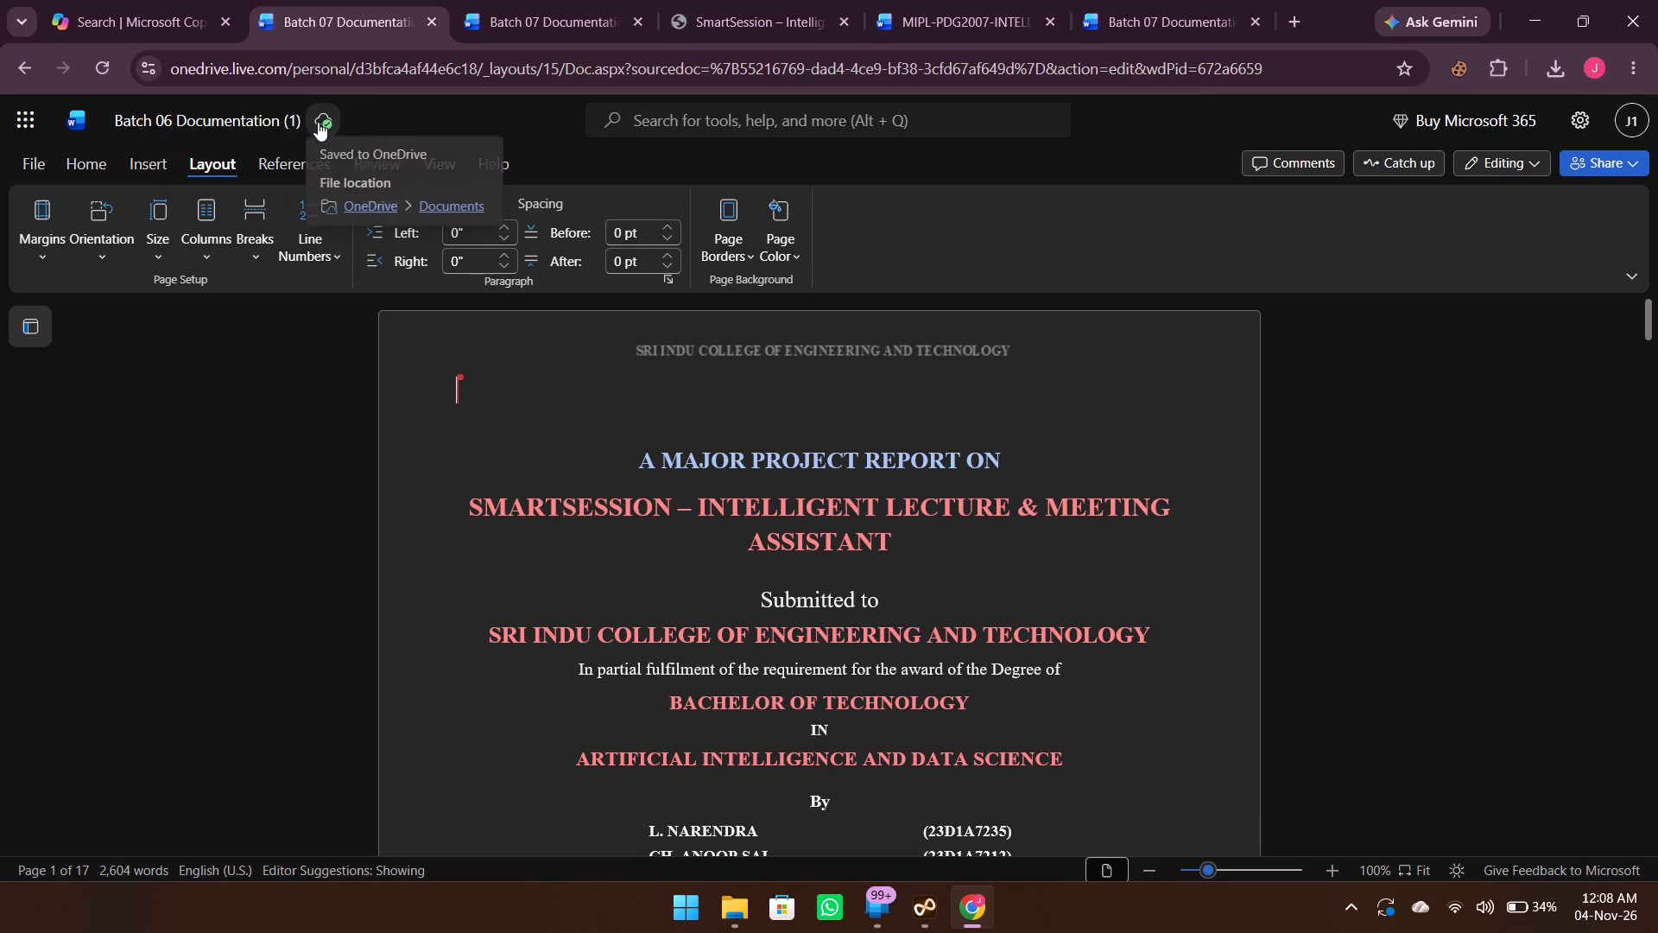
Open the report's OneDrive location and download Batch 06 Documentation (1).docx from My files.
{"action": "left_click", "coordinate": [364, 207]}
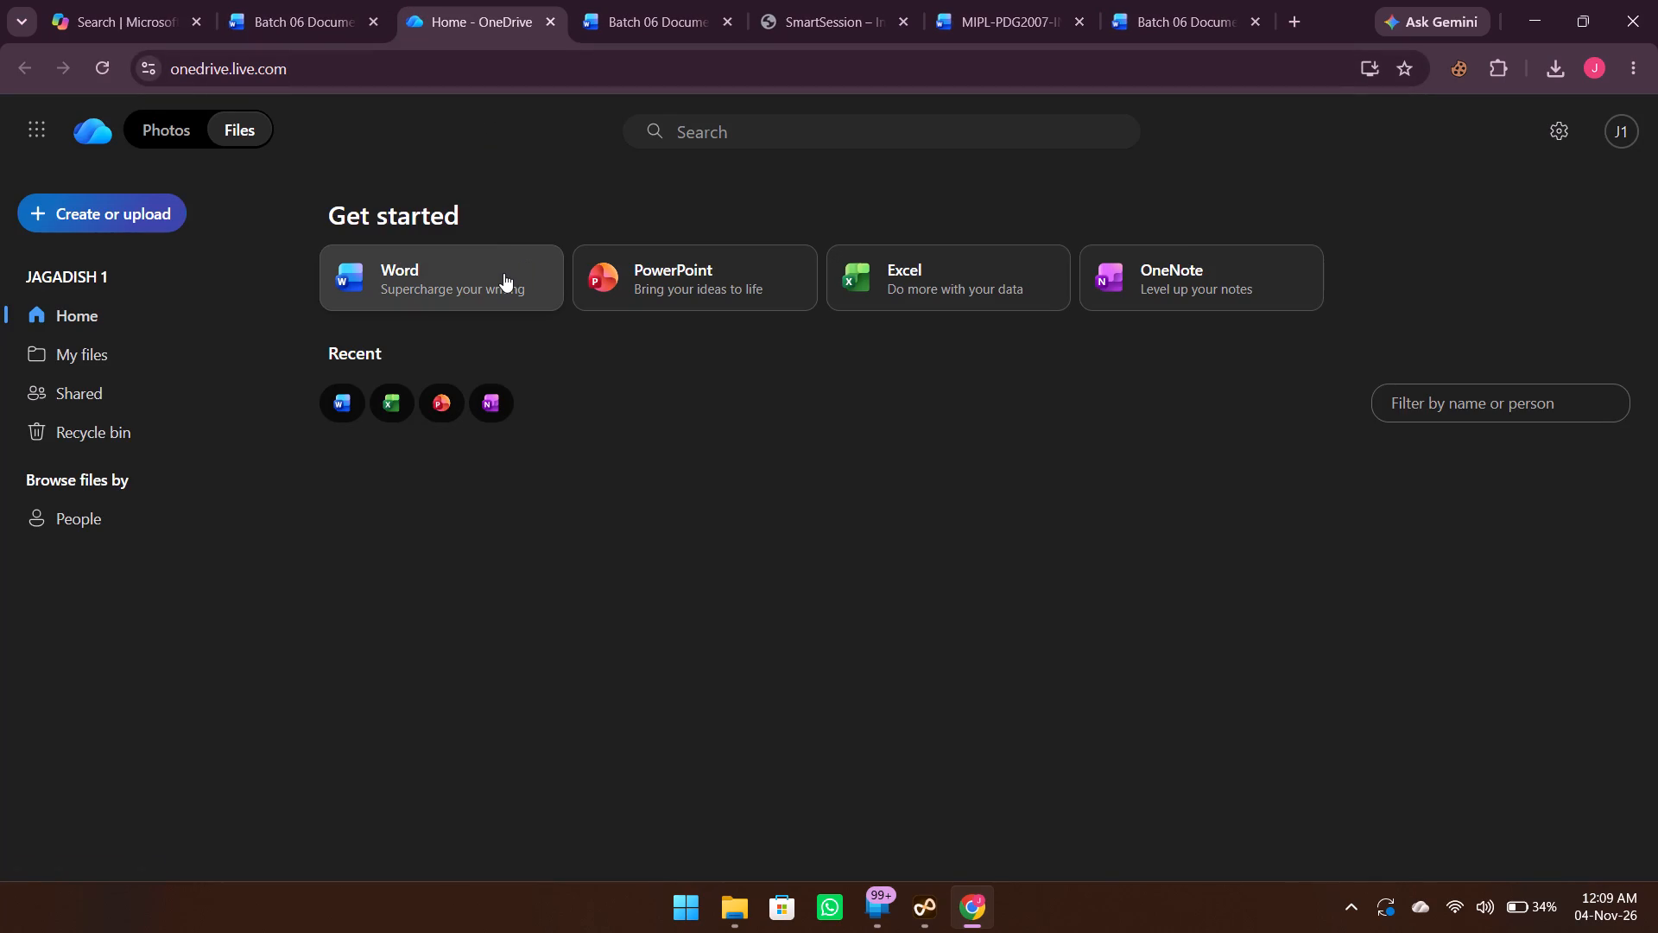
{"action": "left_click", "coordinate": [538, 342]}
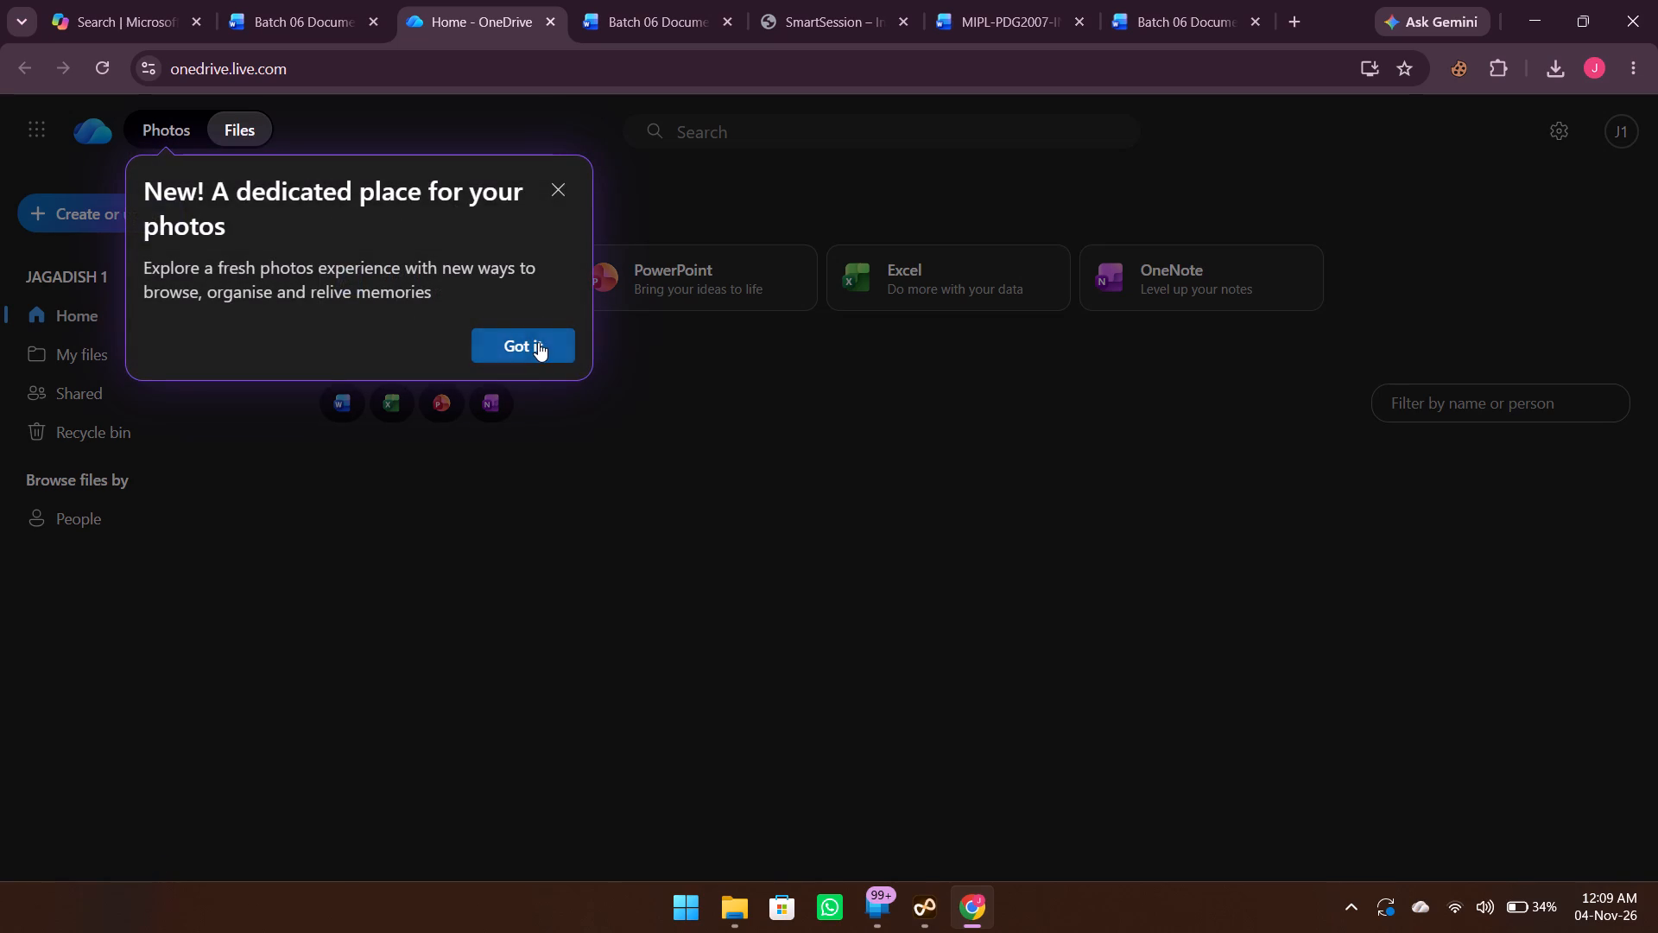
{"action": "left_click", "coordinate": [115, 346]}
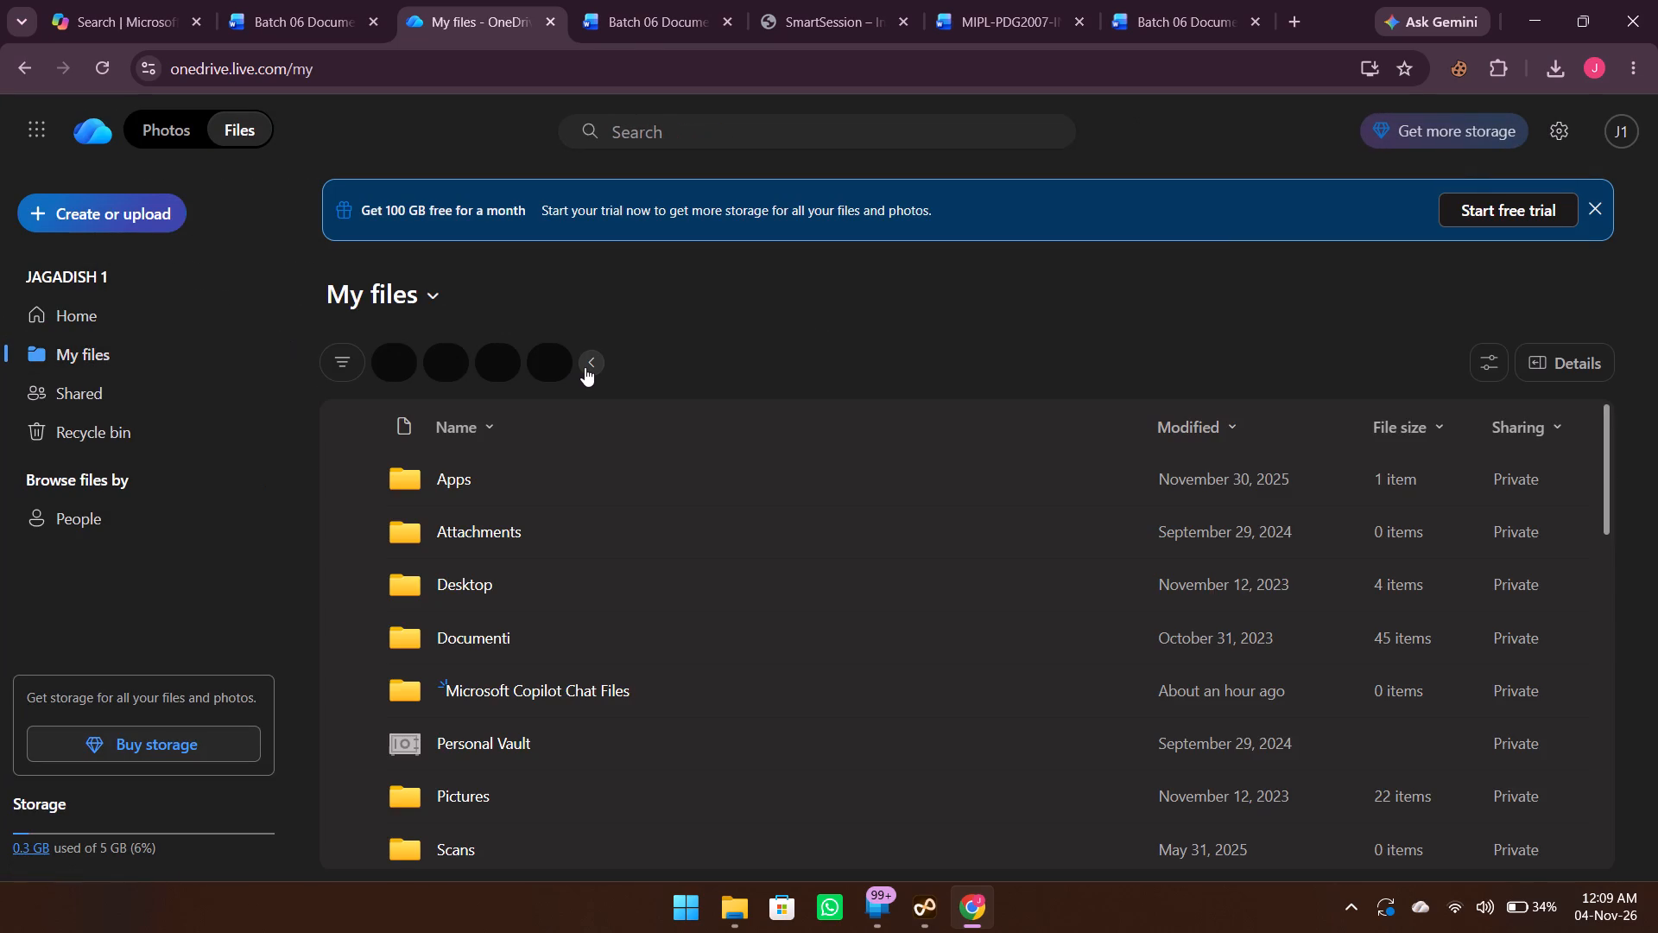
{"action": "scroll", "coordinate": [716, 537], "scroll_direction": "down", "scroll_amount": 3}
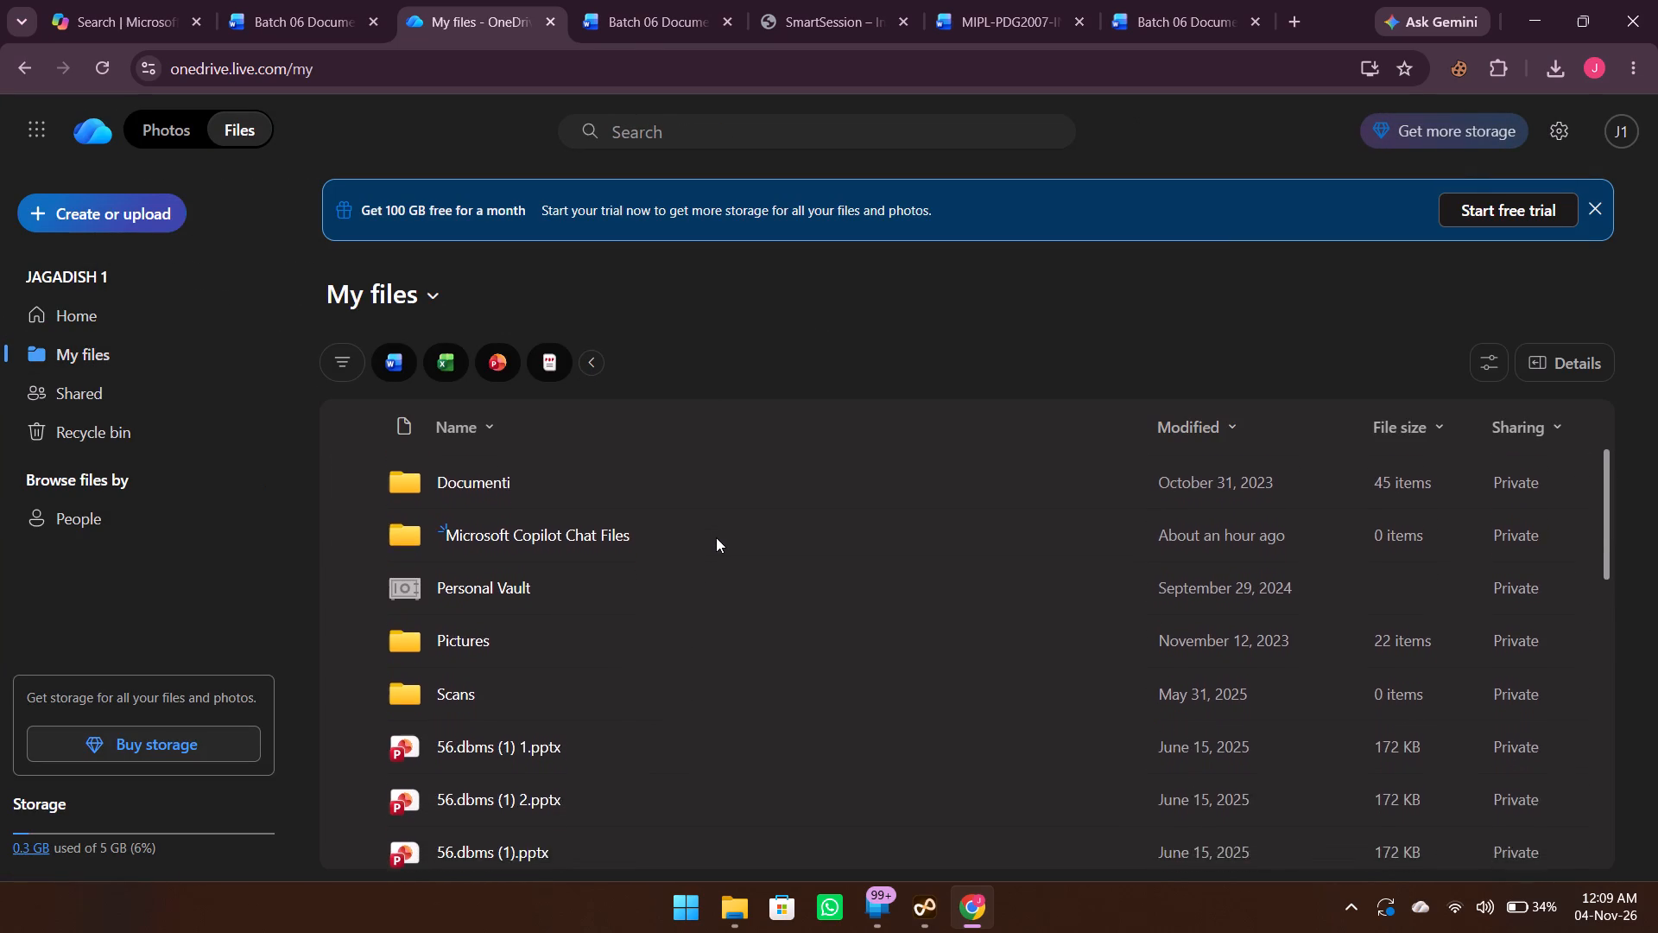
{"action": "scroll", "coordinate": [716, 537], "scroll_direction": "down", "scroll_amount": 4}
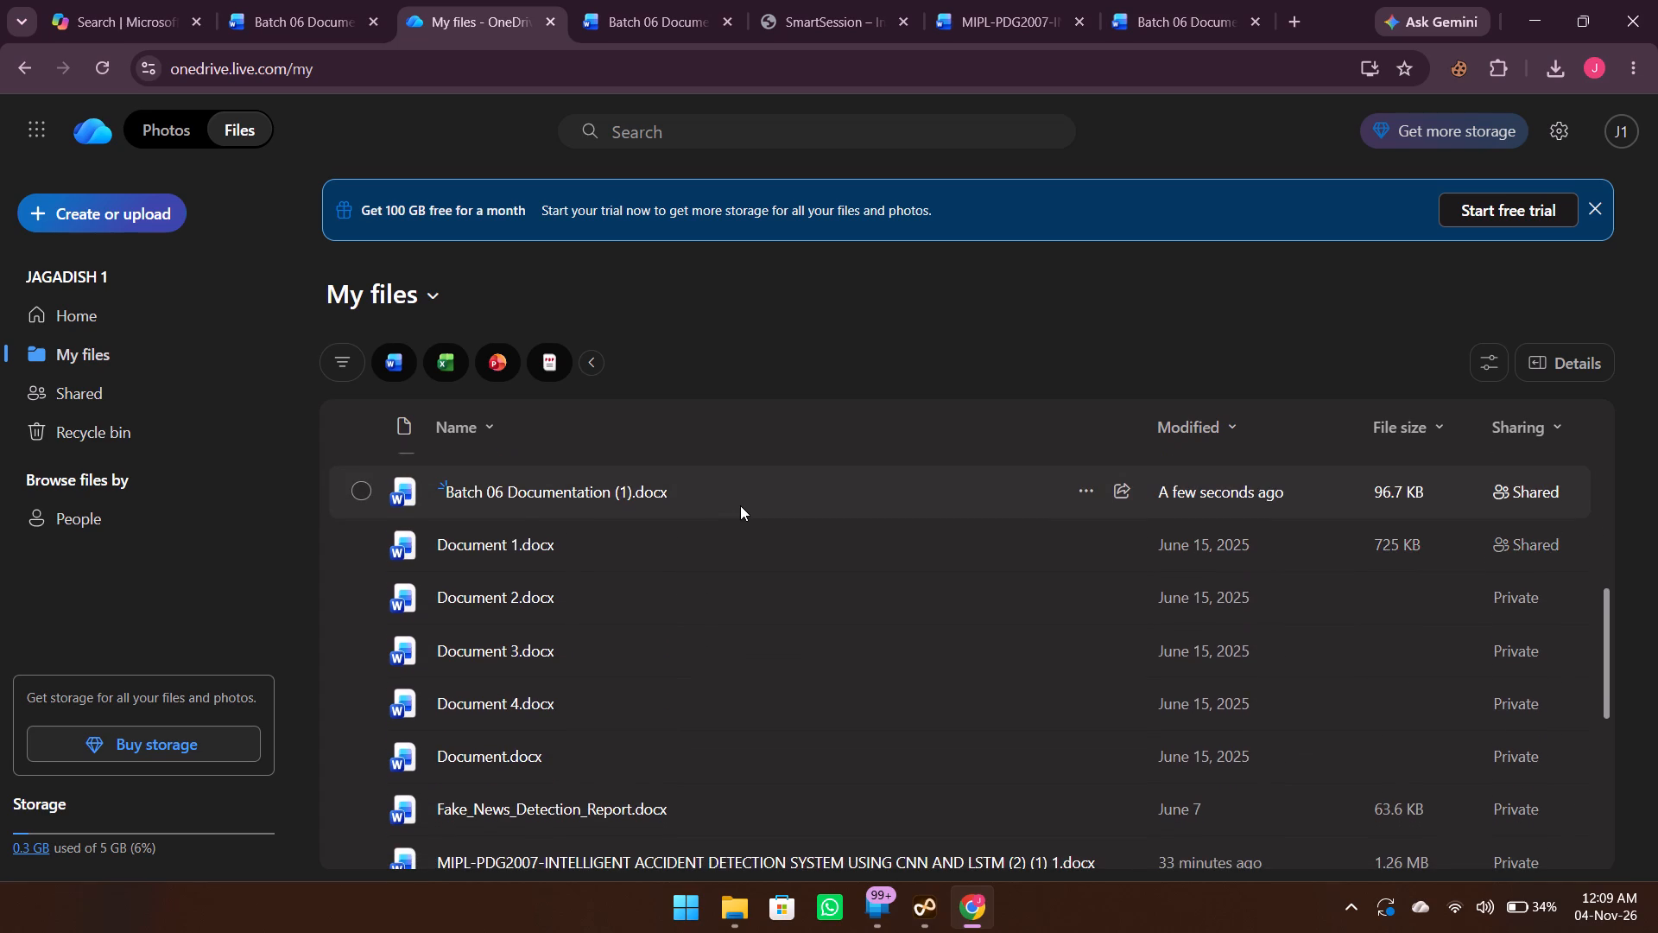
{"action": "left_click", "coordinate": [1086, 485]}
{"action": "left_click", "coordinate": [1171, 551]}
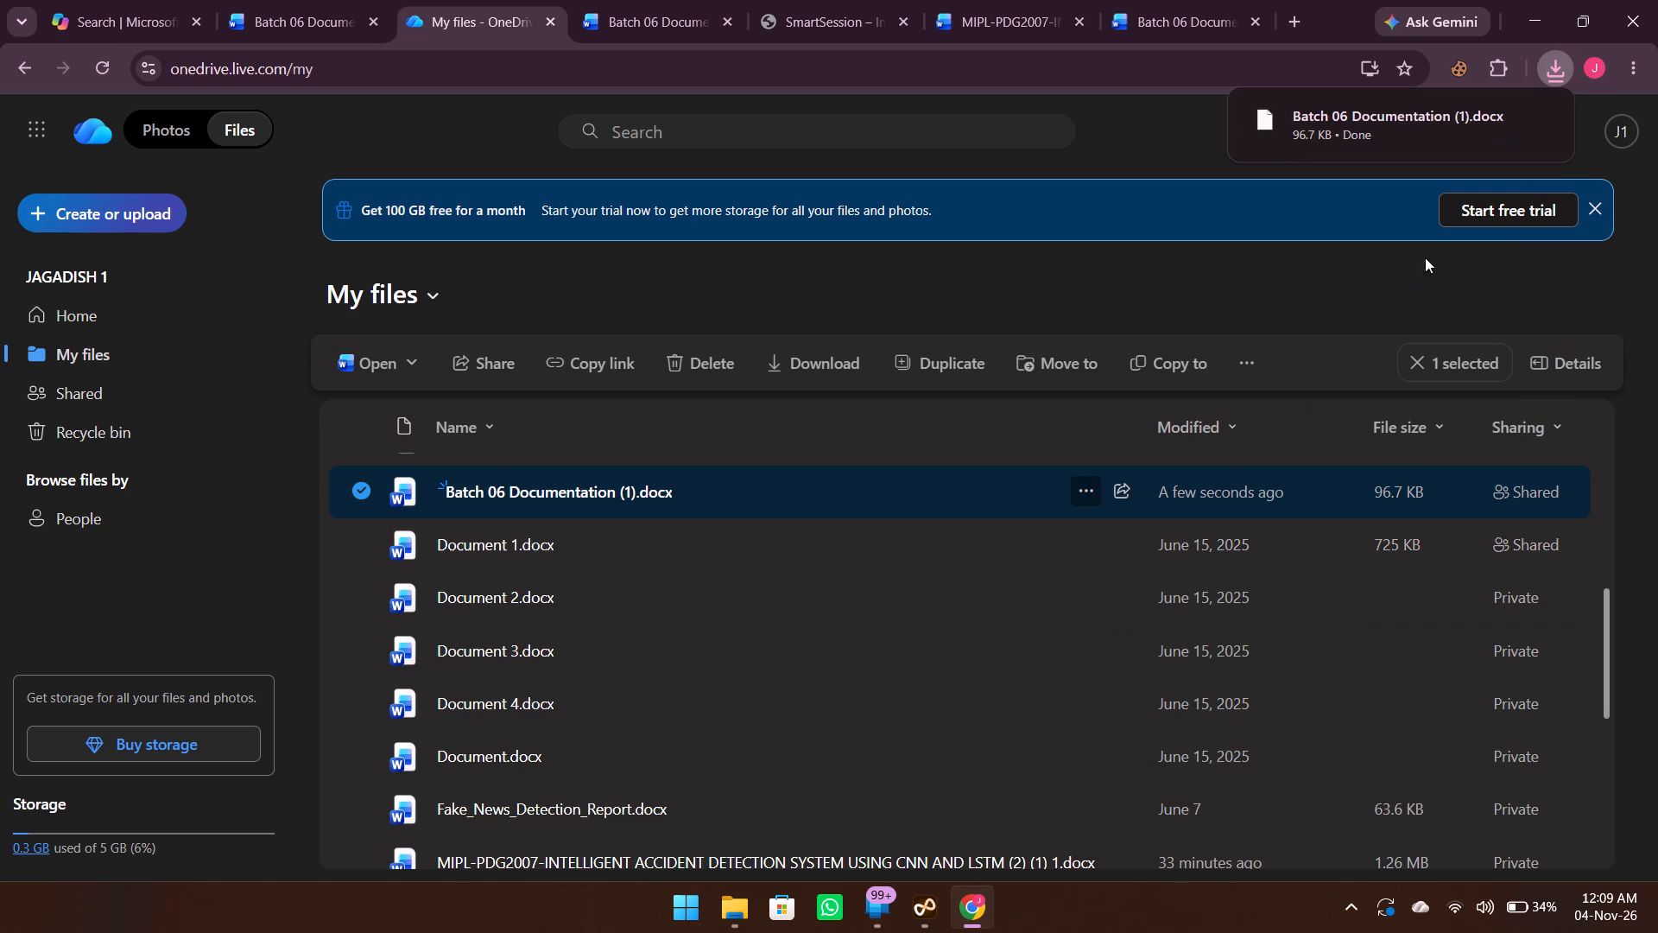
Search the web for "word to pdf" in a new tab and open iLovePDF's Word to PDF converter.
{"action": "left_click", "coordinate": [1294, 16]}
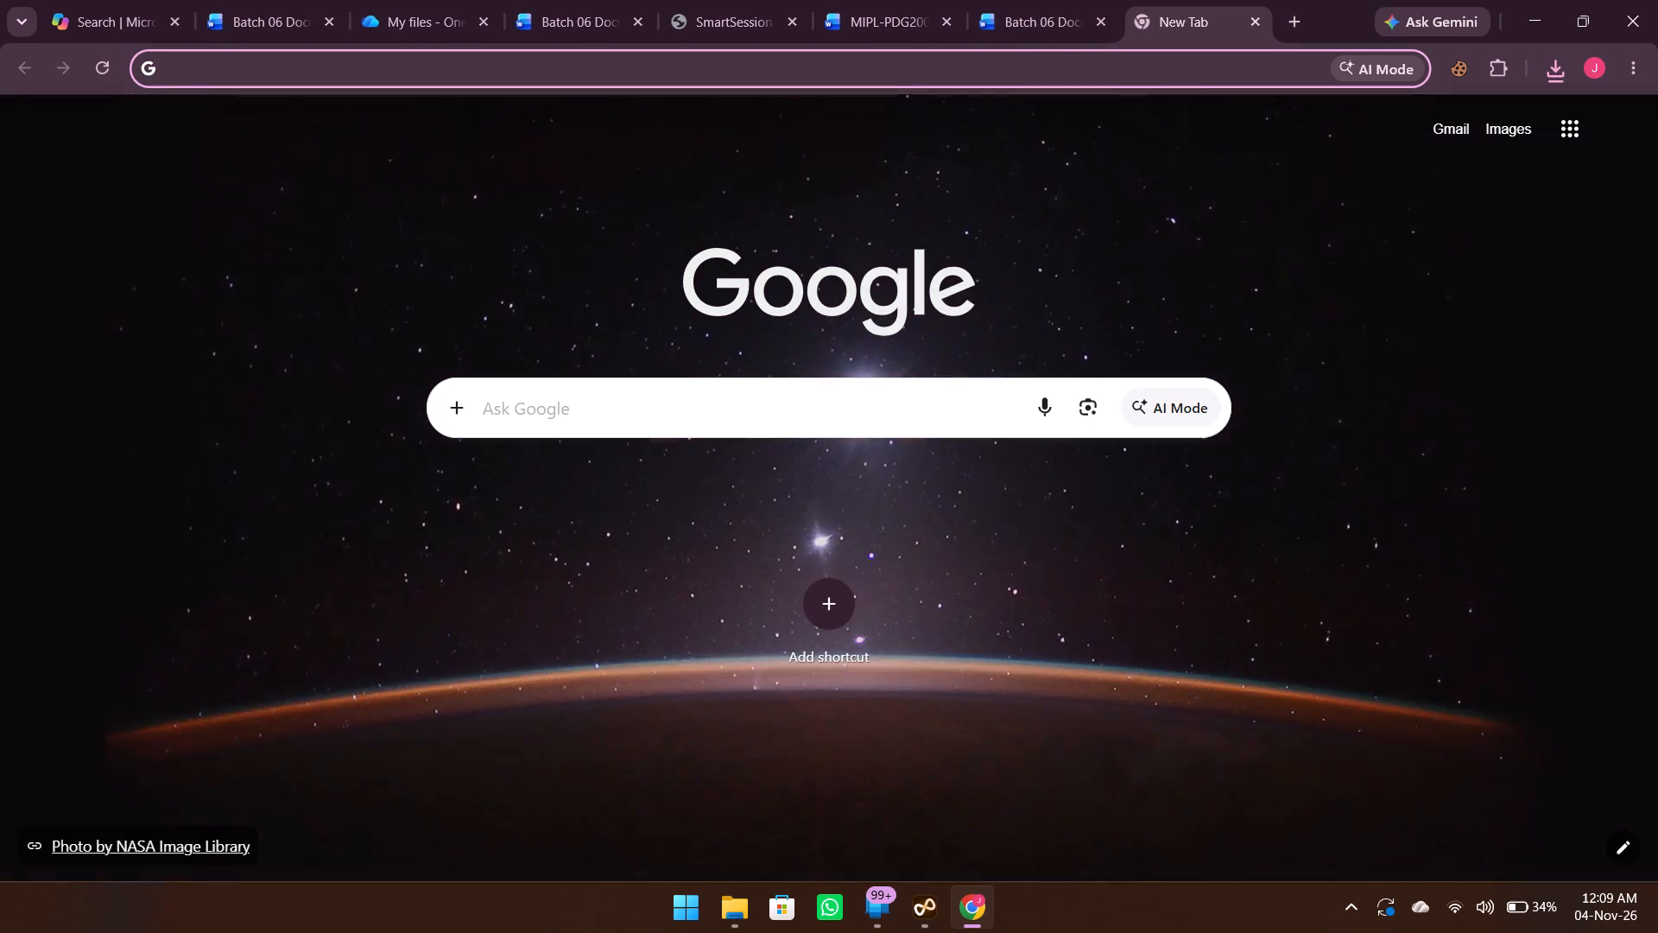
{"action": "type", "text": "word to"}
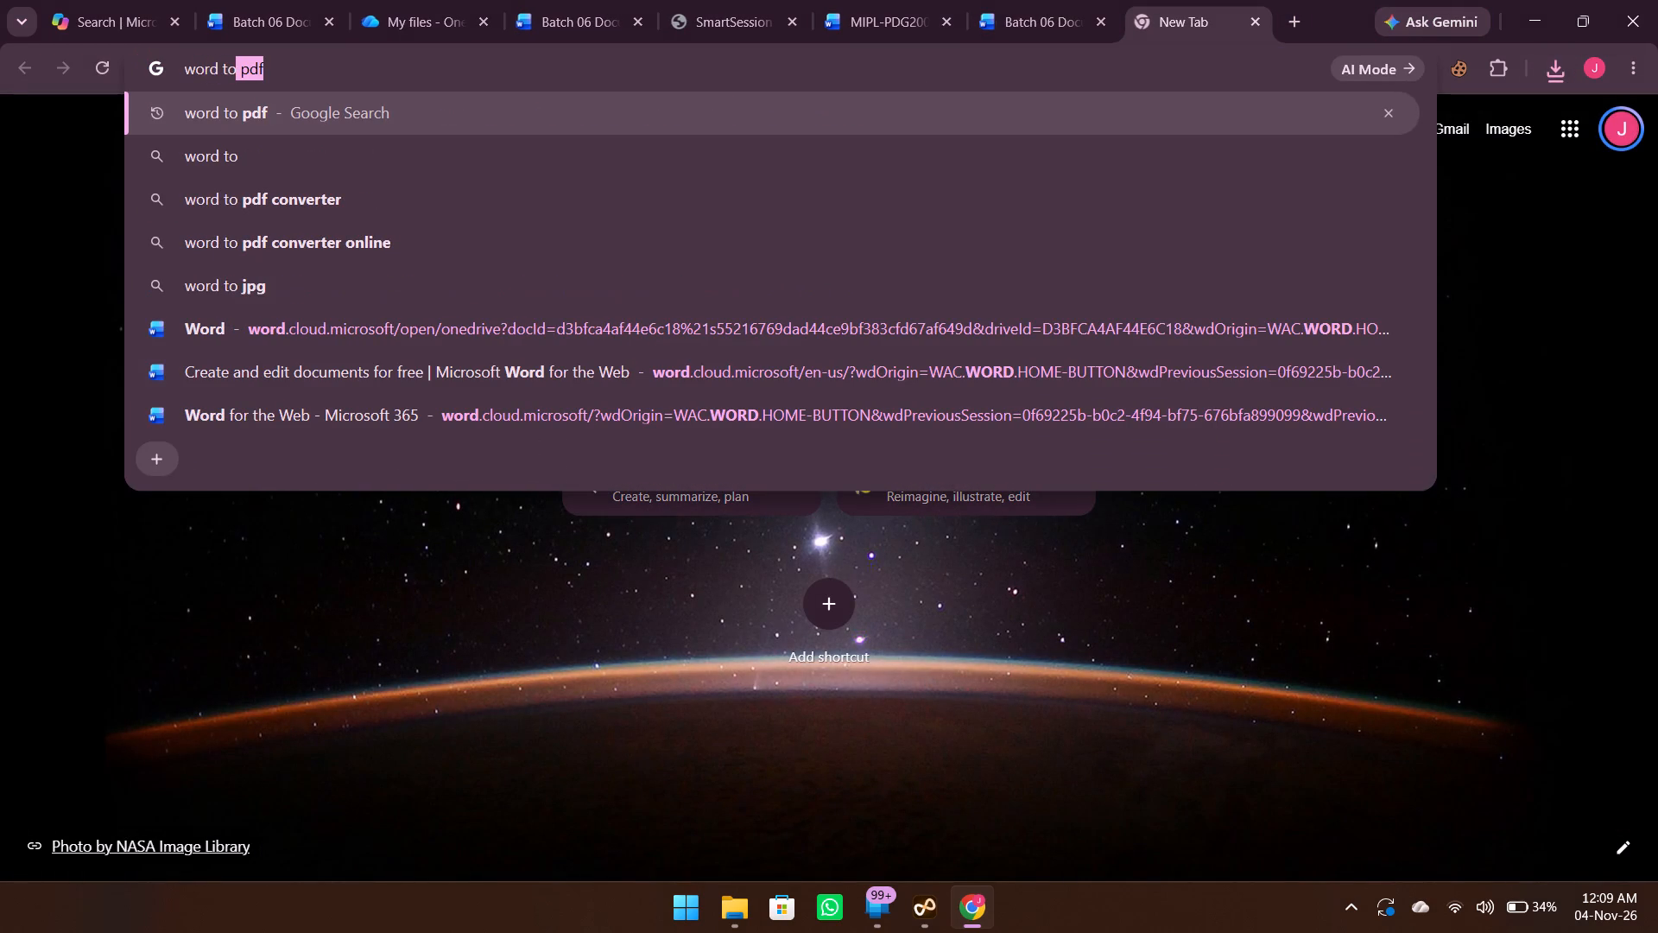
{"action": "key", "text": "Return"}
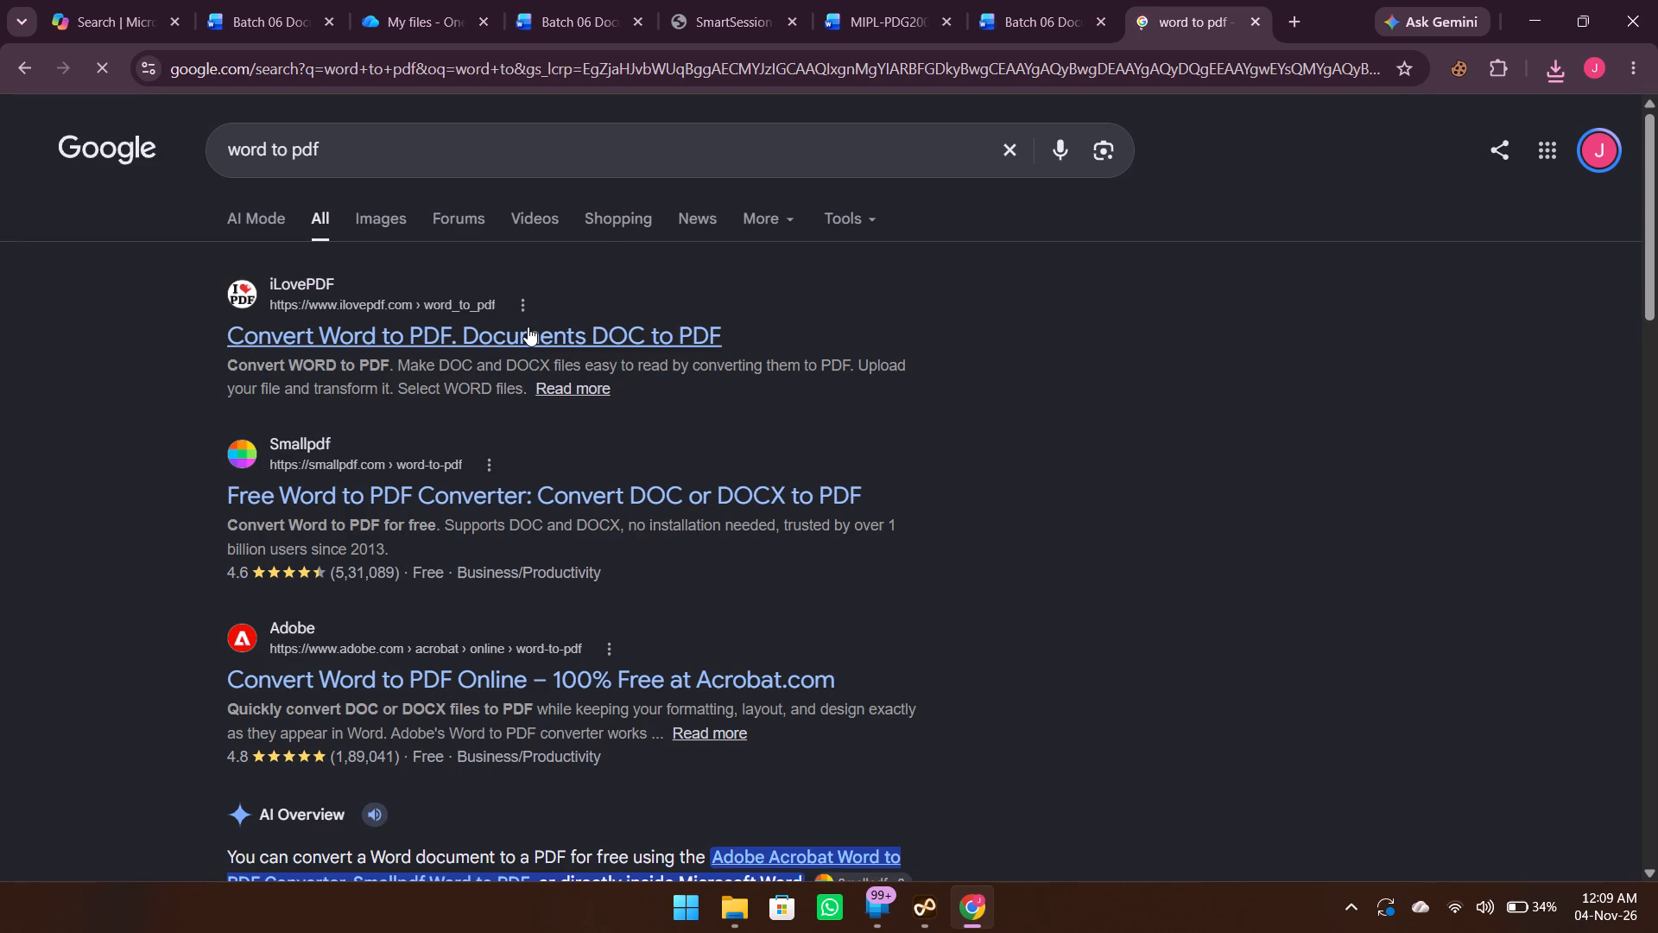
{"action": "left_click", "coordinate": [528, 327]}
Convert Batch 06 Documentation (1).docx from the Downloads folder to PDF and download the converted file.
{"action": "left_click", "coordinate": [818, 366]}
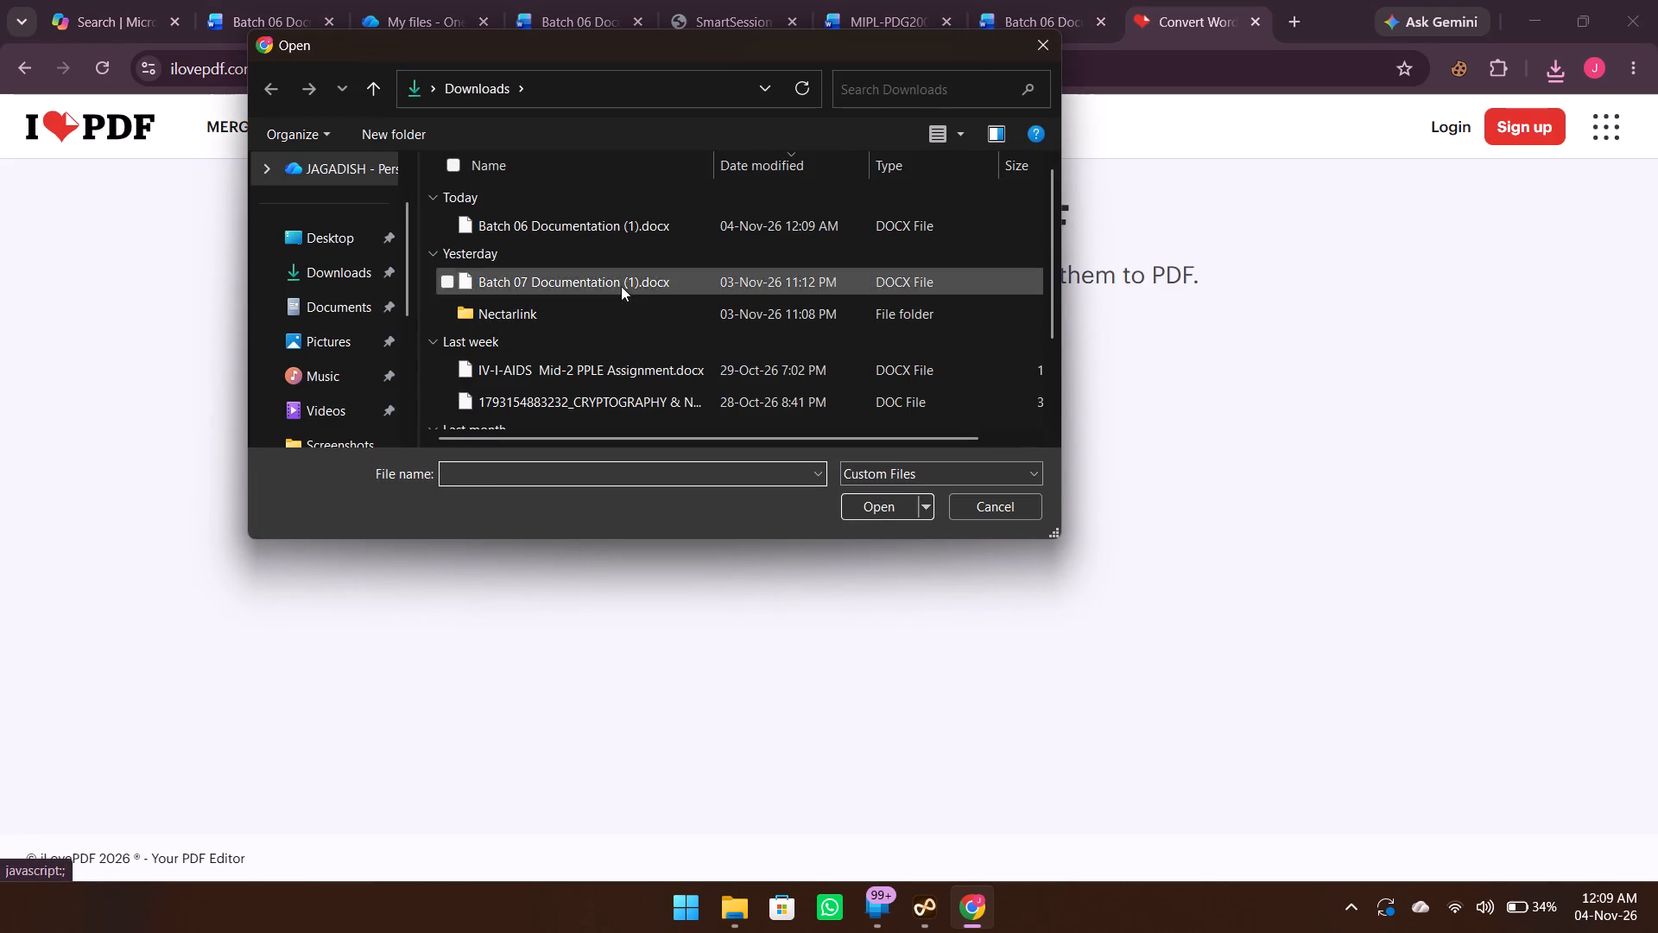
{"action": "left_click", "coordinate": [688, 231]}
{"action": "left_click", "coordinate": [880, 510]}
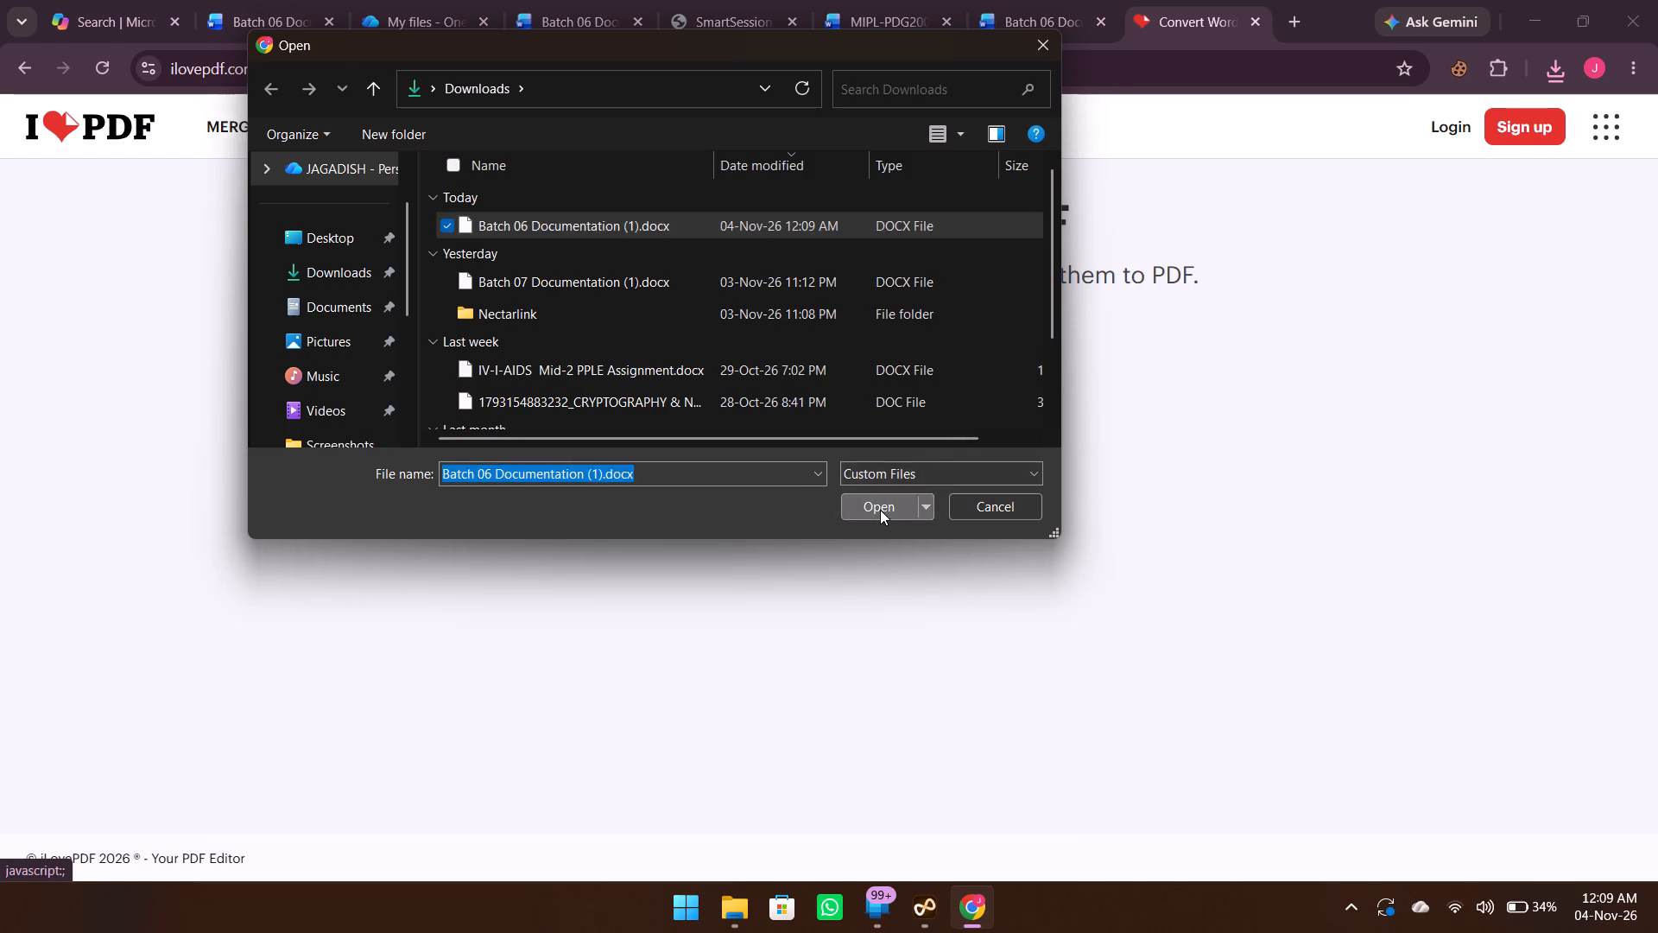
{"action": "left_click", "coordinate": [1420, 838]}
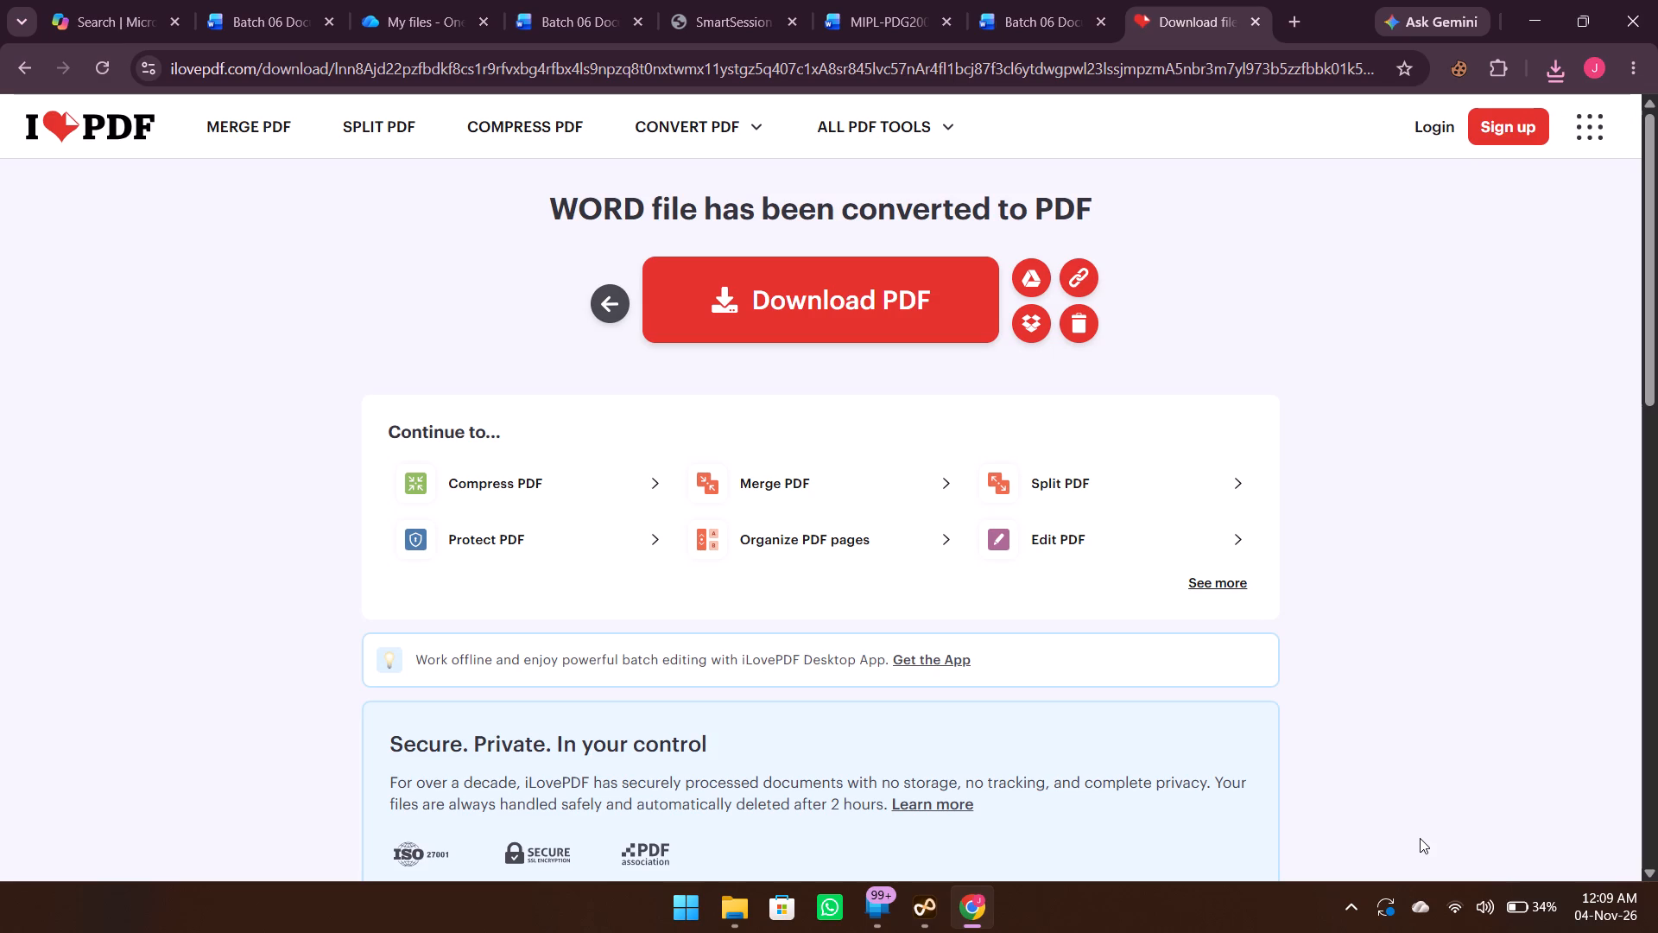
{"action": "left_click", "coordinate": [840, 287]}
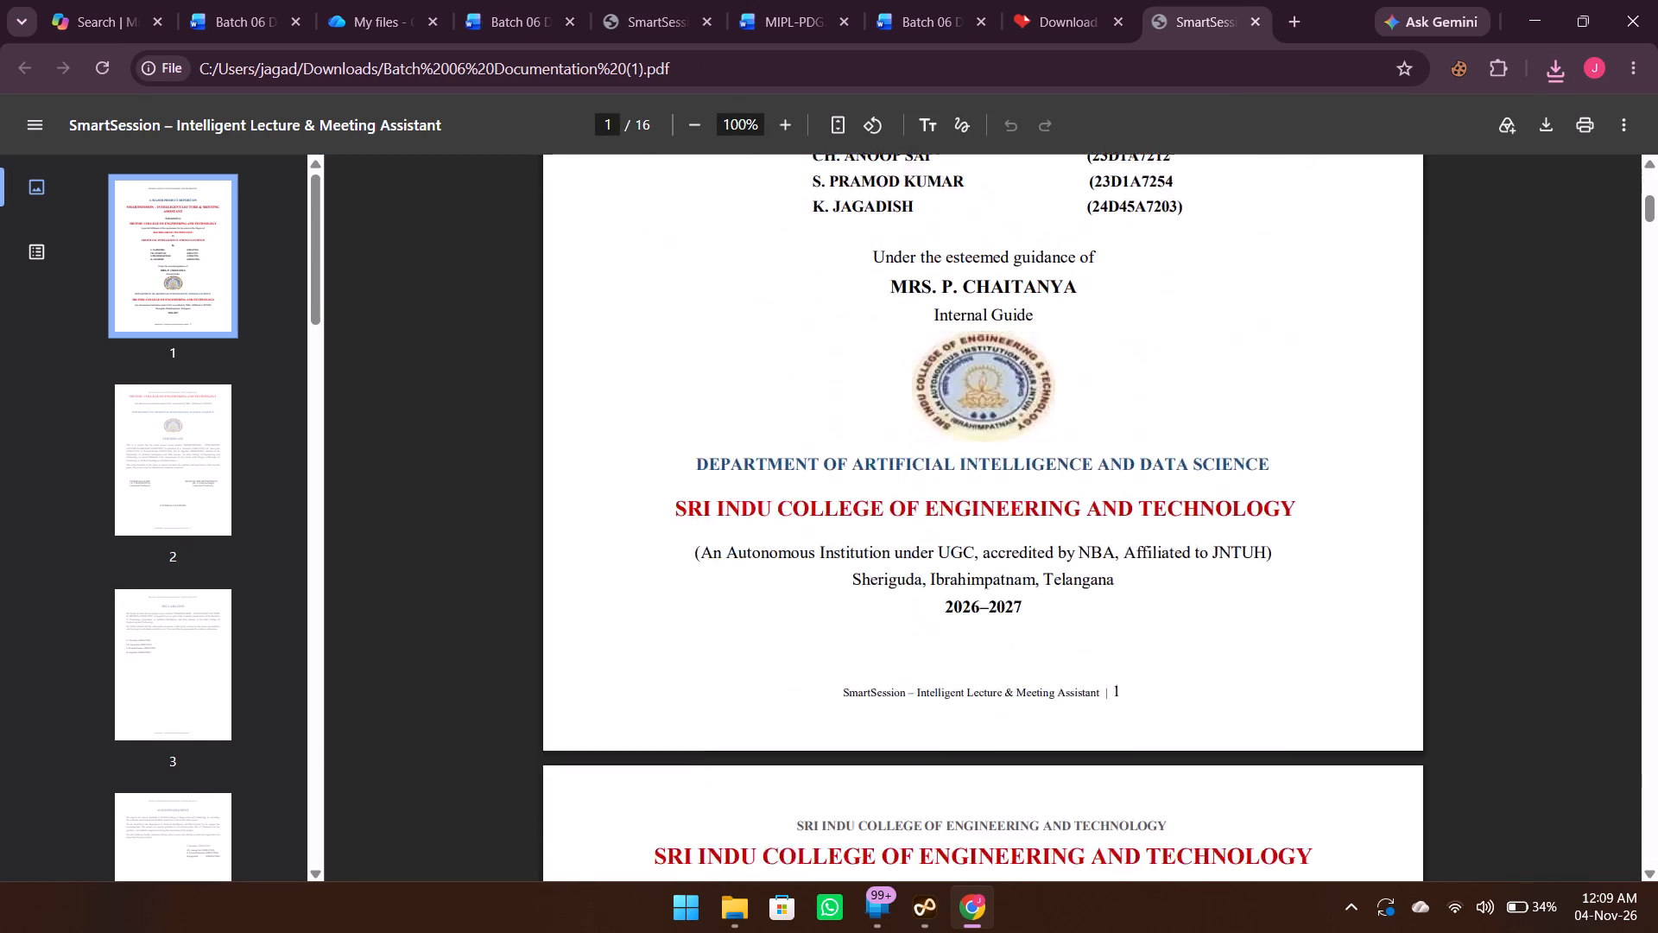
{"action": "scroll", "coordinate": [1092, 492], "scroll_direction": "down", "scroll_amount": 6}
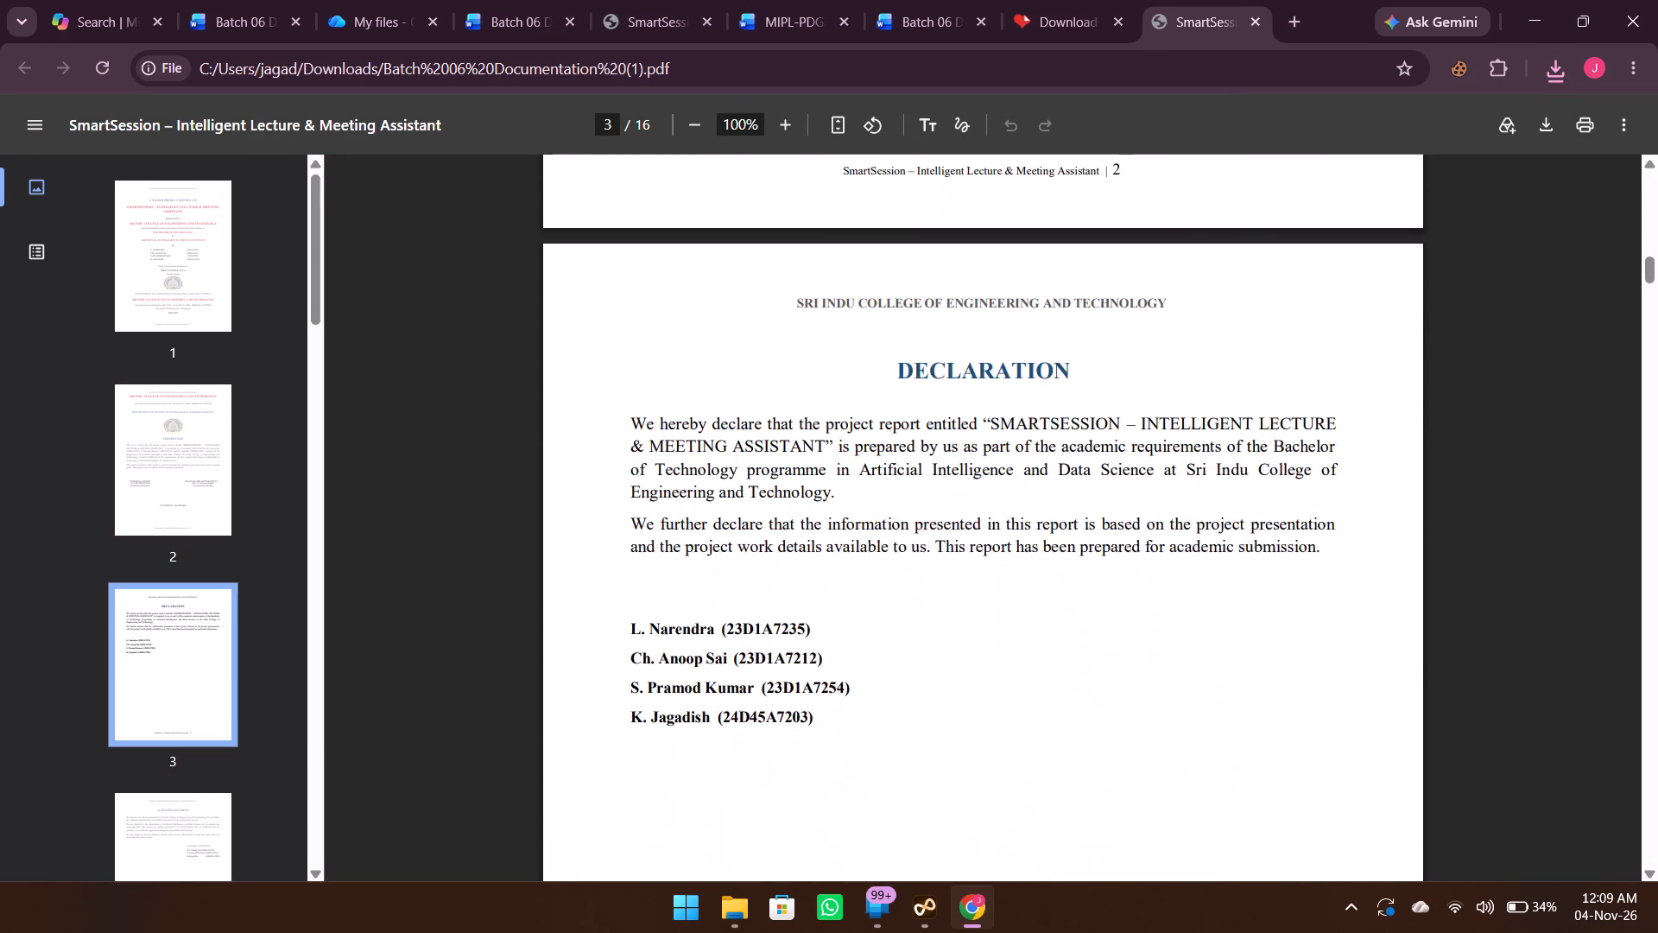
{"action": "scroll", "coordinate": [1092, 492], "scroll_direction": "down", "scroll_amount": 5}
{"action": "key", "text": "Escape"}
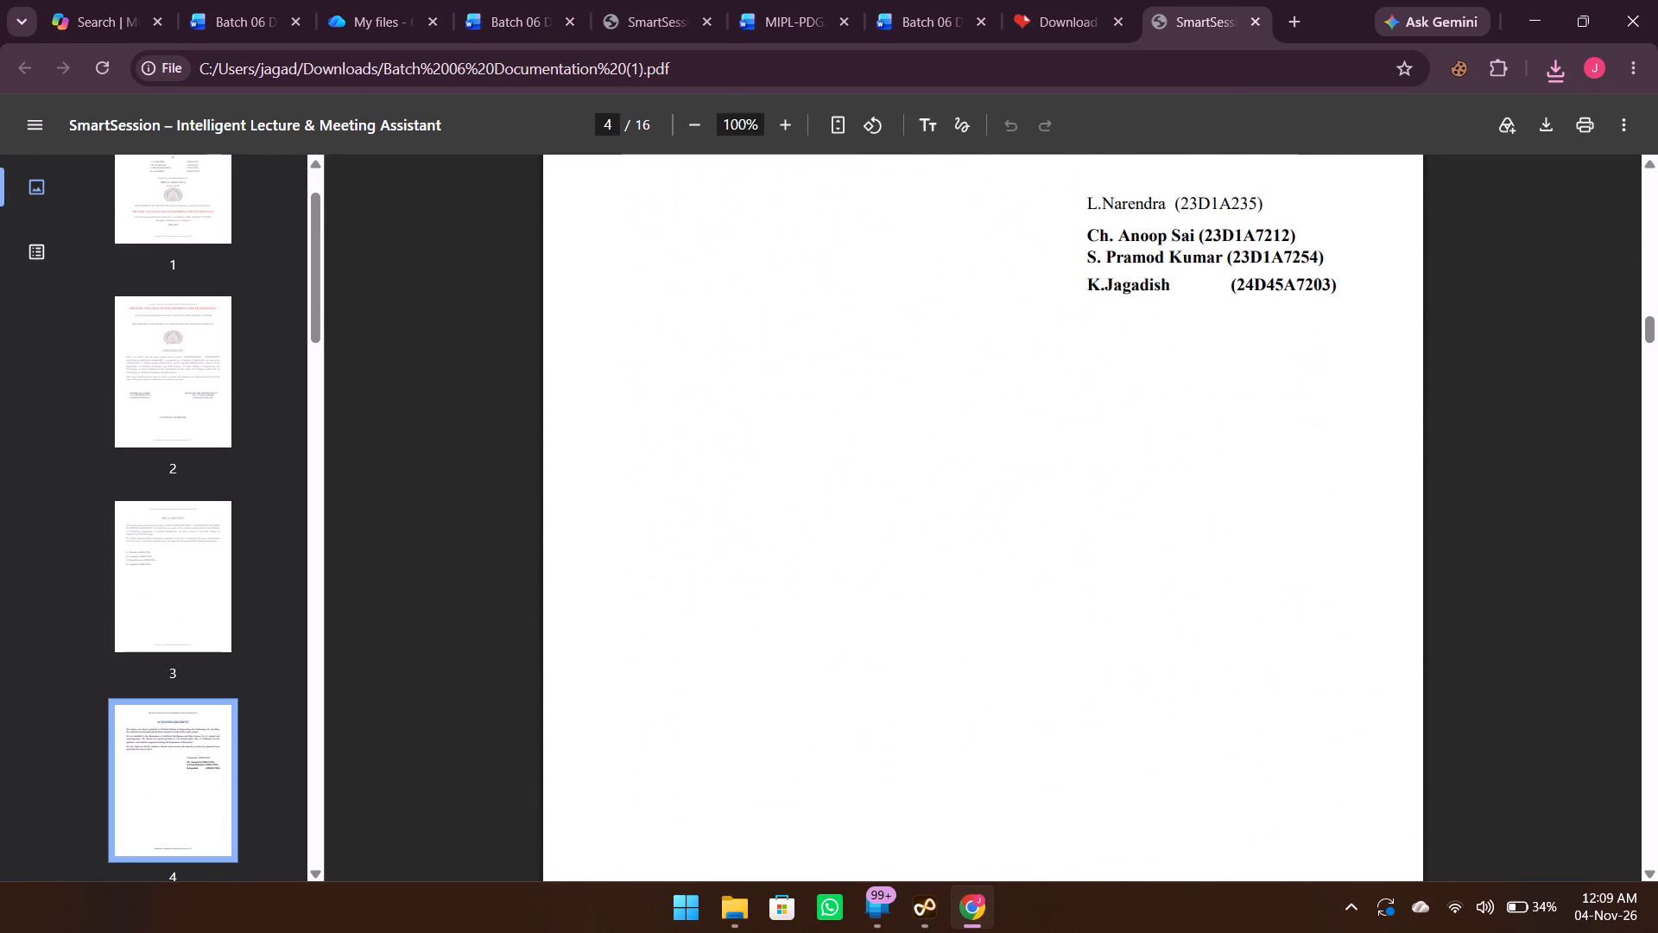
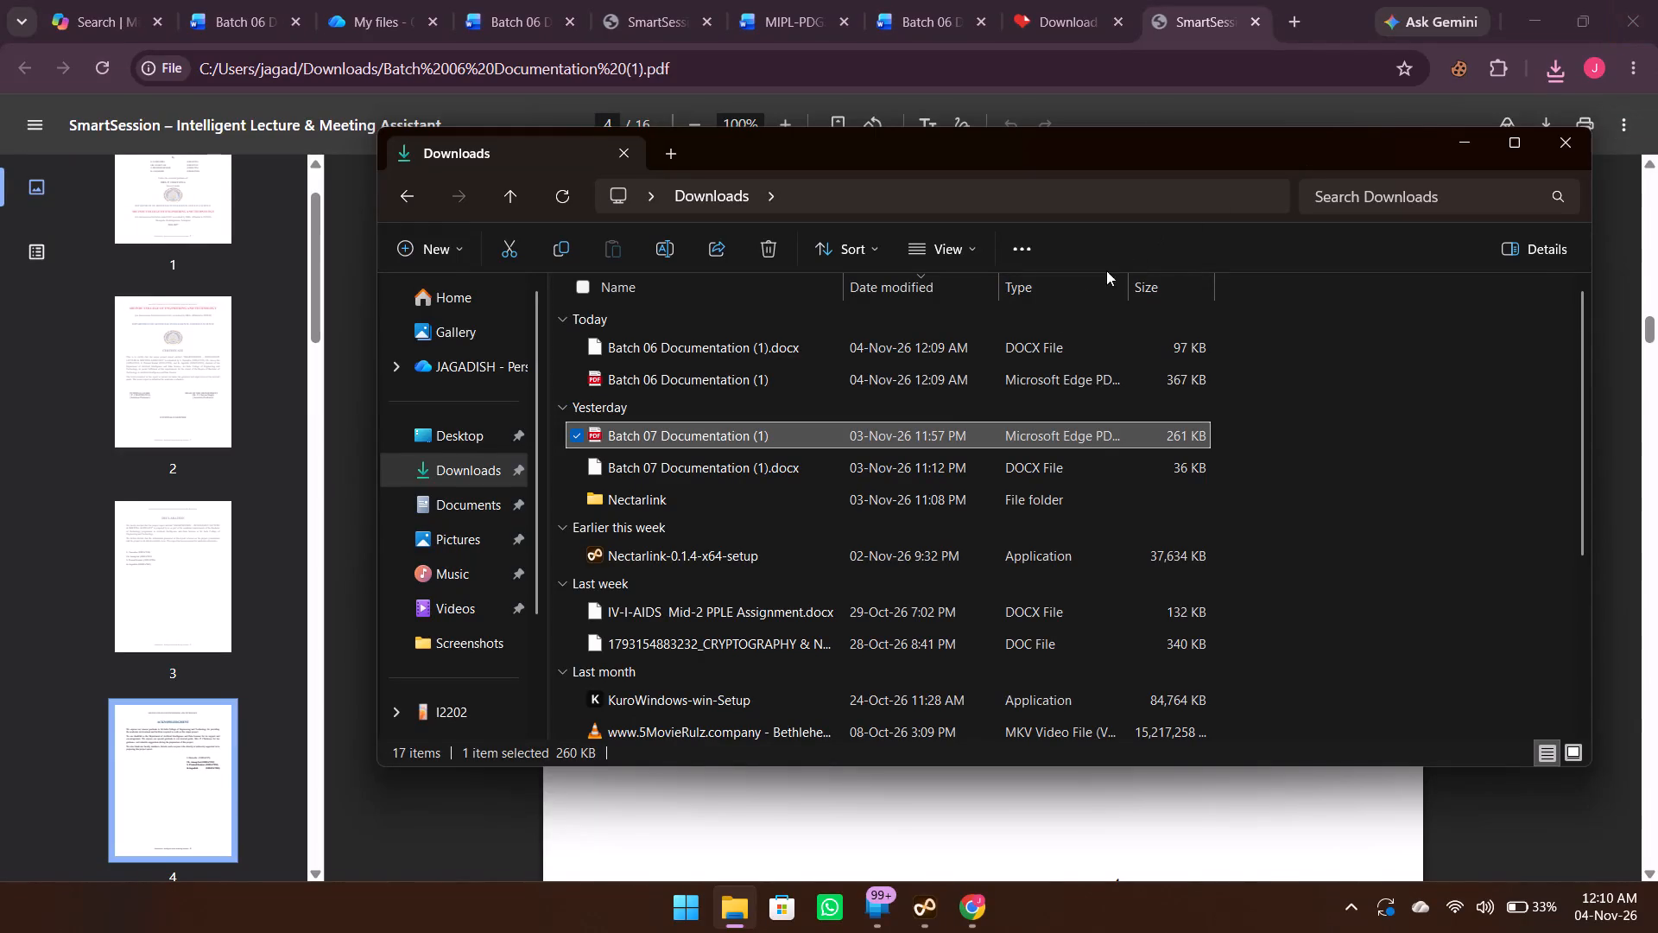
Share Batch 06 Documentation (1).docx from the Downloads folder to the mobile device I2202 and close the folder window.
{"action": "left_click", "coordinate": [1003, 346]}
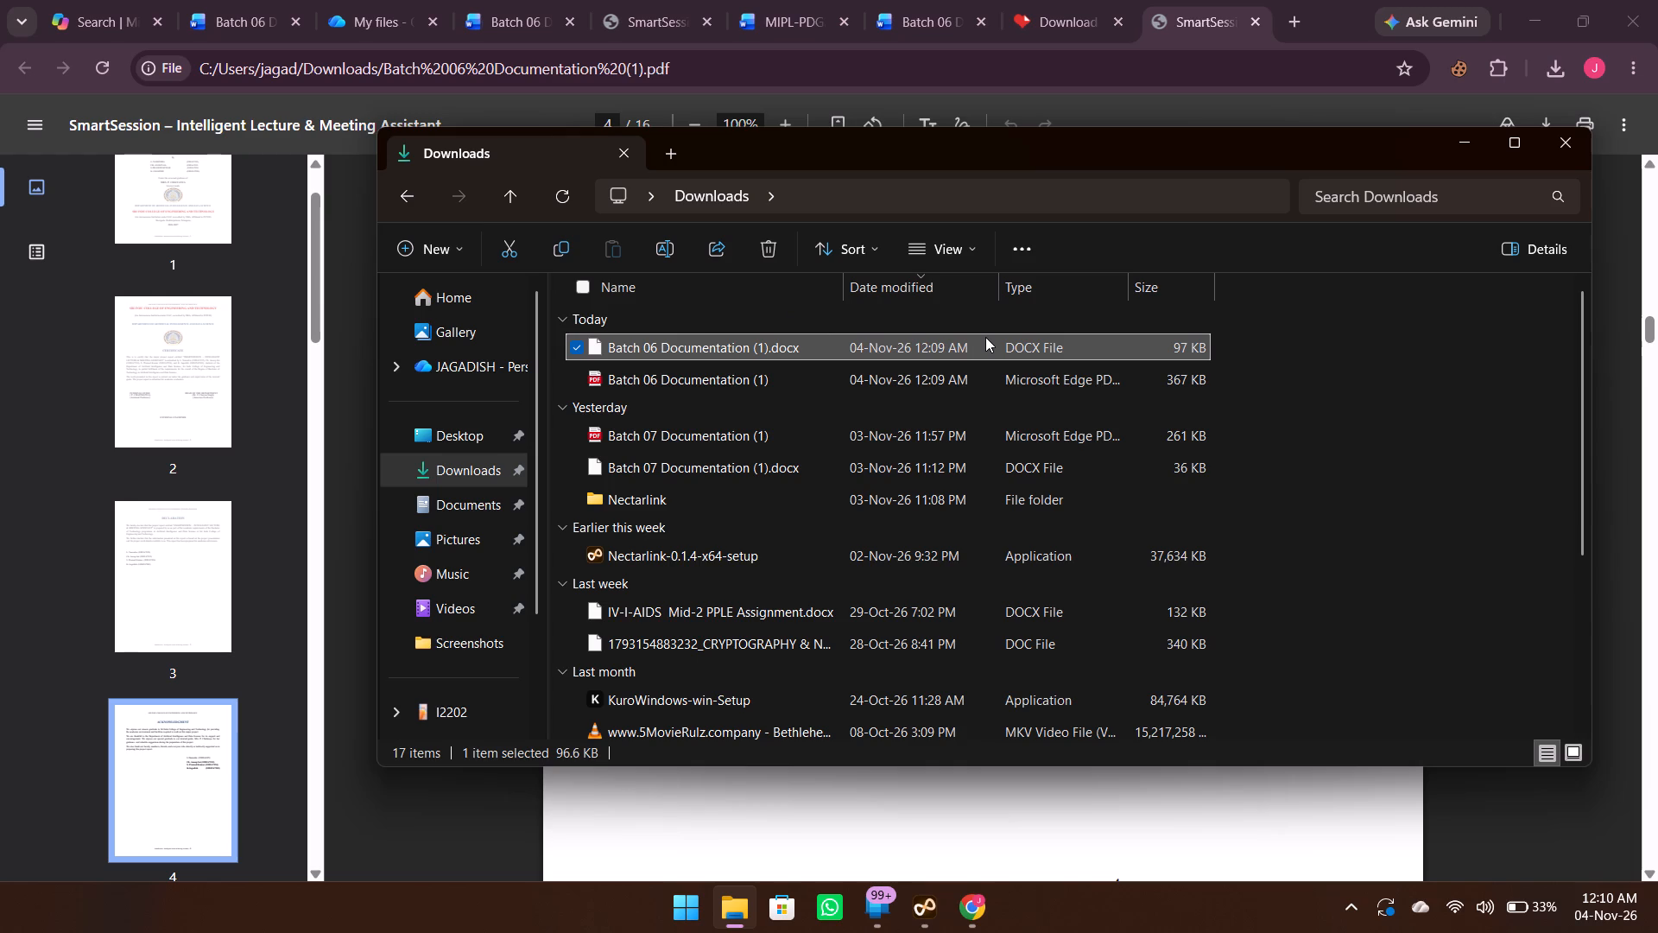
{"action": "left_click", "coordinate": [717, 255]}
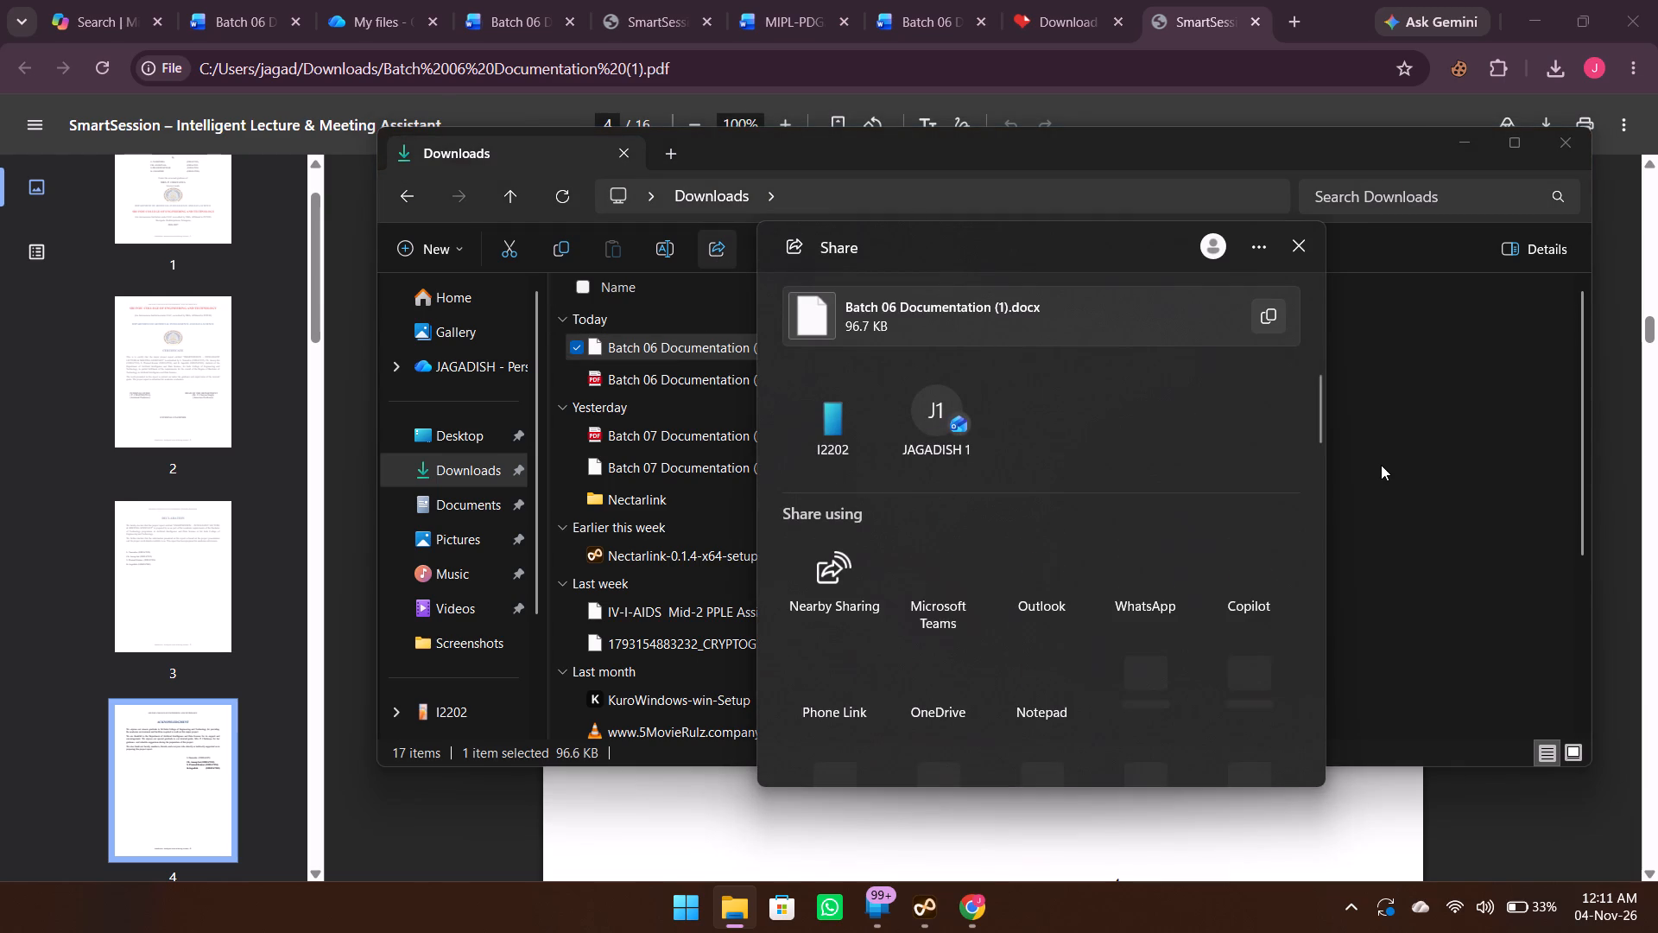
{"action": "scroll", "coordinate": [1084, 546], "scroll_direction": "down", "scroll_amount": 3}
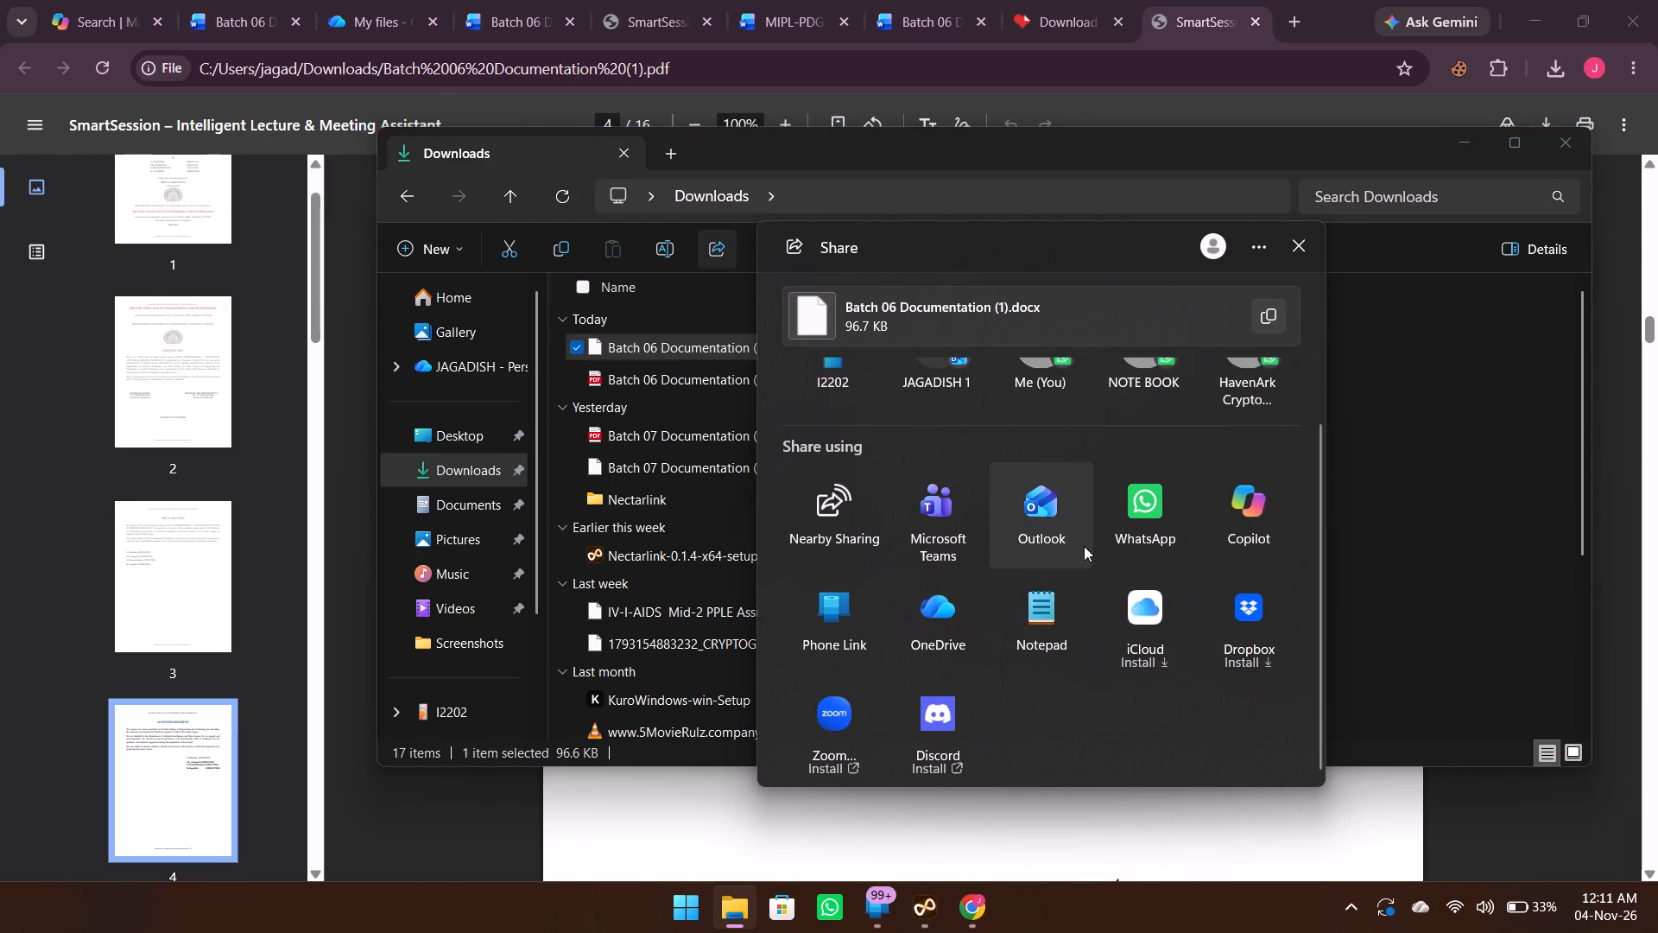
{"action": "scroll", "coordinate": [1084, 546], "scroll_direction": "up", "scroll_amount": 1}
{"action": "left_click", "coordinate": [812, 435]}
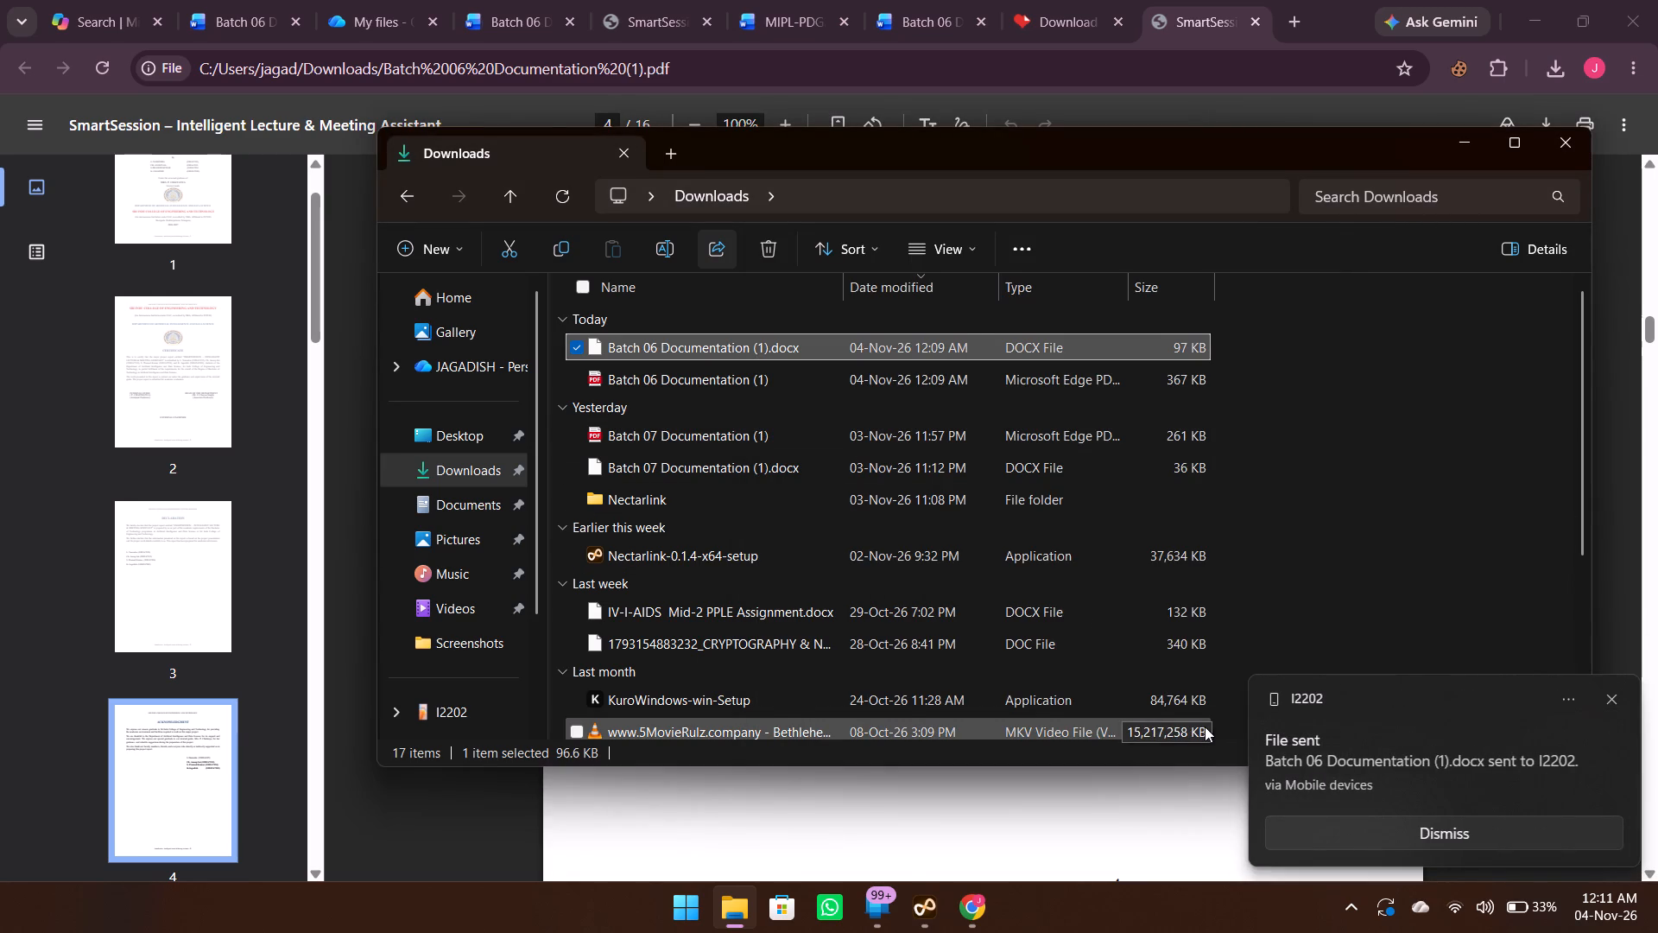
{"action": "left_click", "coordinate": [1554, 157]}
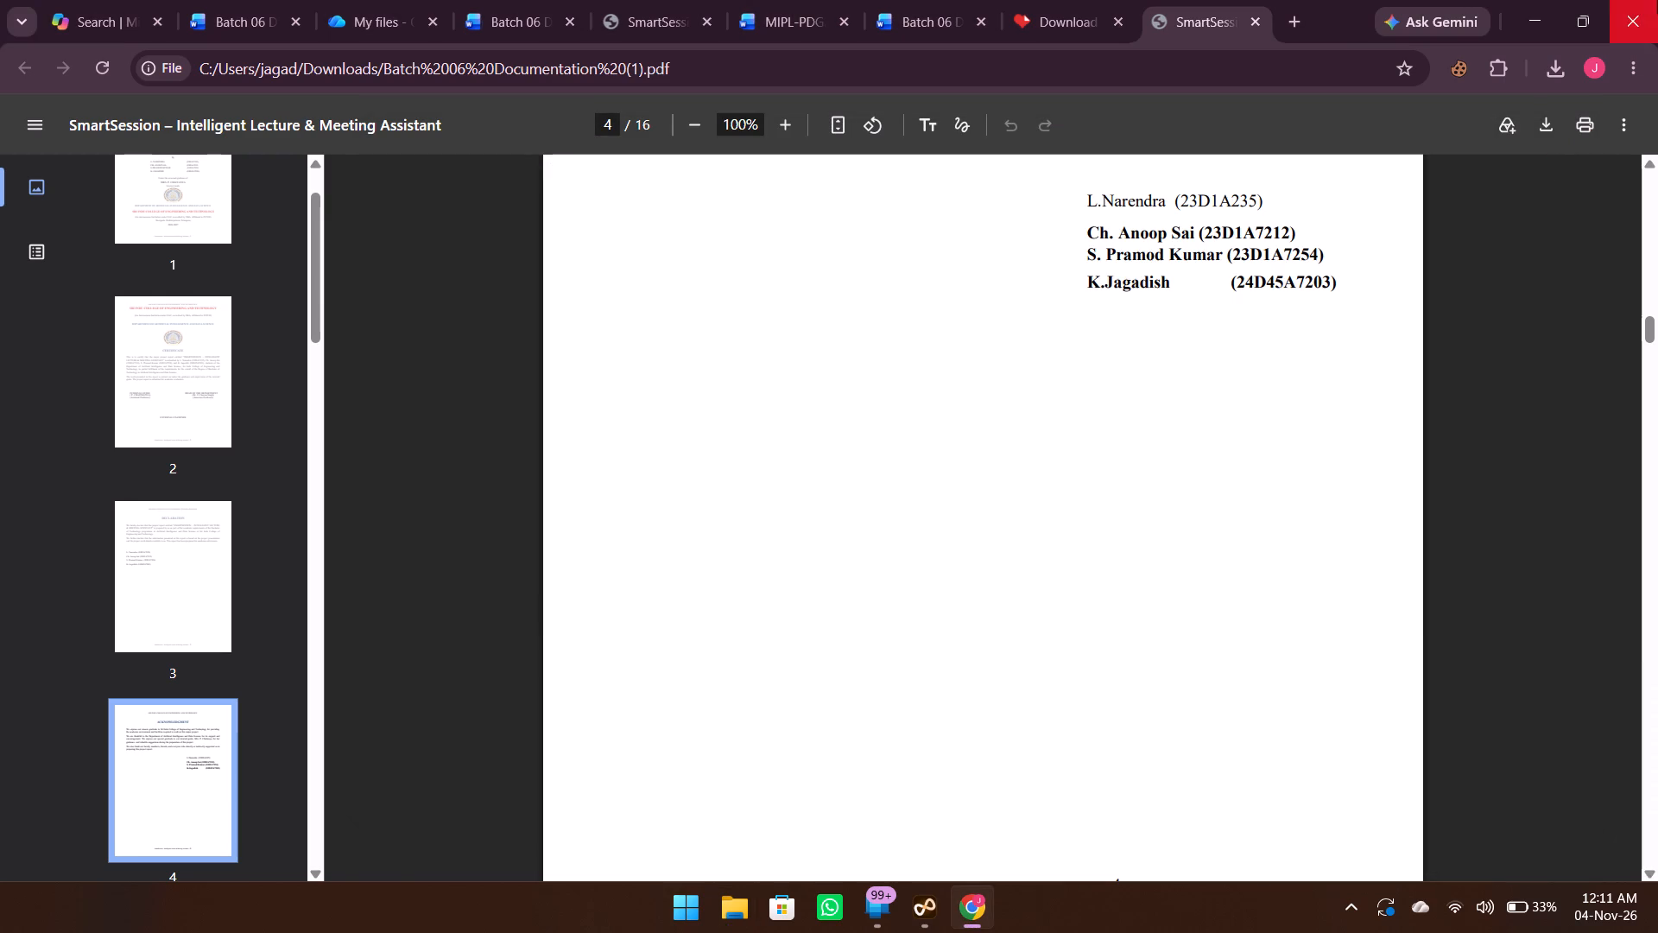
Close the Chrome window showing the converted Batch 06 Documentation (1).pdf and its other tabs.
{"action": "left_click", "coordinate": [1655, 1]}
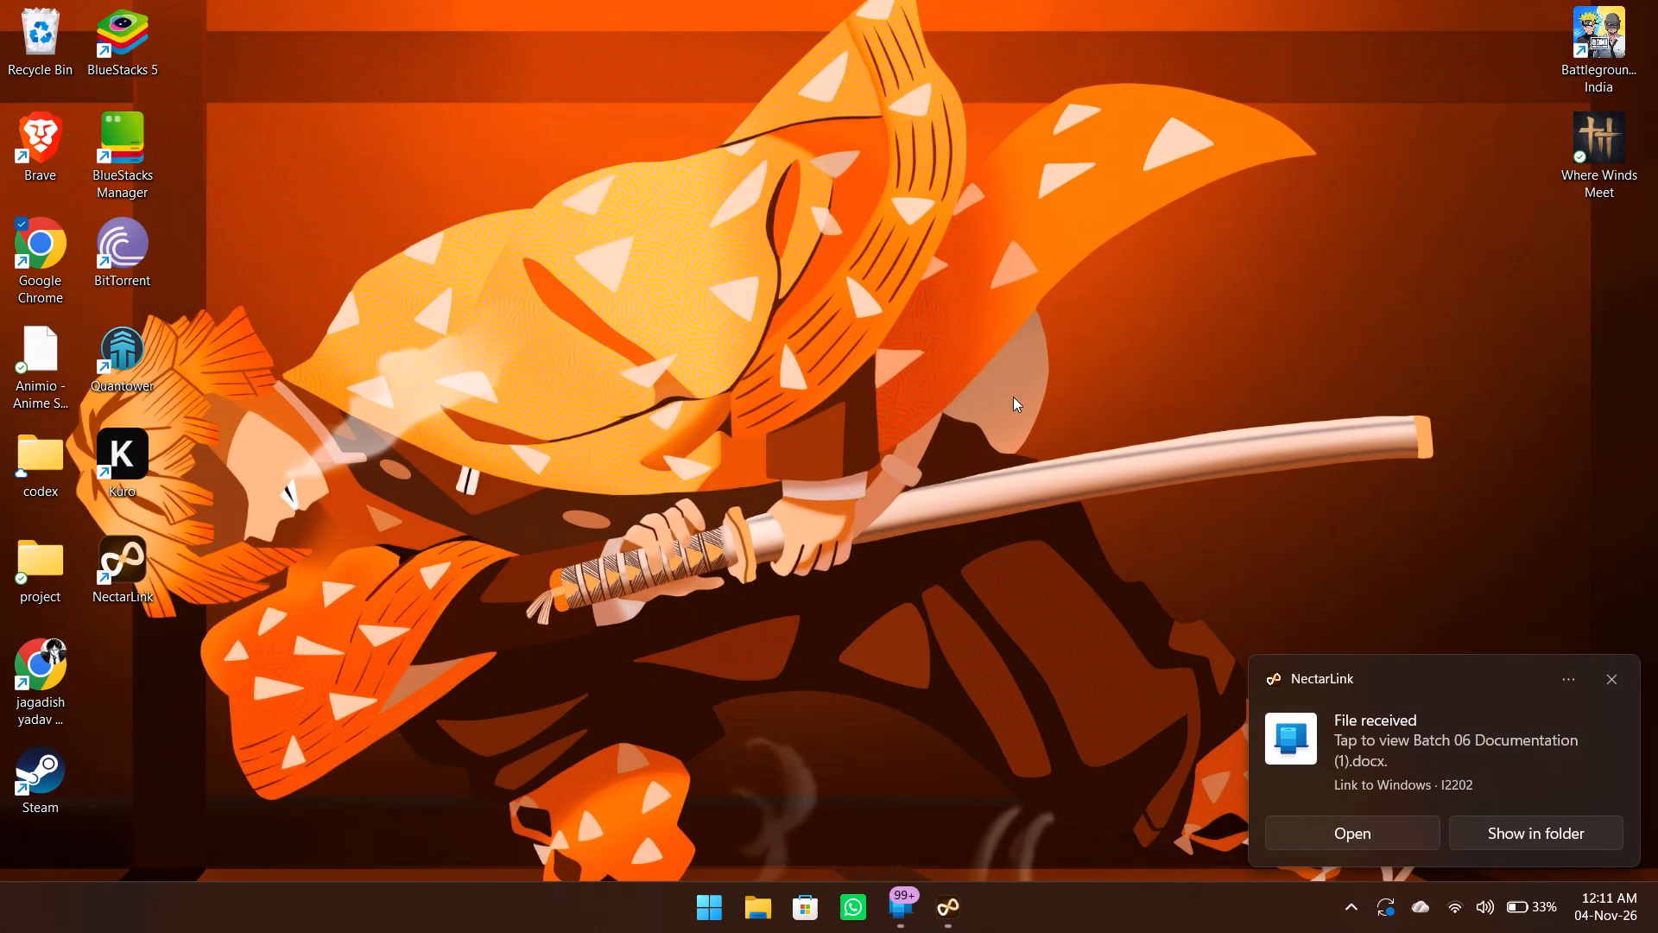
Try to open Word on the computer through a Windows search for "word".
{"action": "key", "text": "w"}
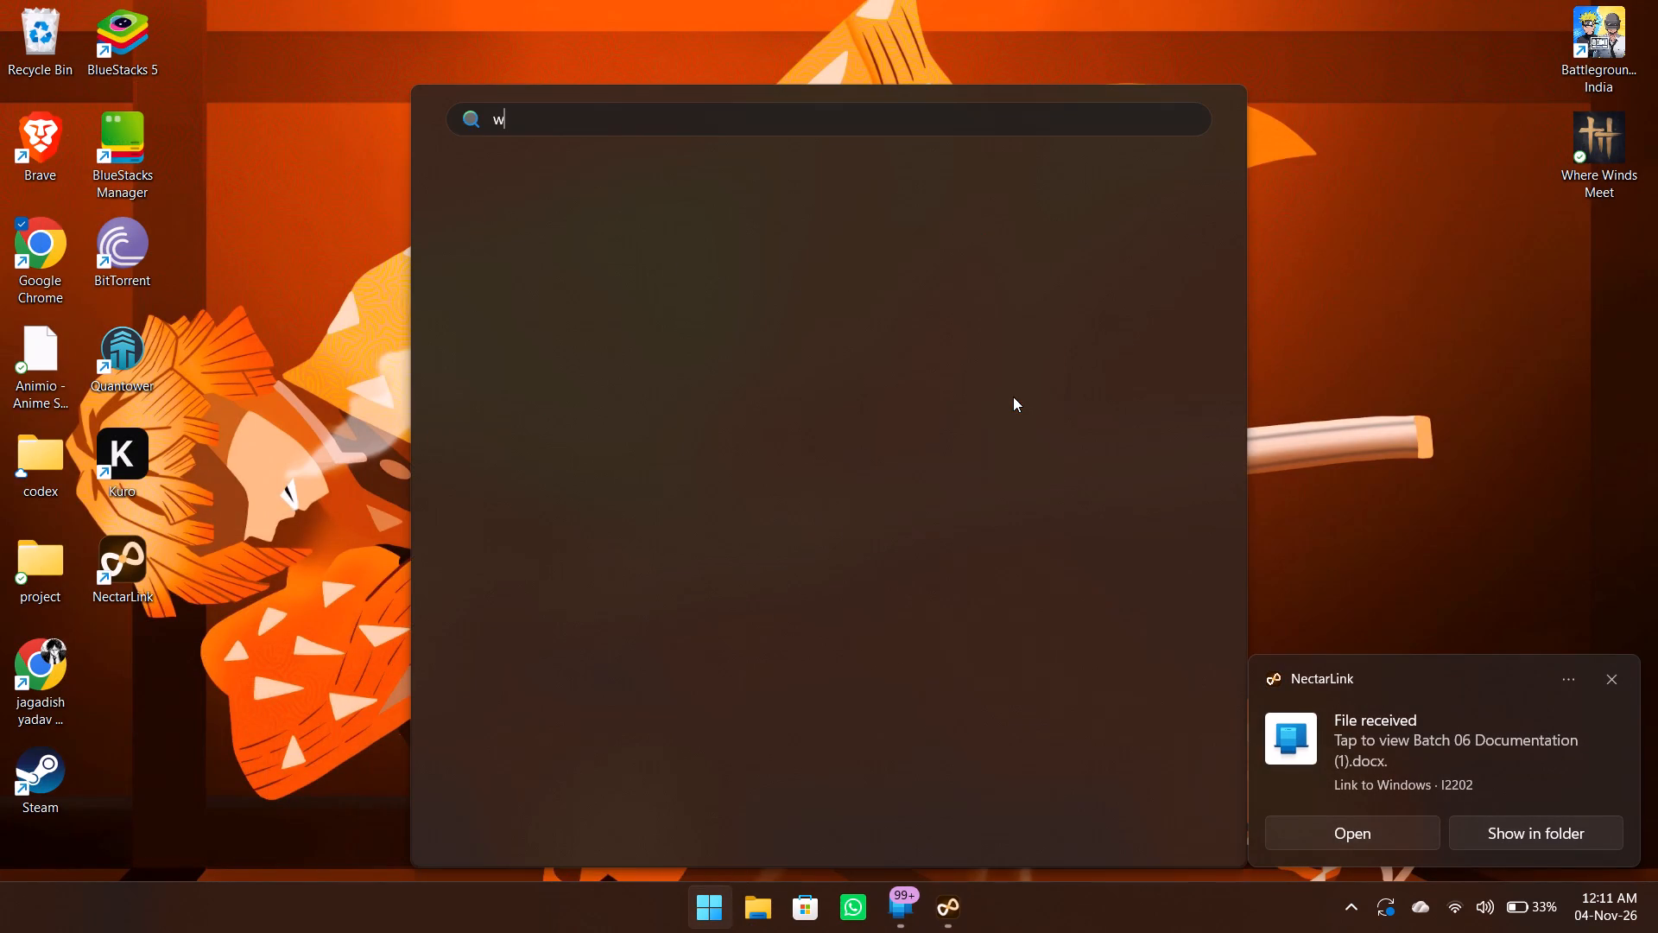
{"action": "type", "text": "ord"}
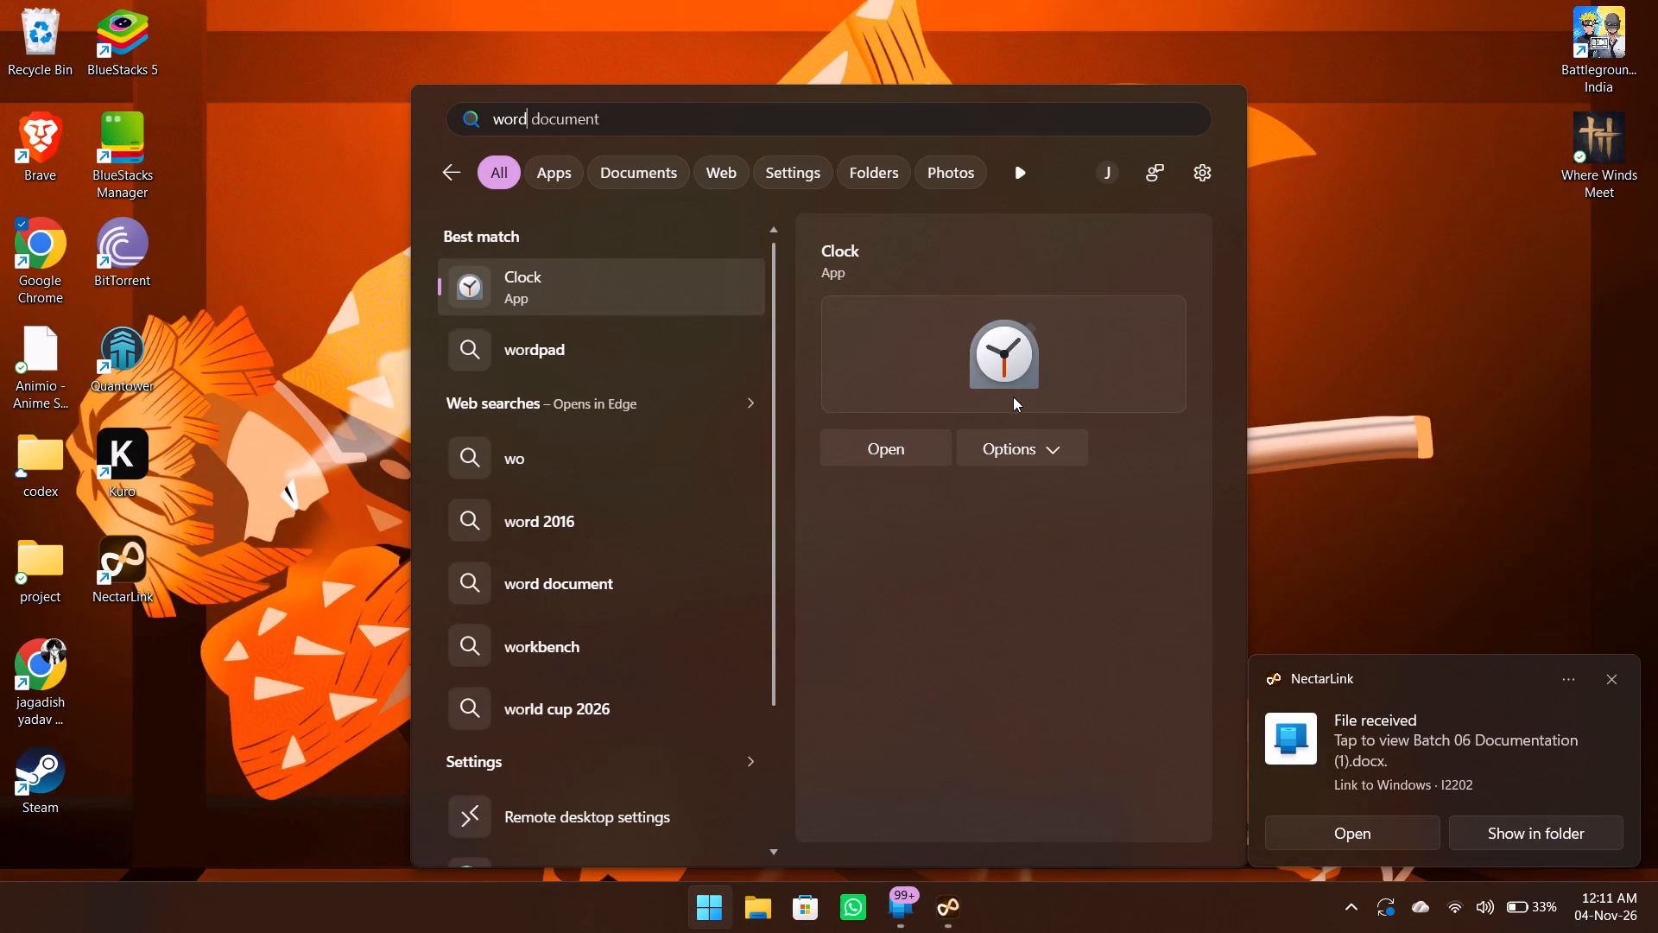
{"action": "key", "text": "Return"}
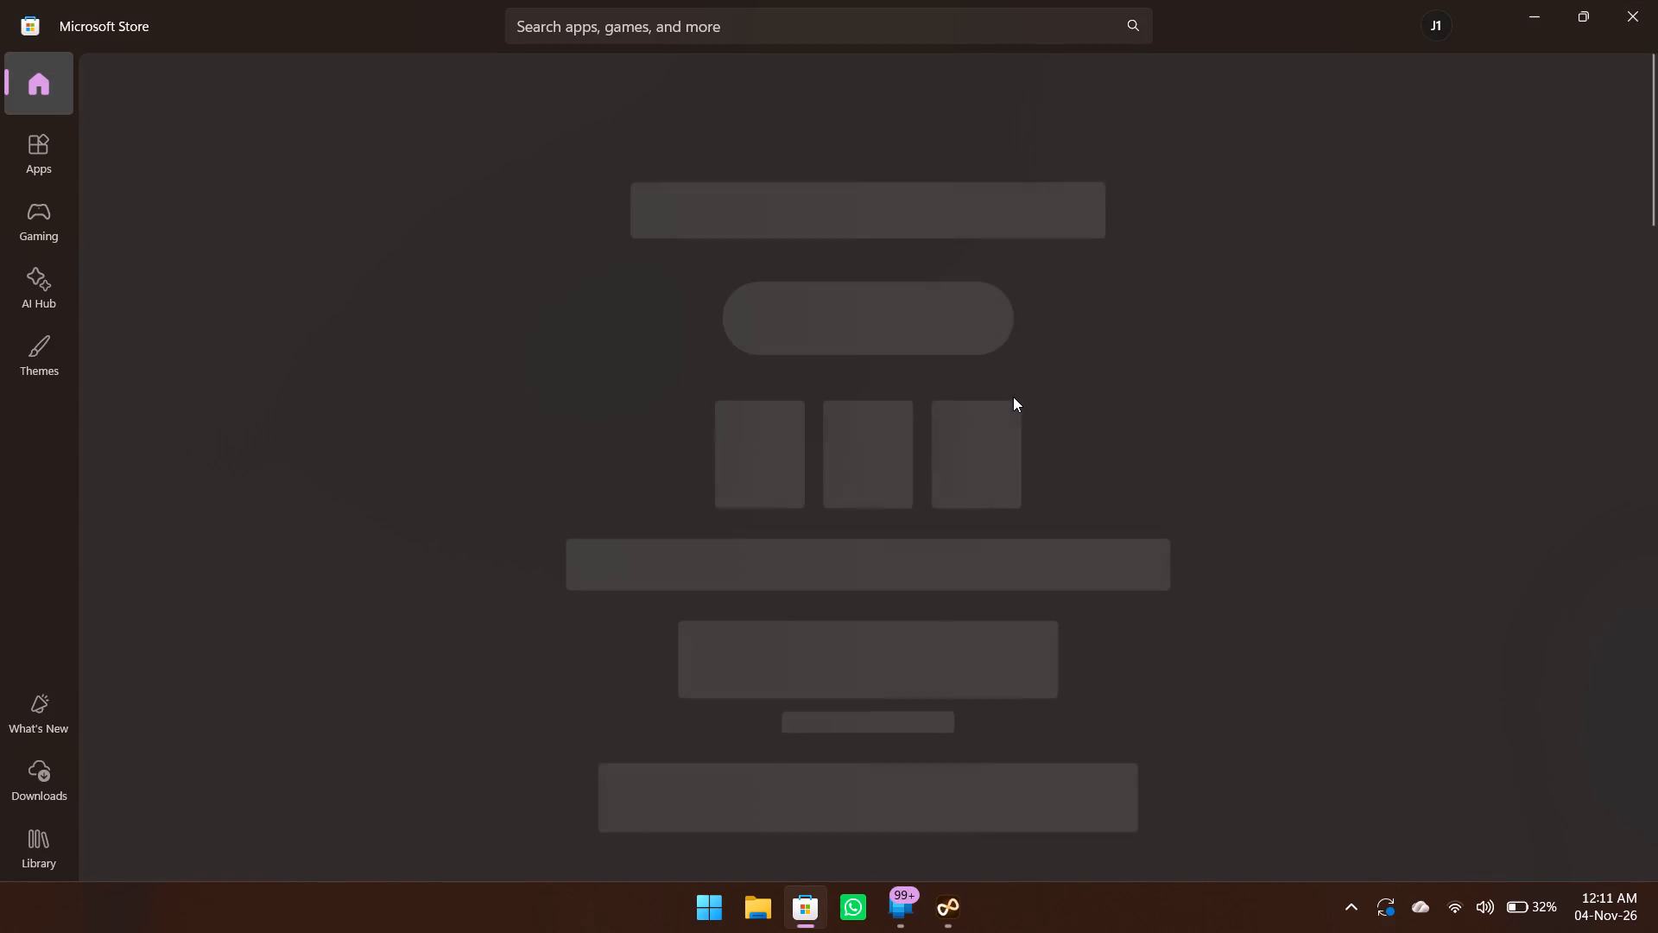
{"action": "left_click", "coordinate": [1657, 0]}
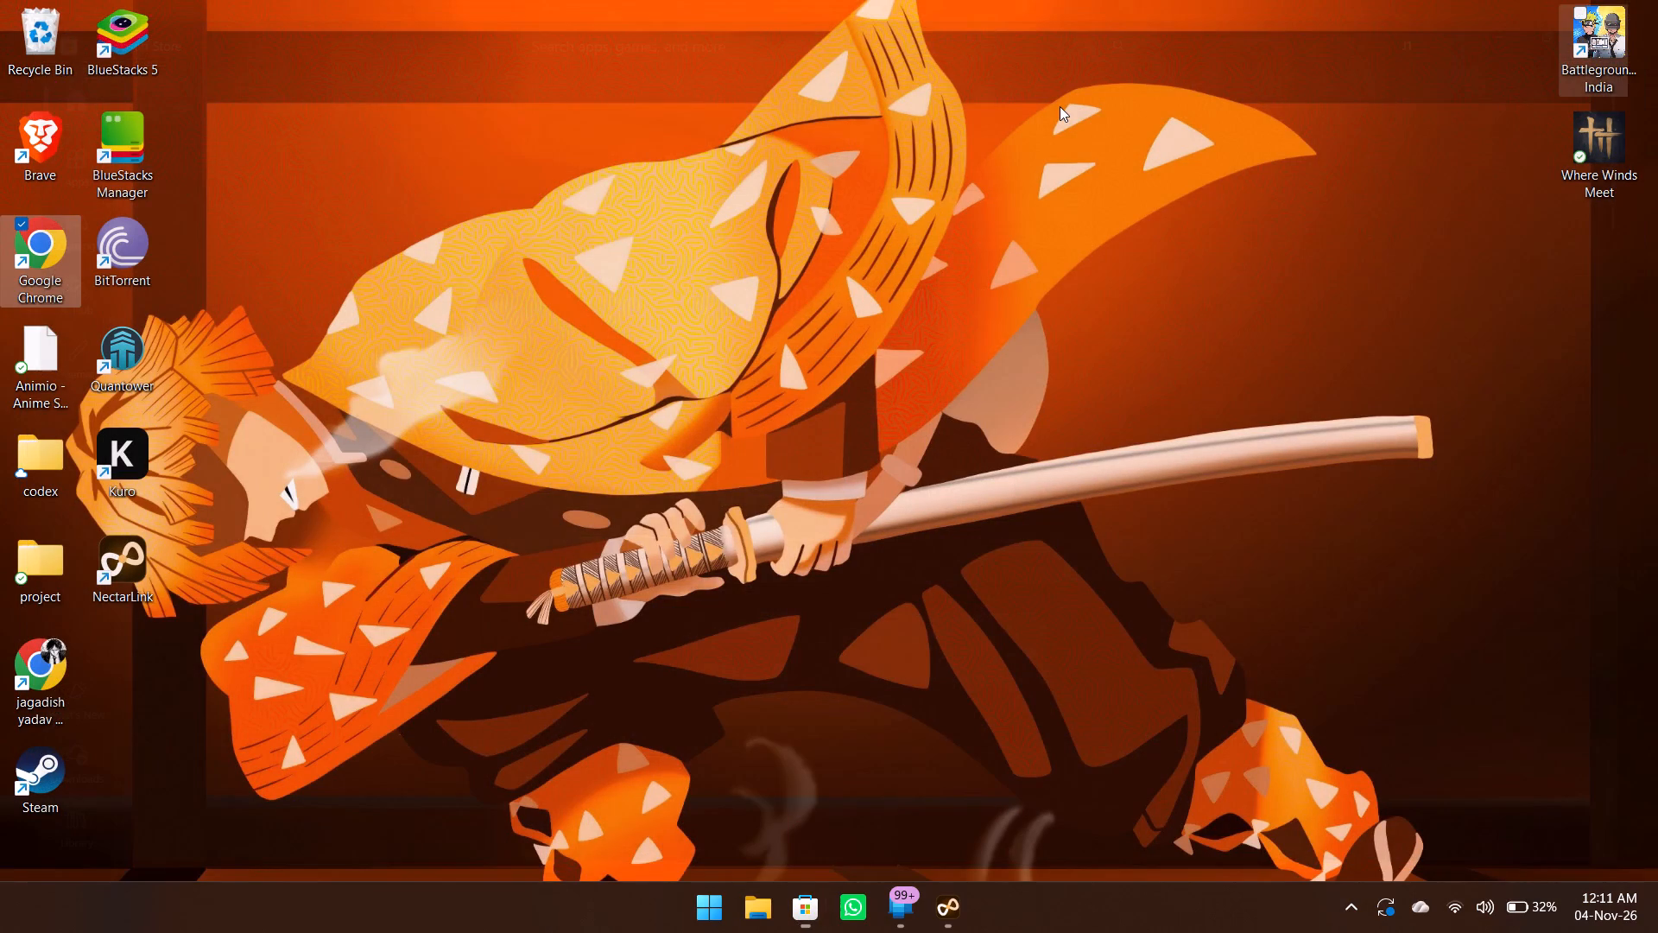
Bring up the Windows quick-access list of system tools from the desktop.
{"action": "key", "text": "super+x"}
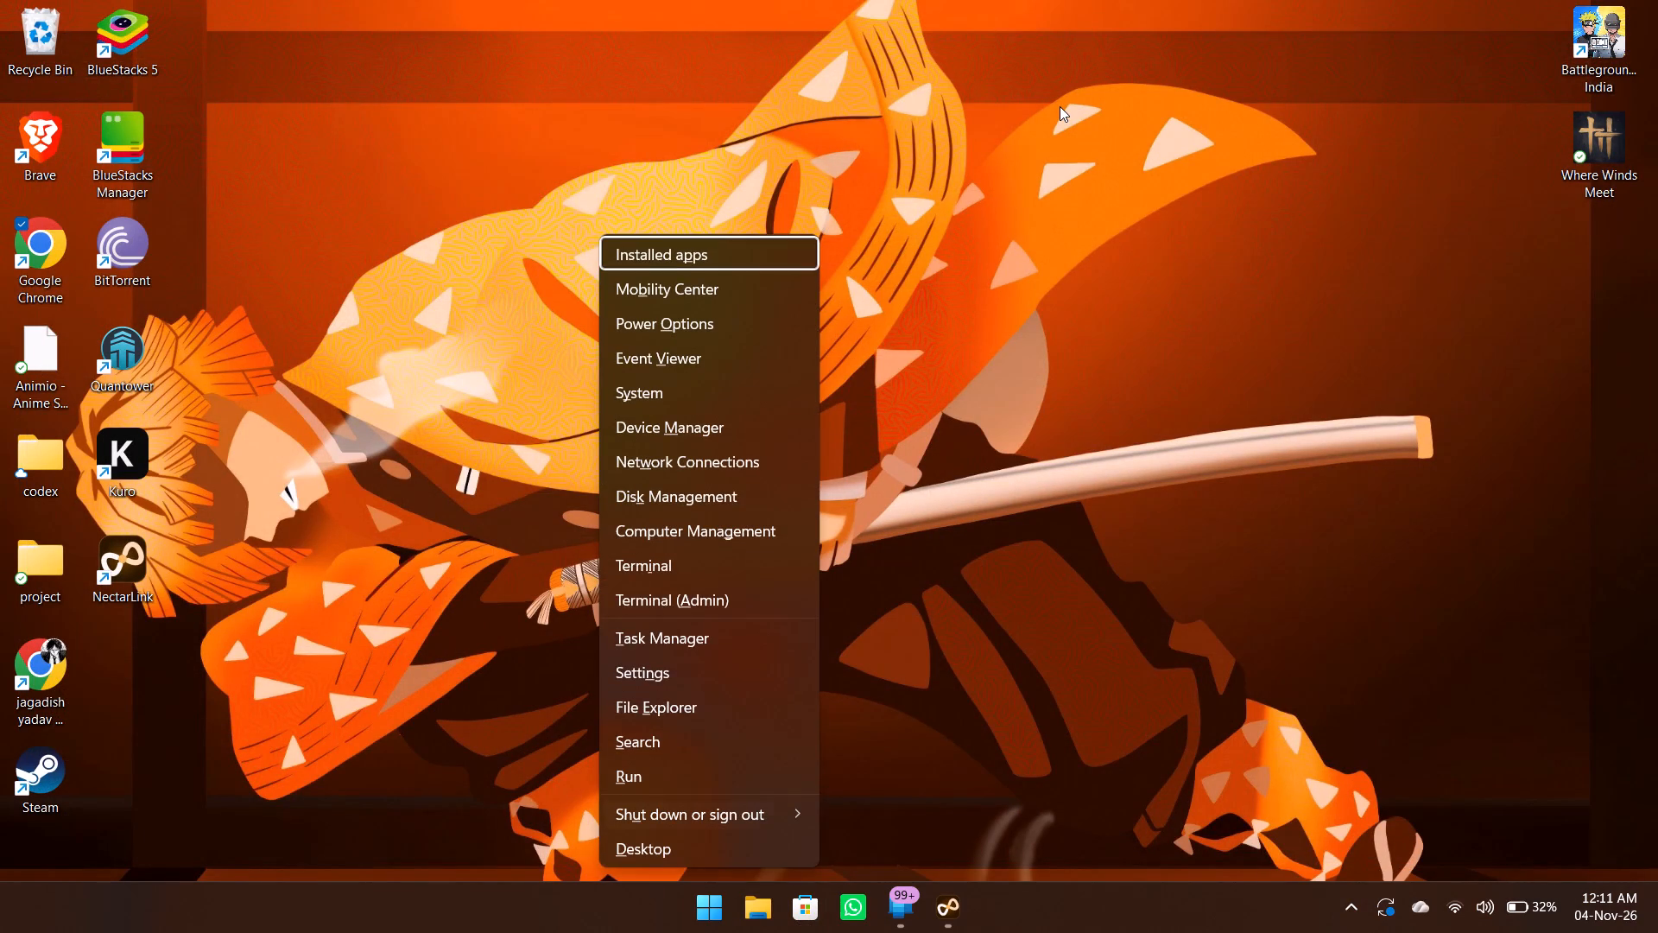